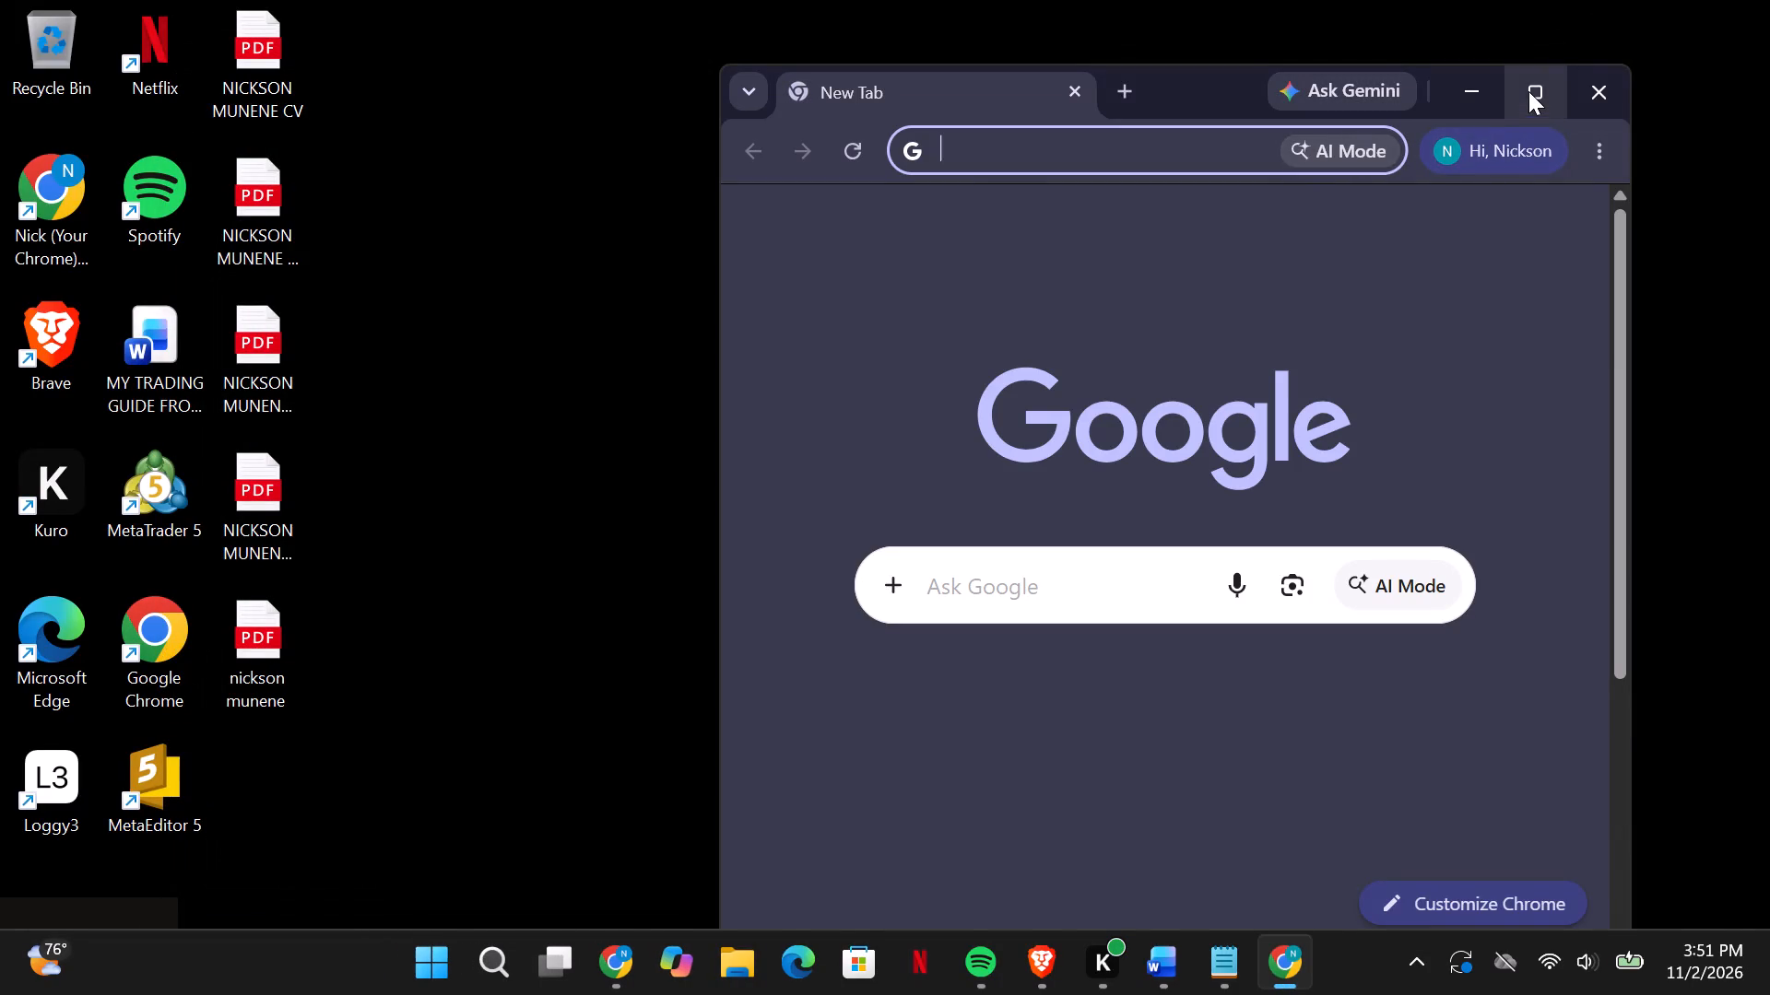
Maximize the browser window, search Google for Quizlet and open the Quizlet website from the results.
{"action": "left_click", "coordinate": [1528, 91]}
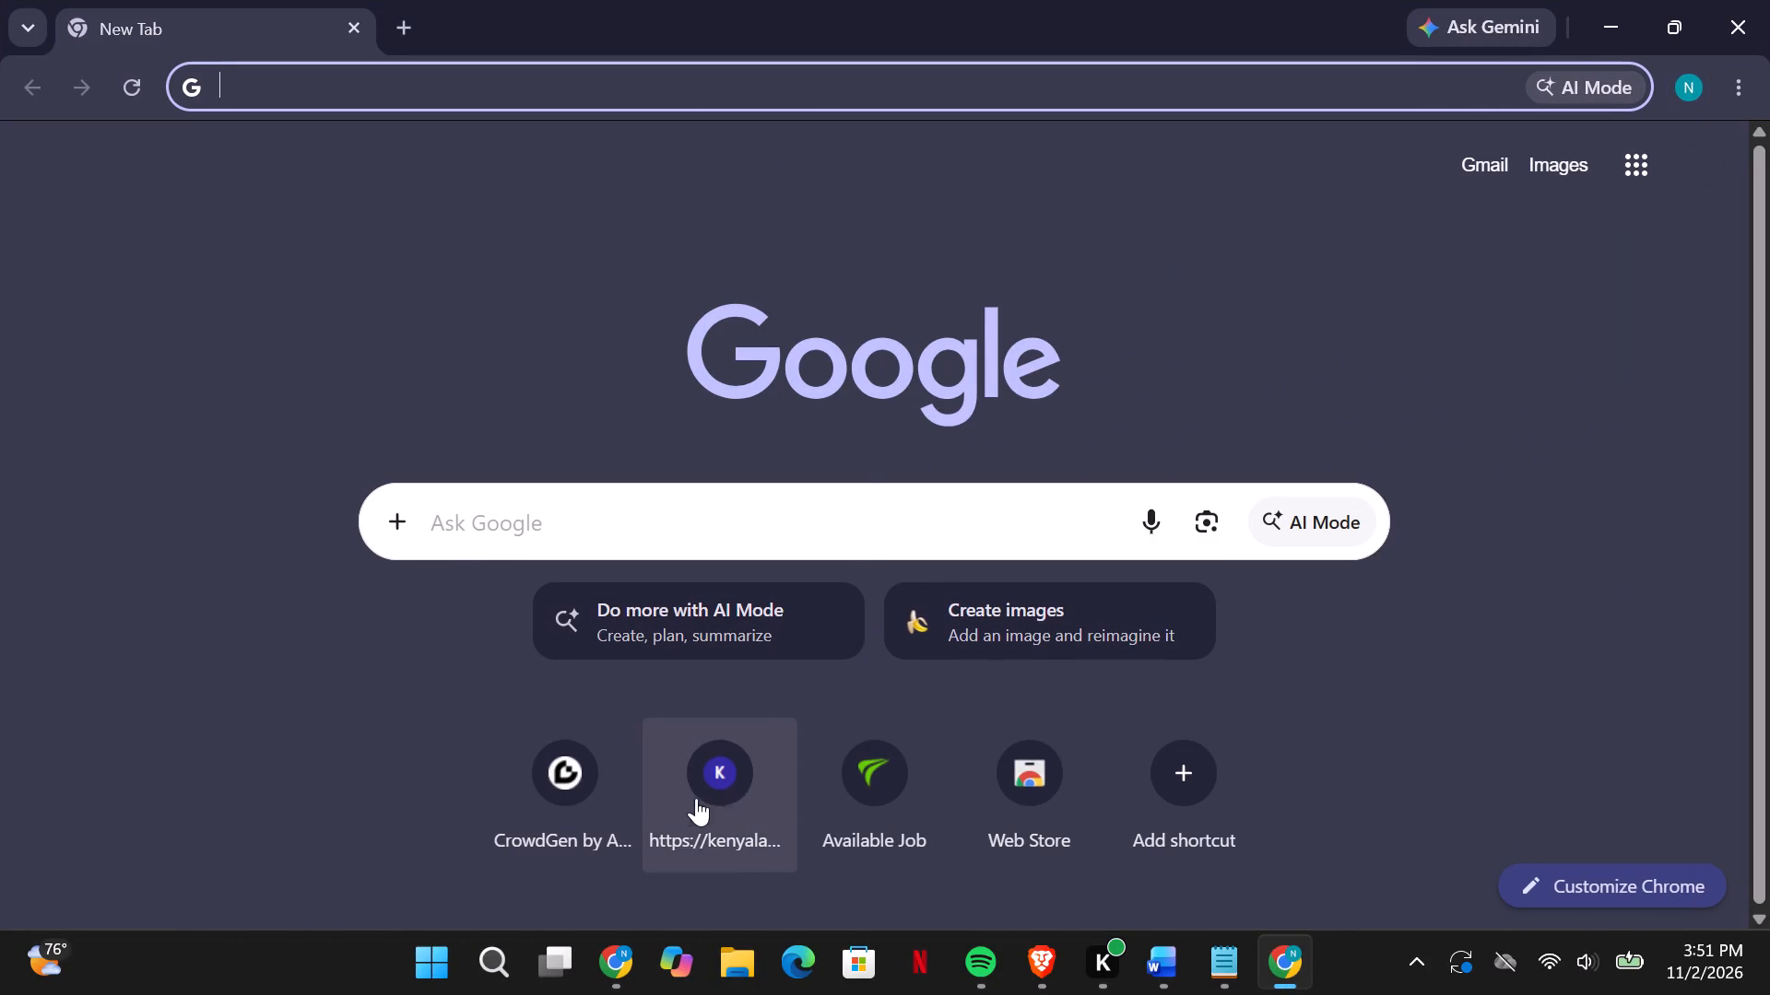
{"action": "left_click", "coordinate": [493, 513]}
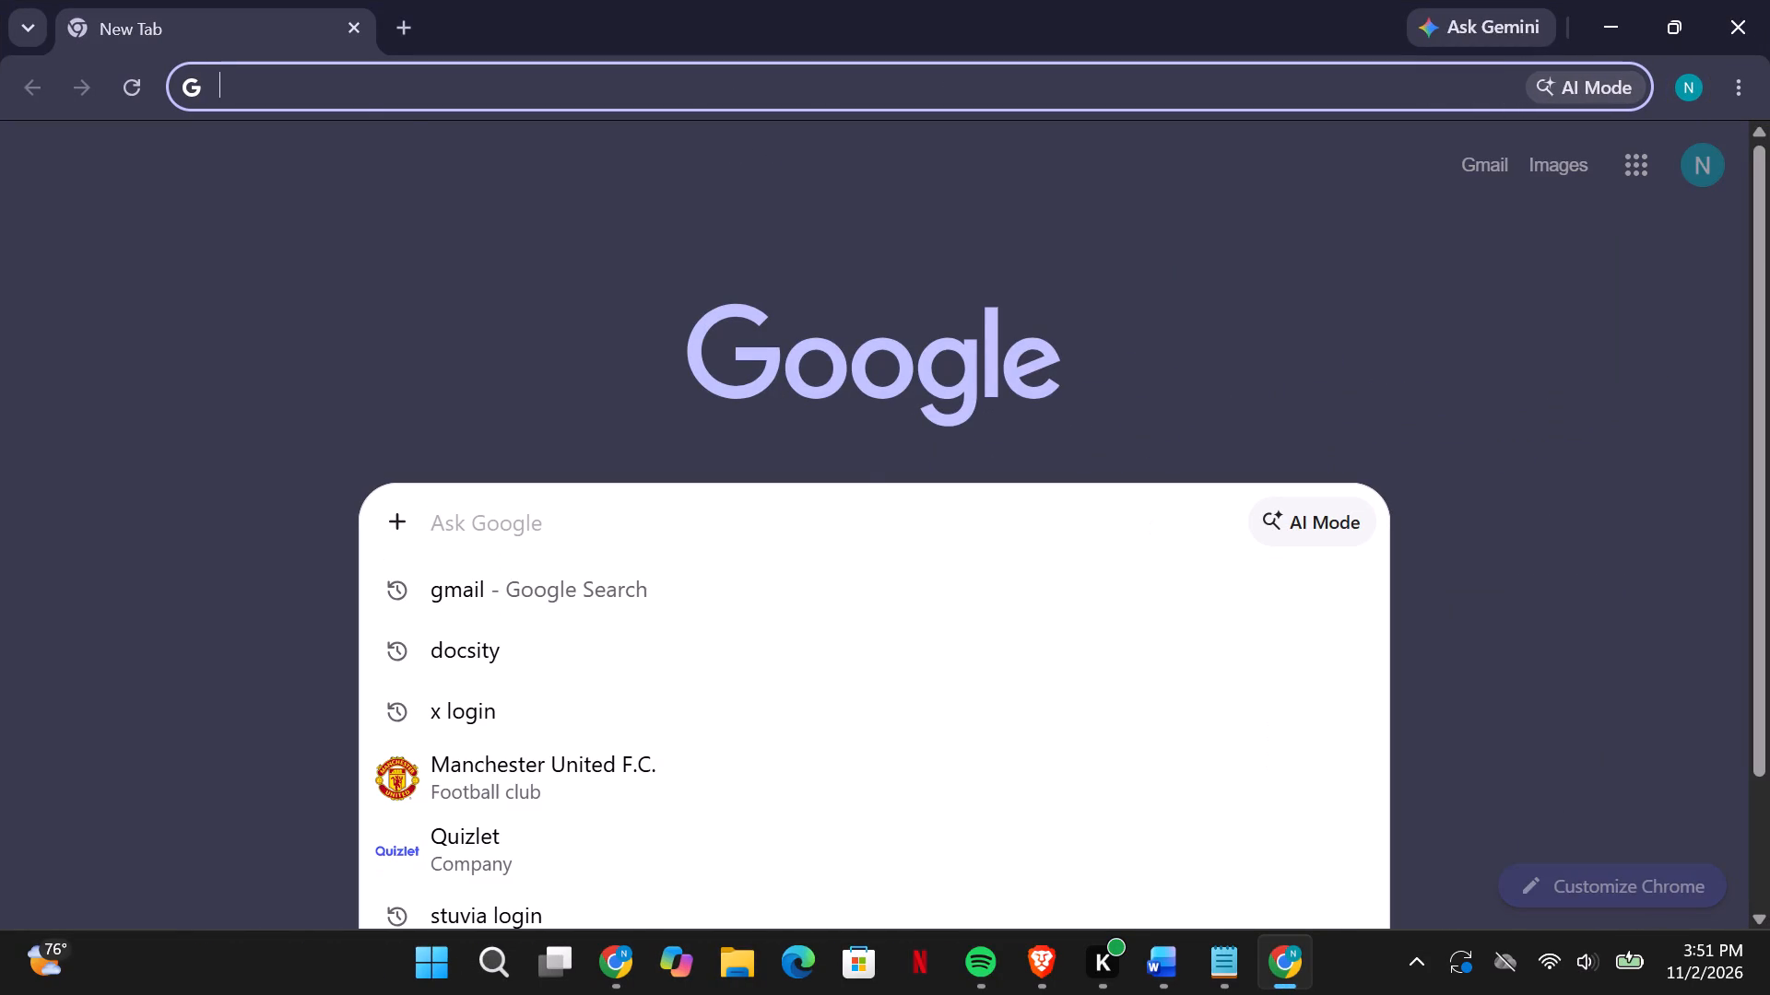
{"action": "left_click", "coordinate": [493, 860]}
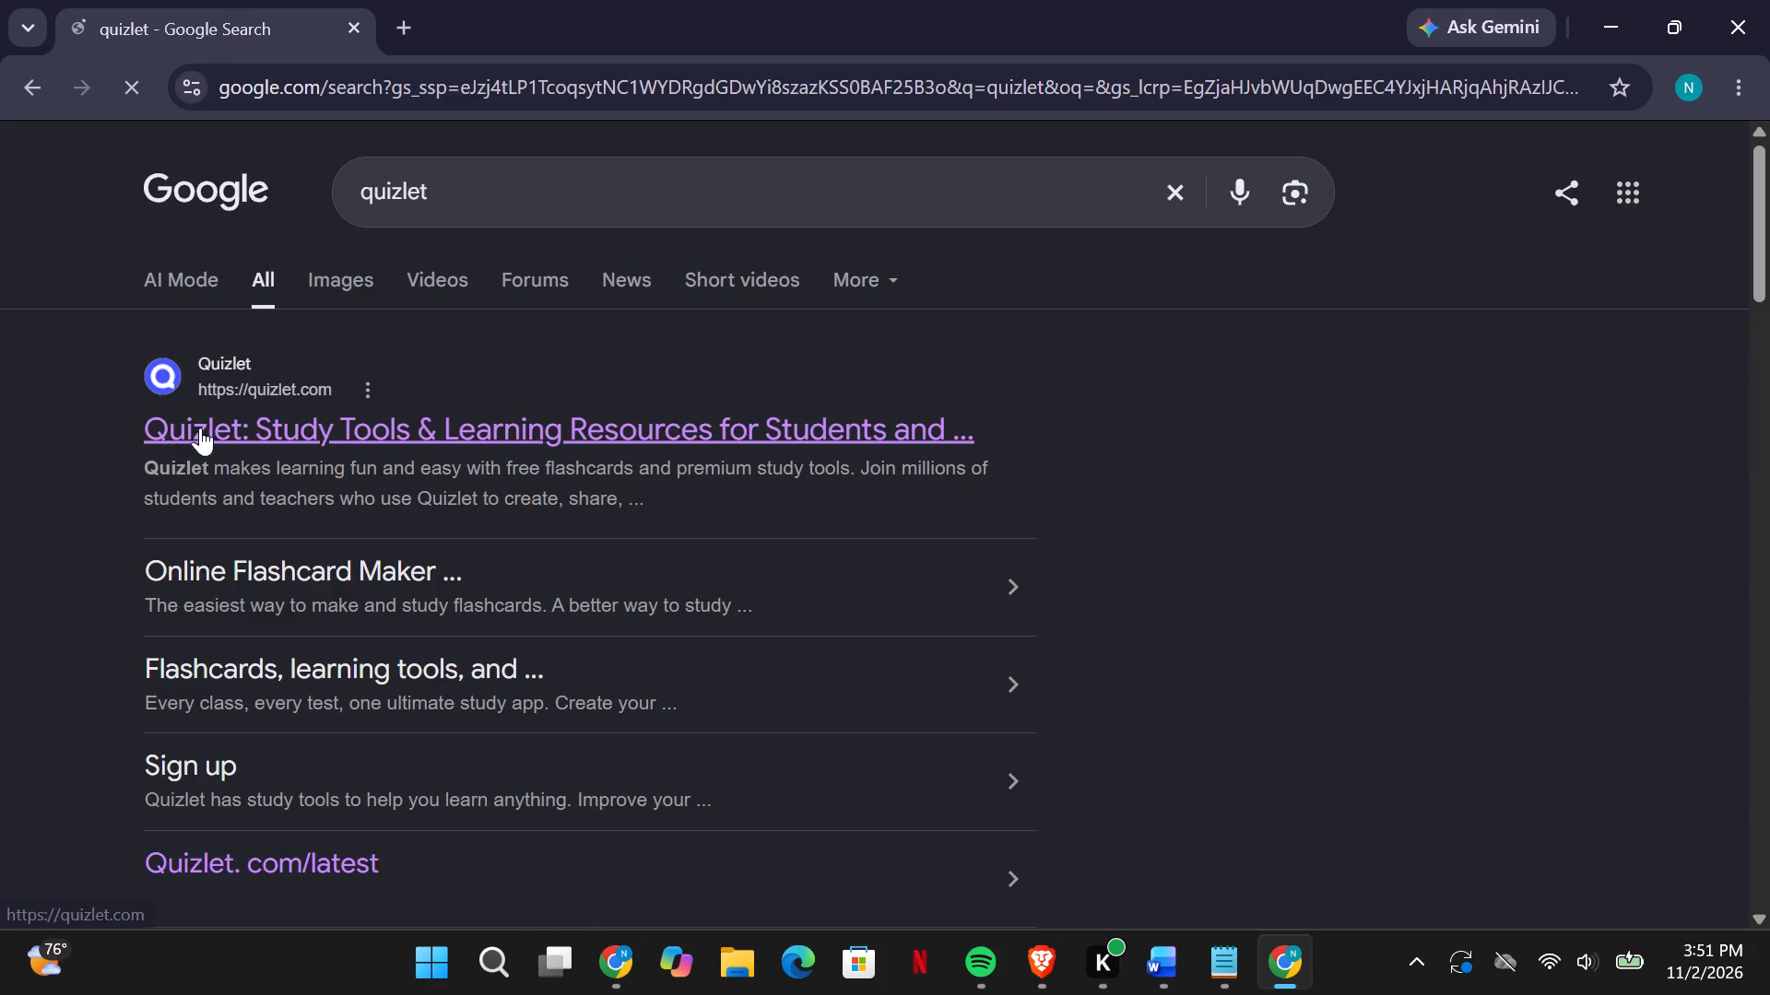
{"action": "left_click", "coordinate": [242, 431]}
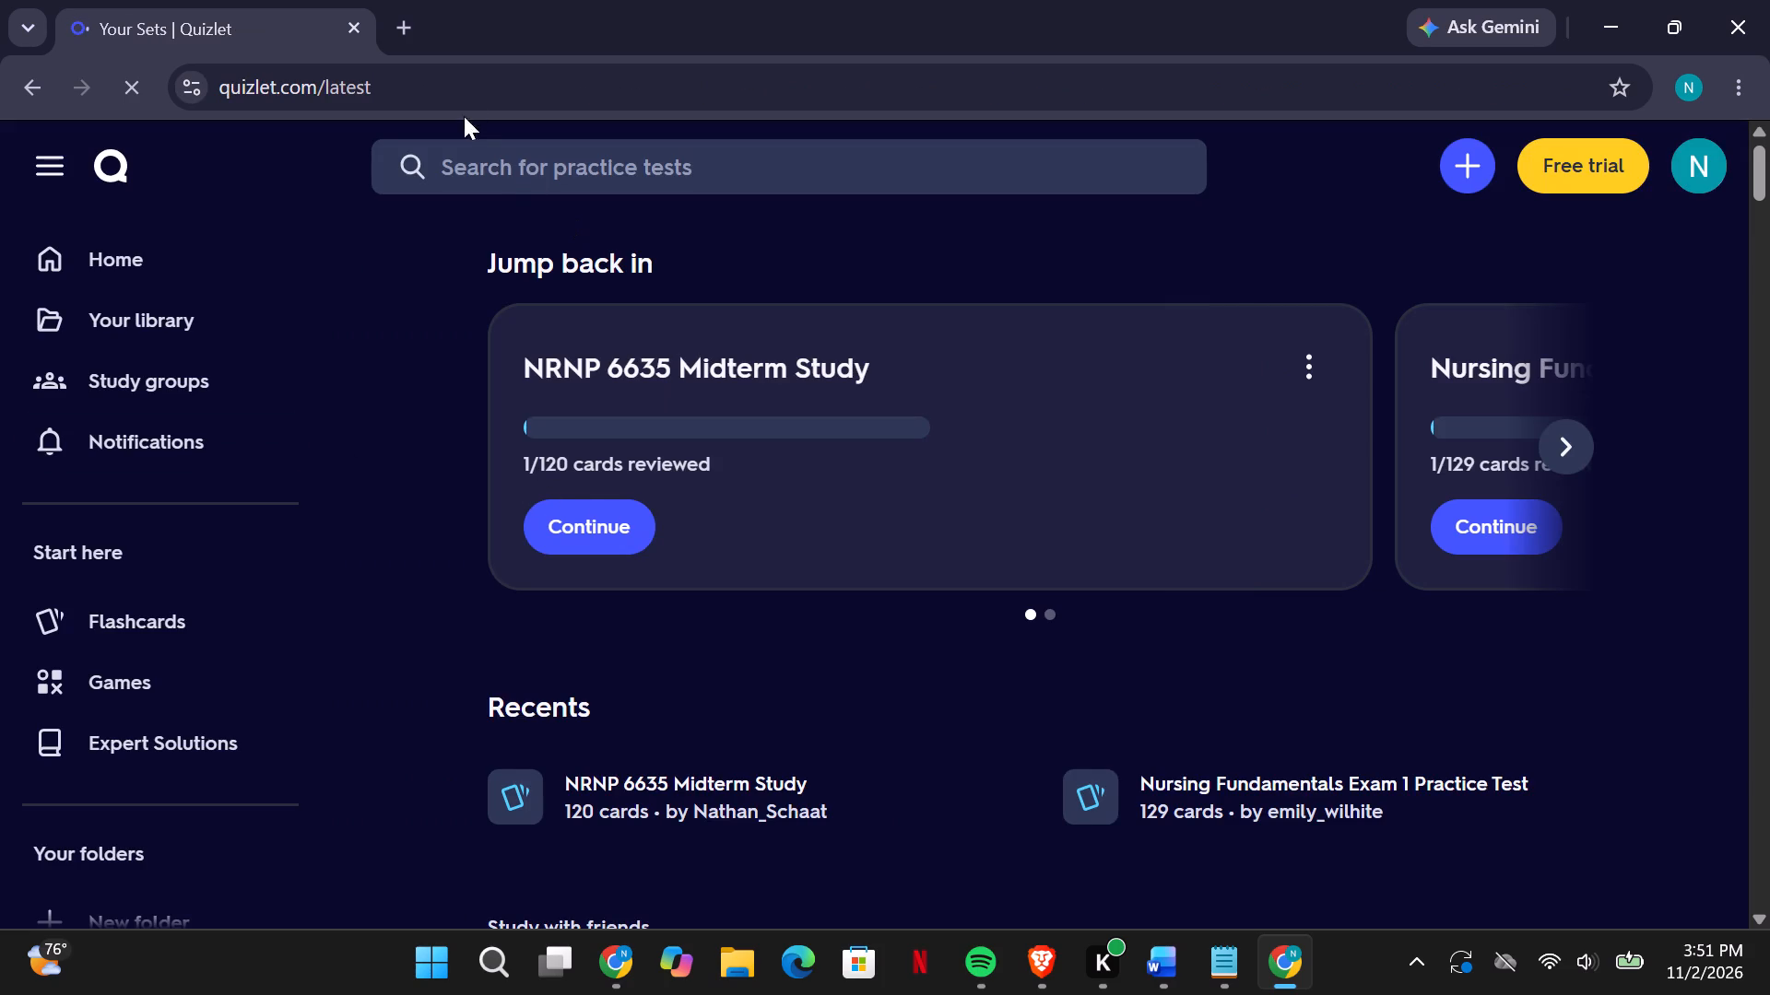
Open the stuvia.com home page in a new browser tab.
{"action": "left_click", "coordinate": [406, 29]}
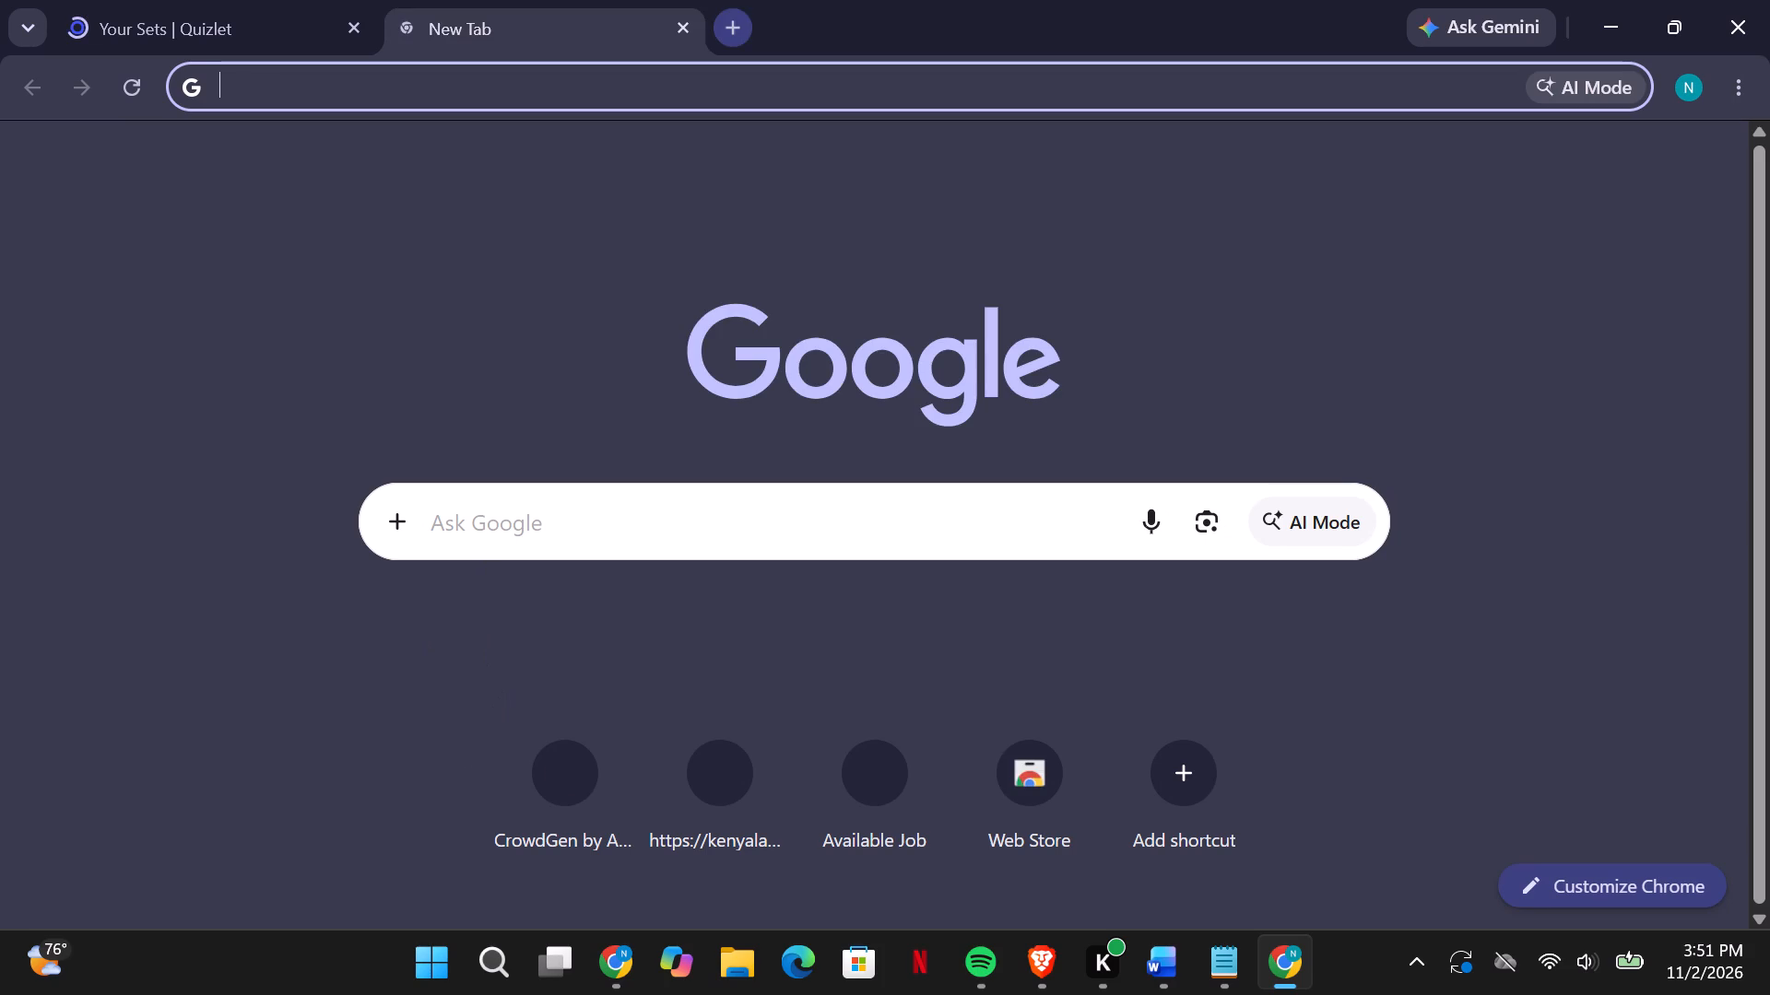
{"action": "key", "text": "s"}
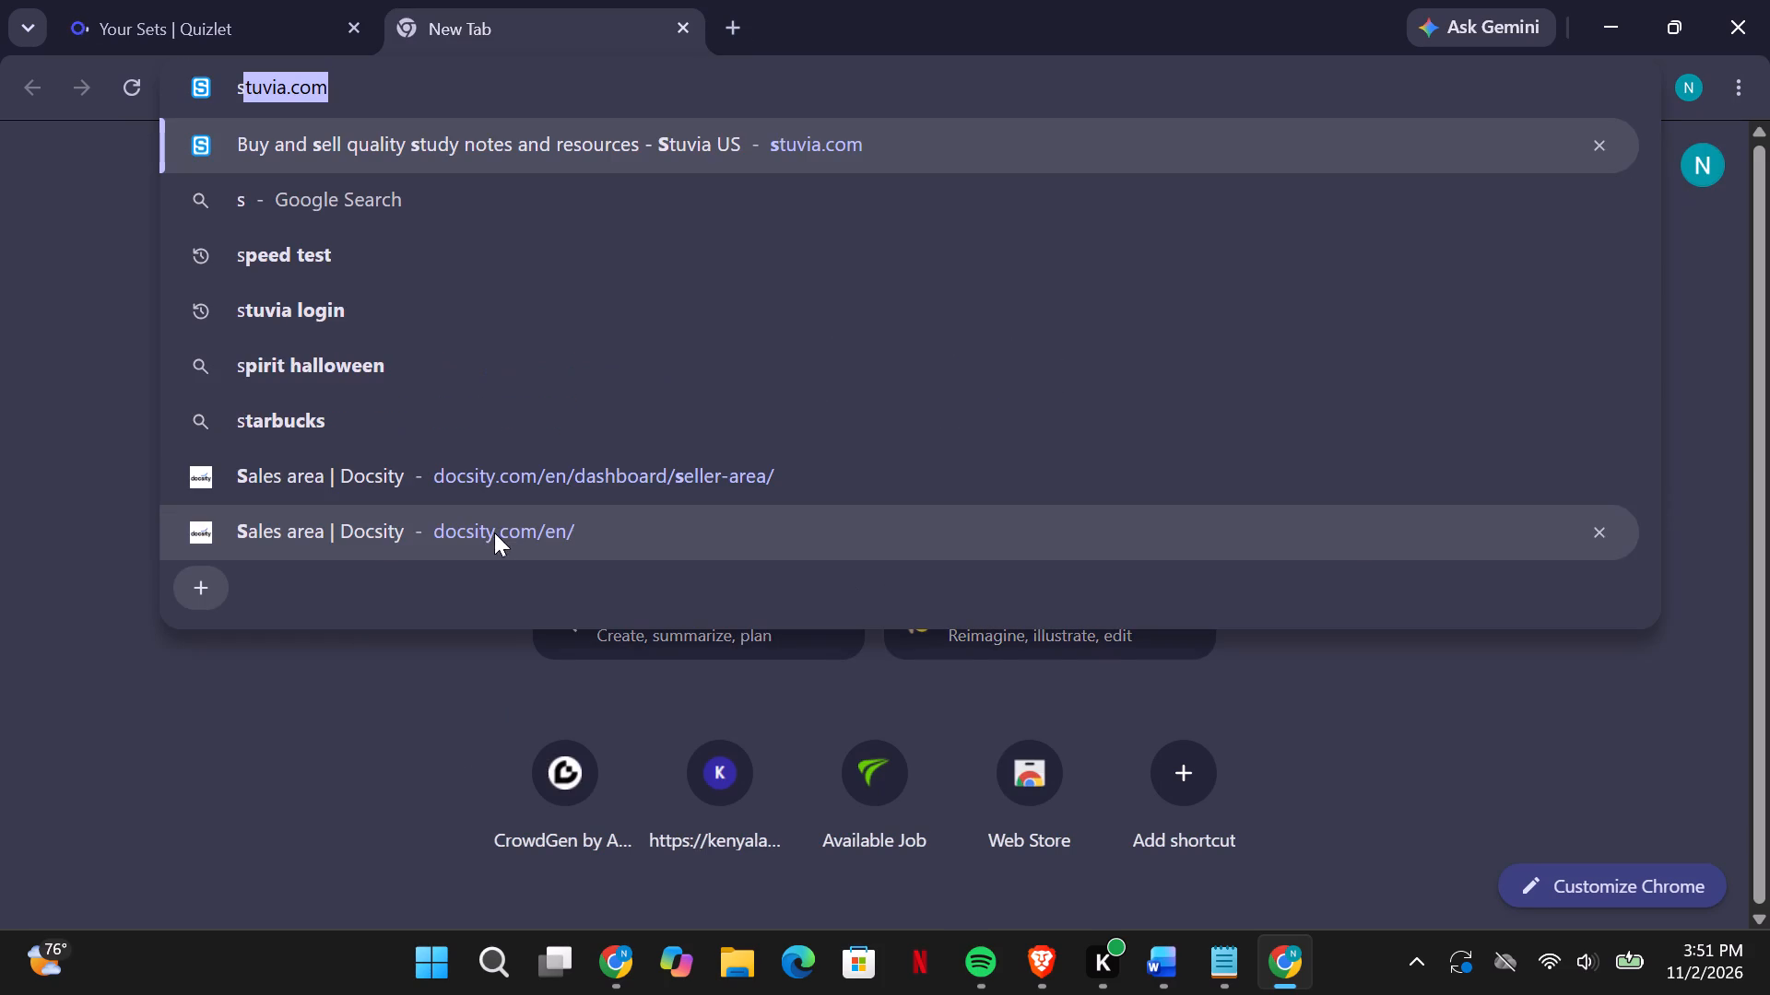
{"action": "left_click", "coordinate": [363, 158]}
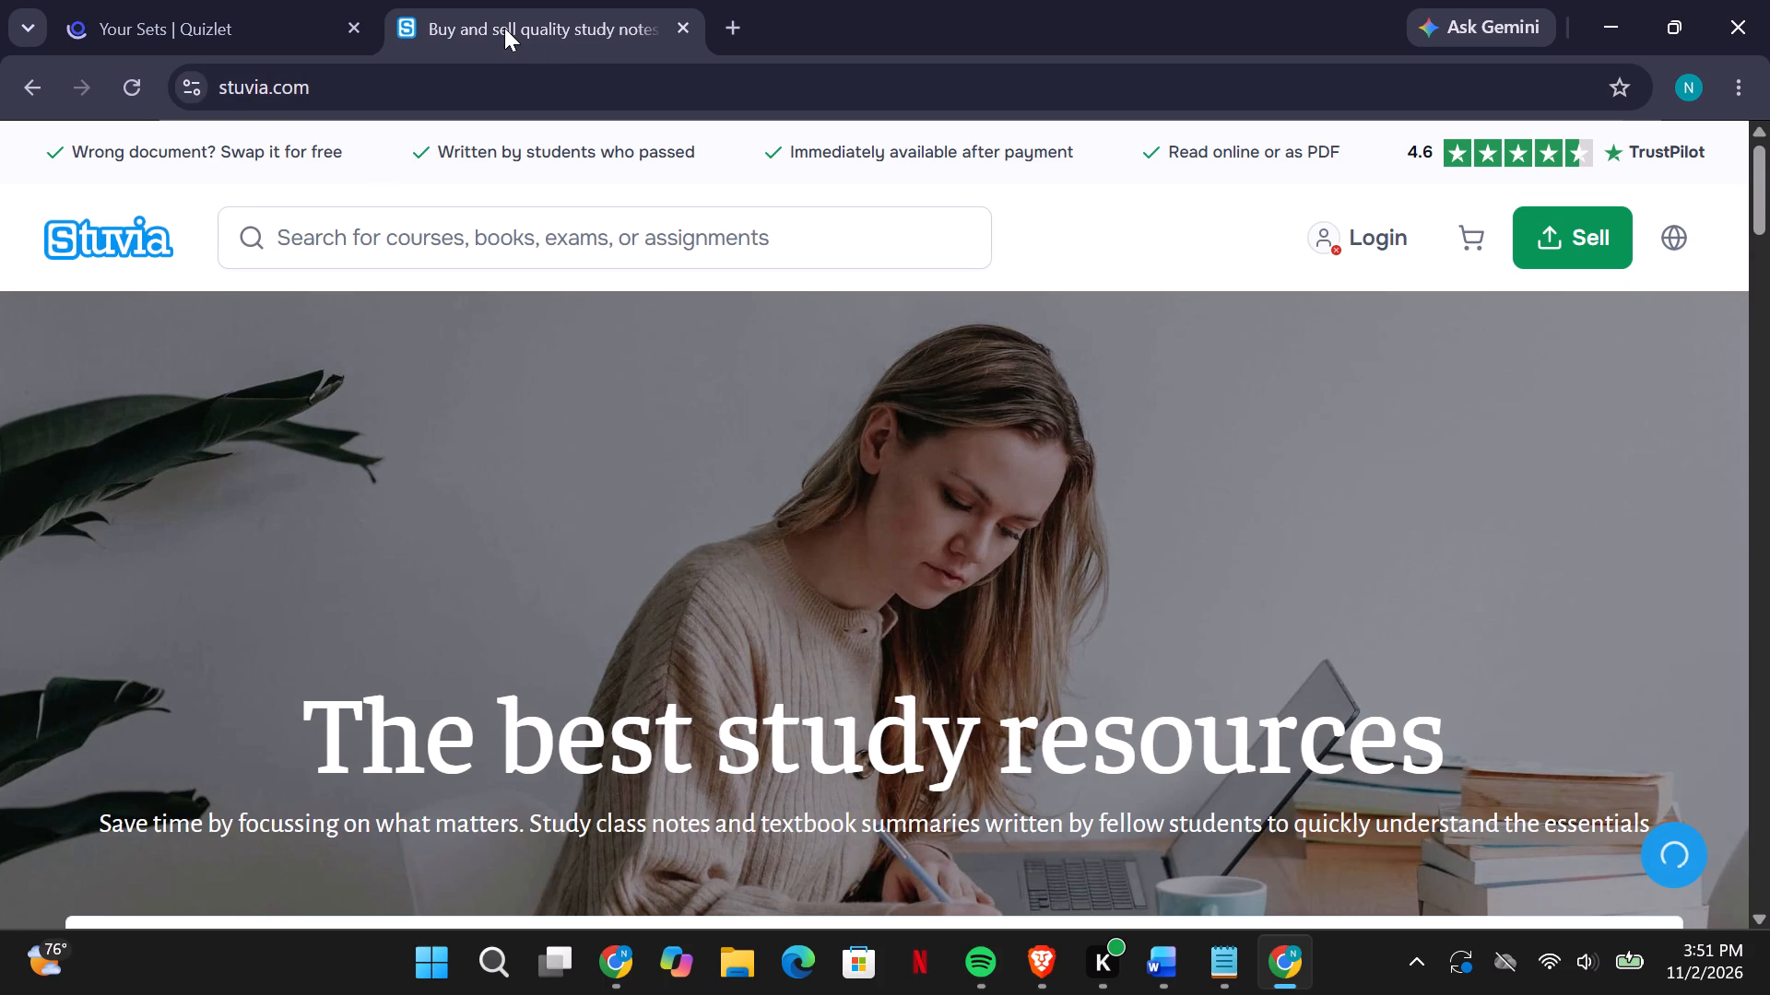
Search Google for docsity in another new browser tab.
{"action": "left_click", "coordinate": [733, 23]}
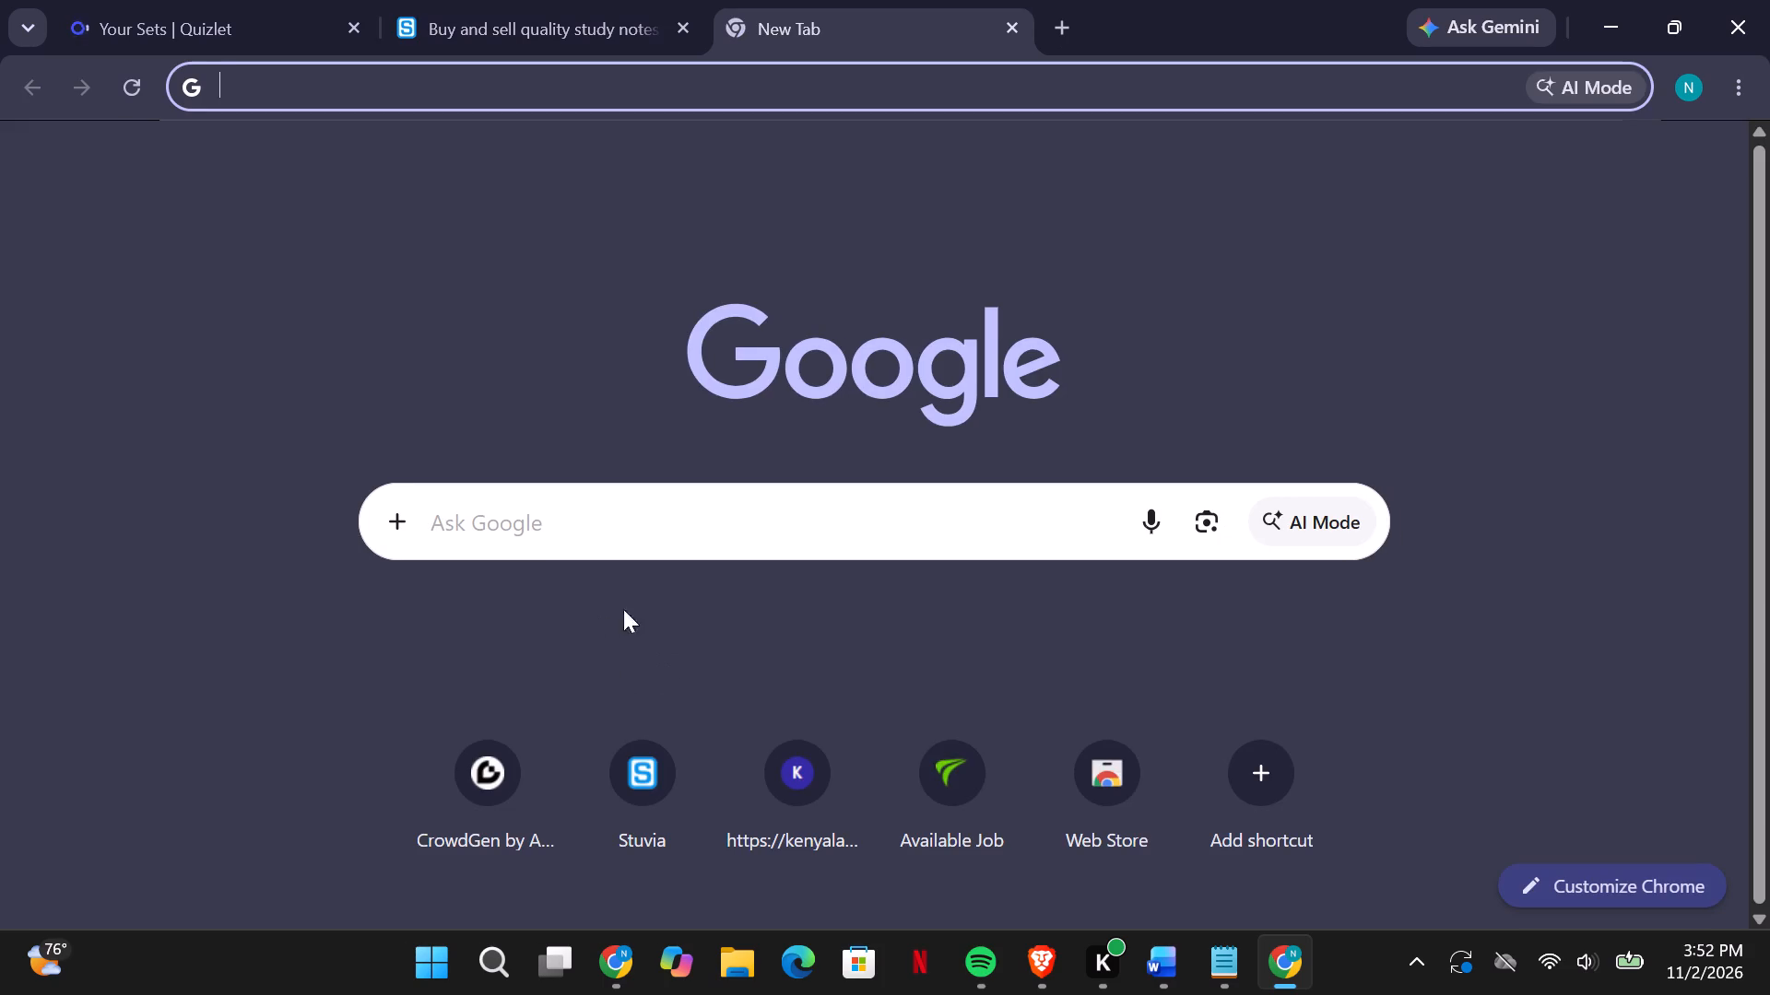
{"action": "left_click", "coordinate": [469, 533]}
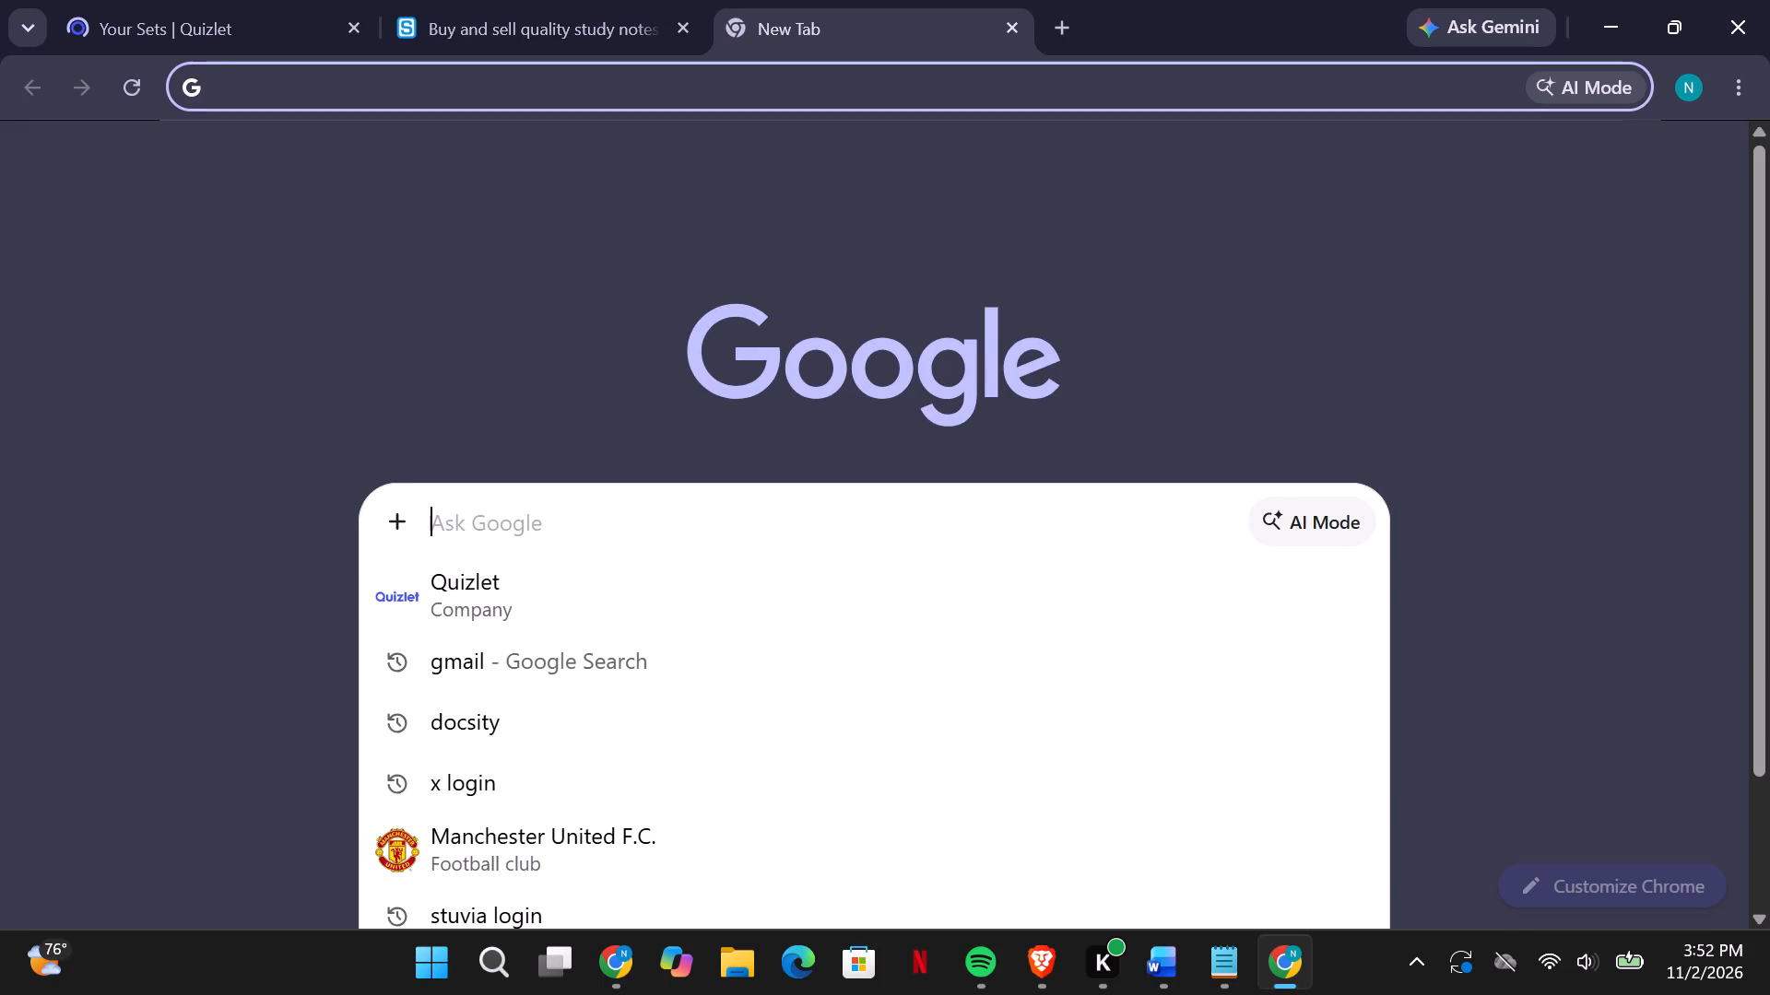
{"action": "key", "text": "d"}
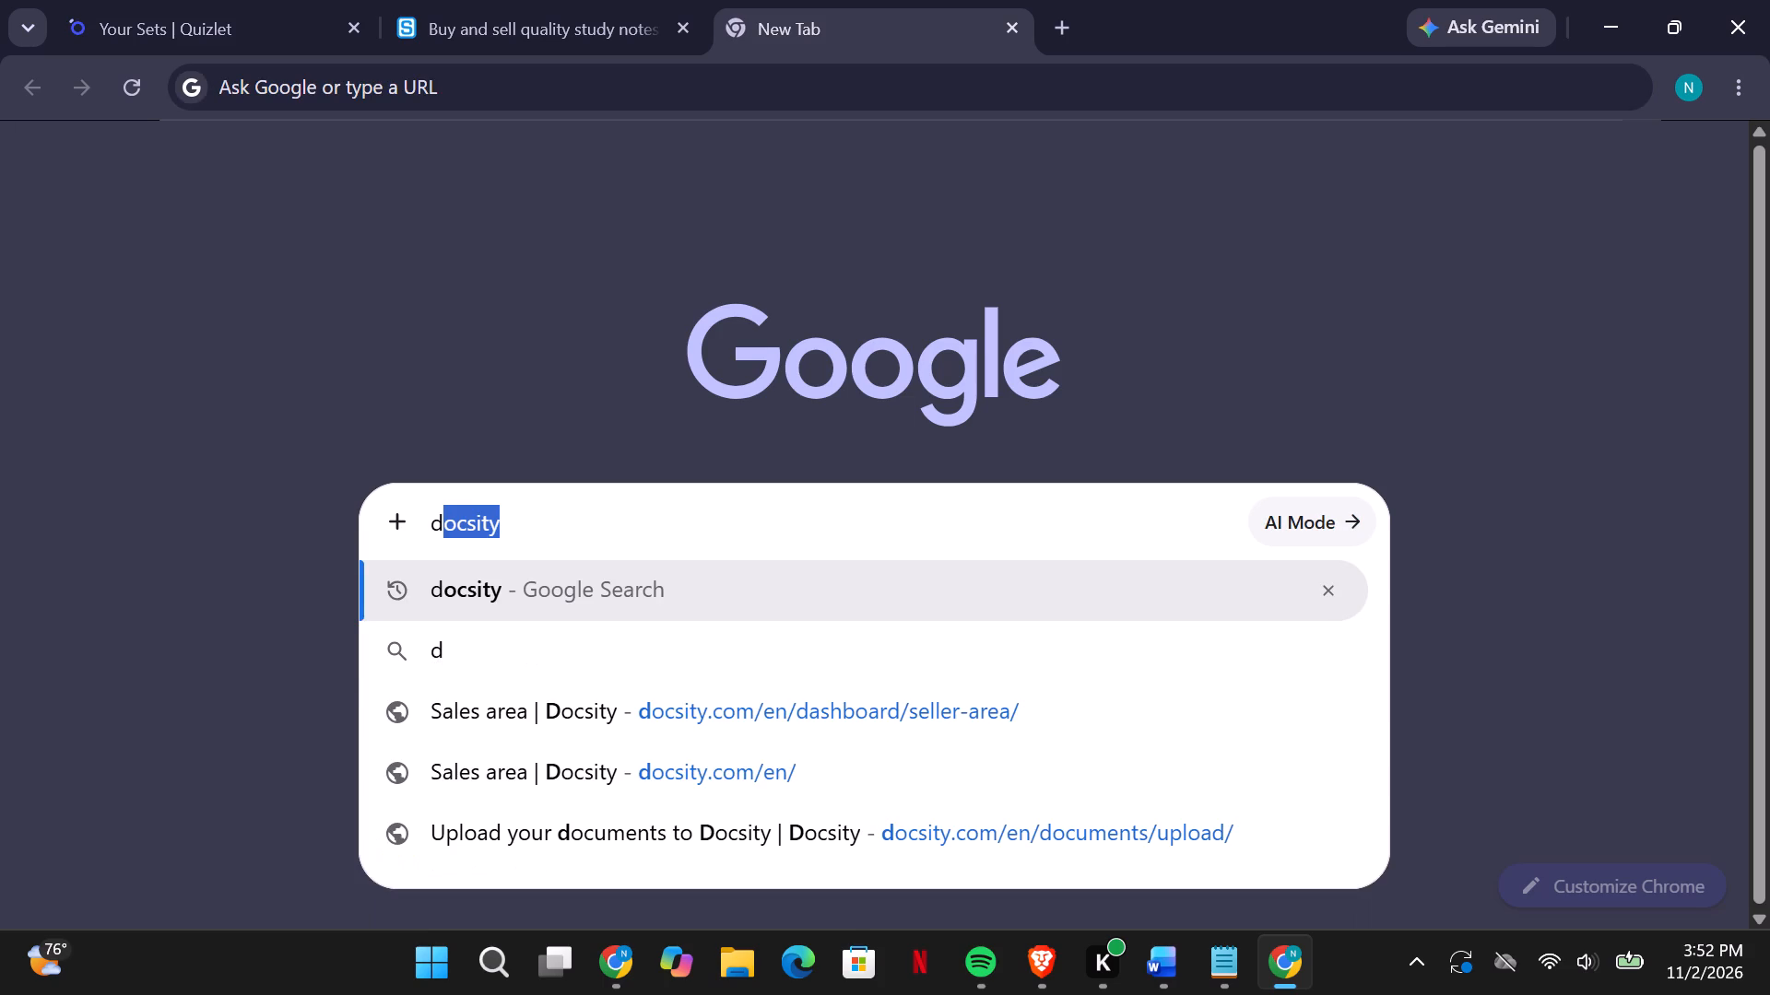
{"action": "left_click", "coordinate": [478, 588]}
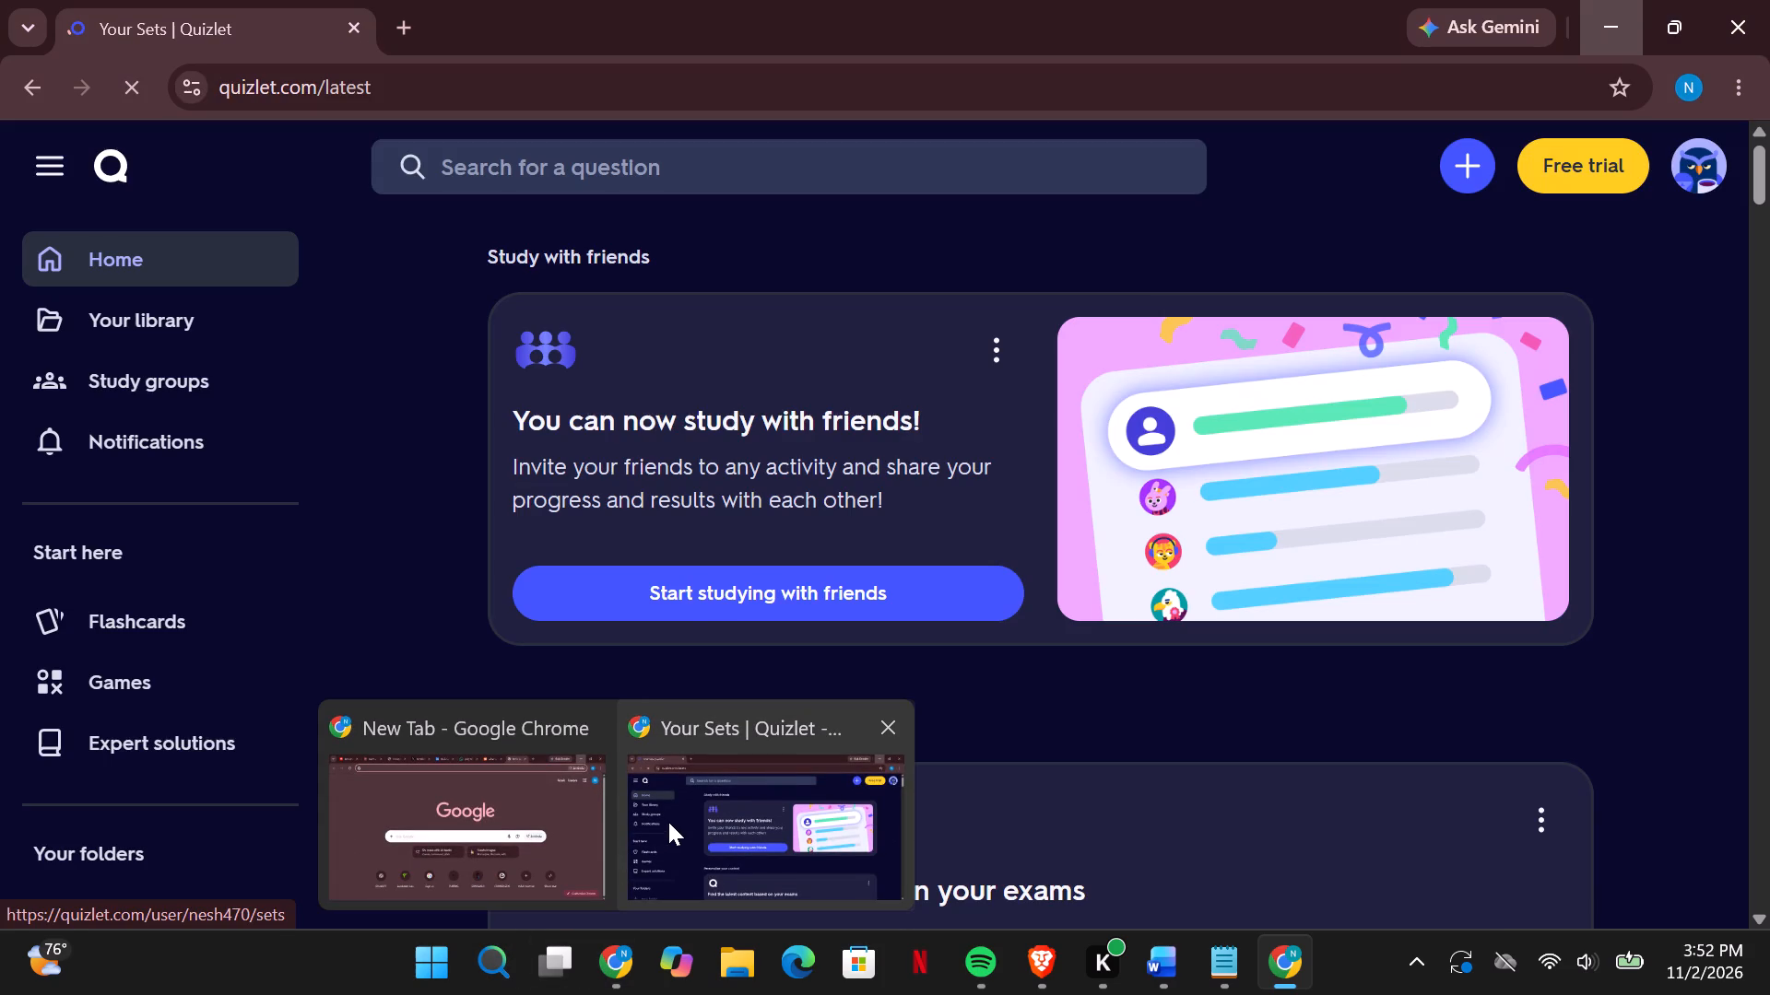
Close the other Chrome profile's New Tab and Quizlet windows, along with the Notepad window.
{"action": "left_click", "coordinate": [586, 727]}
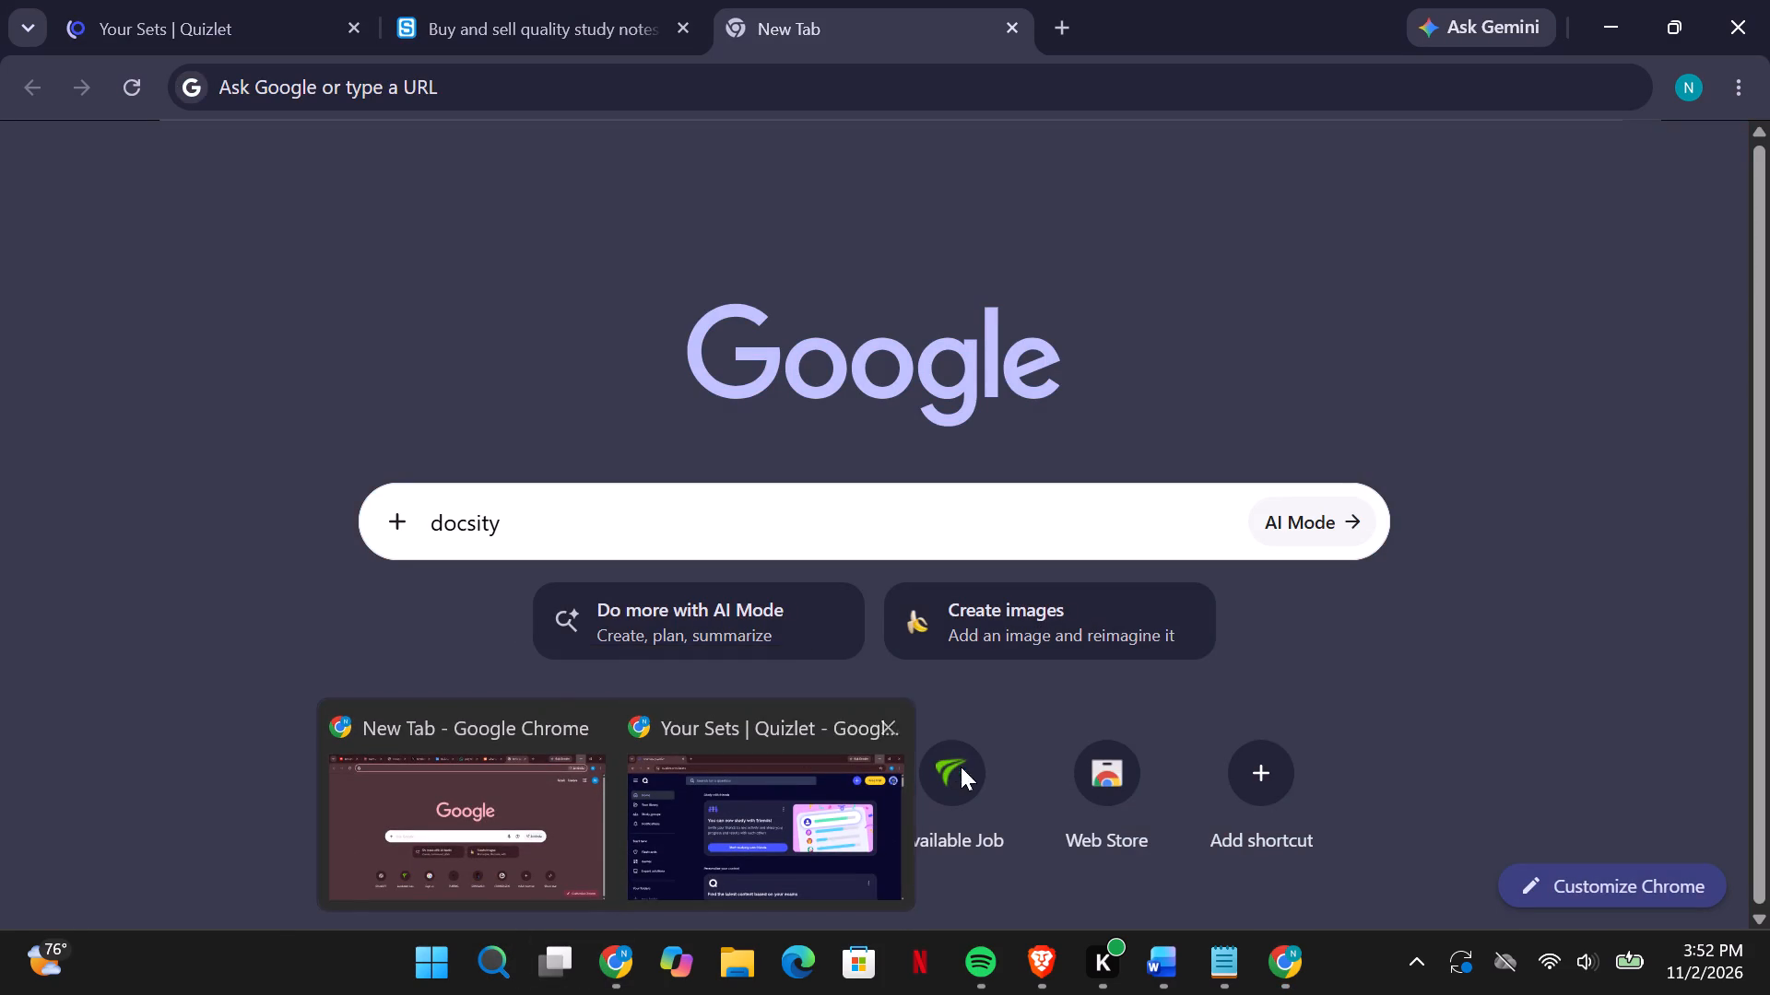
{"action": "left_click", "coordinate": [875, 724]}
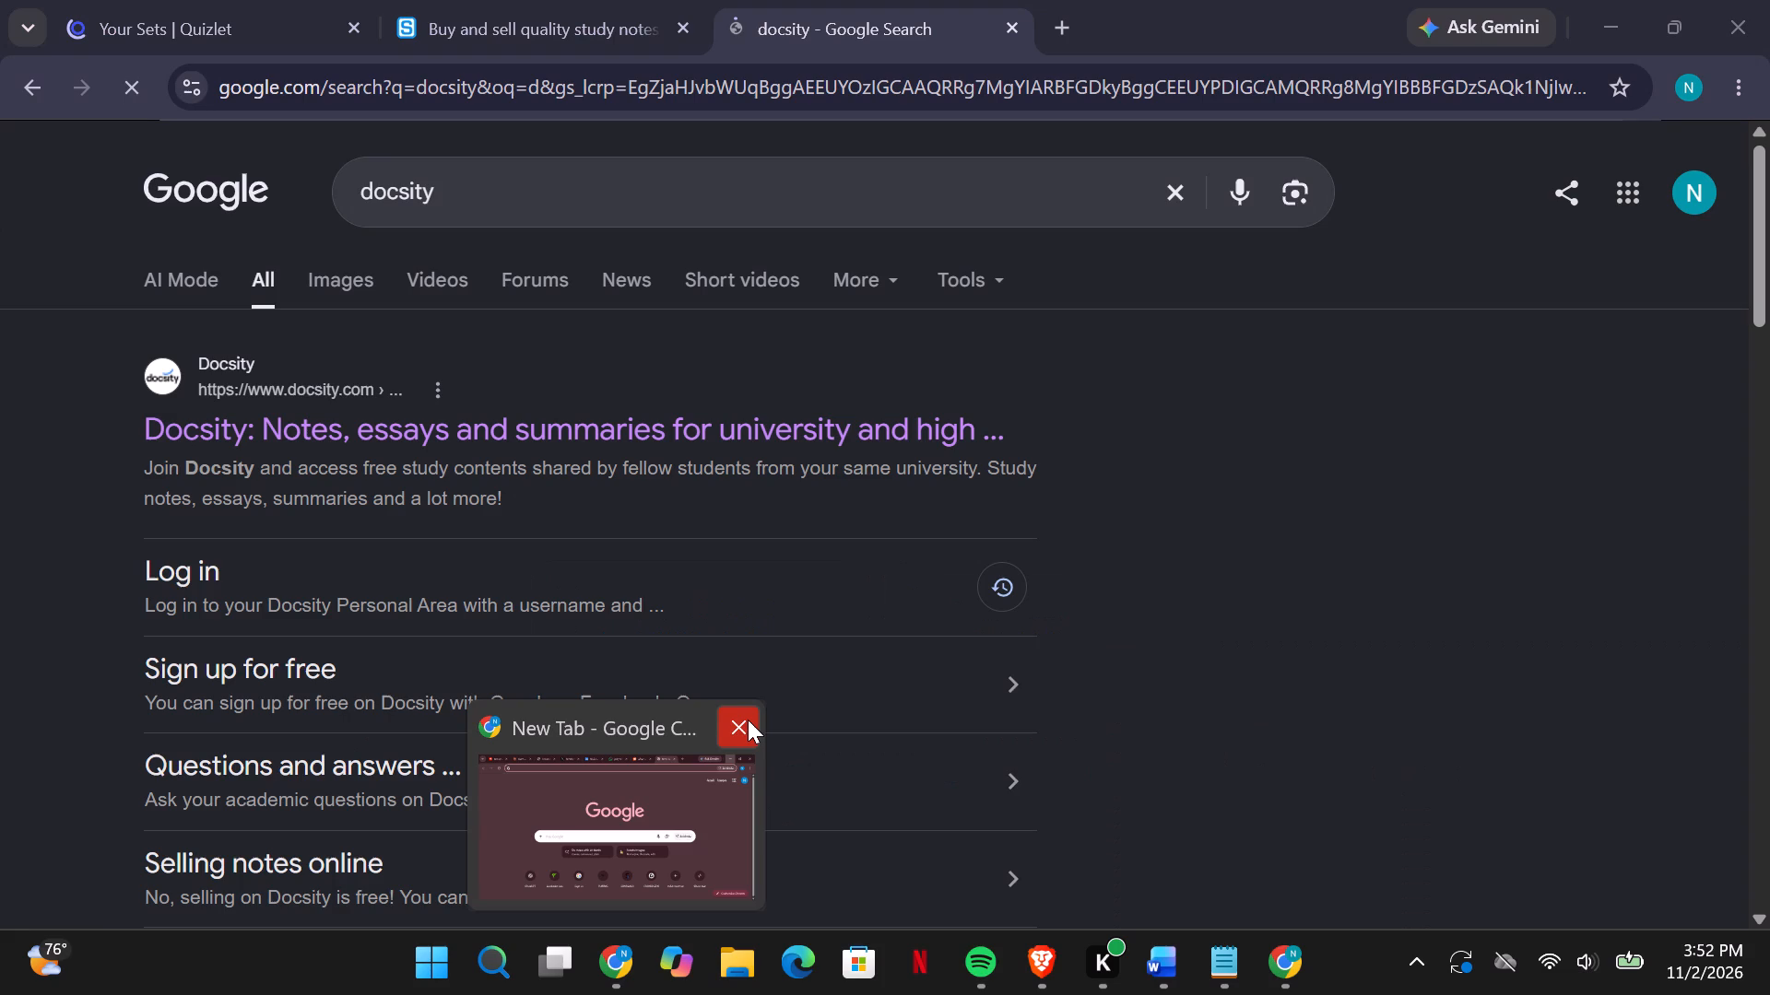
{"action": "left_click", "coordinate": [733, 725]}
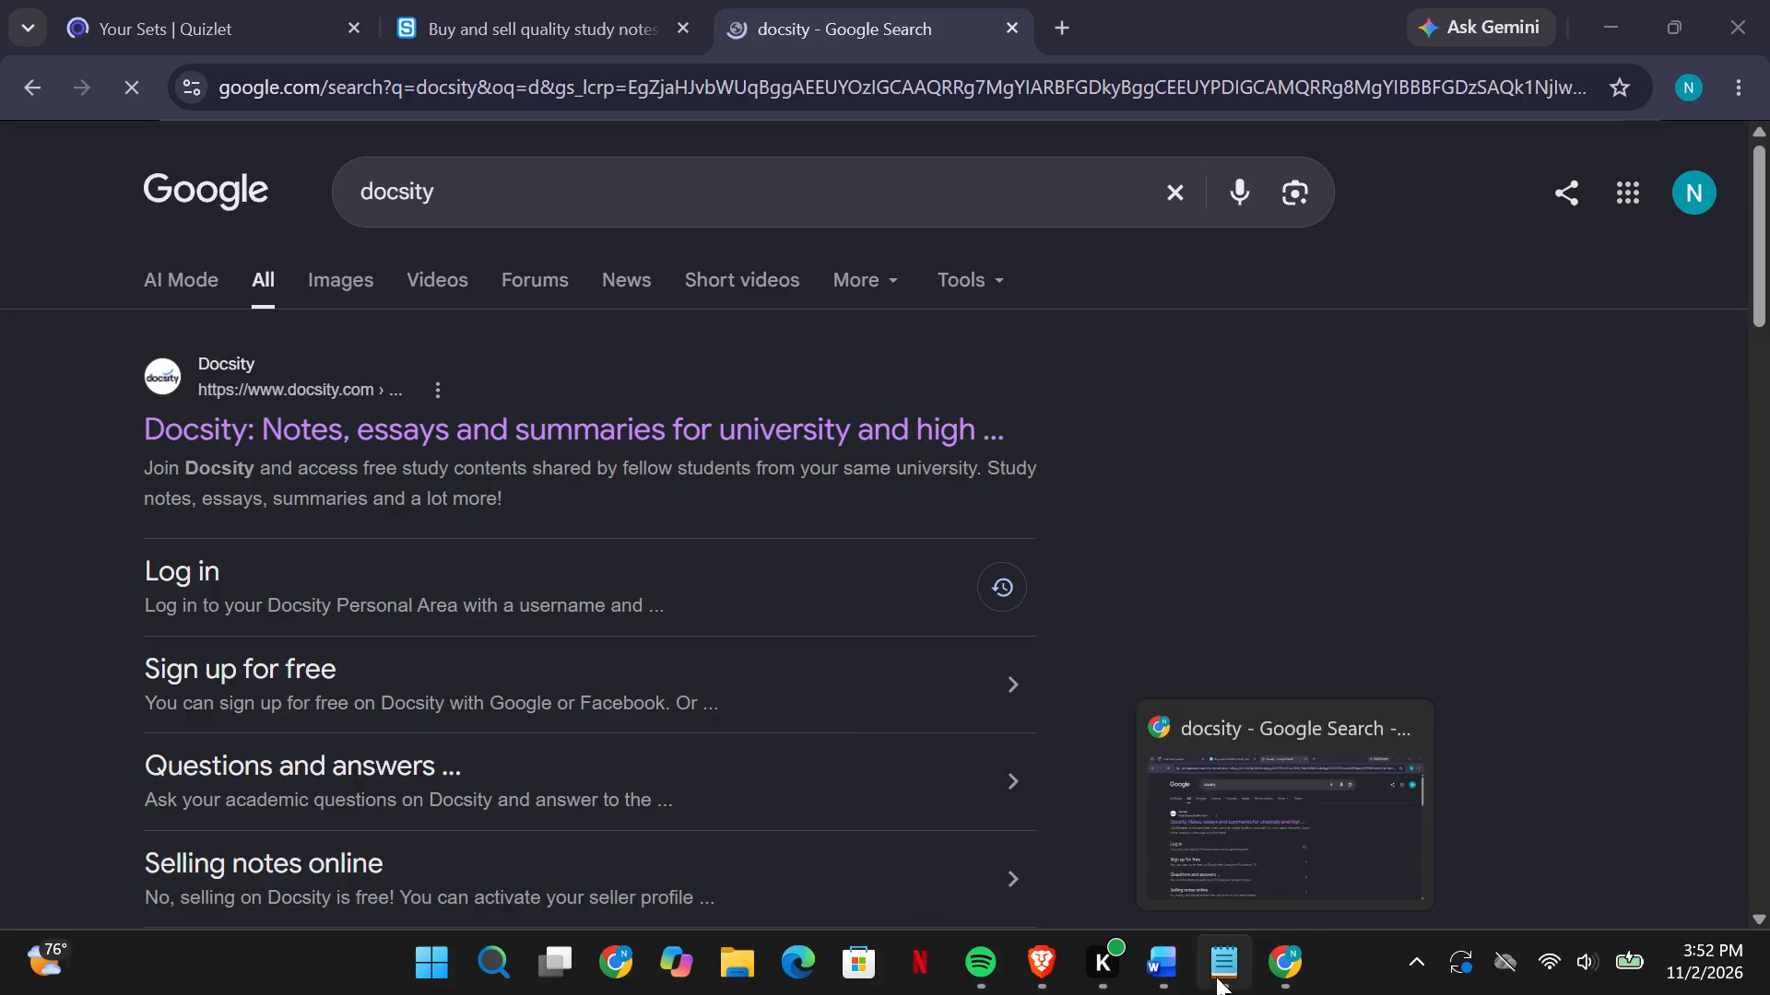
{"action": "left_click", "coordinate": [1340, 720]}
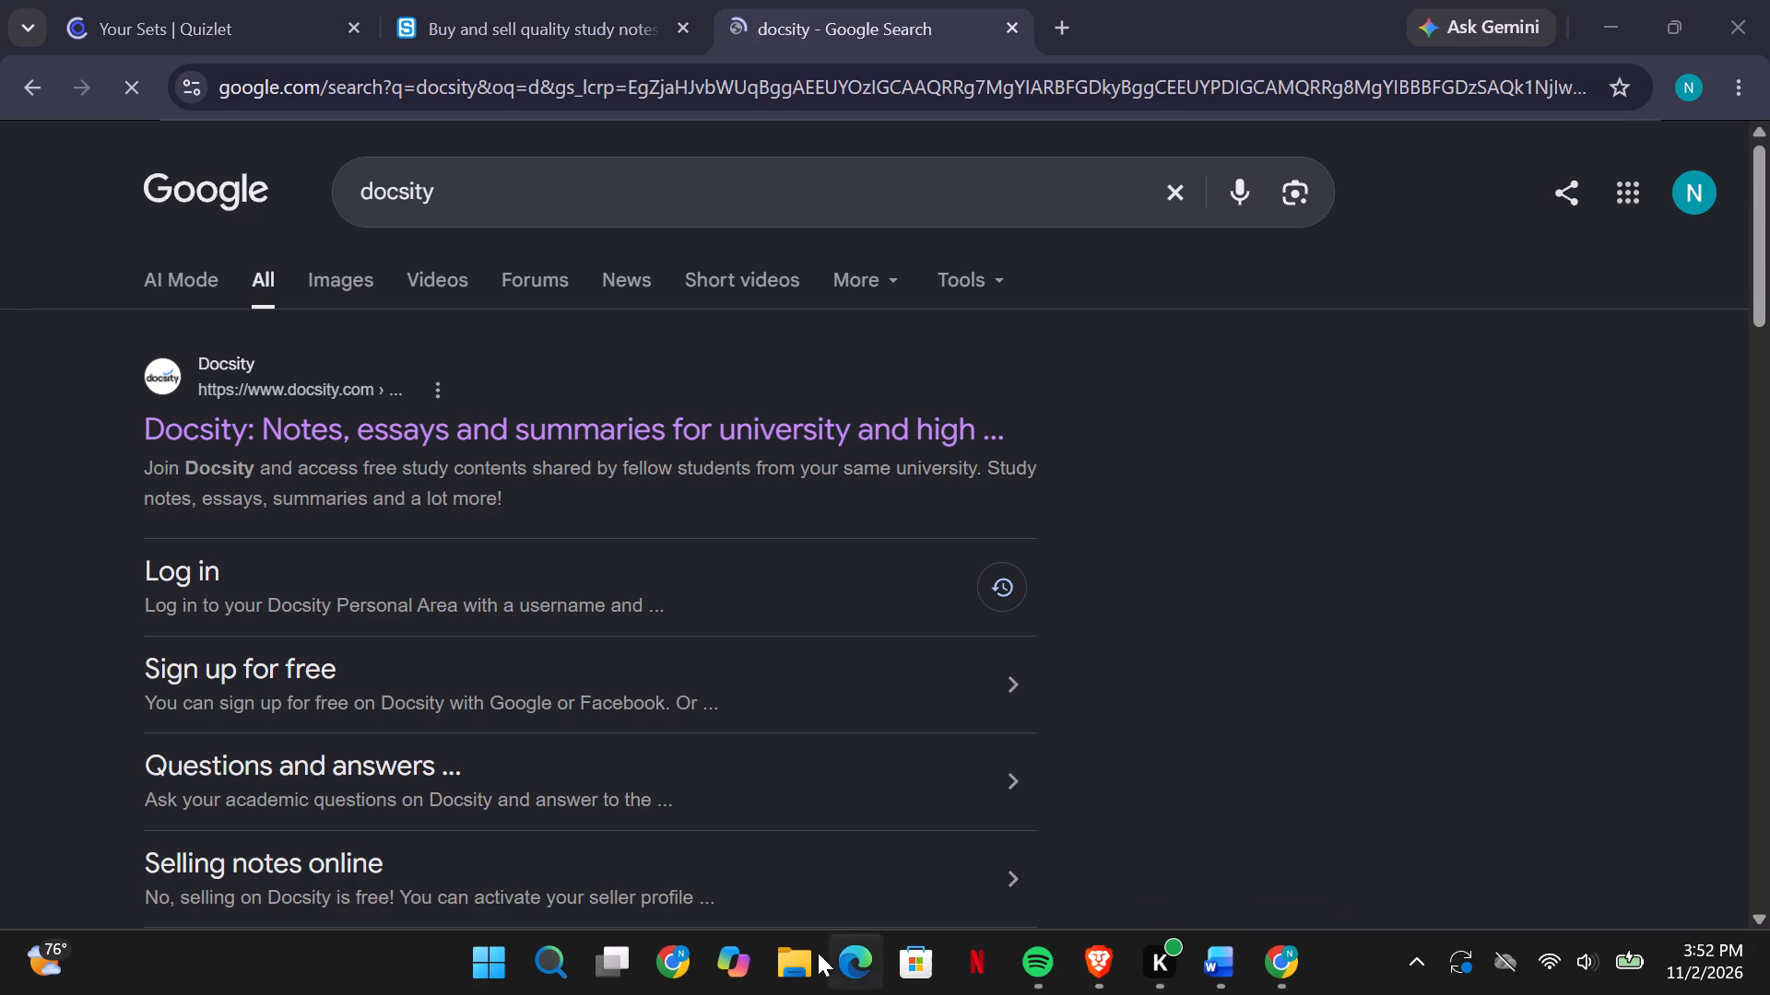
Return to the Quizlet tab and look through its home page.
{"action": "left_click", "coordinate": [223, 24]}
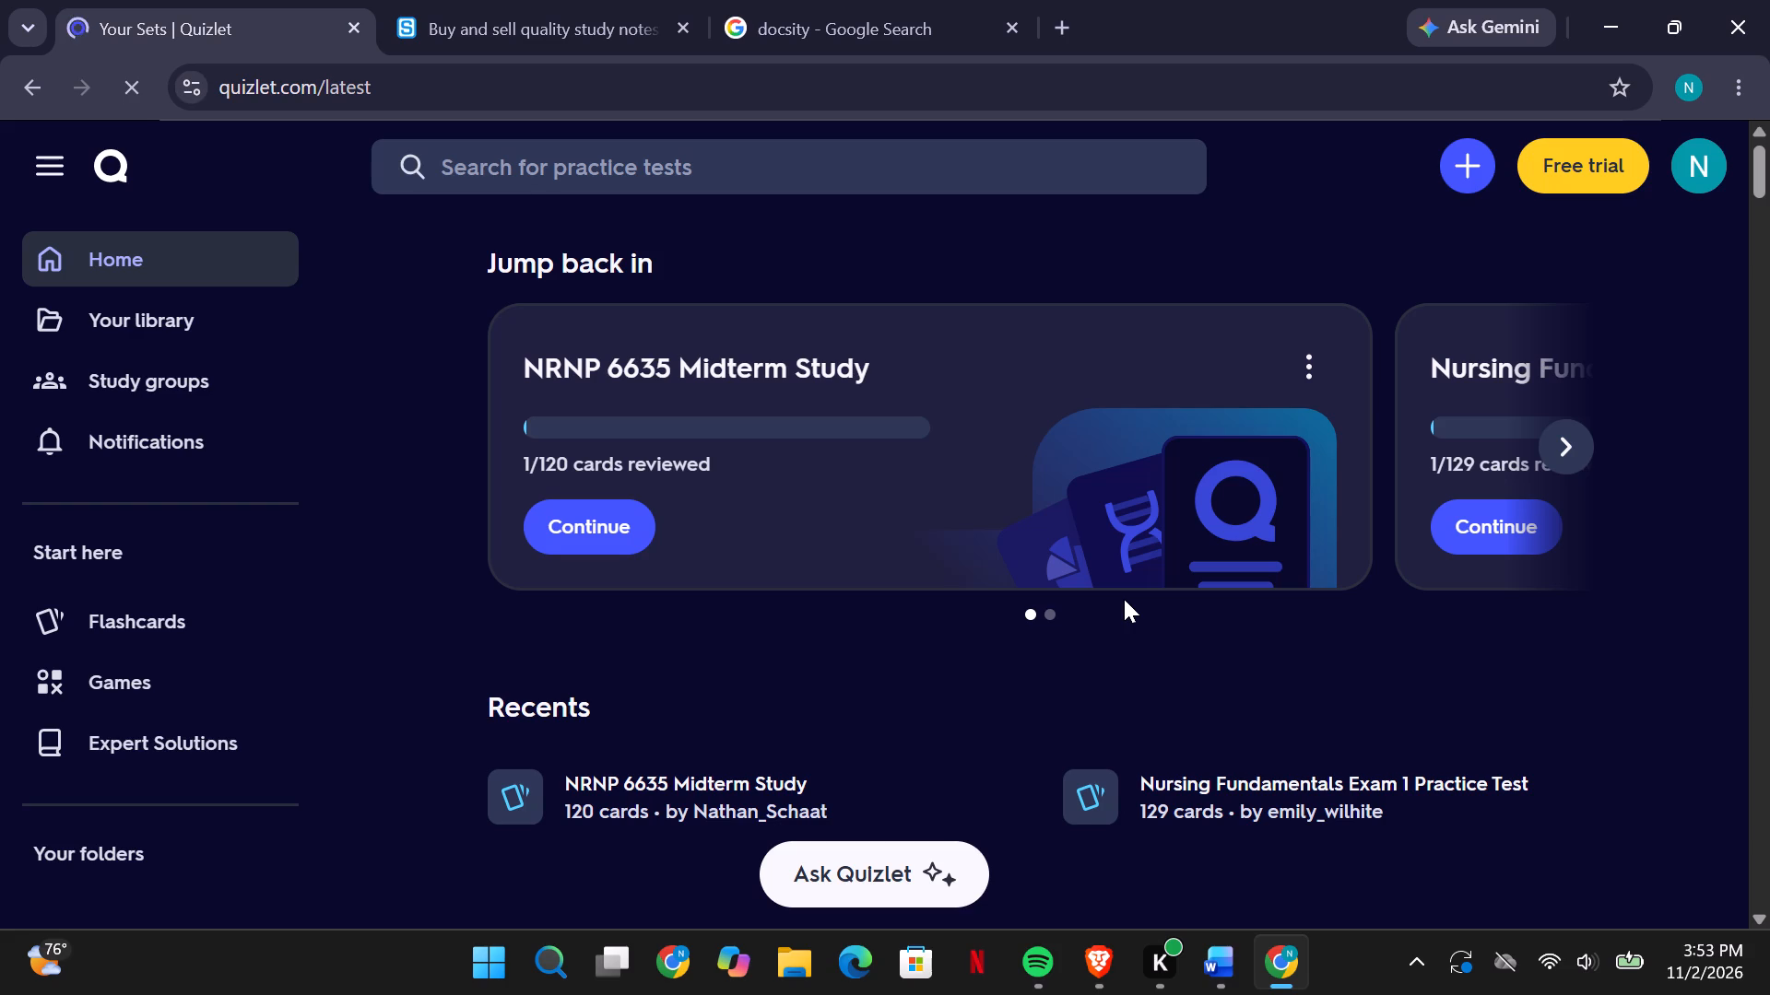
{"action": "scroll", "coordinate": [967, 608], "scroll_direction": "down", "scroll_amount": 1}
{"action": "scroll", "coordinate": [1067, 548], "scroll_direction": "down", "scroll_amount": 2}
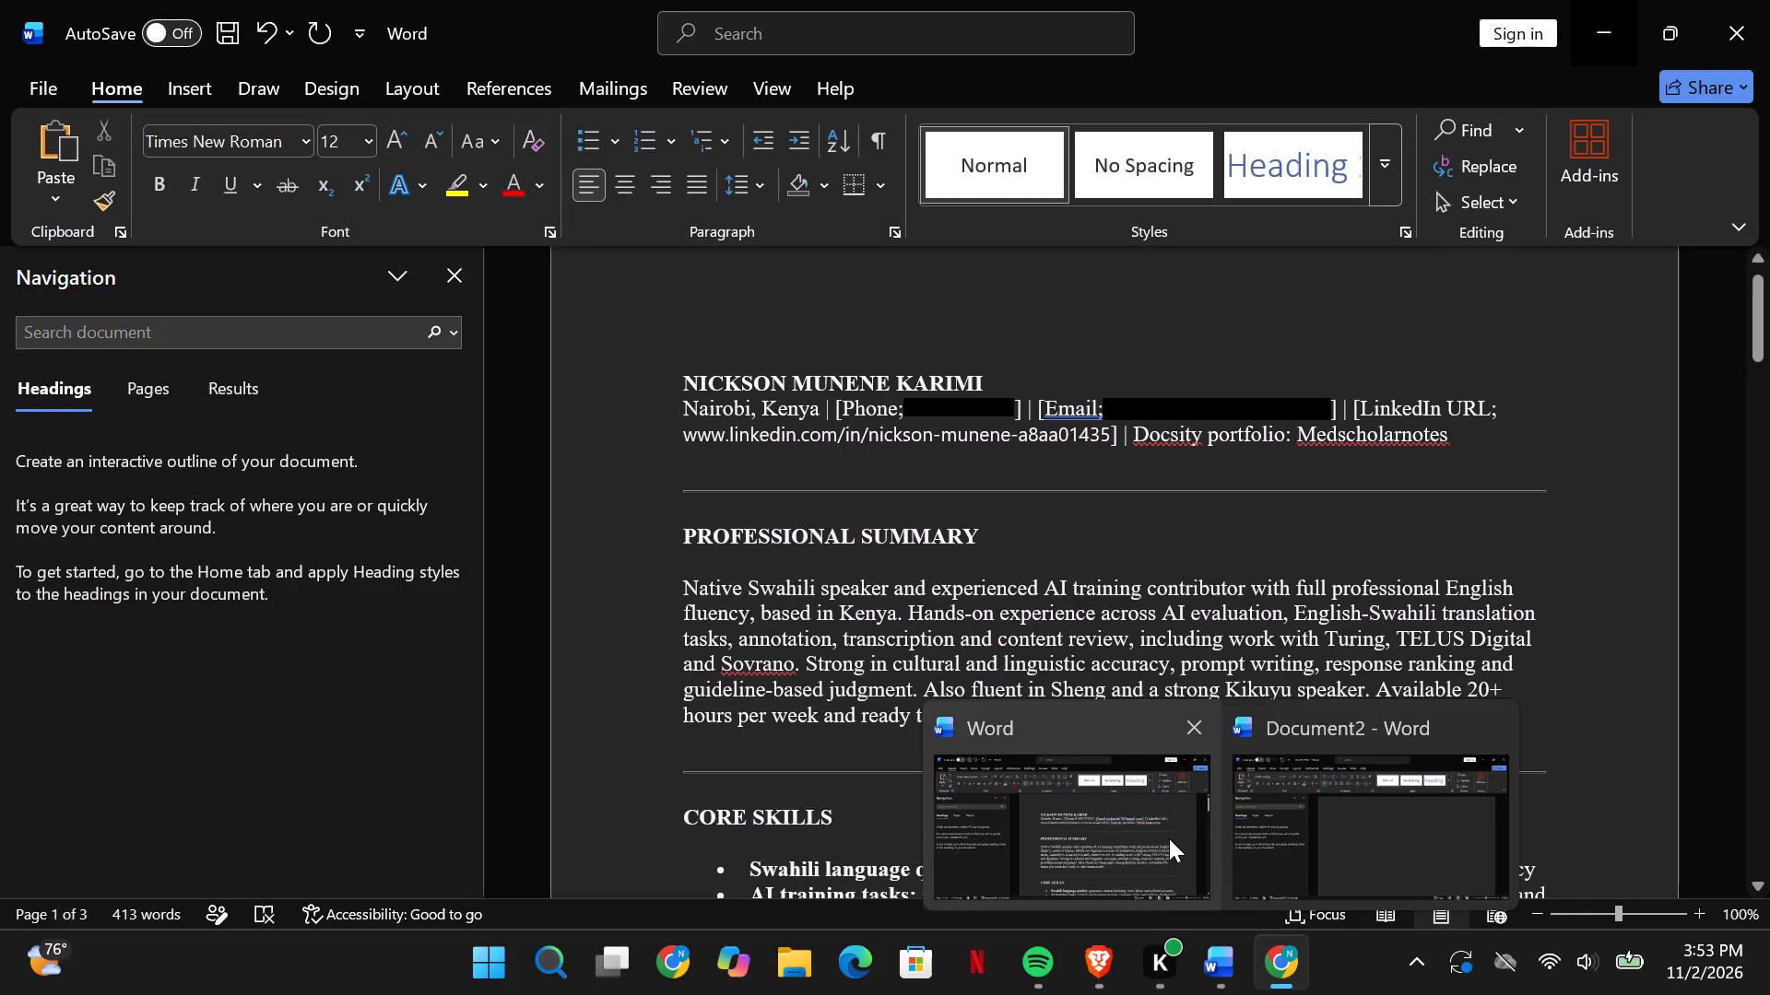
Close the Word window containing the CV without saving its changes, leaving Document2 open.
{"action": "left_click", "coordinate": [1186, 720]}
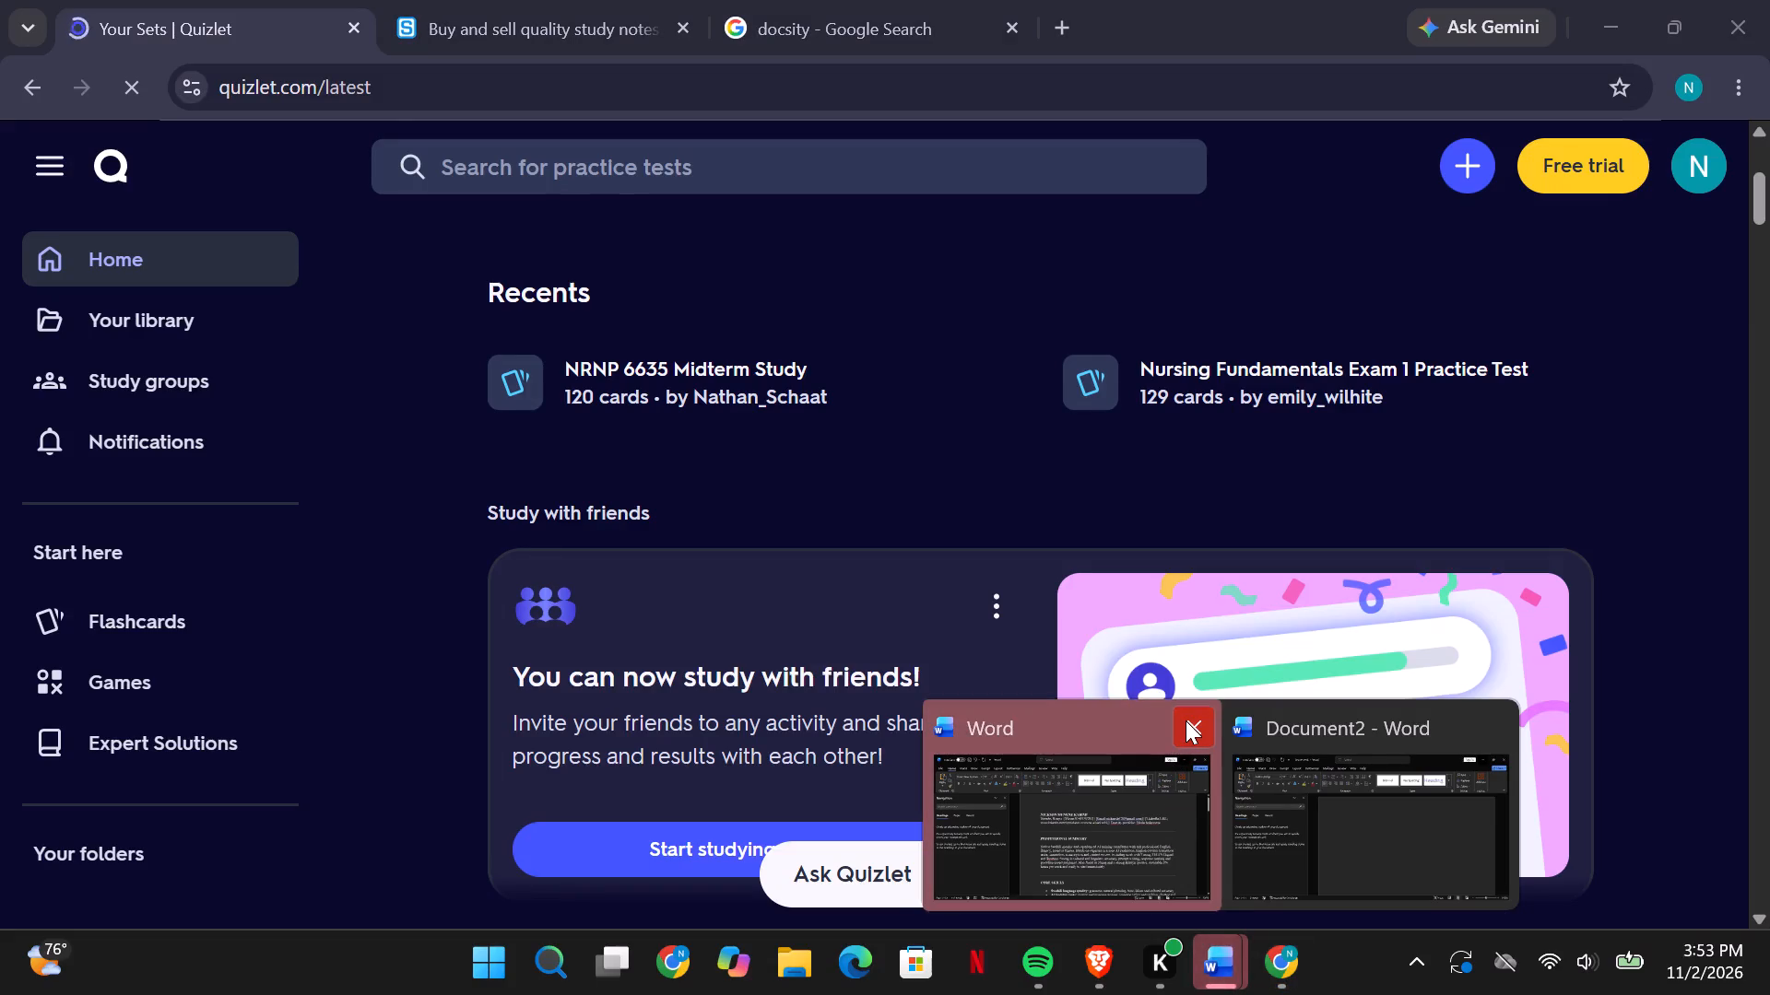
{"action": "left_click", "coordinate": [1078, 870]}
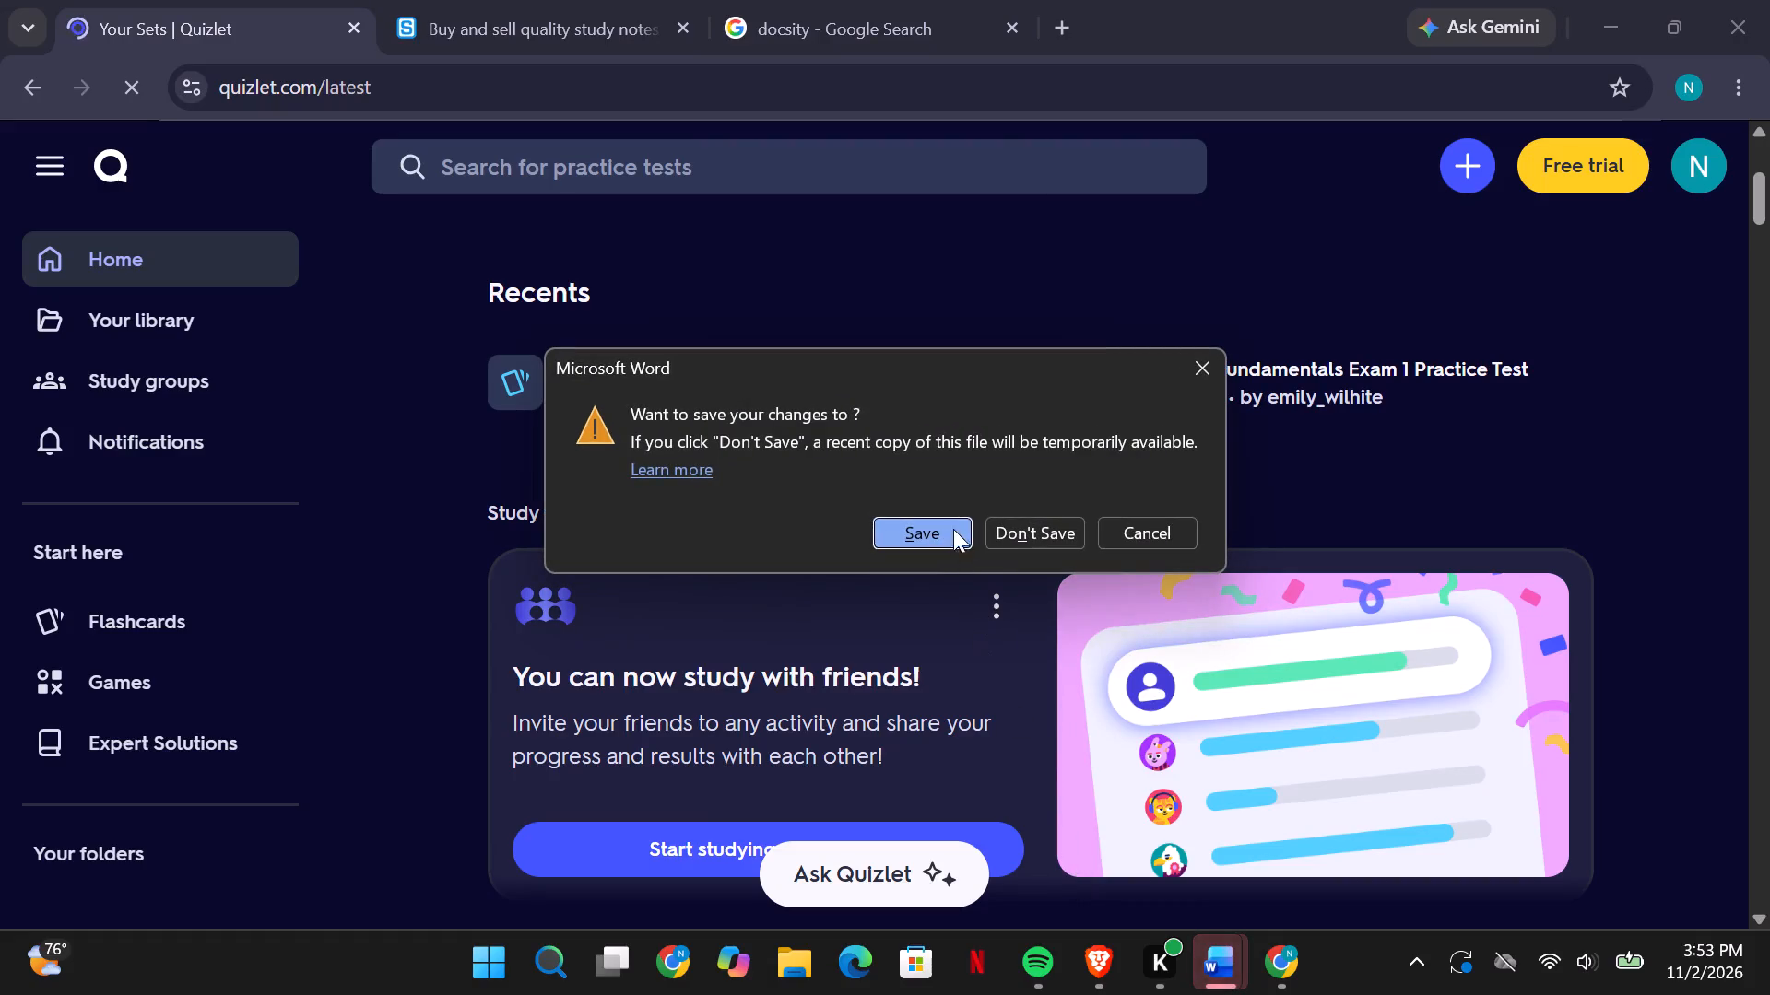
{"action": "left_click", "coordinate": [1012, 529]}
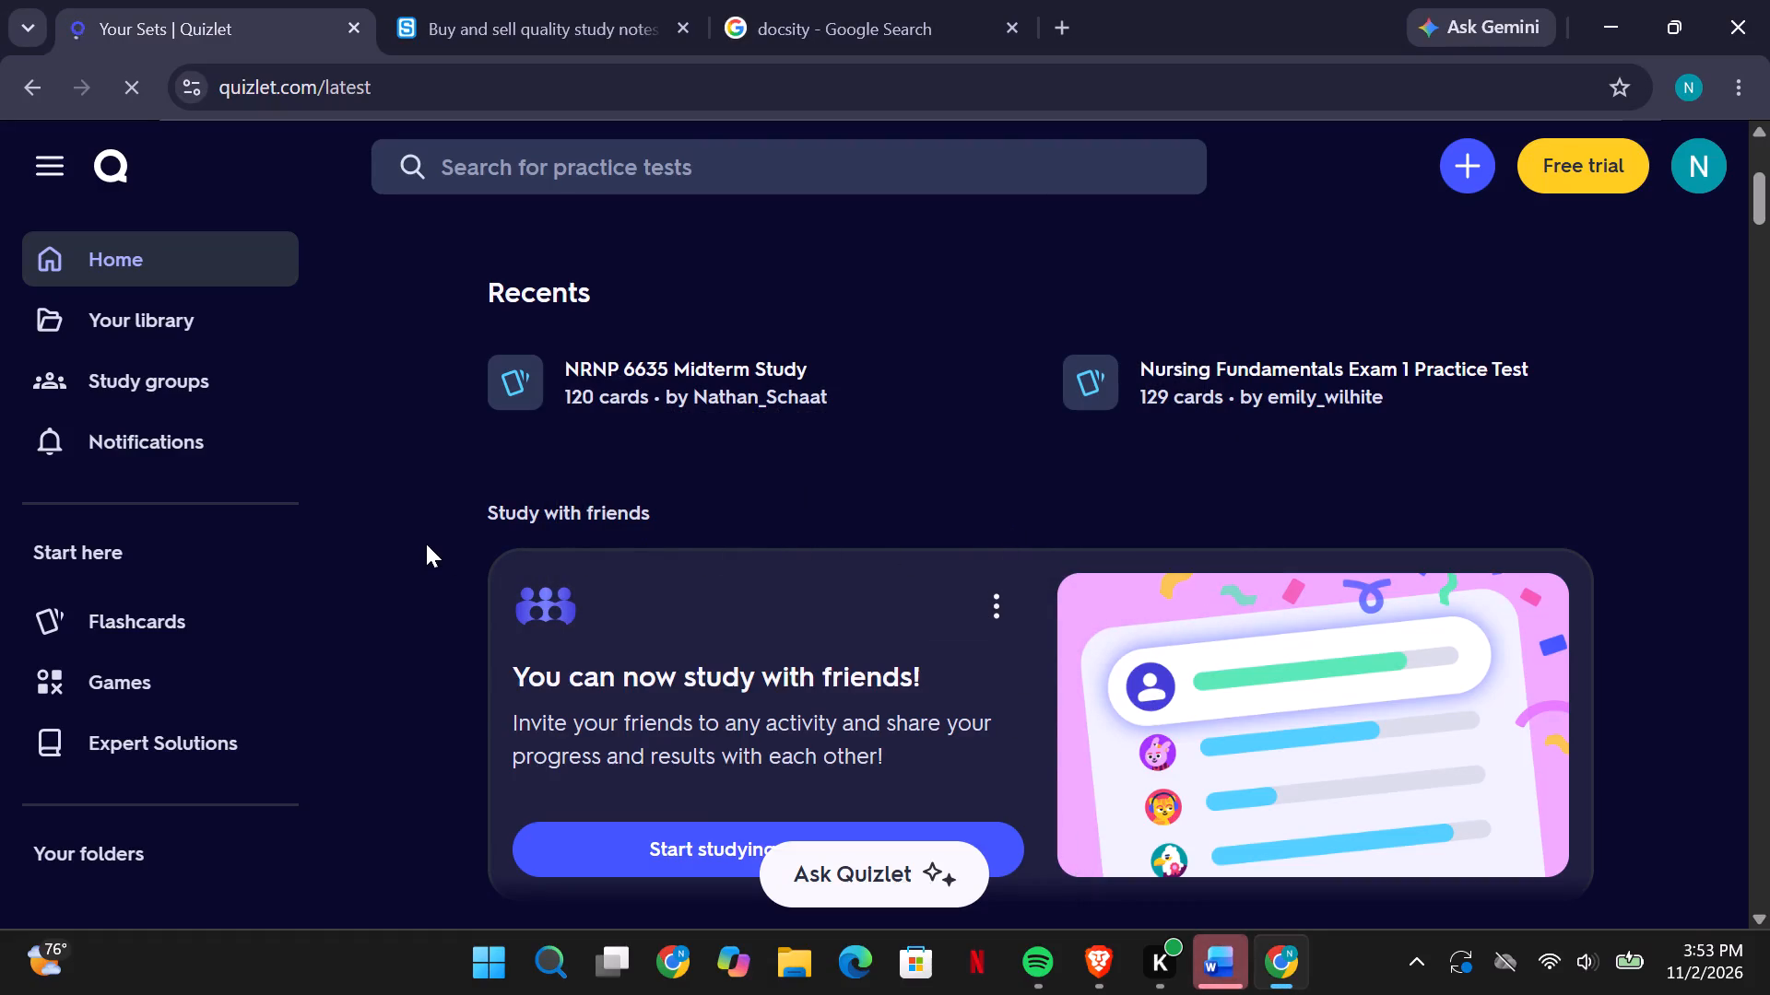
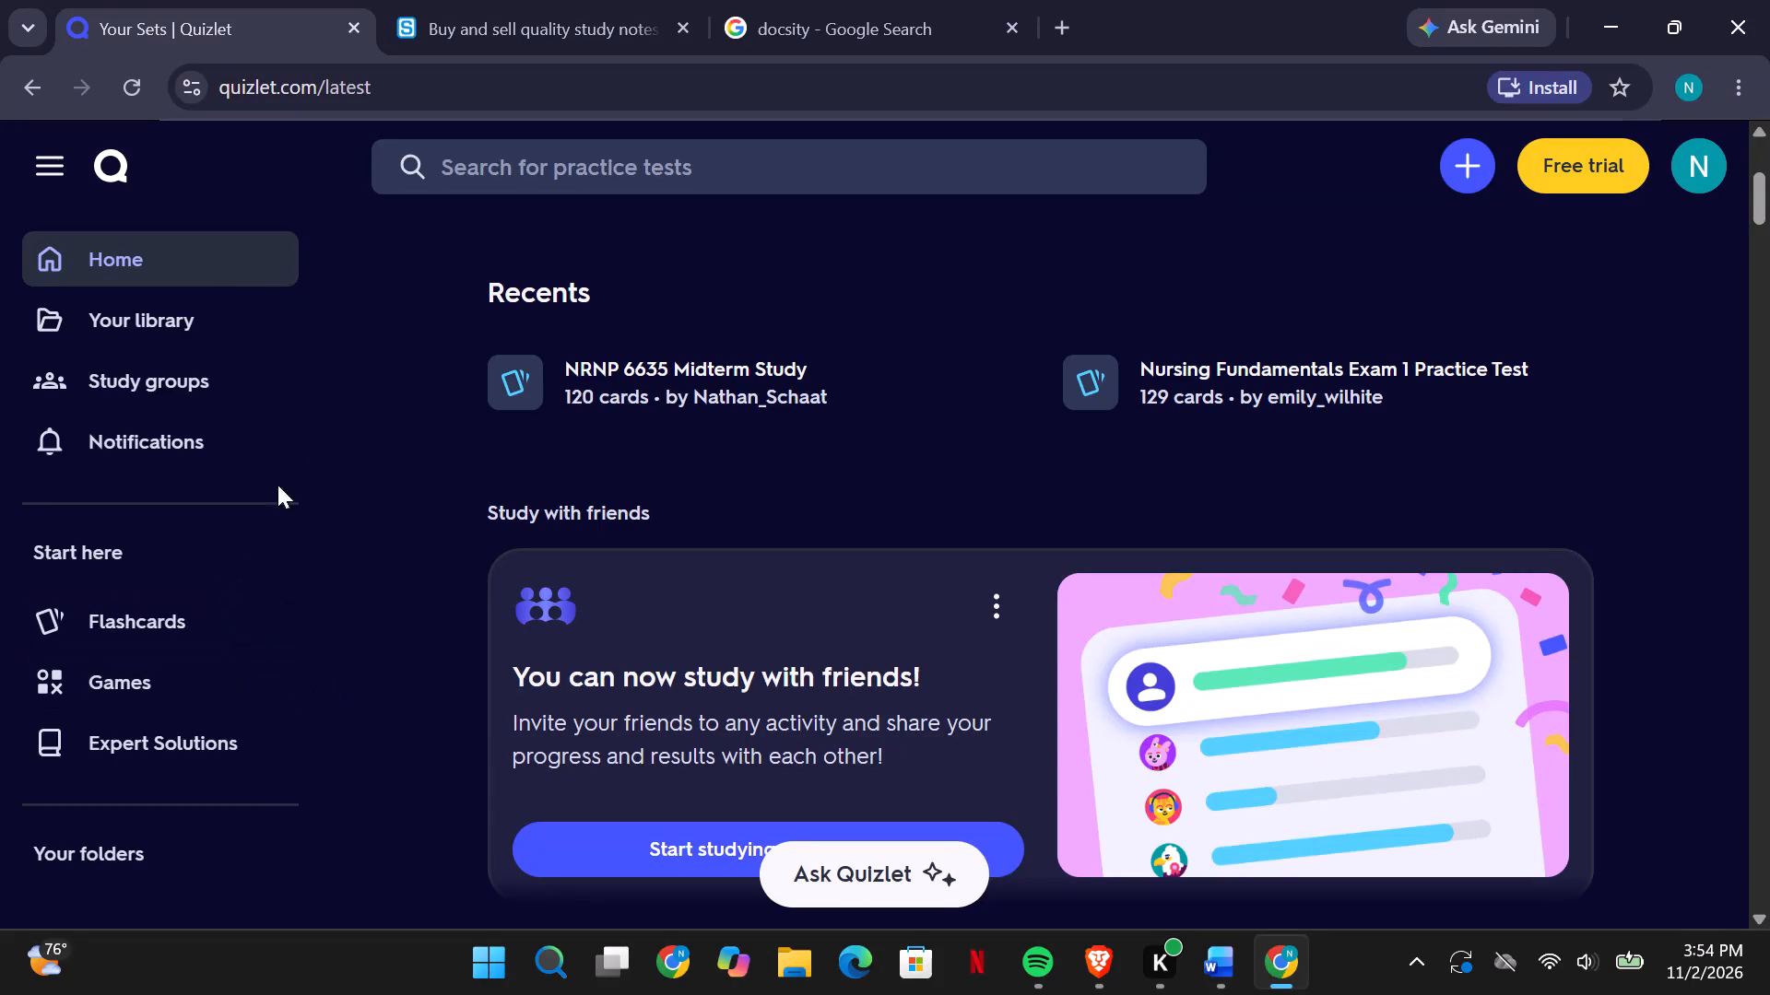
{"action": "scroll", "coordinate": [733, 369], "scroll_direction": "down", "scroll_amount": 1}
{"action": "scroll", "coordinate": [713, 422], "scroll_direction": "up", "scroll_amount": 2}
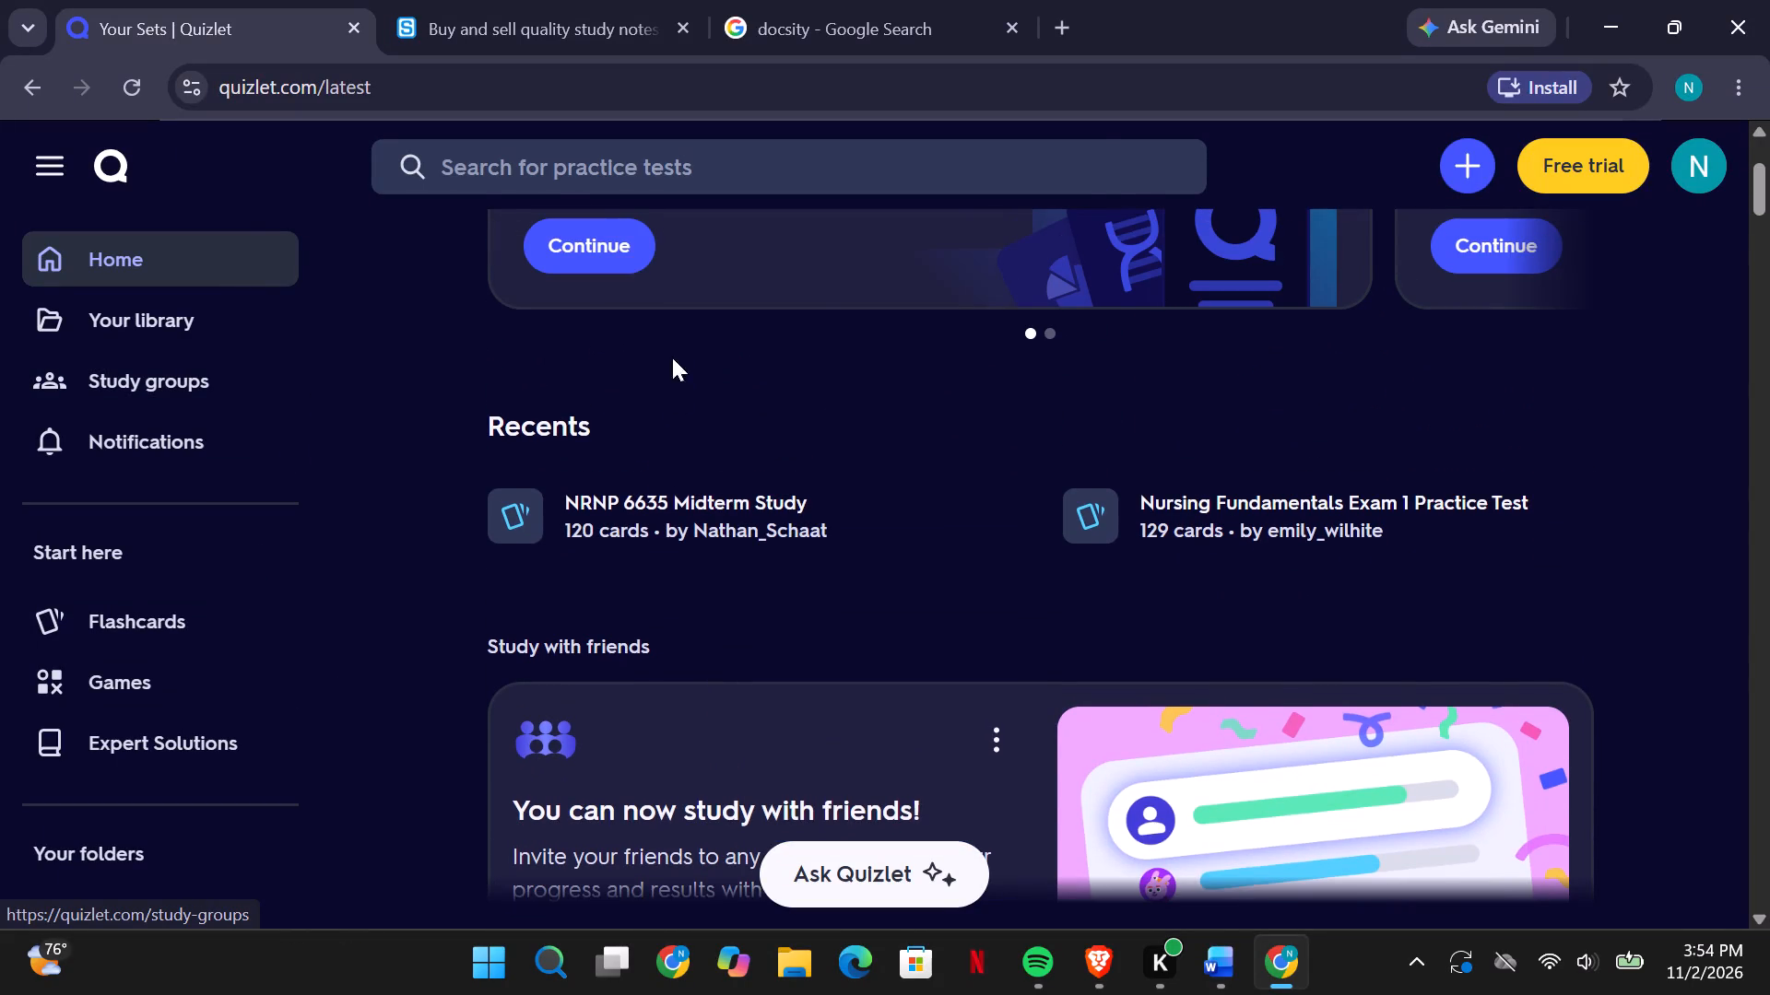
Switch to the Stuvia tab and look through its home page, including the selling and new notes sections.
{"action": "left_click", "coordinate": [519, 32]}
{"action": "scroll", "coordinate": [666, 563], "scroll_direction": "down", "scroll_amount": 4}
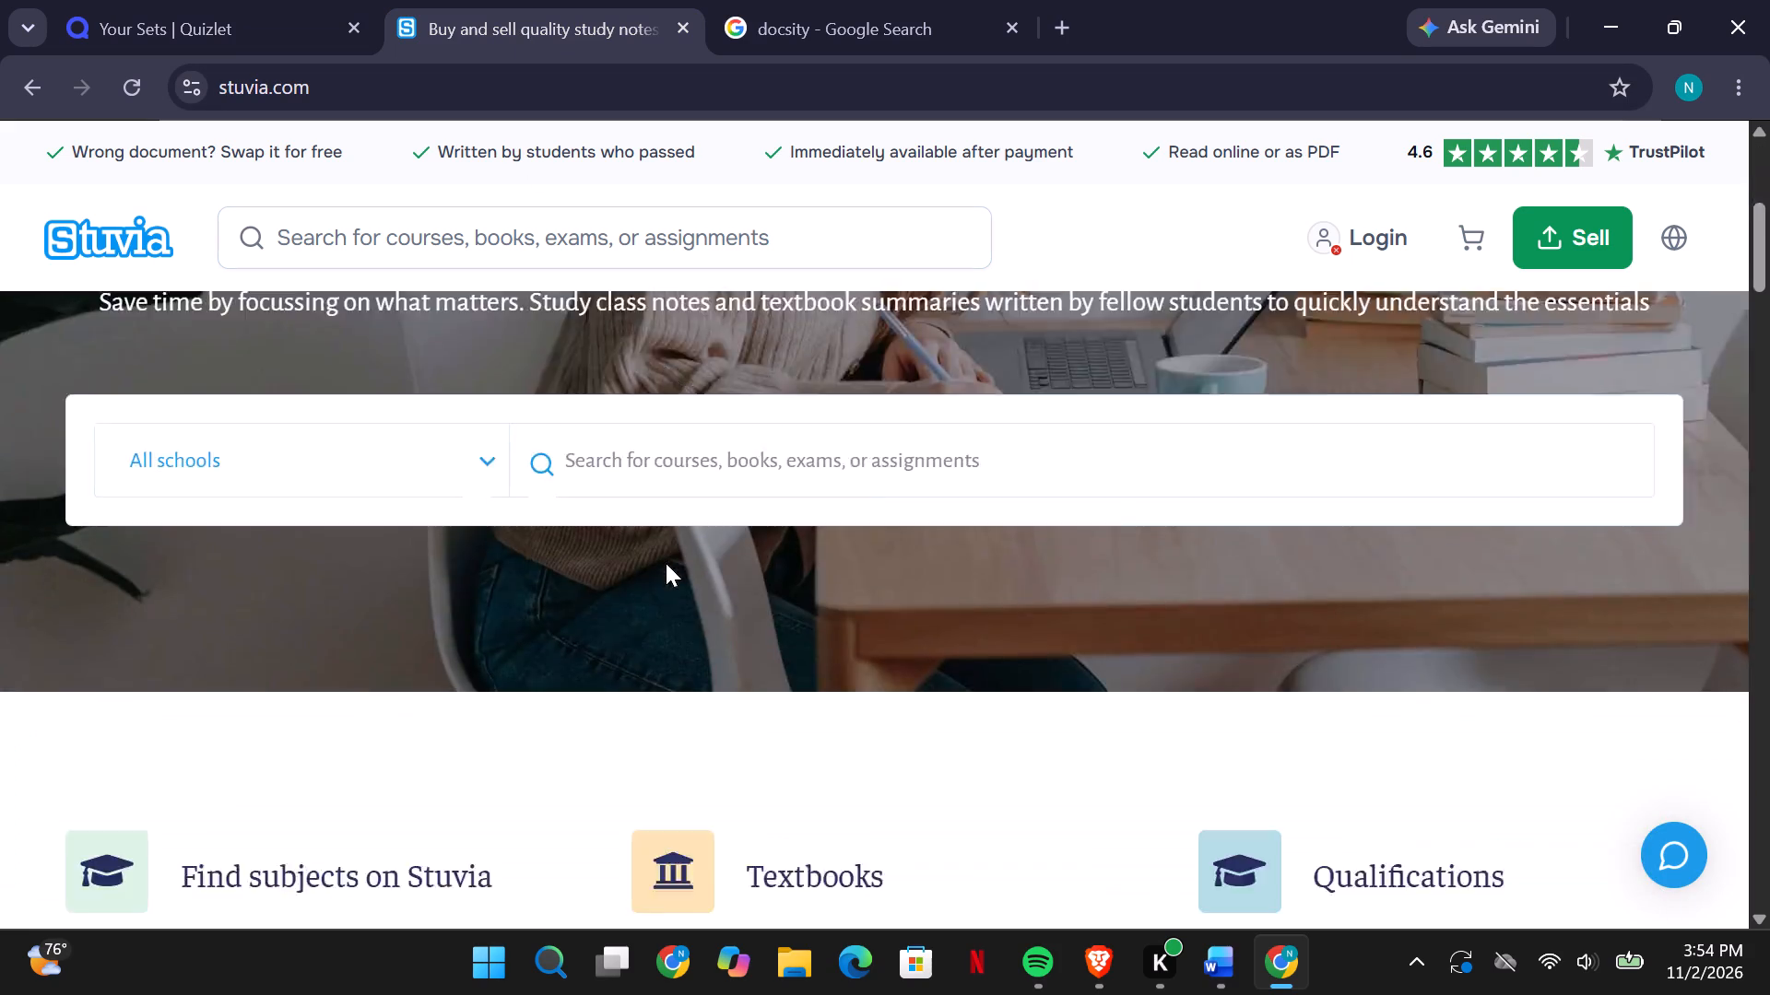
{"action": "scroll", "coordinate": [666, 563], "scroll_direction": "down", "scroll_amount": 13}
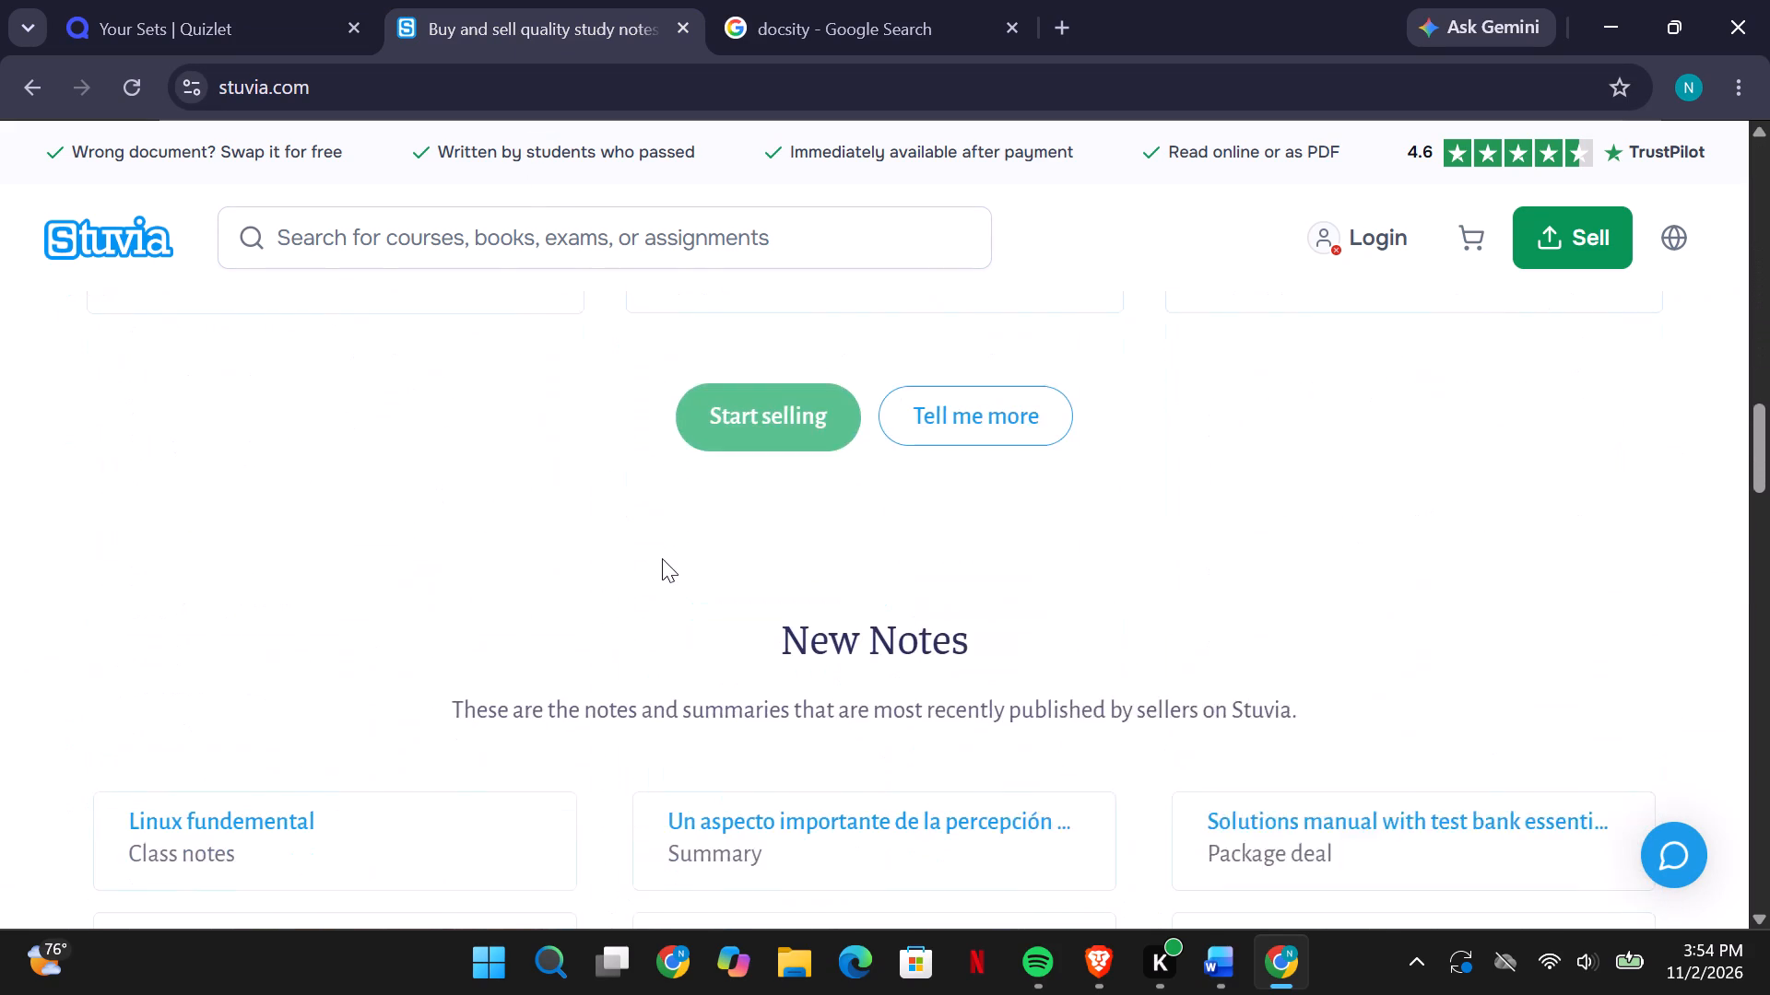
{"action": "scroll", "coordinate": [662, 558], "scroll_direction": "down", "scroll_amount": 11}
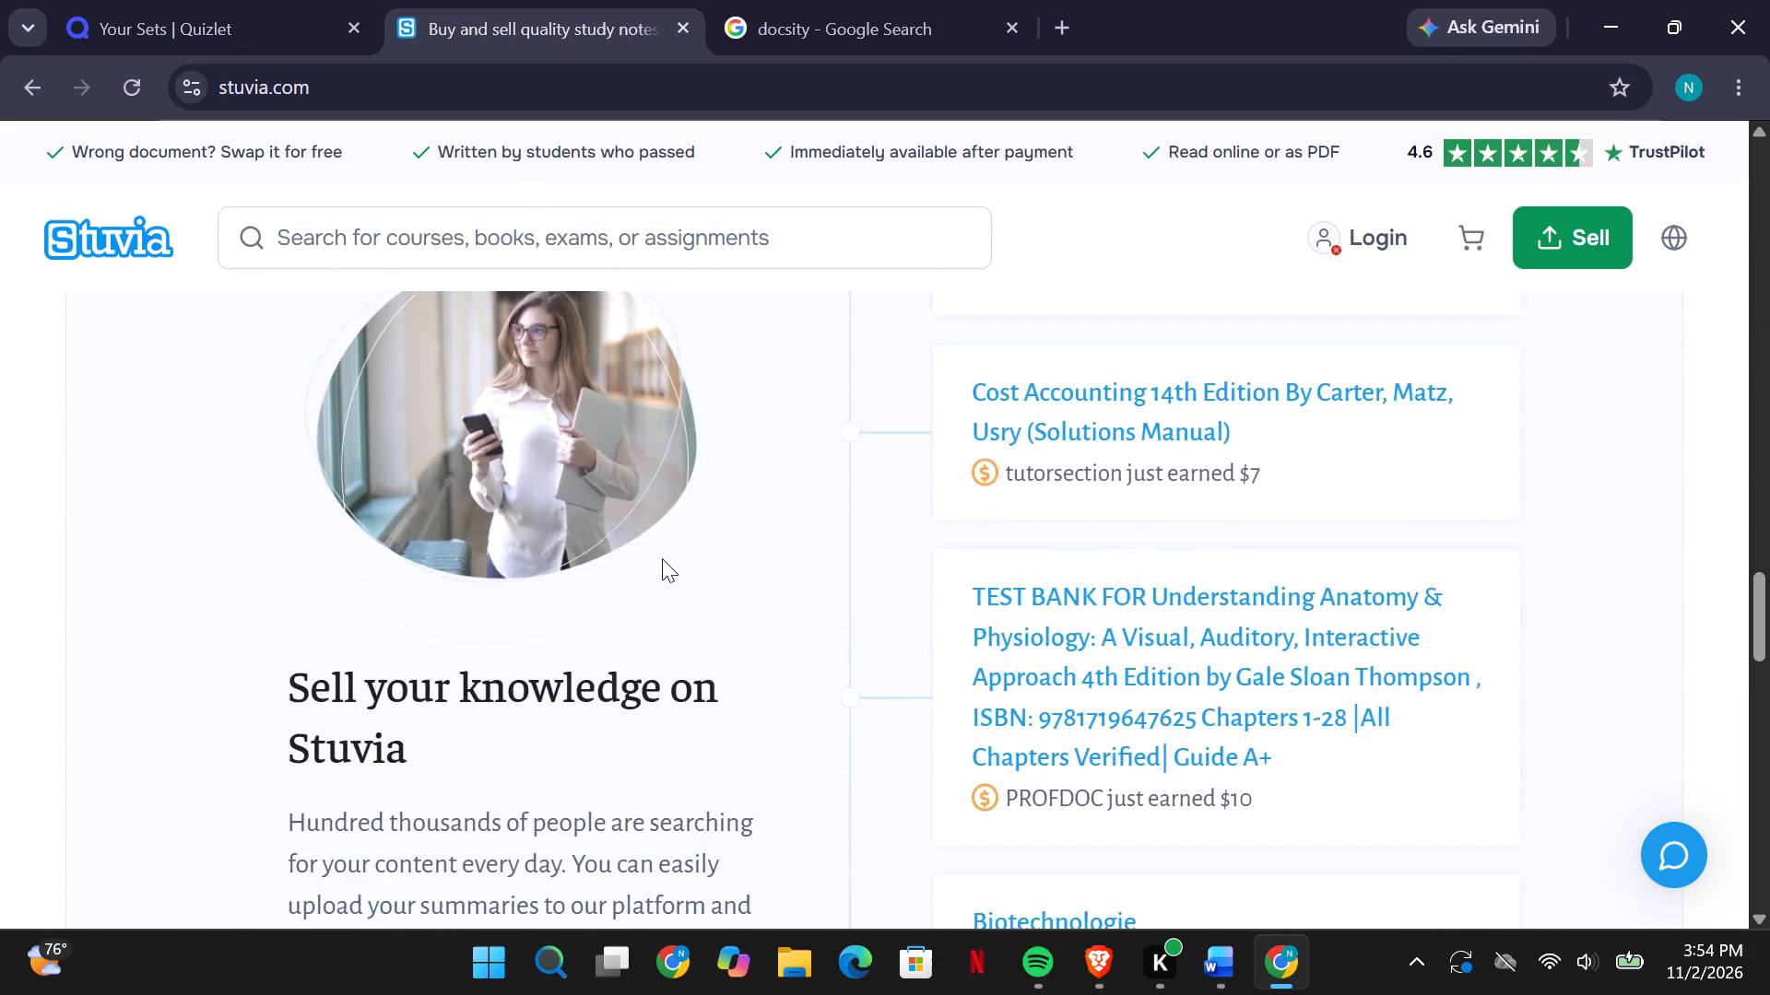
{"action": "scroll", "coordinate": [662, 558], "scroll_direction": "up", "scroll_amount": 13}
{"action": "scroll", "coordinate": [535, 402], "scroll_direction": "up", "scroll_amount": 16}
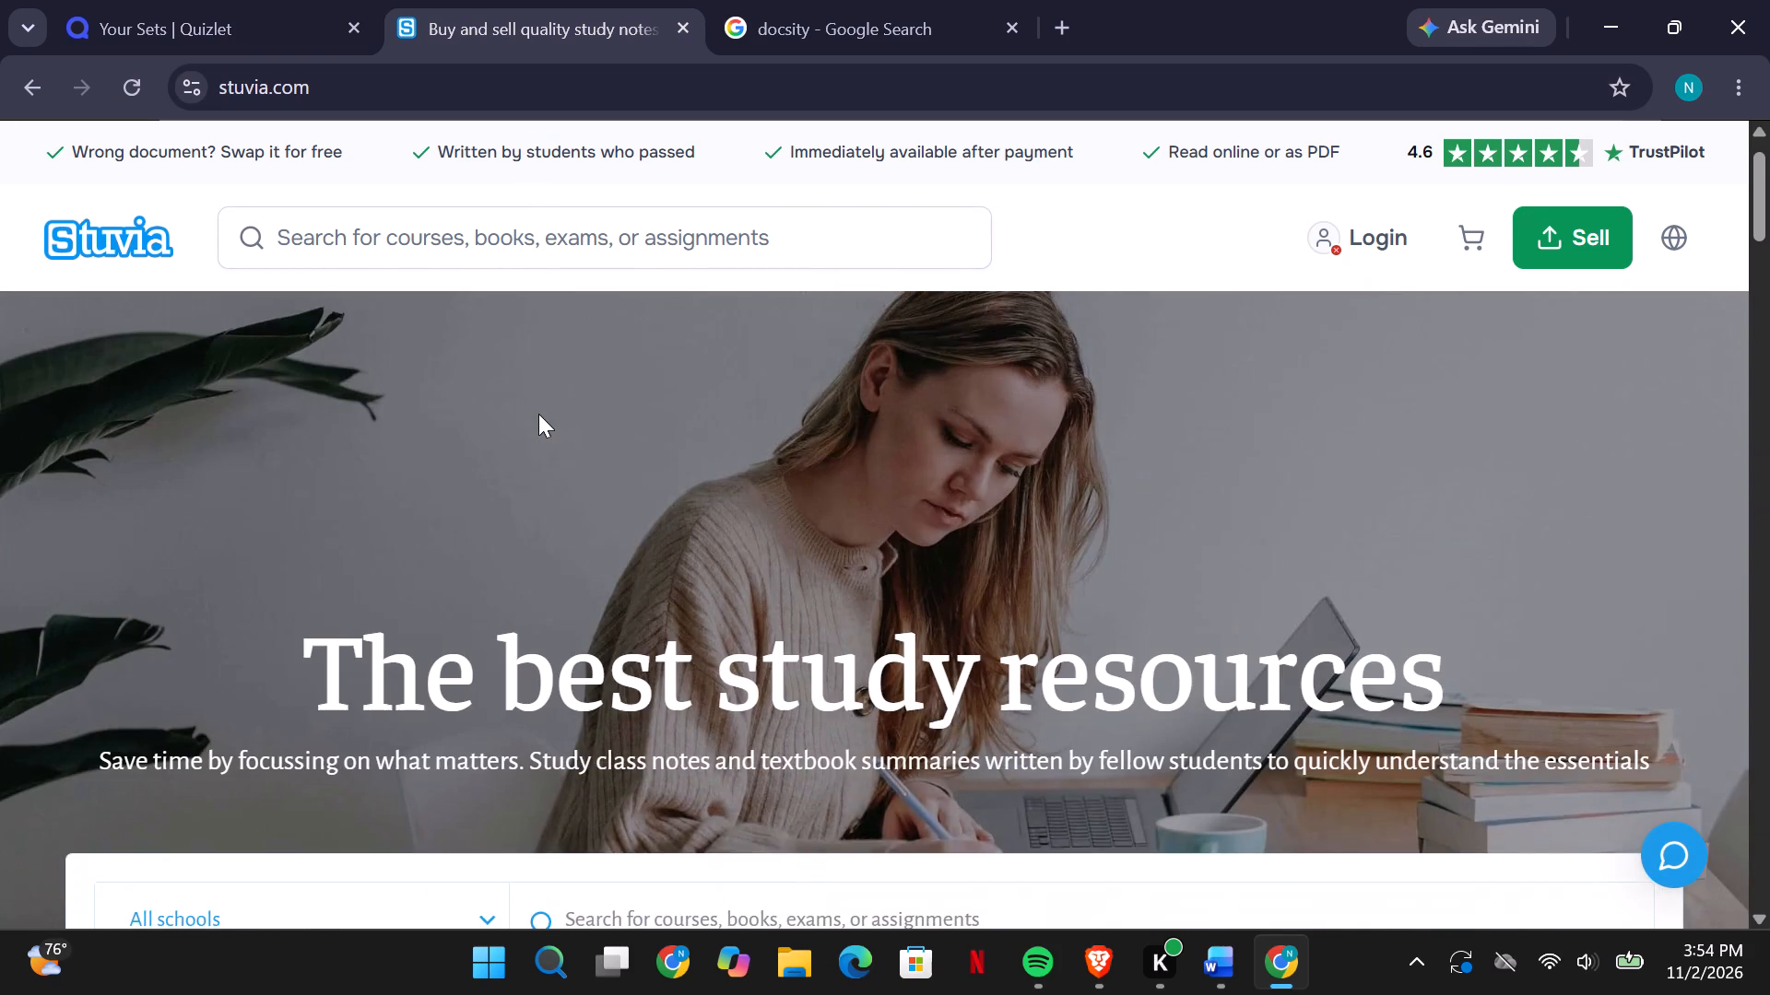
{"action": "scroll", "coordinate": [538, 414], "scroll_direction": "up", "scroll_amount": 6}
Search Stuvia for nursing across all schools from the home page.
{"action": "scroll", "coordinate": [538, 414], "scroll_direction": "down", "scroll_amount": 3}
{"action": "left_click", "coordinate": [618, 570]}
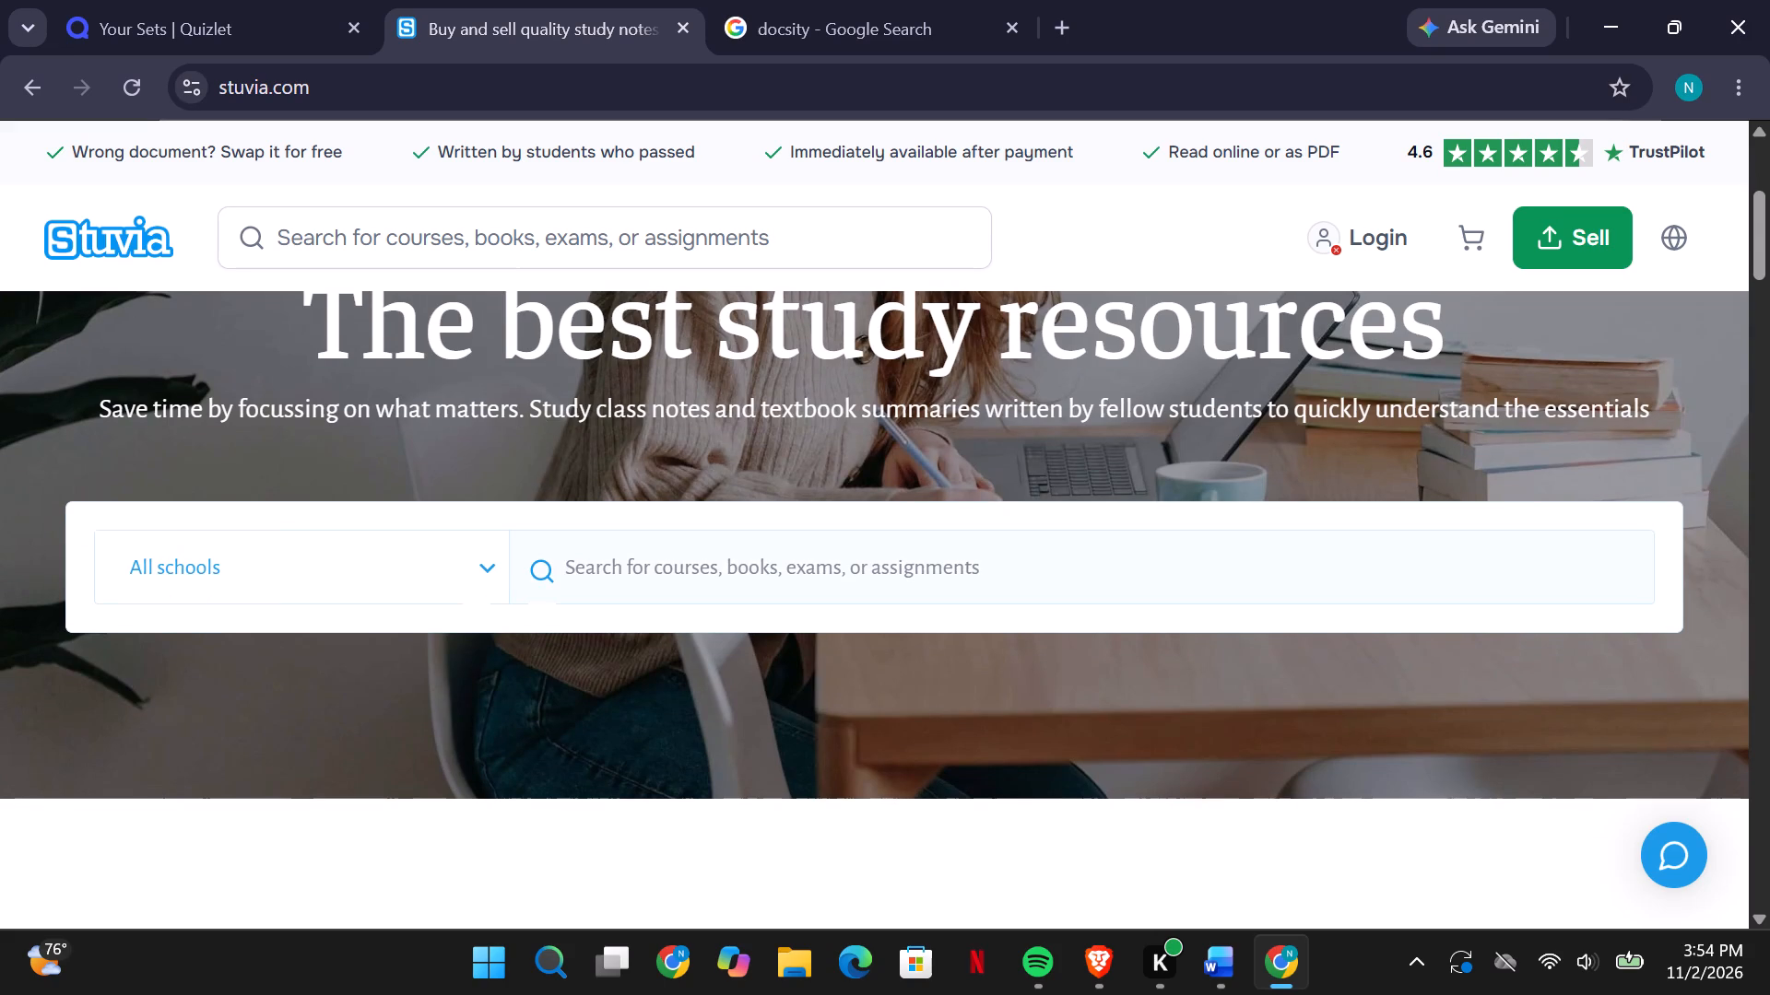
{"action": "type", "text": "nur"}
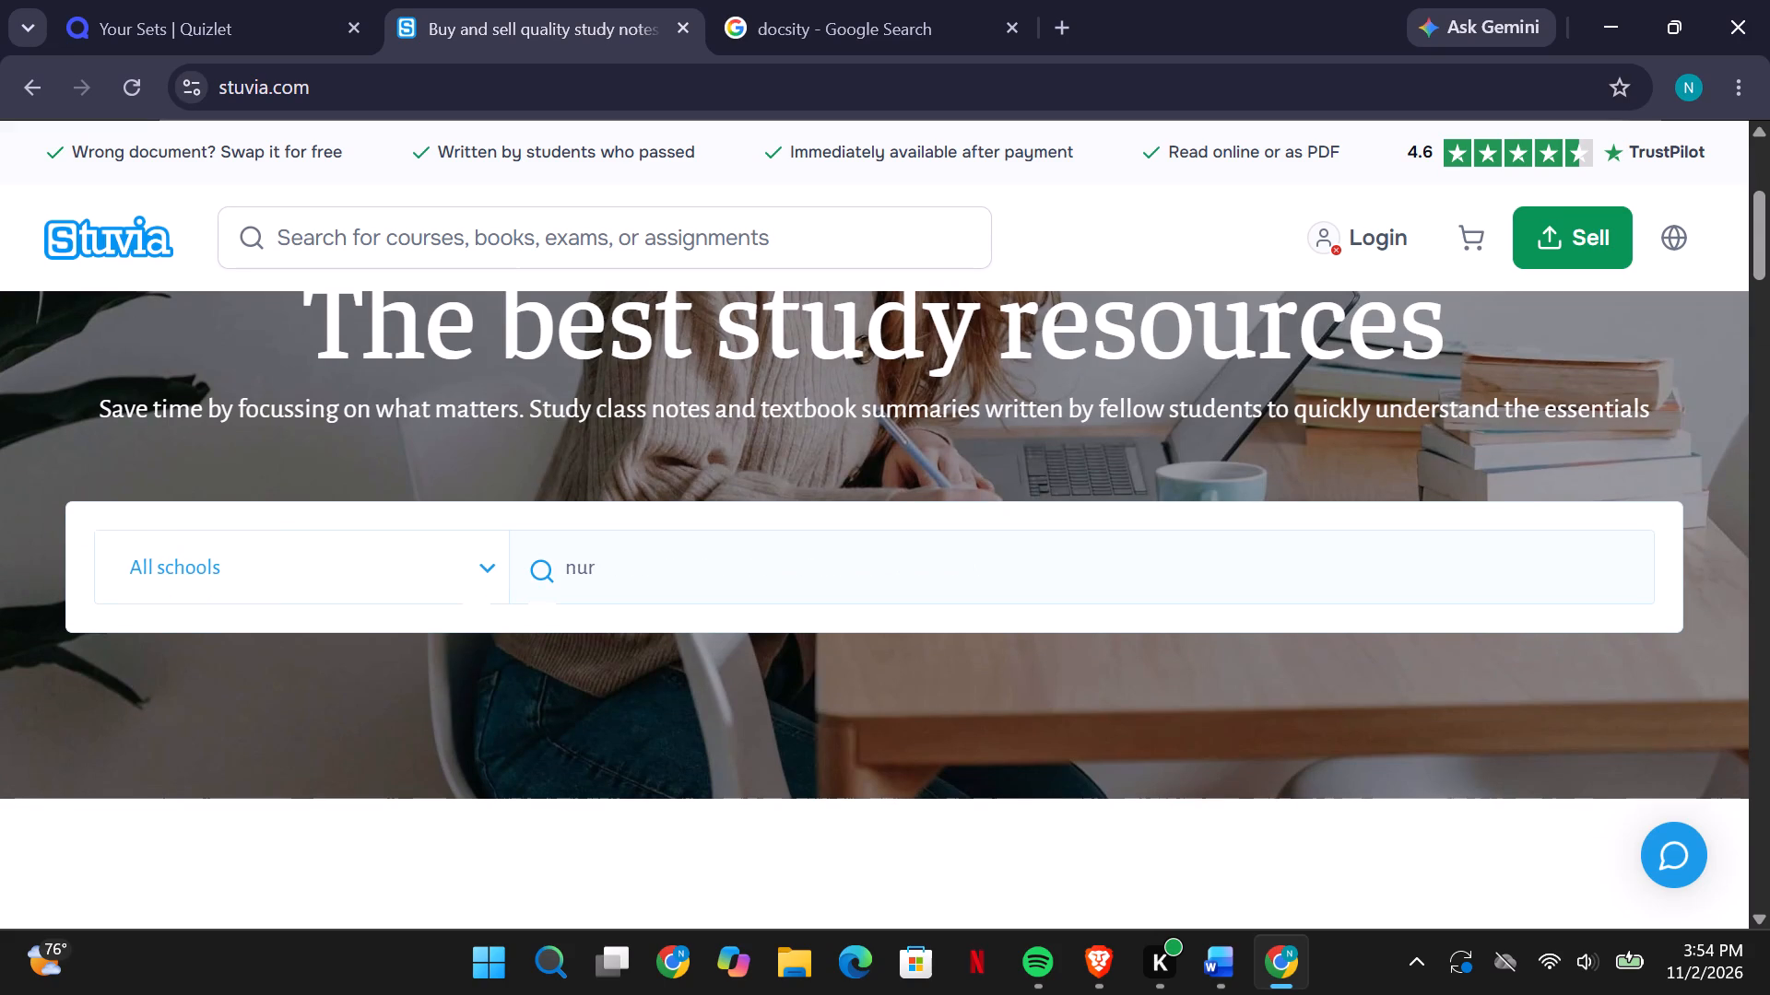
{"action": "type", "text": "sing"}
{"action": "key", "text": "Return"}
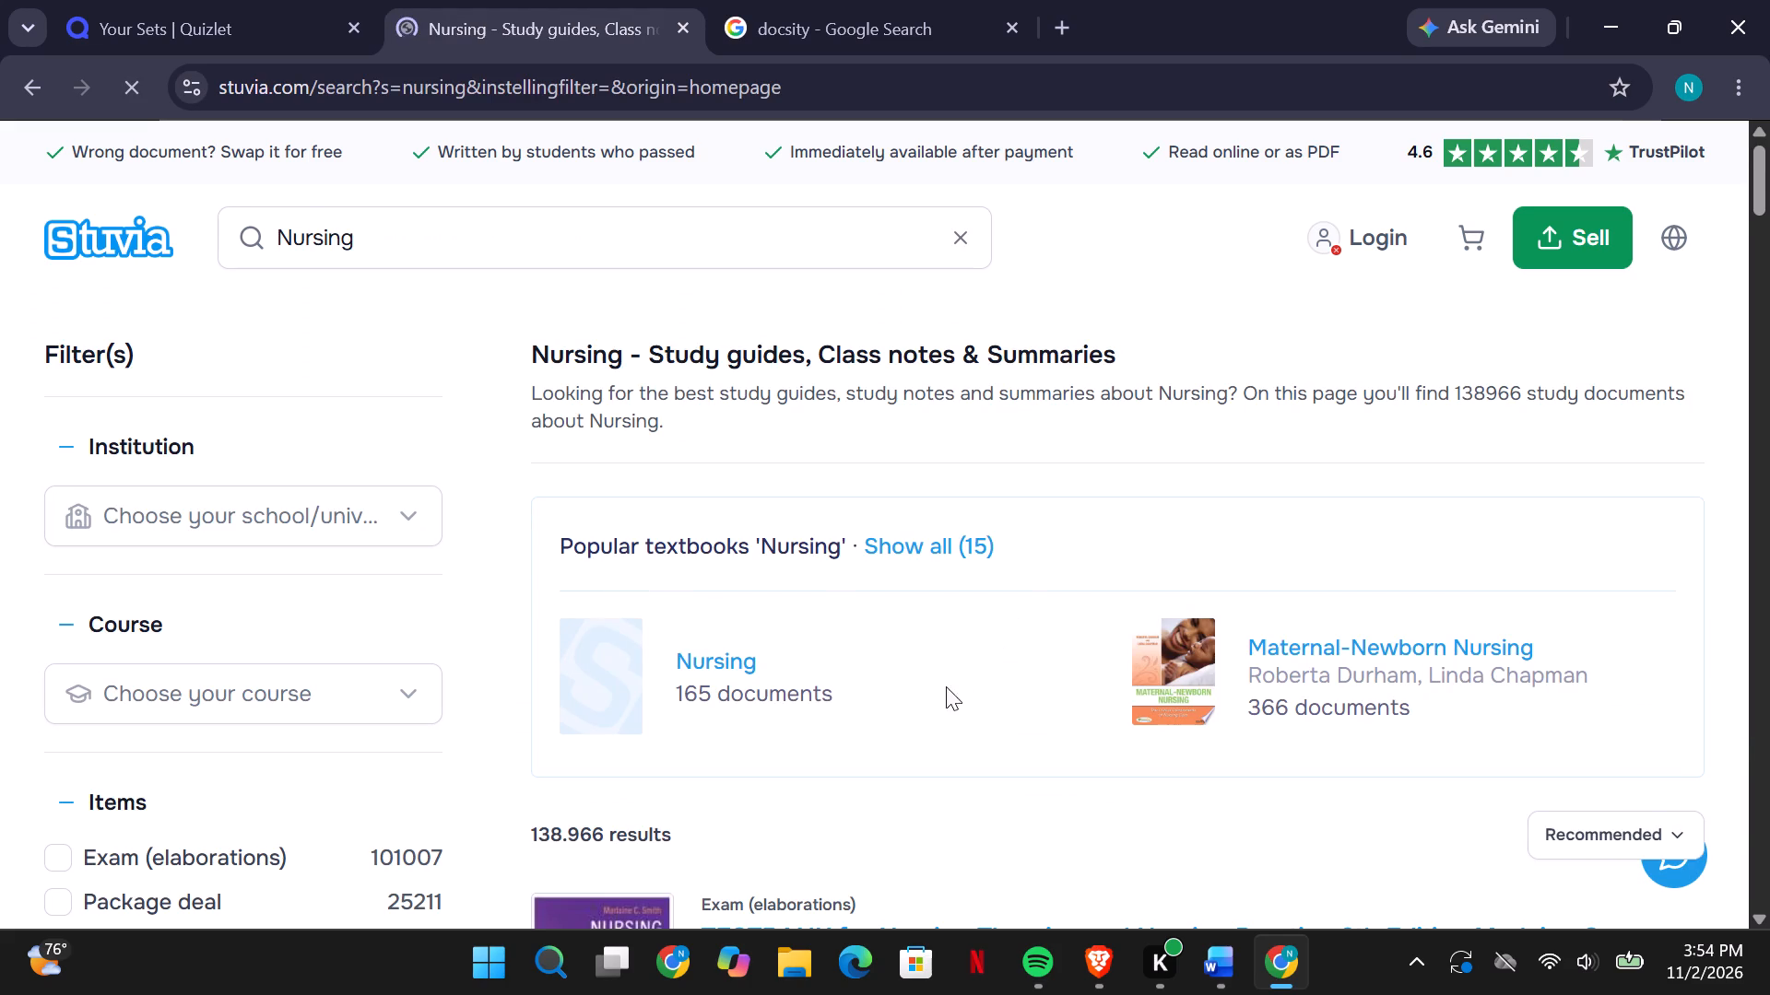
Look through the nursing results on Stuvia, examining the exam document titles, course codes and prices.
{"action": "scroll", "coordinate": [929, 682], "scroll_direction": "down", "scroll_amount": 2}
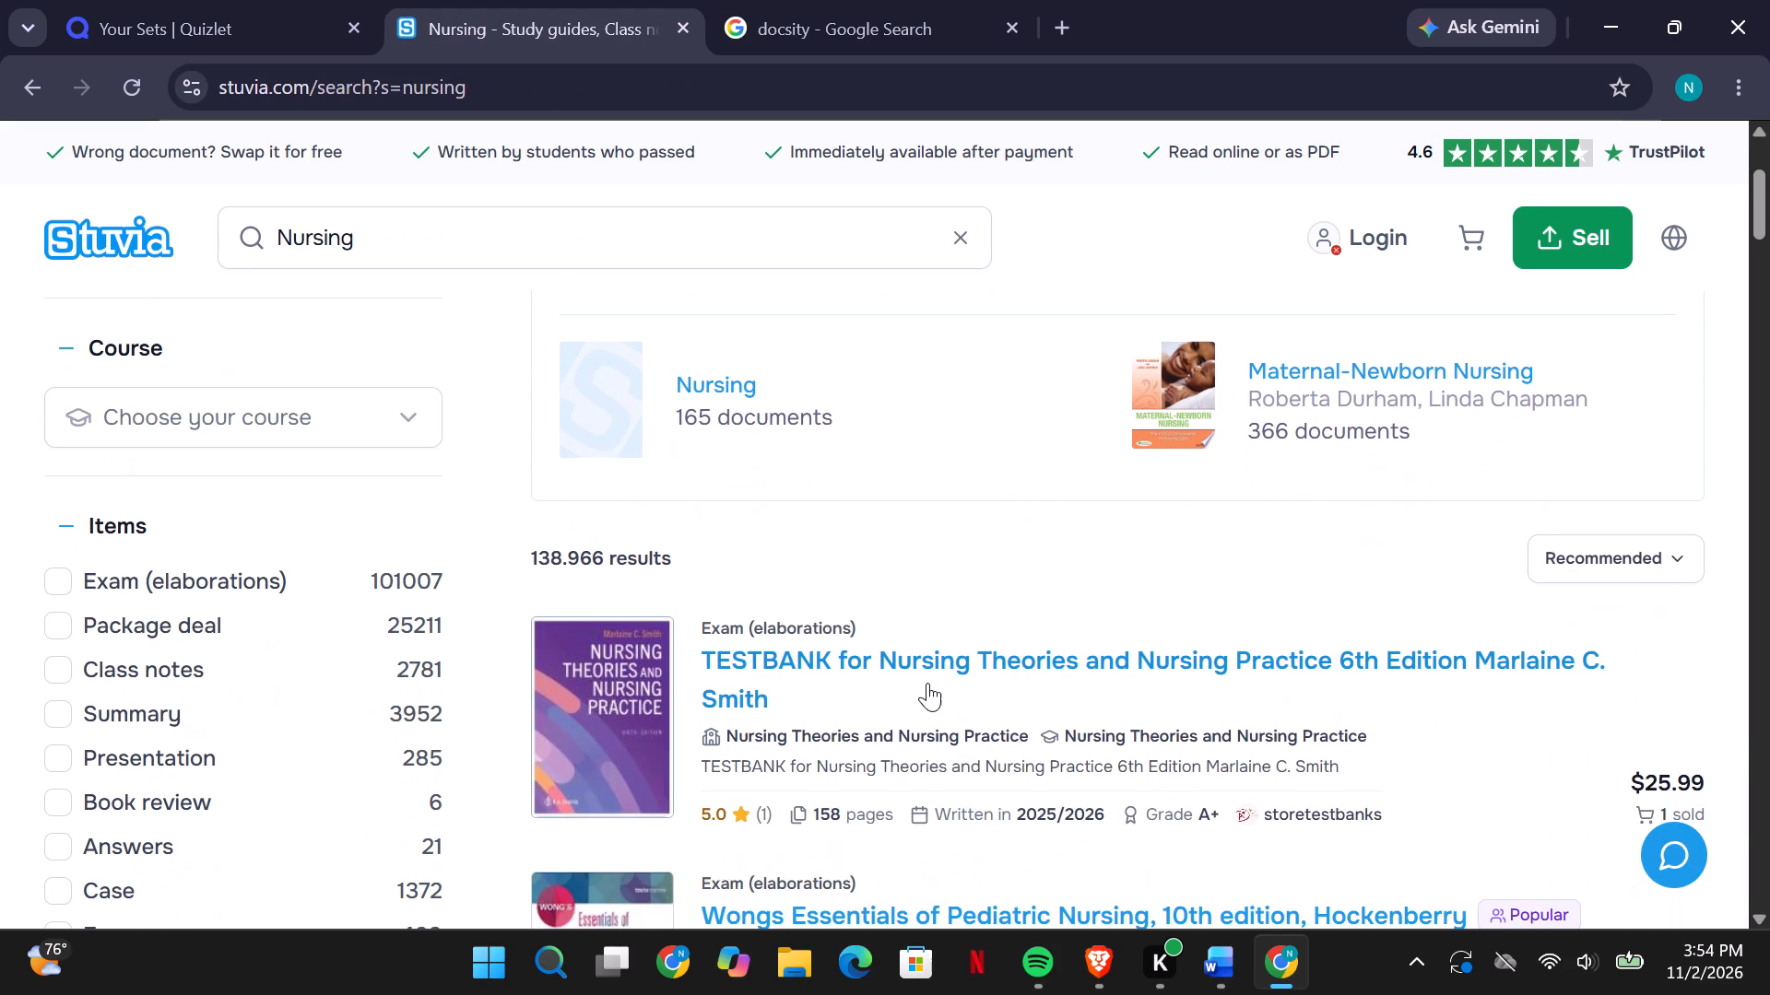
{"action": "scroll", "coordinate": [927, 683], "scroll_direction": "down", "scroll_amount": 1}
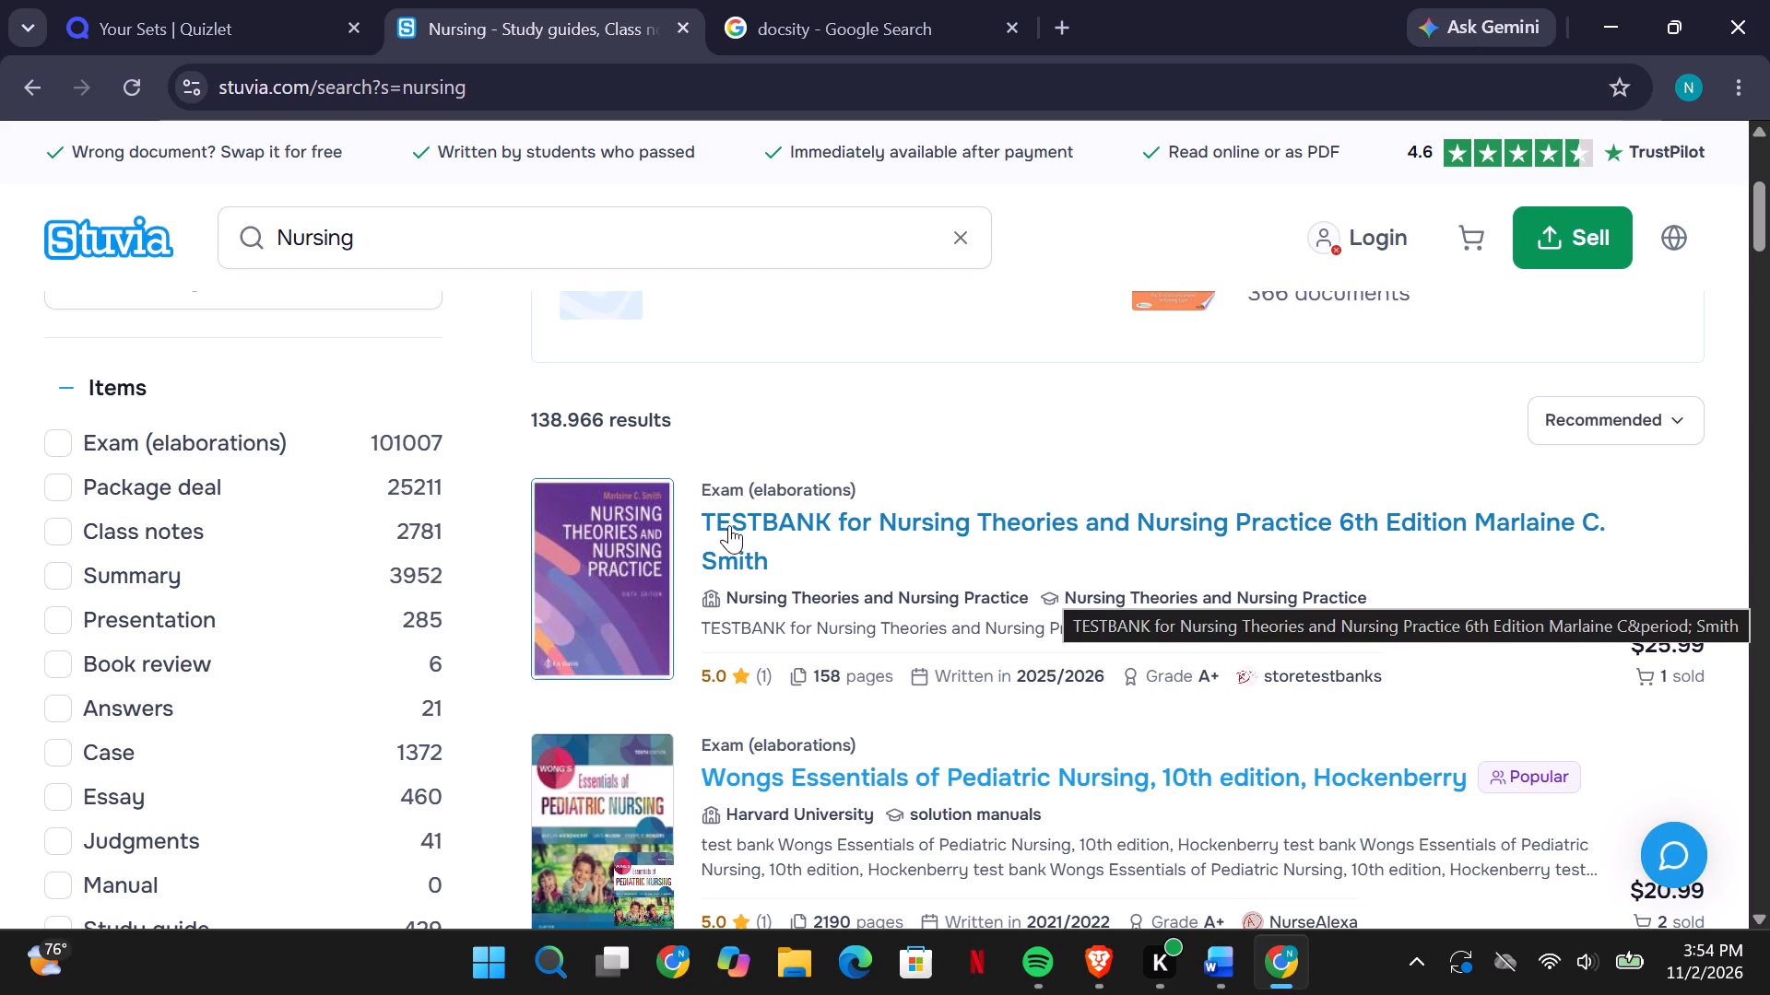
{"action": "scroll", "coordinate": [836, 606], "scroll_direction": "down", "scroll_amount": 2}
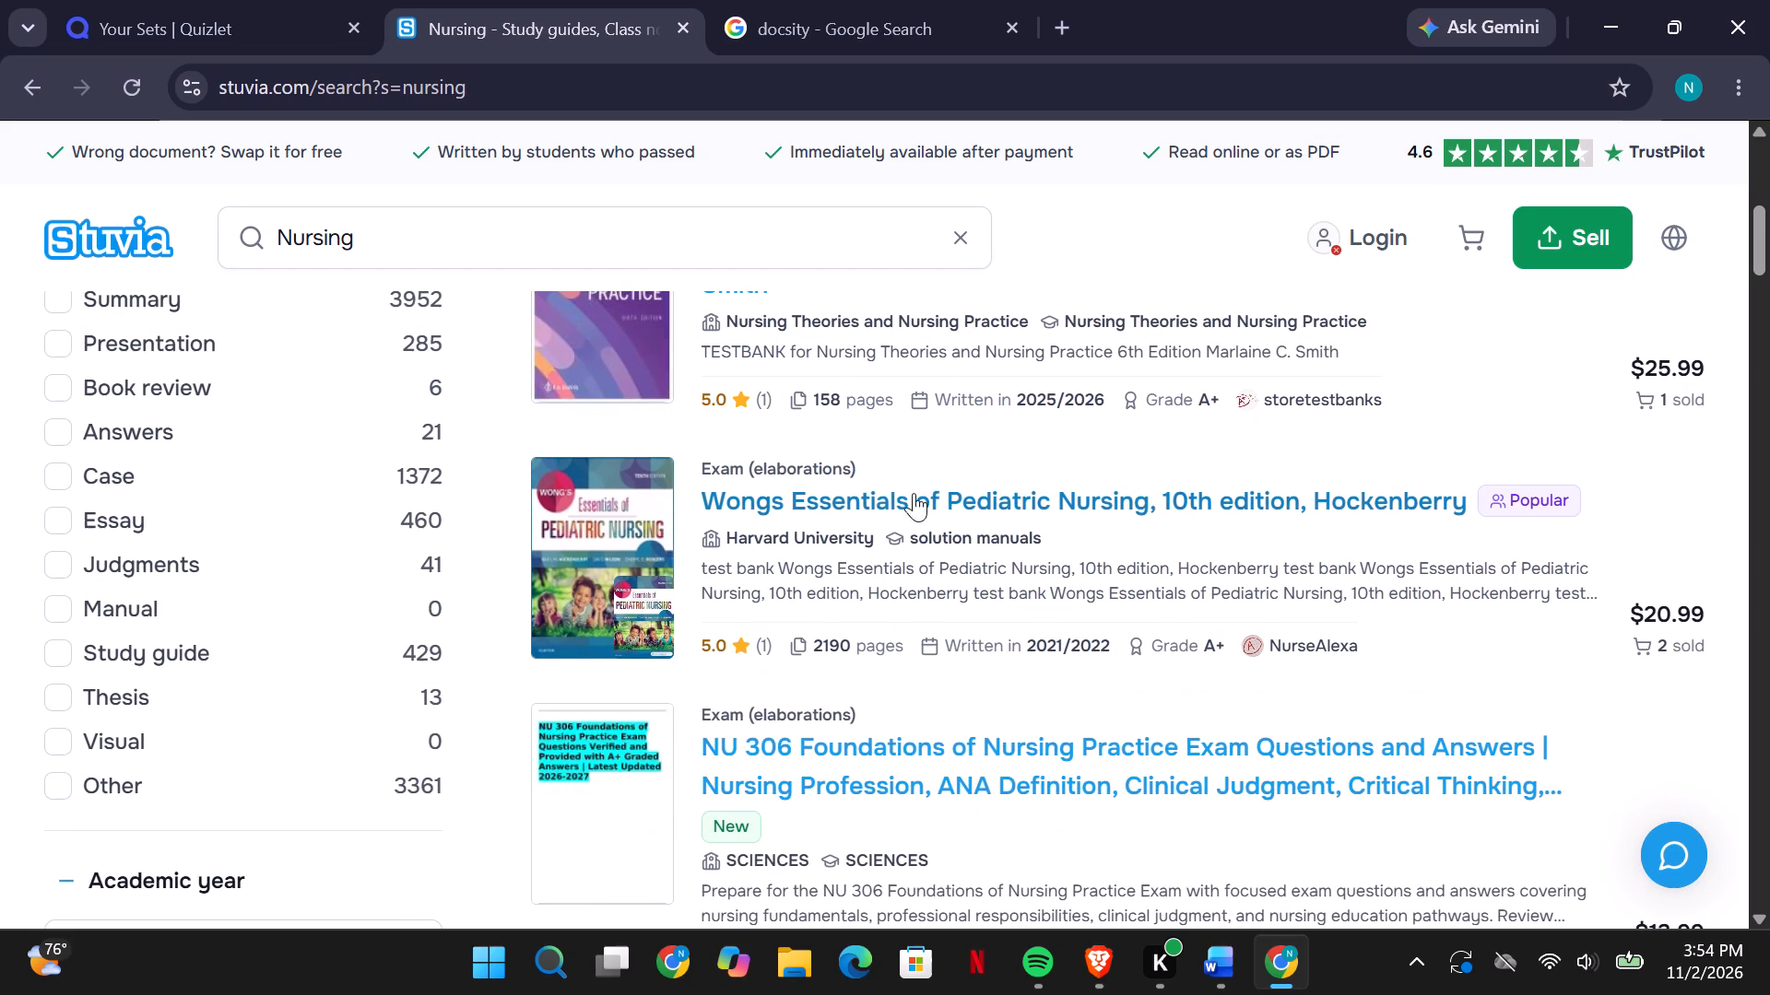
{"action": "scroll", "coordinate": [879, 654], "scroll_direction": "down", "scroll_amount": 1}
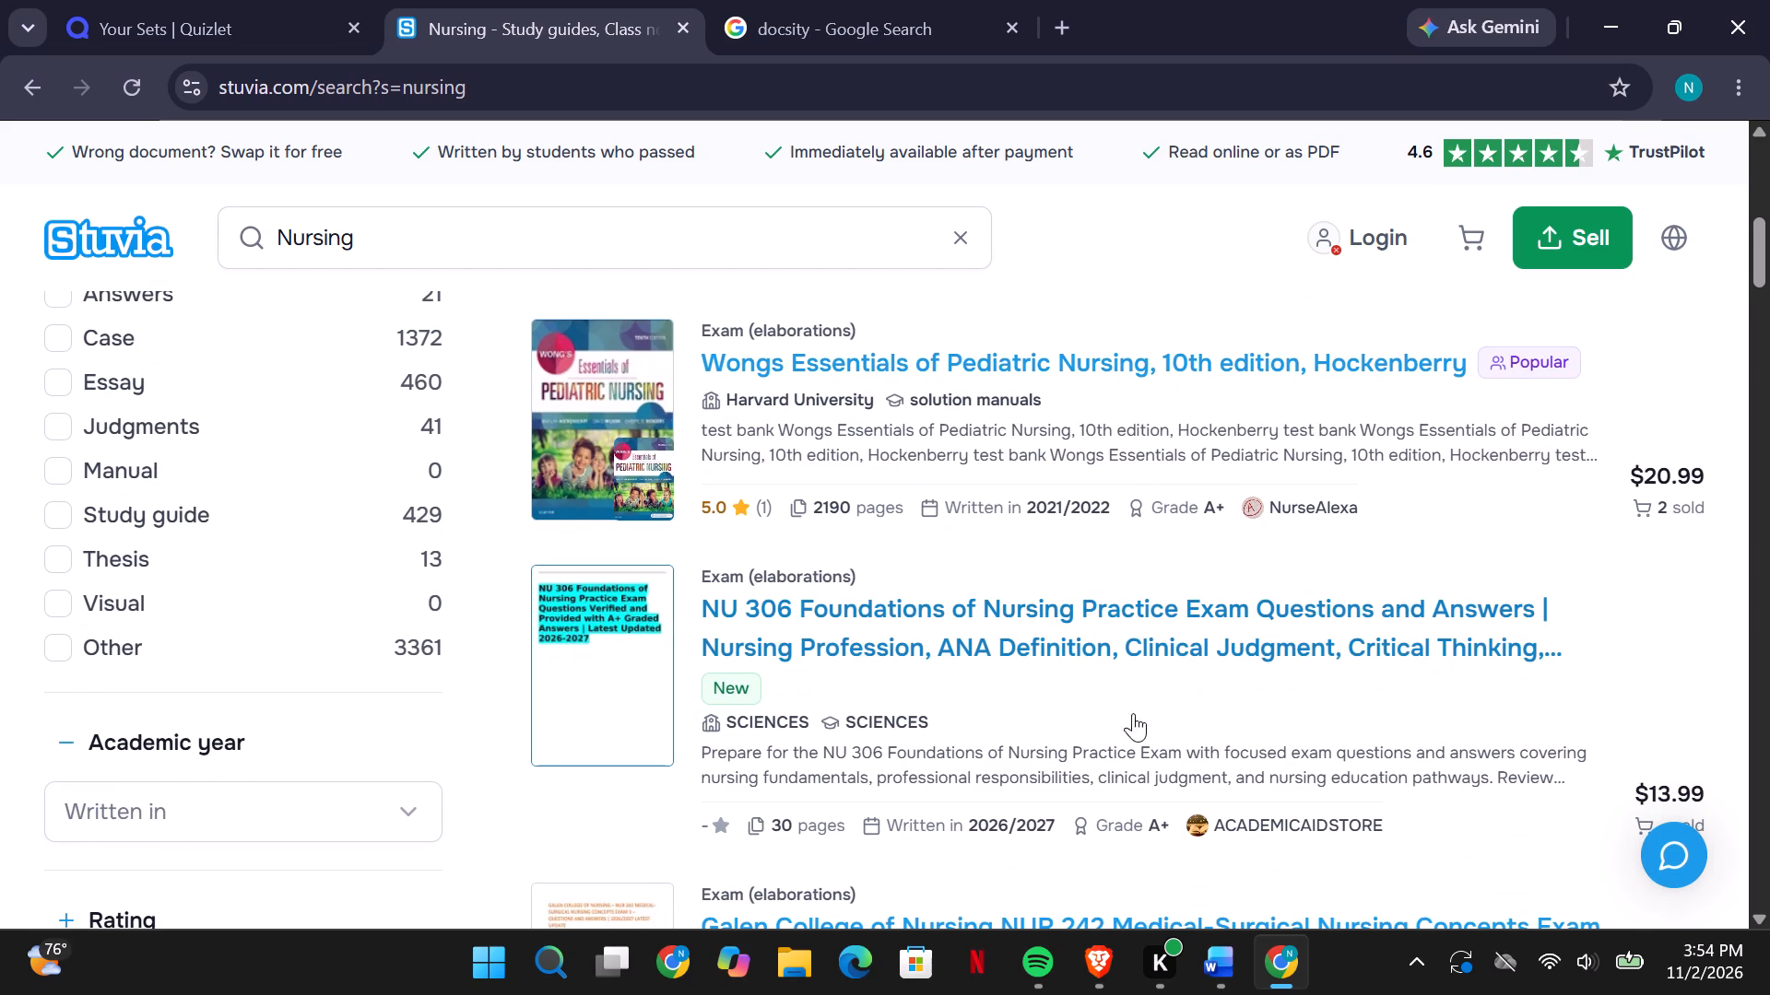
{"action": "scroll", "coordinate": [925, 669], "scroll_direction": "down", "scroll_amount": 1}
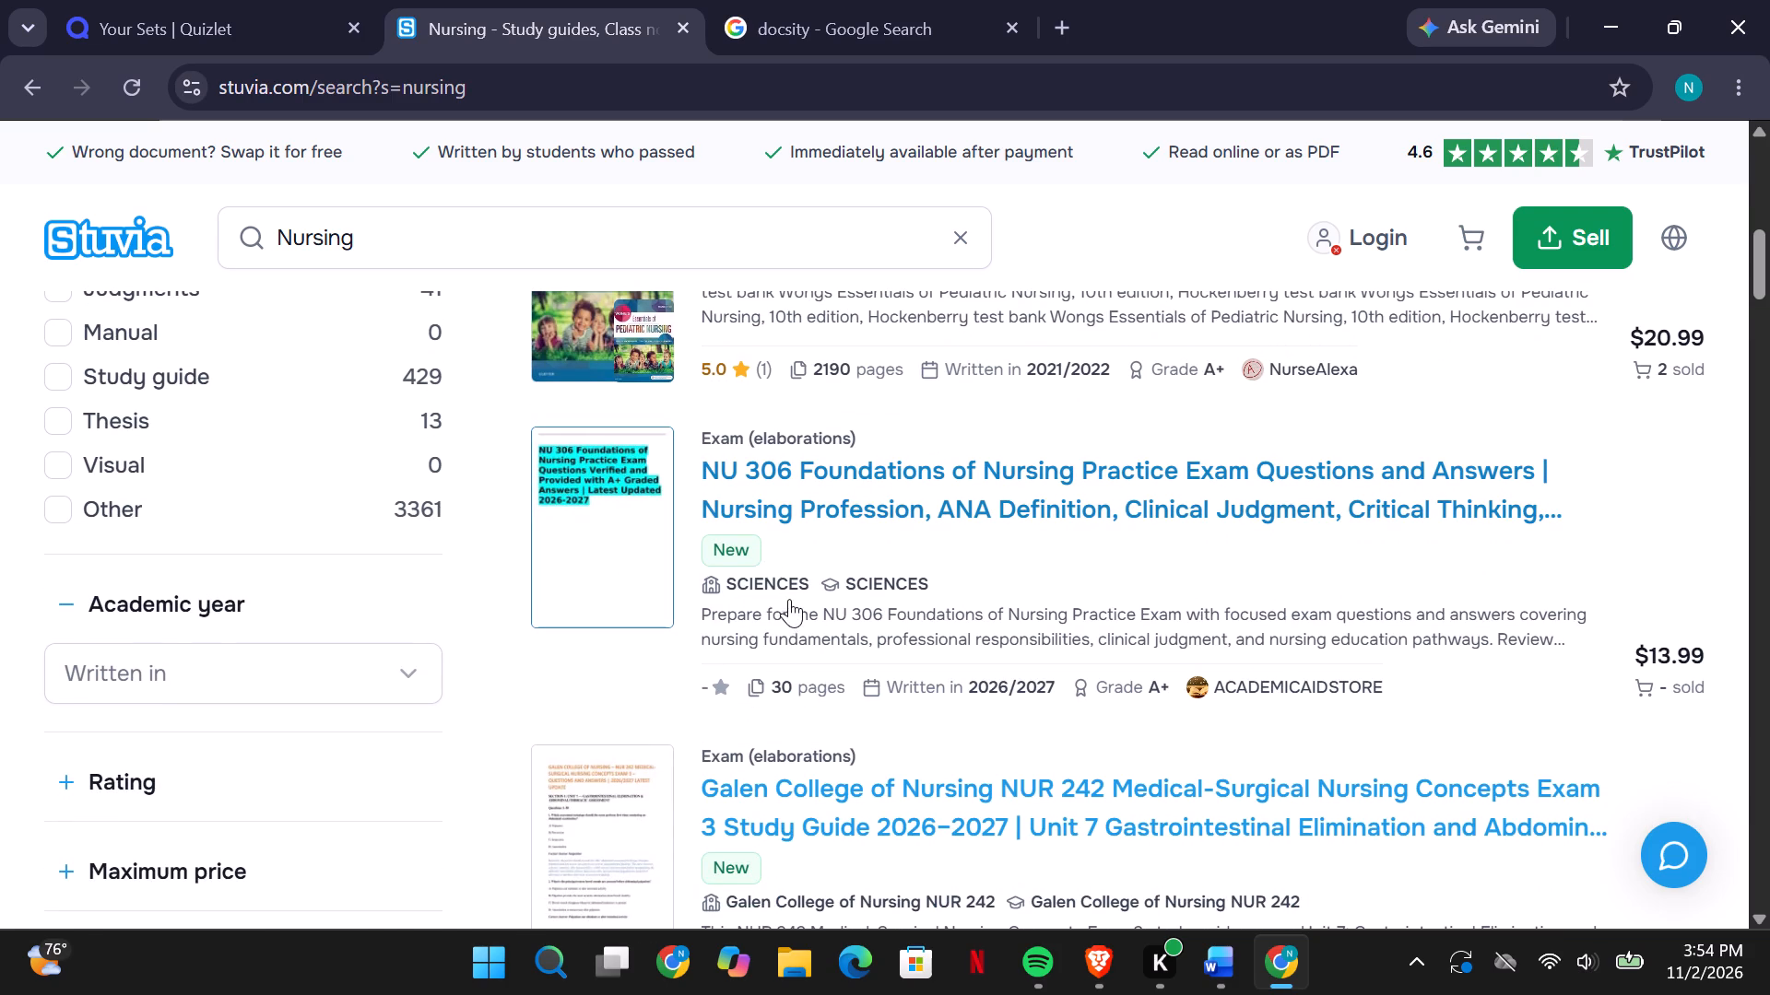
{"action": "scroll", "coordinate": [789, 599], "scroll_direction": "down", "scroll_amount": 2}
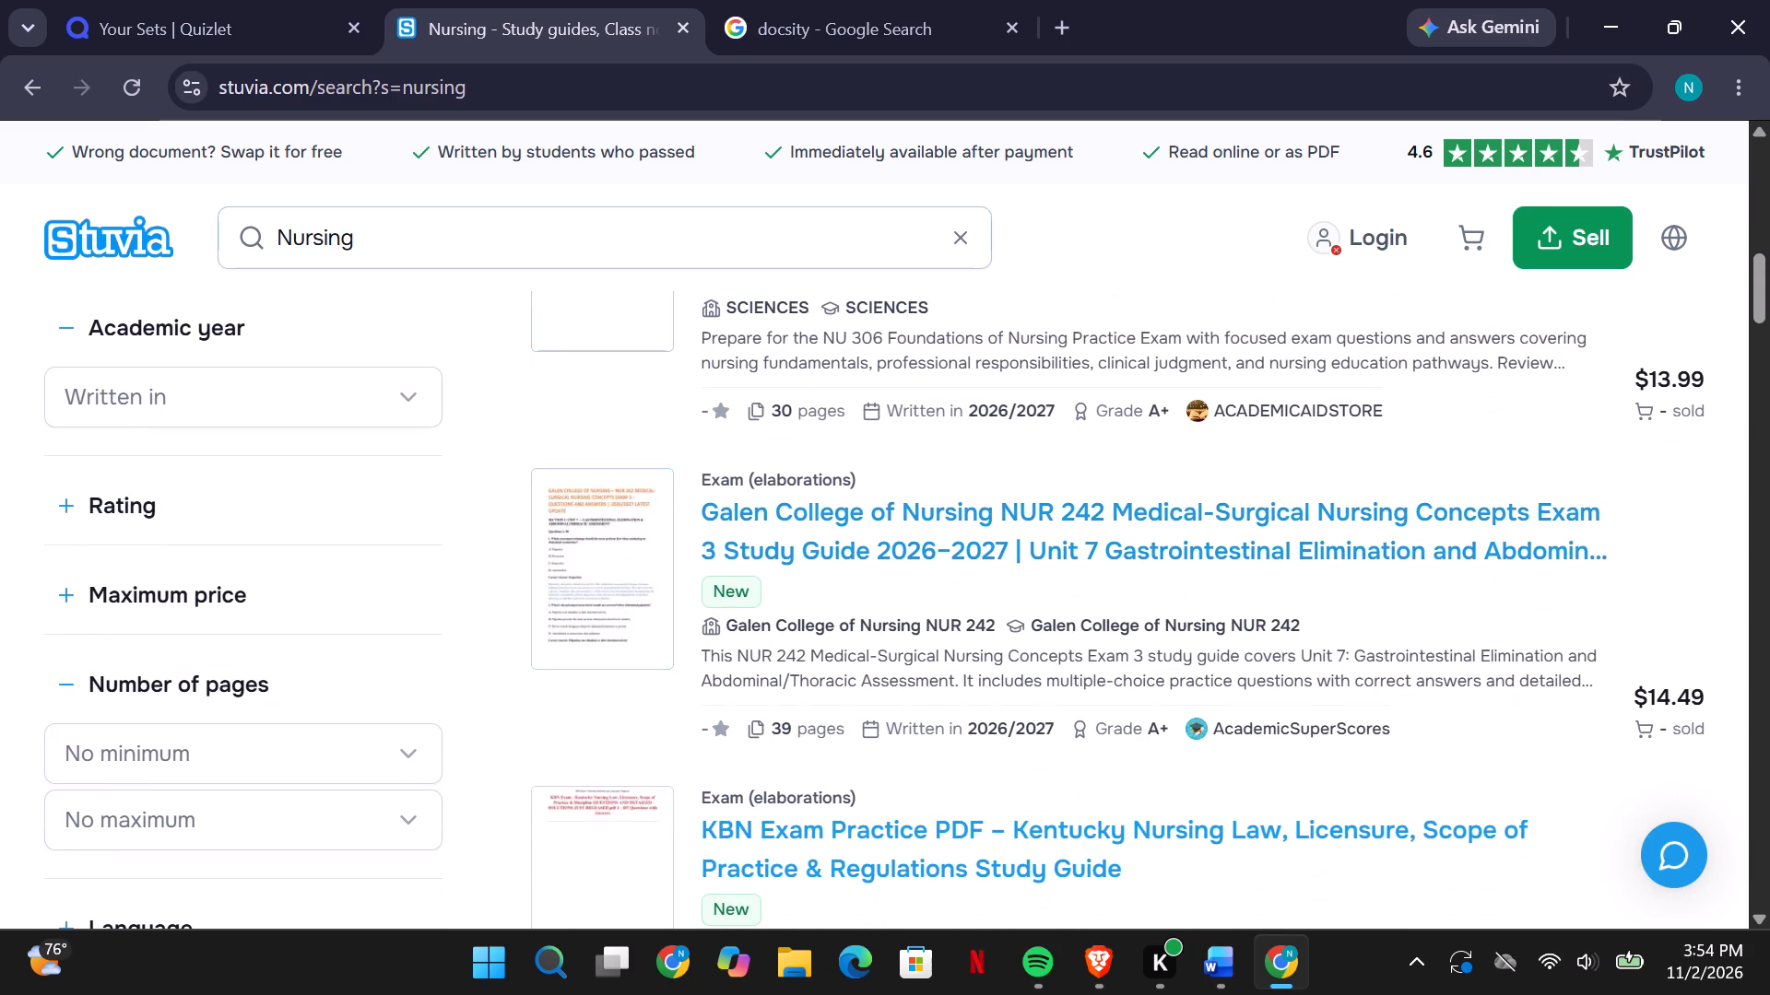
Switch to the docsity search results and open the Docsity seller's Sales area page.
{"action": "left_click", "coordinate": [780, 13]}
{"action": "left_click", "coordinate": [396, 419]}
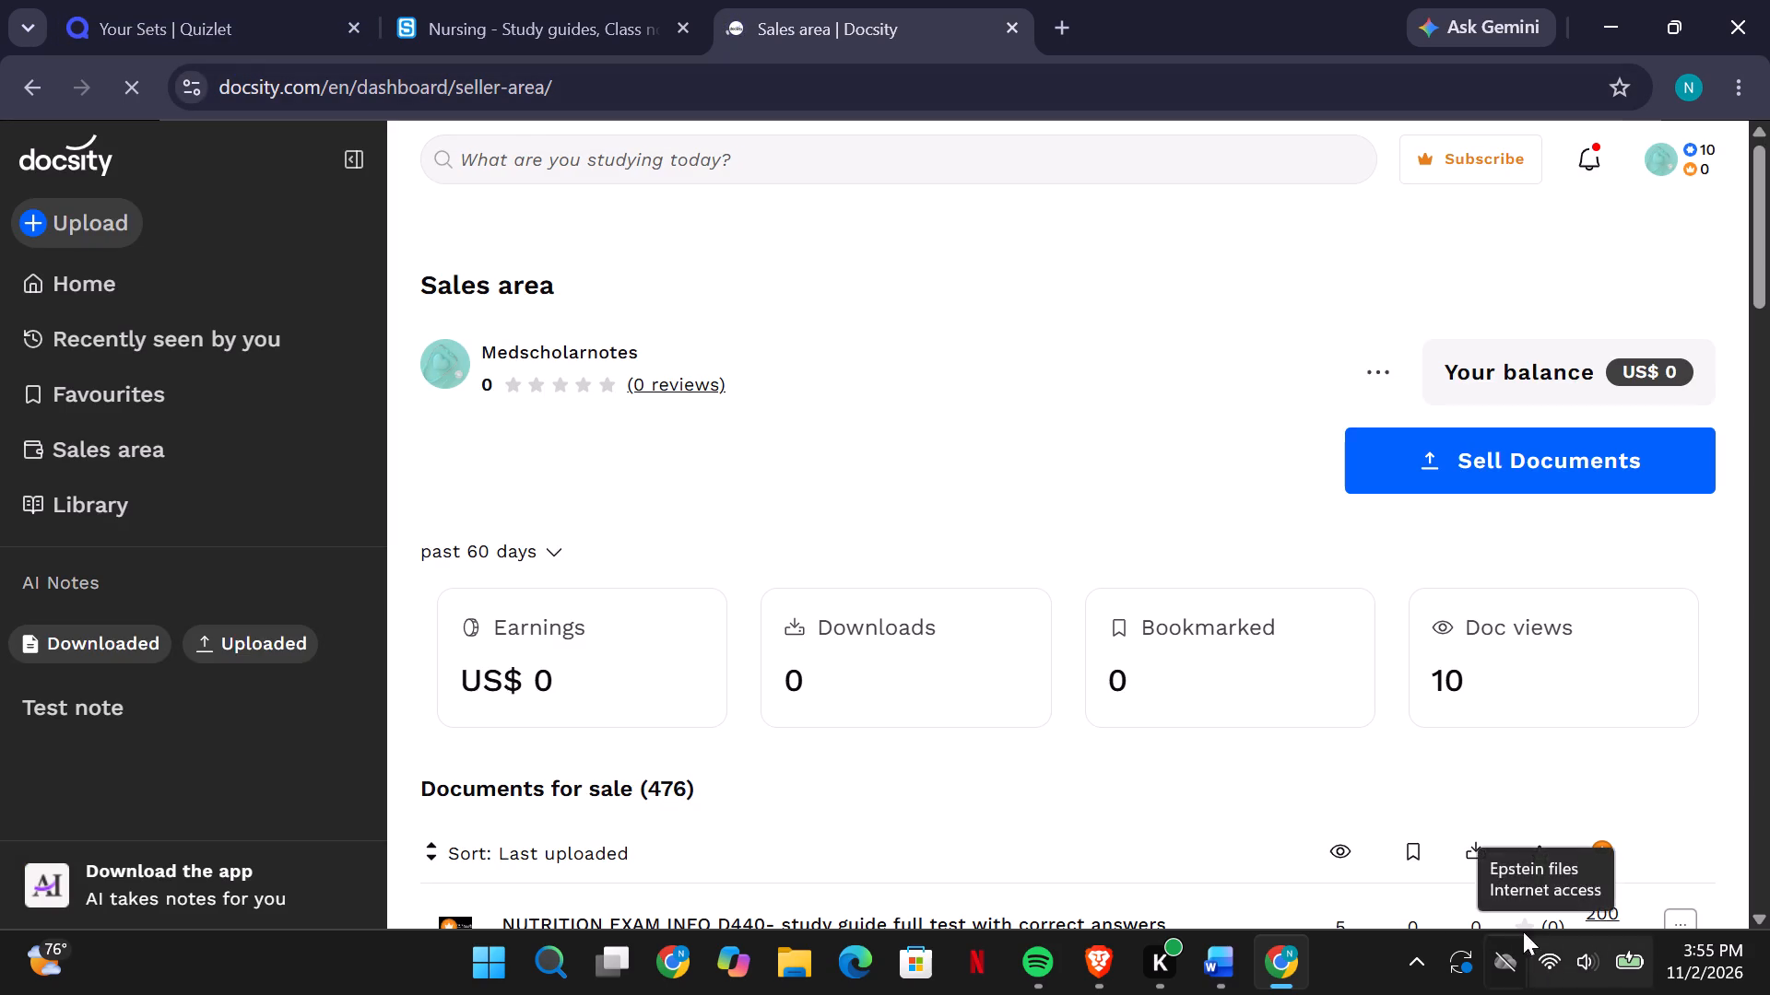
Look through the Documents for sale list in the Docsity Sales area, examining document titles, views and point prices.
{"action": "scroll", "coordinate": [822, 636], "scroll_direction": "down", "scroll_amount": 2}
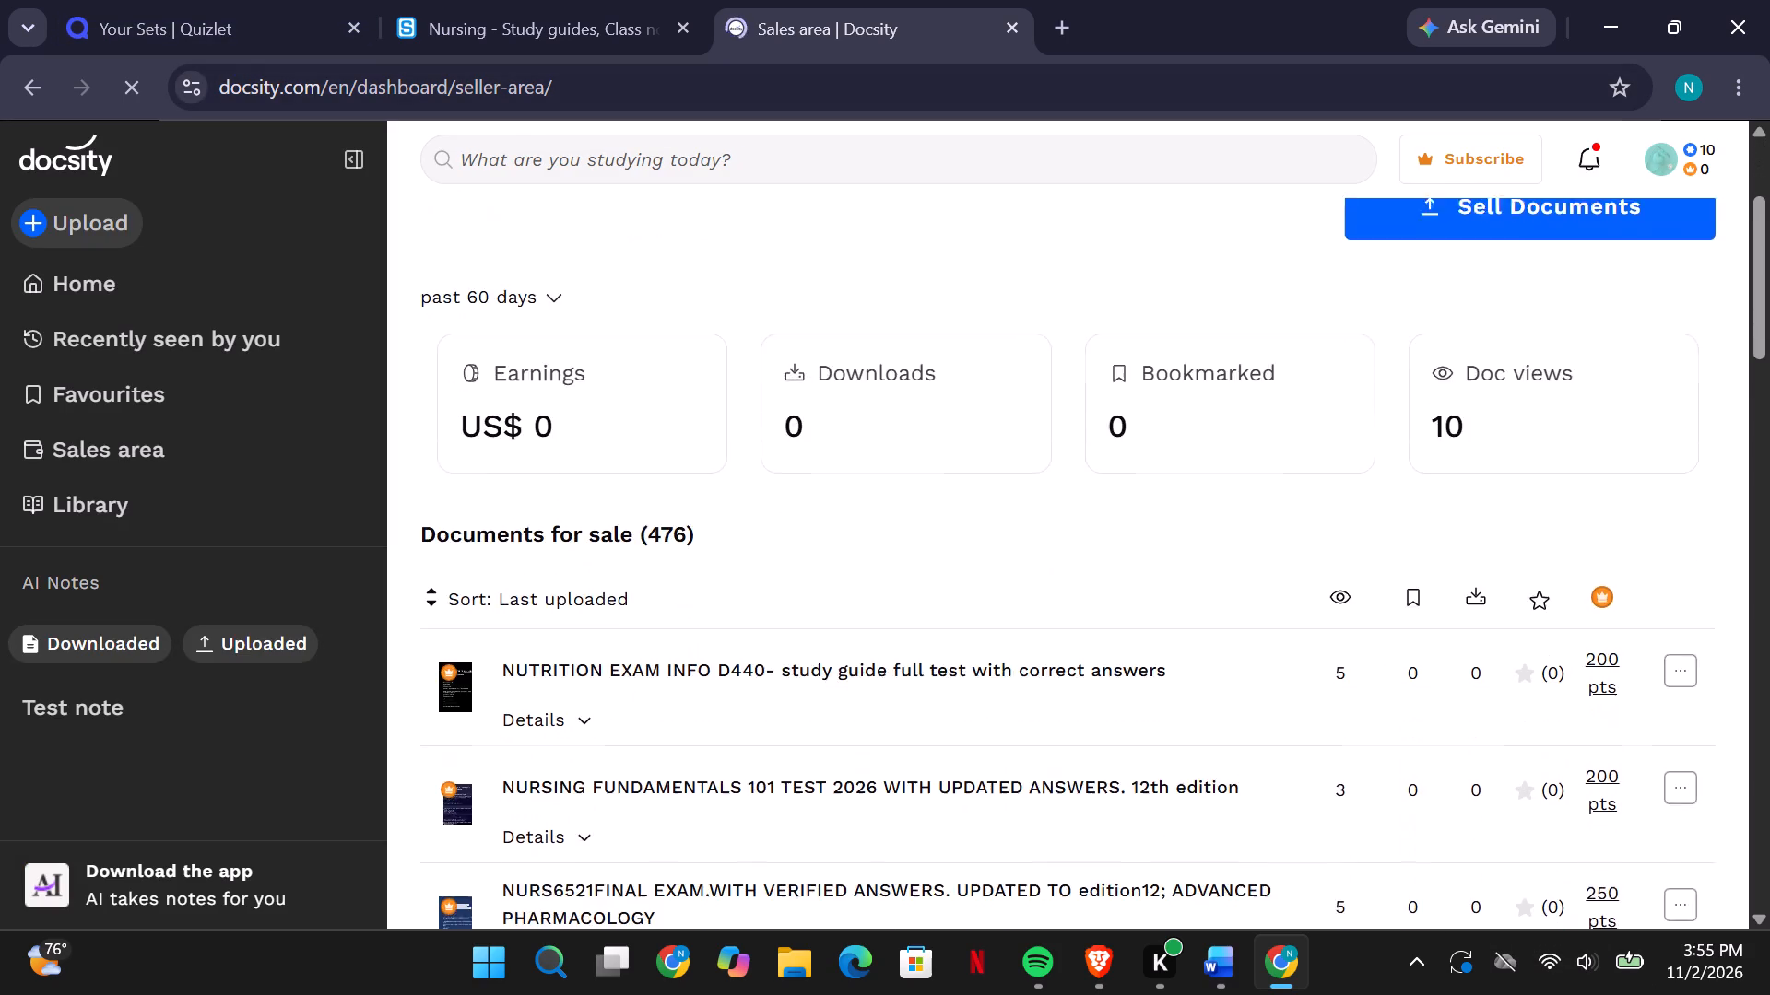
{"action": "scroll", "coordinate": [822, 636], "scroll_direction": "down", "scroll_amount": 6}
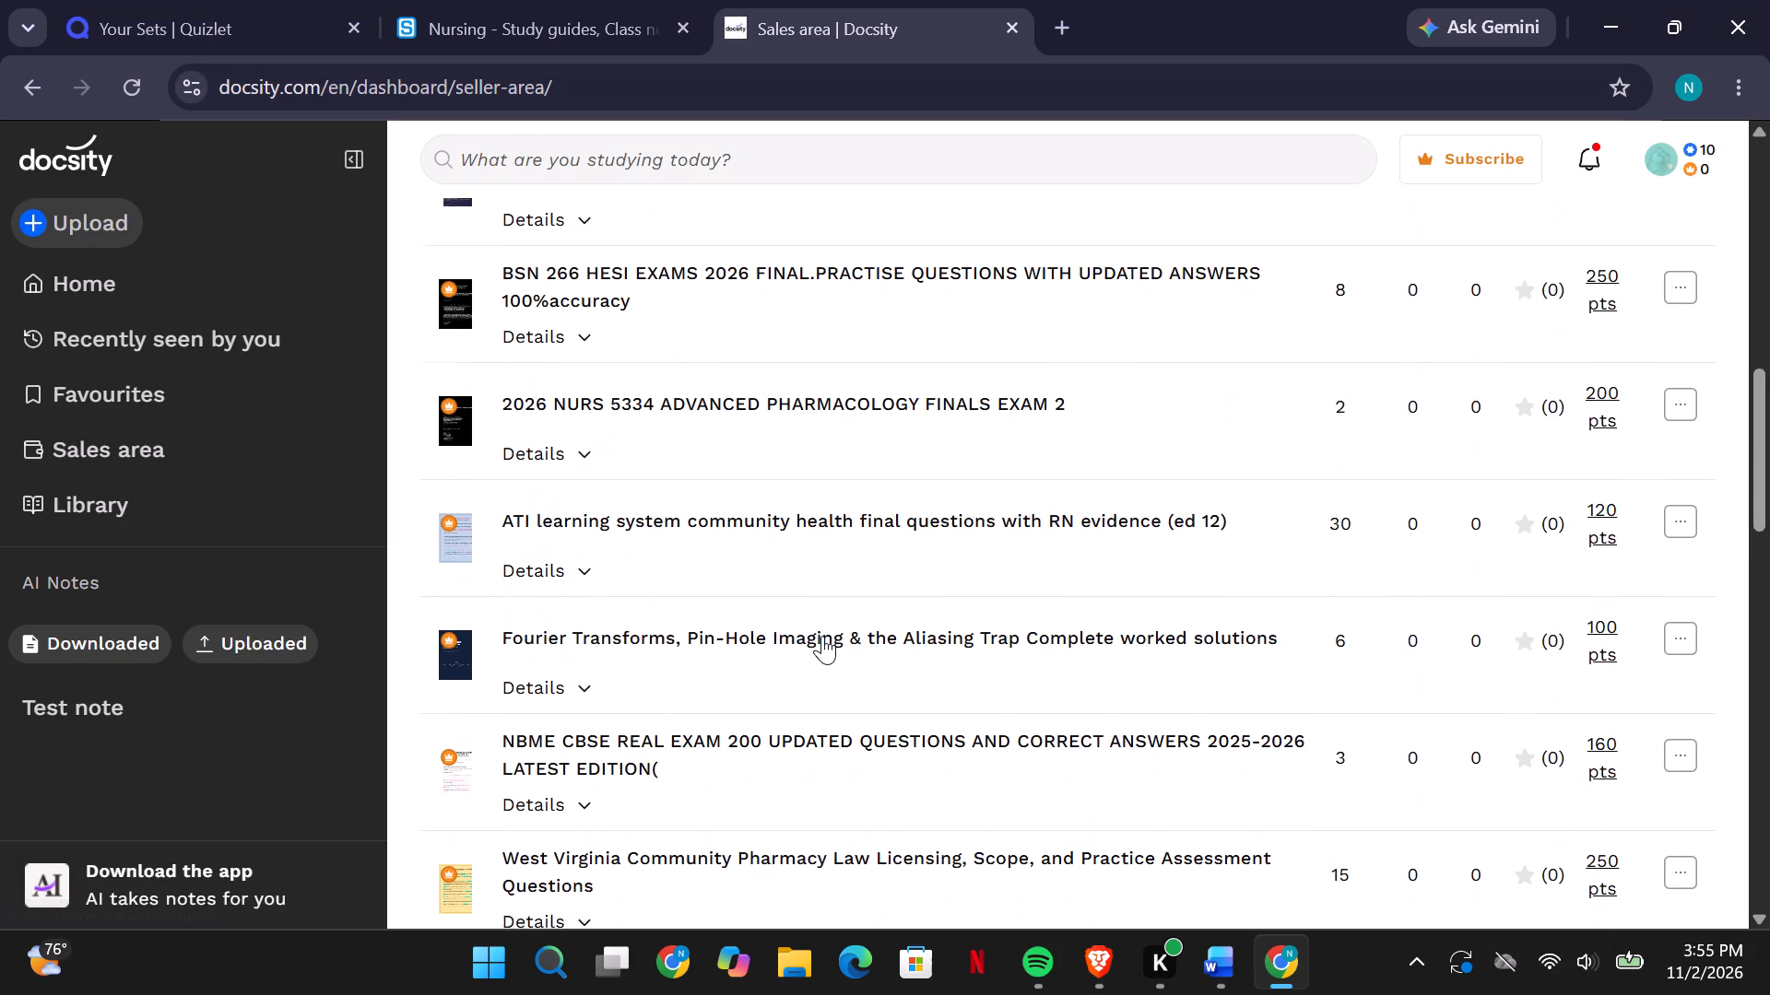
{"action": "scroll", "coordinate": [822, 636], "scroll_direction": "down", "scroll_amount": 4}
{"action": "scroll", "coordinate": [822, 636], "scroll_direction": "up", "scroll_amount": 19}
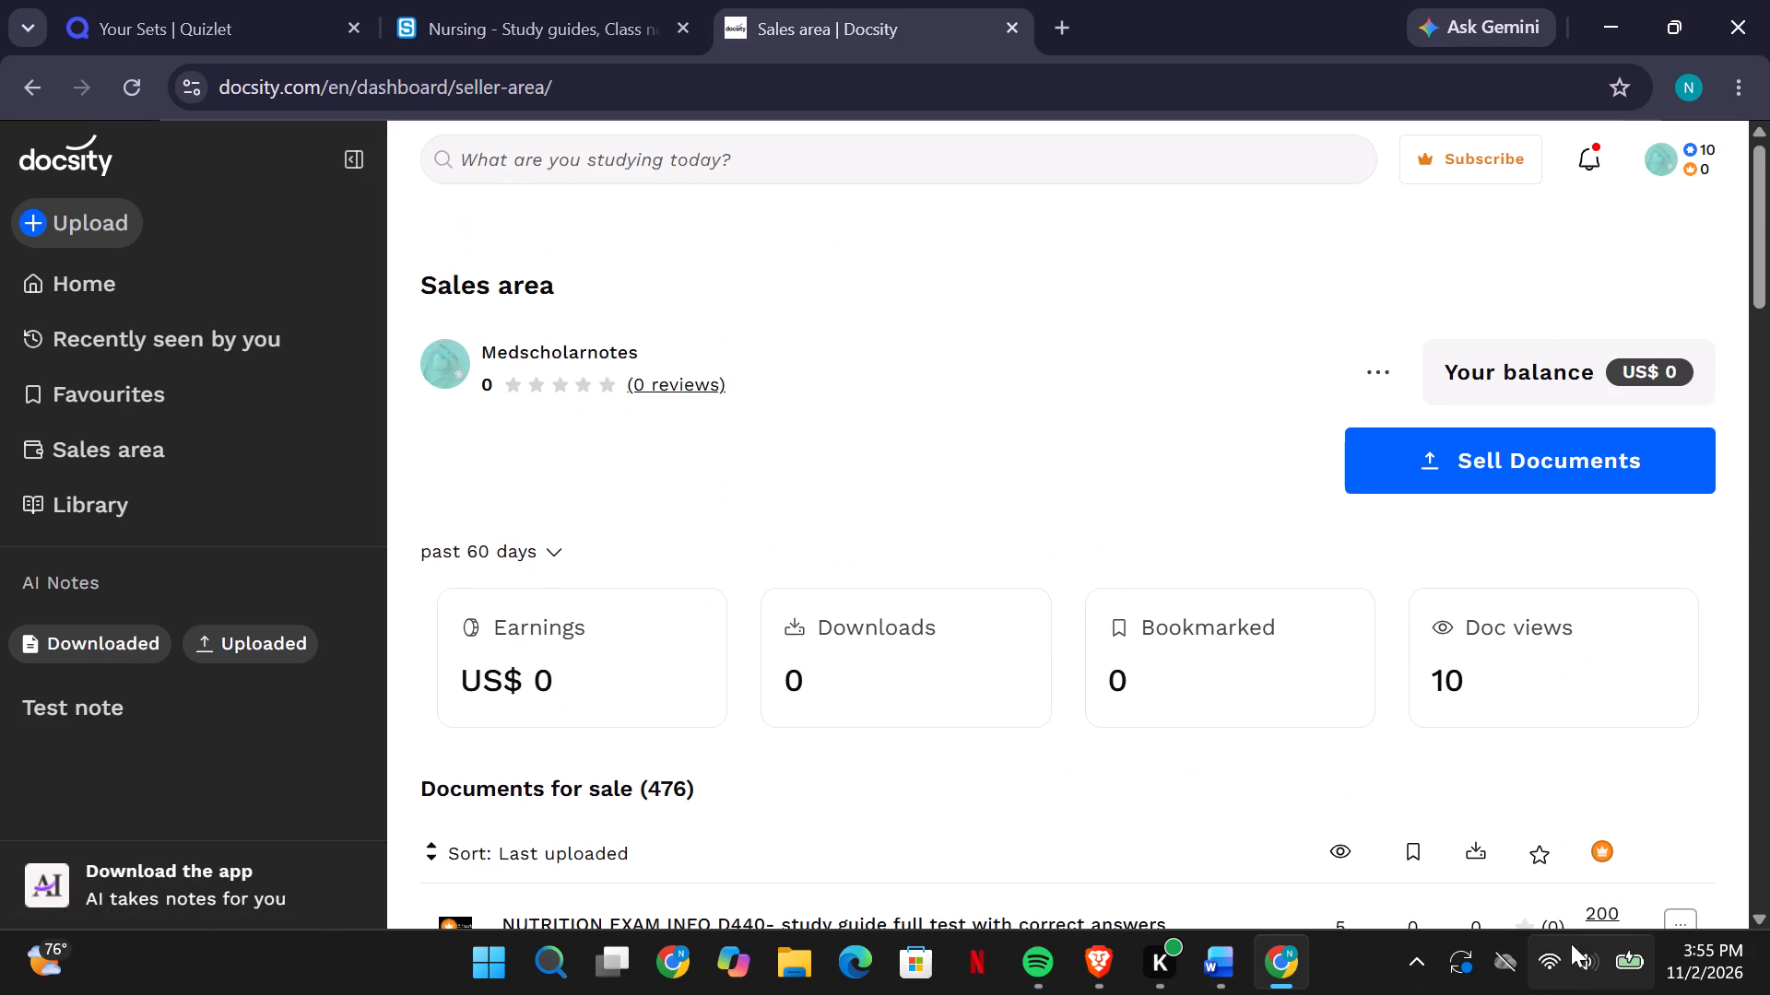
Raise the computer's sound volume slightly in the Windows quick settings, leaving the brightness alone, and close them.
{"action": "left_click", "coordinate": [1570, 958]}
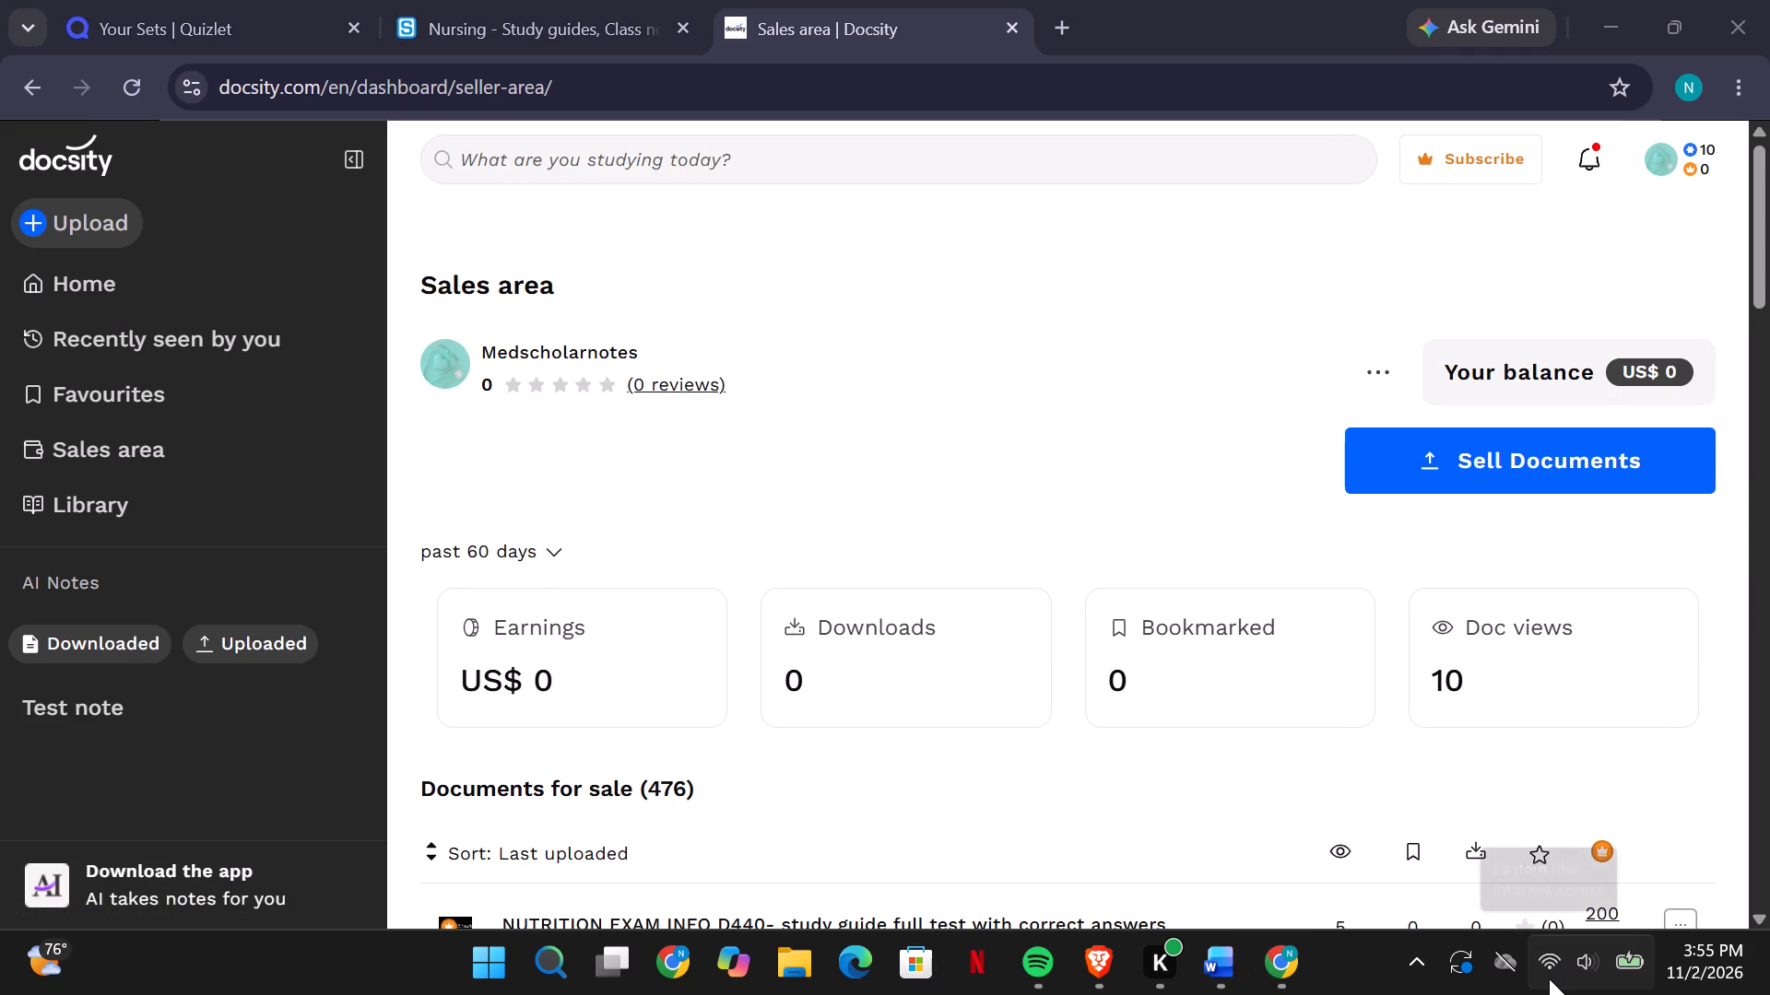
{"action": "left_click", "coordinate": [1549, 978]}
{"action": "scroll", "coordinate": [1464, 790], "scroll_direction": "up", "scroll_amount": 4}
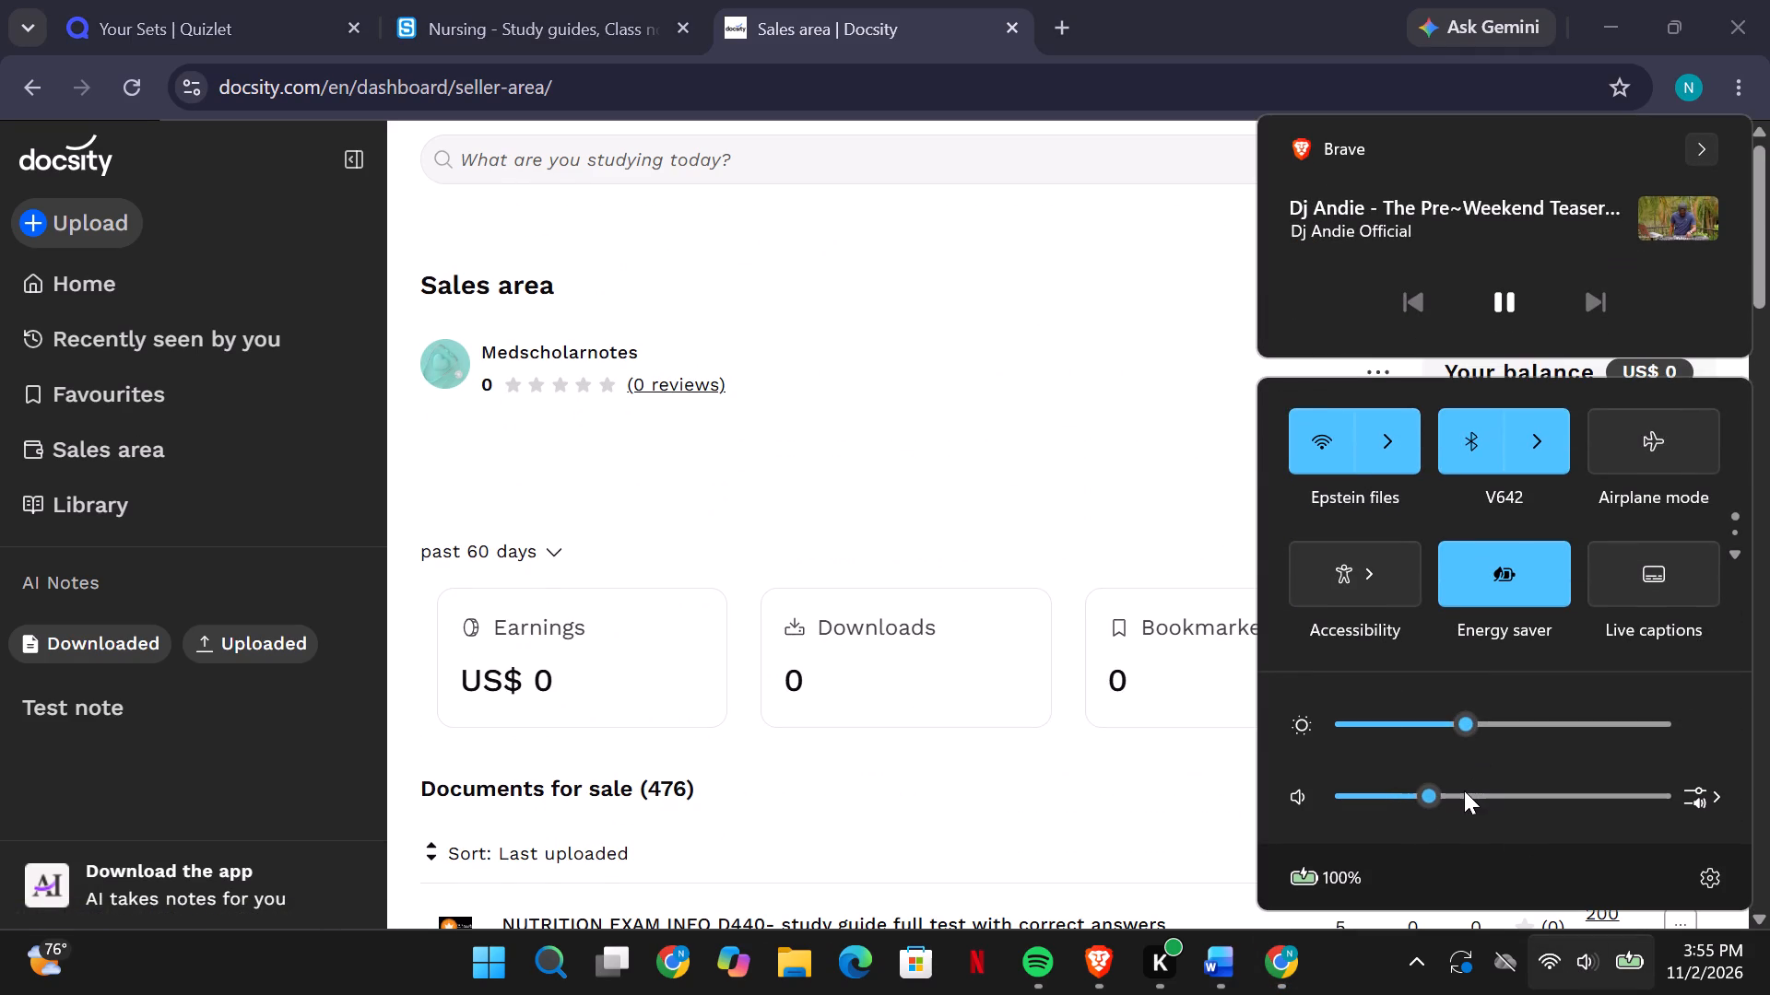
{"action": "scroll", "coordinate": [1464, 790], "scroll_direction": "up", "scroll_amount": 3}
{"action": "scroll", "coordinate": [1463, 790], "scroll_direction": "down", "scroll_amount": 2}
{"action": "scroll", "coordinate": [1463, 790], "scroll_direction": "up", "scroll_amount": 1}
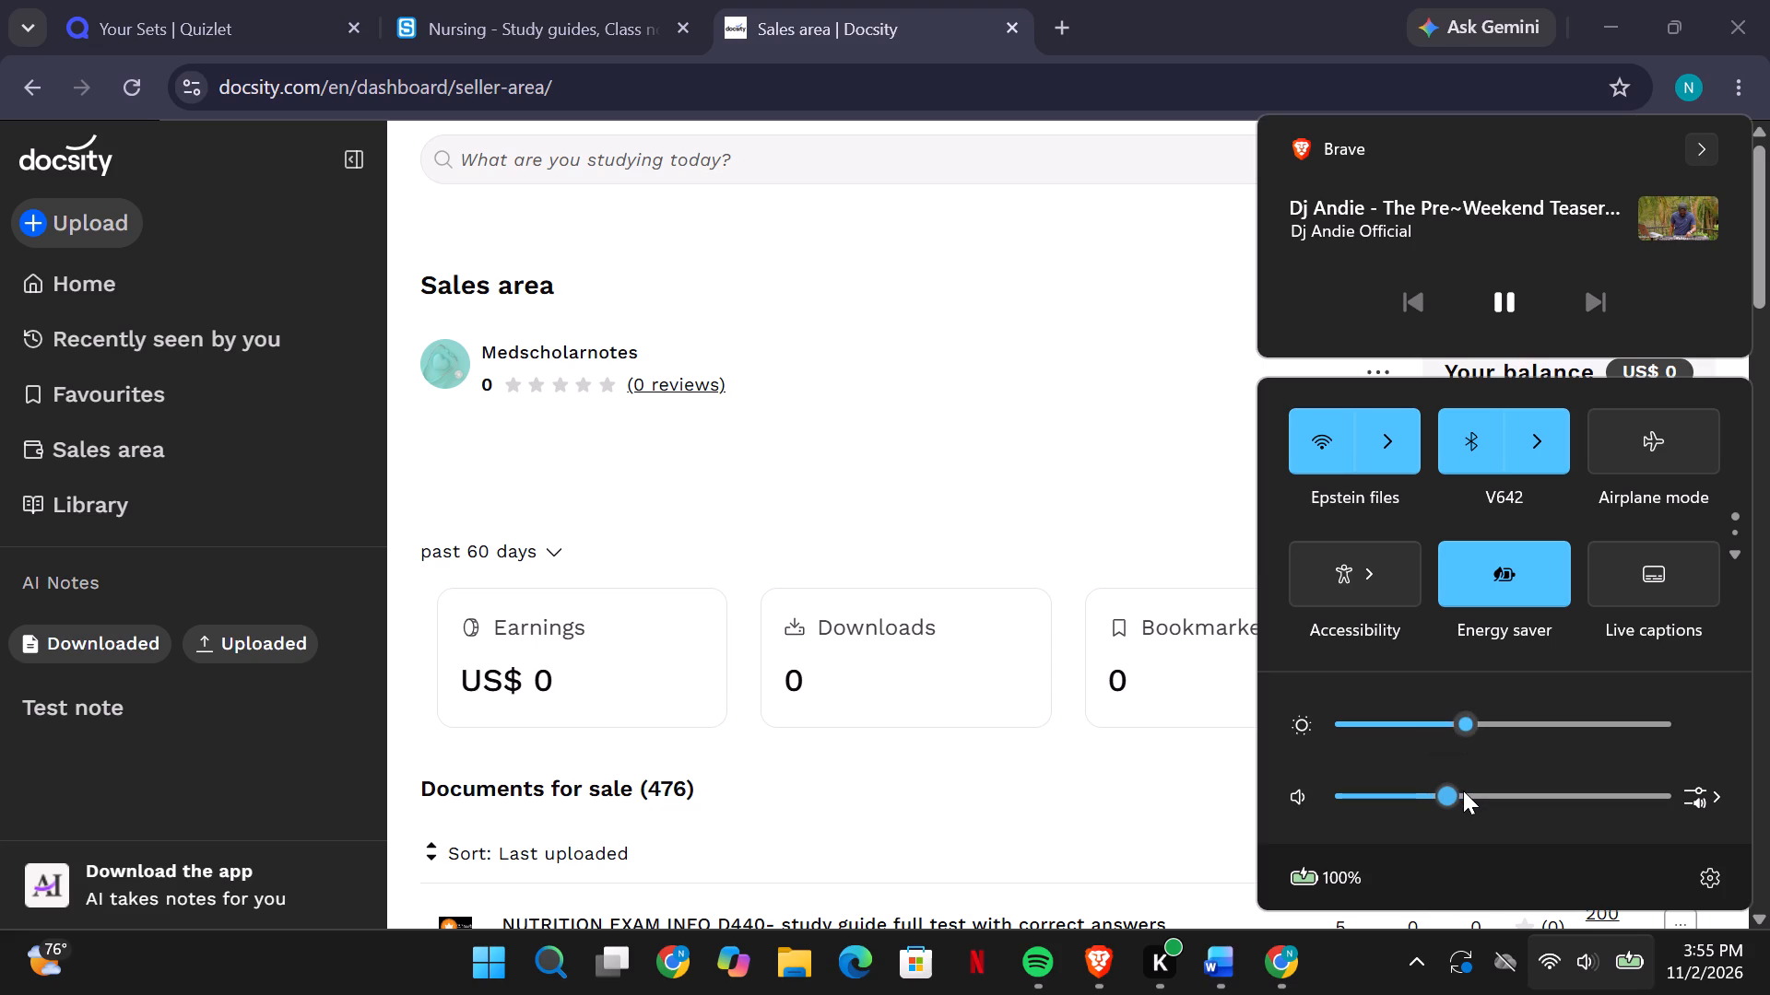
{"action": "left_click", "coordinate": [1327, 973]}
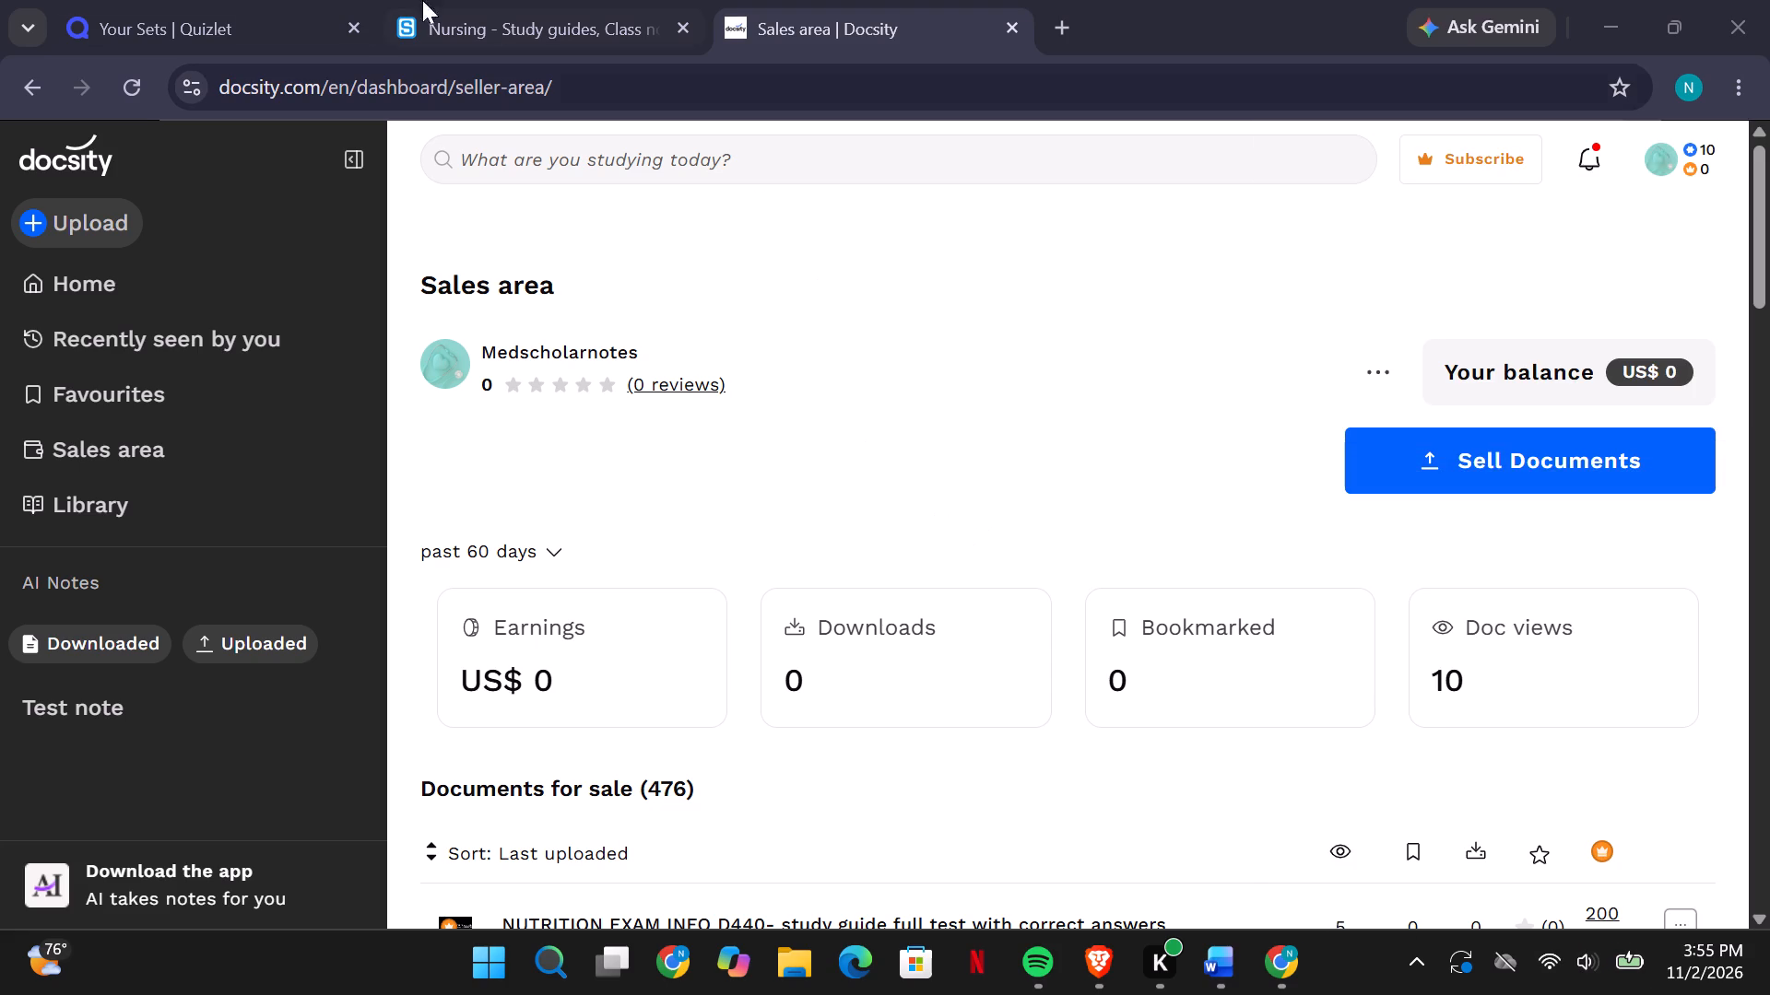
Check the Quizlet home page, then return to the Stuvia nursing results and examine the exam listings around Galen College NUR 242.
{"action": "left_click", "coordinate": [152, 15]}
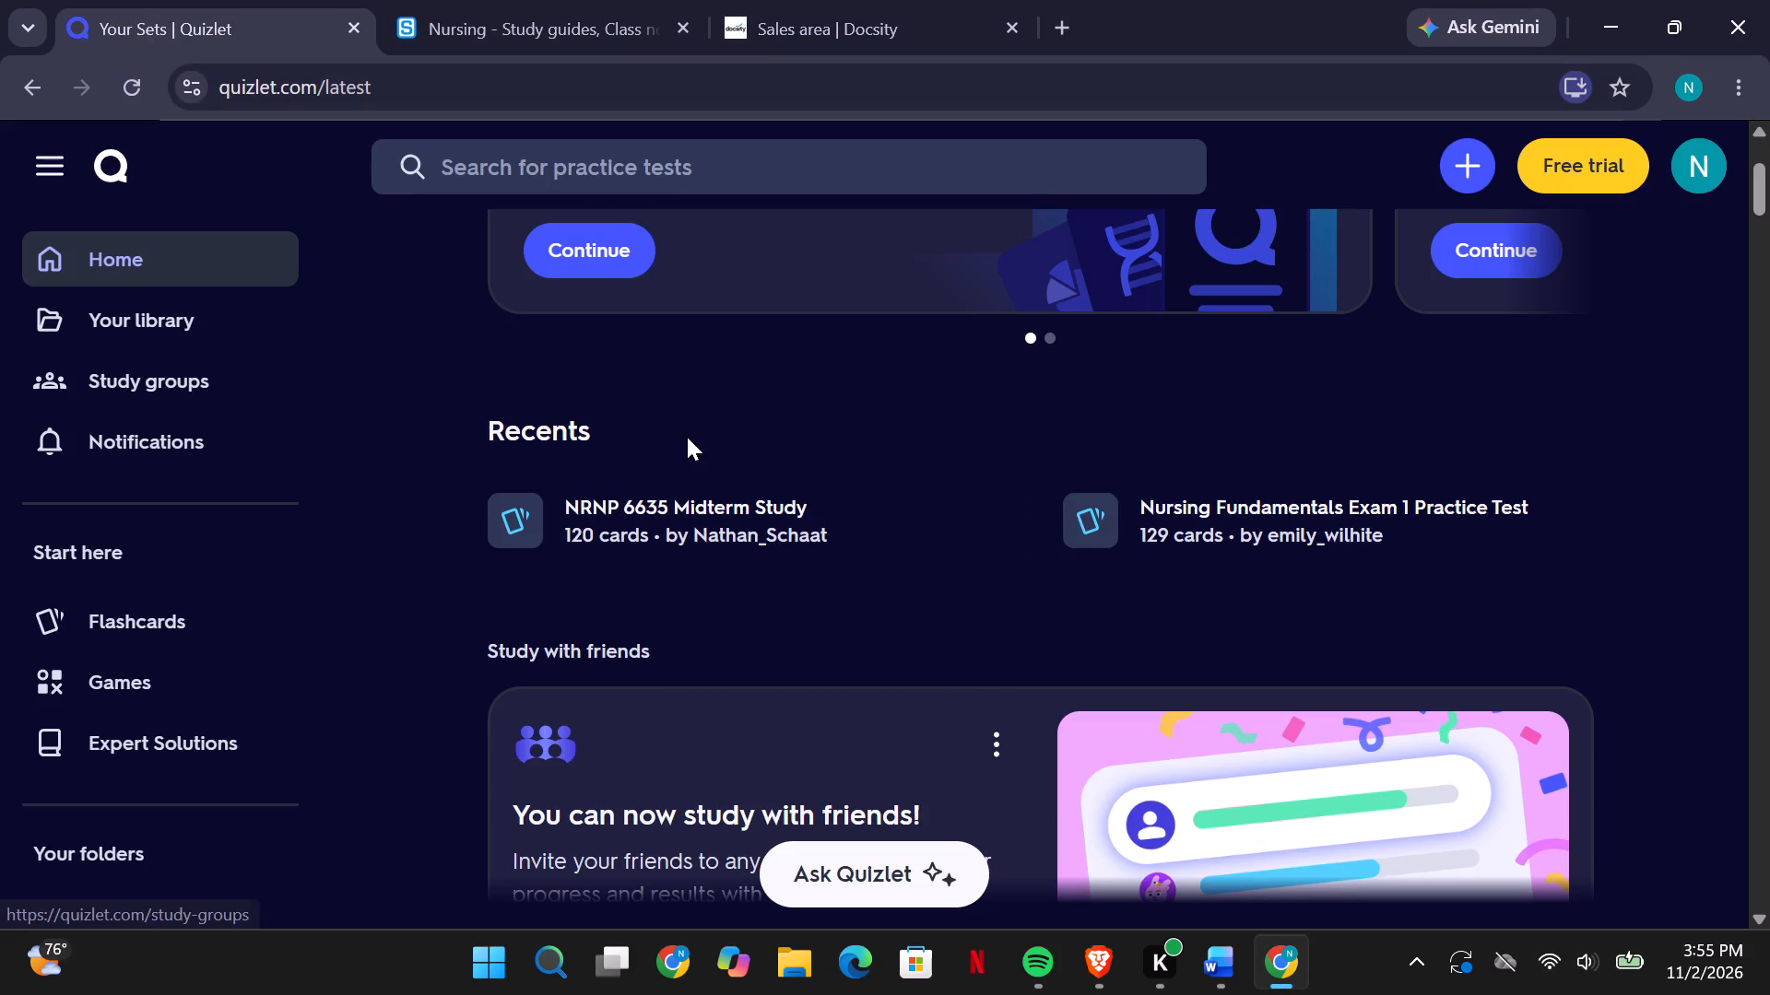
{"action": "left_click", "coordinate": [557, 41]}
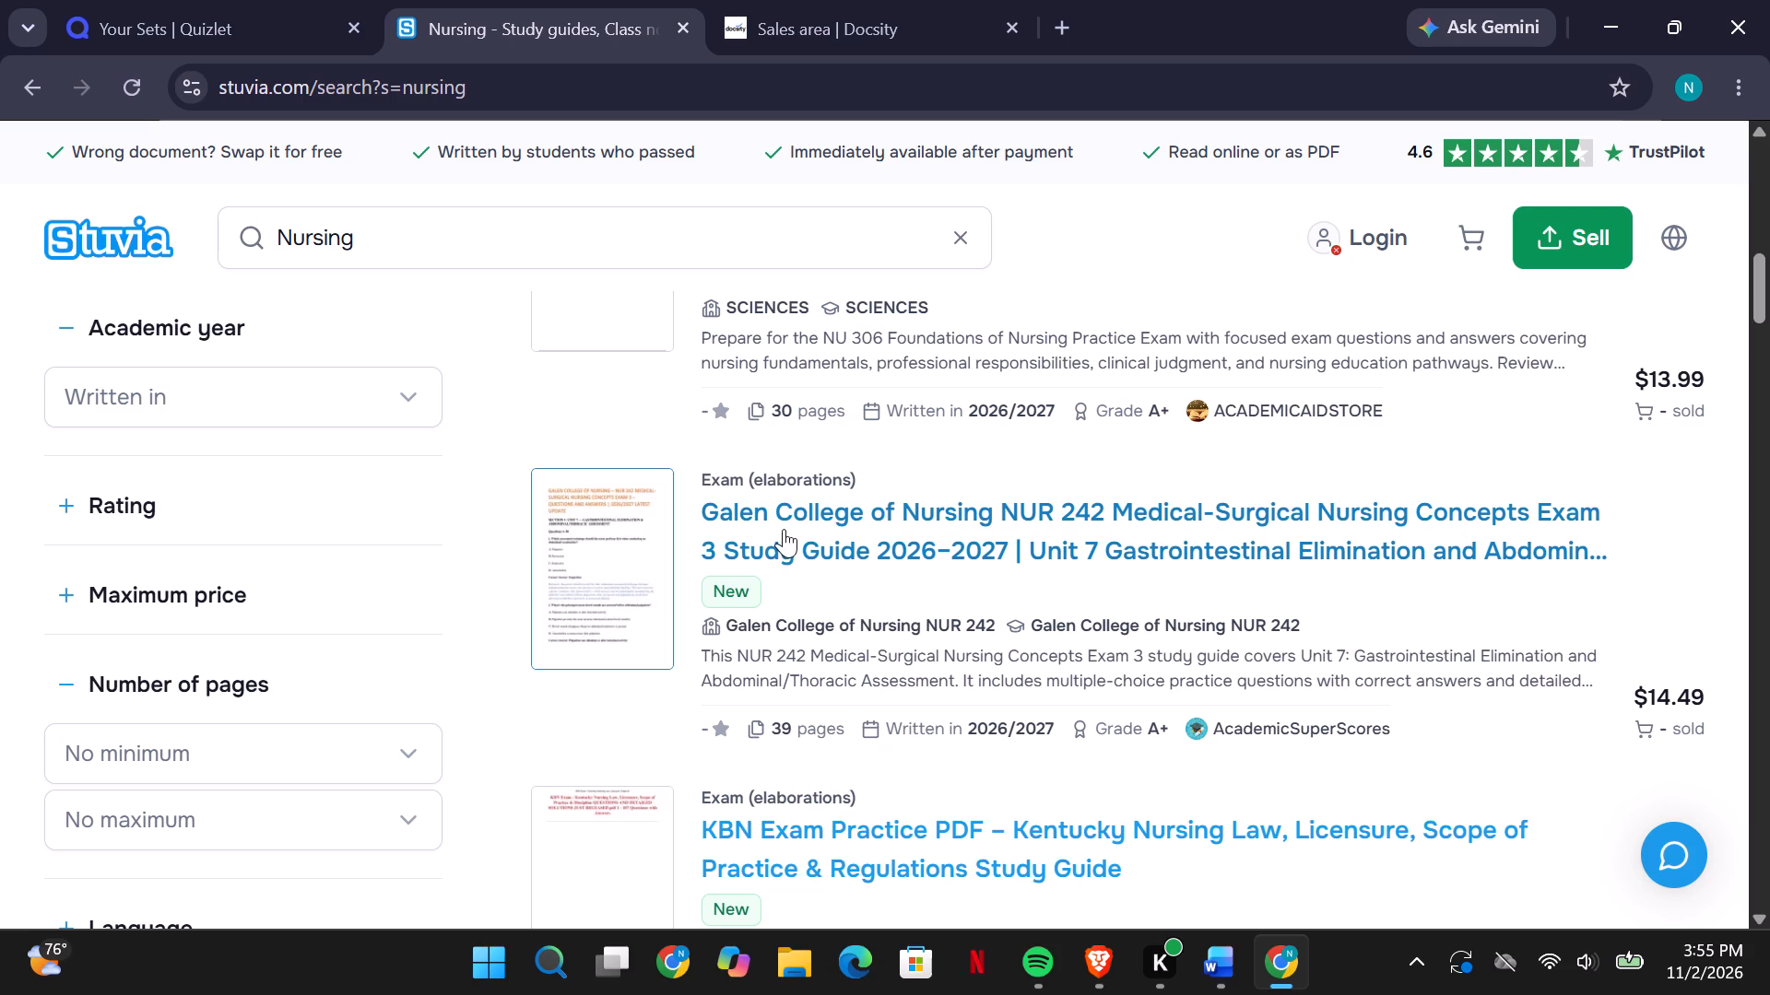
{"action": "scroll", "coordinate": [820, 572], "scroll_direction": "down", "scroll_amount": 1}
{"action": "scroll", "coordinate": [744, 467], "scroll_direction": "up", "scroll_amount": 1}
Switch to the Quizlet tab and search it for NUR 242.
{"action": "left_click", "coordinate": [171, 17]}
{"action": "left_click", "coordinate": [557, 175]}
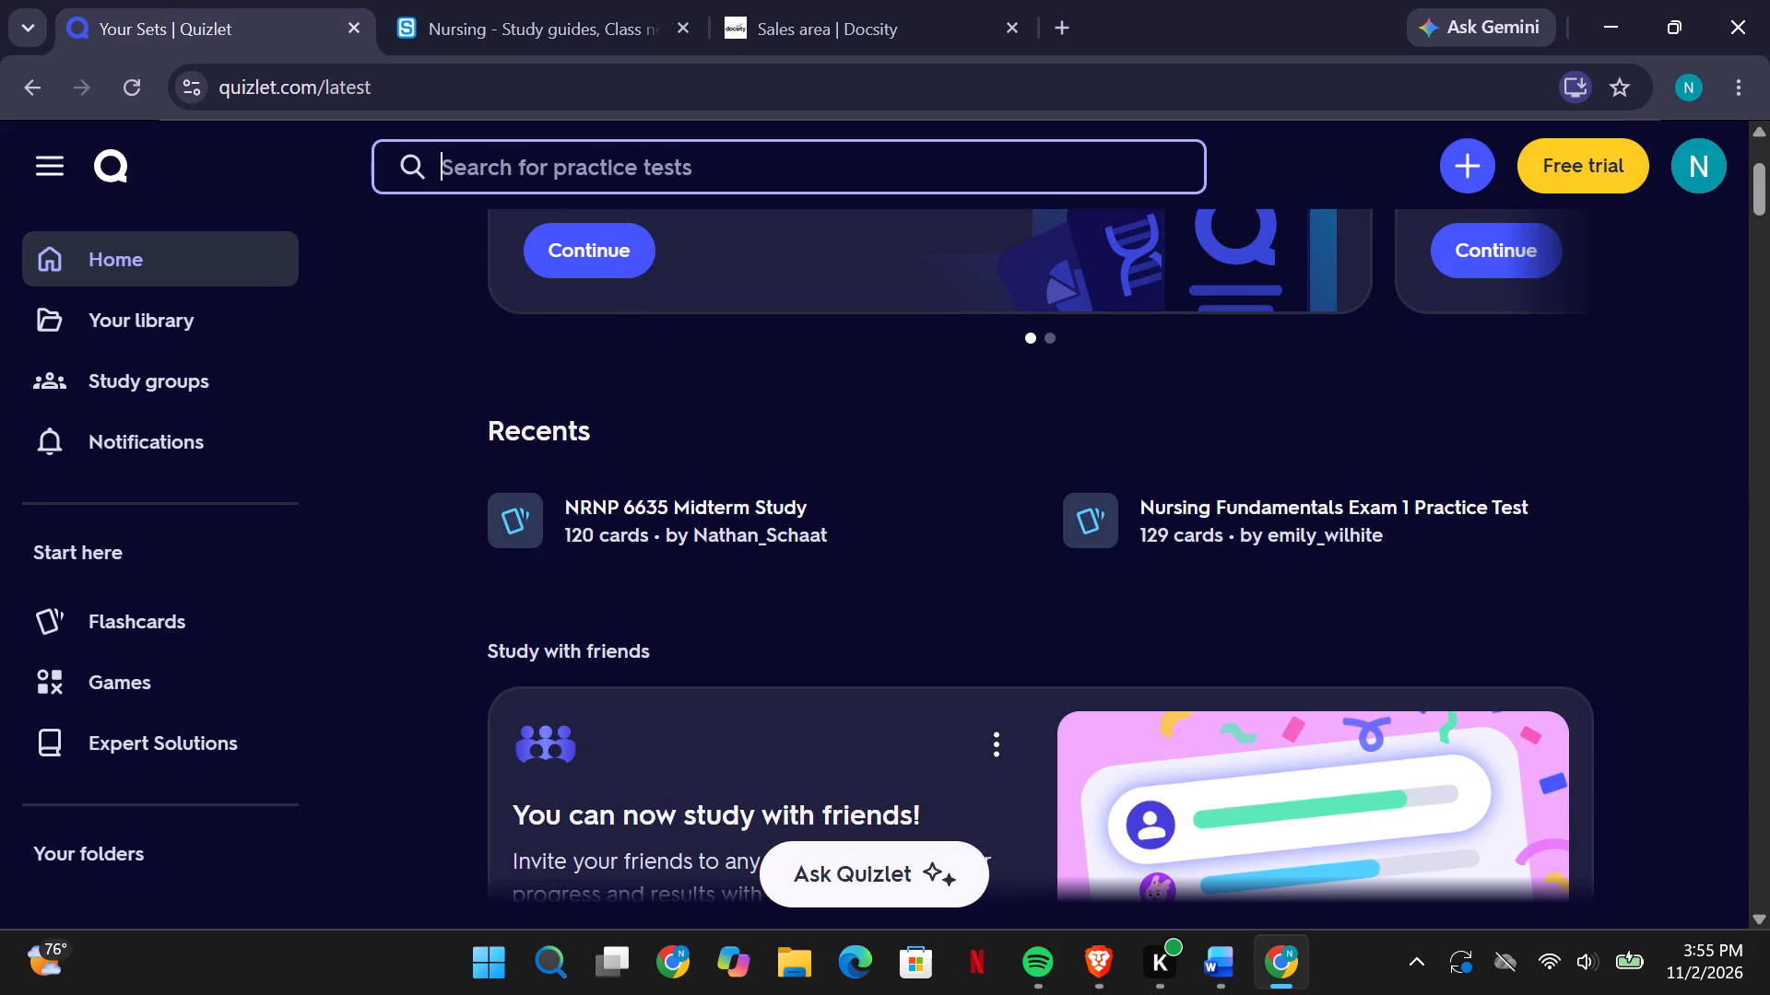
{"action": "type", "text": "NUR"}
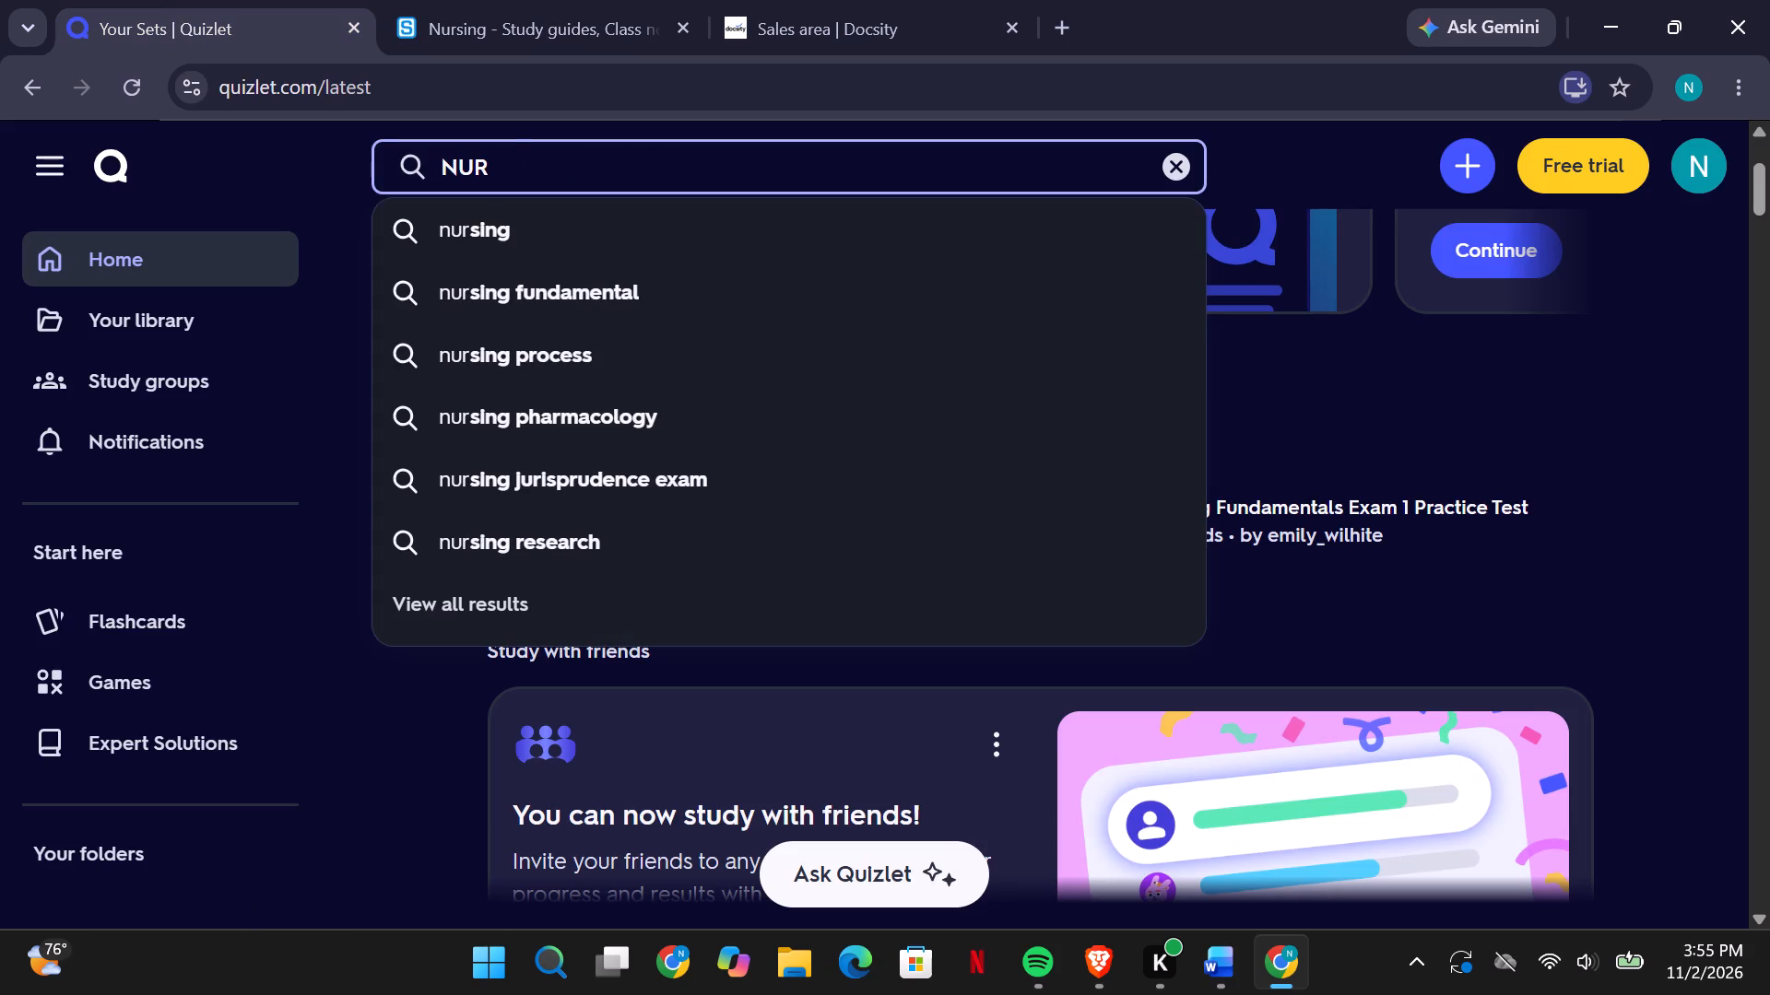
{"action": "key", "text": "space"}
{"action": "type", "text": "242"}
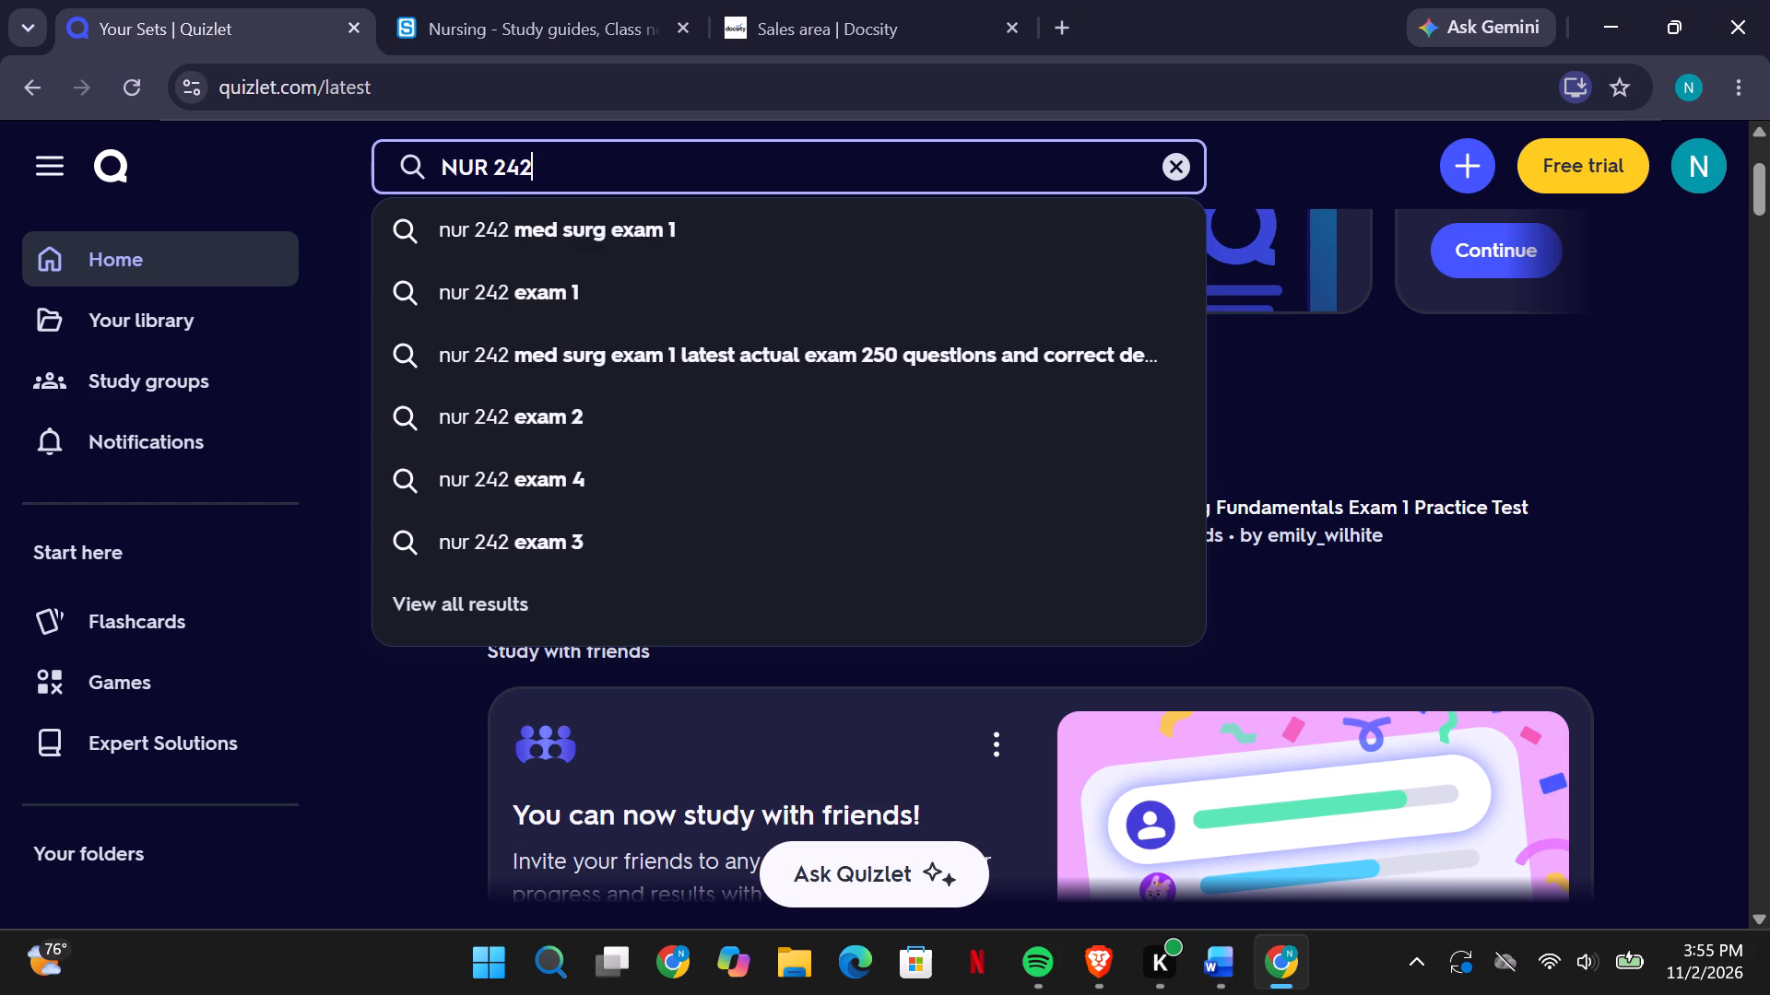
{"action": "key", "text": "Return"}
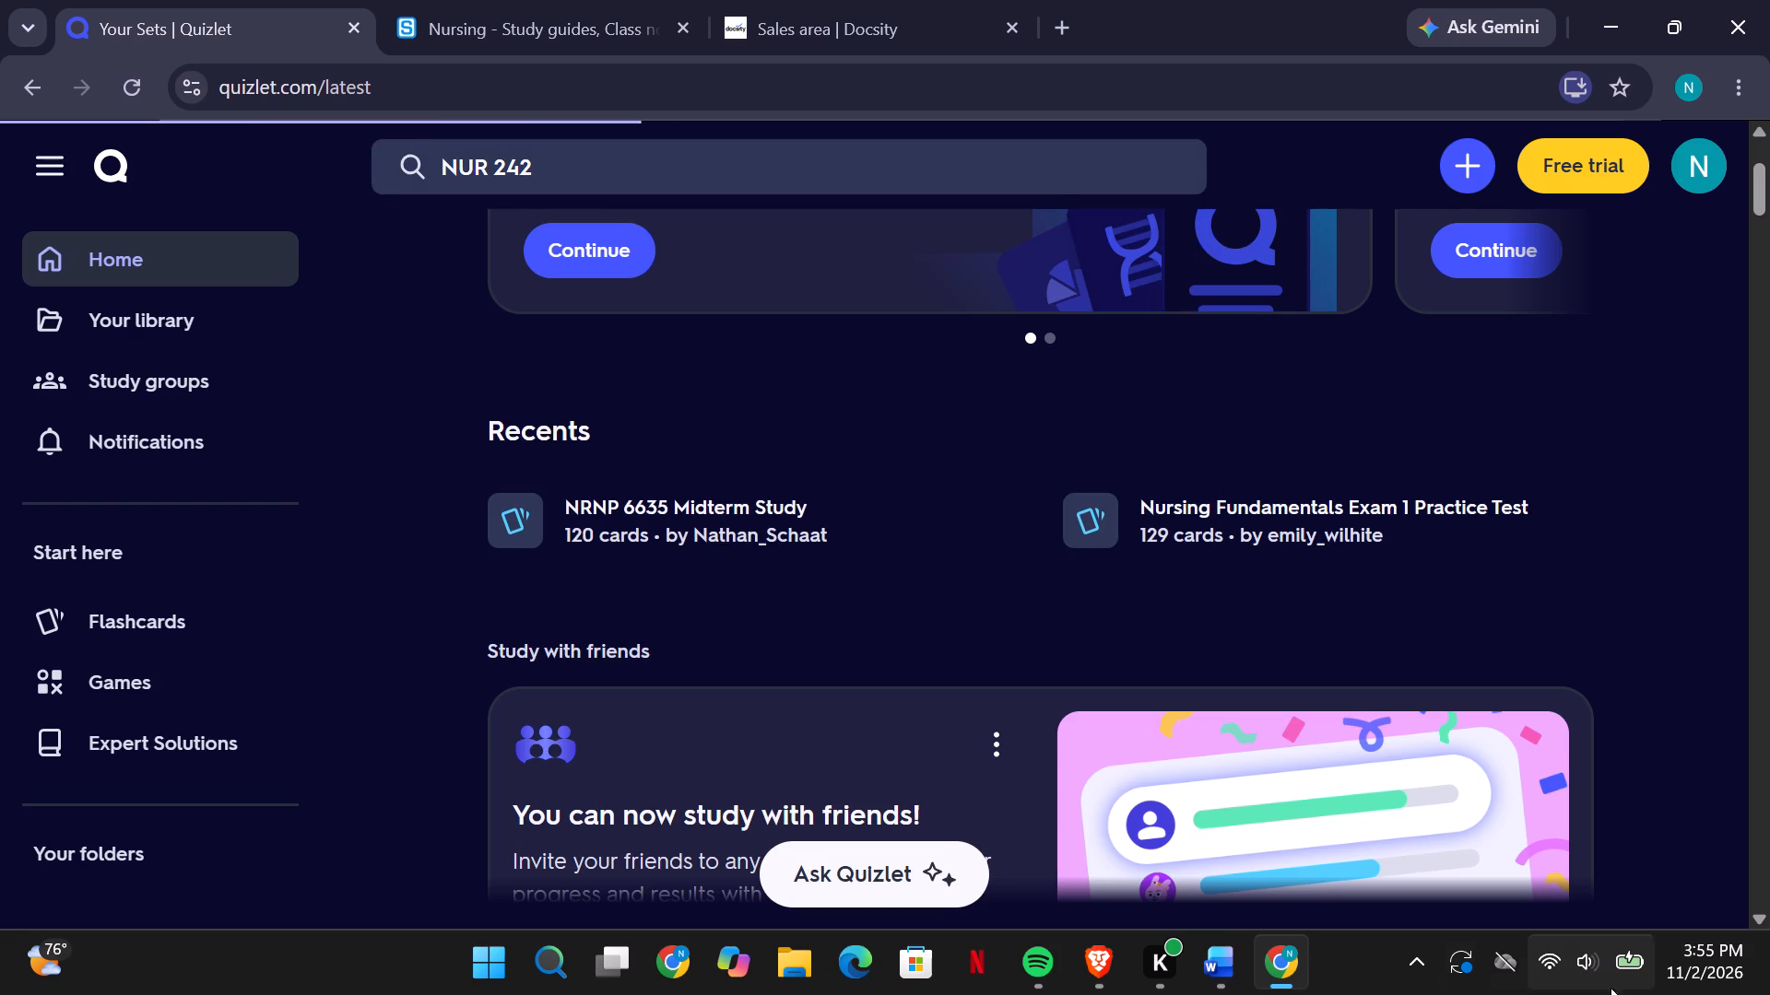
Lower the system sound volume in the Windows quick settings and dismiss them.
{"action": "left_click", "coordinate": [1581, 966]}
{"action": "scroll", "coordinate": [1500, 789], "scroll_direction": "down", "scroll_amount": 1}
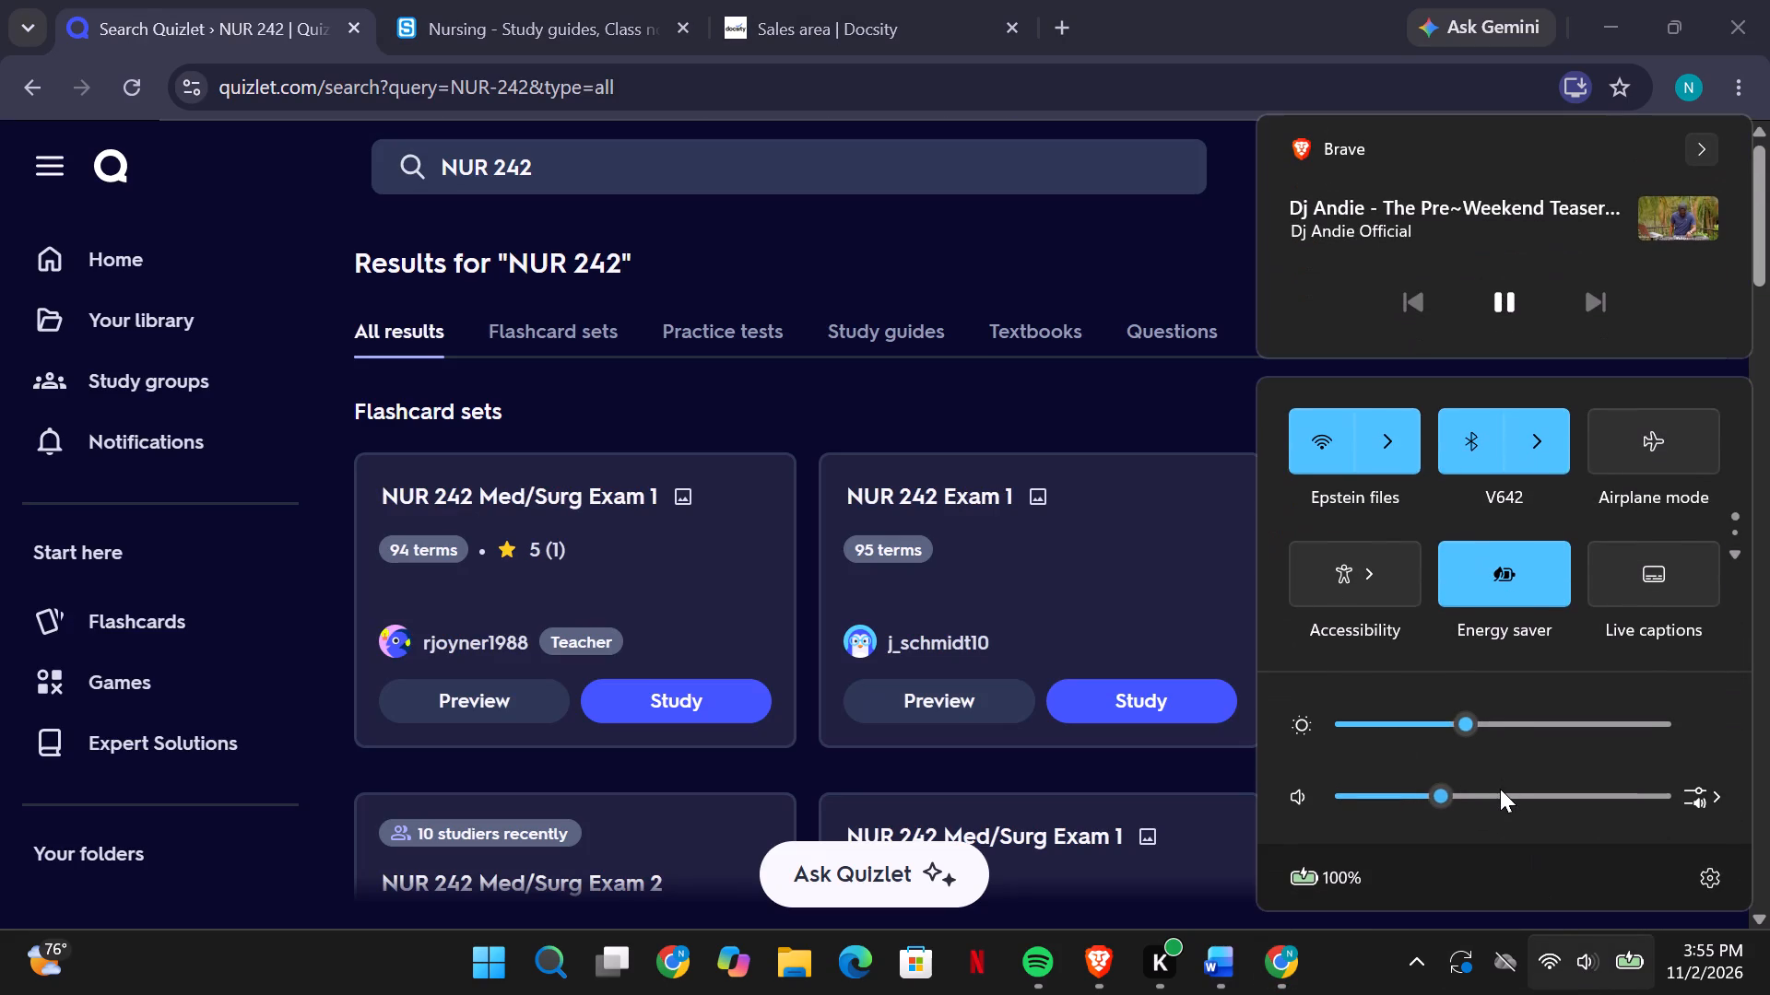
{"action": "scroll", "coordinate": [1500, 789], "scroll_direction": "down", "scroll_amount": 2}
{"action": "left_click", "coordinate": [1349, 991]}
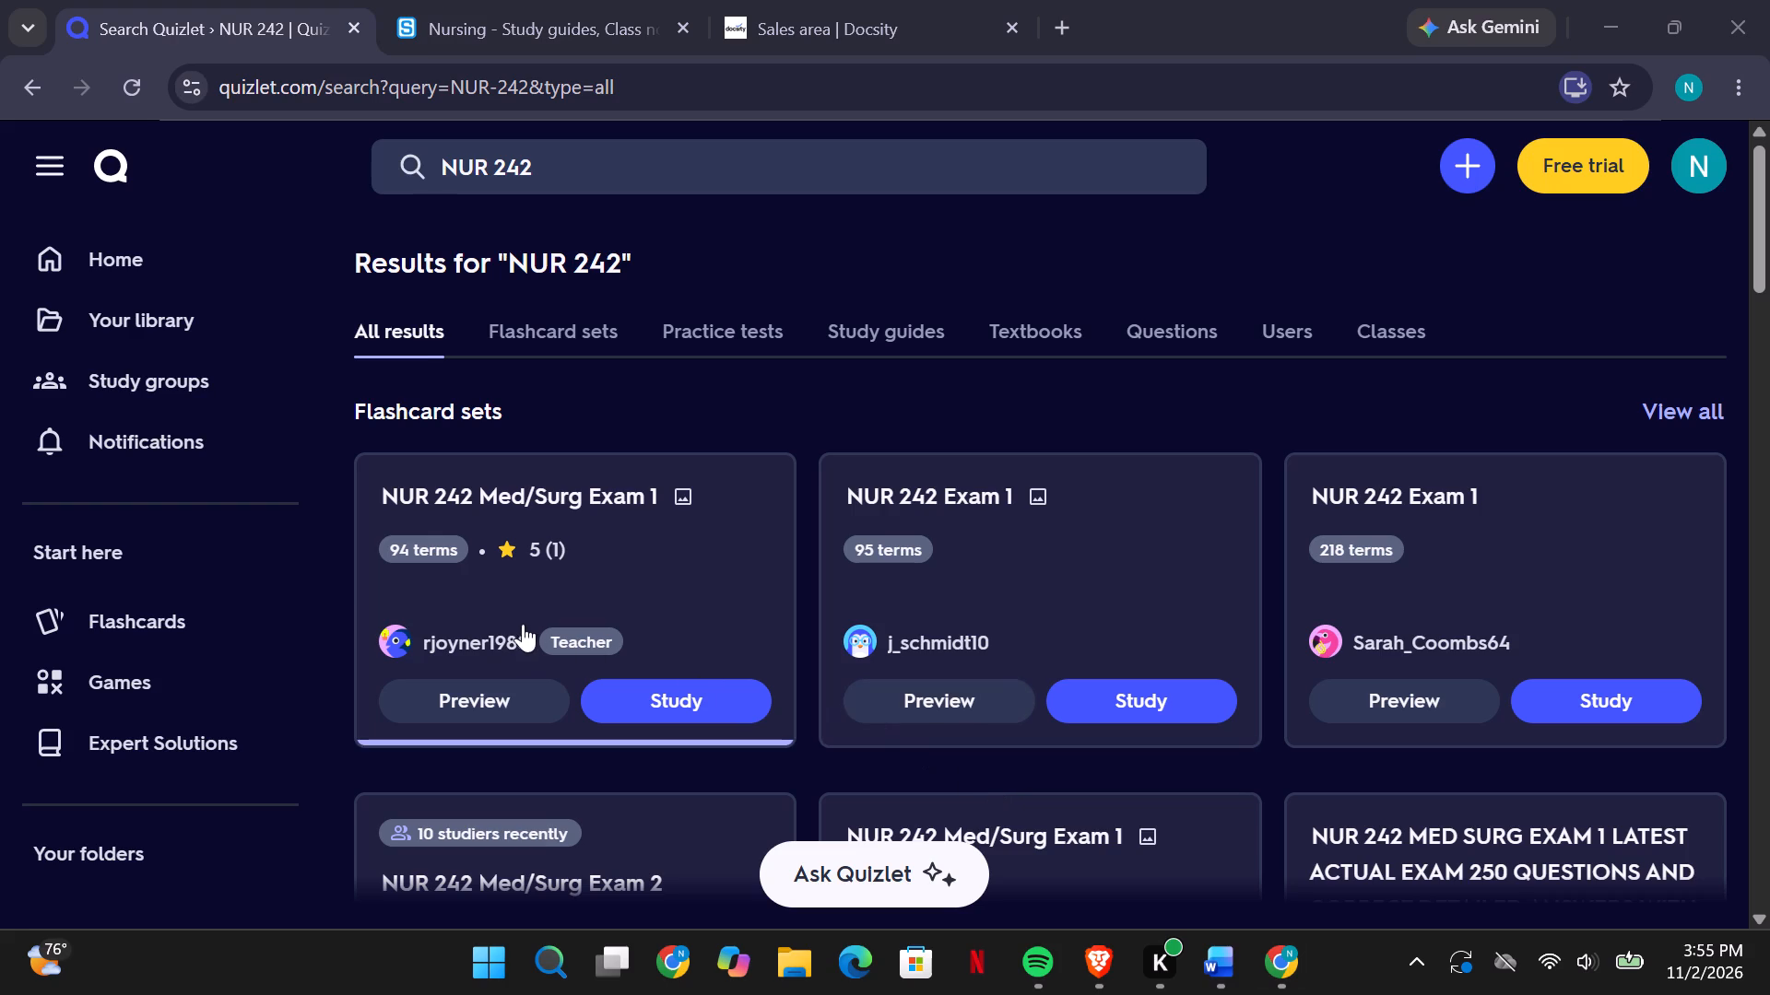
Open the preview of the 94-term NUR 242 Med/Surg Exam 1 flashcard set by the teacher account.
{"action": "scroll", "coordinate": [860, 628], "scroll_direction": "down", "scroll_amount": 1}
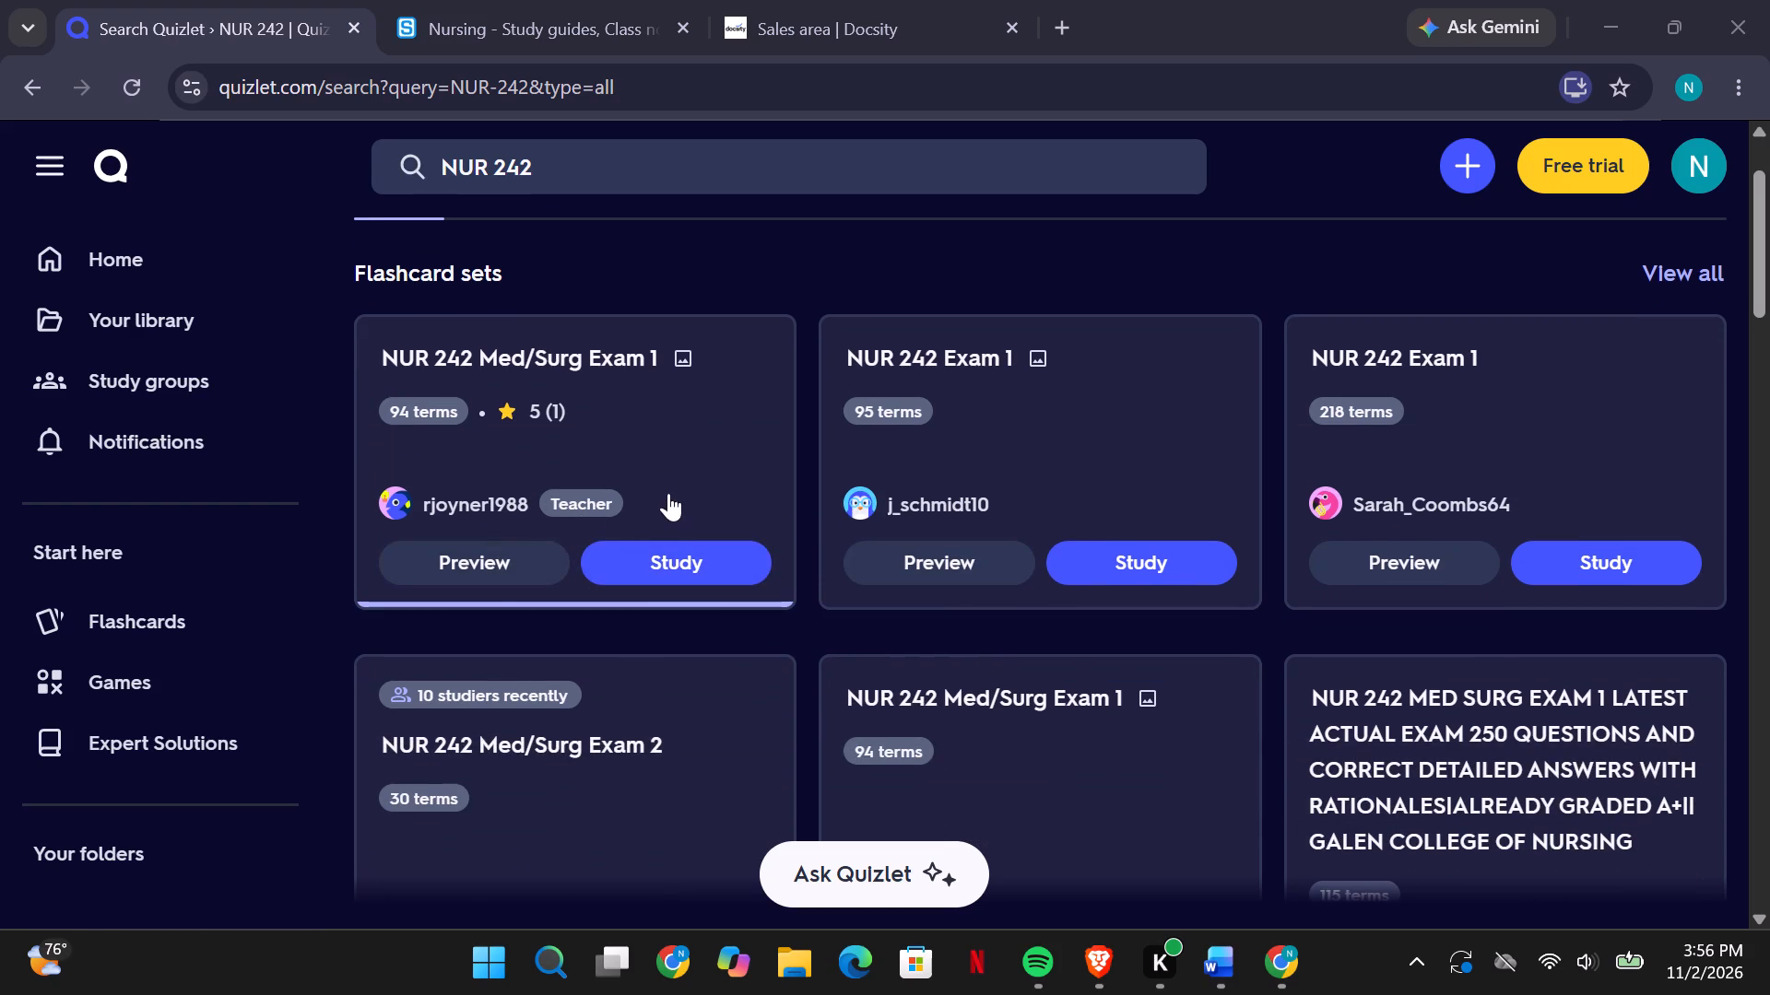
{"action": "left_click", "coordinate": [484, 556]}
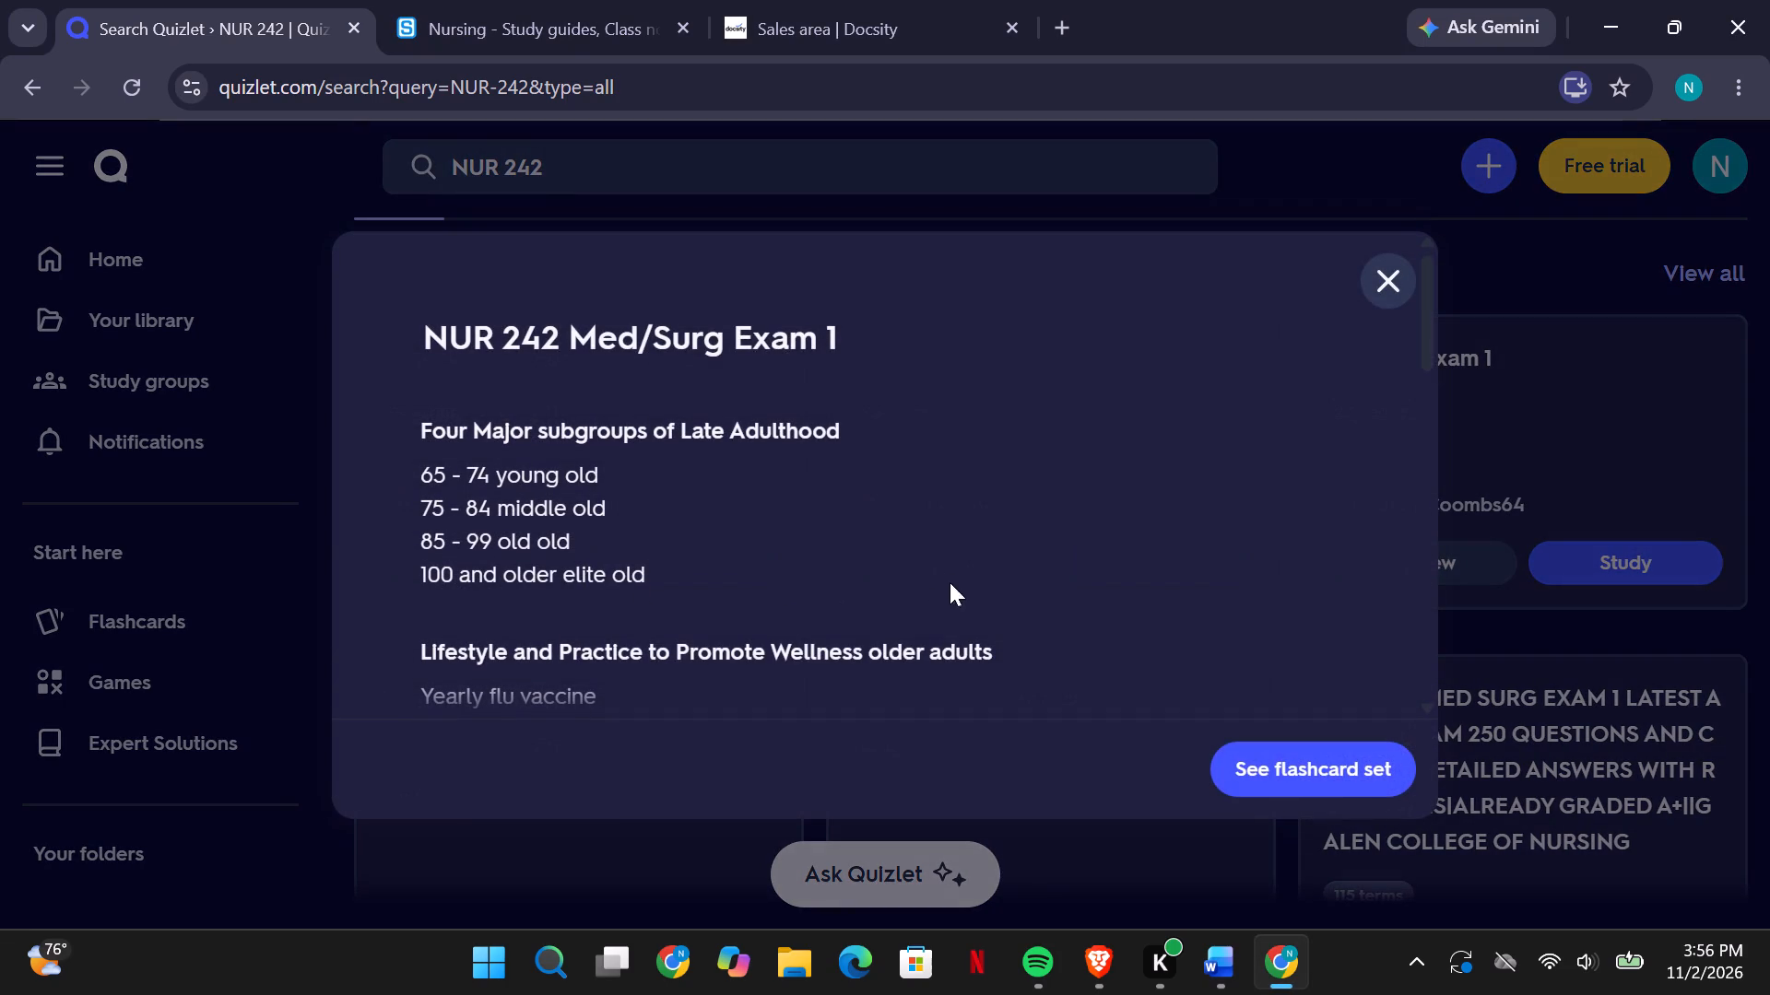
Read through the preview of the NUR 242 Med/Surg Exam 1 flashcards and return to its beginning.
{"action": "scroll", "coordinate": [552, 494], "scroll_direction": "up", "scroll_amount": 2}
{"action": "scroll", "coordinate": [517, 497], "scroll_direction": "down", "scroll_amount": 2}
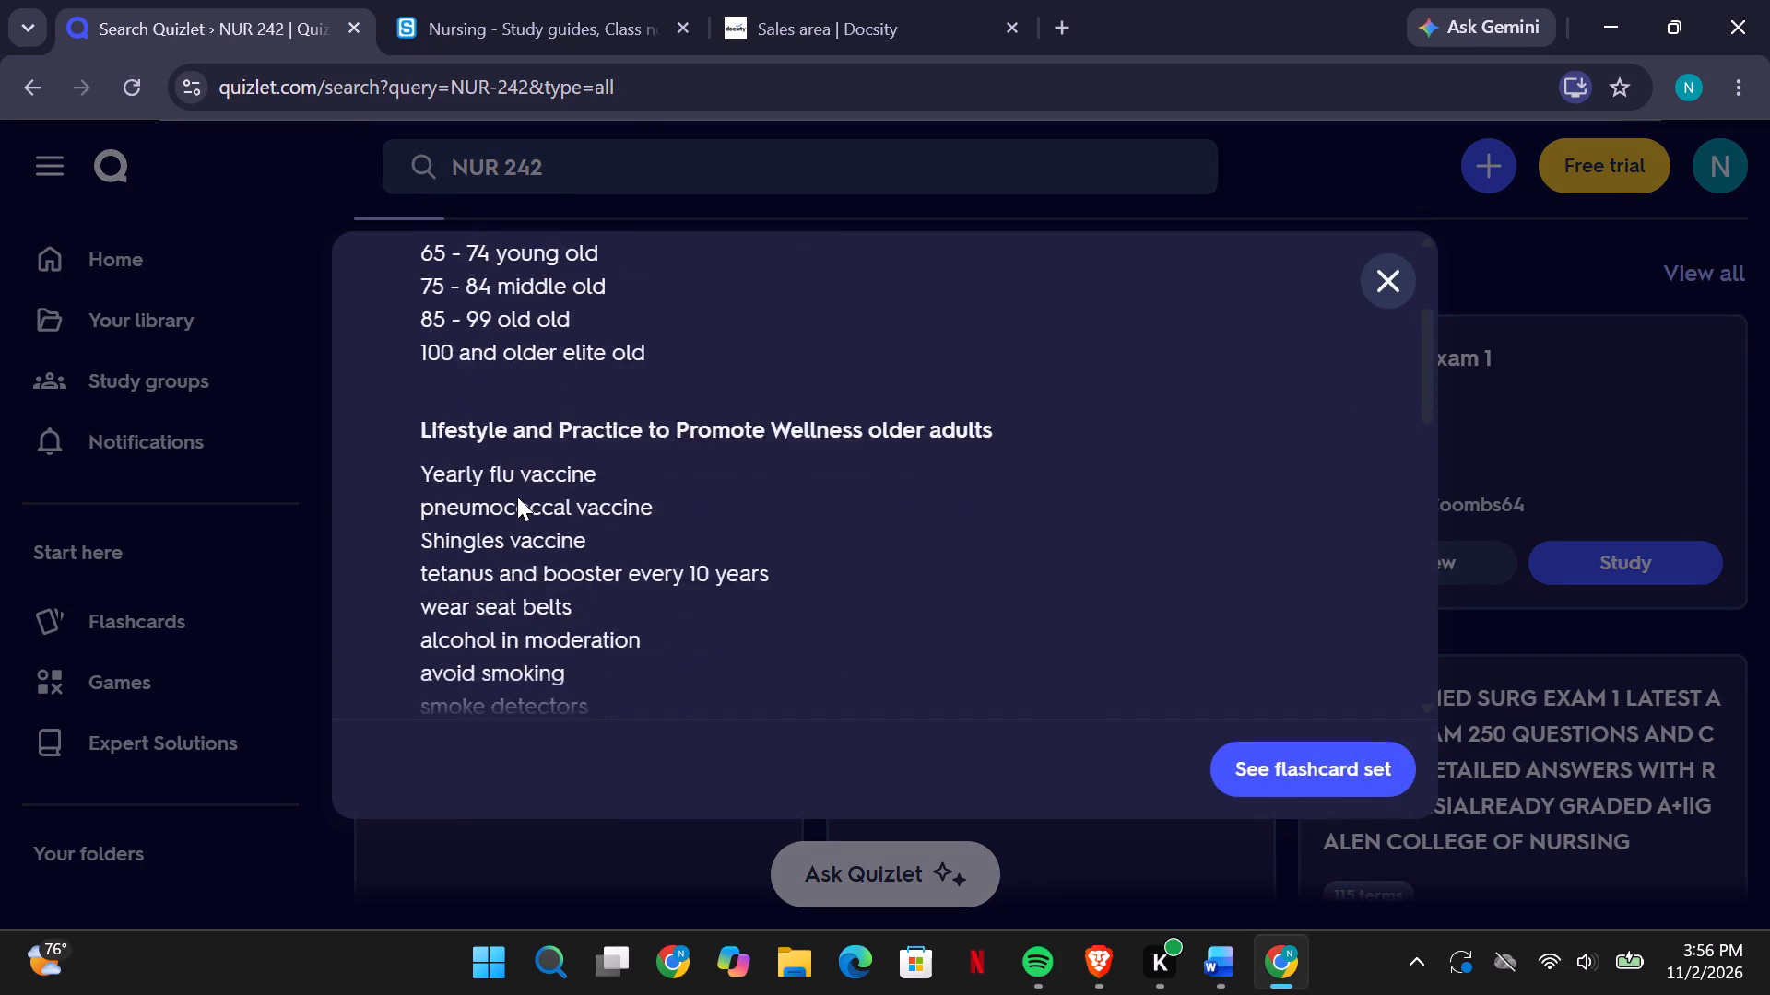
{"action": "scroll", "coordinate": [517, 497], "scroll_direction": "down", "scroll_amount": 3}
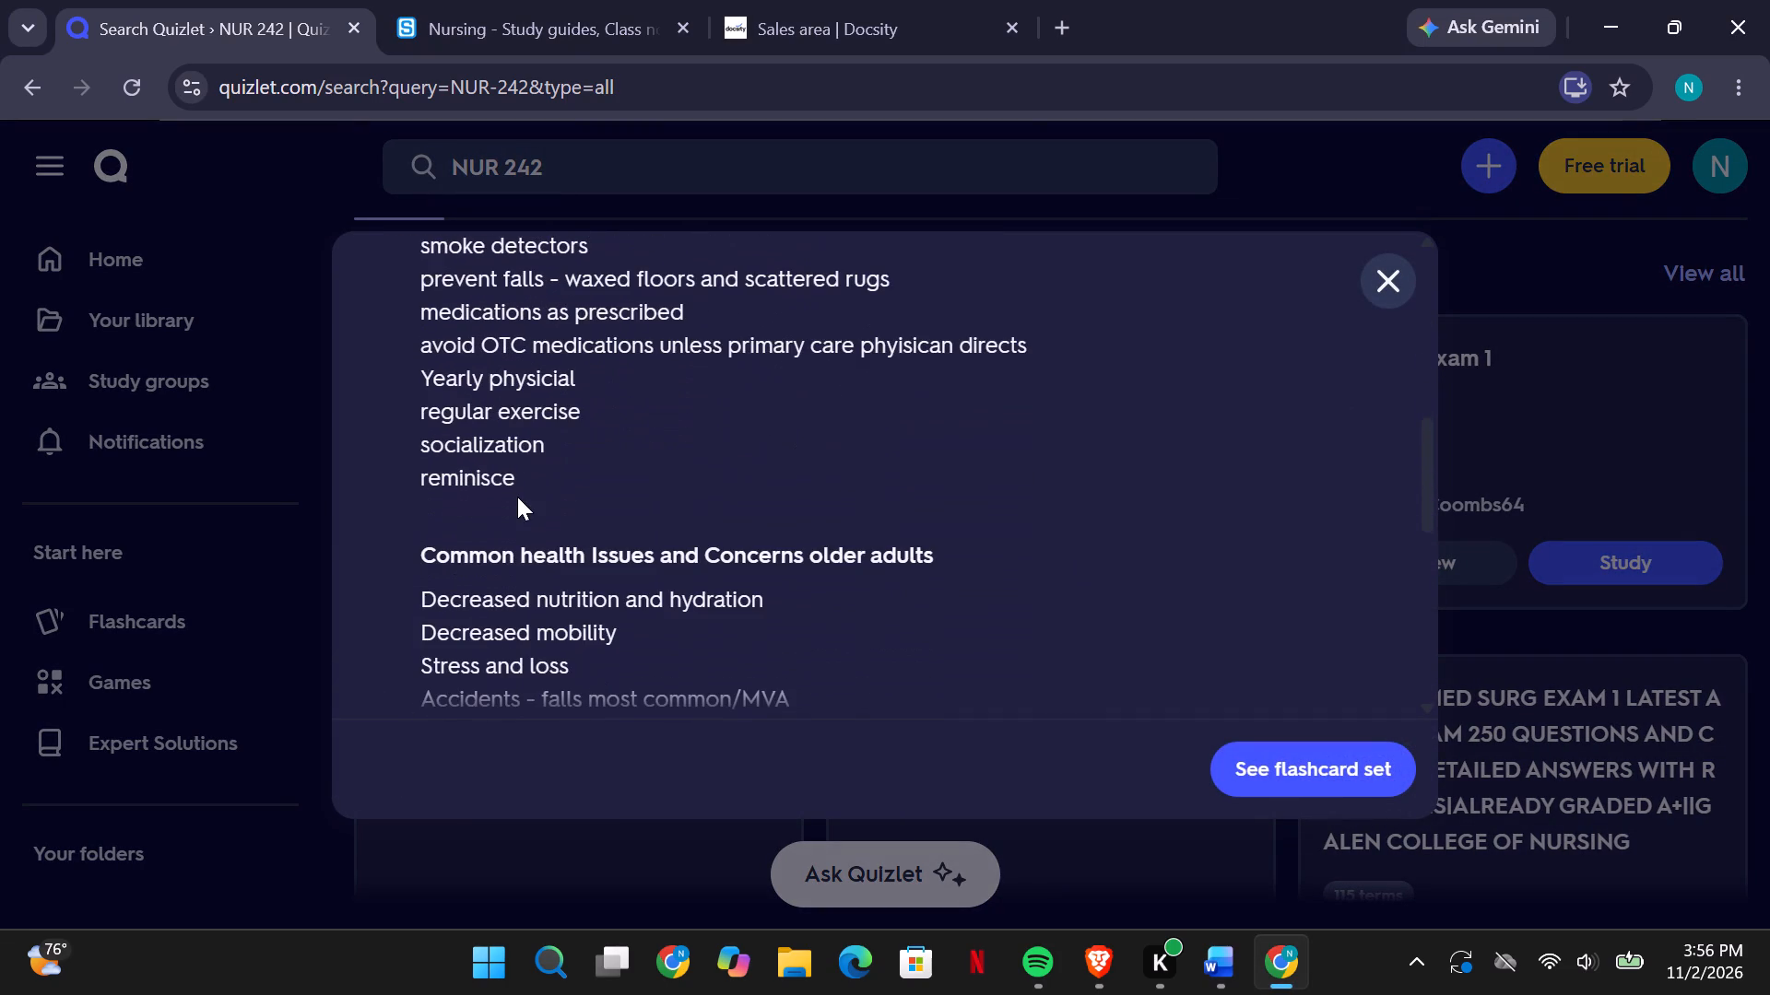
{"action": "scroll", "coordinate": [517, 497], "scroll_direction": "down", "scroll_amount": 1}
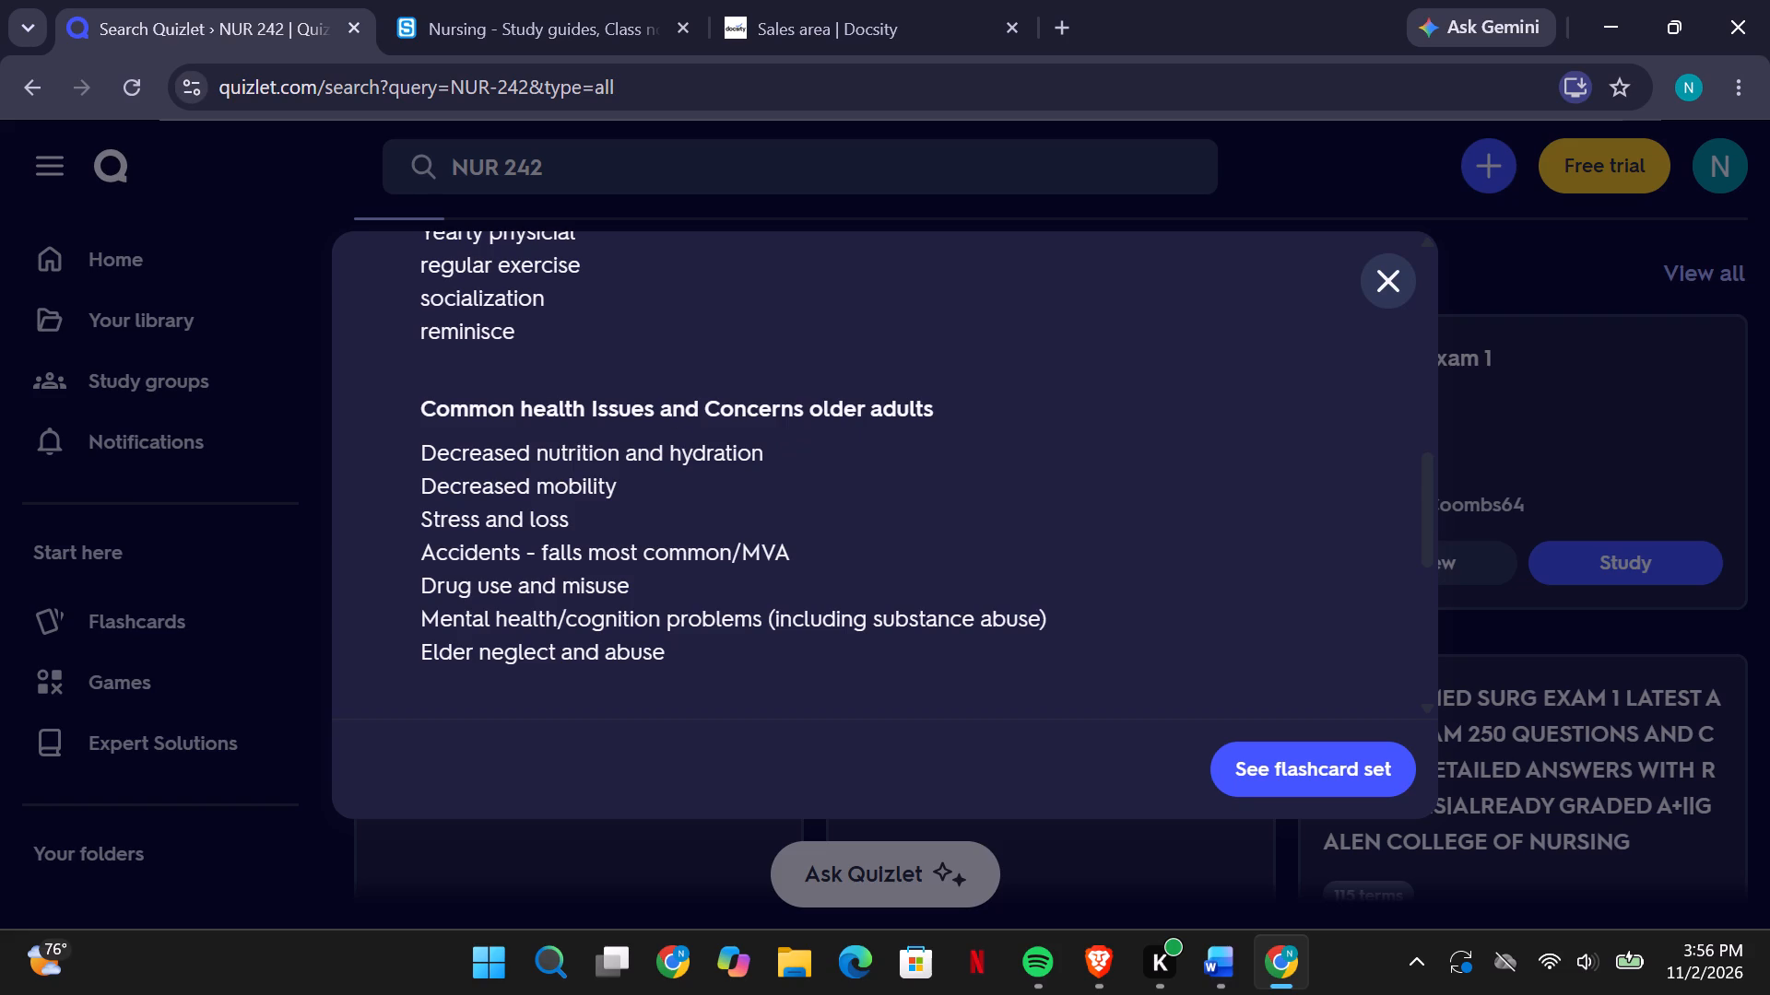
{"action": "scroll", "coordinate": [533, 454], "scroll_direction": "down", "scroll_amount": 3}
{"action": "scroll", "coordinate": [532, 454], "scroll_direction": "up", "scroll_amount": 8}
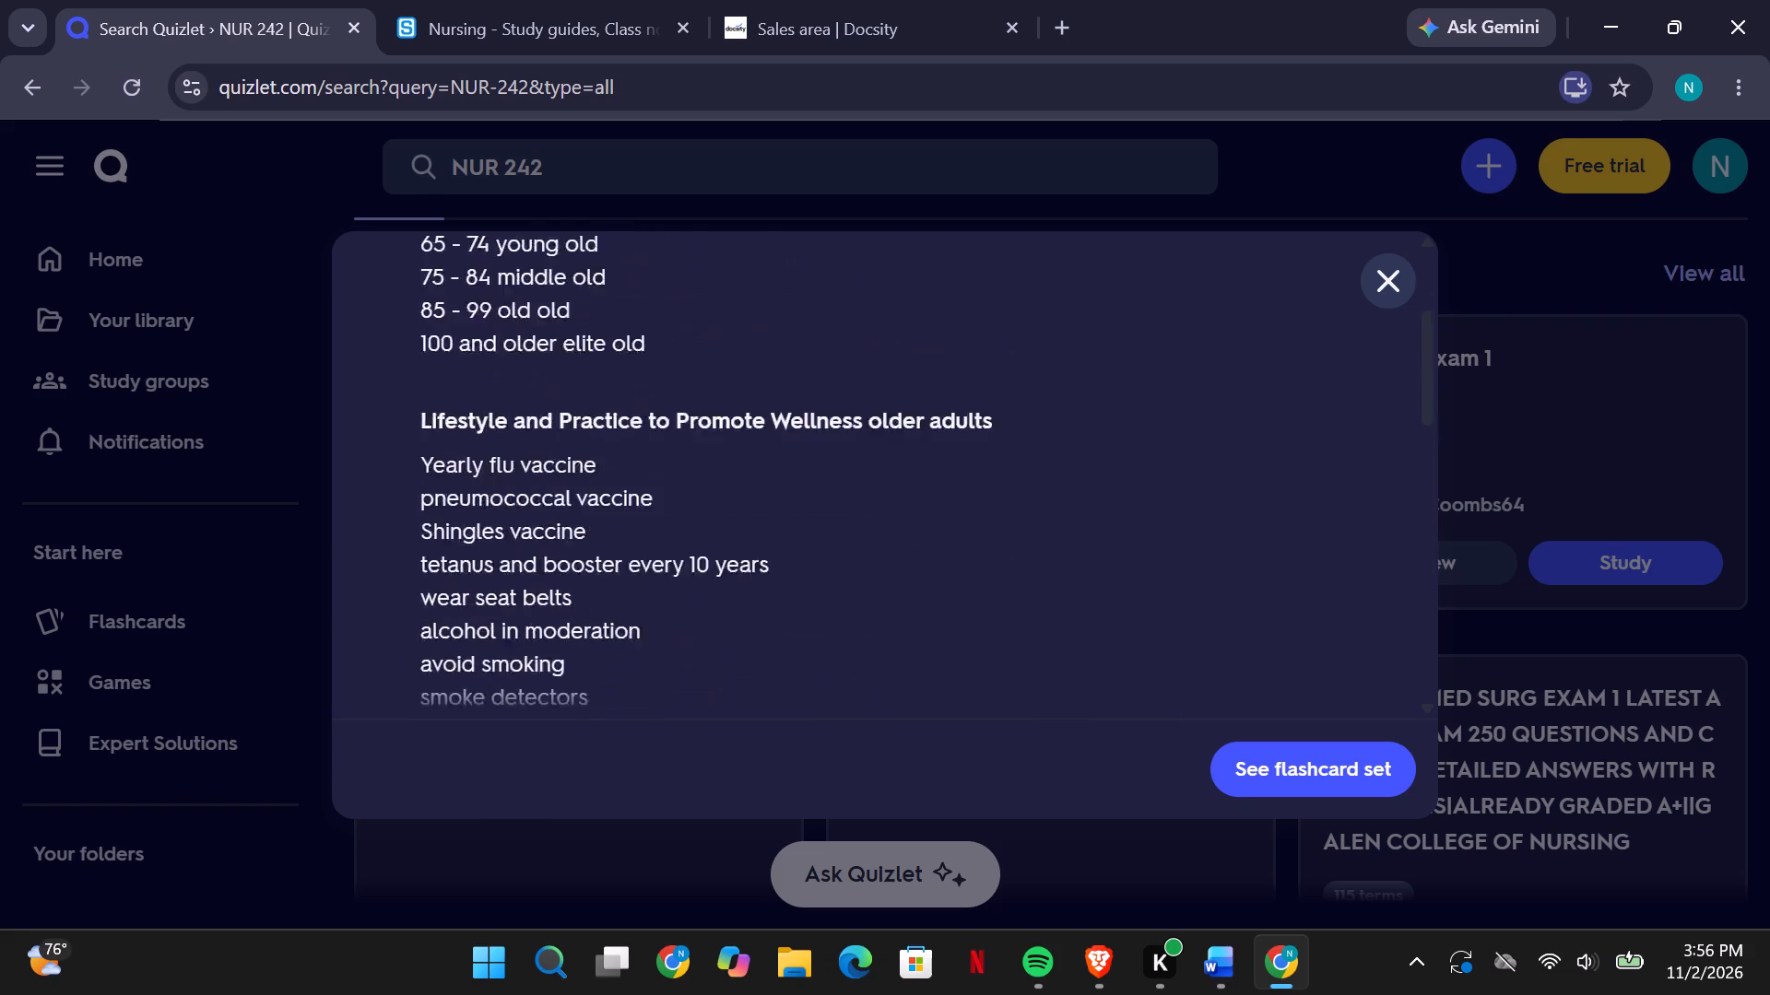
{"action": "scroll", "coordinate": [530, 455], "scroll_direction": "up", "scroll_amount": 3}
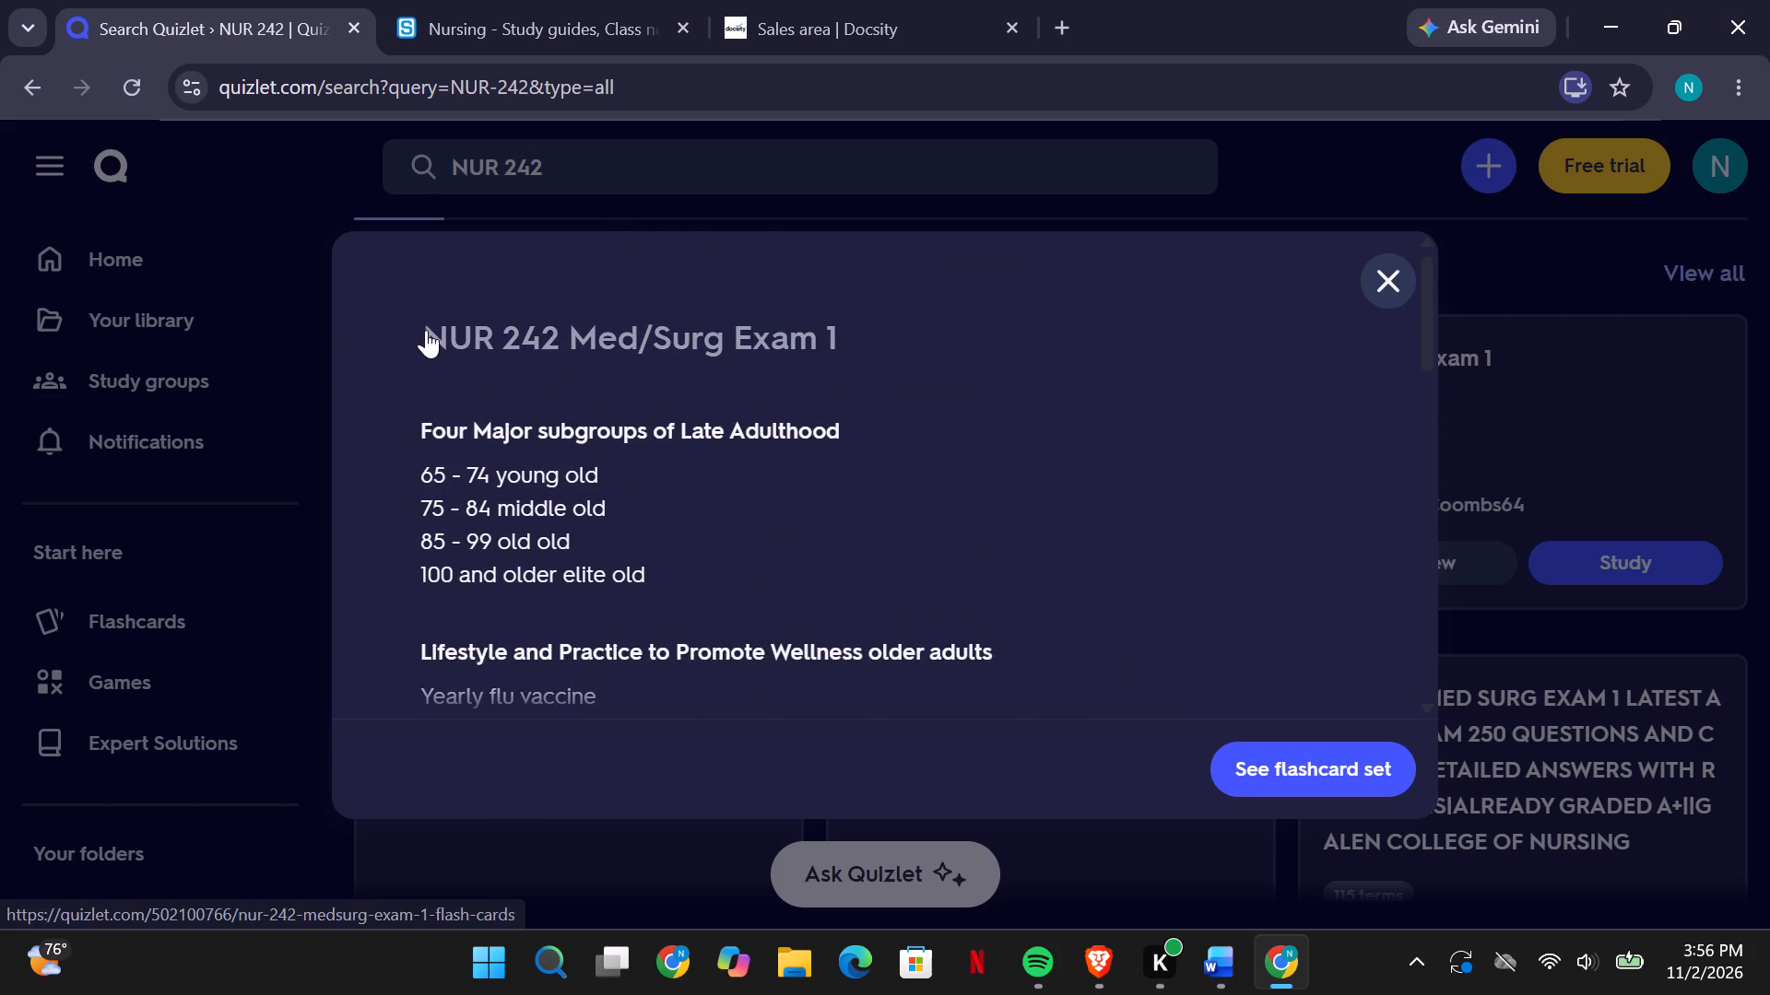
Select the entire NUR 242 Med/Surg Exam 1 preview text, from the title through the Skin cancer prevention card, and copy it.
{"action": "left_click_drag", "start_coordinate": [417, 298], "coordinate": [777, 518]}
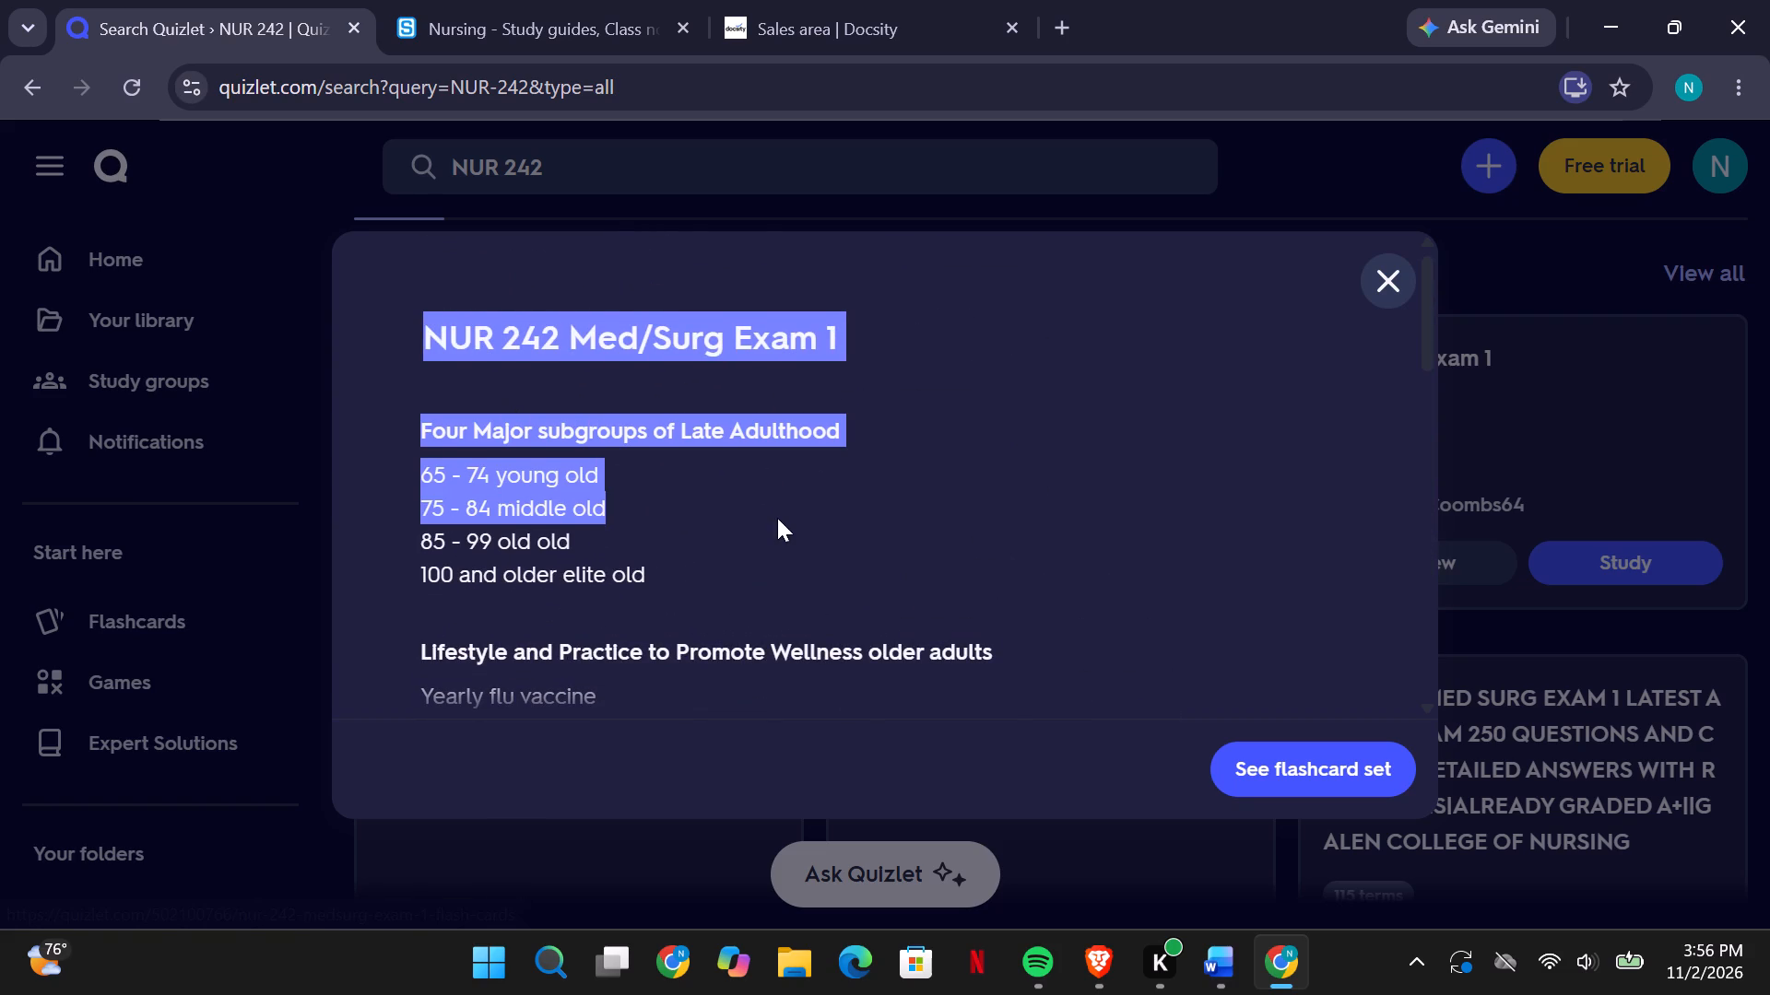
{"action": "left_click_drag", "start_coordinate": [777, 518], "coordinate": [653, 537]}
{"action": "scroll", "coordinate": [777, 518], "scroll_direction": "down", "scroll_amount": 2}
{"action": "scroll", "coordinate": [653, 537], "scroll_direction": "down", "scroll_amount": 8}
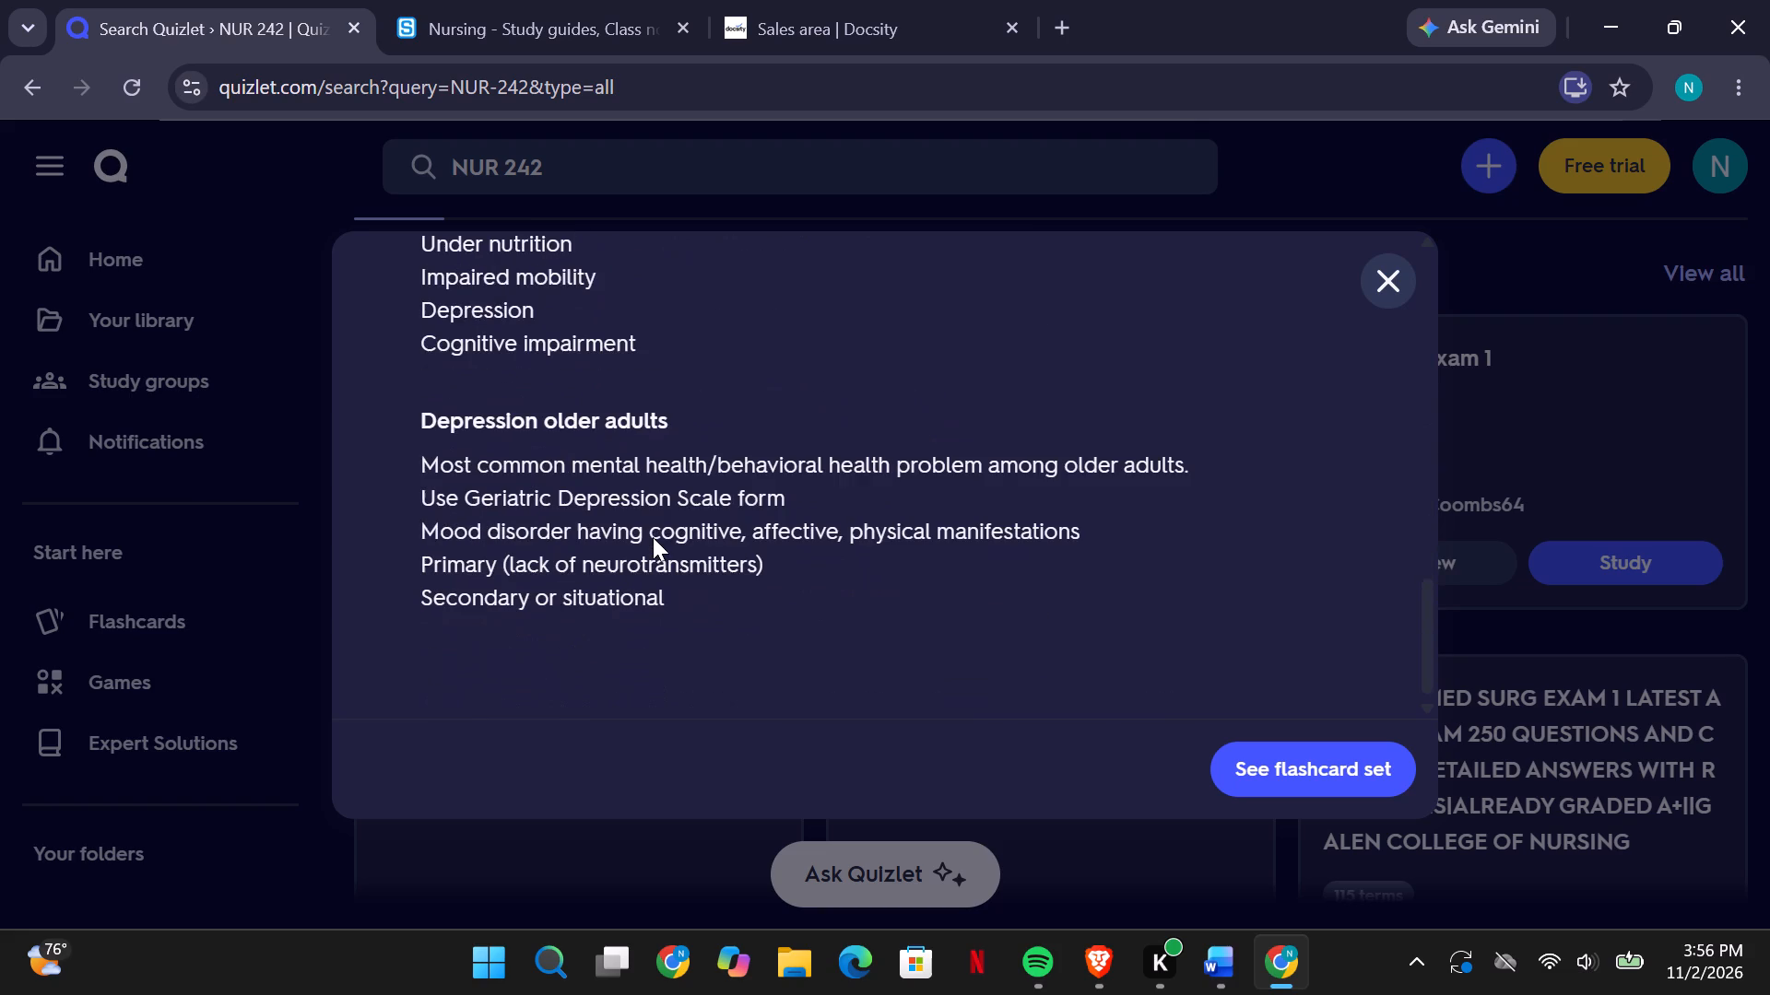
{"action": "left_click_drag", "start_coordinate": [653, 537], "coordinate": [982, 594]}
{"action": "scroll", "coordinate": [653, 537], "scroll_direction": "down", "scroll_amount": 8}
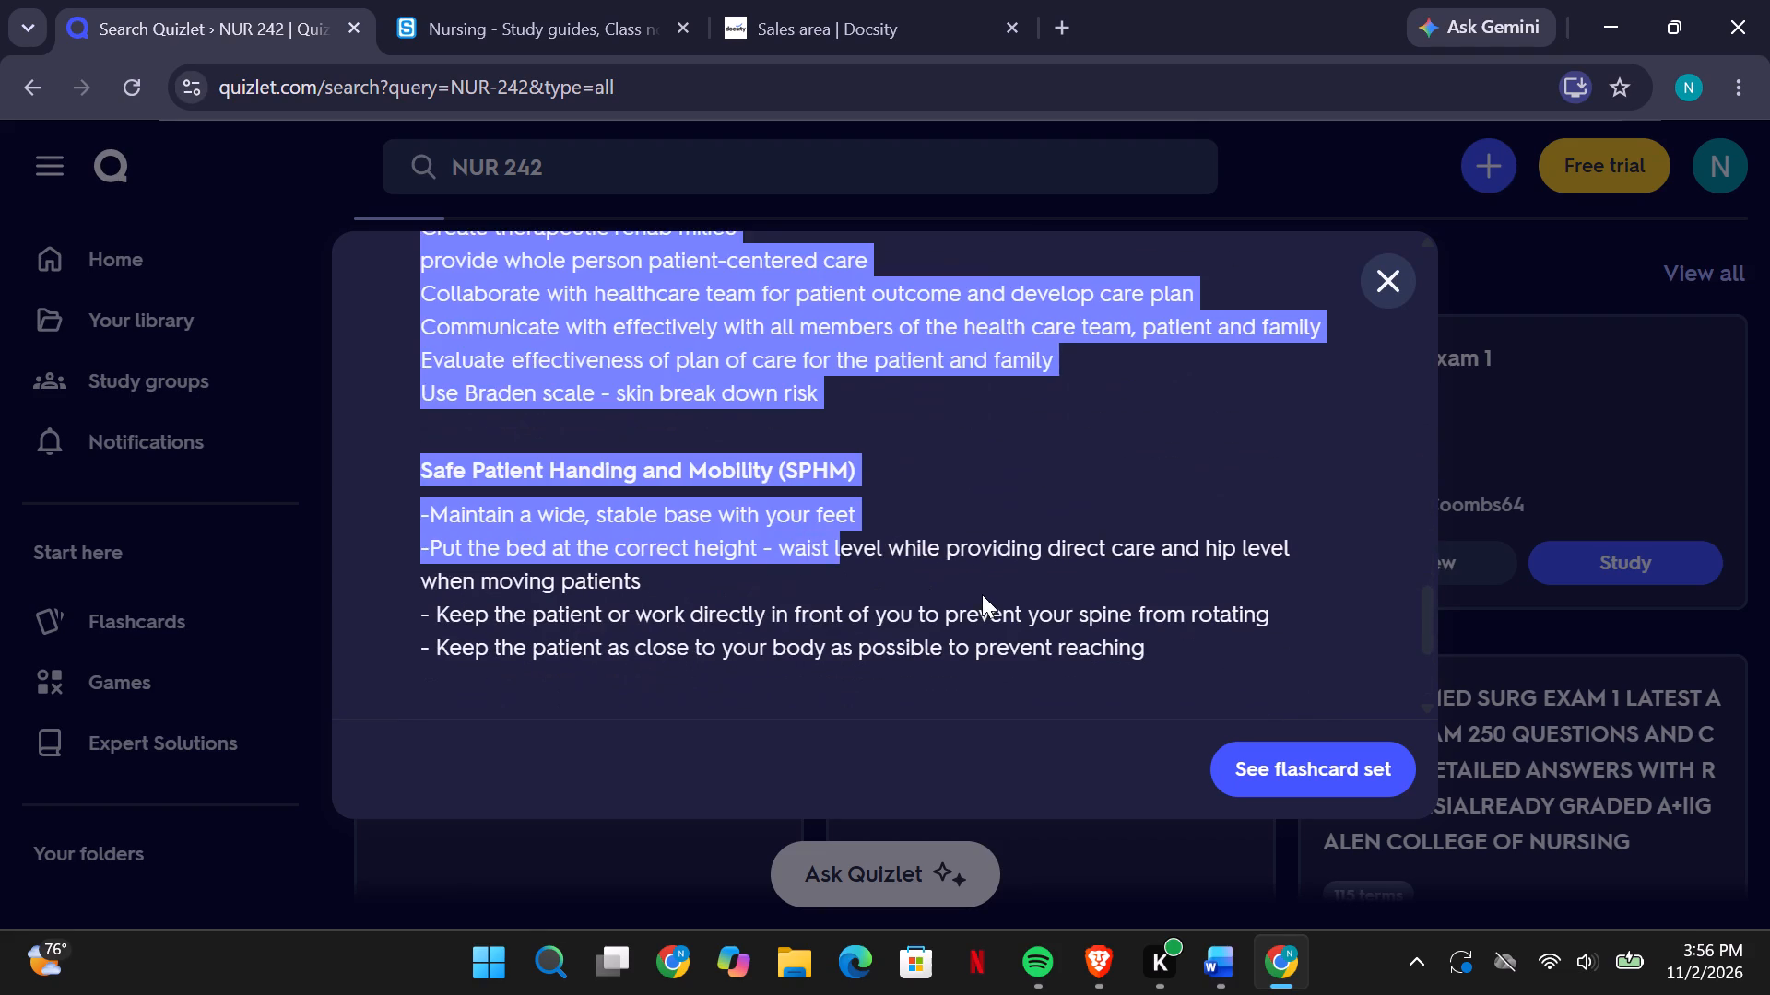
{"action": "left_click_drag", "start_coordinate": [982, 594], "coordinate": [773, 615]}
{"action": "scroll", "coordinate": [982, 594], "scroll_direction": "down", "scroll_amount": 4}
{"action": "scroll", "coordinate": [748, 597], "scroll_direction": "down", "scroll_amount": 8}
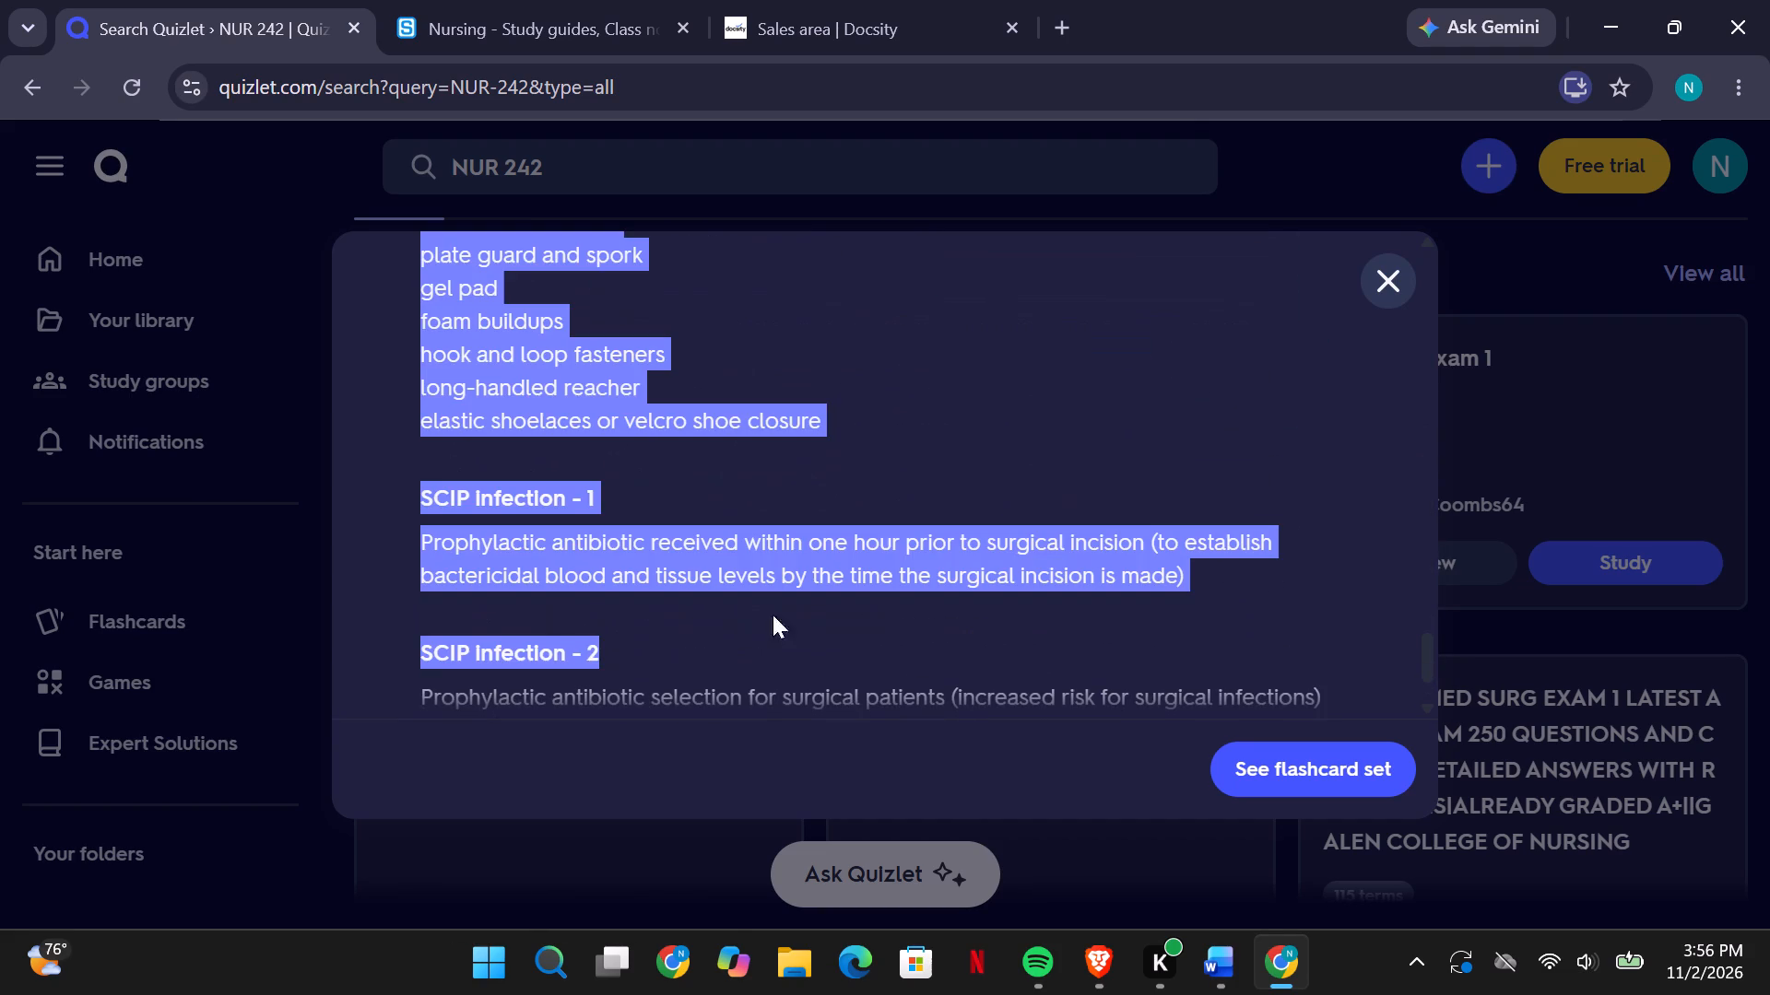
{"action": "left_click_drag", "start_coordinate": [773, 615], "coordinate": [973, 643]}
{"action": "scroll", "coordinate": [890, 640], "scroll_direction": "down", "scroll_amount": 4}
{"action": "scroll", "coordinate": [973, 643], "scroll_direction": "down", "scroll_amount": 4}
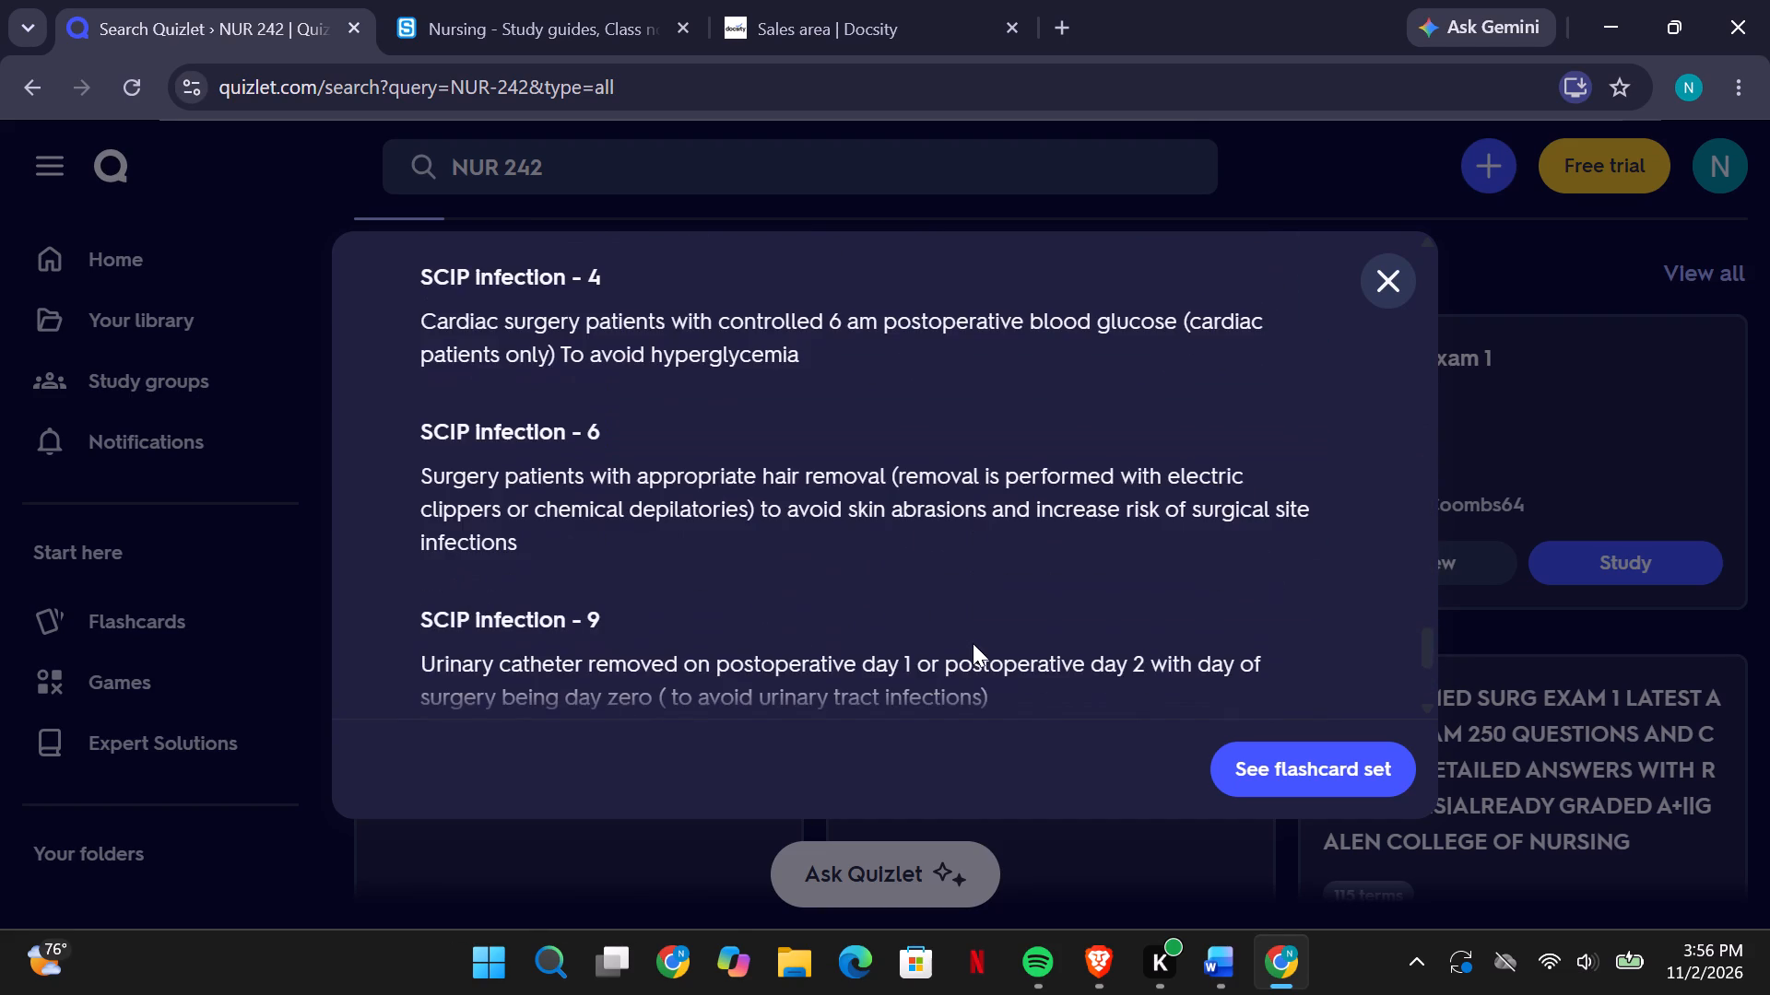
{"action": "left_click_drag", "start_coordinate": [973, 643], "coordinate": [969, 649]}
{"action": "scroll", "coordinate": [866, 650], "scroll_direction": "down", "scroll_amount": 3}
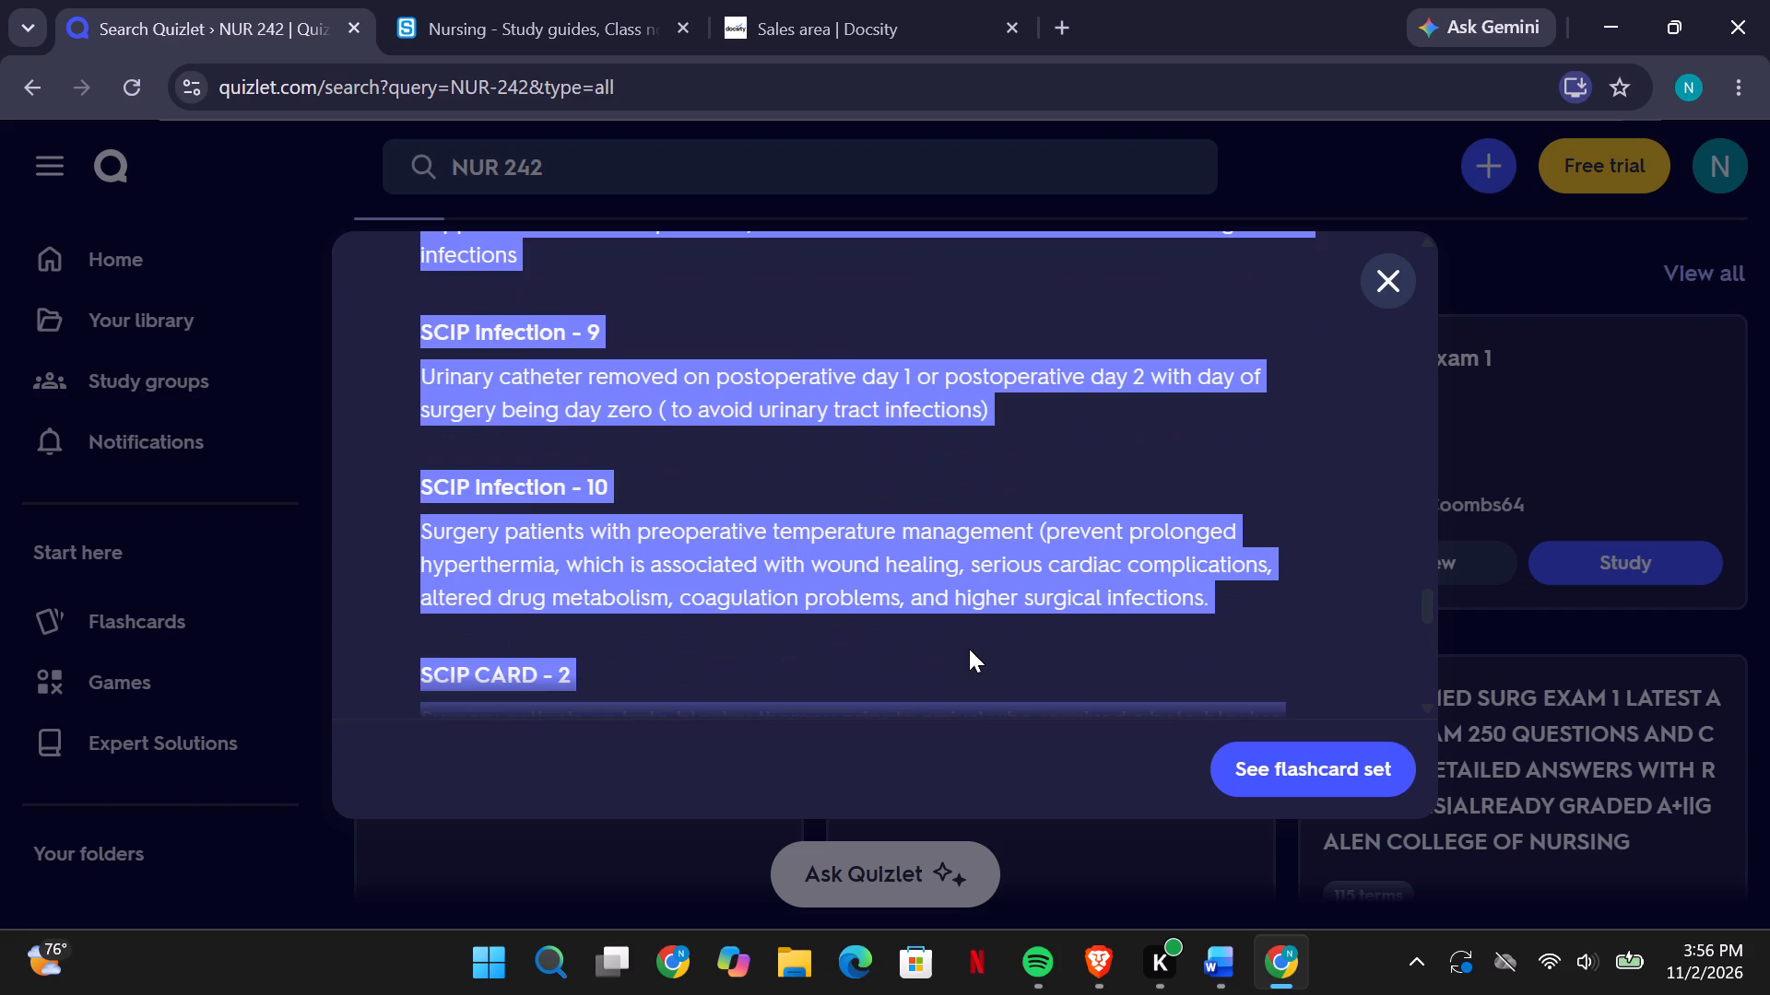
{"action": "left_click_drag", "start_coordinate": [969, 649], "coordinate": [947, 611]}
{"action": "scroll", "coordinate": [969, 649], "scroll_direction": "down", "scroll_amount": 4}
{"action": "scroll", "coordinate": [775, 606], "scroll_direction": "down", "scroll_amount": 4}
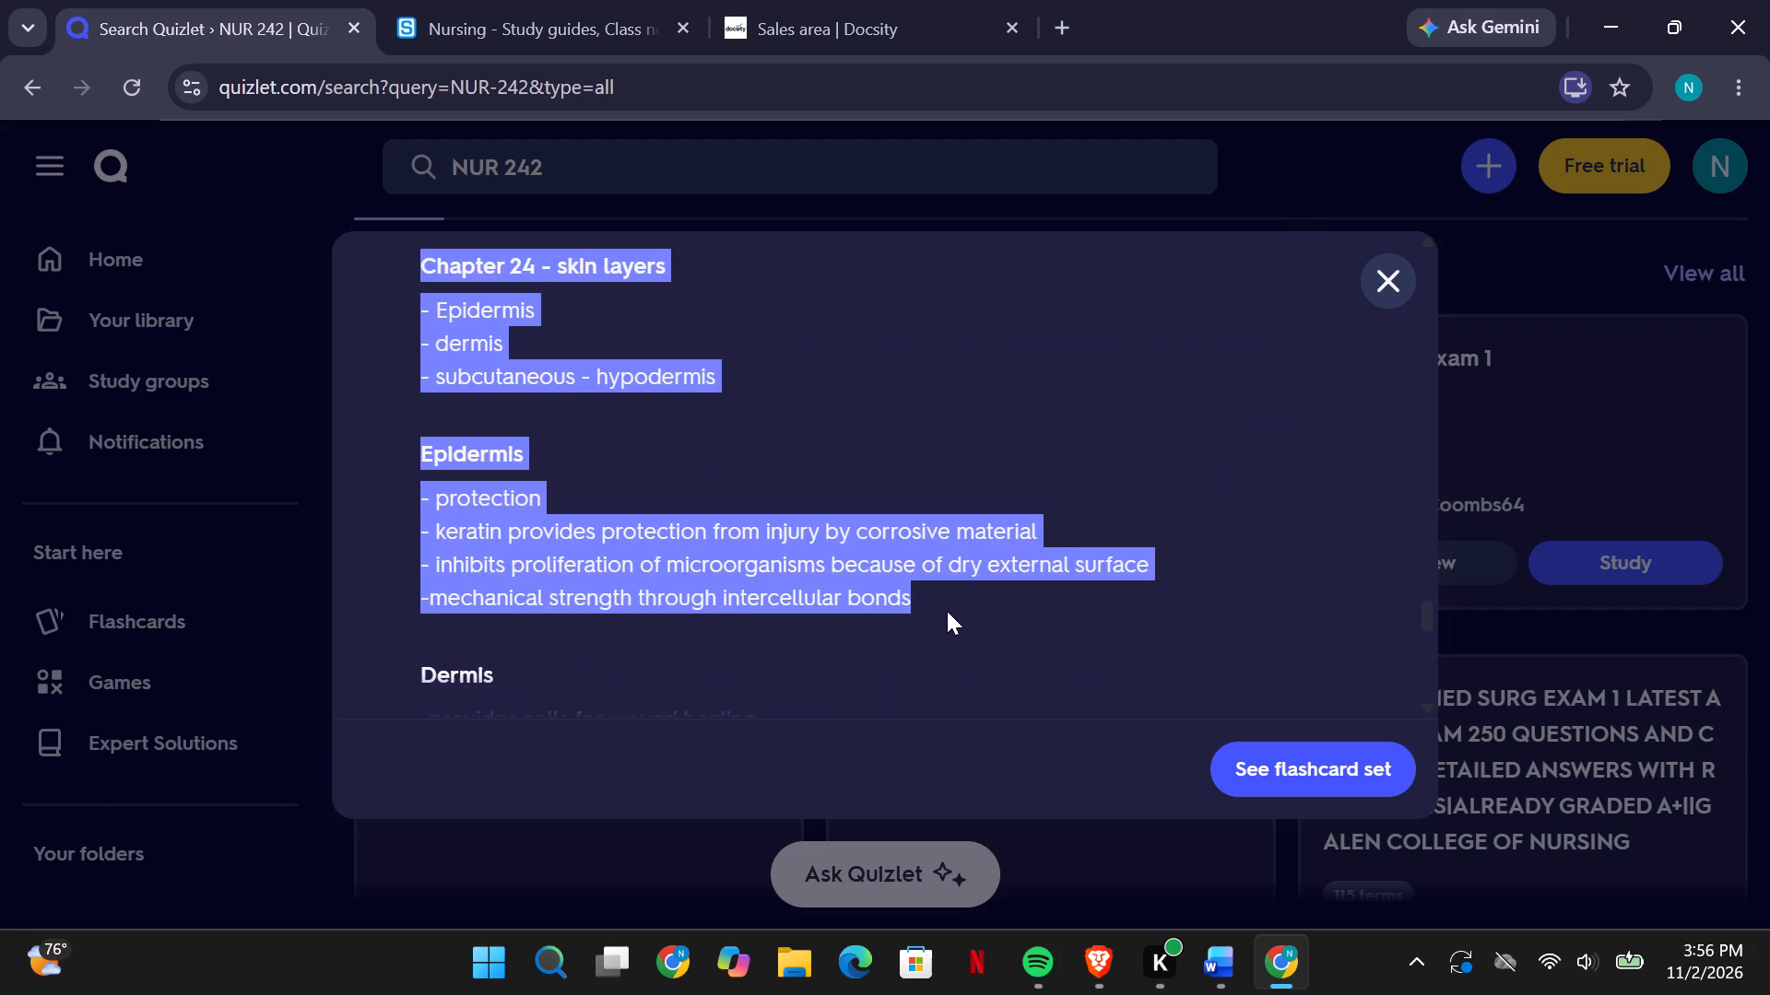
{"action": "left_click_drag", "start_coordinate": [947, 611], "coordinate": [820, 627]}
{"action": "scroll", "coordinate": [947, 611], "scroll_direction": "down", "scroll_amount": 10}
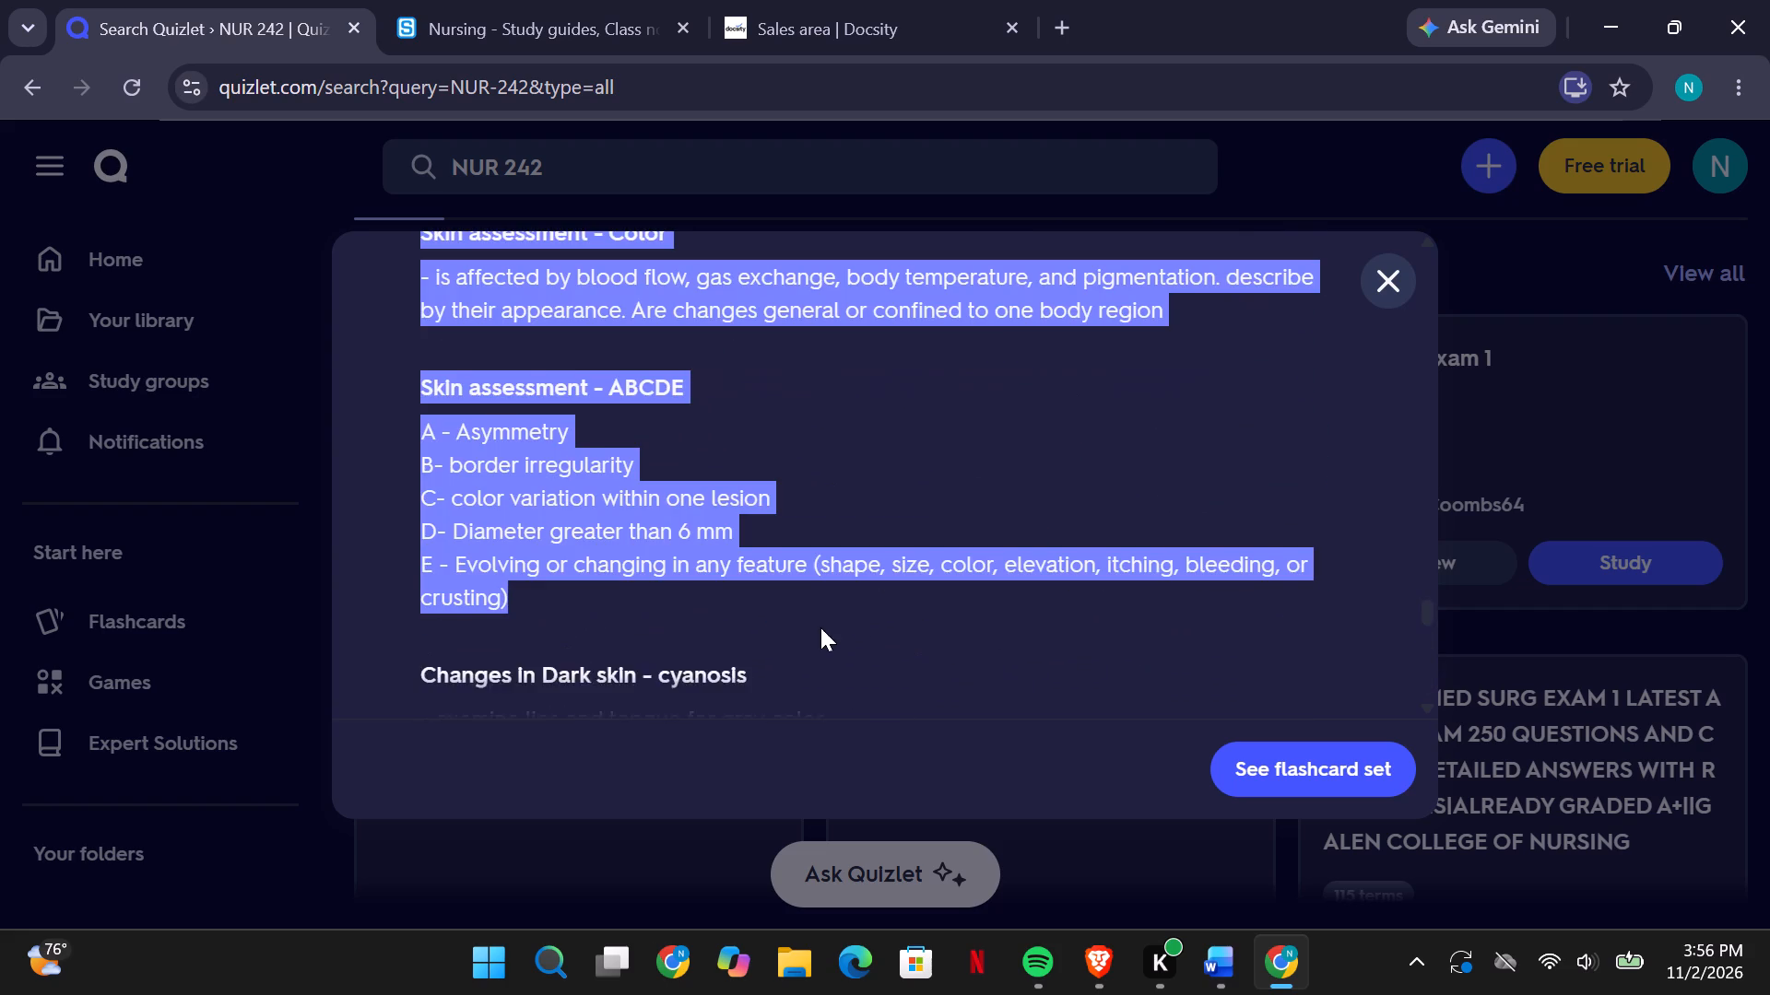
{"action": "left_click_drag", "start_coordinate": [820, 627], "coordinate": [823, 628]}
{"action": "scroll", "coordinate": [820, 627], "scroll_direction": "down", "scroll_amount": 6}
{"action": "scroll", "coordinate": [996, 639], "scroll_direction": "down", "scroll_amount": 5}
{"action": "scroll", "coordinate": [823, 628], "scroll_direction": "down", "scroll_amount": 5}
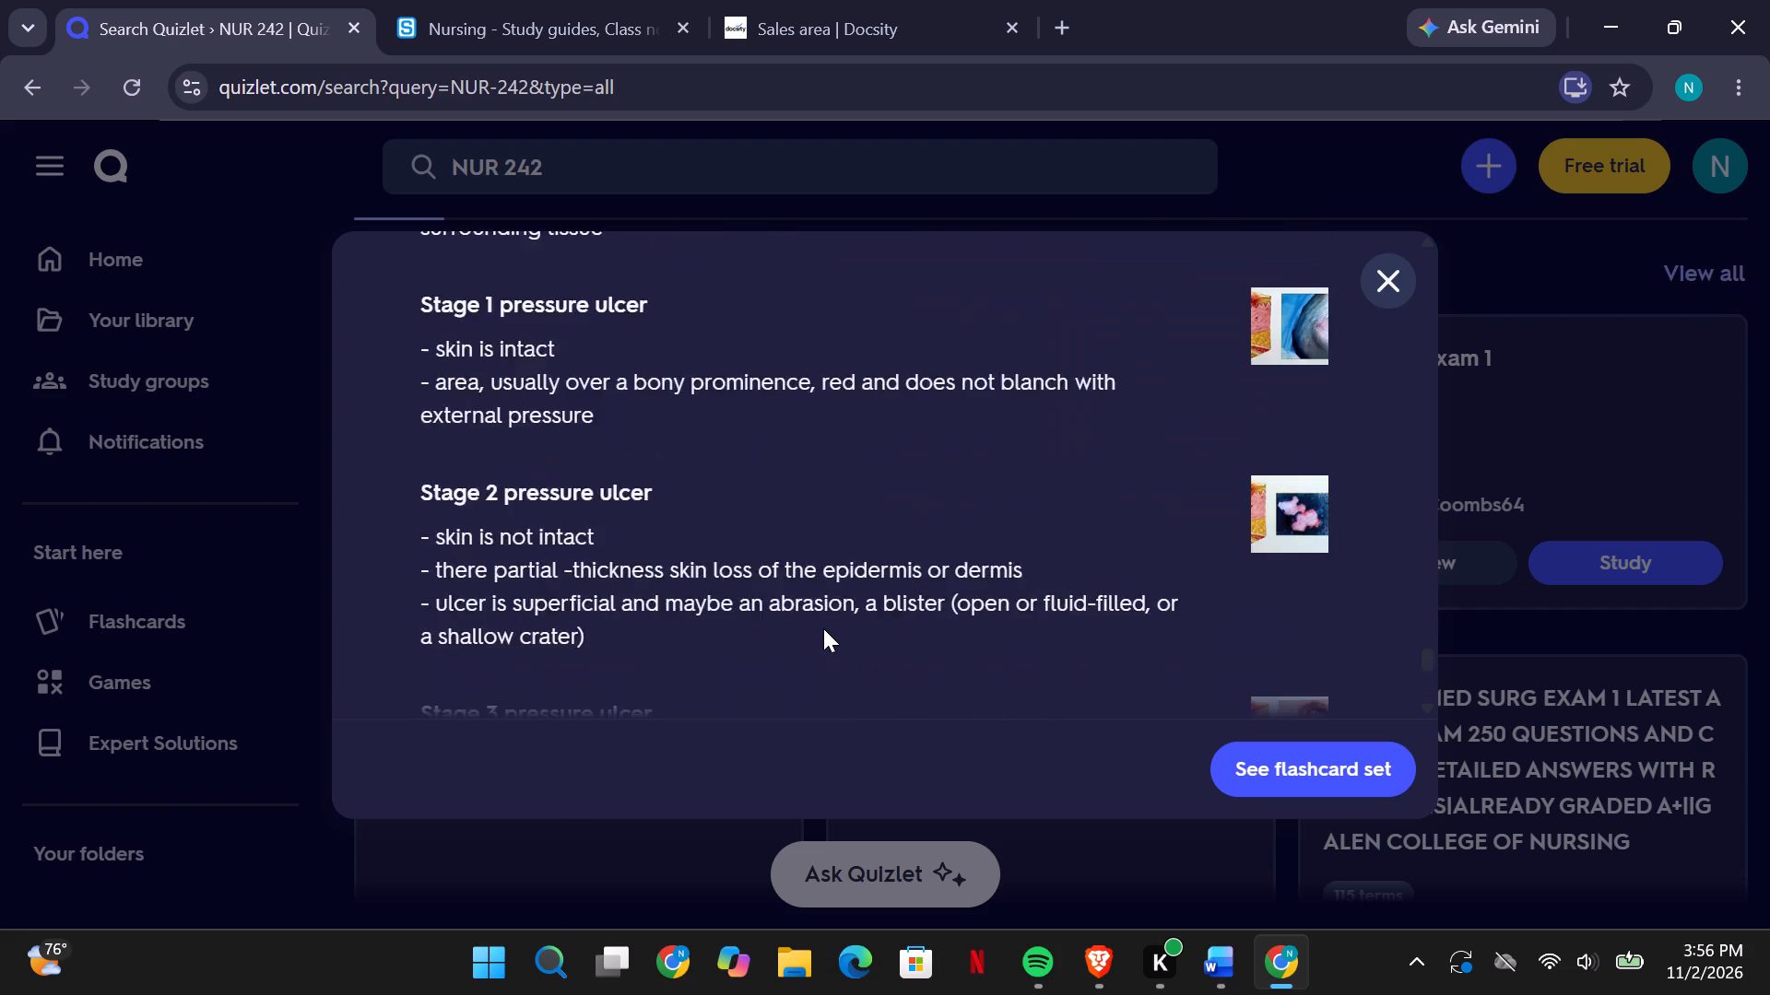
{"action": "left_click_drag", "start_coordinate": [823, 628], "coordinate": [946, 643]}
{"action": "scroll", "coordinate": [1002, 638], "scroll_direction": "down", "scroll_amount": 5}
{"action": "scroll", "coordinate": [858, 639], "scroll_direction": "down", "scroll_amount": 5}
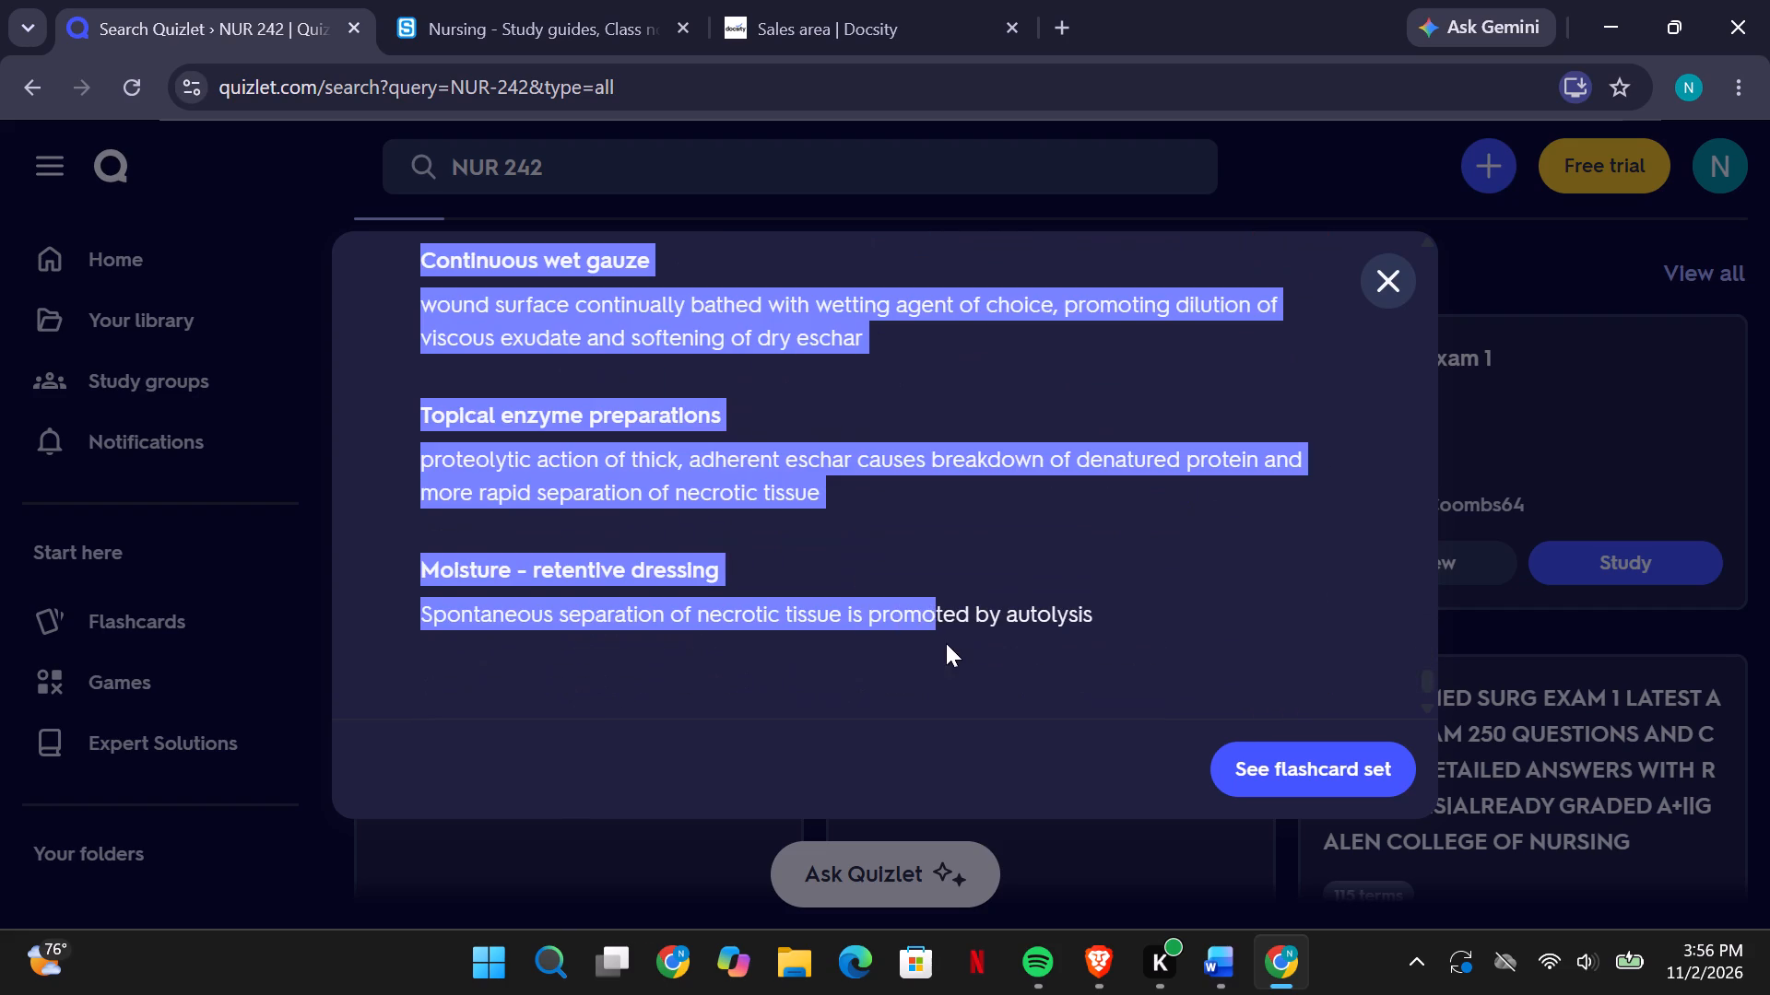
{"action": "left_click_drag", "start_coordinate": [946, 643], "coordinate": [869, 661]}
{"action": "scroll", "coordinate": [1046, 663], "scroll_direction": "down", "scroll_amount": 6}
{"action": "scroll", "coordinate": [949, 675], "scroll_direction": "down", "scroll_amount": 5}
{"action": "scroll", "coordinate": [869, 661], "scroll_direction": "down", "scroll_amount": 3}
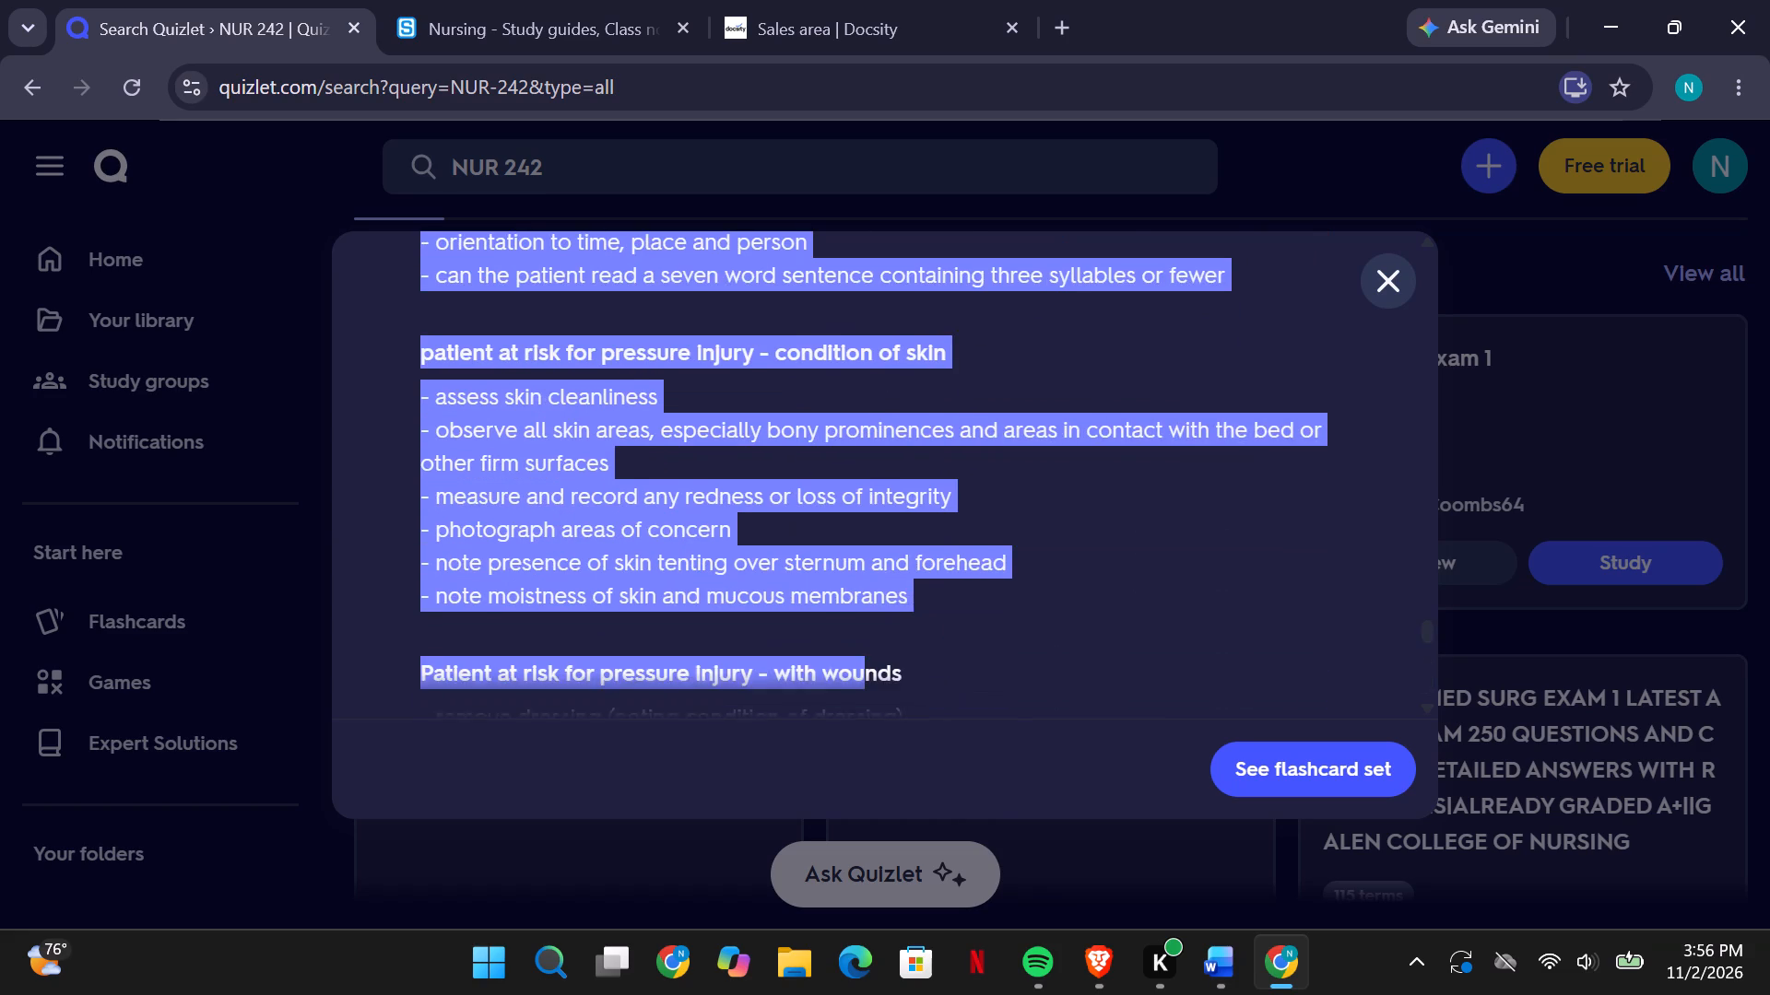
{"action": "scroll", "coordinate": [869, 661], "scroll_direction": "down", "scroll_amount": 3}
{"action": "left_click_drag", "start_coordinate": [869, 661], "coordinate": [831, 643]}
{"action": "scroll", "coordinate": [1080, 662], "scroll_direction": "down", "scroll_amount": 5}
{"action": "scroll", "coordinate": [877, 649], "scroll_direction": "down", "scroll_amount": 10}
{"action": "left_click_drag", "start_coordinate": [831, 643], "coordinate": [946, 661]}
{"action": "scroll", "coordinate": [973, 651], "scroll_direction": "down", "scroll_amount": 5}
{"action": "scroll", "coordinate": [898, 650], "scroll_direction": "down", "scroll_amount": 5}
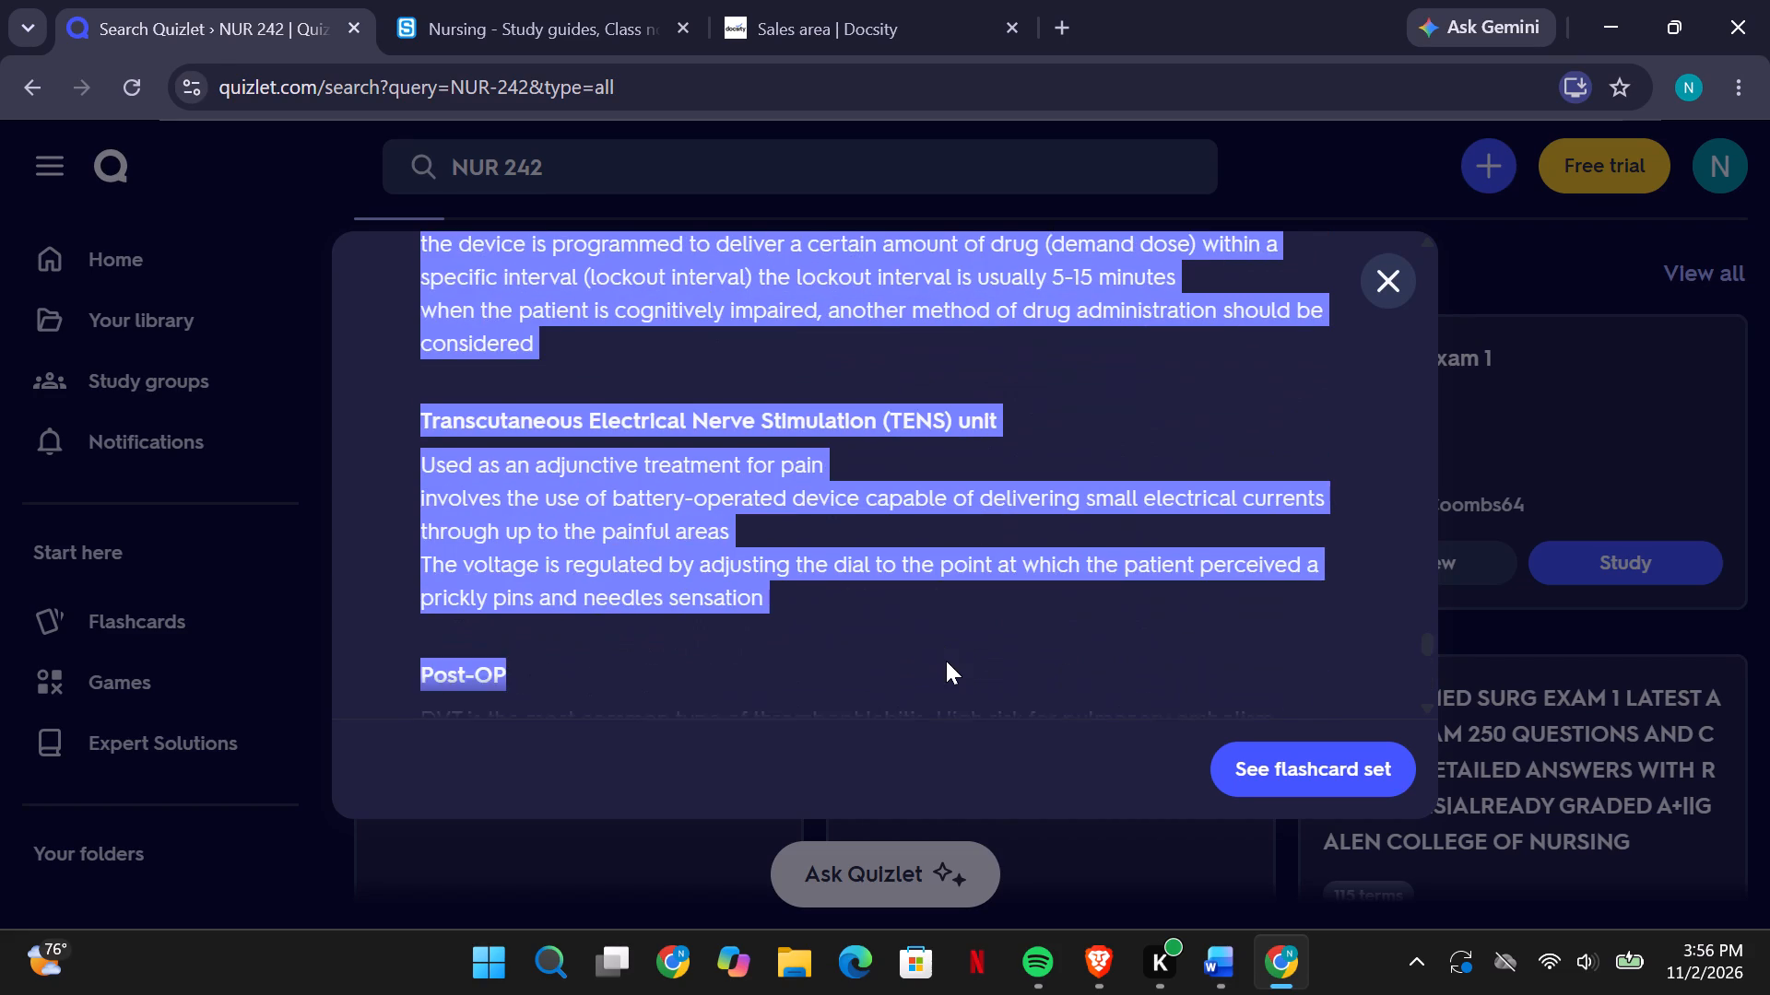
{"action": "left_click_drag", "start_coordinate": [946, 661], "coordinate": [1015, 664]}
{"action": "scroll", "coordinate": [947, 661], "scroll_direction": "down", "scroll_amount": 6}
{"action": "scroll", "coordinate": [783, 661], "scroll_direction": "down", "scroll_amount": 6}
{"action": "scroll", "coordinate": [1015, 664], "scroll_direction": "down", "scroll_amount": 5}
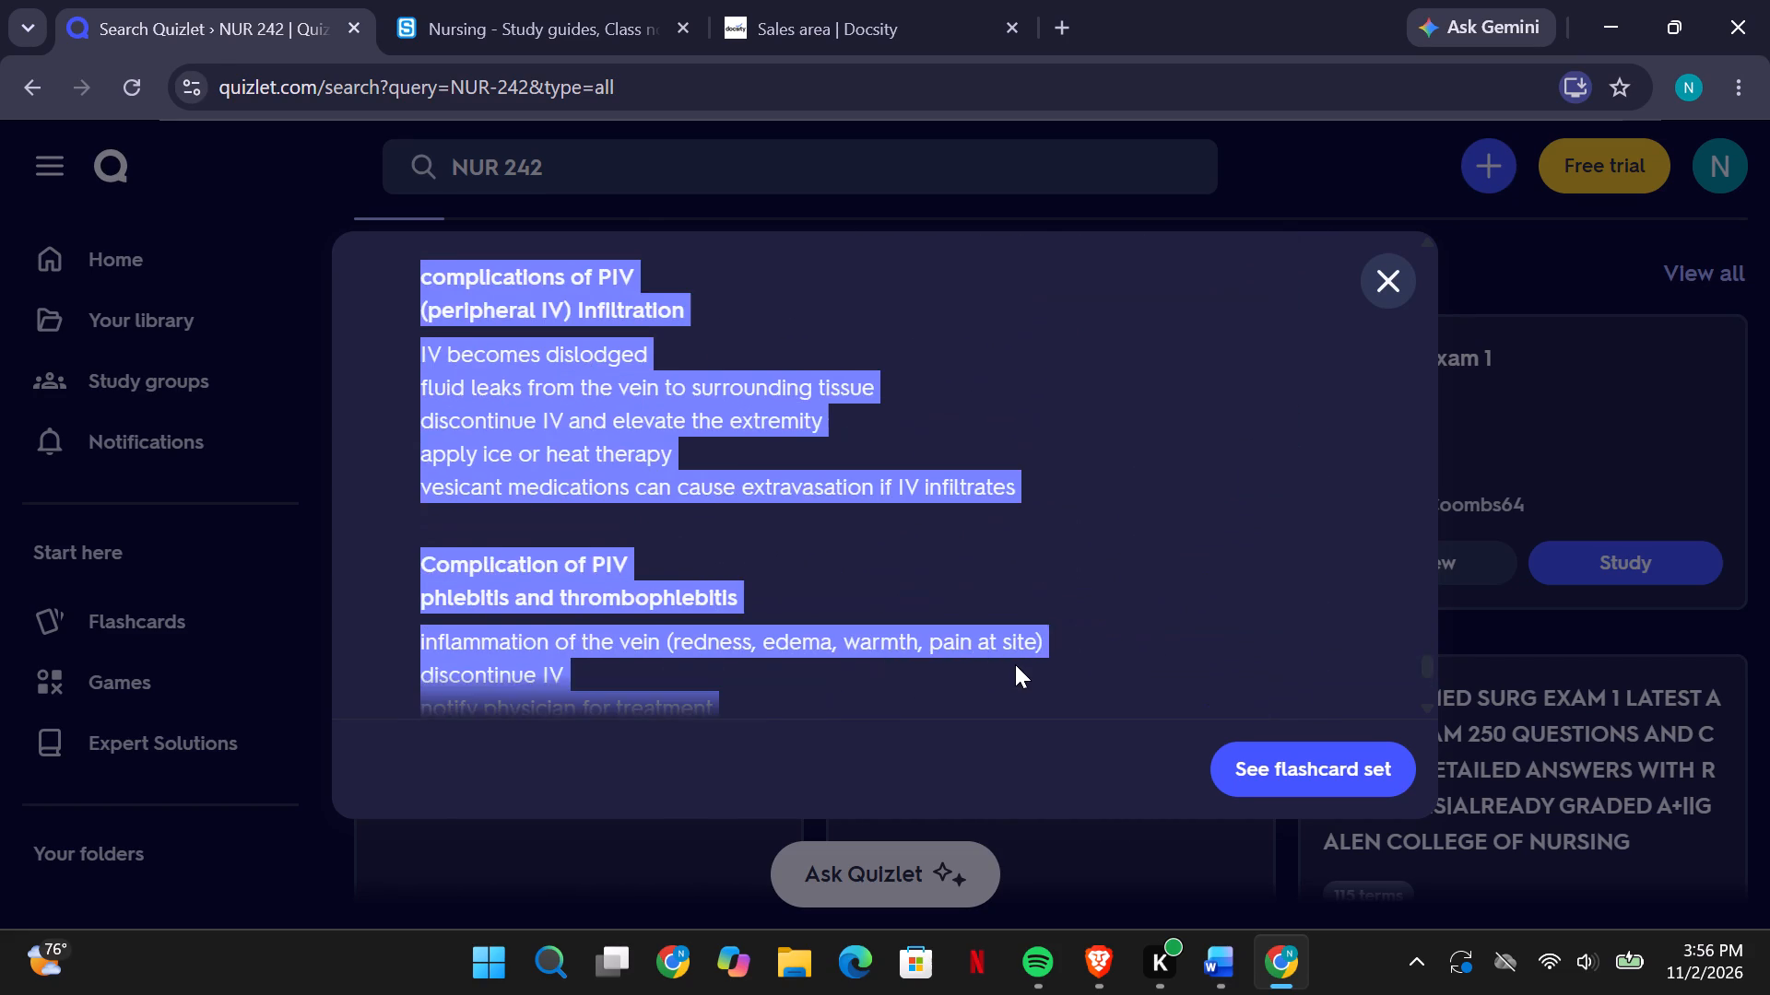
{"action": "left_click_drag", "start_coordinate": [1015, 664], "coordinate": [998, 667]}
{"action": "scroll", "coordinate": [1015, 664], "scroll_direction": "down", "scroll_amount": 6}
{"action": "scroll", "coordinate": [892, 652], "scroll_direction": "down", "scroll_amount": 7}
{"action": "scroll", "coordinate": [997, 666], "scroll_direction": "down", "scroll_amount": 6}
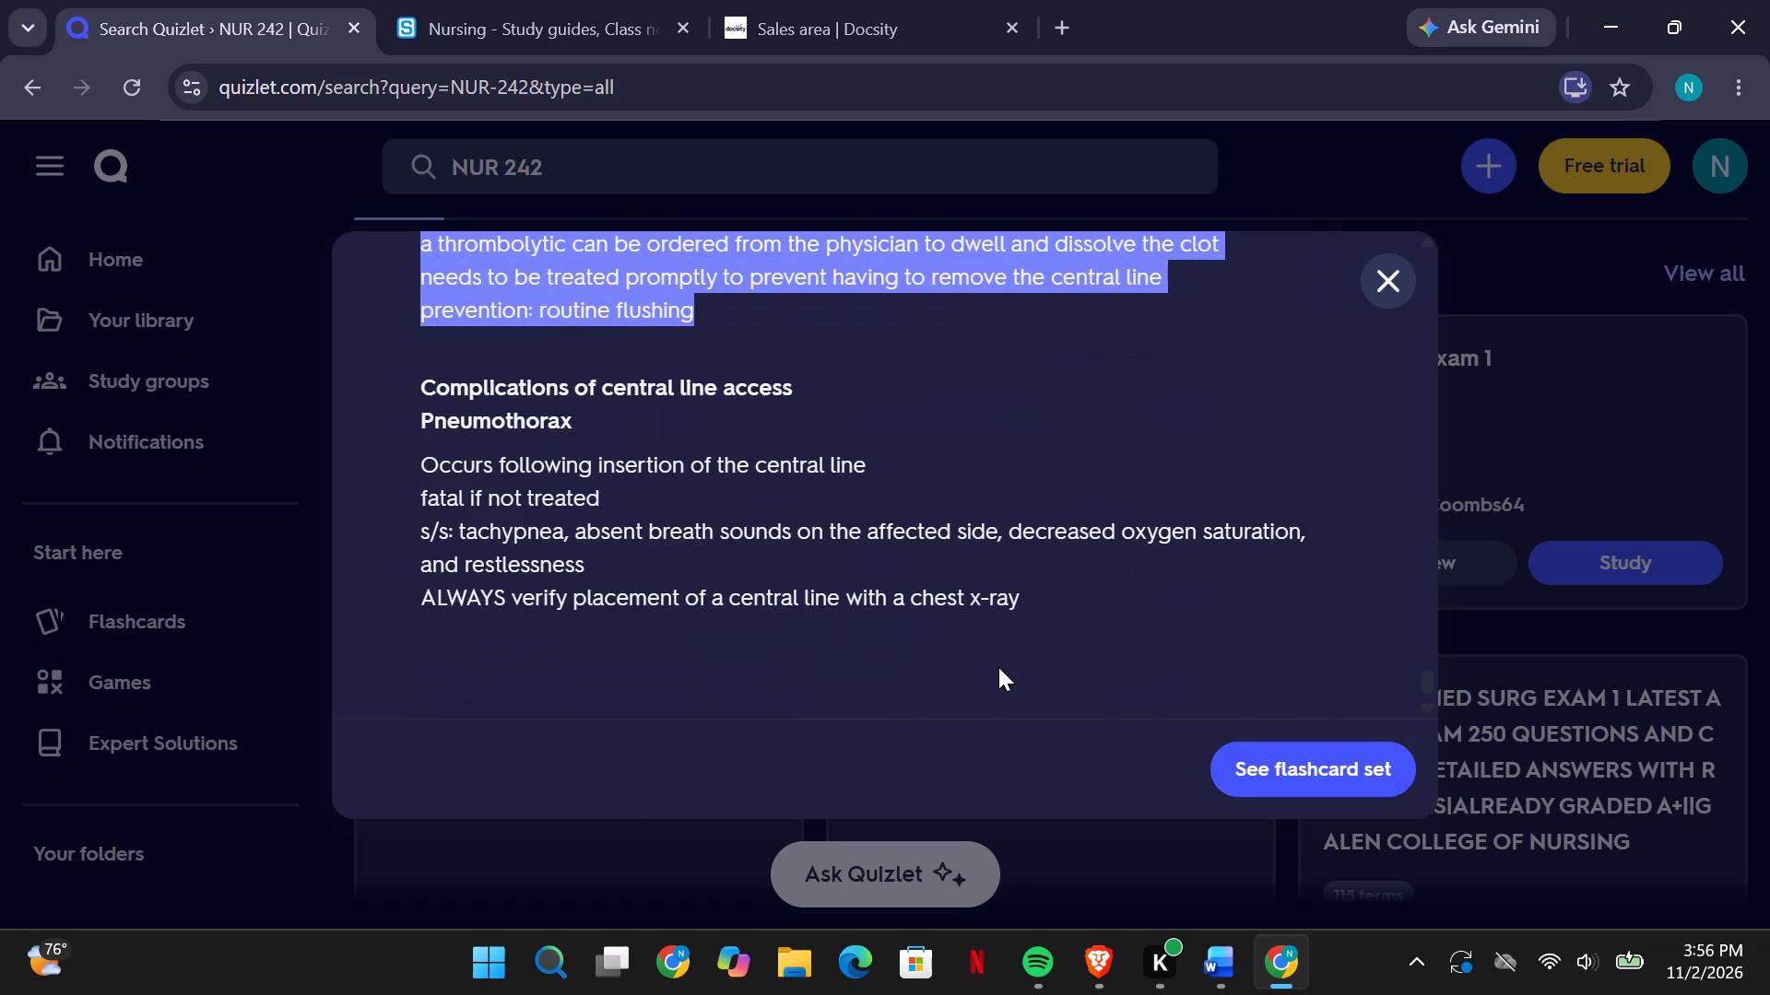
{"action": "left_click_drag", "start_coordinate": [998, 667], "coordinate": [951, 661]}
{"action": "scroll", "coordinate": [998, 667], "scroll_direction": "down", "scroll_amount": 3}
{"action": "scroll", "coordinate": [798, 646], "scroll_direction": "down", "scroll_amount": 8}
{"action": "scroll", "coordinate": [951, 661], "scroll_direction": "down", "scroll_amount": 7}
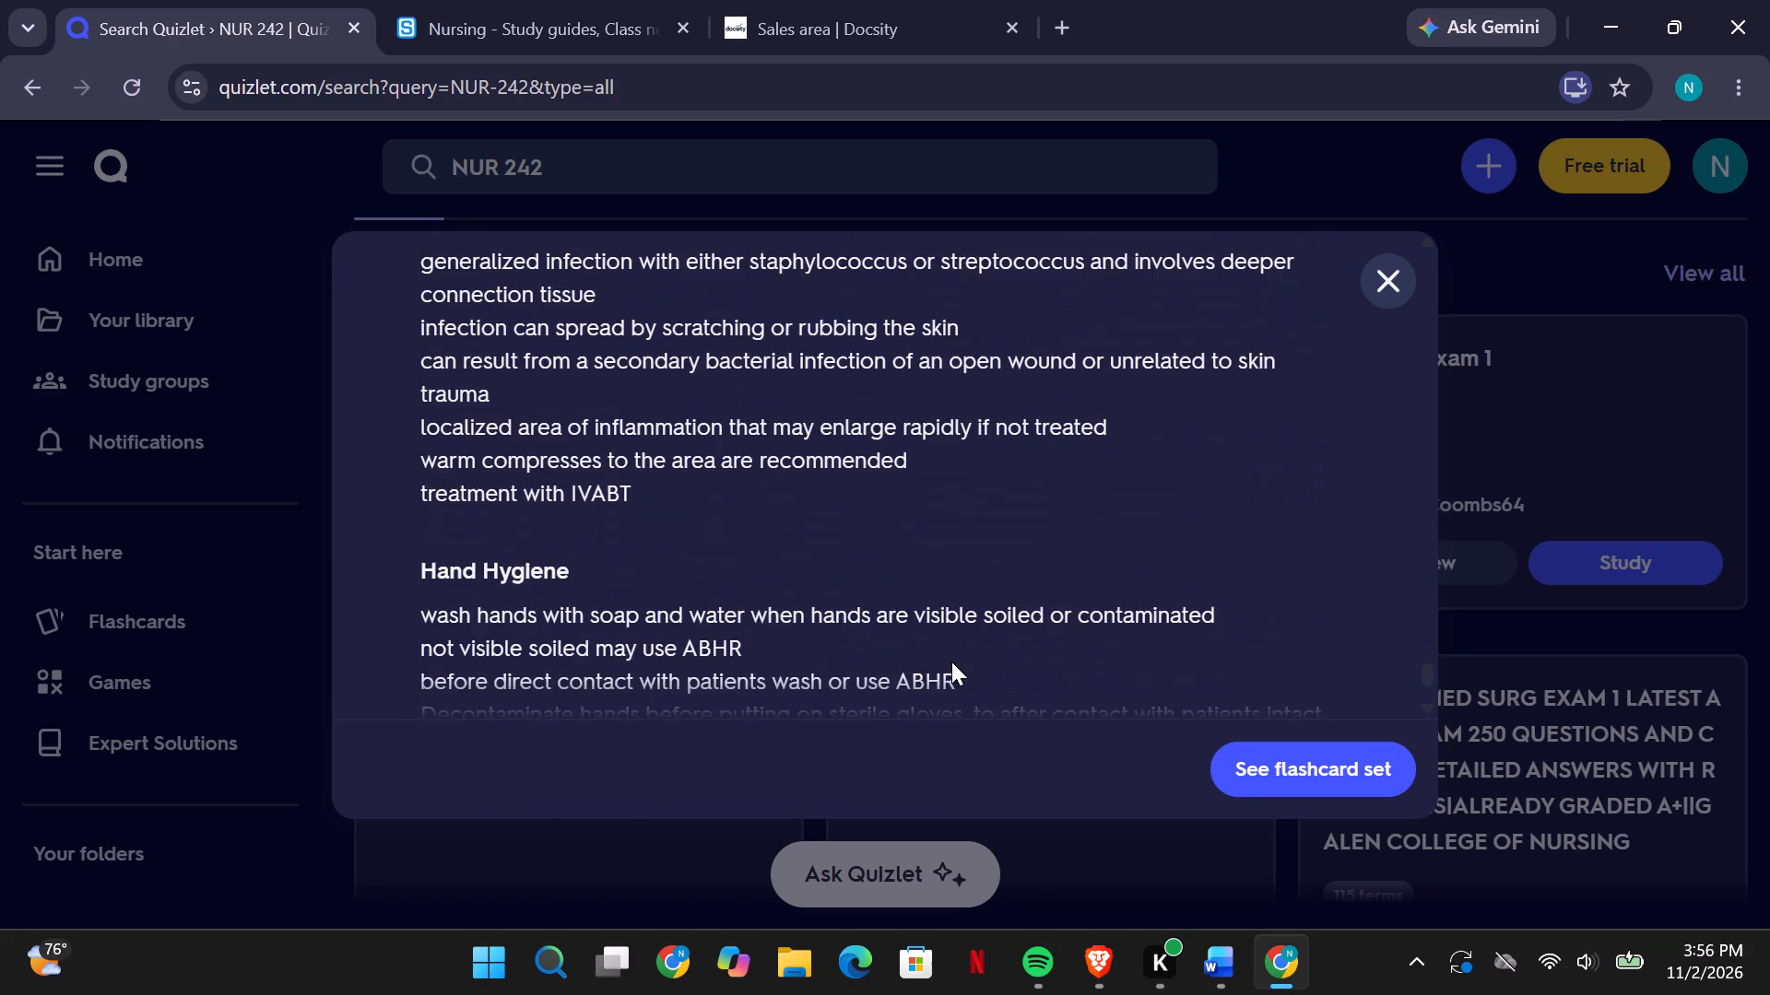
{"action": "left_click_drag", "start_coordinate": [951, 661], "coordinate": [1039, 671]}
{"action": "scroll", "coordinate": [818, 661], "scroll_direction": "down", "scroll_amount": 6}
{"action": "scroll", "coordinate": [1039, 671], "scroll_direction": "down", "scroll_amount": 11}
{"action": "left_click_drag", "start_coordinate": [1039, 671], "coordinate": [1156, 673]}
{"action": "scroll", "coordinate": [898, 653], "scroll_direction": "down", "scroll_amount": 6}
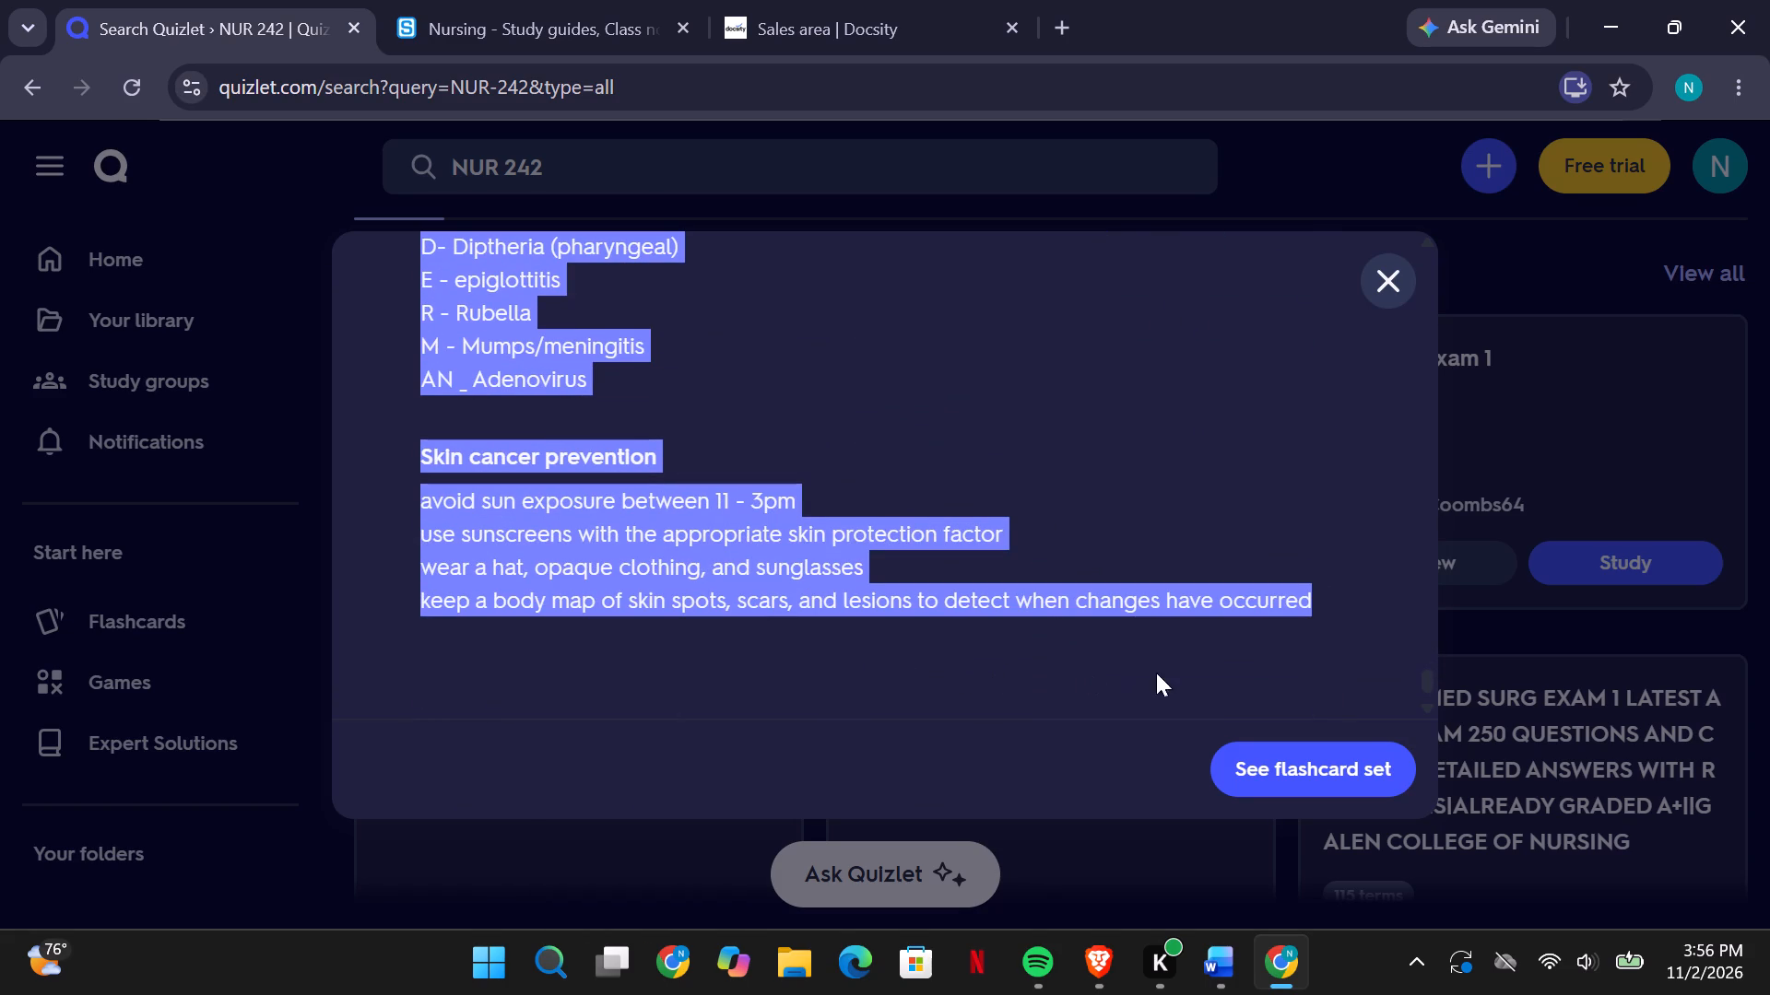
{"action": "left_click_drag", "start_coordinate": [1156, 673], "coordinate": [1215, 673]}
{"action": "right_click", "coordinate": [741, 551]}
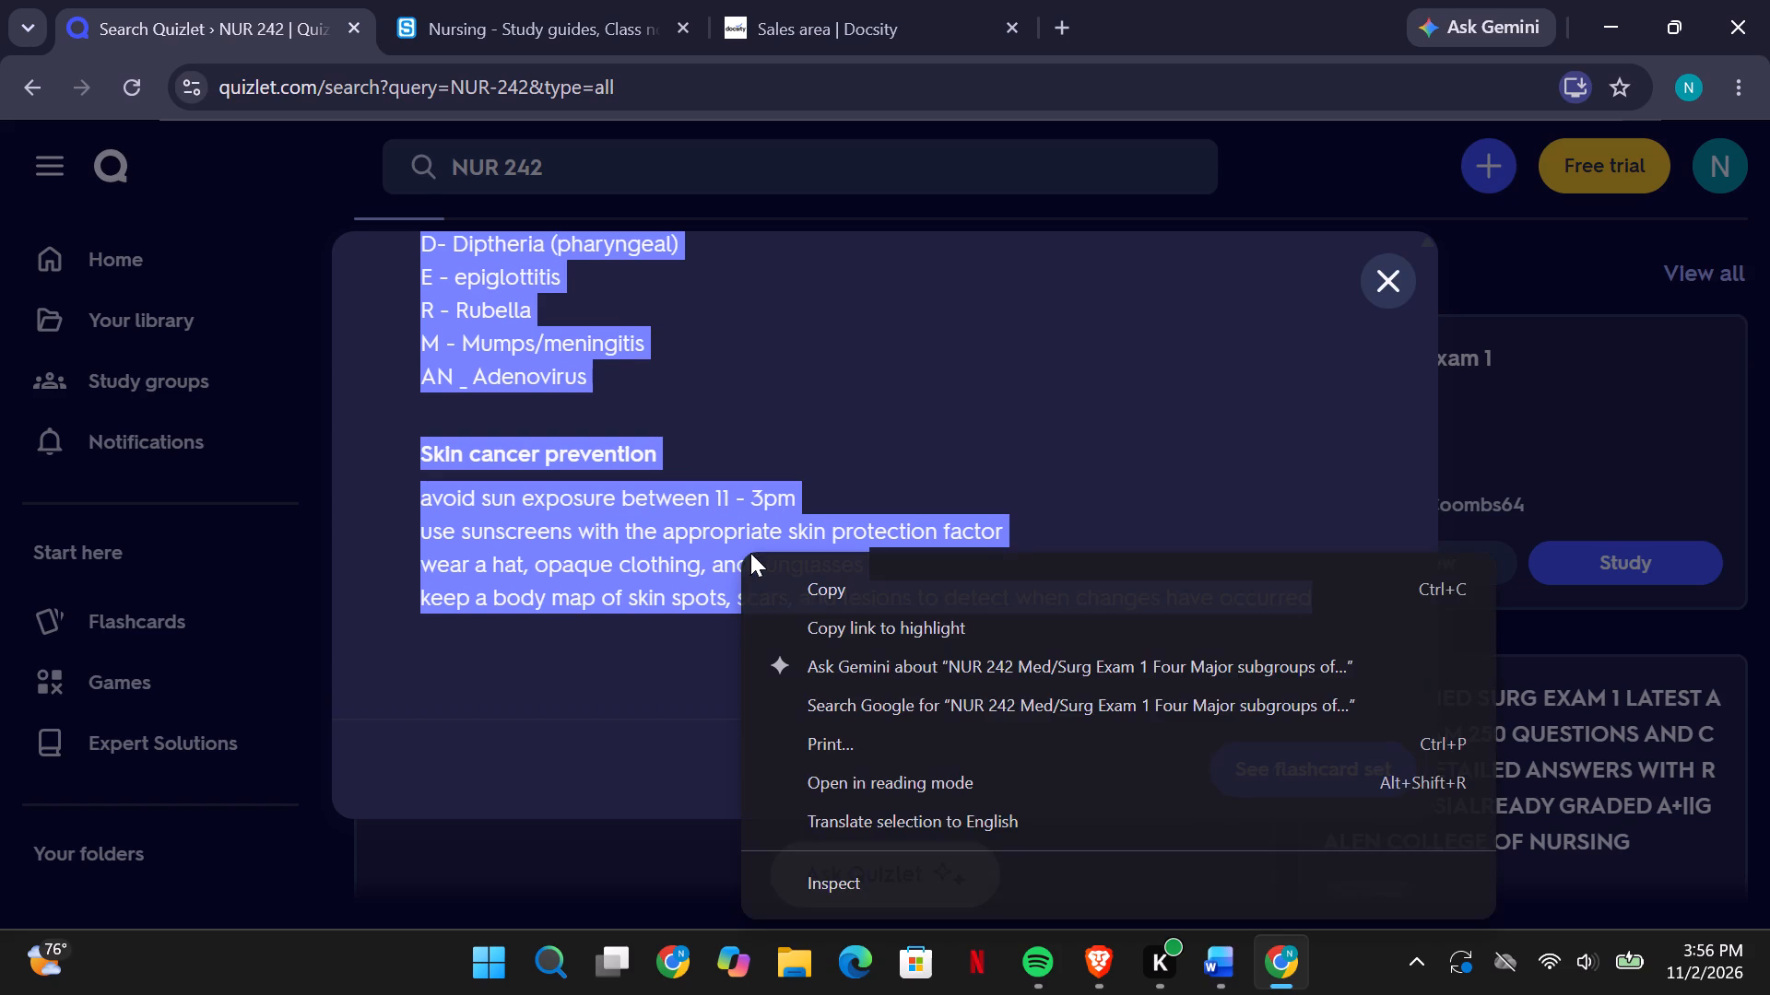
{"action": "left_click", "coordinate": [899, 591]}
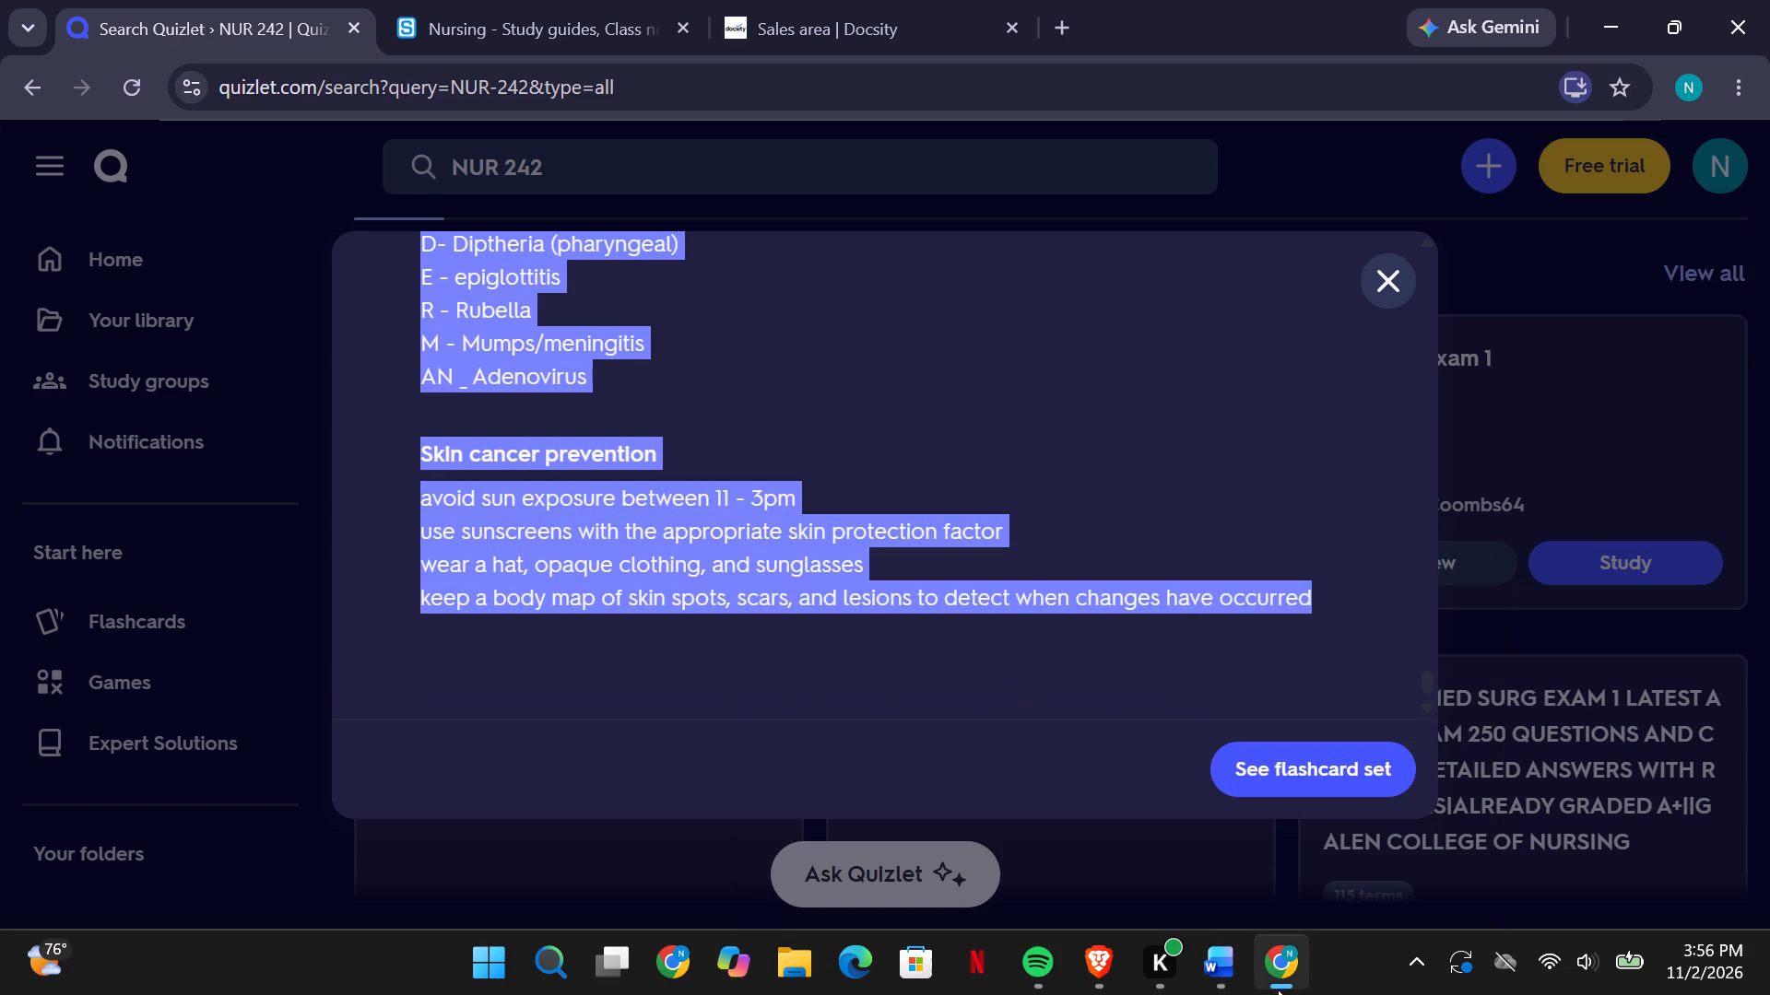
Switch to Word and paste the copied flashcard text into the blank document, keeping the source formatting.
{"action": "left_click", "coordinate": [1220, 954]}
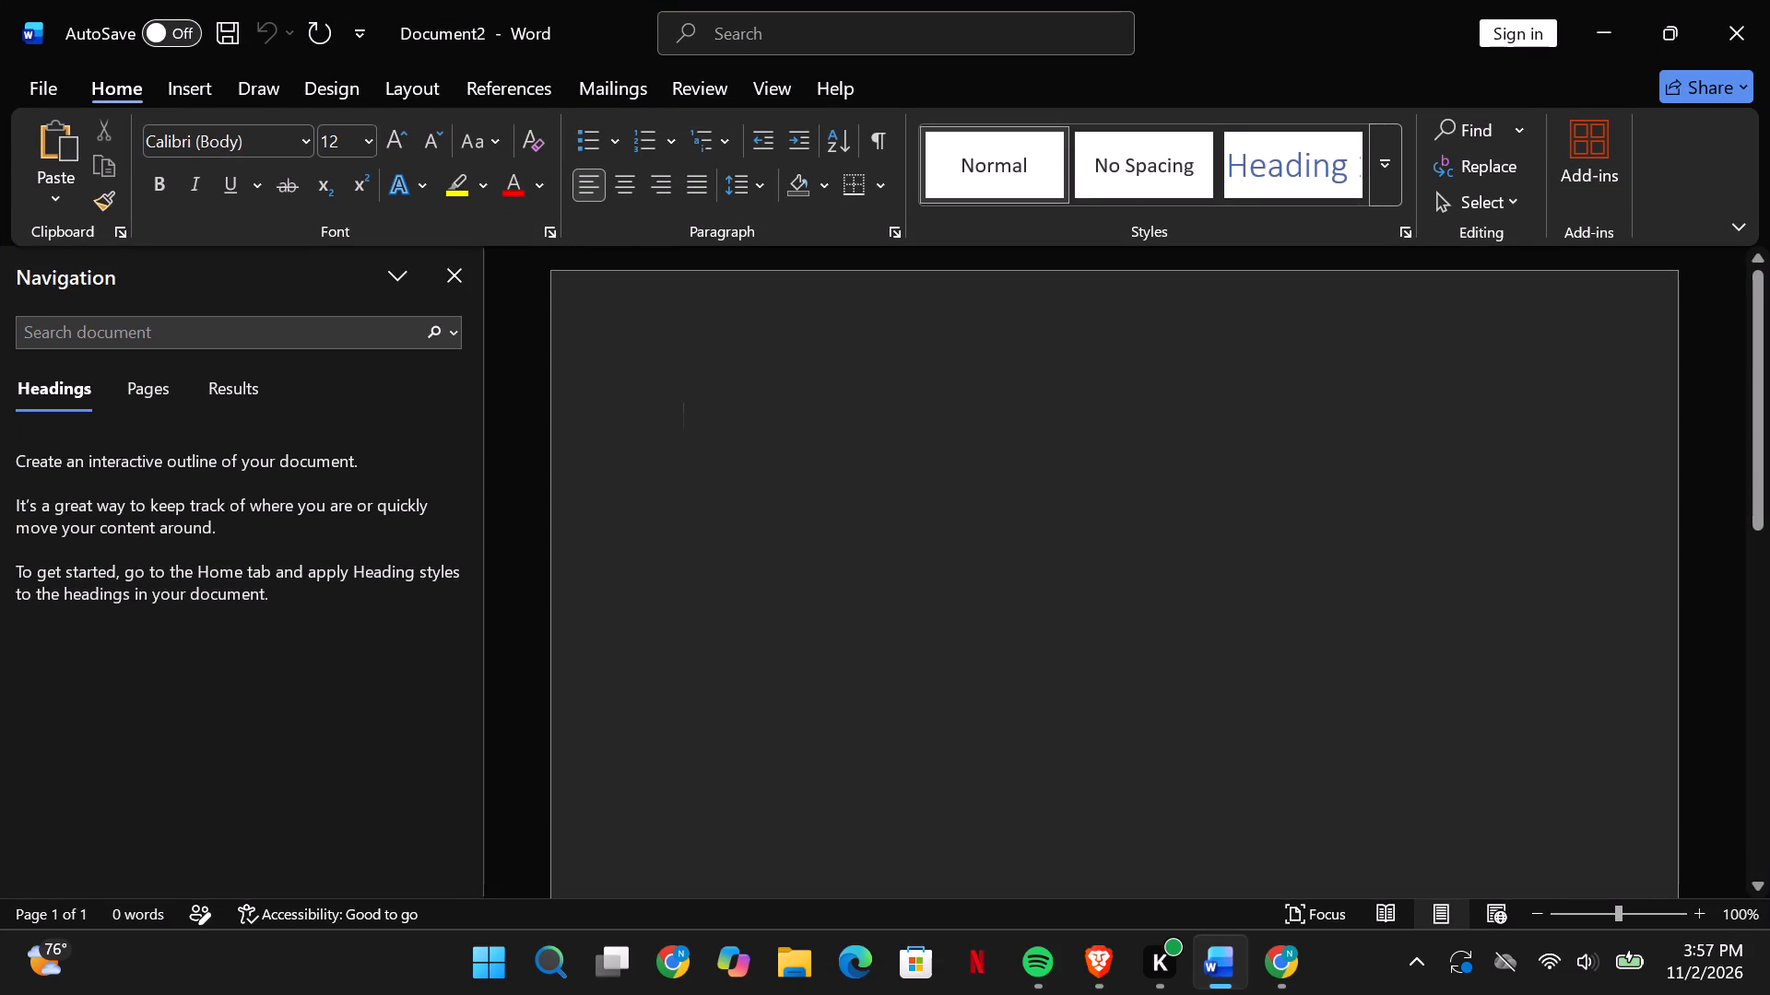
{"action": "right_click", "coordinate": [703, 416]}
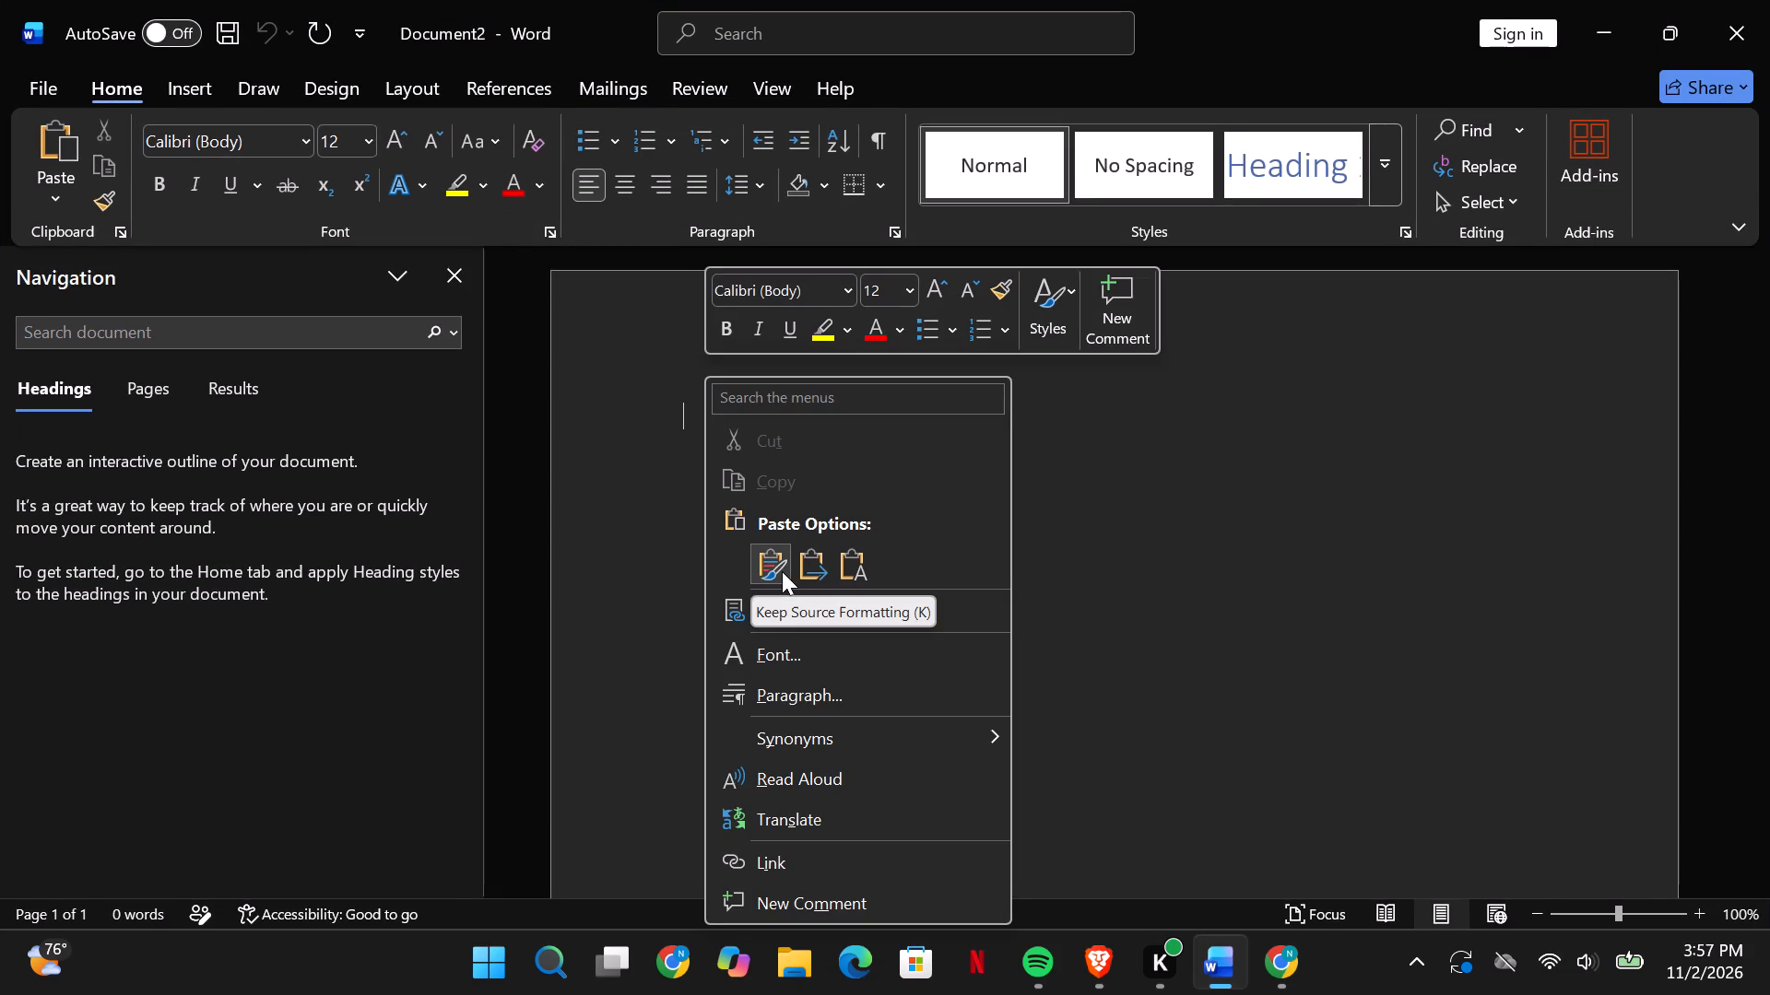
{"action": "left_click", "coordinate": [782, 571]}
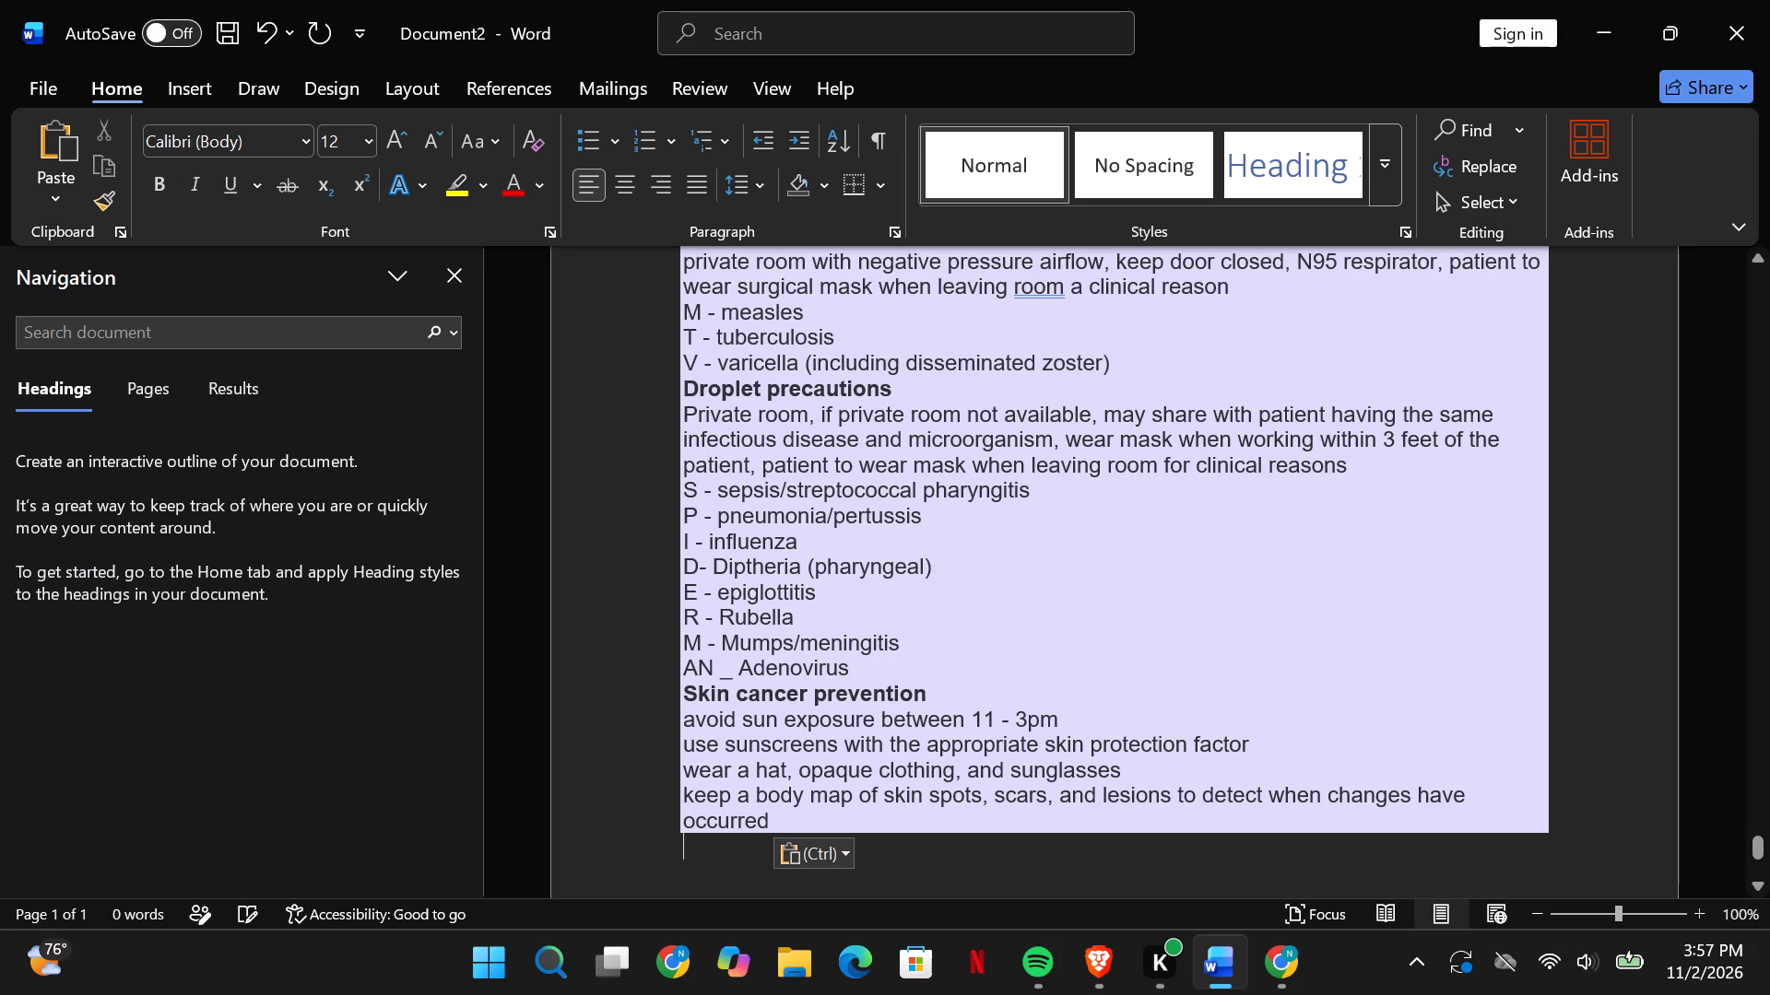
Look over the final pages of the pasted flashcard text, working backwards from the Skin cancer prevention section.
{"action": "scroll", "coordinate": [922, 472], "scroll_direction": "up", "scroll_amount": 11}
{"action": "scroll", "coordinate": [923, 472], "scroll_direction": "down", "scroll_amount": 6}
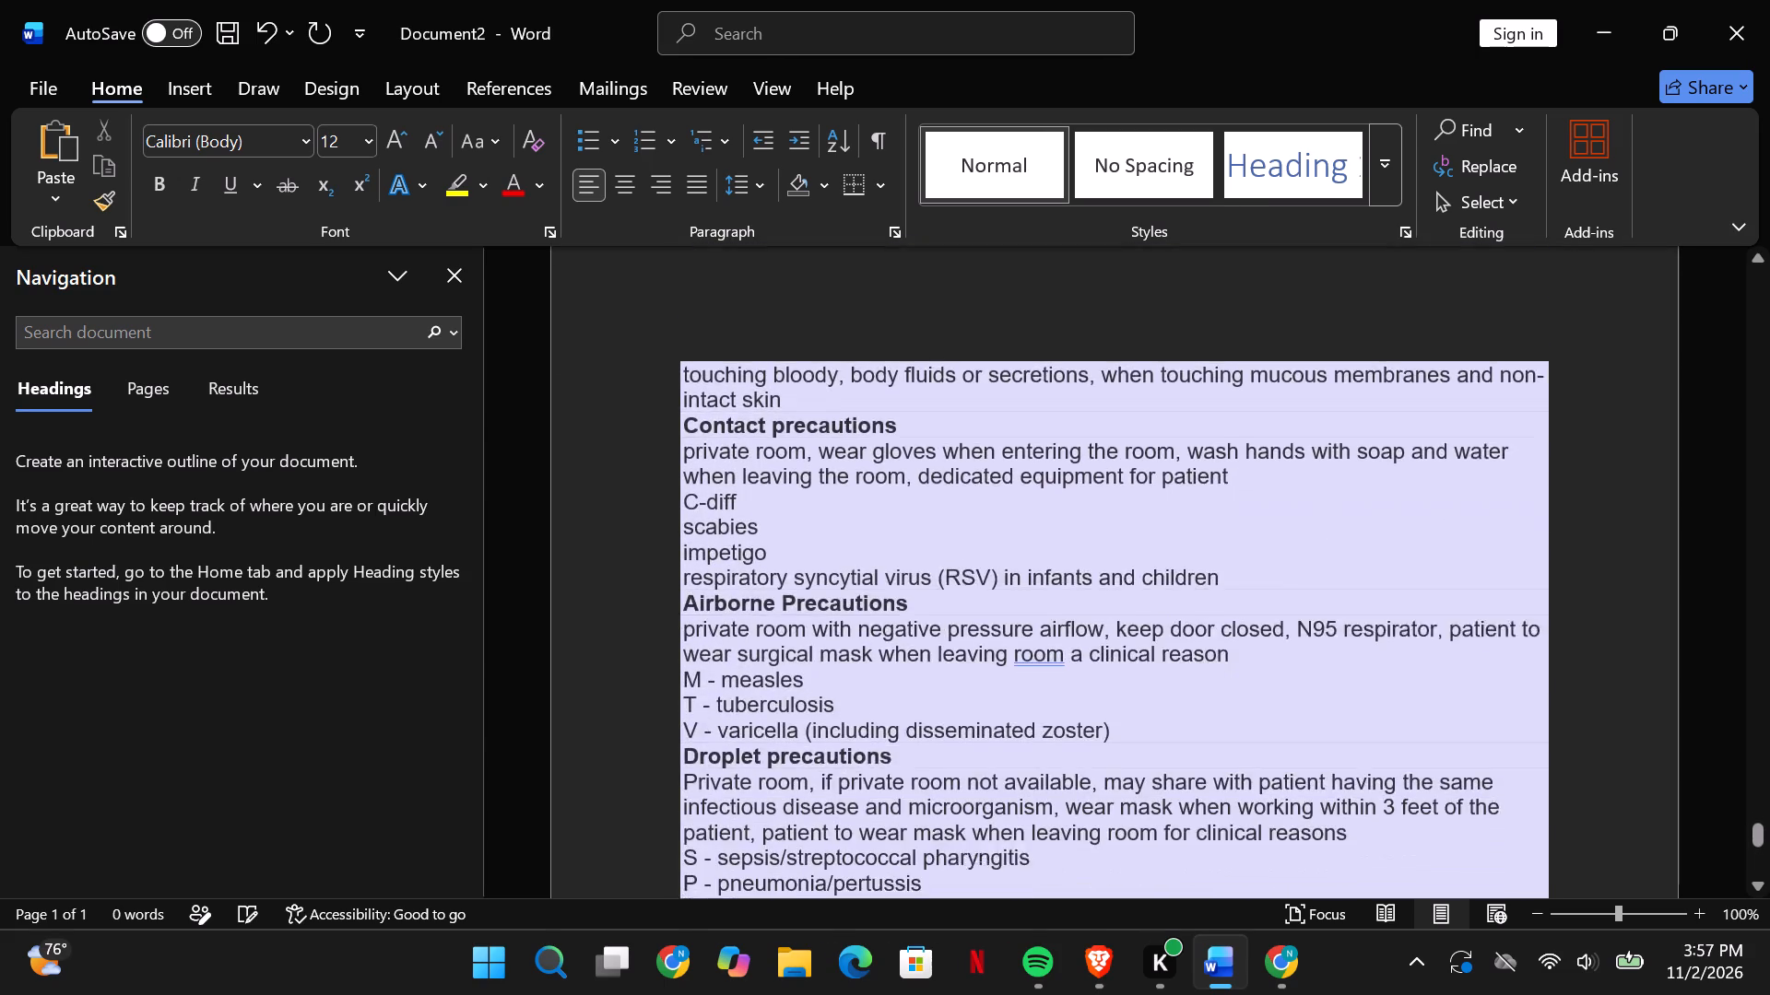
{"action": "scroll", "coordinate": [923, 472], "scroll_direction": "down", "scroll_amount": 7}
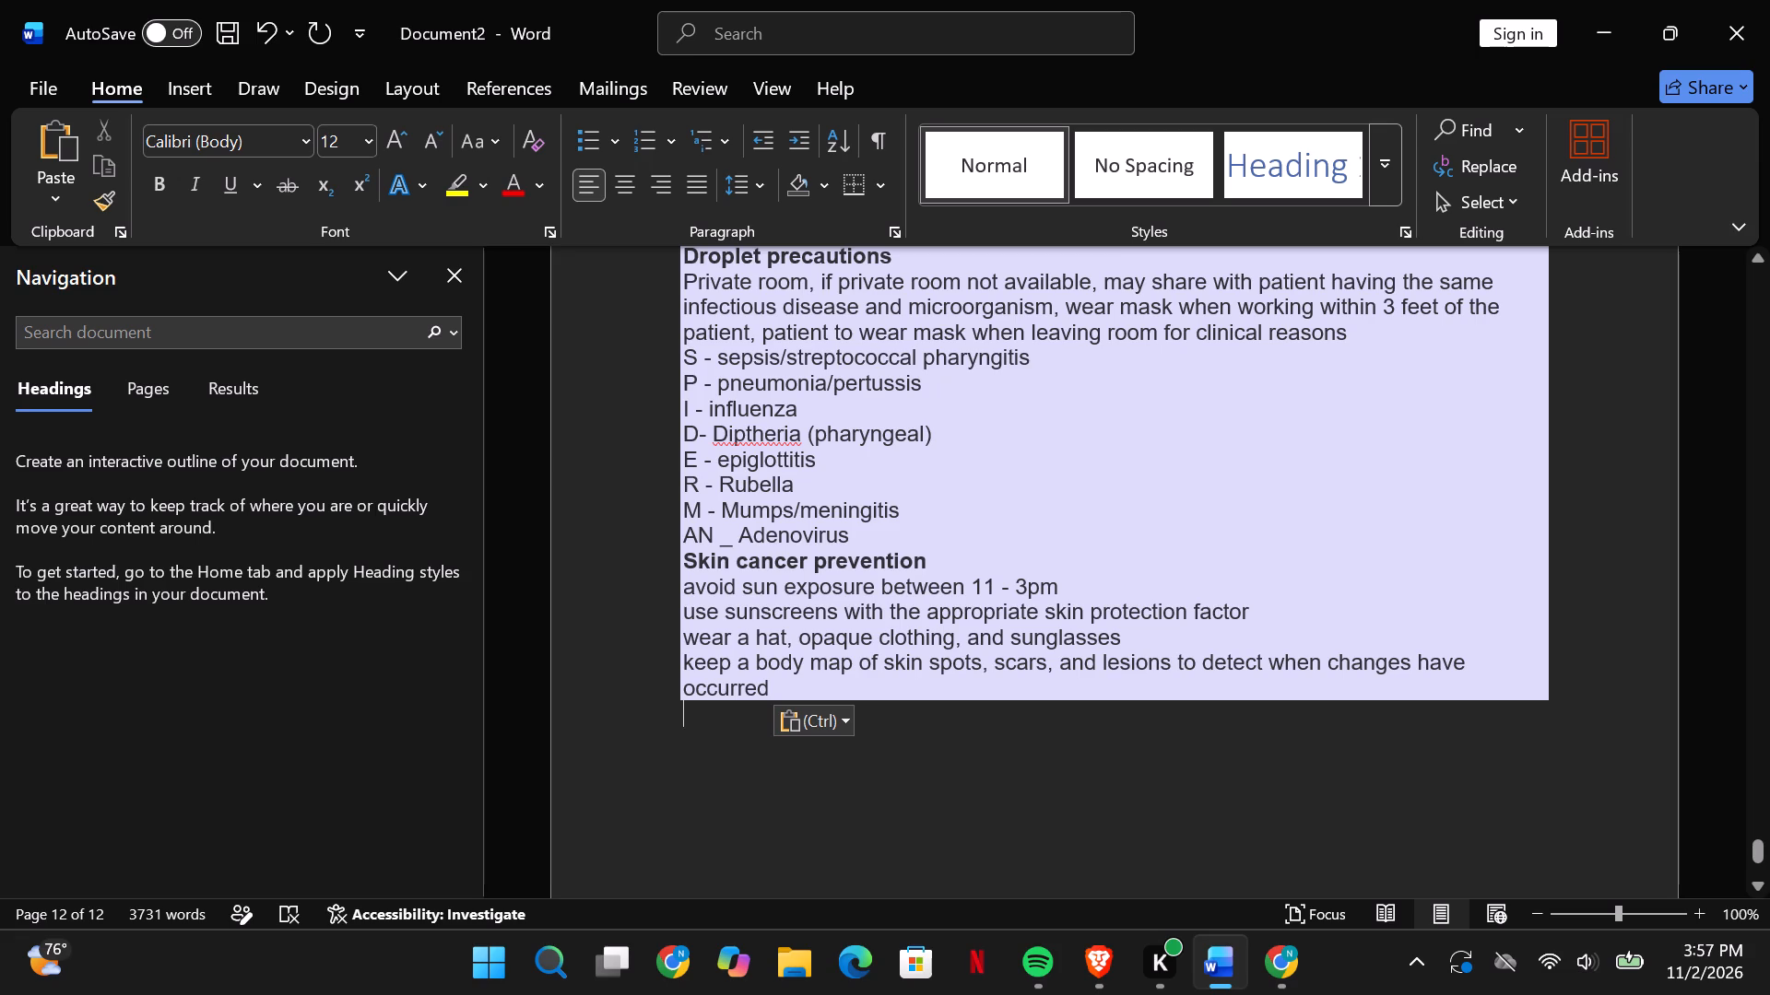
{"action": "scroll", "coordinate": [1109, 513], "scroll_direction": "up", "scroll_amount": 4}
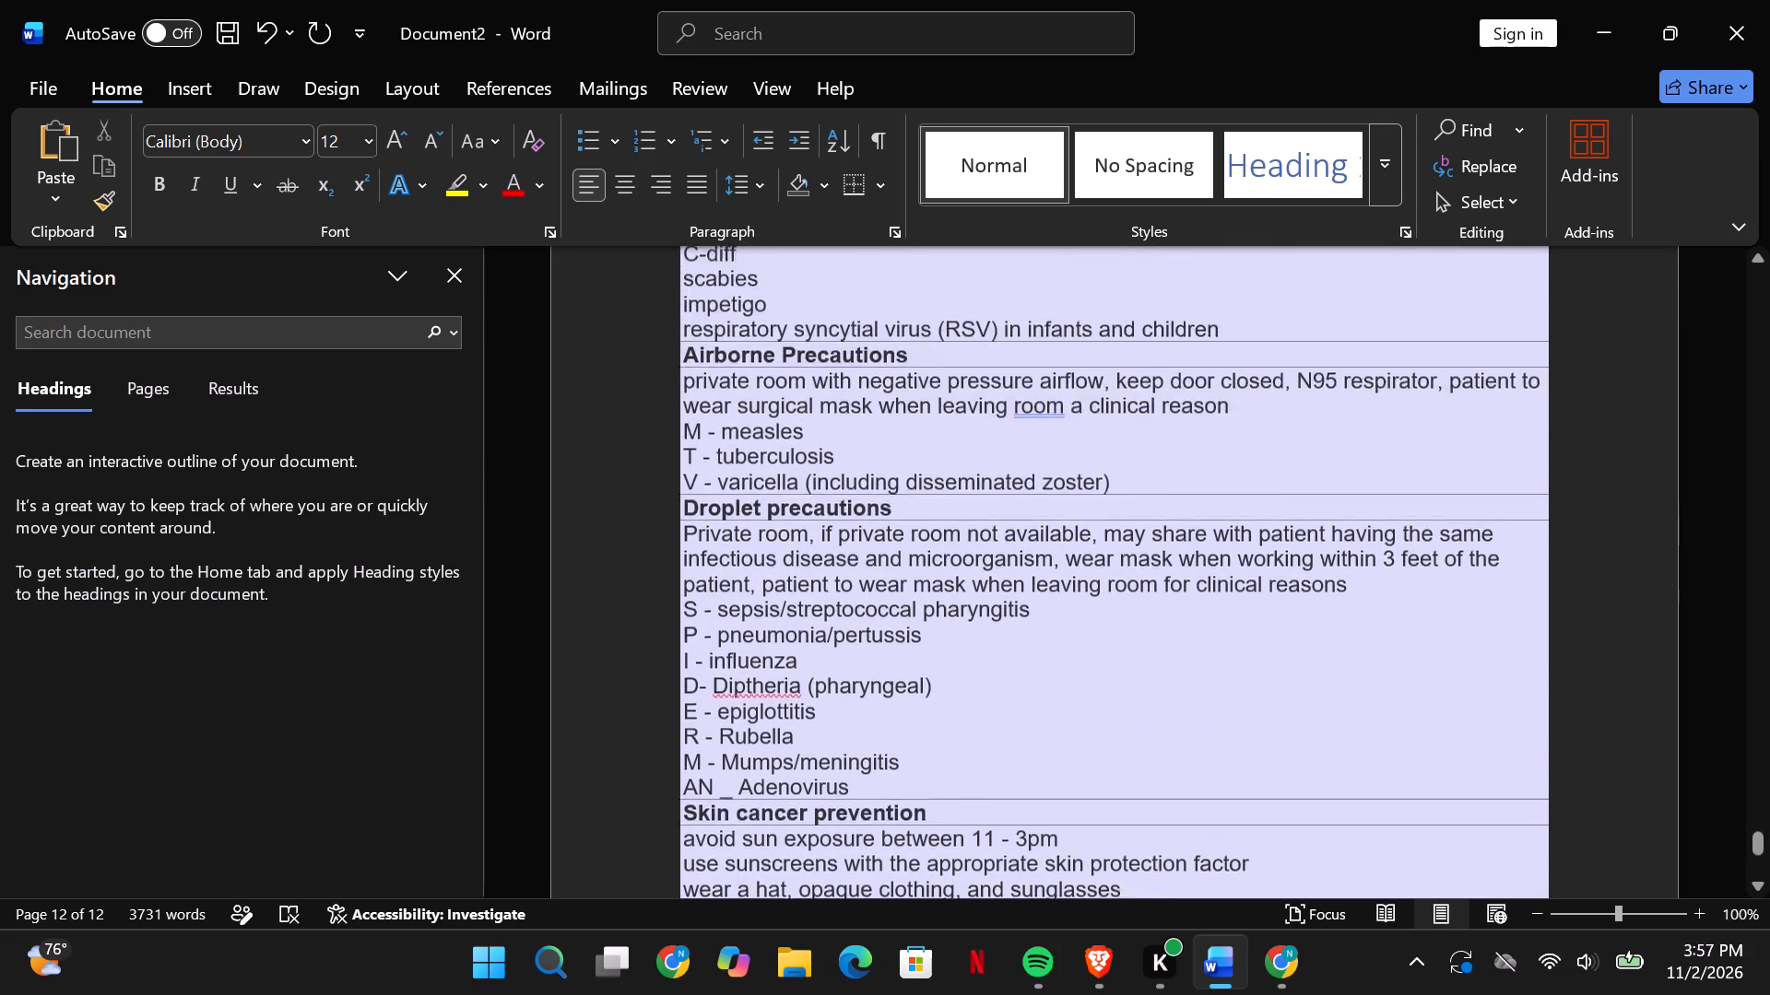
{"action": "scroll", "coordinate": [1109, 513], "scroll_direction": "up", "scroll_amount": 11}
{"action": "scroll", "coordinate": [1109, 513], "scroll_direction": "up", "scroll_amount": 12}
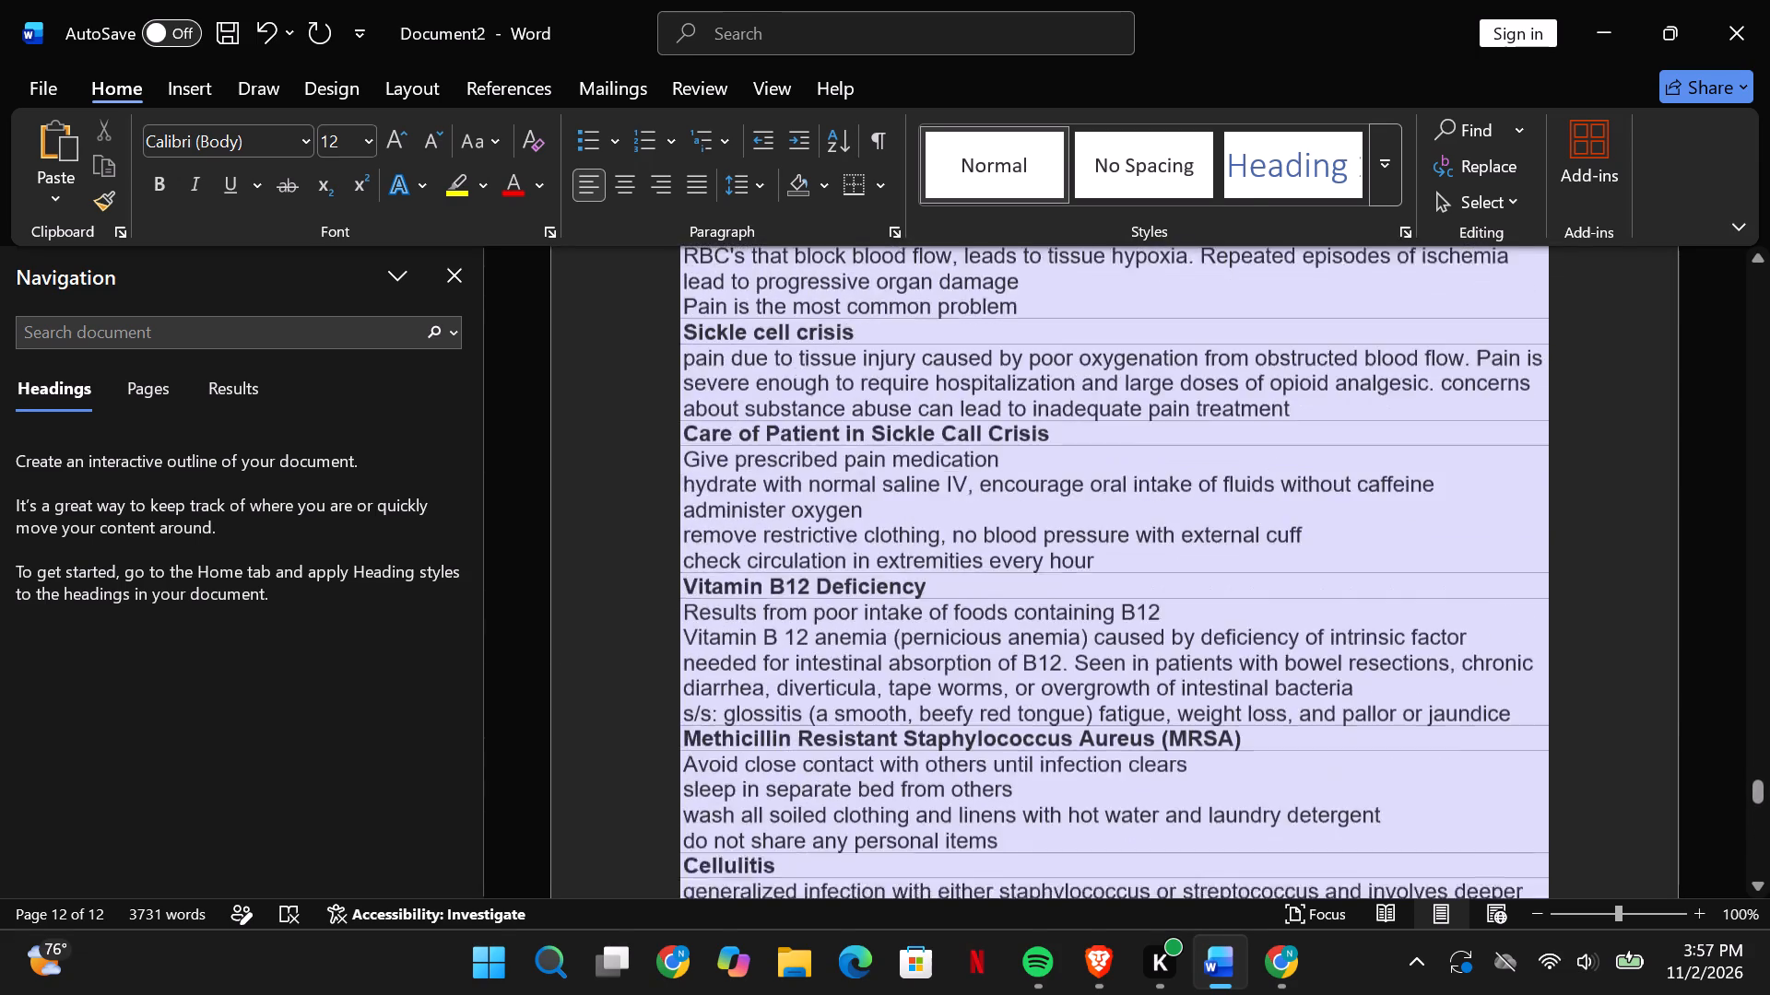
{"action": "scroll", "coordinate": [1109, 513], "scroll_direction": "up", "scroll_amount": 5}
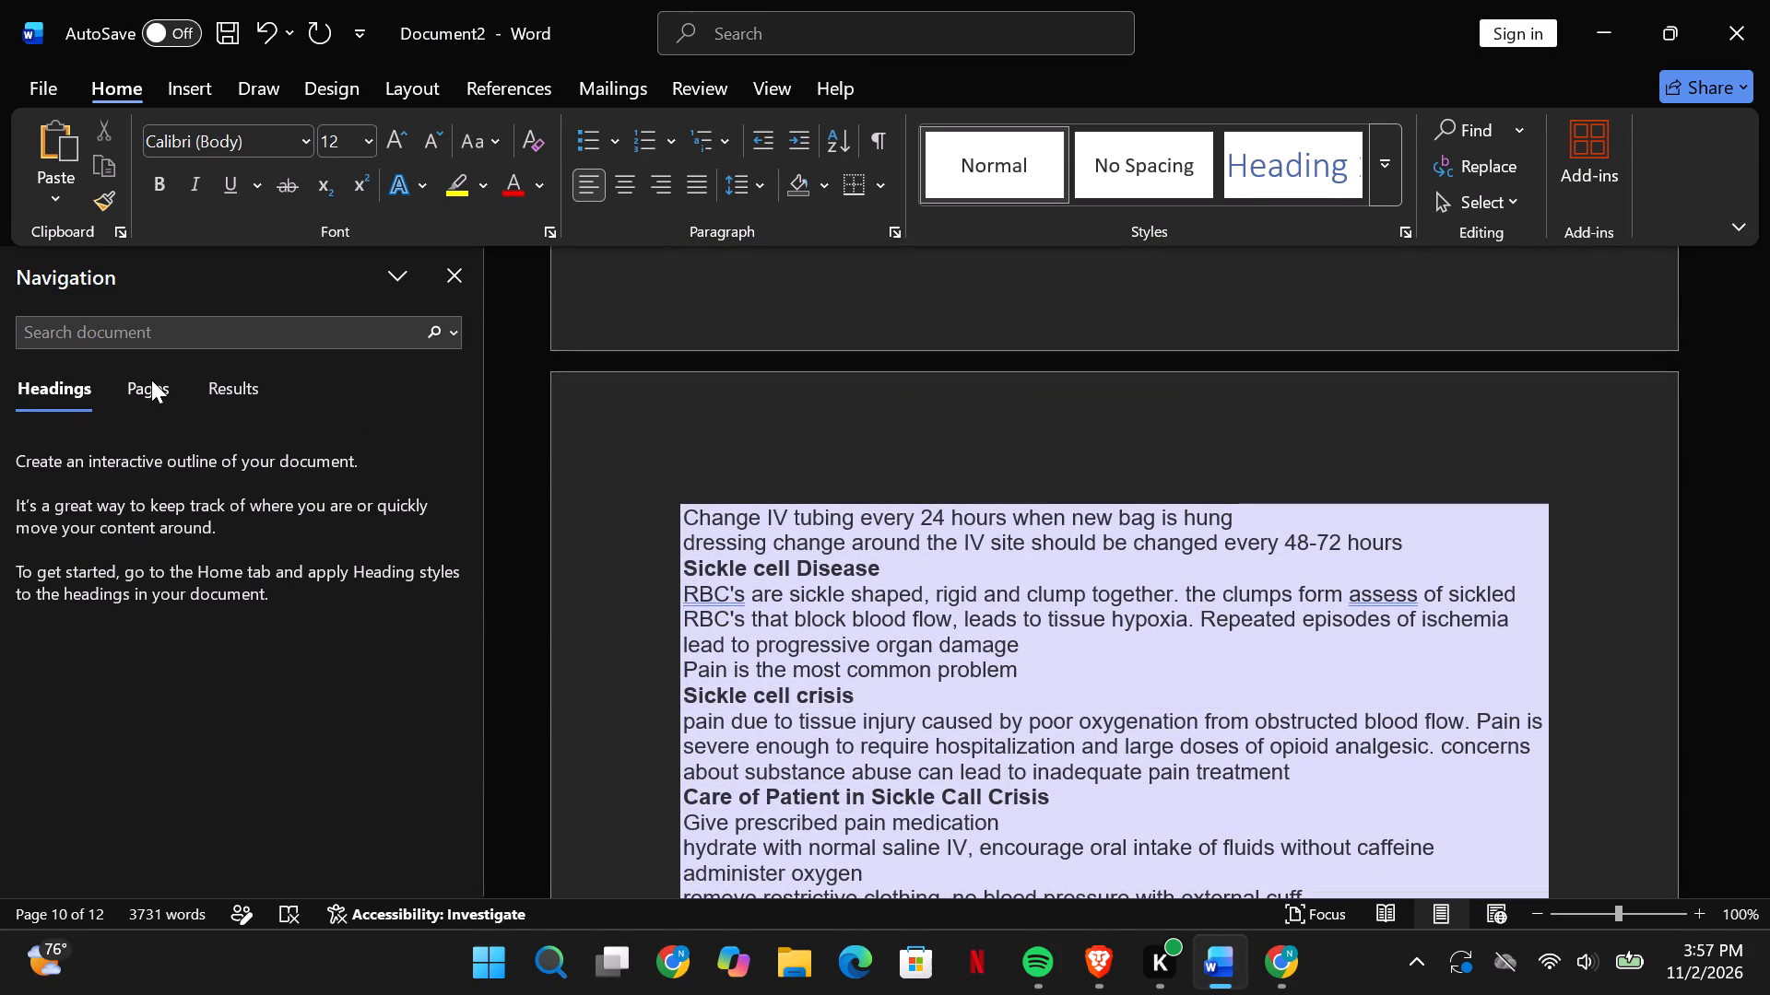
Show the document's page thumbnails and go to page 1.
{"action": "left_click", "coordinate": [151, 380]}
{"action": "scroll", "coordinate": [156, 494], "scroll_direction": "up", "scroll_amount": 11}
{"action": "left_click", "coordinate": [146, 534]}
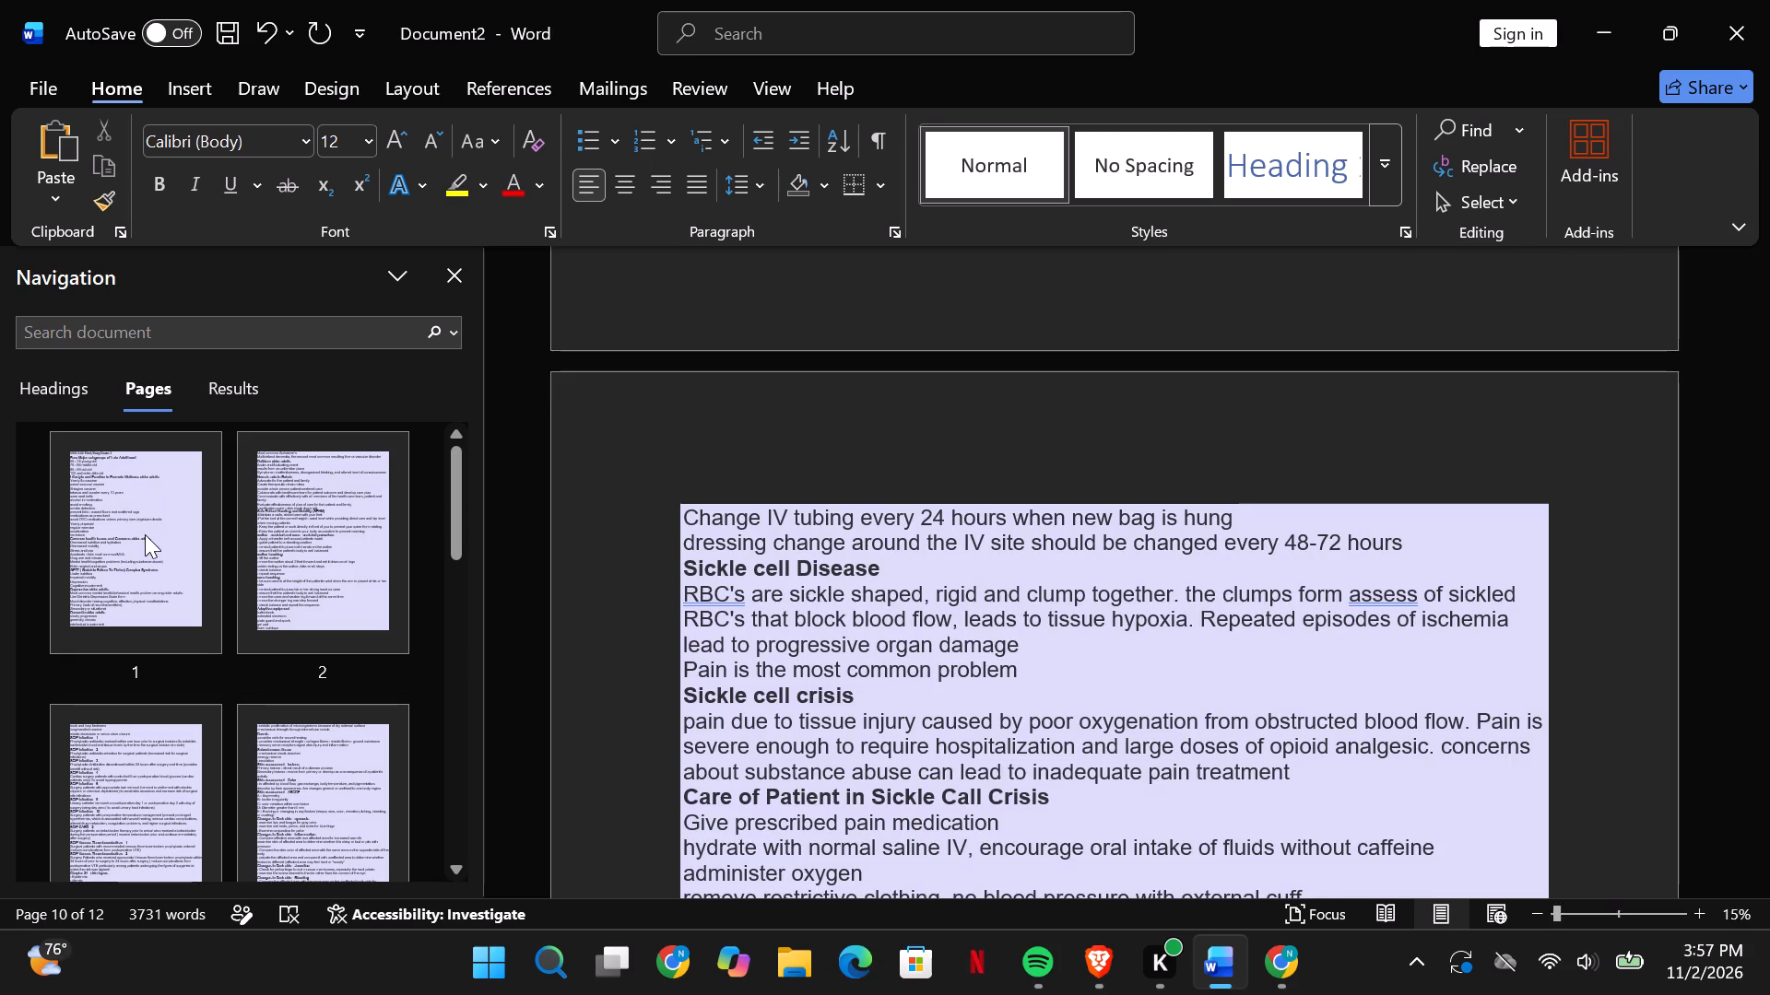
{"action": "scroll", "coordinate": [993, 516], "scroll_direction": "up", "scroll_amount": 3}
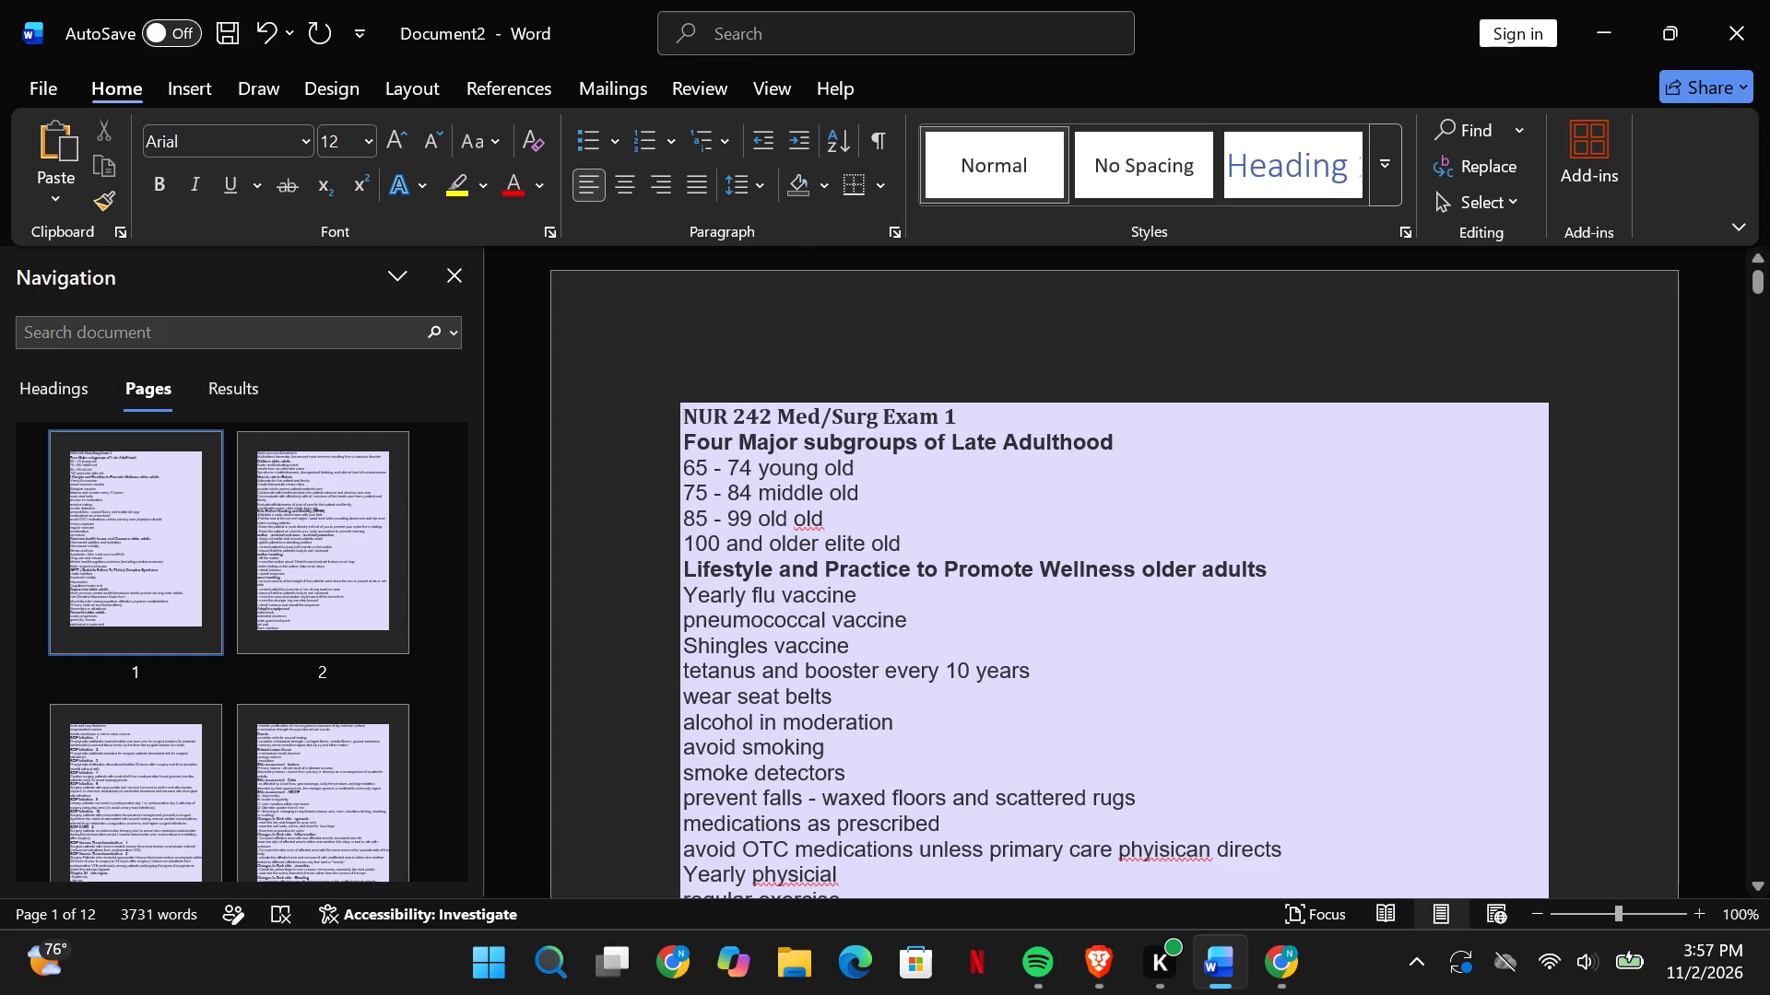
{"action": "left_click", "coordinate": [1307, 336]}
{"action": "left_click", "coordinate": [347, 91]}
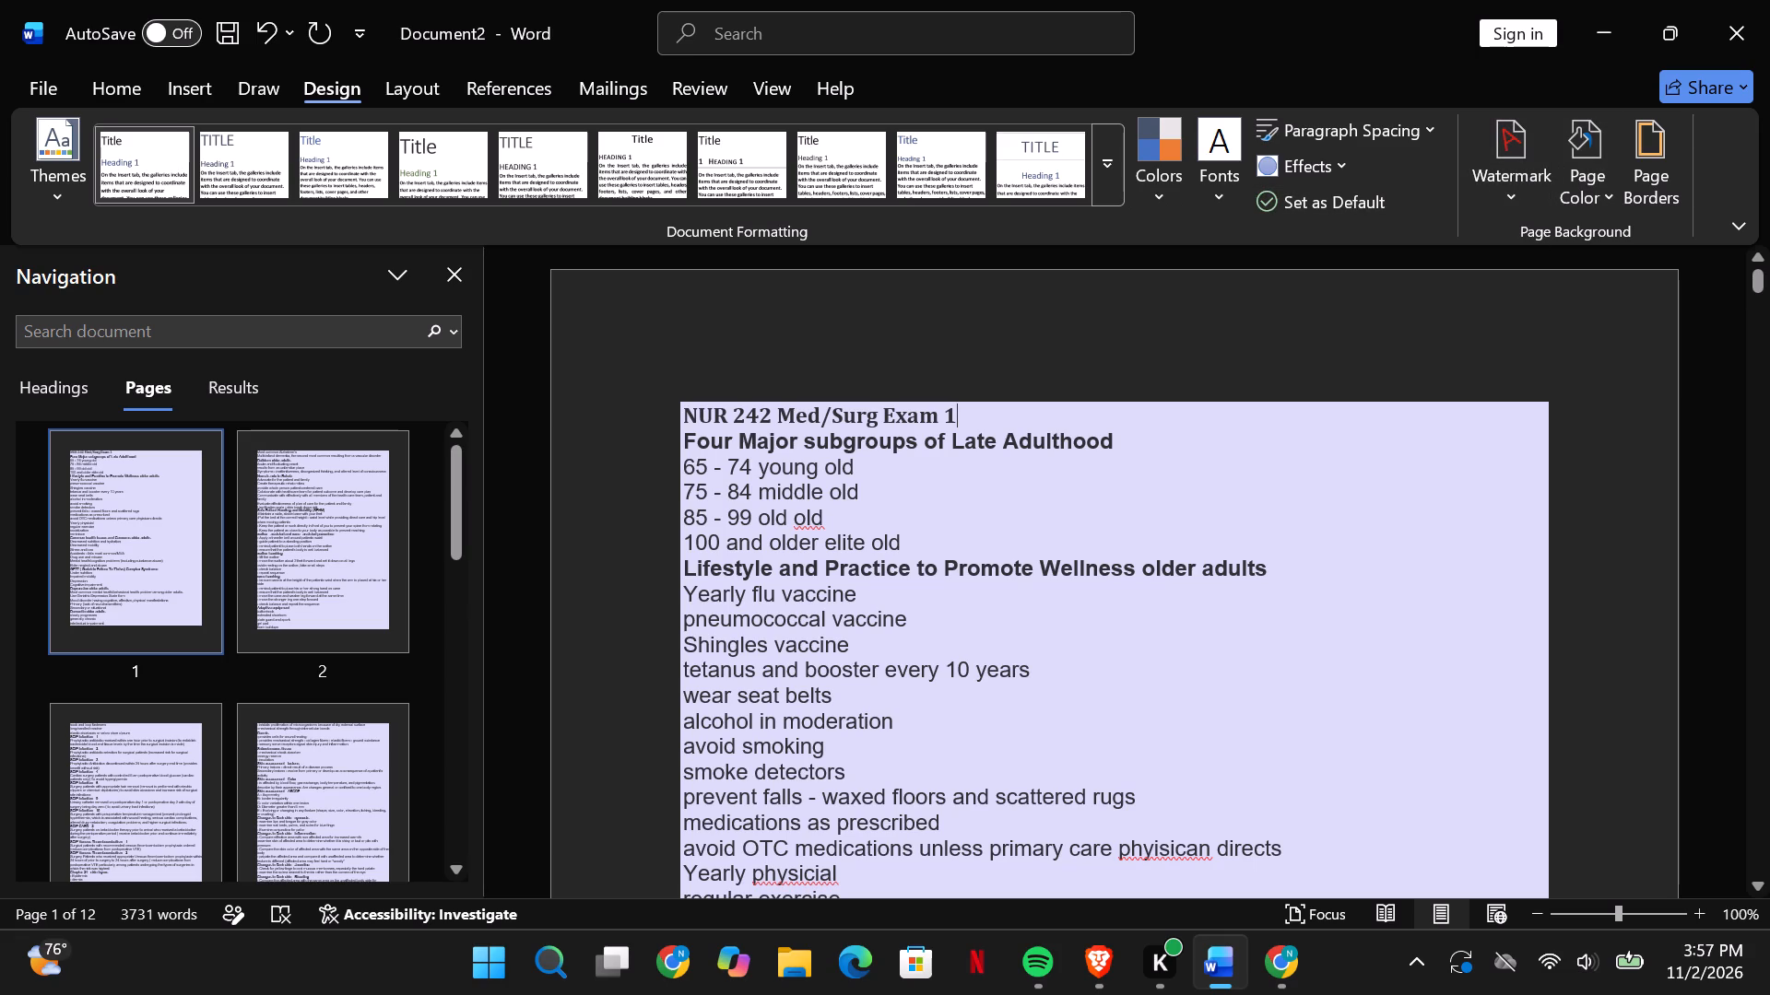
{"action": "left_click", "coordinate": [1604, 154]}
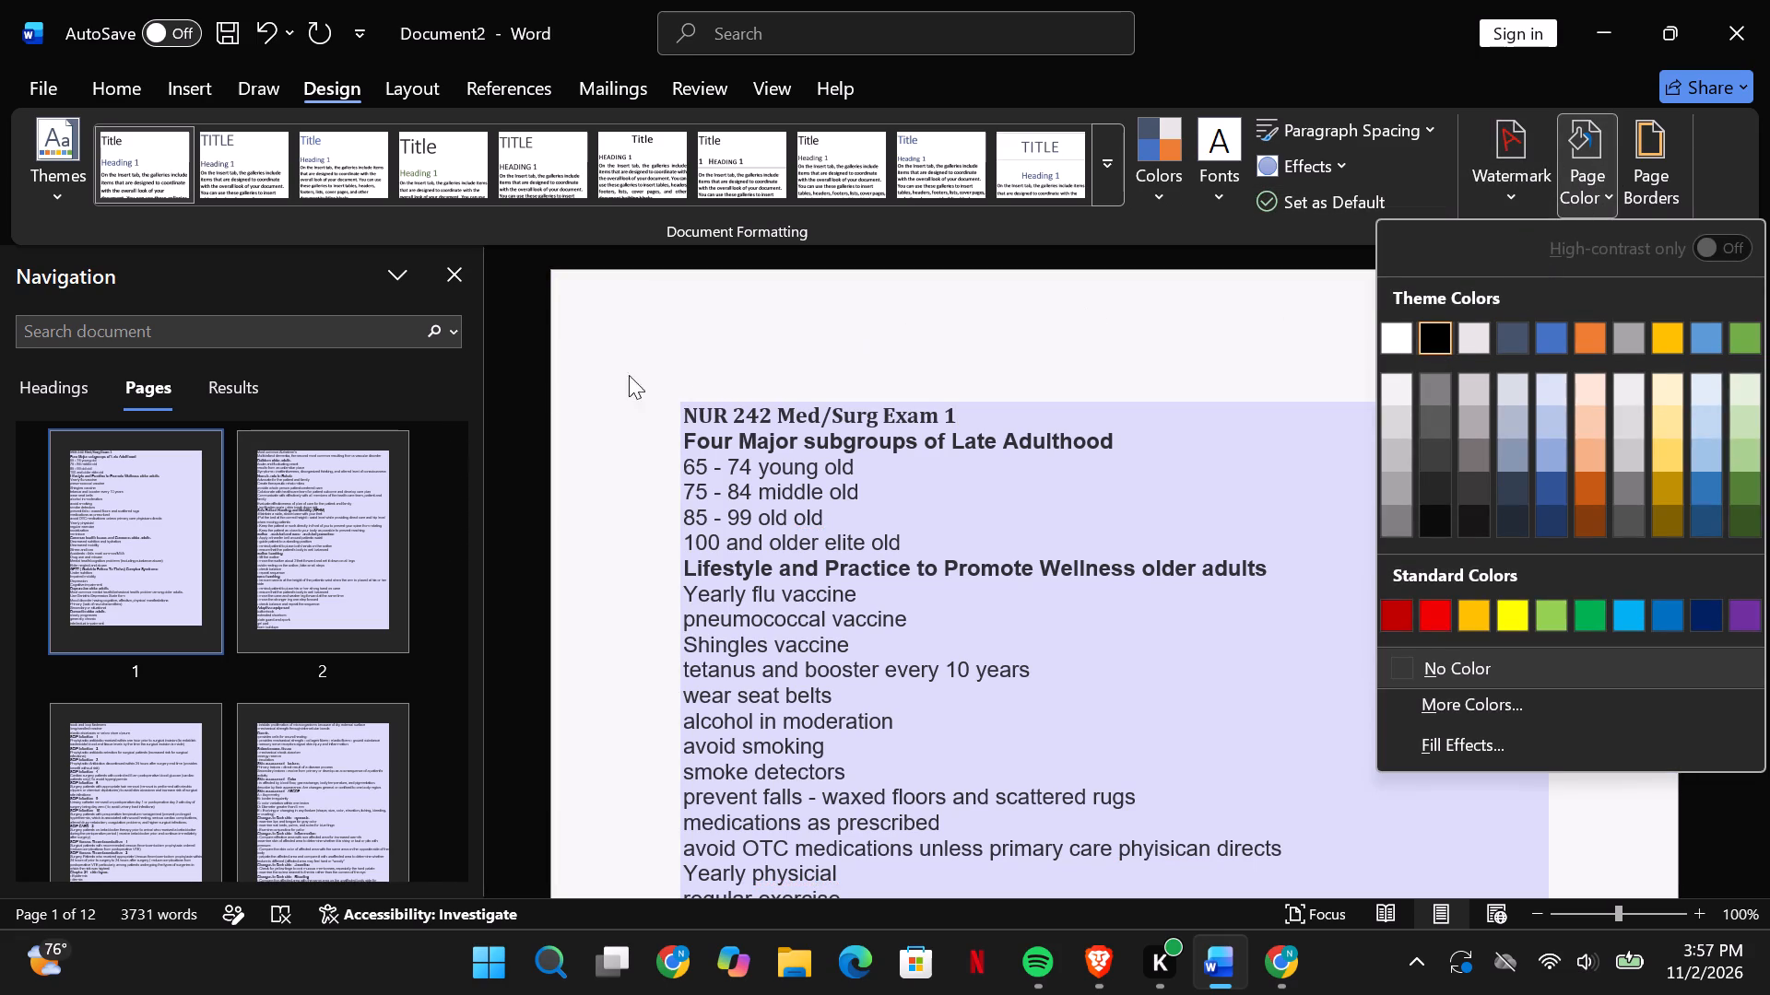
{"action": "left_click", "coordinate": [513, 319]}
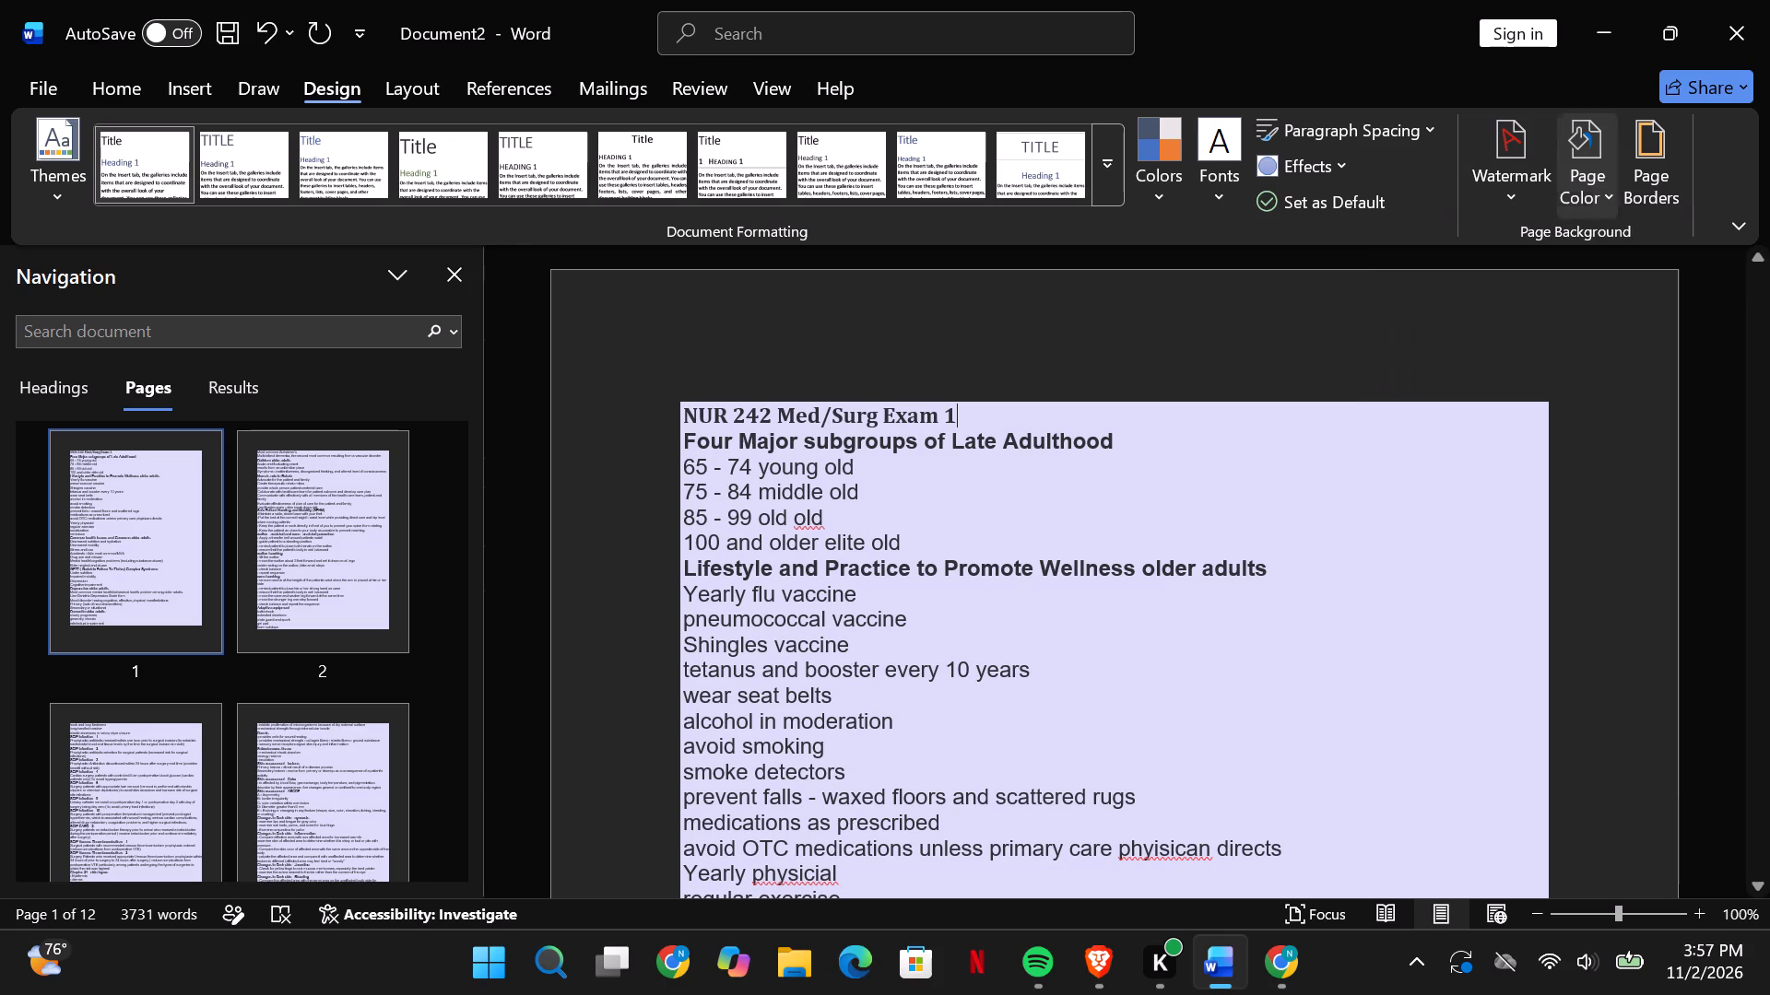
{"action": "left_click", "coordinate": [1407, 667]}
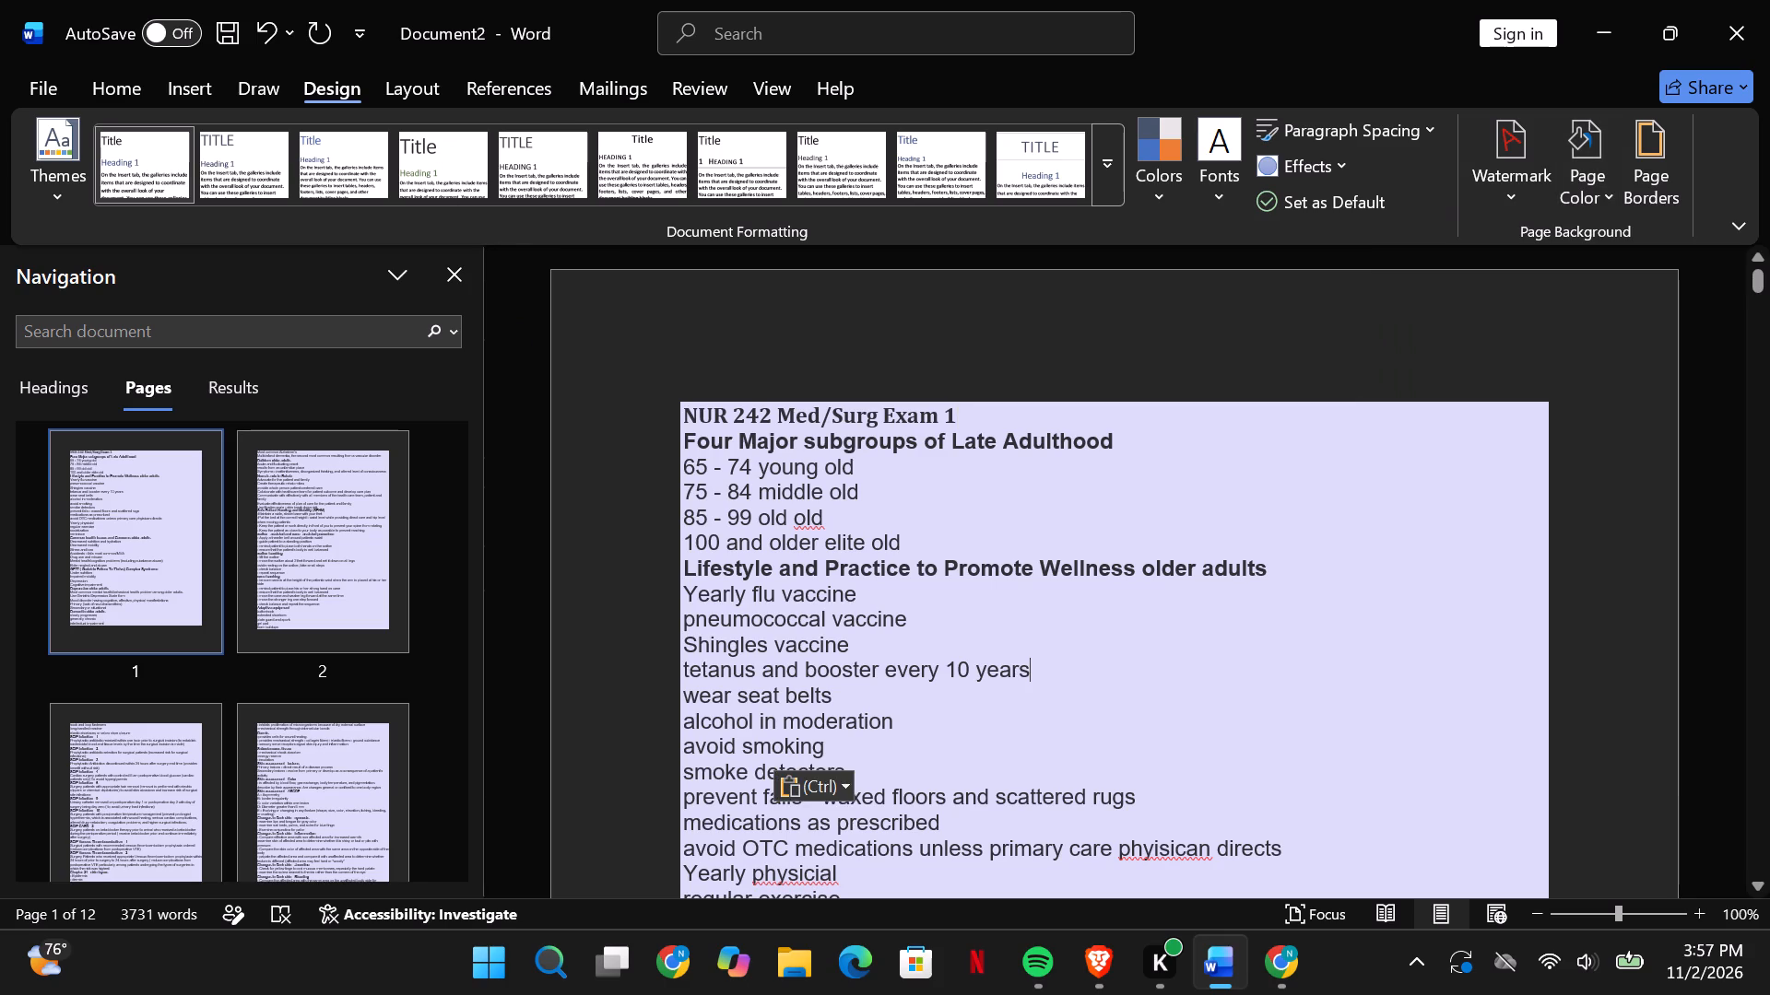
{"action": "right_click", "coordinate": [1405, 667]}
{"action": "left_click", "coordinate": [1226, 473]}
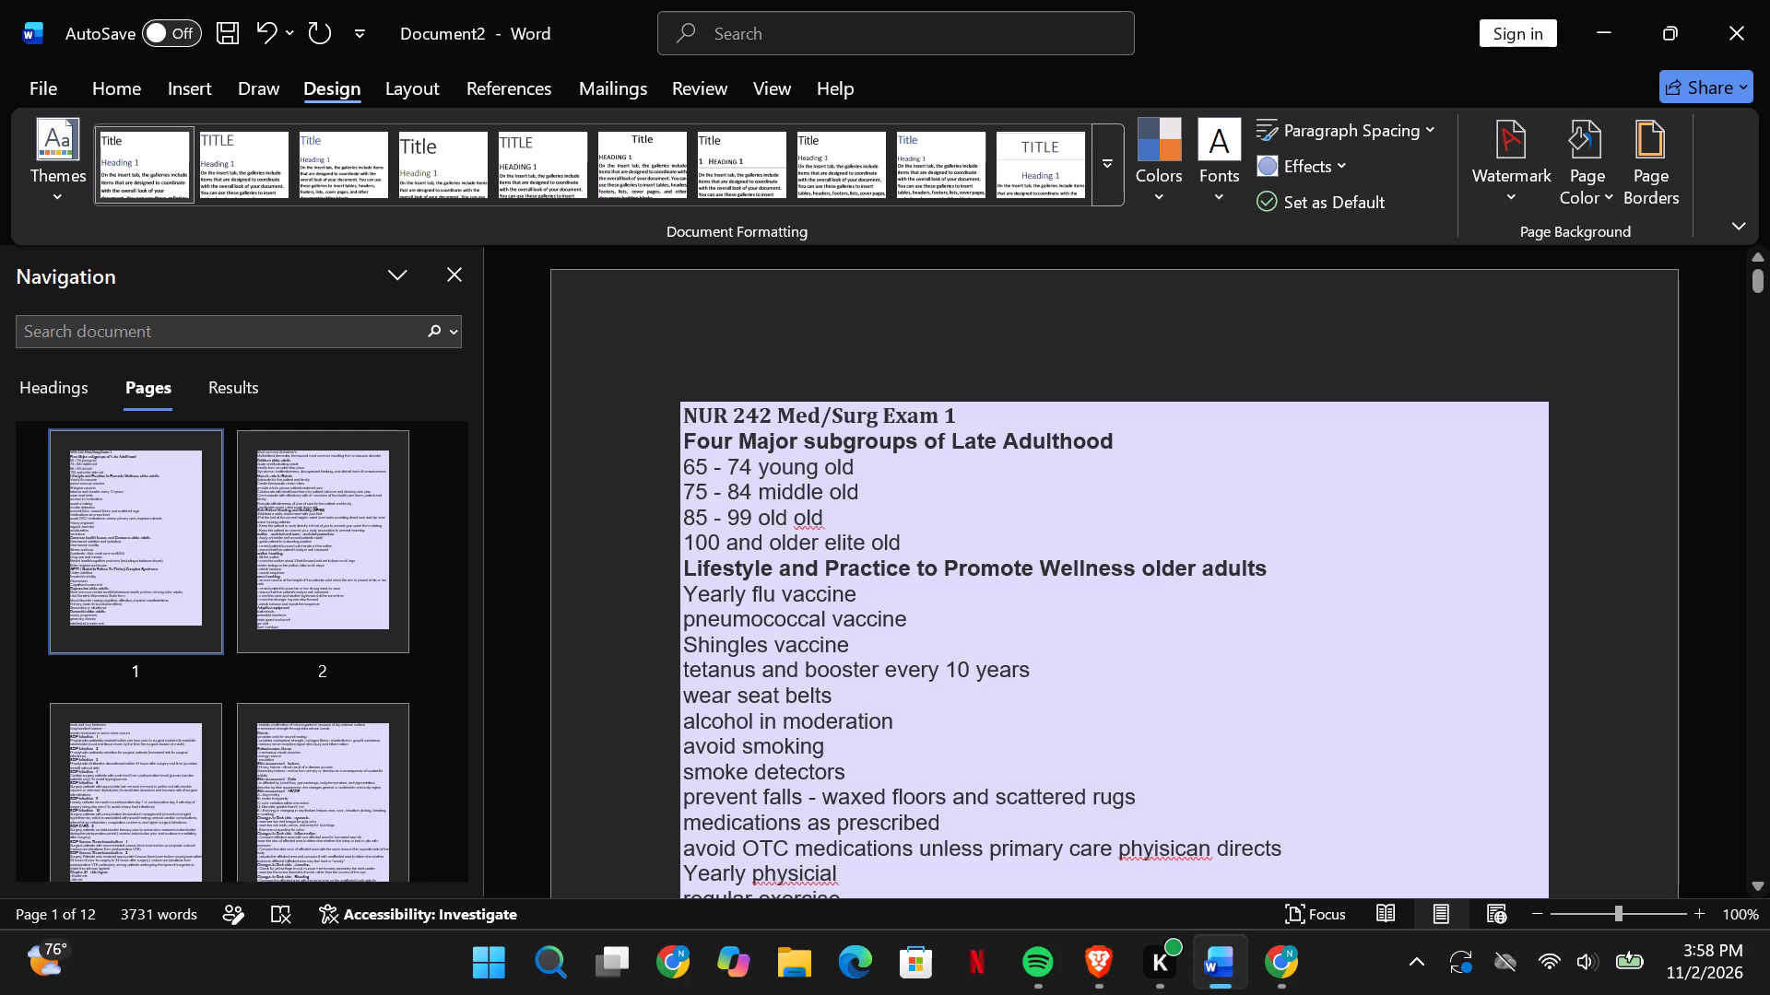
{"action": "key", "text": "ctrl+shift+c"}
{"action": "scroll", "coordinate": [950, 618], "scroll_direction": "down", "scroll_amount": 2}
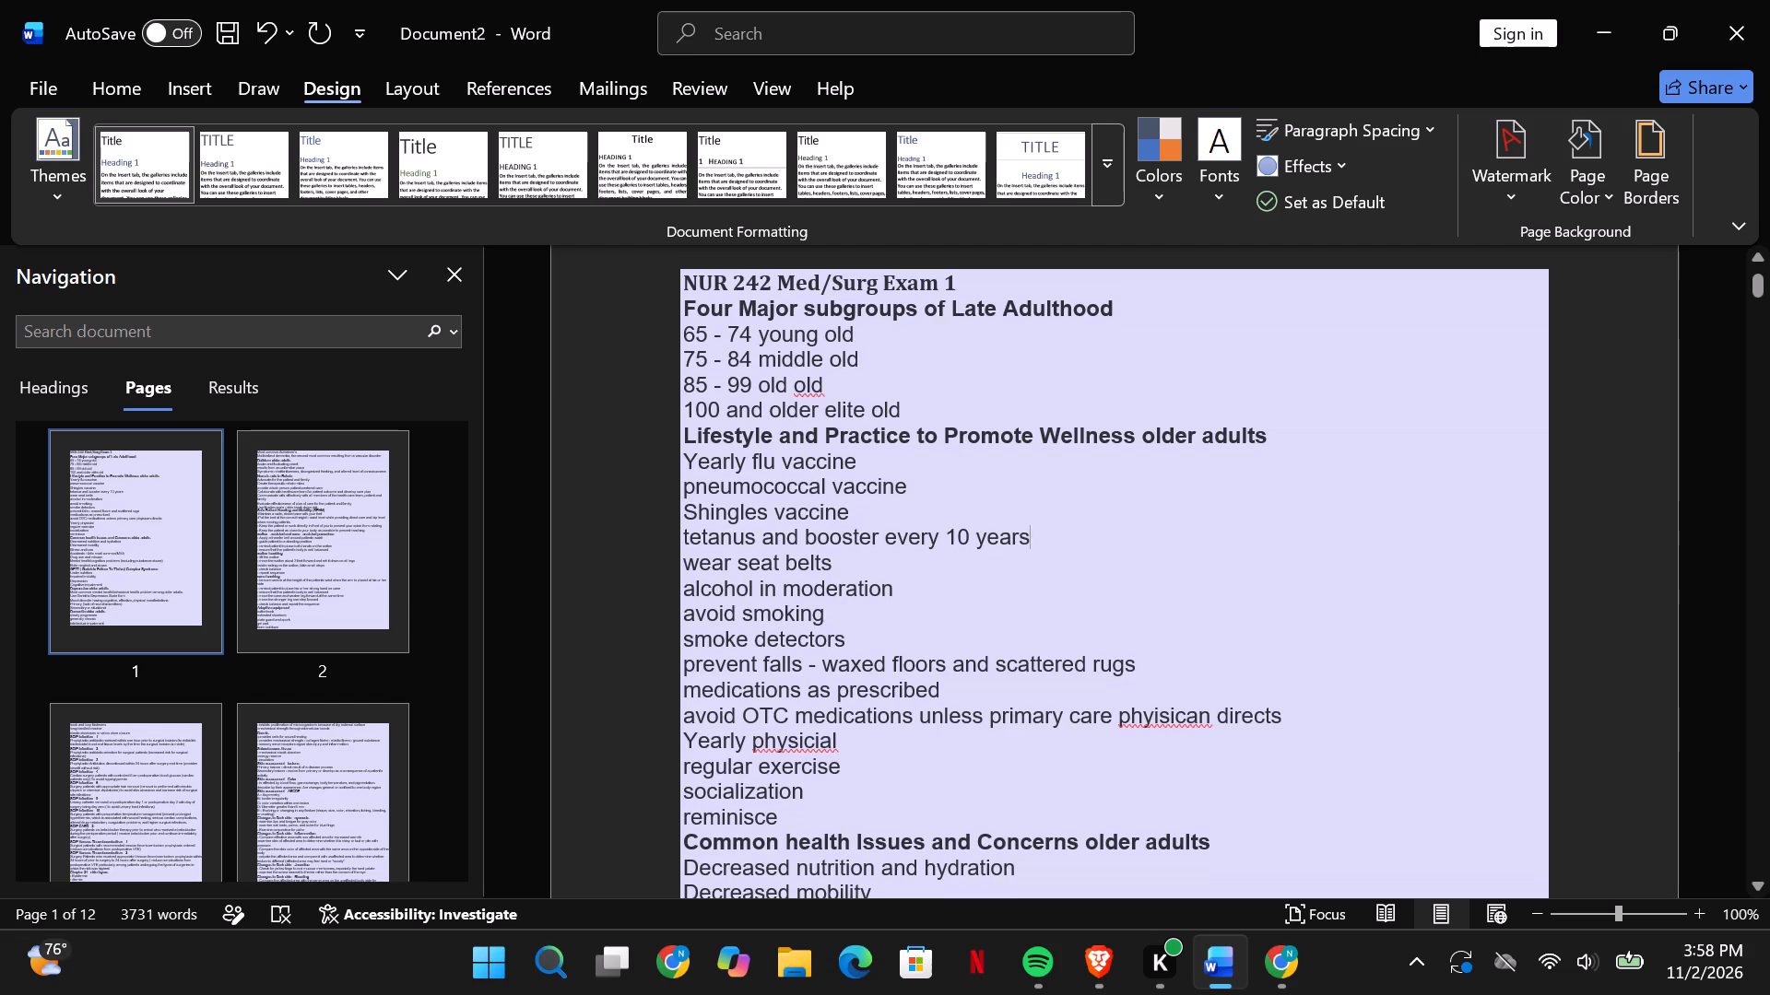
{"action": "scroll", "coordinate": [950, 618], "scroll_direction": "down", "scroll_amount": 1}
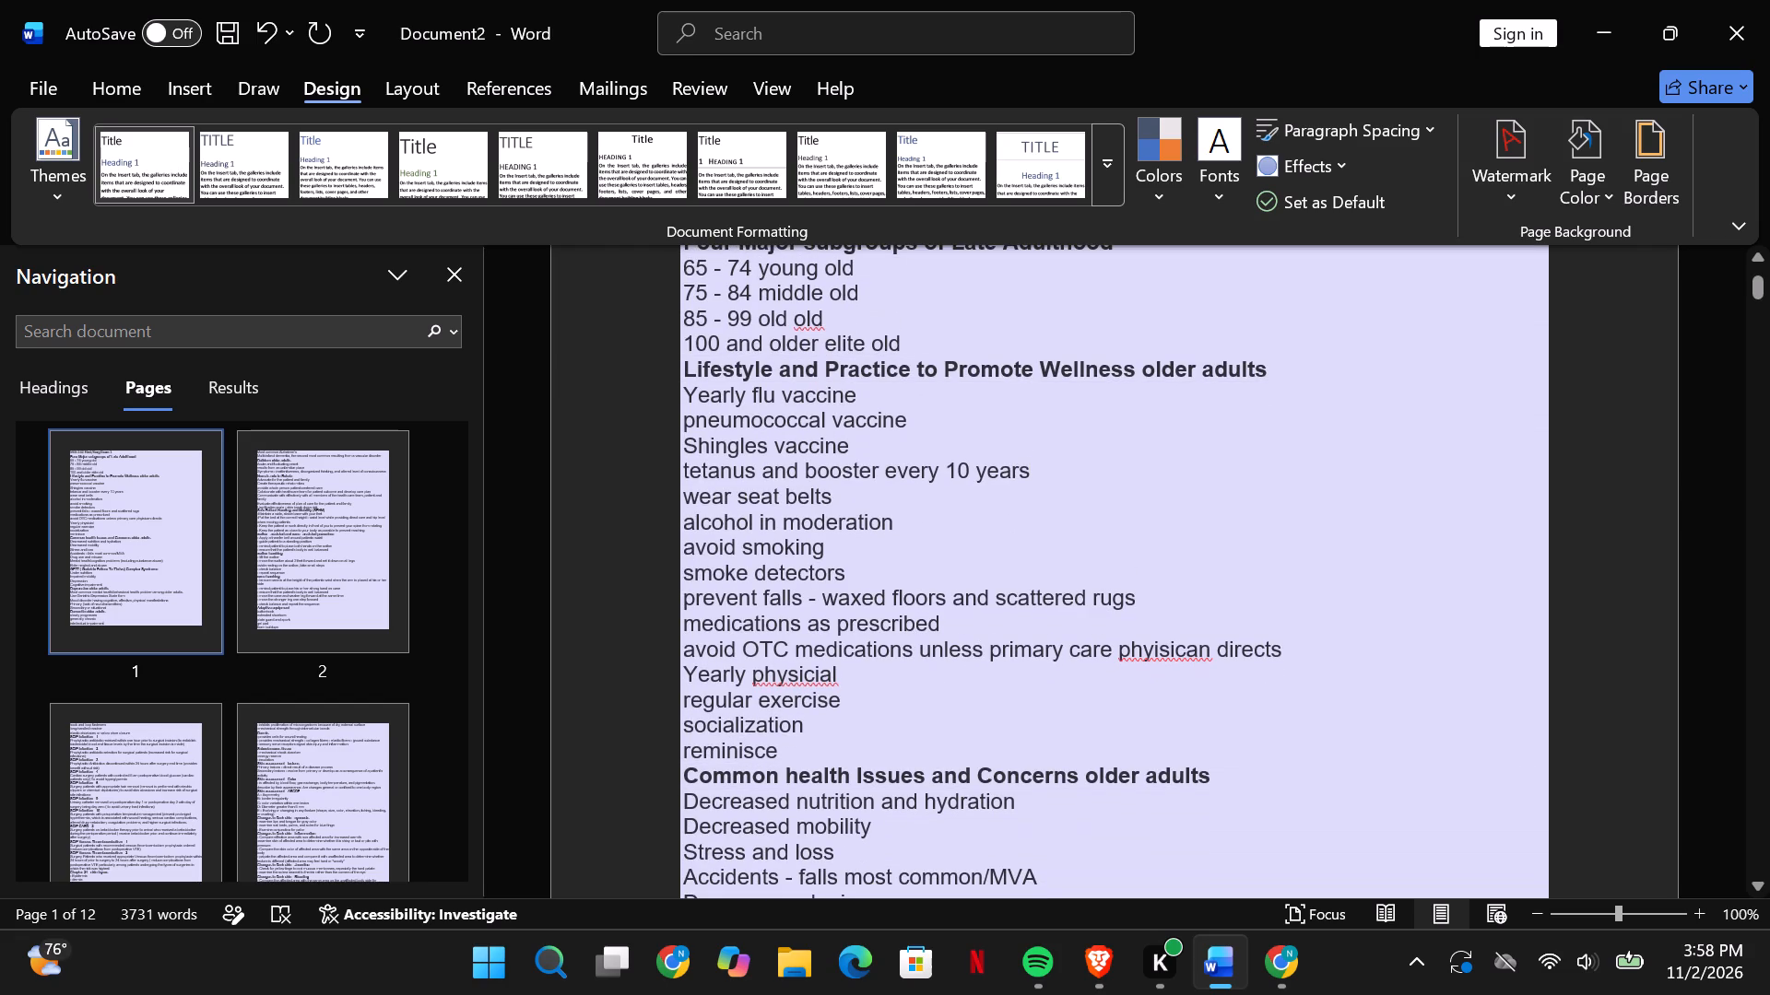
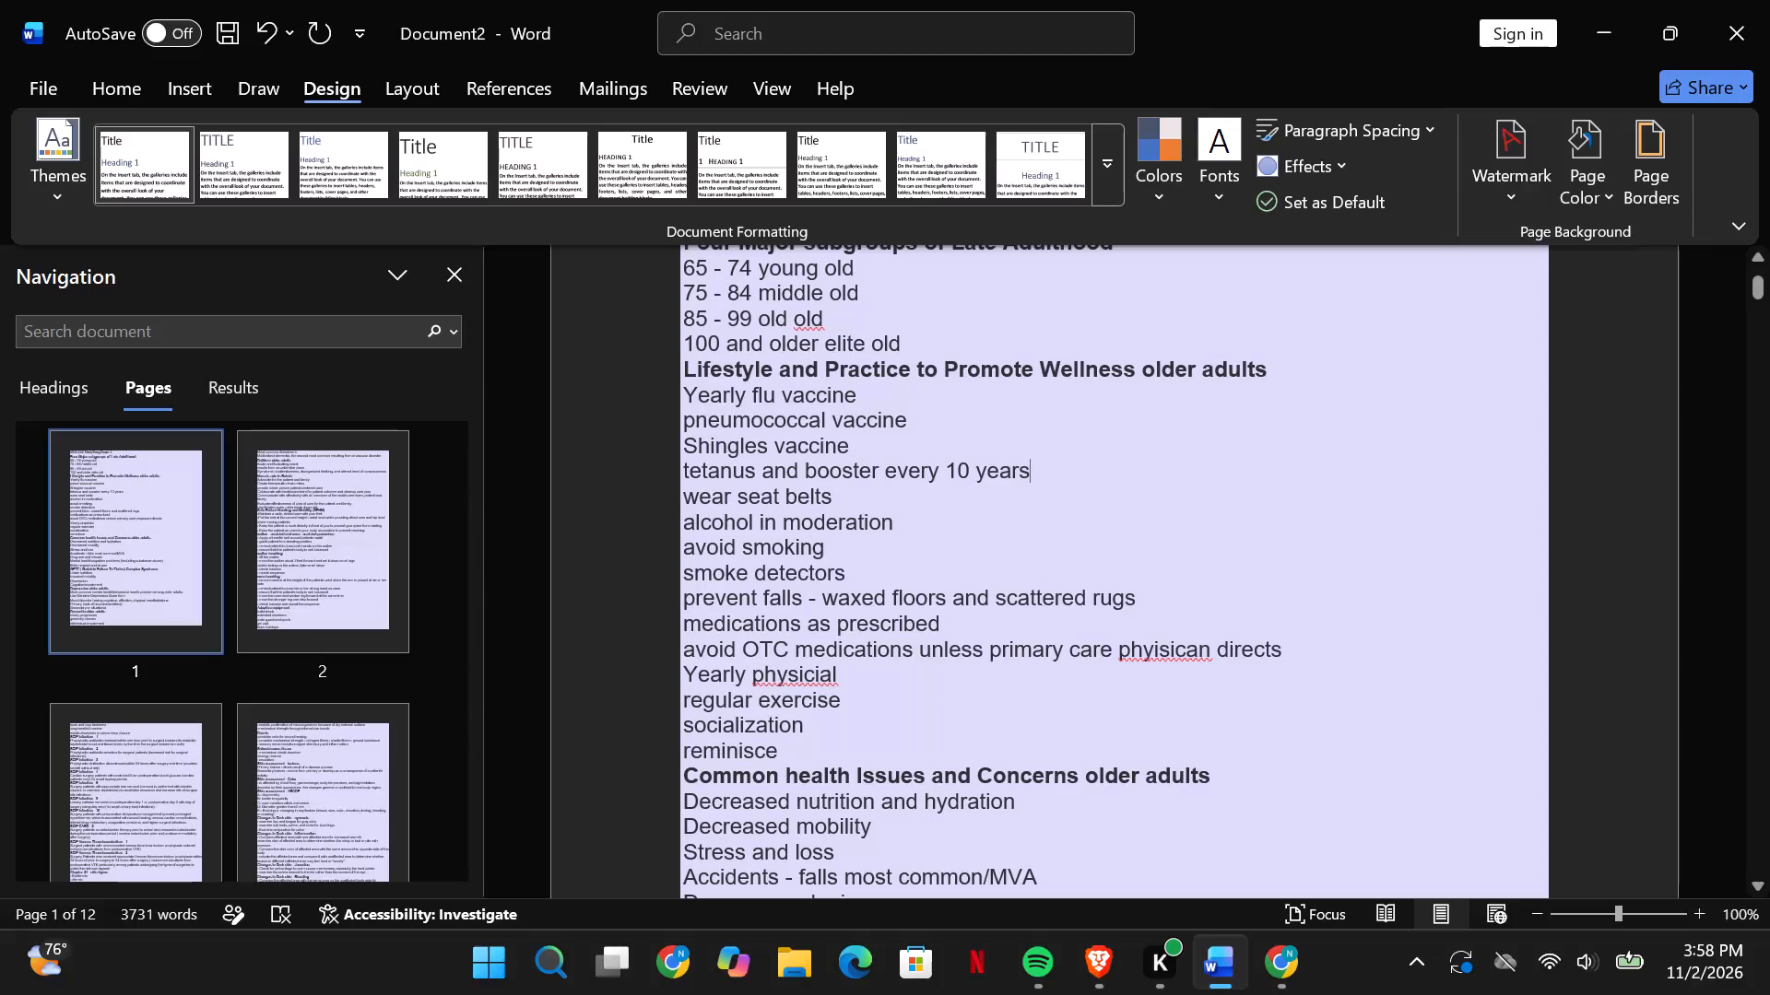
Cut the text from the Four Major subgroups of Late Adulthood heading through the end of the Delirium older adults section.
{"action": "scroll", "coordinate": [807, 533], "scroll_direction": "up", "scroll_amount": 1}
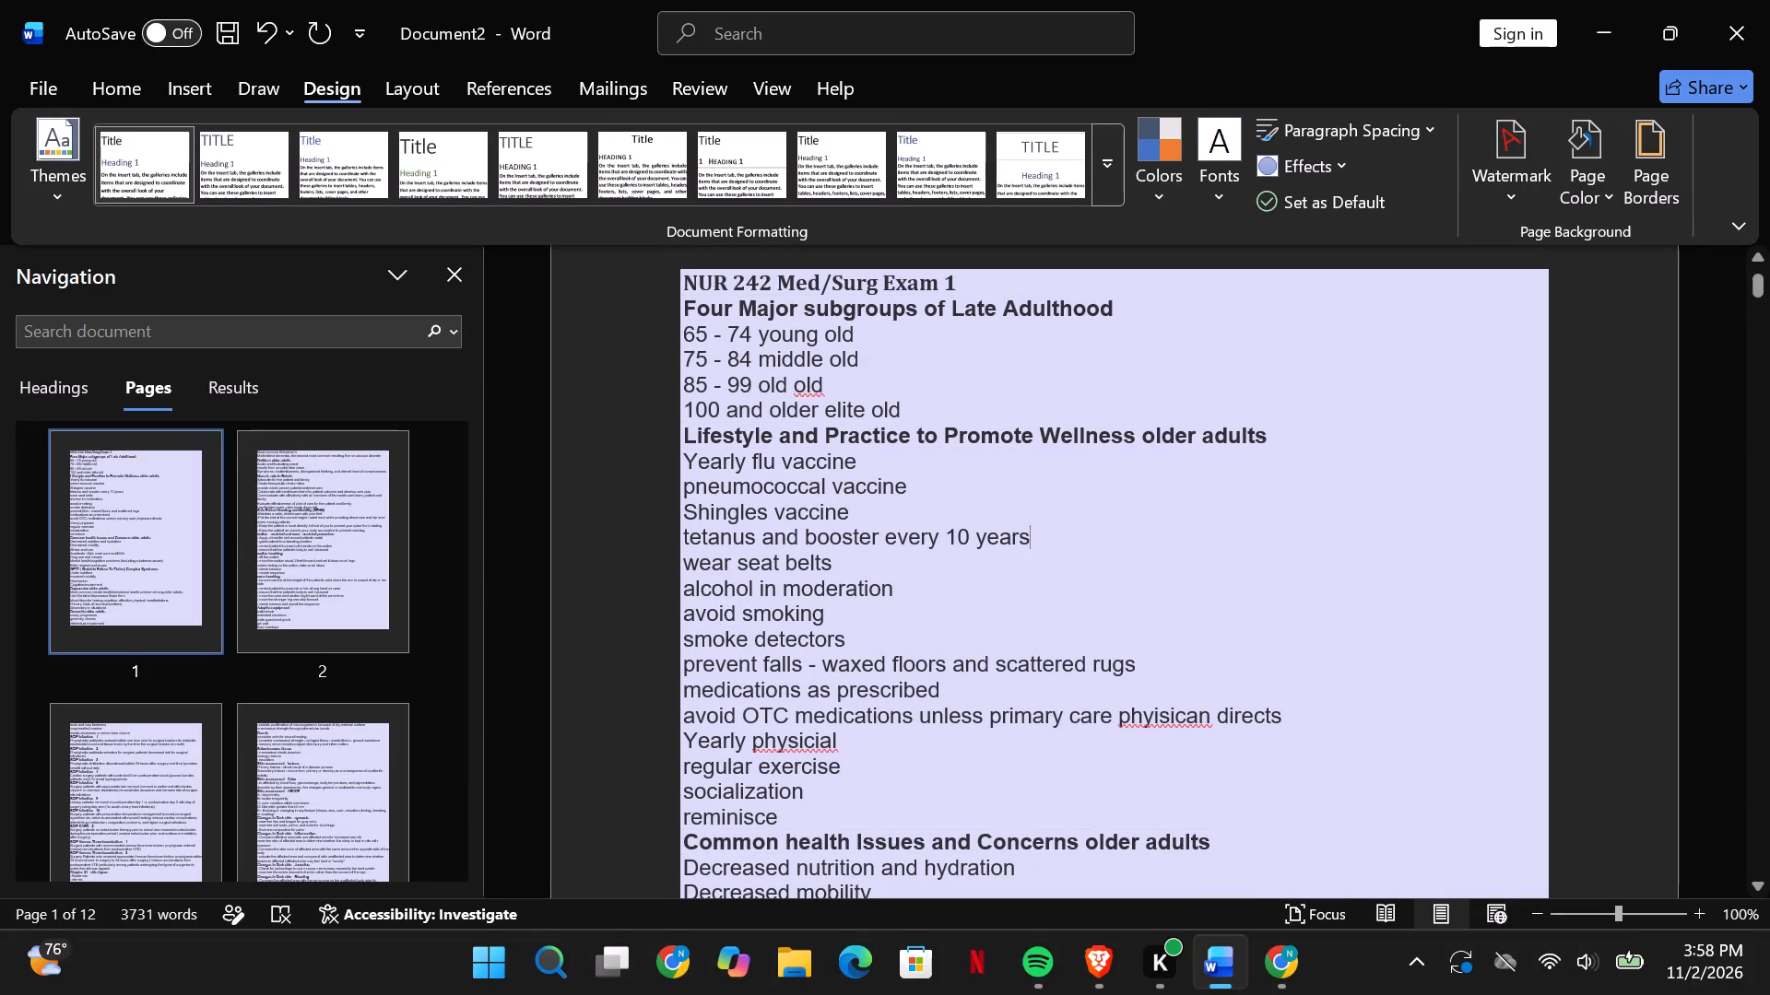
{"action": "left_click_drag", "start_coordinate": [682, 306], "coordinate": [796, 349]}
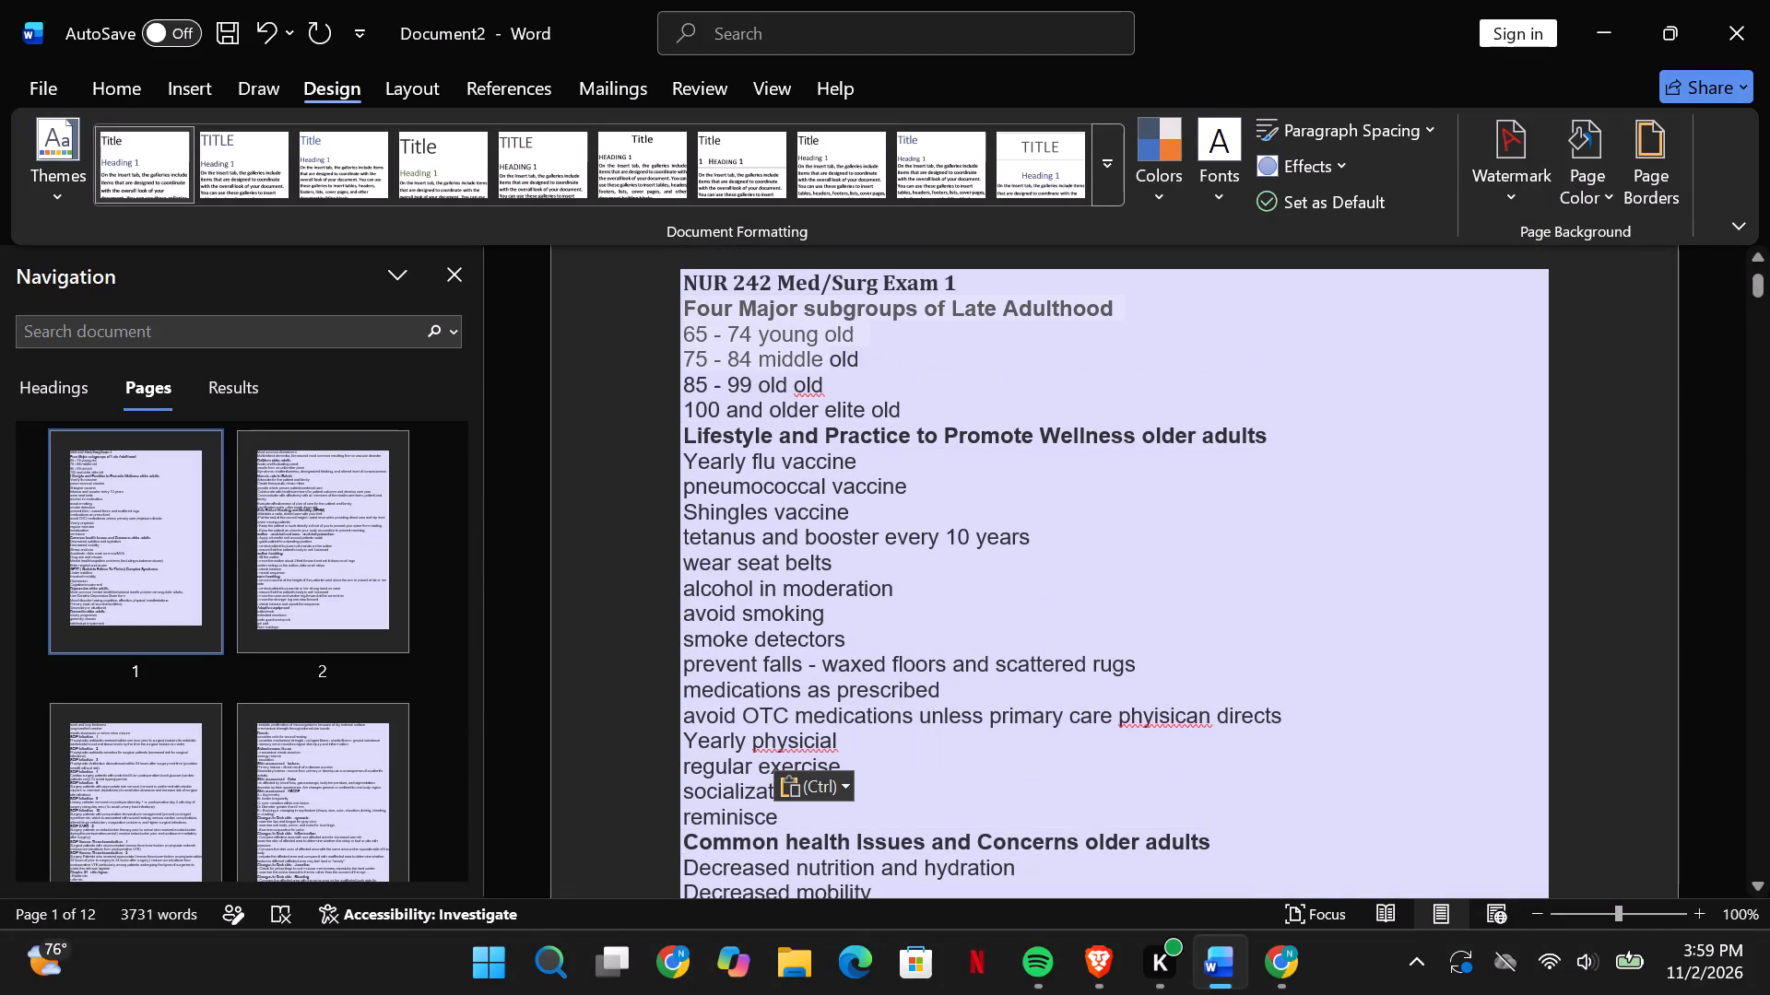
{"action": "left_click_drag", "start_coordinate": [796, 349], "coordinate": [1123, 431]}
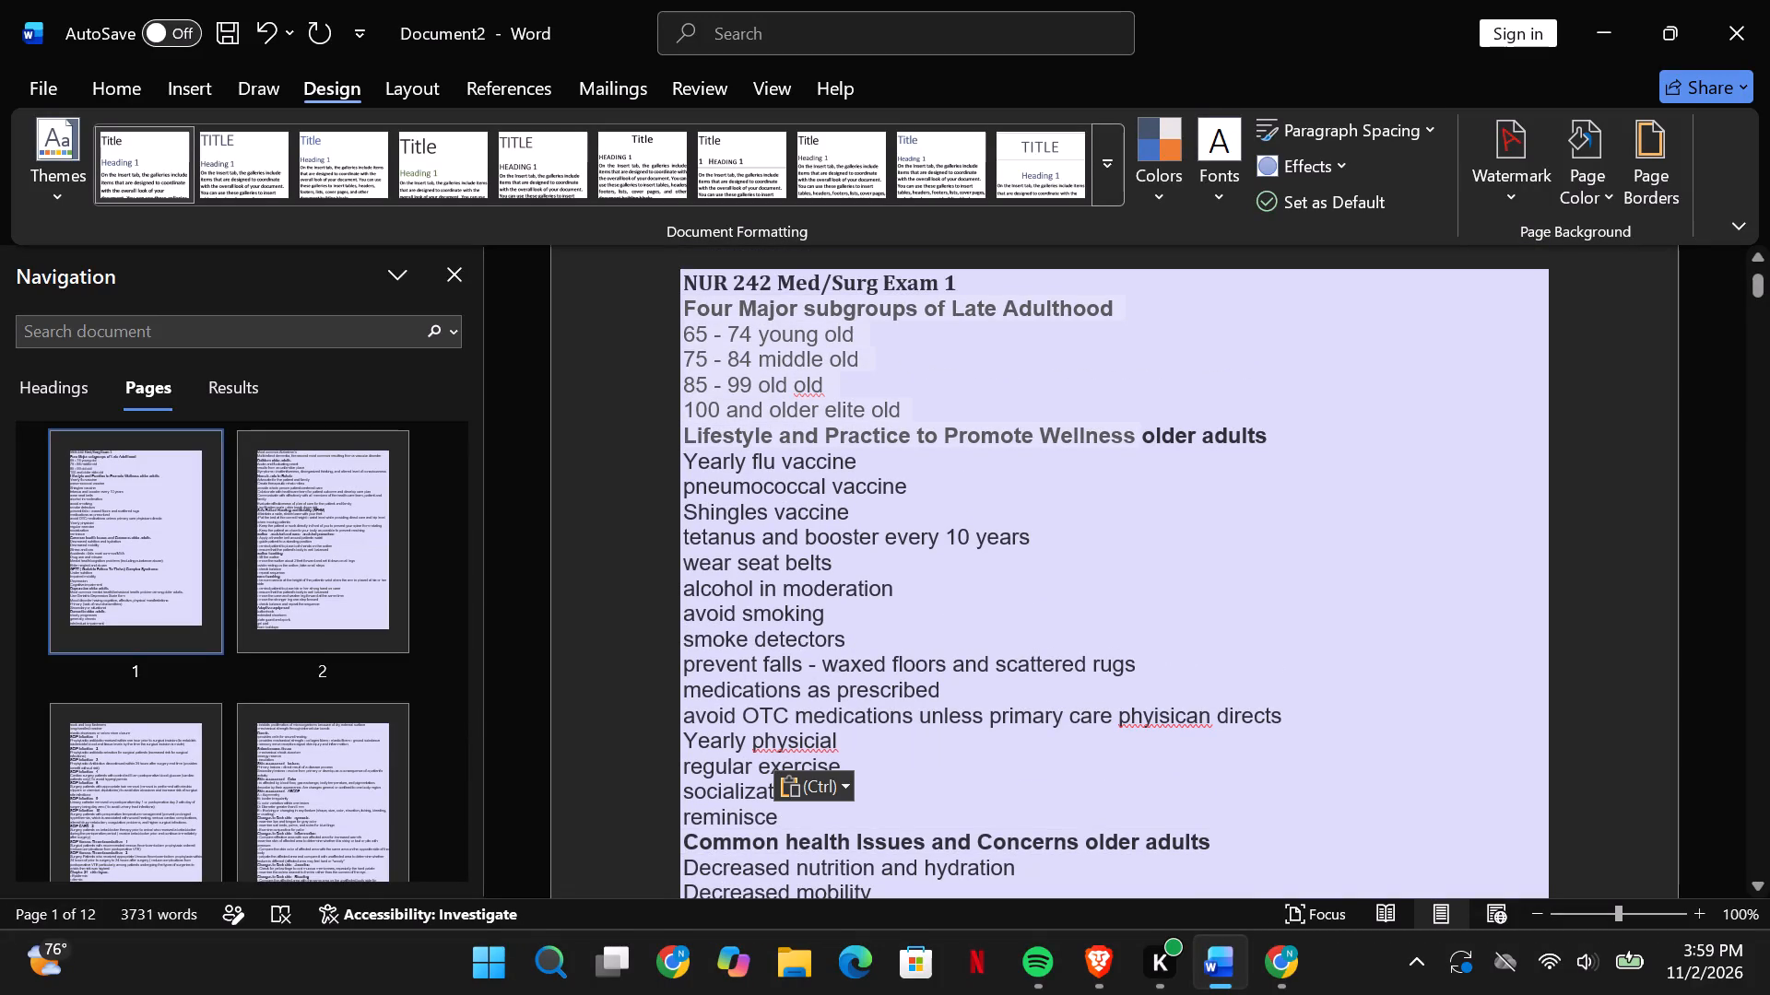
{"action": "left_click_drag", "start_coordinate": [1123, 431], "coordinate": [919, 564]}
{"action": "scroll", "coordinate": [919, 564], "scroll_direction": "down", "scroll_amount": 1}
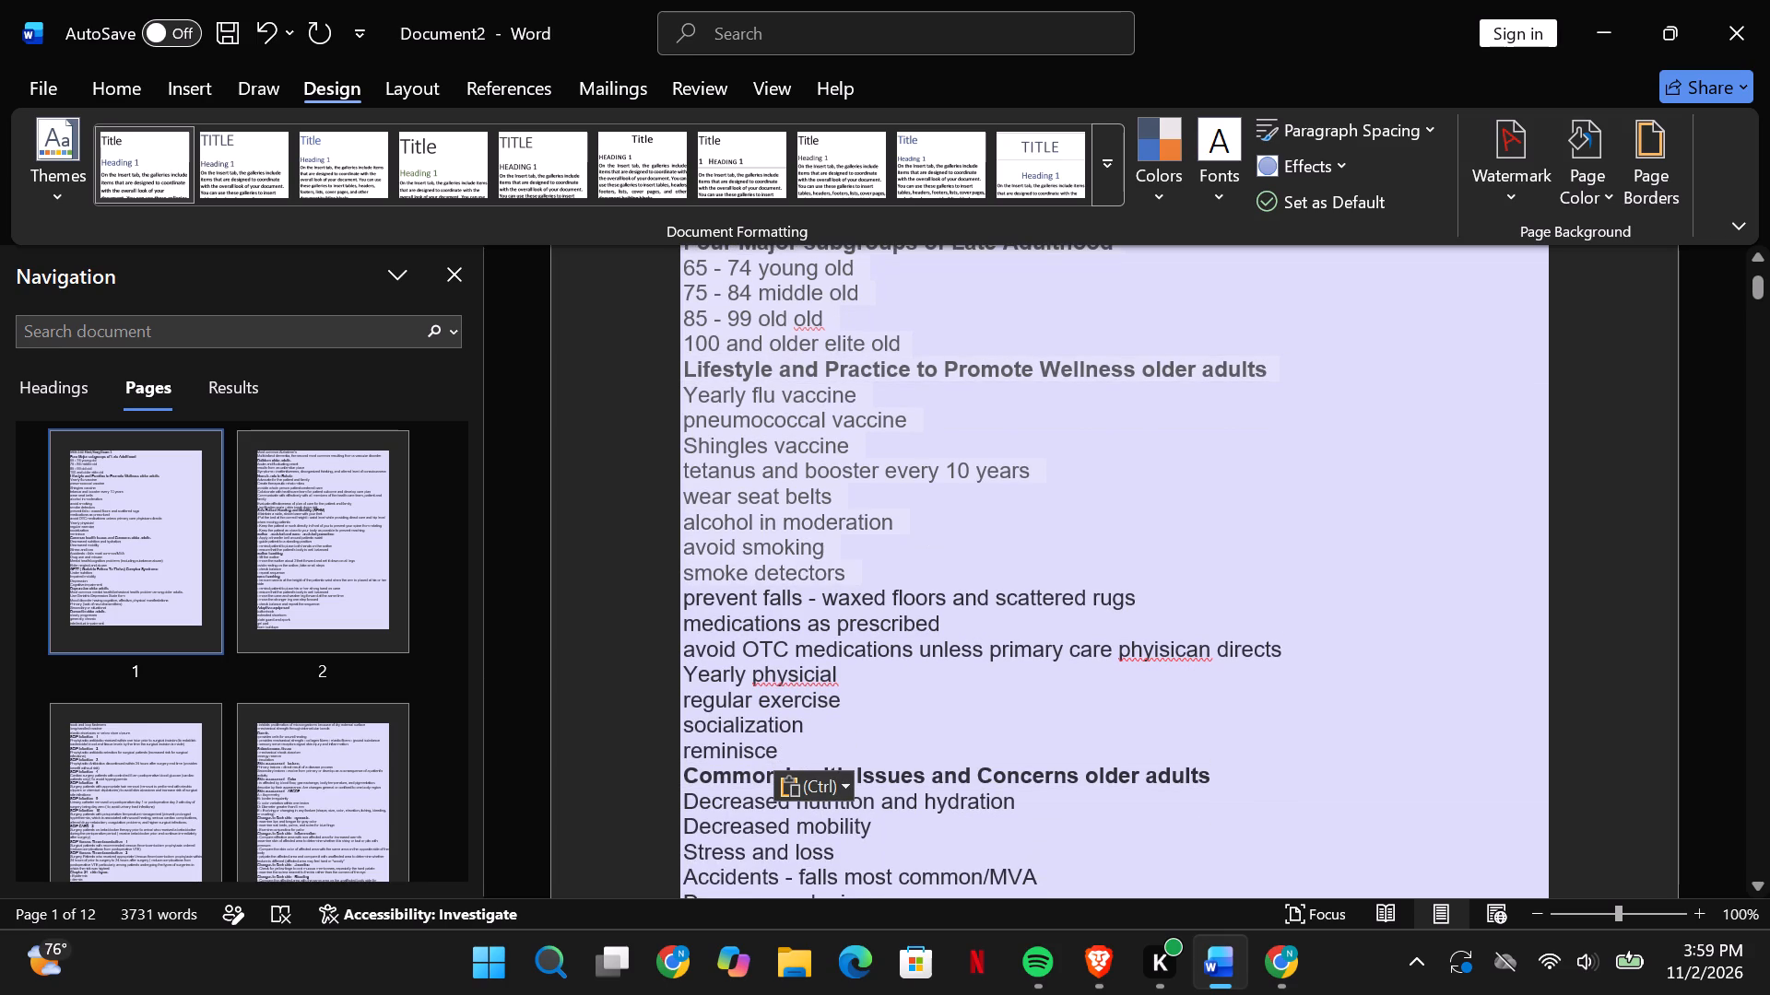
{"action": "left_click_drag", "start_coordinate": [919, 564], "coordinate": [948, 520]}
{"action": "scroll", "coordinate": [1033, 447], "scroll_direction": "down", "scroll_amount": 1}
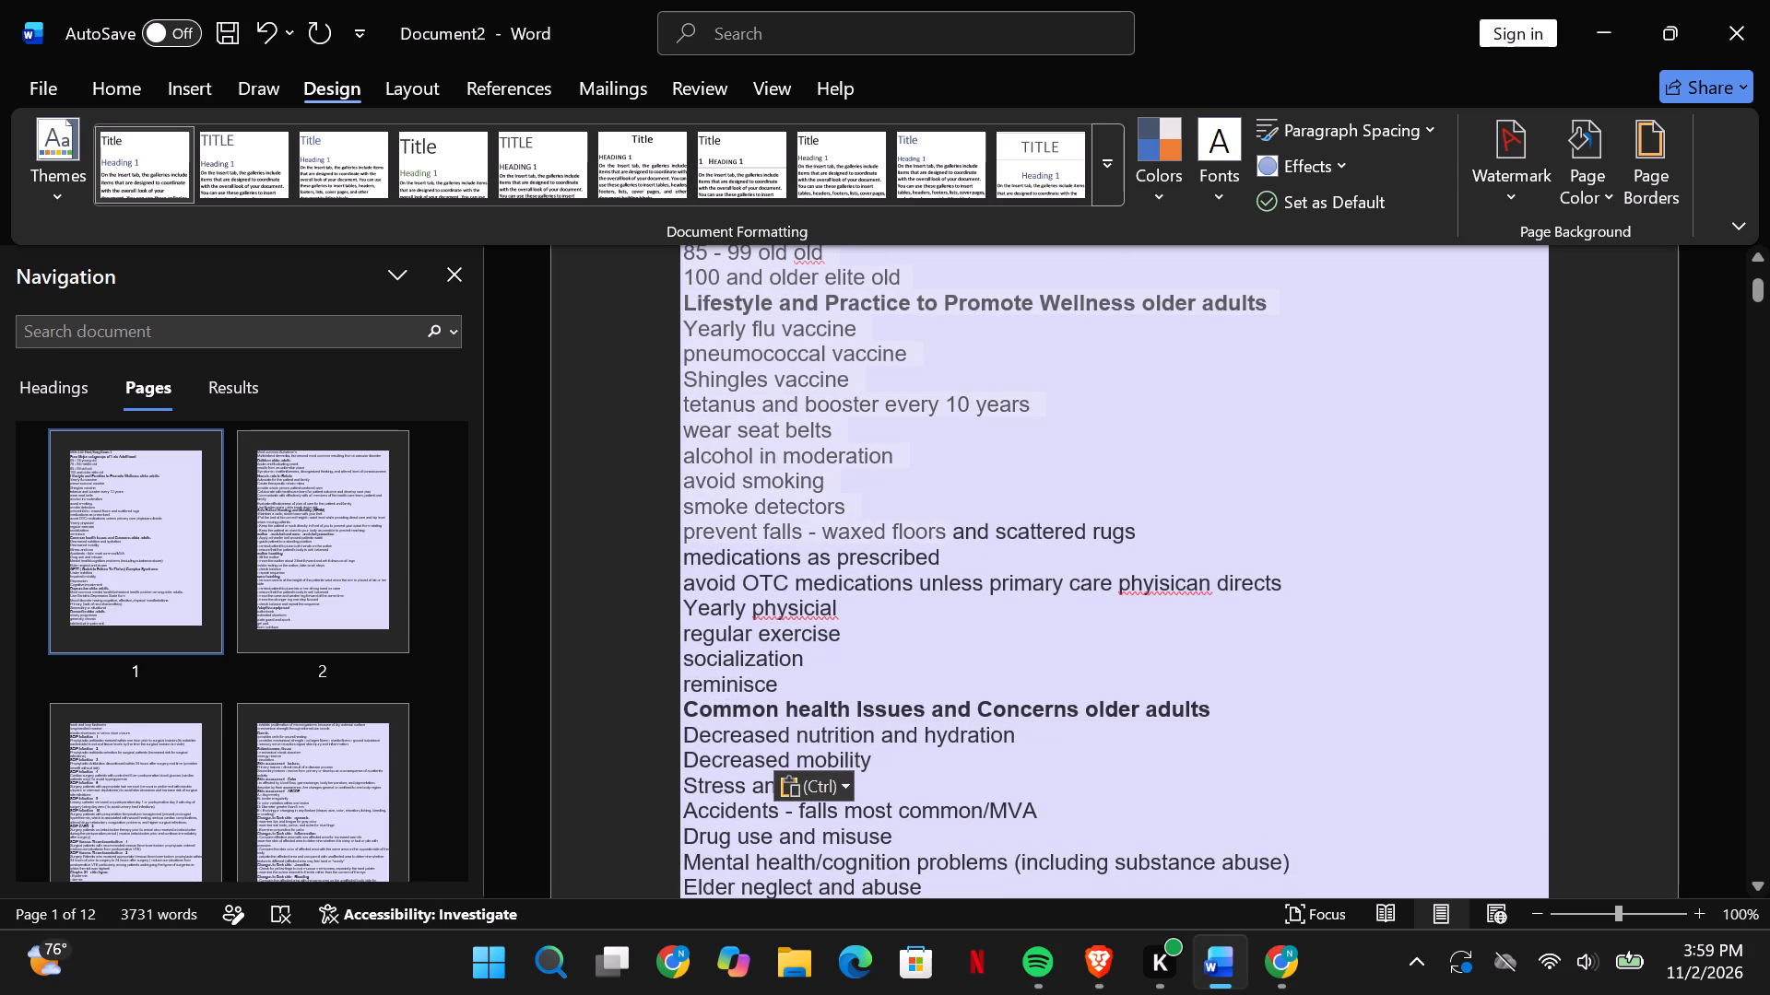
{"action": "left_click_drag", "start_coordinate": [948, 520], "coordinate": [772, 612]}
{"action": "scroll", "coordinate": [948, 520], "scroll_direction": "down", "scroll_amount": 1}
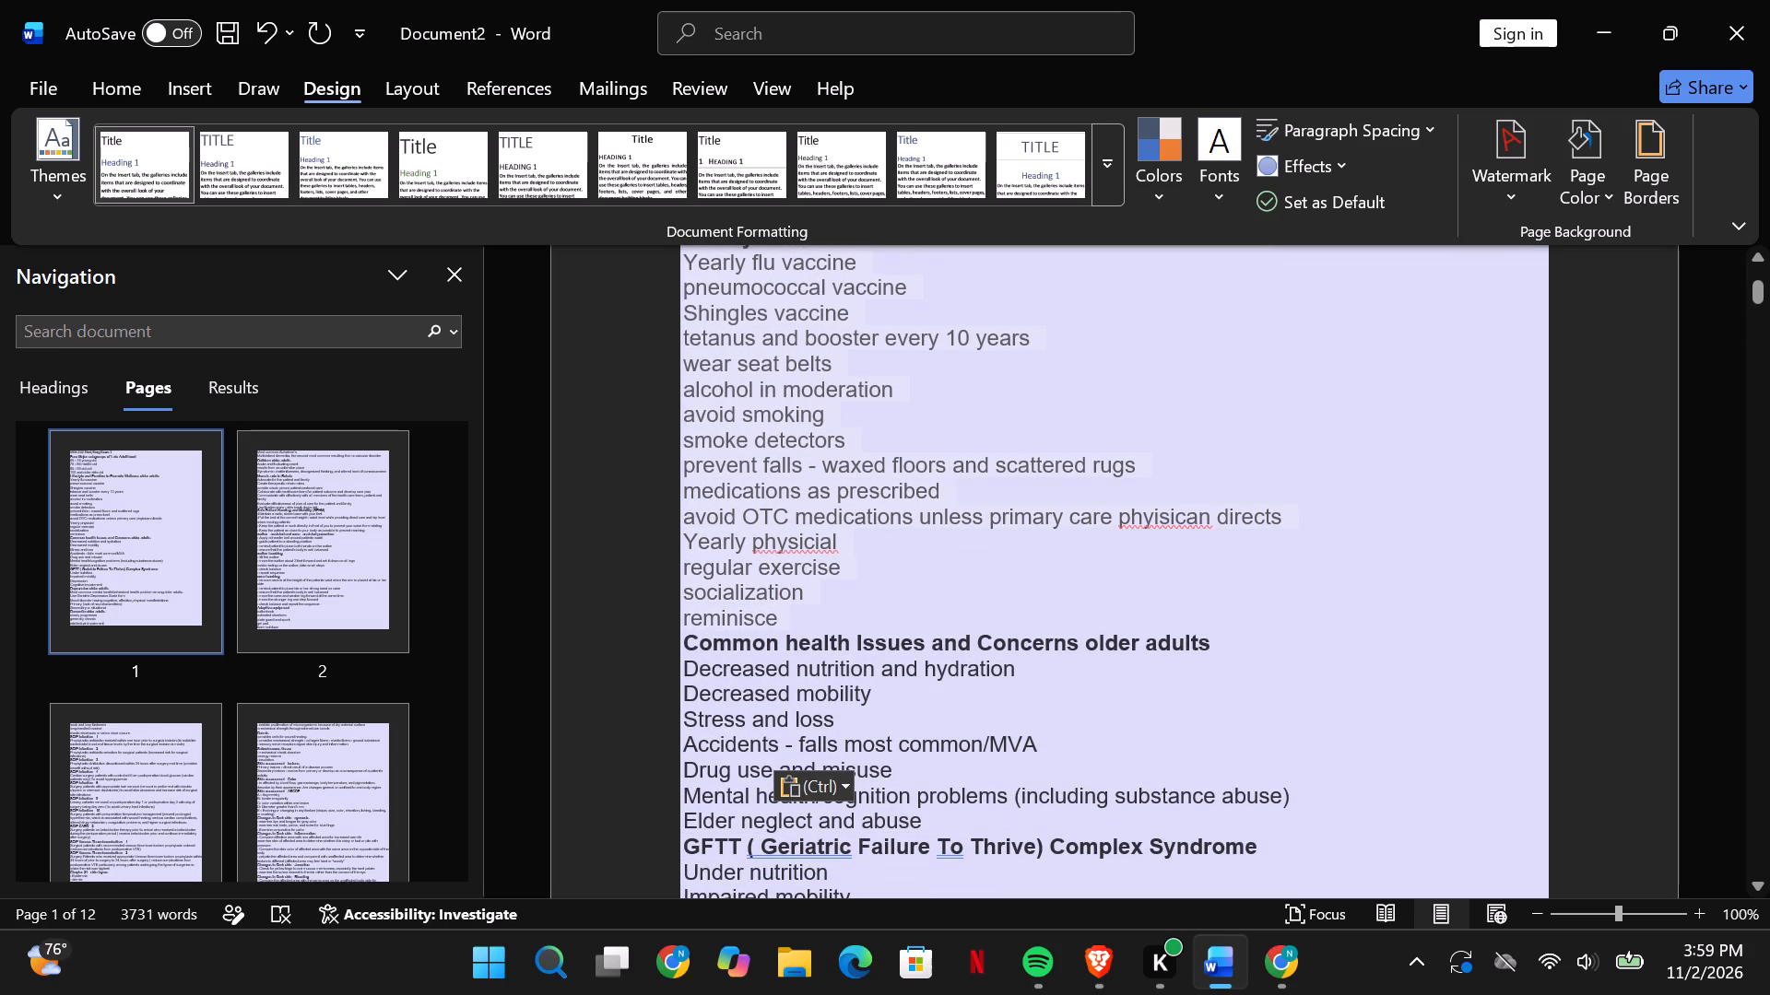
{"action": "left_click_drag", "start_coordinate": [772, 612], "coordinate": [933, 612]}
{"action": "scroll", "coordinate": [772, 612], "scroll_direction": "down", "scroll_amount": 1}
{"action": "scroll", "coordinate": [933, 612], "scroll_direction": "down", "scroll_amount": 2}
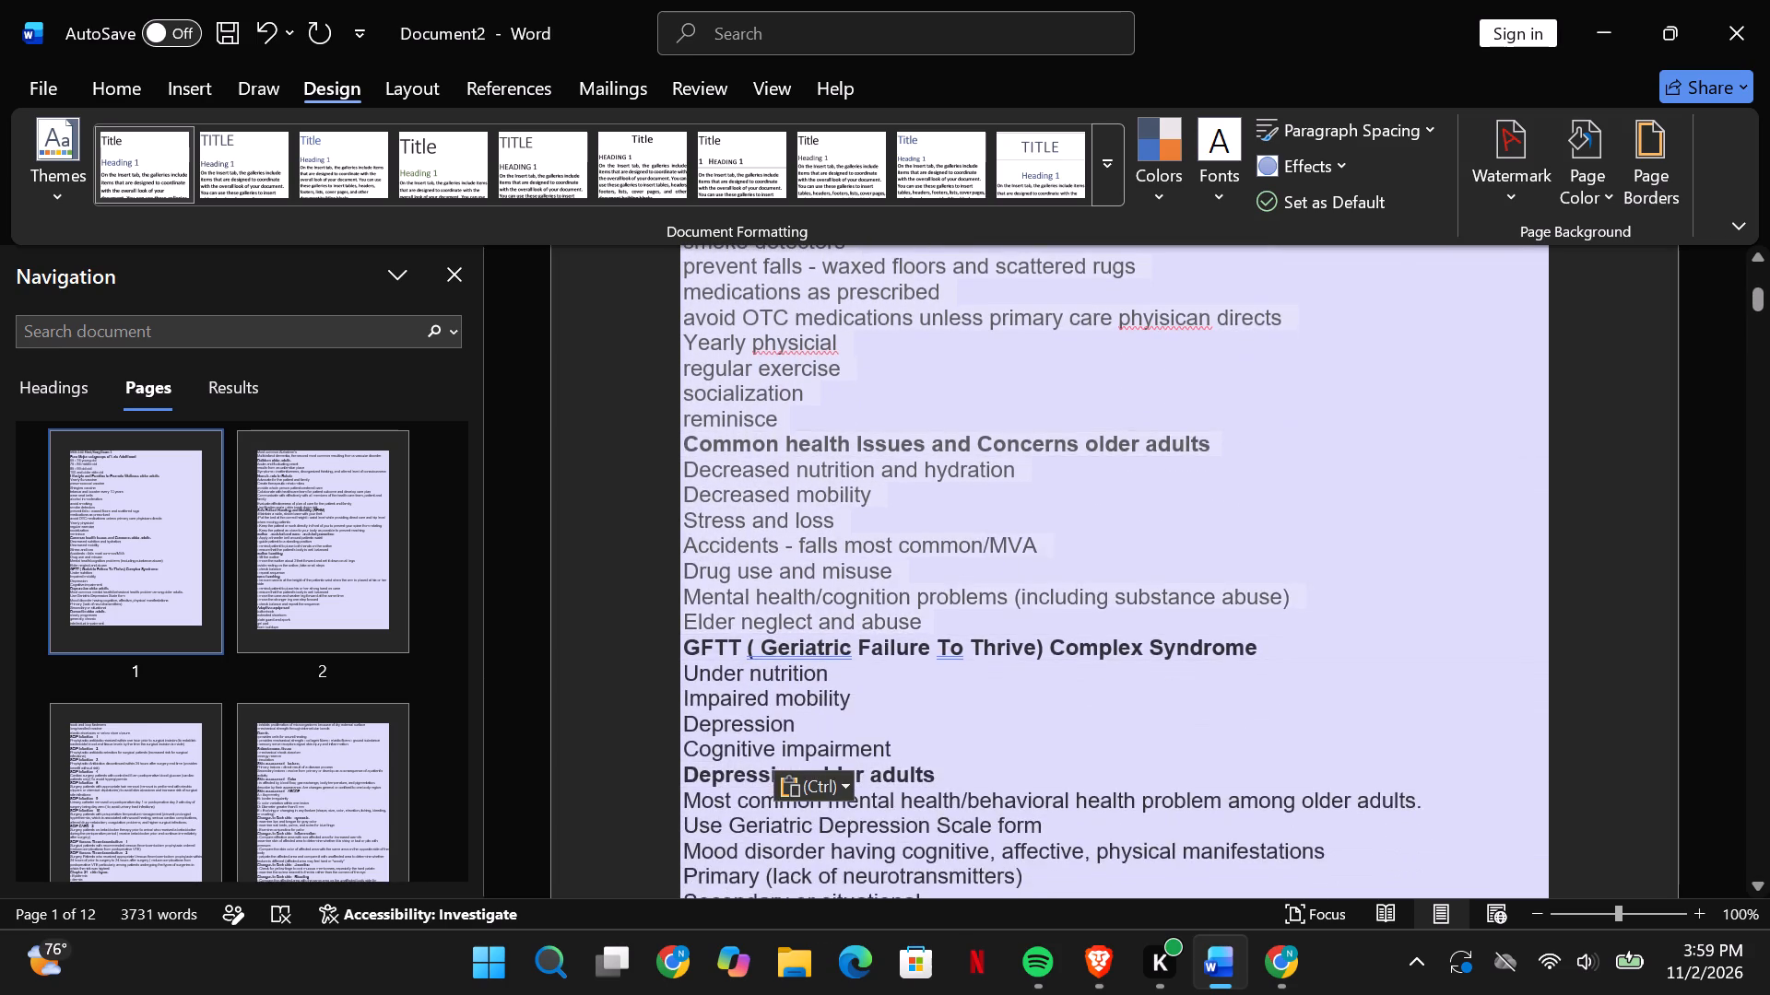
{"action": "left_click_drag", "start_coordinate": [933, 612], "coordinate": [903, 601]}
{"action": "scroll", "coordinate": [933, 612], "scroll_direction": "down", "scroll_amount": 7}
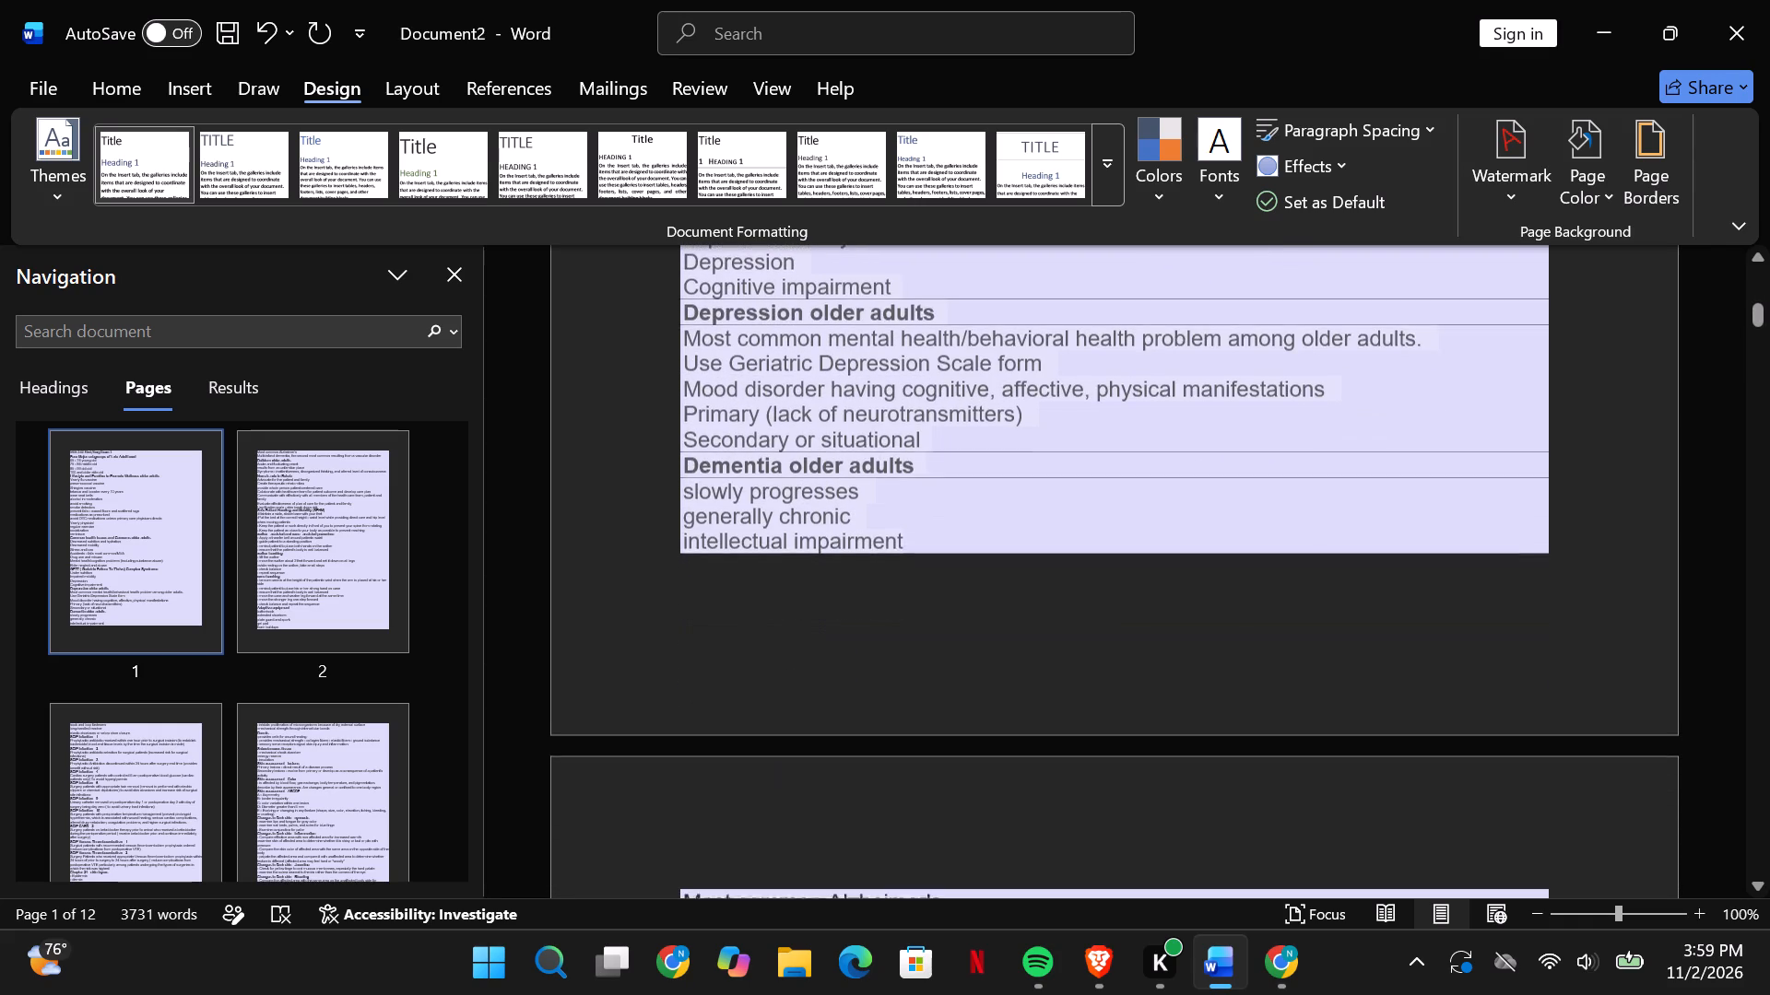
{"action": "left_click_drag", "start_coordinate": [903, 601], "coordinate": [835, 615]}
{"action": "scroll", "coordinate": [903, 601], "scroll_direction": "down", "scroll_amount": 4}
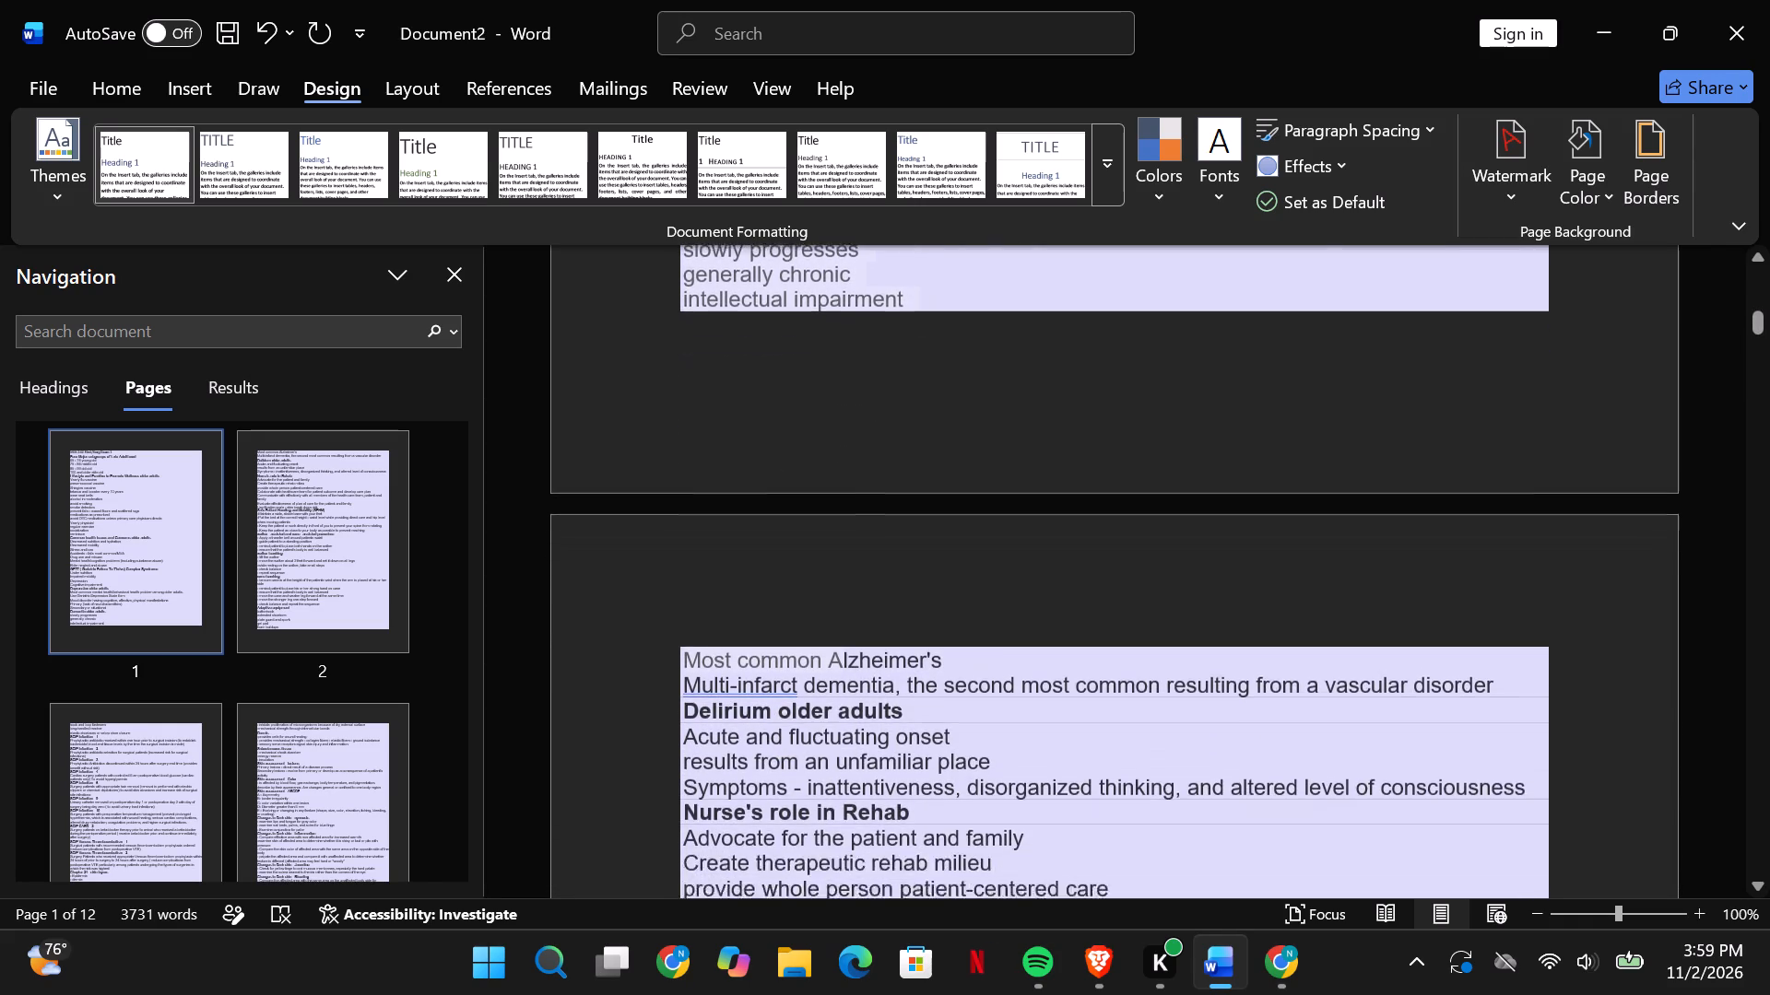
{"action": "left_click_drag", "start_coordinate": [835, 615], "coordinate": [727, 616]}
{"action": "scroll", "coordinate": [835, 615], "scroll_direction": "down", "scroll_amount": 2}
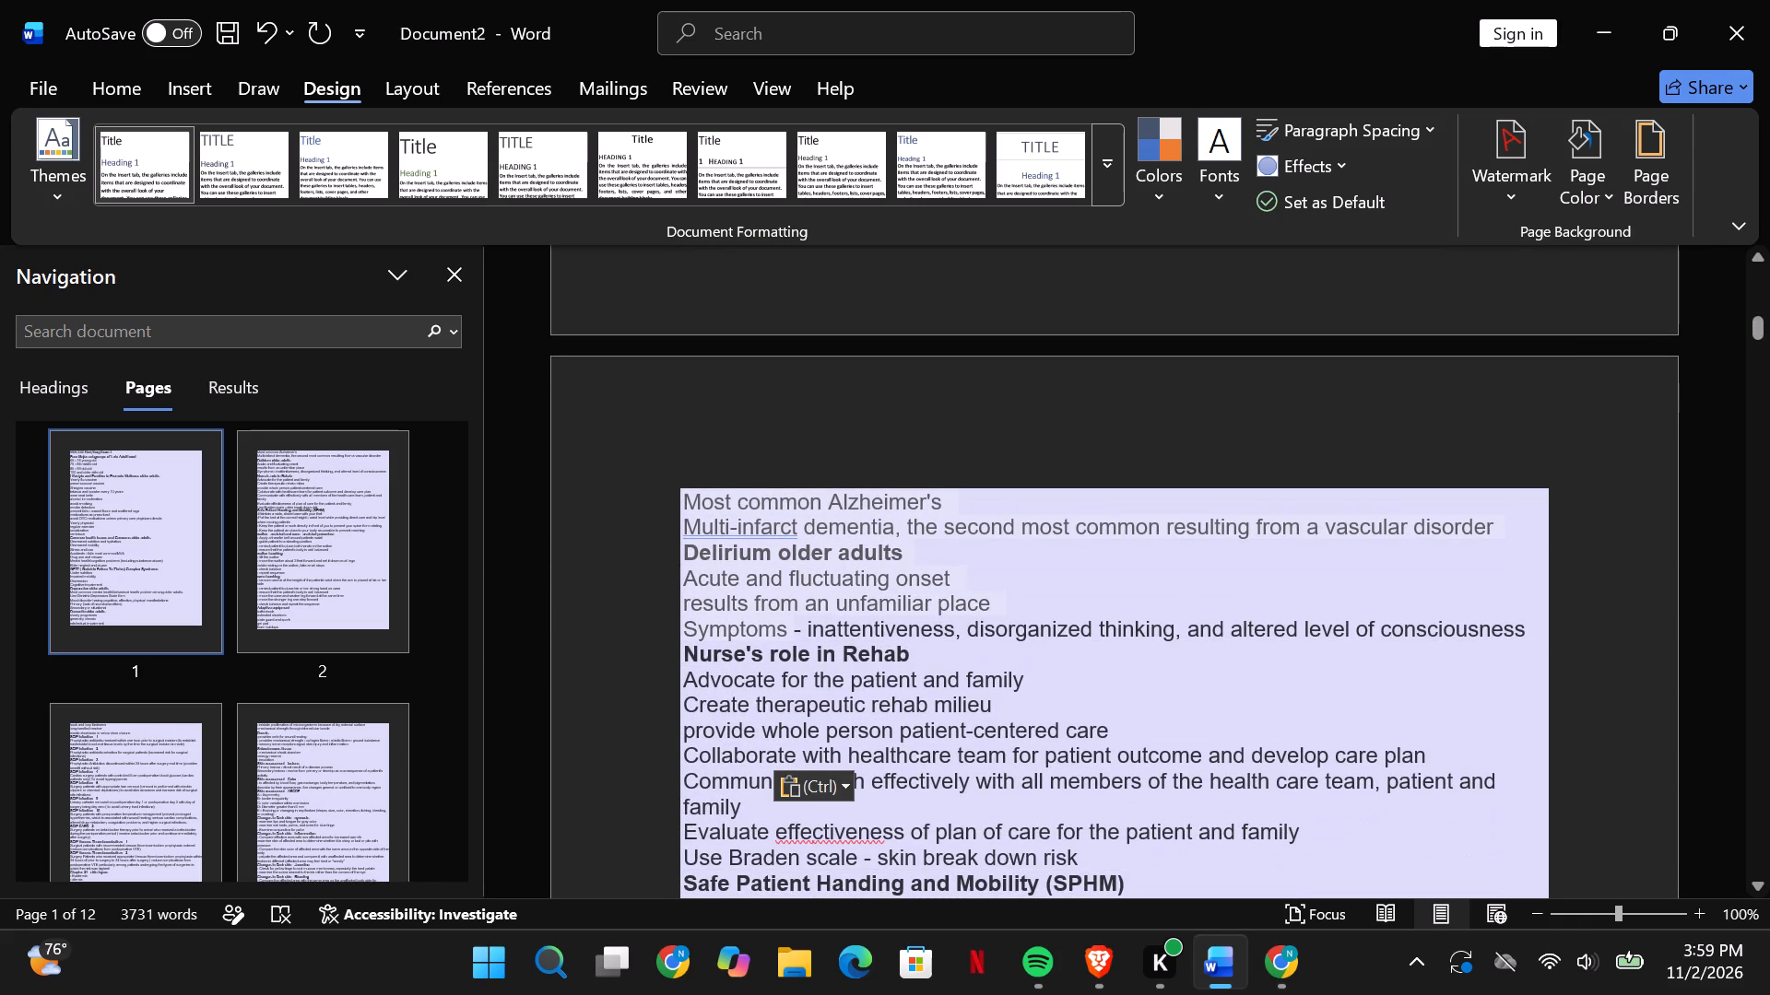
{"action": "left_click_drag", "start_coordinate": [727, 616], "coordinate": [1090, 629]}
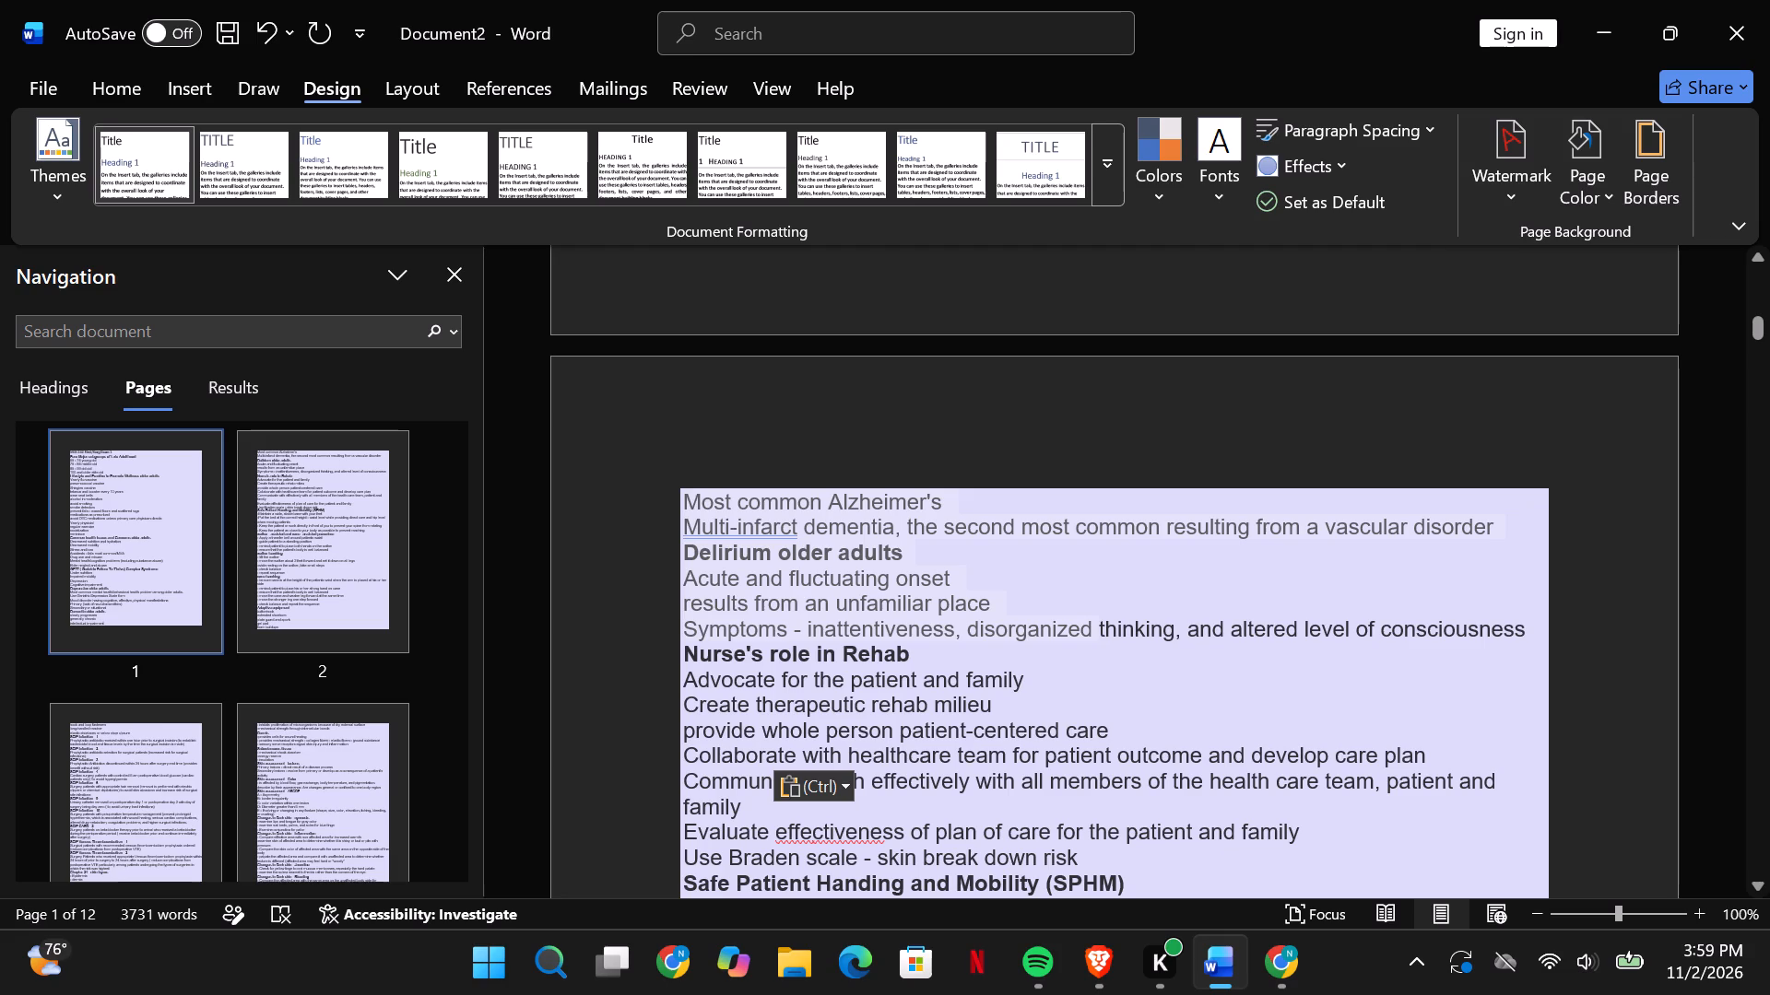
{"action": "left_click_drag", "start_coordinate": [1090, 629], "coordinate": [1510, 635]}
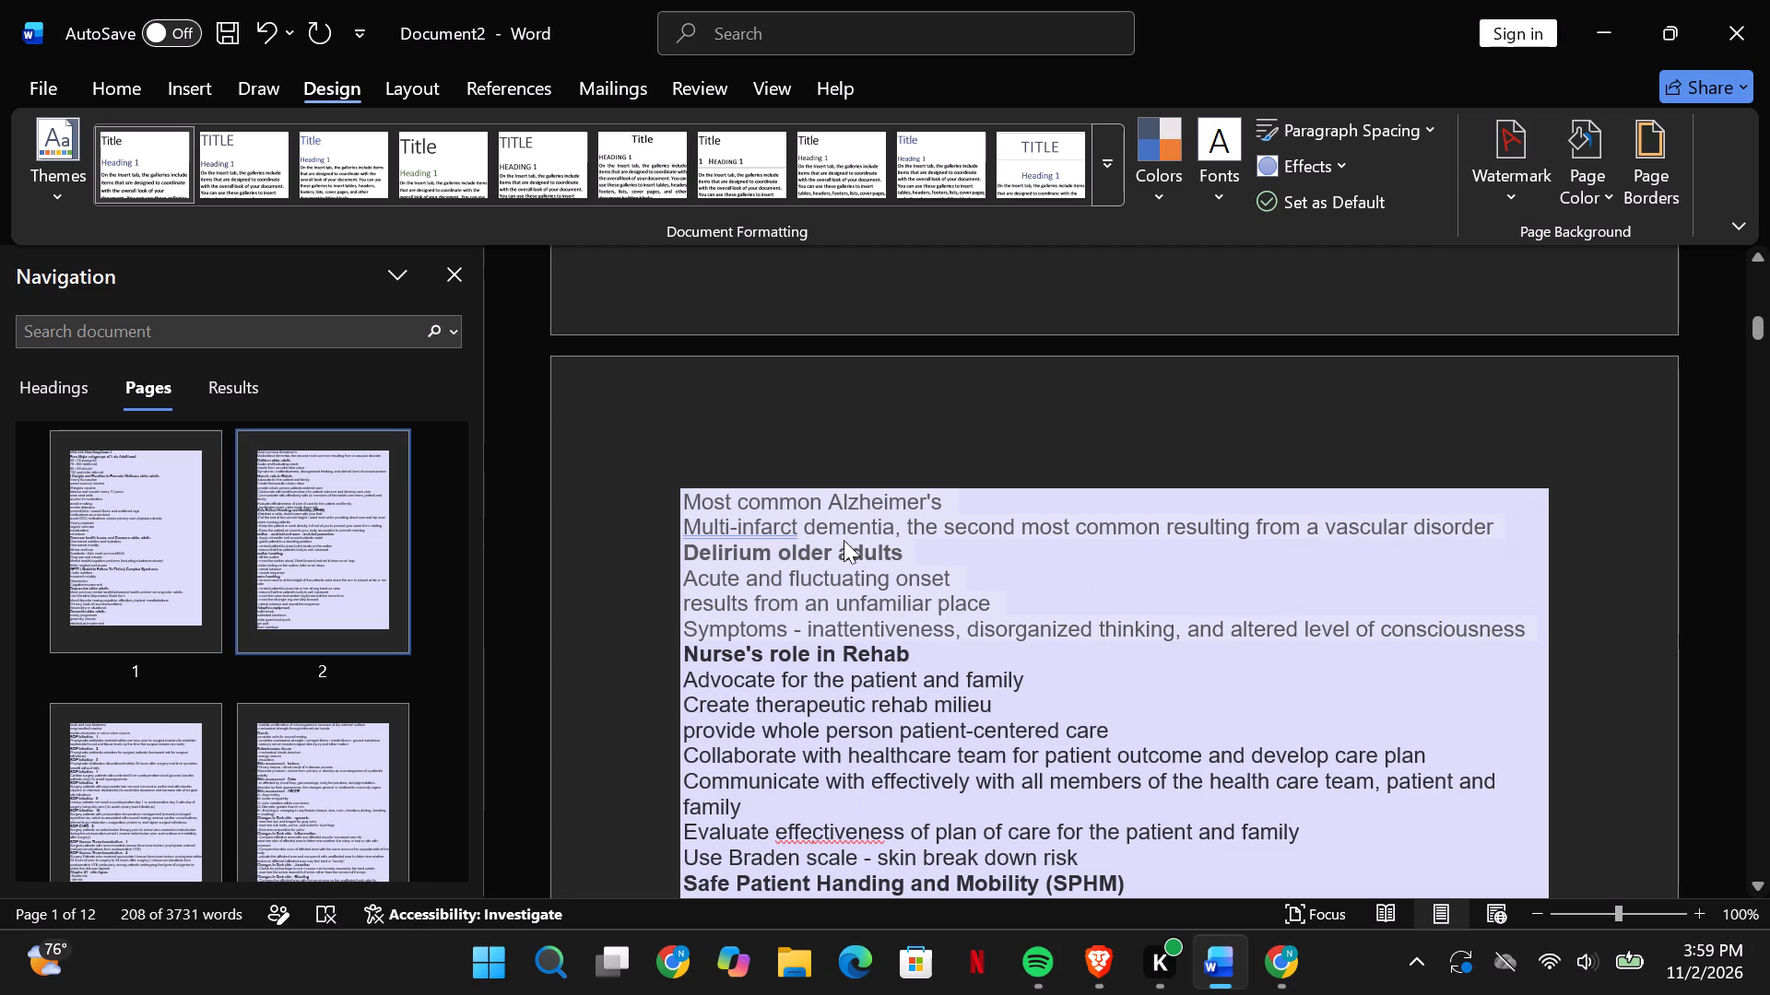
{"action": "right_click", "coordinate": [777, 572]}
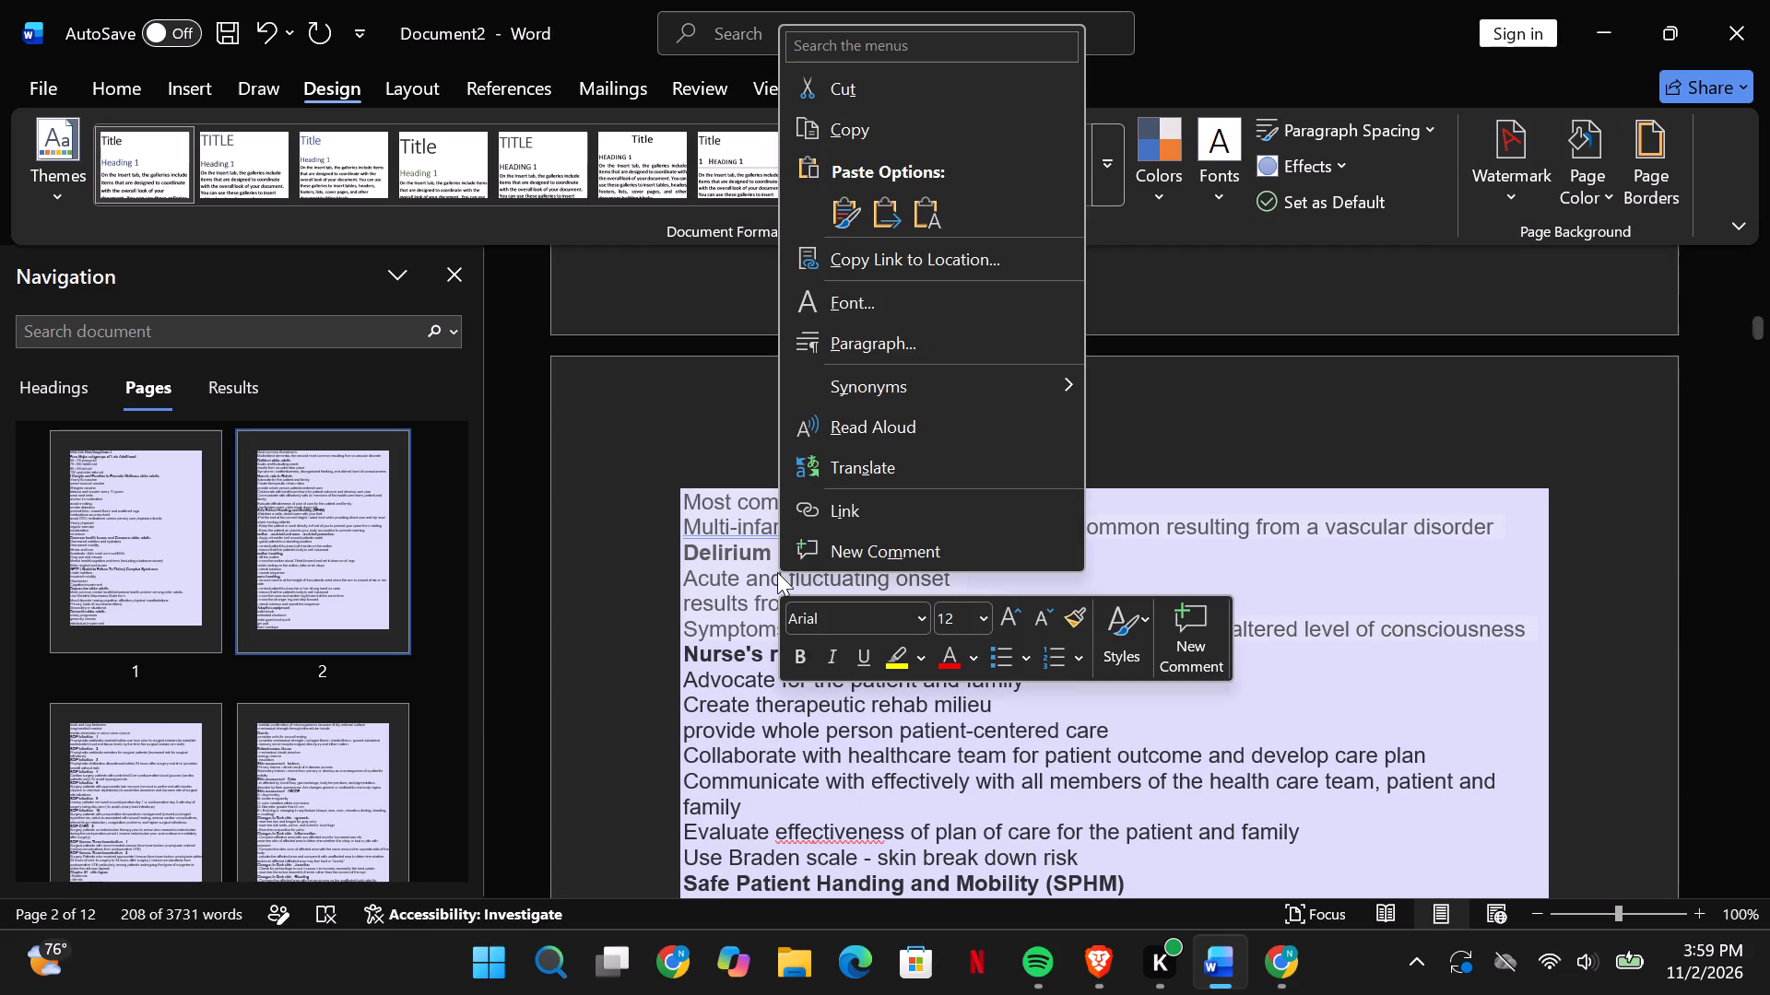
{"action": "left_click", "coordinate": [891, 87]}
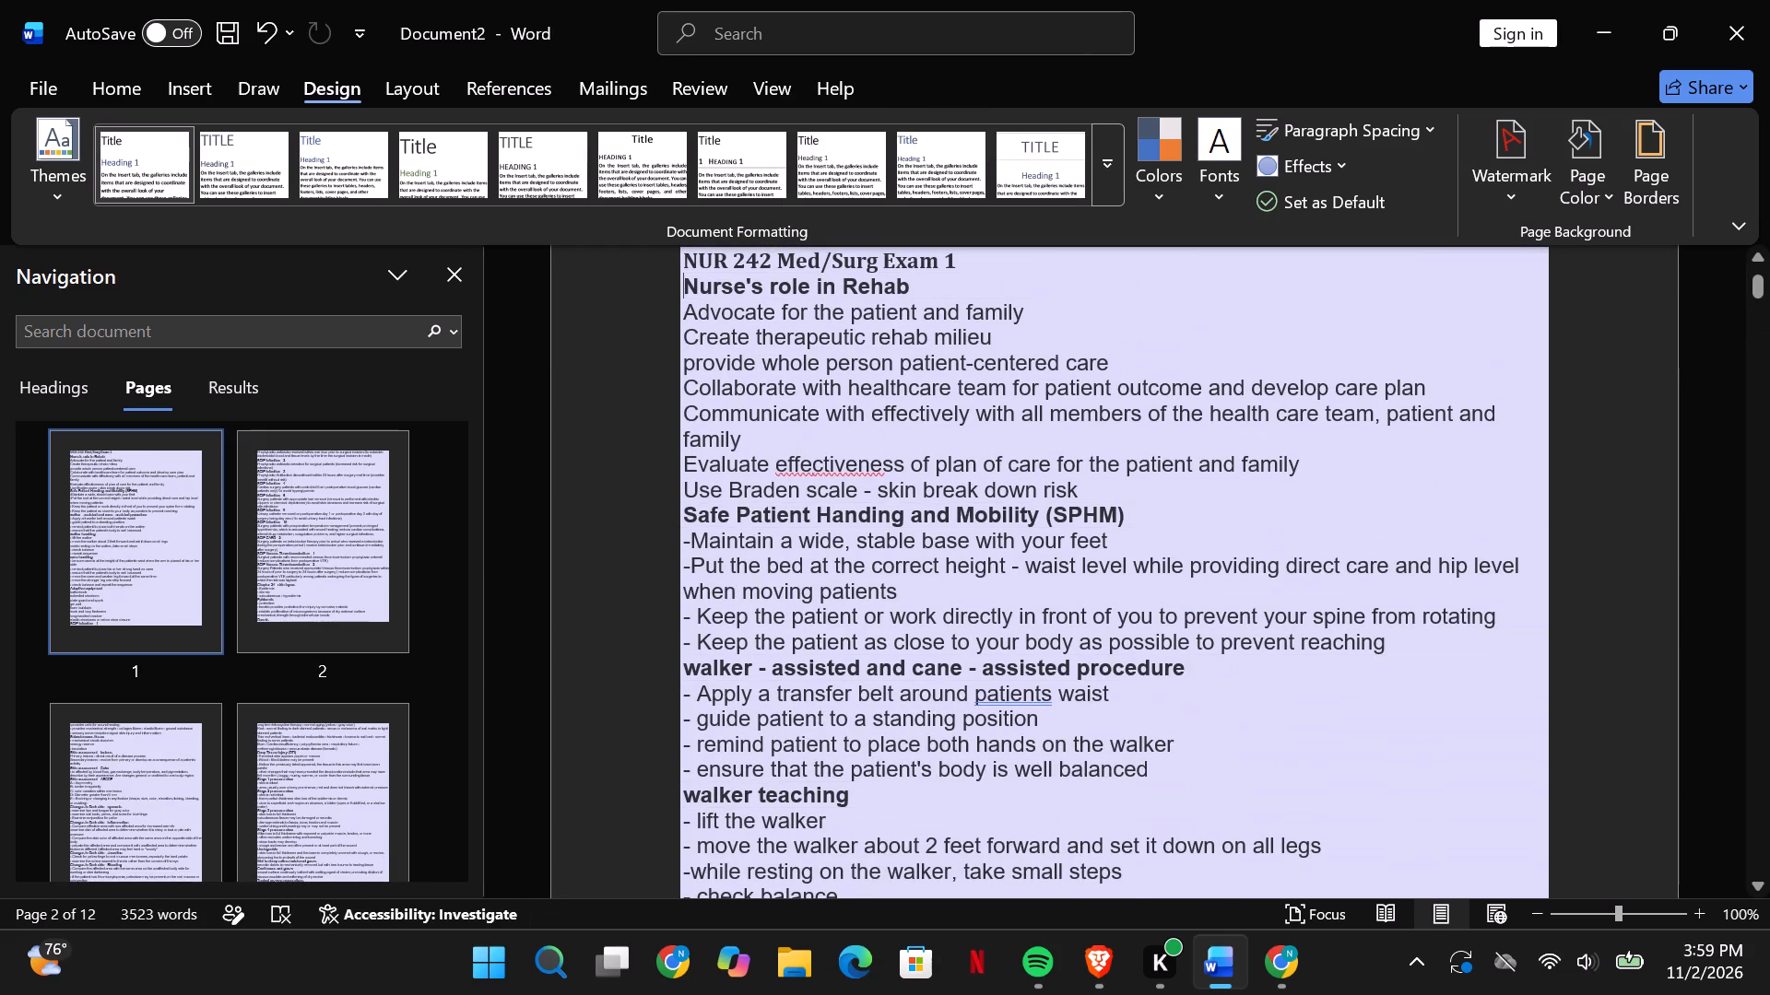
Add a blank line between Changes in Dark skin - Bleeding and Nail assessment - nail color, and paste the cut sections there, keeping source formatting.
{"action": "scroll", "coordinate": [751, 436], "scroll_direction": "up", "scroll_amount": 3}
{"action": "scroll", "coordinate": [768, 451], "scroll_direction": "down", "scroll_amount": 5}
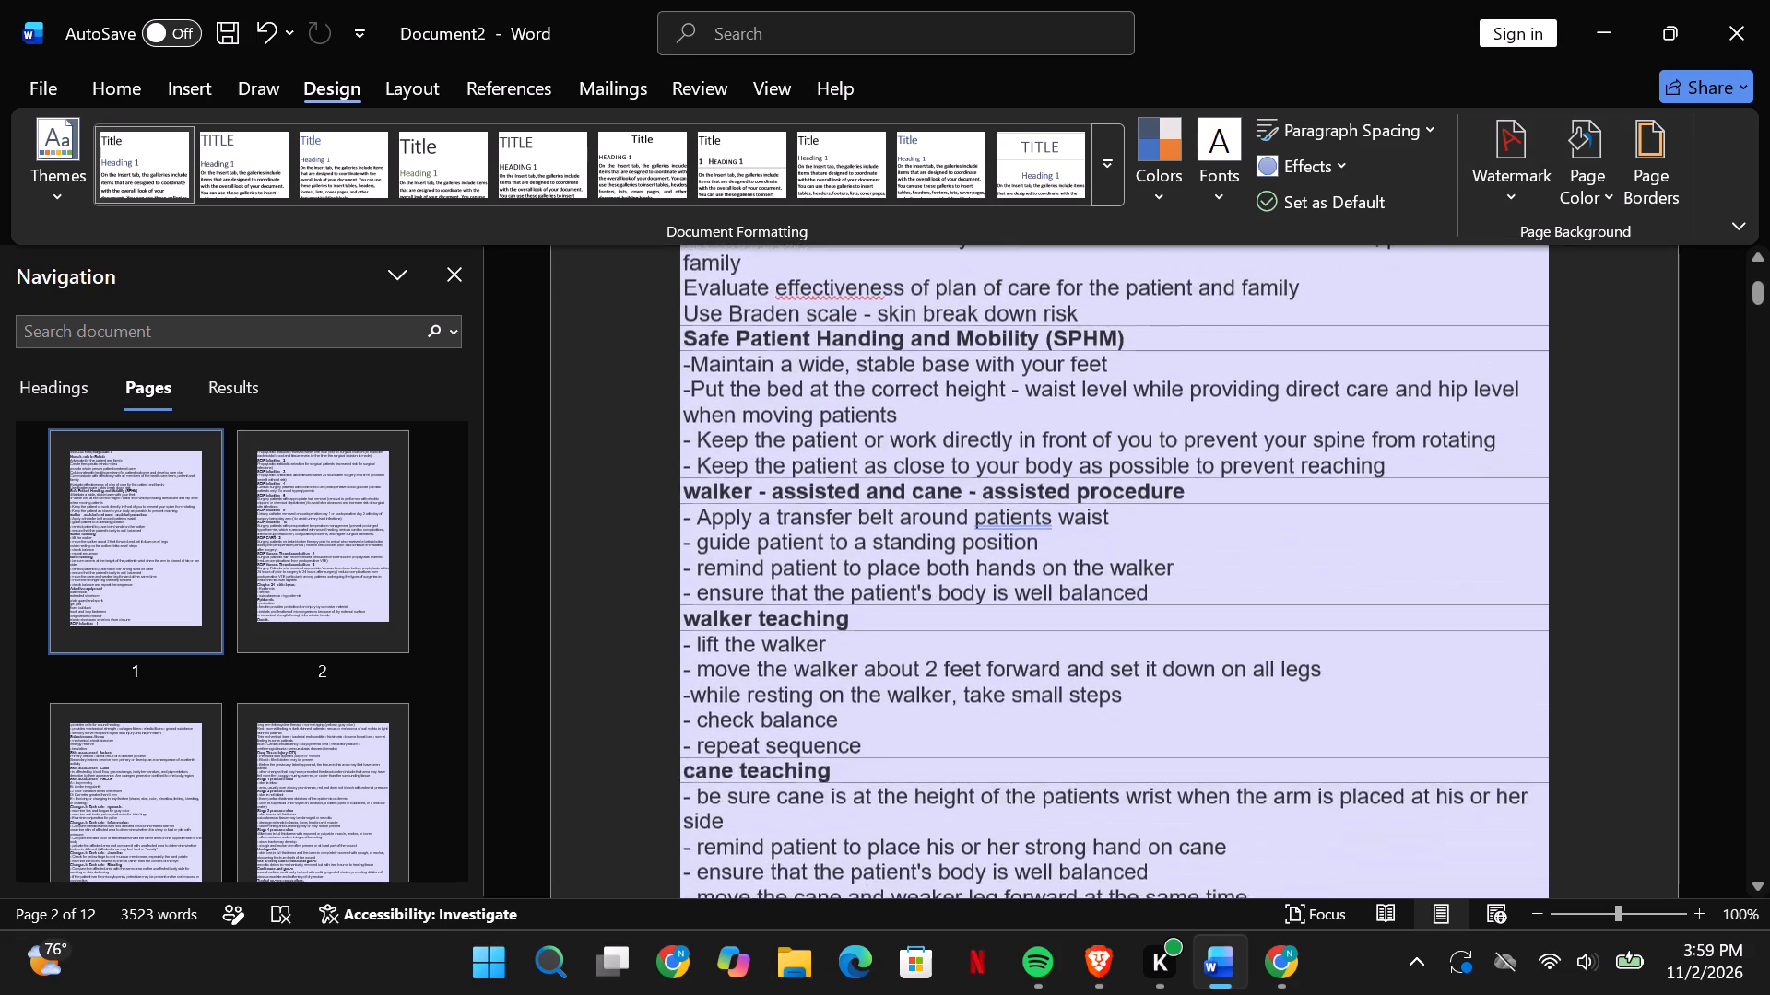
{"action": "scroll", "coordinate": [768, 451], "scroll_direction": "down", "scroll_amount": 19}
{"action": "scroll", "coordinate": [768, 451], "scroll_direction": "down", "scroll_amount": 3}
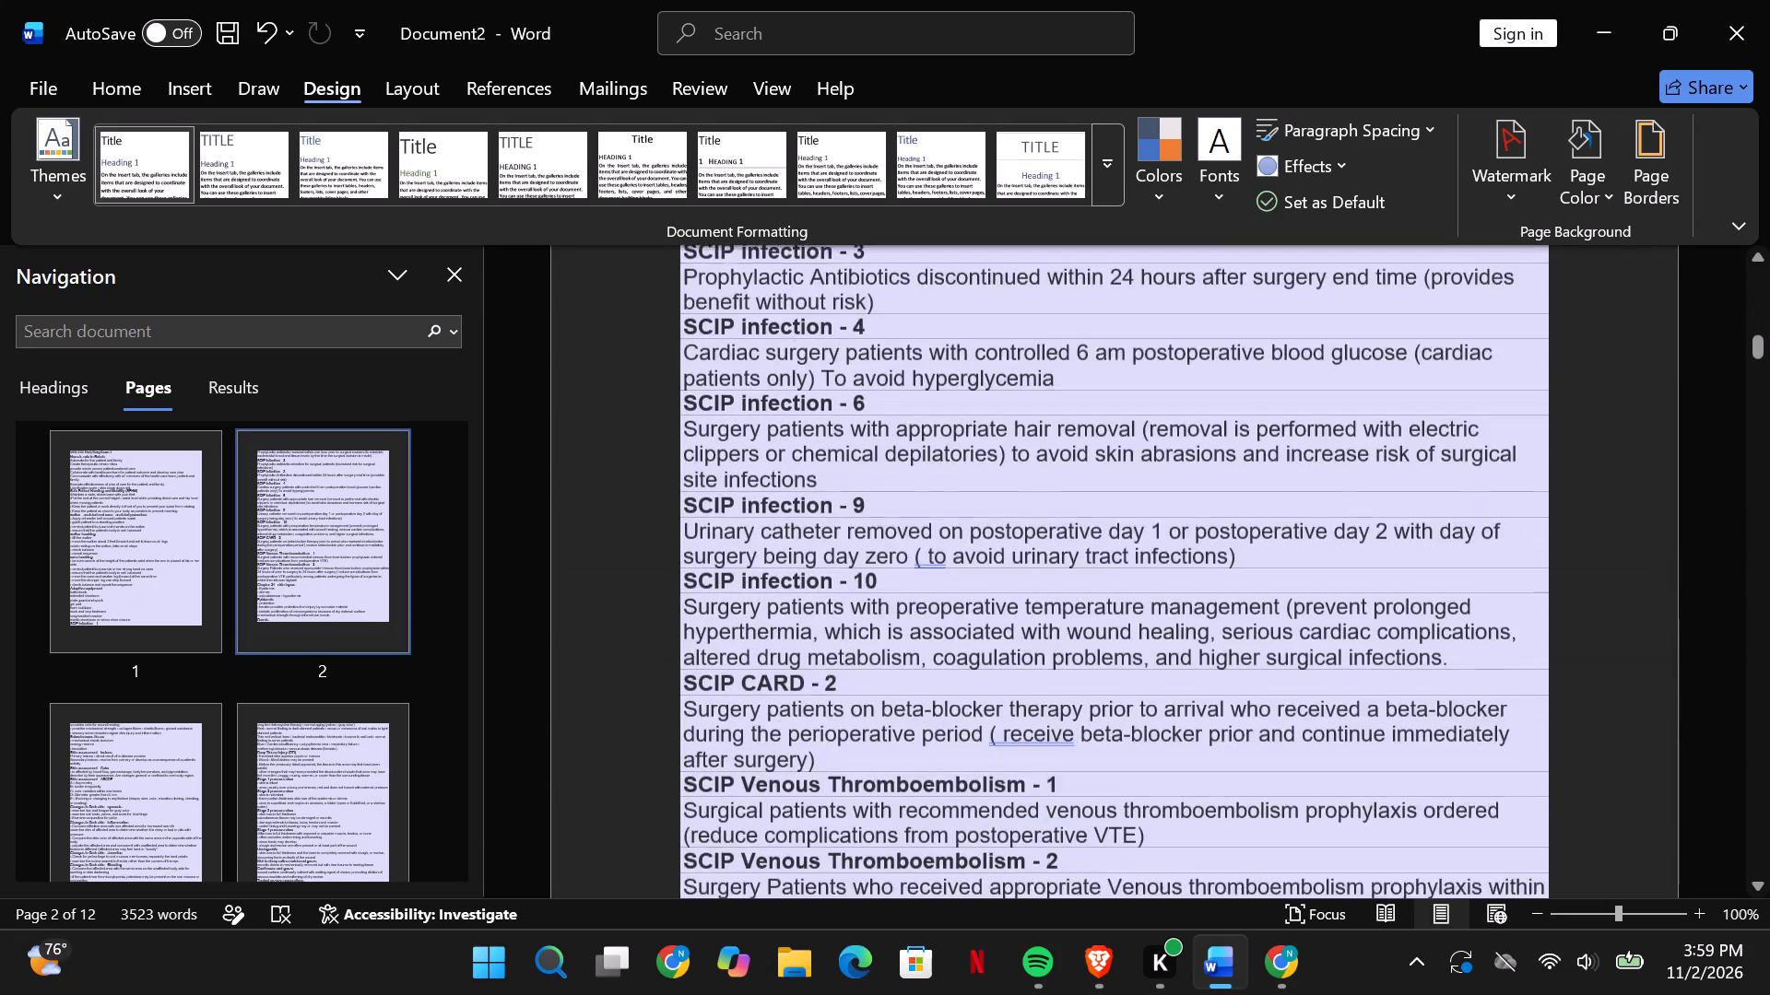
{"action": "scroll", "coordinate": [768, 451], "scroll_direction": "down", "scroll_amount": 18}
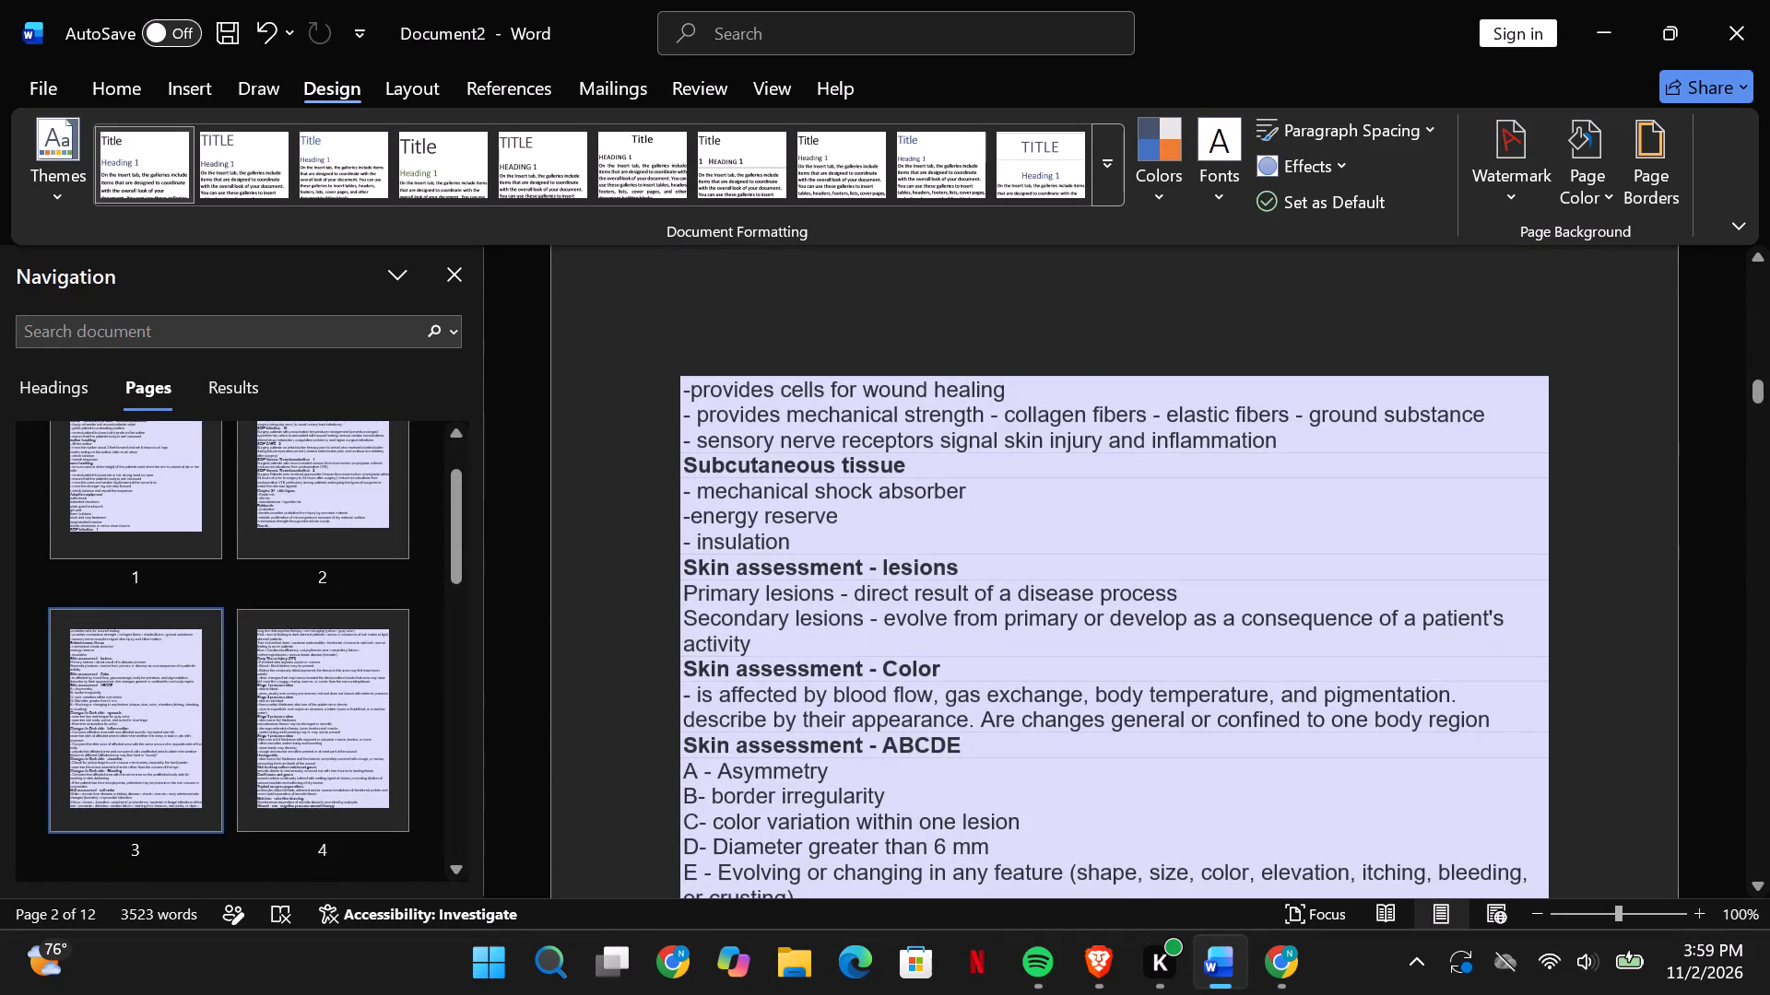
{"action": "scroll", "coordinate": [887, 586], "scroll_direction": "down", "scroll_amount": 3}
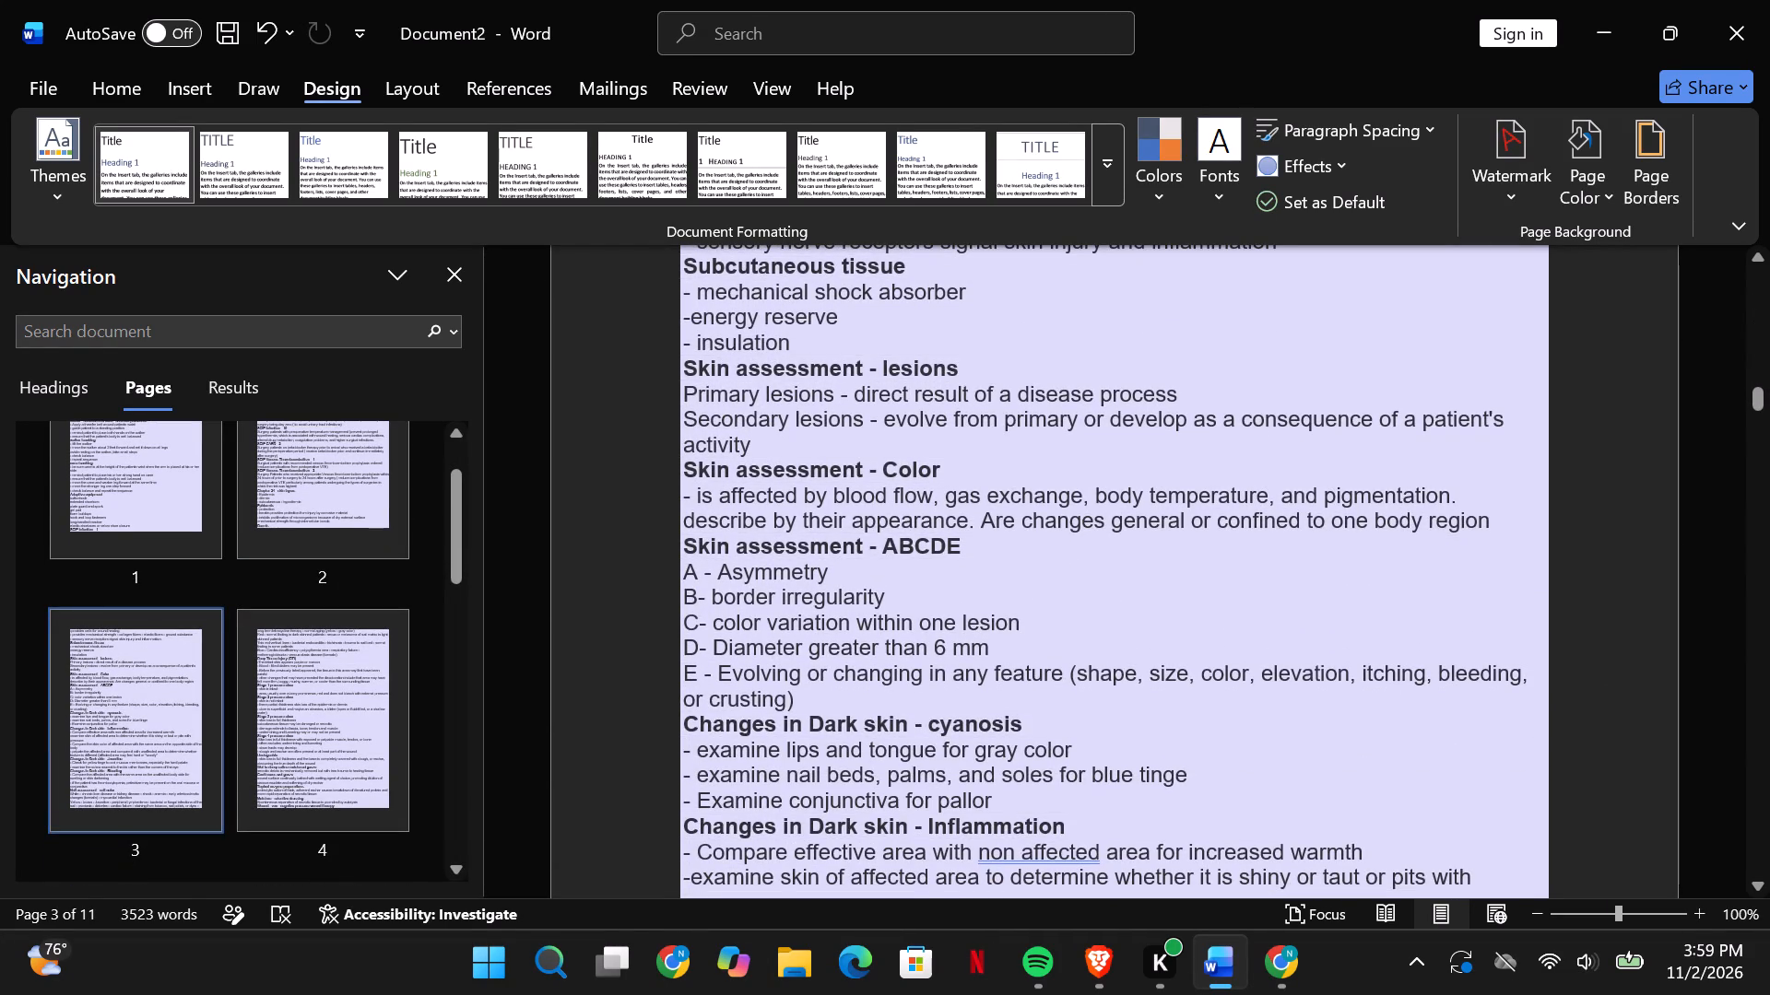
{"action": "scroll", "coordinate": [911, 582], "scroll_direction": "down", "scroll_amount": 2}
{"action": "scroll", "coordinate": [856, 709], "scroll_direction": "down", "scroll_amount": 4}
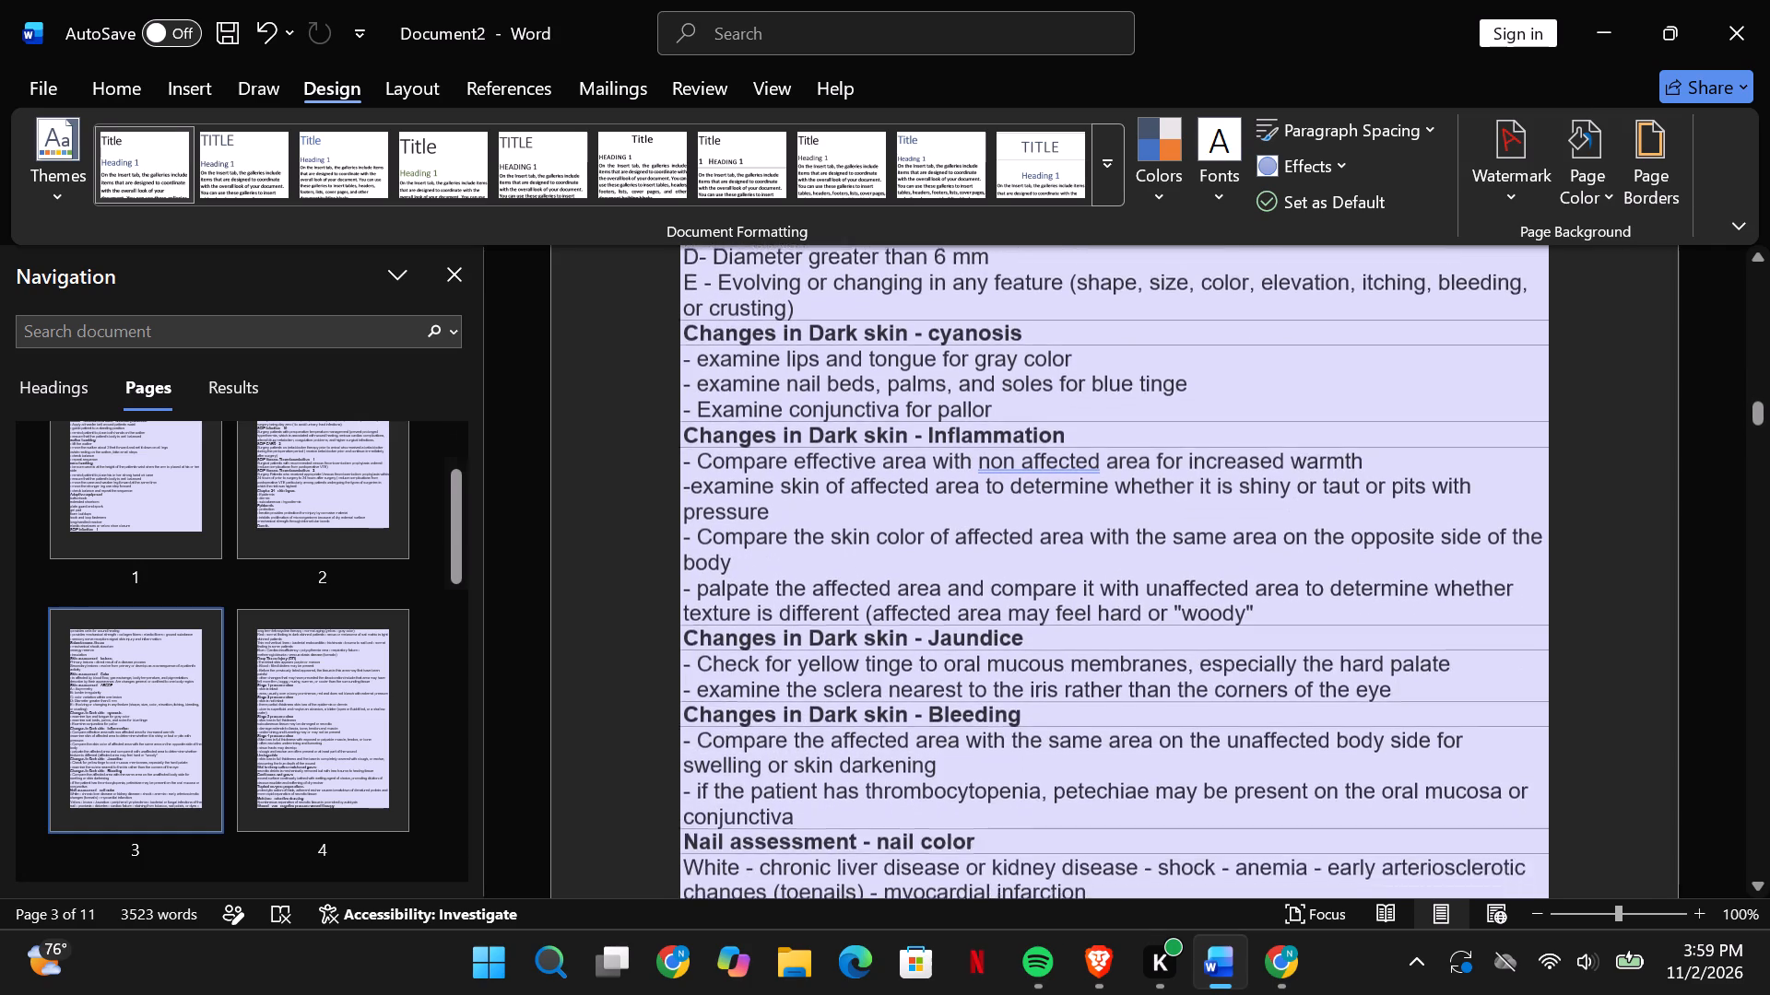
{"action": "scroll", "coordinate": [985, 713], "scroll_direction": "down", "scroll_amount": 2}
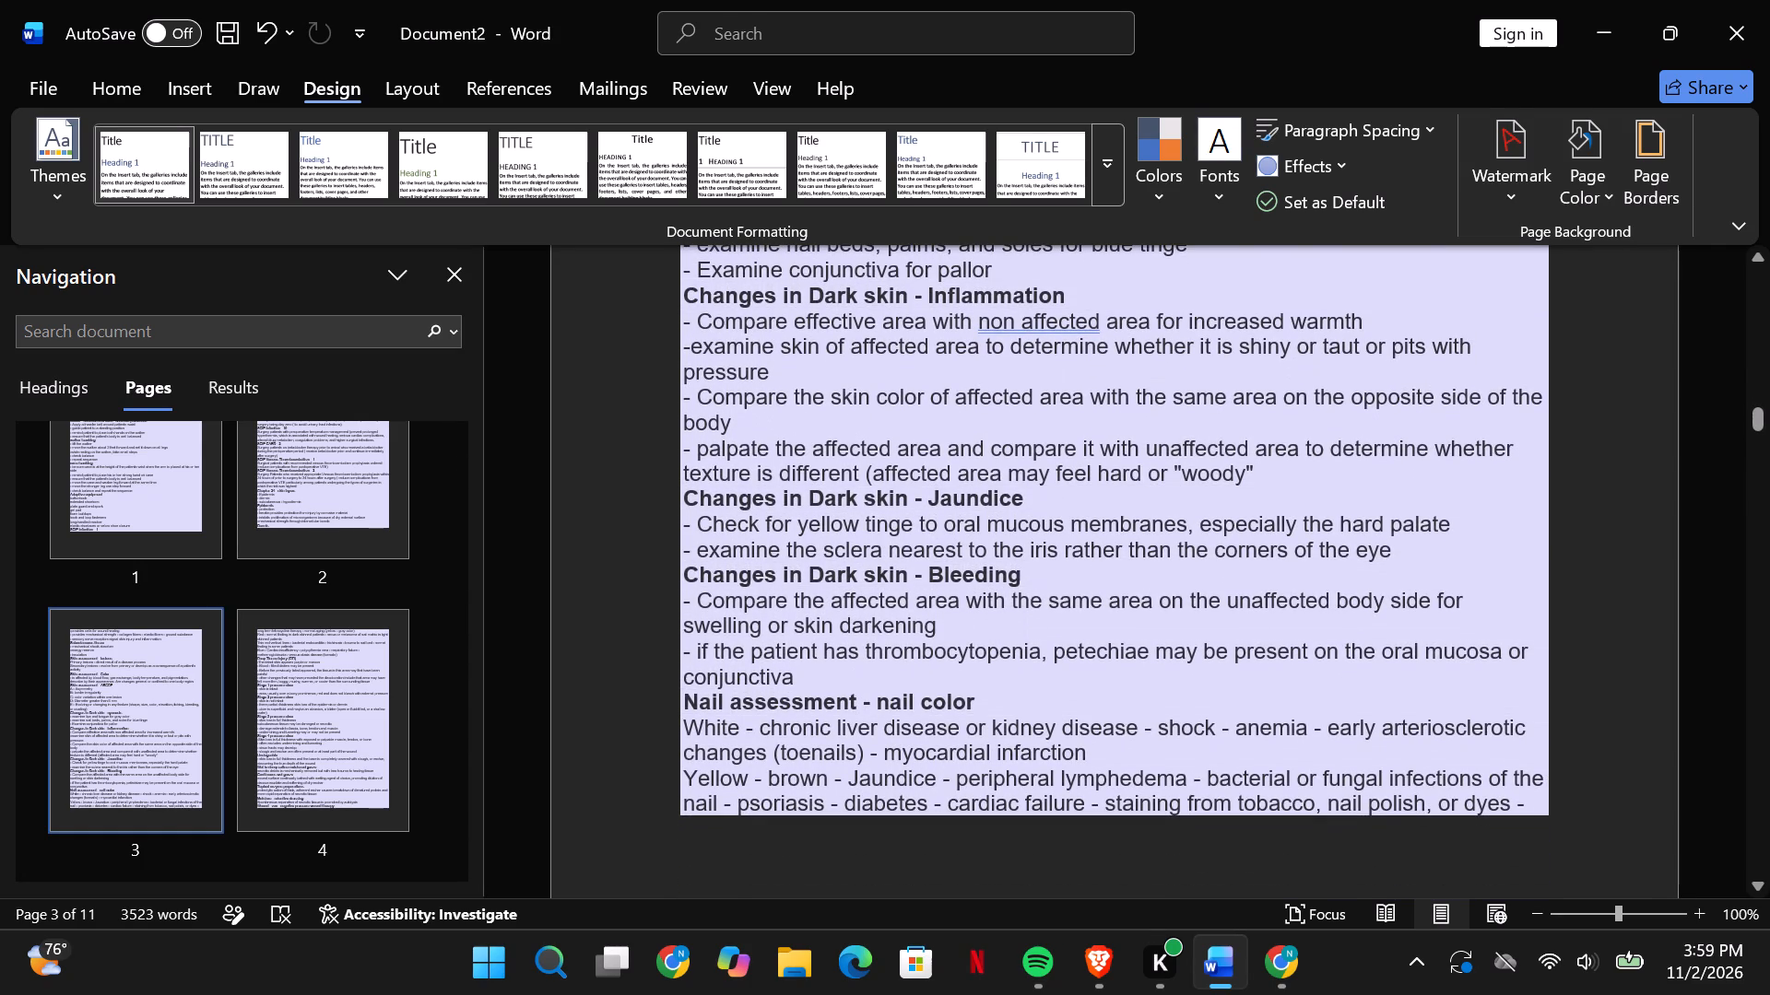
{"action": "scroll", "coordinate": [838, 687], "scroll_direction": "down", "scroll_amount": 1}
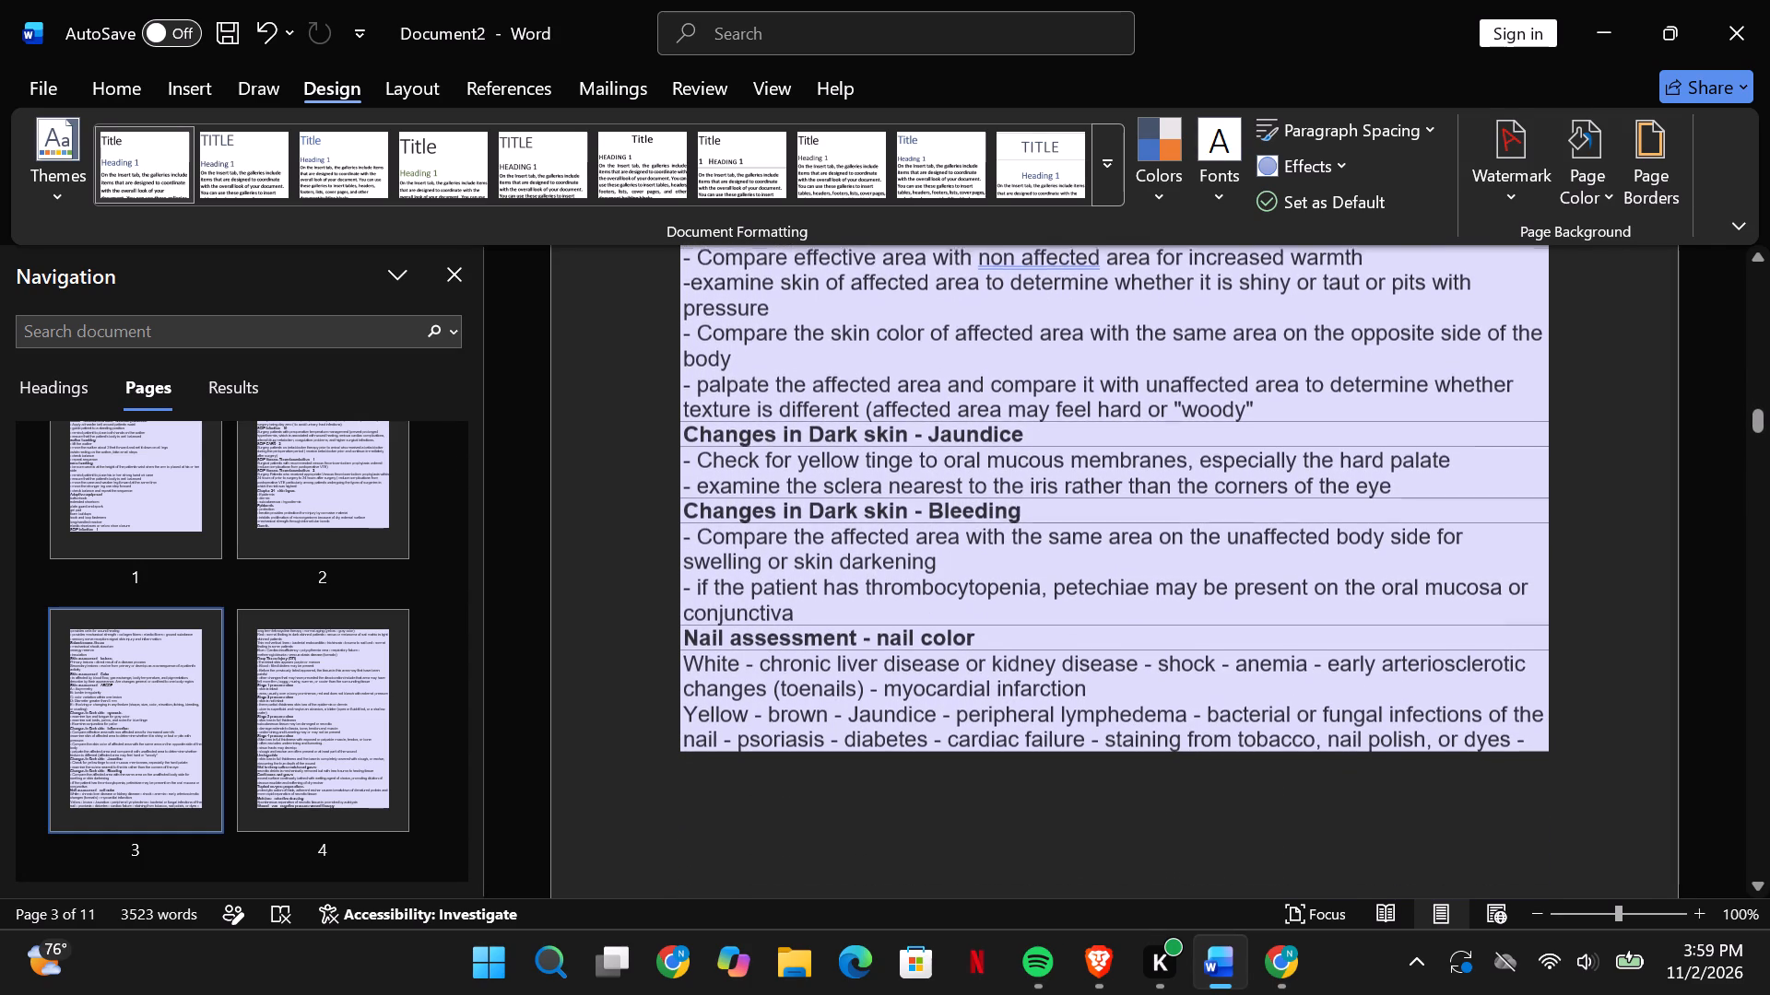
{"action": "scroll", "coordinate": [838, 687], "scroll_direction": "down", "scroll_amount": 1}
{"action": "scroll", "coordinate": [826, 583], "scroll_direction": "down", "scroll_amount": 2}
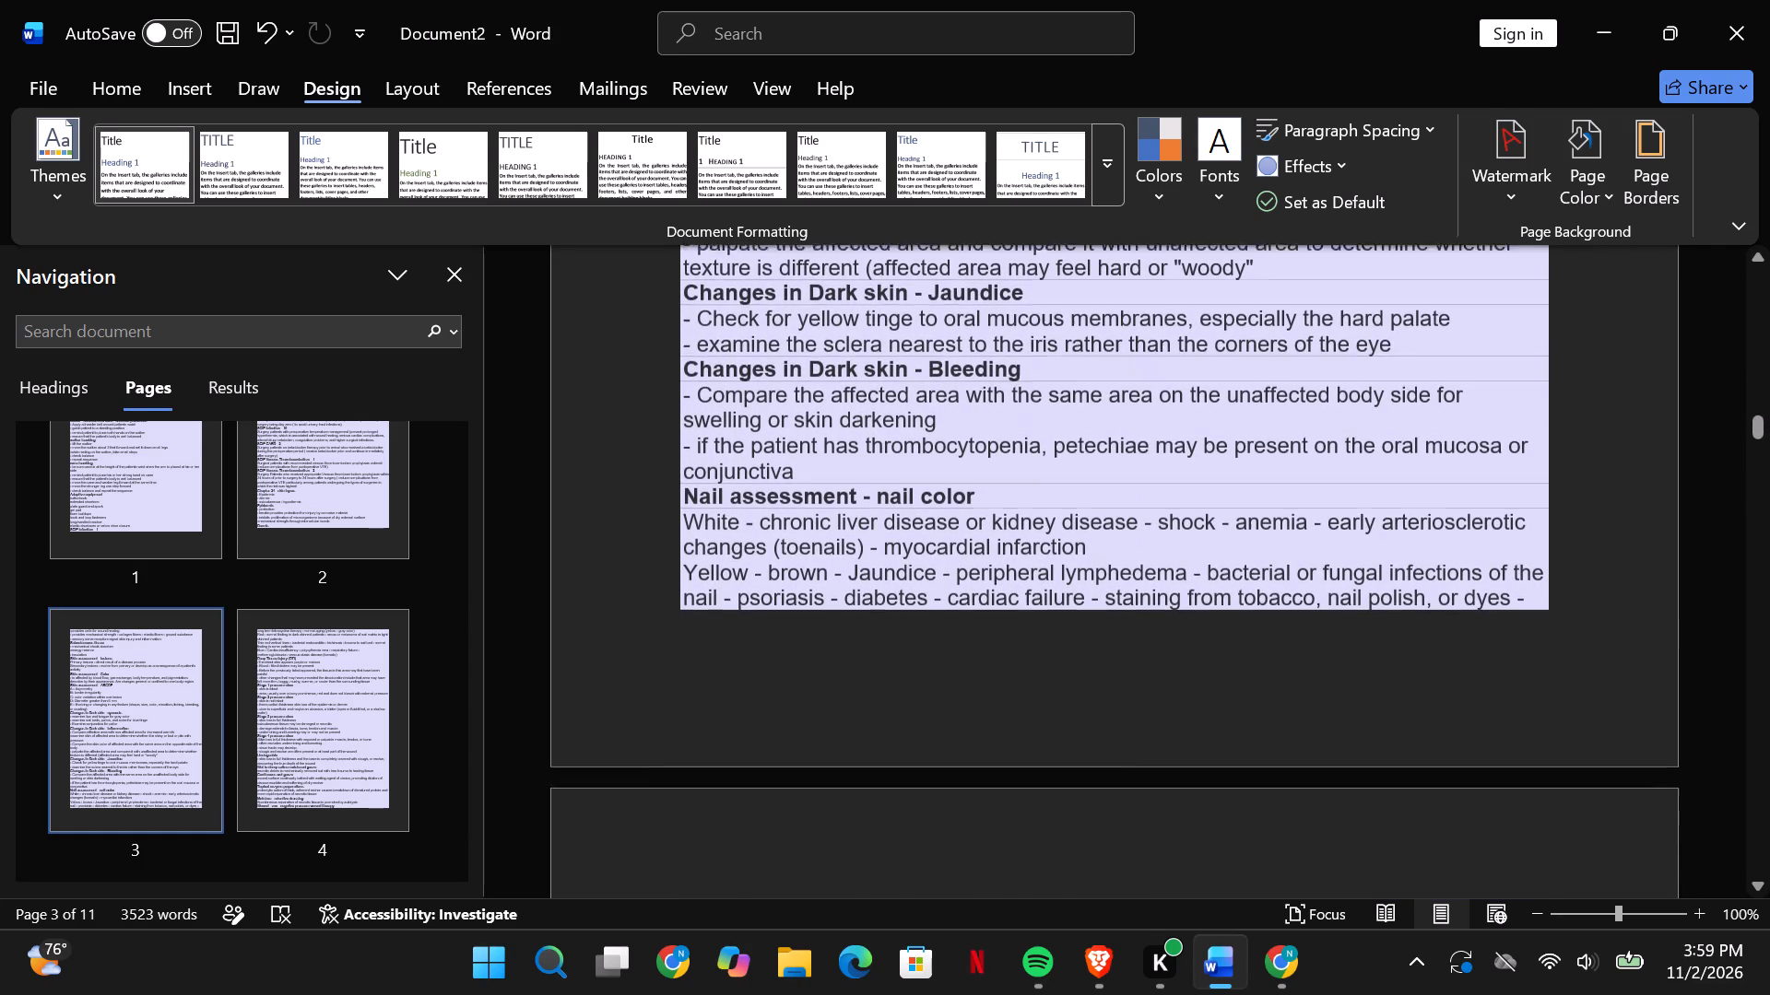
{"action": "scroll", "coordinate": [826, 583], "scroll_direction": "down", "scroll_amount": 6}
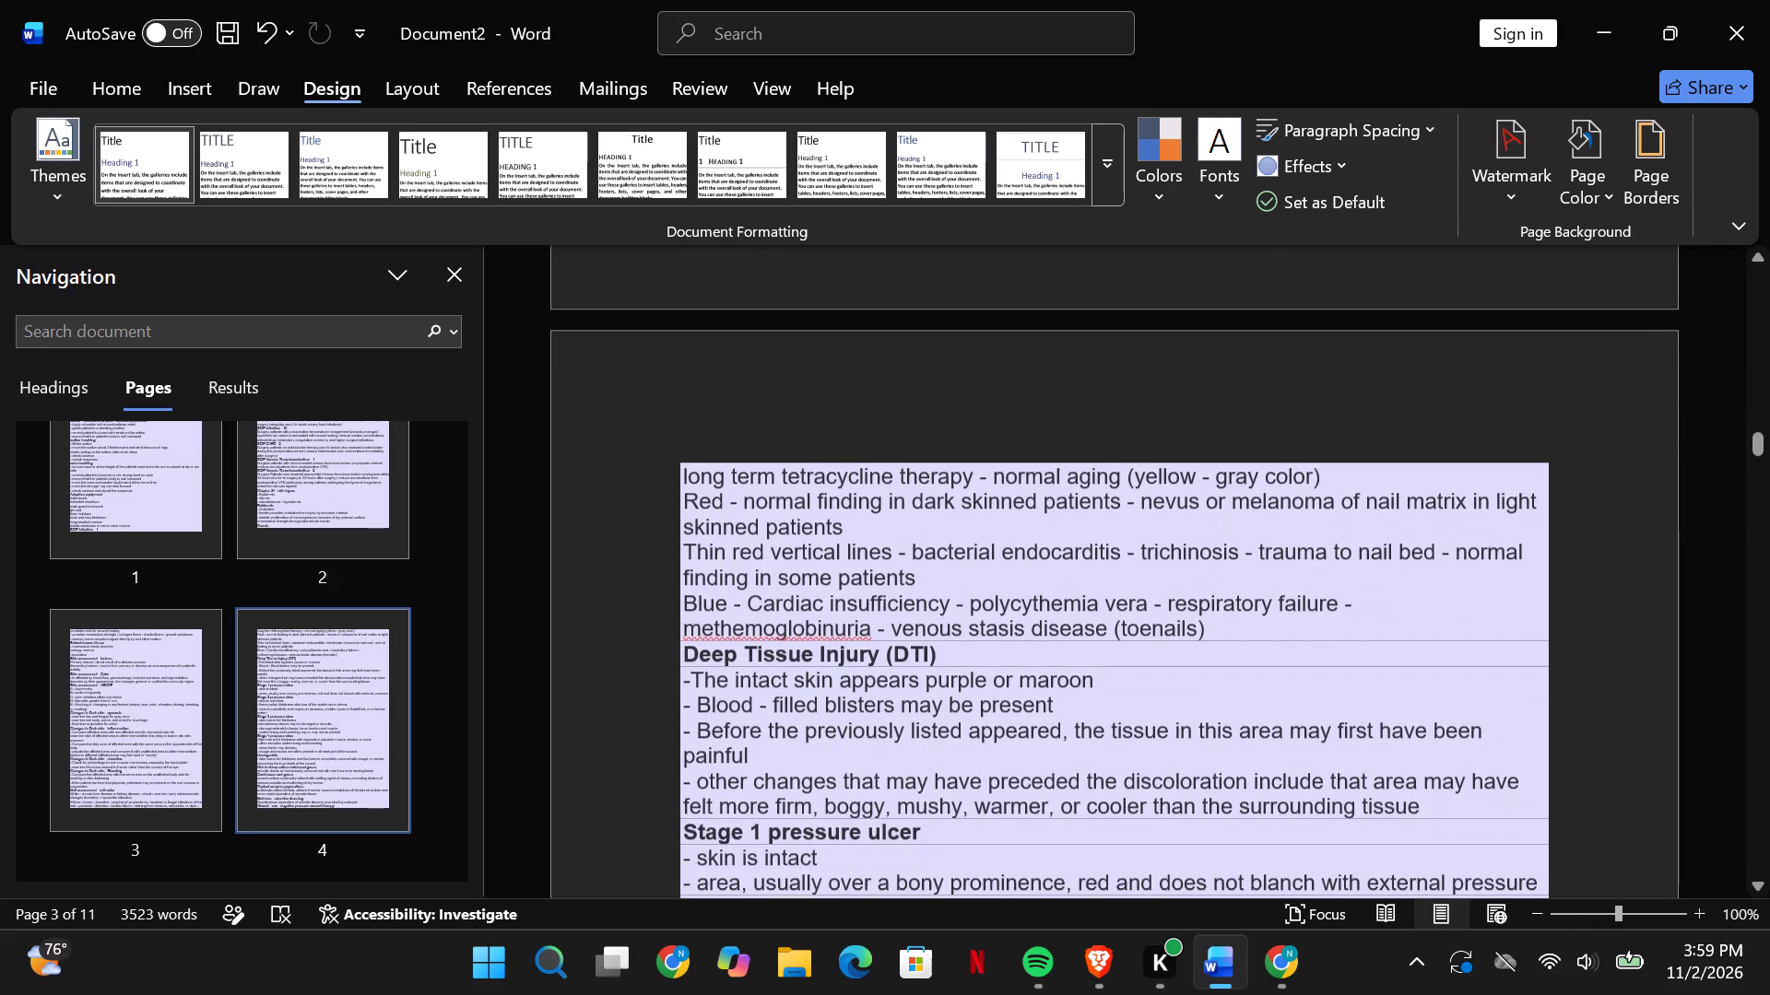
{"action": "scroll", "coordinate": [826, 583], "scroll_direction": "down", "scroll_amount": 1}
{"action": "scroll", "coordinate": [826, 583], "scroll_direction": "up", "scroll_amount": 1}
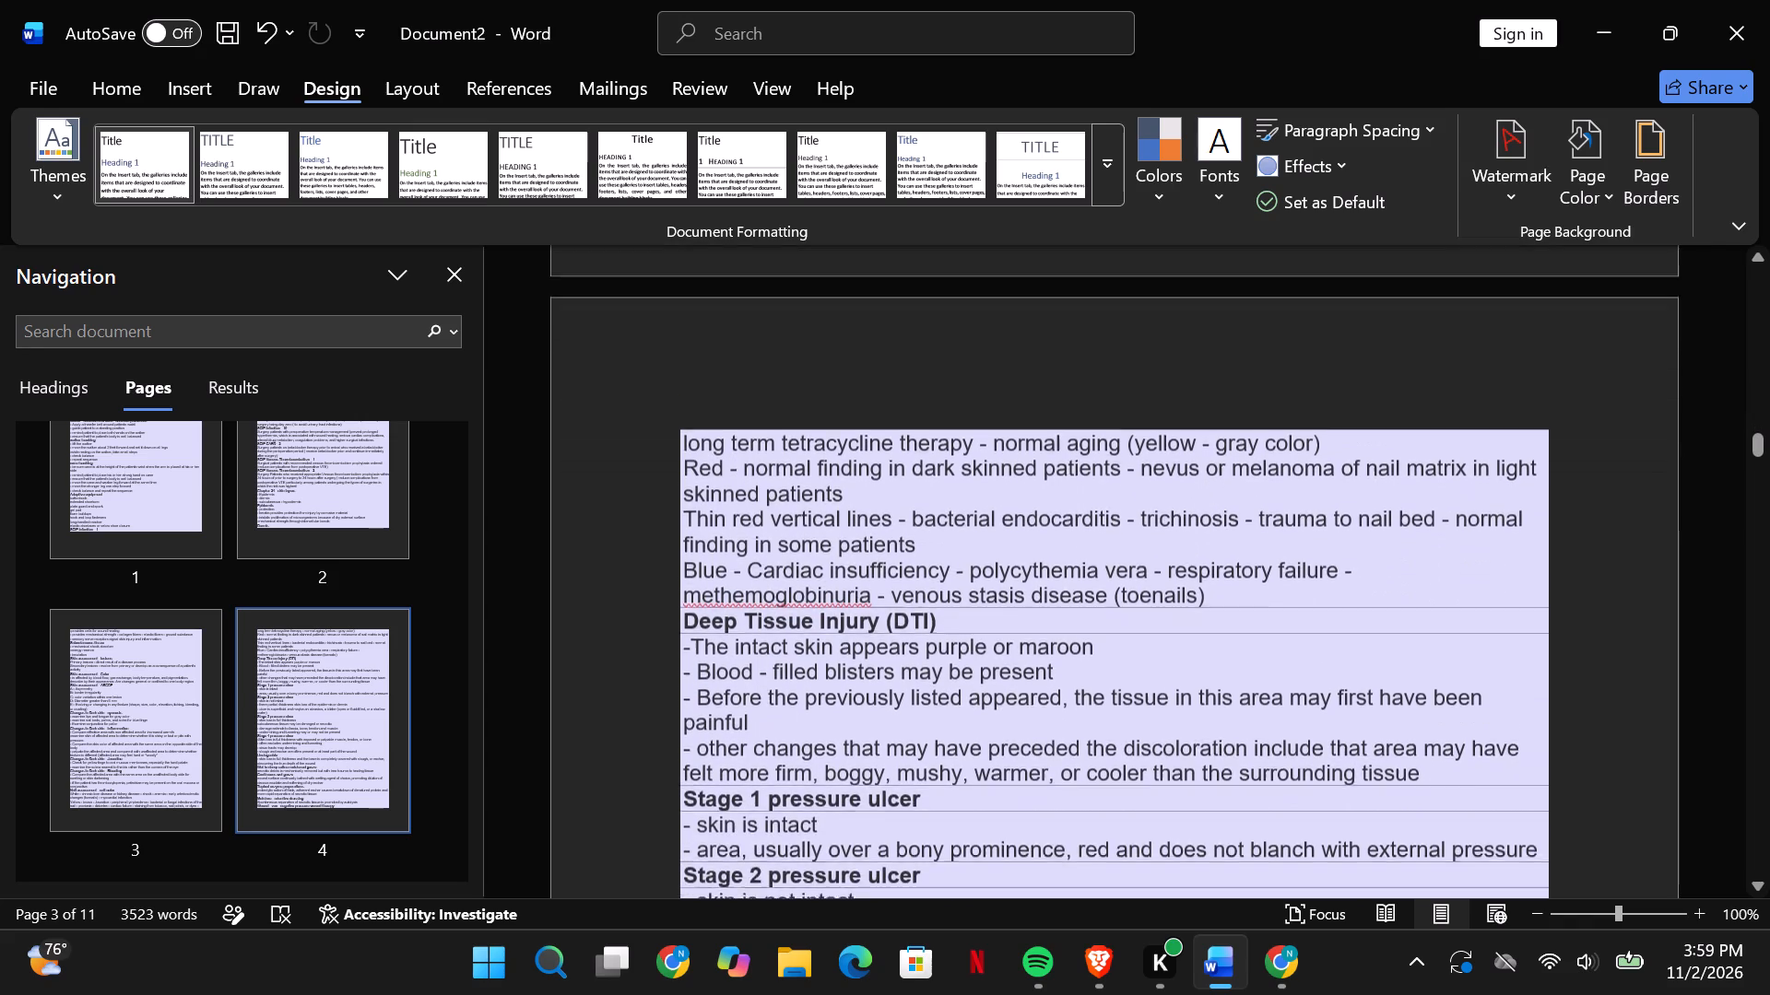
{"action": "scroll", "coordinate": [826, 583], "scroll_direction": "up", "scroll_amount": 7}
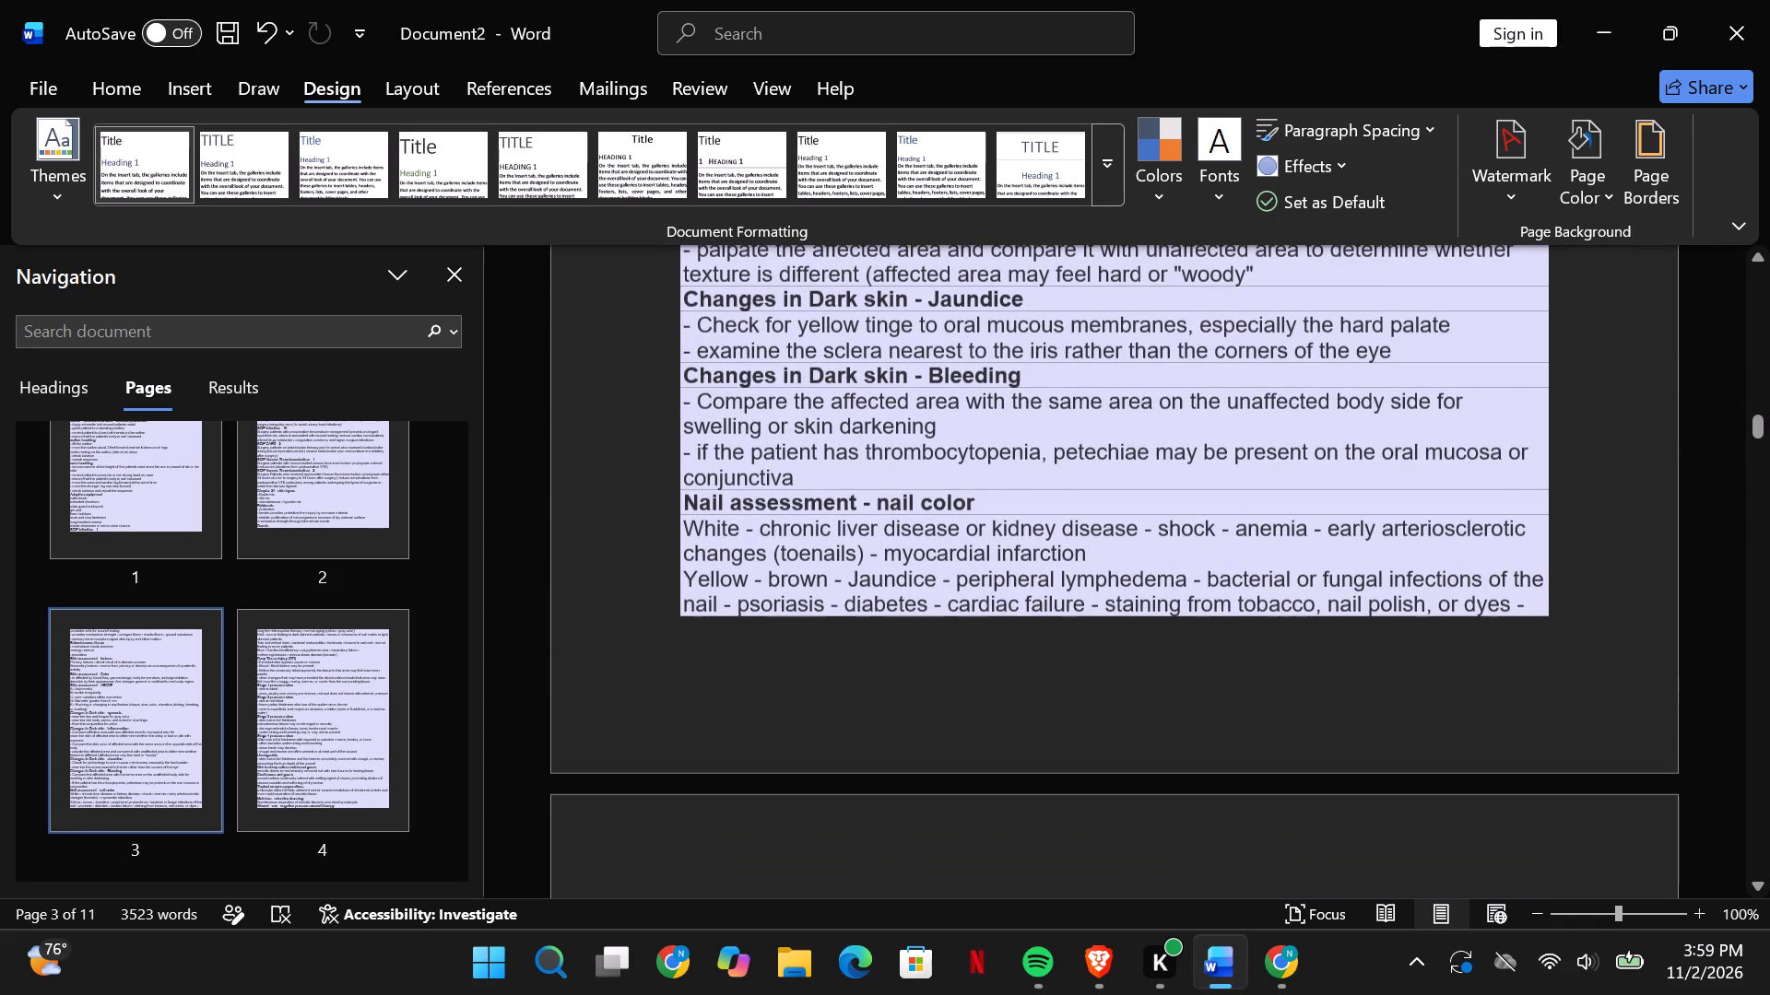
{"action": "scroll", "coordinate": [796, 502], "scroll_direction": "up", "scroll_amount": 1}
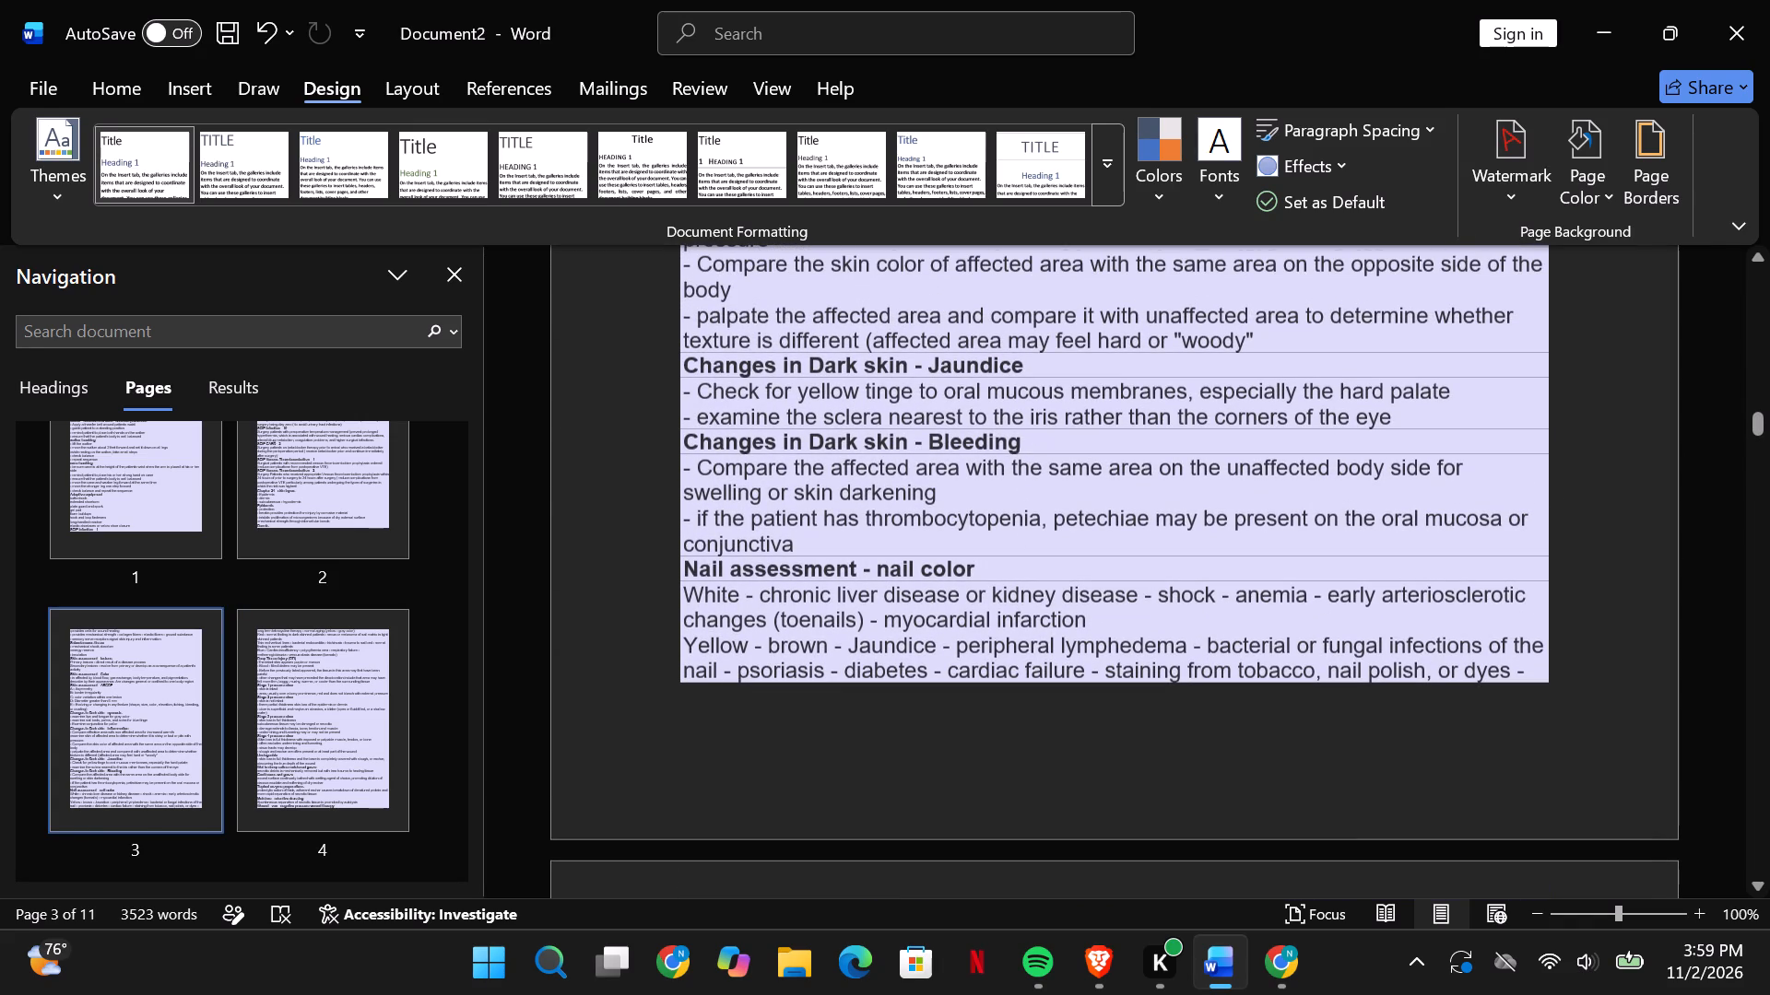
{"action": "left_click", "coordinate": [797, 541]}
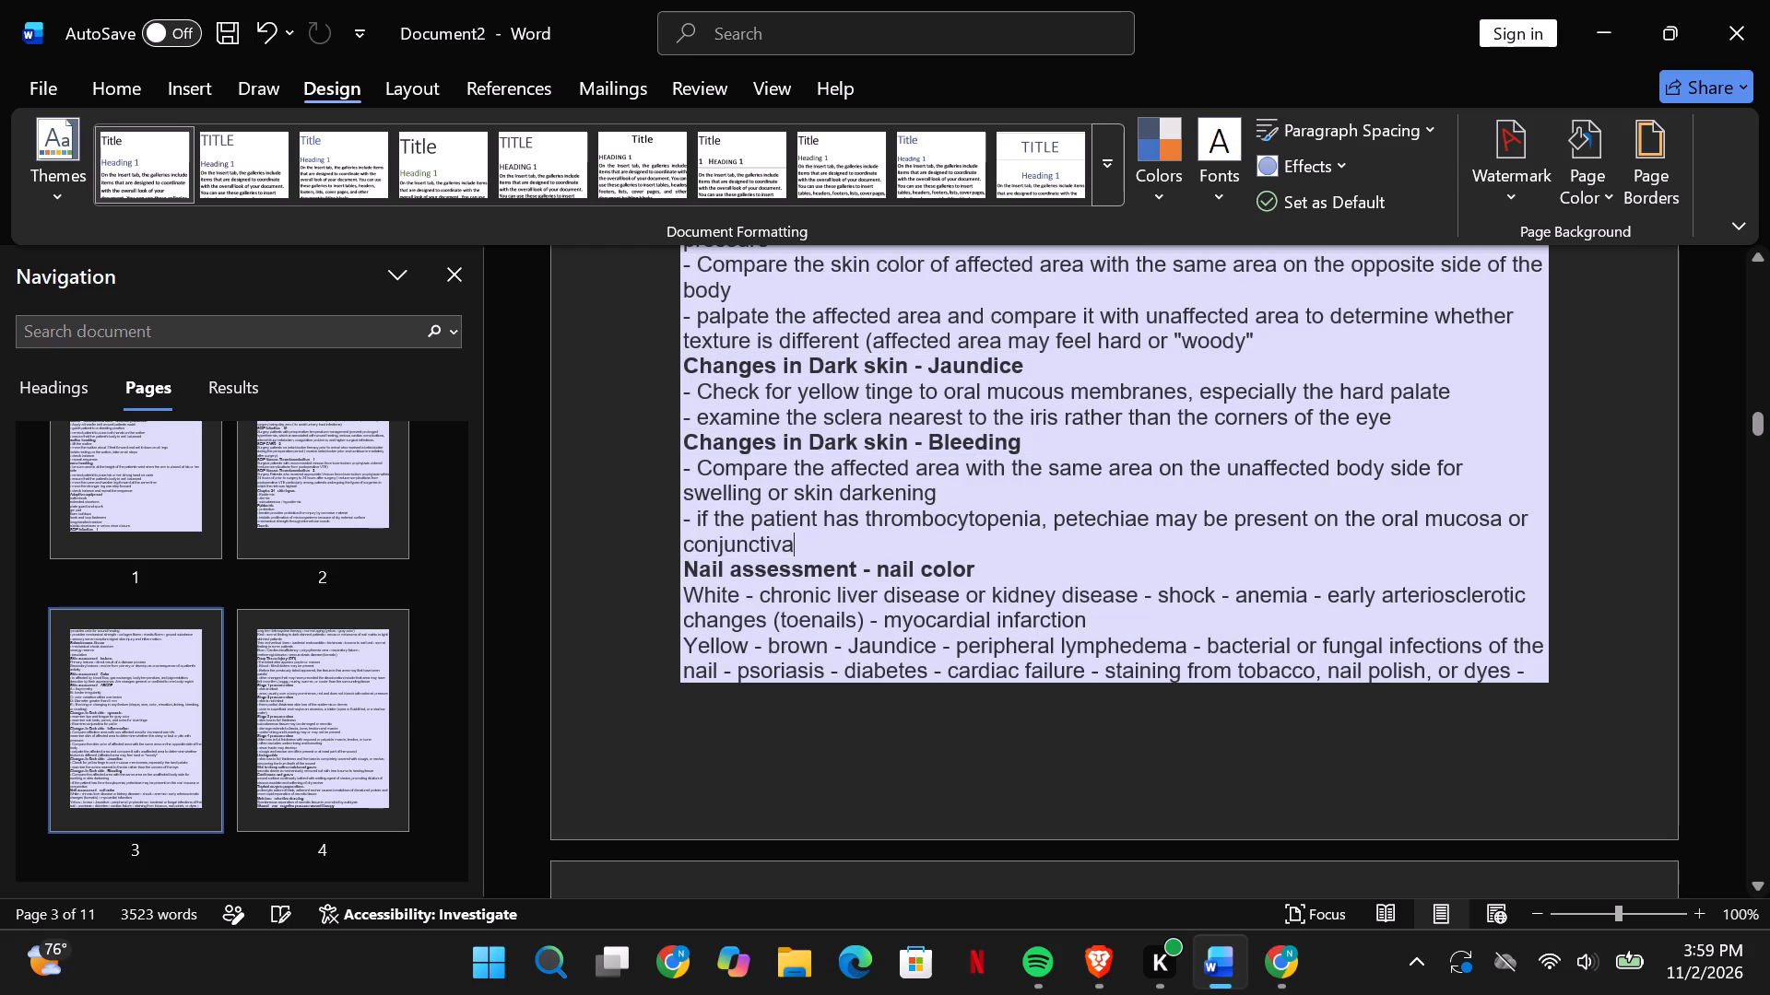
{"action": "key", "text": "Return"}
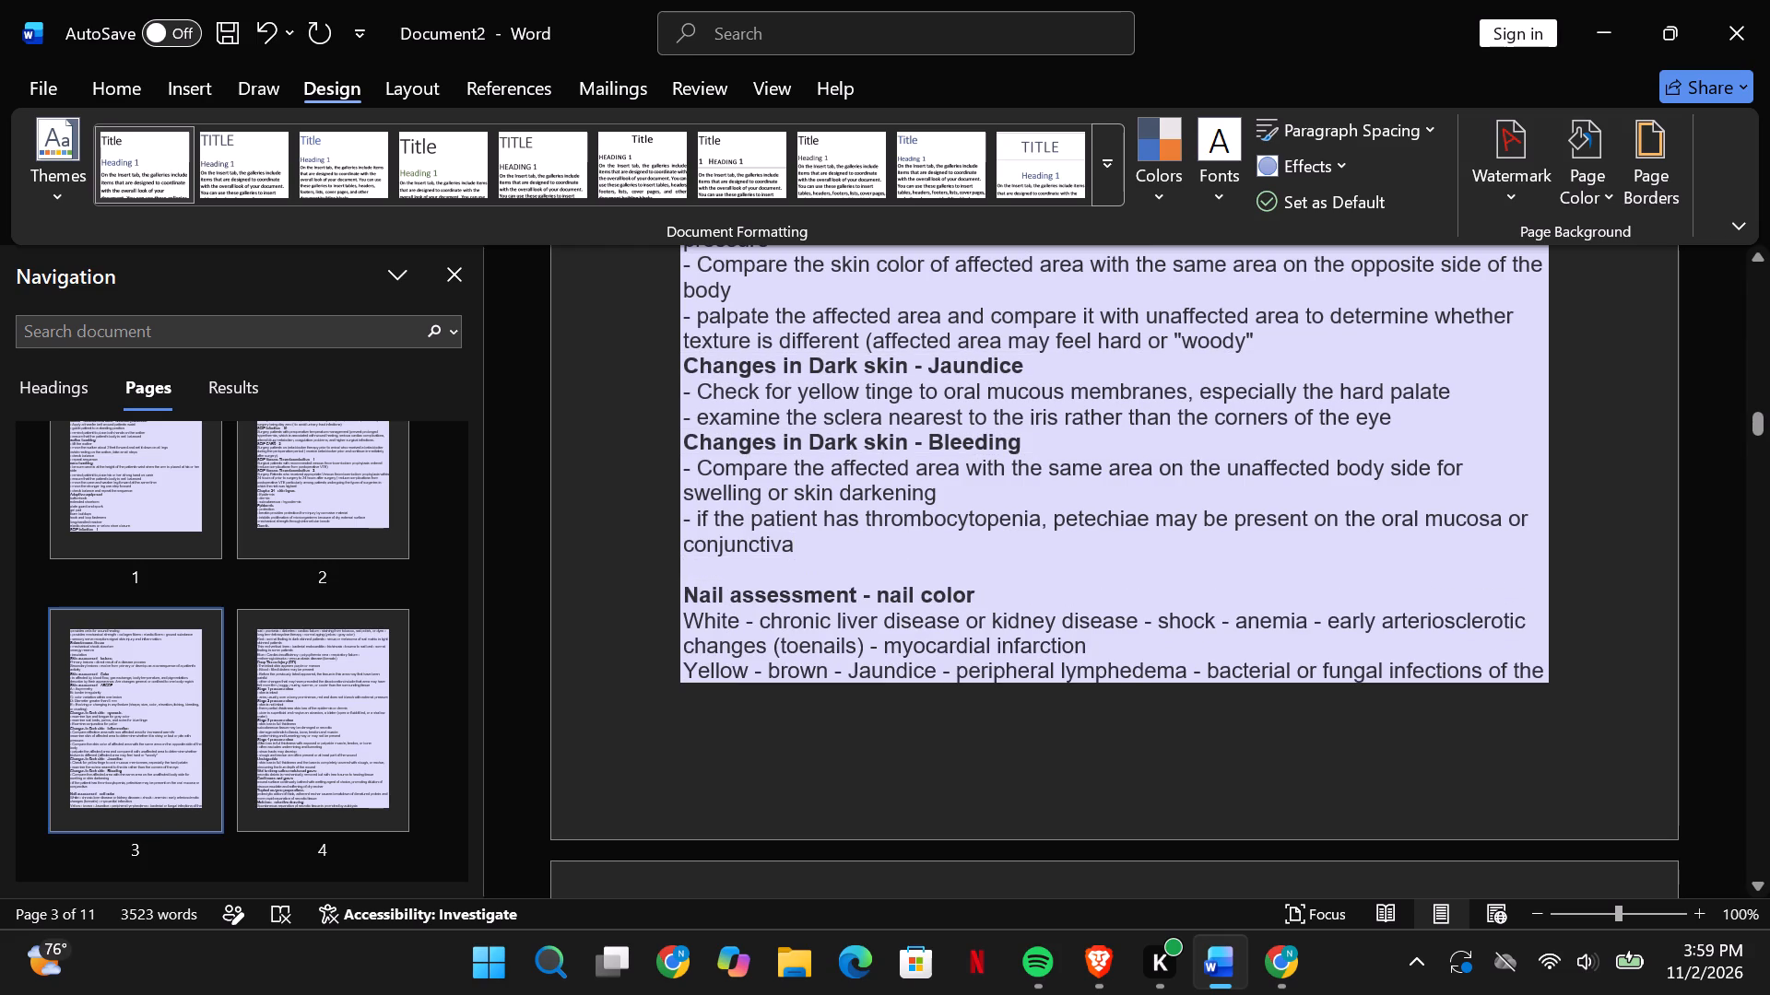
{"action": "left_click", "coordinate": [690, 568]}
{"action": "right_click", "coordinate": [690, 568]}
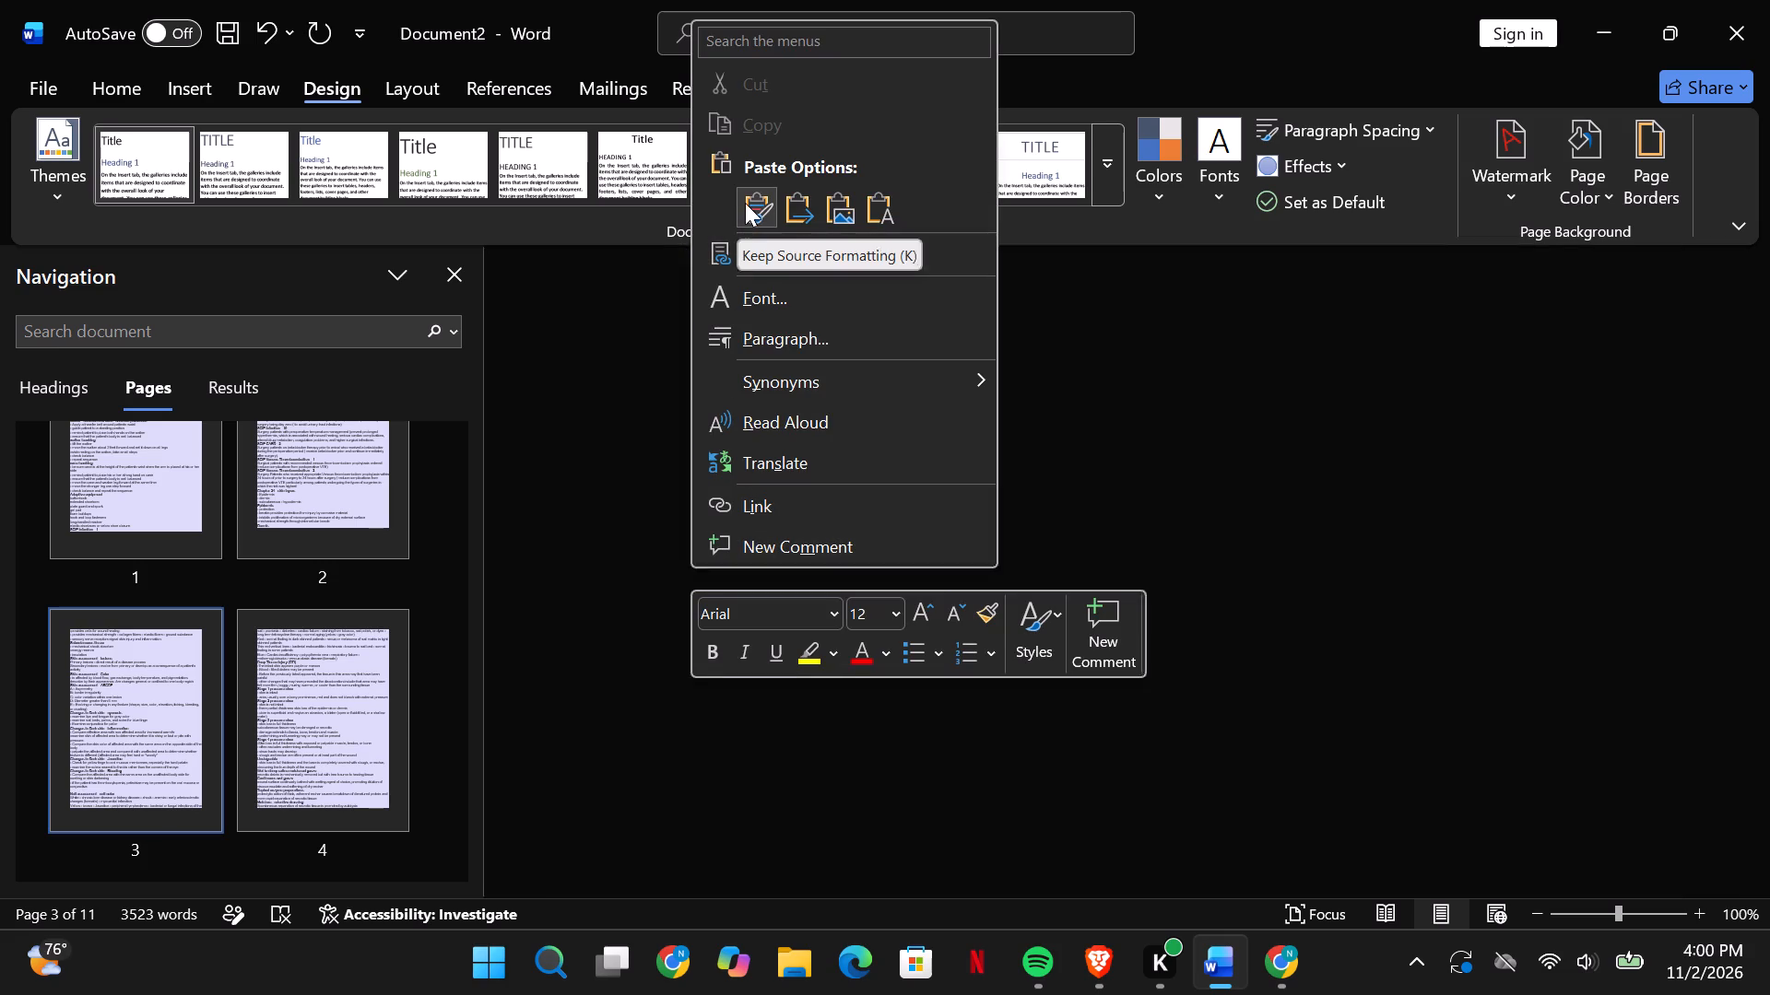
{"action": "left_click", "coordinate": [746, 203]}
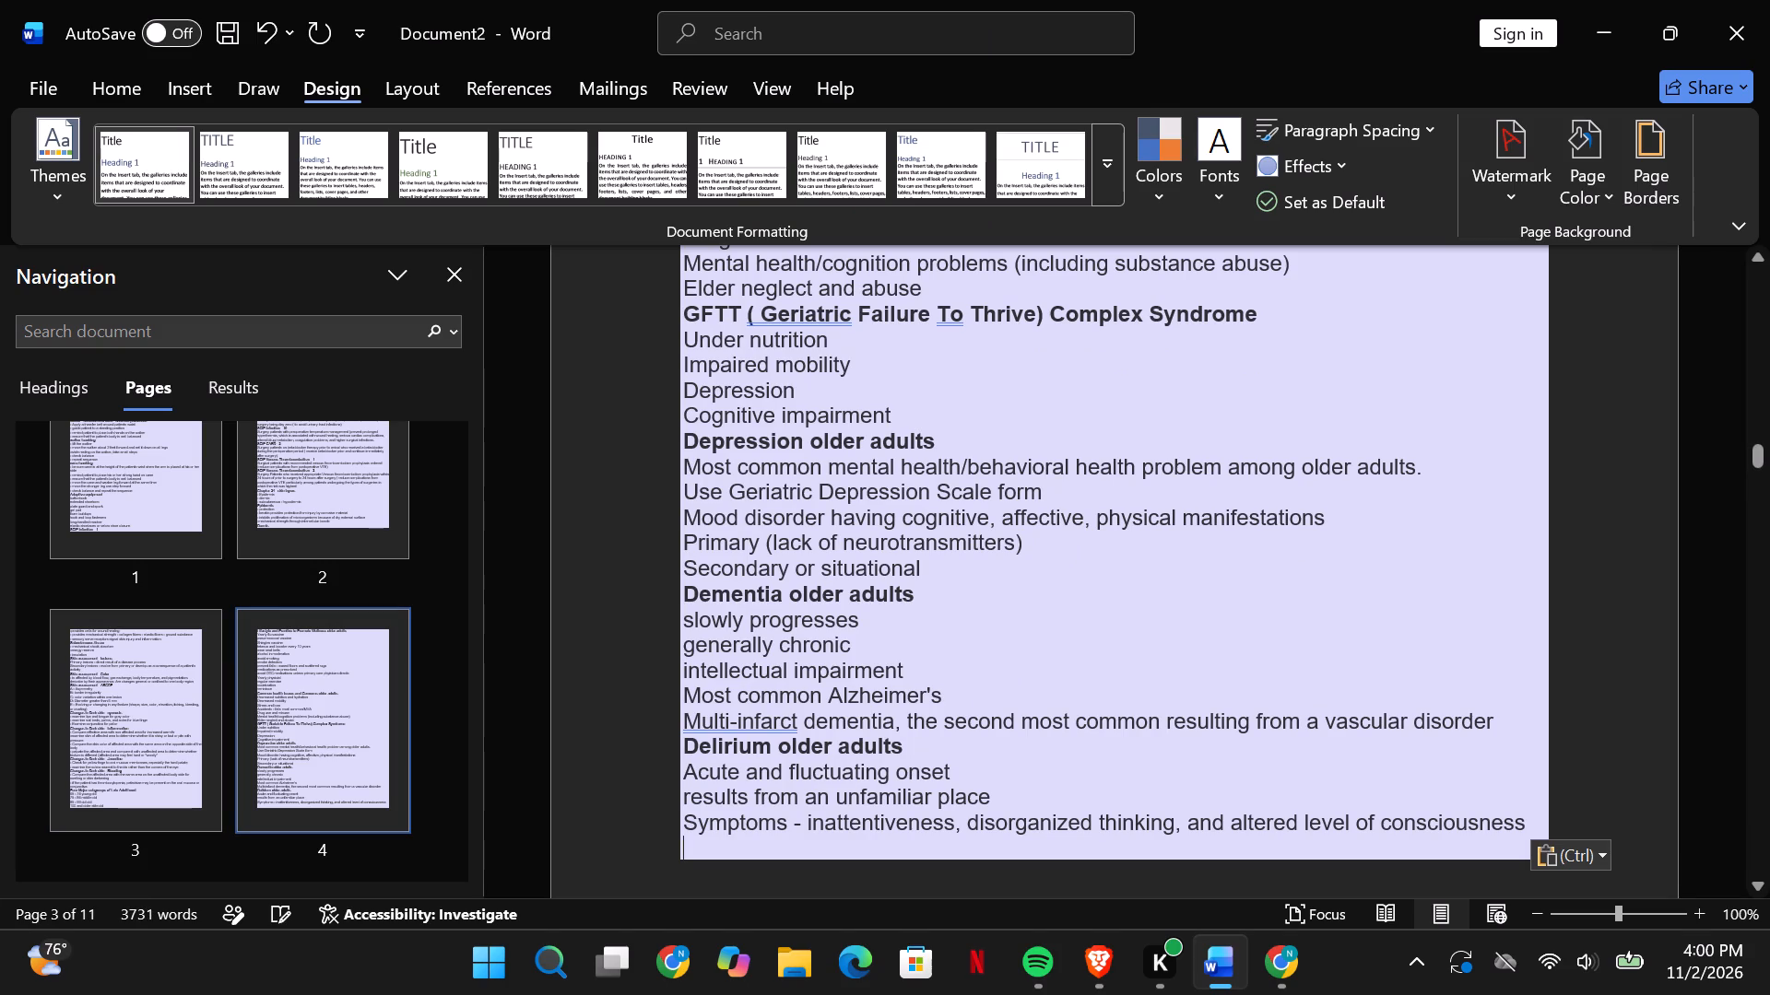
Cut the text from the Deep Tissue Injury (DTI) heading through the end of the Psoriasis section.
{"action": "scroll", "coordinate": [805, 602], "scroll_direction": "down", "scroll_amount": 5}
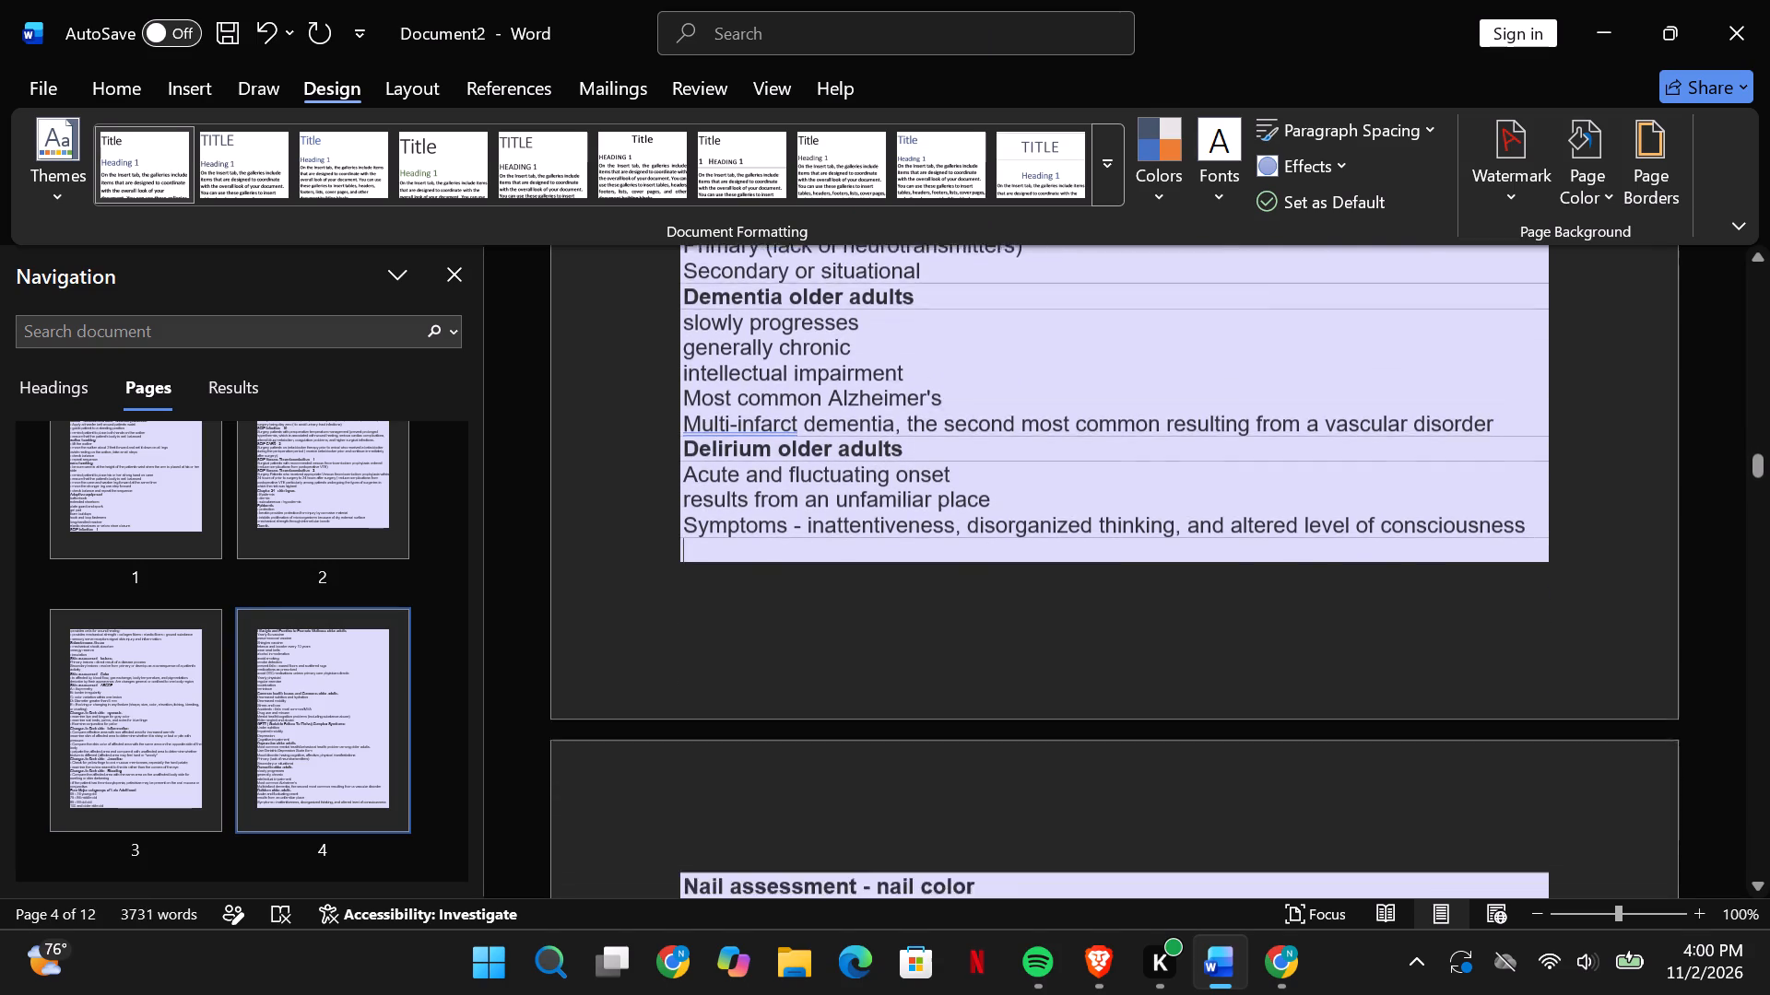
{"action": "scroll", "coordinate": [805, 602], "scroll_direction": "down", "scroll_amount": 5}
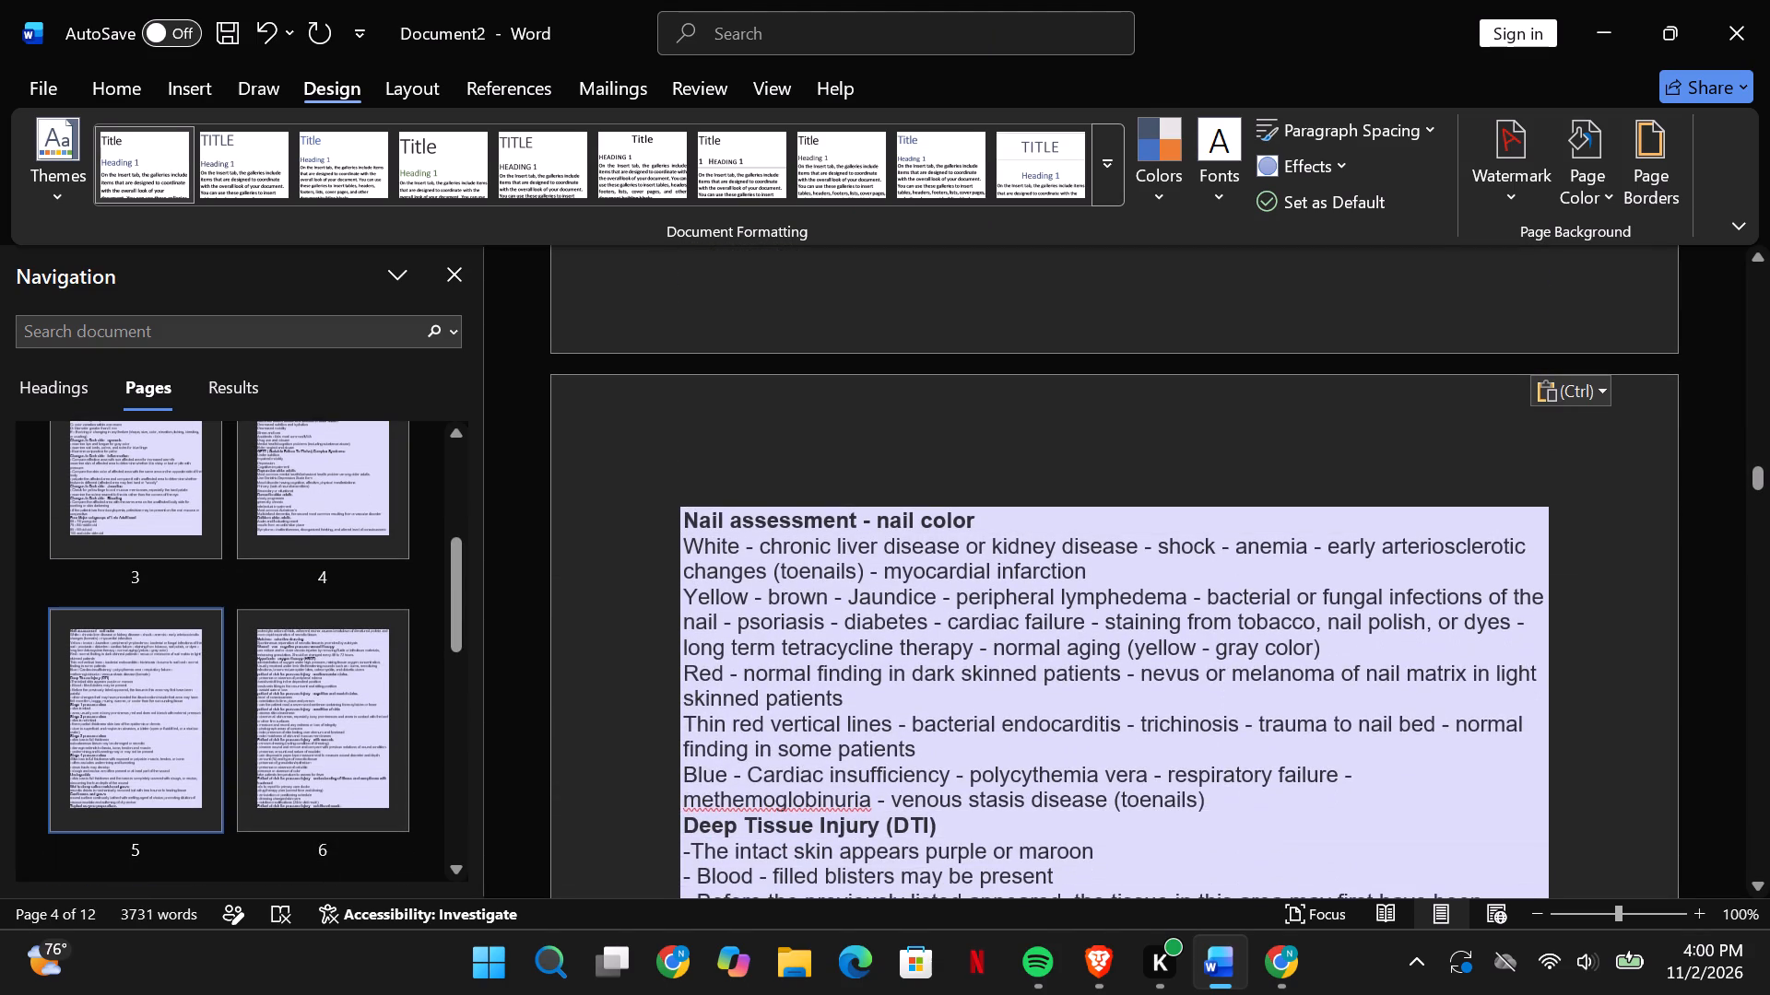
{"action": "scroll", "coordinate": [768, 587], "scroll_direction": "down", "scroll_amount": 1}
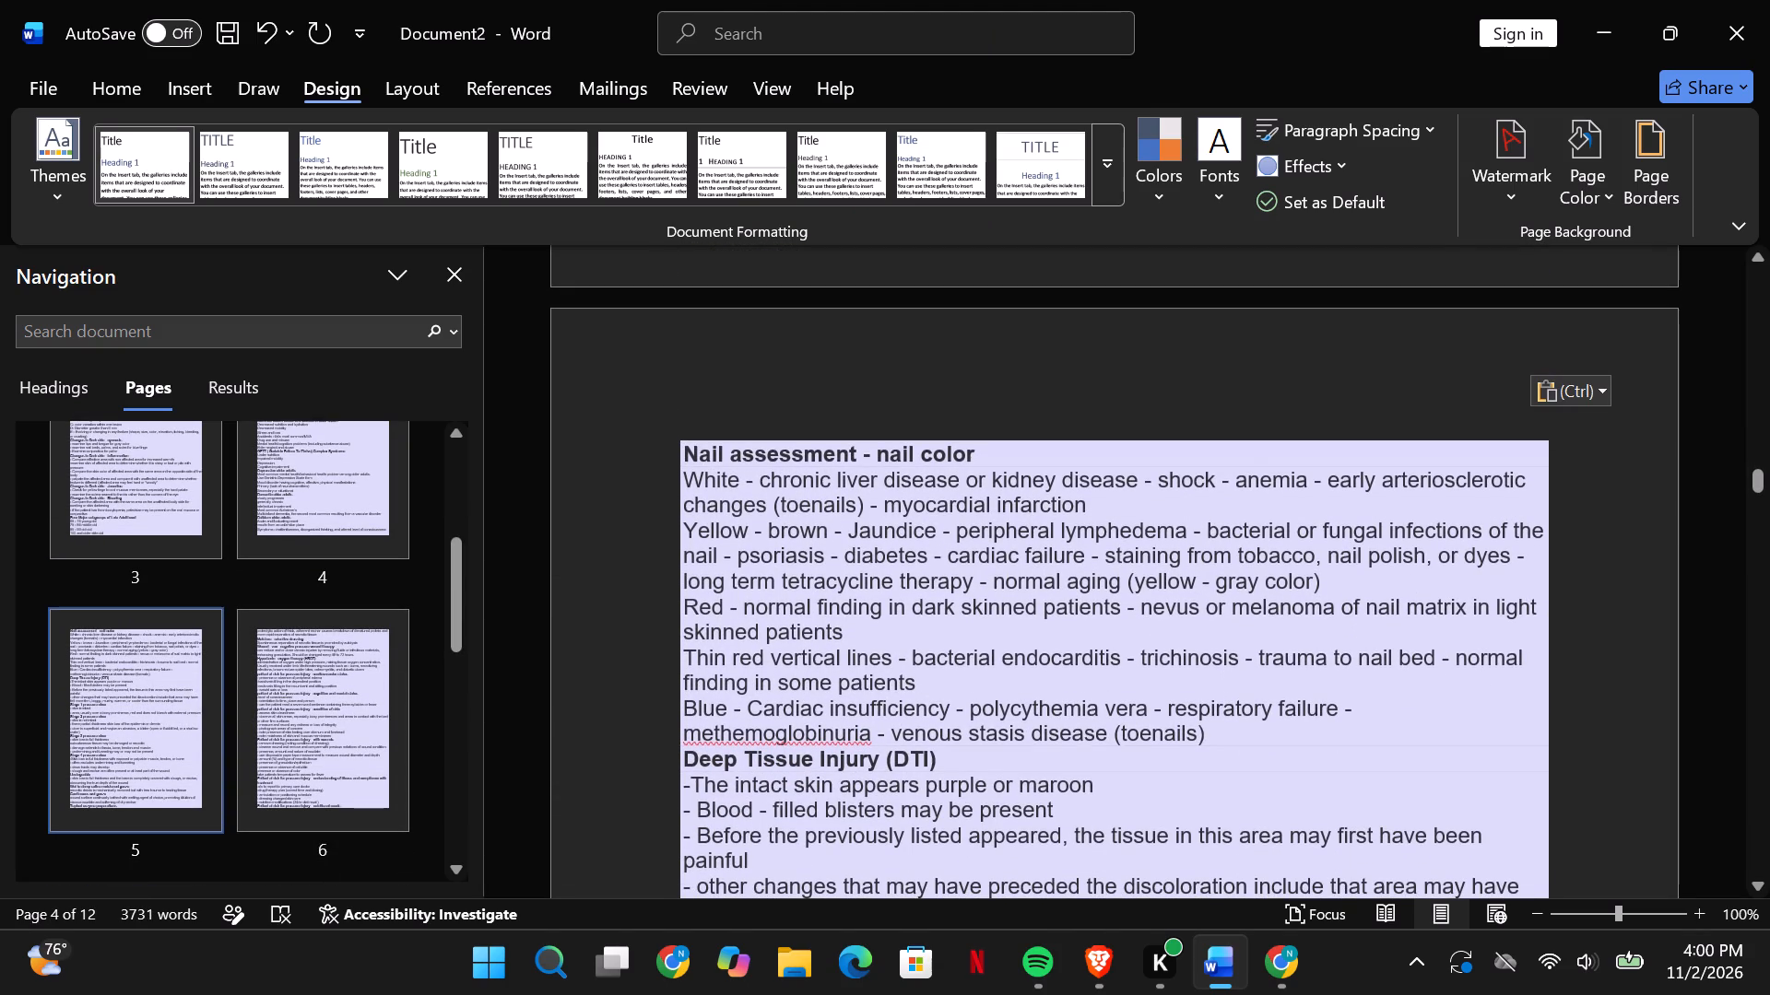
{"action": "scroll", "coordinate": [793, 684], "scroll_direction": "down", "scroll_amount": 4}
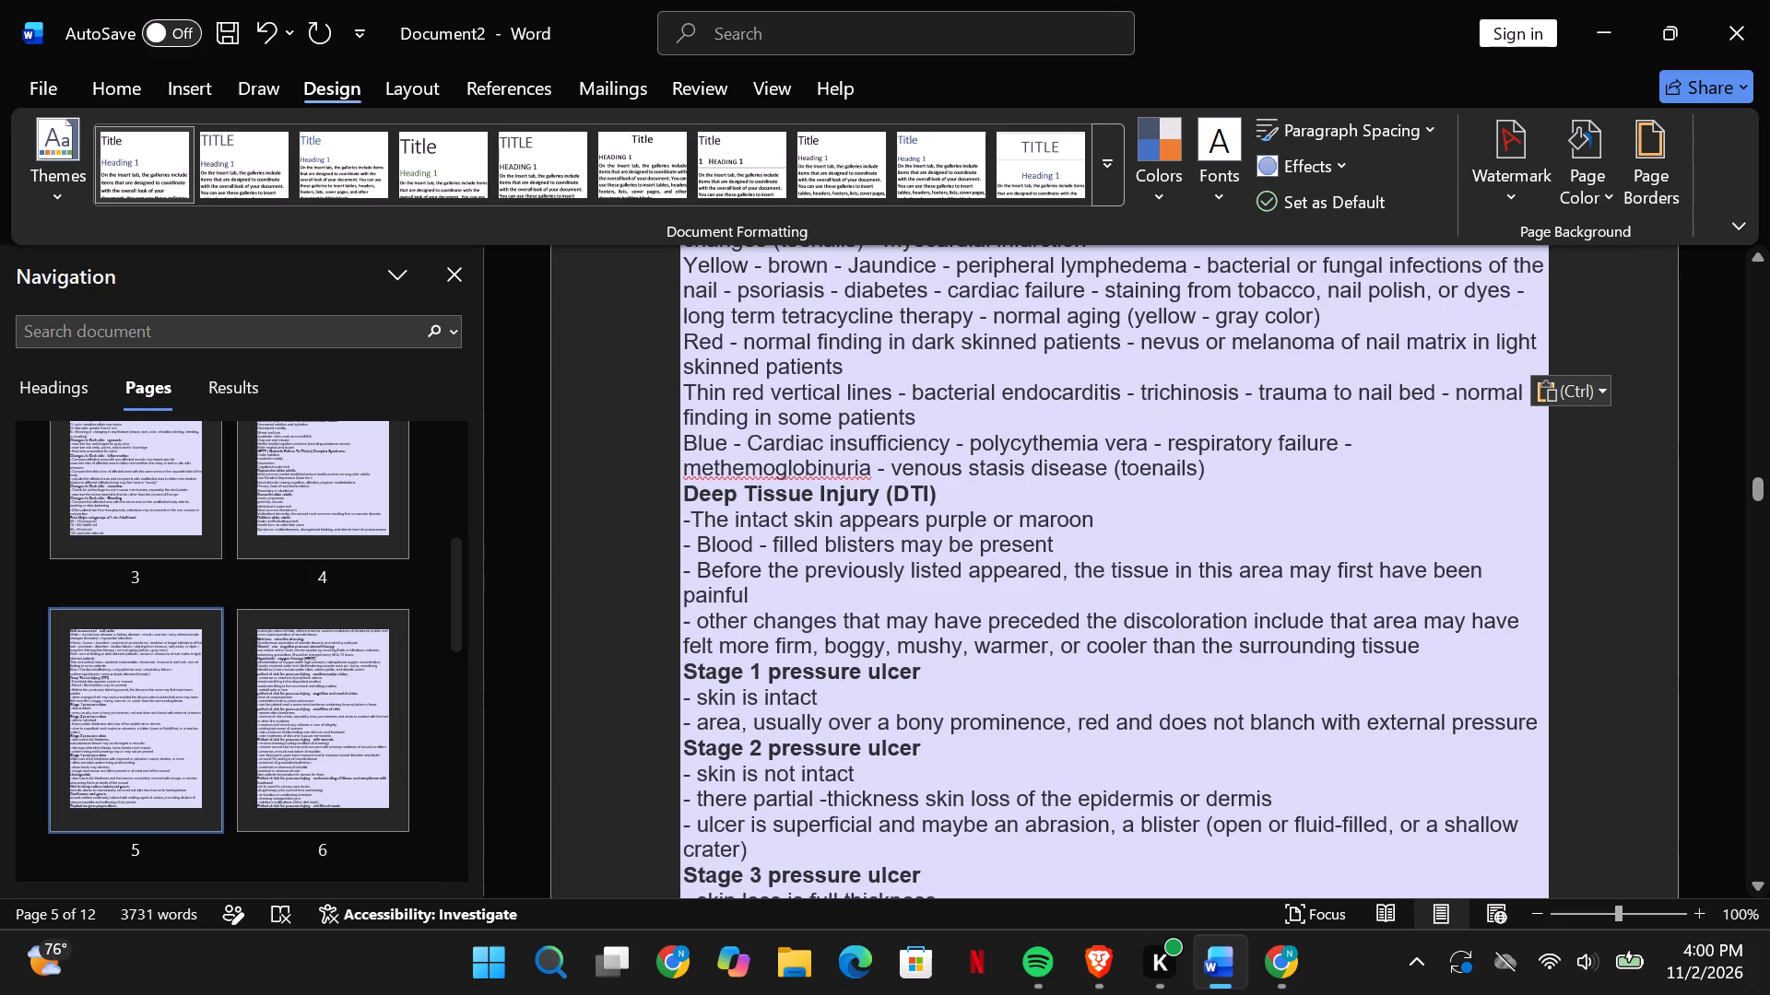
{"action": "scroll", "coordinate": [793, 670], "scroll_direction": "down", "scroll_amount": 1}
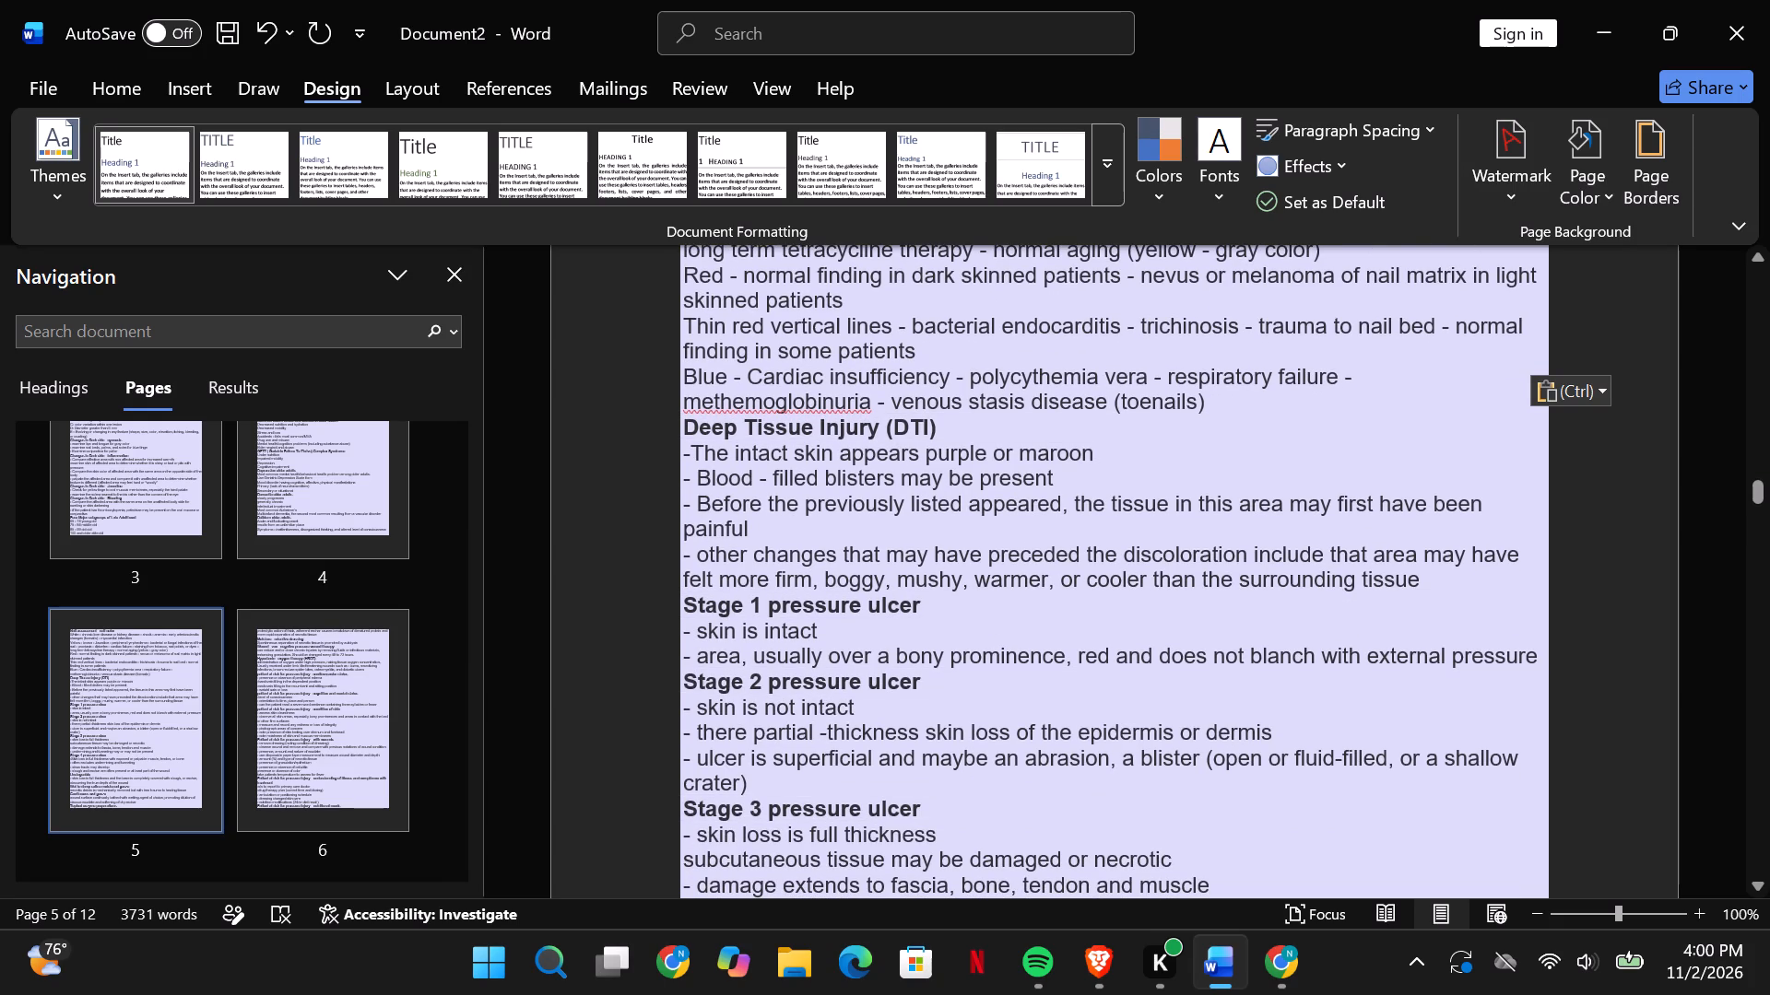
{"action": "scroll", "coordinate": [873, 586], "scroll_direction": "down", "scroll_amount": 1}
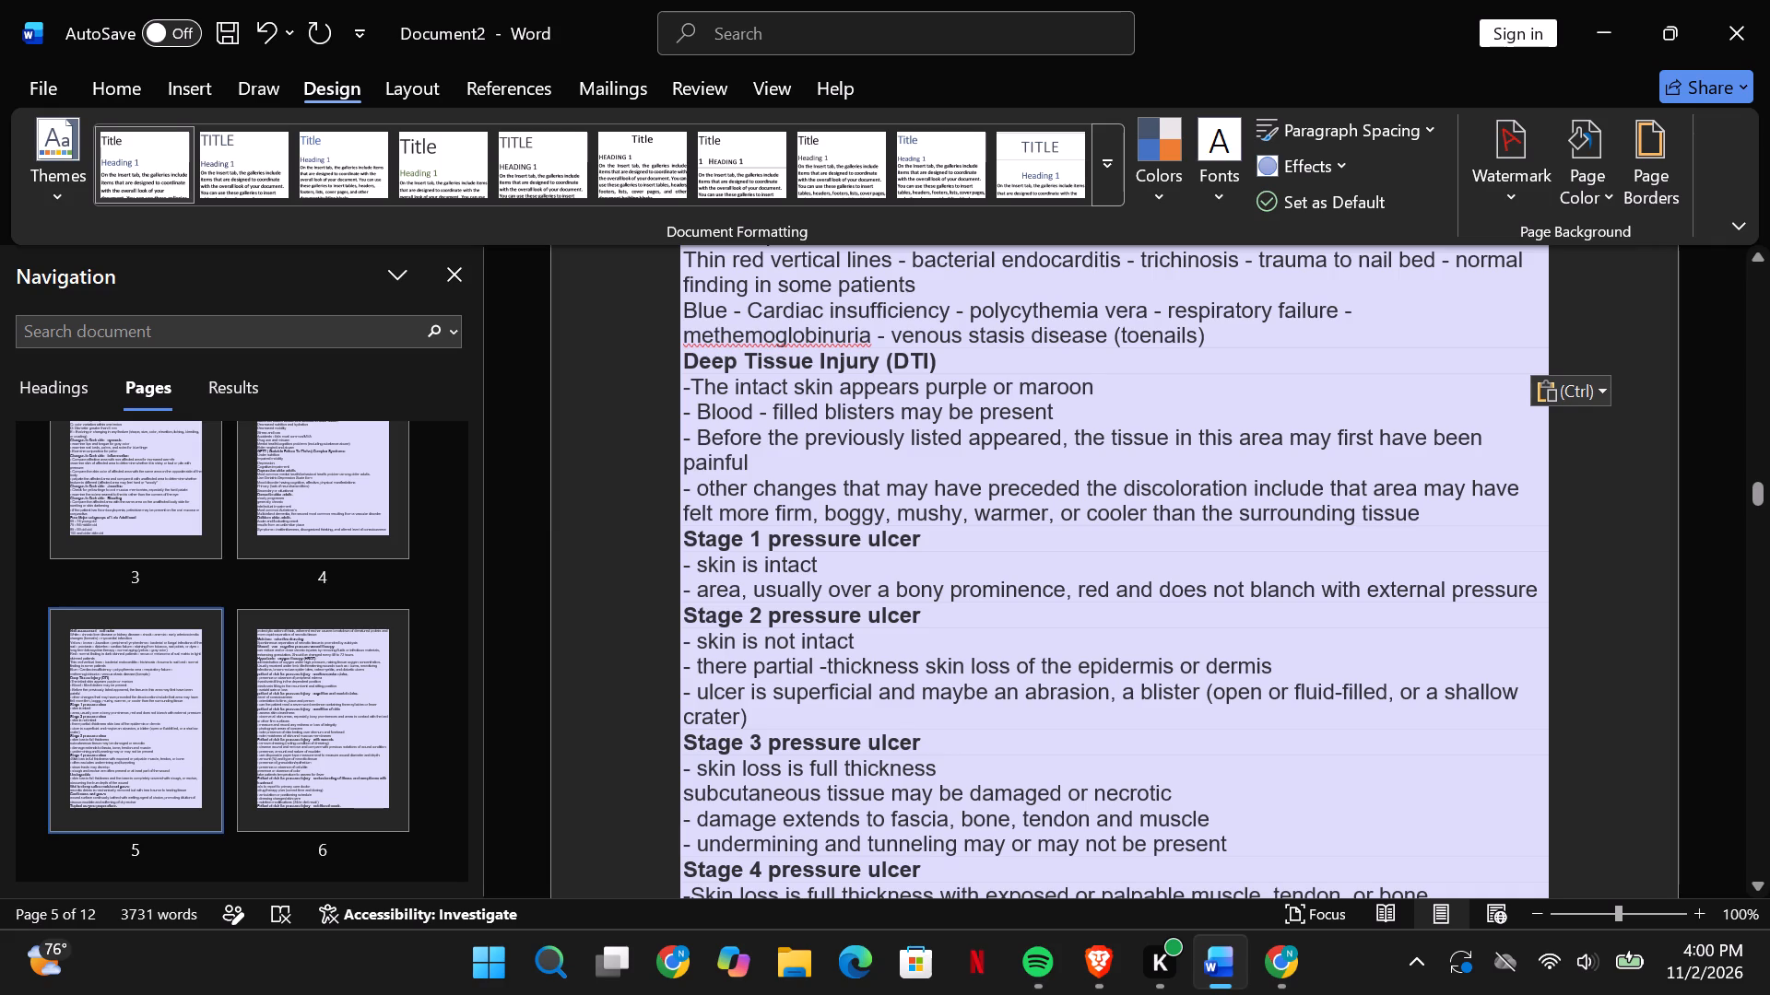
{"action": "left_click_drag", "start_coordinate": [687, 369], "coordinate": [989, 464]}
{"action": "scroll", "coordinate": [991, 435], "scroll_direction": "down", "scroll_amount": 1}
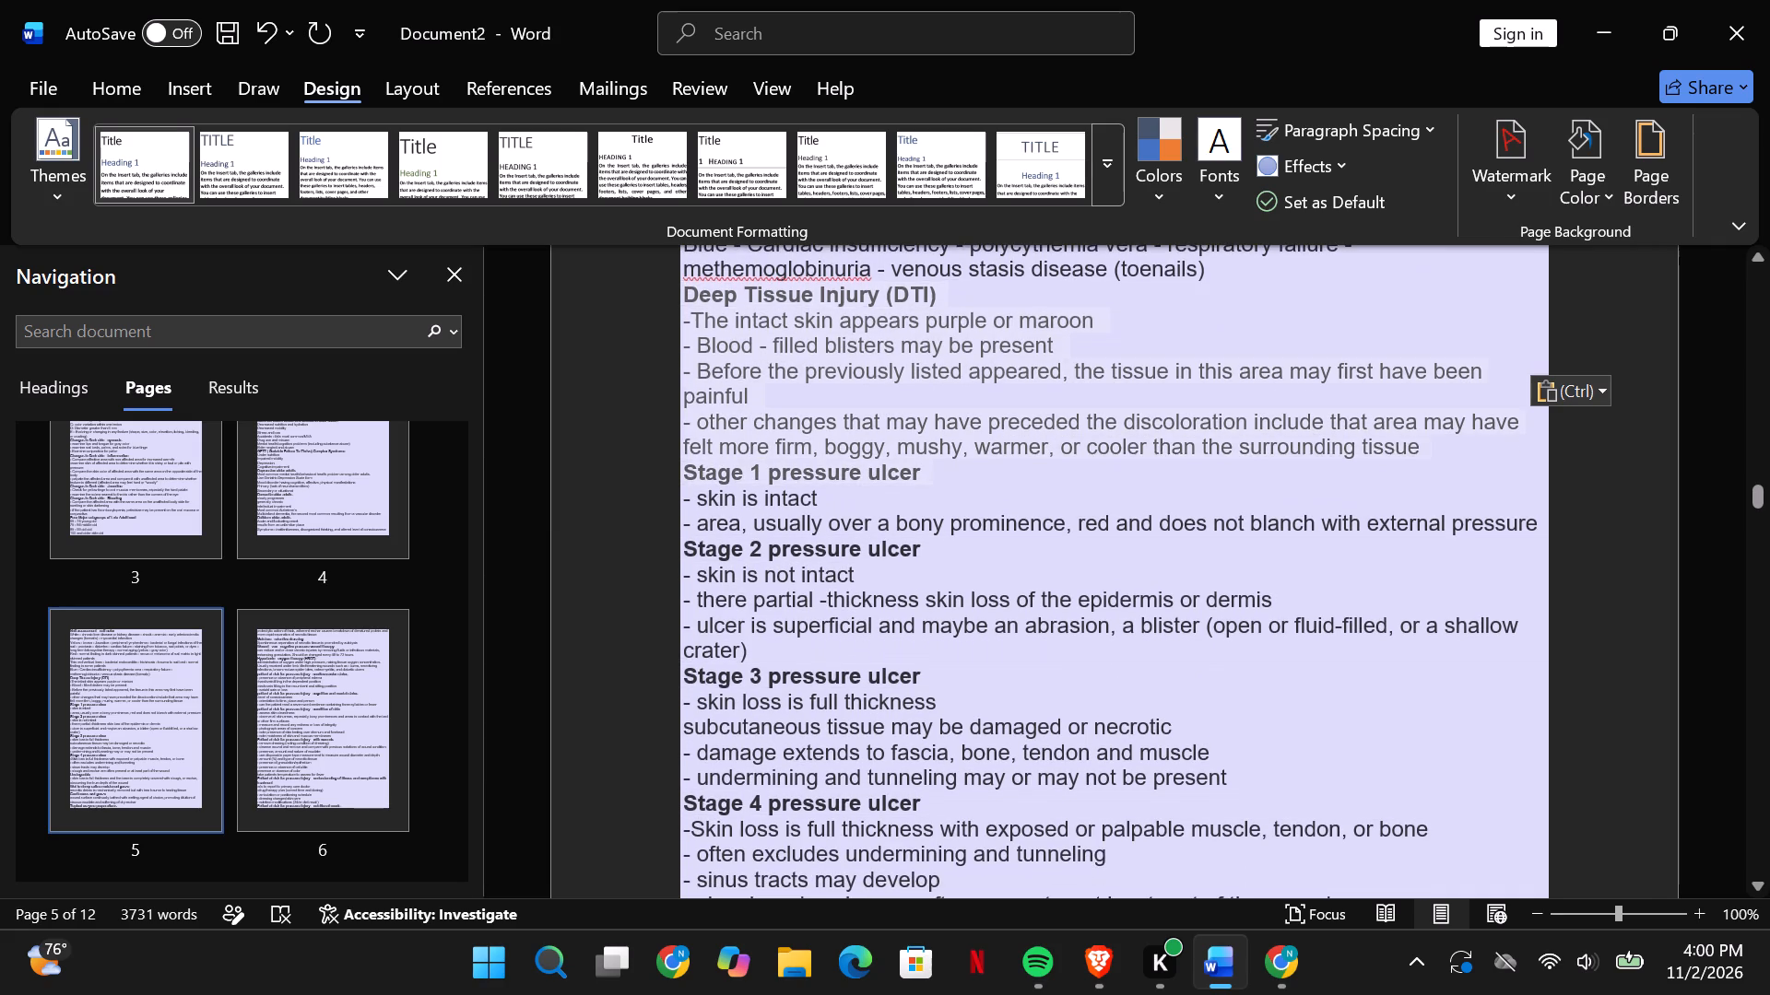
{"action": "left_click_drag", "start_coordinate": [989, 464], "coordinate": [984, 496]}
{"action": "scroll", "coordinate": [984, 495], "scroll_direction": "down", "scroll_amount": 4}
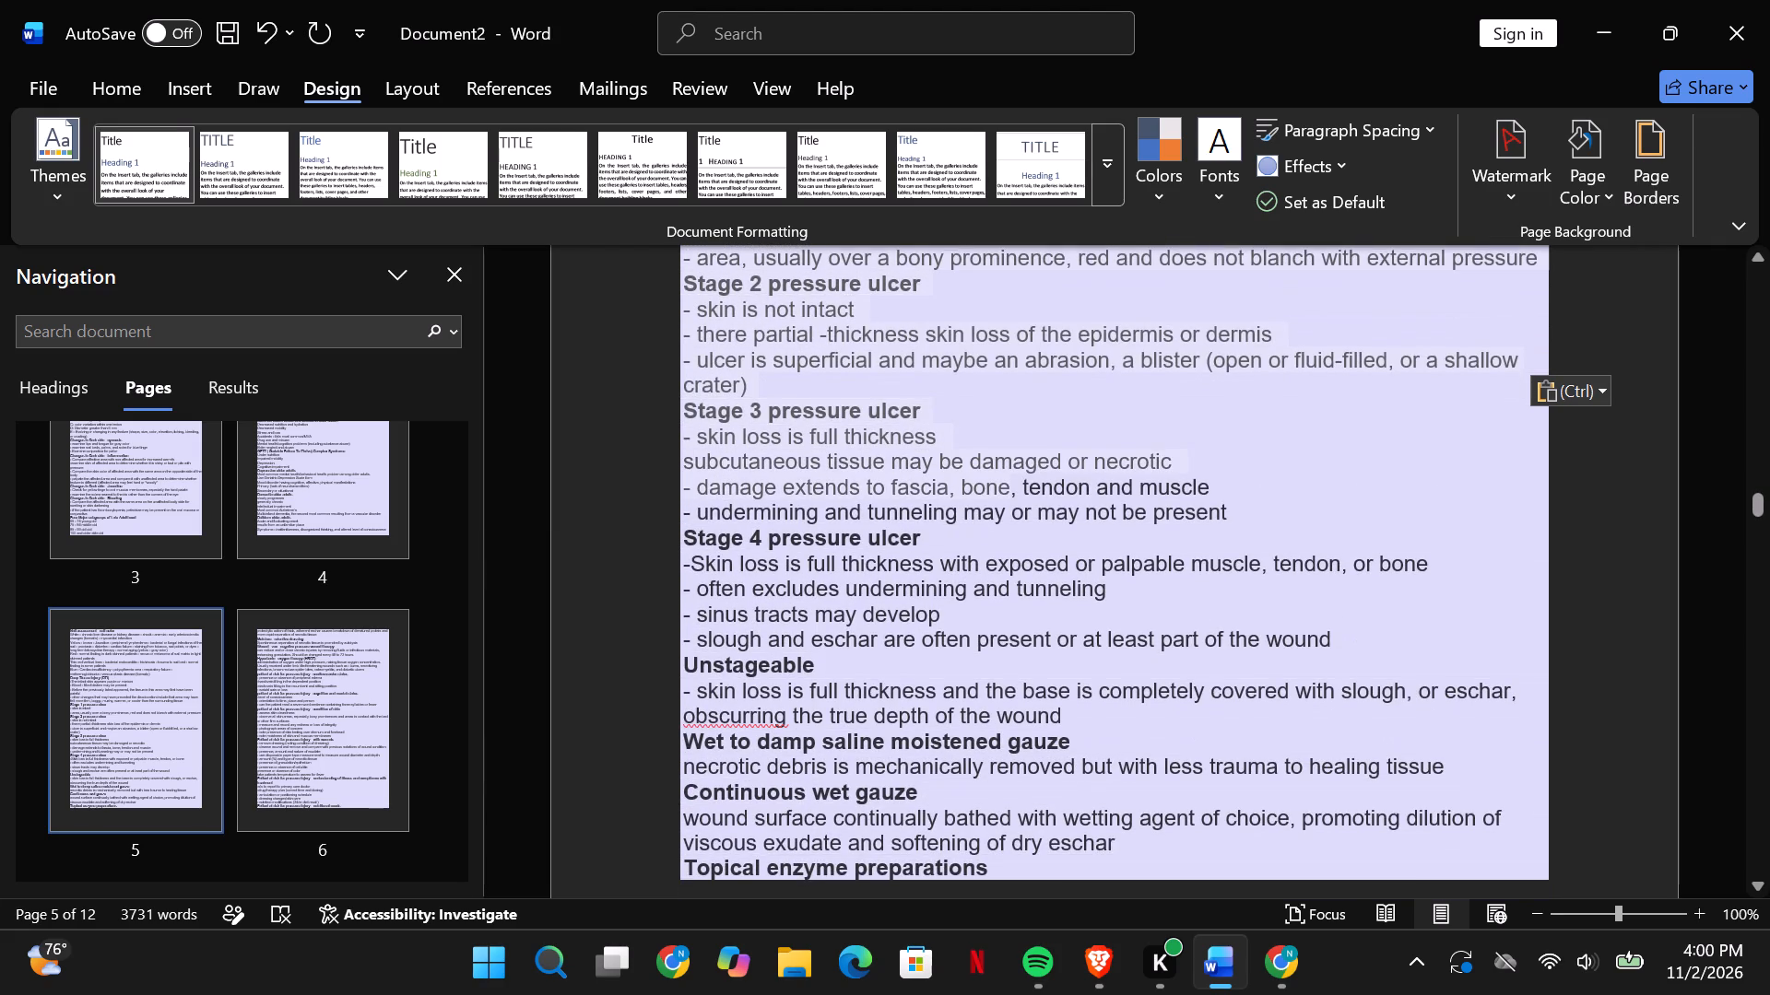
{"action": "left_click_drag", "start_coordinate": [984, 496], "coordinate": [882, 554]}
{"action": "scroll", "coordinate": [948, 537], "scroll_direction": "down", "scroll_amount": 1}
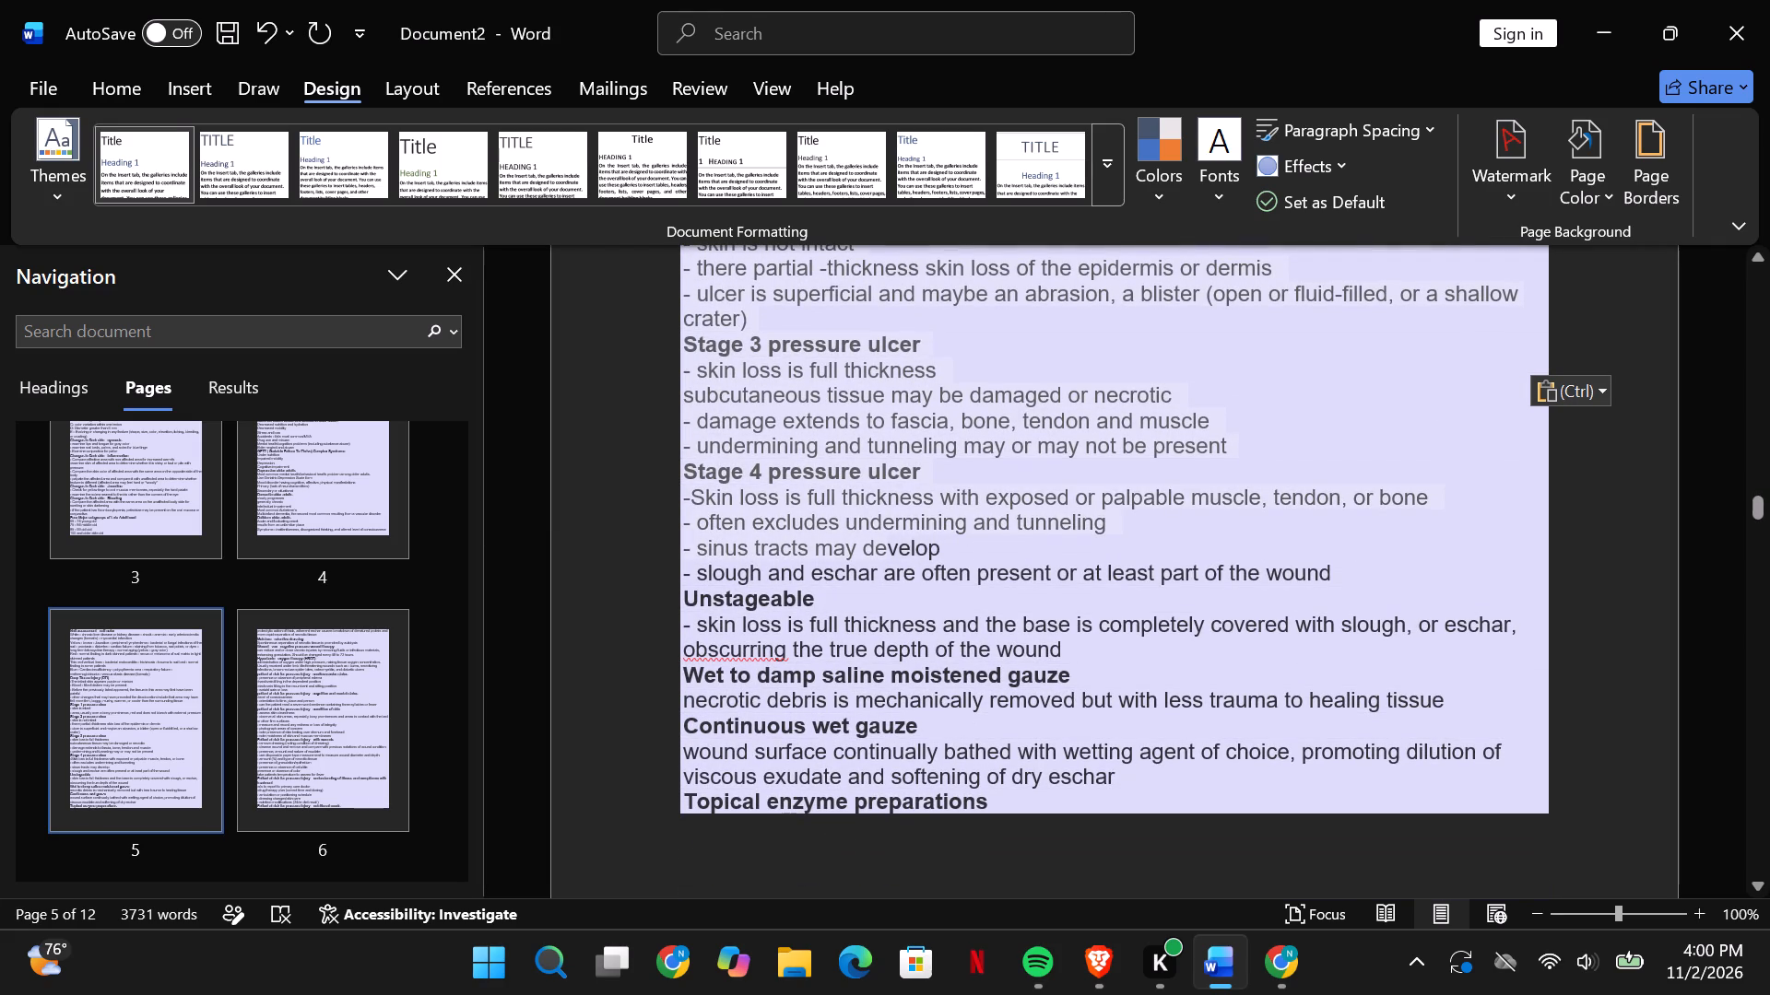
{"action": "left_click_drag", "start_coordinate": [882, 554], "coordinate": [1102, 513]}
{"action": "scroll", "coordinate": [882, 554], "scroll_direction": "down", "scroll_amount": 1}
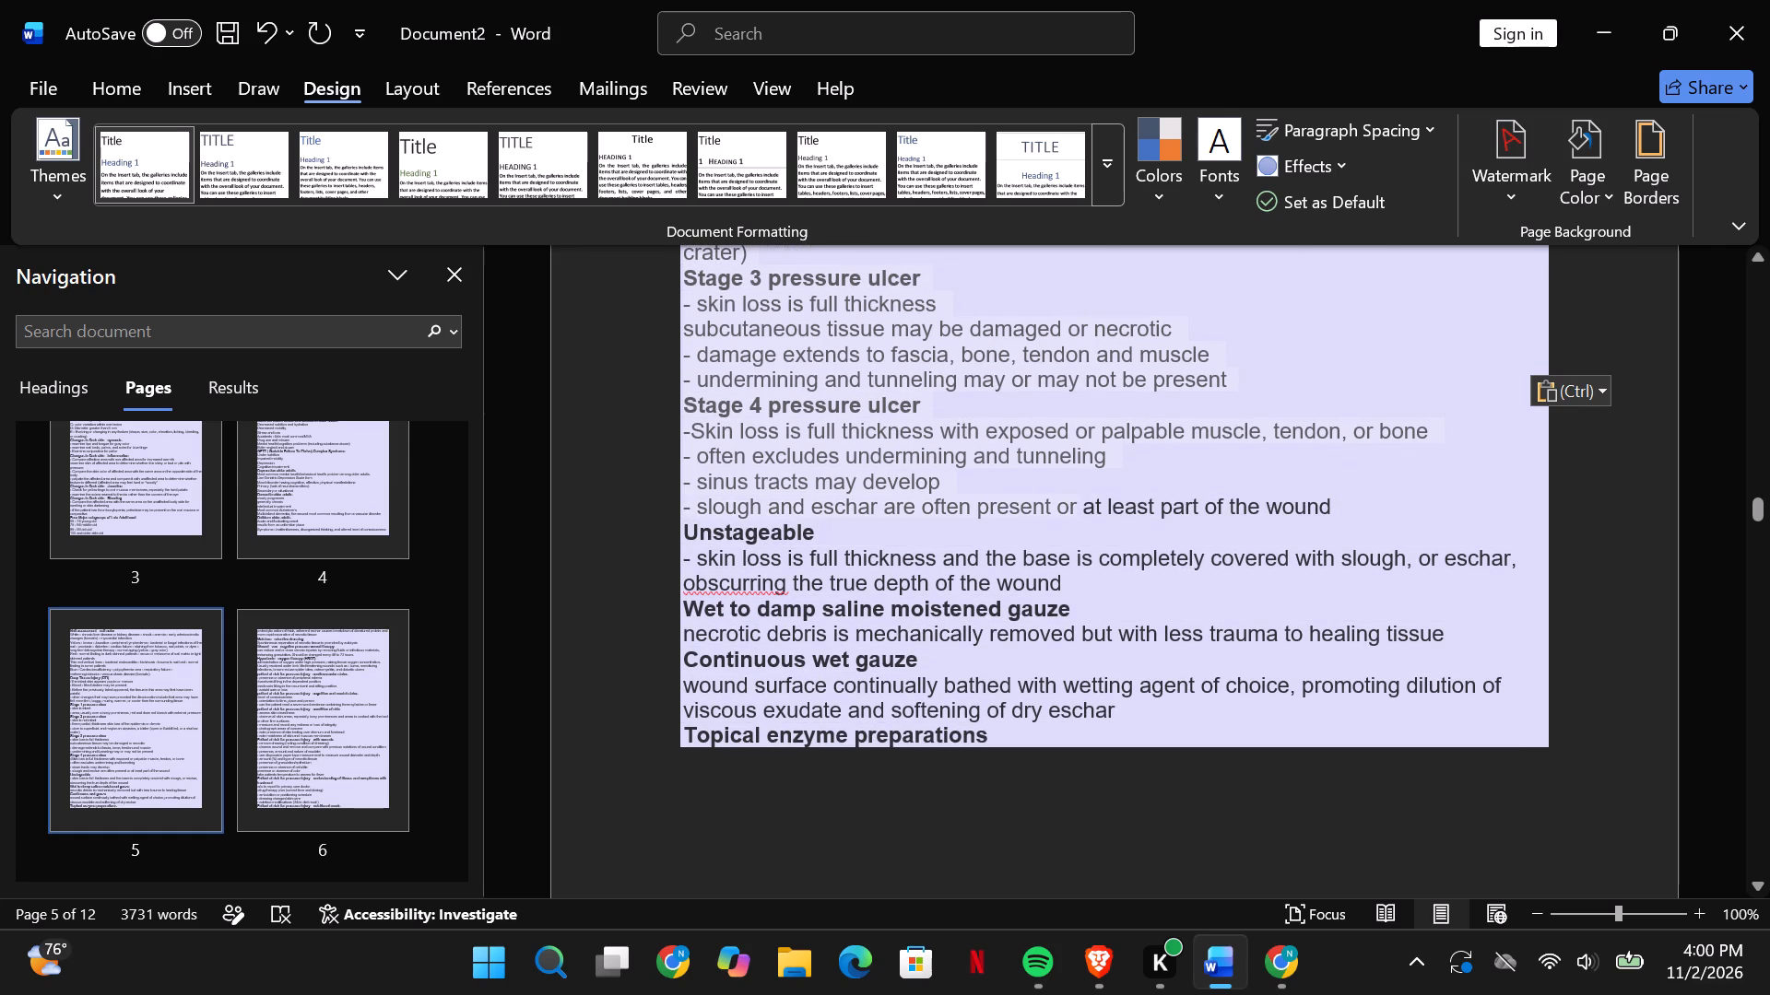
{"action": "left_click_drag", "start_coordinate": [1102, 513], "coordinate": [1206, 553]}
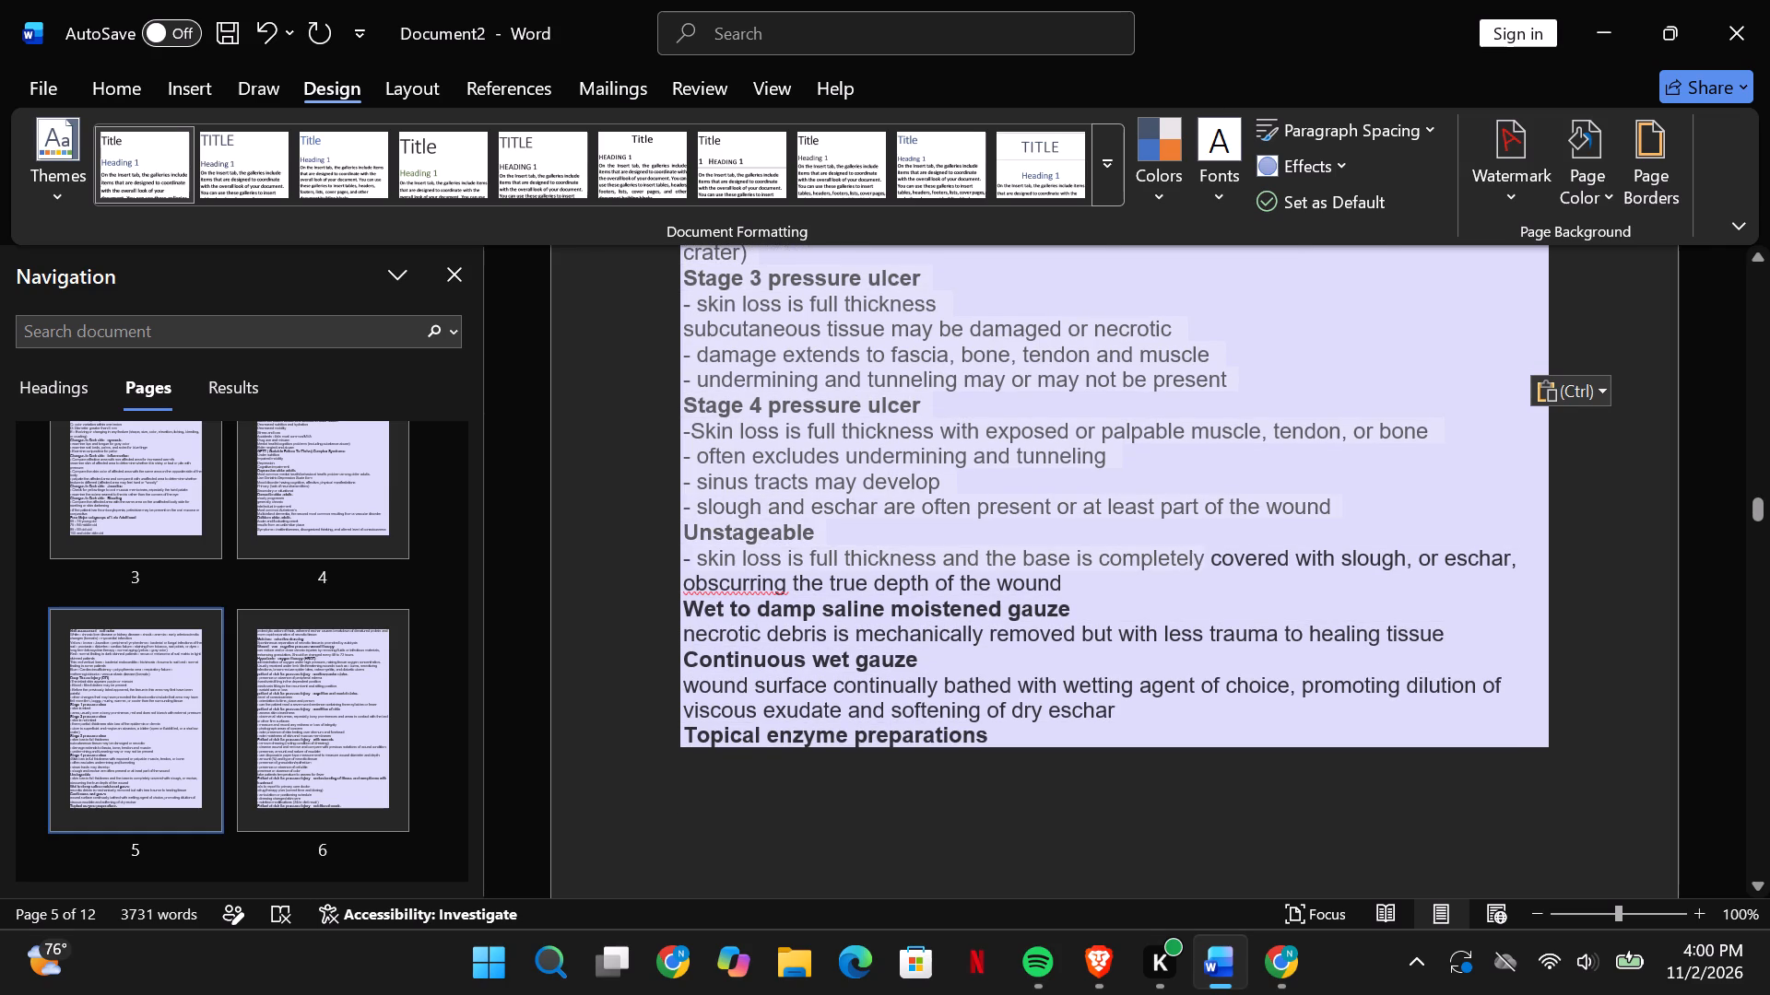
{"action": "left_click_drag", "start_coordinate": [1206, 553], "coordinate": [1052, 561]}
{"action": "scroll", "coordinate": [1117, 561], "scroll_direction": "down", "scroll_amount": 11}
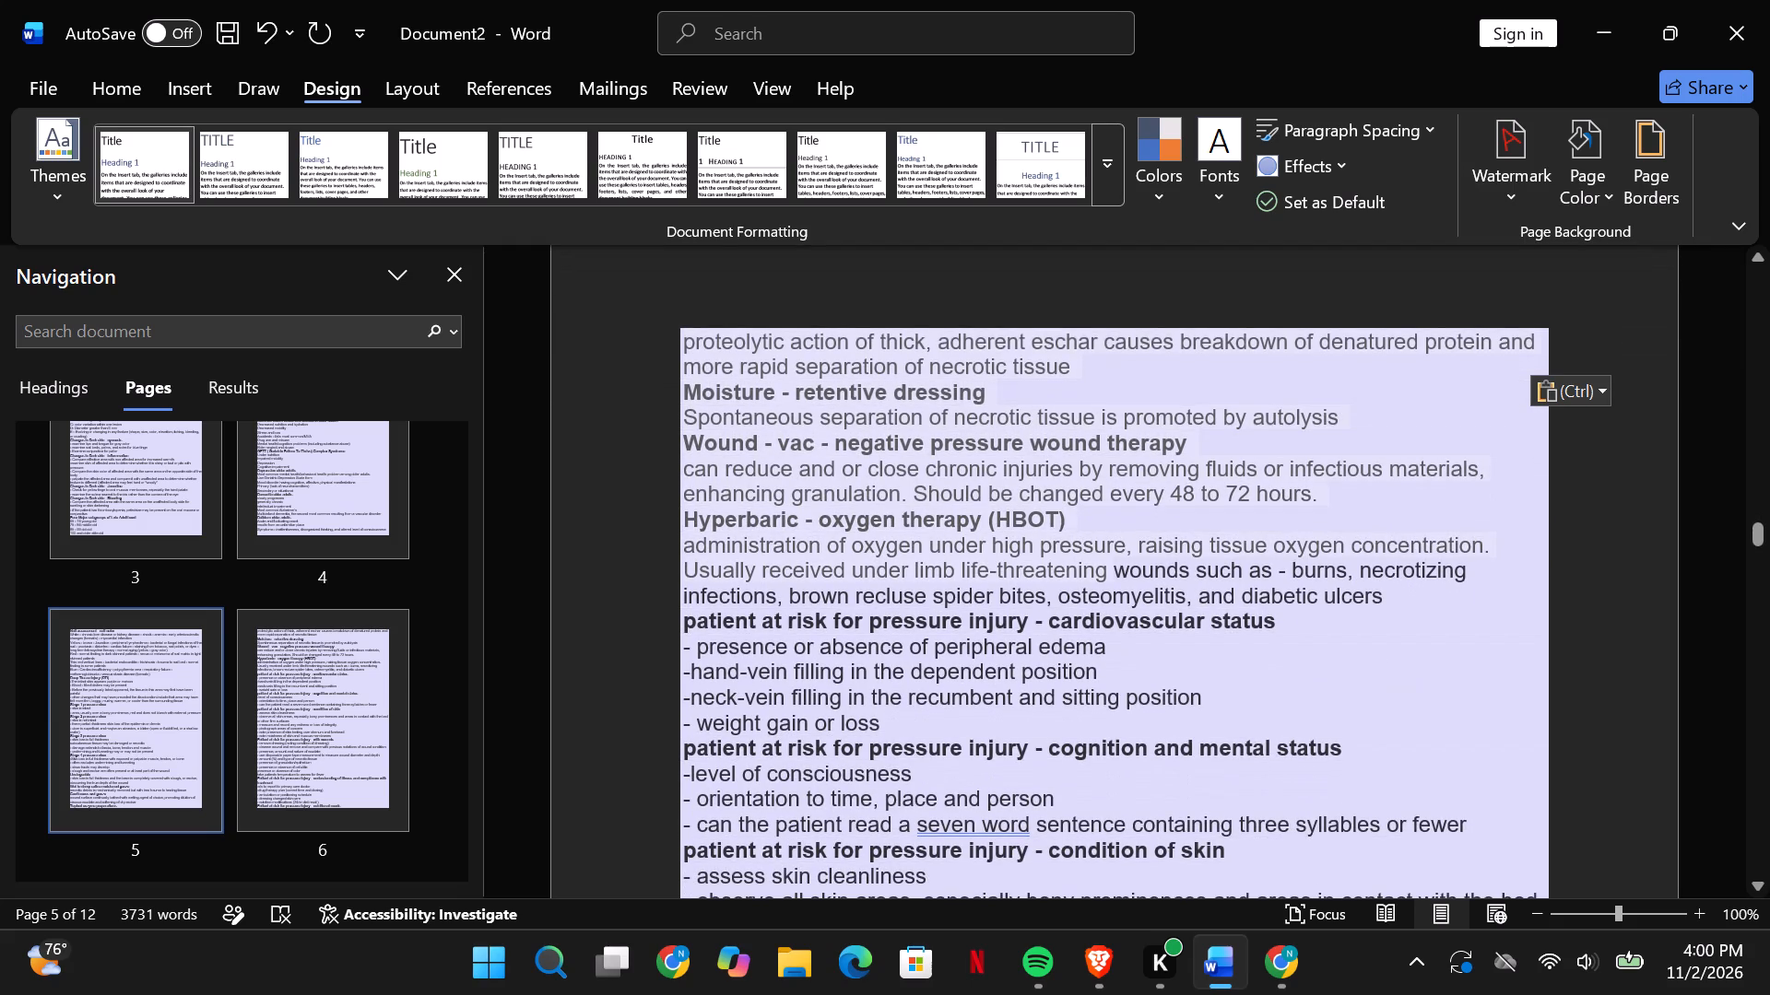
{"action": "left_click_drag", "start_coordinate": [1052, 561], "coordinate": [1359, 528]}
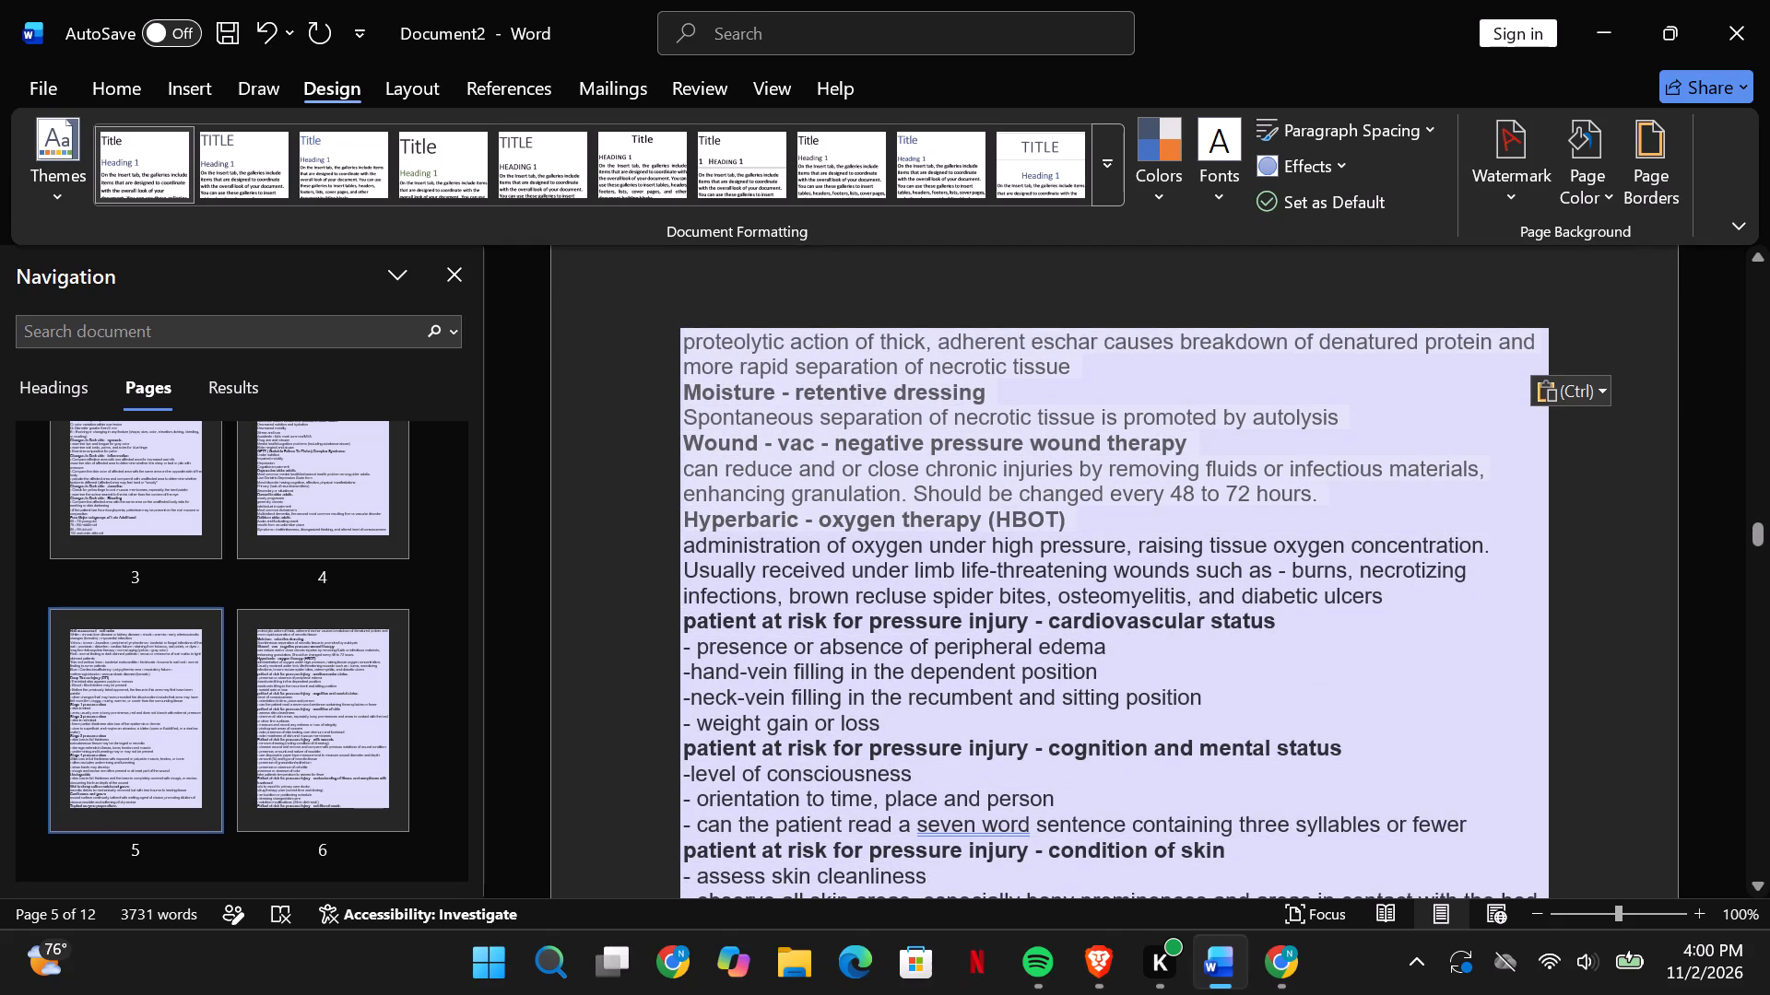
{"action": "left_click_drag", "start_coordinate": [1359, 528], "coordinate": [1332, 579]}
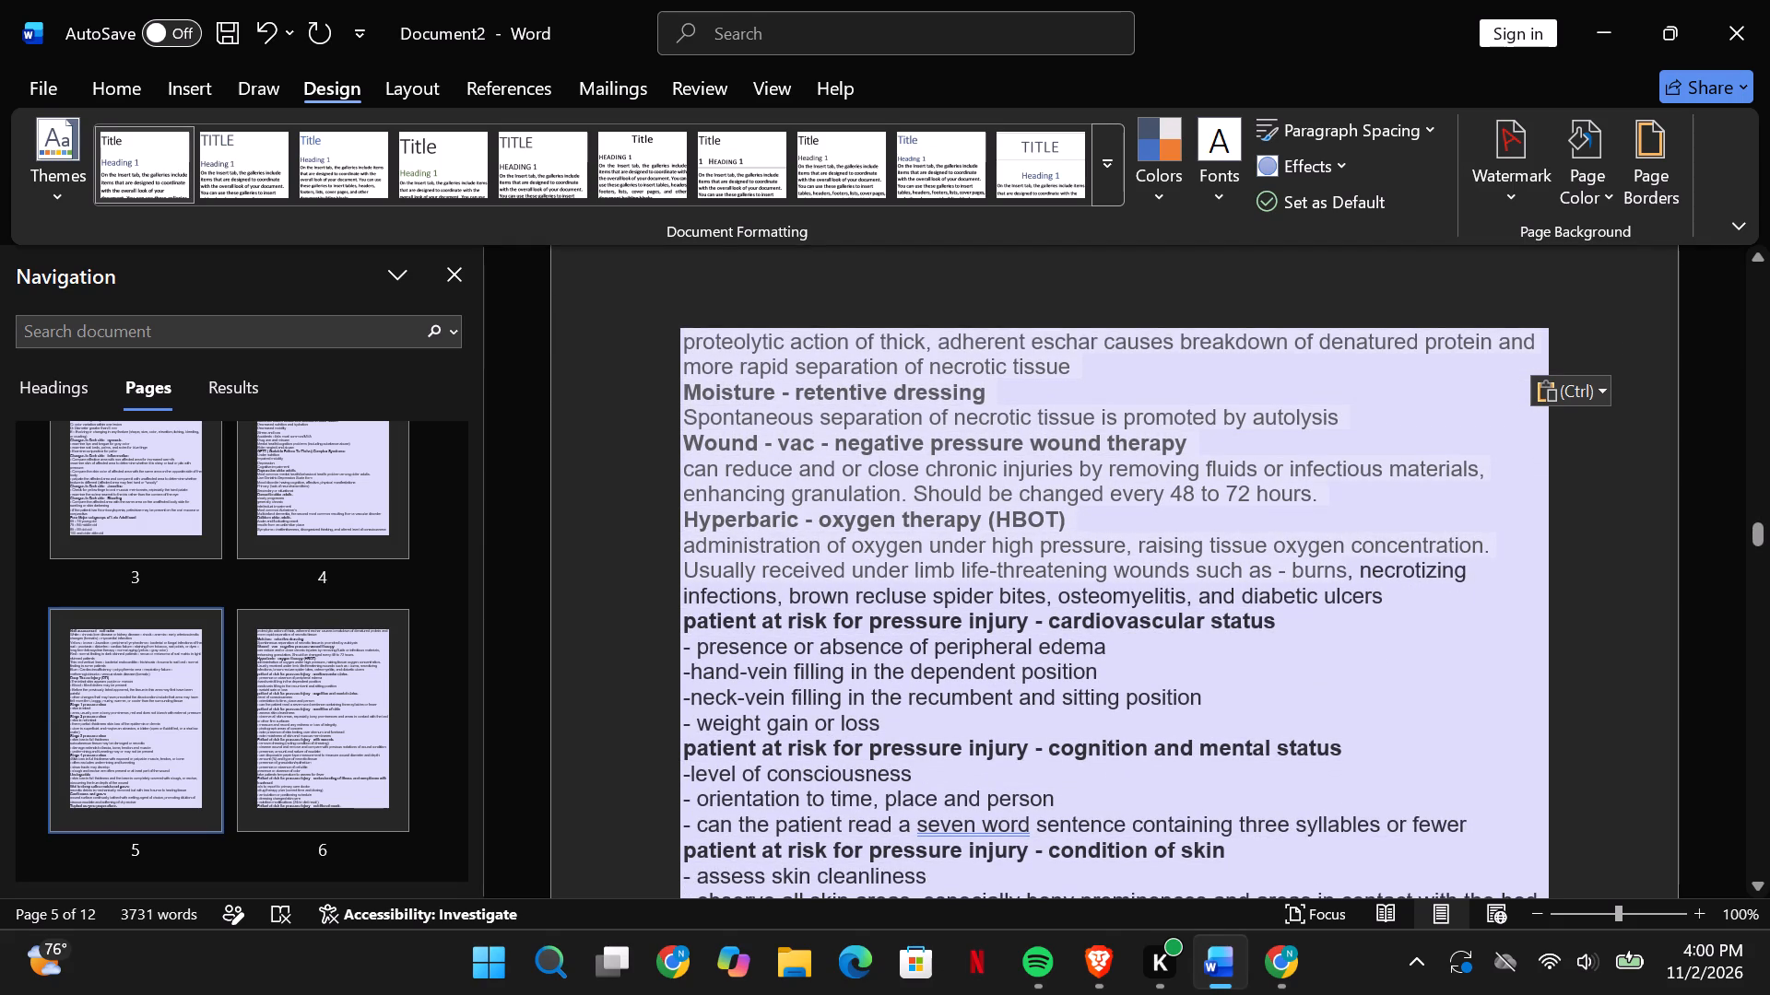
{"action": "left_click_drag", "start_coordinate": [1332, 579], "coordinate": [950, 600]}
{"action": "scroll", "coordinate": [950, 600], "scroll_direction": "down", "scroll_amount": 2}
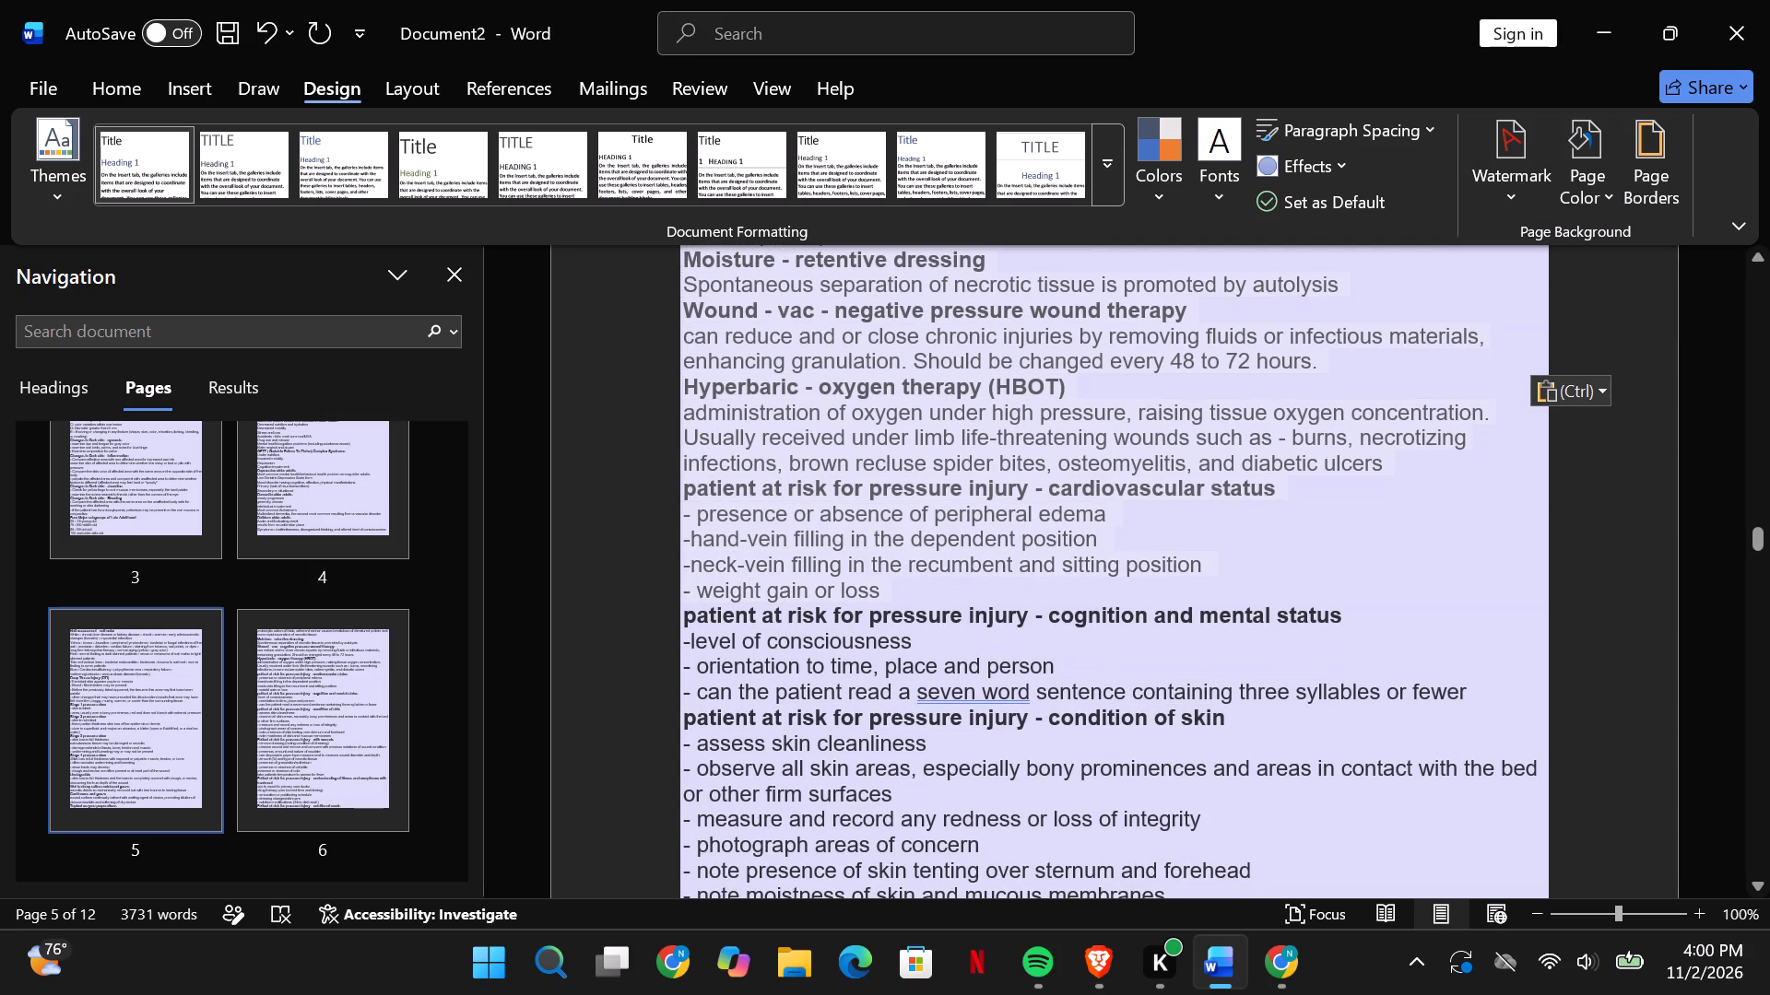
{"action": "left_click_drag", "start_coordinate": [950, 600], "coordinate": [961, 600]}
{"action": "scroll", "coordinate": [1206, 592], "scroll_direction": "down", "scroll_amount": 1}
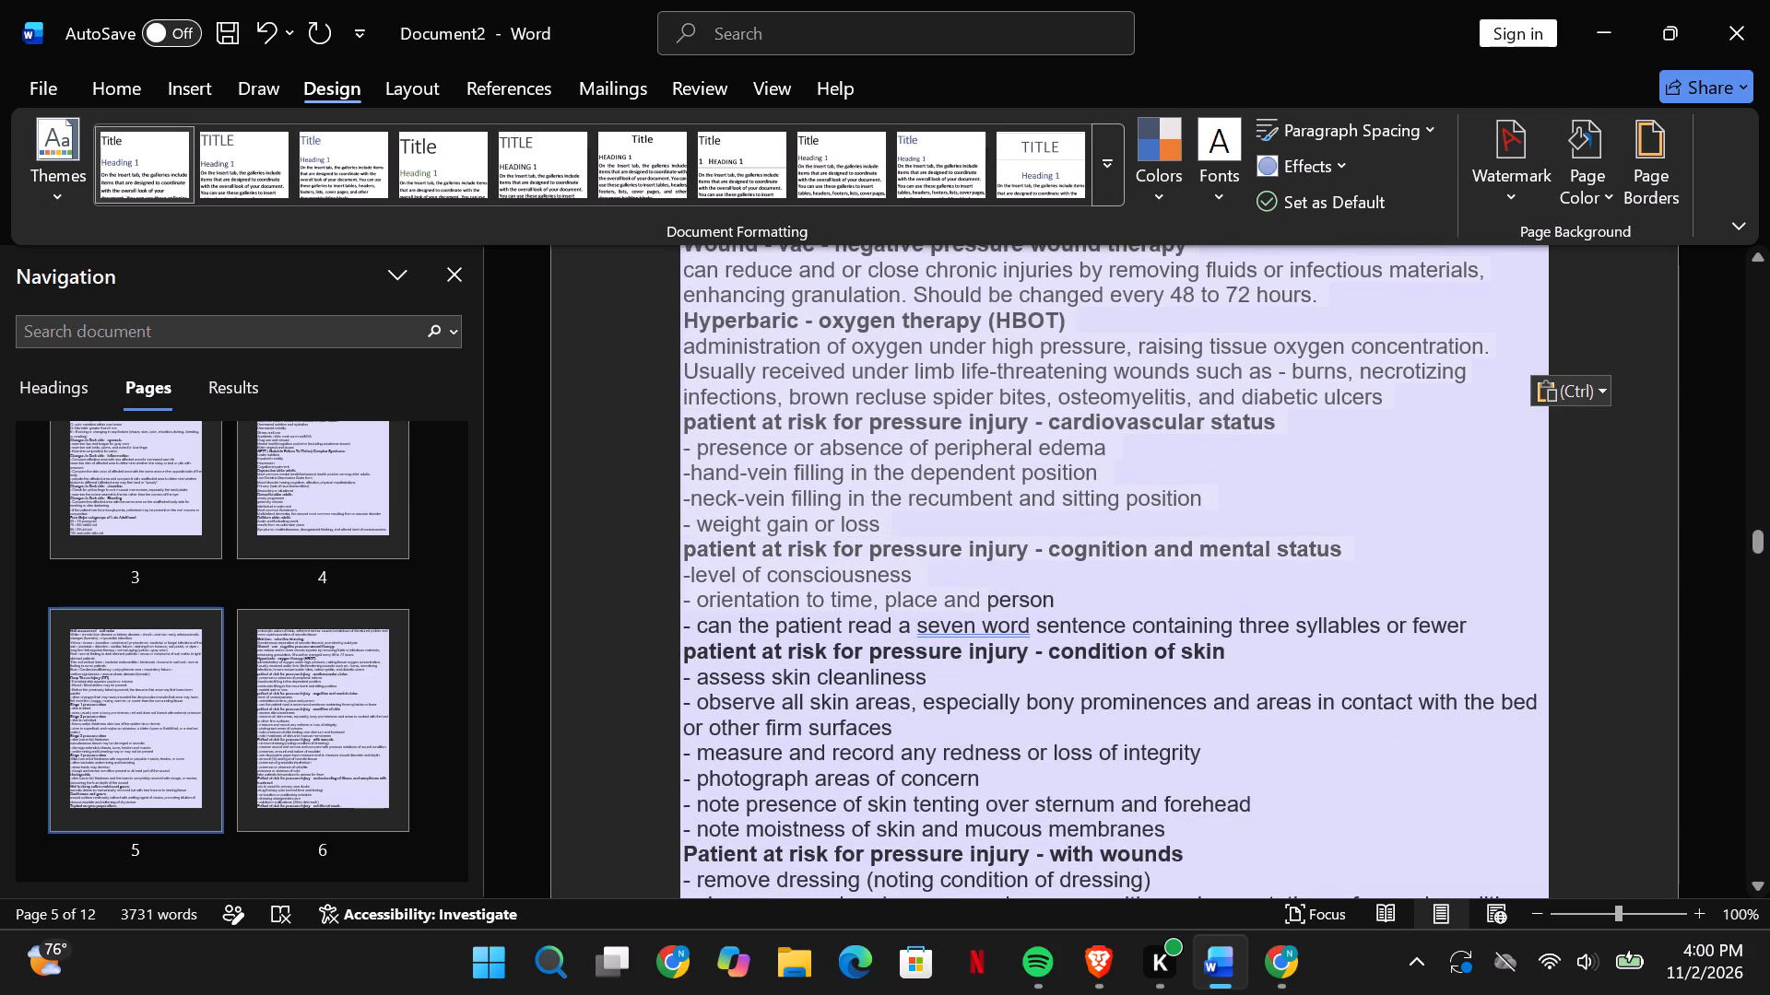
{"action": "left_click_drag", "start_coordinate": [961, 600], "coordinate": [936, 604]}
{"action": "scroll", "coordinate": [936, 604], "scroll_direction": "down", "scroll_amount": 4}
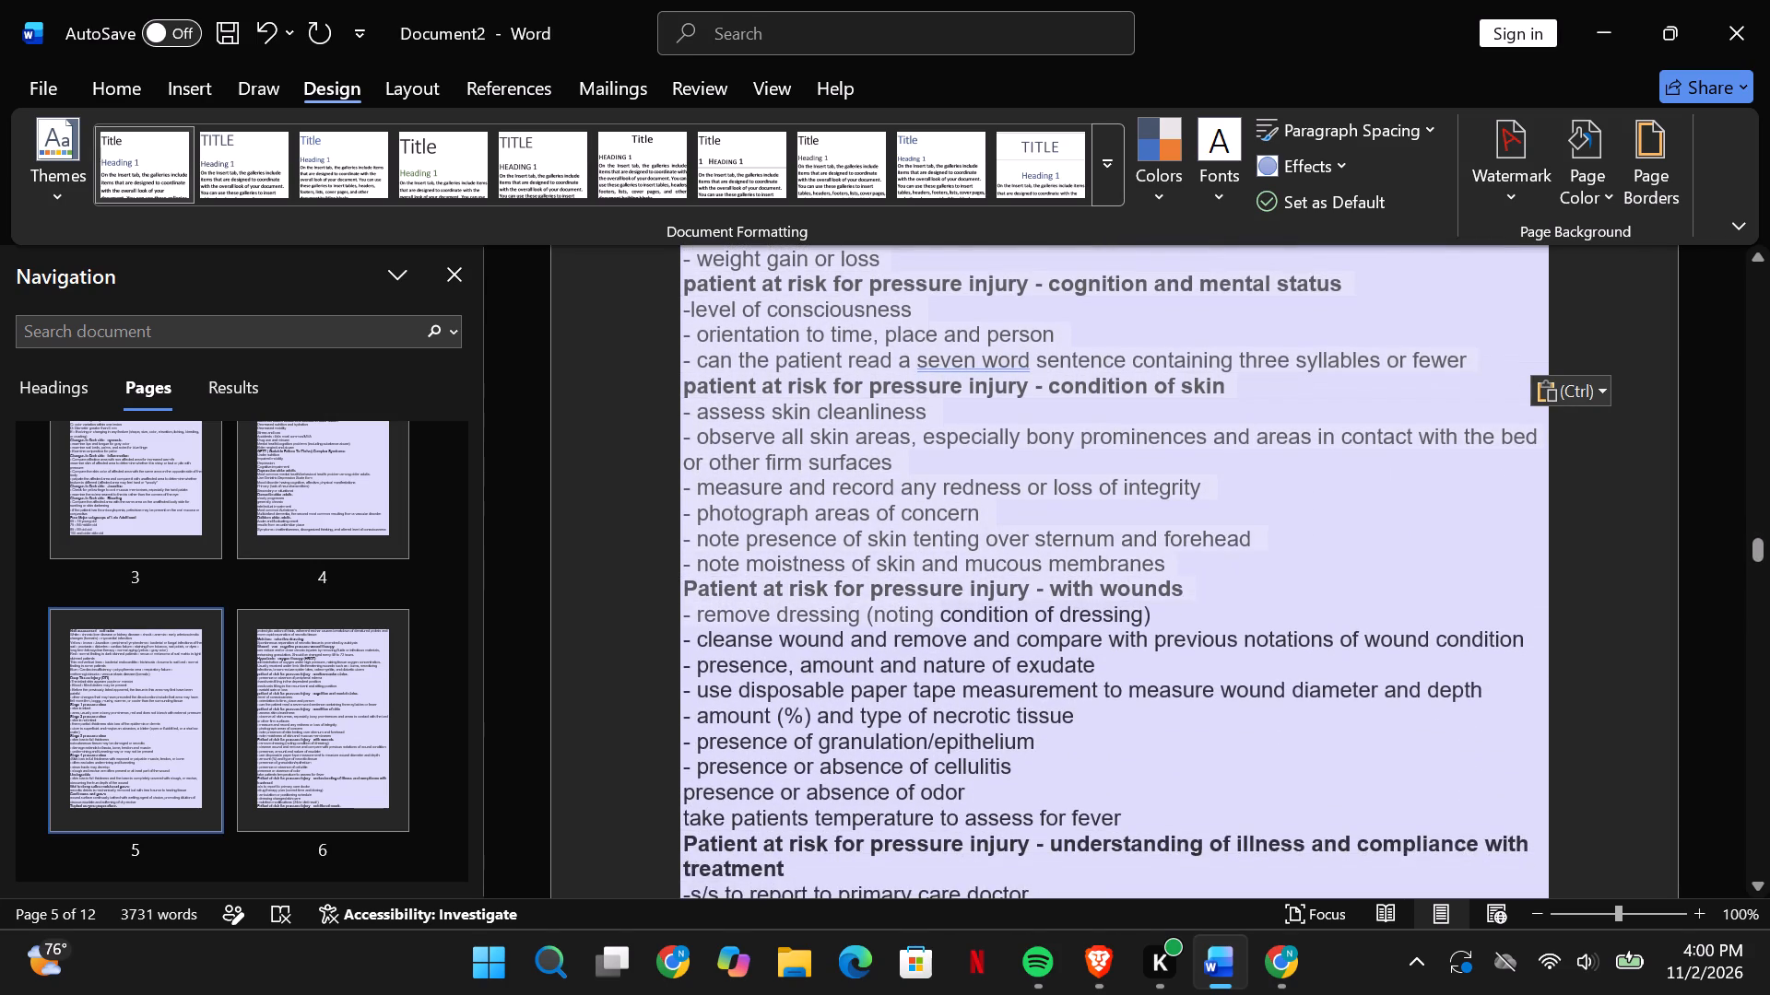
{"action": "left_click_drag", "start_coordinate": [936, 604], "coordinate": [905, 591]}
{"action": "scroll", "coordinate": [936, 604], "scroll_direction": "down", "scroll_amount": 3}
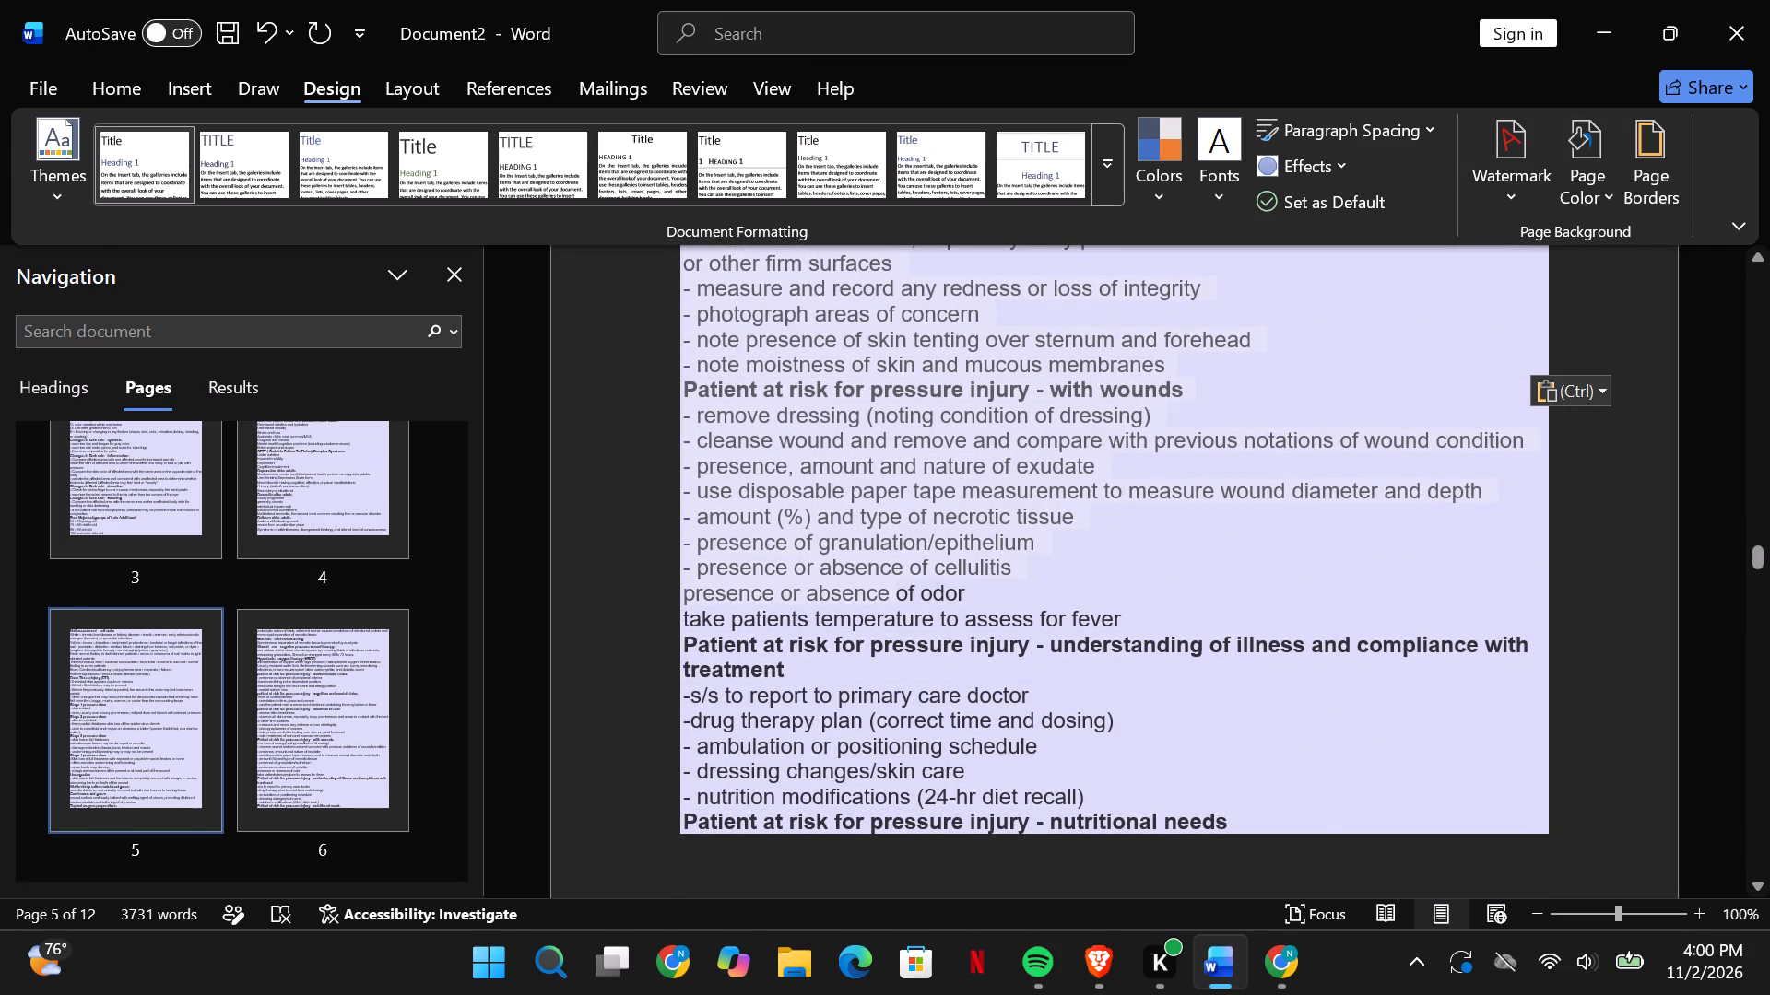
{"action": "left_click_drag", "start_coordinate": [905, 591], "coordinate": [1092, 603]}
{"action": "scroll", "coordinate": [1092, 602], "scroll_direction": "down", "scroll_amount": 6}
{"action": "scroll", "coordinate": [1092, 603], "scroll_direction": "up", "scroll_amount": 2}
{"action": "scroll", "coordinate": [1092, 603], "scroll_direction": "down", "scroll_amount": 5}
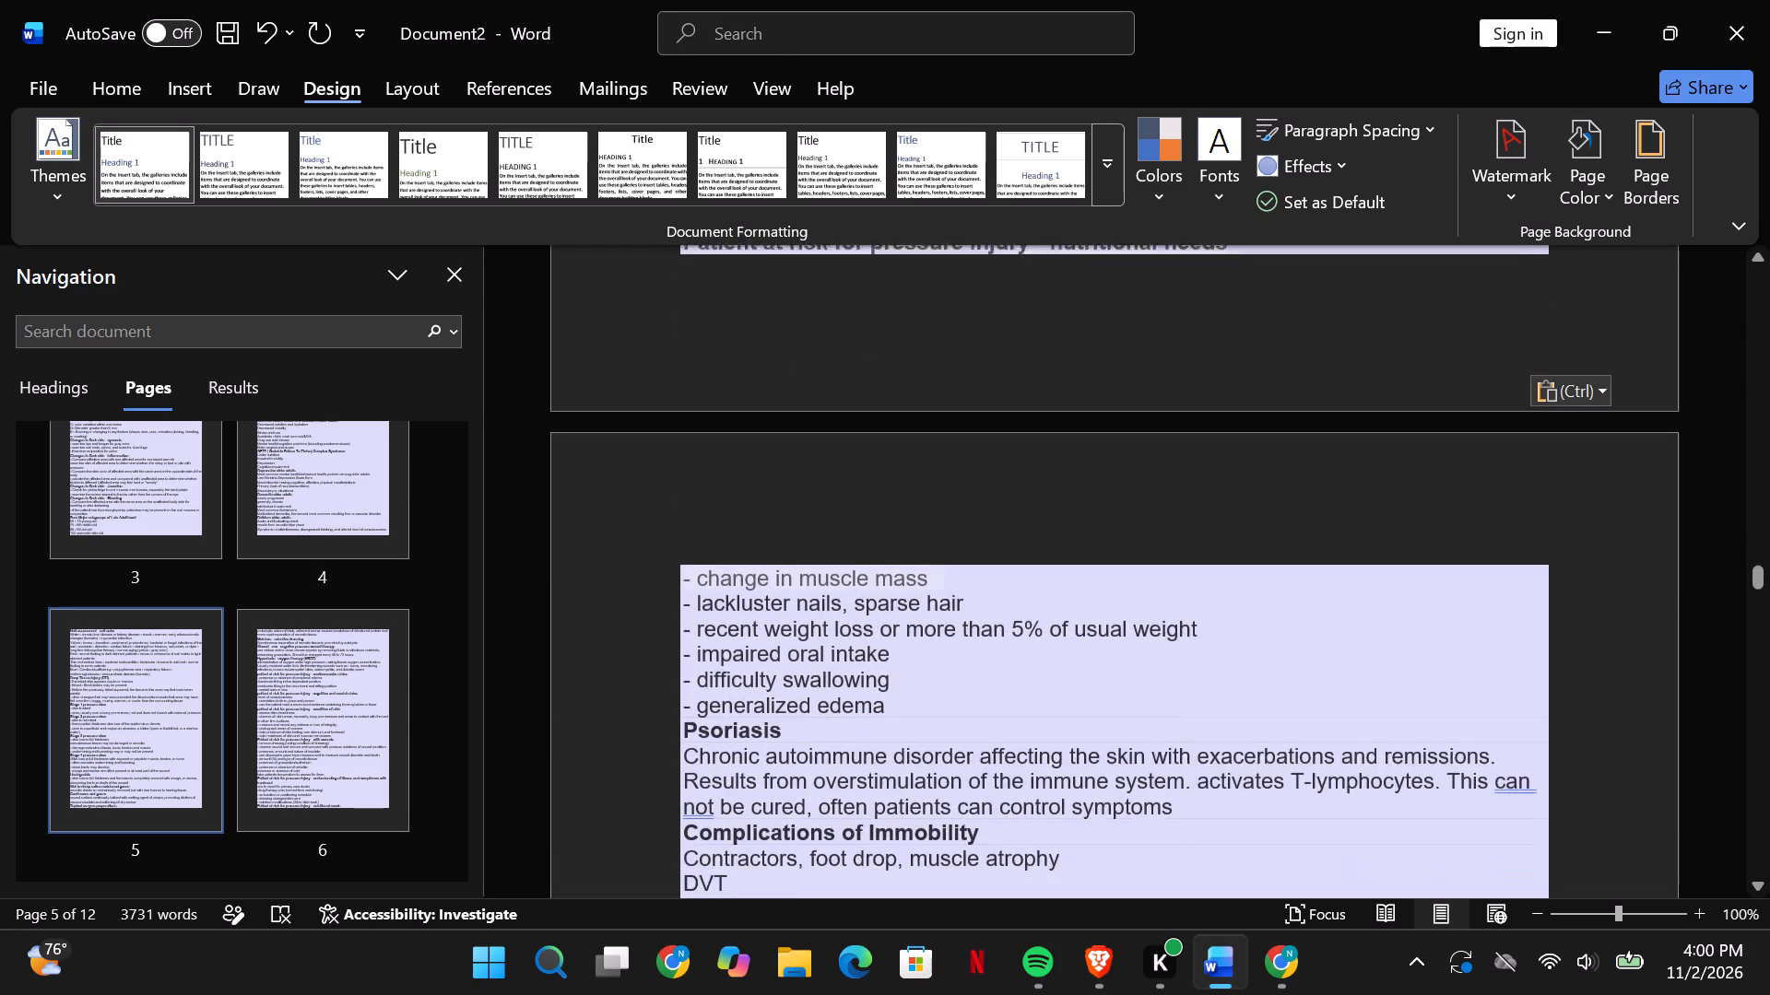
{"action": "left_click_drag", "start_coordinate": [1092, 603], "coordinate": [821, 562]}
{"action": "scroll", "coordinate": [1092, 603], "scroll_direction": "down", "scroll_amount": 2}
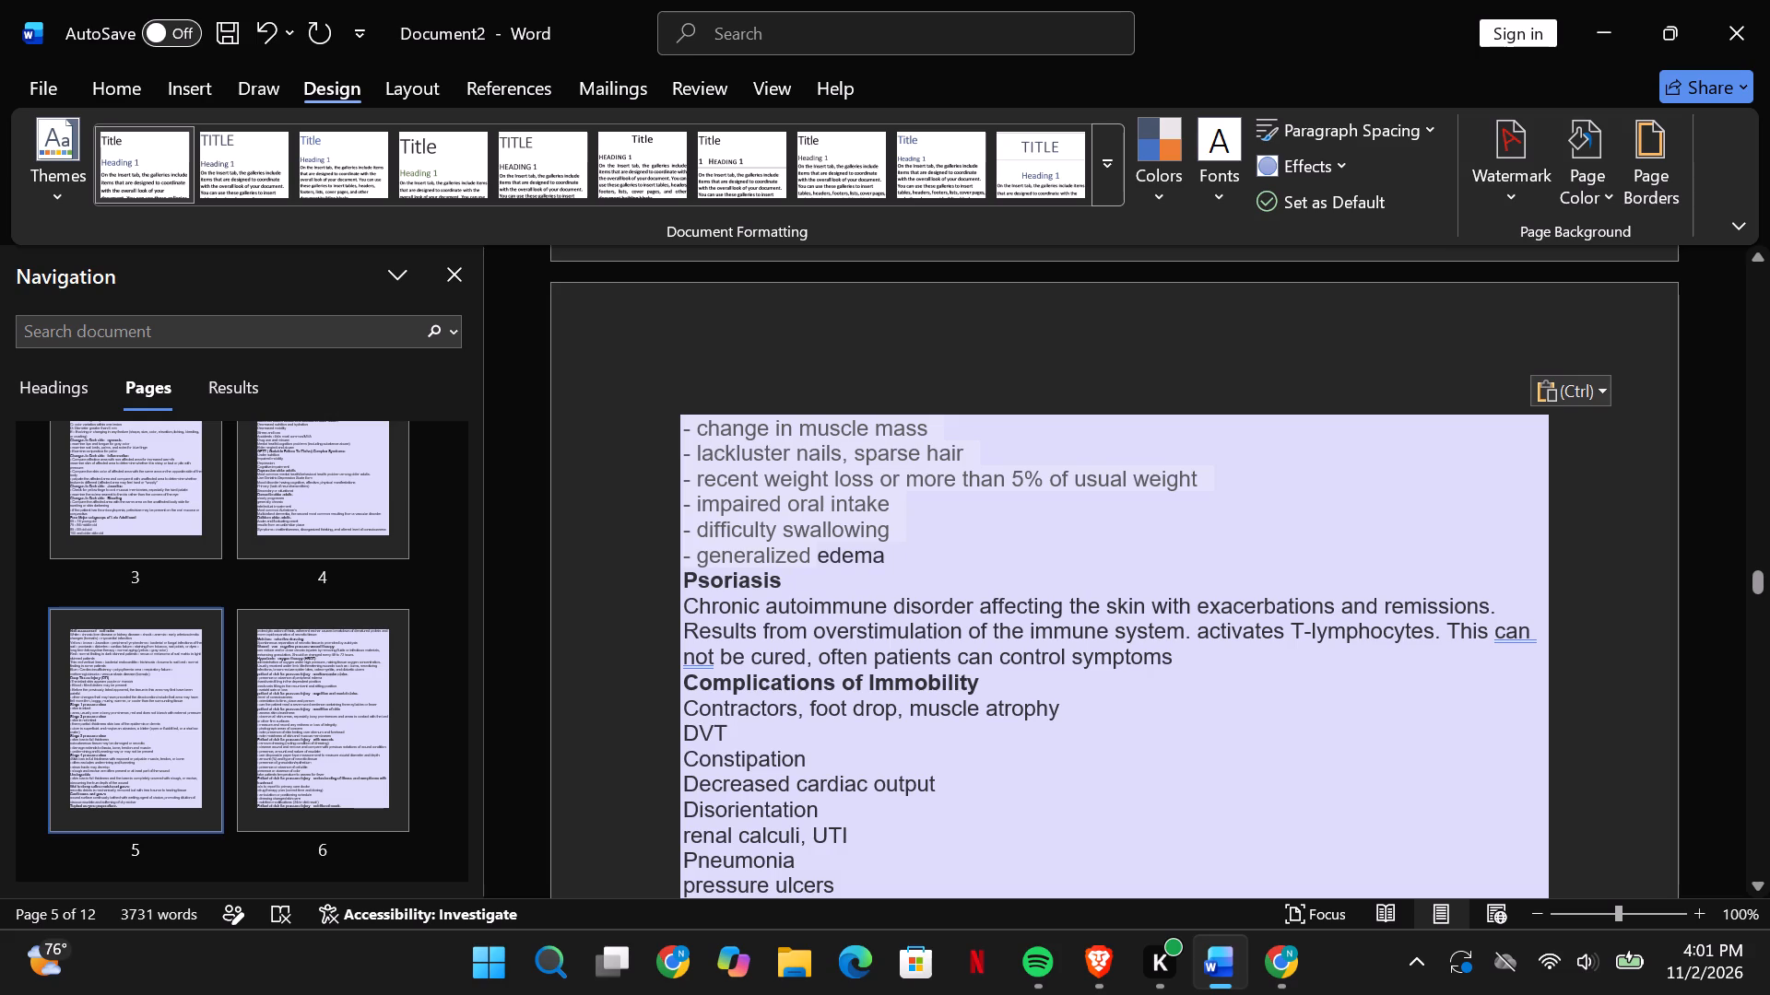
{"action": "left_click_drag", "start_coordinate": [821, 562], "coordinate": [1002, 568]}
{"action": "scroll", "coordinate": [1002, 568], "scroll_direction": "down", "scroll_amount": 1}
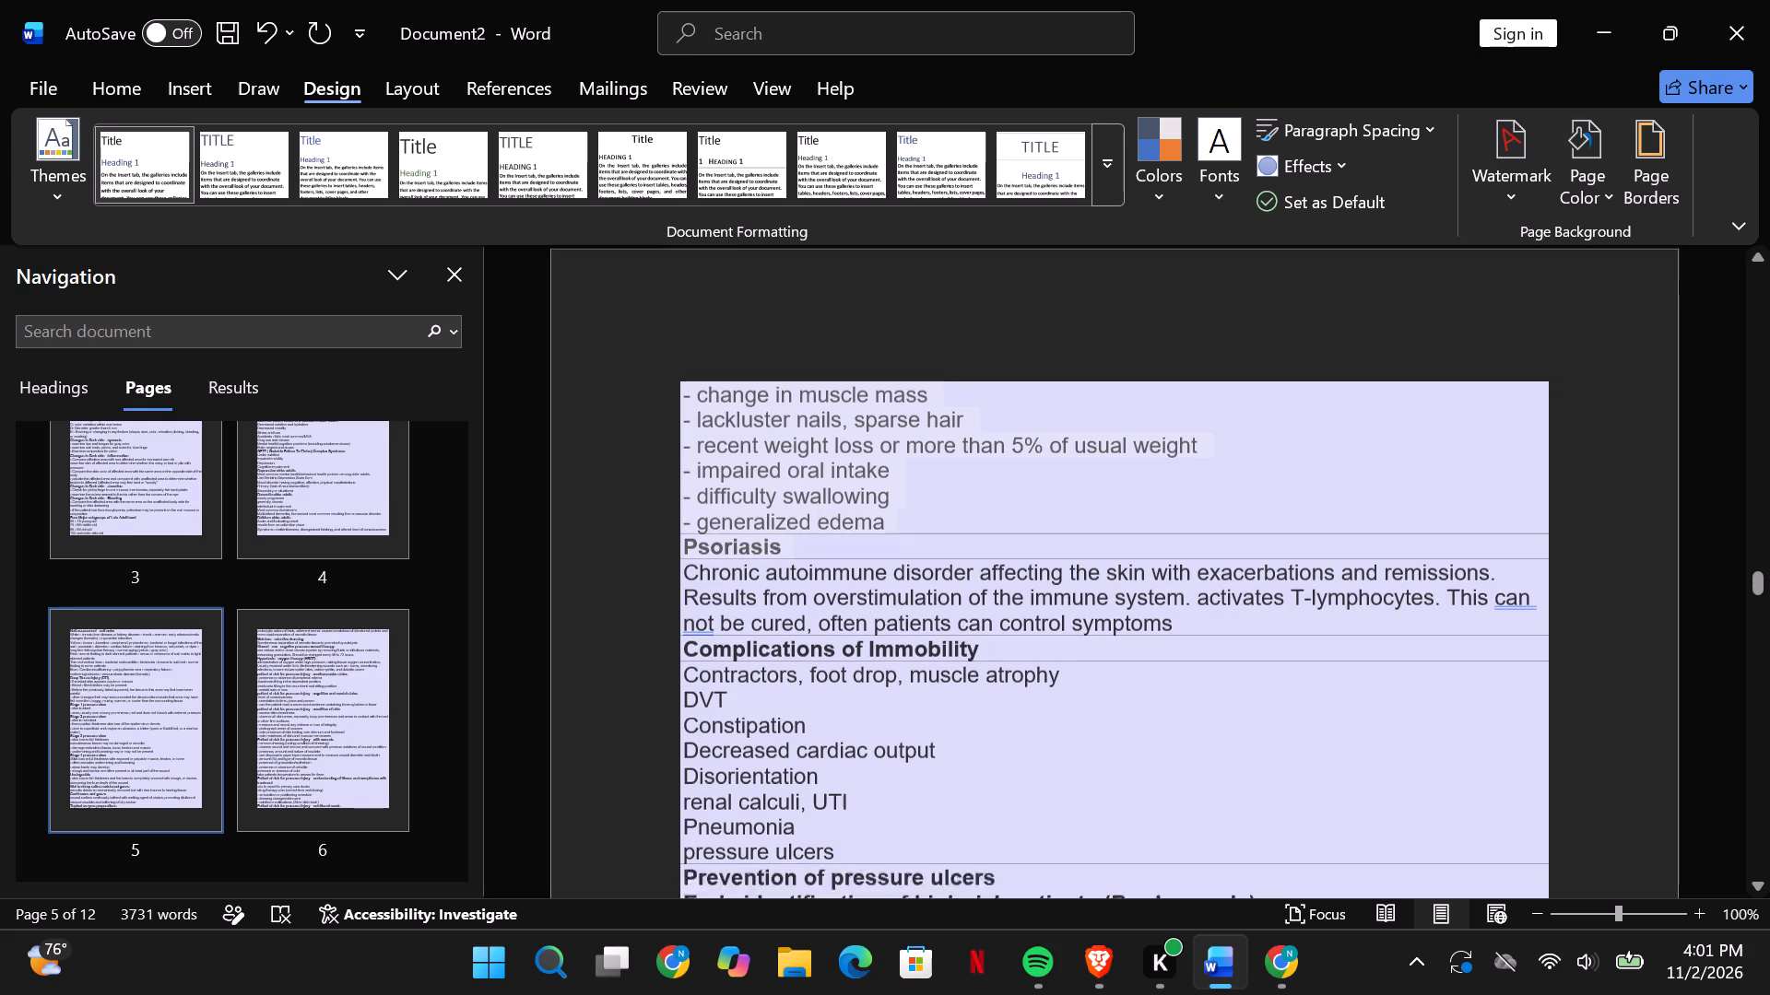
{"action": "left_click_drag", "start_coordinate": [1002, 568], "coordinate": [909, 584]}
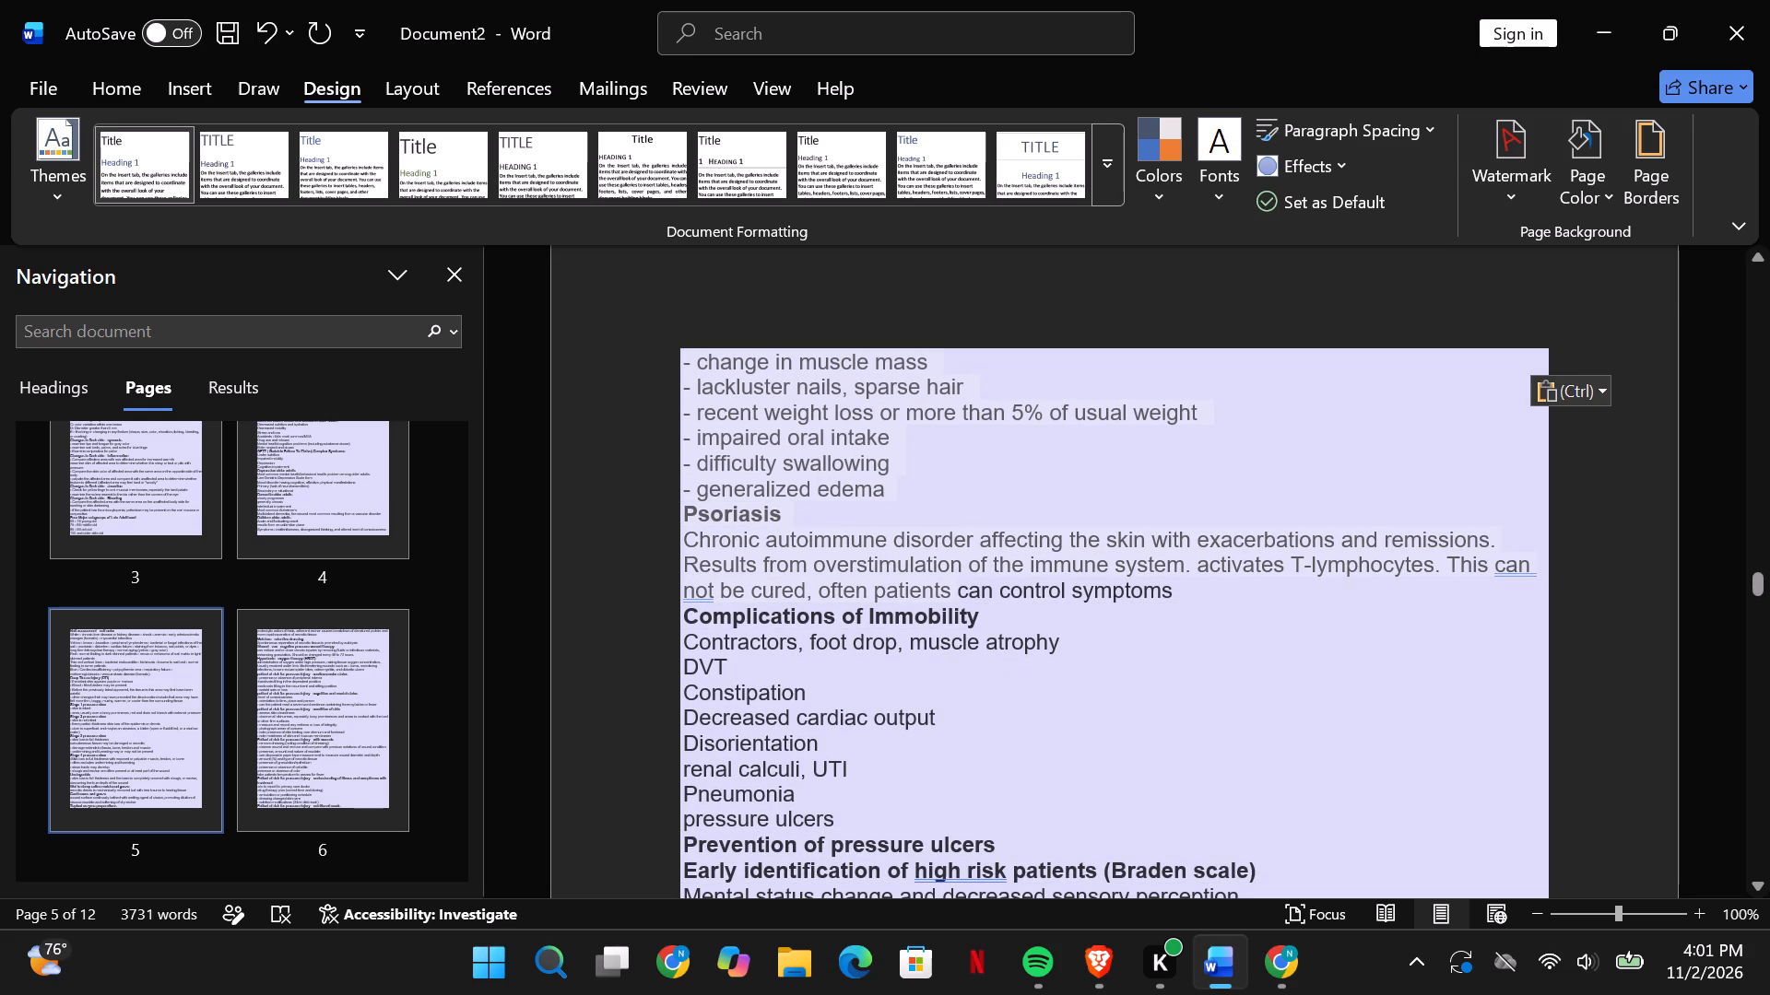
{"action": "left_click_drag", "start_coordinate": [909, 584], "coordinate": [1215, 589]}
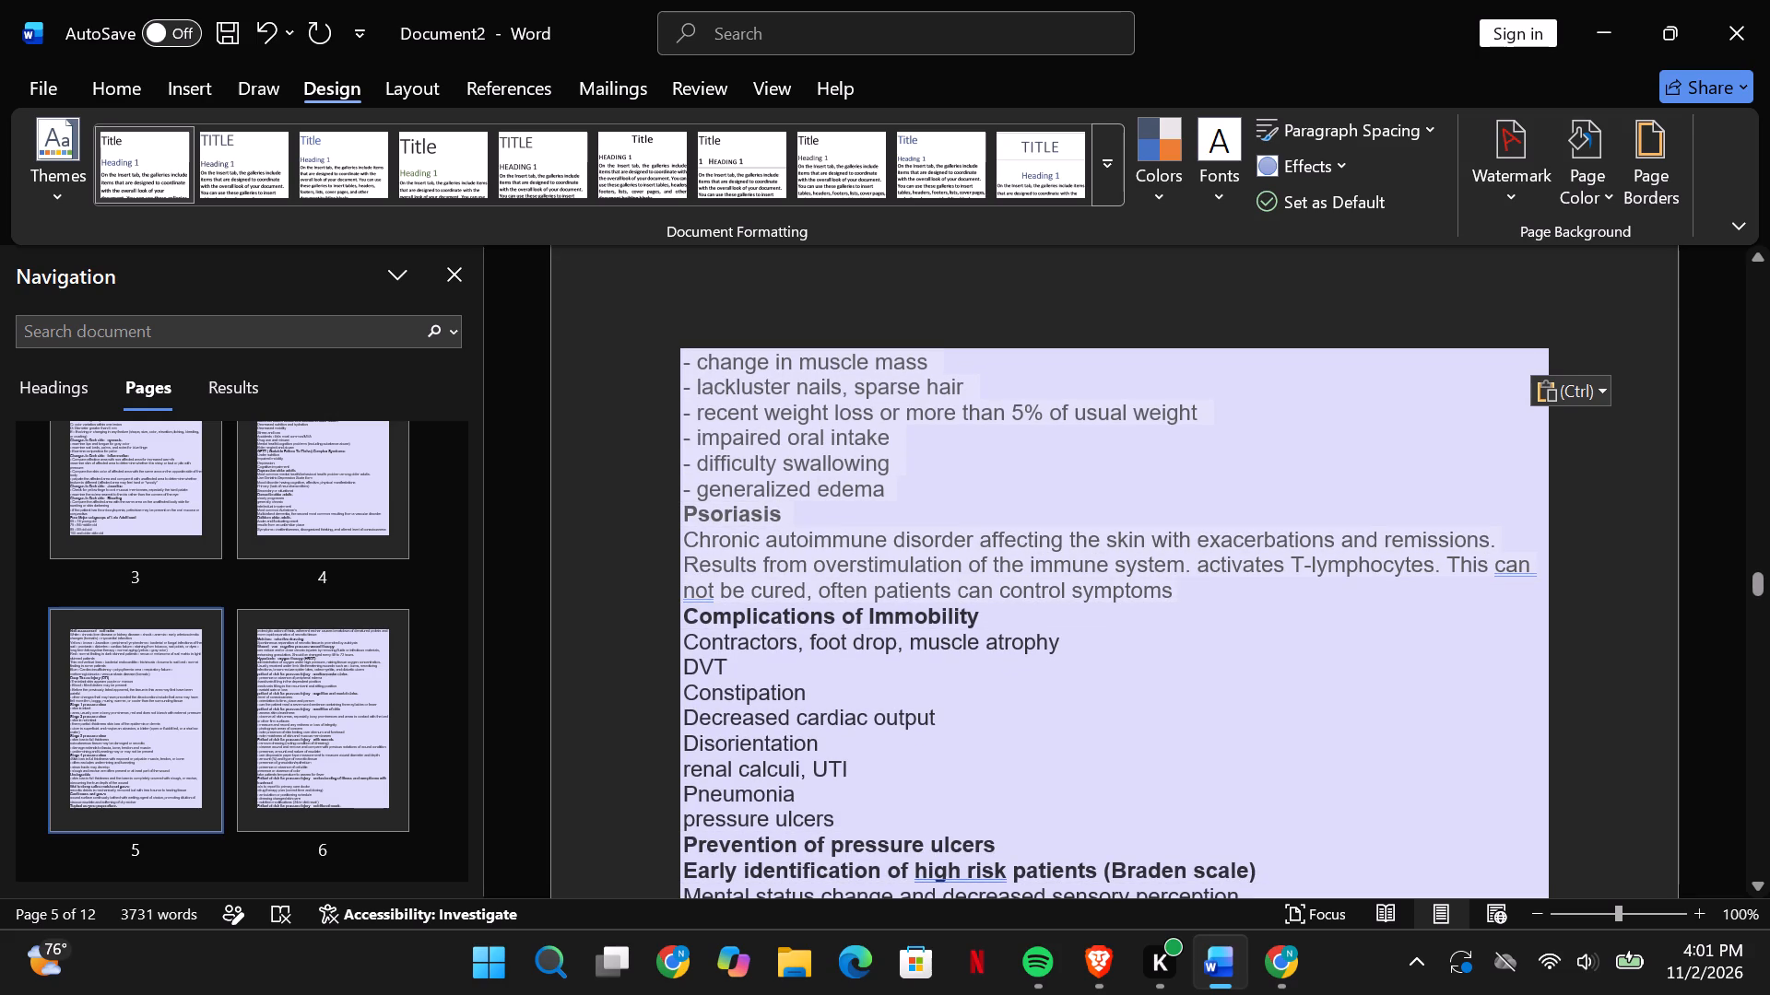
{"action": "left_click_drag", "start_coordinate": [1215, 589], "coordinate": [1070, 596]}
{"action": "left_click_drag", "start_coordinate": [1070, 596], "coordinate": [1095, 592]}
{"action": "left_click_drag", "start_coordinate": [1095, 592], "coordinate": [1181, 579]}
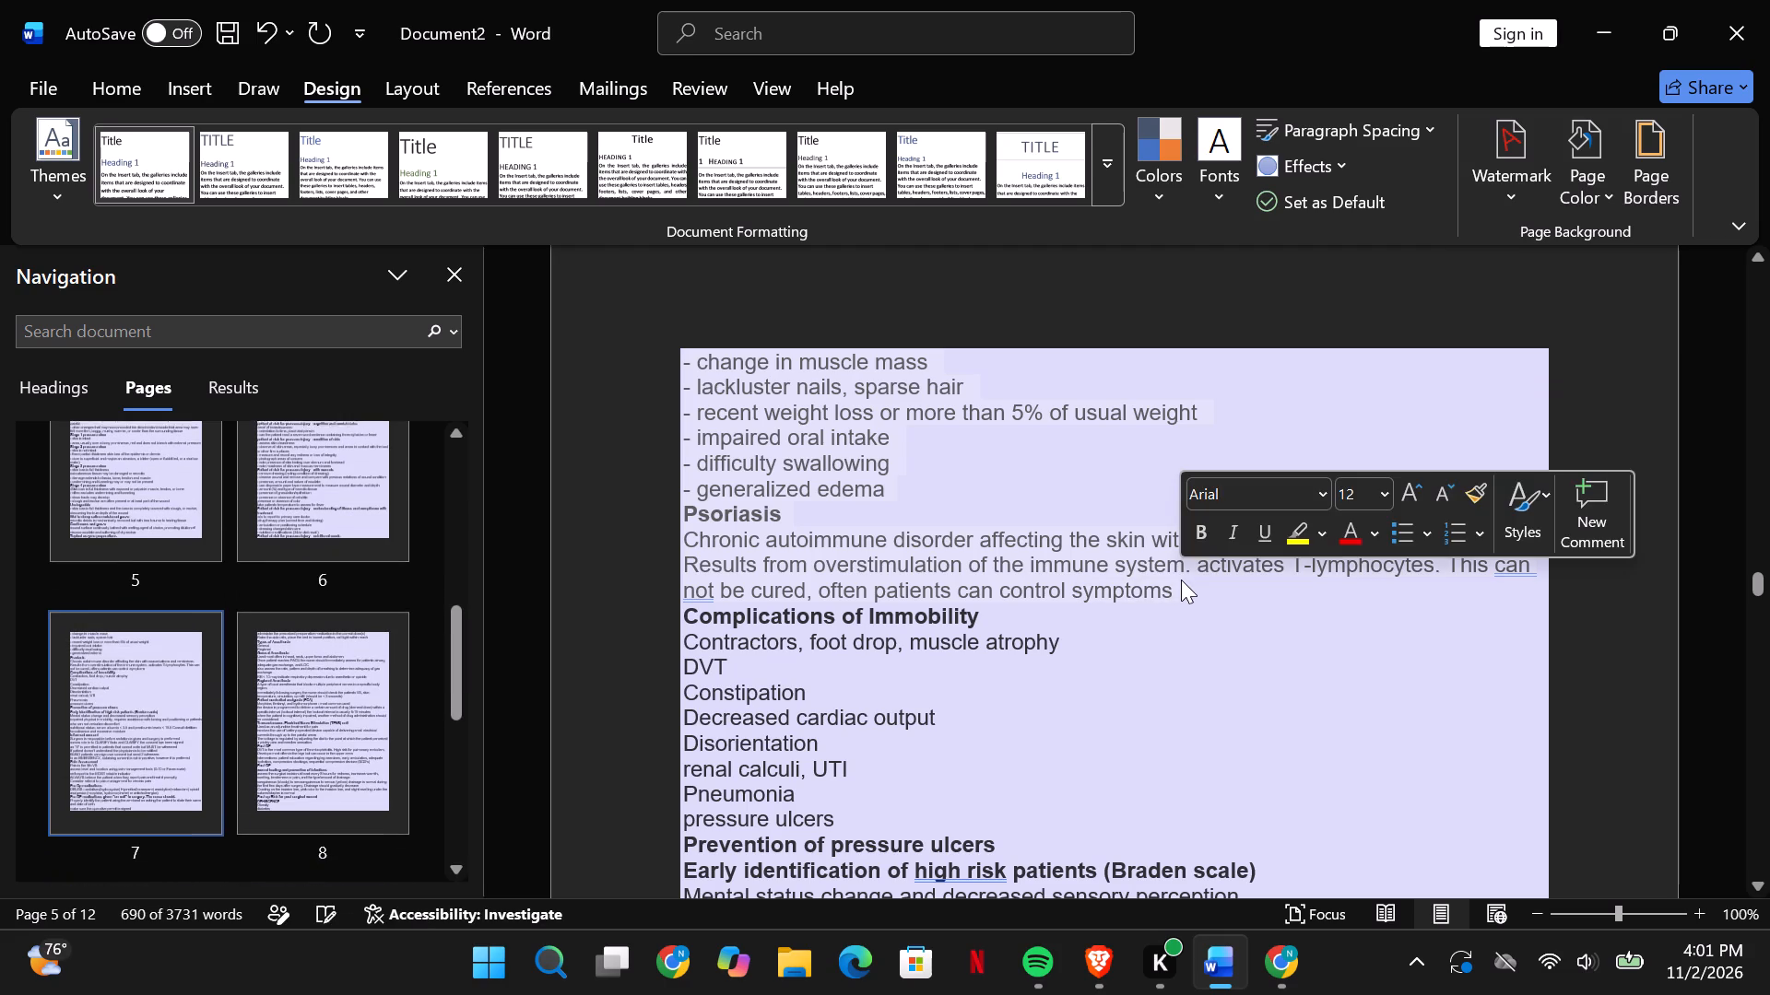
{"action": "right_click", "coordinate": [839, 556]}
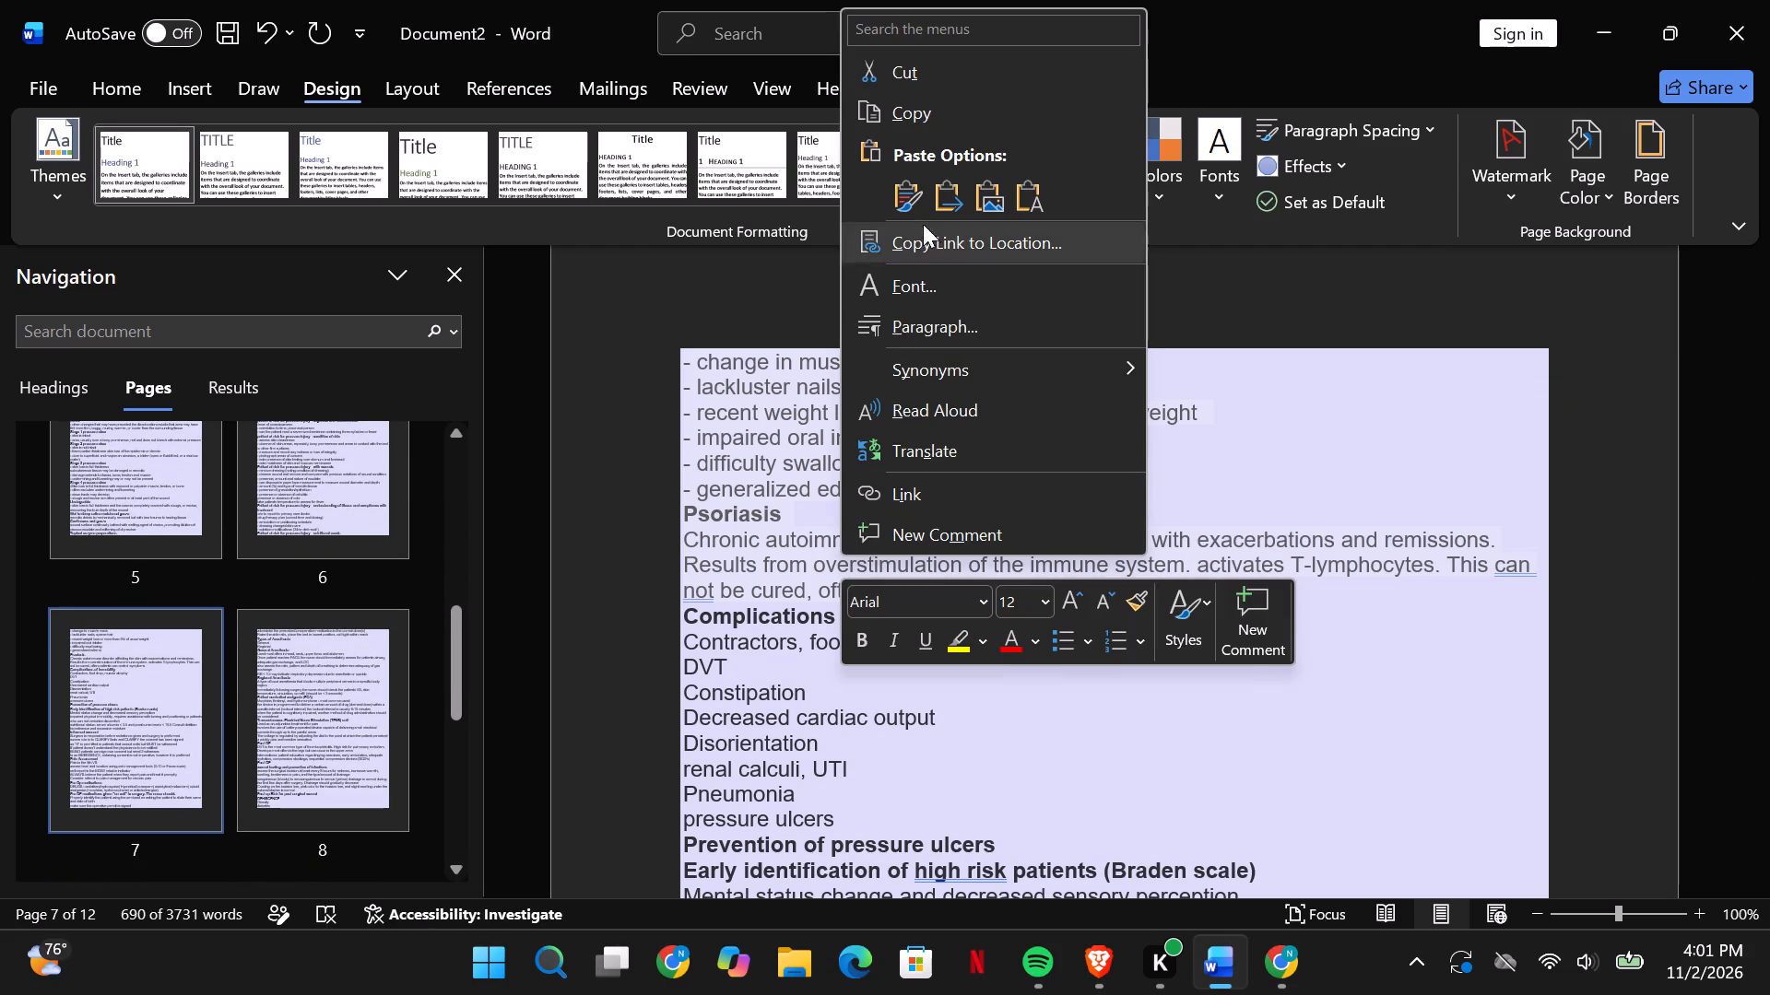
{"action": "left_click", "coordinate": [918, 64]}
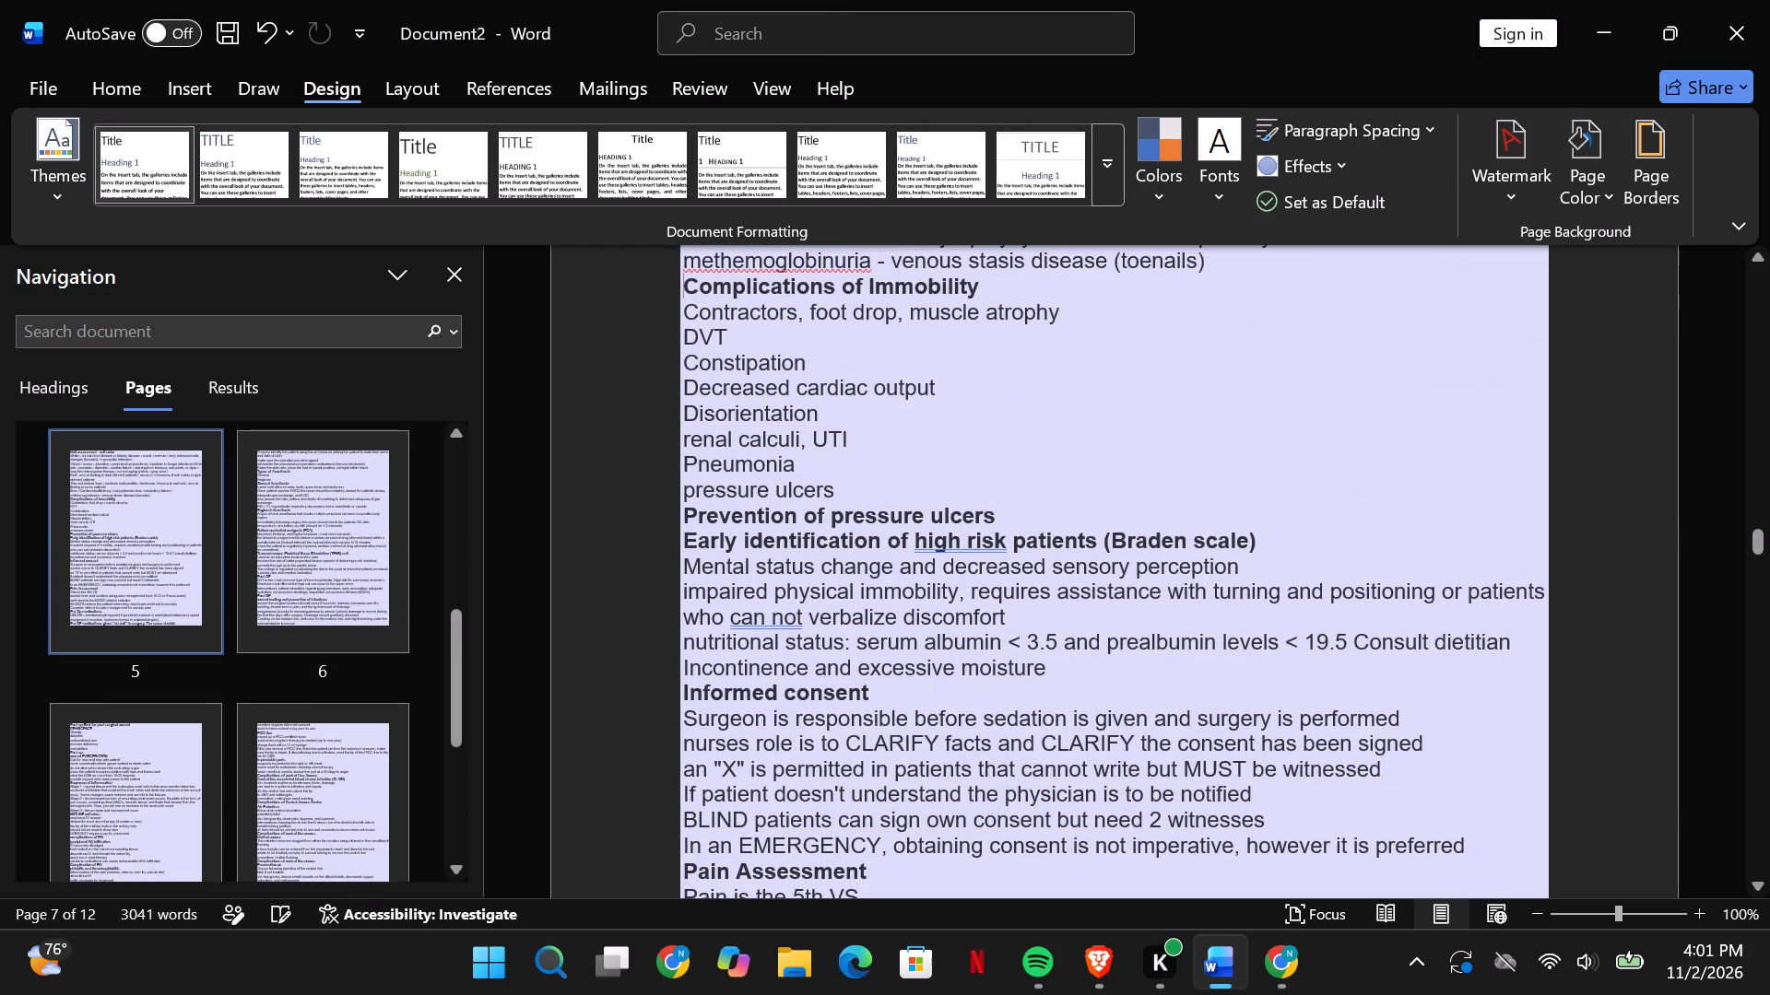
Add a new line after the Skin cancer prevention section at the document's end and paste the cut sections there, keeping source formatting.
{"action": "scroll", "coordinate": [882, 630], "scroll_direction": "down", "scroll_amount": 8}
{"action": "scroll", "coordinate": [195, 755], "scroll_direction": "down", "scroll_amount": 1}
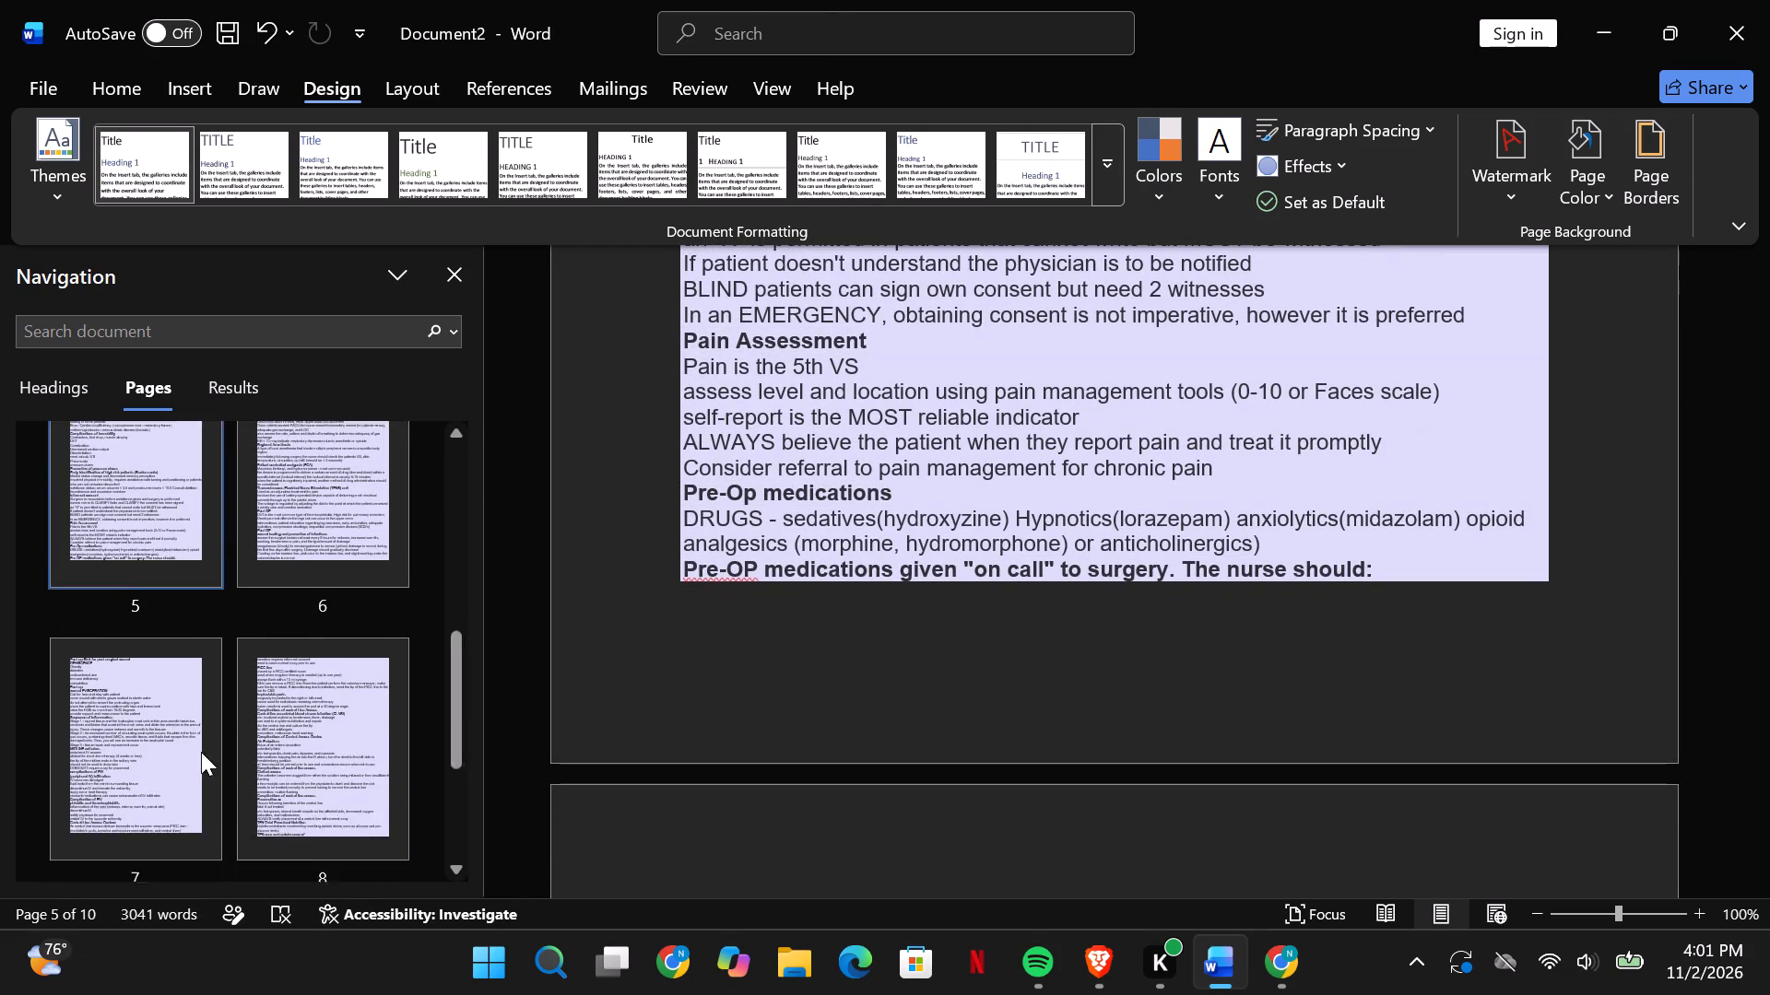
{"action": "scroll", "coordinate": [201, 752], "scroll_direction": "down", "scroll_amount": 2}
{"action": "scroll", "coordinate": [204, 740], "scroll_direction": "up", "scroll_amount": 1}
{"action": "left_click", "coordinate": [336, 535]}
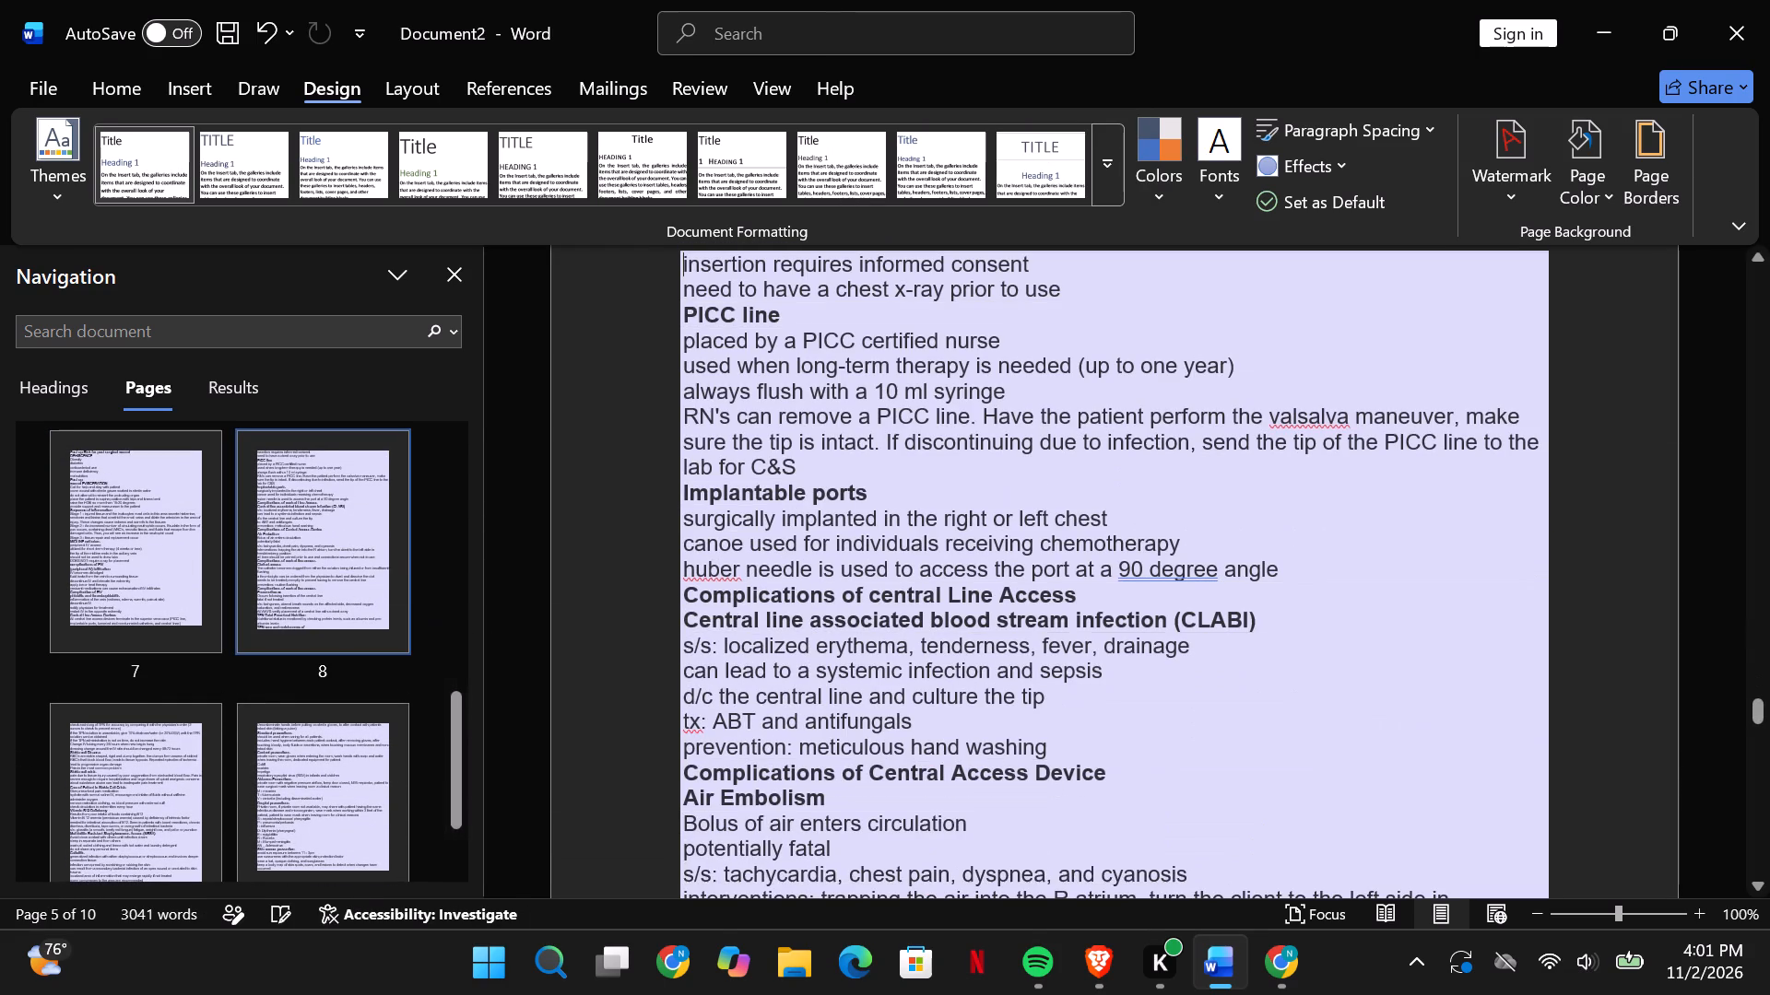
{"action": "scroll", "coordinate": [842, 622], "scroll_direction": "down", "scroll_amount": 4}
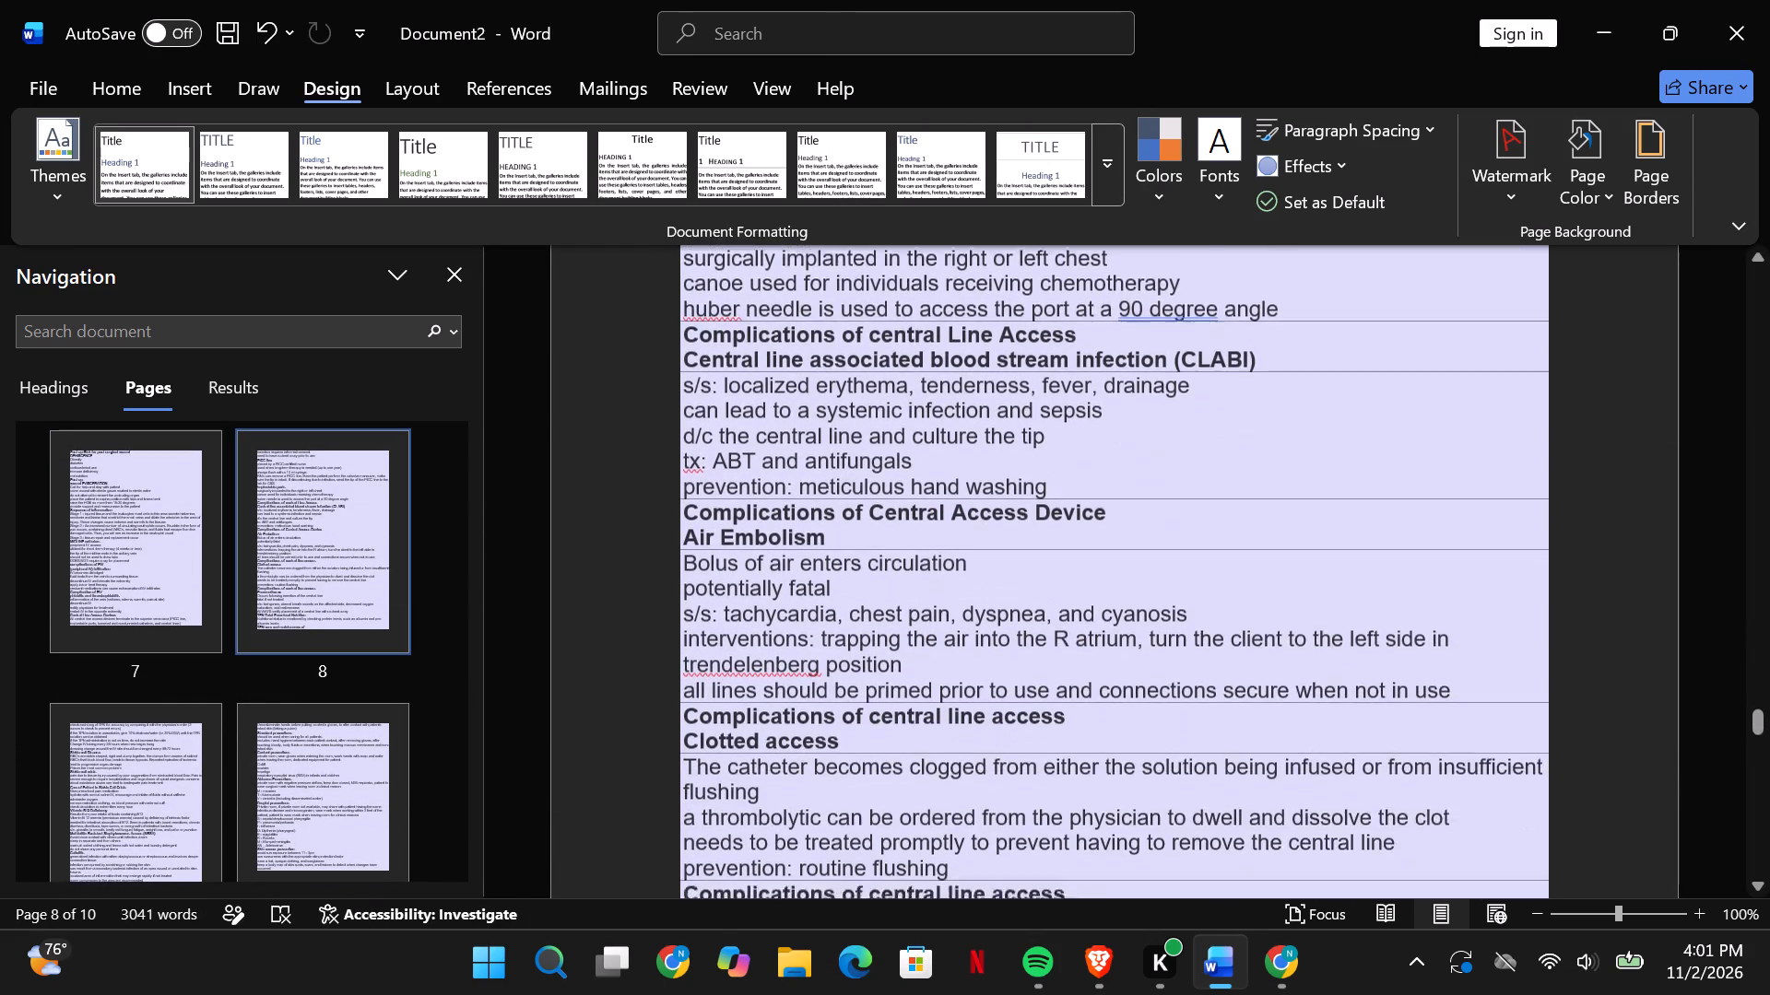
{"action": "scroll", "coordinate": [842, 622], "scroll_direction": "down", "scroll_amount": 3}
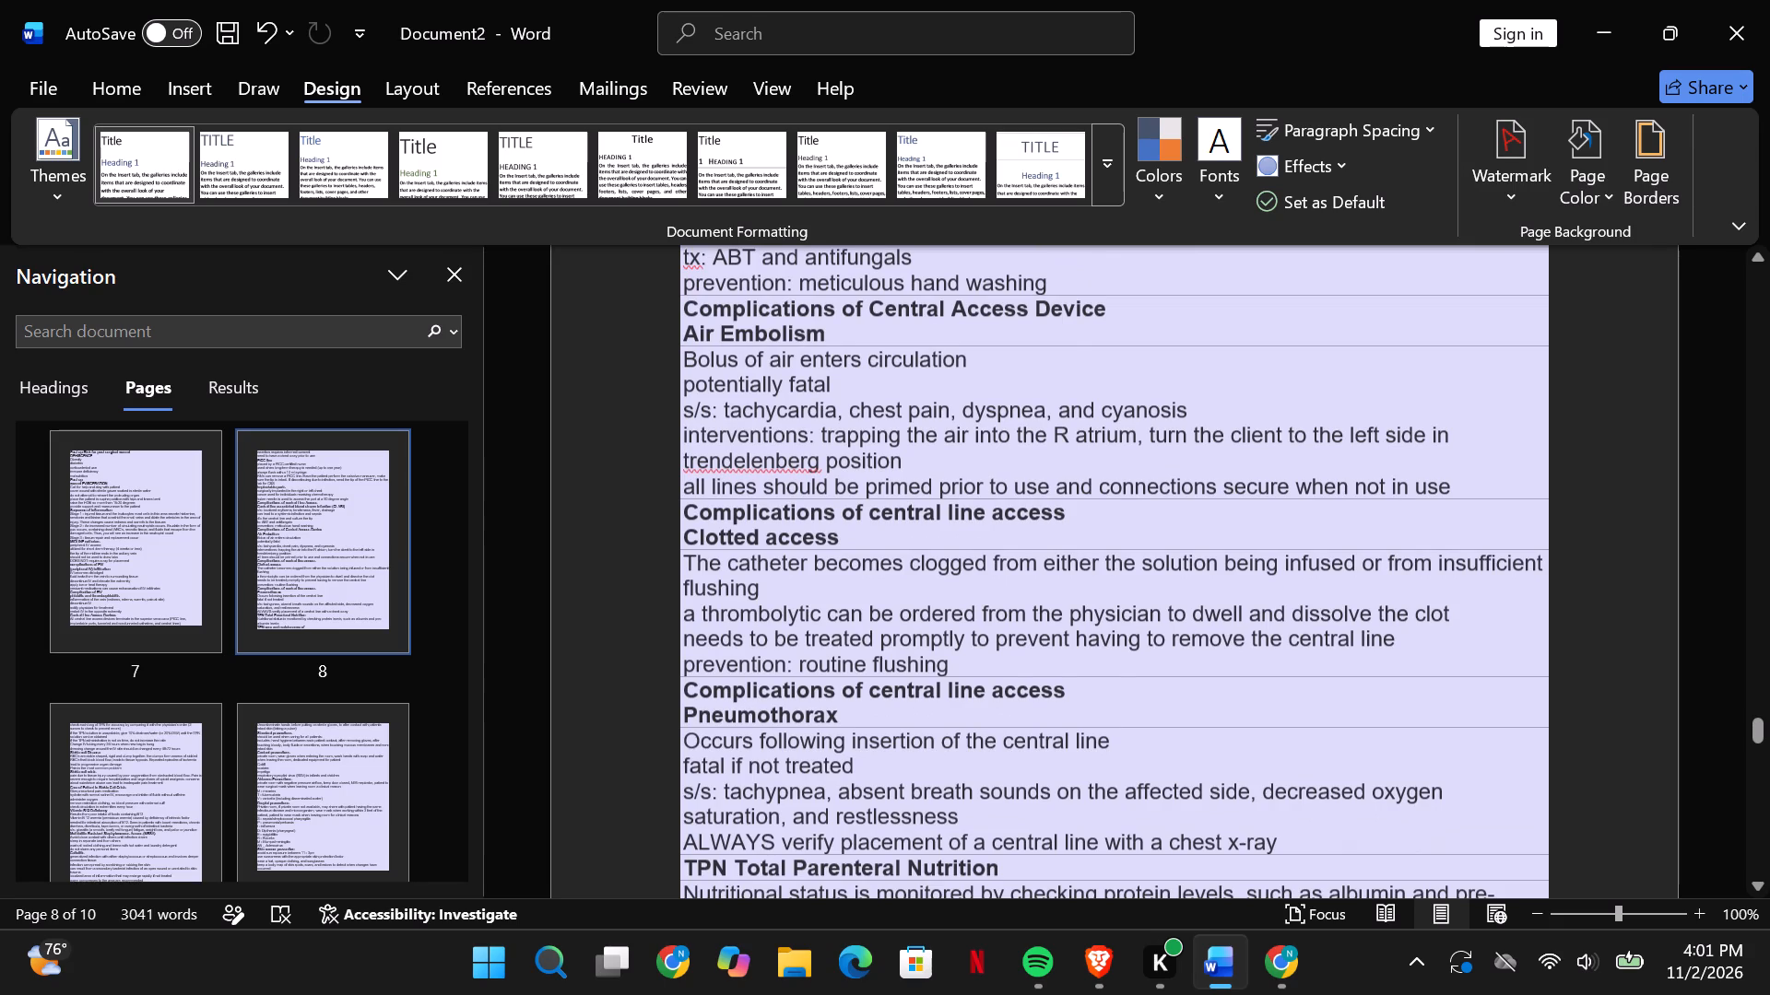
{"action": "scroll", "coordinate": [878, 542], "scroll_direction": "down", "scroll_amount": 2}
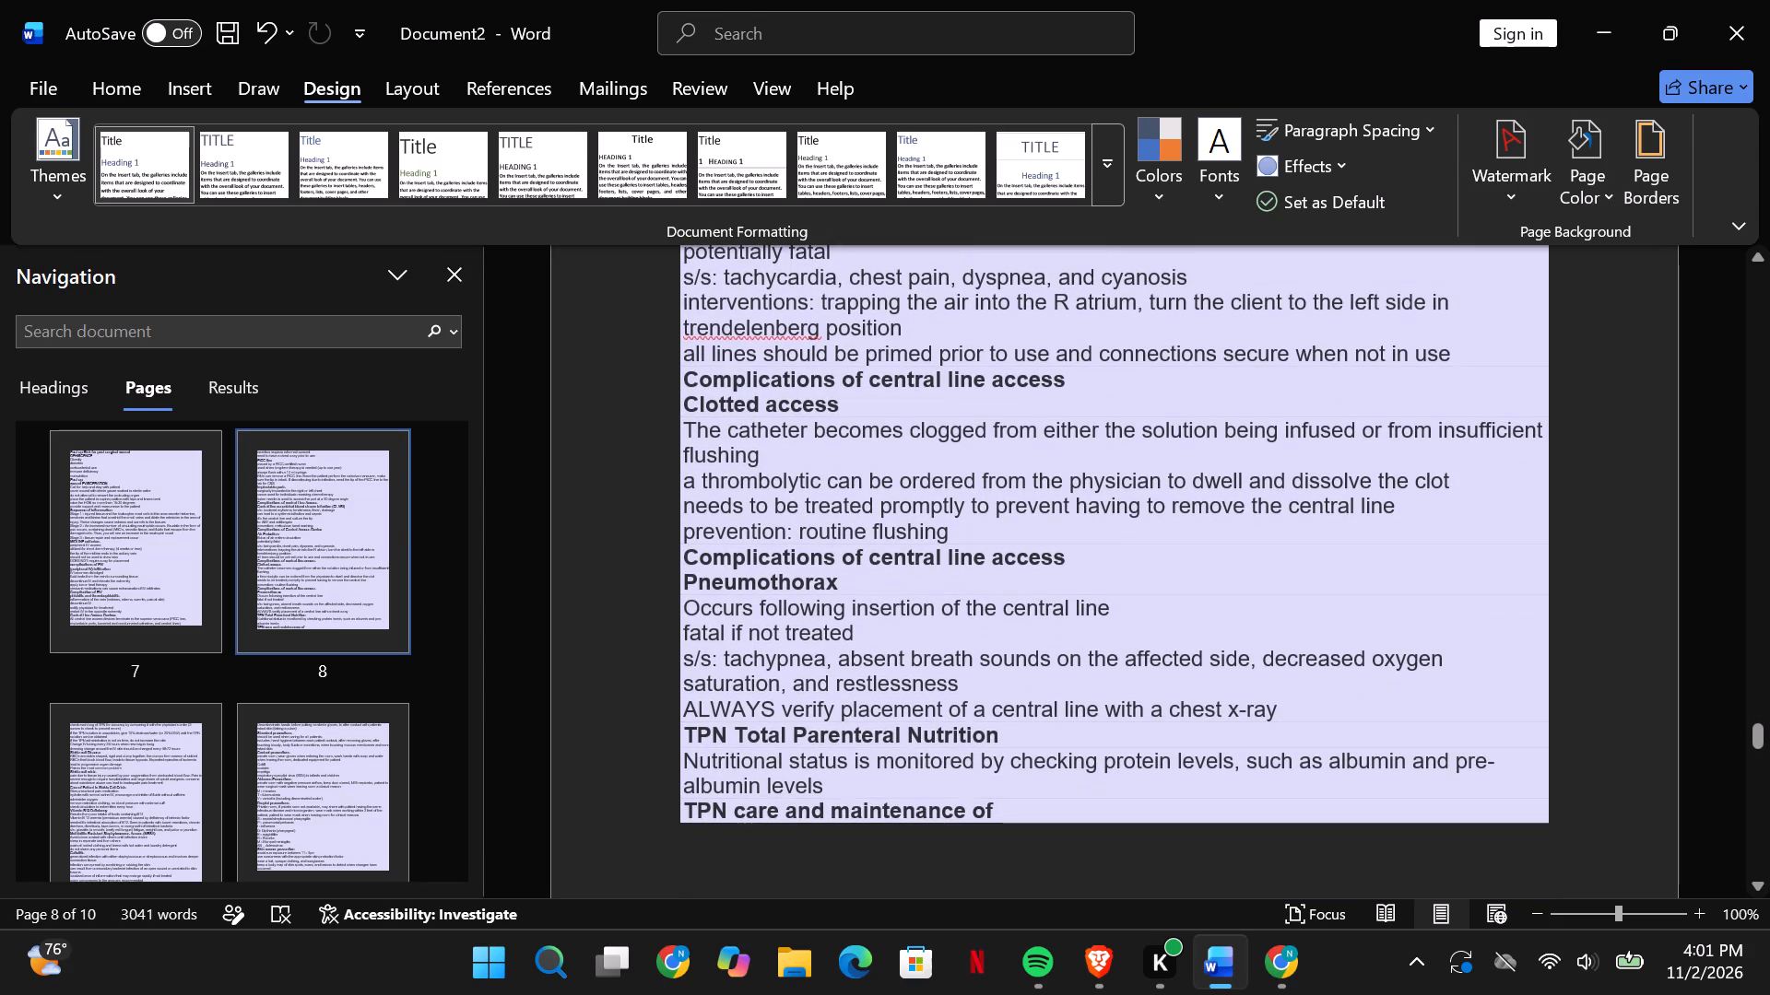
{"action": "scroll", "coordinate": [958, 543], "scroll_direction": "down", "scroll_amount": 2}
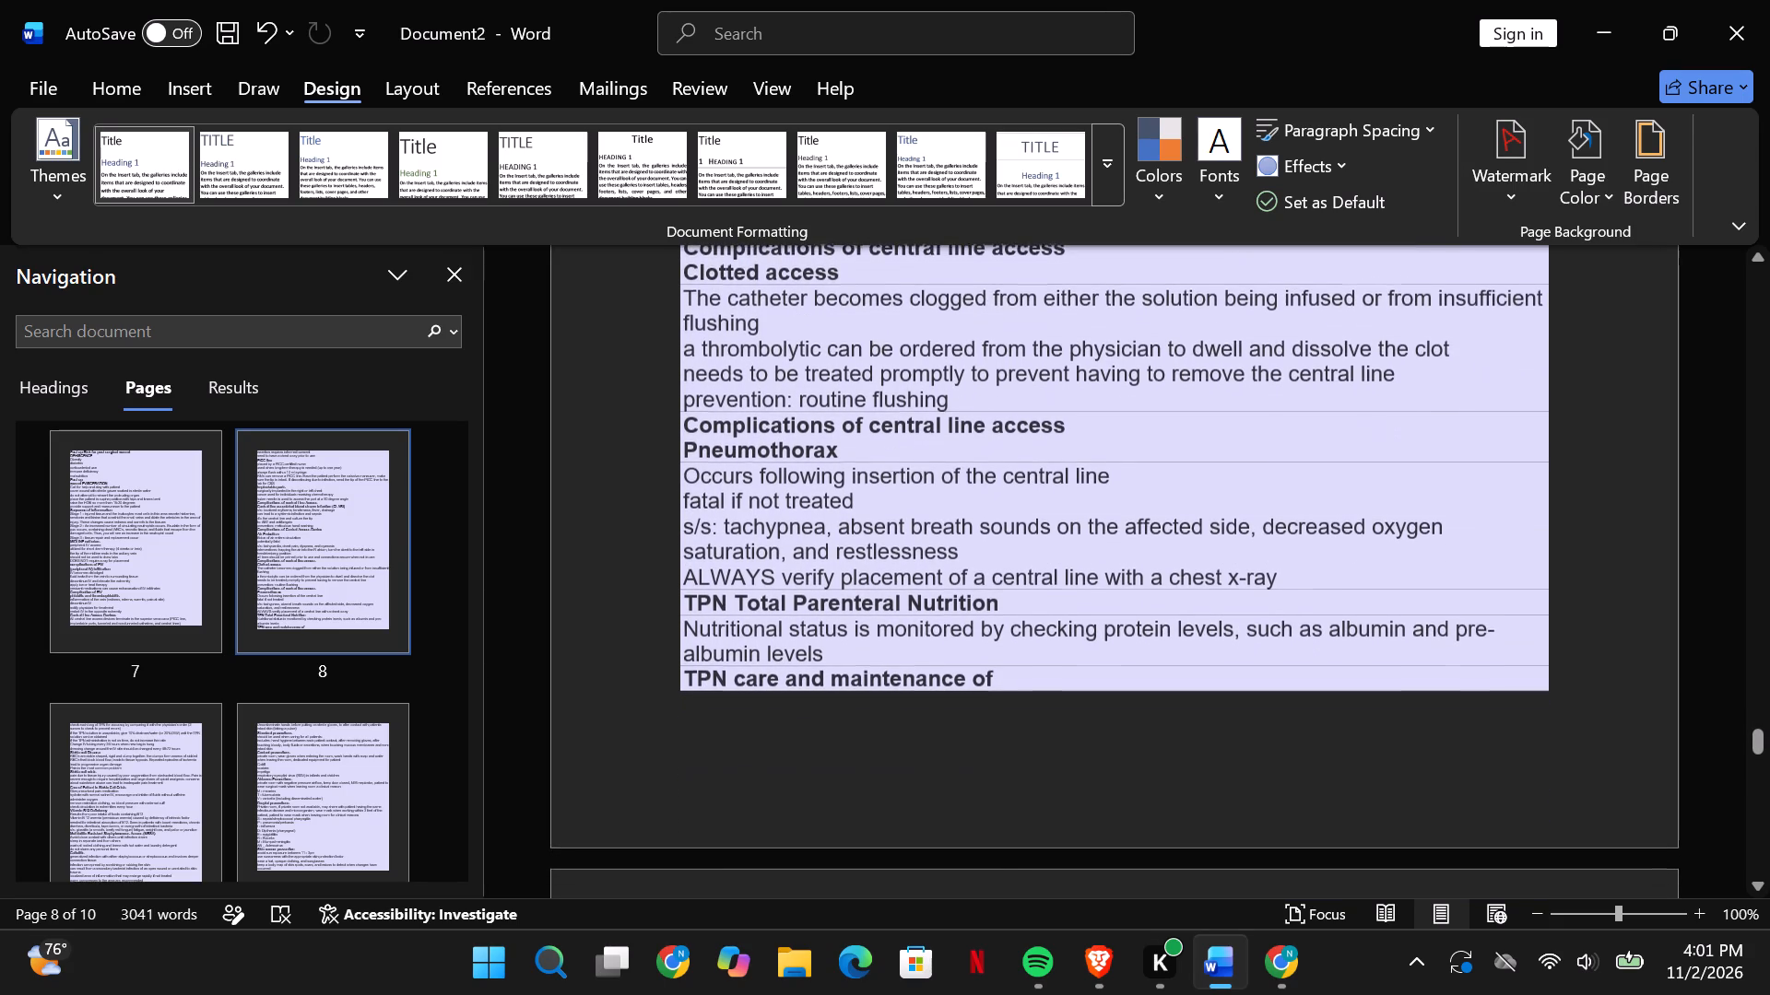
{"action": "scroll", "coordinate": [958, 543], "scroll_direction": "down", "scroll_amount": 7}
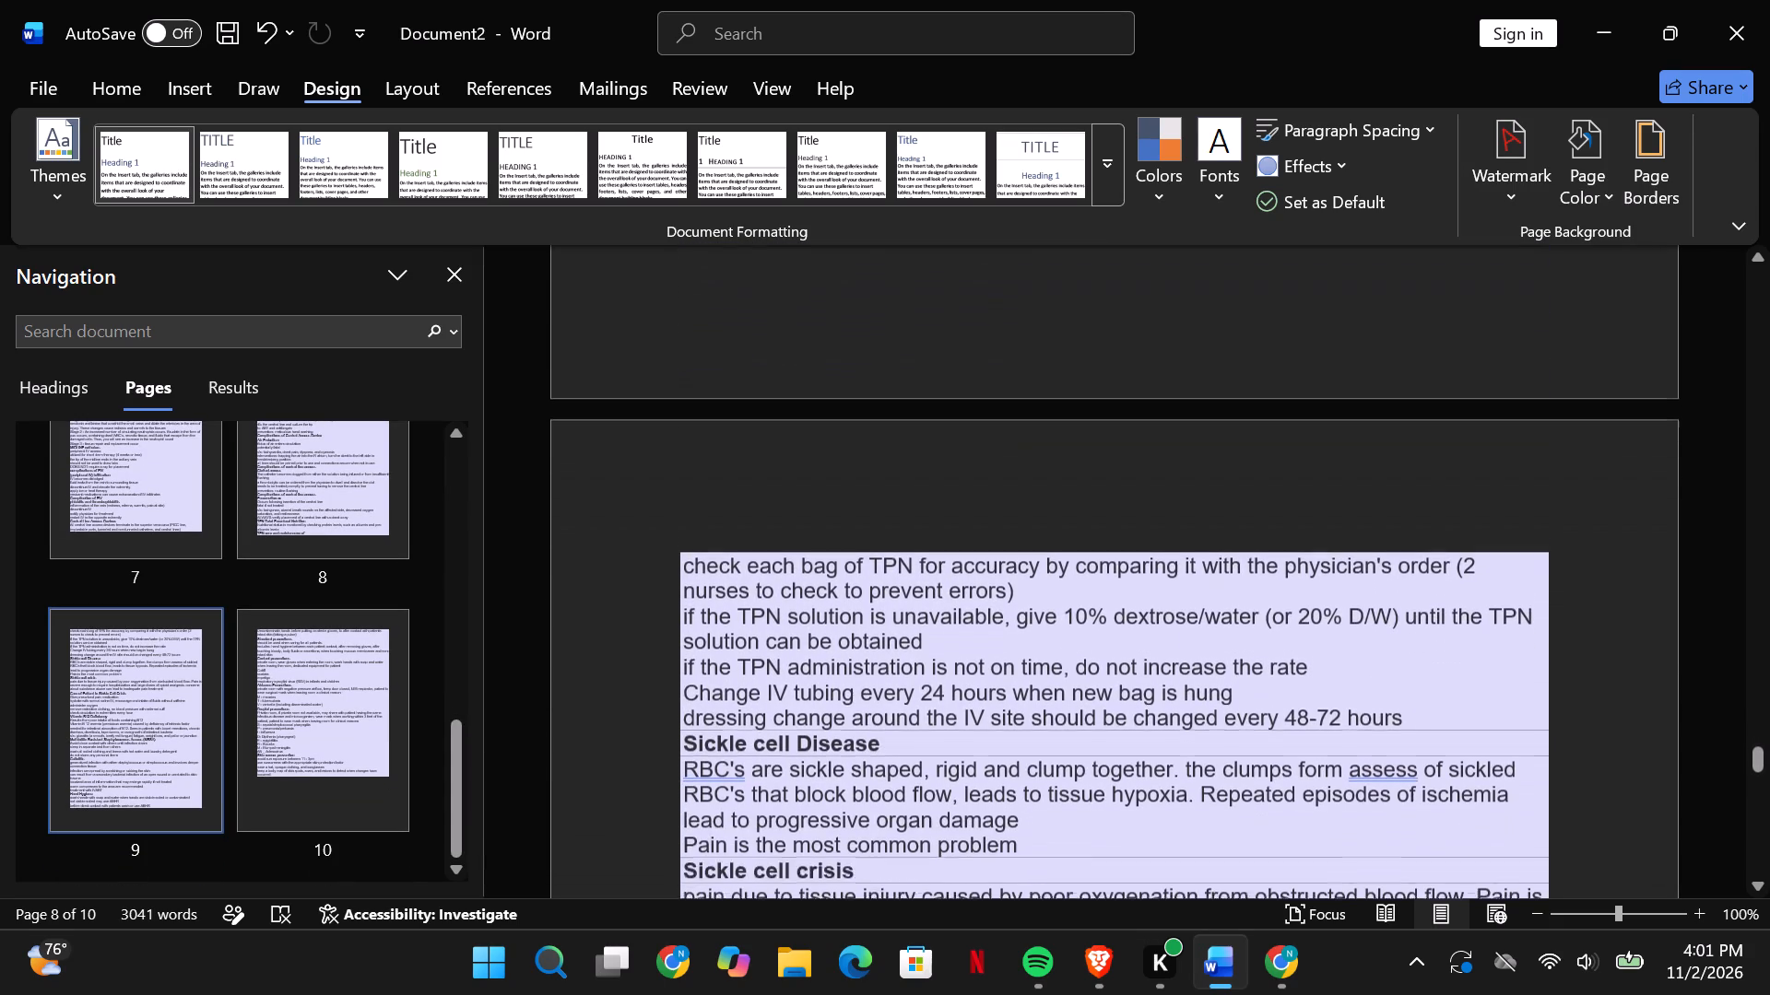
{"action": "scroll", "coordinate": [958, 543], "scroll_direction": "down", "scroll_amount": 4}
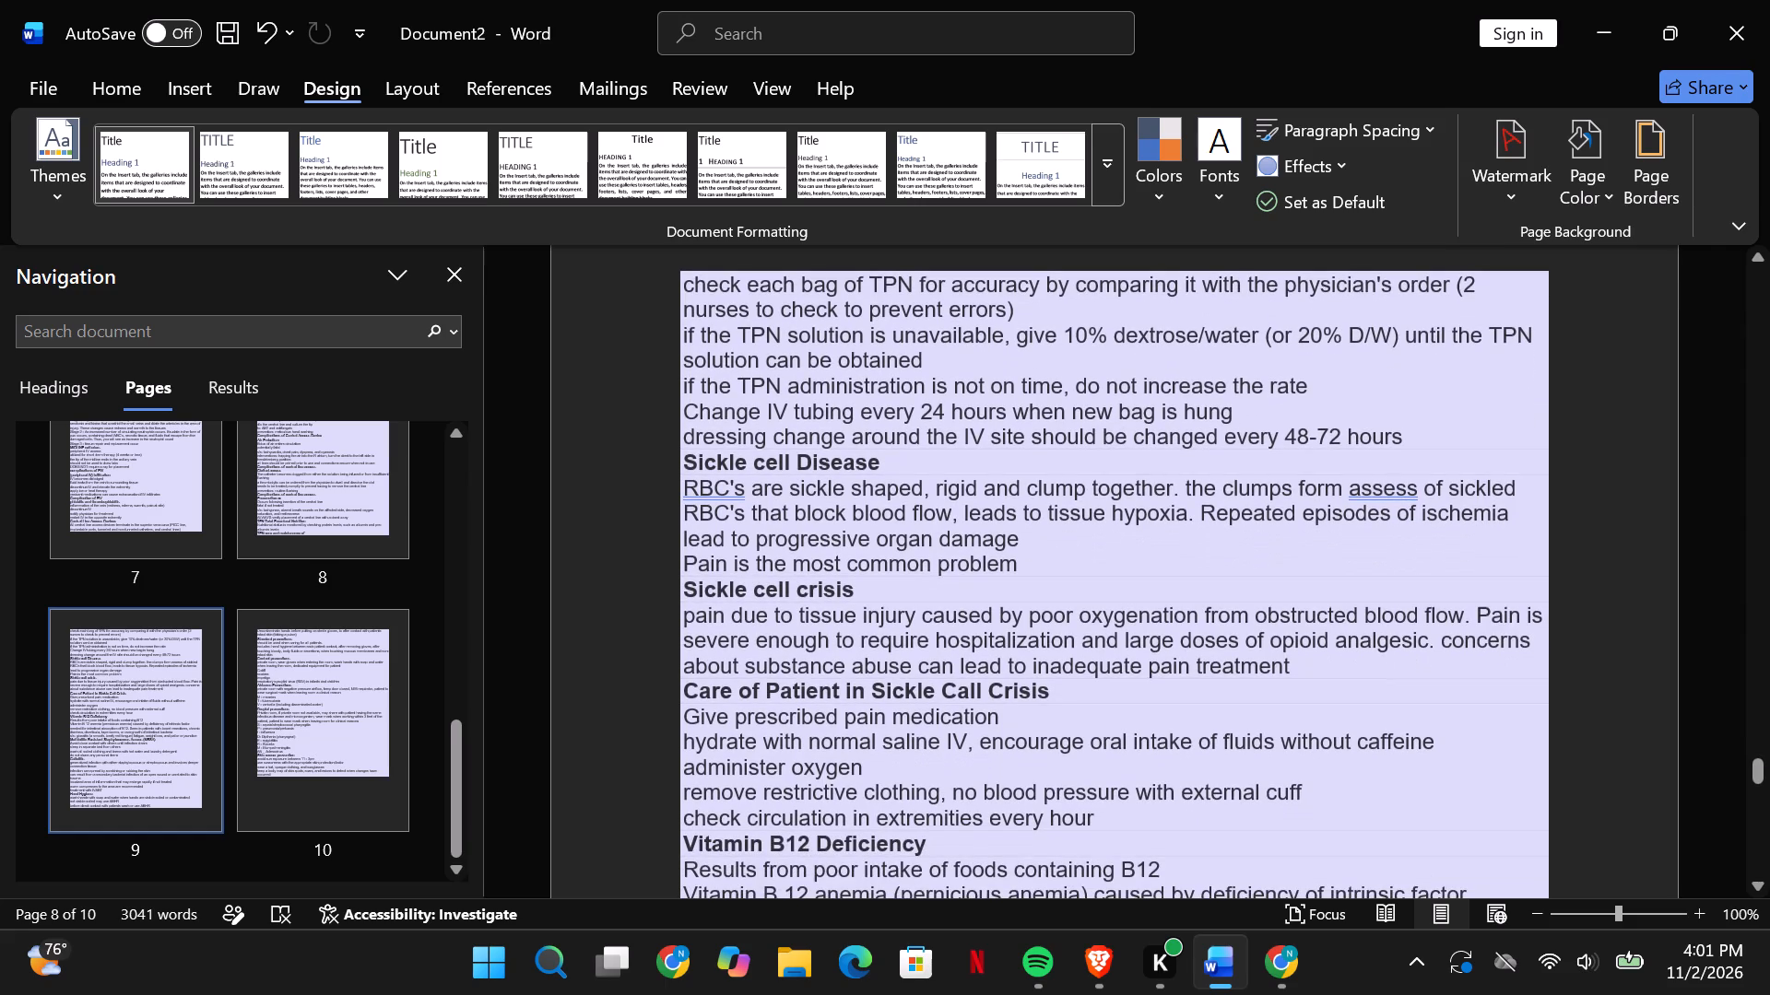
{"action": "scroll", "coordinate": [958, 543], "scroll_direction": "down", "scroll_amount": 2}
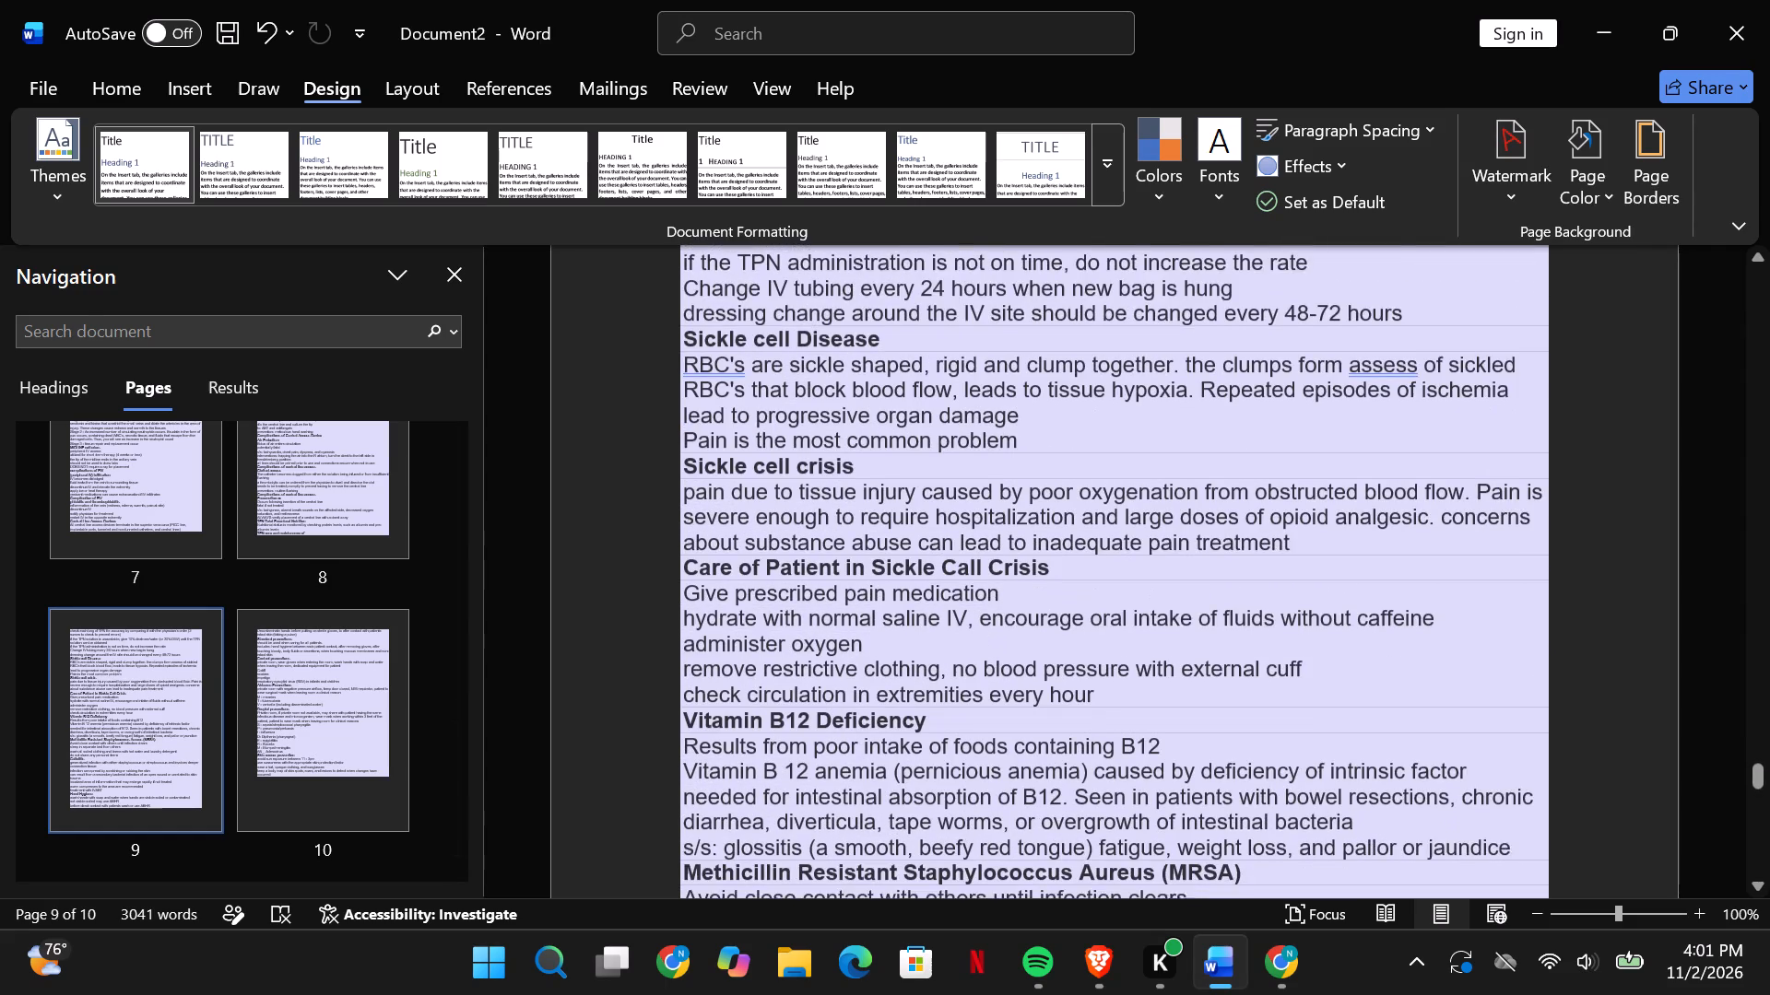
{"action": "scroll", "coordinate": [958, 543], "scroll_direction": "down", "scroll_amount": 1}
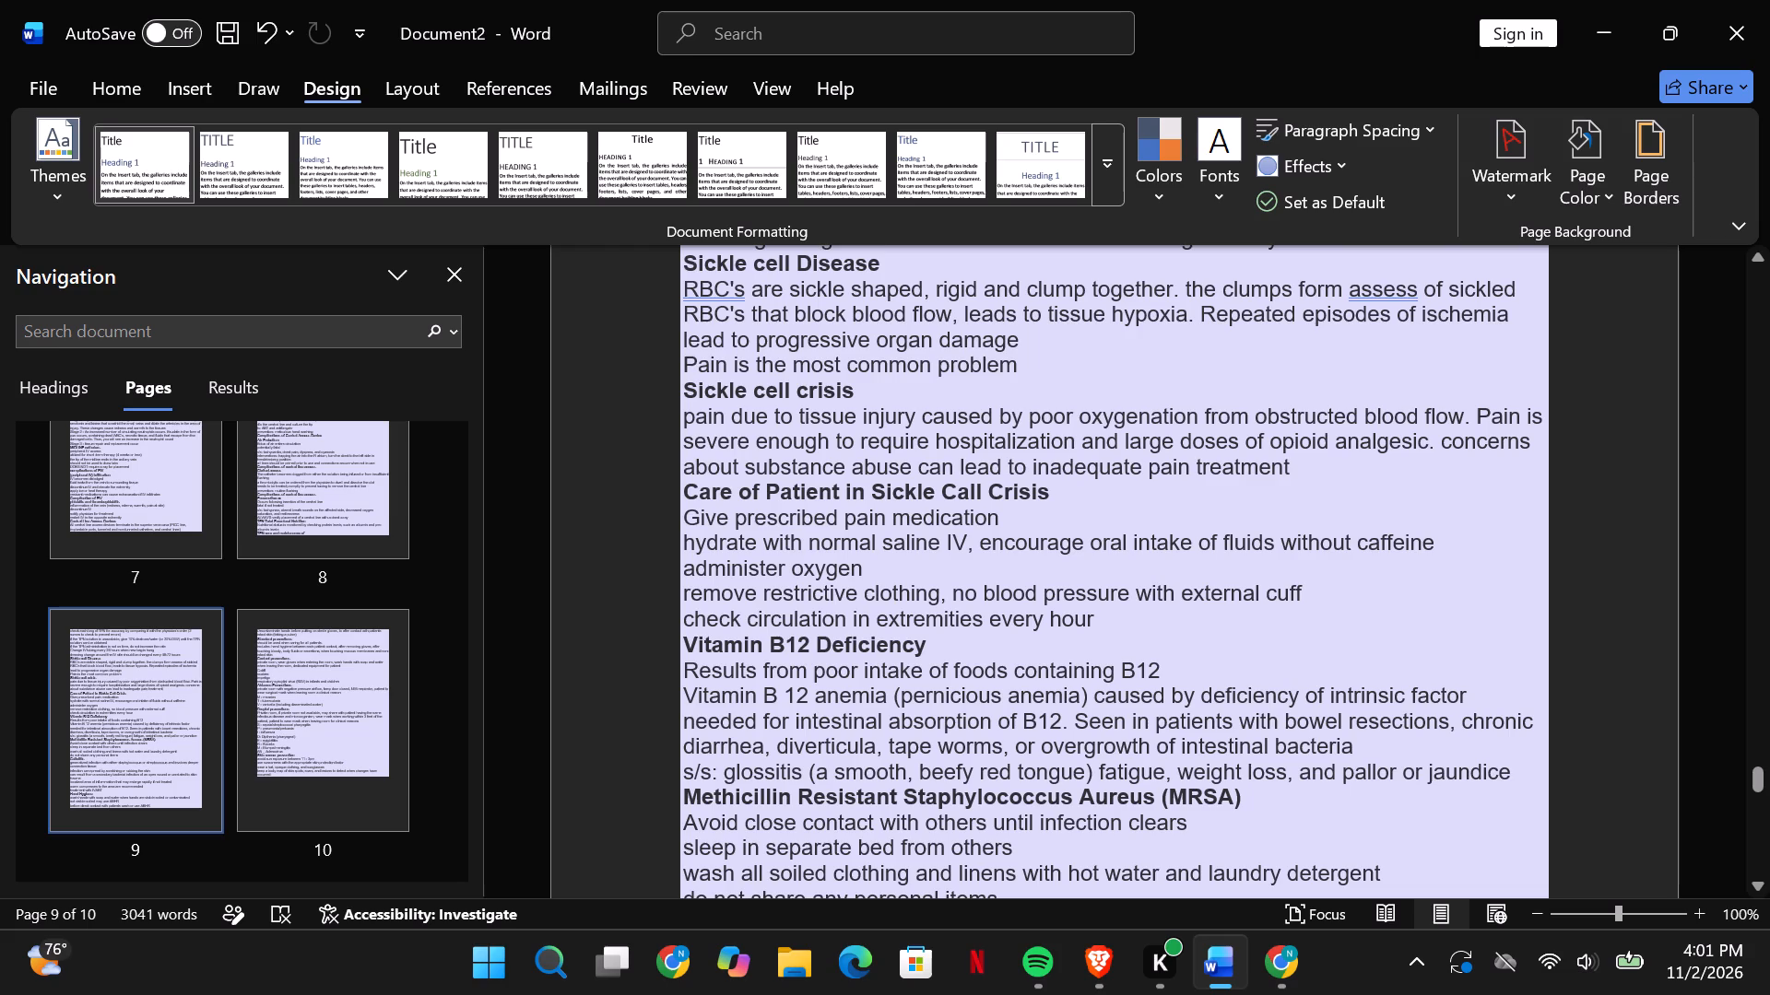
{"action": "scroll", "coordinate": [1007, 526], "scroll_direction": "down", "scroll_amount": 4}
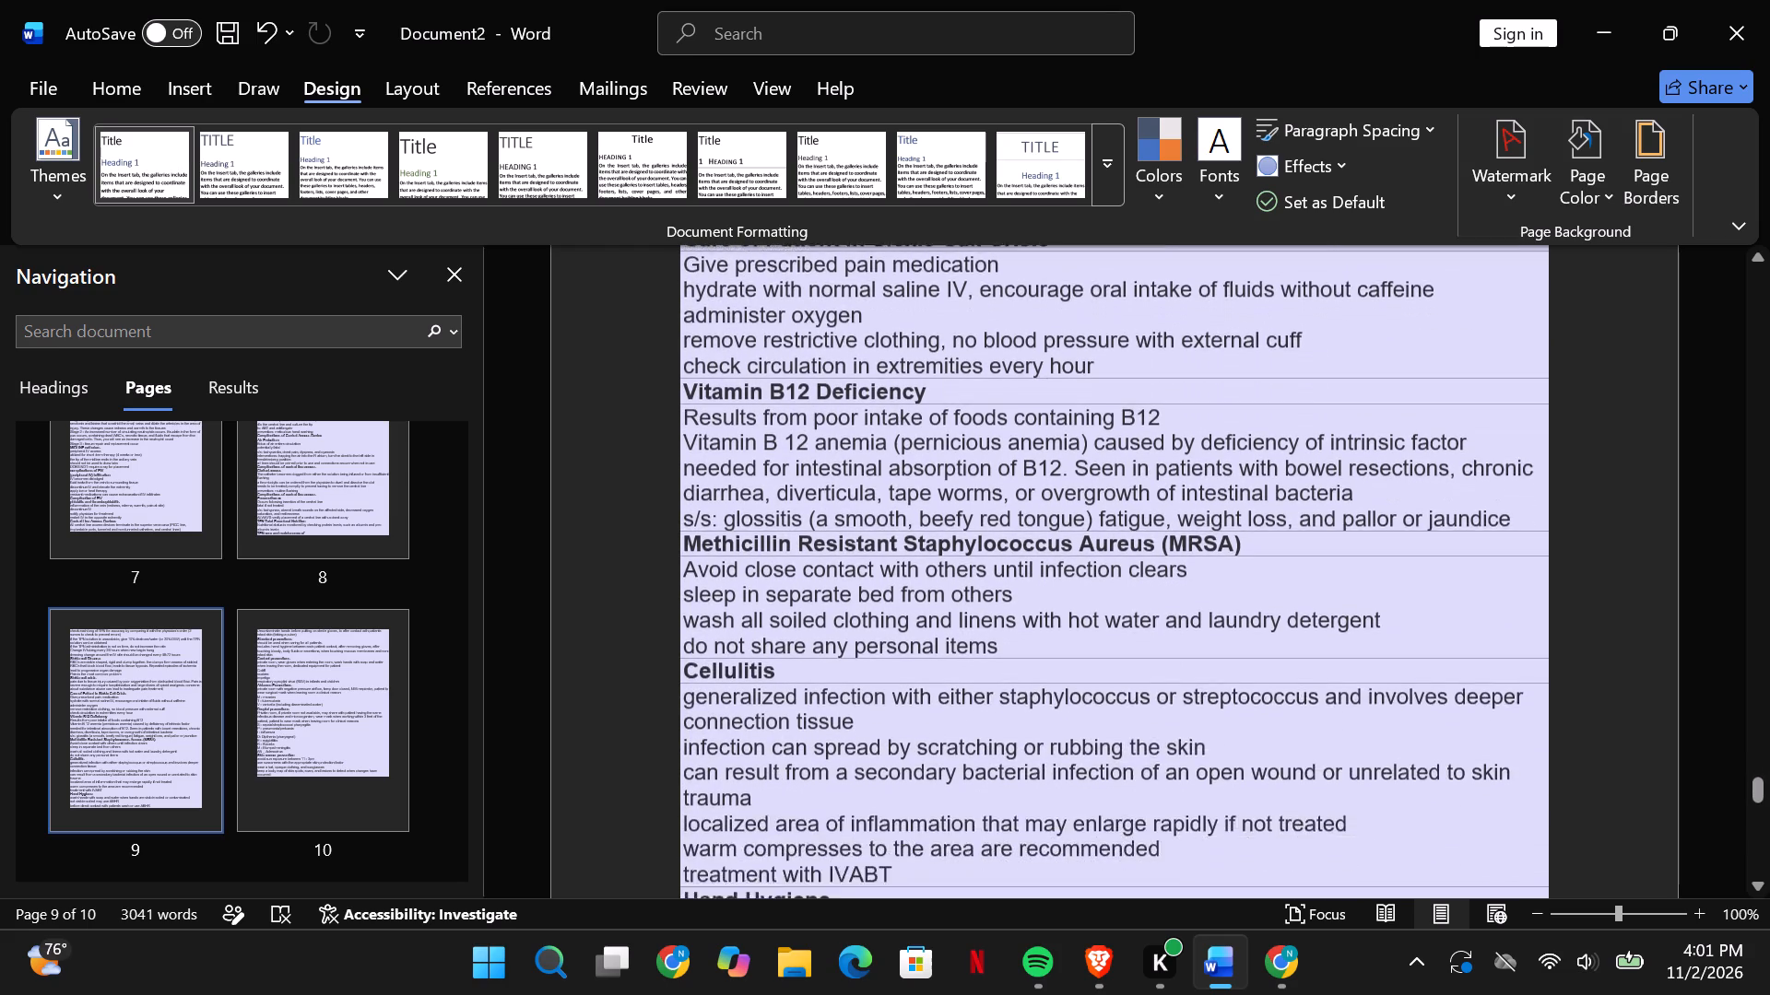
{"action": "scroll", "coordinate": [1007, 526], "scroll_direction": "down", "scroll_amount": 4}
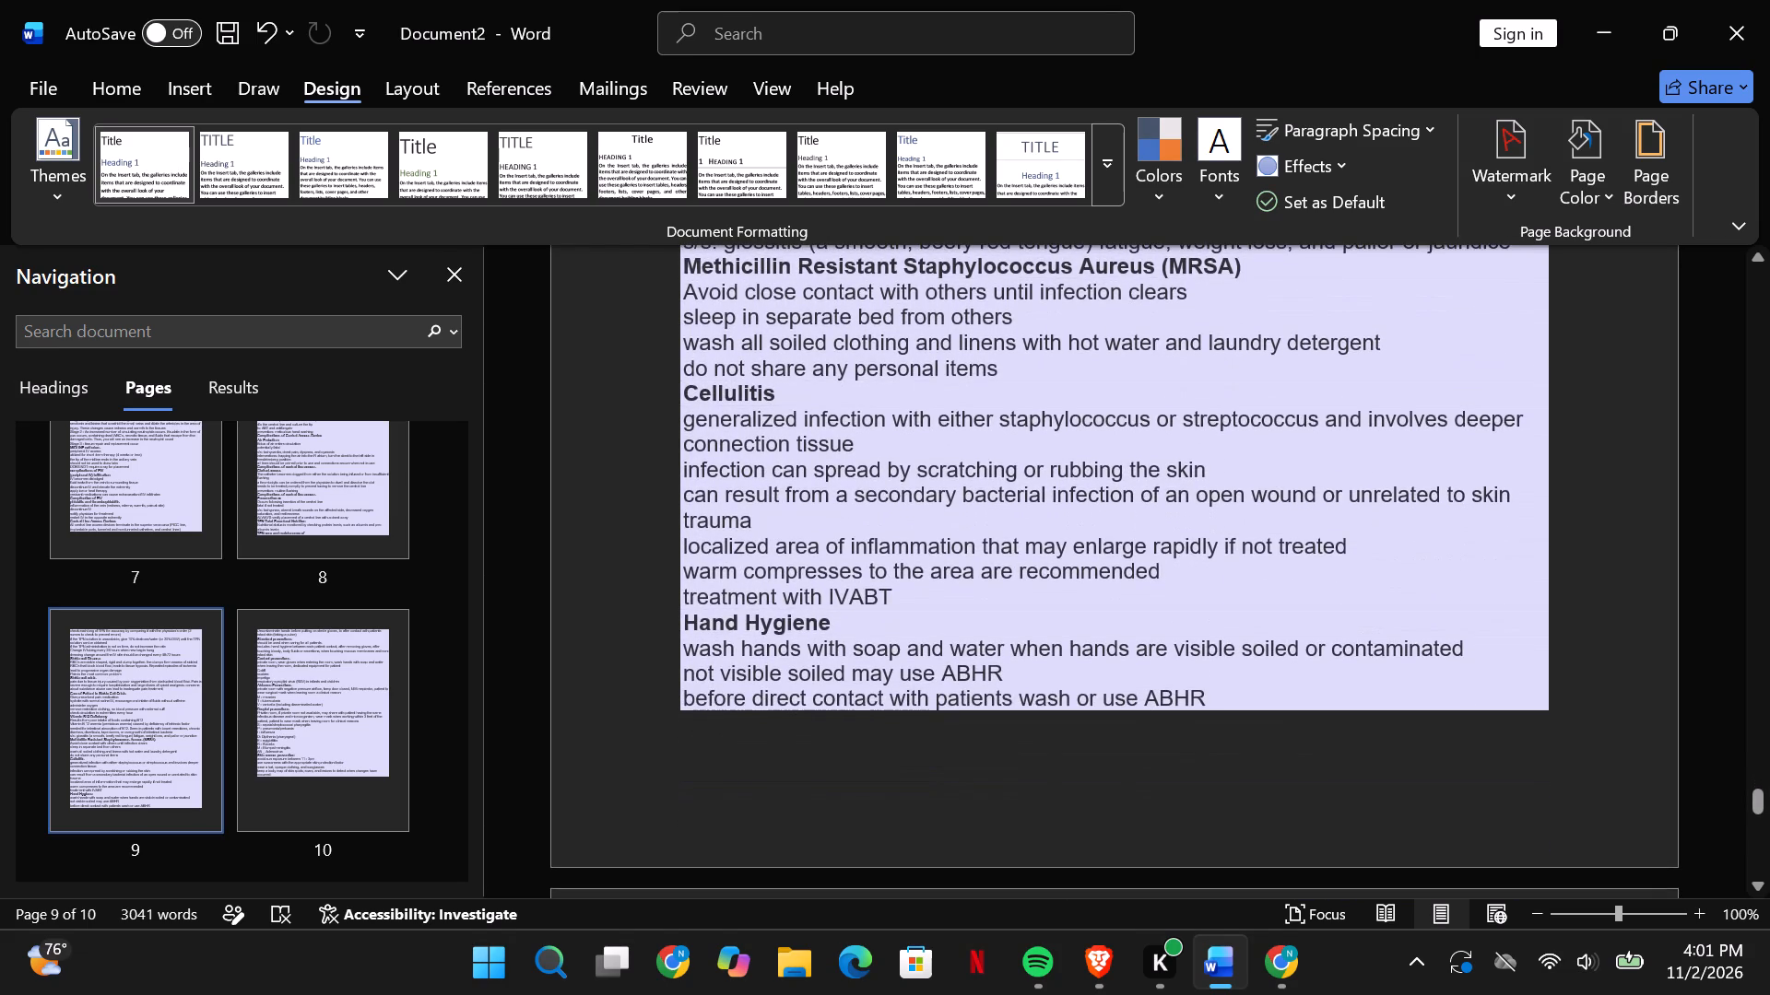
{"action": "scroll", "coordinate": [1007, 526], "scroll_direction": "down", "scroll_amount": 8}
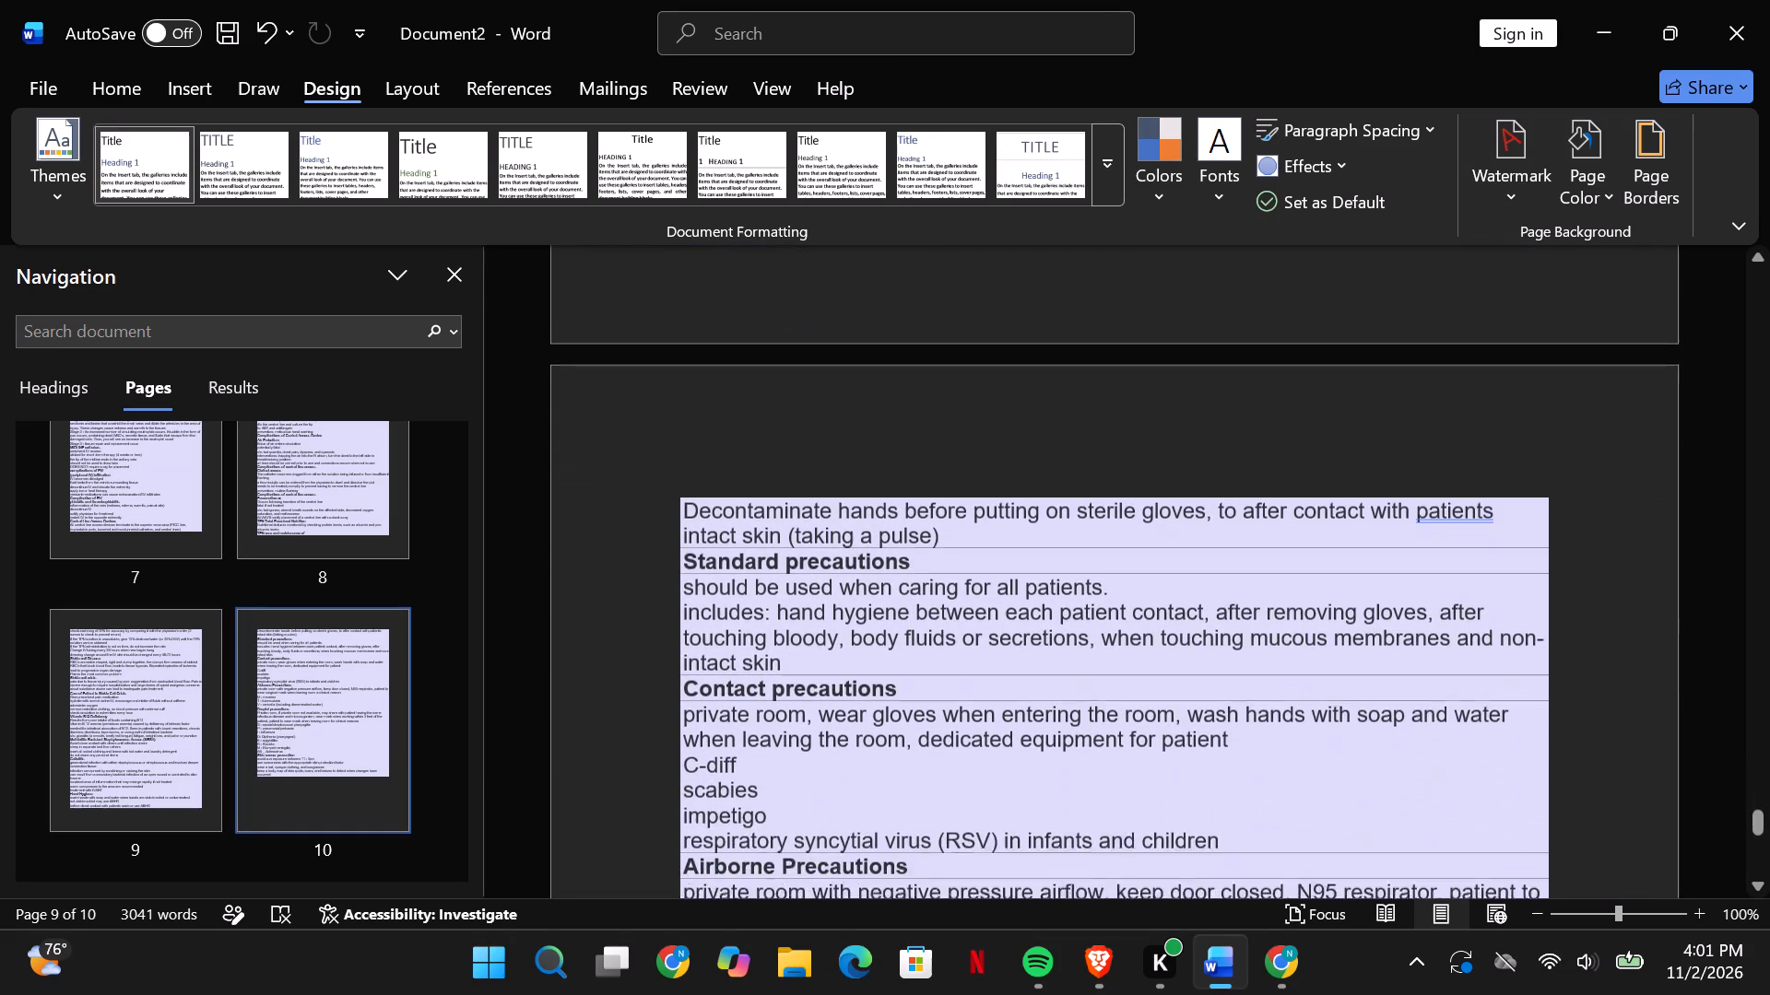
{"action": "scroll", "coordinate": [1007, 526], "scroll_direction": "down", "scroll_amount": 4}
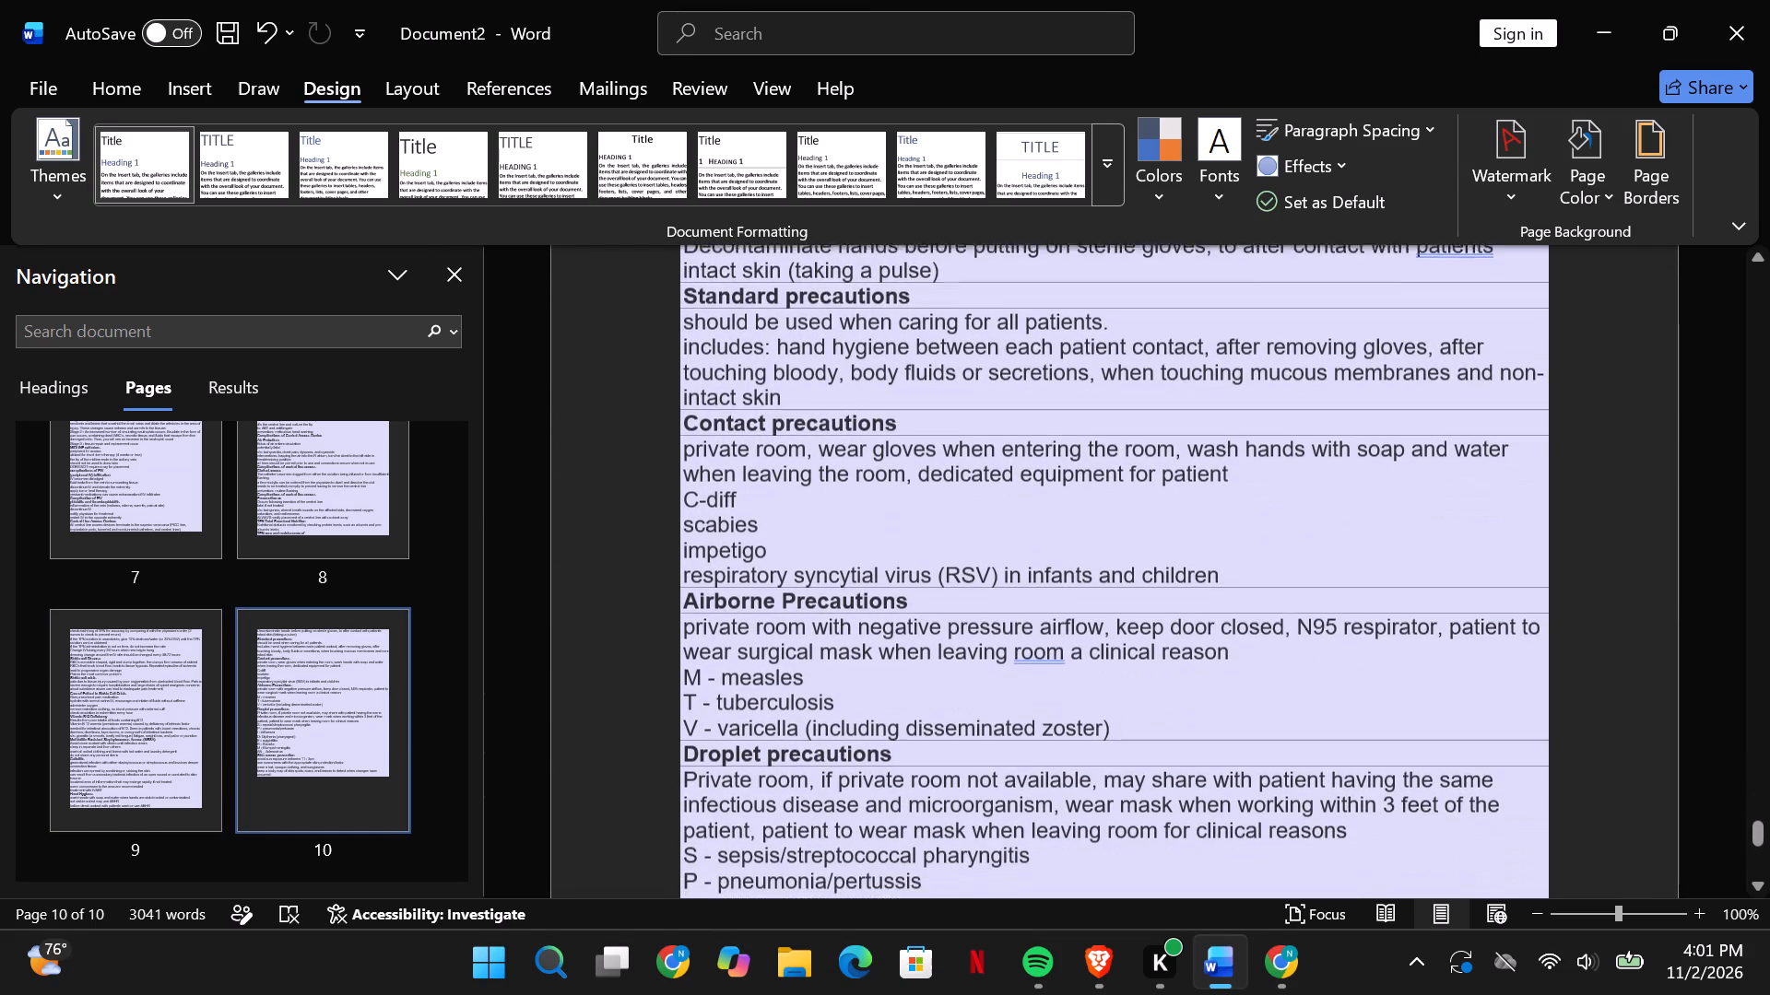
{"action": "scroll", "coordinate": [1007, 526], "scroll_direction": "down", "scroll_amount": 6}
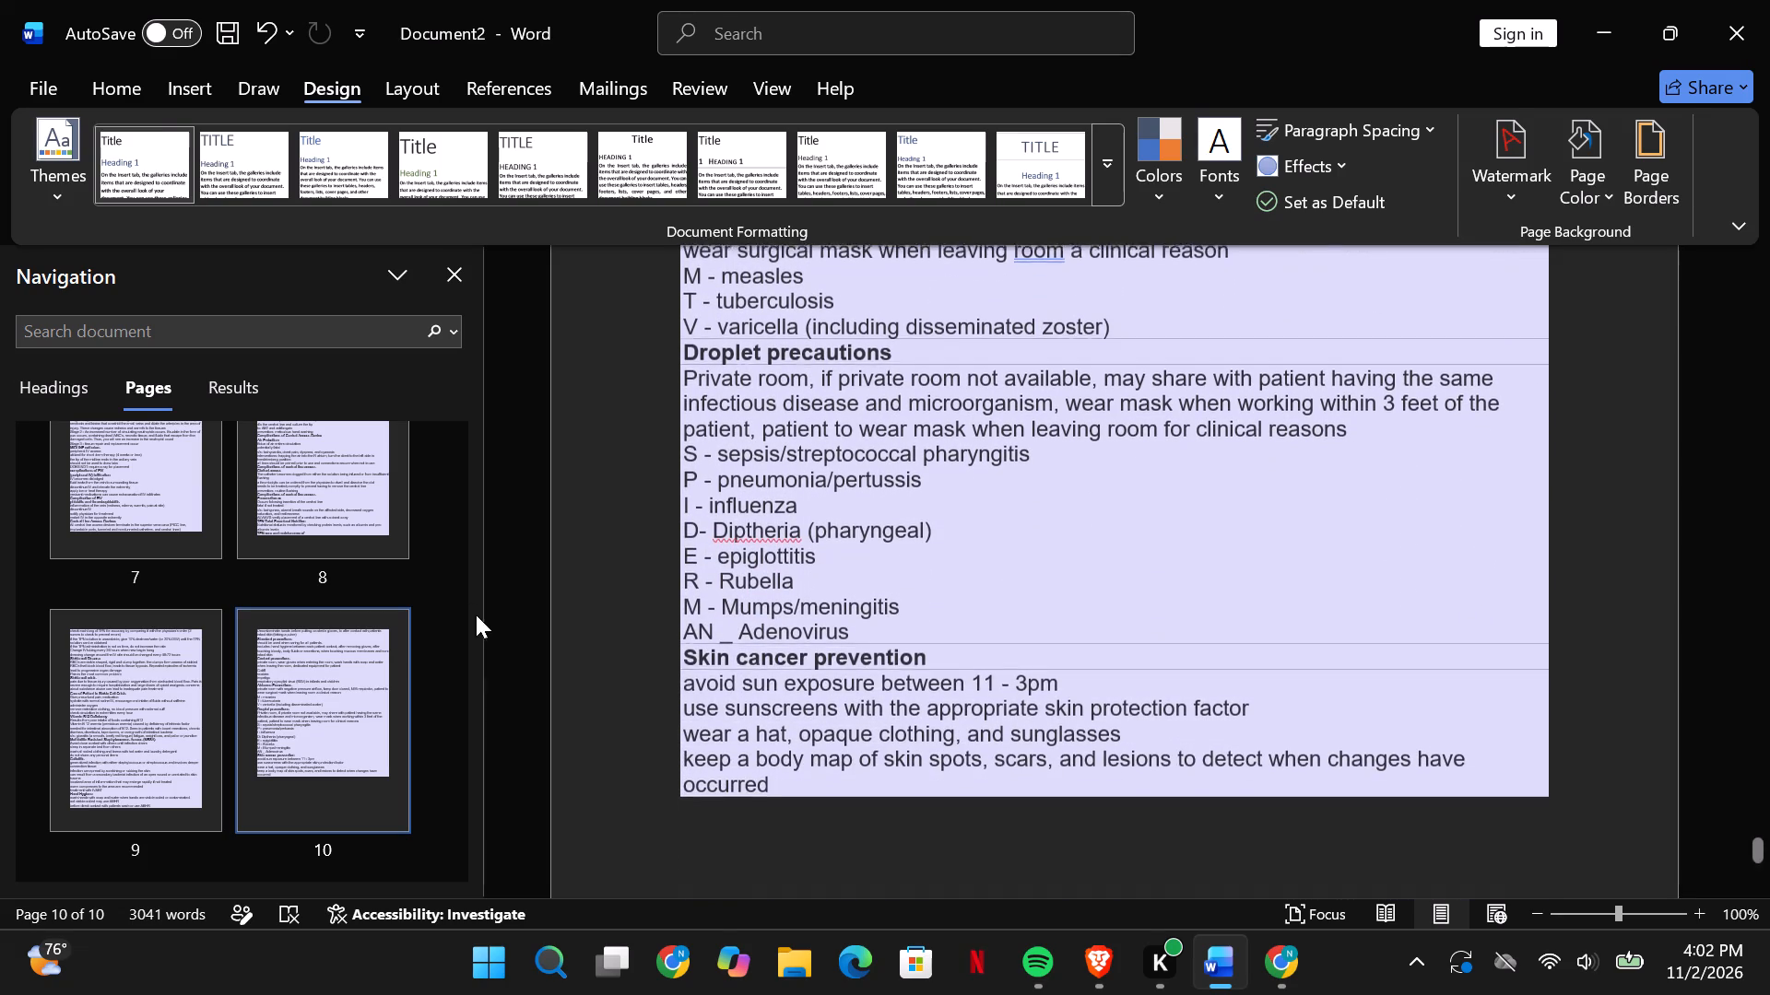
{"action": "scroll", "coordinate": [473, 615], "scroll_direction": "down", "scroll_amount": 10}
{"action": "left_click", "coordinate": [336, 725]}
{"action": "scroll", "coordinate": [742, 667], "scroll_direction": "down", "scroll_amount": 2}
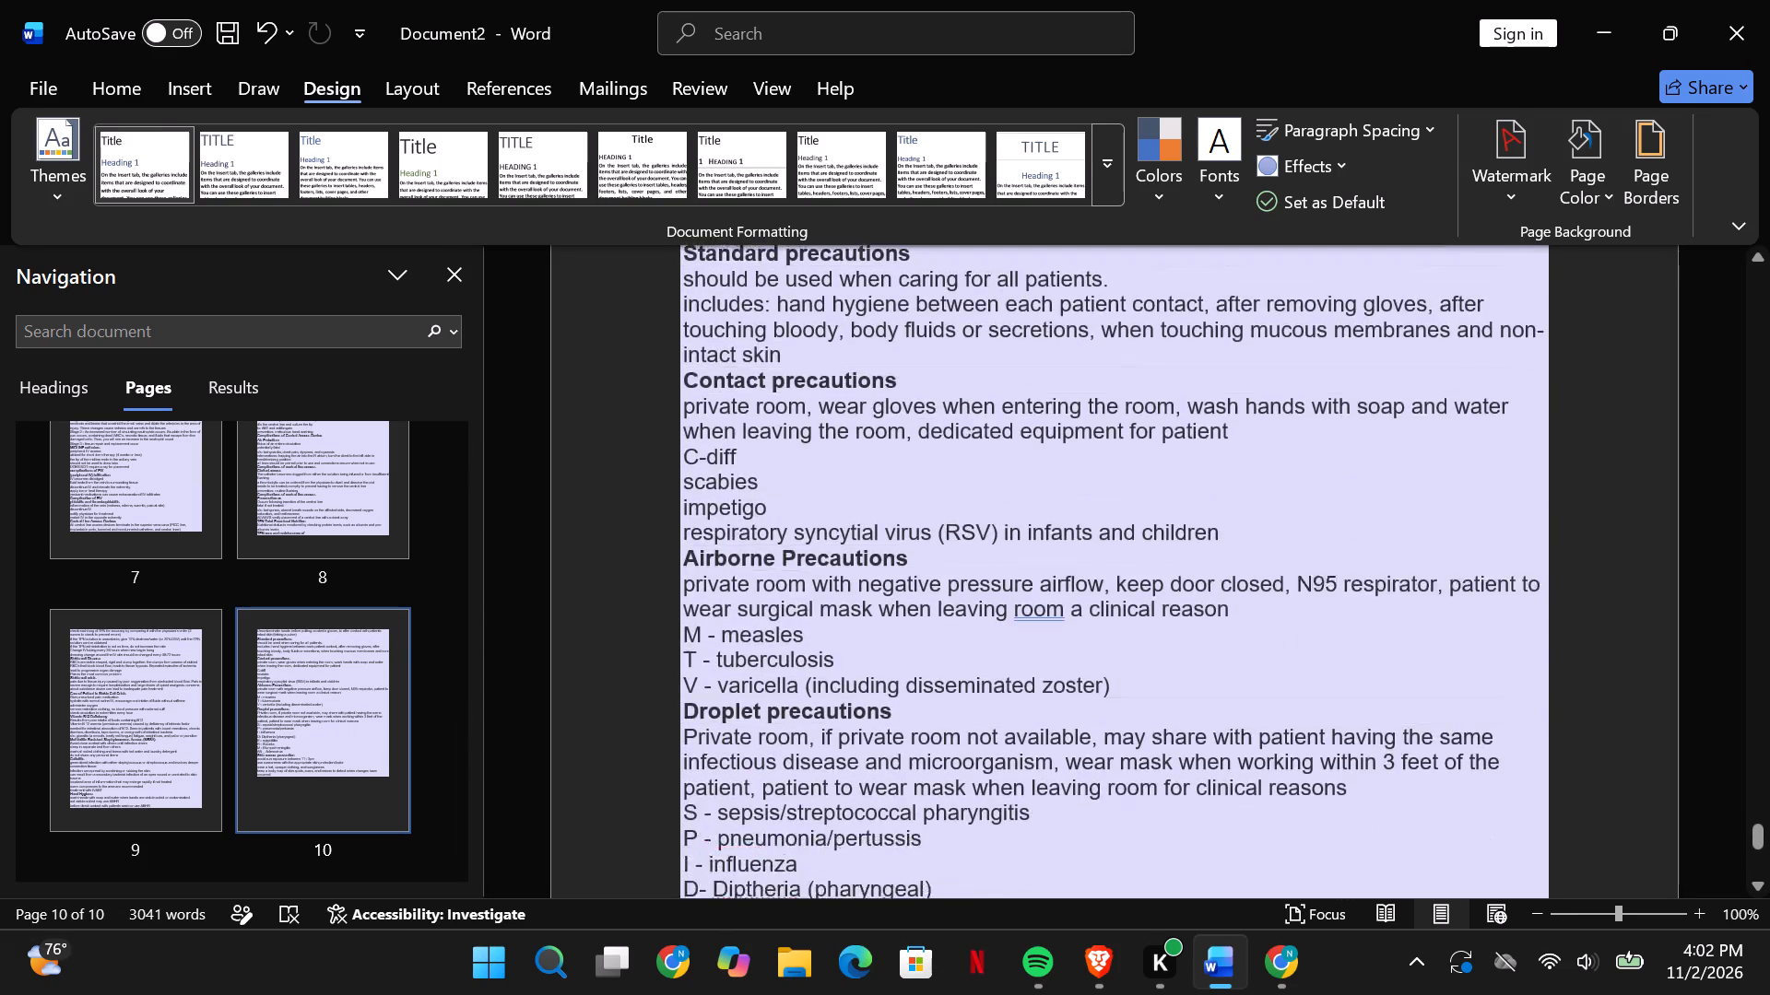
{"action": "scroll", "coordinate": [744, 667], "scroll_direction": "down", "scroll_amount": 9}
{"action": "scroll", "coordinate": [855, 589], "scroll_direction": "up", "scroll_amount": 1}
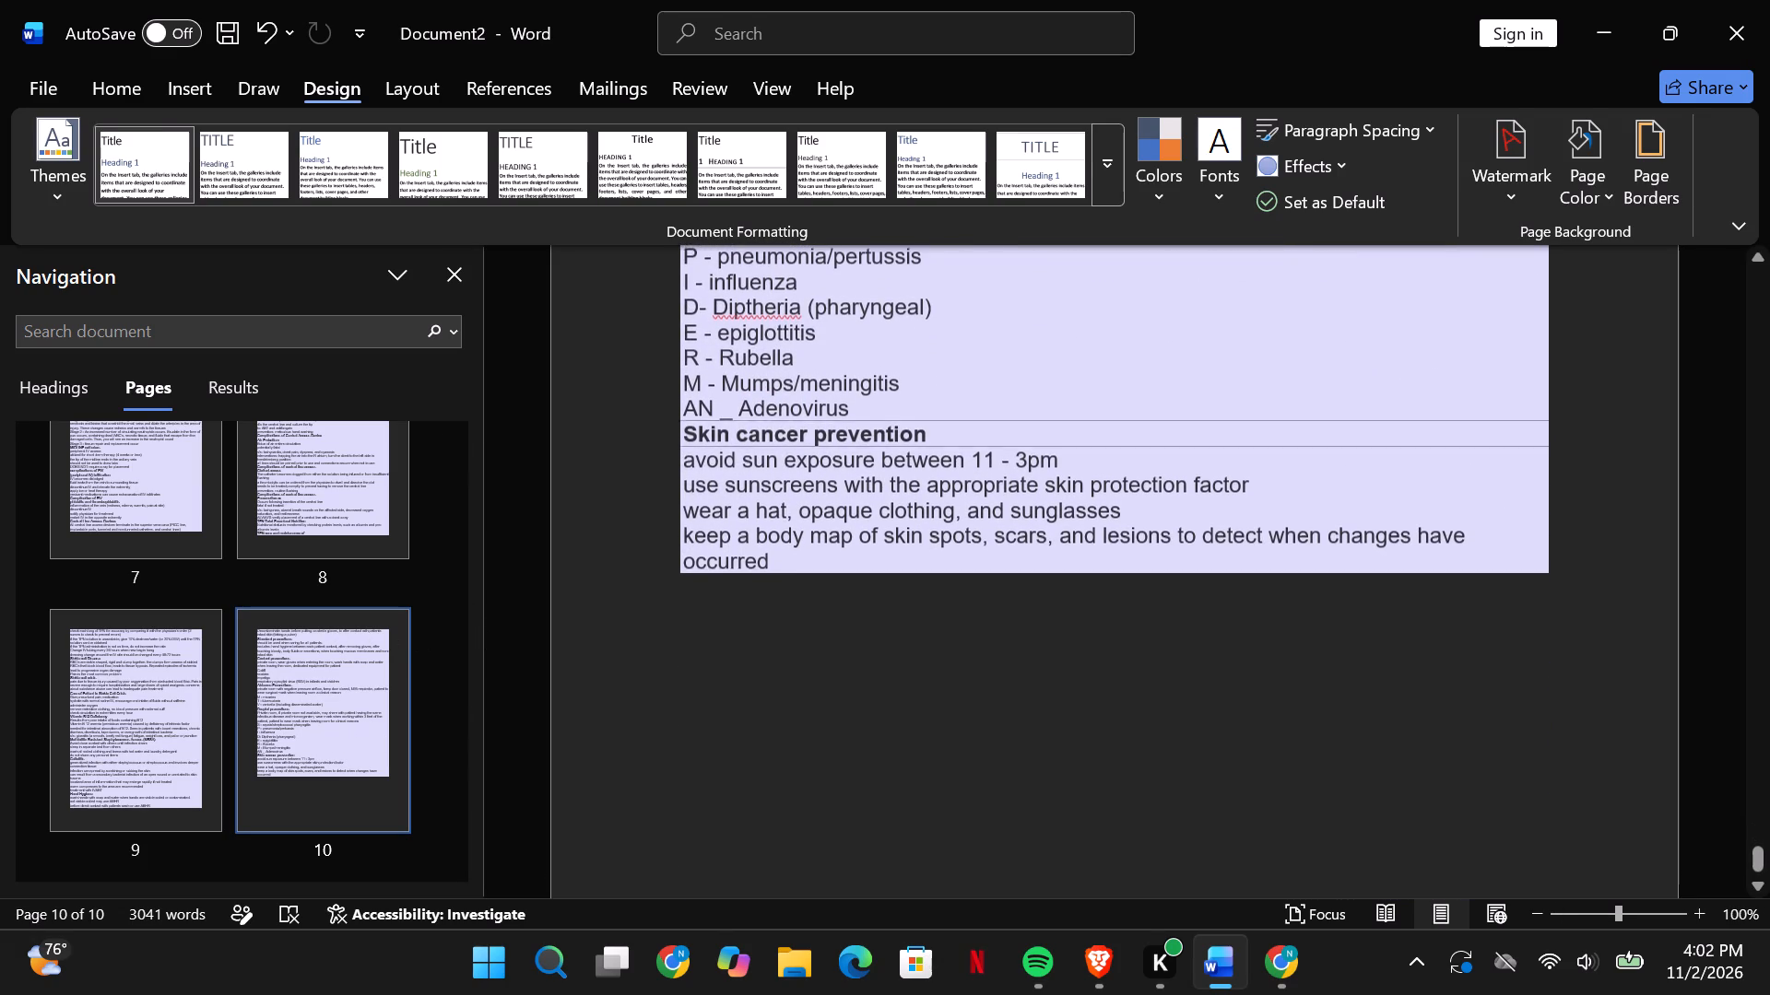
{"action": "scroll", "coordinate": [855, 589], "scroll_direction": "up", "scroll_amount": 1}
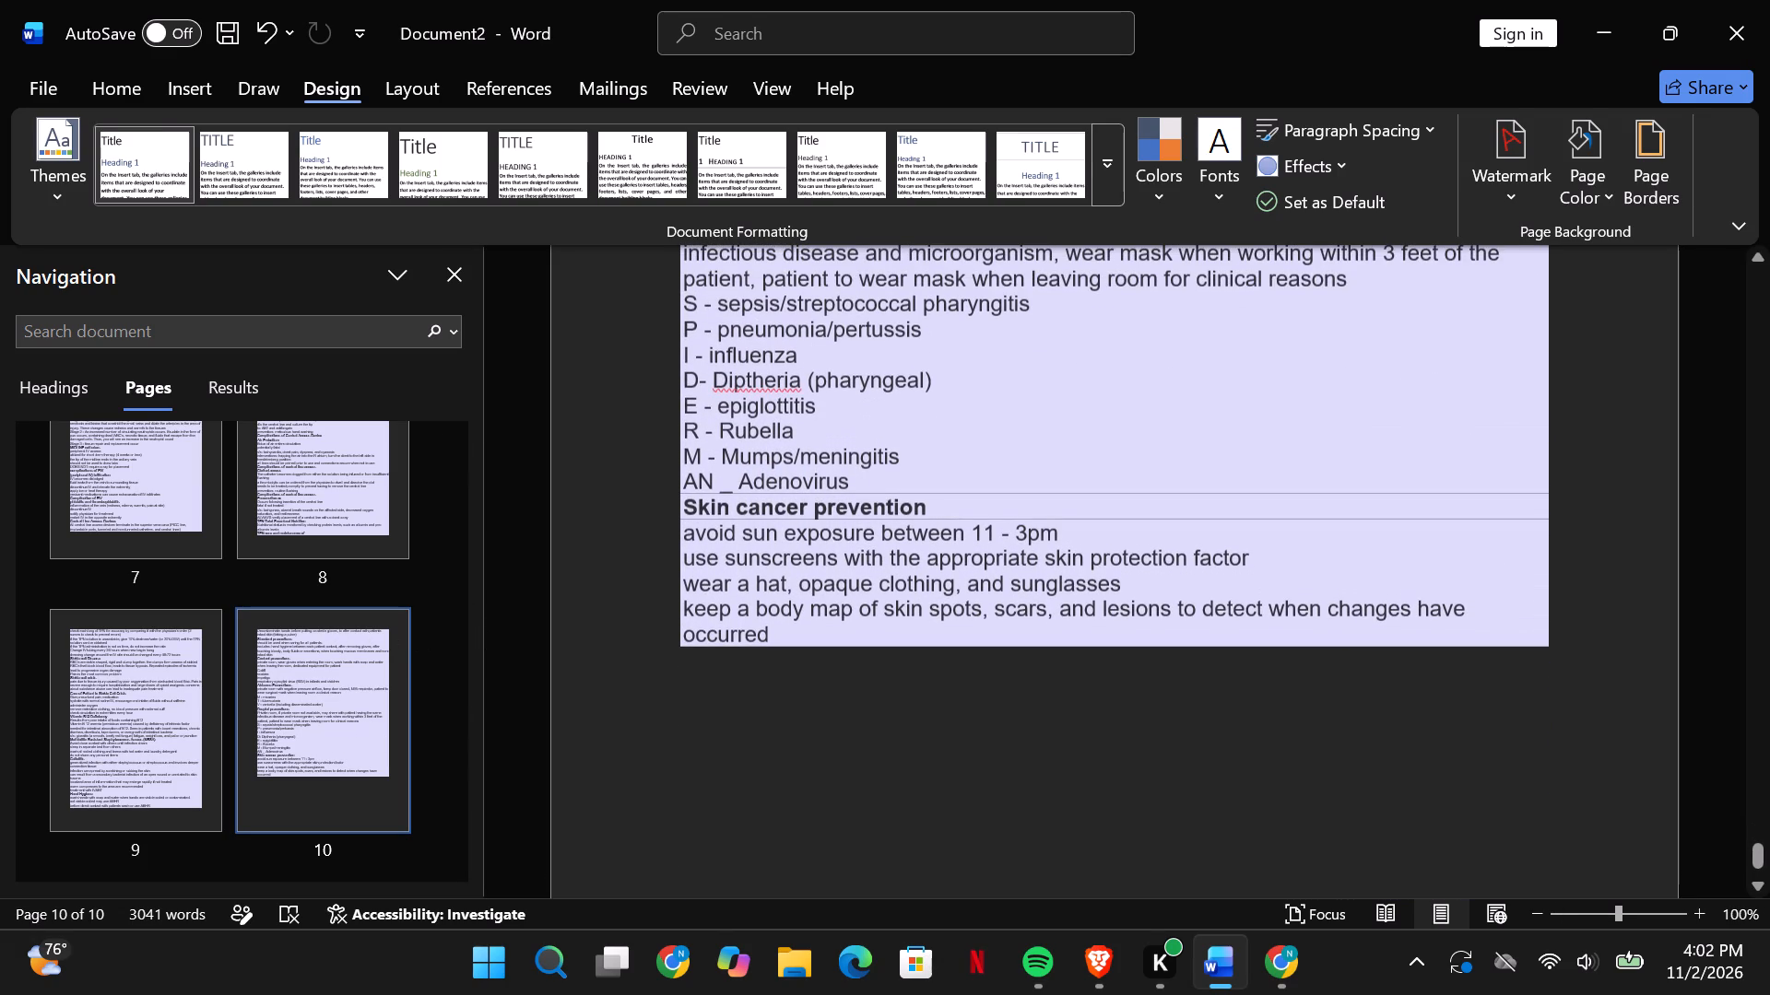
{"action": "left_click", "coordinate": [797, 638]}
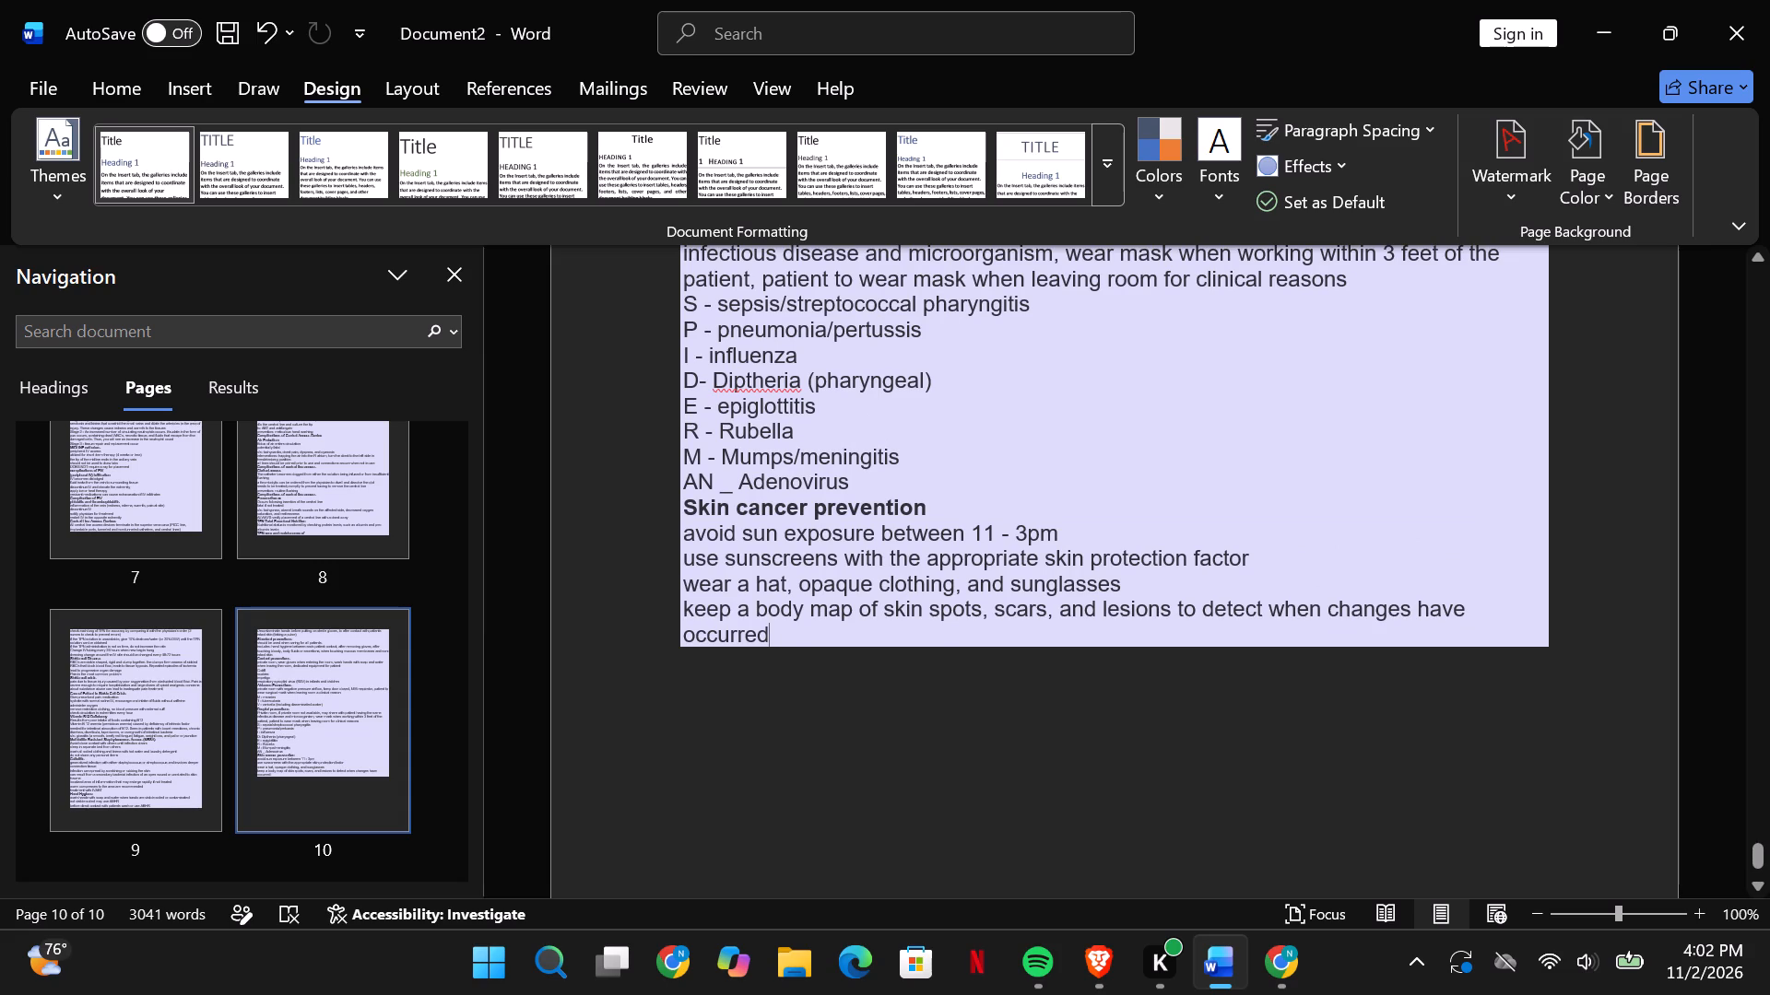
{"action": "key", "text": "BackSpace"}
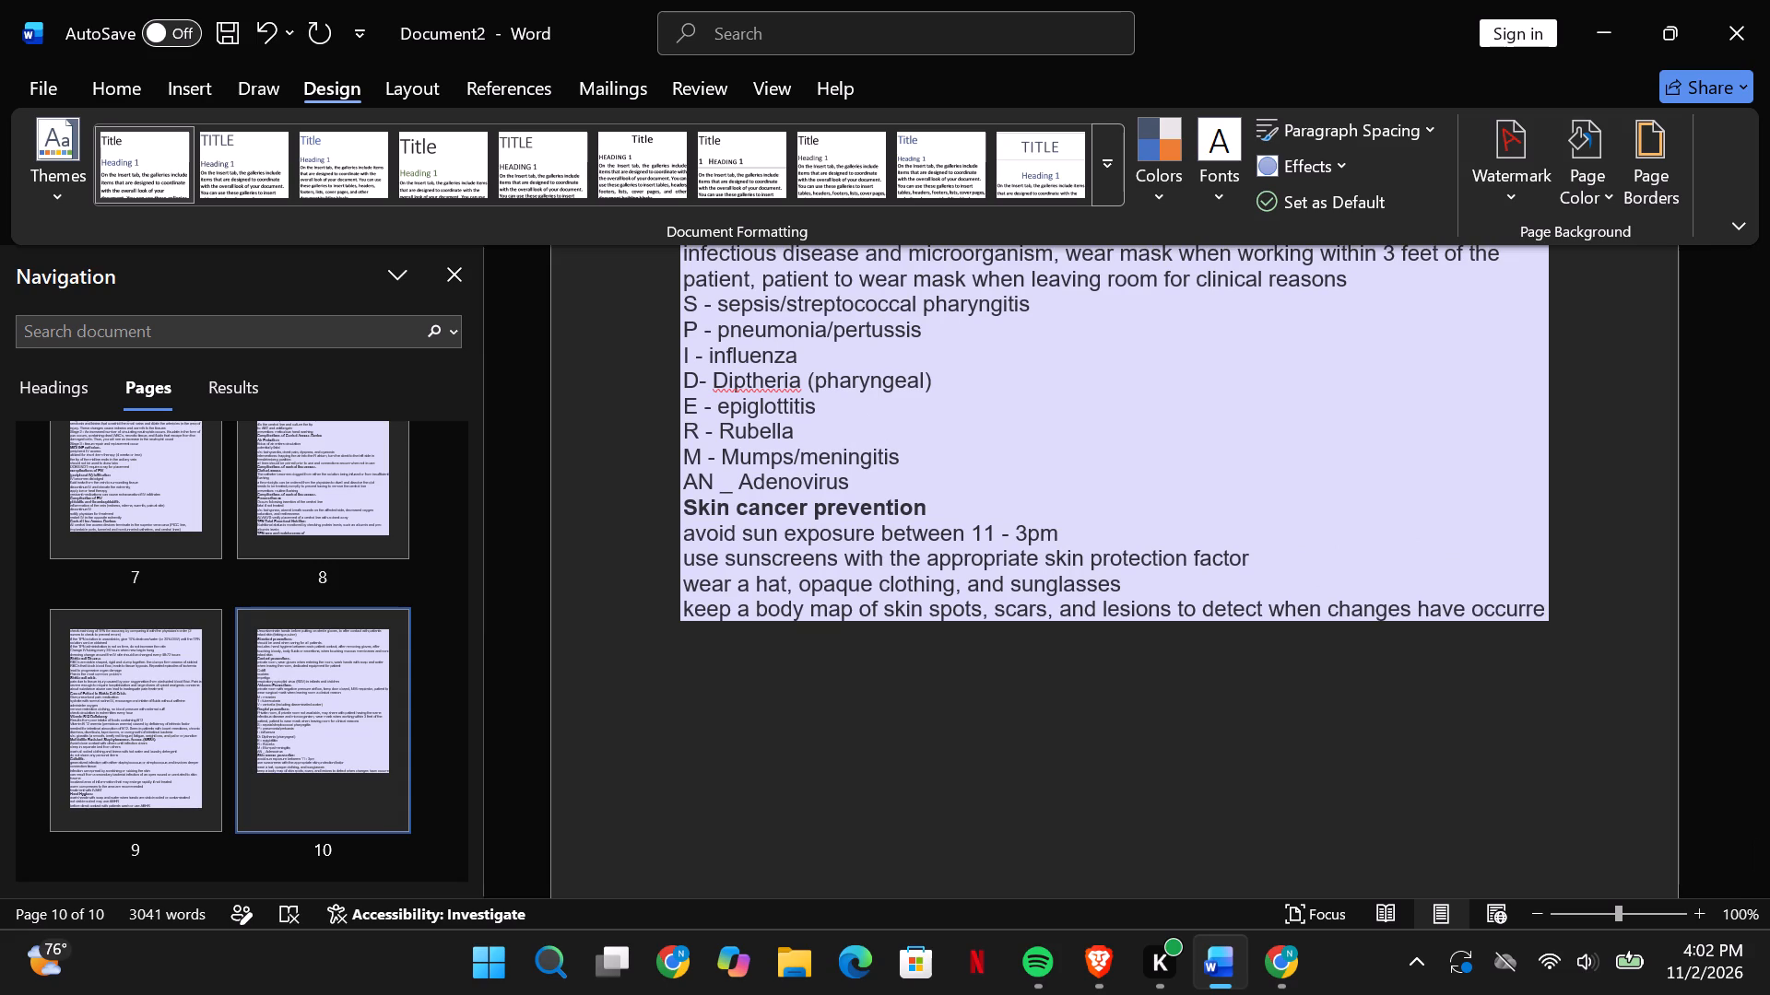
{"action": "key", "text": "d"}
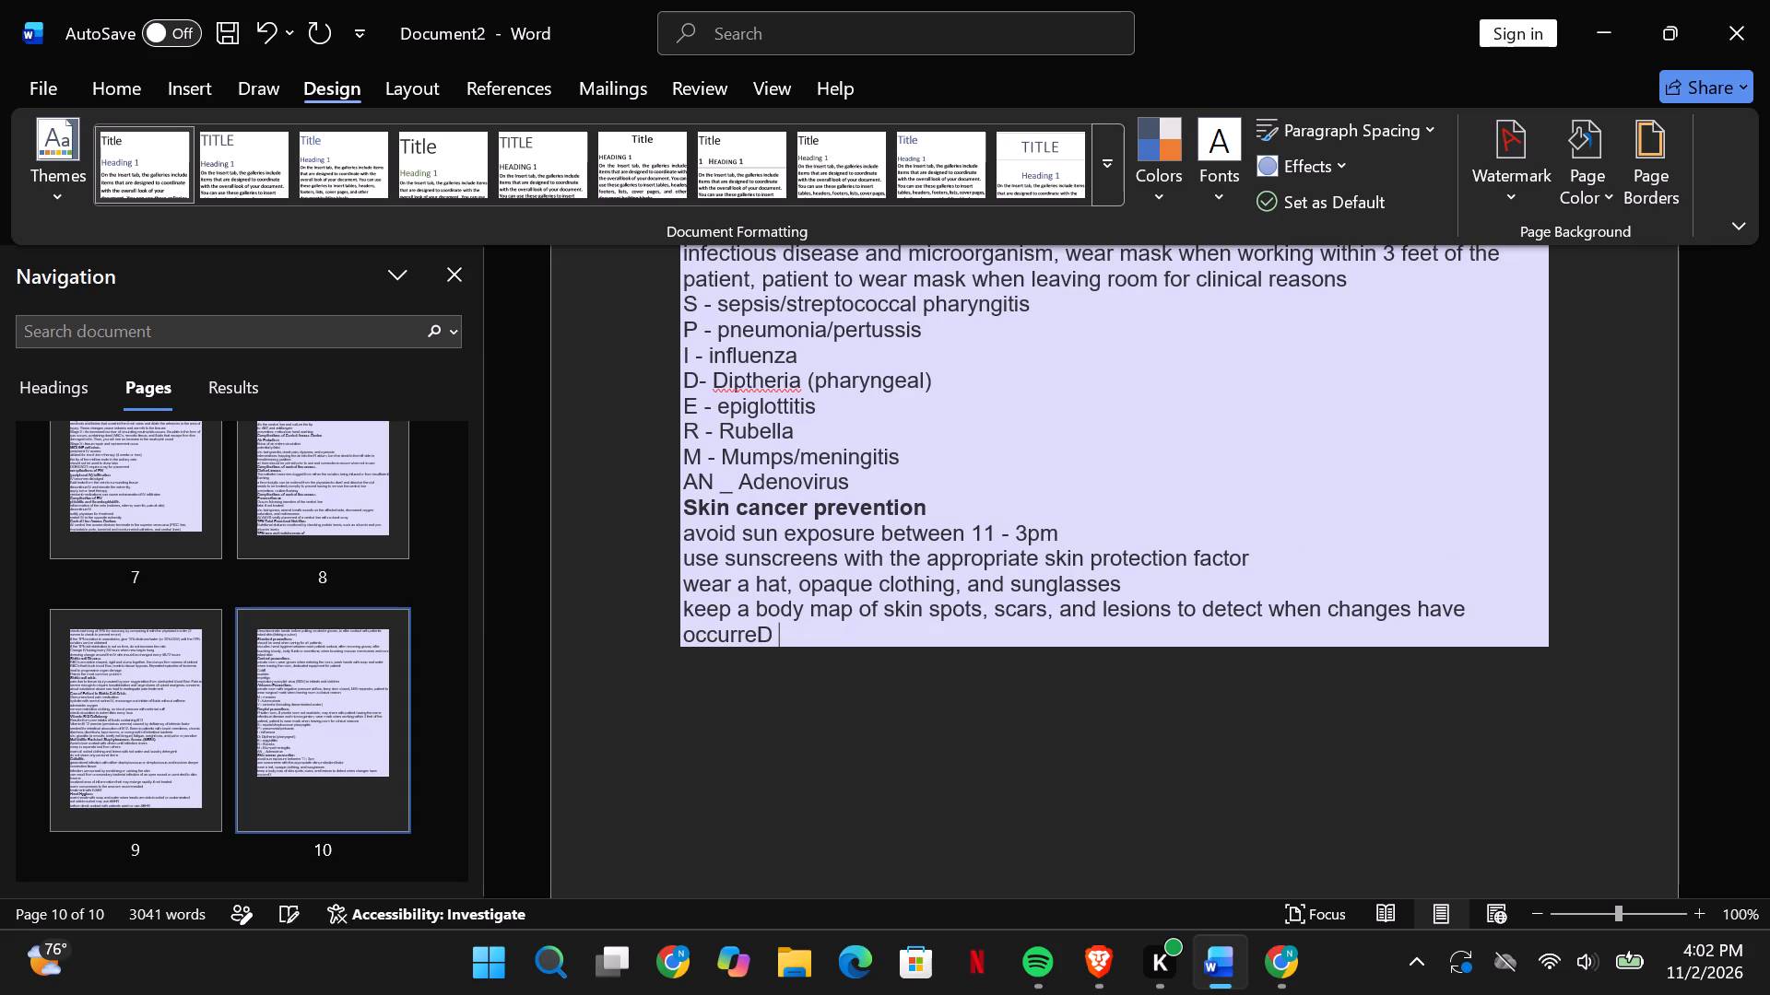
{"action": "key", "text": "Return"}
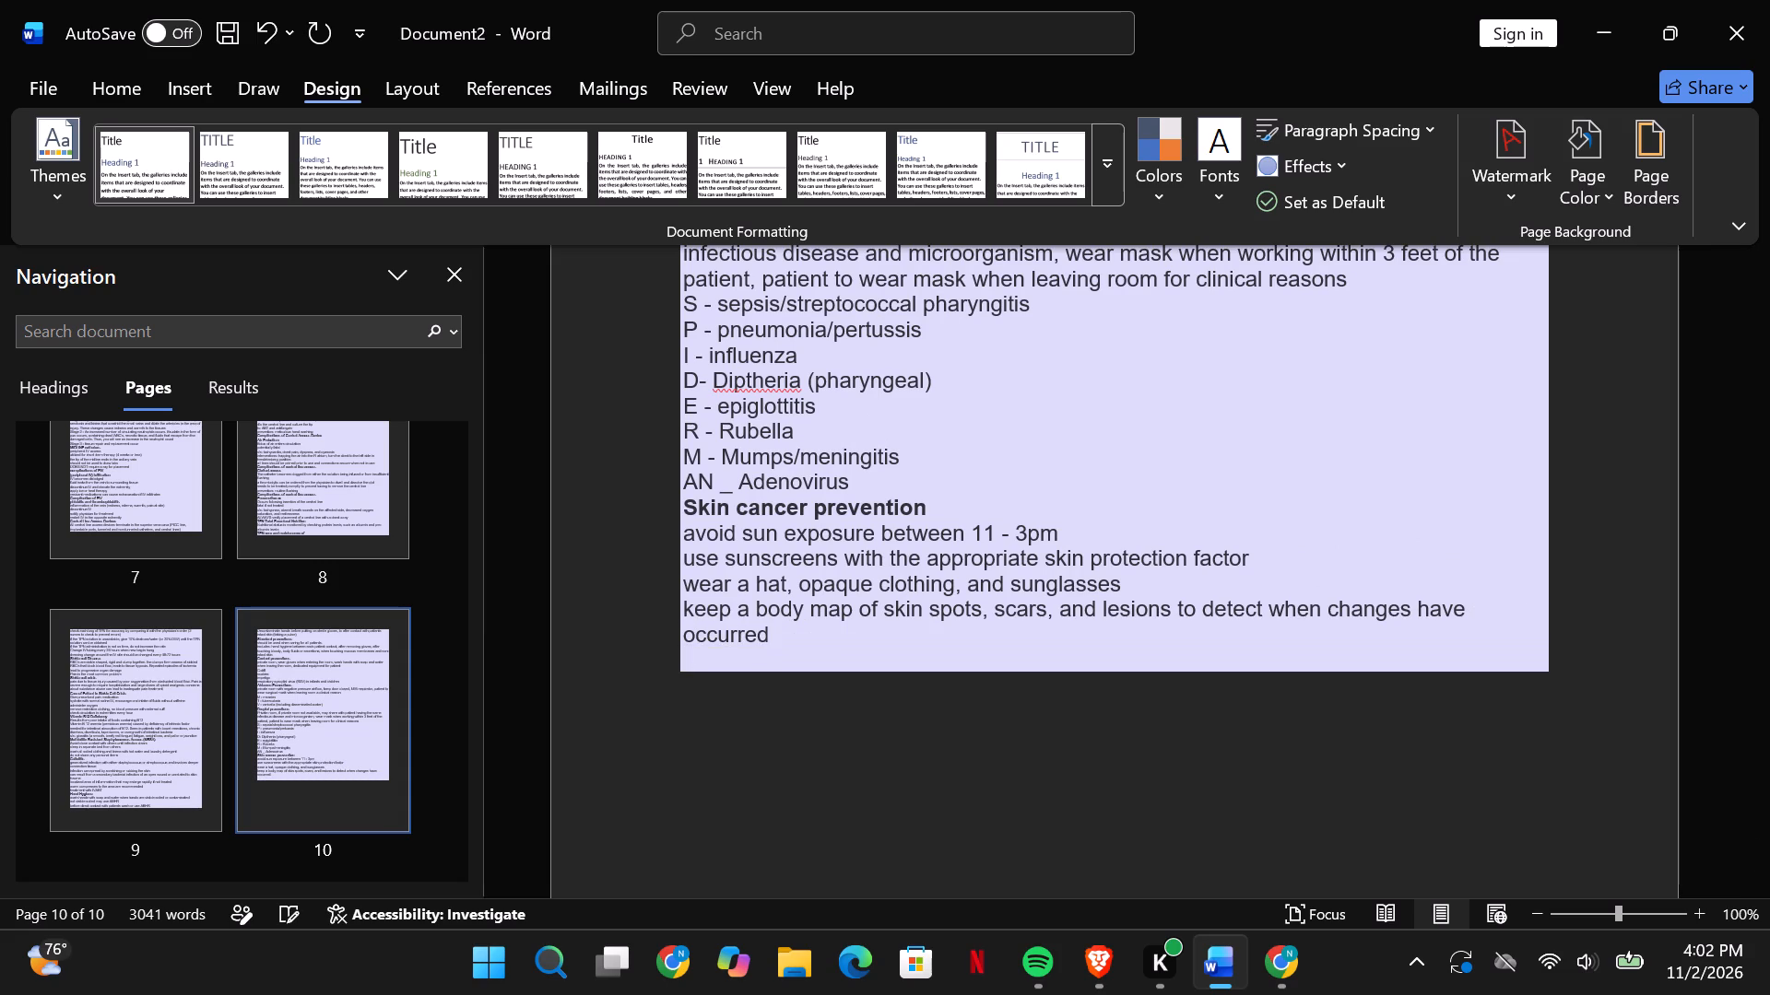
{"action": "right_click", "coordinate": [717, 661]}
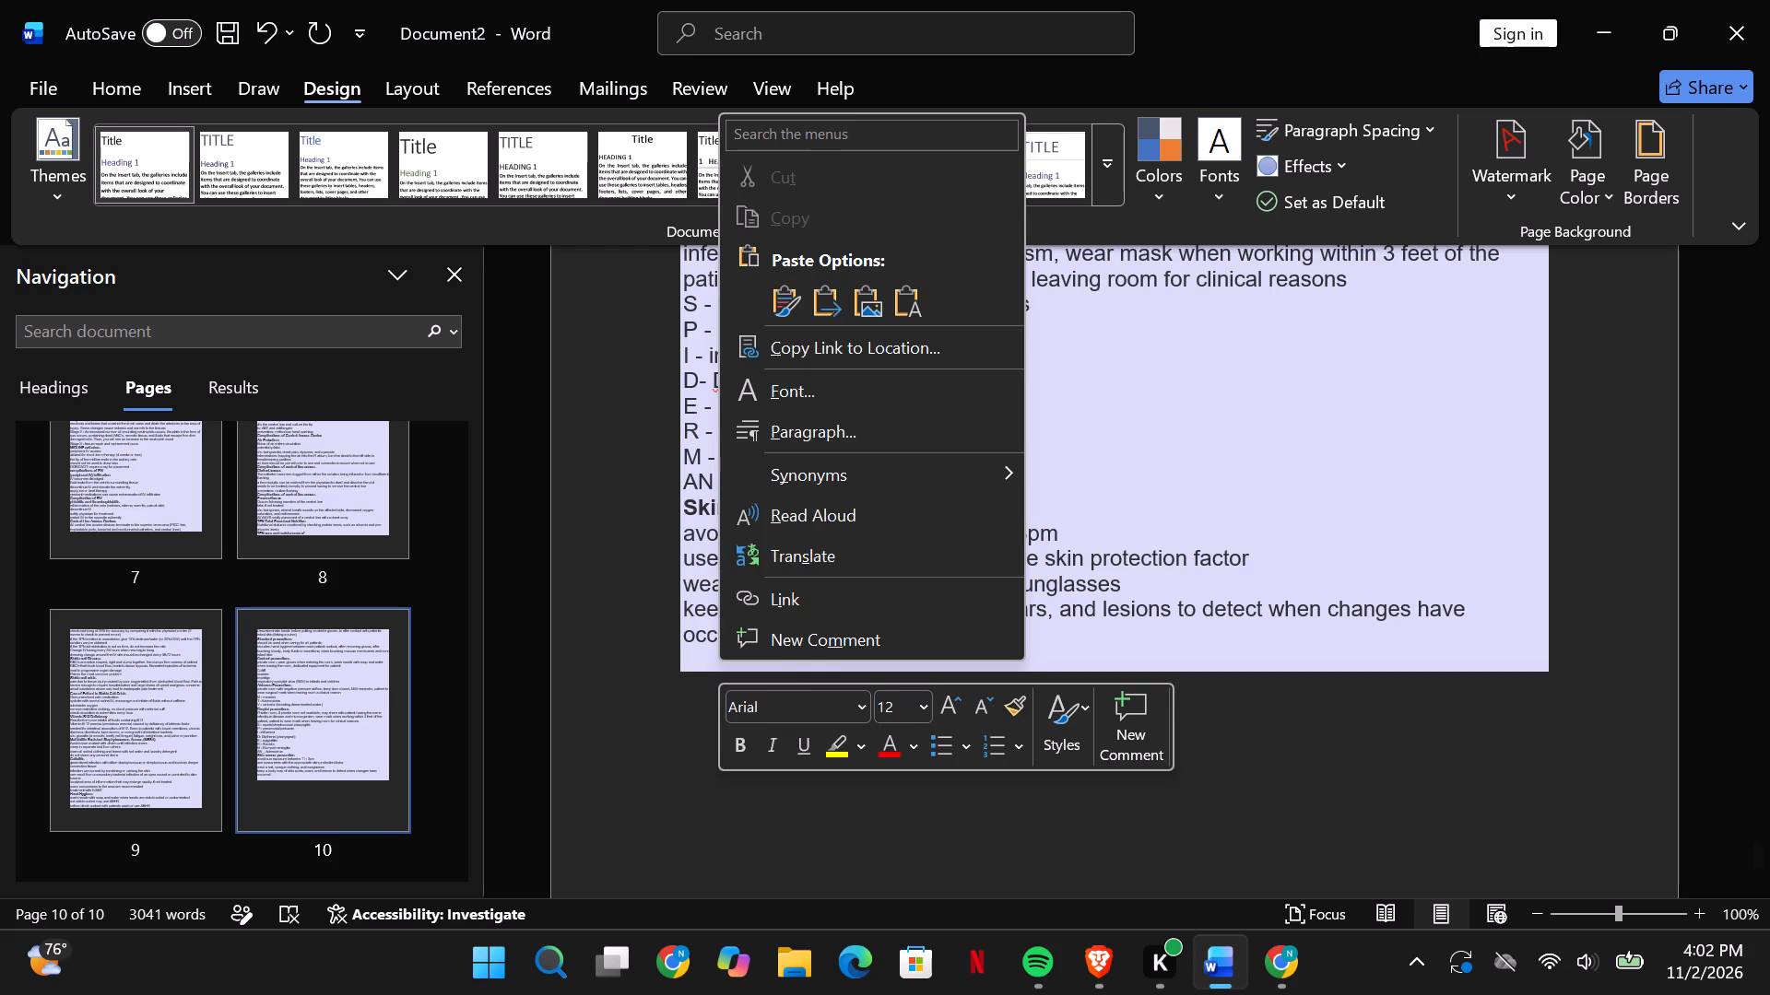
{"action": "left_click", "coordinate": [779, 304]}
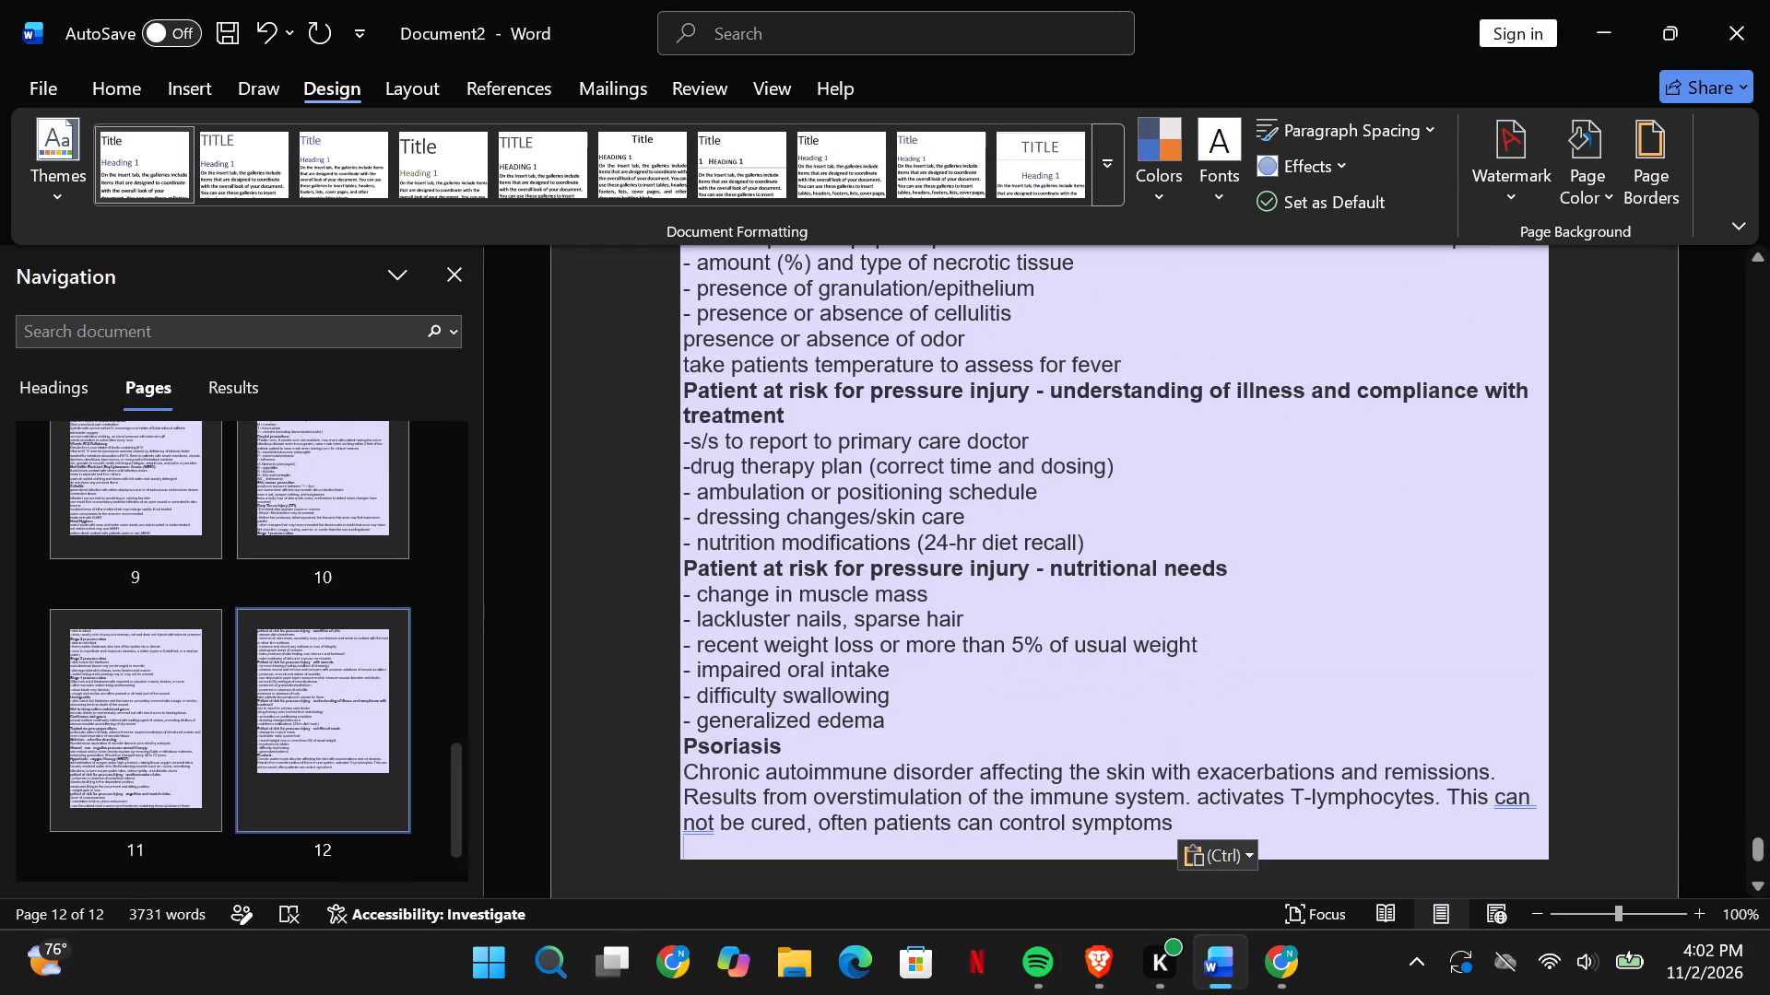
Review the pasted pressure injury sections and the infection precautions sections above them, back to the start of page 10.
{"action": "scroll", "coordinate": [811, 636], "scroll_direction": "up", "scroll_amount": 12}
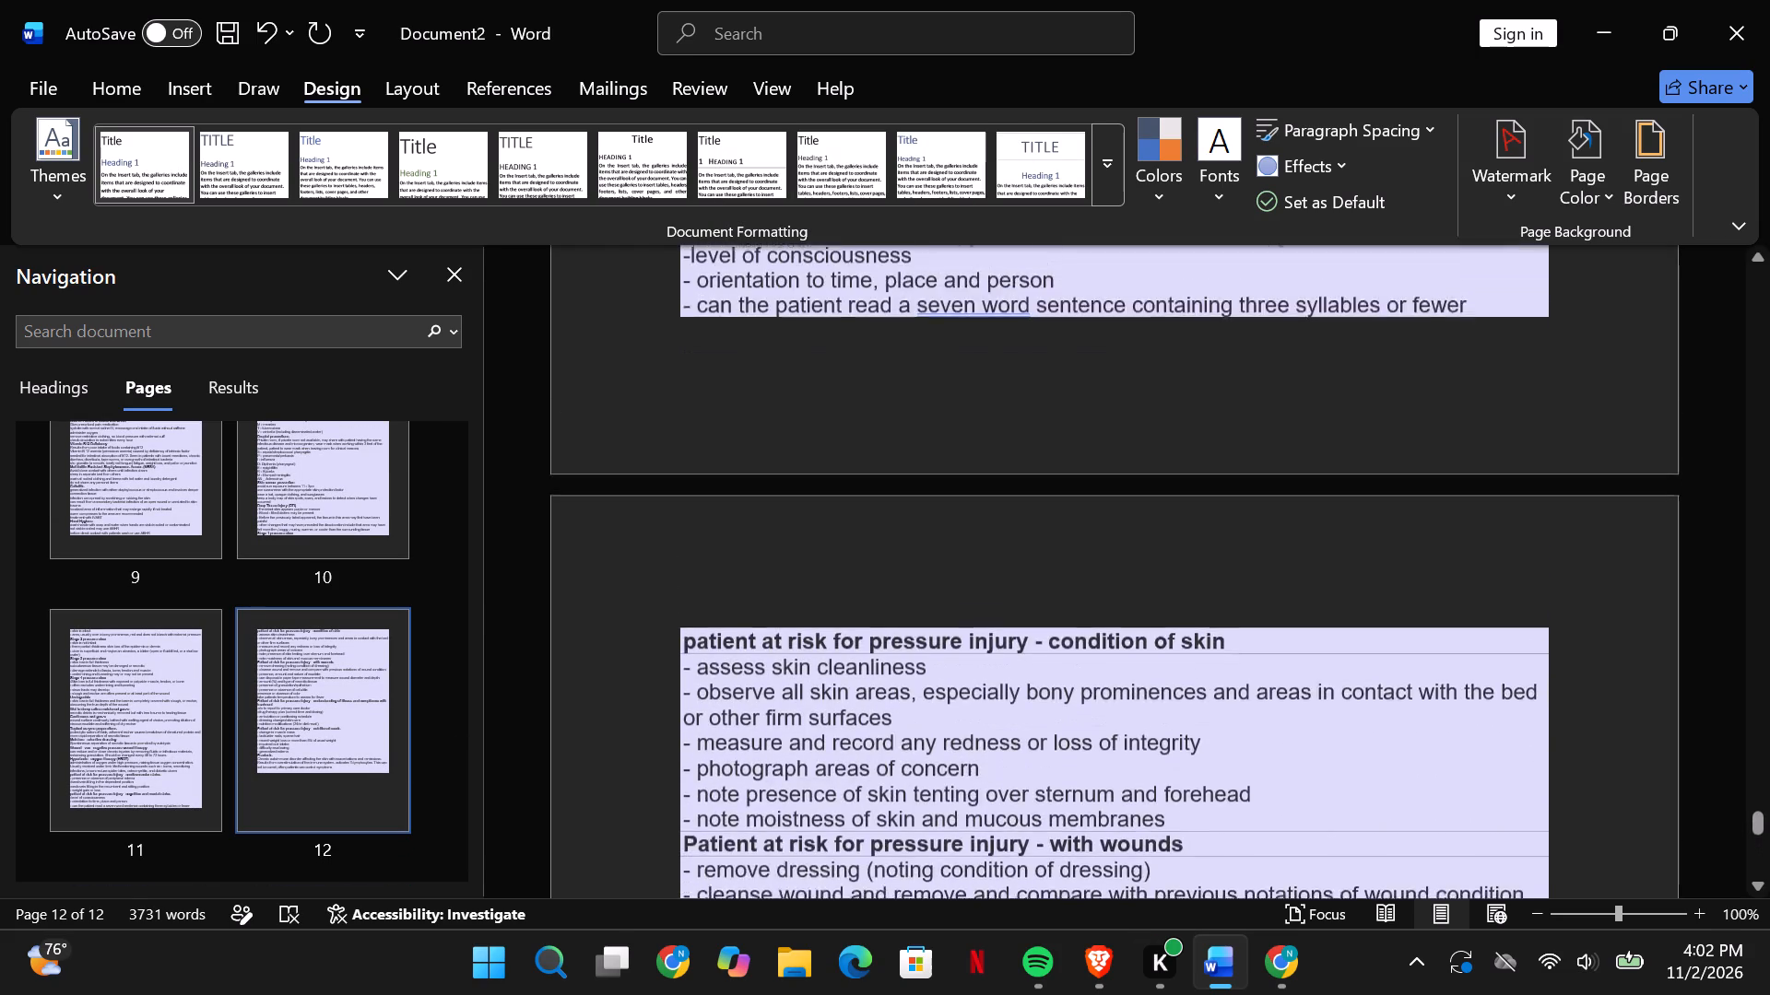
{"action": "scroll", "coordinate": [813, 631], "scroll_direction": "up", "scroll_amount": 15}
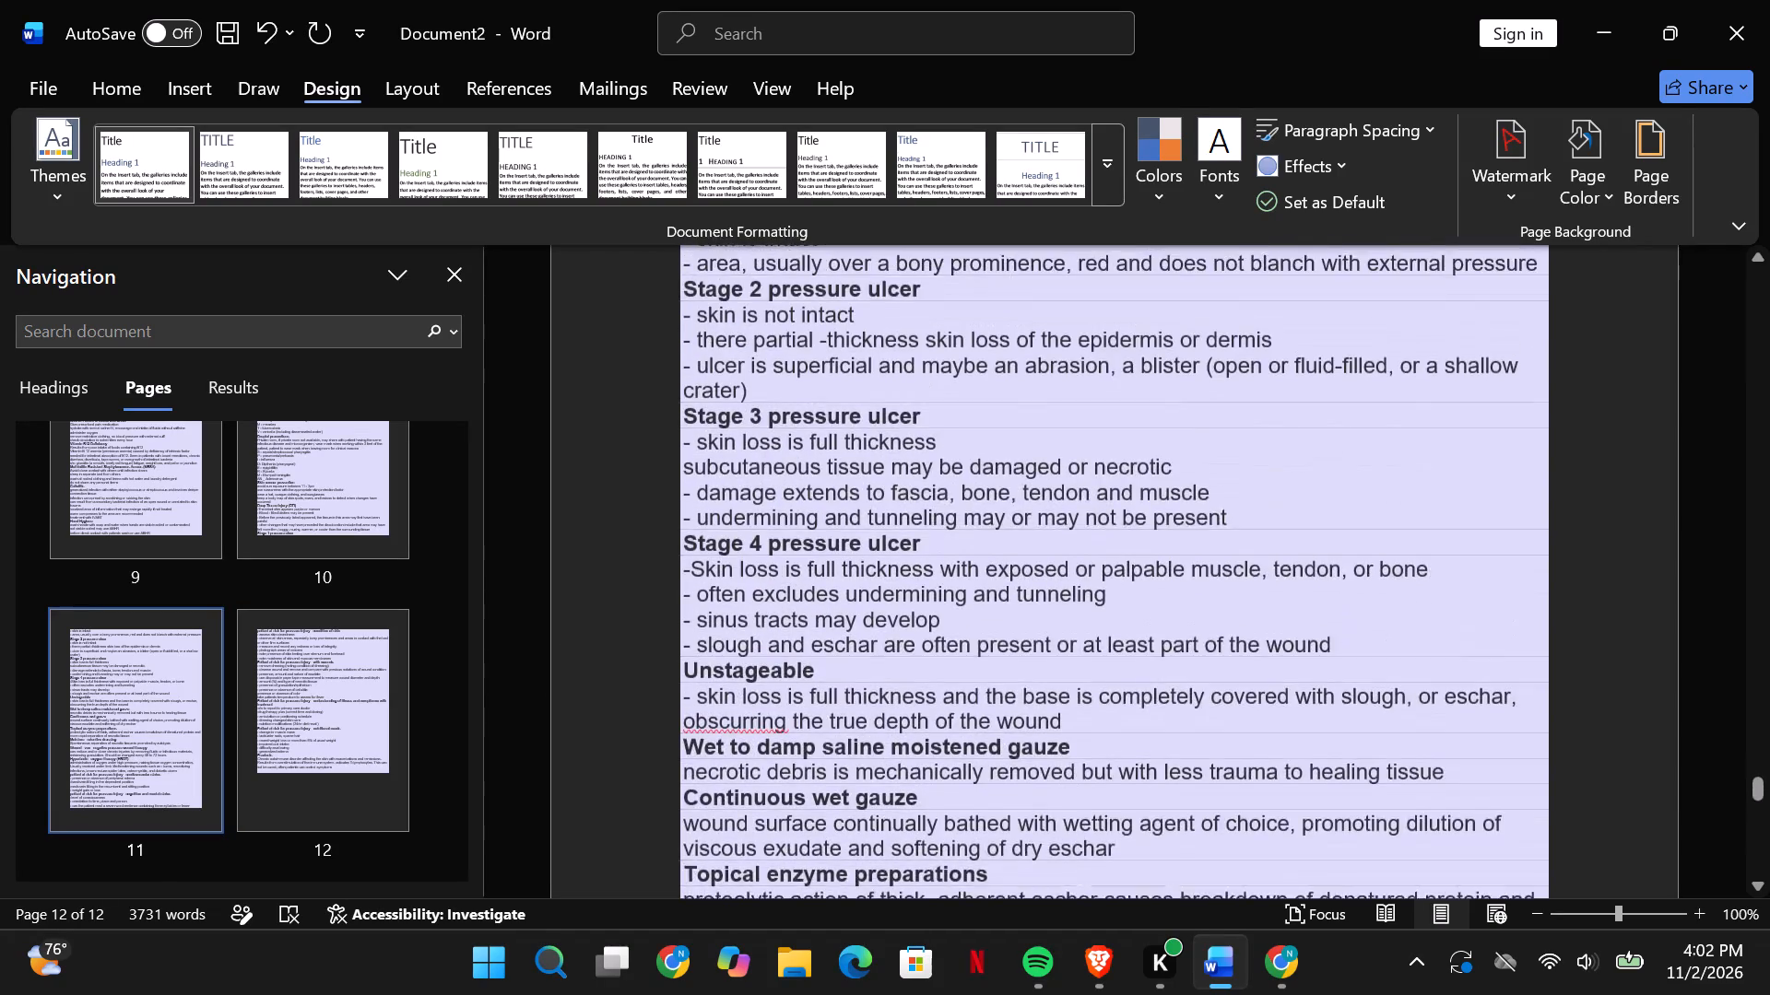
{"action": "scroll", "coordinate": [813, 631], "scroll_direction": "up", "scroll_amount": 15}
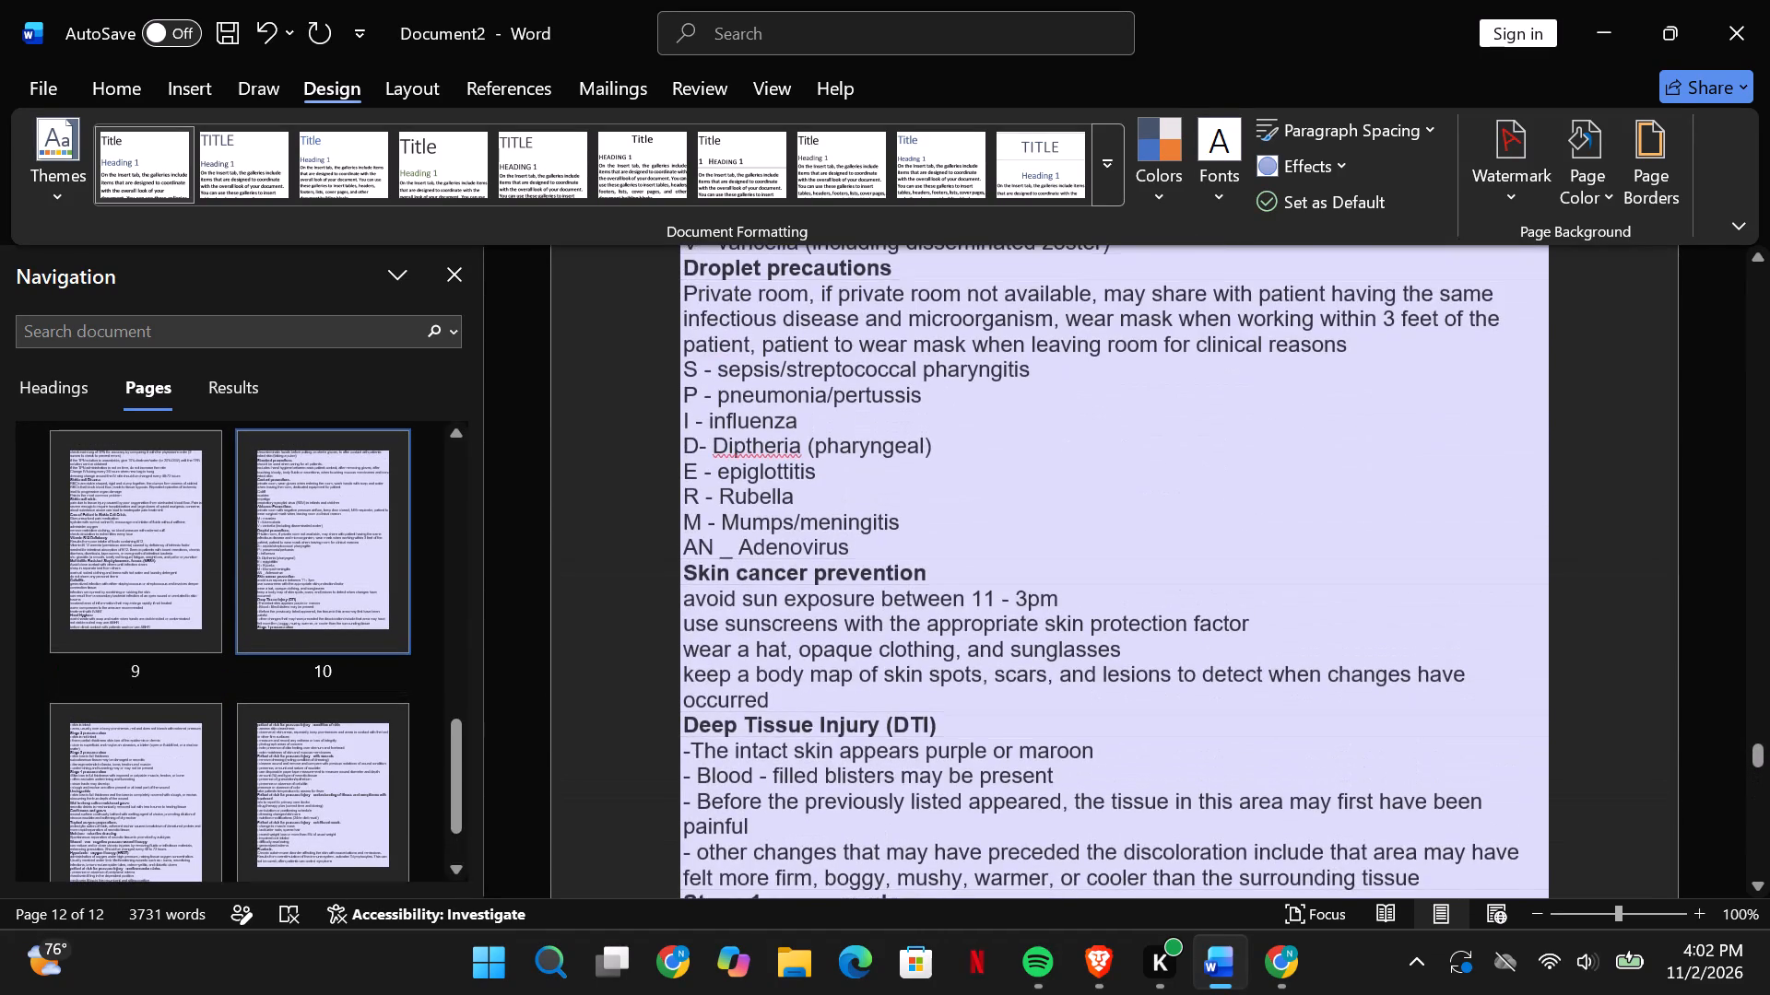
{"action": "scroll", "coordinate": [808, 621], "scroll_direction": "up", "scroll_amount": 2}
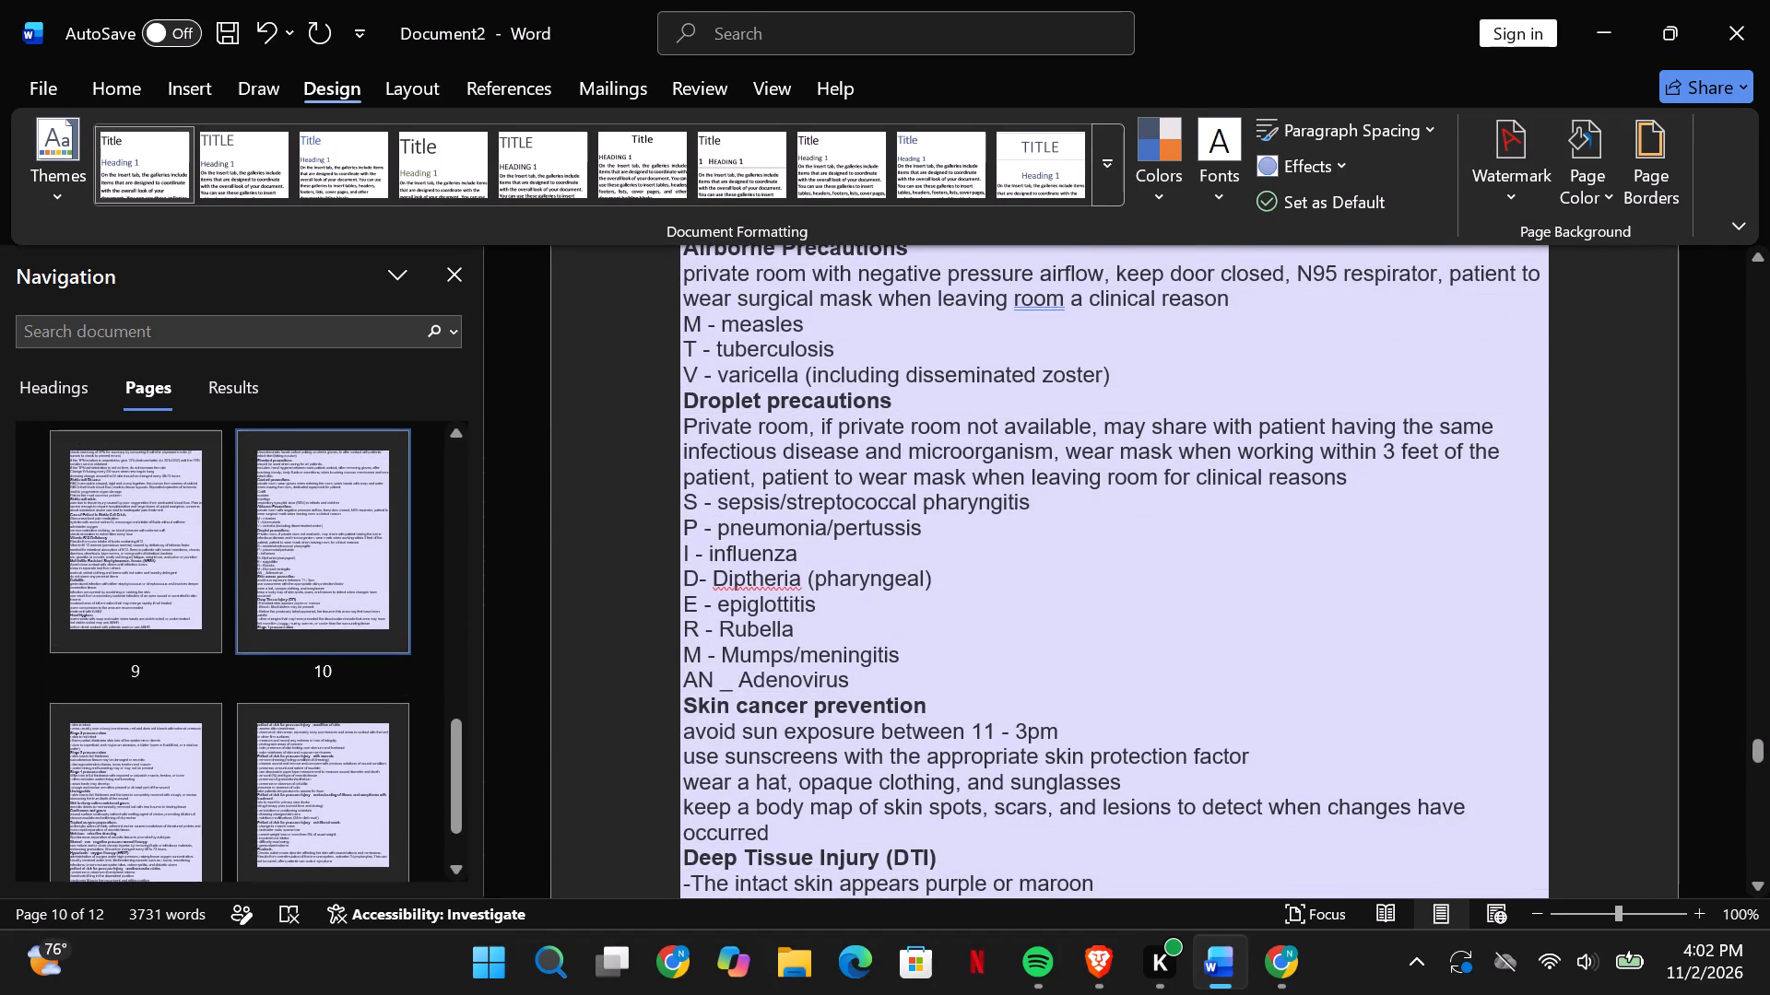
{"action": "scroll", "coordinate": [792, 418], "scroll_direction": "up", "scroll_amount": 2}
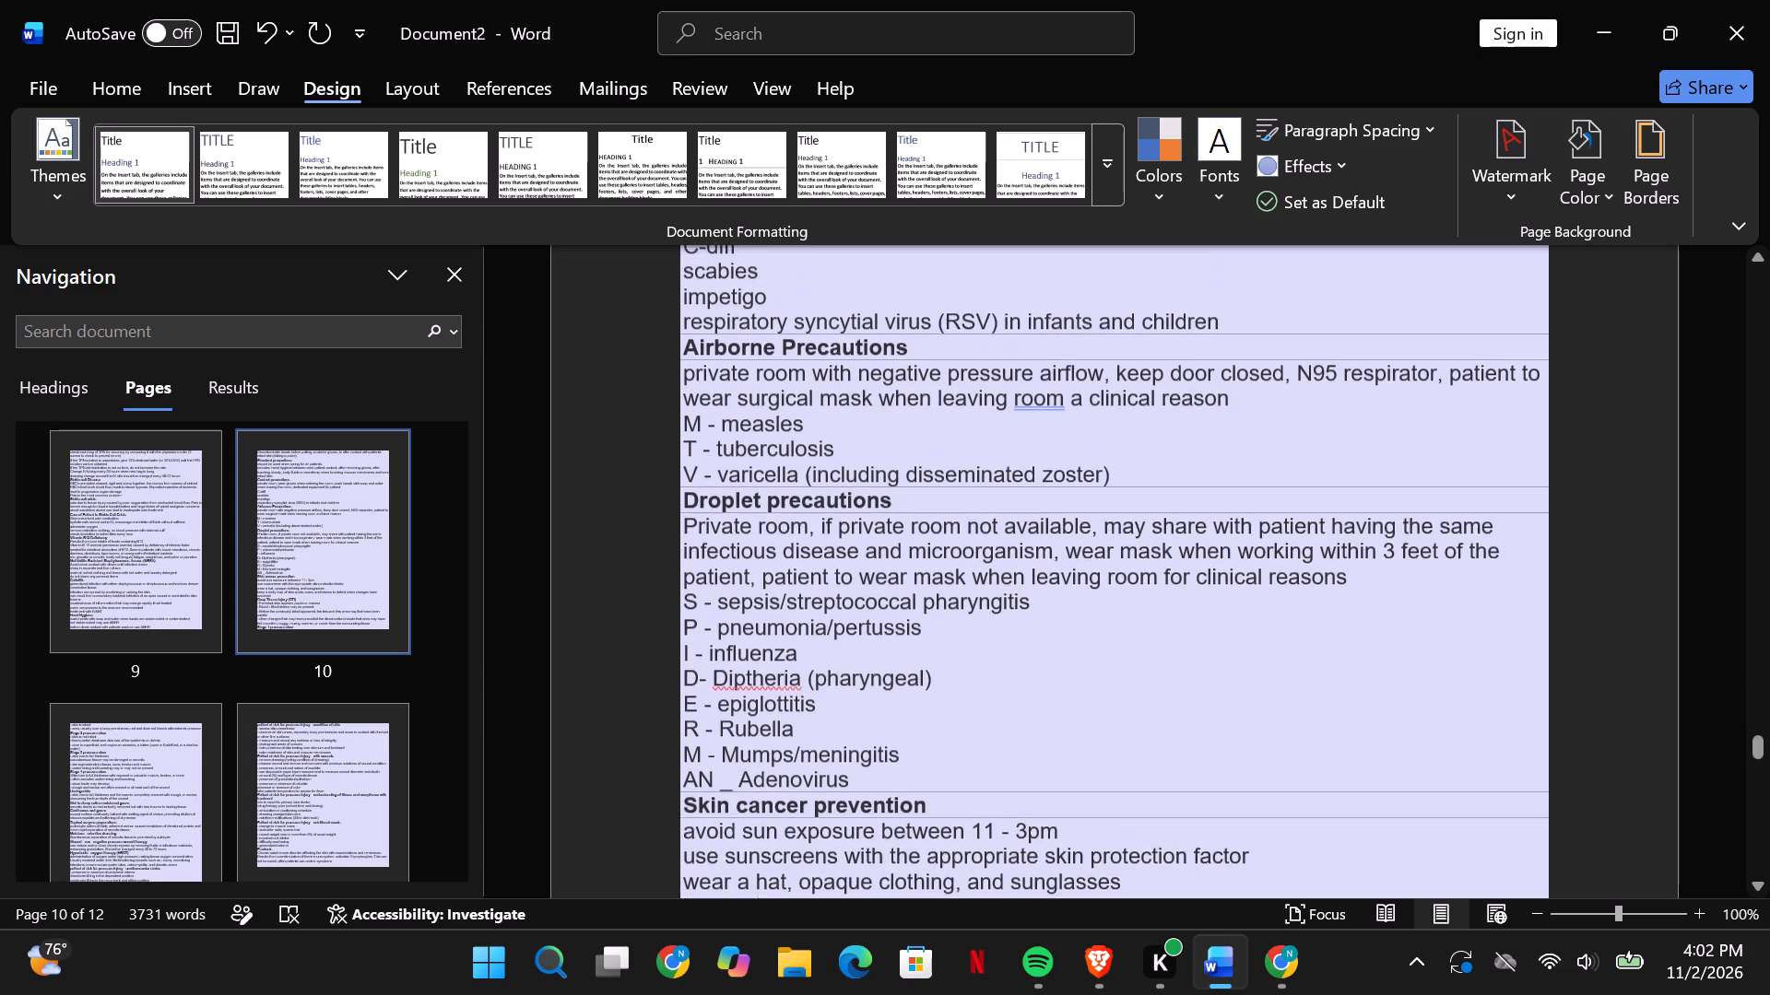
{"action": "scroll", "coordinate": [793, 418], "scroll_direction": "up", "scroll_amount": 6}
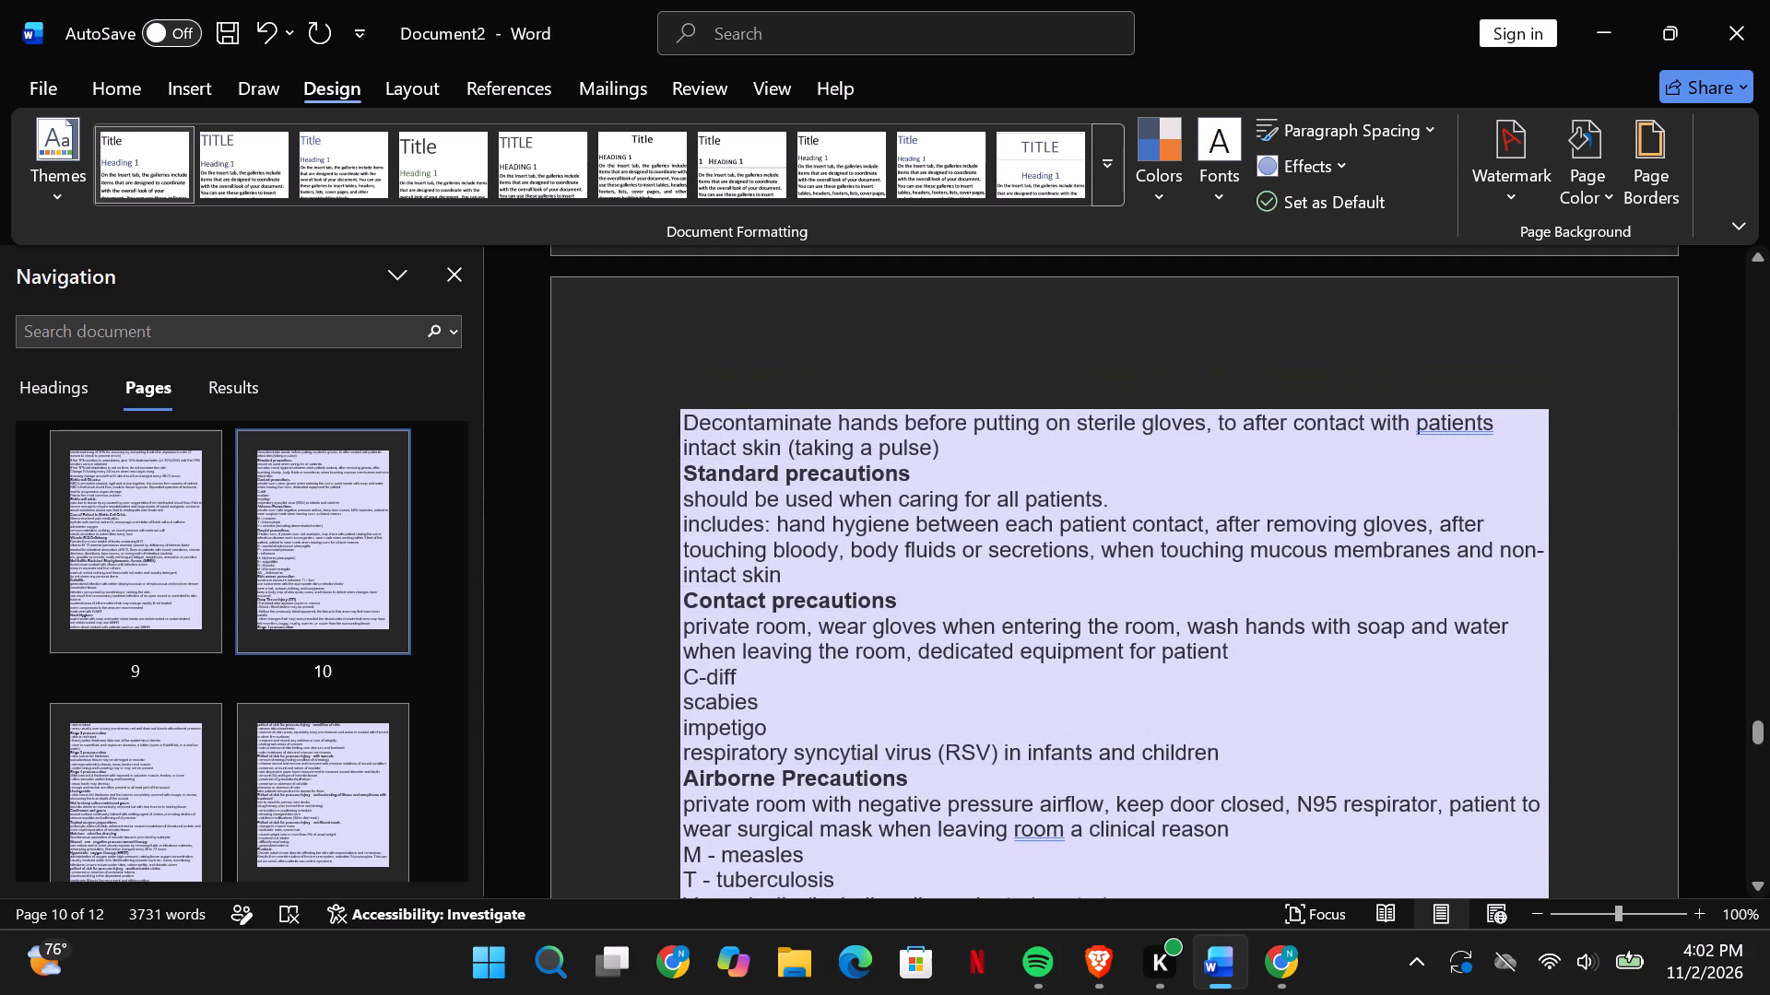
{"action": "scroll", "coordinate": [793, 418], "scroll_direction": "up", "scroll_amount": 1}
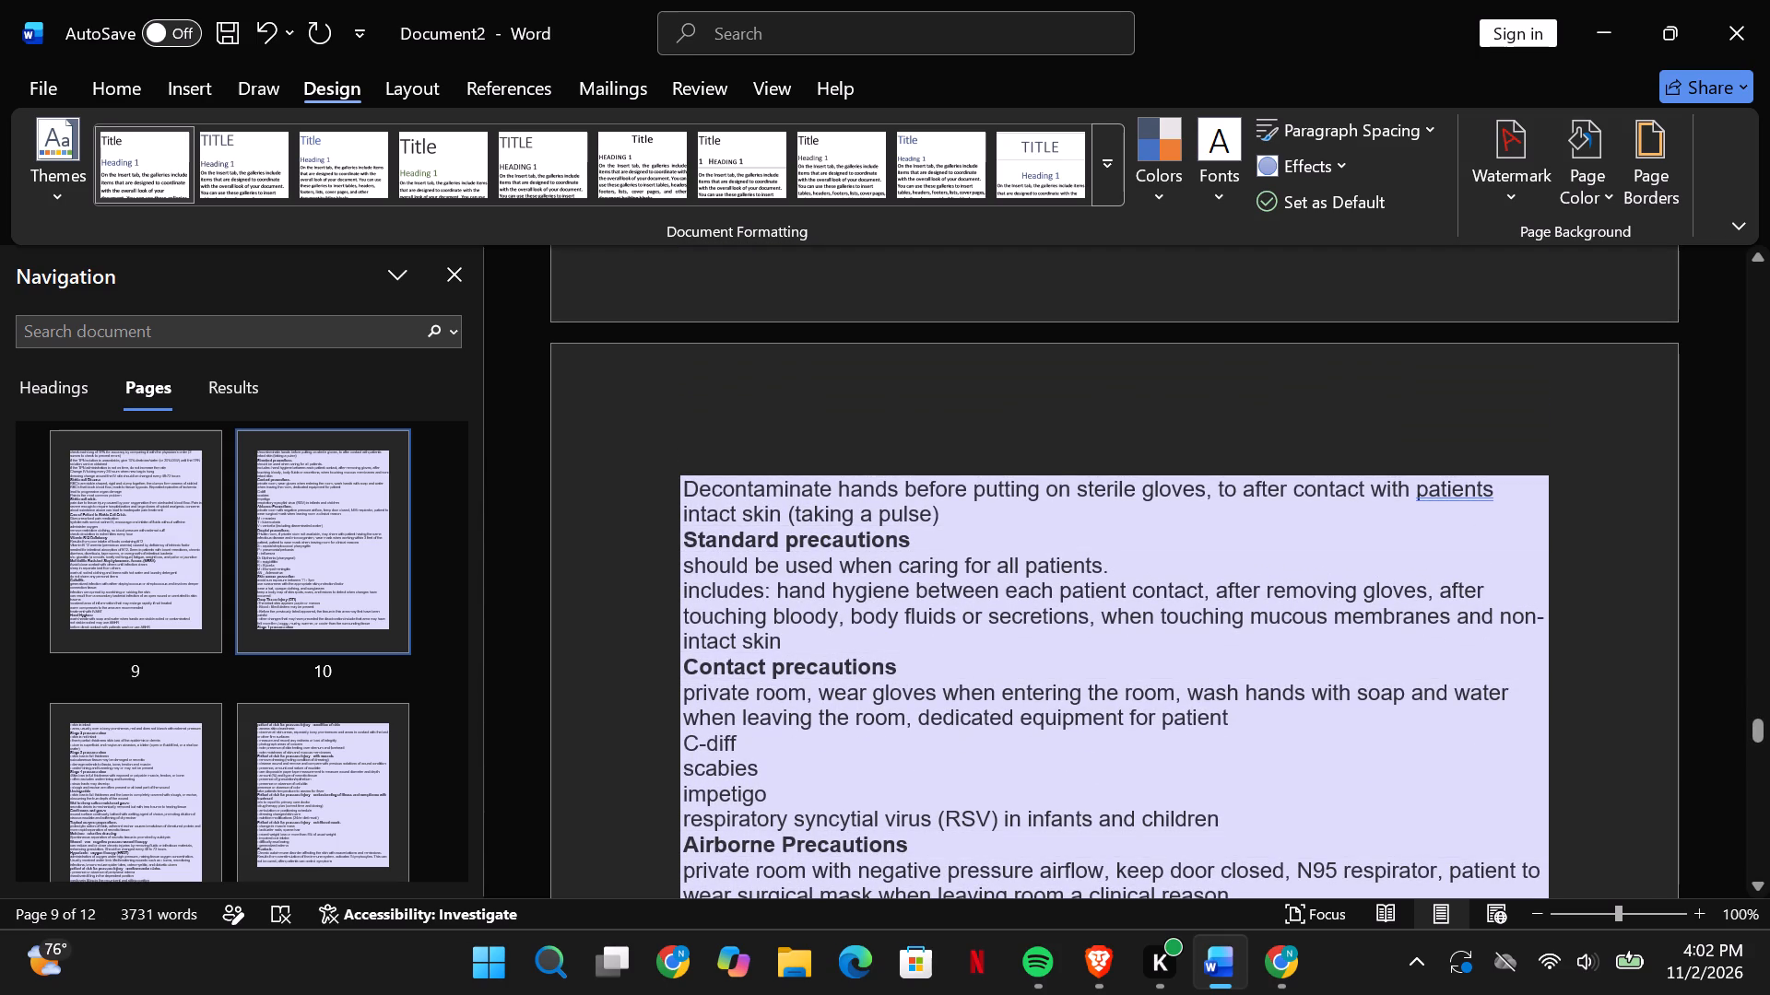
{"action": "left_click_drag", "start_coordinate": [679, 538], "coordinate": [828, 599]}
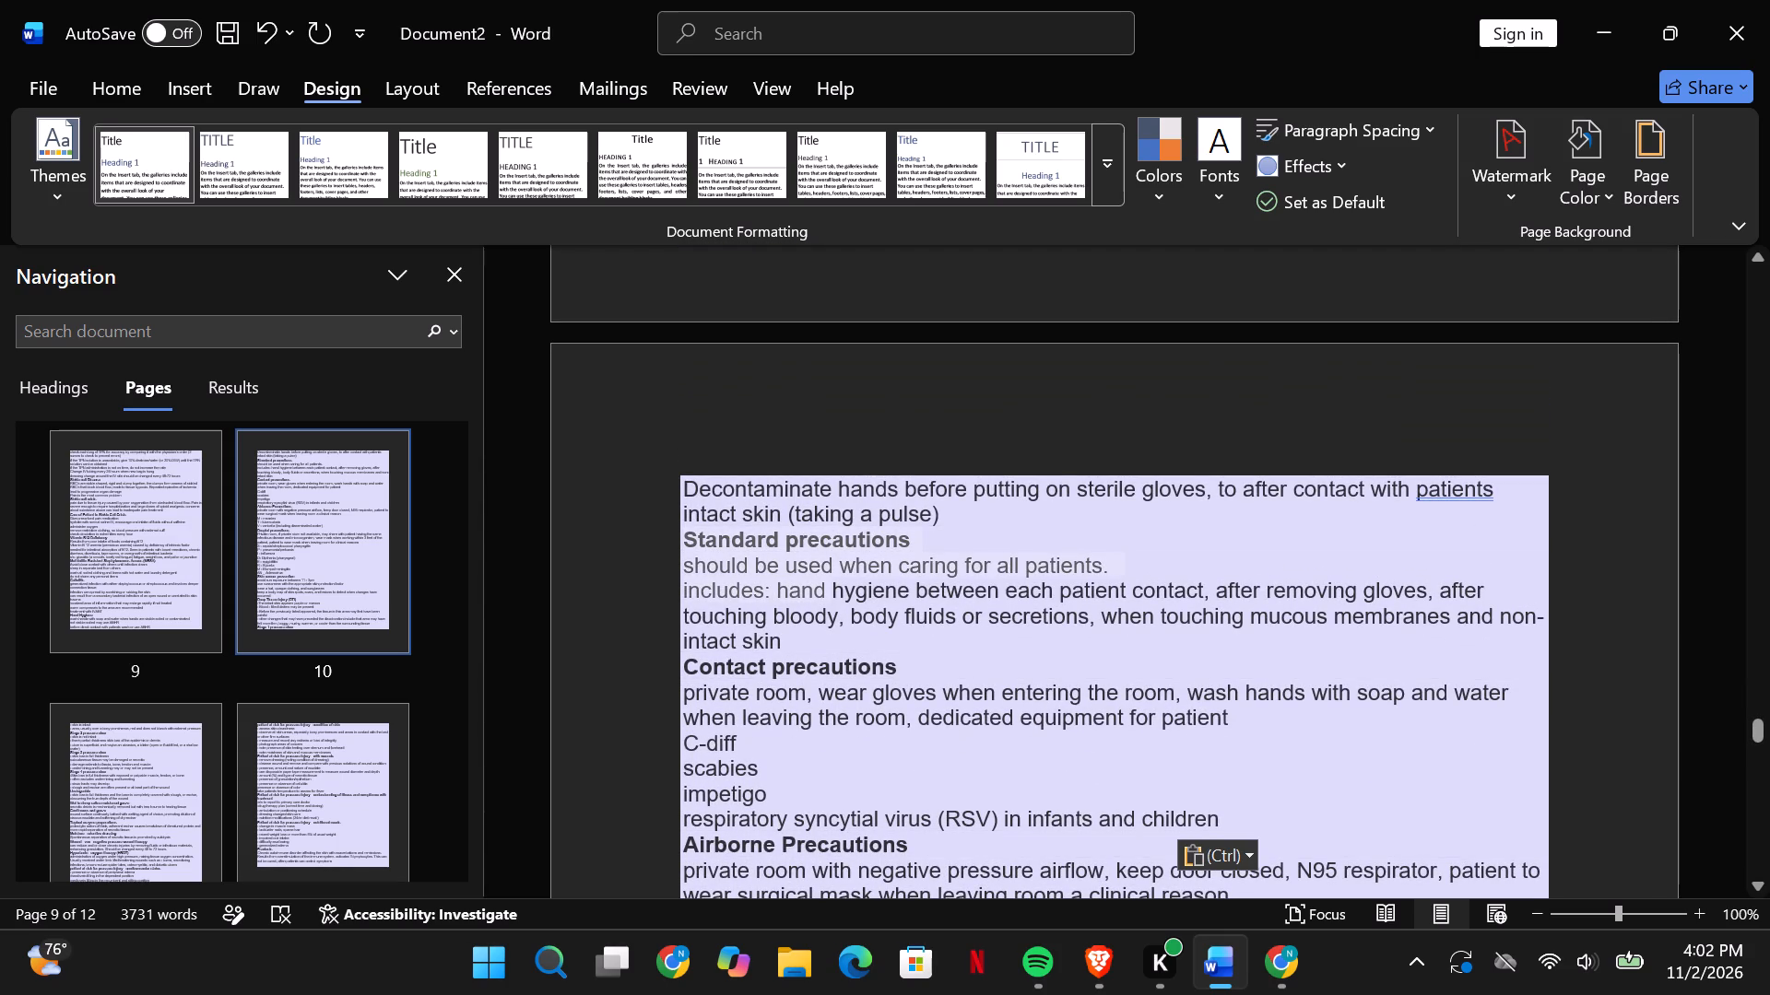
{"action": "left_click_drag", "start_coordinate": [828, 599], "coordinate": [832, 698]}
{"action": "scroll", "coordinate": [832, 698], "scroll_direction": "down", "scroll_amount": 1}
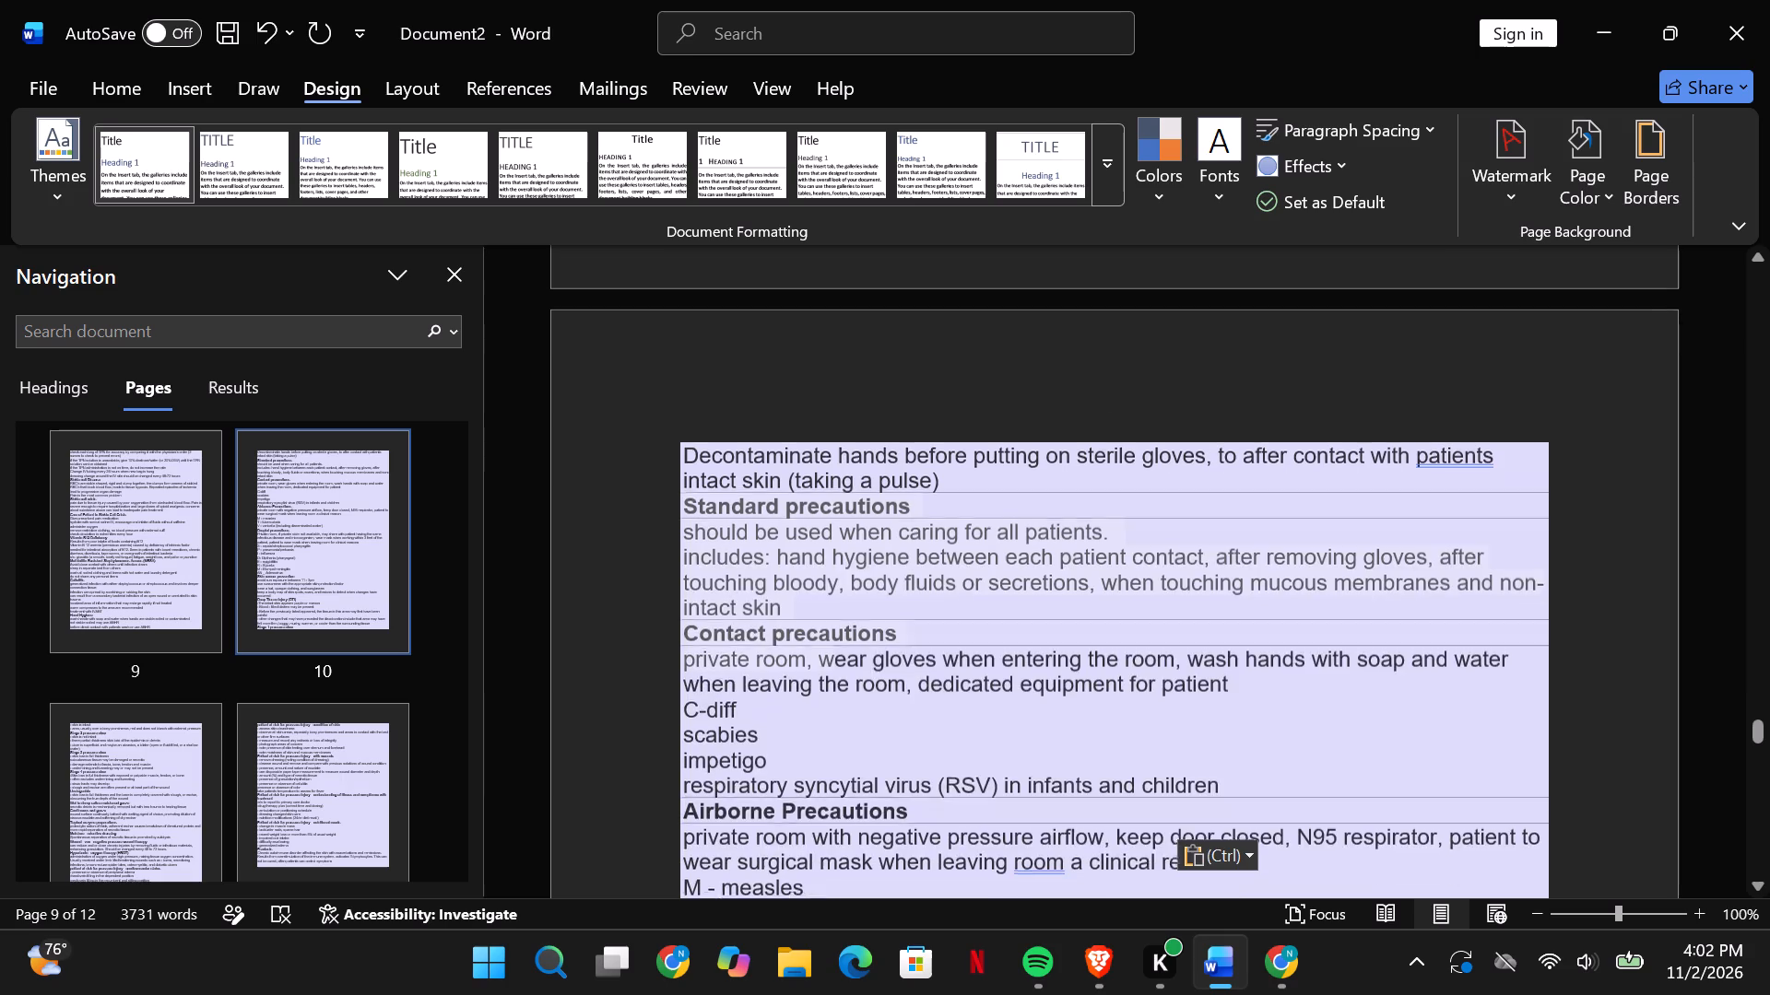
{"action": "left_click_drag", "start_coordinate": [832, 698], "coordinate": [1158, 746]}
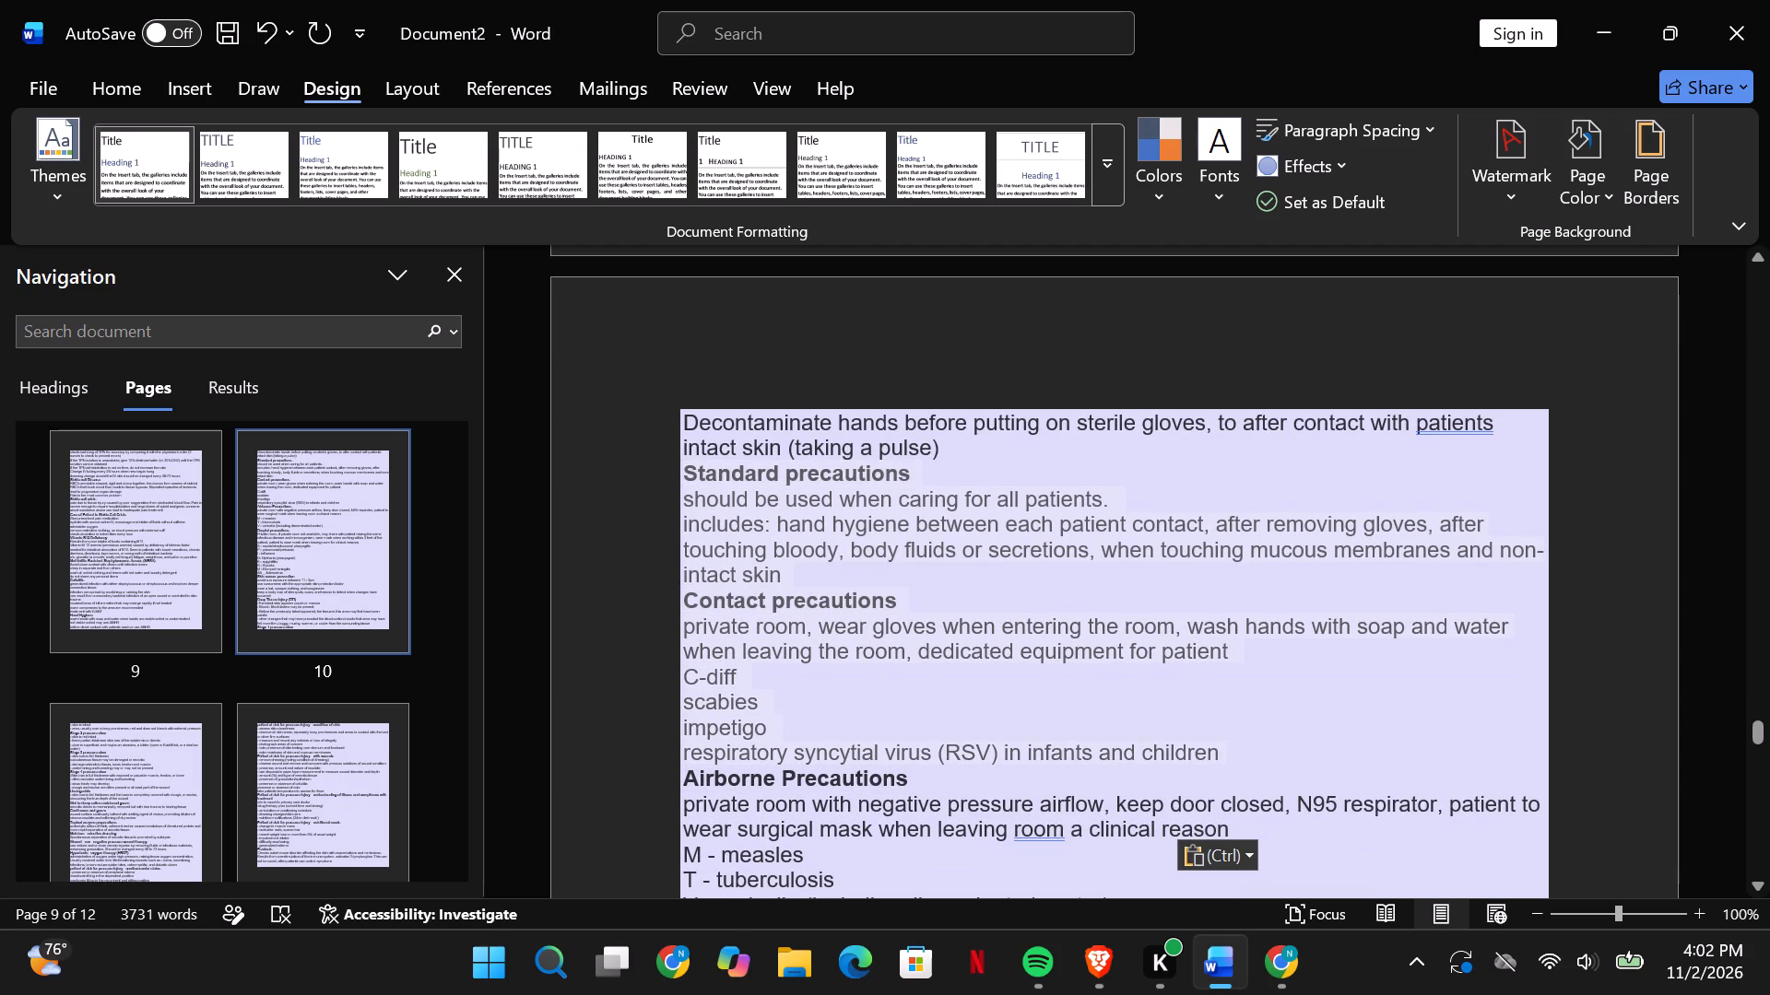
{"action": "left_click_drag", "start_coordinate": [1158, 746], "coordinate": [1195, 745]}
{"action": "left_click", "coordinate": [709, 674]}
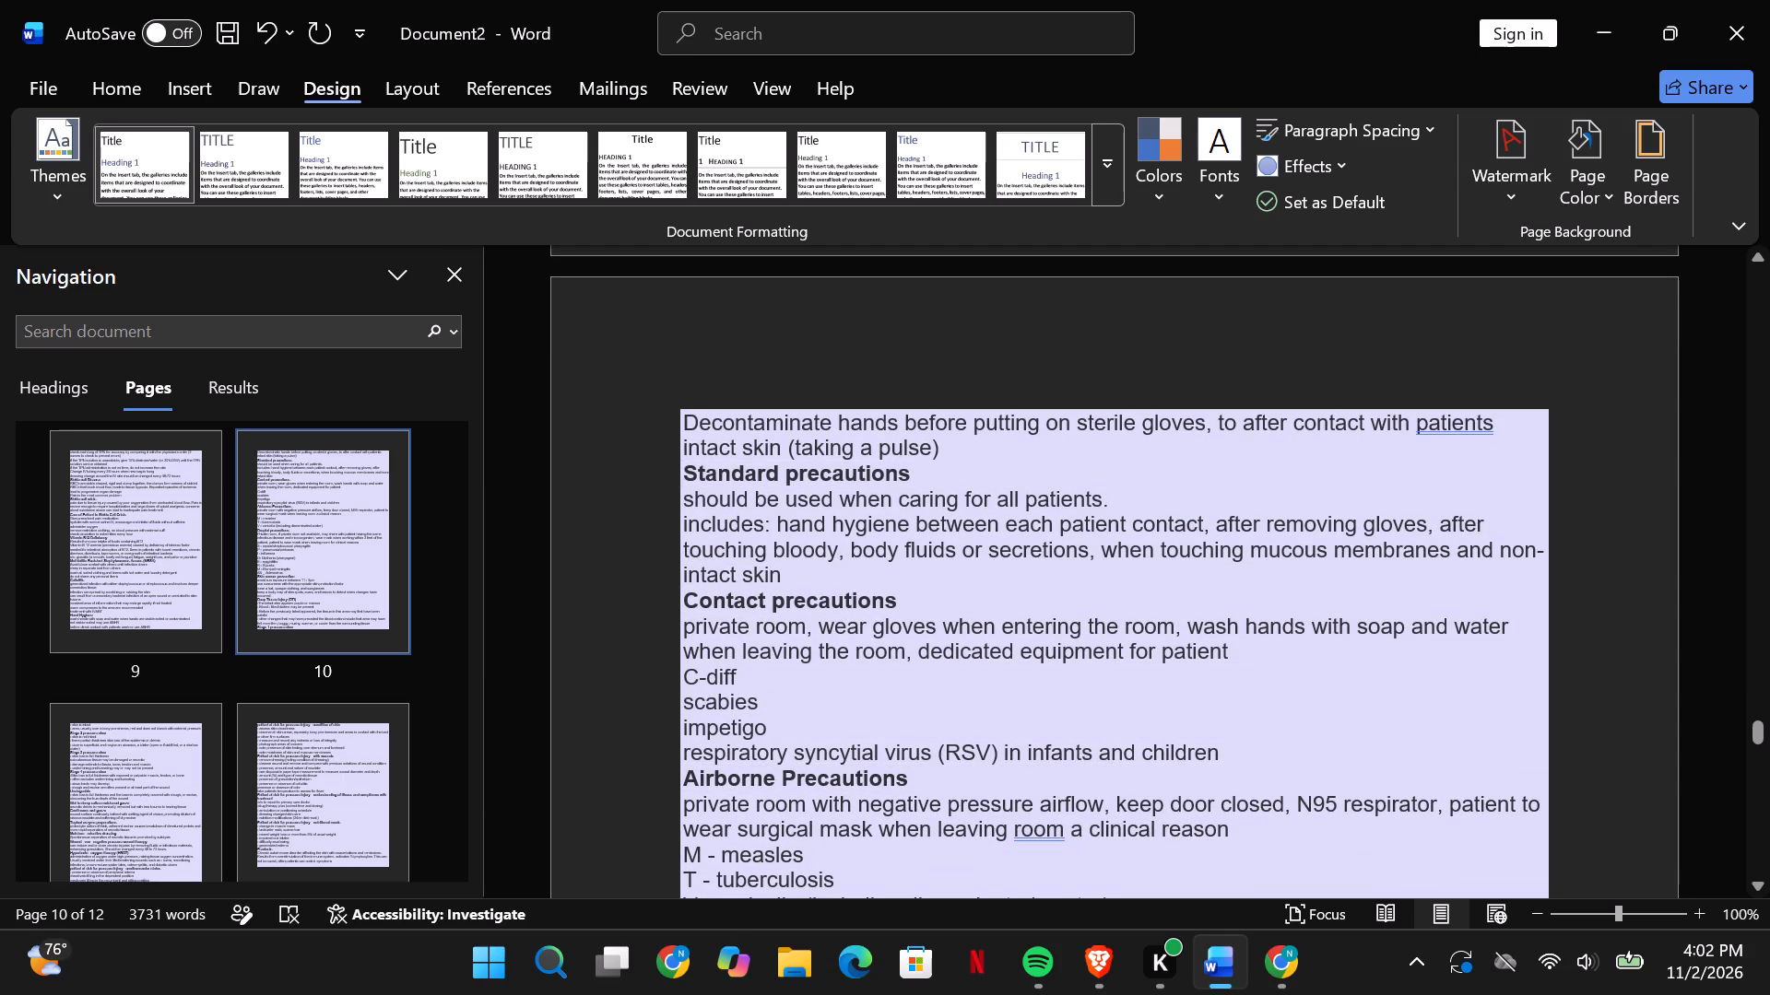
Cut the Standard precautions and Contact precautions sections on page 10, through the respiratory syncytial virus (RSV) line.
{"action": "left_click_drag", "start_coordinate": [679, 466], "coordinate": [855, 755]}
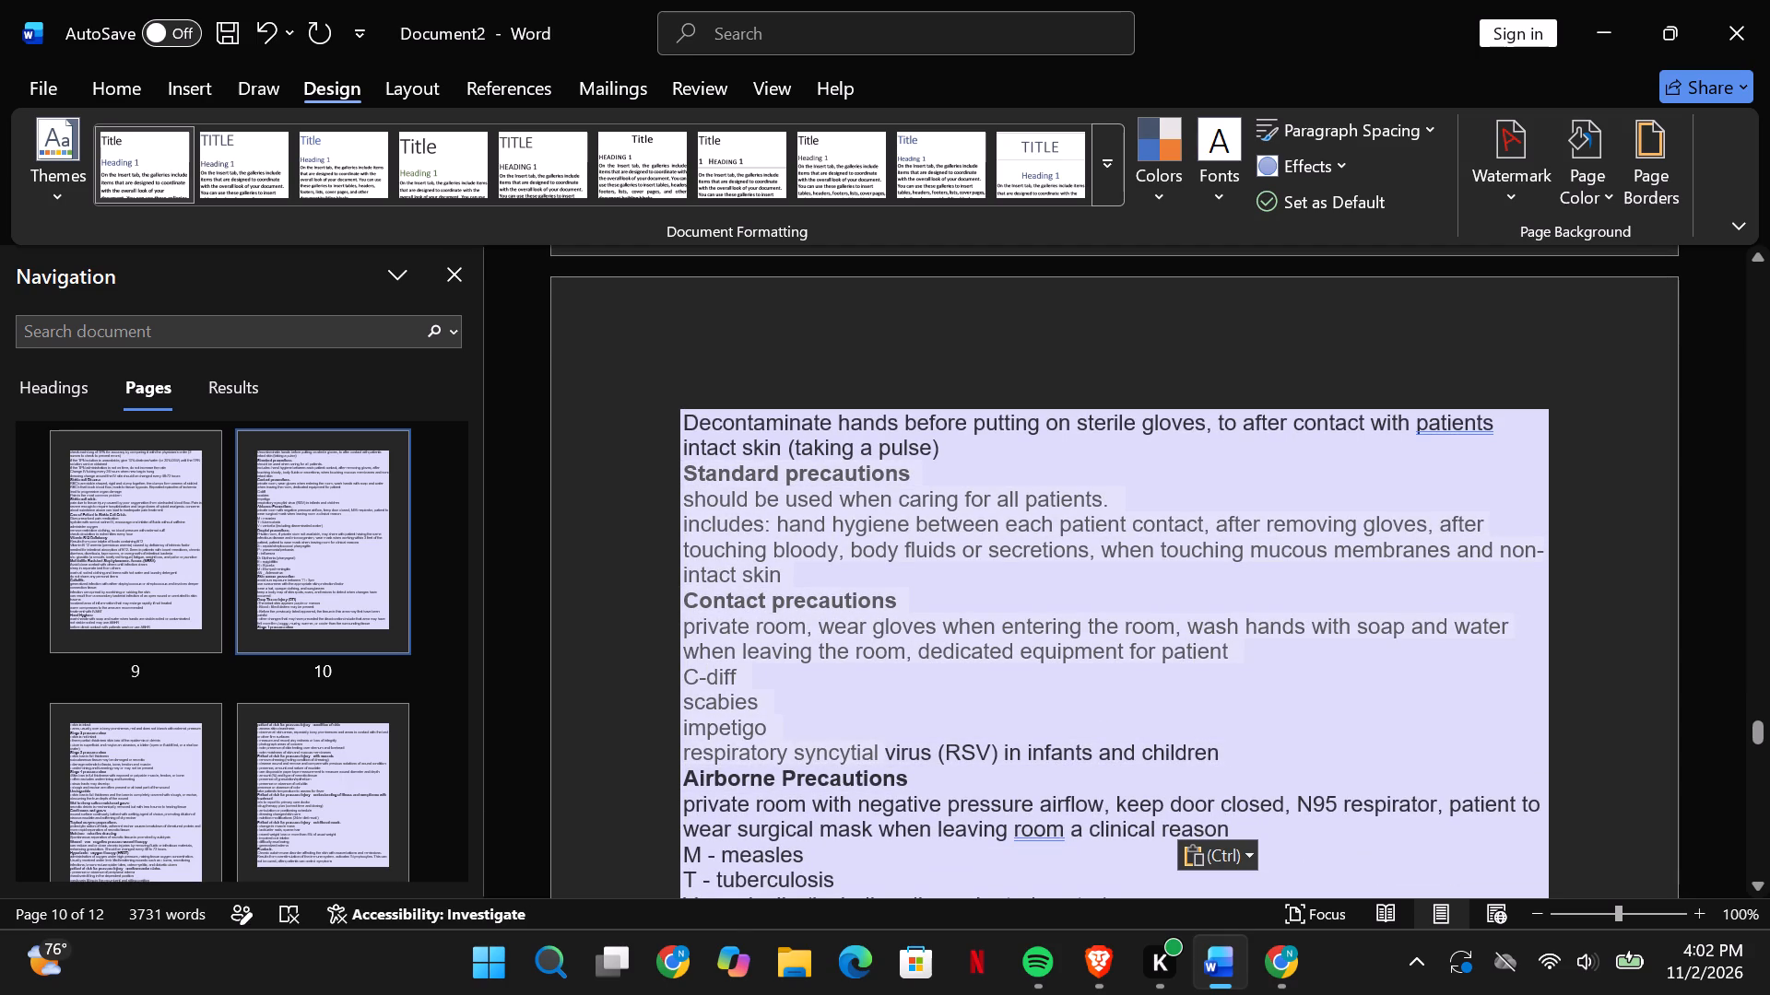
{"action": "left_click_drag", "start_coordinate": [855, 755], "coordinate": [1223, 756]}
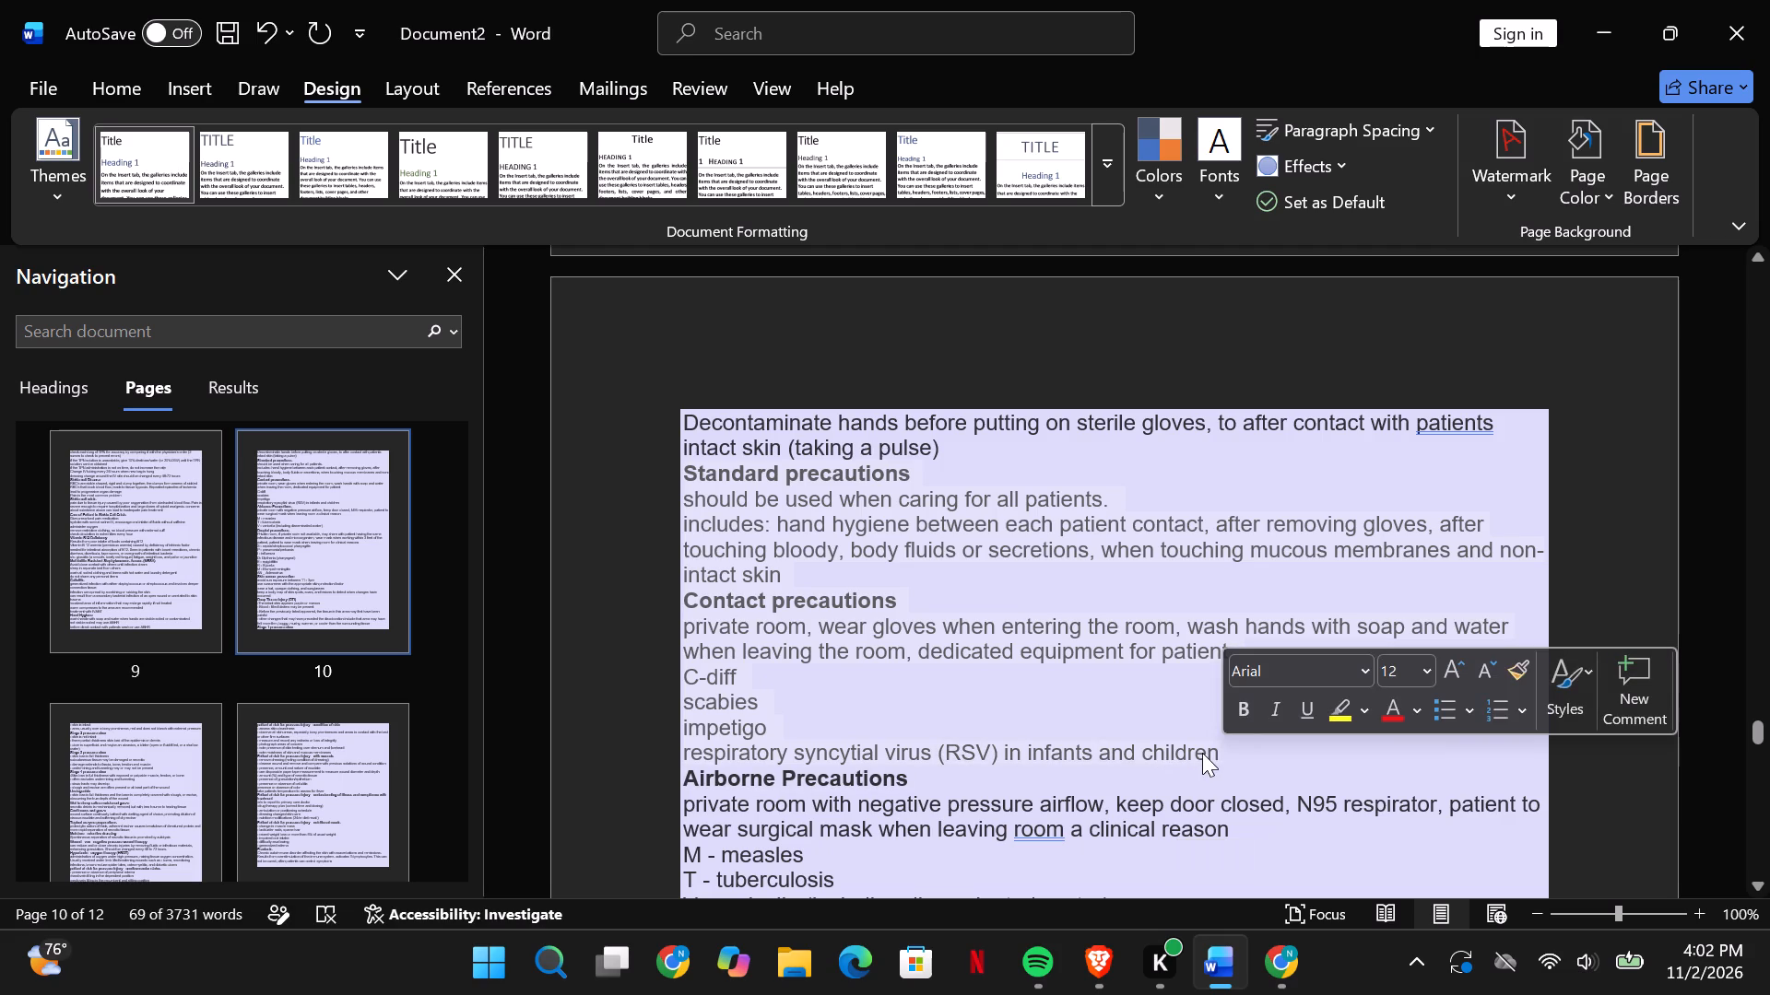
{"action": "right_click", "coordinate": [1173, 738]}
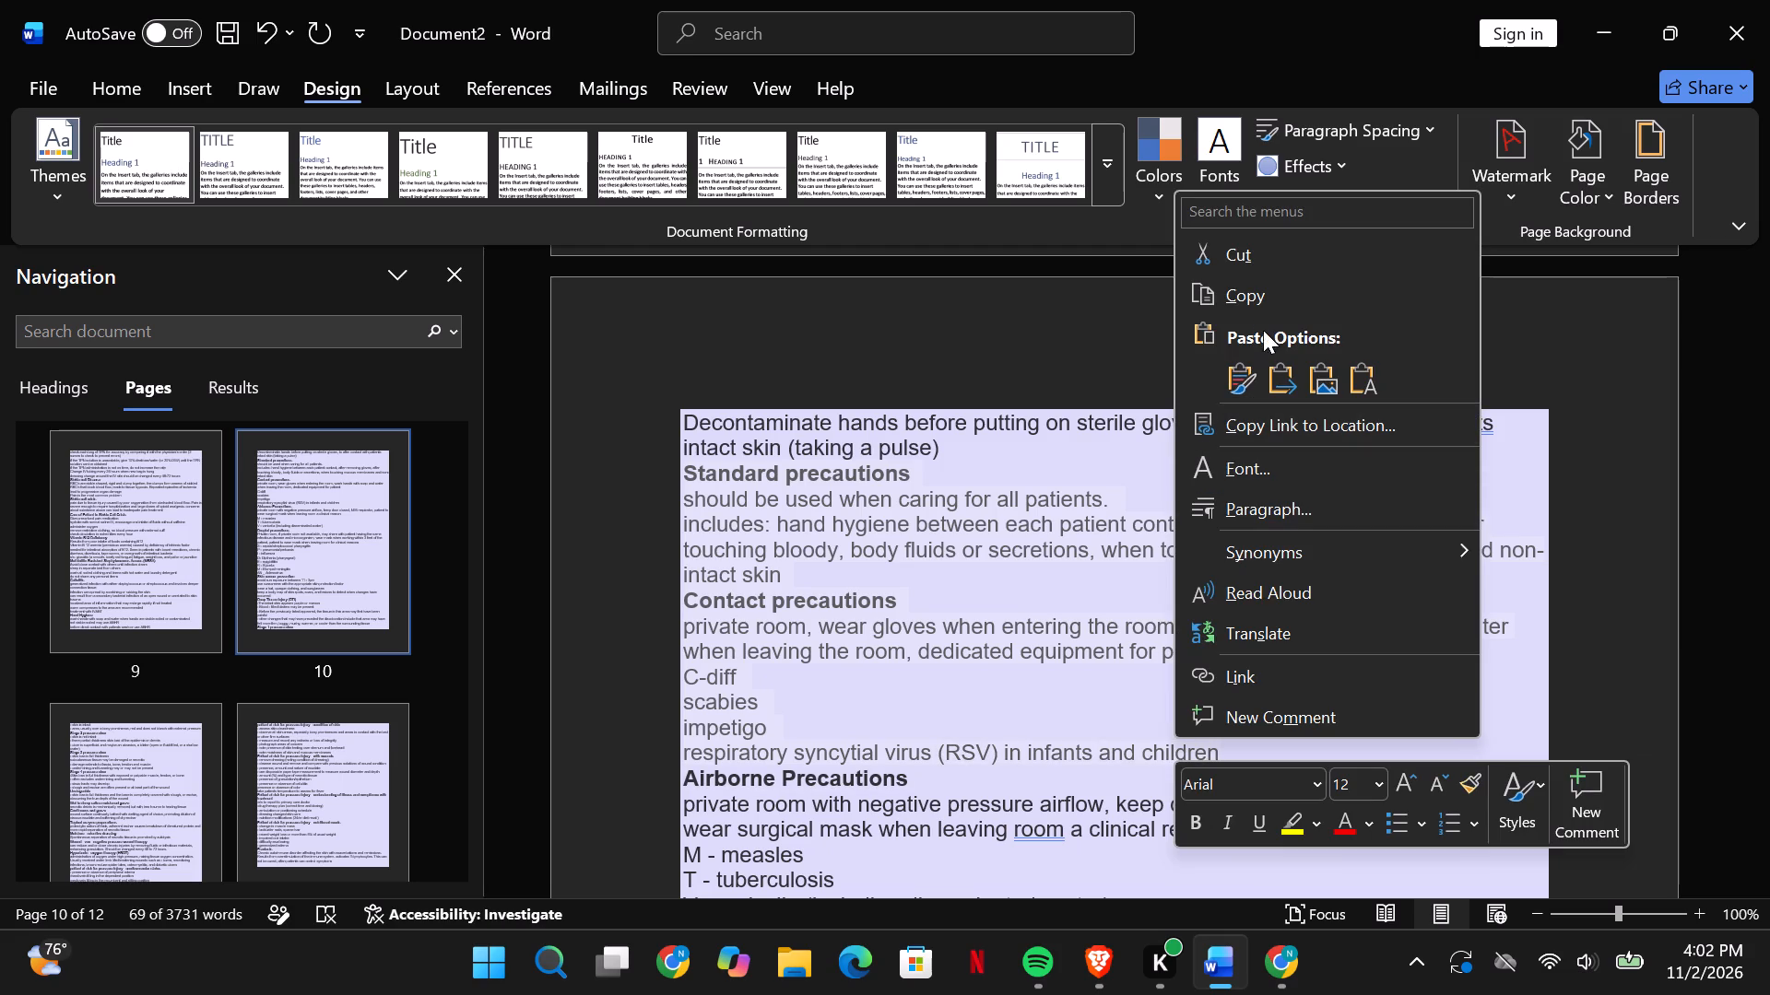
{"action": "left_click", "coordinate": [1239, 261]}
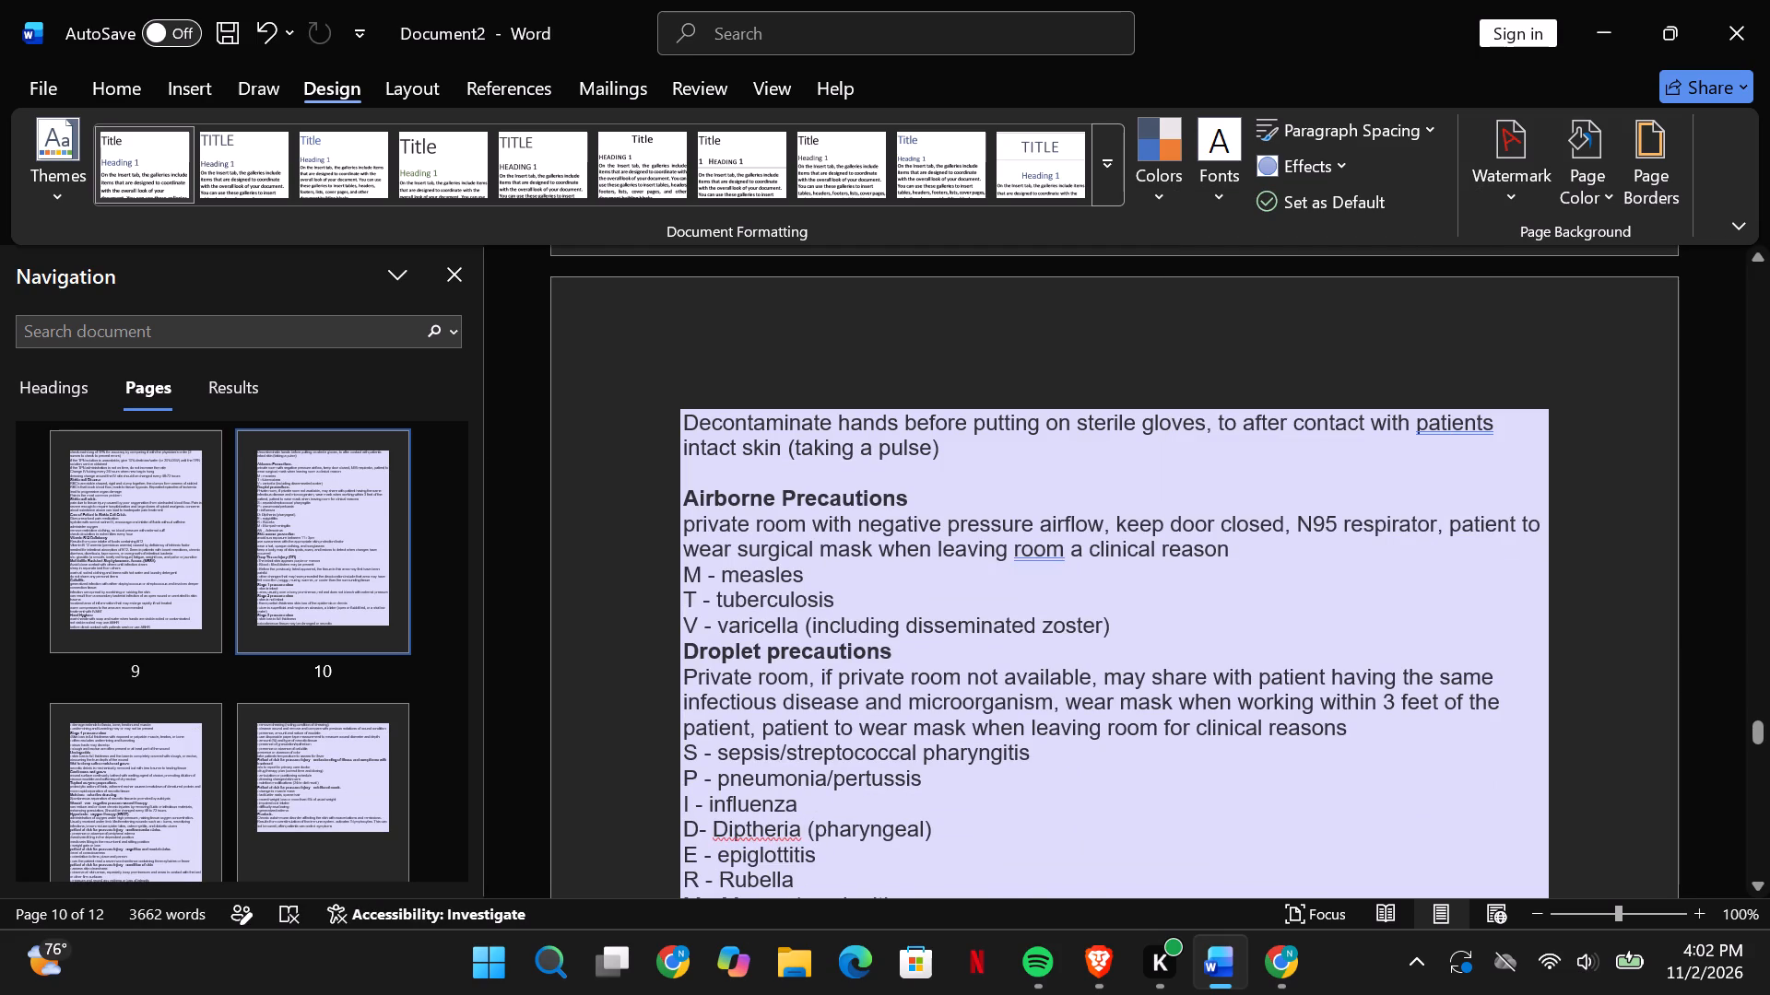
Add a new line between the Droplet precautions list and Skin cancer prevention, and paste the cut sections there, keeping source formatting.
{"action": "scroll", "coordinate": [755, 692], "scroll_direction": "down", "scroll_amount": 2}
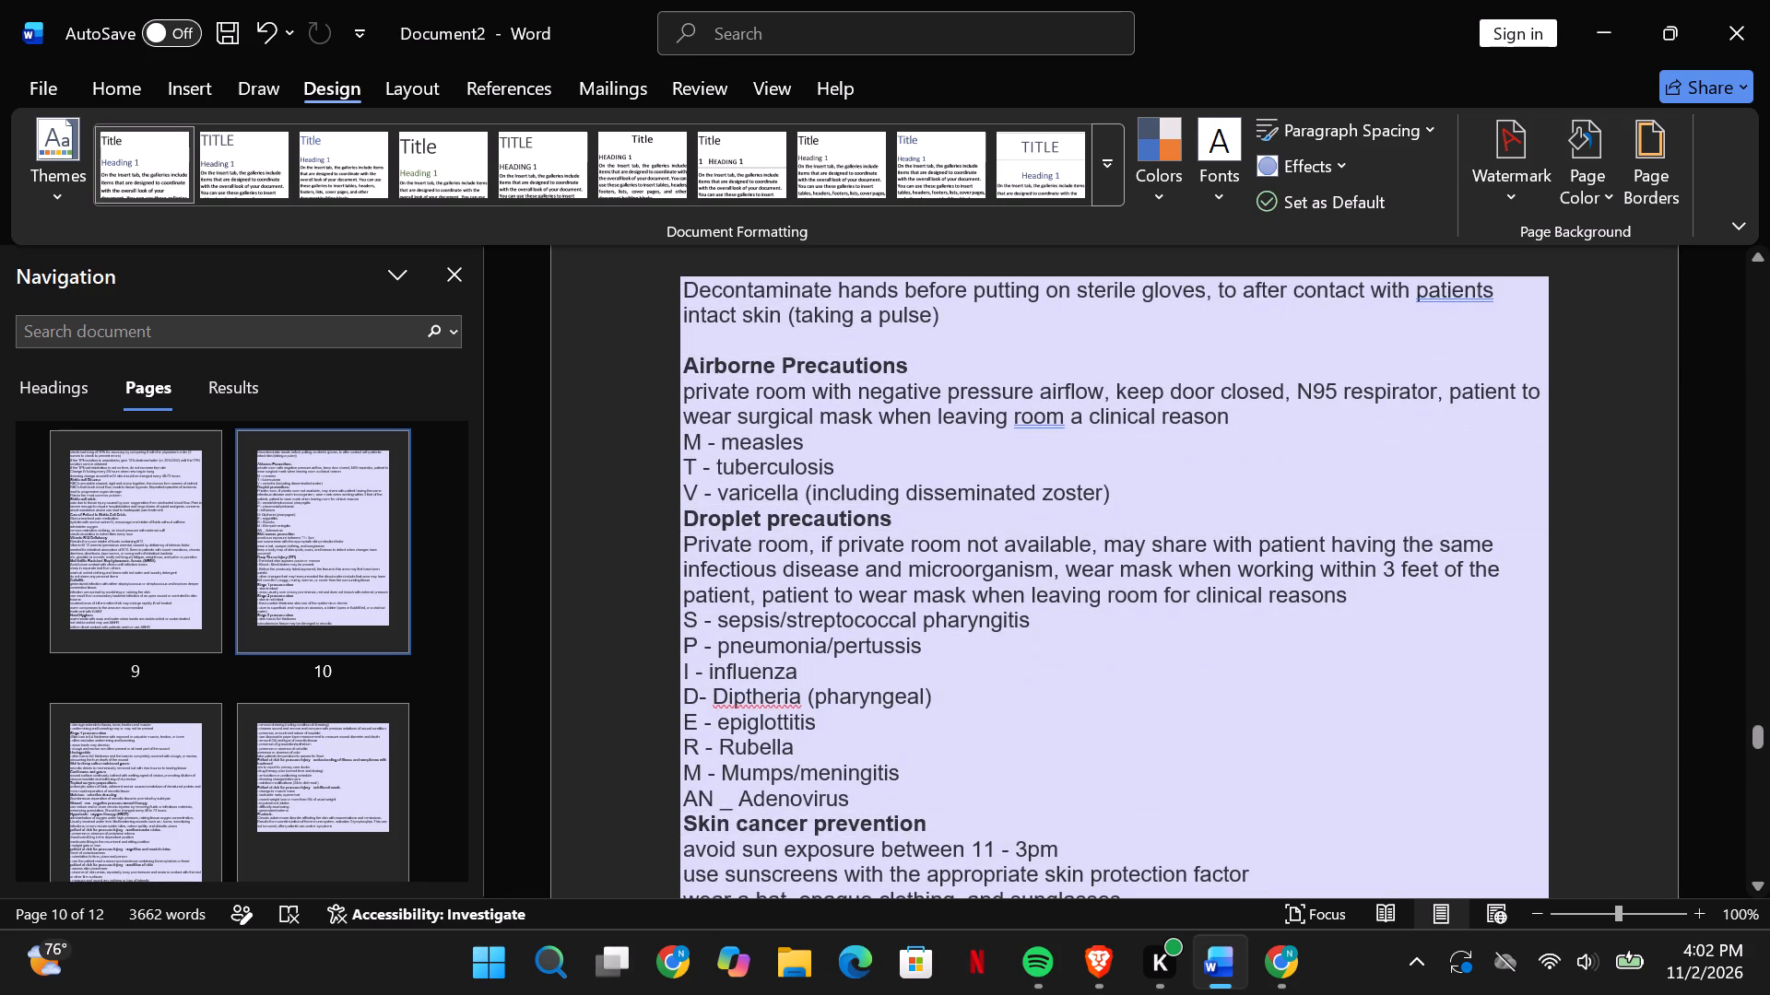
{"action": "scroll", "coordinate": [755, 692], "scroll_direction": "down", "scroll_amount": 1}
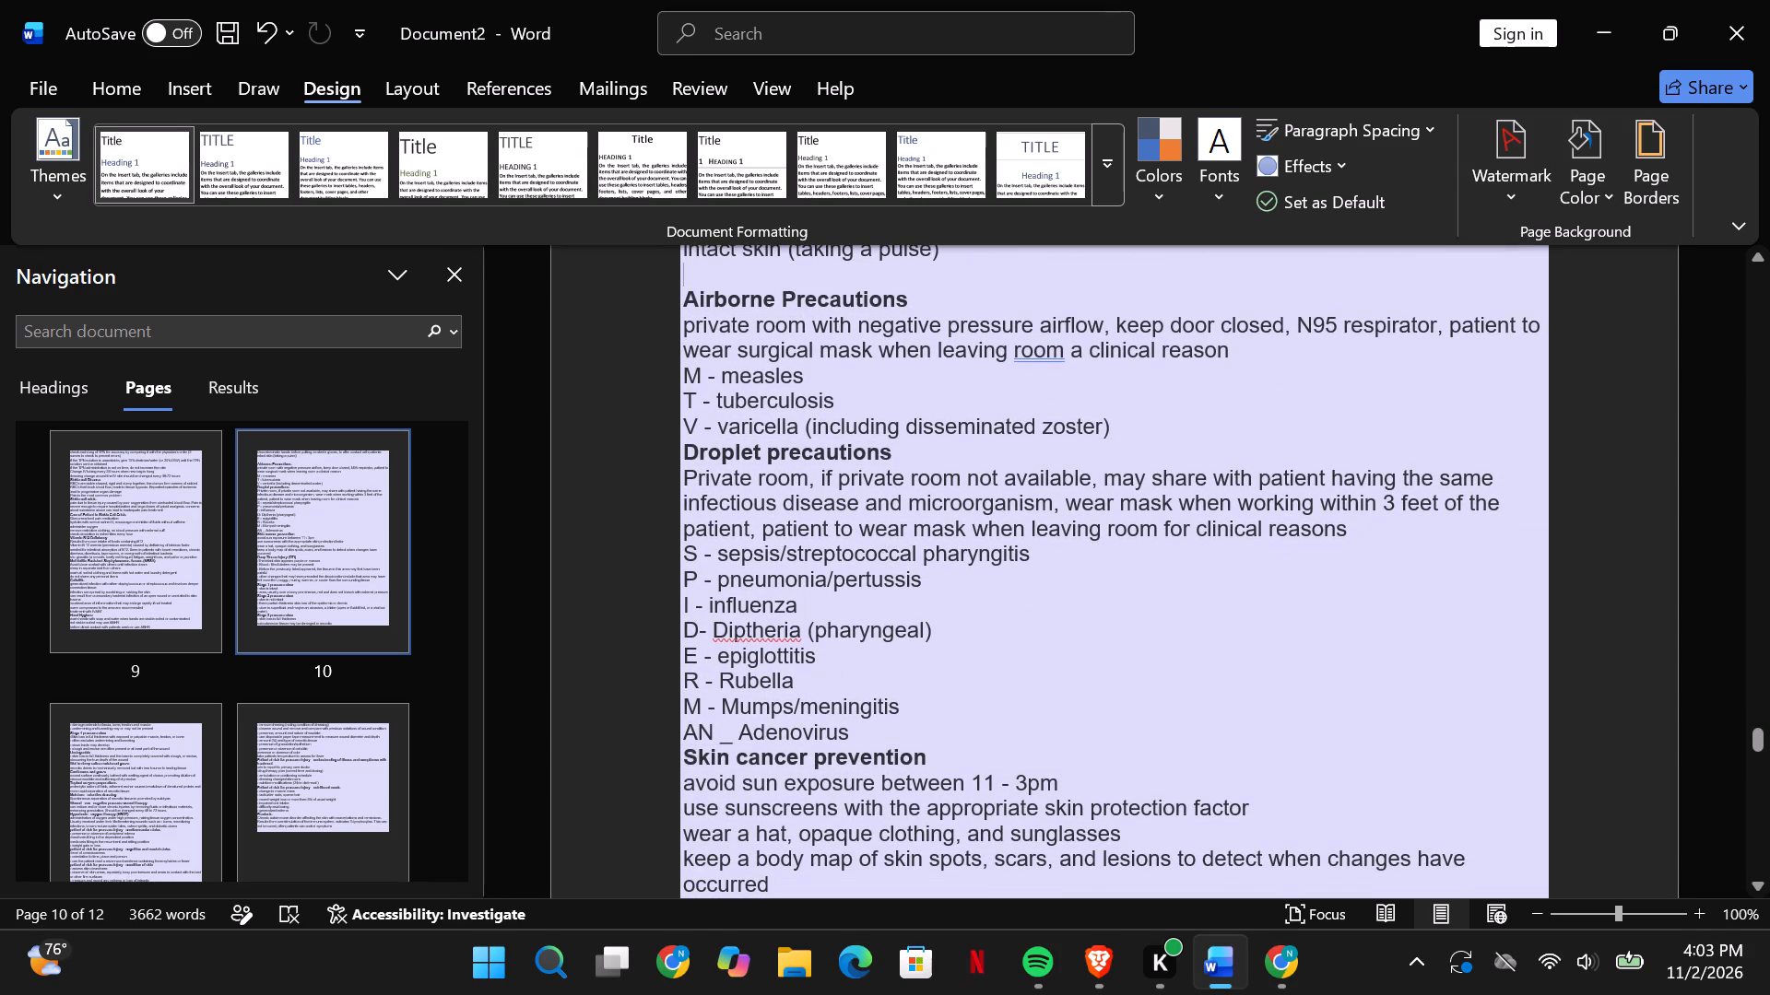
{"action": "left_click", "coordinate": [852, 728]}
{"action": "key", "text": "Return"}
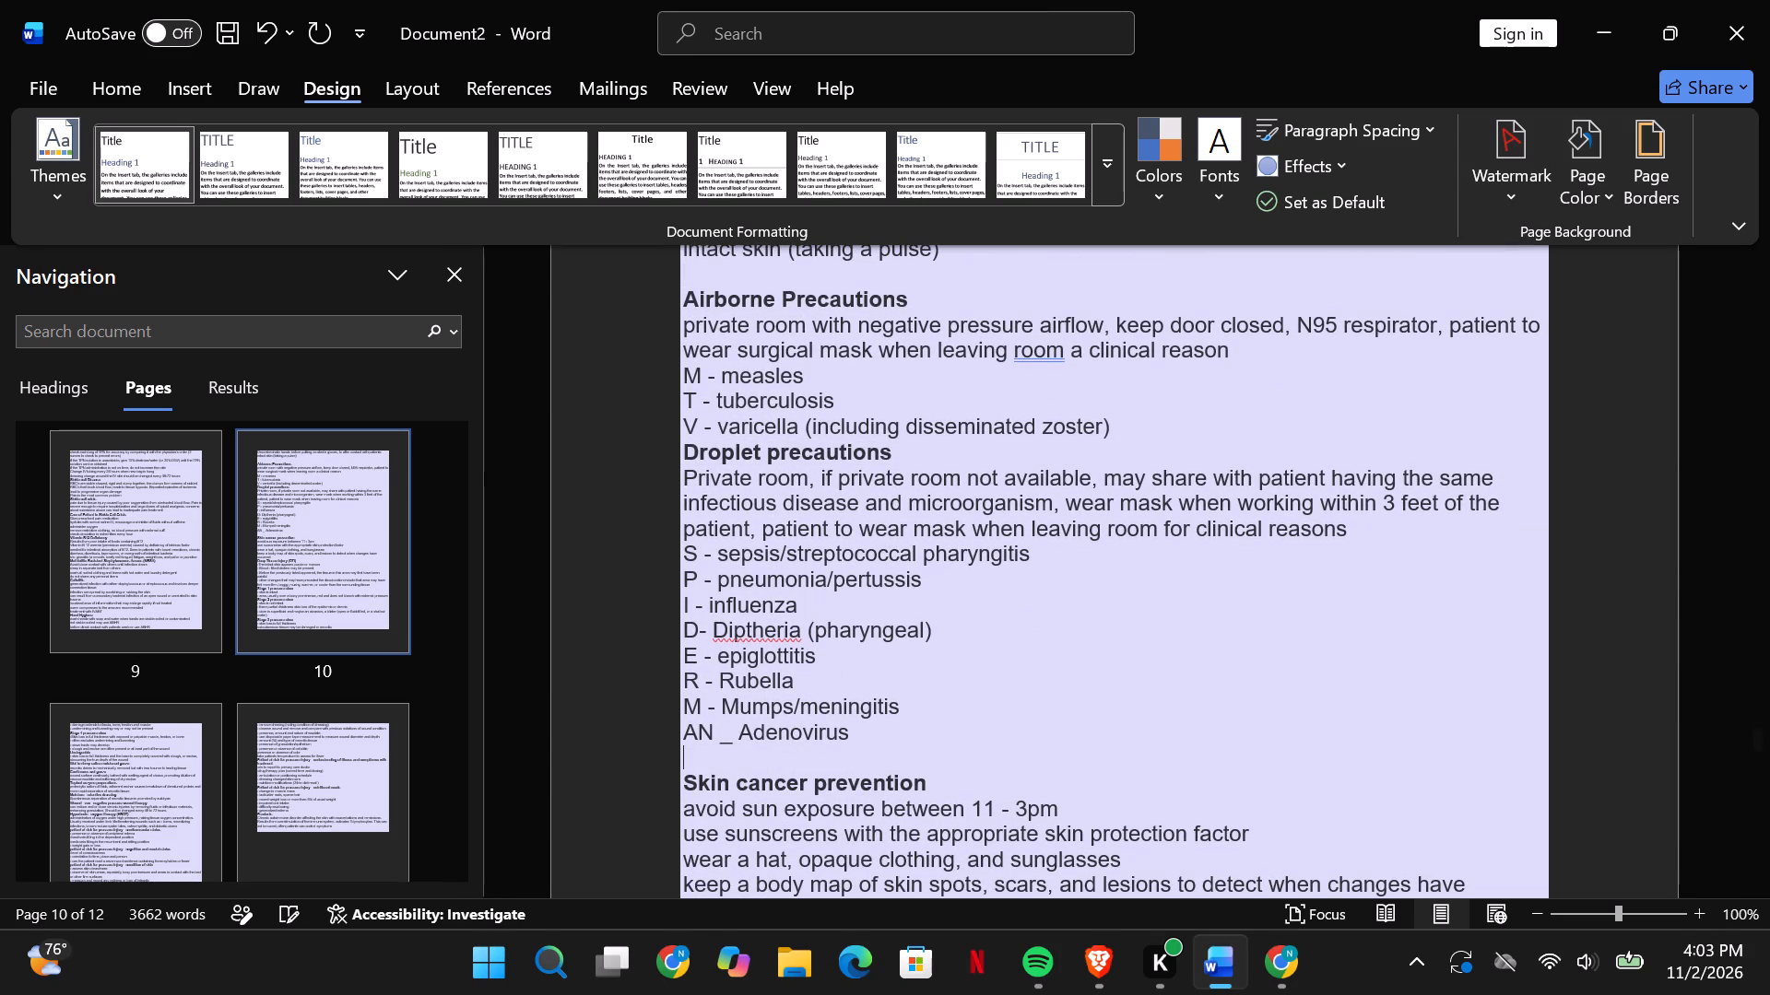
{"action": "right_click", "coordinate": [706, 756]}
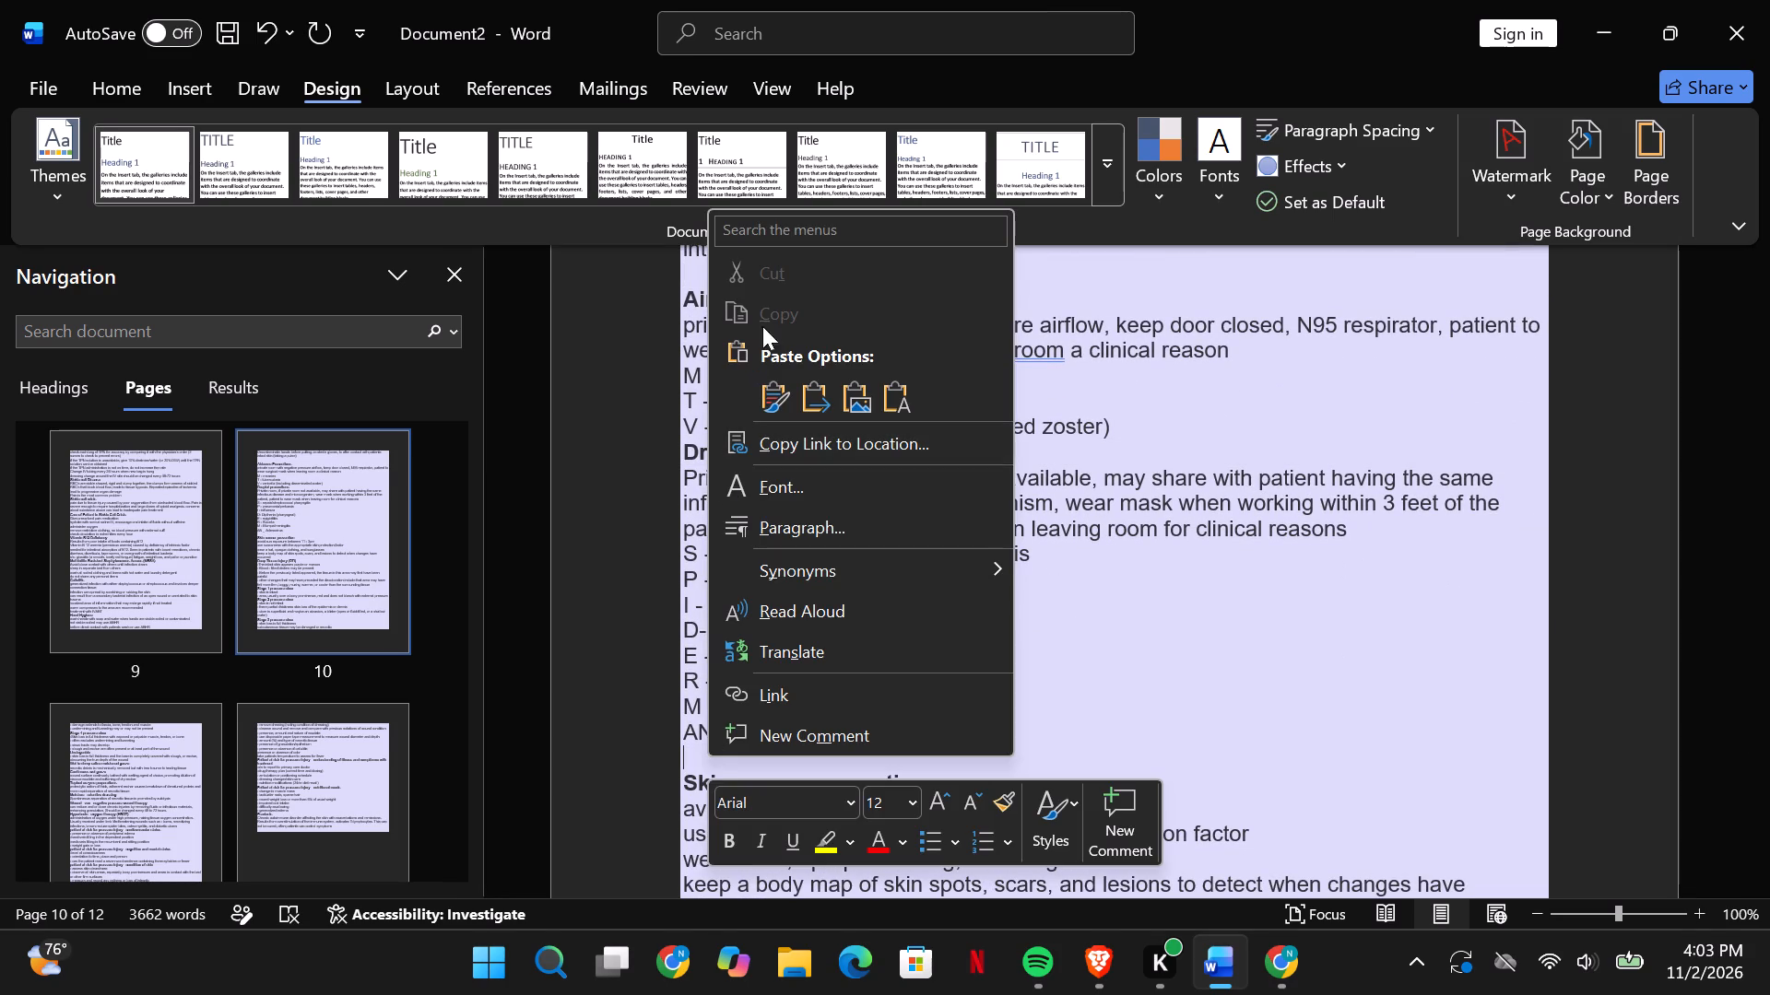
{"action": "left_click", "coordinate": [769, 382]}
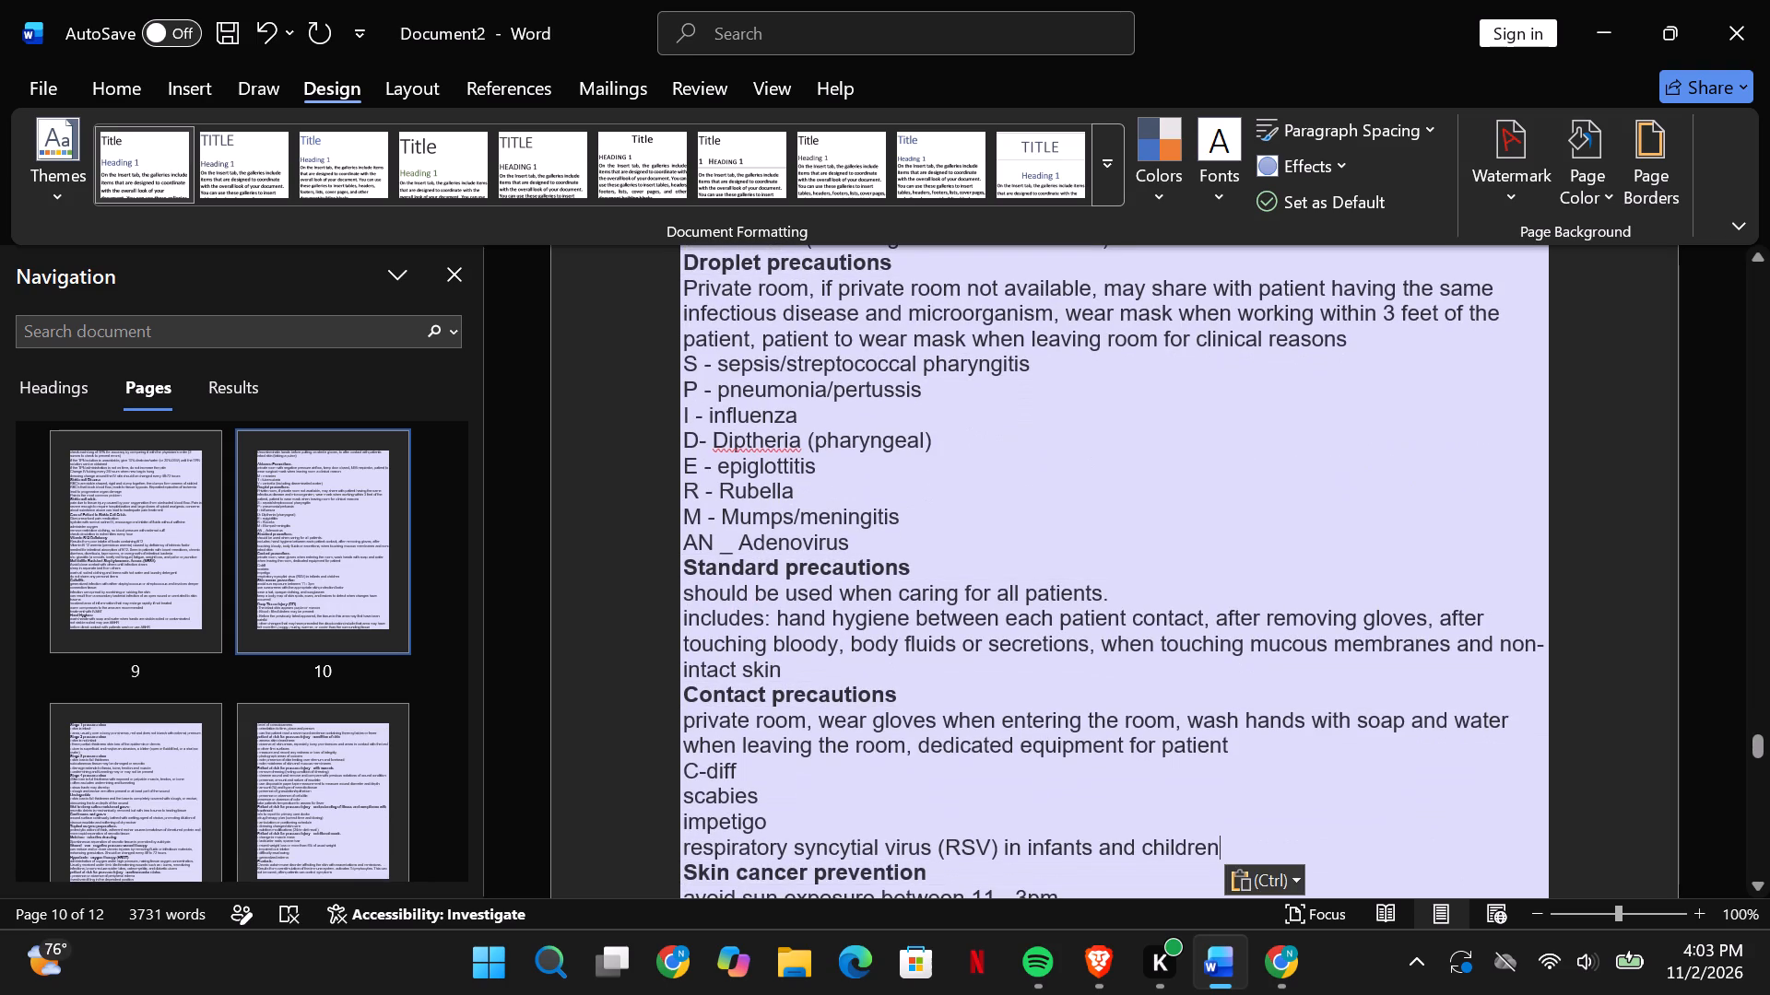
Review the SCIP and Chapter 24 skin layer sections on page 2, through the start of page 3.
{"action": "scroll", "coordinate": [887, 598], "scroll_direction": "up", "scroll_amount": 11}
{"action": "scroll", "coordinate": [342, 559], "scroll_direction": "up", "scroll_amount": 6}
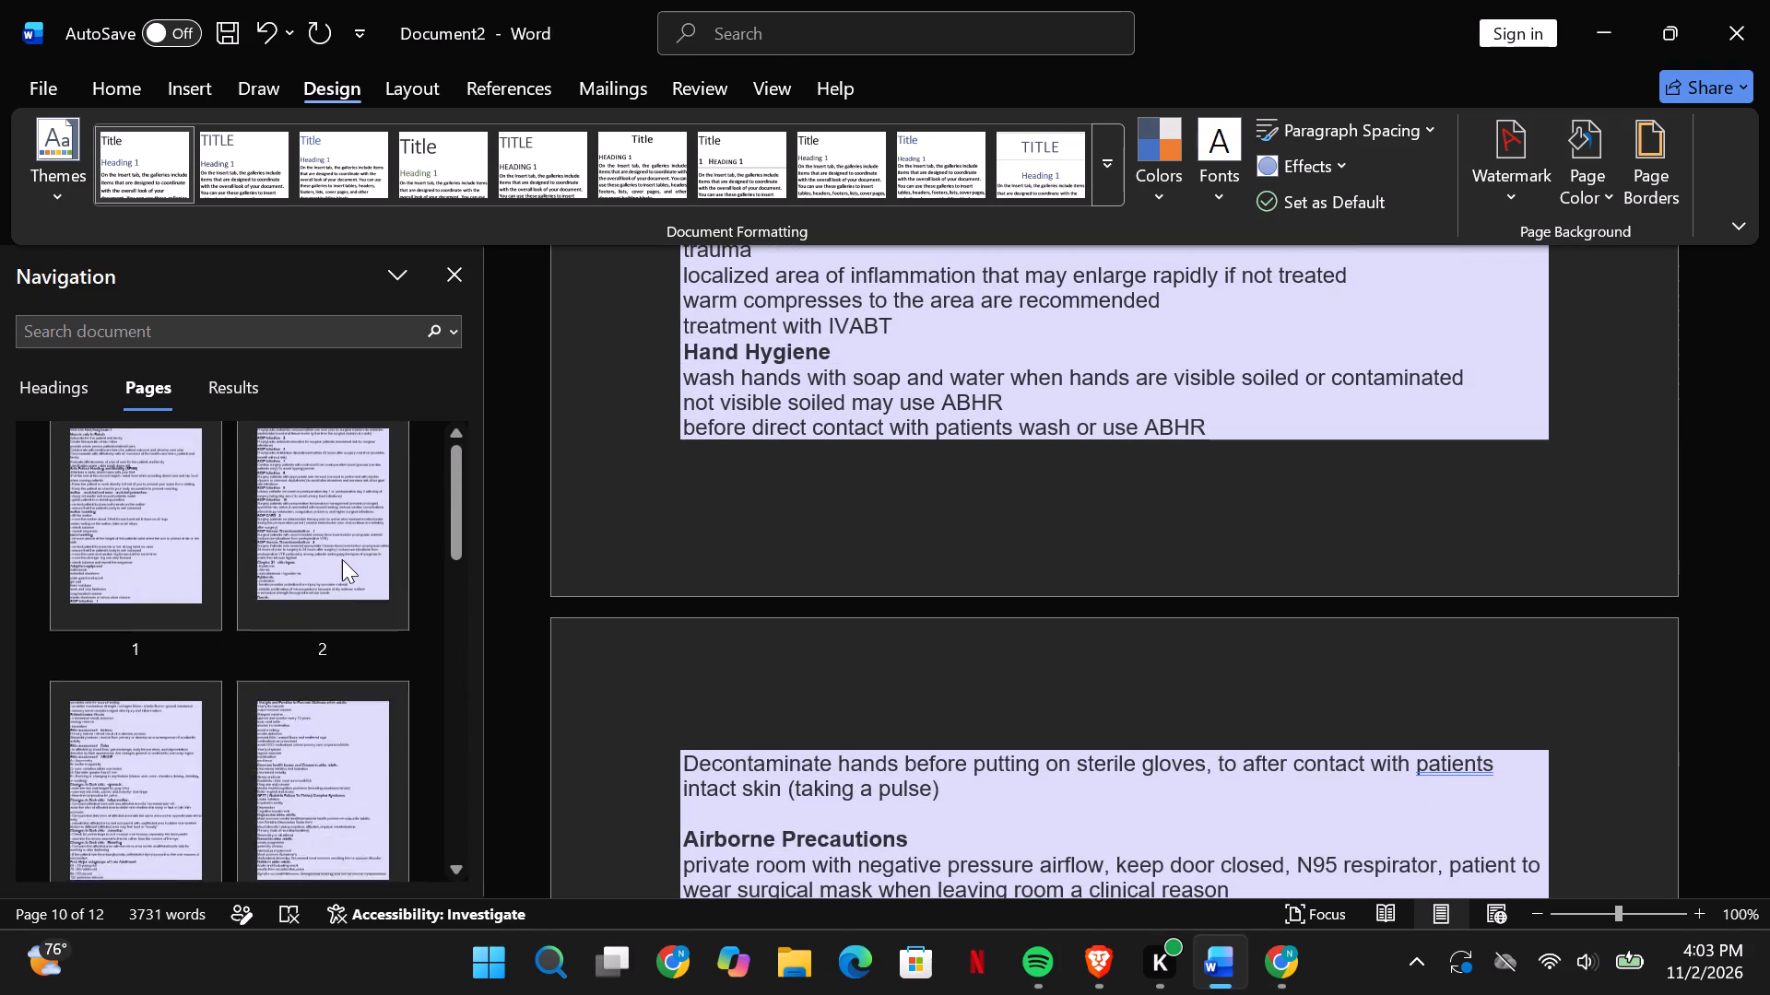
{"action": "left_click", "coordinate": [341, 559]}
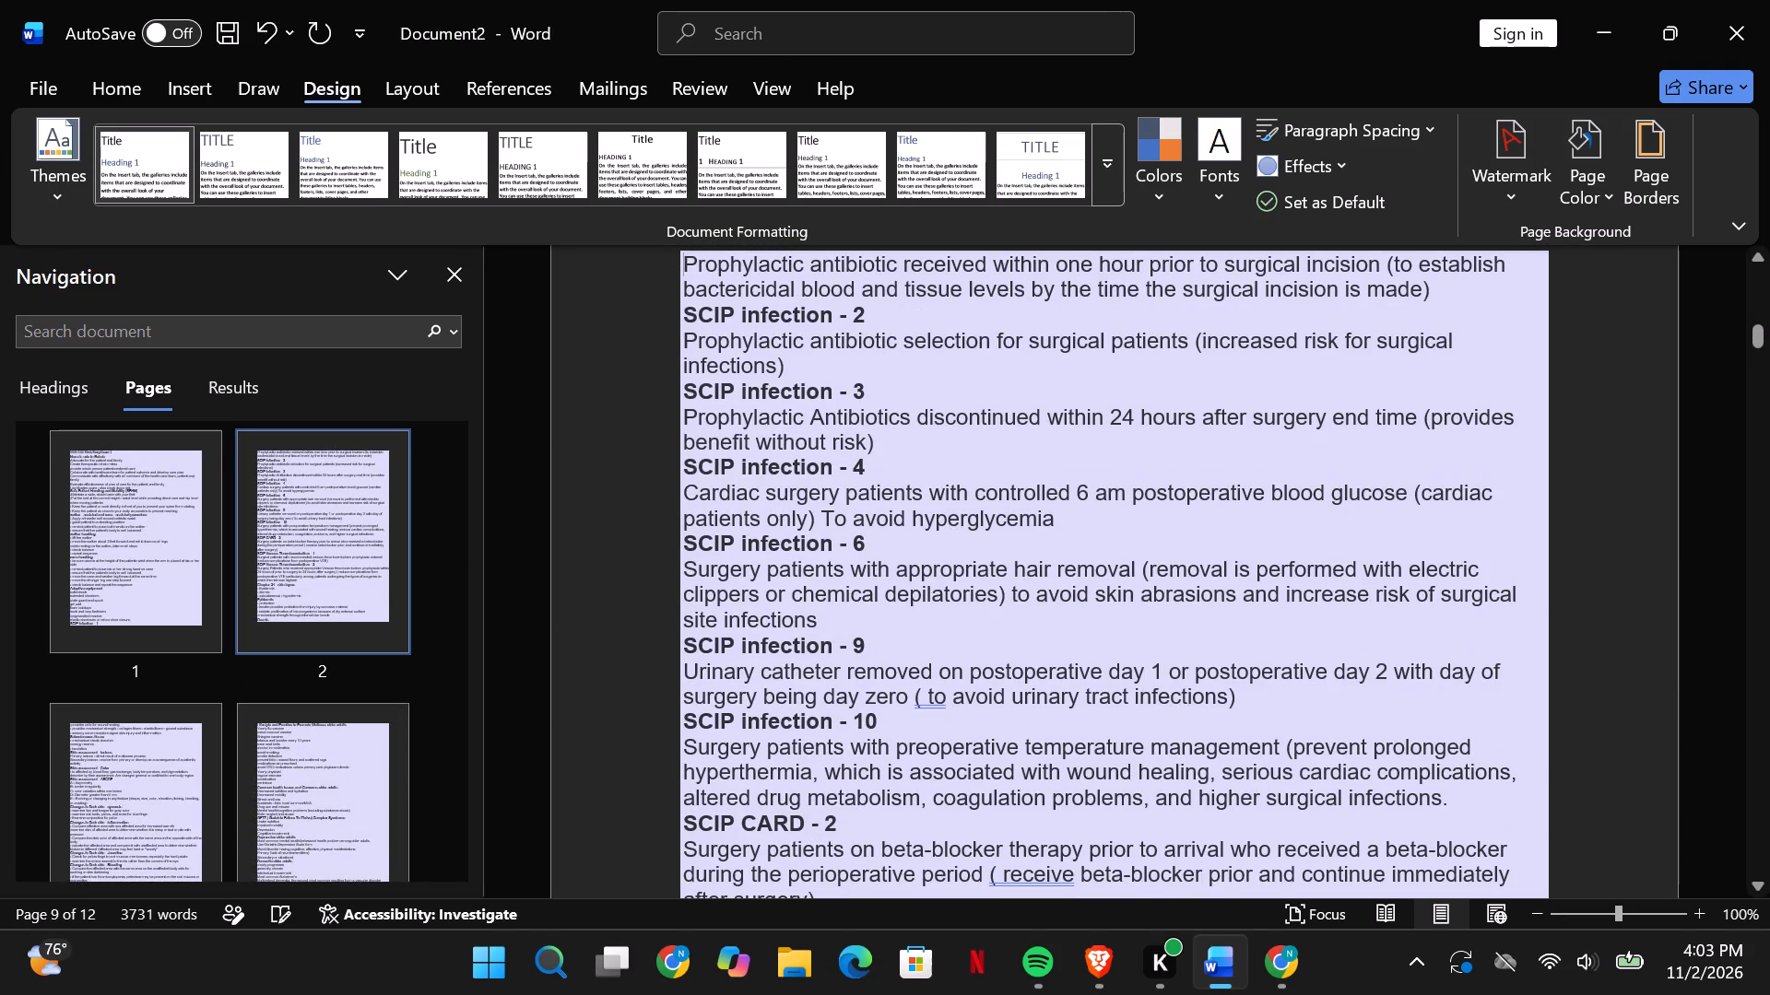
{"action": "scroll", "coordinate": [757, 482], "scroll_direction": "up", "scroll_amount": 6}
{"action": "scroll", "coordinate": [757, 482], "scroll_direction": "down", "scroll_amount": 4}
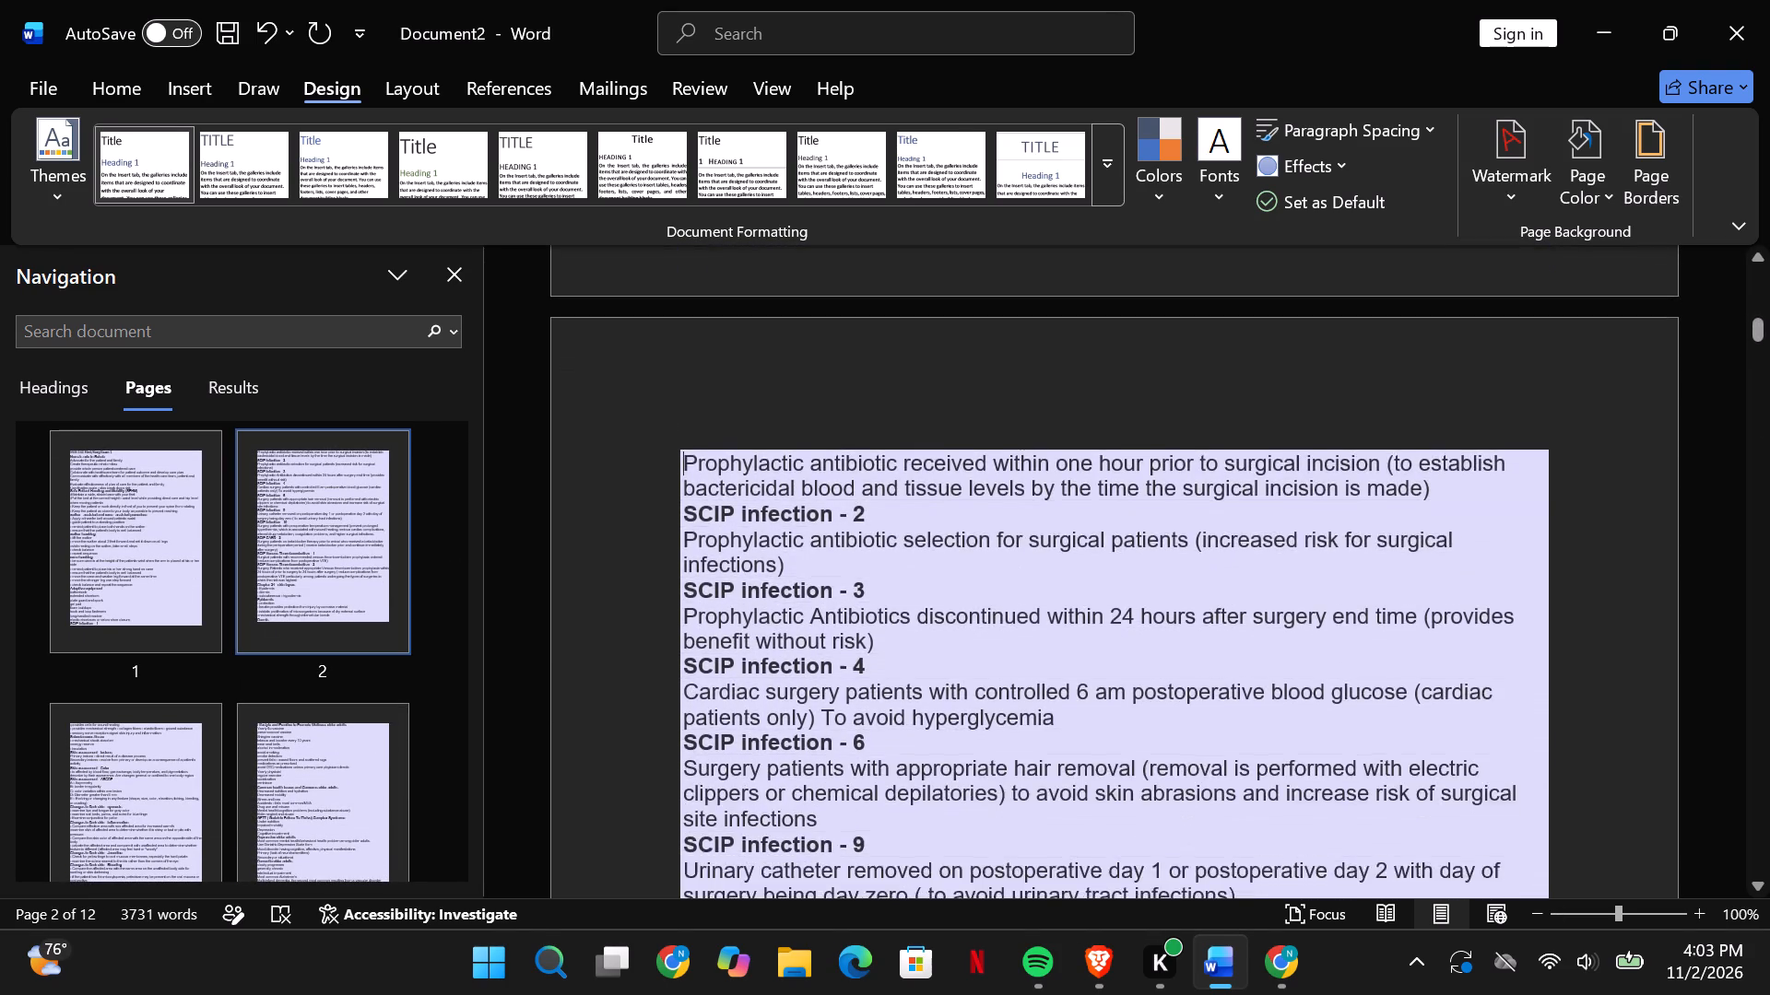
{"action": "scroll", "coordinate": [757, 483], "scroll_direction": "down", "scroll_amount": 9}
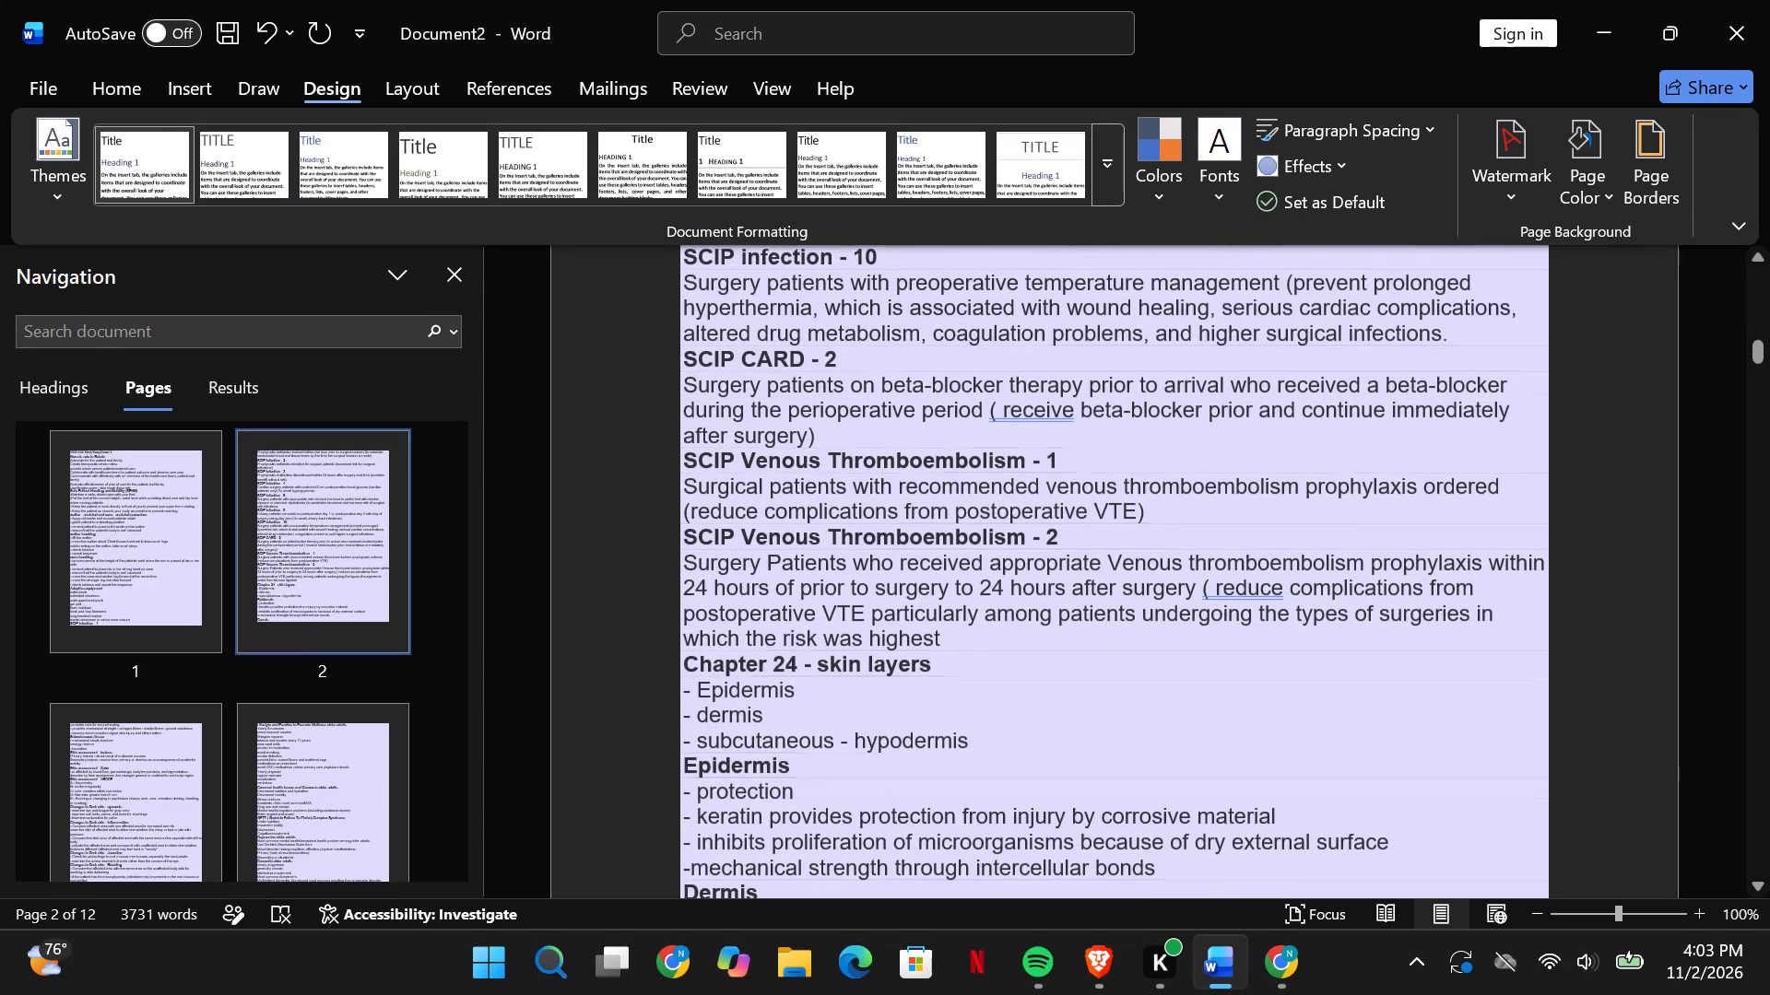
{"action": "scroll", "coordinate": [757, 483], "scroll_direction": "down", "scroll_amount": 2}
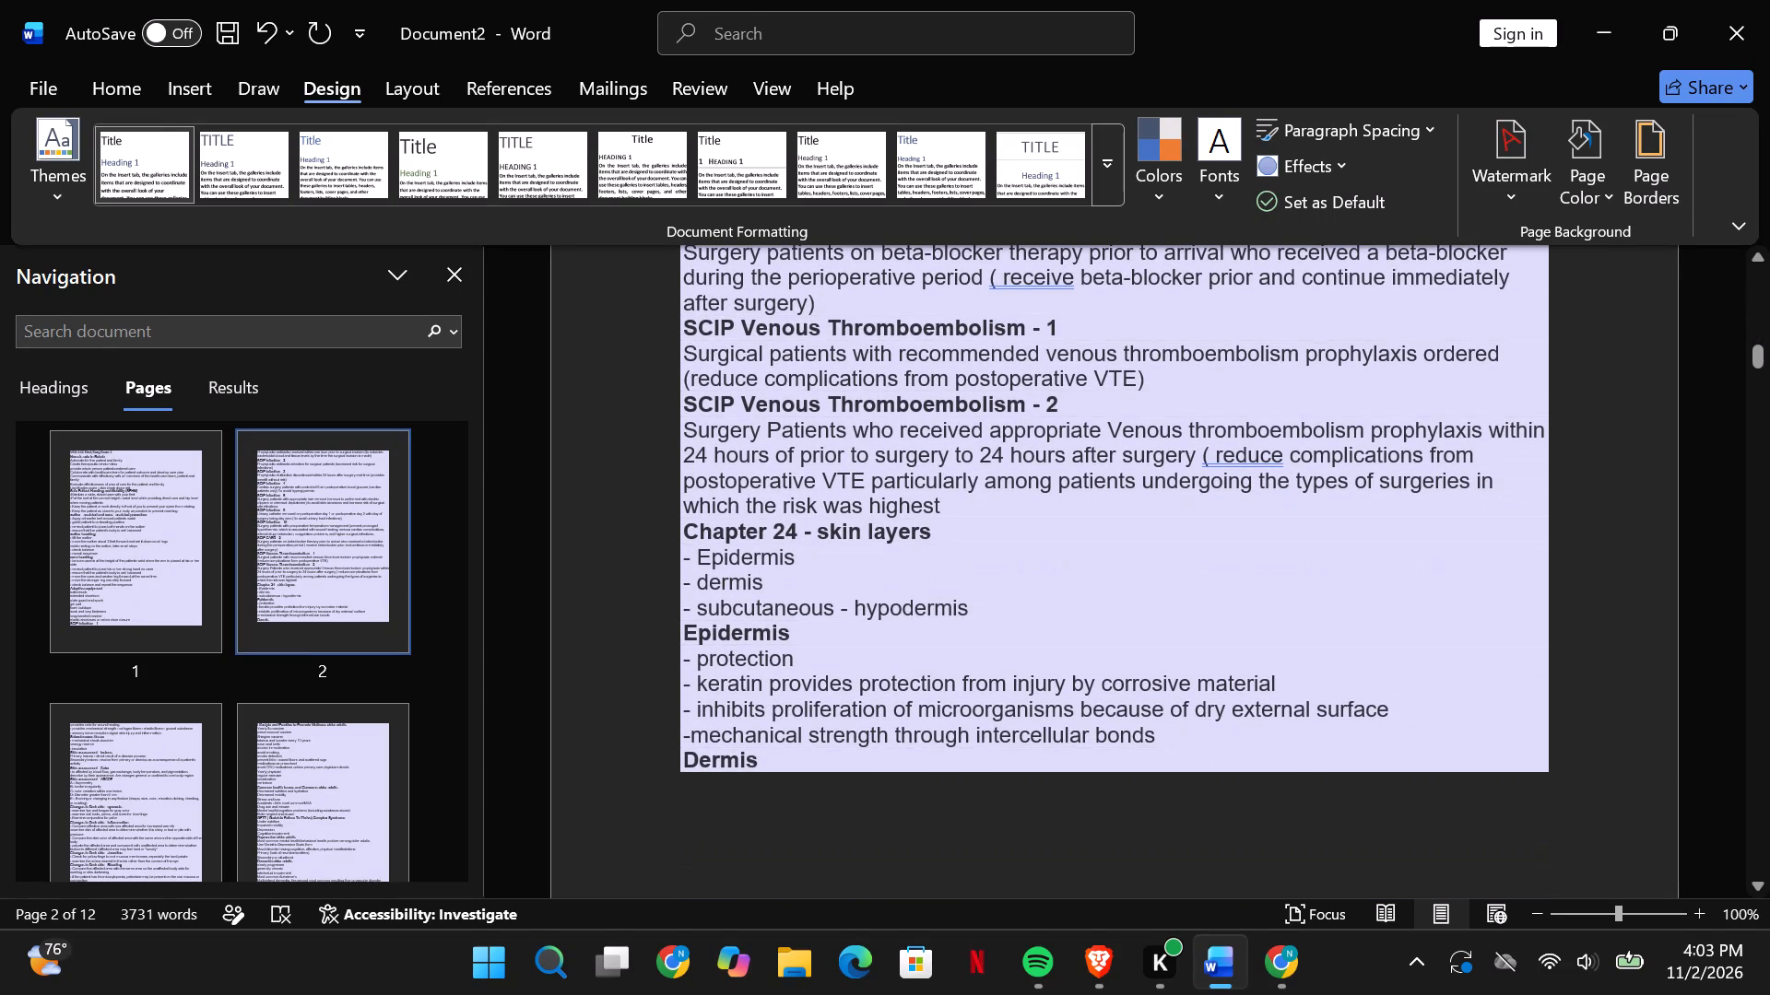
{"action": "scroll", "coordinate": [783, 525], "scroll_direction": "down", "scroll_amount": 1}
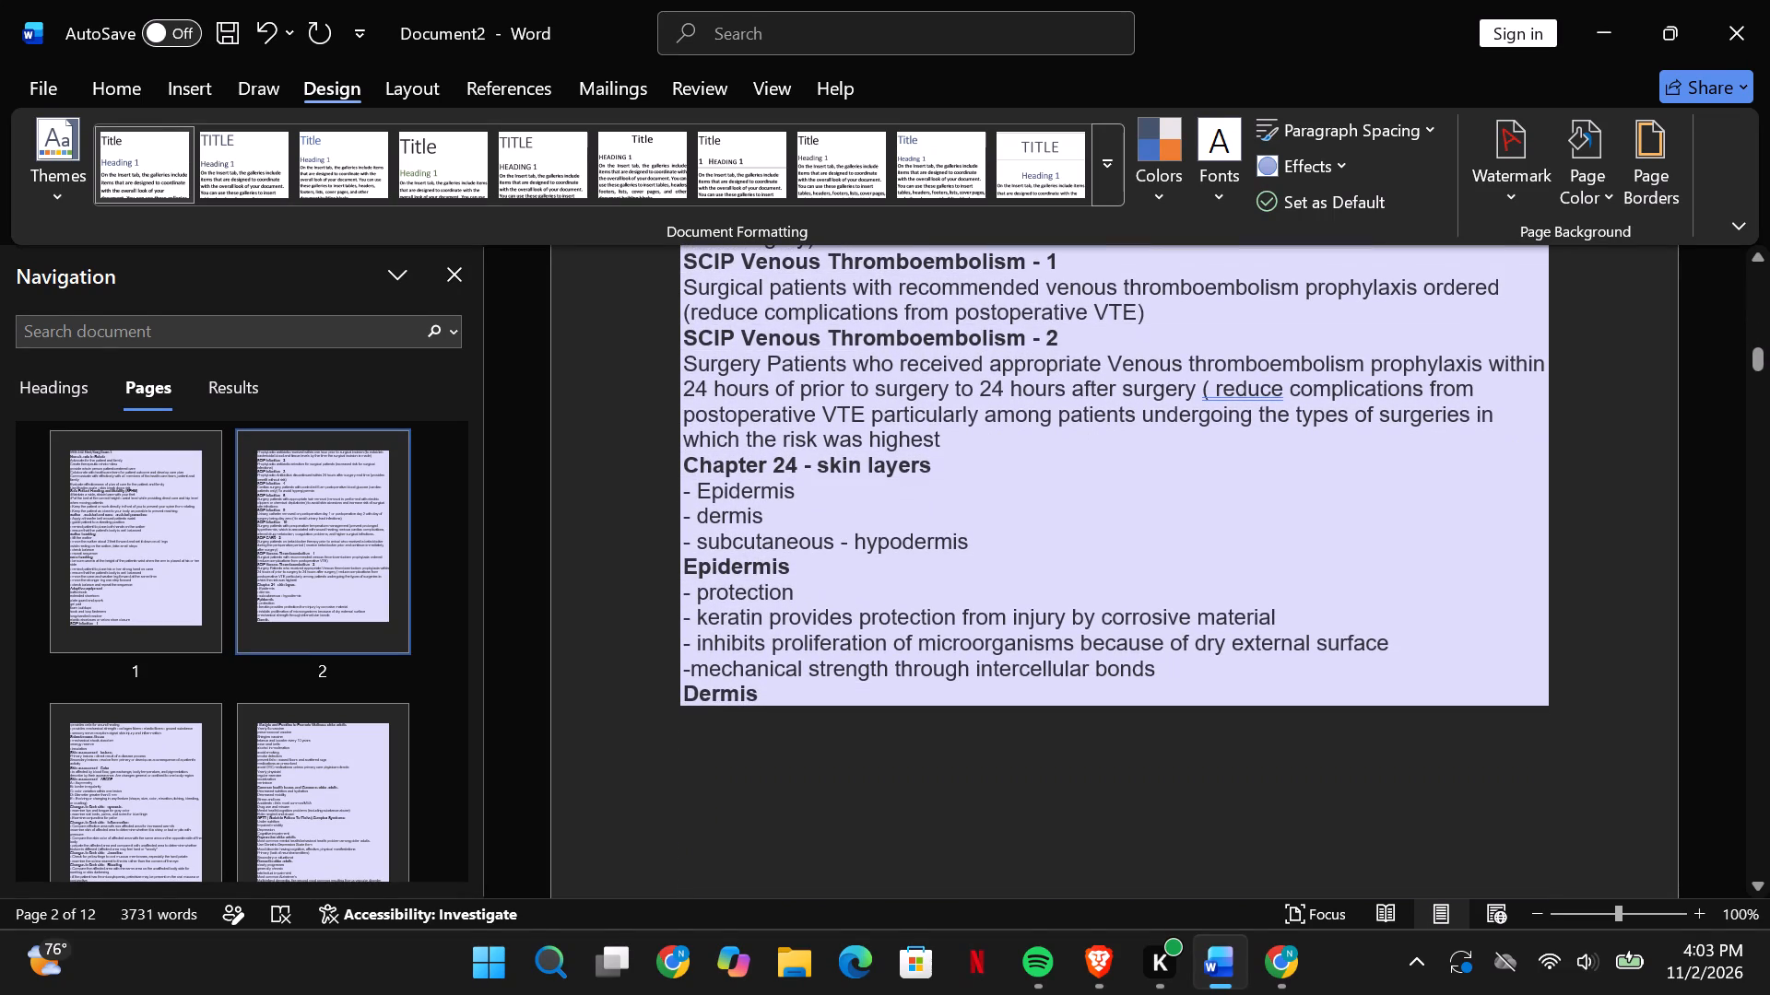
{"action": "scroll", "coordinate": [783, 525], "scroll_direction": "down", "scroll_amount": 1}
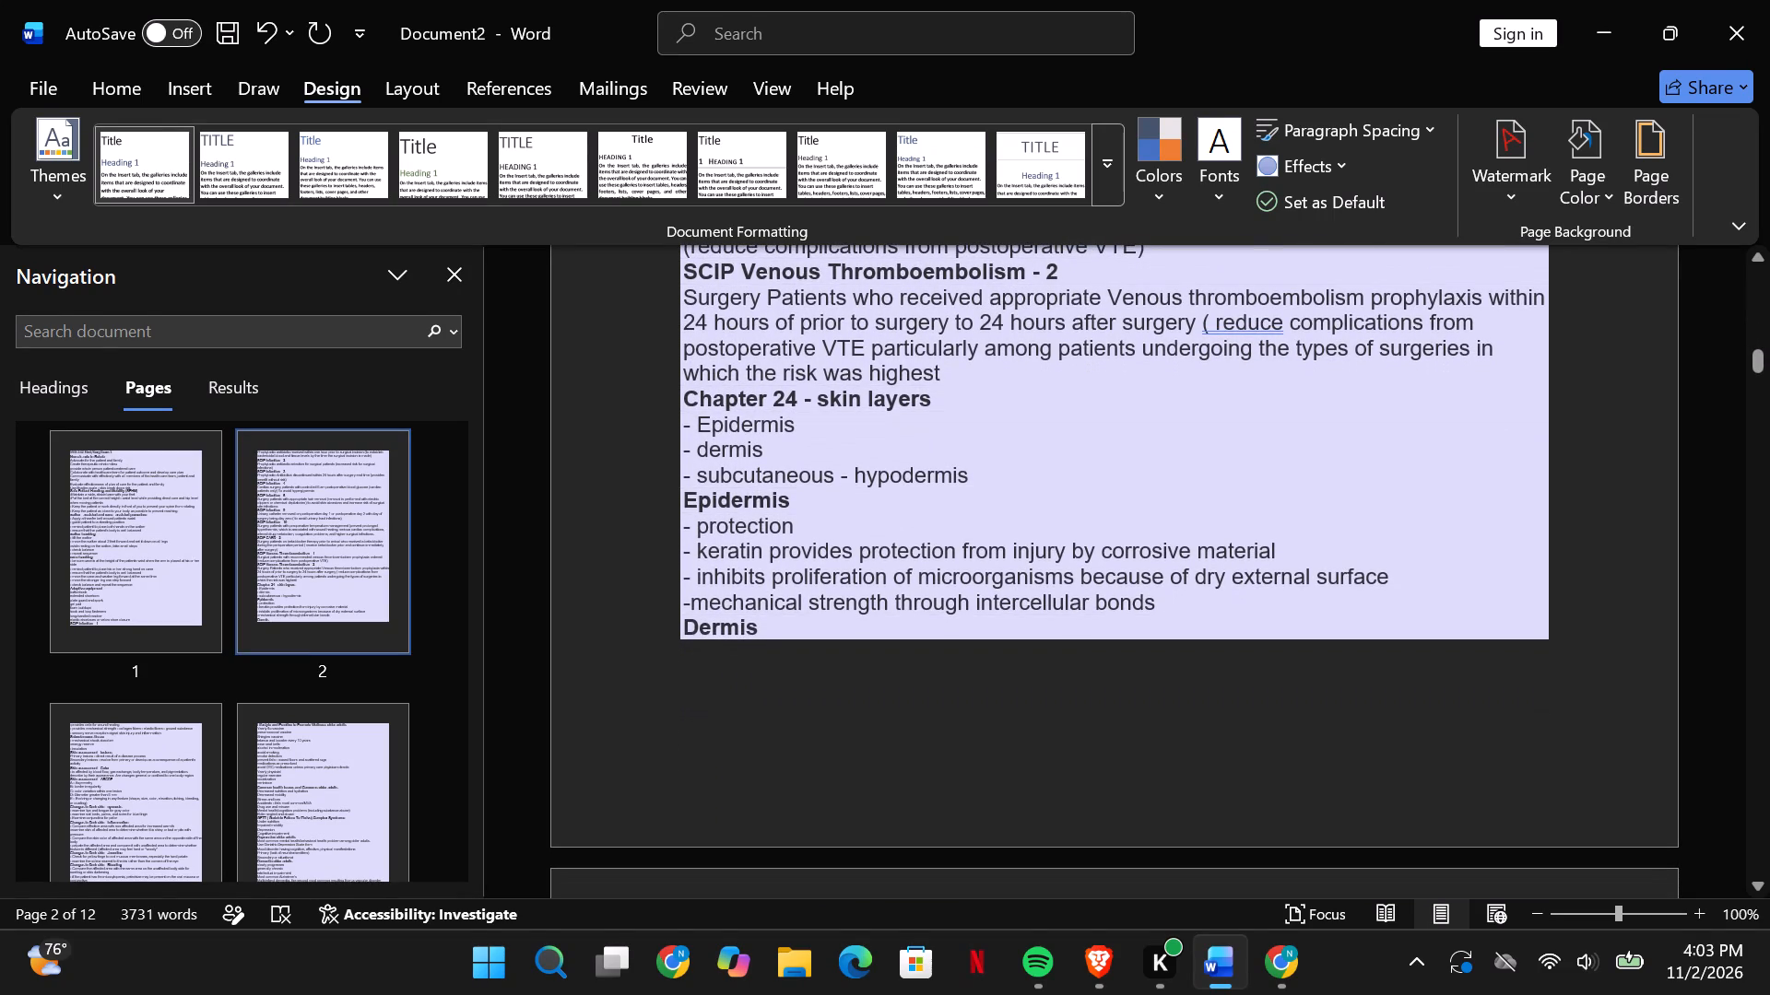
{"action": "scroll", "coordinate": [783, 525], "scroll_direction": "down", "scroll_amount": 5}
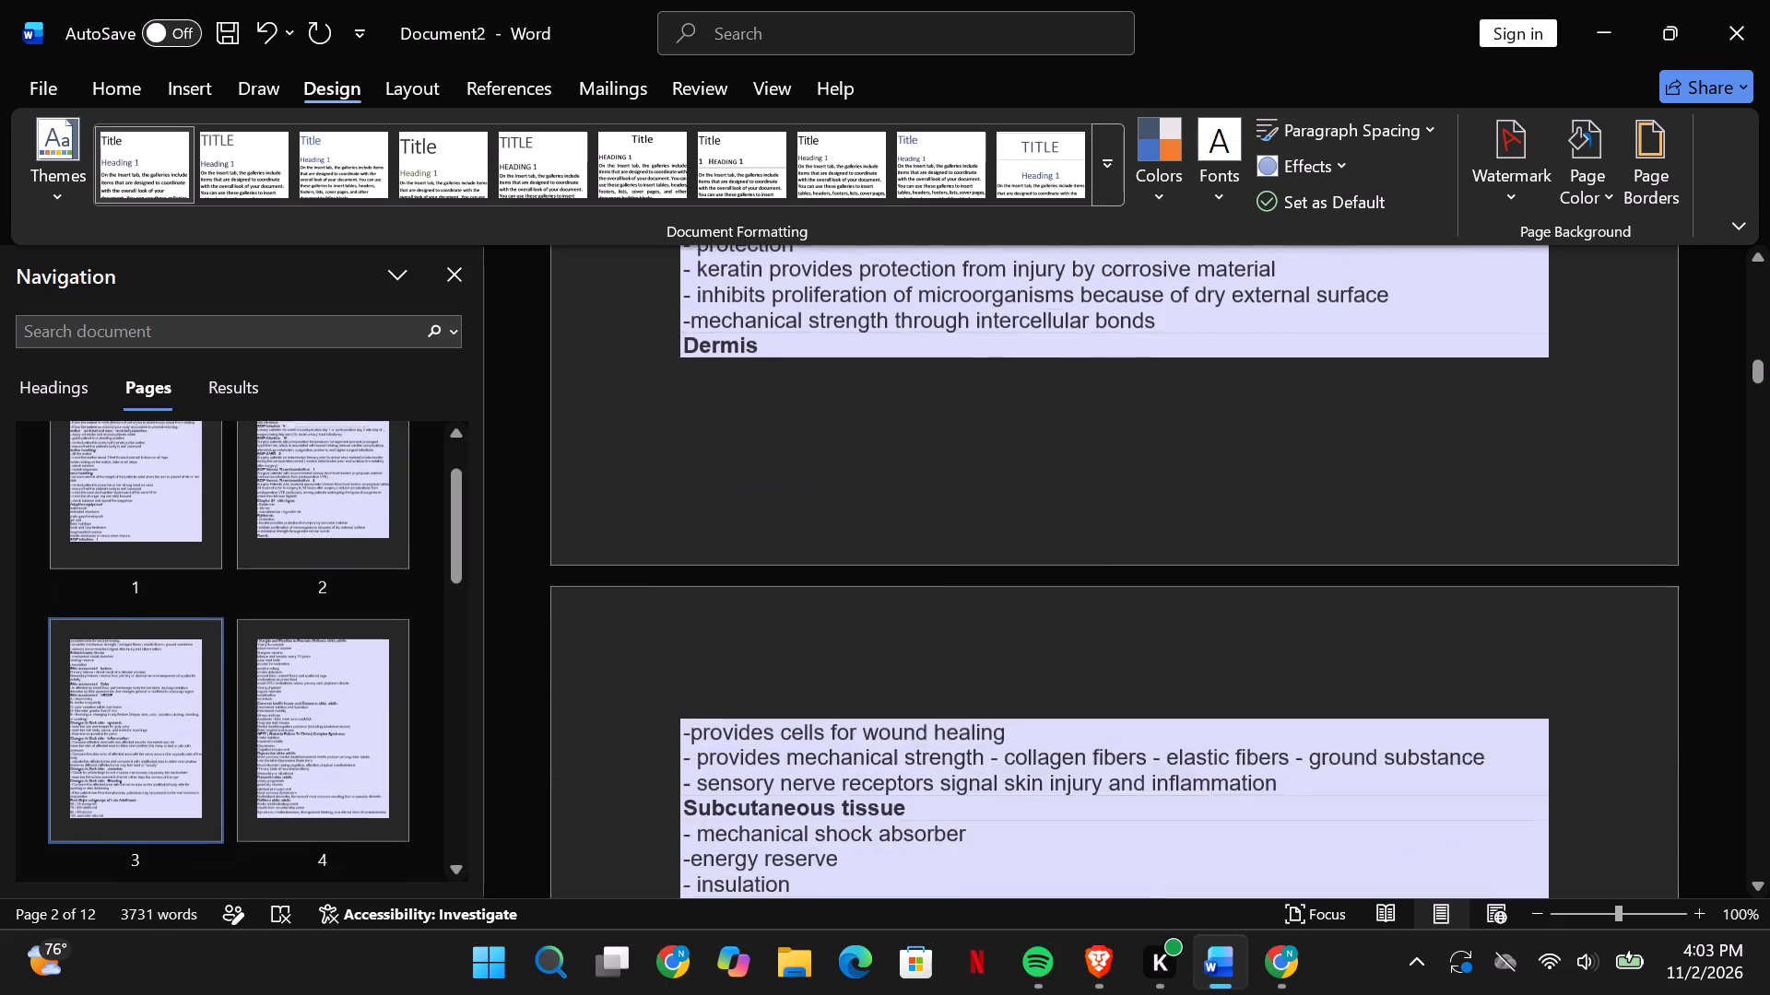
Delete the body text beneath the Nurse's role in Rehab heading on page 1, from Advocate for the patient through the Braden scale line.
{"action": "scroll", "coordinate": [783, 525], "scroll_direction": "up", "scroll_amount": 20}
{"action": "scroll", "coordinate": [783, 525], "scroll_direction": "up", "scroll_amount": 10}
{"action": "scroll", "coordinate": [783, 525], "scroll_direction": "down", "scroll_amount": 1}
{"action": "scroll", "coordinate": [783, 525], "scroll_direction": "up", "scroll_amount": 4}
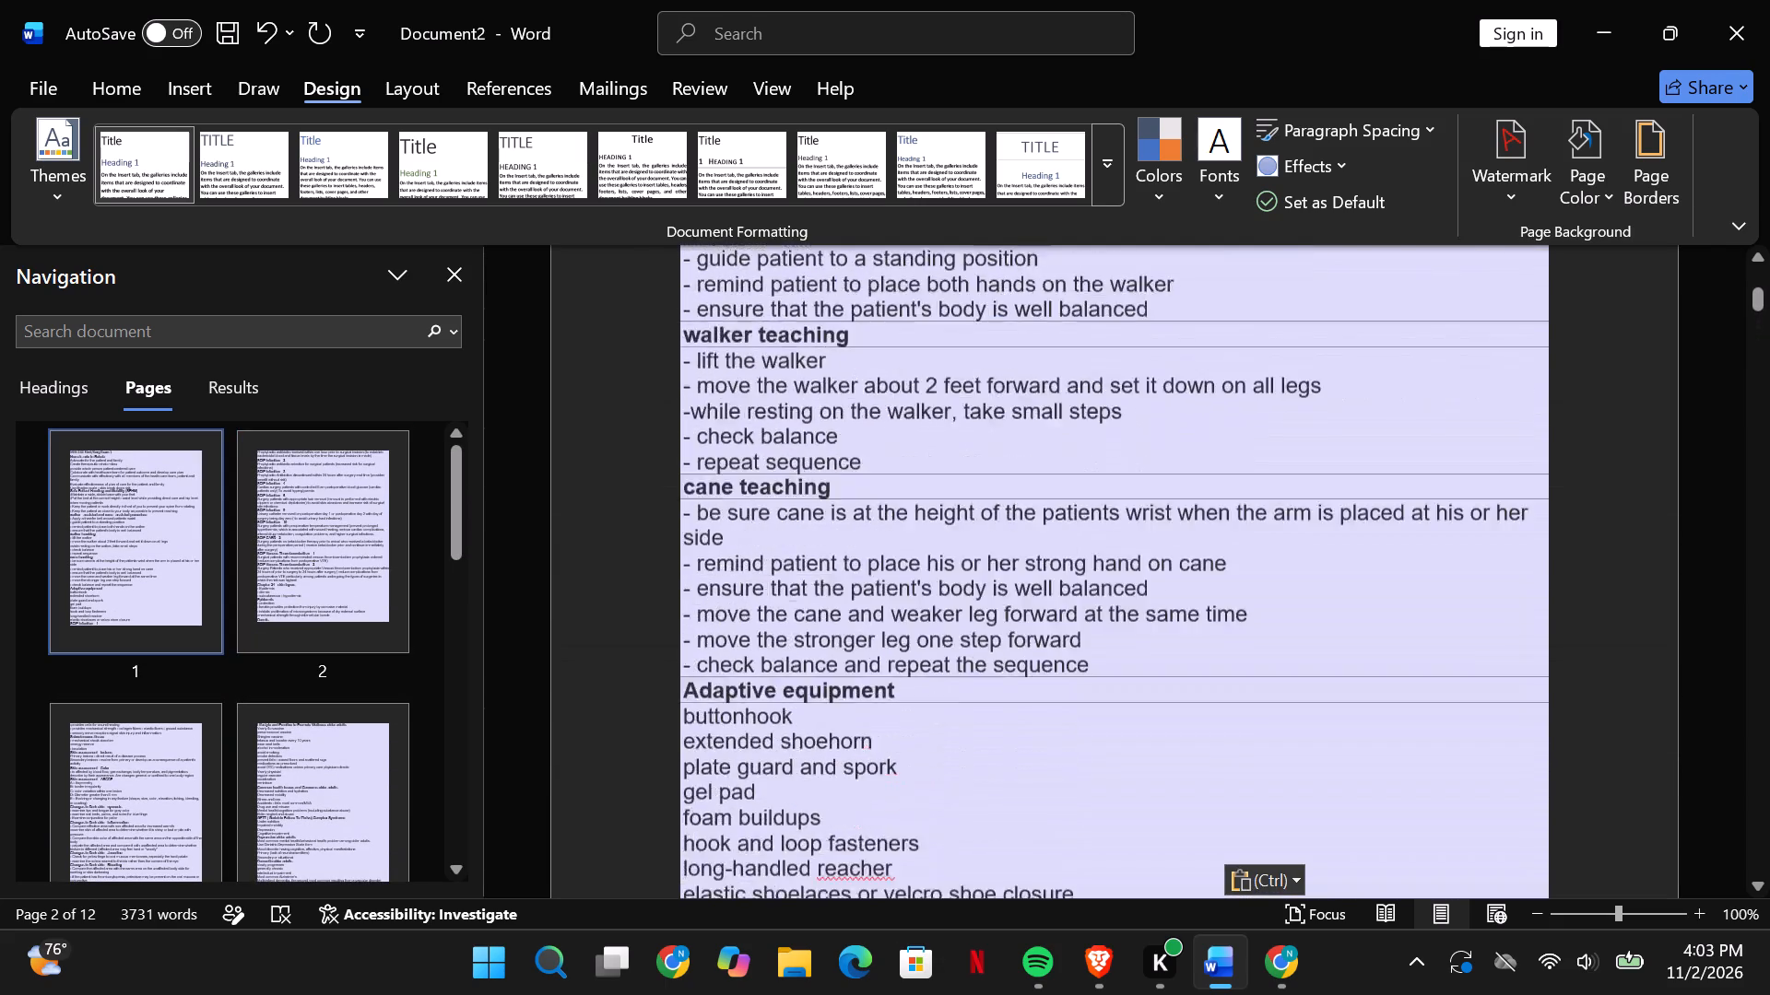
{"action": "scroll", "coordinate": [783, 525], "scroll_direction": "up", "scroll_amount": 18}
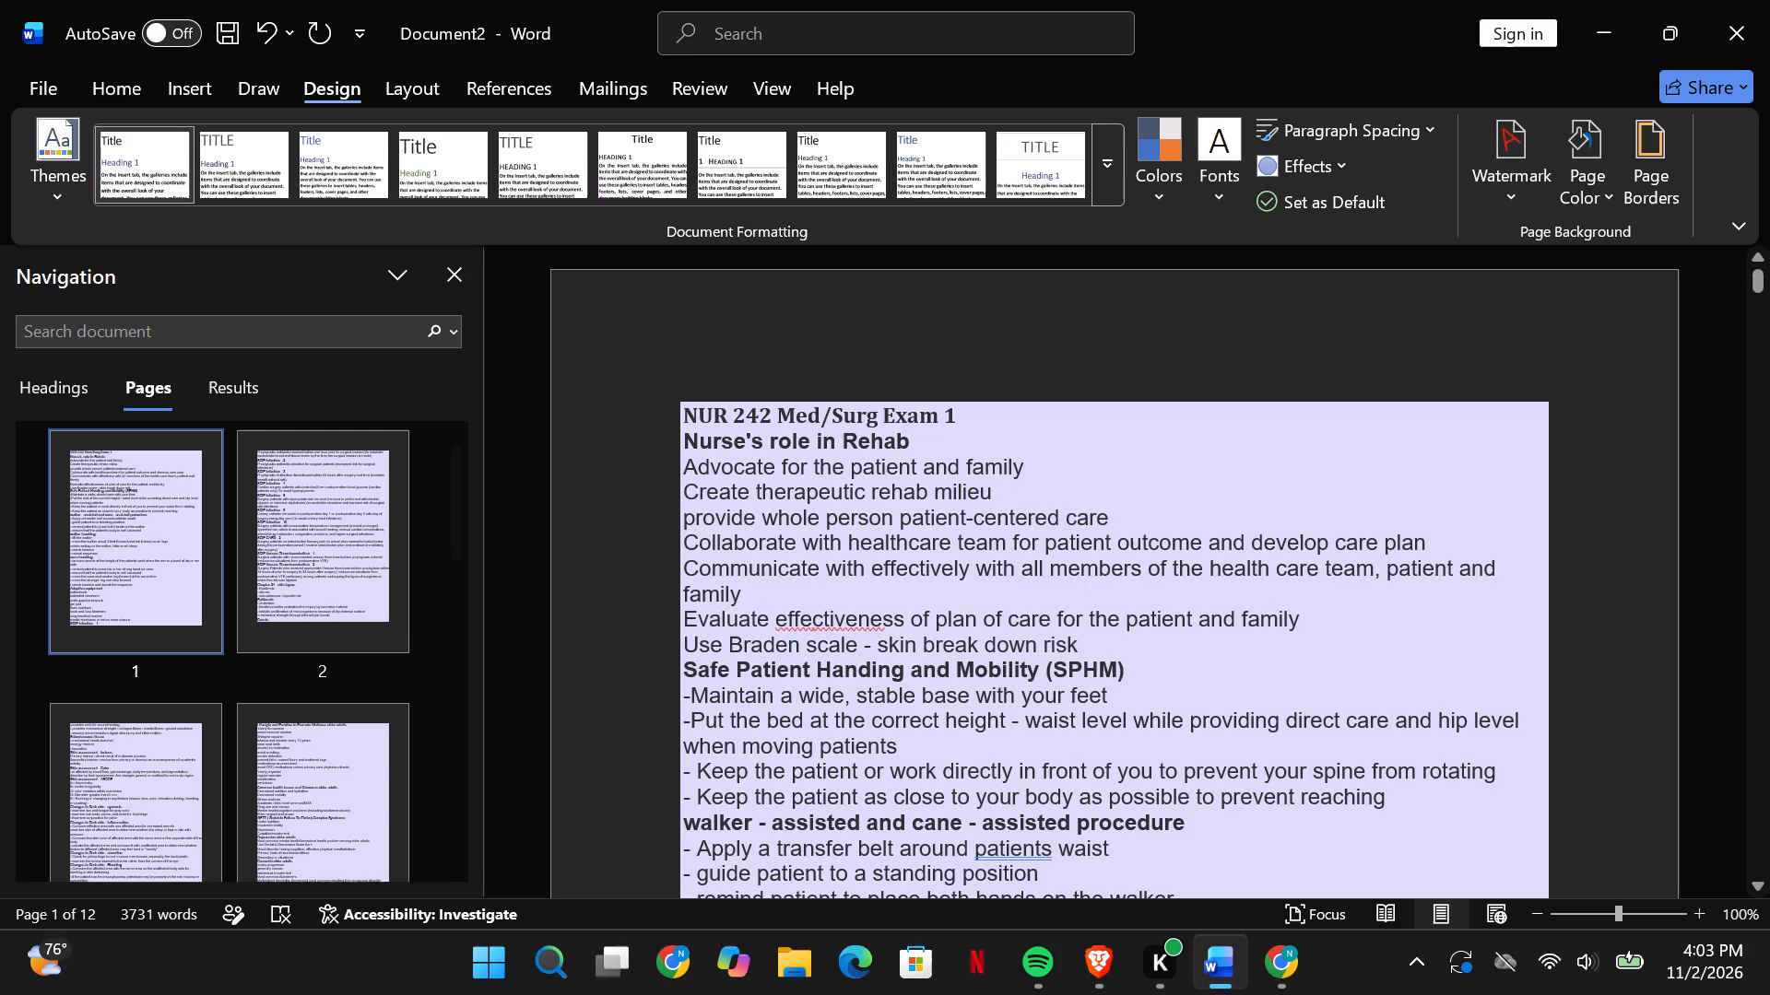
{"action": "left_click_drag", "start_coordinate": [679, 462], "coordinate": [743, 570]}
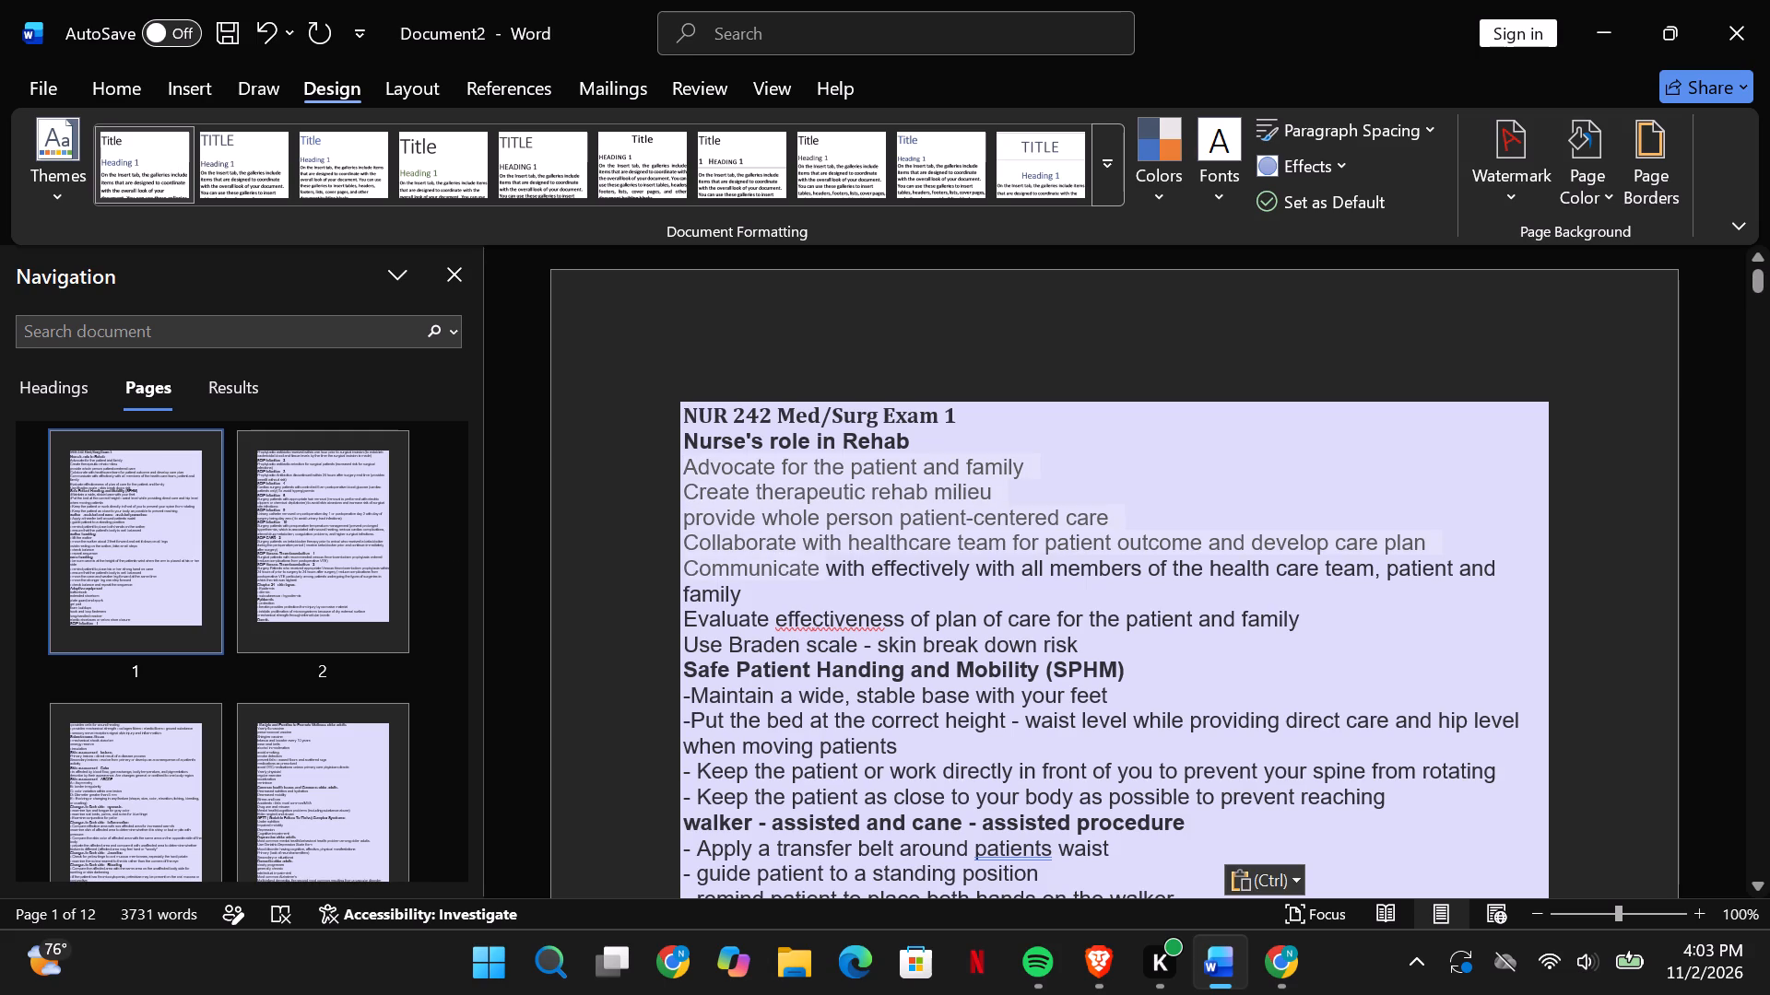
{"action": "left_click_drag", "start_coordinate": [743, 570], "coordinate": [726, 638]}
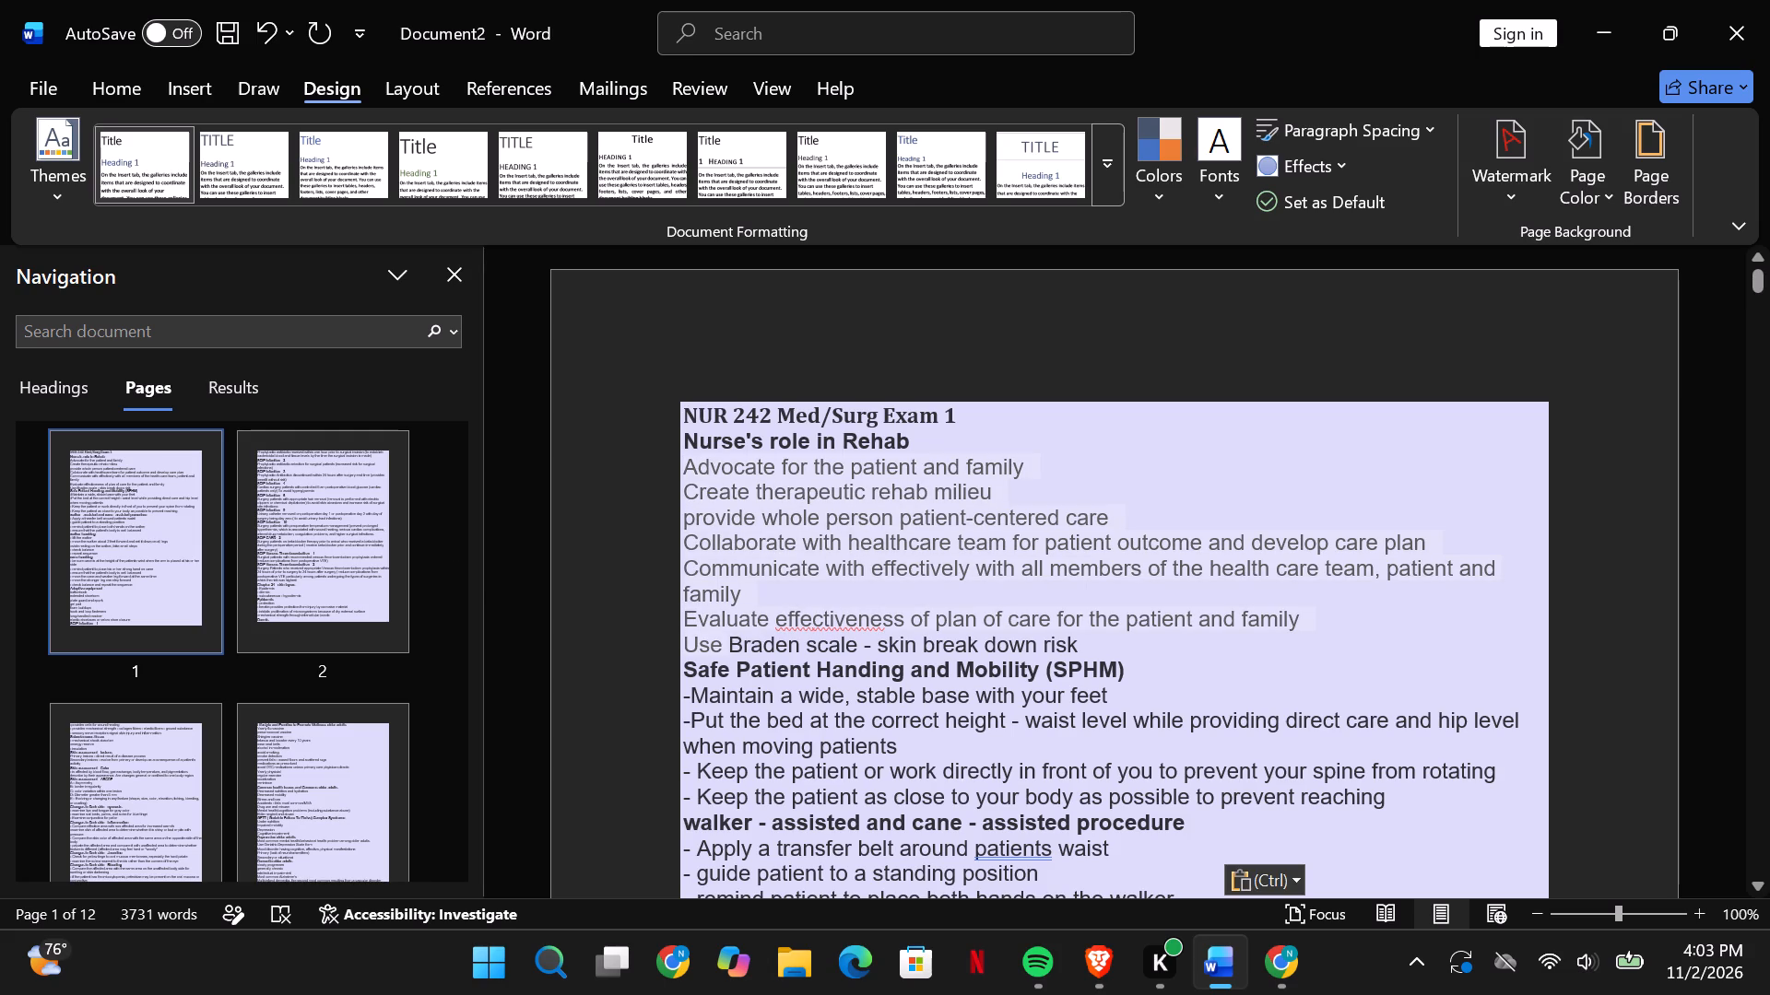
{"action": "left_click_drag", "start_coordinate": [726, 638], "coordinate": [1056, 648]}
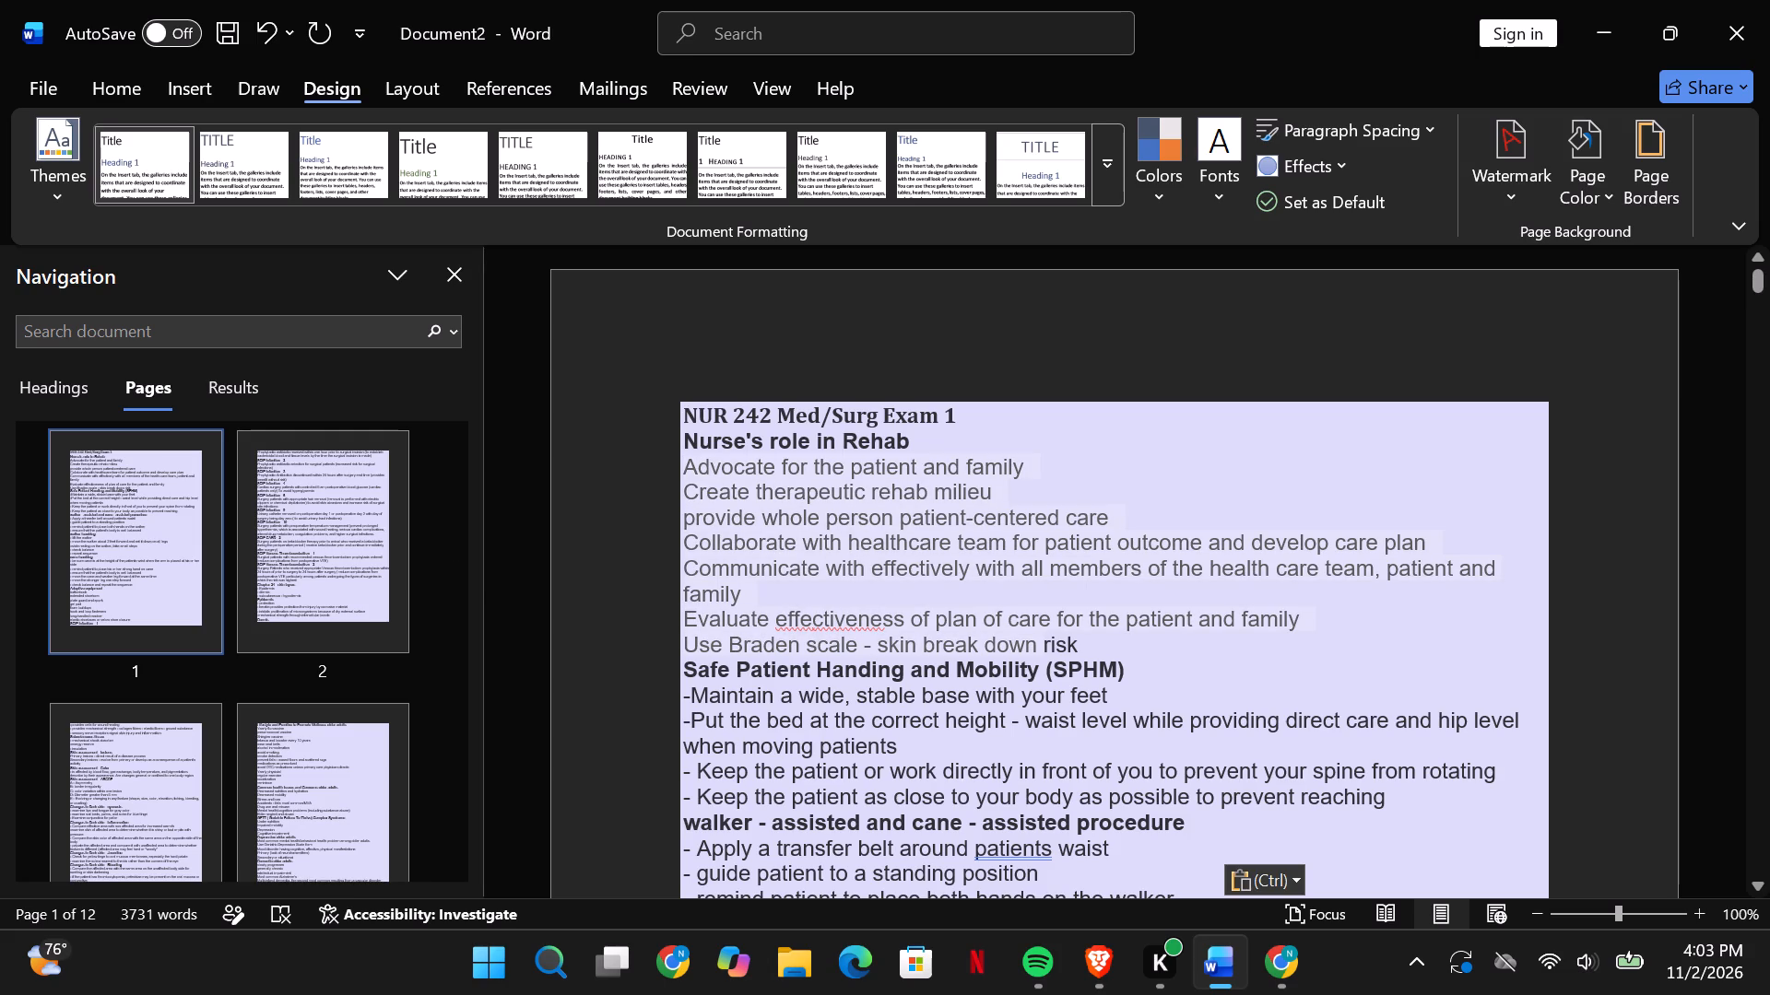
{"action": "left_click_drag", "start_coordinate": [1056, 648], "coordinate": [1075, 640]}
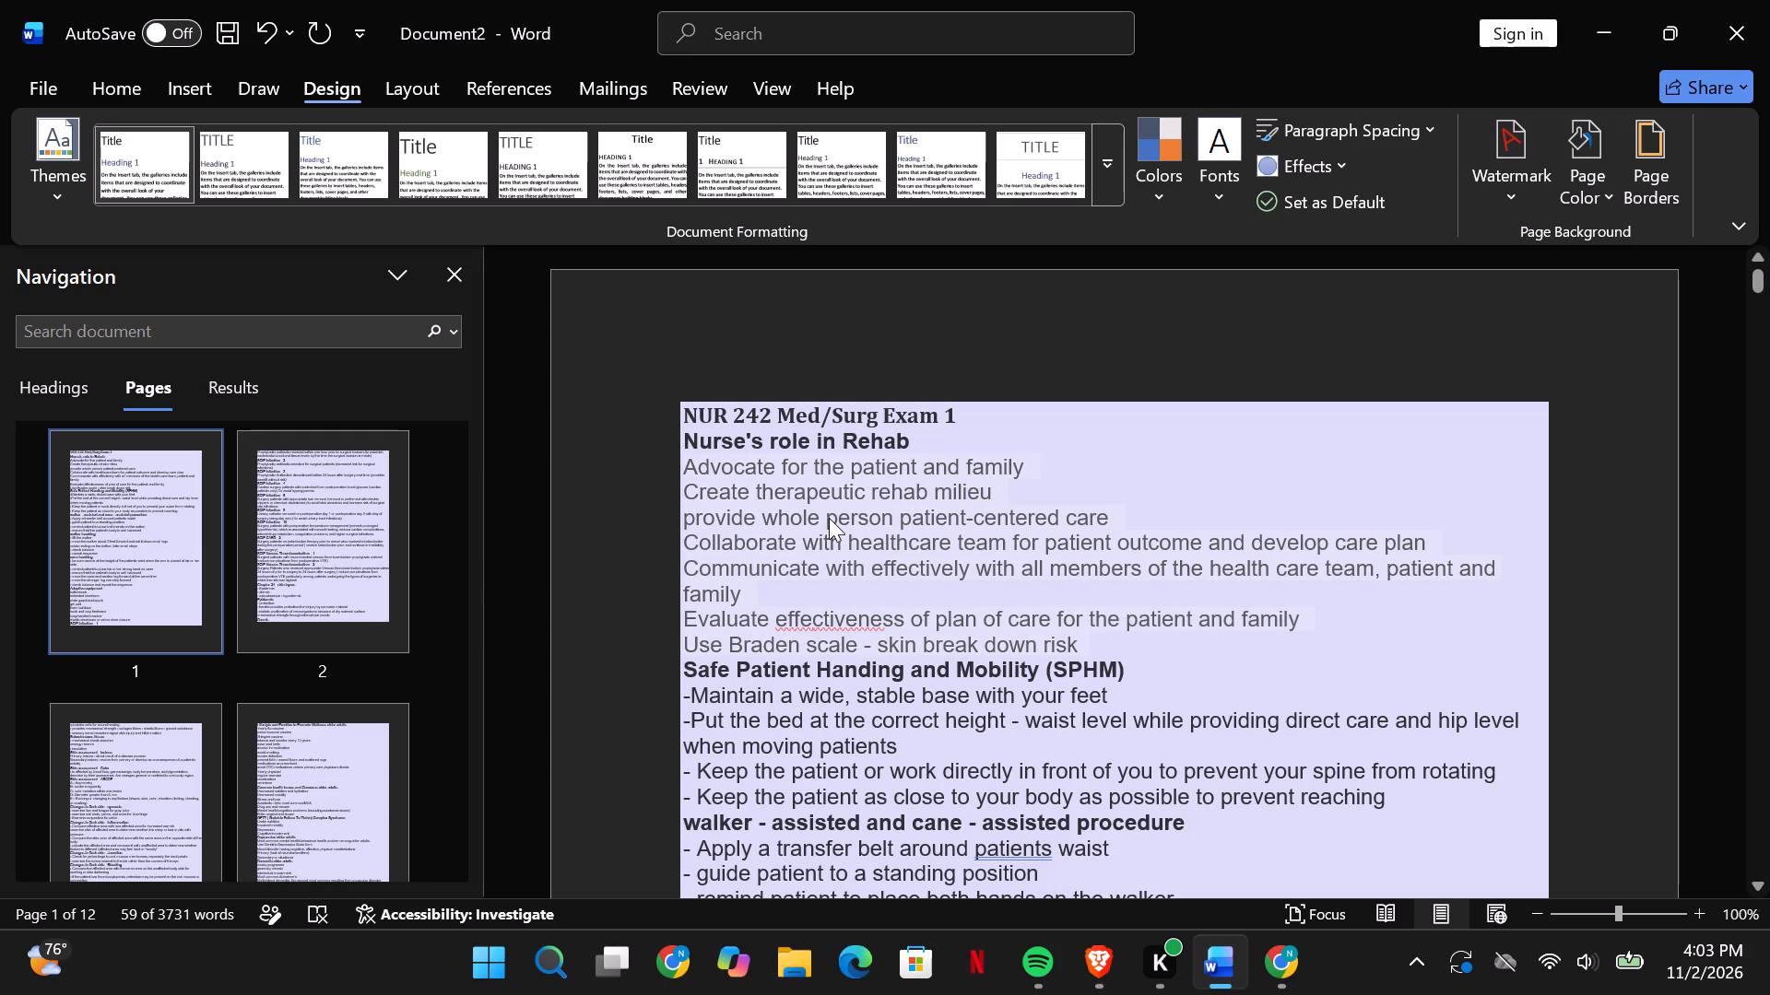
{"action": "key", "text": "BackSpace"}
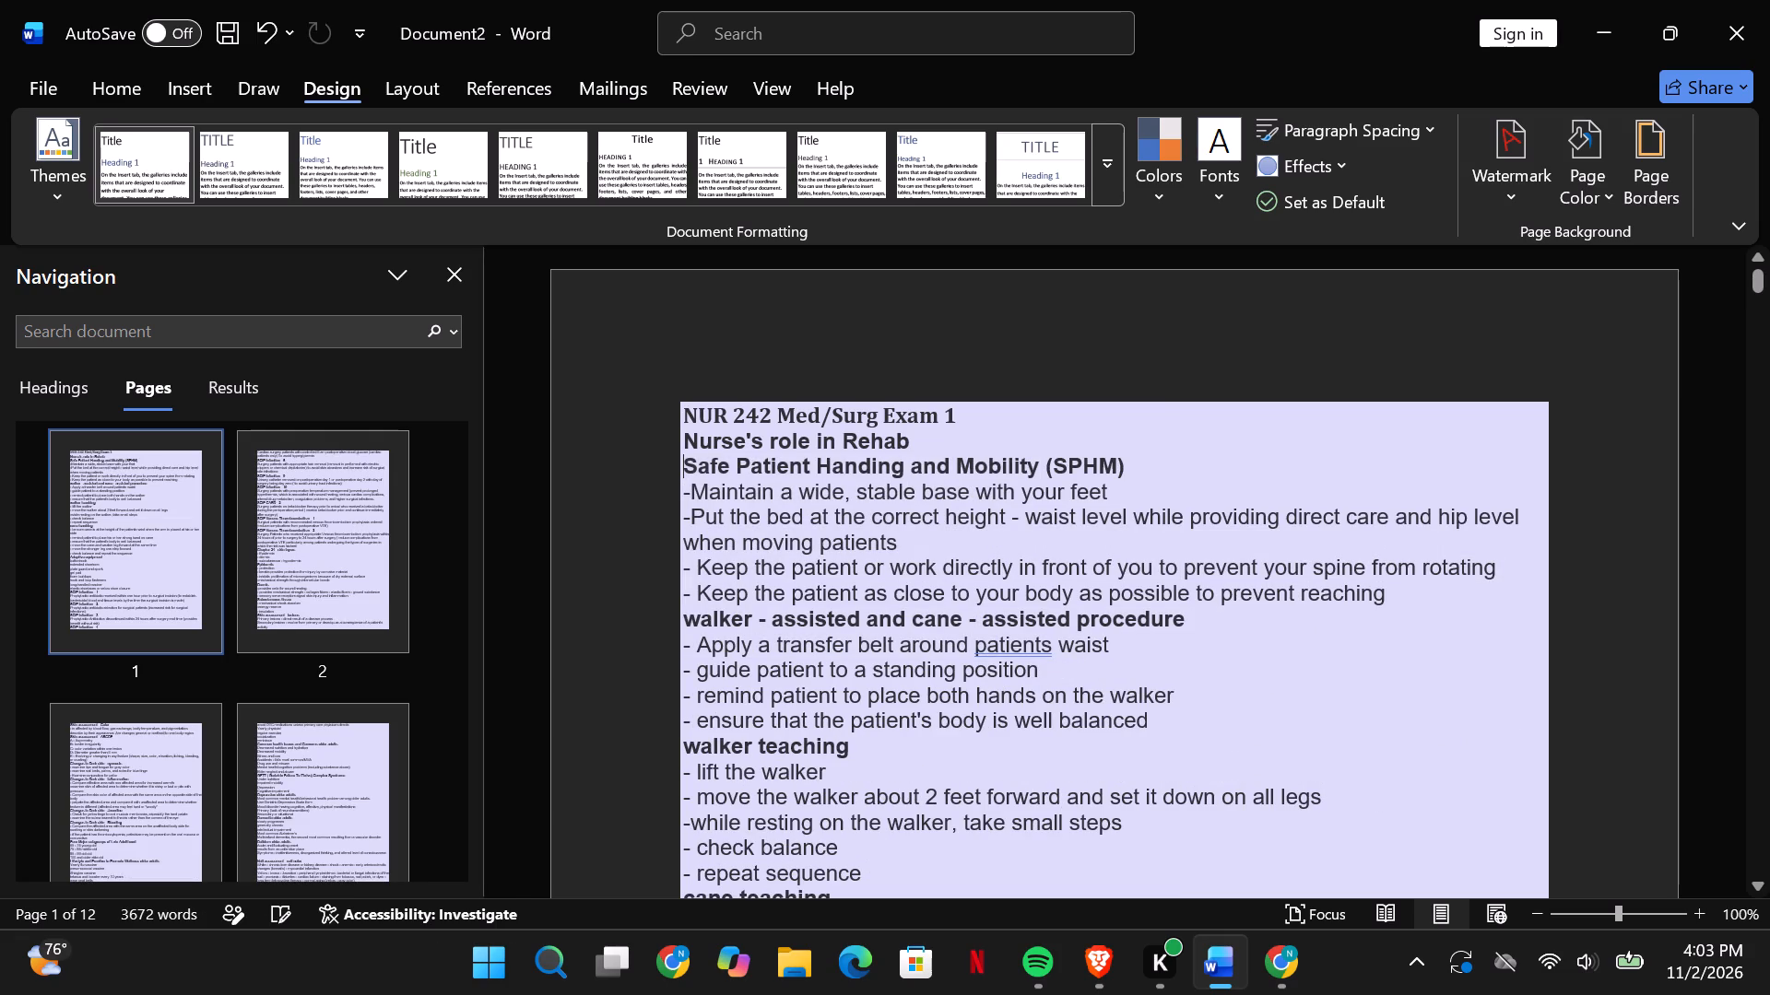
Insert two blank lines between the Nurse's role in Rehab heading and the Safe Patient Handing and Mobility (SPHM) heading.
{"action": "left_click", "coordinate": [916, 441]}
{"action": "key", "text": "Return"}
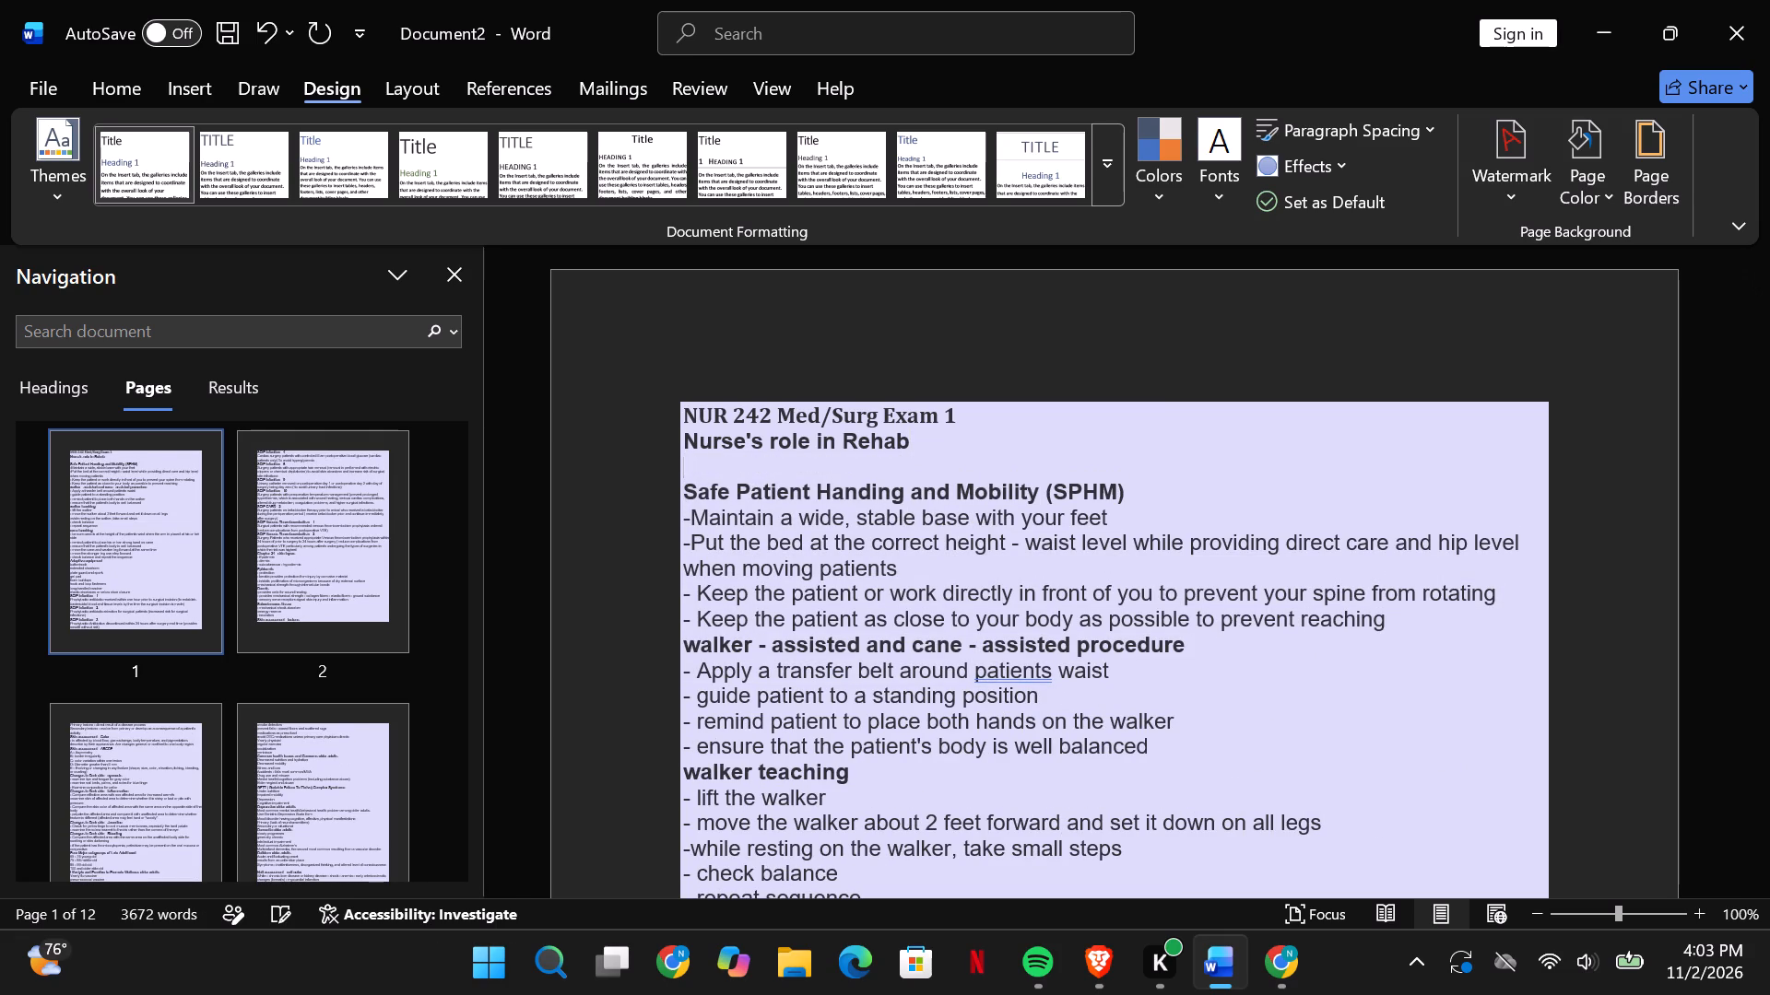
{"action": "key", "text": "Return"}
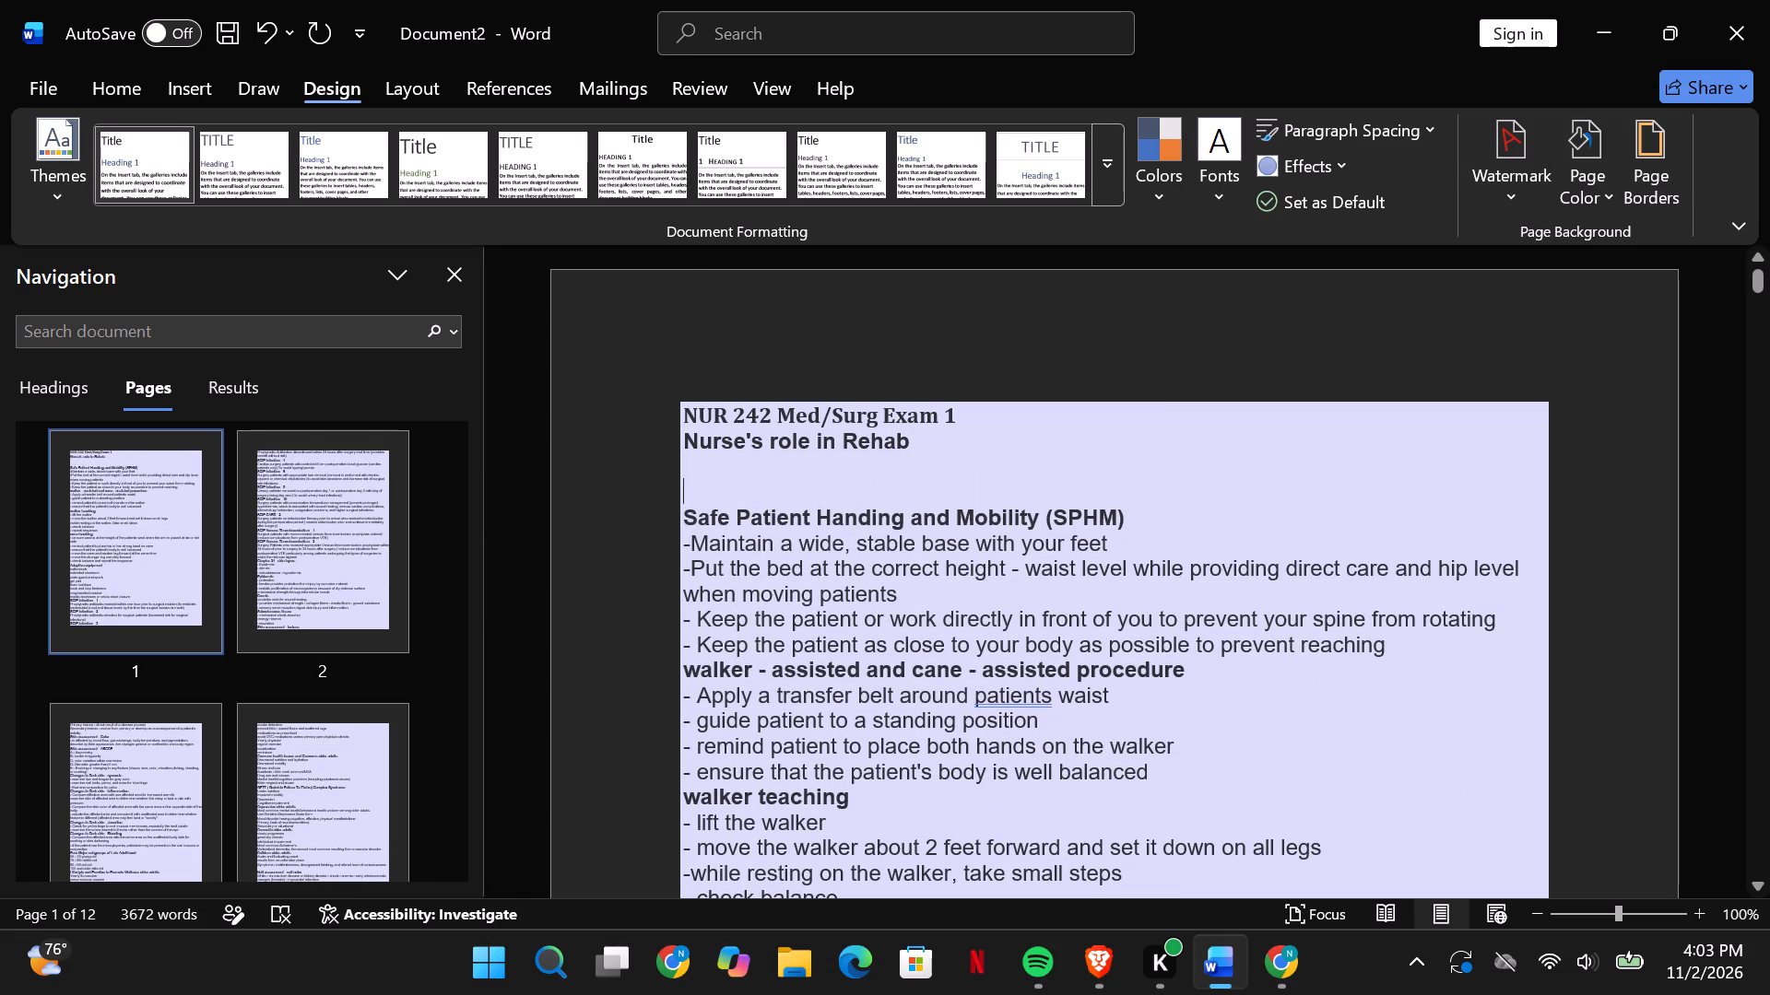
Review page 1 from the Safe Patient Handing and Mobility section through the first SCIP infection sections.
{"action": "scroll", "coordinate": [892, 516], "scroll_direction": "down", "scroll_amount": 1}
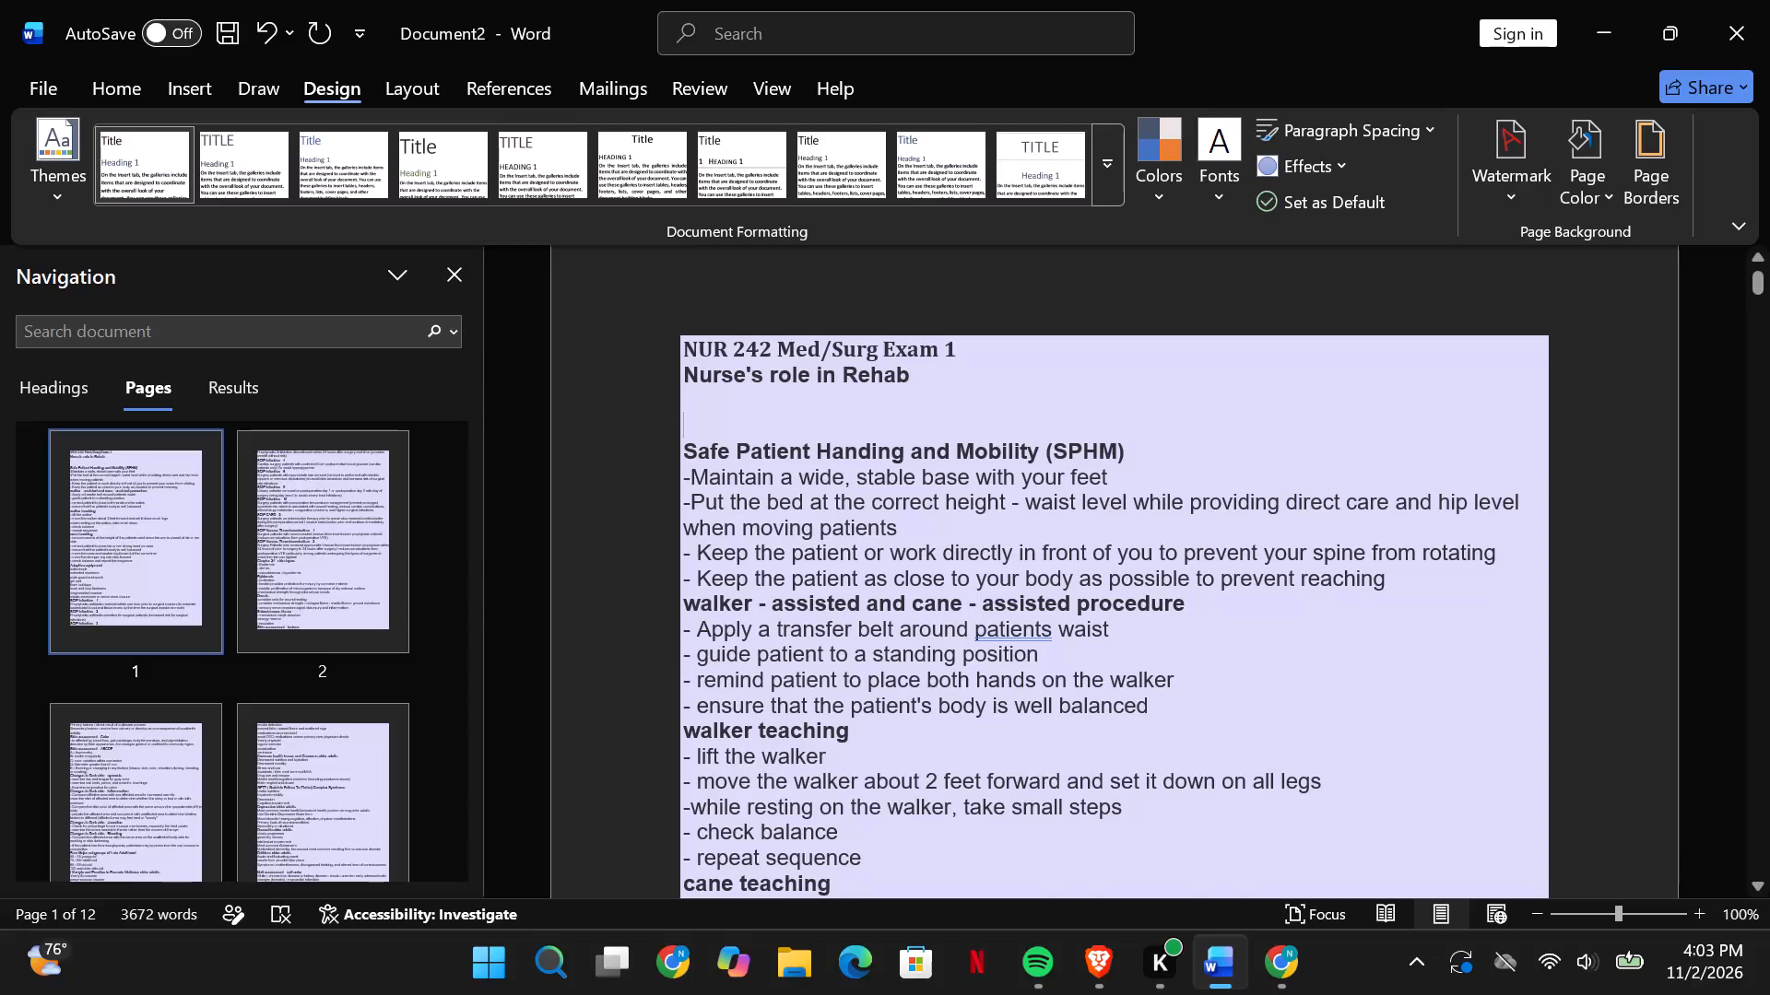
{"action": "scroll", "coordinate": [903, 576], "scroll_direction": "down", "scroll_amount": 1}
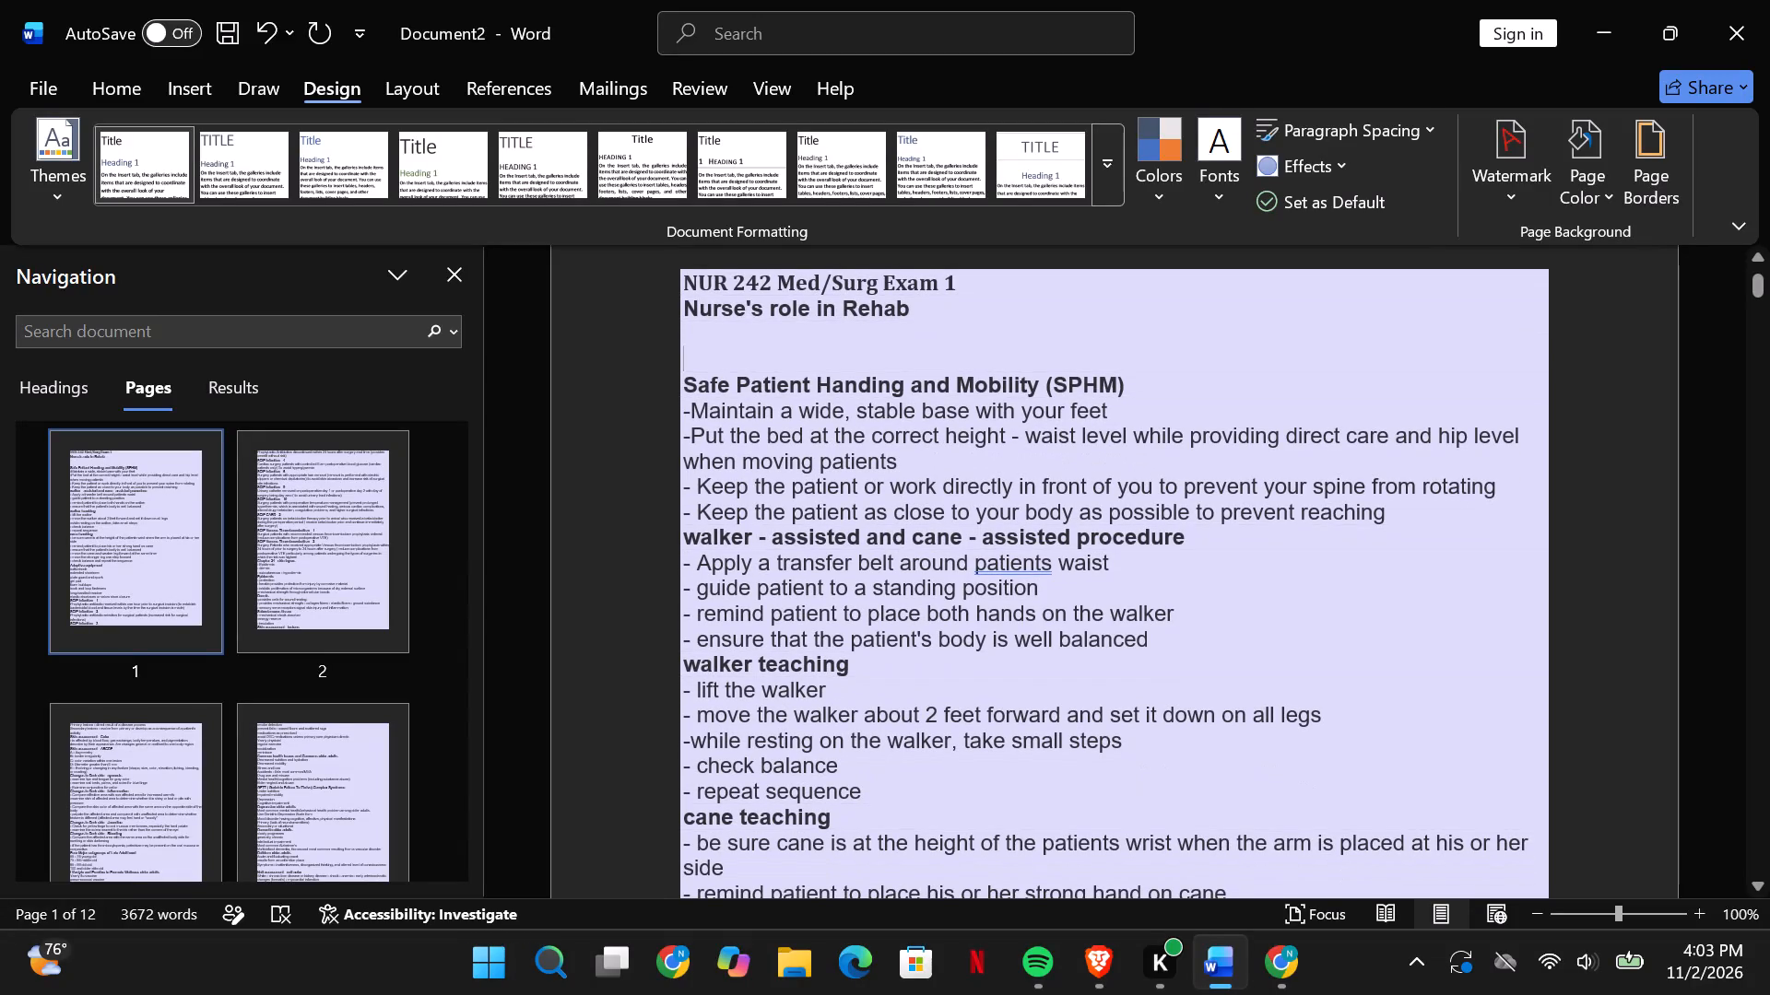
{"action": "scroll", "coordinate": [785, 551], "scroll_direction": "down", "scroll_amount": 1}
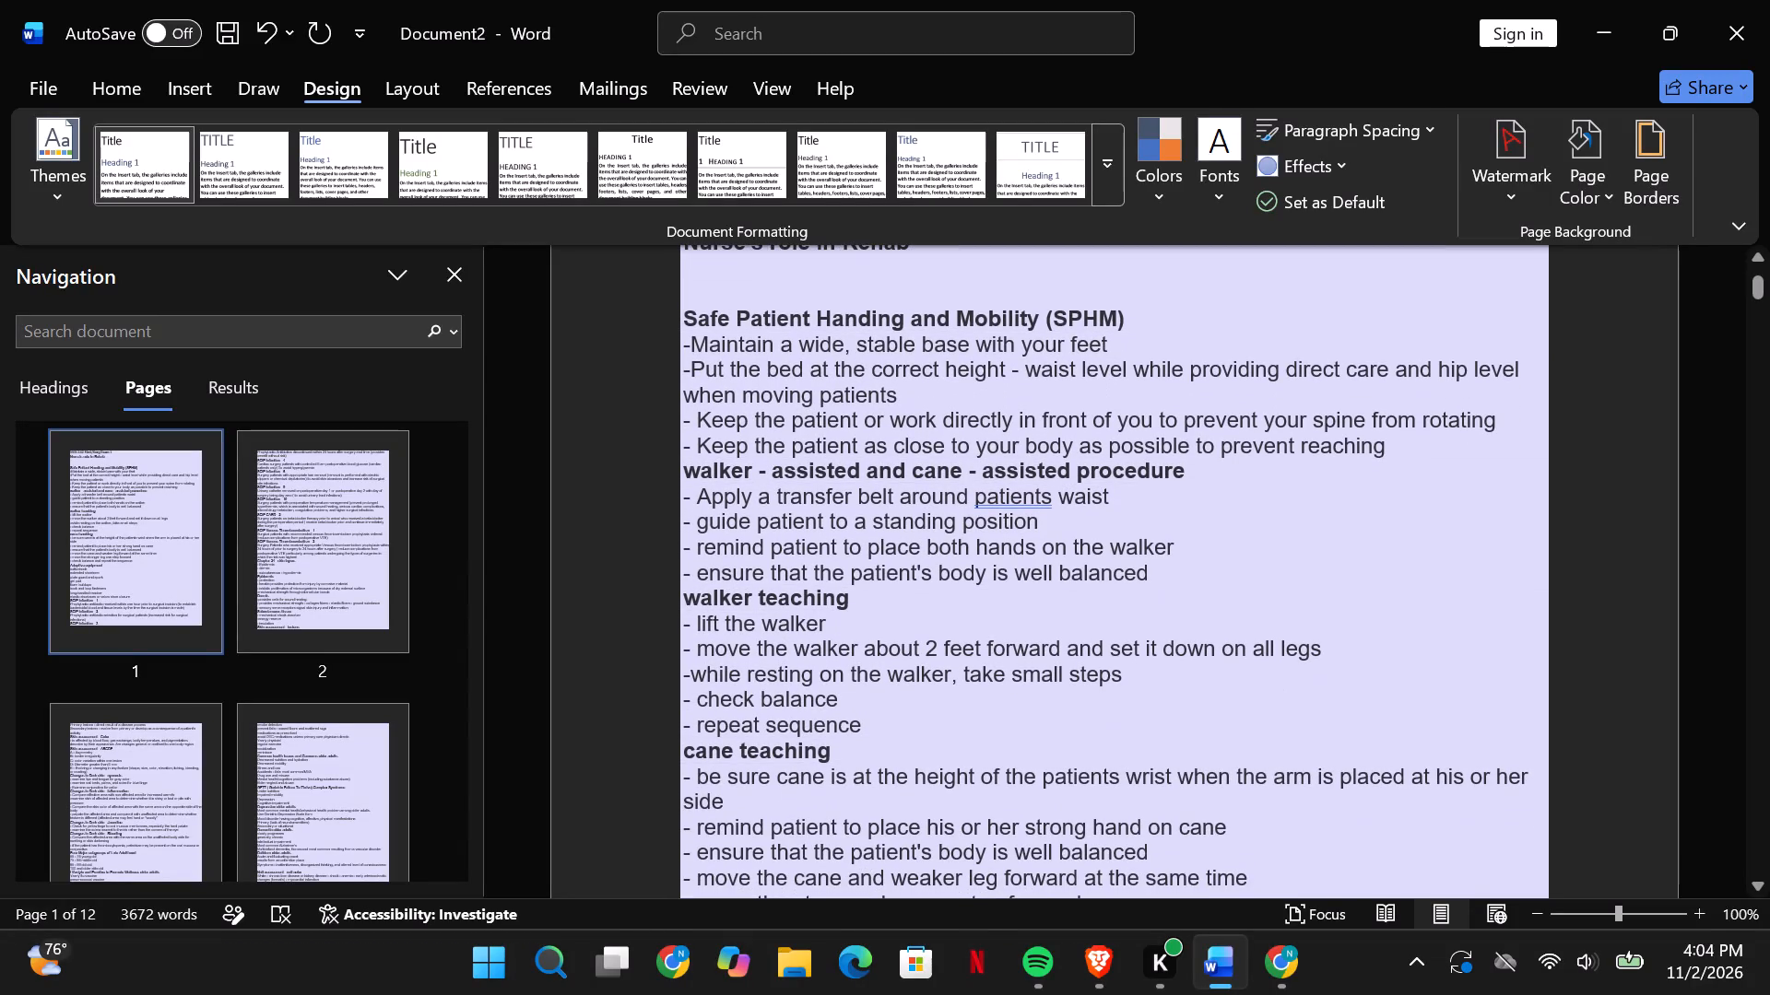
{"action": "scroll", "coordinate": [785, 551], "scroll_direction": "down", "scroll_amount": 1}
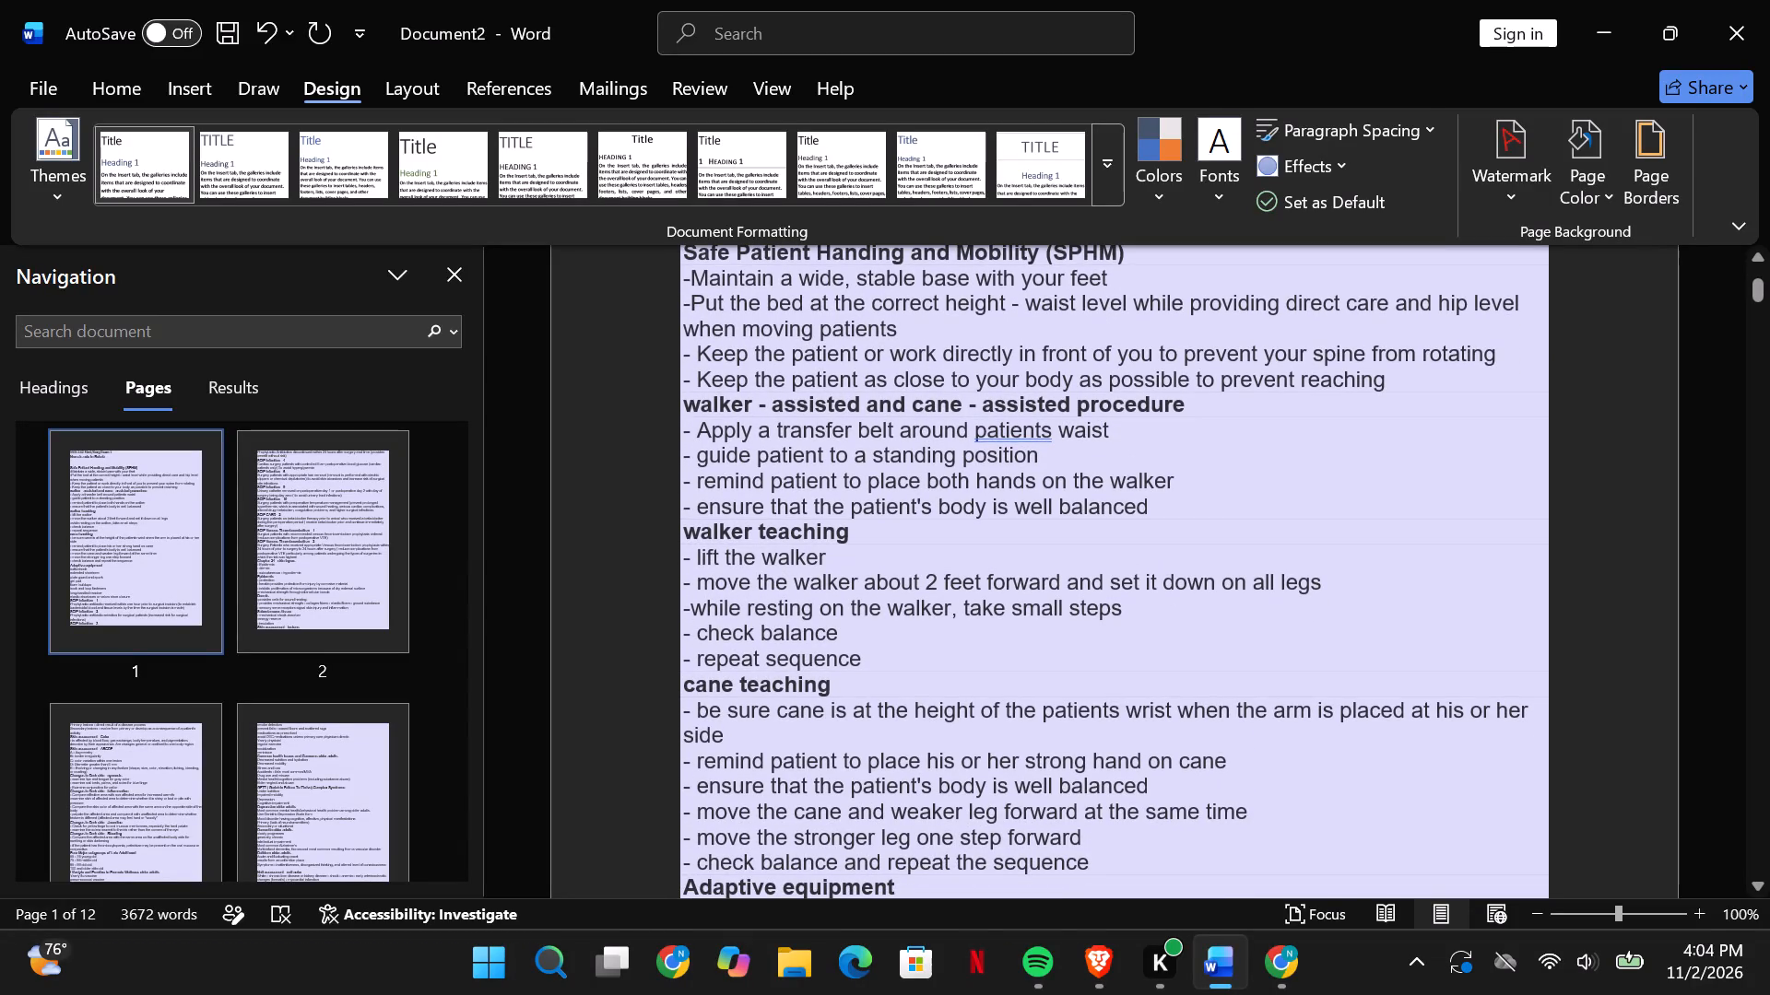
{"action": "scroll", "coordinate": [789, 617], "scroll_direction": "down", "scroll_amount": 1}
{"action": "scroll", "coordinate": [789, 617], "scroll_direction": "up", "scroll_amount": 1}
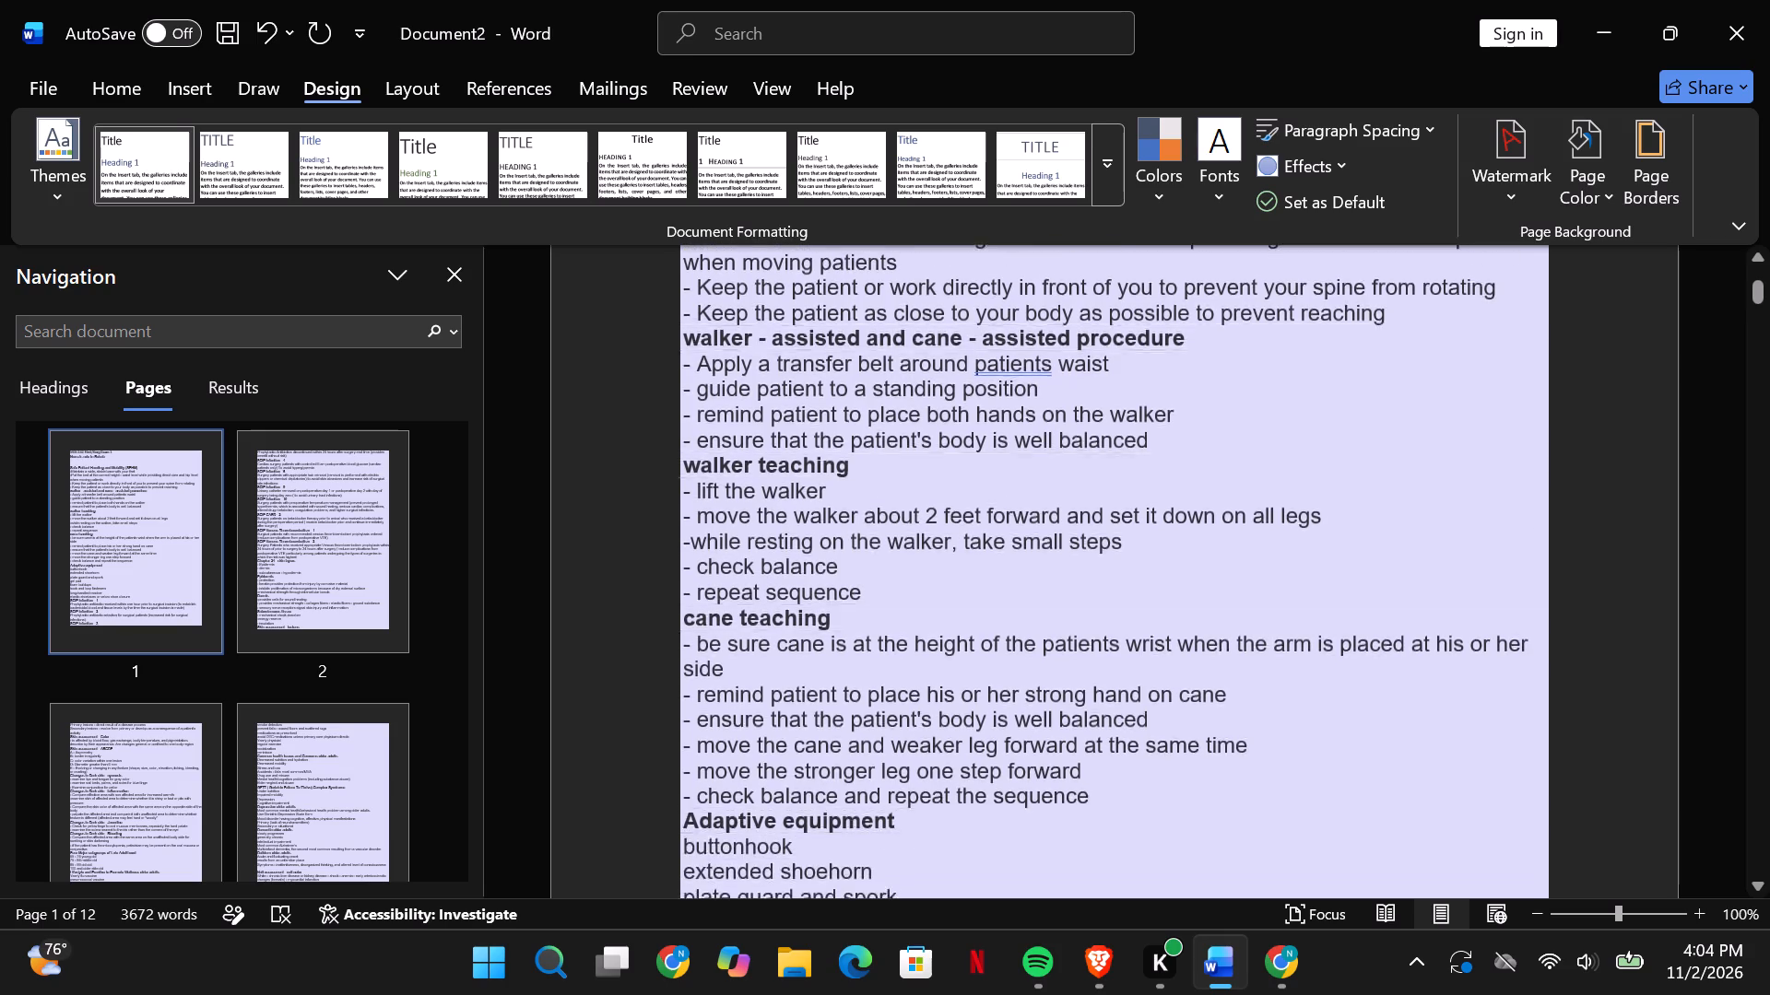
{"action": "scroll", "coordinate": [791, 615], "scroll_direction": "up", "scroll_amount": 1}
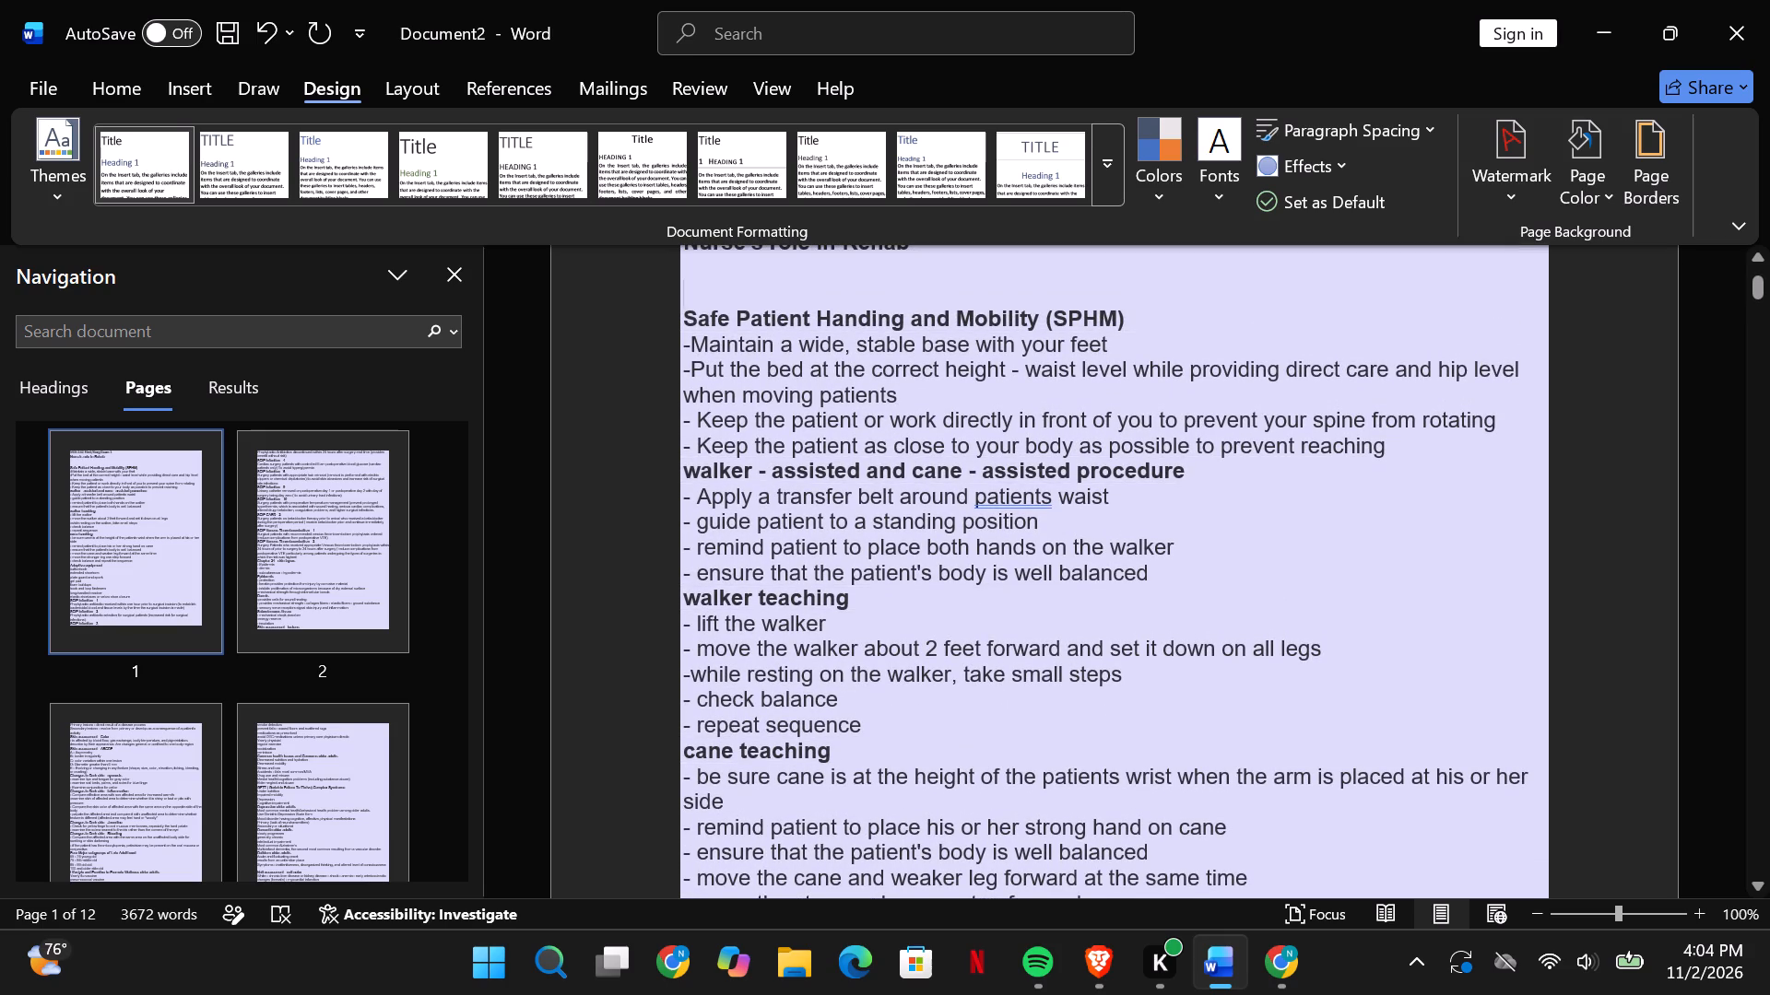
{"action": "scroll", "coordinate": [801, 481], "scroll_direction": "down", "scroll_amount": 4}
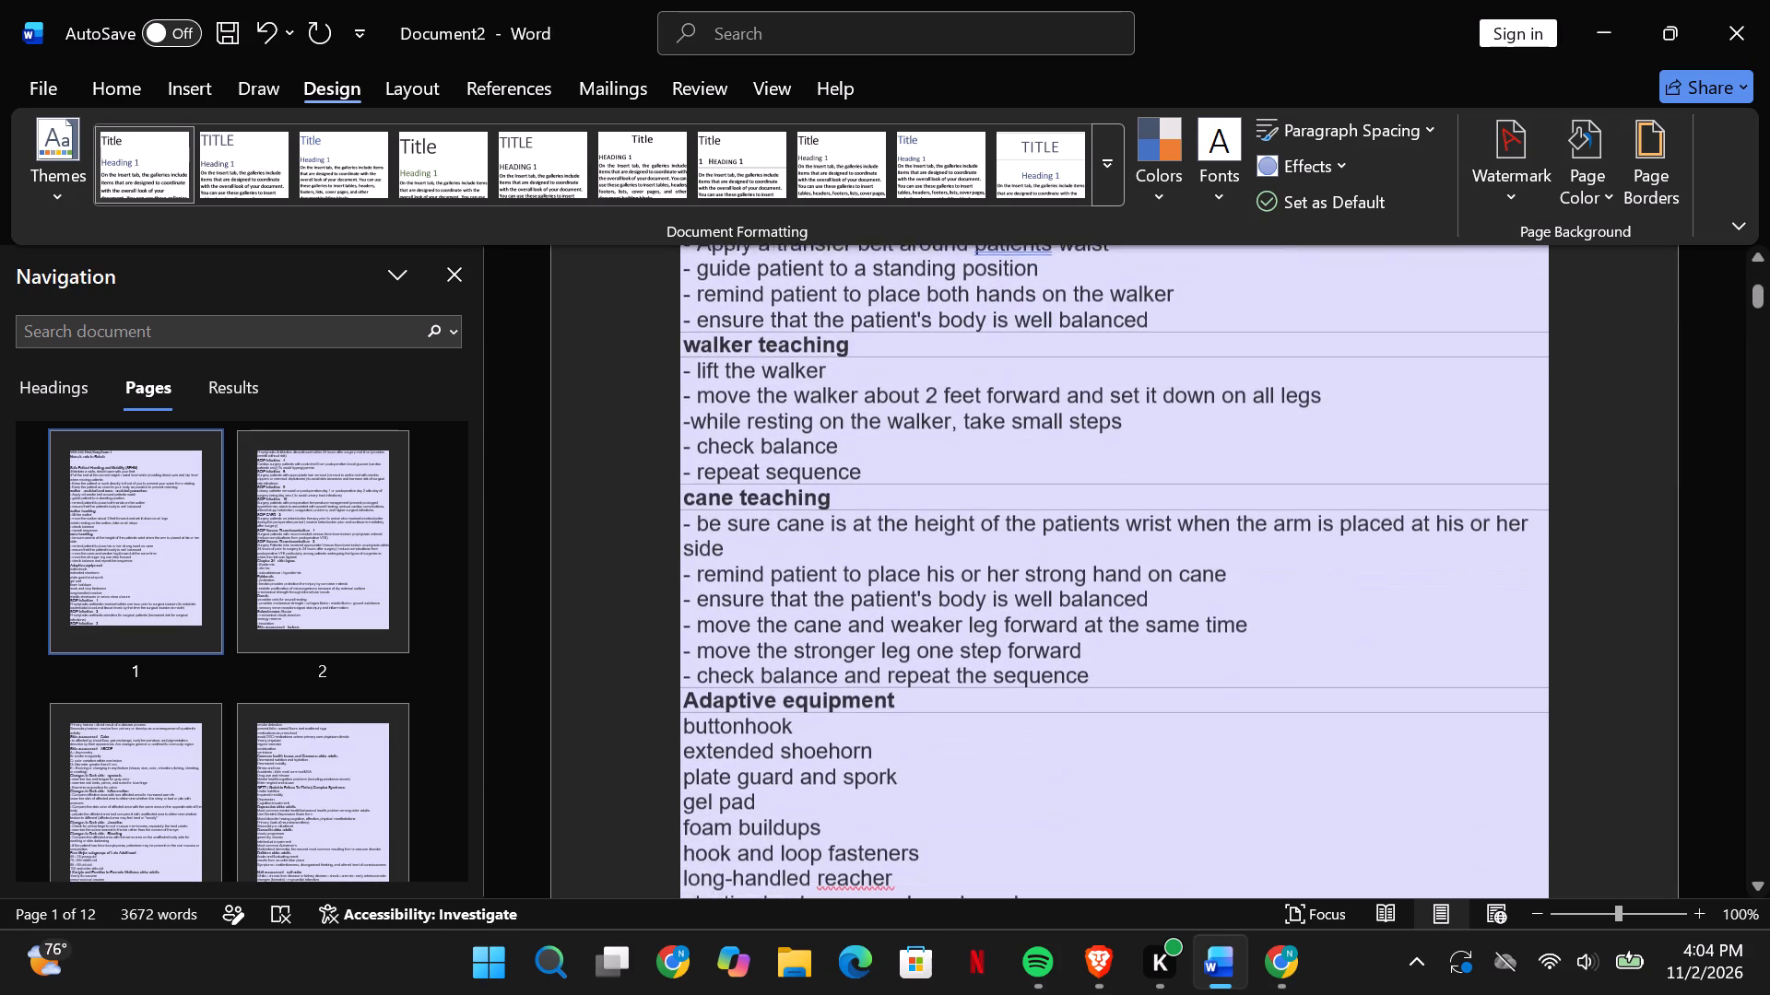
{"action": "scroll", "coordinate": [801, 481], "scroll_direction": "down", "scroll_amount": 3}
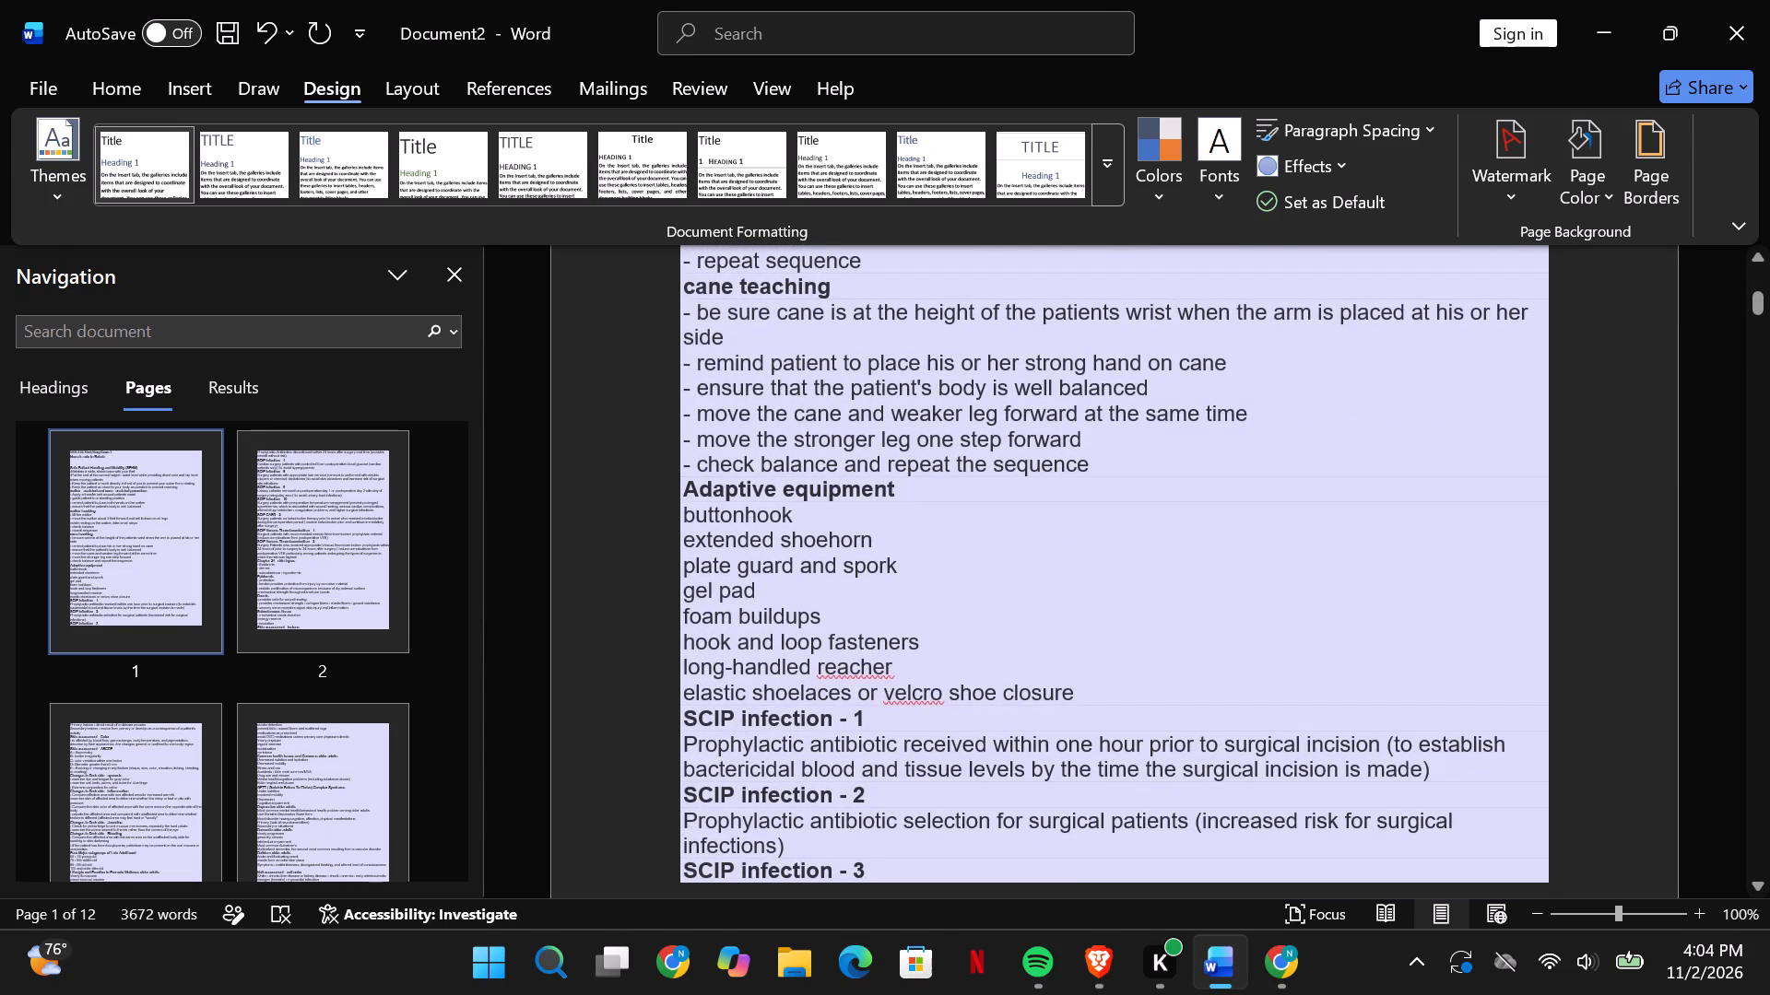
Review the Adaptive equipment and SCIP sections from page 1 through the Chapter 24 skin layers heading on page 2.
{"action": "scroll", "coordinate": [801, 481], "scroll_direction": "down", "scroll_amount": 1}
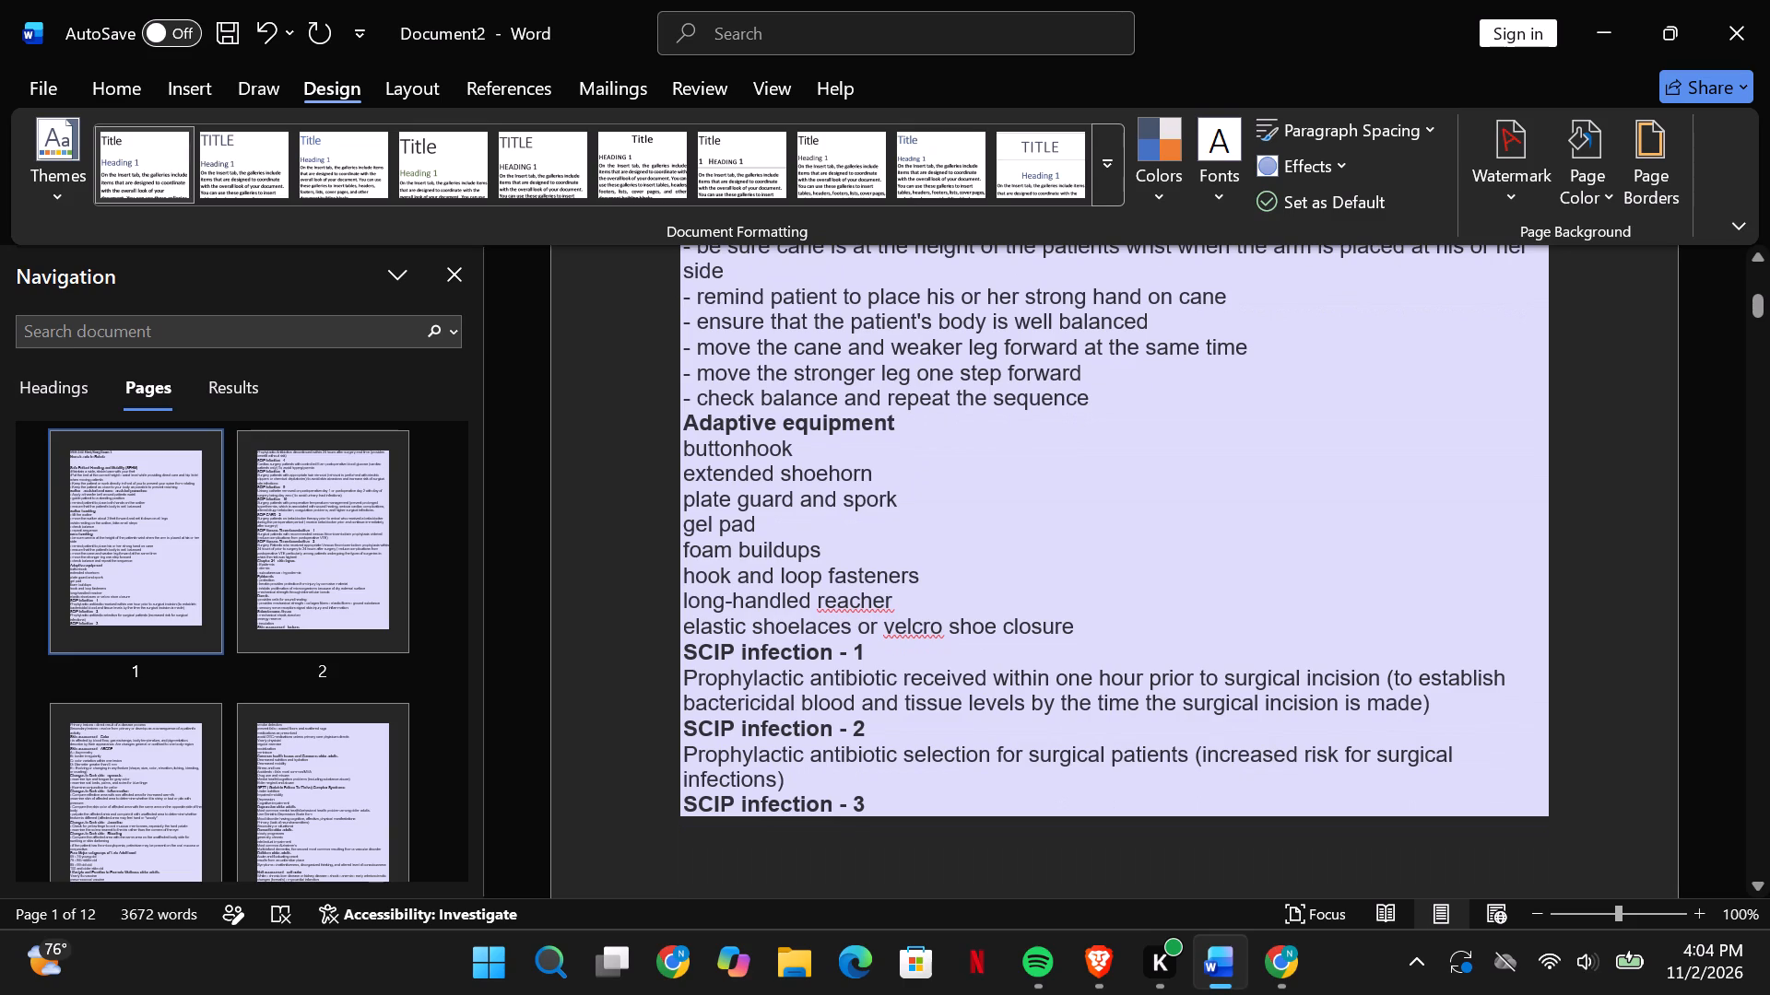
{"action": "scroll", "coordinate": [804, 551], "scroll_direction": "down", "scroll_amount": 1}
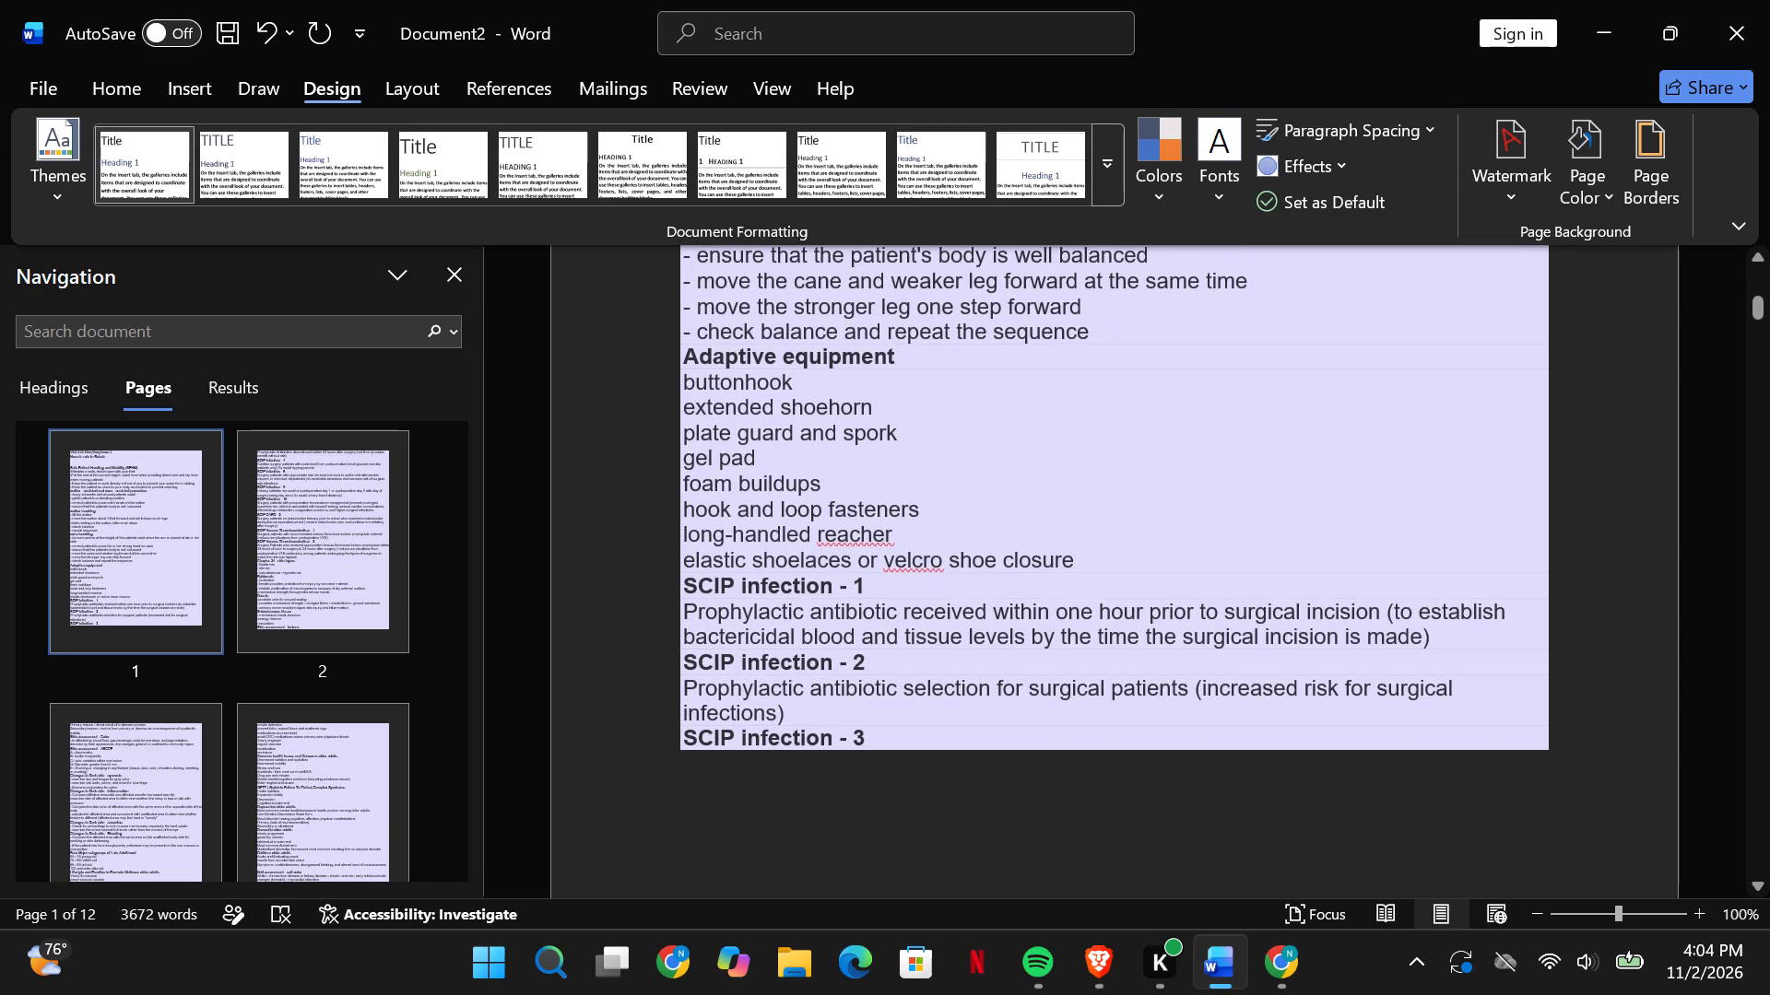
{"action": "scroll", "coordinate": [803, 564], "scroll_direction": "up", "scroll_amount": 1}
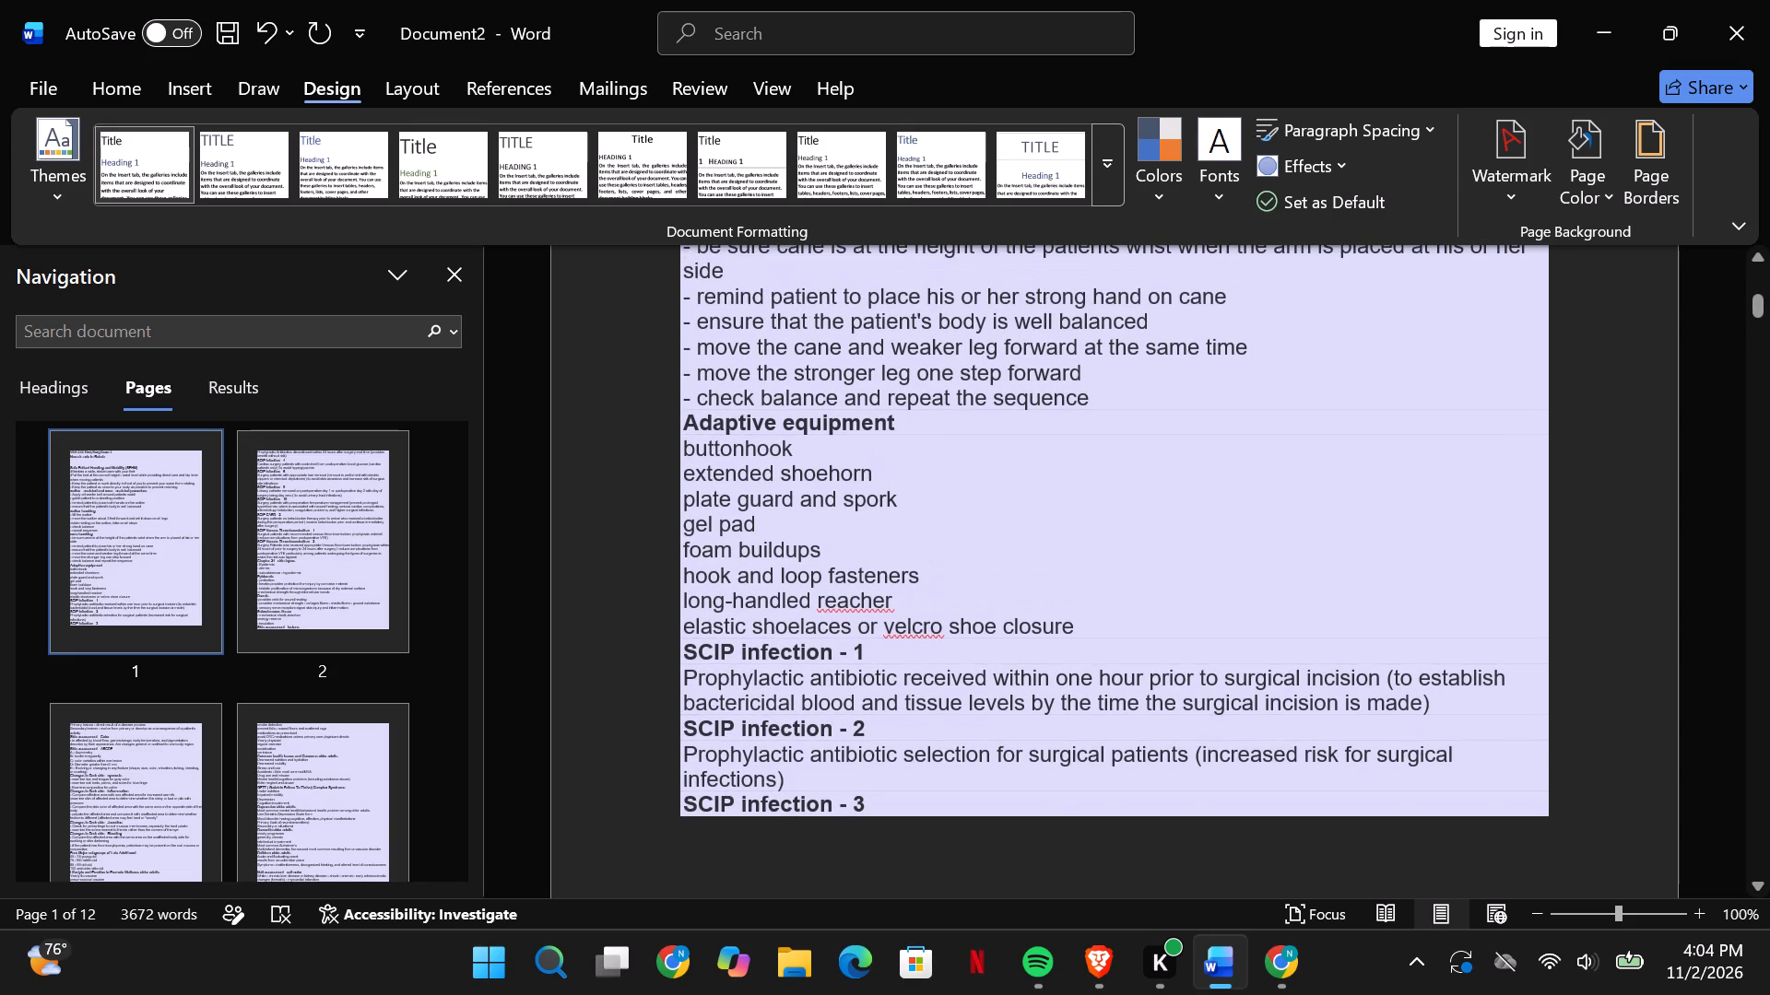
{"action": "scroll", "coordinate": [804, 570], "scroll_direction": "down", "scroll_amount": 1}
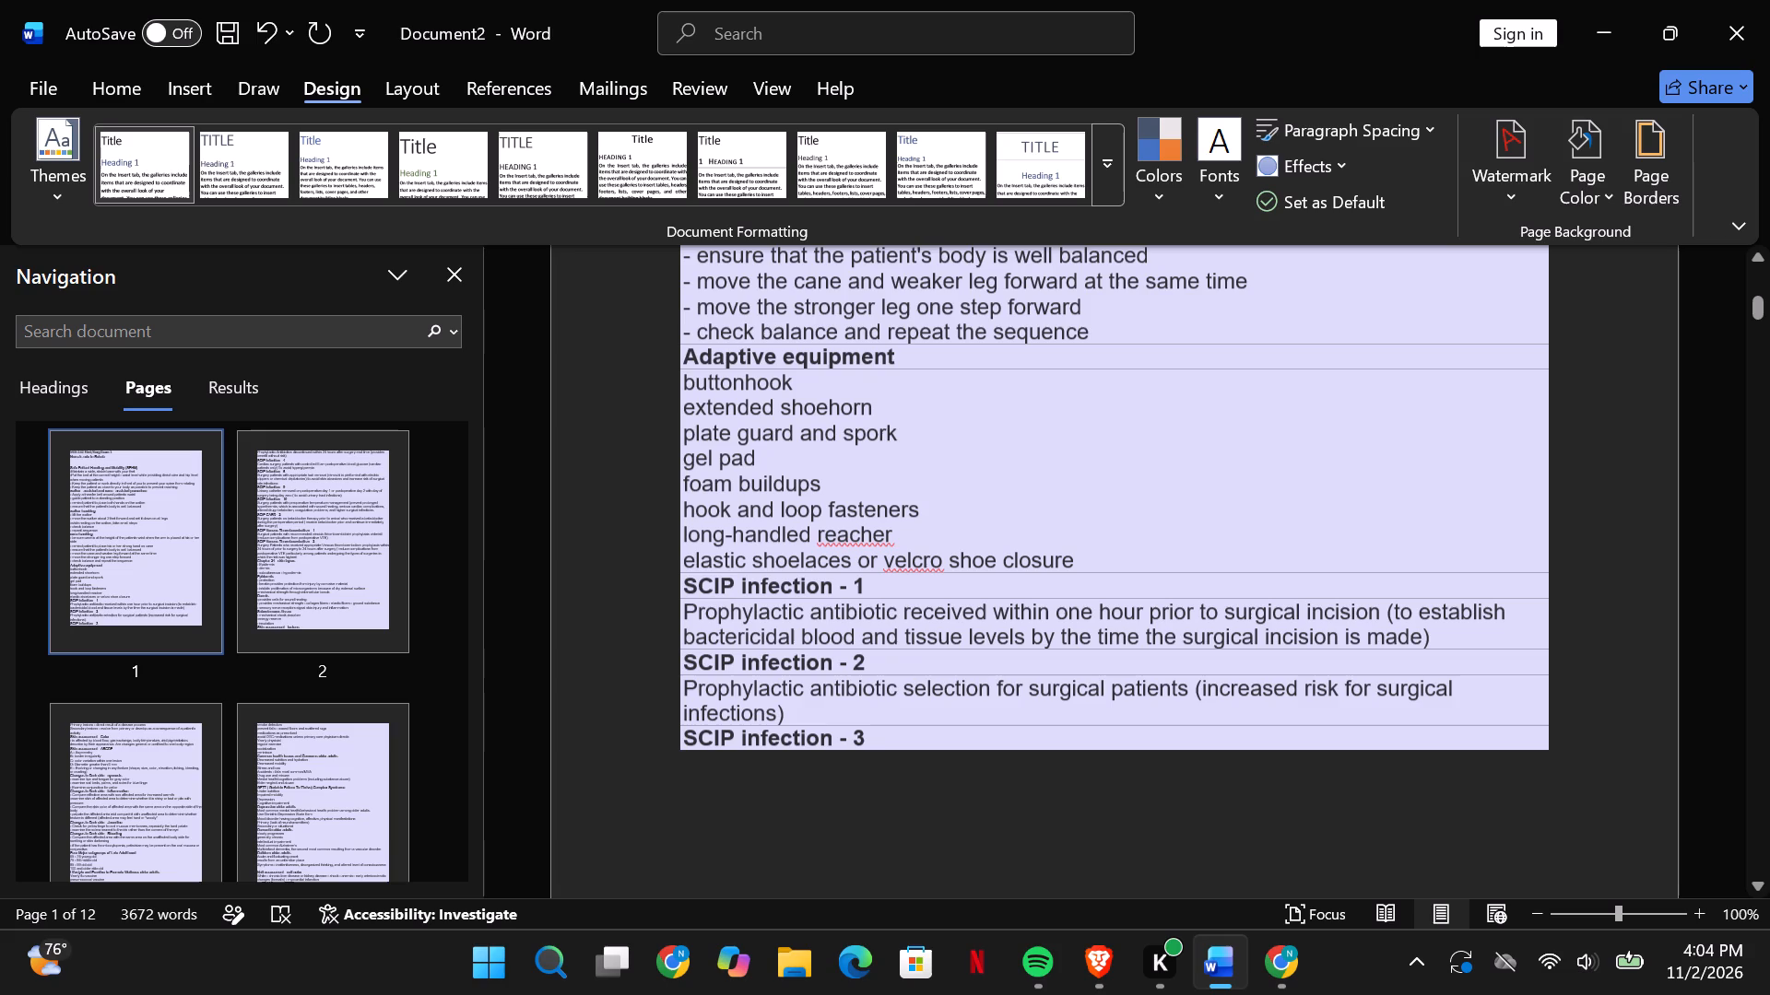
{"action": "scroll", "coordinate": [690, 602], "scroll_direction": "down", "scroll_amount": 4}
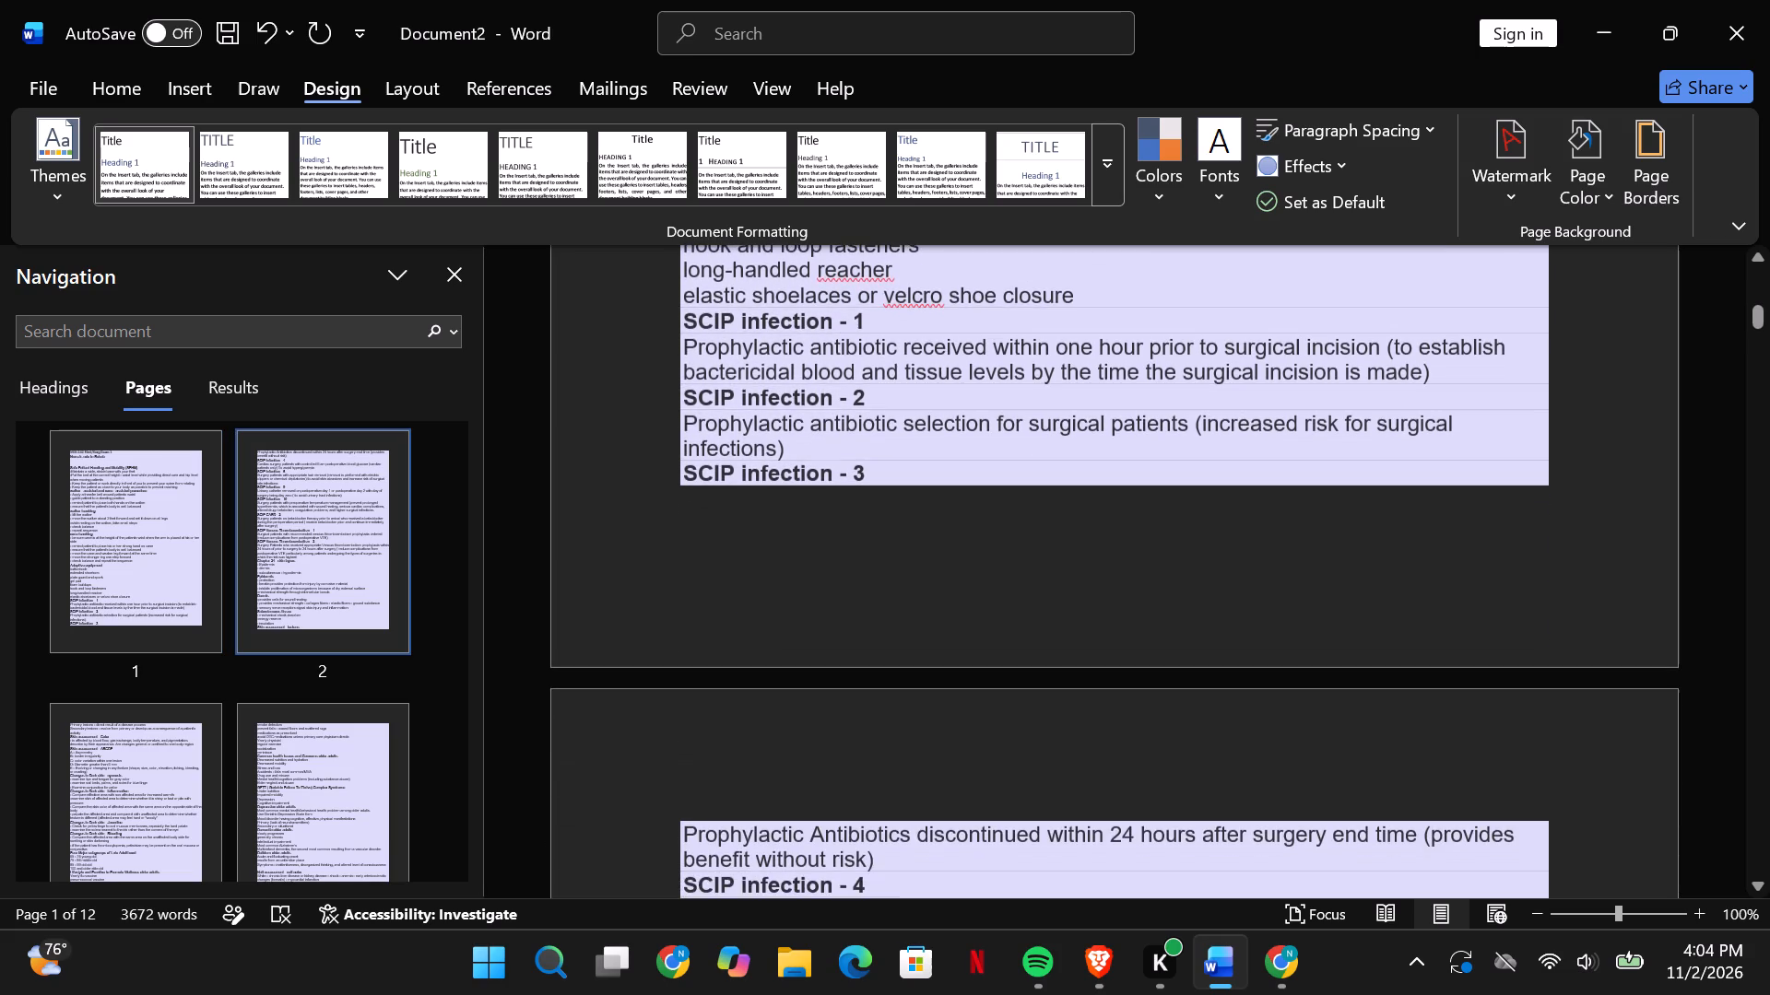
{"action": "scroll", "coordinate": [690, 602], "scroll_direction": "down", "scroll_amount": 12}
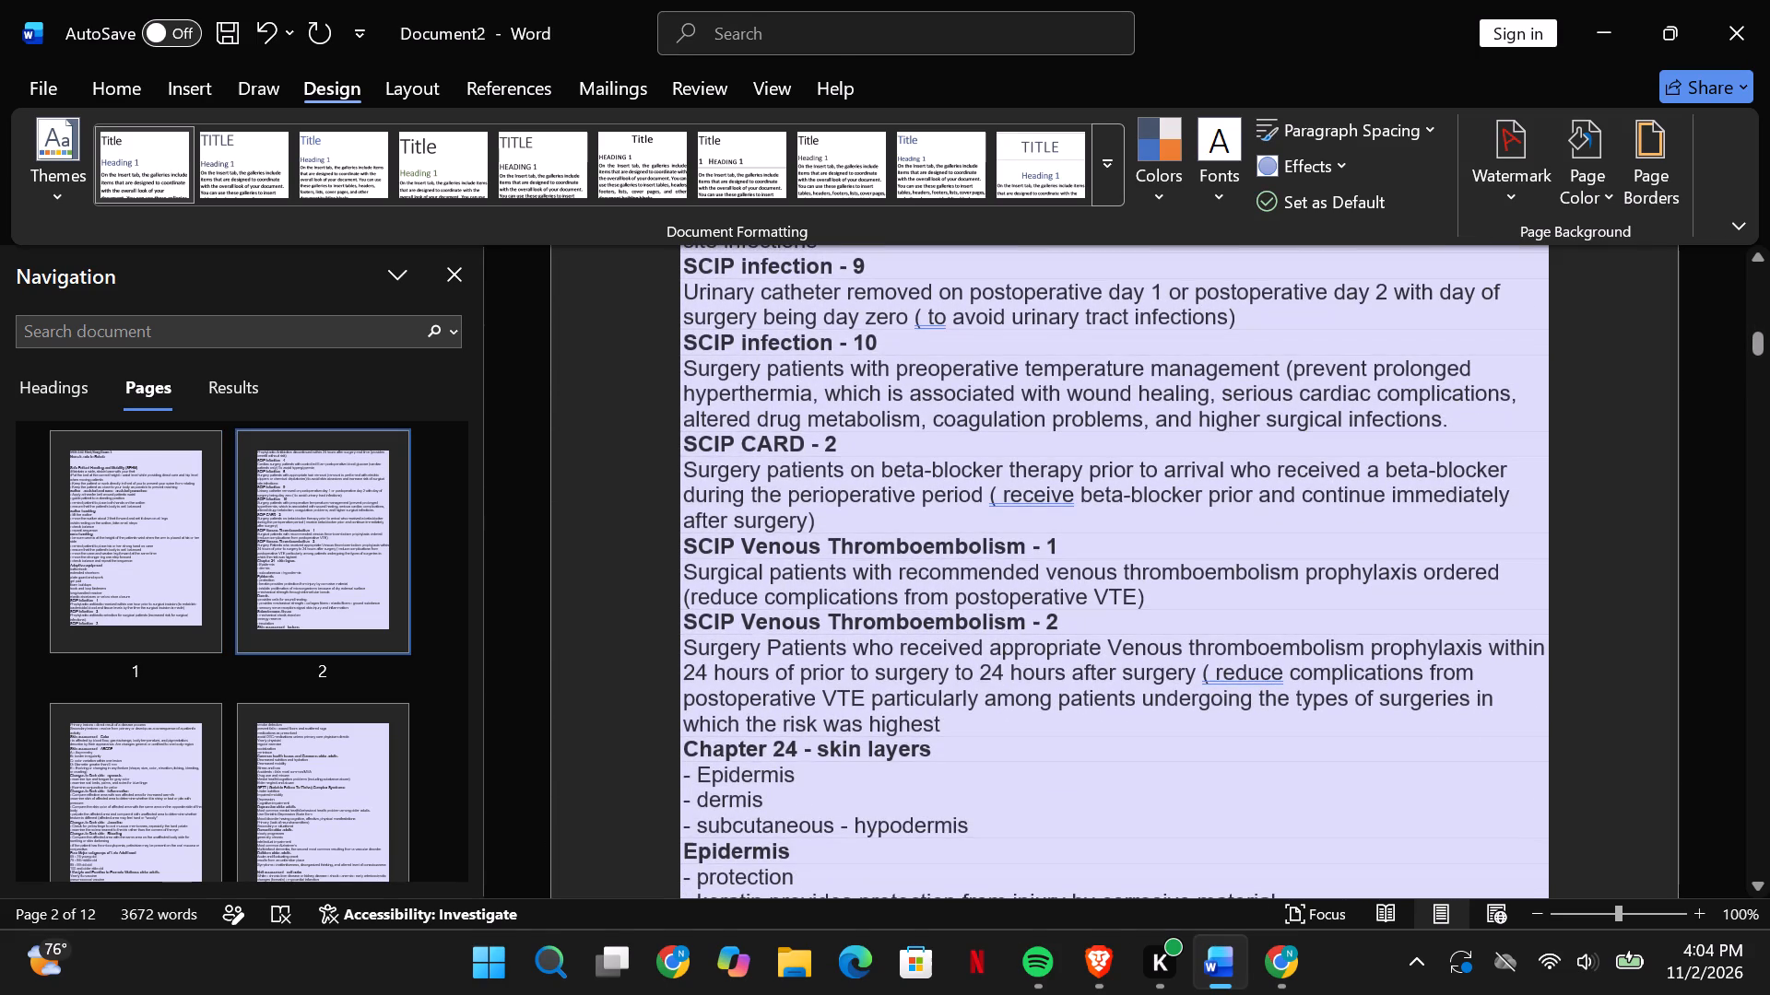
{"action": "scroll", "coordinate": [690, 602], "scroll_direction": "up", "scroll_amount": 12}
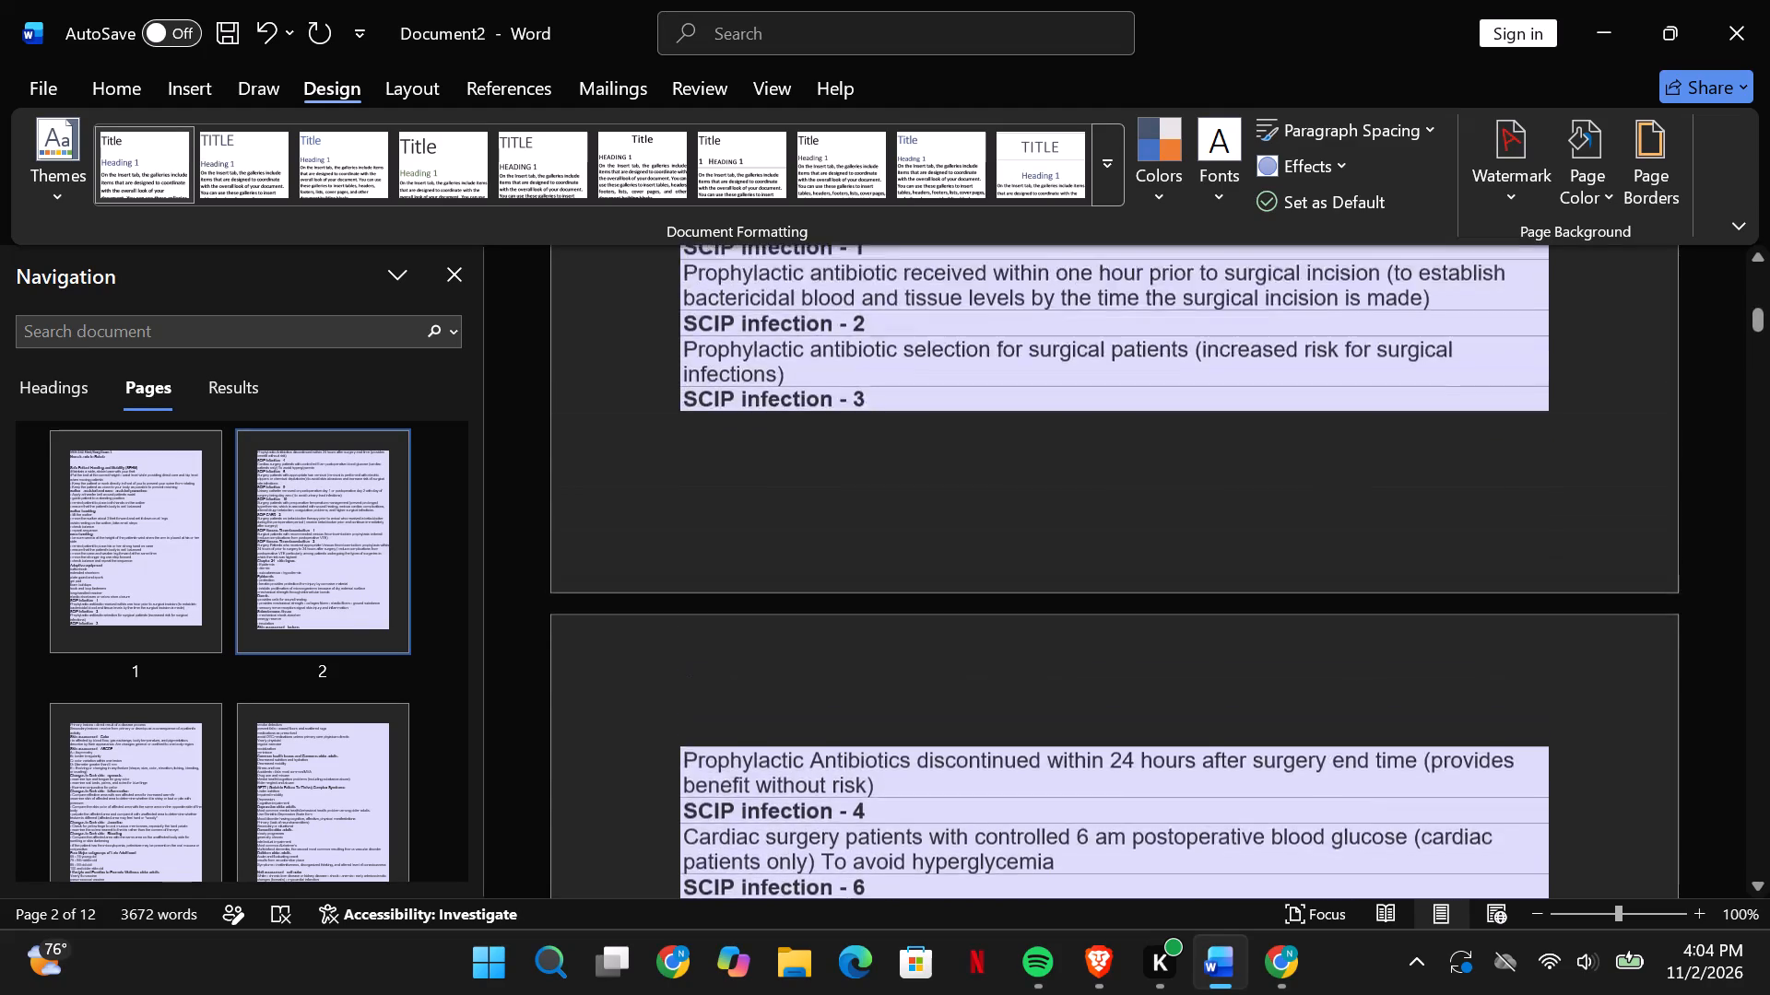
{"action": "scroll", "coordinate": [689, 600], "scroll_direction": "up", "scroll_amount": 3}
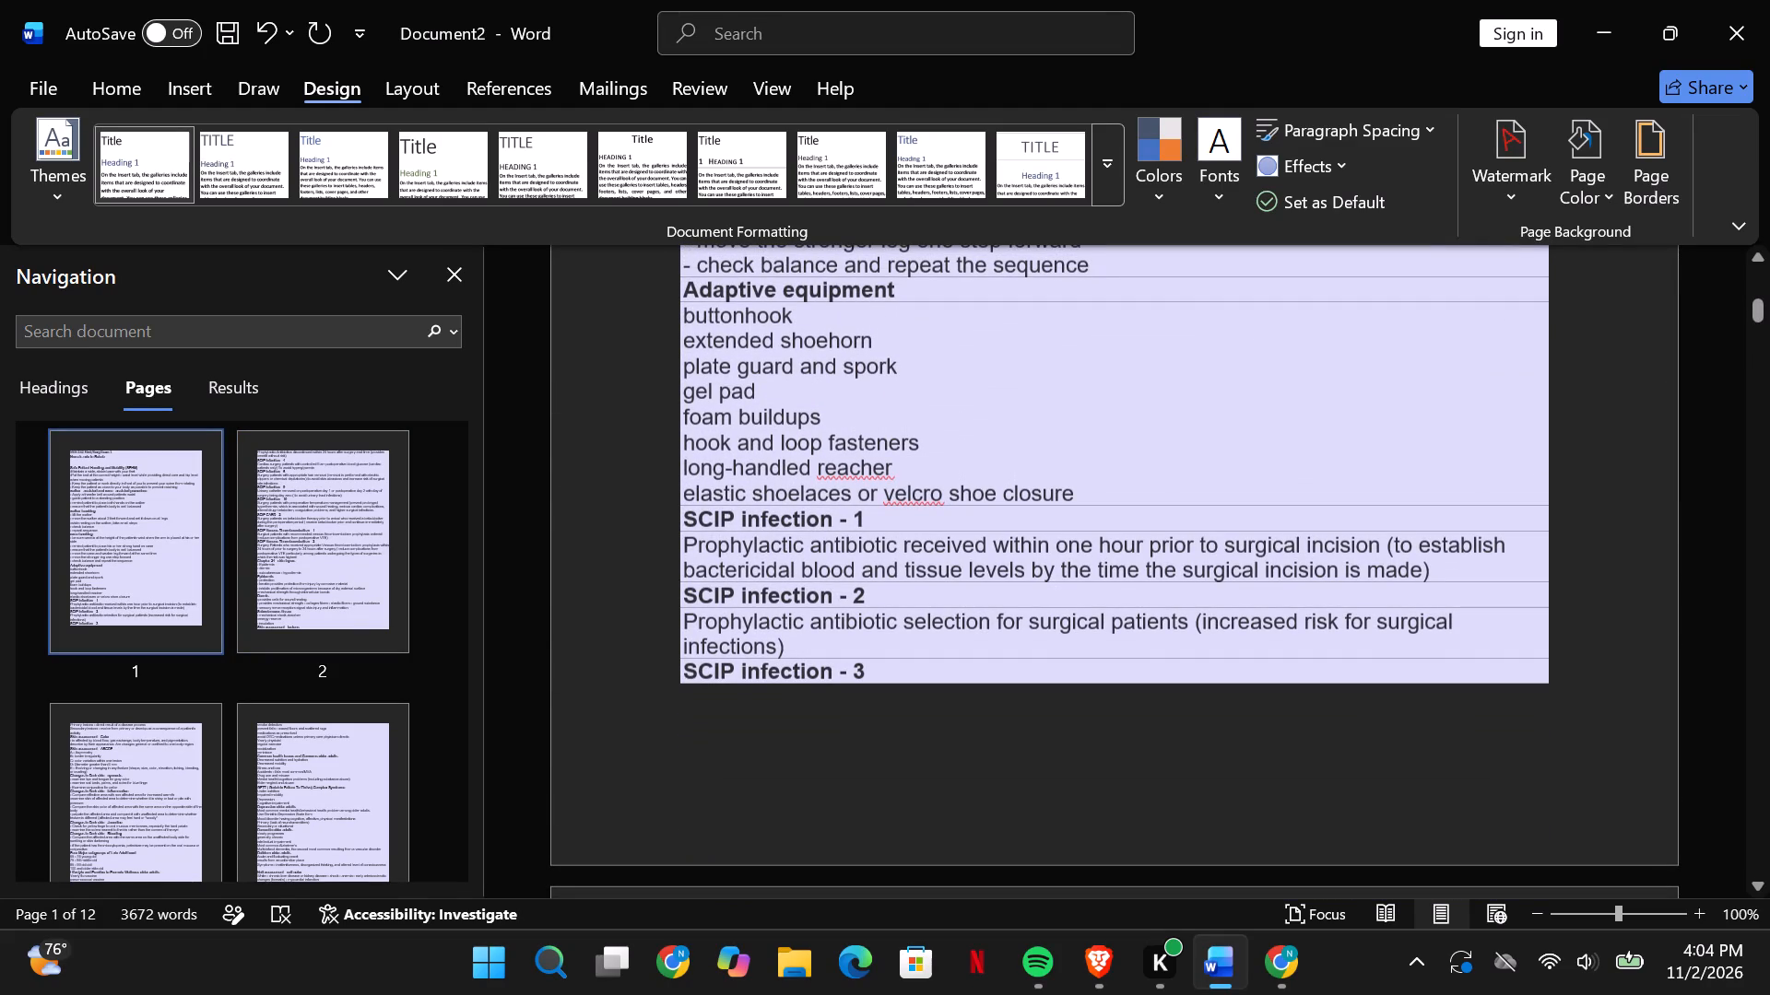
Cut all the SCIP sections, from the SCIP infection - 1 heading through the SCIP Venous Thromboembolism - 2 text.
{"action": "left_click_drag", "start_coordinate": [682, 518], "coordinate": [764, 552]}
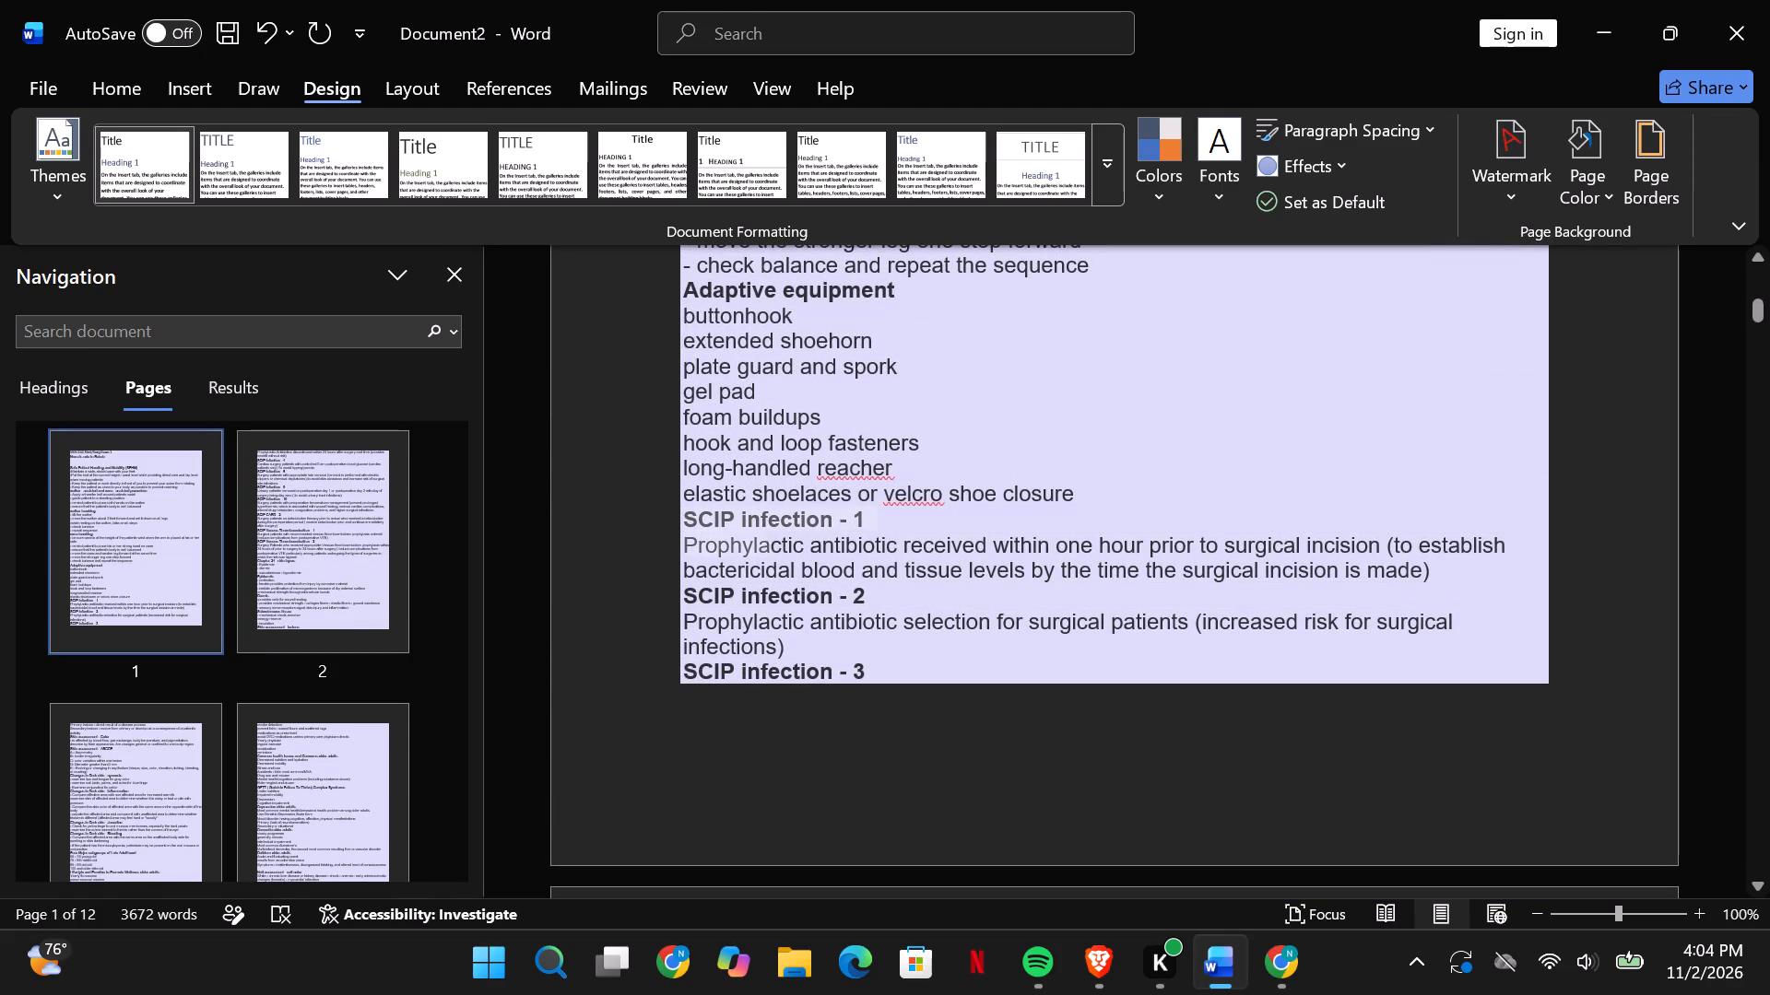
{"action": "left_click_drag", "start_coordinate": [764, 552], "coordinate": [775, 576]}
{"action": "scroll", "coordinate": [775, 575], "scroll_direction": "down", "scroll_amount": 16}
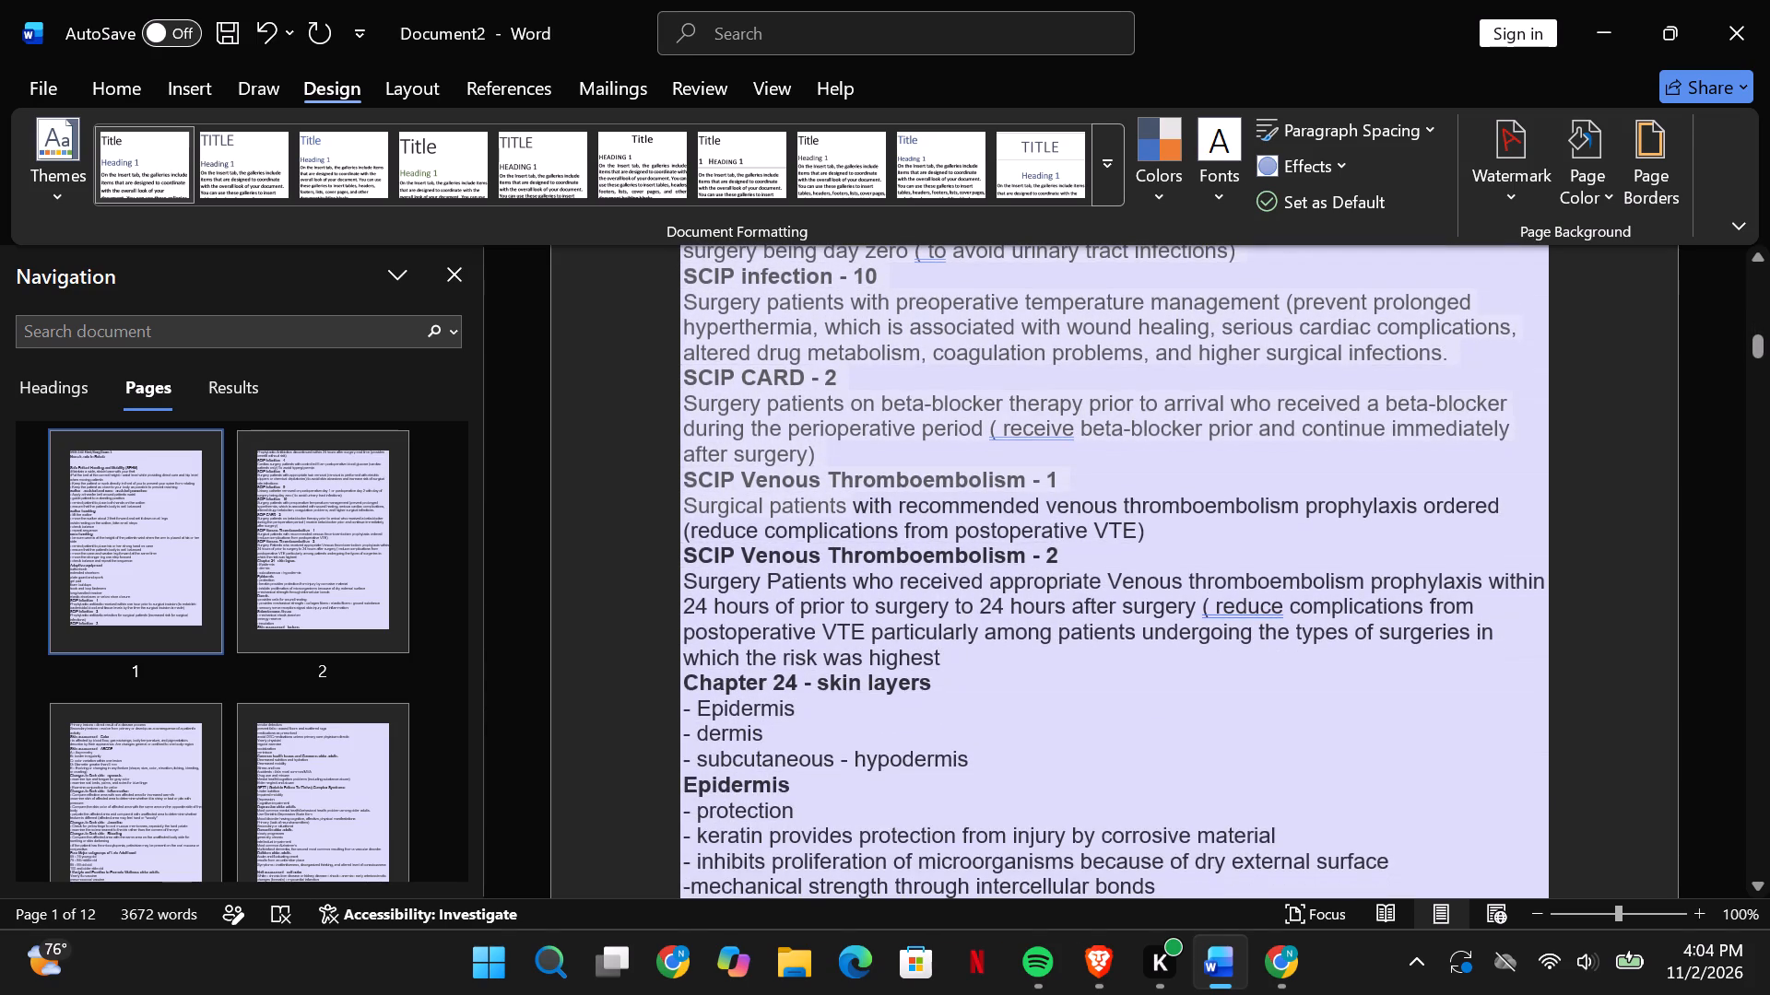
{"action": "left_click_drag", "start_coordinate": [775, 576], "coordinate": [914, 661]}
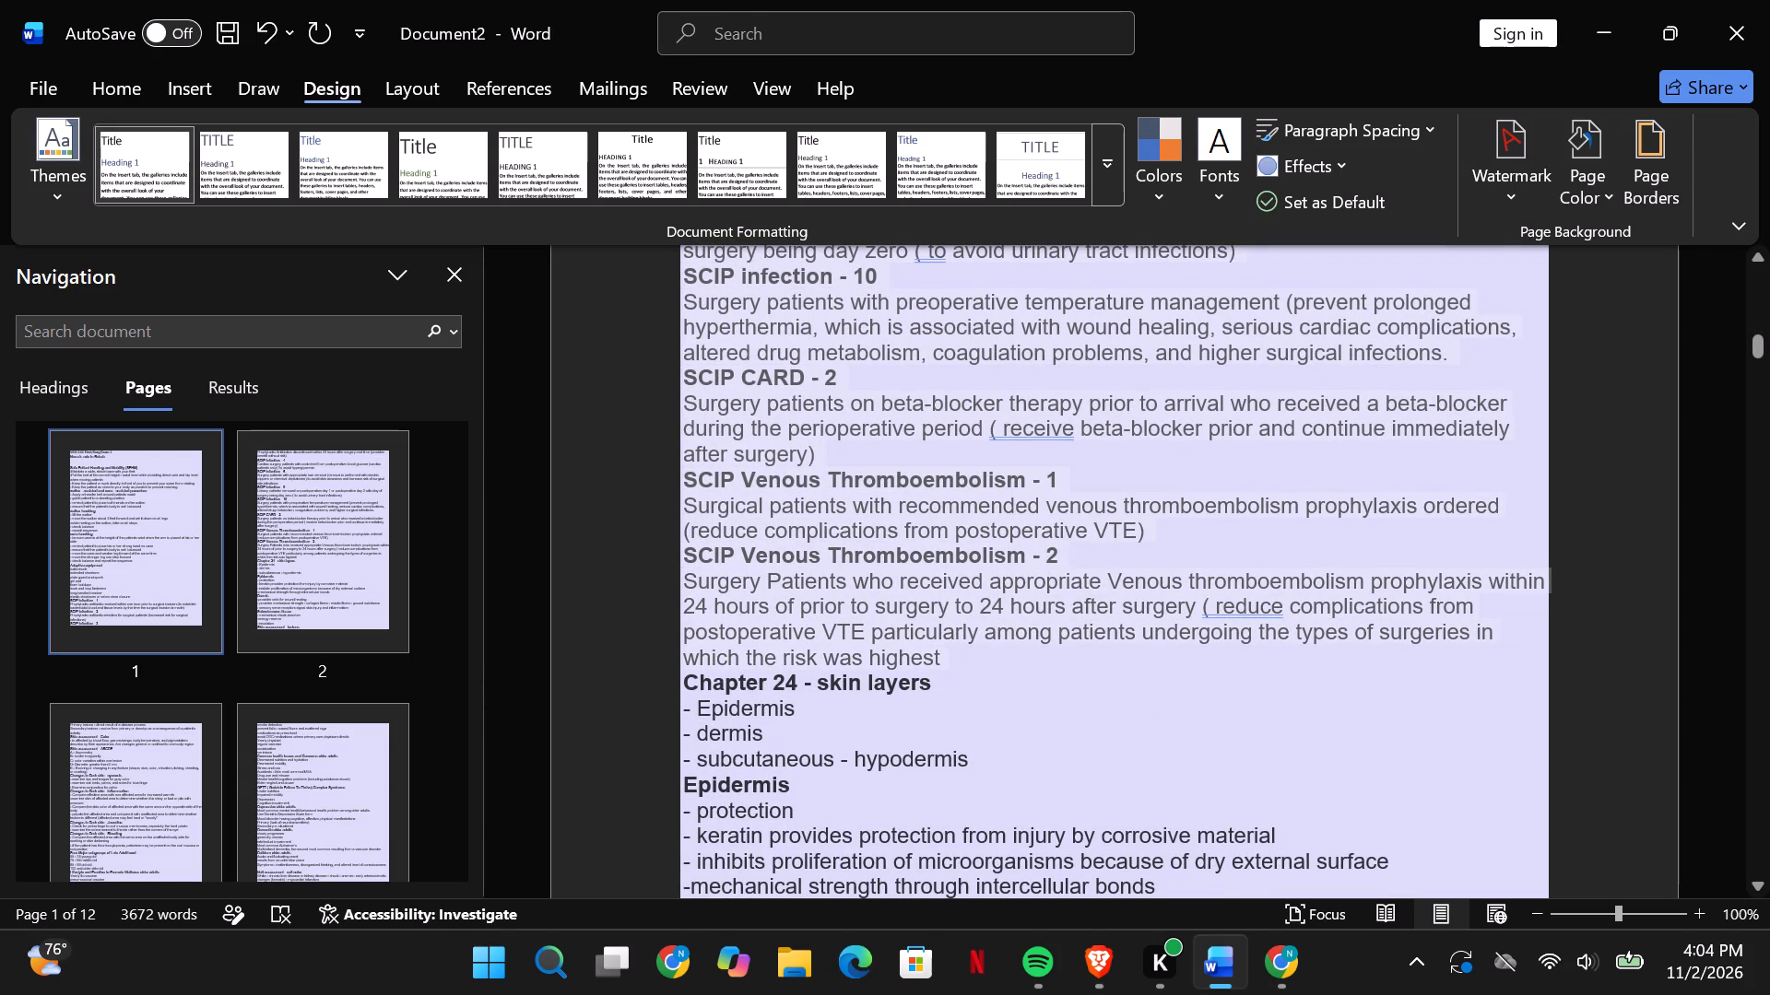
{"action": "left_click_drag", "start_coordinate": [914, 661], "coordinate": [945, 657]}
{"action": "right_click", "coordinate": [830, 603]}
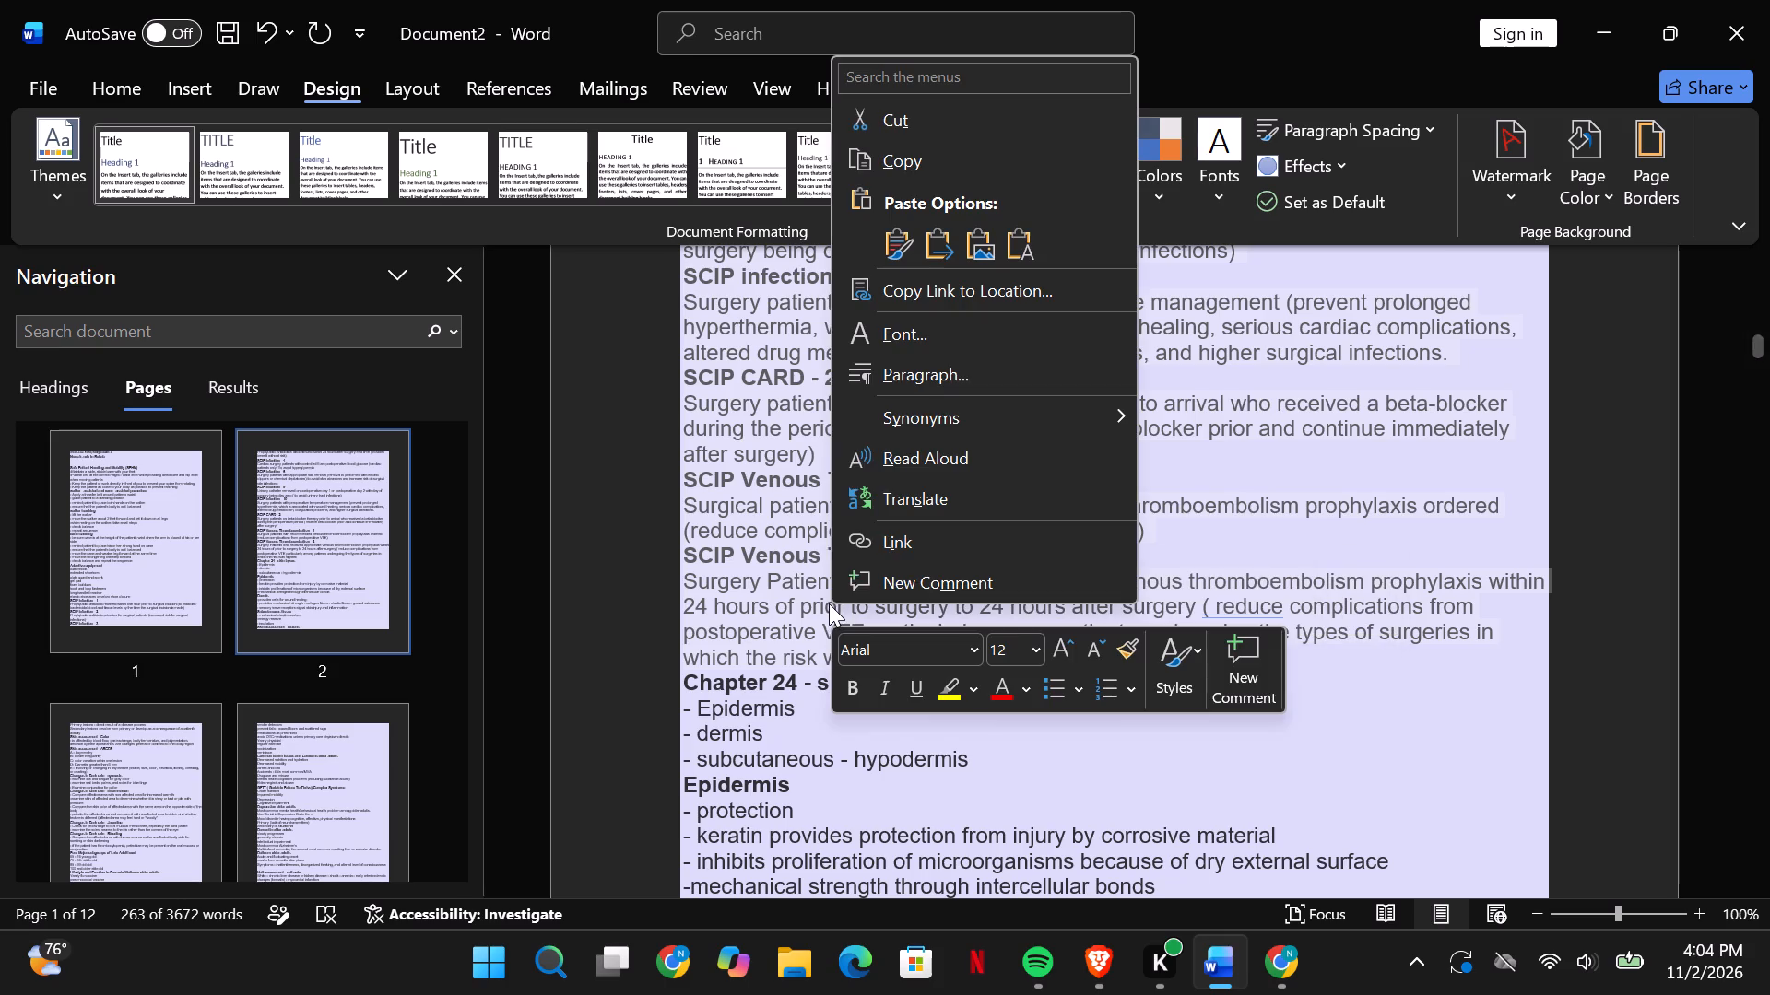
{"action": "left_click", "coordinate": [898, 122]}
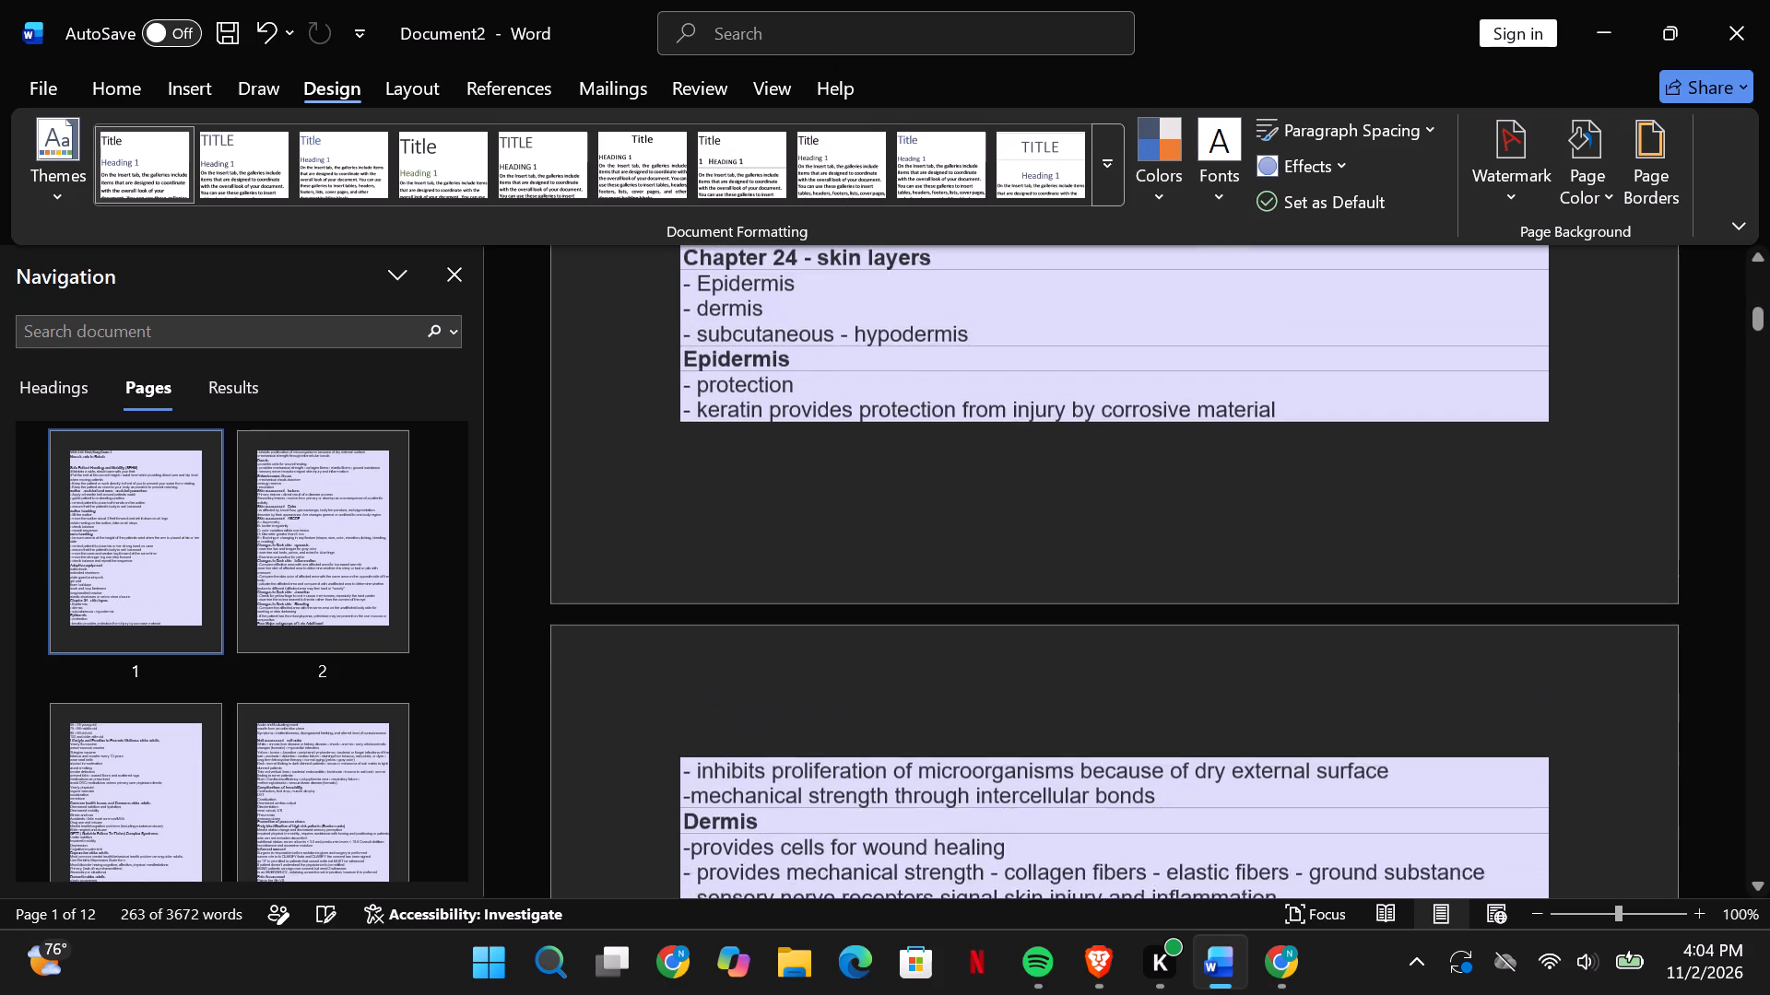
Paste the cut SCIP sections on a new line between Changes in Dark skin - Bleeding and Four Major subgroups of Late Adulthood, keeping source formatting.
{"action": "scroll", "coordinate": [808, 706], "scroll_direction": "down", "scroll_amount": 5}
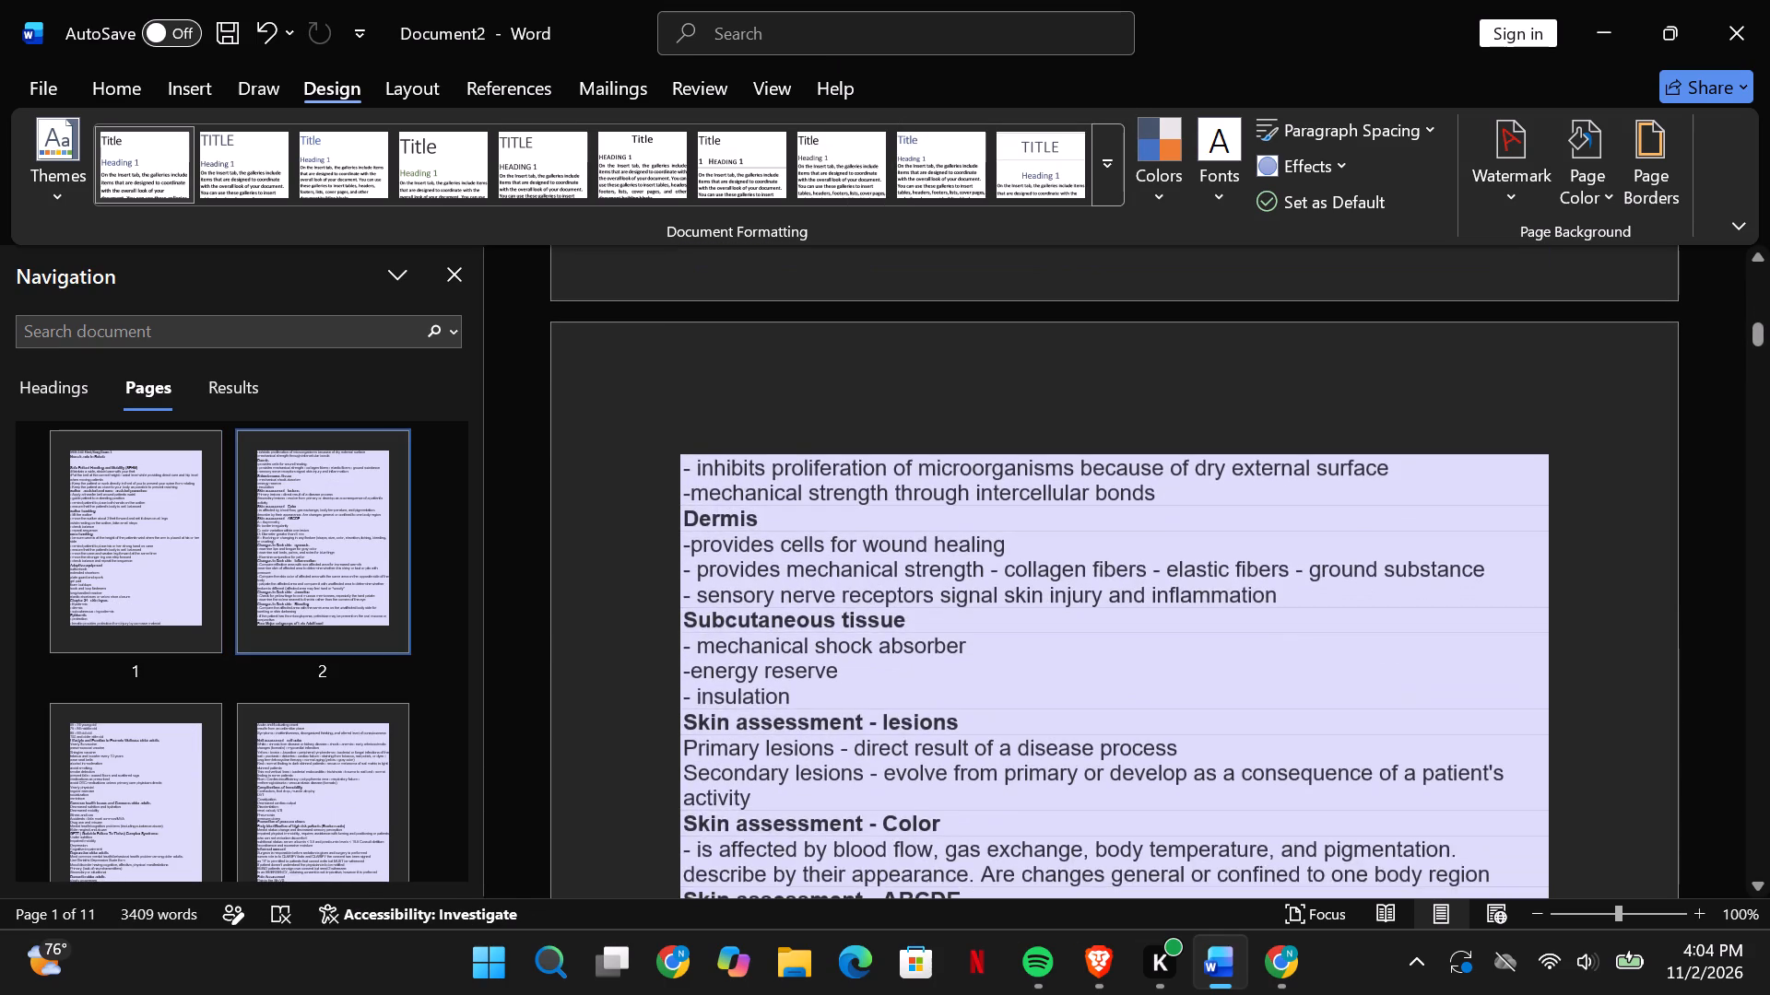
{"action": "scroll", "coordinate": [801, 689], "scroll_direction": "down", "scroll_amount": 2}
{"action": "scroll", "coordinate": [666, 345], "scroll_direction": "up", "scroll_amount": 8}
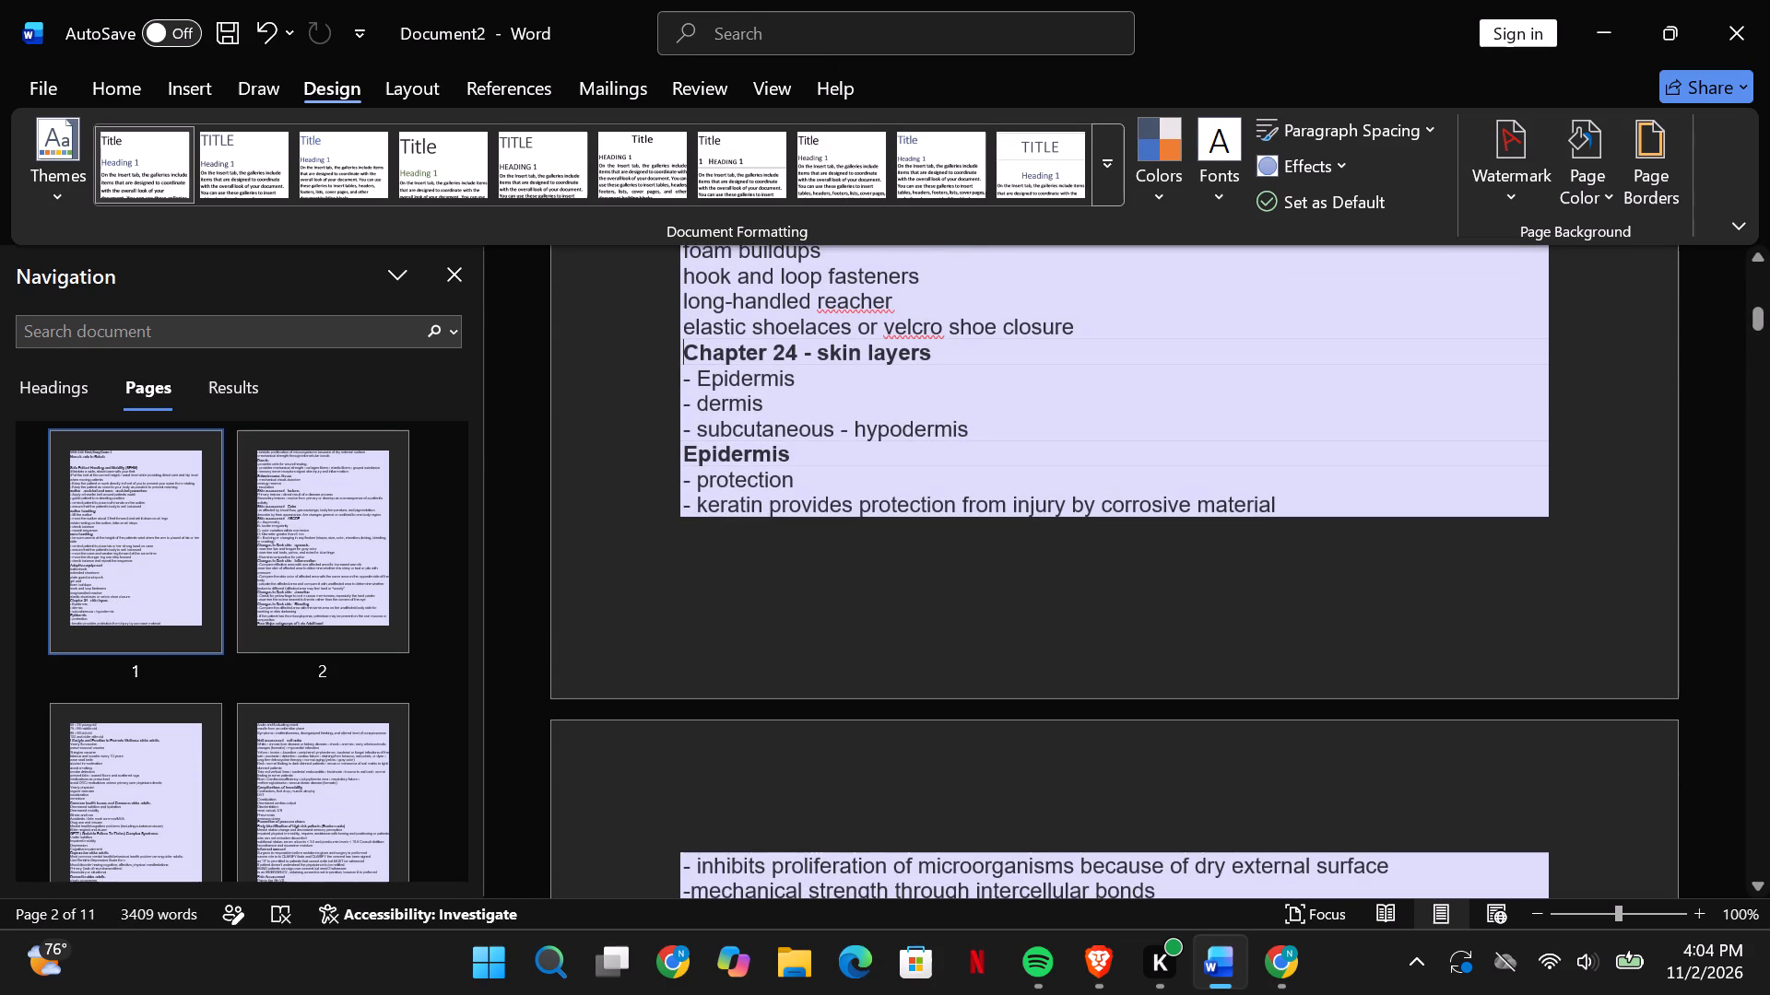
{"action": "scroll", "coordinate": [678, 405], "scroll_direction": "down", "scroll_amount": 9}
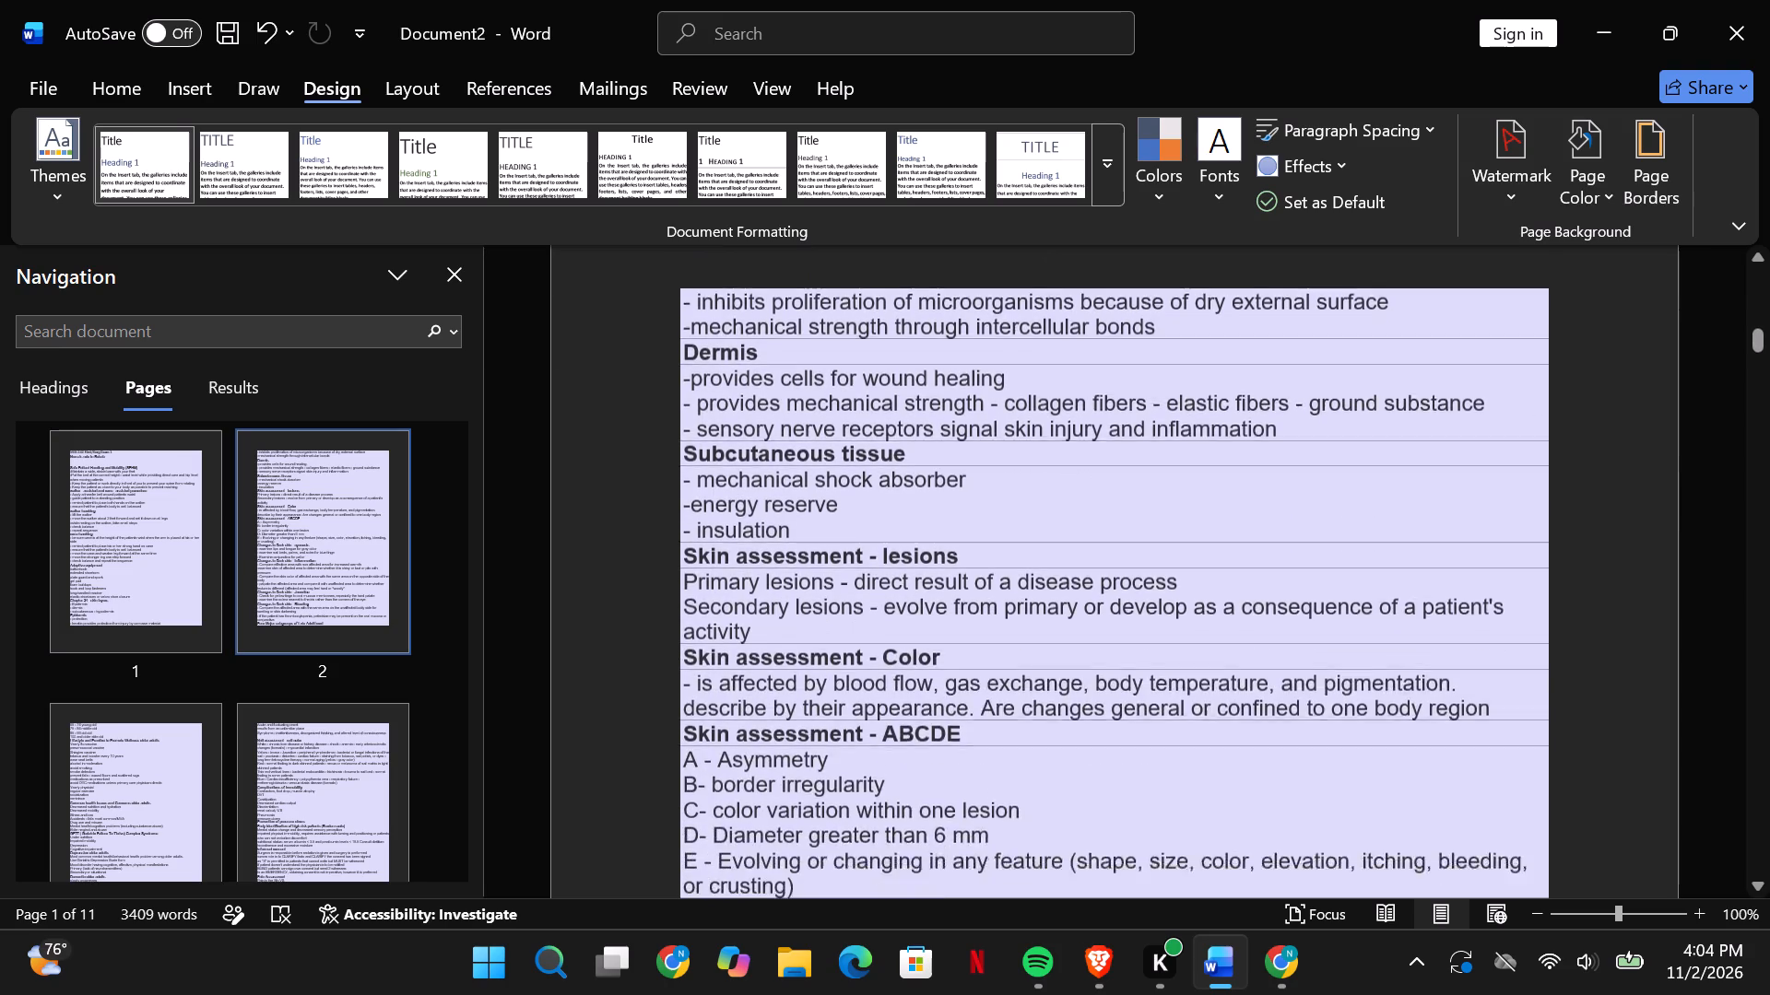
{"action": "scroll", "coordinate": [678, 406], "scroll_direction": "down", "scroll_amount": 6}
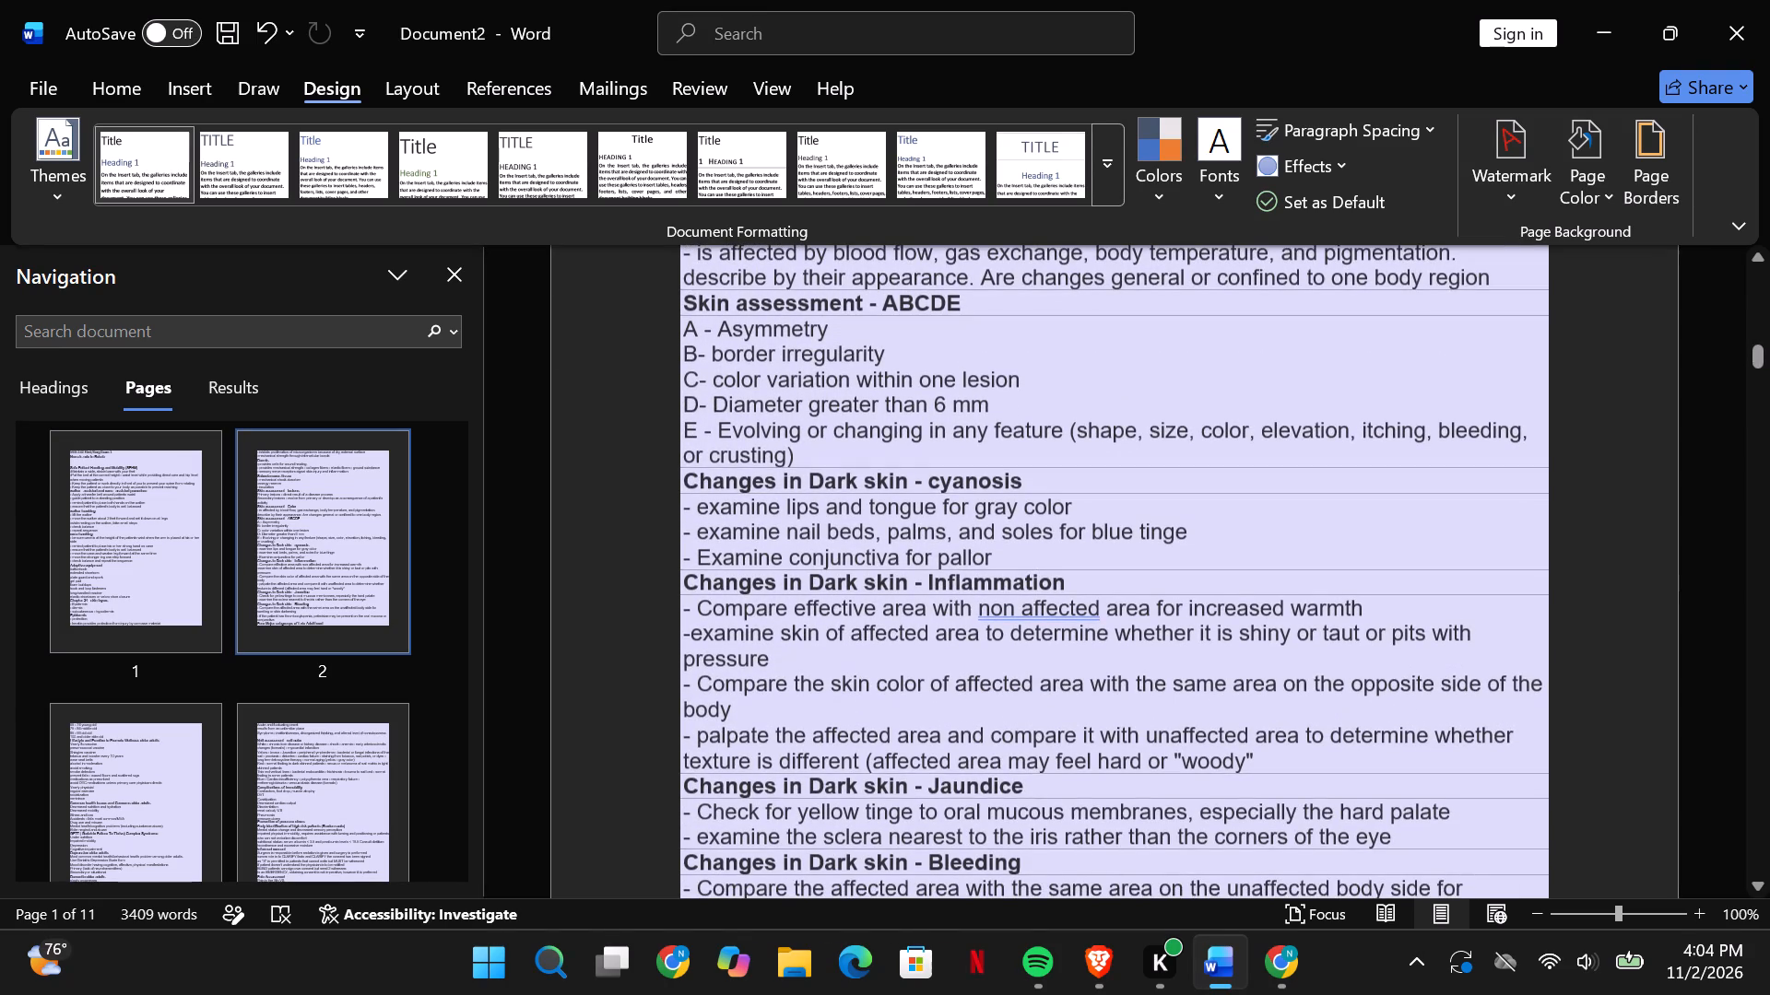
{"action": "scroll", "coordinate": [856, 548], "scroll_direction": "down", "scroll_amount": 5}
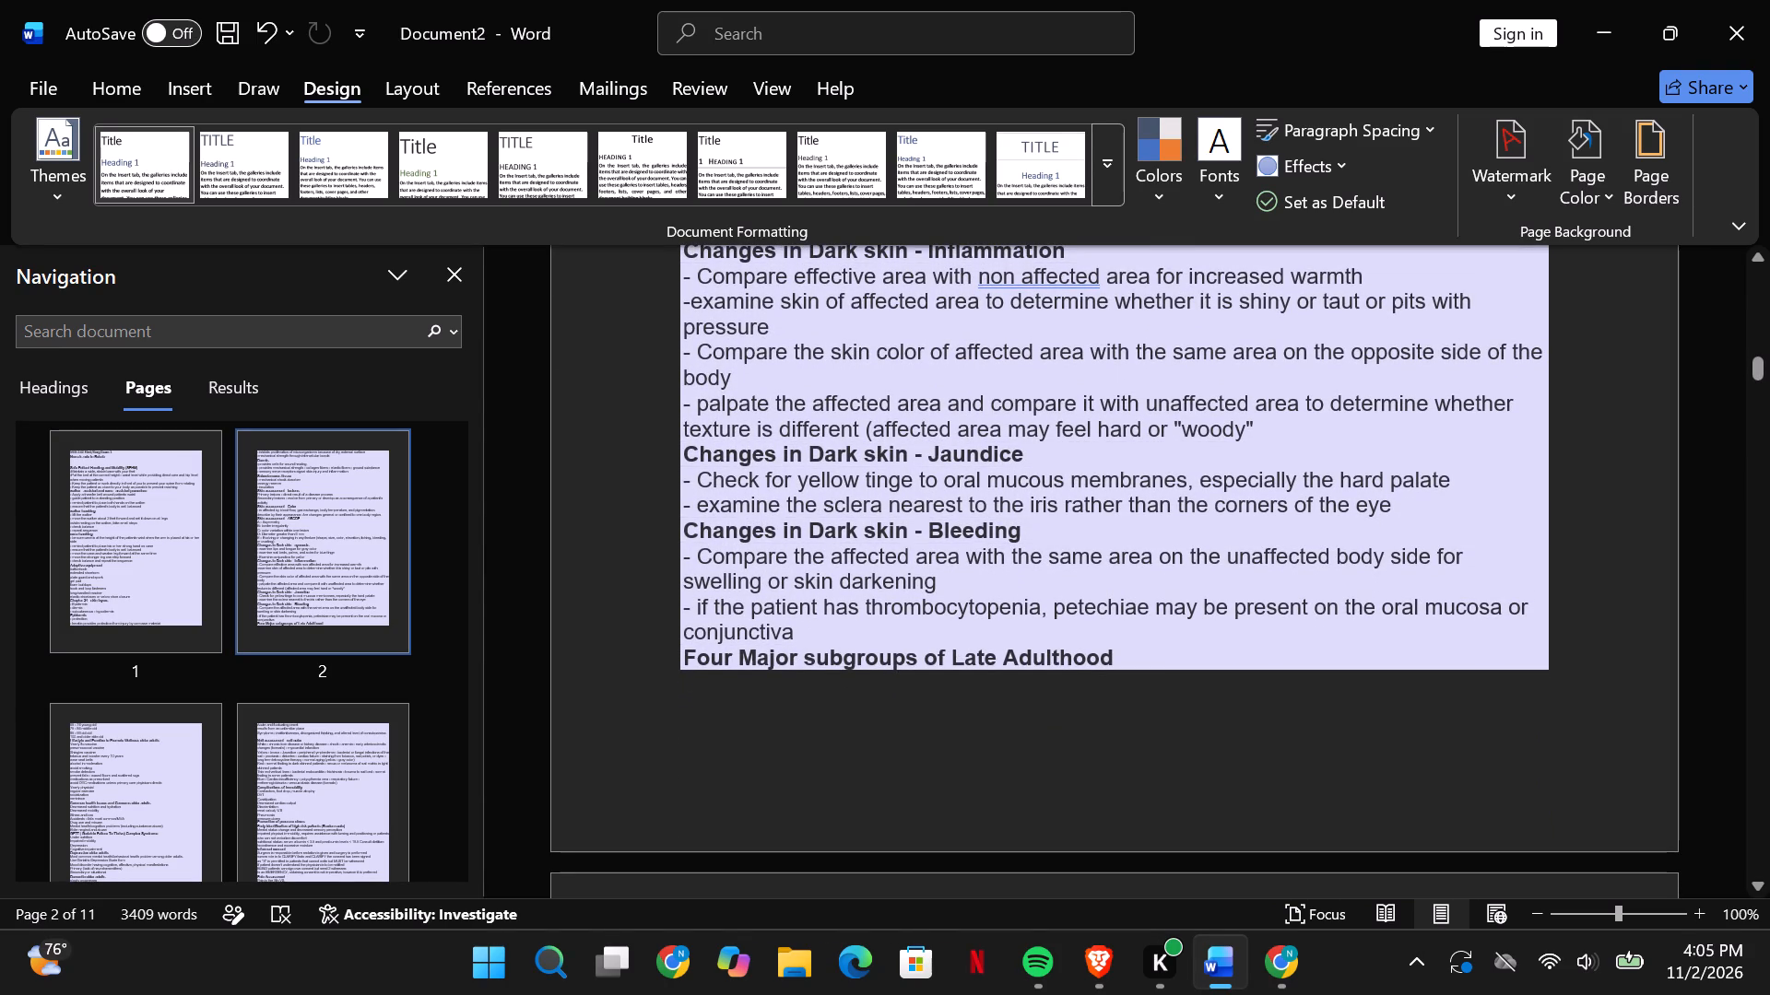
{"action": "scroll", "coordinate": [867, 628], "scroll_direction": "down", "scroll_amount": 5}
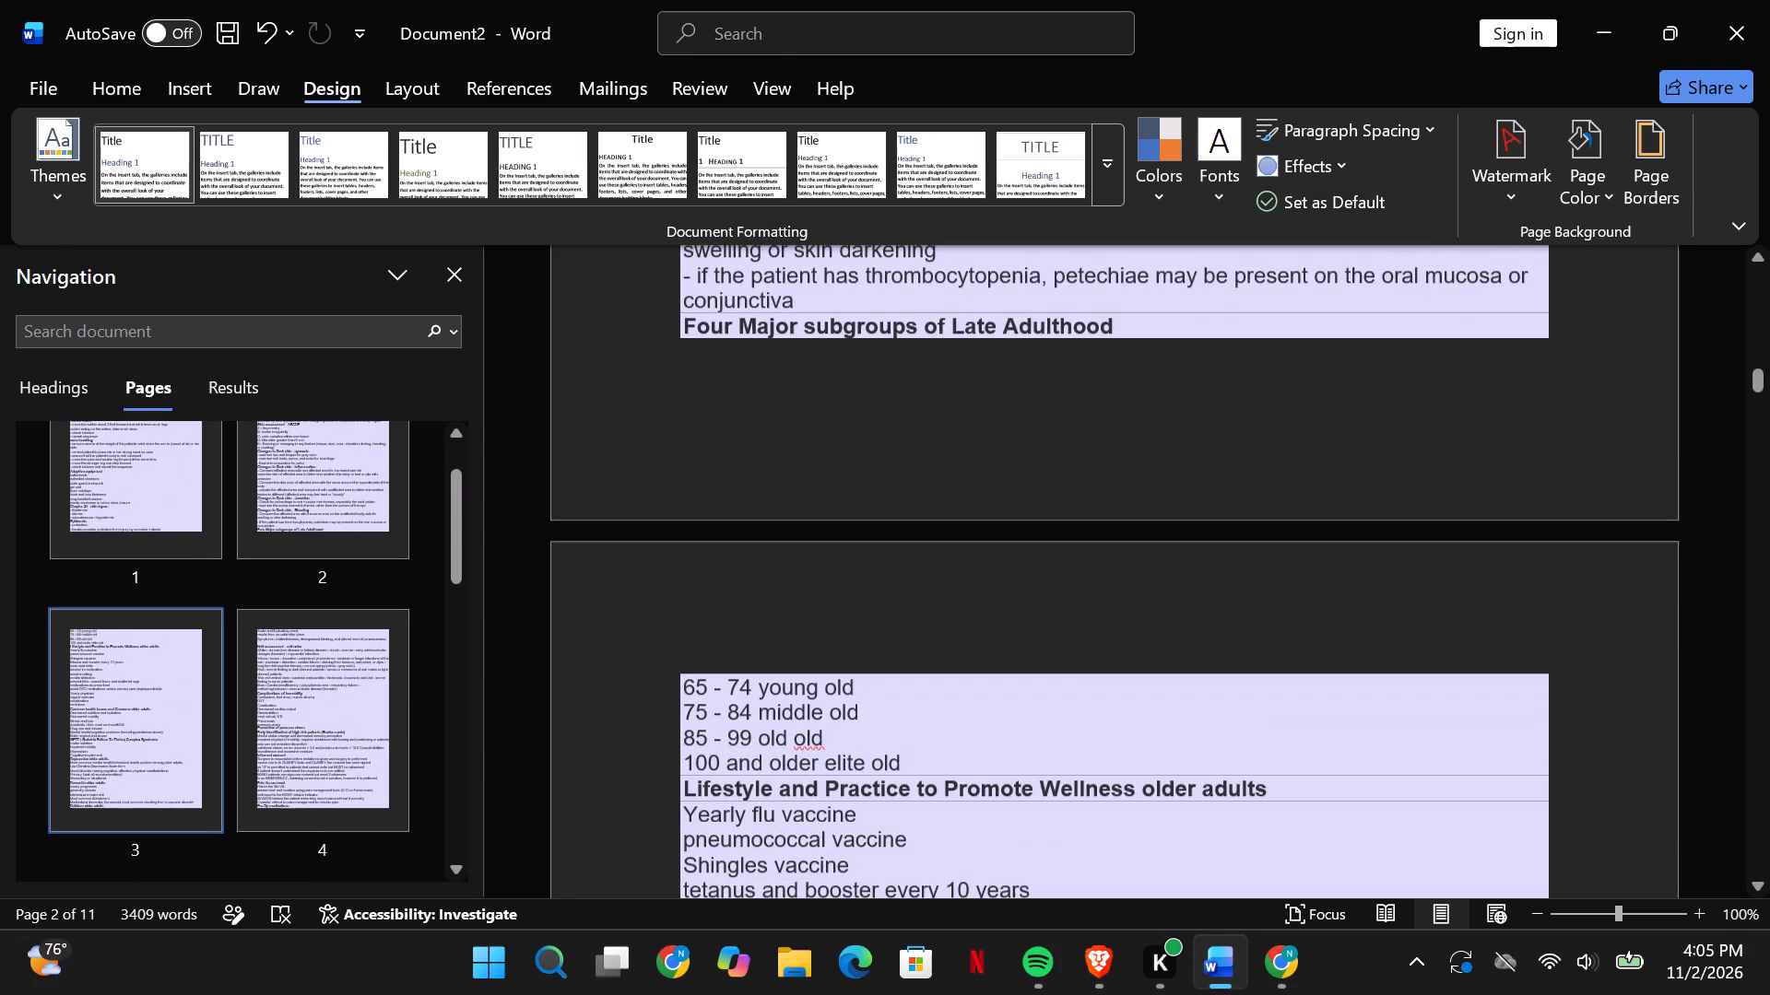
{"action": "scroll", "coordinate": [867, 628], "scroll_direction": "up", "scroll_amount": 1}
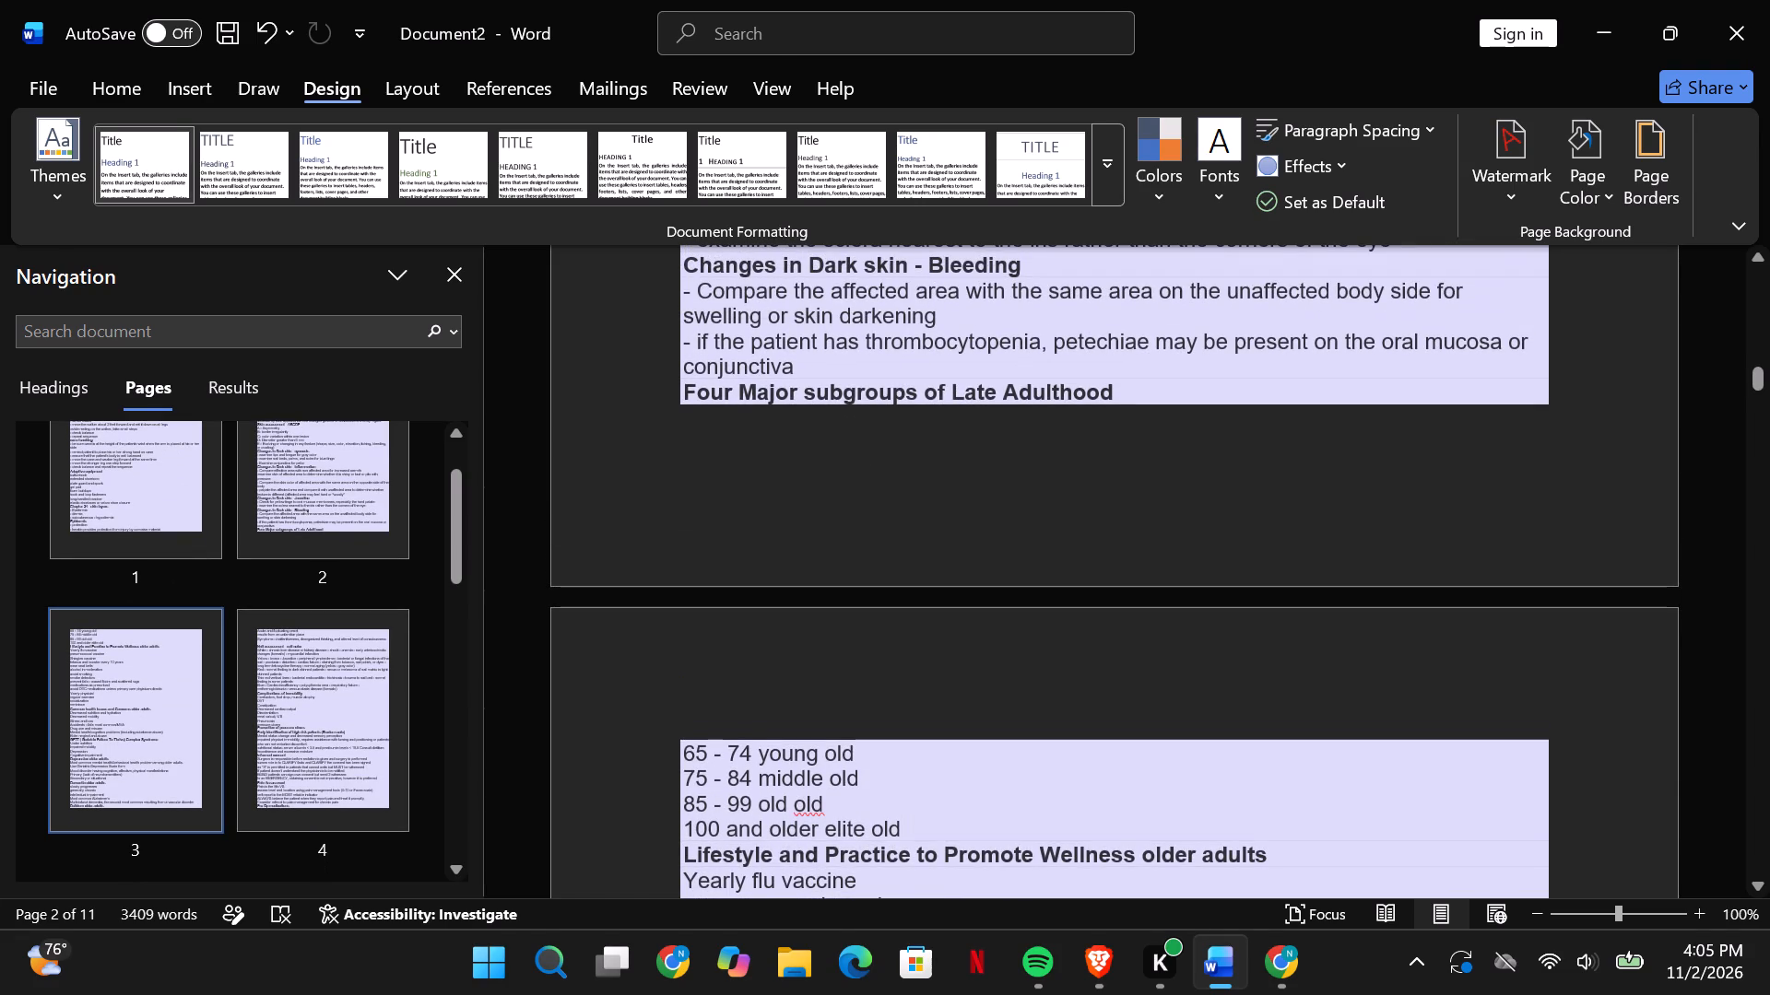
{"action": "left_click", "coordinate": [812, 363]}
{"action": "key", "text": "Return"}
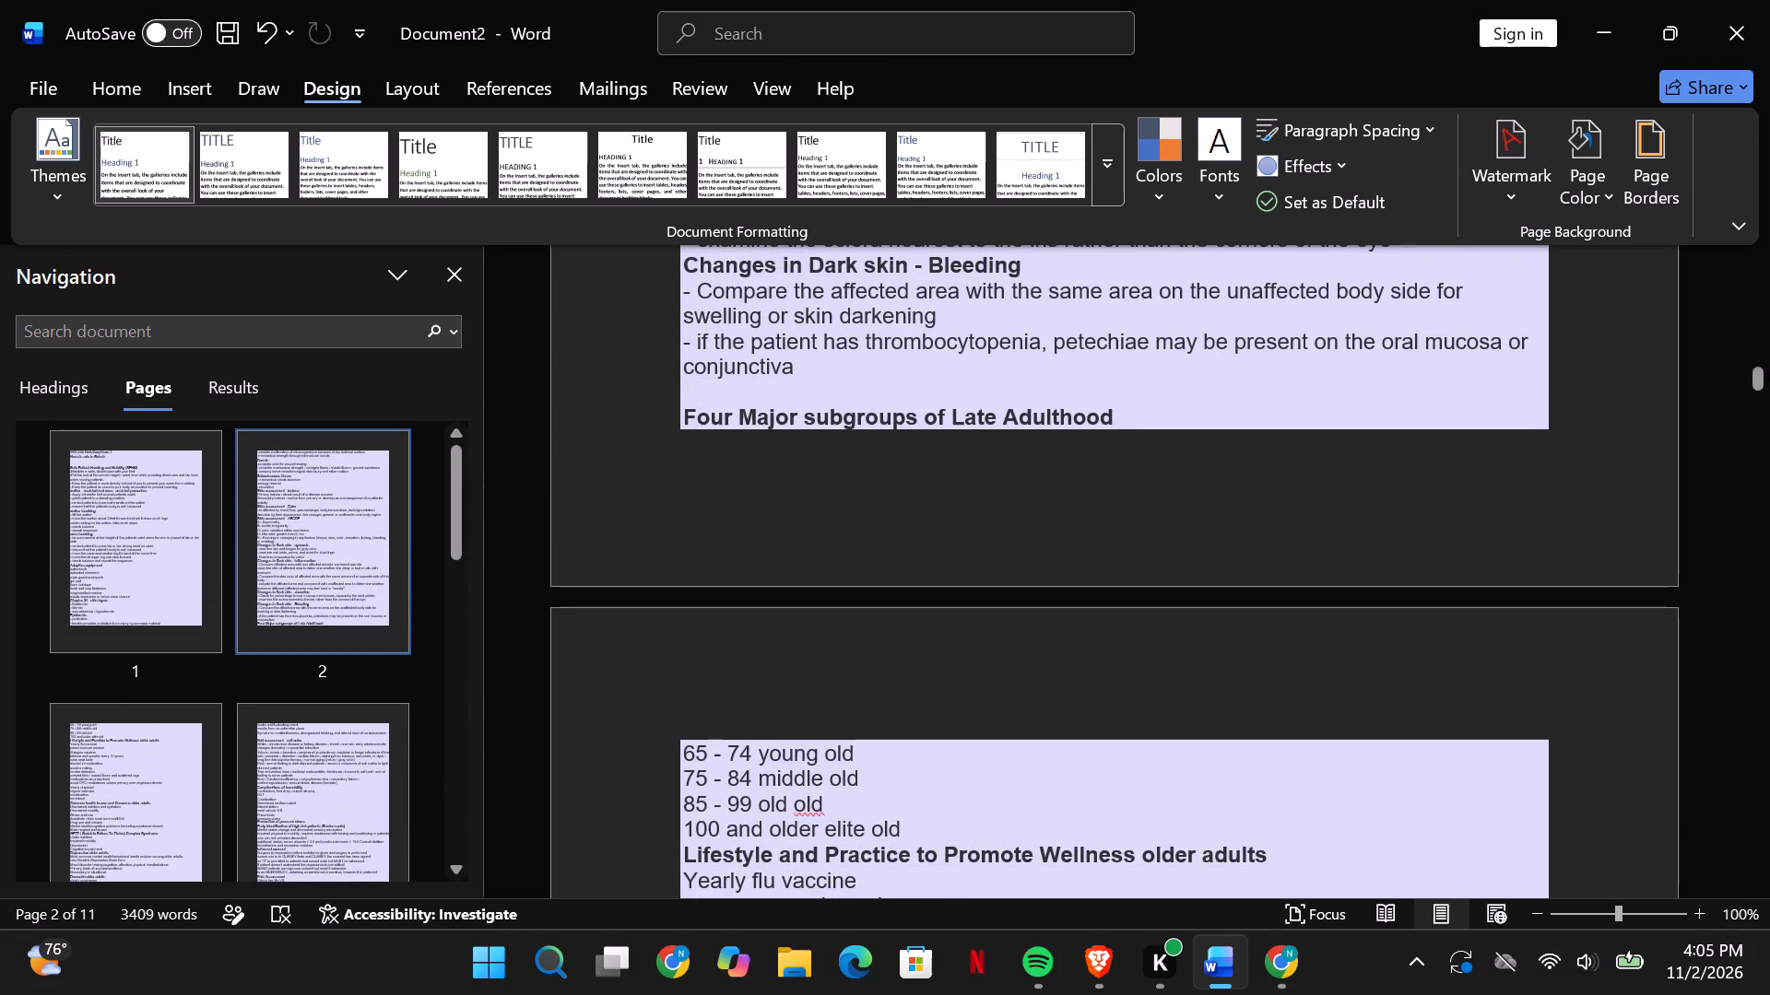
{"action": "right_click", "coordinate": [690, 393]}
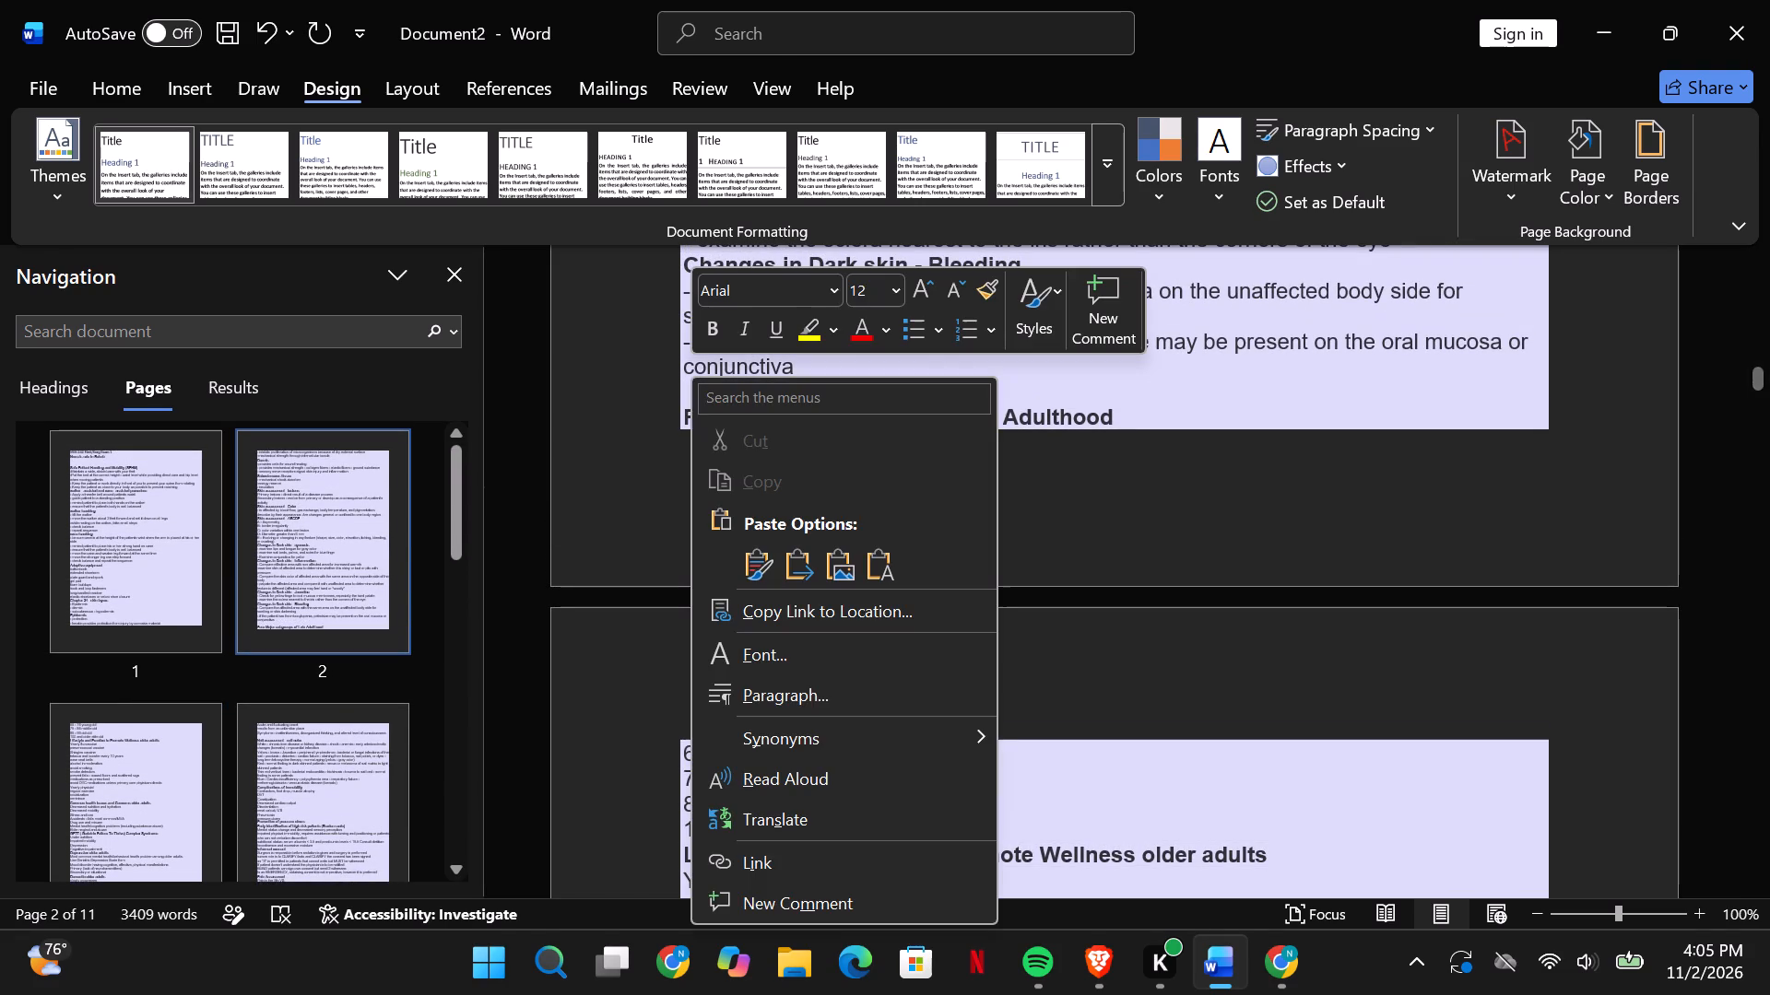
{"action": "left_click", "coordinate": [753, 573]}
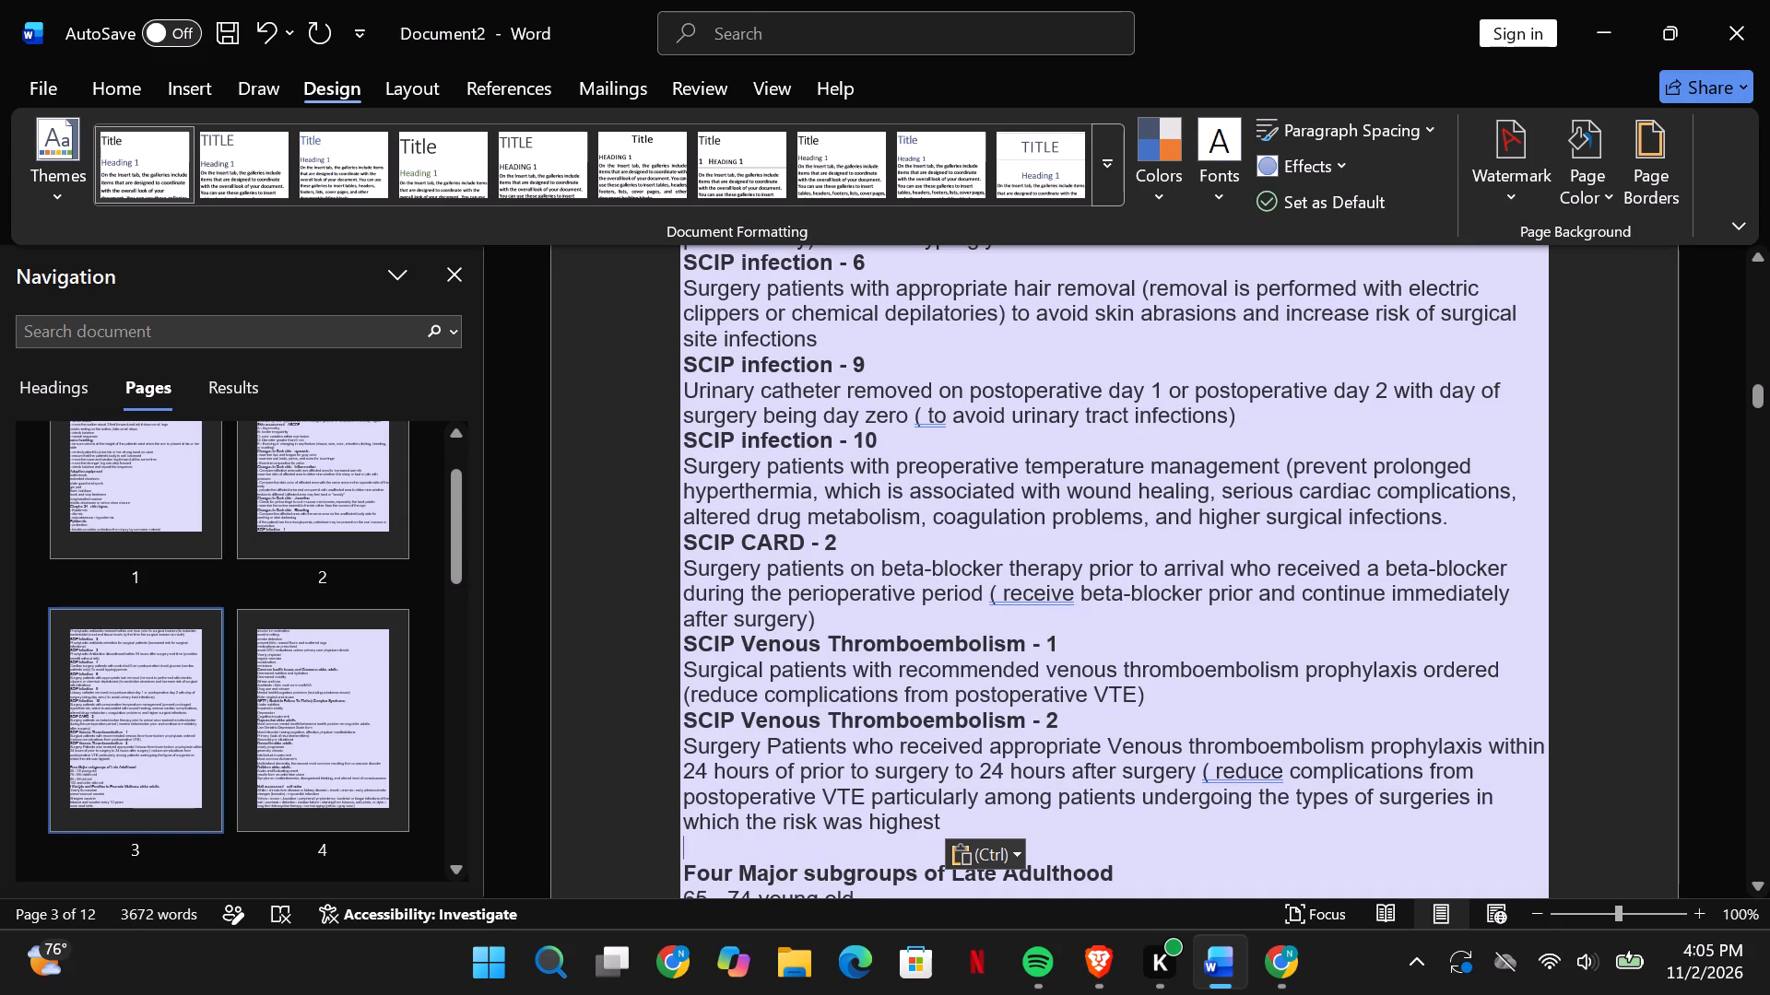
Review the text following the pasted SCIP sections, from Four Major subgroups of Late Adulthood to the older adult sections on page 4.
{"action": "scroll", "coordinate": [915, 530], "scroll_direction": "down", "scroll_amount": 4}
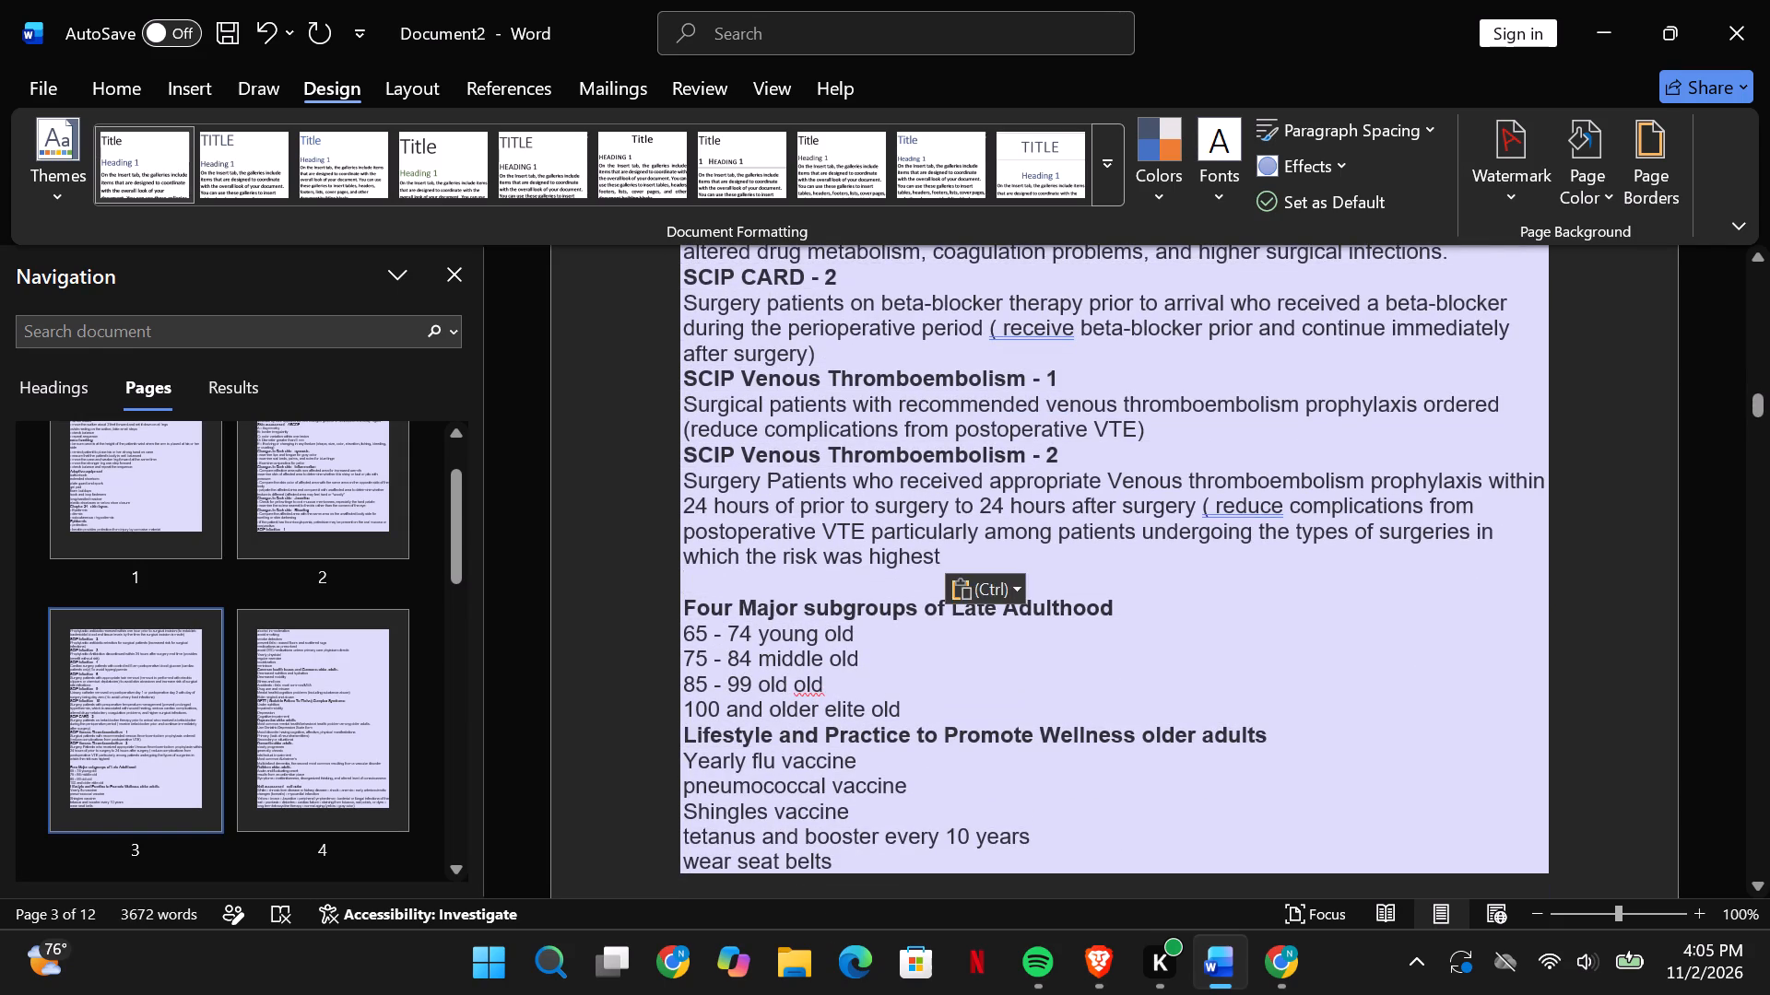
{"action": "scroll", "coordinate": [914, 530], "scroll_direction": "down", "scroll_amount": 2}
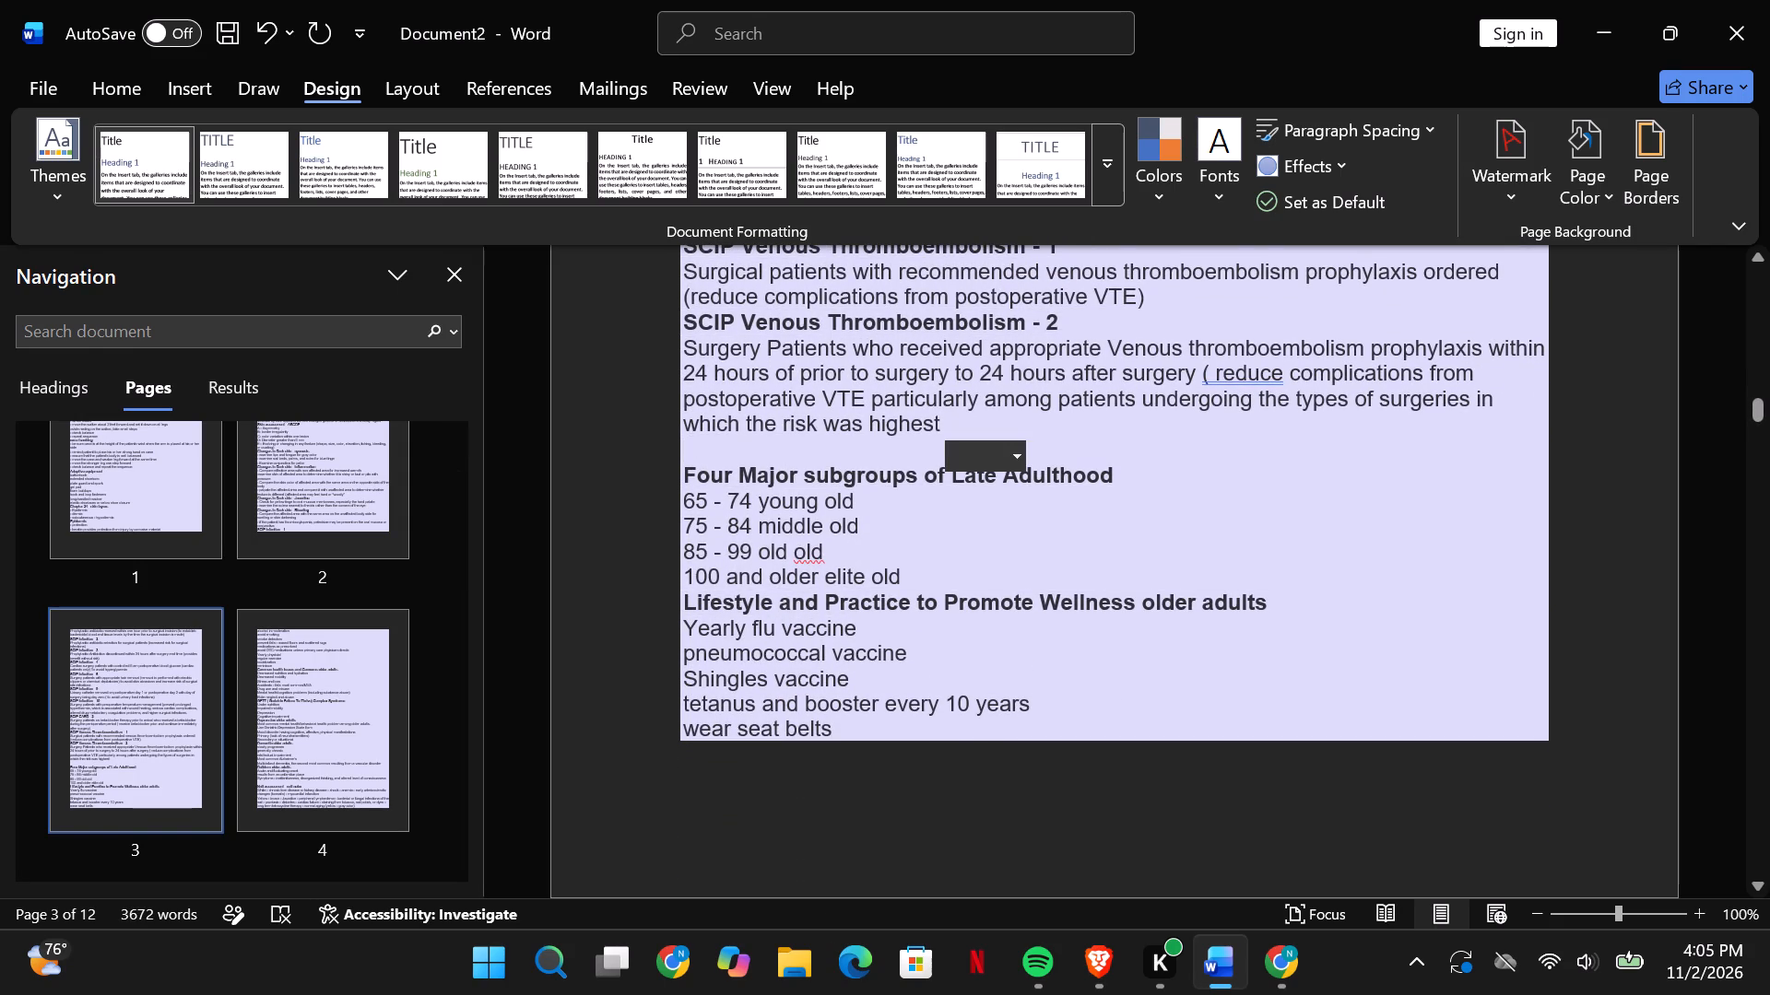
{"action": "scroll", "coordinate": [877, 508], "scroll_direction": "down", "scroll_amount": 3}
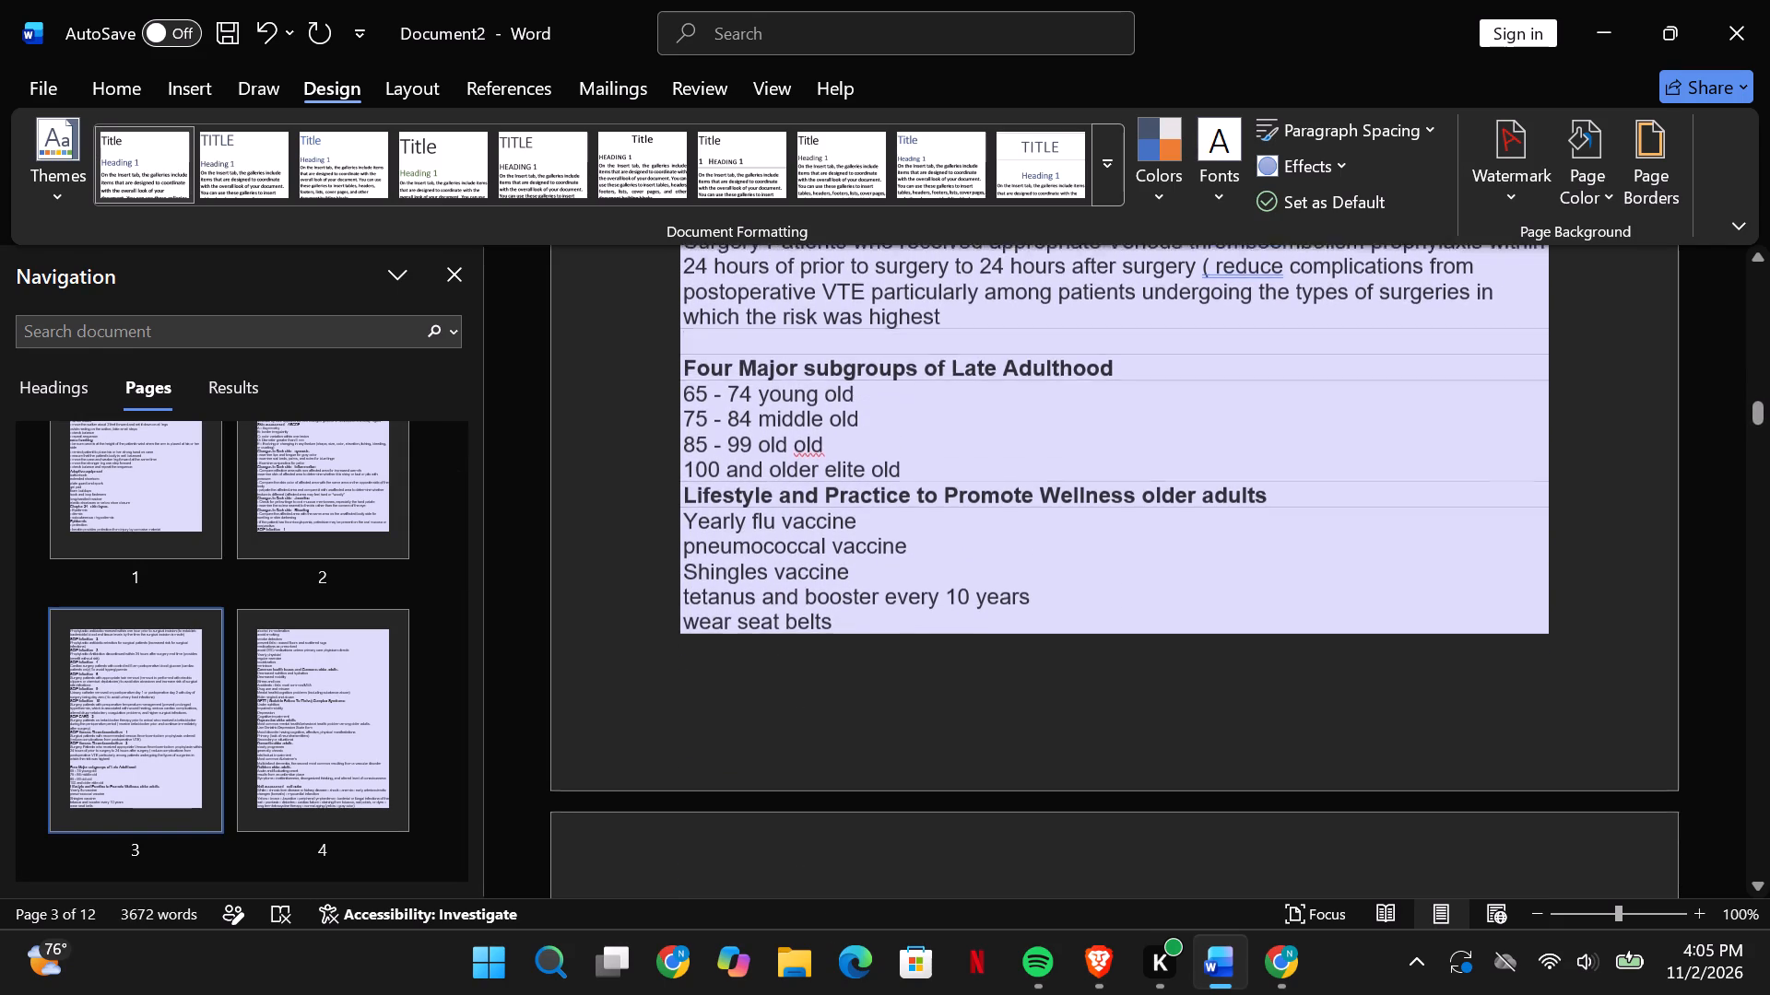
{"action": "scroll", "coordinate": [877, 508], "scroll_direction": "down", "scroll_amount": 11}
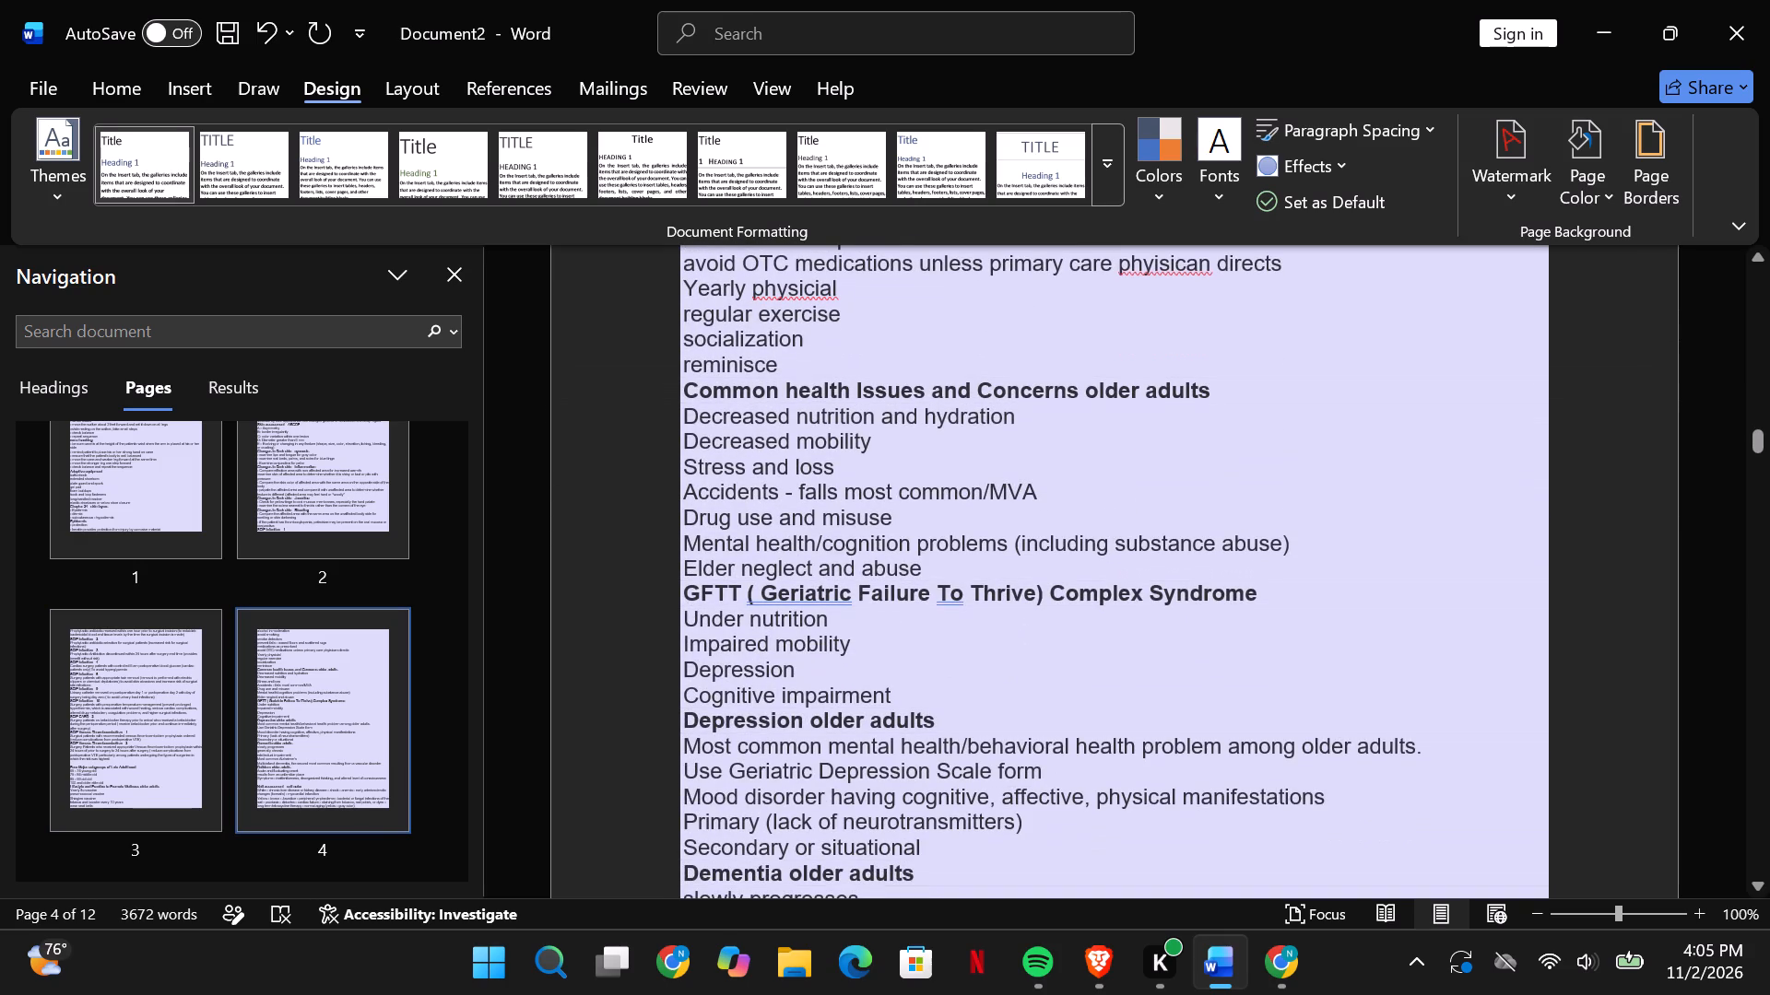
{"action": "scroll", "coordinate": [777, 438], "scroll_direction": "up", "scroll_amount": 12}
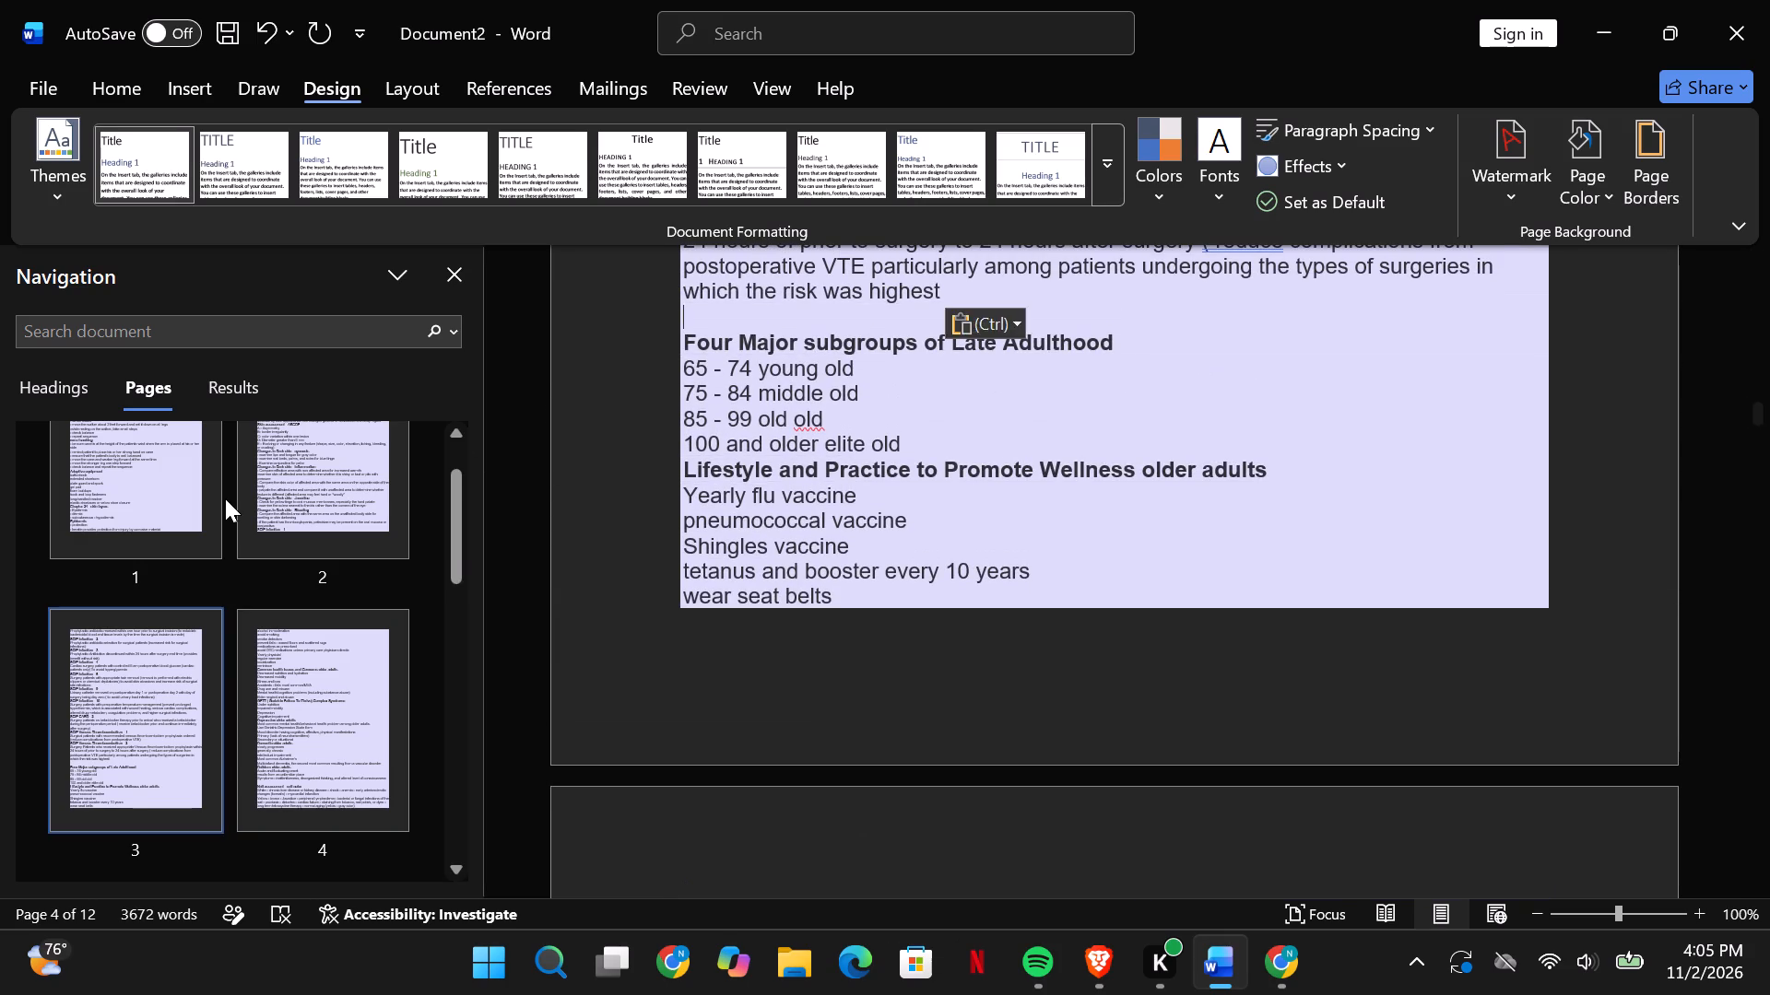
Make the NUR 242 Med/Surg Exam 1 title and the Nurse's role in Rehab heading on page 1 bold at font size 20.
{"action": "scroll", "coordinate": [223, 498], "scroll_direction": "up", "scroll_amount": 5}
{"action": "left_click", "coordinate": [120, 586]}
{"action": "scroll", "coordinate": [741, 387], "scroll_direction": "up", "scroll_amount": 2}
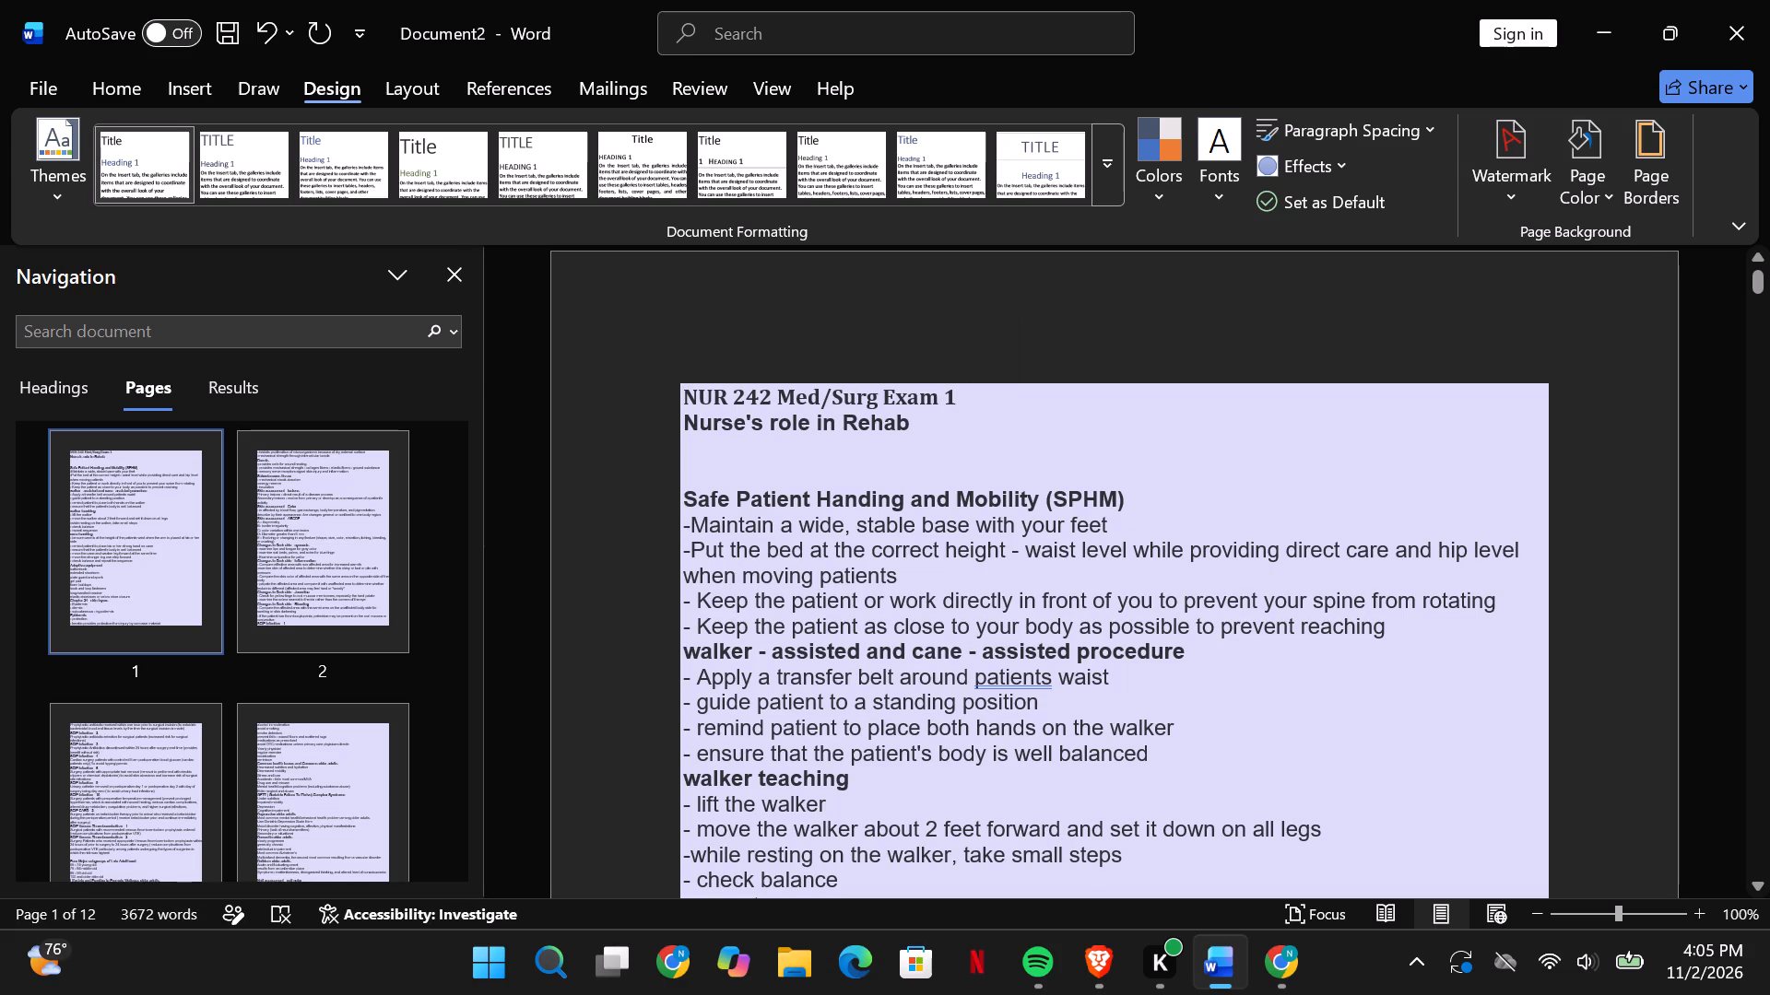
{"action": "left_click_drag", "start_coordinate": [679, 394], "coordinate": [914, 426]}
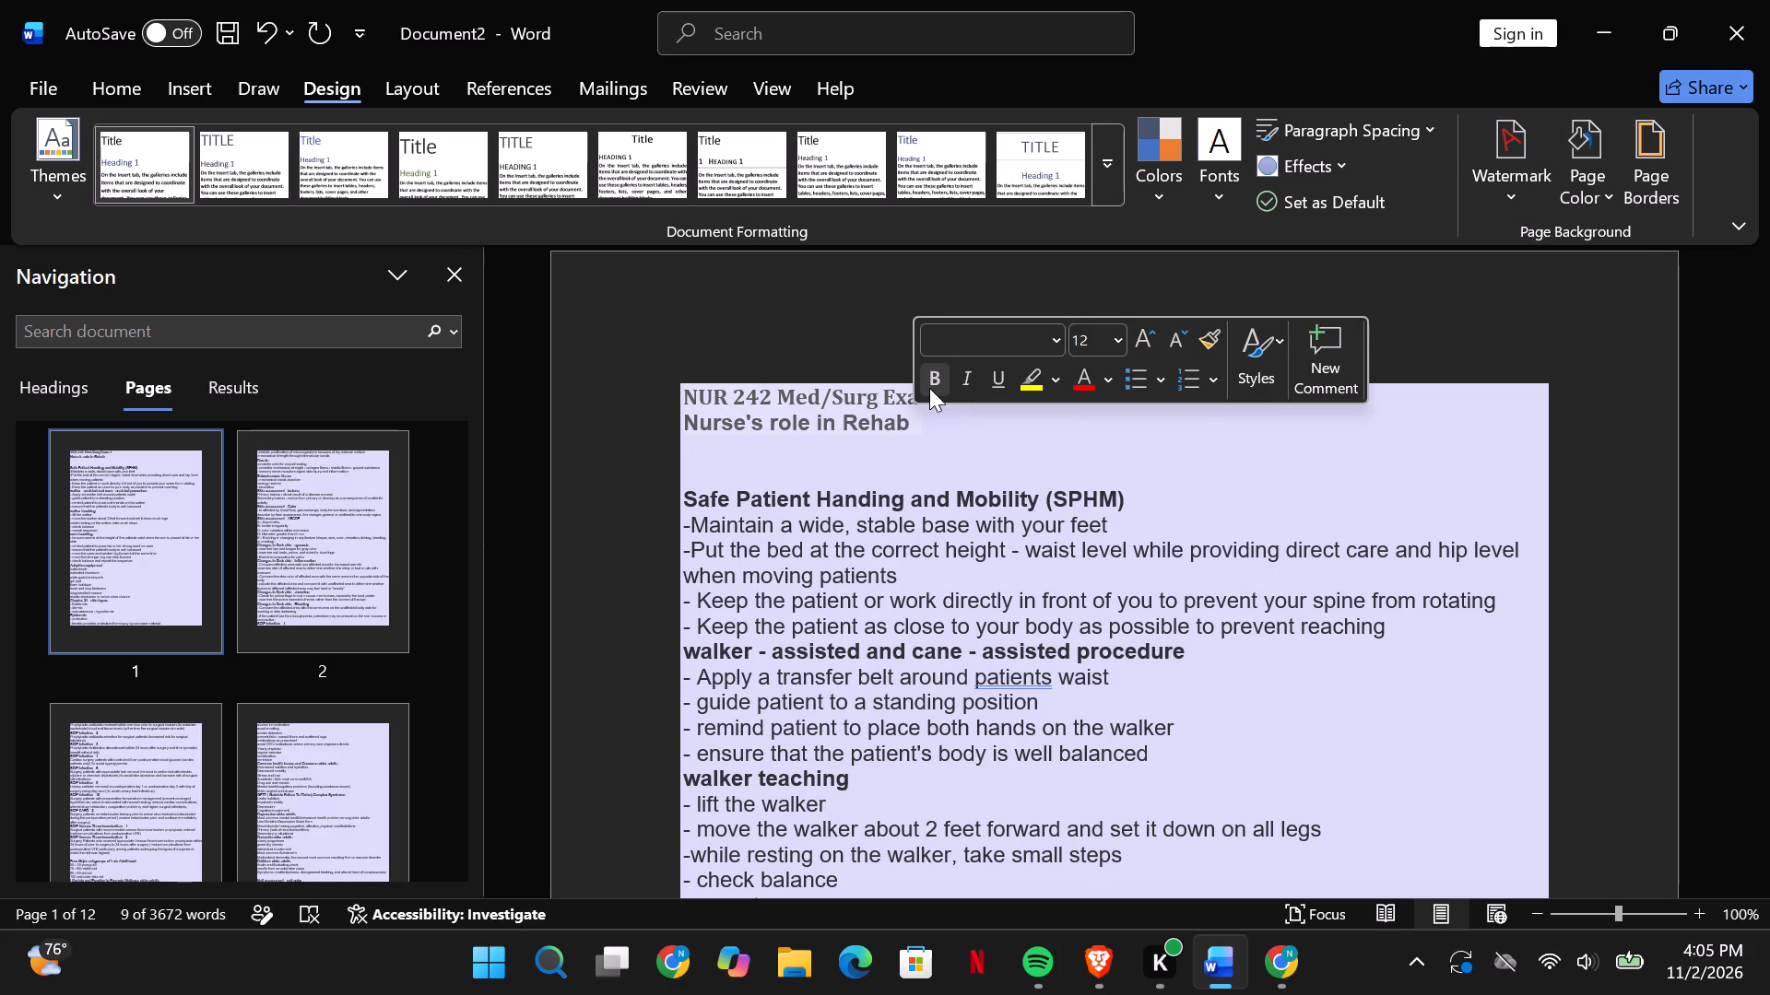
{"action": "left_click", "coordinate": [929, 388]}
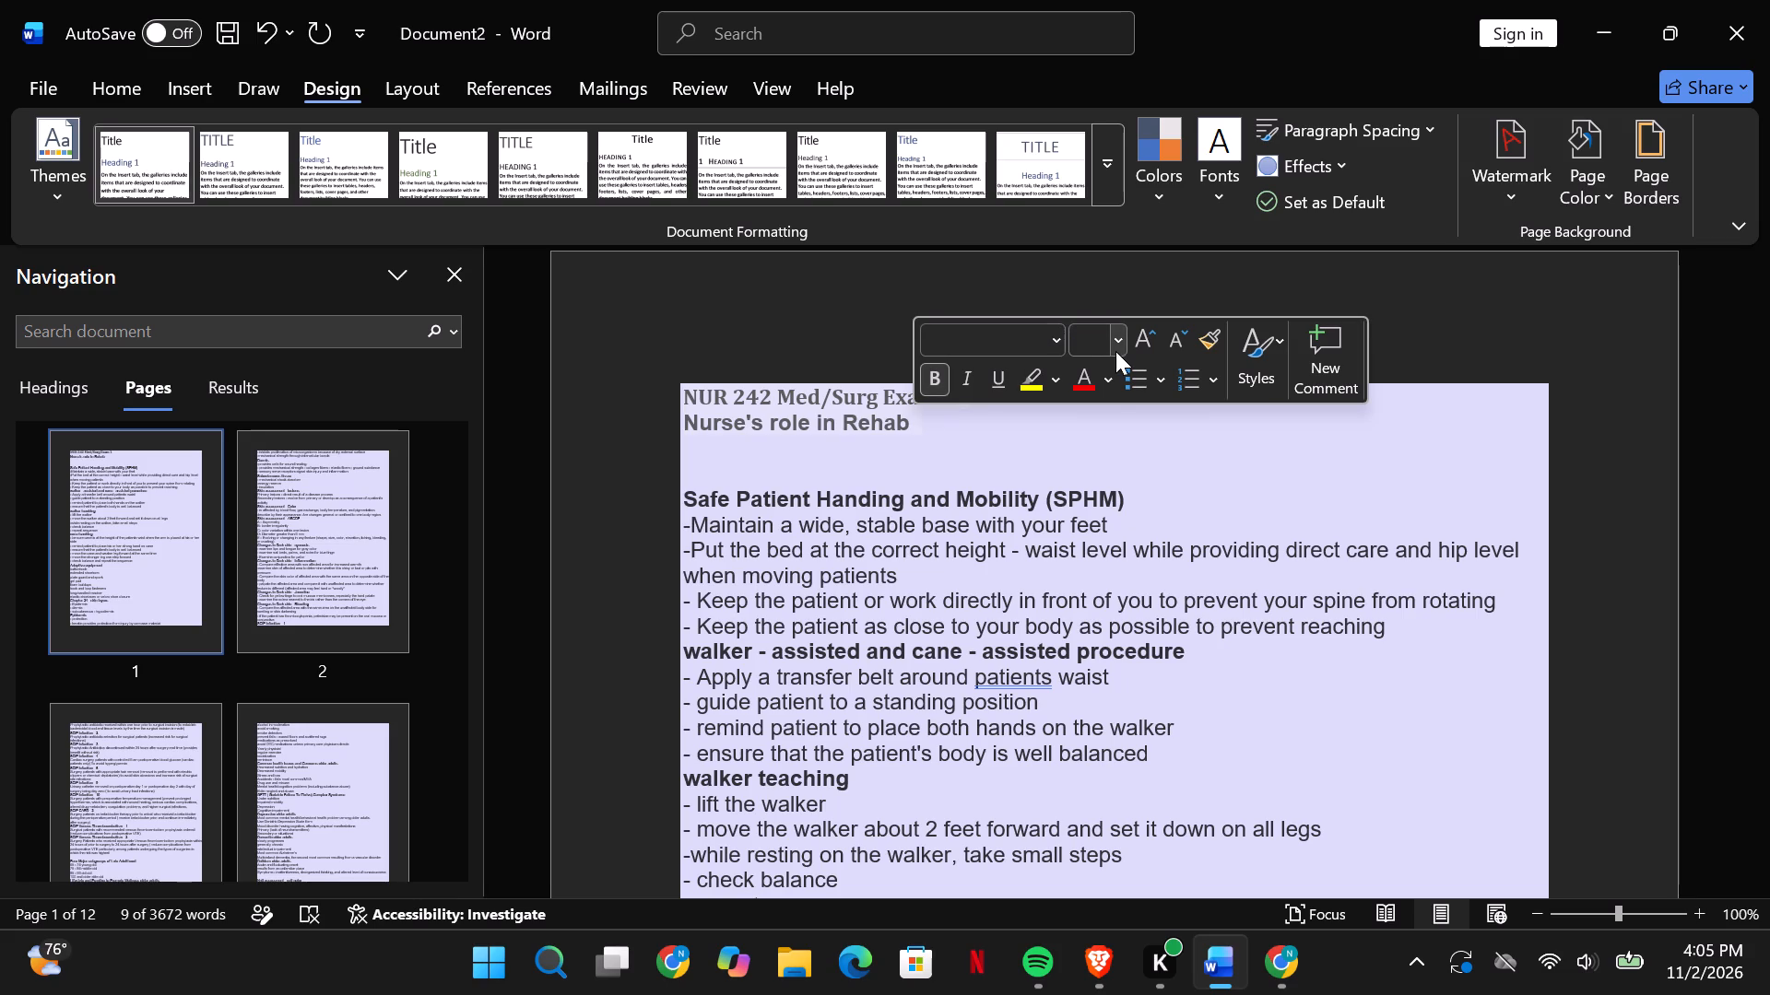
{"action": "left_click", "coordinate": [1119, 345]}
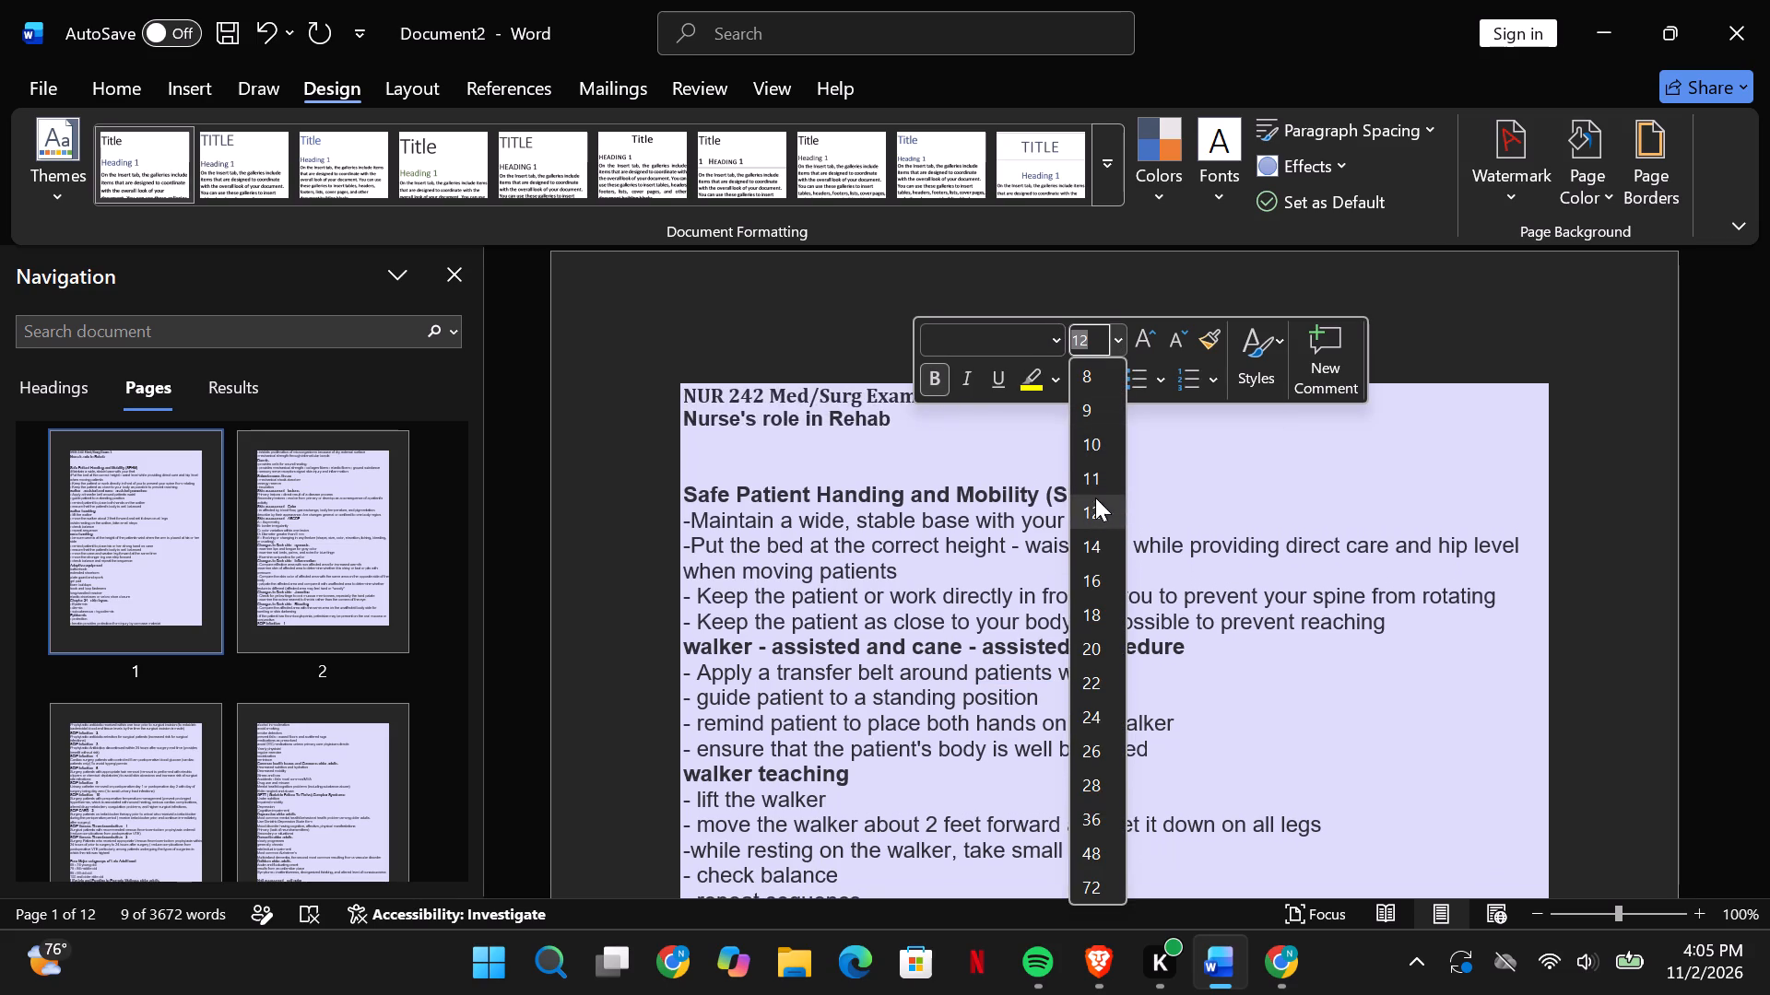
{"action": "left_click", "coordinate": [1091, 656]}
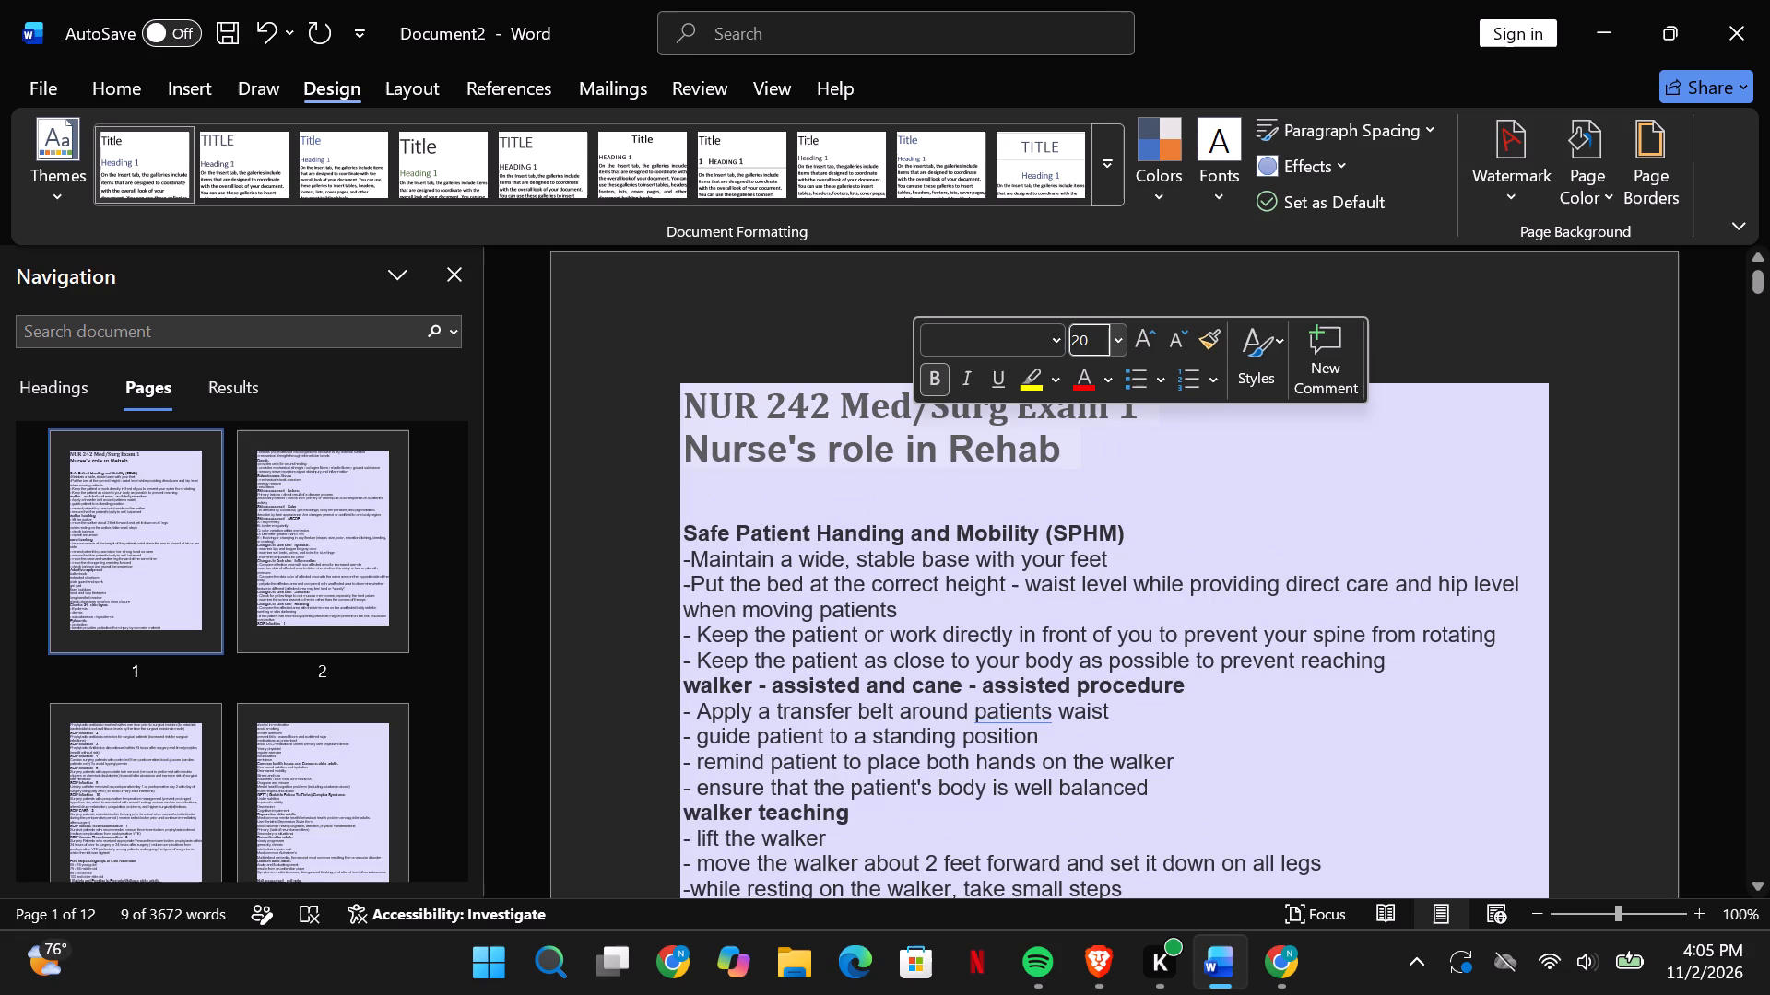
Underline the NUR 242 Med/Surg Exam 1 title and the Nurse's role in Rehab heading on page 1.
{"action": "left_click", "coordinate": [650, 362]}
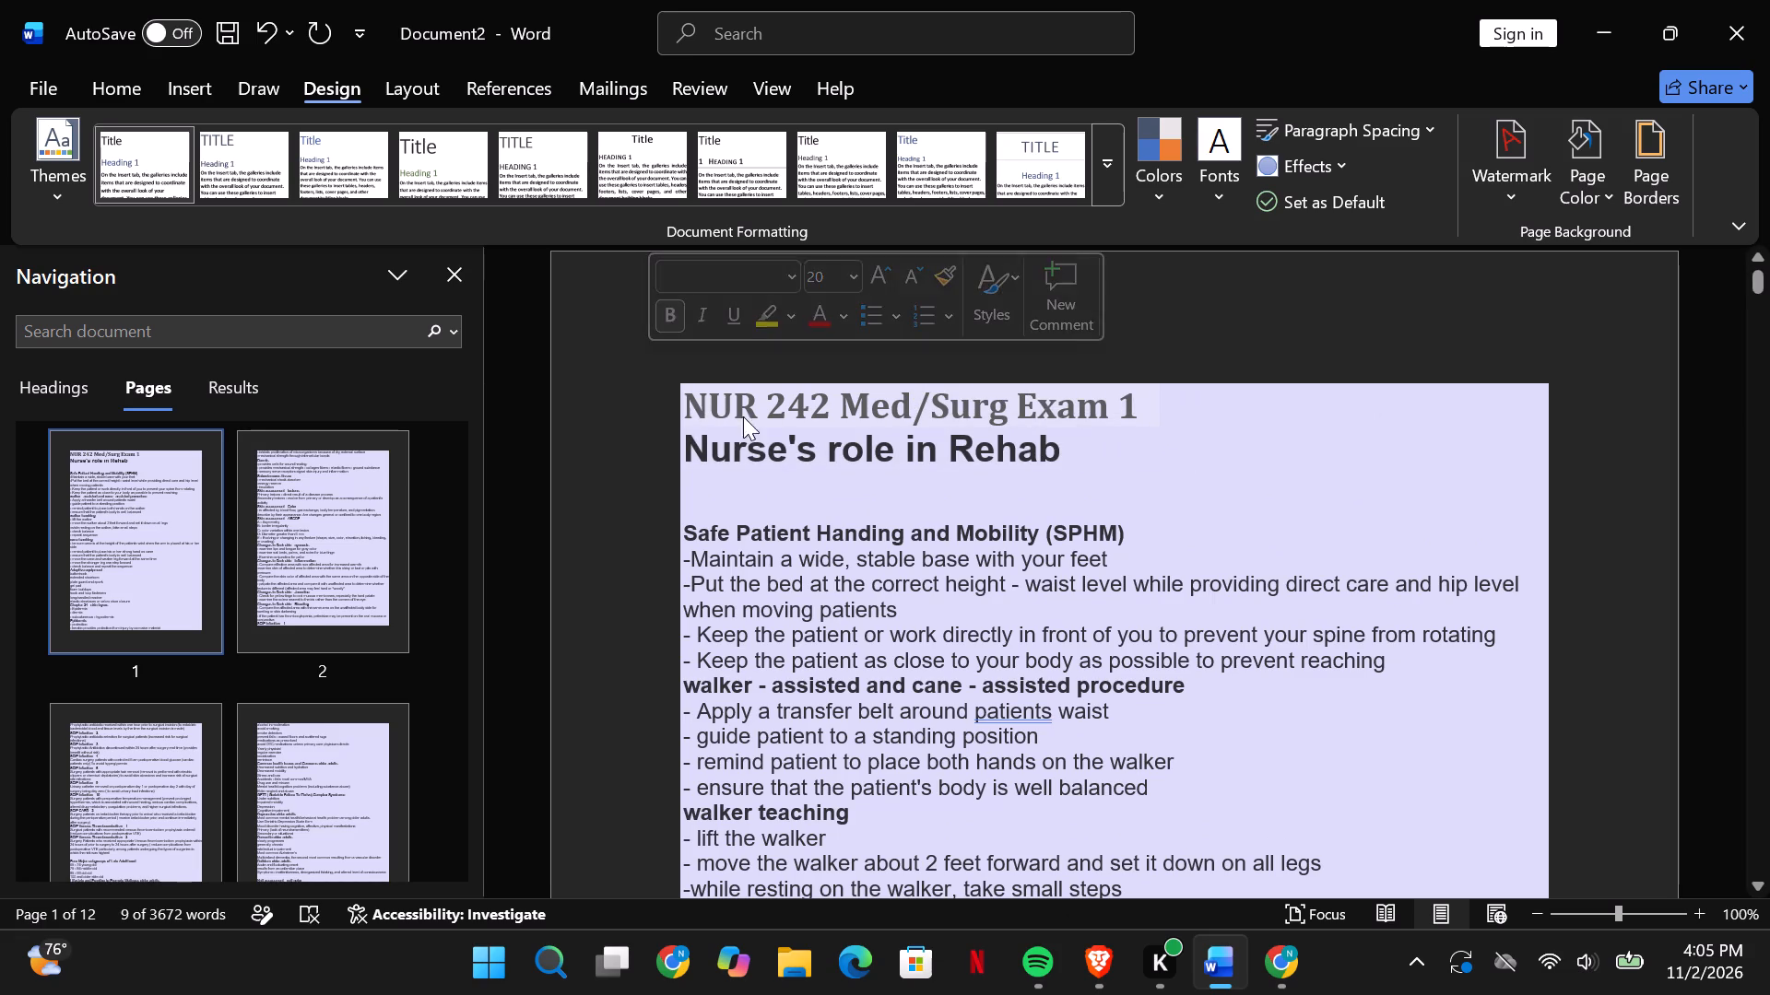
{"action": "left_click", "coordinate": [532, 415]}
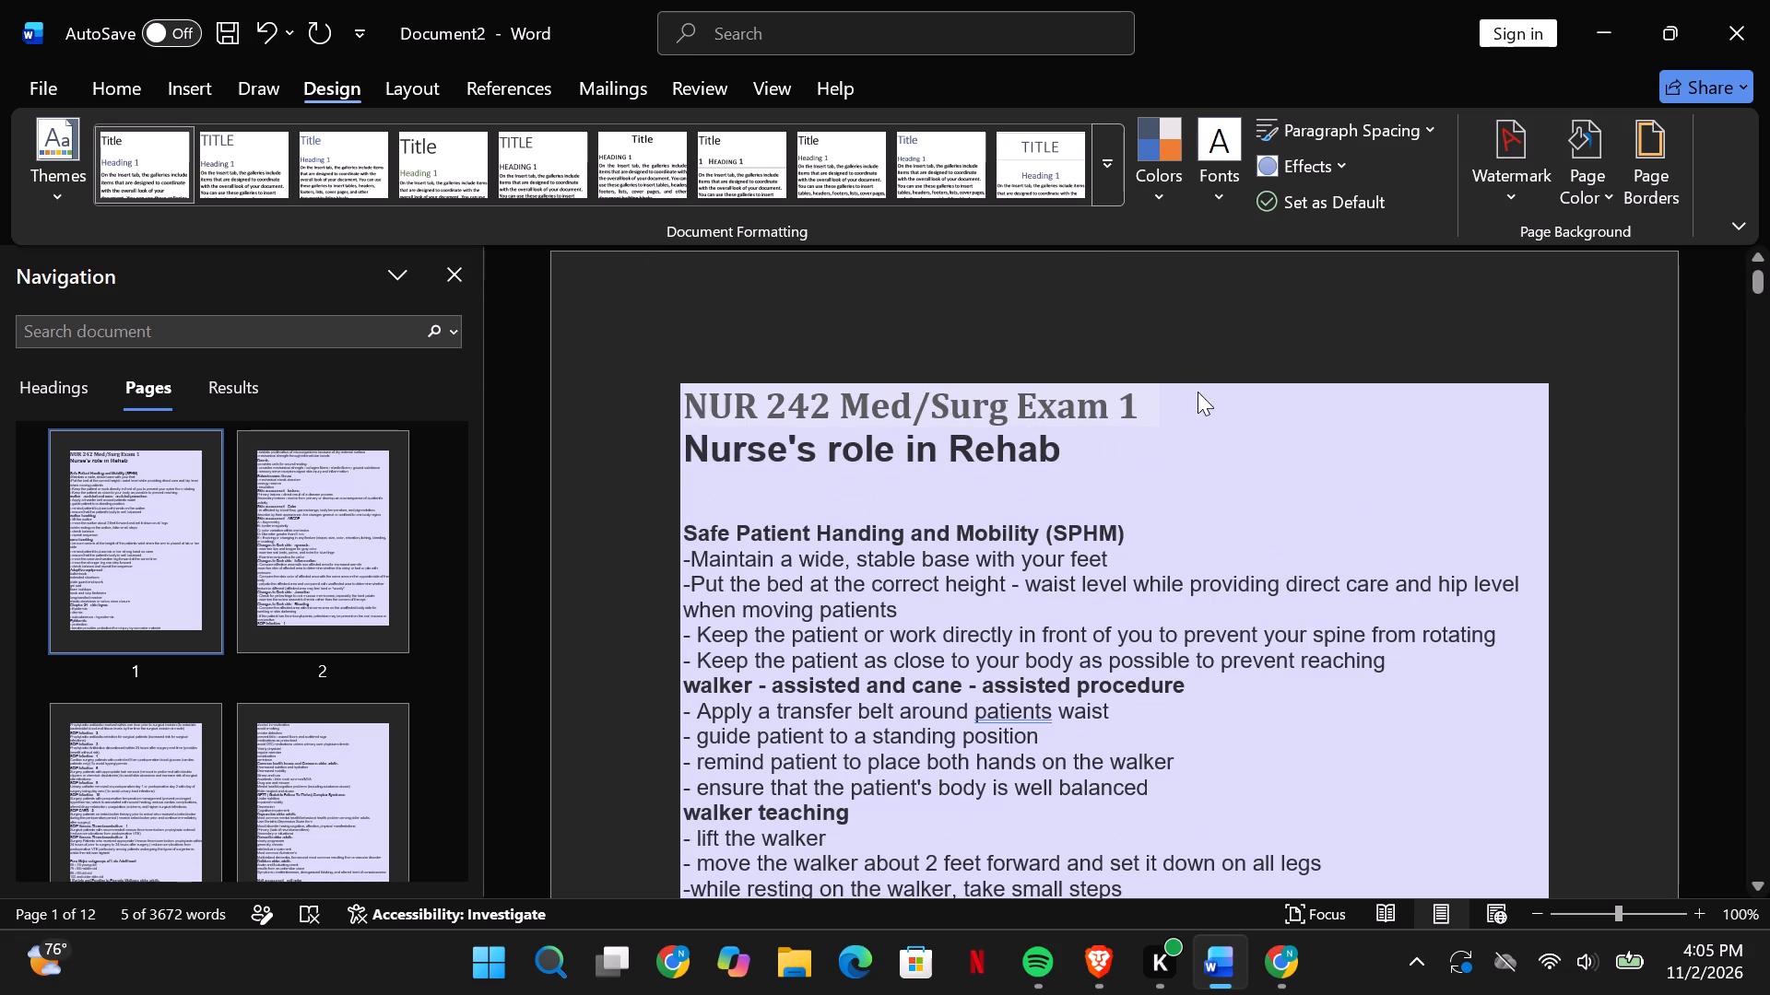
{"action": "left_click", "coordinate": [1213, 451]}
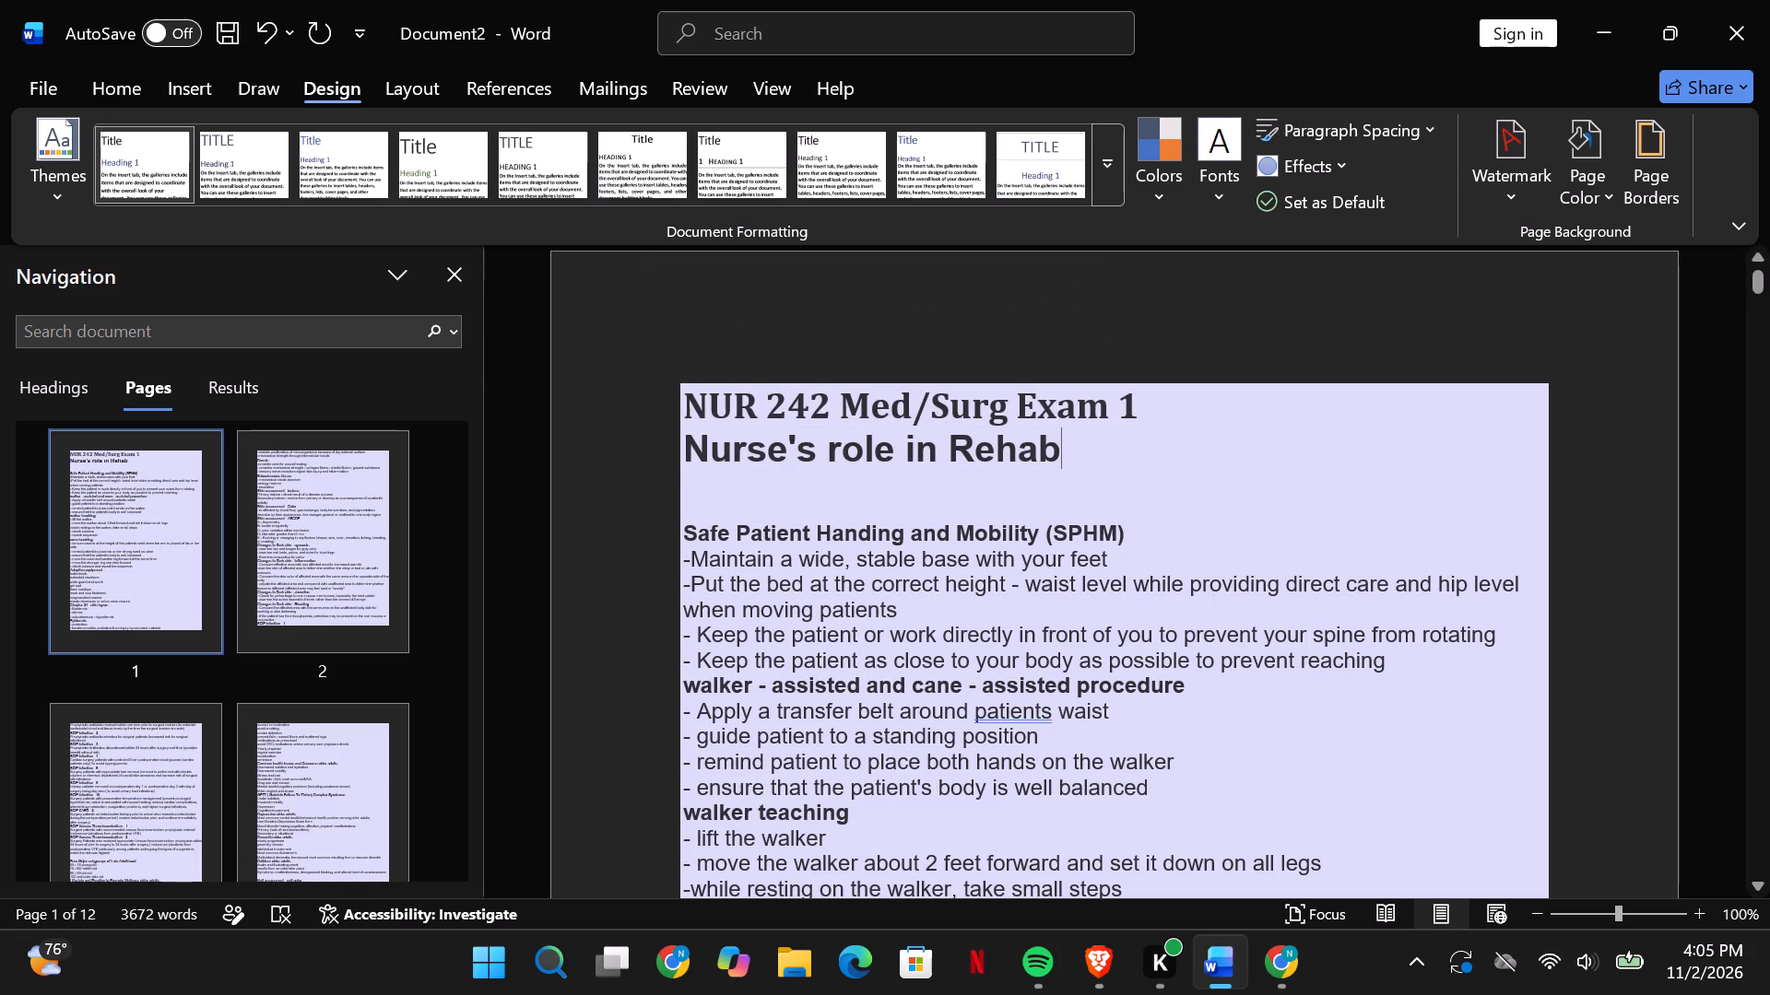
{"action": "left_click_drag", "start_coordinate": [686, 403], "coordinate": [688, 403]}
{"action": "left_click_drag", "start_coordinate": [688, 403], "coordinate": [1062, 449]}
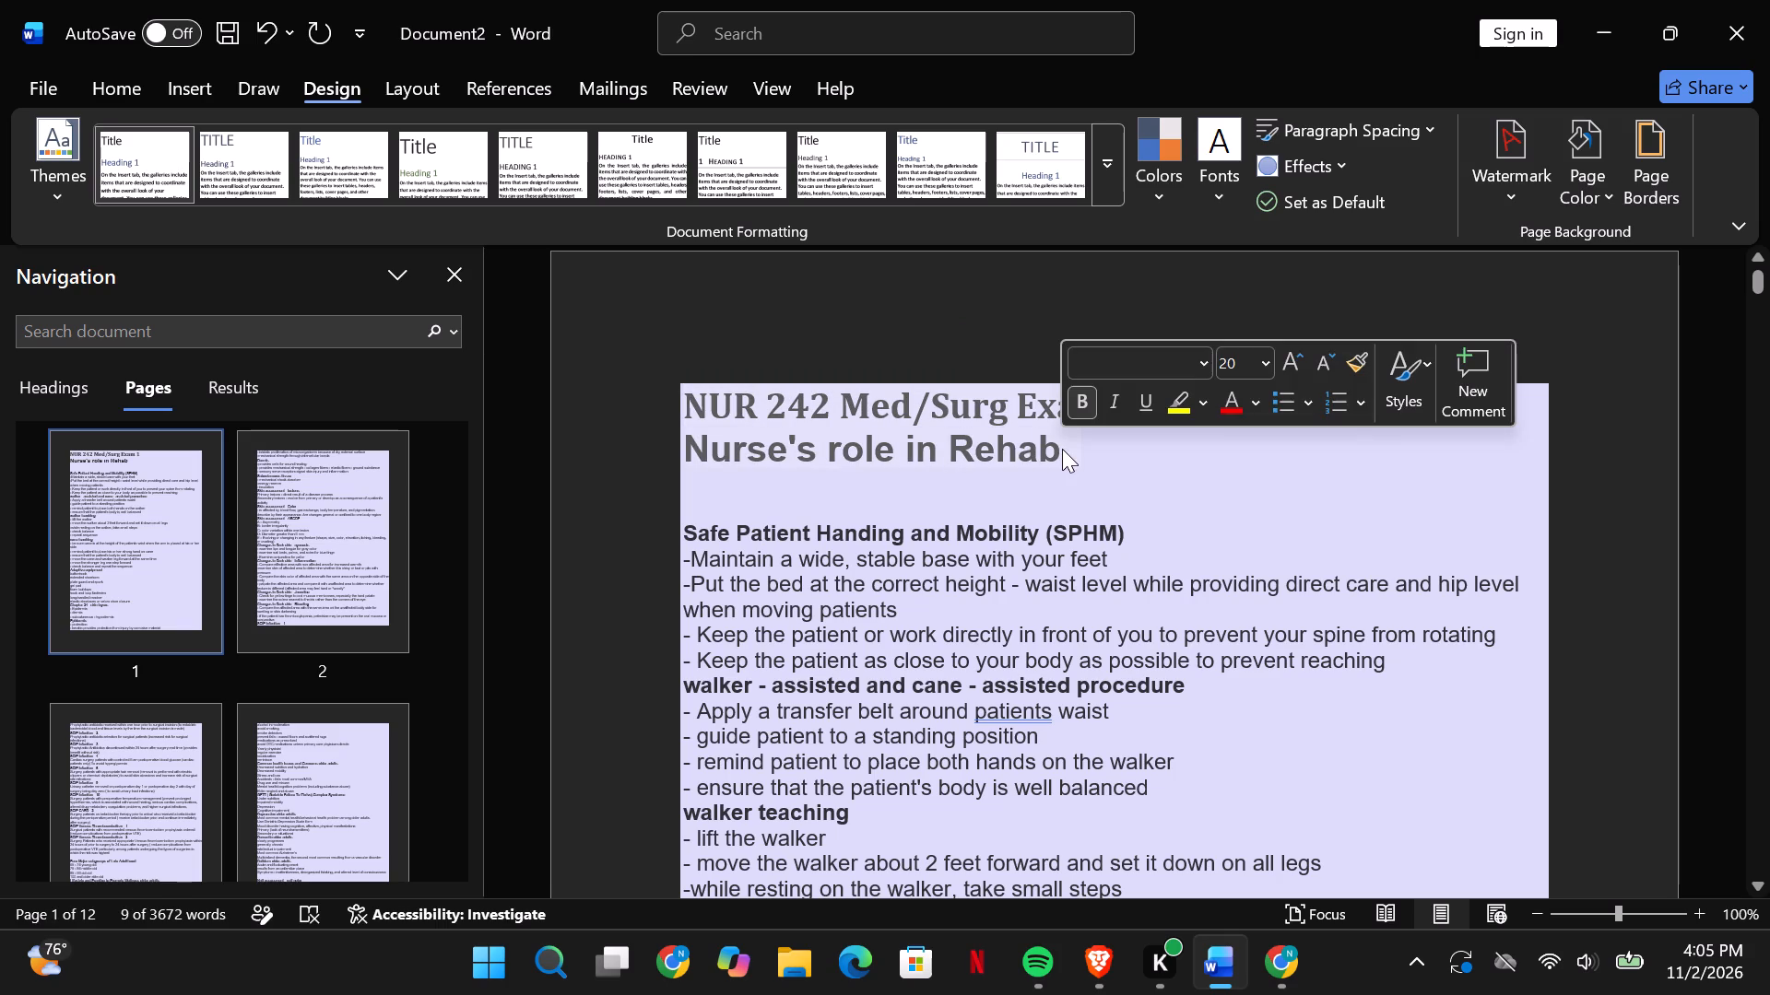
{"action": "left_click", "coordinate": [1150, 404]}
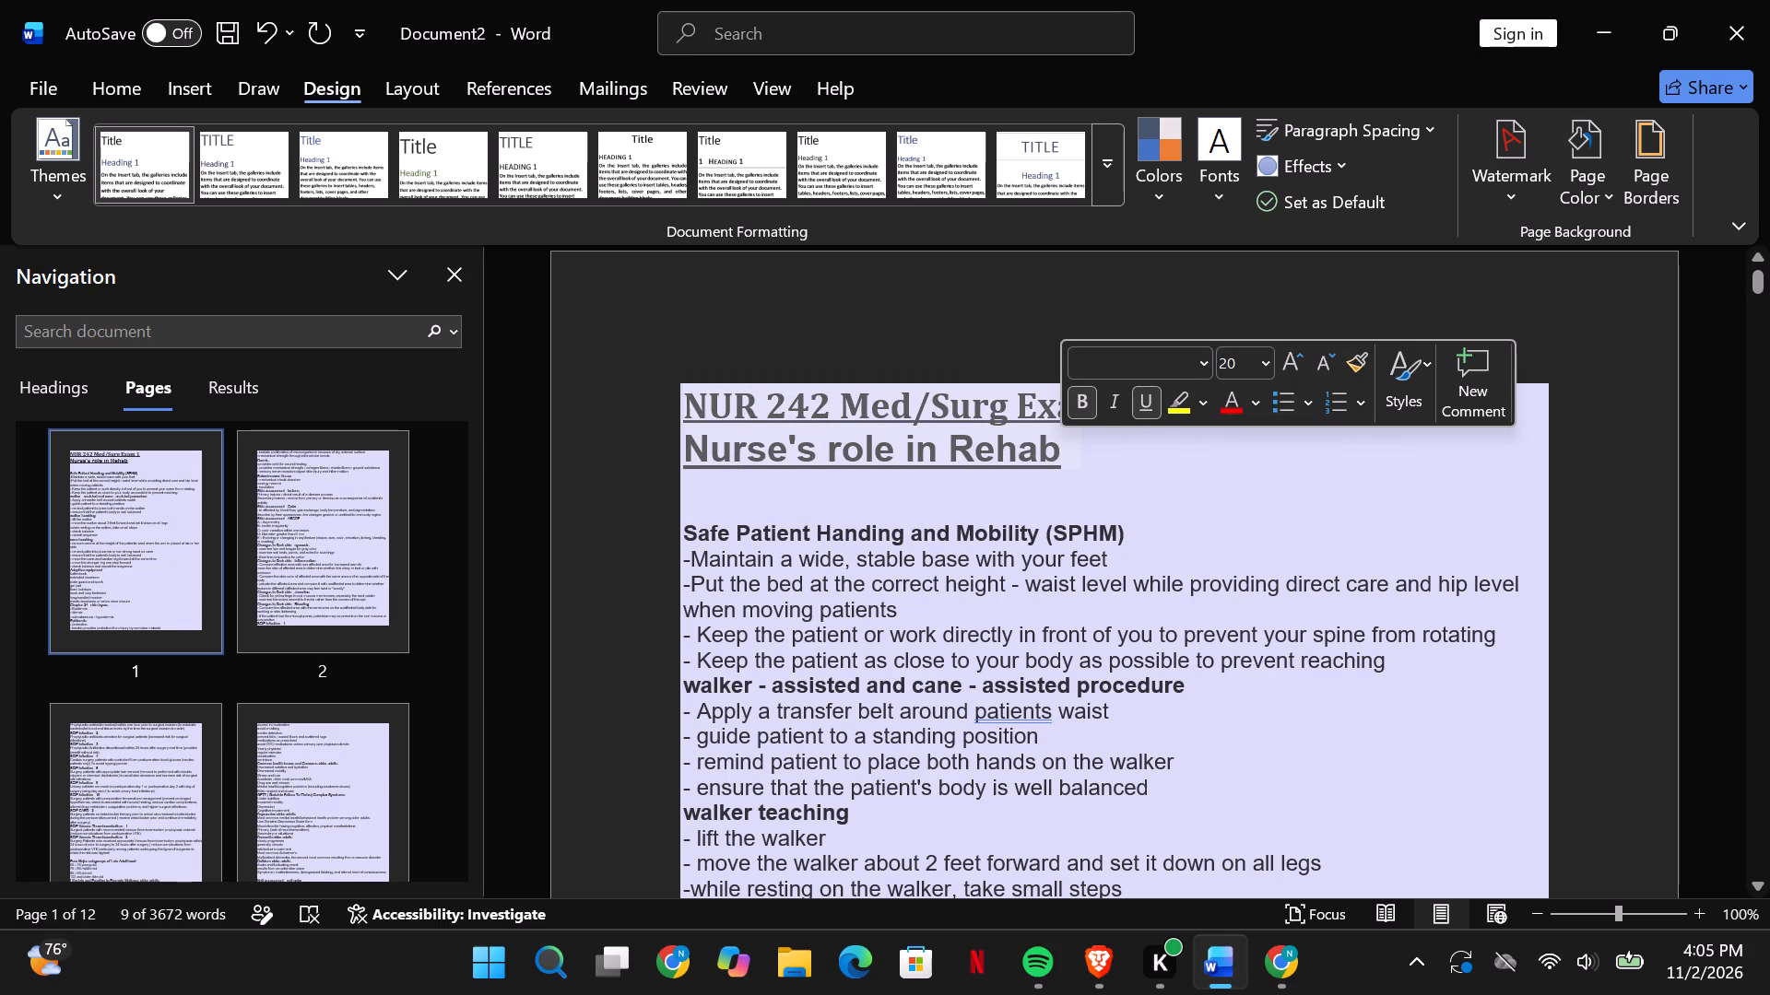
{"action": "left_click", "coordinate": [525, 448]}
{"action": "left_click", "coordinate": [512, 494]}
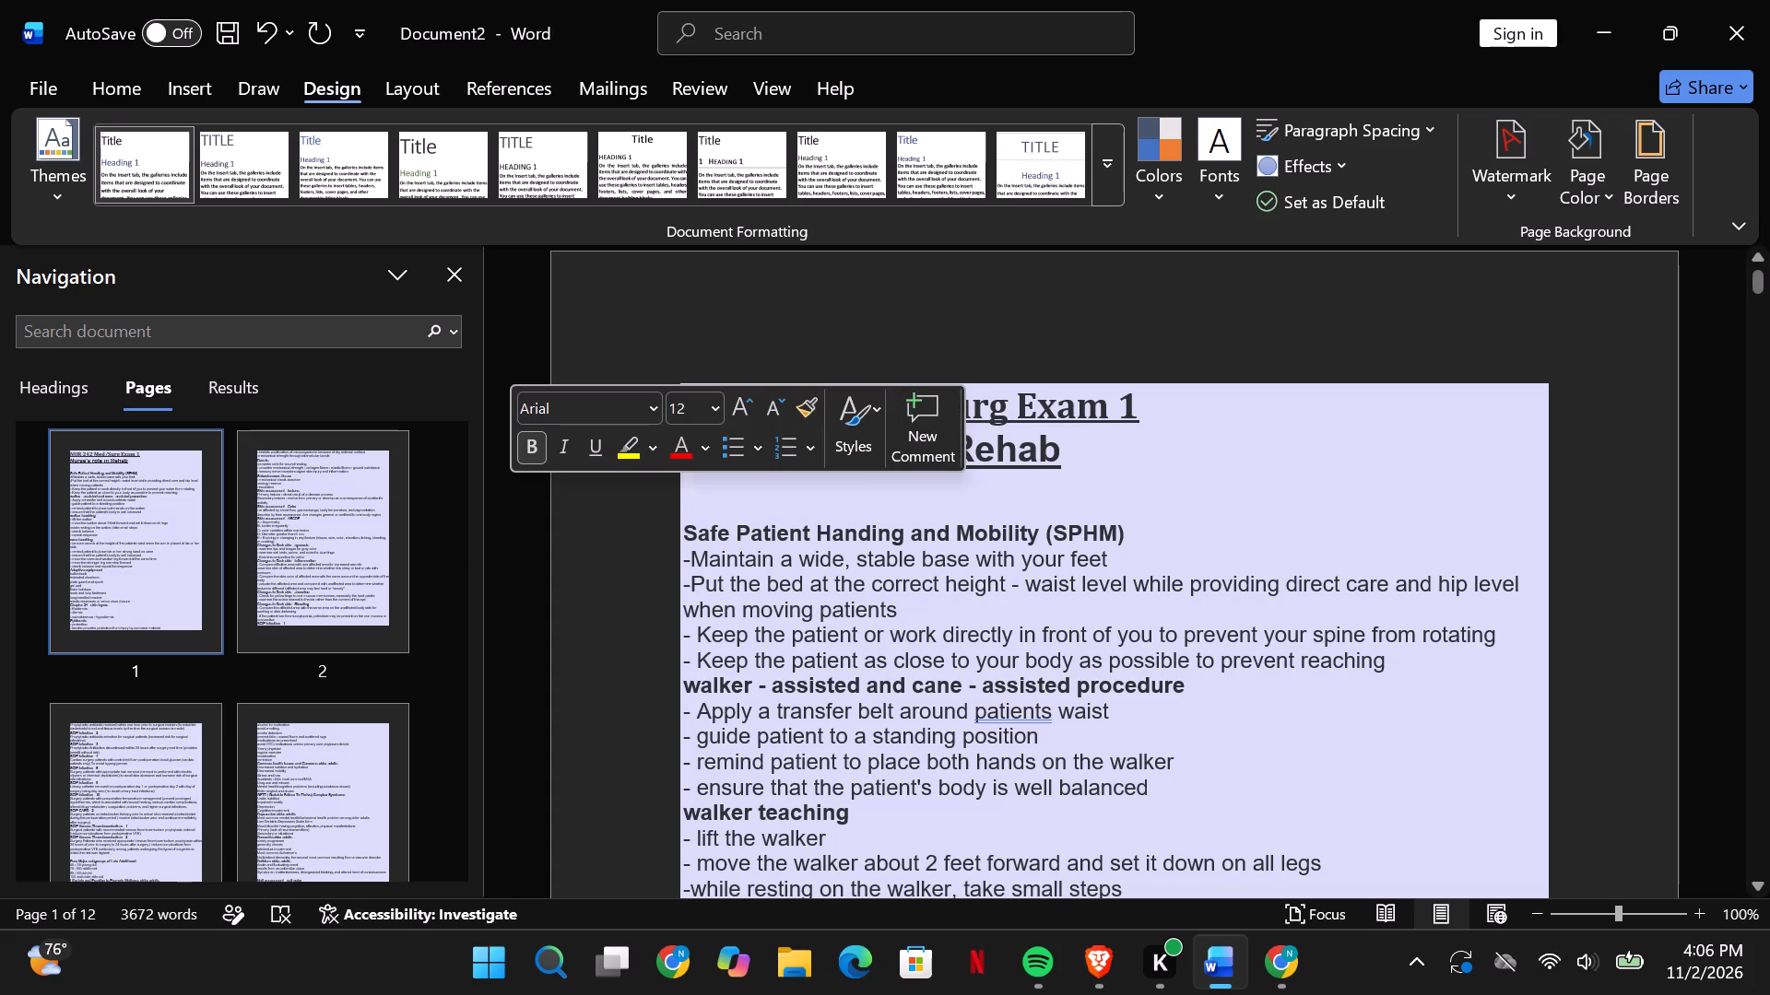
{"action": "left_click", "coordinate": [1228, 482]}
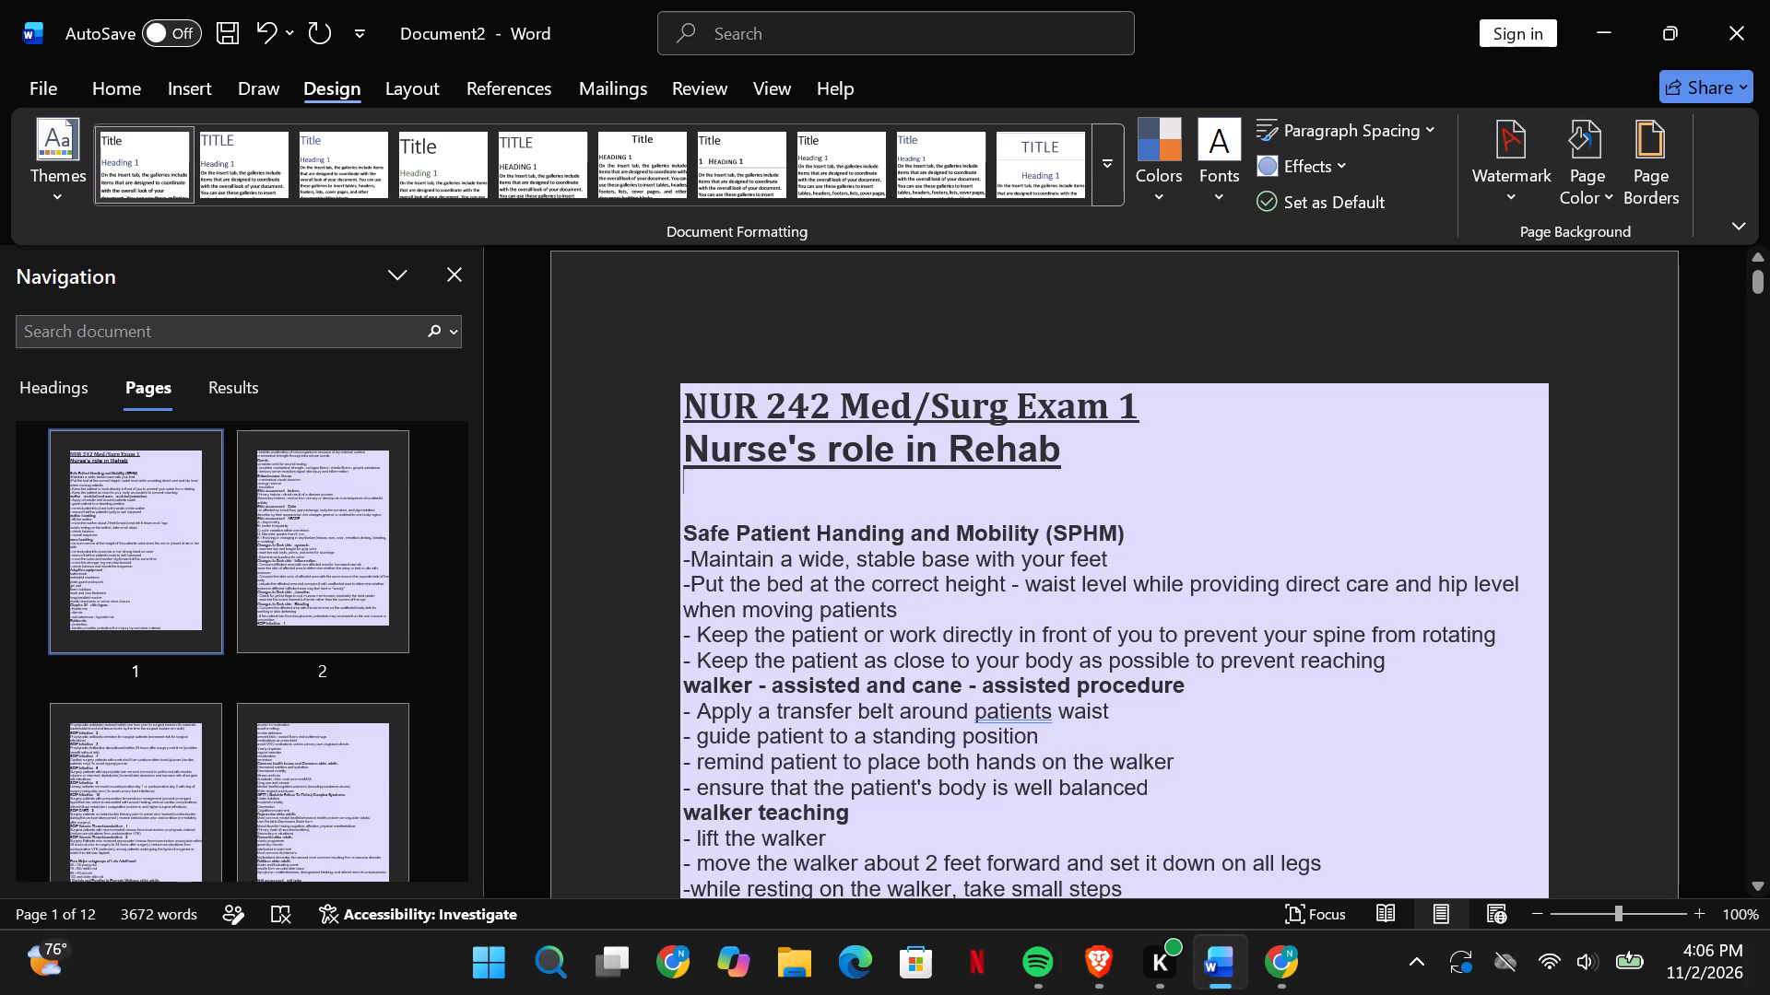
Save the document as a PDF named NUR 242 Med in the Documents folder.
{"action": "left_click", "coordinate": [48, 82]}
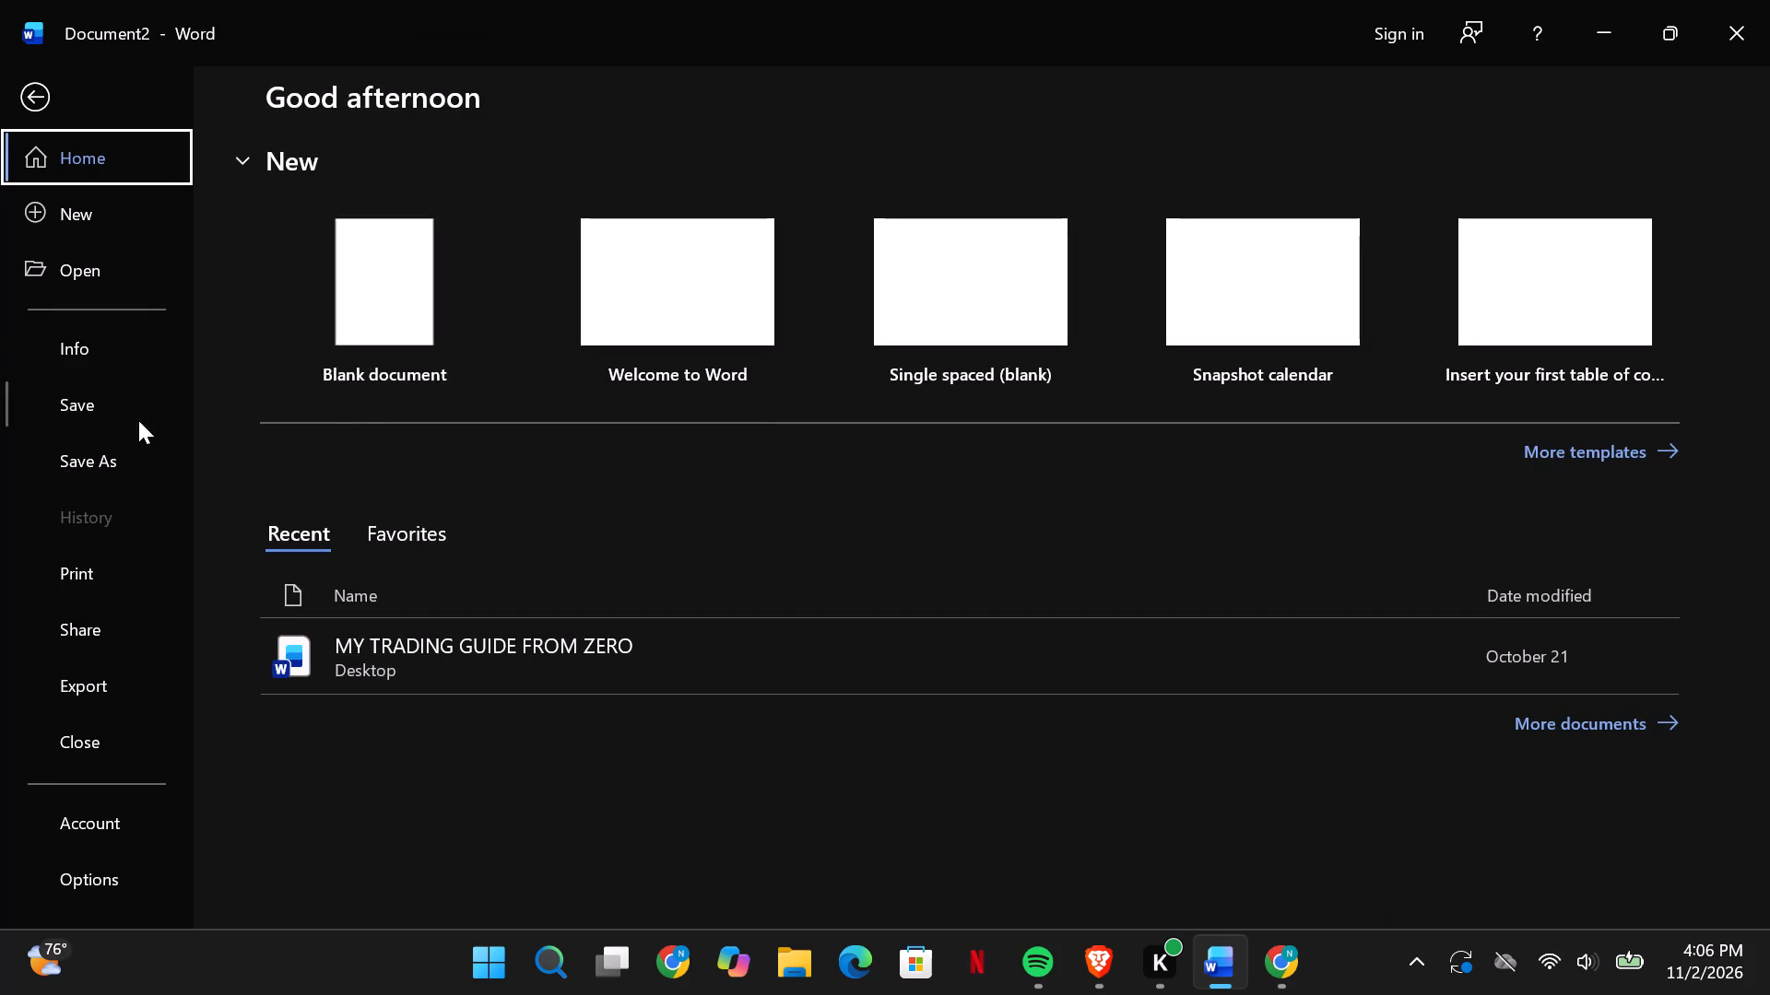
{"action": "left_click", "coordinate": [86, 460]}
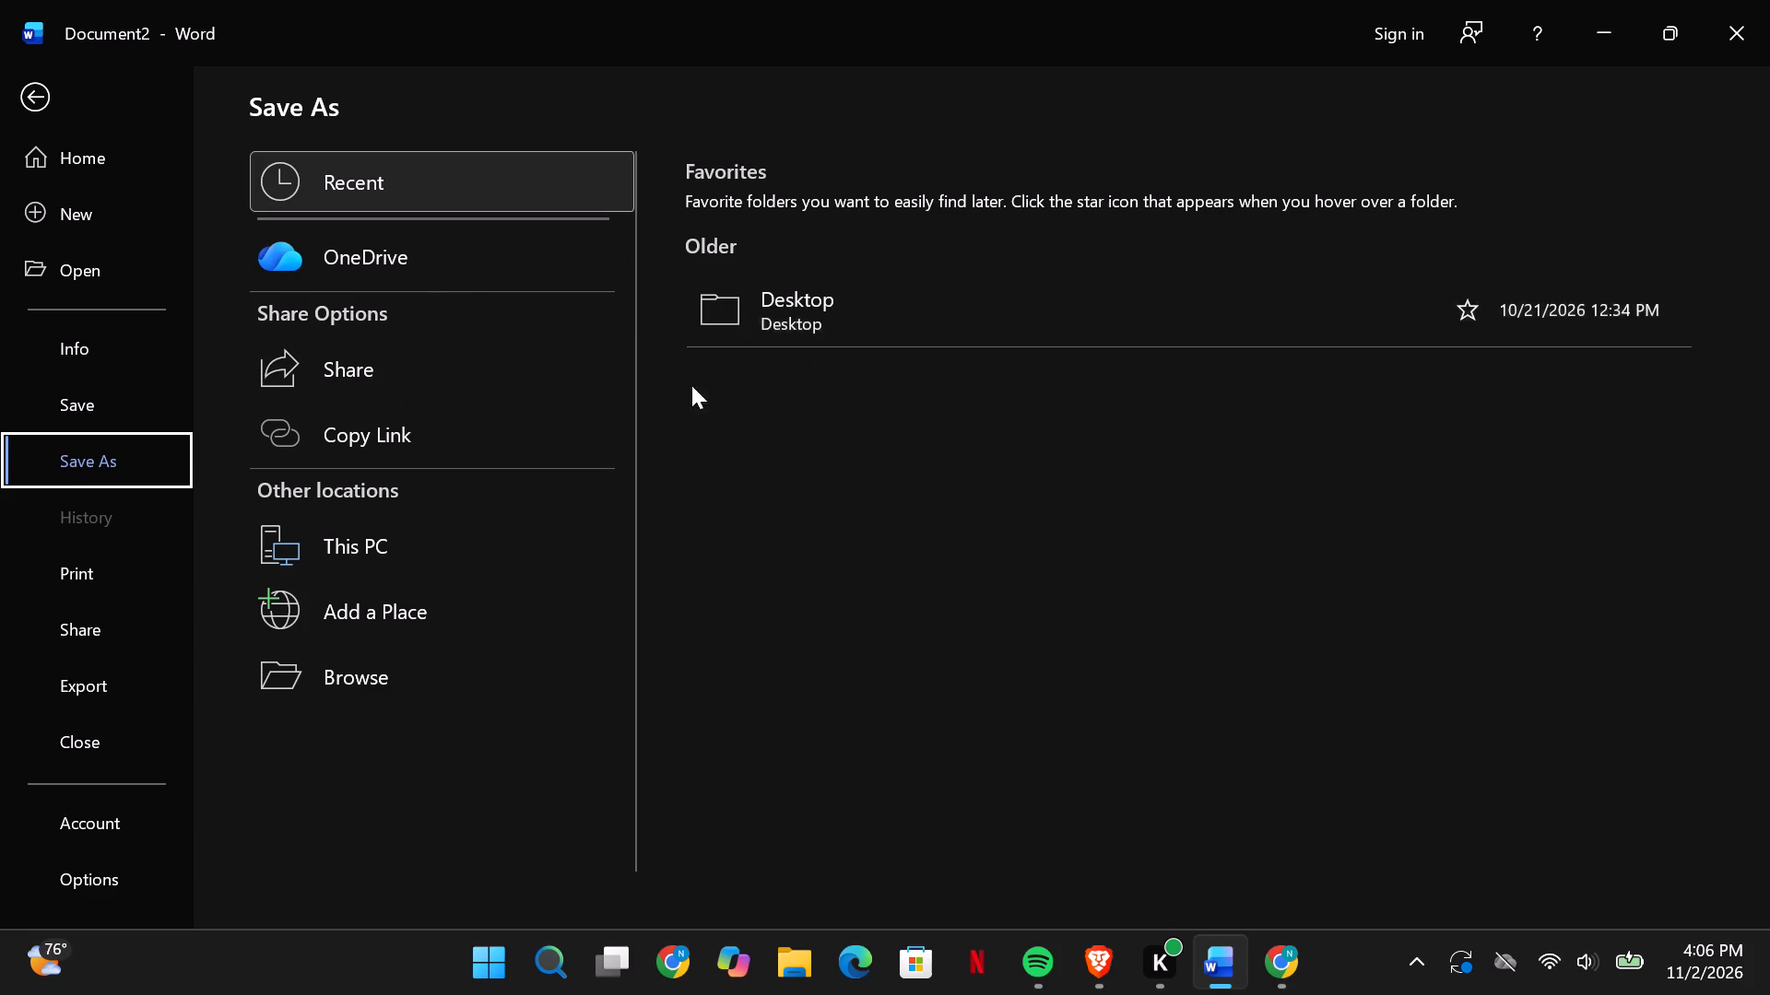
{"action": "left_click", "coordinate": [396, 534]}
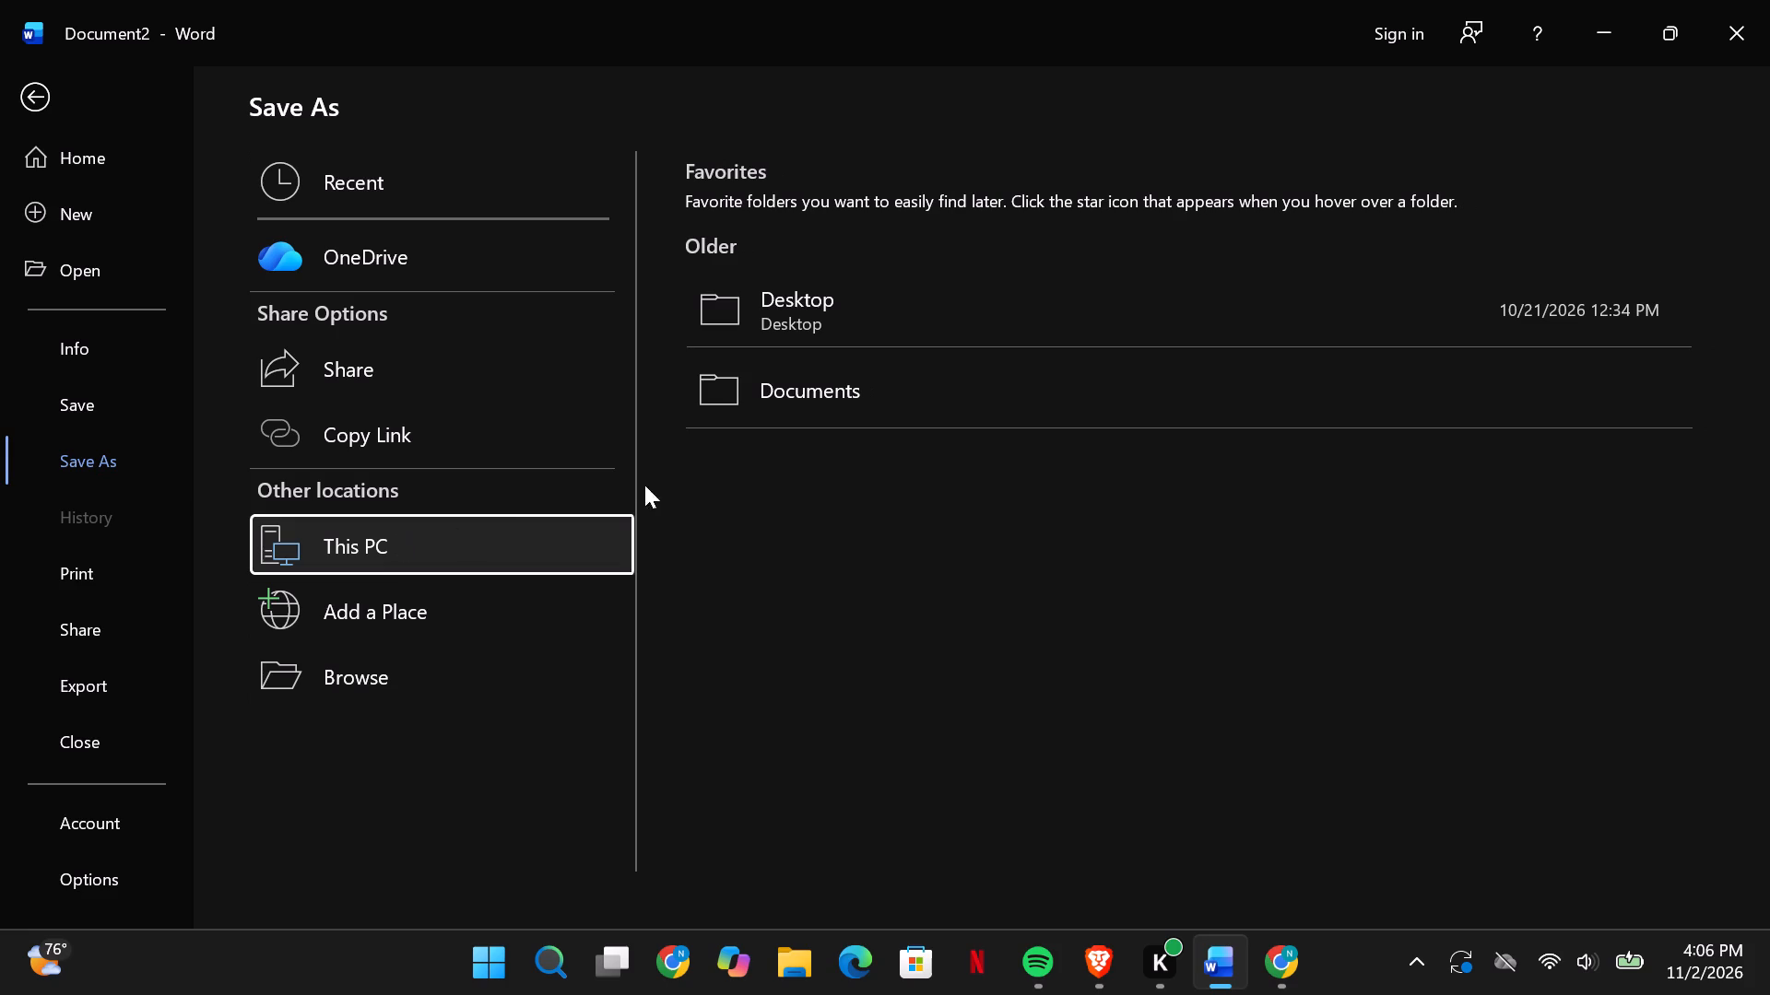
{"action": "left_click", "coordinate": [854, 399]}
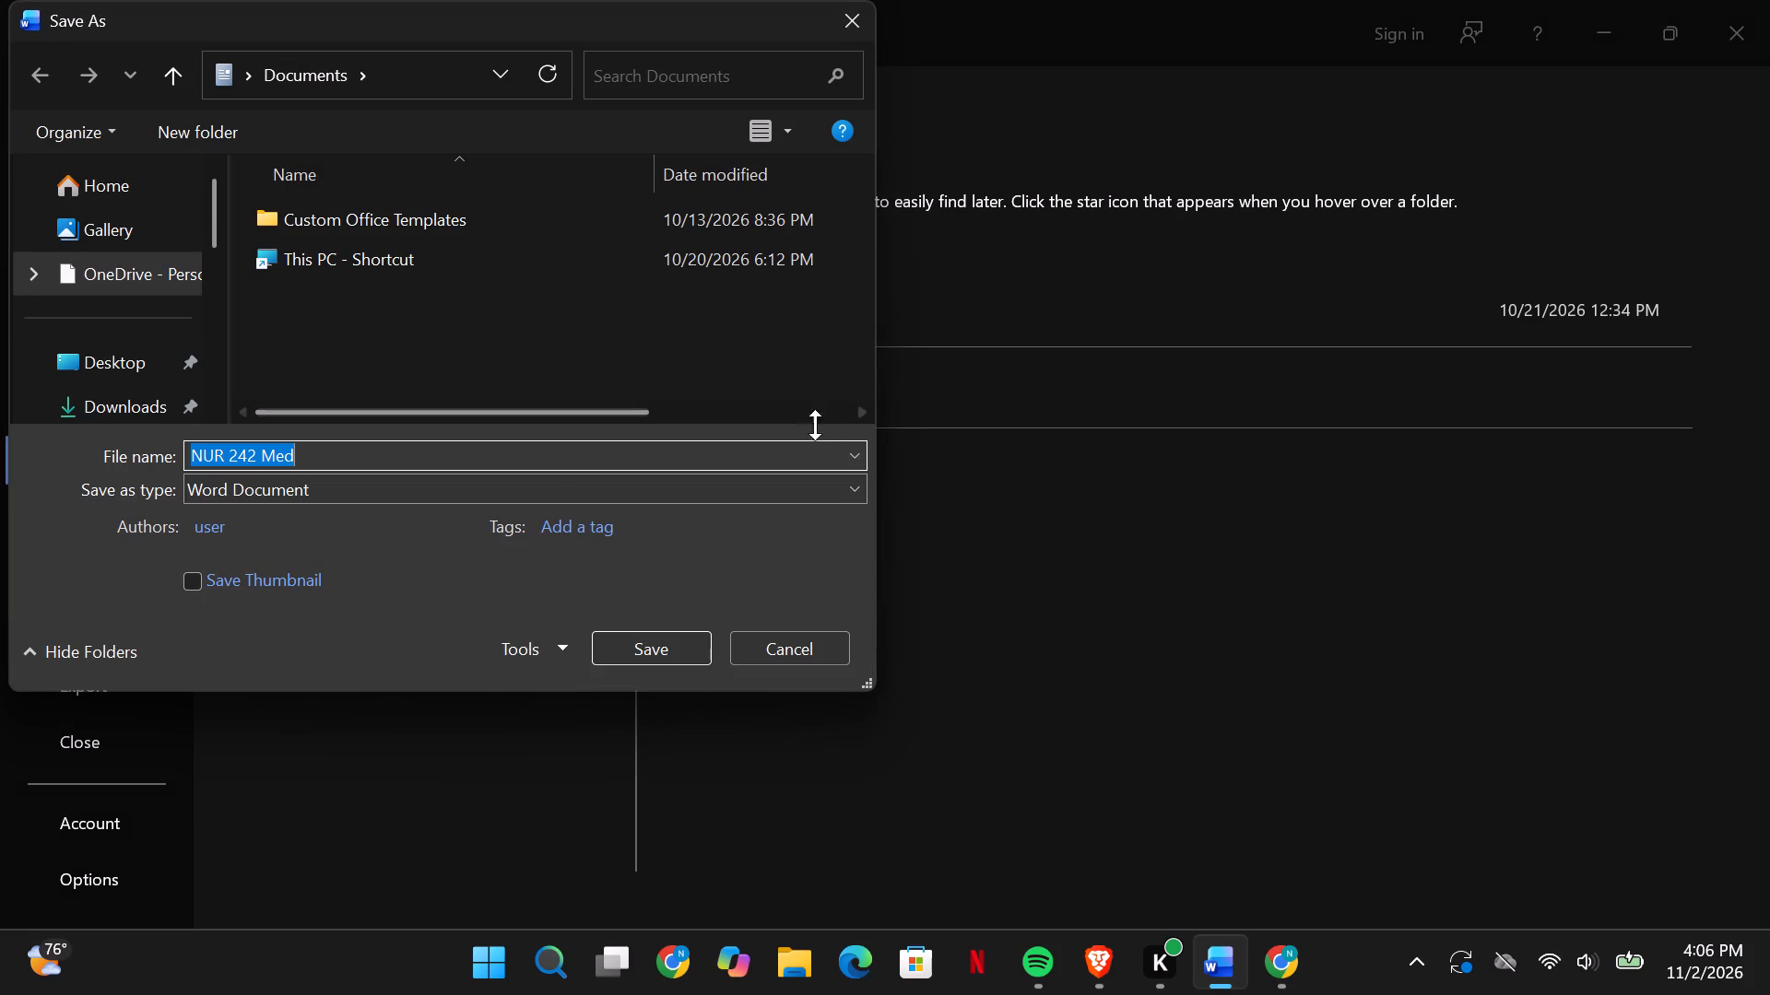
{"action": "left_click", "coordinate": [854, 483]}
{"action": "left_click", "coordinate": [409, 648]}
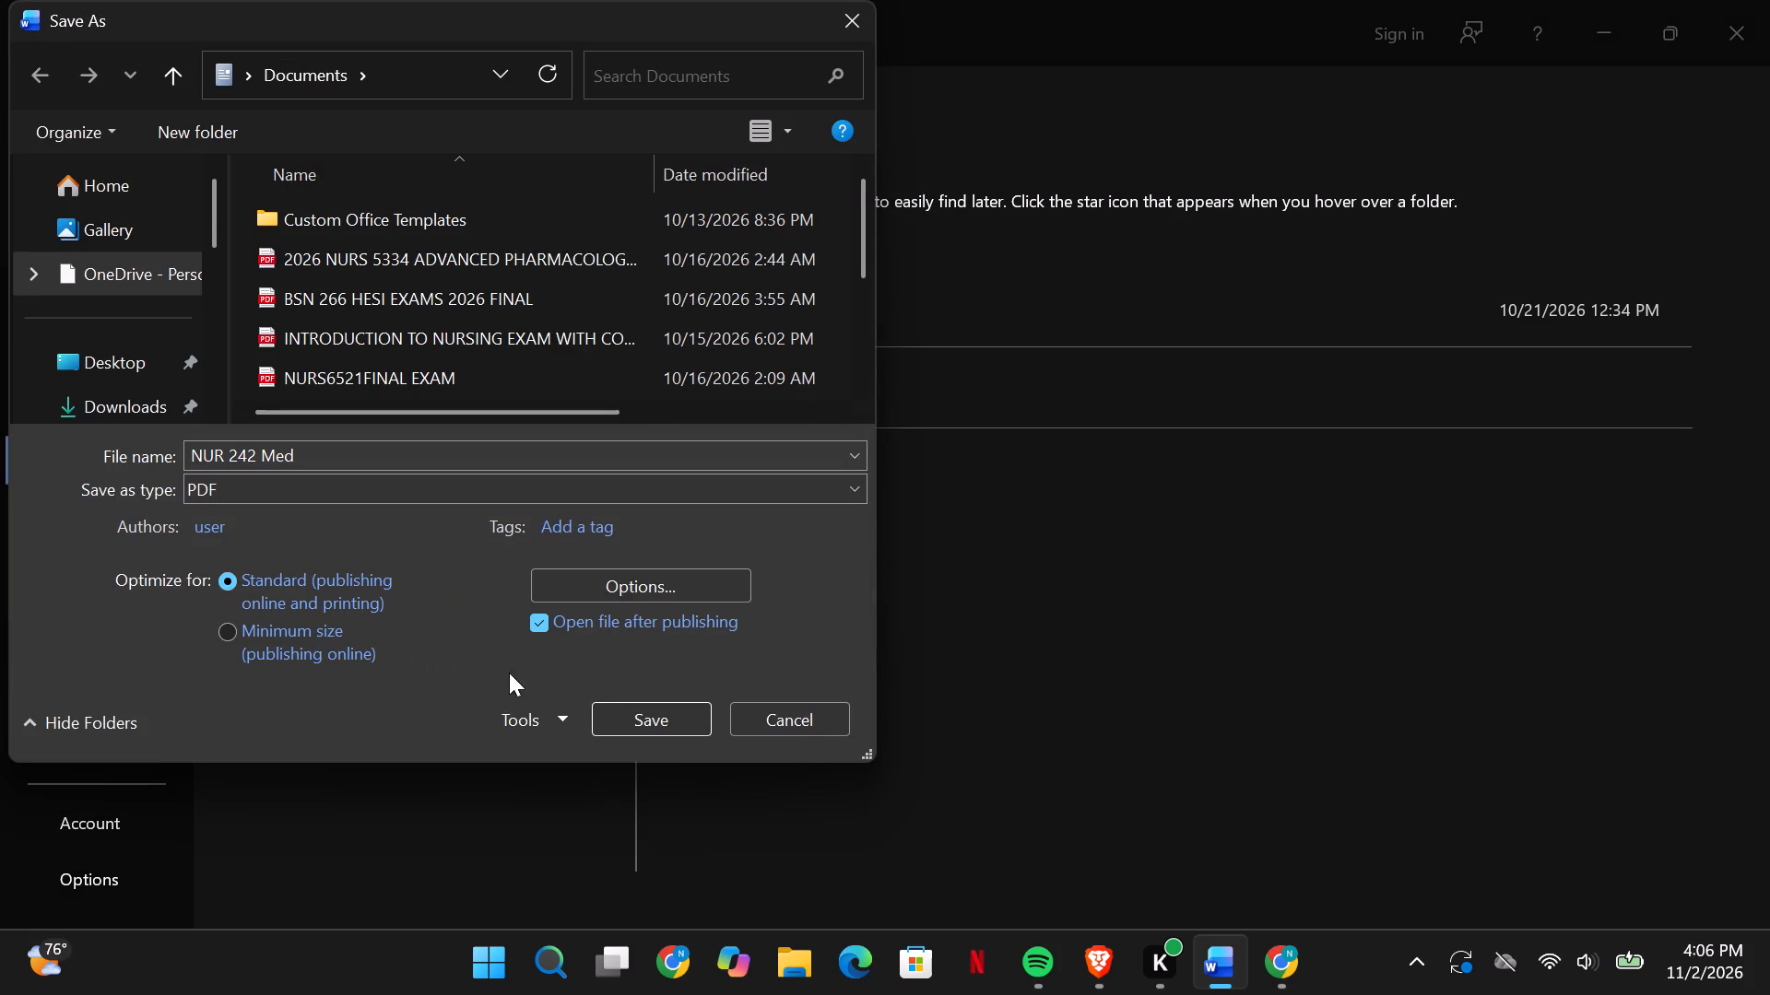
{"action": "left_click", "coordinate": [643, 719]}
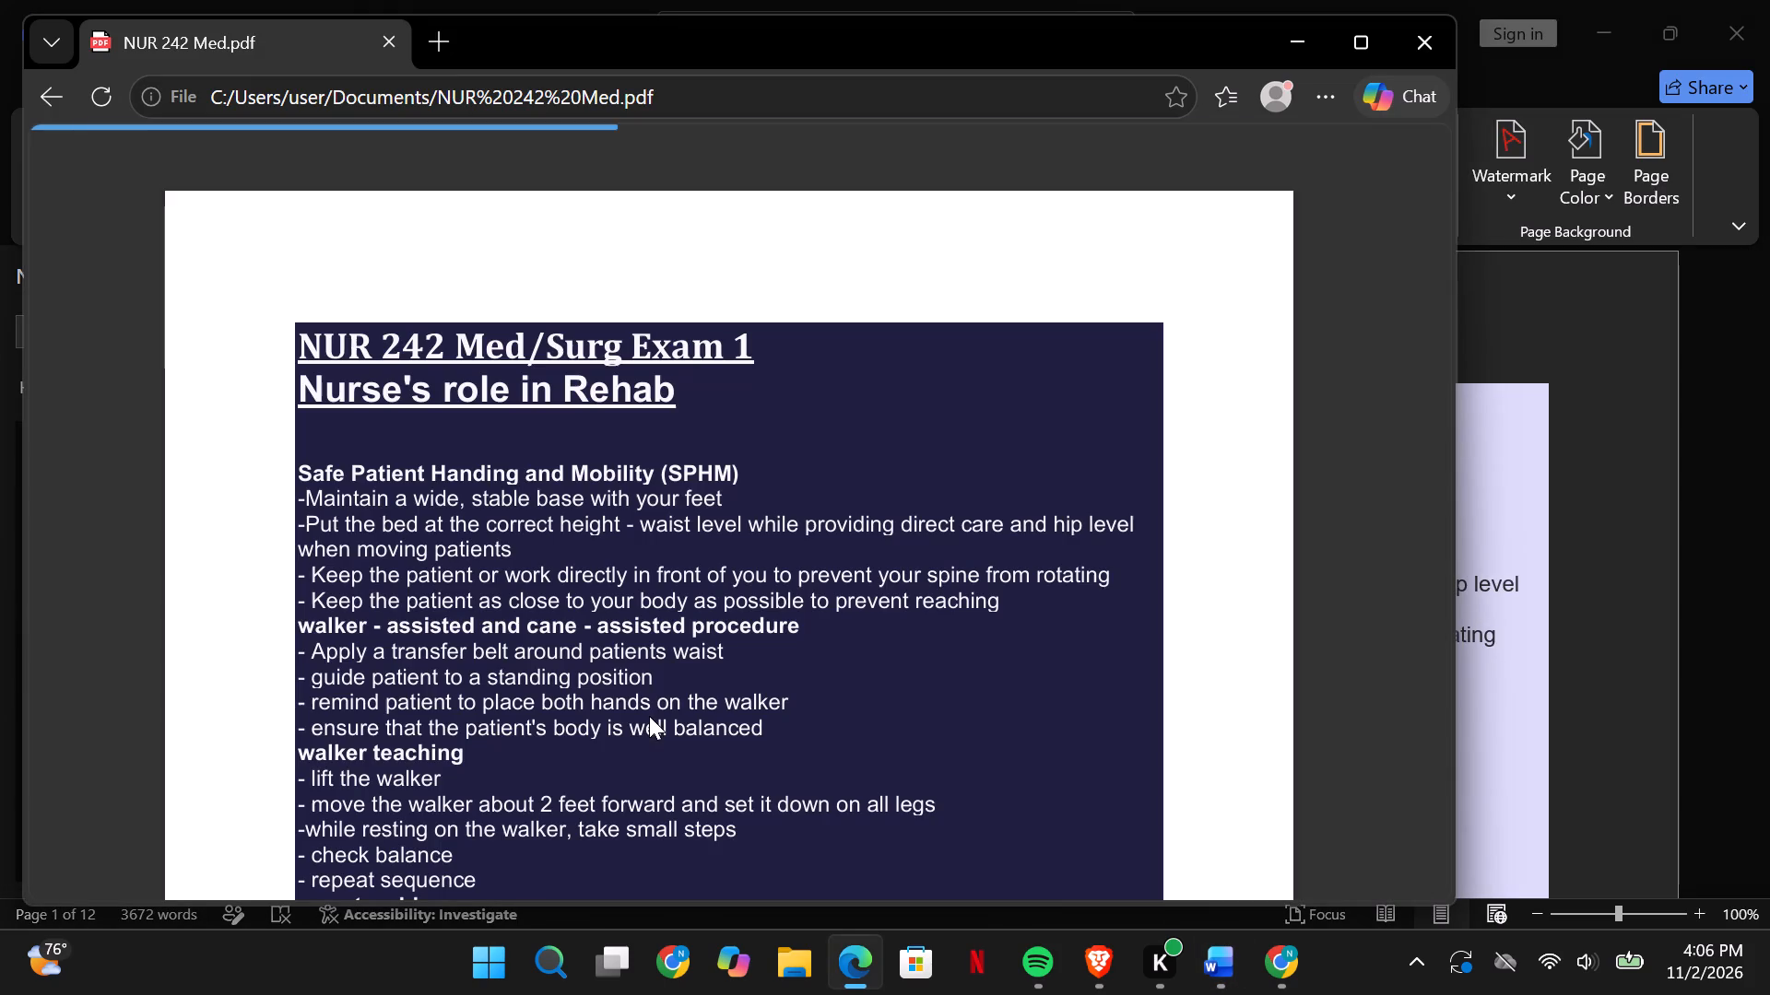
Review the exported PDF from the Safe Patient Handing and Mobility section to the PICC line section on page 7, and close it.
{"action": "scroll", "coordinate": [396, 578], "scroll_direction": "down", "scroll_amount": 2}
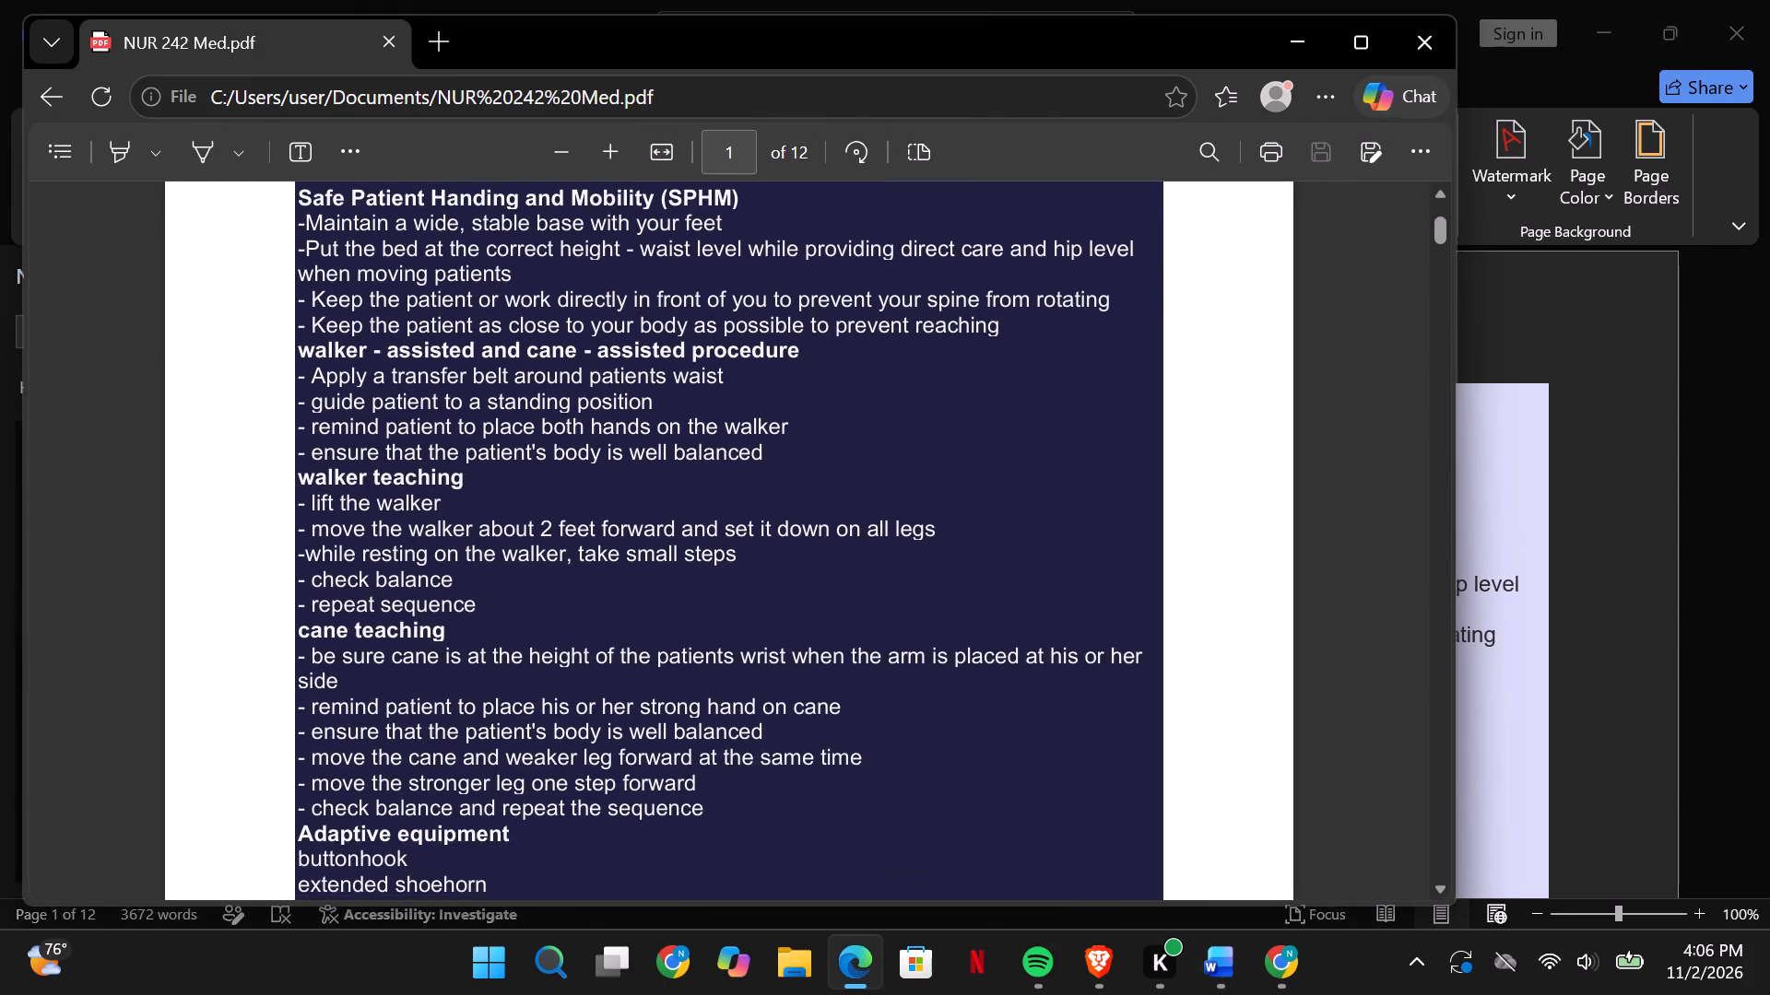
{"action": "scroll", "coordinate": [396, 578], "scroll_direction": "down", "scroll_amount": 1}
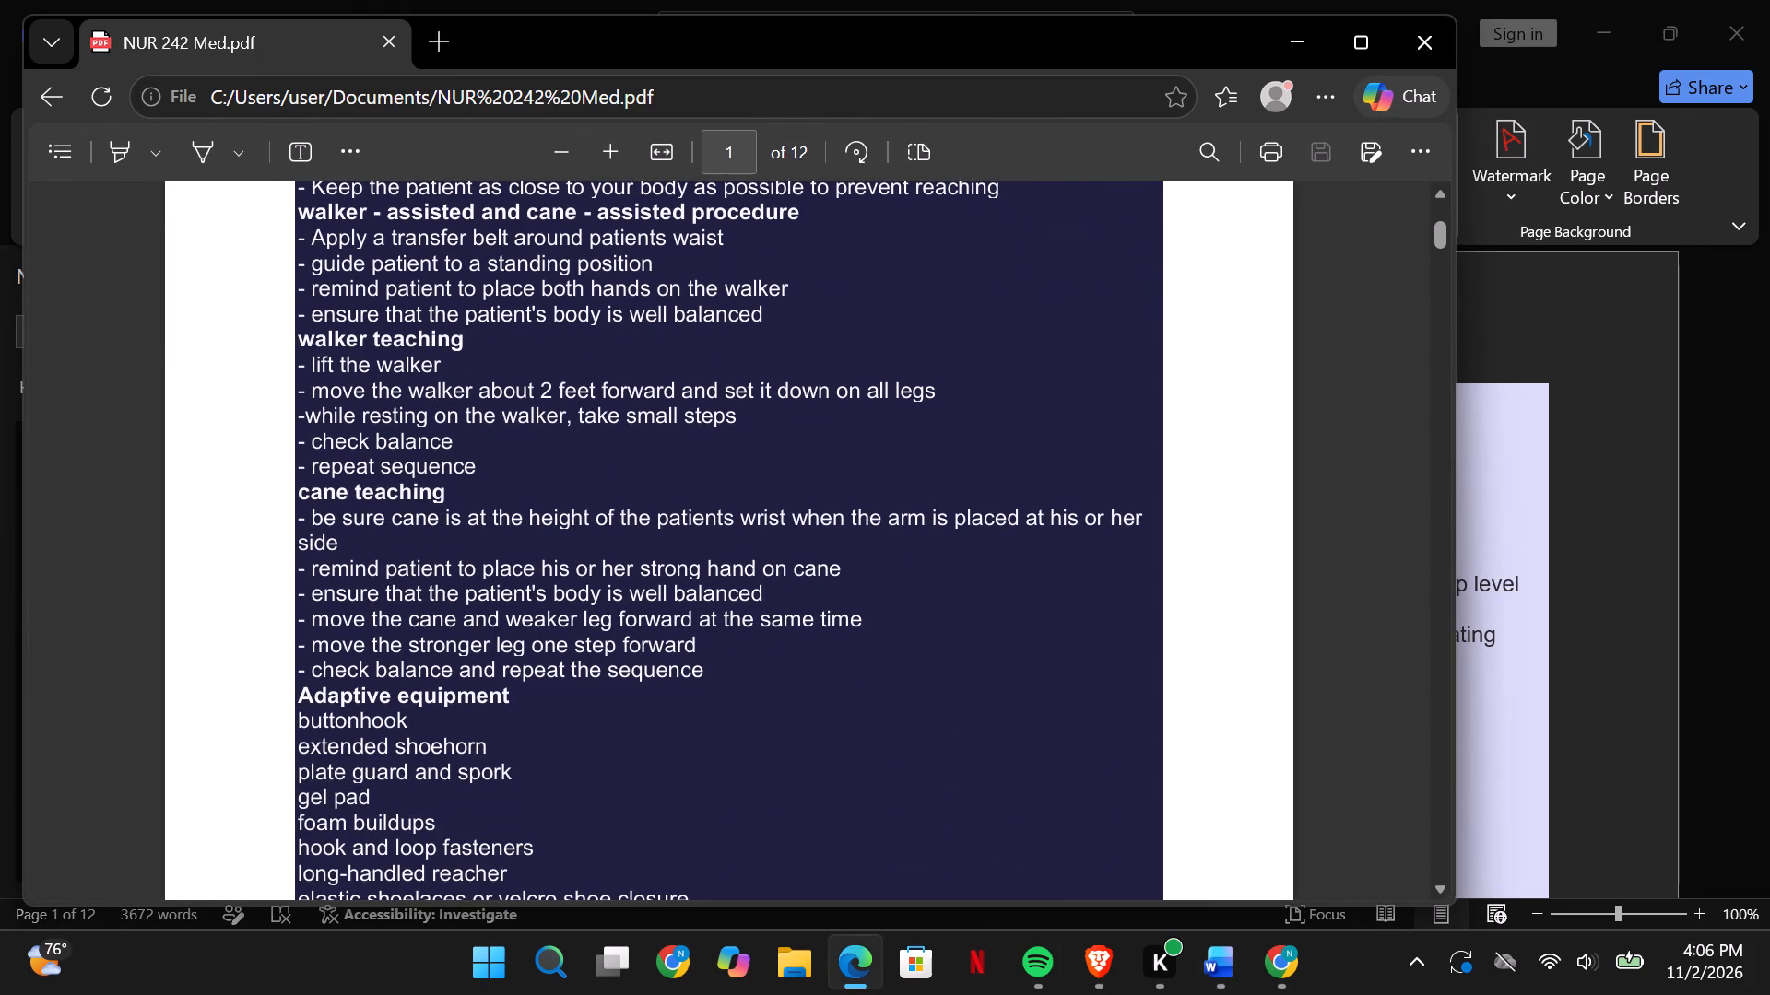
{"action": "scroll", "coordinate": [396, 578], "scroll_direction": "down", "scroll_amount": 16}
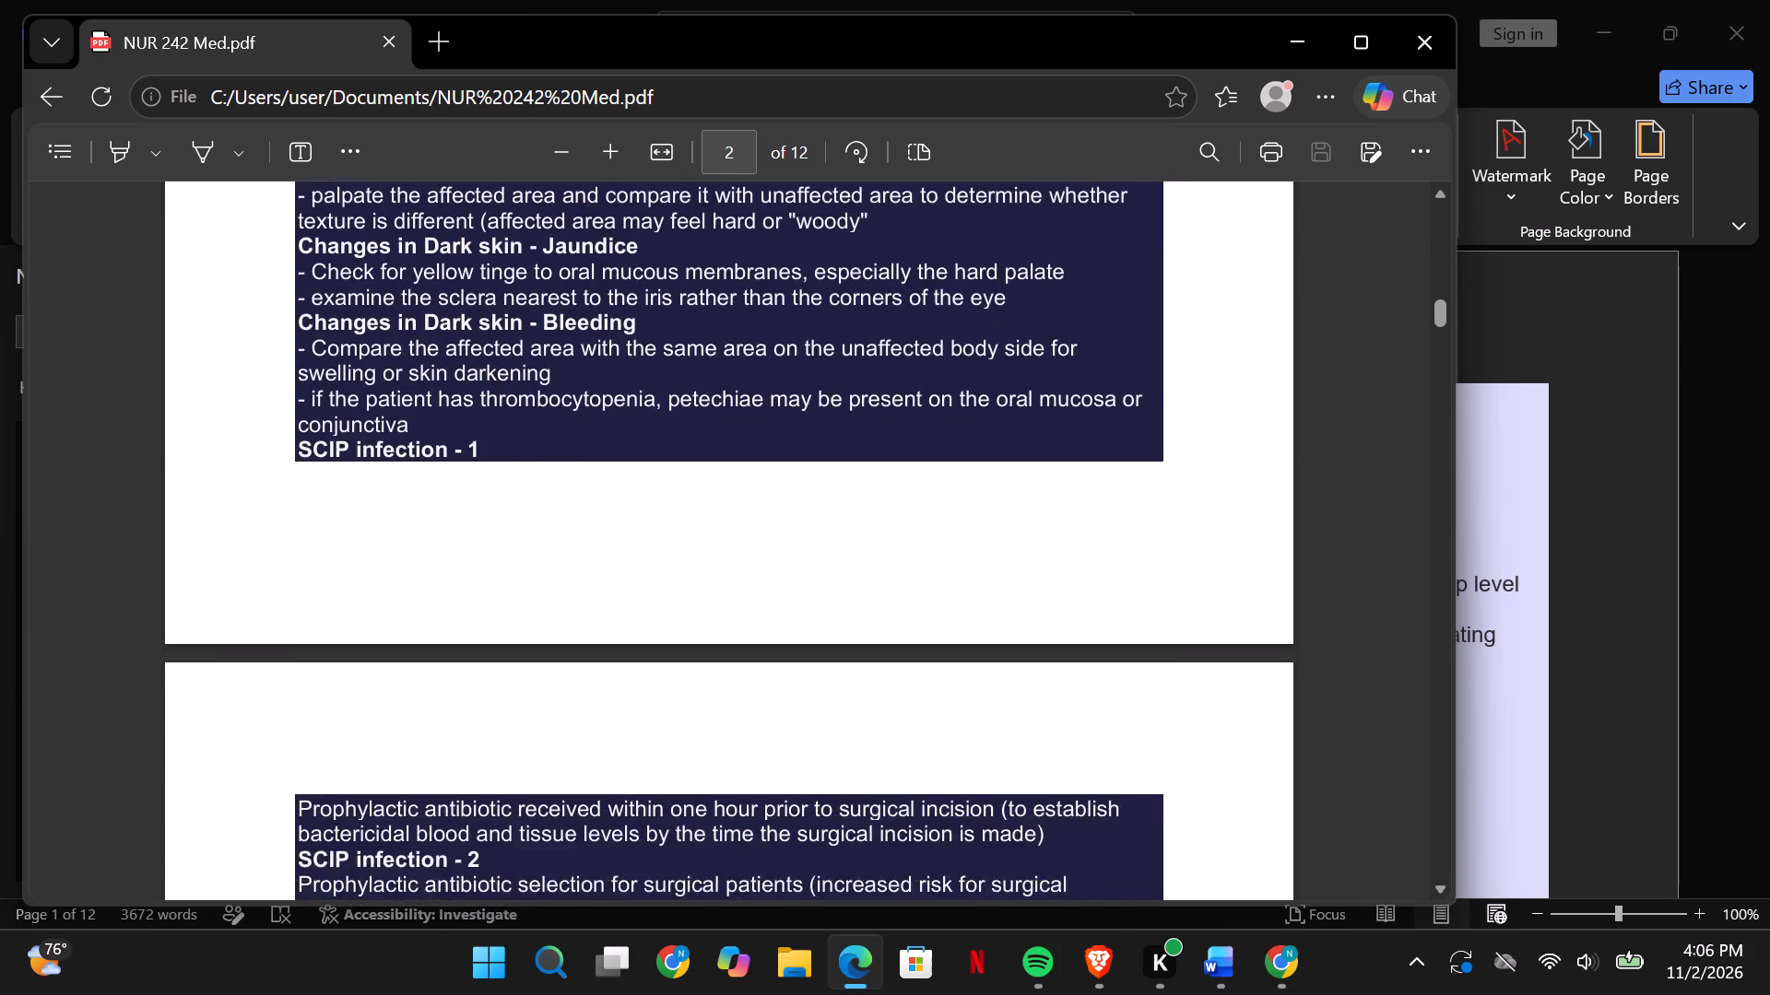
{"action": "scroll", "coordinate": [396, 578], "scroll_direction": "down", "scroll_amount": 13}
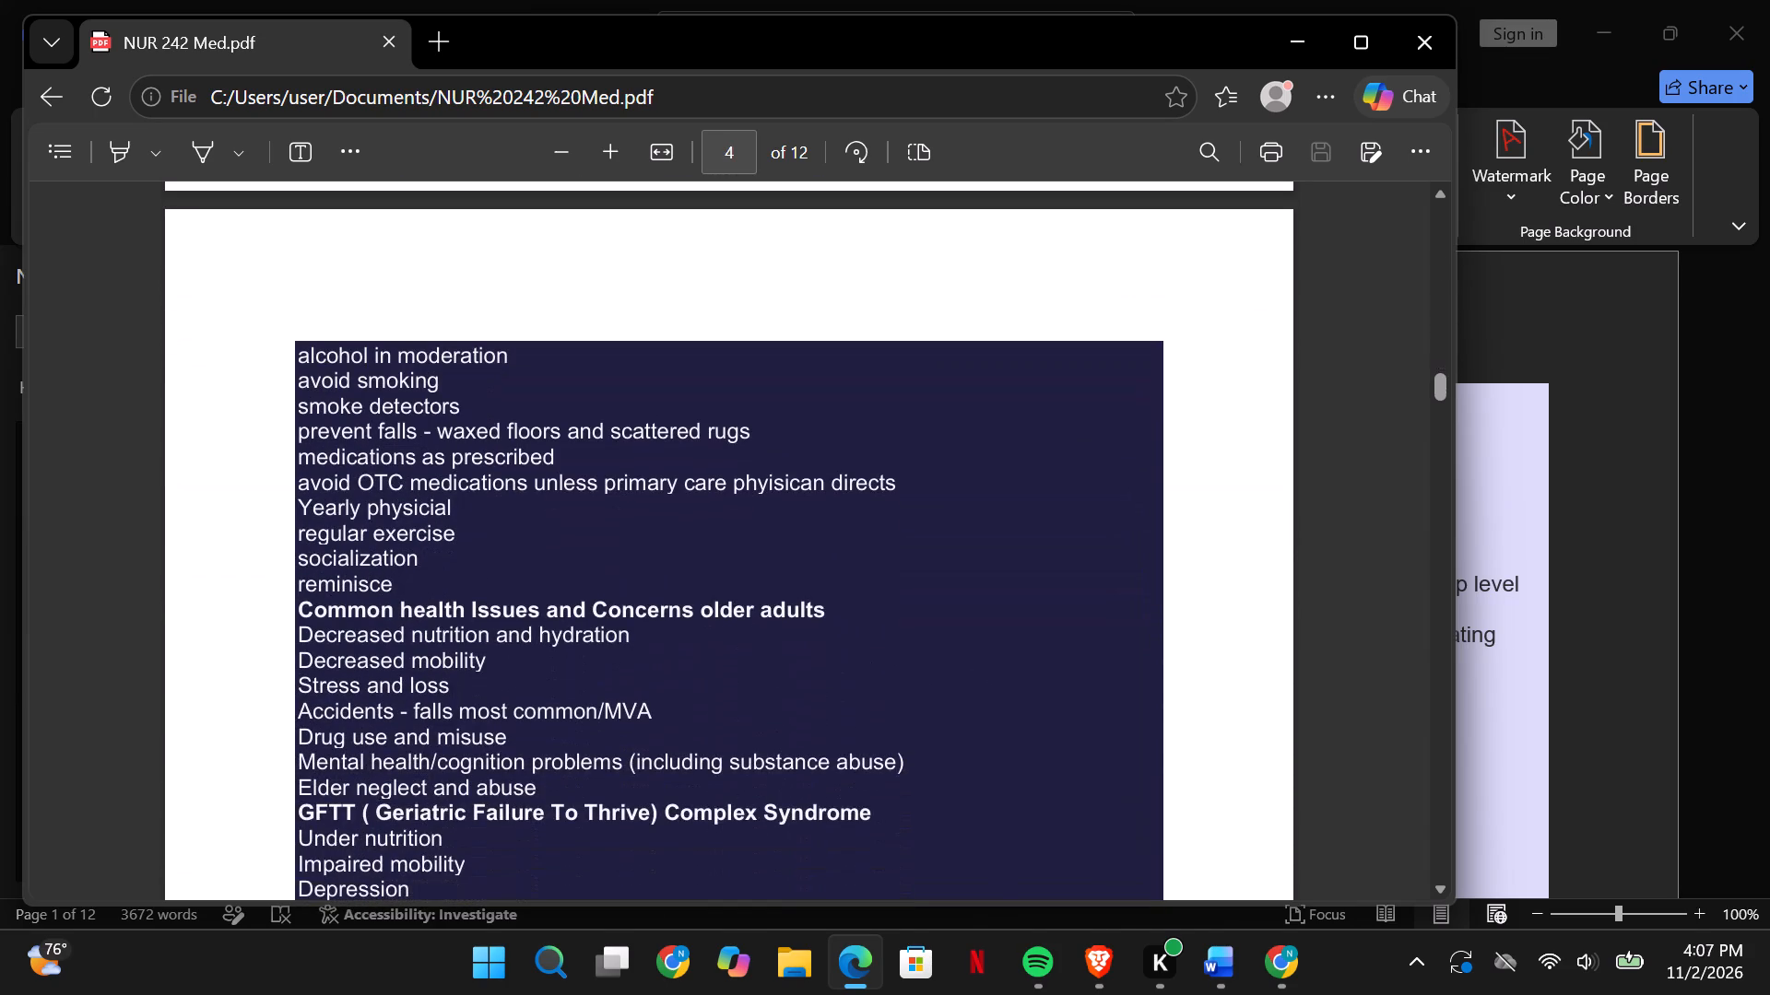
{"action": "scroll", "coordinate": [396, 578], "scroll_direction": "down", "scroll_amount": 6}
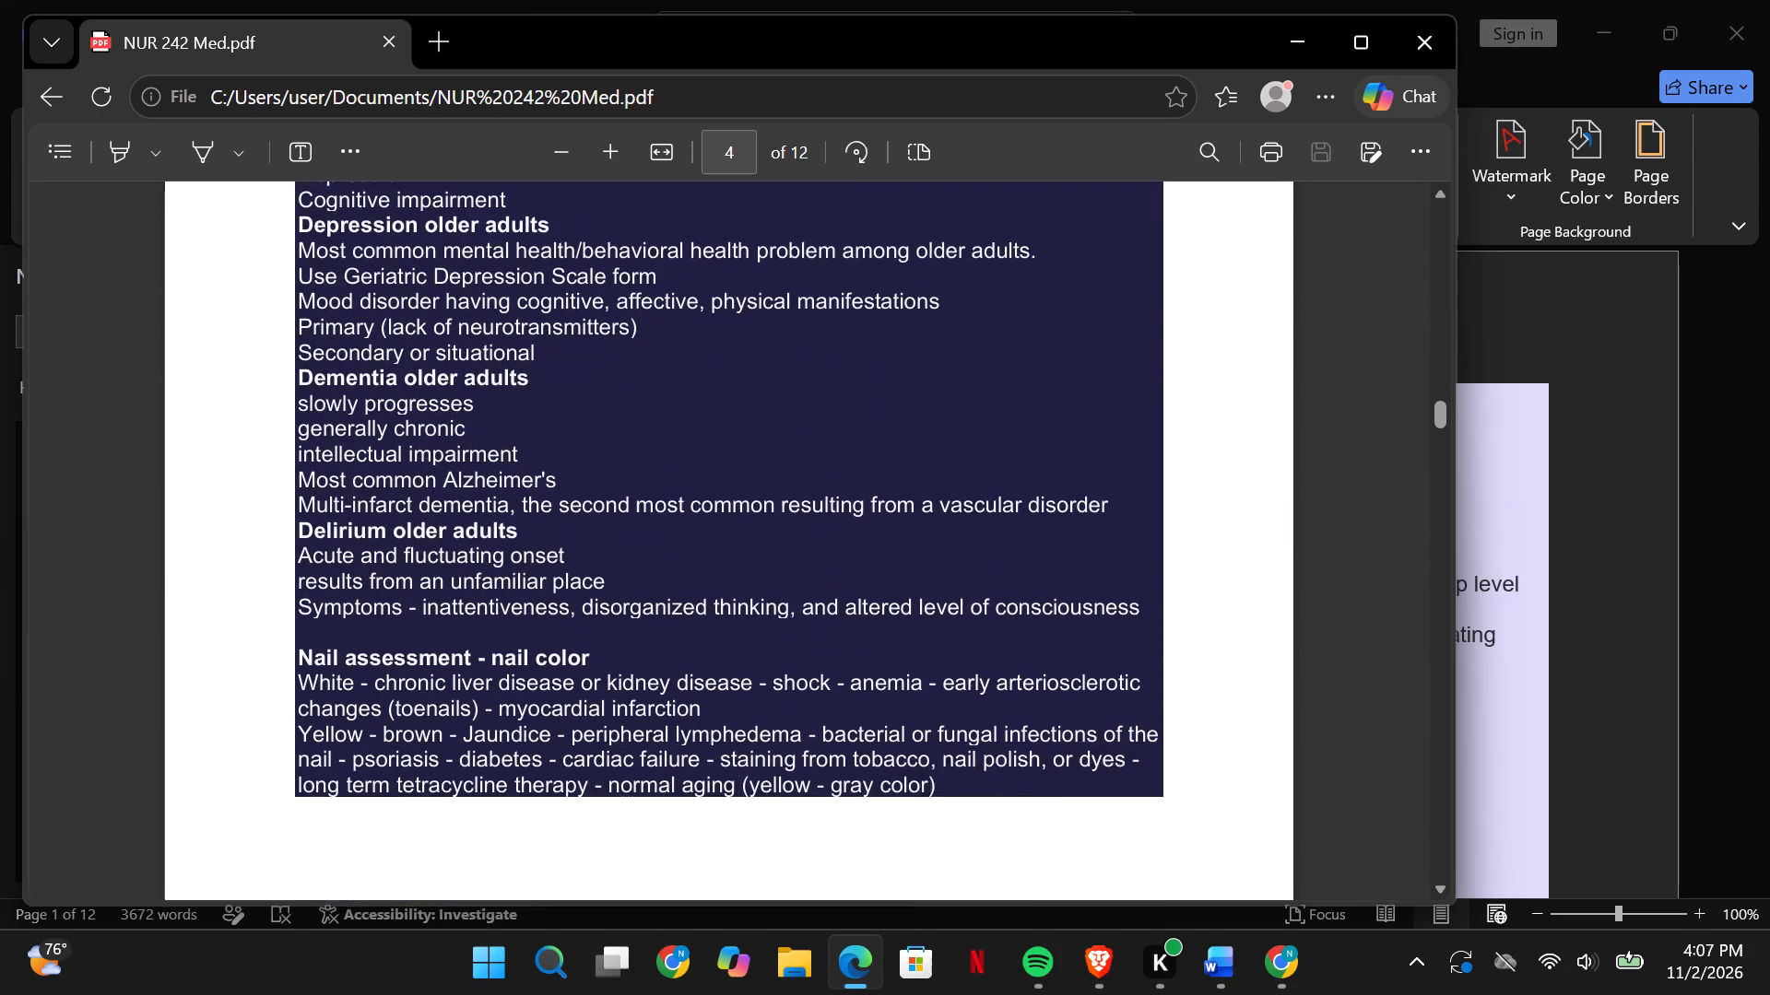
{"action": "scroll", "coordinate": [395, 578], "scroll_direction": "down", "scroll_amount": 13}
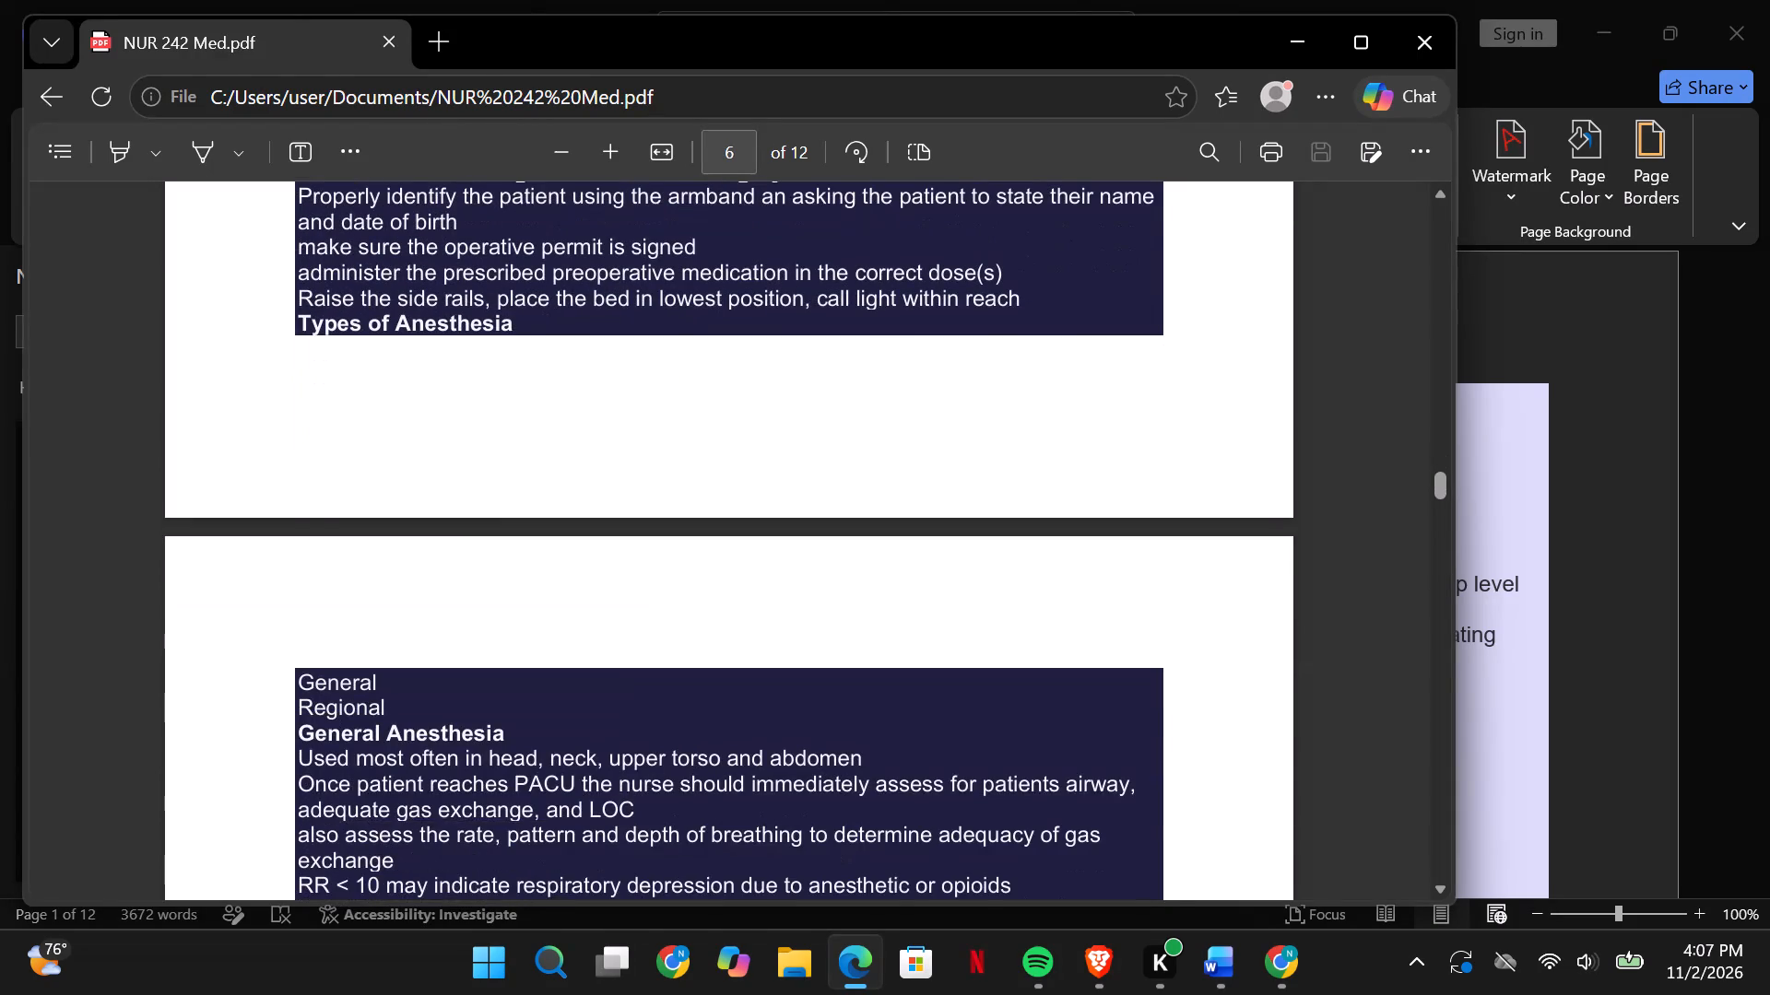
{"action": "scroll", "coordinate": [395, 578], "scroll_direction": "down", "scroll_amount": 19}
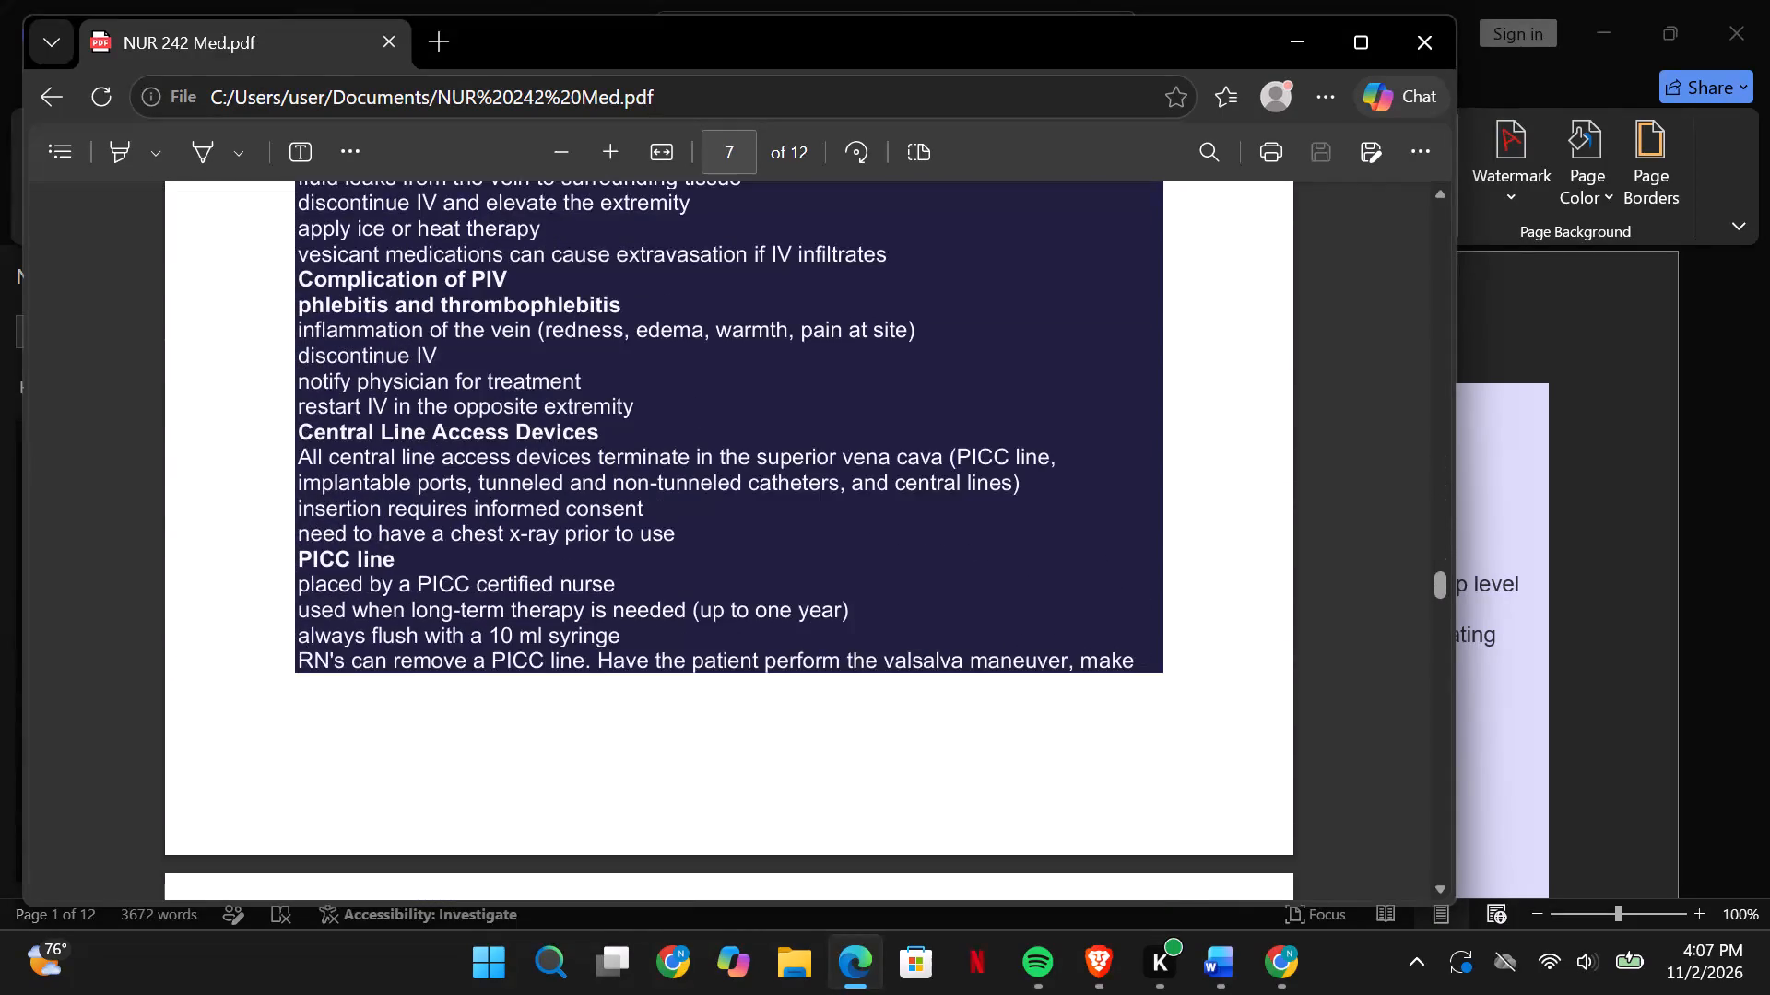
{"action": "left_click", "coordinate": [1429, 41]}
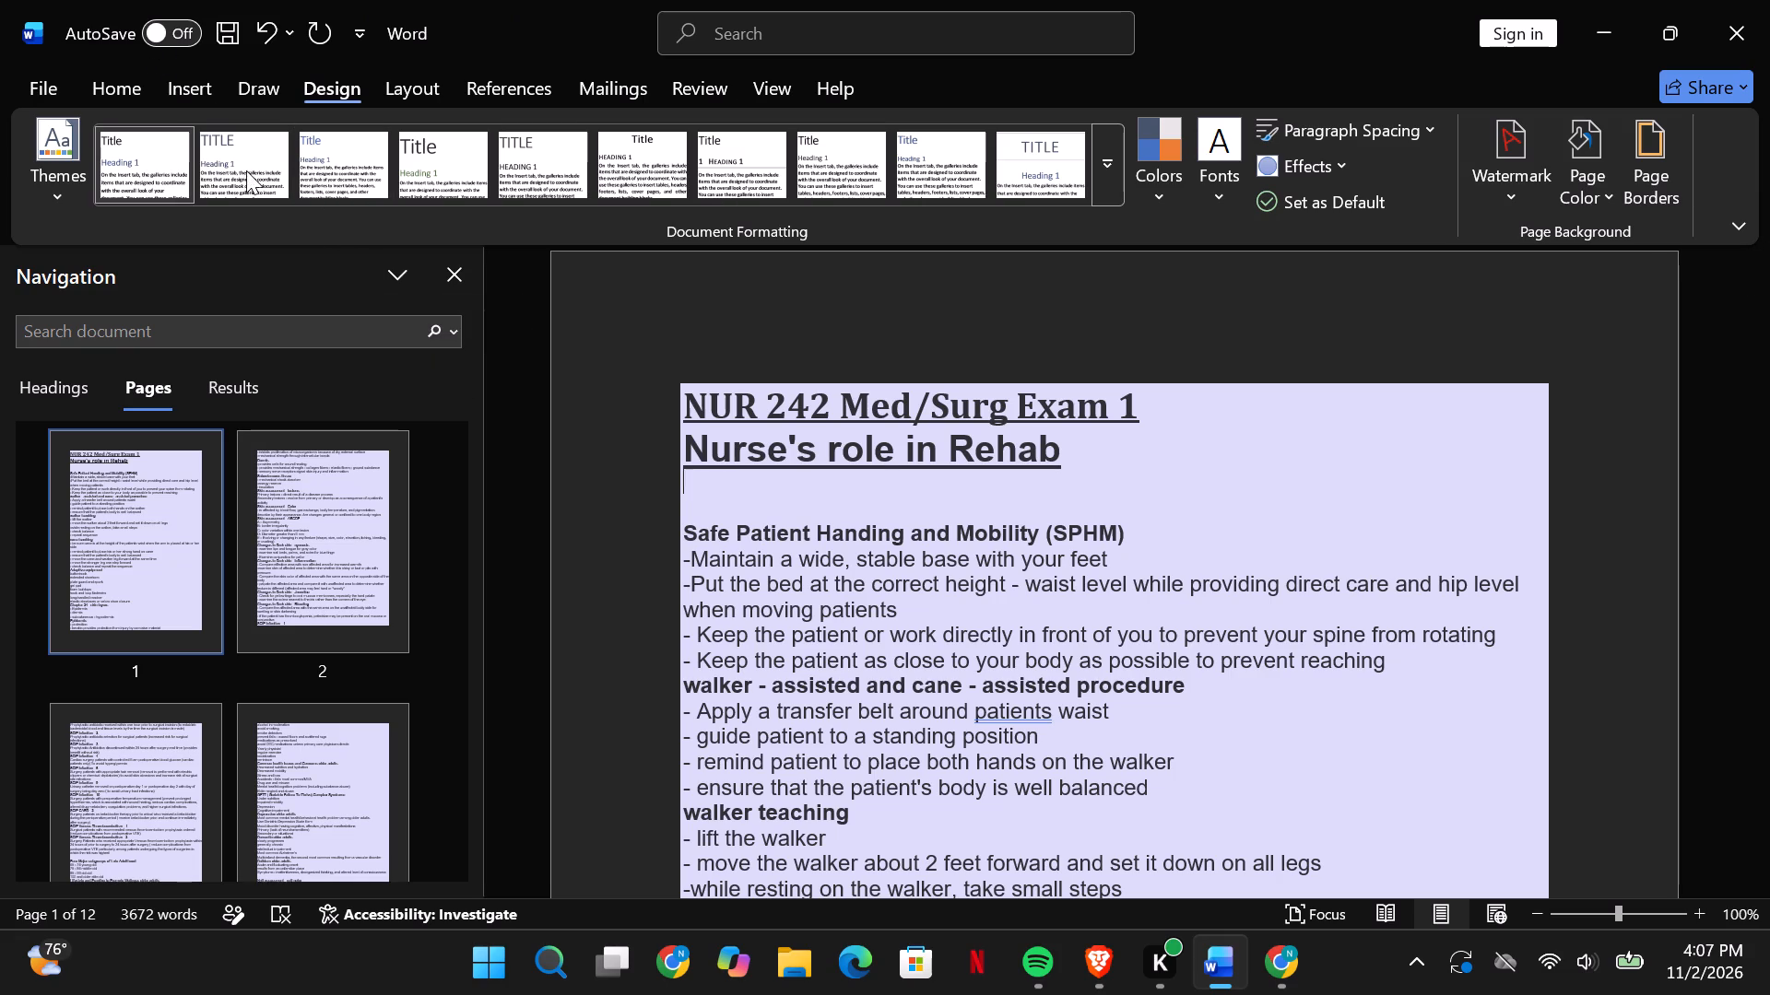
Create a new blank document.
{"action": "left_click", "coordinate": [59, 88]}
{"action": "left_click", "coordinate": [348, 306]}
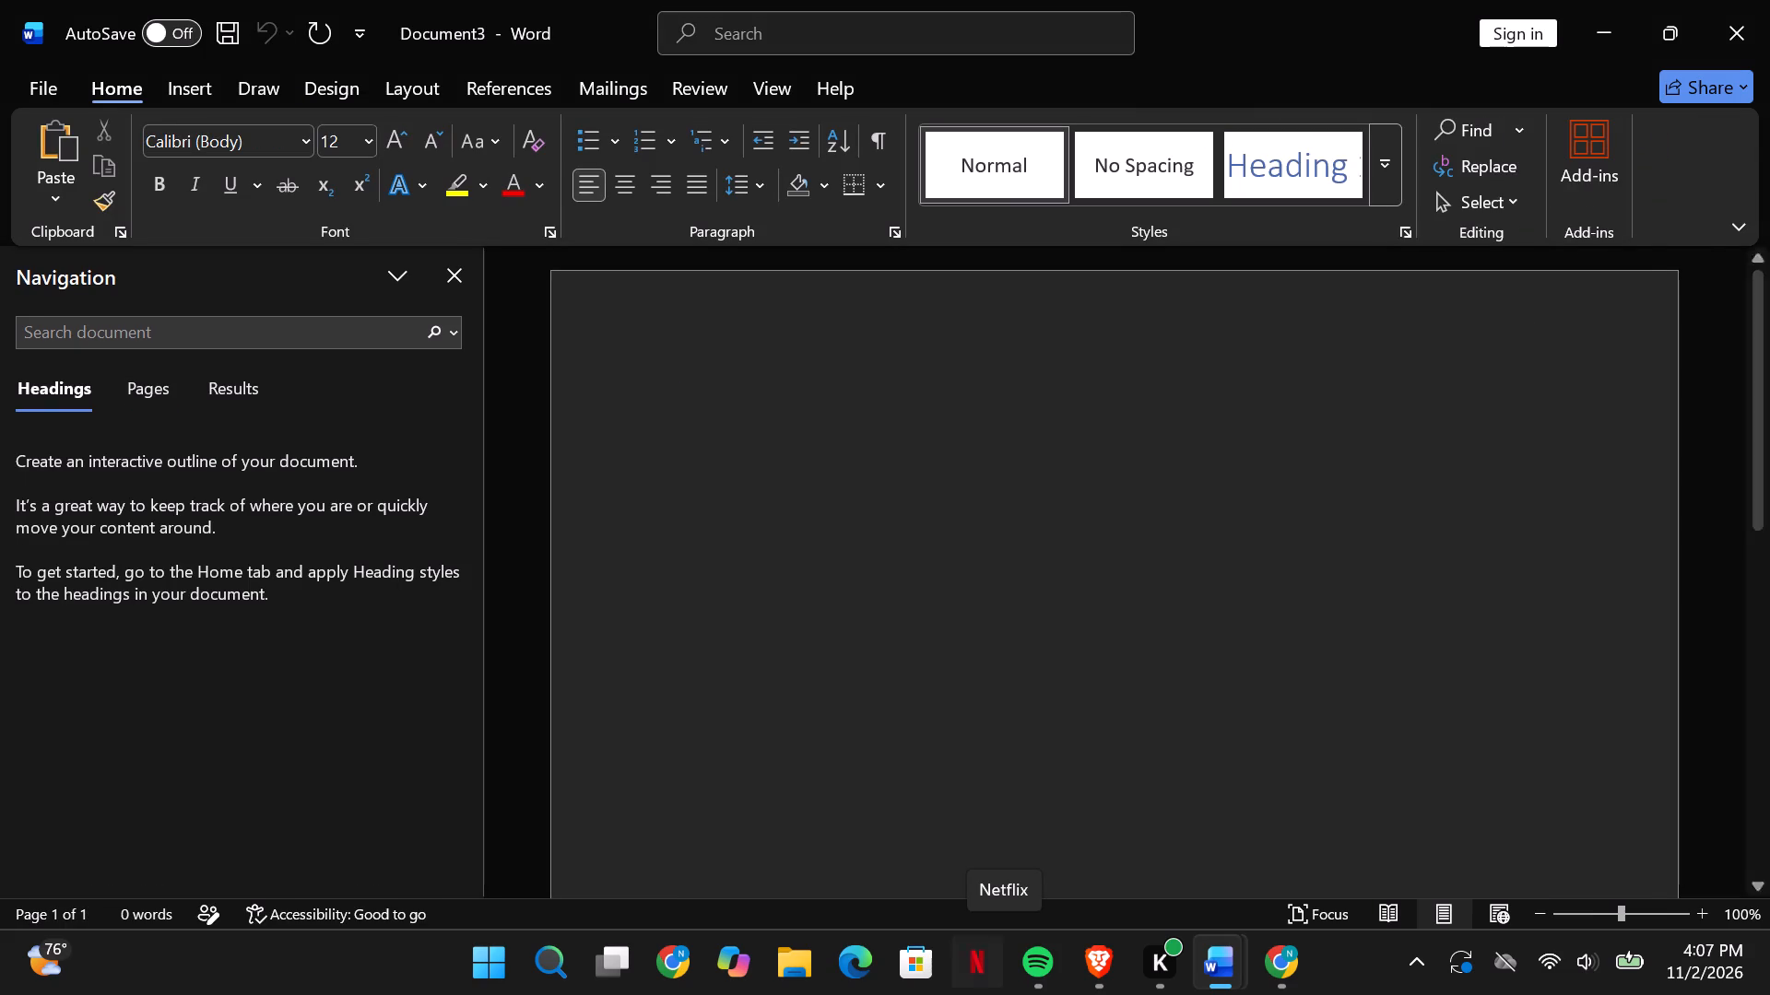
{"action": "left_click", "coordinate": [1731, 229]}
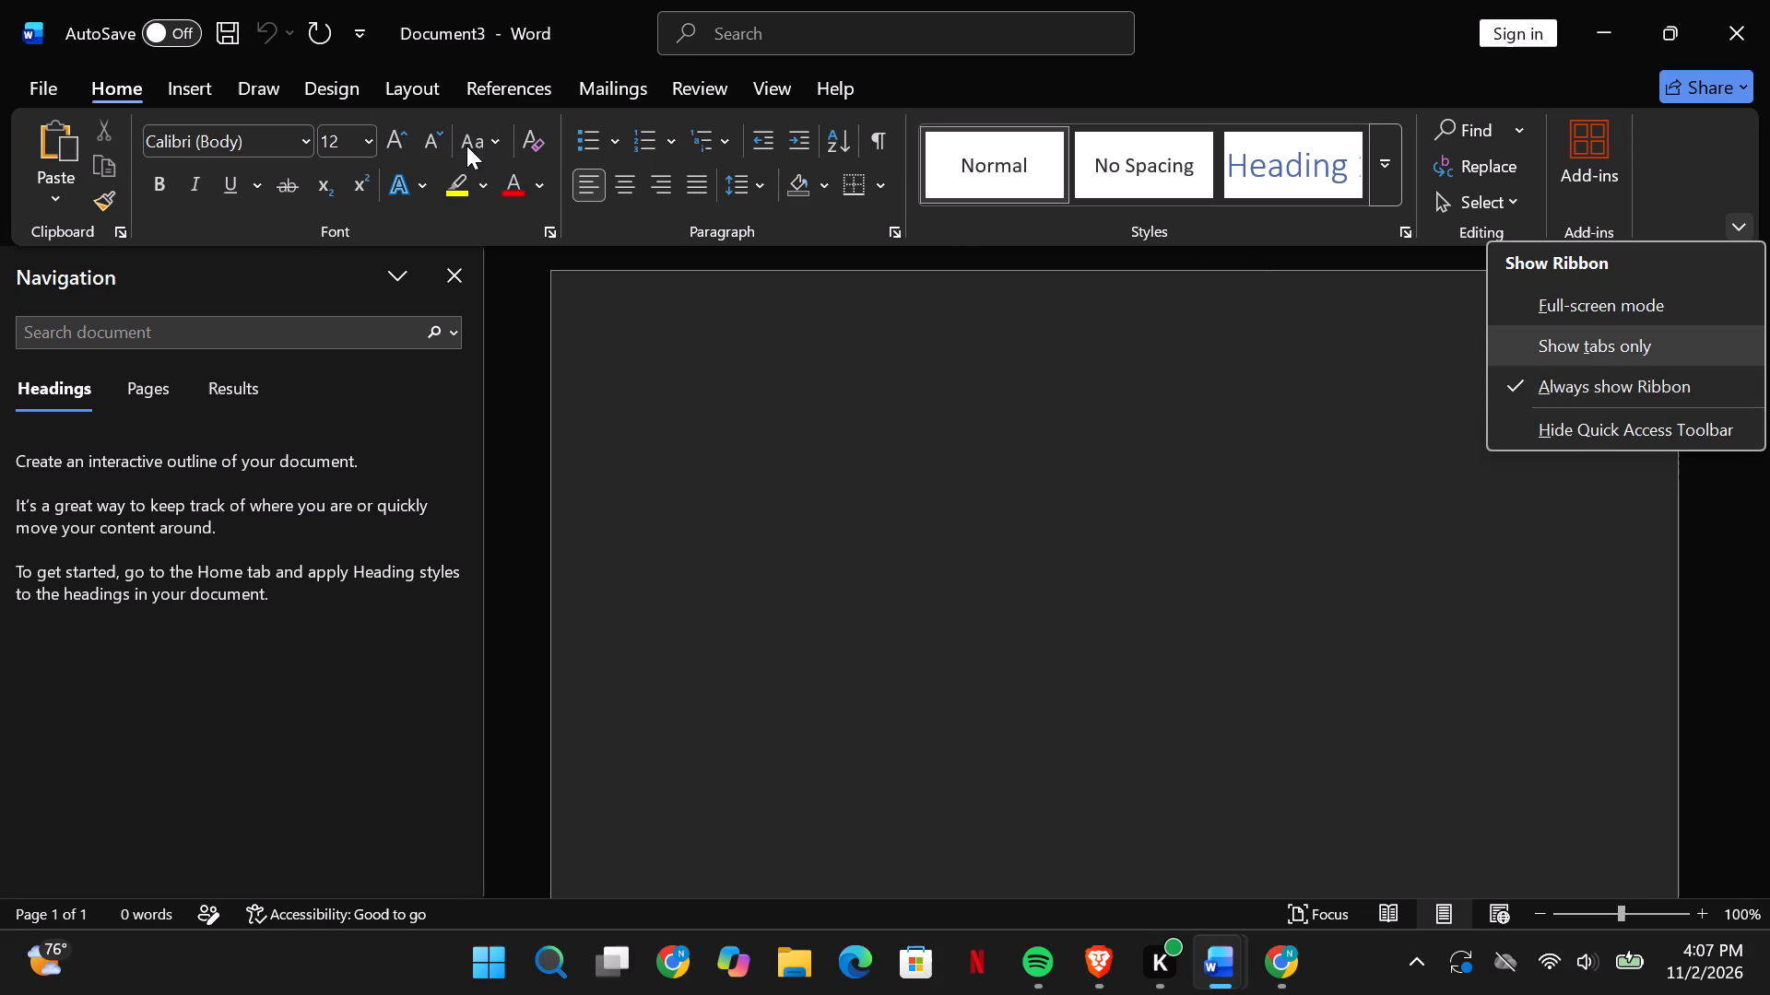
{"action": "left_click", "coordinate": [1739, 611]}
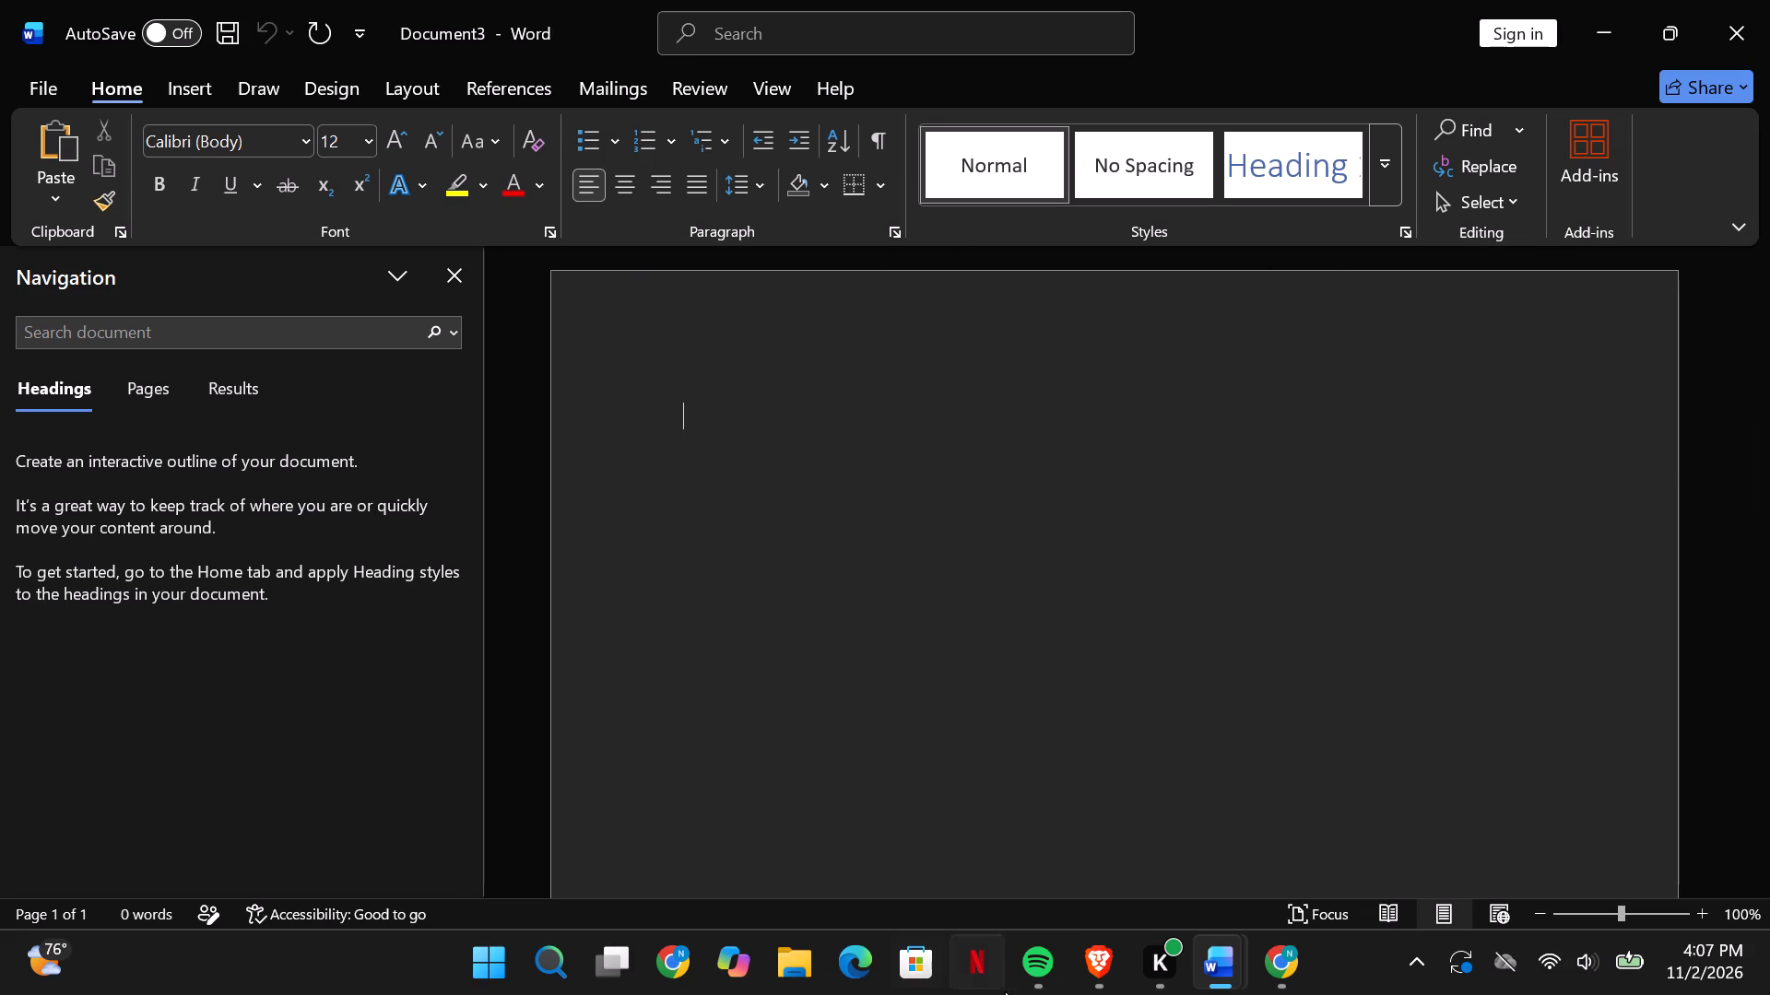
Switch to the Stuvia page in Chrome and browse the Nursing search results for exam document listings.
{"action": "left_click", "coordinate": [1287, 847]}
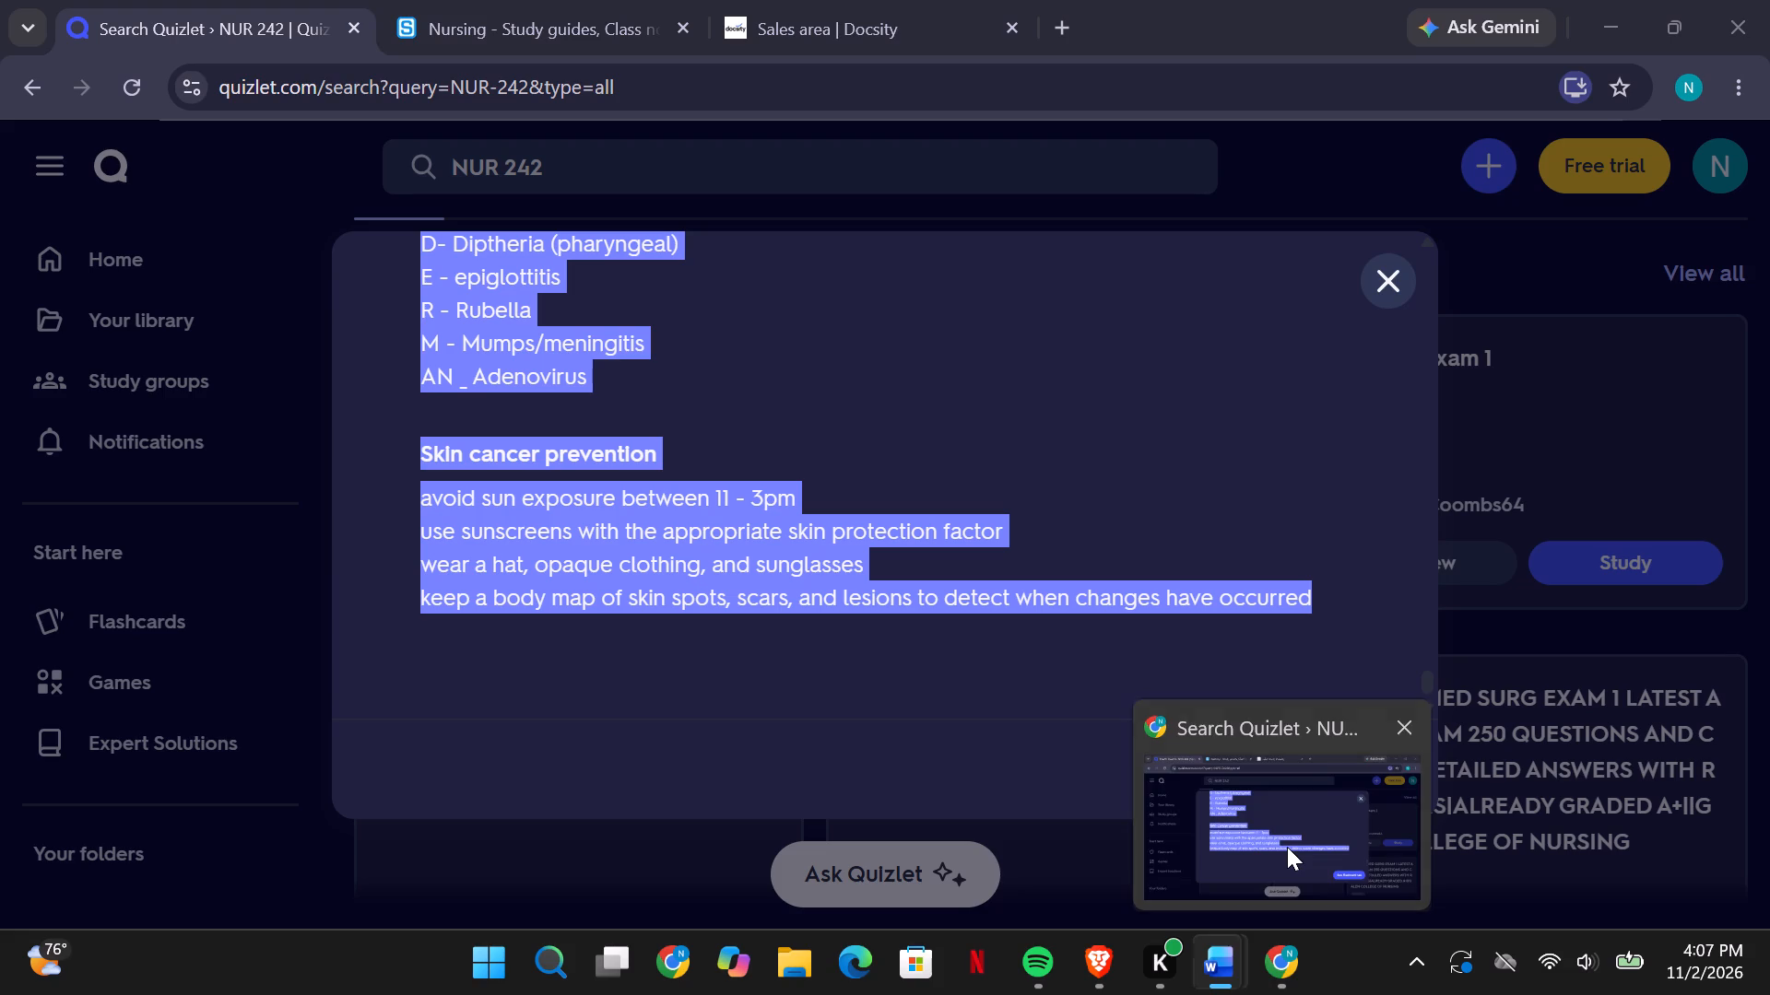
{"action": "left_click", "coordinate": [545, 15]}
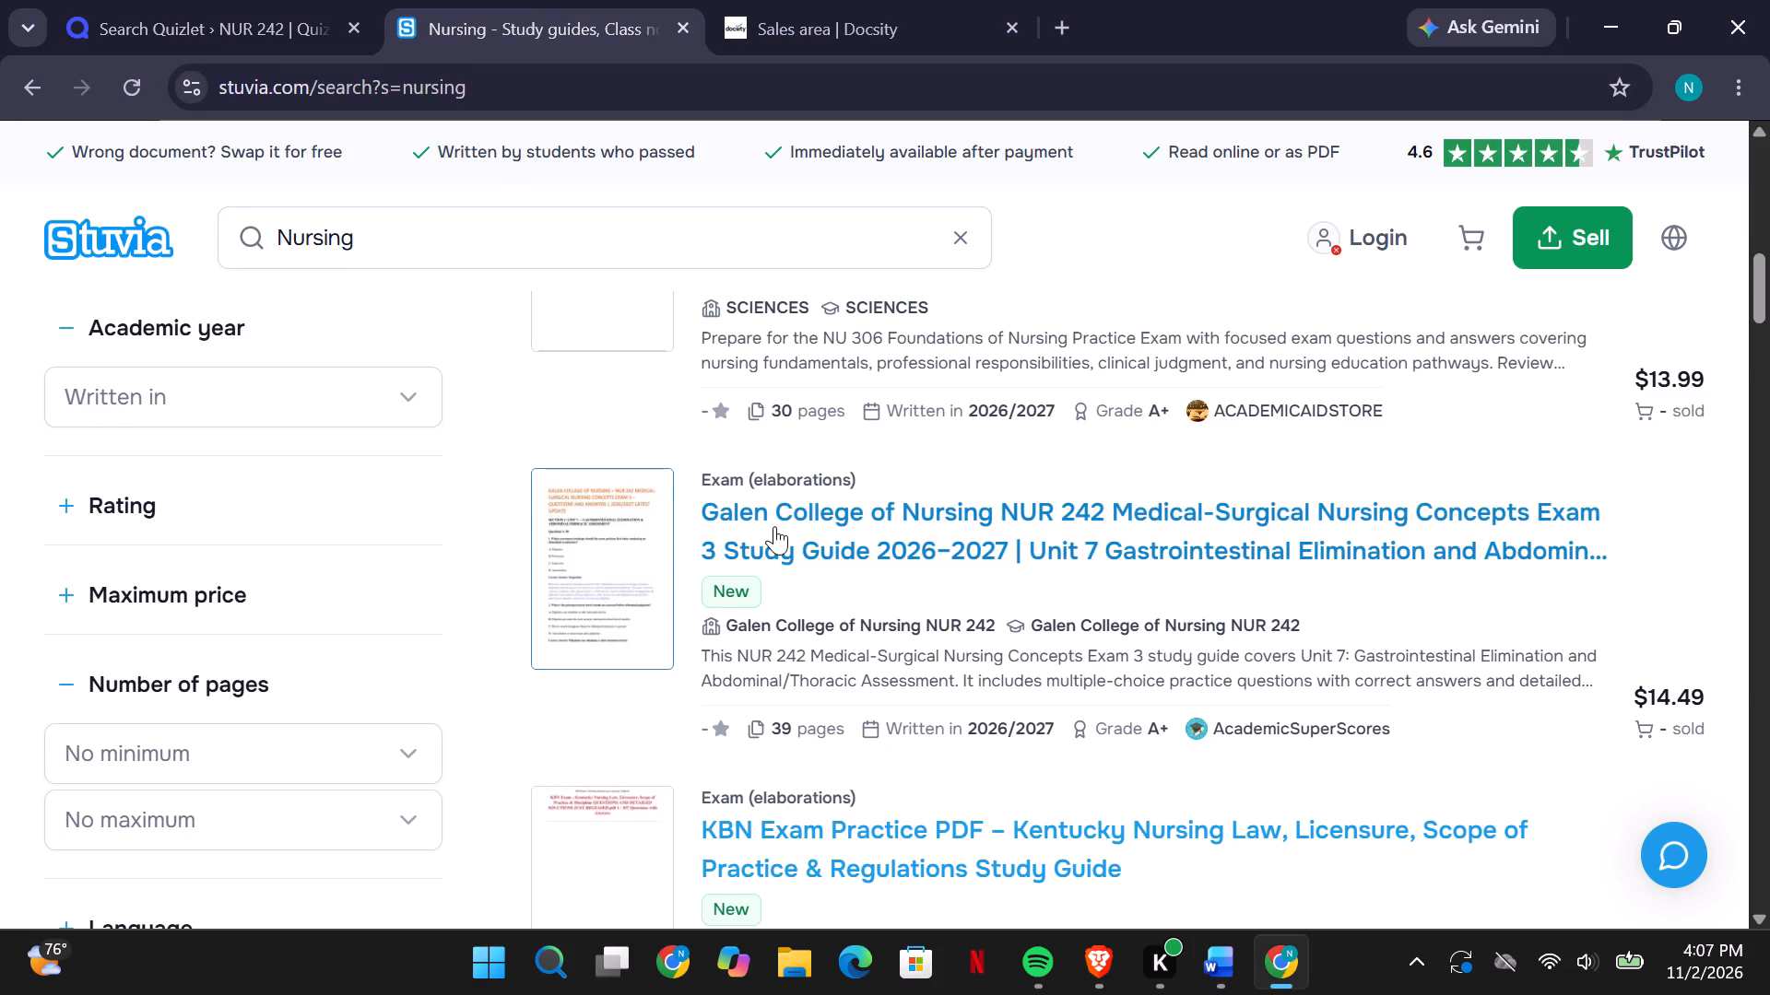
{"action": "scroll", "coordinate": [774, 526], "scroll_direction": "down", "scroll_amount": 4}
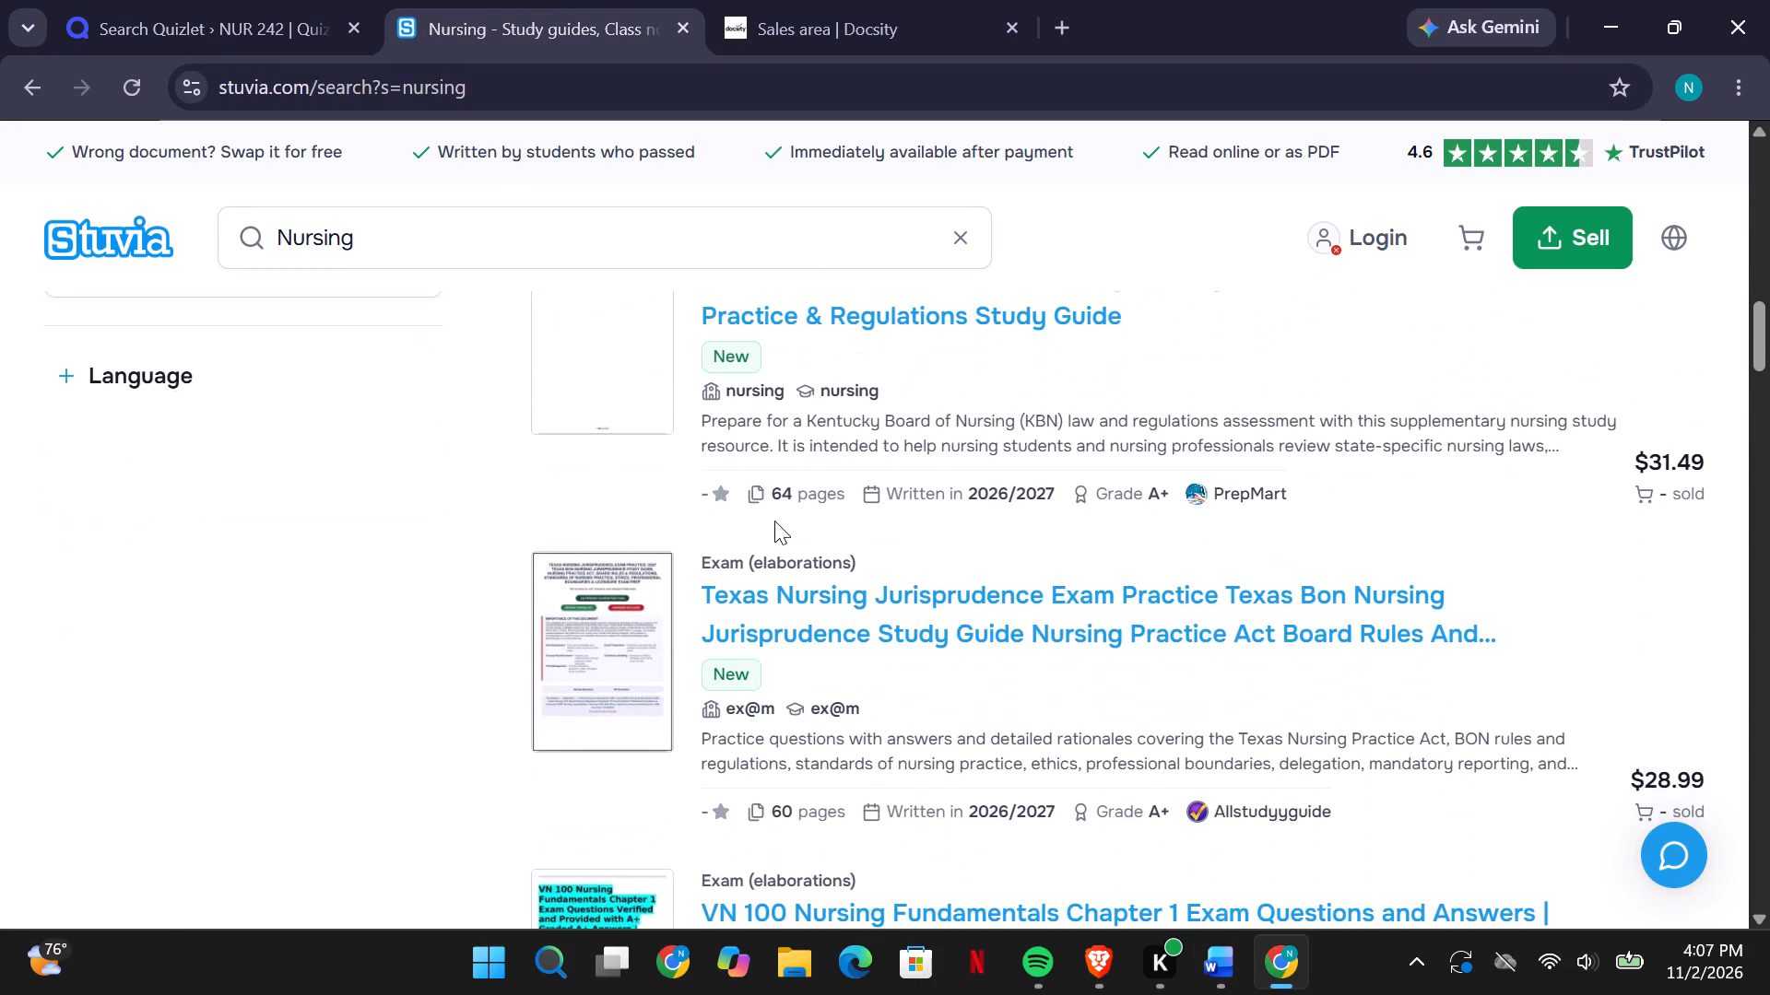
{"action": "scroll", "coordinate": [774, 521], "scroll_direction": "down", "scroll_amount": 10}
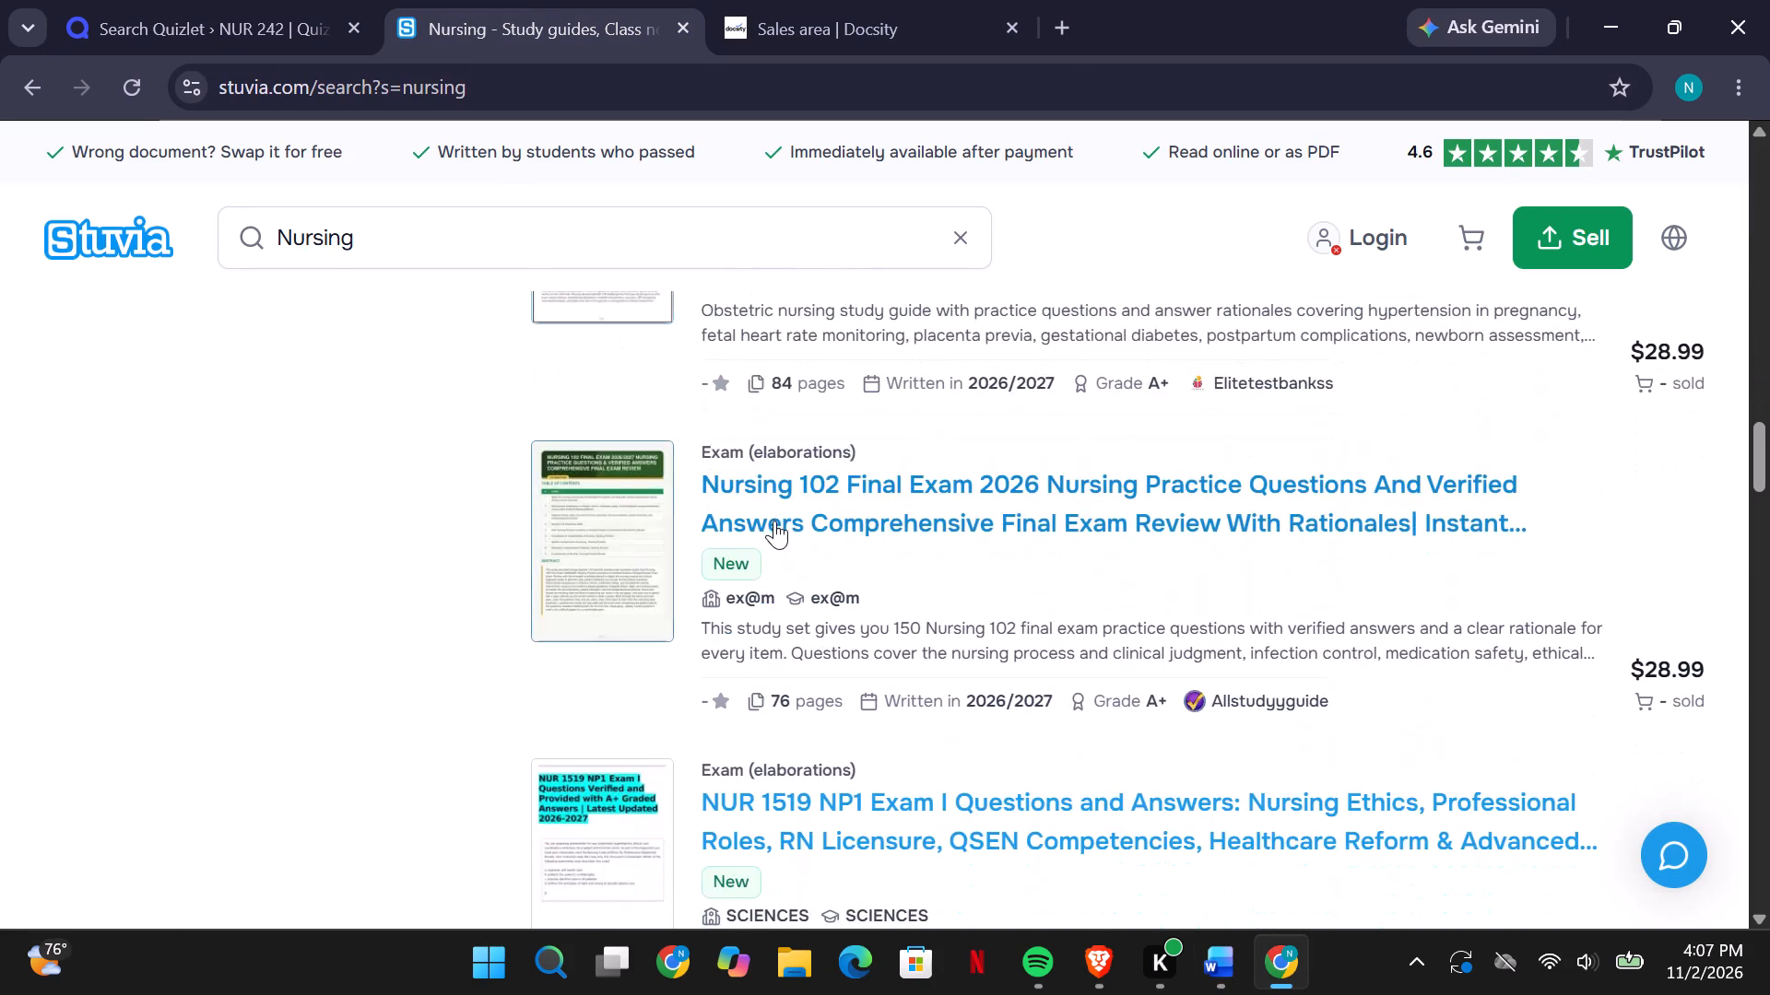
{"action": "scroll", "coordinate": [774, 521], "scroll_direction": "down", "scroll_amount": 8}
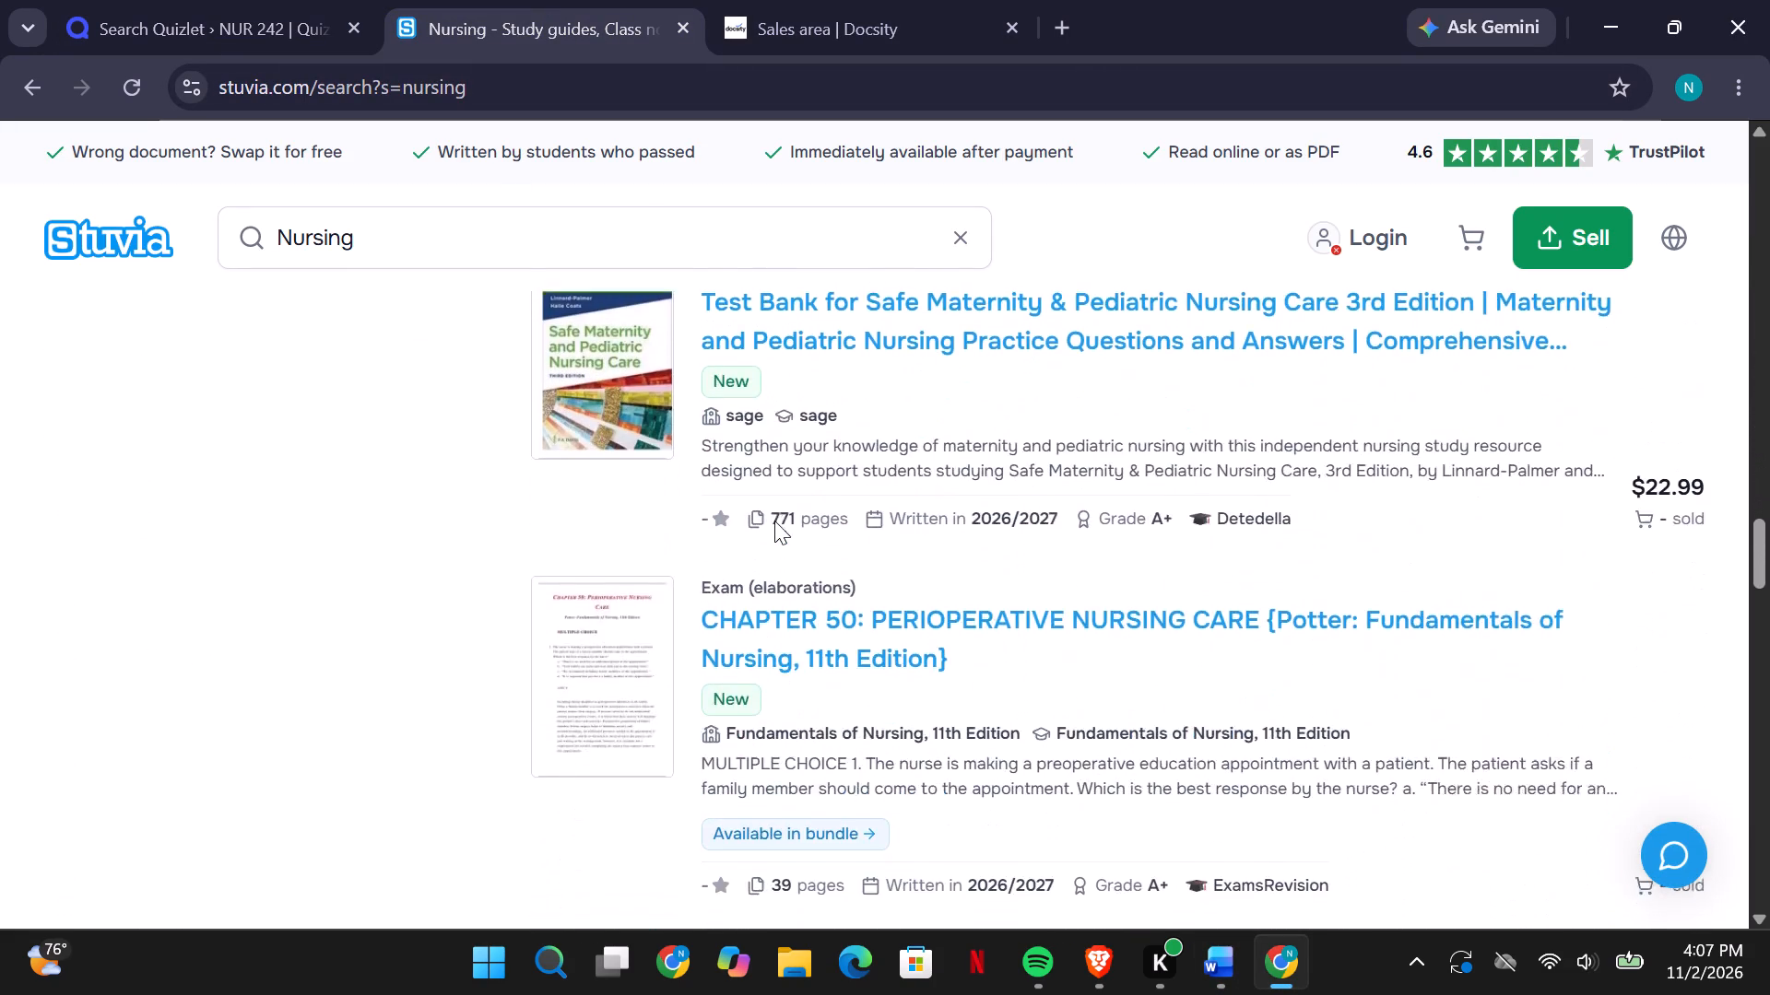
{"action": "scroll", "coordinate": [774, 521], "scroll_direction": "down", "scroll_amount": 7}
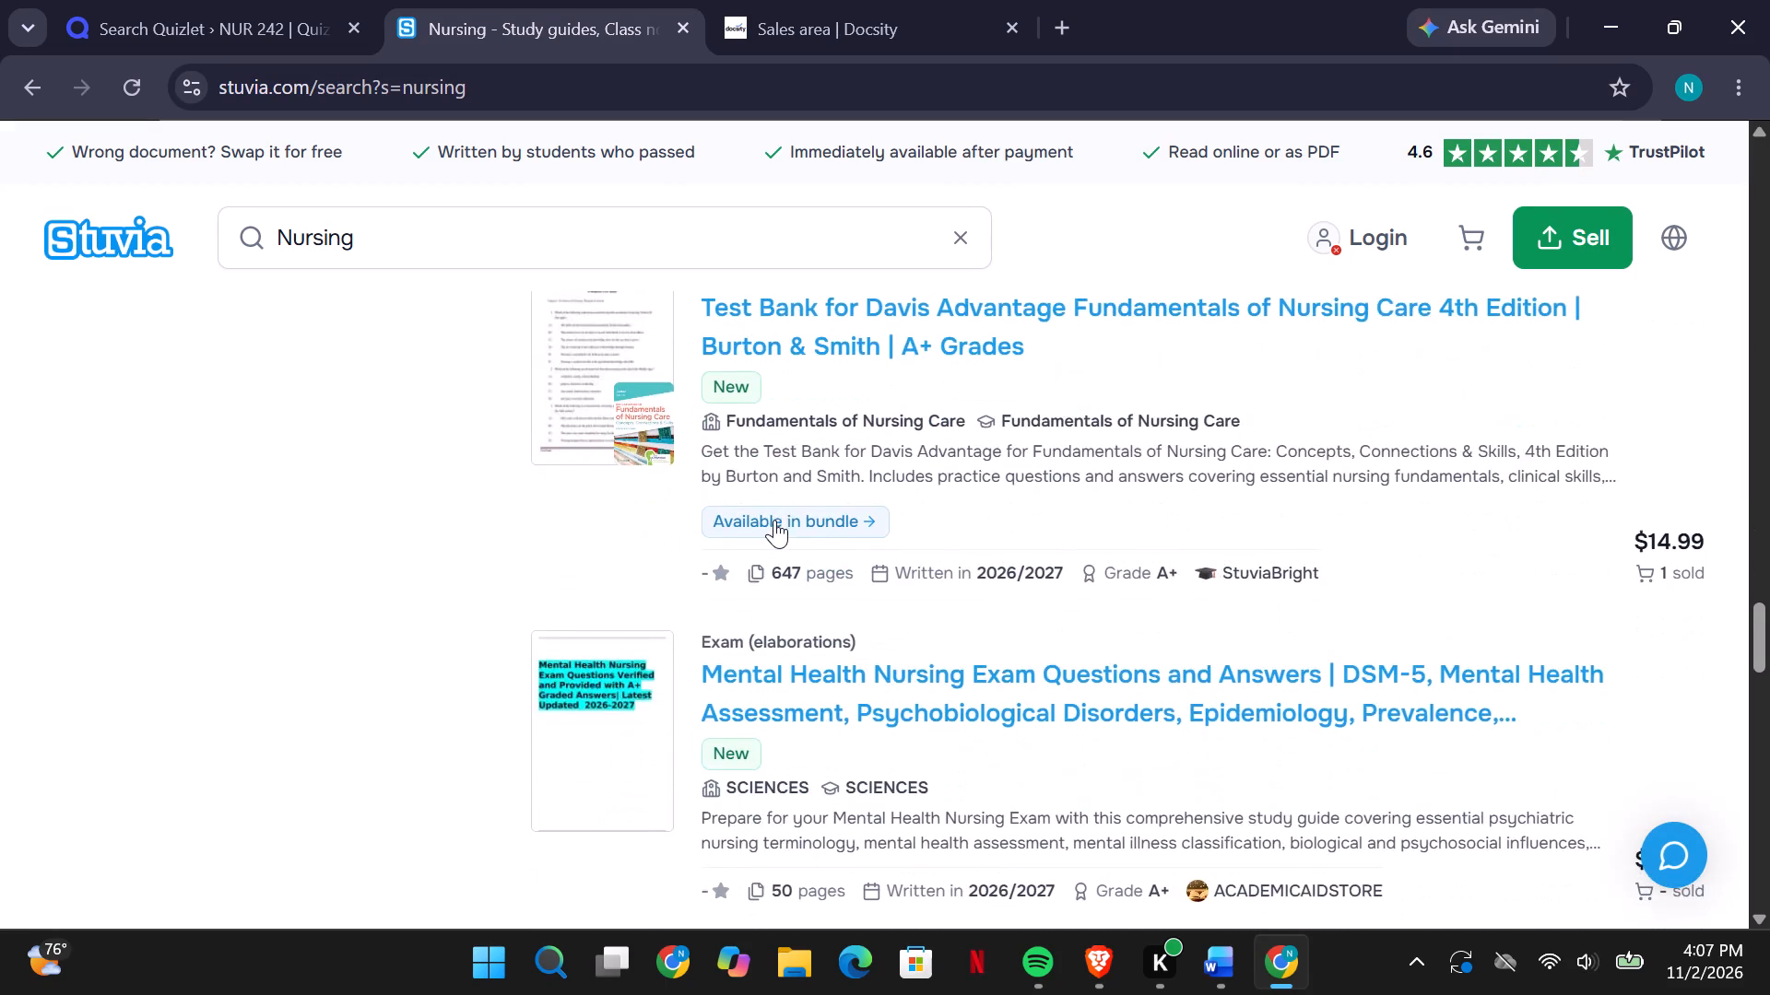
{"action": "scroll", "coordinate": [776, 518], "scroll_direction": "down", "scroll_amount": 5}
{"action": "scroll", "coordinate": [776, 518], "scroll_direction": "up", "scroll_amount": 3}
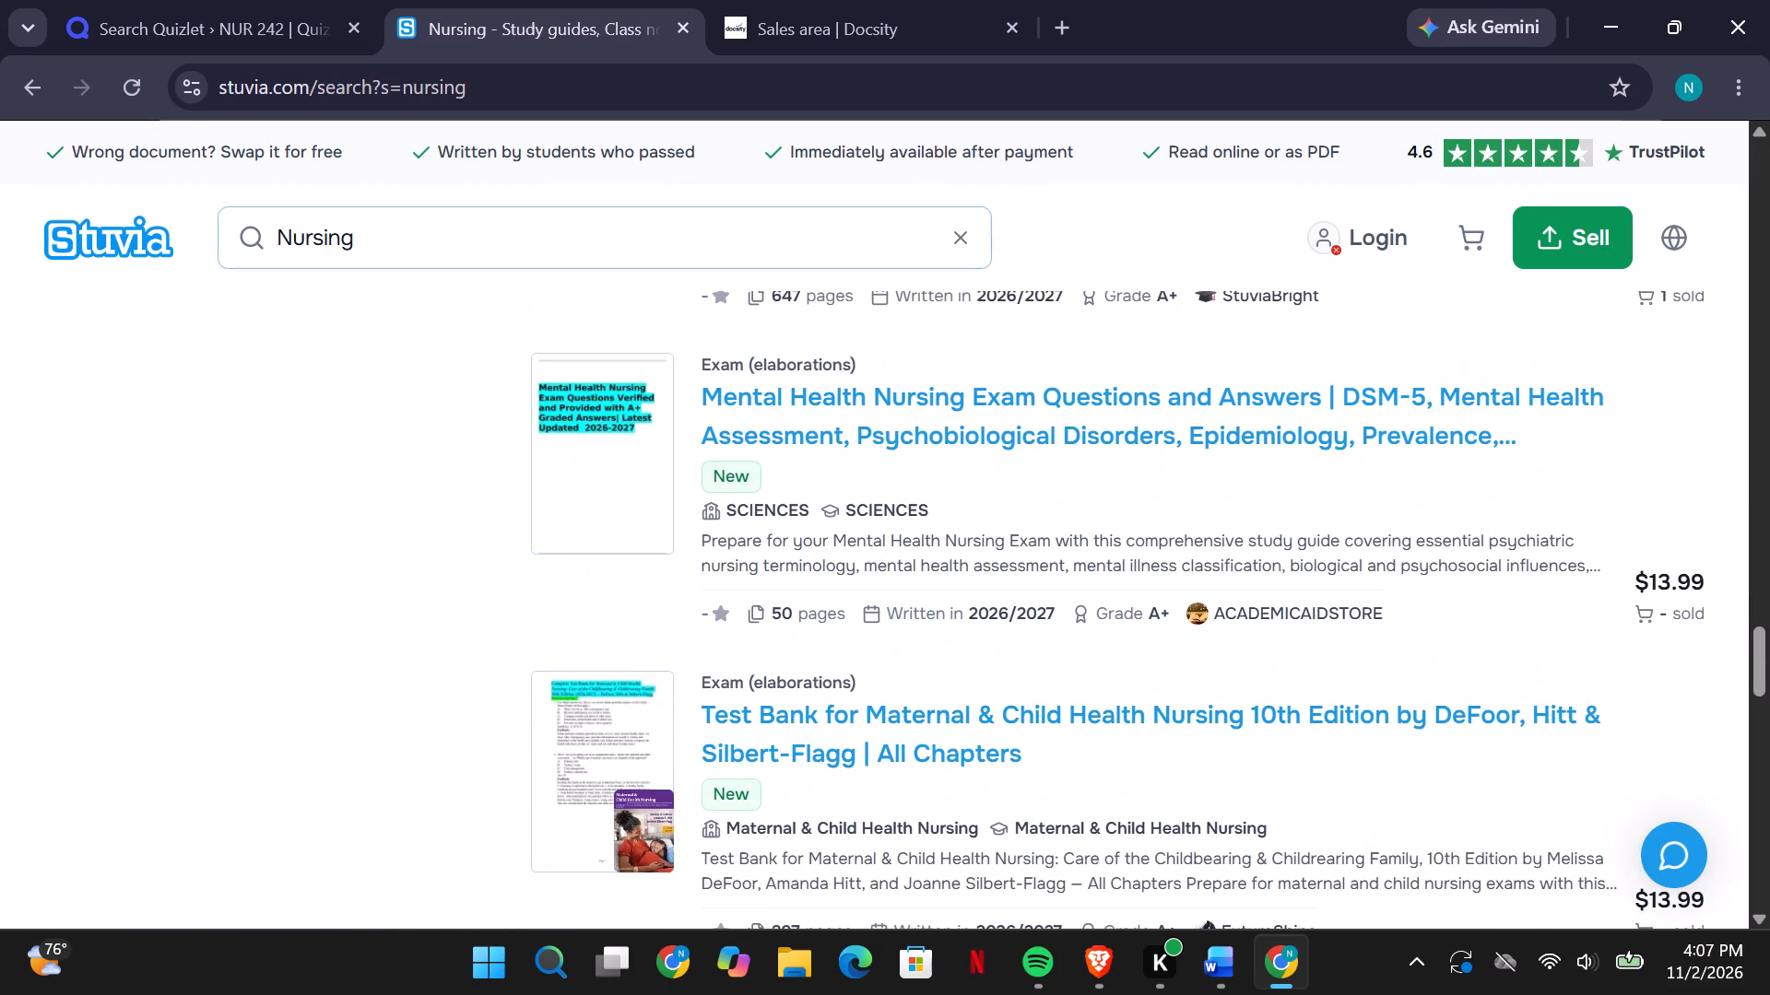
Replace the Stuvia search term and search for pharmacology.
{"action": "left_click", "coordinate": [395, 235]}
{"action": "key", "text": "BackSpace"}
{"action": "key", "text": "BackSpace"}
{"action": "key", "text": "BackSpace"}
{"action": "key", "text": "BackSpace"}
{"action": "key", "text": "BackSpace"}
{"action": "key", "text": "BackSpace"}
{"action": "key", "text": "BackSpace"}
{"action": "key", "text": "BackSpace"}
{"action": "key", "text": "BackSpace"}
{"action": "key", "text": "BackSpace"}
{"action": "key", "text": "BackSpace"}
{"action": "key", "text": "BackSpace"}
{"action": "key", "text": "BackSpace"}
{"action": "key", "text": "BackSpace"}
{"action": "key", "text": "BackSpace"}
{"action": "key", "text": "BackSpace"}
{"action": "key", "text": "BackSpace"}
{"action": "key", "text": "BackSpace"}
{"action": "key", "text": "BackSpace"}
{"action": "key", "text": "BackSpace"}
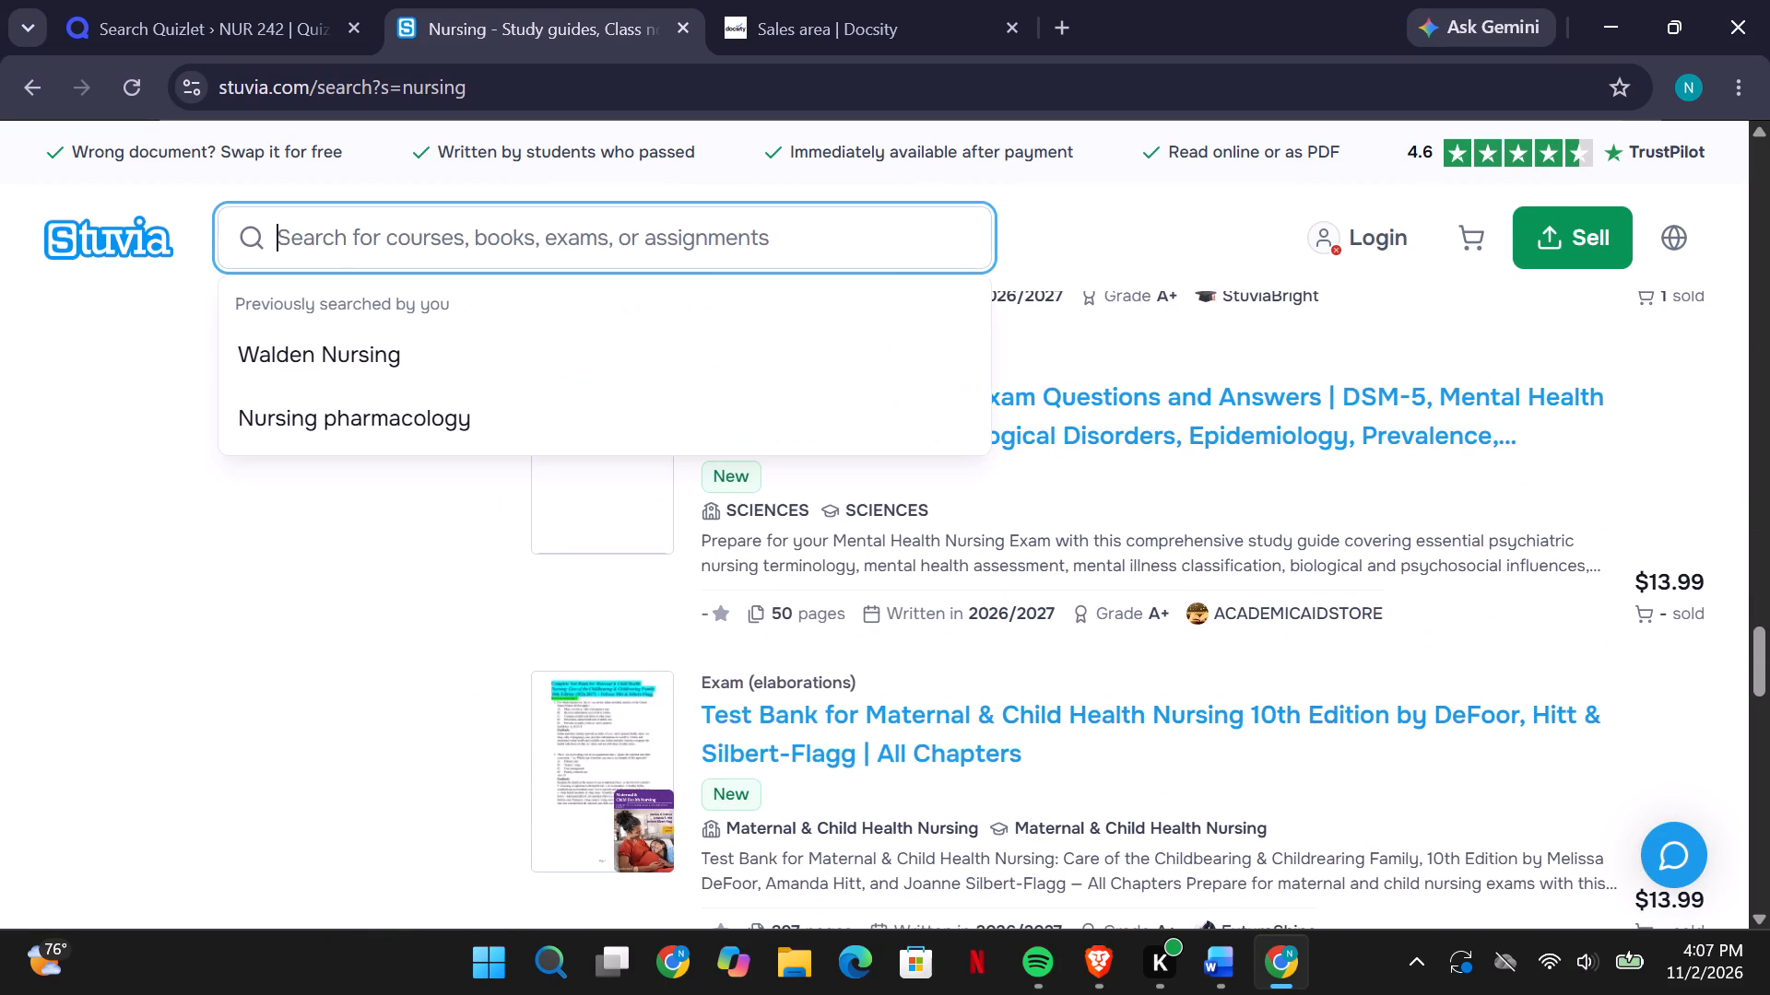
{"action": "type", "text": "PH"}
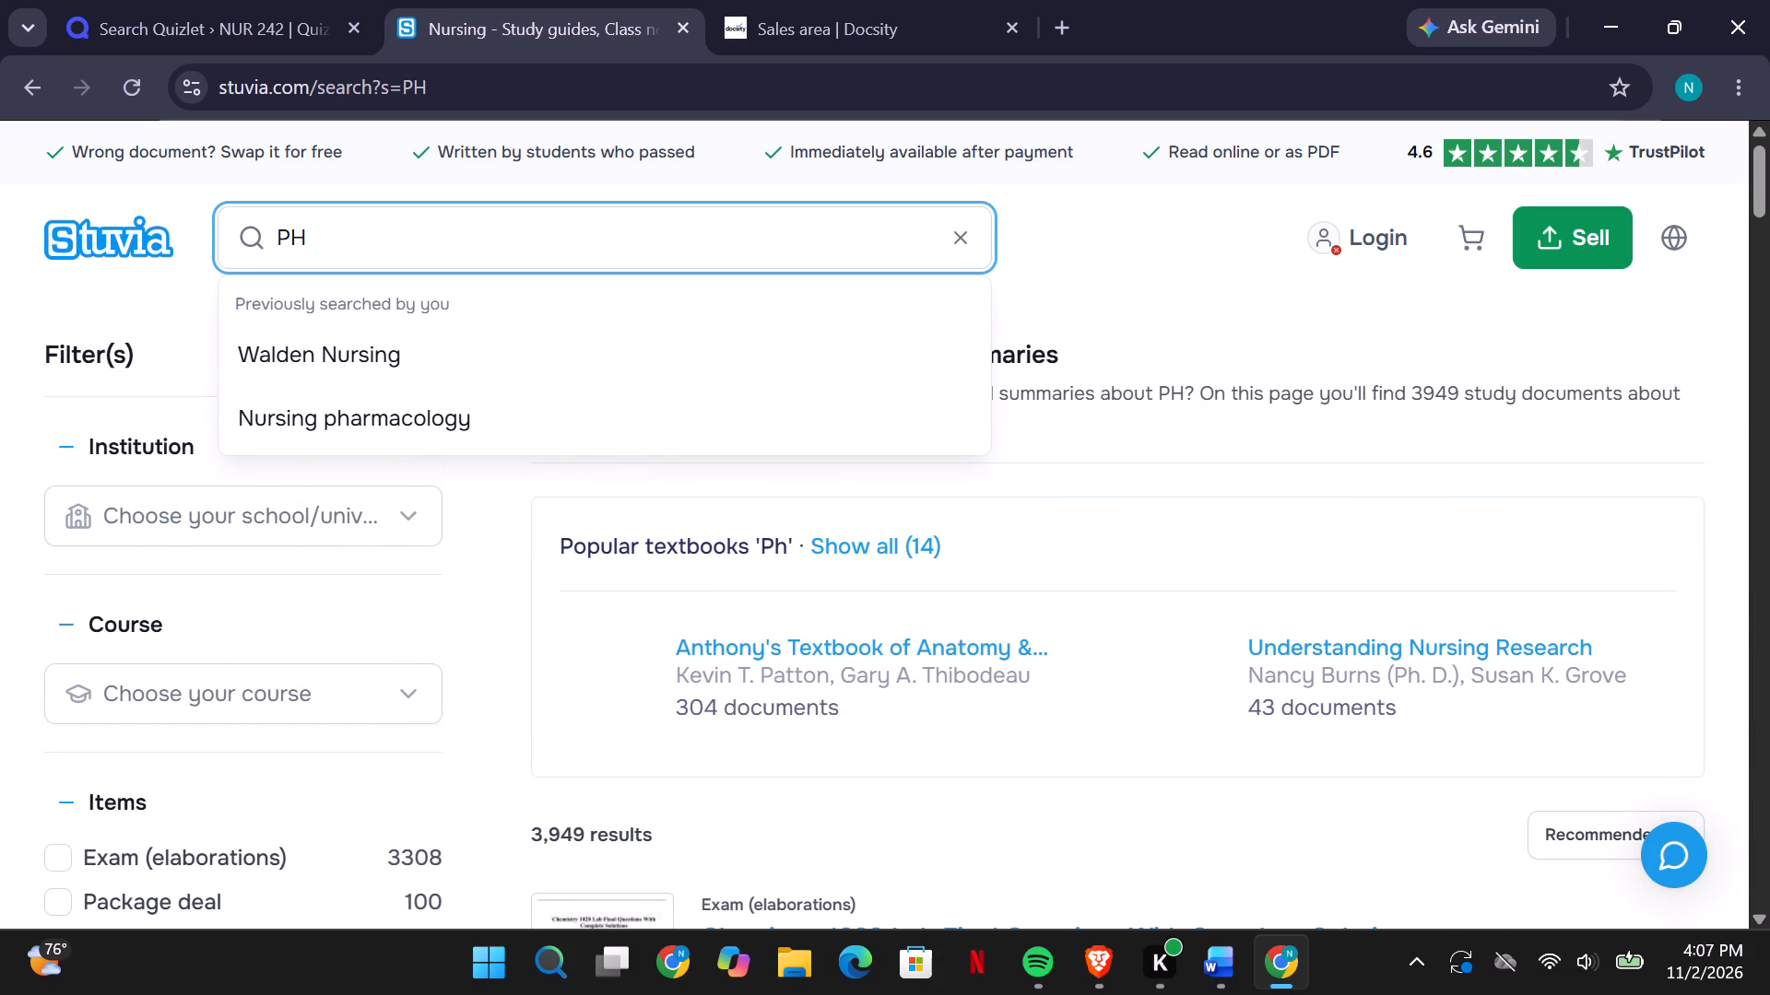
{"action": "key", "text": "BackSpace"}
{"action": "key", "text": "BackSpace"}
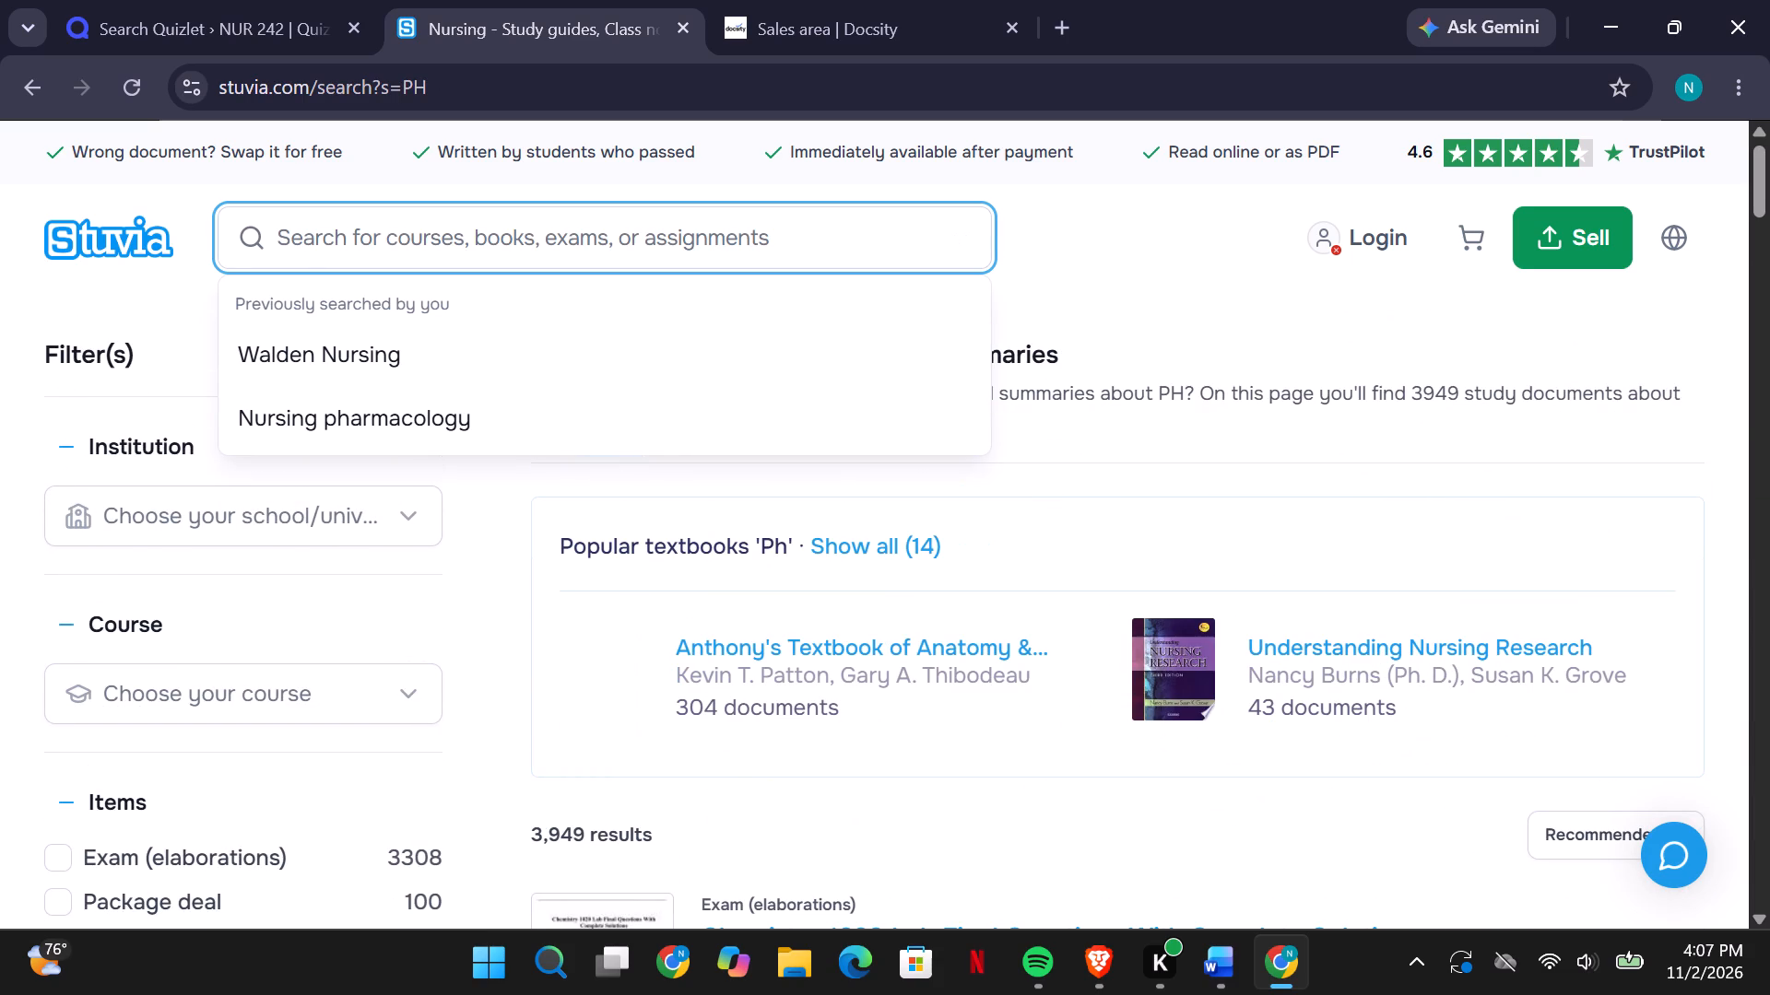
{"action": "type", "text": "pha"}
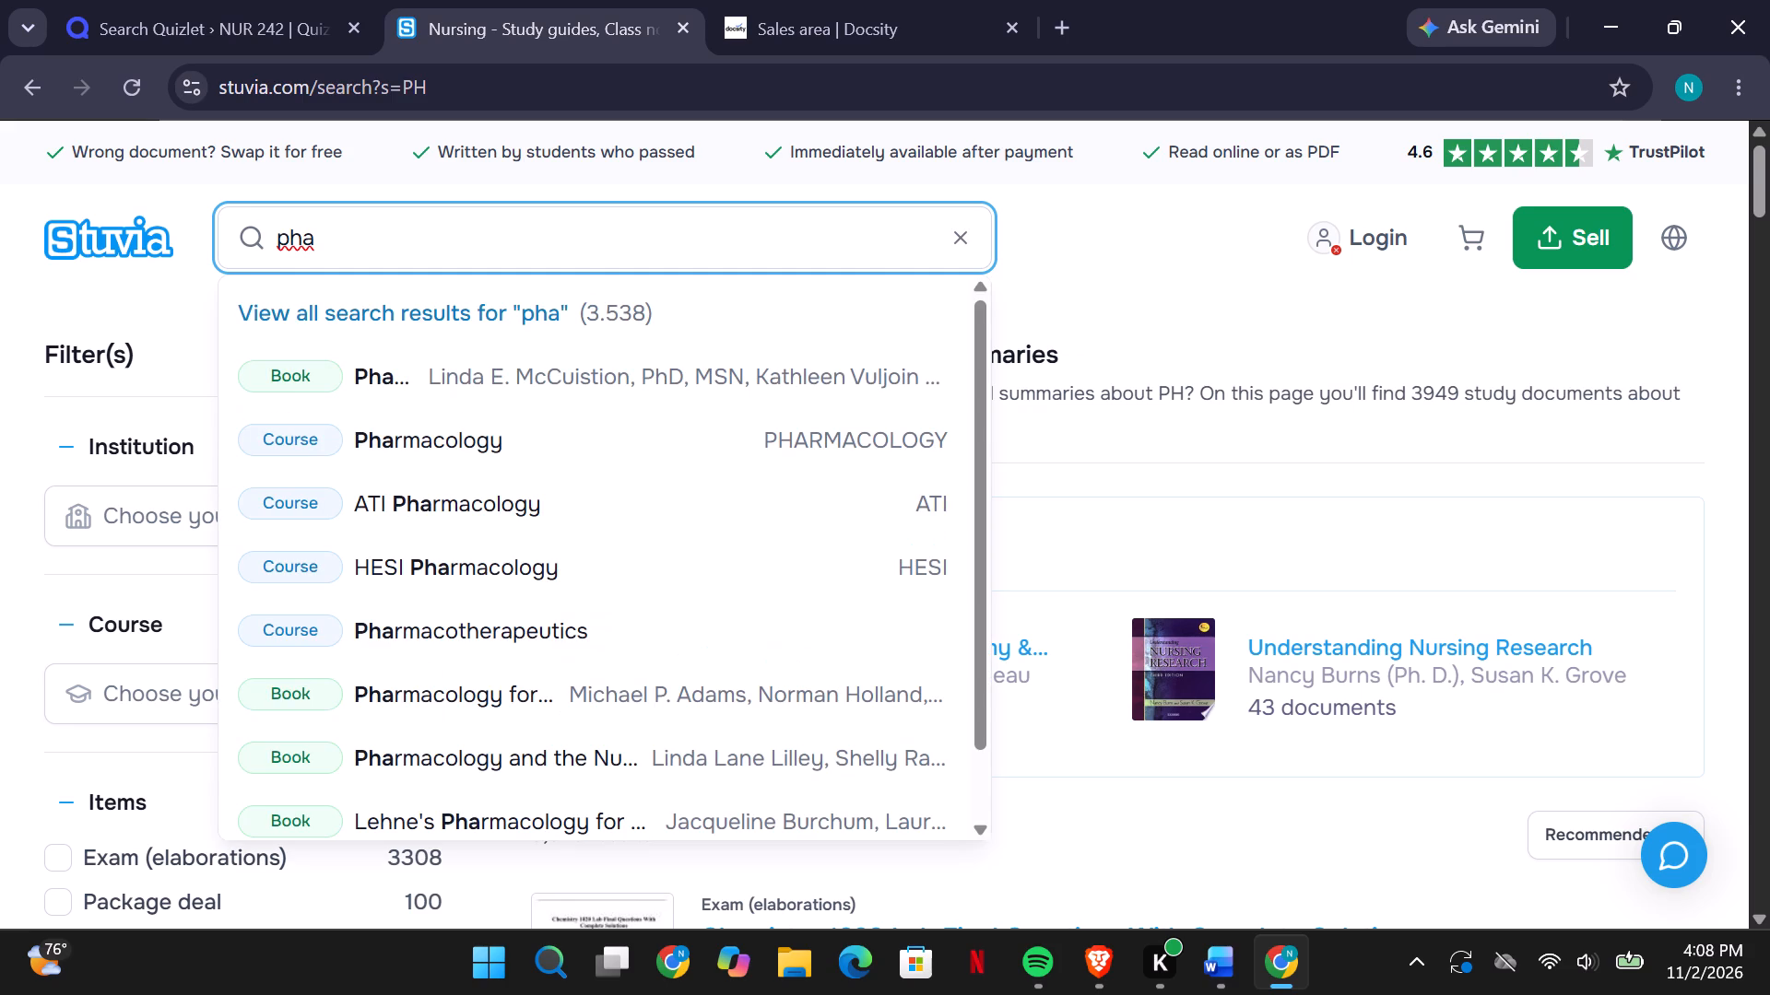
{"action": "type", "text": "rmacology"}
{"action": "key", "text": "space"}
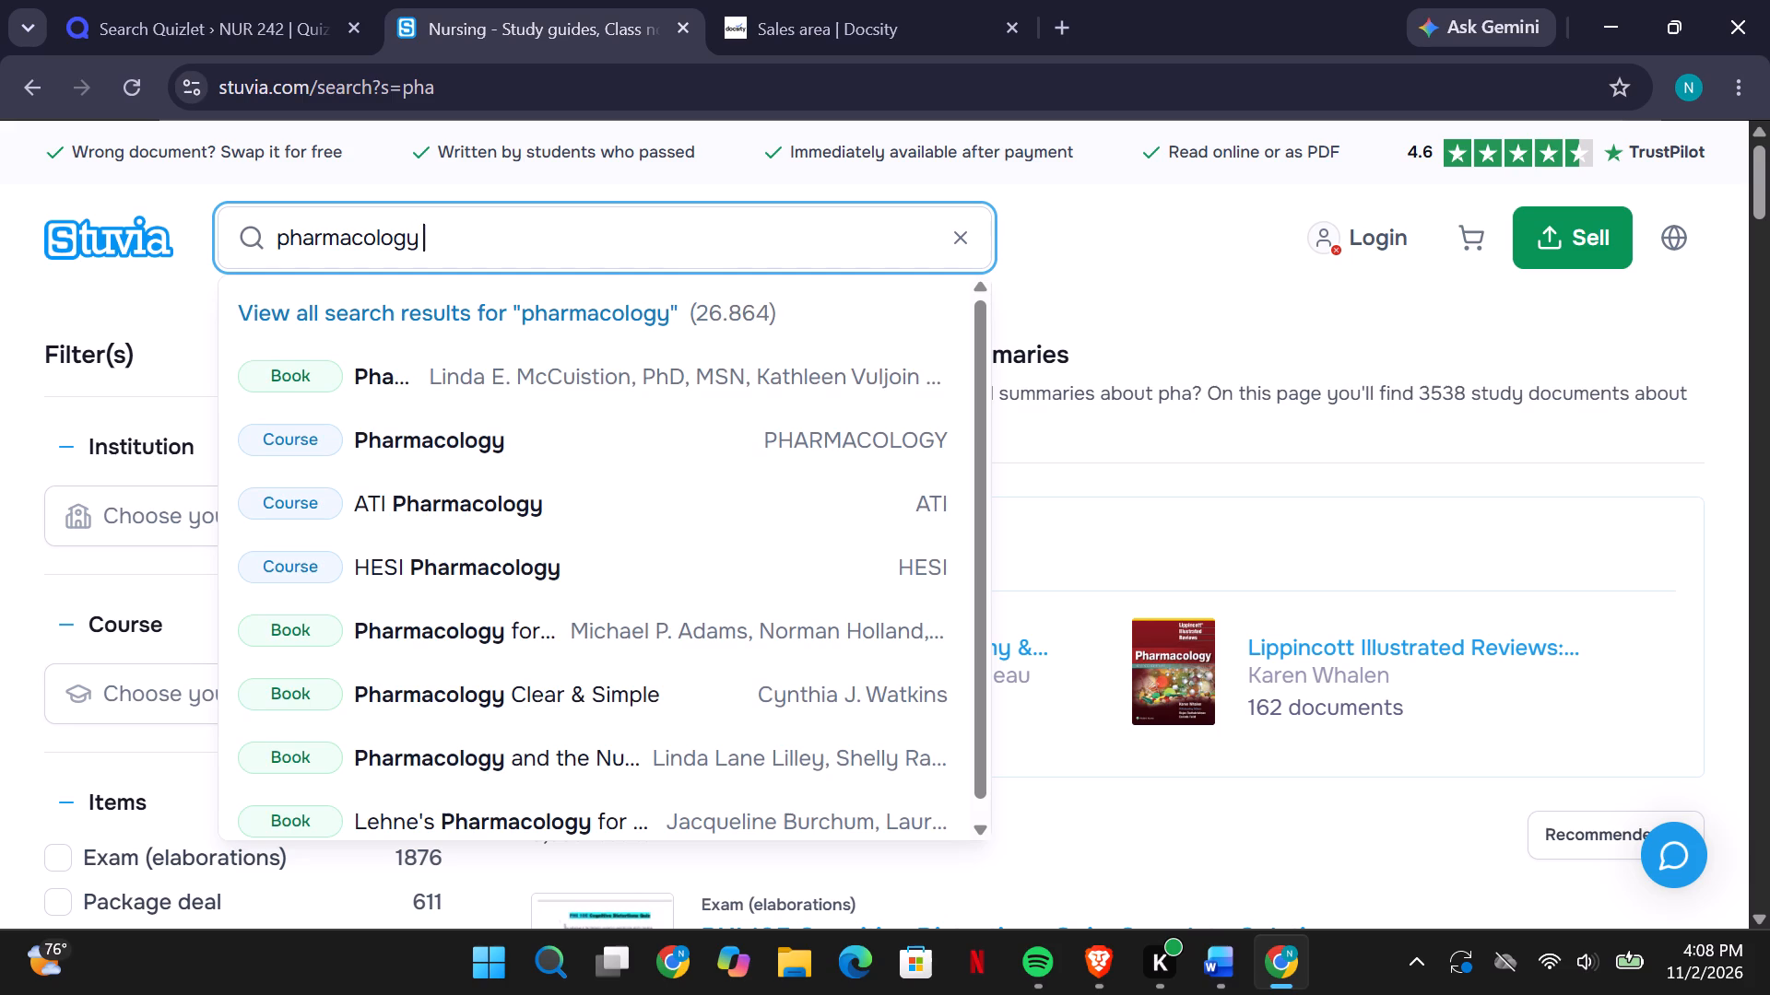
{"action": "type", "text": "ex"}
{"action": "key", "text": "a"}
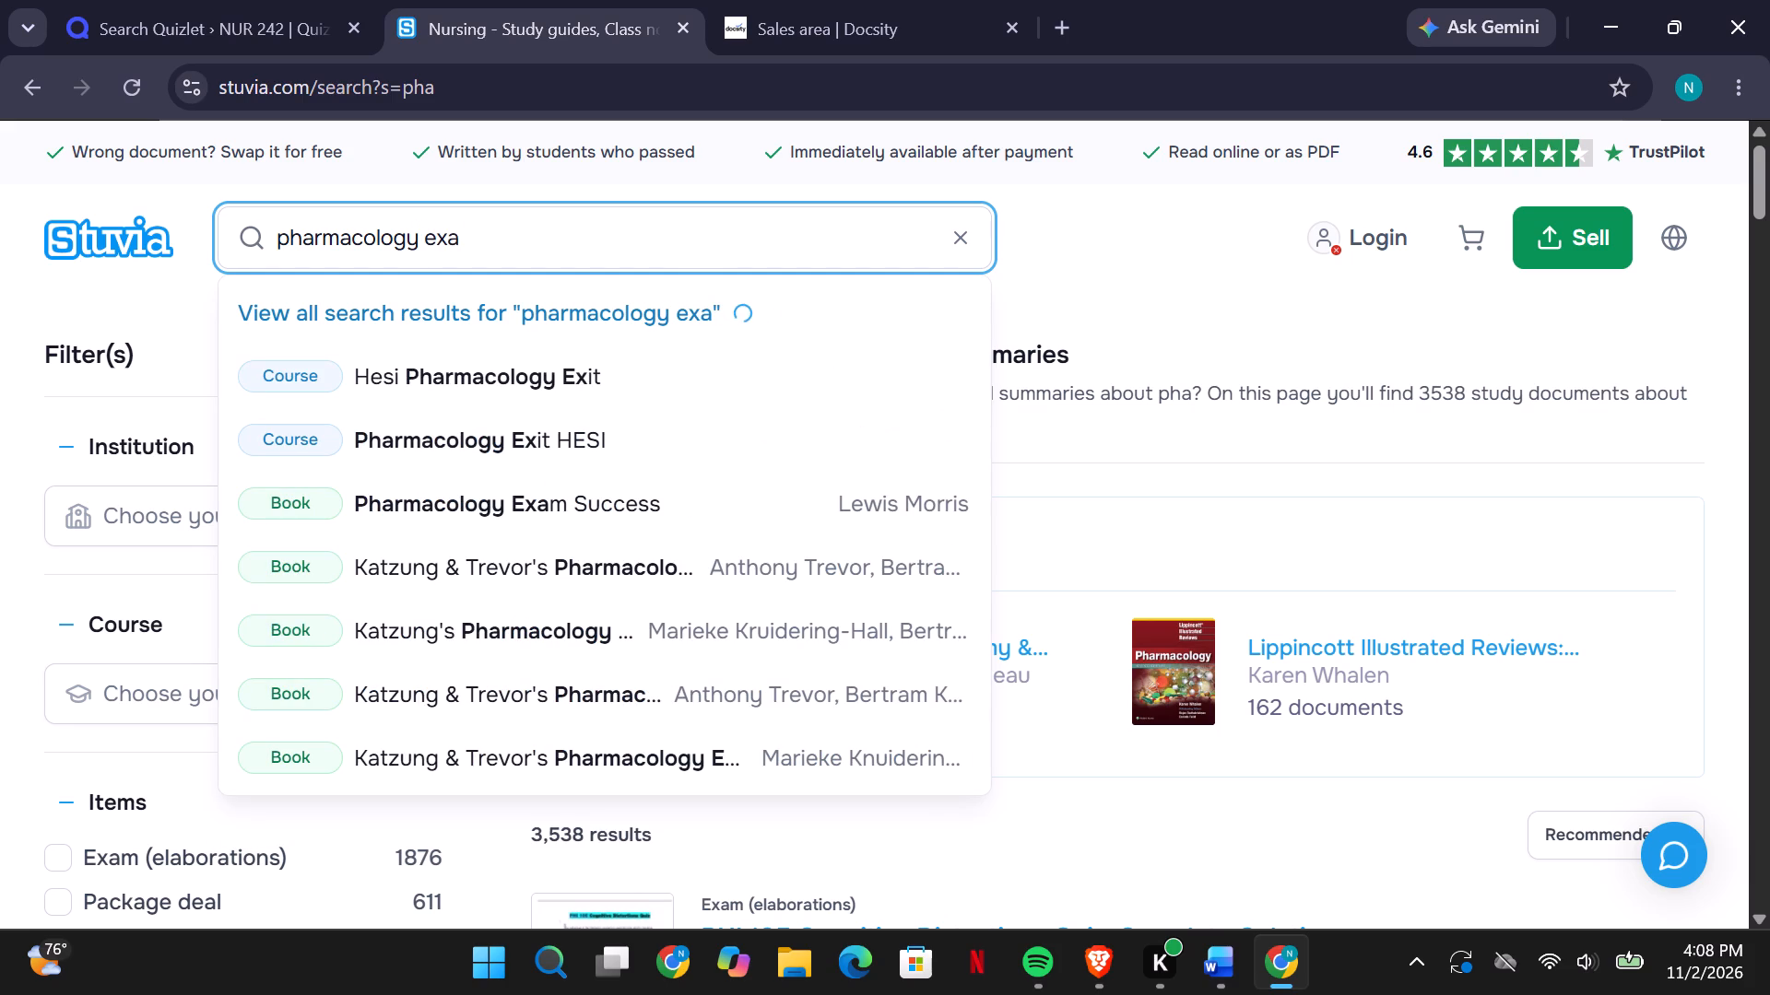
{"action": "key", "text": "m"}
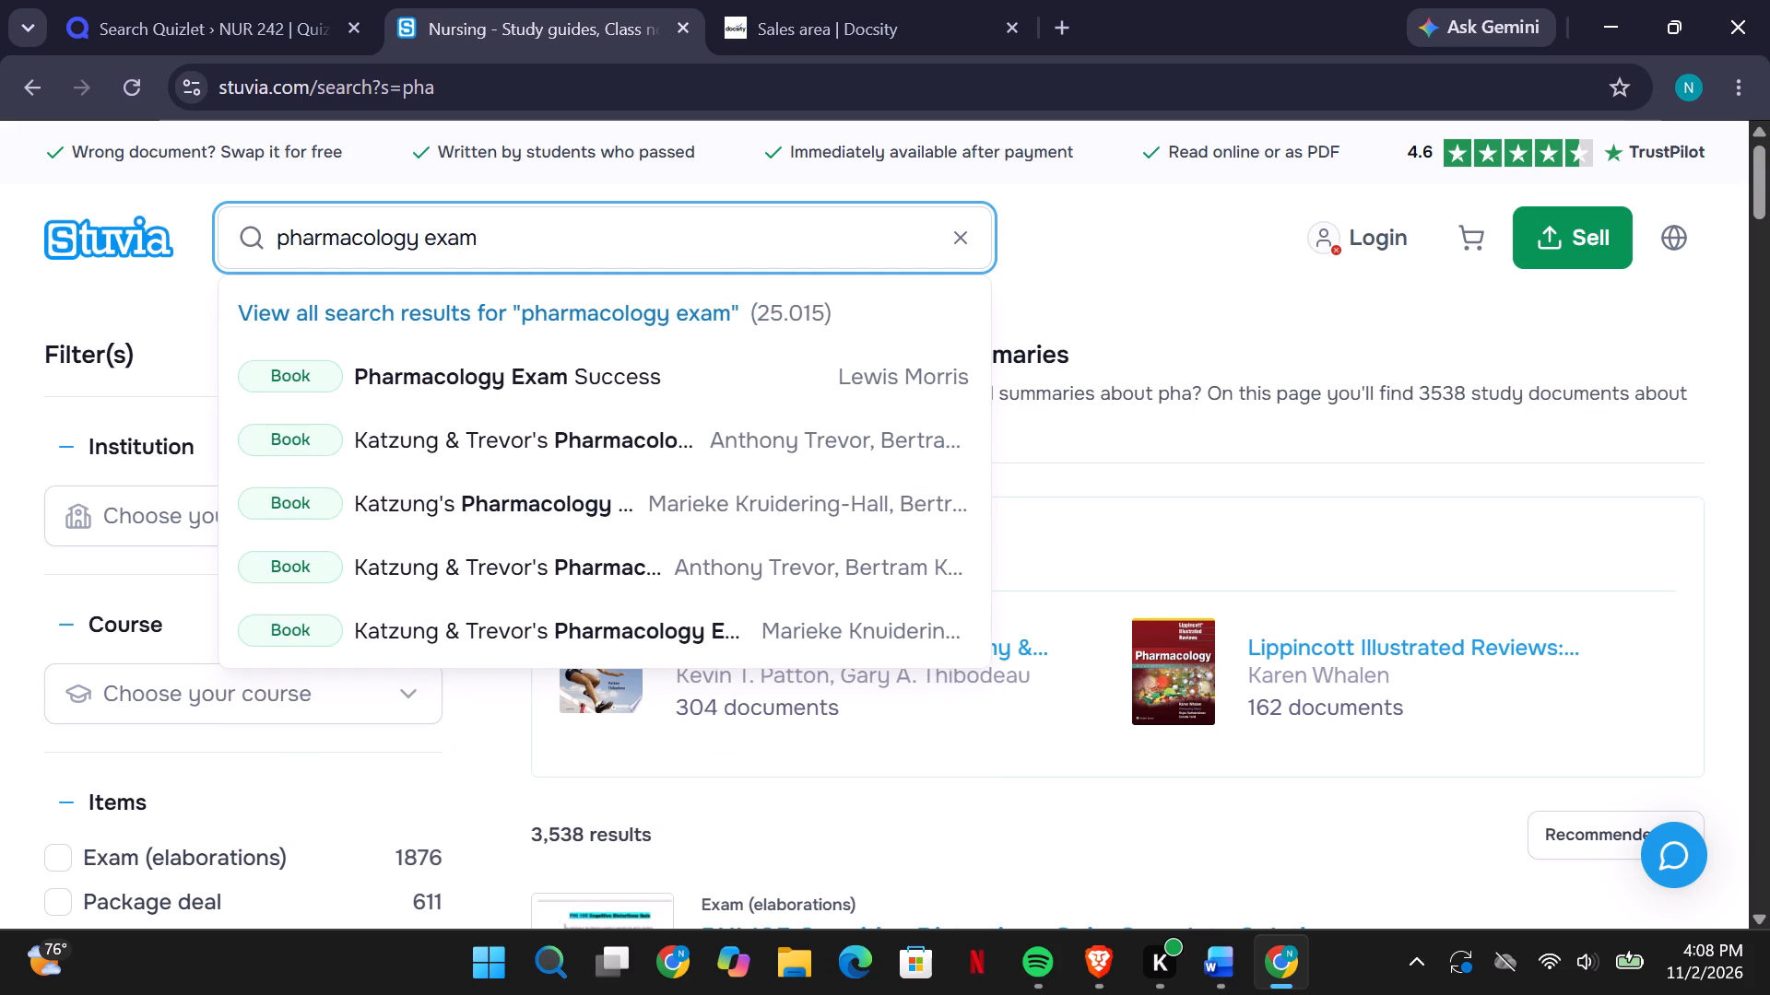
{"action": "key", "text": "BackSpace"}
{"action": "key", "text": "BackSpace"}
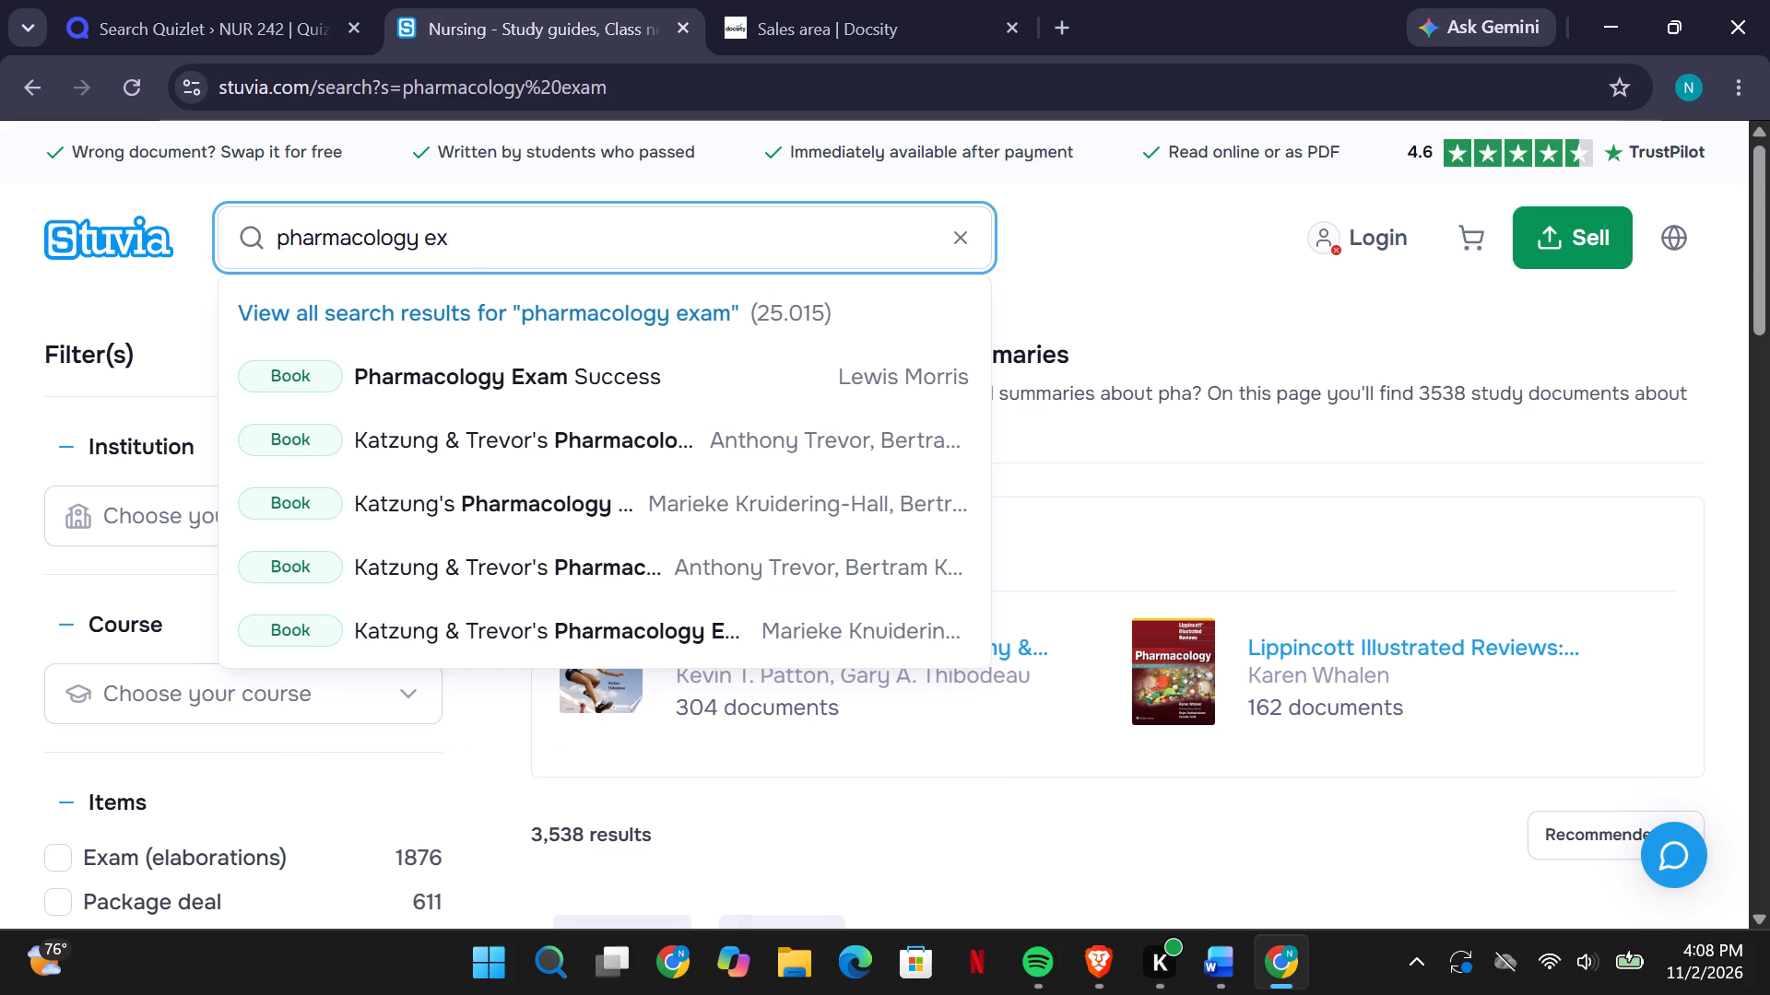
{"action": "key", "text": "BackSpace"}
{"action": "key", "text": "BackSpace"}
{"action": "key", "text": "Return"}
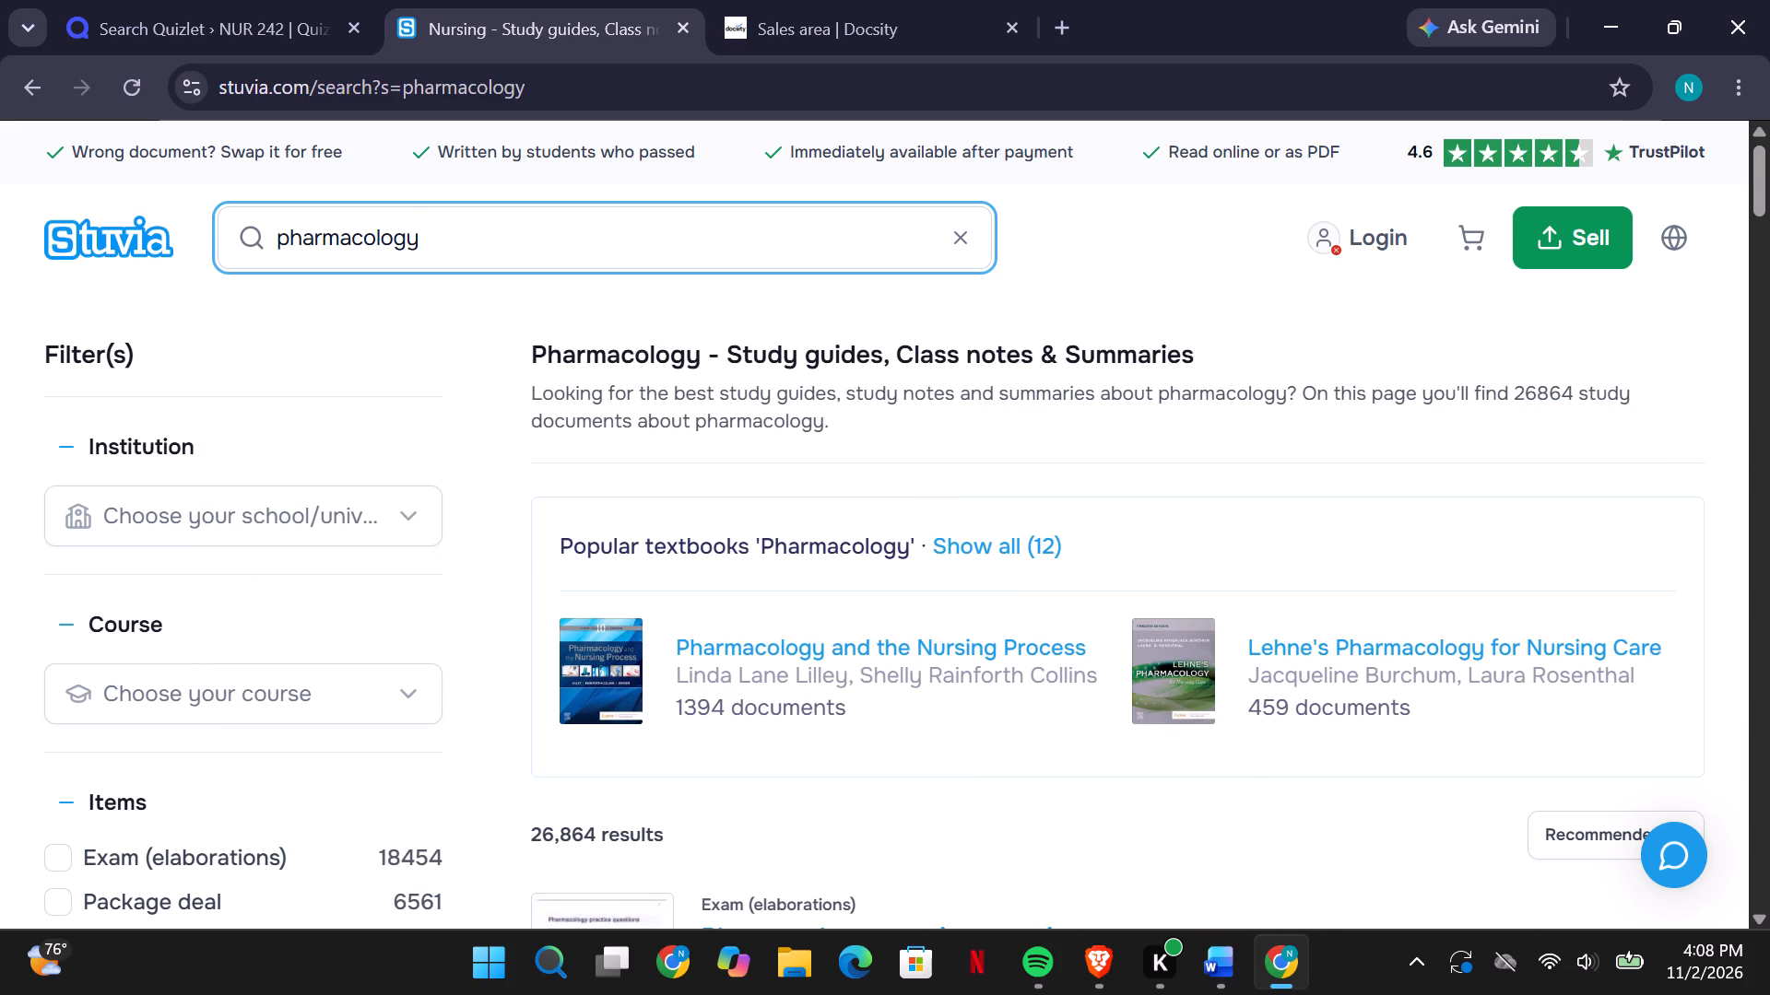
Browse the pharmacology results and open the Nurs 6521 Adv. Pharmacology Final Exam package deal.
{"action": "scroll", "coordinate": [516, 462], "scroll_direction": "down", "scroll_amount": 2}
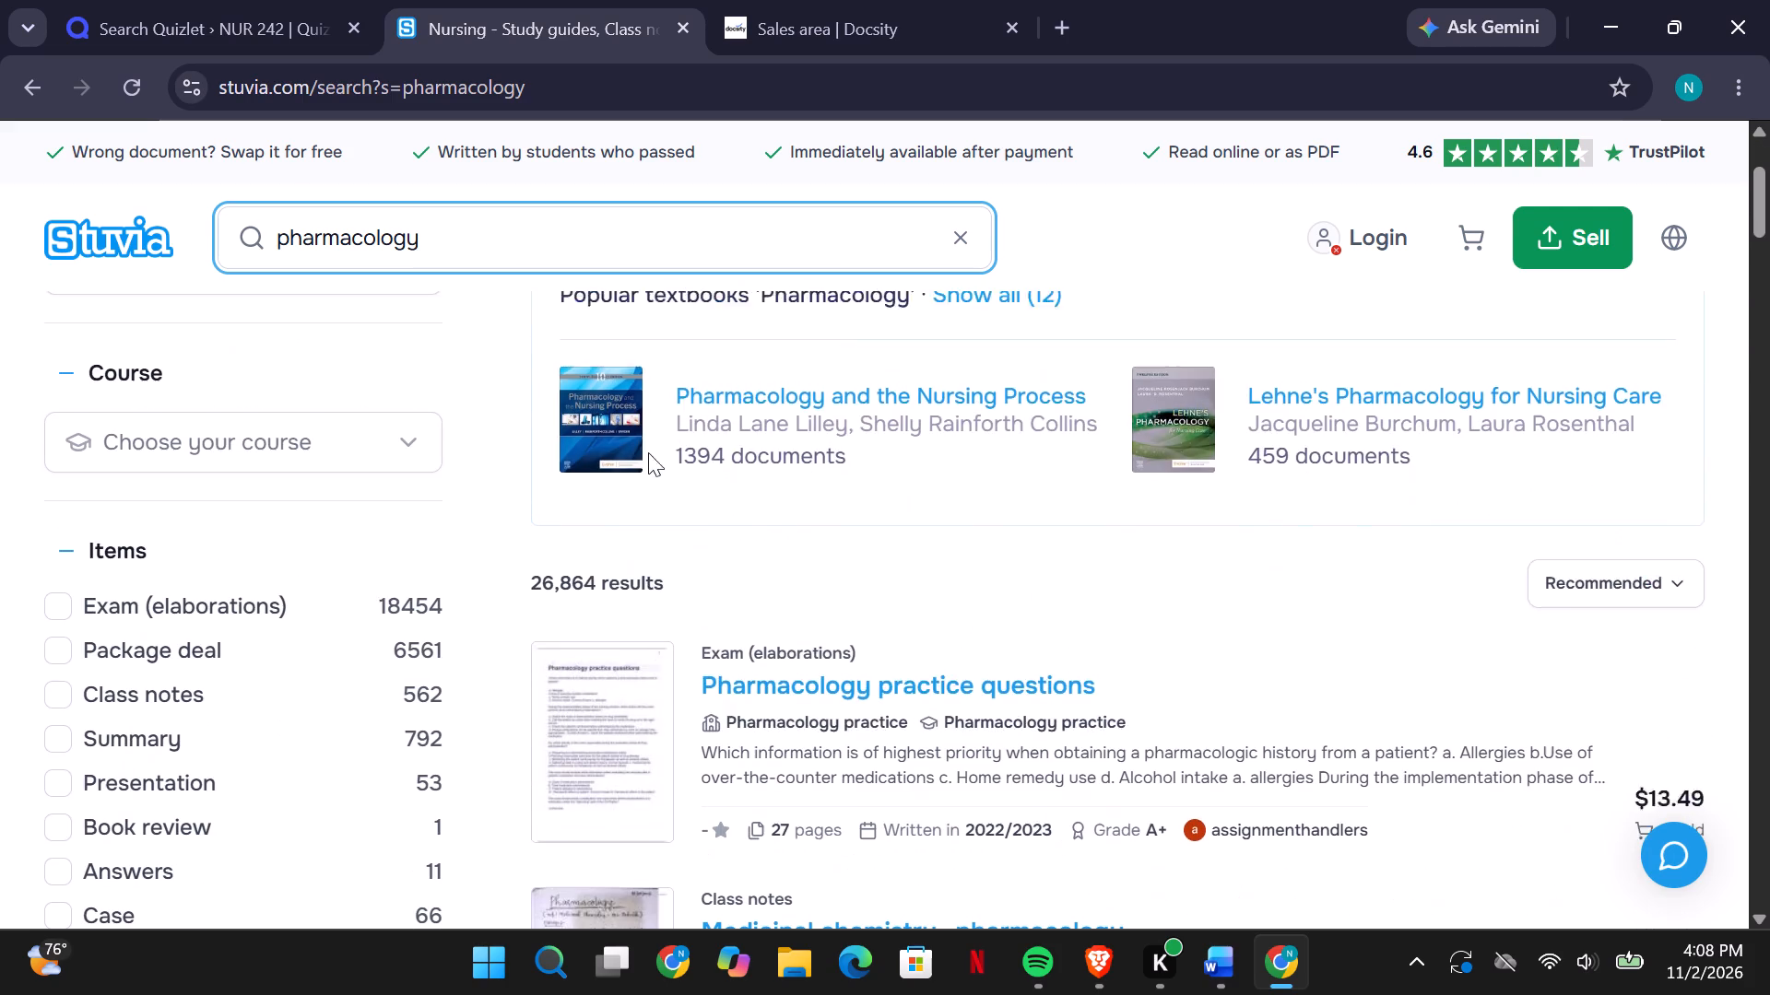
{"action": "scroll", "coordinate": [756, 314], "scroll_direction": "down", "scroll_amount": 3}
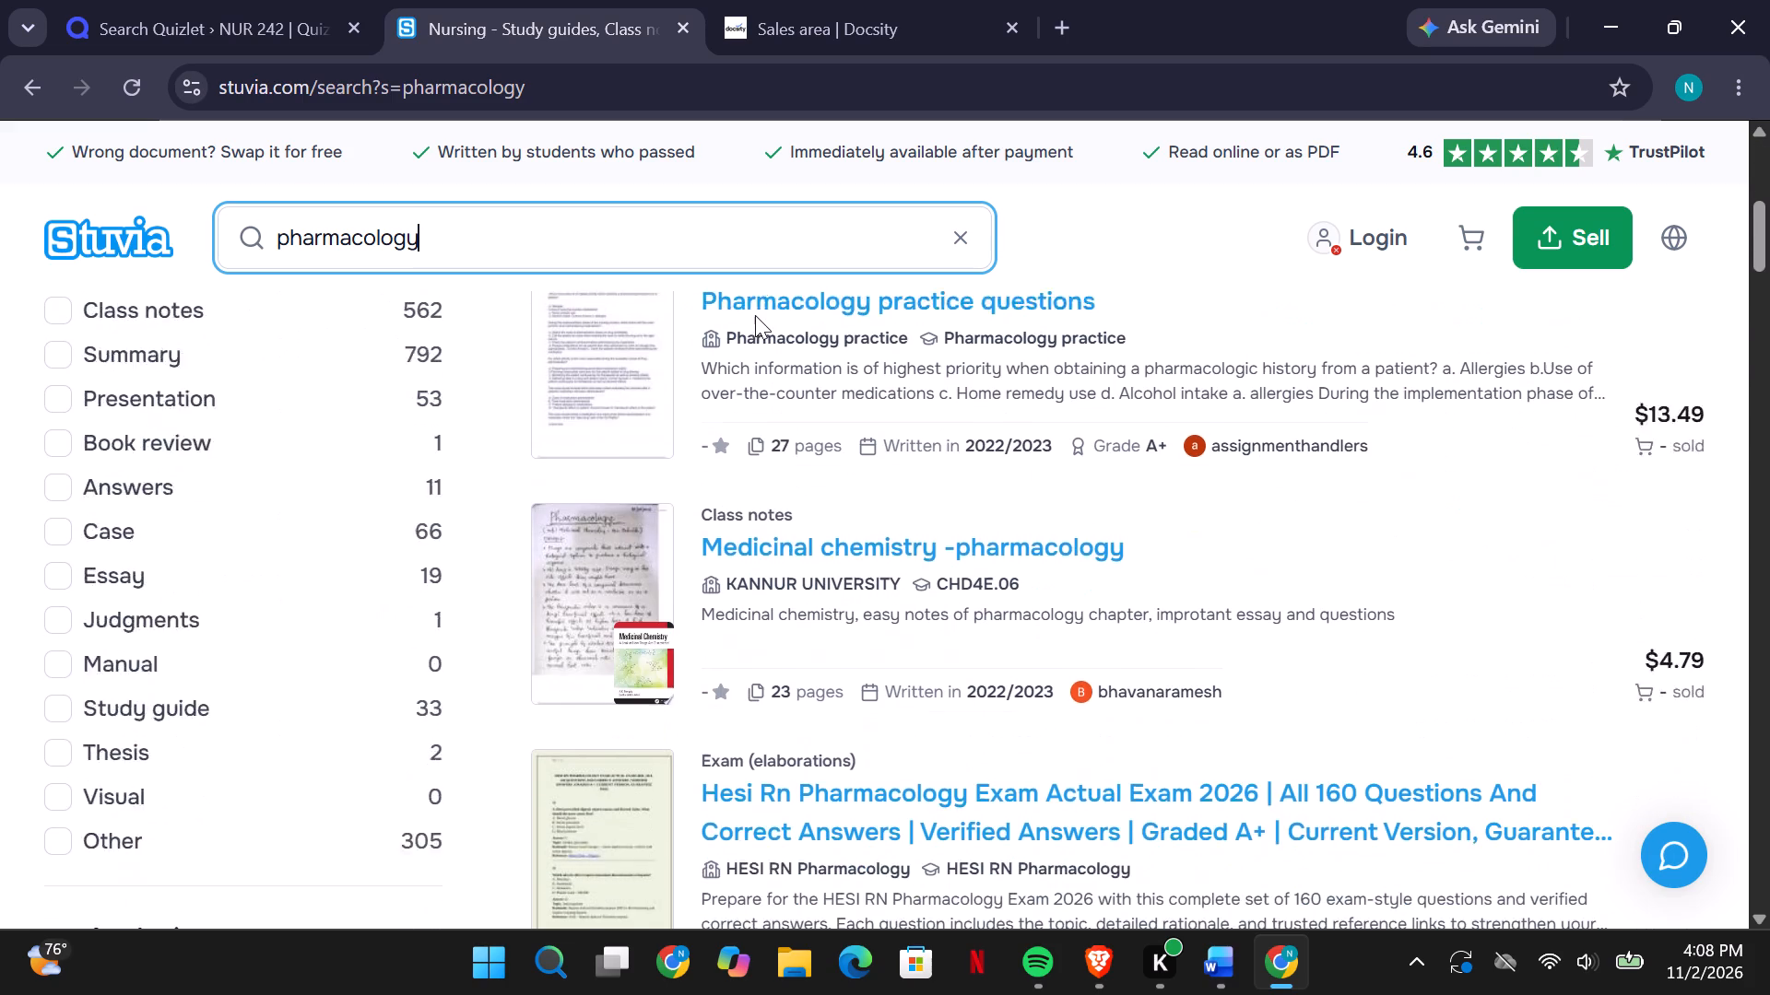
{"action": "scroll", "coordinate": [755, 315], "scroll_direction": "down", "scroll_amount": 3}
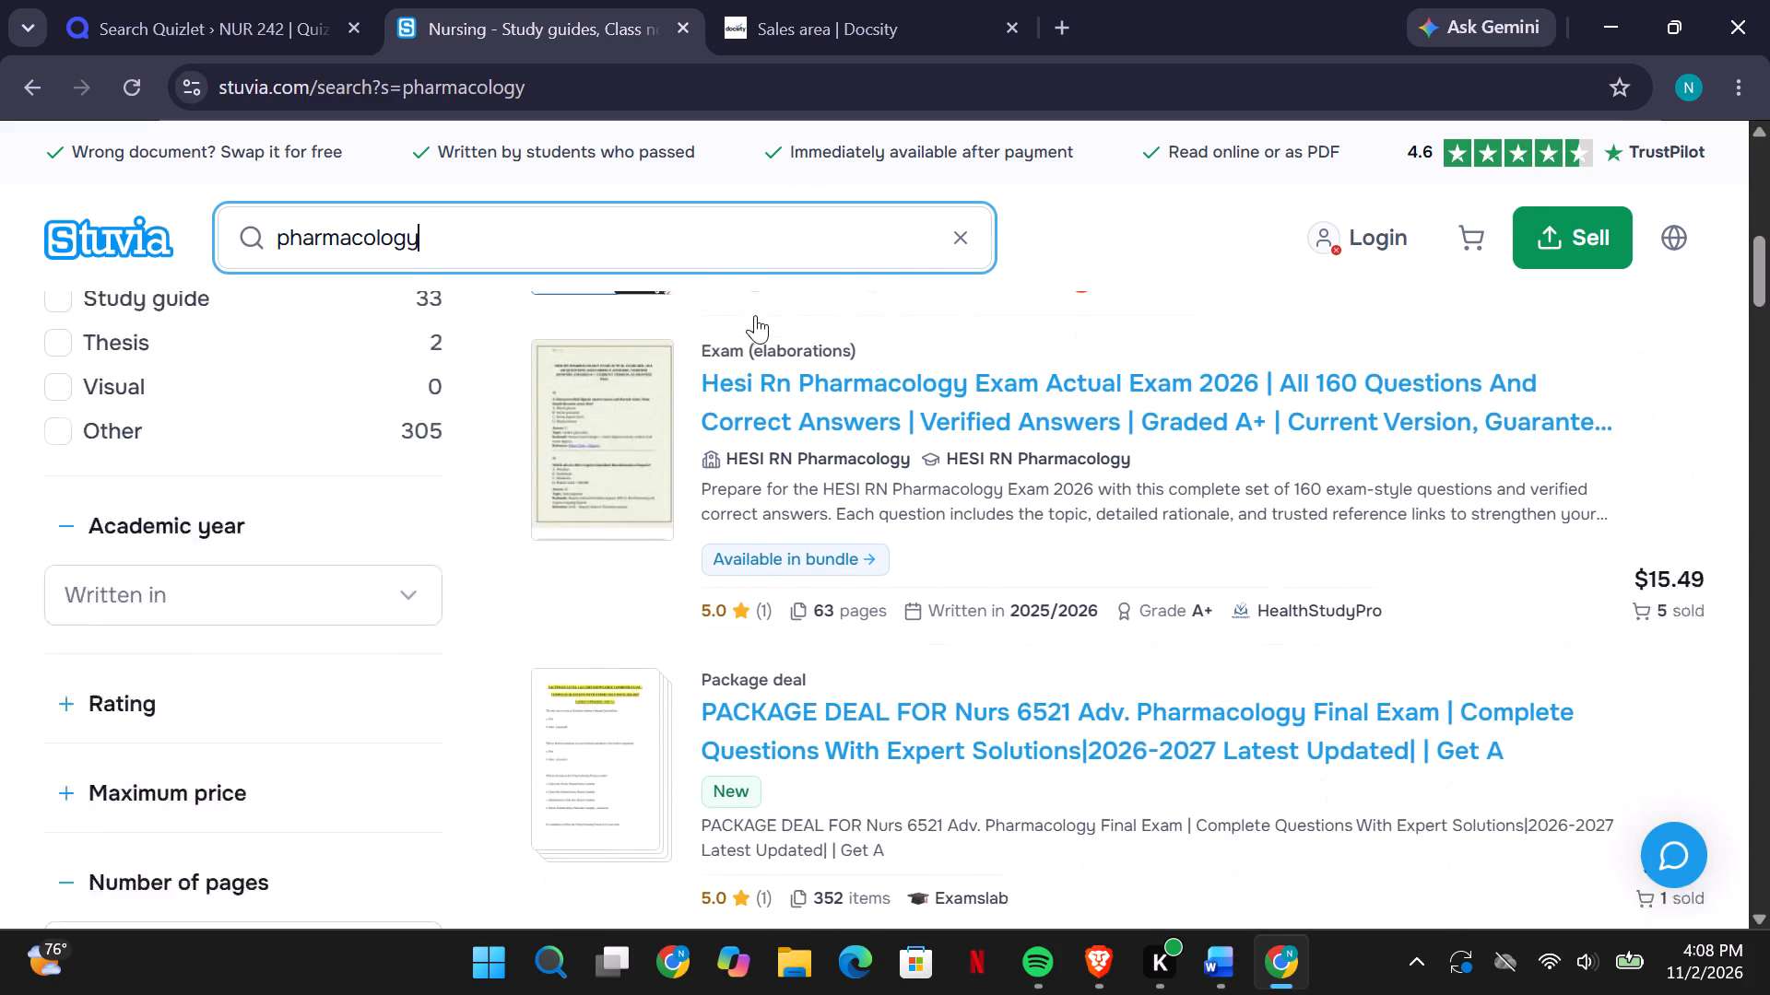
{"action": "scroll", "coordinate": [755, 315], "scroll_direction": "down", "scroll_amount": 1}
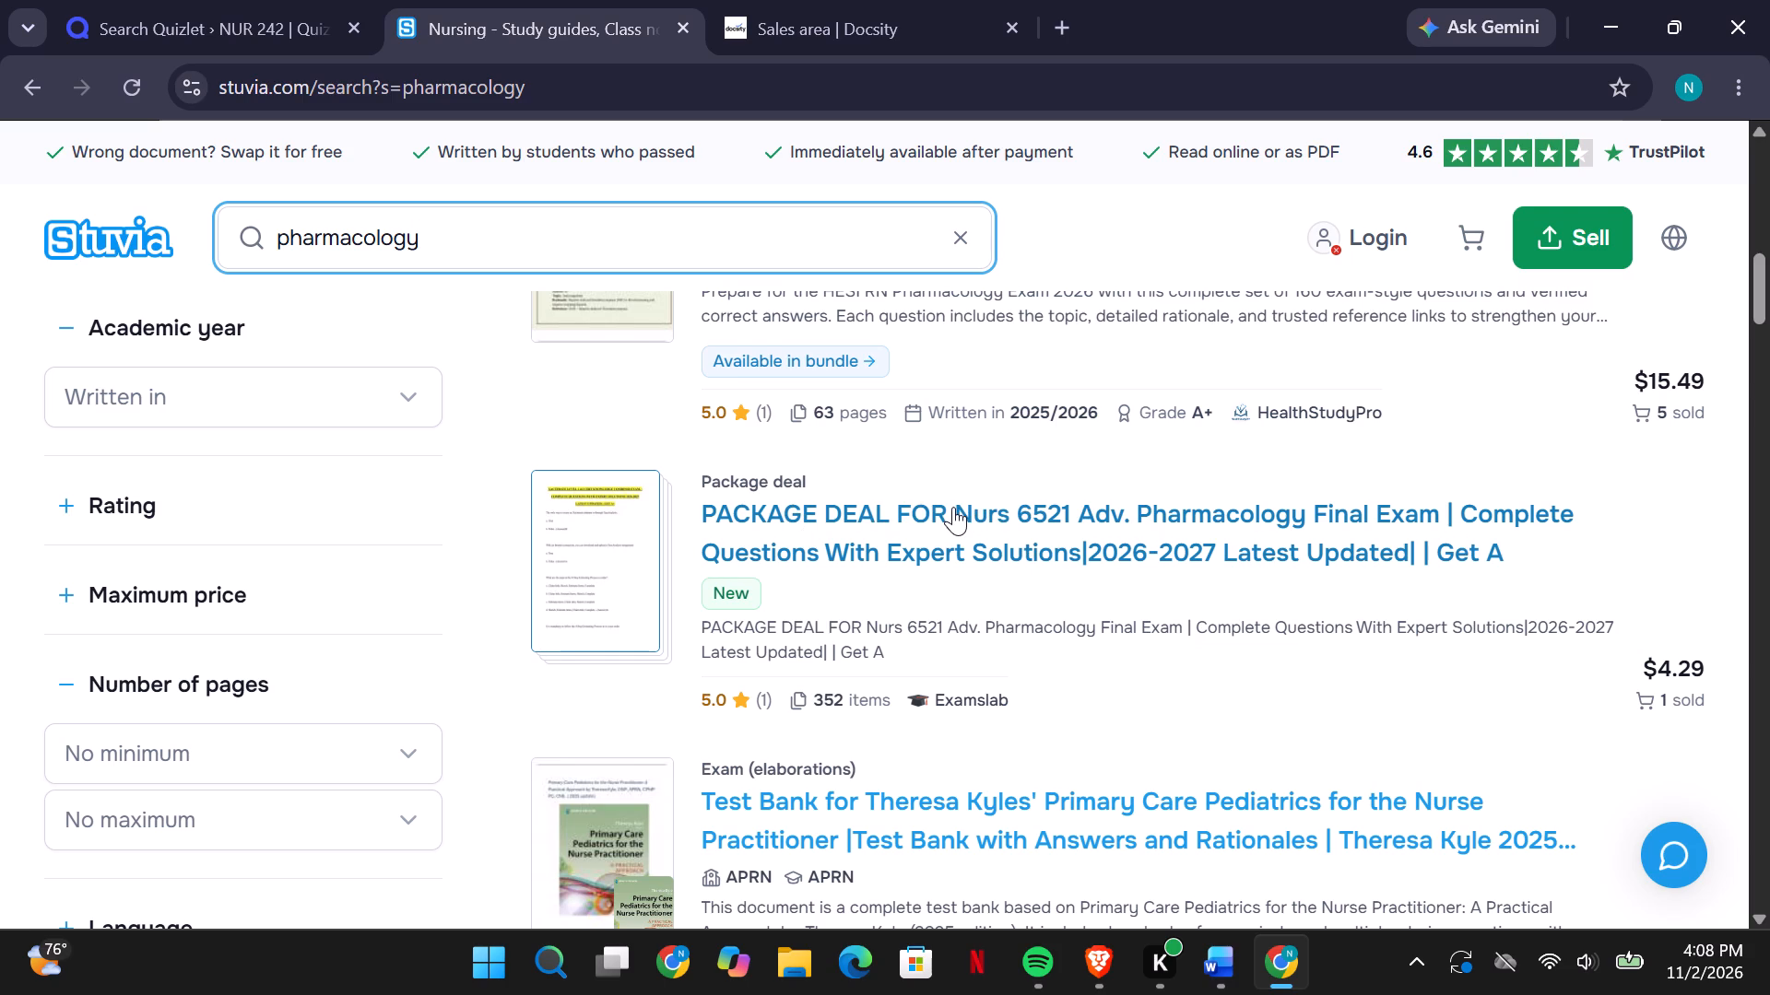
{"action": "left_click_drag", "start_coordinate": [954, 508], "coordinate": [1036, 505]}
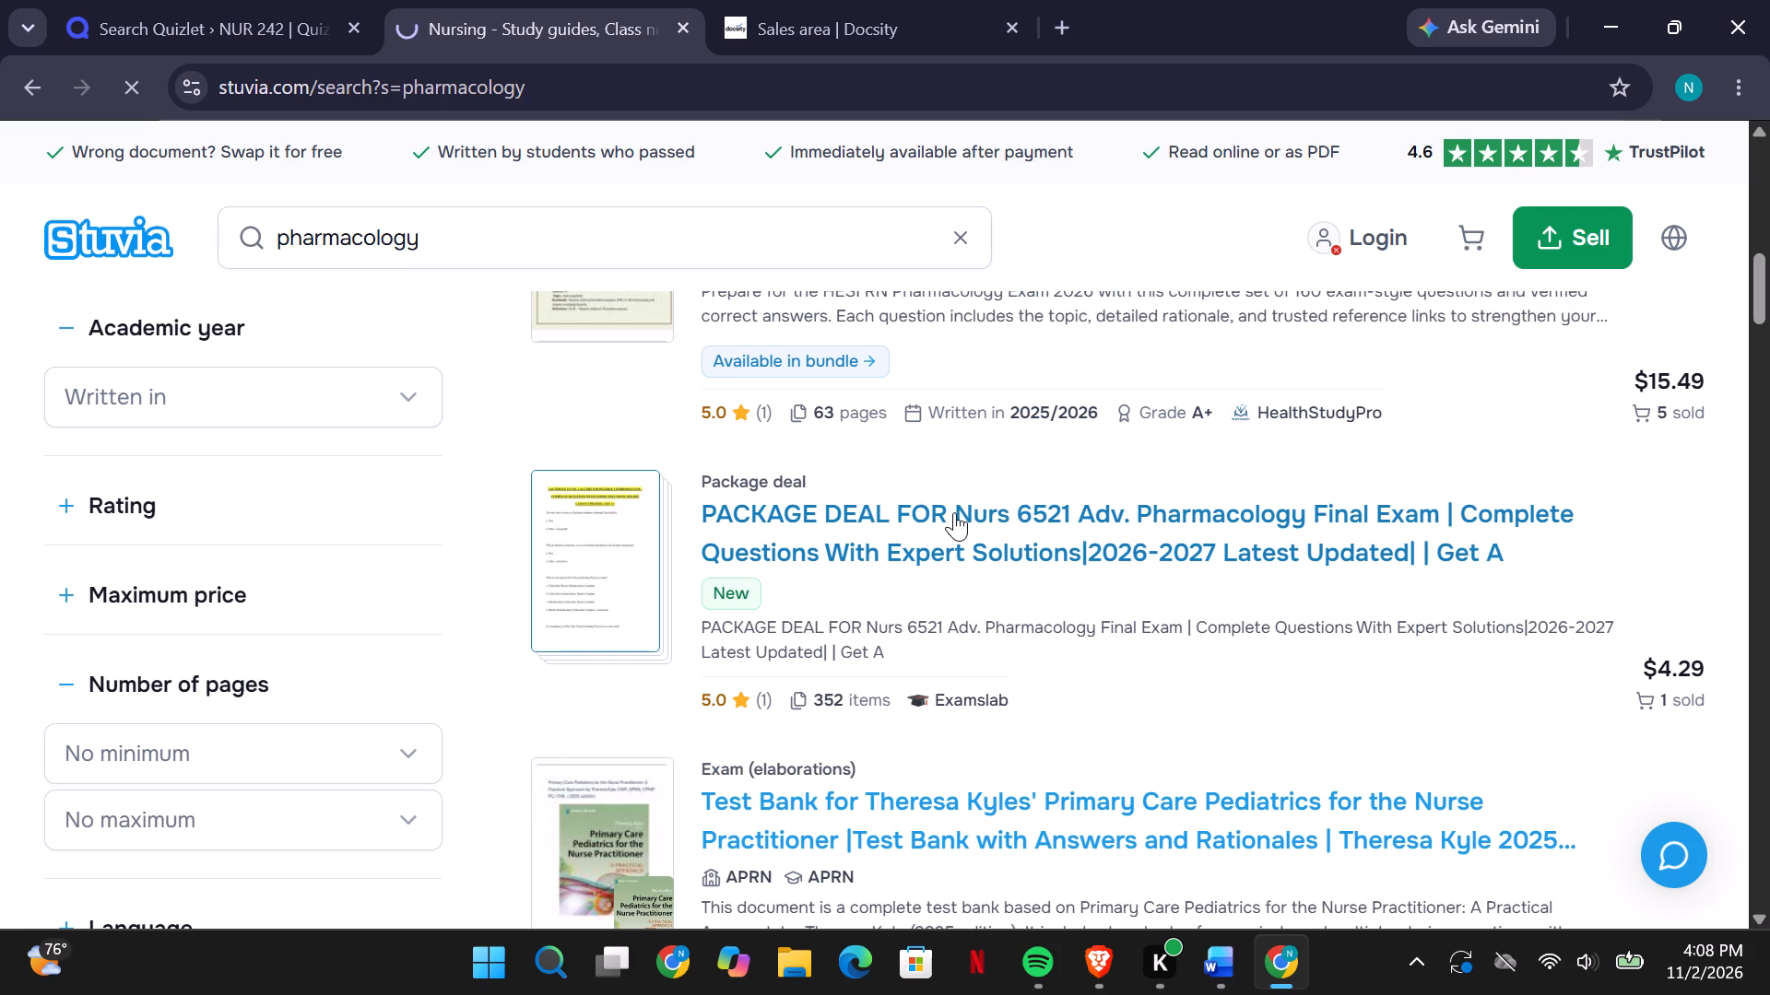
{"action": "left_click_drag", "start_coordinate": [953, 513], "coordinate": [1053, 523]}
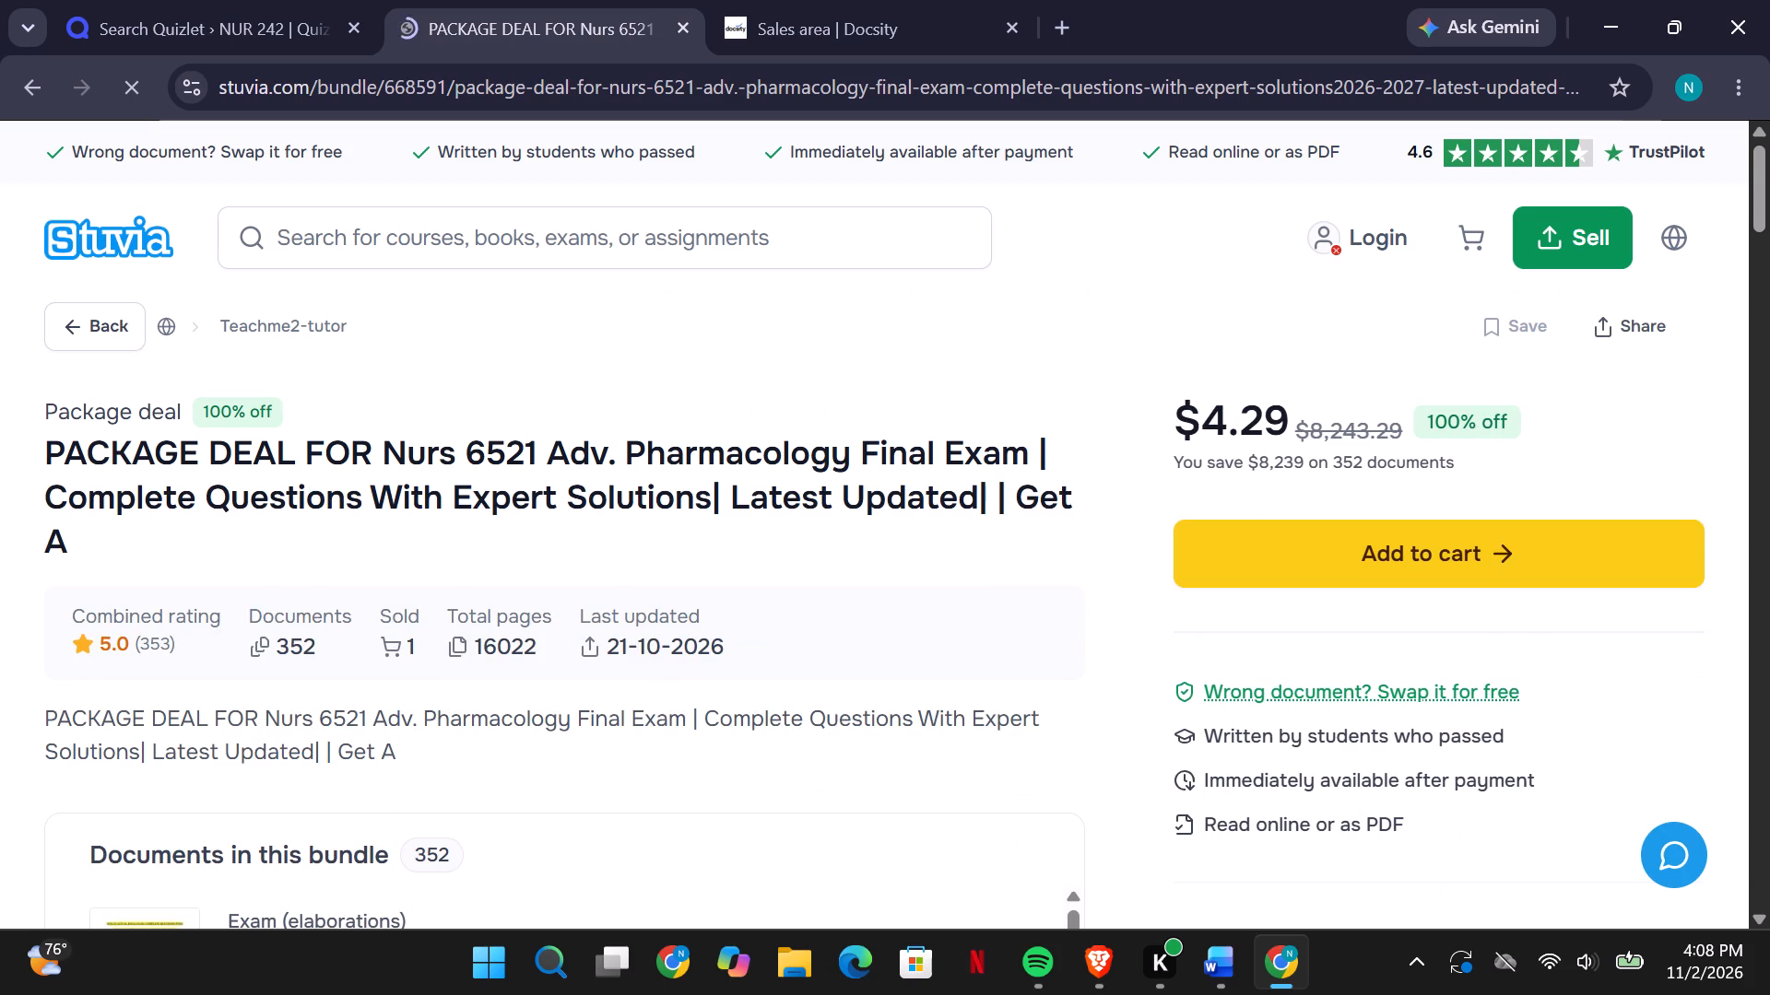
Read through the quick view of the NUR 211 Actual Final Exam document in the bundle, and close it.
{"action": "scroll", "coordinate": [441, 565], "scroll_direction": "down", "scroll_amount": 3}
{"action": "scroll", "coordinate": [441, 565], "scroll_direction": "up", "scroll_amount": 5}
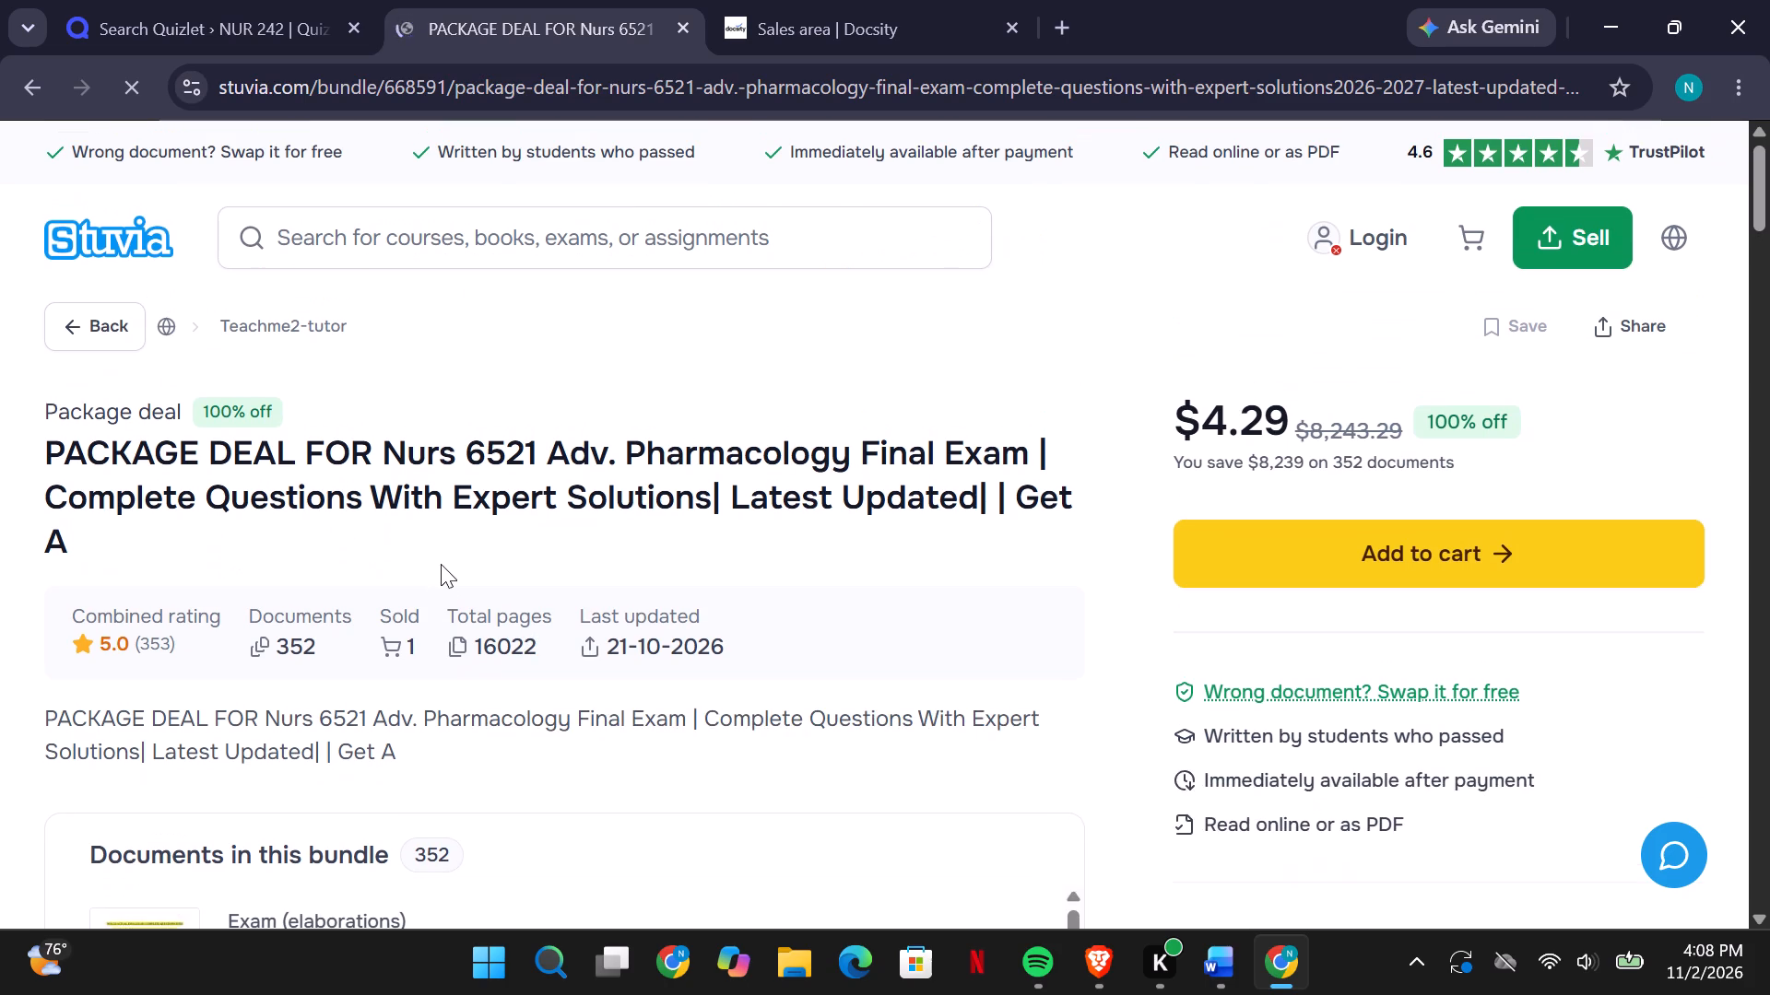
{"action": "scroll", "coordinate": [1561, 662], "scroll_direction": "down", "scroll_amount": 2}
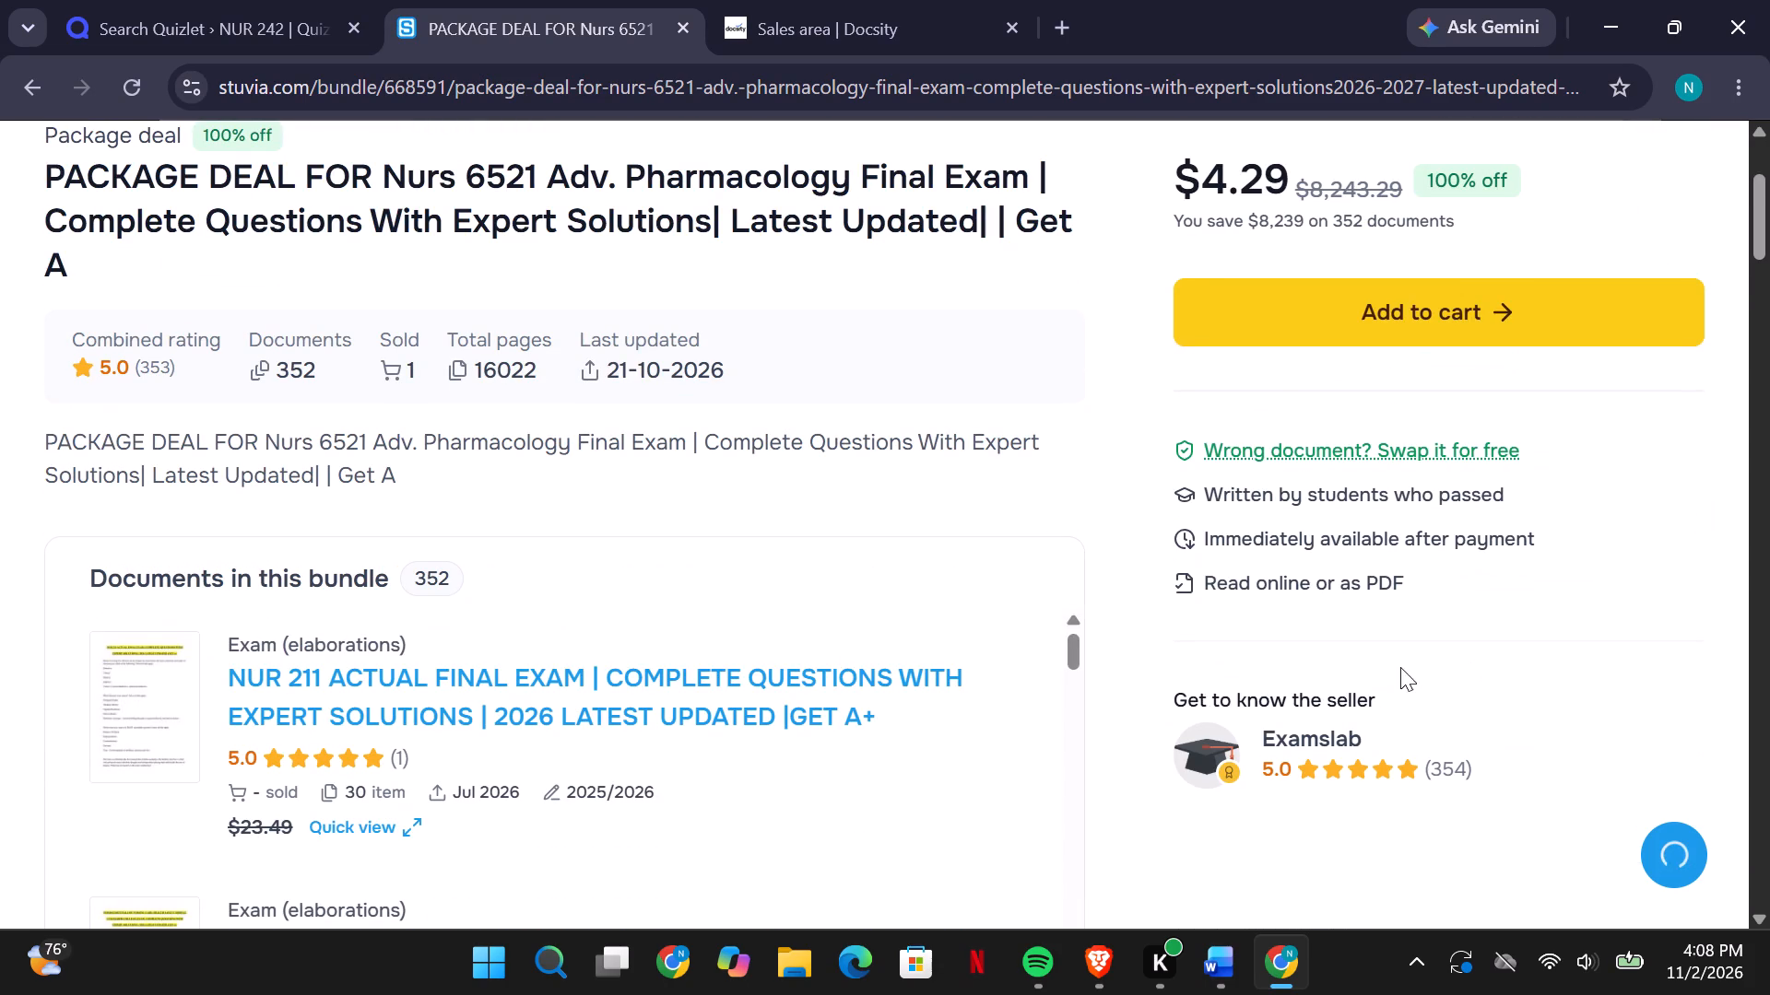
{"action": "scroll", "coordinate": [686, 729], "scroll_direction": "down", "scroll_amount": 1}
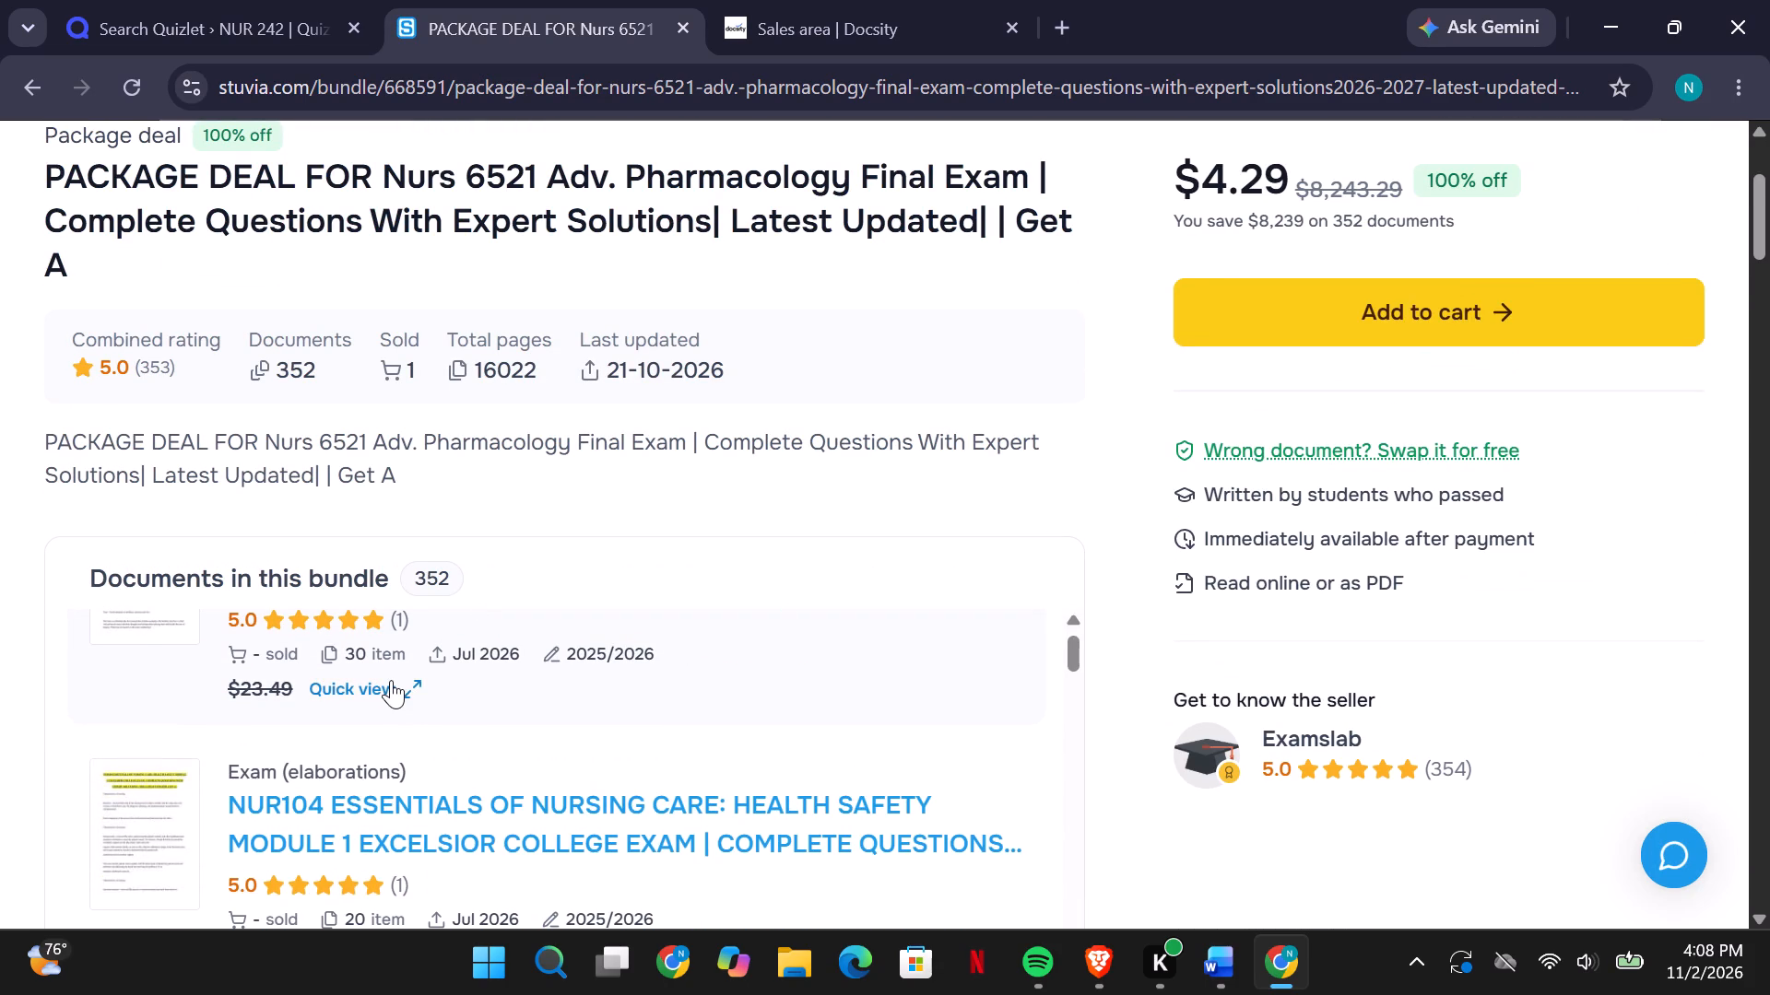
{"action": "scroll", "coordinate": [391, 680], "scroll_direction": "up", "scroll_amount": 1}
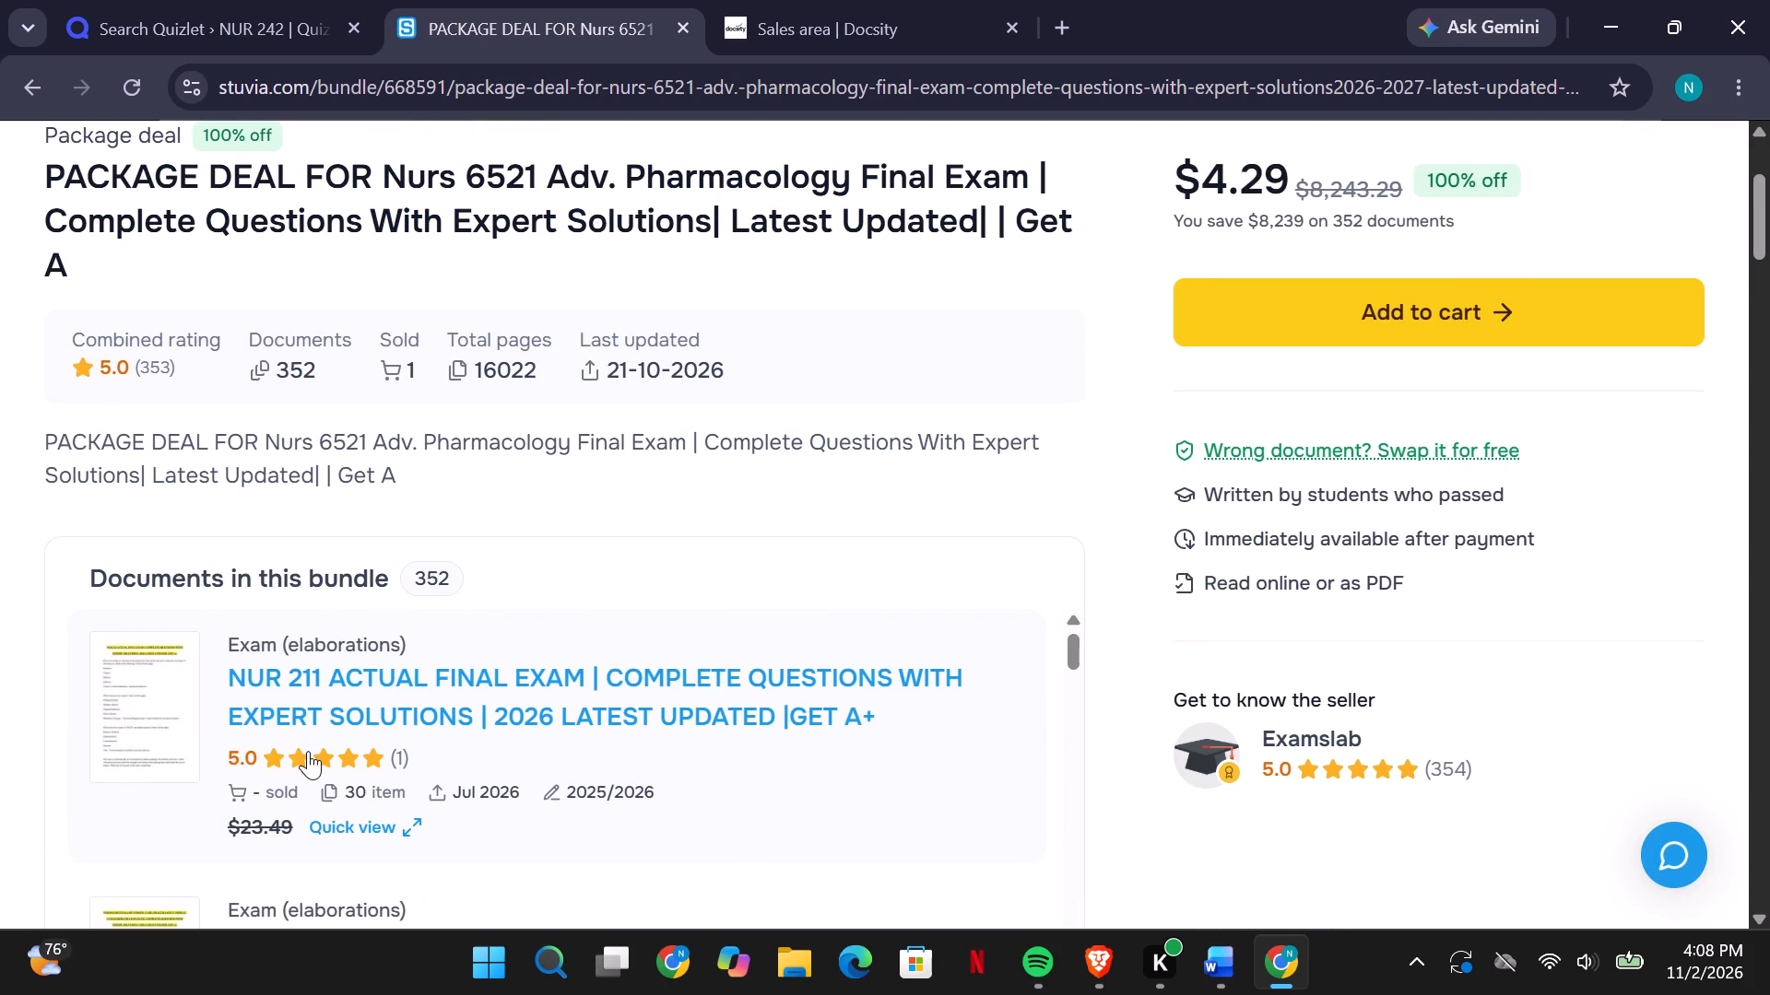
{"action": "left_click", "coordinate": [417, 825]}
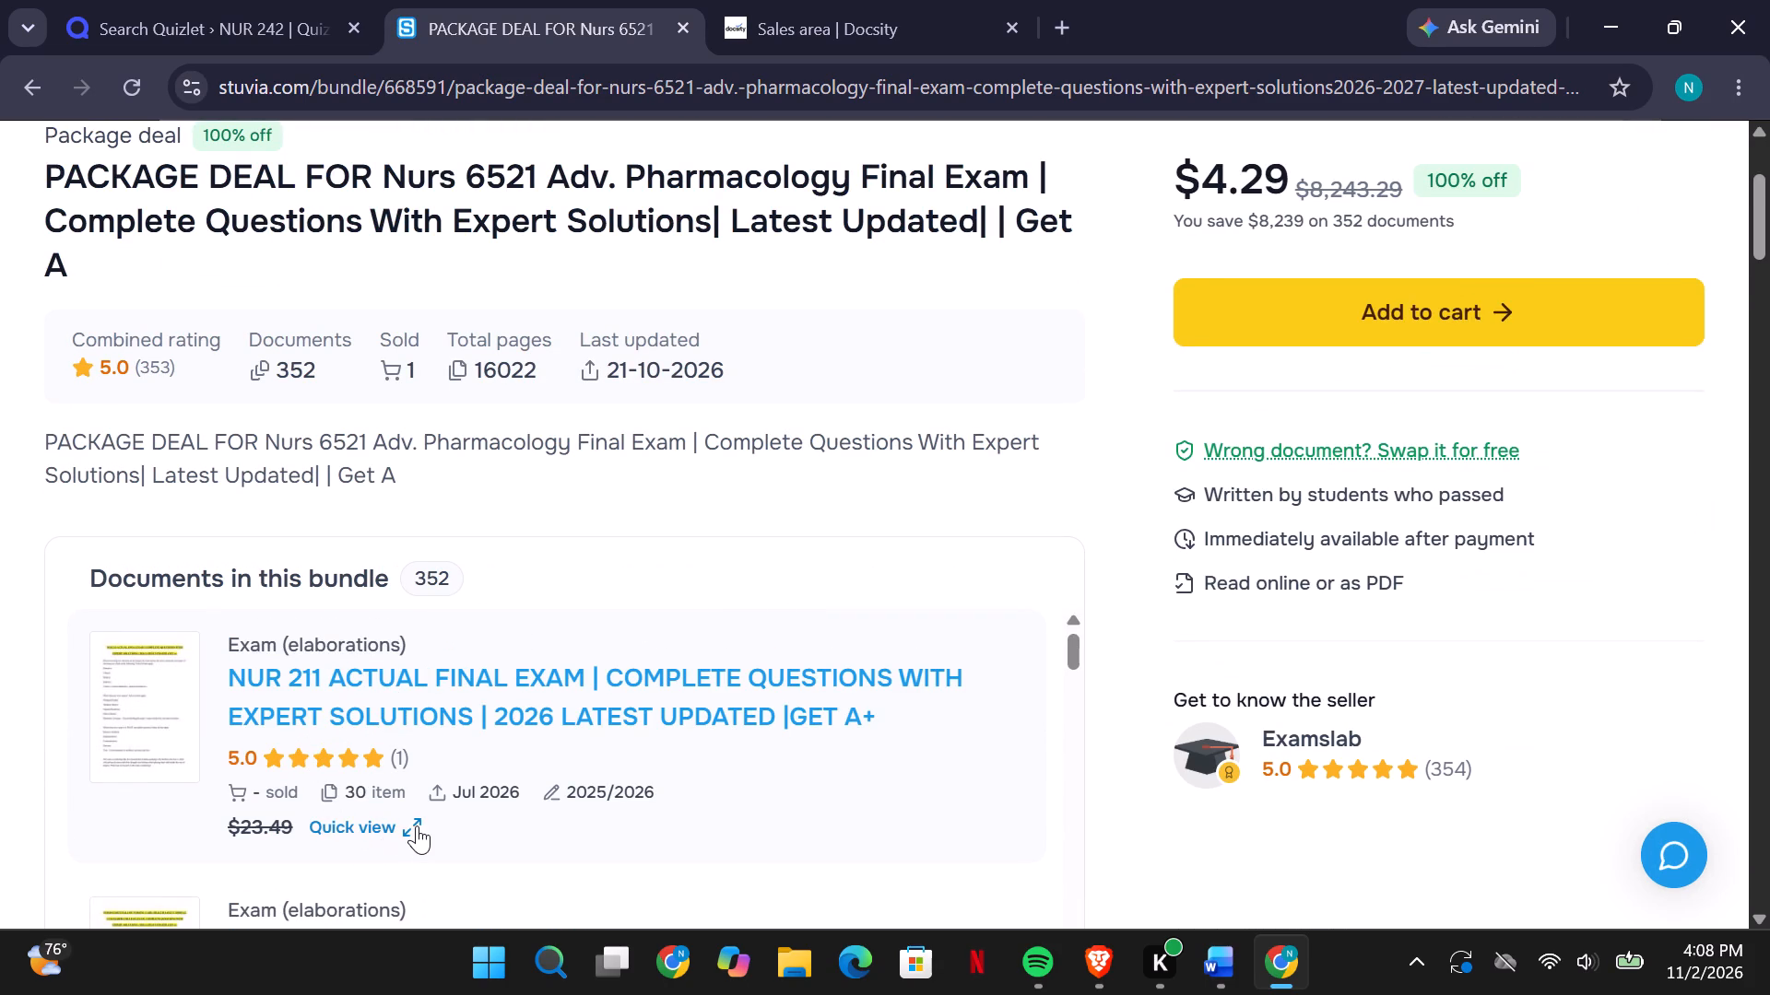
{"action": "left_click", "coordinate": [404, 821]}
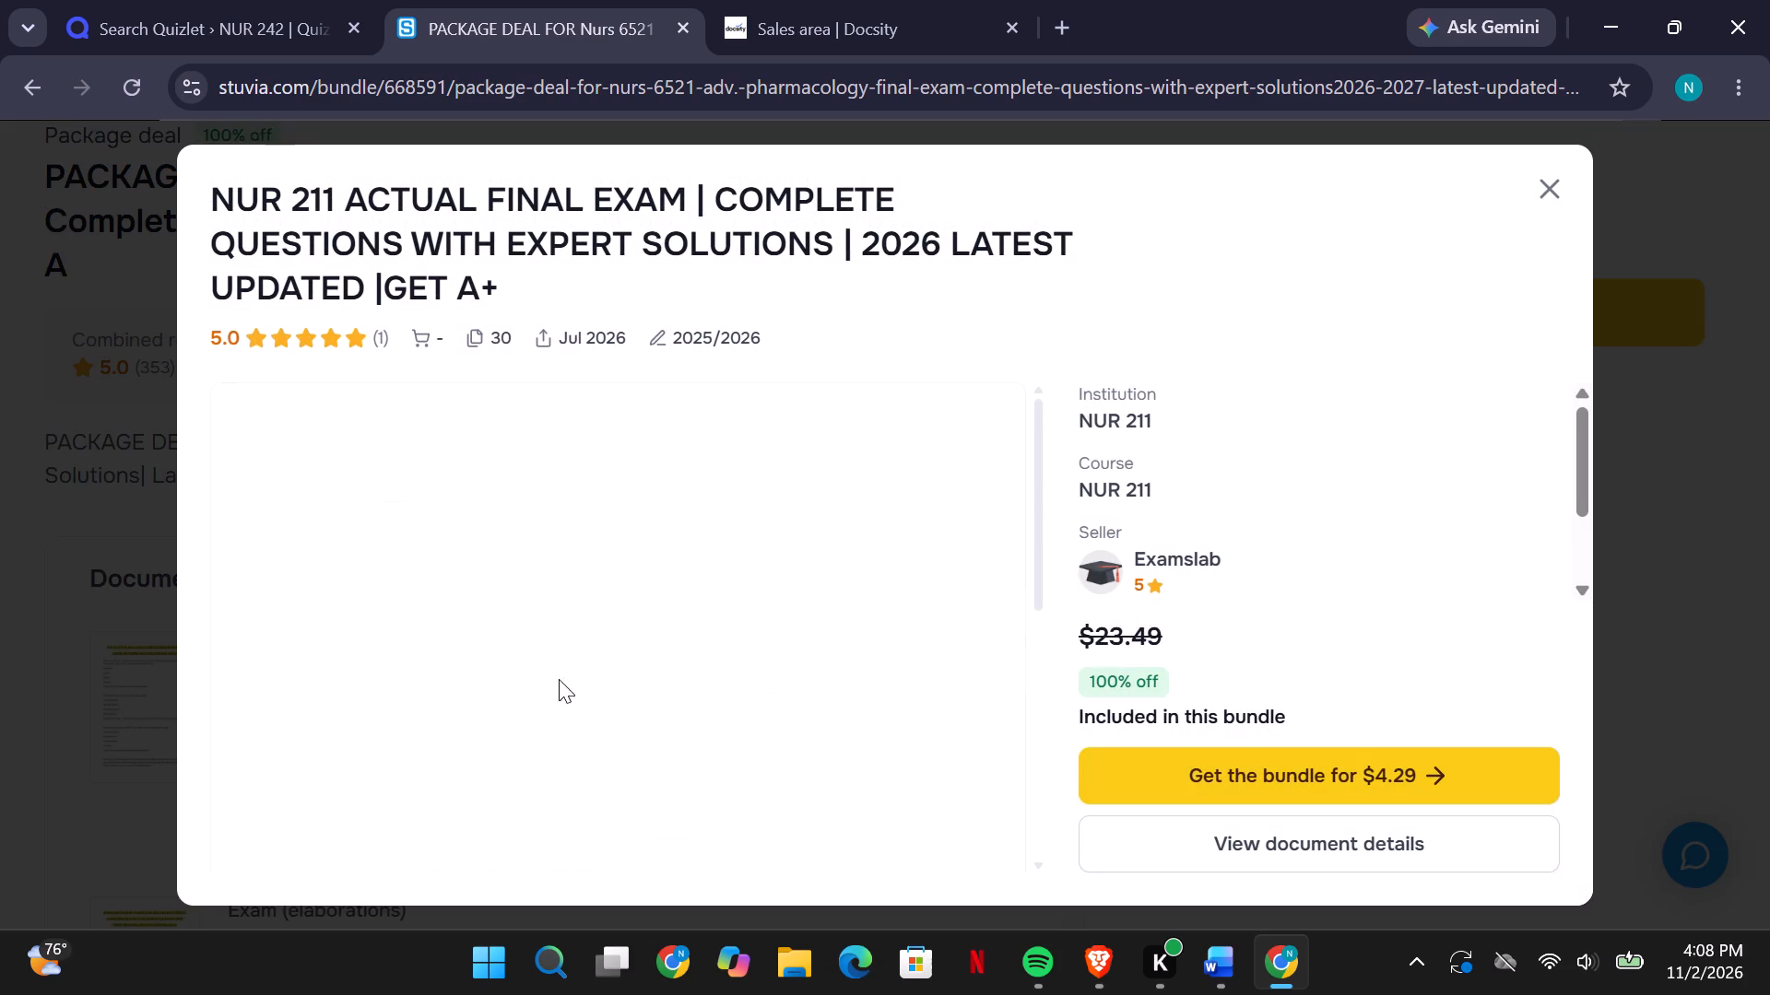
{"action": "scroll", "coordinate": [486, 570], "scroll_direction": "down", "scroll_amount": 16}
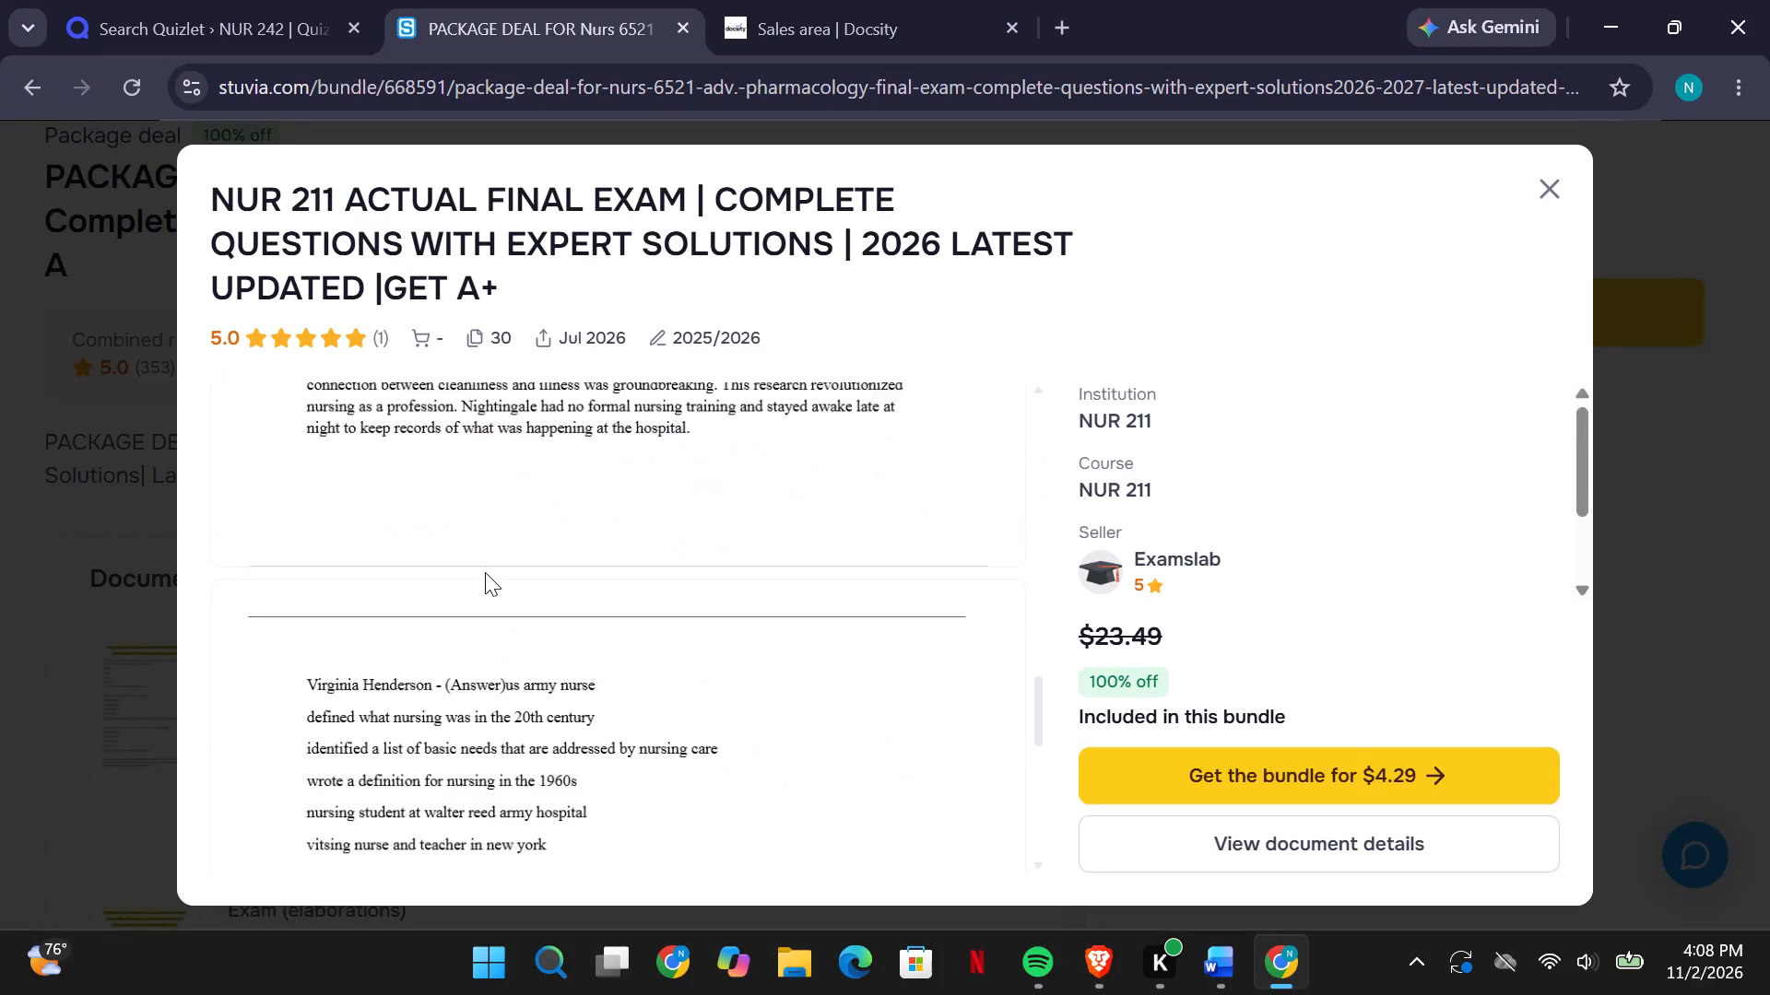
{"action": "scroll", "coordinate": [485, 572], "scroll_direction": "down", "scroll_amount": 15}
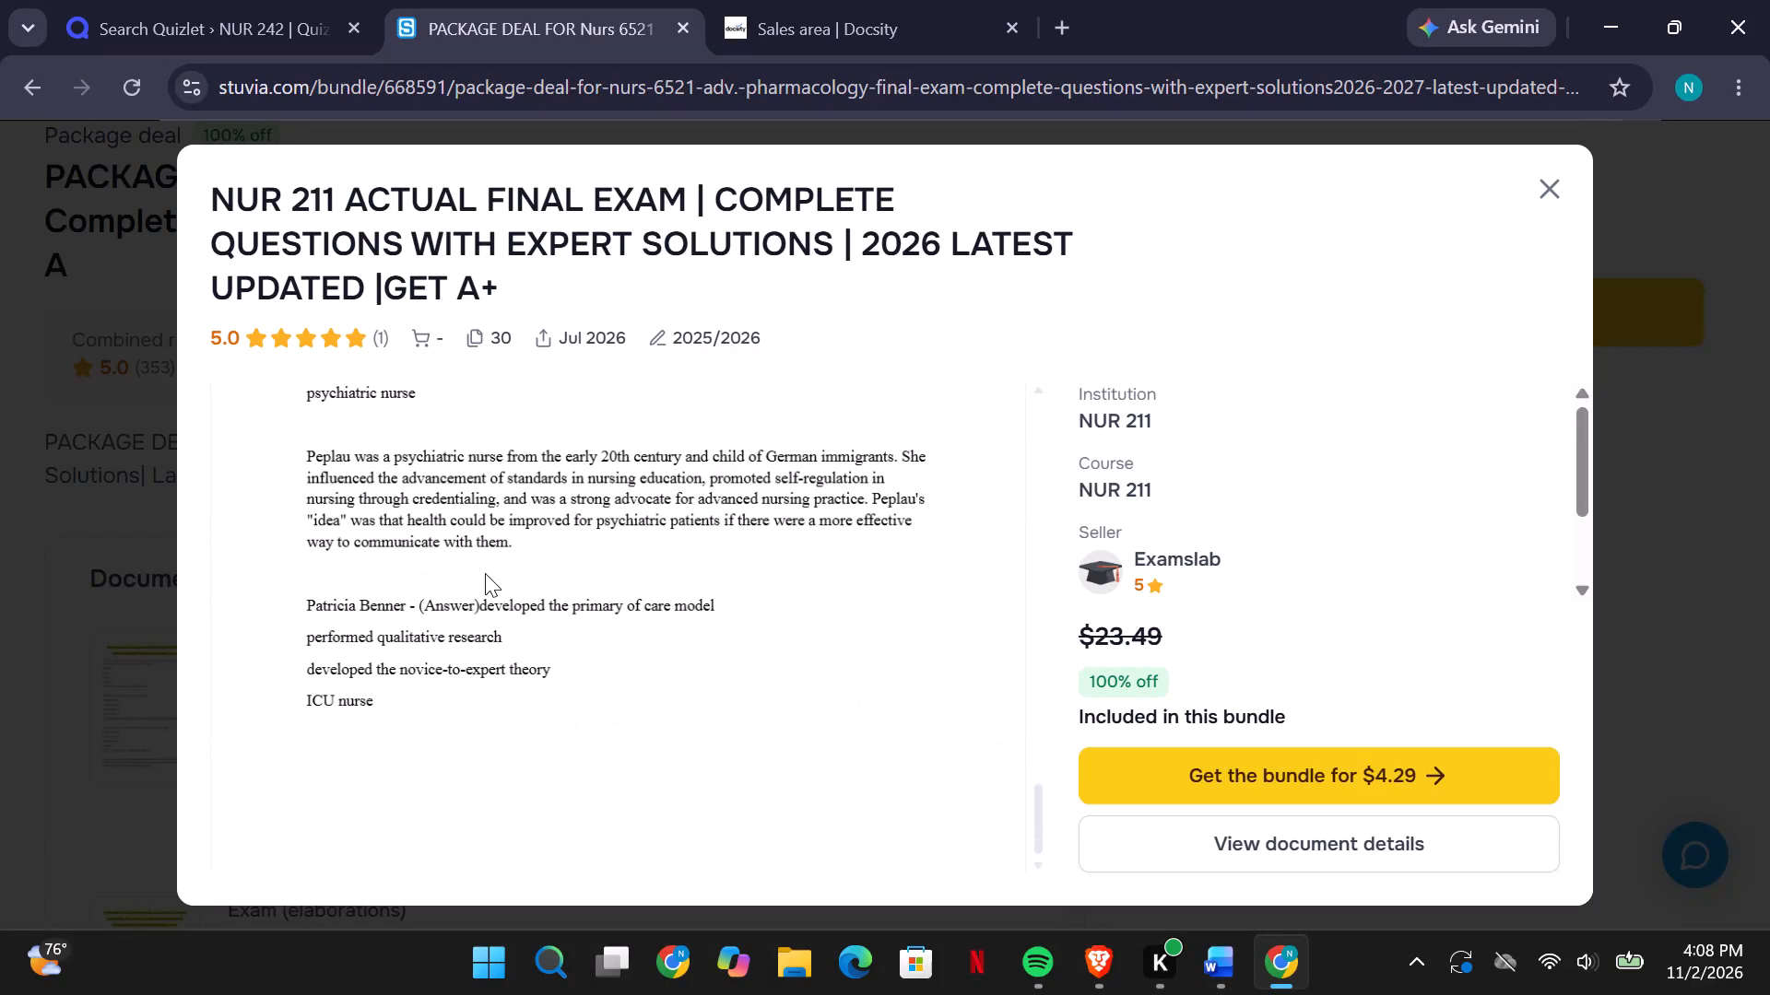
{"action": "scroll", "coordinate": [485, 573], "scroll_direction": "up", "scroll_amount": 9}
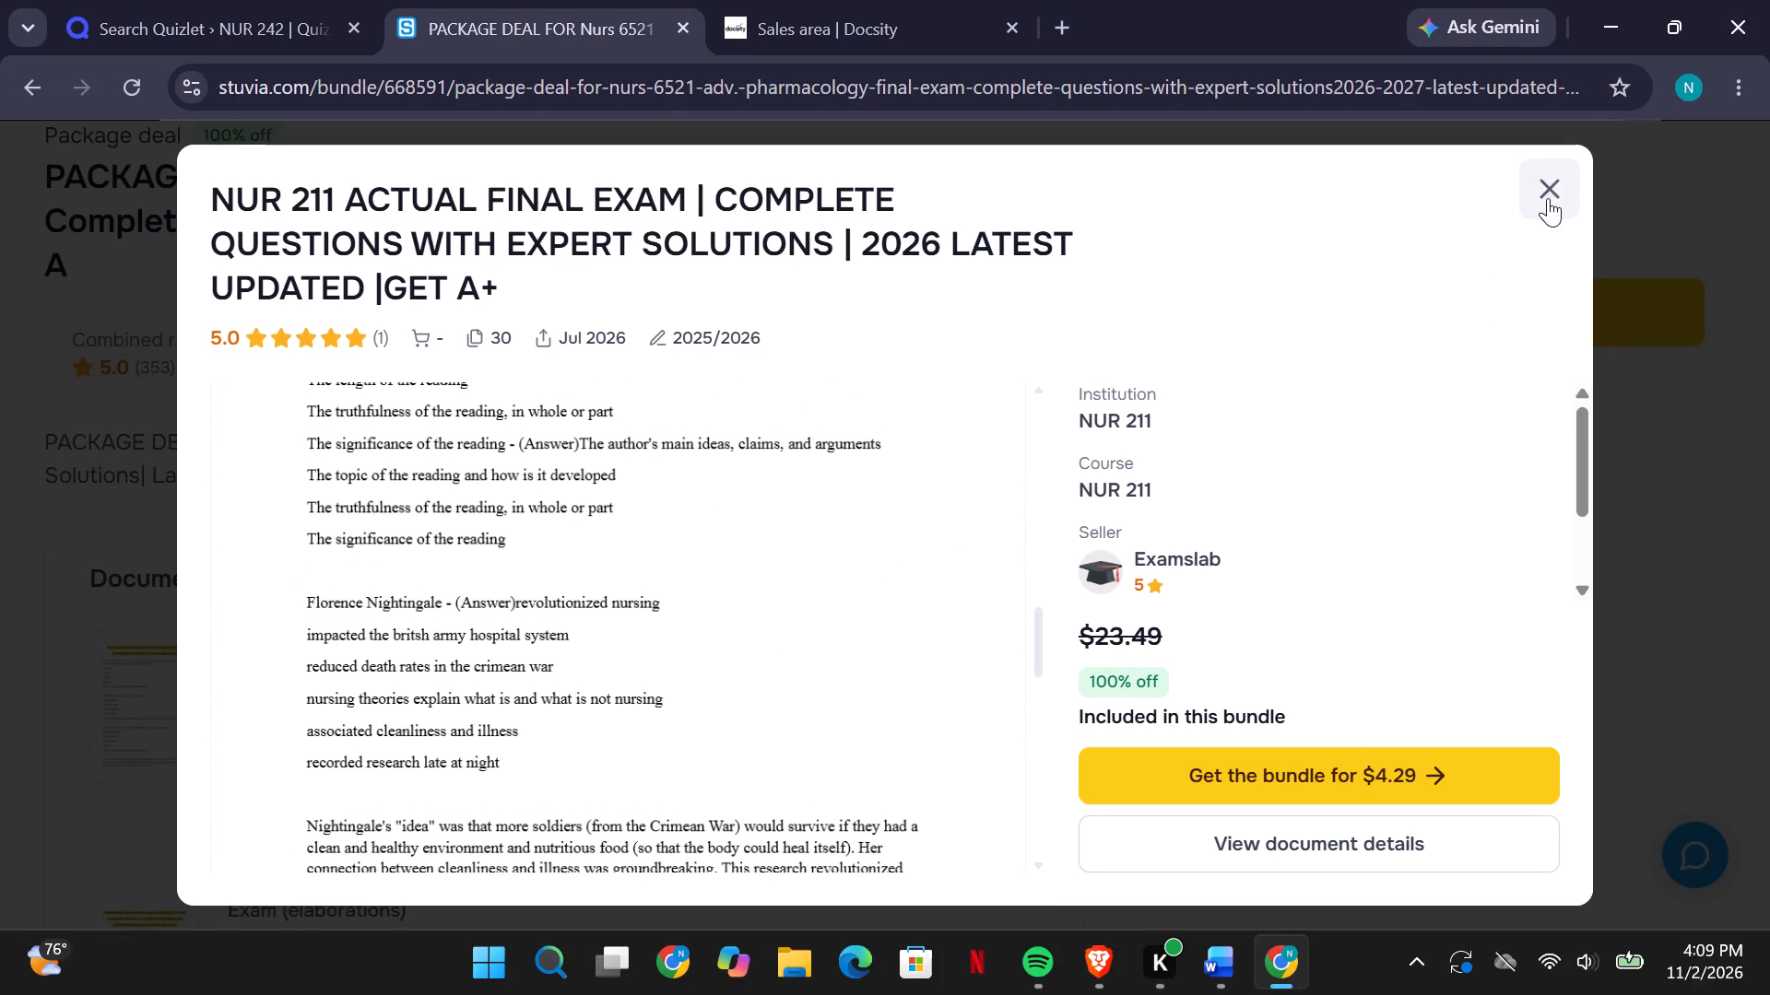
{"action": "left_click", "coordinate": [1549, 197]}
Look through the list of documents in the Nurs 6521 bundle for other exam titles.
{"action": "scroll", "coordinate": [745, 711], "scroll_direction": "down", "scroll_amount": 4}
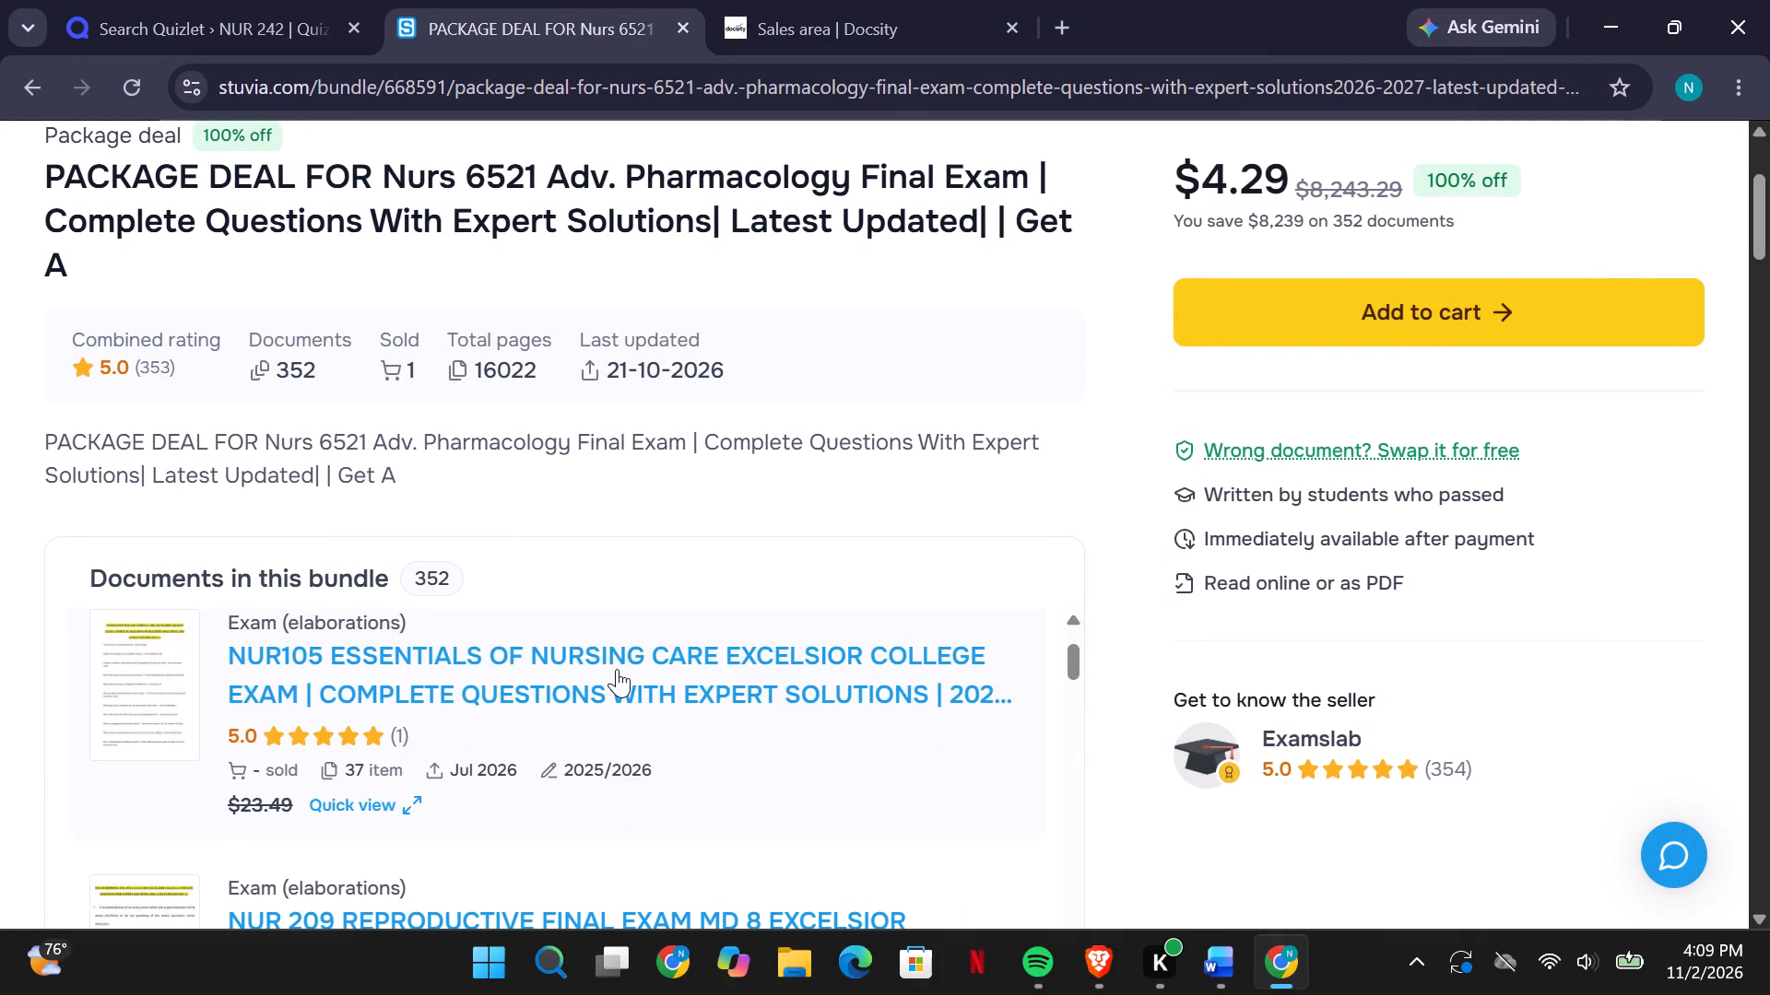
{"action": "scroll", "coordinate": [615, 669], "scroll_direction": "up", "scroll_amount": 3}
{"action": "scroll", "coordinate": [615, 669], "scroll_direction": "down", "scroll_amount": 3}
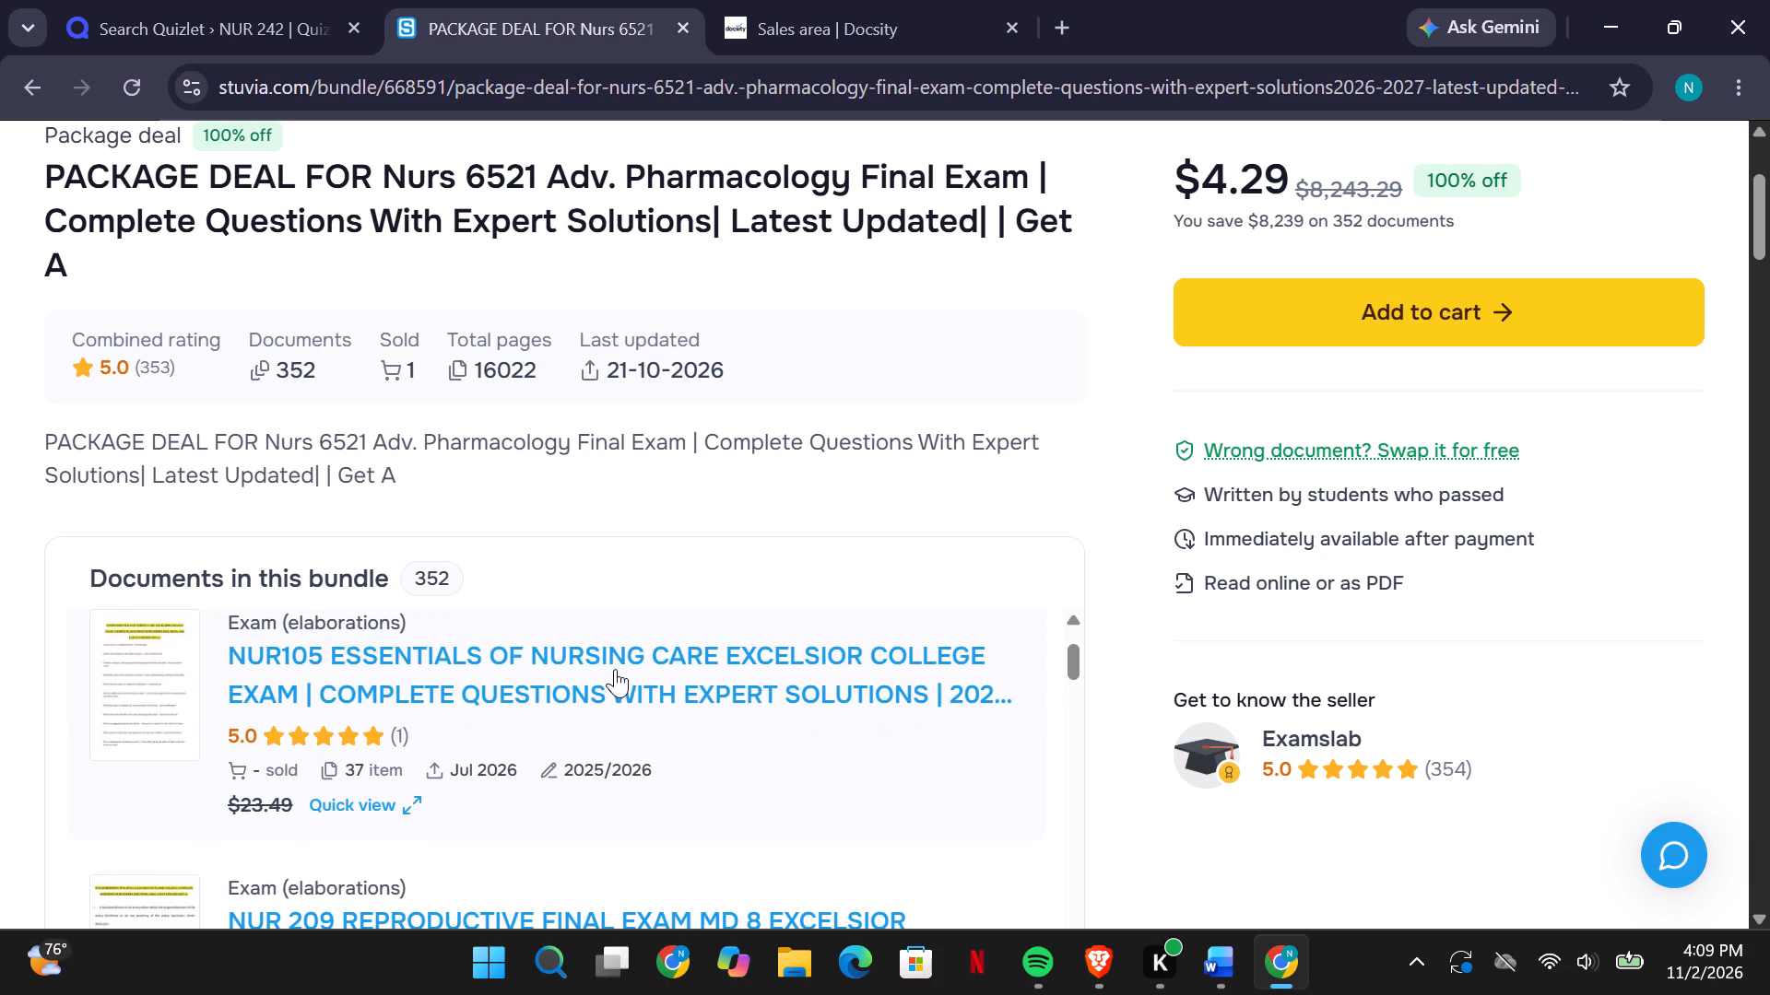
{"action": "scroll", "coordinate": [615, 669], "scroll_direction": "up", "scroll_amount": 12}
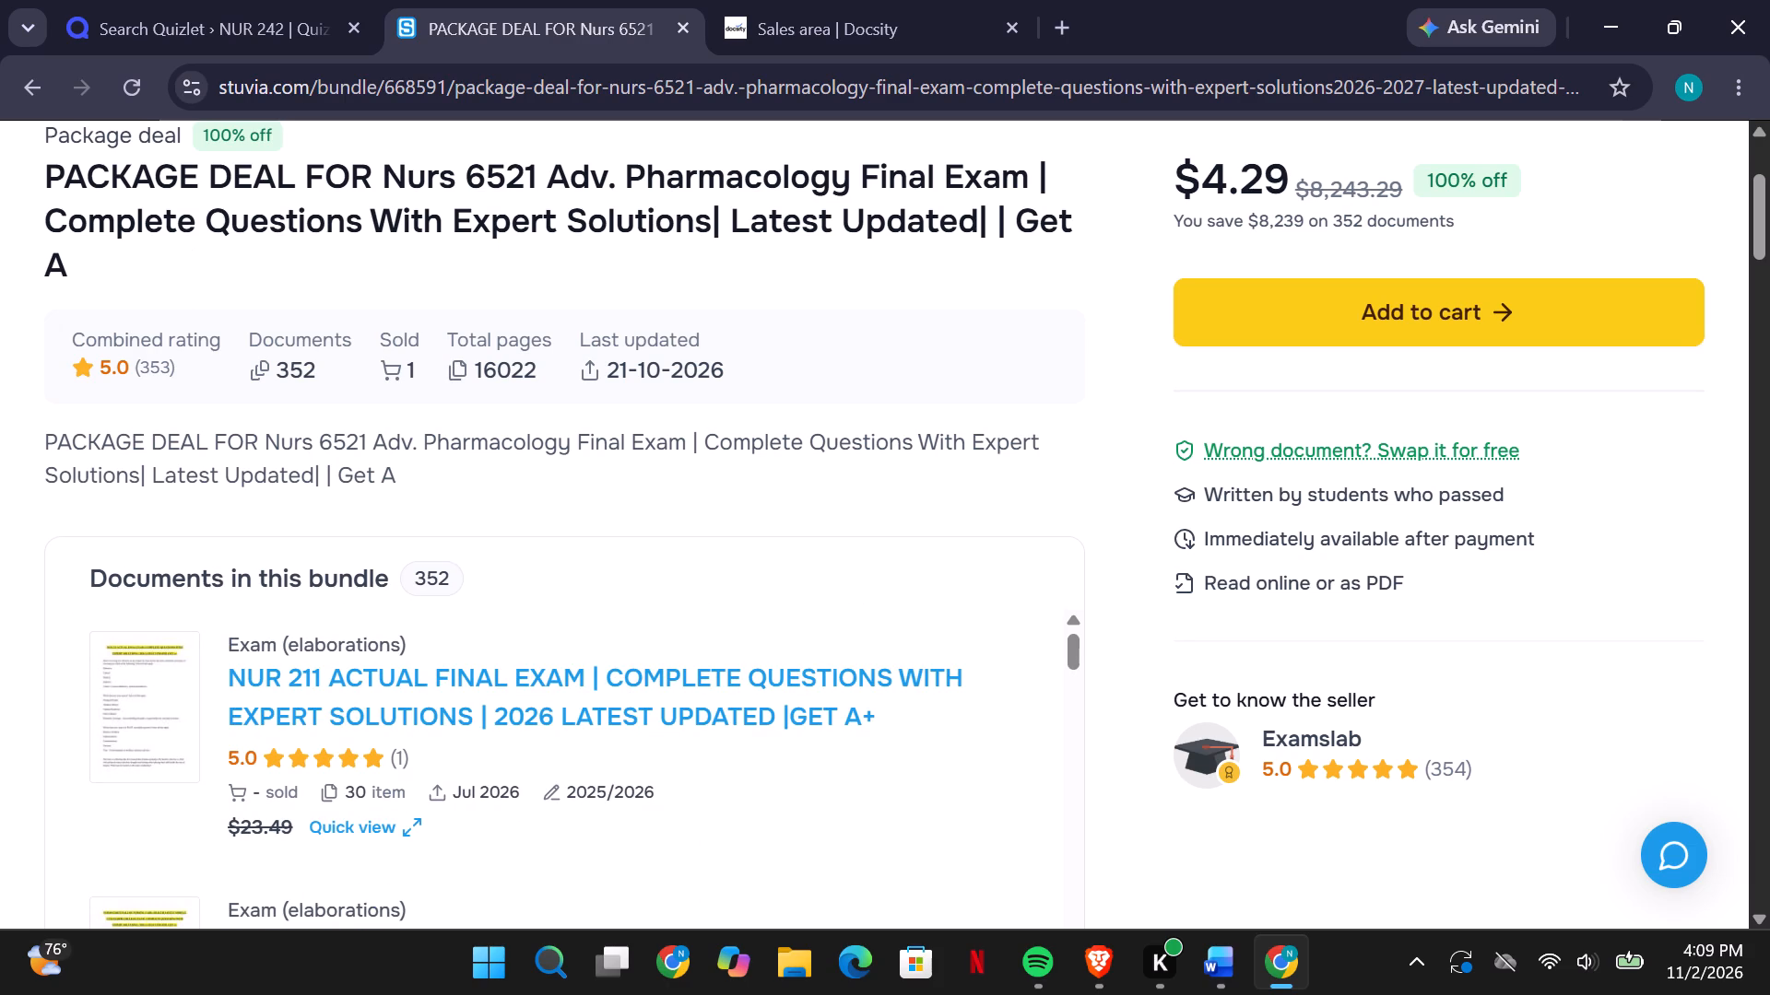
Copy the text "Nurs 6521 Adv." from the package deal's title.
{"action": "left_click_drag", "start_coordinate": [375, 175], "coordinate": [418, 177]}
{"action": "left_click_drag", "start_coordinate": [418, 177], "coordinate": [608, 181]}
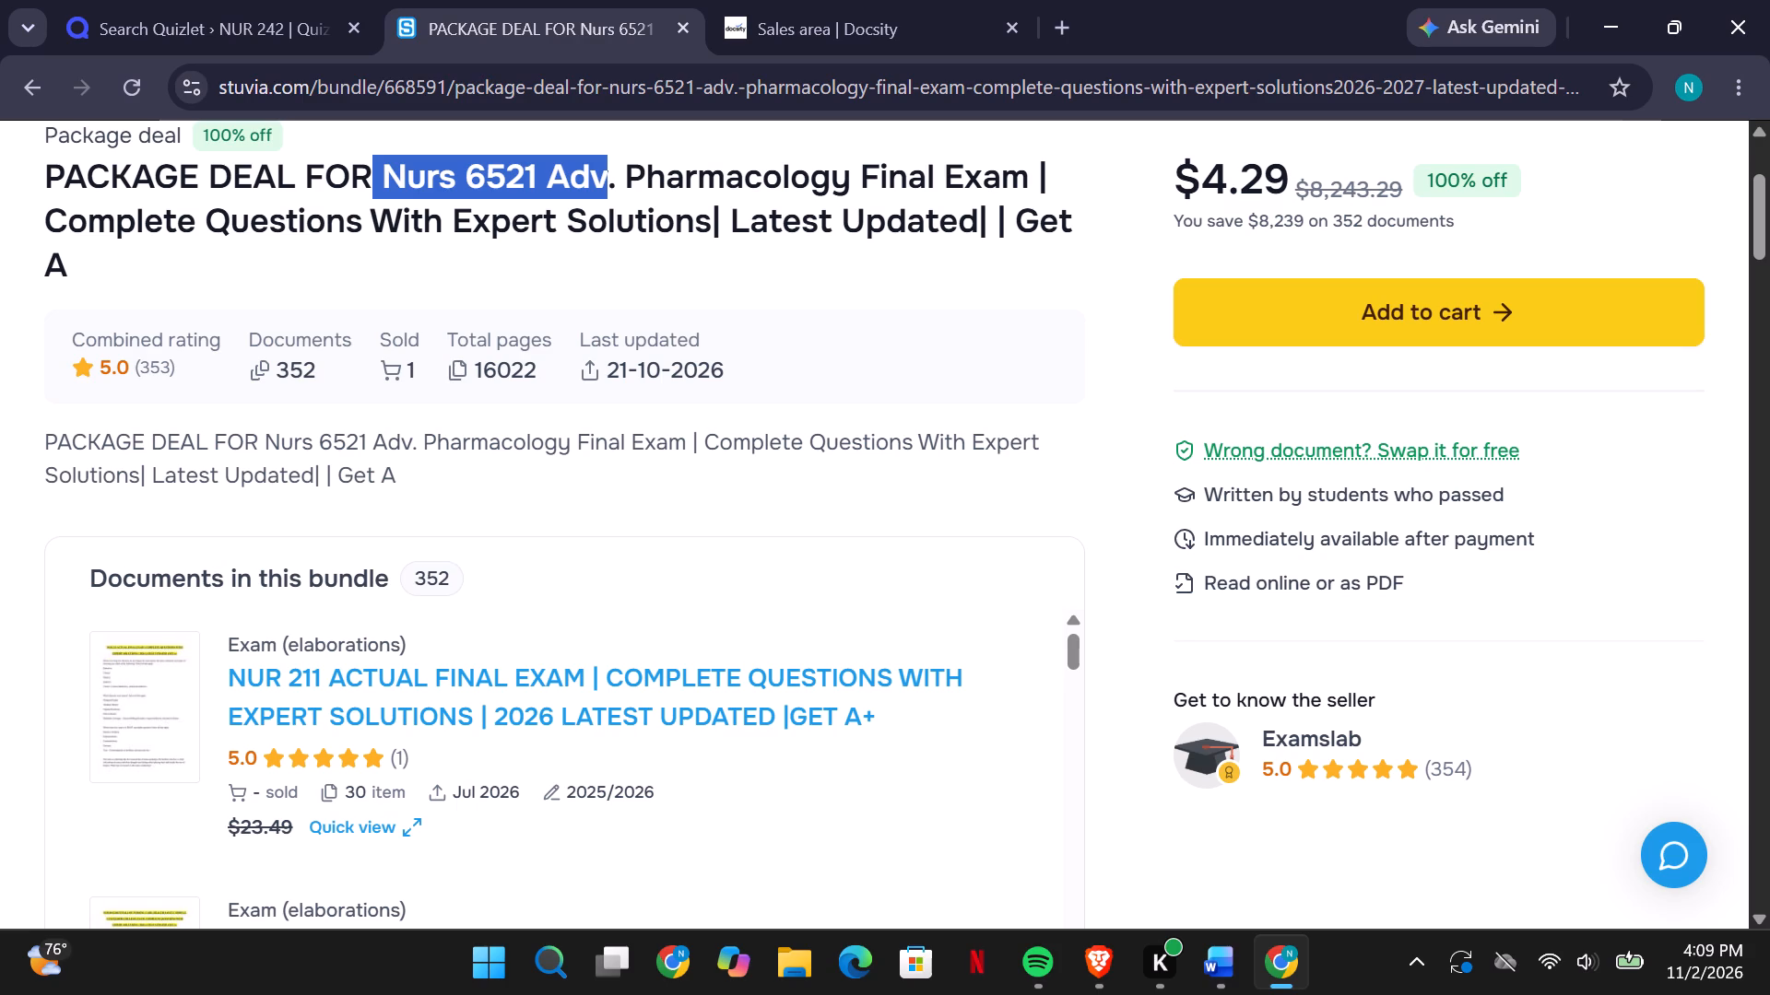
{"action": "left_click_drag", "start_coordinate": [608, 181], "coordinate": [792, 178]}
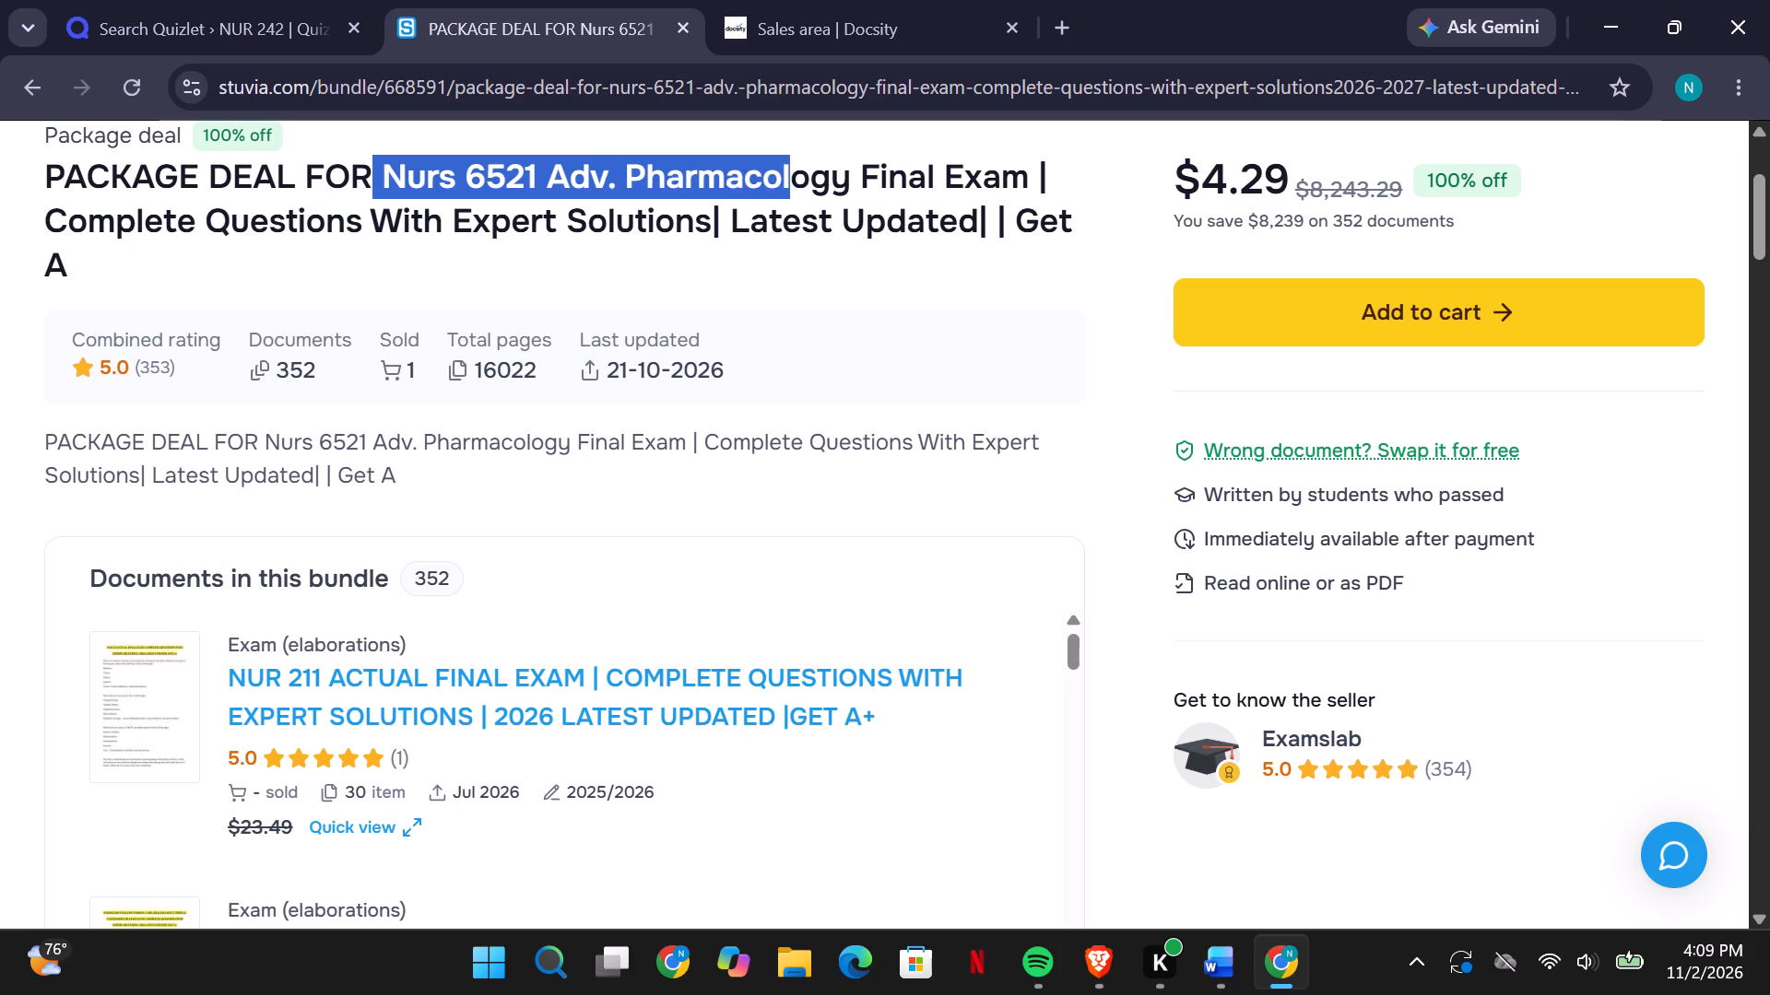
{"action": "left_click_drag", "start_coordinate": [792, 178], "coordinate": [607, 164]}
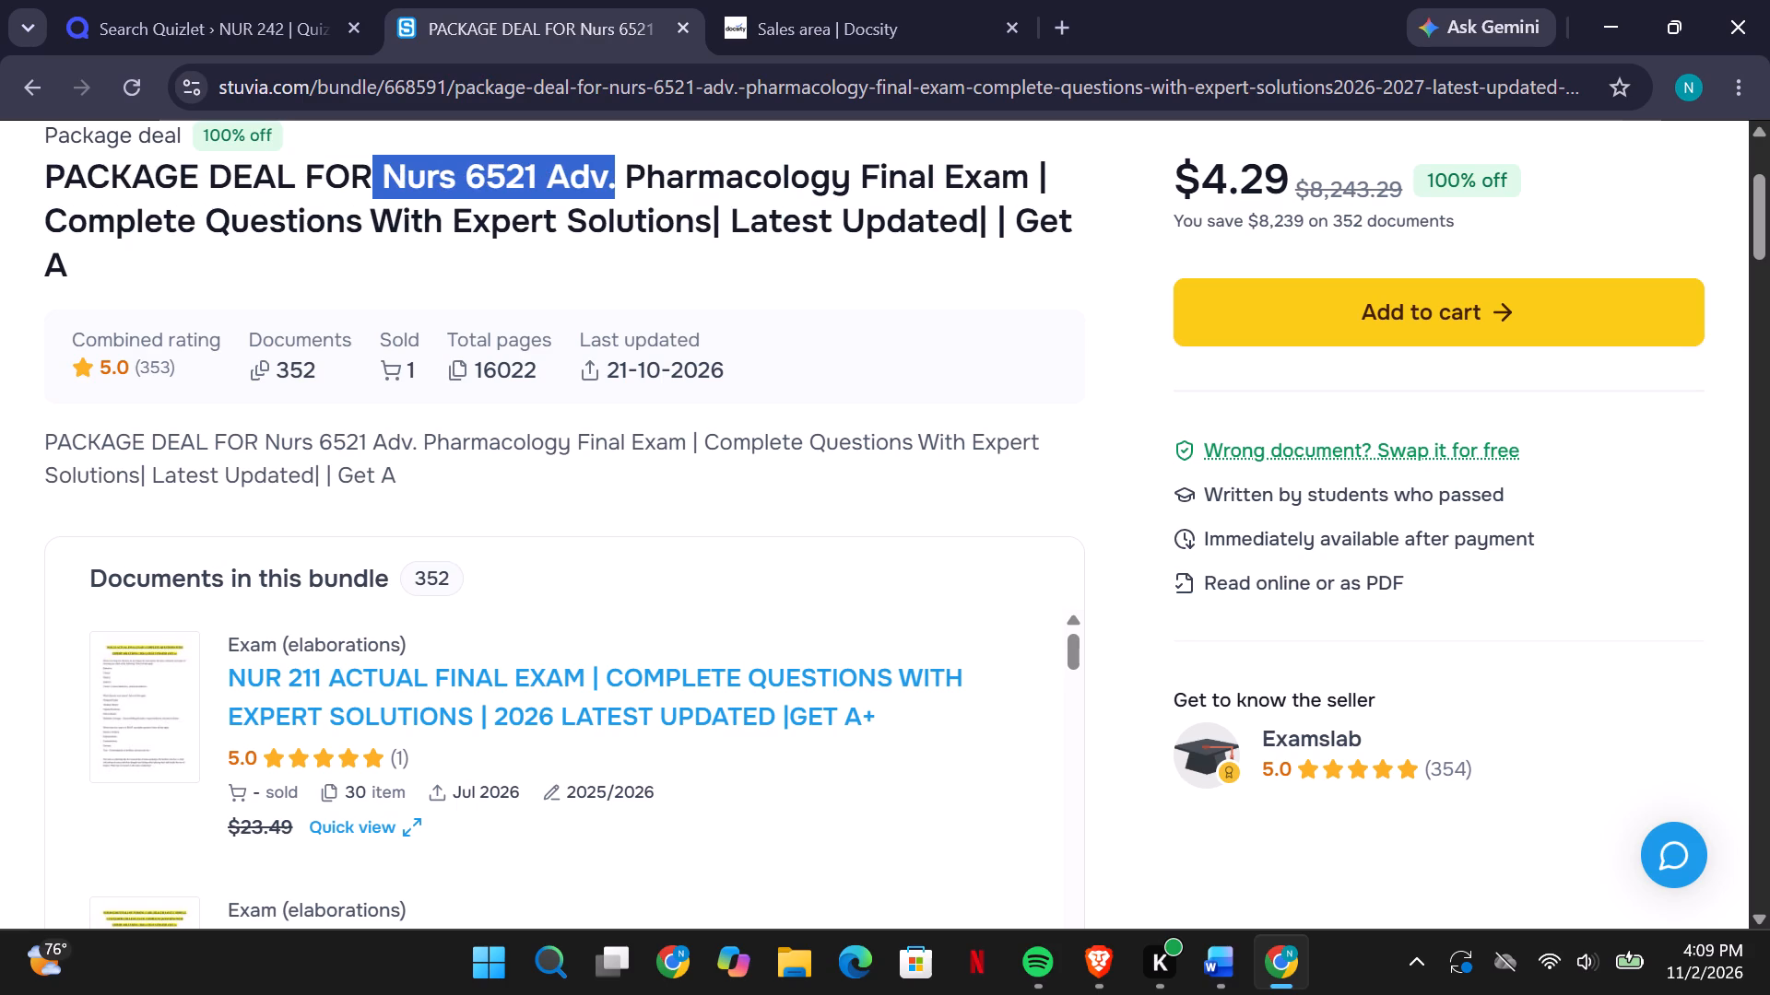
{"action": "left_click_drag", "start_coordinate": [607, 164], "coordinate": [612, 170]}
{"action": "right_click", "coordinate": [554, 173]}
{"action": "left_click", "coordinate": [618, 207]}
Close the NUR 242 flashcard preview on Quizlet and search for the suggested "nurs 6521 adv pharmacology final exam".
{"action": "left_click", "coordinate": [234, 11]}
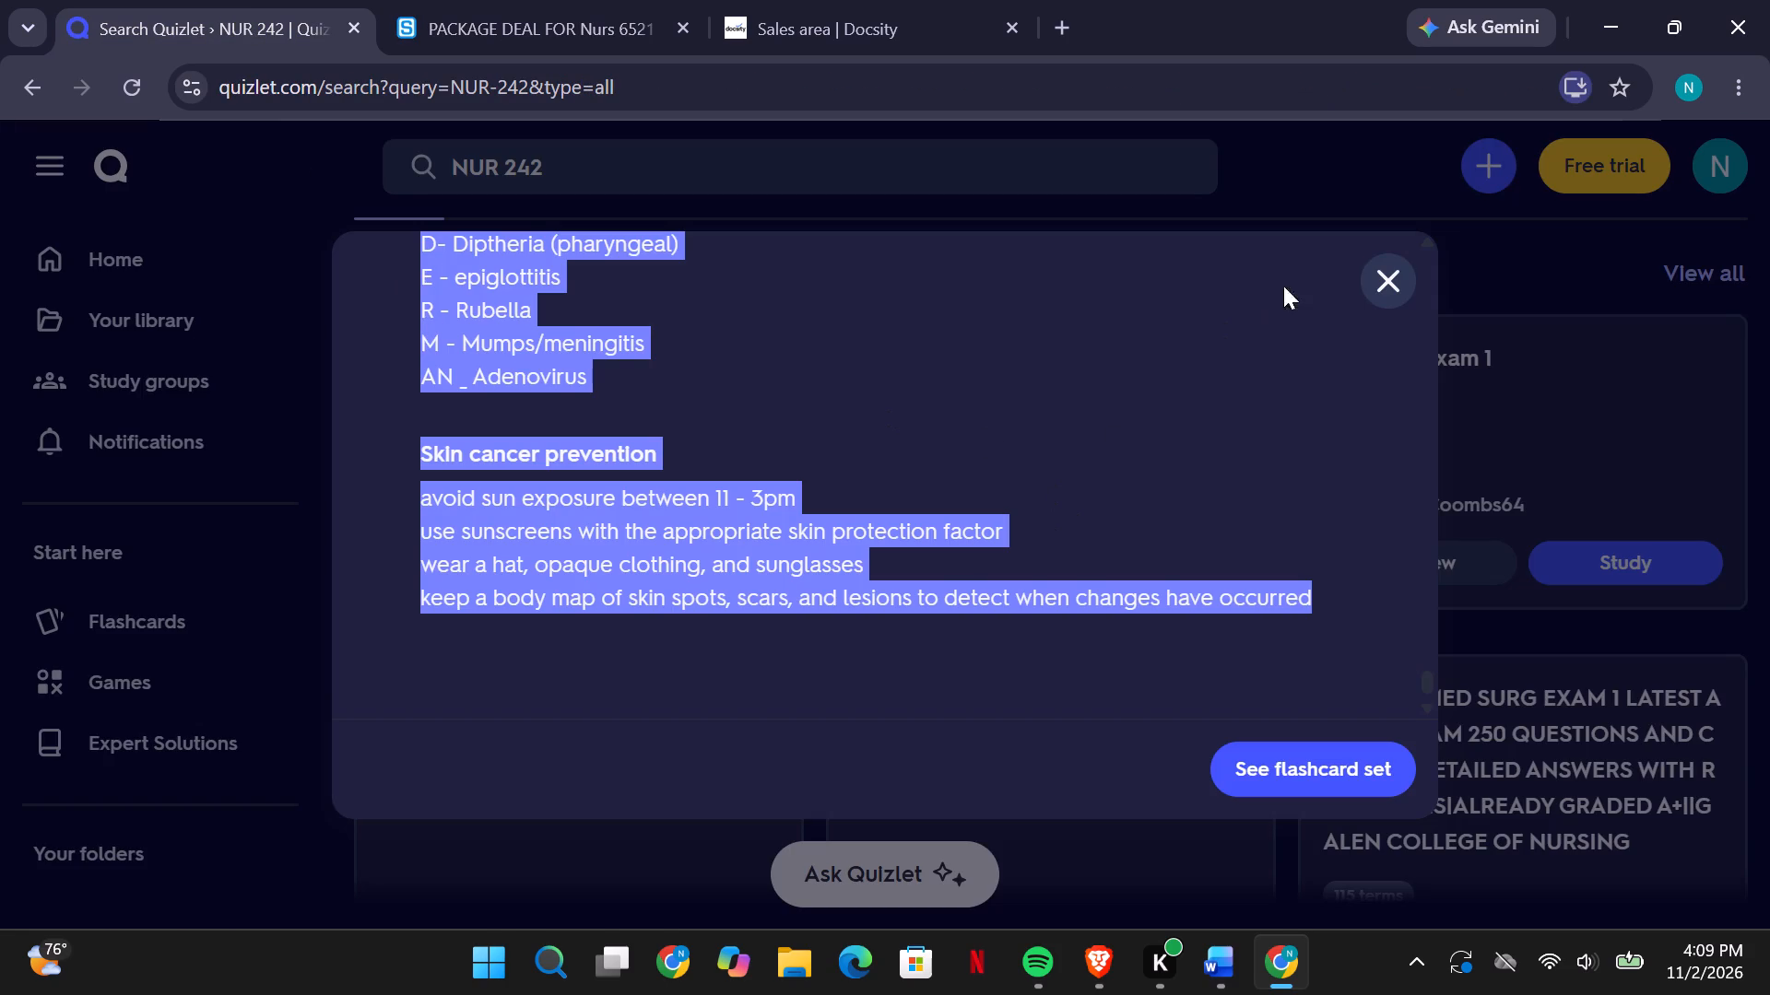
{"action": "left_click", "coordinate": [1400, 285]}
{"action": "left_click", "coordinate": [553, 160]}
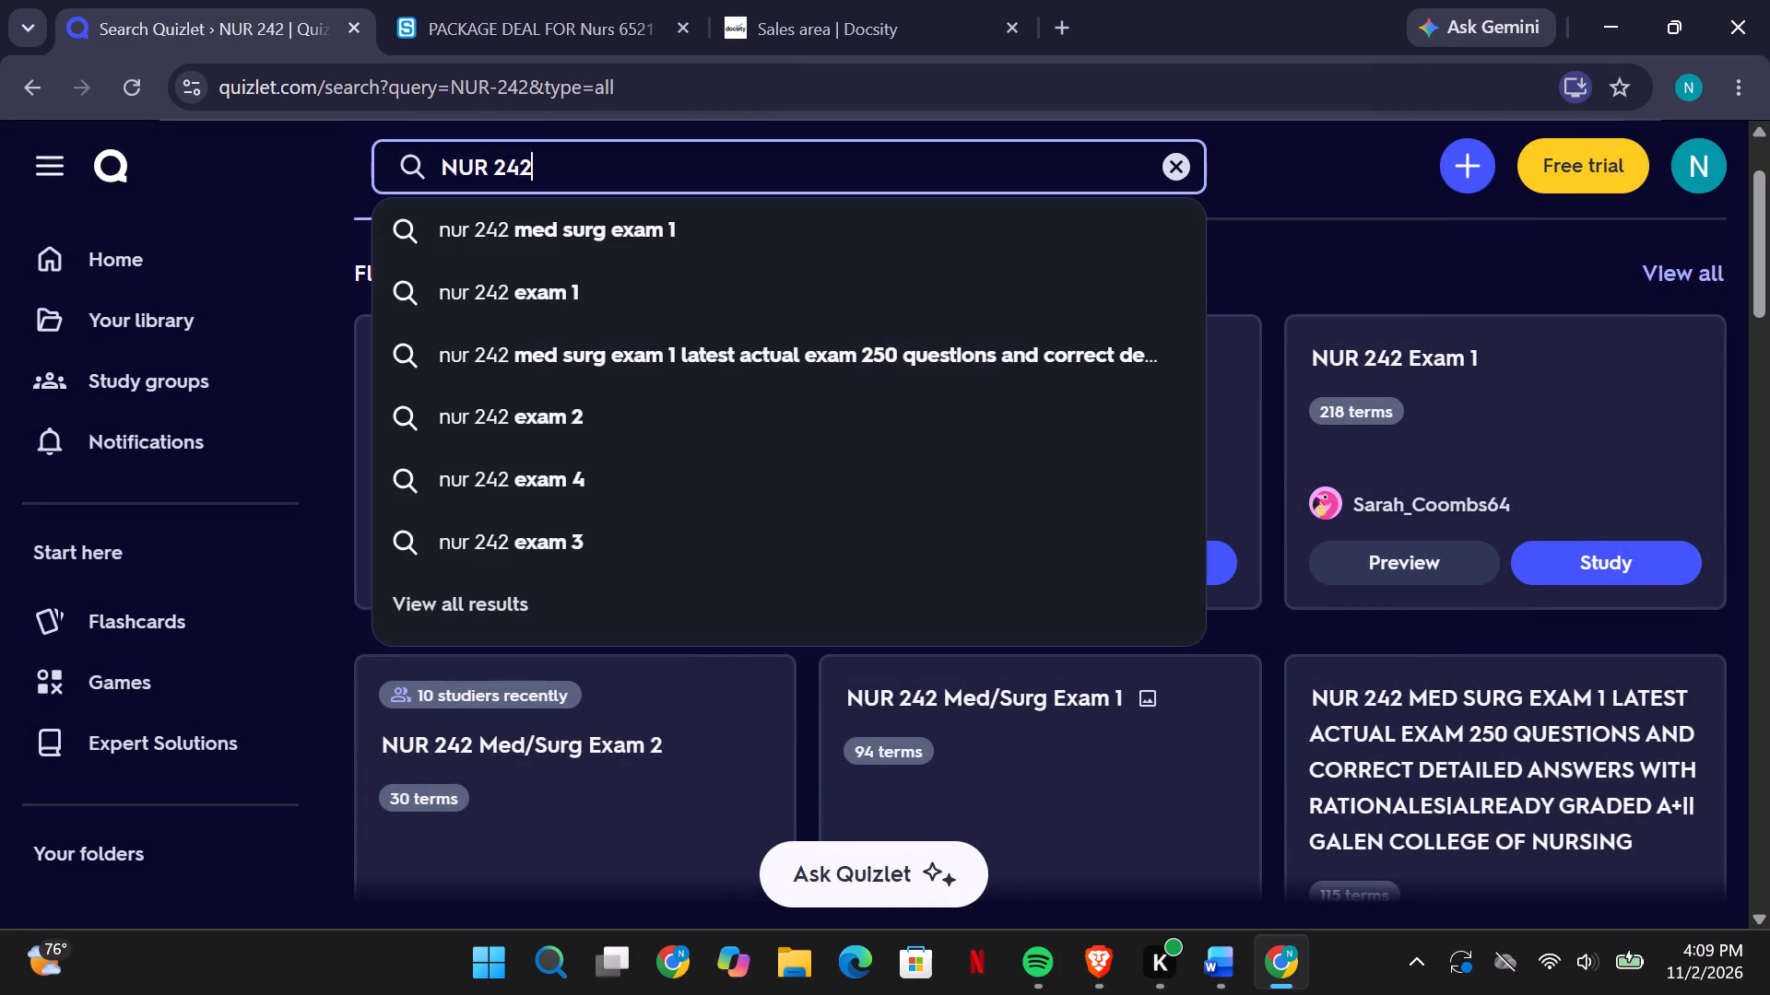
{"action": "key", "text": "BackSpace"}
{"action": "key", "text": "BackSpace"}
{"action": "key", "text": "BackSpace"}
{"action": "key", "text": "BackSpace"}
{"action": "key", "text": "BackSpace"}
{"action": "key", "text": "BackSpace"}
{"action": "key", "text": "BackSpace"}
{"action": "key", "text": "BackSpace"}
{"action": "key", "text": "BackSpace"}
{"action": "key", "text": "BackSpace"}
{"action": "key", "text": "BackSpace"}
{"action": "key", "text": "BackSpace"}
{"action": "key", "text": "BackSpace"}
{"action": "key", "text": "BackSpace"}
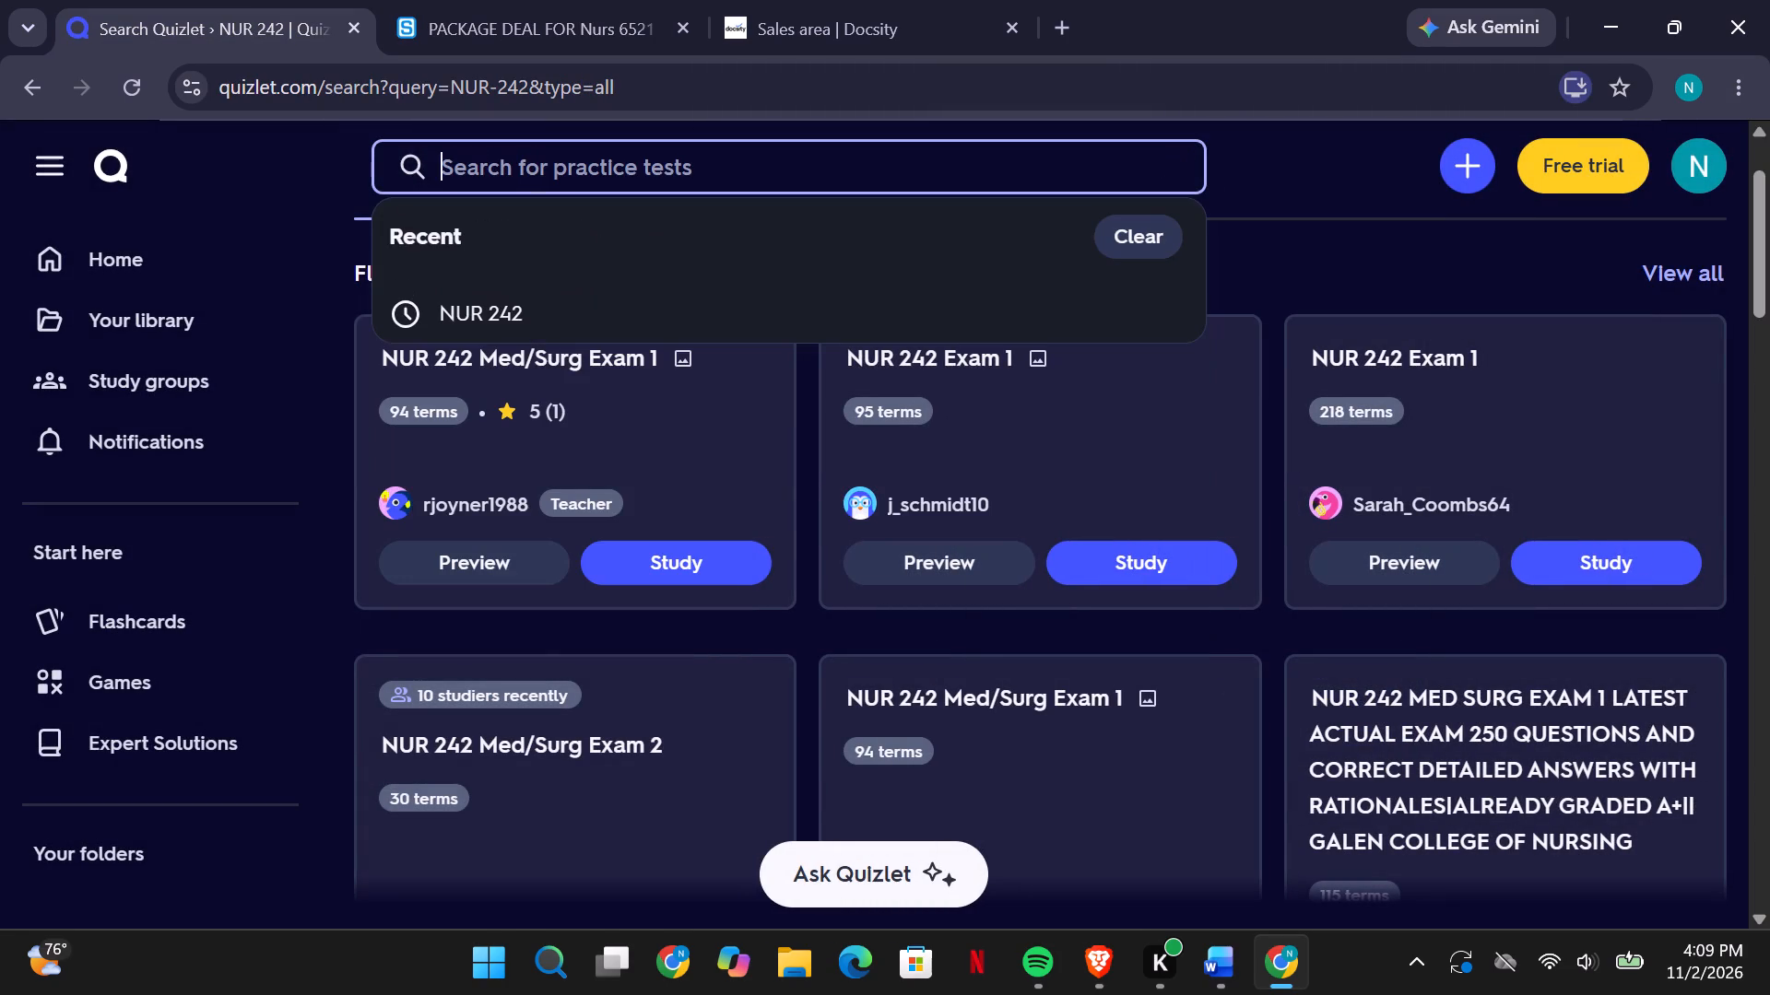
{"action": "right_click", "coordinate": [499, 174]}
{"action": "left_click", "coordinate": [579, 509]}
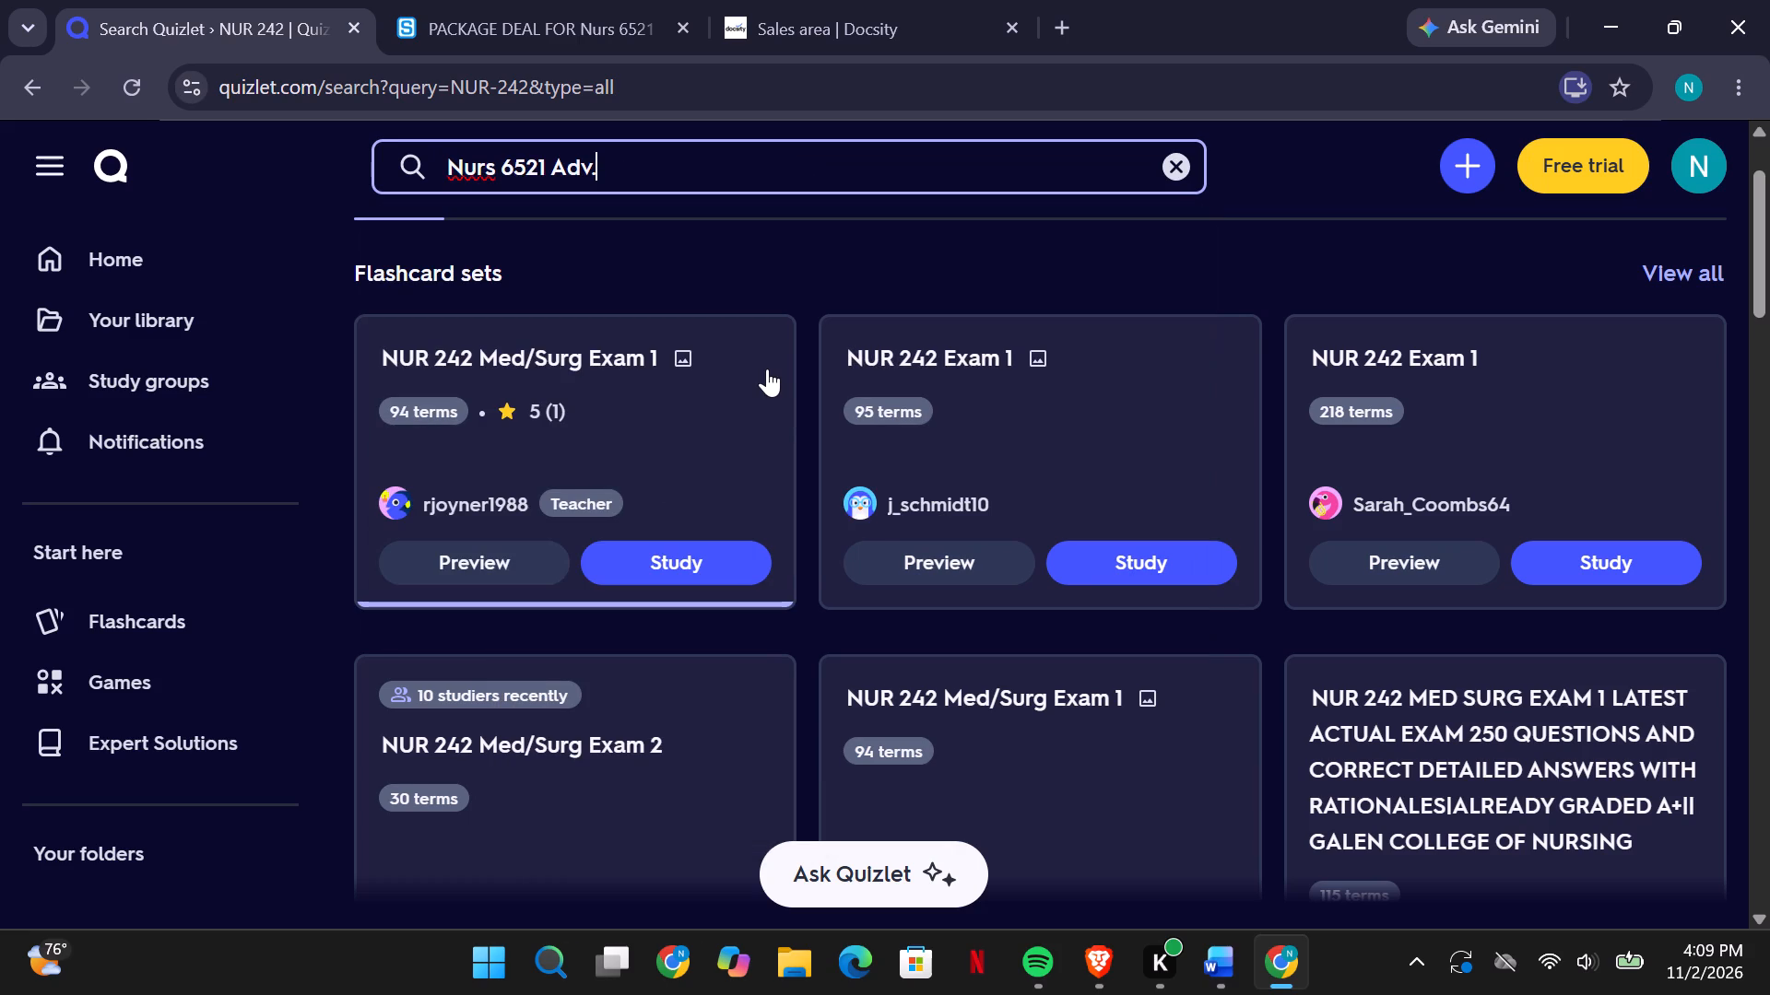
{"action": "key", "text": "BackSpace"}
{"action": "key", "text": "BackSpace"}
{"action": "key", "text": "BackSpace"}
{"action": "key", "text": "BackSpace"}
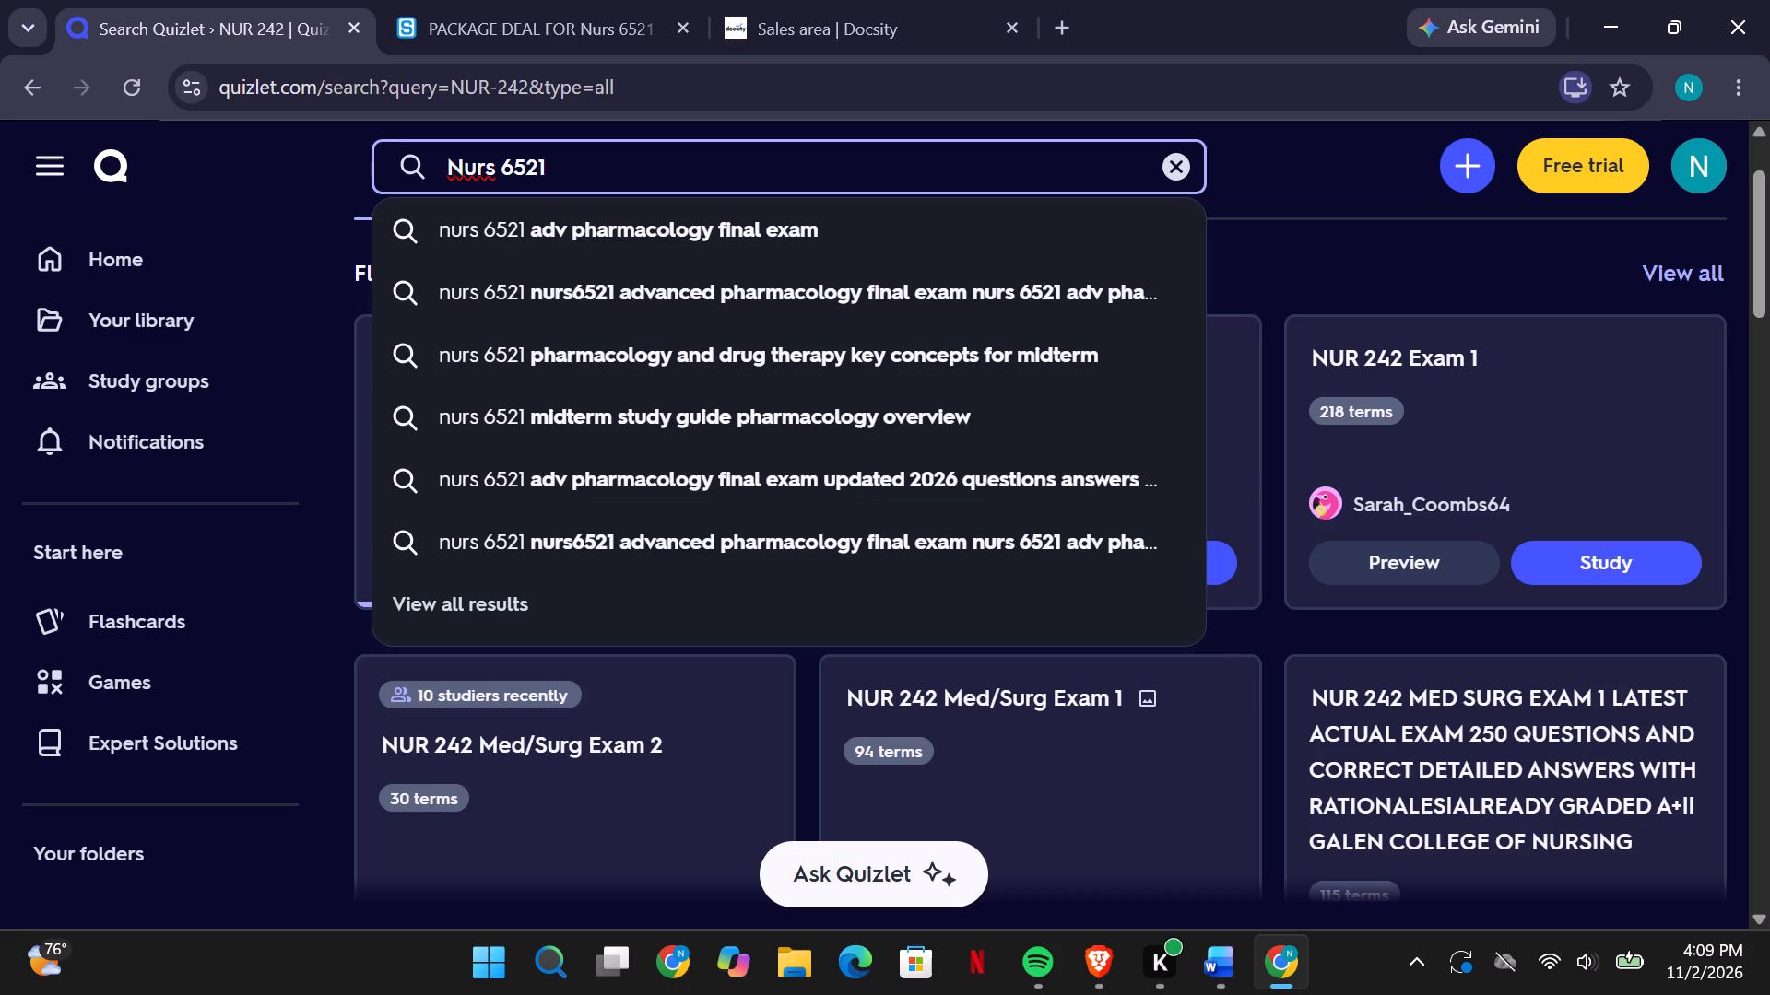
{"action": "left_click", "coordinate": [518, 220]}
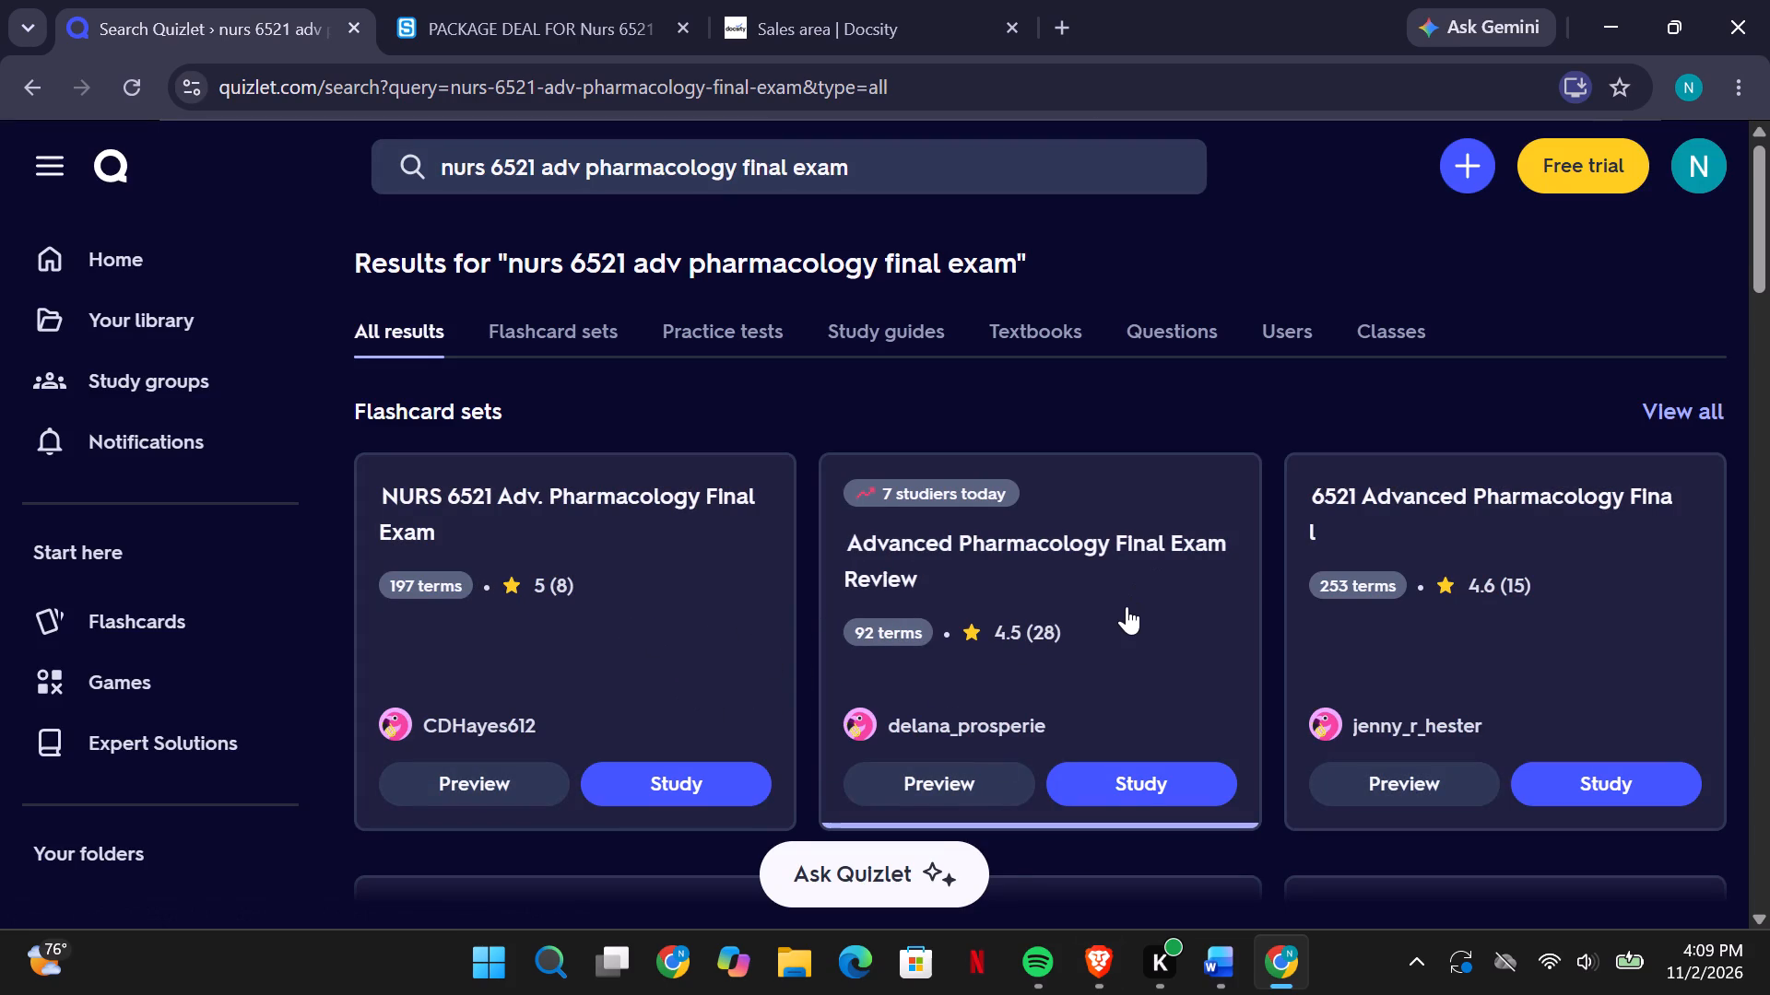
Open the preview of the Advanced Pharmacology Final Exam Review flashcard set and skim its questions.
{"action": "scroll", "coordinate": [1127, 606], "scroll_direction": "down", "scroll_amount": 1}
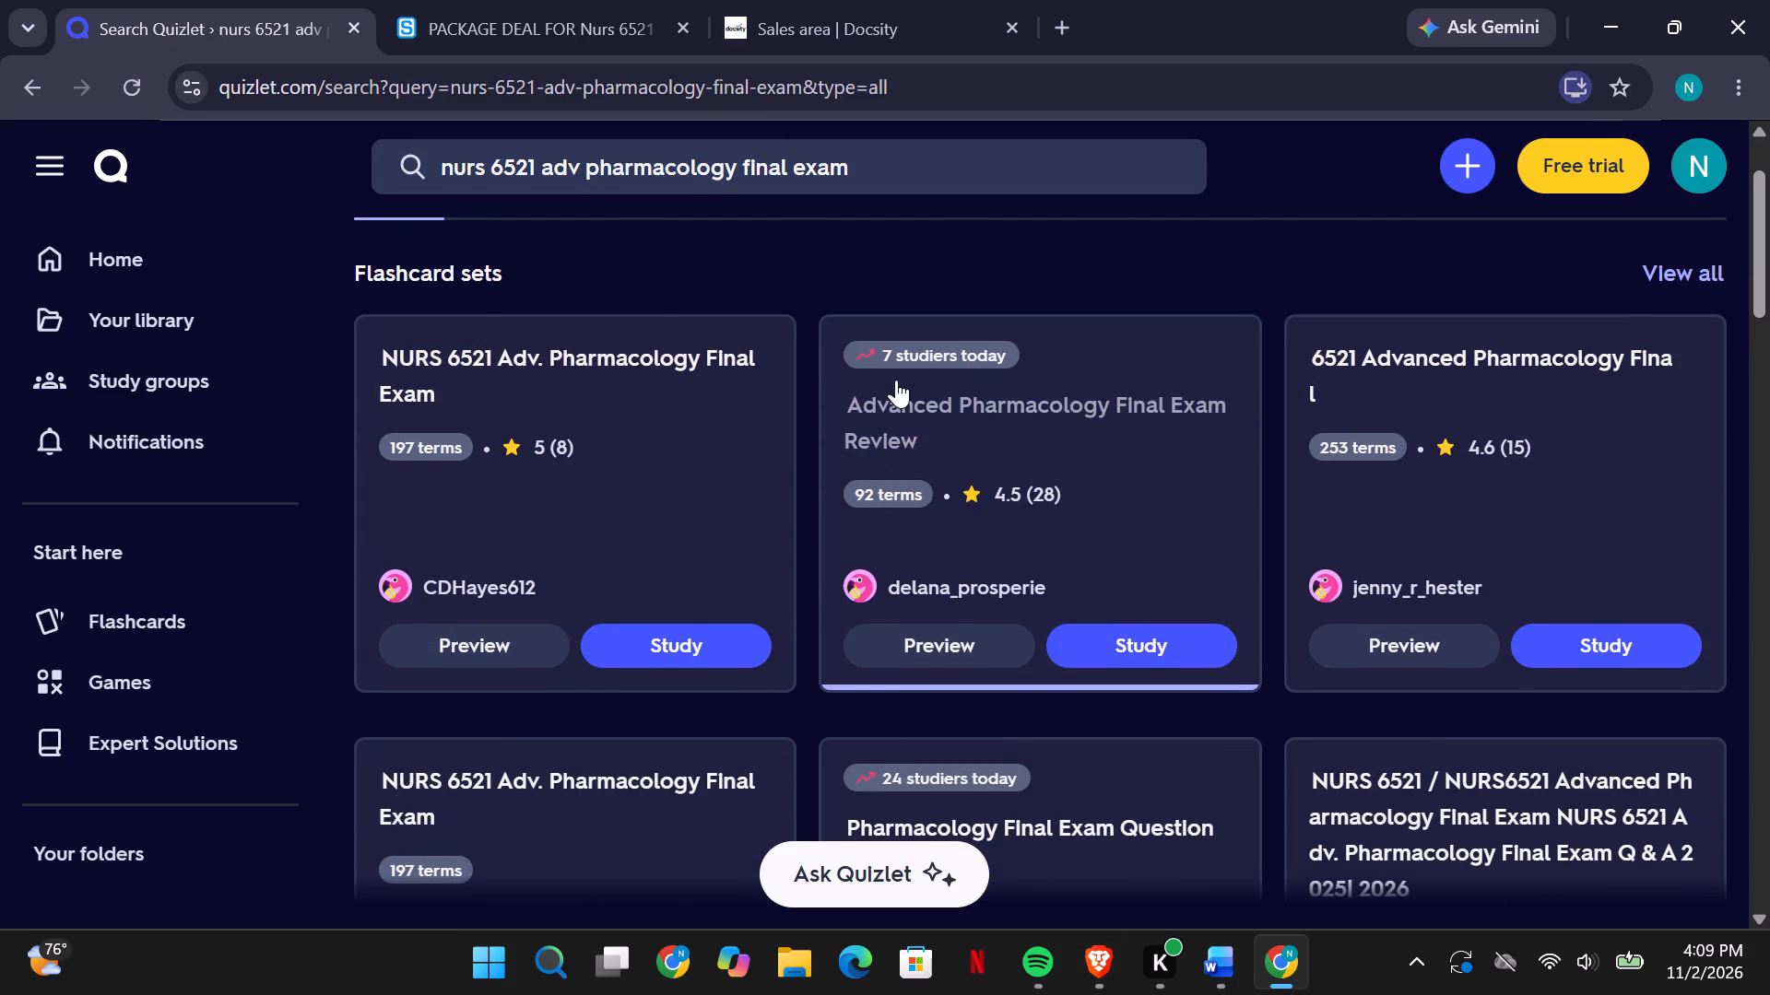
{"action": "left_click", "coordinate": [934, 654]}
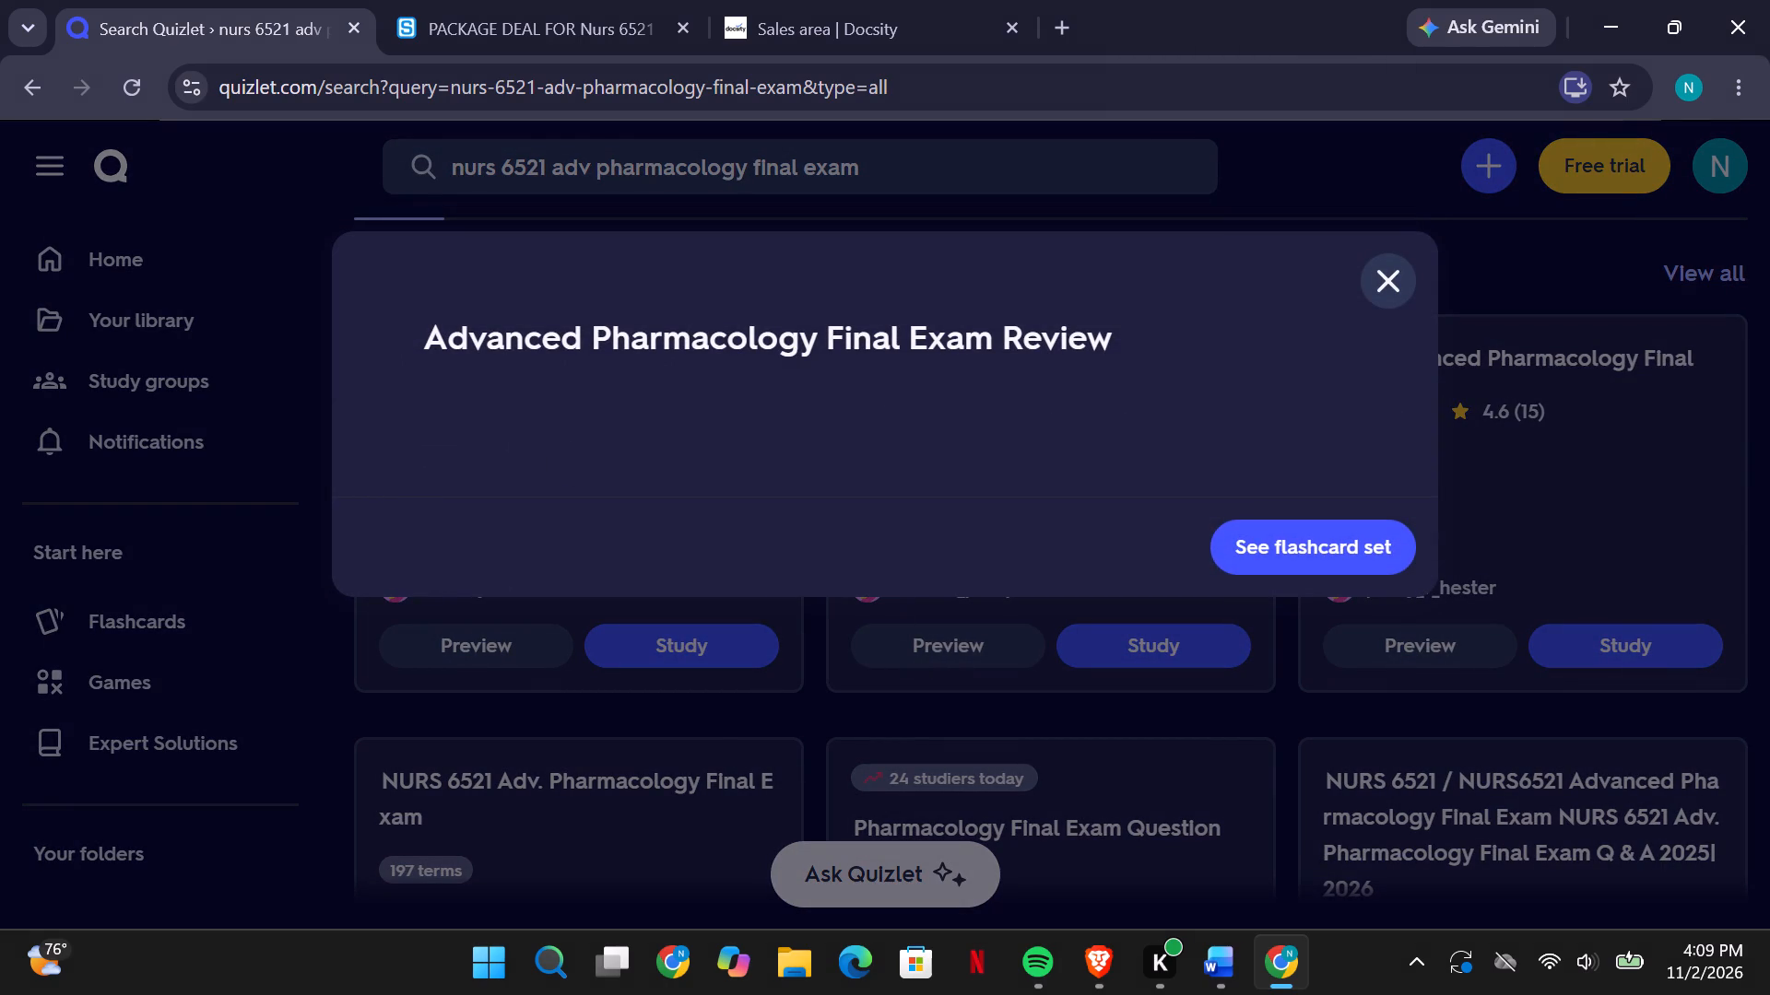
{"action": "scroll", "coordinate": [1066, 567], "scroll_direction": "down", "scroll_amount": 7}
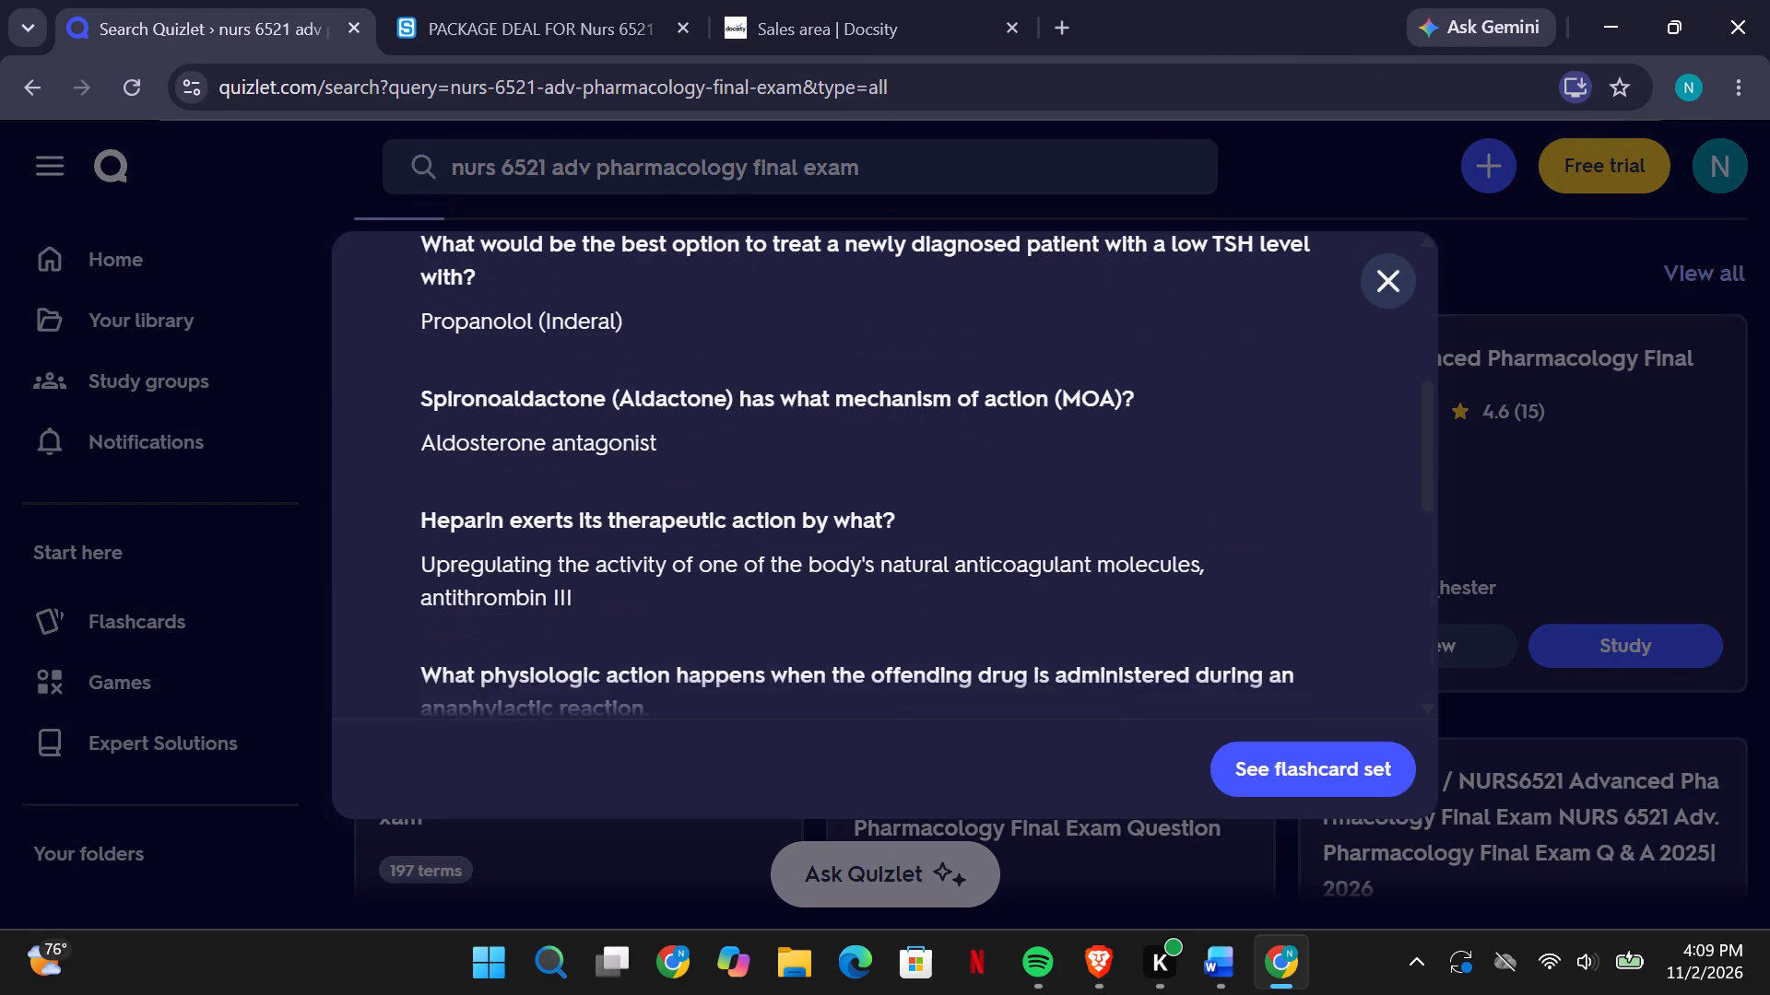
{"action": "scroll", "coordinate": [1066, 567], "scroll_direction": "up", "scroll_amount": 11}
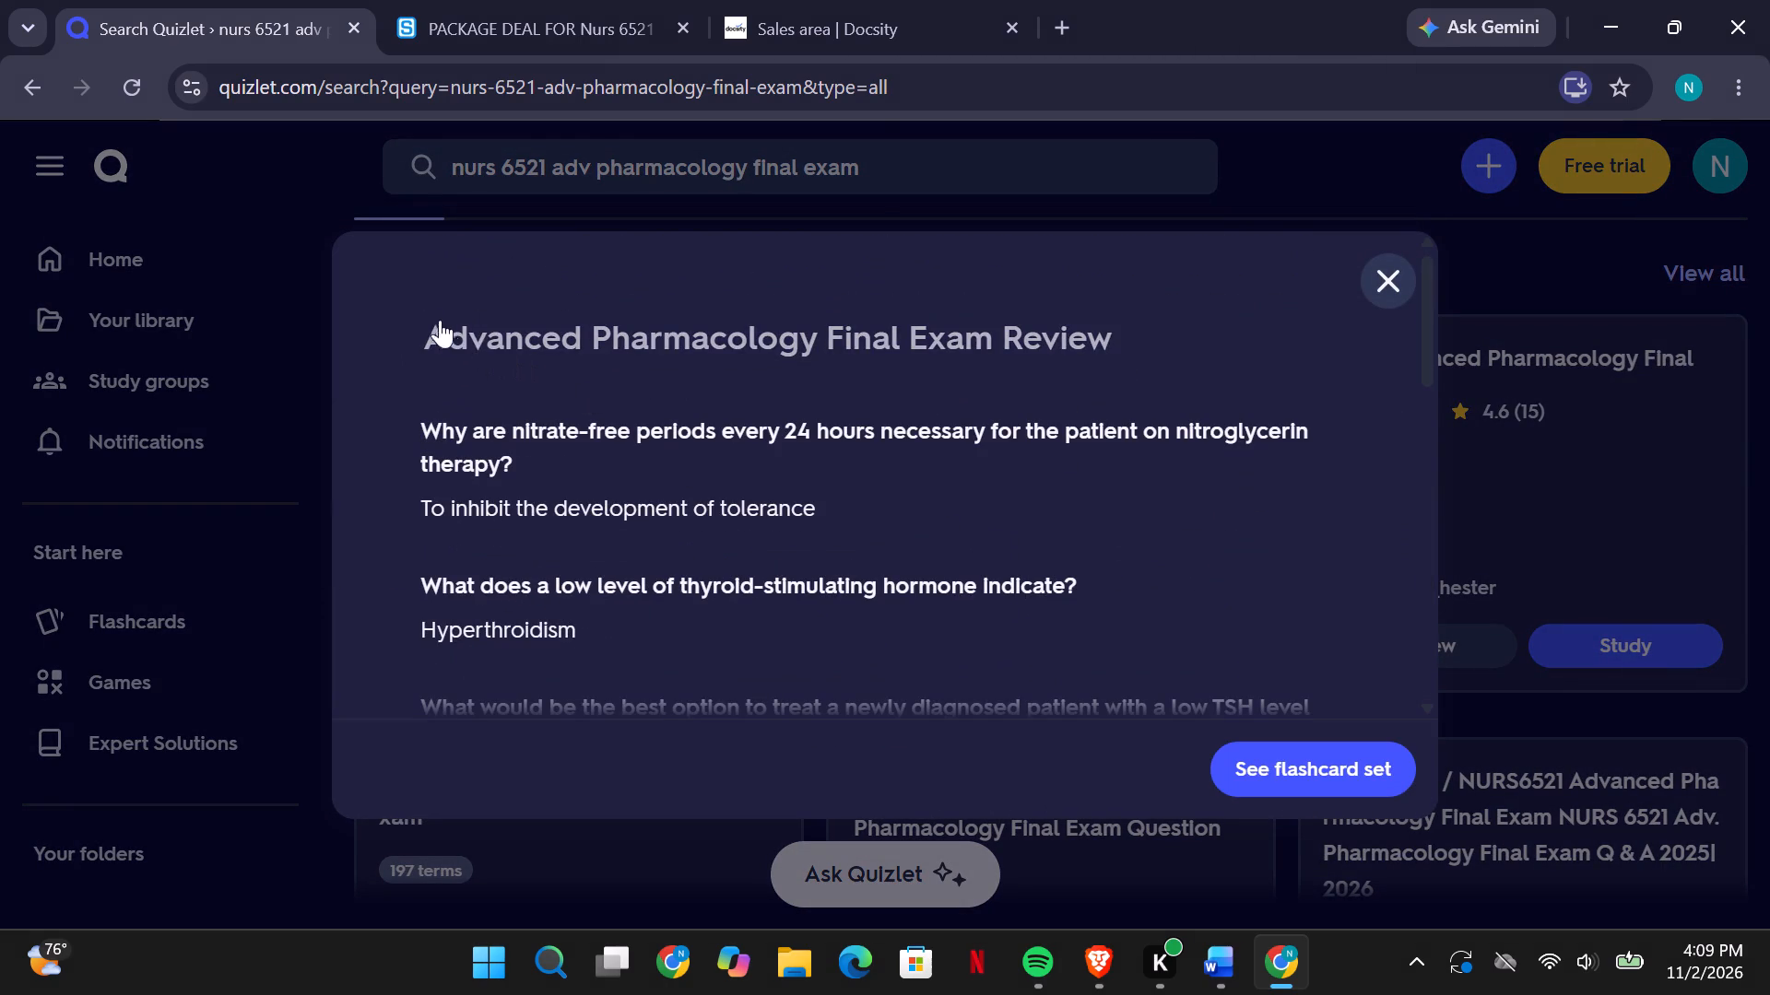
Copy the full preview text of the set, from the title through the last answer, "Verapamil (Calan).".
{"action": "left_click_drag", "start_coordinate": [419, 310], "coordinate": [1020, 583]}
{"action": "scroll", "coordinate": [1020, 583], "scroll_direction": "down", "scroll_amount": 3}
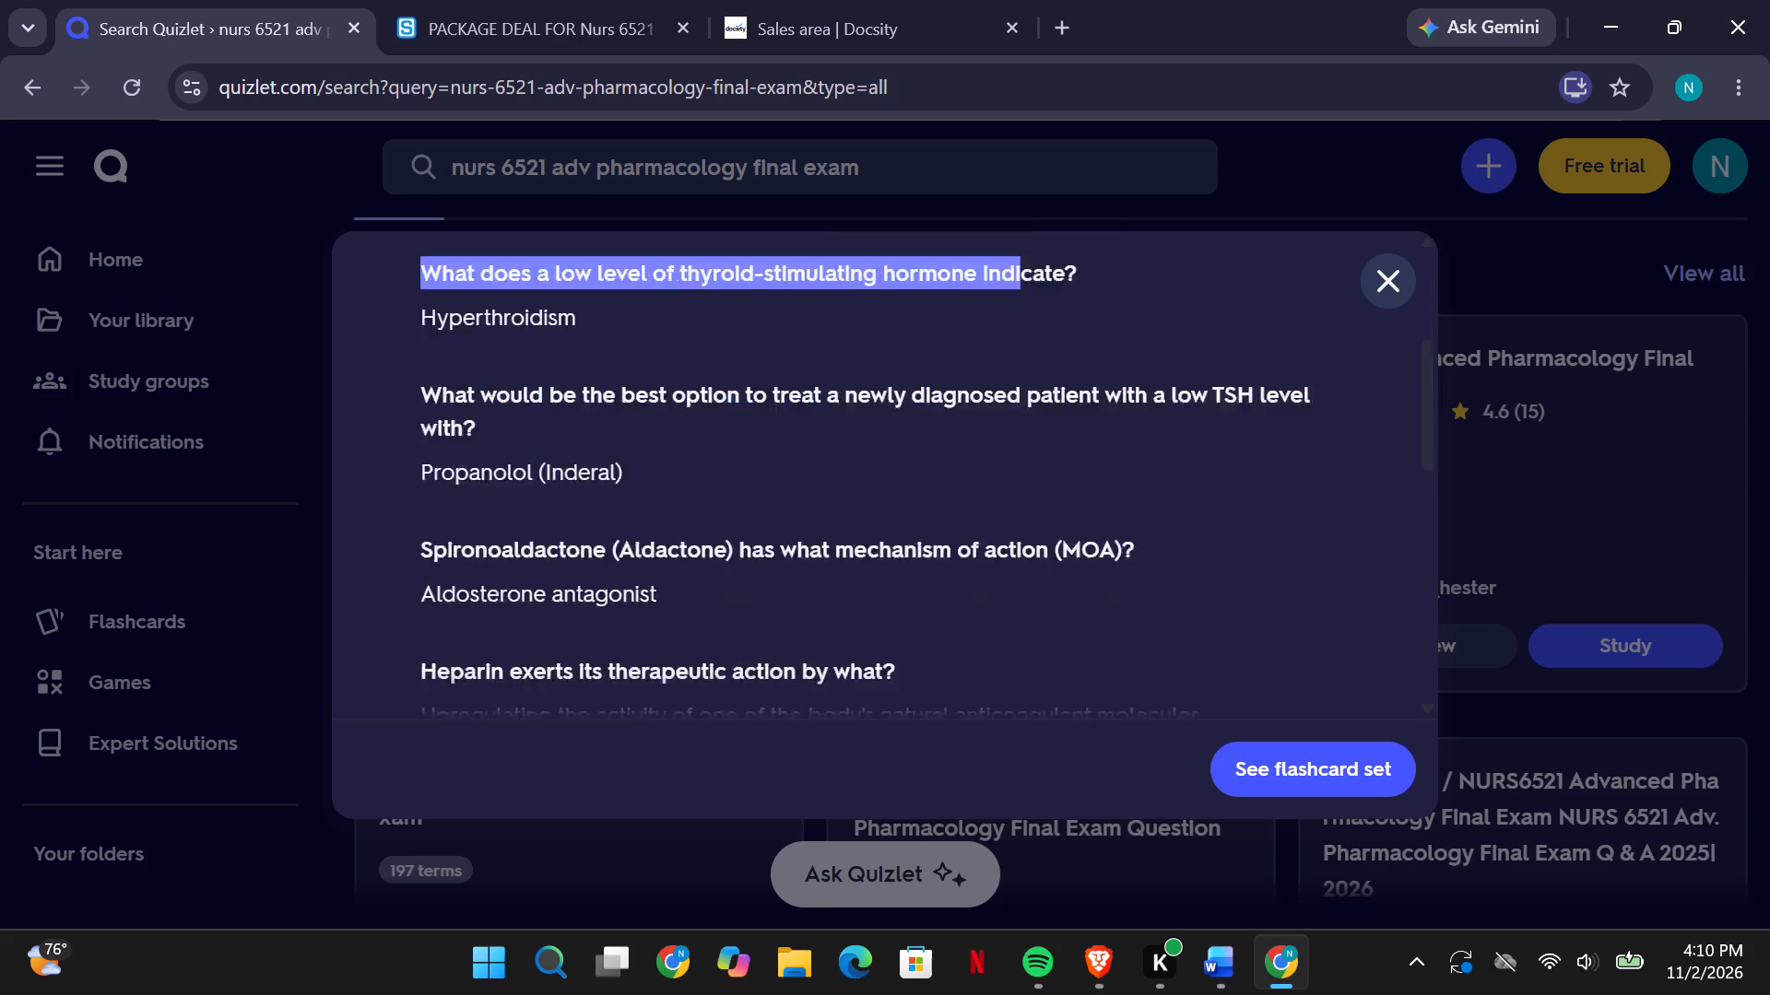
{"action": "left_click_drag", "start_coordinate": [1020, 583], "coordinate": [879, 582]}
{"action": "scroll", "coordinate": [1020, 583], "scroll_direction": "down", "scroll_amount": 2}
{"action": "scroll", "coordinate": [809, 584], "scroll_direction": "down", "scroll_amount": 9}
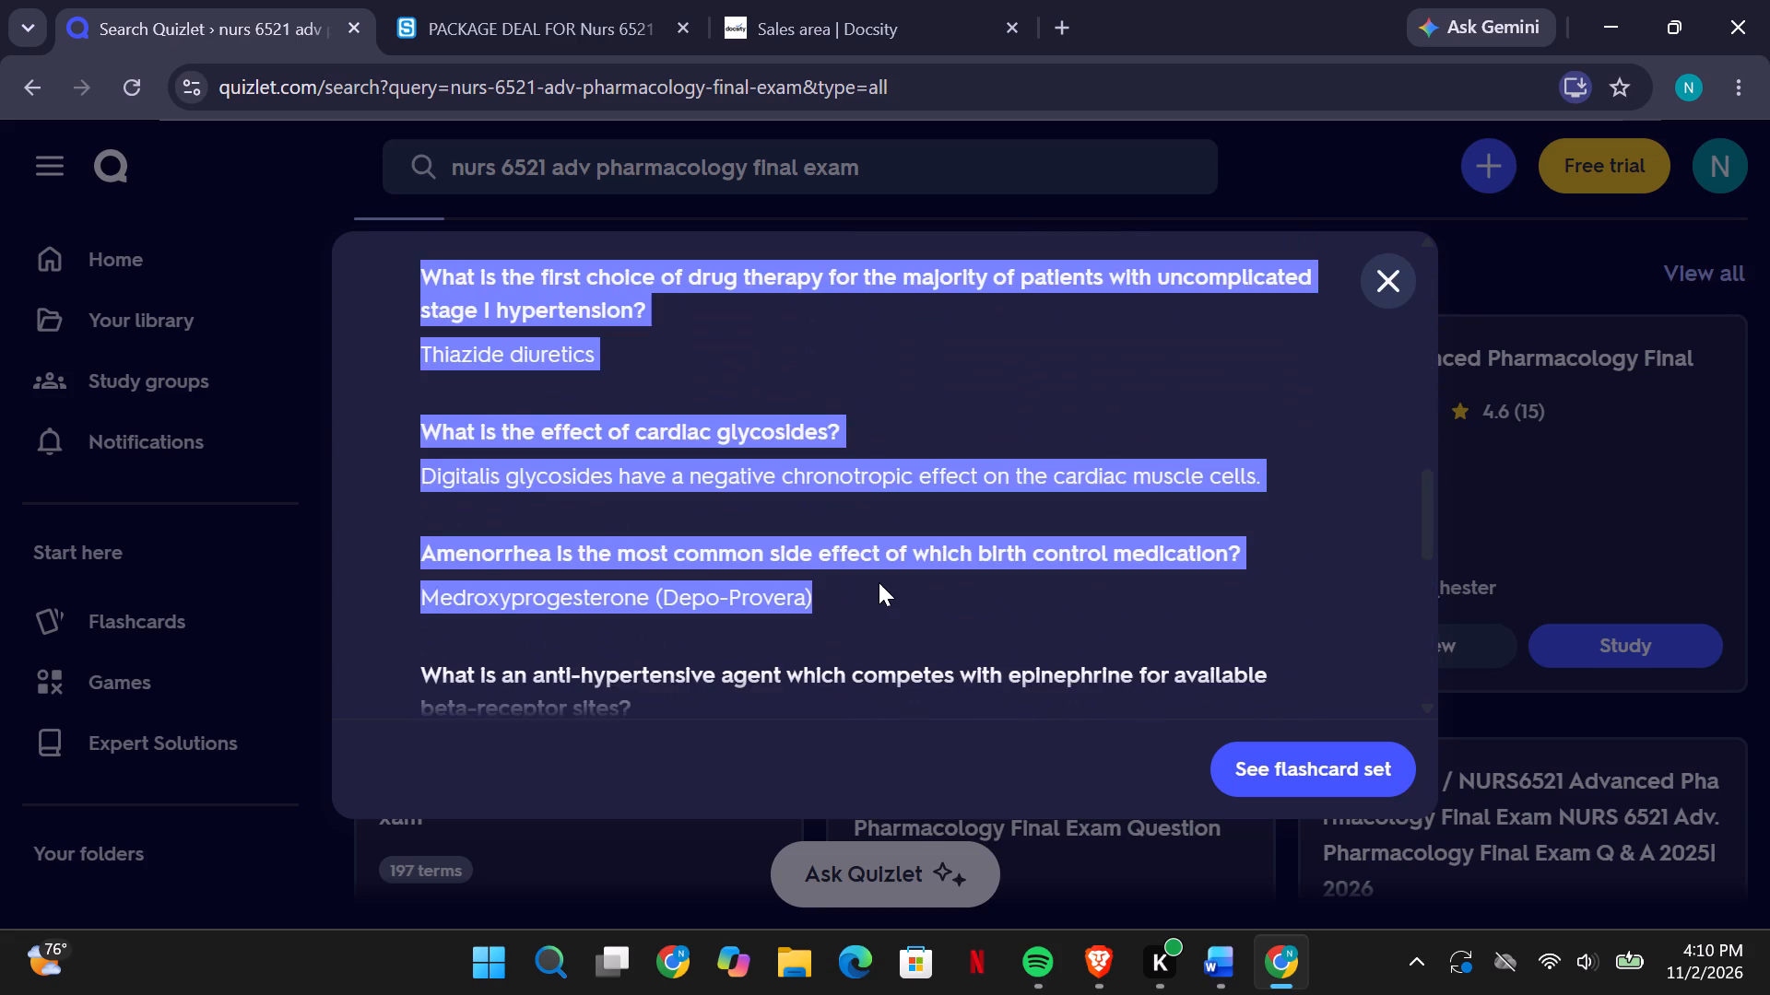
{"action": "left_click_drag", "start_coordinate": [879, 582], "coordinate": [847, 633]}
{"action": "scroll", "coordinate": [858, 611], "scroll_direction": "down", "scroll_amount": 4}
{"action": "scroll", "coordinate": [959, 625], "scroll_direction": "down", "scroll_amount": 6}
{"action": "scroll", "coordinate": [847, 633], "scroll_direction": "down", "scroll_amount": 5}
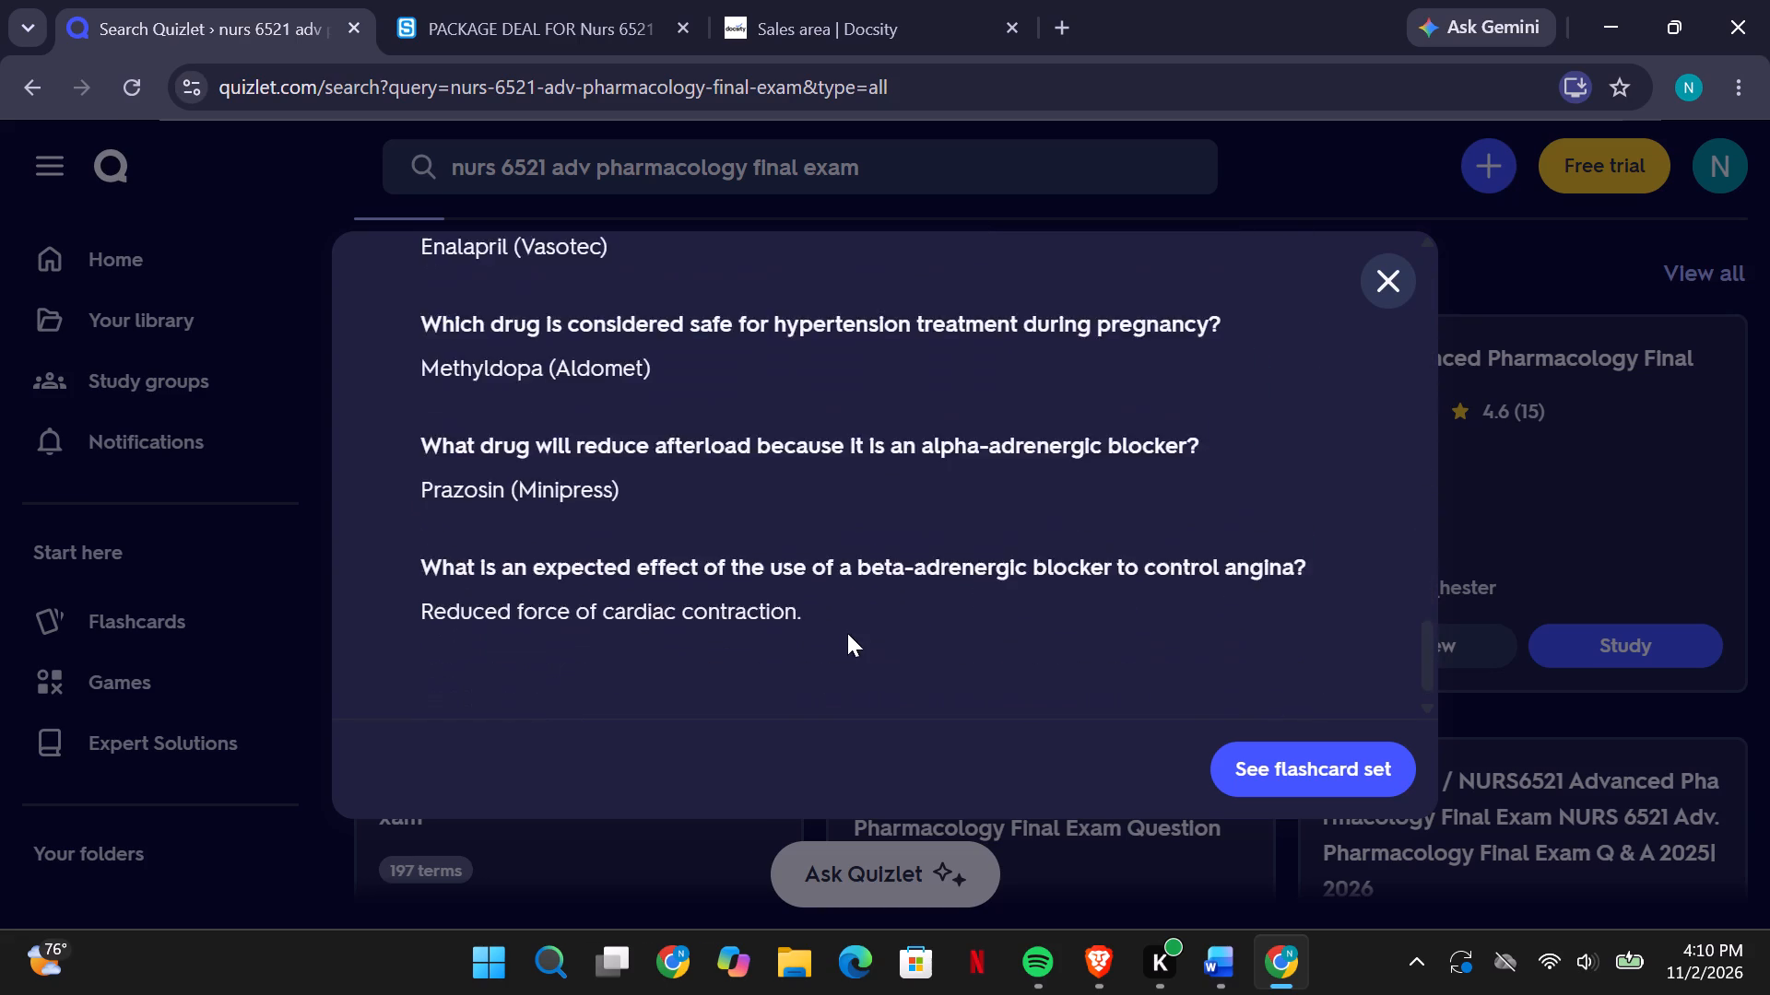
{"action": "left_click_drag", "start_coordinate": [847, 633], "coordinate": [1103, 649]}
{"action": "scroll", "coordinate": [1103, 649], "scroll_direction": "down", "scroll_amount": 18}
{"action": "scroll", "coordinate": [1103, 649], "scroll_direction": "down", "scroll_amount": 15}
{"action": "scroll", "coordinate": [1103, 649], "scroll_direction": "down", "scroll_amount": 16}
{"action": "scroll", "coordinate": [1103, 649], "scroll_direction": "down", "scroll_amount": 17}
{"action": "scroll", "coordinate": [1103, 649], "scroll_direction": "down", "scroll_amount": 14}
{"action": "scroll", "coordinate": [1103, 649], "scroll_direction": "down", "scroll_amount": 15}
{"action": "scroll", "coordinate": [1103, 649], "scroll_direction": "down", "scroll_amount": 15}
{"action": "scroll", "coordinate": [1103, 649], "scroll_direction": "down", "scroll_amount": 20}
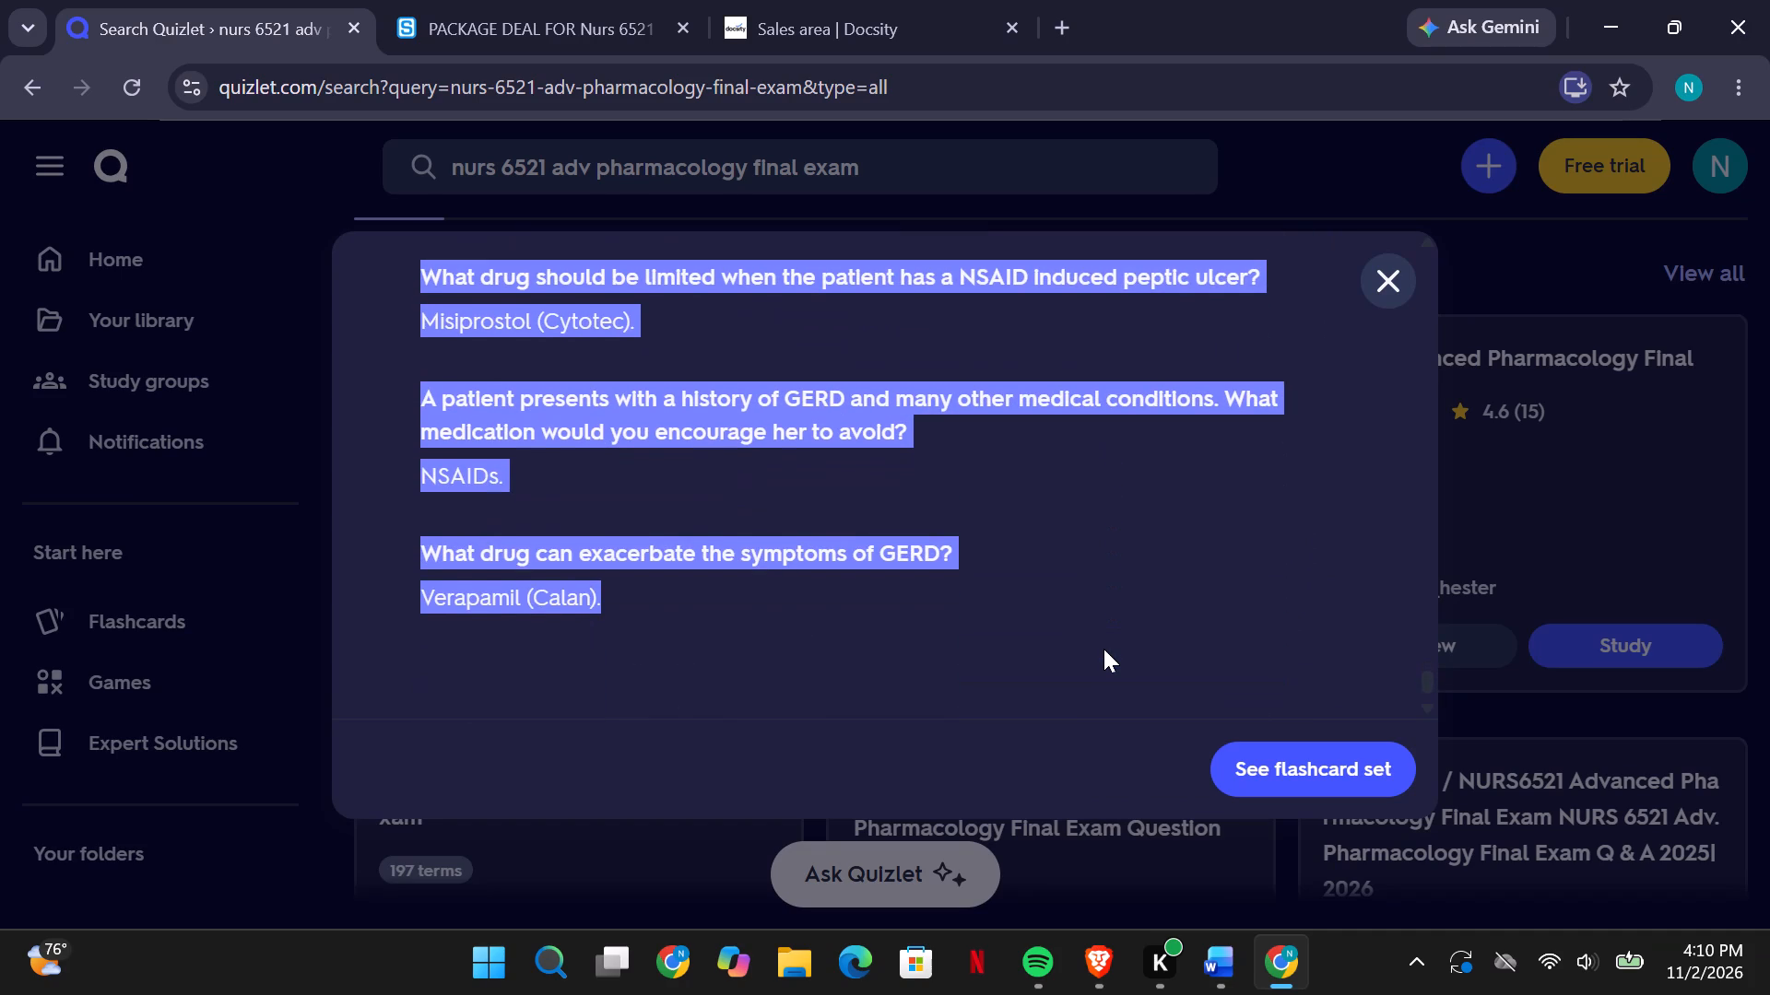
{"action": "left_click_drag", "start_coordinate": [1103, 649], "coordinate": [652, 652]}
{"action": "scroll", "coordinate": [1103, 649], "scroll_direction": "down", "scroll_amount": 13}
{"action": "left_click_drag", "start_coordinate": [652, 652], "coordinate": [580, 647]}
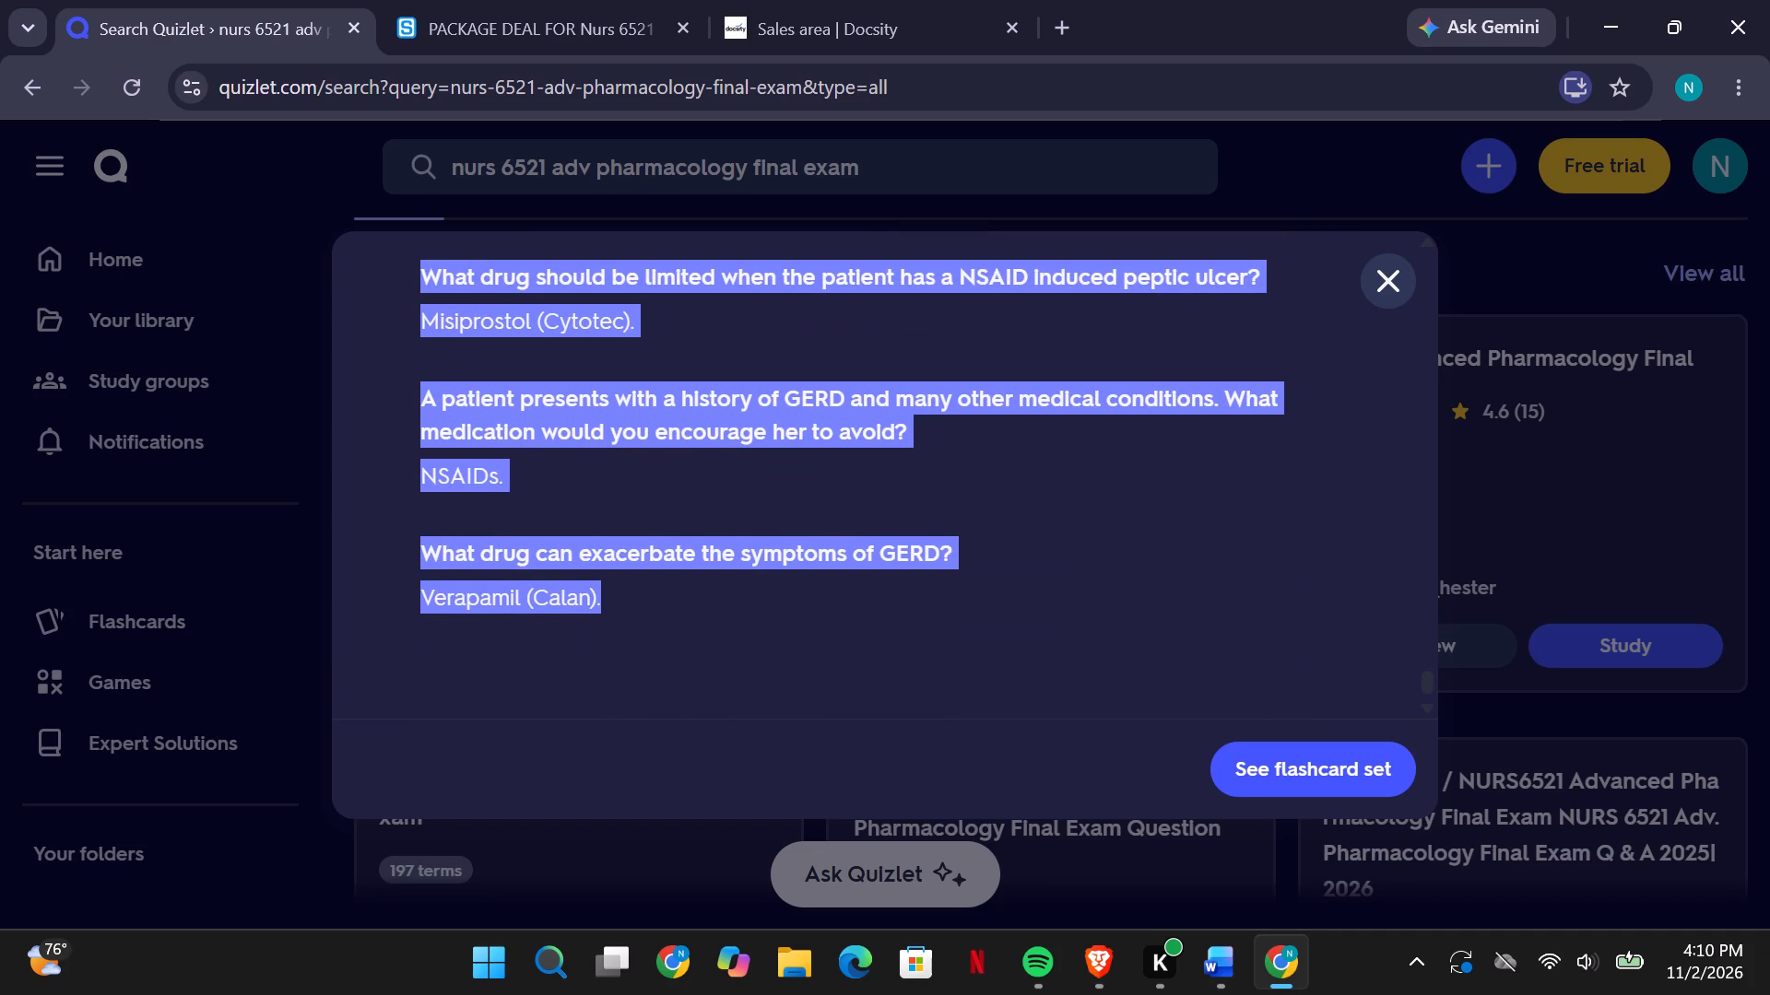
{"action": "right_click", "coordinate": [542, 581]}
{"action": "left_click", "coordinate": [719, 249]}
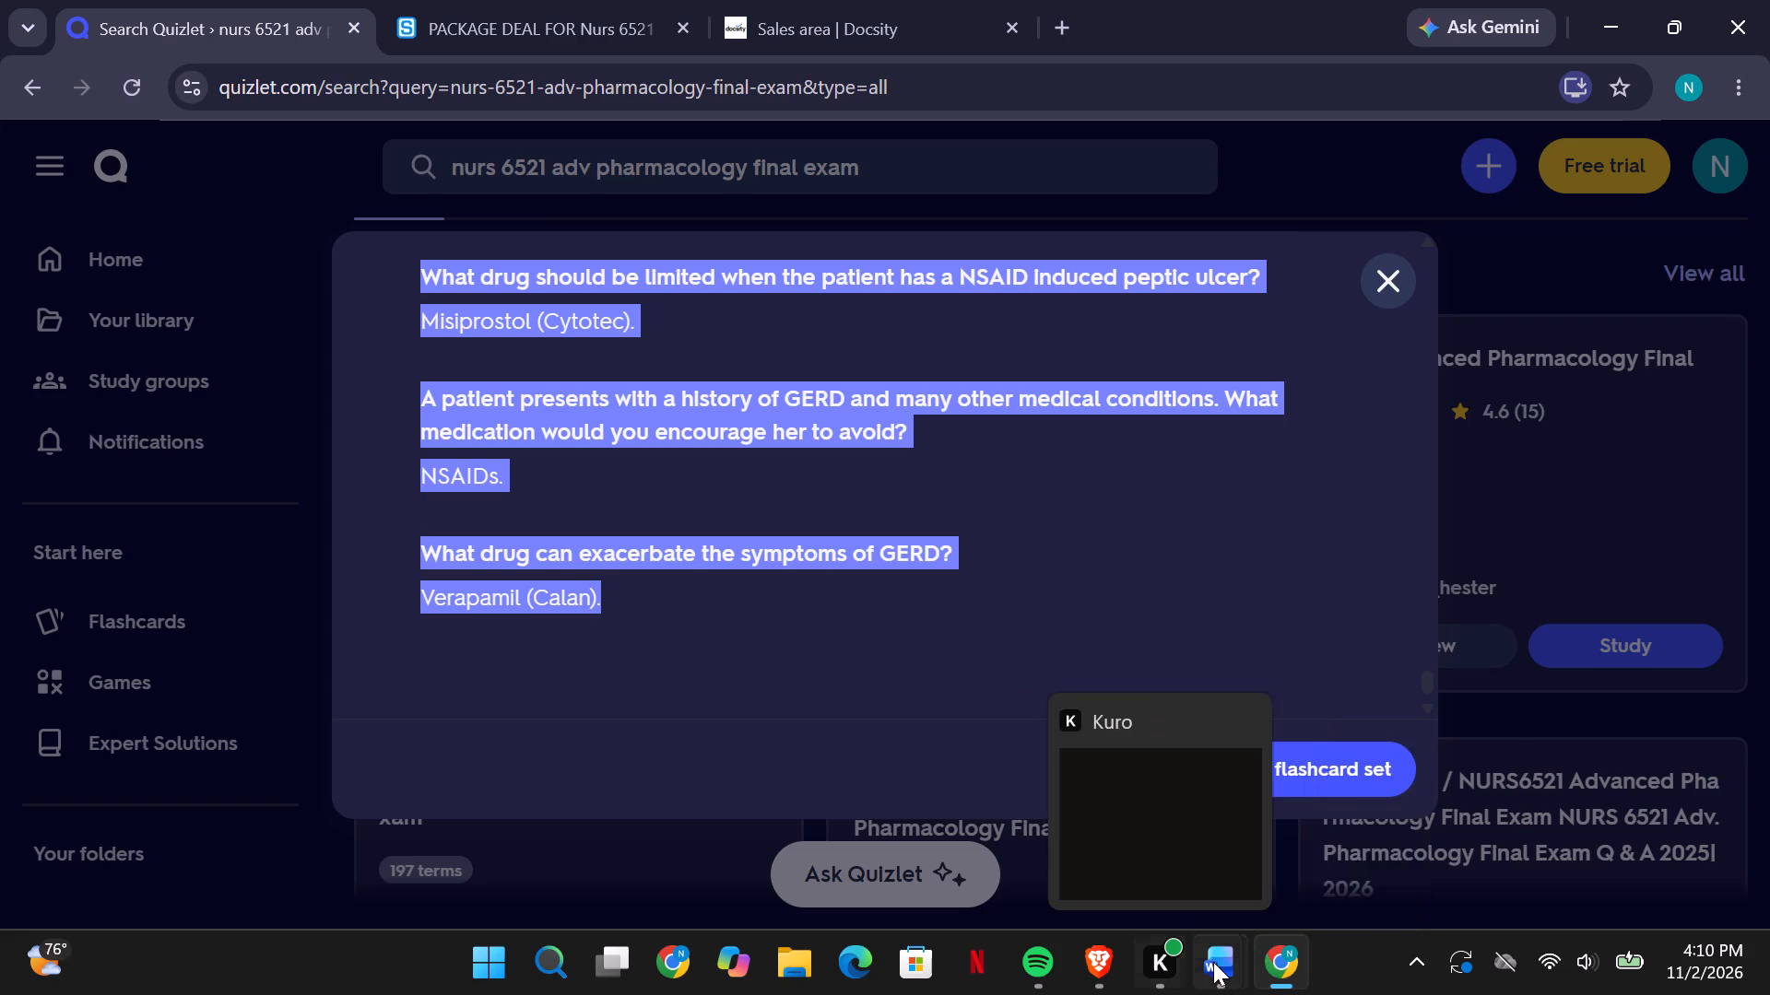
Switch to the blank Word document Document3 and paste the copied pharmacology flashcards at its start.
{"action": "left_click", "coordinate": [1372, 841]}
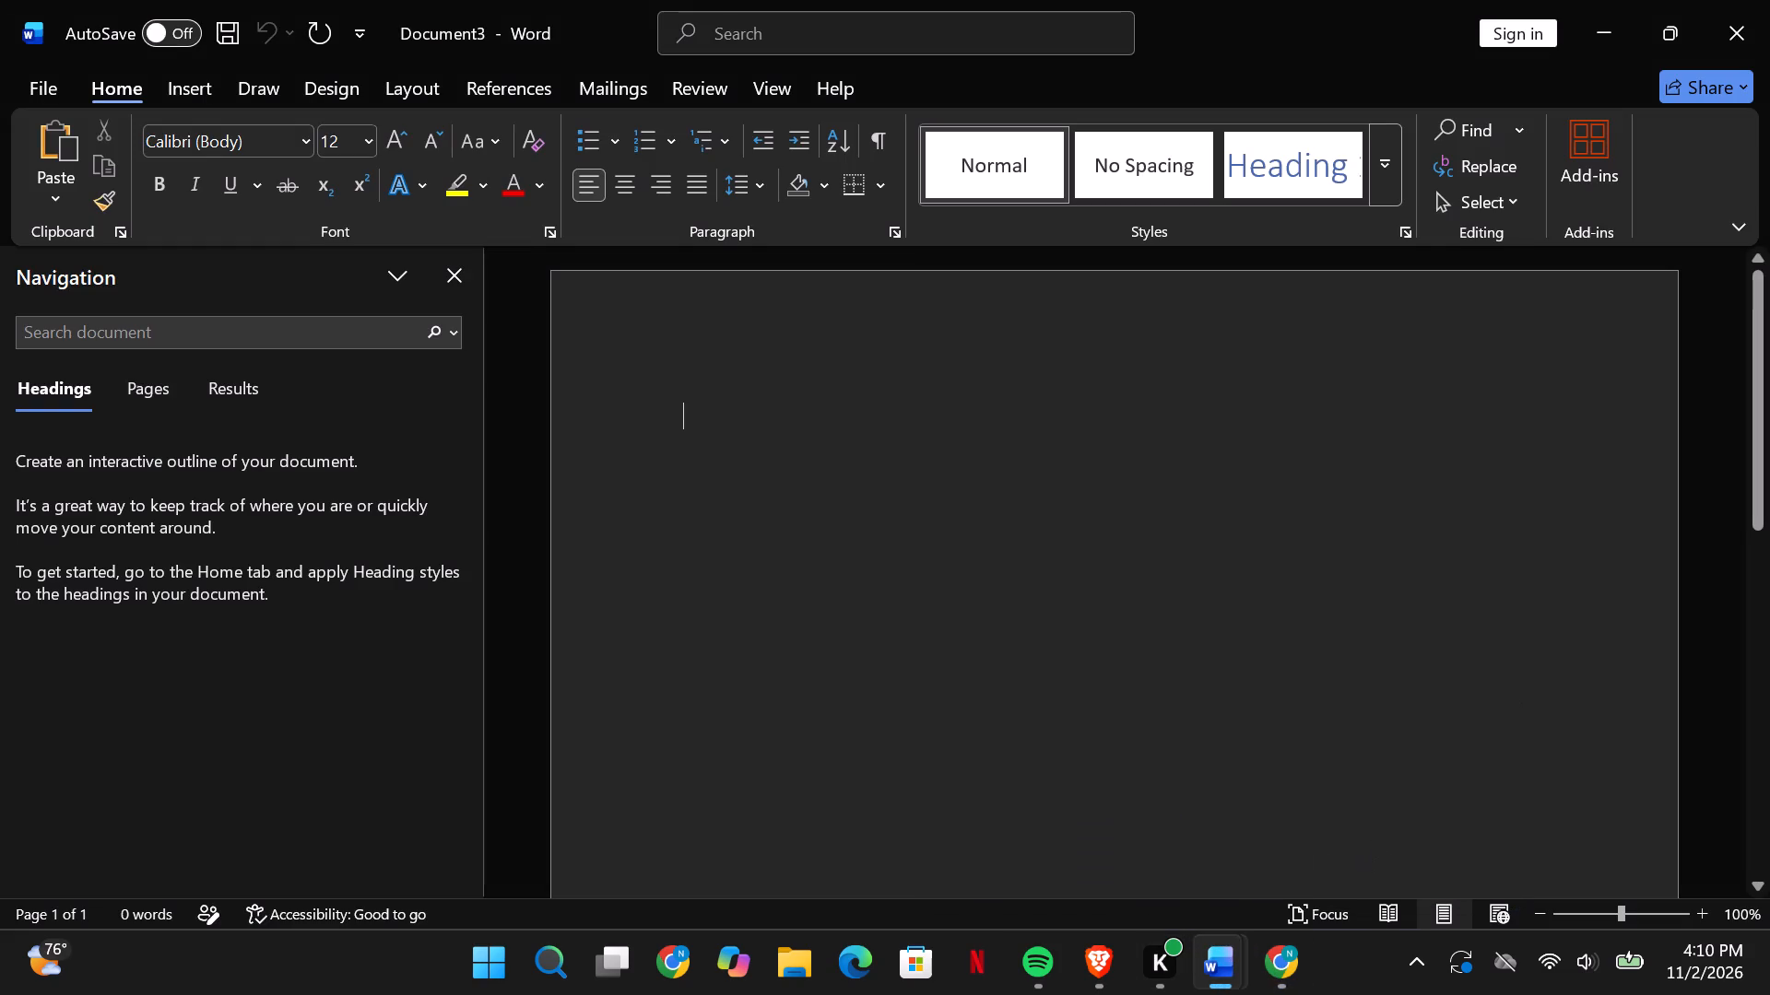
{"action": "left_click", "coordinate": [736, 438]}
{"action": "right_click", "coordinate": [717, 406]}
{"action": "left_click", "coordinate": [781, 579]}
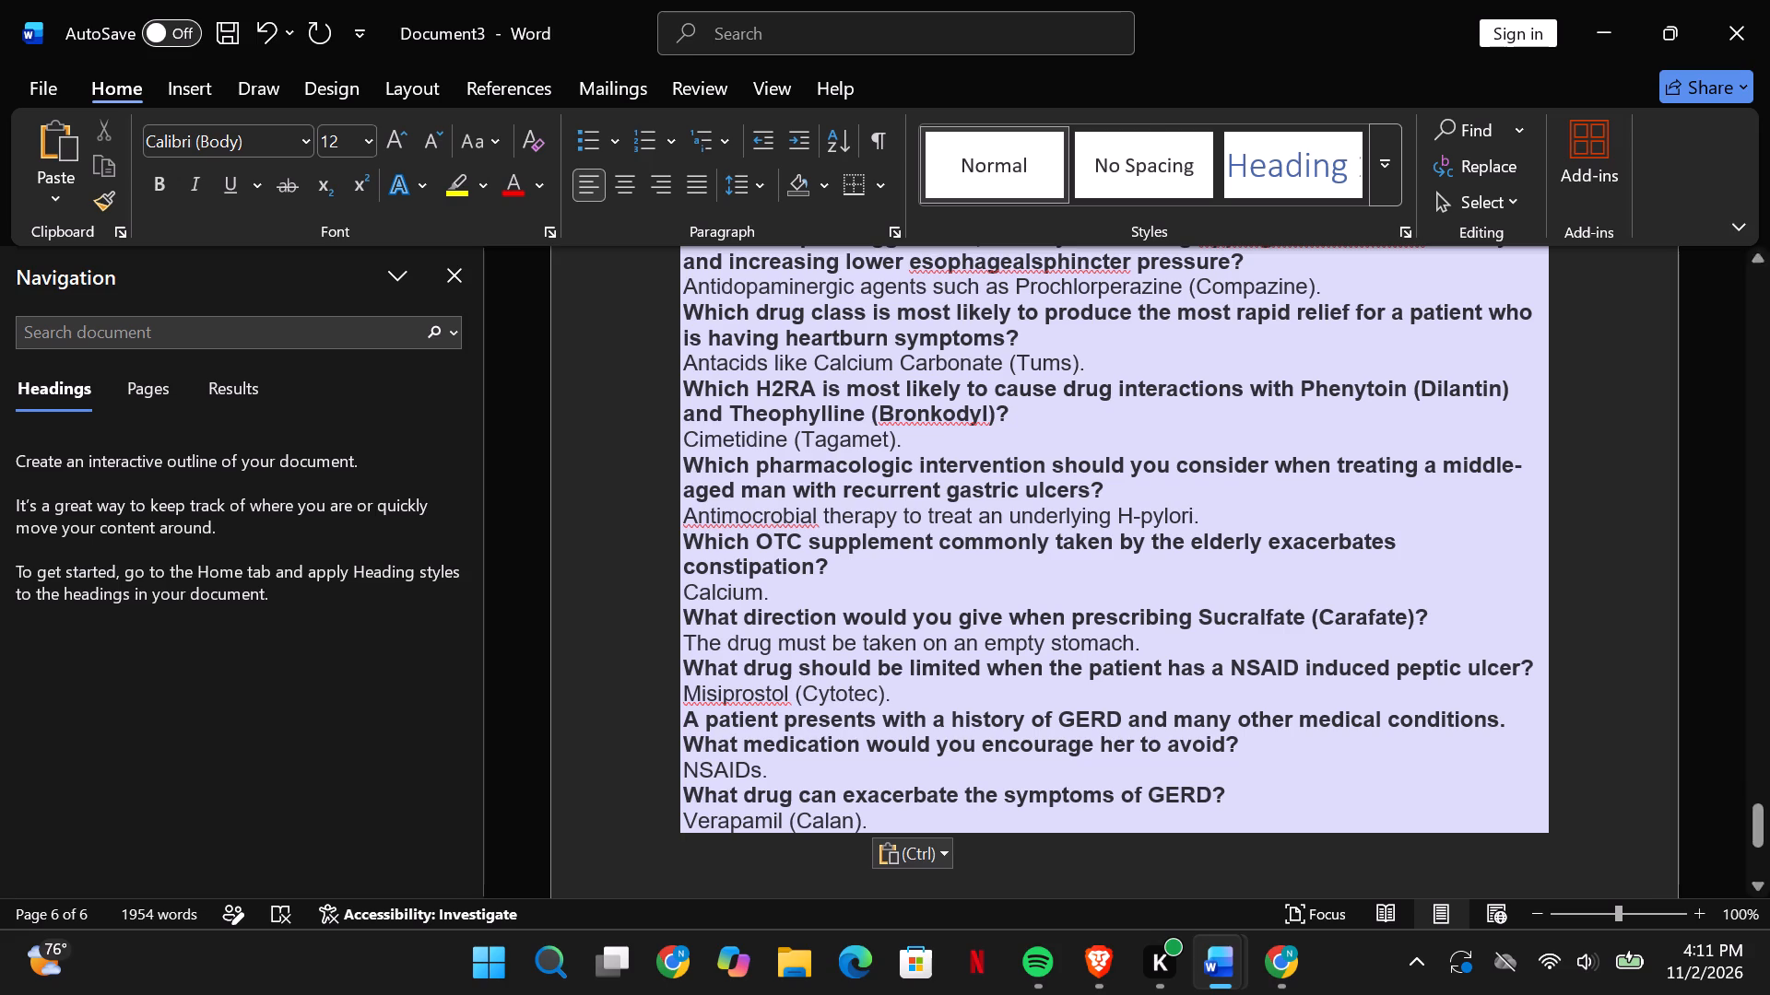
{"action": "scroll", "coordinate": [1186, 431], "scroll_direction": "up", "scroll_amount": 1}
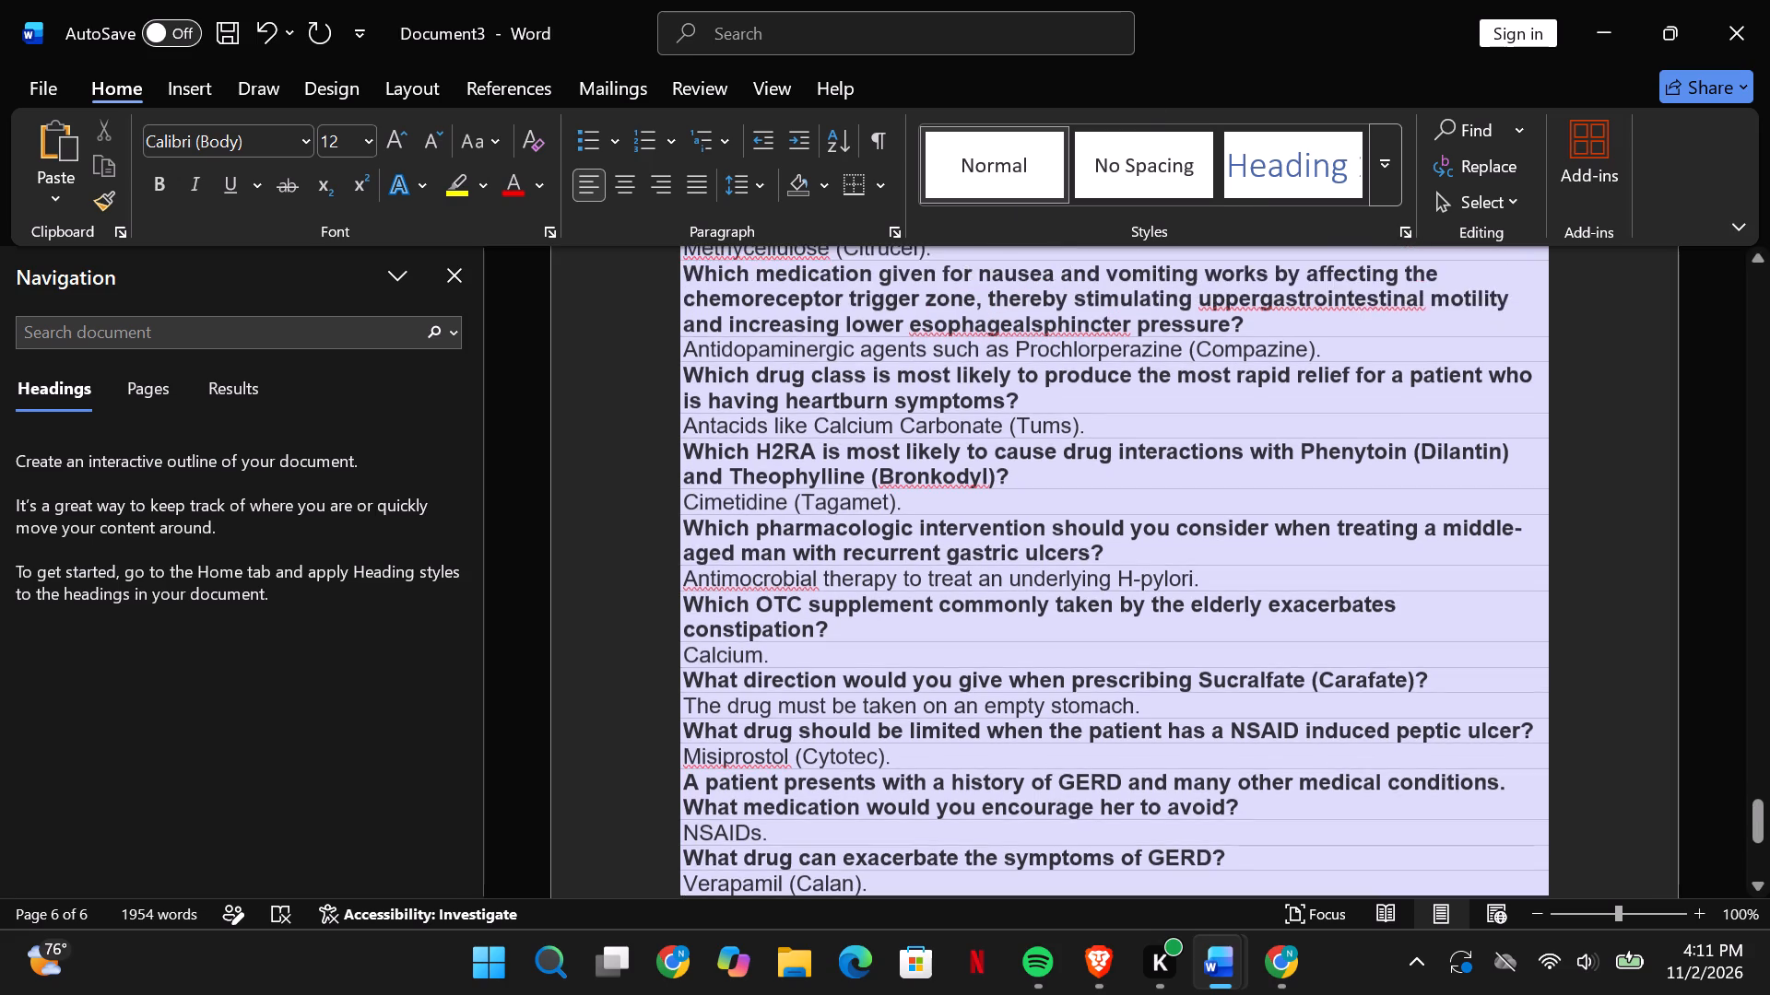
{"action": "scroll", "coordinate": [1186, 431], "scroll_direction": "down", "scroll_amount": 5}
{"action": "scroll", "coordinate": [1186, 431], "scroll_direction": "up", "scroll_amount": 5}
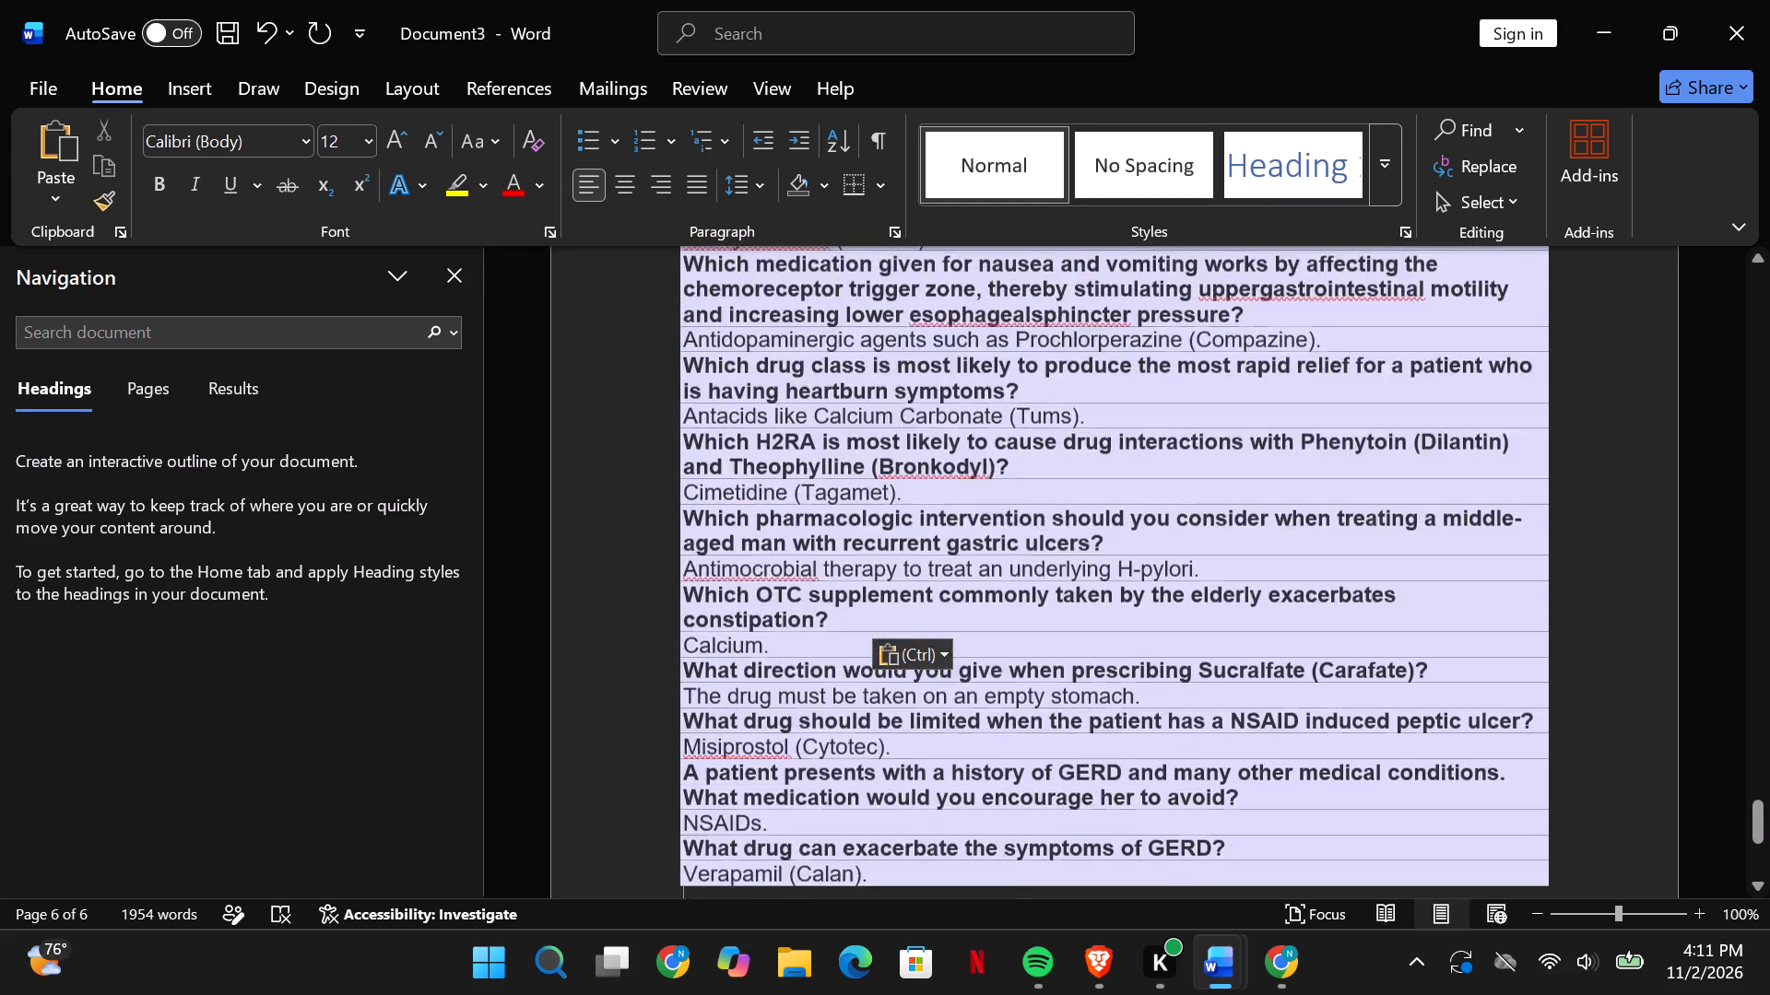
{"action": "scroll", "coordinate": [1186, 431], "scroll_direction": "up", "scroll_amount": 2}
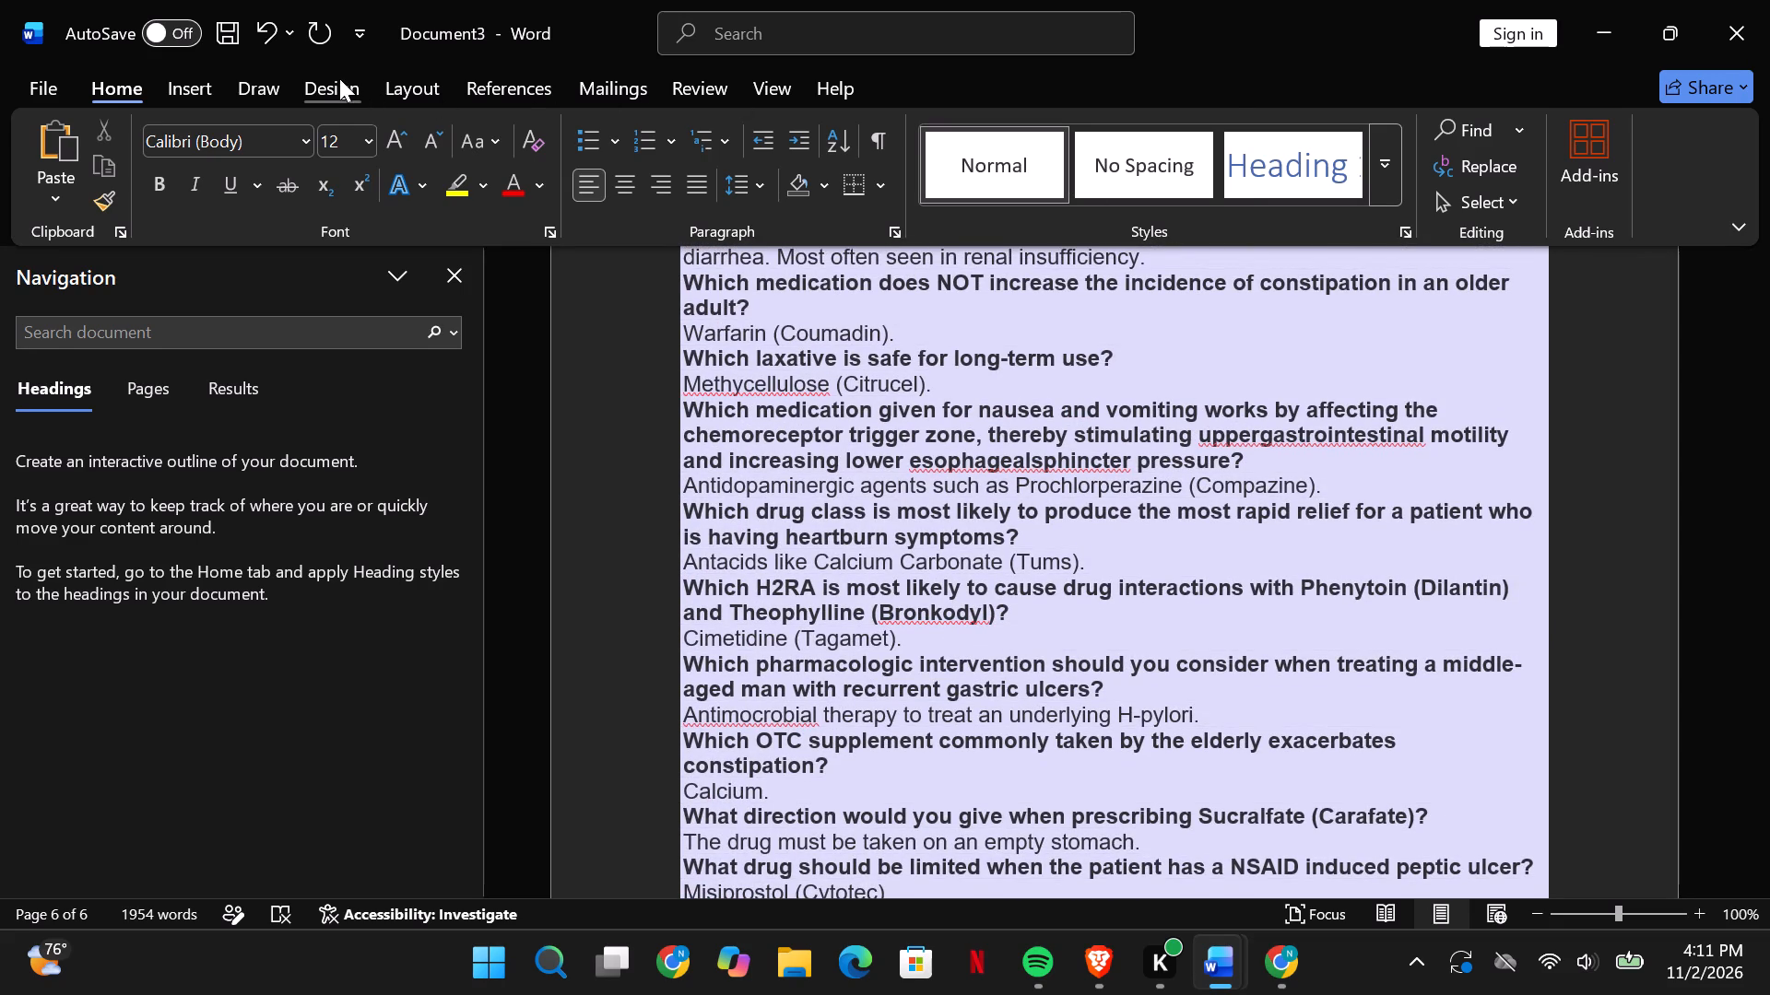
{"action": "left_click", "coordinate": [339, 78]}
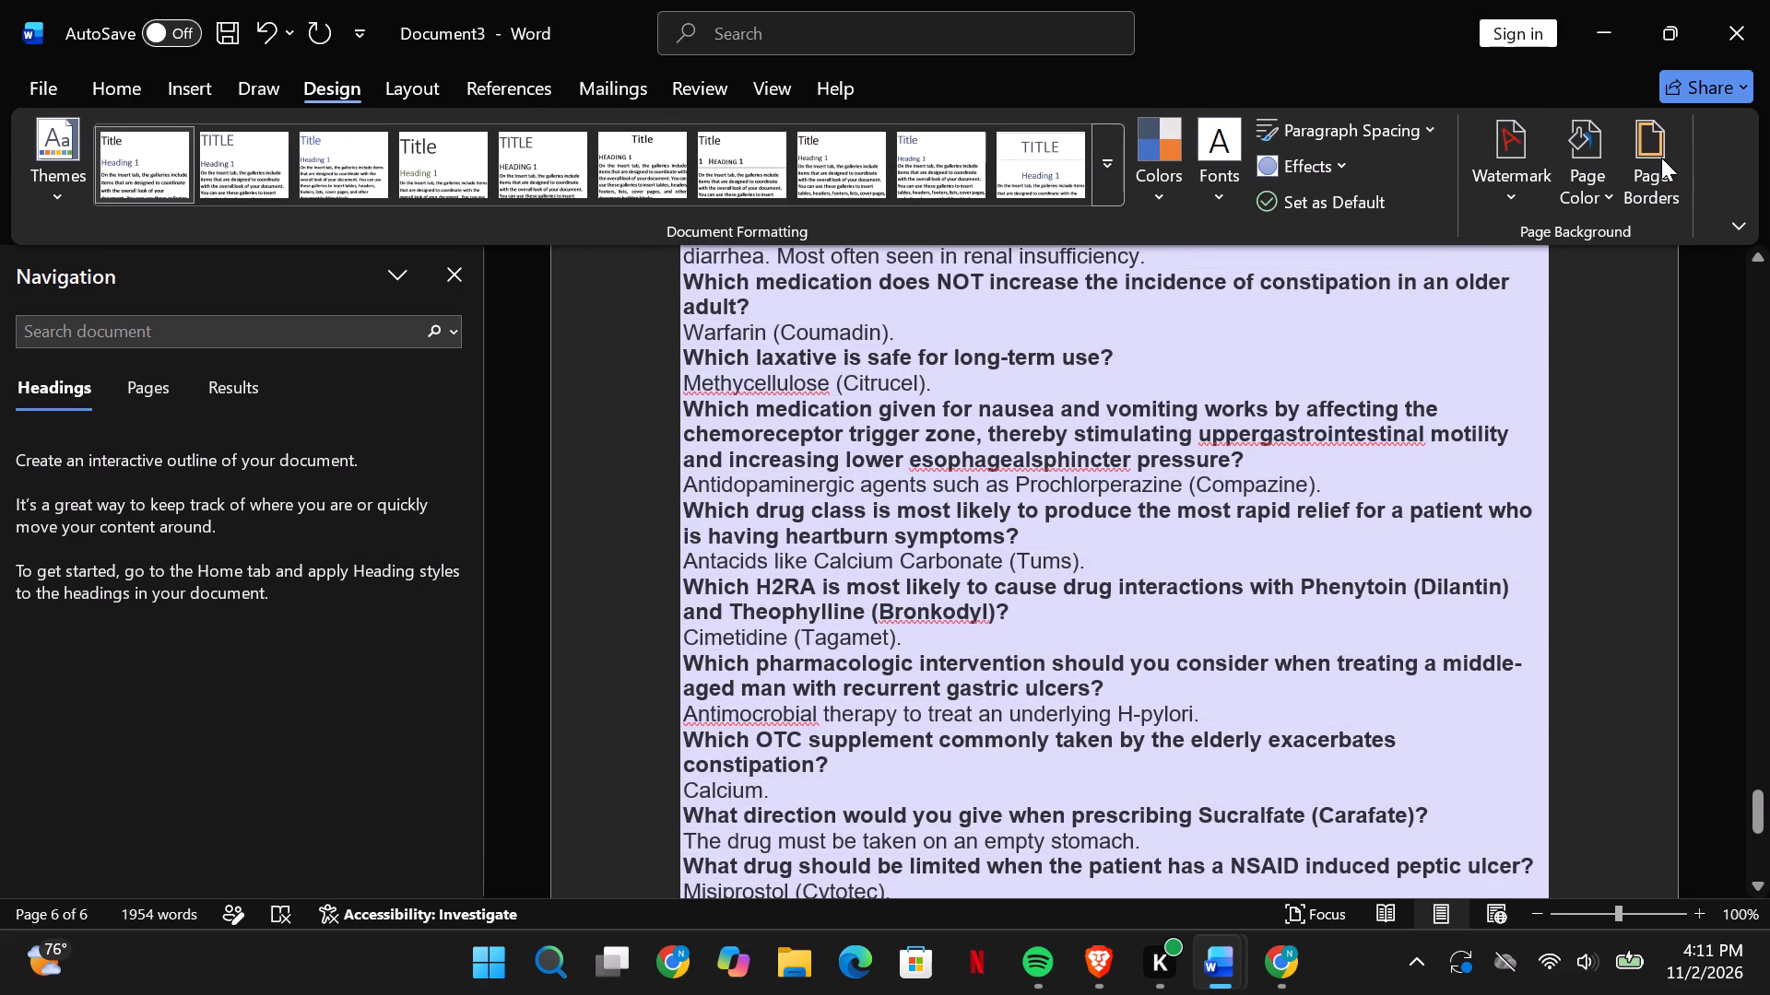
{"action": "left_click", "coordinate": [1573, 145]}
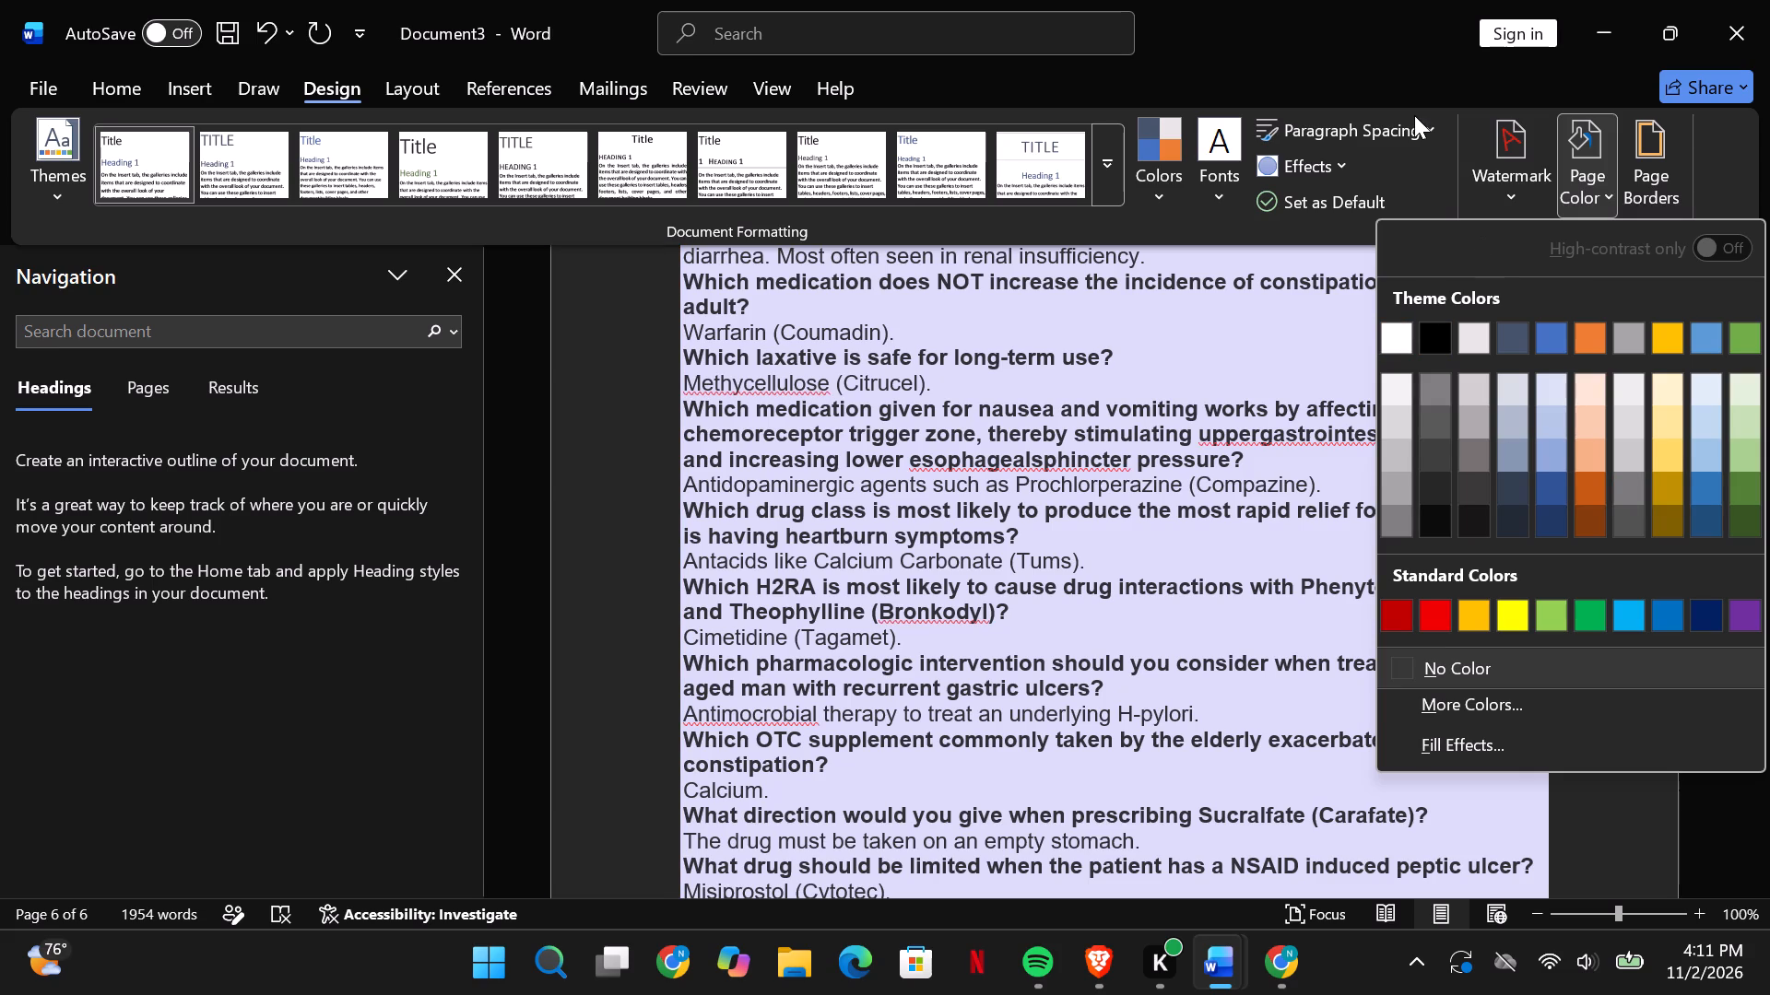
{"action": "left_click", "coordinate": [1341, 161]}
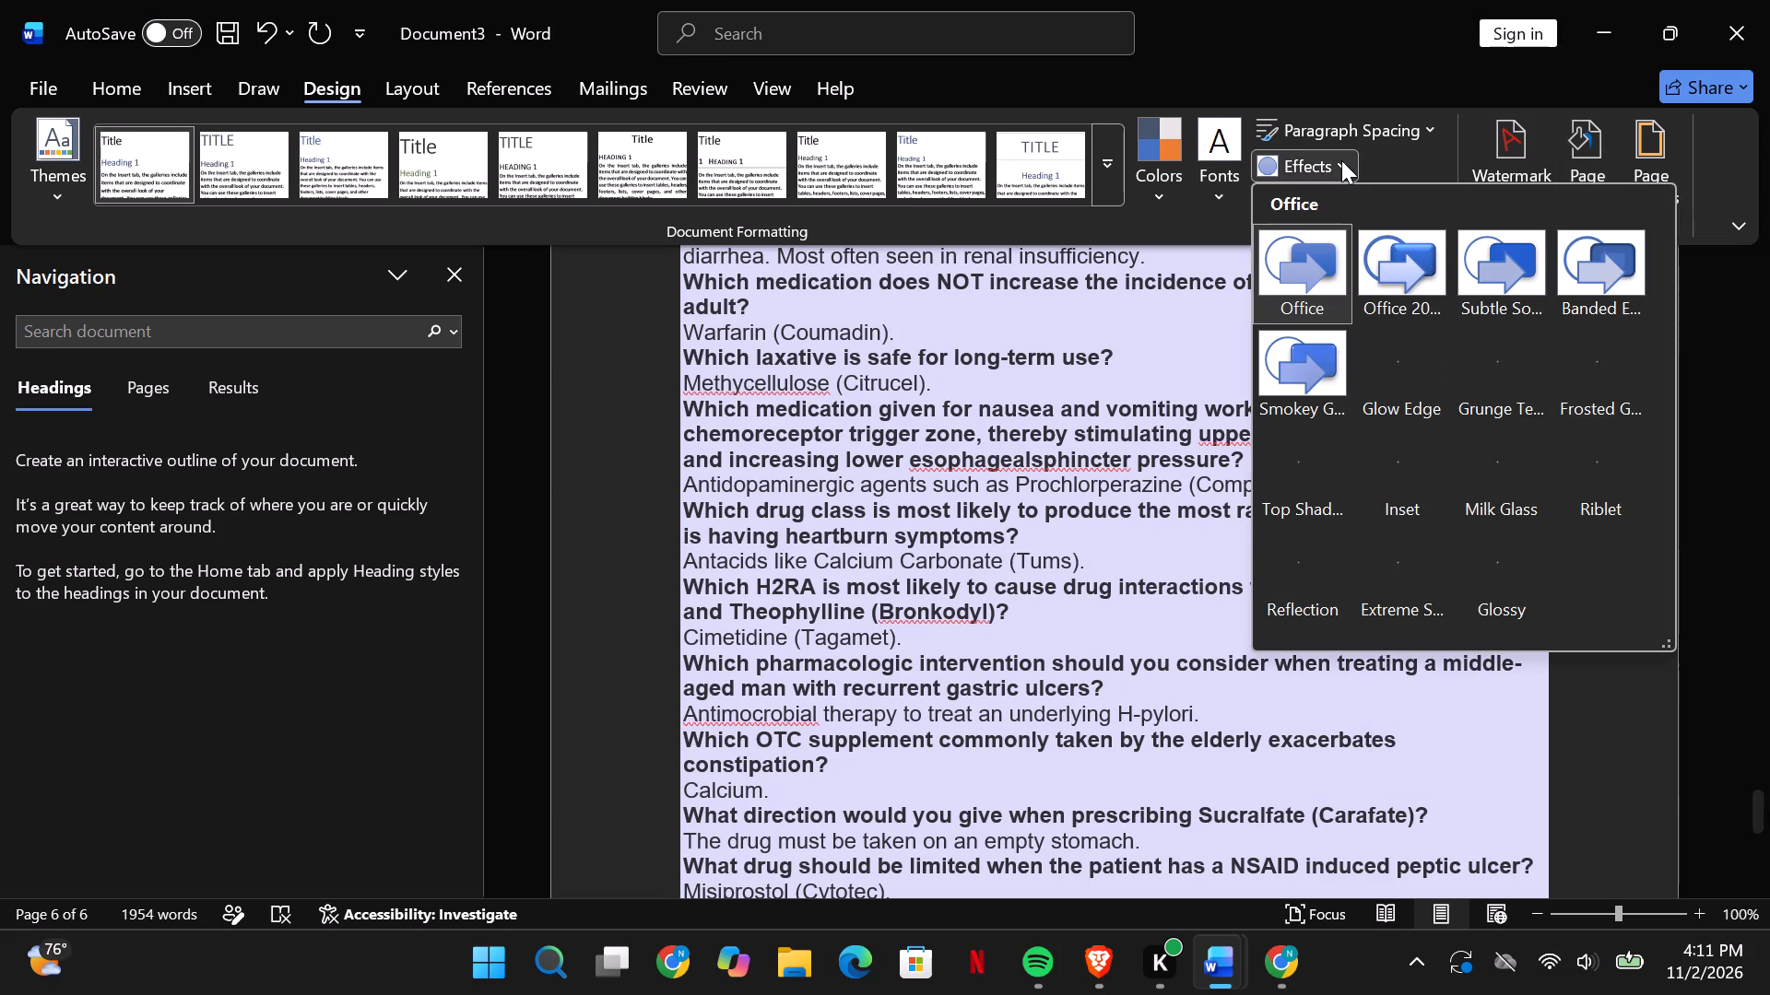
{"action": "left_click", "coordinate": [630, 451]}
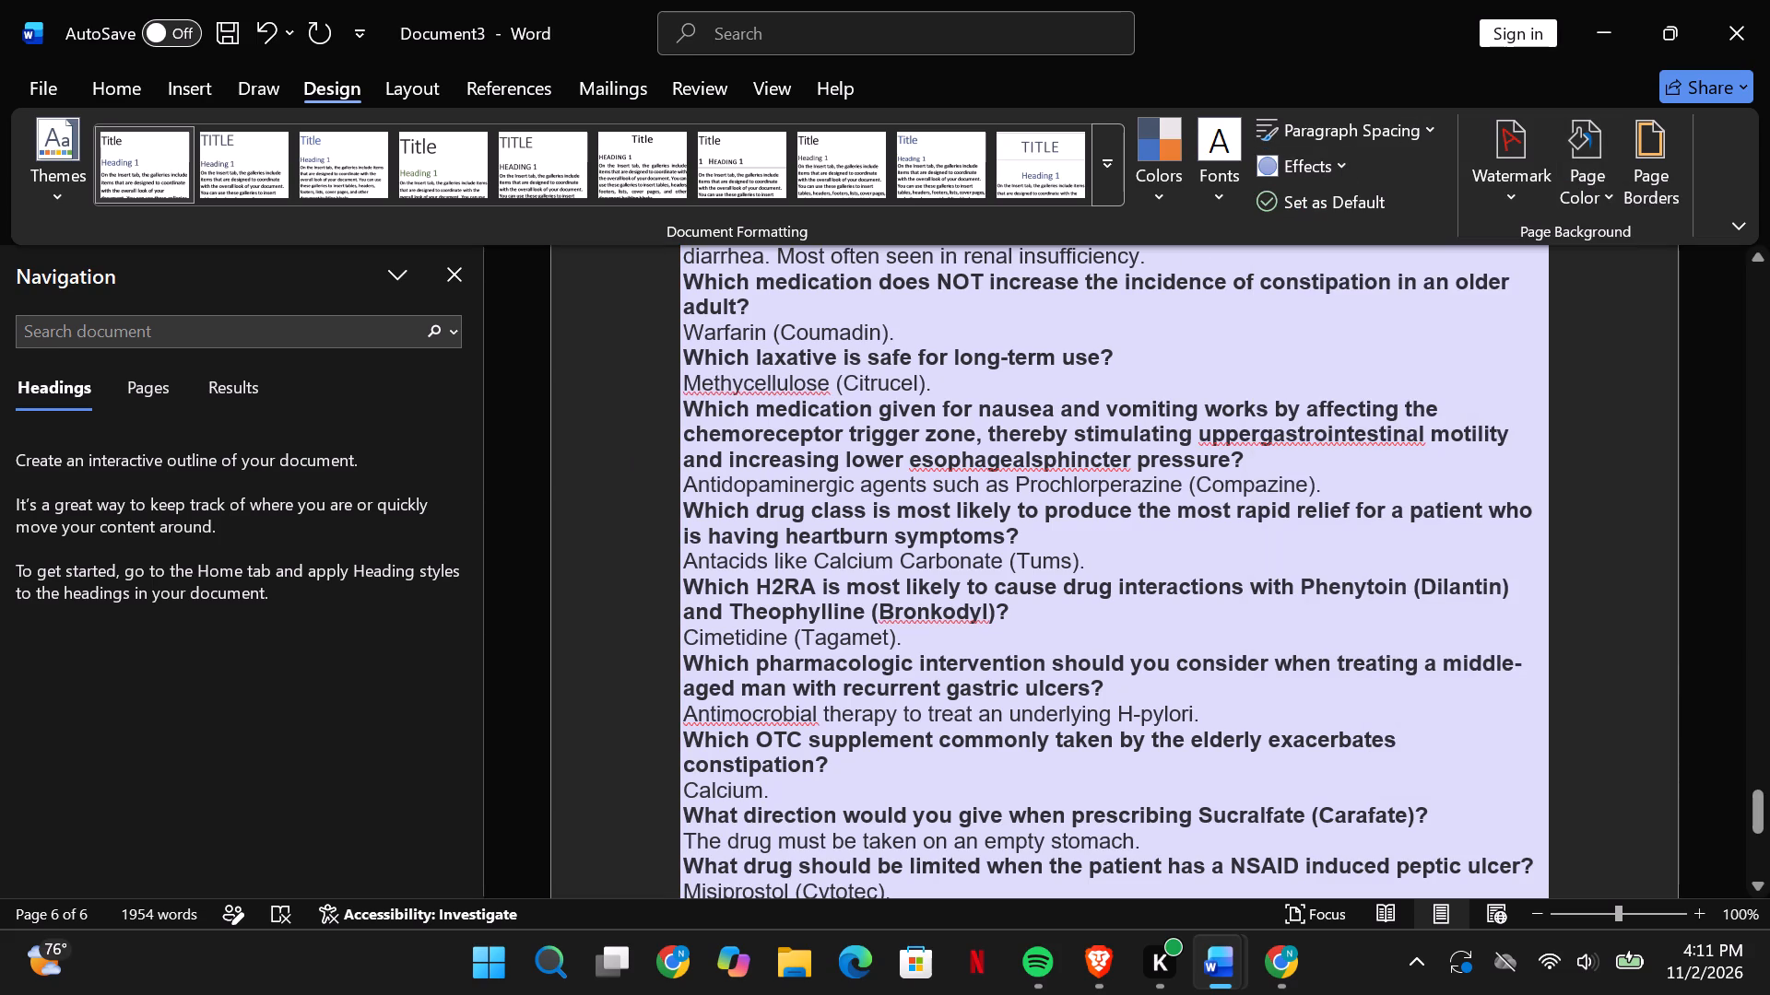
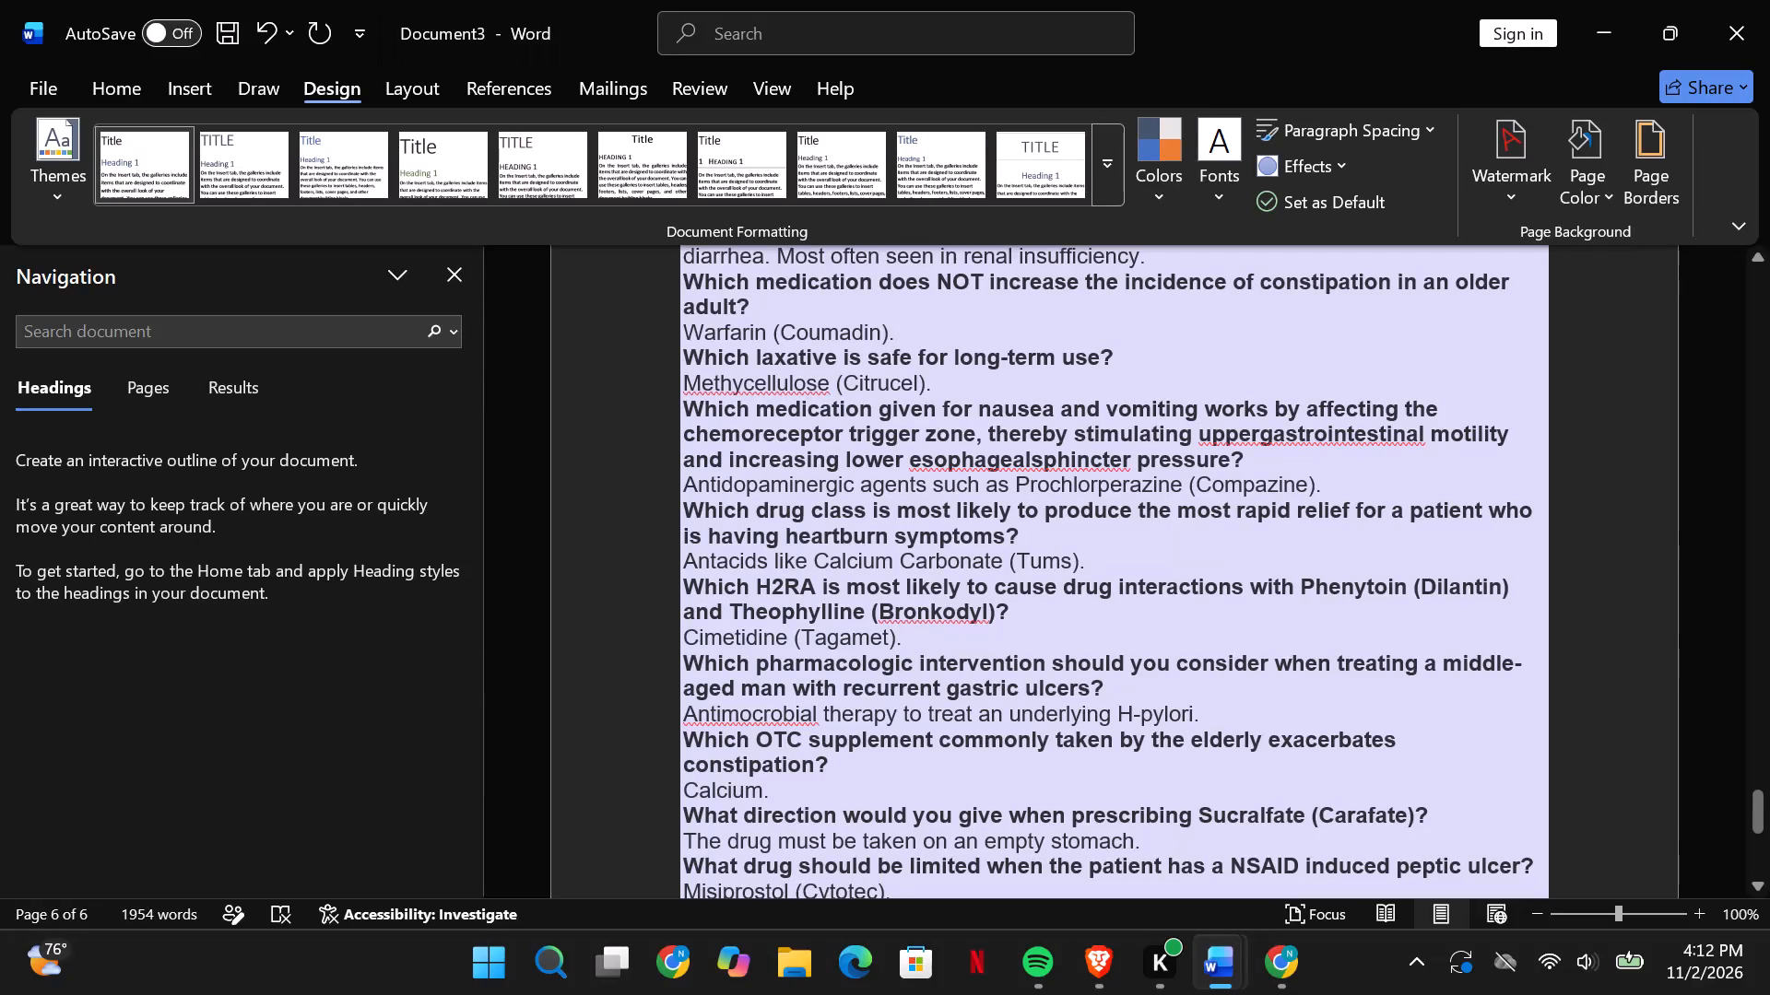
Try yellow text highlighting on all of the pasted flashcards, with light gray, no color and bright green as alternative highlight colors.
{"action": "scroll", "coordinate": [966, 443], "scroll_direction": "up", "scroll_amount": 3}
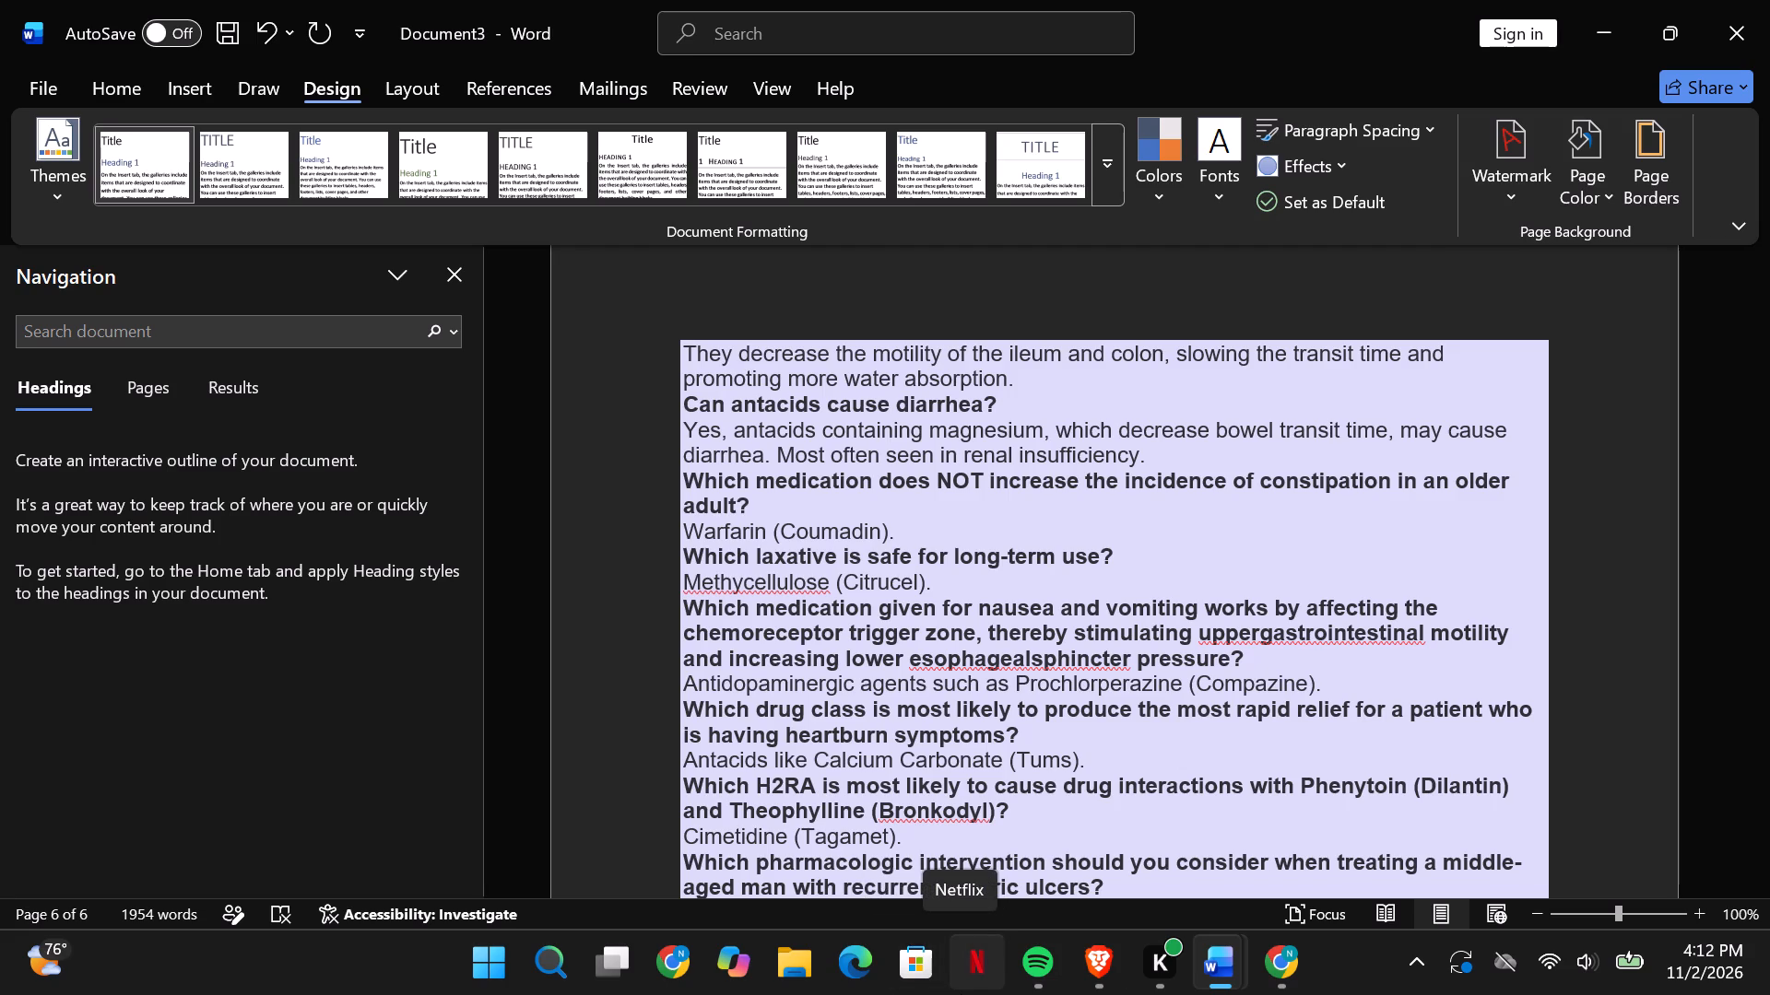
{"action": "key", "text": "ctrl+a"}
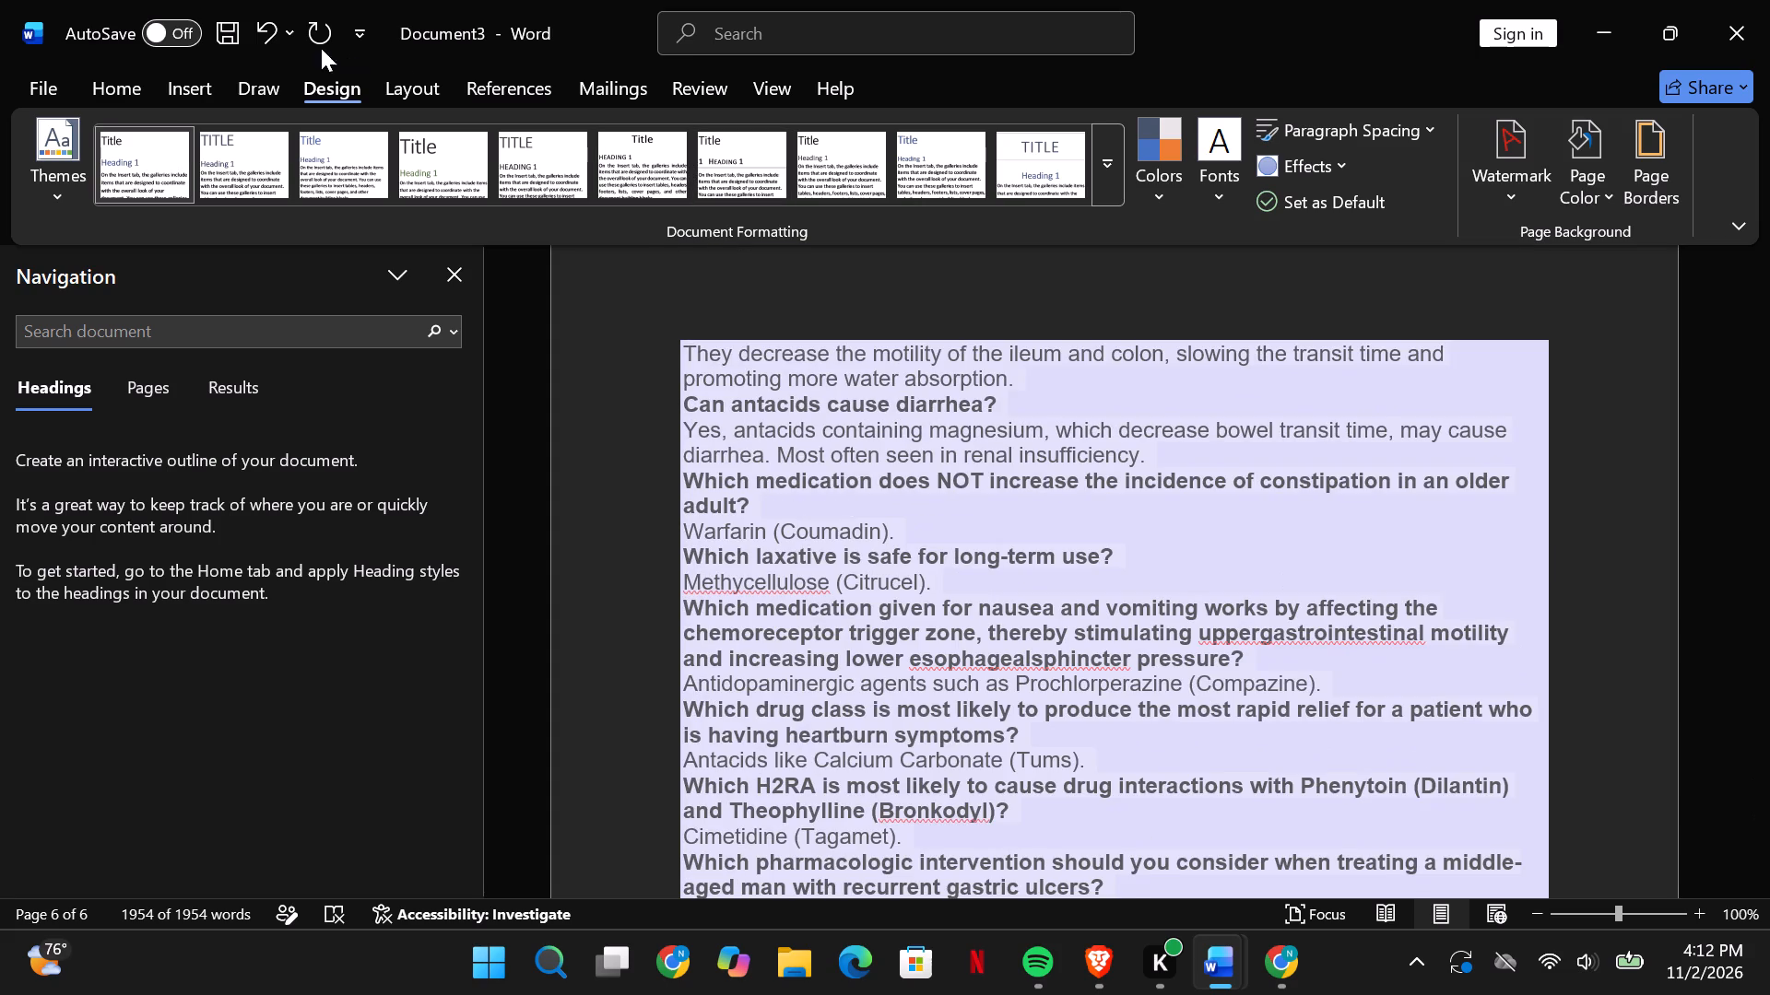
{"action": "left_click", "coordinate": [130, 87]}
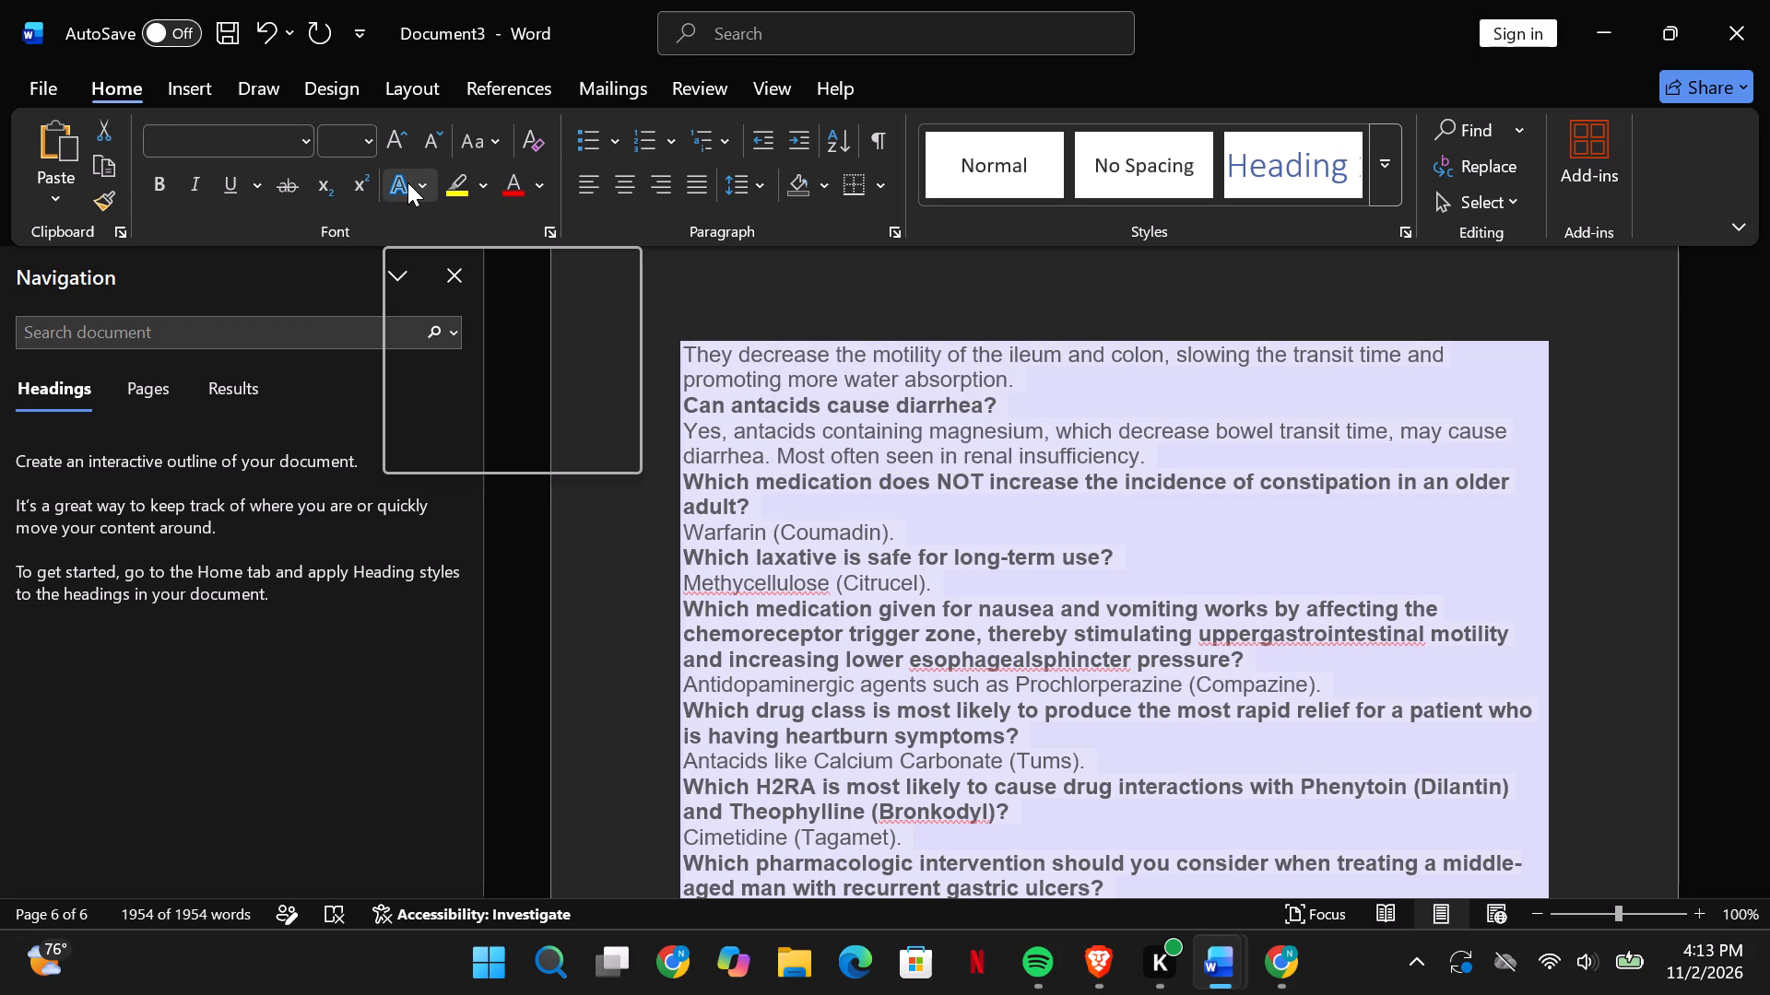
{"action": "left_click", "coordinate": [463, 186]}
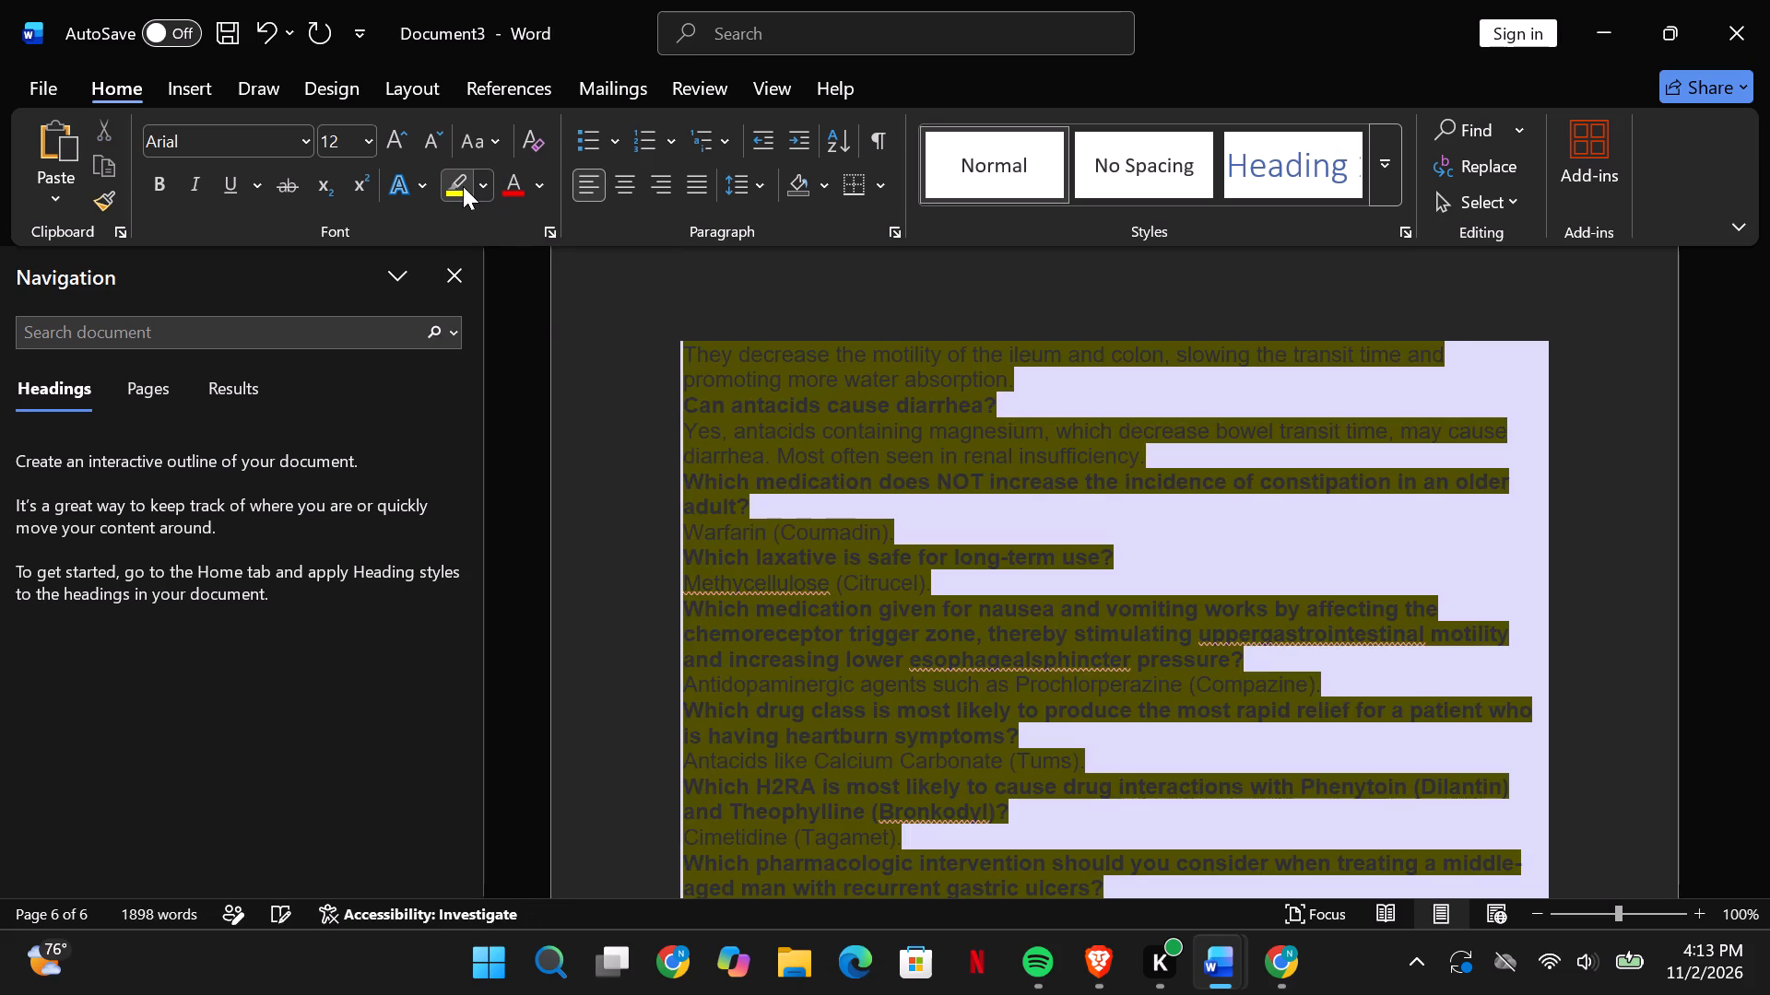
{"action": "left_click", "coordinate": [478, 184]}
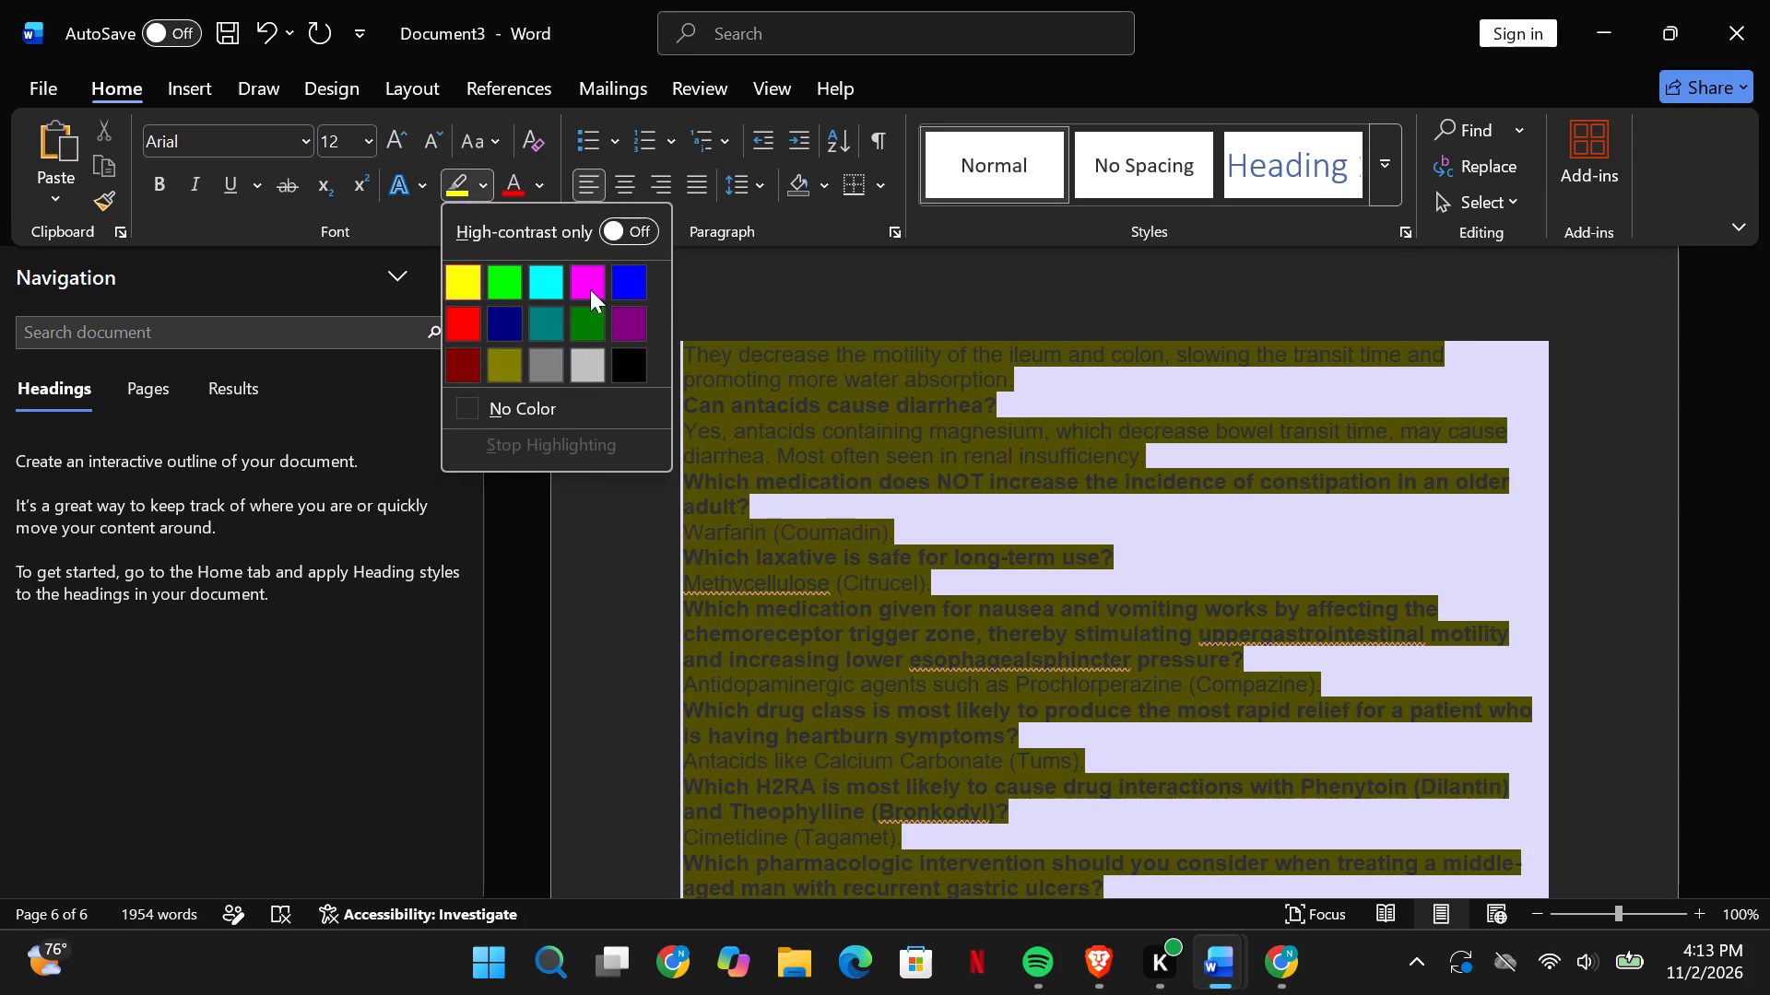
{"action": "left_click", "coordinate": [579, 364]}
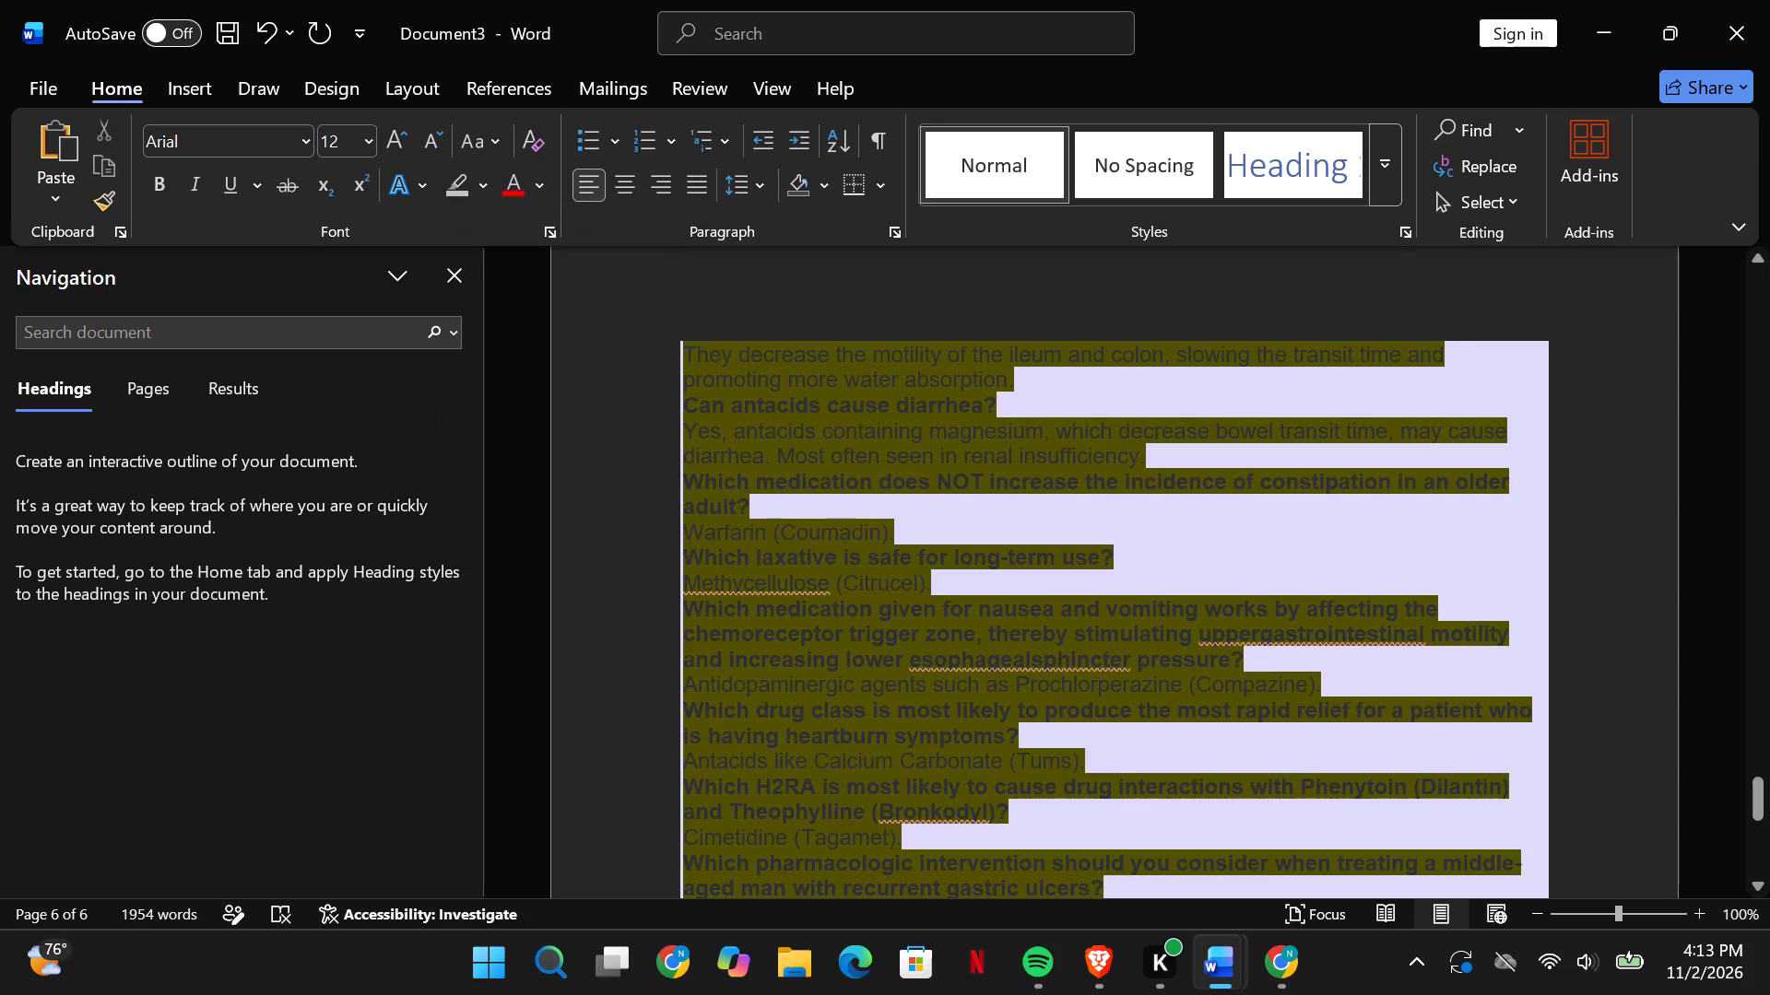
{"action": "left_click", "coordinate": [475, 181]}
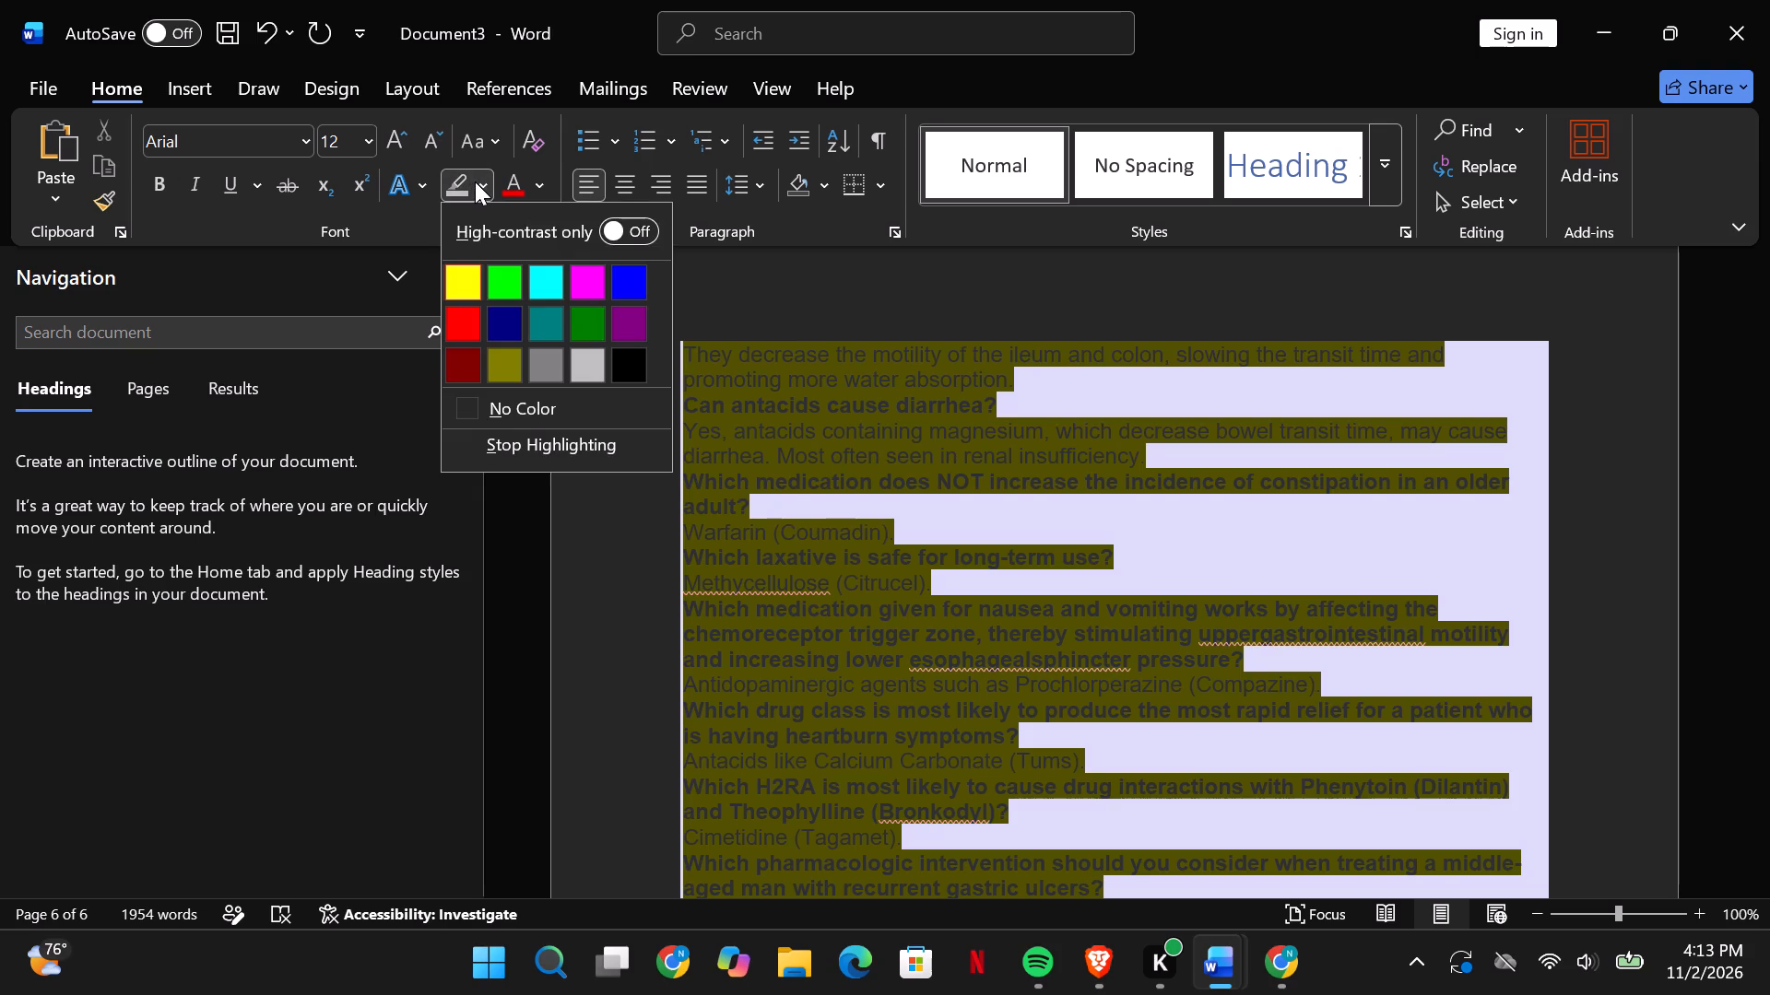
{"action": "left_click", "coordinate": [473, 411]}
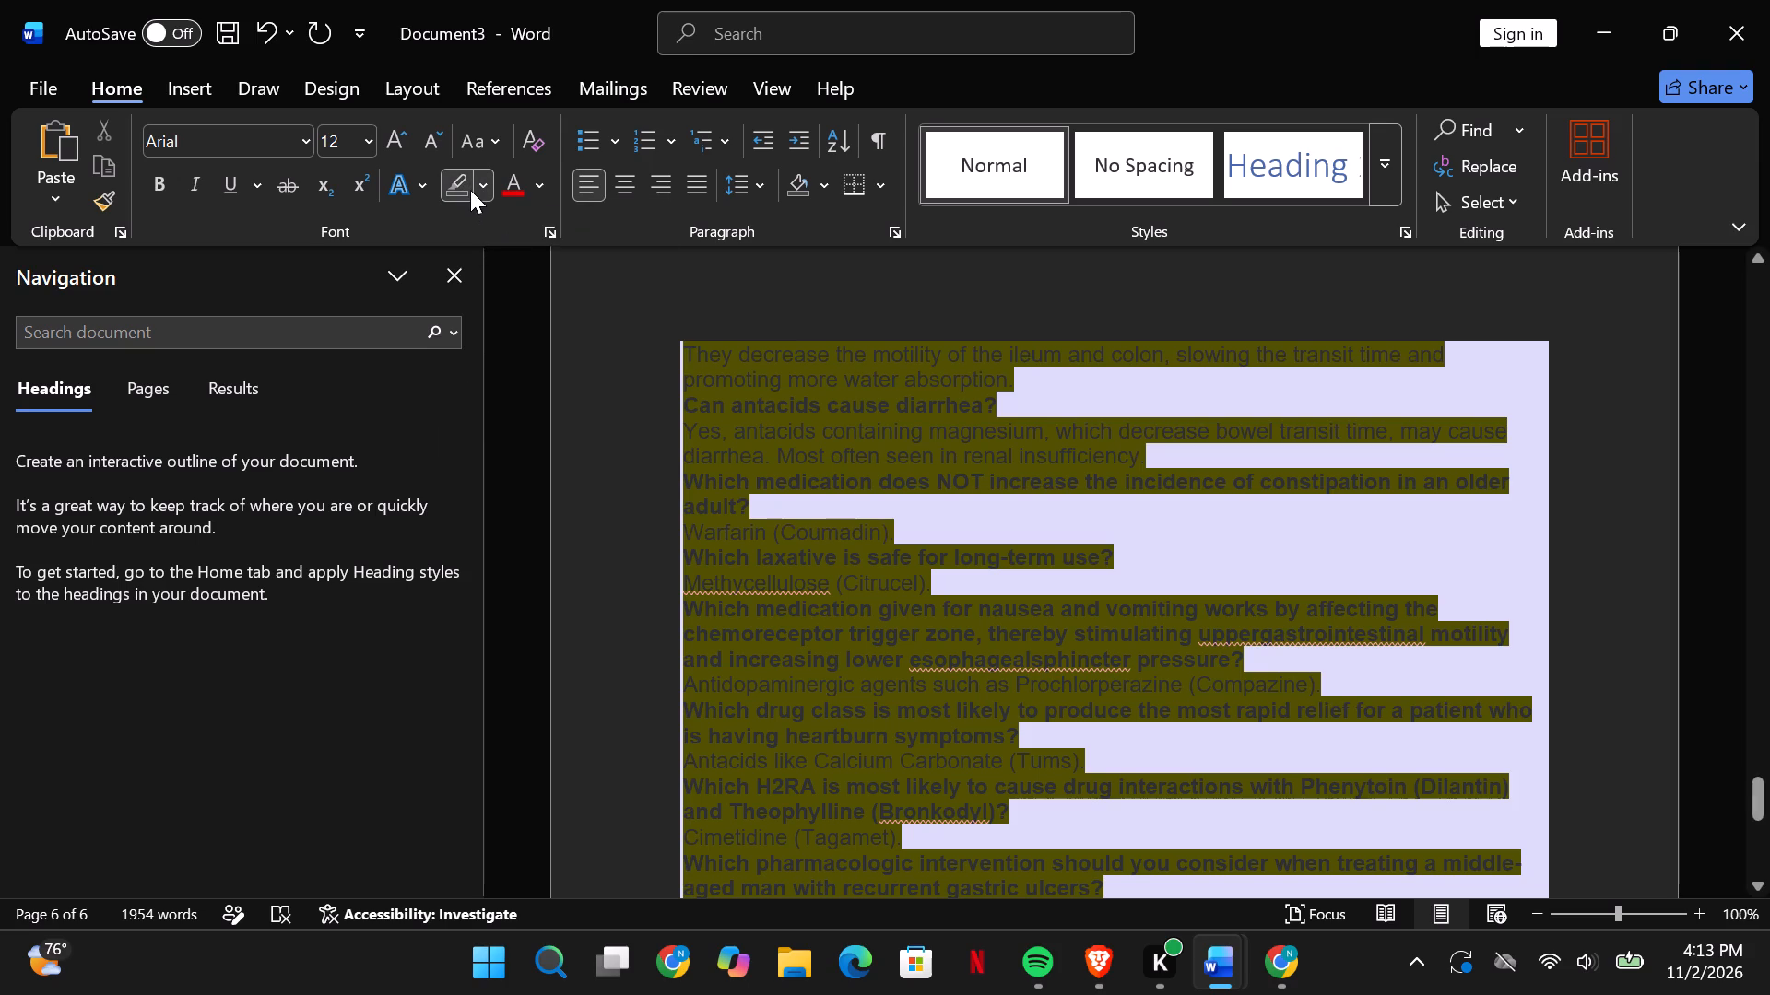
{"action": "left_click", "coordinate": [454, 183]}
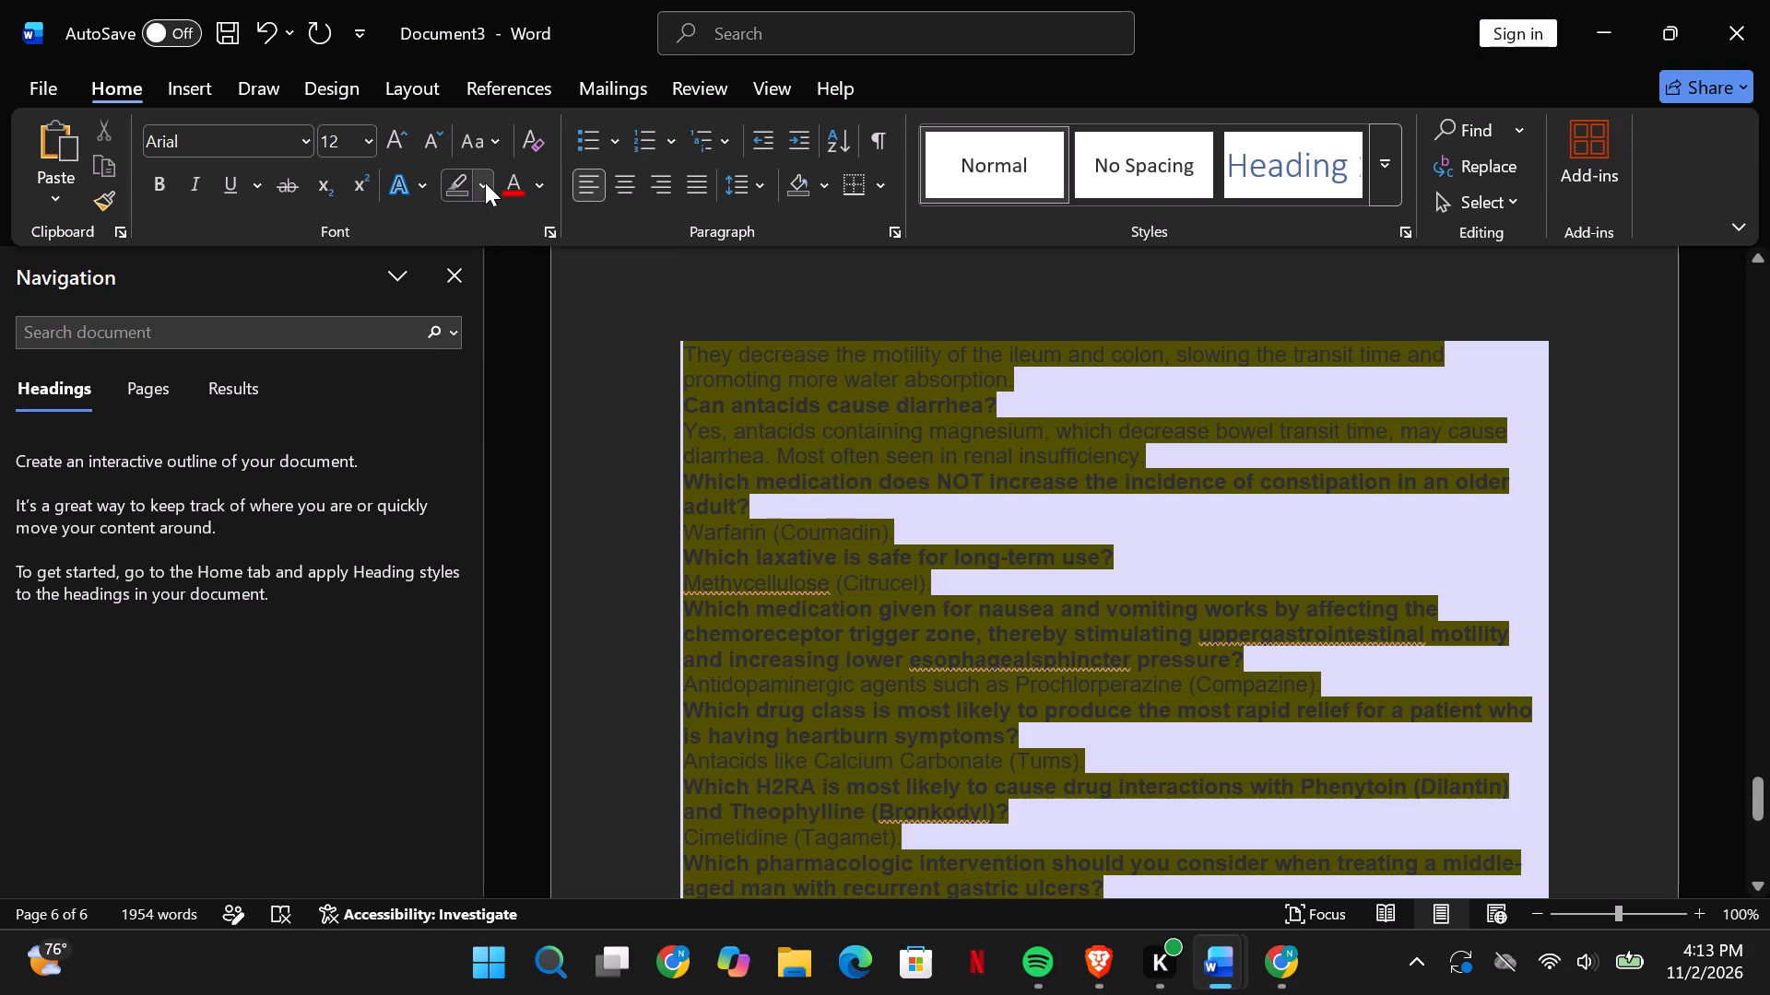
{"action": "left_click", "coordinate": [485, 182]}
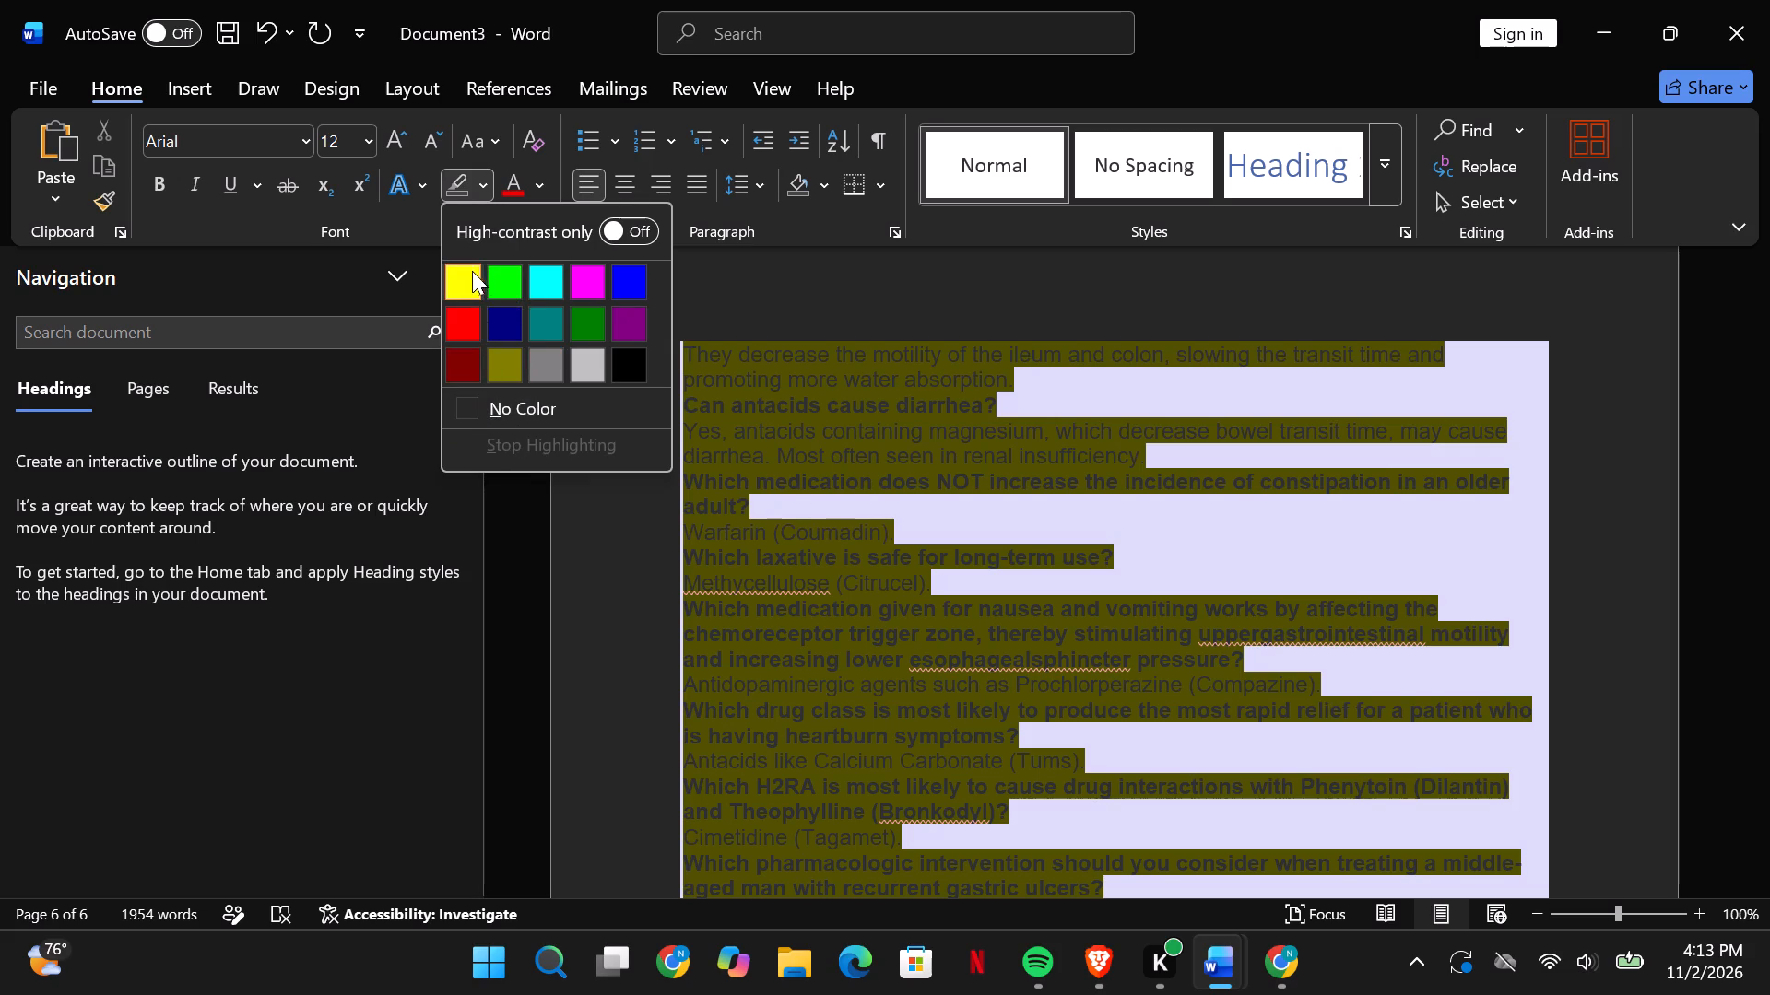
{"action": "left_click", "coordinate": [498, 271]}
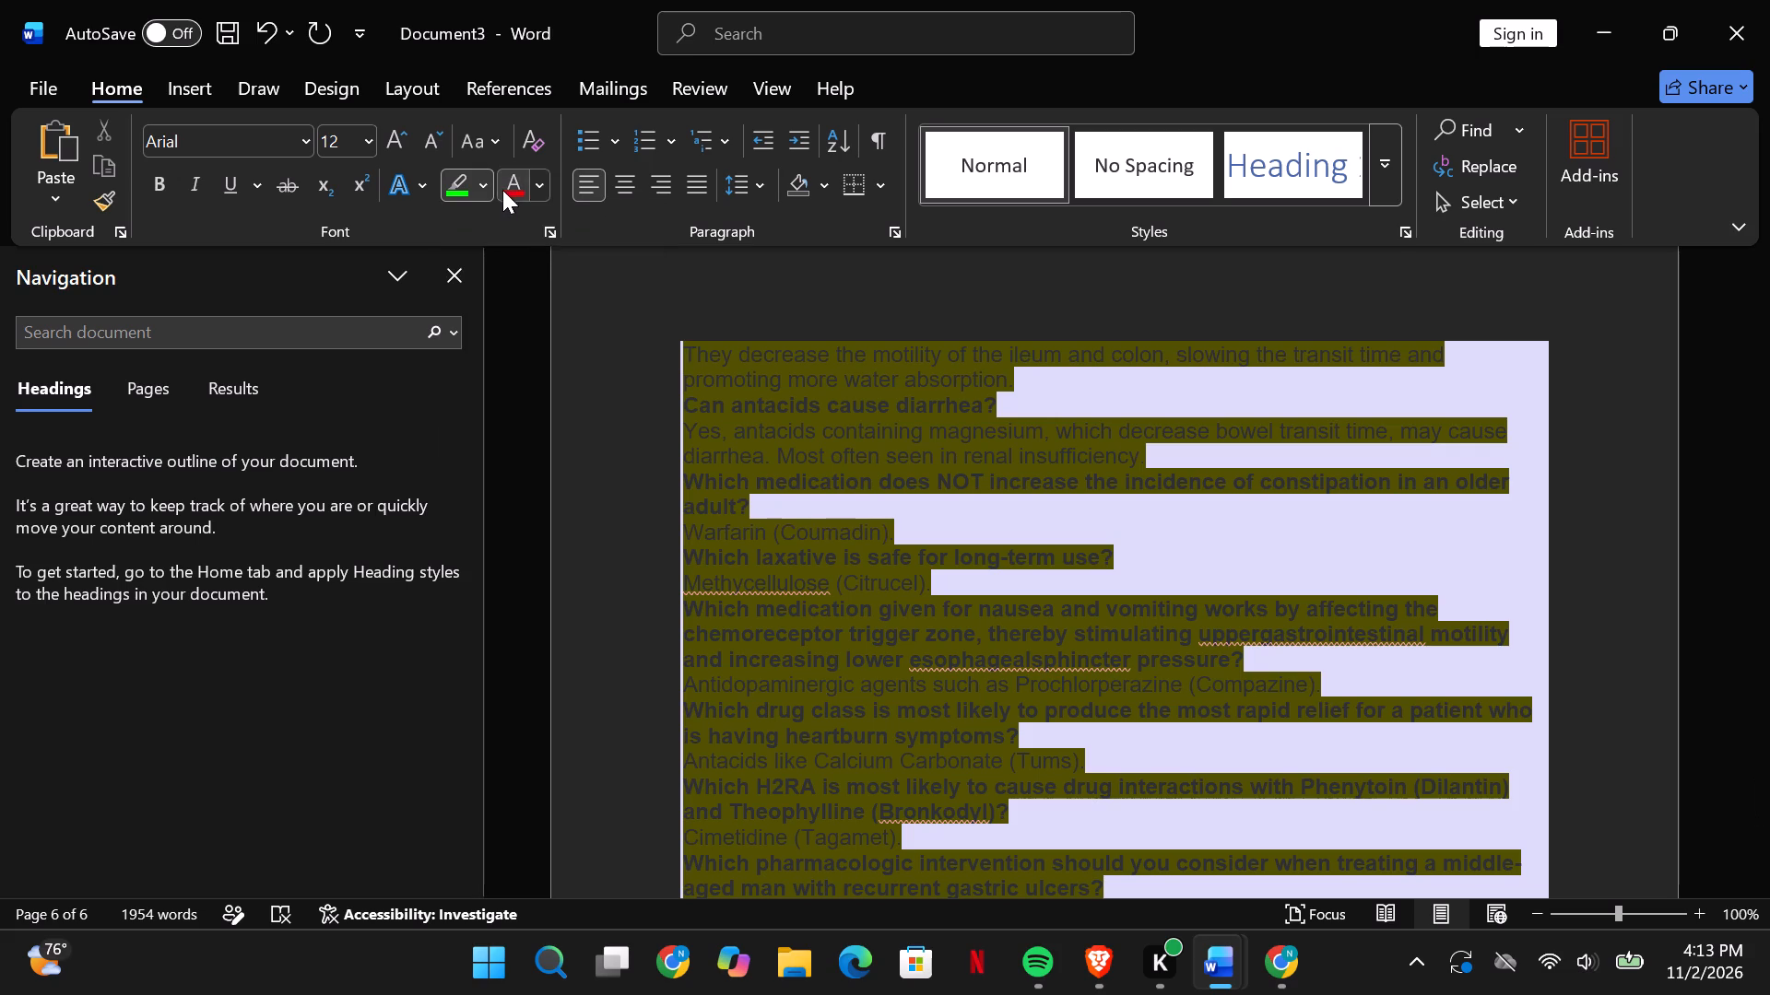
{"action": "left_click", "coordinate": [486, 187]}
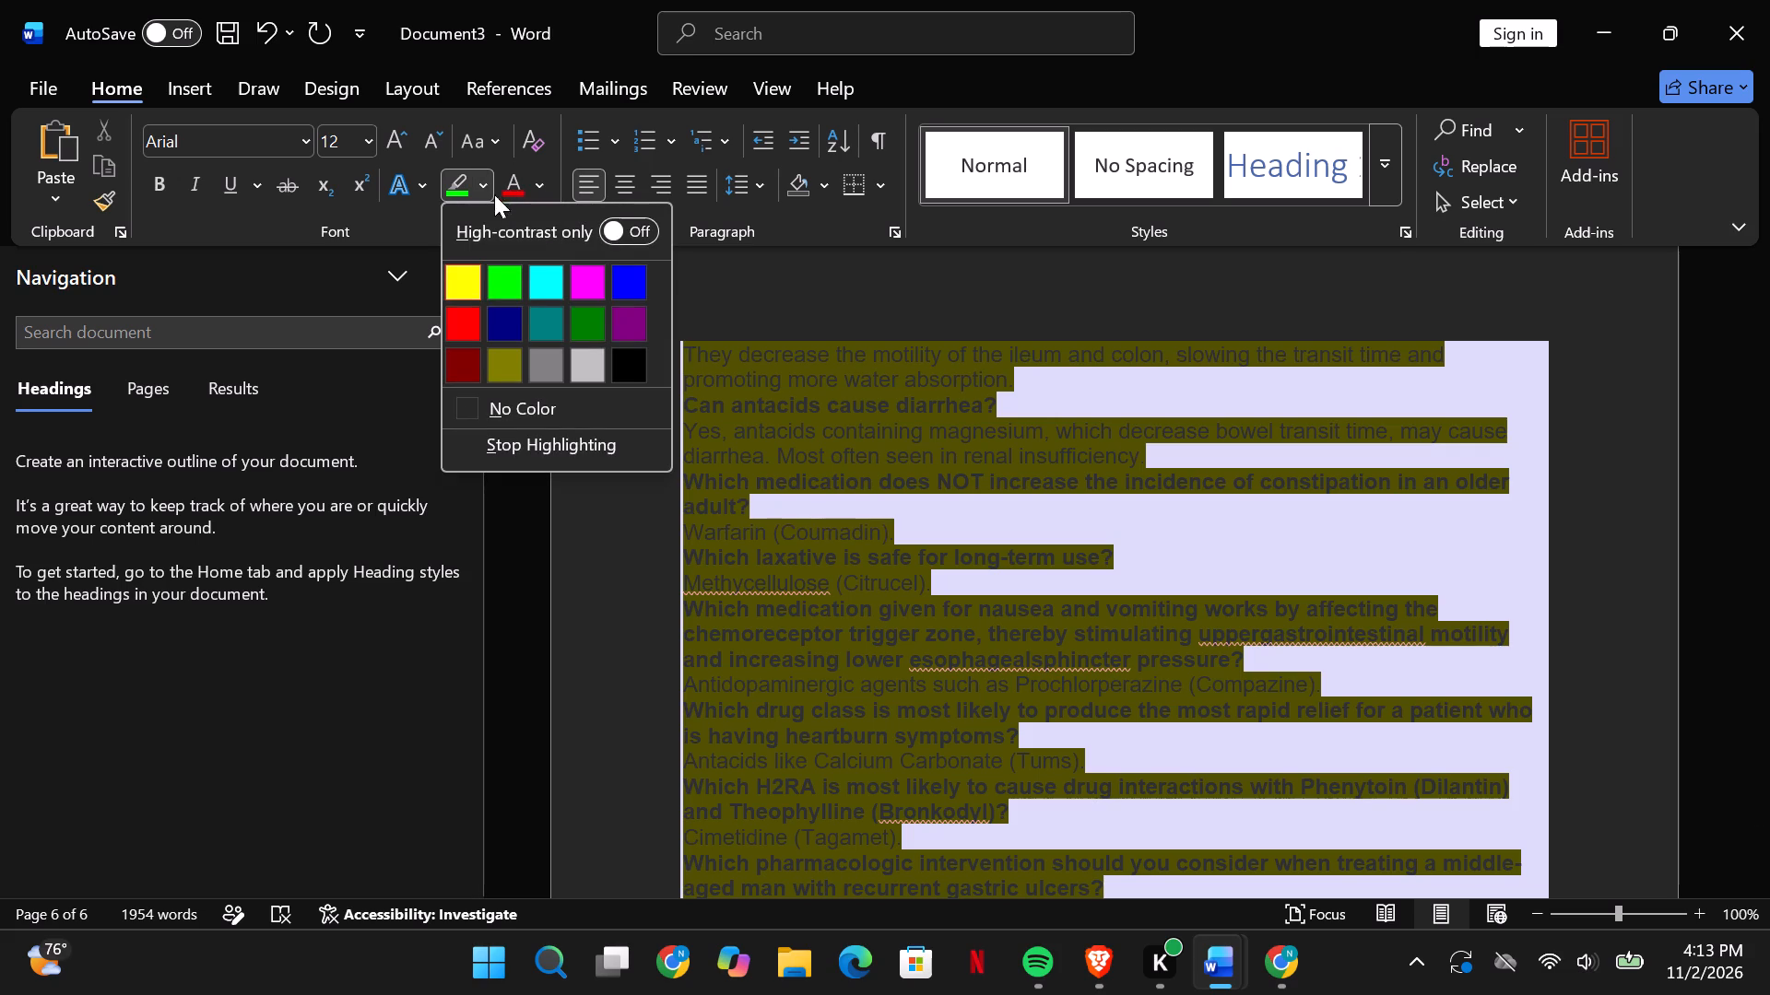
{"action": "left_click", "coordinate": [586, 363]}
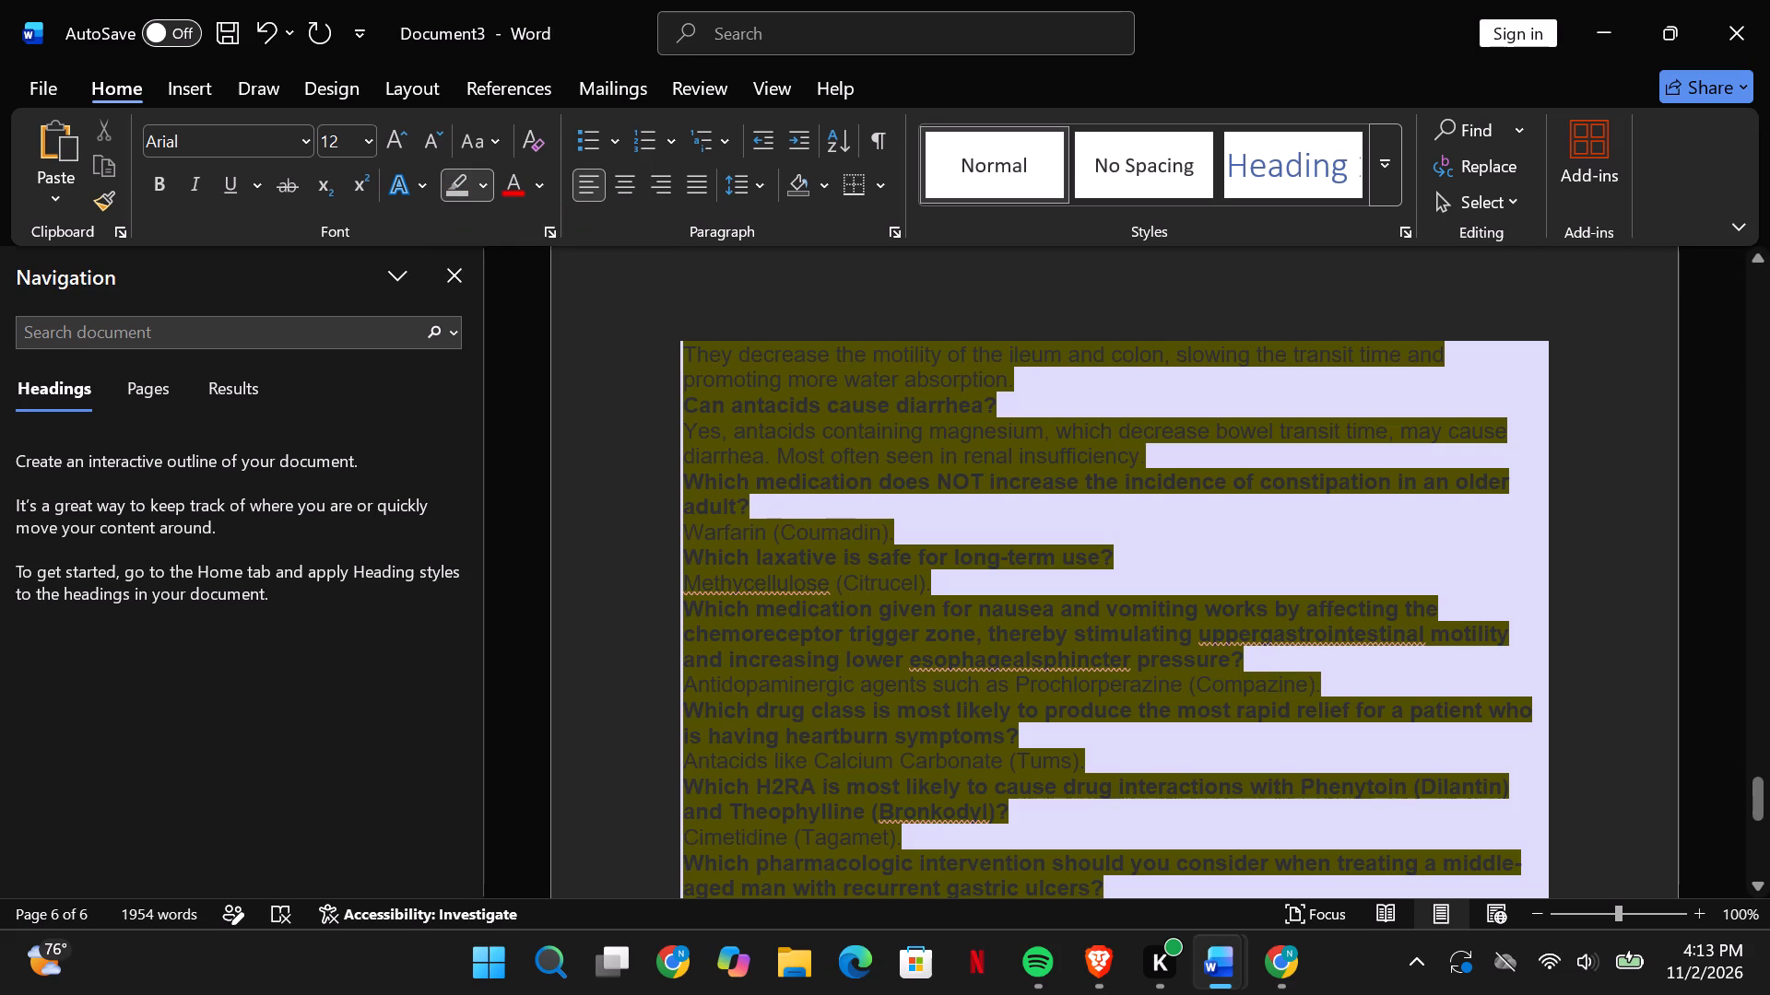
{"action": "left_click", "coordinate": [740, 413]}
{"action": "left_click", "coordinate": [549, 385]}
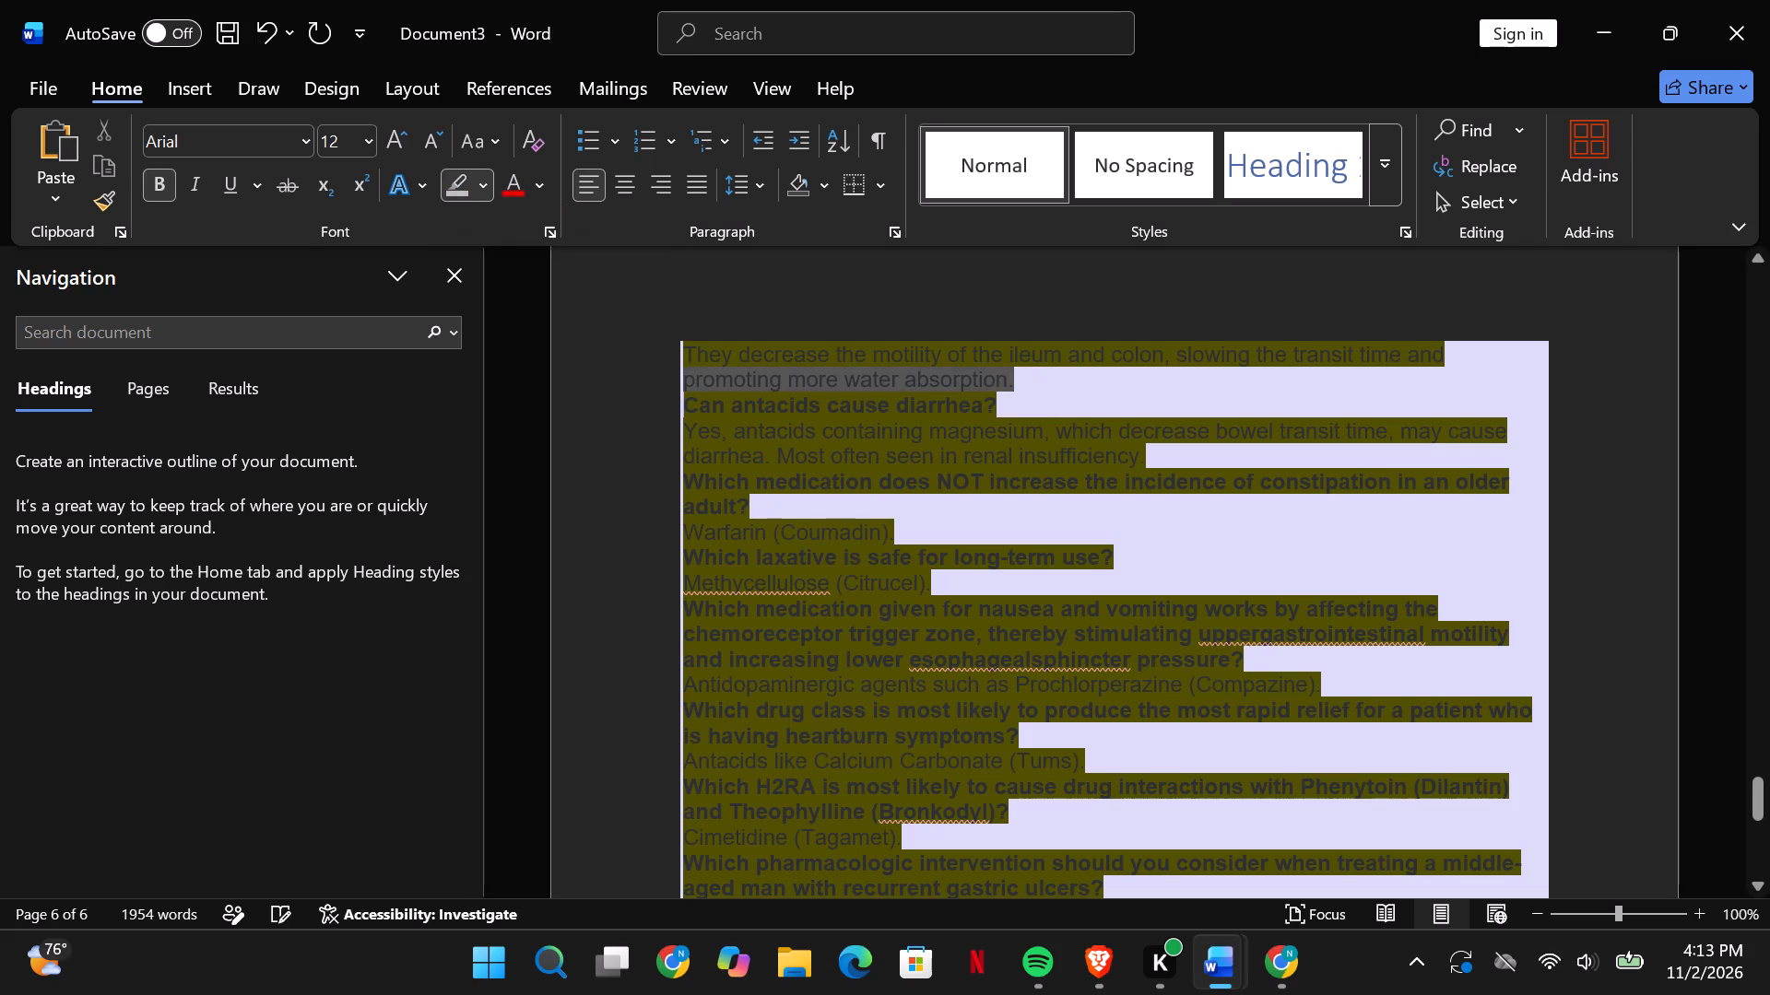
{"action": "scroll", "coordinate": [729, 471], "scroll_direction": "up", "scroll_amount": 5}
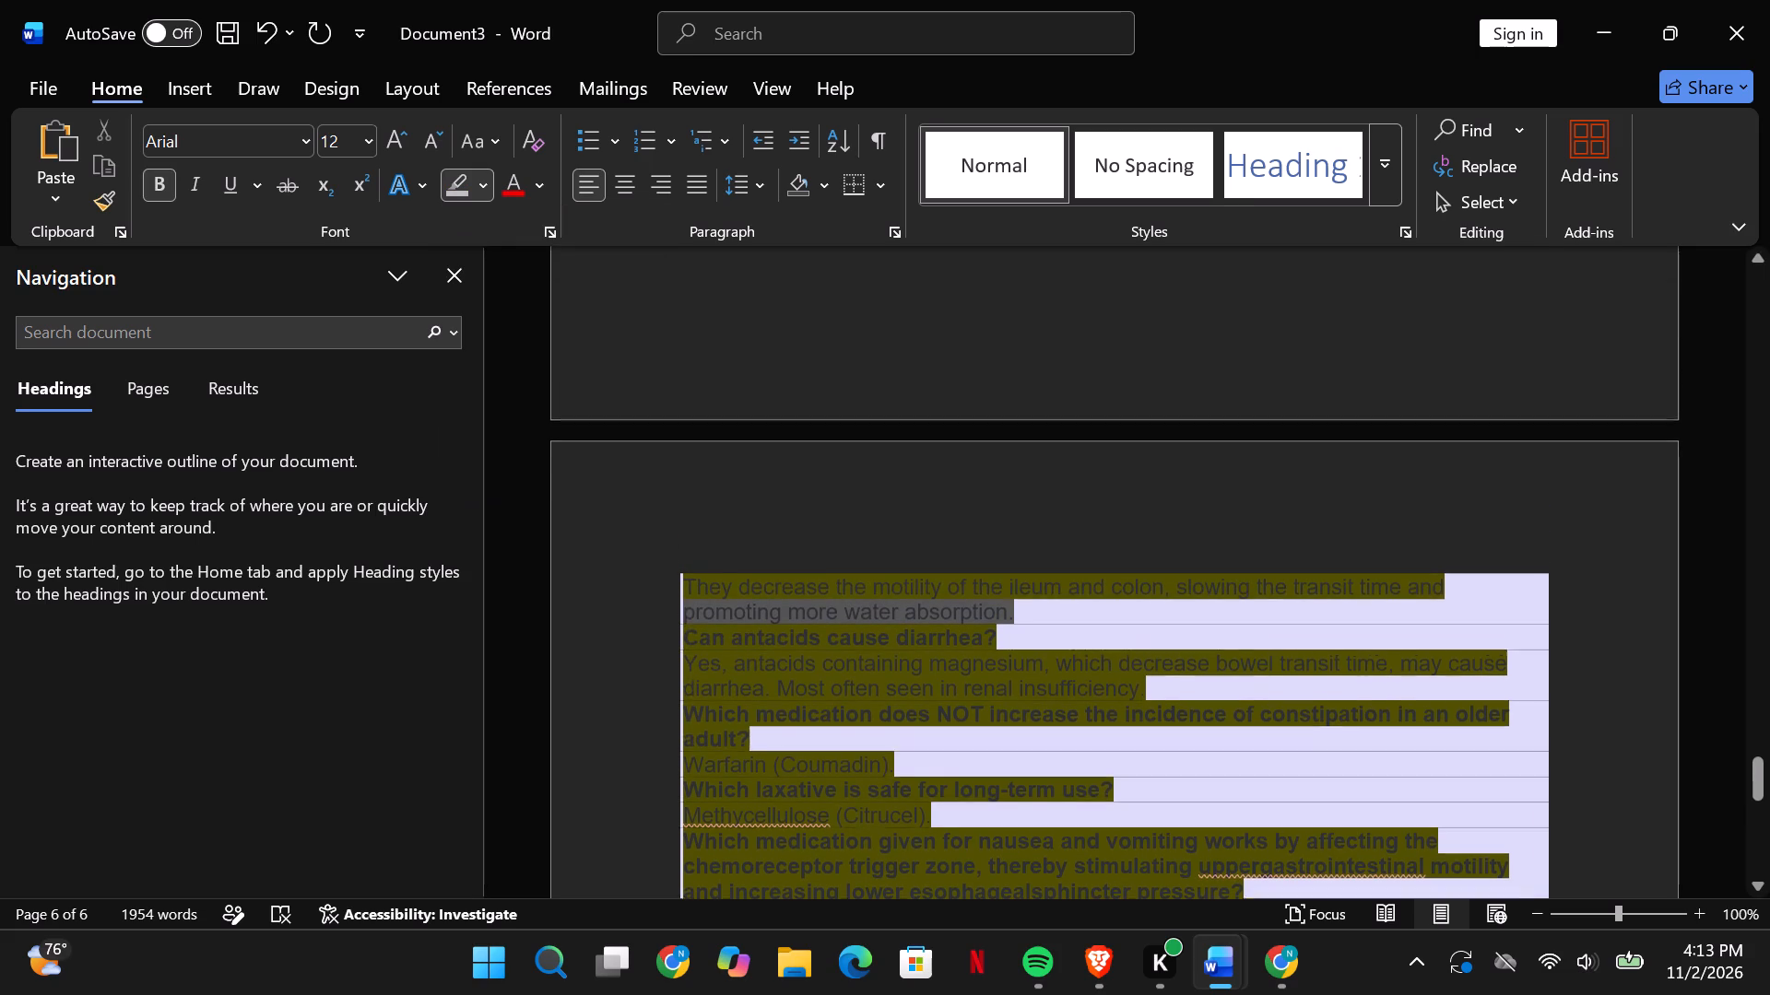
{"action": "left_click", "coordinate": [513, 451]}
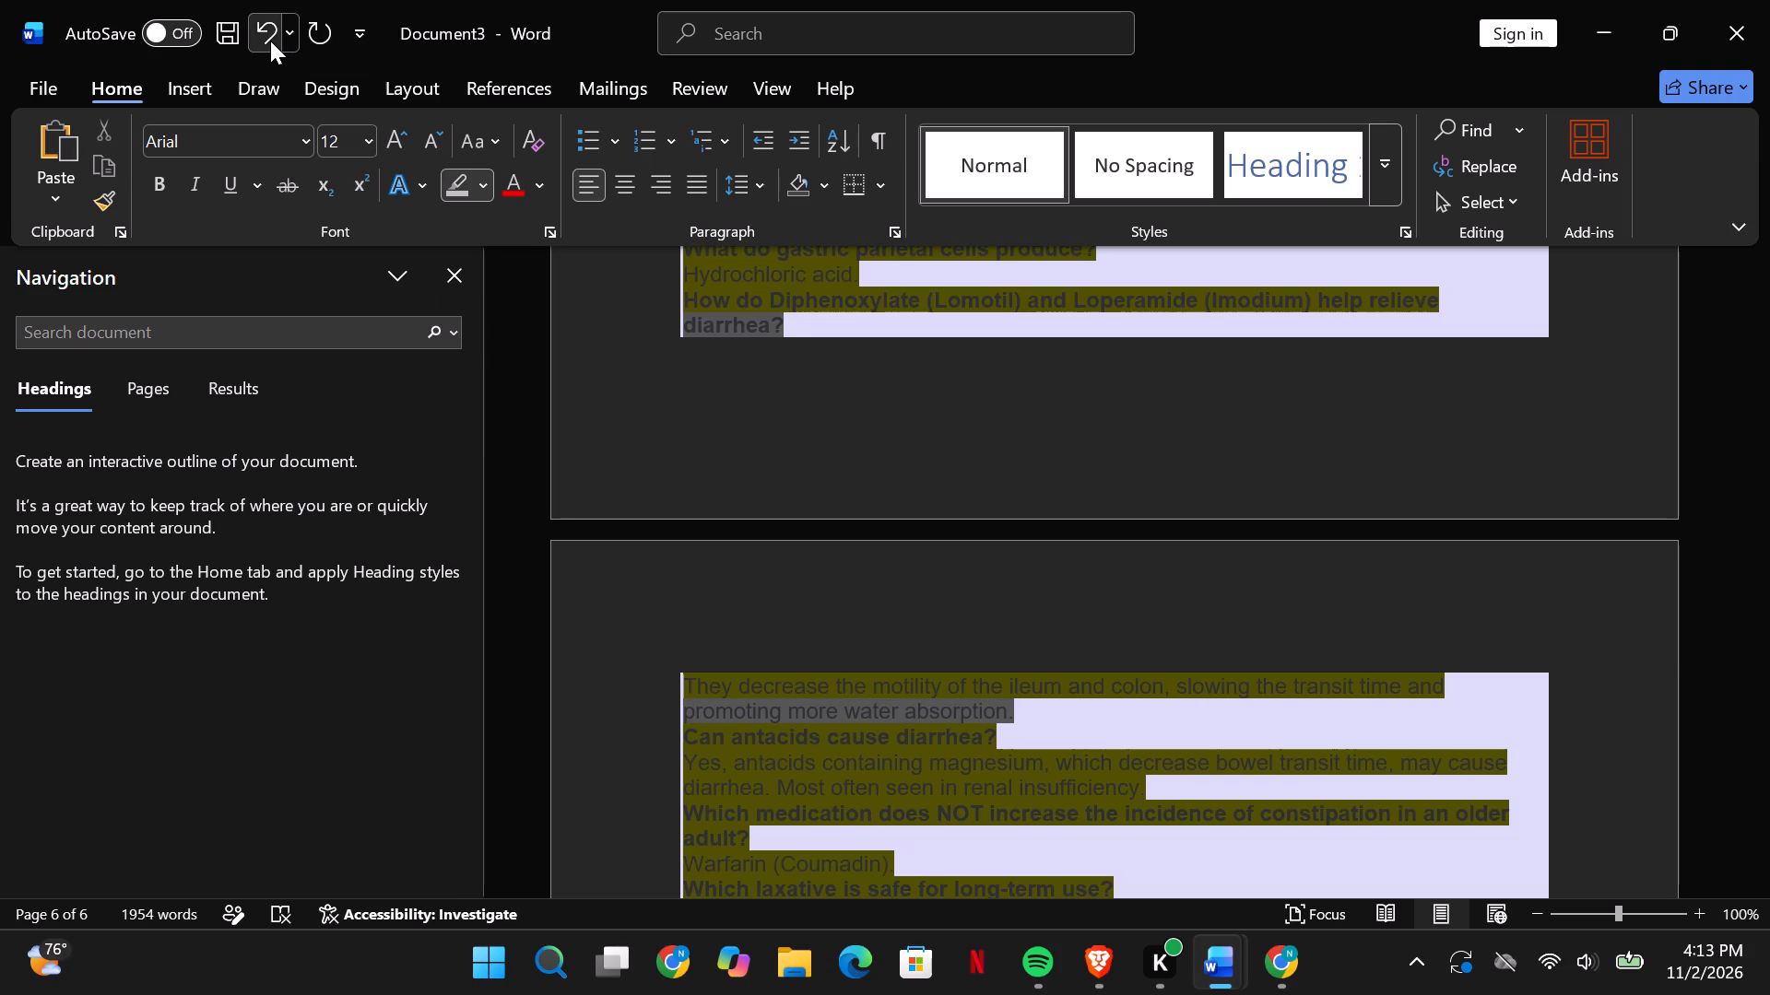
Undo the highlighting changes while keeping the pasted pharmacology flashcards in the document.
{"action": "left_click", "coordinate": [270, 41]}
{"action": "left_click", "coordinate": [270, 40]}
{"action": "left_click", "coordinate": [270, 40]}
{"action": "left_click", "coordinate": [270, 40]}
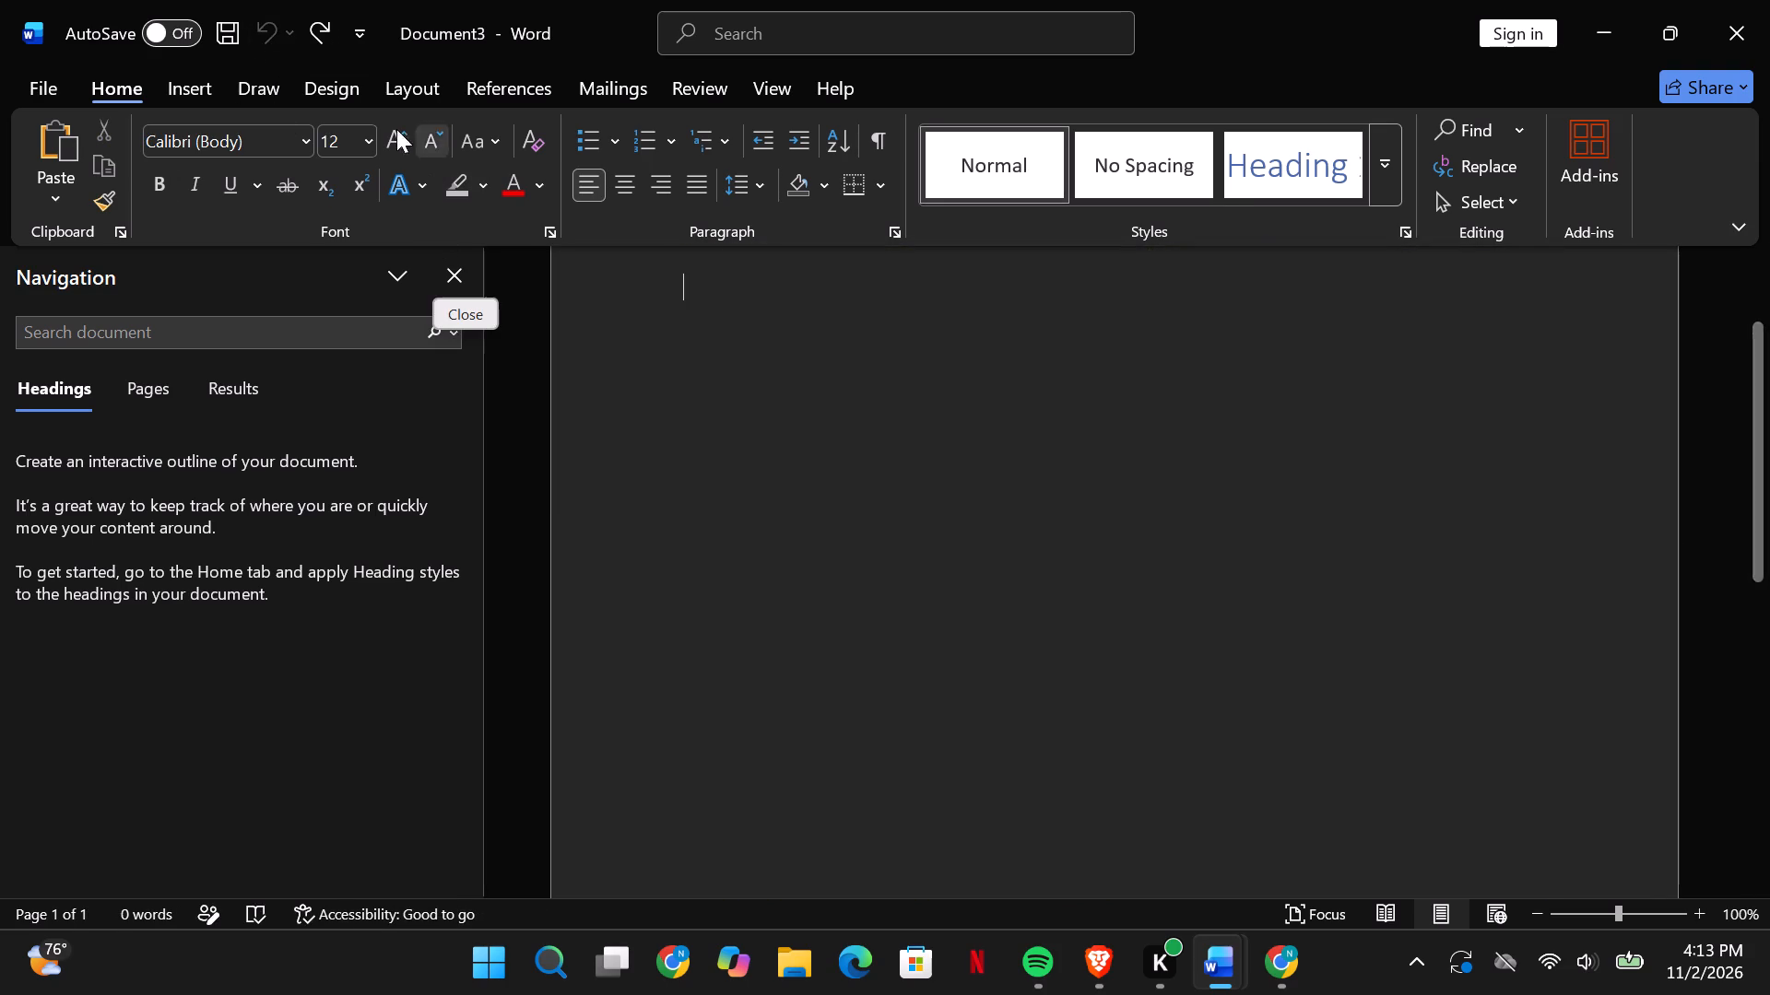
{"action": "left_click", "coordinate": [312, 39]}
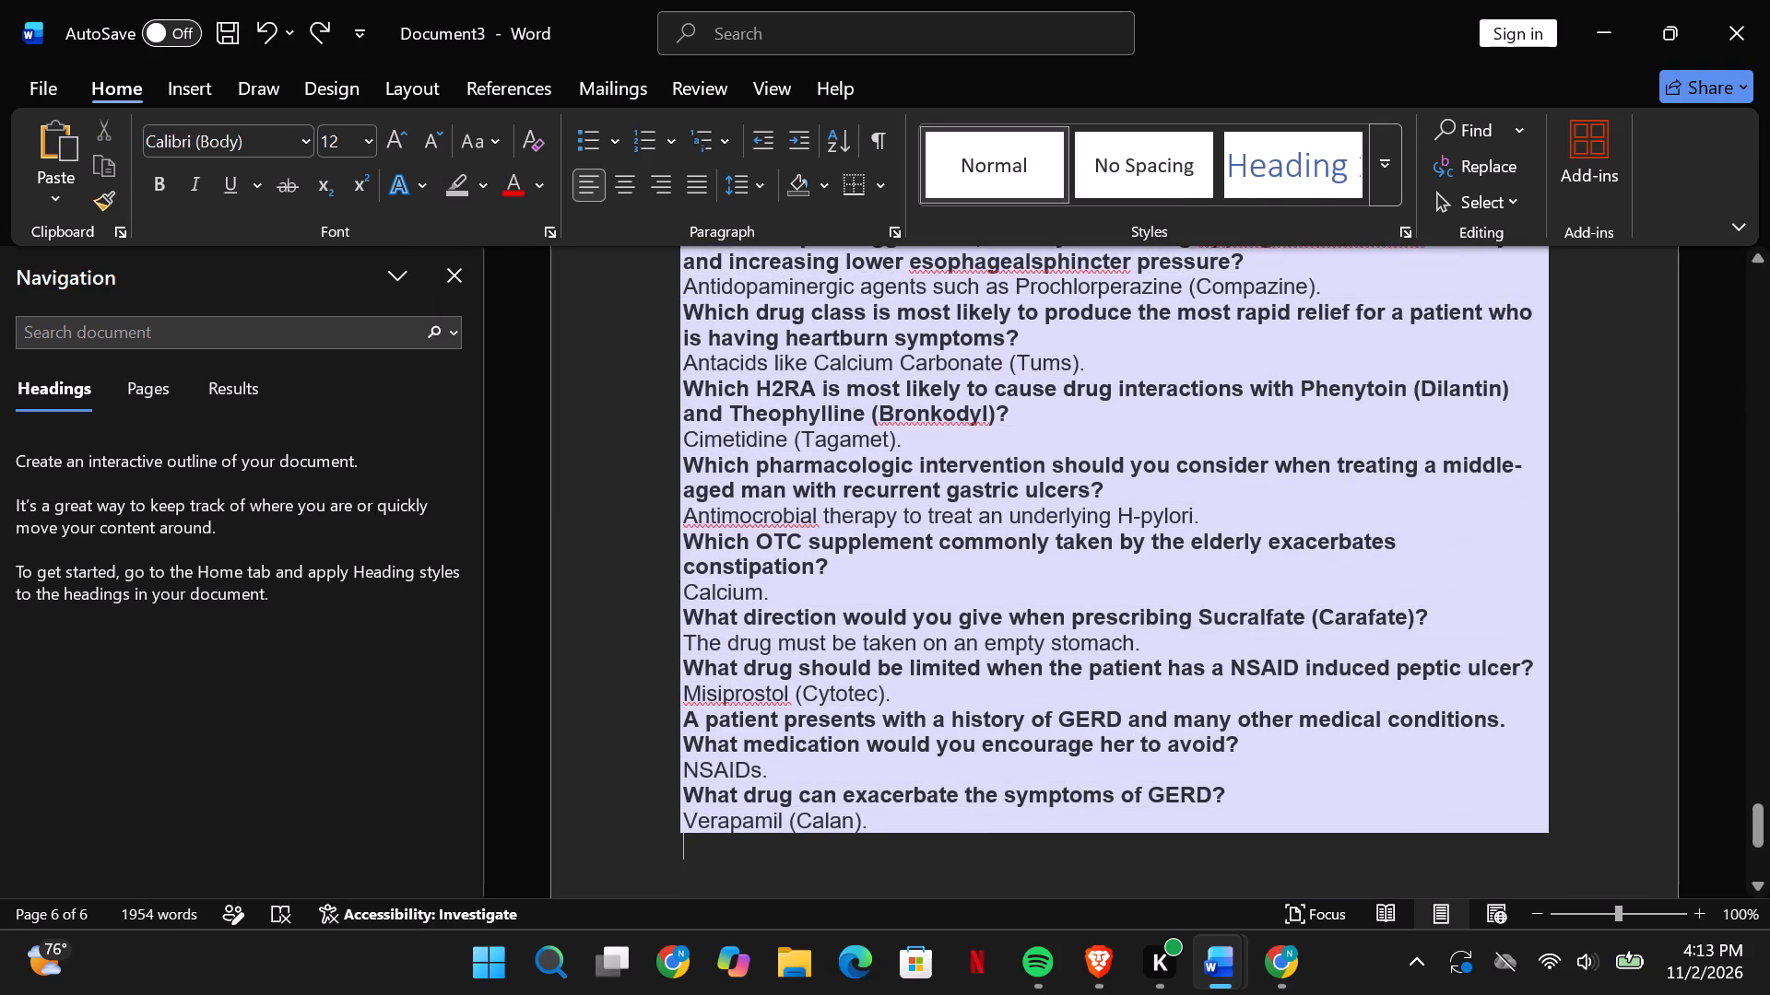
Replace the entire document text by pasting the copied pharmacology flashcards over it with the Merge Formatting option.
{"action": "scroll", "coordinate": [965, 518], "scroll_direction": "up", "scroll_amount": 8}
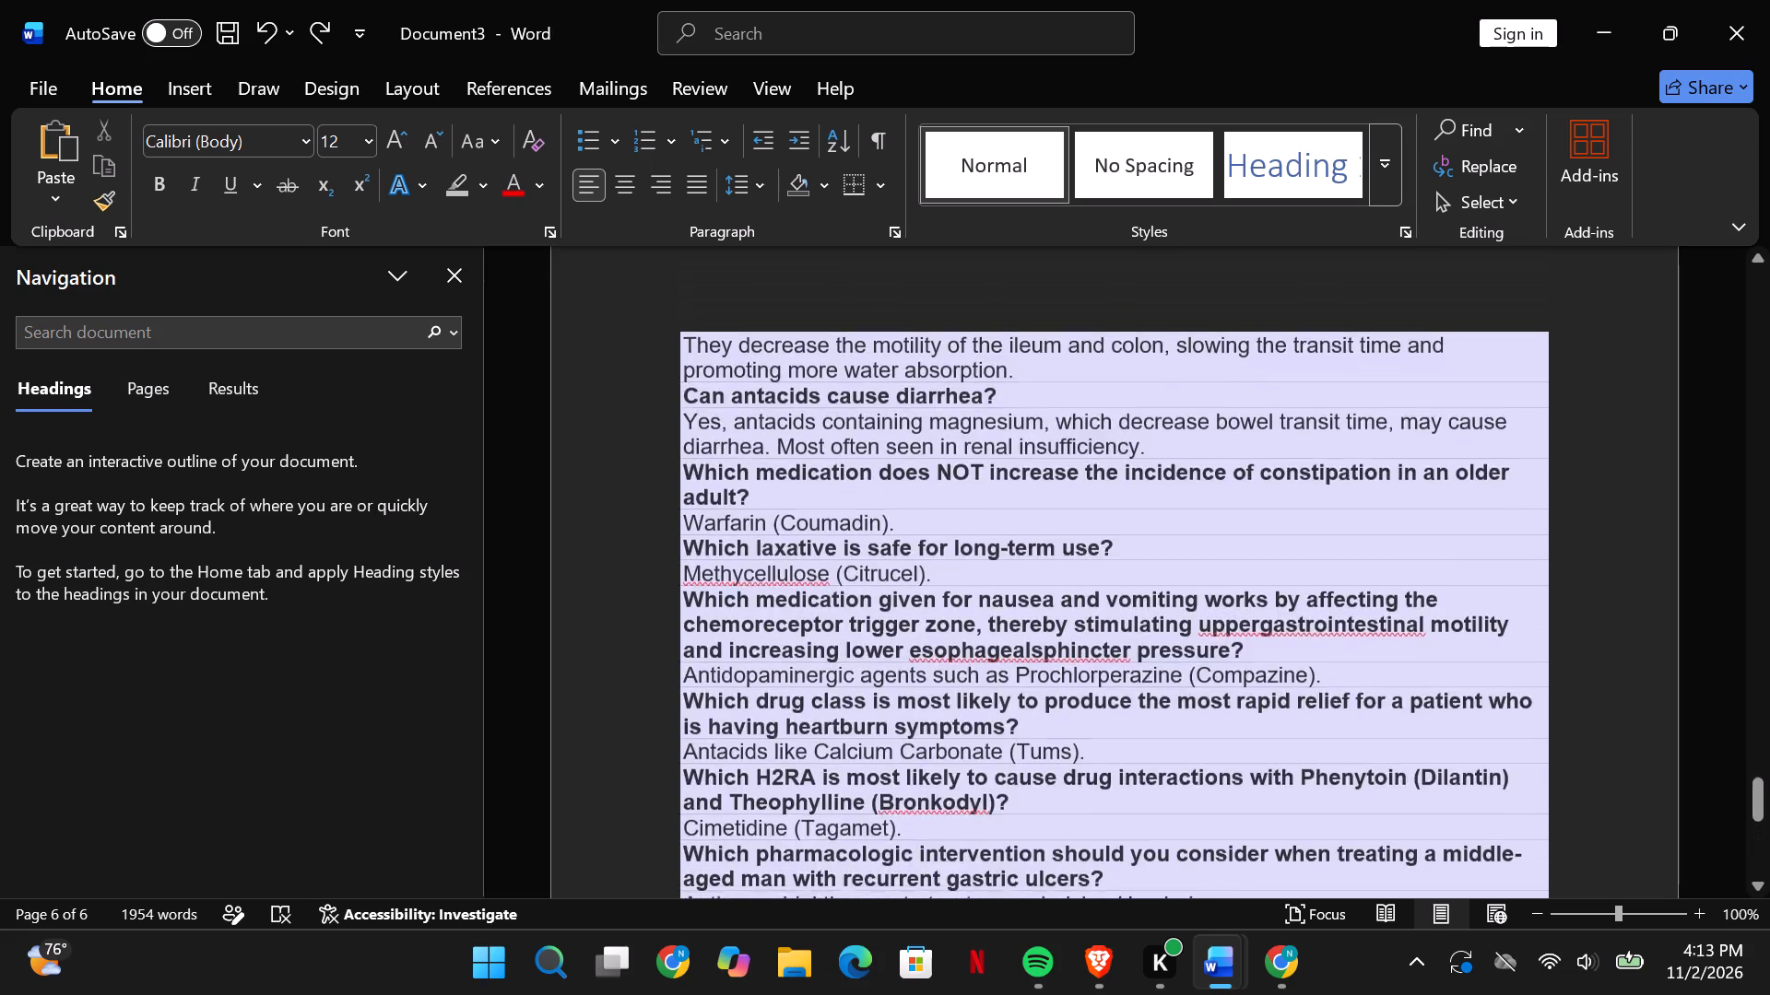
{"action": "scroll", "coordinate": [965, 516], "scroll_direction": "up", "scroll_amount": 12}
{"action": "scroll", "coordinate": [965, 513], "scroll_direction": "down", "scroll_amount": 1}
{"action": "scroll", "coordinate": [965, 513], "scroll_direction": "up", "scroll_amount": 2}
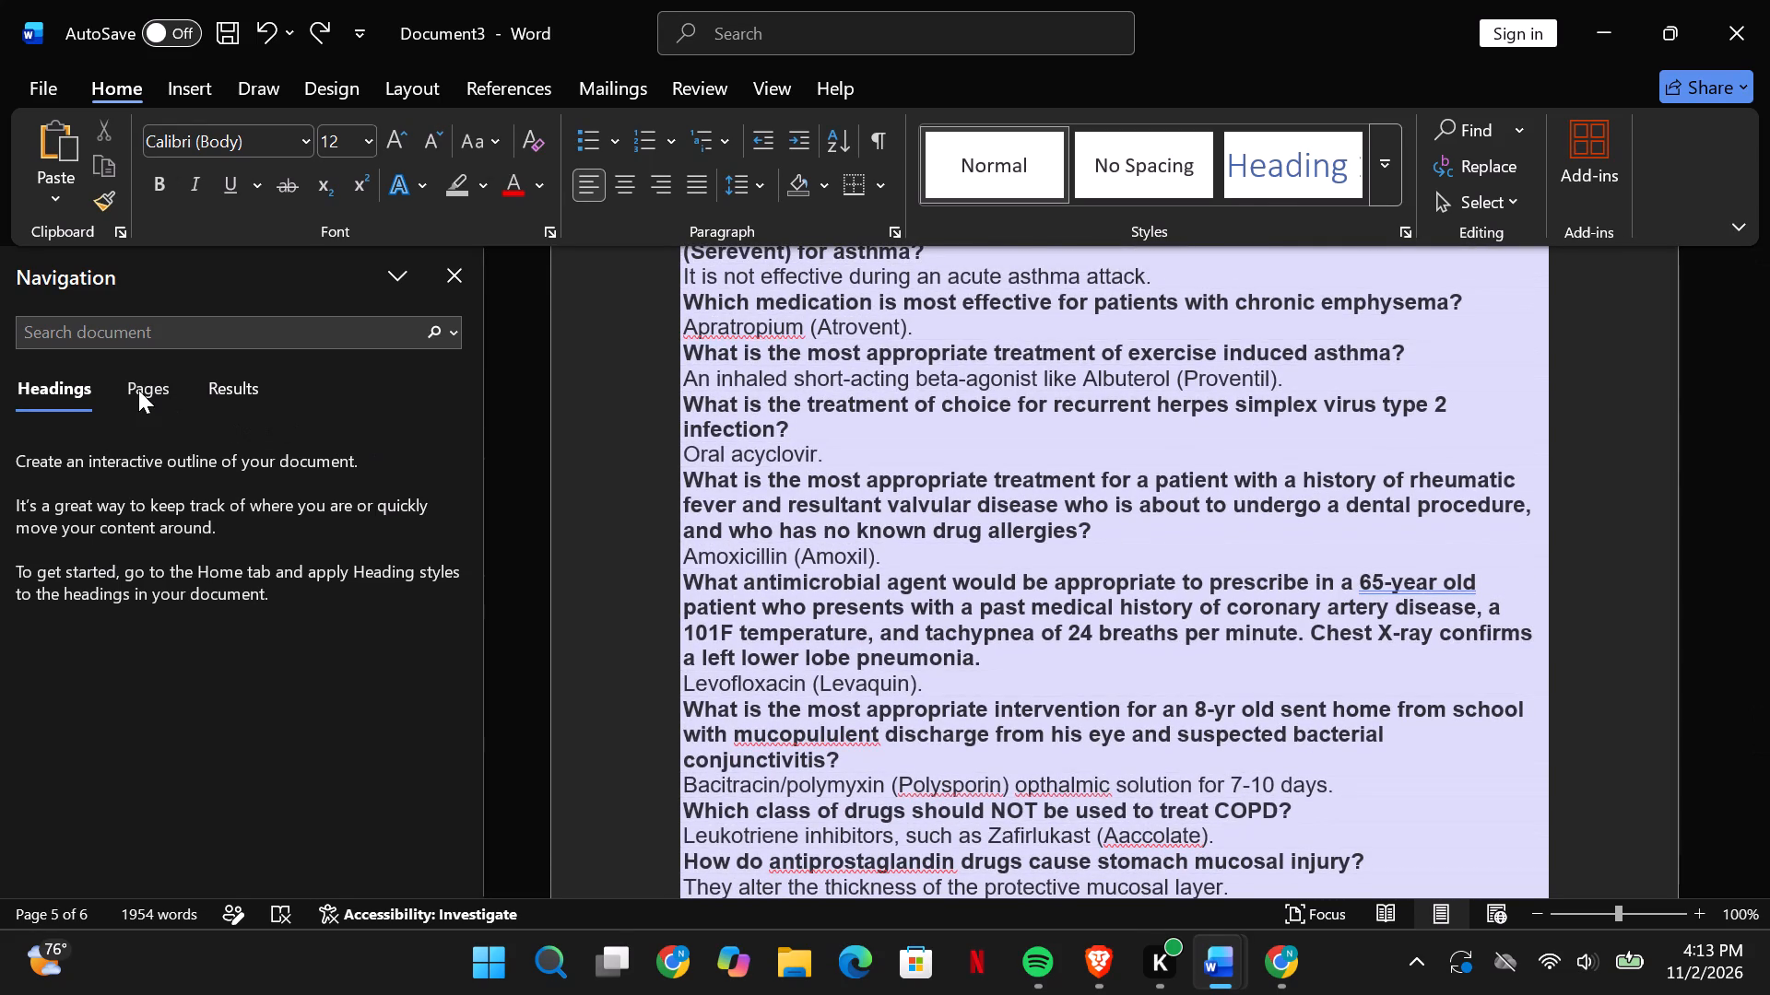
{"action": "left_click", "coordinate": [138, 390]}
{"action": "scroll", "coordinate": [176, 469], "scroll_direction": "up", "scroll_amount": 10}
{"action": "left_click", "coordinate": [143, 497]}
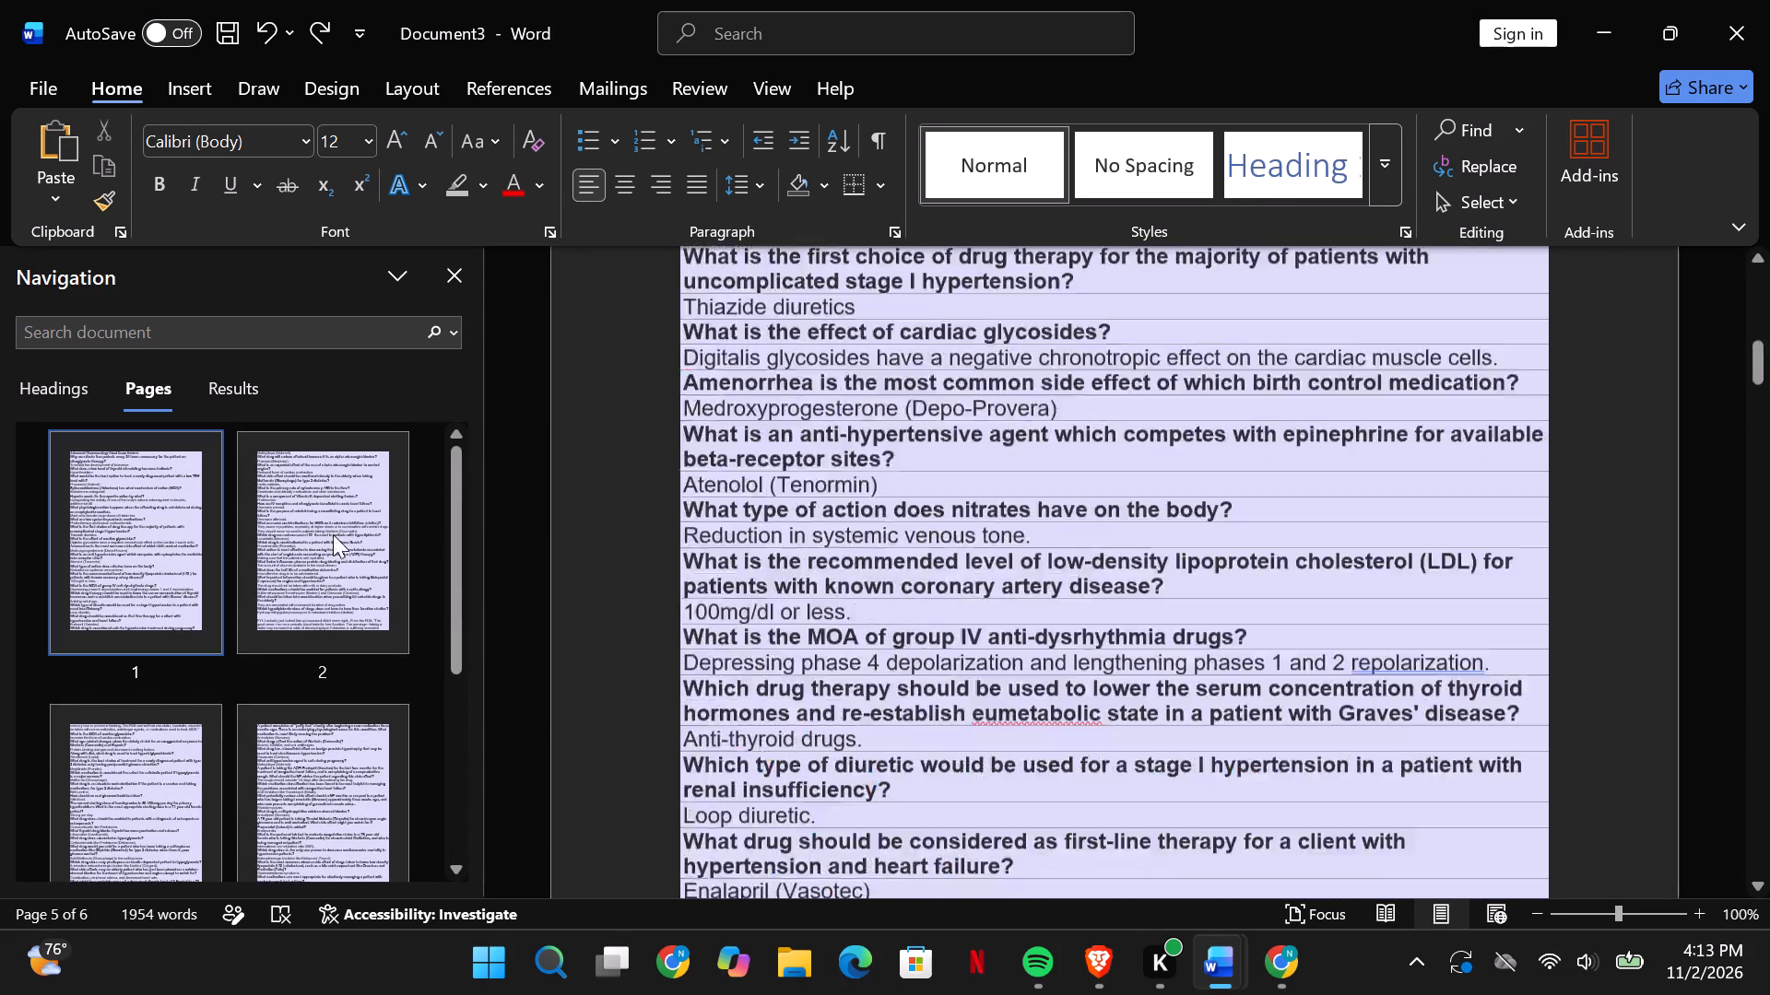
{"action": "scroll", "coordinate": [903, 538], "scroll_direction": "up", "scroll_amount": 3}
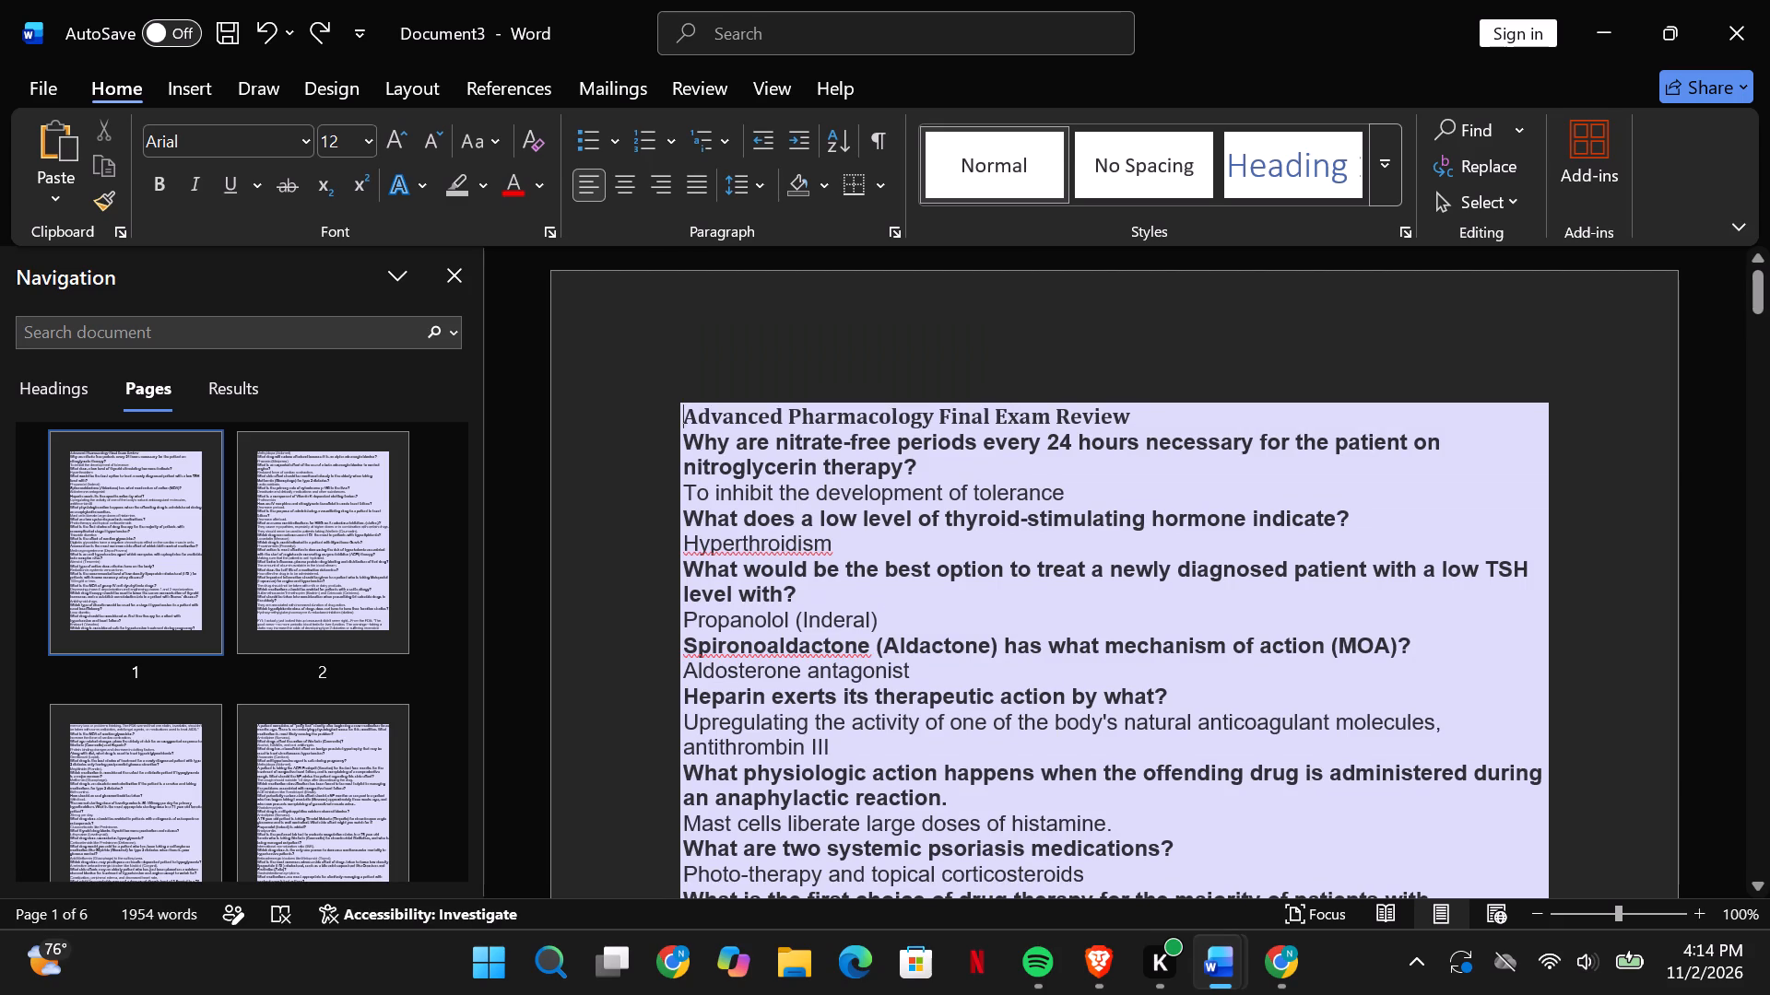
{"action": "key", "text": "ctrl+a"}
{"action": "right_click", "coordinate": [837, 510]}
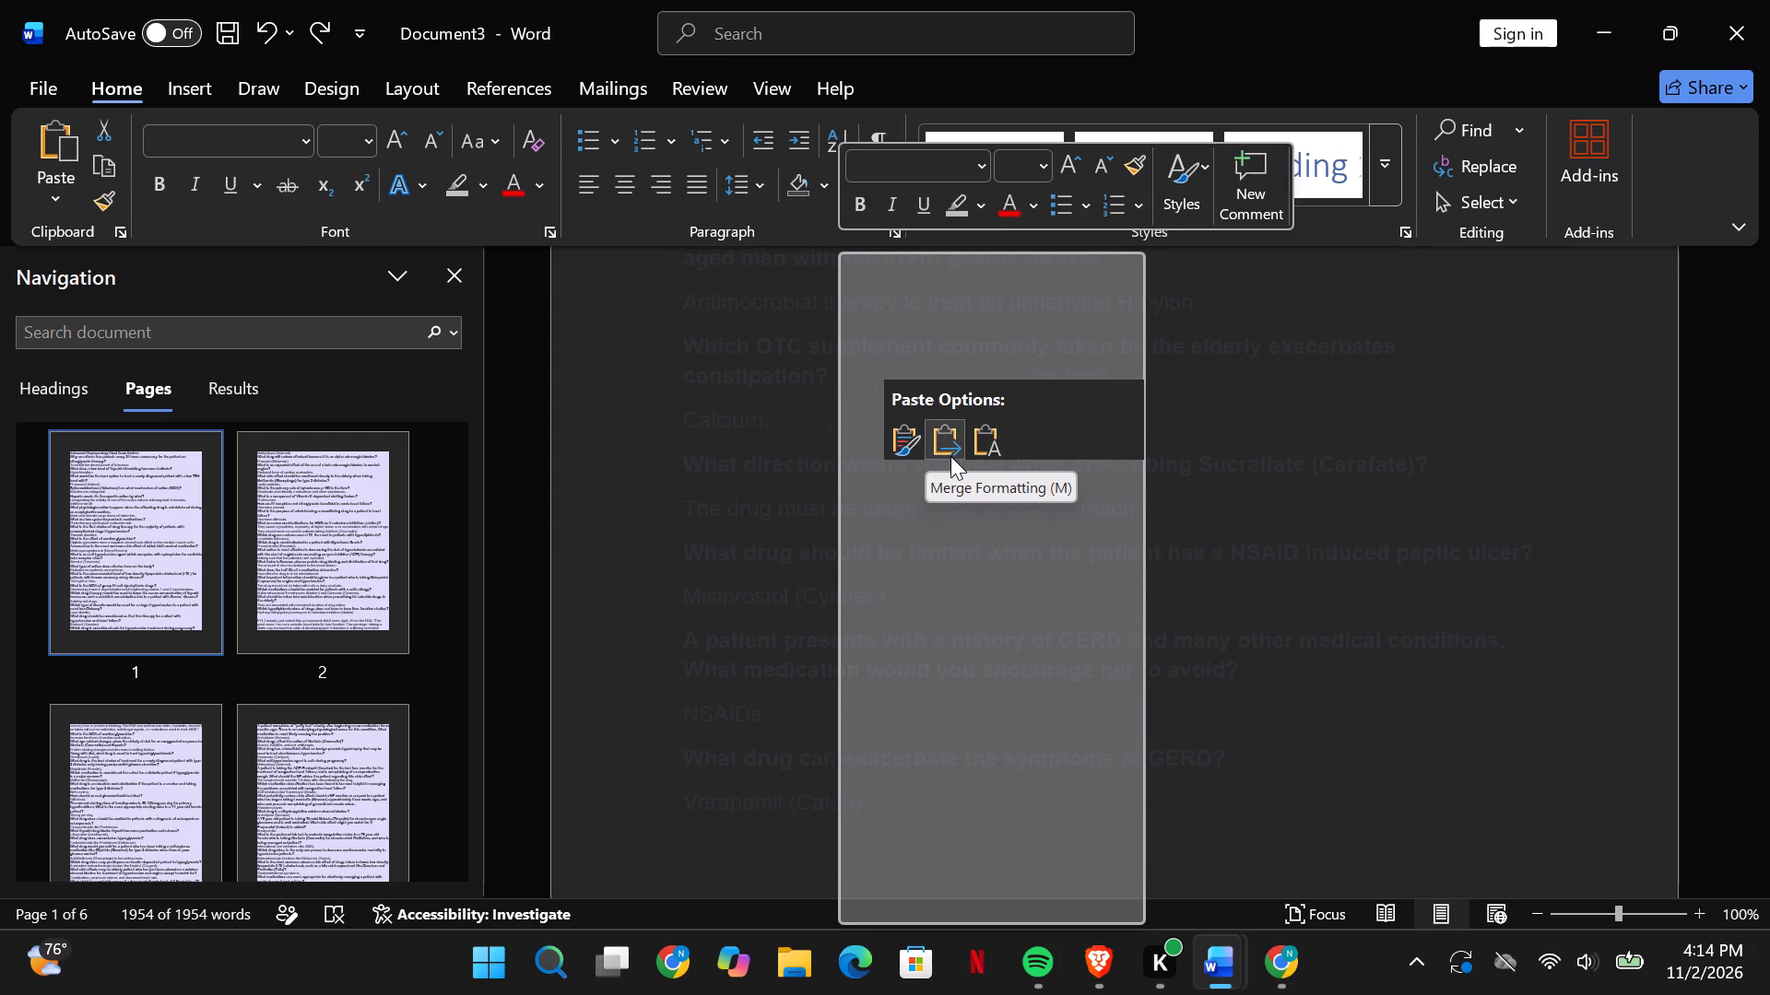
{"action": "left_click", "coordinate": [950, 456]}
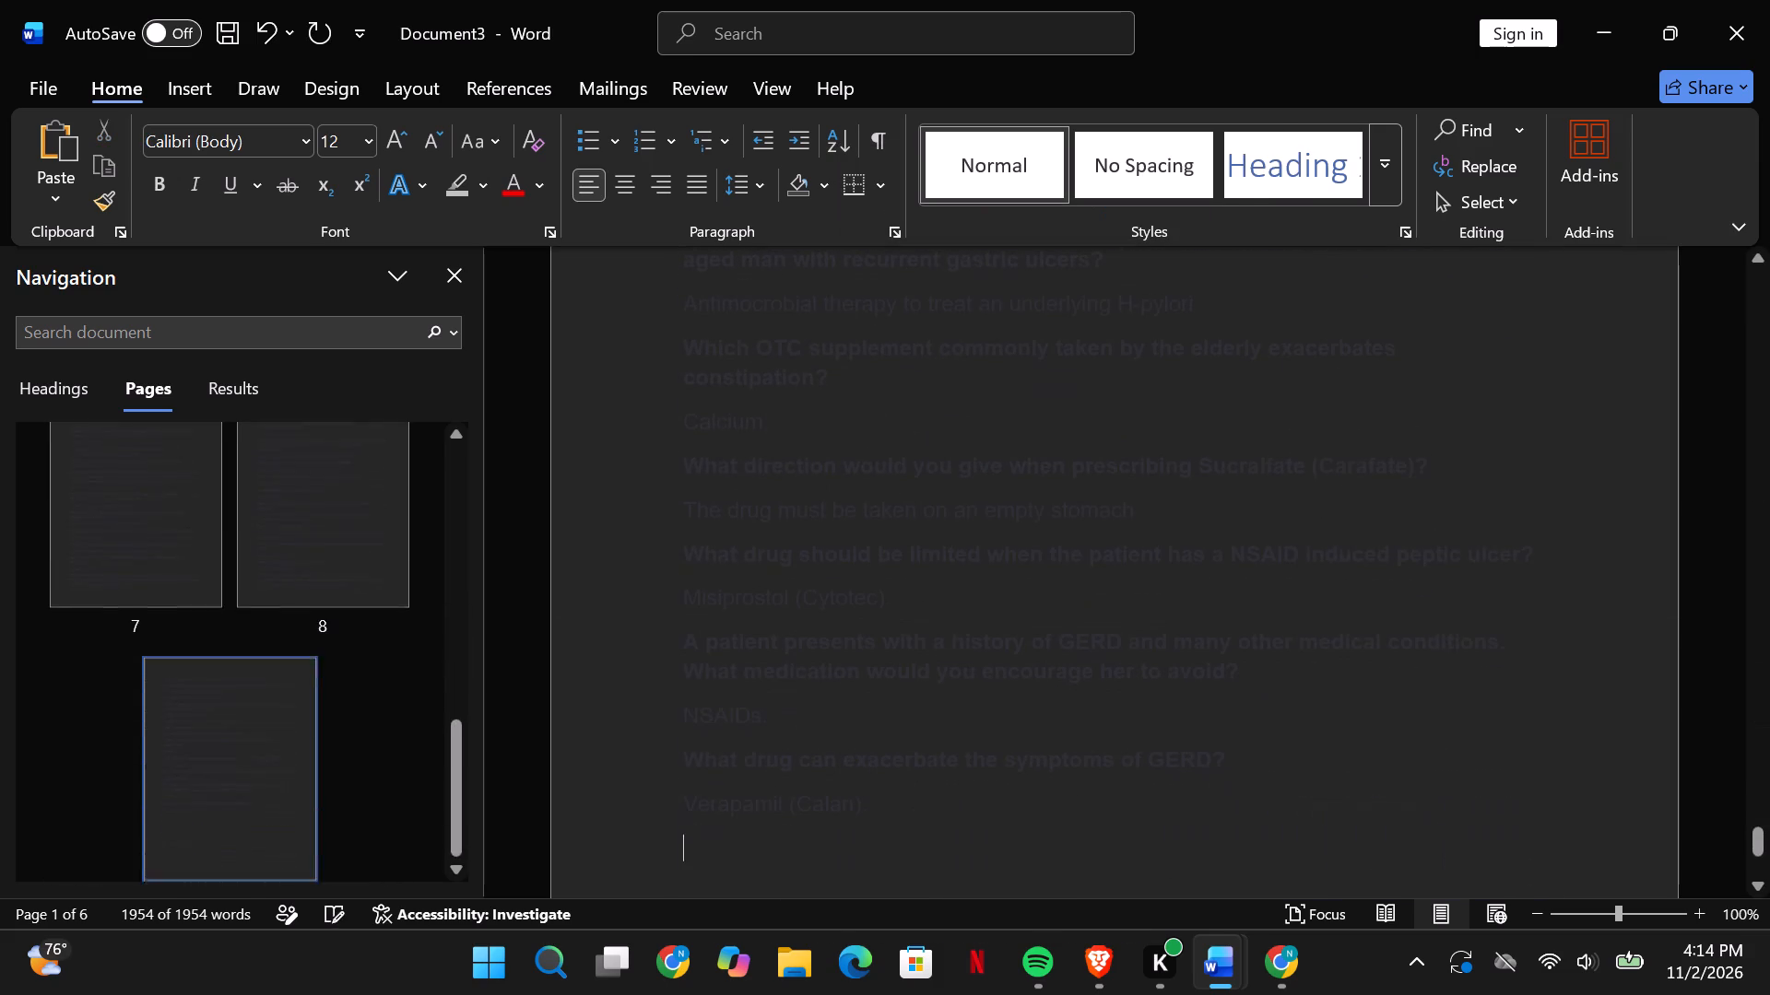
Set the document's page color to the black theme color.
{"action": "scroll", "coordinate": [834, 437], "scroll_direction": "up", "scroll_amount": 6}
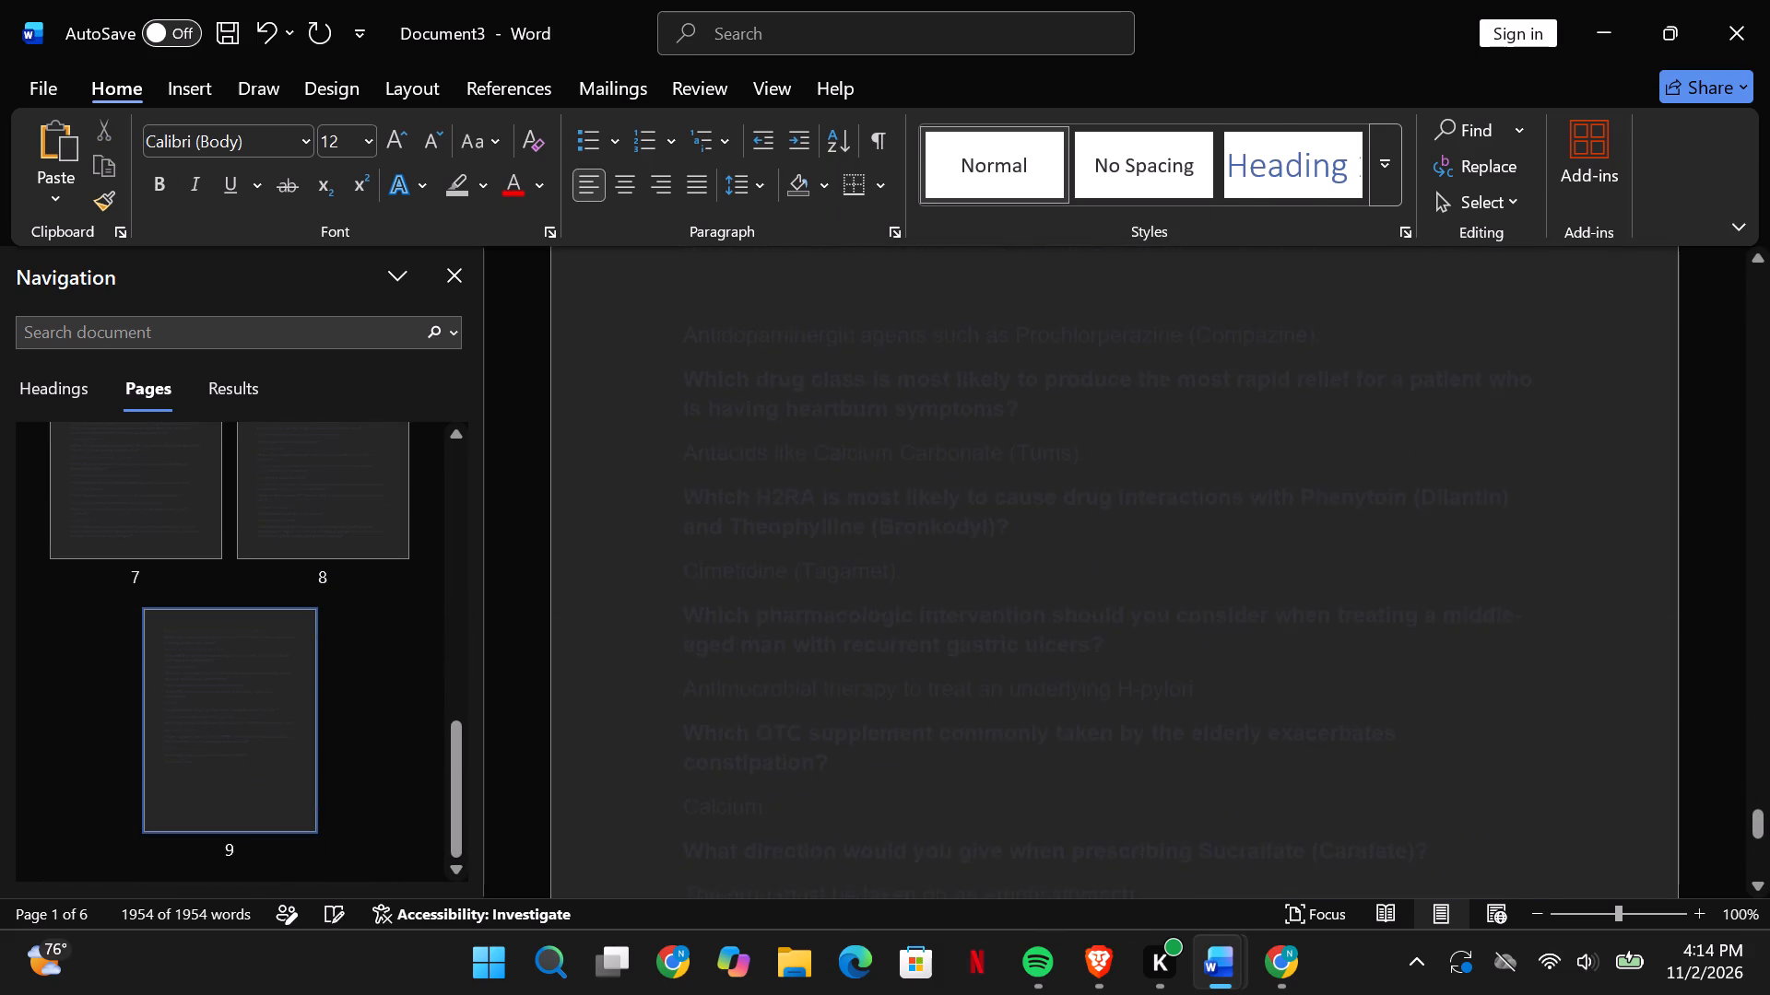
{"action": "scroll", "coordinate": [700, 314], "scroll_direction": "up", "scroll_amount": 1}
{"action": "scroll", "coordinate": [695, 310], "scroll_direction": "down", "scroll_amount": 1}
{"action": "scroll", "coordinate": [695, 310], "scroll_direction": "up", "scroll_amount": 4}
{"action": "left_click", "coordinate": [348, 80]}
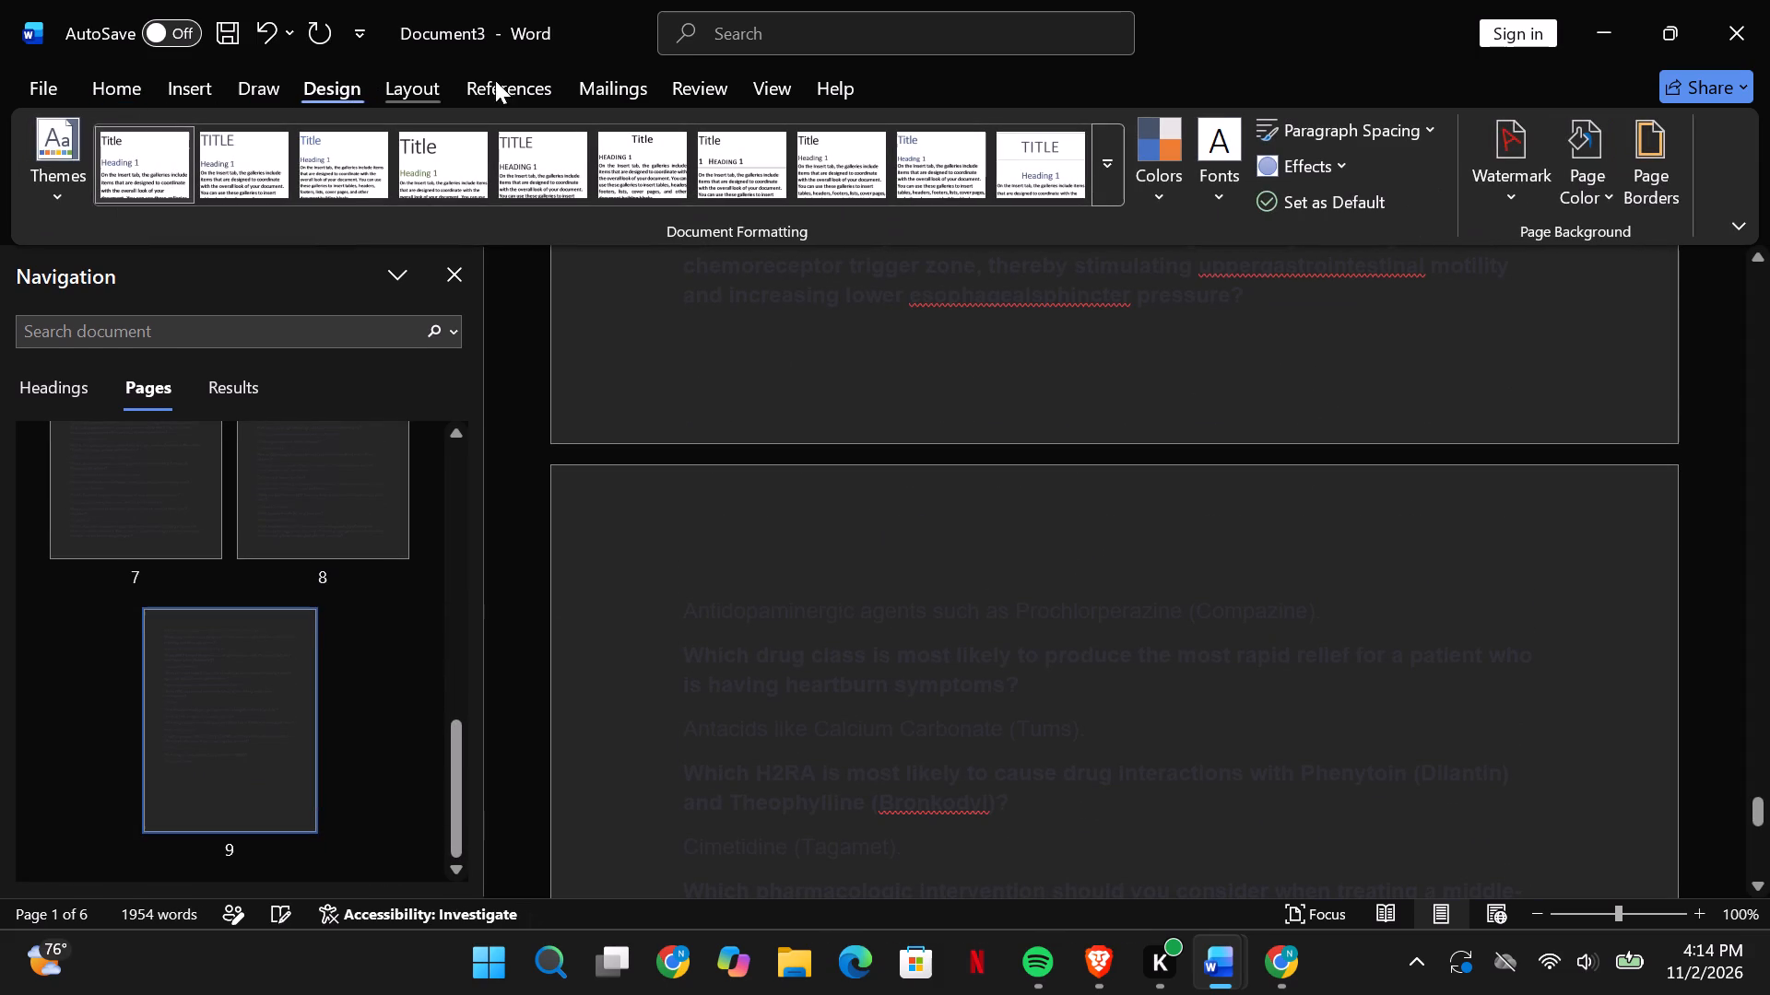
{"action": "left_click", "coordinate": [1583, 132]}
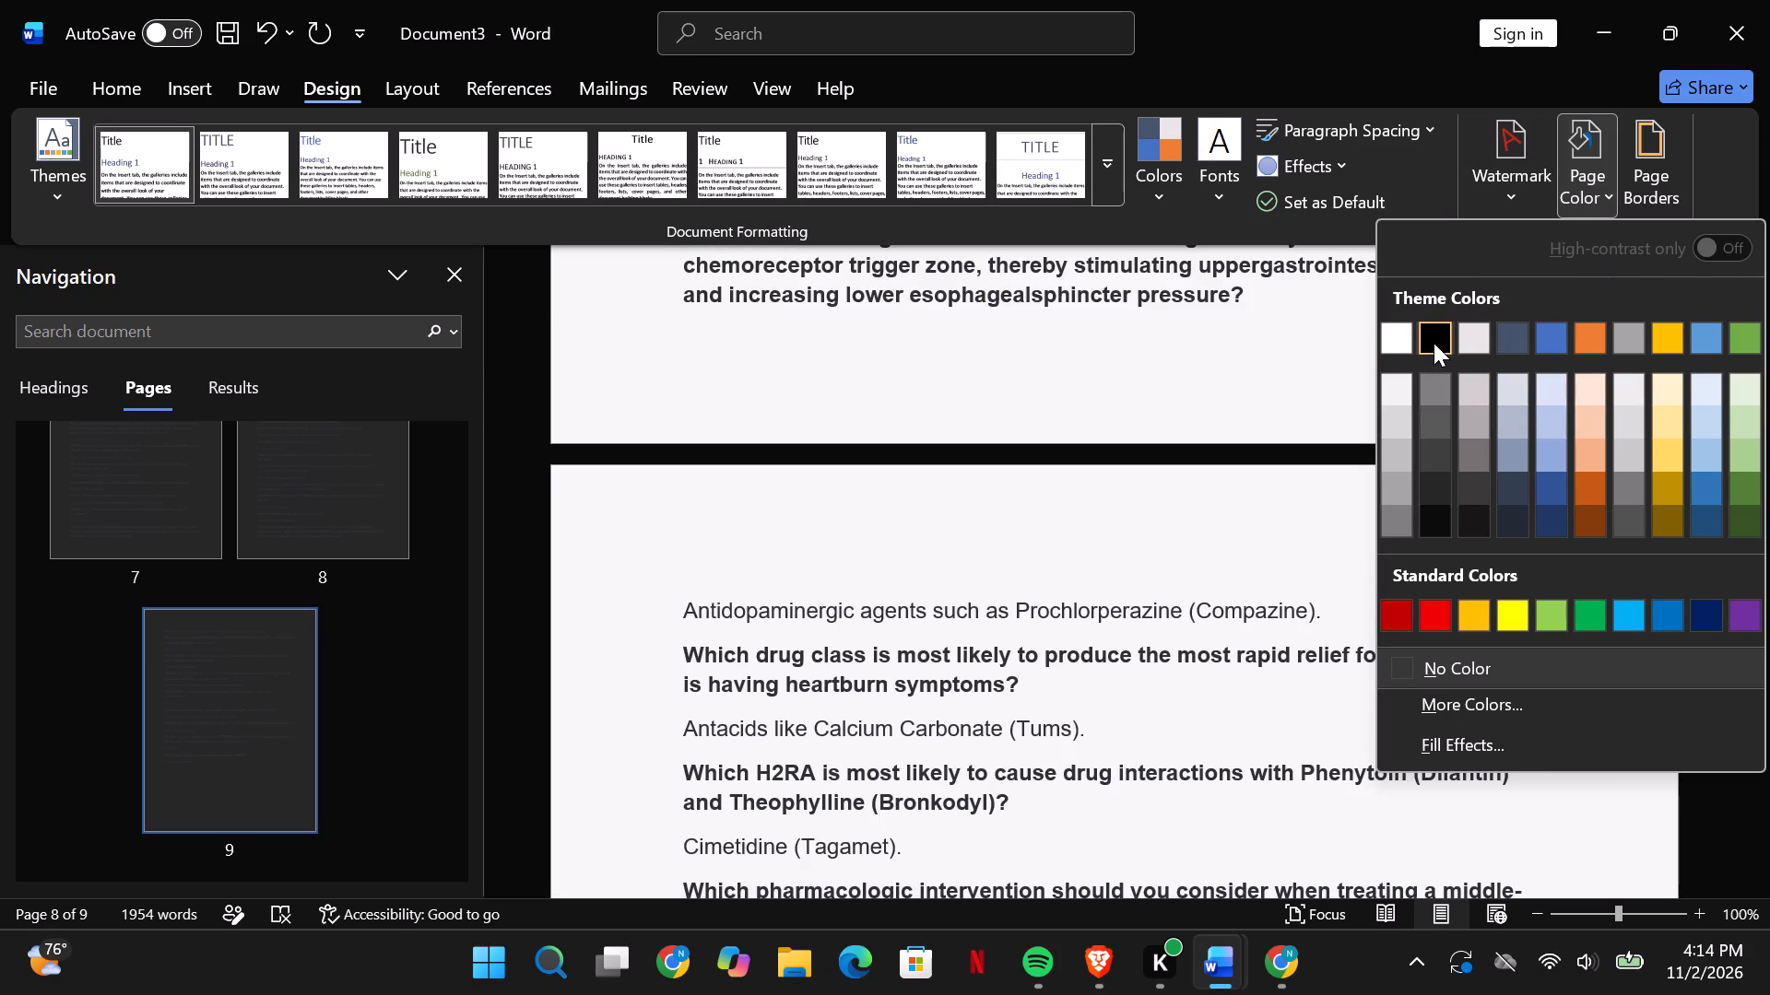
{"action": "left_click", "coordinate": [1434, 343]}
Insert a blank line after the title "Advanced Pharmacology Final Exam Review" on page 1.
{"action": "scroll", "coordinate": [1149, 556], "scroll_direction": "up", "scroll_amount": 18}
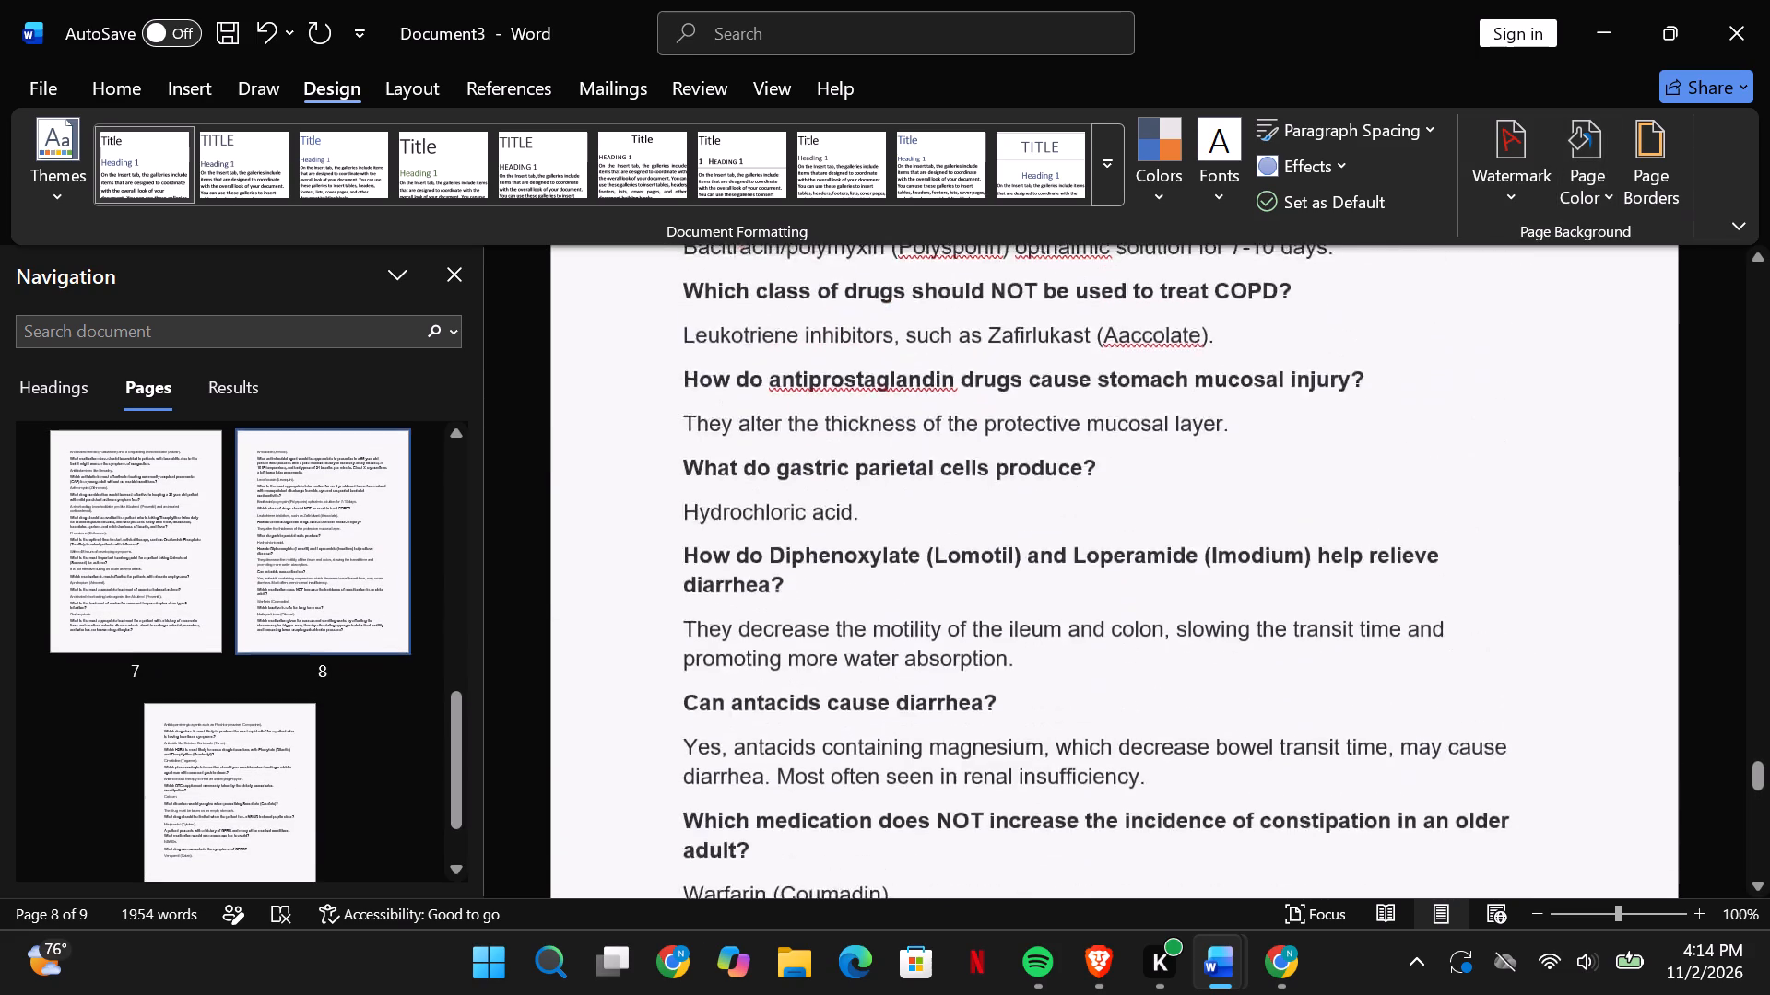
{"action": "scroll", "coordinate": [1147, 551], "scroll_direction": "up", "scroll_amount": 20}
{"action": "scroll", "coordinate": [1147, 551], "scroll_direction": "up", "scroll_amount": 20}
{"action": "scroll", "coordinate": [1147, 551], "scroll_direction": "up", "scroll_amount": 5}
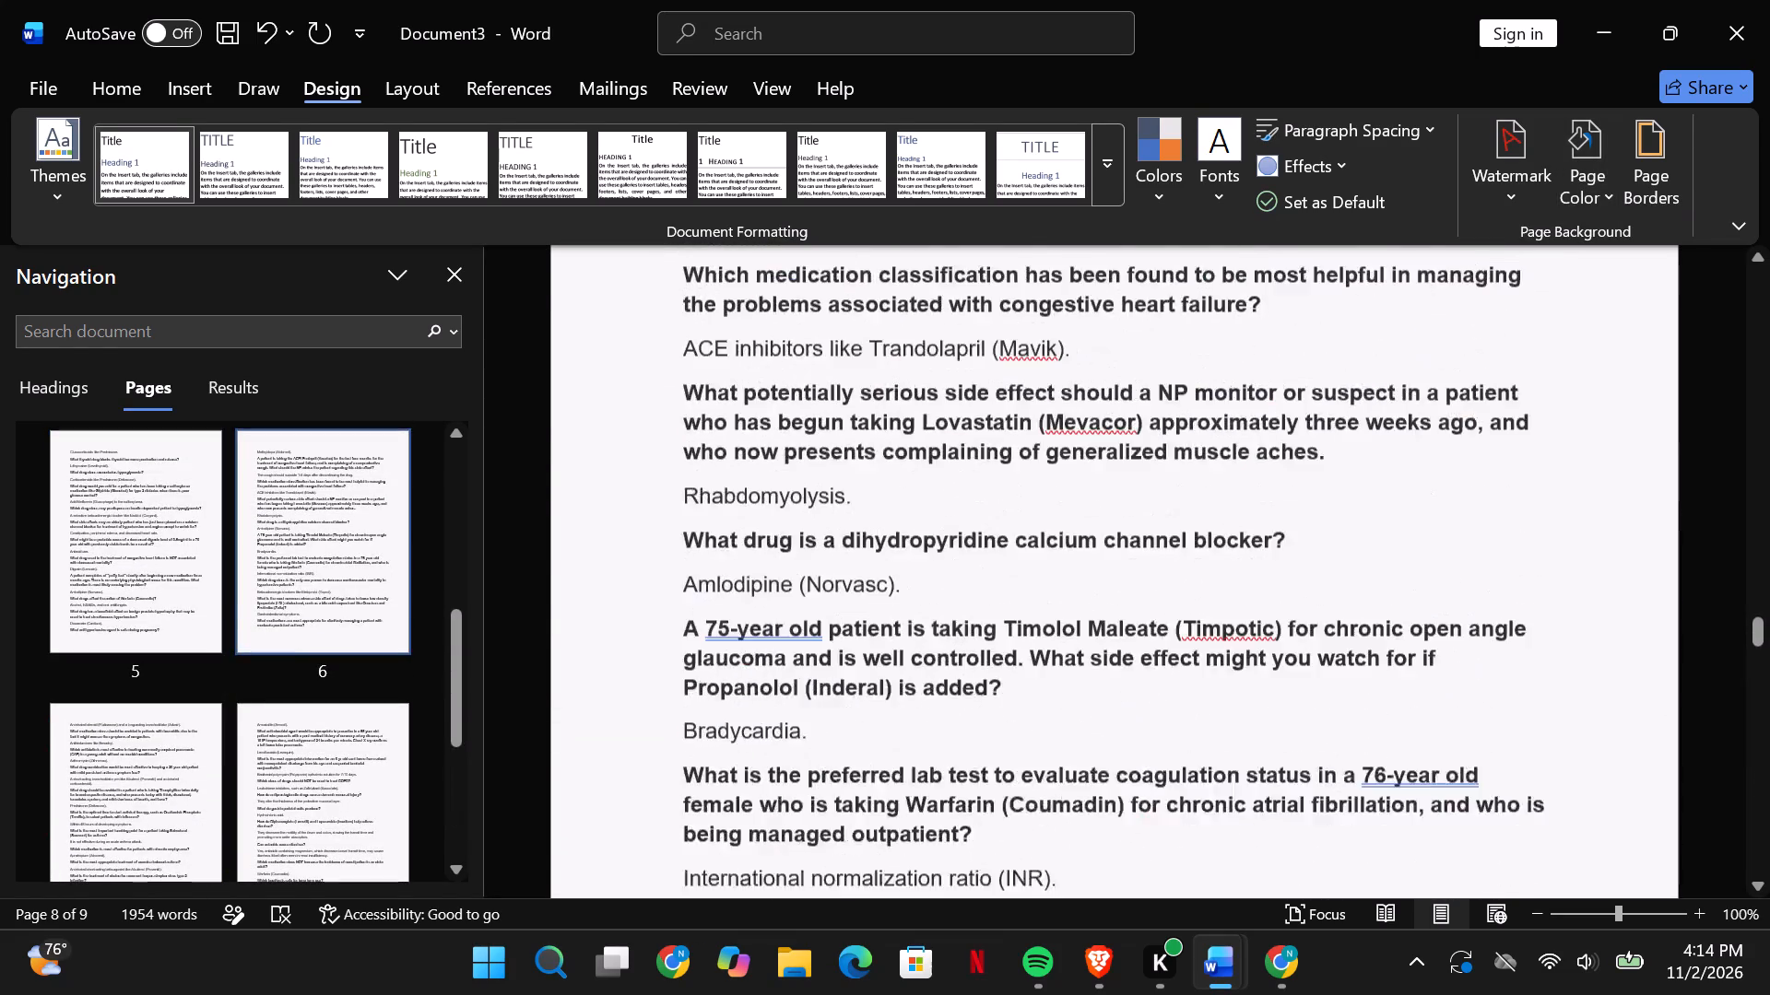
{"action": "scroll", "coordinate": [1146, 550], "scroll_direction": "up", "scroll_amount": 10}
{"action": "scroll", "coordinate": [1146, 550], "scroll_direction": "down", "scroll_amount": 1}
{"action": "scroll", "coordinate": [1146, 550], "scroll_direction": "up", "scroll_amount": 1}
{"action": "scroll", "coordinate": [276, 558], "scroll_direction": "up", "scroll_amount": 13}
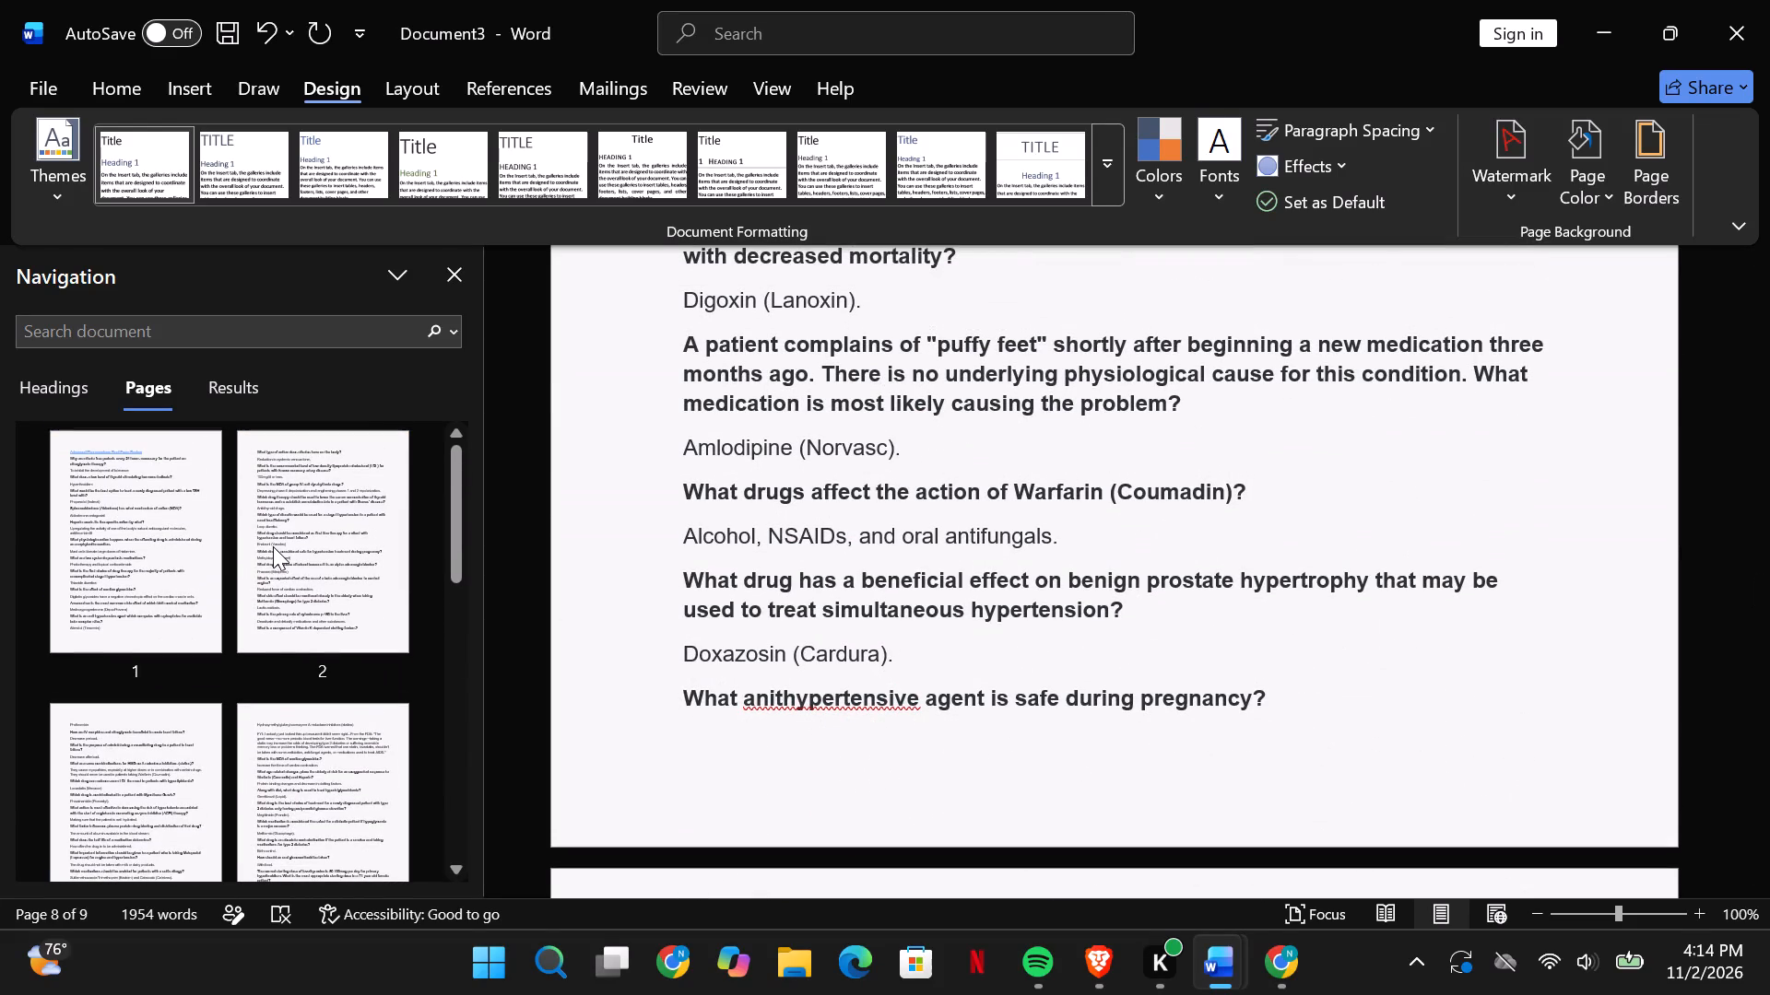
{"action": "left_click", "coordinate": [161, 588]}
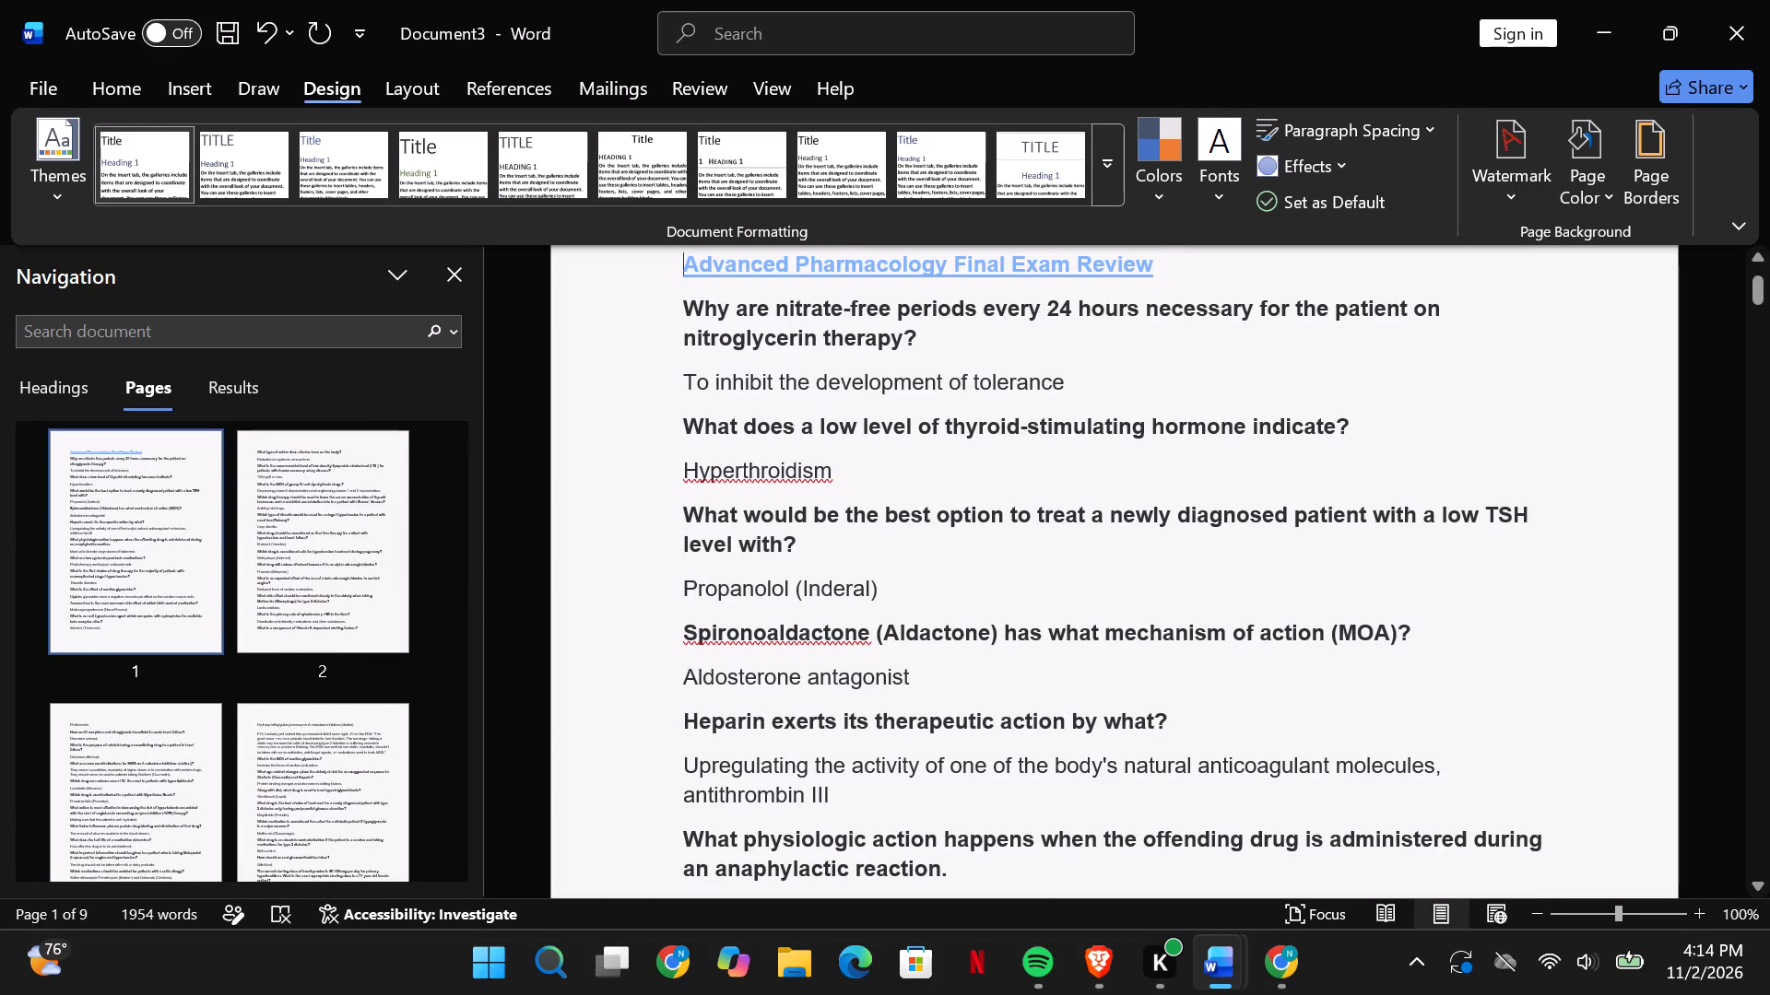
{"action": "left_click", "coordinate": [1162, 270]}
{"action": "key", "text": "Return"}
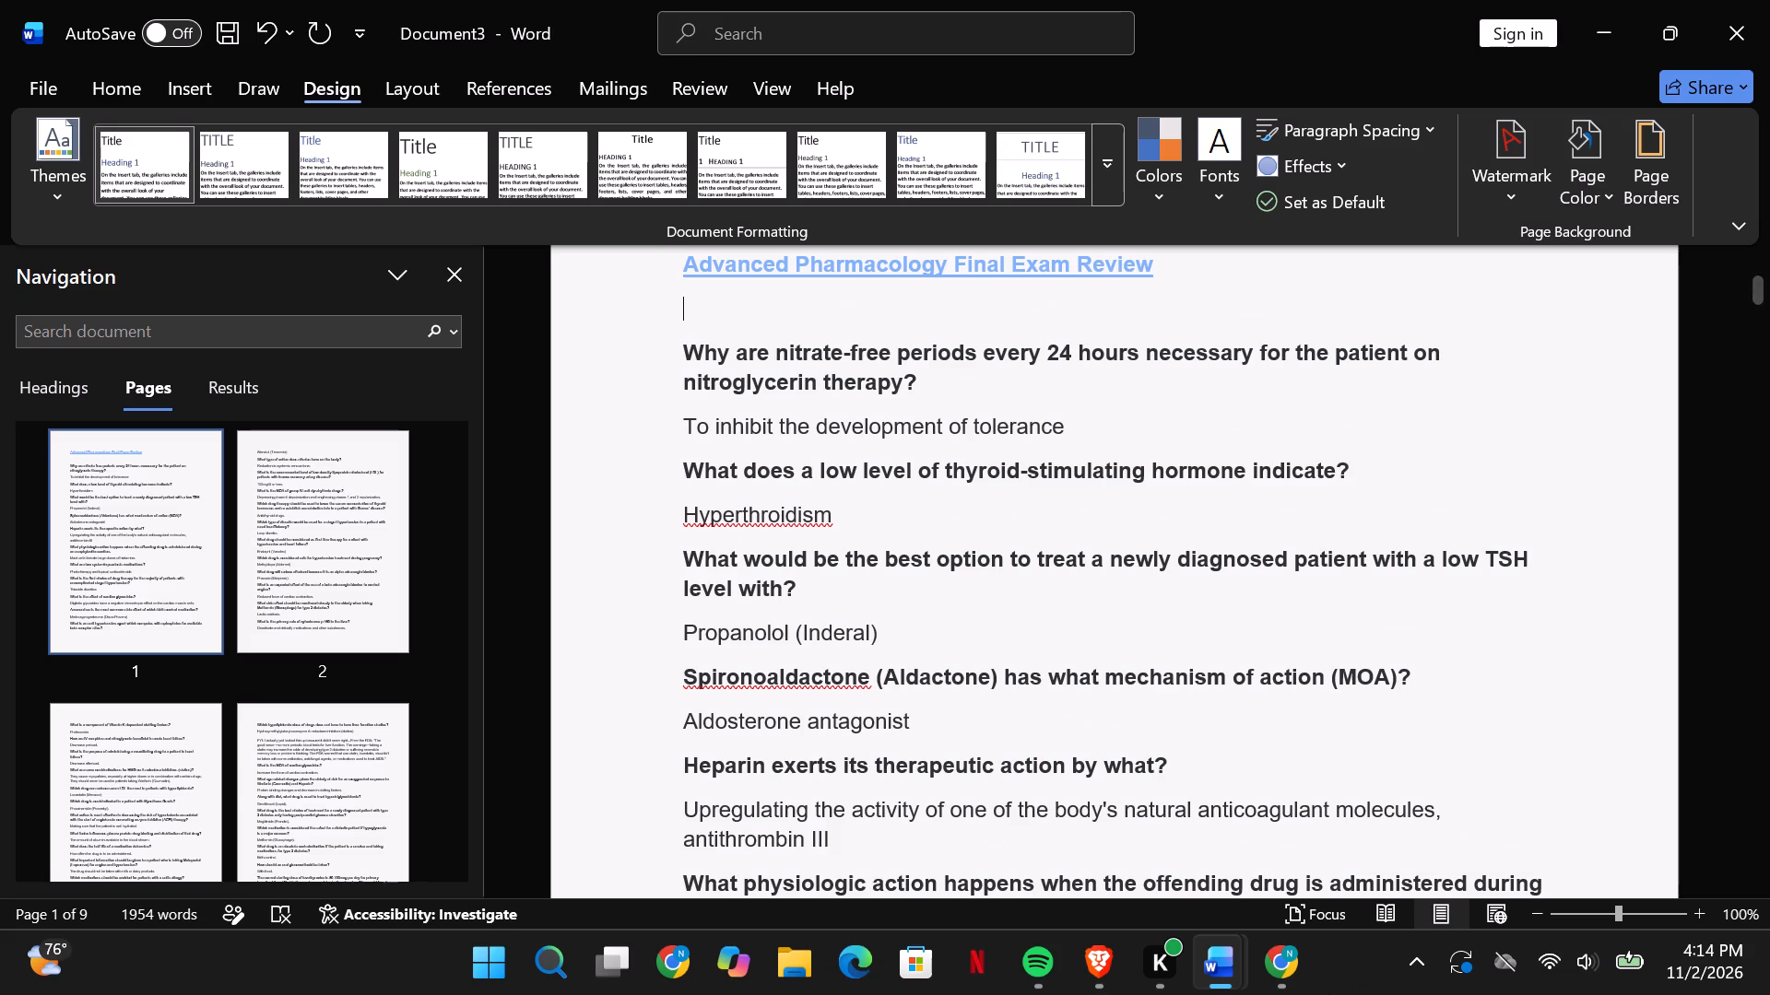
Reduce the Document3 window and the Quizlet browser window from full screen to smaller floating windows.
{"action": "left_click", "coordinate": [1668, 32]}
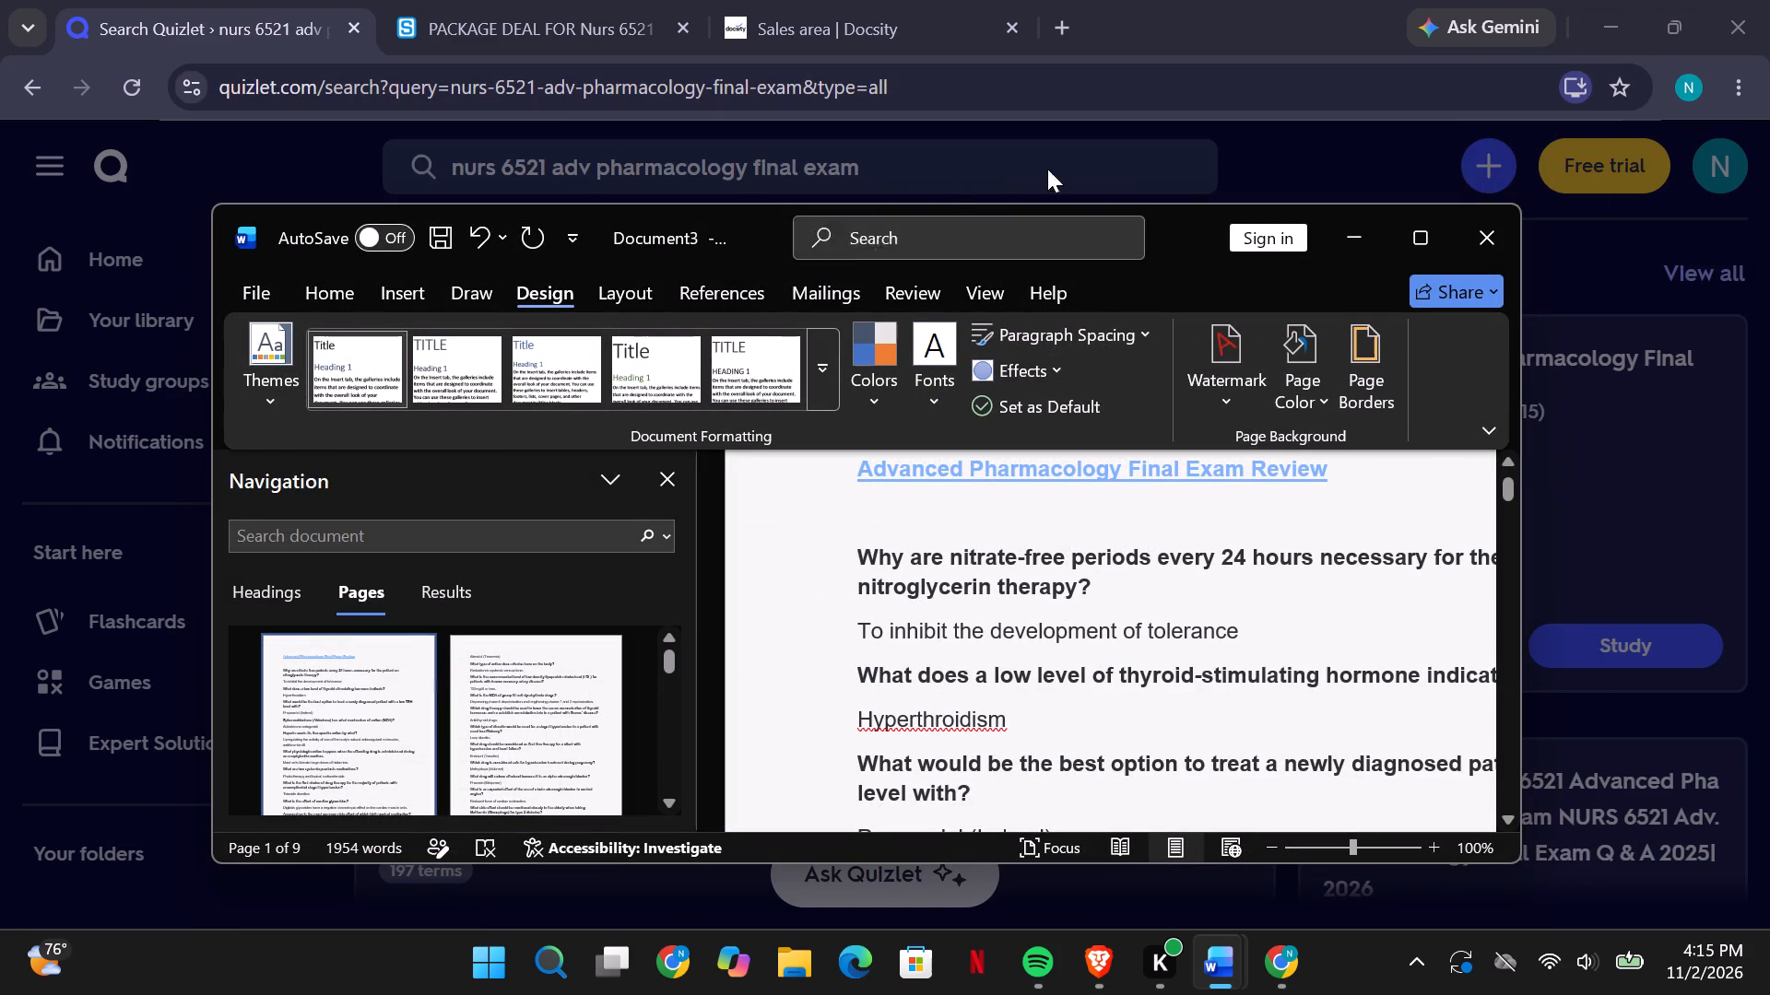
{"action": "left_click", "coordinate": [1664, 15]}
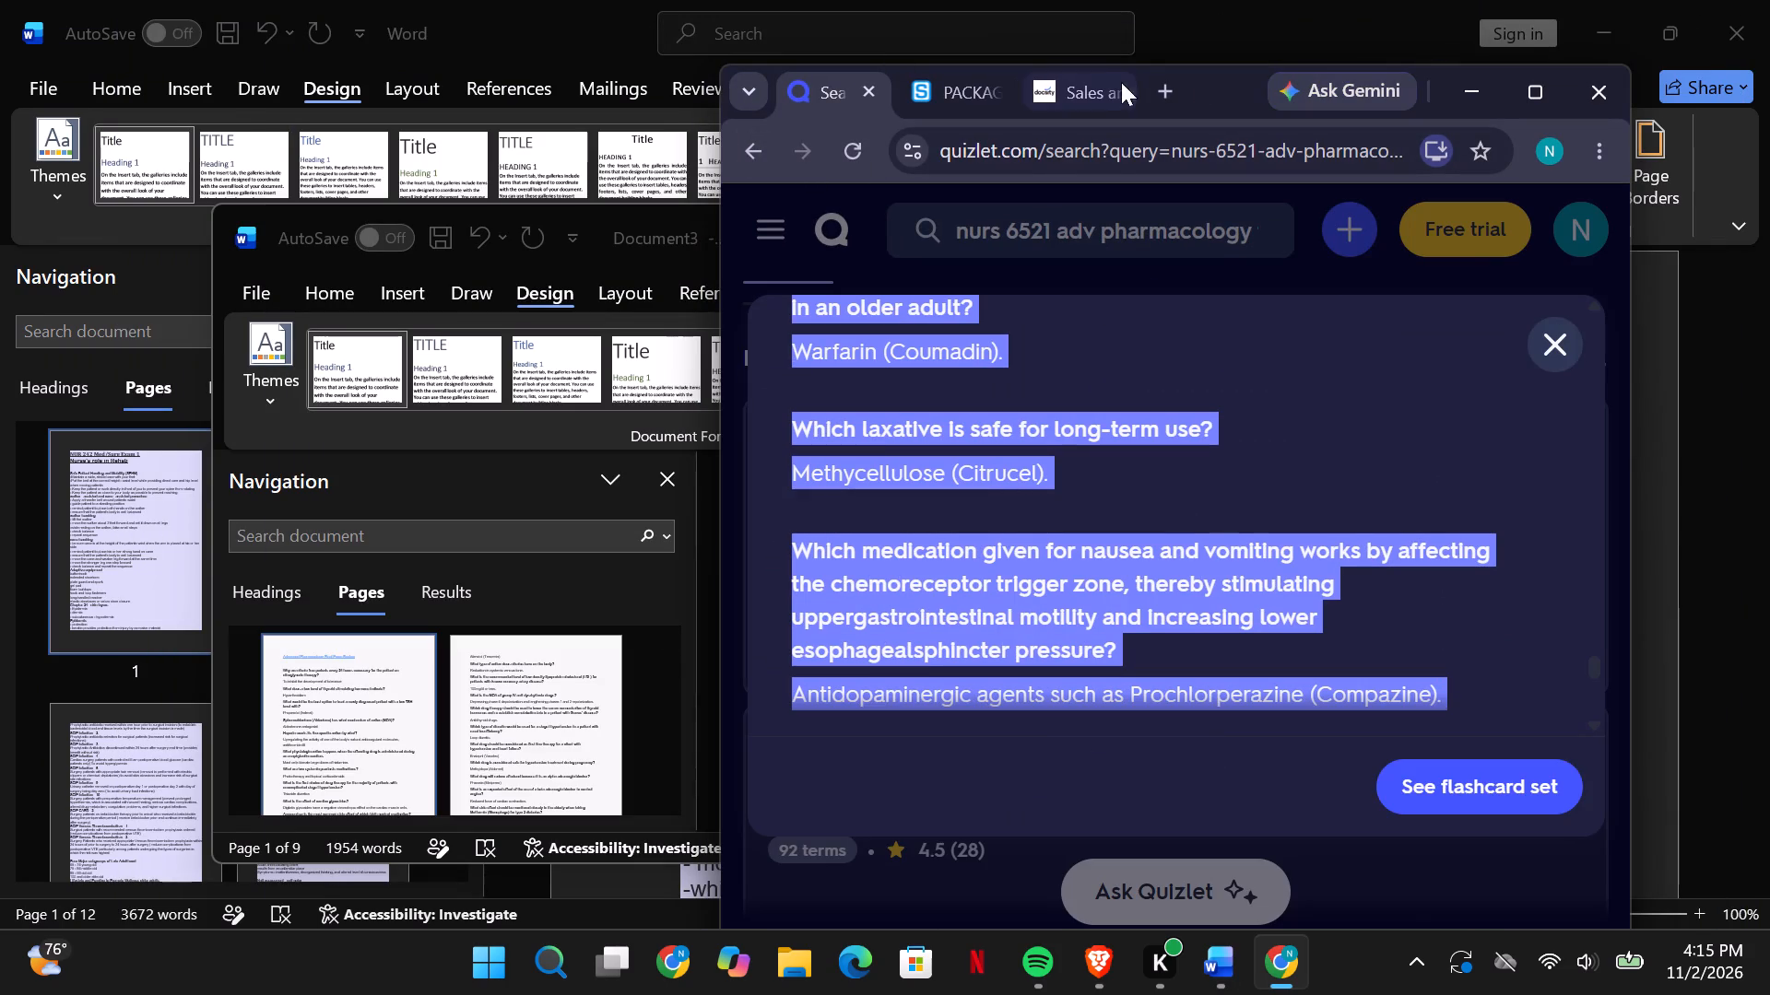
Copy the full "PACKAGE DEAL FOR Nurs 6521 Adv. Pharmacology Final Exam" title from the Stuvia bundle page, dismissing its recommendations pop-up.
{"action": "left_click", "coordinate": [1089, 84]}
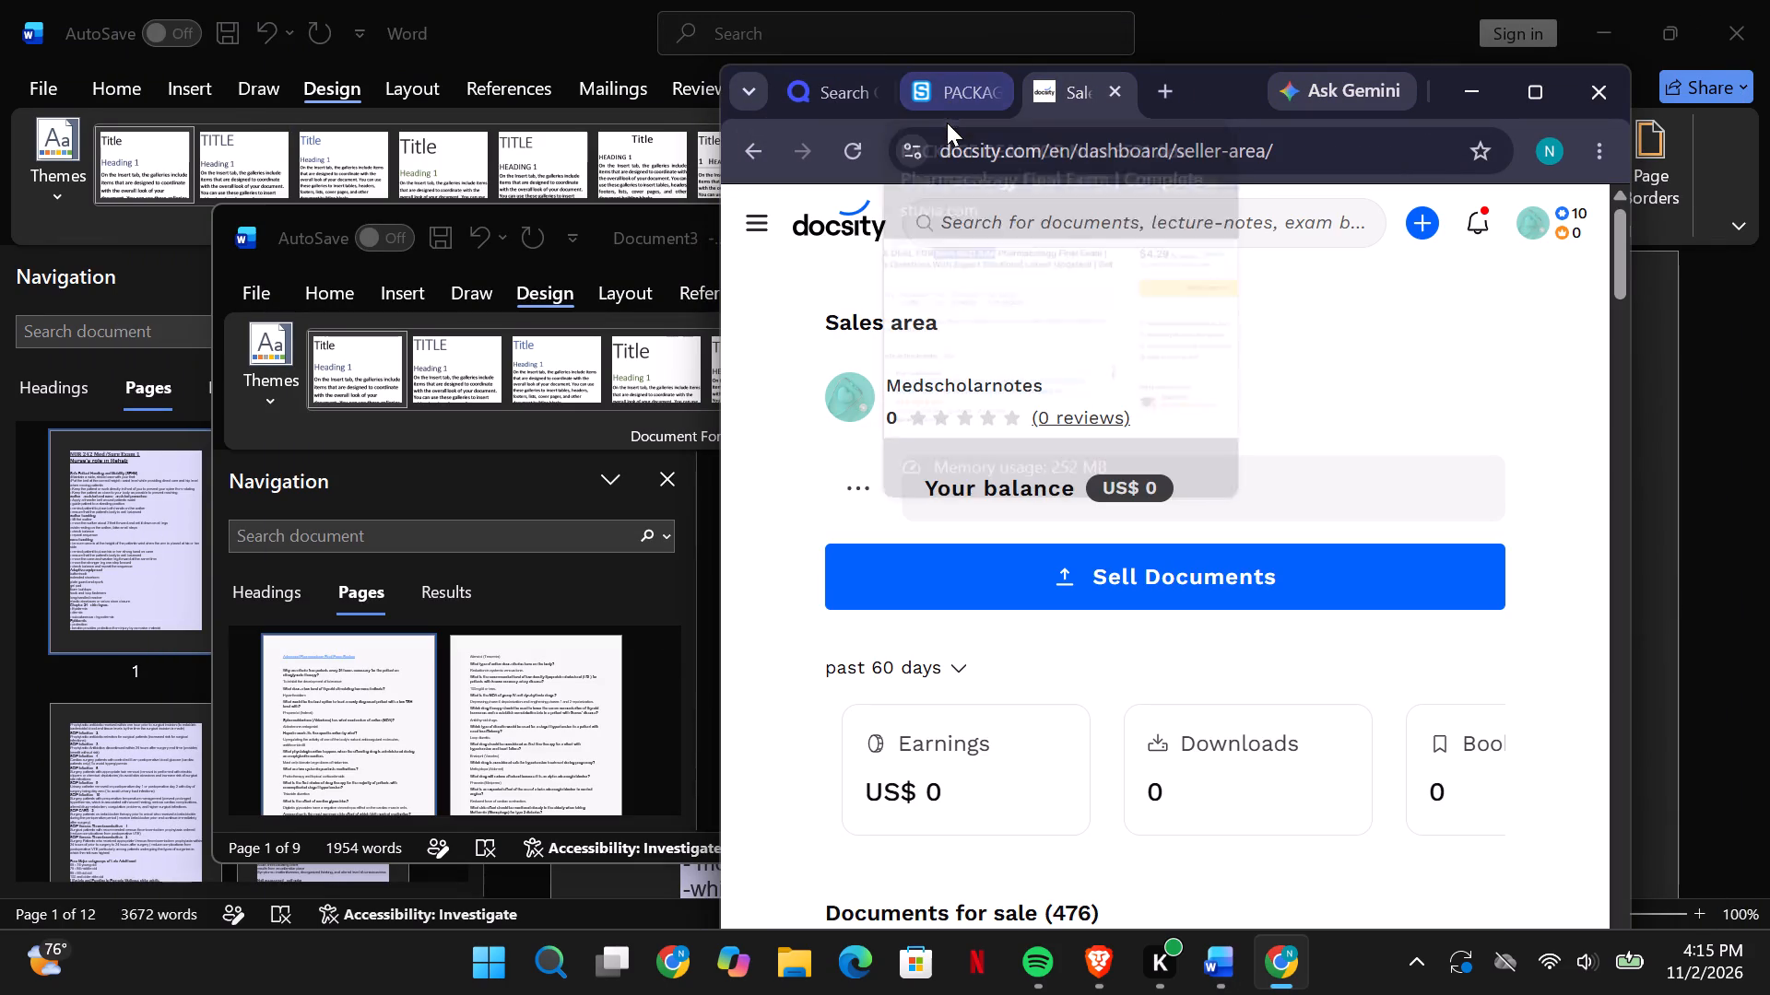
{"action": "left_click", "coordinate": [950, 88]}
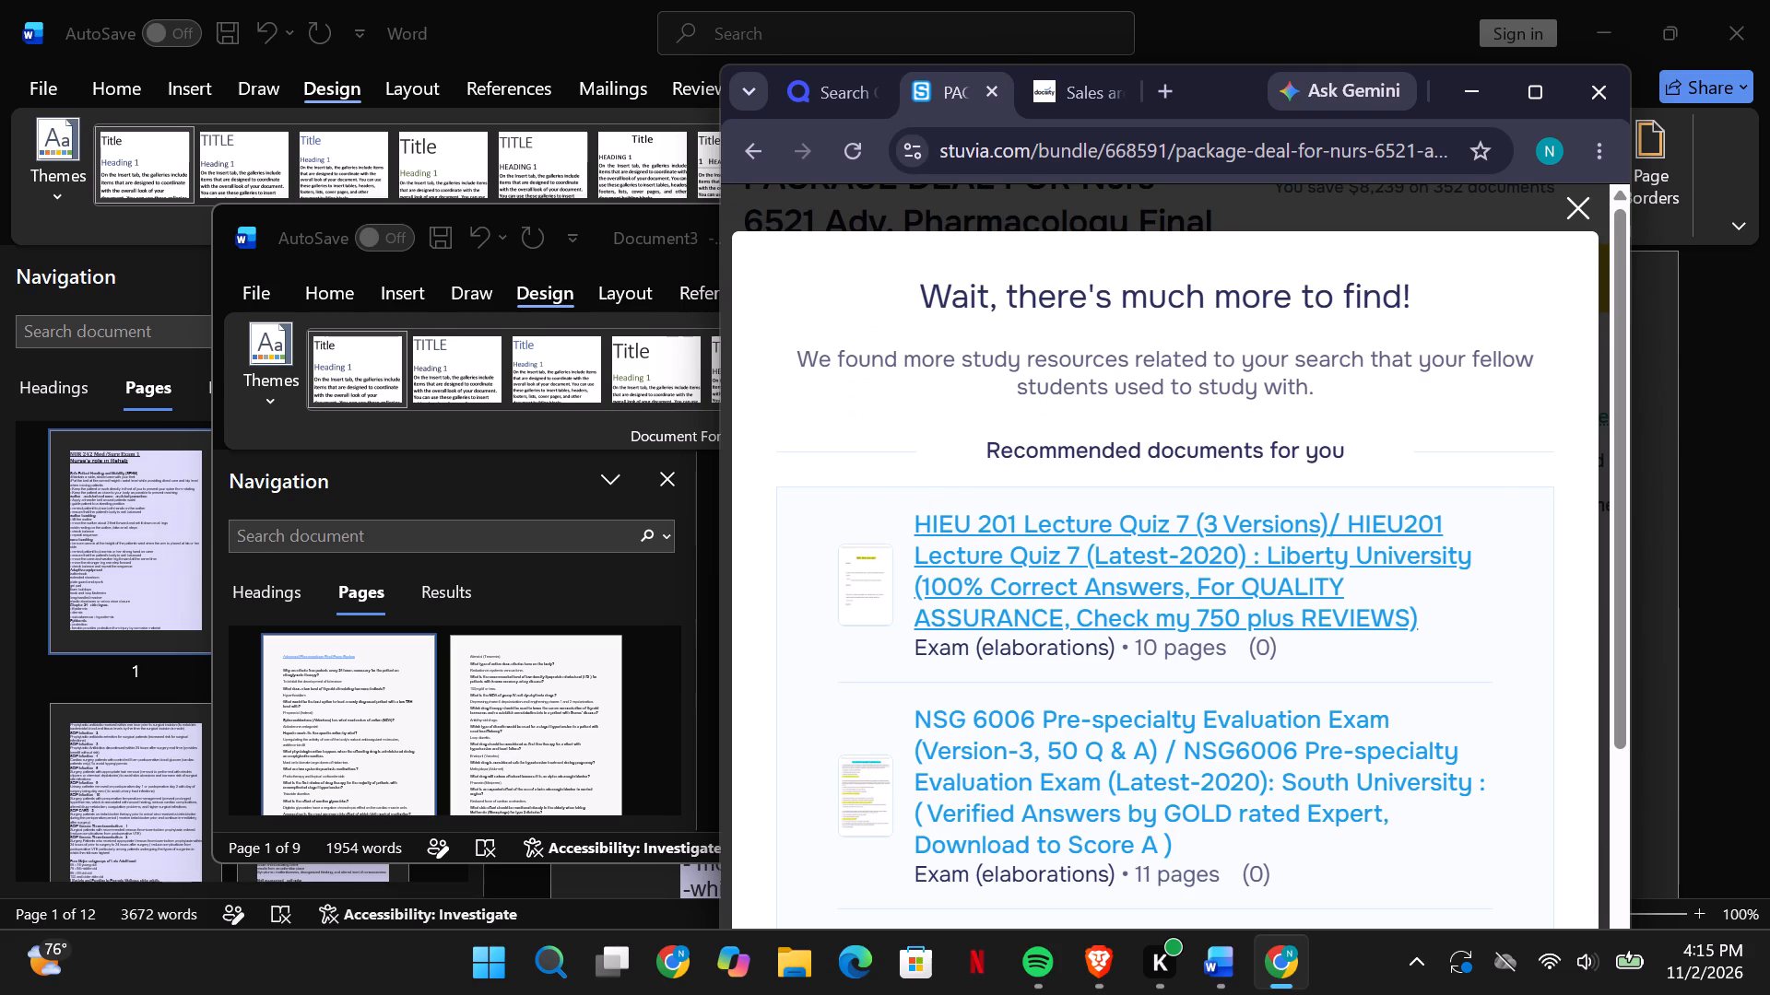
{"action": "left_click", "coordinate": [1532, 88]}
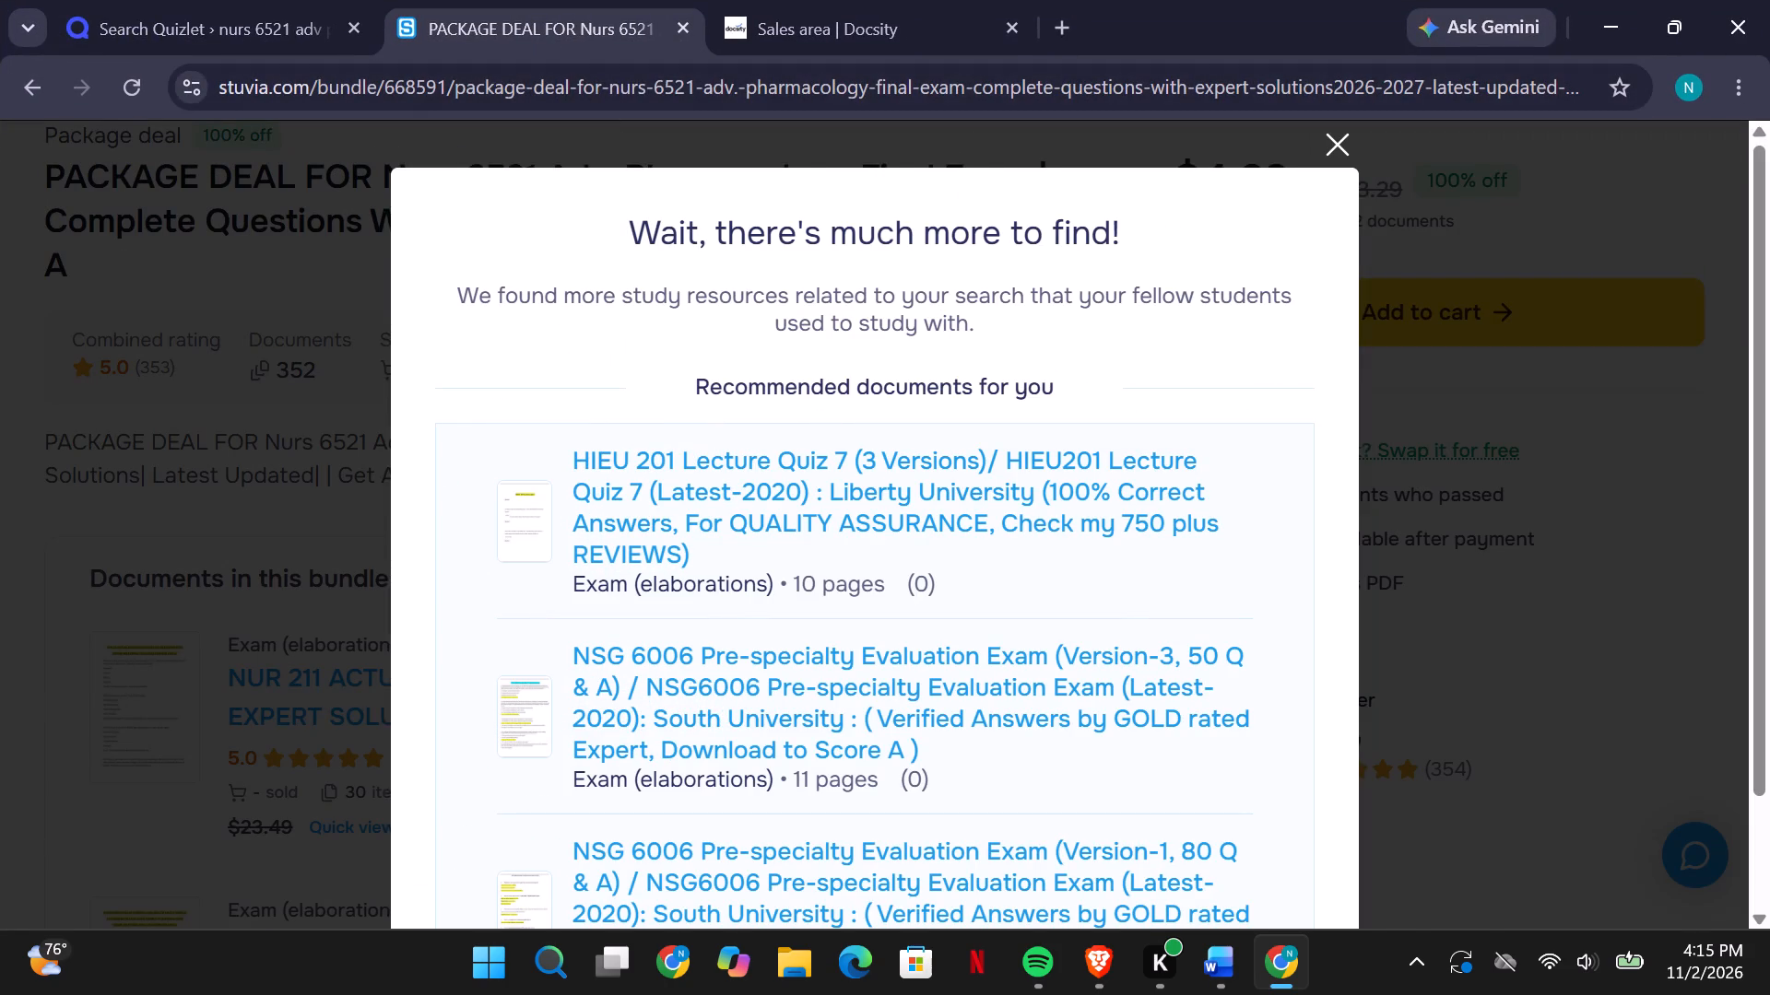
{"action": "left_click", "coordinate": [1338, 135]}
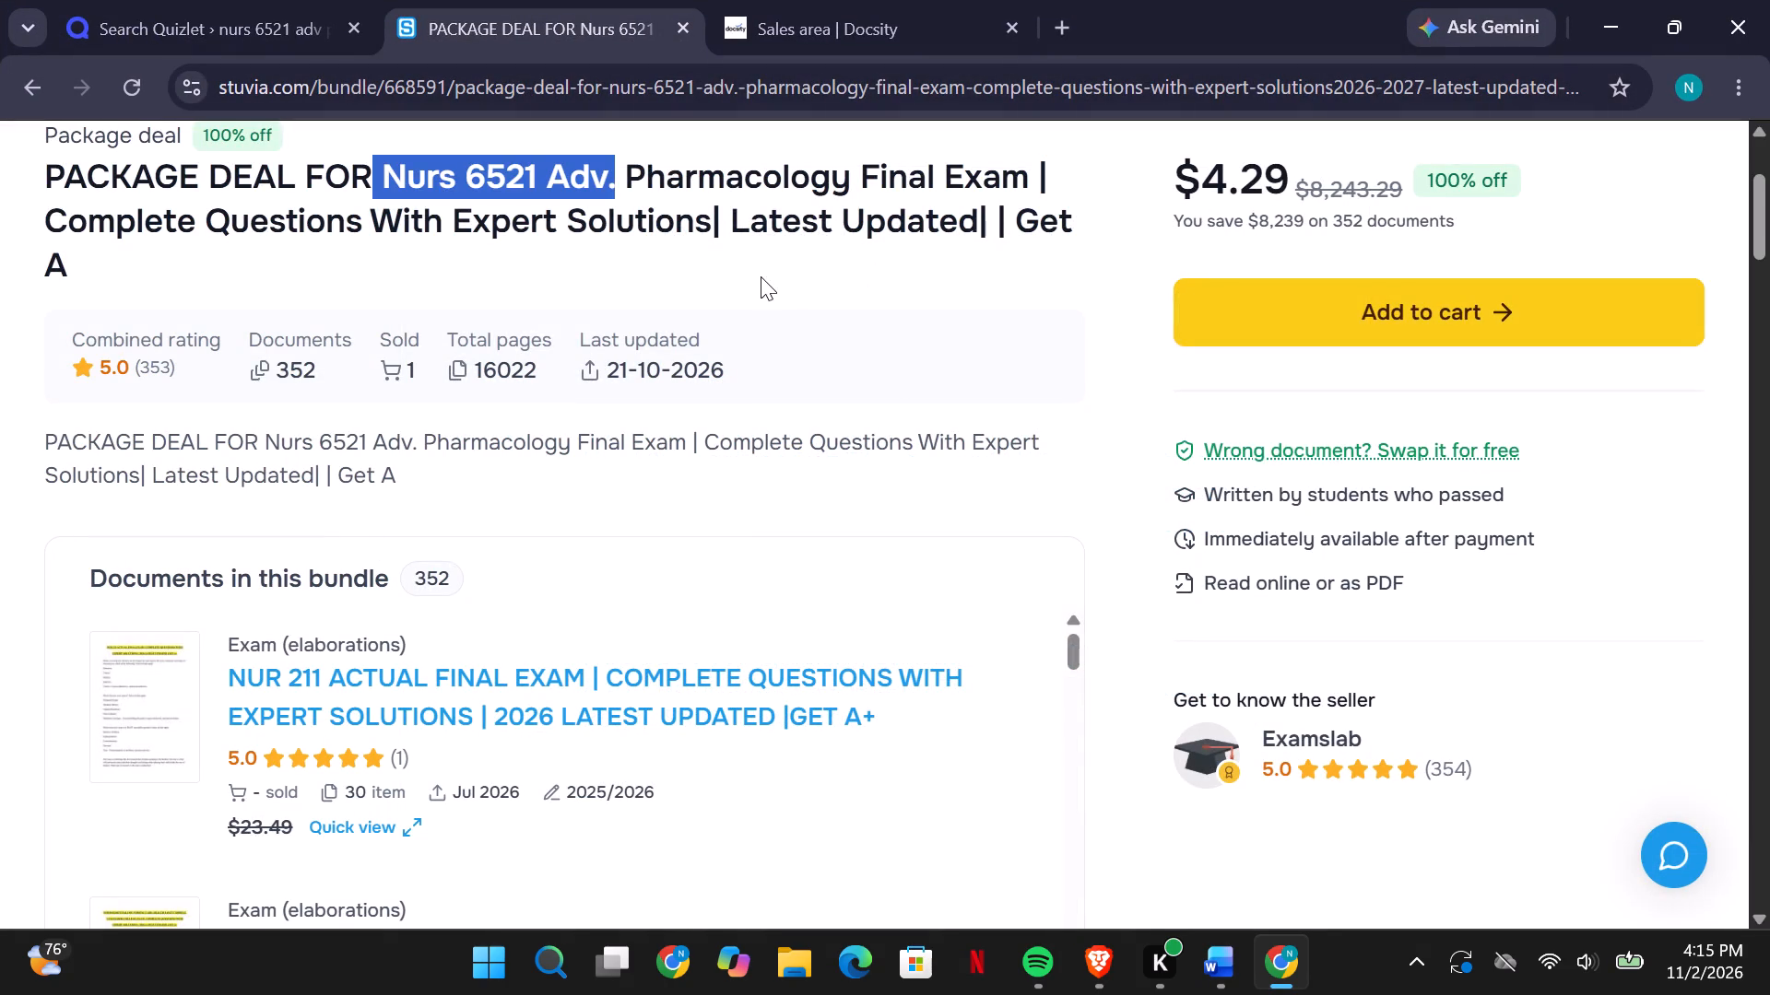
{"action": "scroll", "coordinate": [398, 216], "scroll_direction": "up", "scroll_amount": 1}
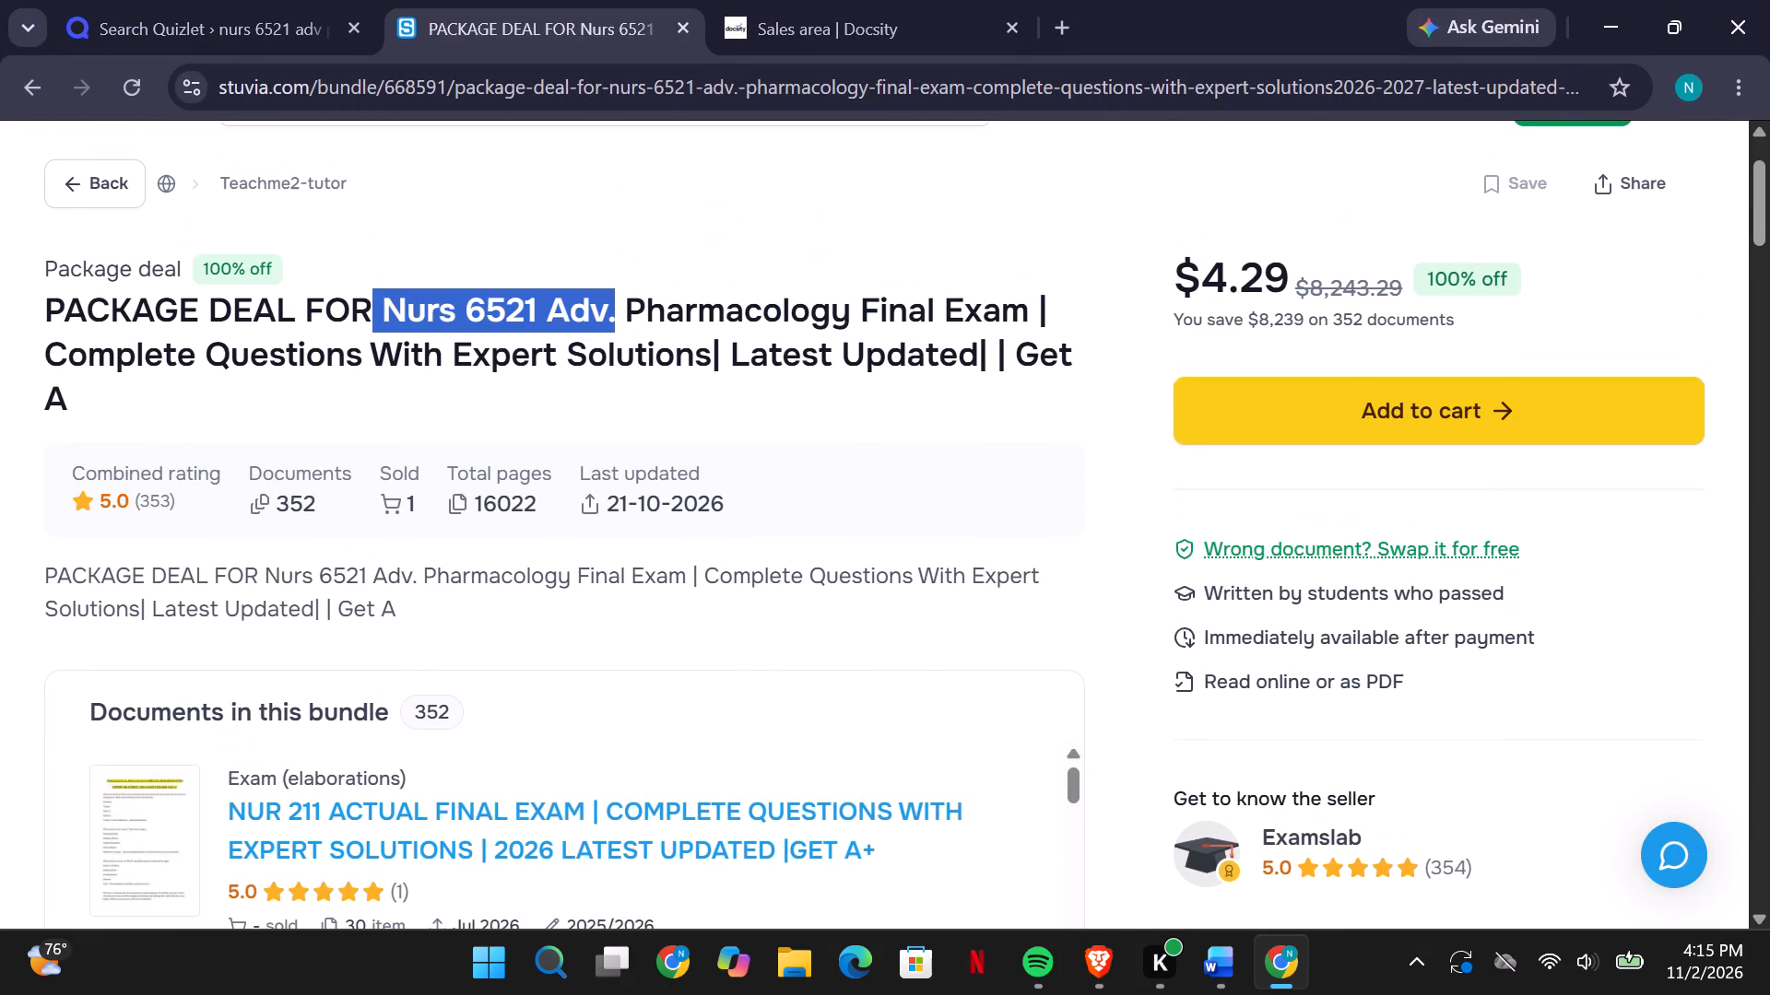
{"action": "scroll", "coordinate": [398, 216], "scroll_direction": "up", "scroll_amount": 3}
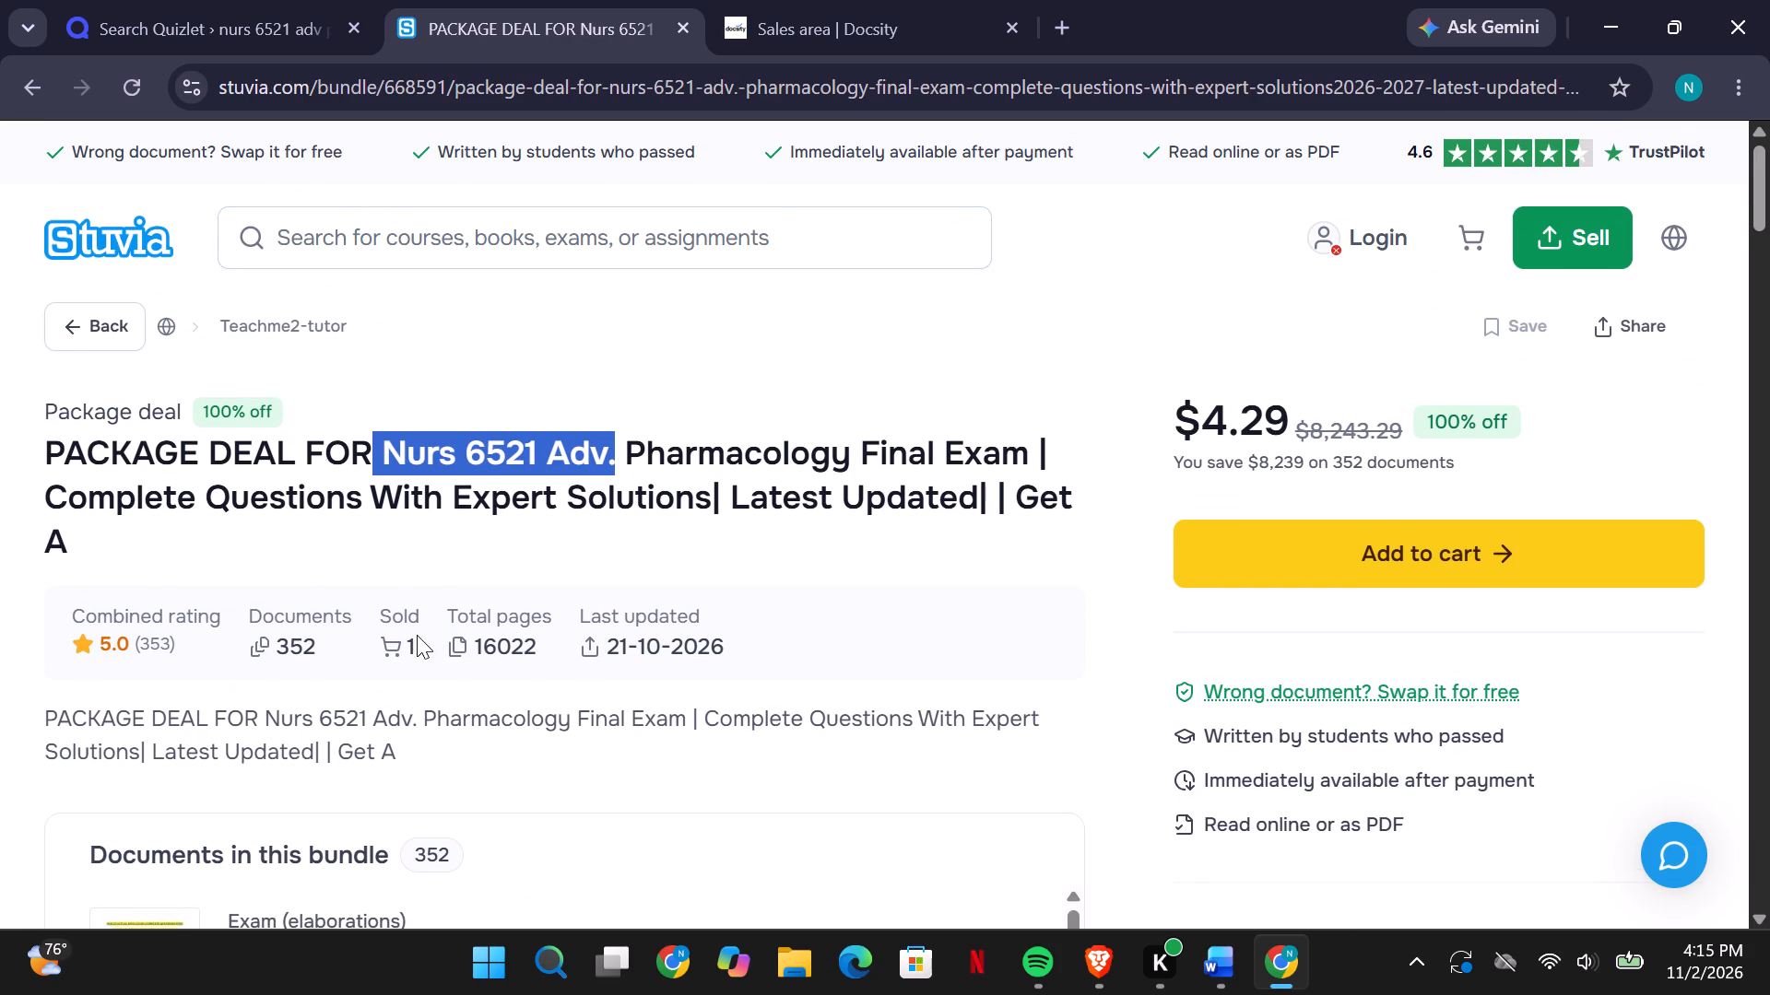
{"action": "scroll", "coordinate": [417, 635], "scroll_direction": "down", "scroll_amount": 1}
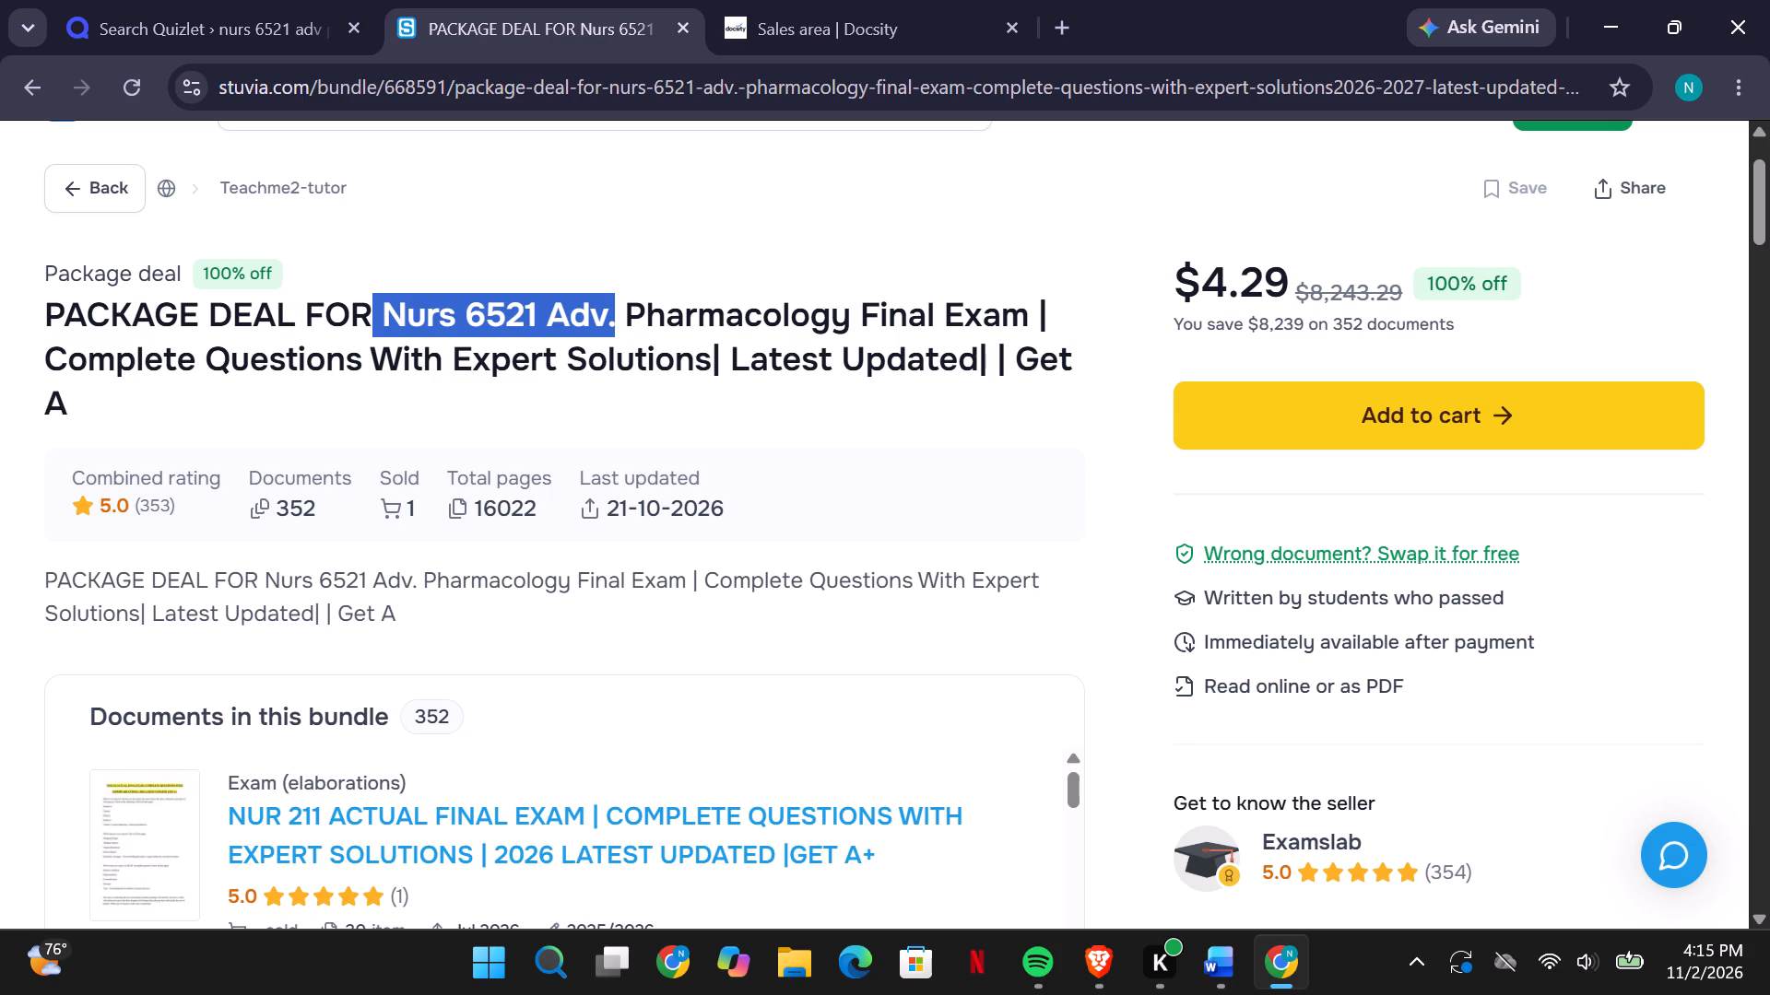
{"action": "left_click_drag", "start_coordinate": [44, 307], "coordinate": [177, 351]}
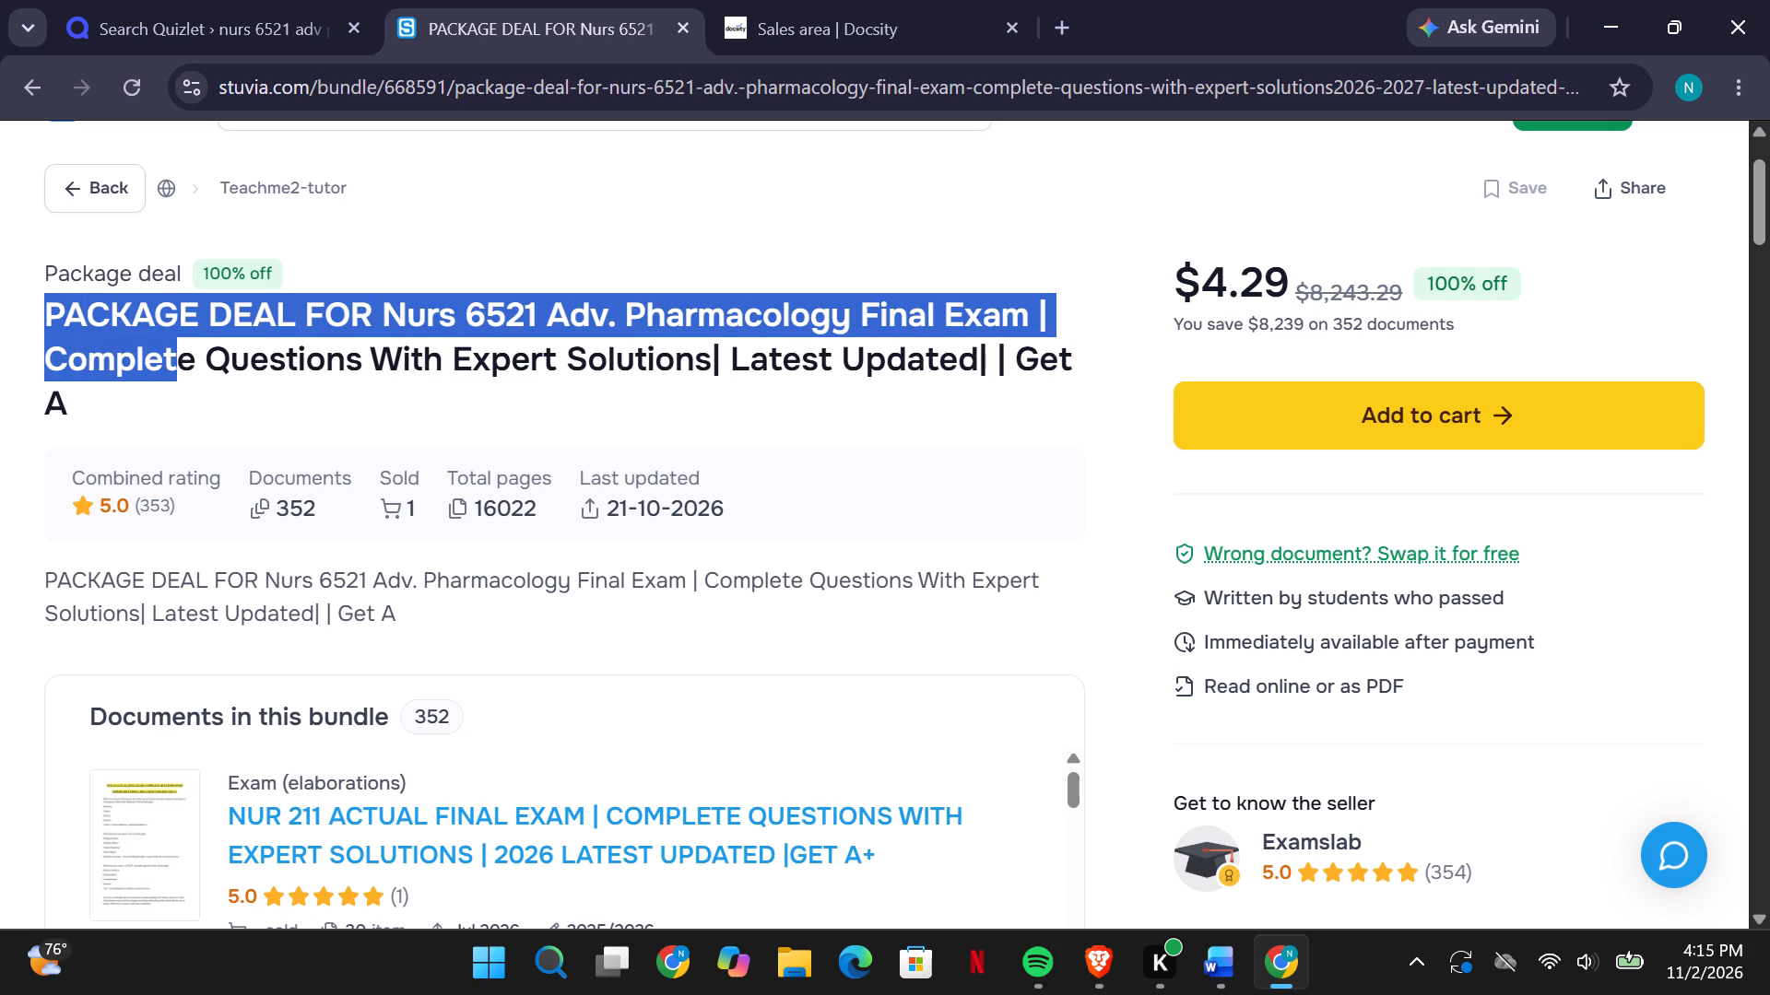
{"action": "left_click_drag", "start_coordinate": [177, 351], "coordinate": [904, 389]}
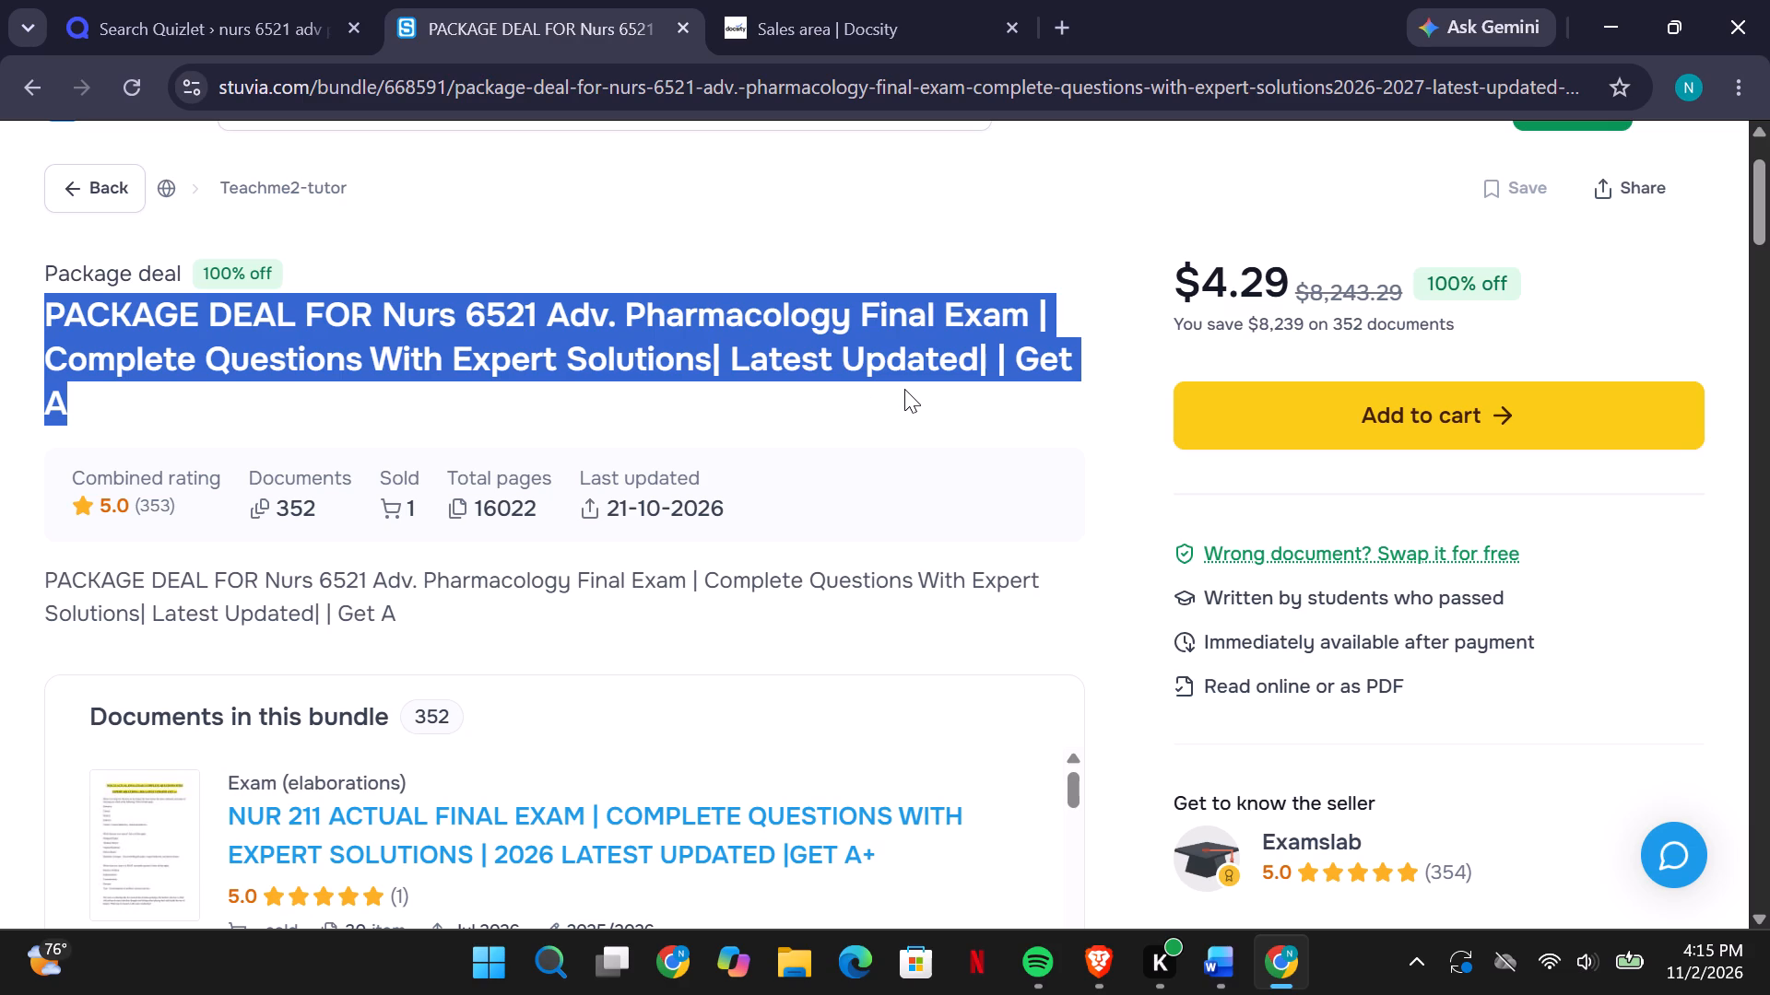
{"action": "right_click", "coordinate": [802, 350]}
{"action": "left_click", "coordinate": [912, 388]}
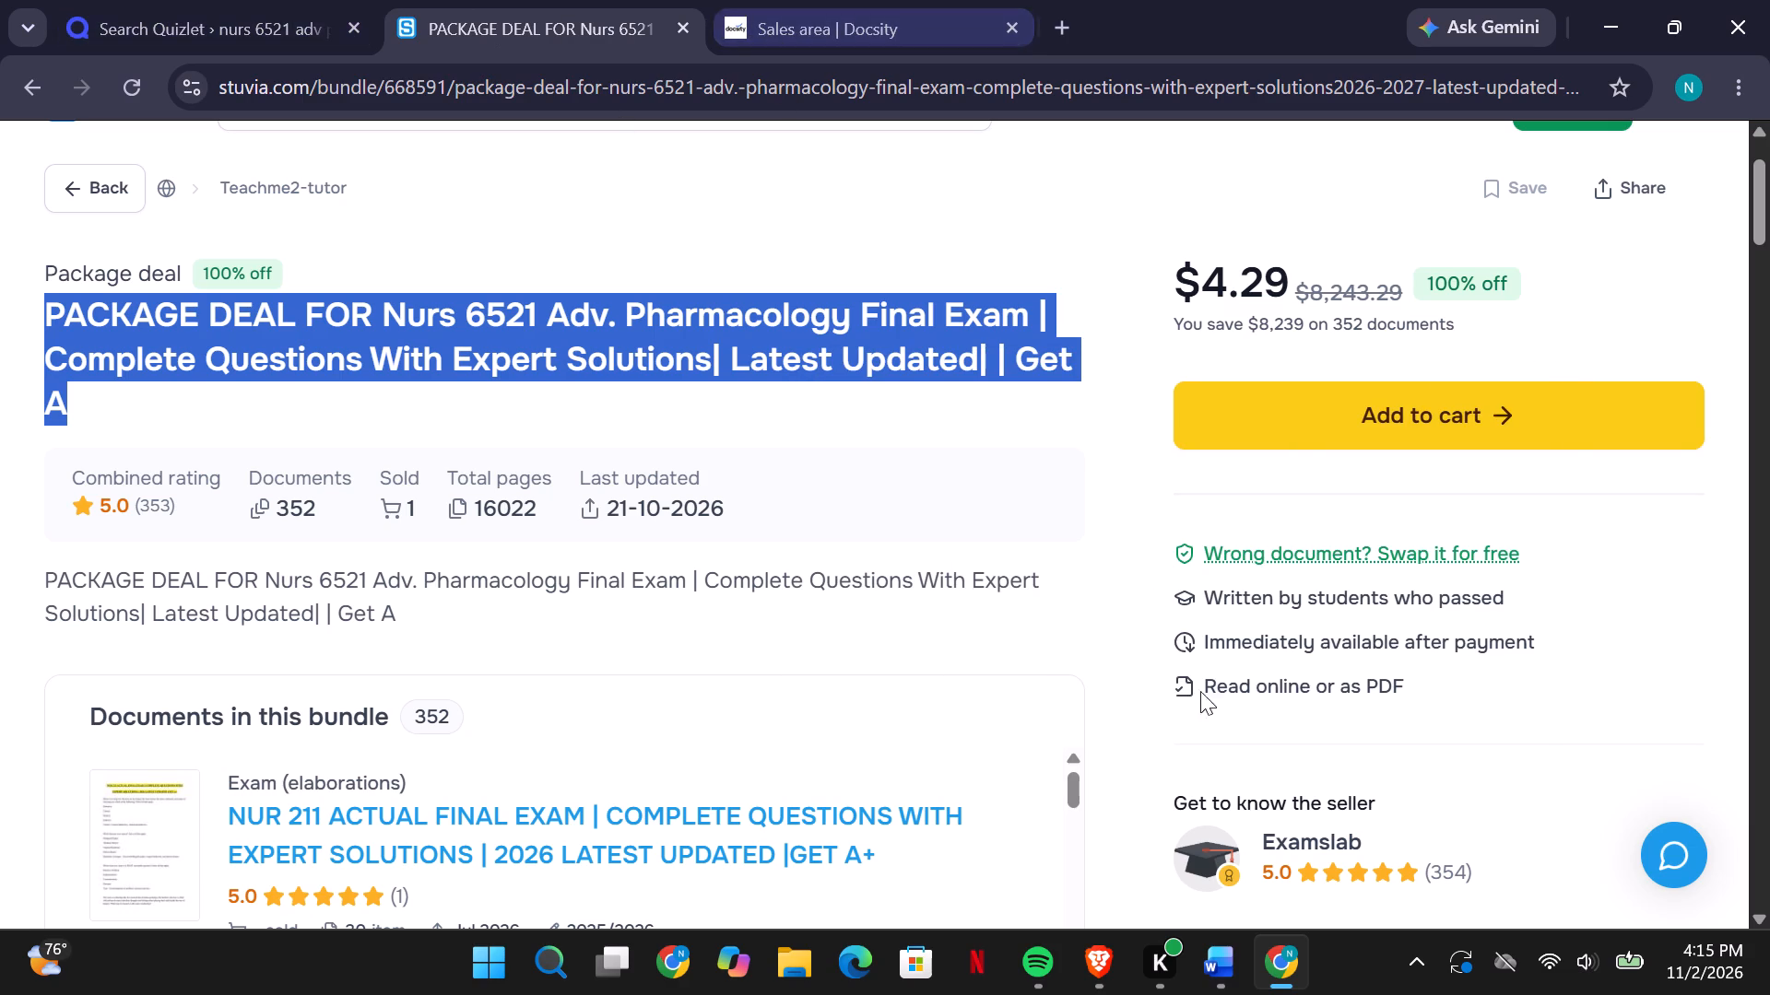
Switch to Document3 in Word and paste the copied title as text only on the blank line below "Advanced Pharmacology Final Exam Review".
{"action": "left_click", "coordinate": [1216, 961]}
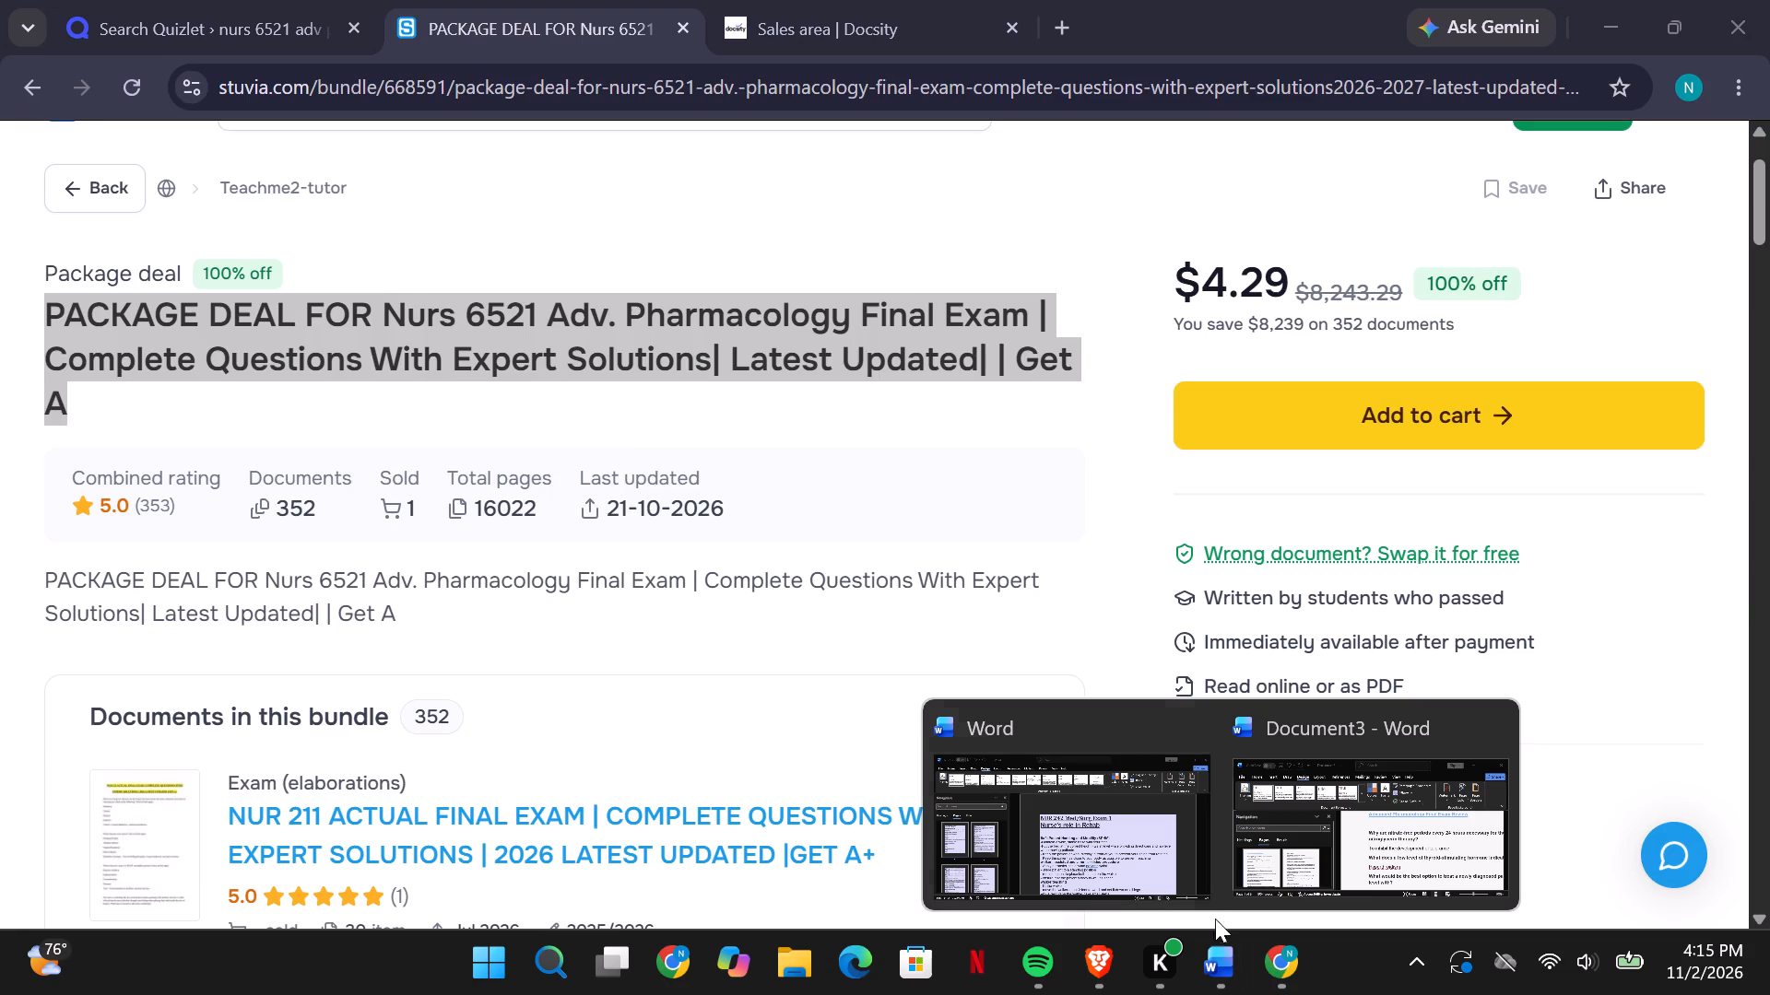
{"action": "left_click", "coordinate": [1321, 825]}
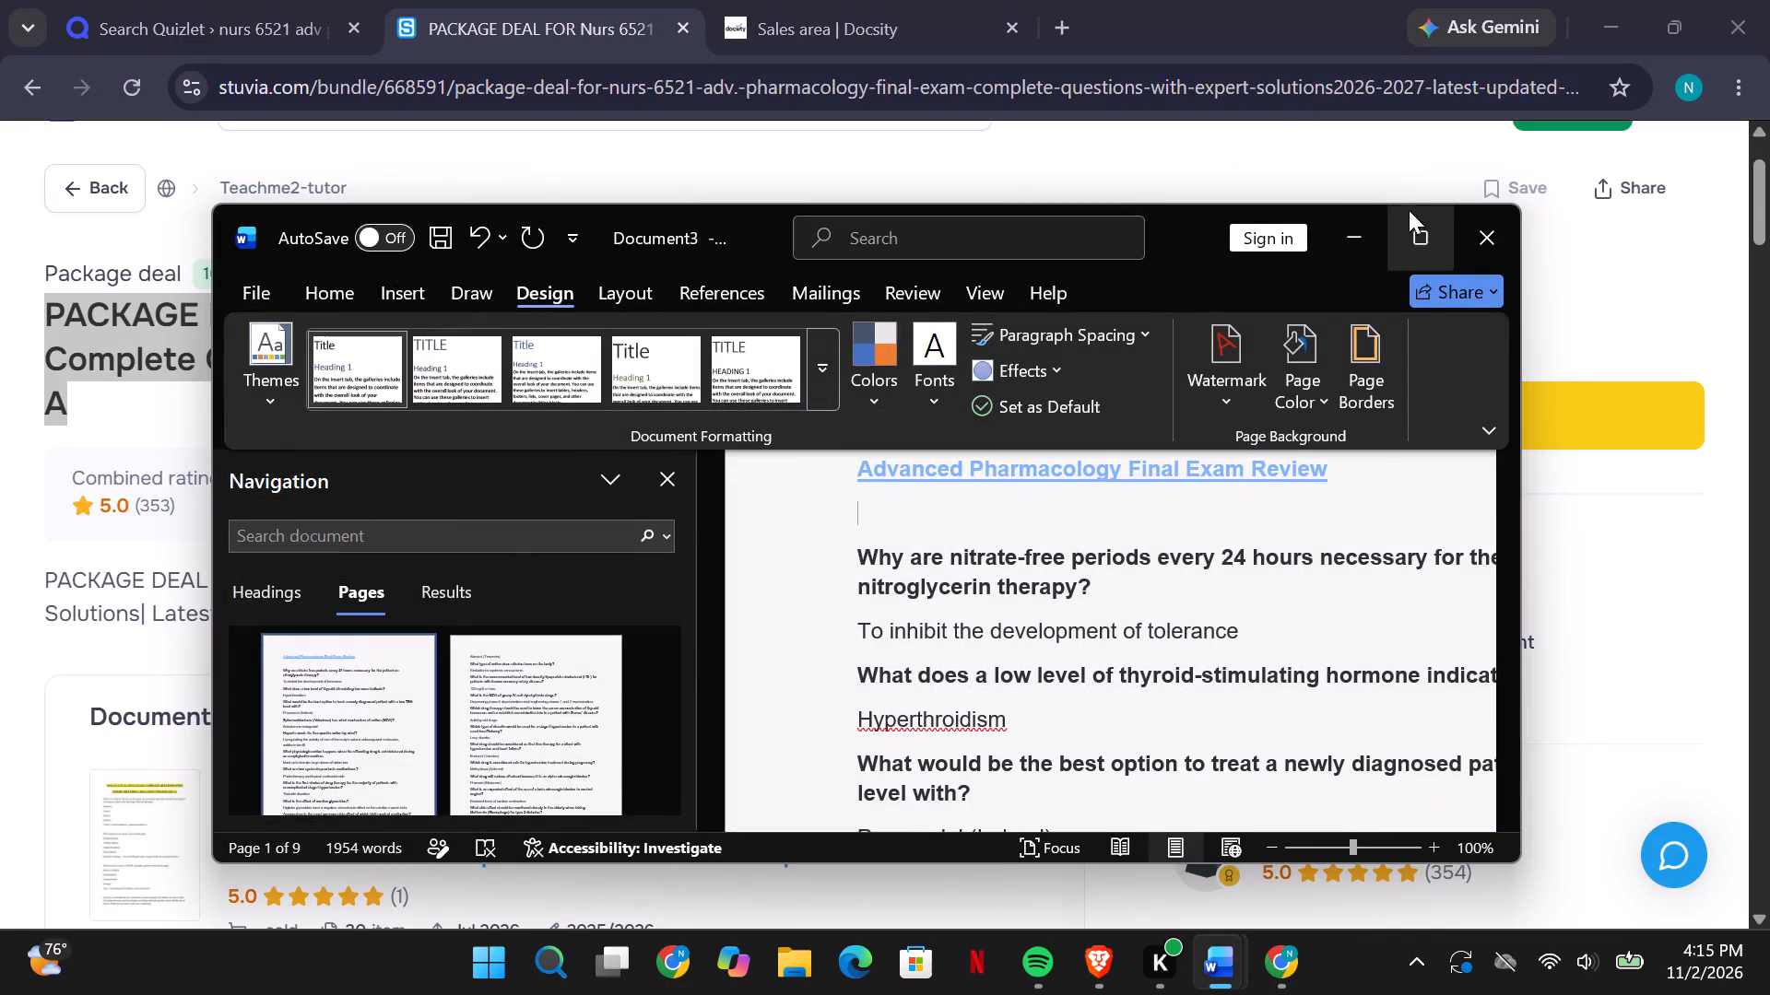
{"action": "left_click", "coordinate": [1436, 231]}
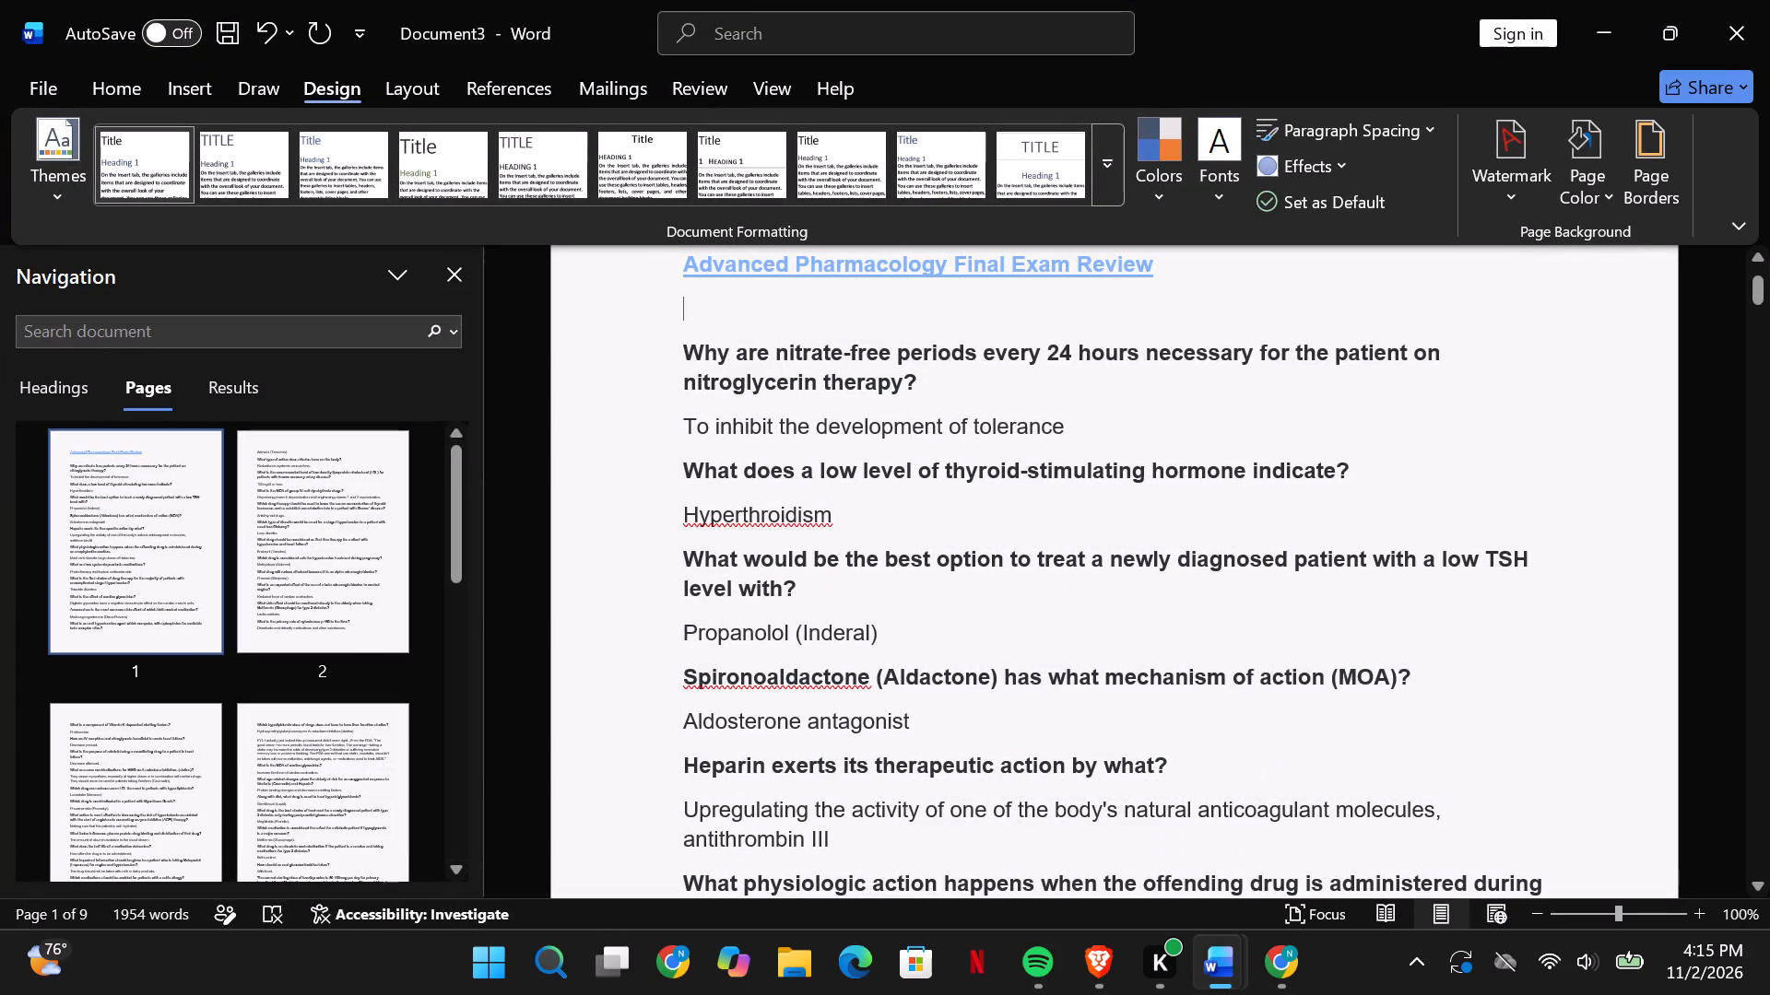
{"action": "right_click", "coordinate": [692, 307]}
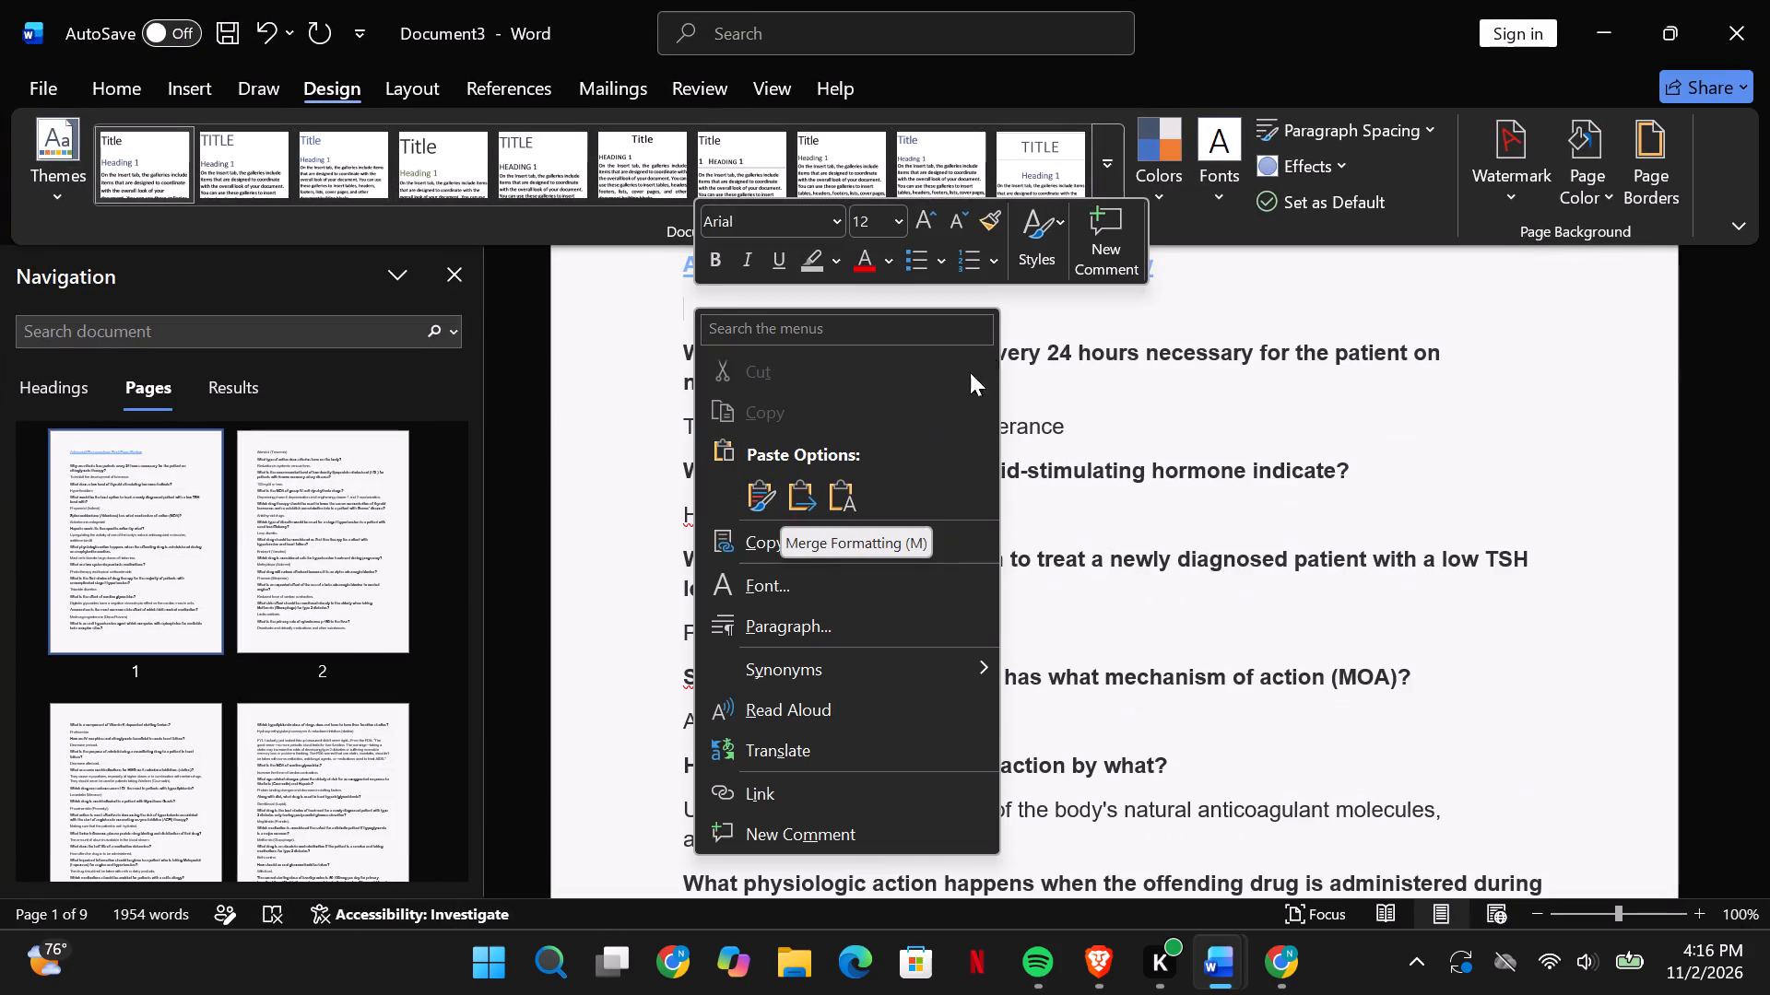
{"action": "left_click", "coordinate": [761, 490]}
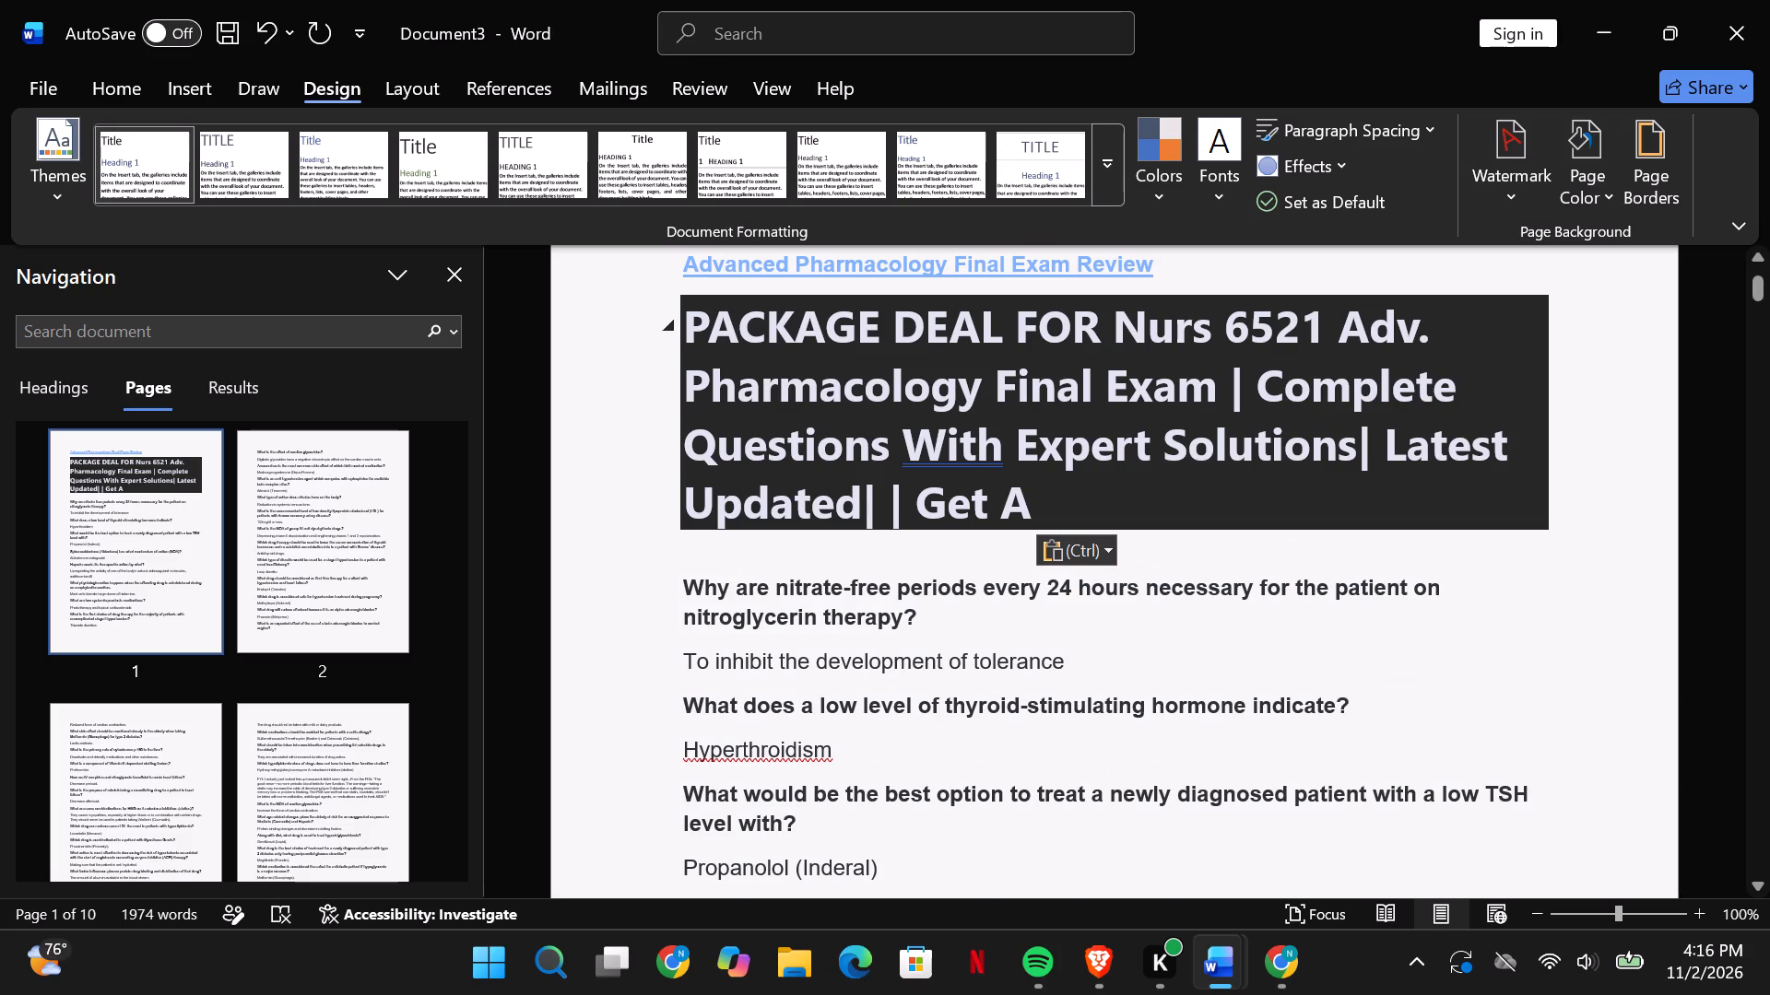
{"action": "left_click", "coordinate": [1103, 550]}
{"action": "left_click", "coordinate": [1094, 610]}
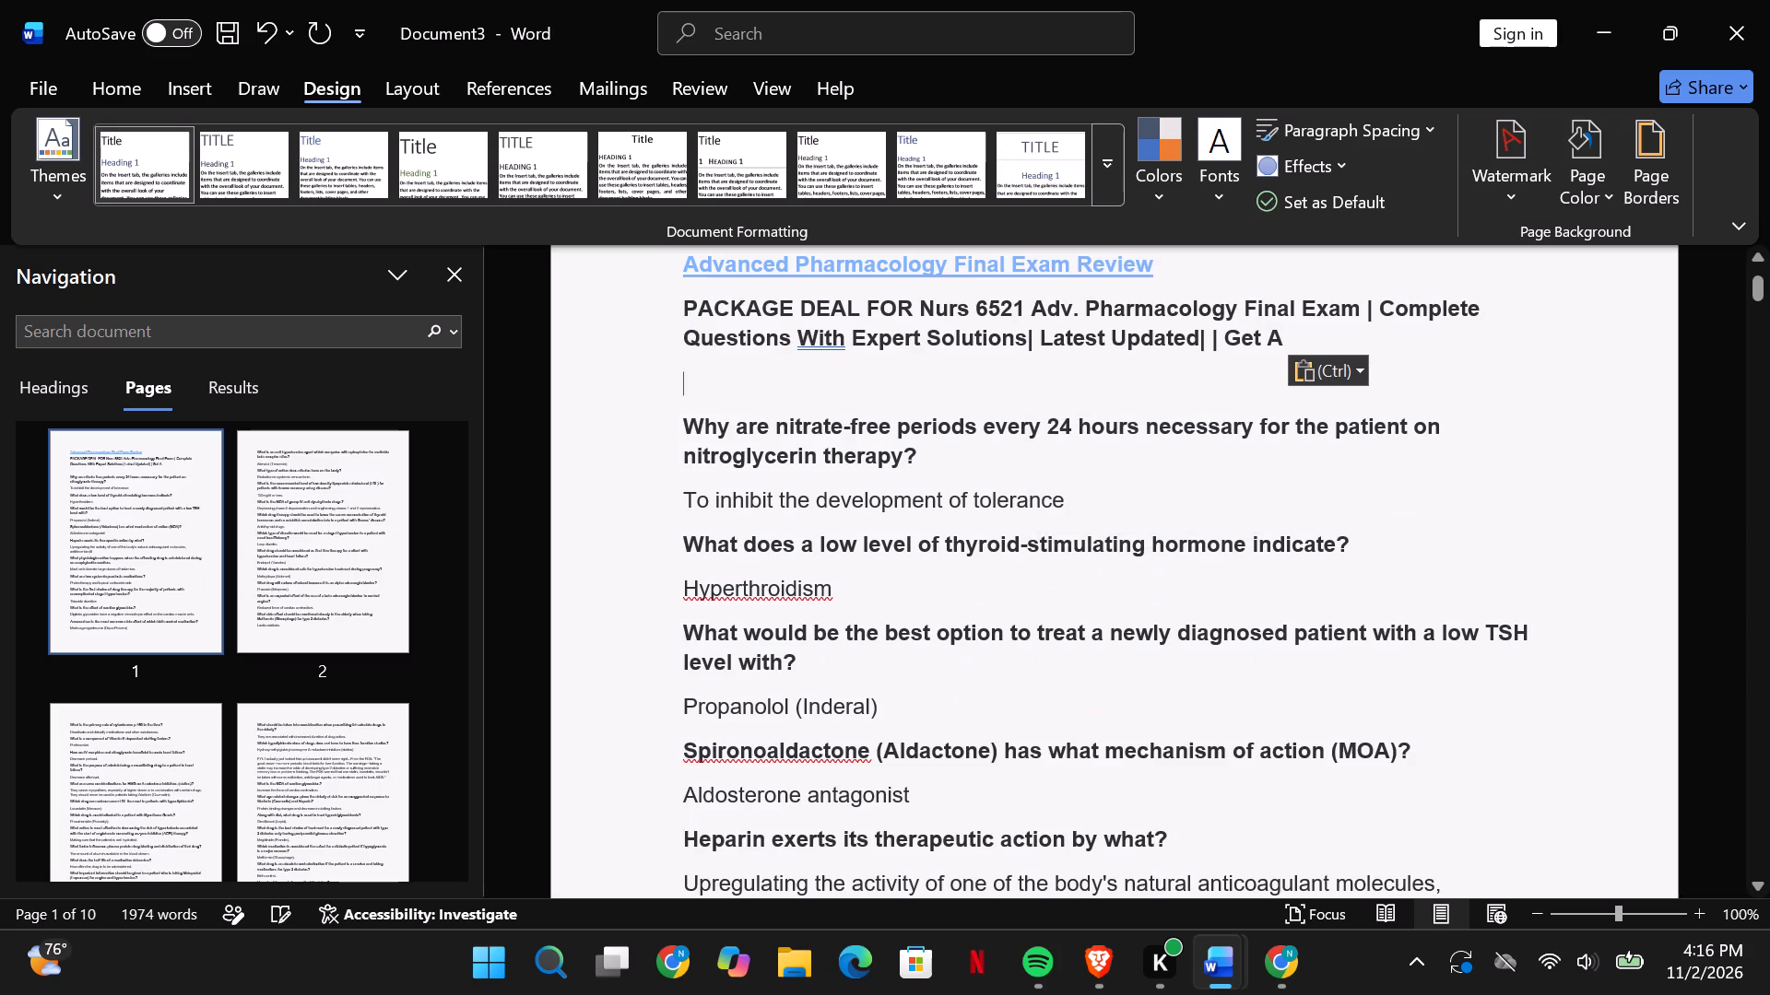
{"action": "left_click", "coordinate": [1358, 369]}
{"action": "left_click", "coordinate": [1395, 452]}
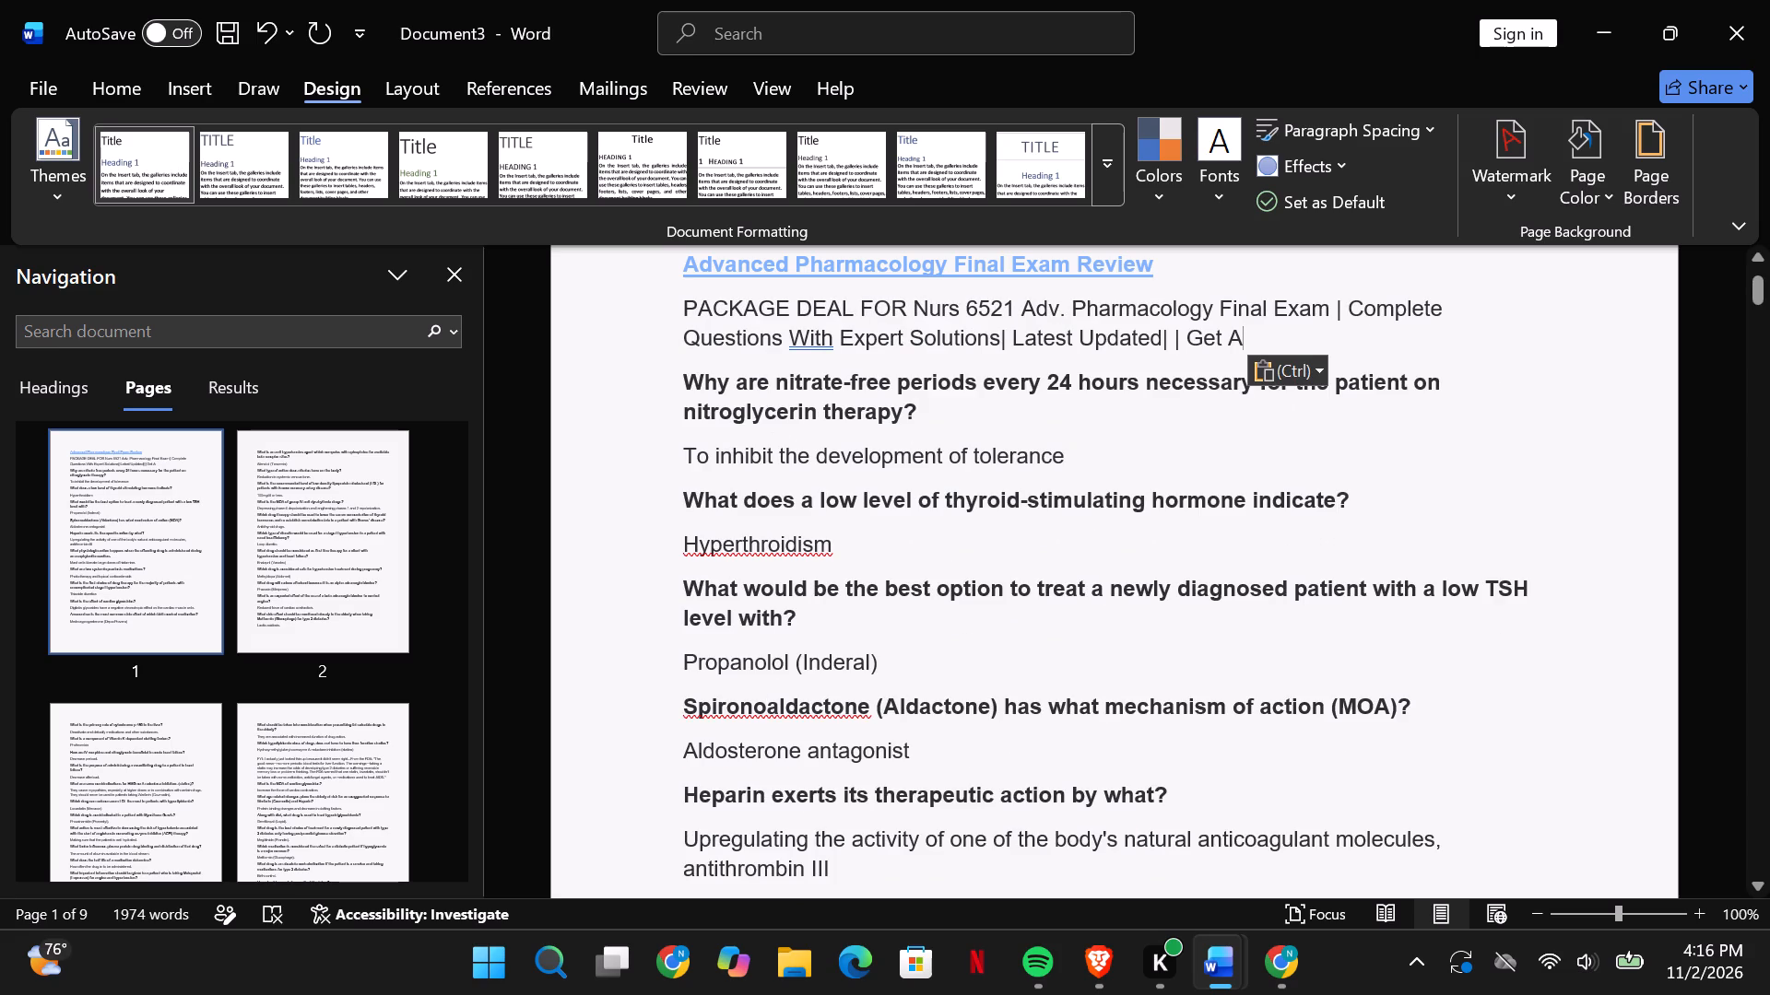
Make the pasted "PACKAGE DEAL FOR Nurs 6521 Adv. Pharmacology" title bold with font size 18.
{"action": "left_click", "coordinate": [539, 380]}
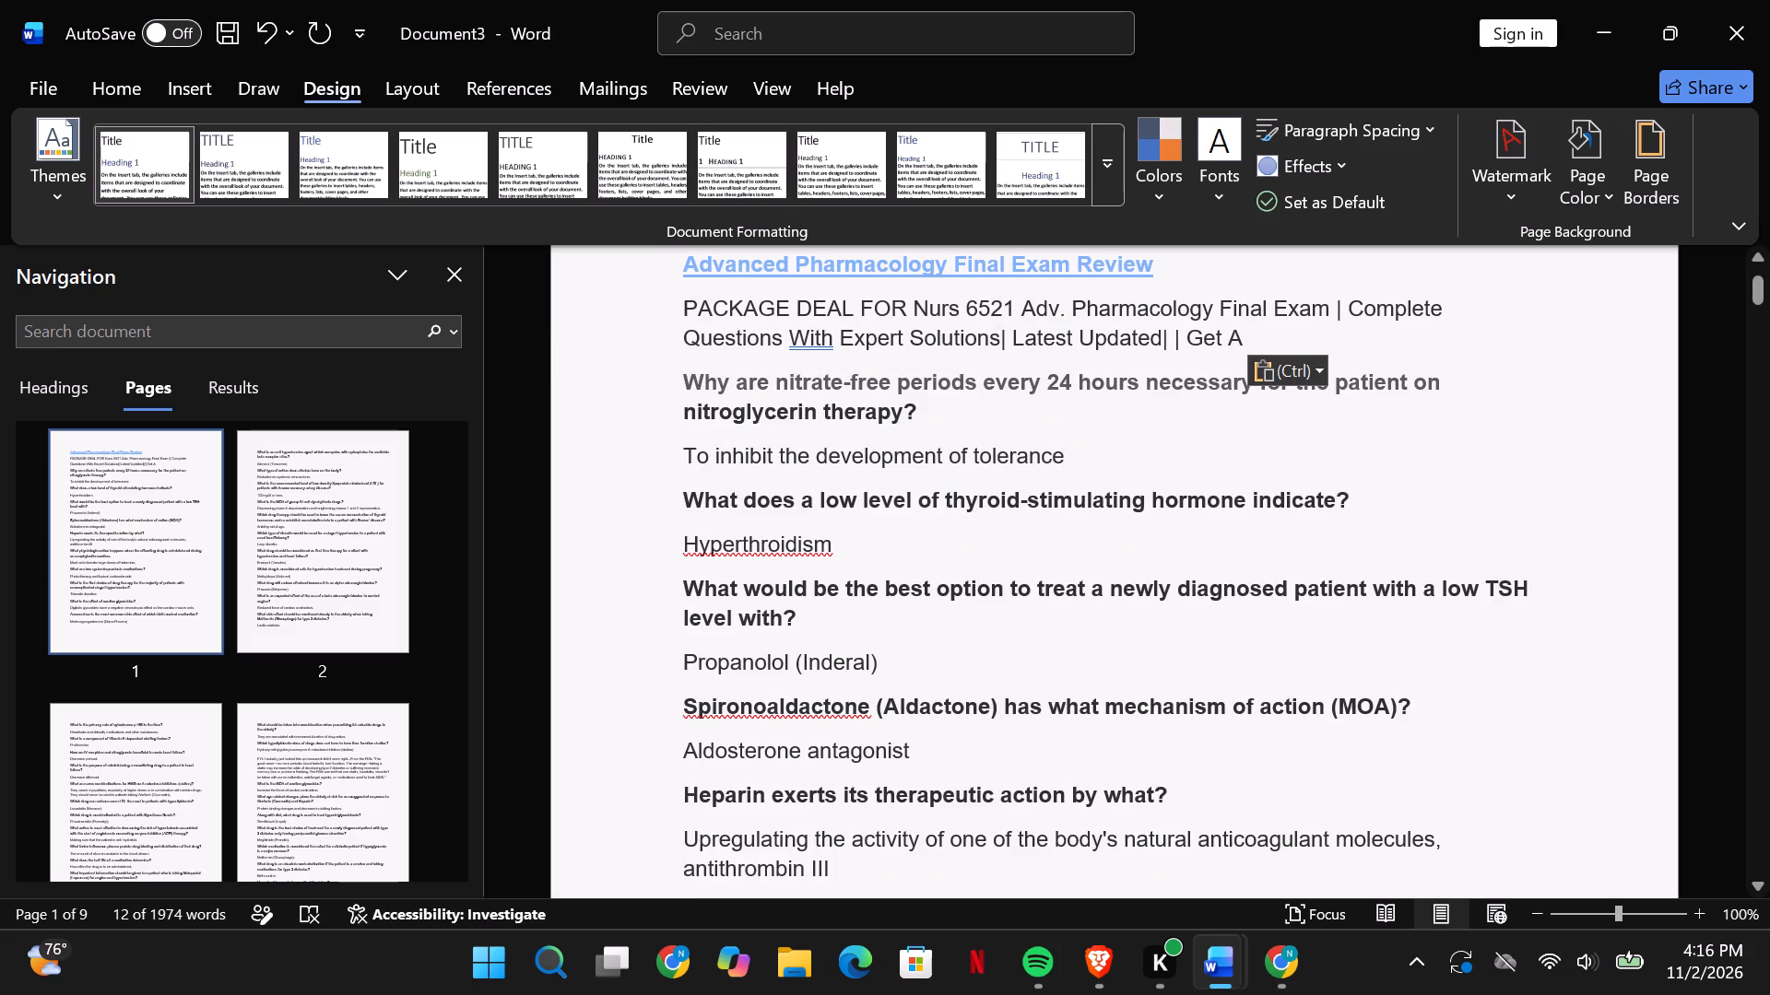
{"action": "left_click_drag", "start_coordinate": [686, 307], "coordinate": [1159, 339]}
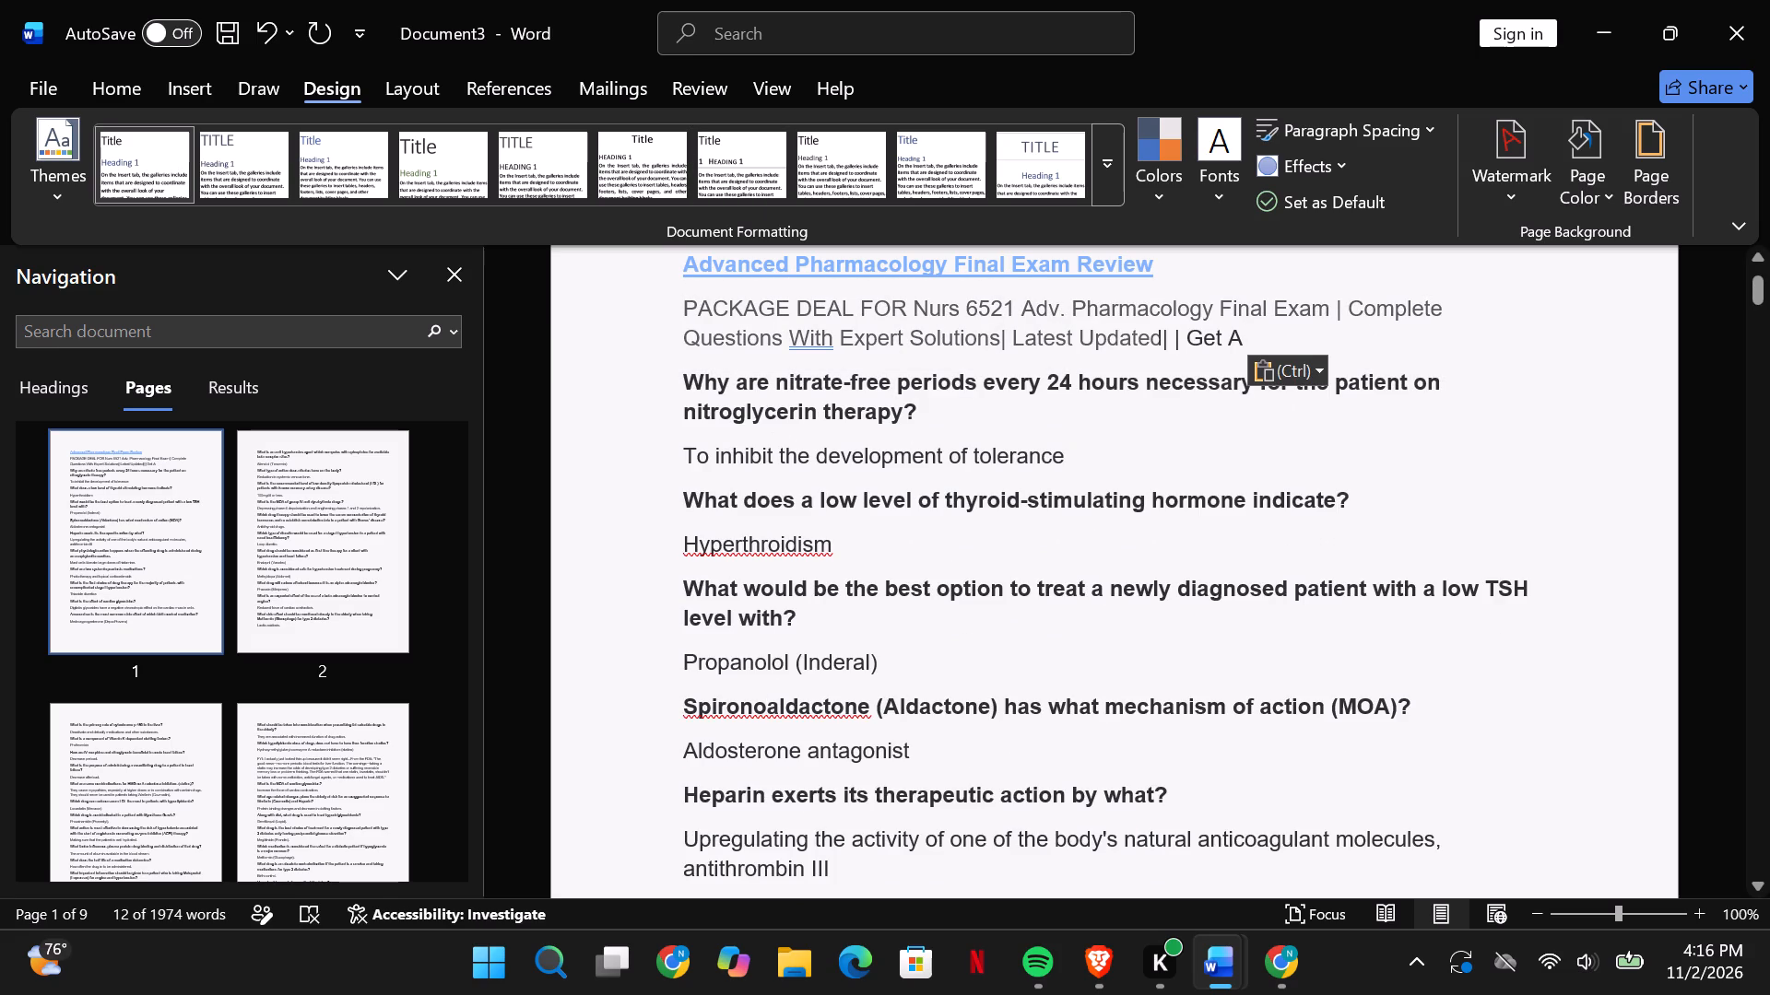
{"action": "left_click_drag", "start_coordinate": [1159, 339], "coordinate": [1308, 336]}
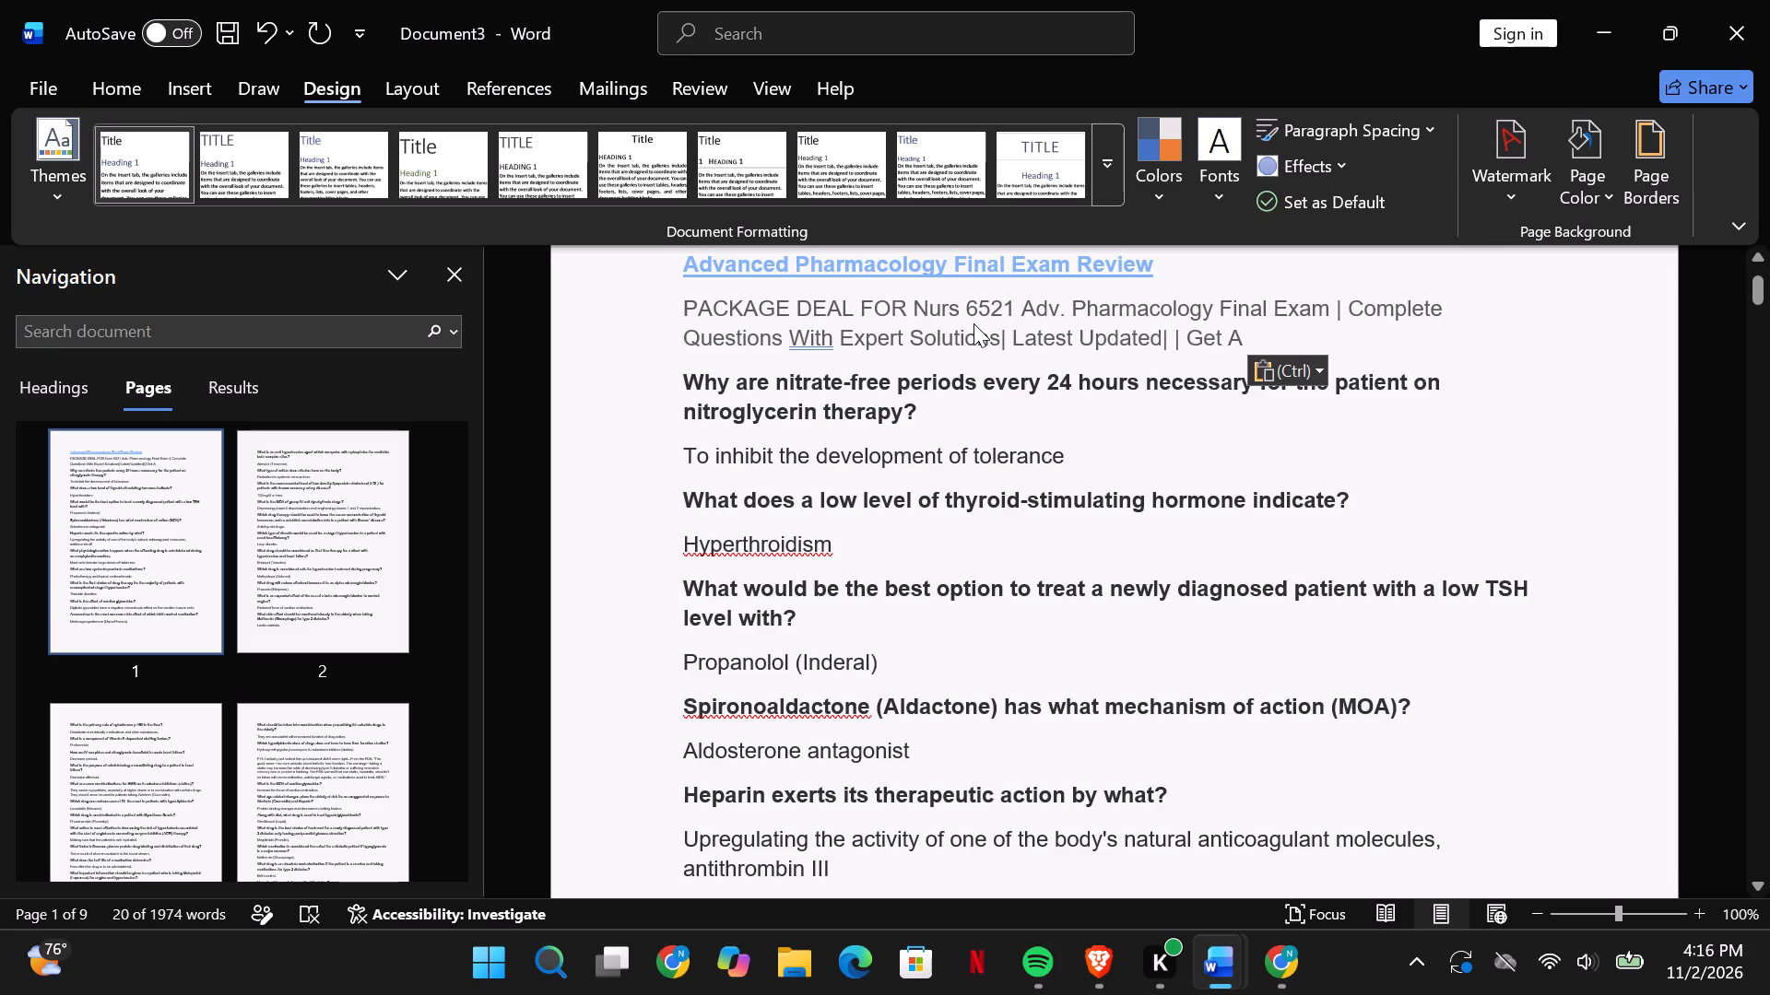
{"action": "right_click", "coordinate": [973, 323]}
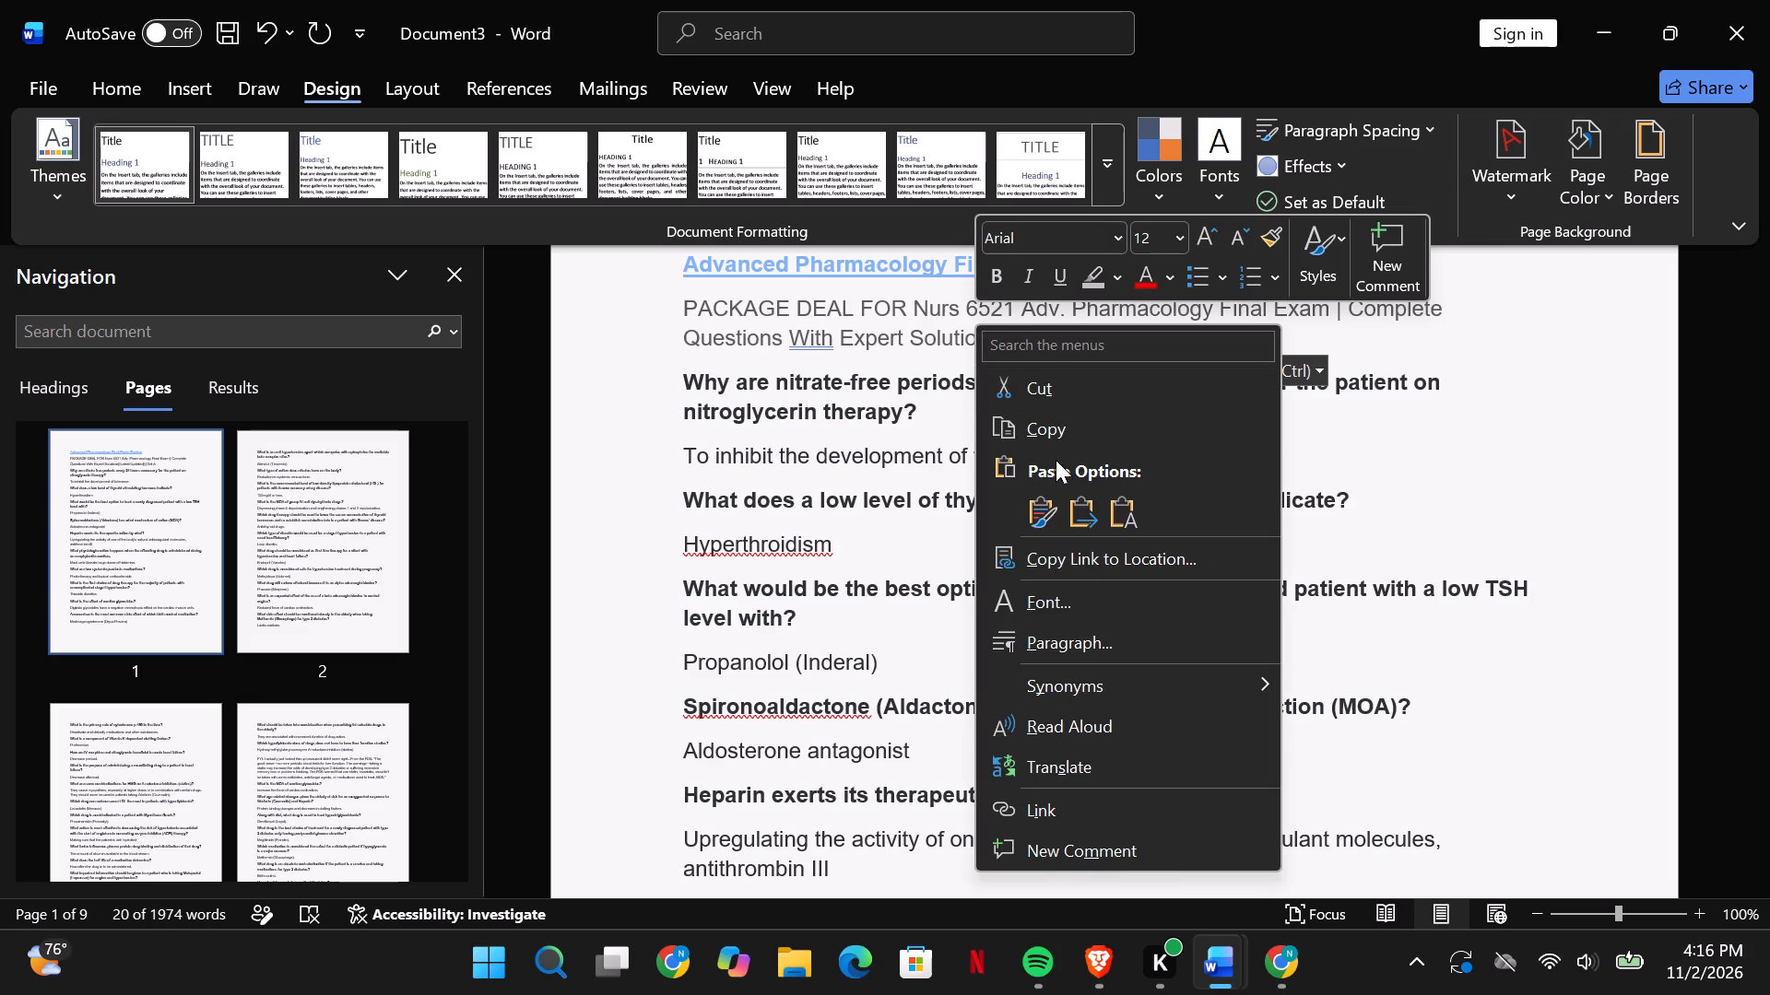
{"action": "left_click", "coordinate": [996, 281]}
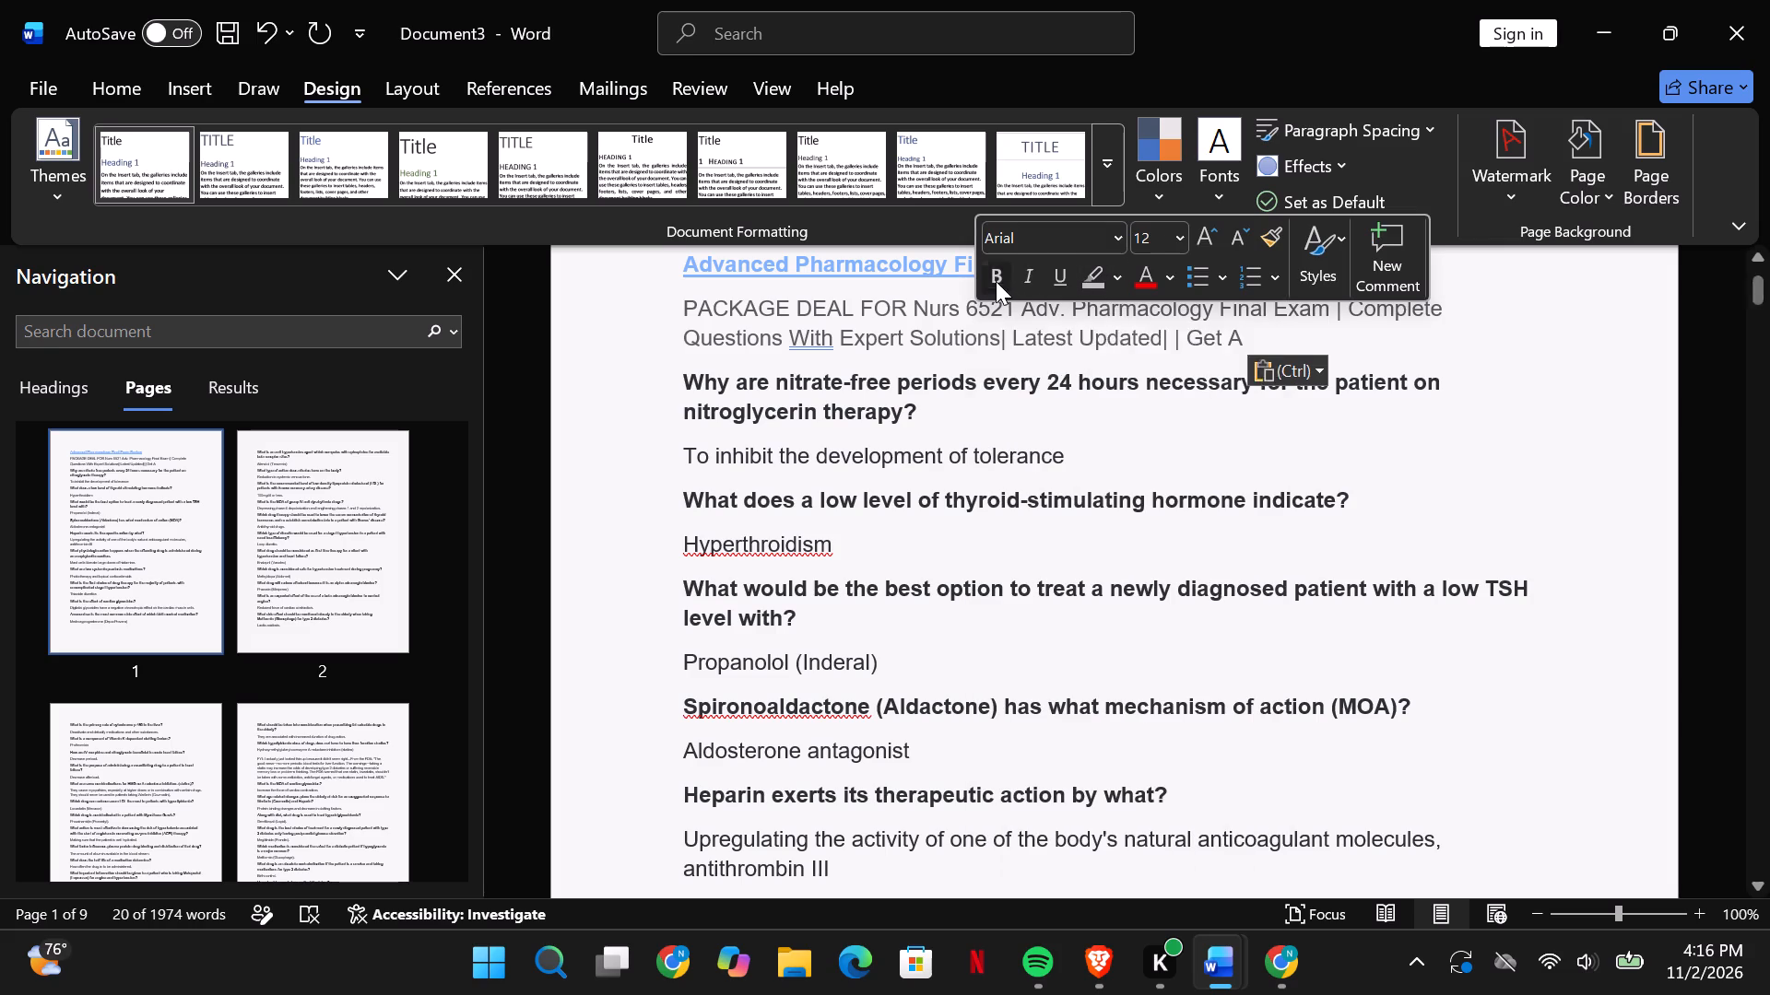
{"action": "left_click", "coordinate": [1178, 237]}
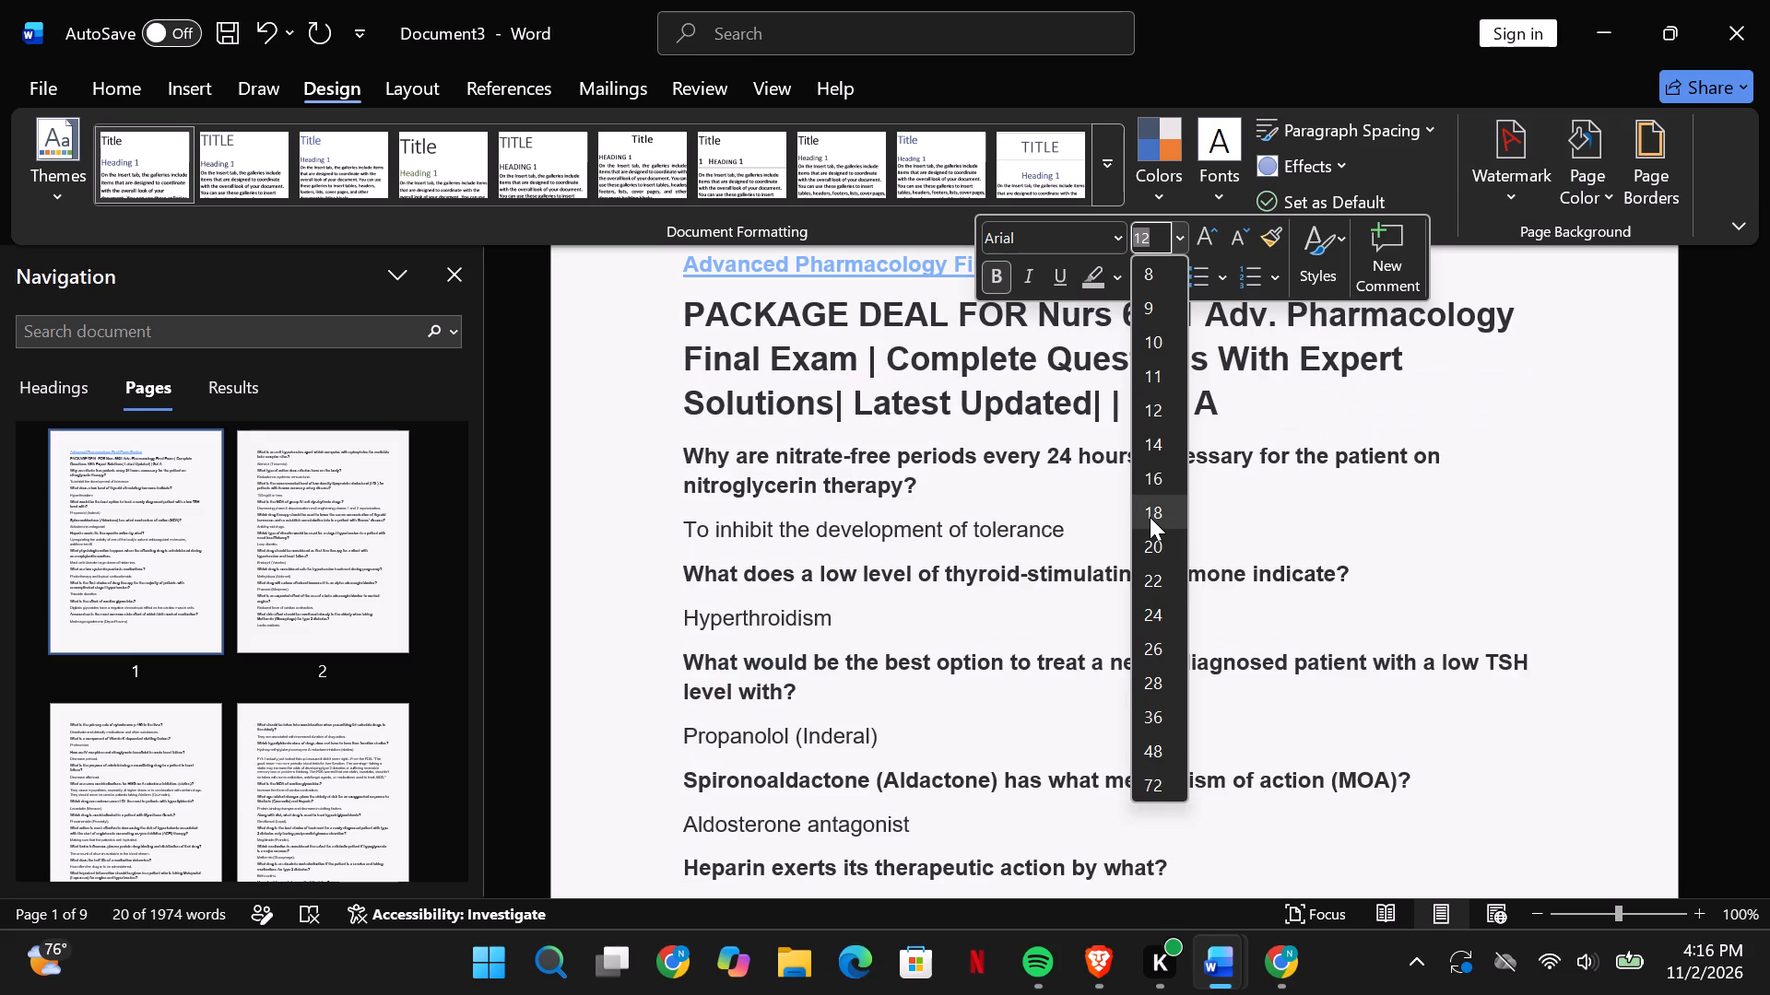
{"action": "left_click", "coordinate": [1150, 517]}
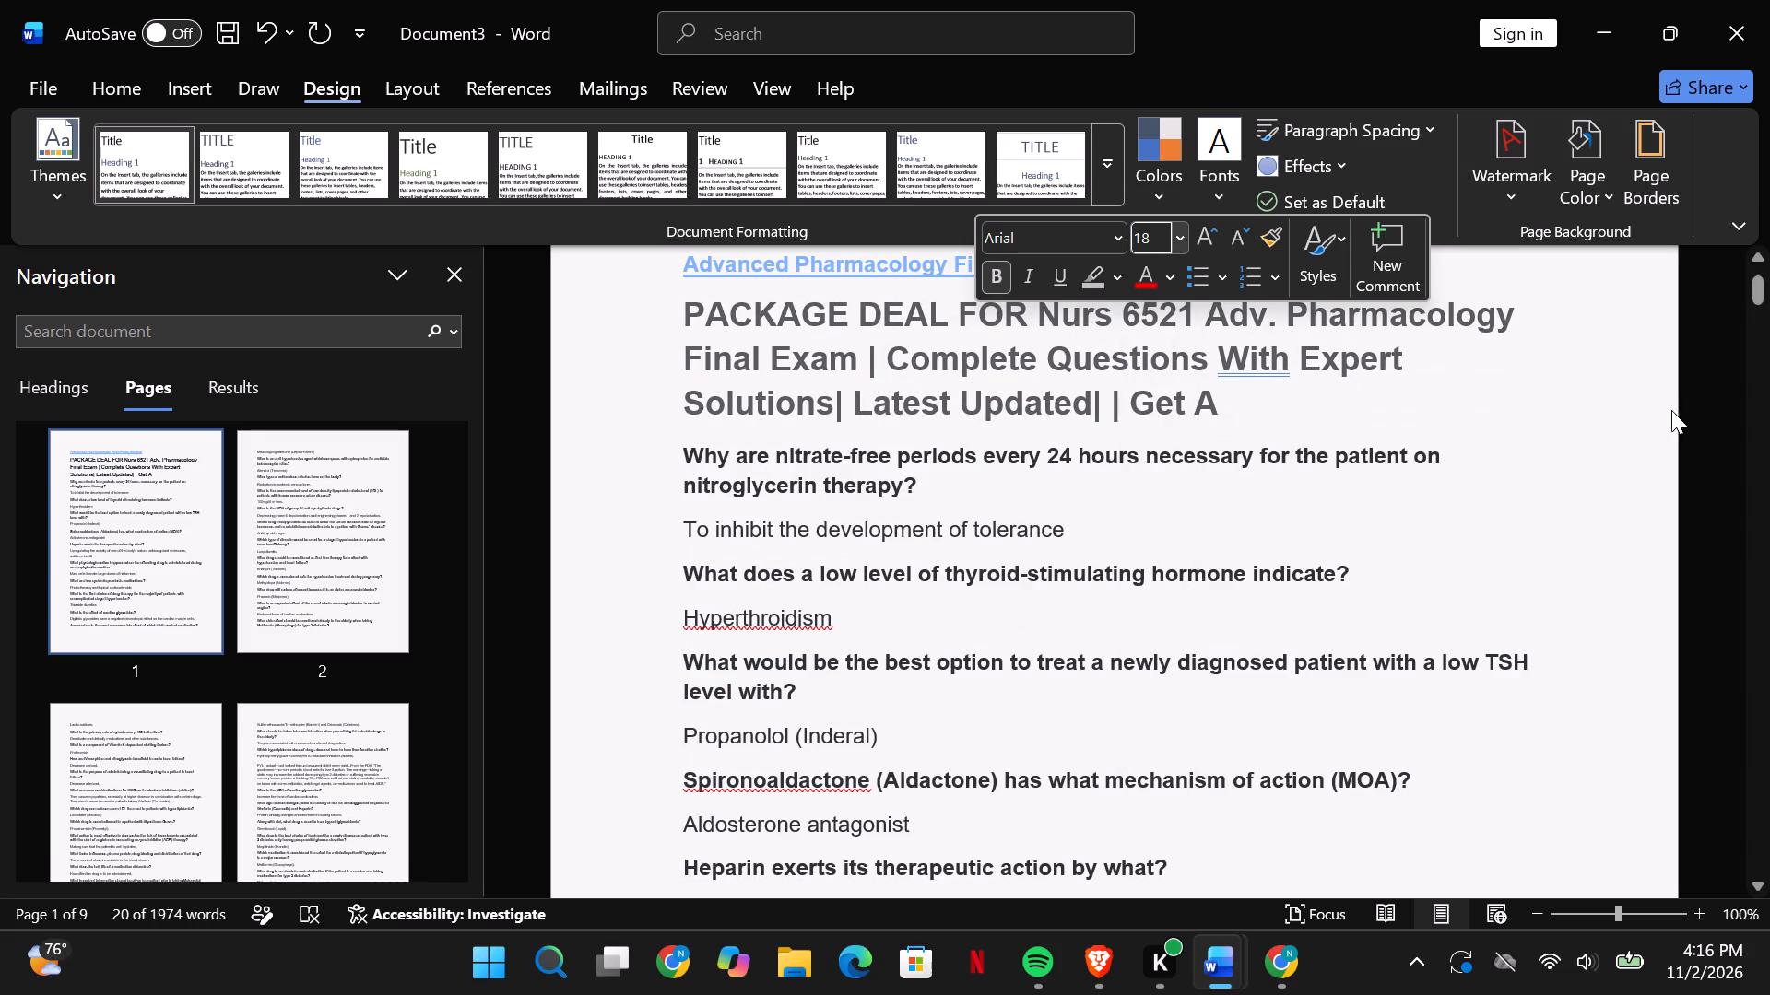
Insert two blank lines between the package deal title and the first nitroglycerin question.
{"action": "left_click", "coordinate": [1707, 410]}
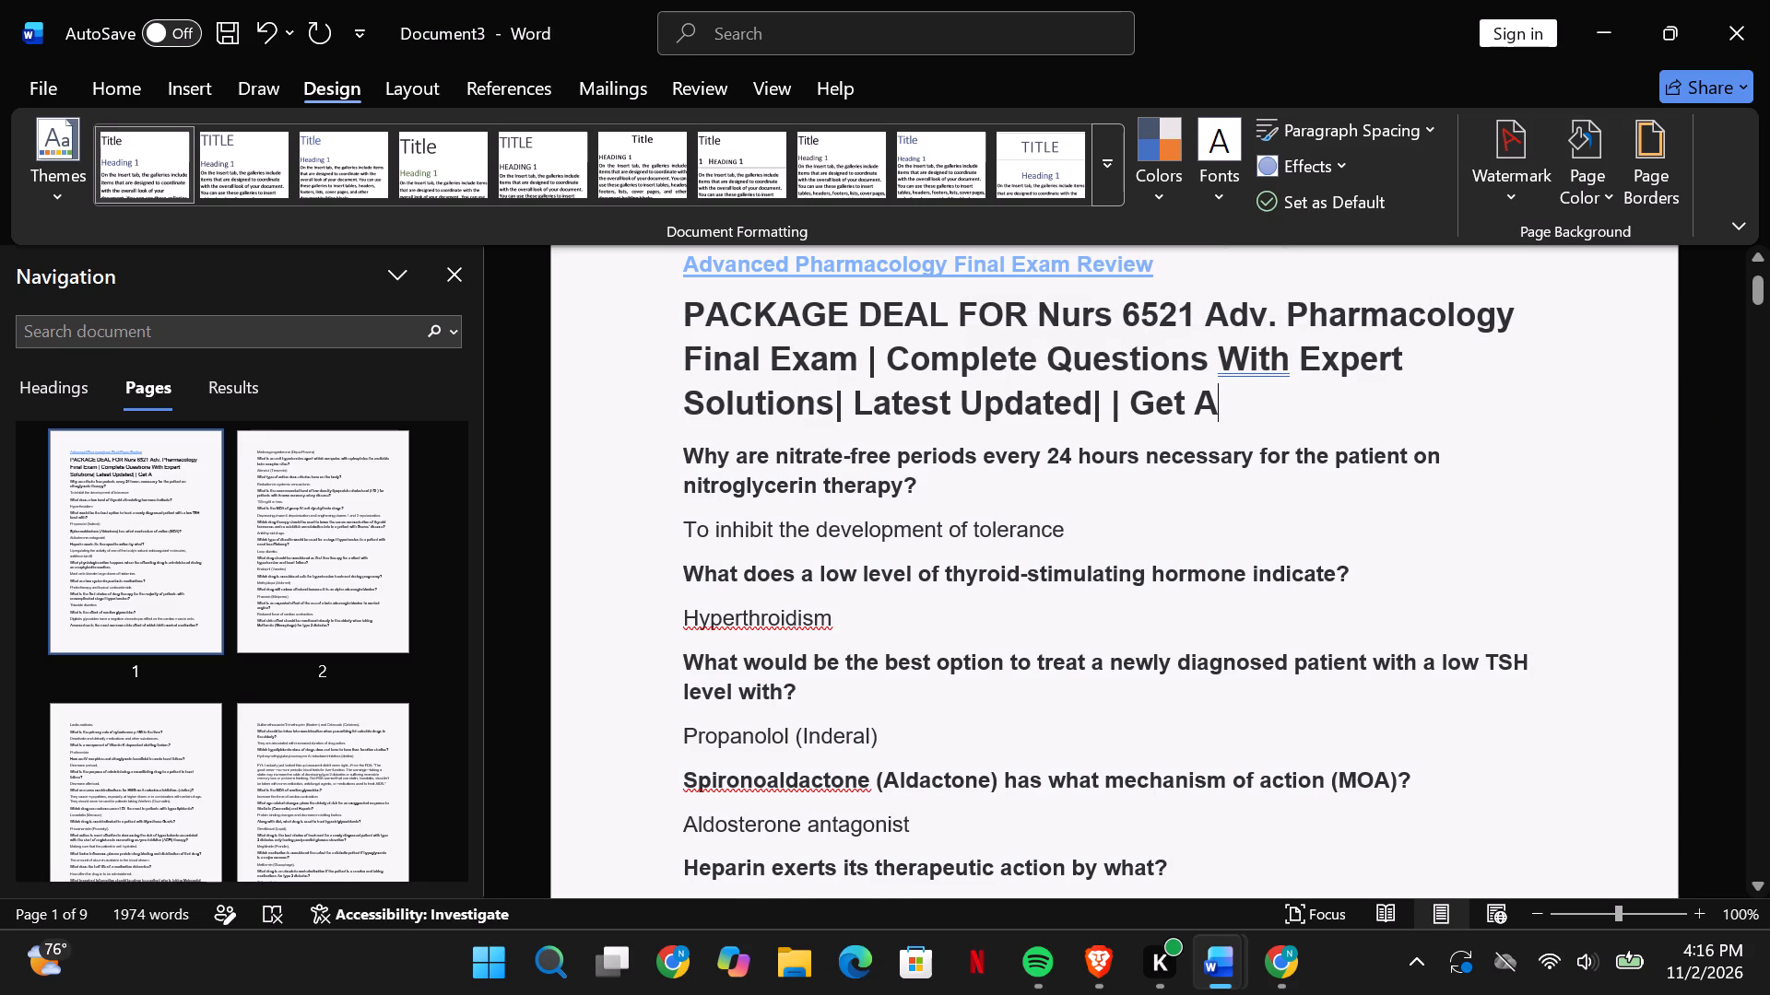
{"action": "key", "text": "Return"}
{"action": "key", "text": "Return"}
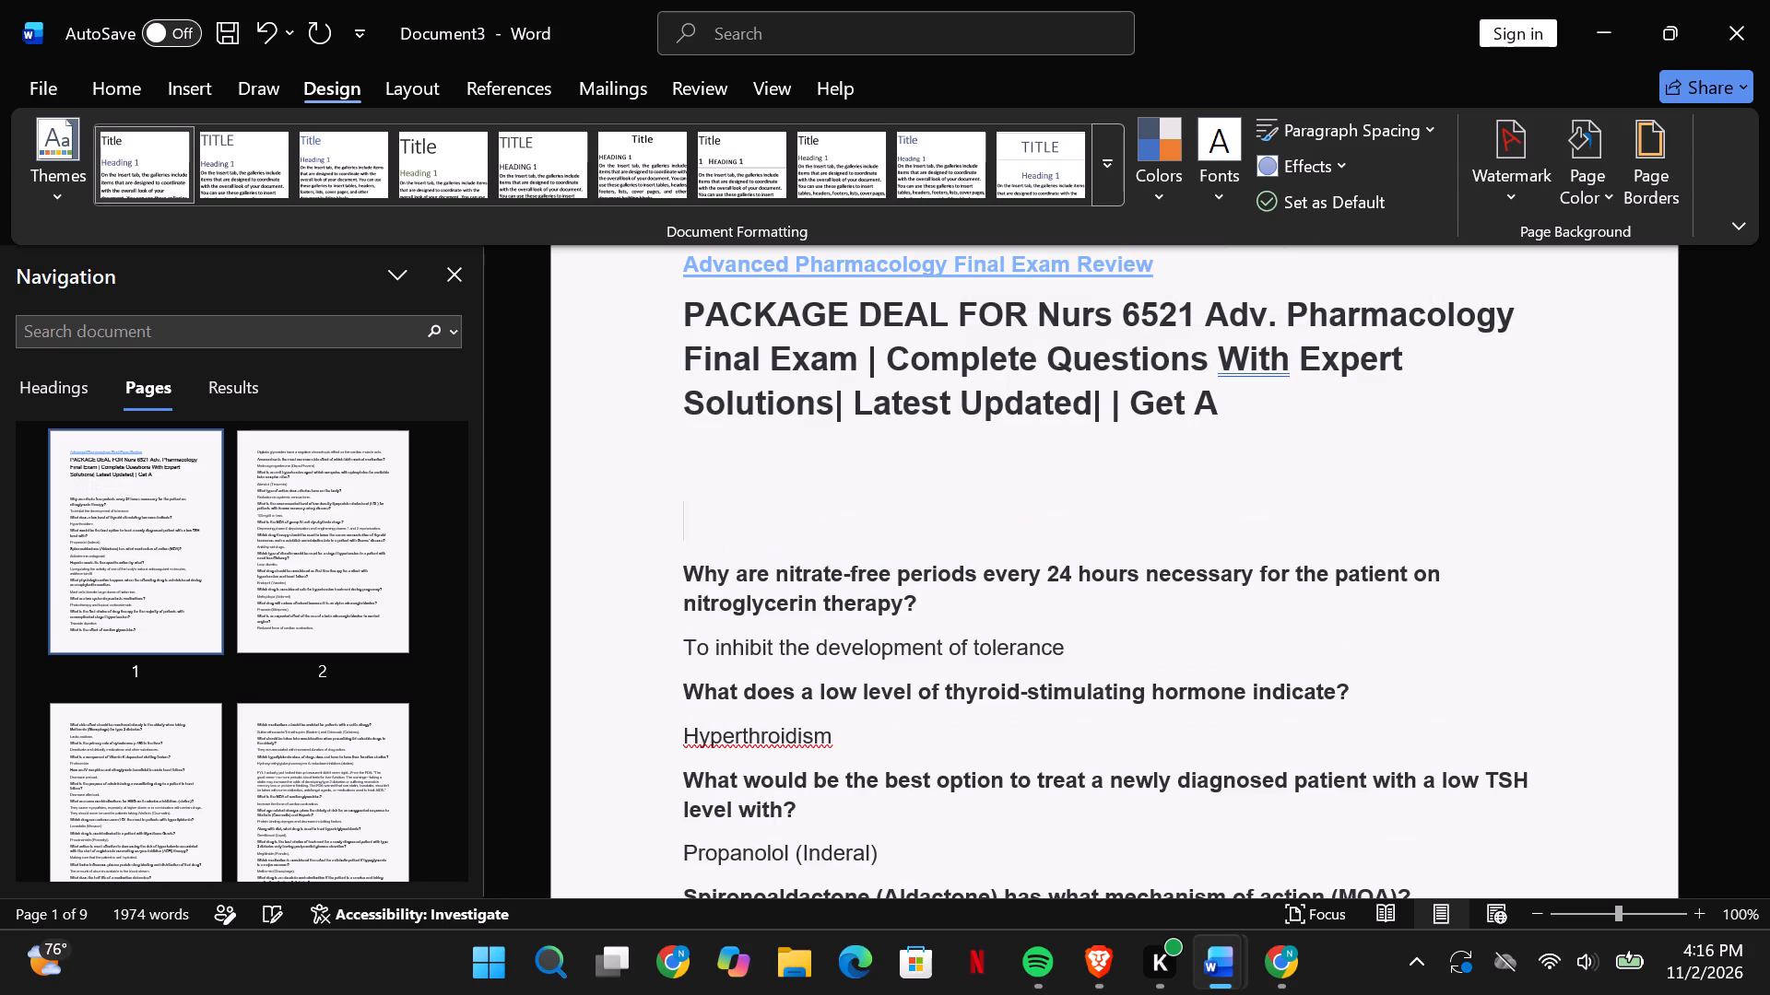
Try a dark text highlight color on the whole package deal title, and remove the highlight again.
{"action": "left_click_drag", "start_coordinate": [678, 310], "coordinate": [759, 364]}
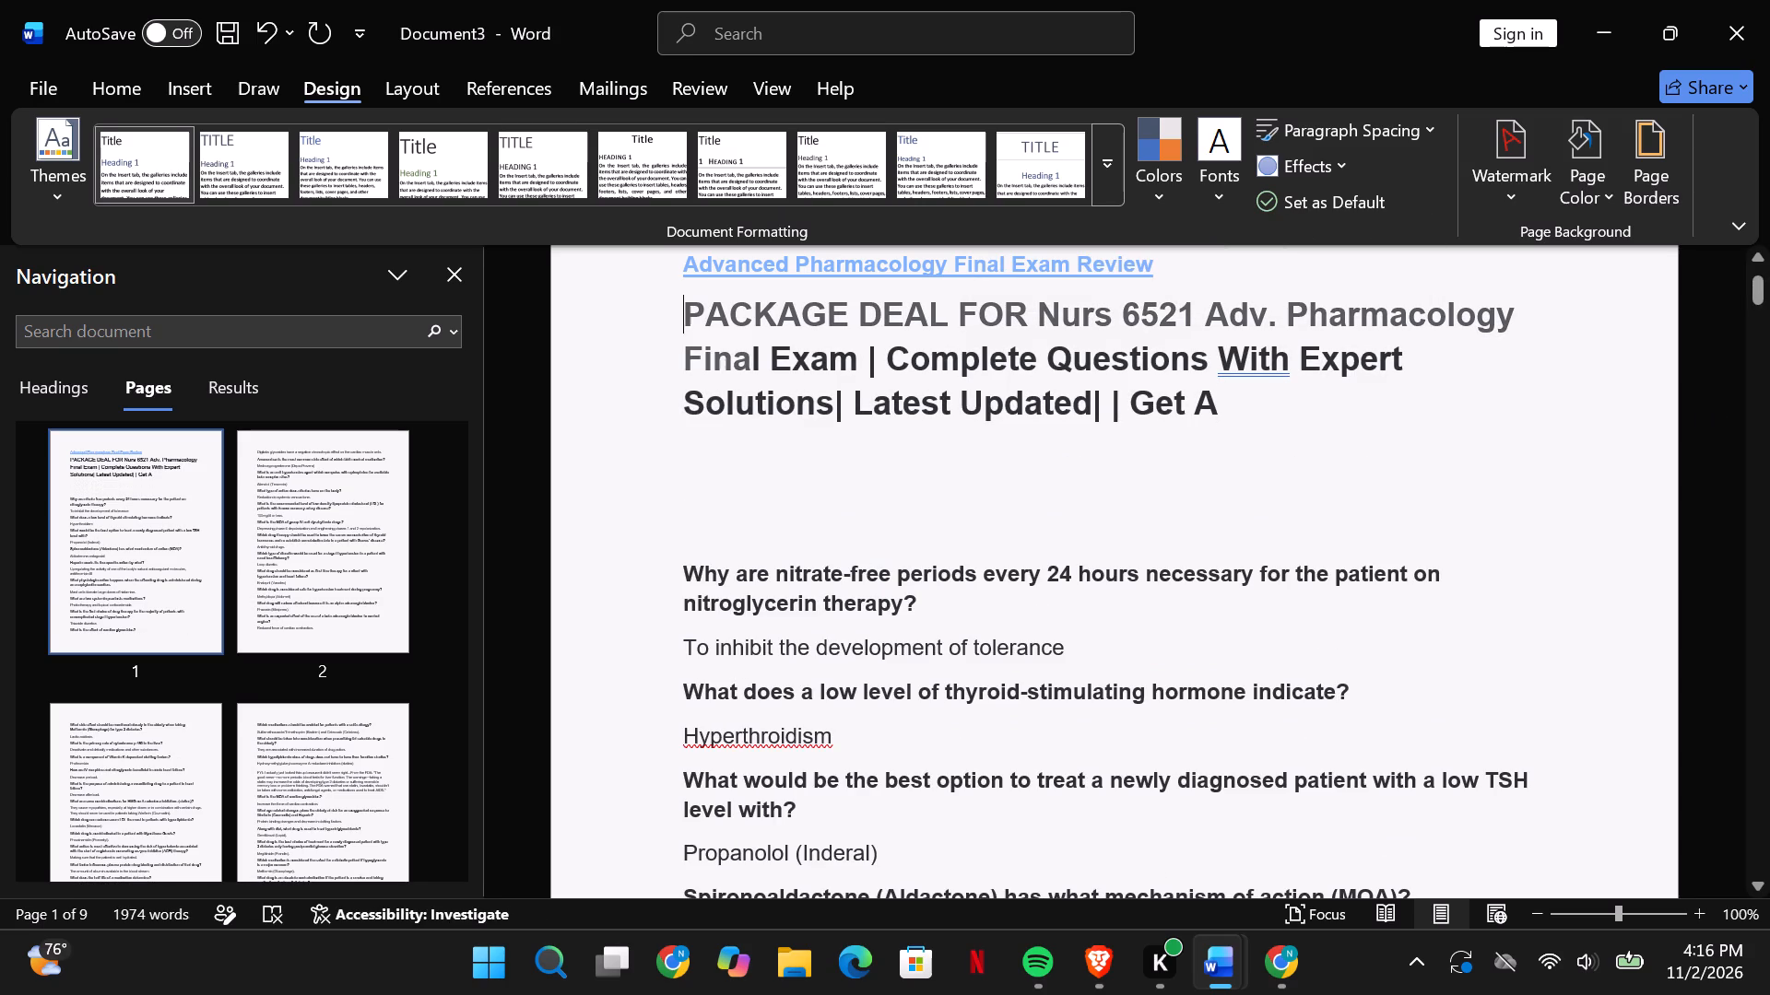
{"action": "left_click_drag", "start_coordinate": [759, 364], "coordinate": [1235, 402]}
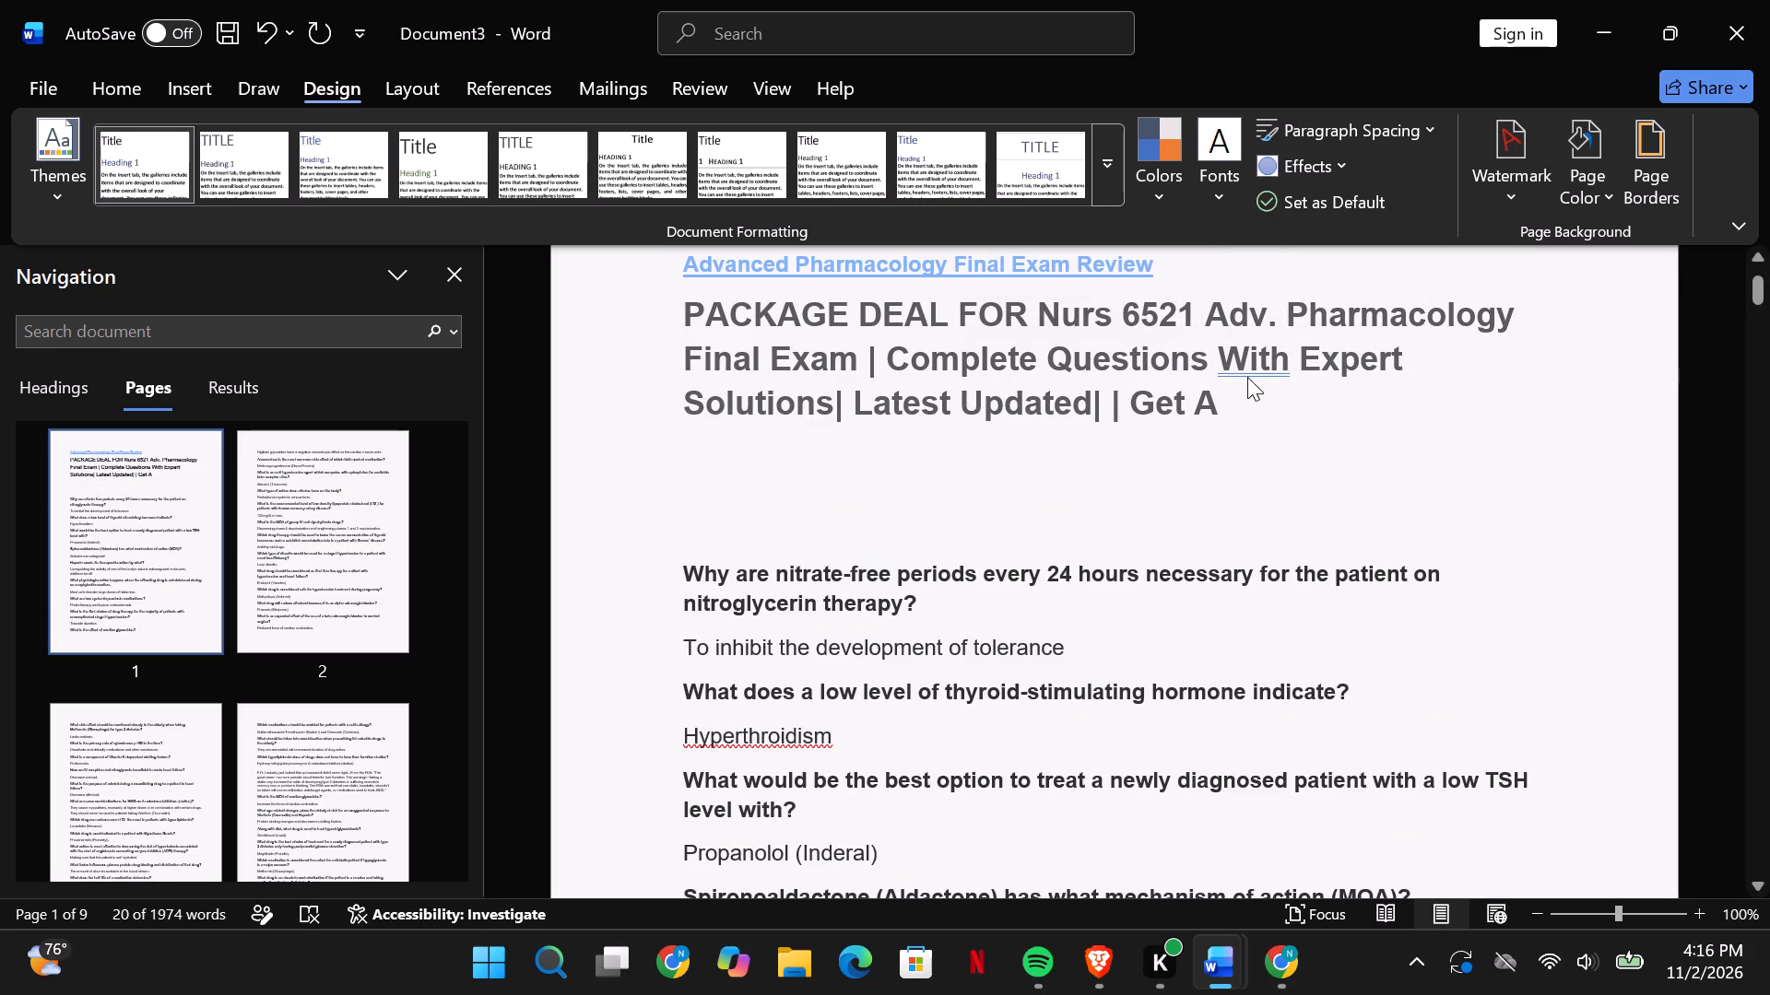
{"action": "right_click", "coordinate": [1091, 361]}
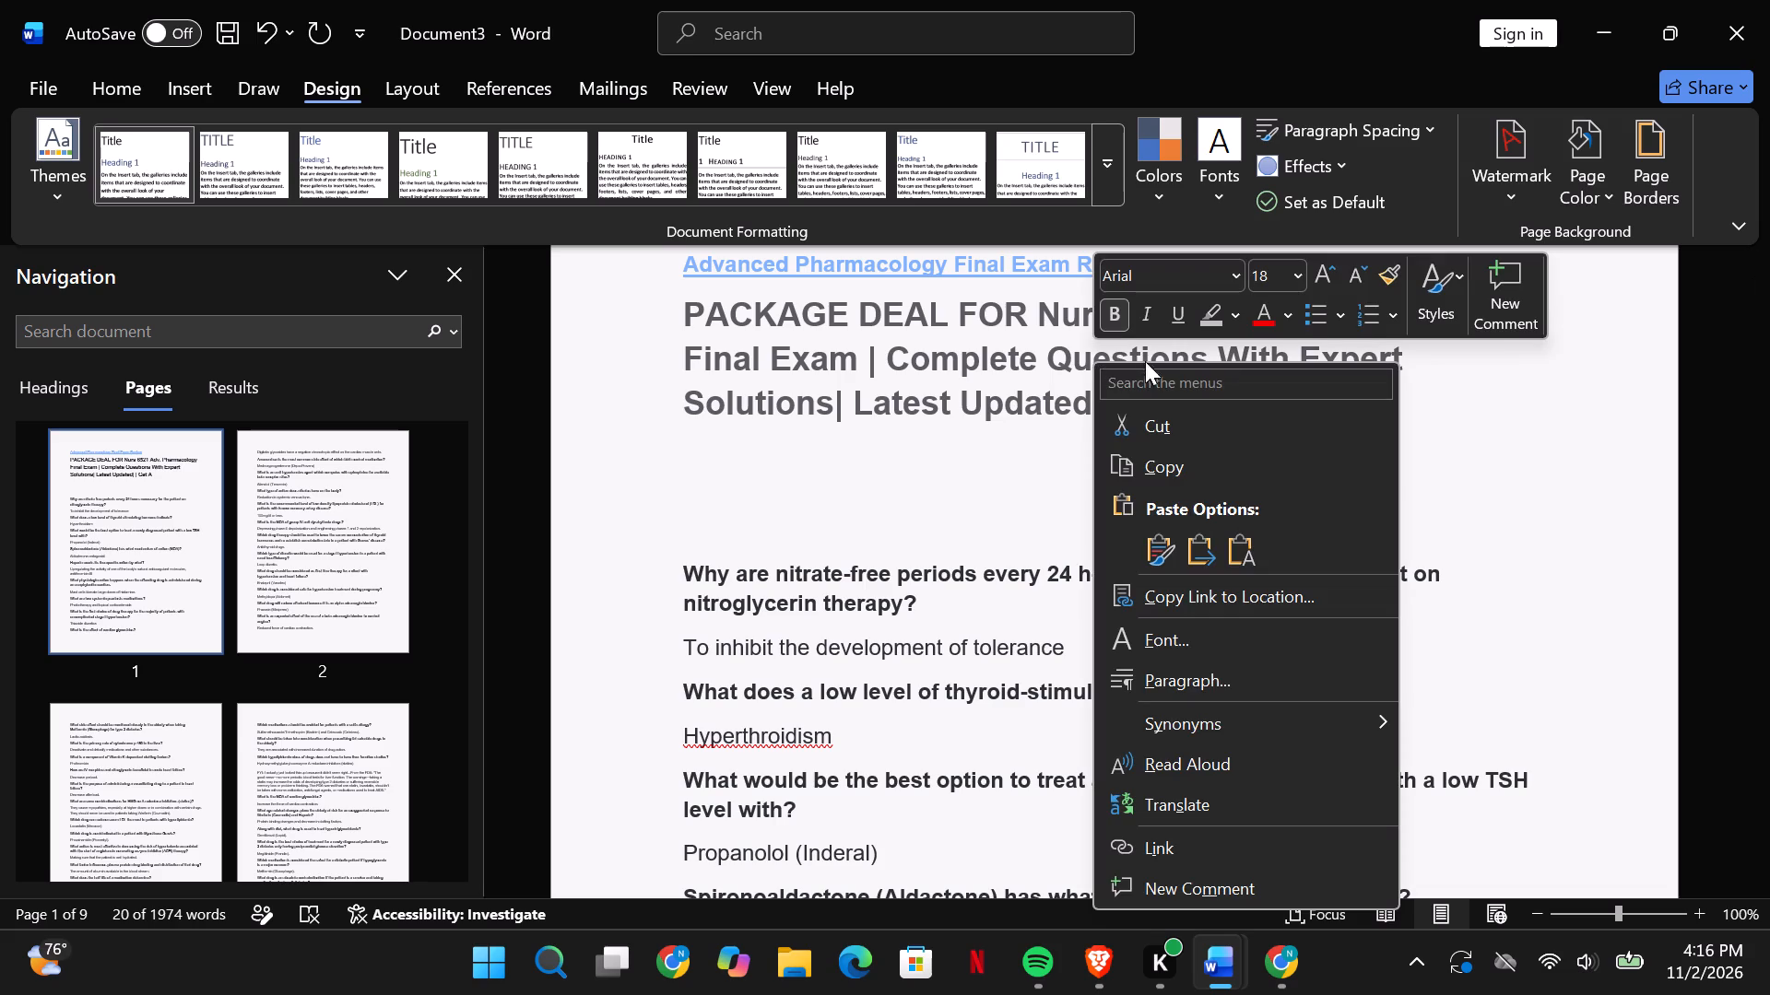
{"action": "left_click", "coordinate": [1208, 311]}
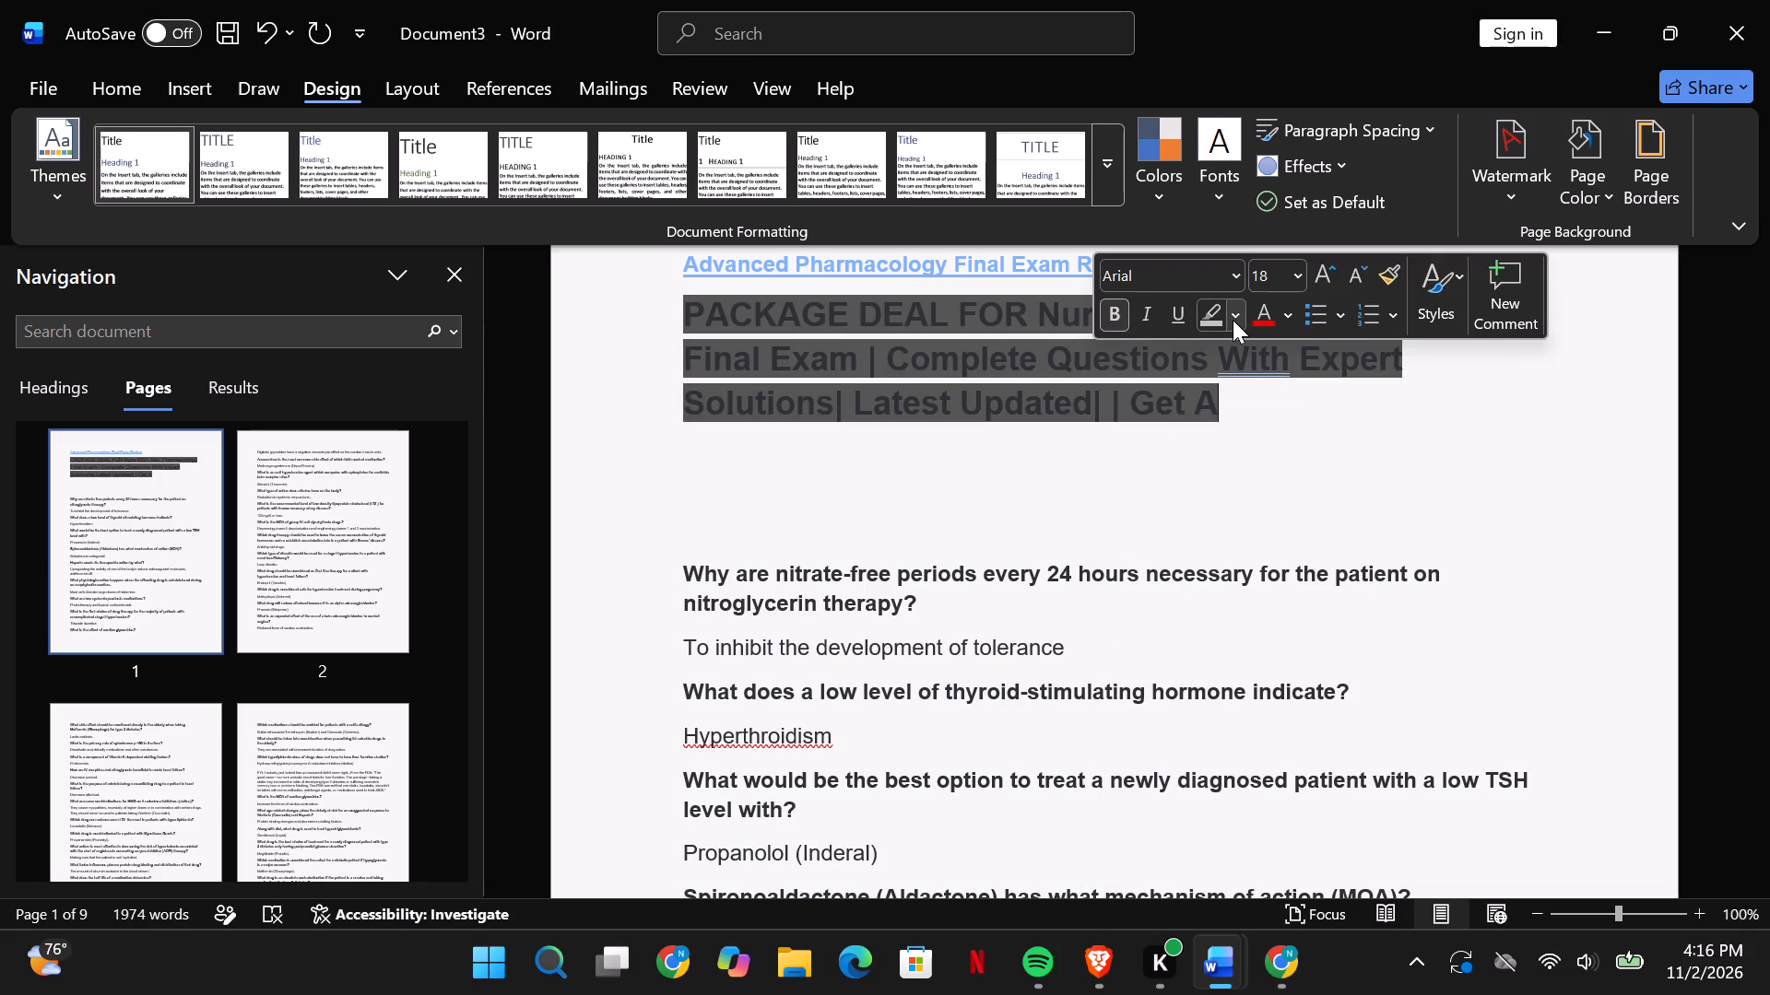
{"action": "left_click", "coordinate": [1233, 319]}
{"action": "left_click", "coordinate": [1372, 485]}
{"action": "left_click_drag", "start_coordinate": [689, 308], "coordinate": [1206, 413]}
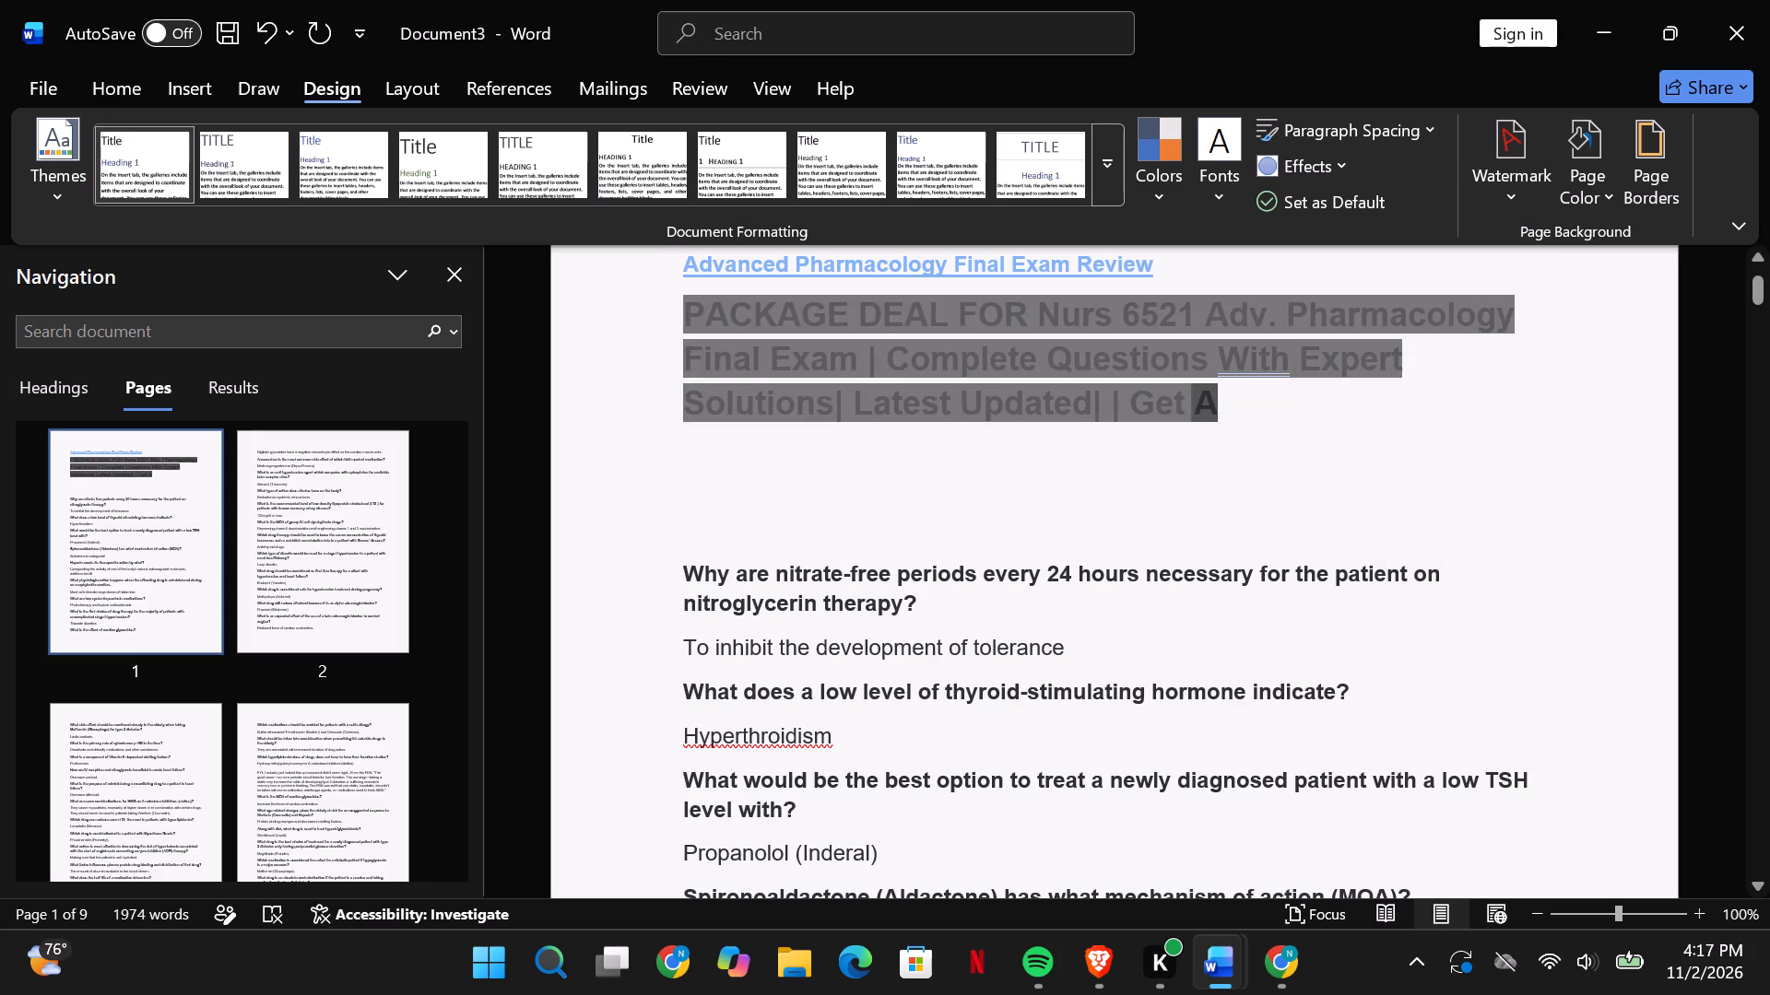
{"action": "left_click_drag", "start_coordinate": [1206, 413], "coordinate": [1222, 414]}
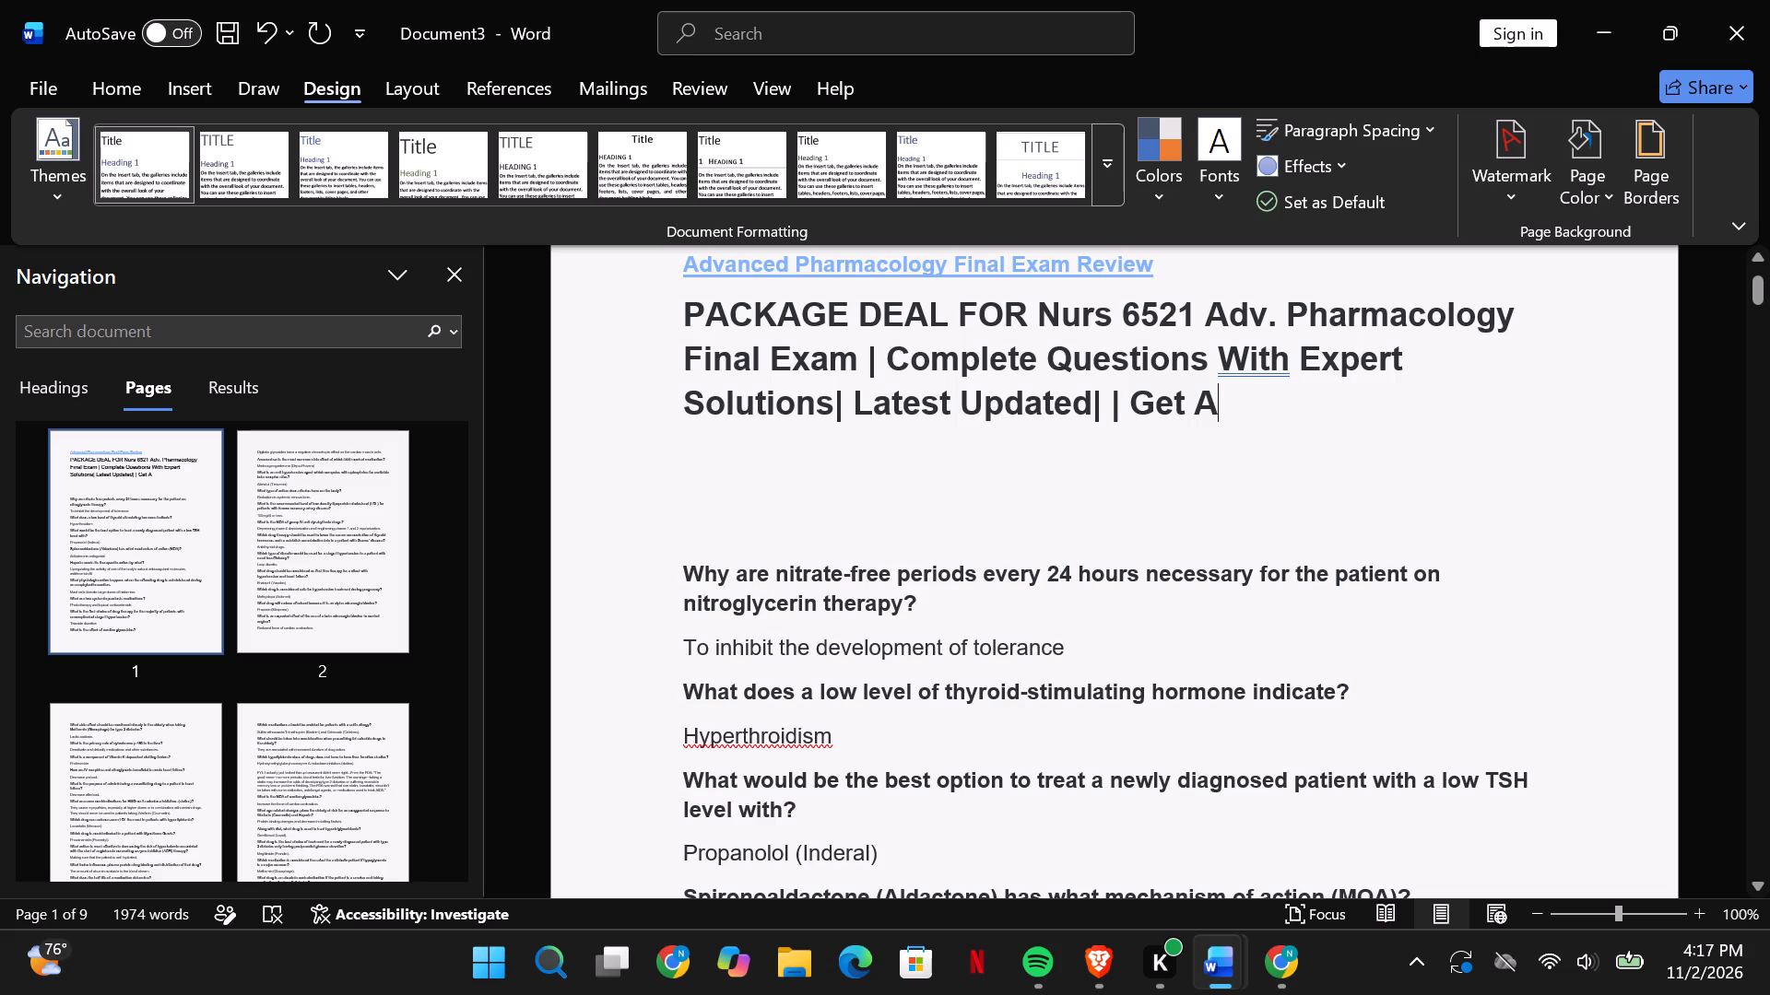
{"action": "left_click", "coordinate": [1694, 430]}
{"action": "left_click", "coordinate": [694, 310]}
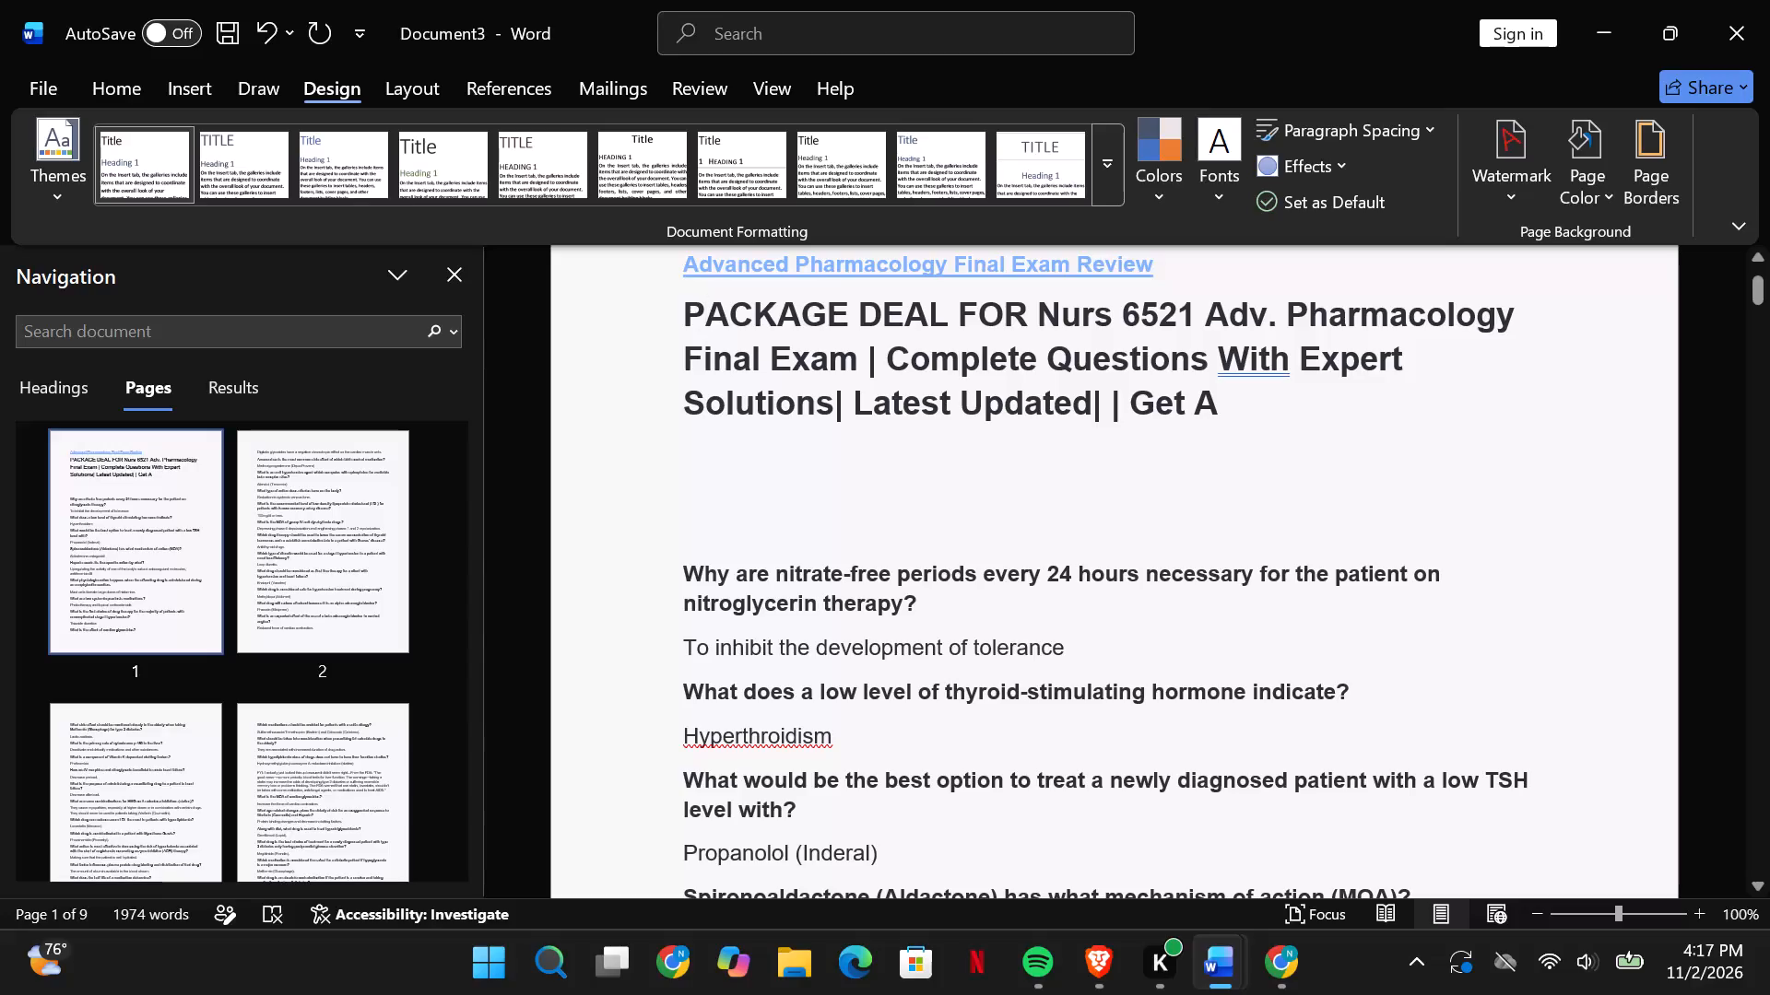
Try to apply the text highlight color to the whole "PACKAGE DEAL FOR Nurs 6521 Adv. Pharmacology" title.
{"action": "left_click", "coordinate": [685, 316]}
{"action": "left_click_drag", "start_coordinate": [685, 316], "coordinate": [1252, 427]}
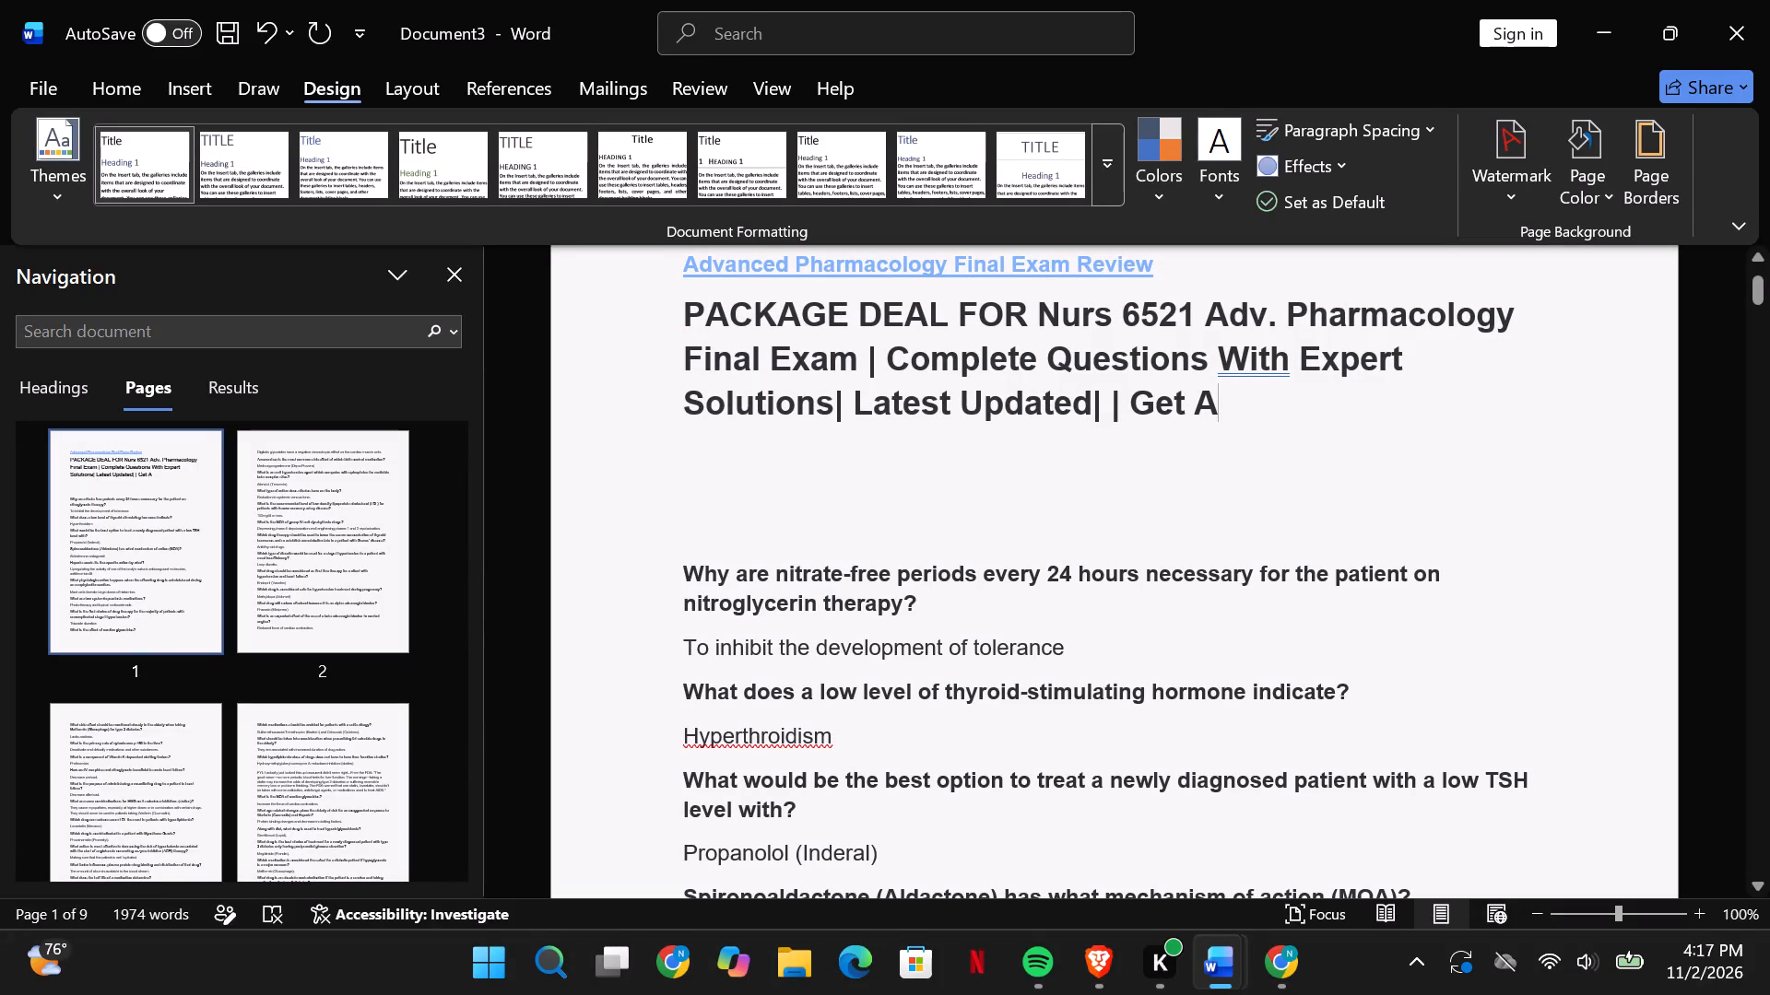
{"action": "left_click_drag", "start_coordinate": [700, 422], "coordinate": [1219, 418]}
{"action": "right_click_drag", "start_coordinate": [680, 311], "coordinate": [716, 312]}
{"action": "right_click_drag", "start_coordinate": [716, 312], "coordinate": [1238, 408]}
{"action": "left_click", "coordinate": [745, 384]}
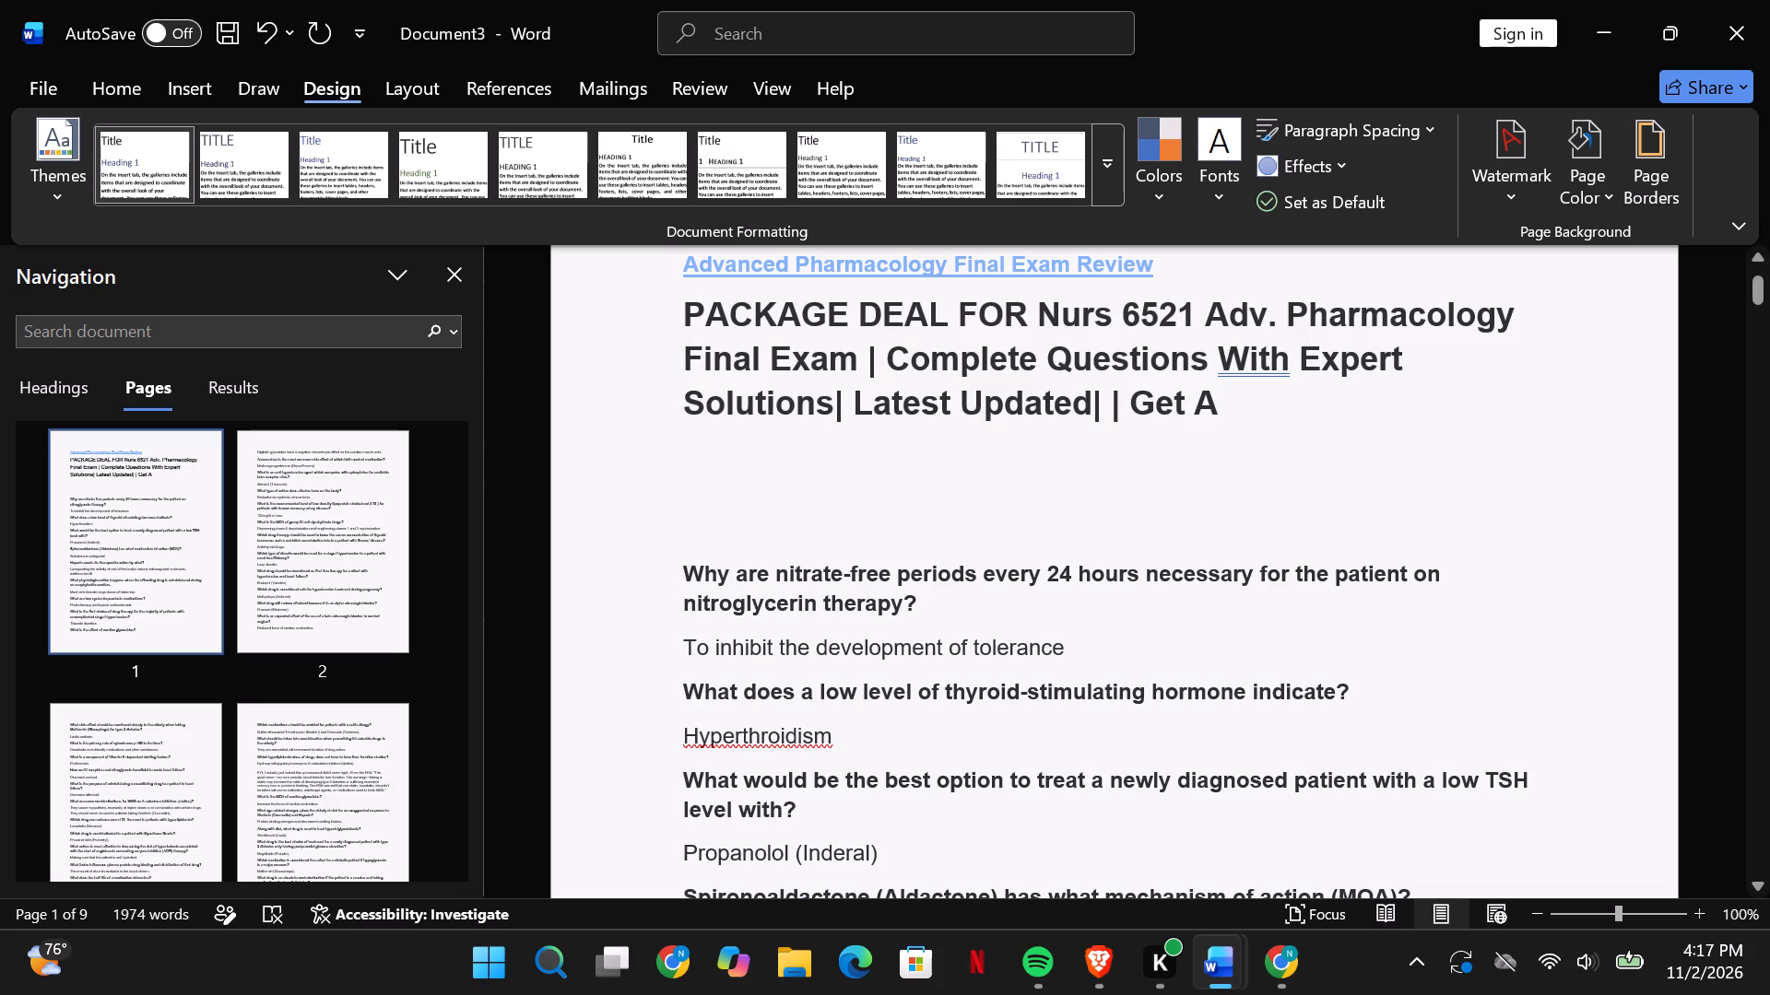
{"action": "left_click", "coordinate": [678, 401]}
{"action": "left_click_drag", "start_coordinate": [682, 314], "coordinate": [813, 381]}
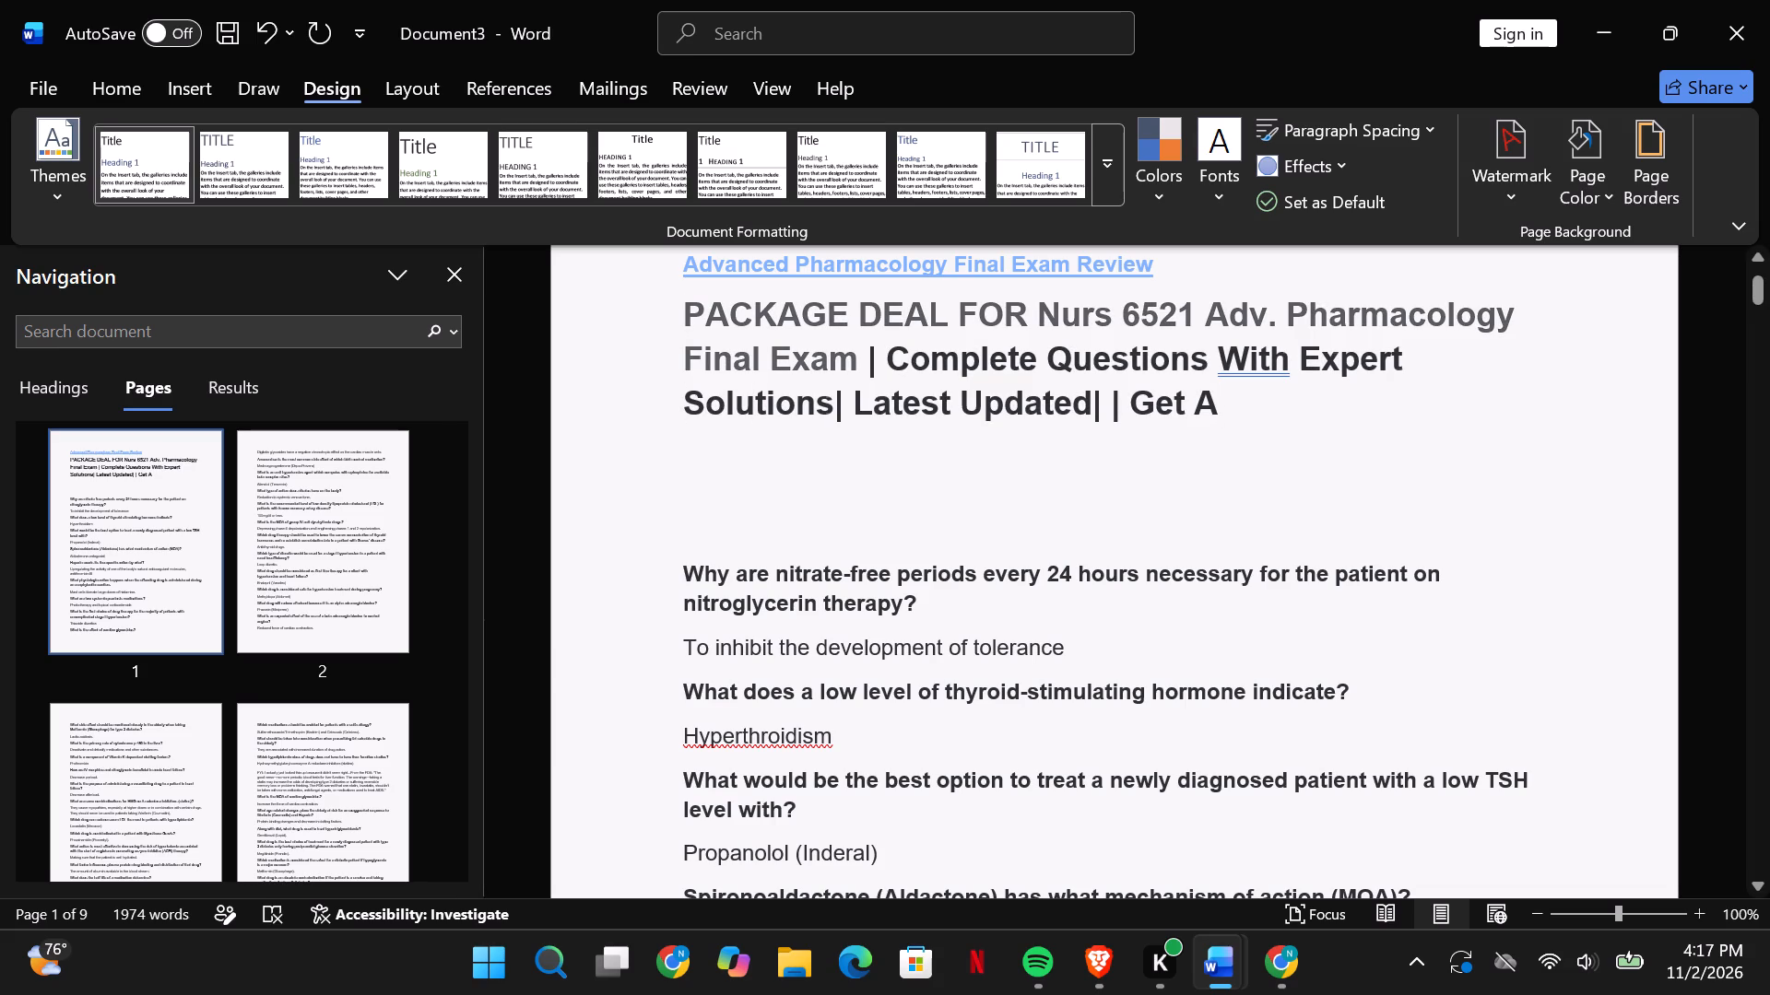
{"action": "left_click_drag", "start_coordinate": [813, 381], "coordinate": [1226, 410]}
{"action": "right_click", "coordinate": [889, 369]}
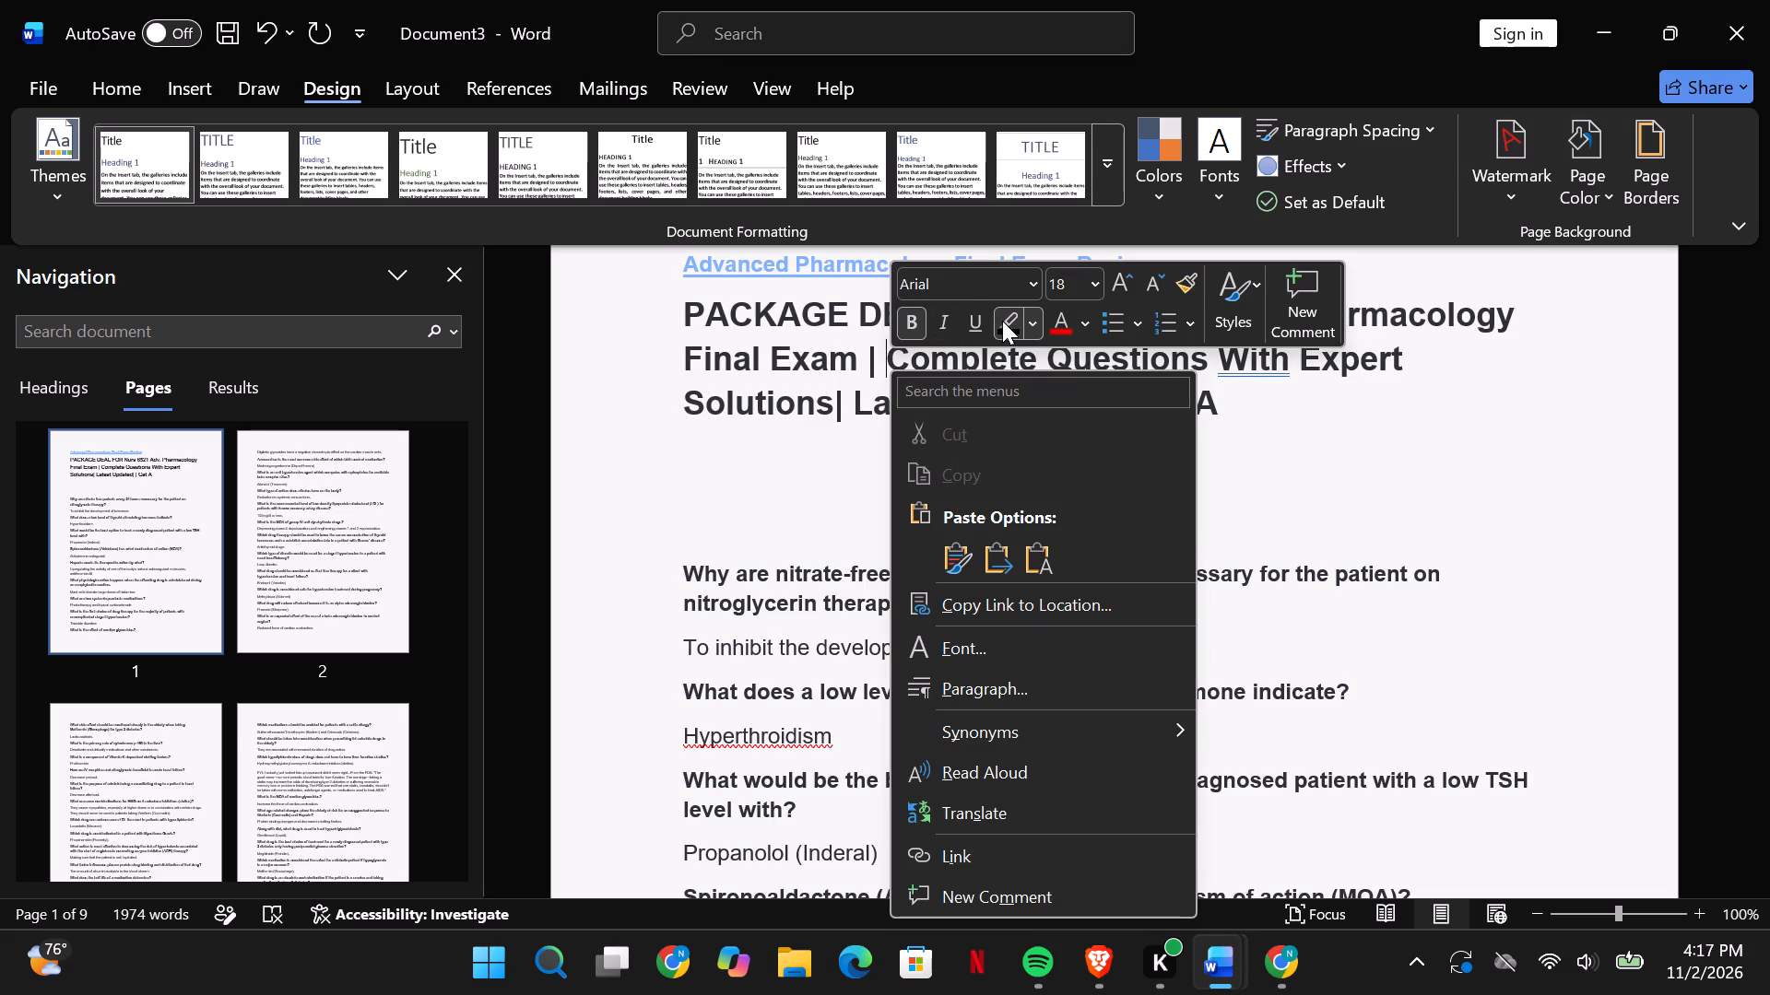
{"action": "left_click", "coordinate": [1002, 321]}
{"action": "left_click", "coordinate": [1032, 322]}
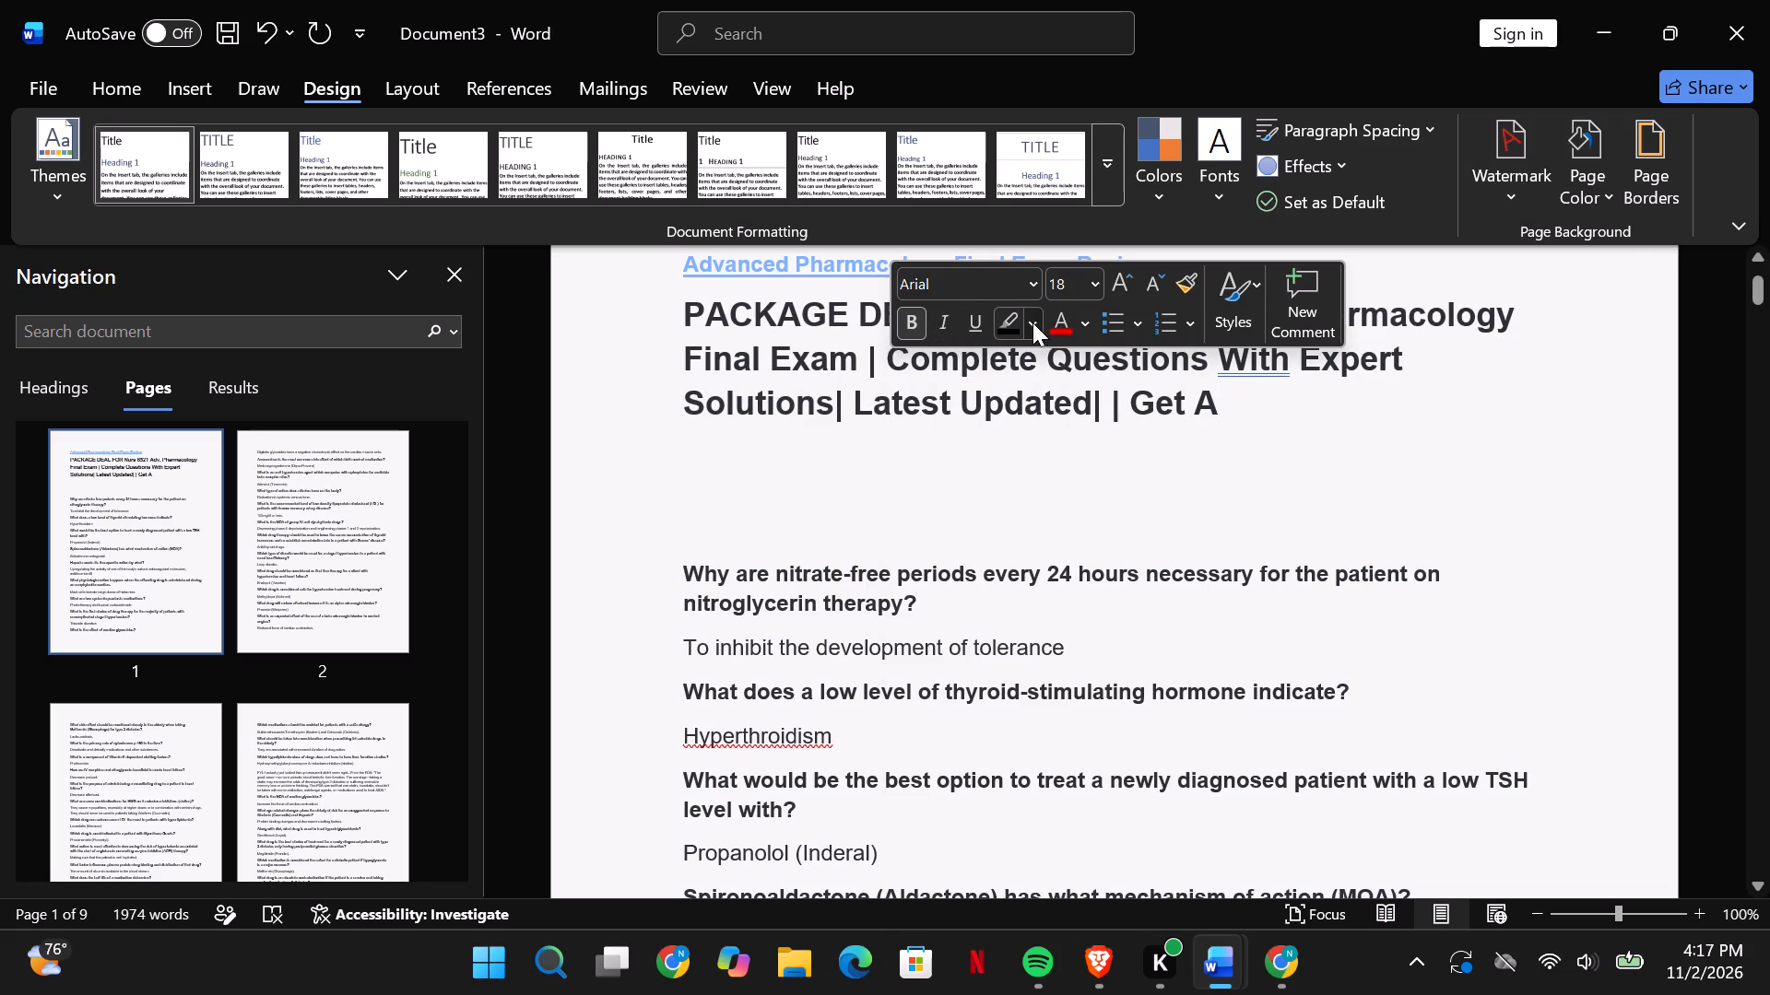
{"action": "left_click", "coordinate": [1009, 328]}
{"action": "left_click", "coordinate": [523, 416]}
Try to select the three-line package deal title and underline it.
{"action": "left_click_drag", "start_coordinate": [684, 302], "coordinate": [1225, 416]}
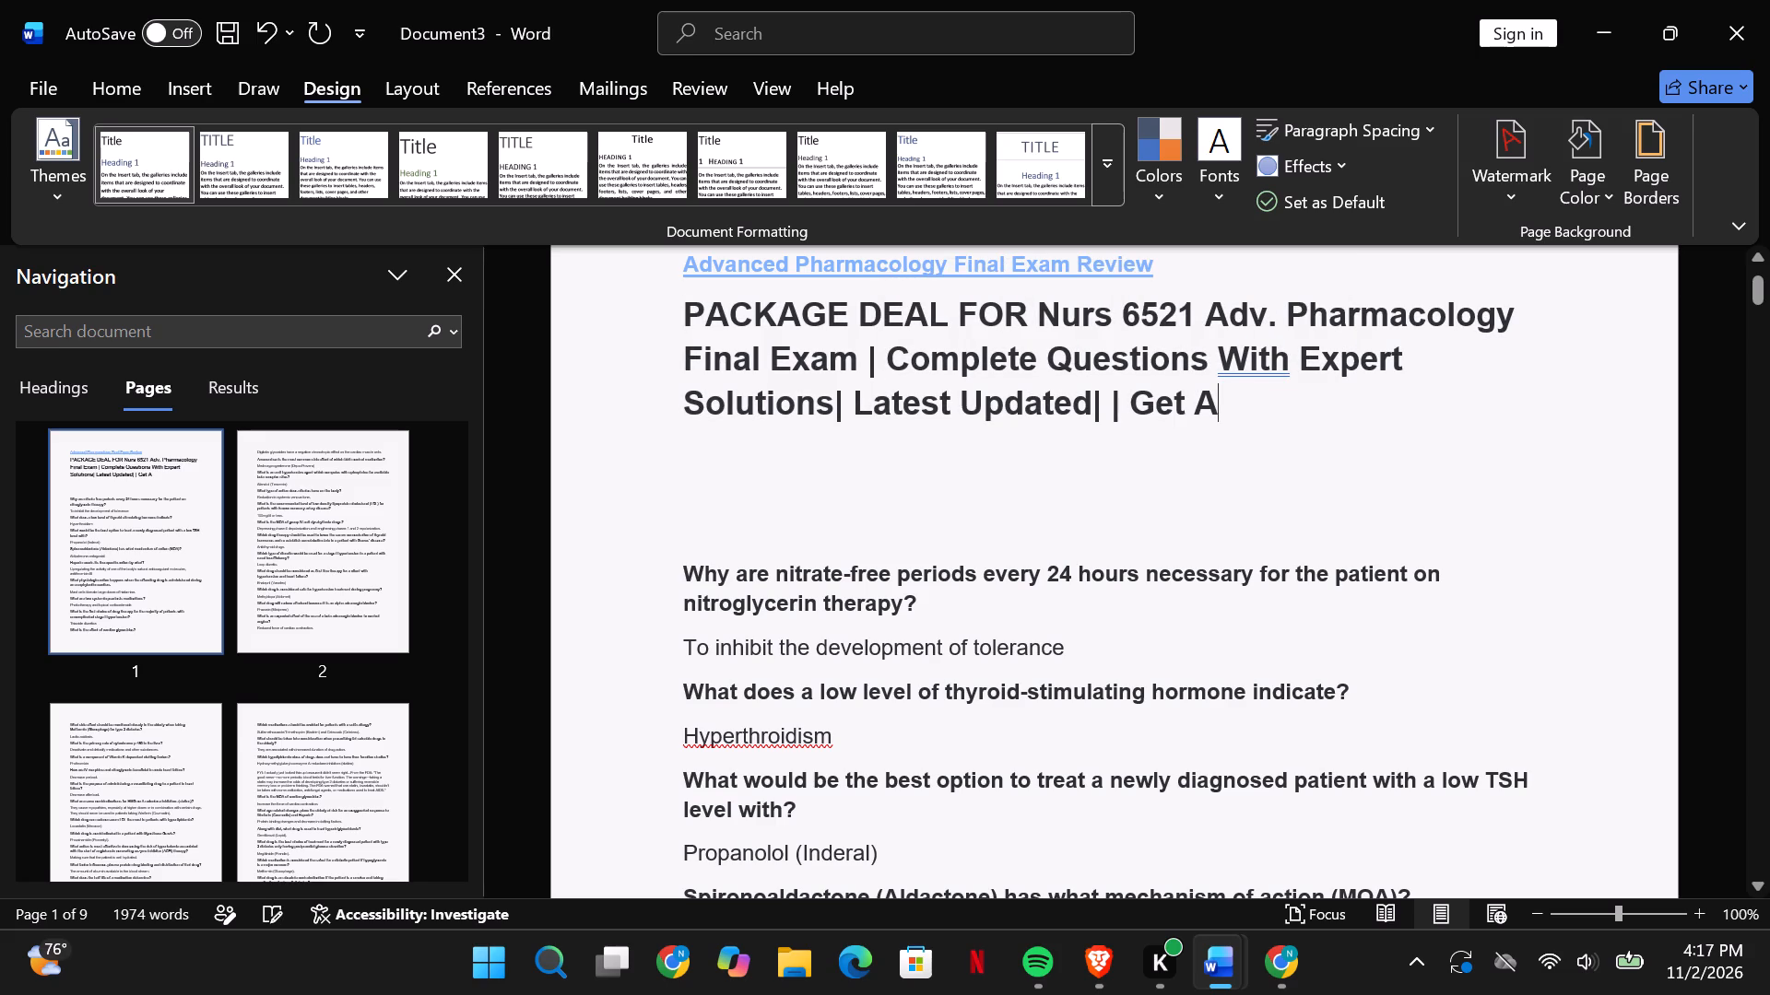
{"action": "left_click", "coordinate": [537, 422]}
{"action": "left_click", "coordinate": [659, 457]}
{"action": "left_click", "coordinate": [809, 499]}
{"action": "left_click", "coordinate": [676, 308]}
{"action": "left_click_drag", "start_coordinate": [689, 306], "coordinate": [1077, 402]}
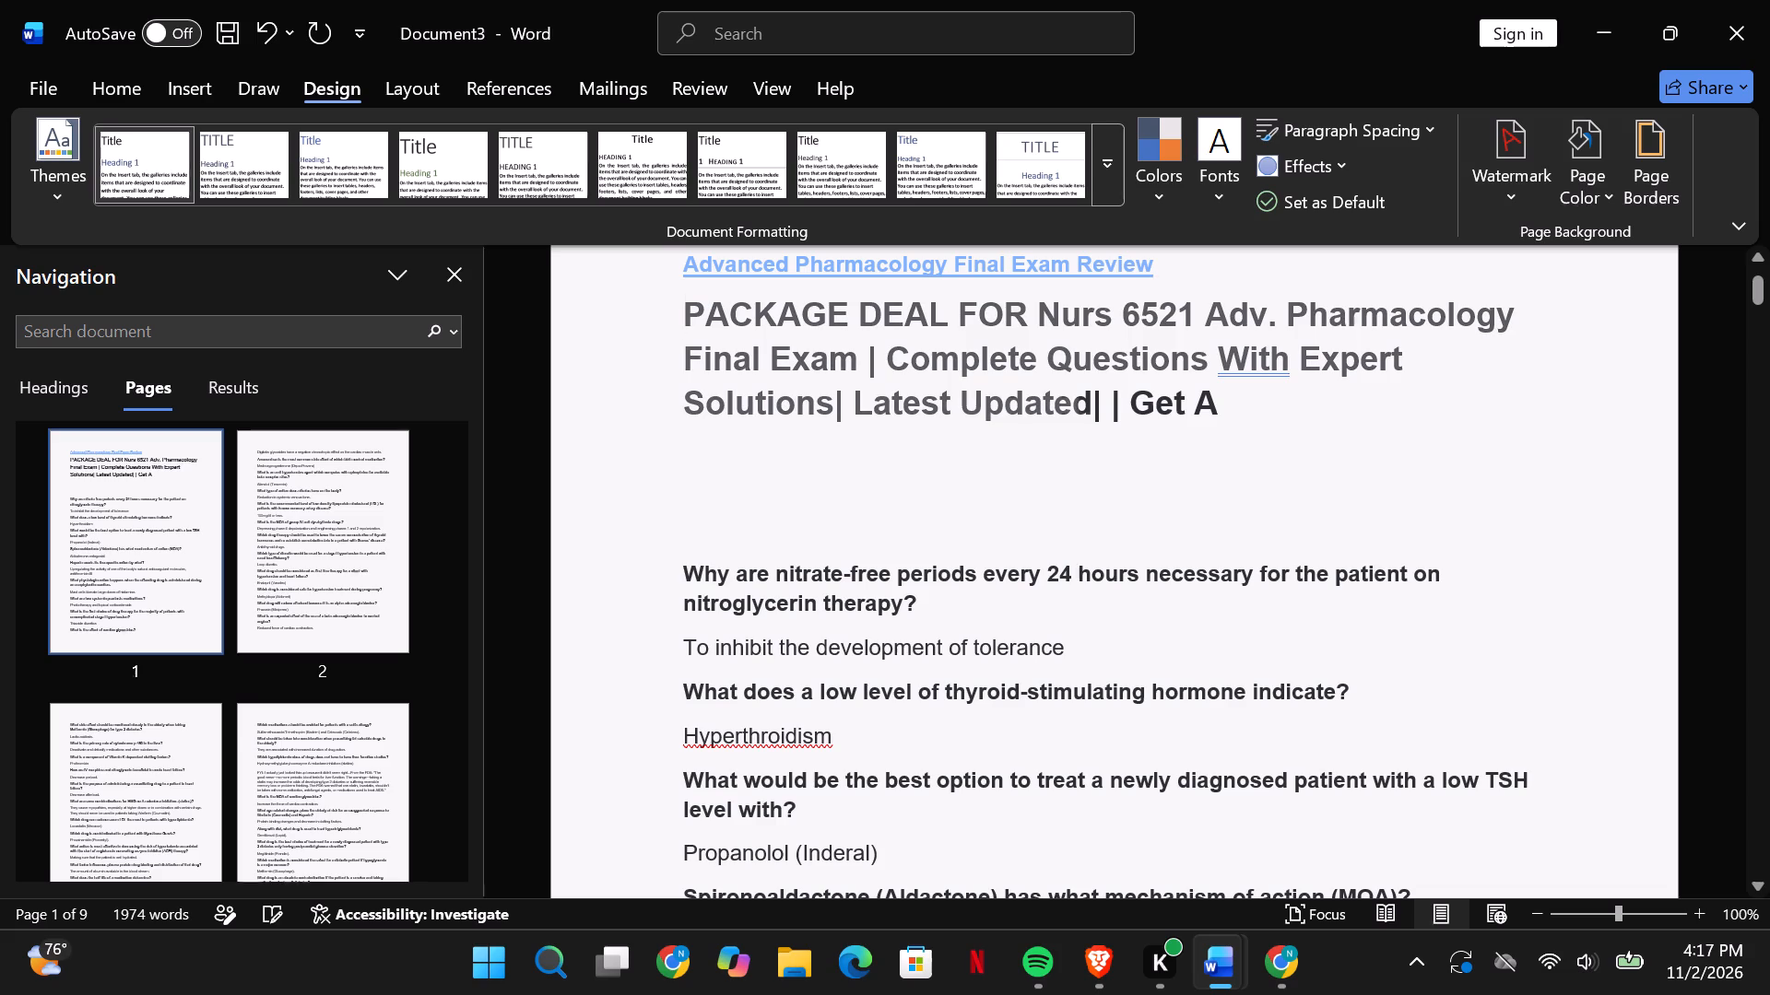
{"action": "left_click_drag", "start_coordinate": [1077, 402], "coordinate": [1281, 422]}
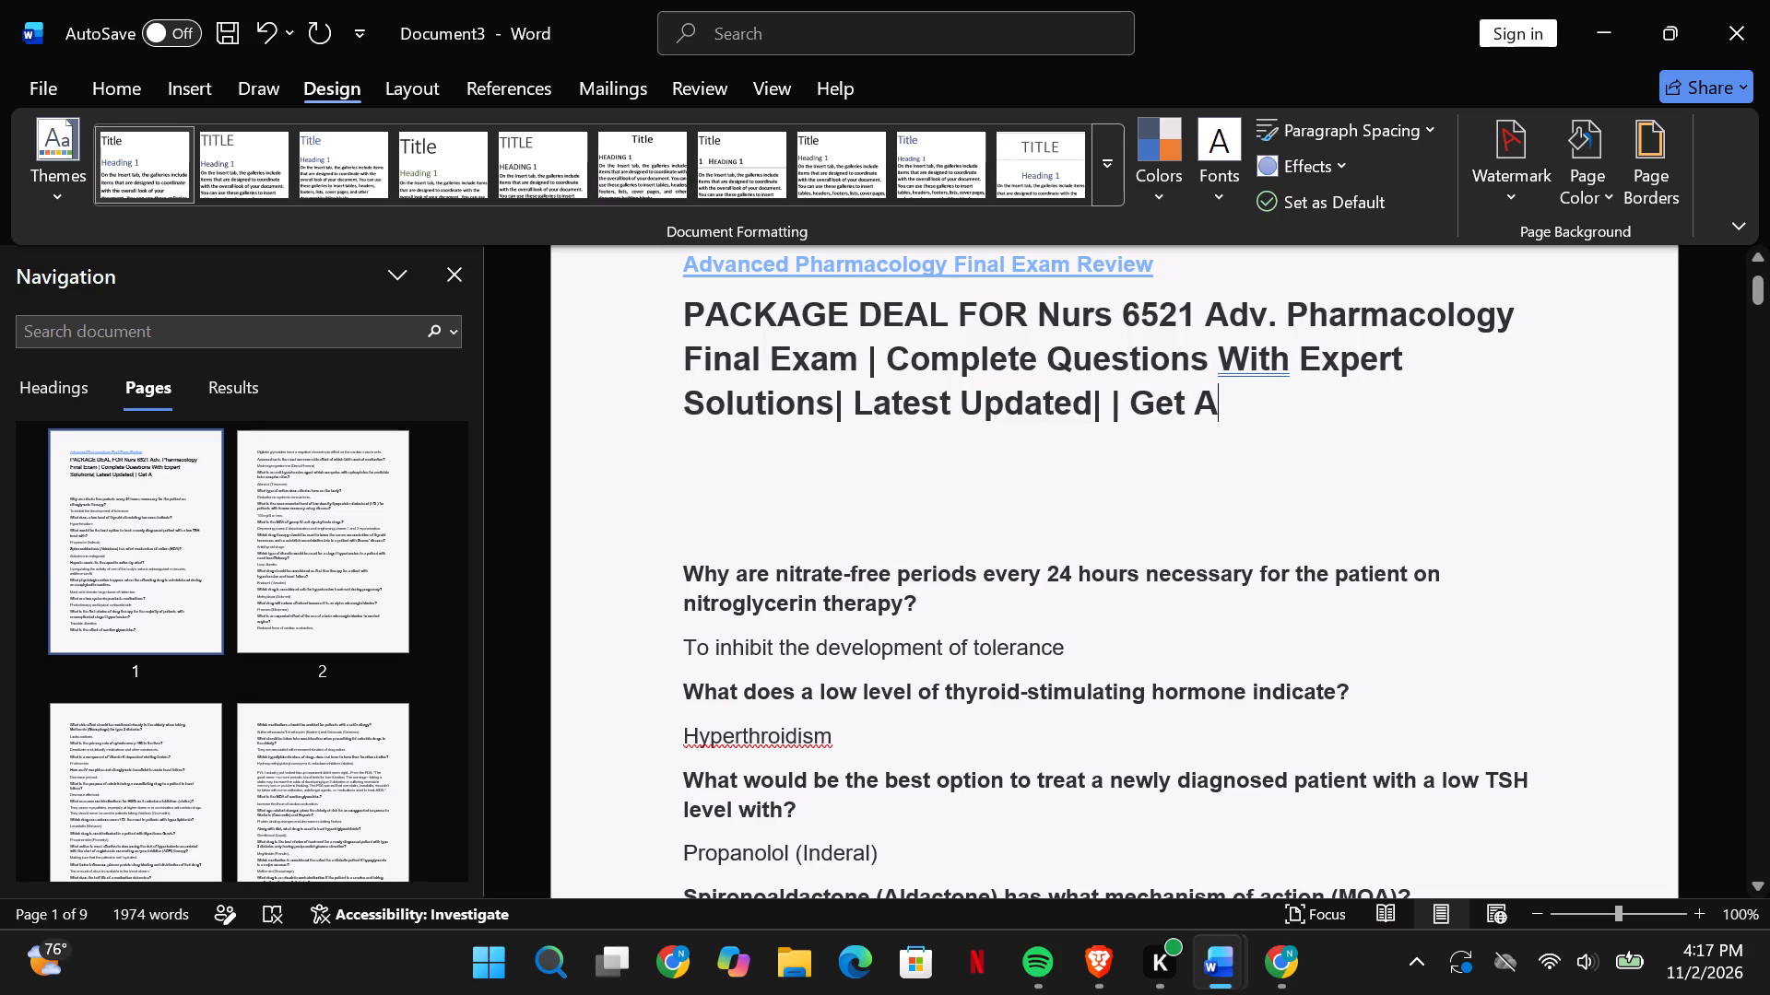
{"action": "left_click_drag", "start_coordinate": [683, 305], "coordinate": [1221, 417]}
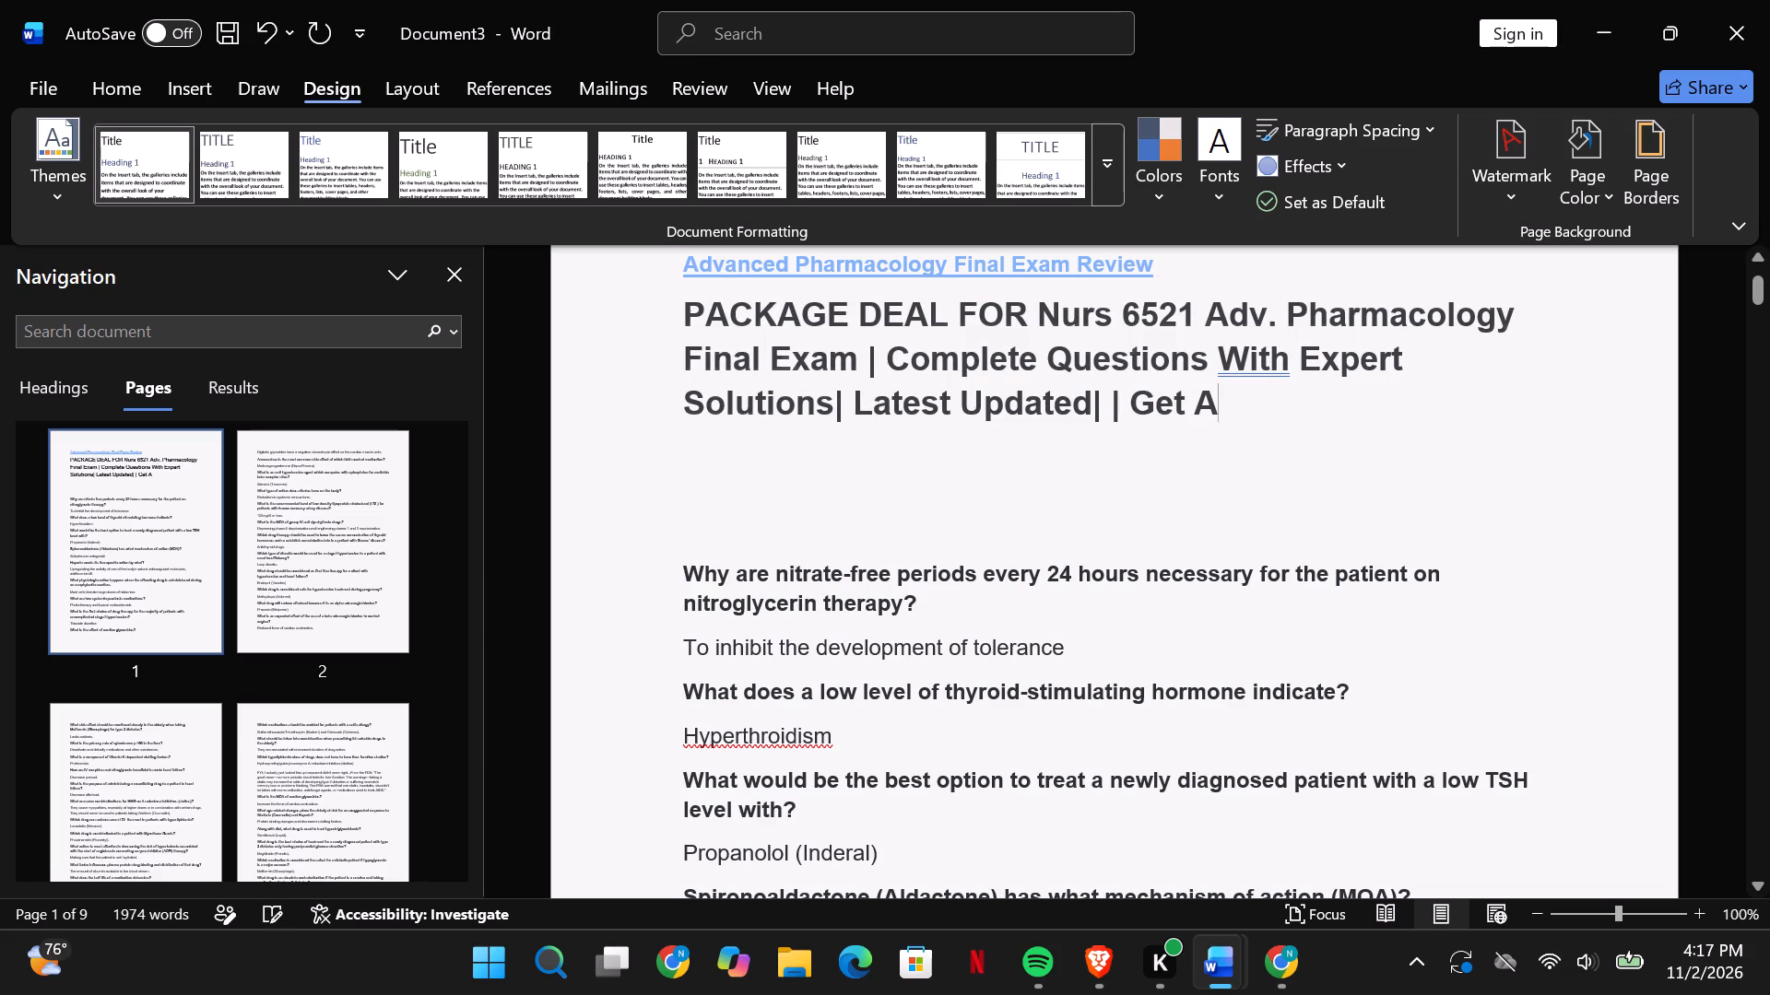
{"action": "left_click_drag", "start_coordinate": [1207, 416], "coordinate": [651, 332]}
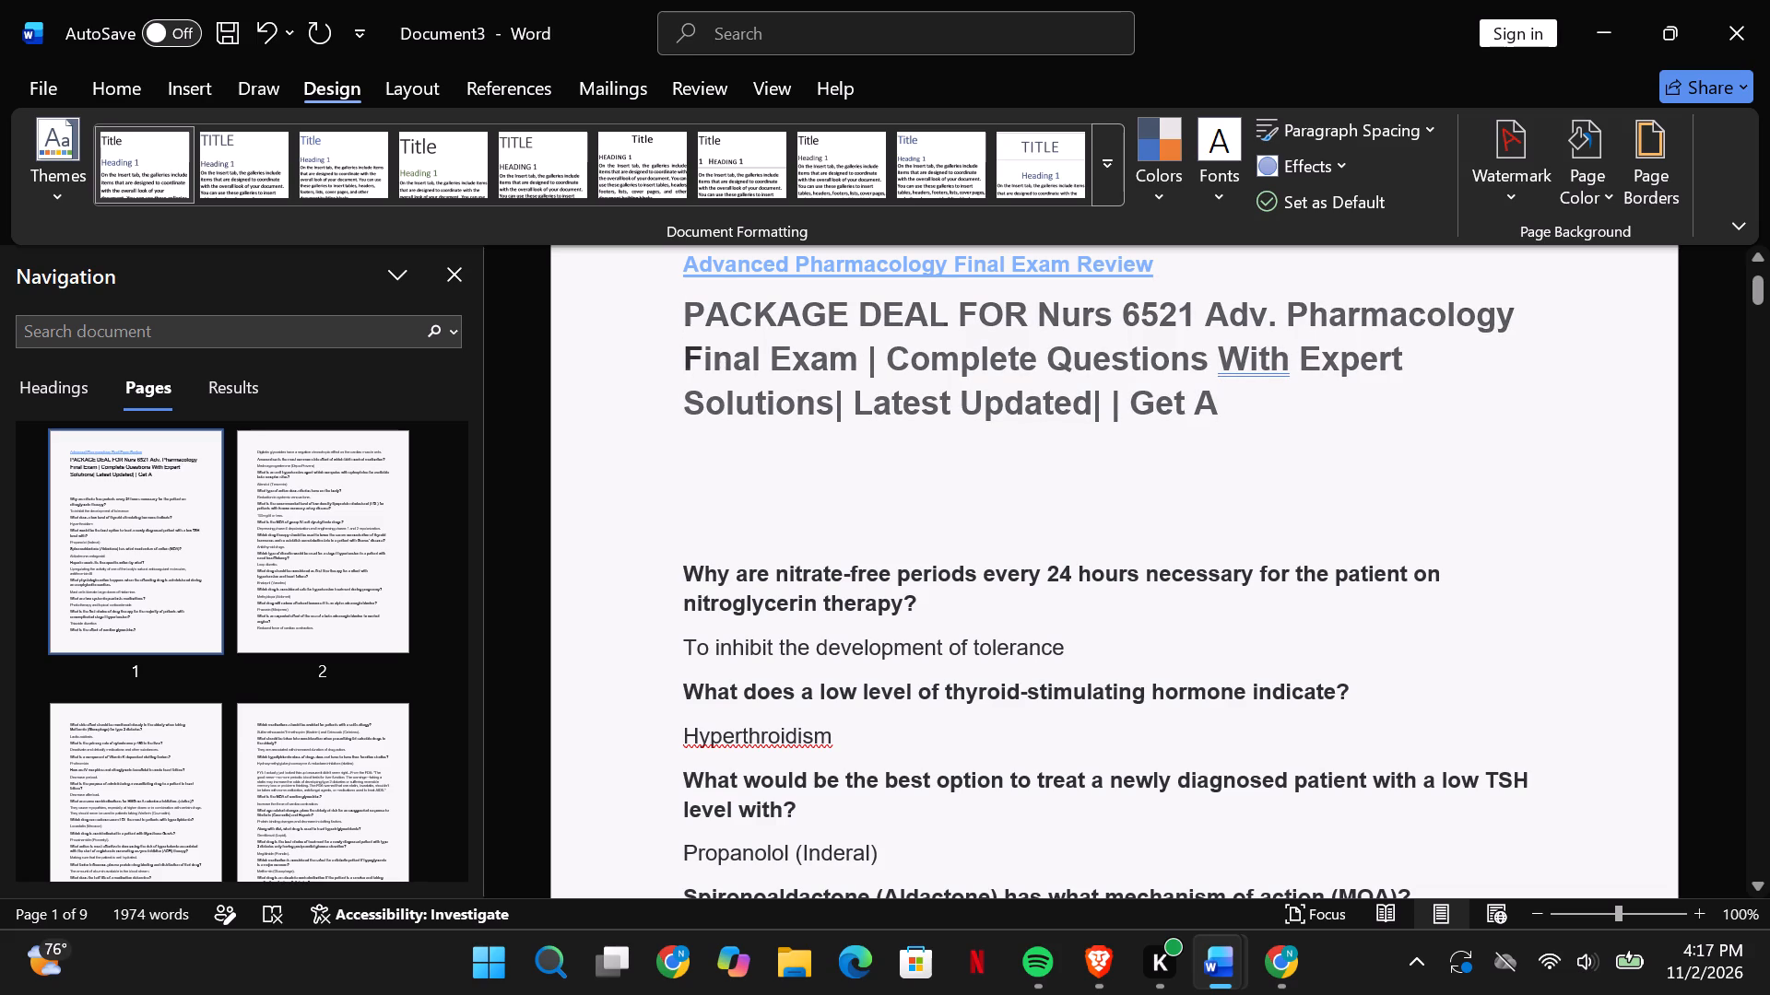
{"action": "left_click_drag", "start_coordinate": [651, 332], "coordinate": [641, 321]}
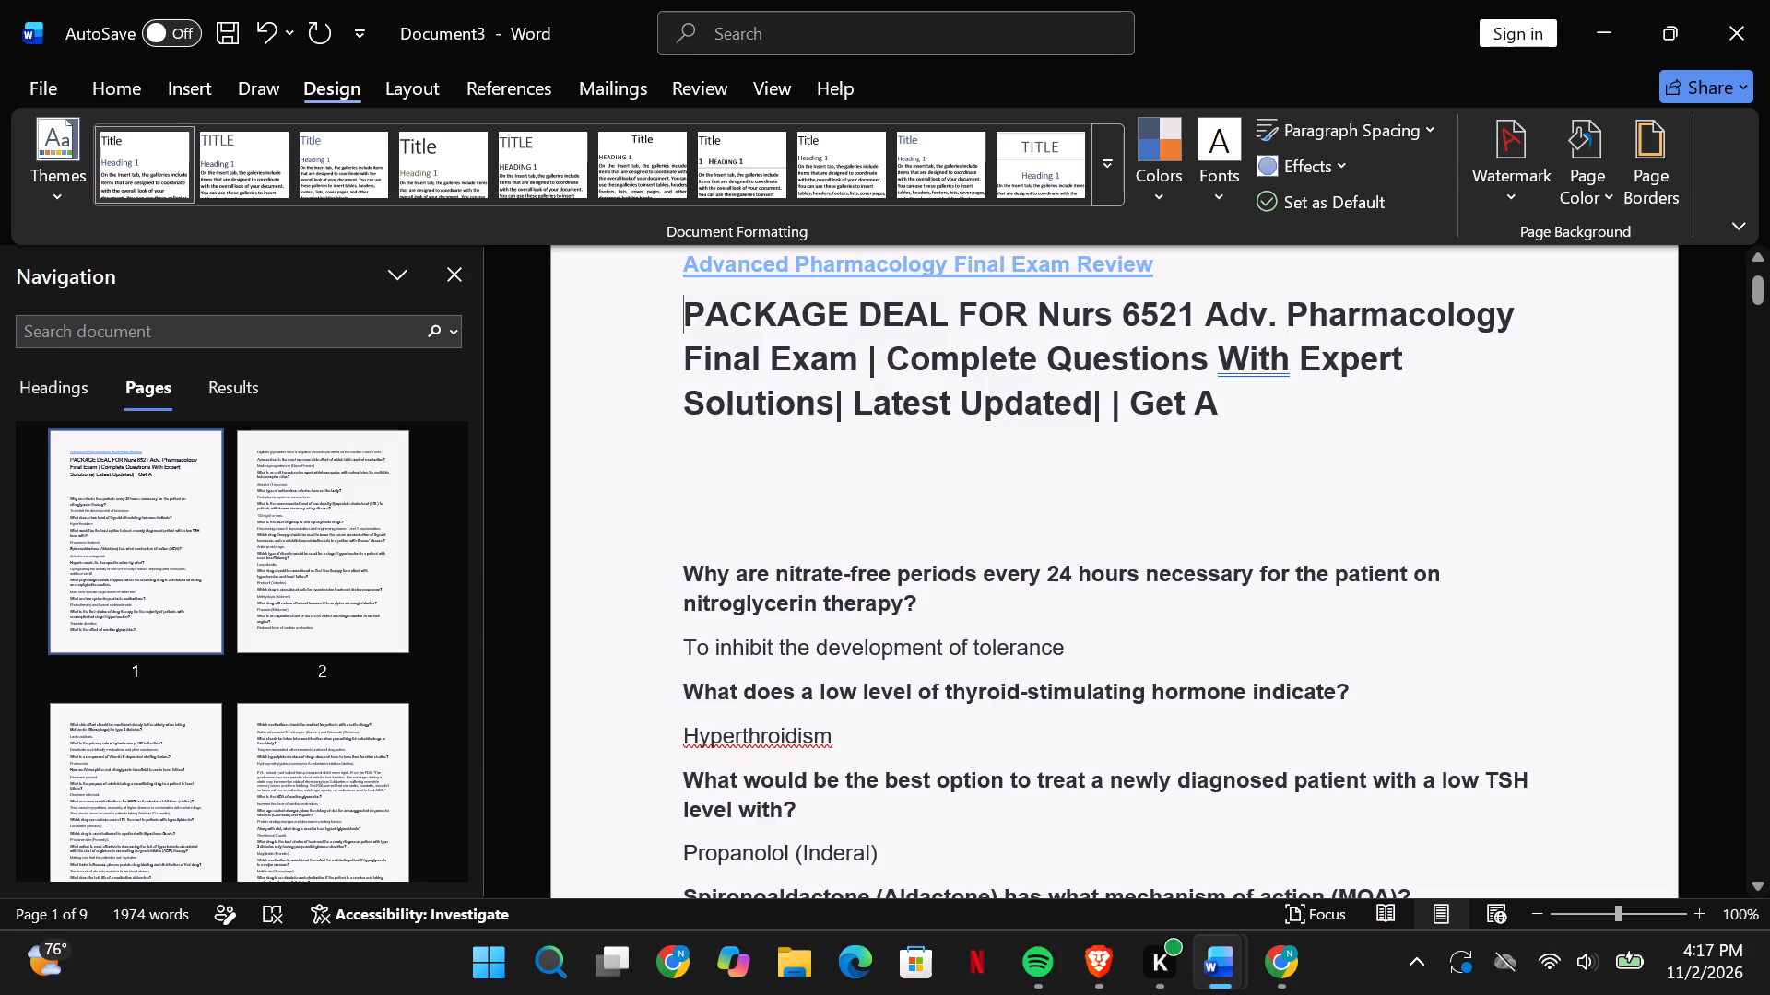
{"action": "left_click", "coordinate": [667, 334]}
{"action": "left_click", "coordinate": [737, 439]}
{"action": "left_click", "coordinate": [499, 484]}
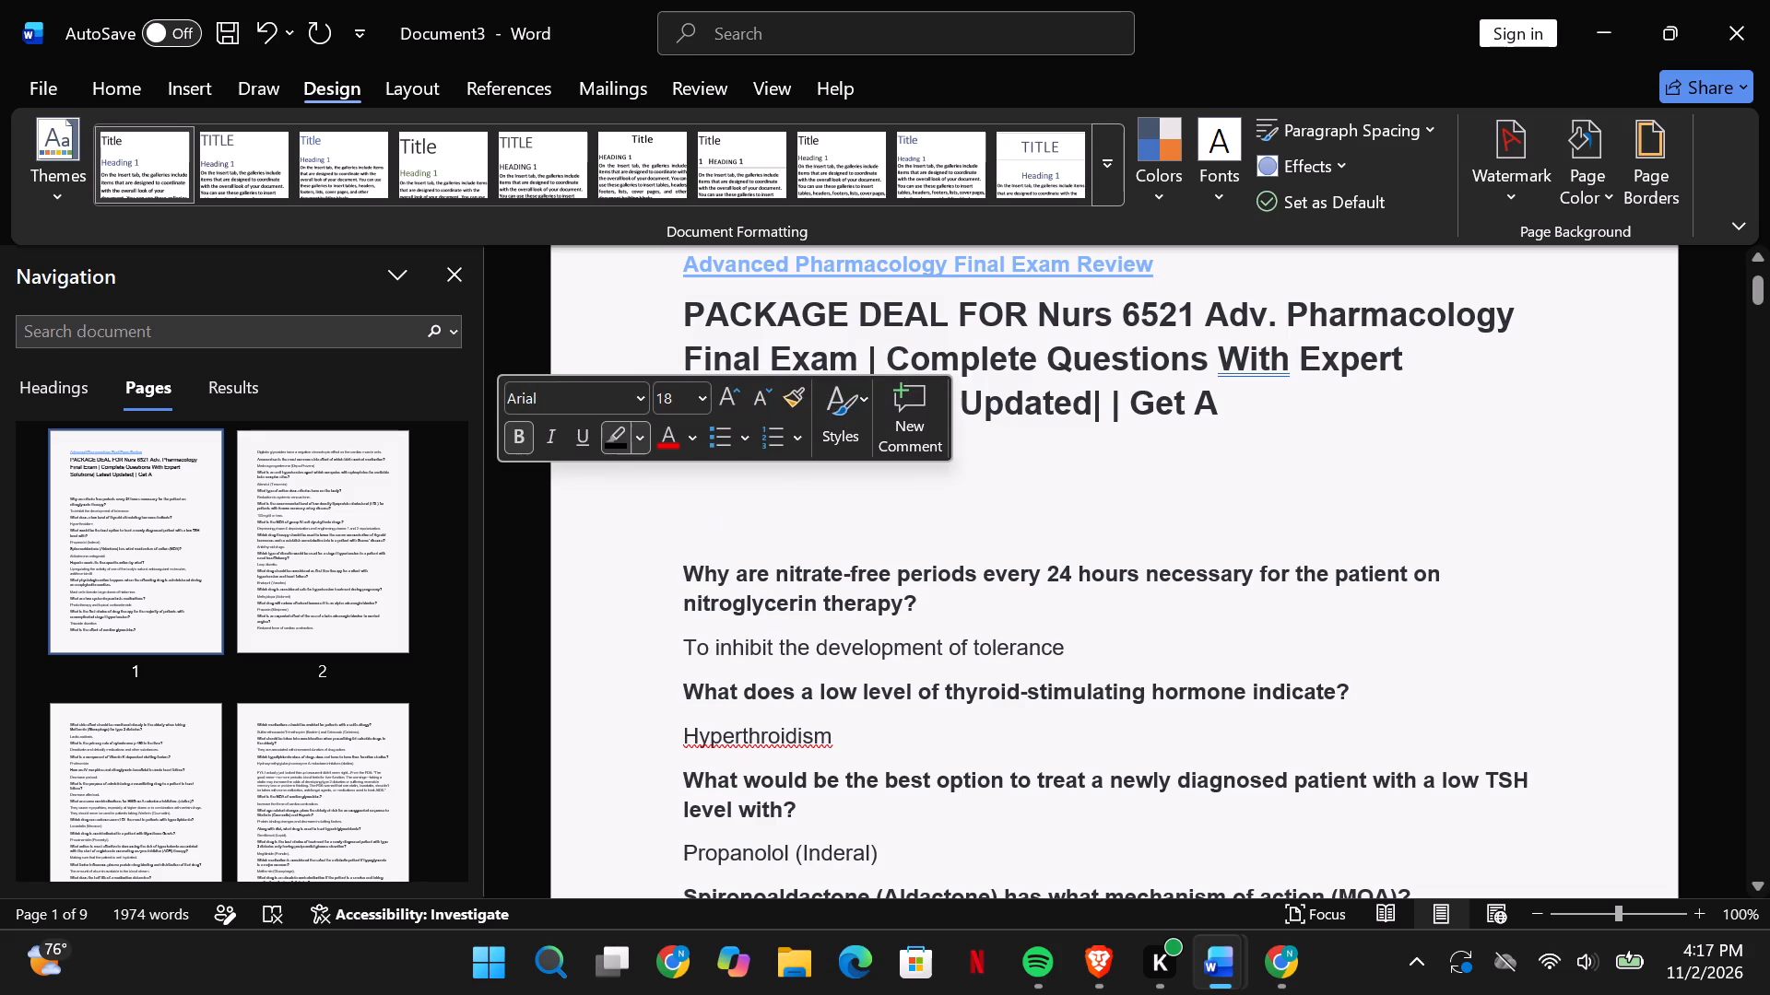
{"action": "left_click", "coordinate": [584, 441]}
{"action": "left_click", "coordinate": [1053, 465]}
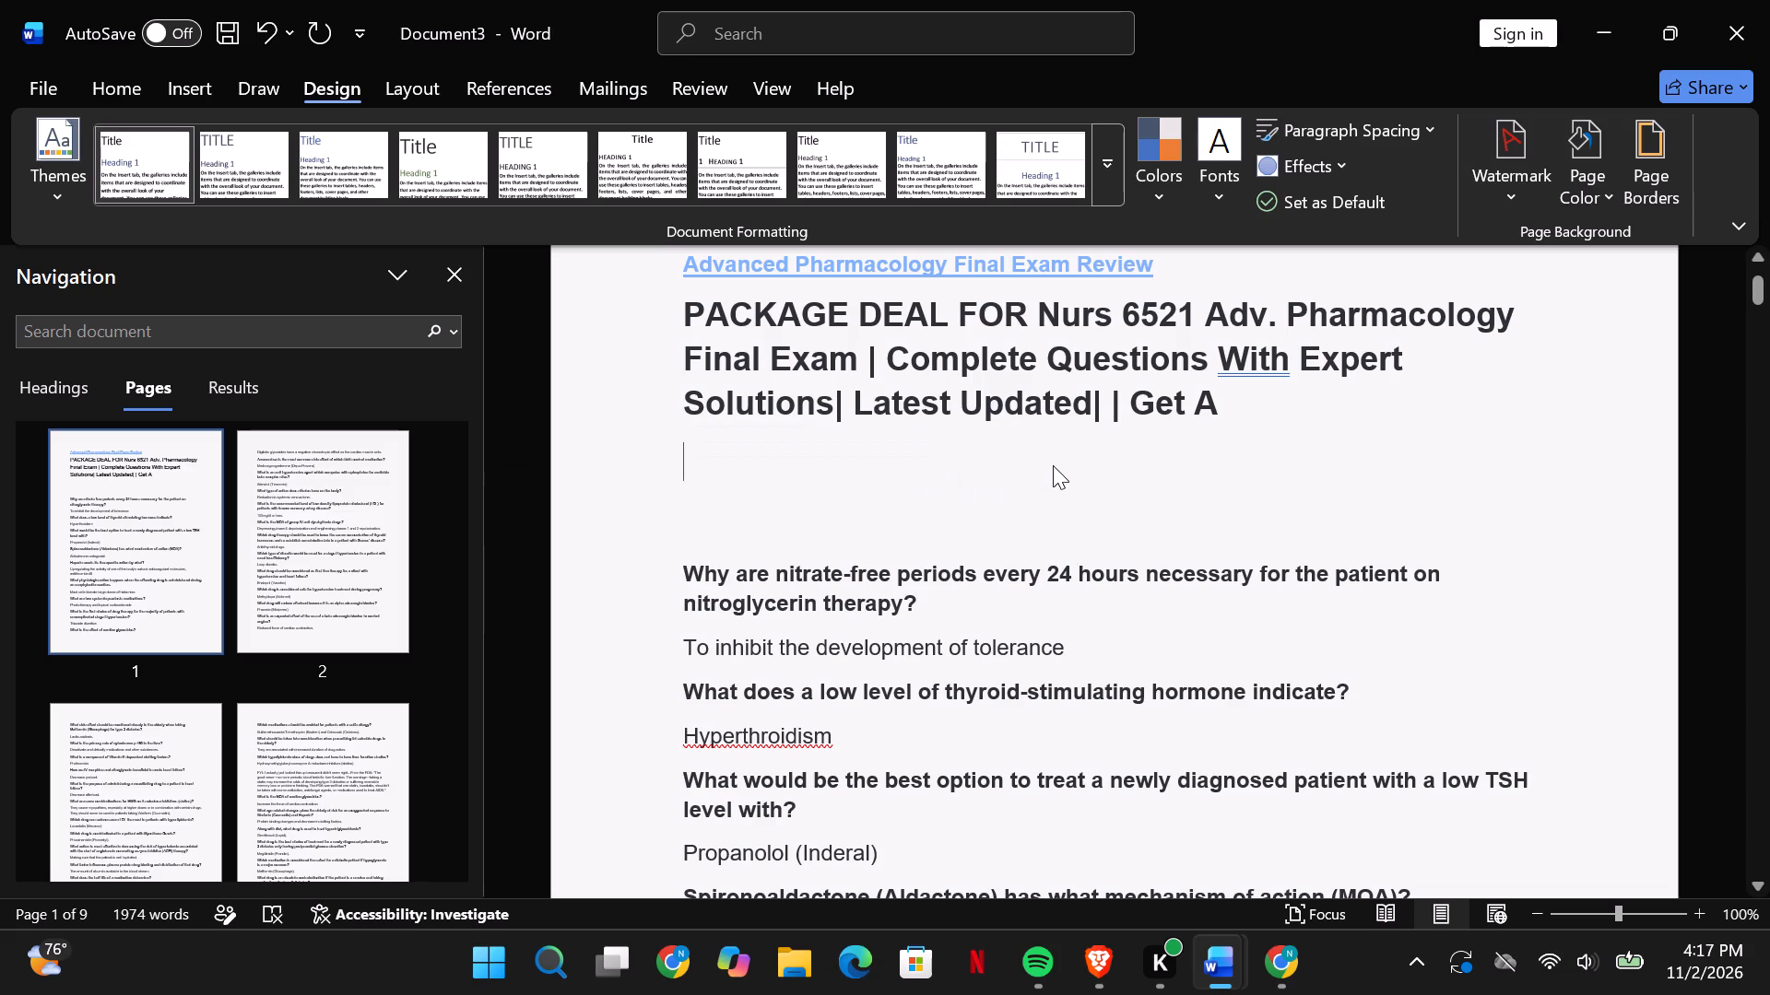
Underline the whole package deal title, from "PACKAGE DEAL" through "Get A".
{"action": "left_click_drag", "start_coordinate": [684, 303], "coordinate": [1135, 380]}
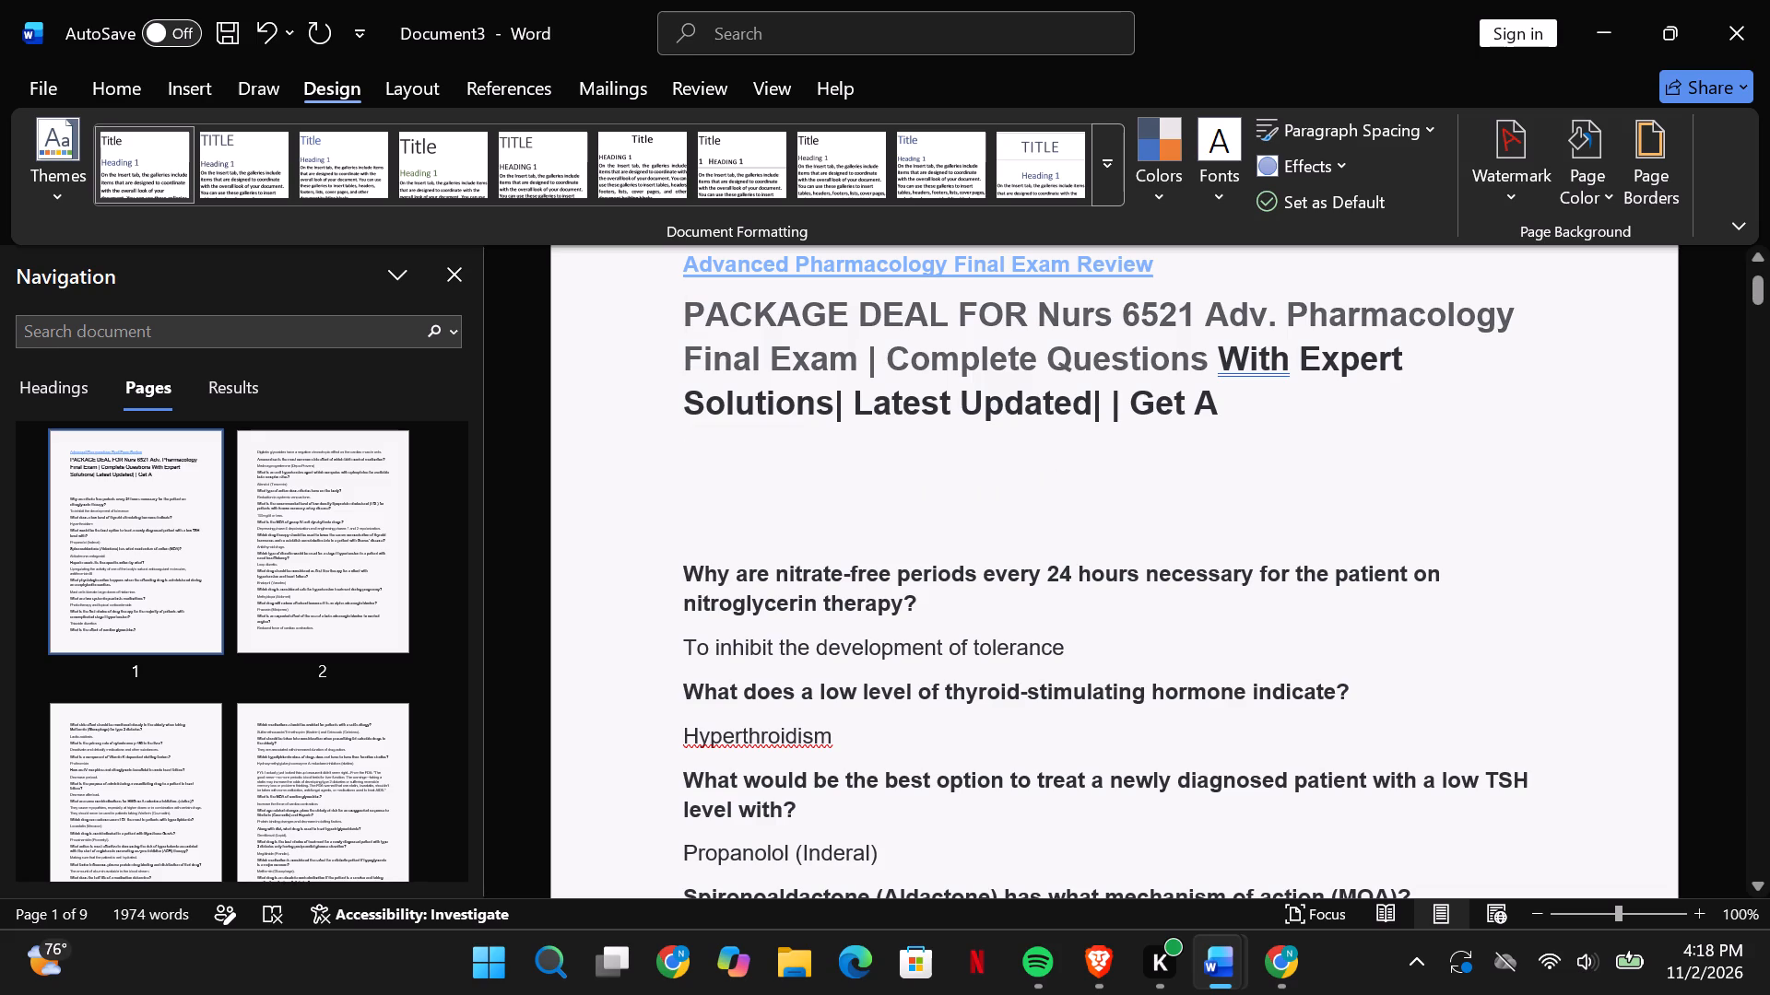
{"action": "left_click_drag", "start_coordinate": [1135, 380], "coordinate": [1276, 424]}
{"action": "right_click", "coordinate": [802, 331]}
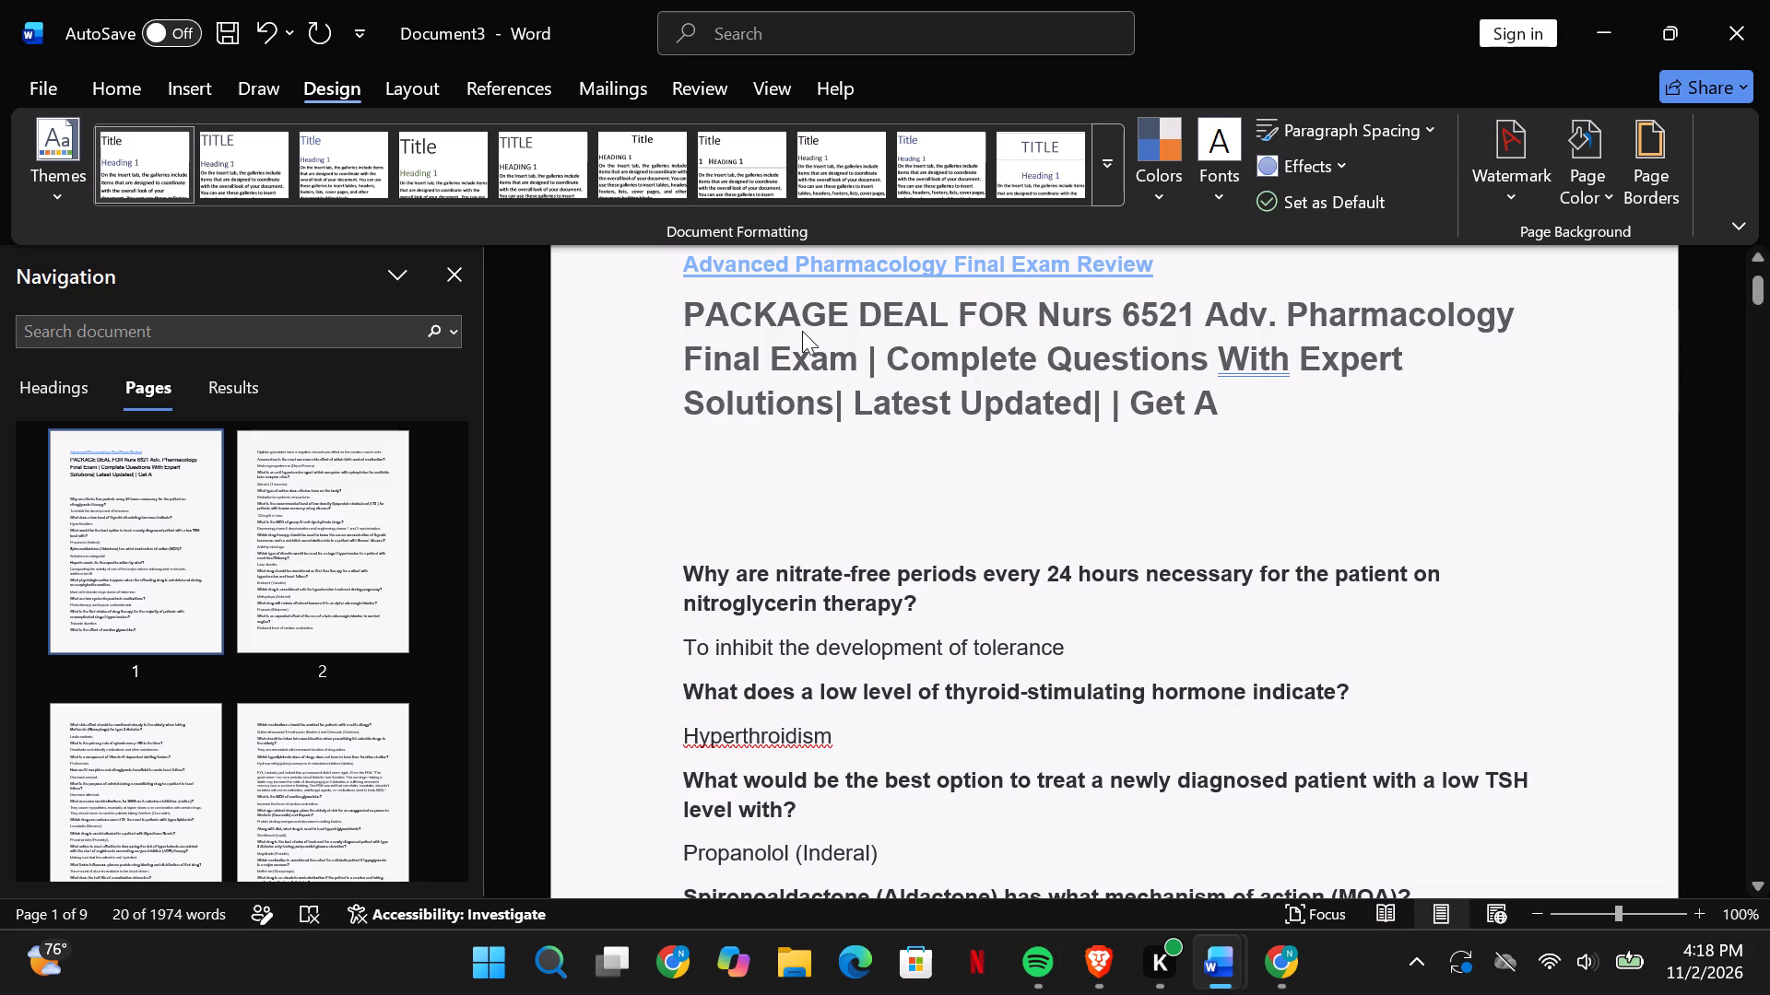
{"action": "left_click", "coordinate": [886, 282]}
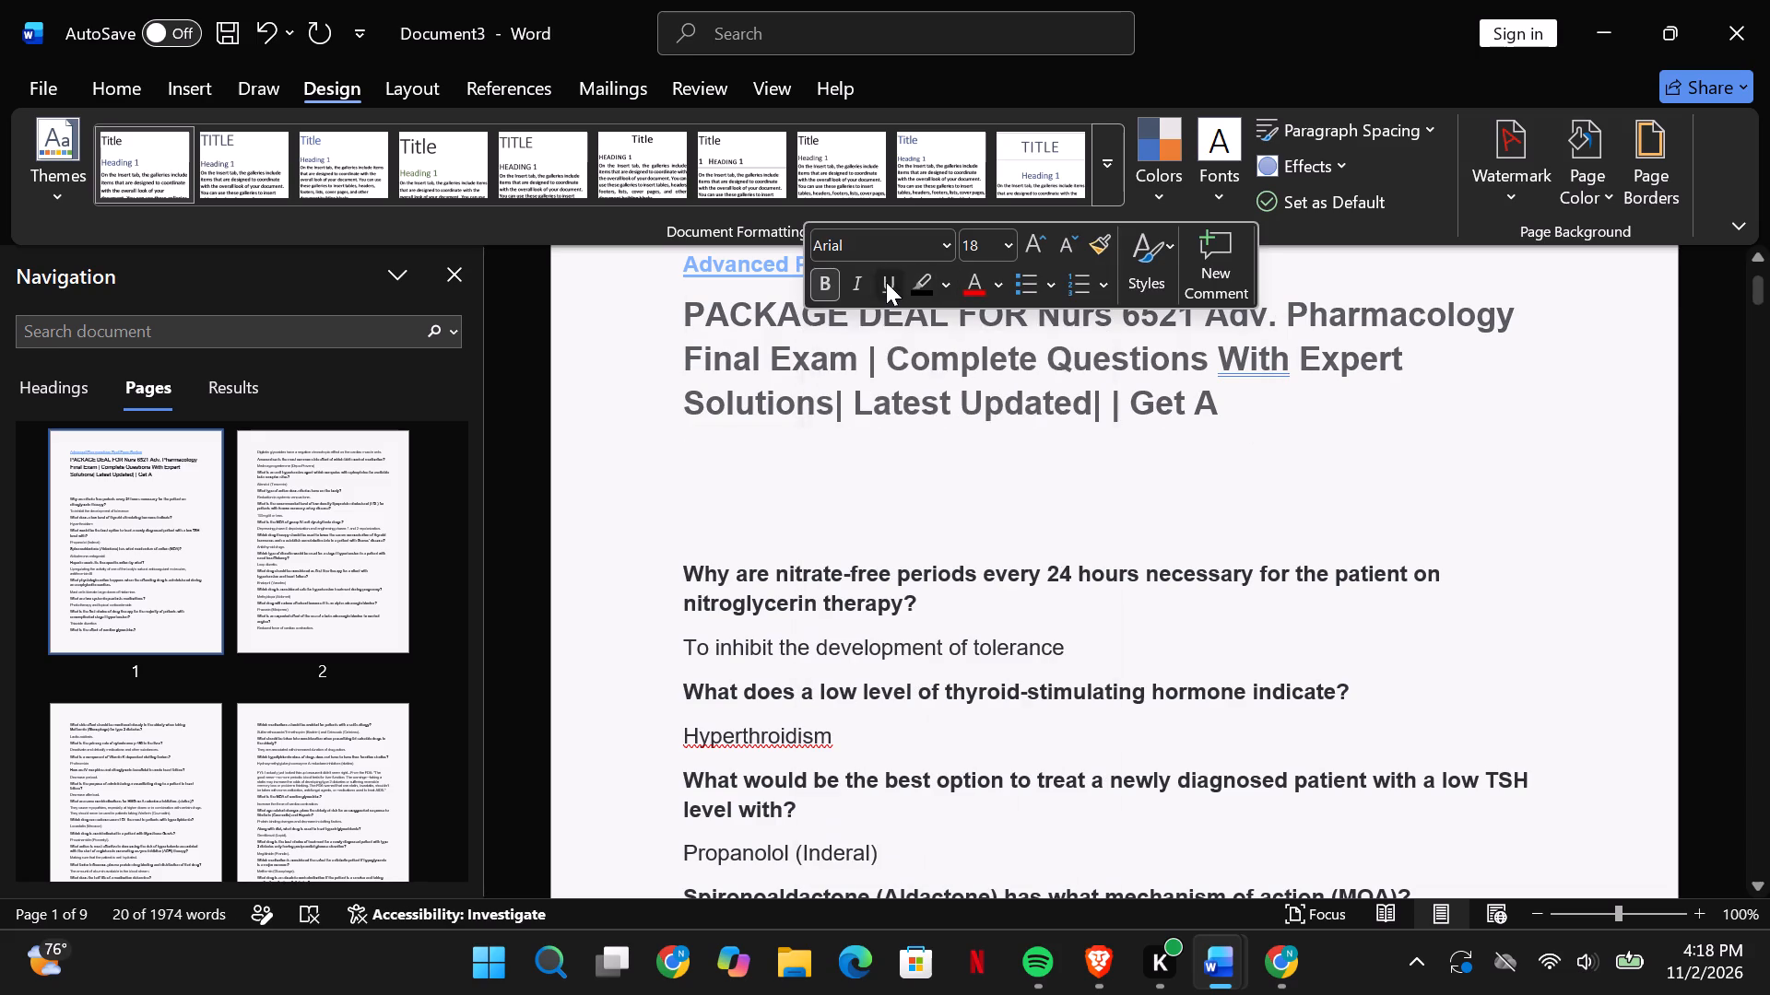
{"action": "left_click", "coordinate": [537, 451]}
{"action": "left_click", "coordinate": [523, 564]}
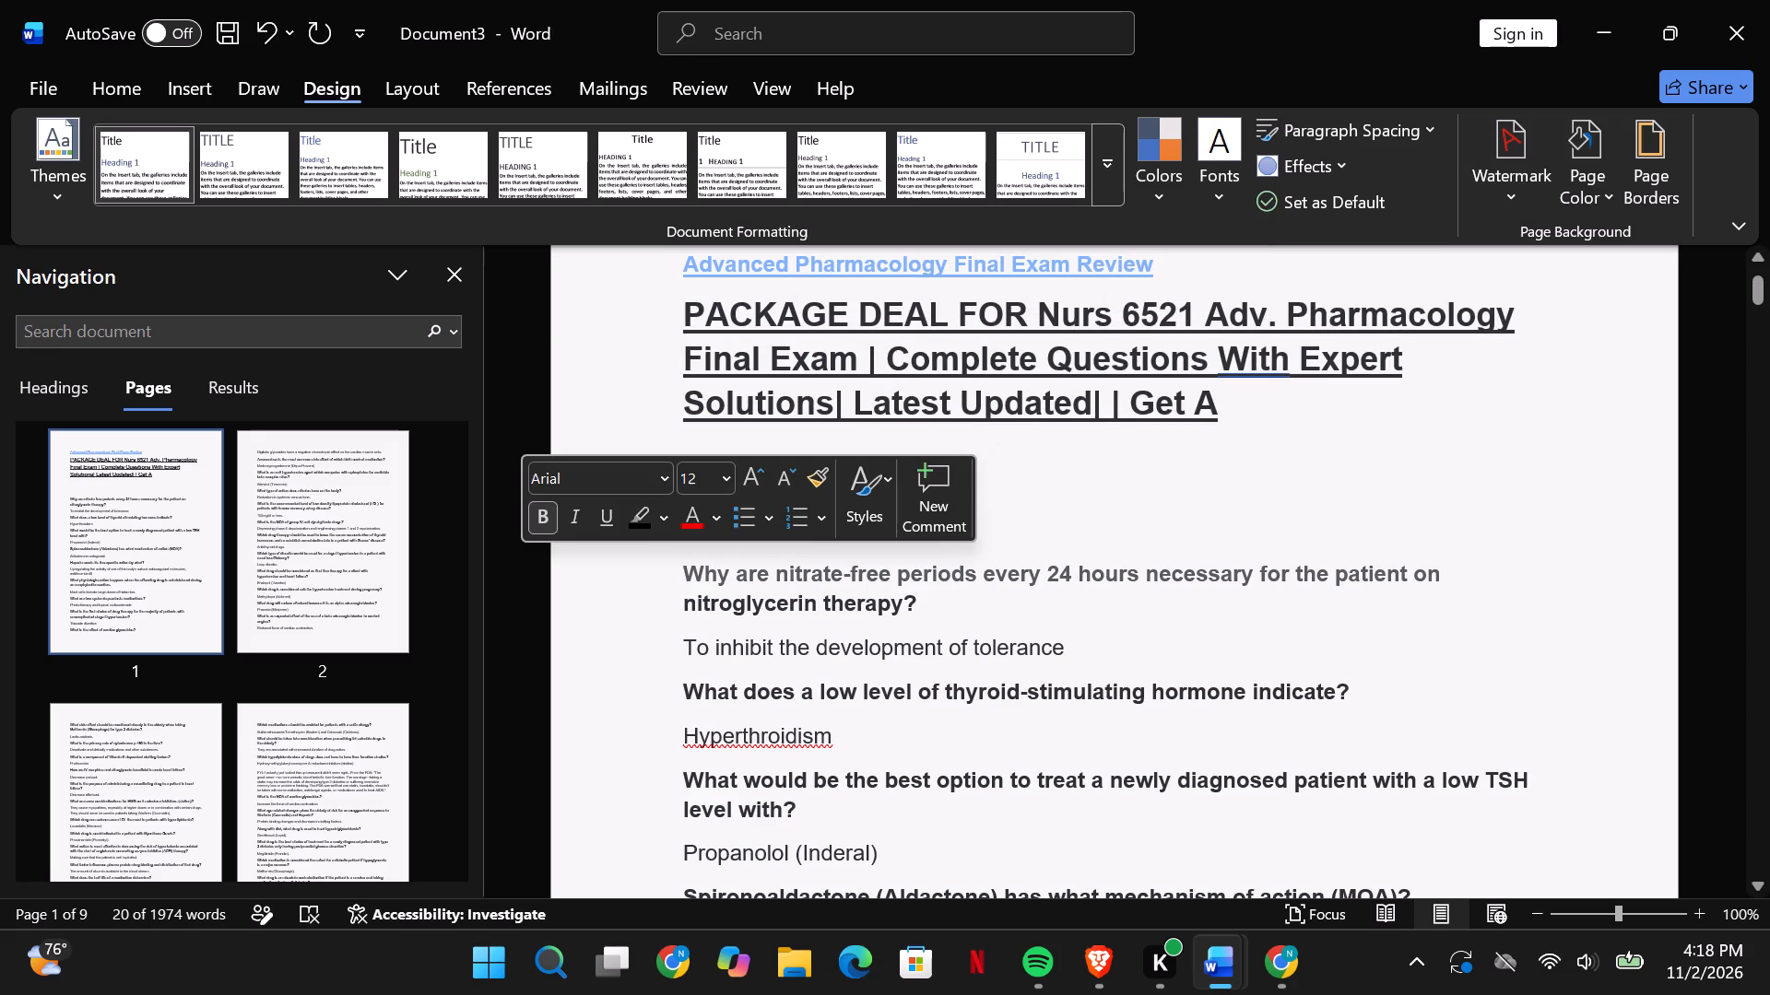
{"action": "left_click", "coordinate": [1729, 479]}
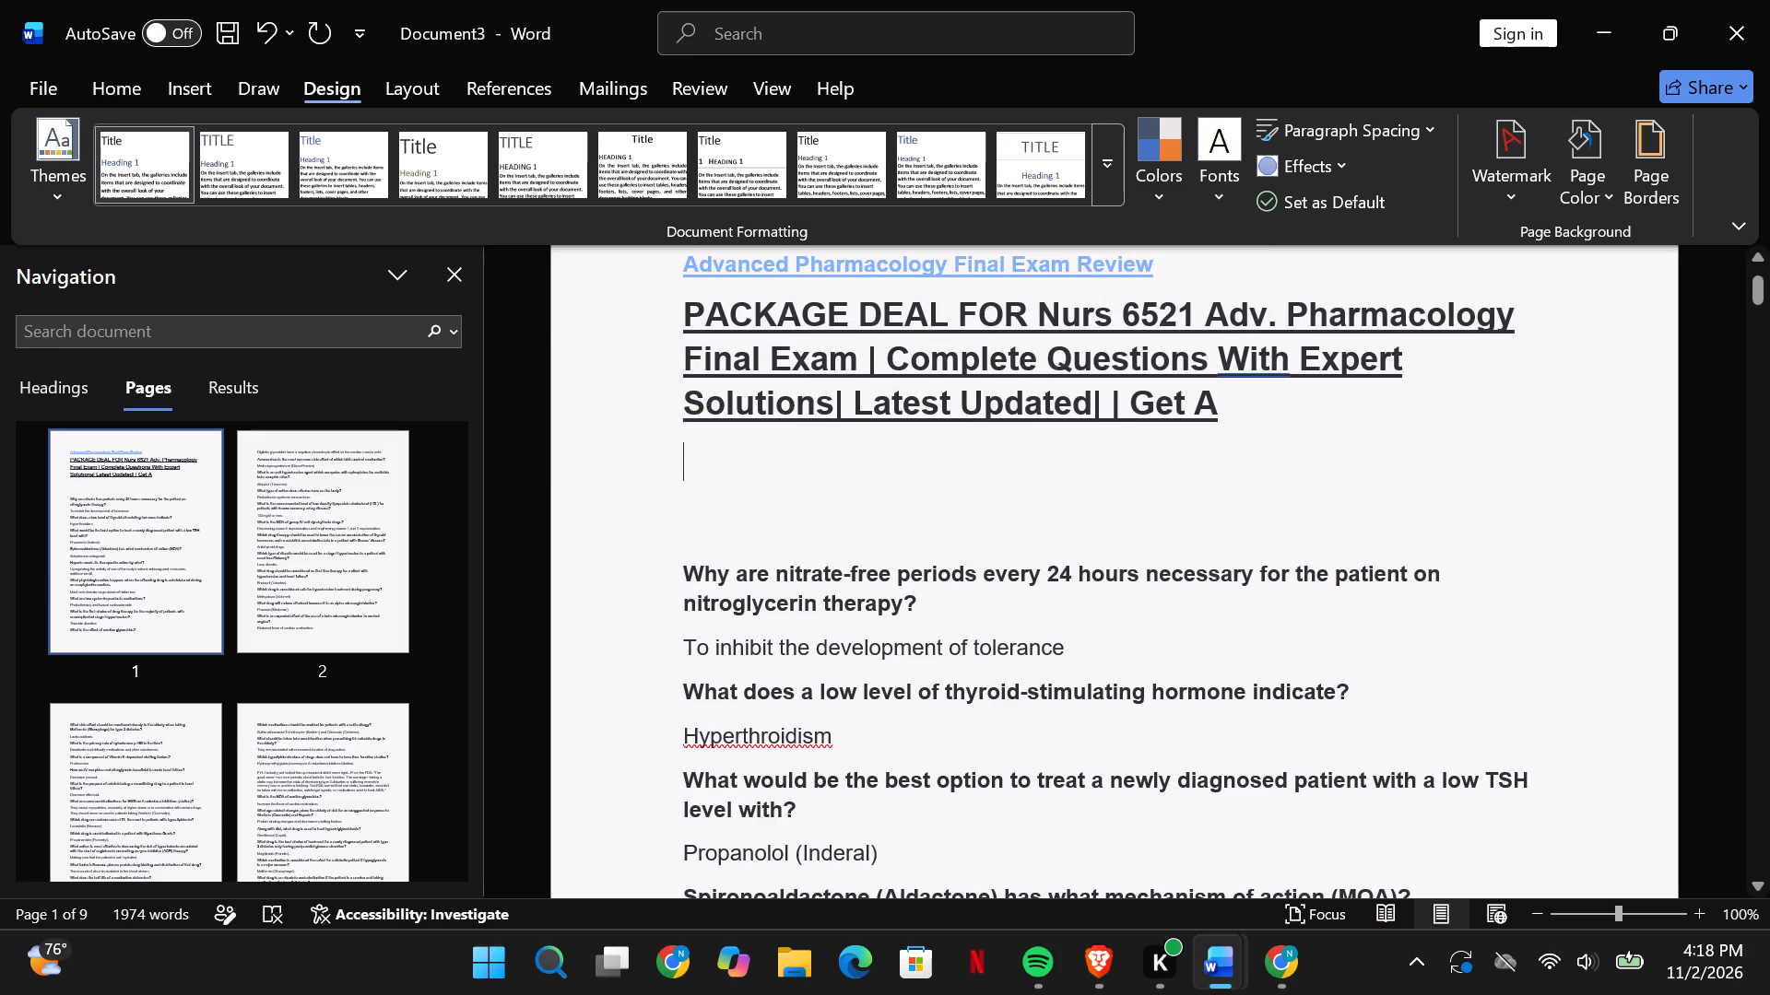
Cut the question-and-answer block from the nitrate-free periods question through the heparin answer ending in "antithrombin III".
{"action": "scroll", "coordinate": [907, 583], "scroll_direction": "down", "scroll_amount": 1}
{"action": "scroll", "coordinate": [705, 510], "scroll_direction": "down", "scroll_amount": 1}
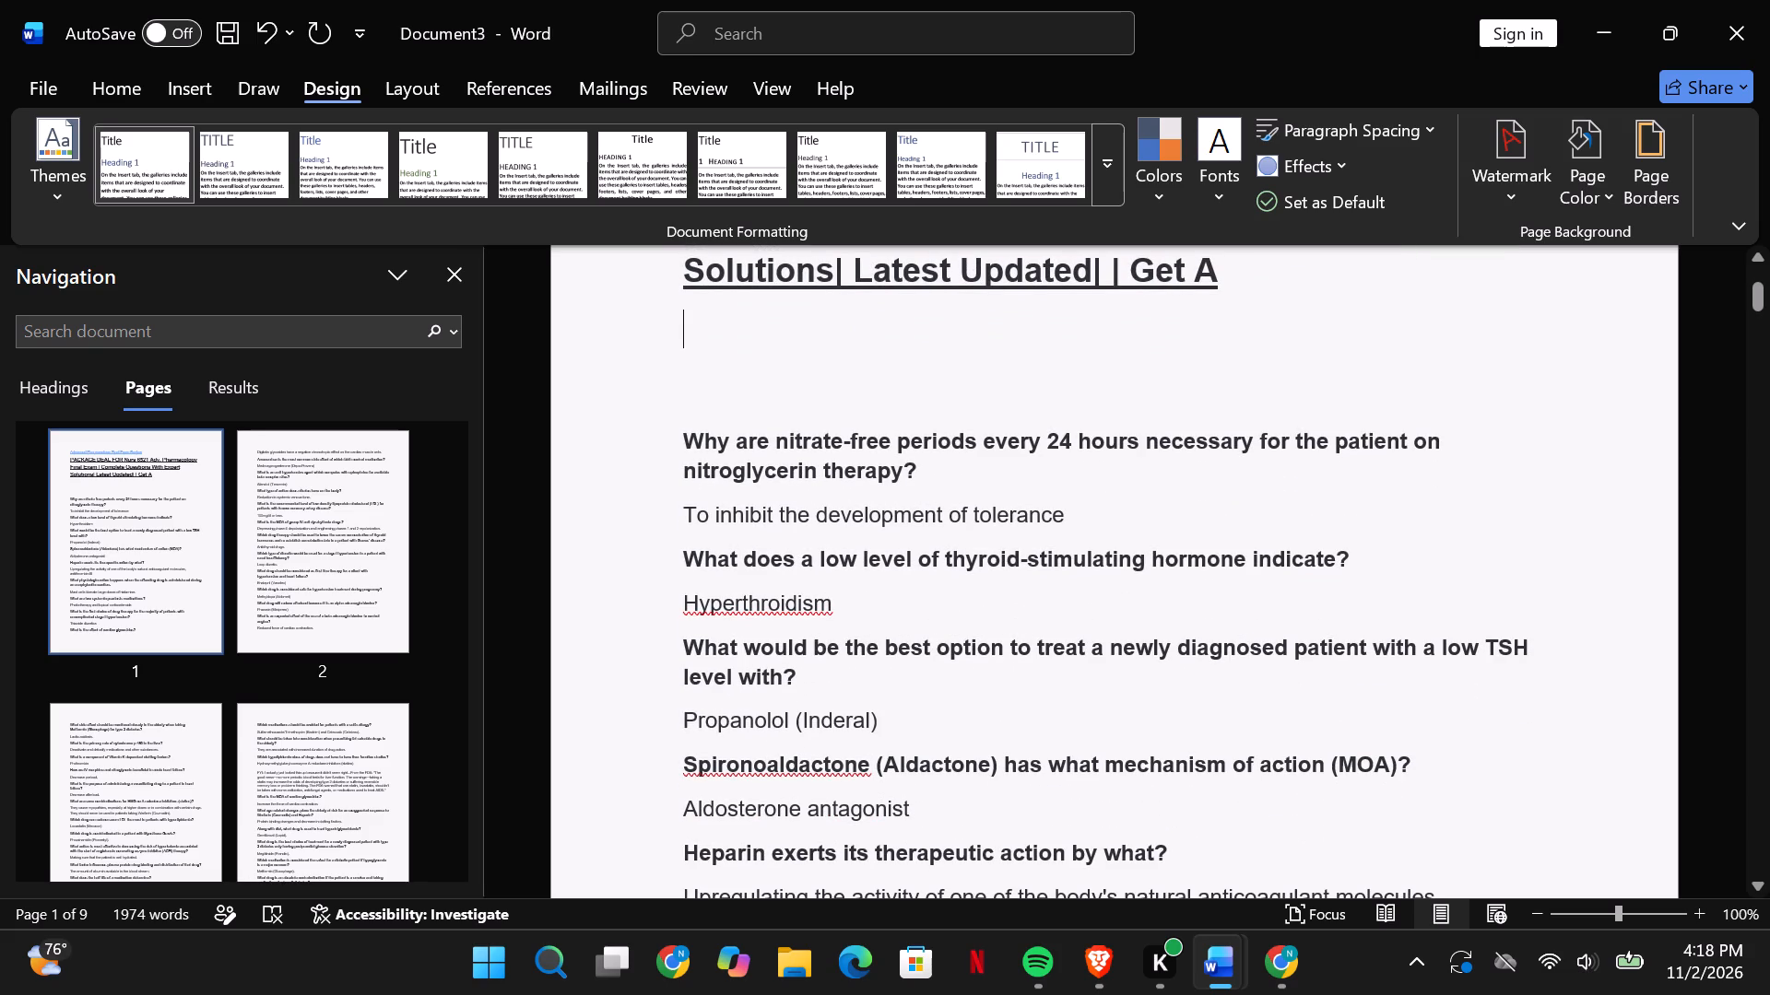
{"action": "left_click_drag", "start_coordinate": [676, 434], "coordinate": [816, 513]}
{"action": "scroll", "coordinate": [808, 517], "scroll_direction": "down", "scroll_amount": 1}
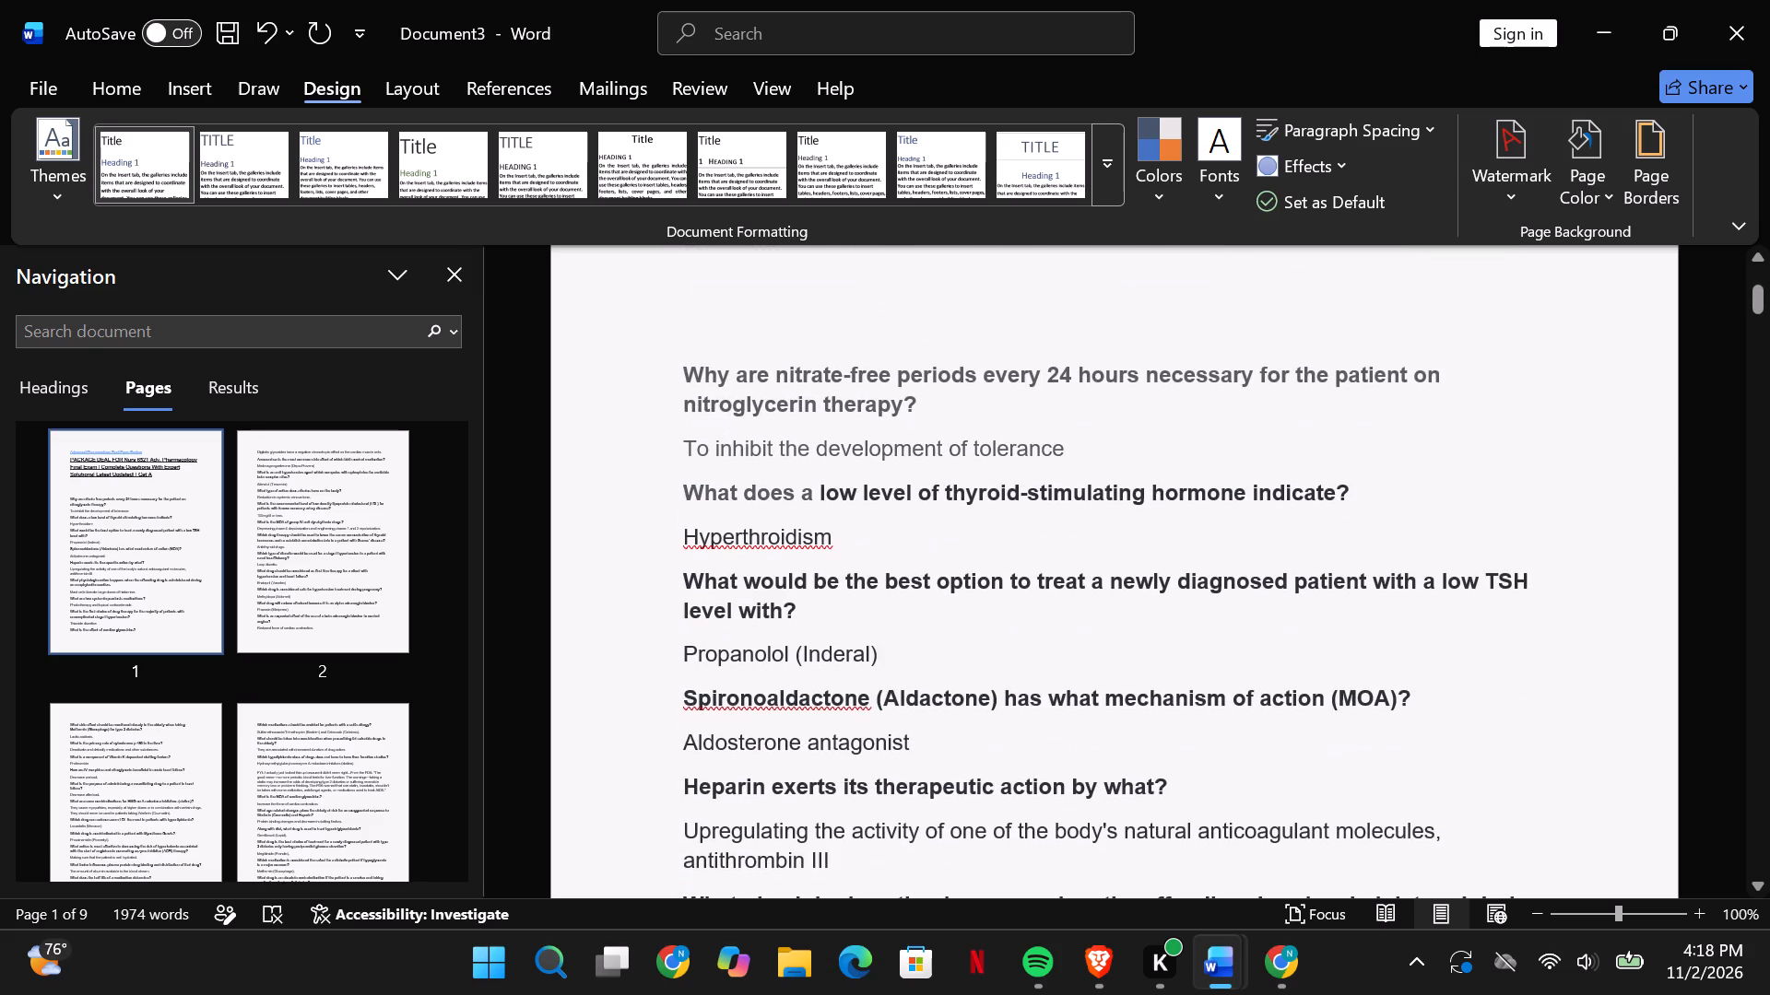
{"action": "left_click_drag", "start_coordinate": [816, 513], "coordinate": [767, 520]}
{"action": "scroll", "coordinate": [1161, 511], "scroll_direction": "down", "scroll_amount": 1}
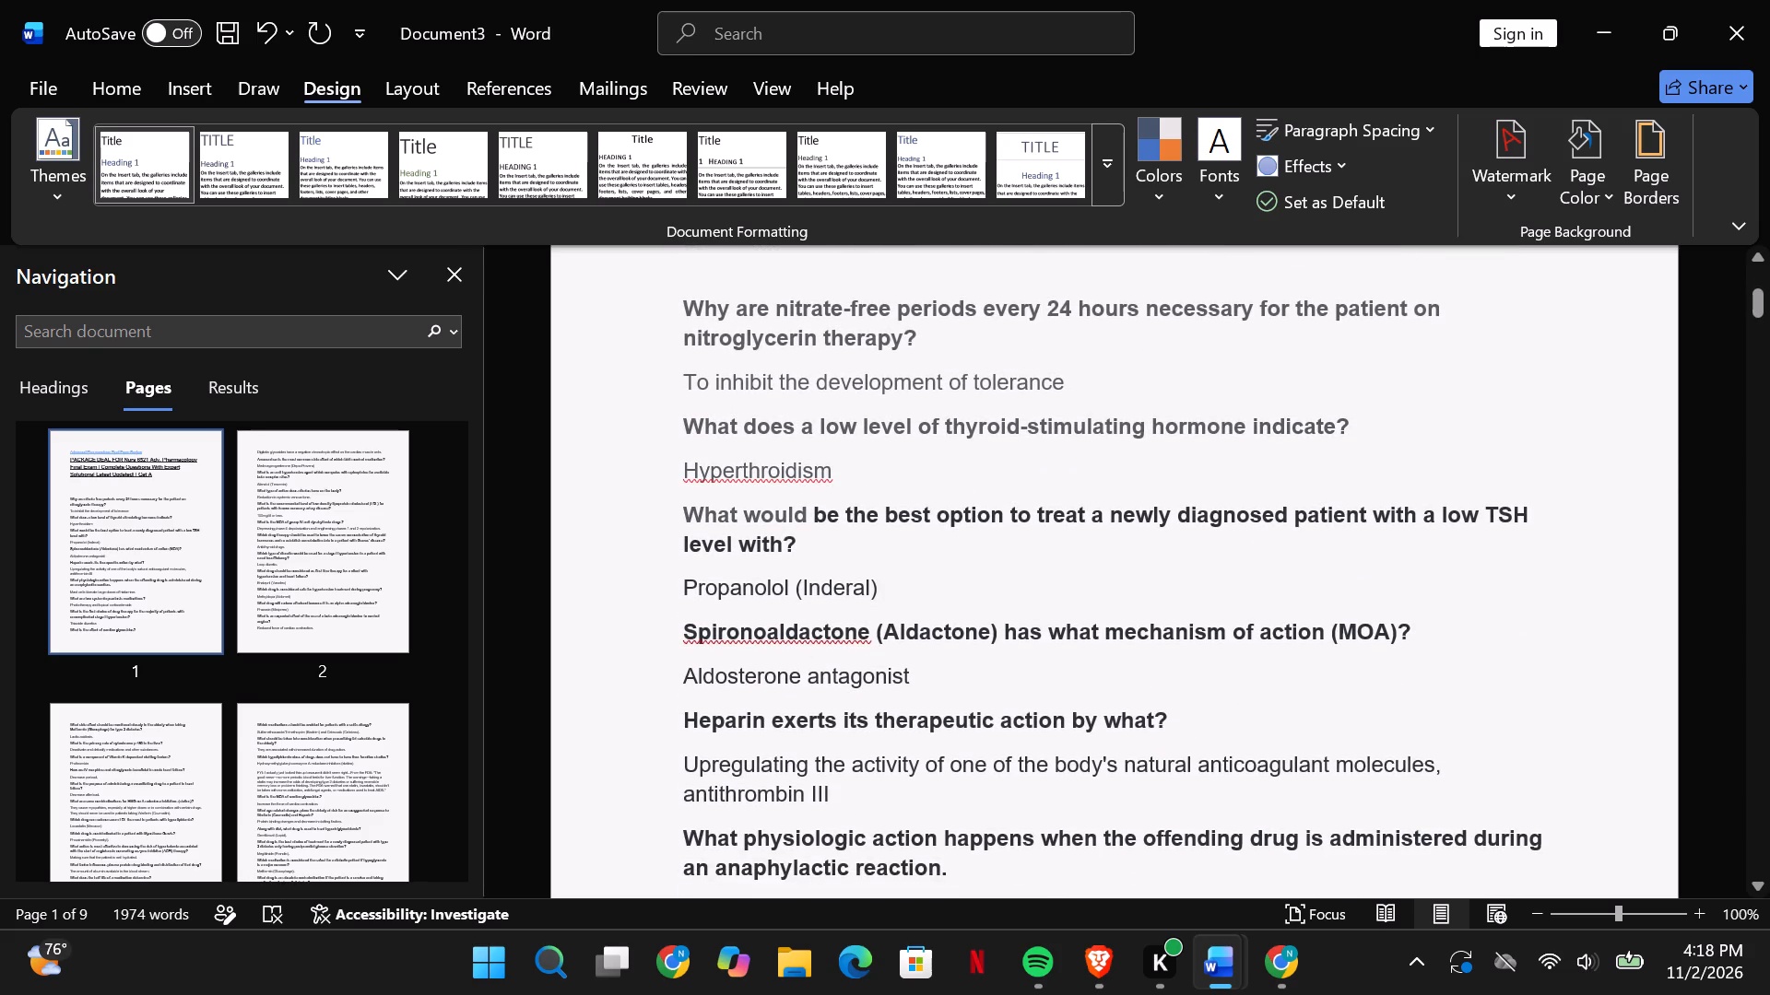
{"action": "left_click_drag", "start_coordinate": [767, 520], "coordinate": [796, 482]}
{"action": "scroll", "coordinate": [767, 520], "scroll_direction": "down", "scroll_amount": 2}
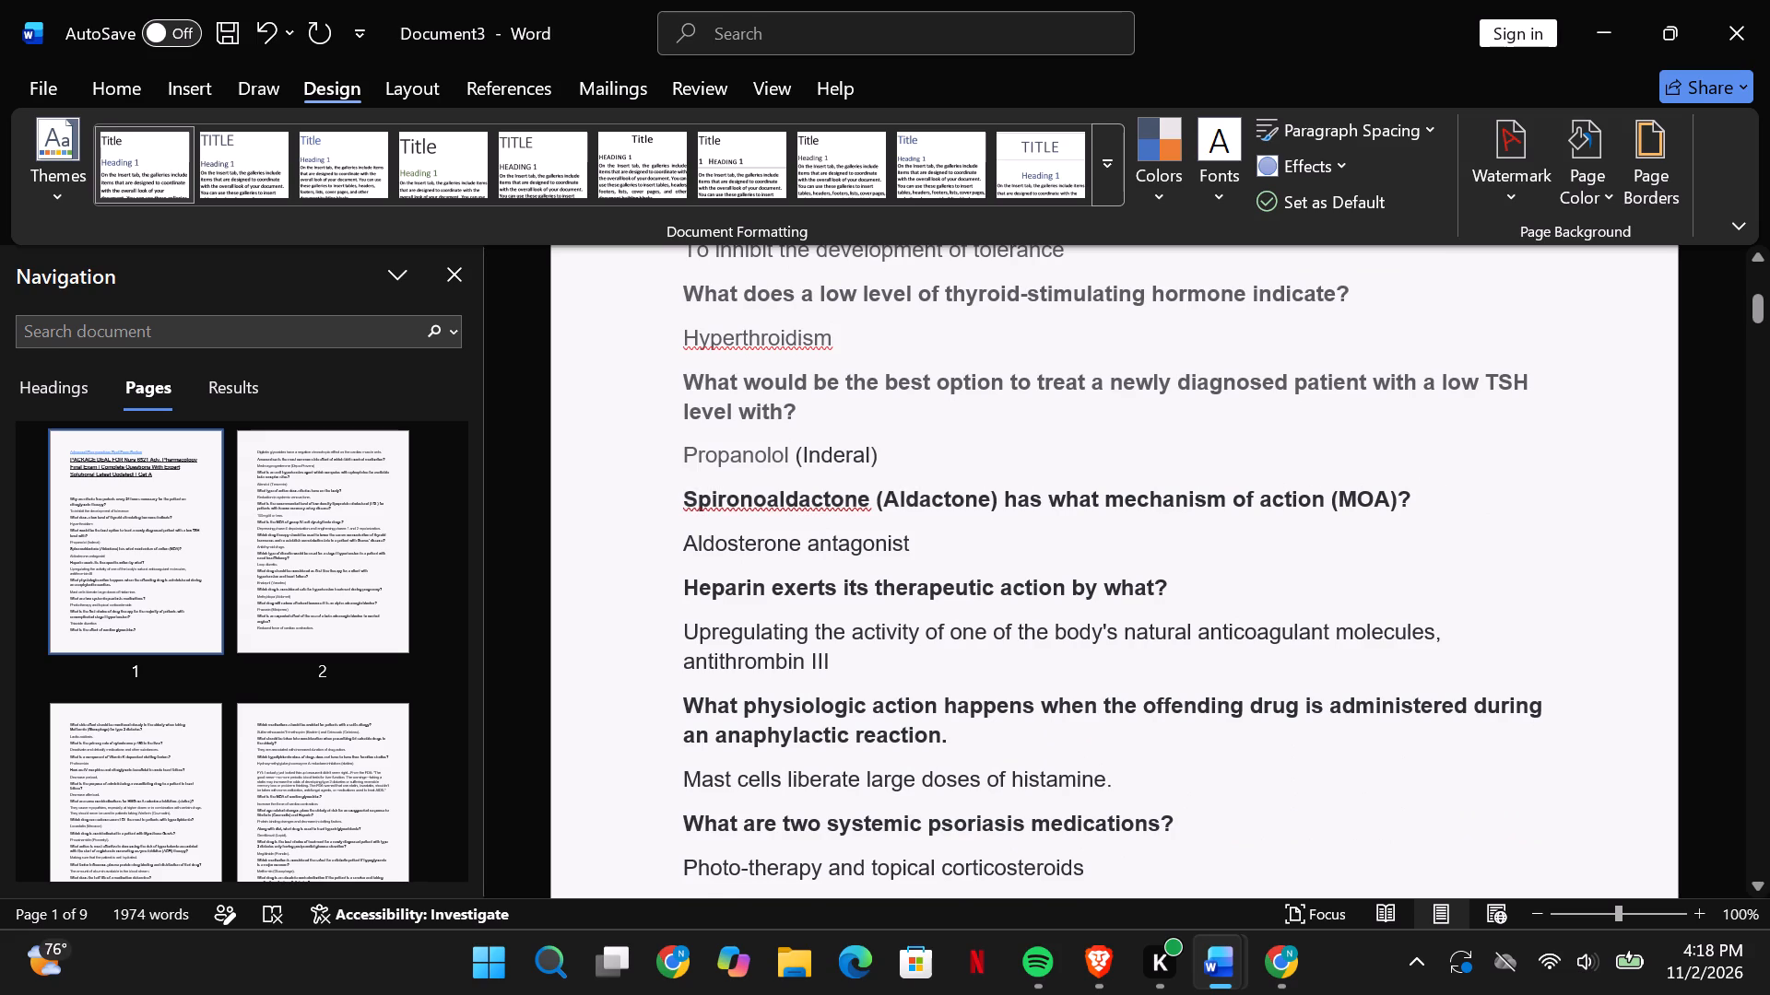
{"action": "left_click_drag", "start_coordinate": [796, 482], "coordinate": [812, 482]}
{"action": "scroll", "coordinate": [796, 482], "scroll_direction": "down", "scroll_amount": 2}
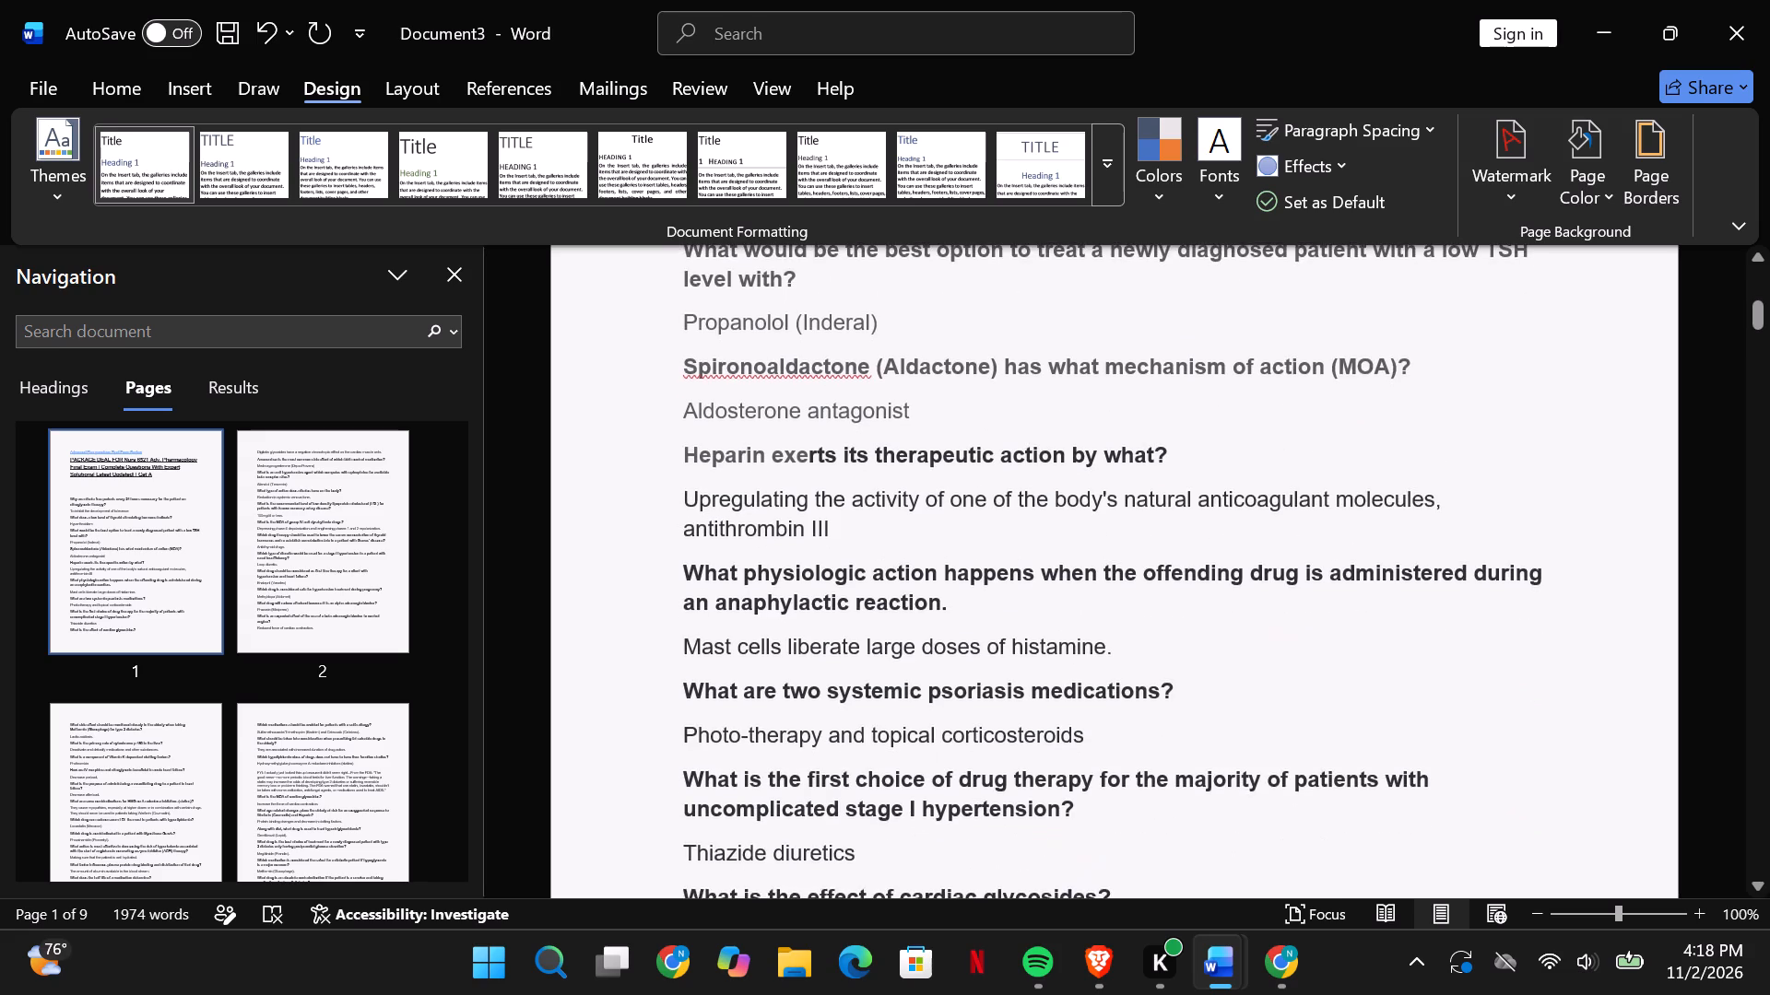
{"action": "left_click_drag", "start_coordinate": [812, 482], "coordinate": [819, 474]}
{"action": "scroll", "coordinate": [812, 482], "scroll_direction": "down", "scroll_amount": 1}
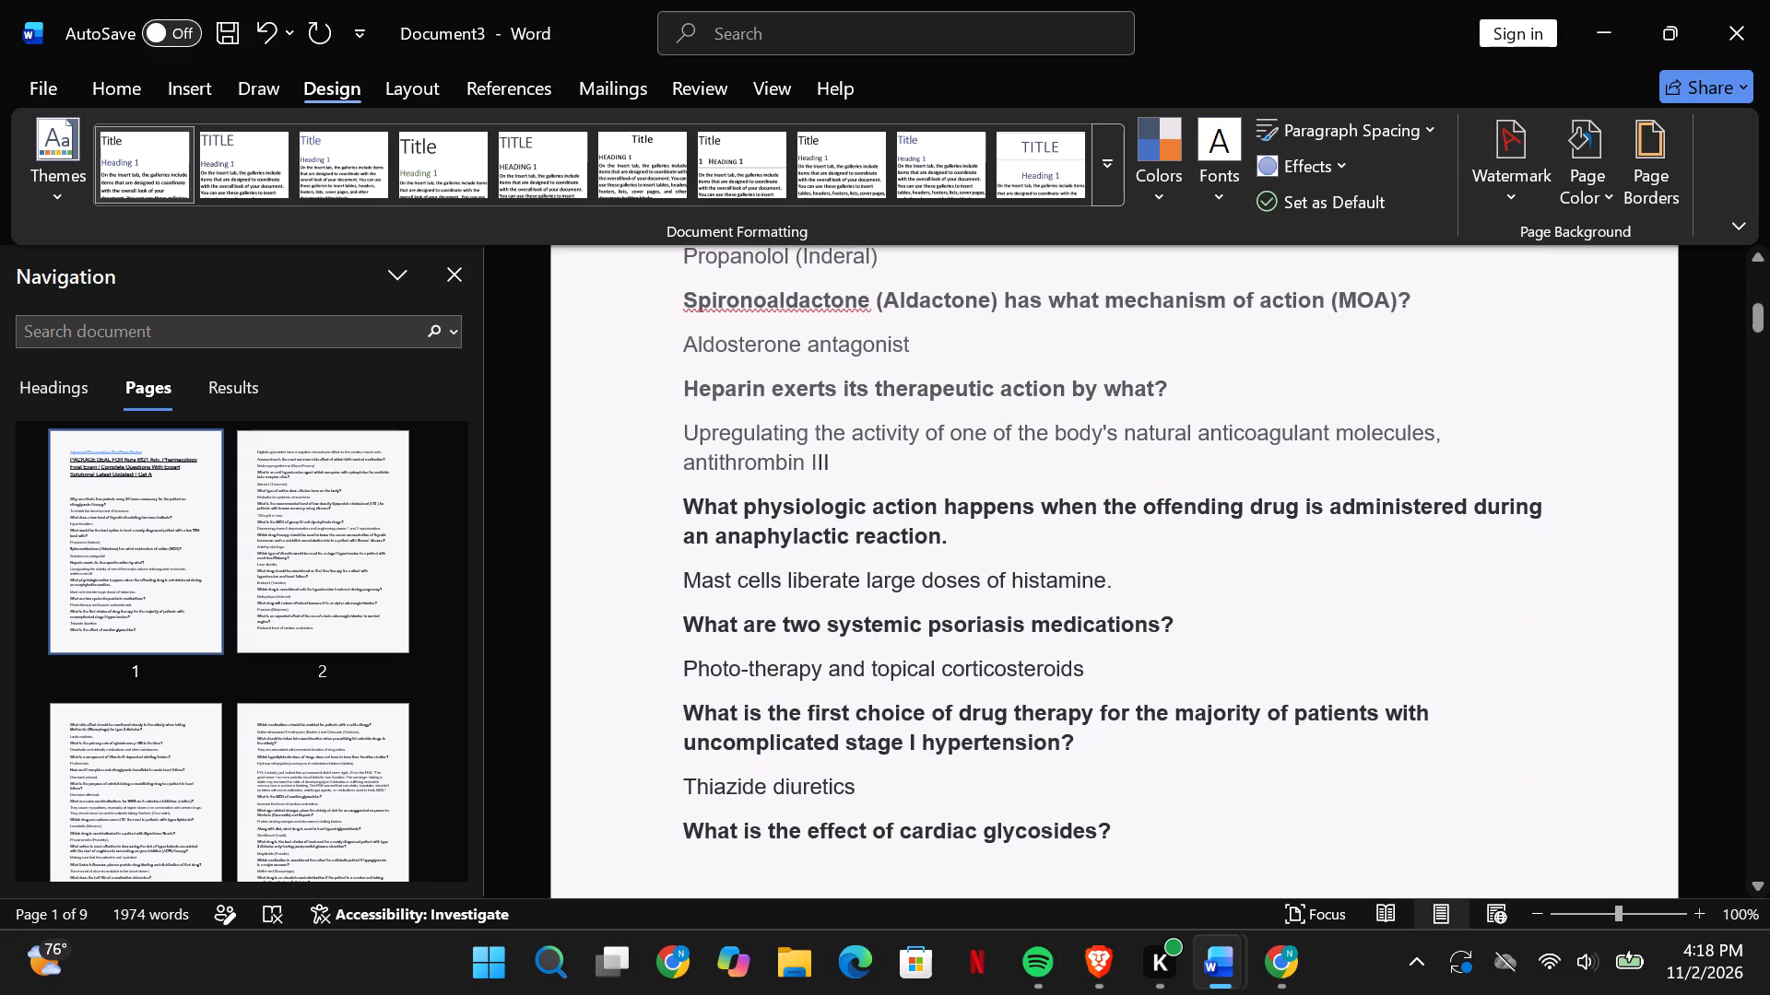
{"action": "left_click_drag", "start_coordinate": [819, 474], "coordinate": [842, 462]}
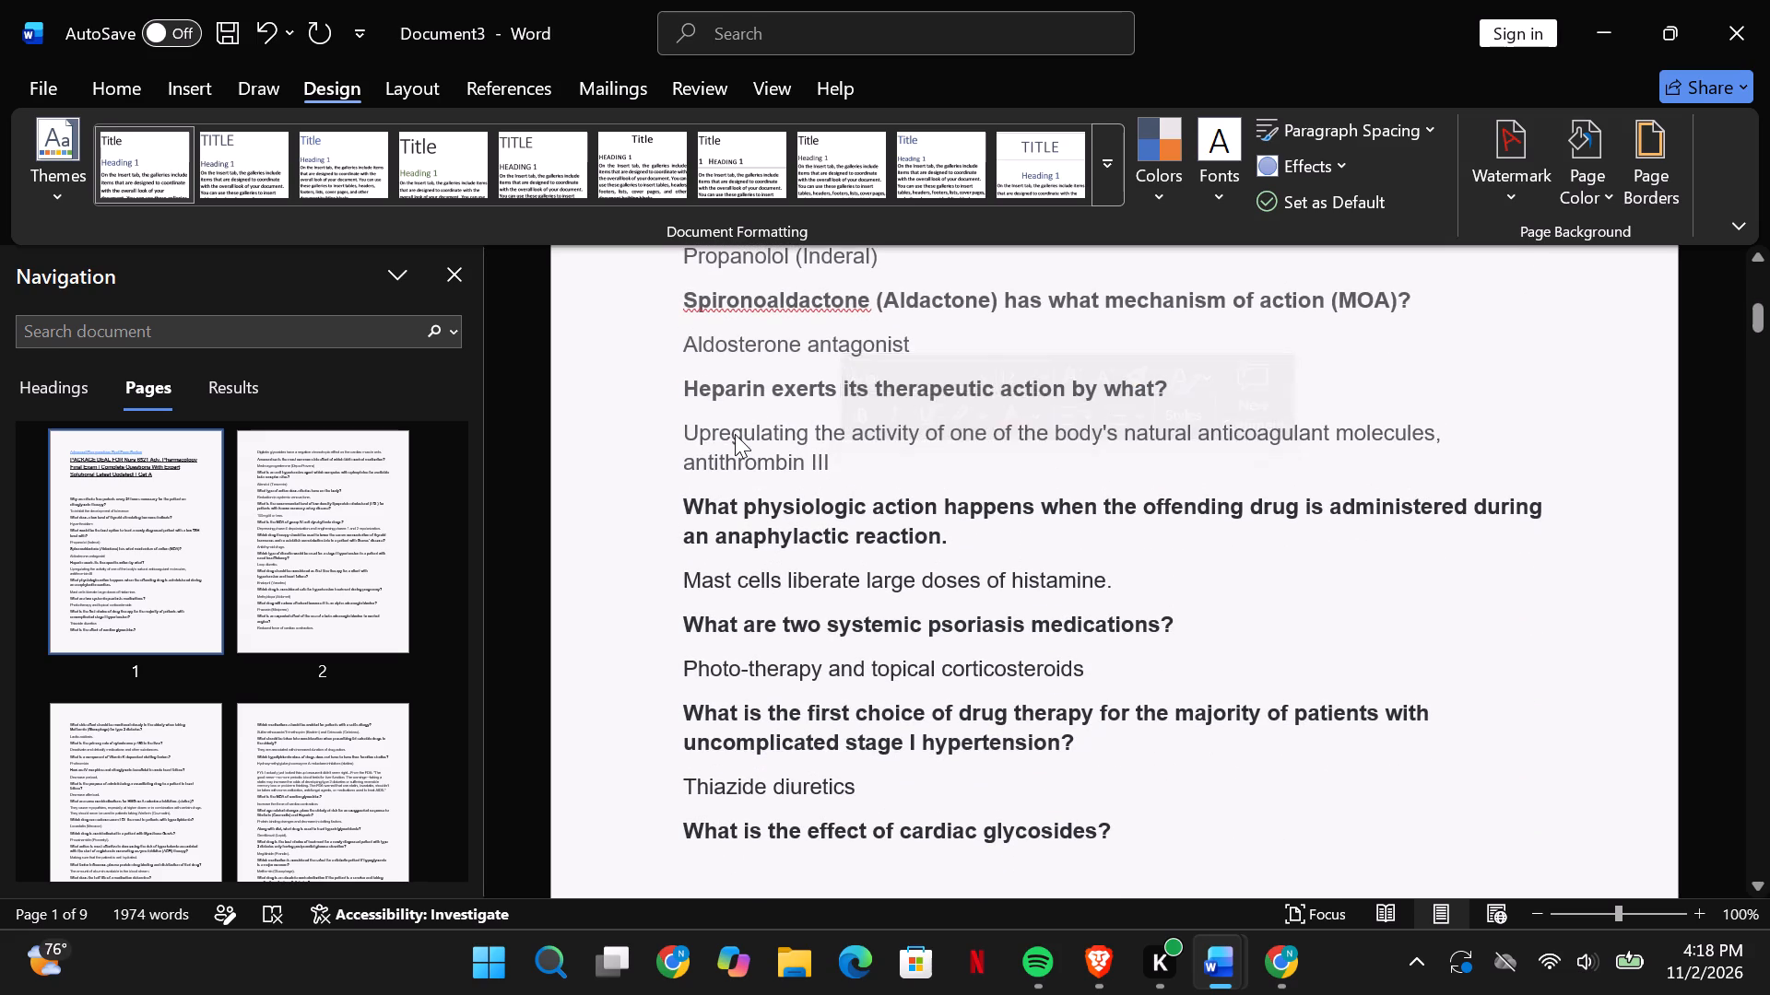
{"action": "right_click", "coordinate": [735, 434]}
{"action": "left_click", "coordinate": [824, 431]}
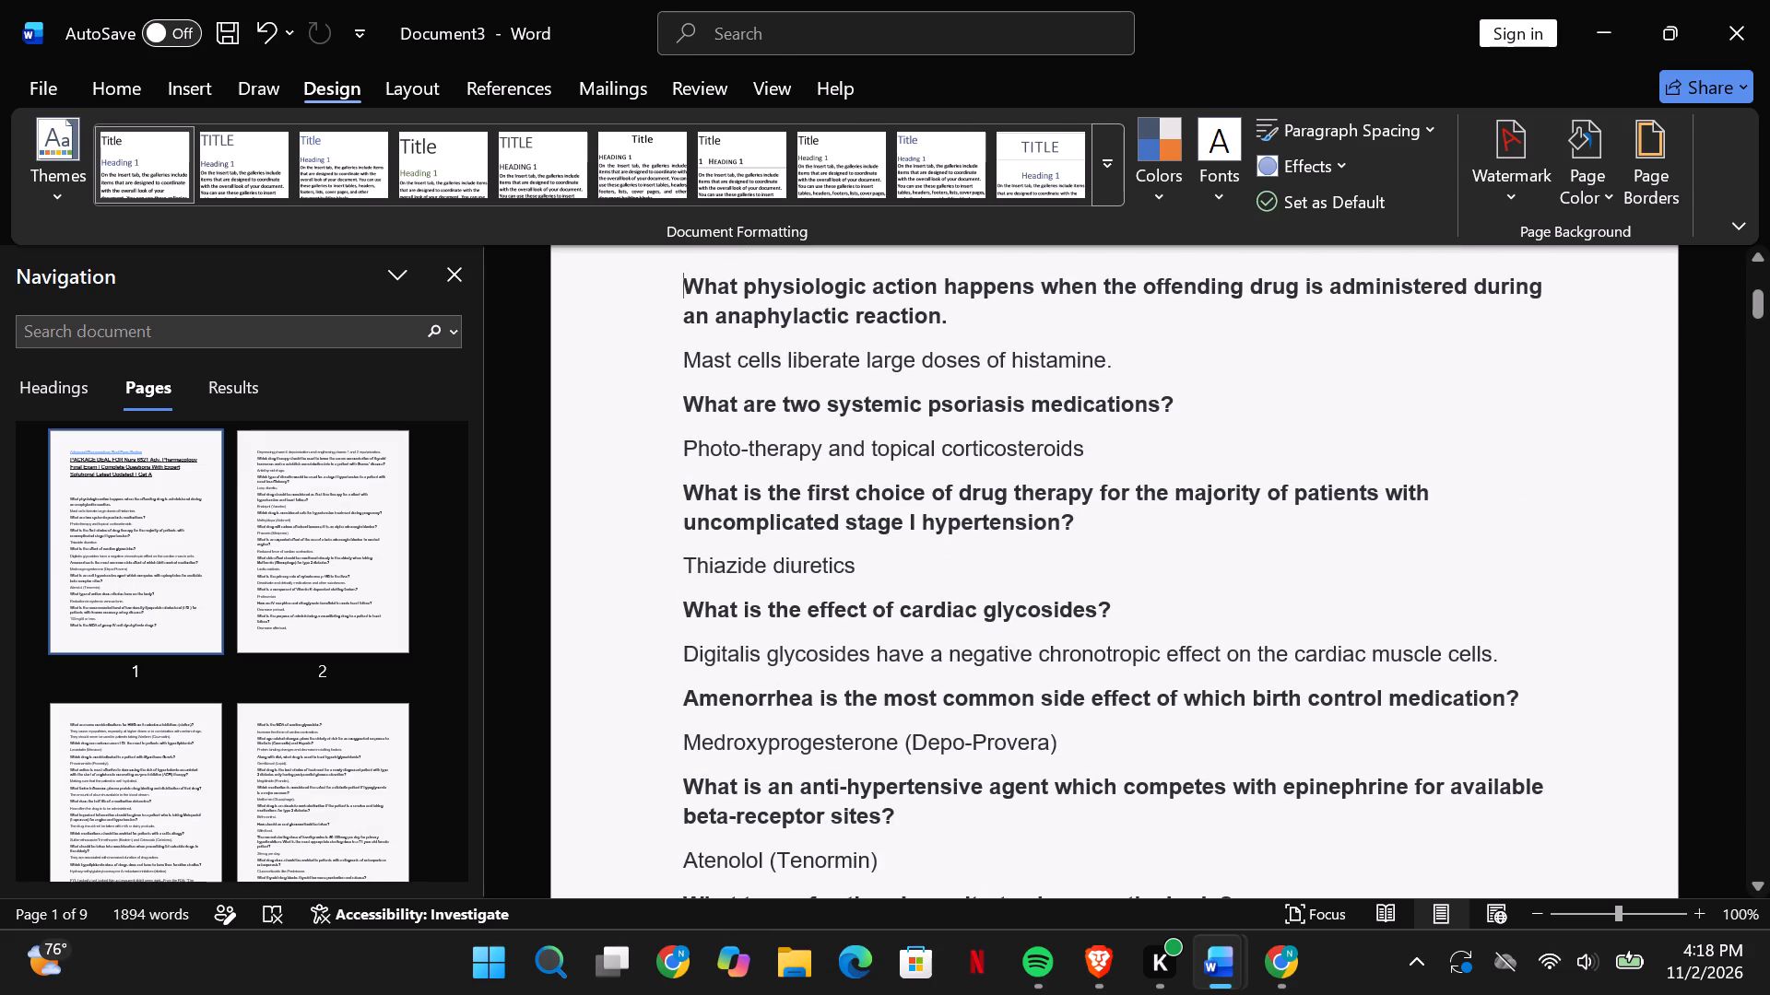
Paste the cut block on a new line below the "Medroxyprogesterone (Depo-Provera)" answer, keeping its source formatting.
{"action": "left_click", "coordinate": [1067, 748]}
{"action": "key", "text": "Return"}
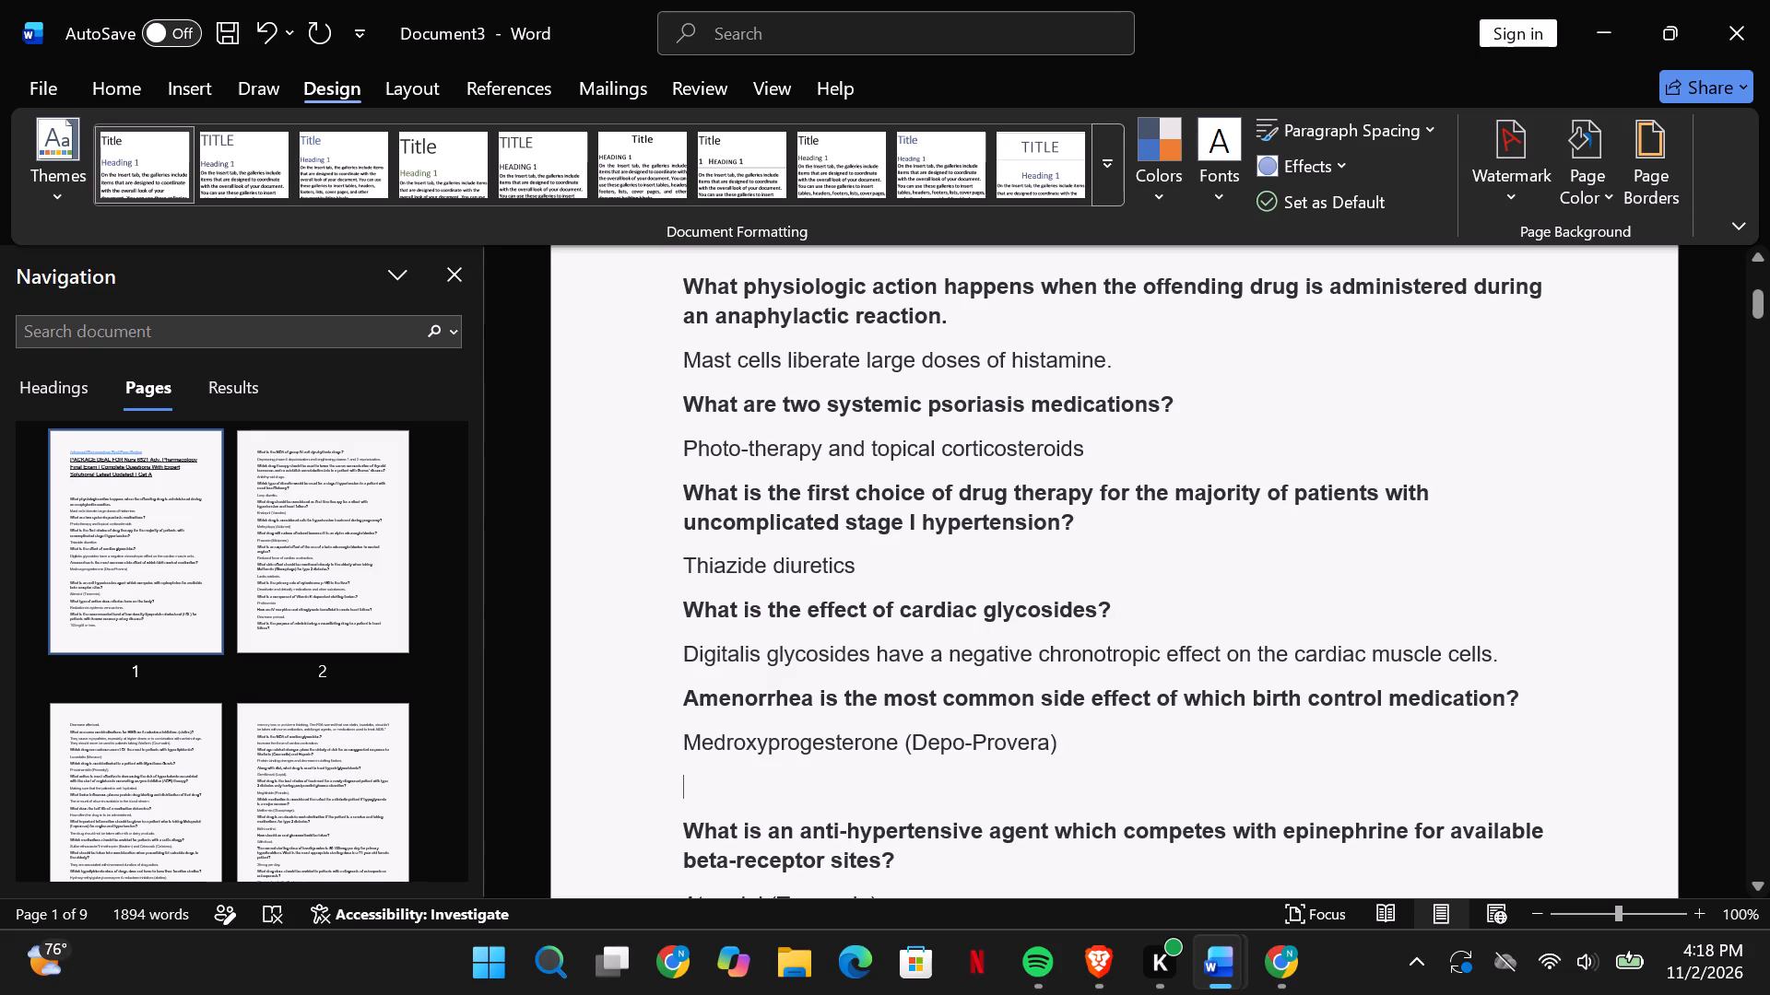
{"action": "right_click", "coordinate": [696, 788]}
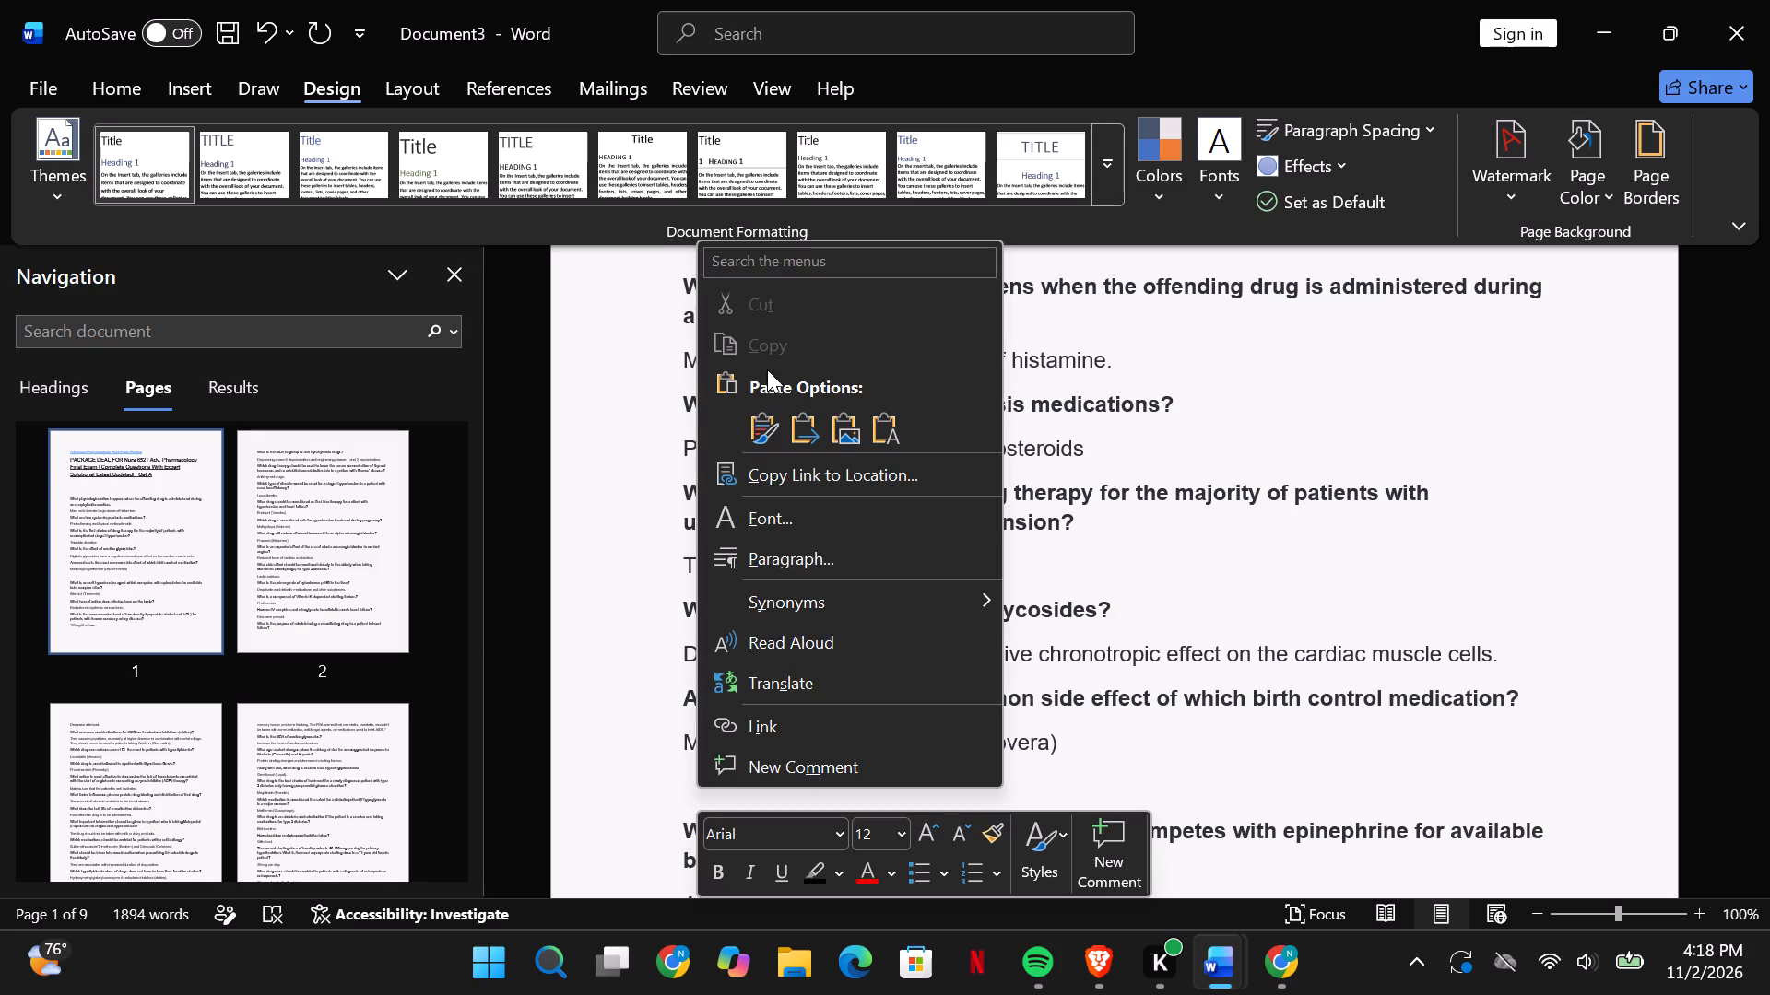
{"action": "left_click", "coordinate": [759, 414]}
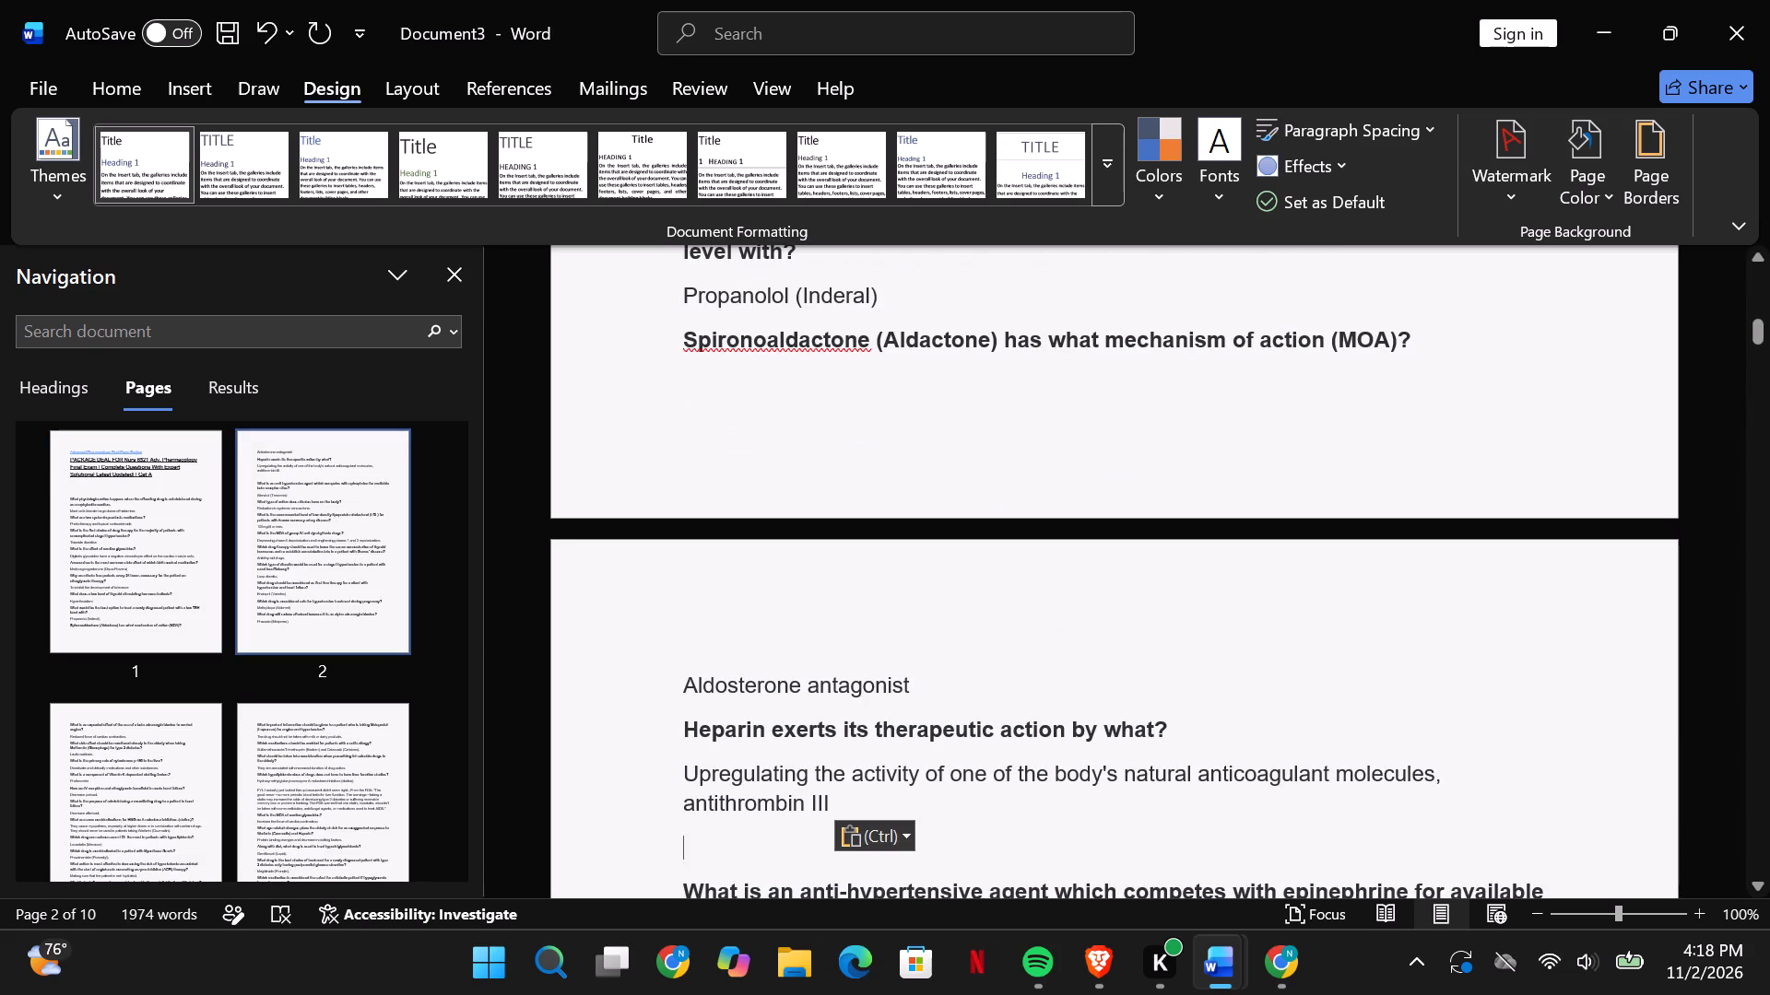
Cut the question-and-answer block from the anti-hypertensive agent competing with epinephrine question through the "Loop diuretic." answer.
{"action": "scroll", "coordinate": [729, 698], "scroll_direction": "up", "scroll_amount": 2}
{"action": "scroll", "coordinate": [729, 698], "scroll_direction": "down", "scroll_amount": 5}
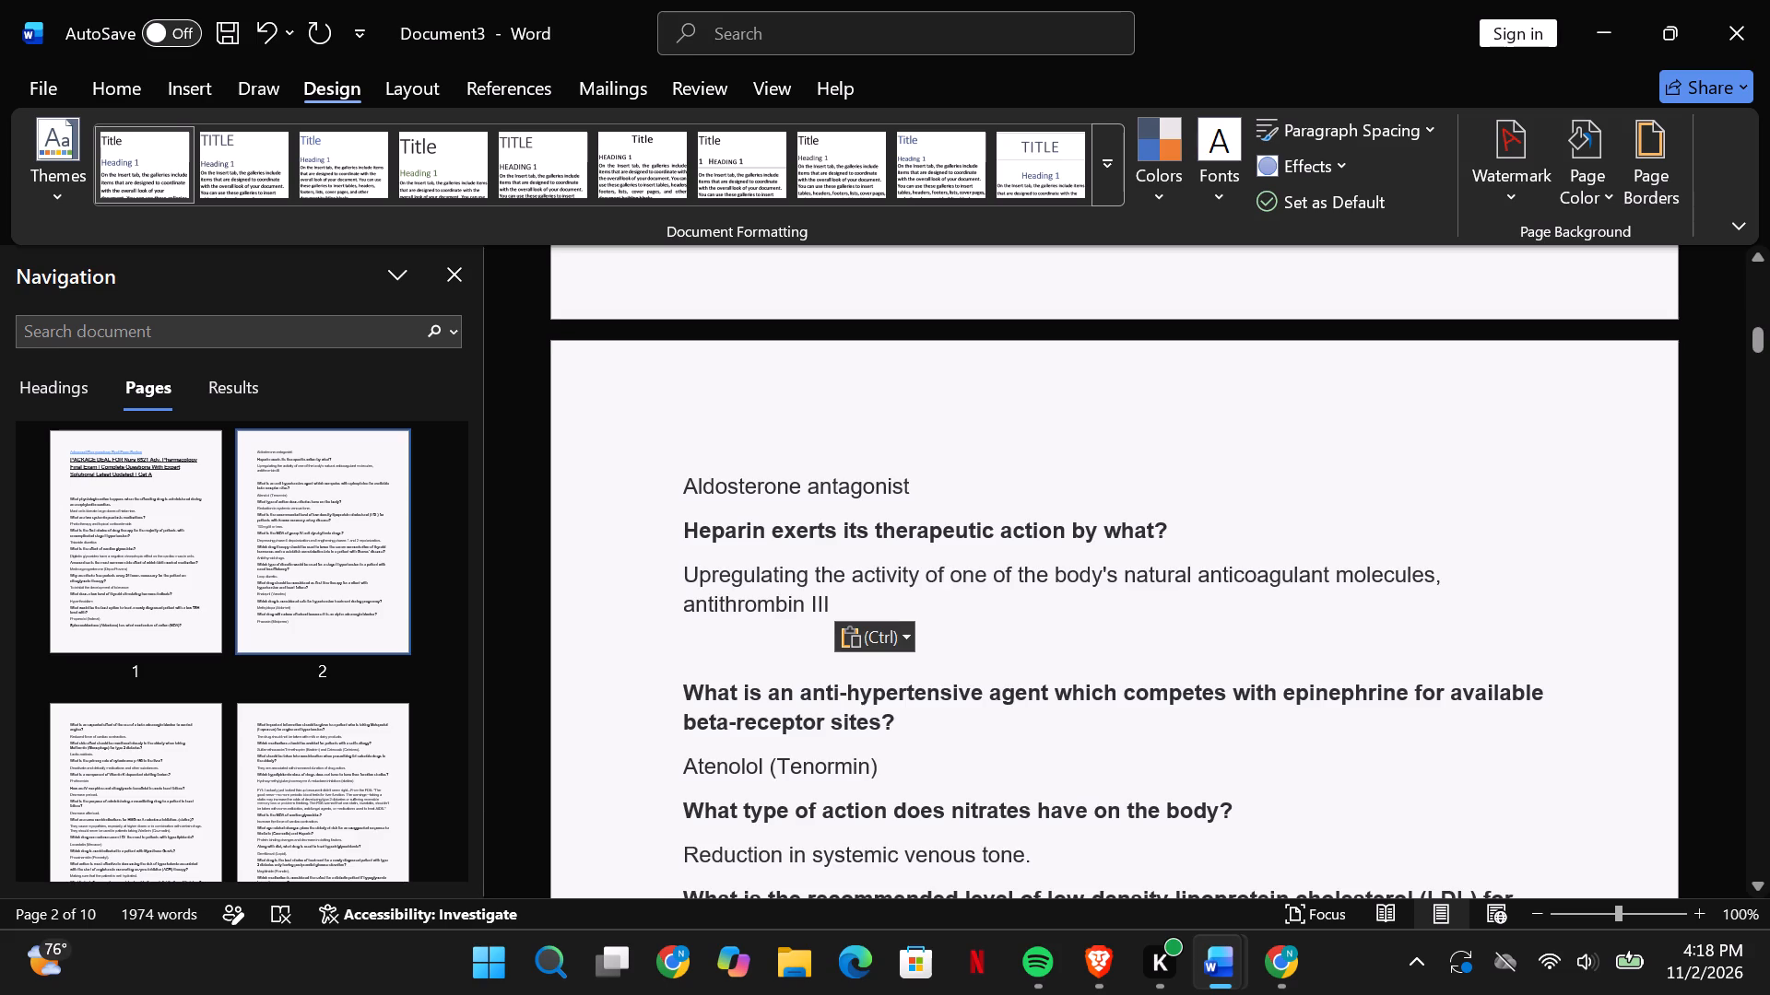
{"action": "scroll", "coordinate": [721, 707], "scroll_direction": "down", "scroll_amount": 1}
{"action": "scroll", "coordinate": [991, 687], "scroll_direction": "down", "scroll_amount": 4}
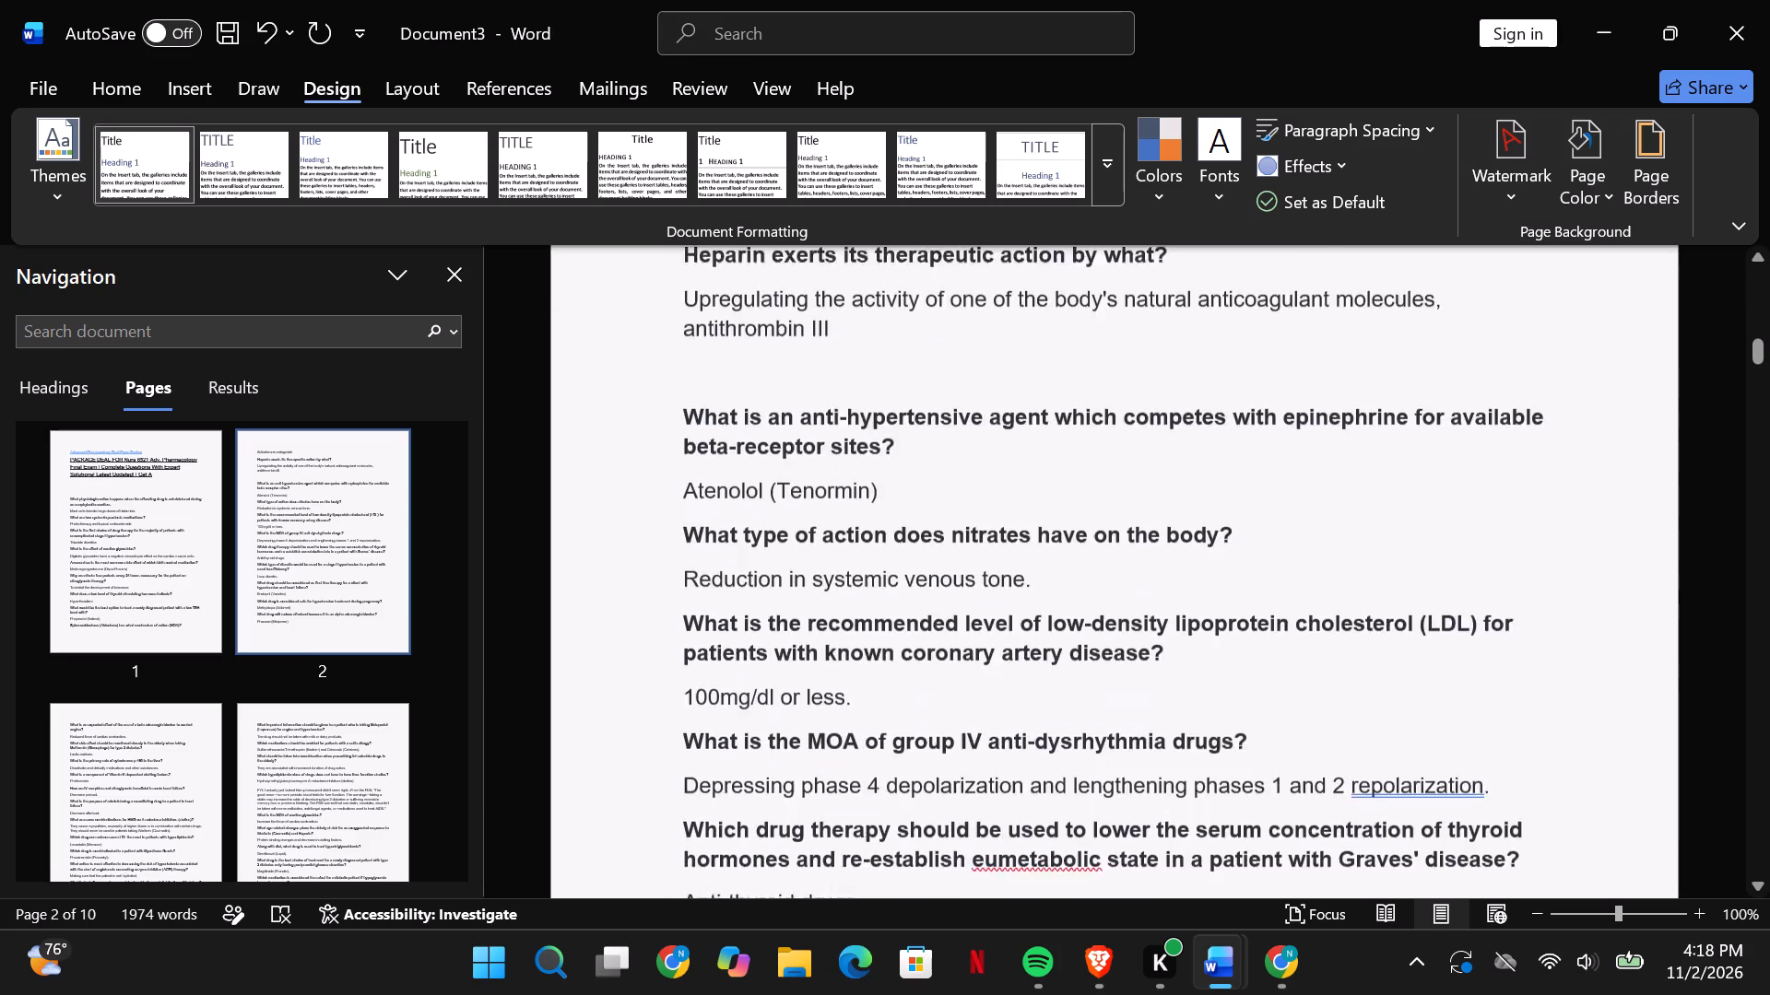
{"action": "scroll", "coordinate": [974, 673], "scroll_direction": "up", "scroll_amount": 2}
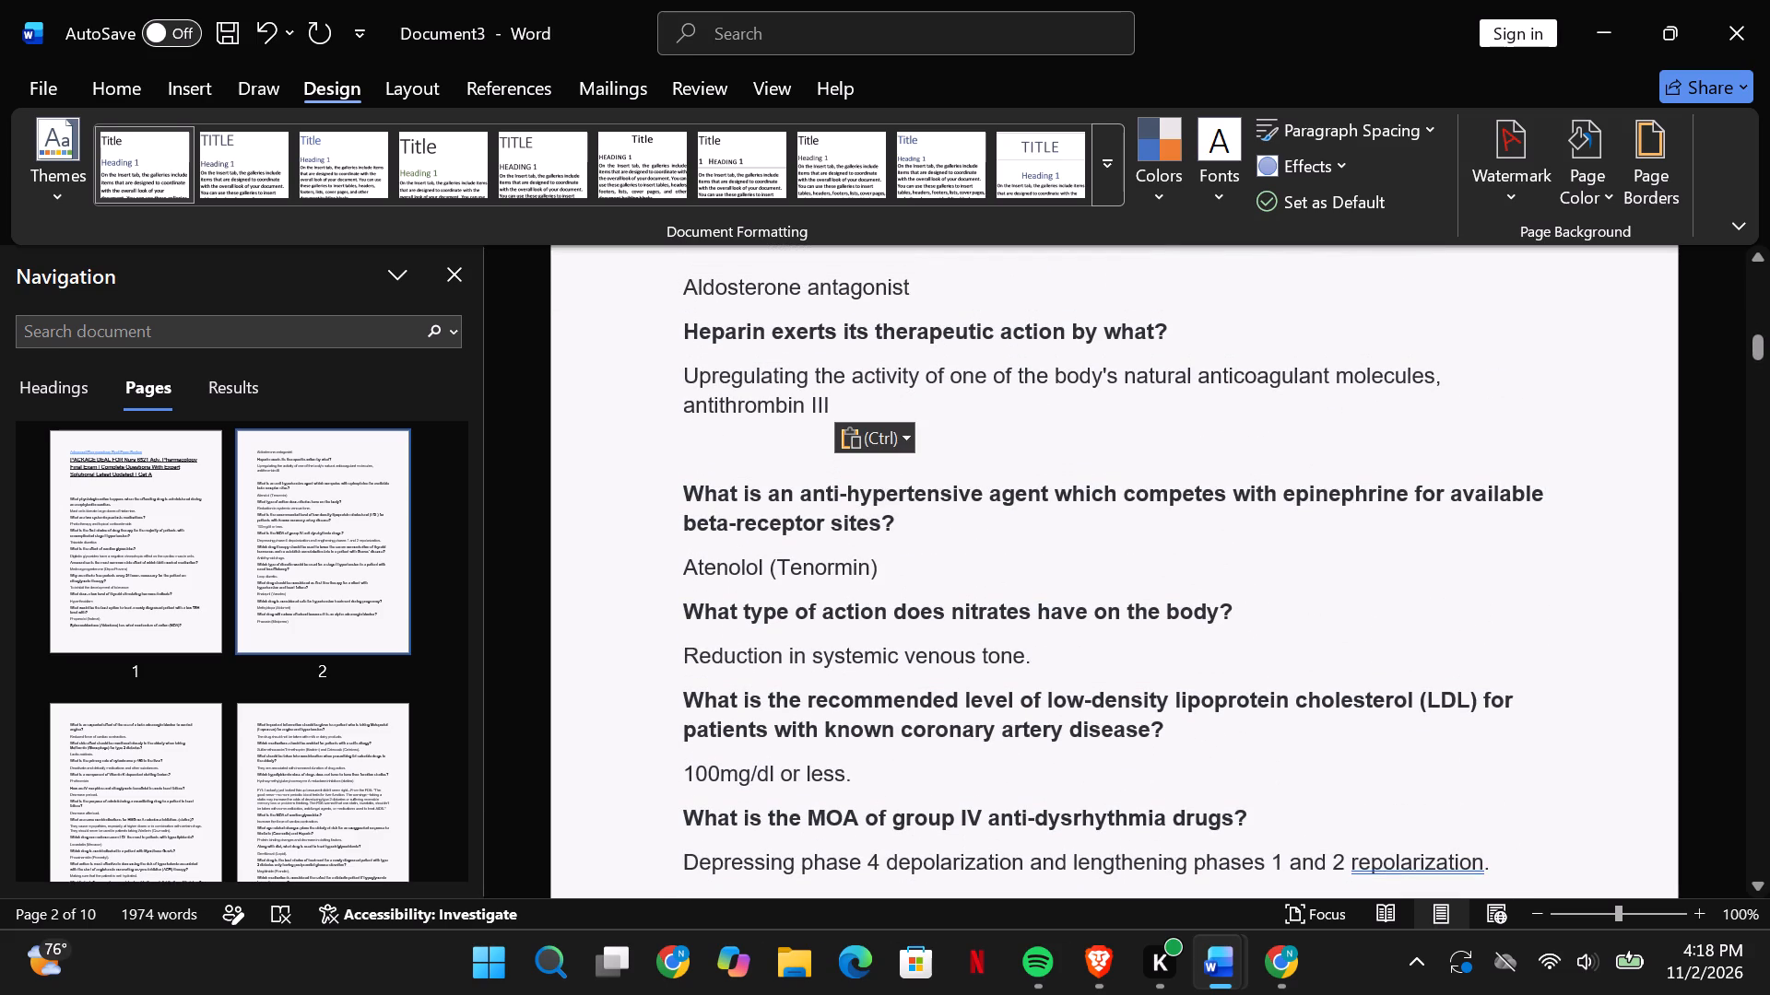
{"action": "left_click_drag", "start_coordinate": [683, 491], "coordinate": [920, 605]}
{"action": "scroll", "coordinate": [920, 605], "scroll_direction": "down", "scroll_amount": 1}
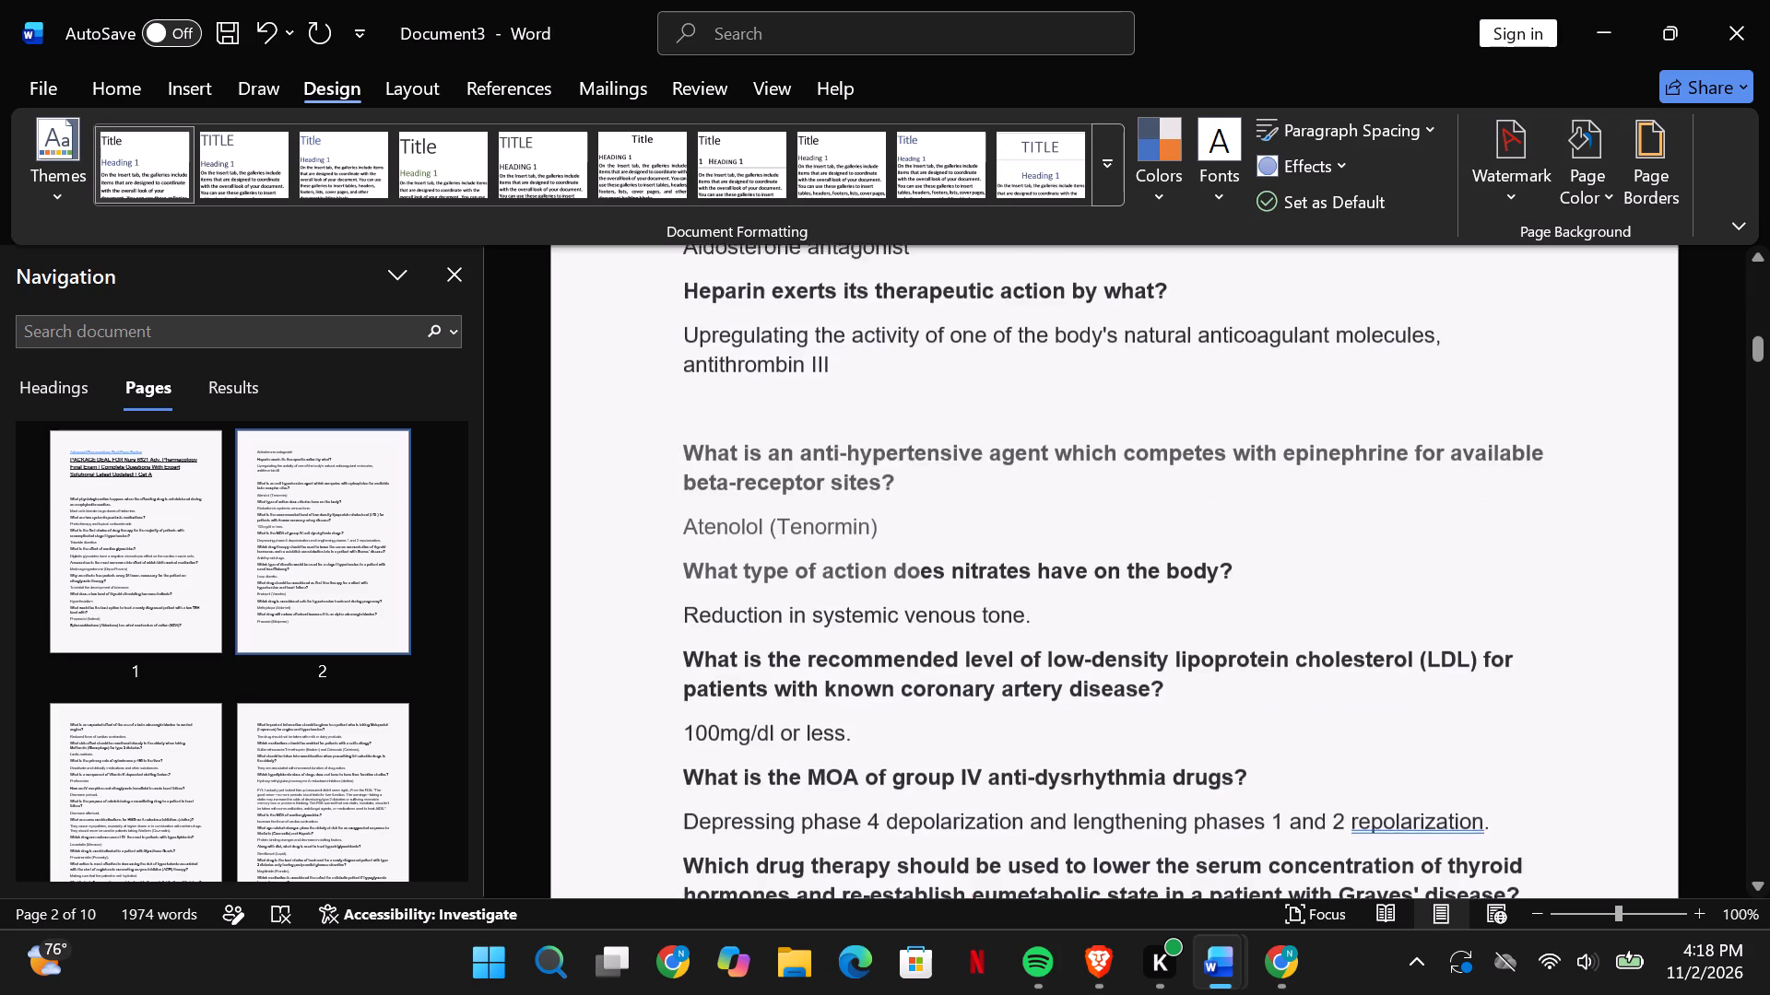
{"action": "left_click_drag", "start_coordinate": [920, 605], "coordinate": [778, 613]}
{"action": "scroll", "coordinate": [920, 605], "scroll_direction": "down", "scroll_amount": 1}
{"action": "scroll", "coordinate": [778, 613], "scroll_direction": "down", "scroll_amount": 2}
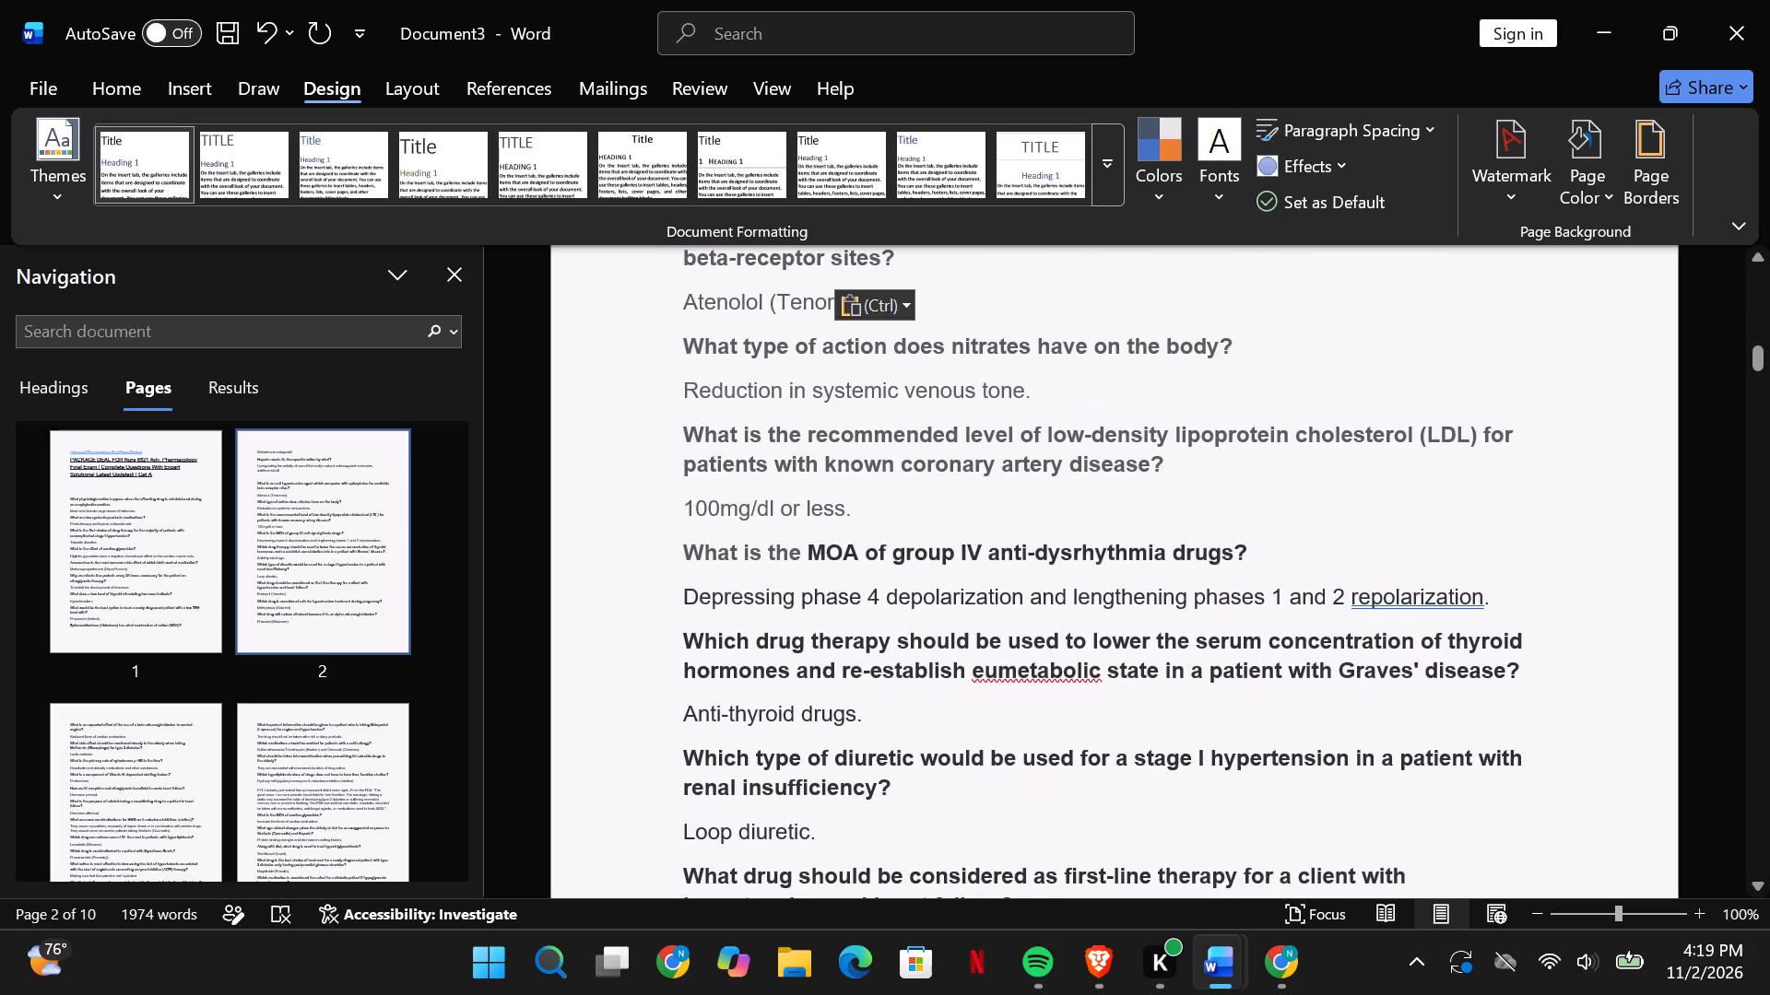
{"action": "left_click_drag", "start_coordinate": [778, 613], "coordinate": [1411, 595]}
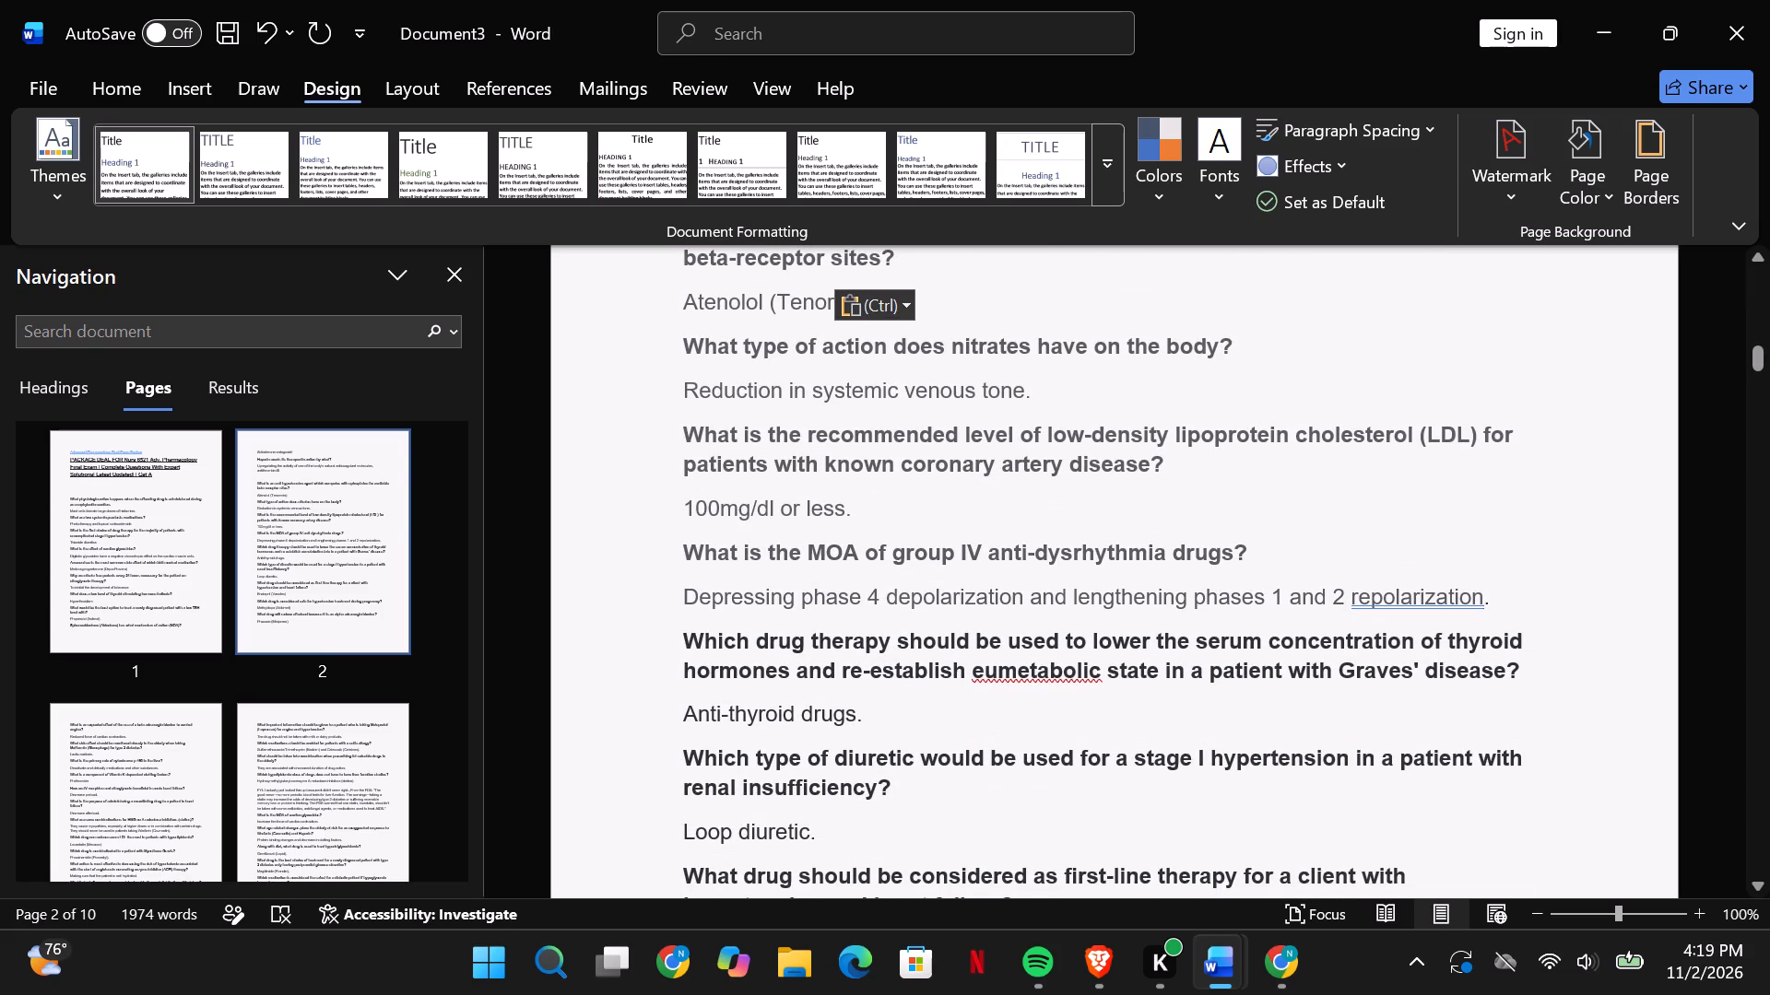
{"action": "left_click_drag", "start_coordinate": [1411, 595], "coordinate": [1291, 619]}
{"action": "scroll", "coordinate": [1411, 595], "scroll_direction": "down", "scroll_amount": 2}
{"action": "scroll", "coordinate": [1291, 619], "scroll_direction": "down", "scroll_amount": 1}
{"action": "left_click_drag", "start_coordinate": [1291, 619], "coordinate": [832, 629]}
{"action": "right_click", "coordinate": [784, 581]}
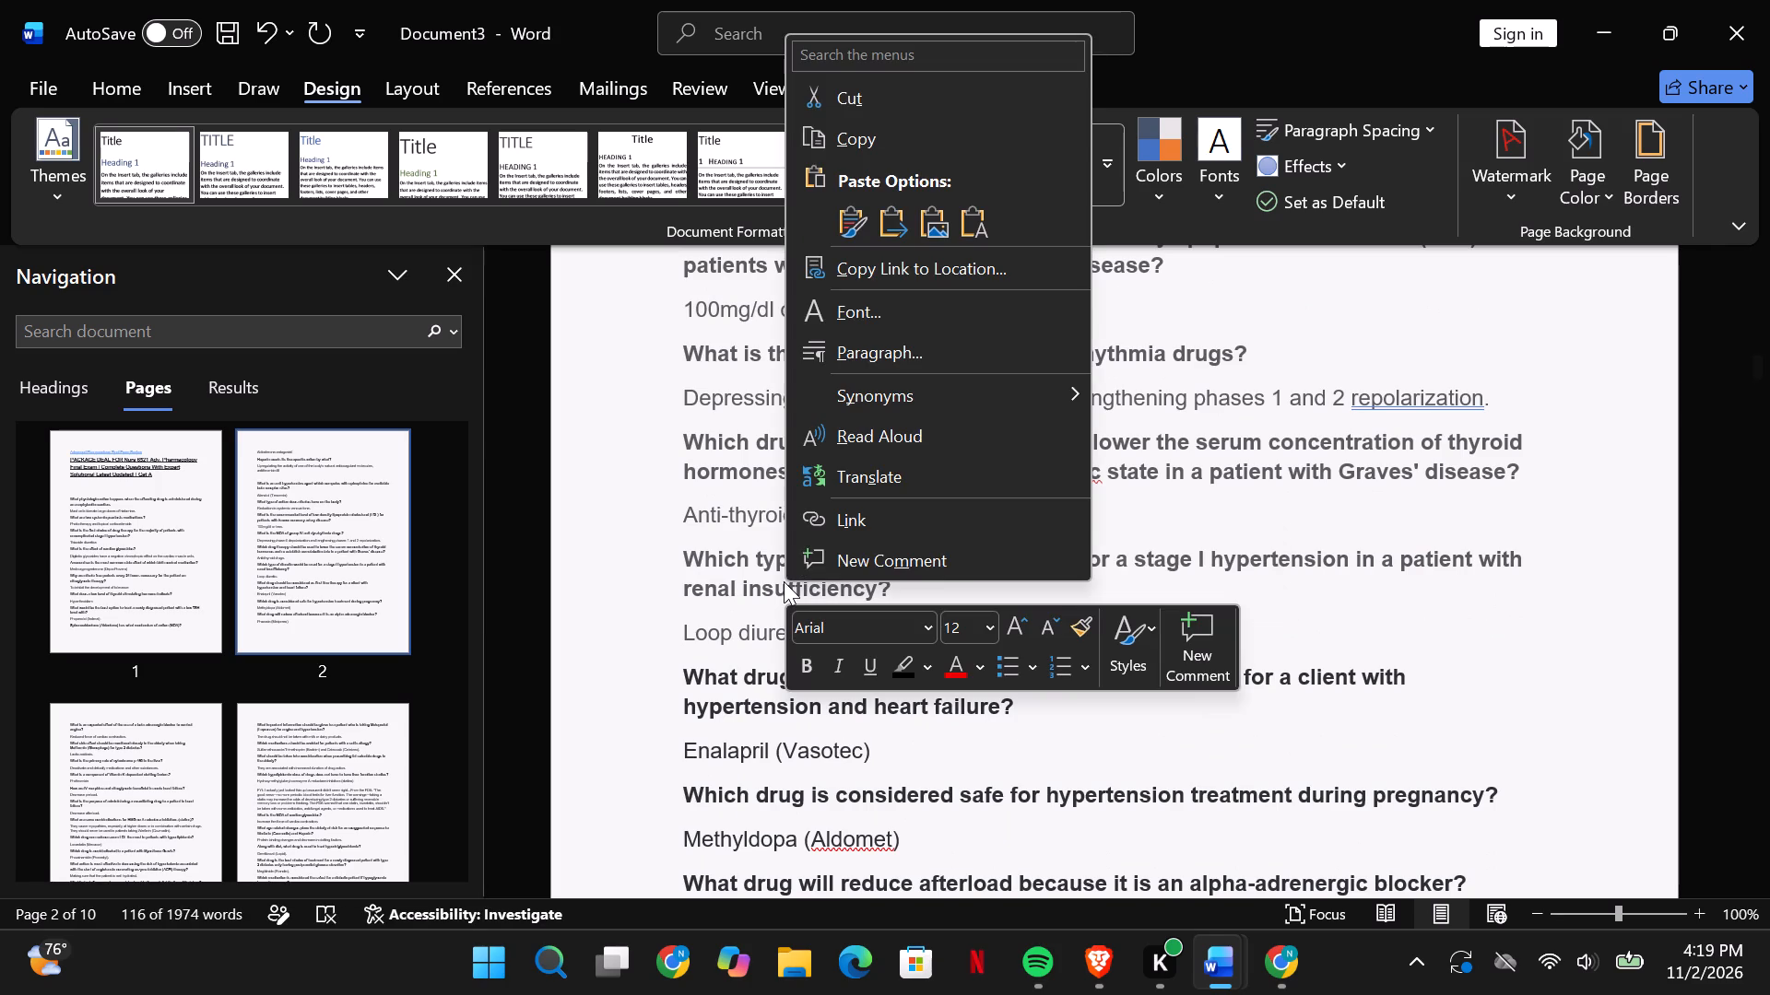
{"action": "left_click", "coordinate": [864, 98]}
Paste the cut block after the statin contraindications answer ending in "Warfarin (Coumadin)", keeping its source formatting.
{"action": "scroll", "coordinate": [850, 552], "scroll_direction": "down", "scroll_amount": 7}
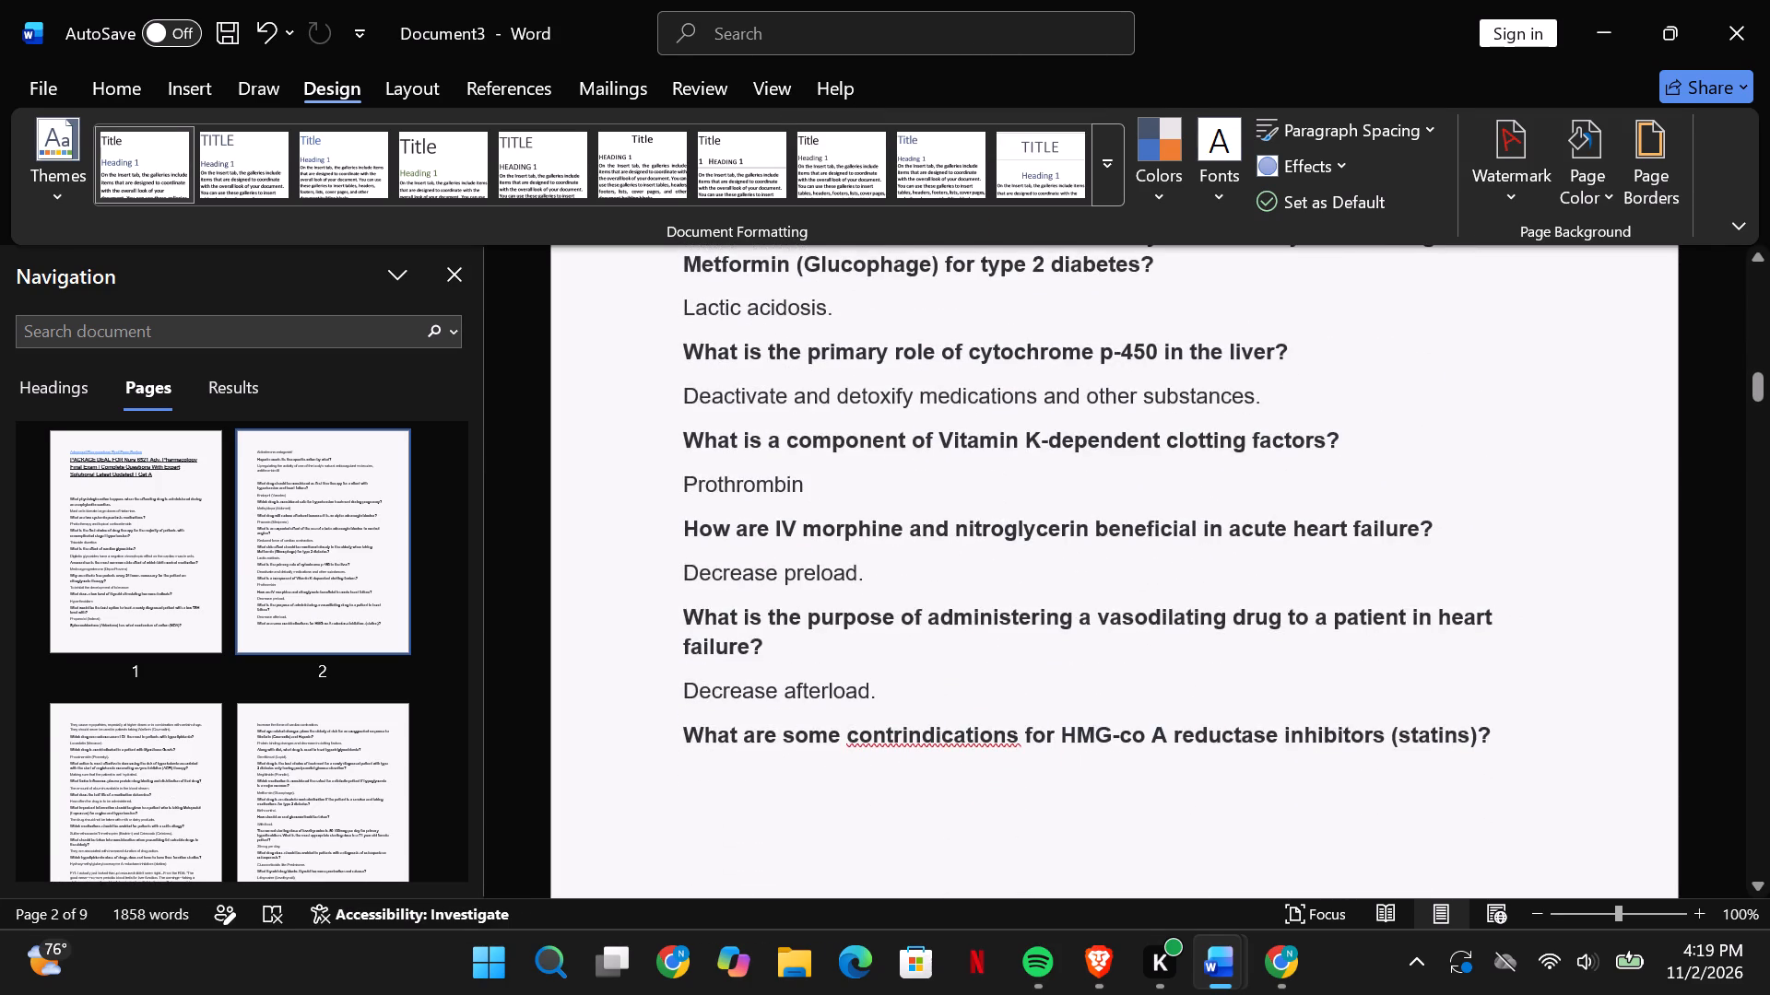
{"action": "scroll", "coordinate": [805, 713], "scroll_direction": "down", "scroll_amount": 7}
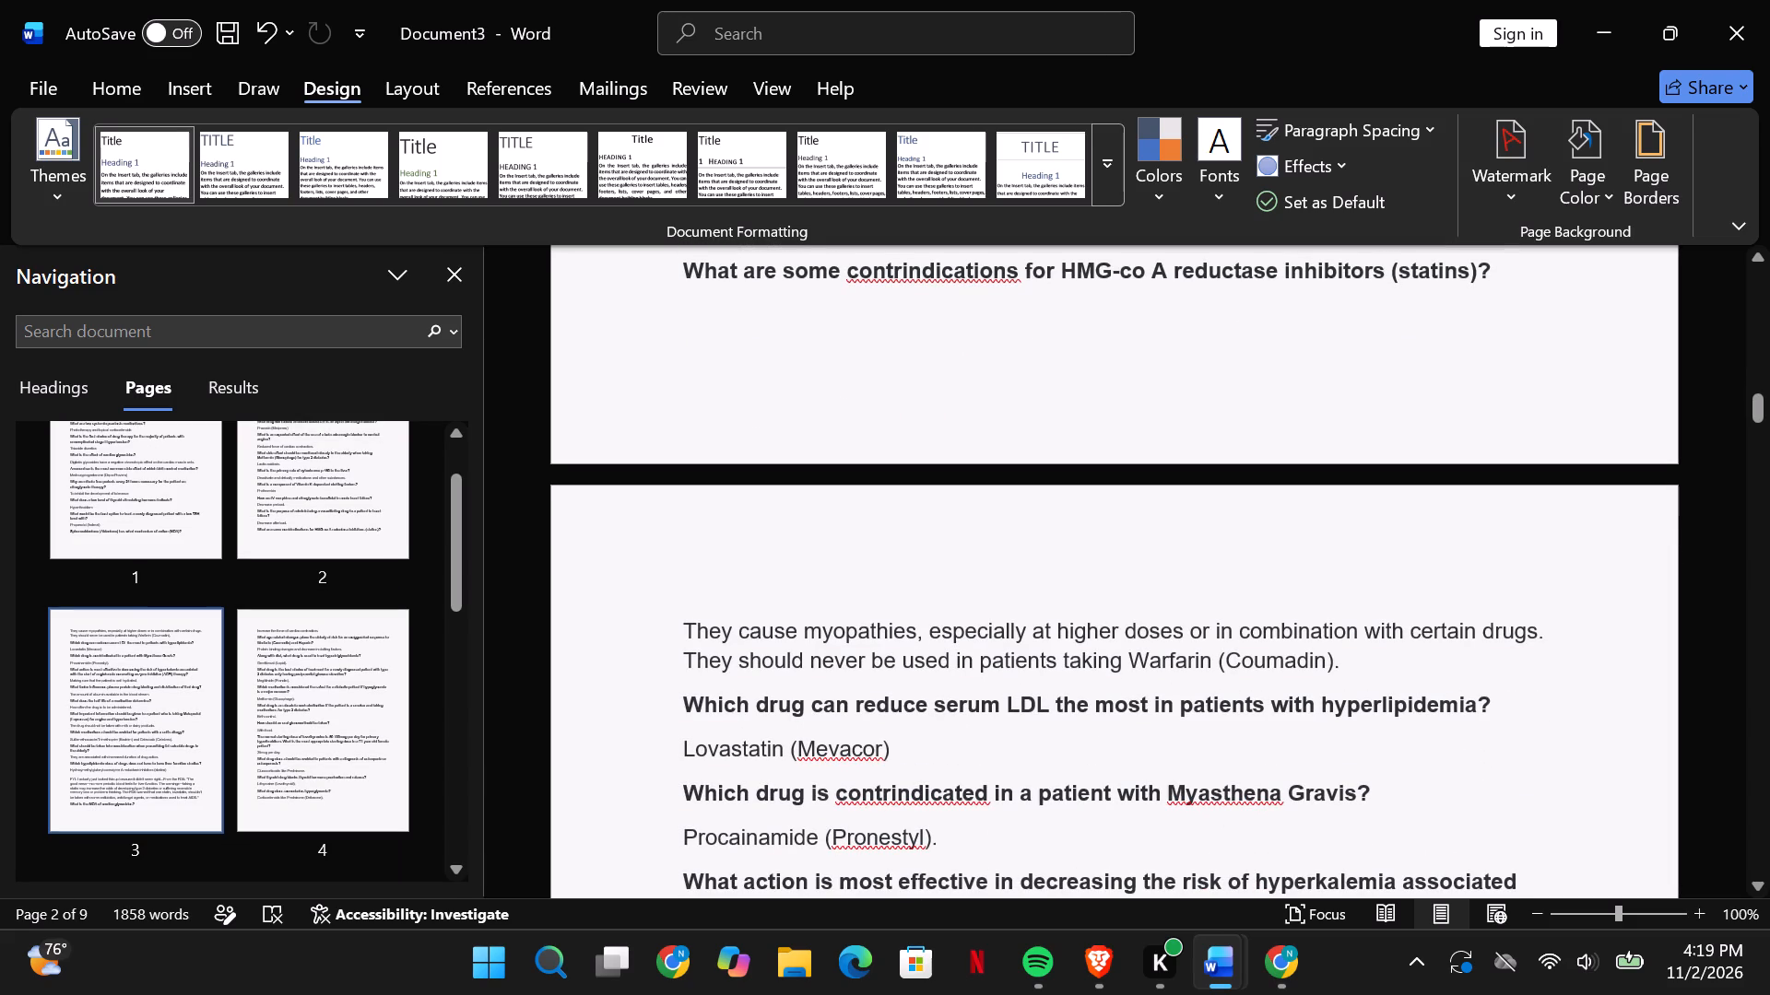
{"action": "left_click", "coordinate": [1344, 666]}
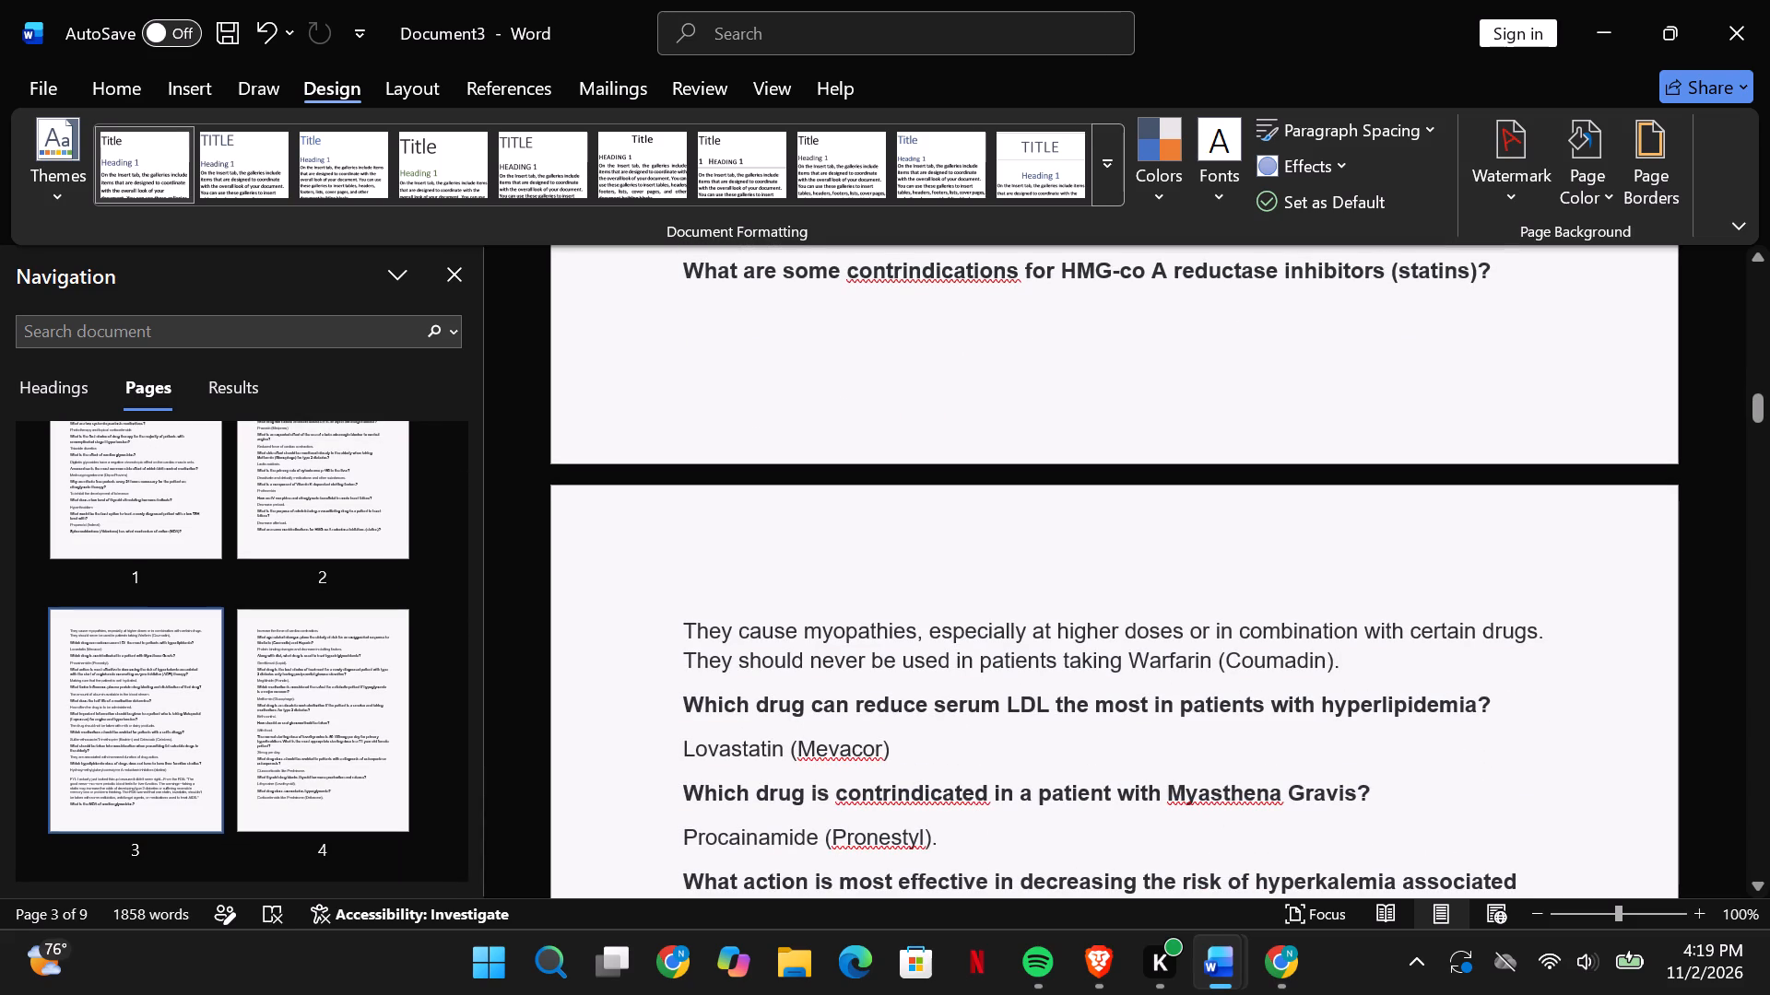
{"action": "right_click", "coordinate": [1344, 666]}
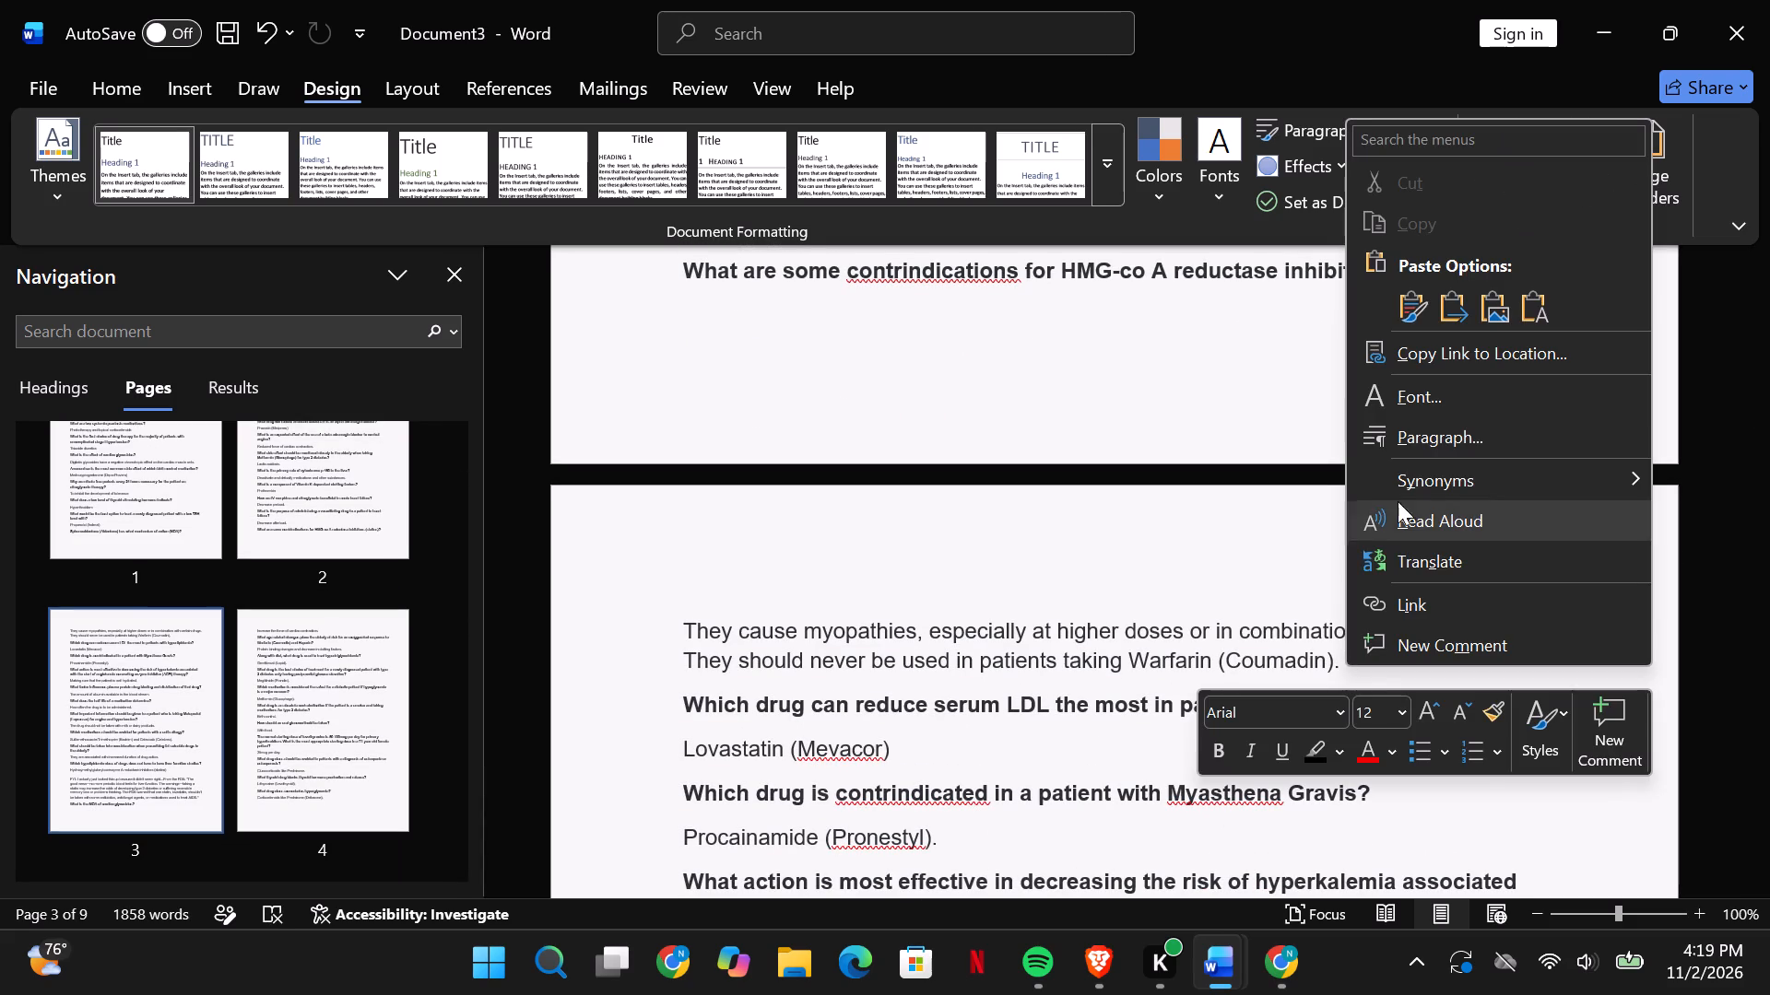
{"action": "left_click", "coordinate": [1409, 310]}
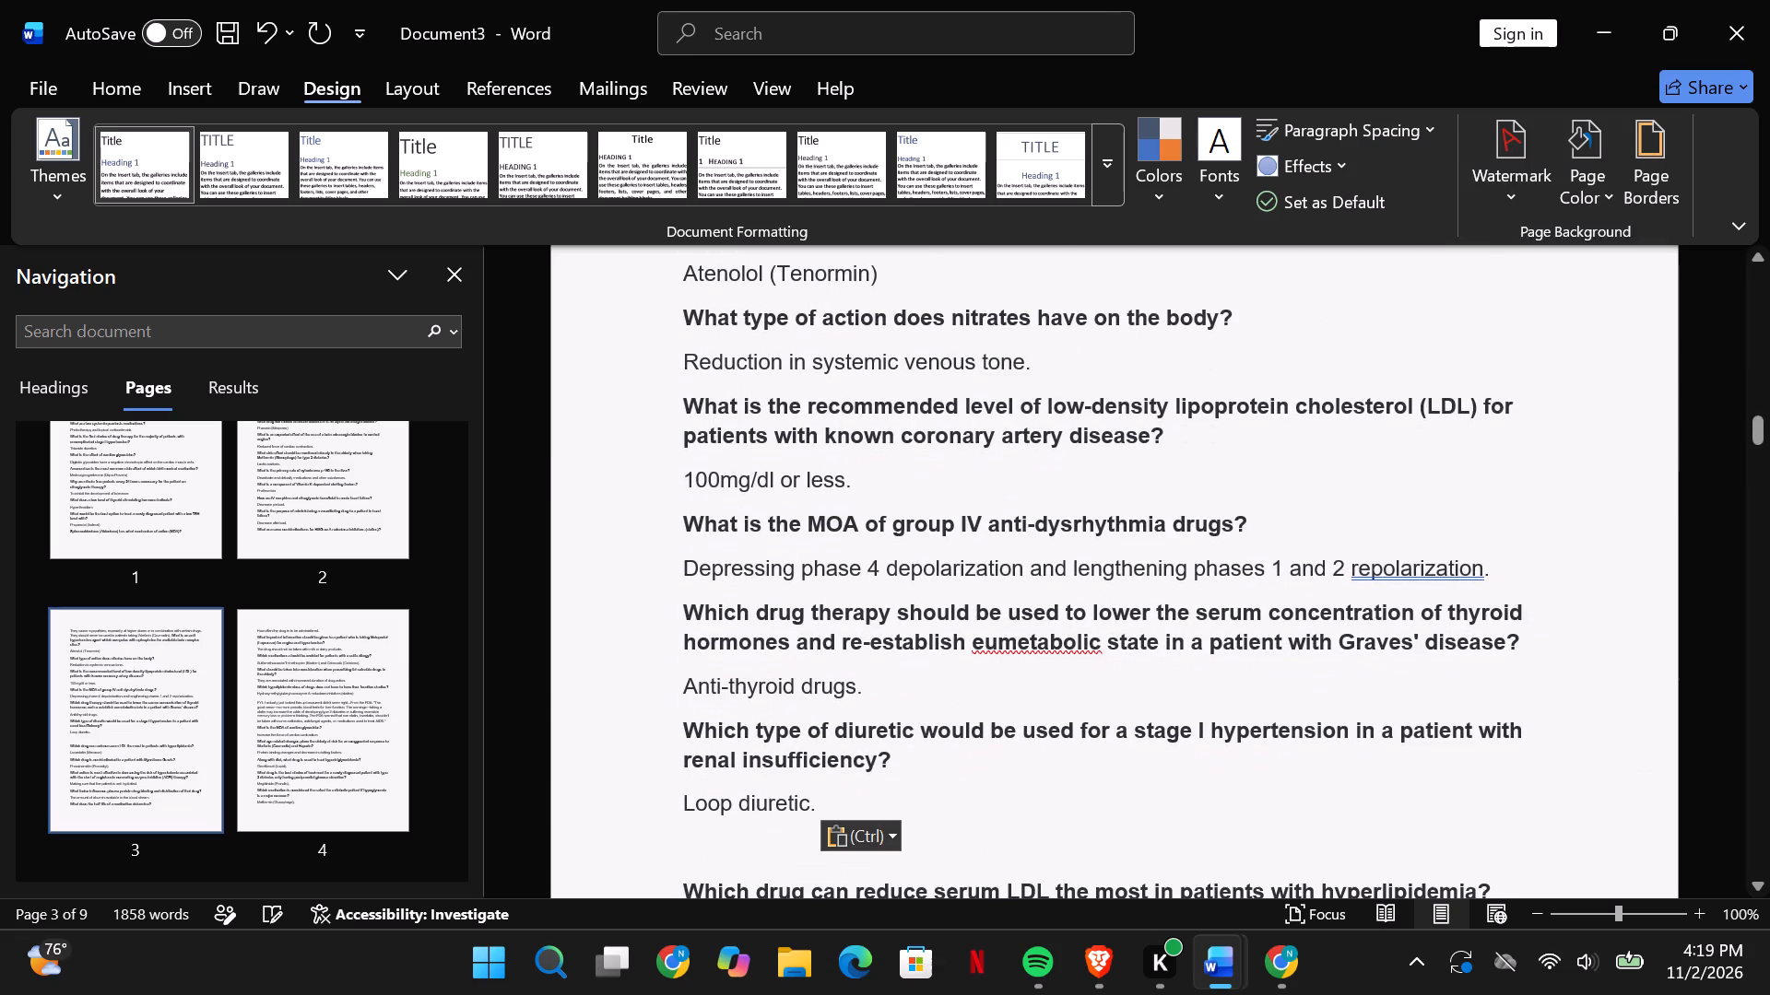
Cut the question-and-answer block from the Metoprolol (Lopressor) patient information question through the oral glucocorticoid answer "With food.".
{"action": "scroll", "coordinate": [1127, 621], "scroll_direction": "down", "scroll_amount": 1}
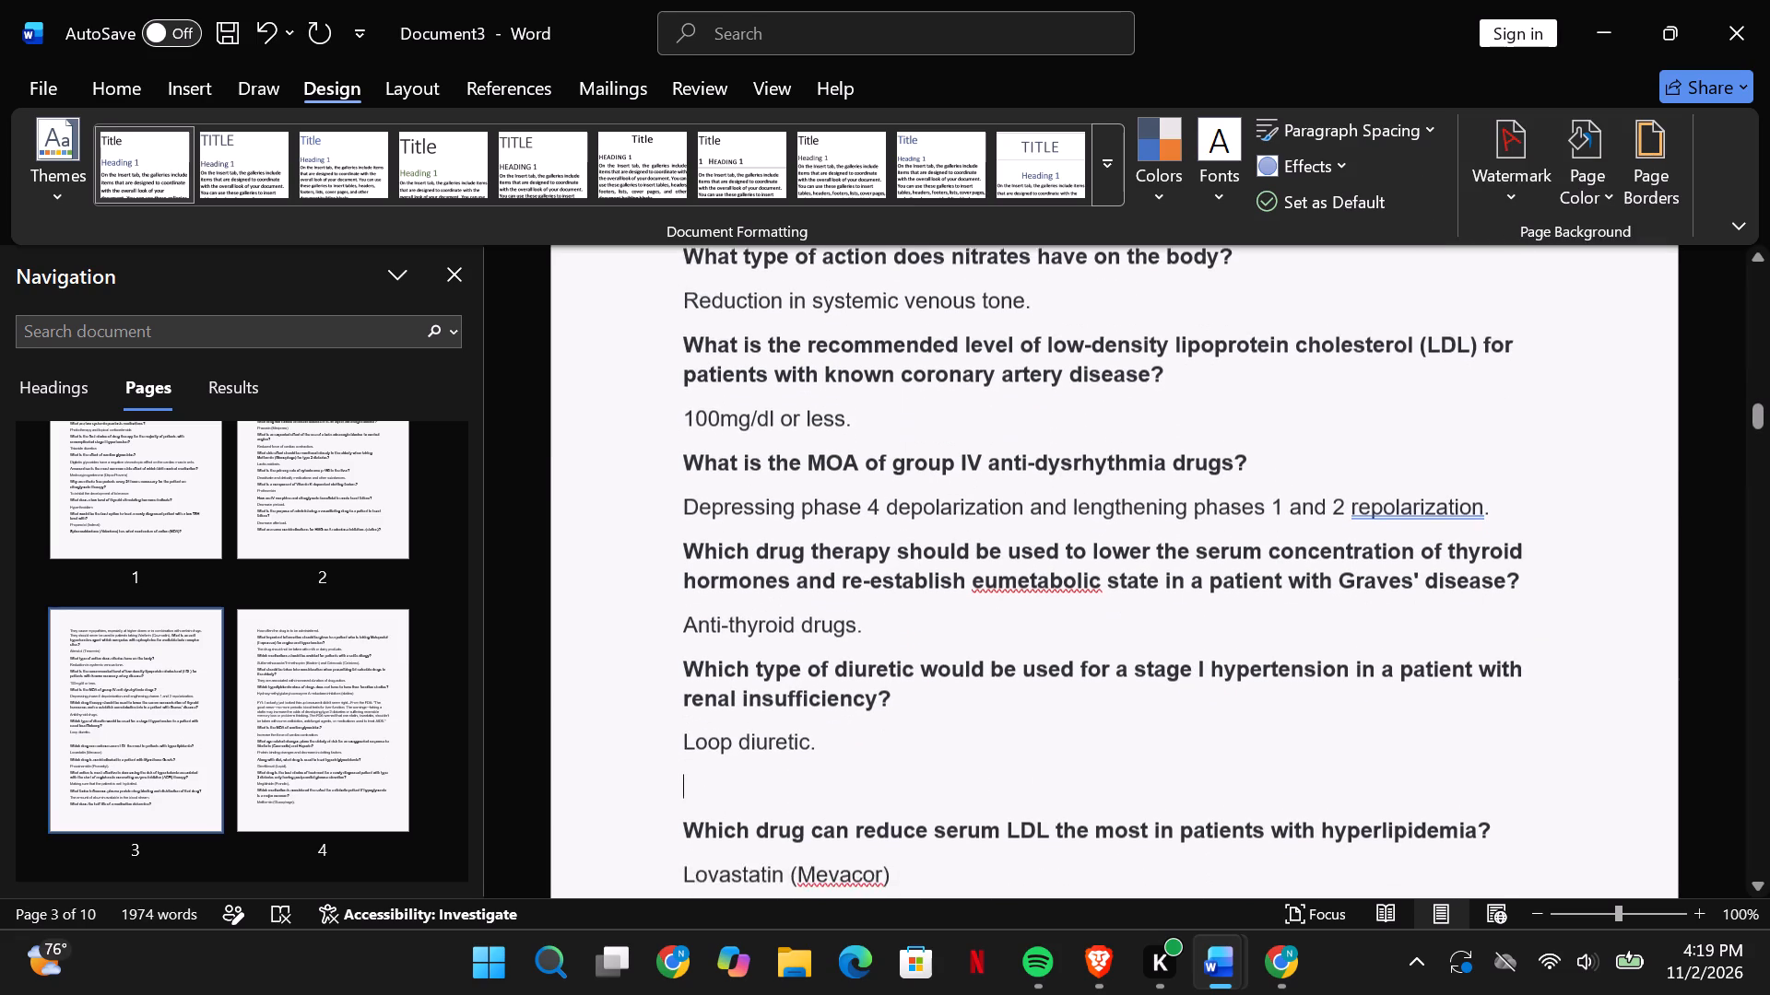
{"action": "scroll", "coordinate": [1044, 657], "scroll_direction": "down", "scroll_amount": 13}
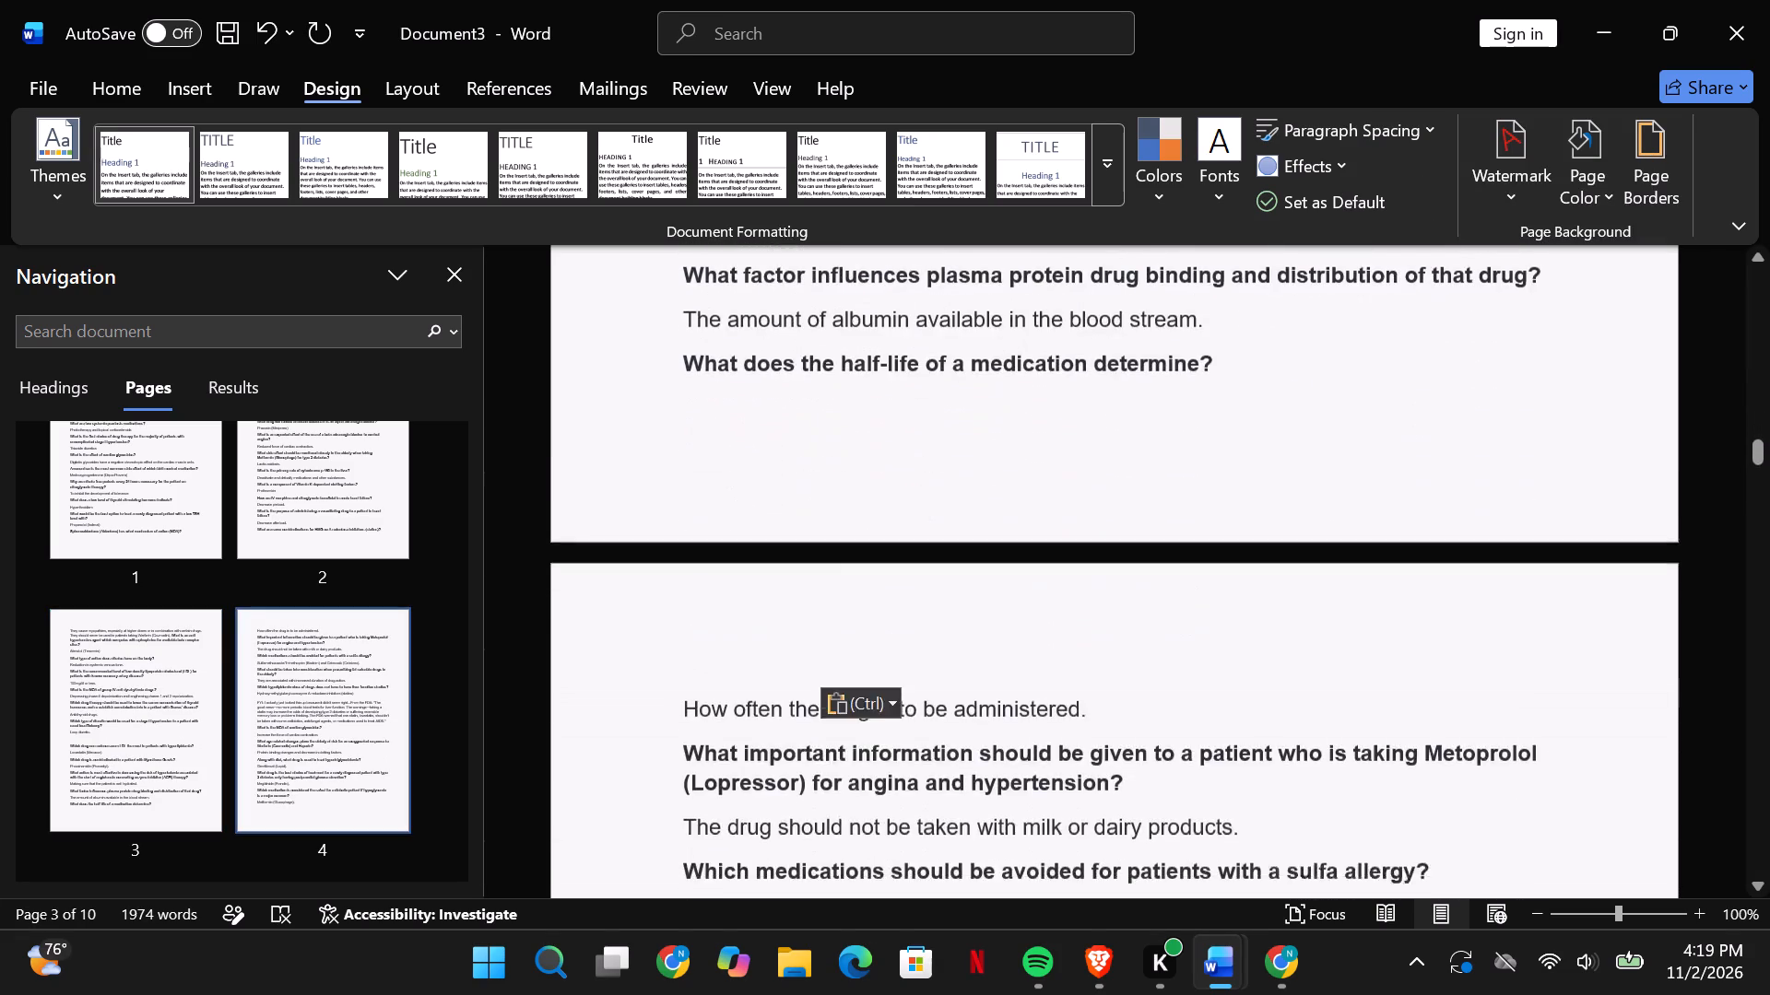
{"action": "scroll", "coordinate": [948, 674], "scroll_direction": "down", "scroll_amount": 3}
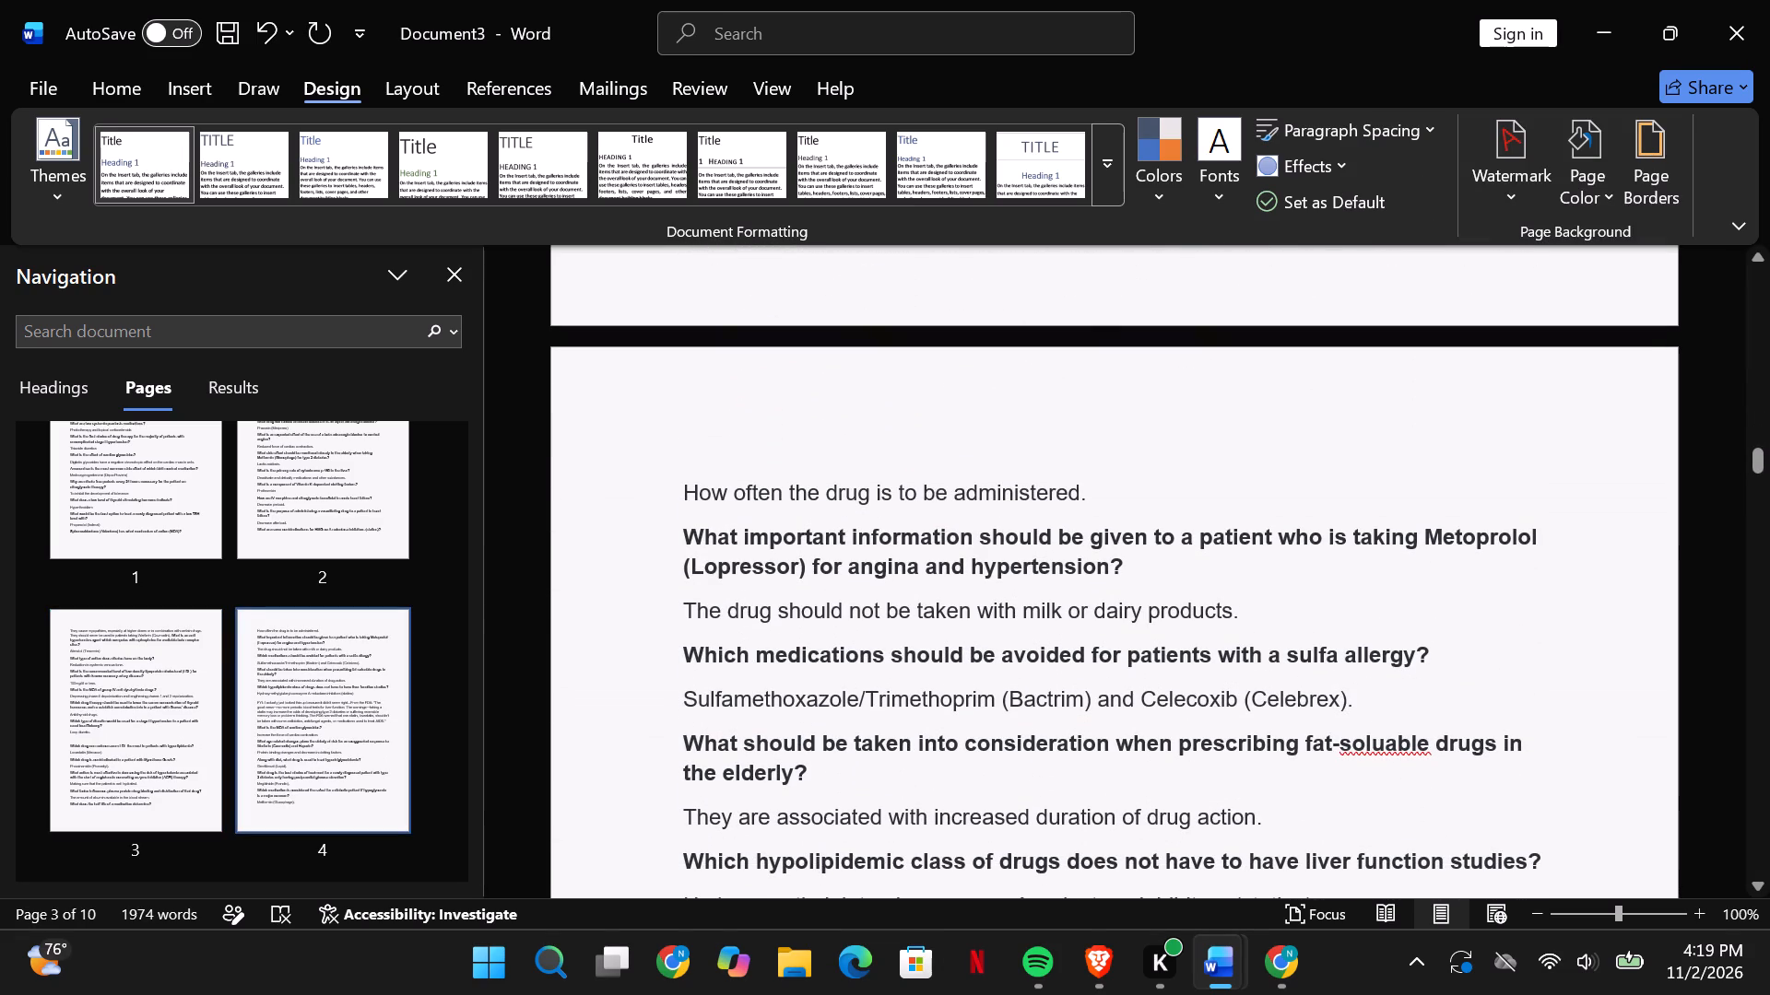
{"action": "left_click_drag", "start_coordinate": [683, 534], "coordinate": [963, 656]}
{"action": "scroll", "coordinate": [963, 656], "scroll_direction": "down", "scroll_amount": 1}
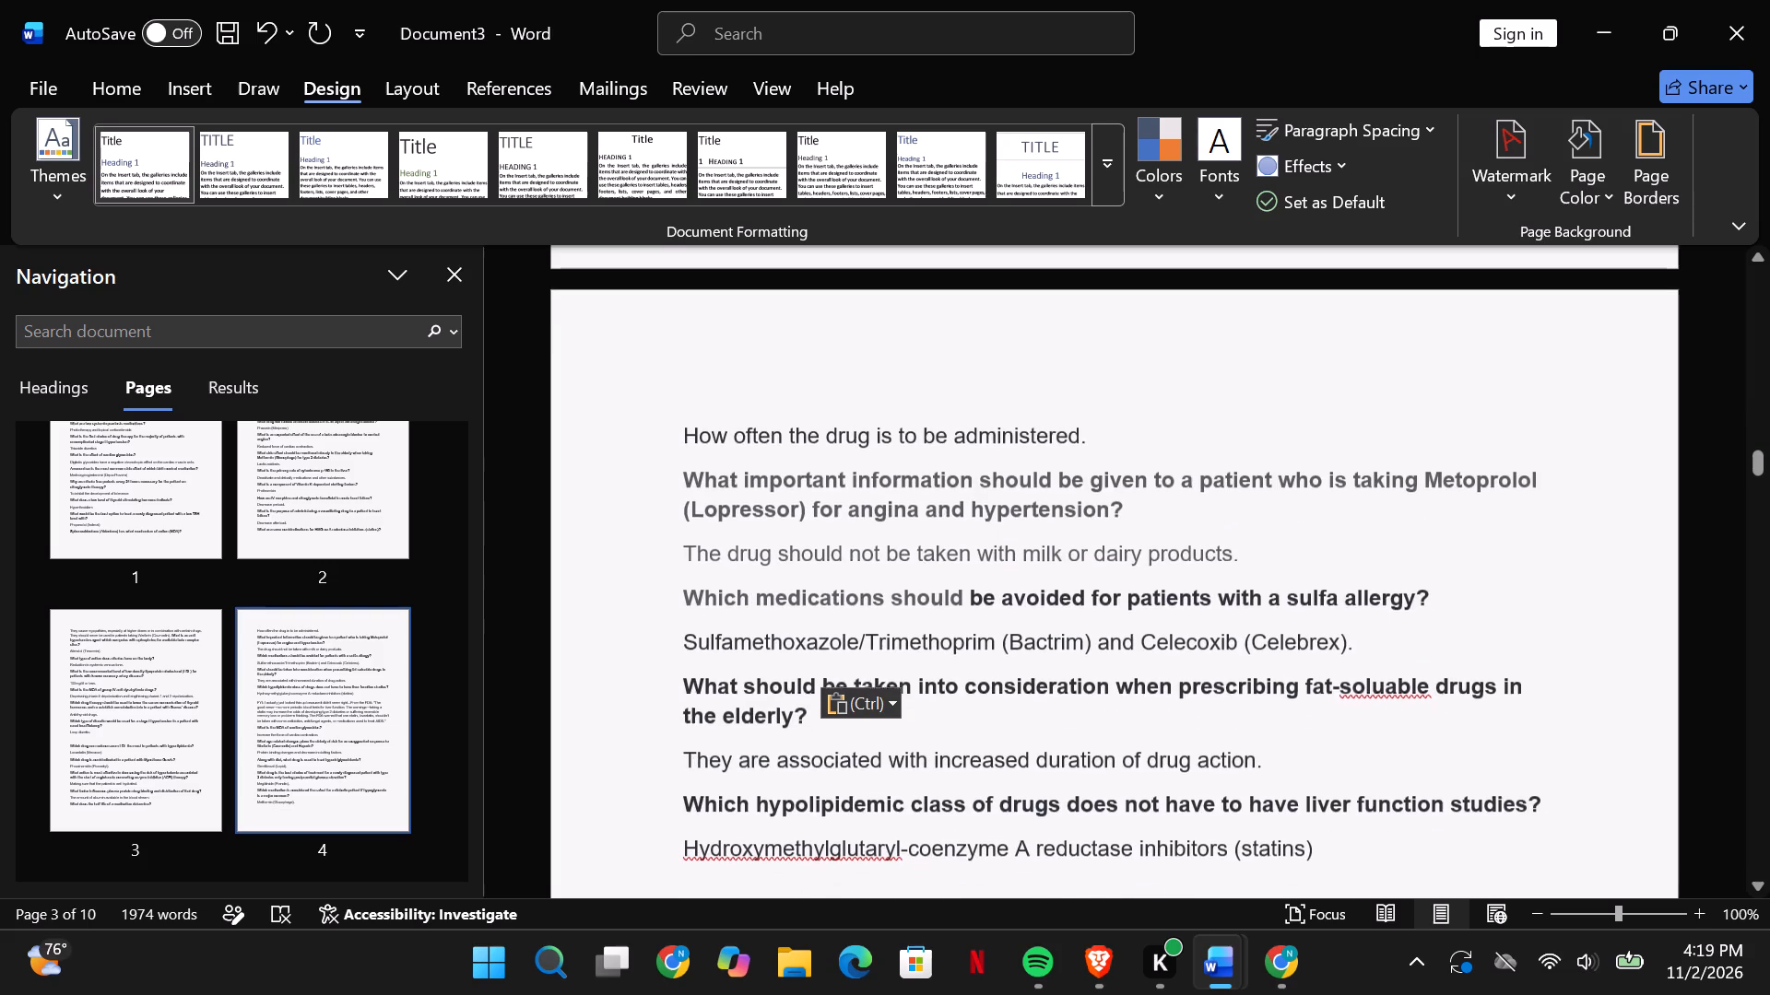
{"action": "left_click_drag", "start_coordinate": [963, 656], "coordinate": [888, 674]}
{"action": "scroll", "coordinate": [888, 674], "scroll_direction": "down", "scroll_amount": 5}
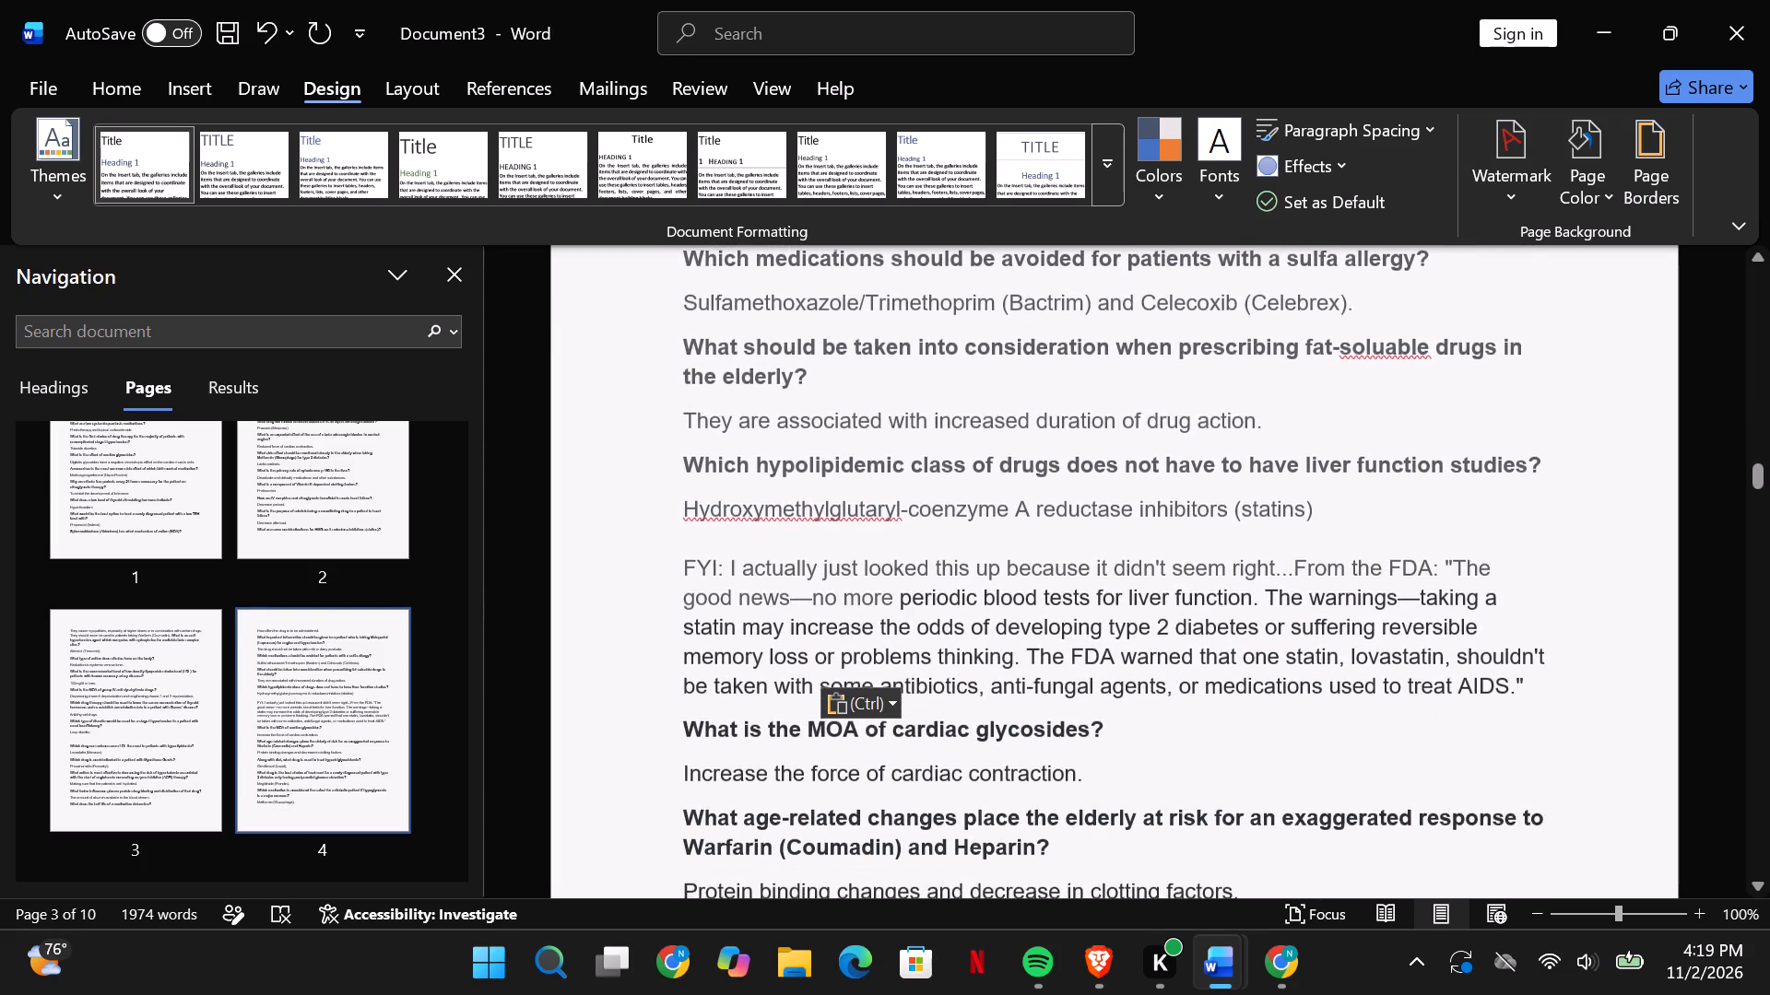
{"action": "left_click_drag", "start_coordinate": [888, 674], "coordinate": [1122, 669]}
{"action": "scroll", "coordinate": [888, 674], "scroll_direction": "down", "scroll_amount": 2}
{"action": "scroll", "coordinate": [1122, 669], "scroll_direction": "down", "scroll_amount": 2}
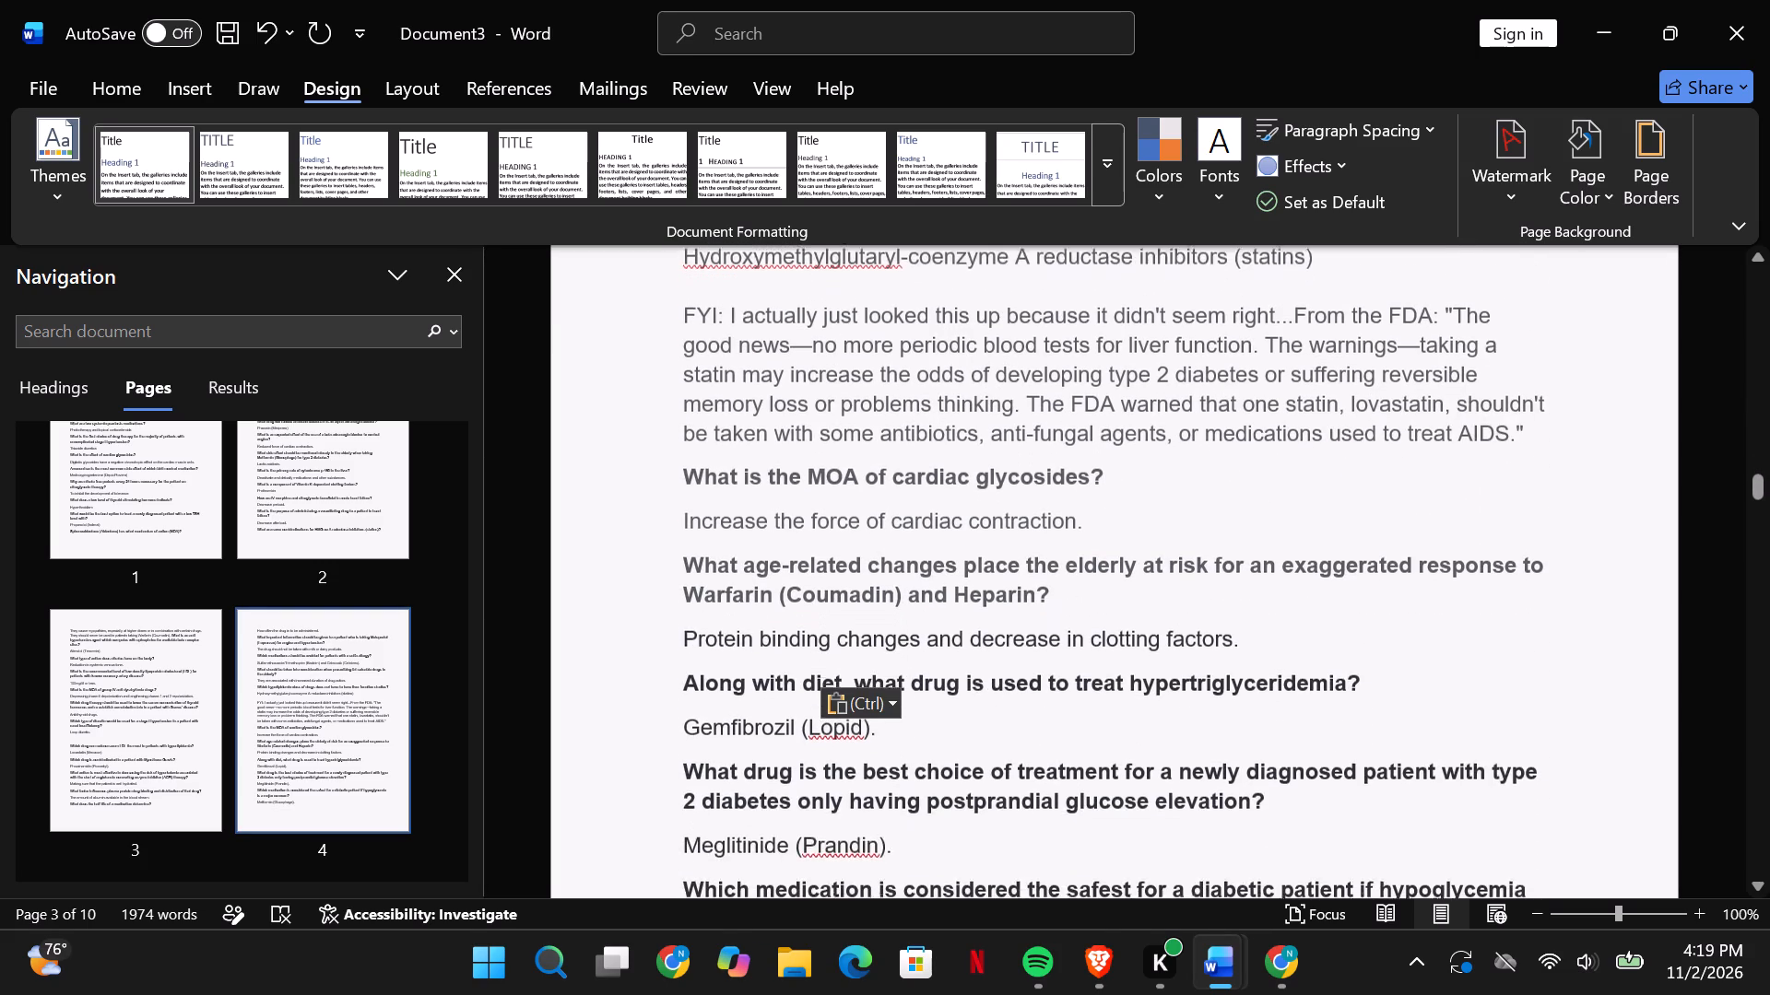
{"action": "left_click_drag", "start_coordinate": [1122, 669], "coordinate": [716, 646]}
{"action": "scroll", "coordinate": [744, 634], "scroll_direction": "down", "scroll_amount": 1}
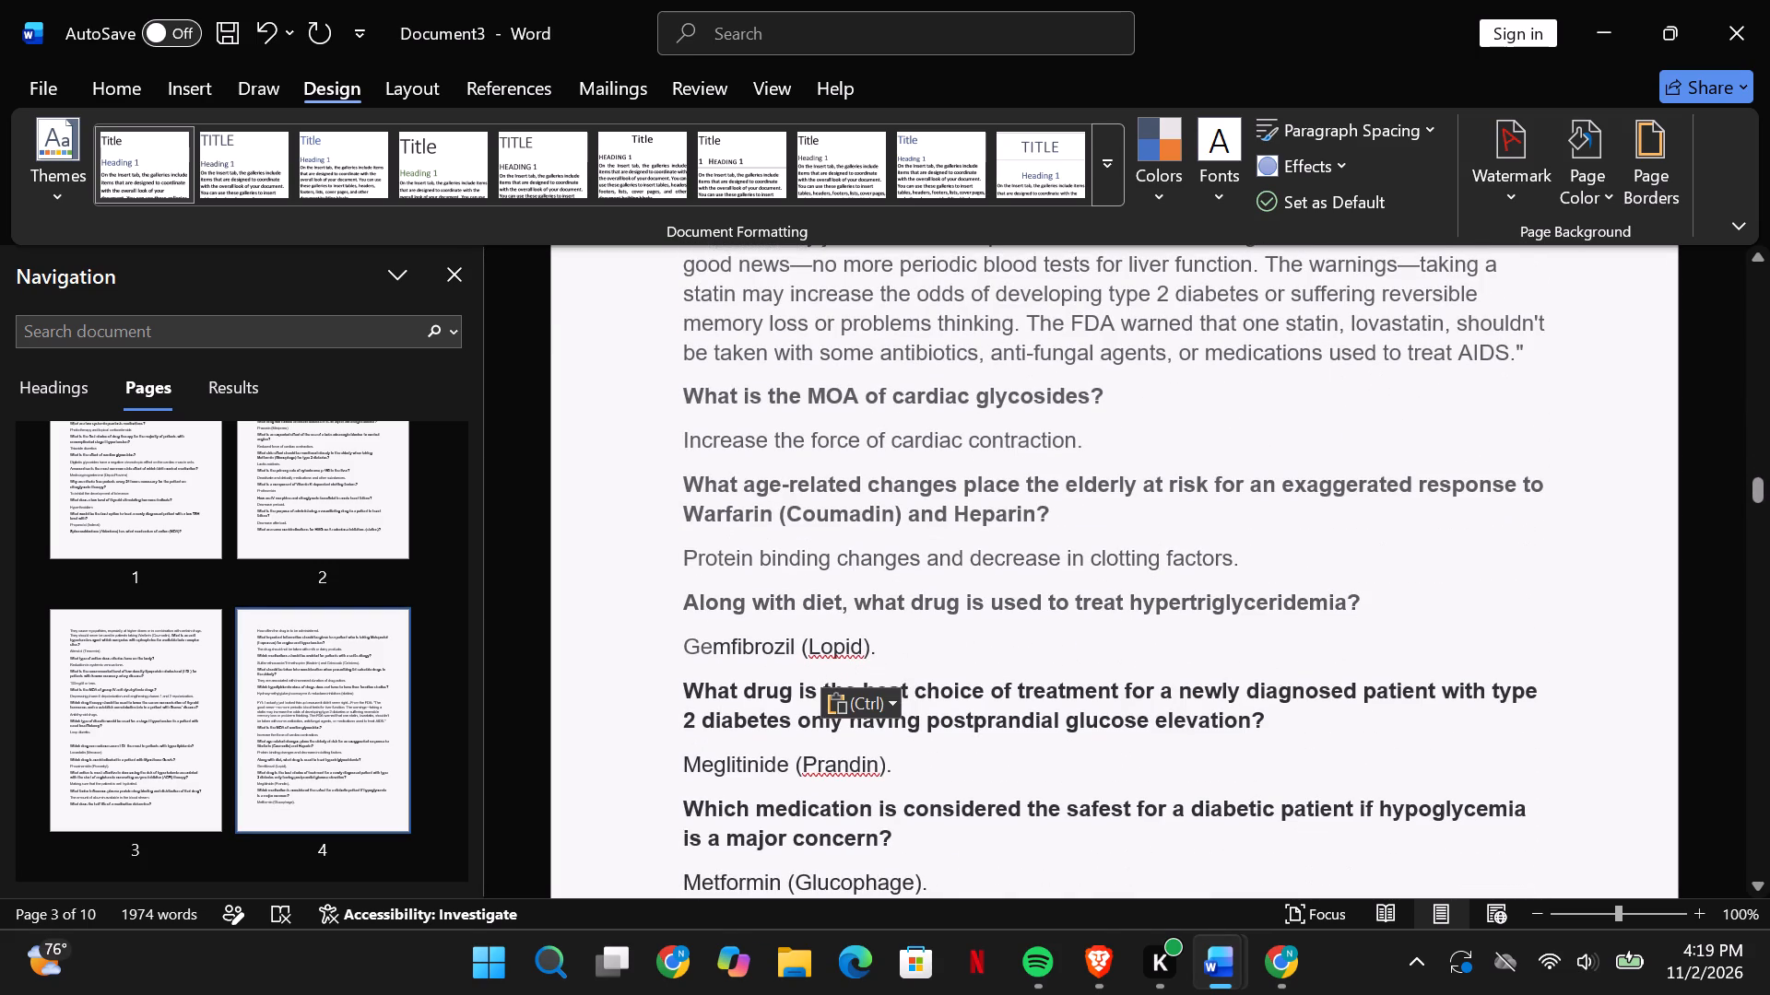
{"action": "left_click_drag", "start_coordinate": [716, 646], "coordinate": [691, 646]}
{"action": "scroll", "coordinate": [716, 646], "scroll_direction": "down", "scroll_amount": 3}
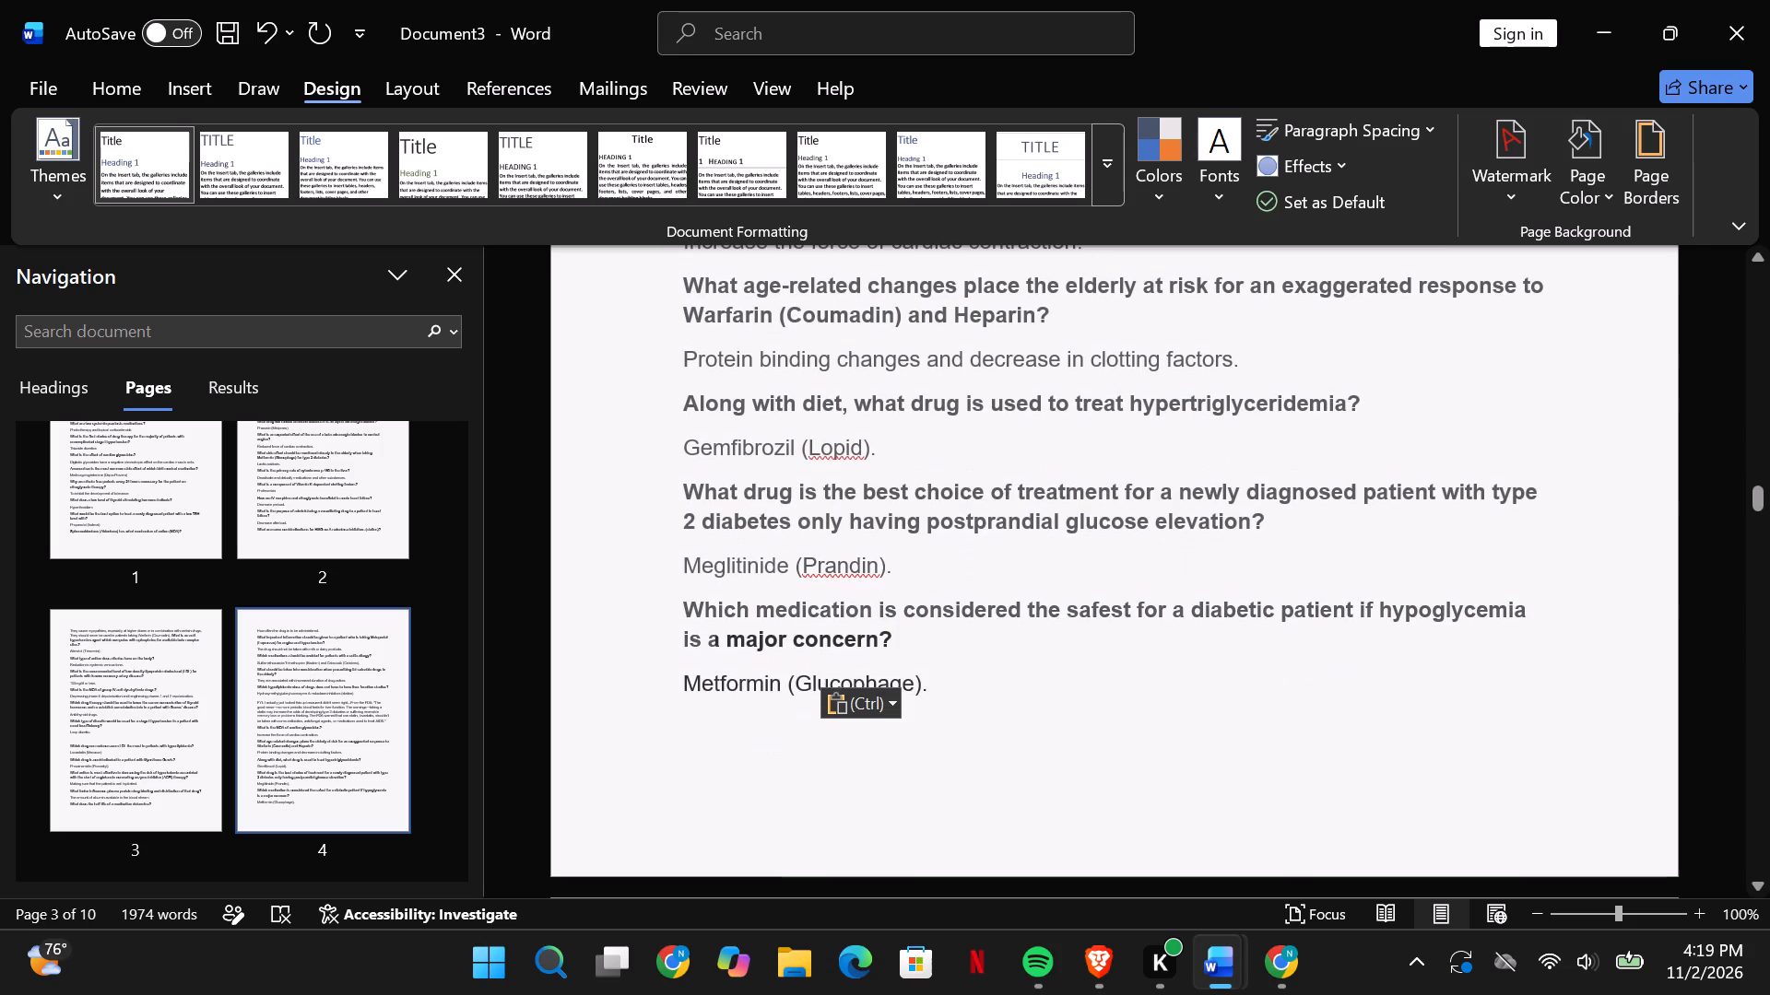
{"action": "left_click_drag", "start_coordinate": [691, 646], "coordinate": [862, 654]}
{"action": "scroll", "coordinate": [862, 654], "scroll_direction": "down", "scroll_amount": 4}
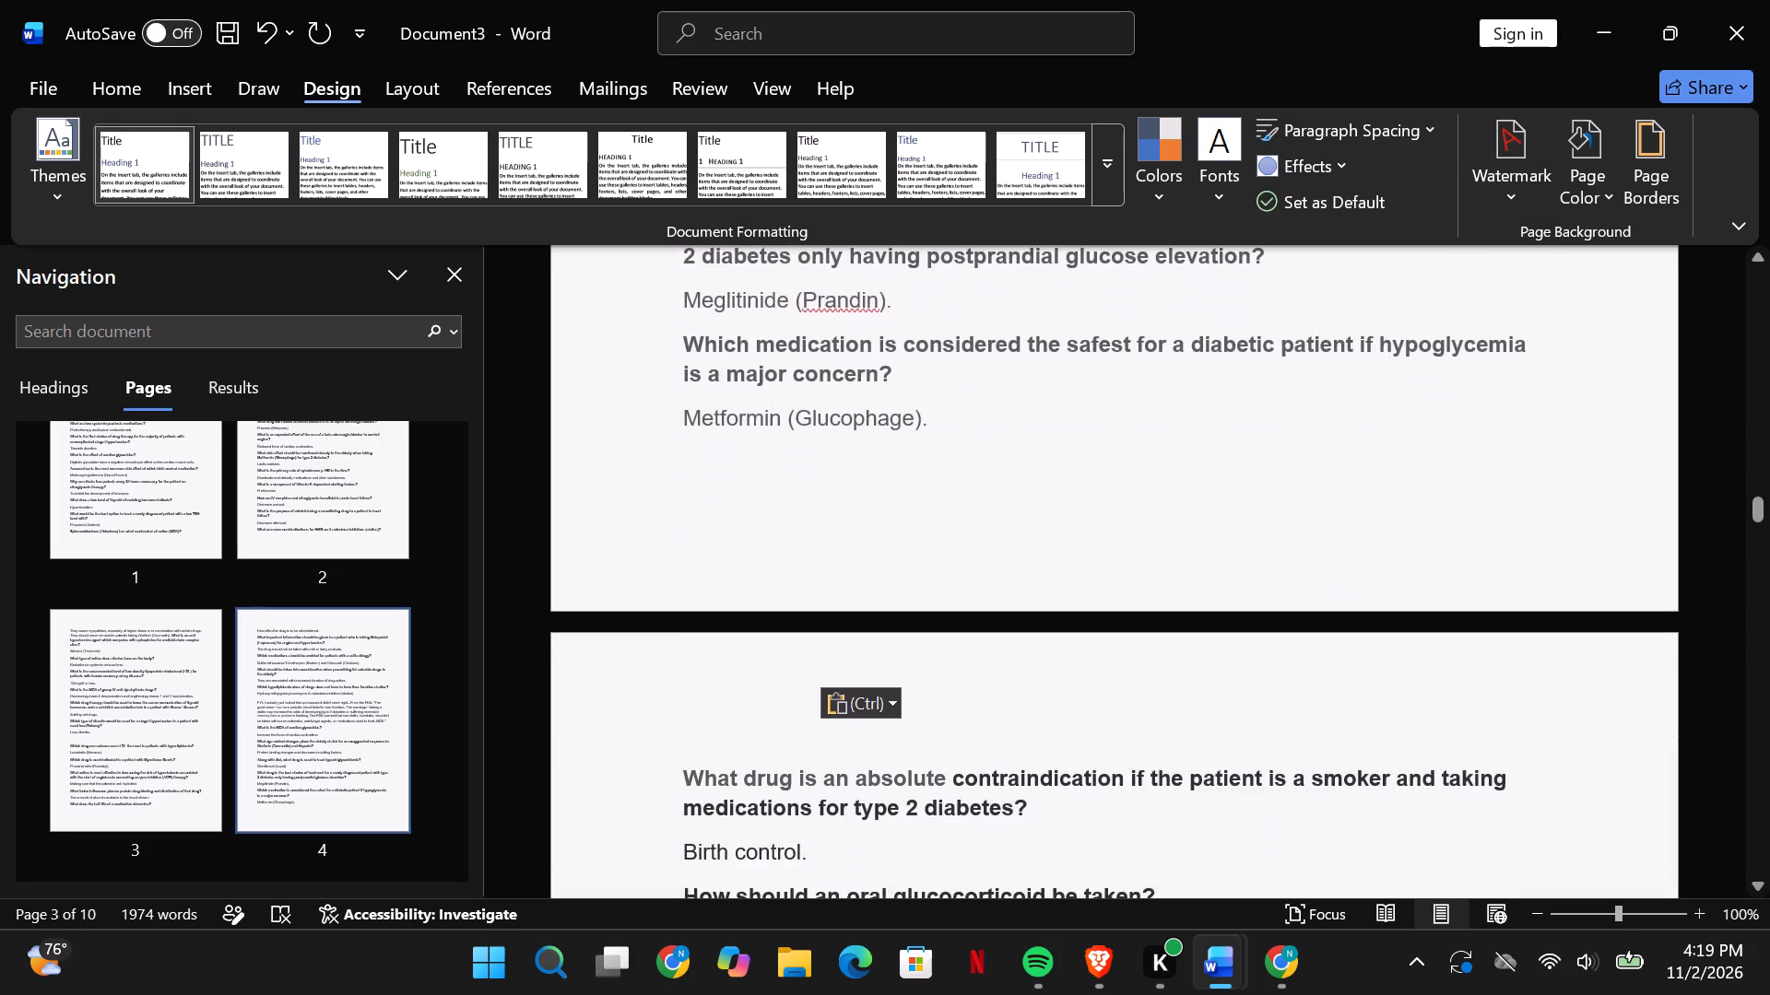
{"action": "left_click_drag", "start_coordinate": [862, 654], "coordinate": [824, 657]}
{"action": "scroll", "coordinate": [862, 654], "scroll_direction": "down", "scroll_amount": 2}
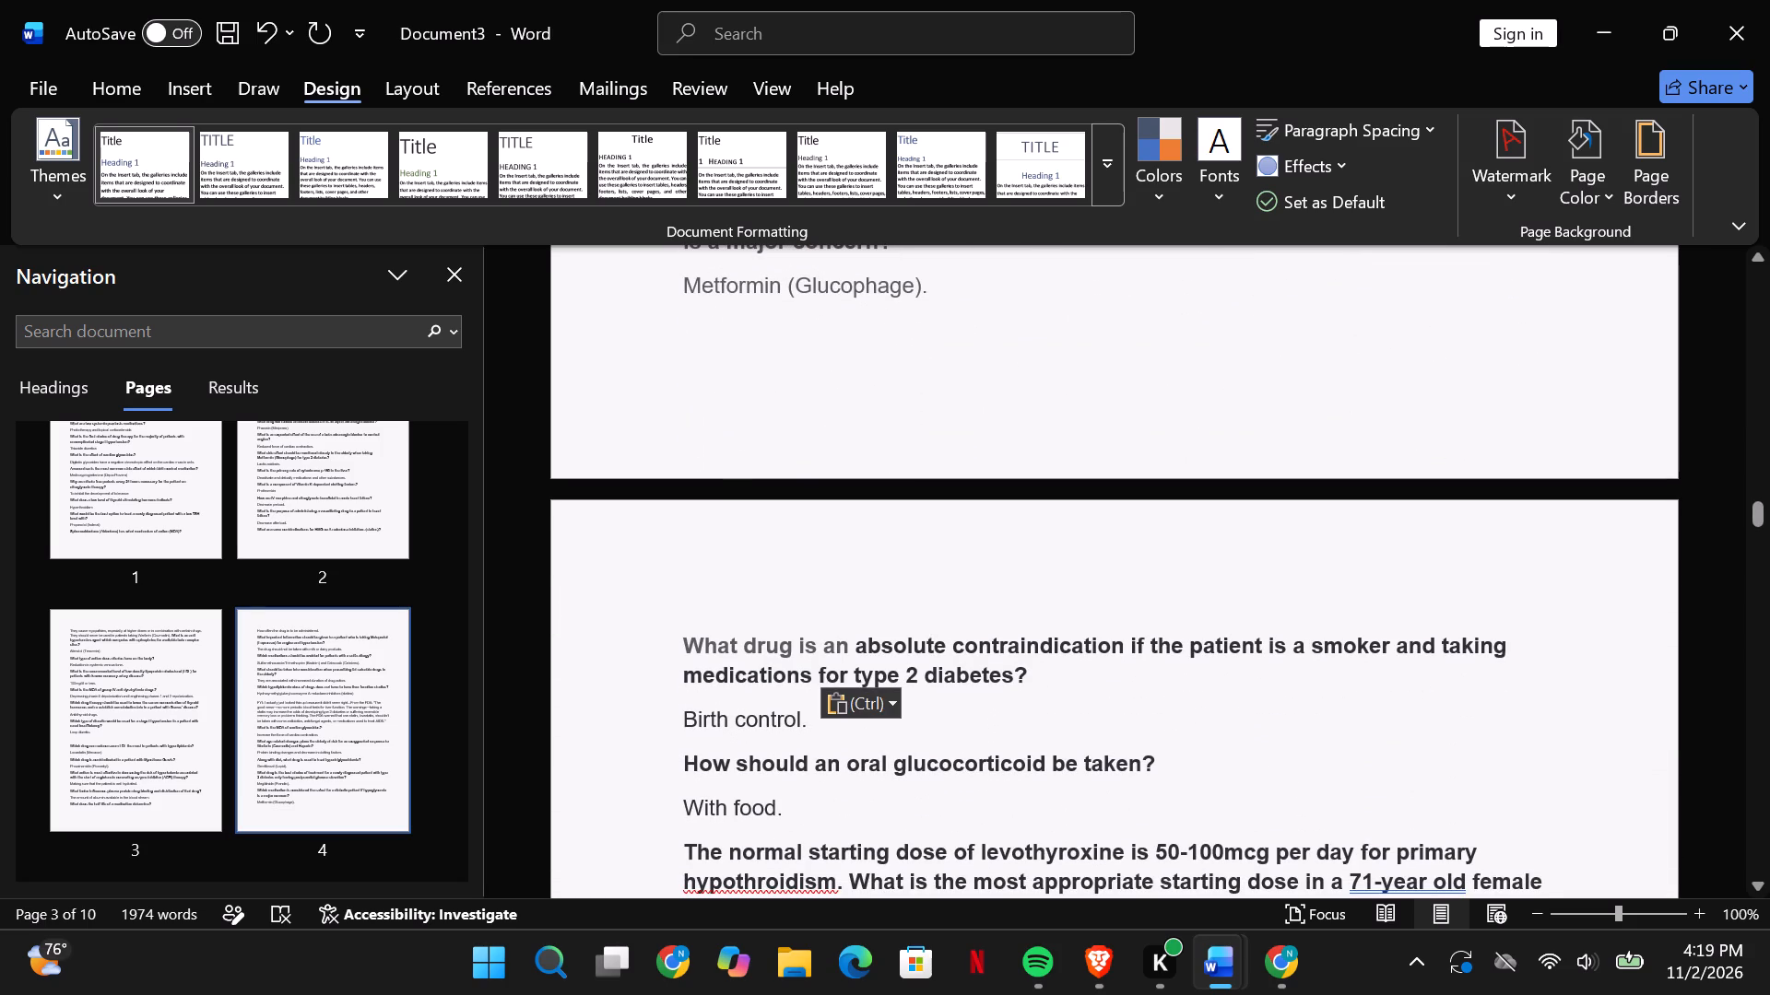
{"action": "left_click_drag", "start_coordinate": [824, 657], "coordinate": [801, 708]}
{"action": "scroll", "coordinate": [801, 708], "scroll_direction": "down", "scroll_amount": 3}
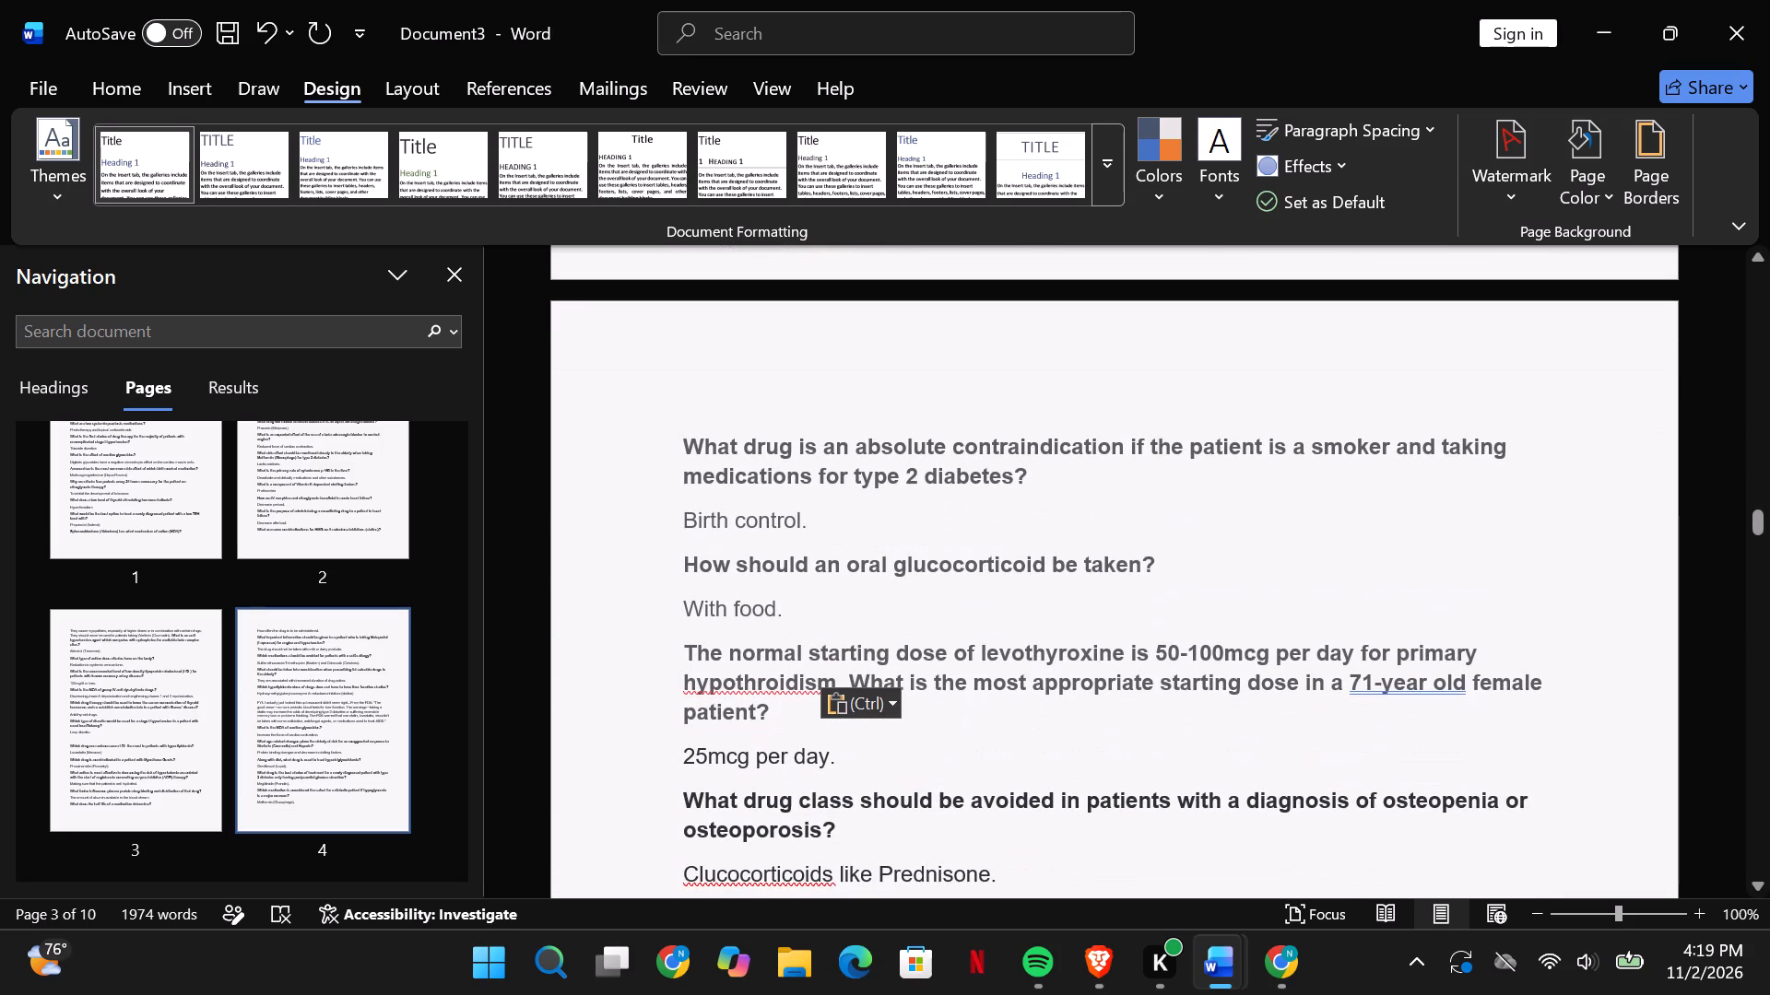
{"action": "left_click_drag", "start_coordinate": [801, 708], "coordinate": [783, 607]}
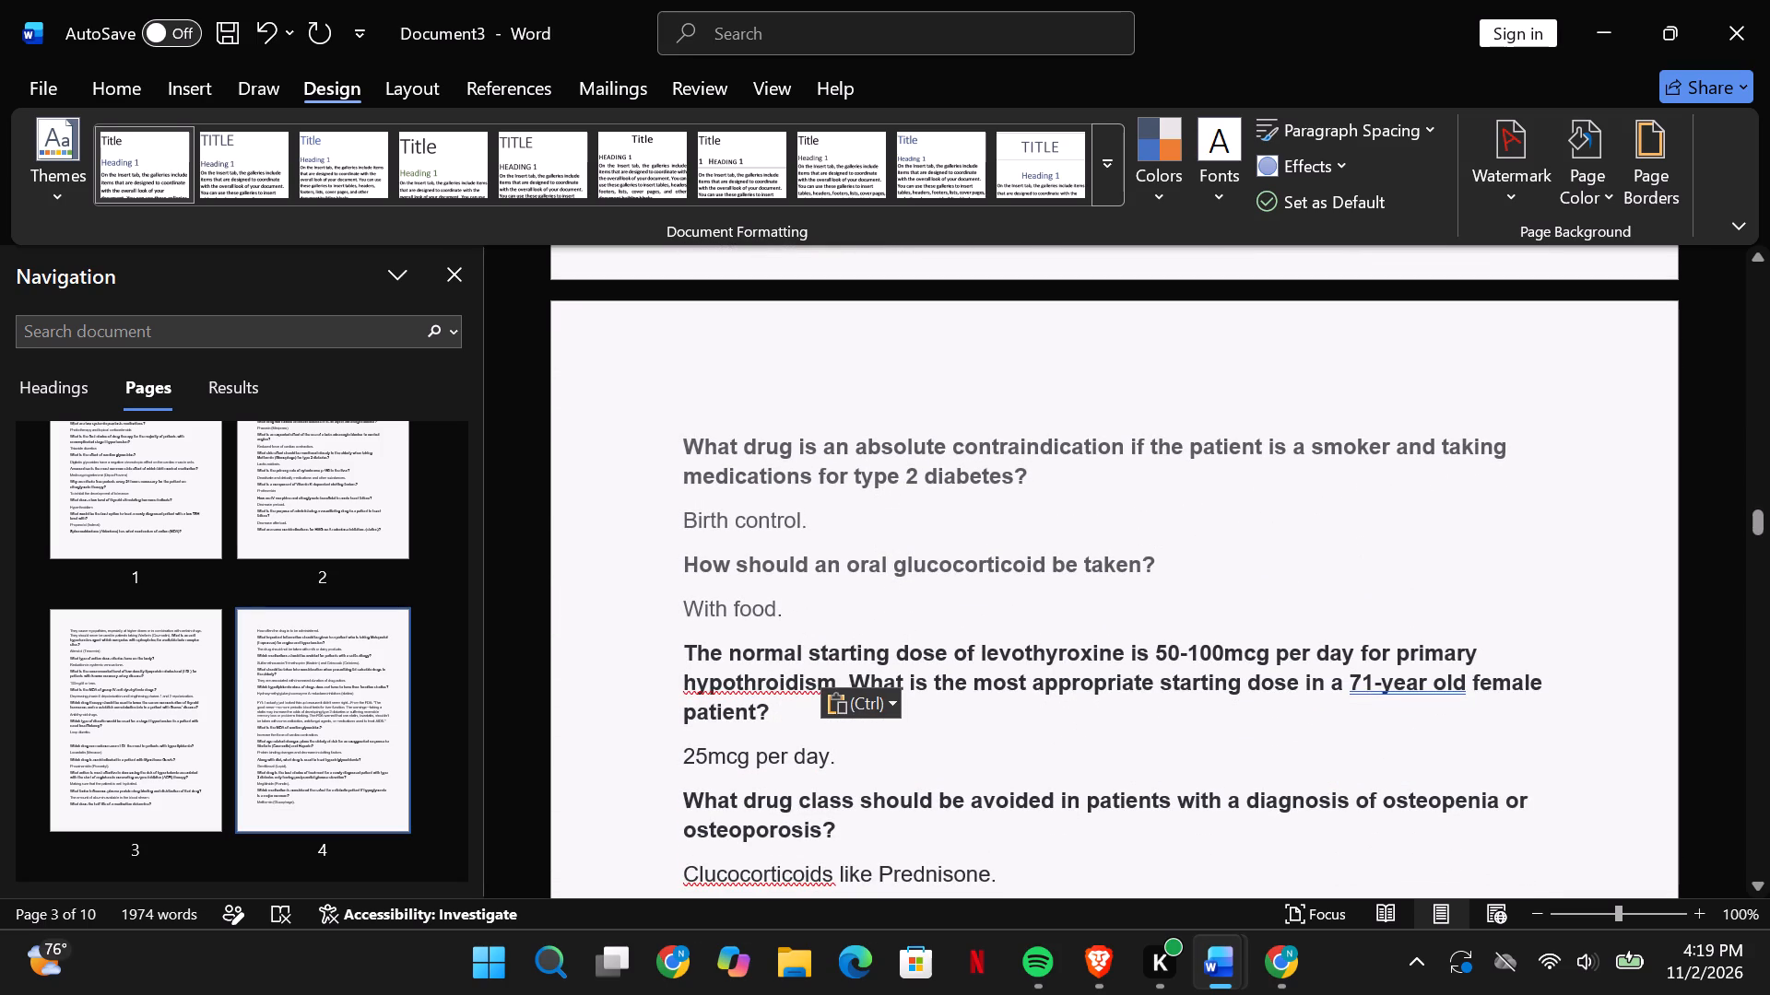
{"action": "left_click_drag", "start_coordinate": [783, 607], "coordinate": [787, 607]}
{"action": "right_click", "coordinate": [744, 551]}
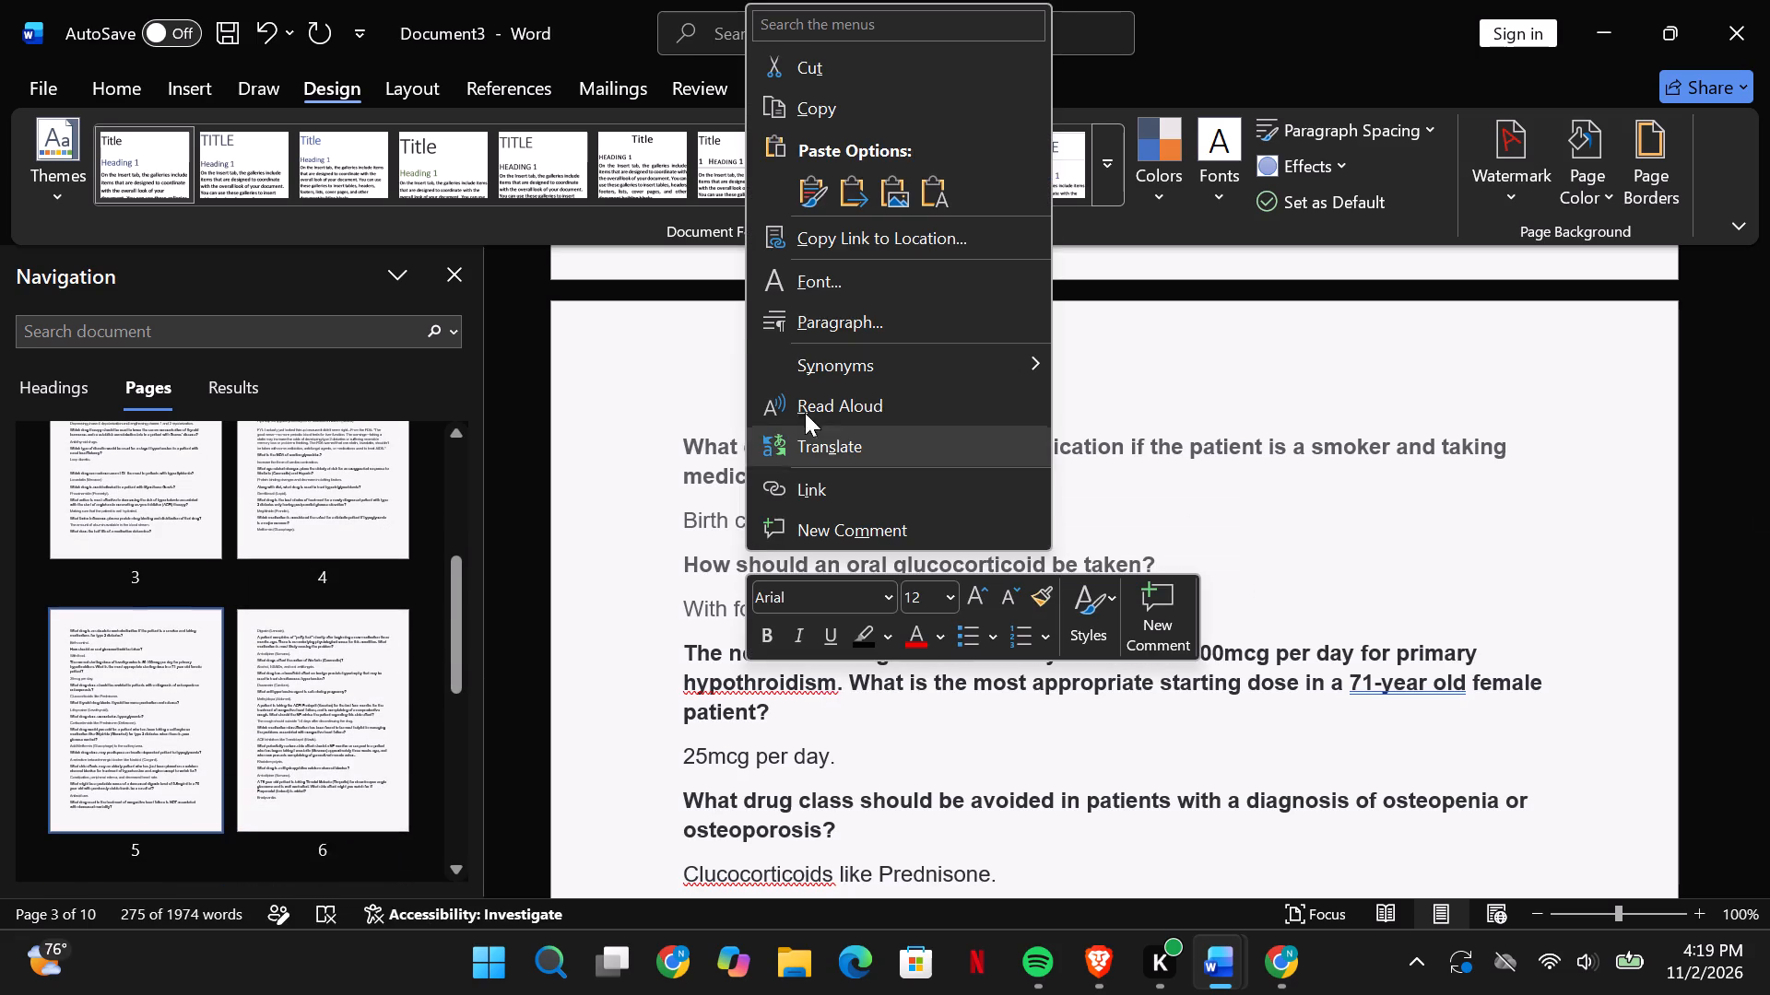
{"action": "left_click", "coordinate": [821, 67]}
Paste the cut block after the "ACE inhibitors like Trandolapril (Mavik)." answer, keeping its source formatting.
{"action": "scroll", "coordinate": [808, 497], "scroll_direction": "down", "scroll_amount": 7}
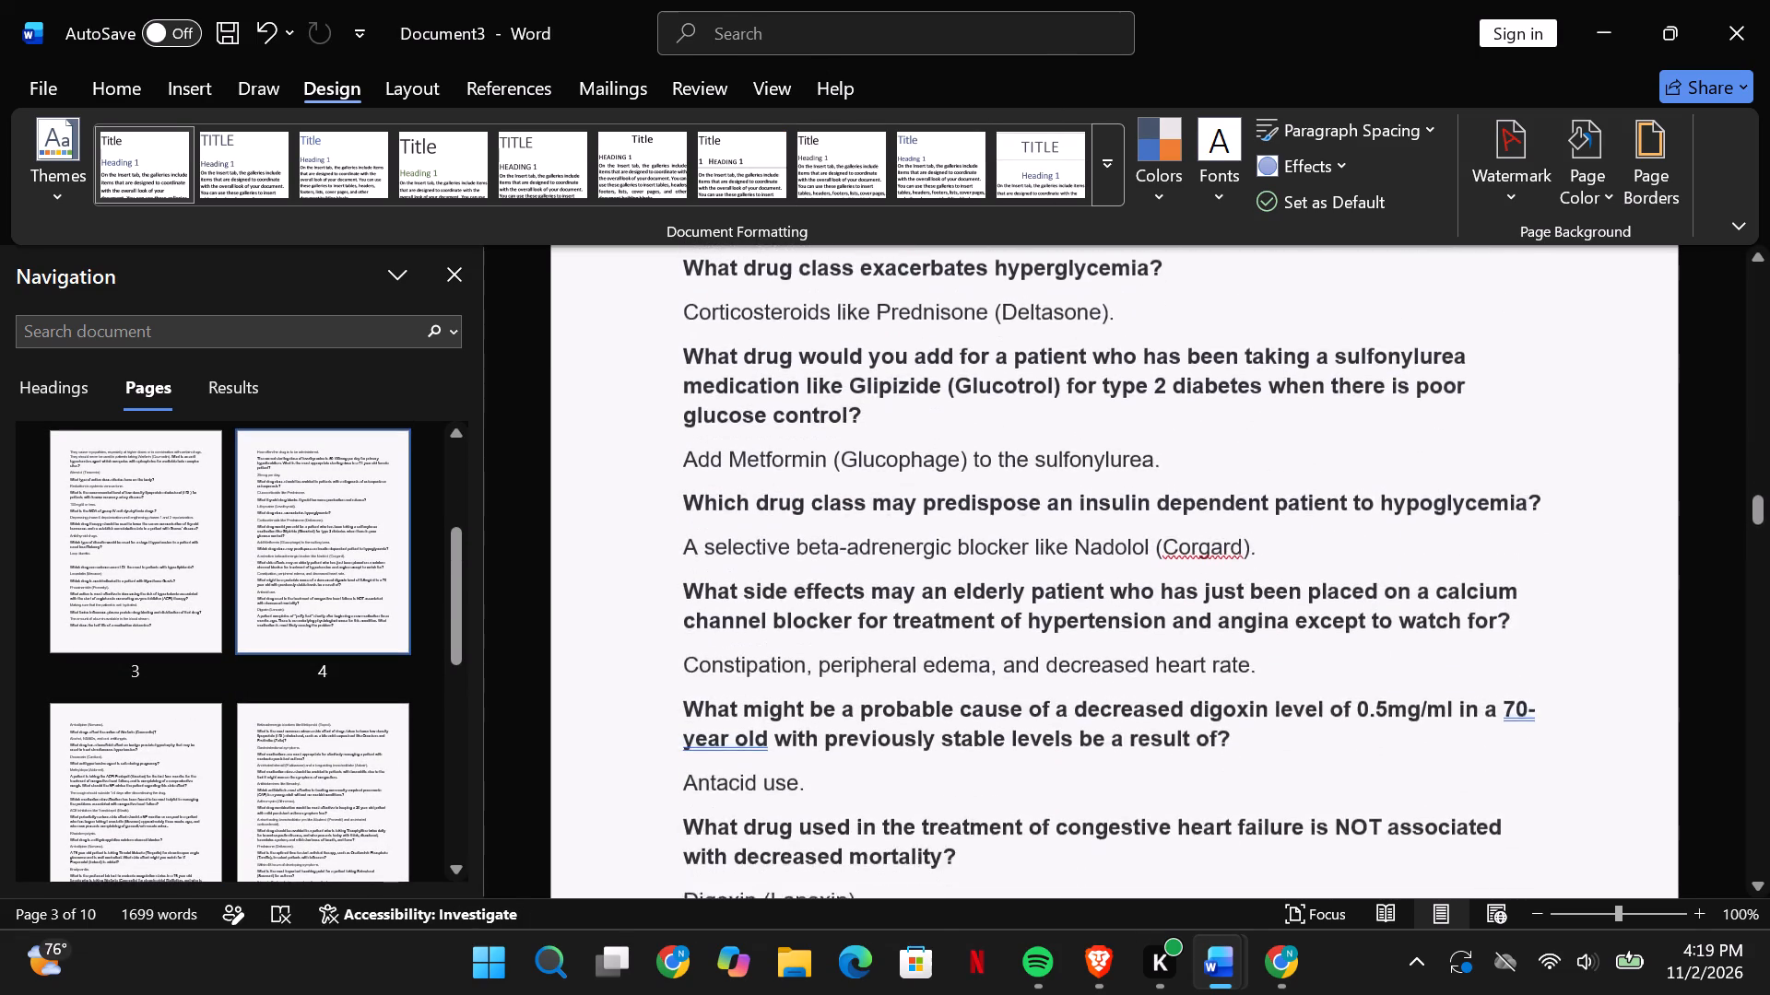
{"action": "scroll", "coordinate": [804, 504], "scroll_direction": "down", "scroll_amount": 14}
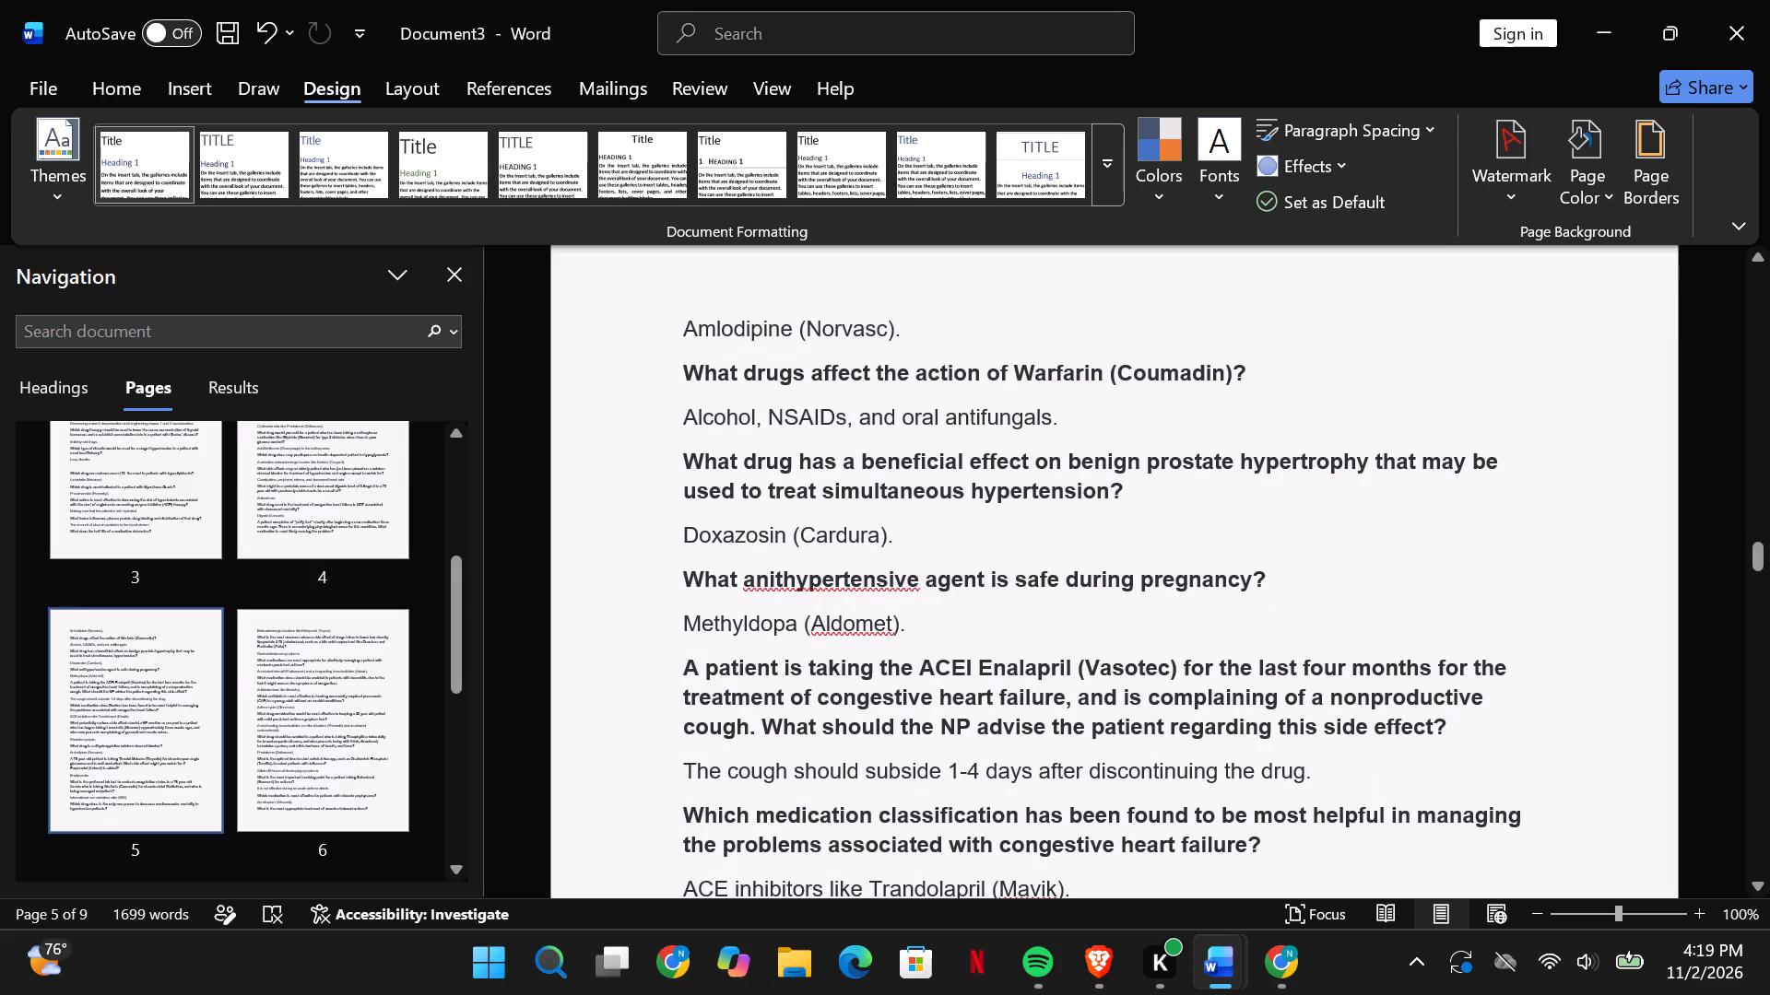
{"action": "scroll", "coordinate": [725, 517], "scroll_direction": "down", "scroll_amount": 5}
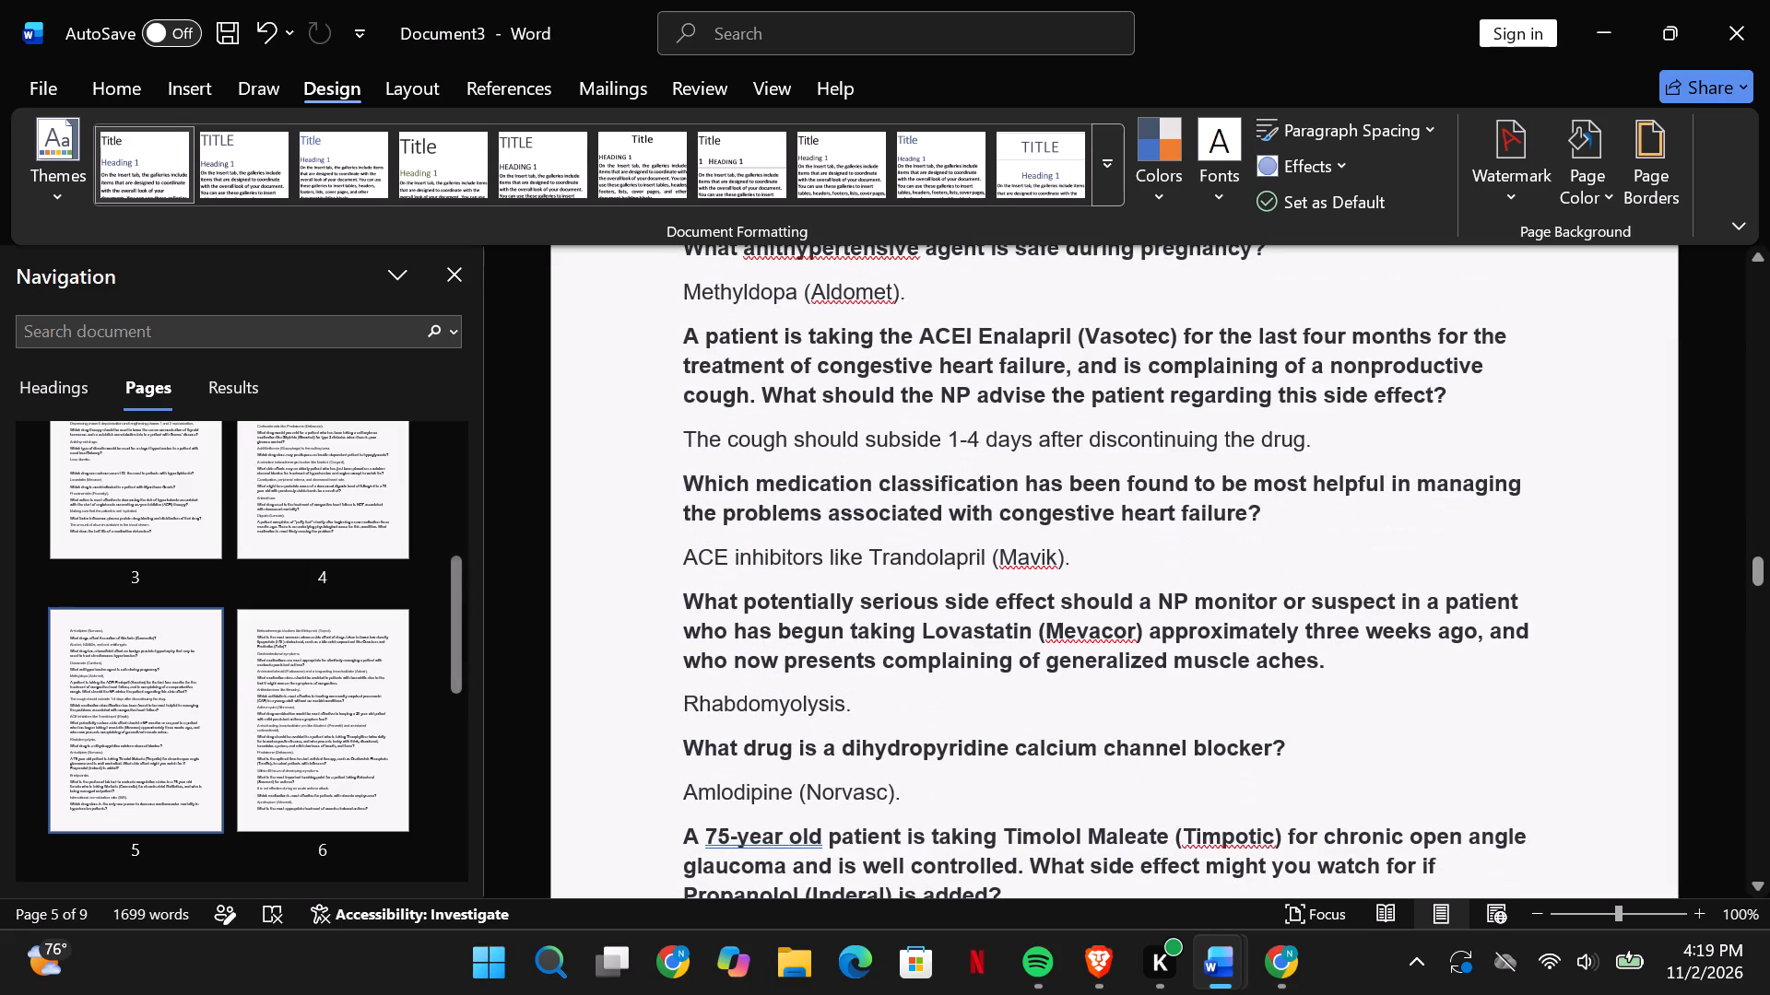
{"action": "left_click", "coordinate": [1073, 556]}
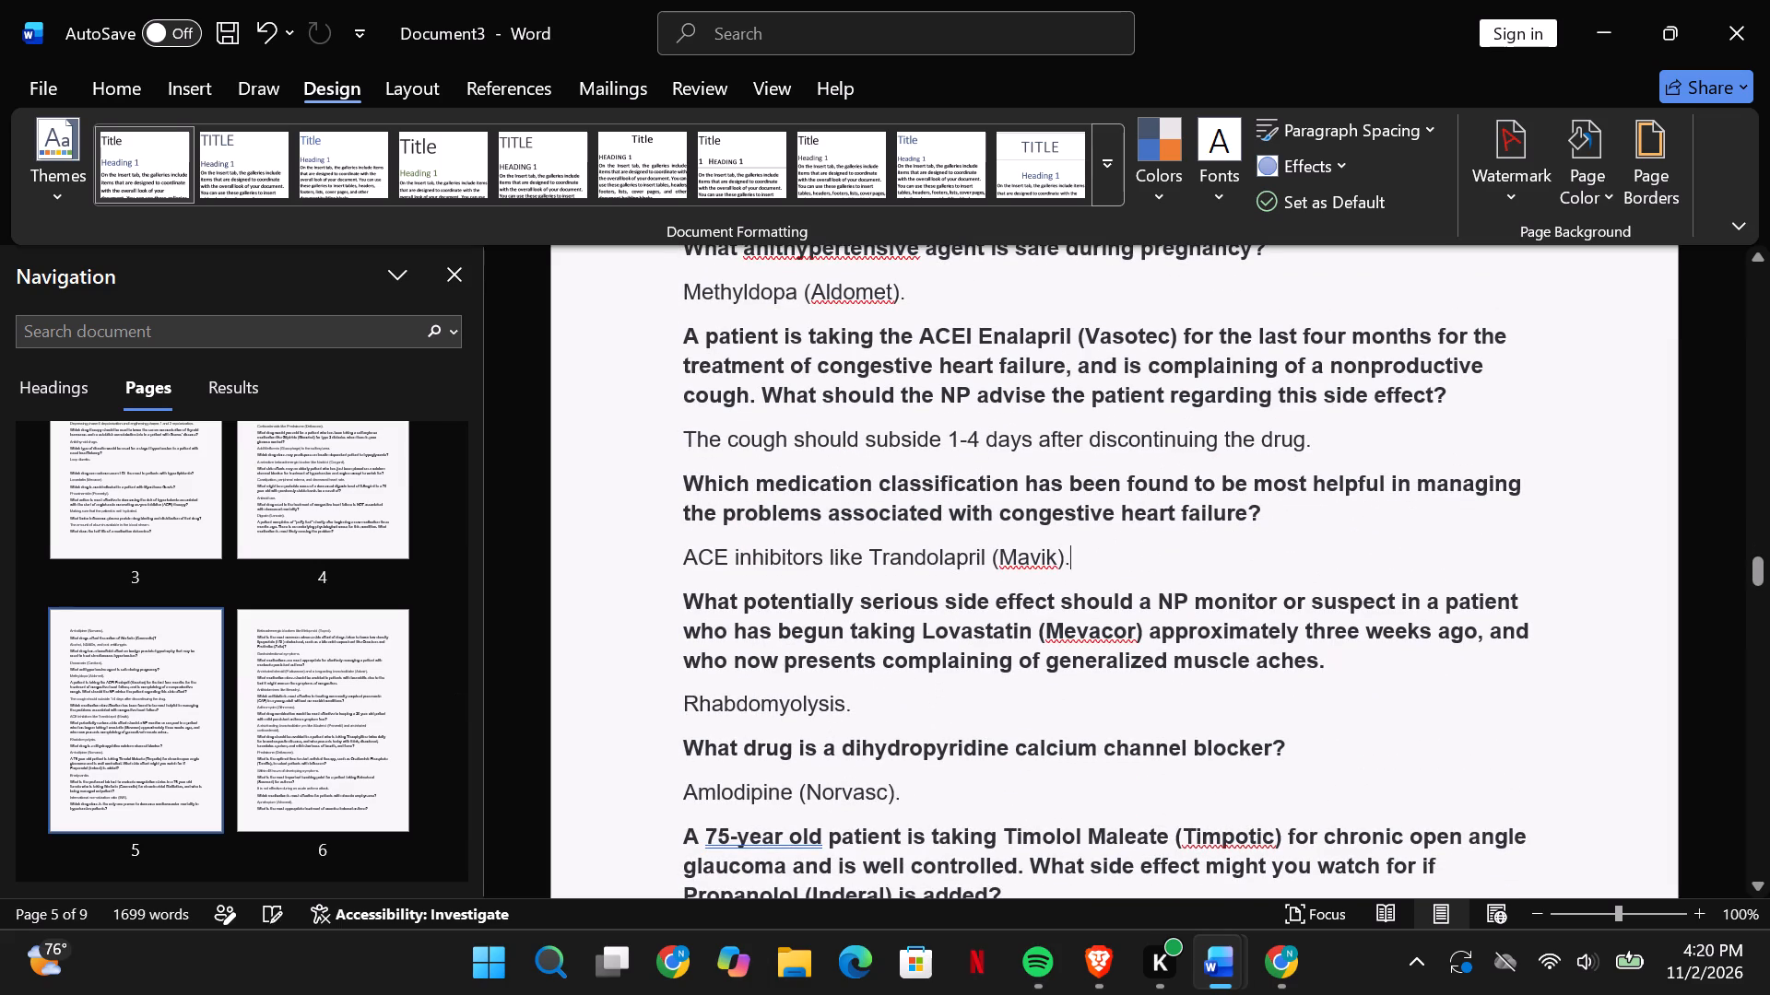
{"action": "right_click", "coordinate": [1074, 556]}
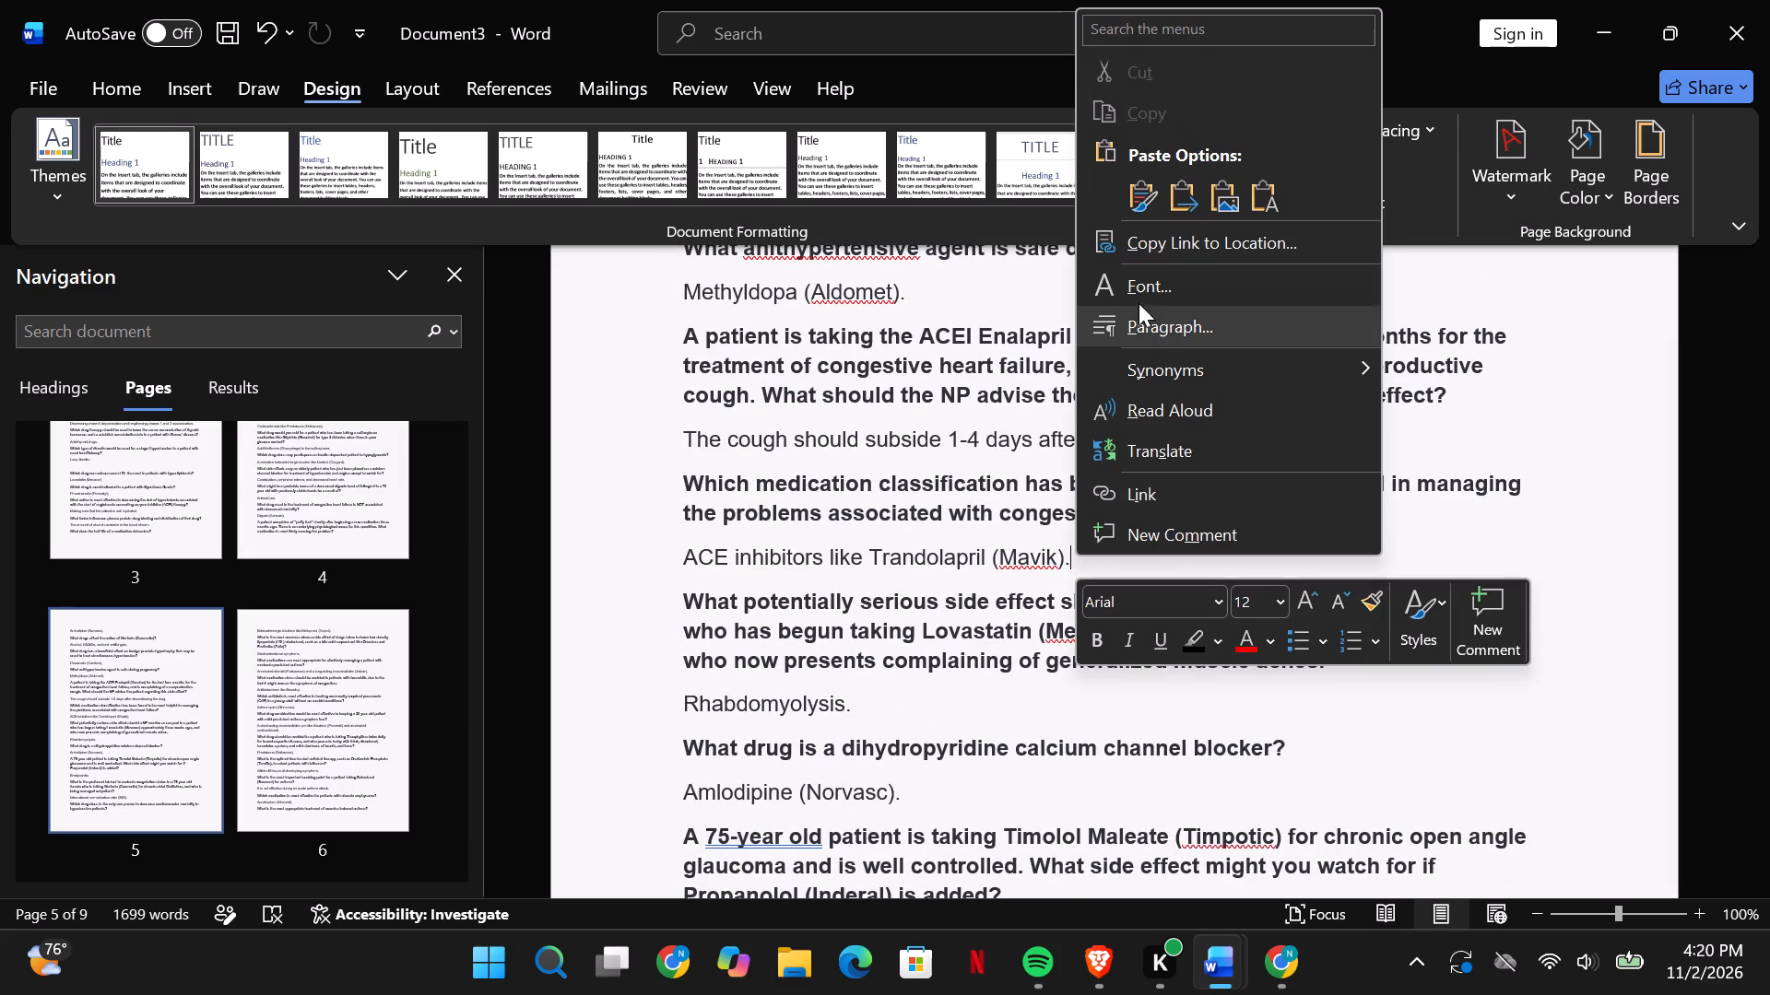
{"action": "left_click", "coordinate": [1150, 203]}
{"action": "scroll", "coordinate": [801, 534], "scroll_direction": "down", "scroll_amount": 5}
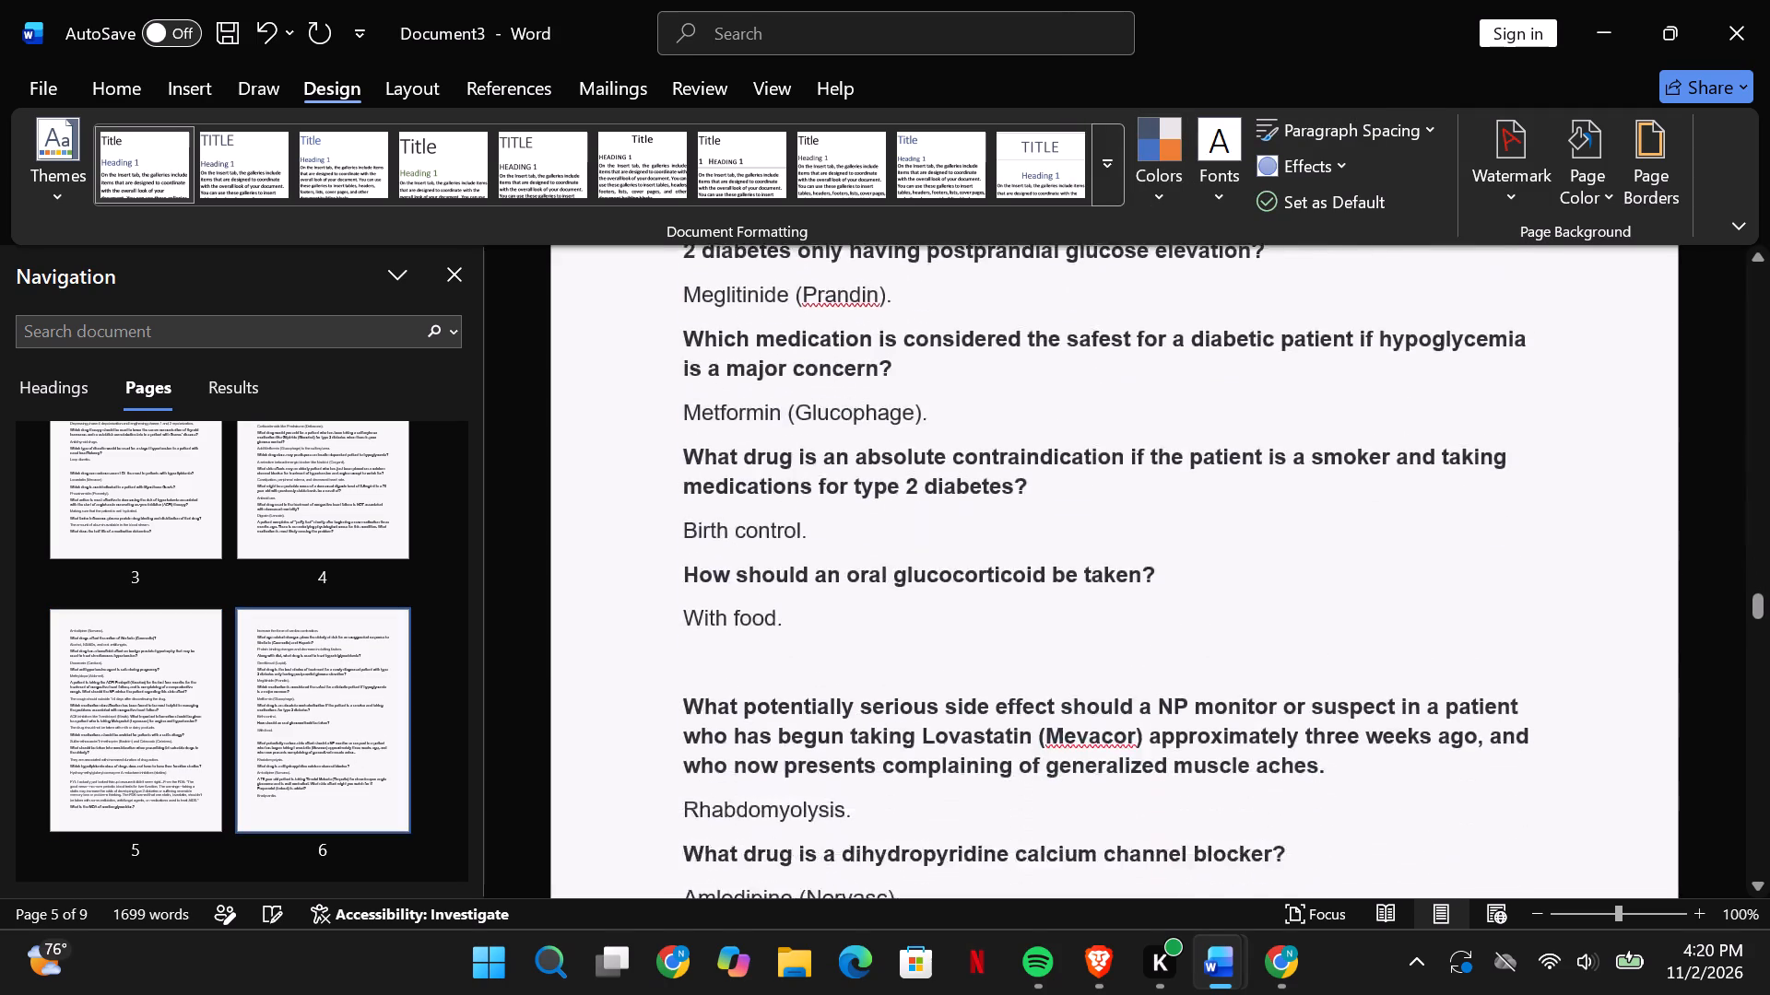
Cut the question-and-answer block from the LDL-lowering drugs' most common adverse side effect question through the 20-year-old asthma patient's "inhaled corticosteroid)." answer.
{"action": "scroll", "coordinate": [801, 553], "scroll_direction": "down", "scroll_amount": 15}
{"action": "scroll", "coordinate": [801, 554], "scroll_direction": "up", "scroll_amount": 1}
{"action": "scroll", "coordinate": [1137, 659], "scroll_direction": "down", "scroll_amount": 2}
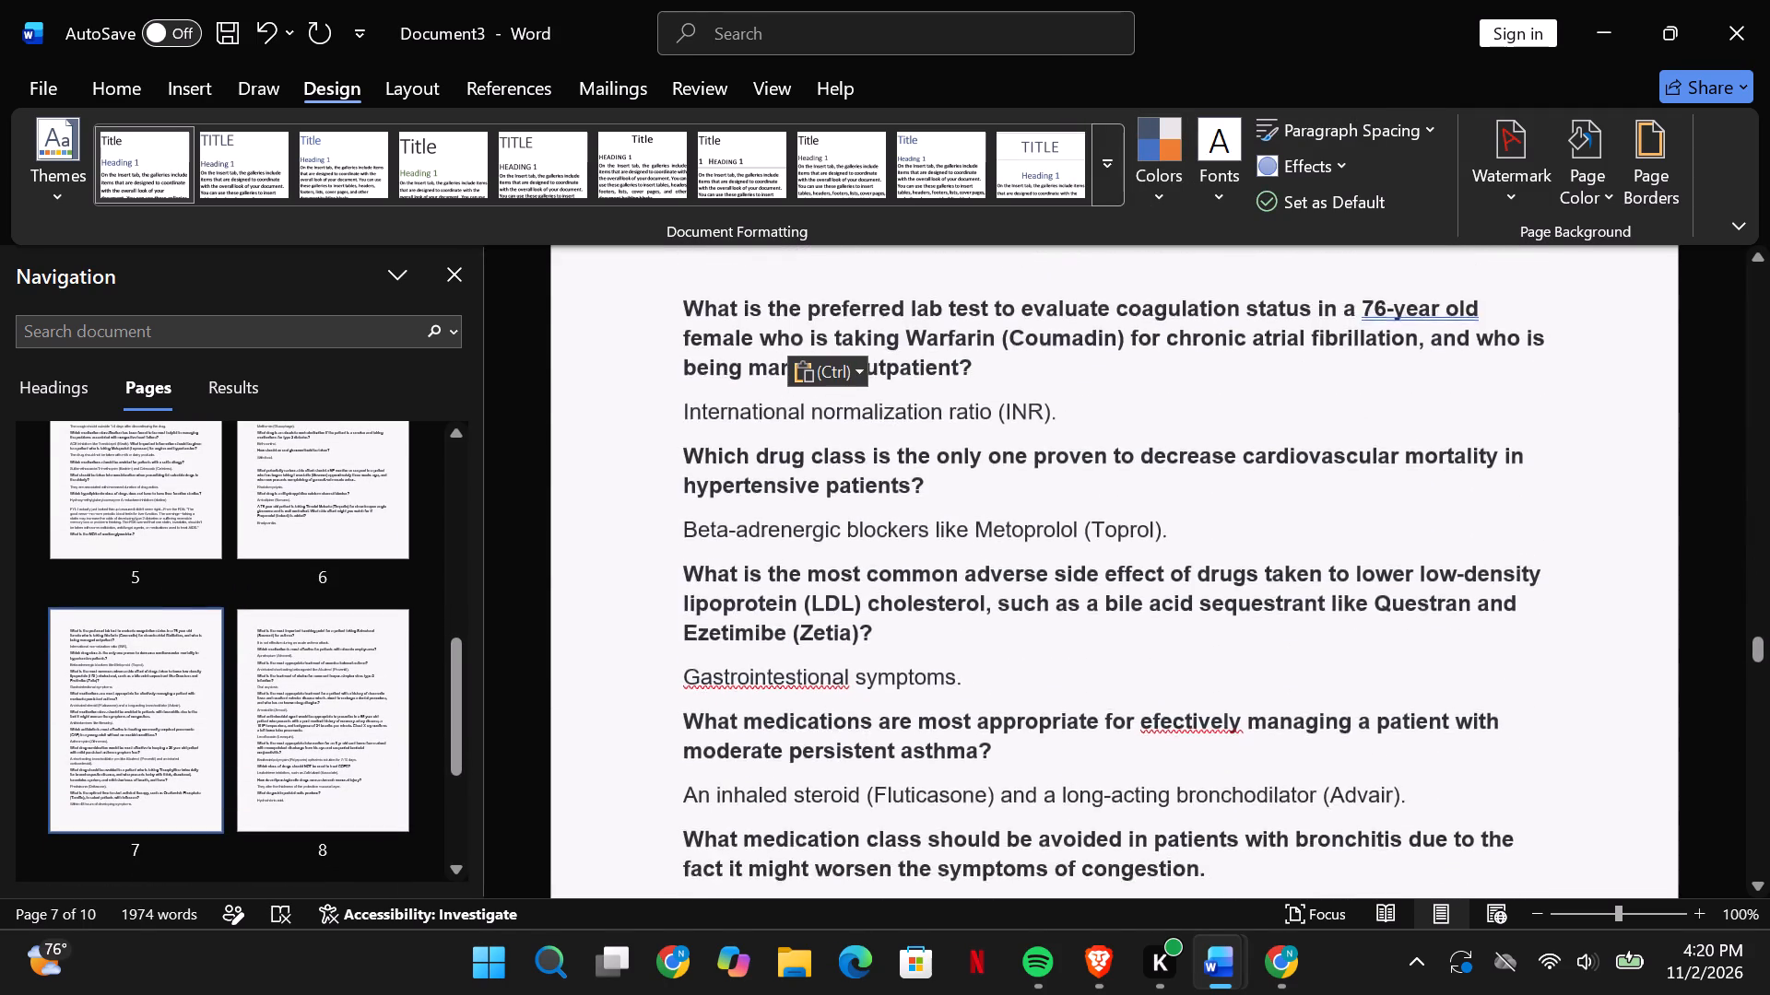
{"action": "scroll", "coordinate": [1137, 659], "scroll_direction": "down", "scroll_amount": 1}
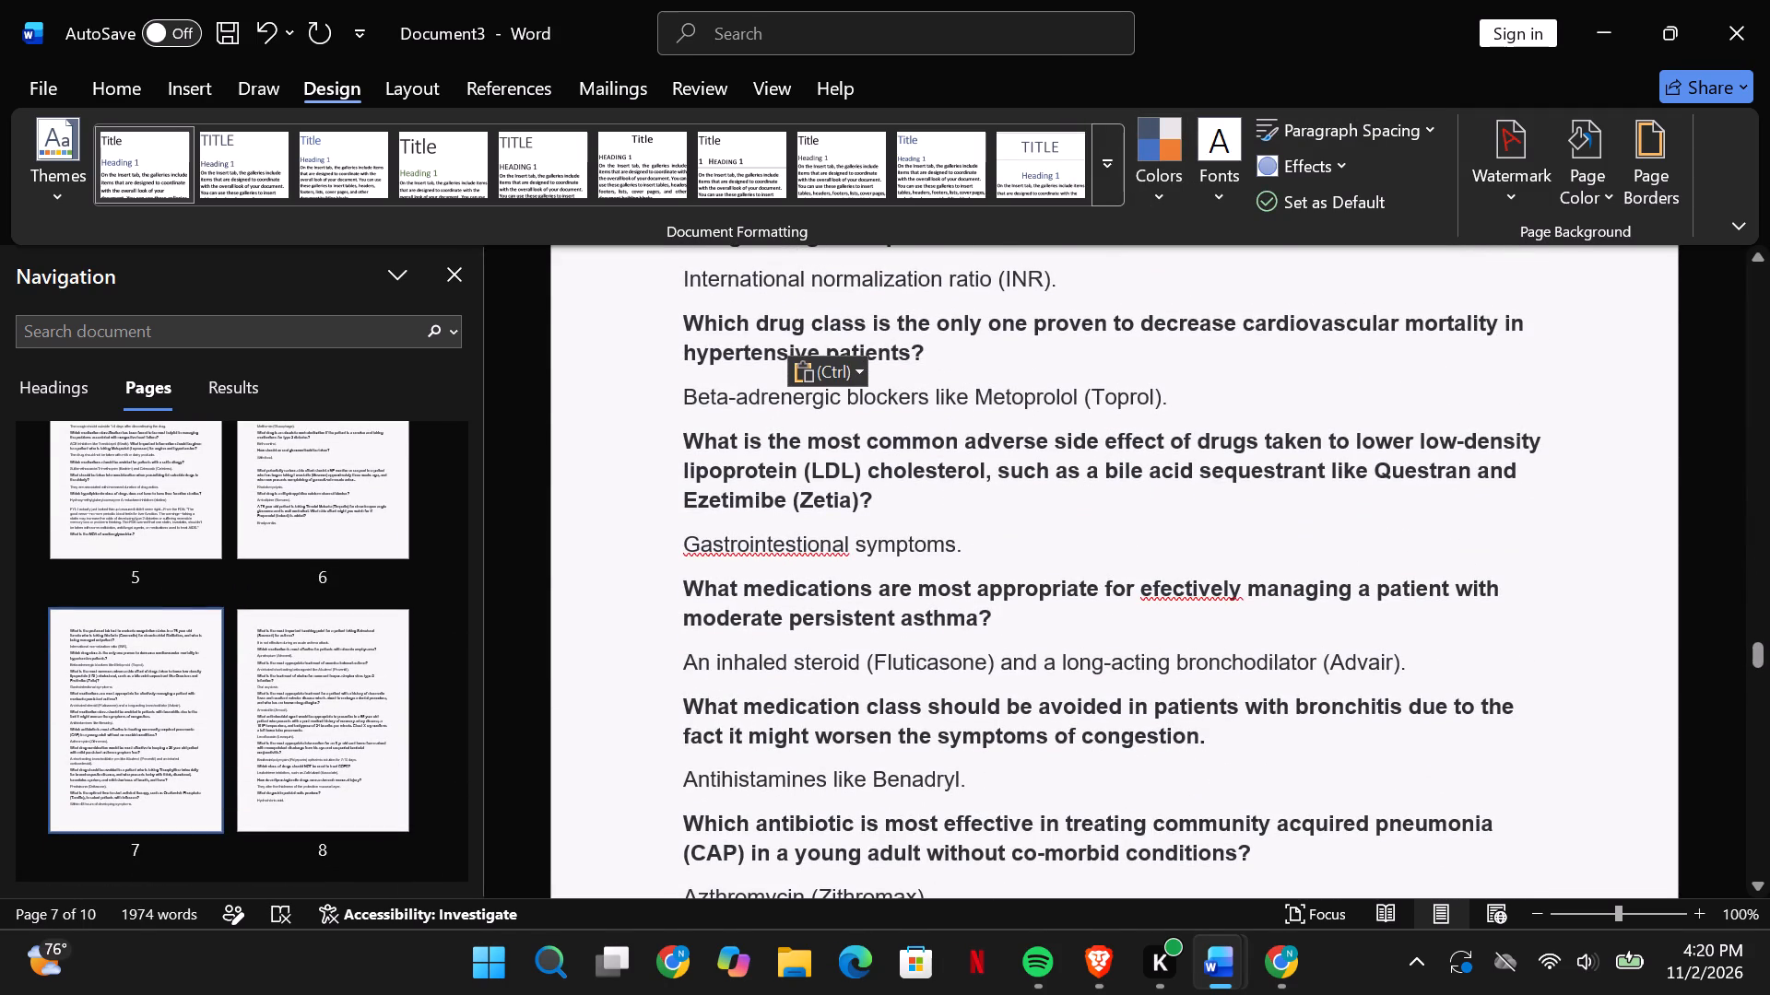
{"action": "left_click_drag", "start_coordinate": [672, 438], "coordinate": [953, 545]}
{"action": "scroll", "coordinate": [953, 545], "scroll_direction": "down", "scroll_amount": 1}
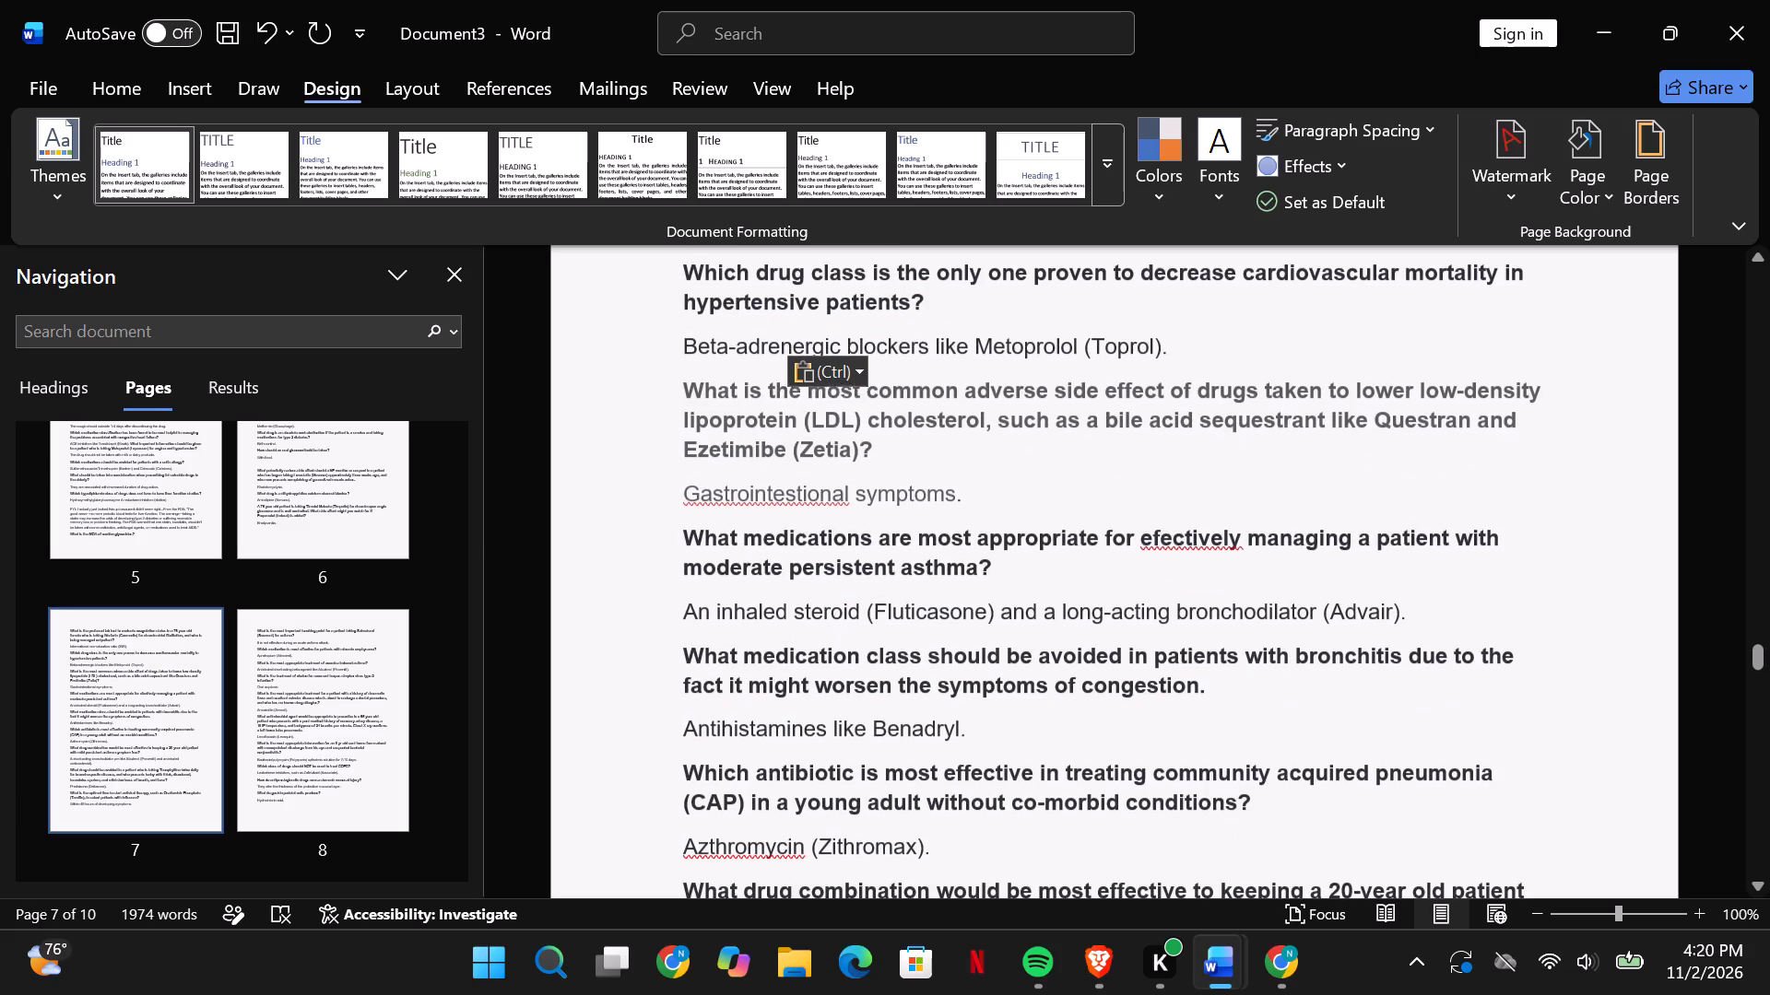
{"action": "left_click_drag", "start_coordinate": [953, 545], "coordinate": [893, 545]}
{"action": "scroll", "coordinate": [893, 545], "scroll_direction": "down", "scroll_amount": 5}
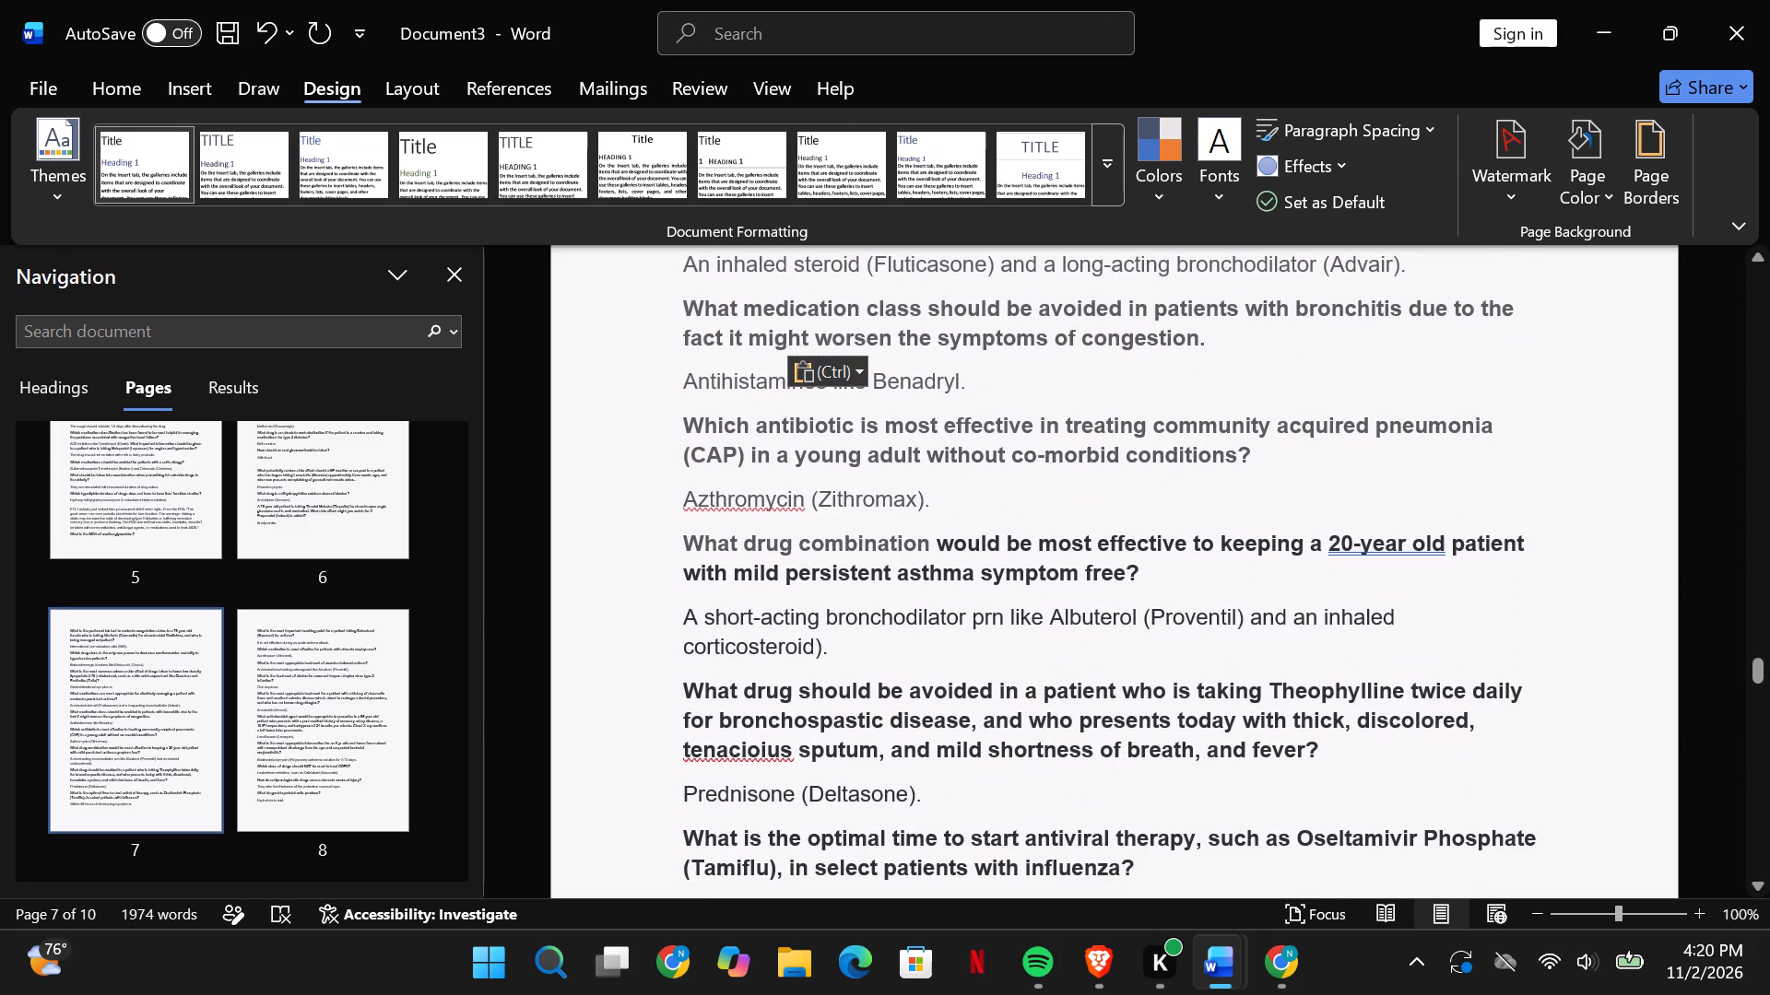
{"action": "left_click_drag", "start_coordinate": [893, 545], "coordinate": [808, 541]}
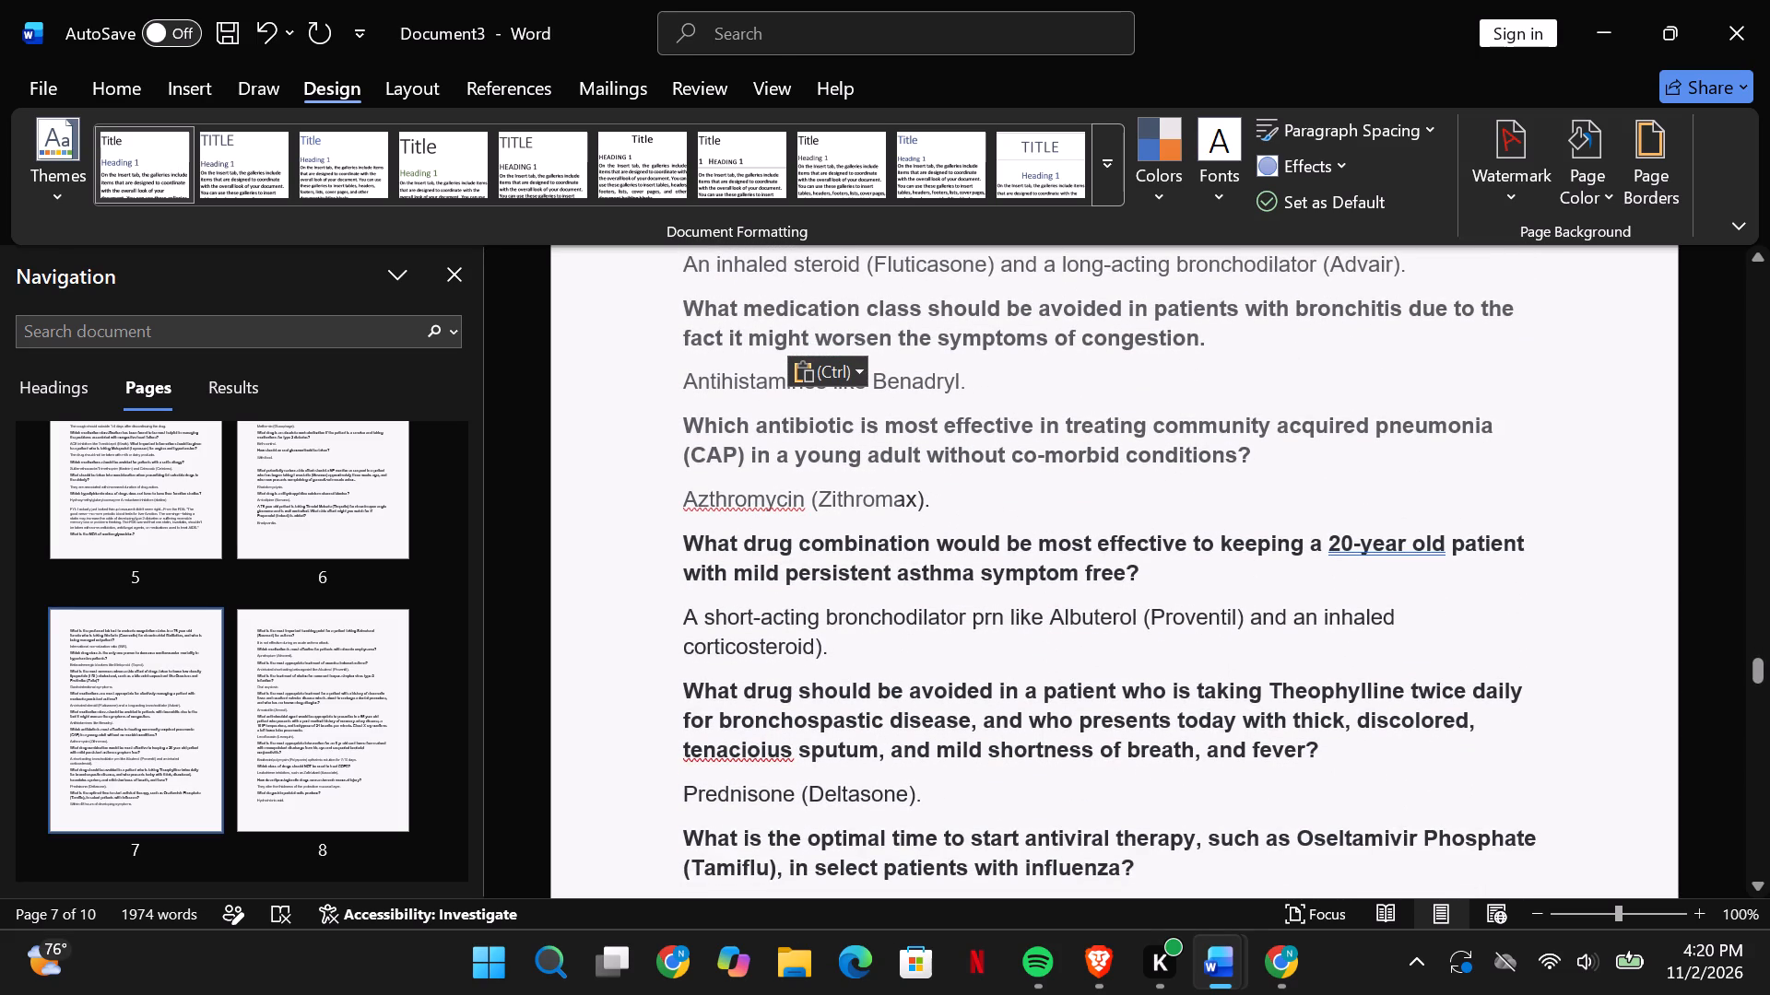
{"action": "left_click_drag", "start_coordinate": [808, 541], "coordinate": [837, 649]}
{"action": "right_click", "coordinate": [760, 599]}
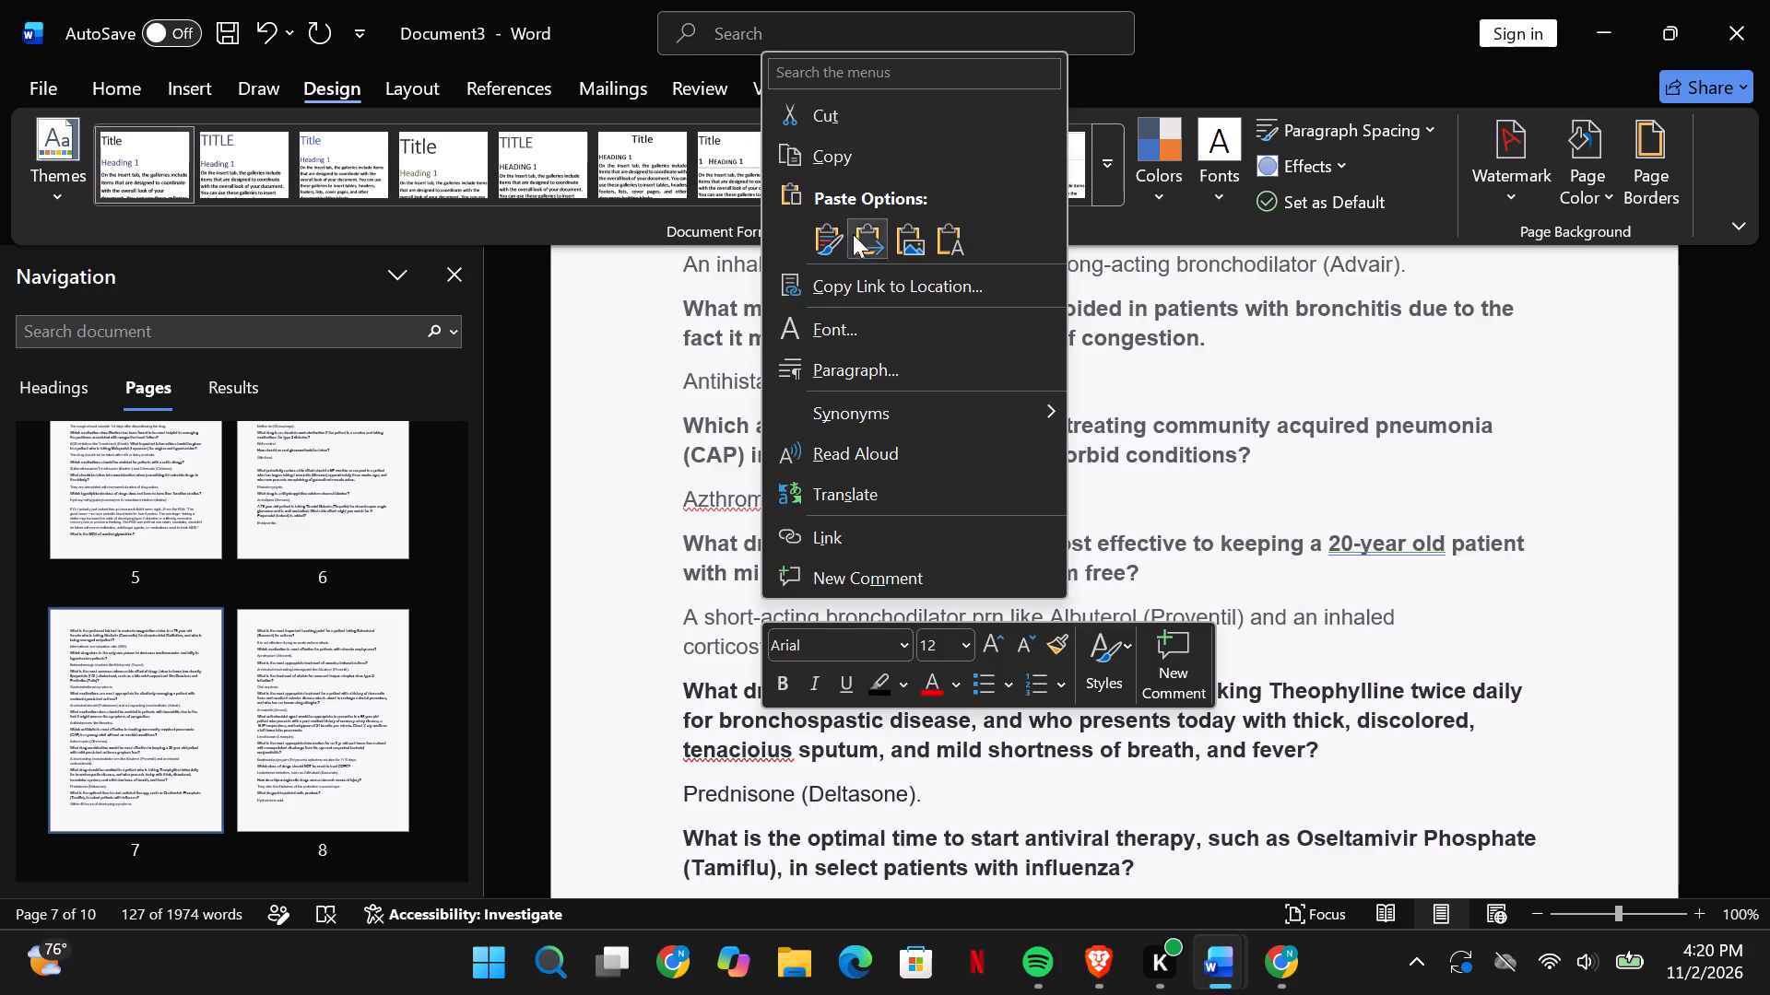
{"action": "left_click", "coordinate": [844, 105]}
Paste the cut block after the Diphenoxylate and Loperamide answer ending in "promoting more water absorption.", keeping its source formatting.
{"action": "scroll", "coordinate": [867, 627], "scroll_direction": "down", "scroll_amount": 6}
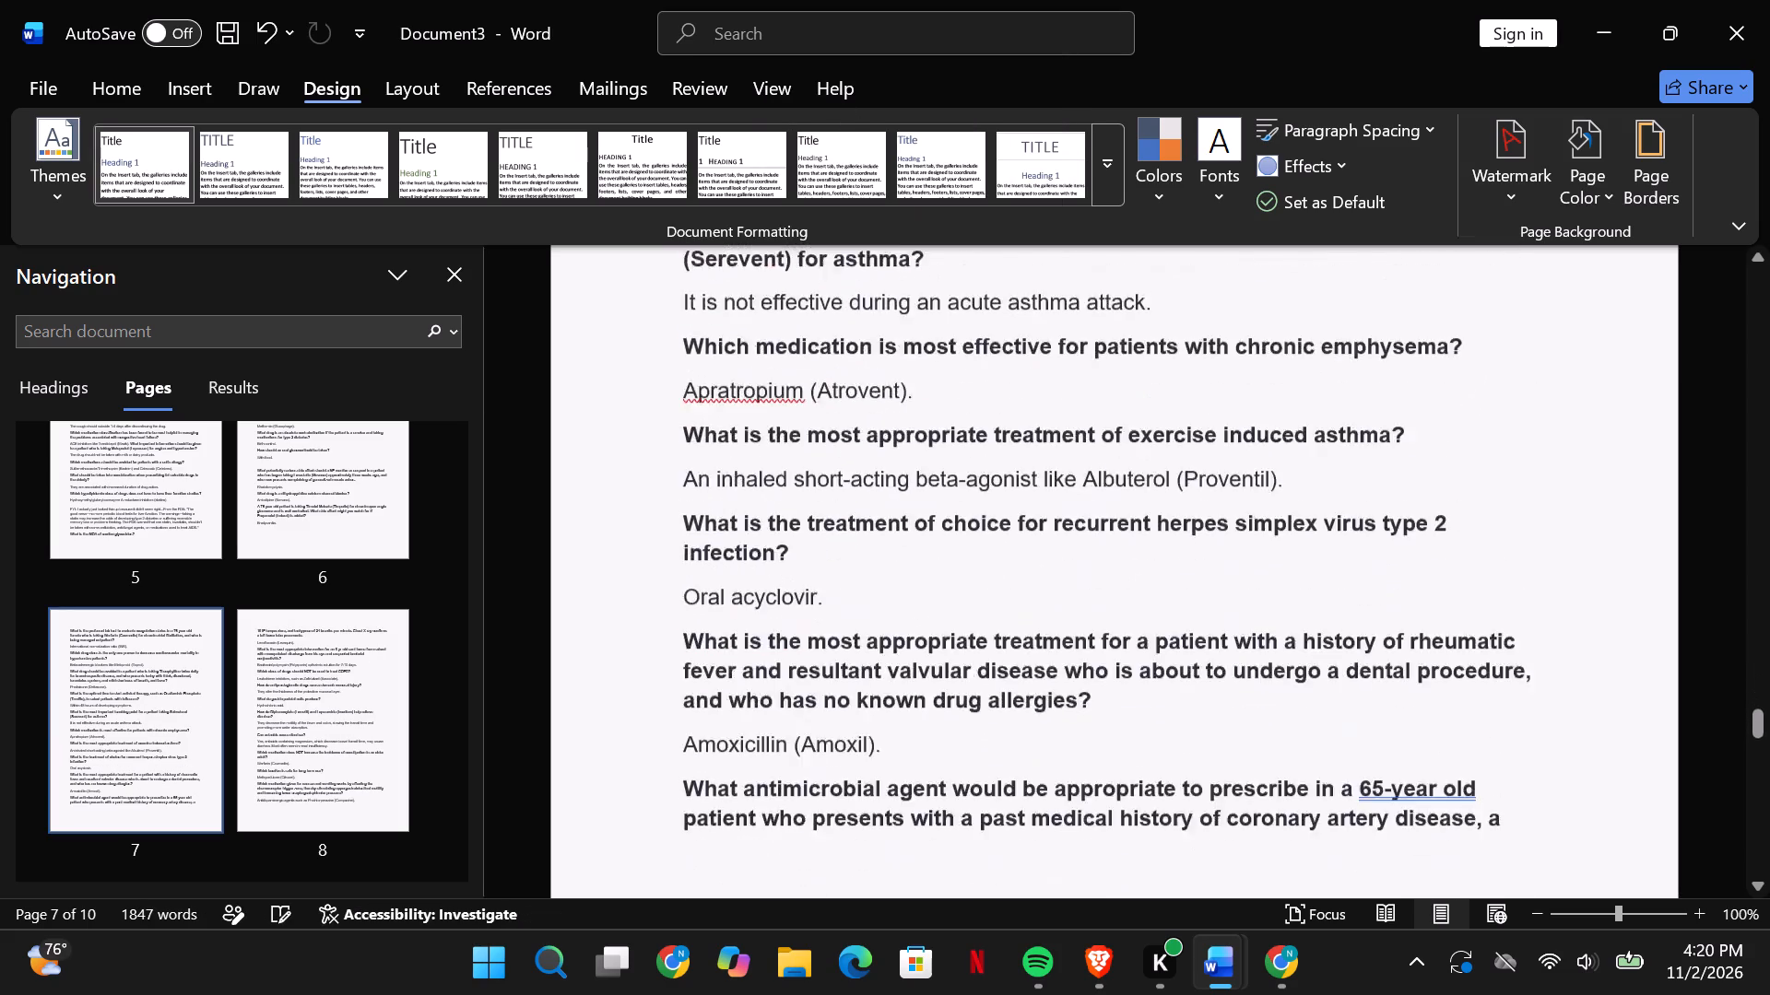
{"action": "scroll", "coordinate": [864, 628], "scroll_direction": "down", "scroll_amount": 20}
{"action": "scroll", "coordinate": [864, 628], "scroll_direction": "down", "scroll_amount": 10}
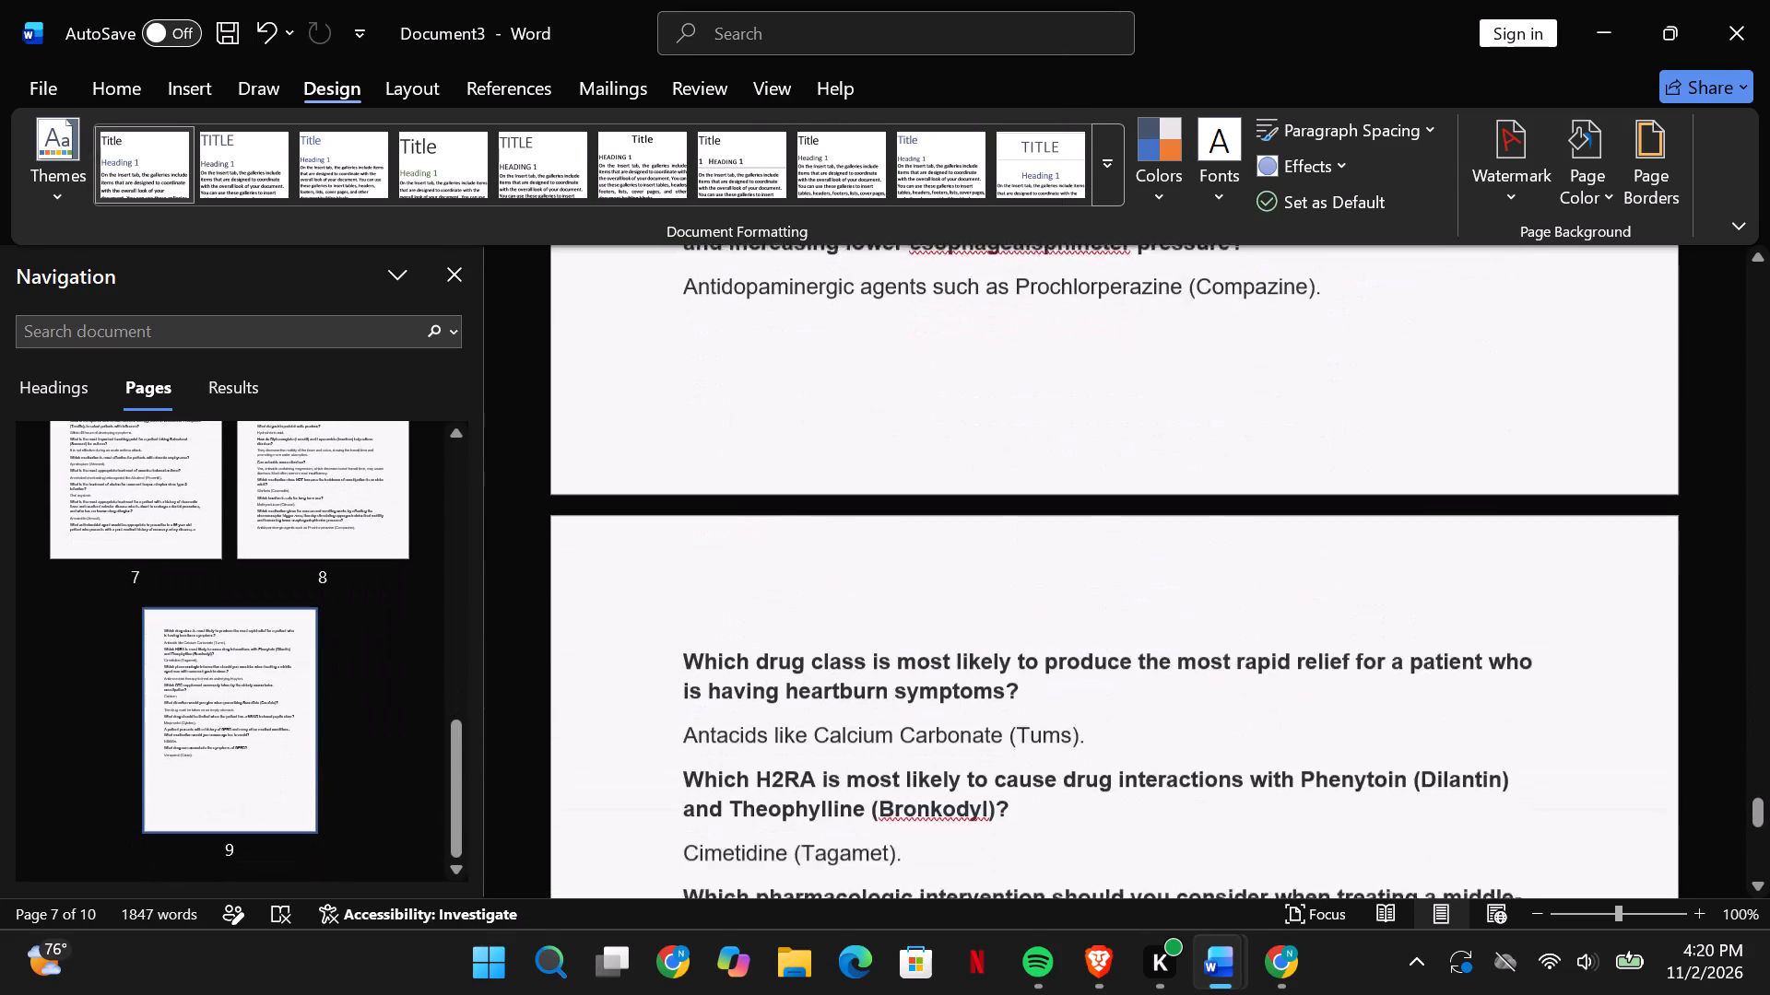
{"action": "scroll", "coordinate": [864, 628], "scroll_direction": "up", "scroll_amount": 11}
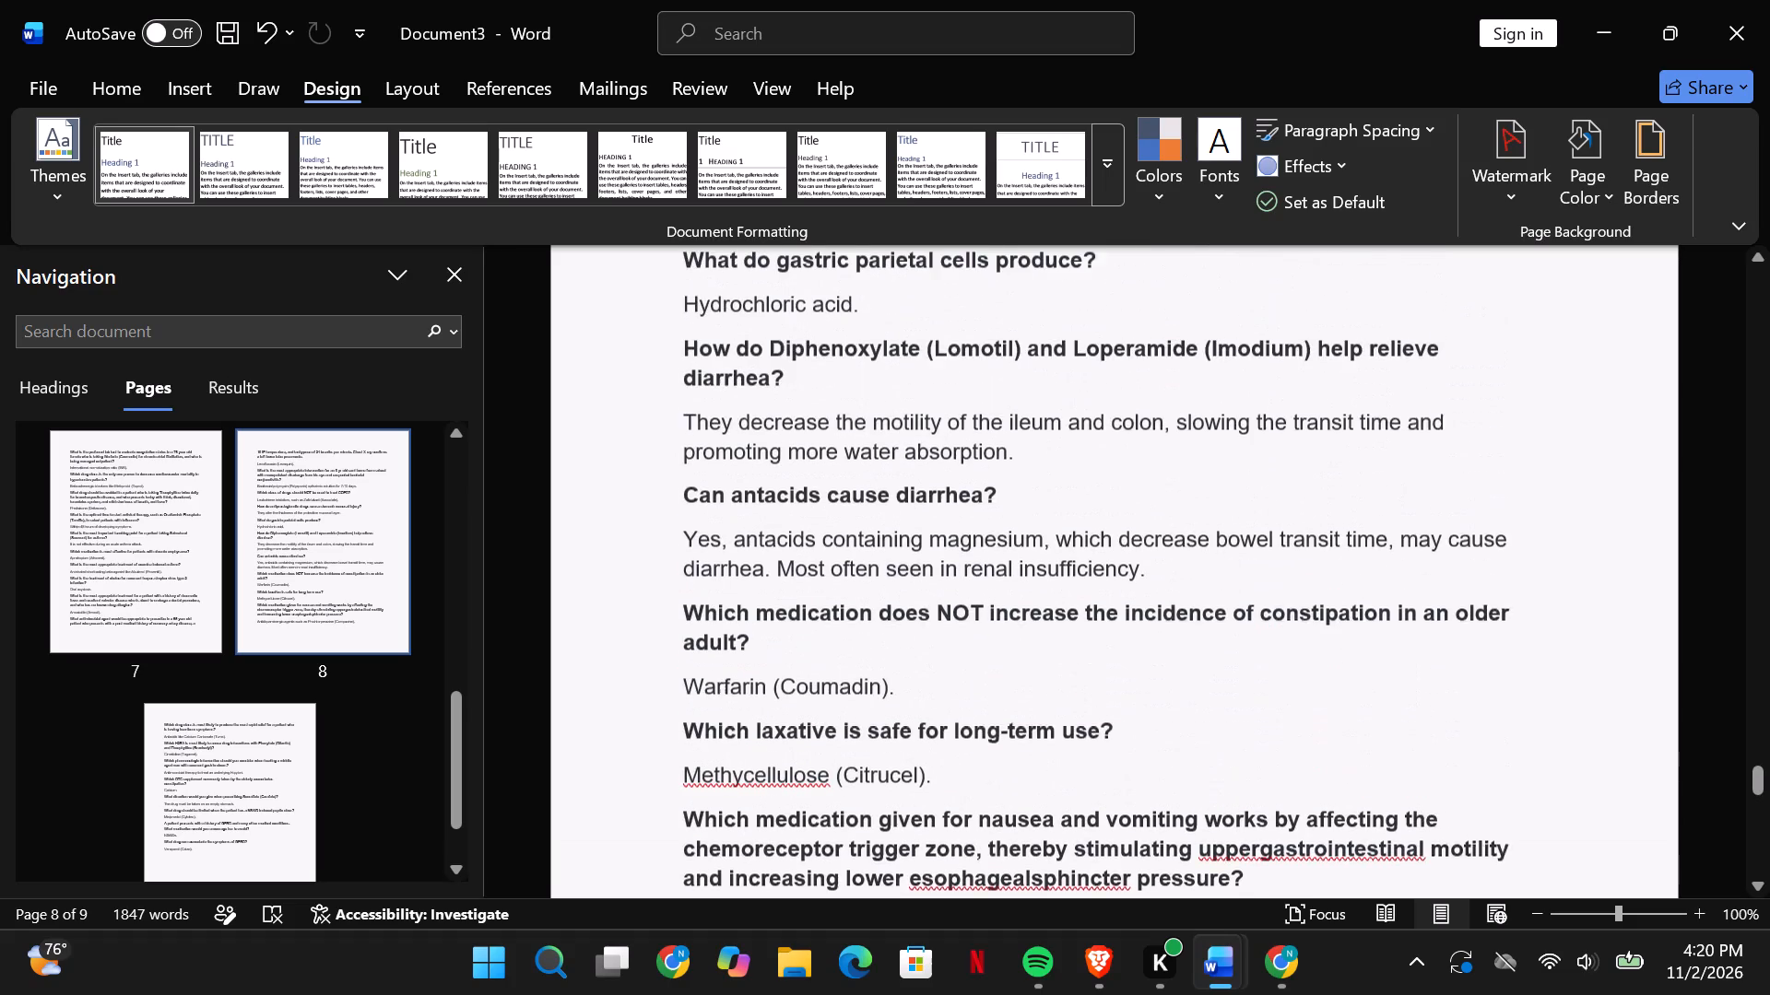
{"action": "left_click", "coordinate": [1034, 474]}
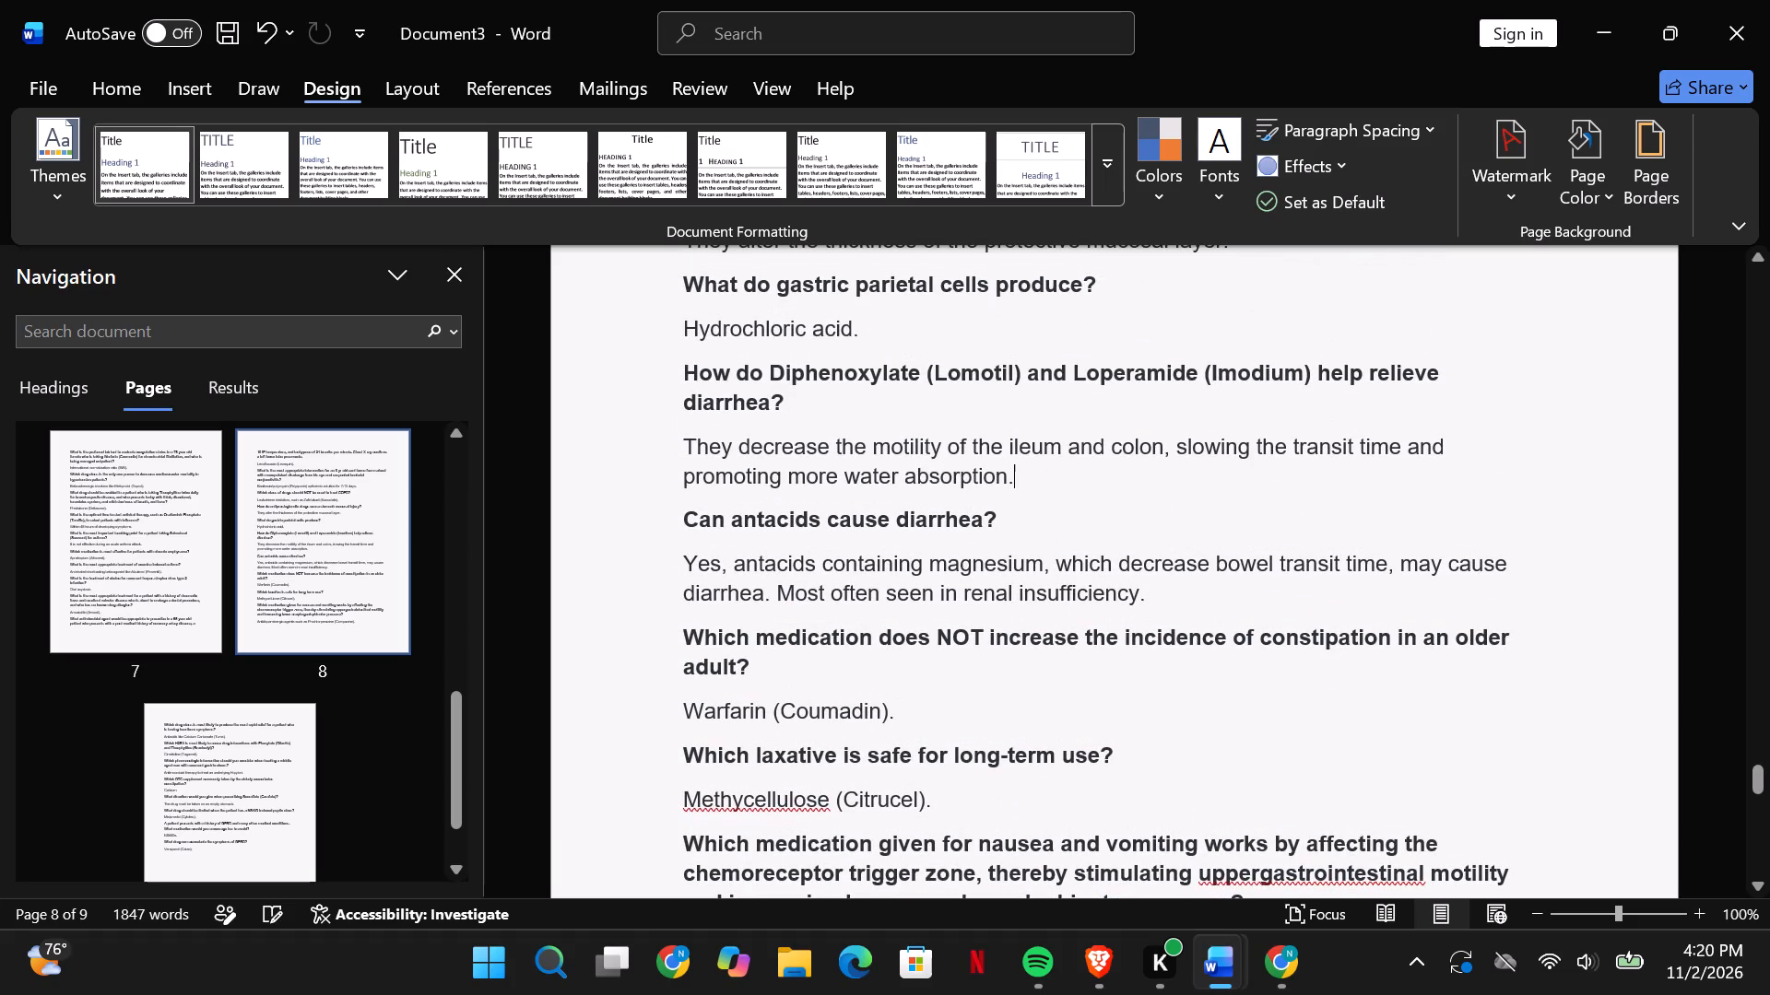
{"action": "key", "text": "Return"}
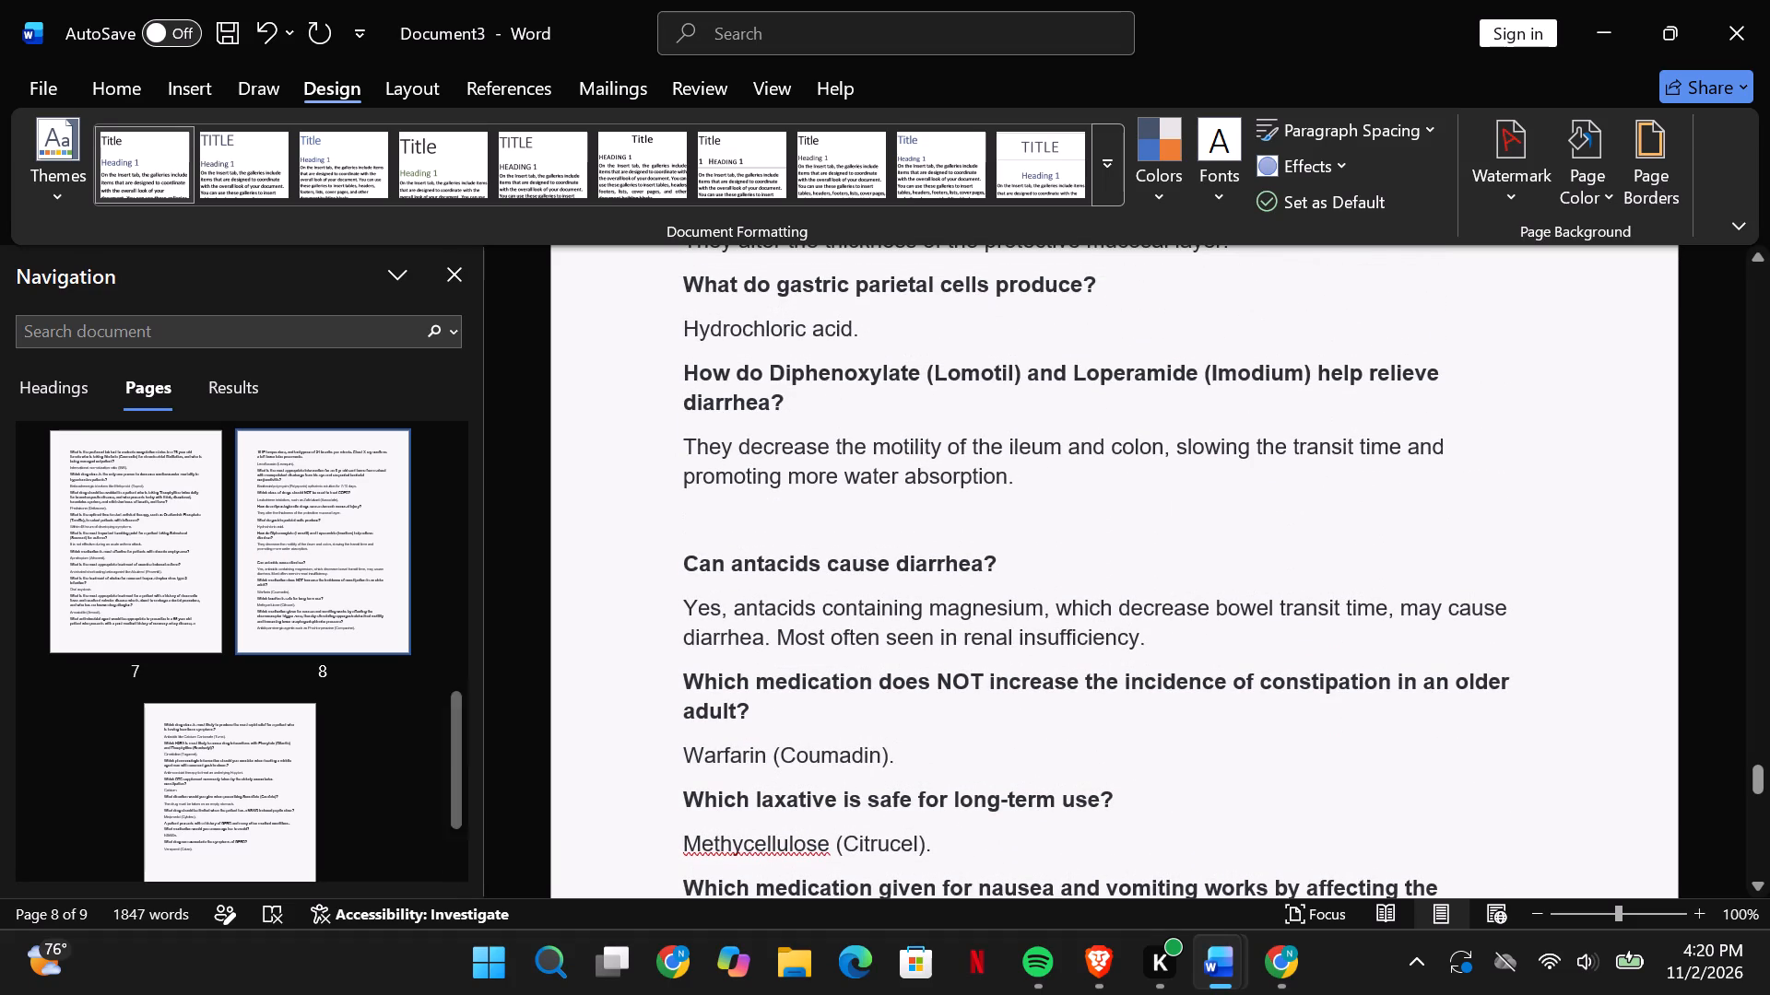
{"action": "right_click", "coordinate": [685, 516]}
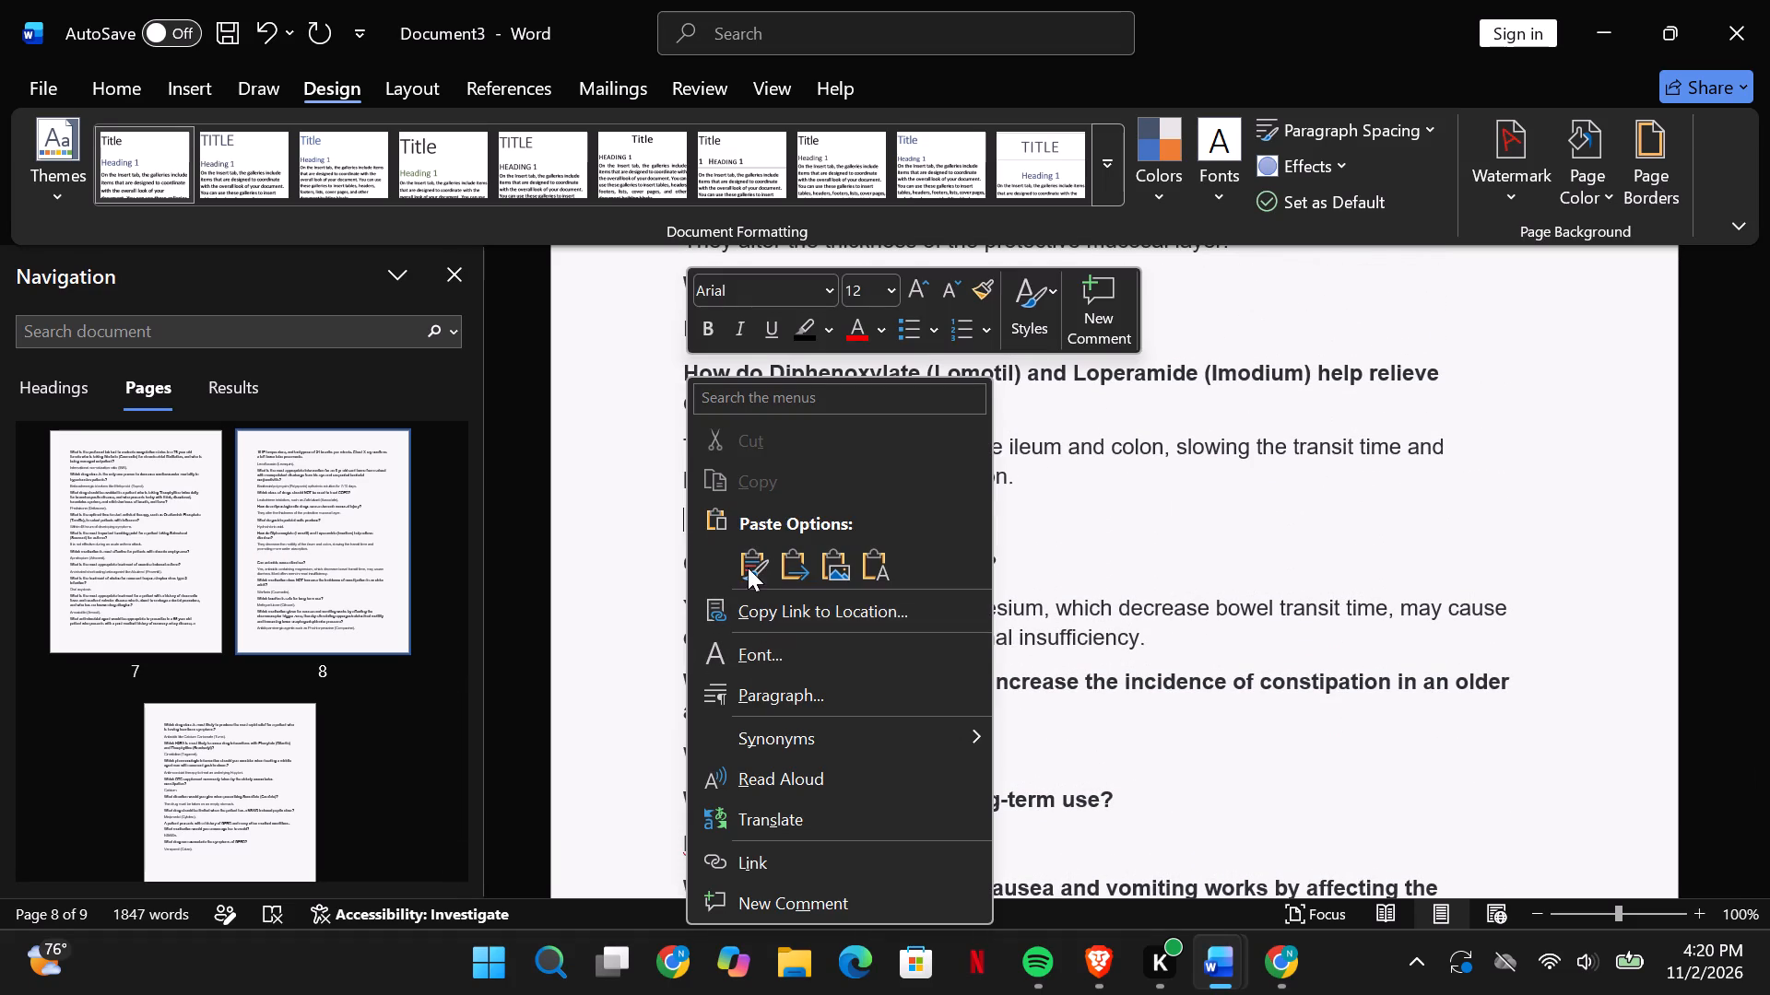
{"action": "left_click", "coordinate": [747, 565]}
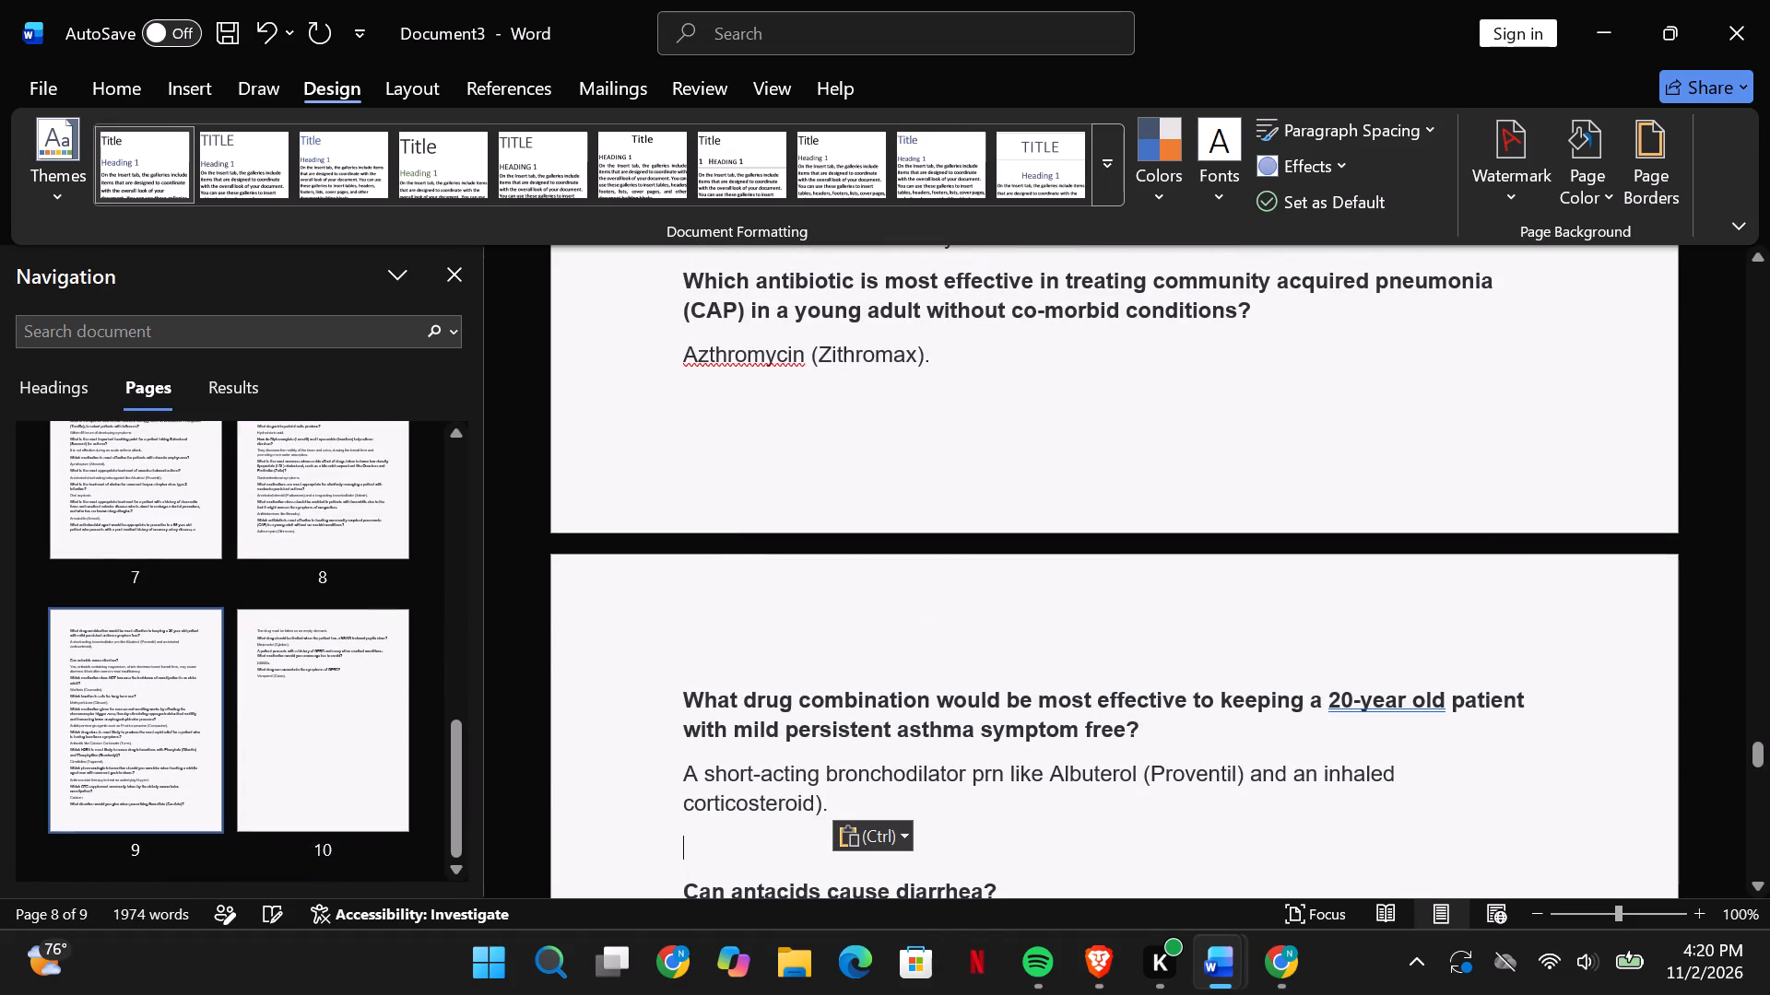
Cut the closing question-and-answer block from the NSAID induced peptic ulcer question through the "Verapamil (Calan)." answer.
{"action": "scroll", "coordinate": [774, 777], "scroll_direction": "down", "scroll_amount": 5}
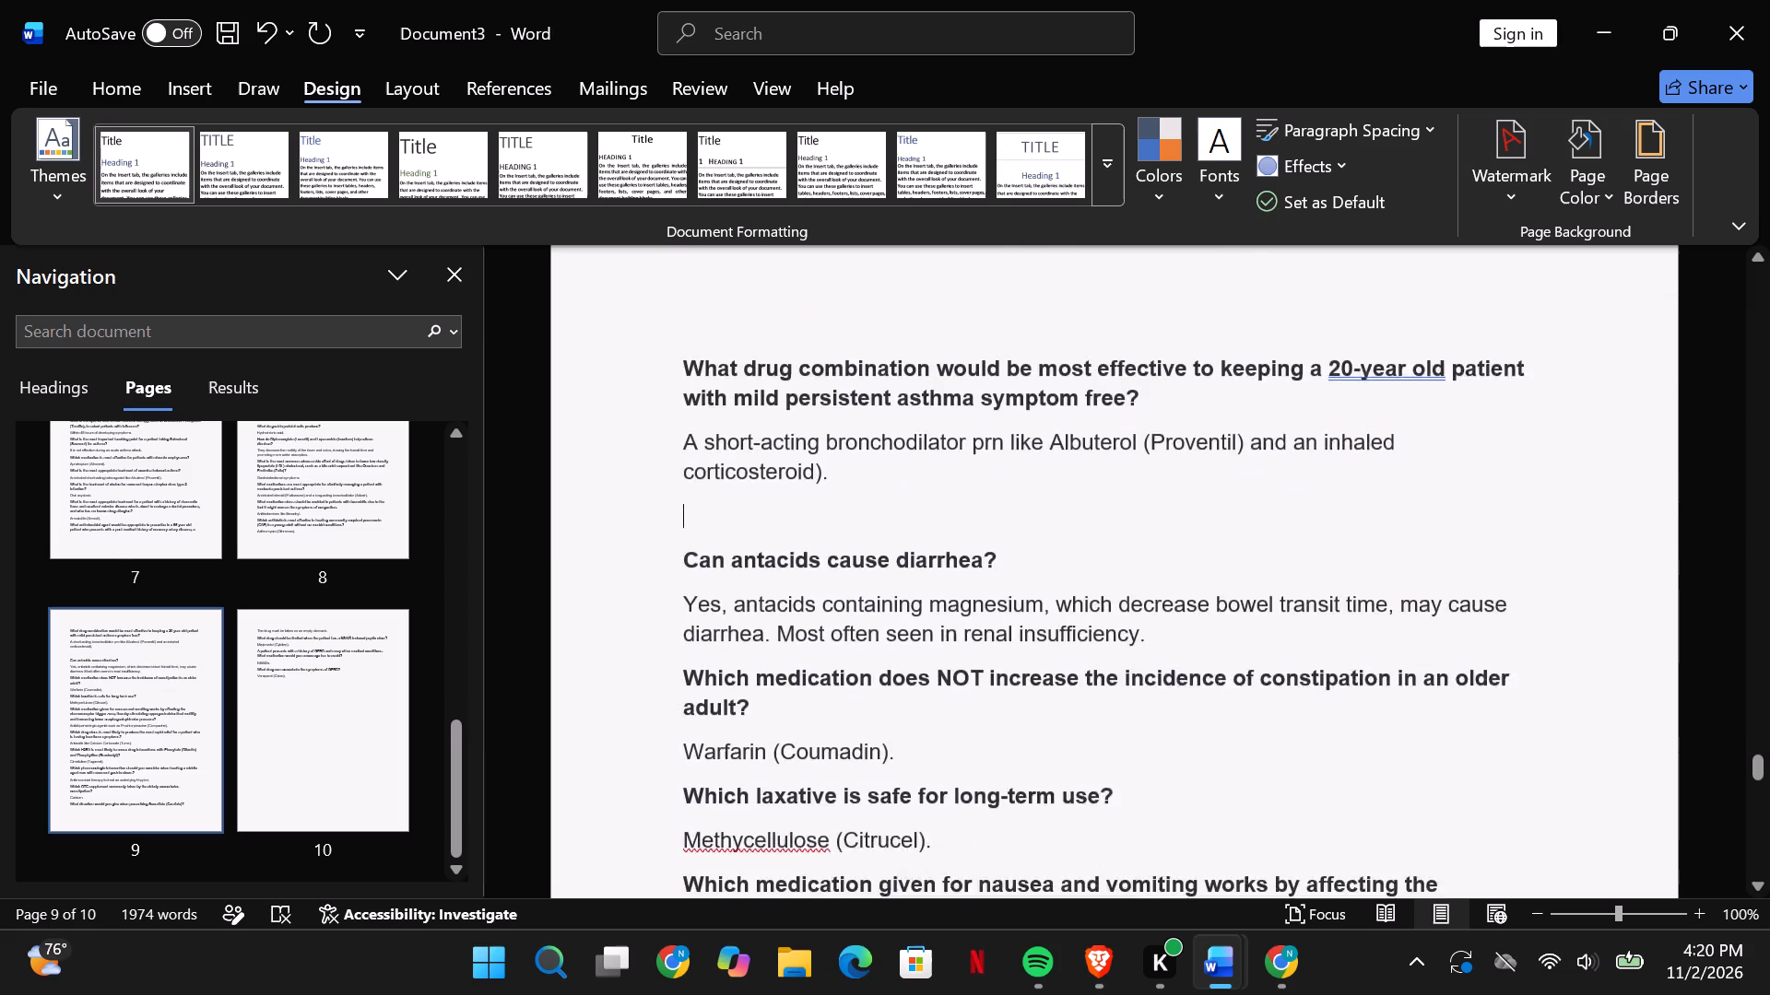
{"action": "scroll", "coordinate": [774, 777], "scroll_direction": "down", "scroll_amount": 19}
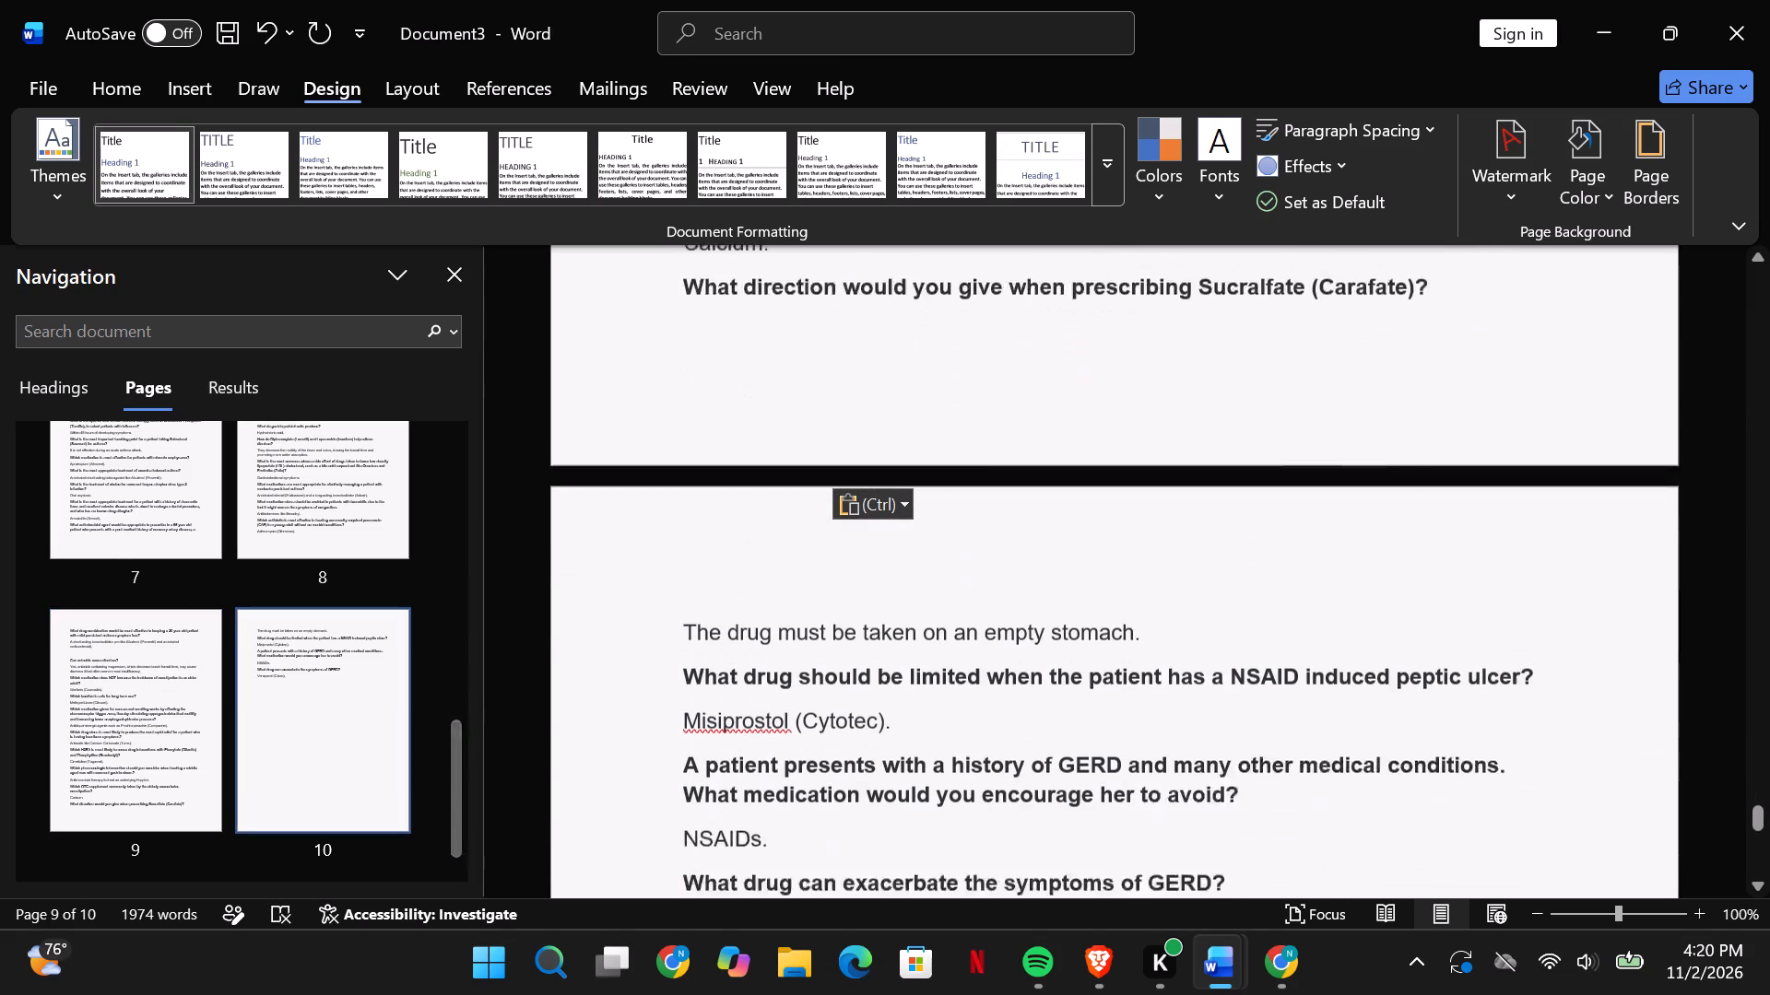
{"action": "scroll", "coordinate": [416, 747], "scroll_direction": "down", "scroll_amount": 7}
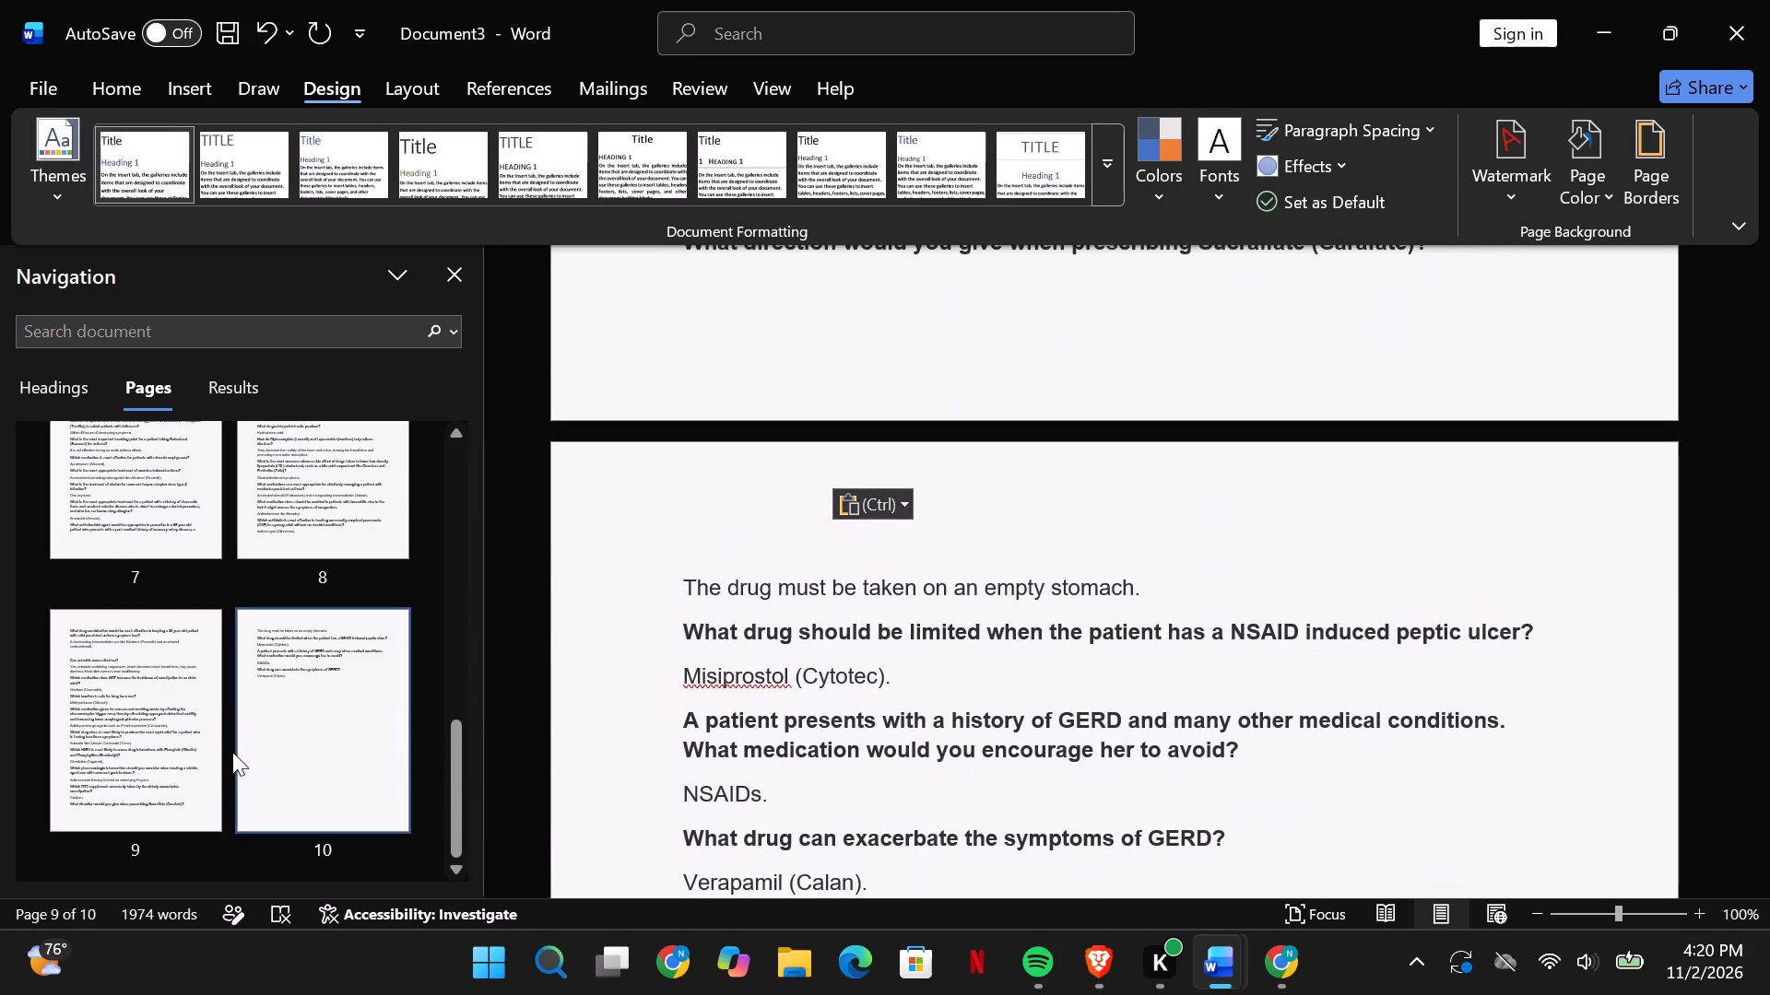
{"action": "scroll", "coordinate": [232, 752], "scroll_direction": "down", "scroll_amount": 6}
{"action": "left_click", "coordinate": [306, 750]}
{"action": "scroll", "coordinate": [542, 788], "scroll_direction": "down", "scroll_amount": 2}
{"action": "scroll", "coordinate": [676, 667], "scroll_direction": "up", "scroll_amount": 2}
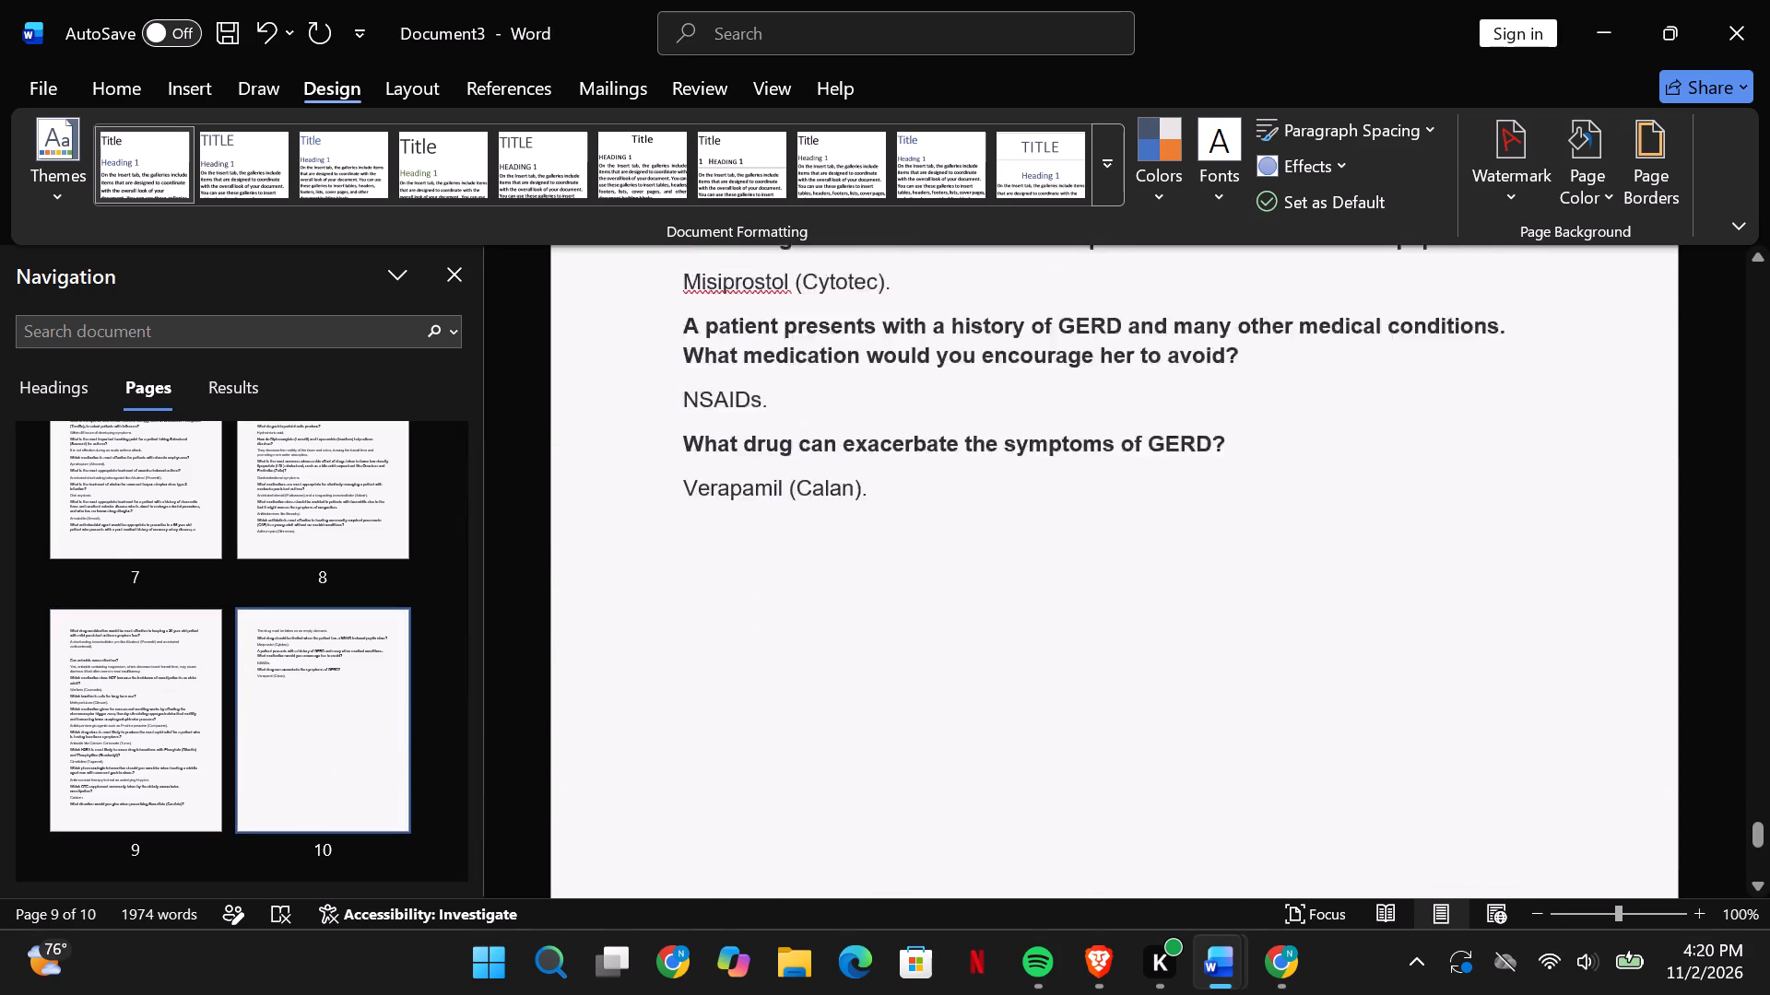
{"action": "scroll", "coordinate": [678, 668], "scroll_direction": "up", "scroll_amount": 5}
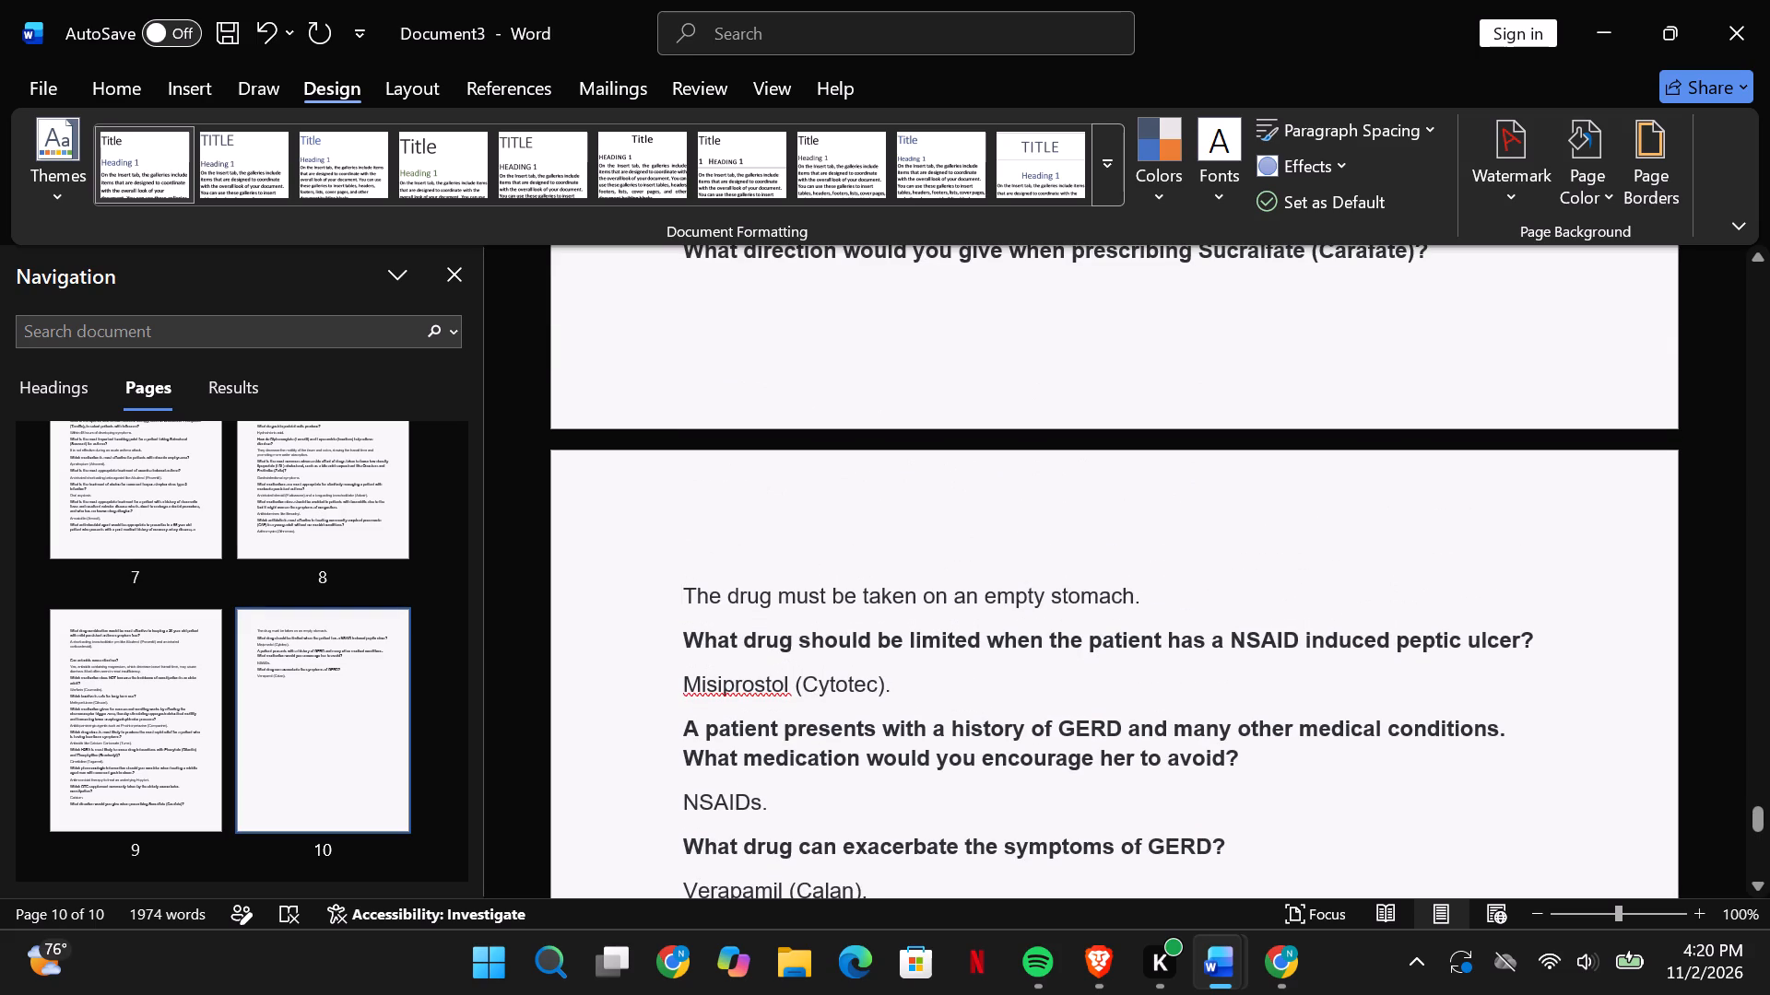
{"action": "left_click_drag", "start_coordinate": [682, 634], "coordinate": [907, 746]}
{"action": "scroll", "coordinate": [868, 752], "scroll_direction": "down", "scroll_amount": 2}
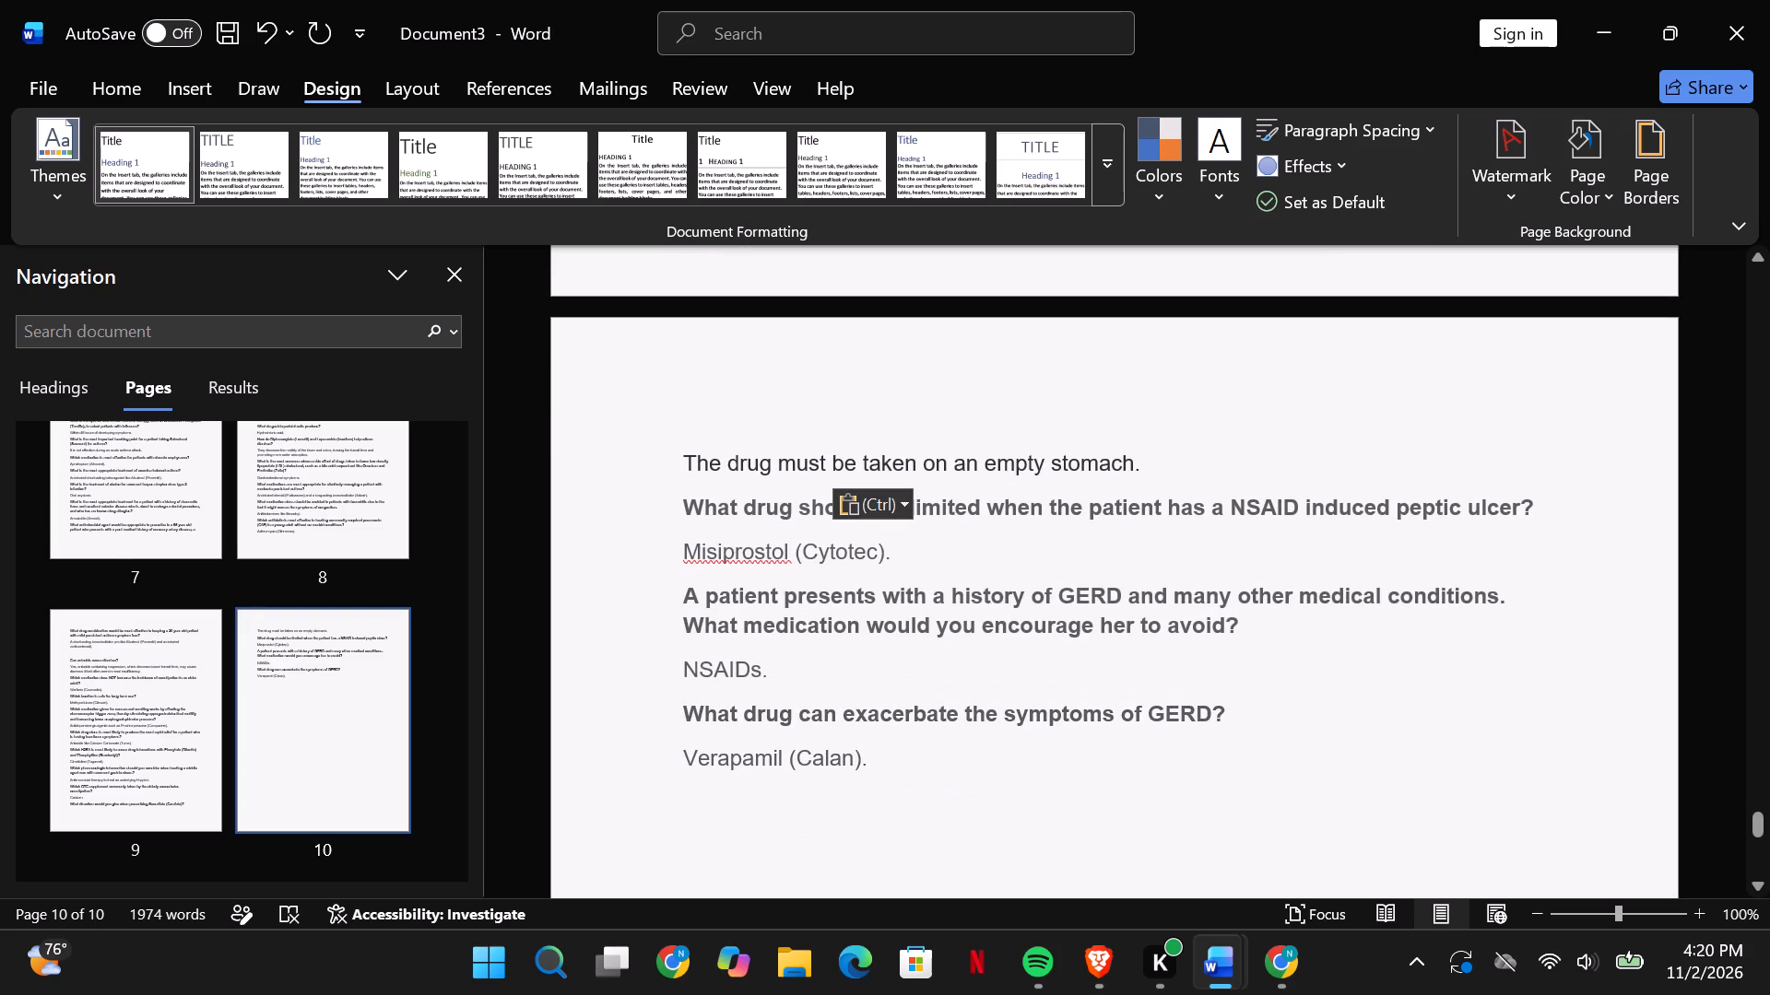
{"action": "left_click_drag", "start_coordinate": [907, 746], "coordinate": [883, 766]}
{"action": "right_click", "coordinate": [760, 717]}
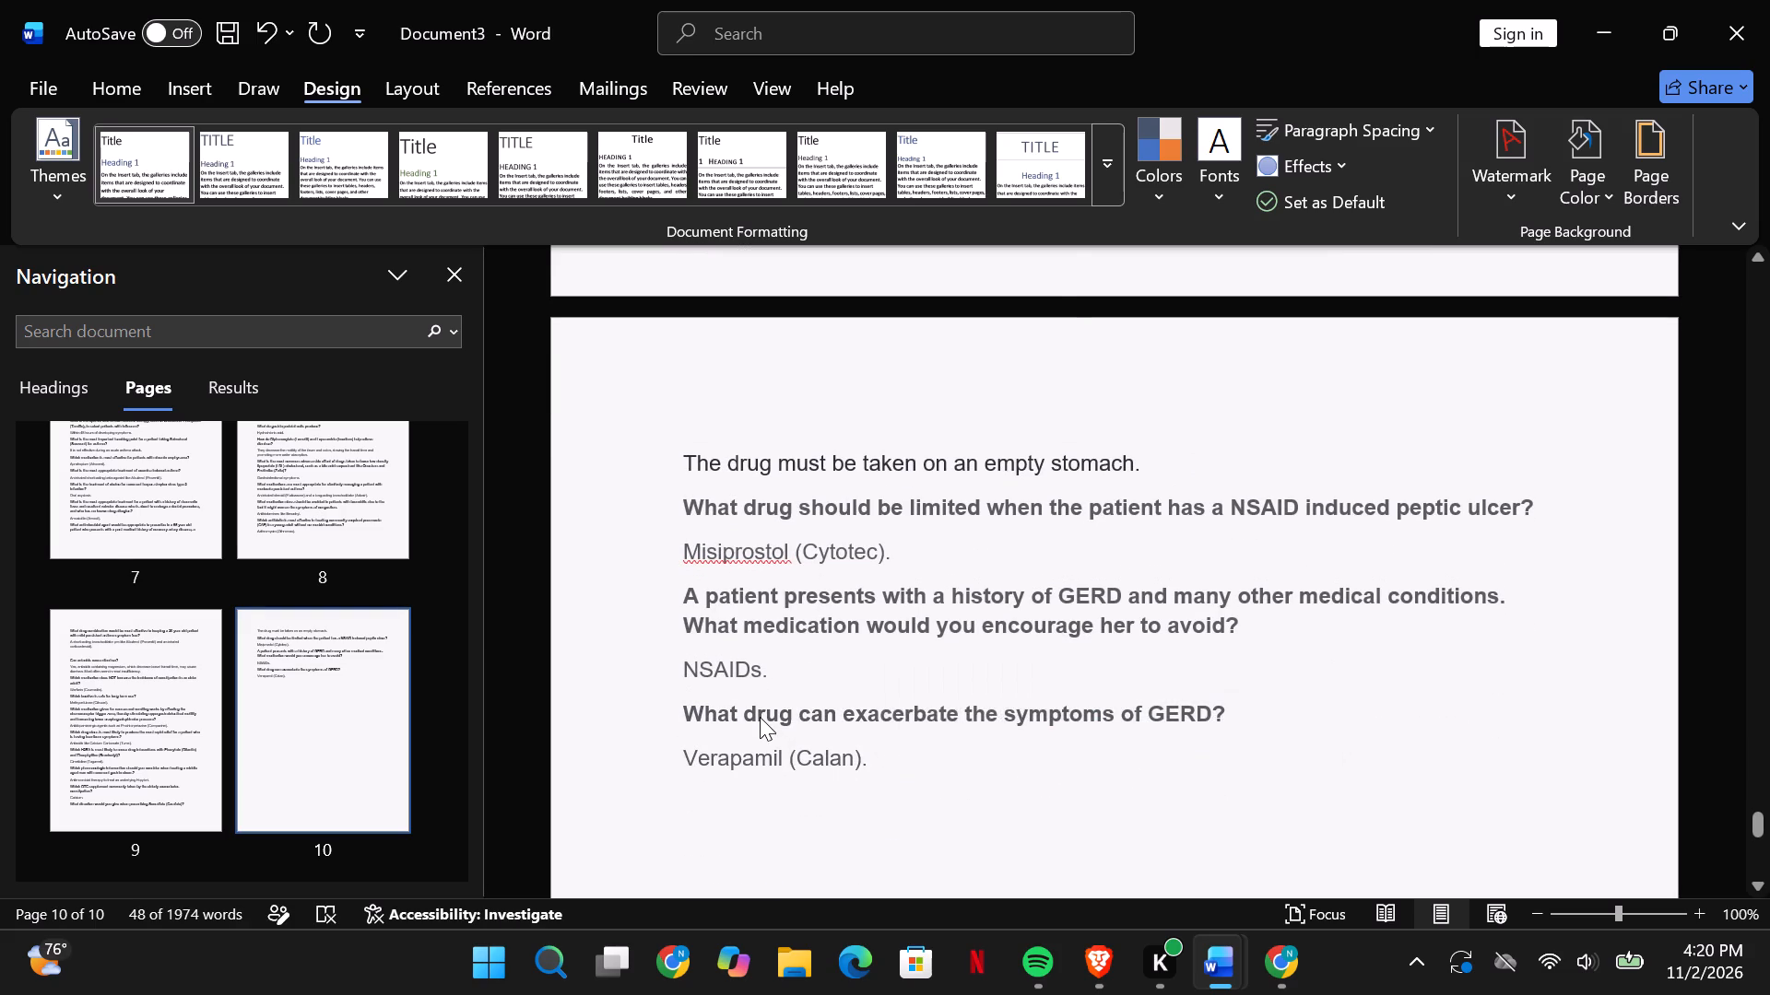
{"action": "left_click", "coordinate": [902, 234]}
Paste the cut block after the "Levofloxacin (Levaquin)." answer, keeping its source formatting.
{"action": "scroll", "coordinate": [782, 283], "scroll_direction": "up", "scroll_amount": 5}
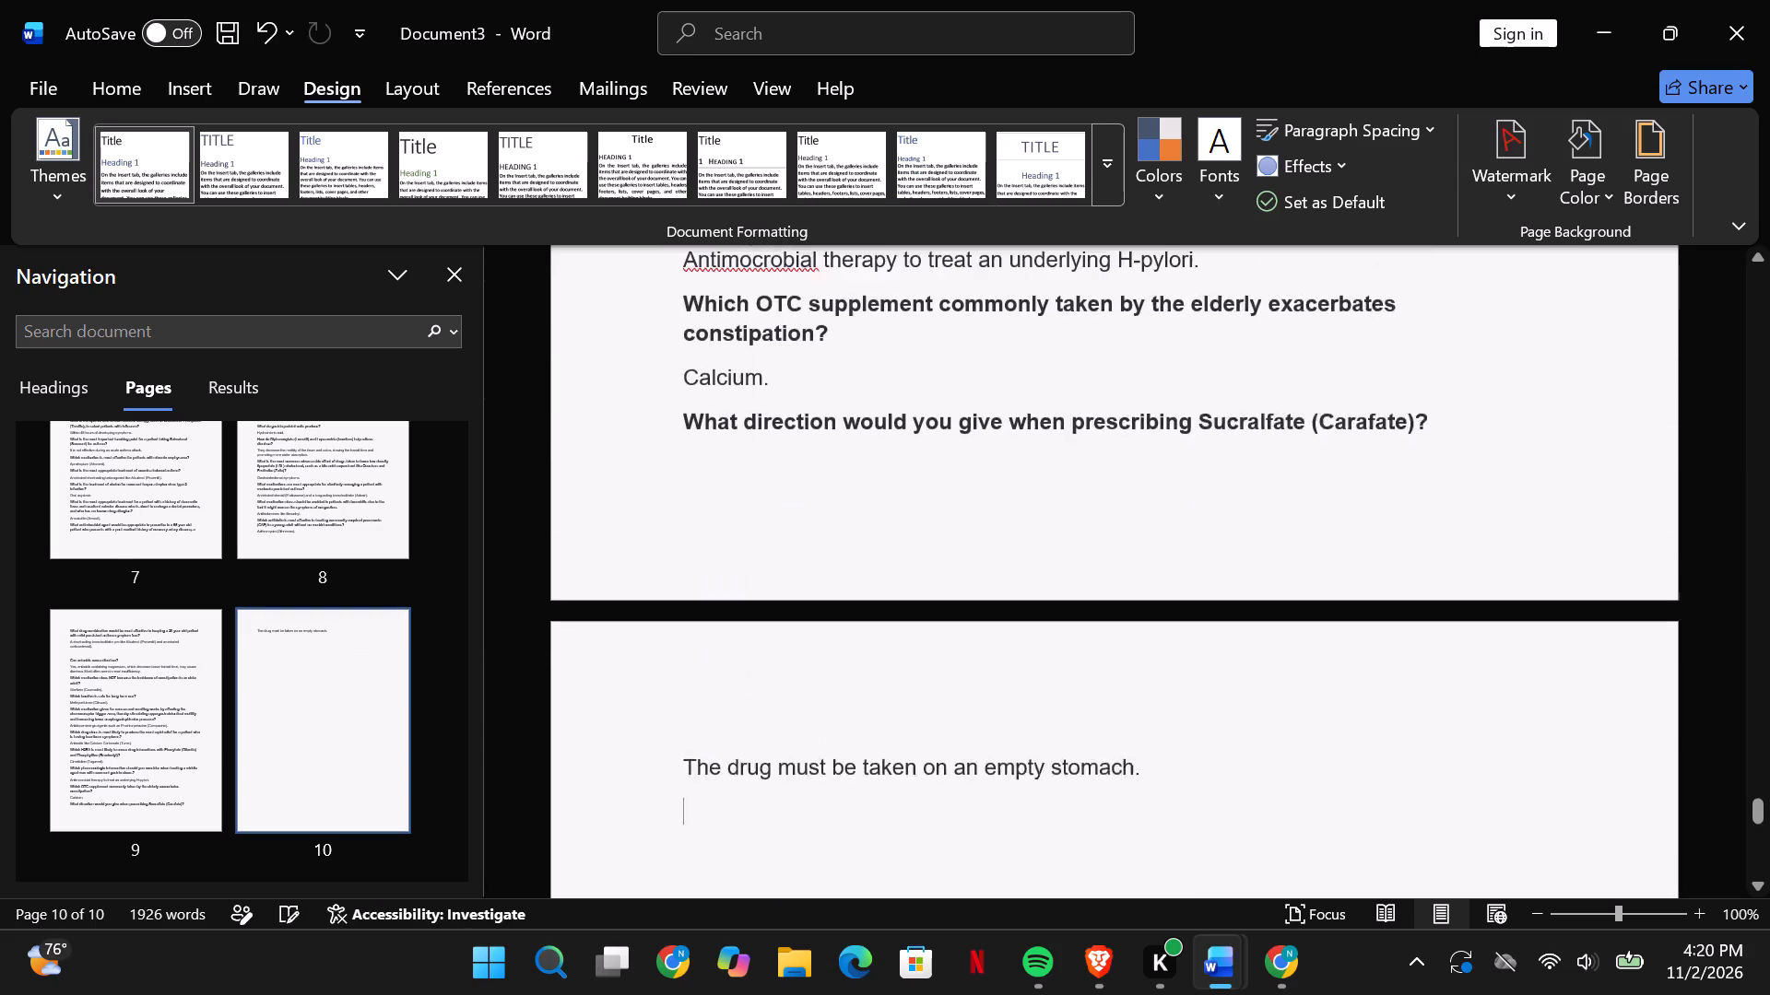
{"action": "scroll", "coordinate": [782, 283], "scroll_direction": "up", "scroll_amount": 13}
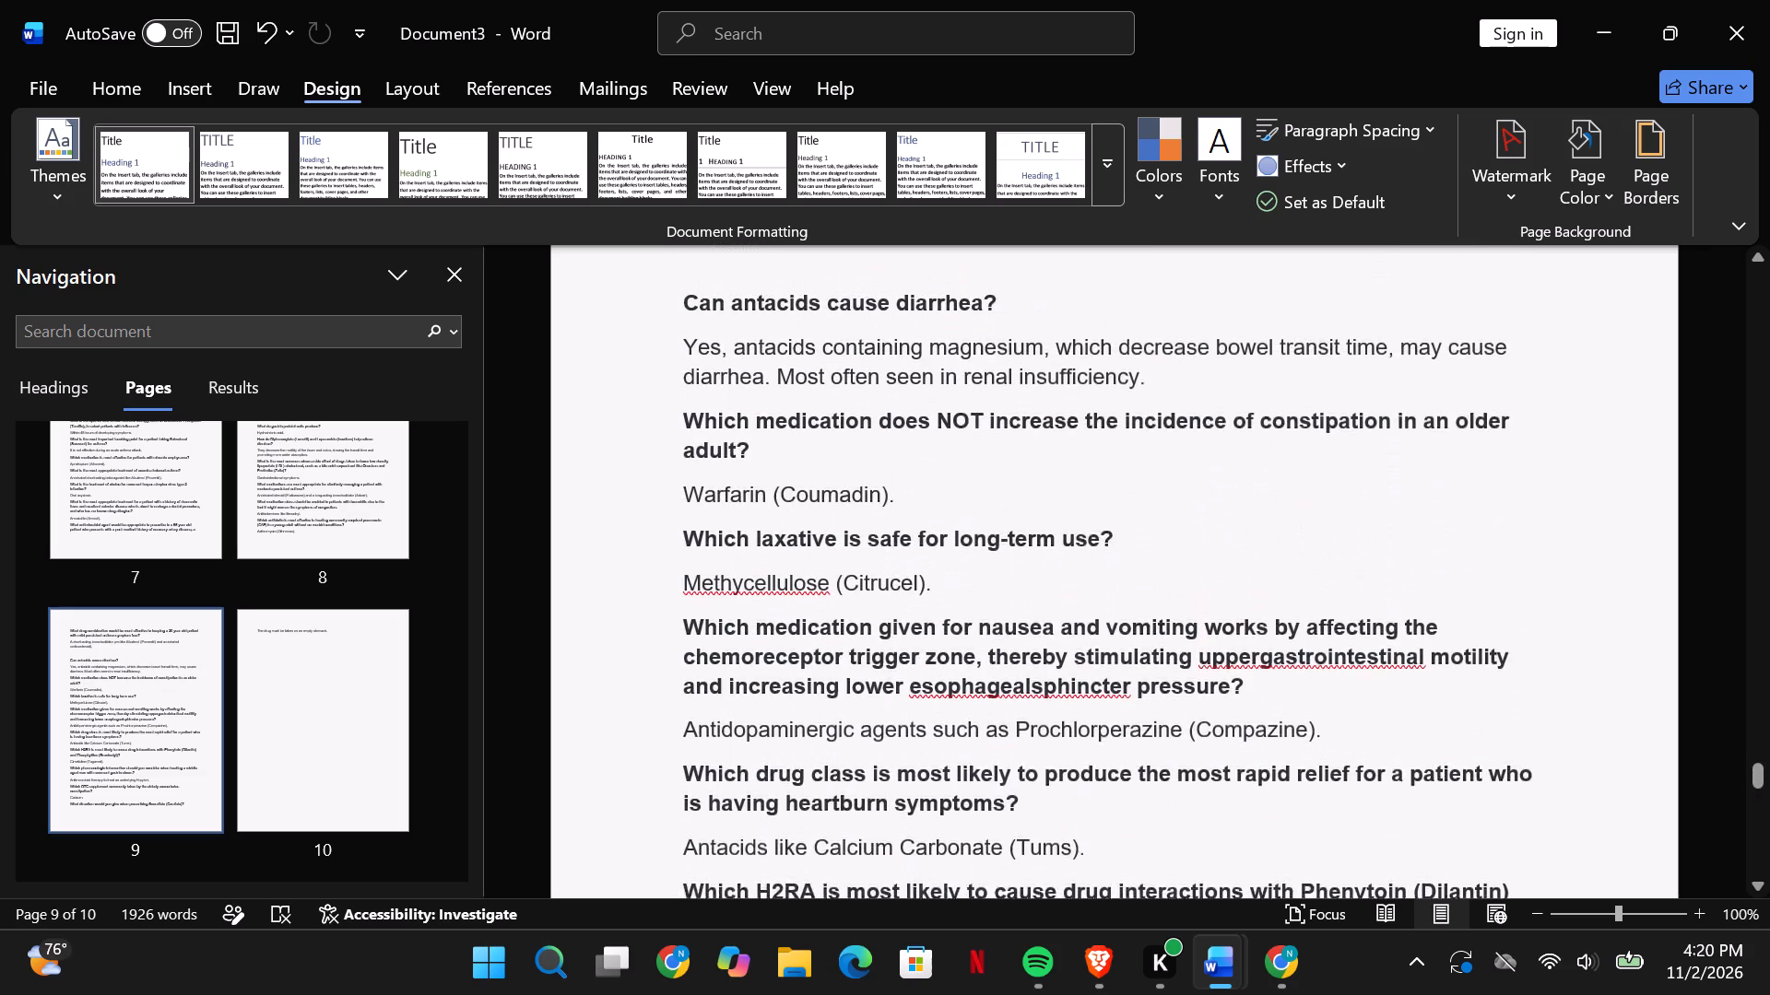
{"action": "scroll", "coordinate": [782, 283], "scroll_direction": "up", "scroll_amount": 2}
{"action": "scroll", "coordinate": [786, 322], "scroll_direction": "down", "scroll_amount": 2}
{"action": "scroll", "coordinate": [828, 534], "scroll_direction": "up", "scroll_amount": 6}
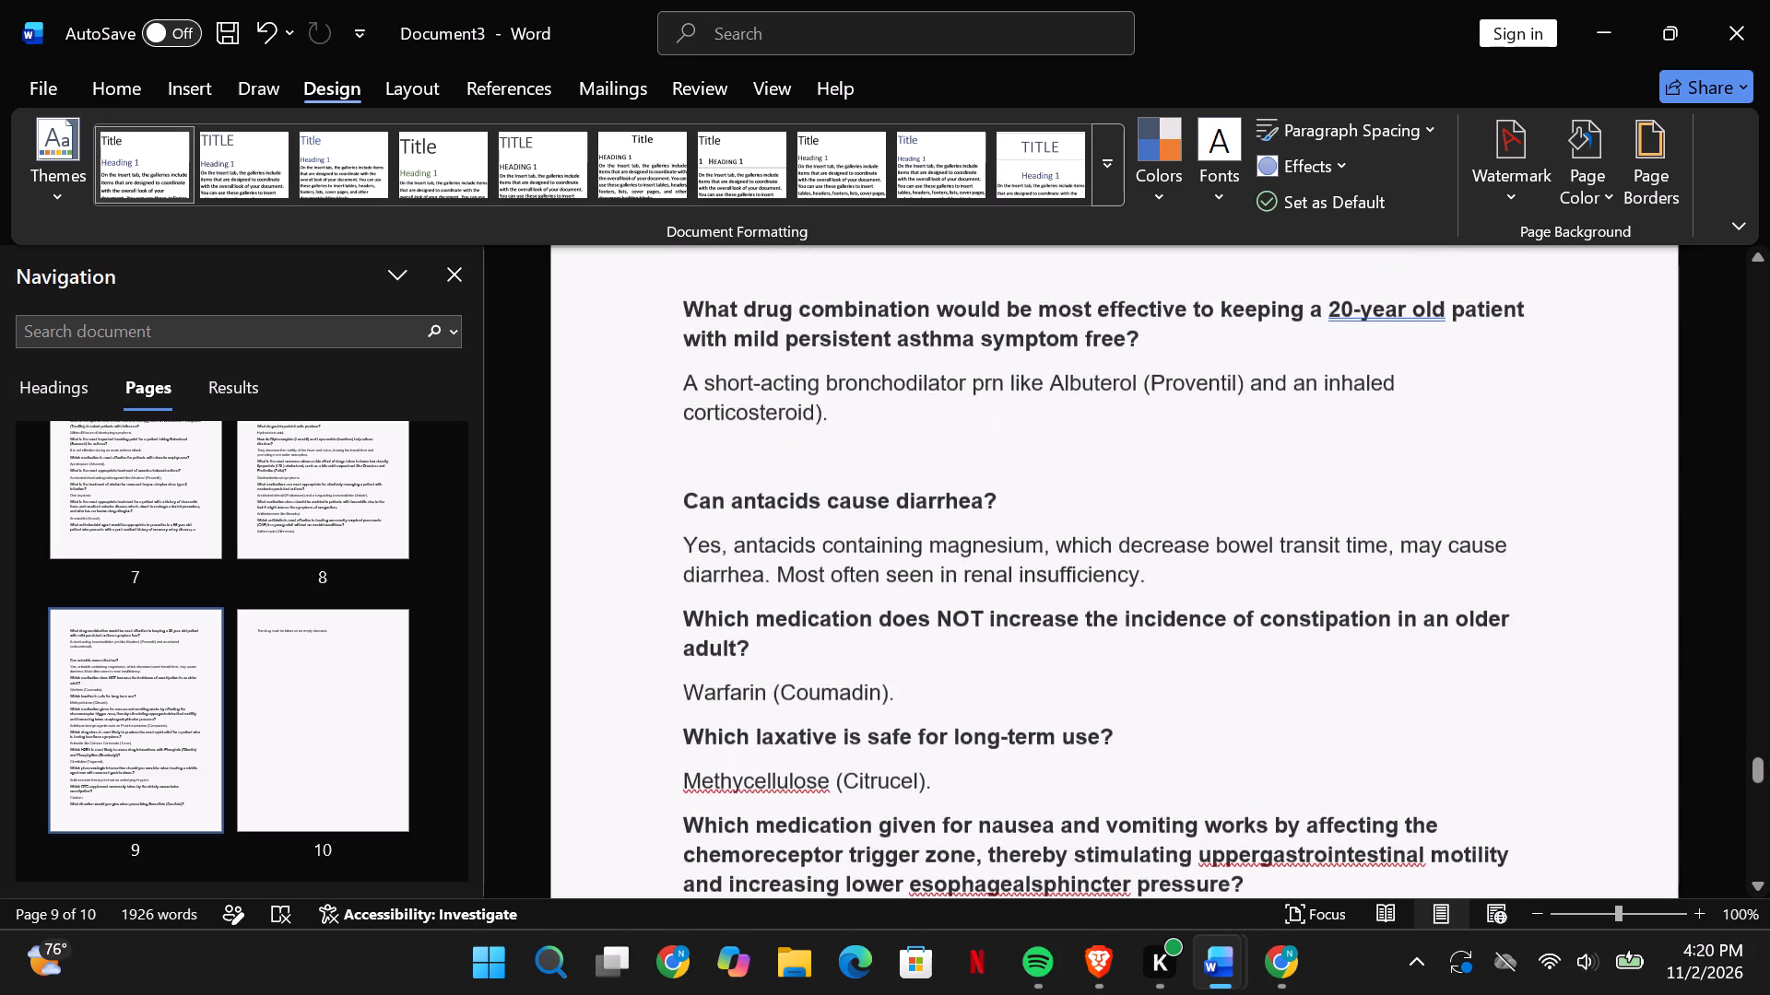
{"action": "scroll", "coordinate": [830, 507], "scroll_direction": "up", "scroll_amount": 2}
{"action": "scroll", "coordinate": [830, 506], "scroll_direction": "down", "scroll_amount": 4}
{"action": "scroll", "coordinate": [828, 504], "scroll_direction": "up", "scroll_amount": 16}
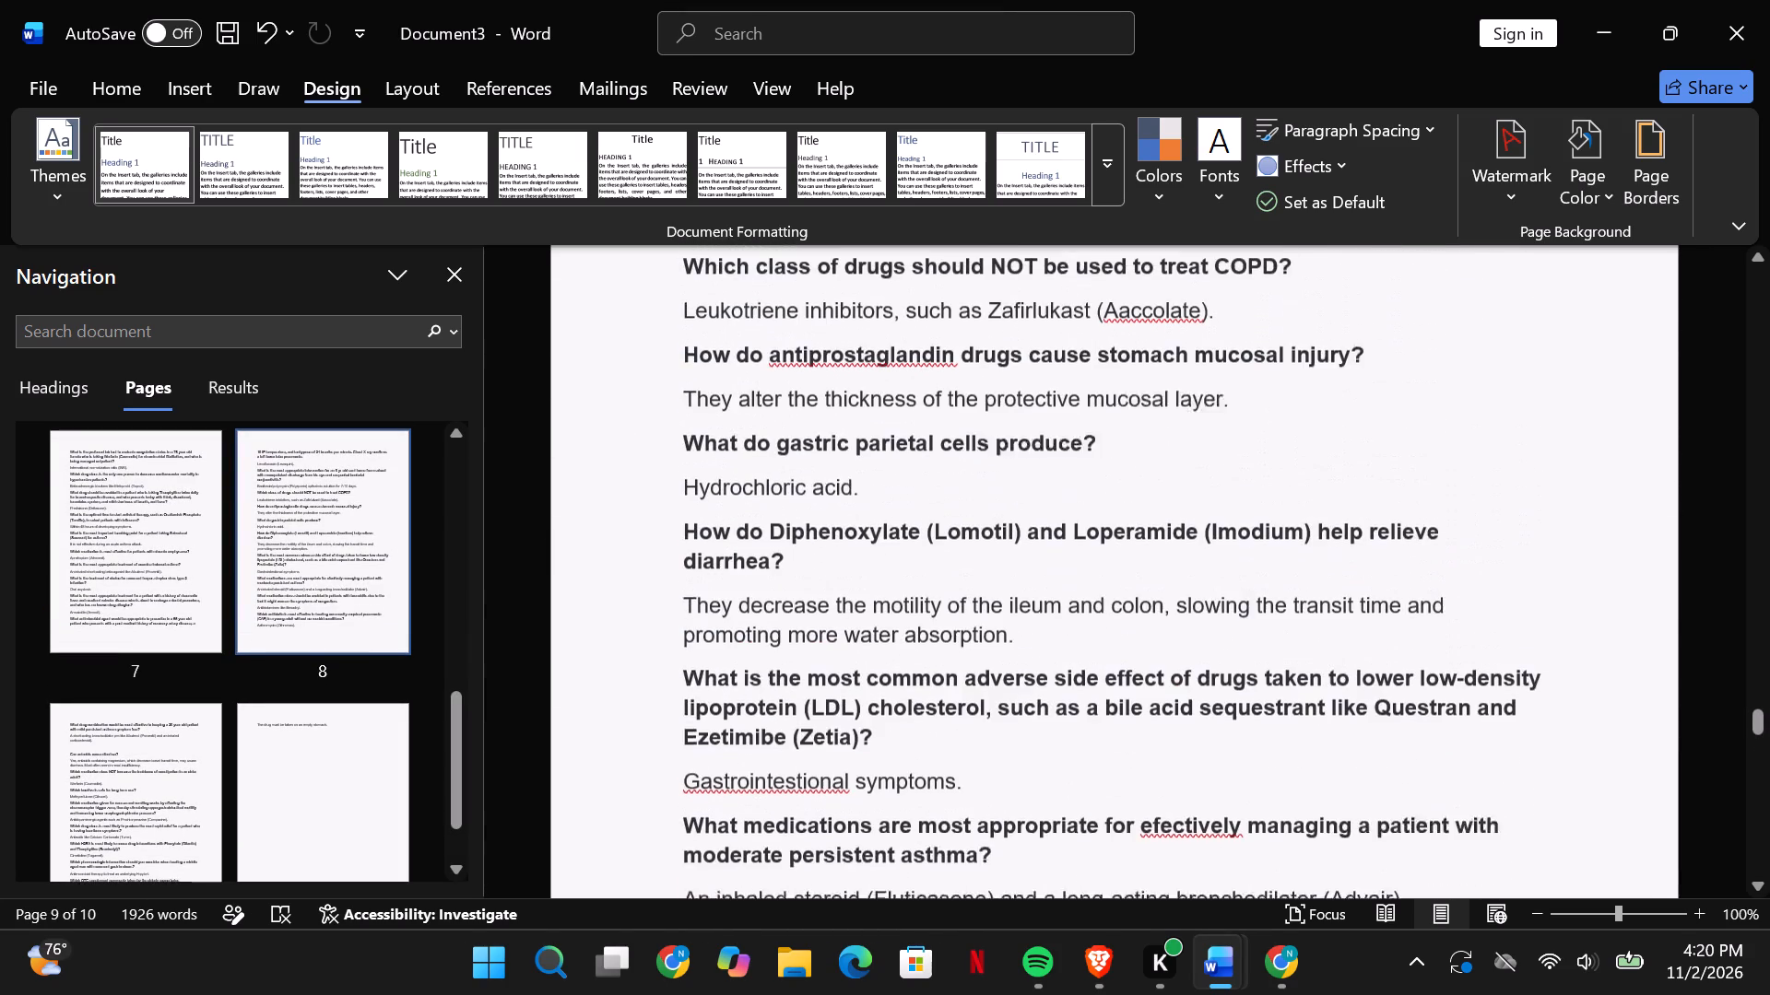
{"action": "scroll", "coordinate": [827, 502], "scroll_direction": "up", "scroll_amount": 8}
{"action": "scroll", "coordinate": [827, 502], "scroll_direction": "down", "scroll_amount": 2}
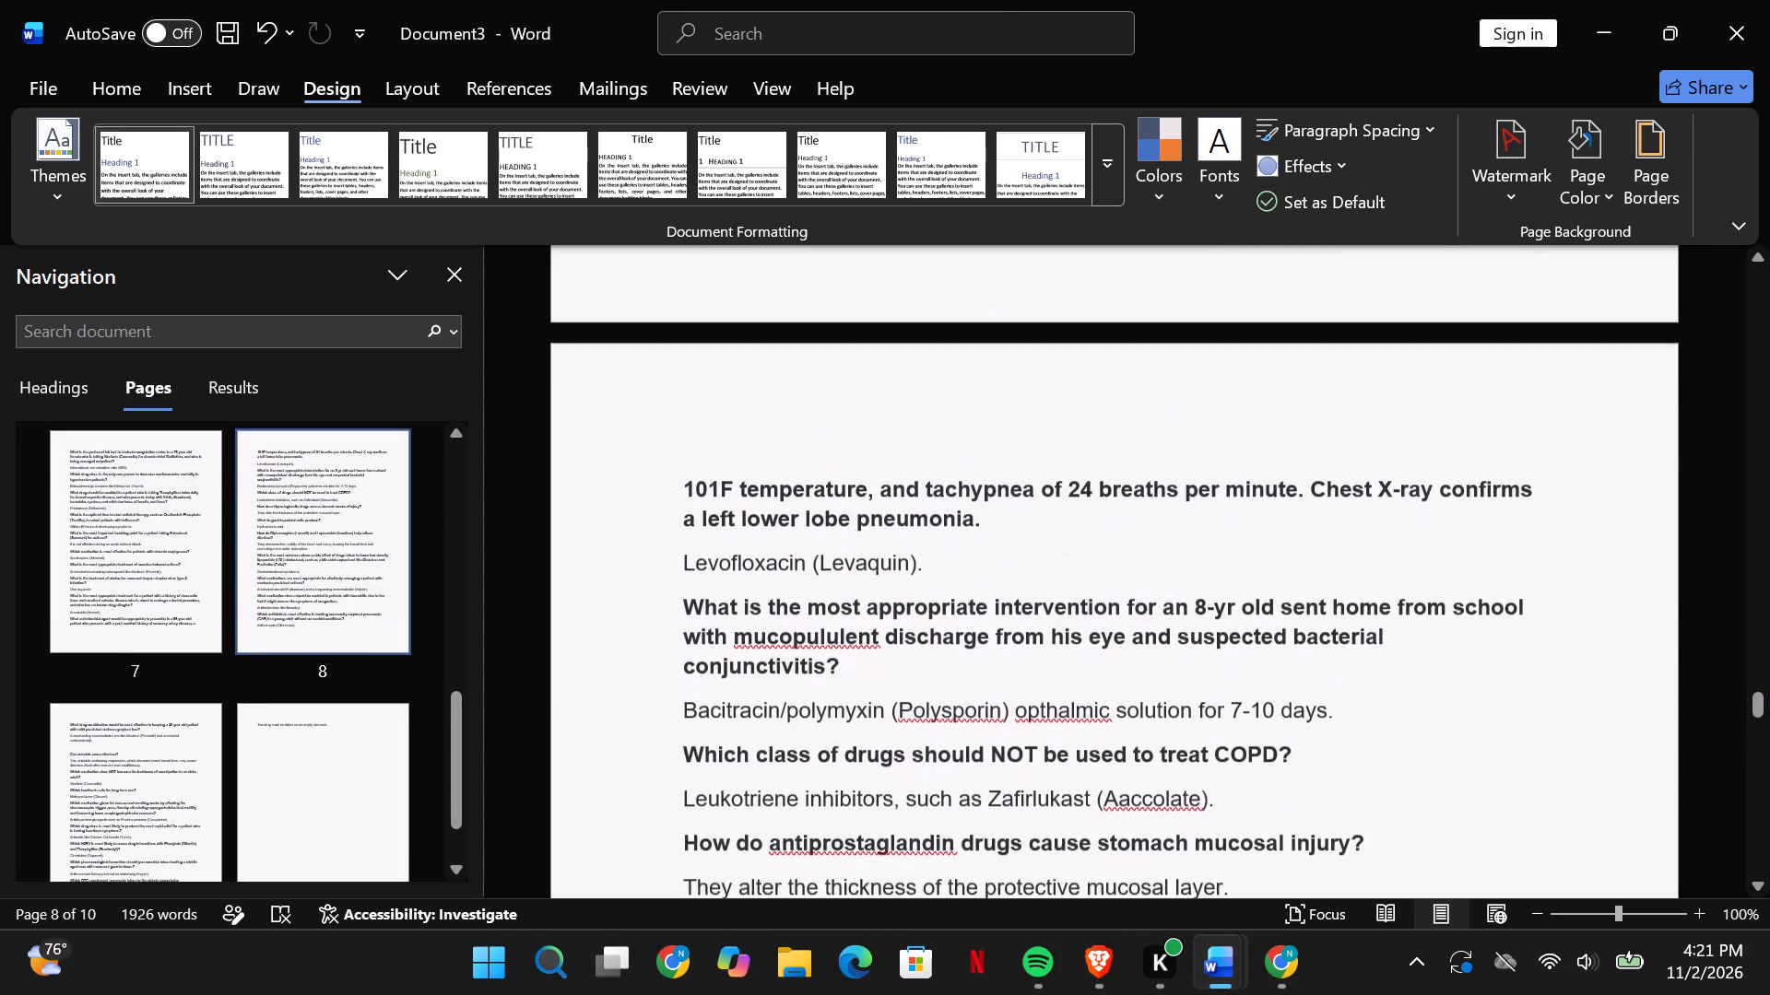
{"action": "scroll", "coordinate": [827, 503], "scroll_direction": "down", "scroll_amount": 1}
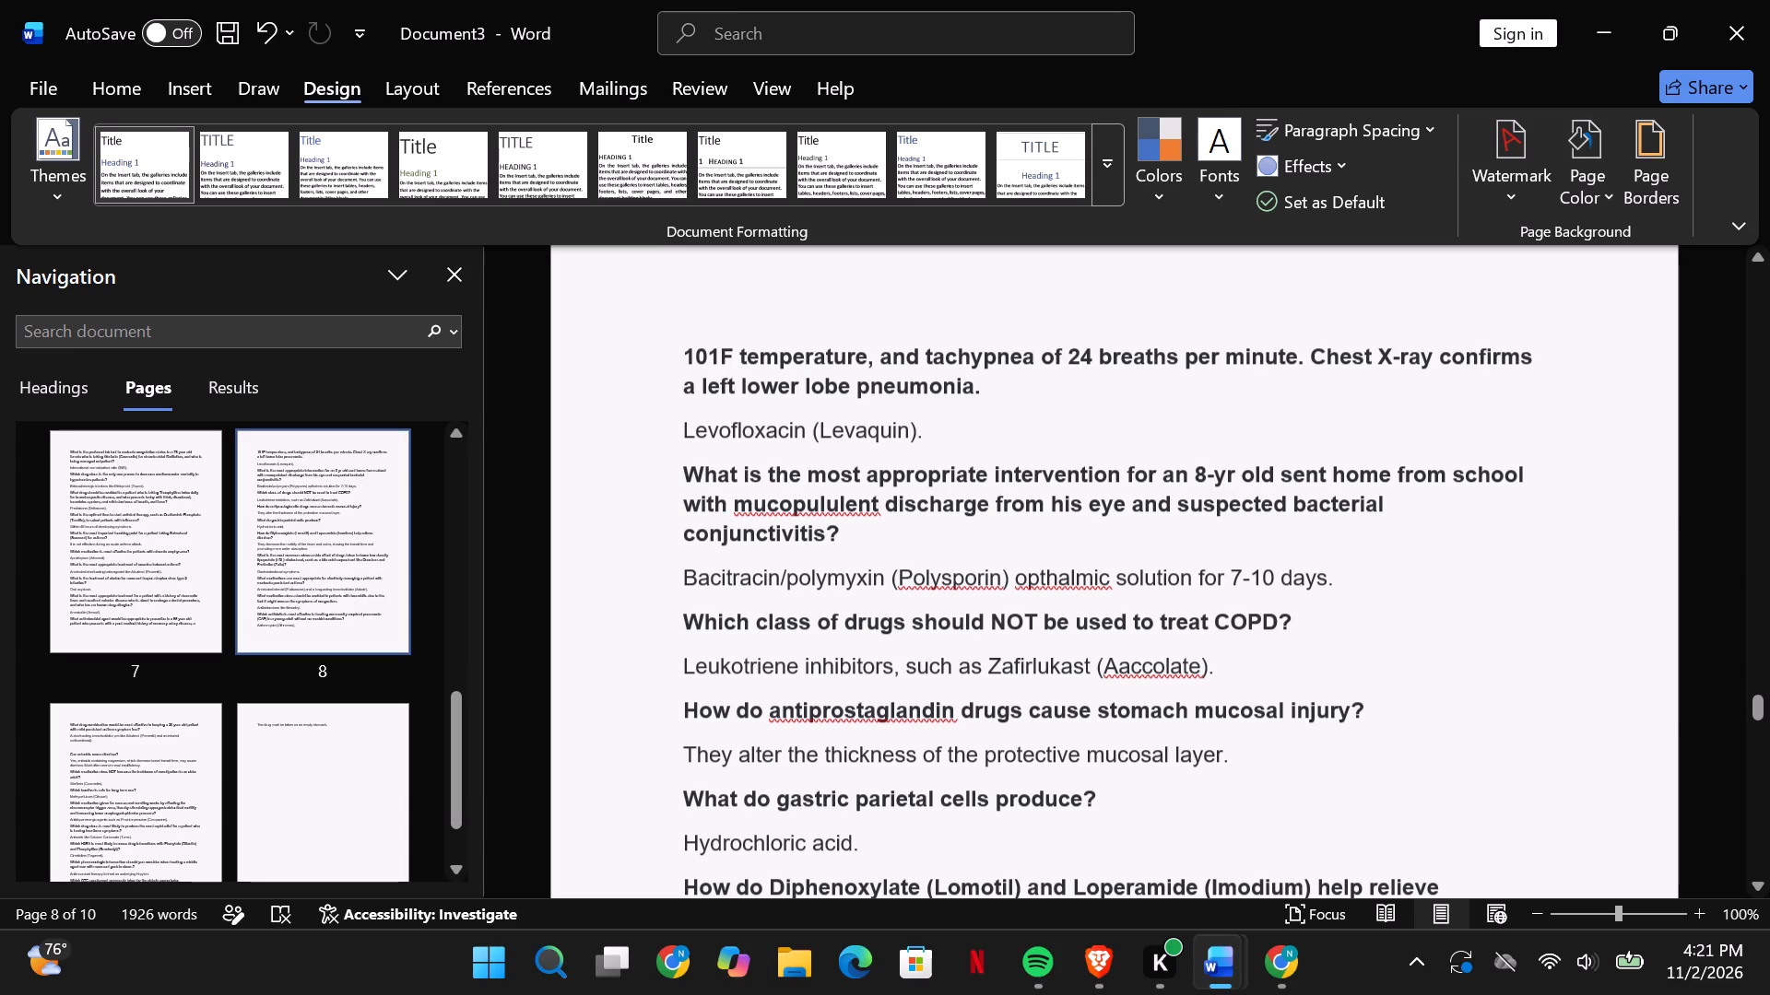
{"action": "left_click", "coordinate": [942, 438]}
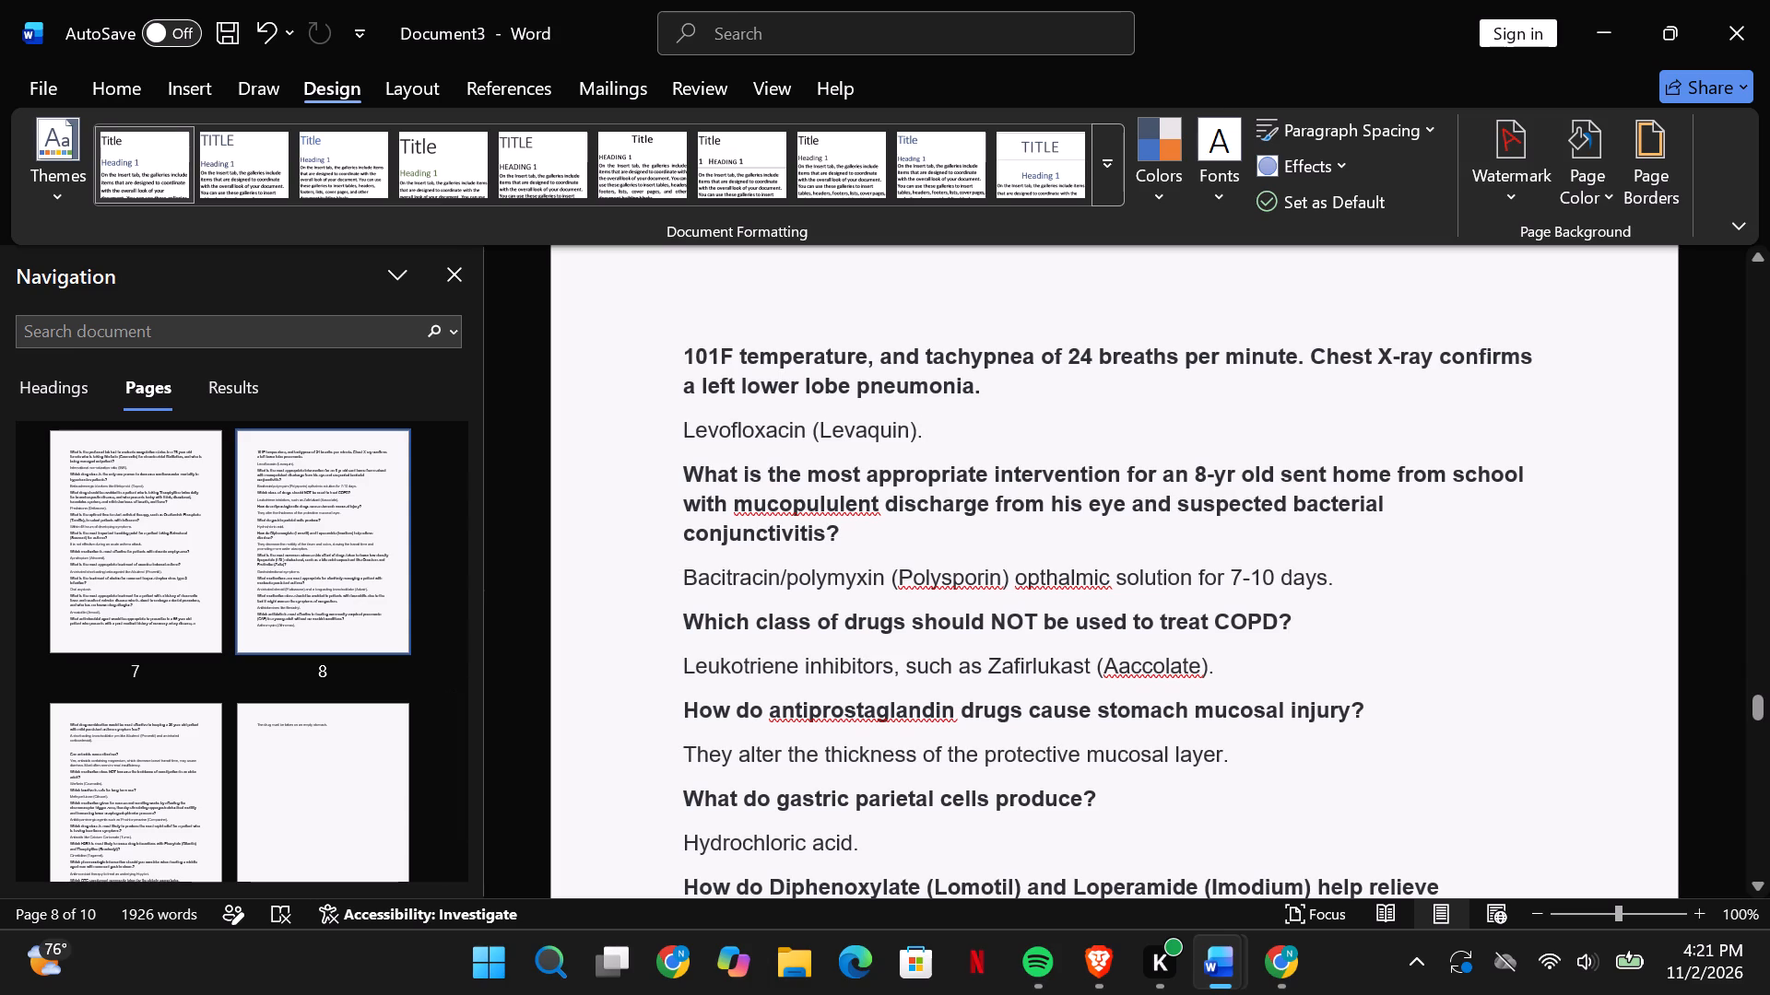
{"action": "key", "text": "Return"}
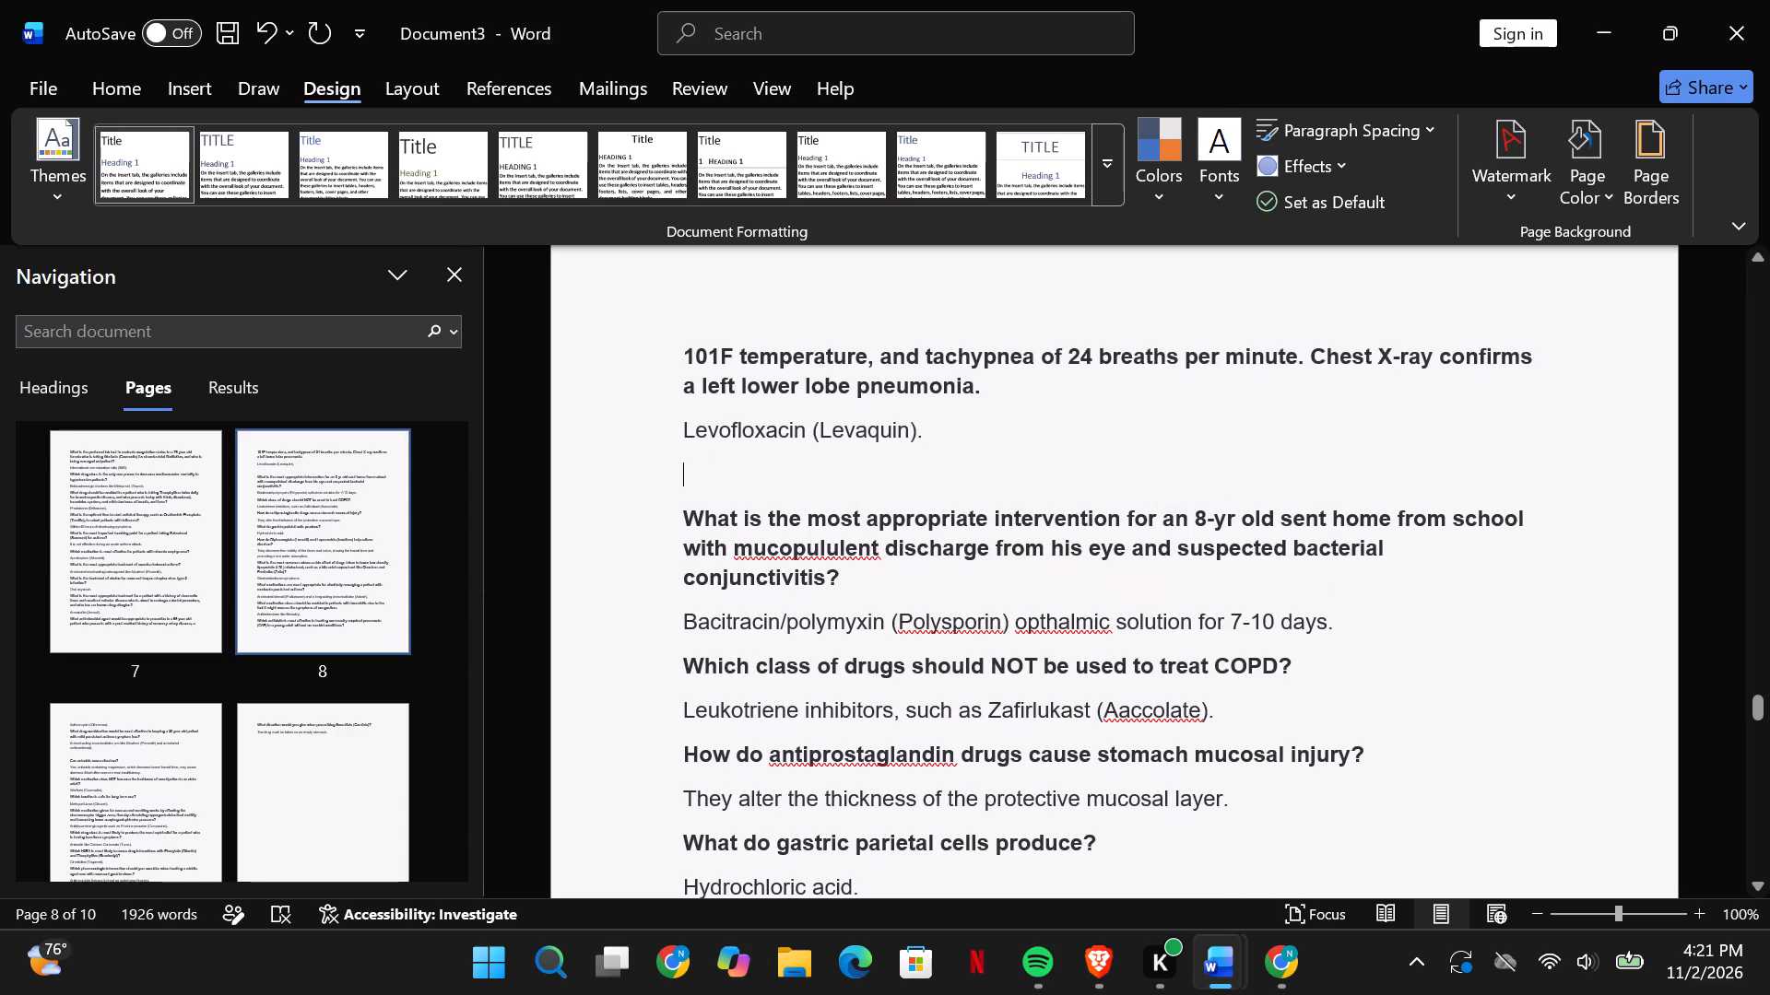
{"action": "right_click", "coordinate": [679, 474]}
{"action": "left_click", "coordinate": [740, 566]}
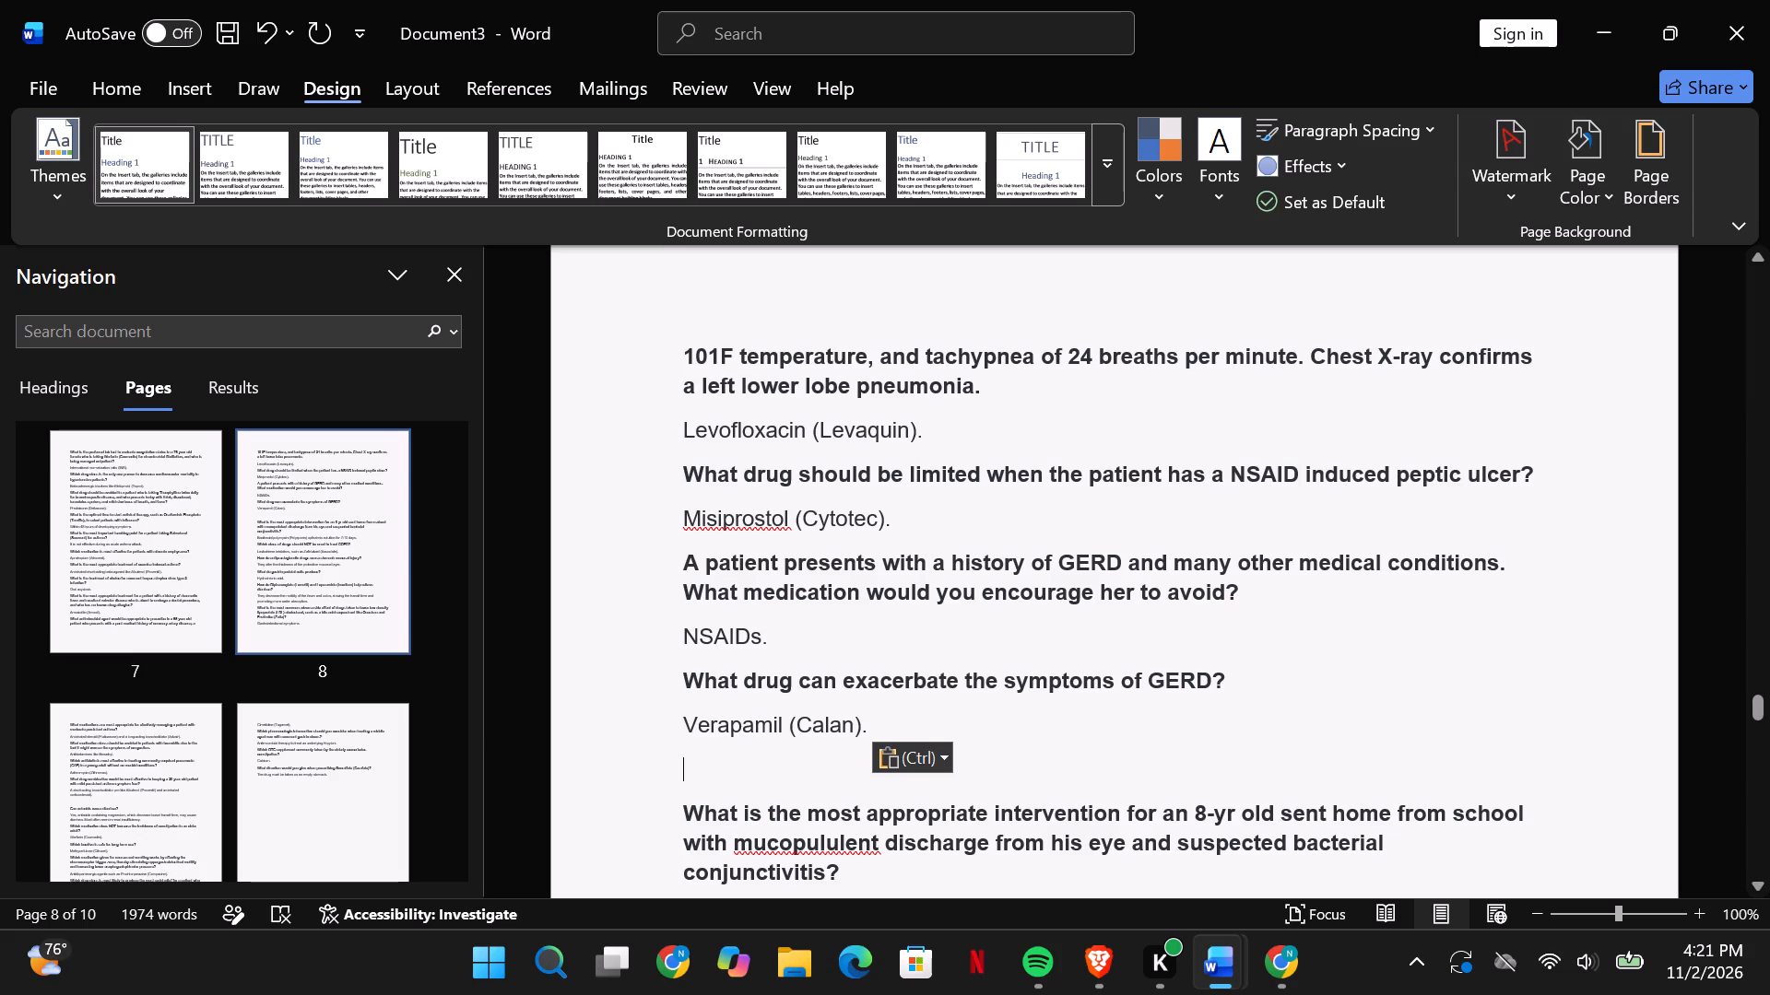
Cut the question-and-answer block from the 8-yr-old bacterial conjunctivitis question through the "They alter the thickness of the protective mucosal layer" answer.
{"action": "scroll", "coordinate": [832, 708], "scroll_direction": "down", "scroll_amount": 3}
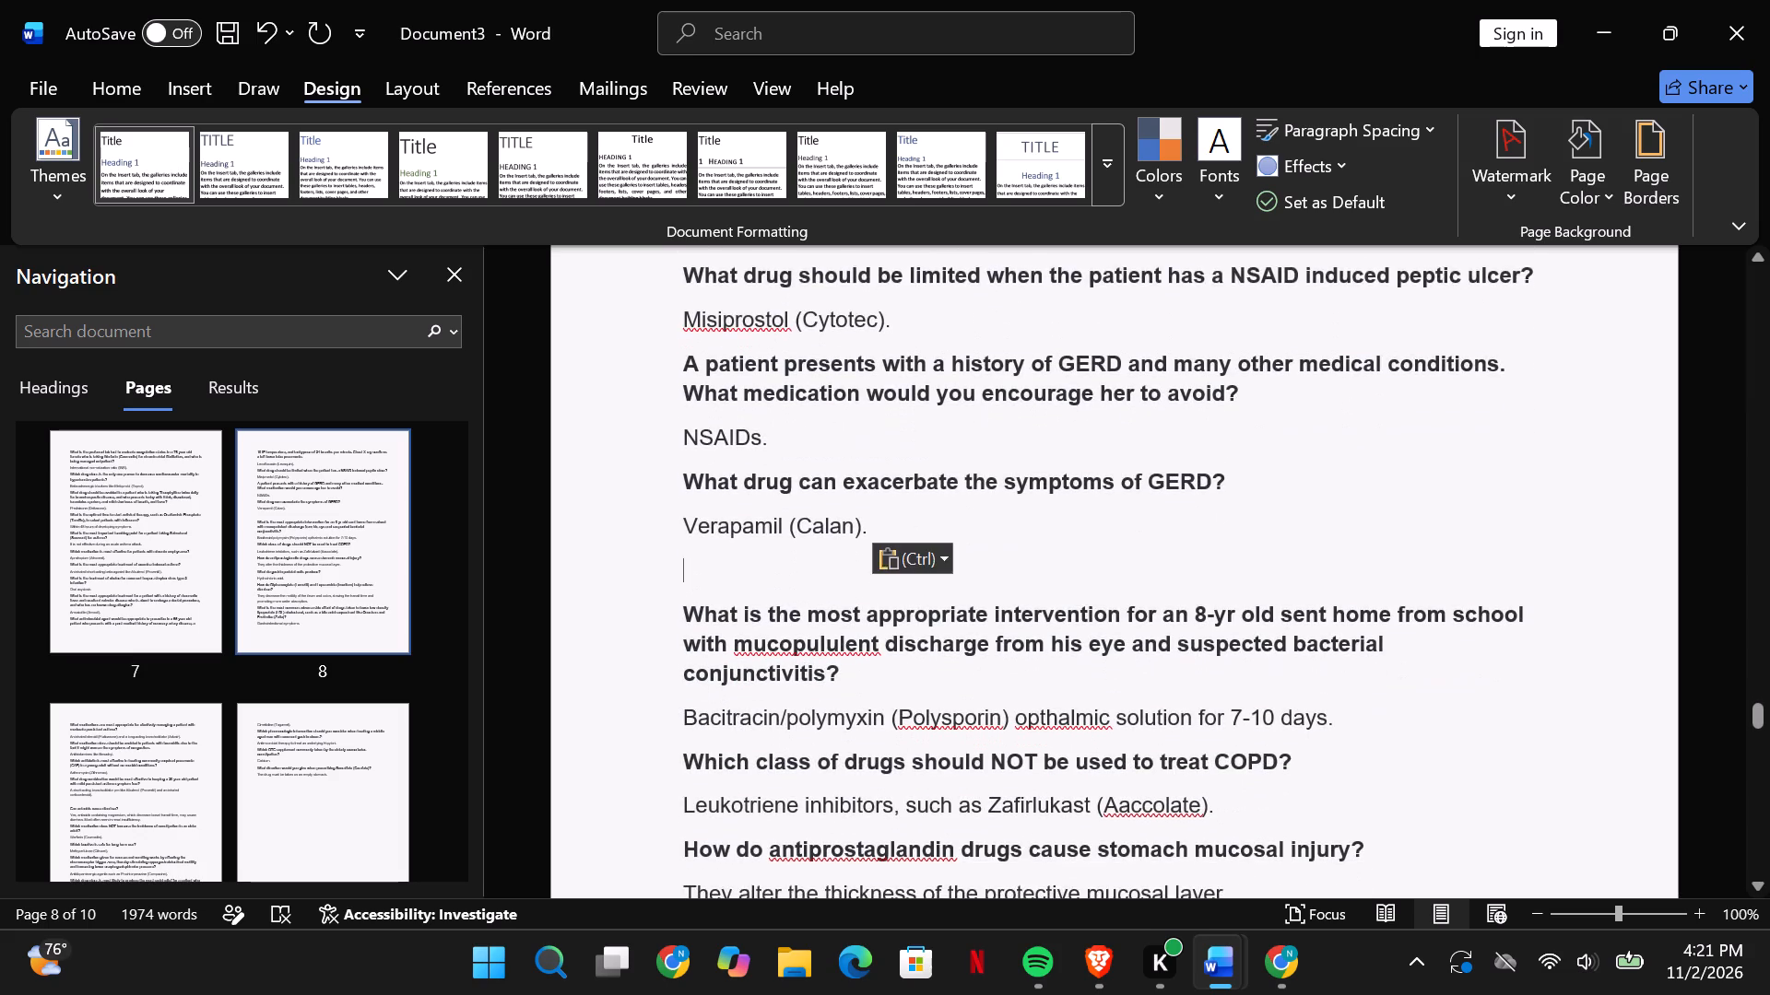
{"action": "scroll", "coordinate": [833, 707], "scroll_direction": "down", "scroll_amount": 1}
{"action": "left_click", "coordinate": [677, 545]}
{"action": "left_click_drag", "start_coordinate": [677, 545], "coordinate": [681, 545]}
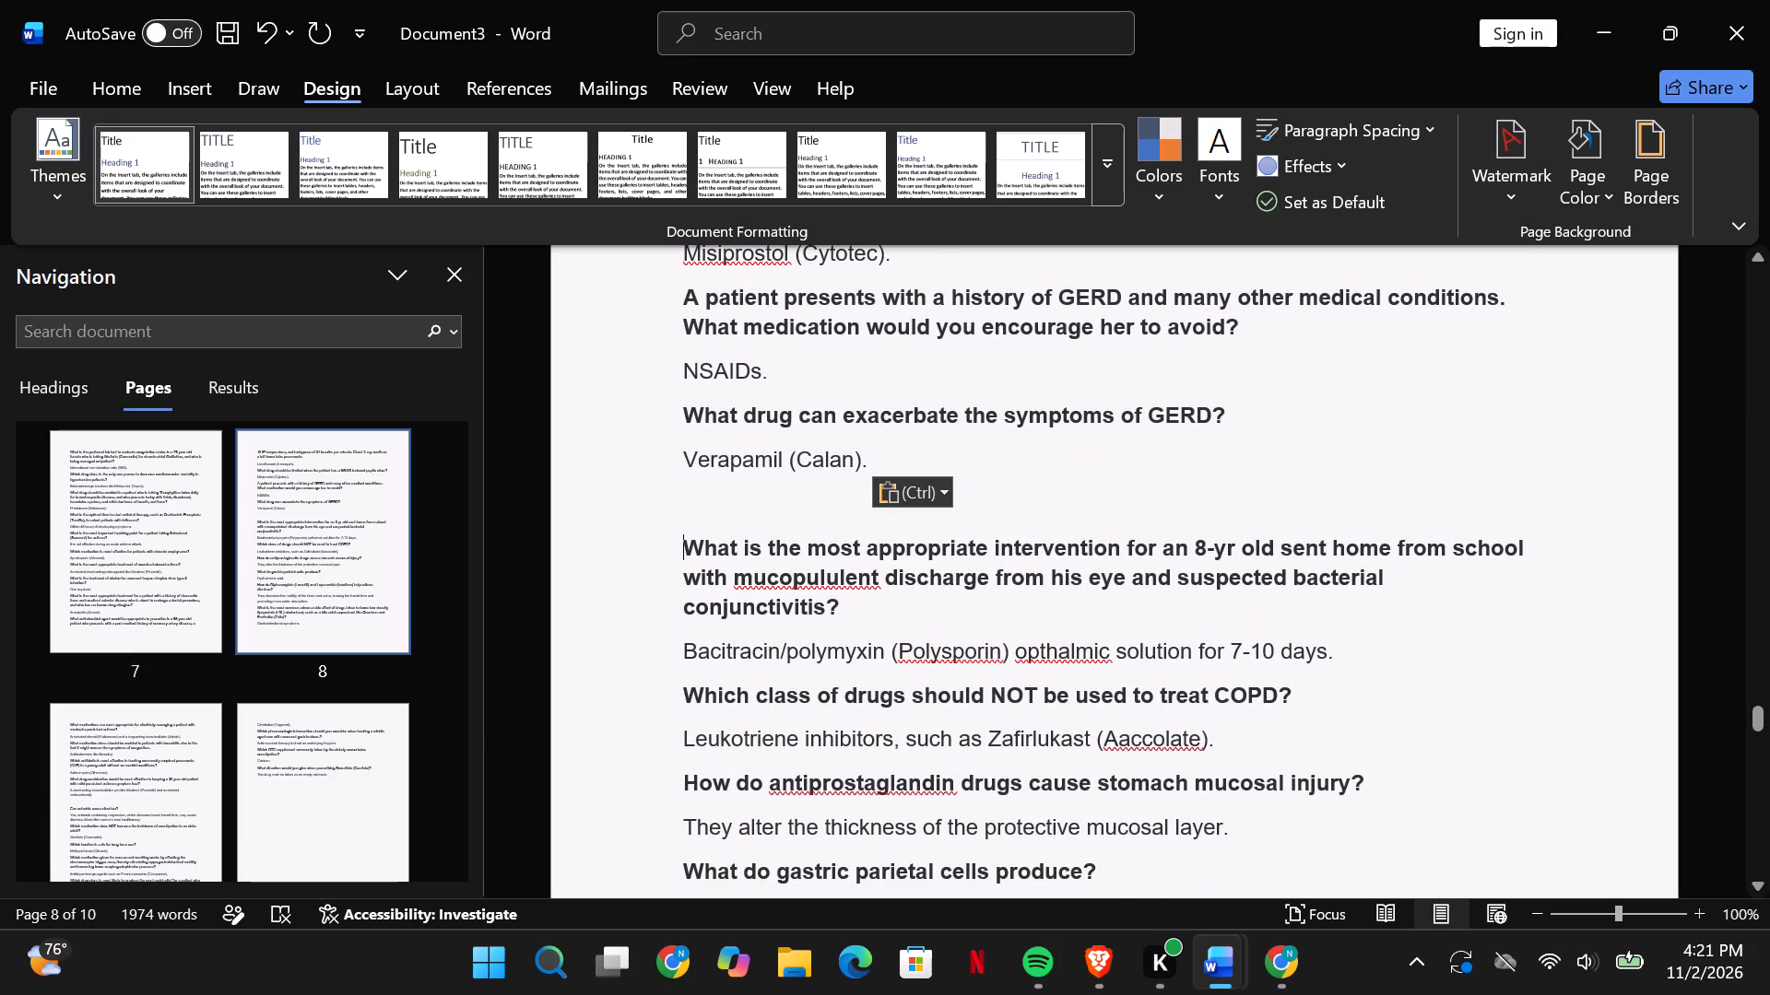
{"action": "left_click_drag", "start_coordinate": [681, 545], "coordinate": [953, 625]}
{"action": "scroll", "coordinate": [768, 596], "scroll_direction": "down", "scroll_amount": 2}
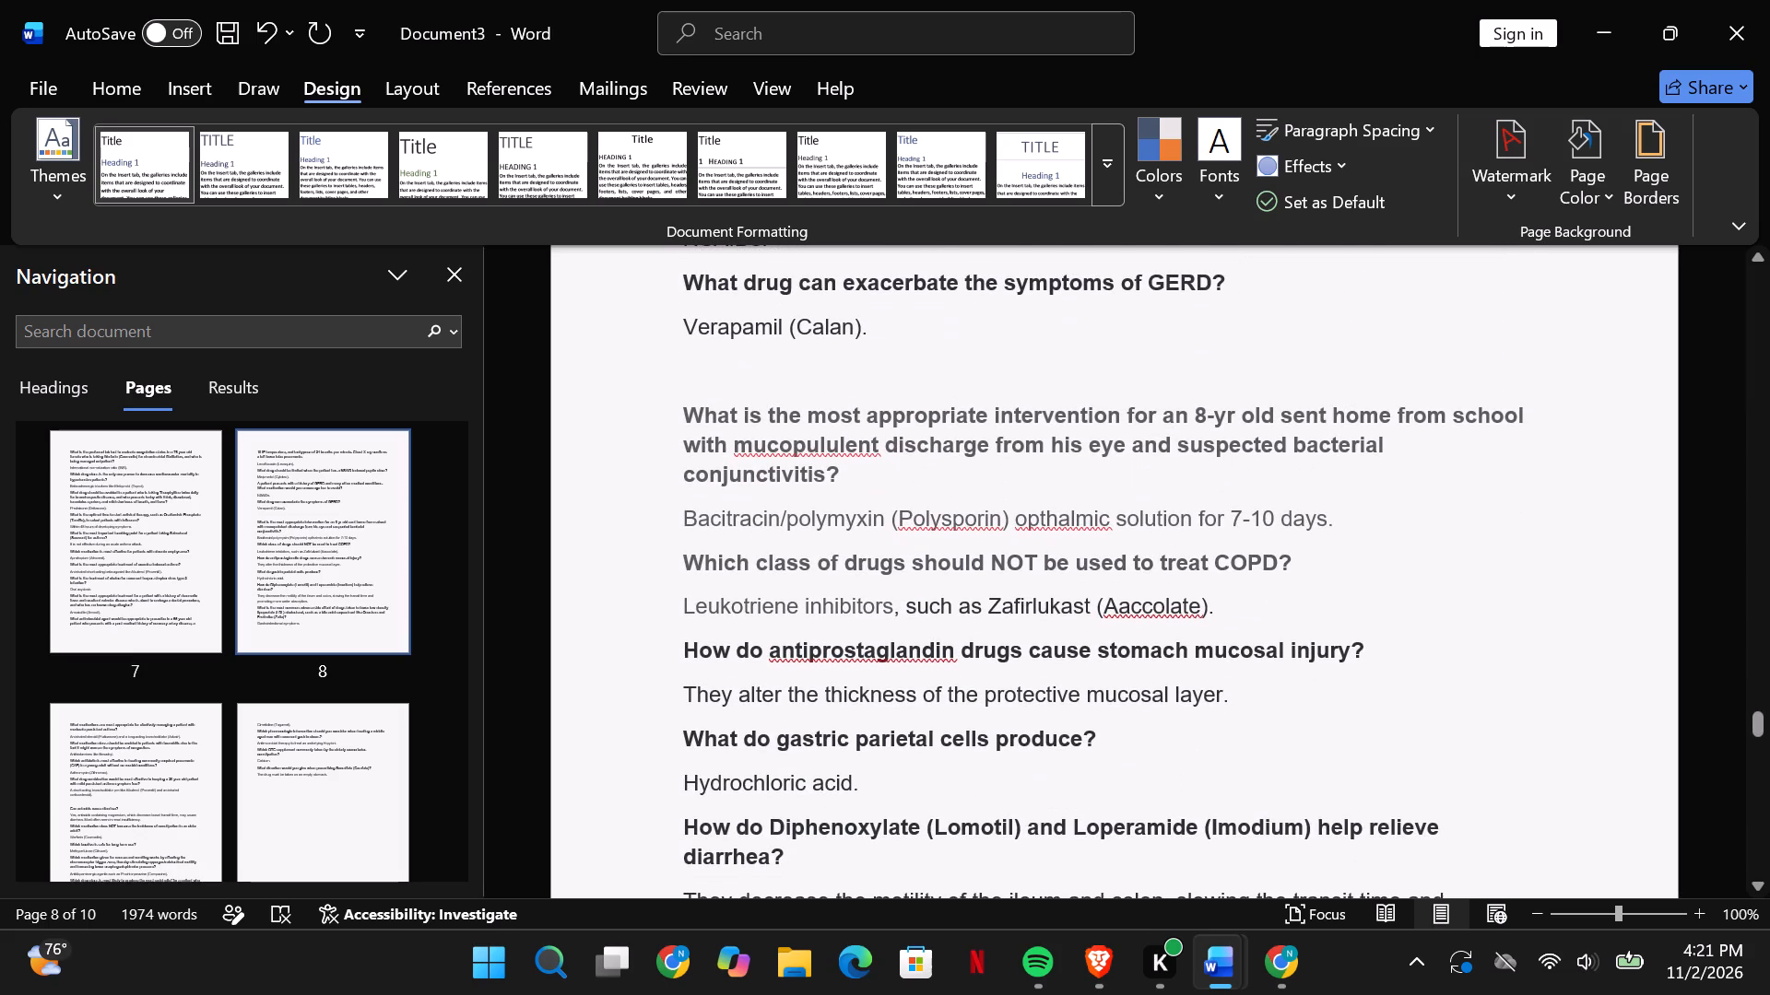
{"action": "left_click_drag", "start_coordinate": [953, 625], "coordinate": [744, 612]}
{"action": "scroll", "coordinate": [1203, 605], "scroll_direction": "down", "scroll_amount": 1}
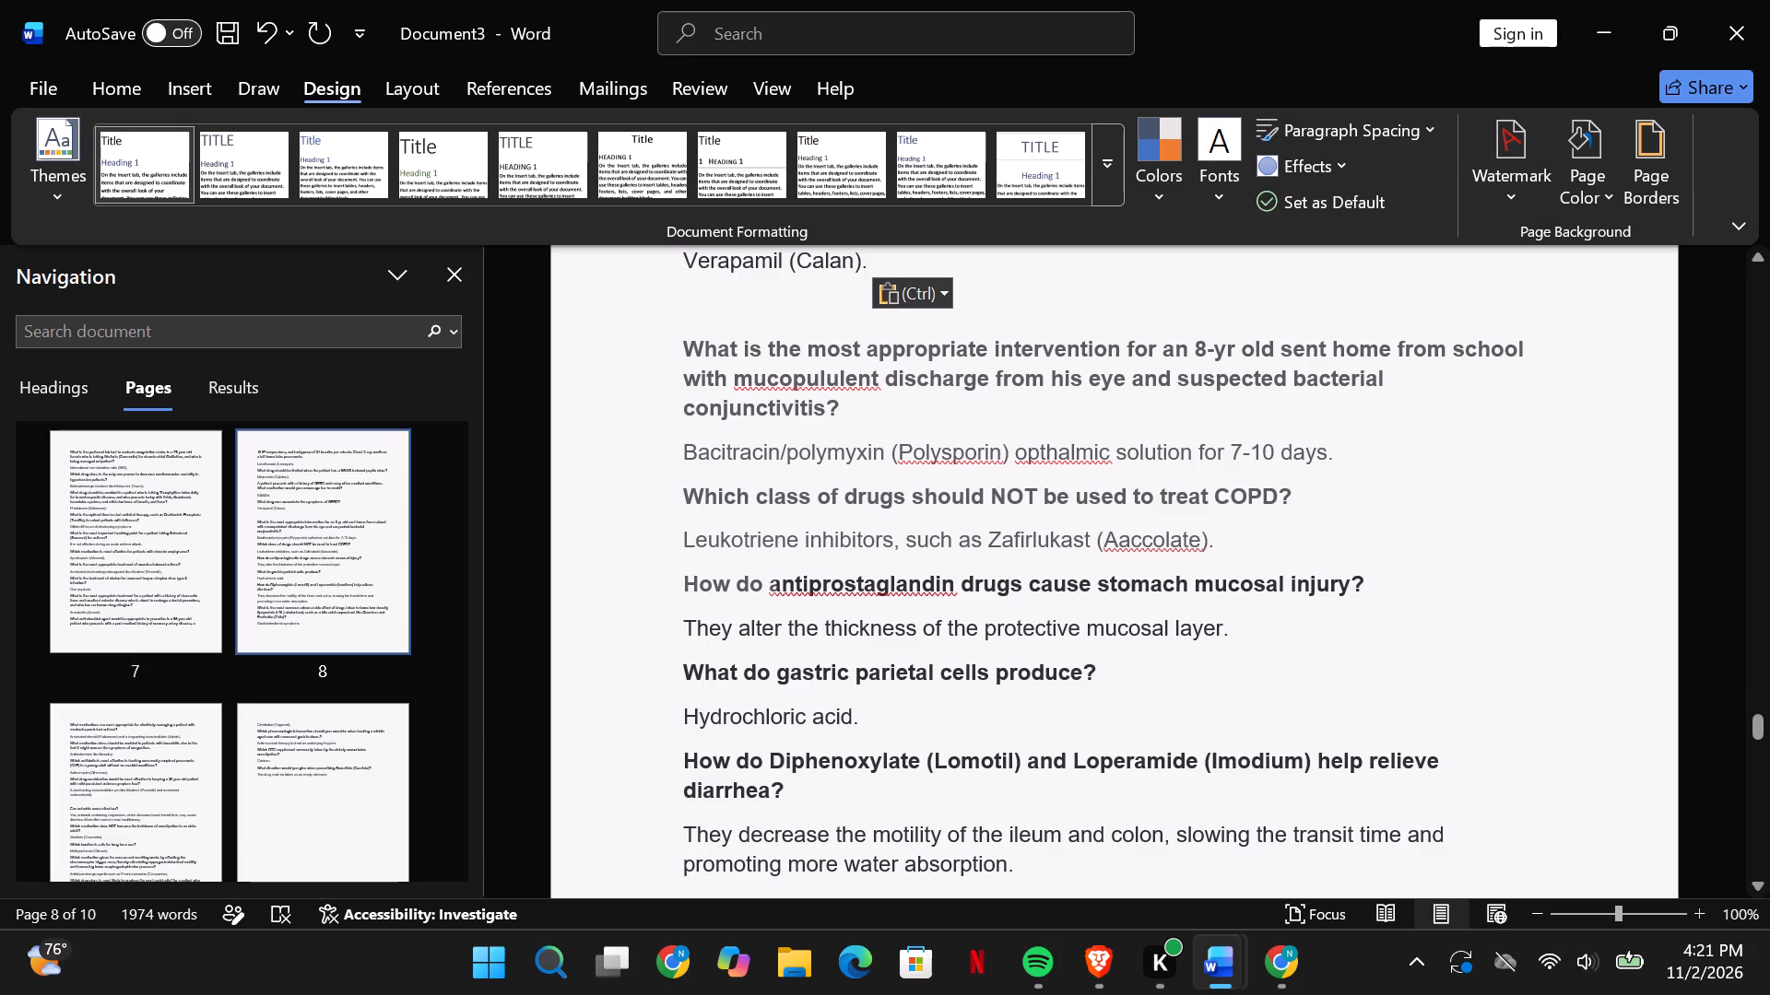
{"action": "left_click_drag", "start_coordinate": [744, 612], "coordinate": [802, 557]}
{"action": "scroll", "coordinate": [744, 612], "scroll_direction": "down", "scroll_amount": 1}
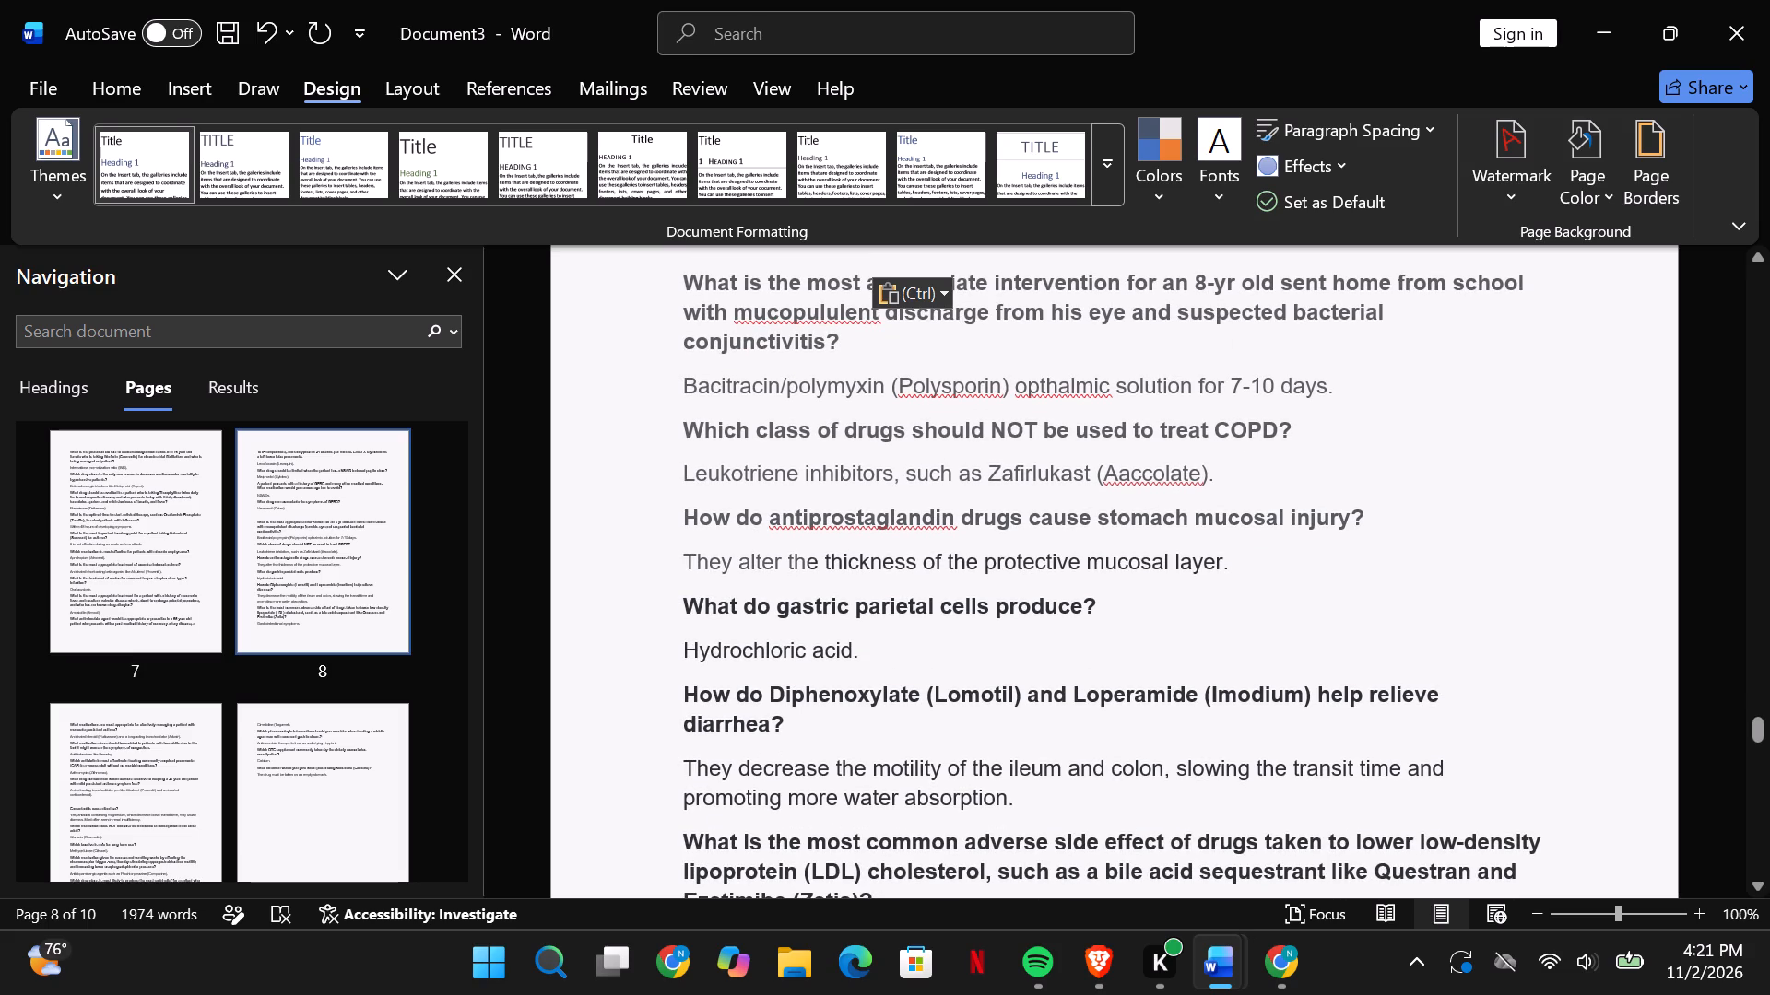
{"action": "left_click_drag", "start_coordinate": [802, 557], "coordinate": [1223, 568]}
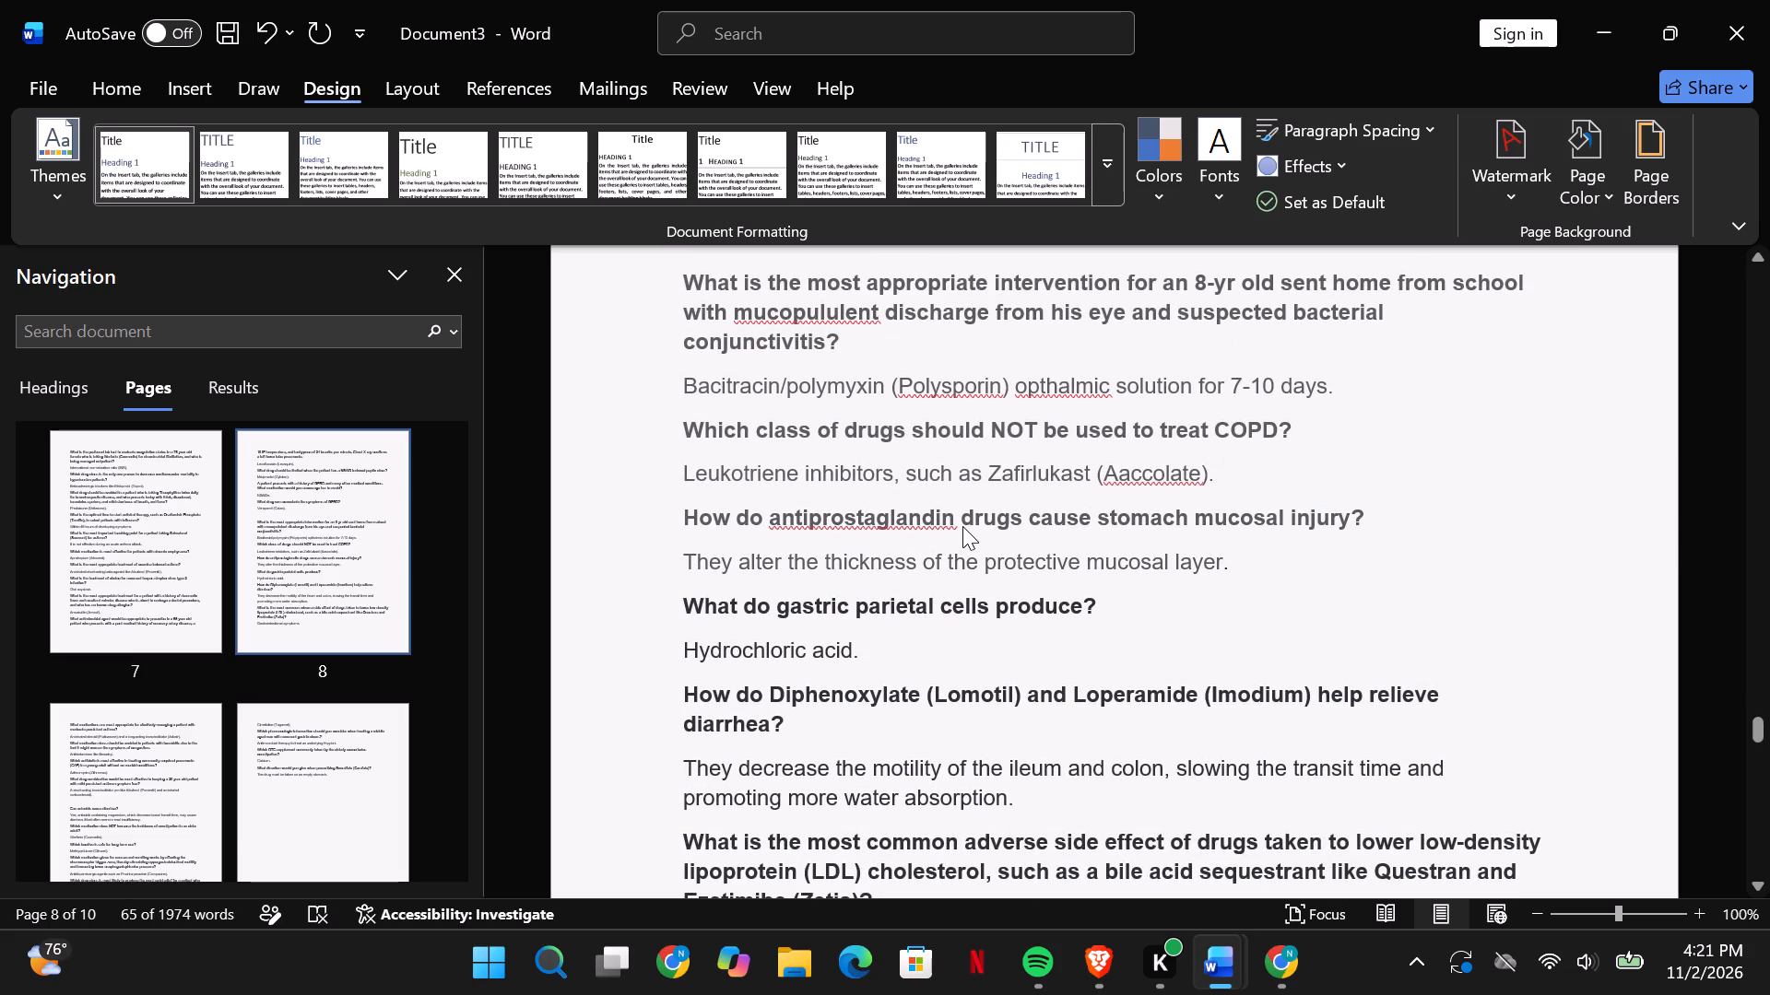
{"action": "right_click", "coordinate": [962, 526]}
{"action": "left_click", "coordinate": [1041, 436]}
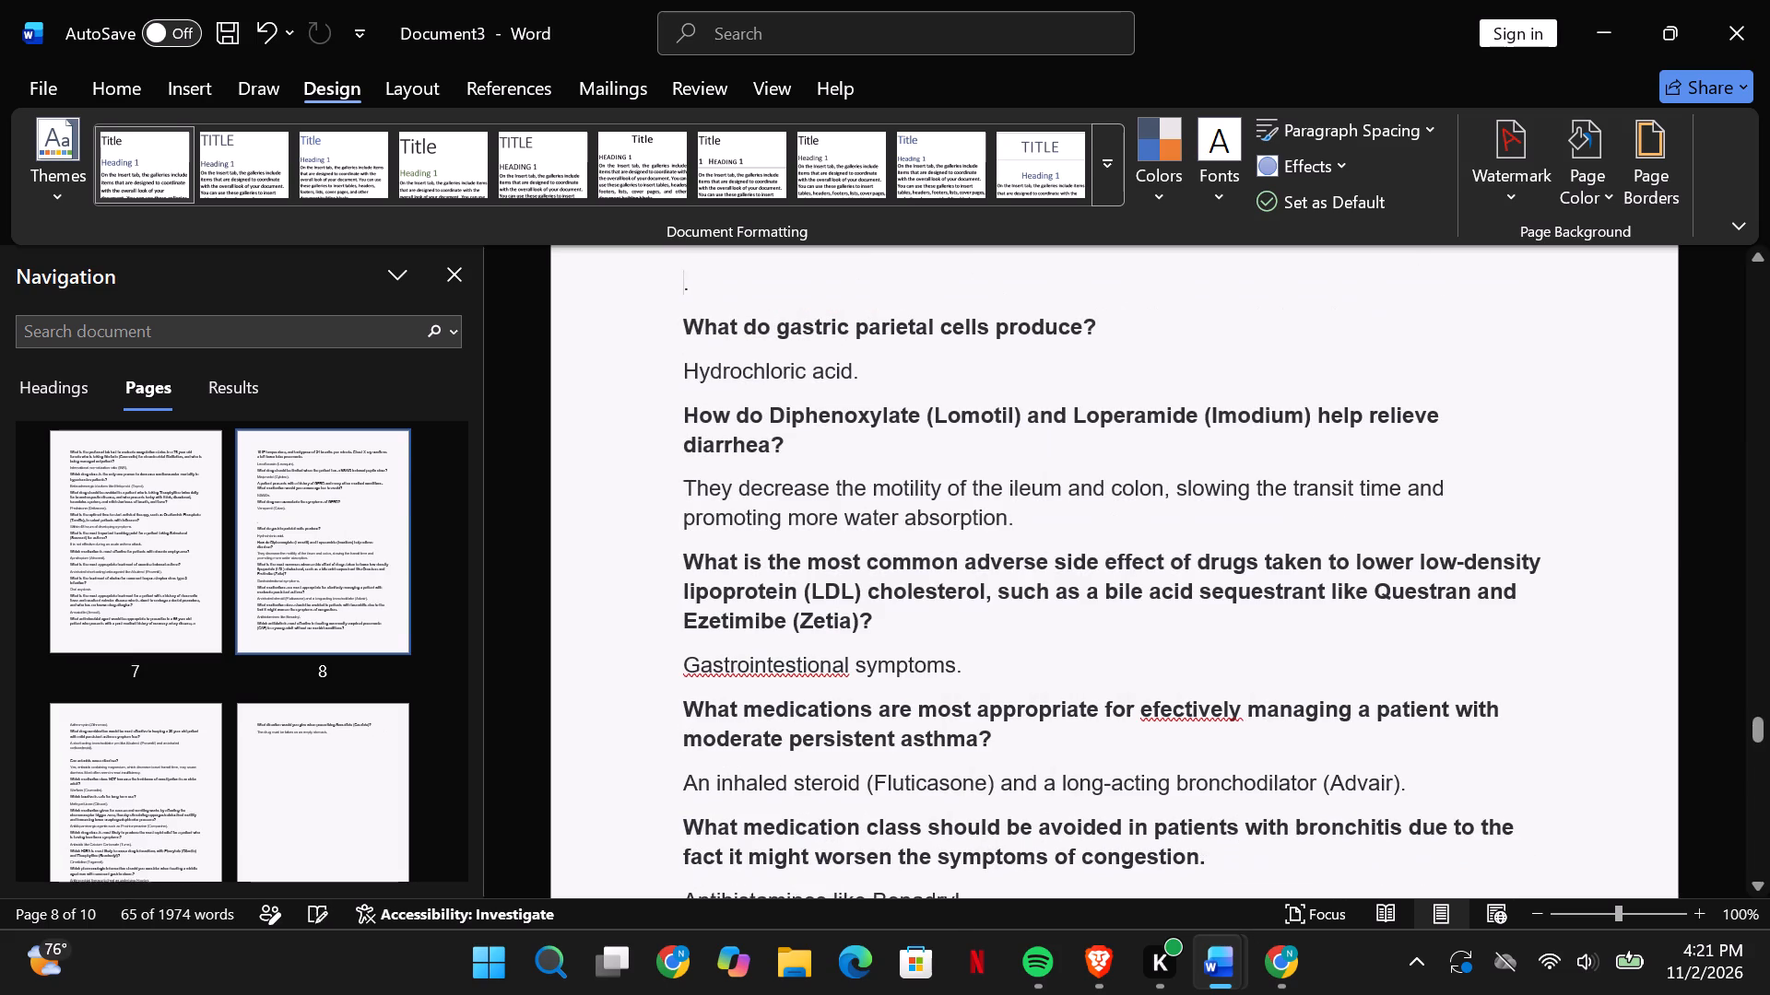
Paste the cut block on a new line at the document's end, after the "The drug must be taken on an empty stomach." answer.
{"action": "scroll", "coordinate": [491, 637], "scroll_direction": "down", "scroll_amount": 7}
{"action": "left_click", "coordinate": [268, 739]}
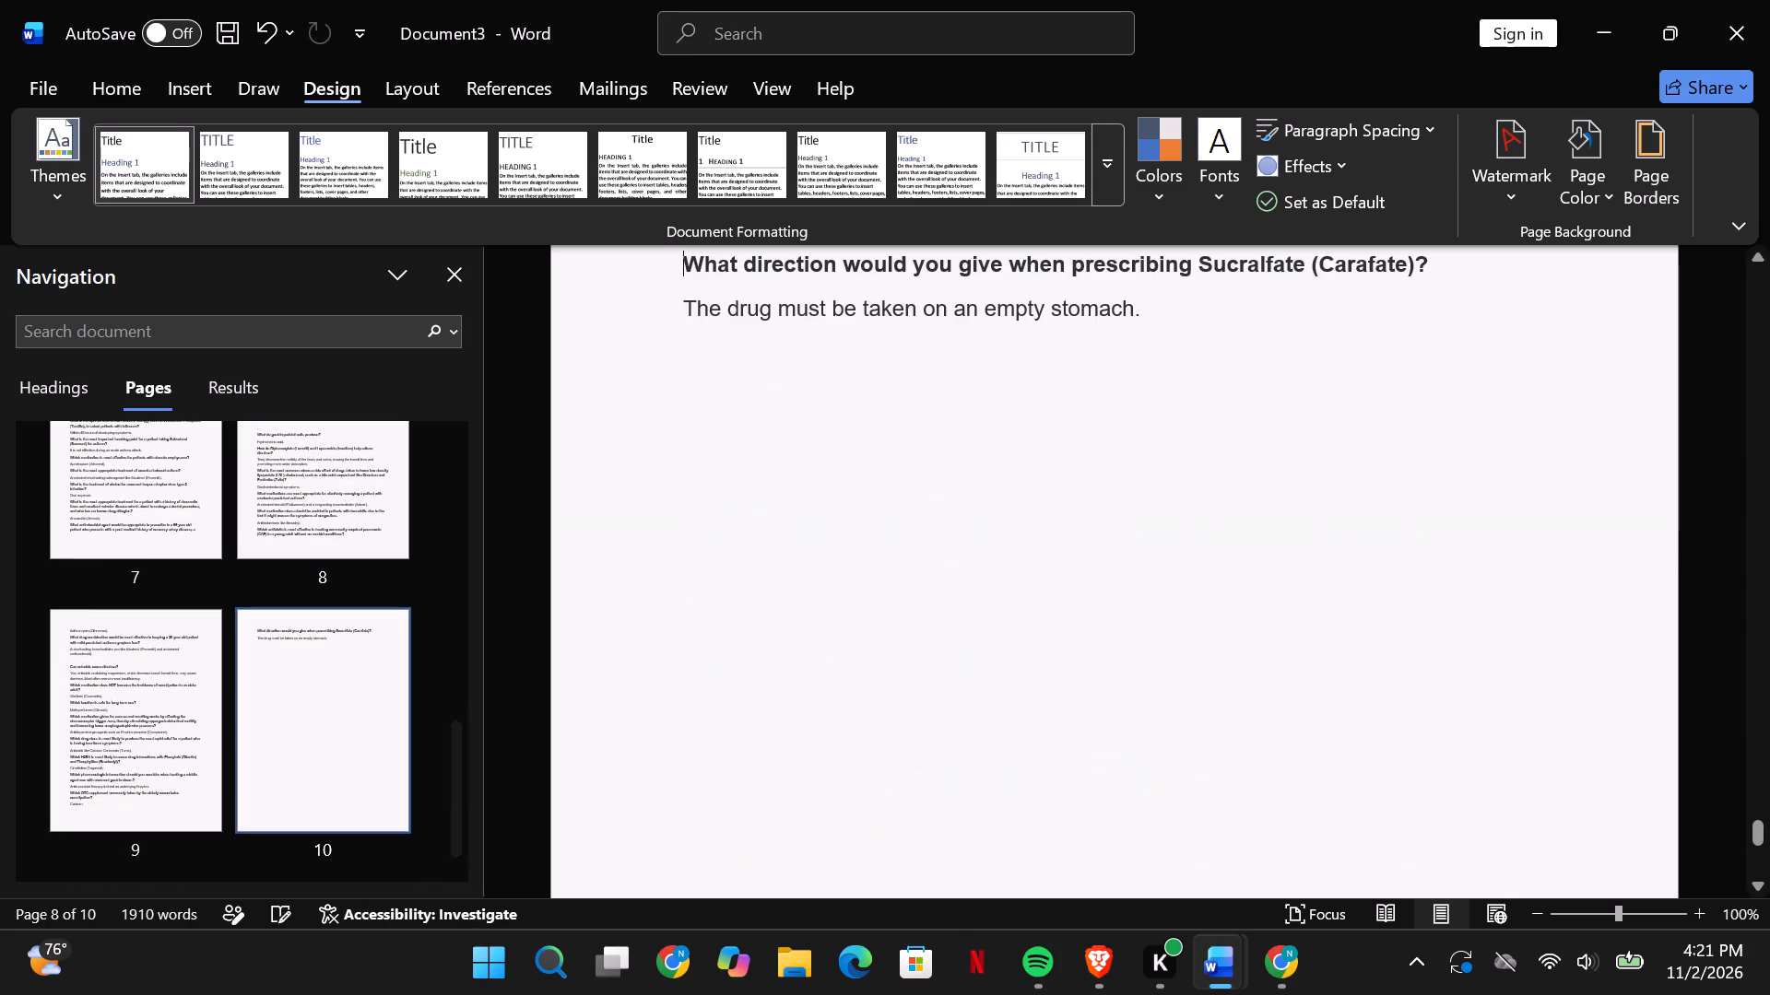
{"action": "left_click", "coordinate": [1149, 305]}
{"action": "key", "text": "Return"}
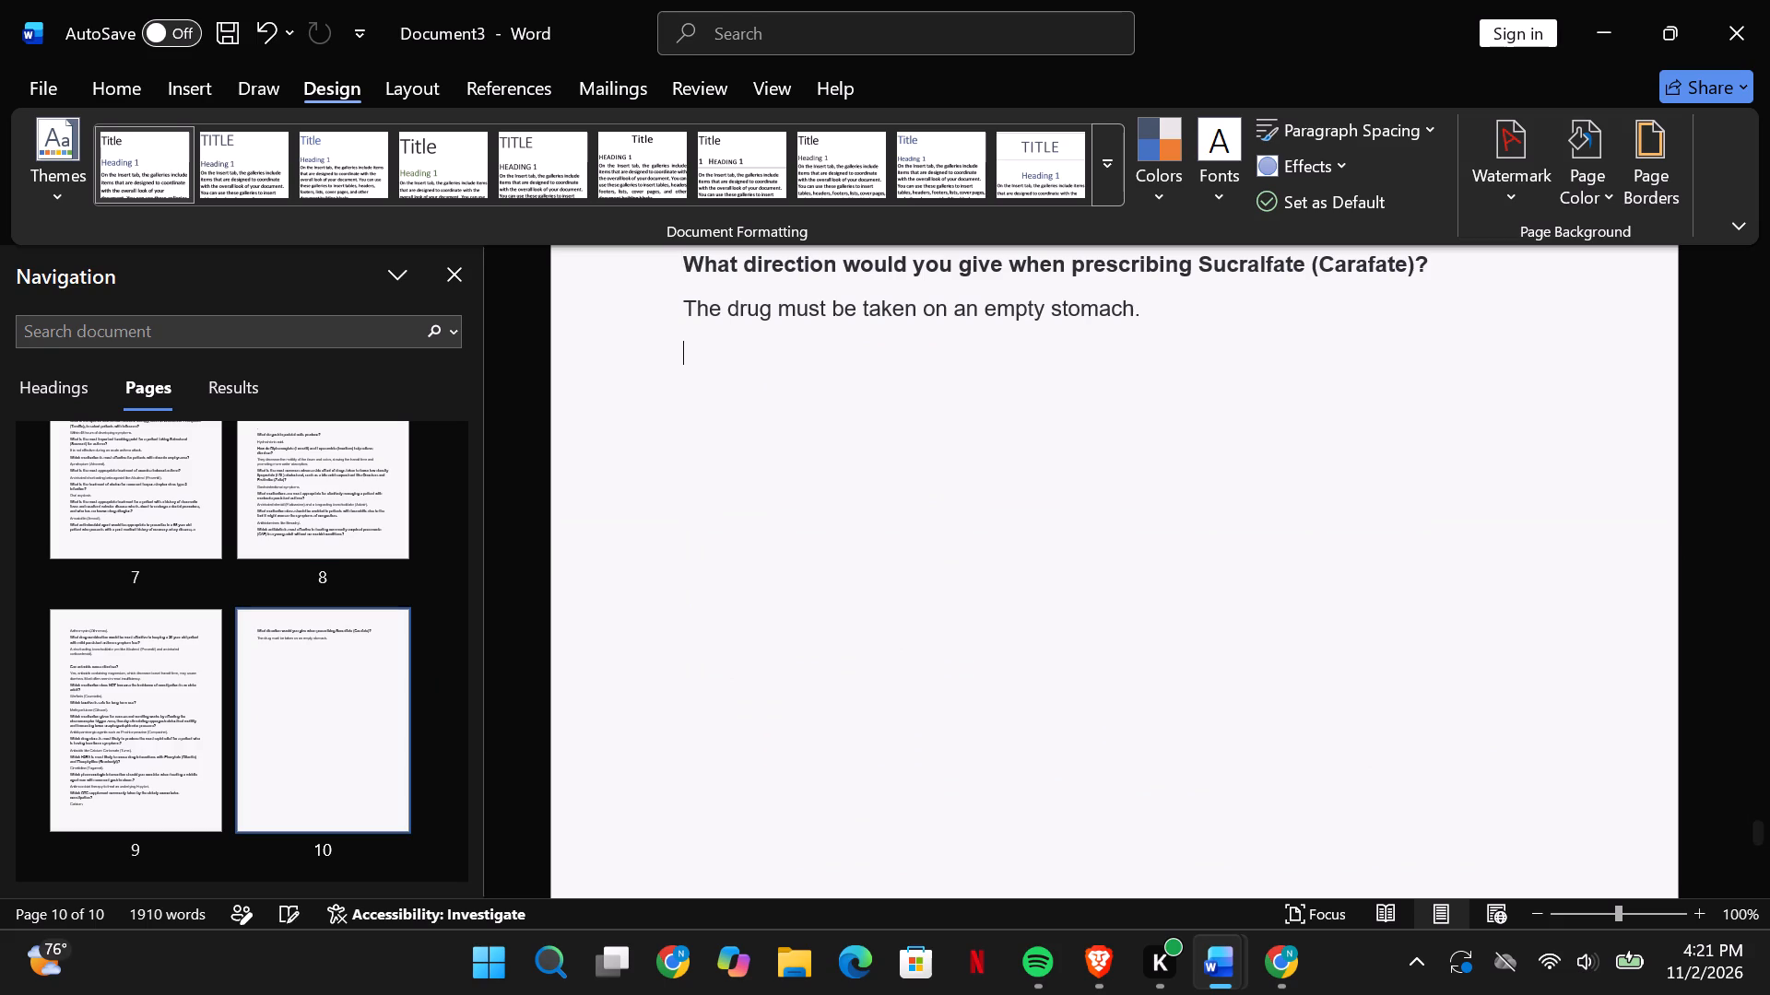
{"action": "right_click", "coordinate": [705, 363]}
{"action": "left_click", "coordinate": [761, 560]}
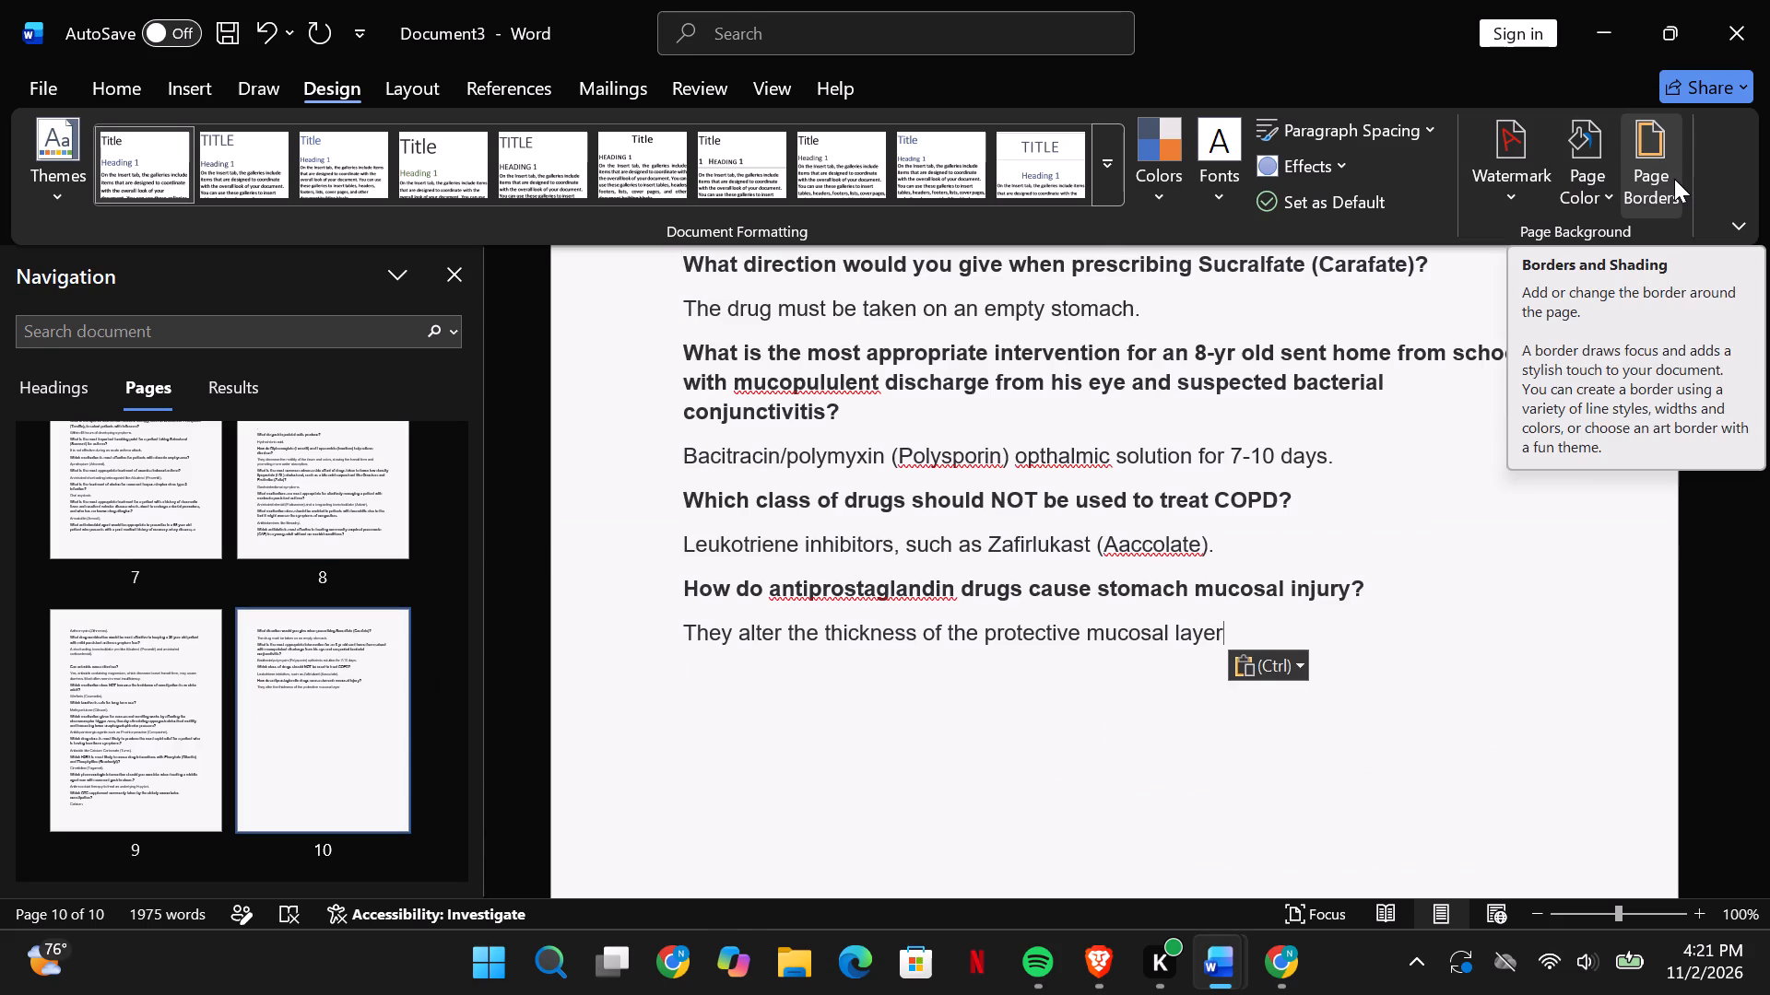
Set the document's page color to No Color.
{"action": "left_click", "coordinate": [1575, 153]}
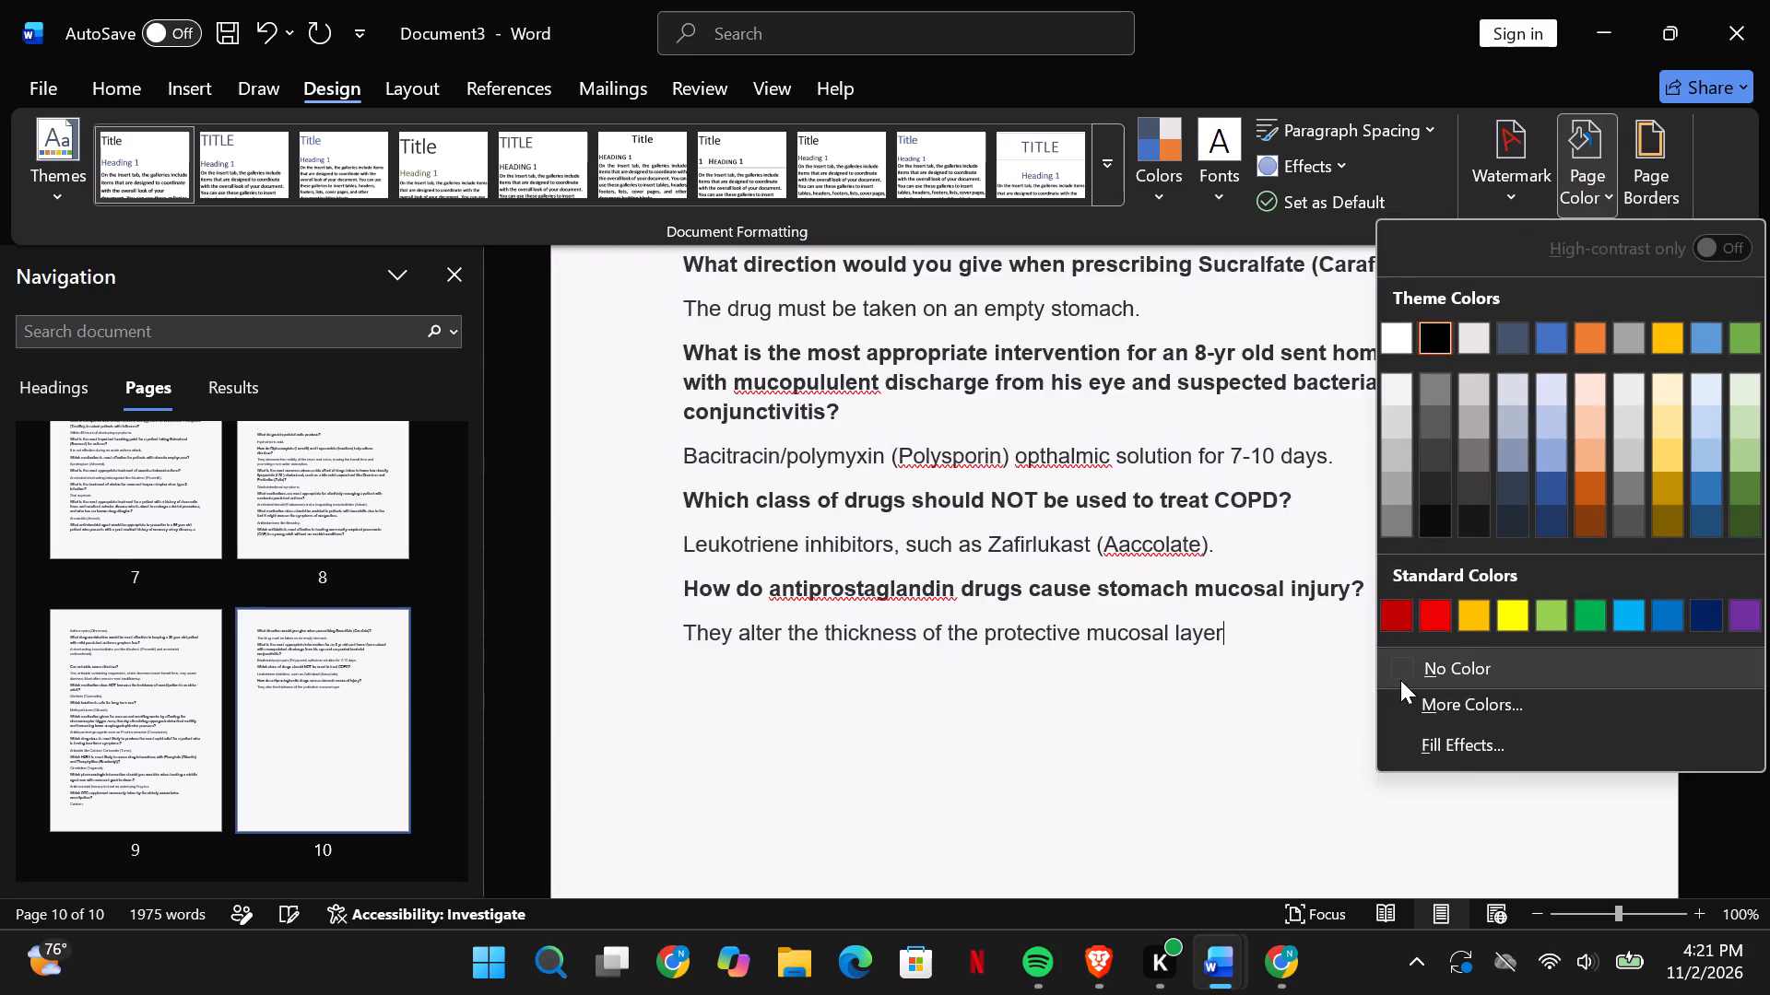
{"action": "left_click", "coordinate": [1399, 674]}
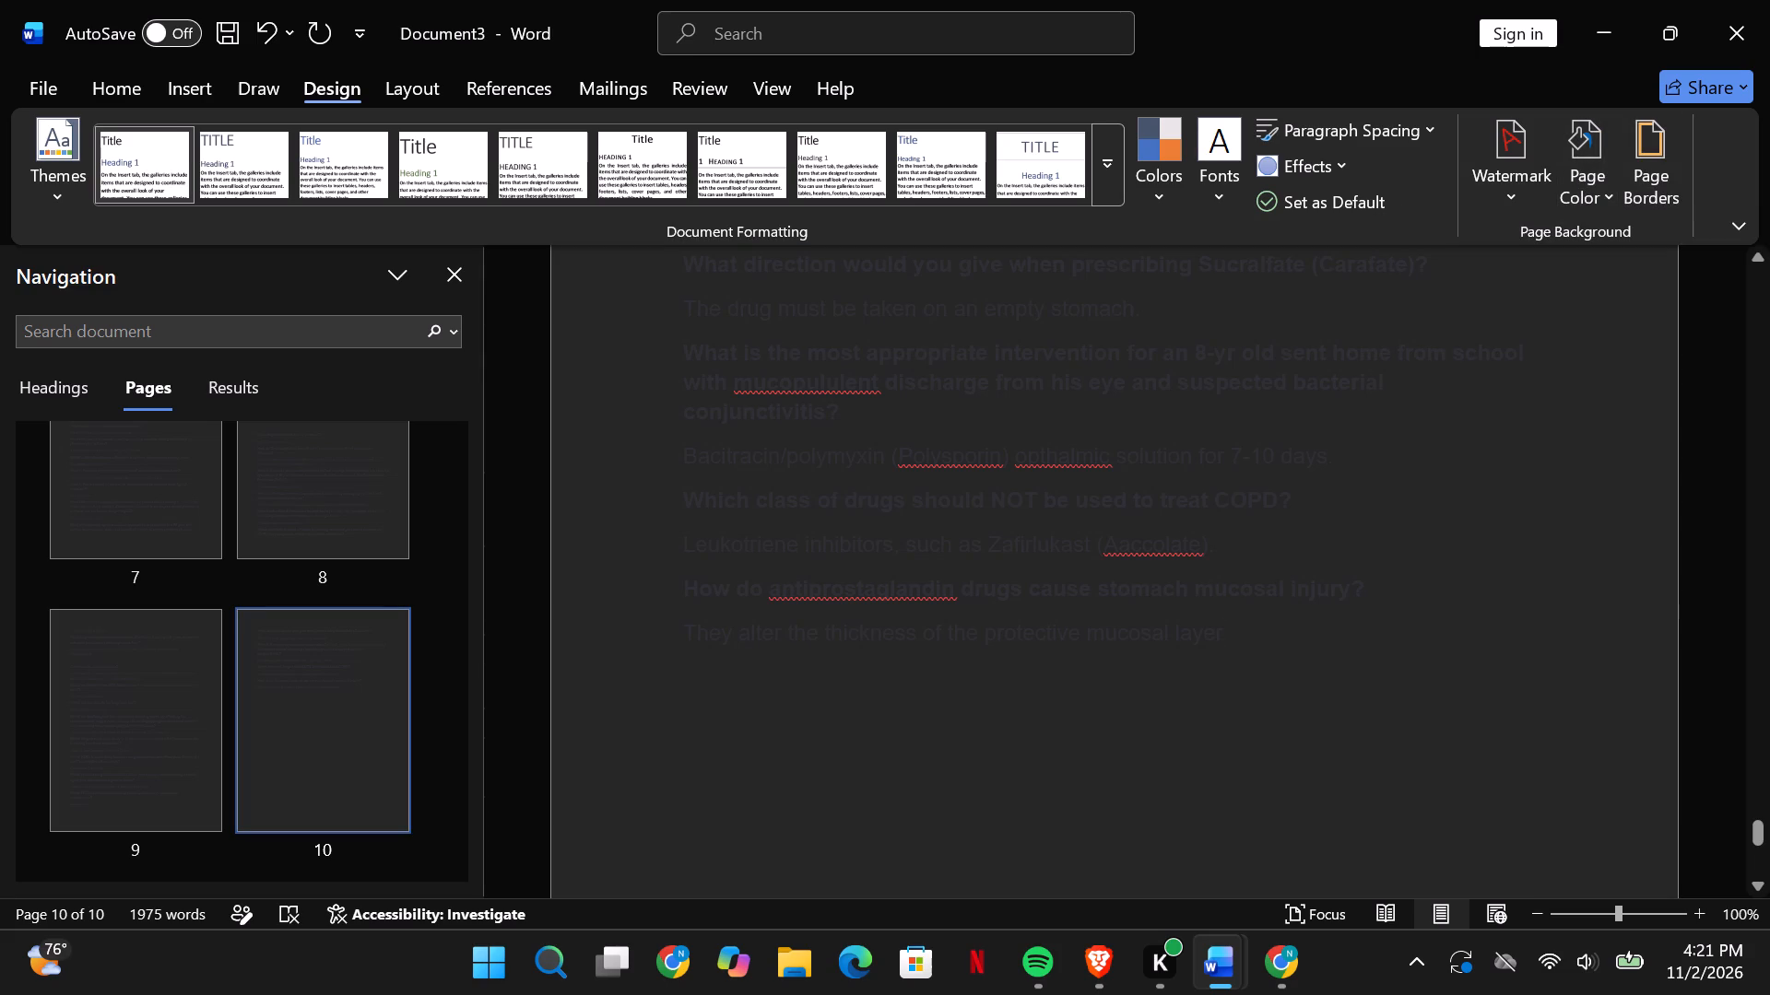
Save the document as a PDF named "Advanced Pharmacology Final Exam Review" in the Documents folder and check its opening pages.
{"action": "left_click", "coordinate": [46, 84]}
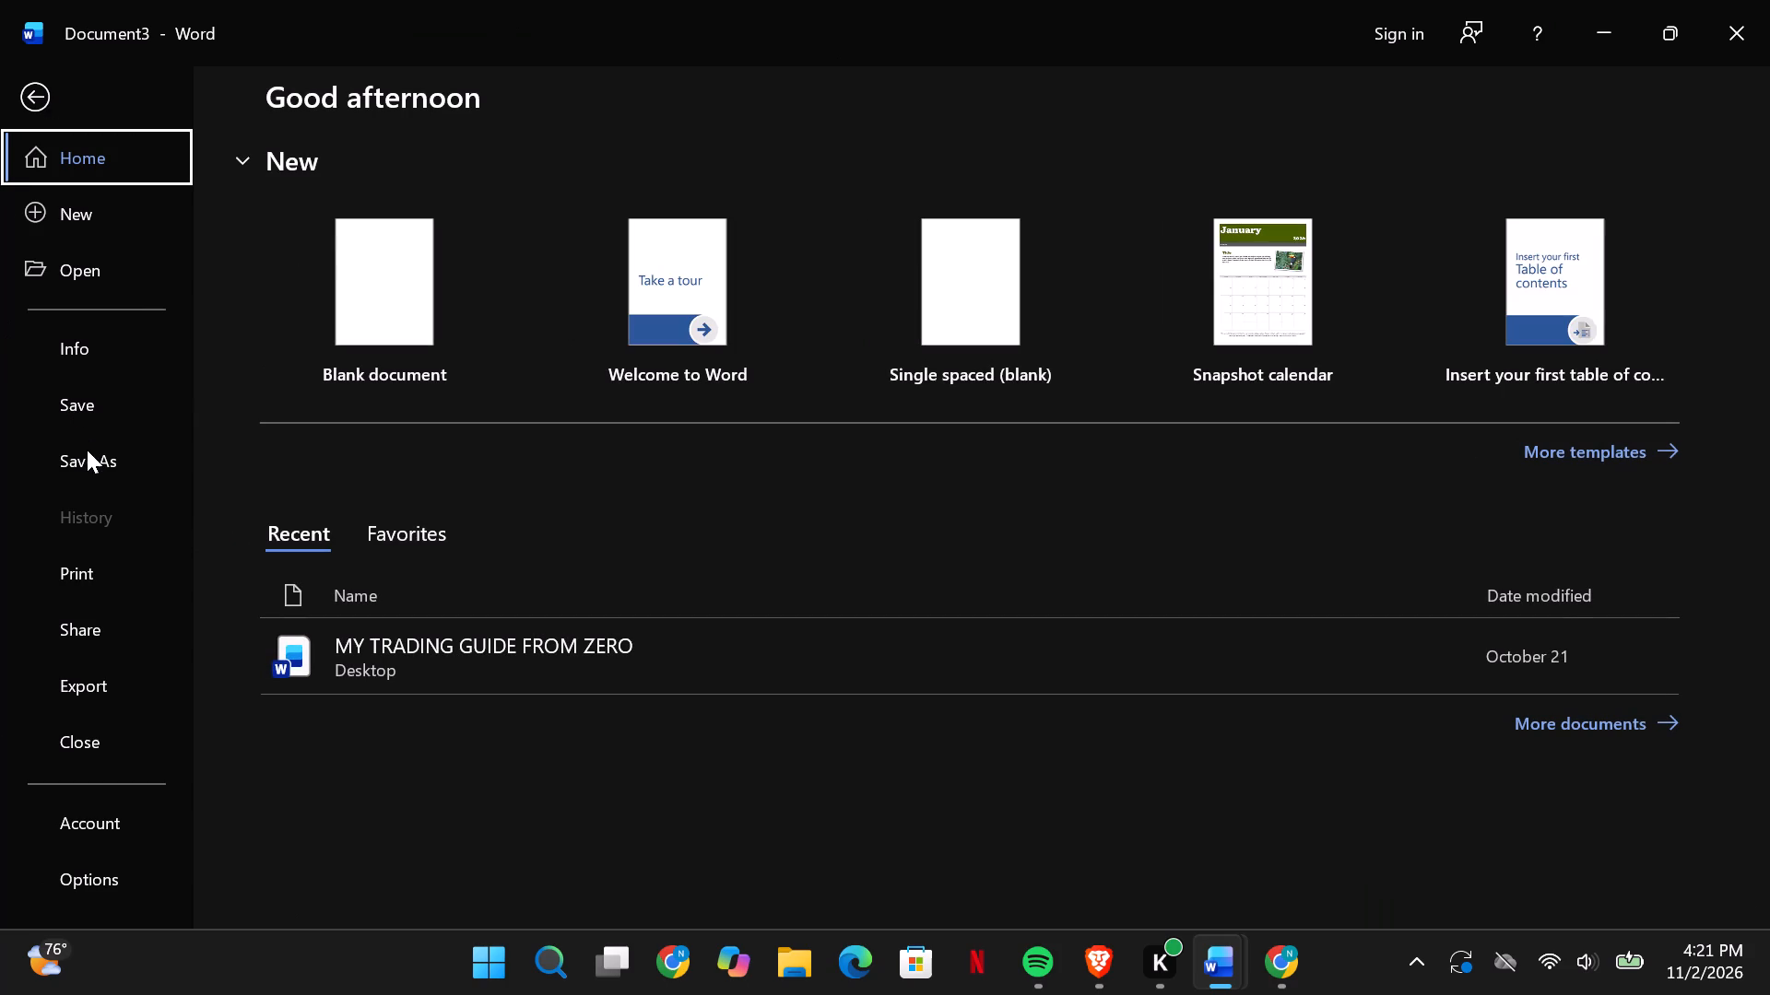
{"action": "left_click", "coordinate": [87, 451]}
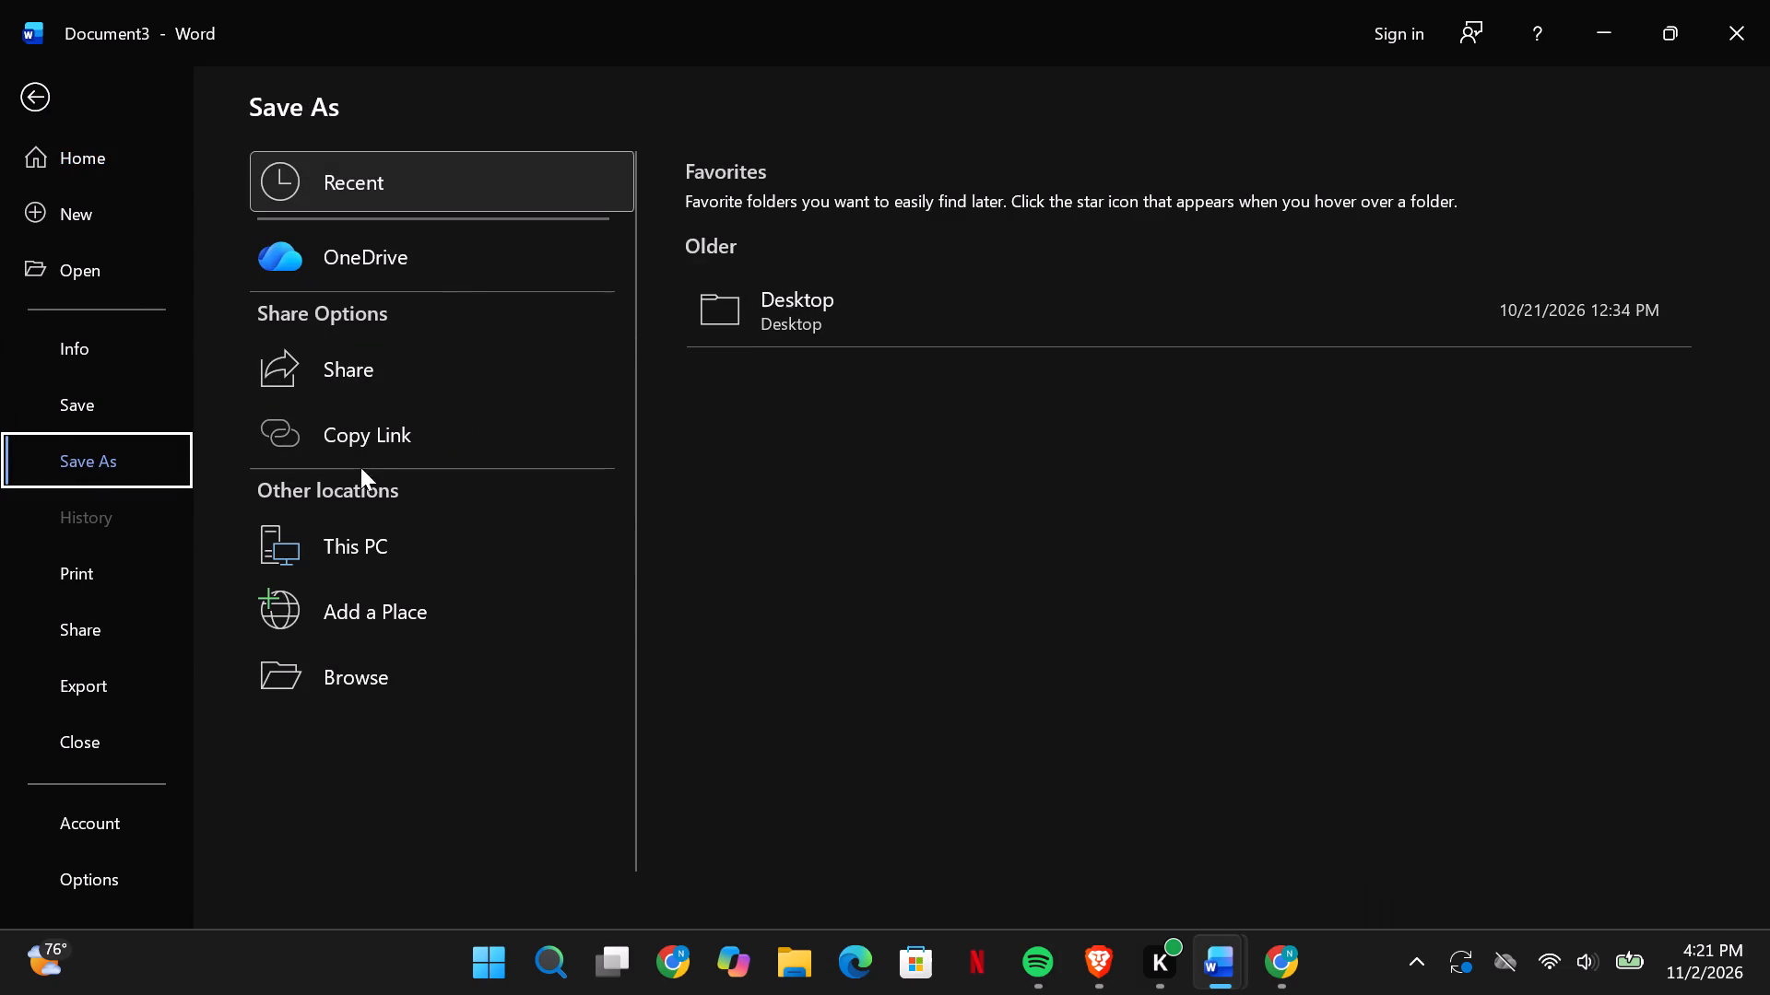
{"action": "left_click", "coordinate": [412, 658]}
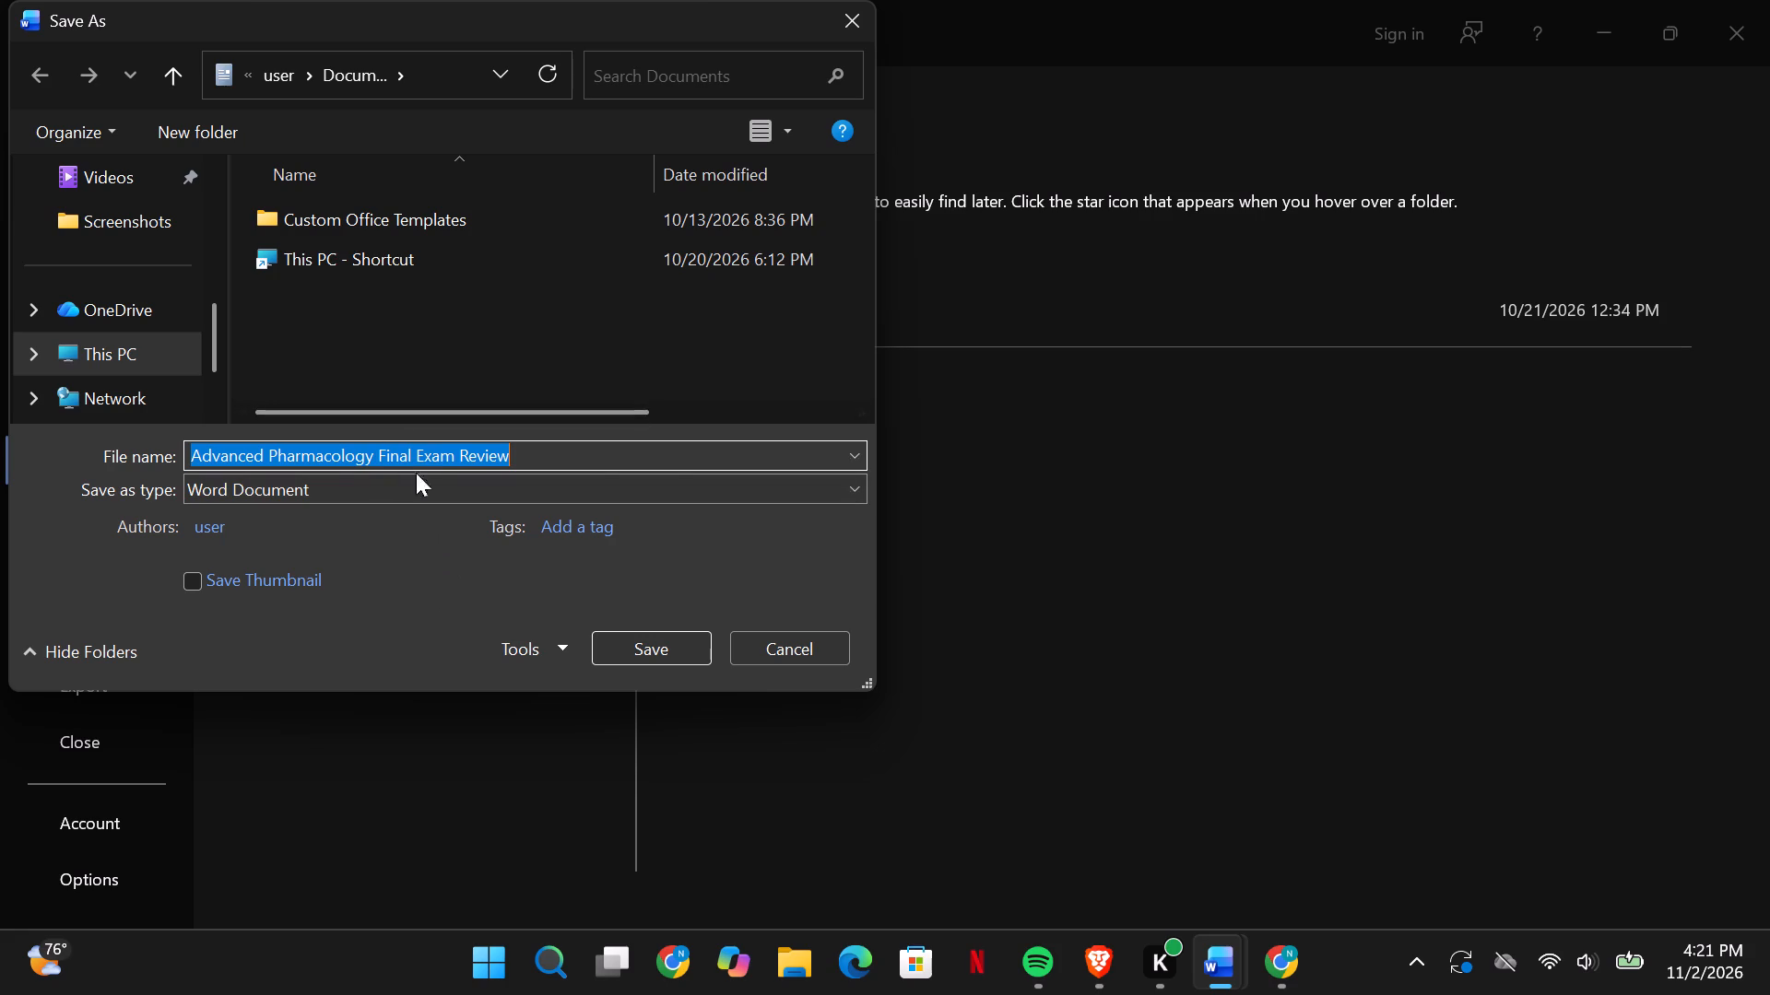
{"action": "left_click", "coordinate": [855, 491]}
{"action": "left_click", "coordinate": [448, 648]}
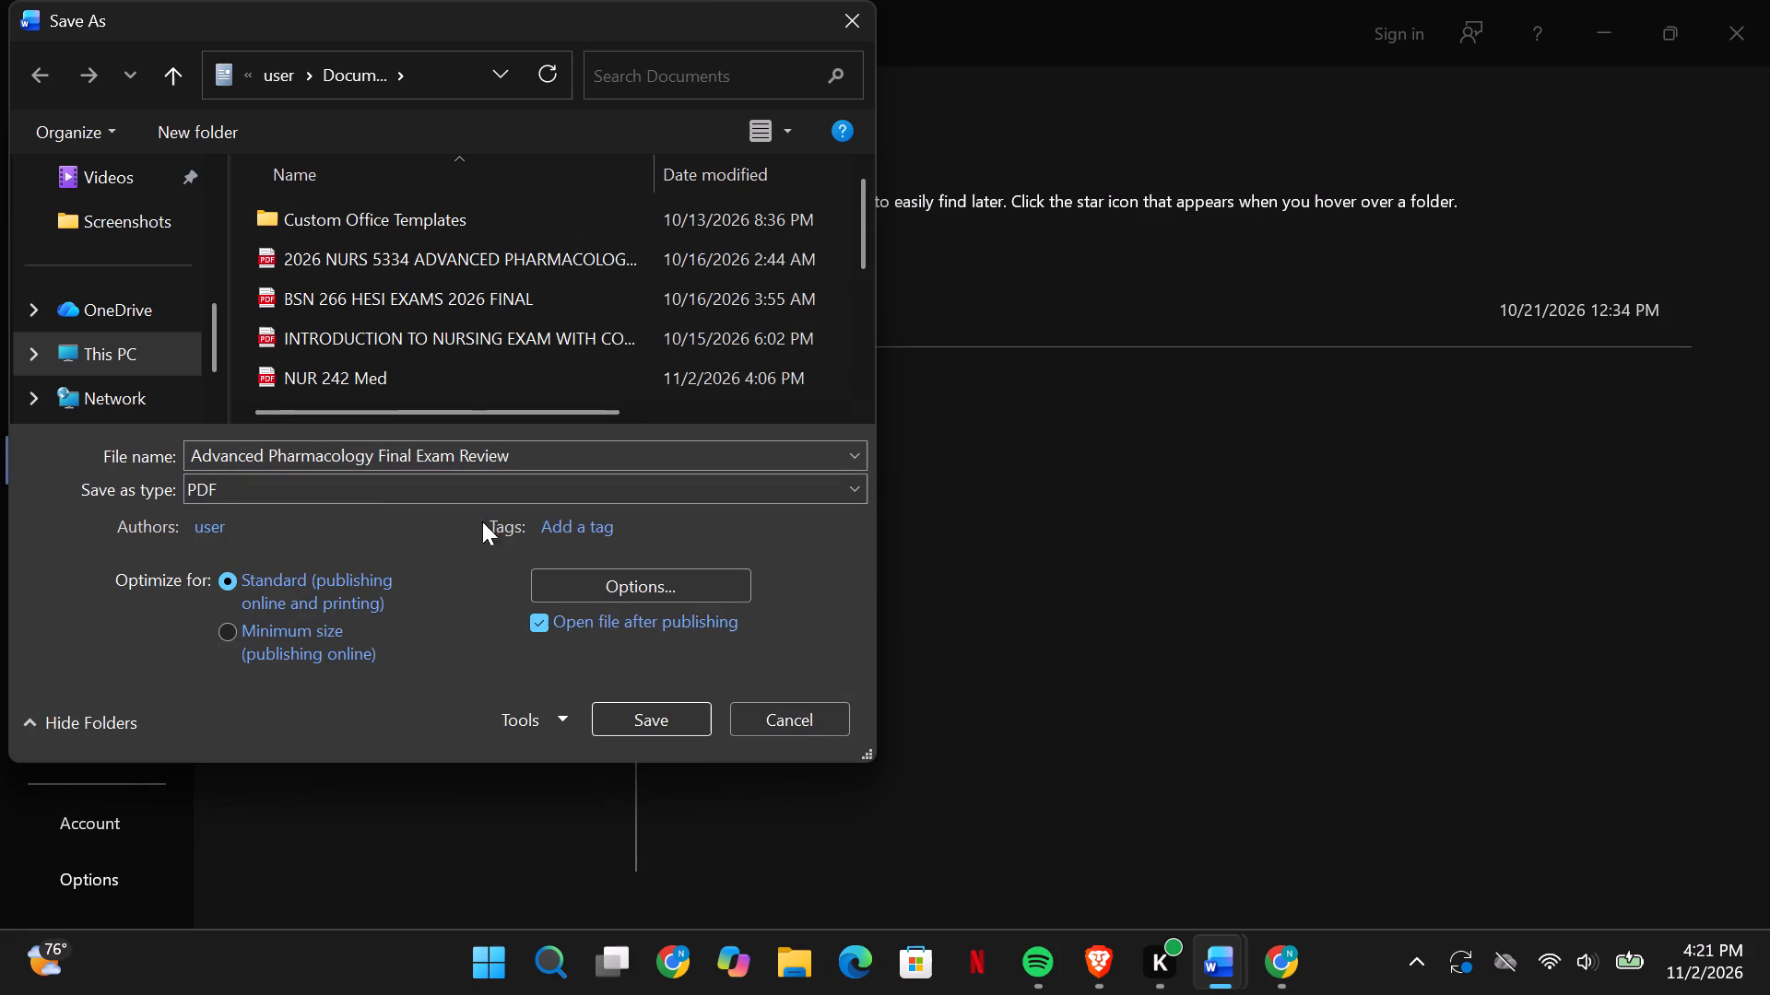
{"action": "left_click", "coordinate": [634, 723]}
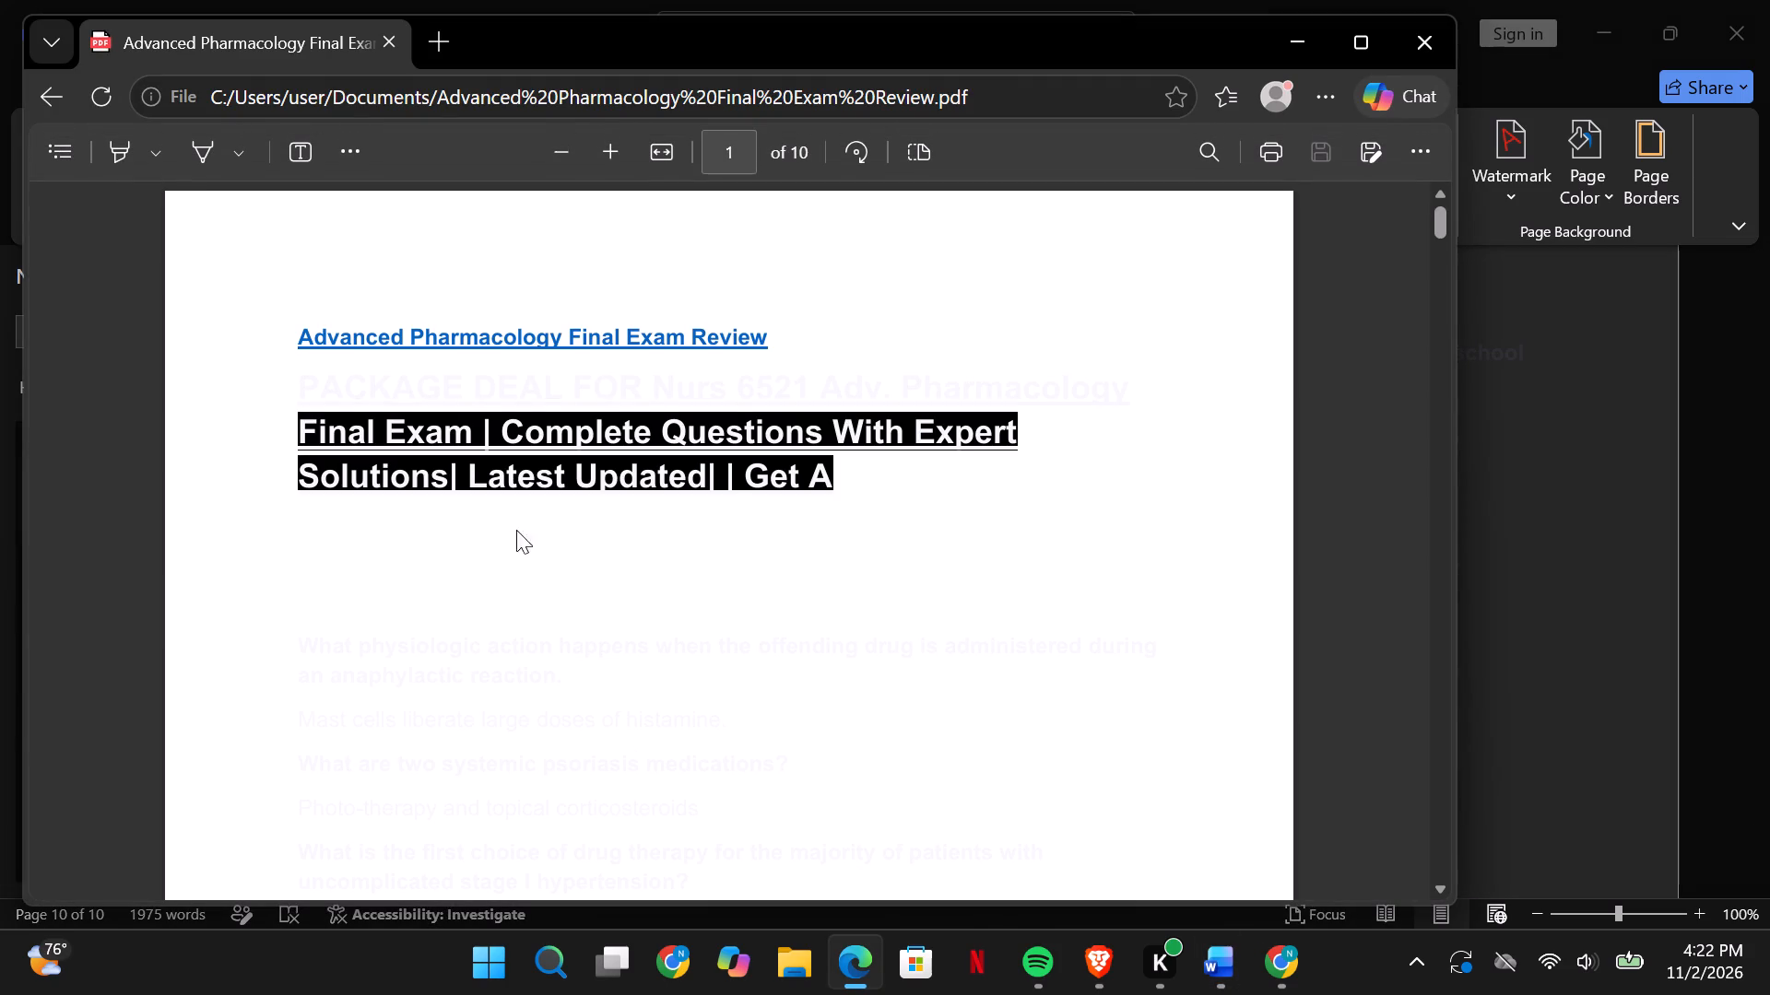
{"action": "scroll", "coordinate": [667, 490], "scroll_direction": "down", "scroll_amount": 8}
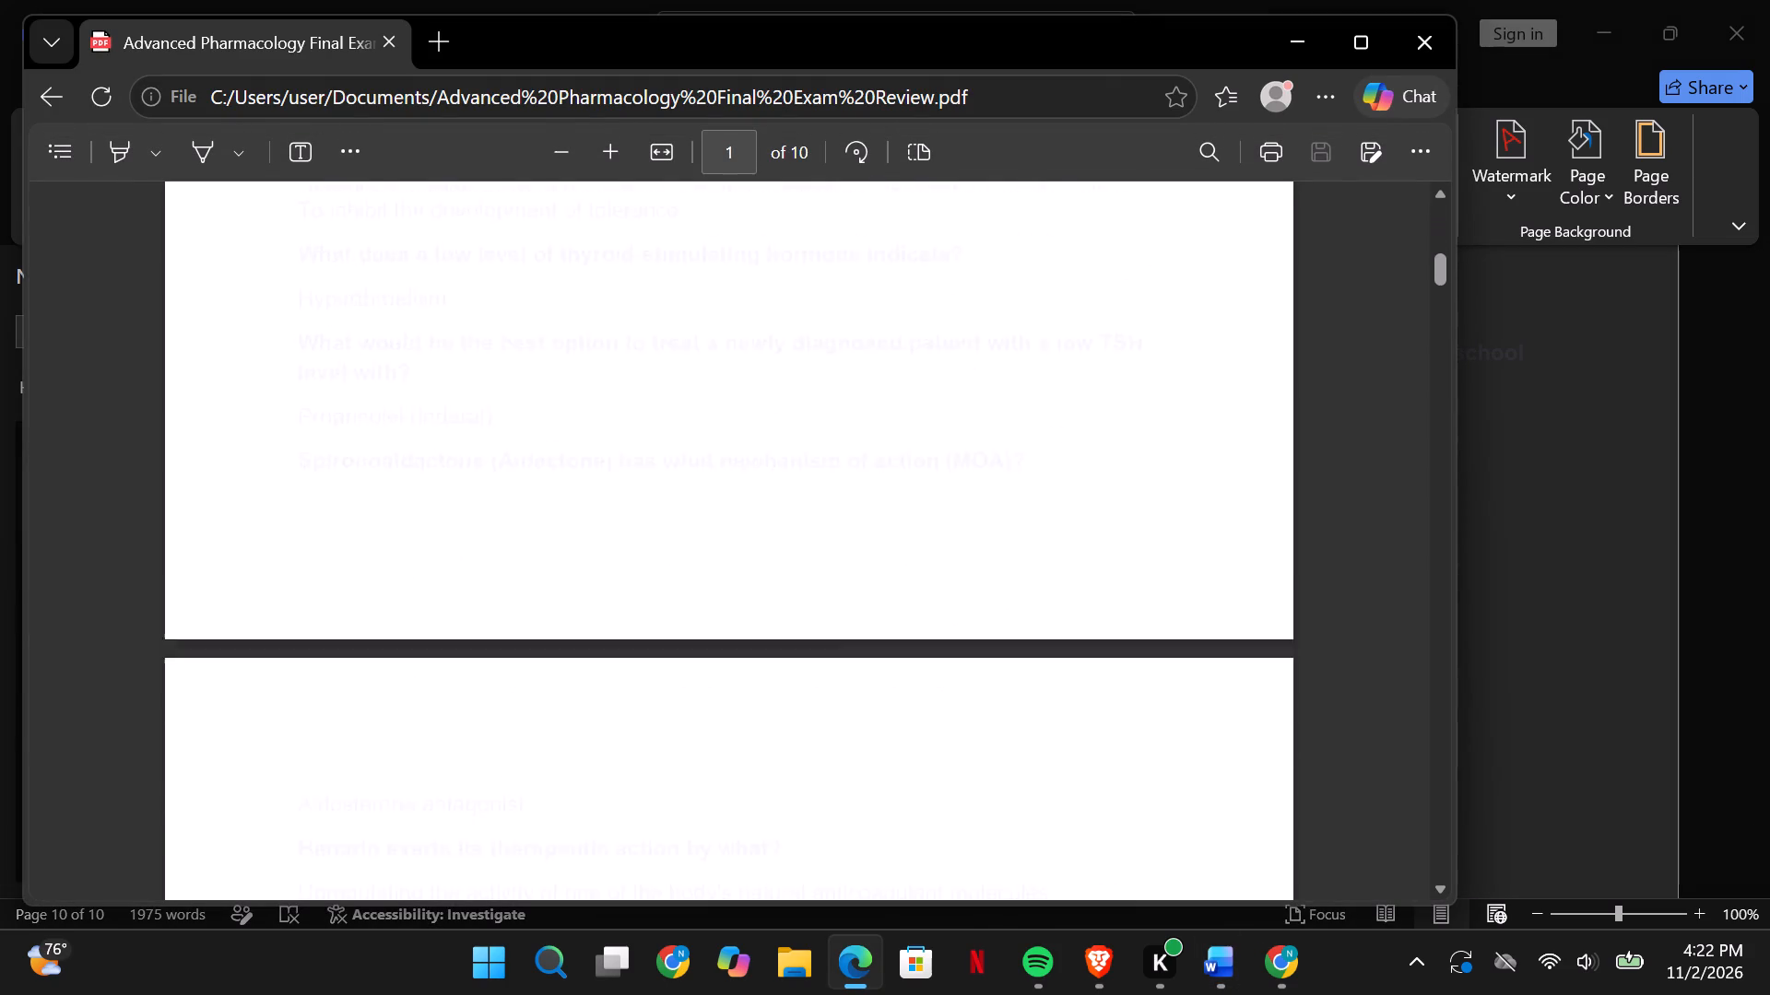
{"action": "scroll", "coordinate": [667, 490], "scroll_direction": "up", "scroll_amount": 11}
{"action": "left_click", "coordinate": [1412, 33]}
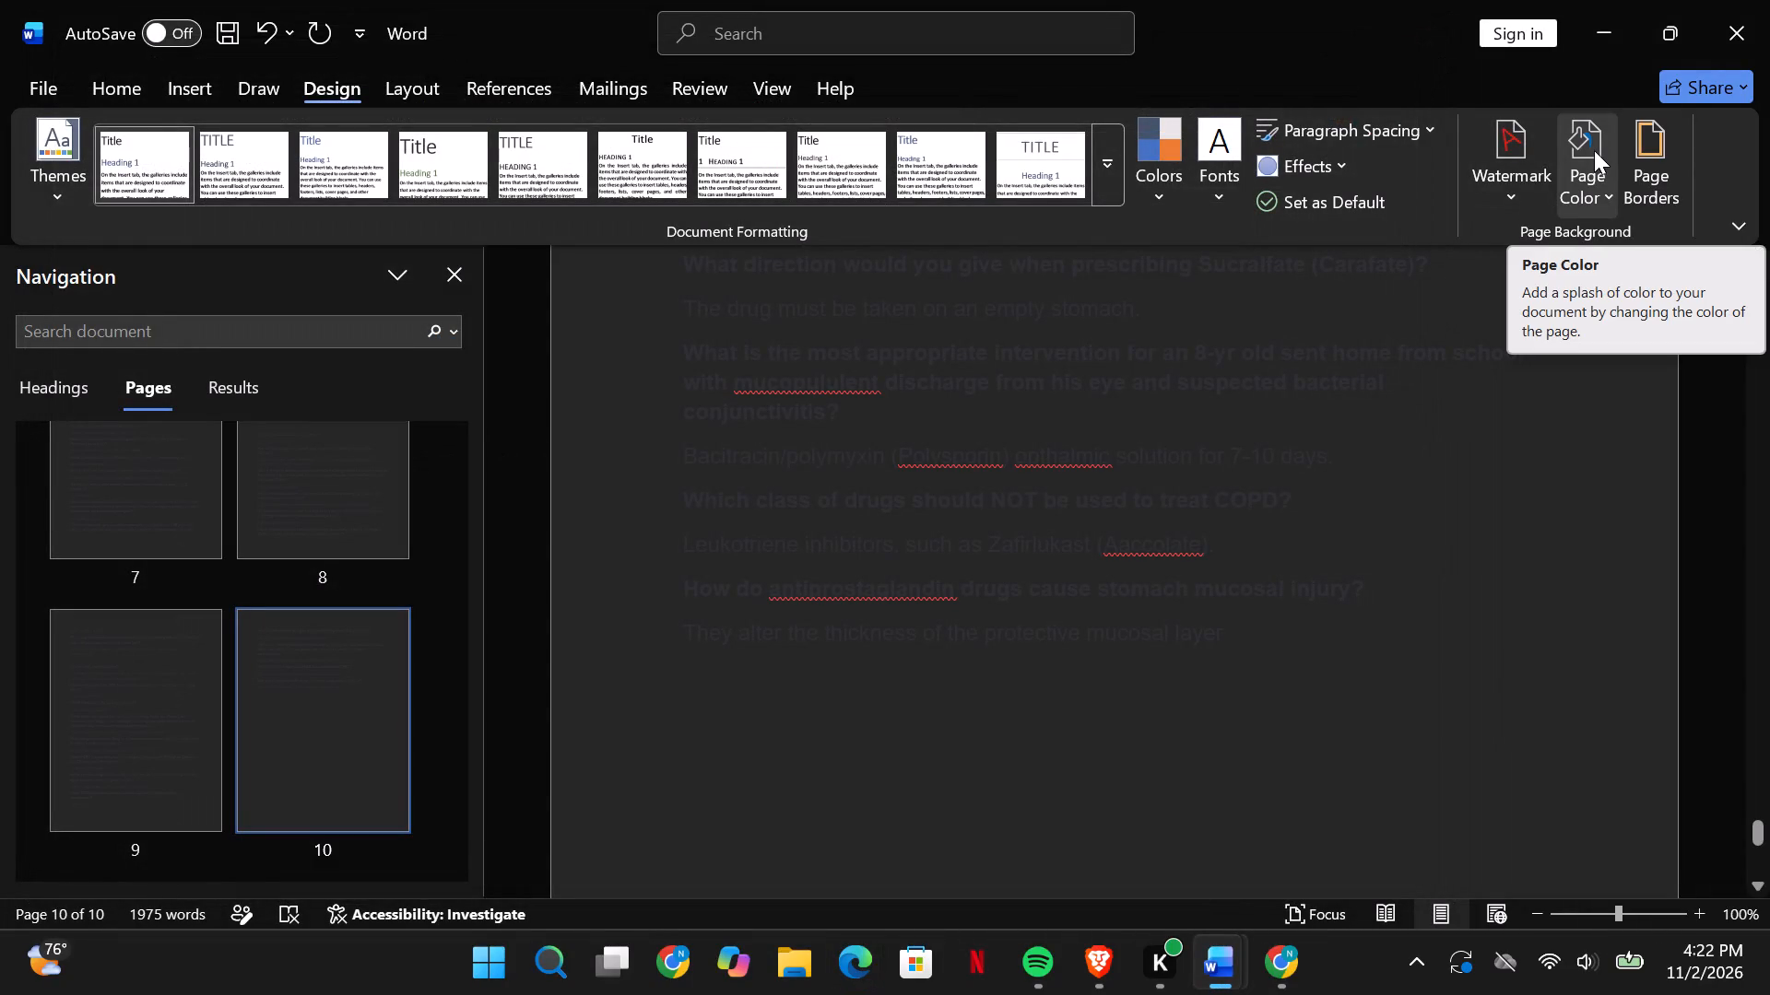
Set the document's page color to the black theme color.
{"action": "left_click", "coordinate": [1594, 150]}
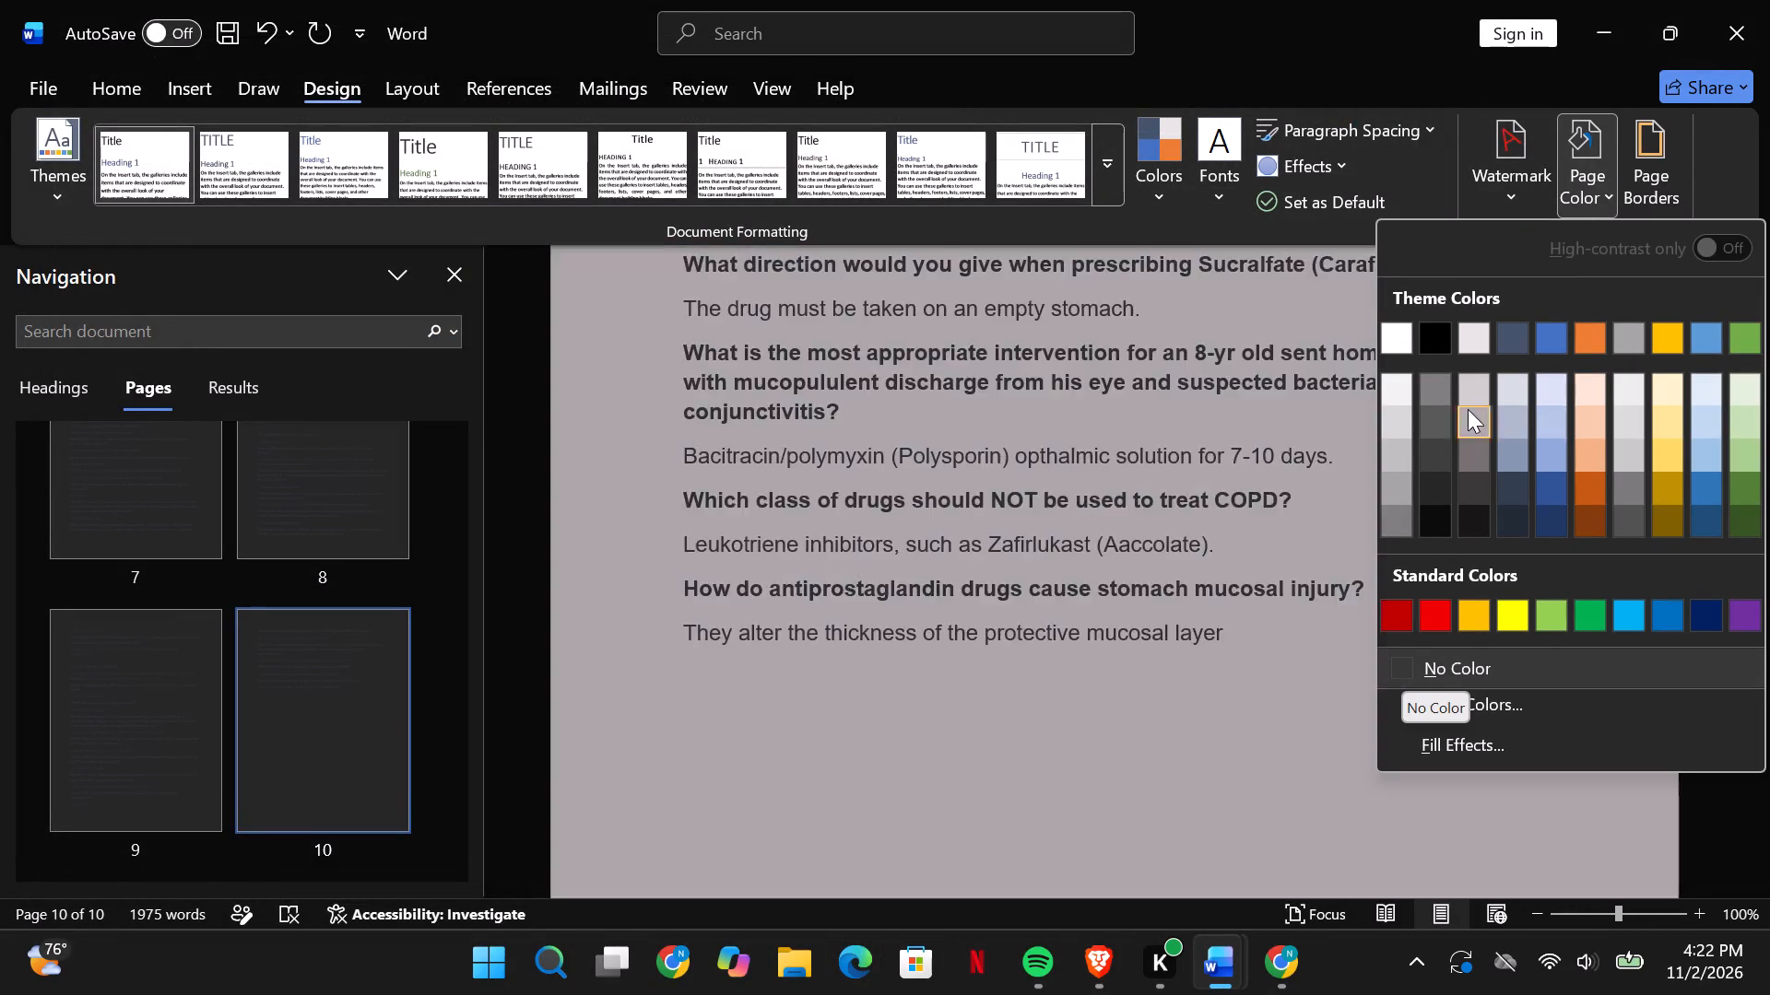
{"action": "left_click", "coordinate": [1442, 332]}
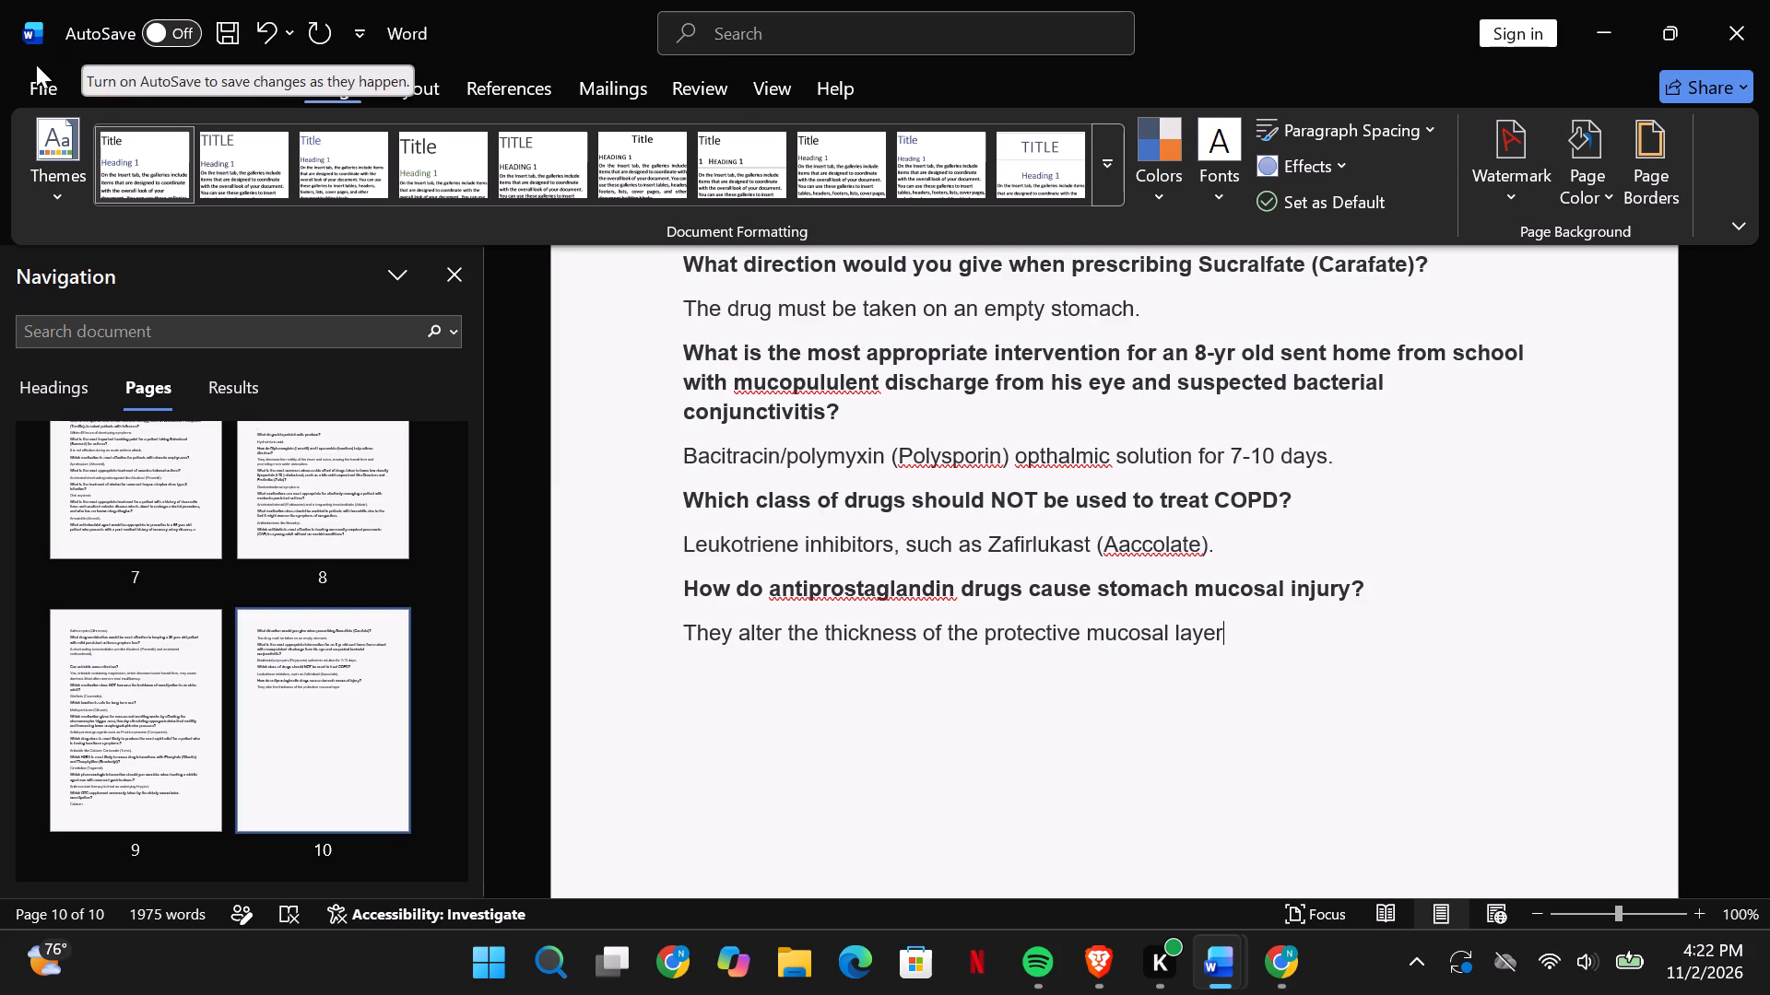
Save the document as PDF "Advanced Pharmacology Final Exam Review" in Documents, replacing the existing file, and check its opening pages.
{"action": "left_click", "coordinate": [37, 88]}
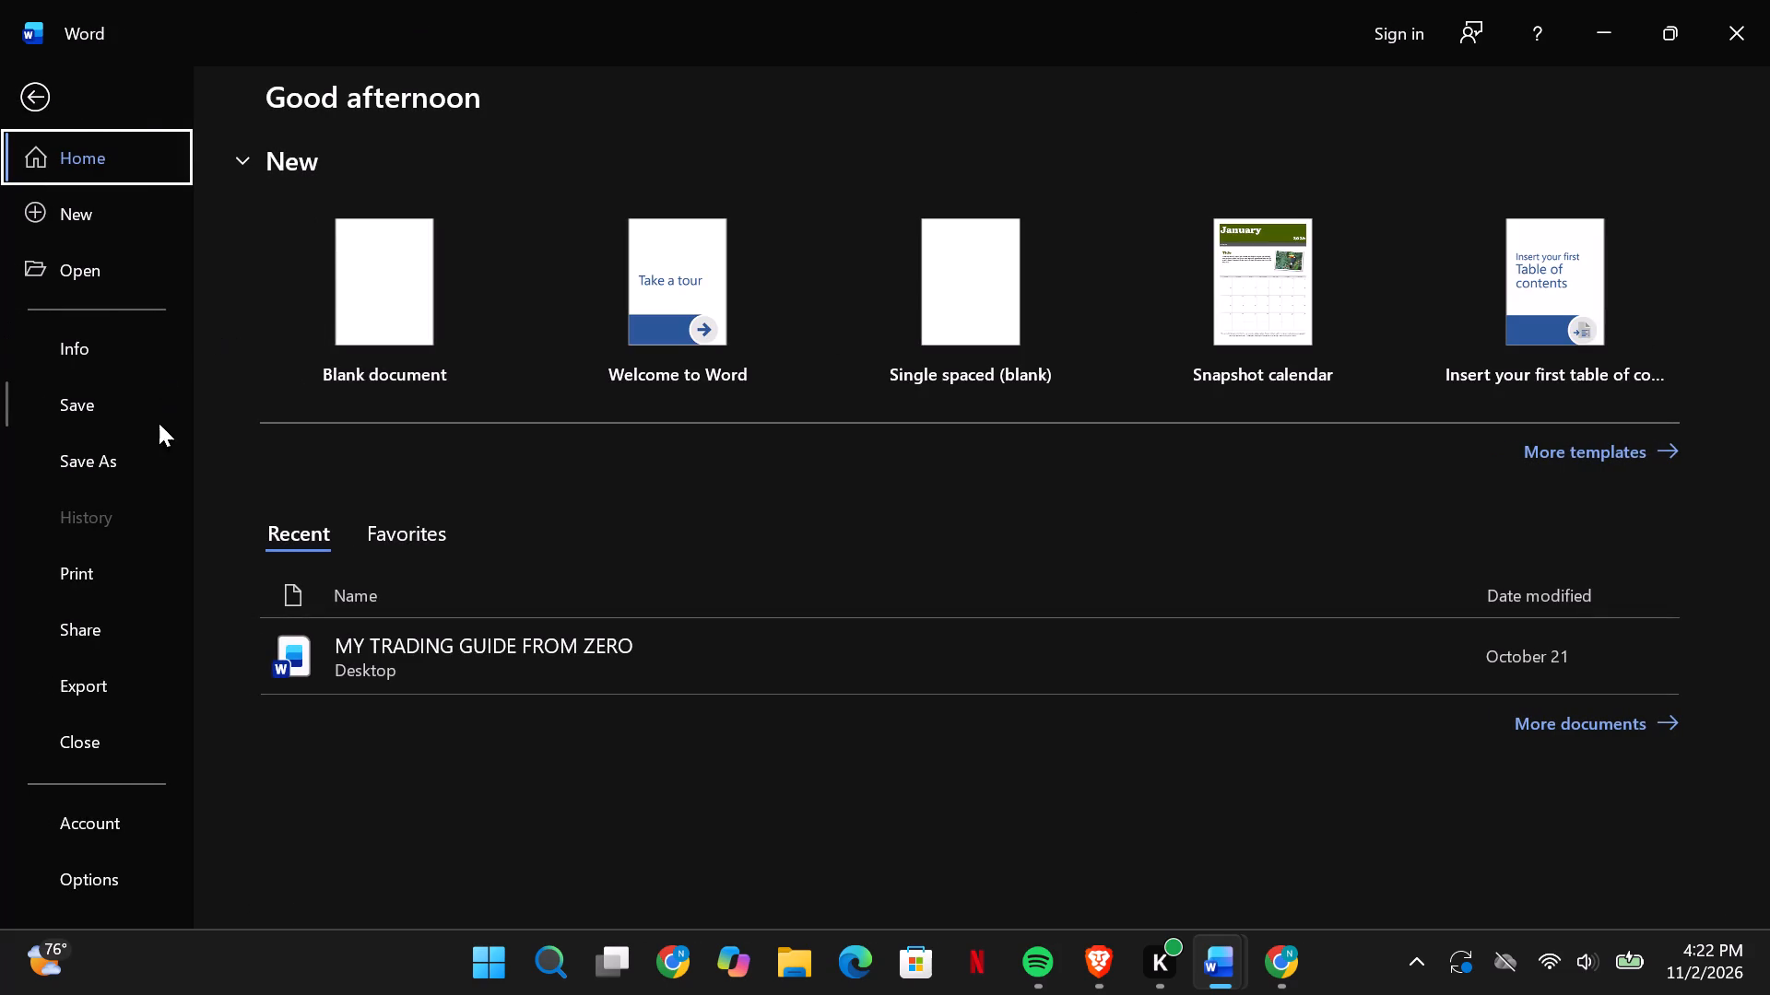
{"action": "left_click", "coordinate": [124, 461]}
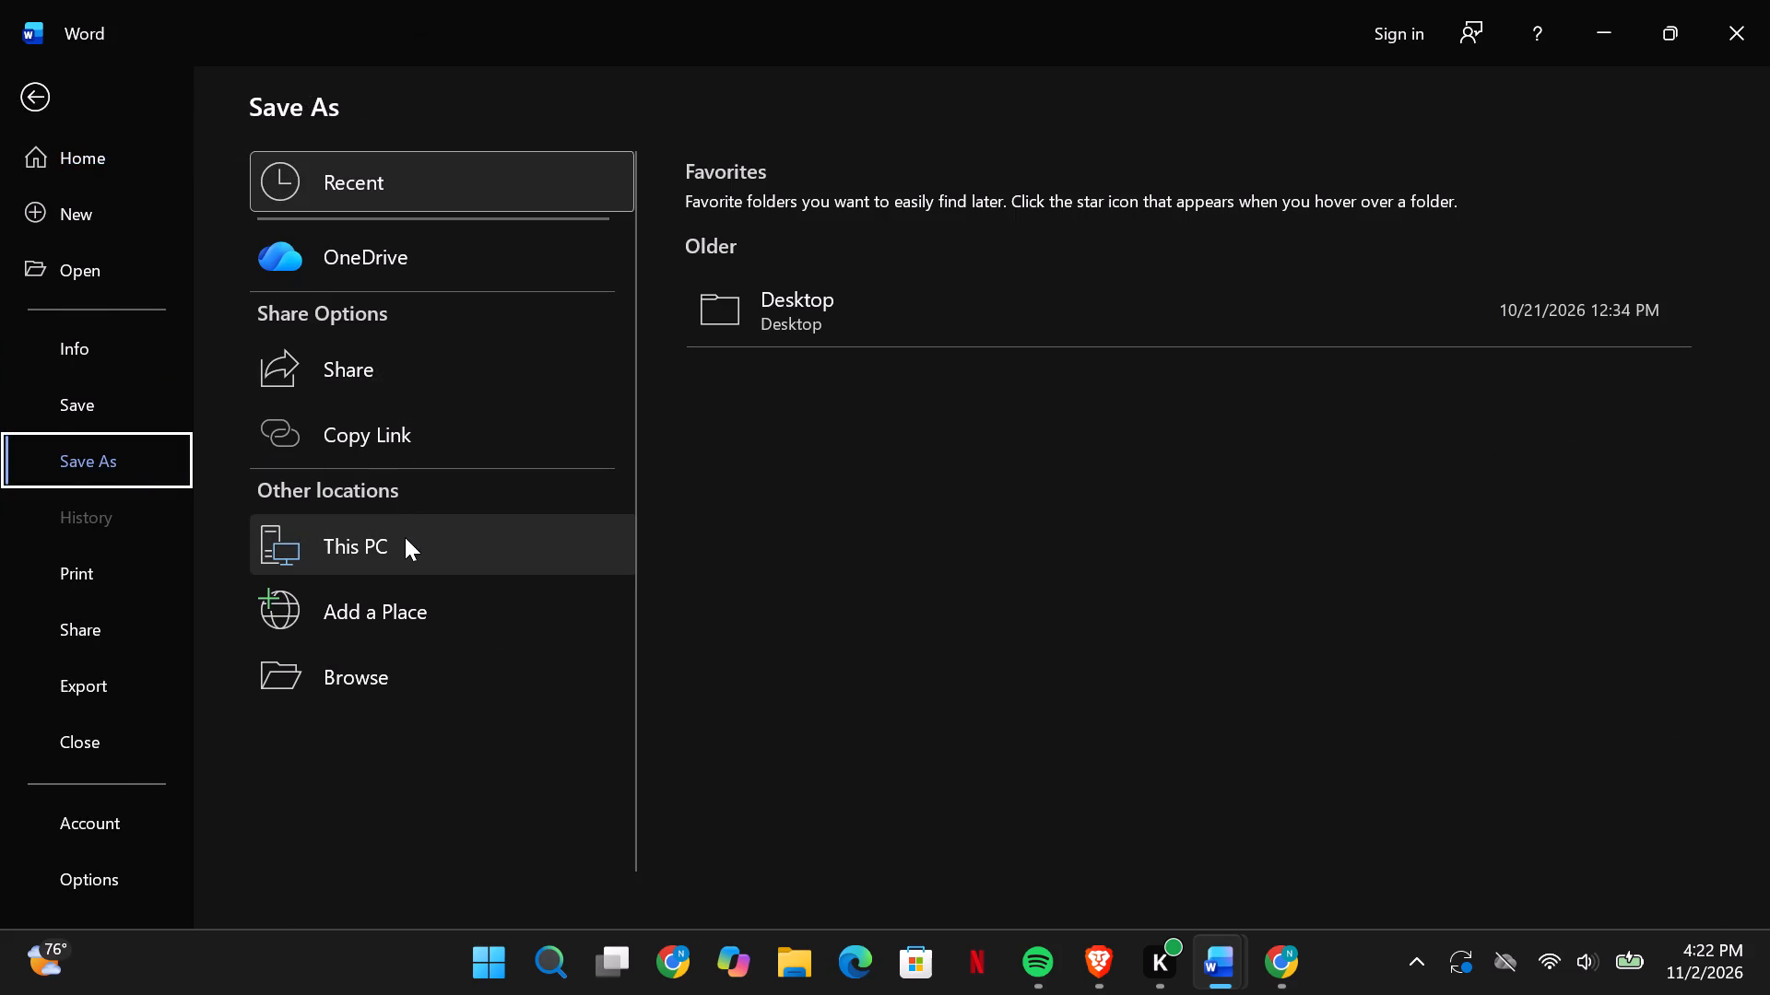
{"action": "left_click", "coordinate": [420, 658]}
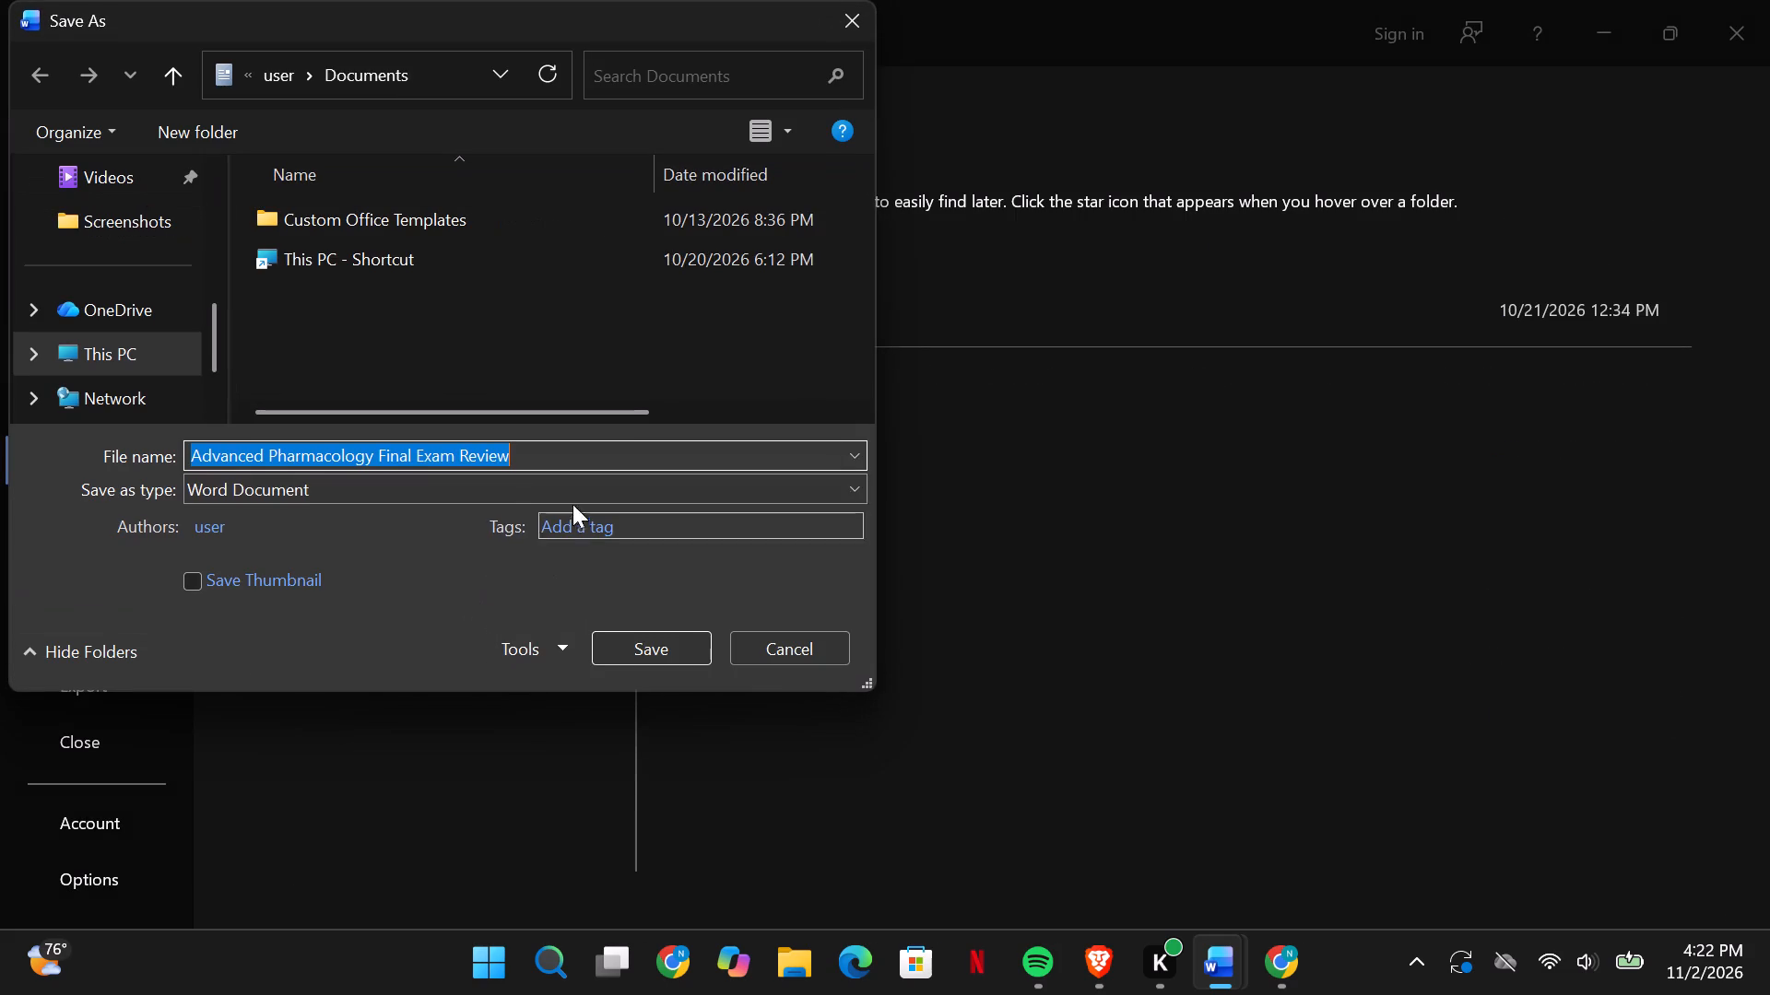
{"action": "left_click", "coordinate": [854, 481]}
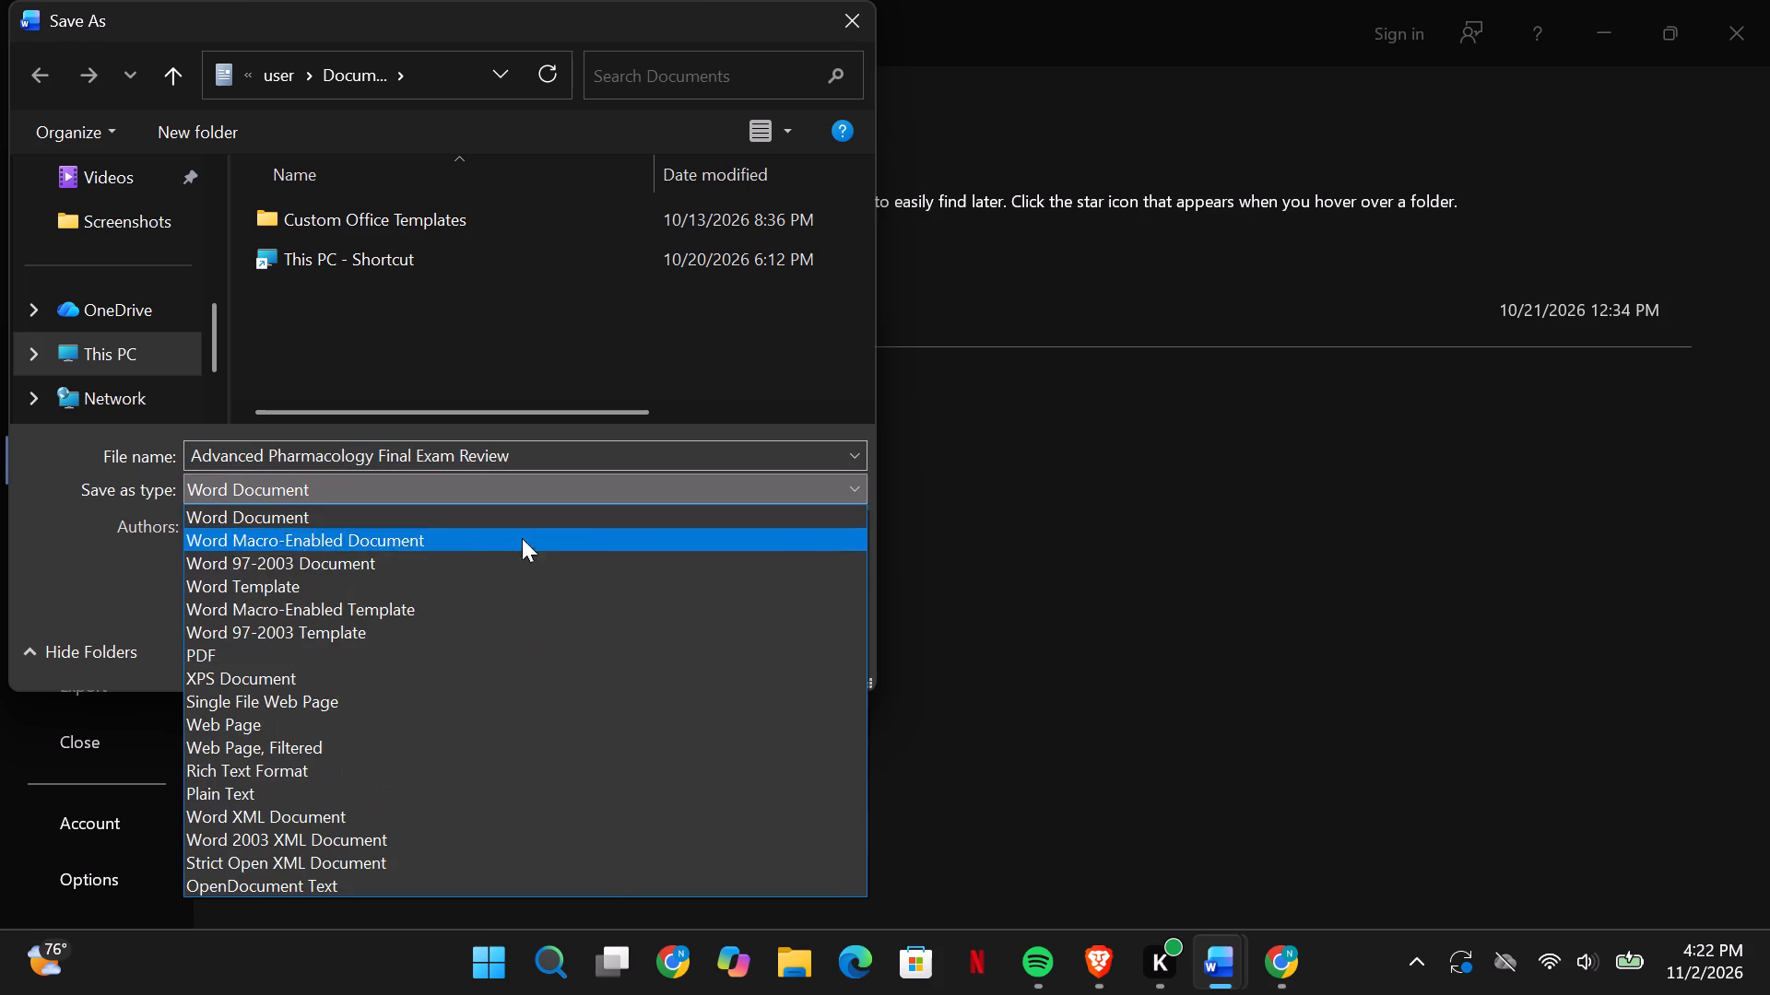
{"action": "left_click", "coordinate": [423, 653]}
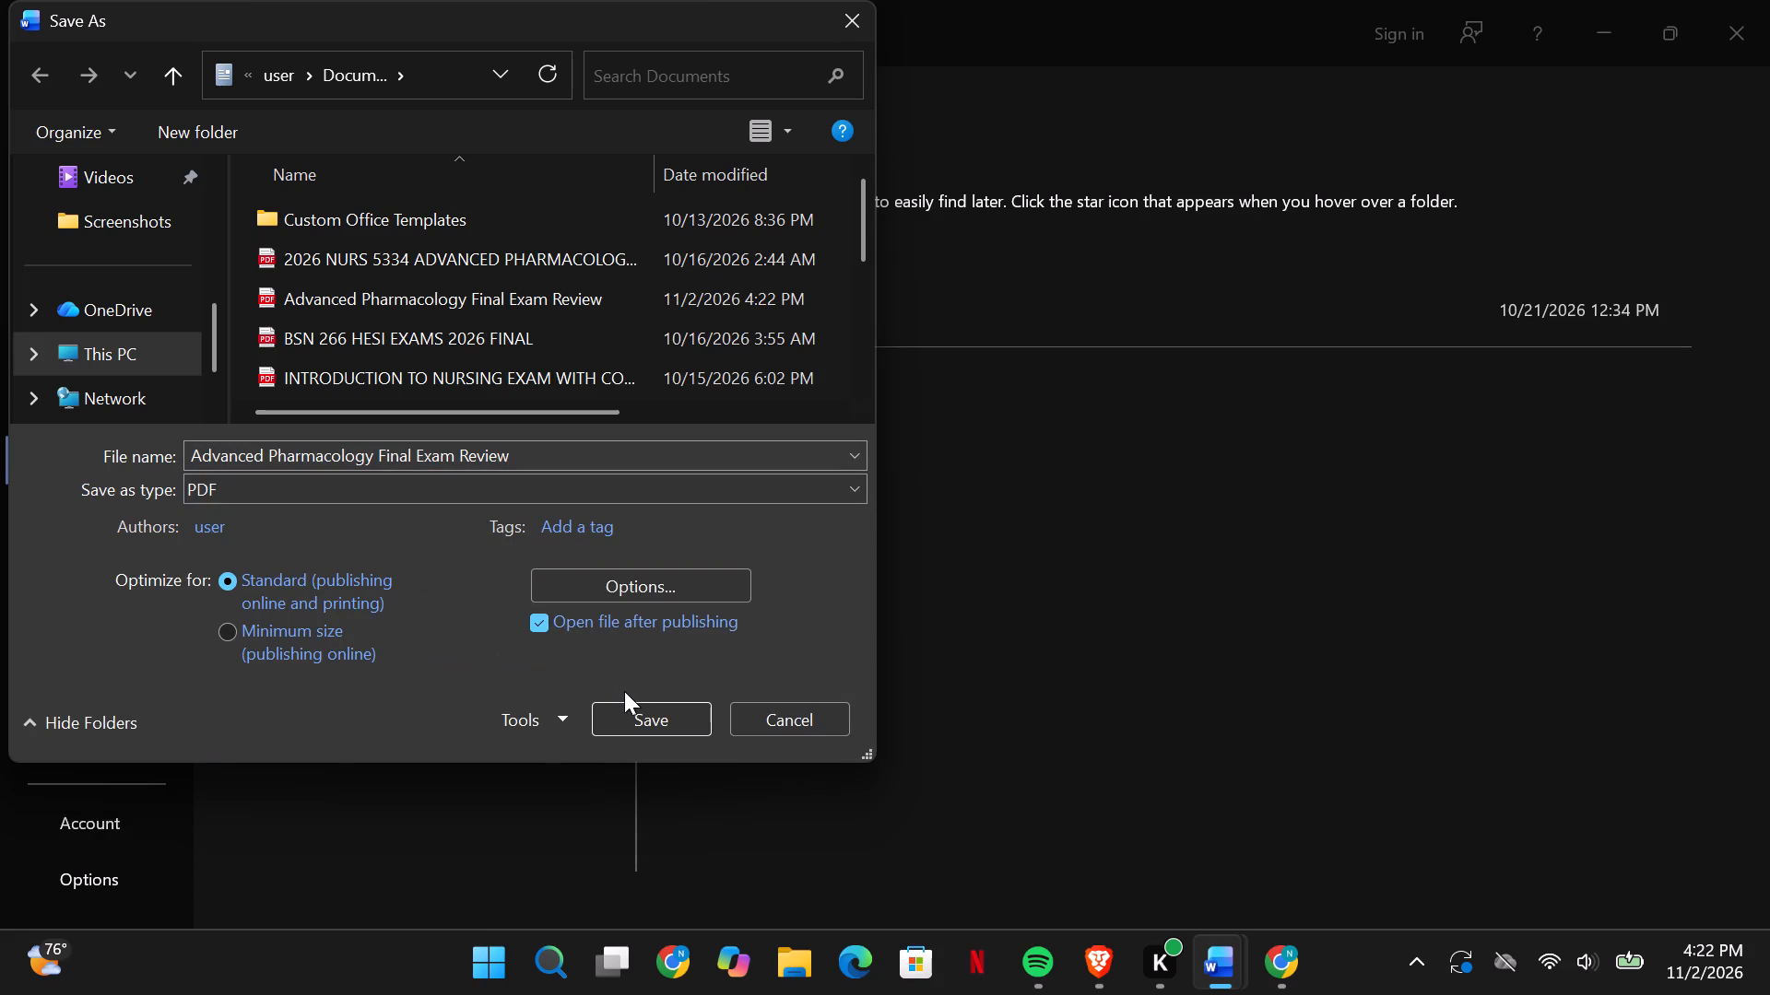
{"action": "left_click", "coordinate": [638, 705]}
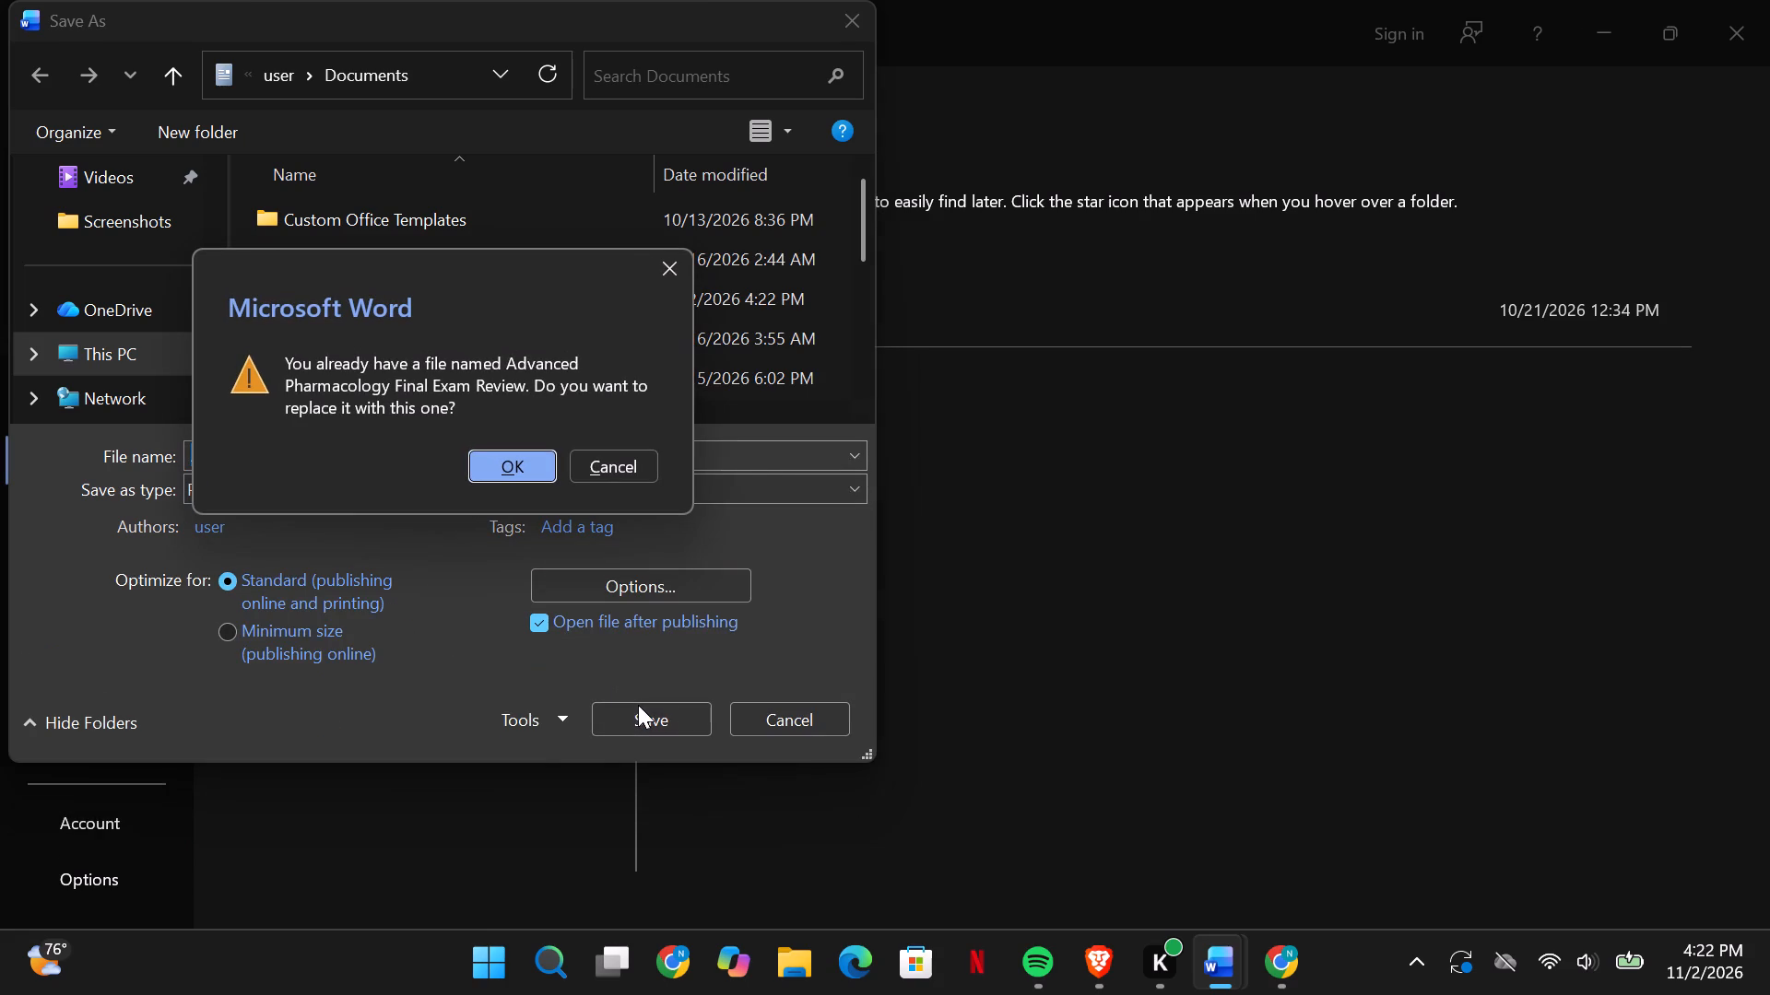
{"action": "left_click", "coordinate": [522, 450]}
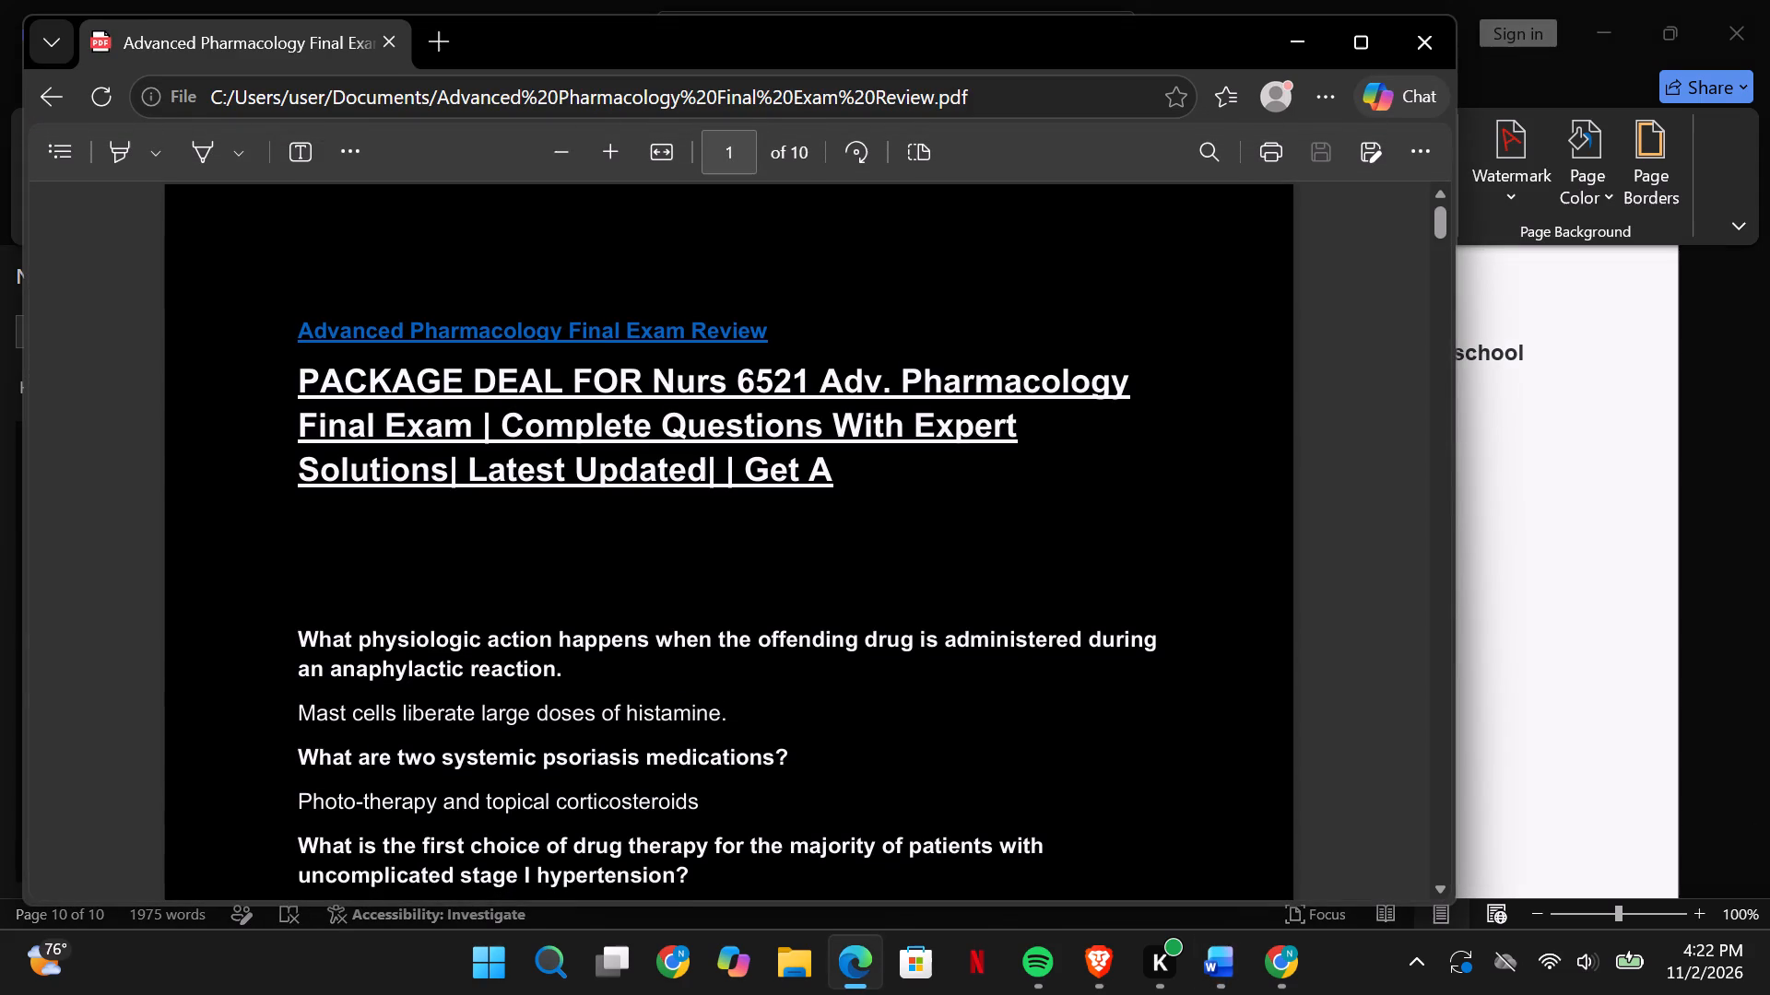
{"action": "scroll", "coordinate": [370, 552], "scroll_direction": "down", "scroll_amount": 6}
{"action": "scroll", "coordinate": [492, 565], "scroll_direction": "down", "scroll_amount": 3}
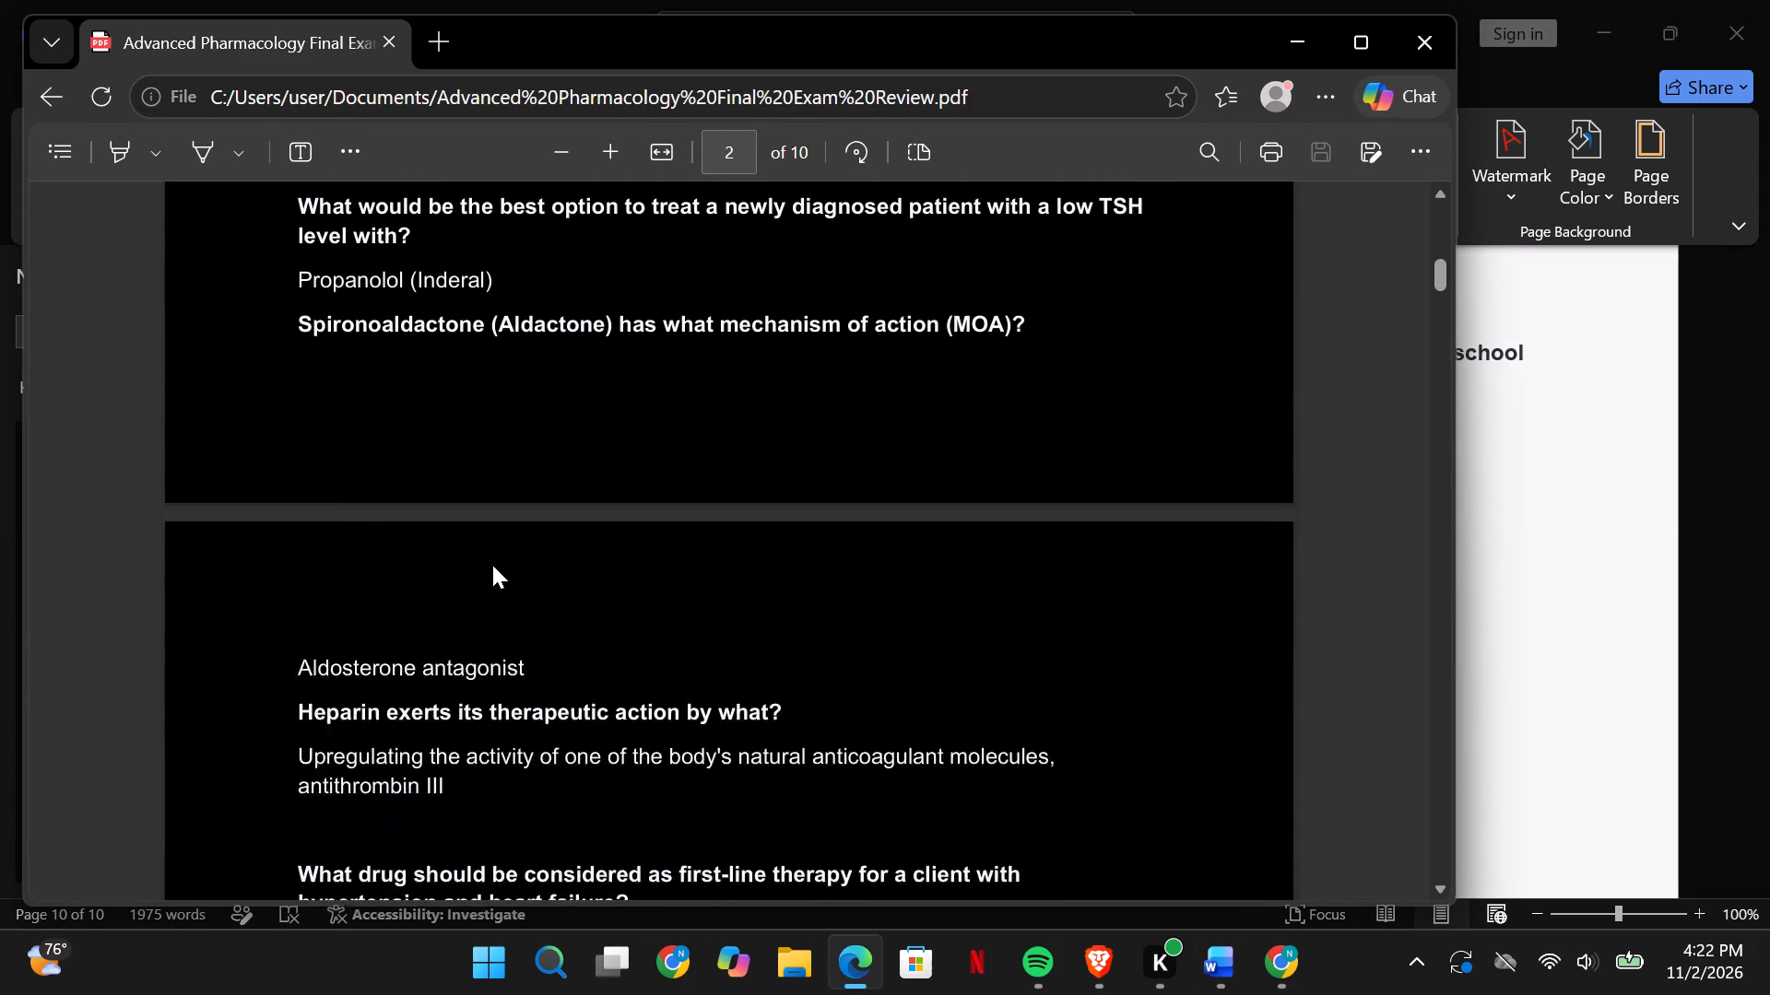
{"action": "scroll", "coordinate": [492, 565], "scroll_direction": "down", "scroll_amount": 1}
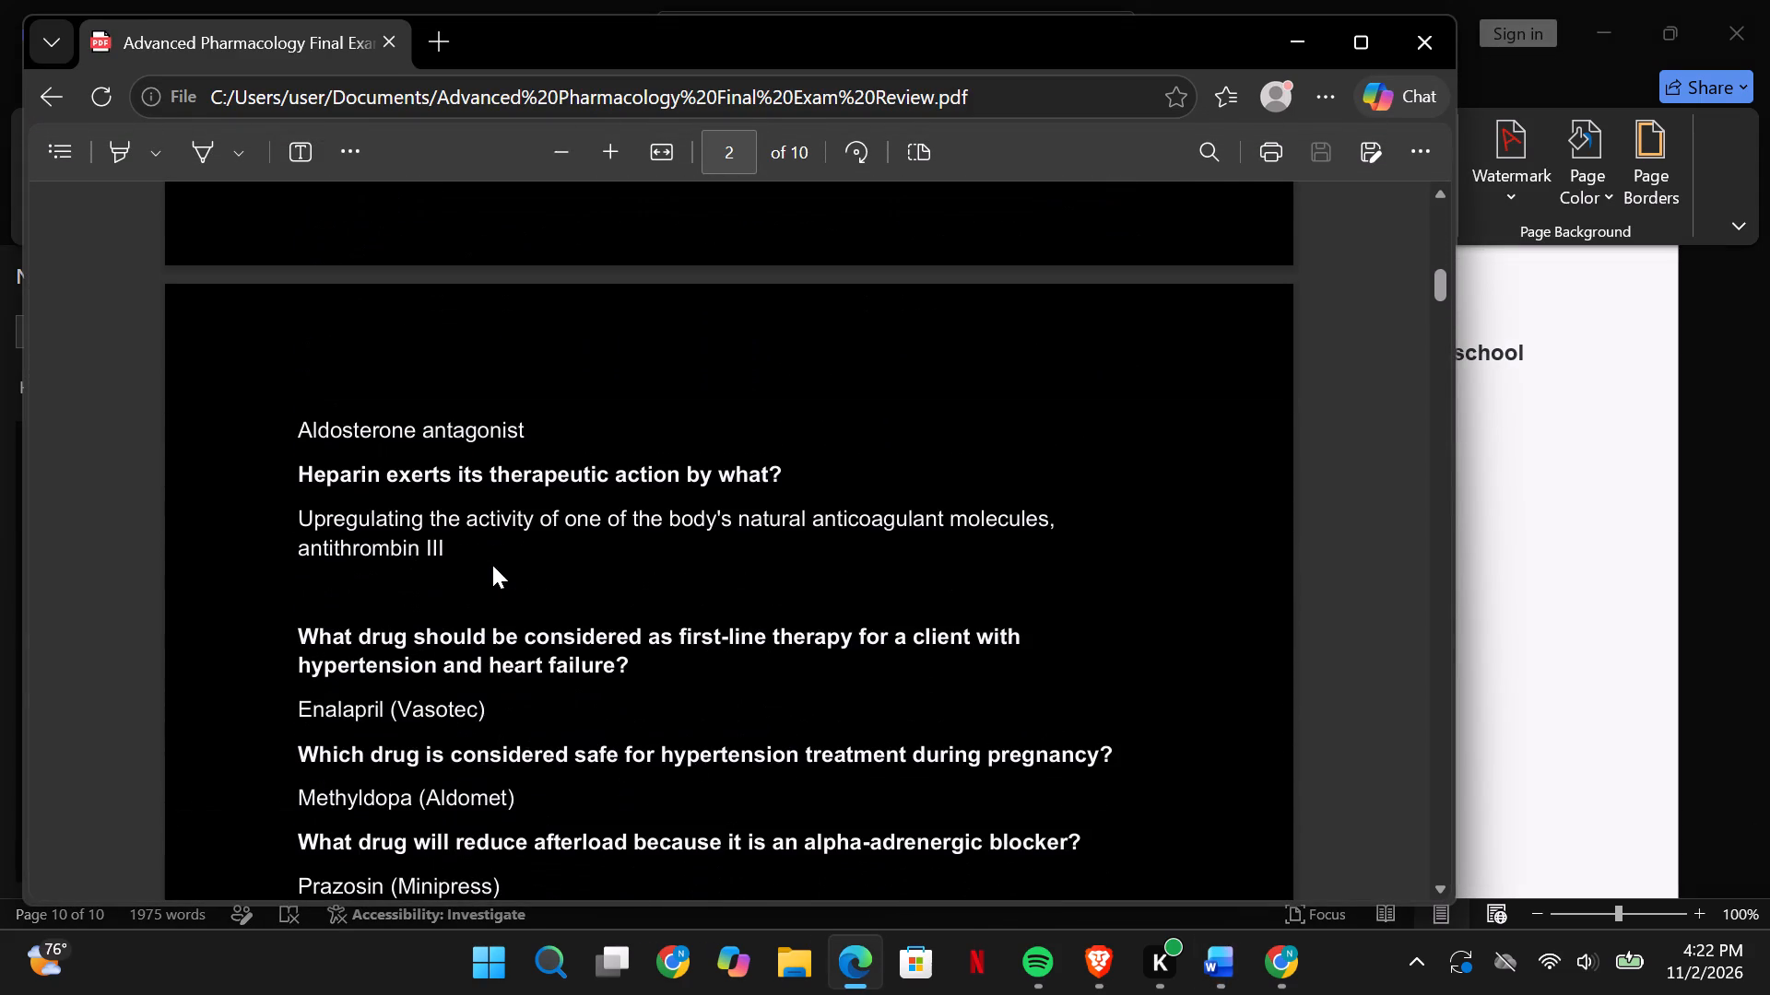
{"action": "left_click", "coordinate": [1295, 28]}
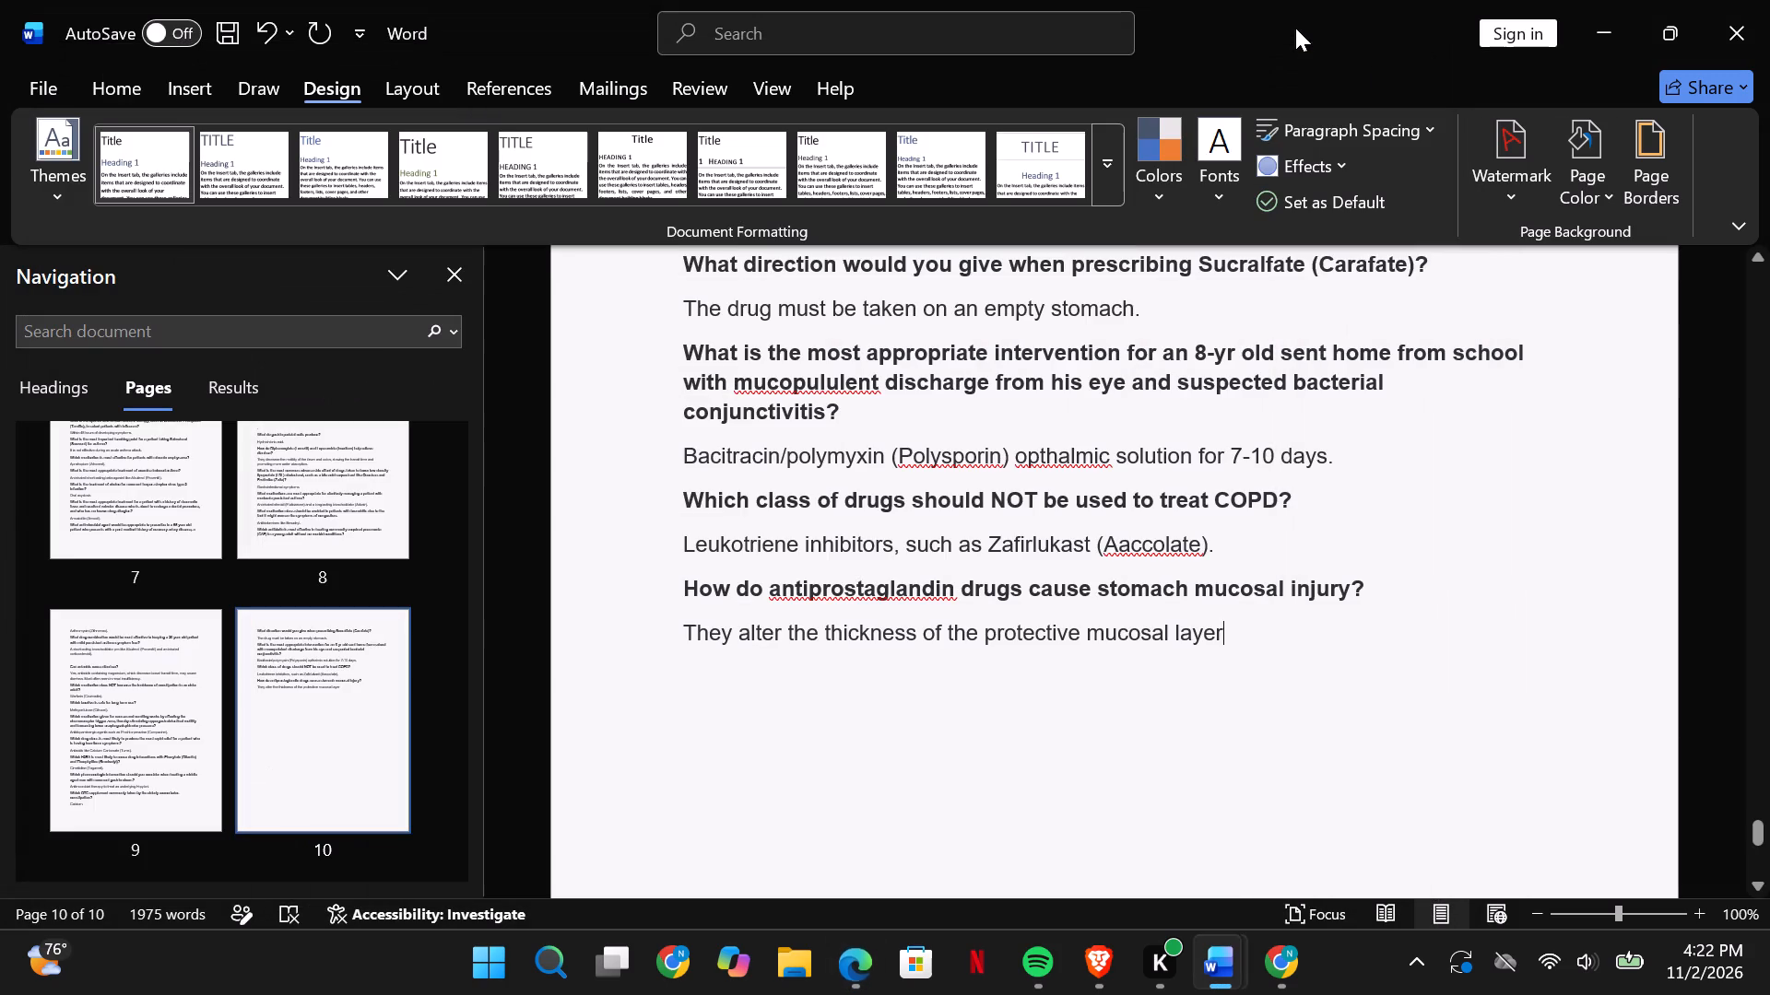
Change the document's page color to the light gray theme color next to black.
{"action": "left_click", "coordinate": [1591, 136]}
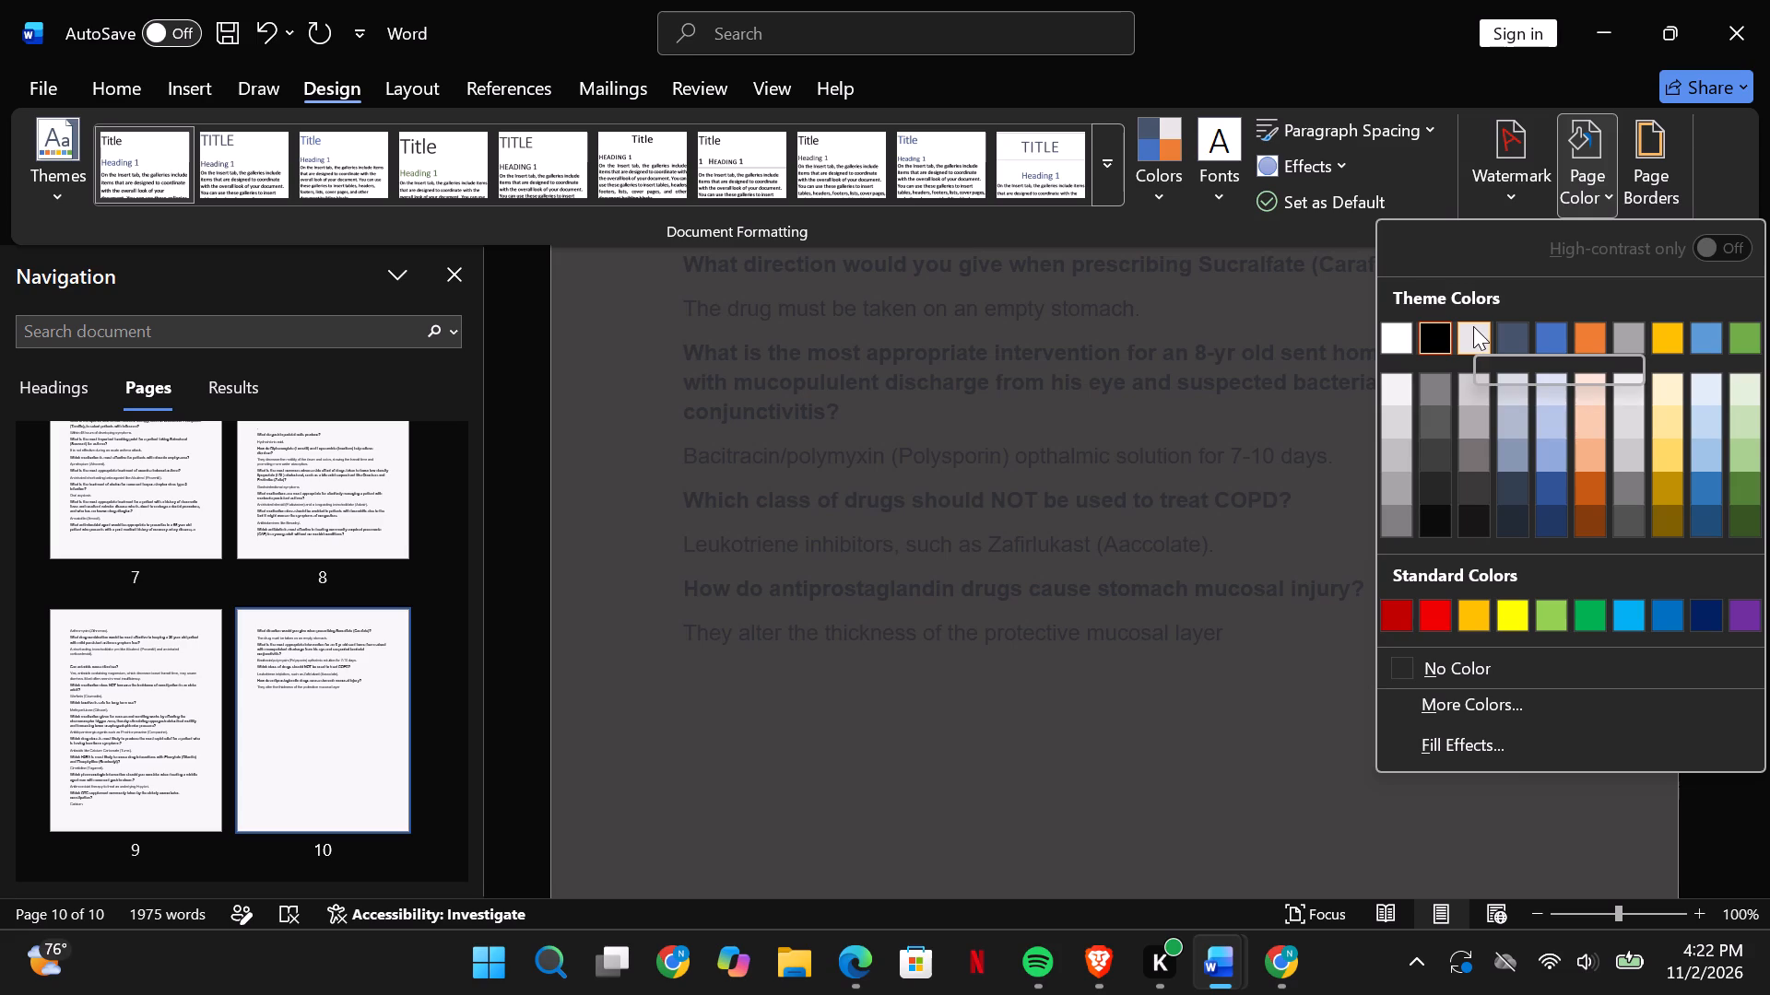
{"action": "left_click", "coordinate": [1468, 327]}
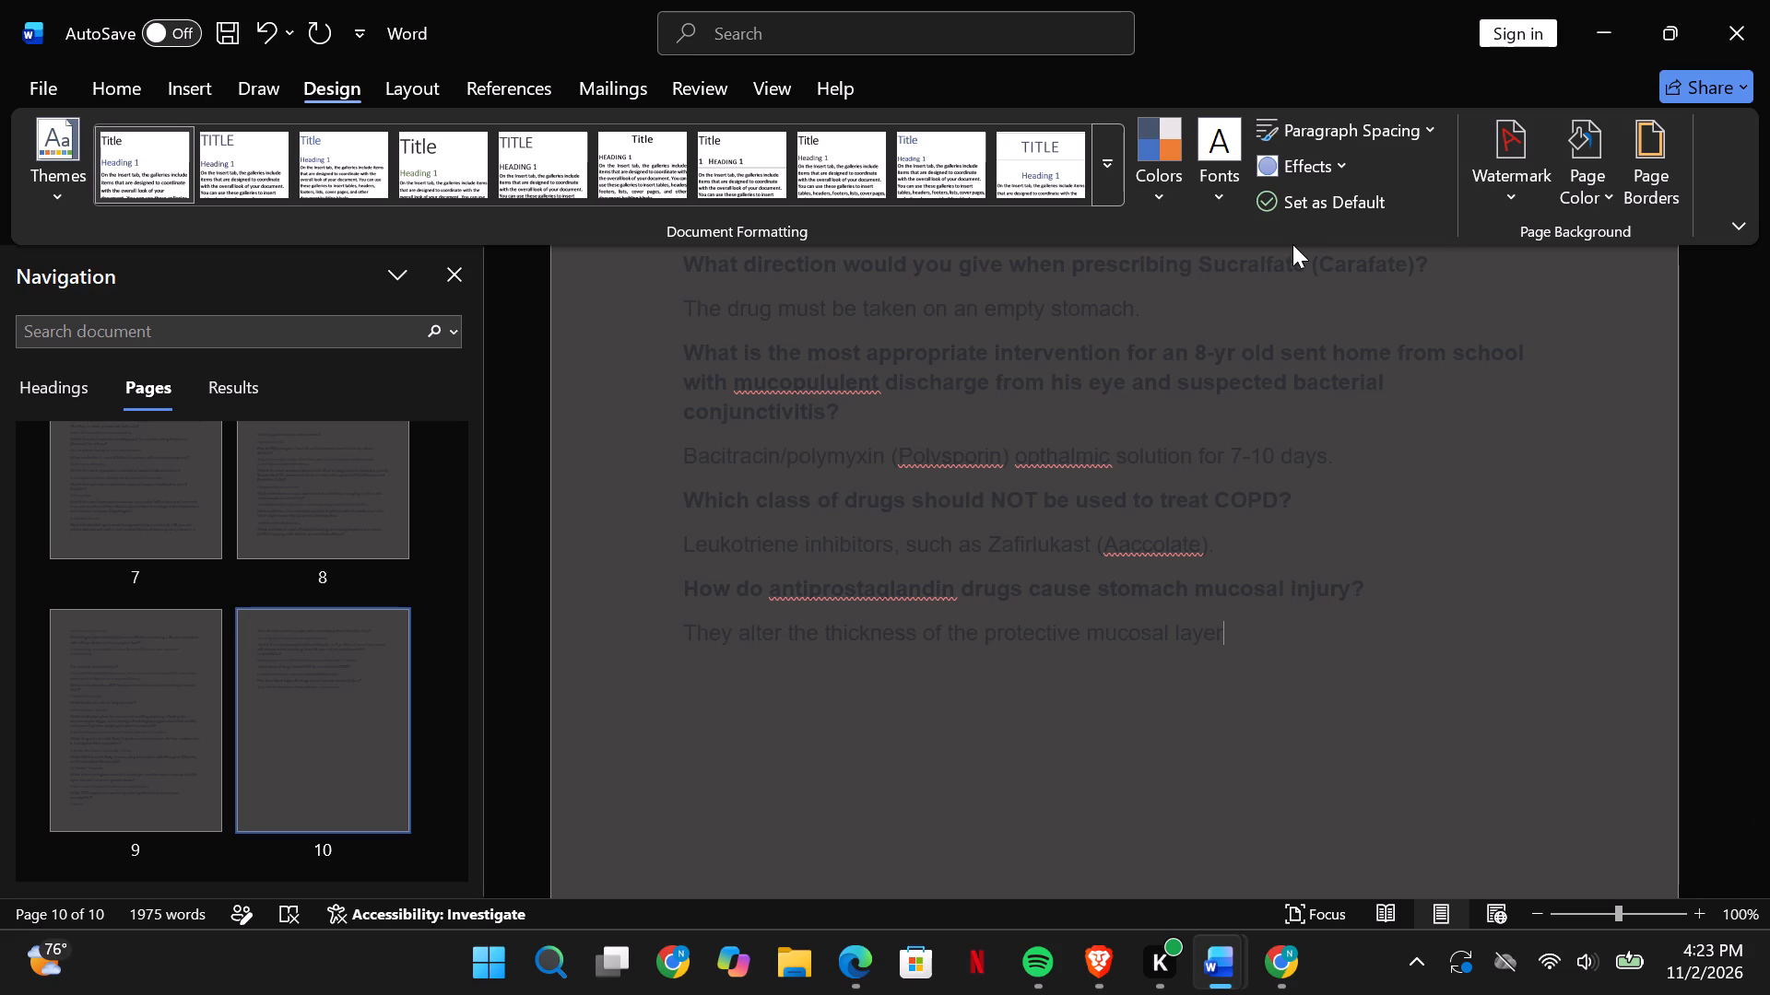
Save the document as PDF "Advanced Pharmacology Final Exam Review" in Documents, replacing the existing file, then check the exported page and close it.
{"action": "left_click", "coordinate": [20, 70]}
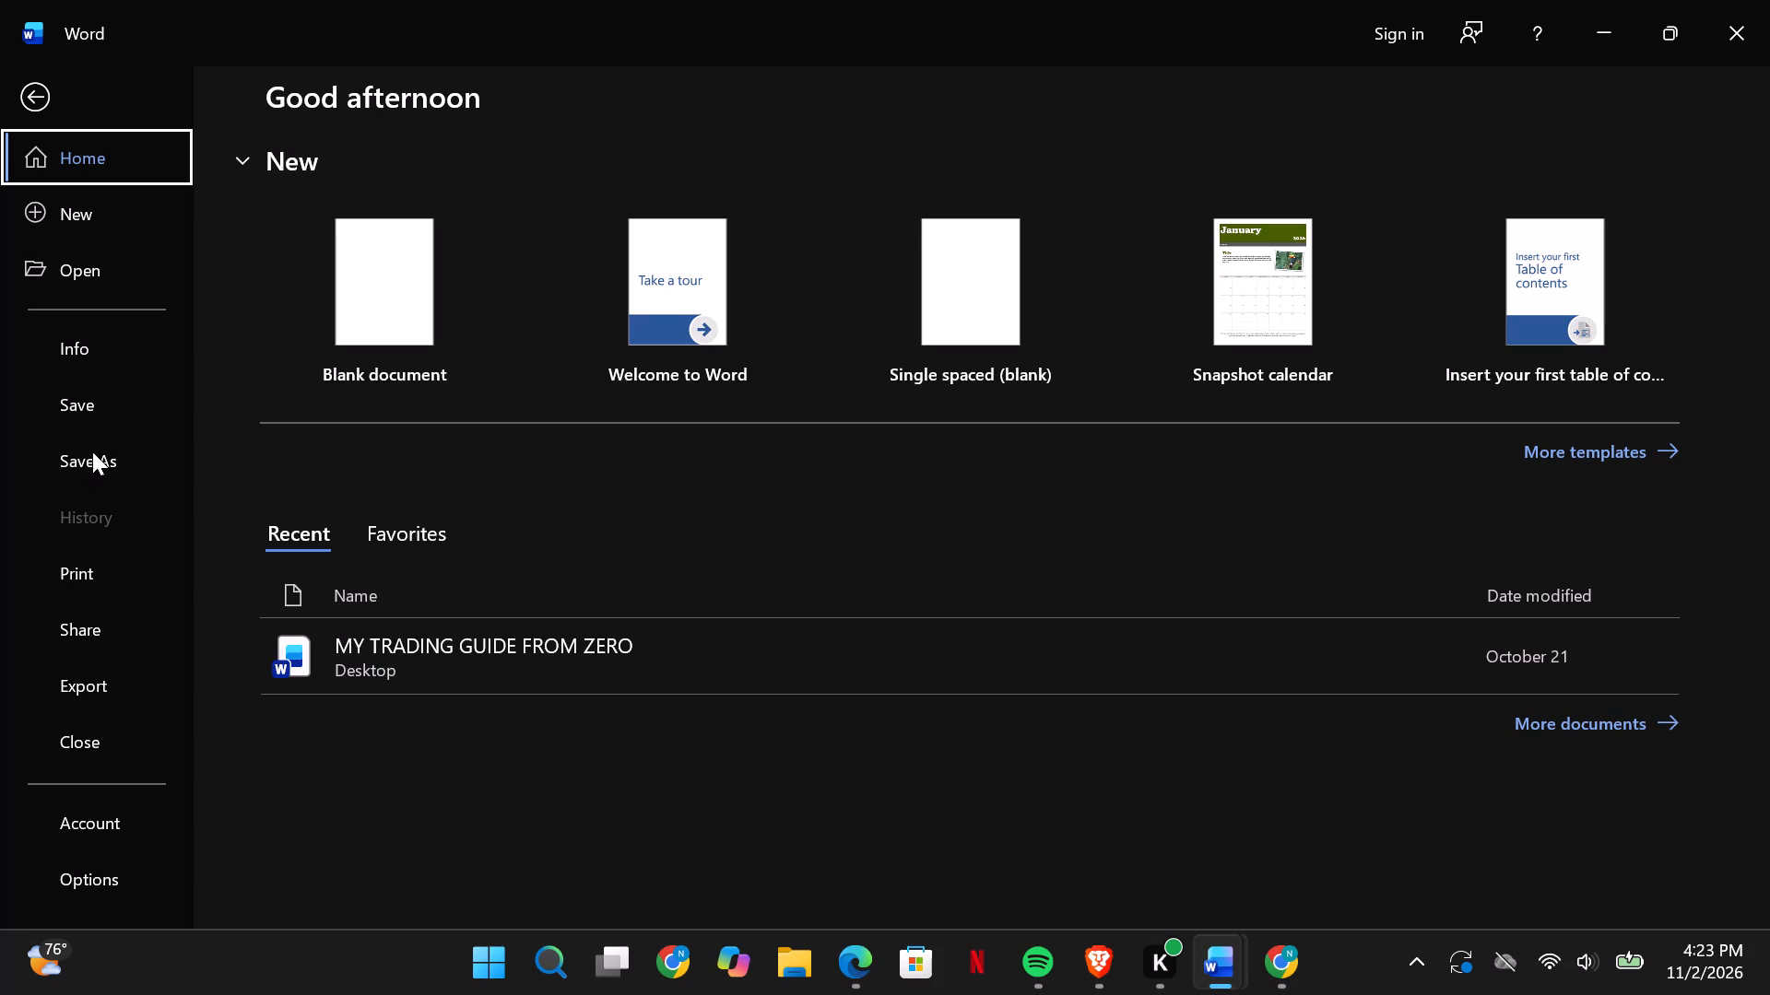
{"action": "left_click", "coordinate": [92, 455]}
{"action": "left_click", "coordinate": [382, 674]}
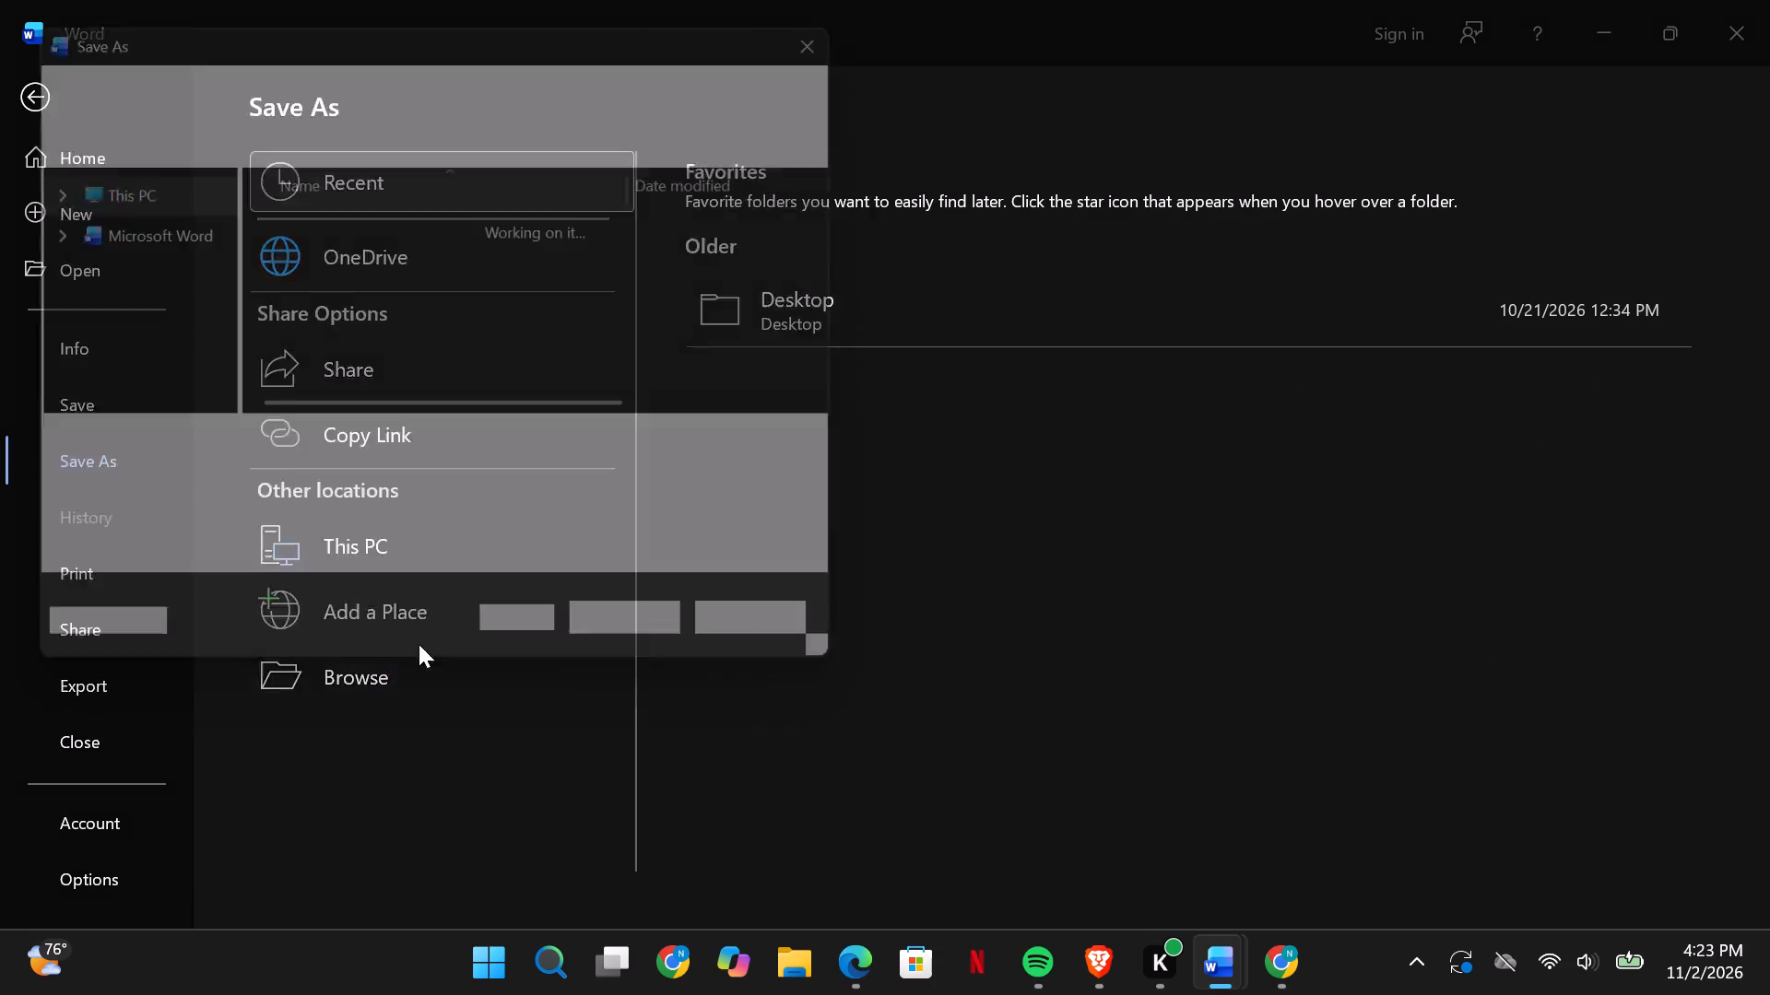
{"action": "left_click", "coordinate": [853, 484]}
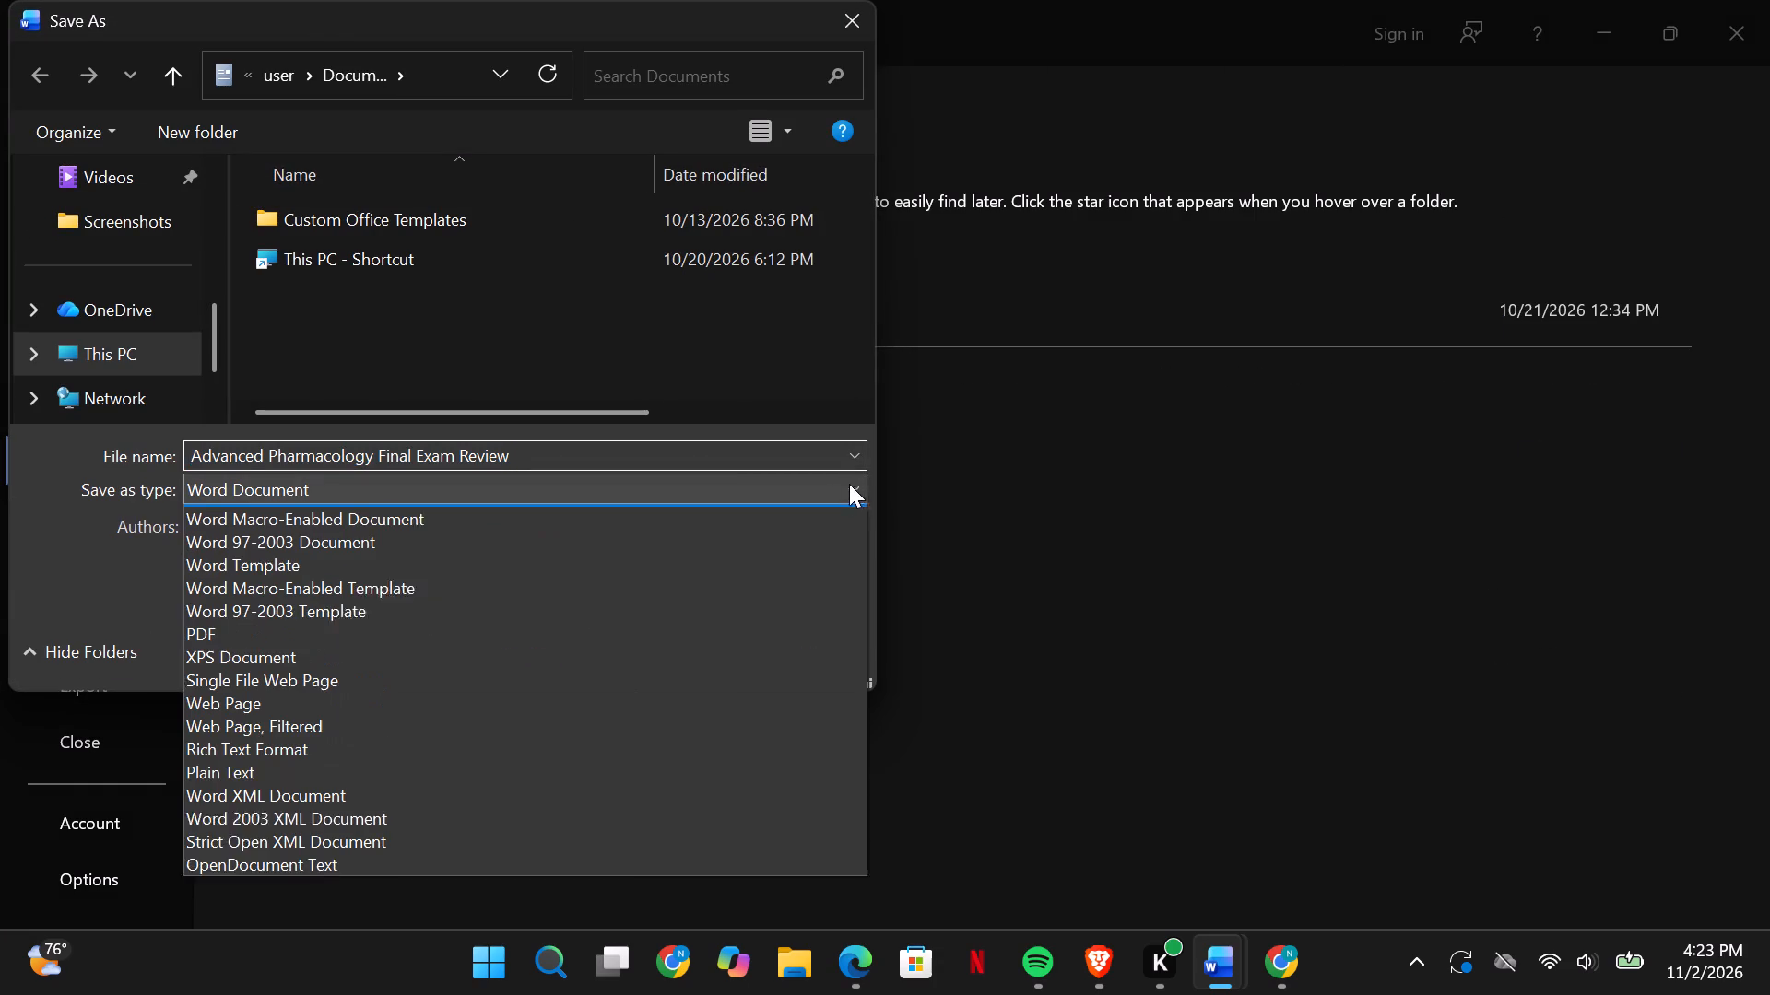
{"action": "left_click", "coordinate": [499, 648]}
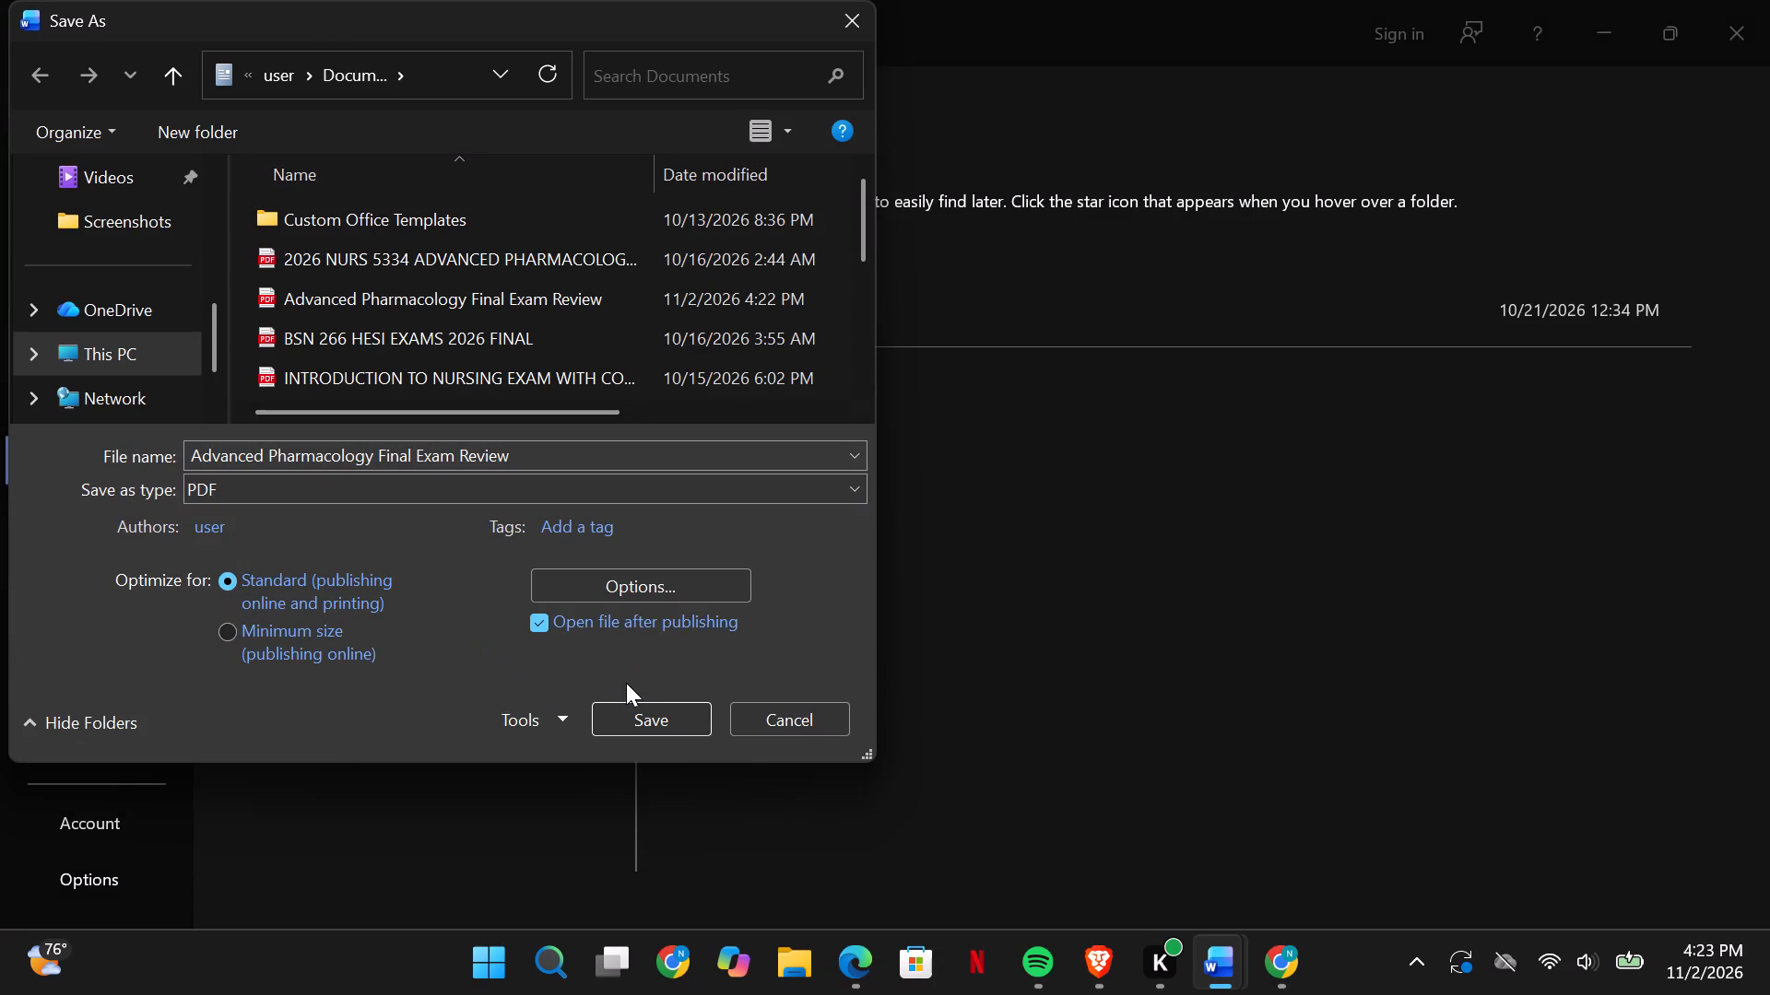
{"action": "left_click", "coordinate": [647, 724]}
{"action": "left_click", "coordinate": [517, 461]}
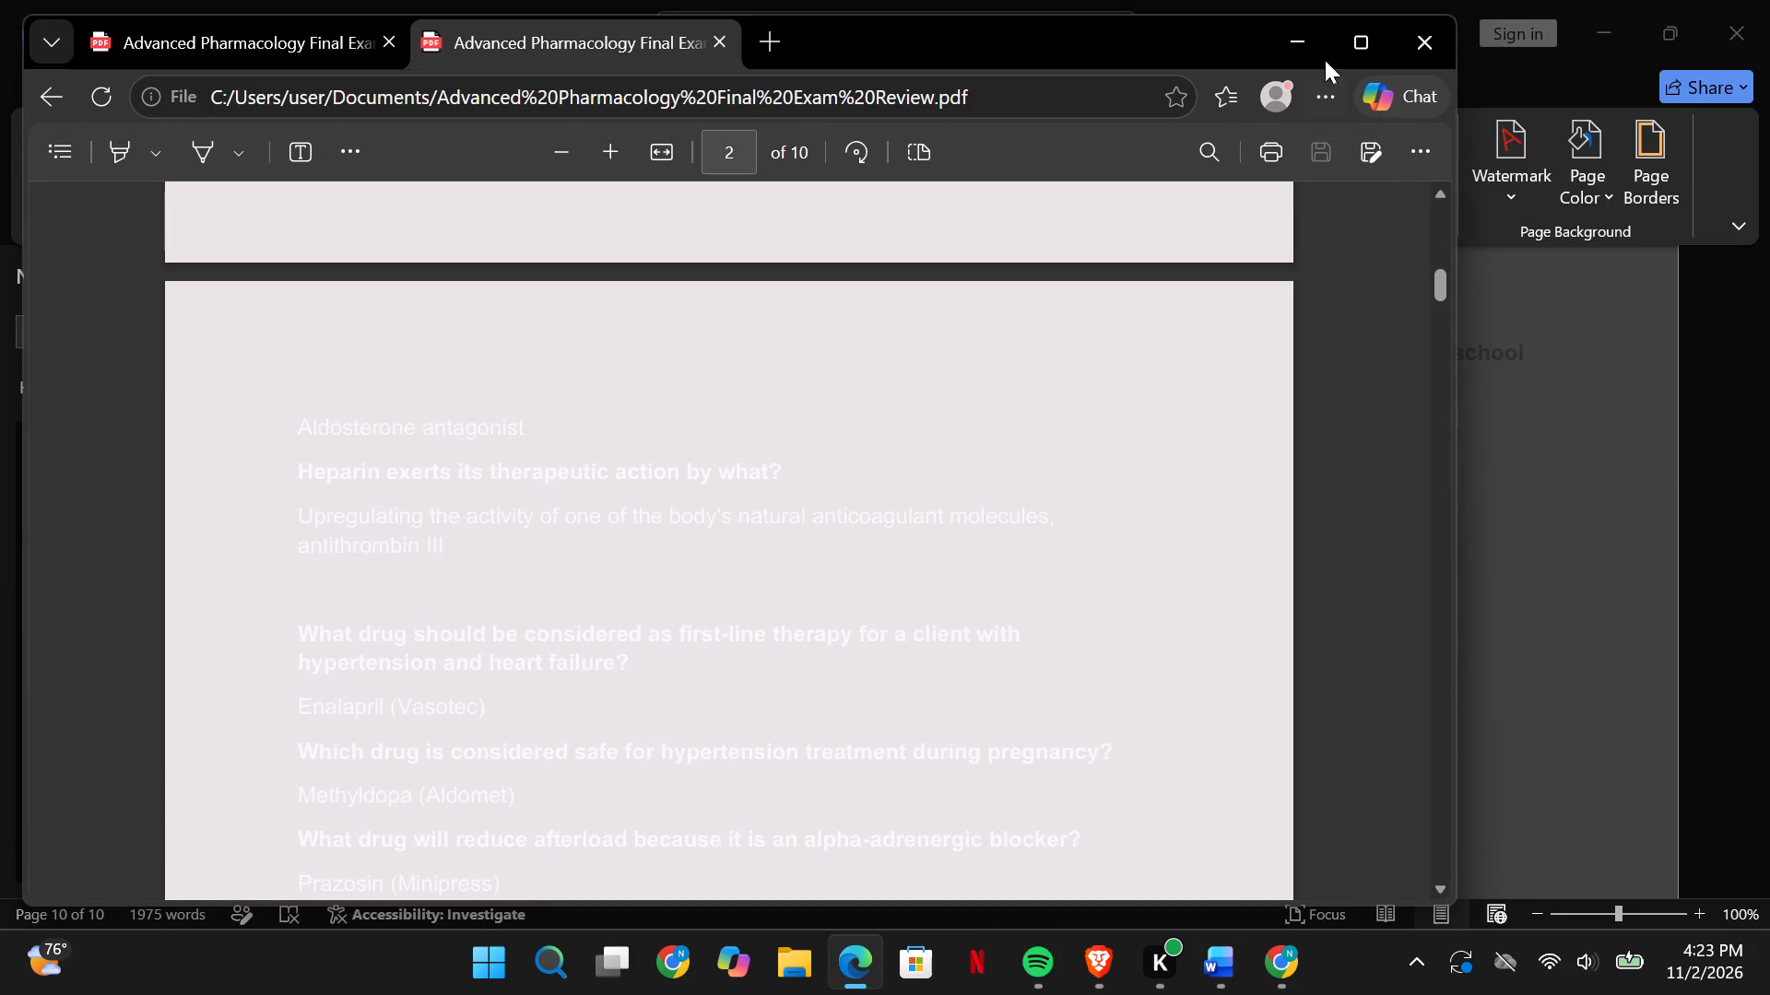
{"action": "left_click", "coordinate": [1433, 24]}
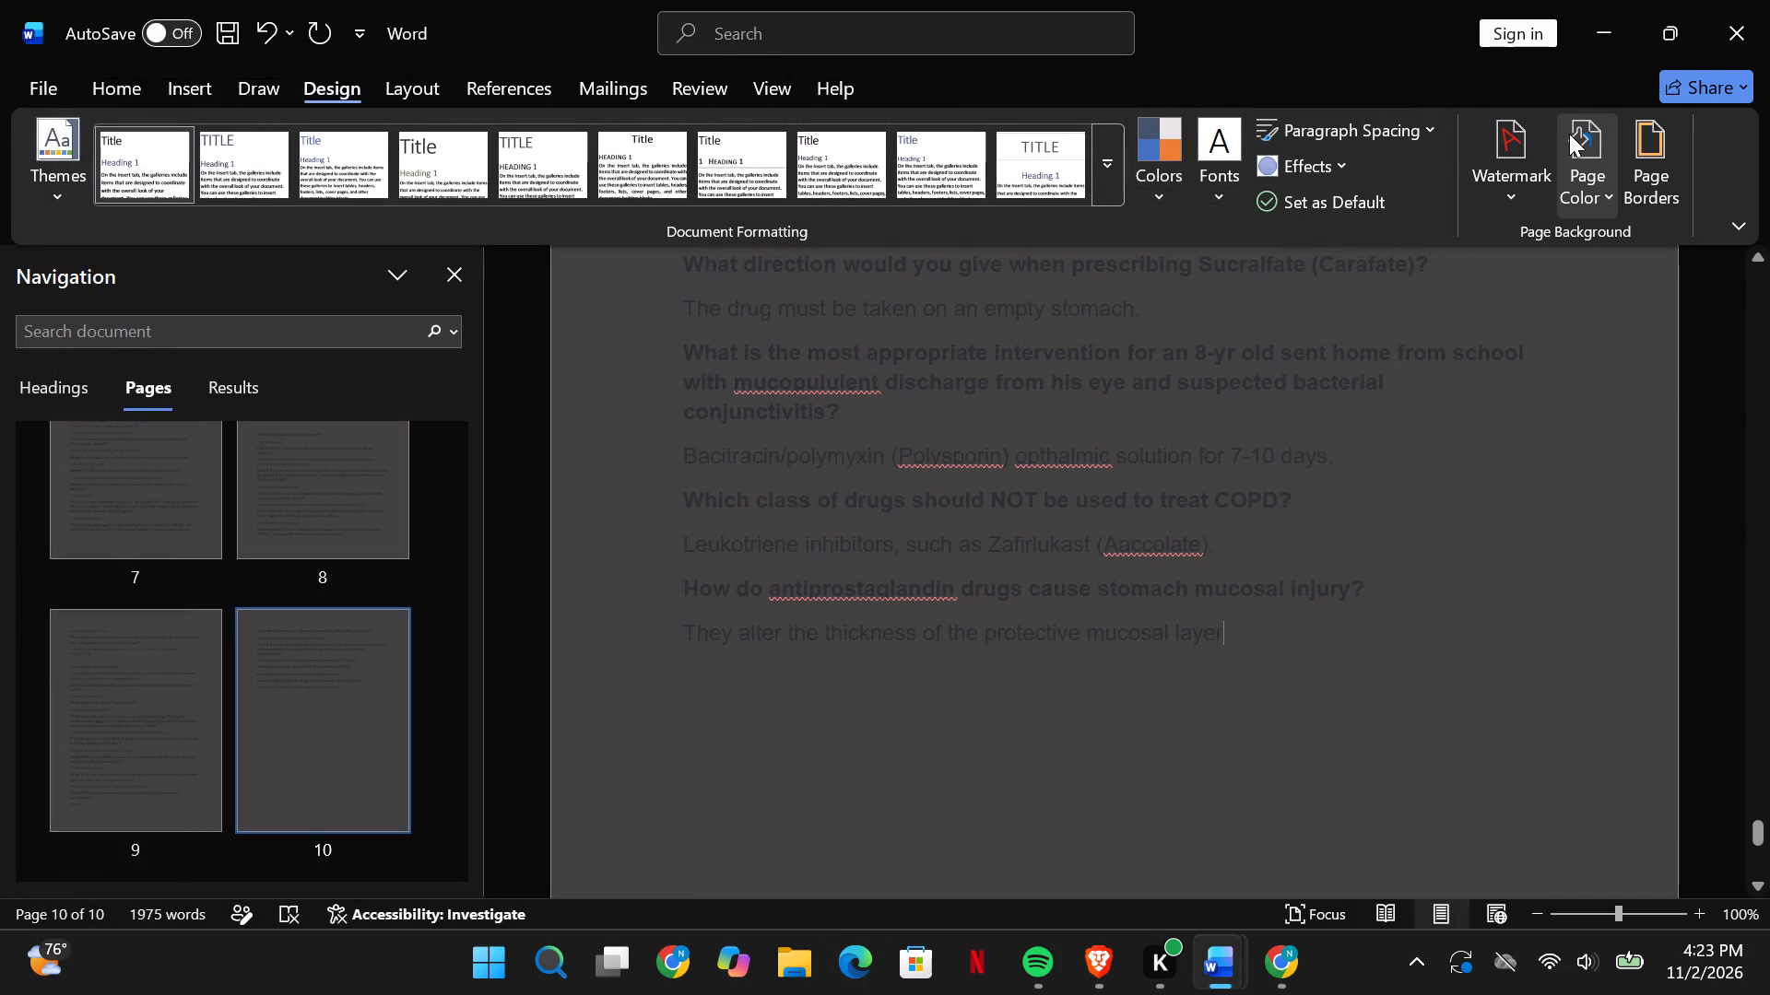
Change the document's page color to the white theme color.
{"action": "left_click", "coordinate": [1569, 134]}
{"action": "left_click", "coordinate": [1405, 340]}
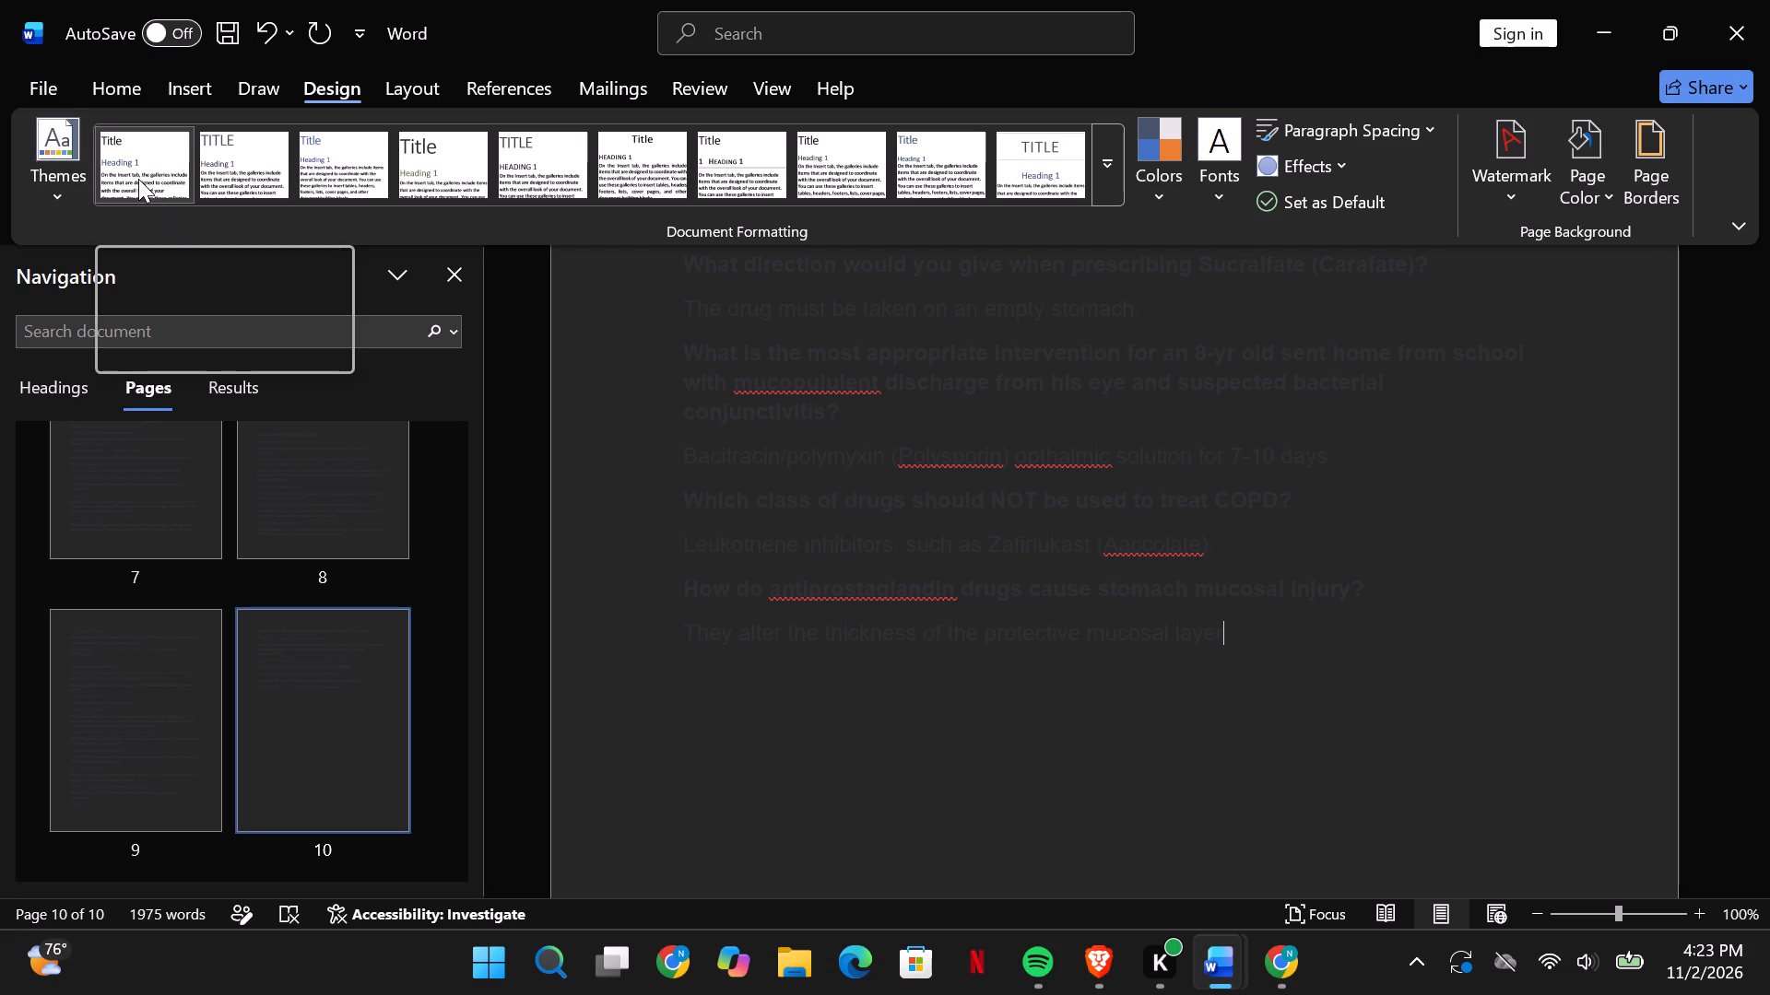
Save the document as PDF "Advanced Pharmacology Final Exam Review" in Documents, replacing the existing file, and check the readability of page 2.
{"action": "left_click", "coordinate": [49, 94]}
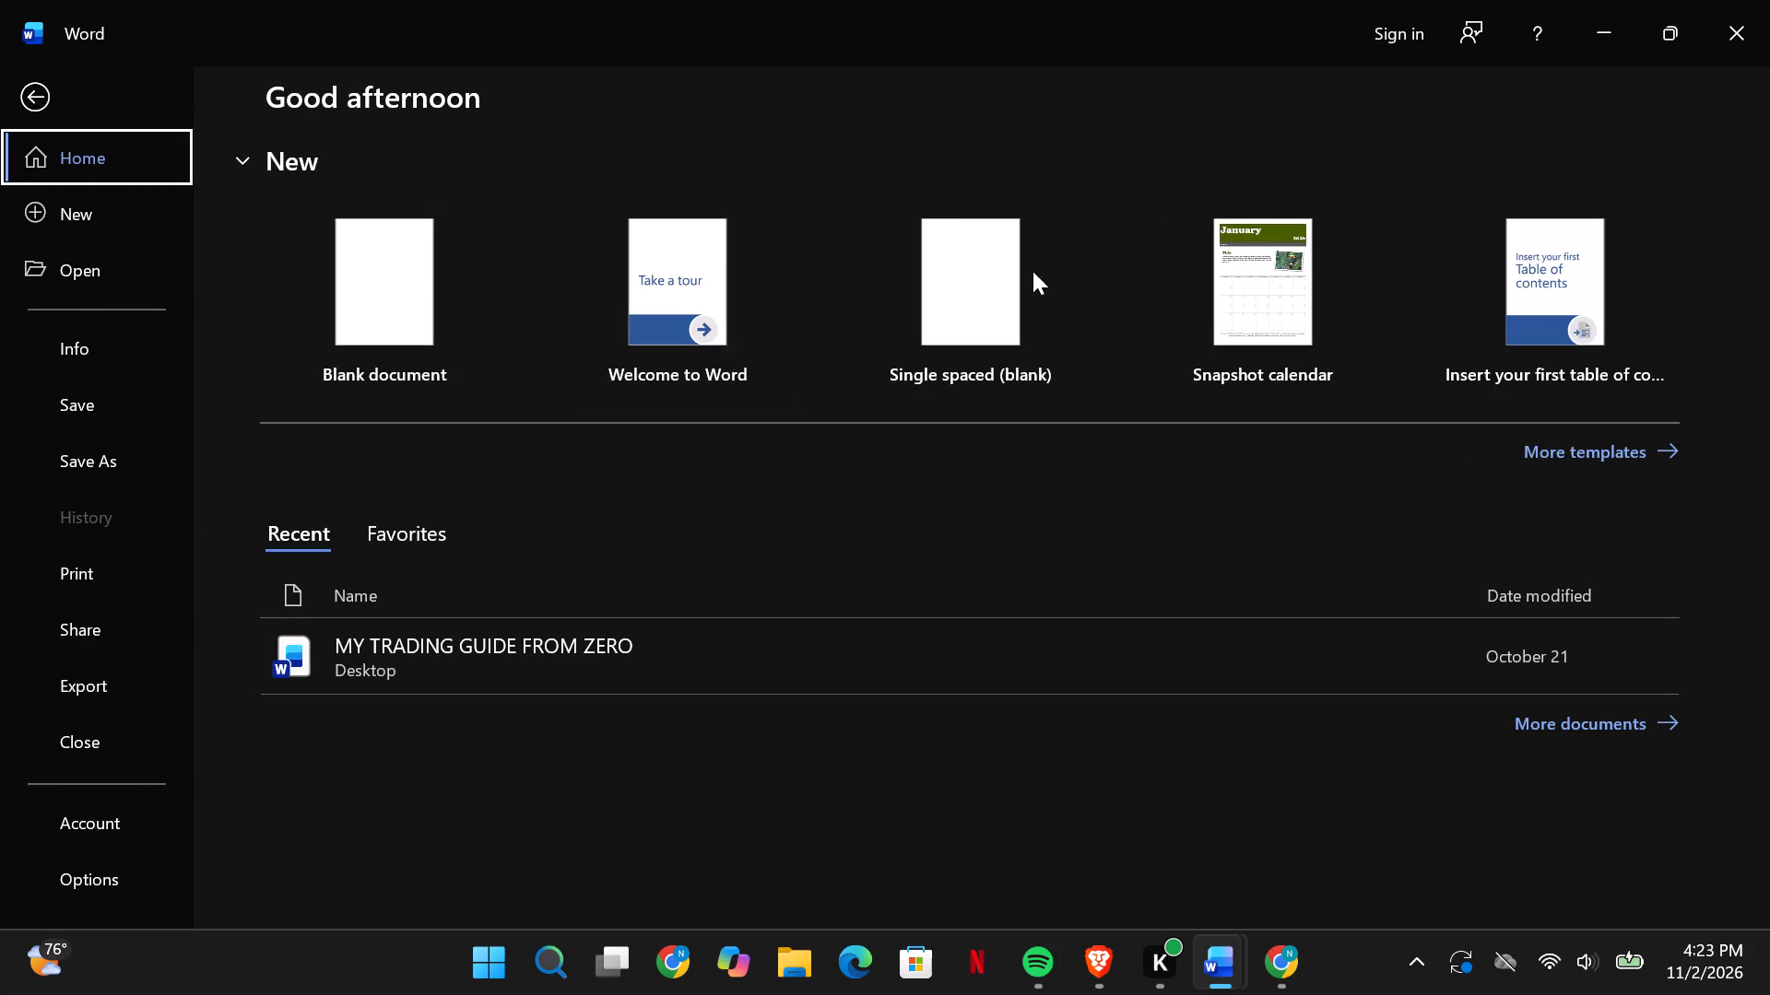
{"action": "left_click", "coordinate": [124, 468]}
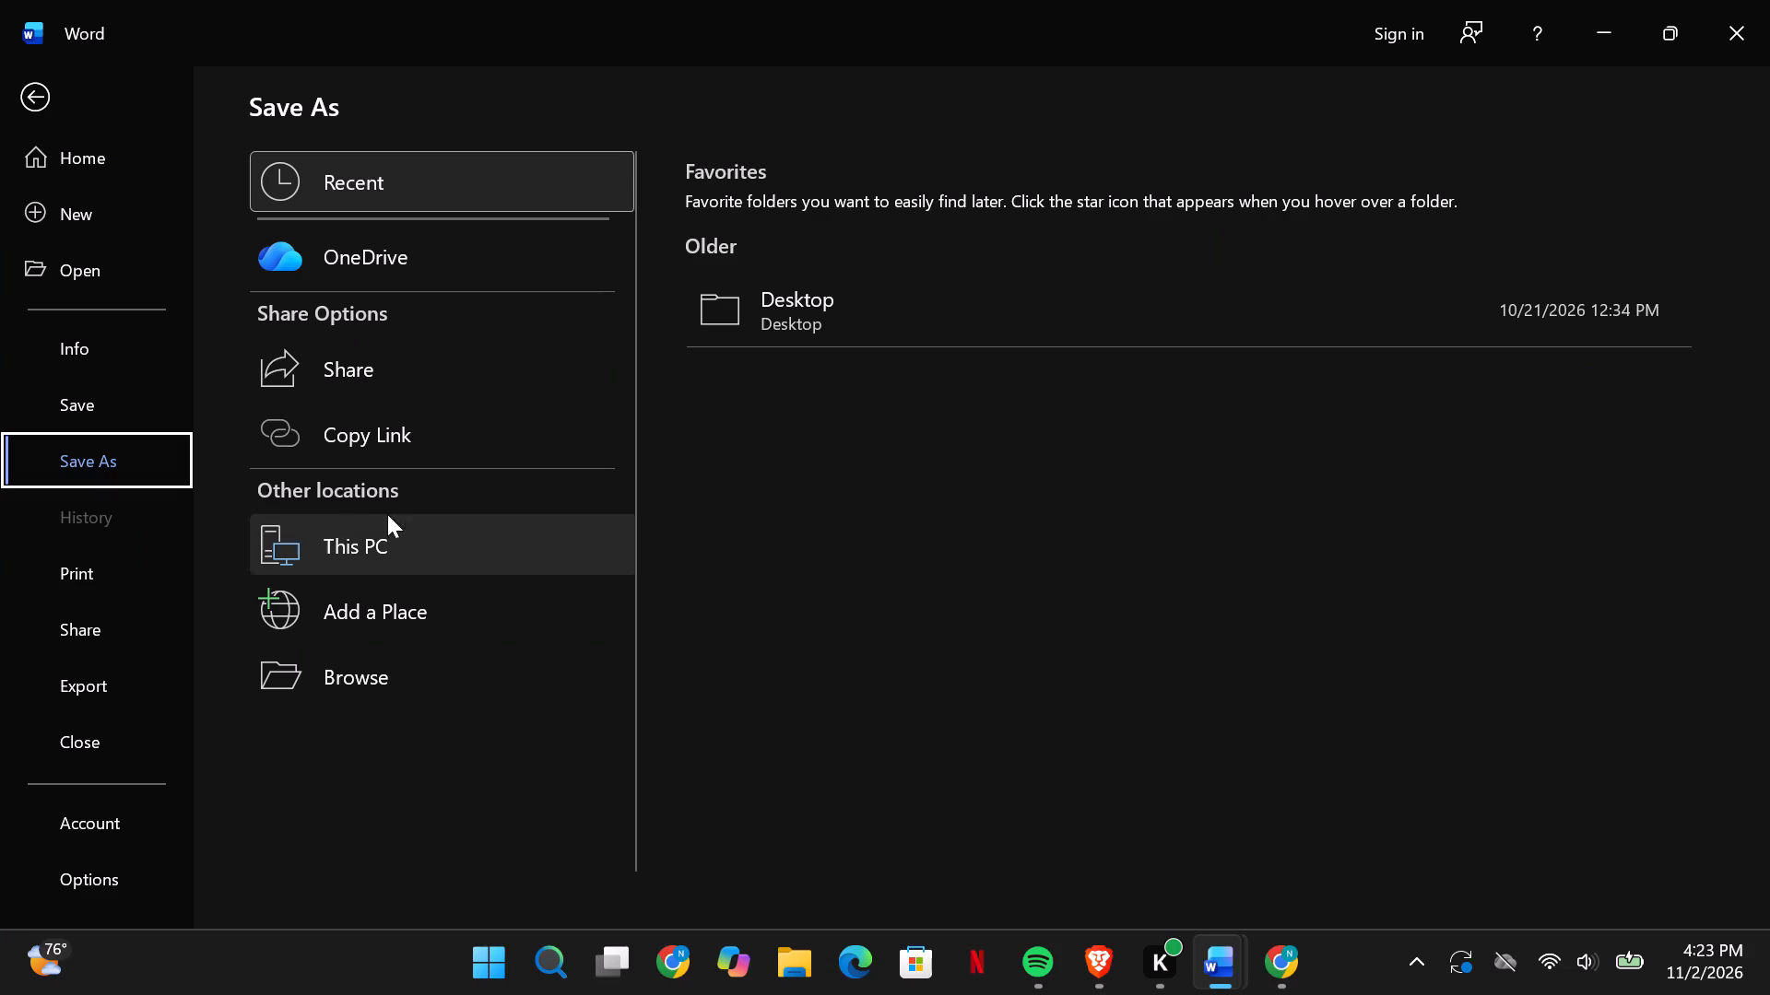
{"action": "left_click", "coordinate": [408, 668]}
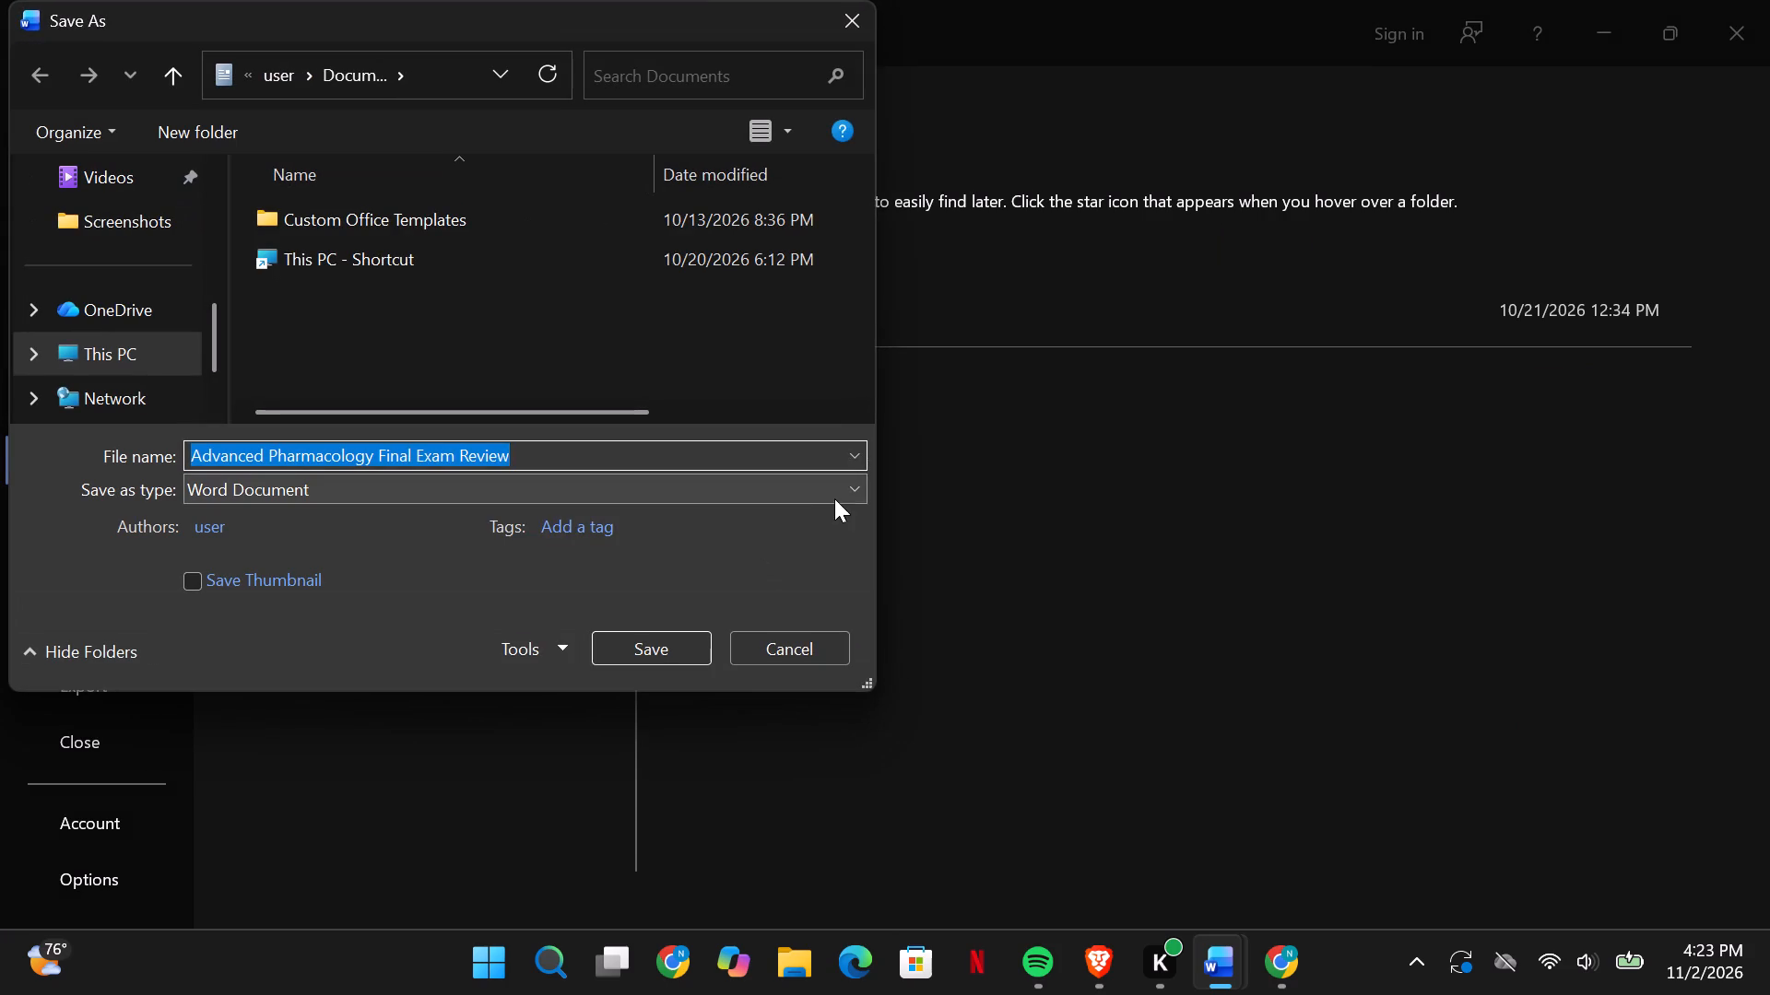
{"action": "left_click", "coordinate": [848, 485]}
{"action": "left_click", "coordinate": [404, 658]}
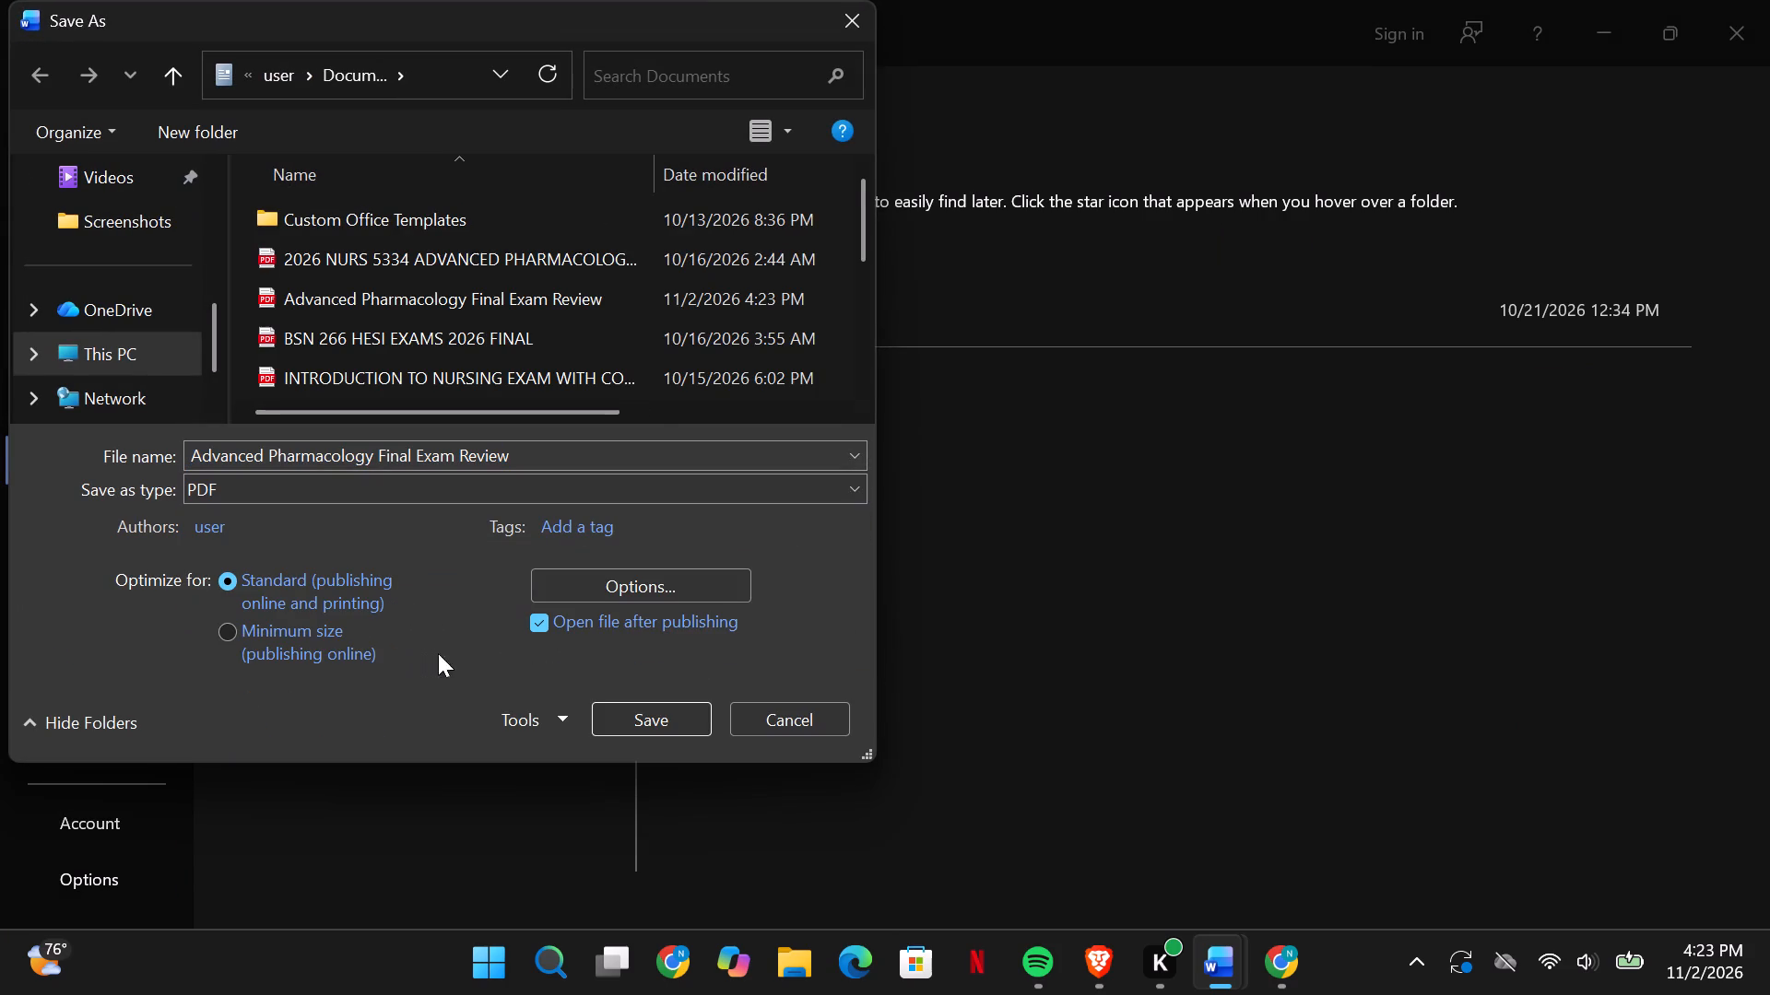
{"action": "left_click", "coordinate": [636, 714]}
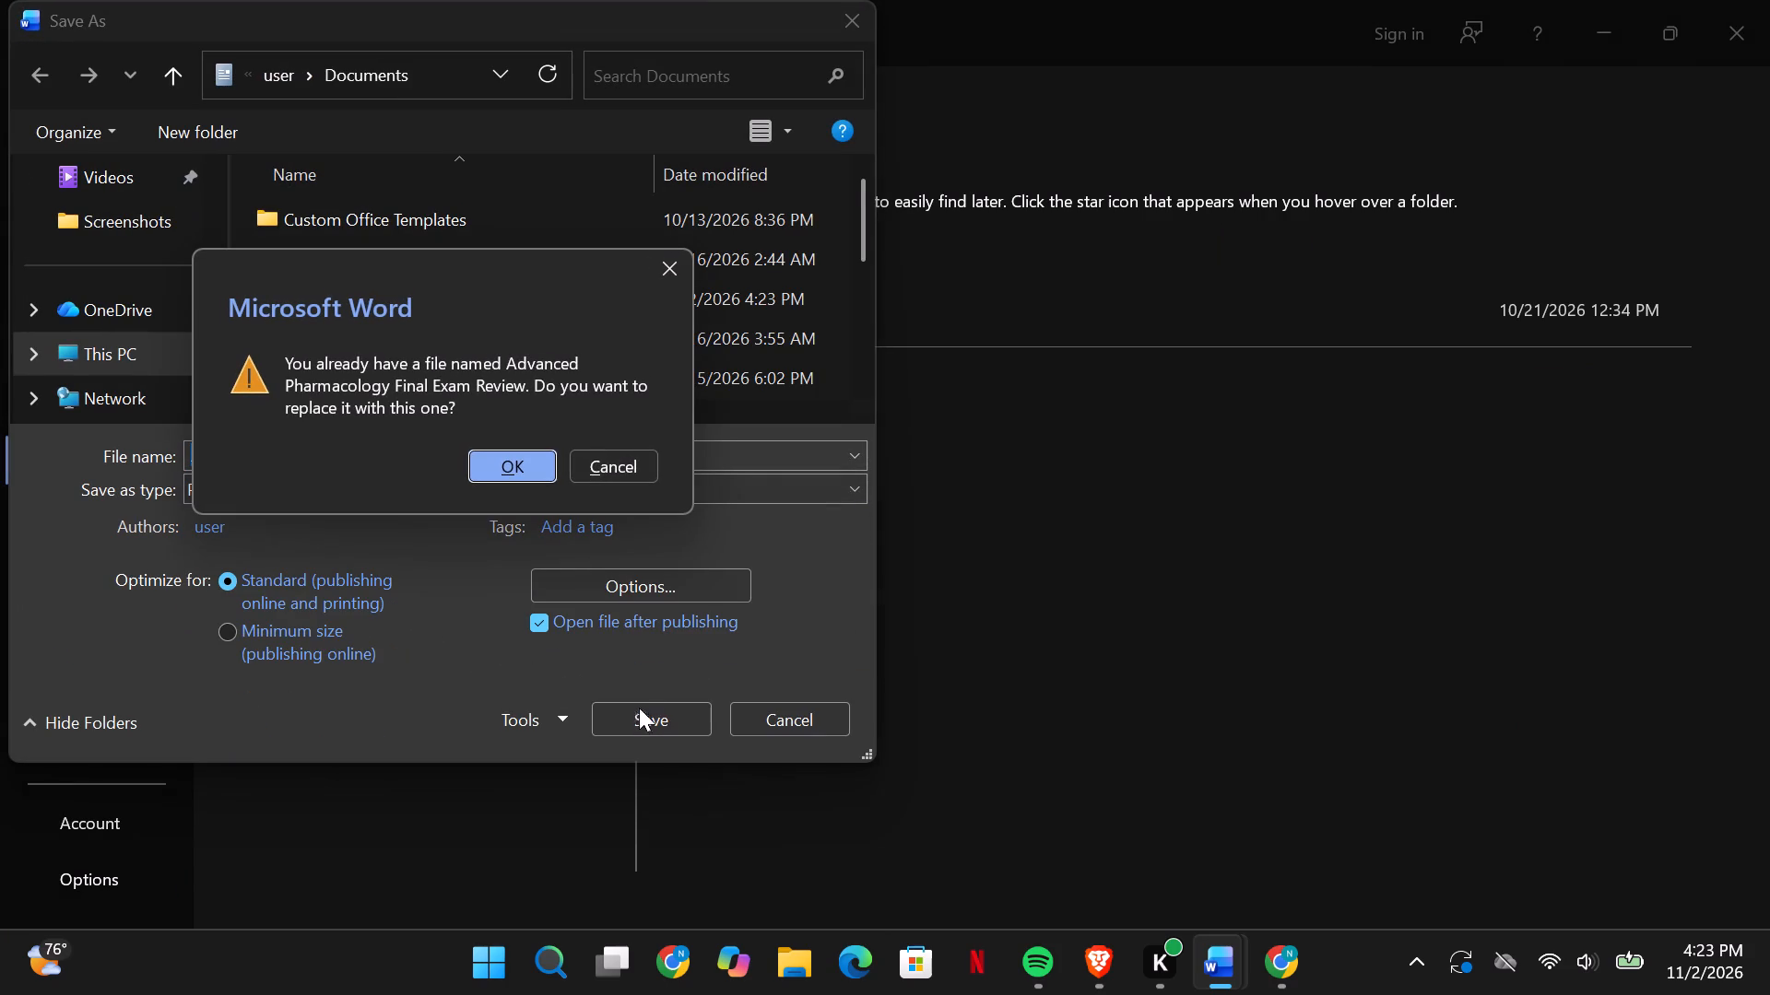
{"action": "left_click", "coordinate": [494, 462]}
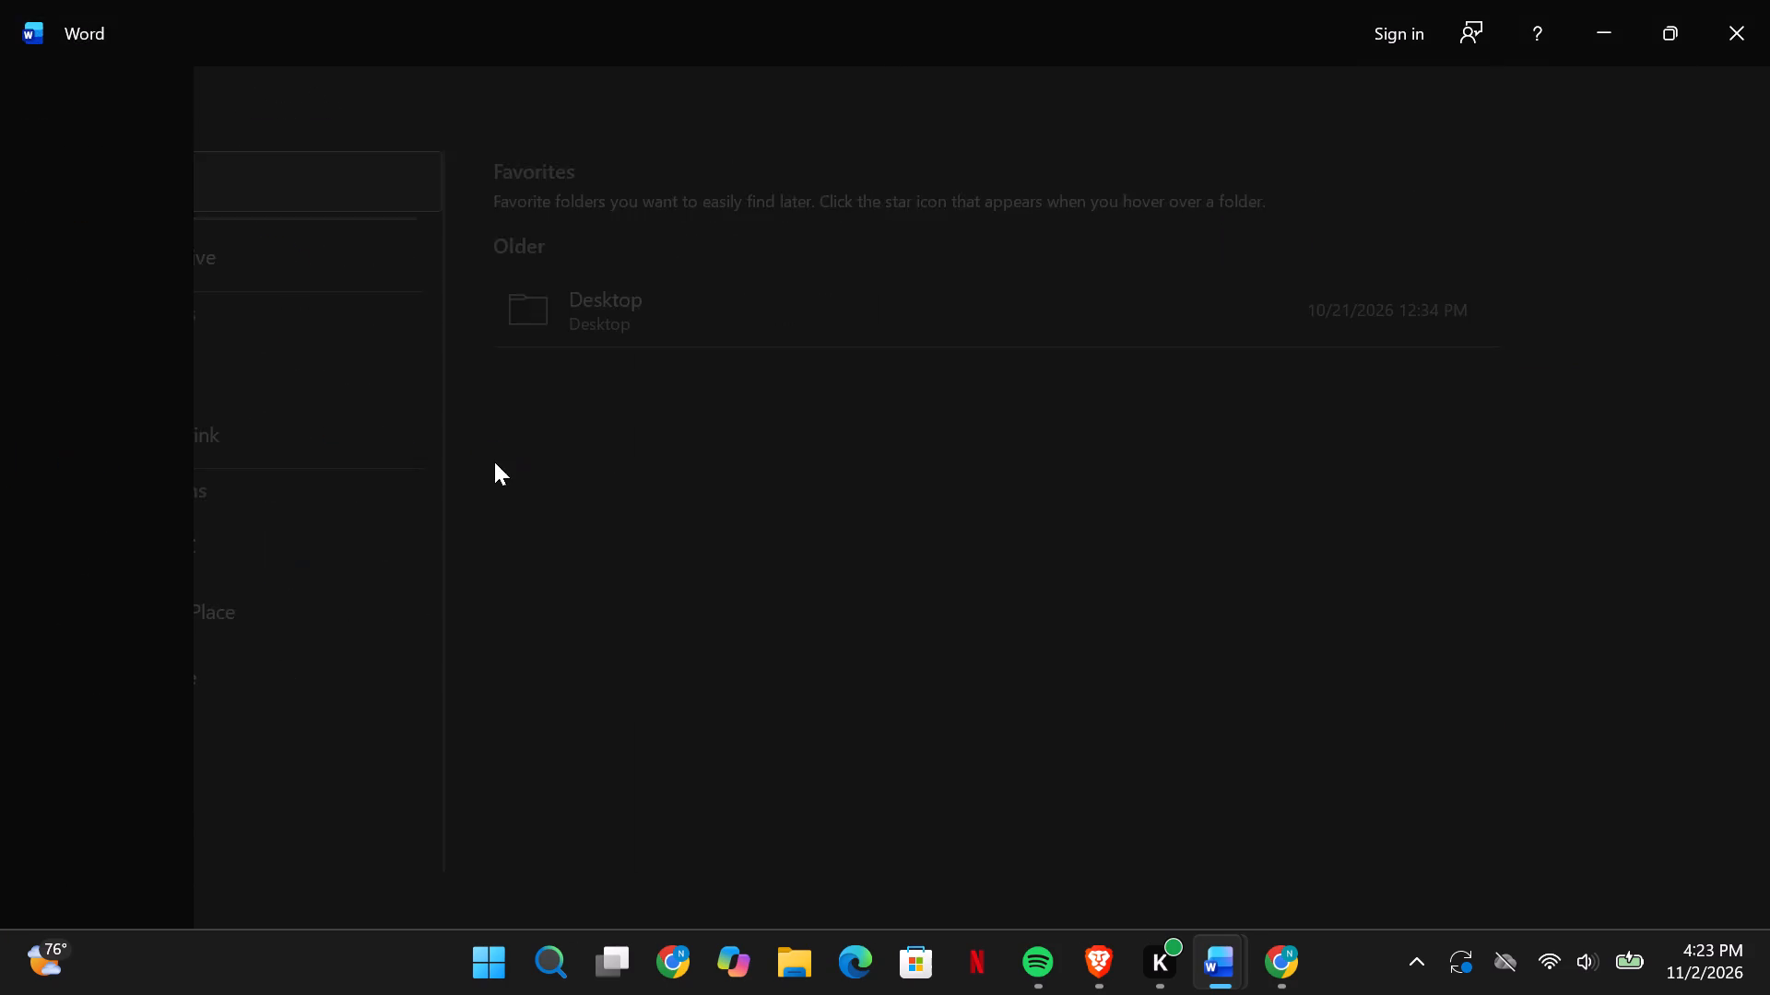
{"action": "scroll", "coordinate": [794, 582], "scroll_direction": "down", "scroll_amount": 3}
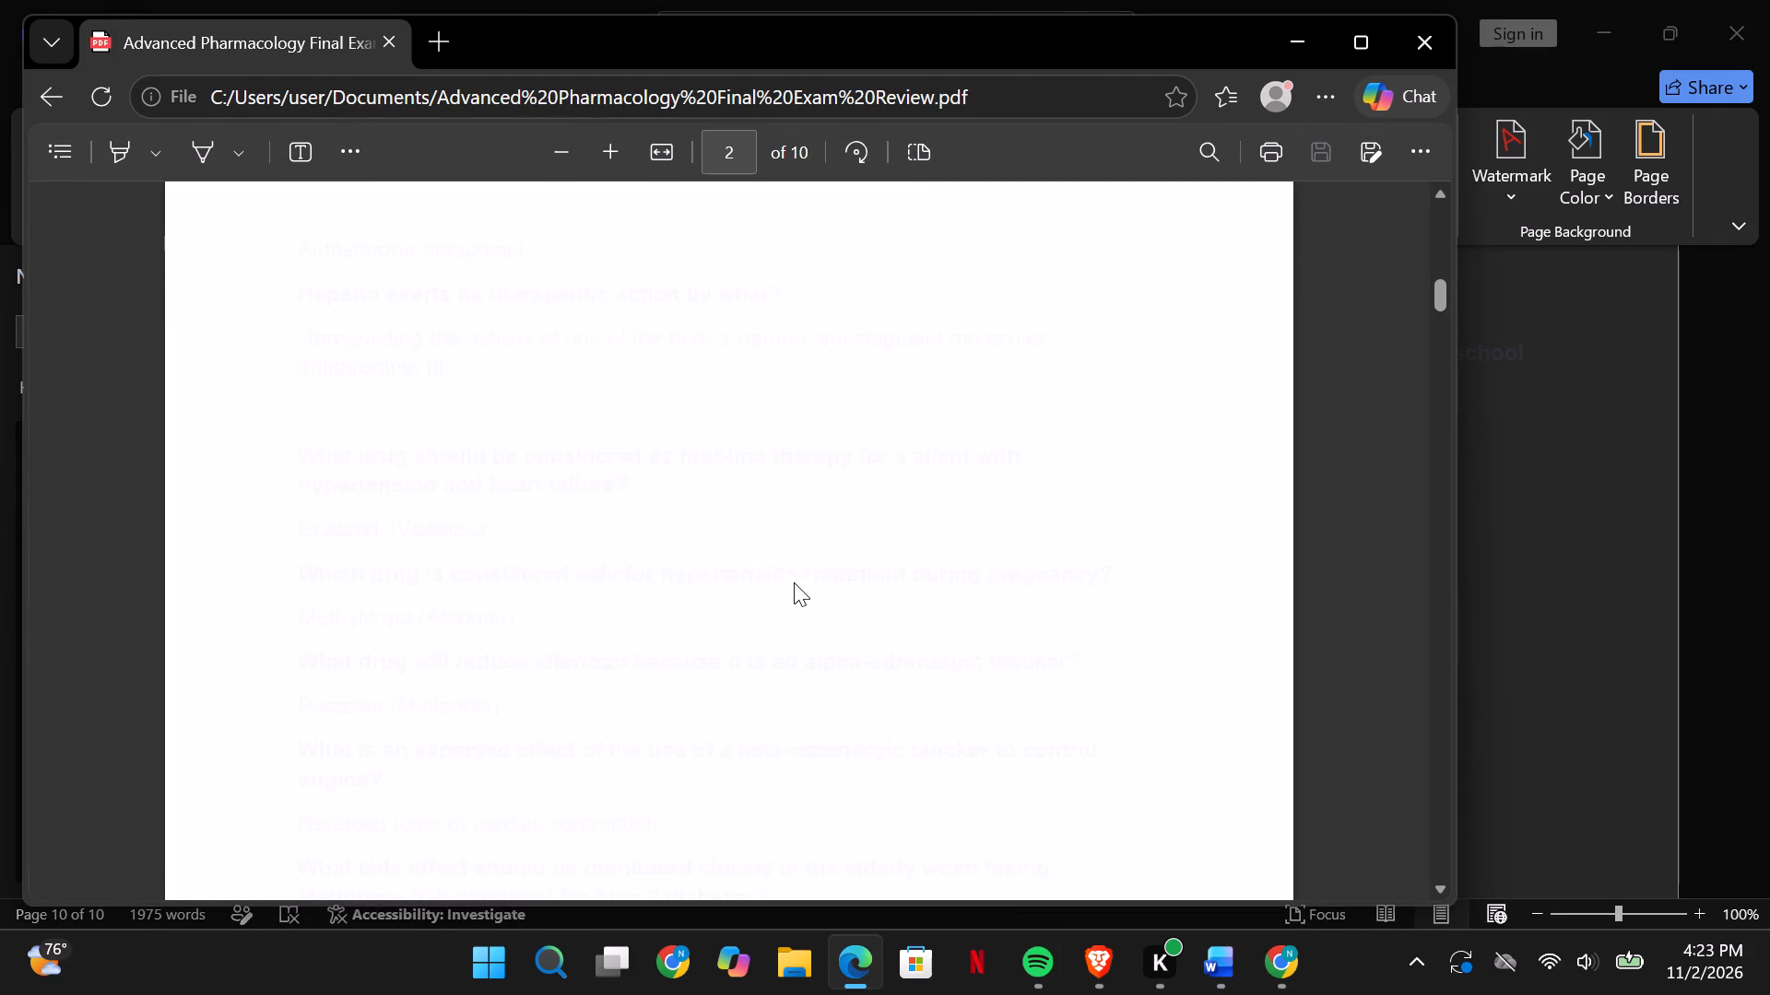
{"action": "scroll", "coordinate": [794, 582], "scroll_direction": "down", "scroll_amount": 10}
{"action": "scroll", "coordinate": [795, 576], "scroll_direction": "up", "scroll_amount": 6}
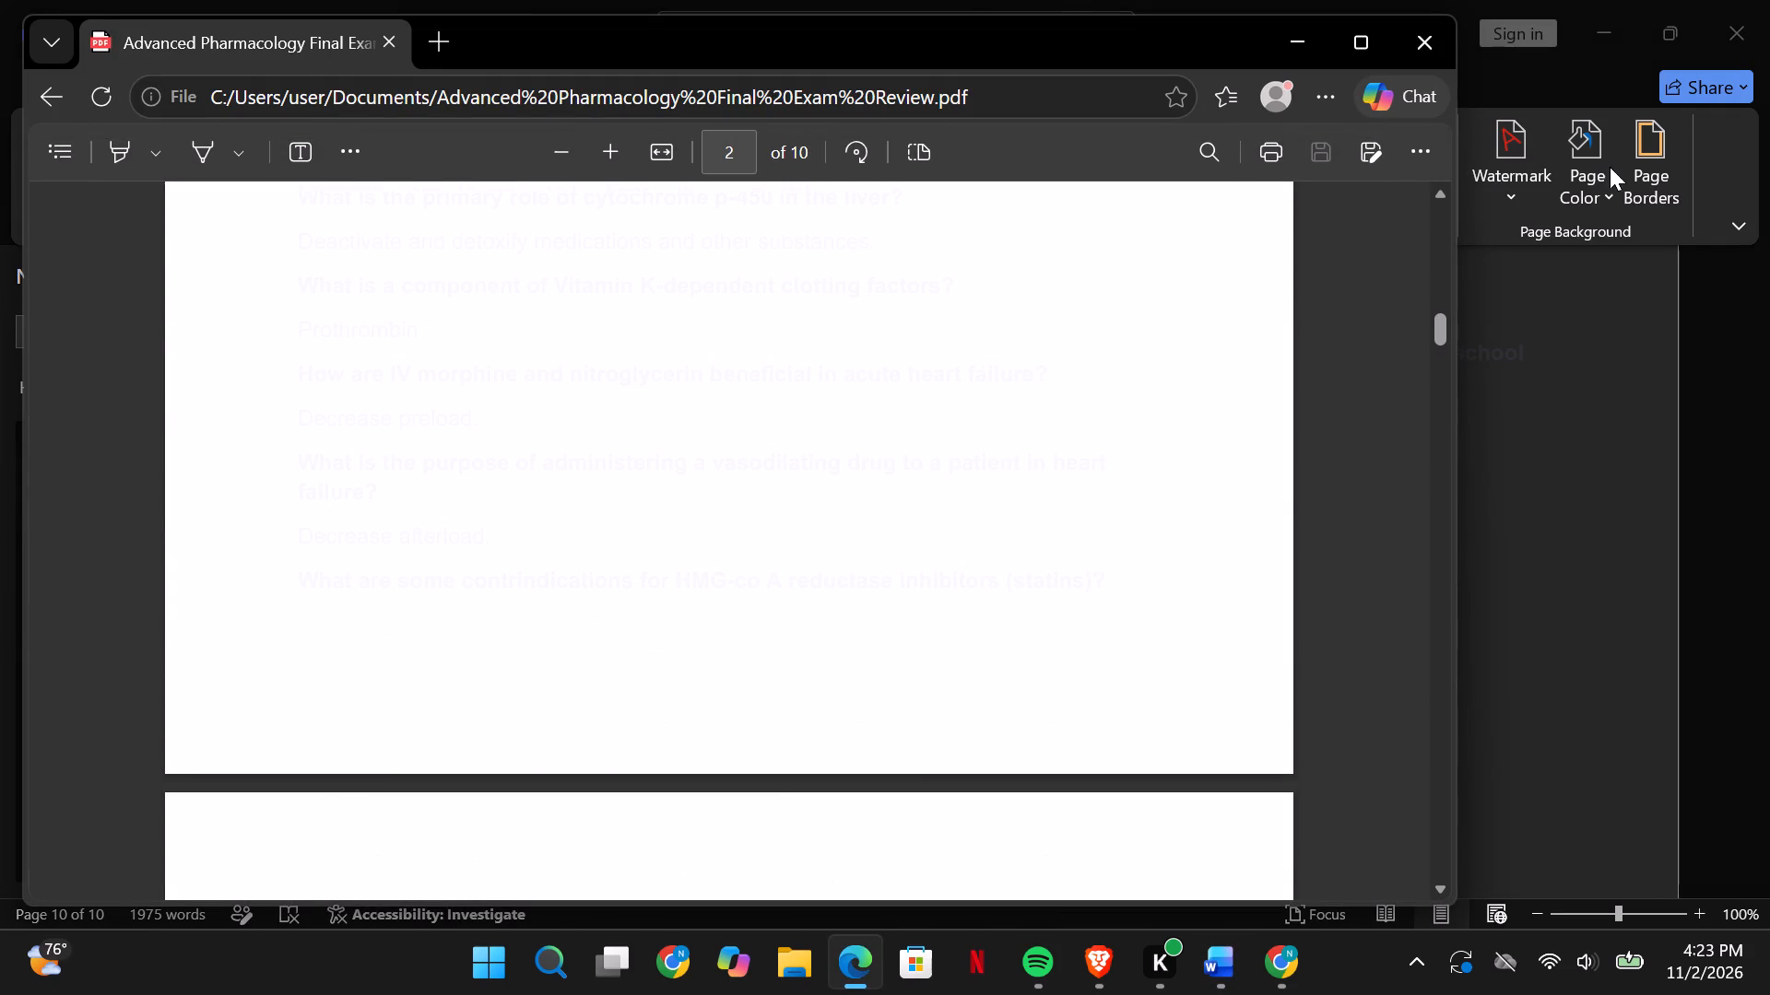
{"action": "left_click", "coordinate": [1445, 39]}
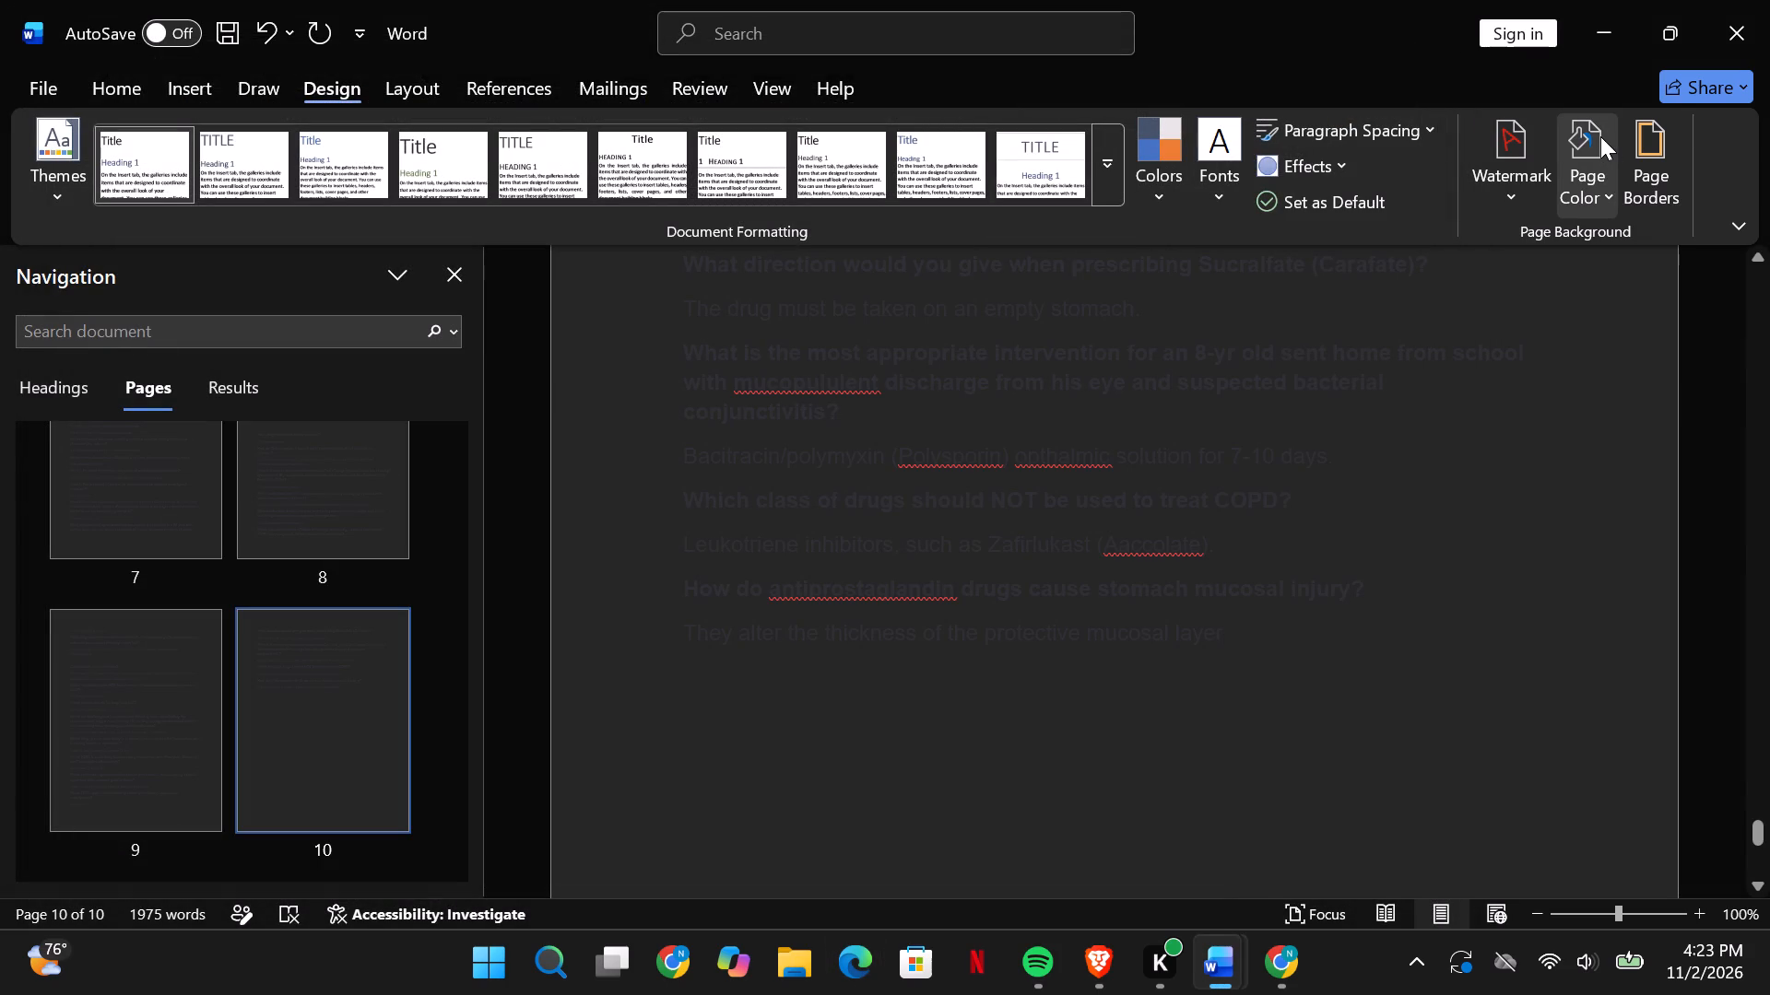
Set the document's page color back to the black theme color, Black, Text 1.
{"action": "left_click", "coordinate": [1600, 135]}
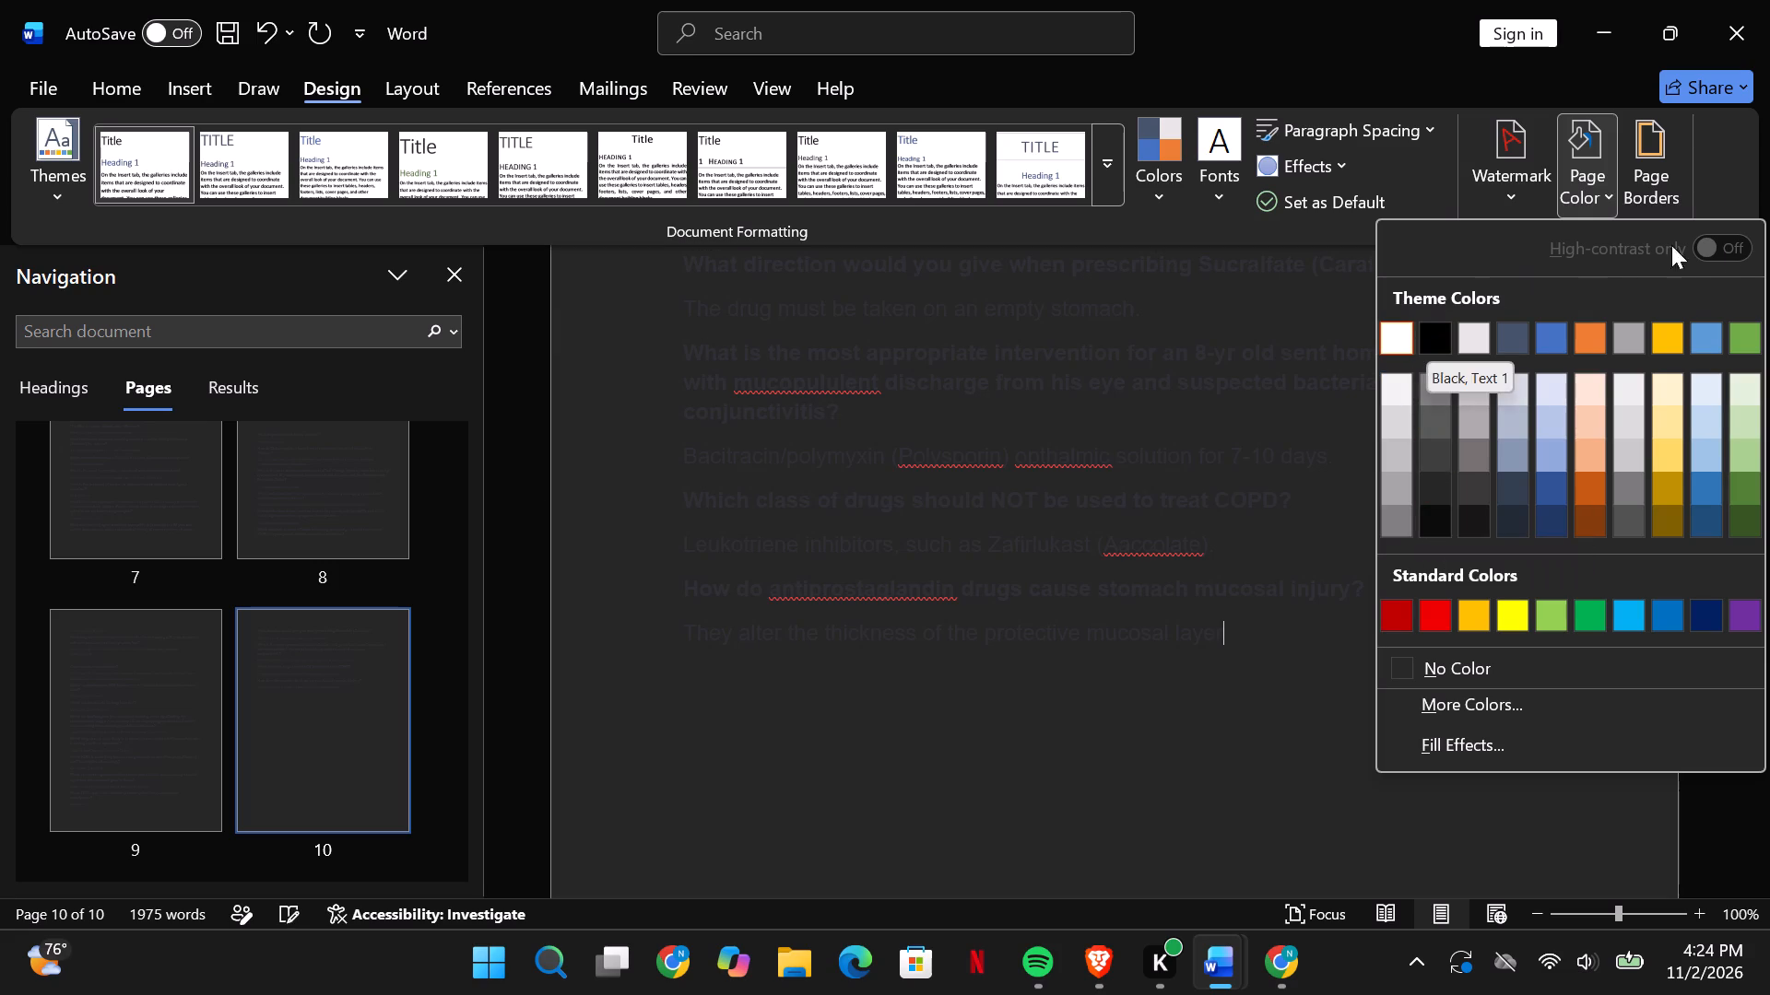
{"action": "left_click", "coordinate": [1434, 345]}
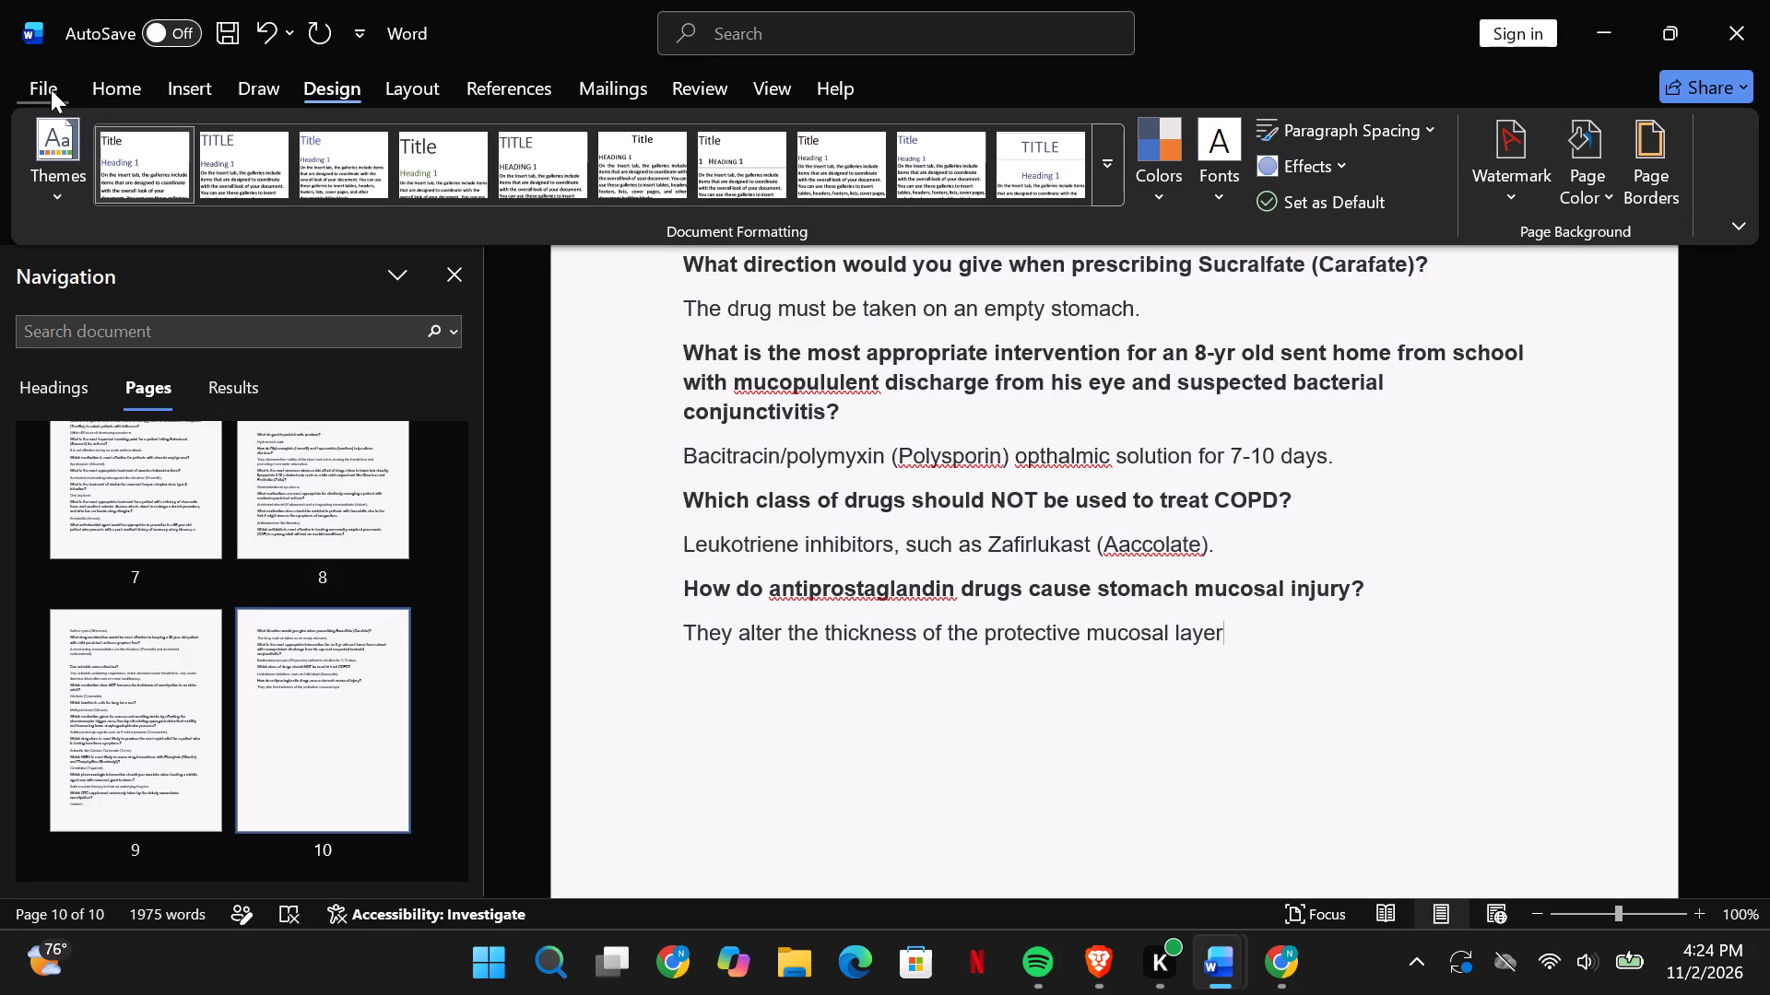
Export the black-page document as PDF "Advanced Pharmacology Final Exam Review" to Documents, replacing the existing file, and check the result.
{"action": "left_click", "coordinate": [50, 88]}
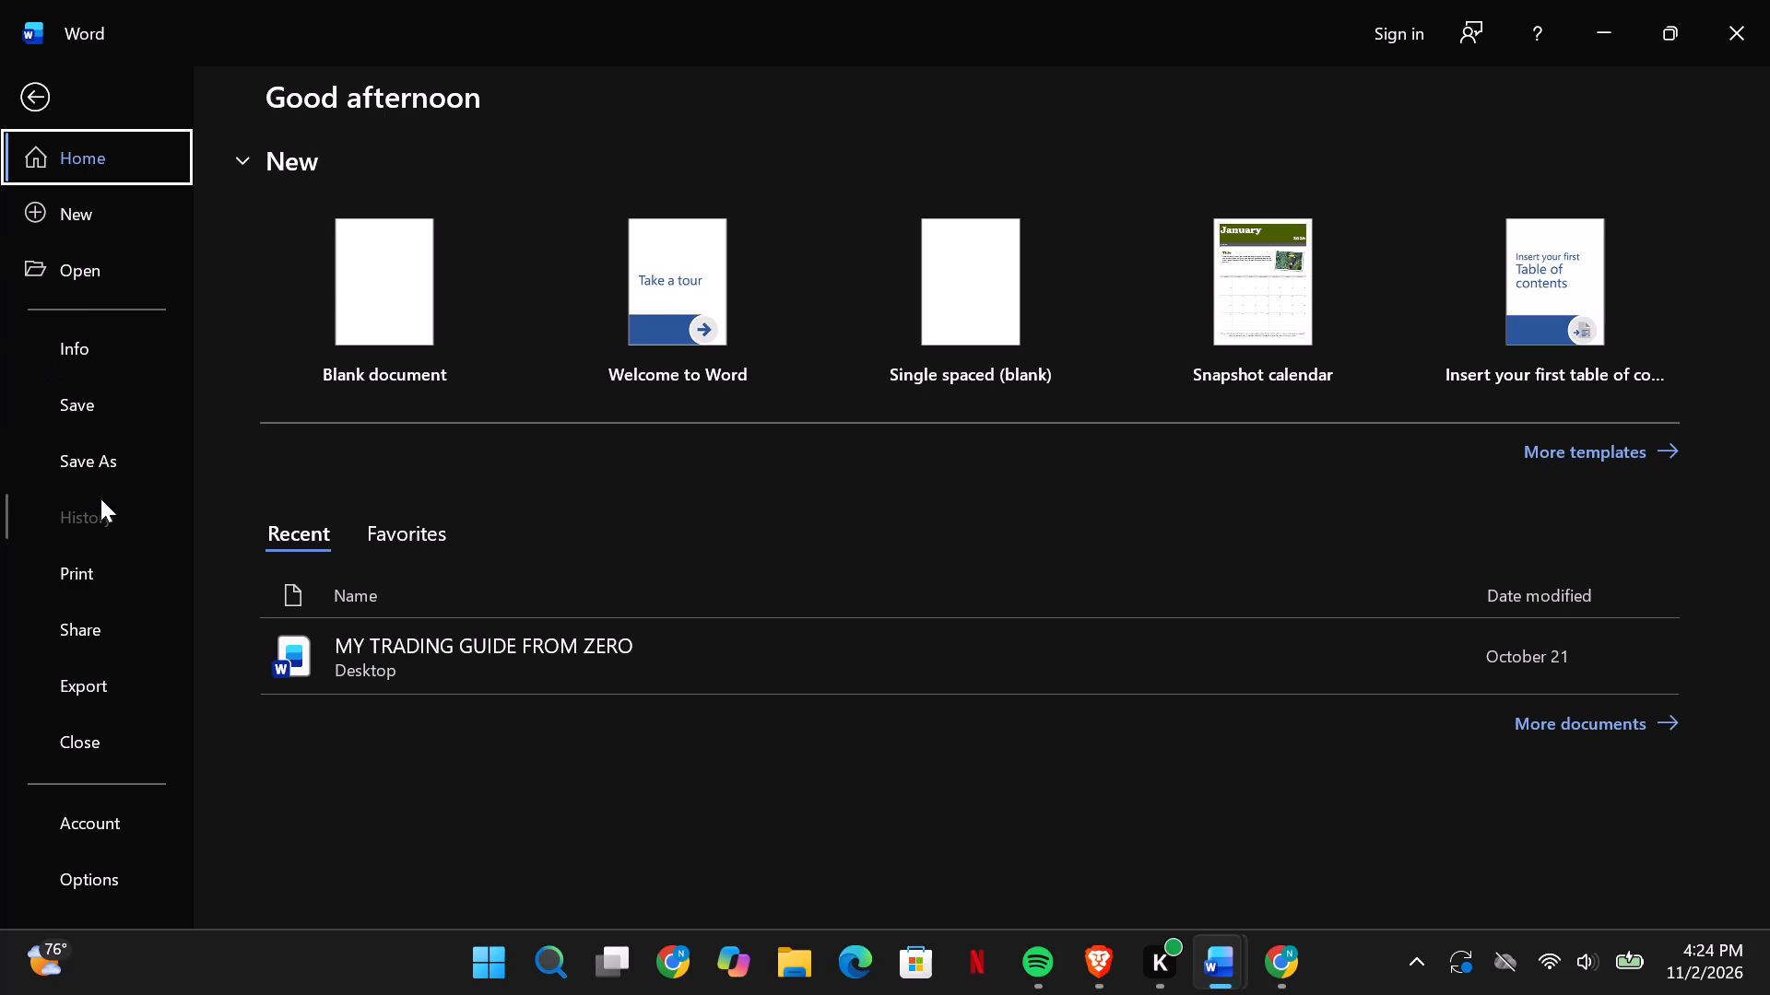
{"action": "left_click", "coordinate": [118, 443]}
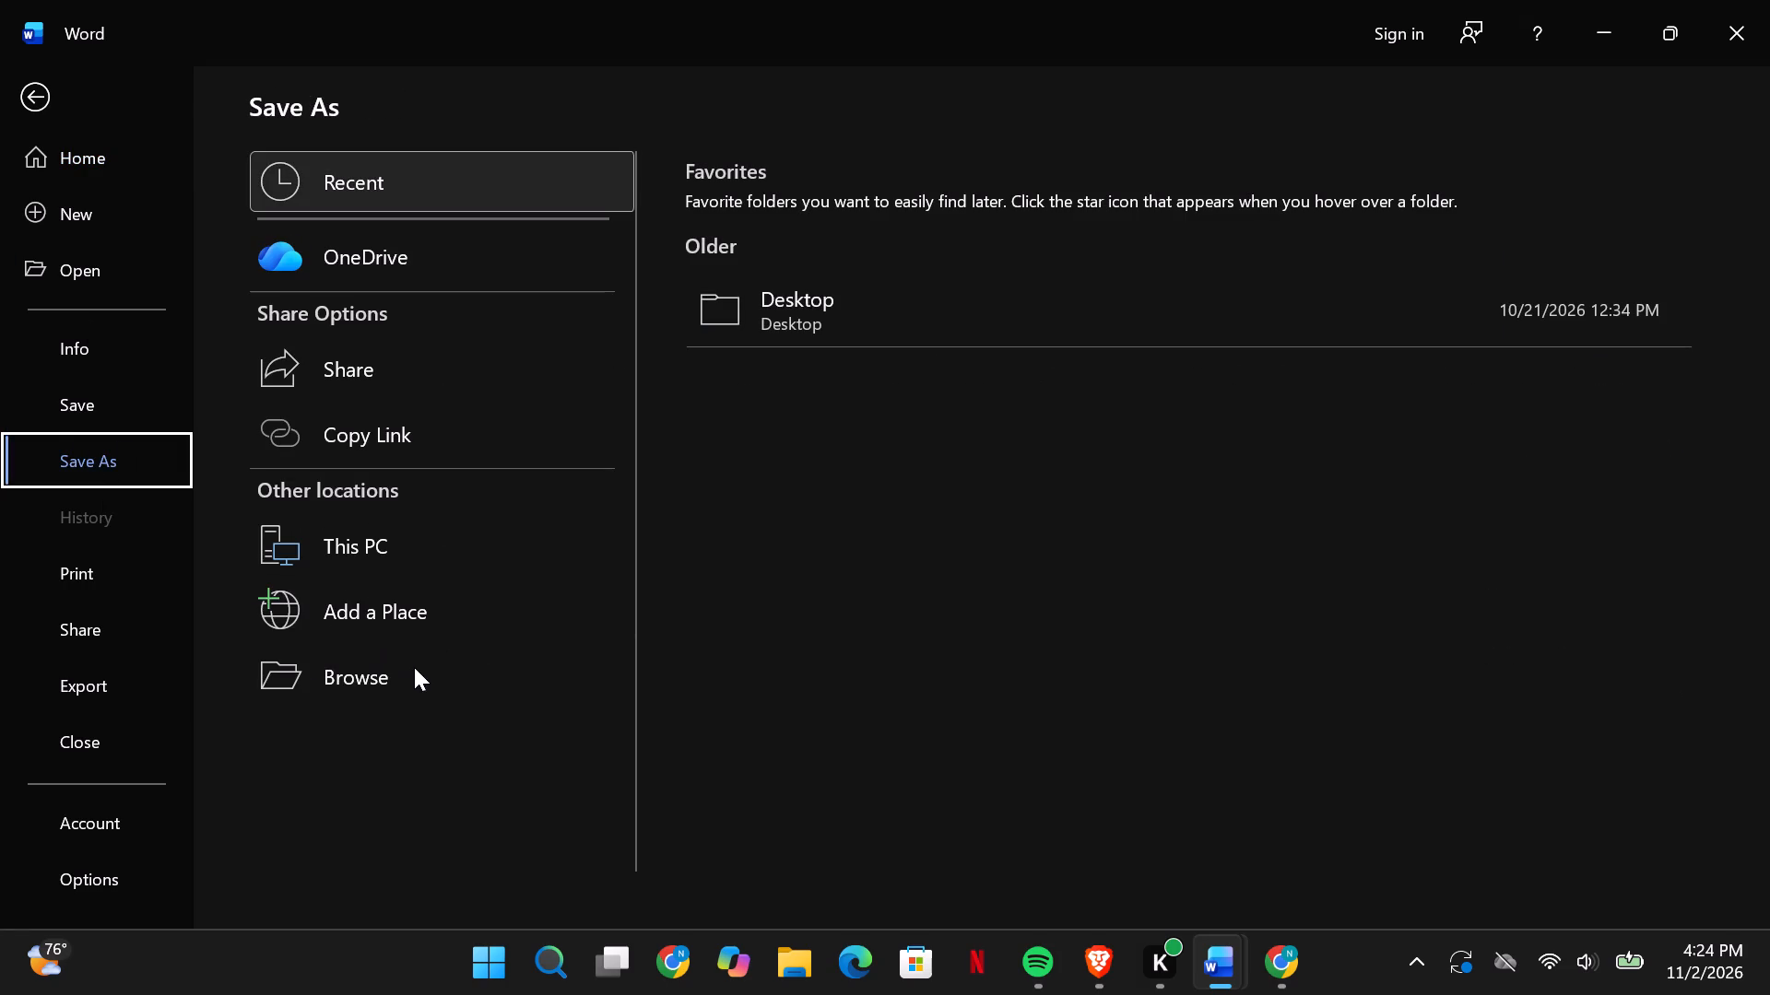
{"action": "left_click", "coordinate": [408, 674]}
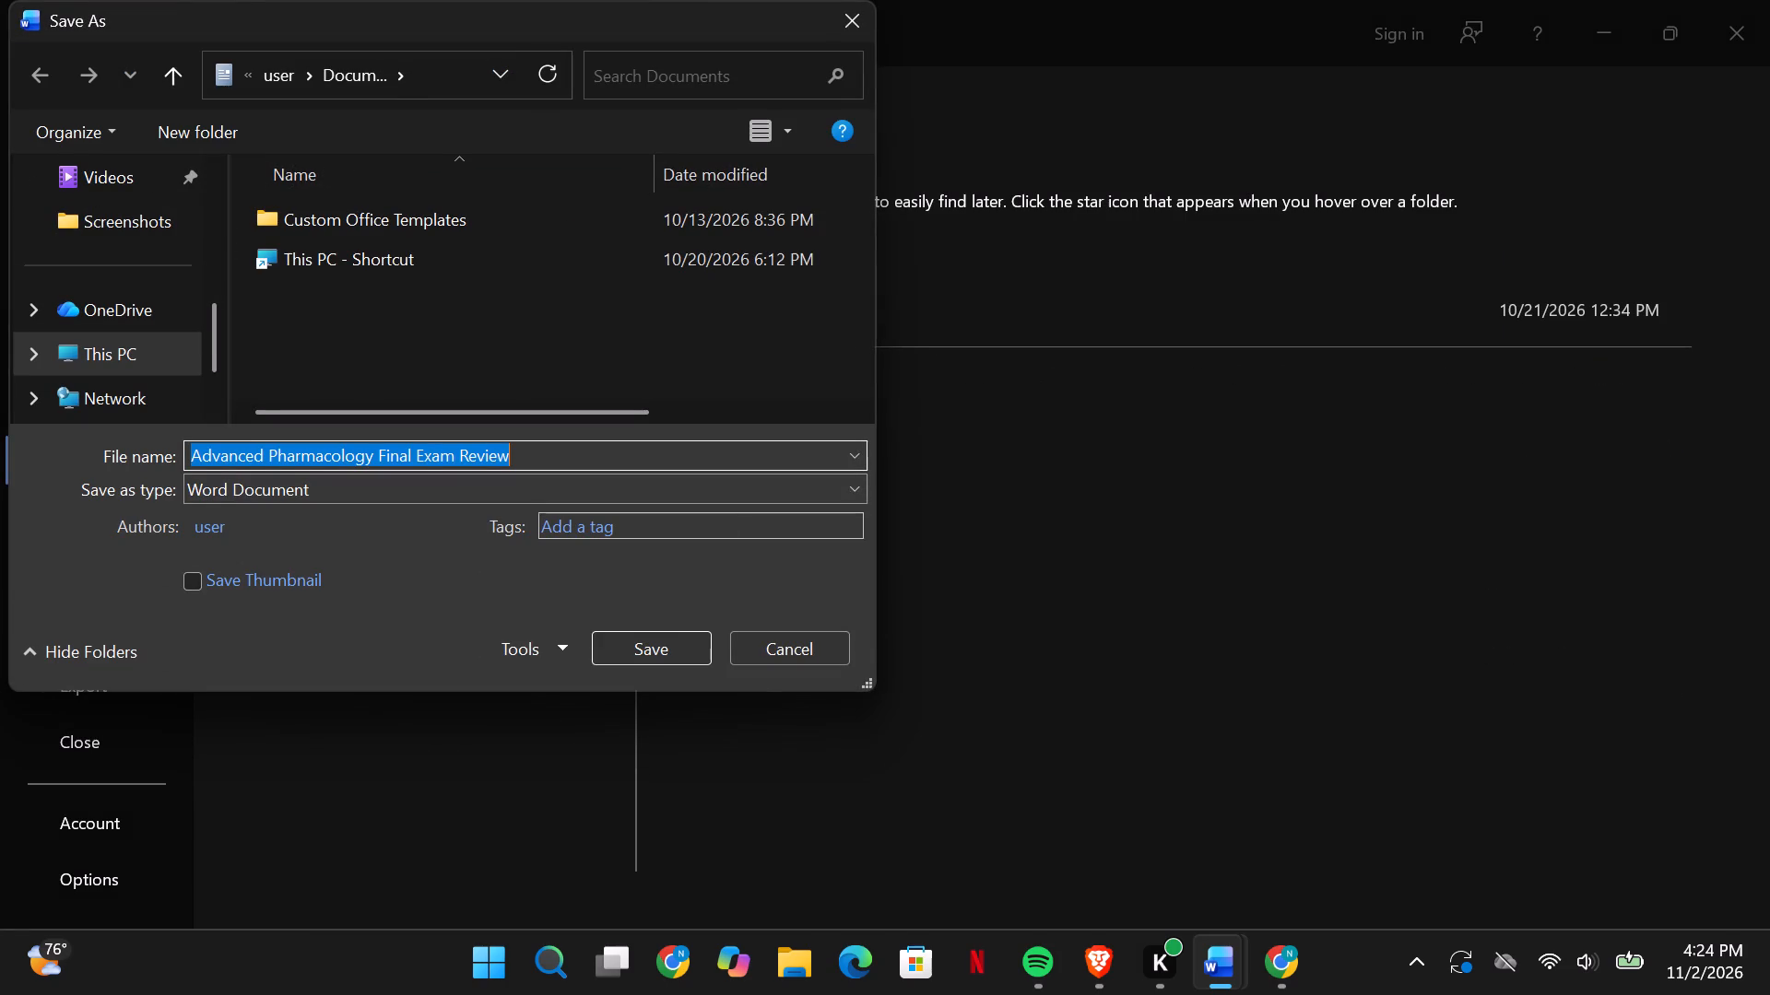
{"action": "left_click", "coordinate": [853, 482]}
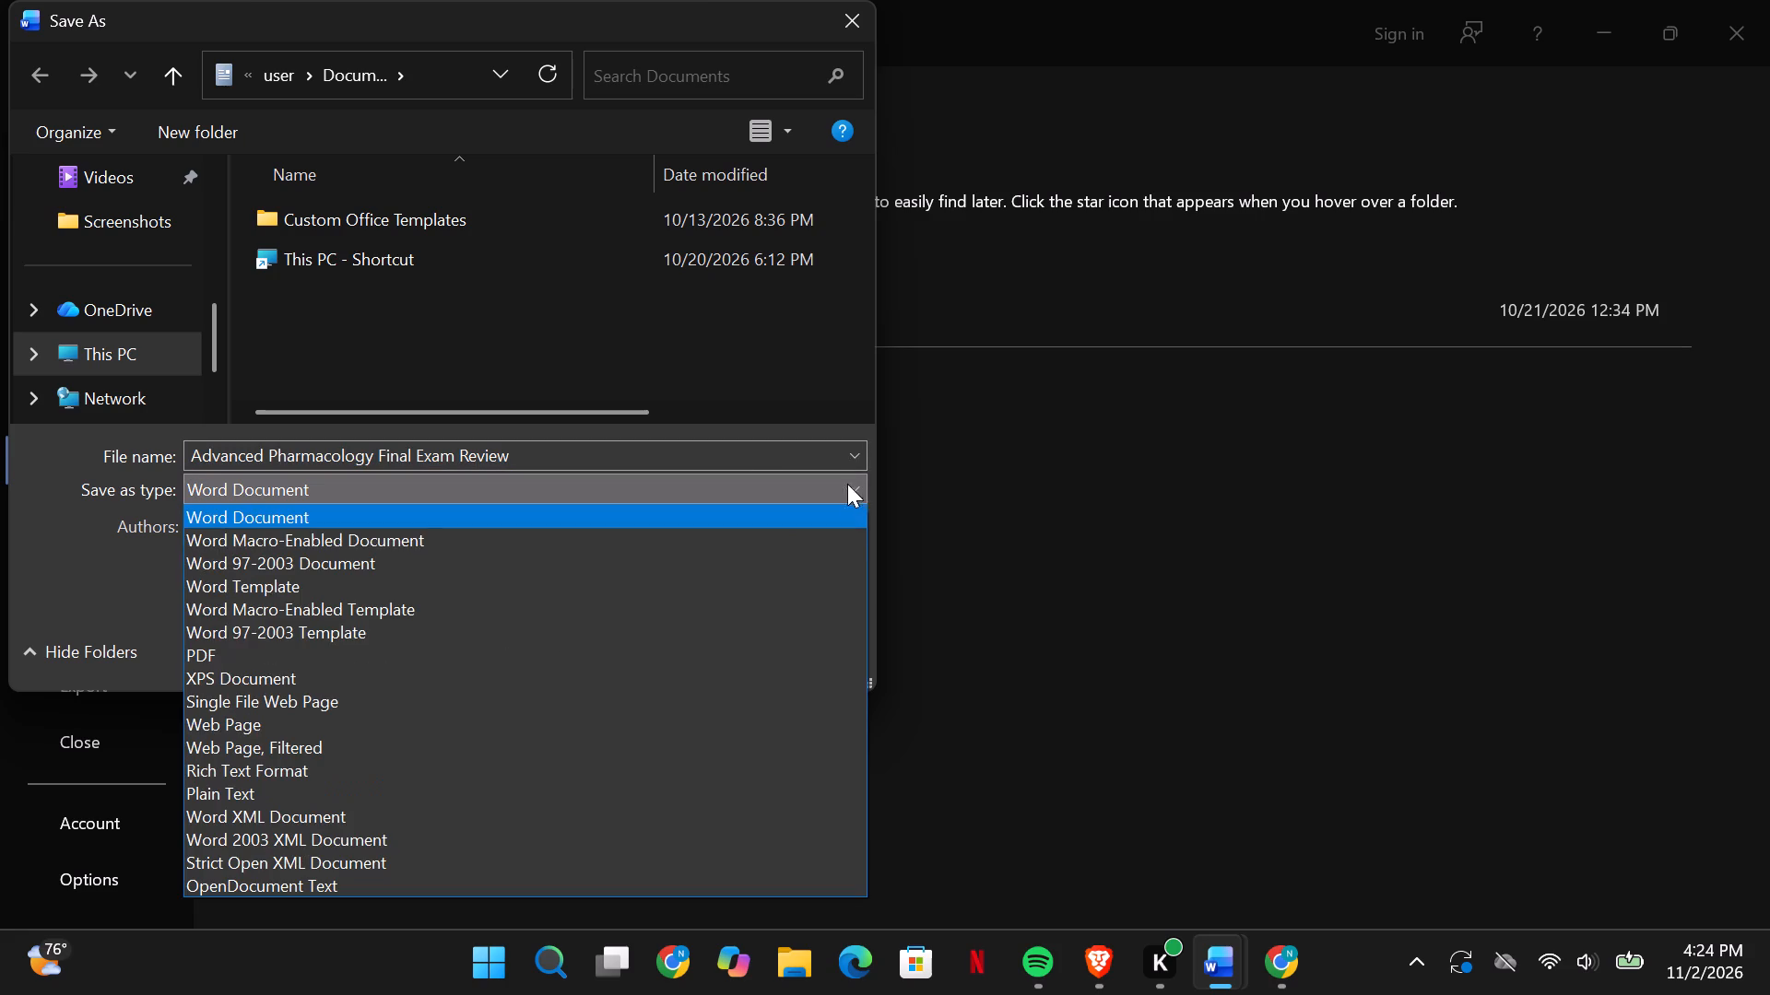
{"action": "left_click", "coordinate": [528, 657]}
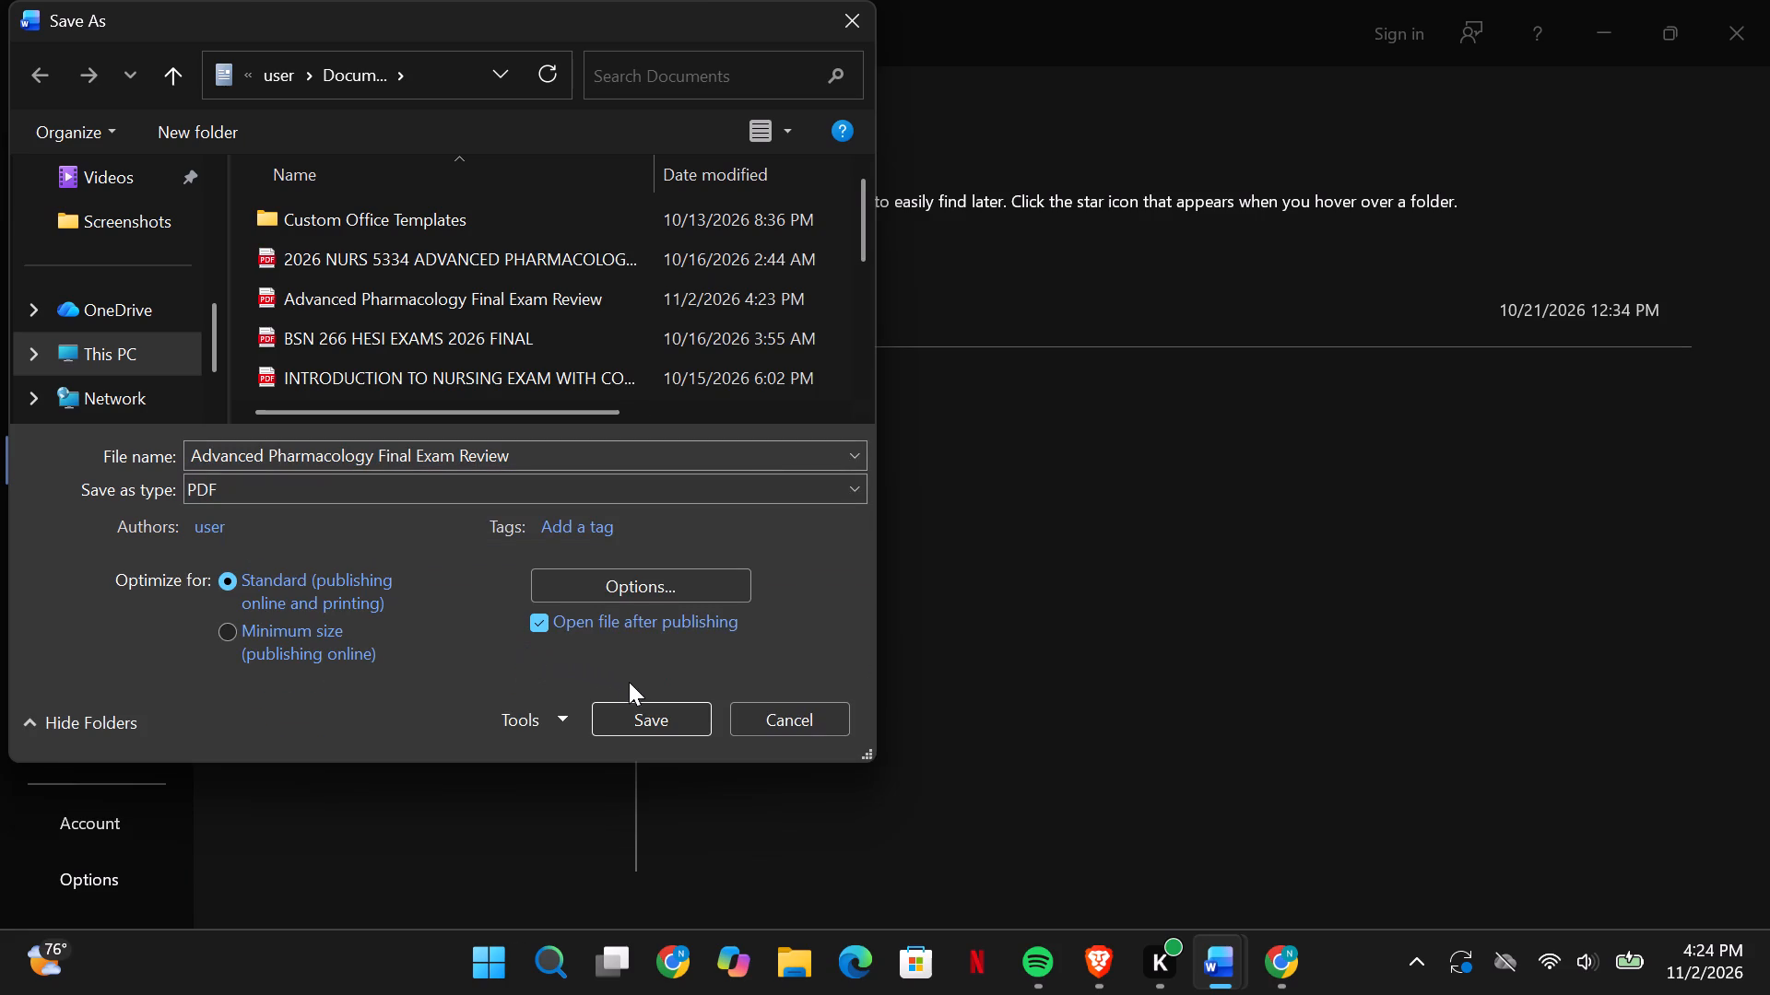
{"action": "left_click", "coordinate": [632, 724]}
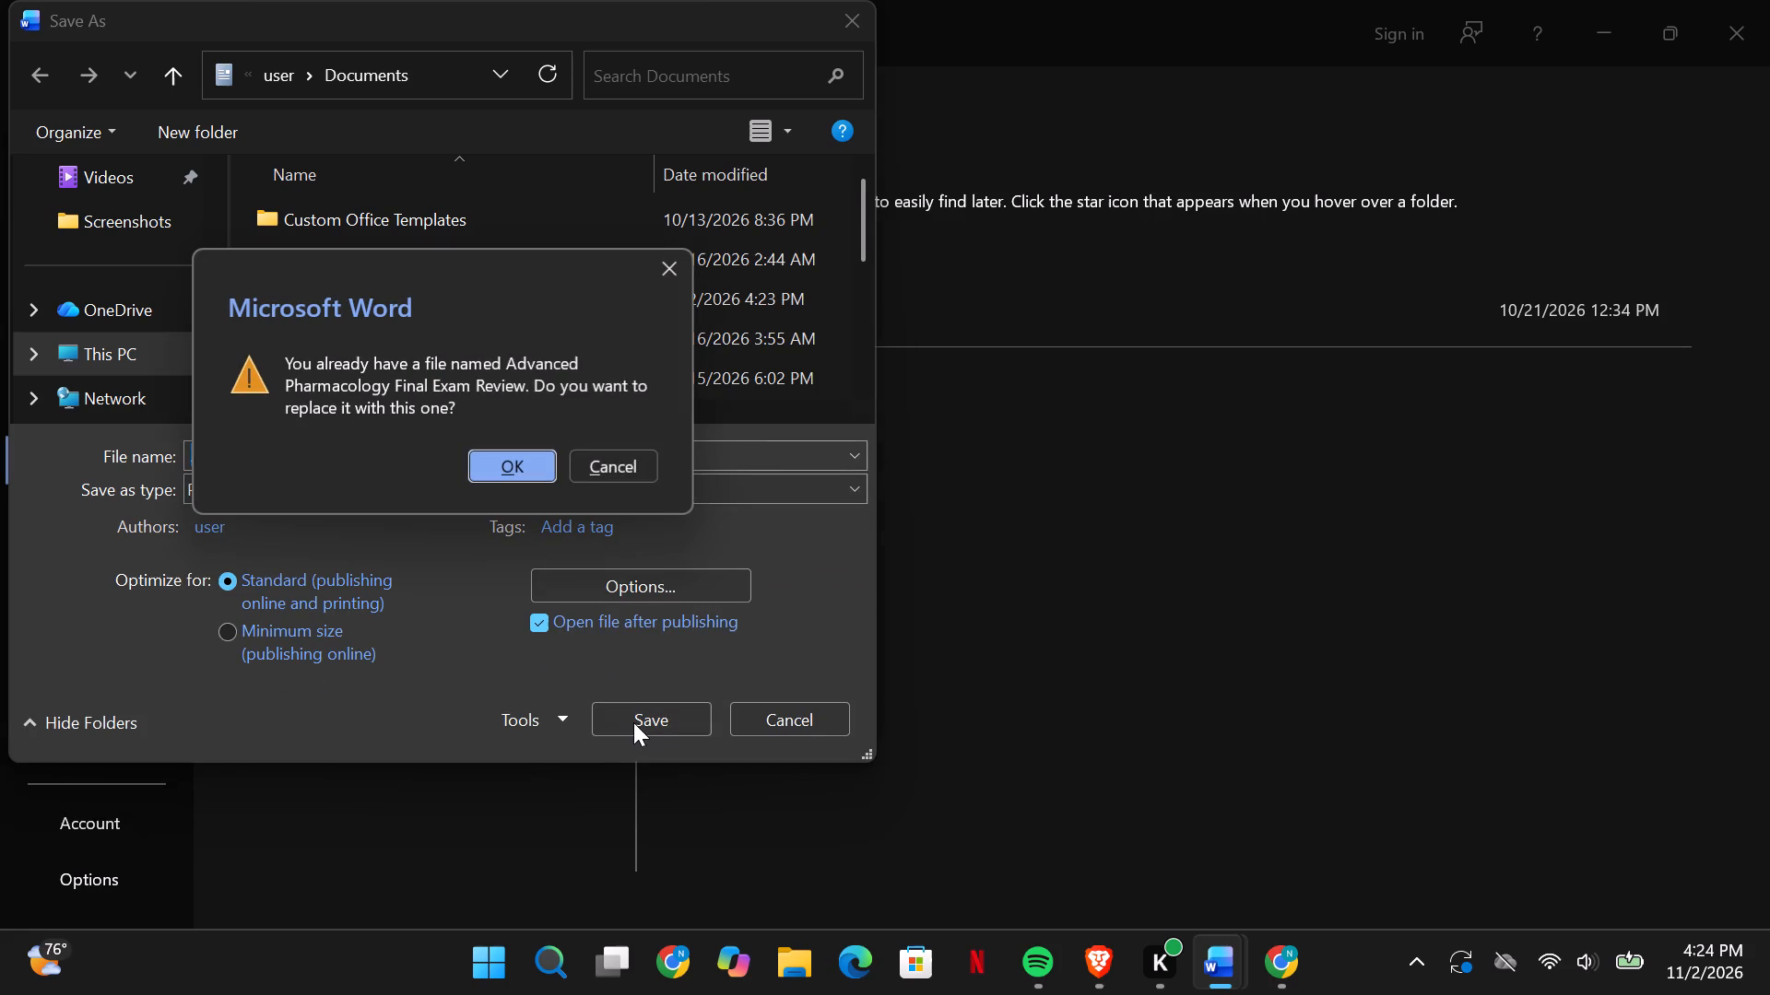
{"action": "left_click", "coordinate": [510, 468]}
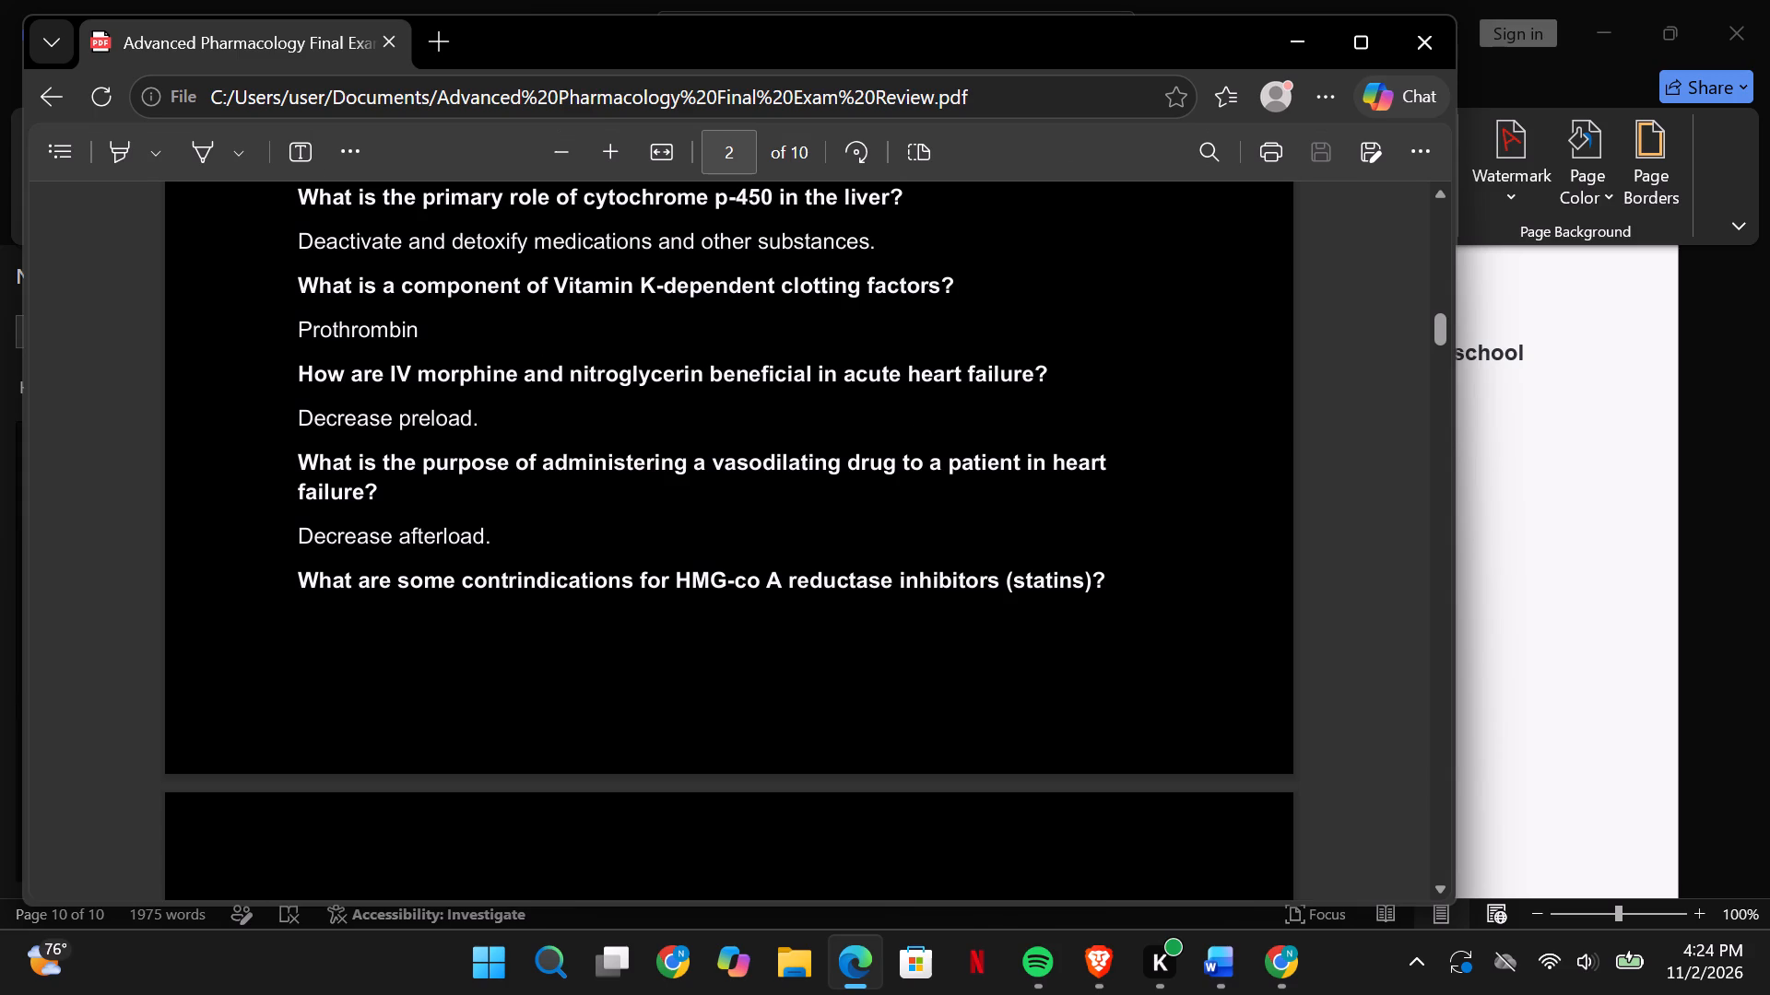
{"action": "left_click", "coordinate": [1418, 40]}
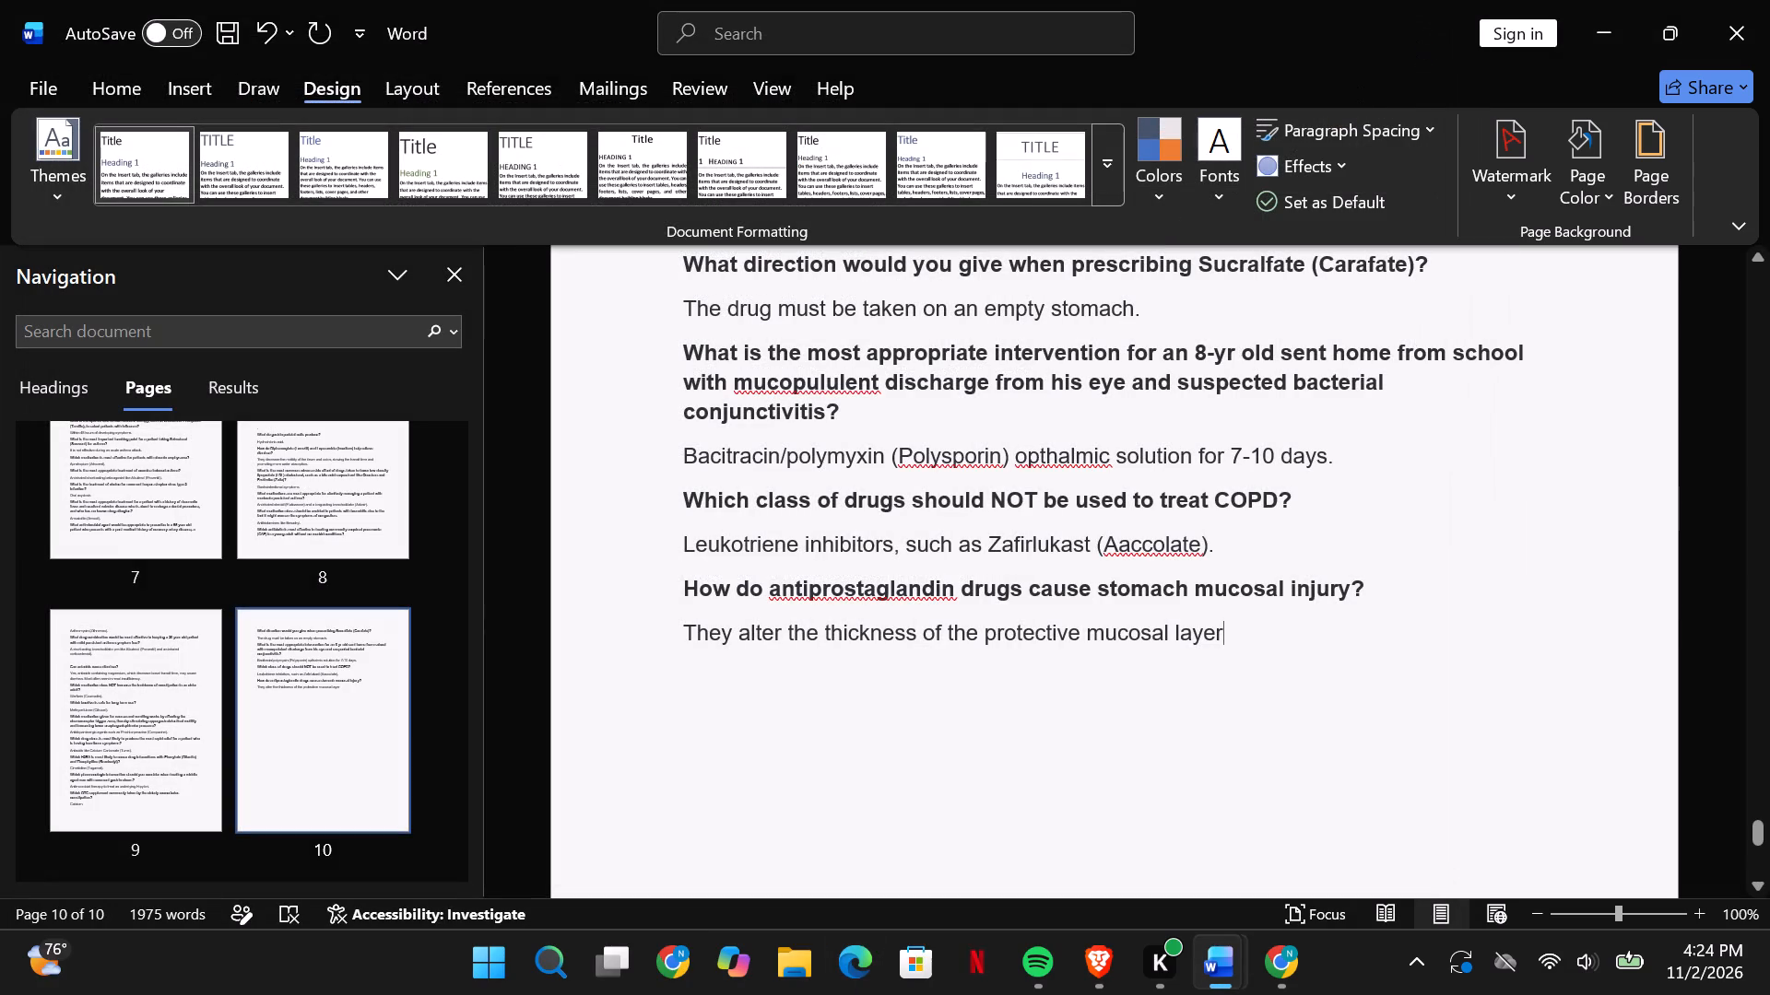
Create a new blank document.
{"action": "scroll", "coordinate": [793, 531], "scroll_direction": "down", "scroll_amount": 3}
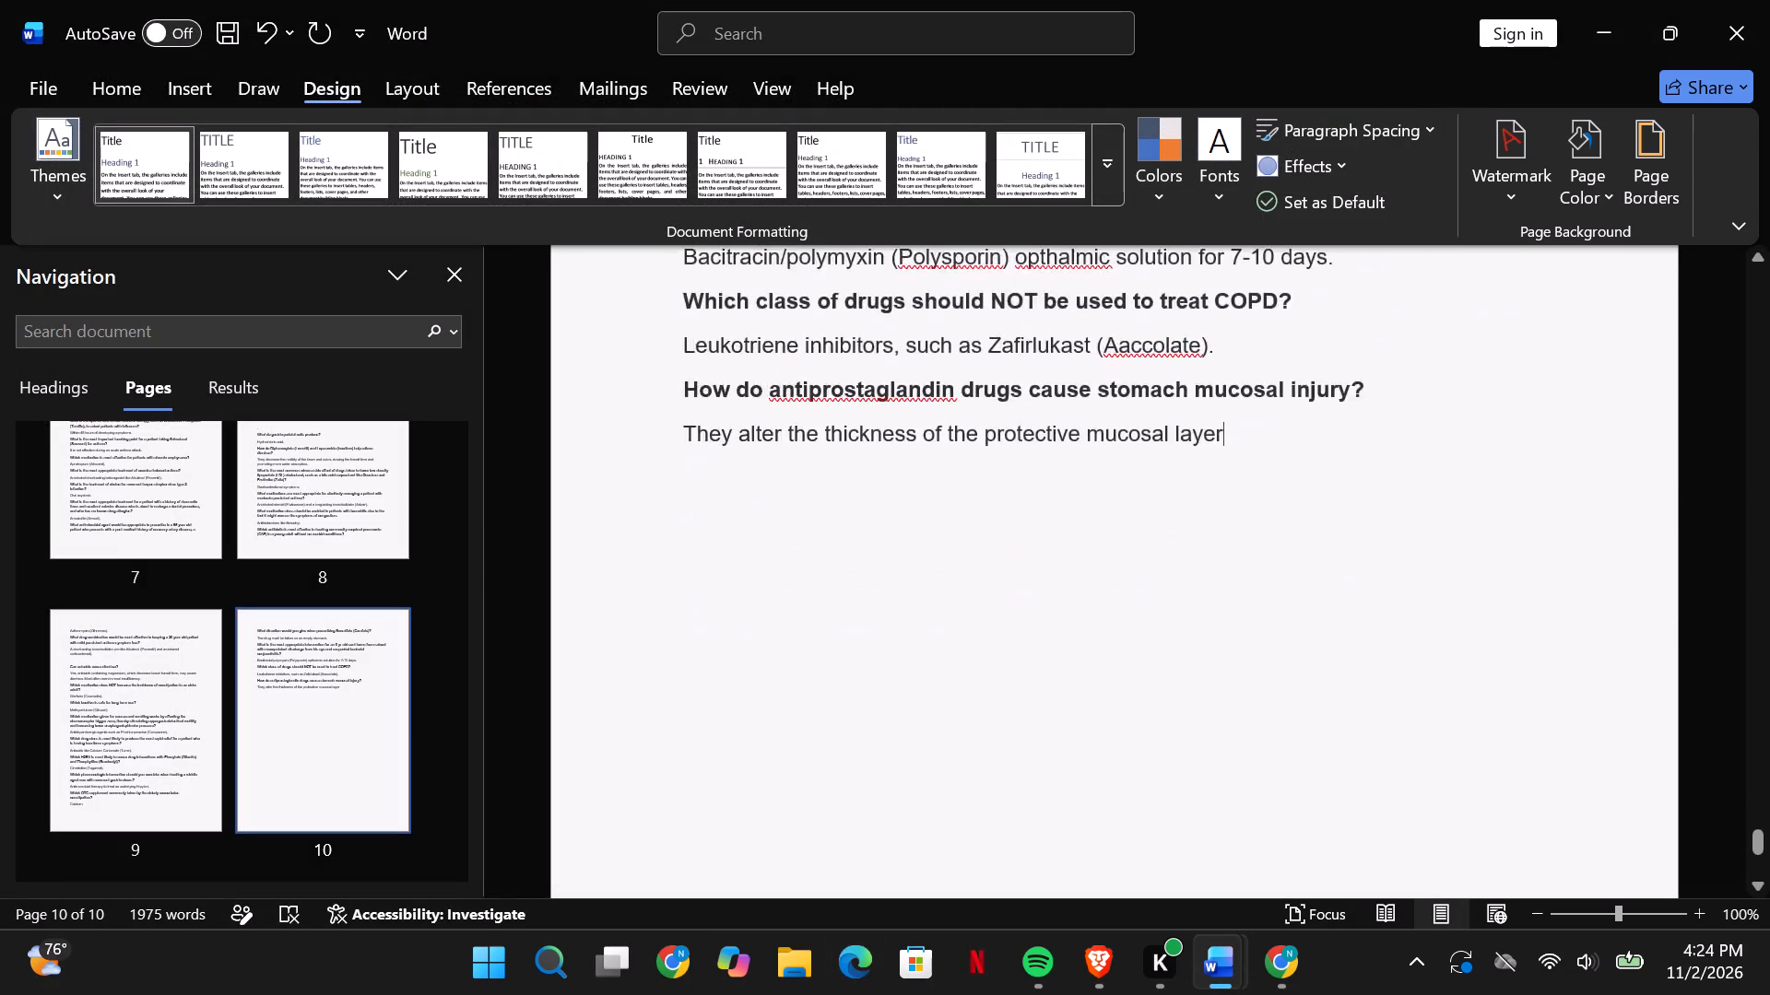
{"action": "scroll", "coordinate": [793, 531], "scroll_direction": "down", "scroll_amount": 5}
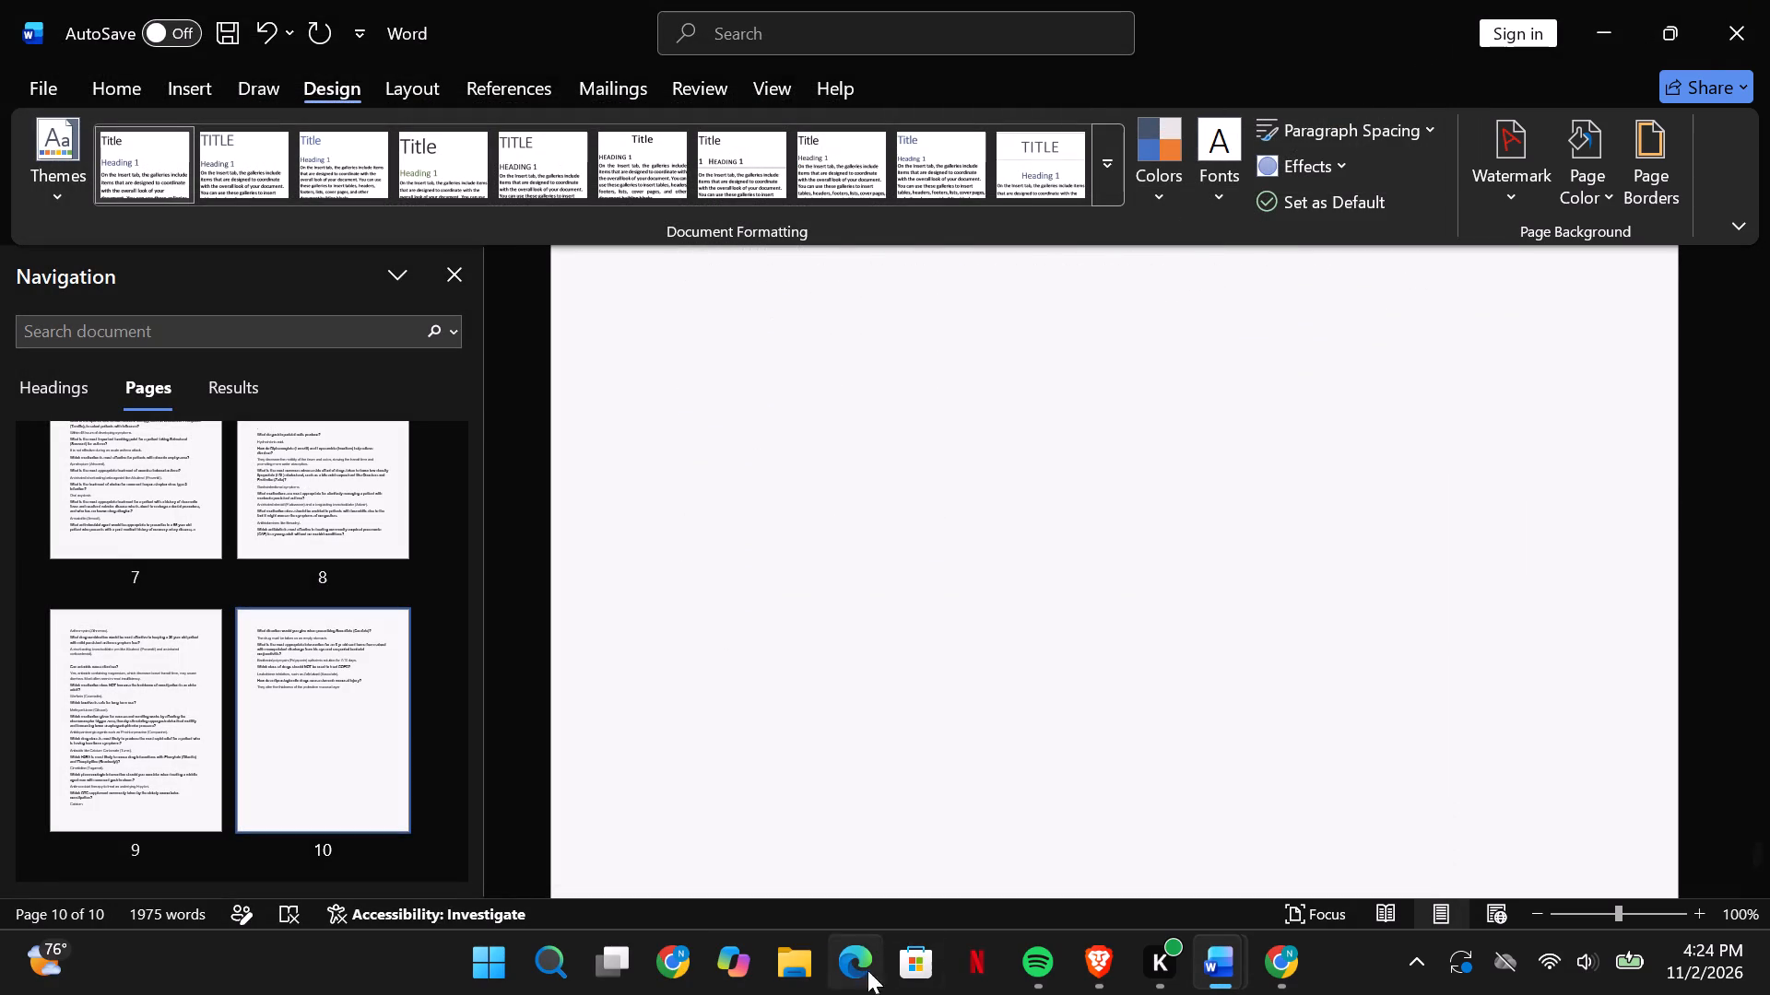
{"action": "left_click", "coordinate": [53, 90]}
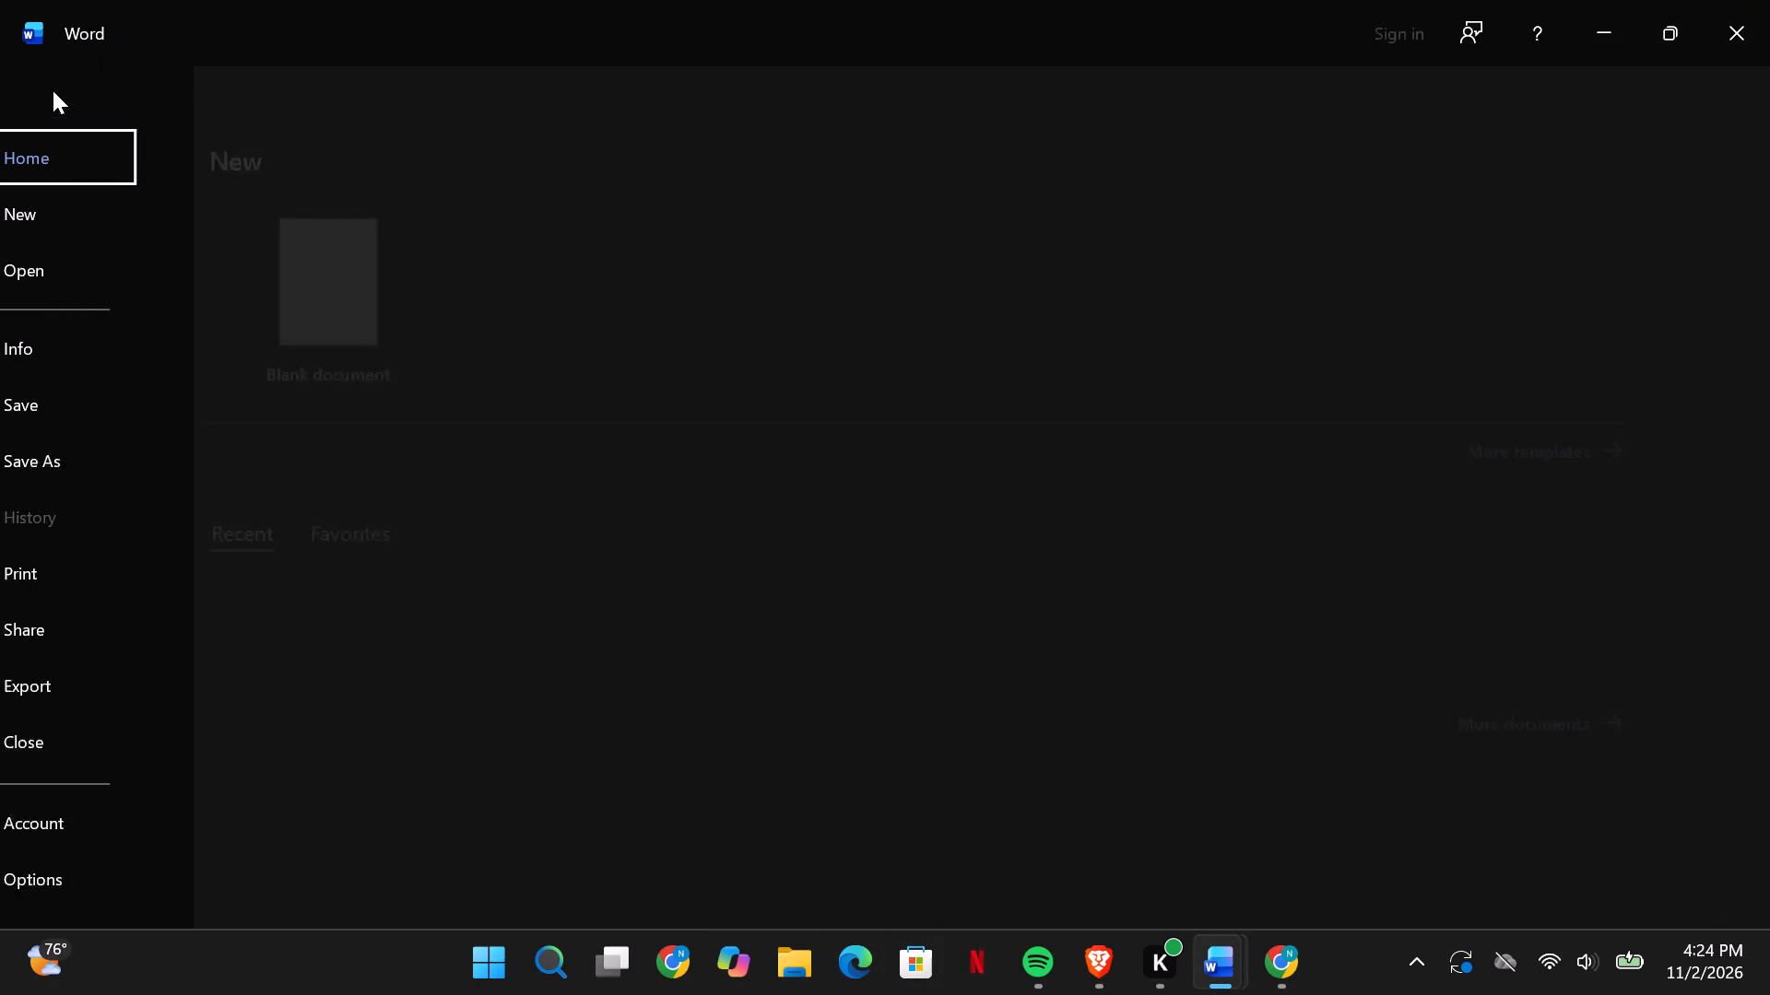
{"action": "left_click", "coordinate": [353, 292]}
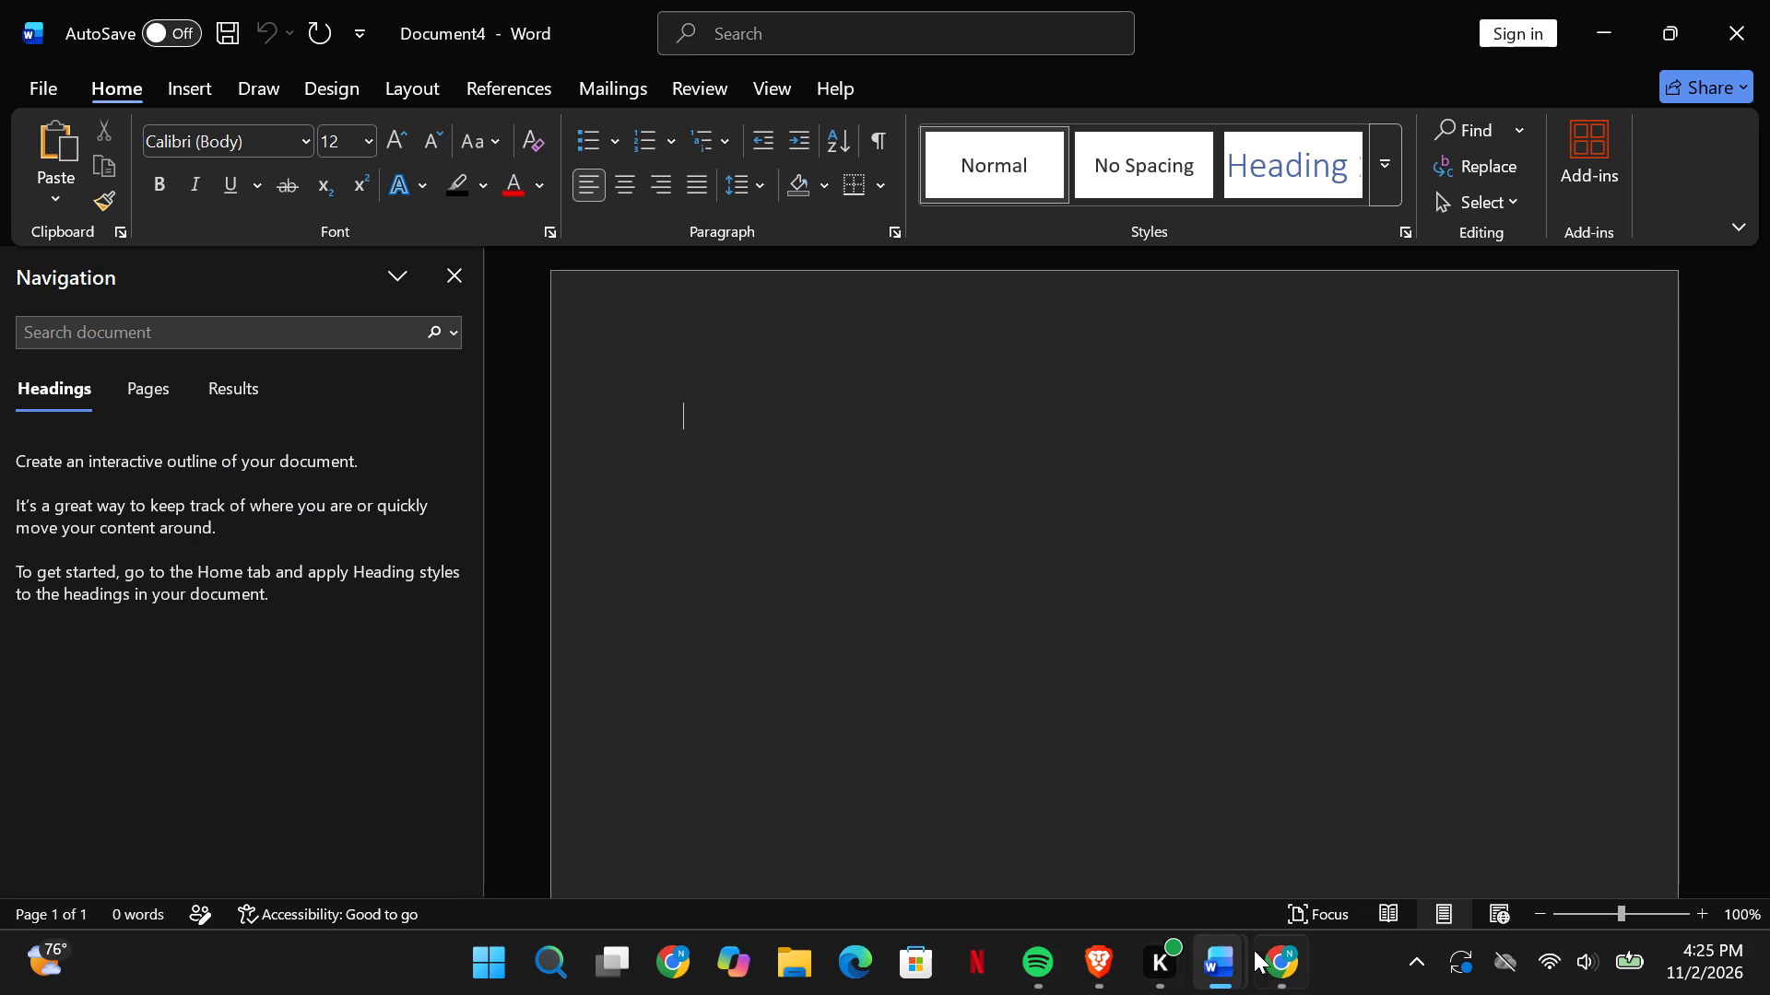
Switch to Chrome and open the Examslab seller's profile from the Stuvia package deal page.
{"action": "left_click", "coordinate": [1270, 808]}
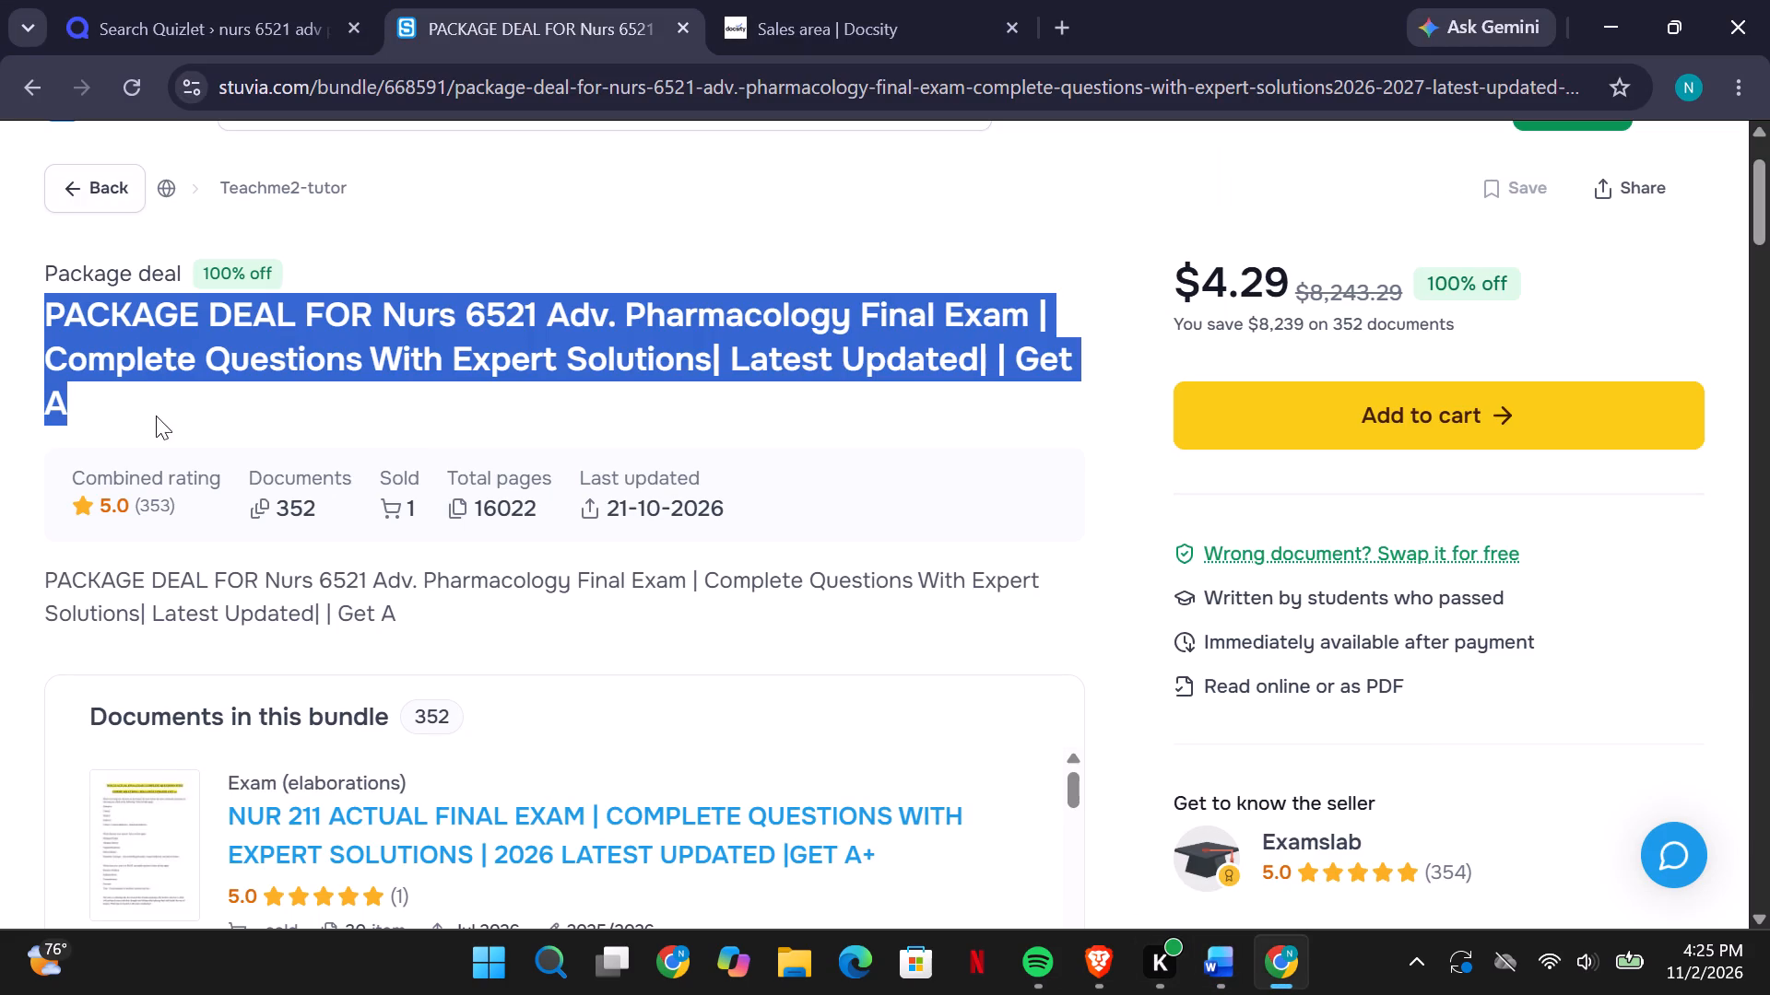
{"action": "scroll", "coordinate": [1315, 626], "scroll_direction": "down", "scroll_amount": 2}
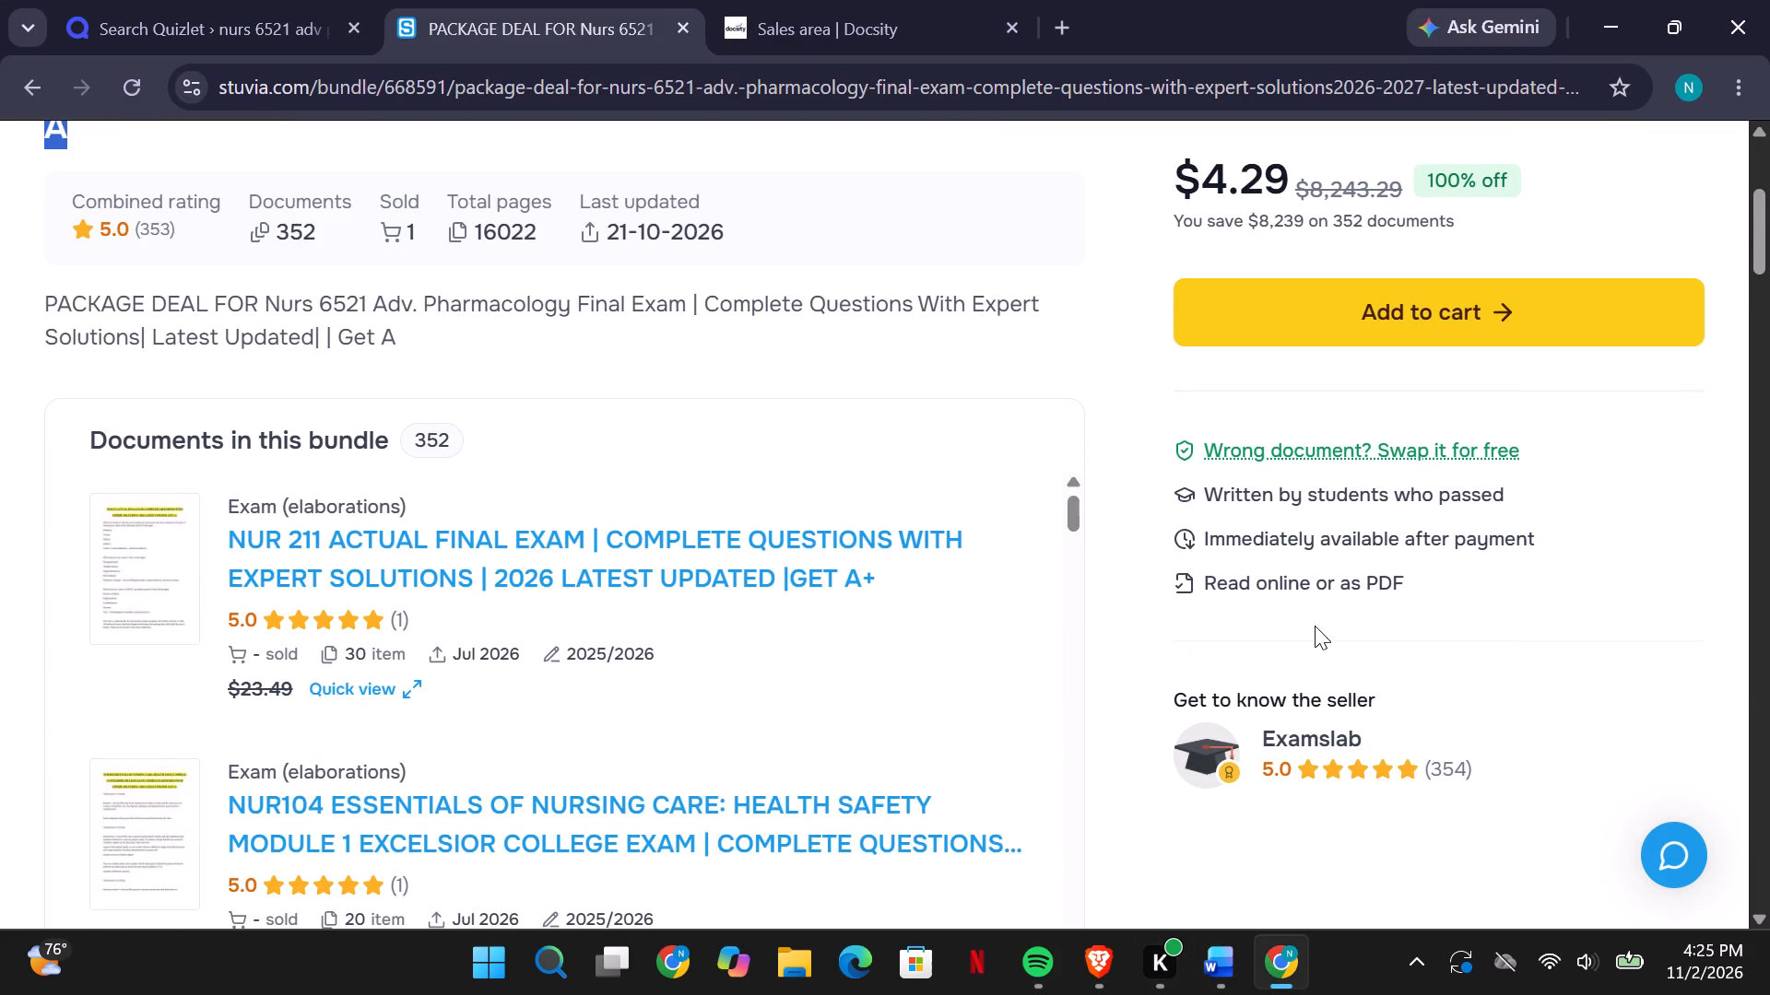
{"action": "left_click", "coordinate": [1204, 754]}
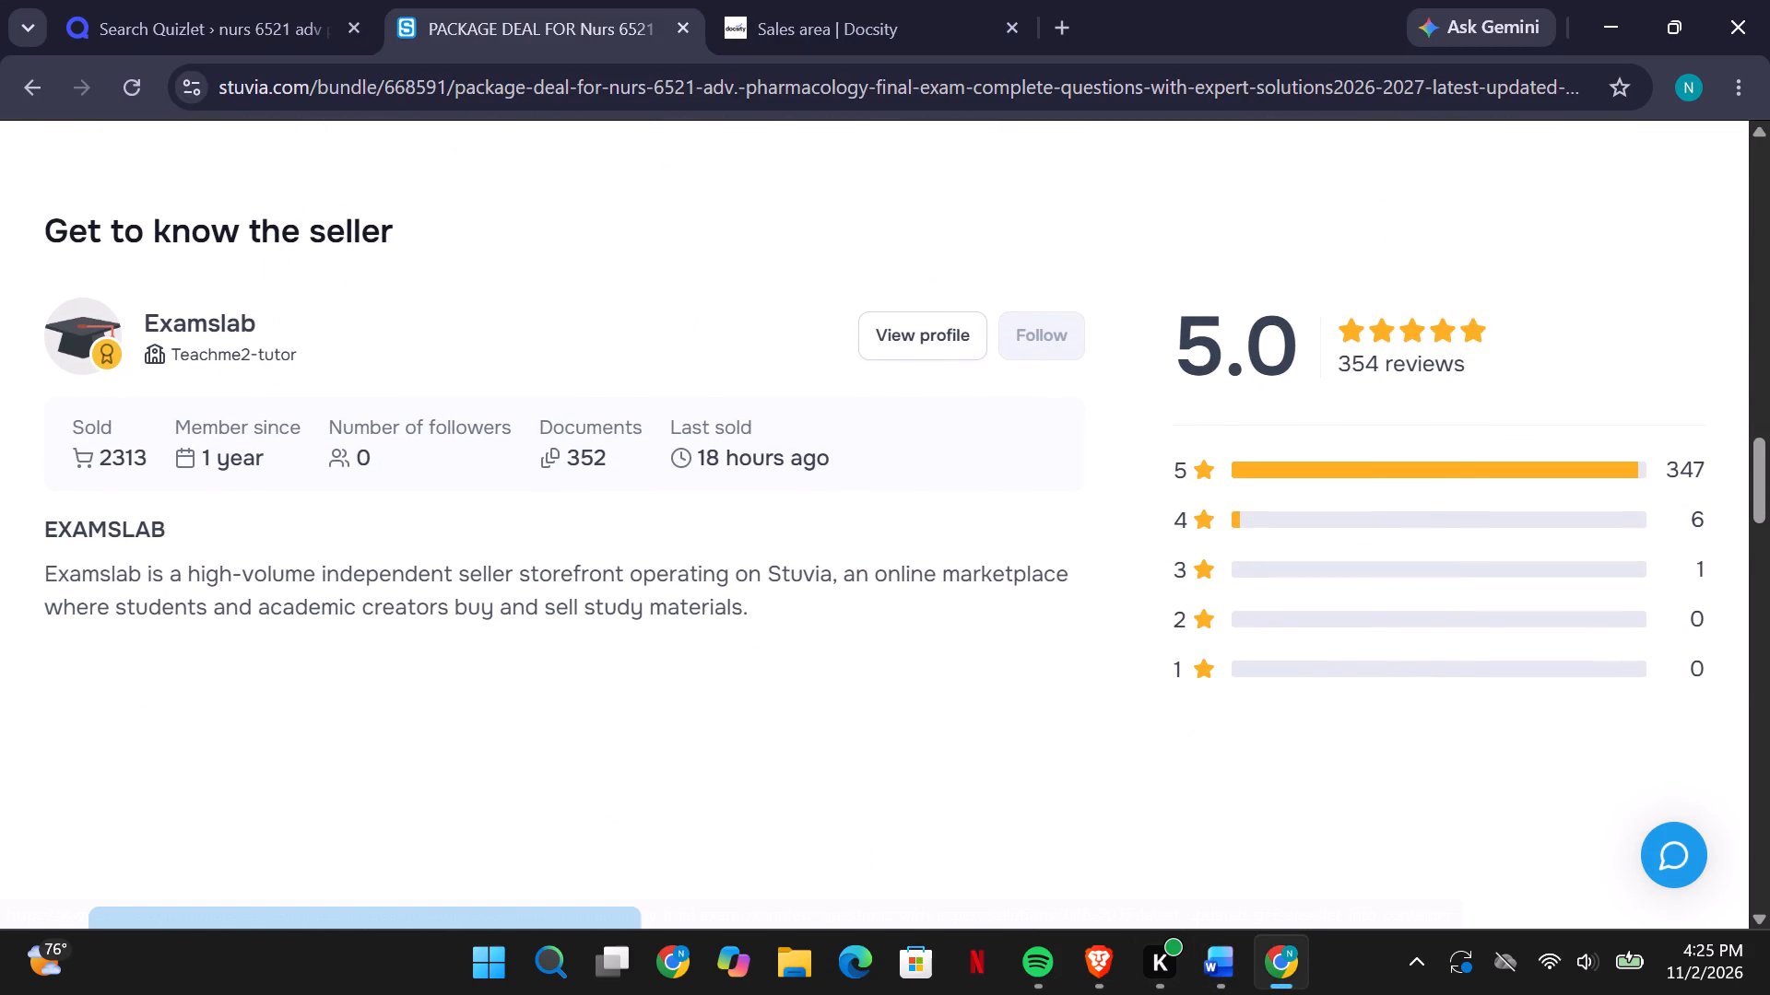
{"action": "left_click", "coordinate": [88, 339]}
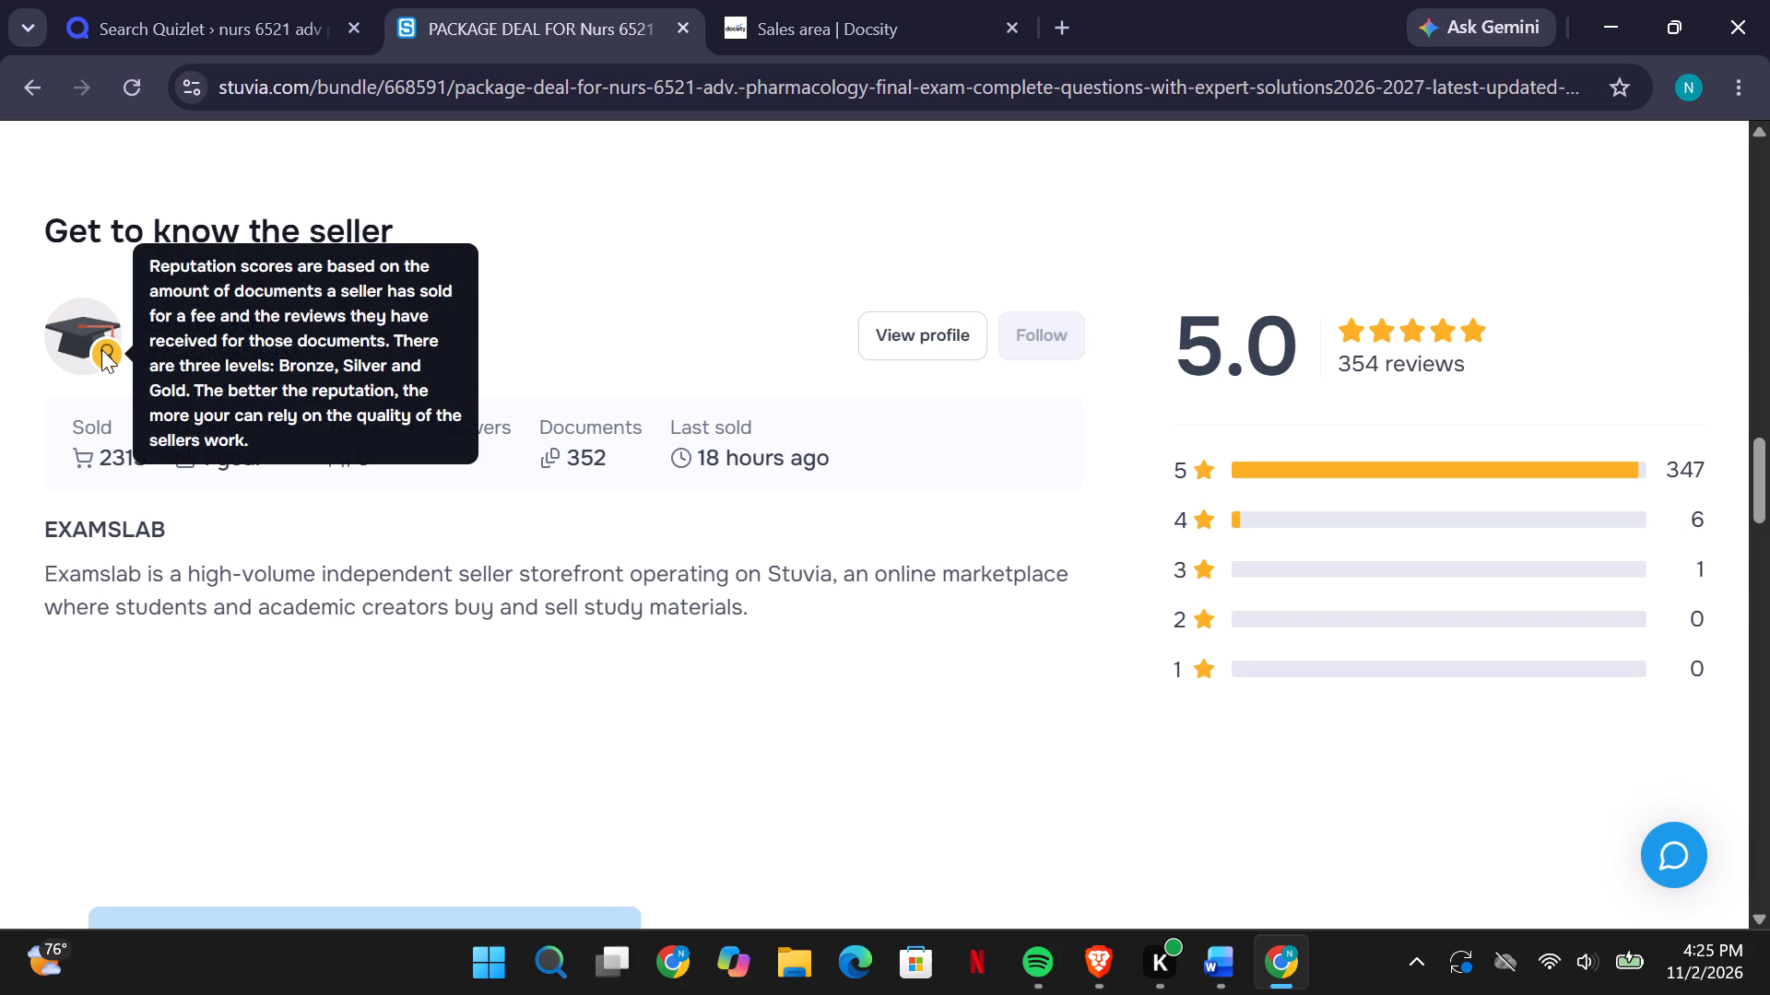
{"action": "left_click", "coordinate": [77, 333]}
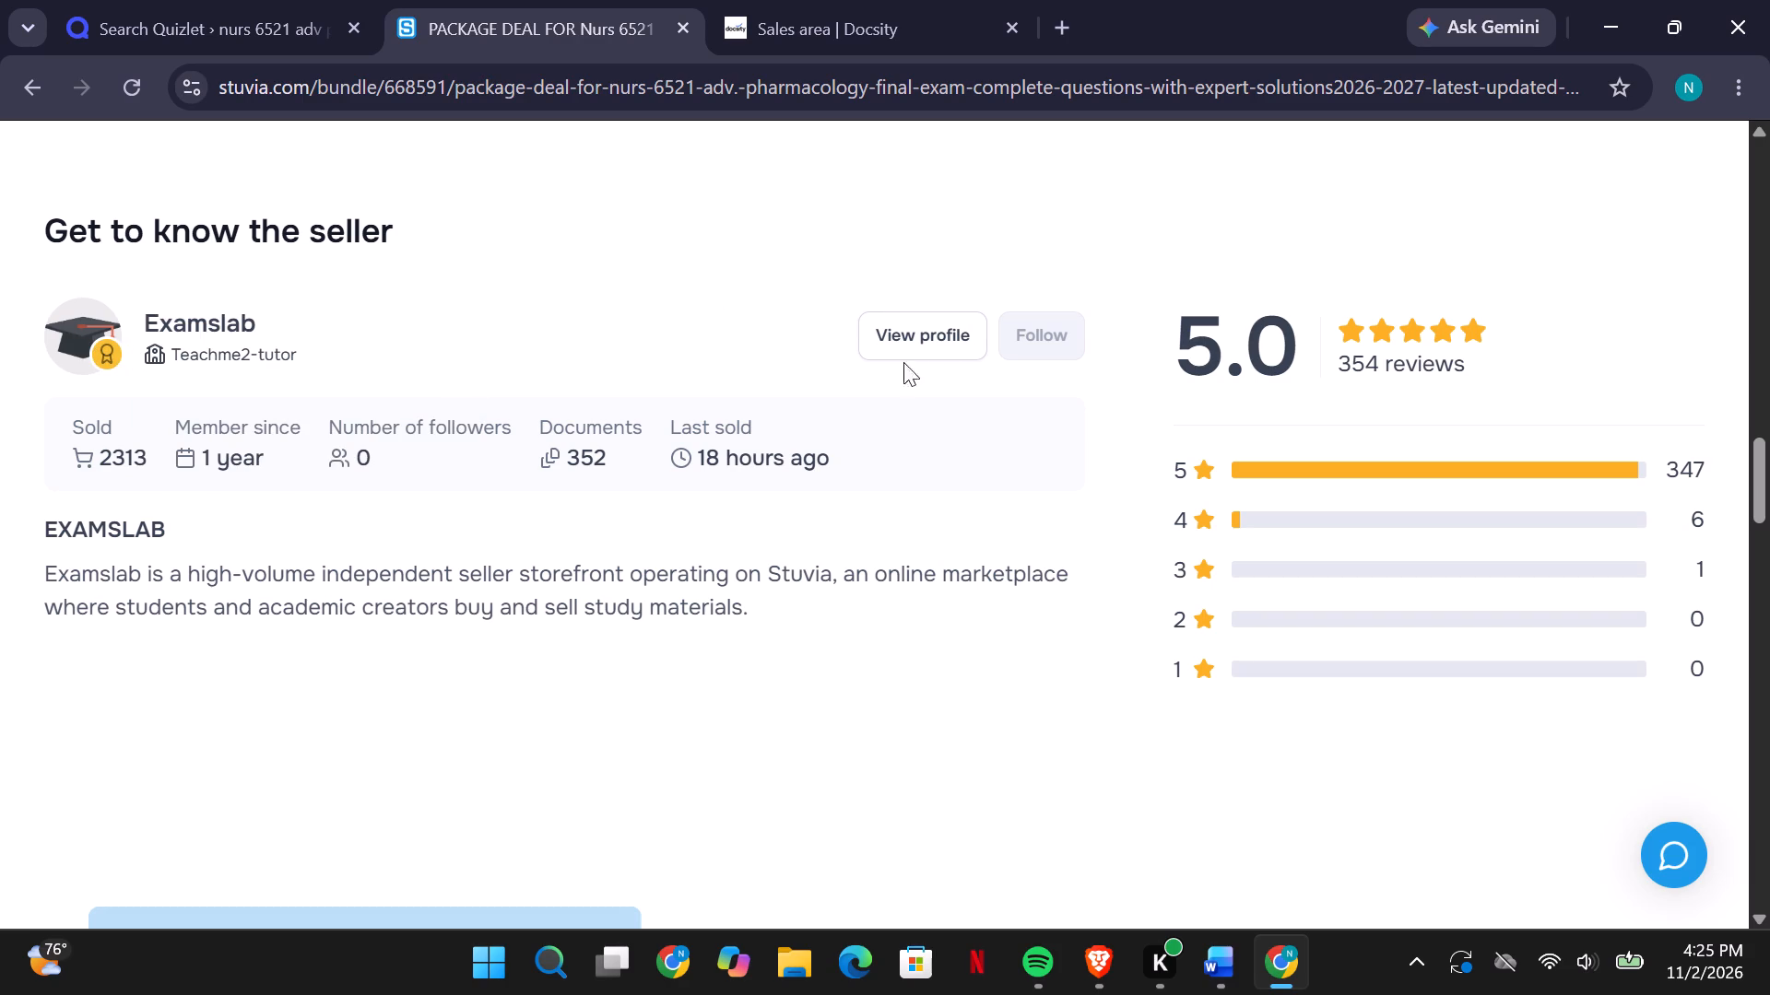
{"action": "left_click", "coordinate": [933, 340]}
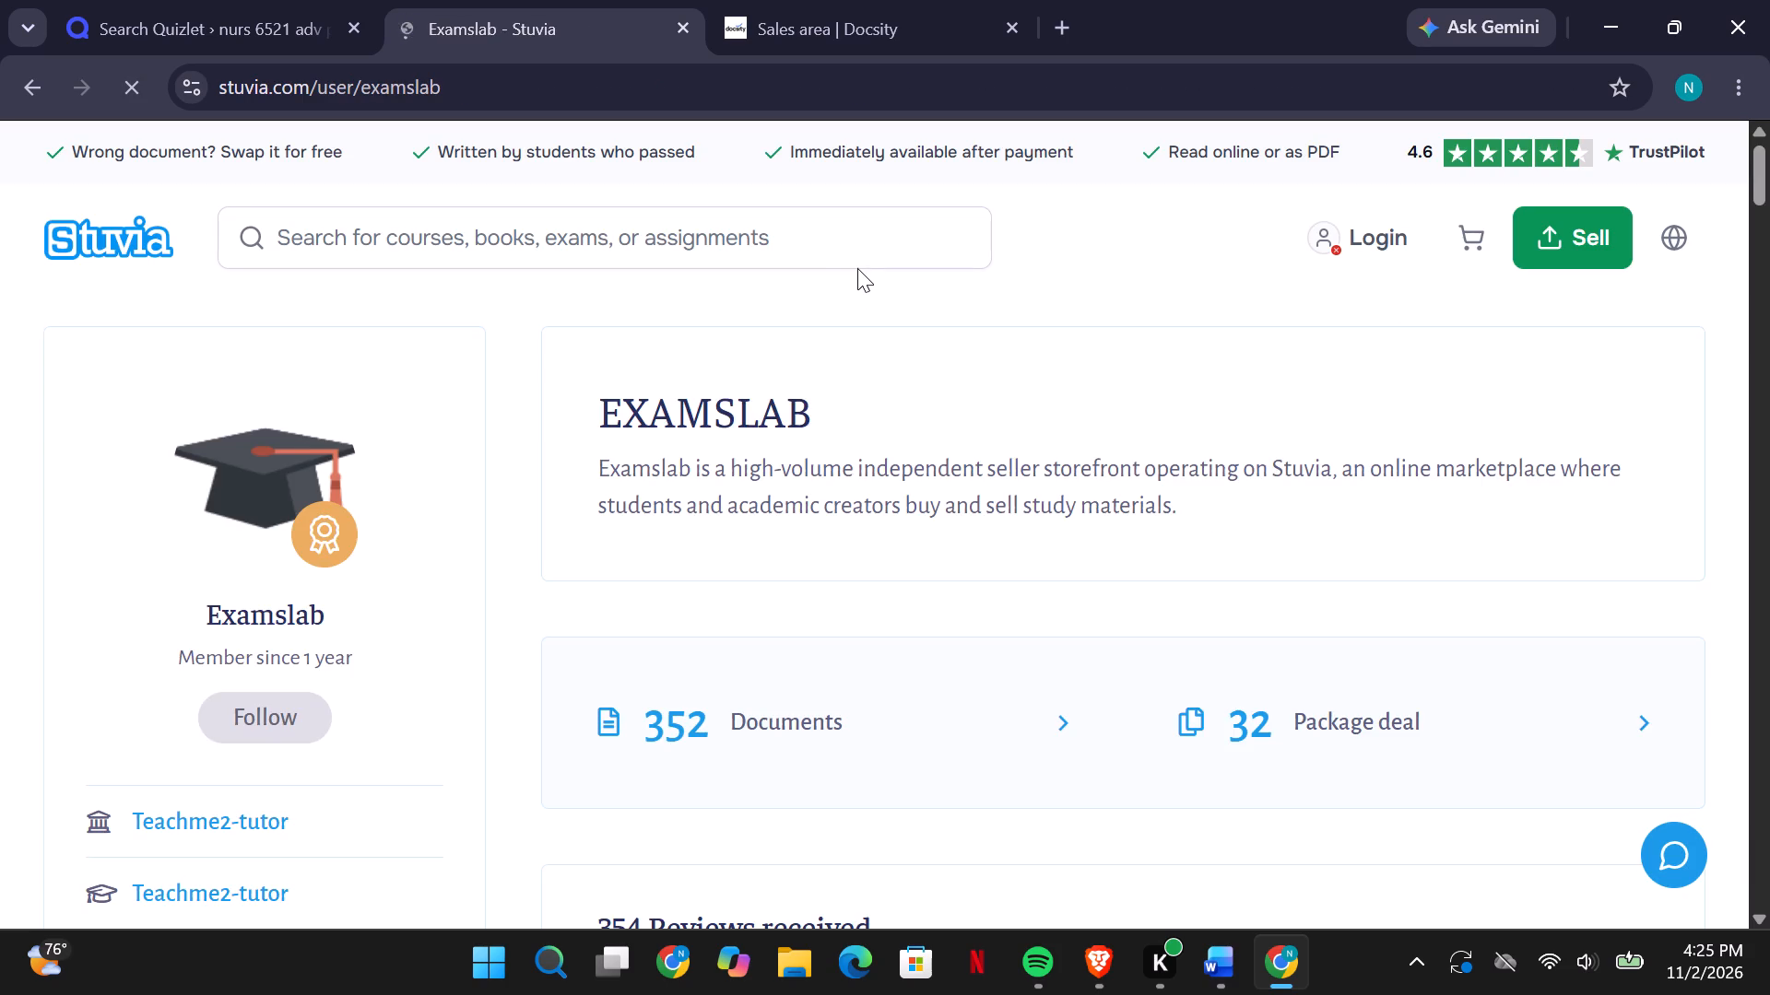
Examine the reviews on the Examslab profile, expanding the review list twice, for exam titles to source.
{"action": "scroll", "coordinate": [847, 283], "scroll_direction": "down", "scroll_amount": 6}
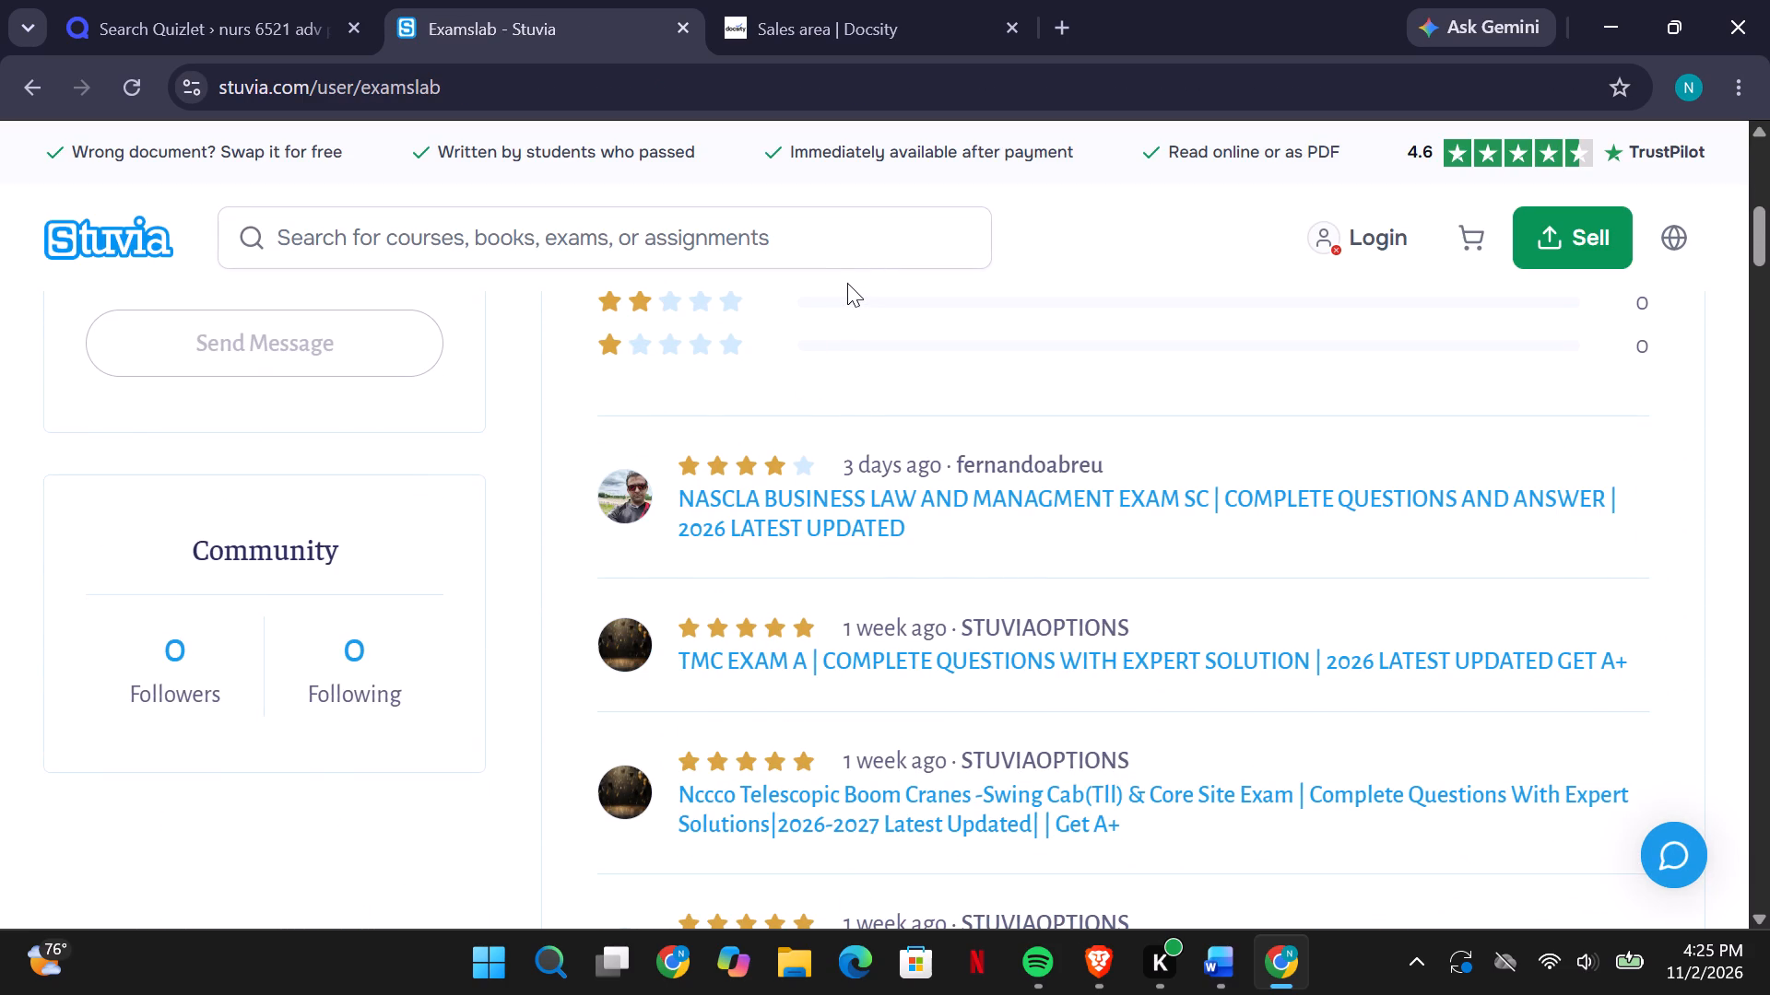
{"action": "scroll", "coordinate": [847, 283], "scroll_direction": "down", "scroll_amount": 1}
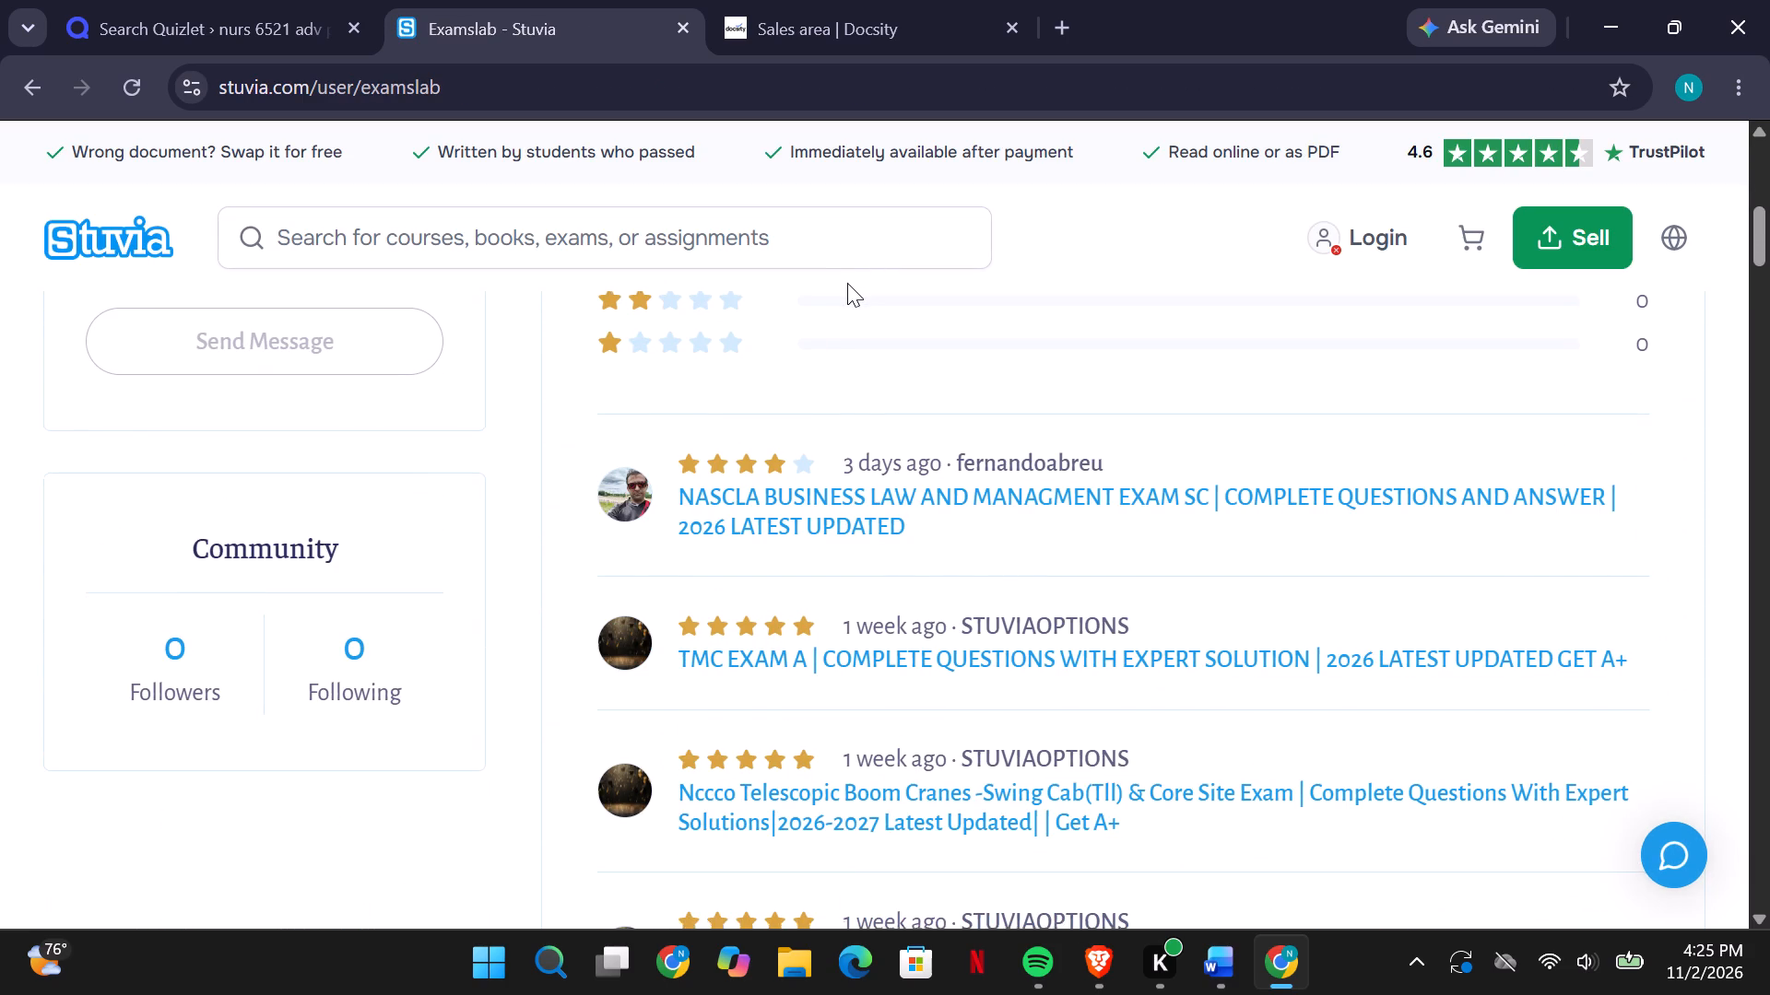
{"action": "scroll", "coordinate": [847, 283], "scroll_direction": "down", "scroll_amount": 2}
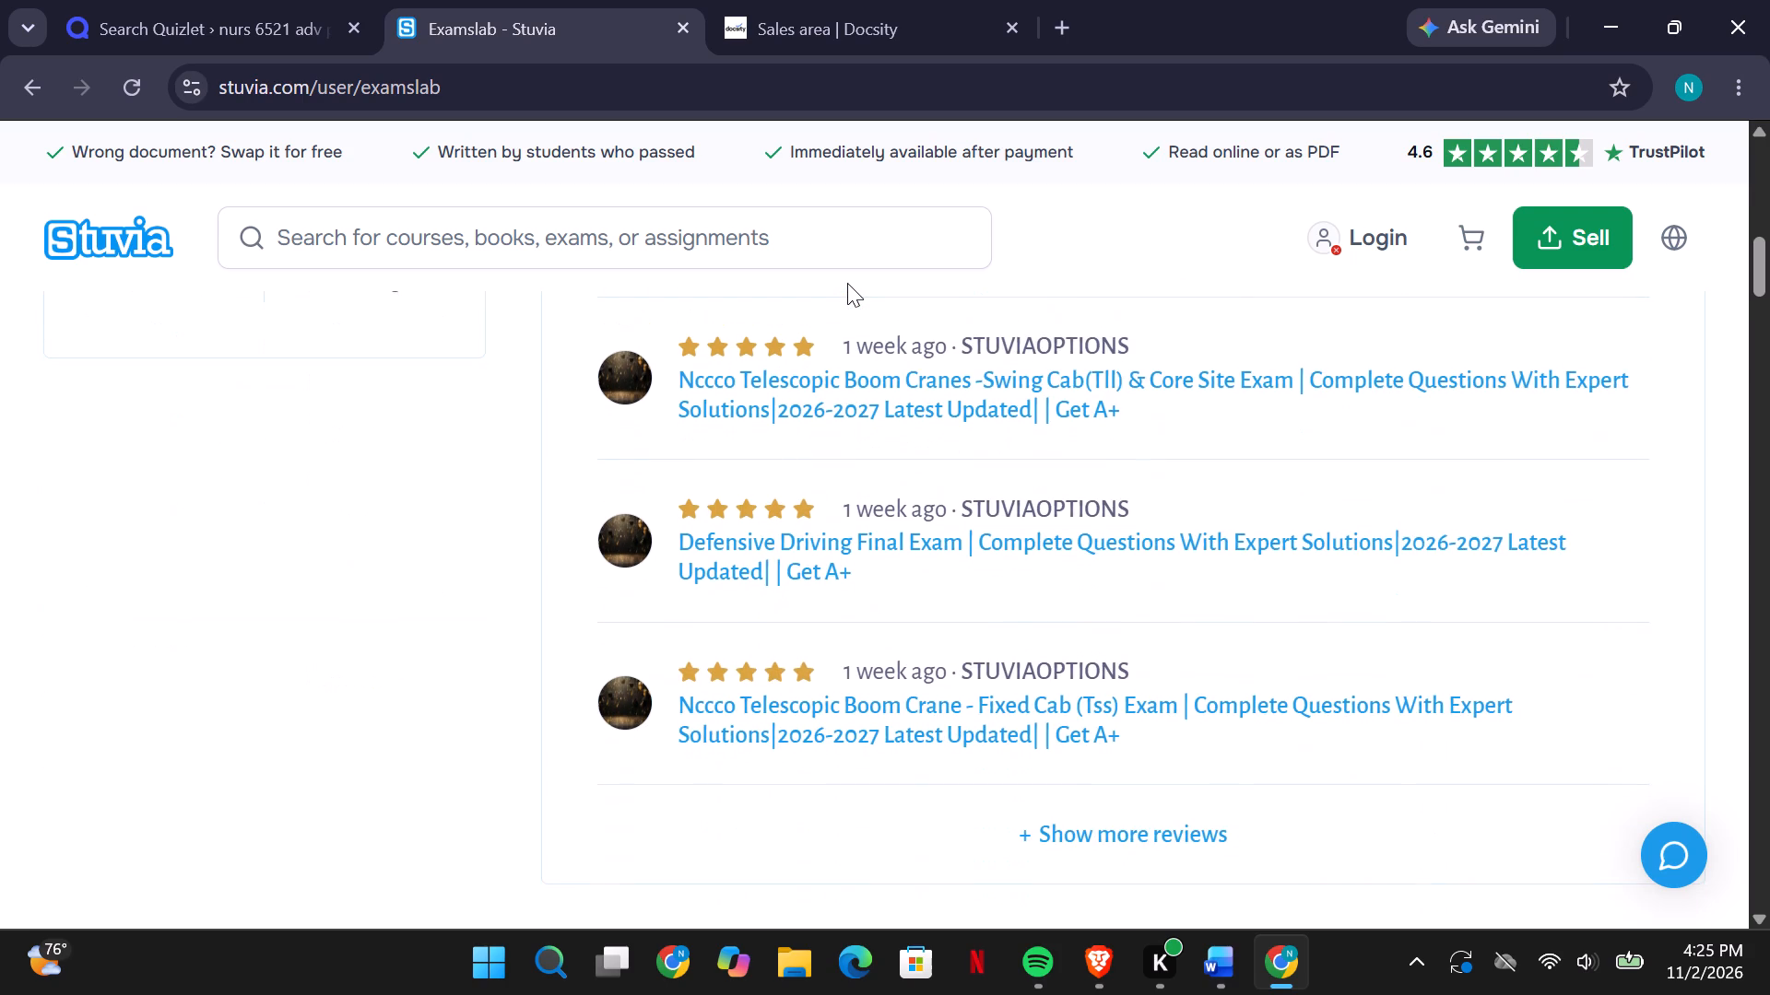
{"action": "scroll", "coordinate": [847, 283], "scroll_direction": "down", "scroll_amount": 1}
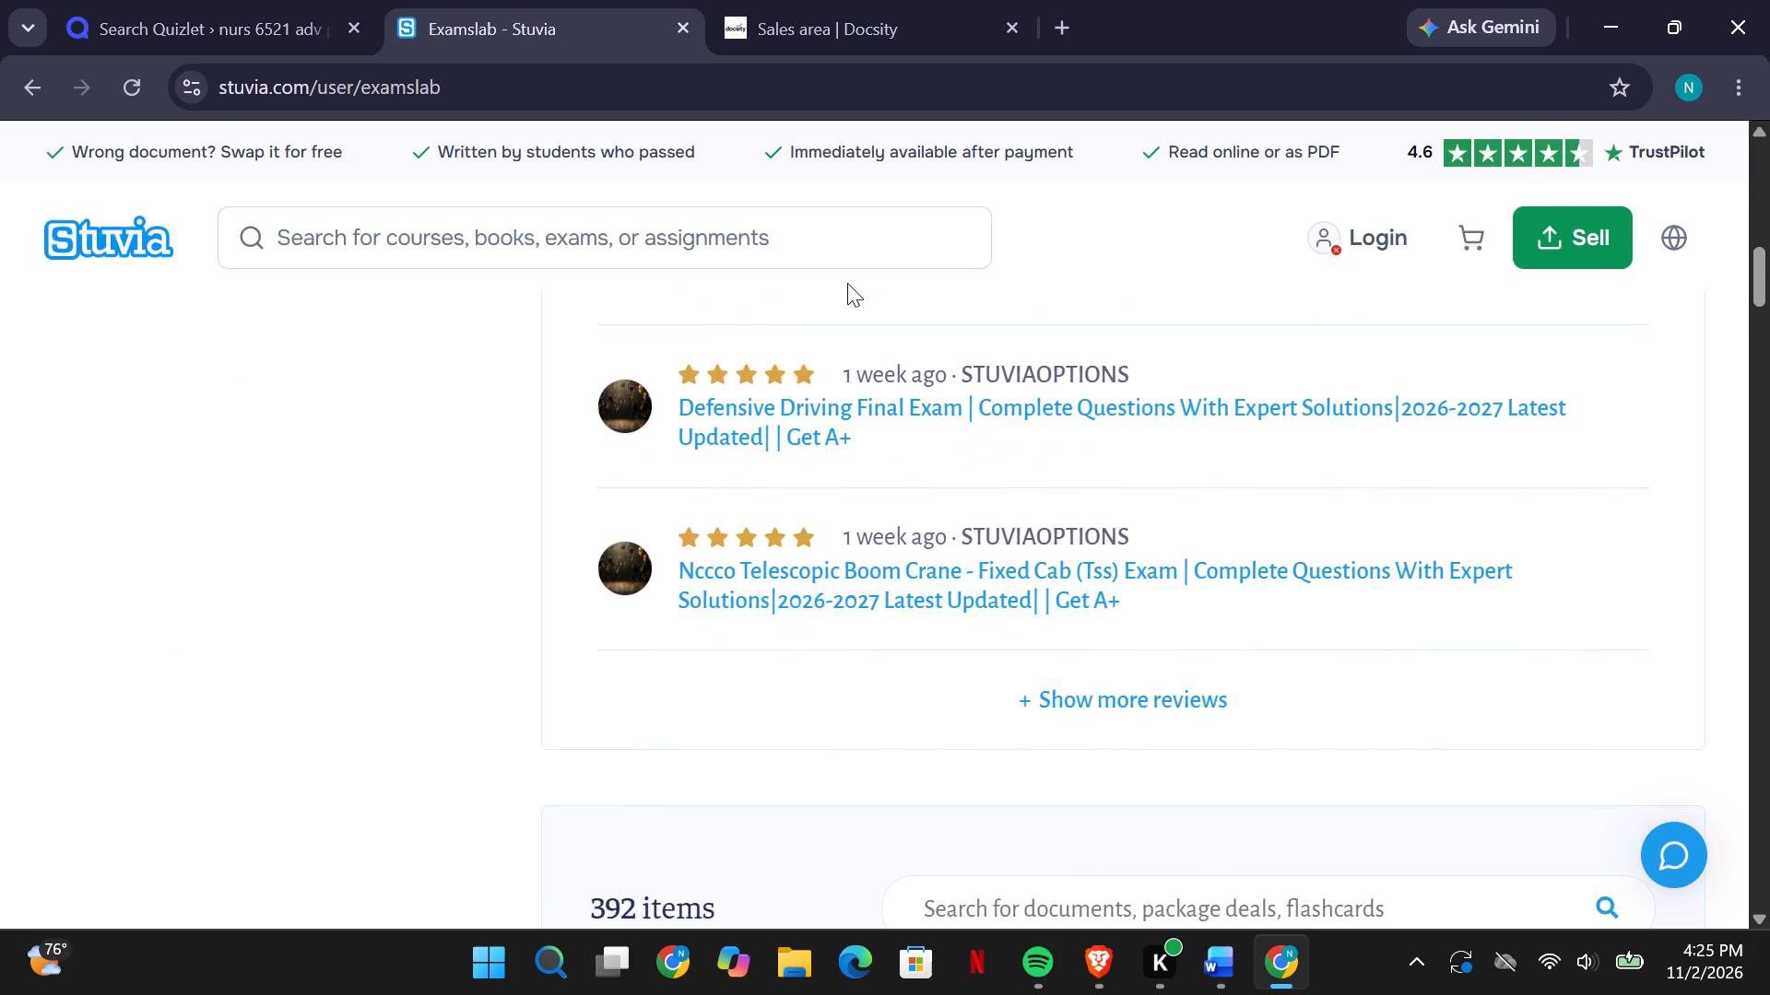
{"action": "left_click", "coordinate": [1131, 685]}
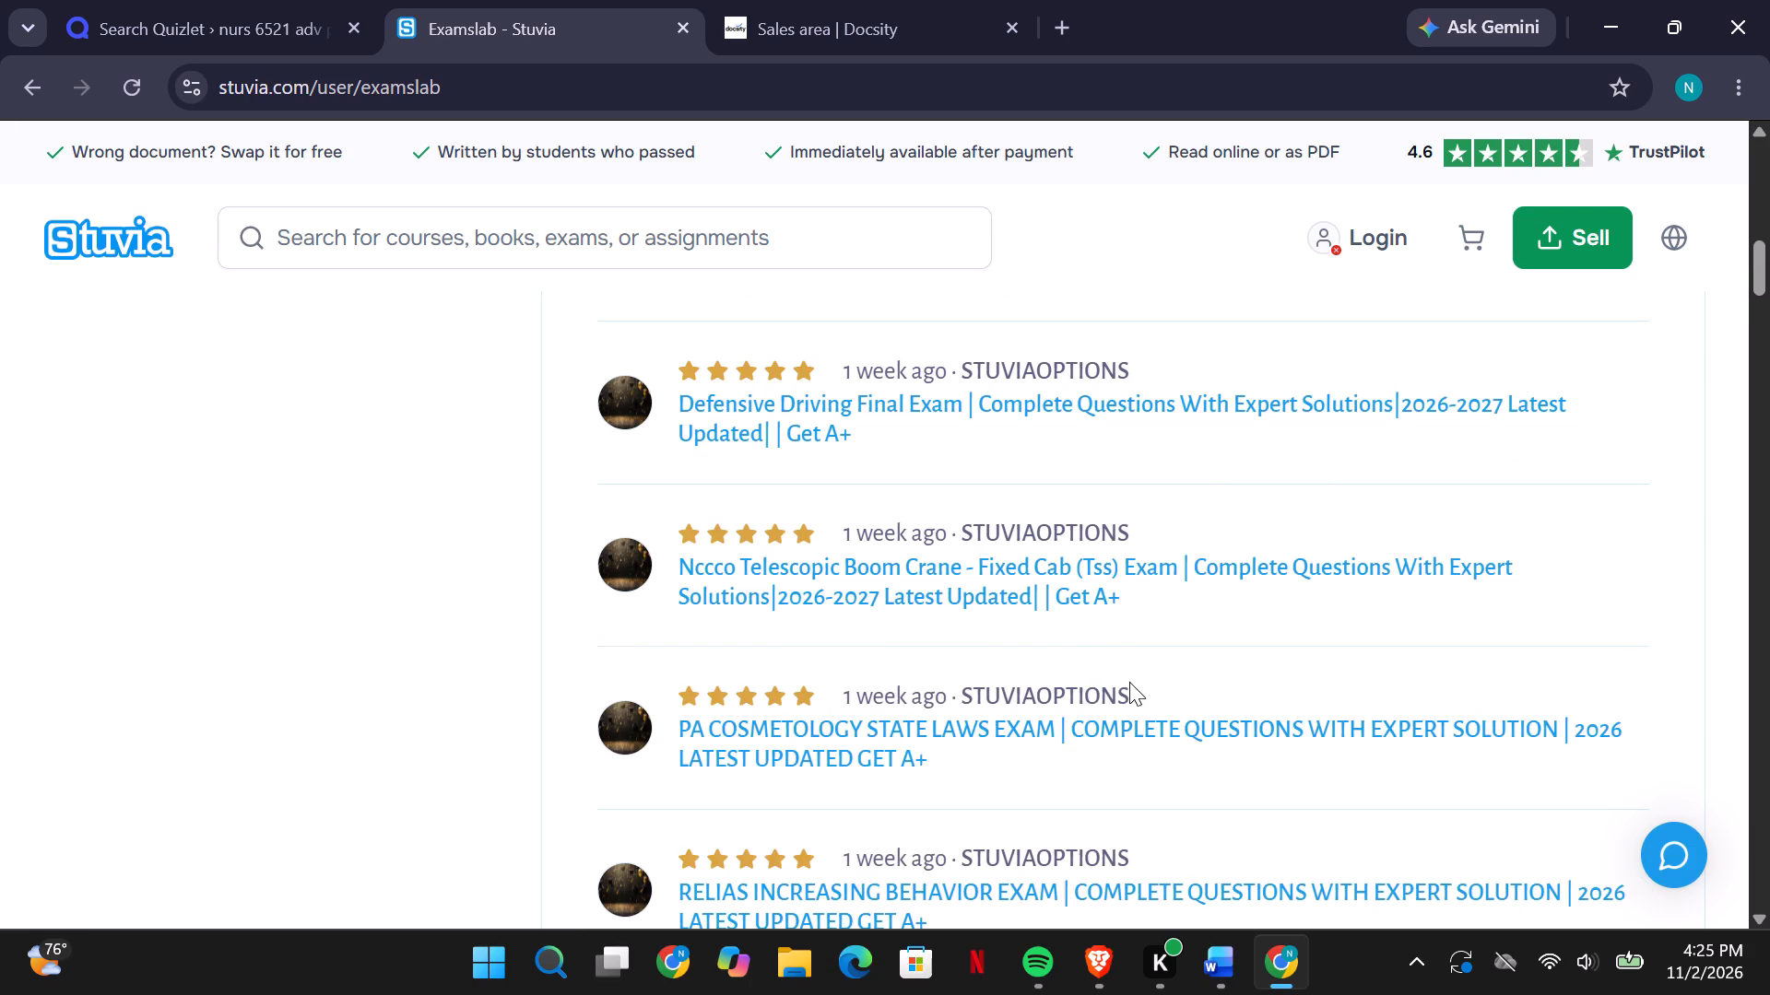
{"action": "scroll", "coordinate": [1129, 682], "scroll_direction": "down", "scroll_amount": 2}
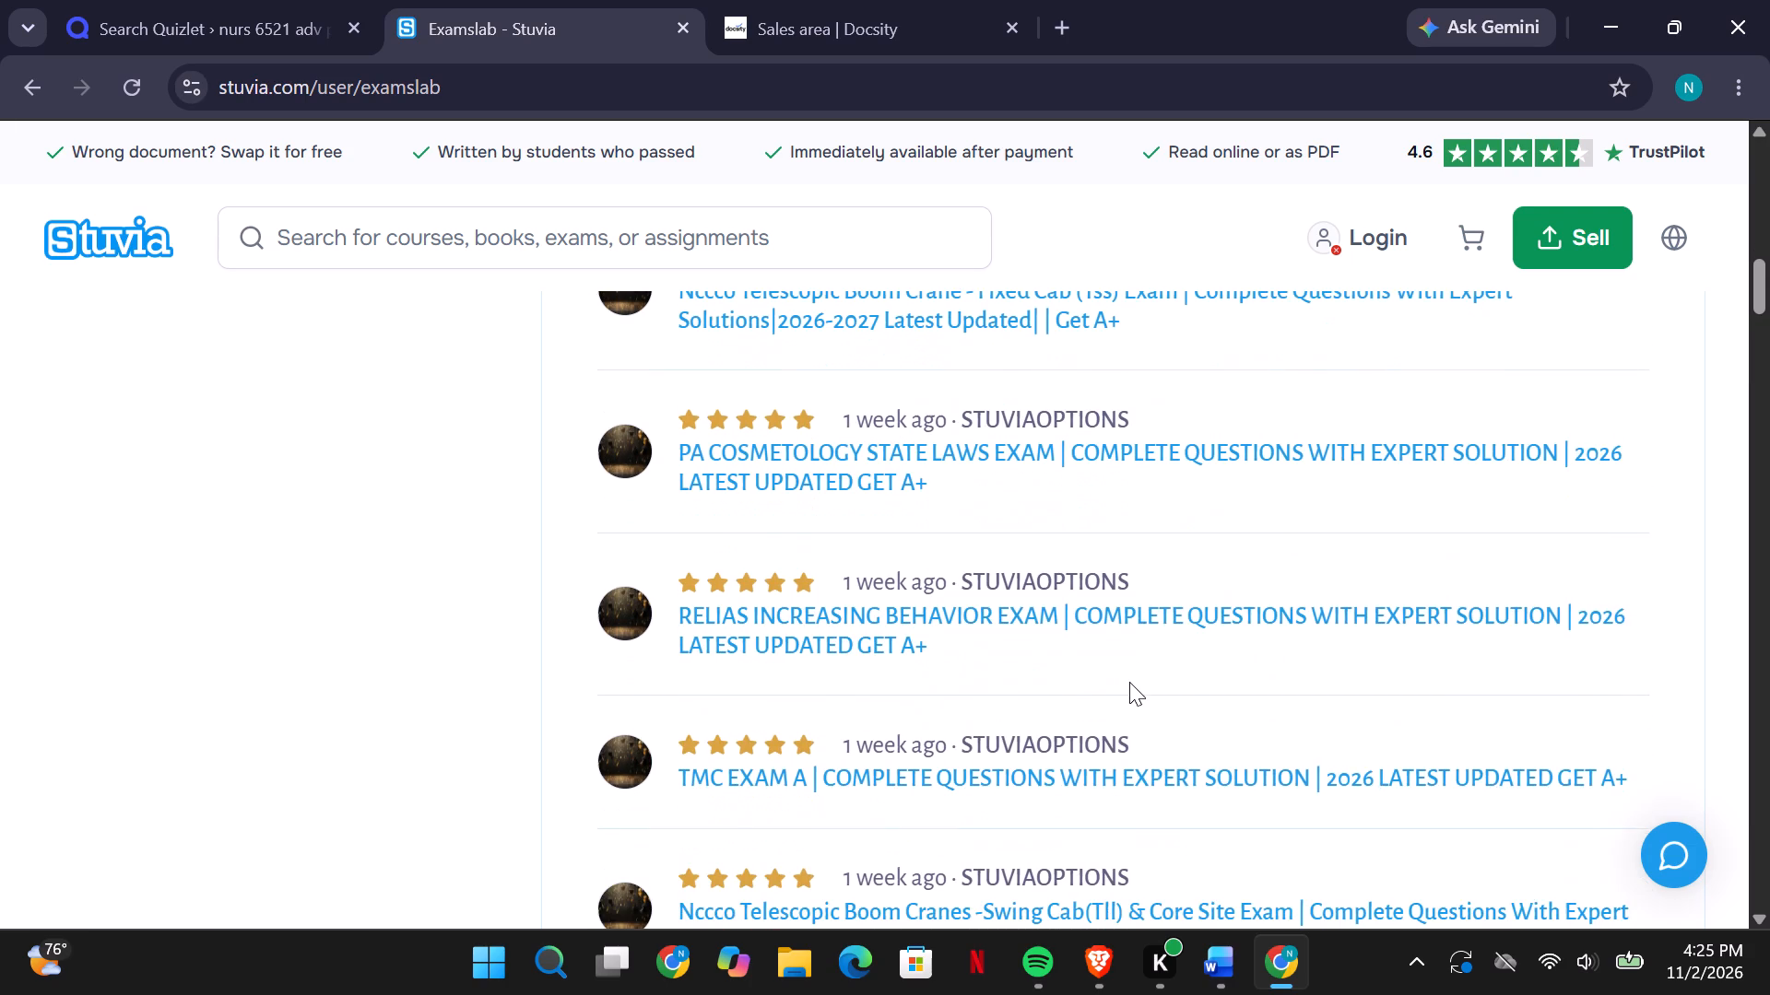
{"action": "scroll", "coordinate": [1129, 682], "scroll_direction": "down", "scroll_amount": 4}
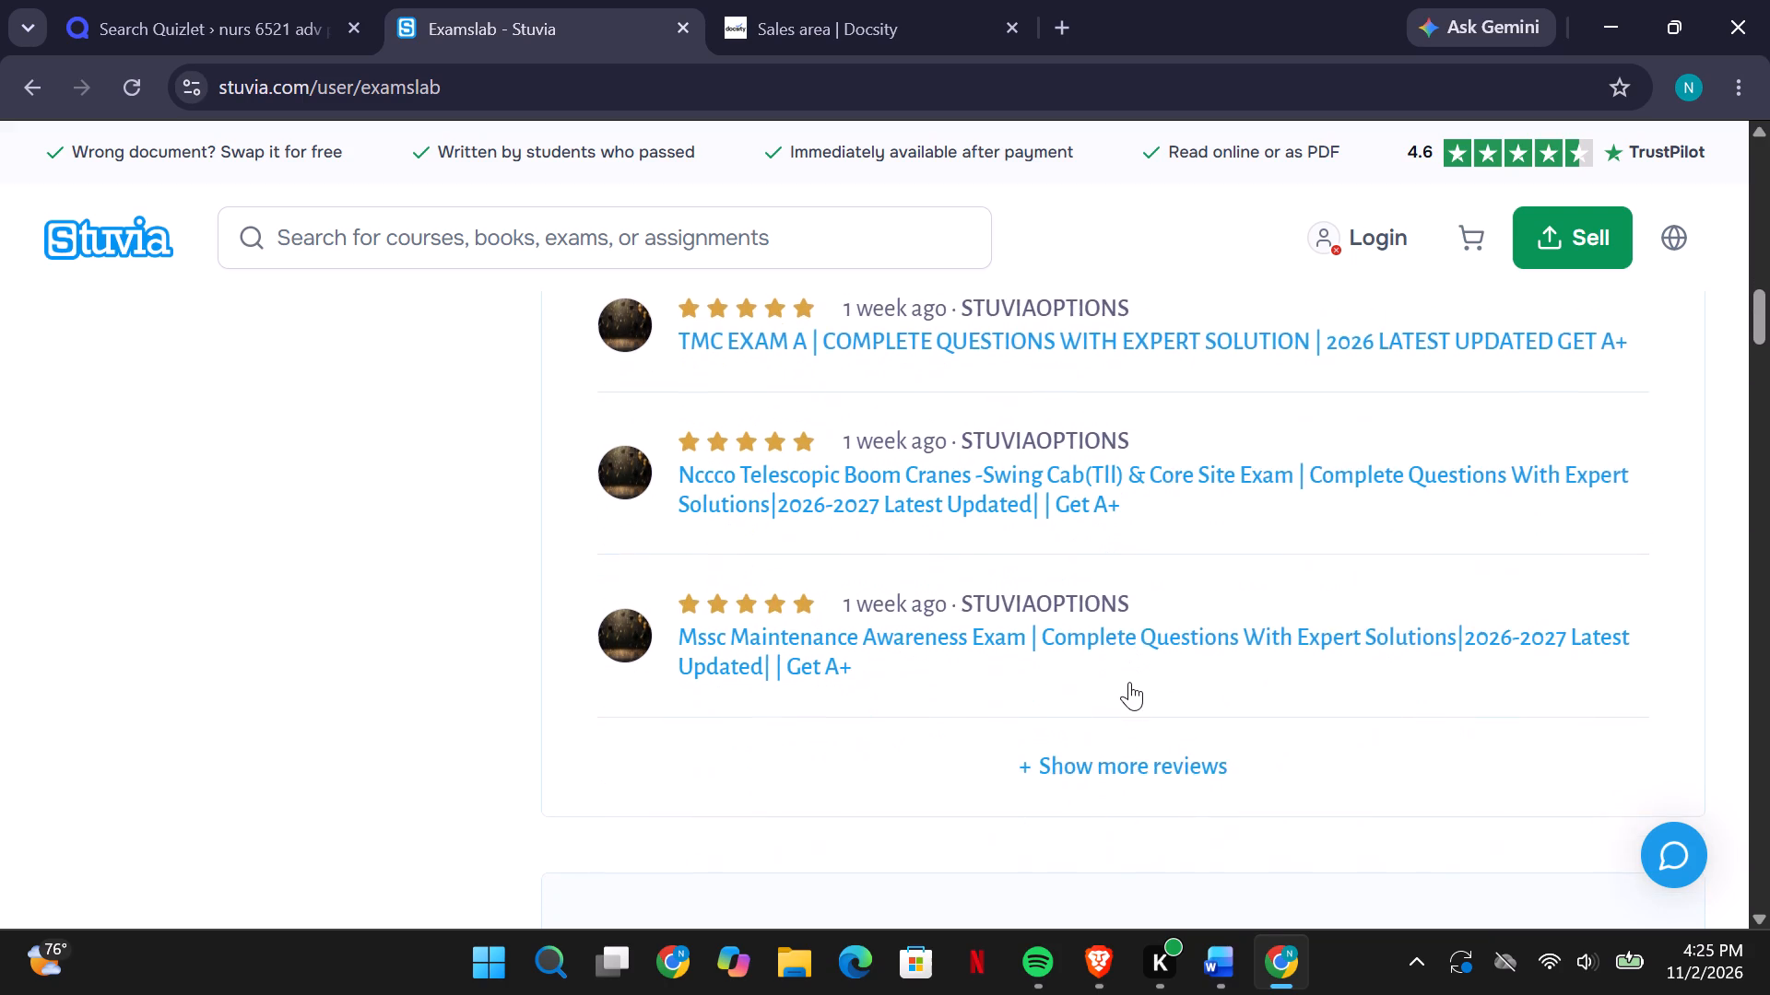
{"action": "left_click", "coordinate": [1109, 640]}
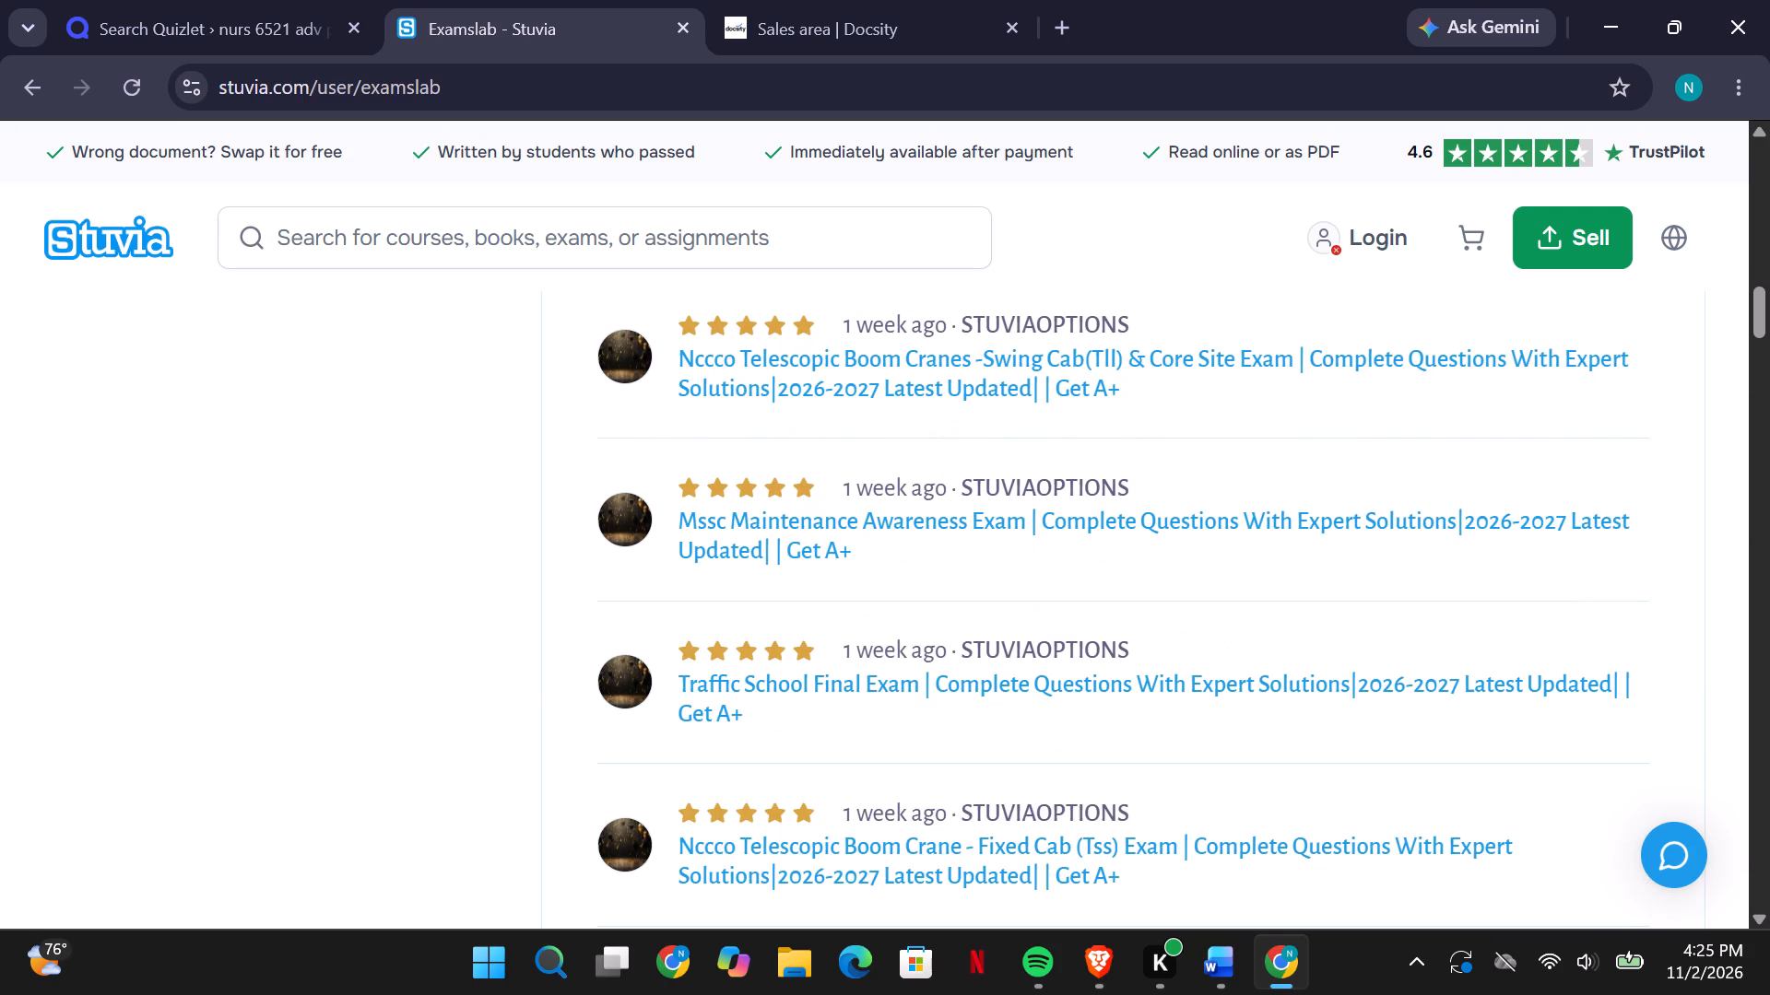
{"action": "scroll", "coordinate": [1108, 641], "scroll_direction": "down", "scroll_amount": 4}
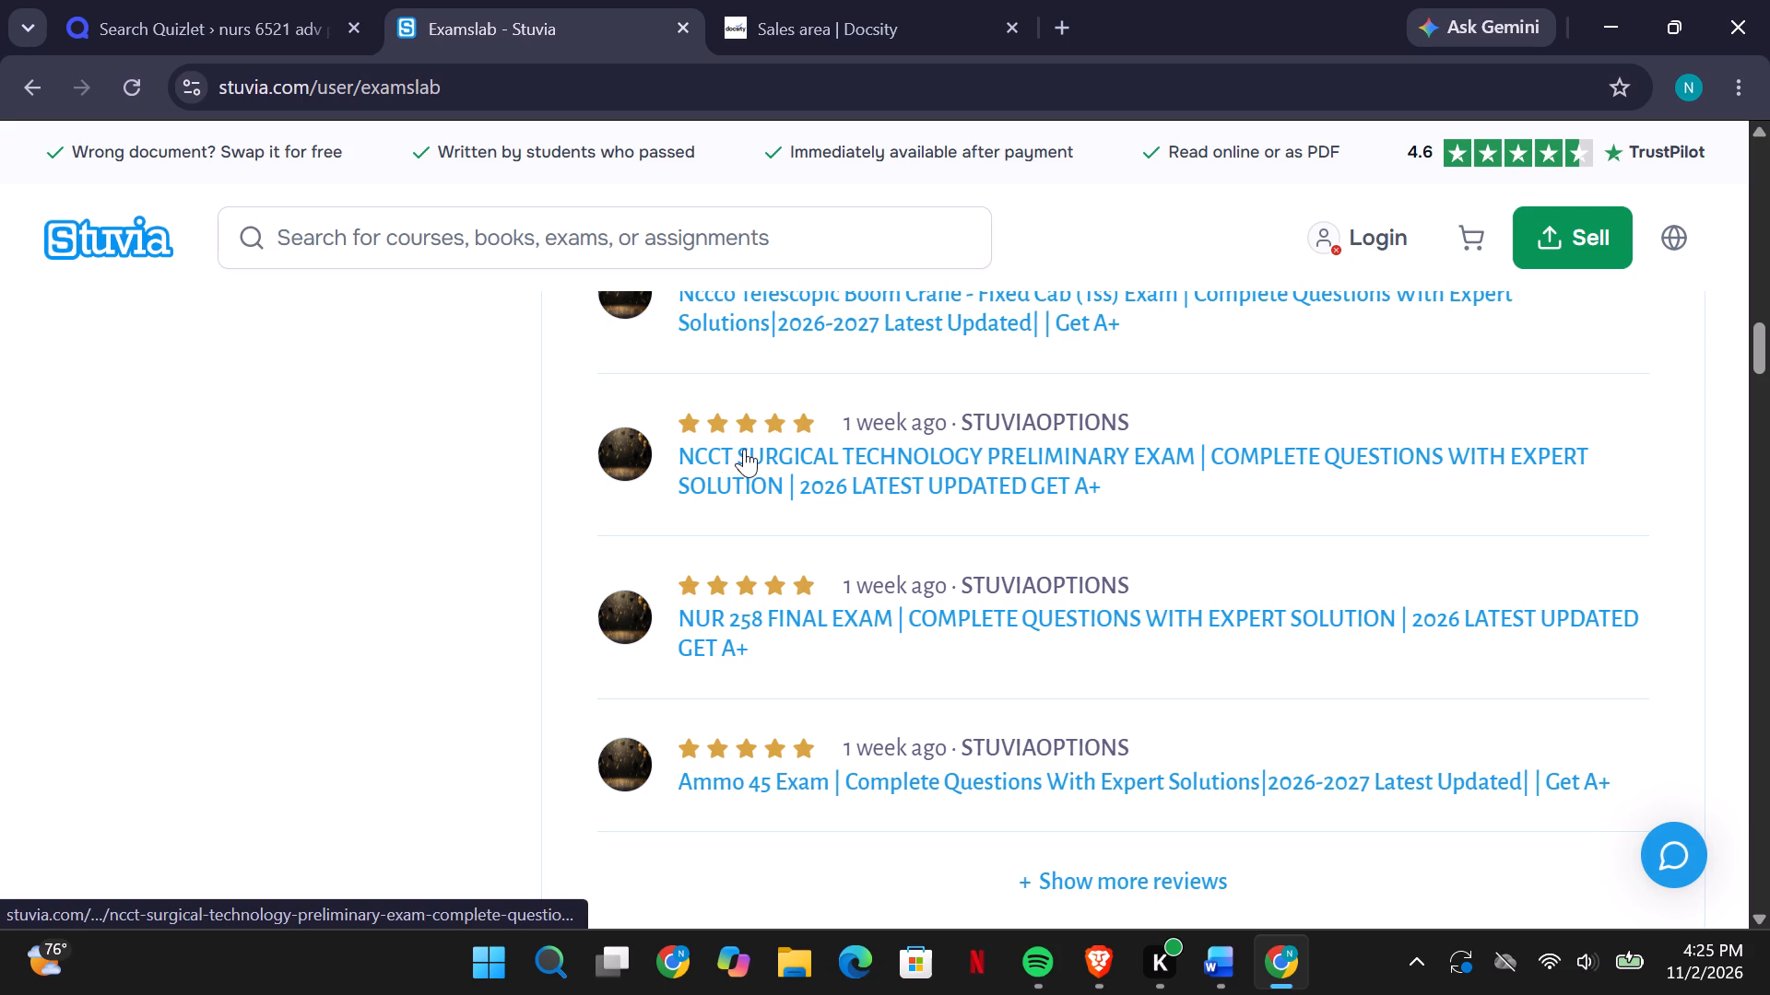
{"action": "scroll", "coordinate": [950, 495], "scroll_direction": "down", "scroll_amount": 2}
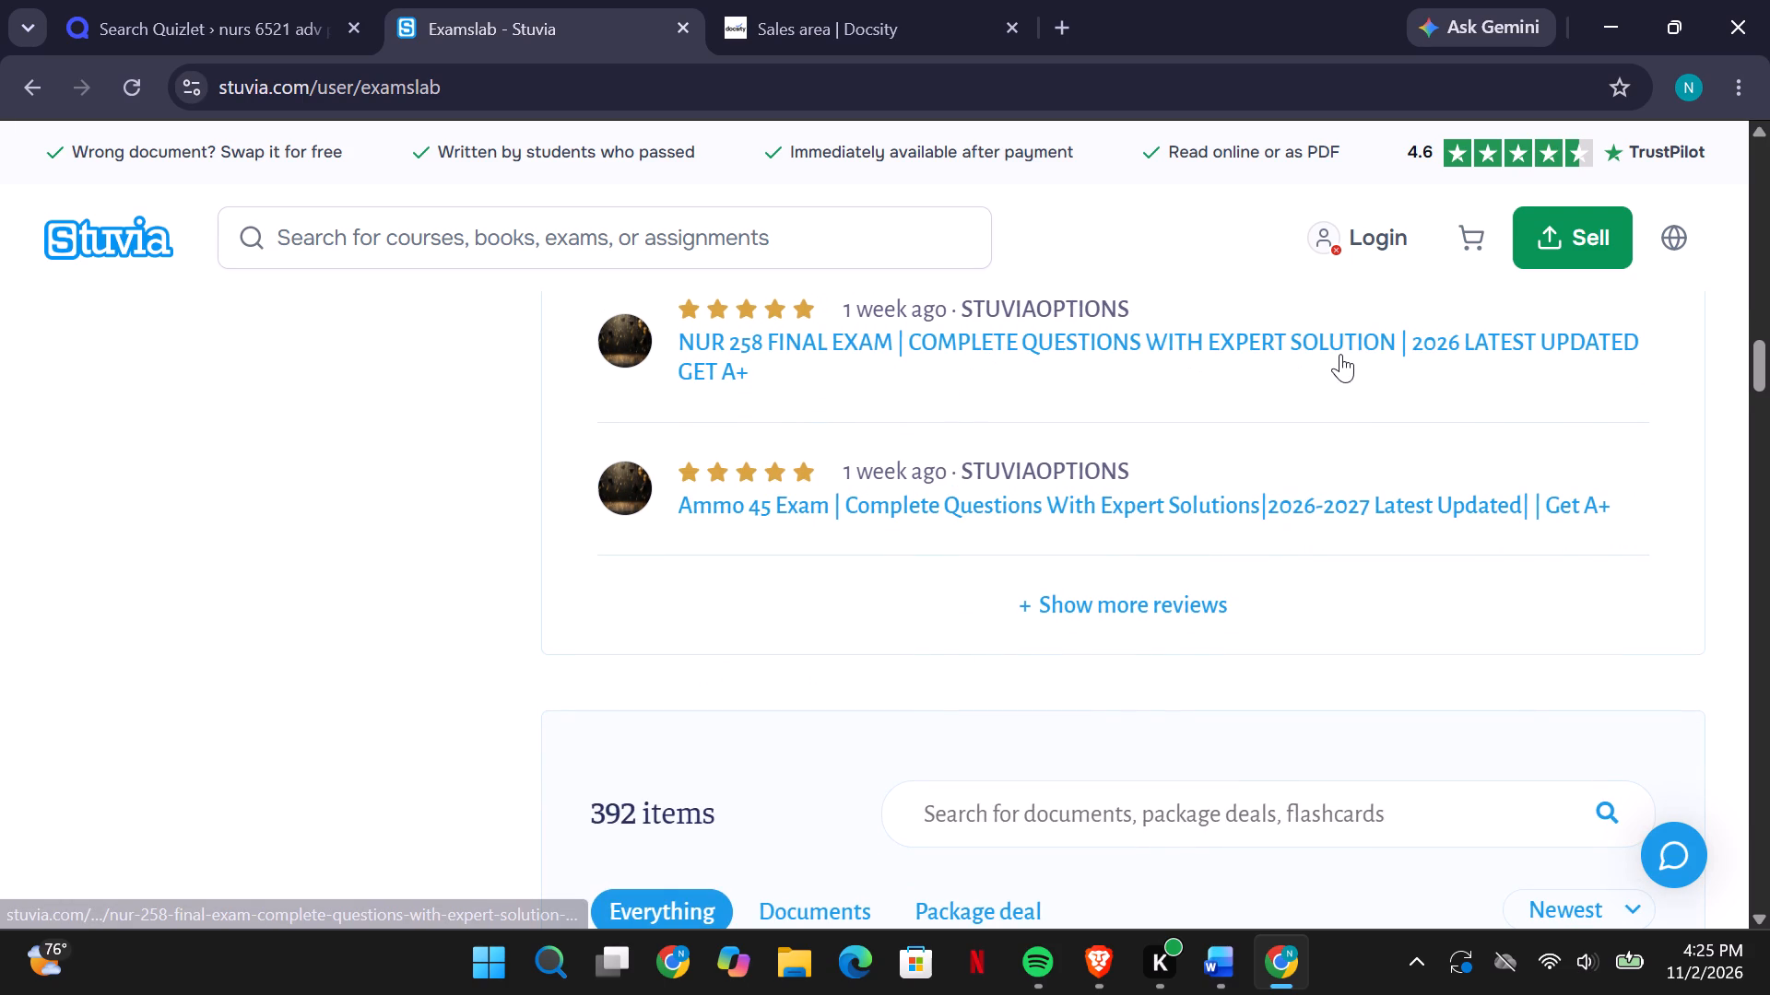
{"action": "scroll", "coordinate": [1165, 388], "scroll_direction": "up", "scroll_amount": 1}
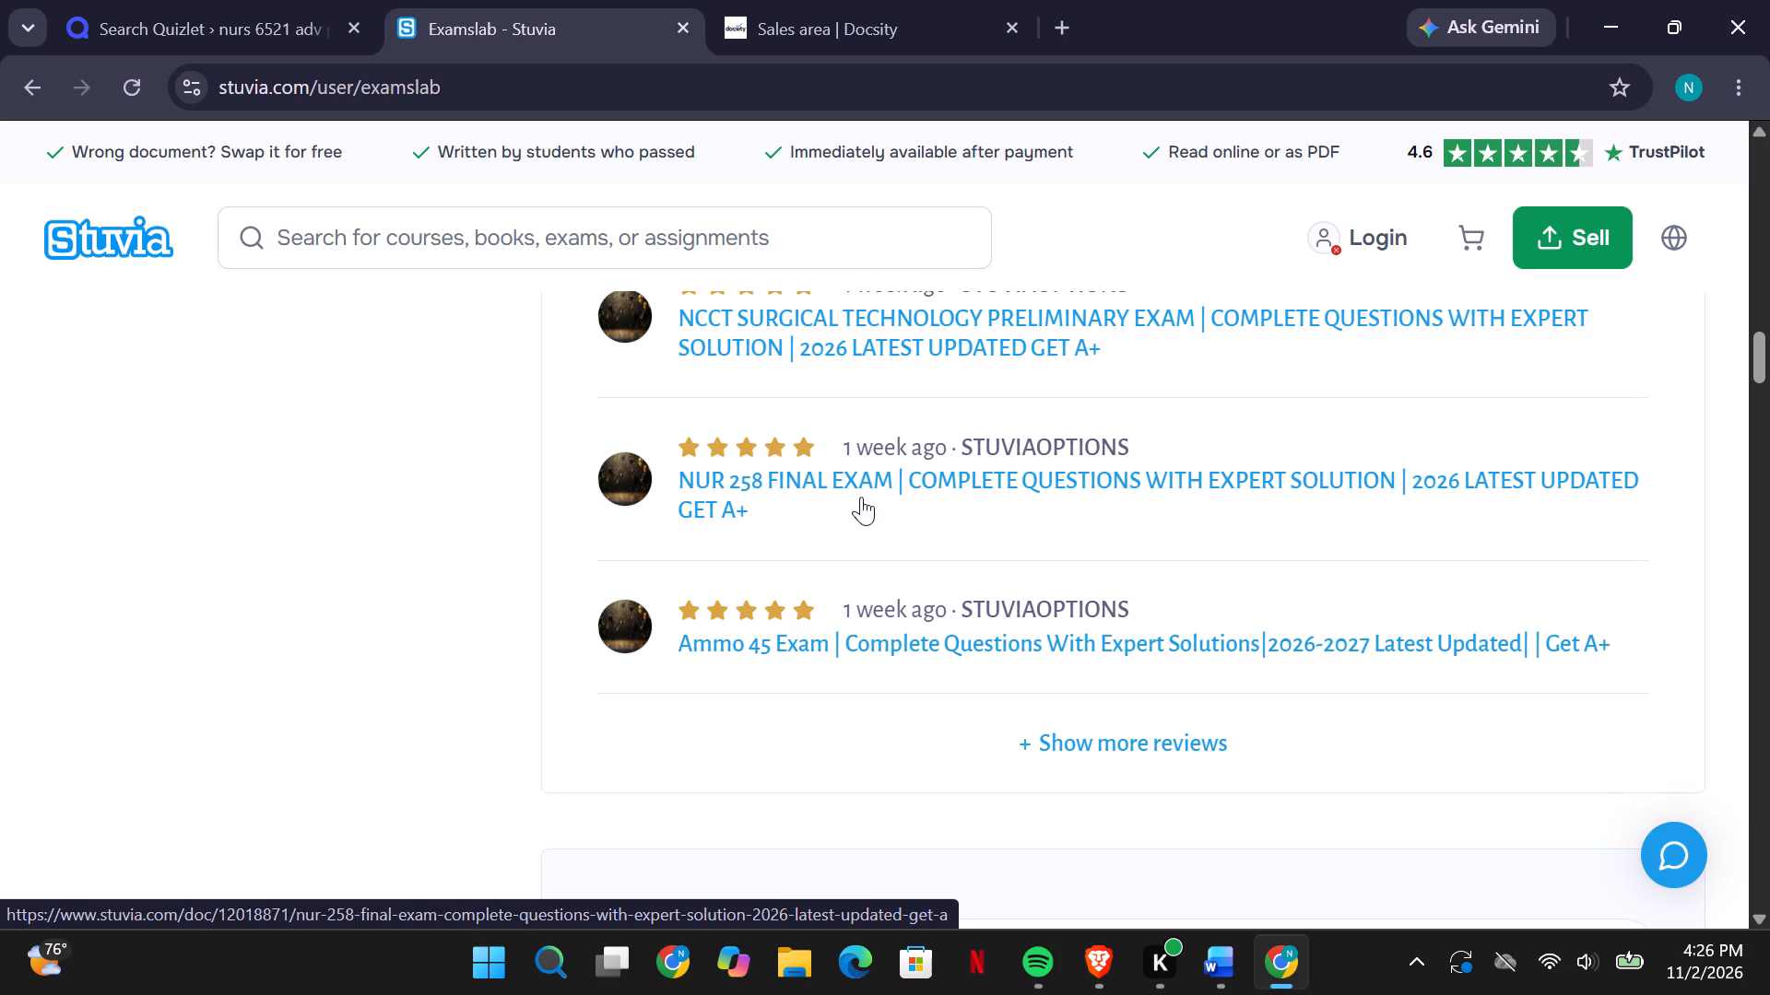
Close the open flashcard preview on Quizlet and replace the previous search with "NUR 258".
{"action": "left_click", "coordinate": [263, 29]}
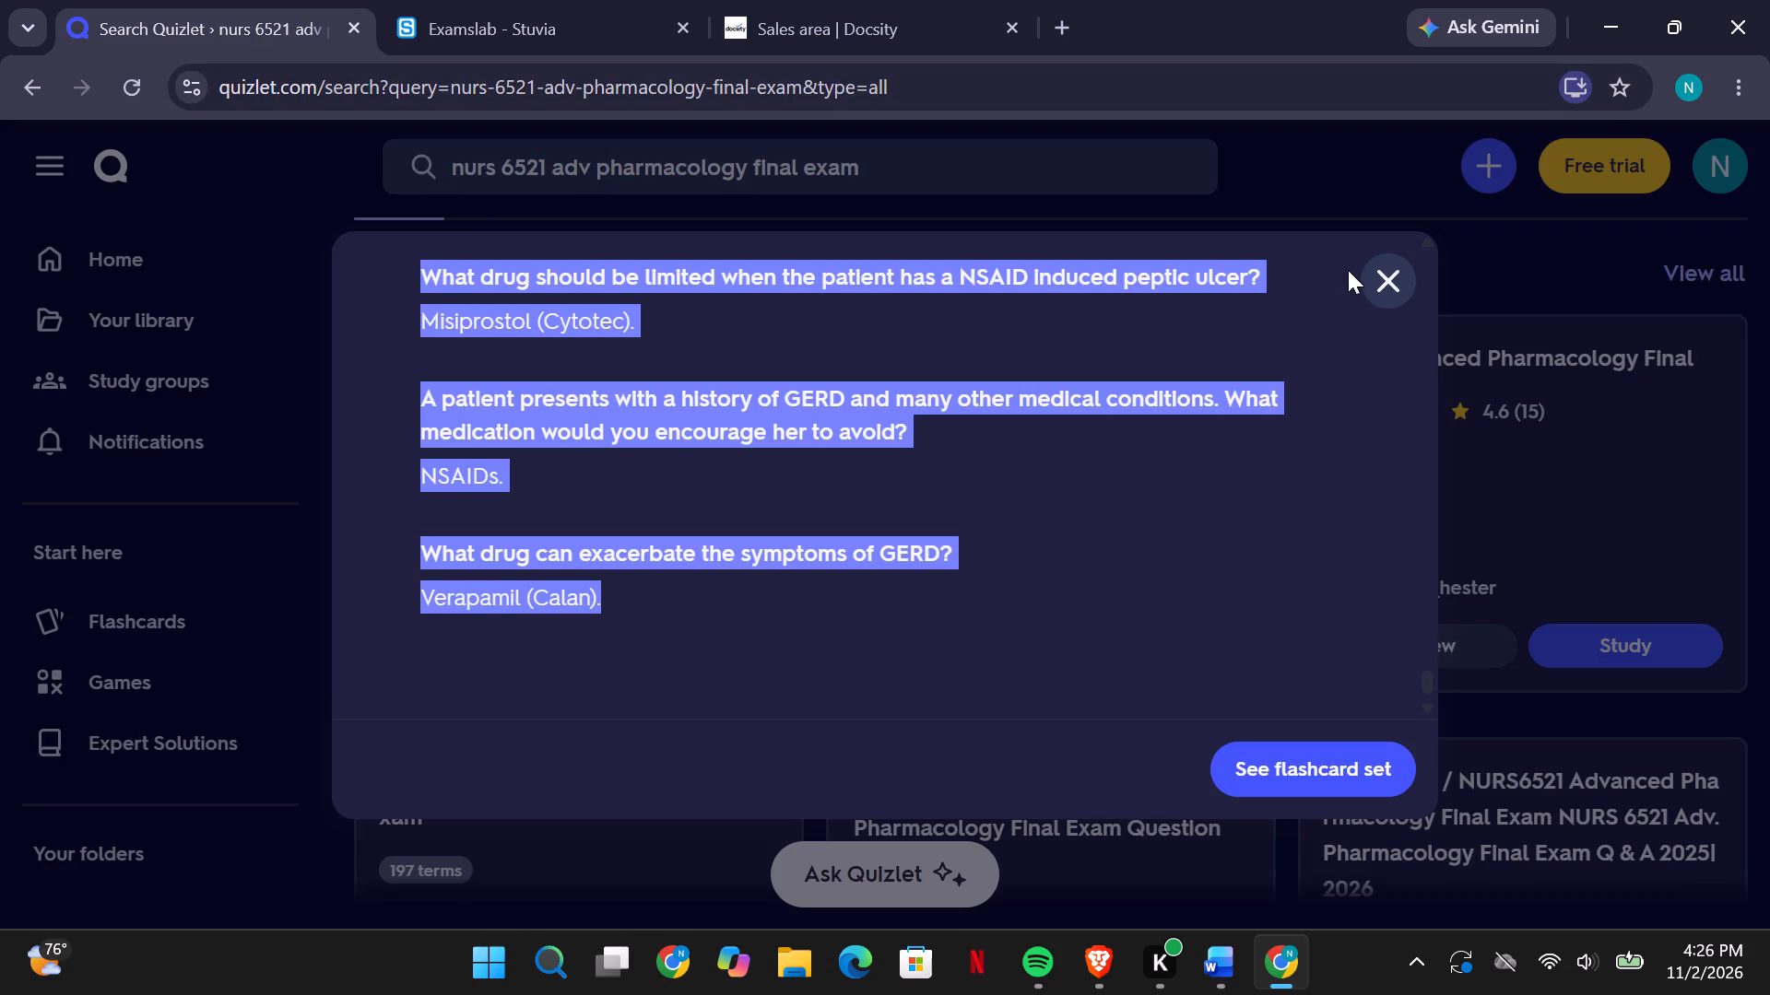
{"action": "left_click", "coordinate": [1386, 269]}
{"action": "left_click", "coordinate": [905, 171]}
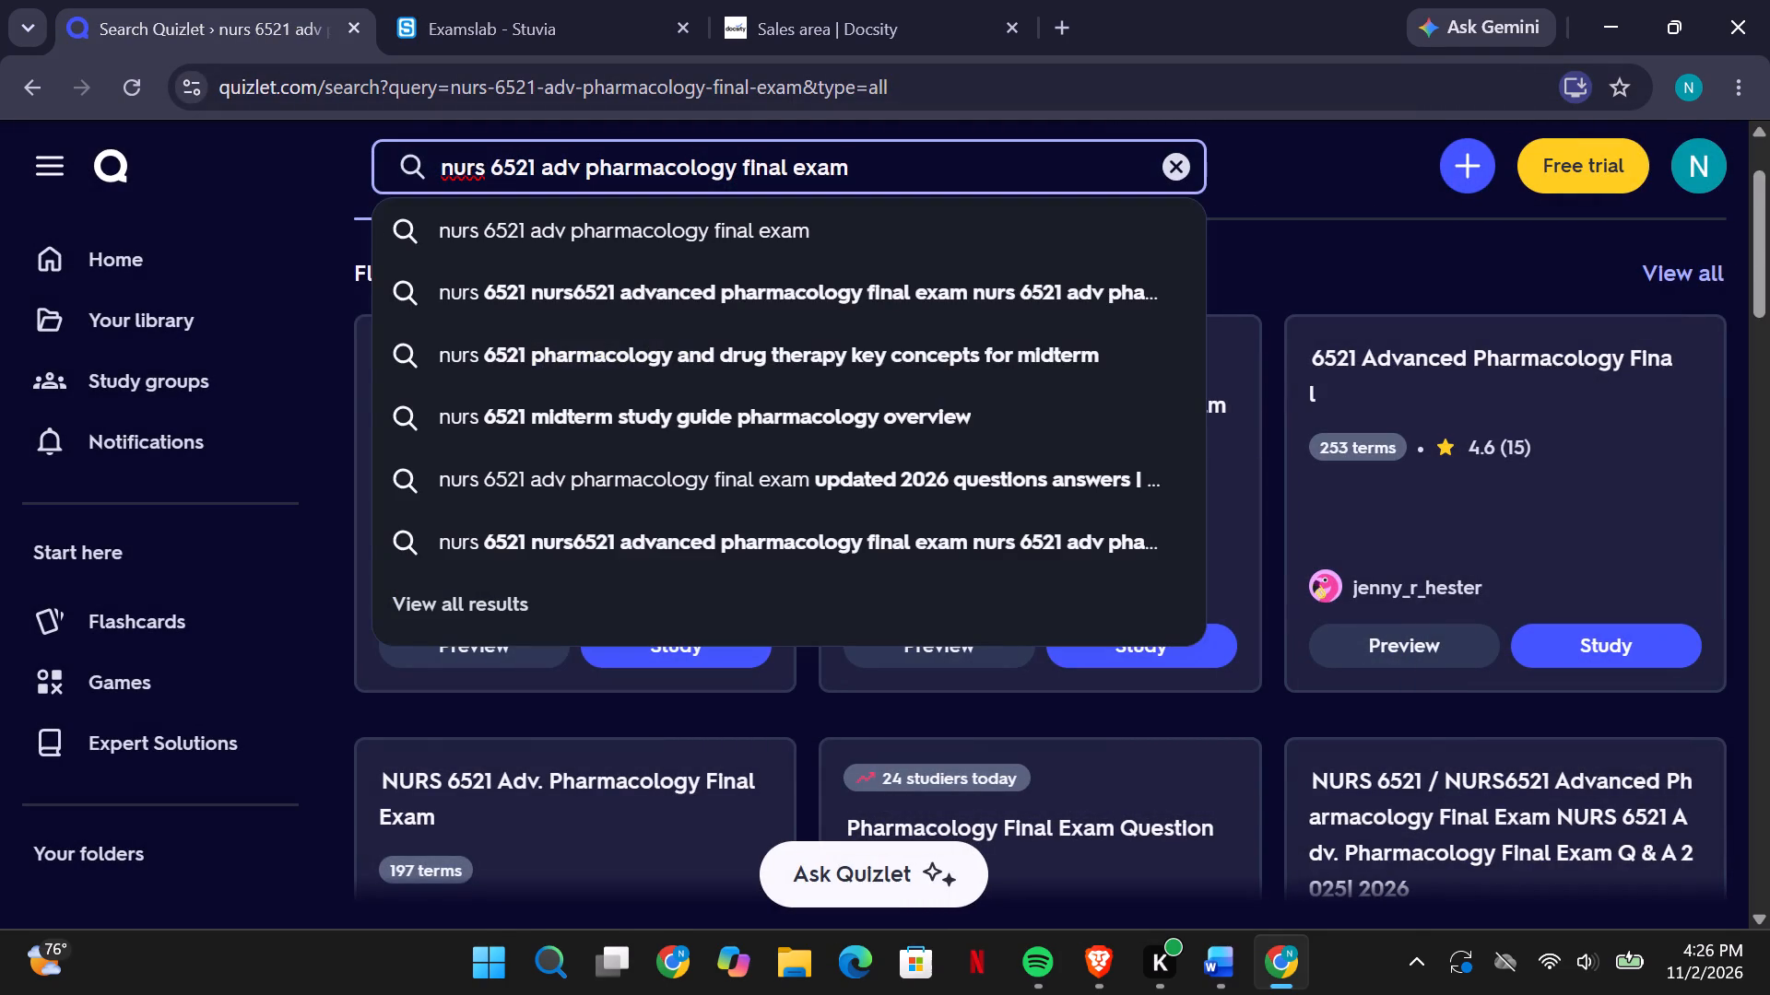
{"action": "key", "text": "BackSpace"}
{"action": "key", "text": "BackSpace"}
{"action": "key", "text": "BackSpace"}
{"action": "key", "text": "BackSpace"}
{"action": "key", "text": "BackSpace"}
{"action": "key", "text": "BackSpace"}
{"action": "key", "text": "BackSpace"}
{"action": "key", "text": "BackSpace"}
{"action": "key", "text": "BackSpace"}
{"action": "key", "text": "BackSpace"}
{"action": "key", "text": "BackSpace"}
{"action": "key", "text": "BackSpace"}
{"action": "key", "text": "BackSpace"}
{"action": "key", "text": "BackSpace"}
{"action": "key", "text": "BackSpace"}
{"action": "key", "text": "BackSpace"}
{"action": "key", "text": "BackSpace"}
{"action": "key", "text": "BackSpace"}
{"action": "key", "text": "BackSpace"}
{"action": "key", "text": "BackSpace"}
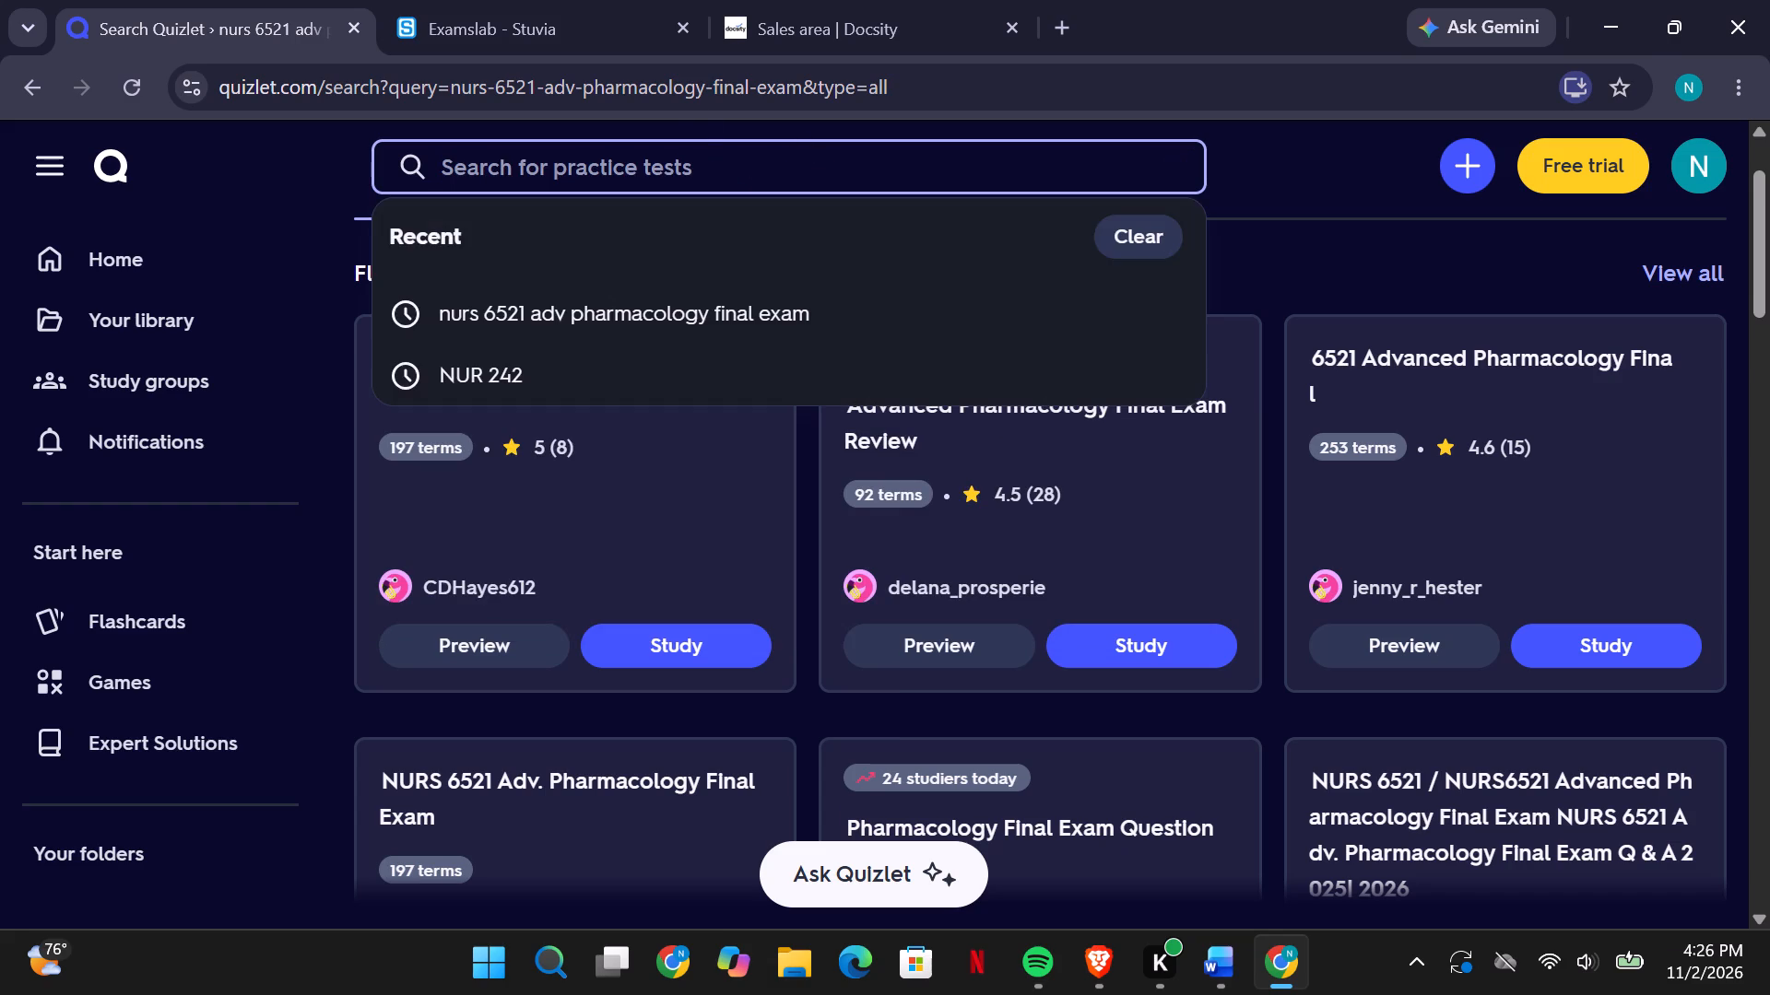
{"action": "left_click", "coordinate": [570, 44]}
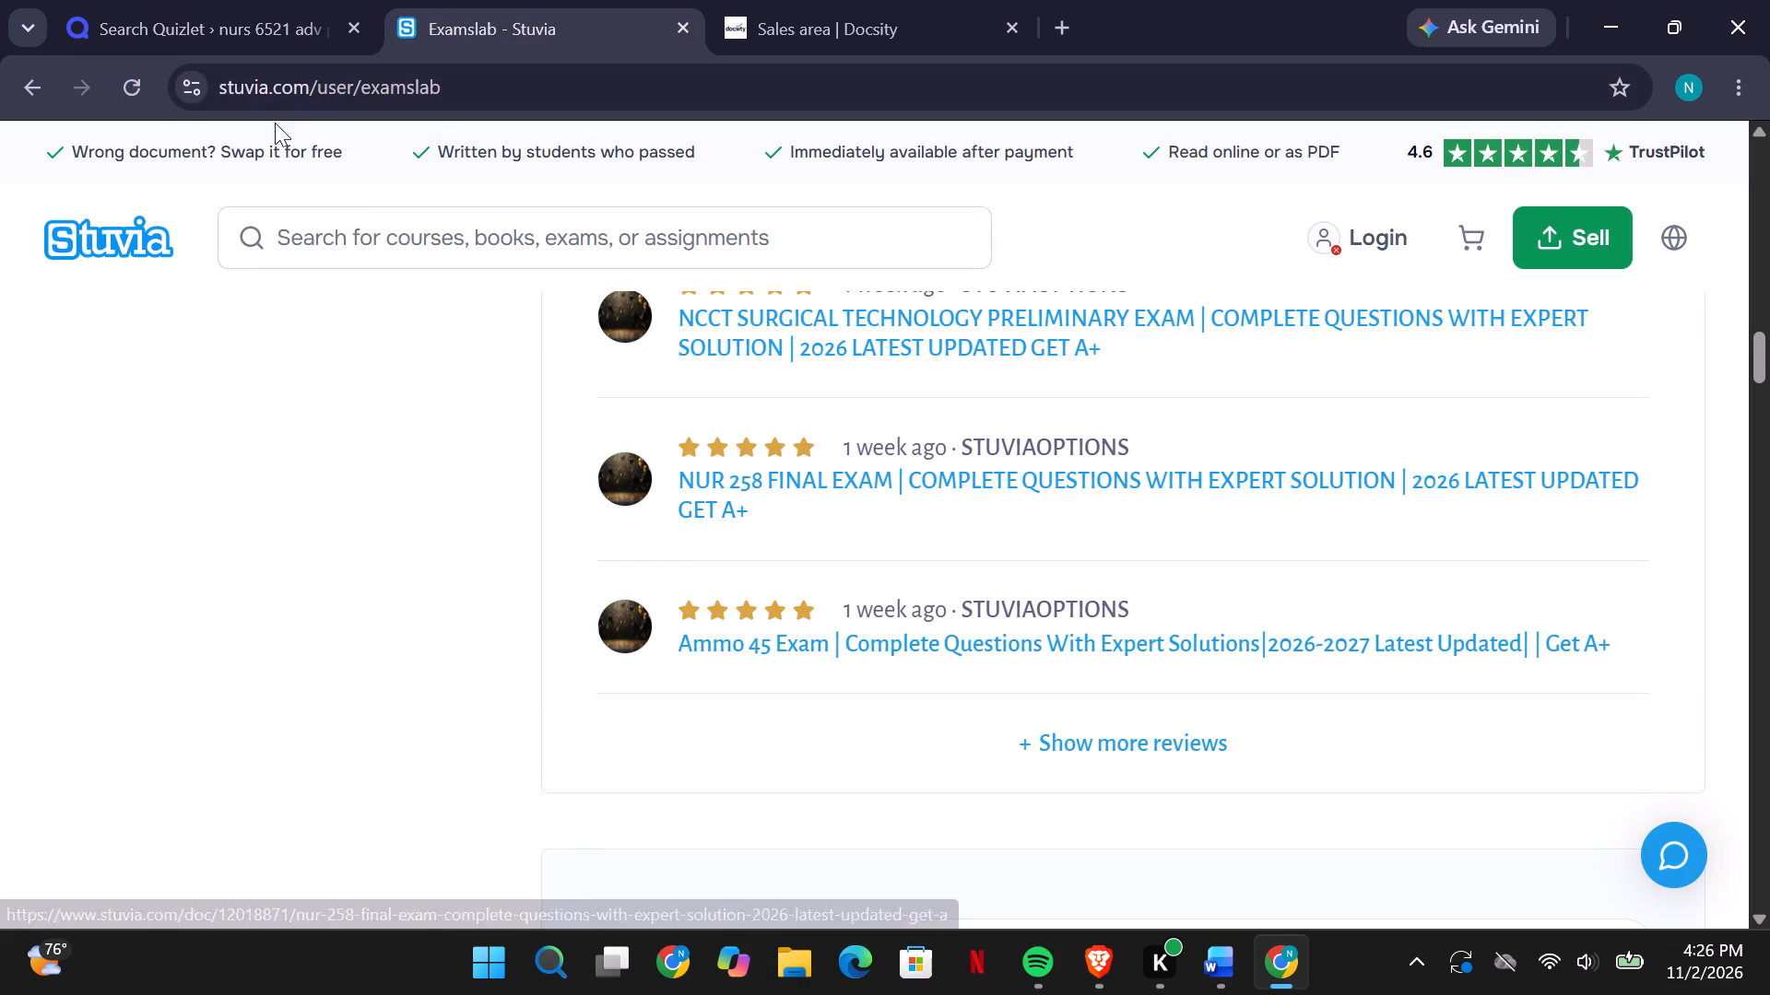
{"action": "left_click", "coordinate": [248, 27]}
{"action": "left_click", "coordinate": [538, 169]}
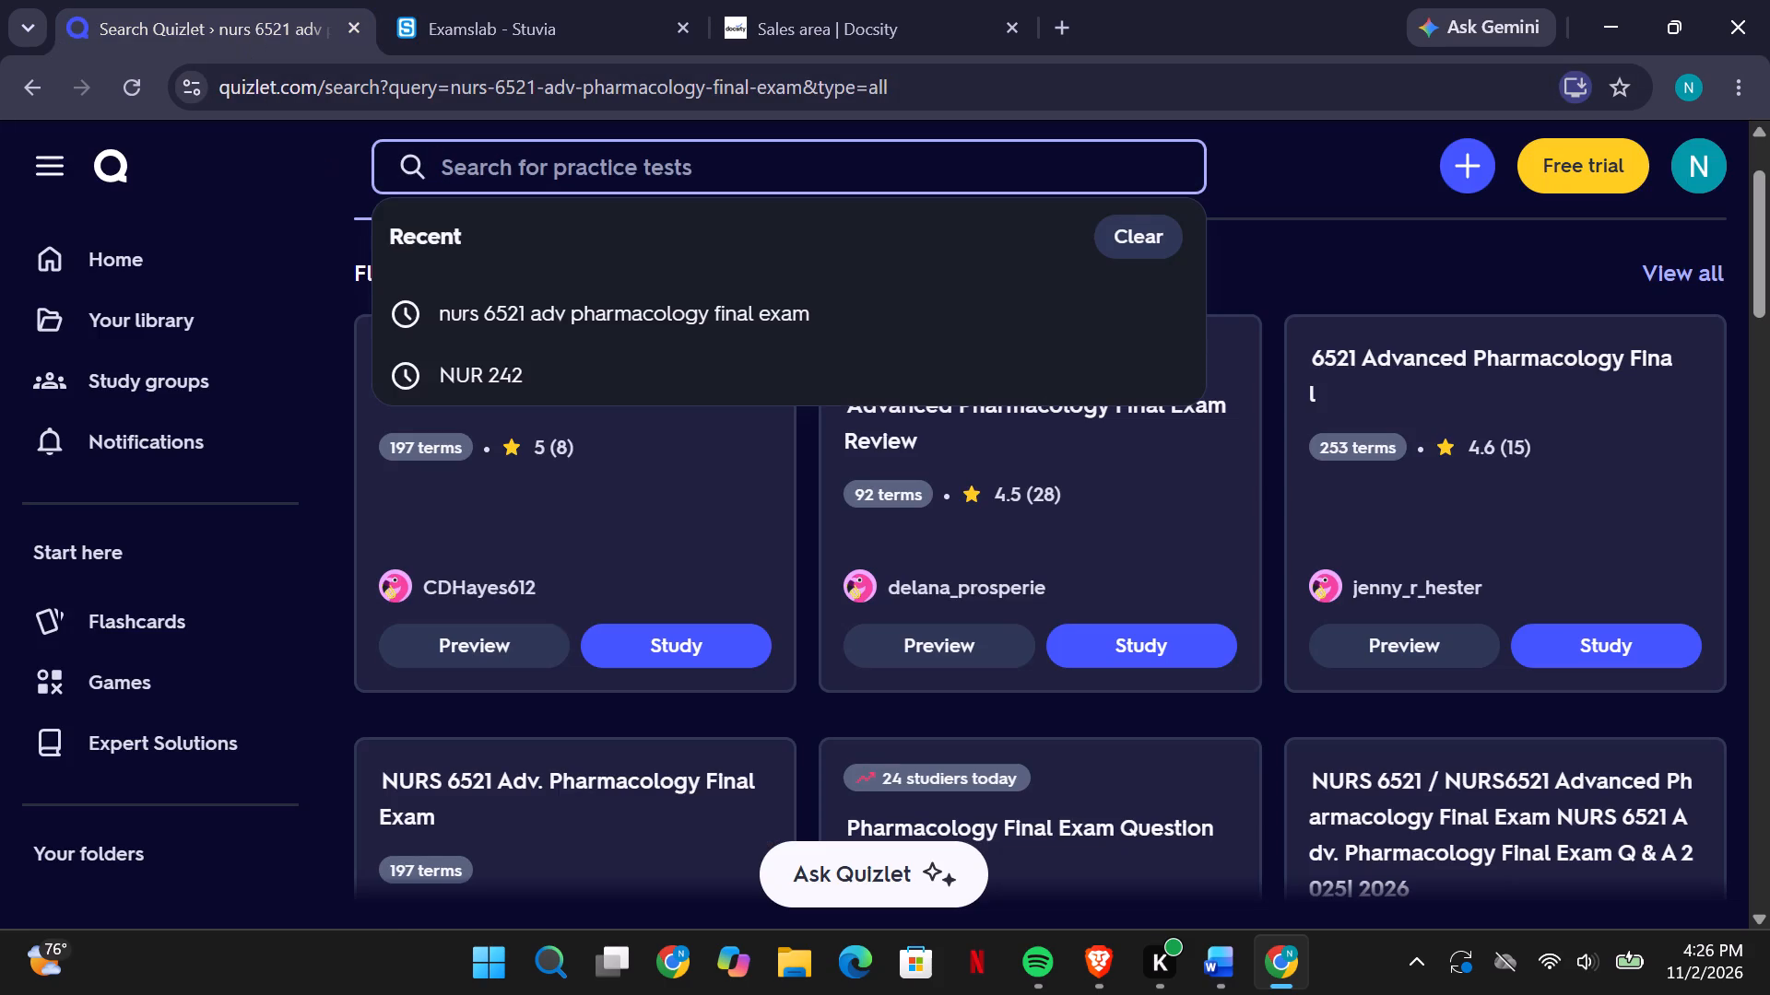
{"action": "type", "text": "NUR"}
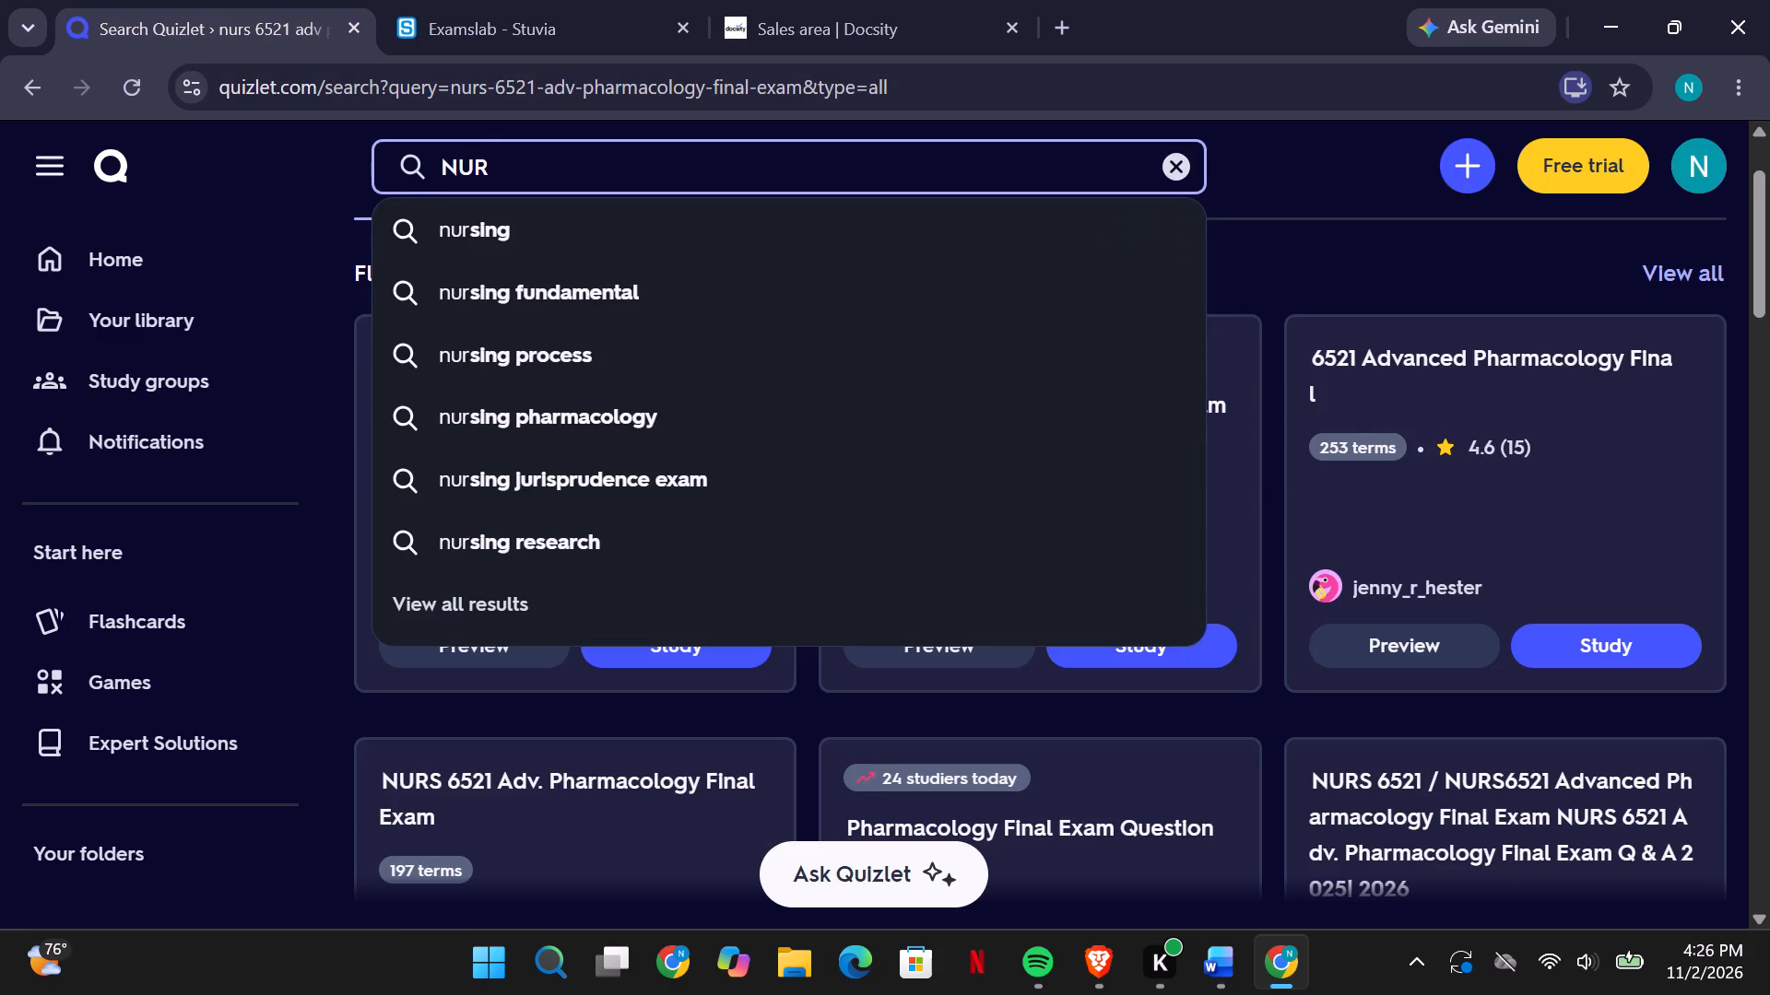
{"action": "key", "text": "space"}
{"action": "key", "text": "2"}
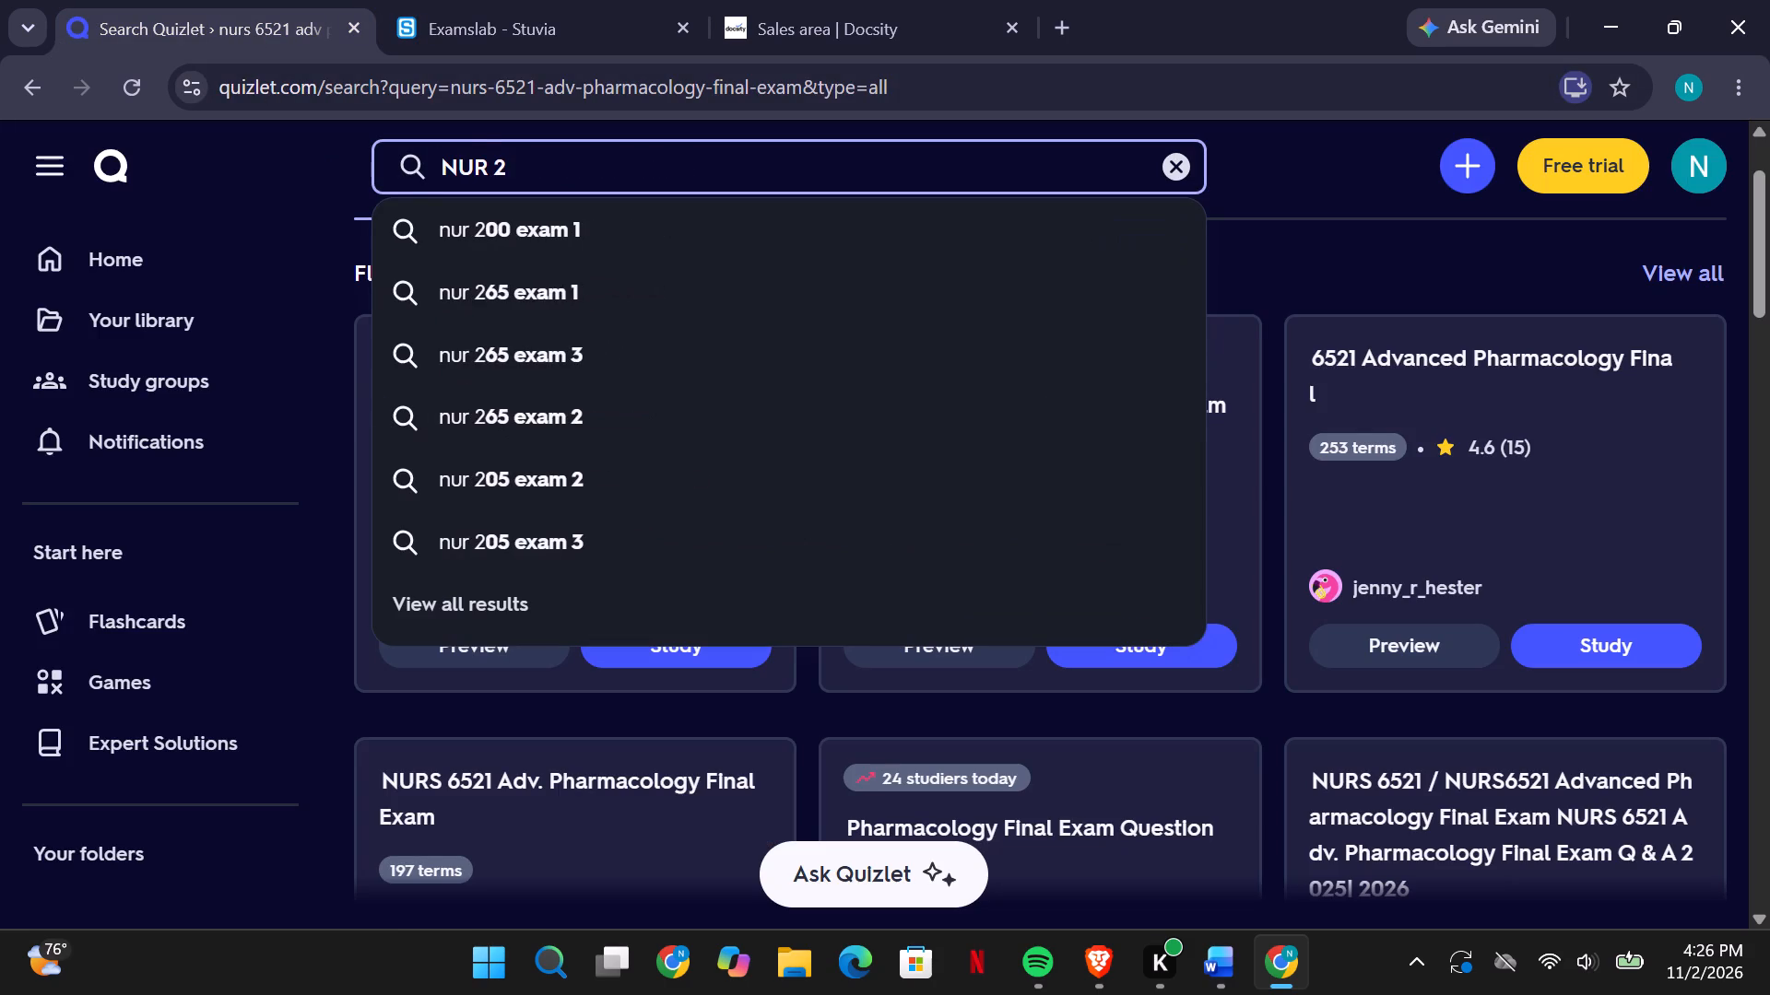
{"action": "key", "text": "5"}
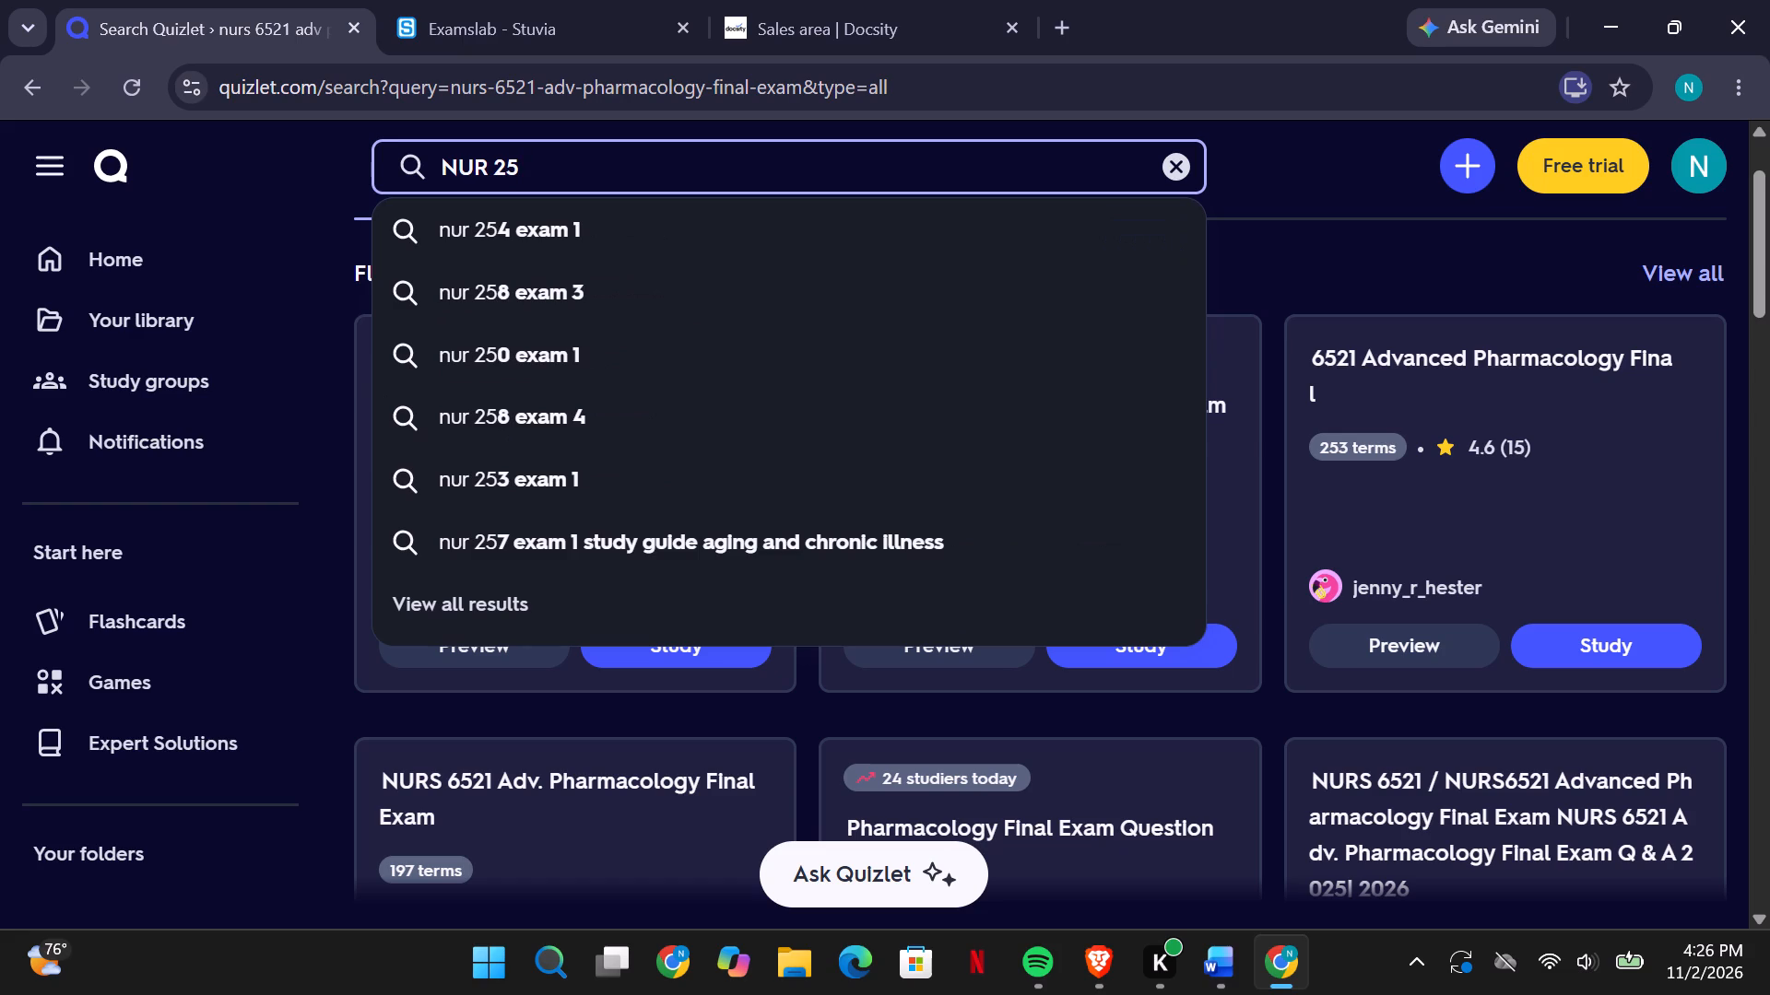
{"action": "key", "text": "8"}
{"action": "key", "text": "Return"}
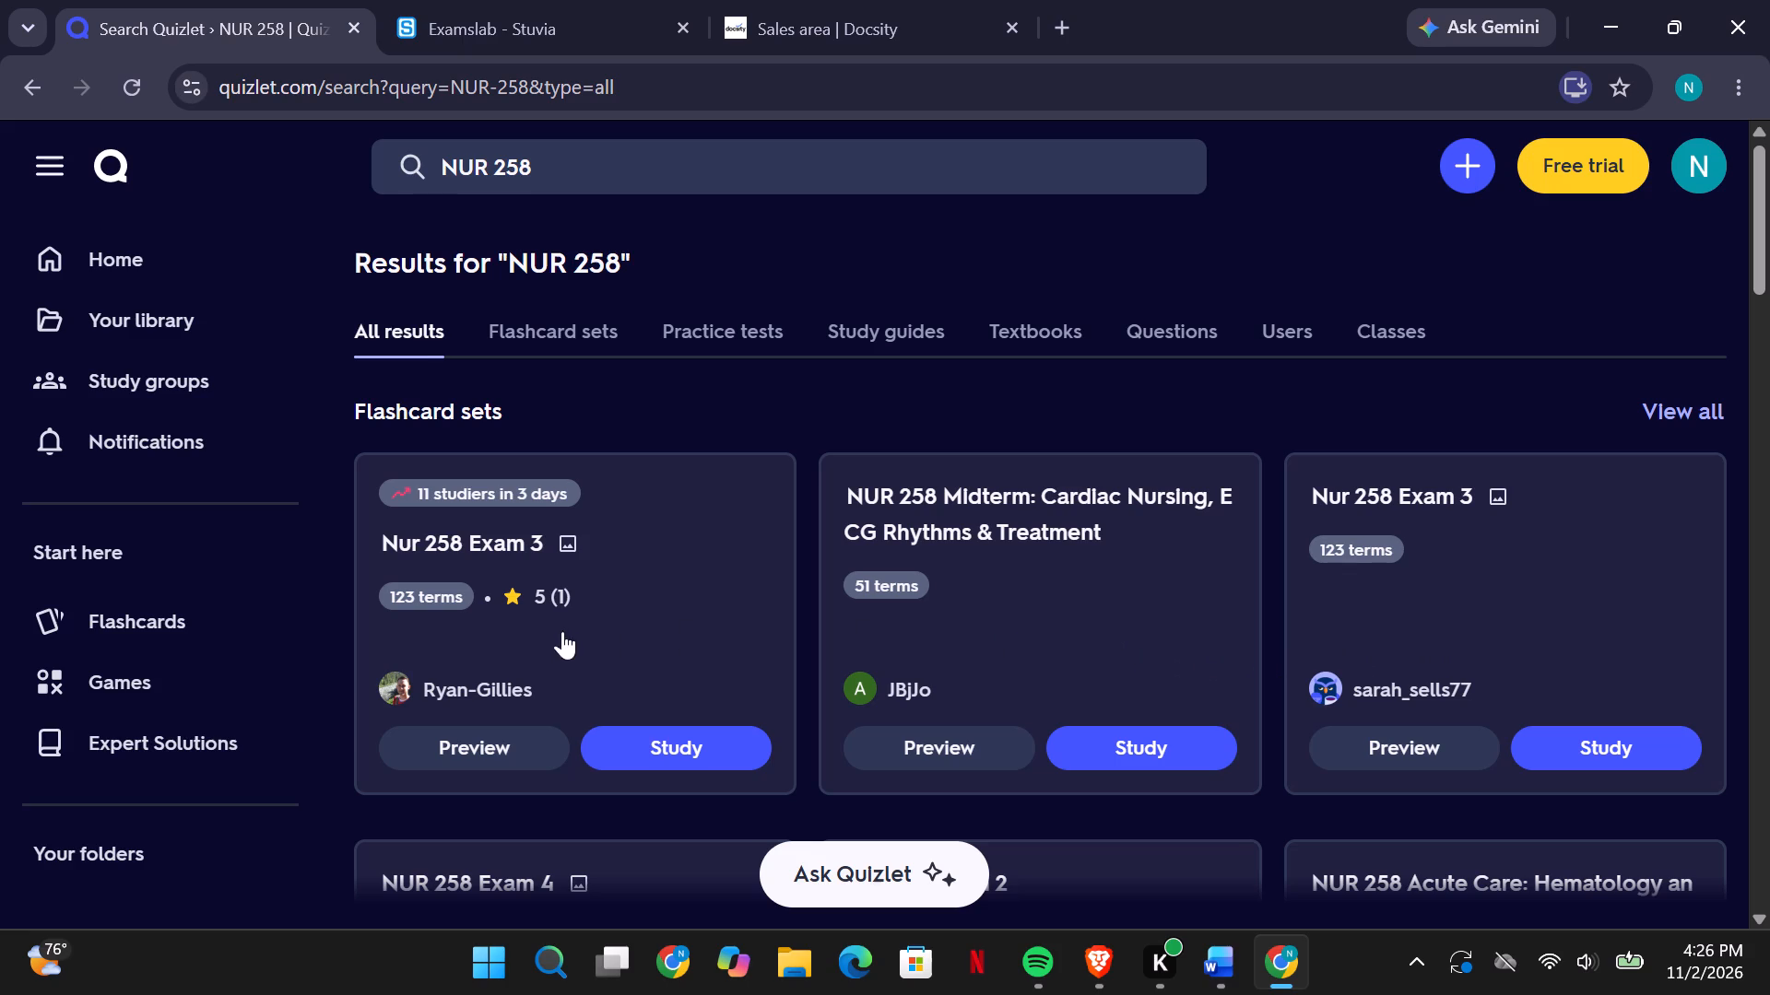
Open the preview of the Nur 258 Exam 3 flashcard set that has 123 terms and a 5-star rating.
{"action": "left_click", "coordinate": [441, 744]}
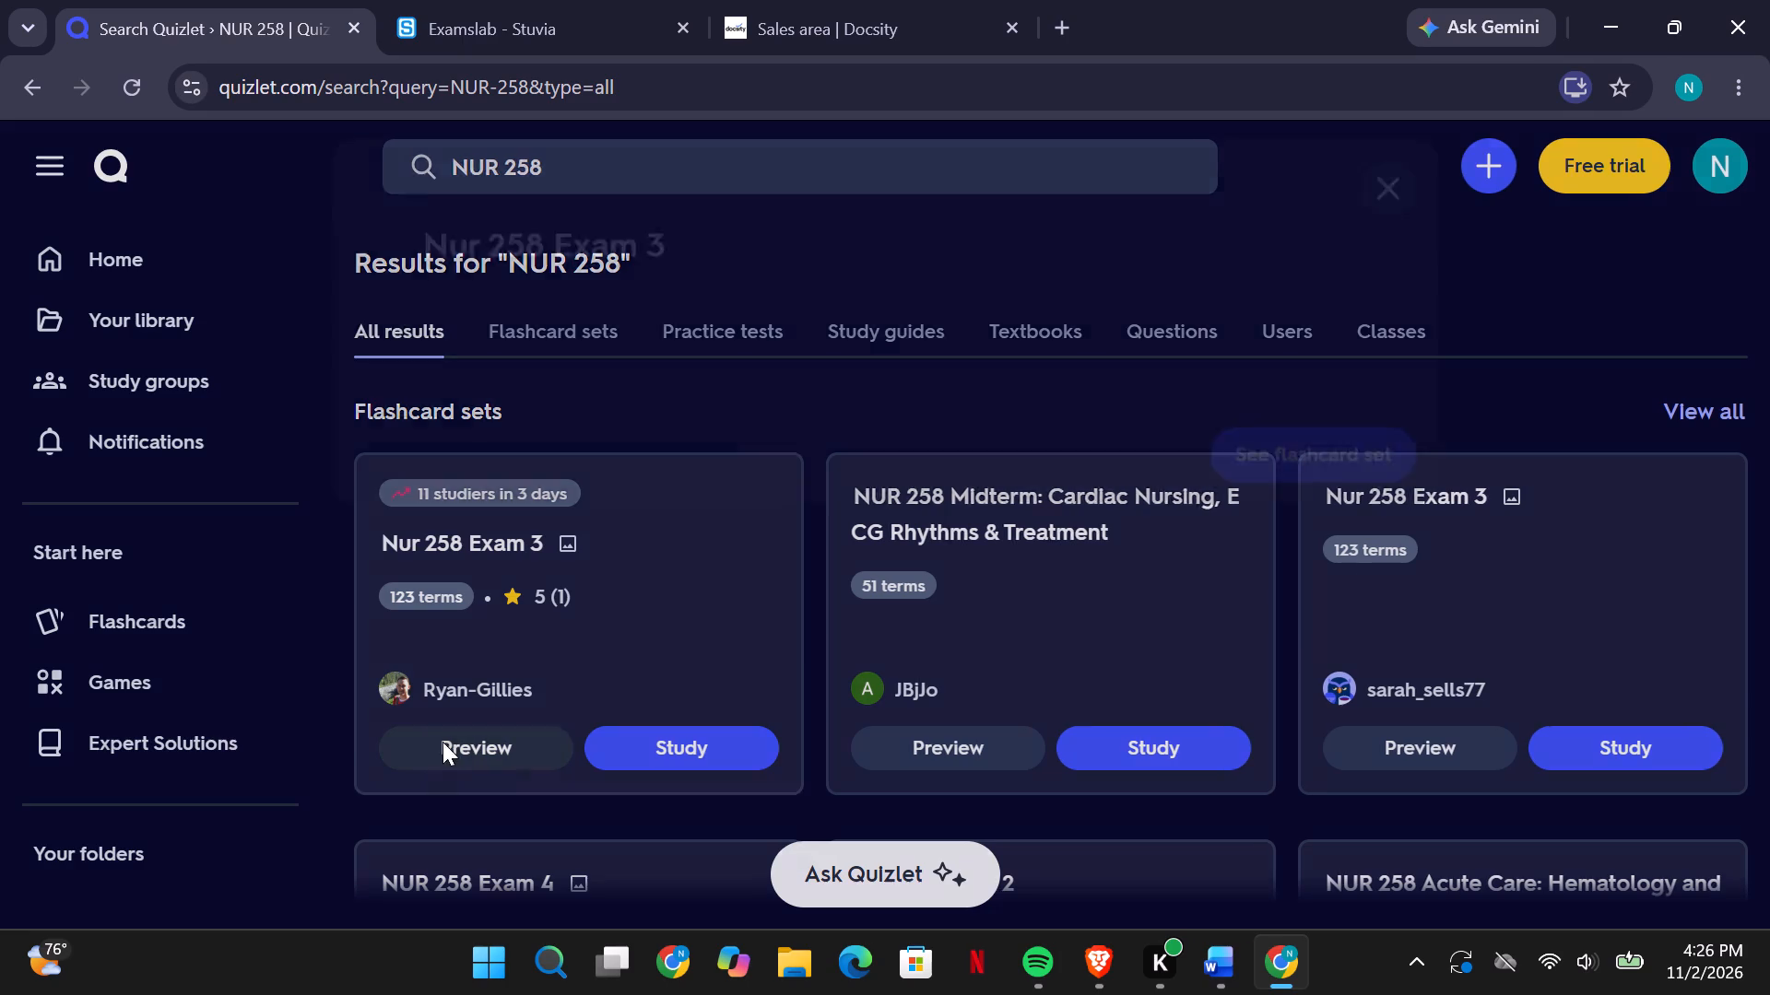
{"action": "scroll", "coordinate": [395, 520], "scroll_direction": "down", "scroll_amount": 1}
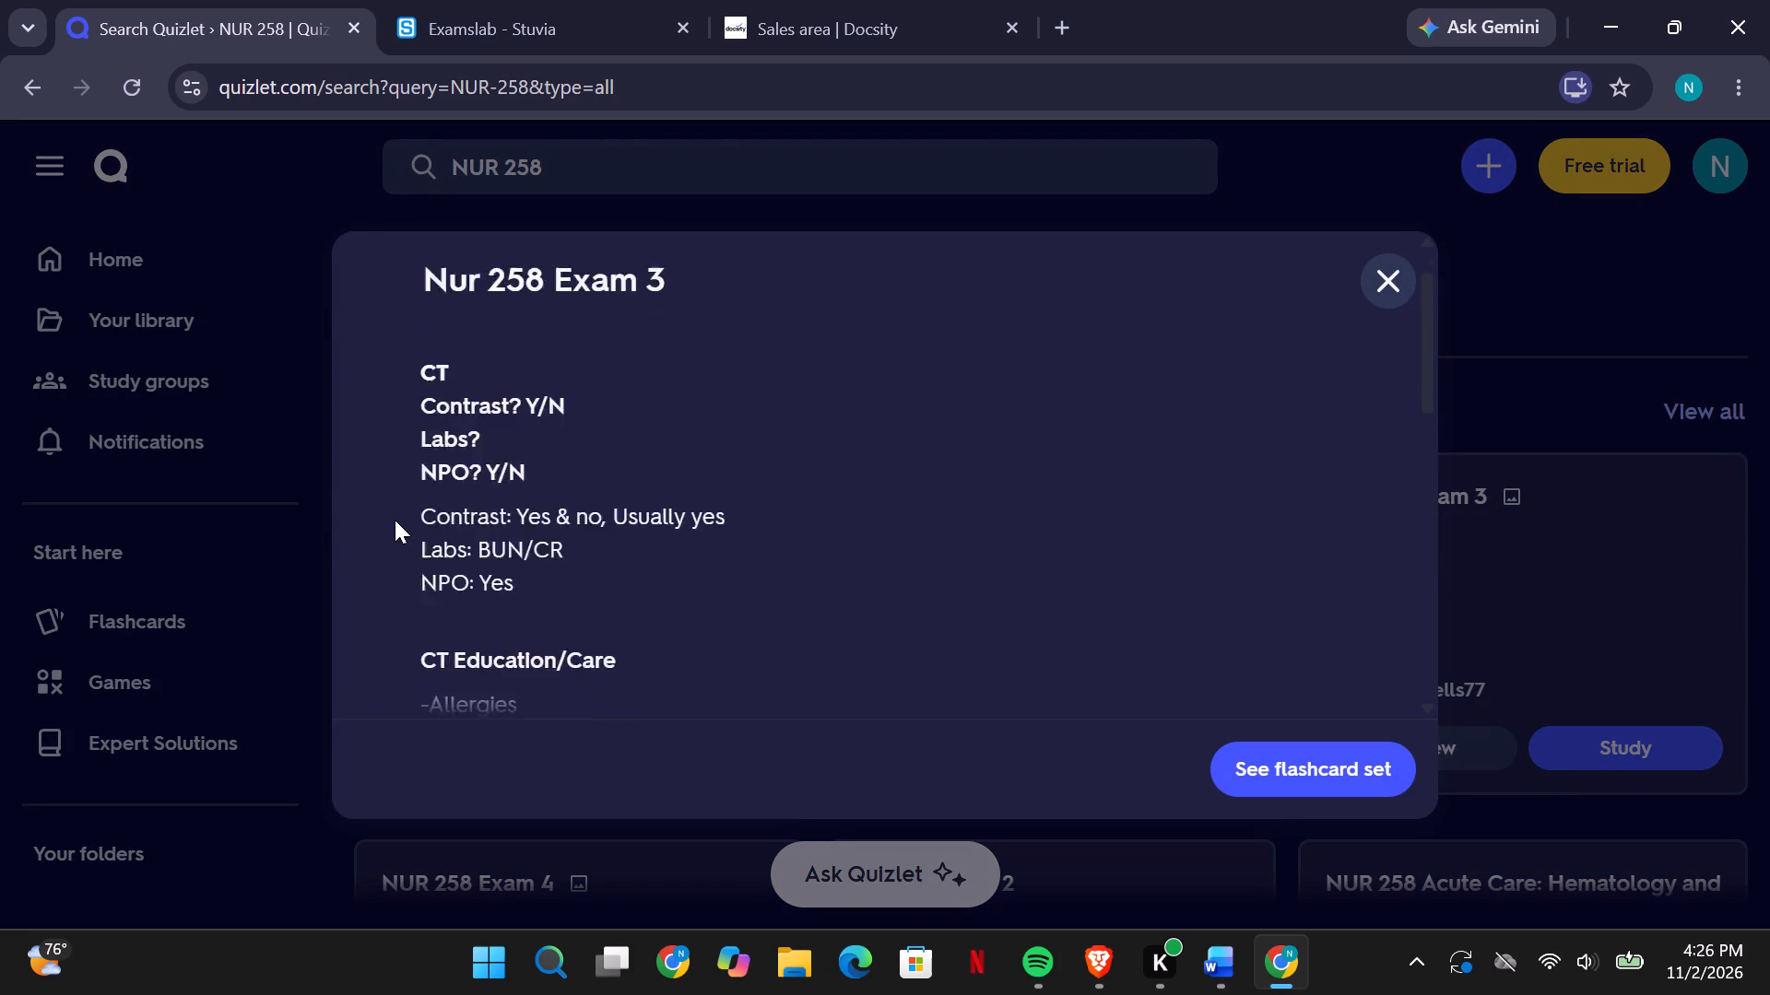
{"action": "scroll", "coordinate": [395, 519], "scroll_direction": "up", "scroll_amount": 1}
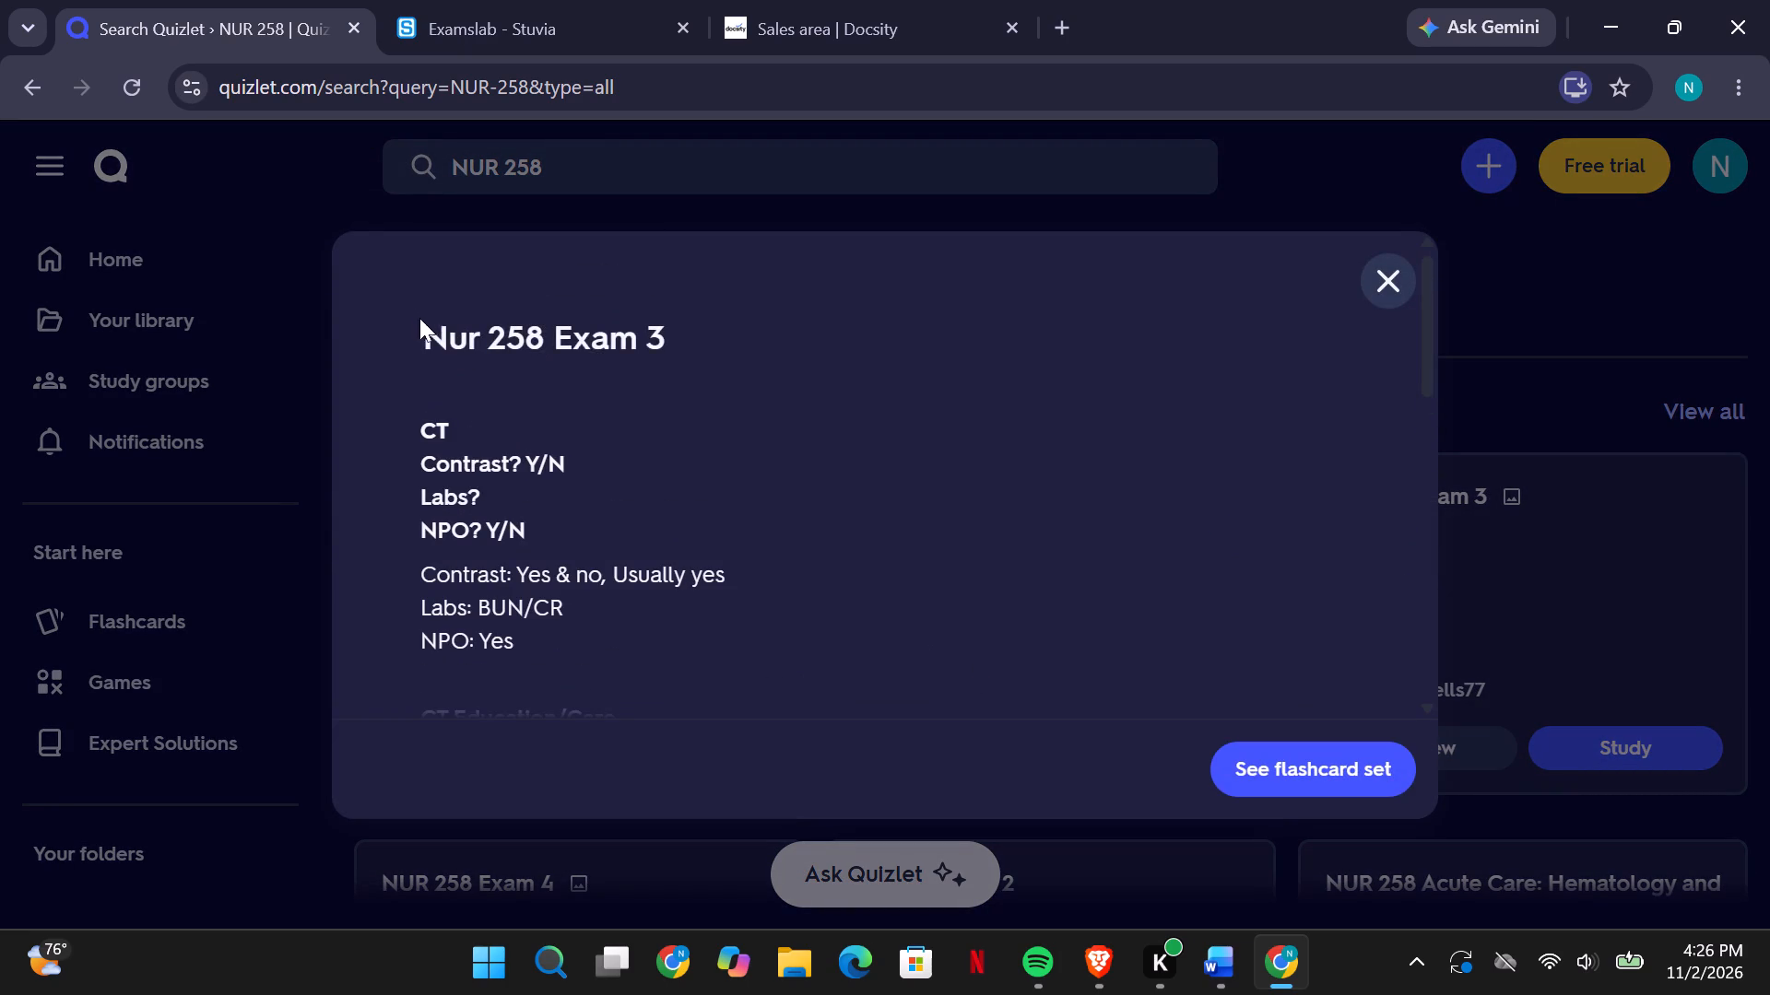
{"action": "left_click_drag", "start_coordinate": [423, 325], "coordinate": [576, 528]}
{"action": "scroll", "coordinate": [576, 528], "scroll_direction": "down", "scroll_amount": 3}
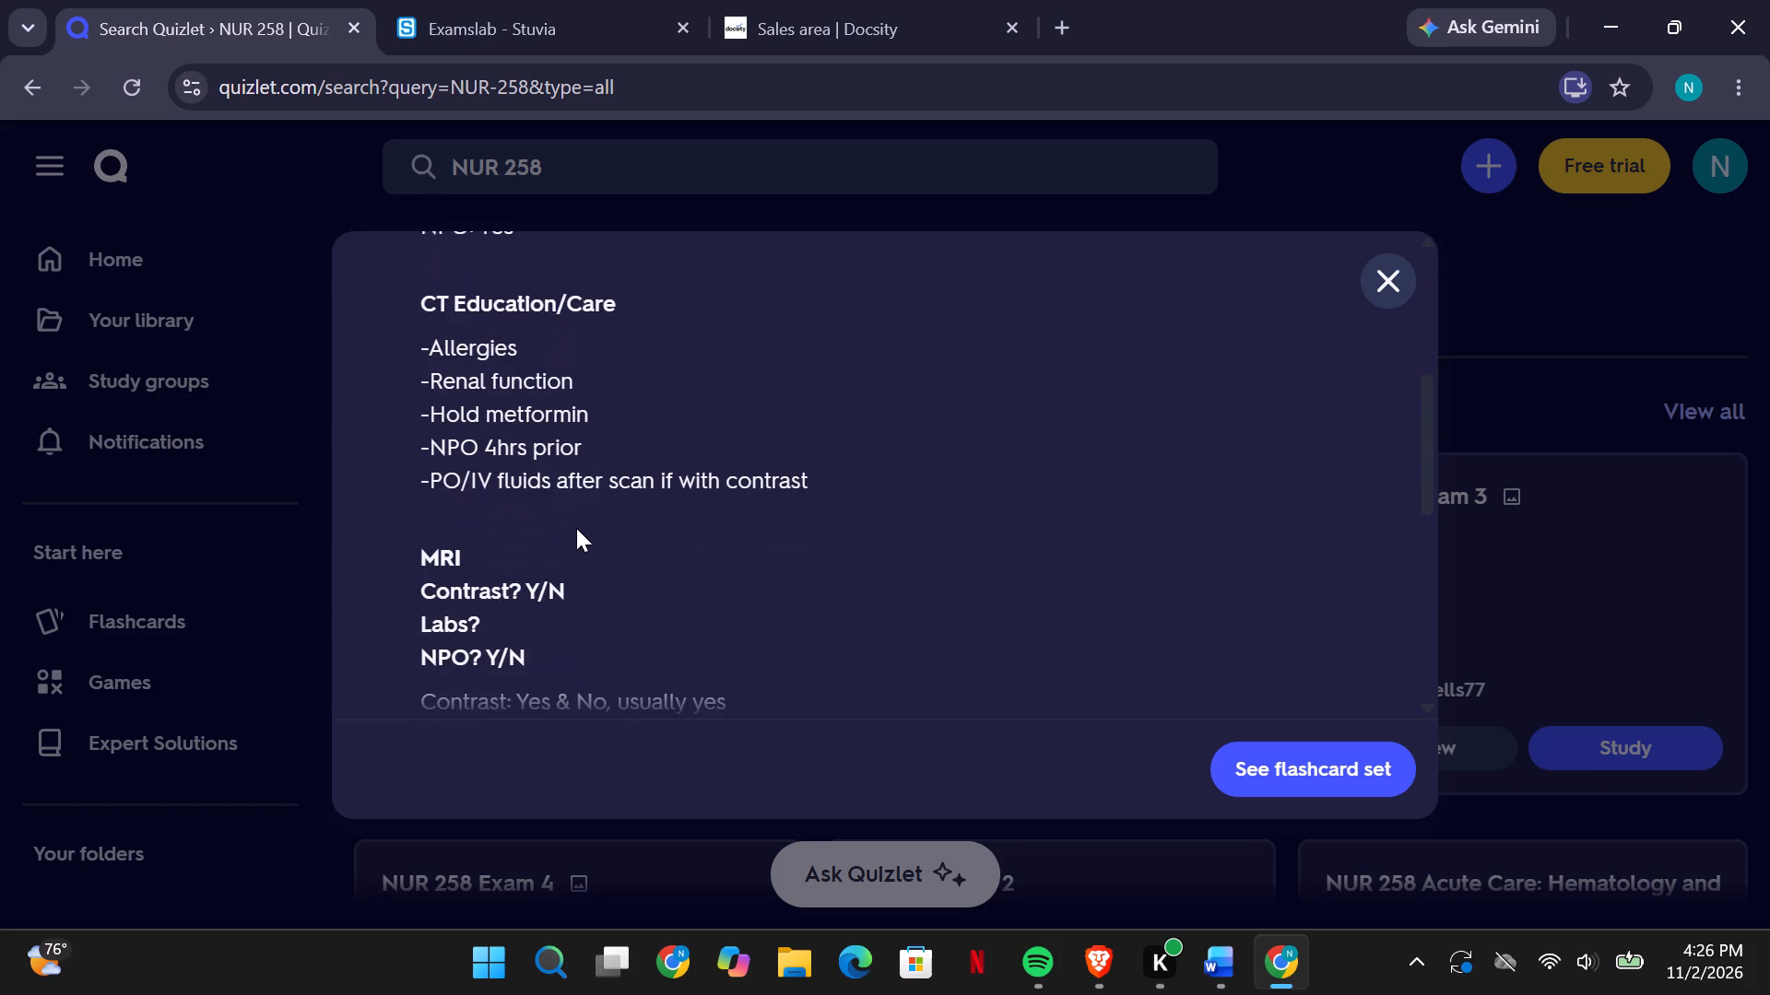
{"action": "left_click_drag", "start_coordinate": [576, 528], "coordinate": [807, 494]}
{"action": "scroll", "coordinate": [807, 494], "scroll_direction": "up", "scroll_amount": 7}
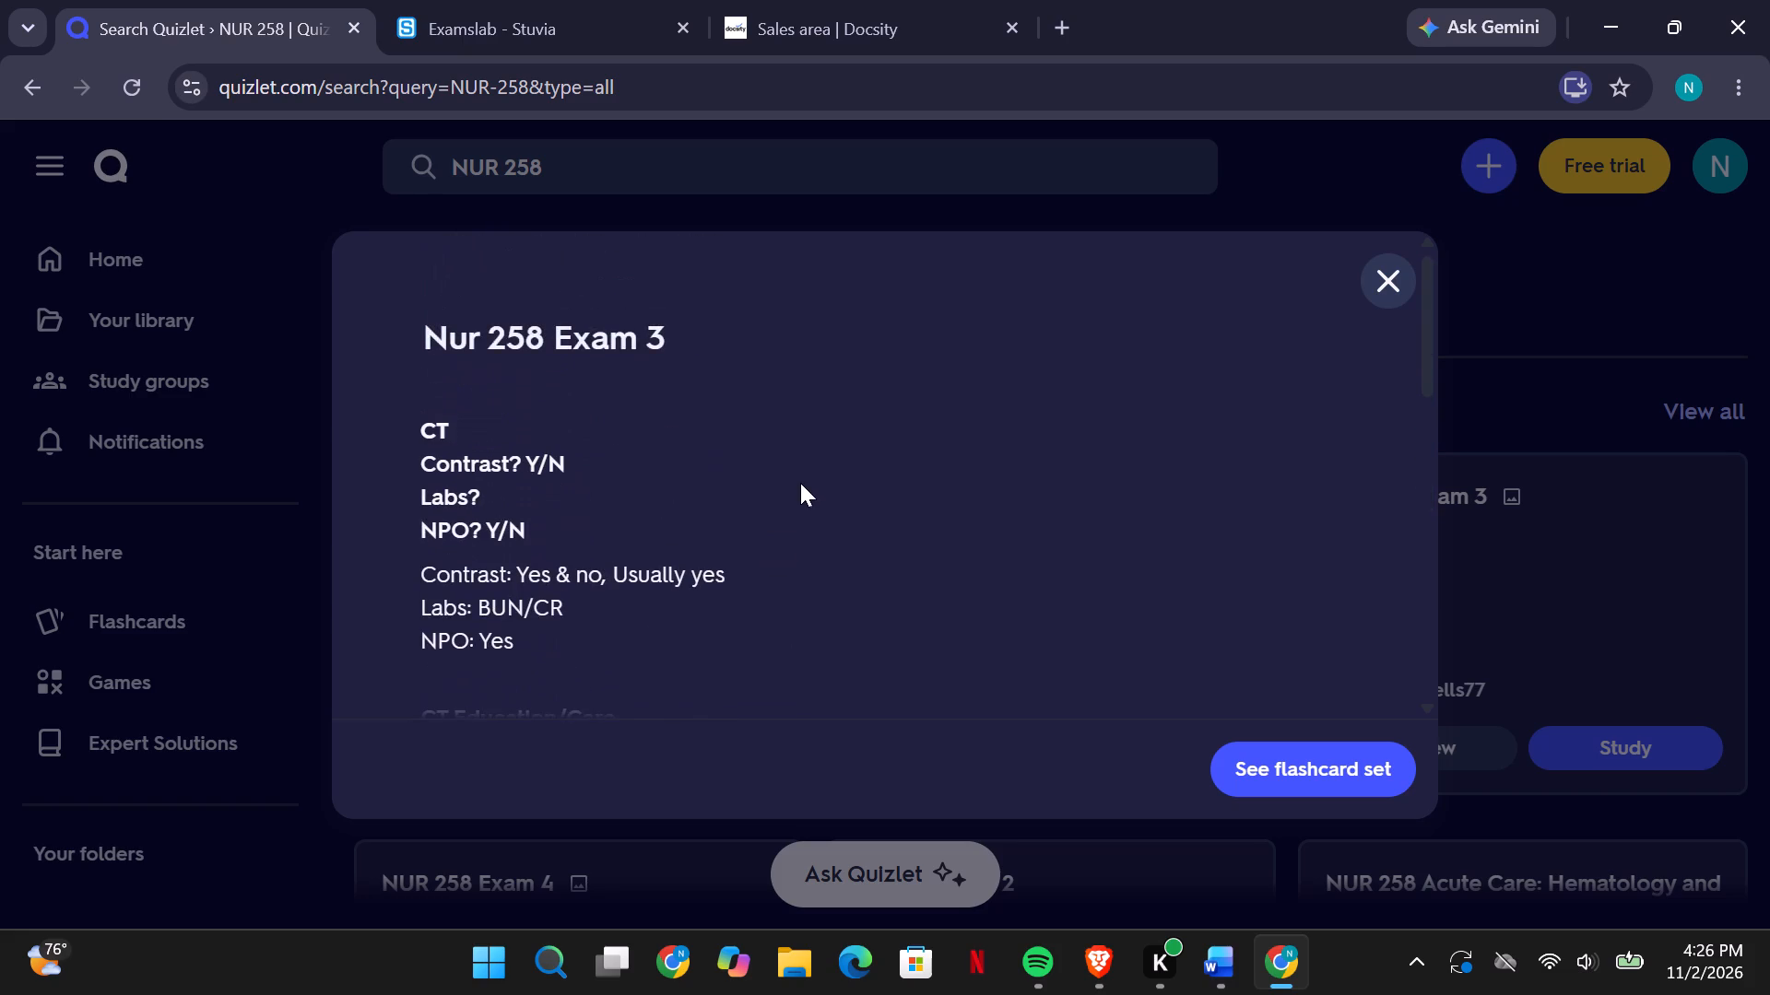
Select the whole Nur 258 Exam 3 flashcard preview, from its title through "Palliative care measures", and copy the text.
{"action": "left_click_drag", "start_coordinate": [395, 308], "coordinate": [486, 474]}
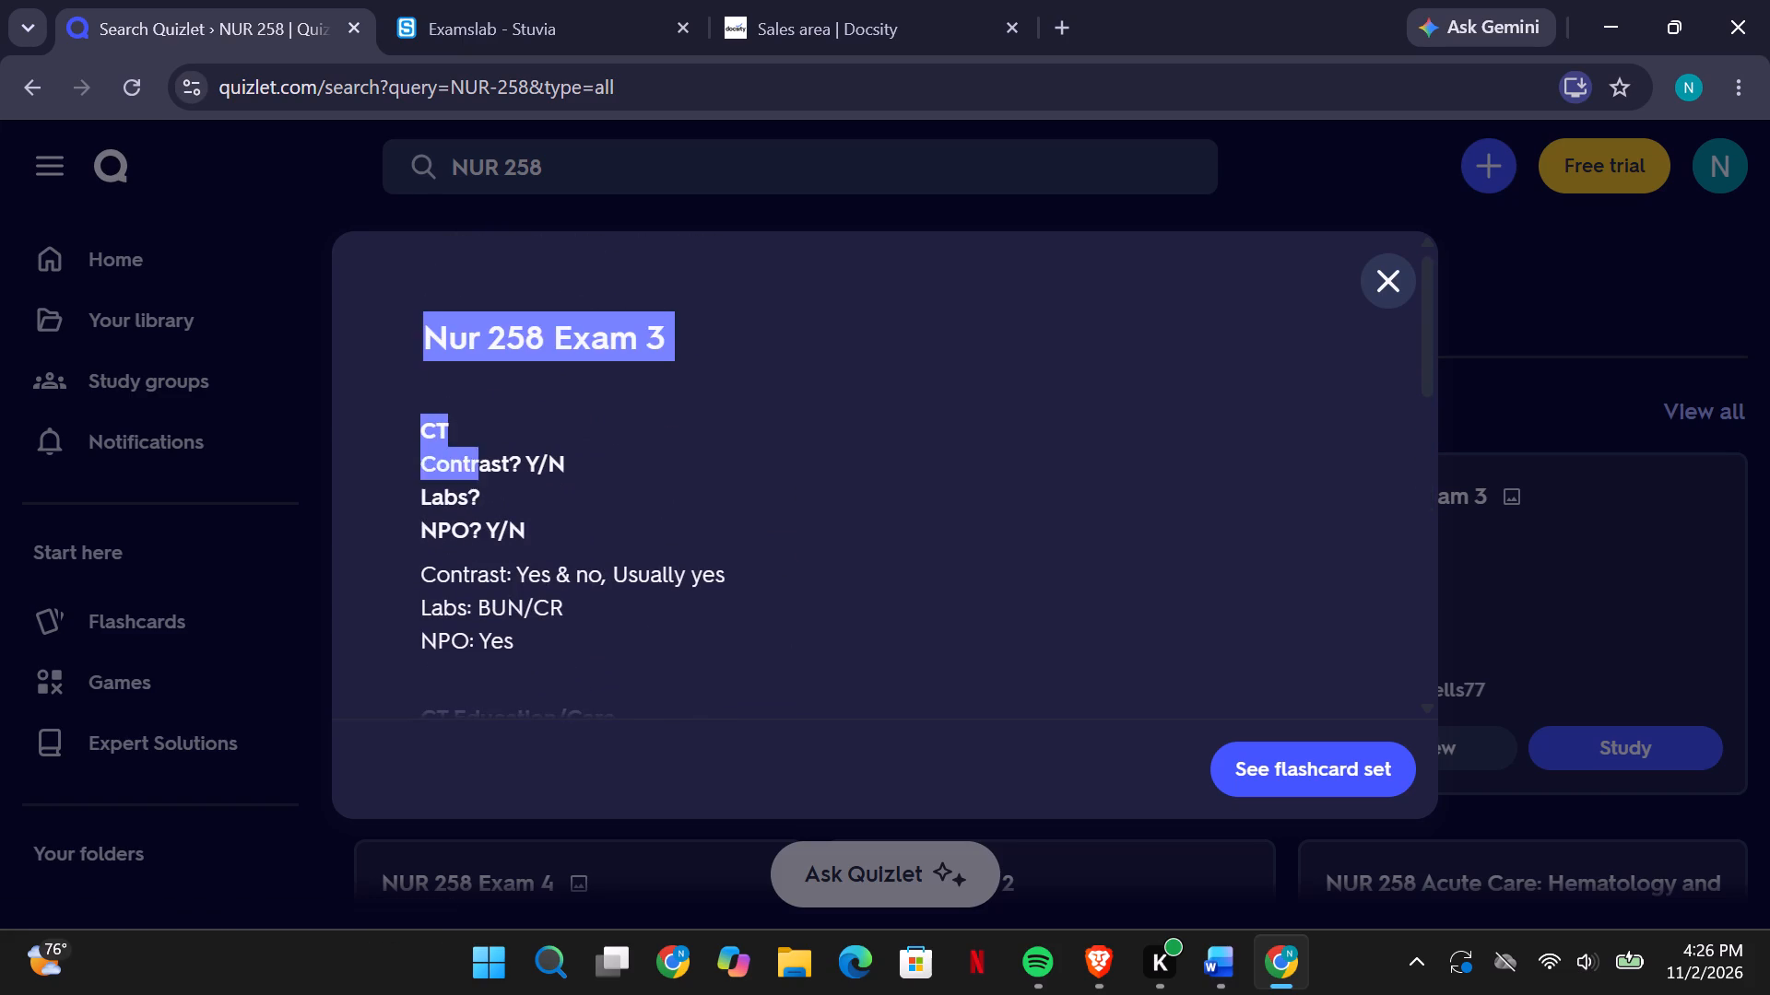
{"action": "left_click_drag", "start_coordinate": [486, 474], "coordinate": [490, 495]}
{"action": "scroll", "coordinate": [488, 484], "scroll_direction": "down", "scroll_amount": 16}
{"action": "scroll", "coordinate": [490, 495], "scroll_direction": "down", "scroll_amount": 5}
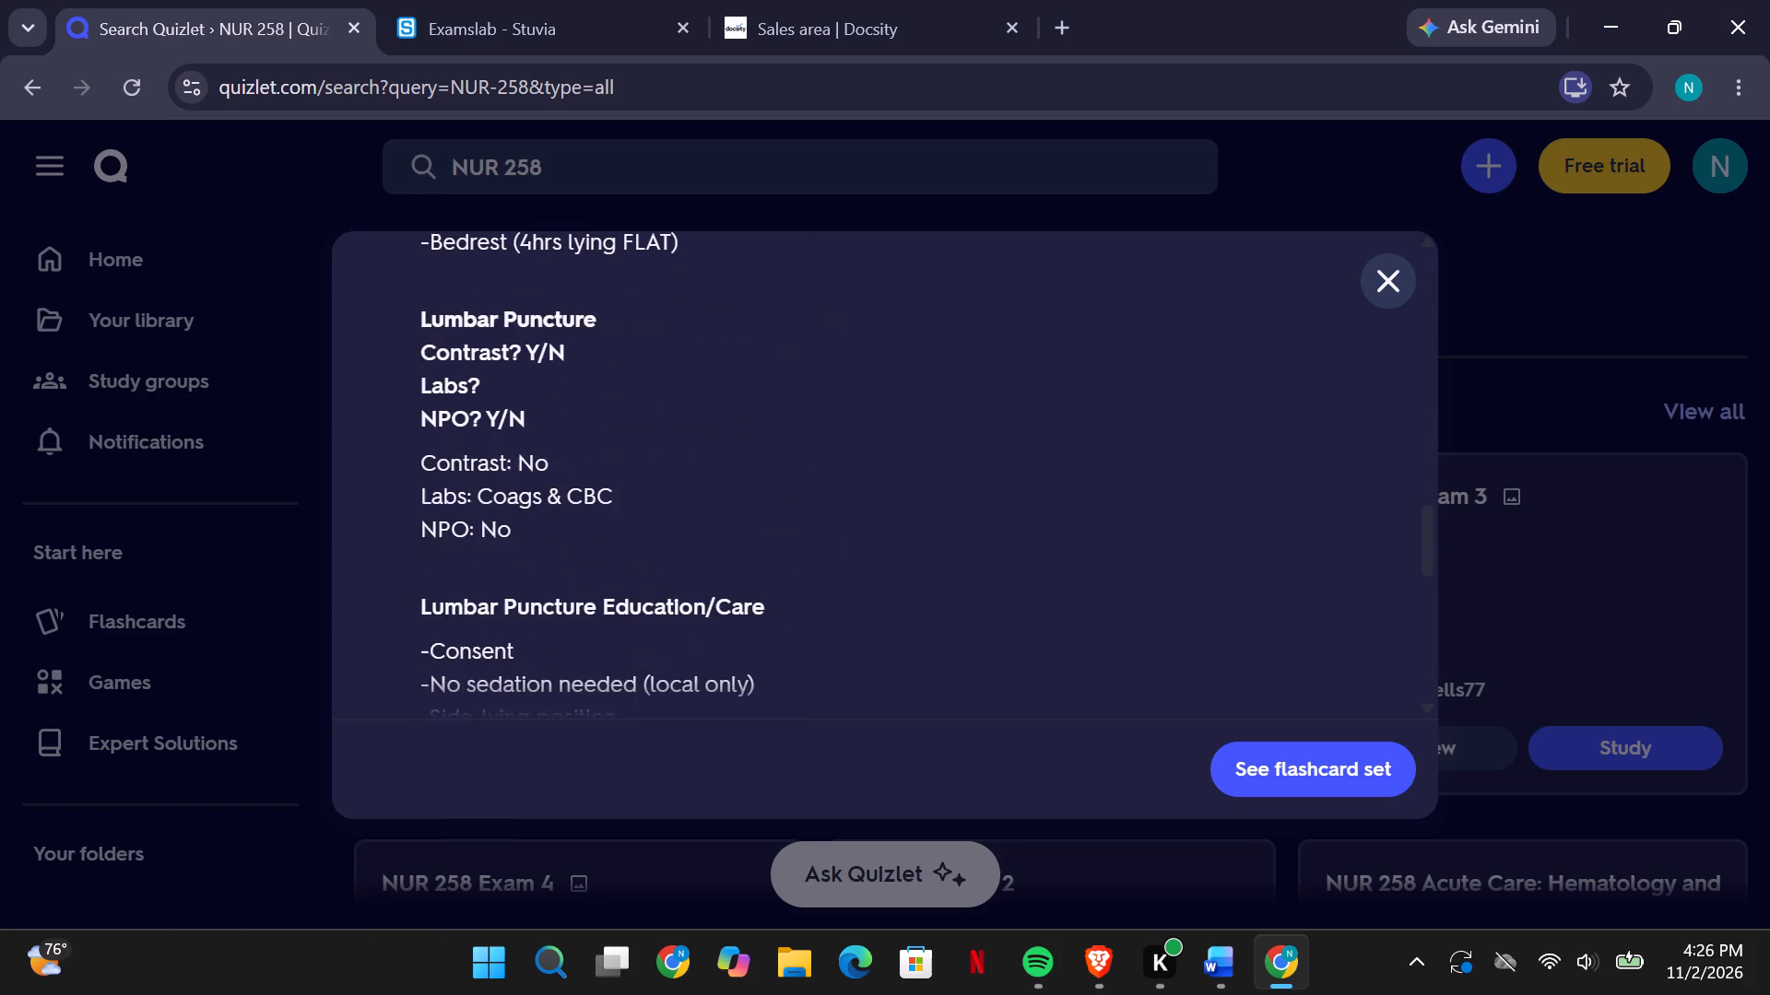
{"action": "left_click_drag", "start_coordinate": [490, 495], "coordinate": [784, 583]}
{"action": "scroll", "coordinate": [490, 495], "scroll_direction": "down", "scroll_amount": 6}
{"action": "scroll", "coordinate": [874, 592], "scroll_direction": "down", "scroll_amount": 6}
{"action": "scroll", "coordinate": [784, 583], "scroll_direction": "down", "scroll_amount": 6}
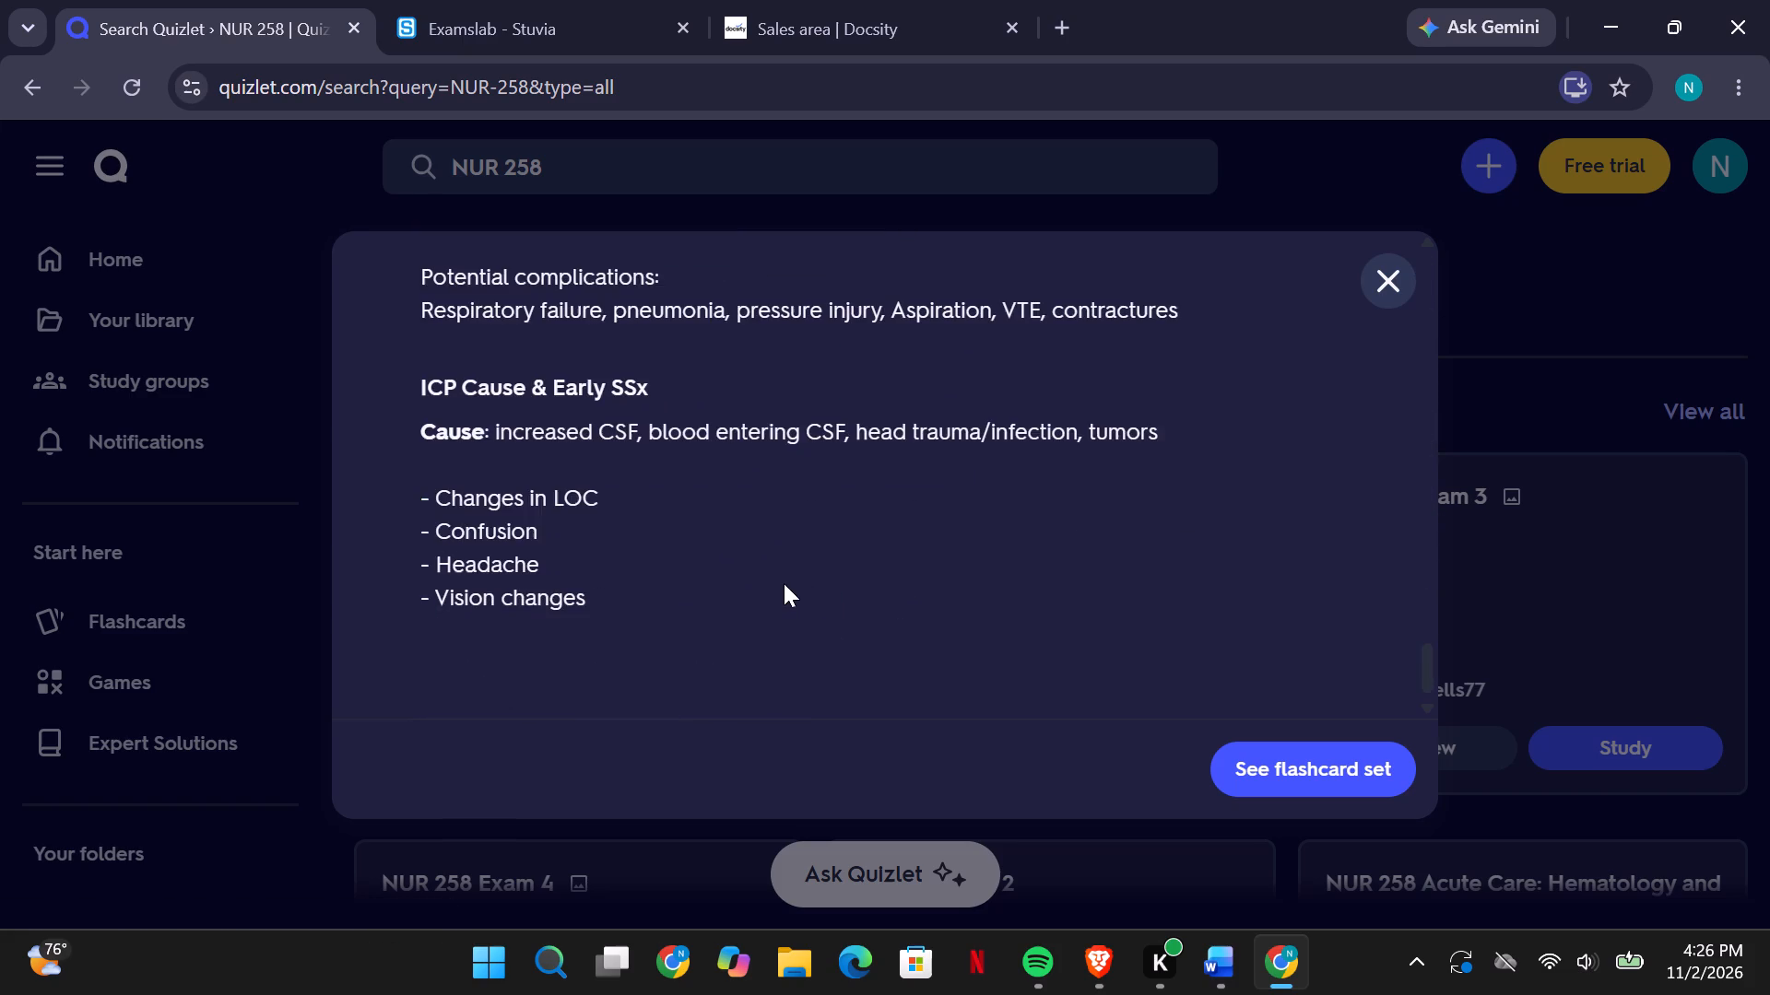
{"action": "left_click_drag", "start_coordinate": [784, 583], "coordinate": [599, 630]}
{"action": "scroll", "coordinate": [784, 583], "scroll_direction": "down", "scroll_amount": 6}
{"action": "scroll", "coordinate": [584, 550], "scroll_direction": "down", "scroll_amount": 12}
{"action": "scroll", "coordinate": [599, 630], "scroll_direction": "down", "scroll_amount": 4}
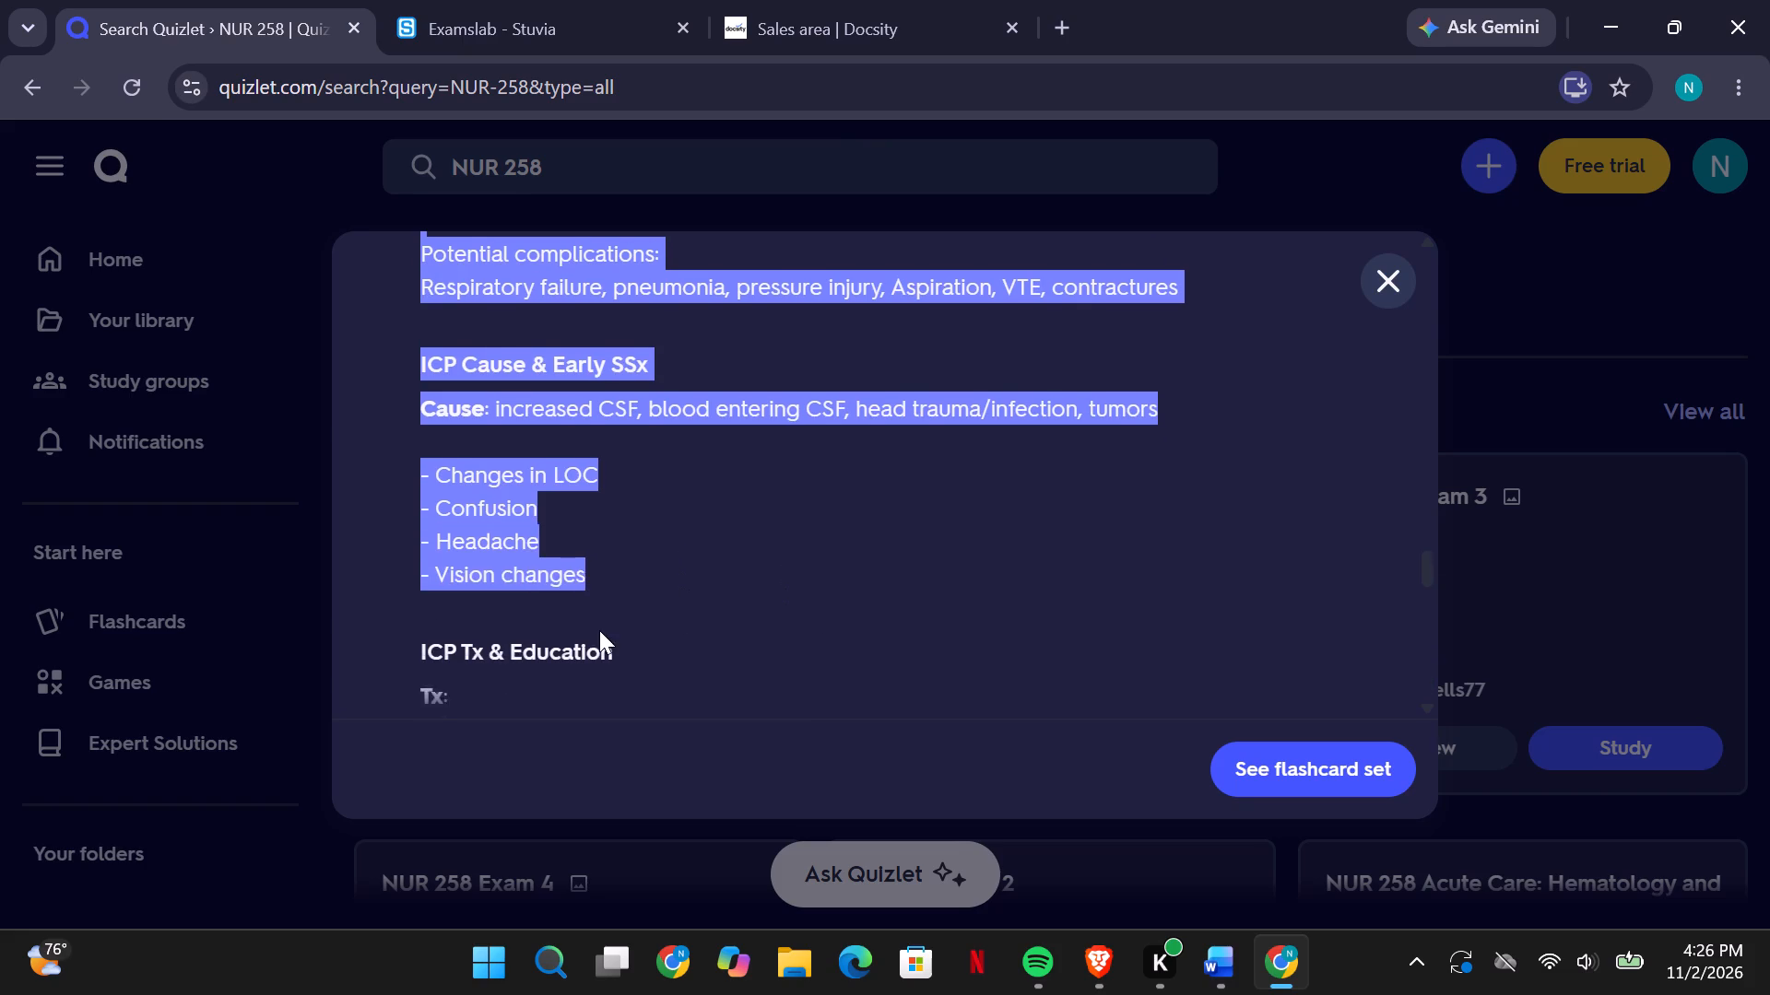
{"action": "scroll", "coordinate": [599, 630], "scroll_direction": "down", "scroll_amount": 3}
{"action": "left_click_drag", "start_coordinate": [599, 630], "coordinate": [584, 583]}
{"action": "scroll", "coordinate": [599, 630], "scroll_direction": "down", "scroll_amount": 16}
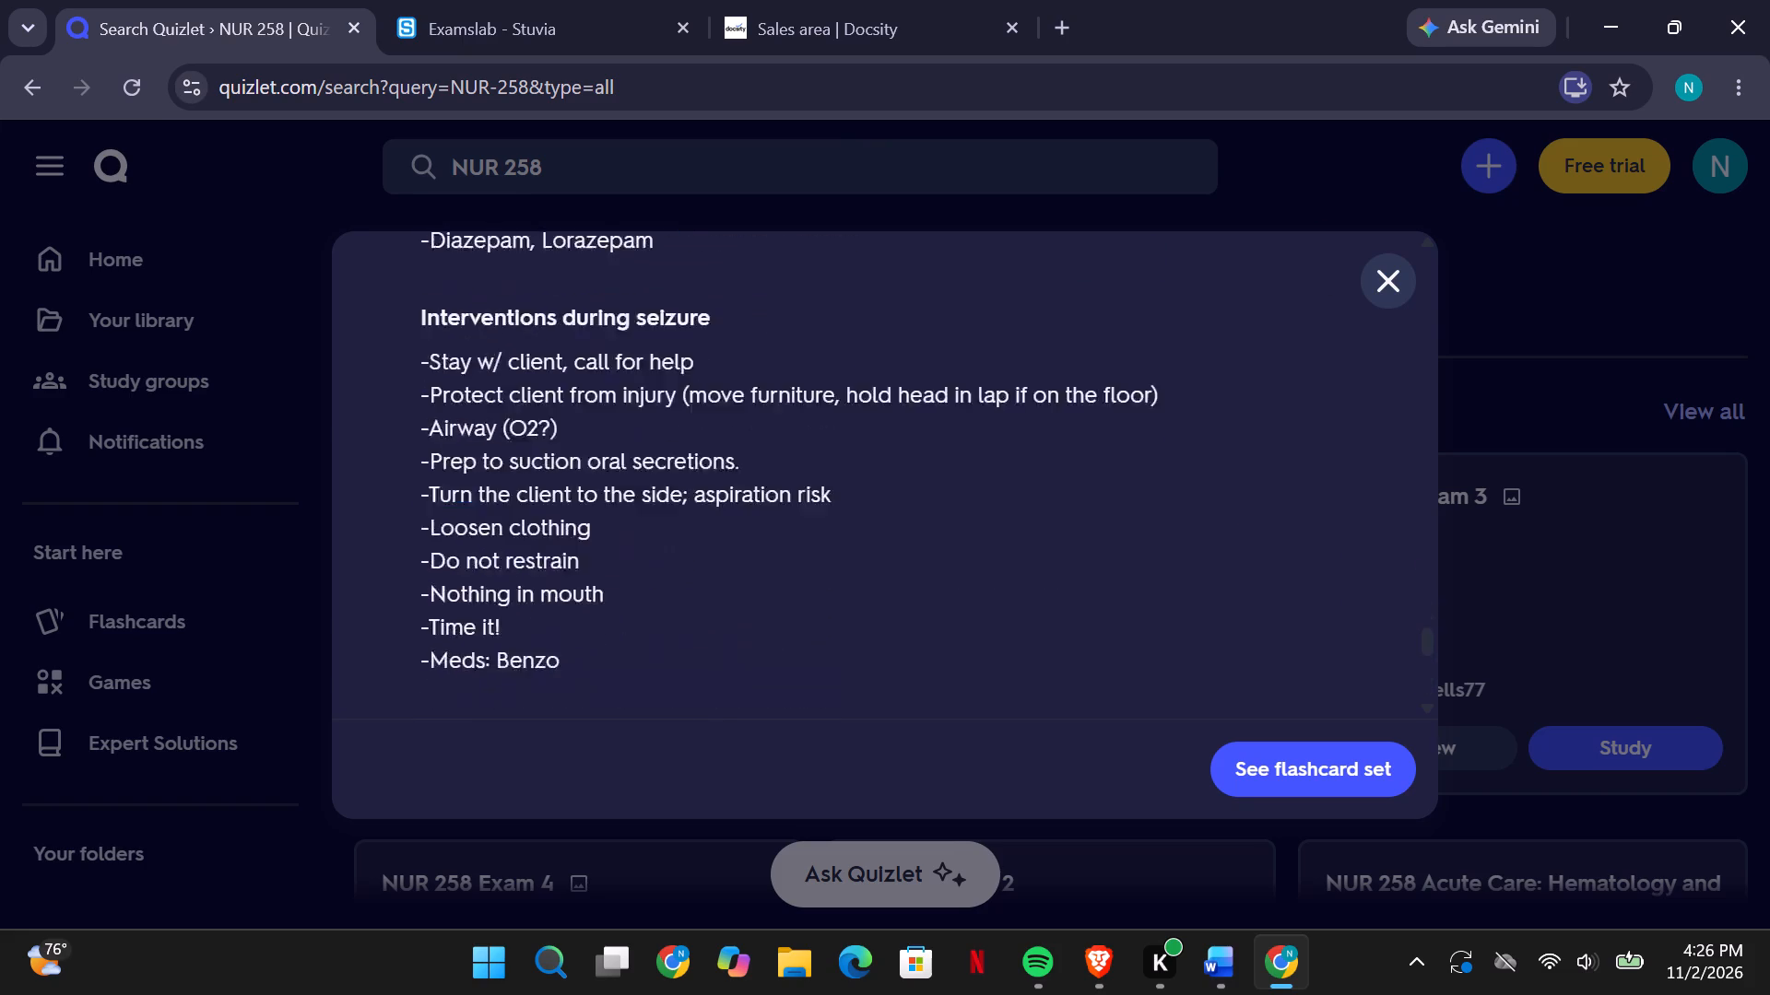
{"action": "scroll", "coordinate": [584, 583], "scroll_direction": "down", "scroll_amount": 2}
{"action": "left_click_drag", "start_coordinate": [584, 583], "coordinate": [930, 665]}
{"action": "scroll", "coordinate": [588, 583], "scroll_direction": "down", "scroll_amount": 7}
{"action": "scroll", "coordinate": [764, 620], "scroll_direction": "down", "scroll_amount": 6}
{"action": "scroll", "coordinate": [931, 666], "scroll_direction": "down", "scroll_amount": 6}
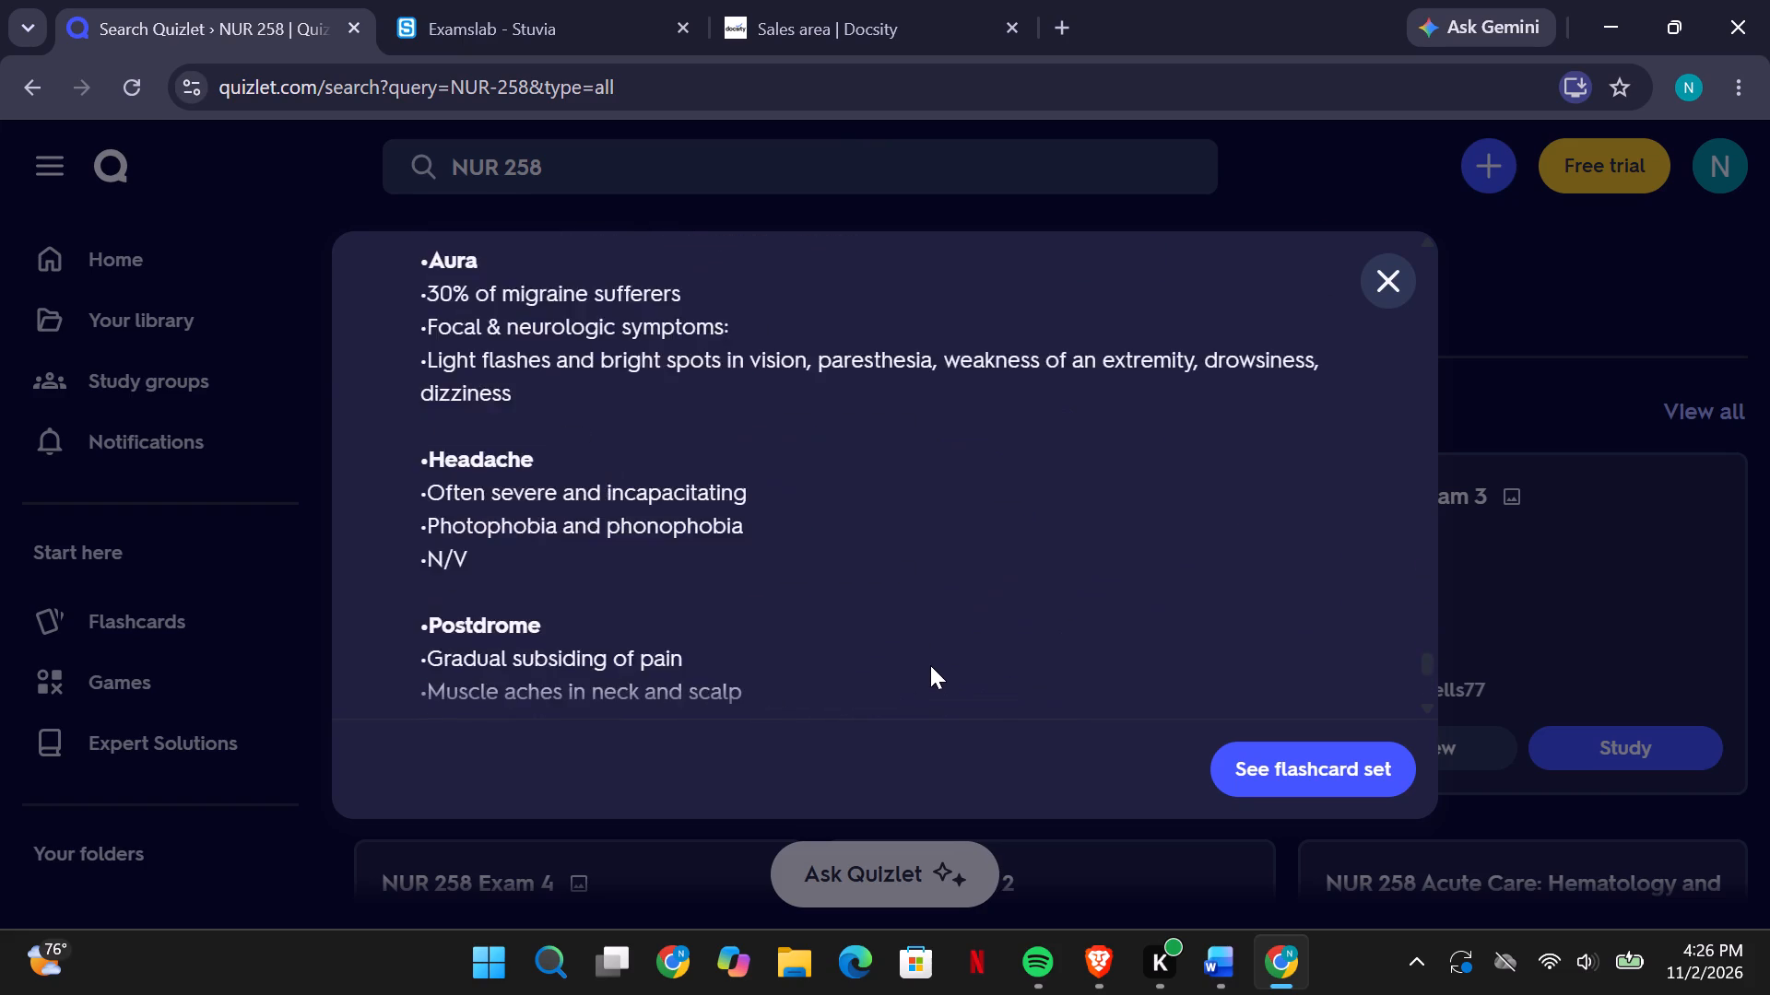
{"action": "left_click_drag", "start_coordinate": [930, 665], "coordinate": [960, 653]}
{"action": "scroll", "coordinate": [924, 665], "scroll_direction": "down", "scroll_amount": 14}
{"action": "scroll", "coordinate": [979, 650], "scroll_direction": "down", "scroll_amount": 15}
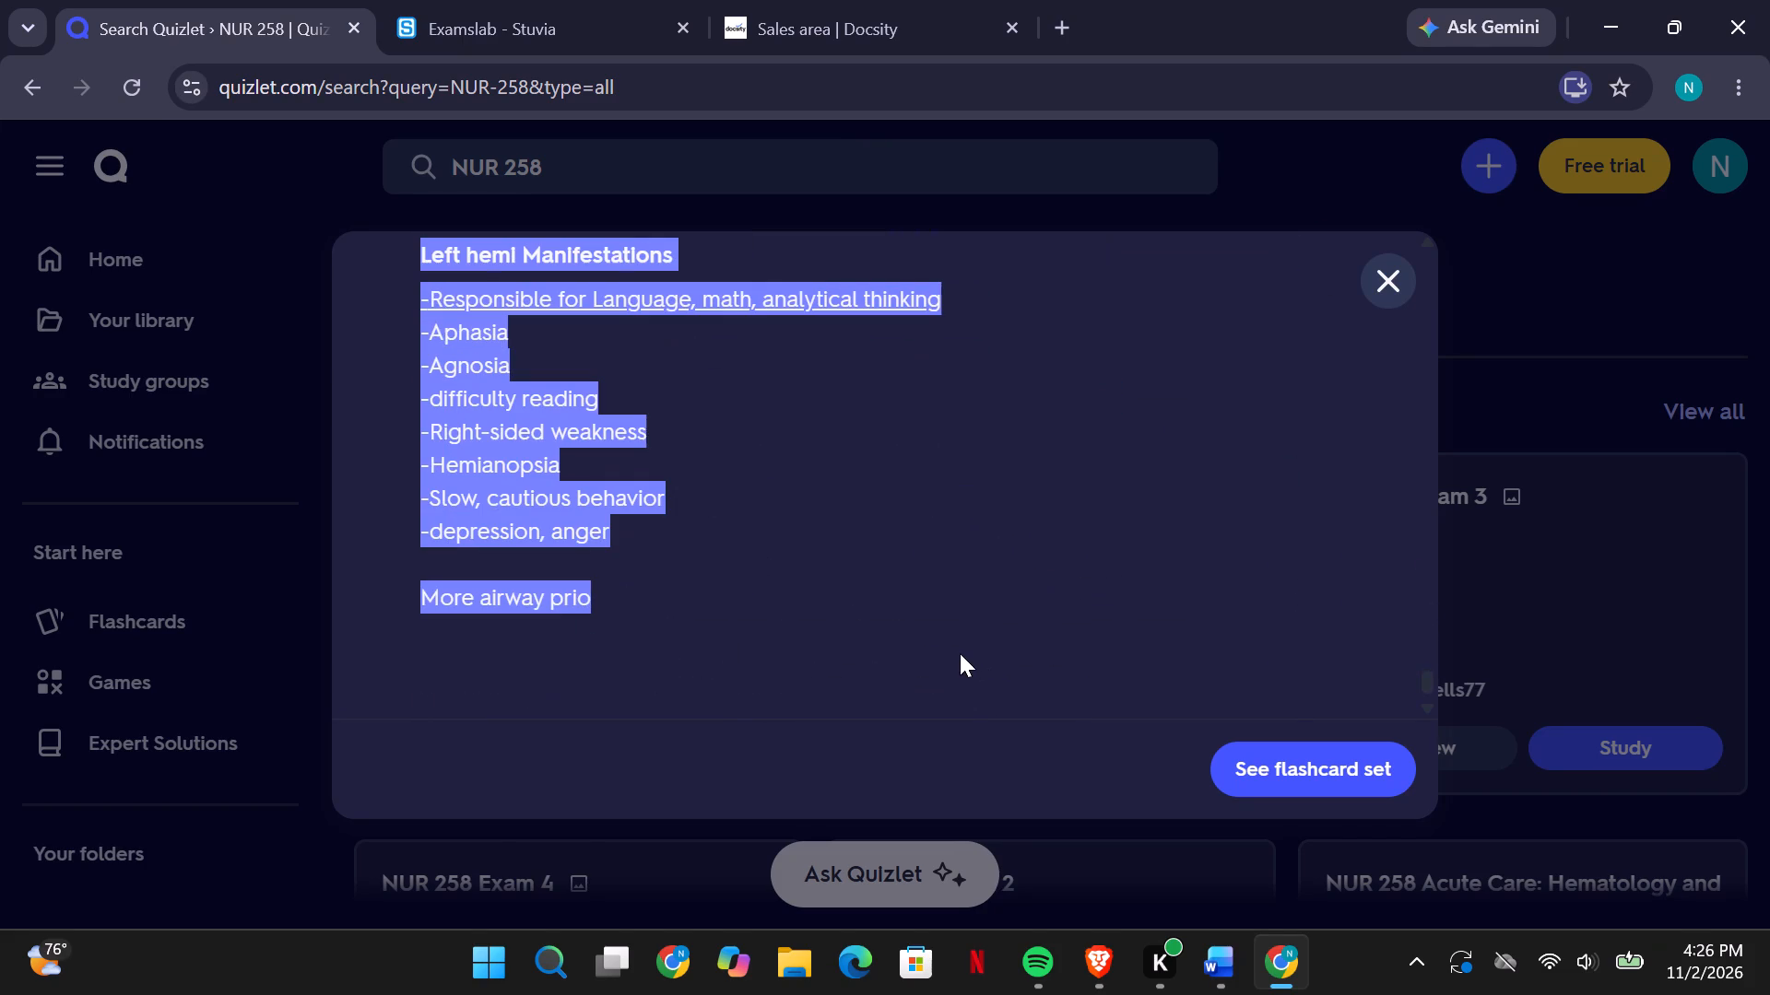
{"action": "left_click_drag", "start_coordinate": [960, 653], "coordinate": [748, 646]}
{"action": "scroll", "coordinate": [743, 645], "scroll_direction": "down", "scroll_amount": 14}
{"action": "scroll", "coordinate": [744, 645], "scroll_direction": "down", "scroll_amount": 15}
{"action": "scroll", "coordinate": [748, 646], "scroll_direction": "up", "scroll_amount": 3}
{"action": "scroll", "coordinate": [748, 646], "scroll_direction": "down", "scroll_amount": 4}
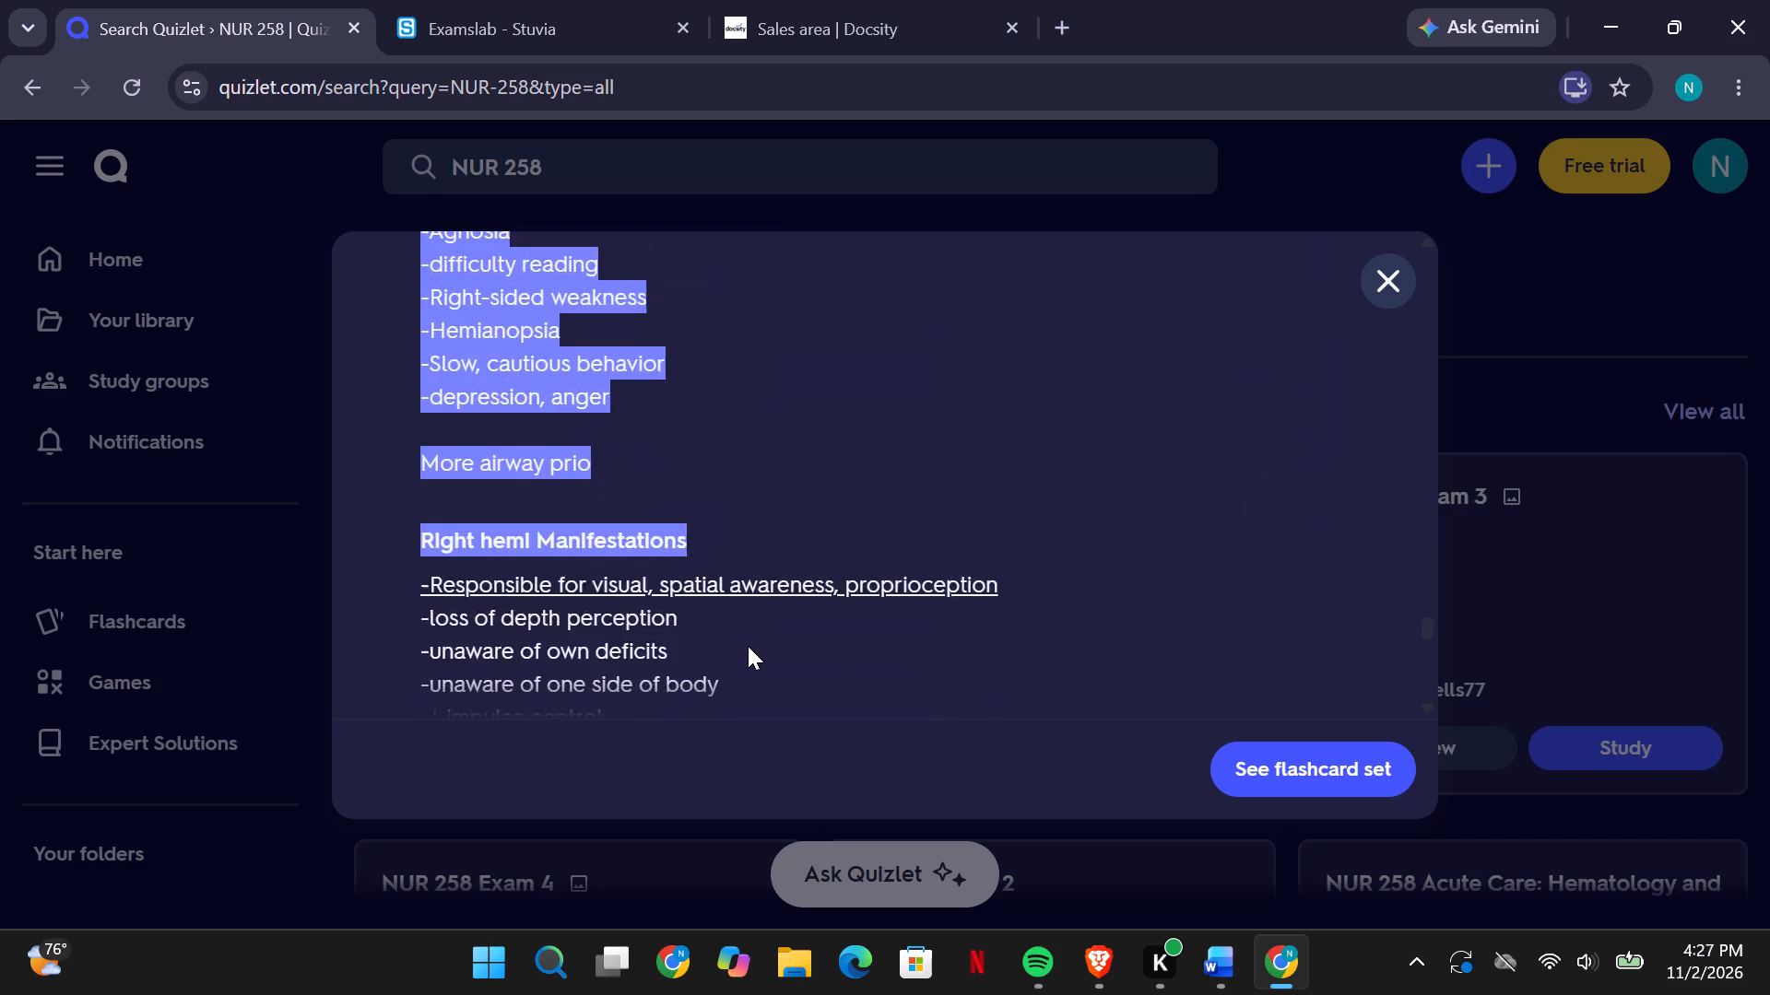
{"action": "left_click_drag", "start_coordinate": [748, 646], "coordinate": [590, 627]}
{"action": "scroll", "coordinate": [748, 646], "scroll_direction": "down", "scroll_amount": 5}
{"action": "scroll", "coordinate": [575, 632], "scroll_direction": "down", "scroll_amount": 8}
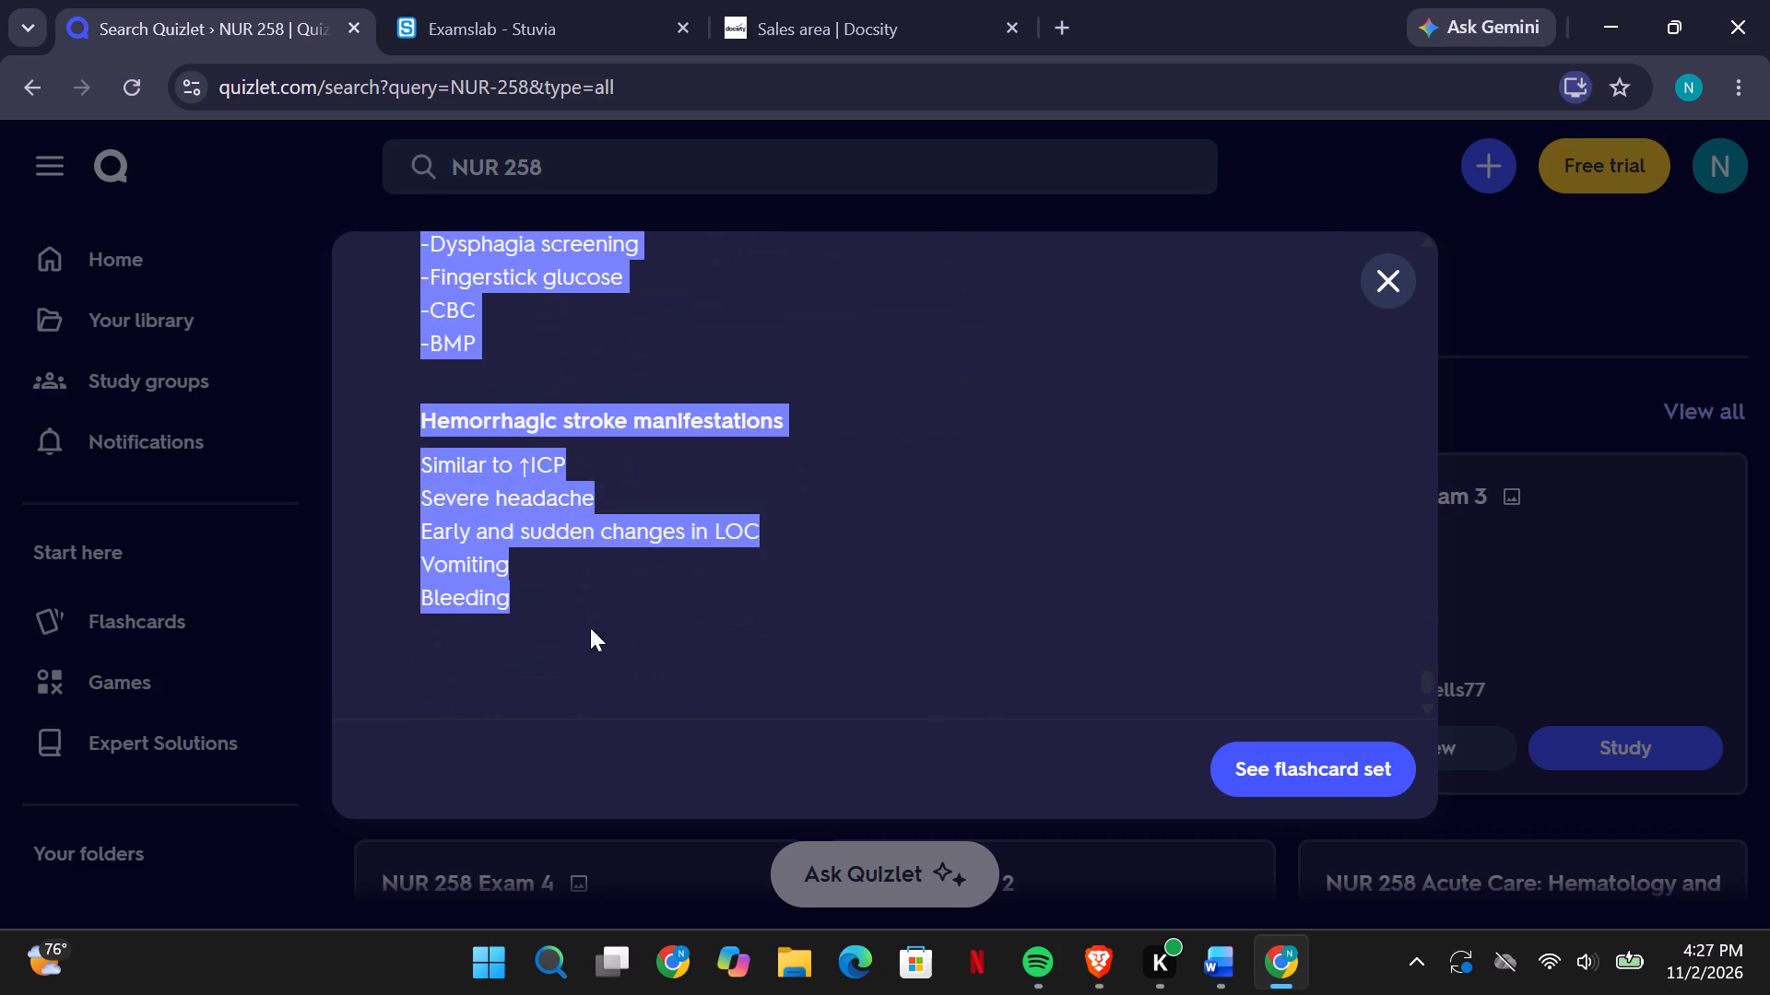
{"action": "left_click_drag", "start_coordinate": [590, 627], "coordinate": [549, 644]}
{"action": "scroll", "coordinate": [826, 650], "scroll_direction": "down", "scroll_amount": 8}
{"action": "scroll", "coordinate": [549, 644], "scroll_direction": "down", "scroll_amount": 8}
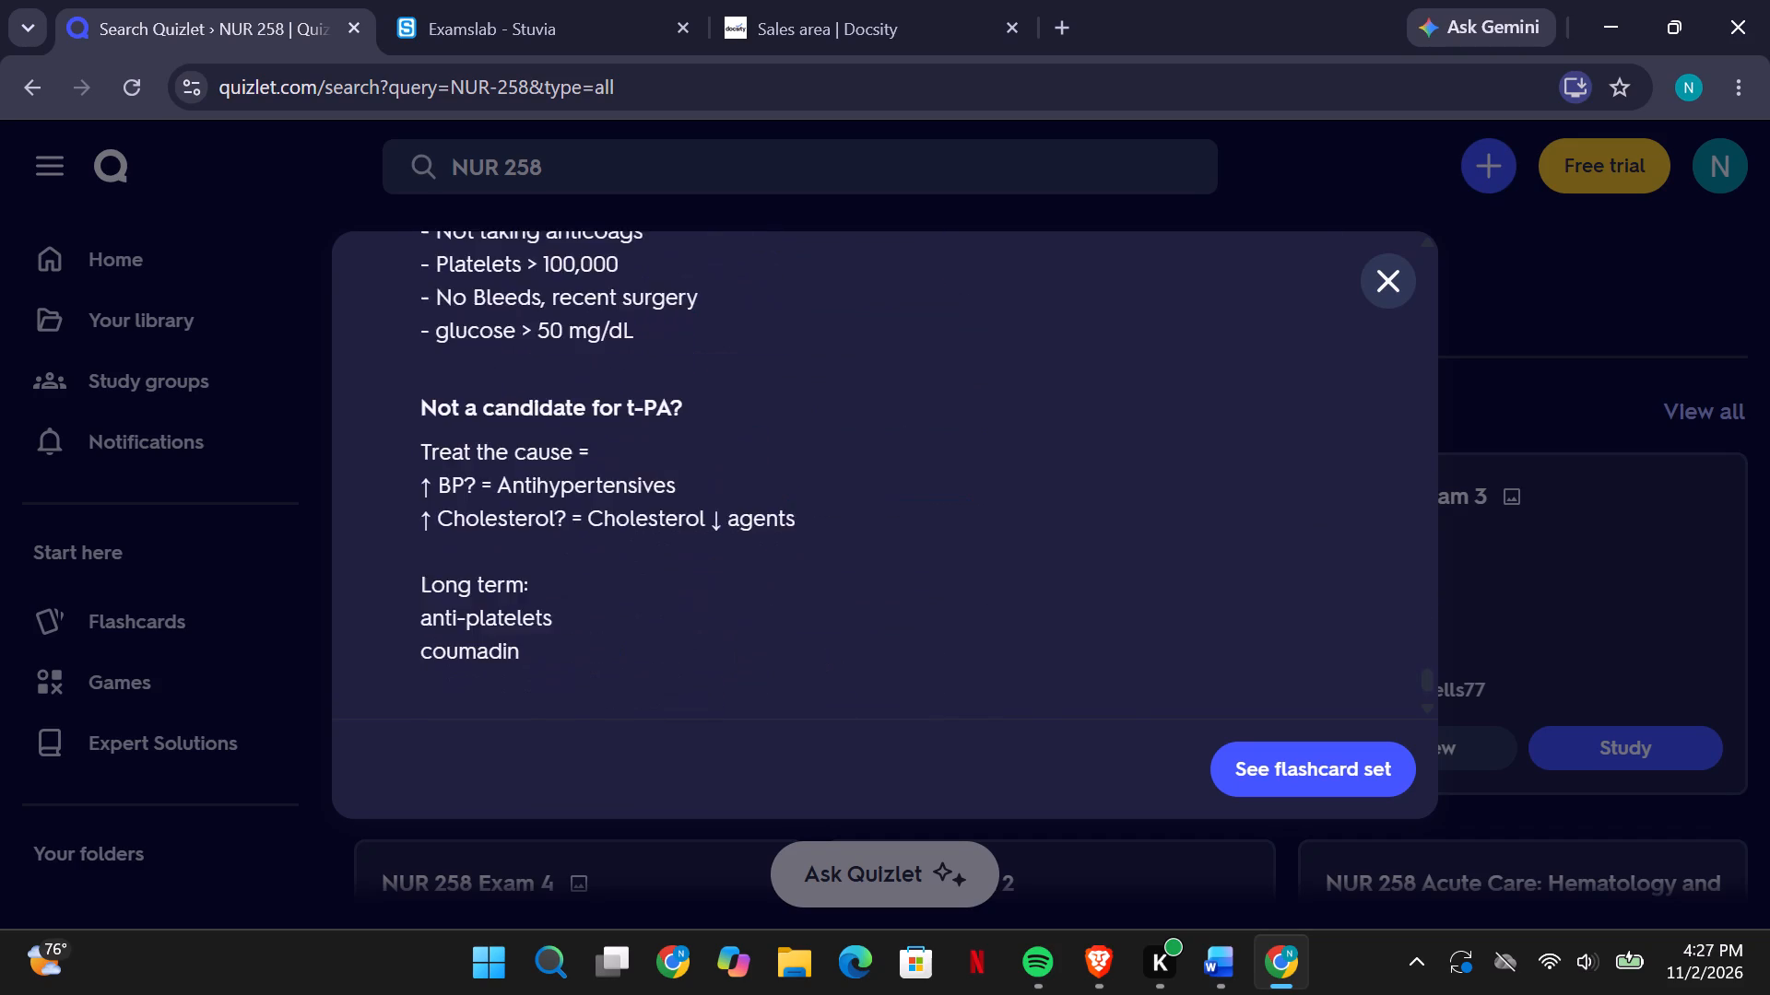
{"action": "left_click_drag", "start_coordinate": [549, 644], "coordinate": [1124, 736]}
{"action": "scroll", "coordinate": [1124, 736], "scroll_direction": "down", "scroll_amount": 7}
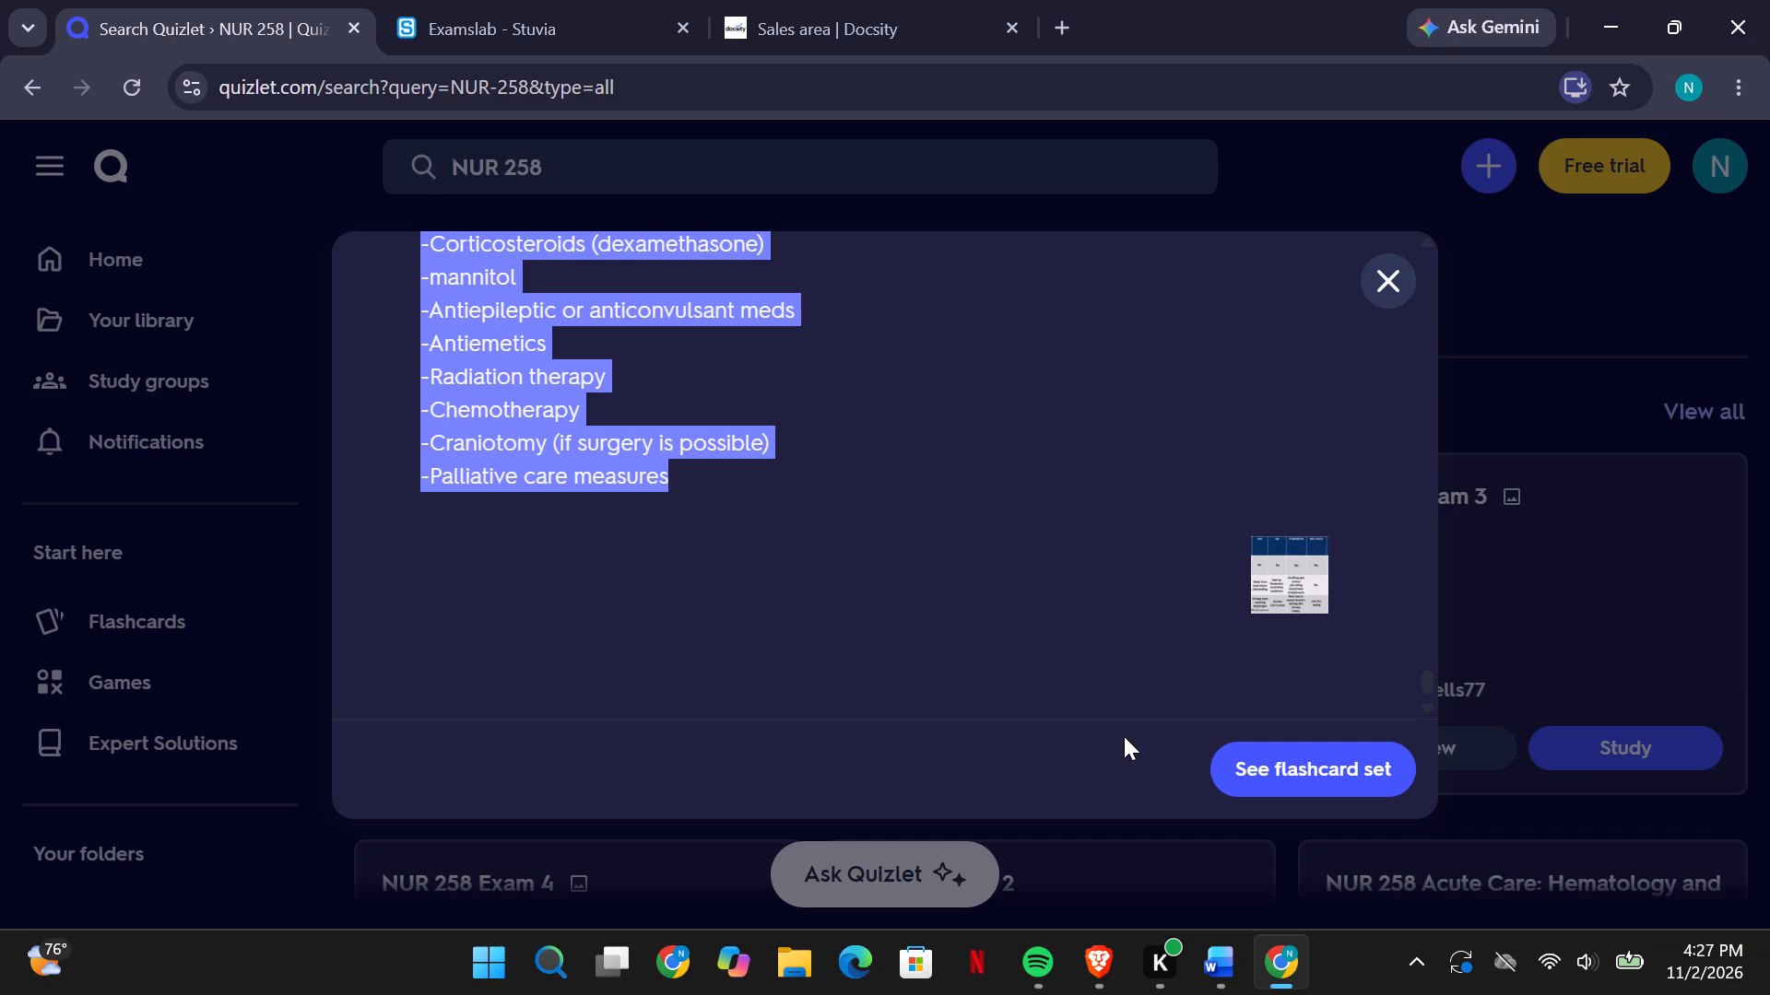
{"action": "left_click_drag", "start_coordinate": [1124, 736], "coordinate": [1224, 707]}
{"action": "left_click_drag", "start_coordinate": [1224, 707], "coordinate": [496, 487]}
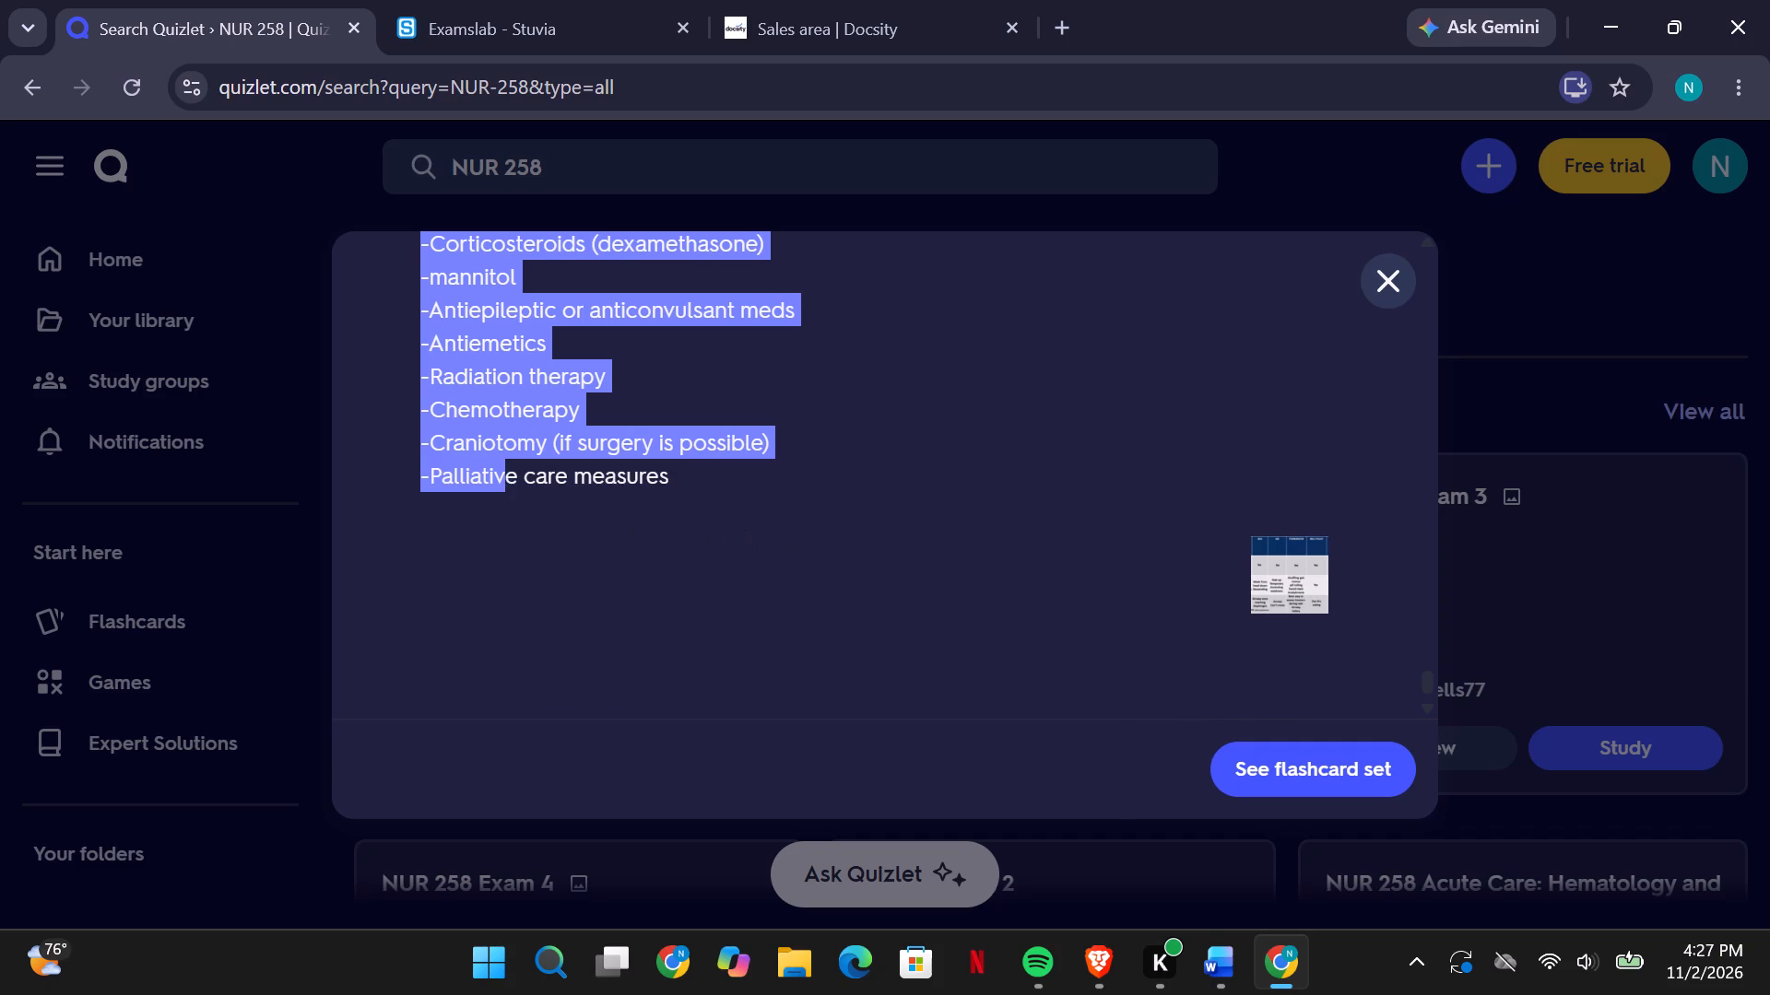
{"action": "left_click_drag", "start_coordinate": [496, 487], "coordinate": [796, 546]}
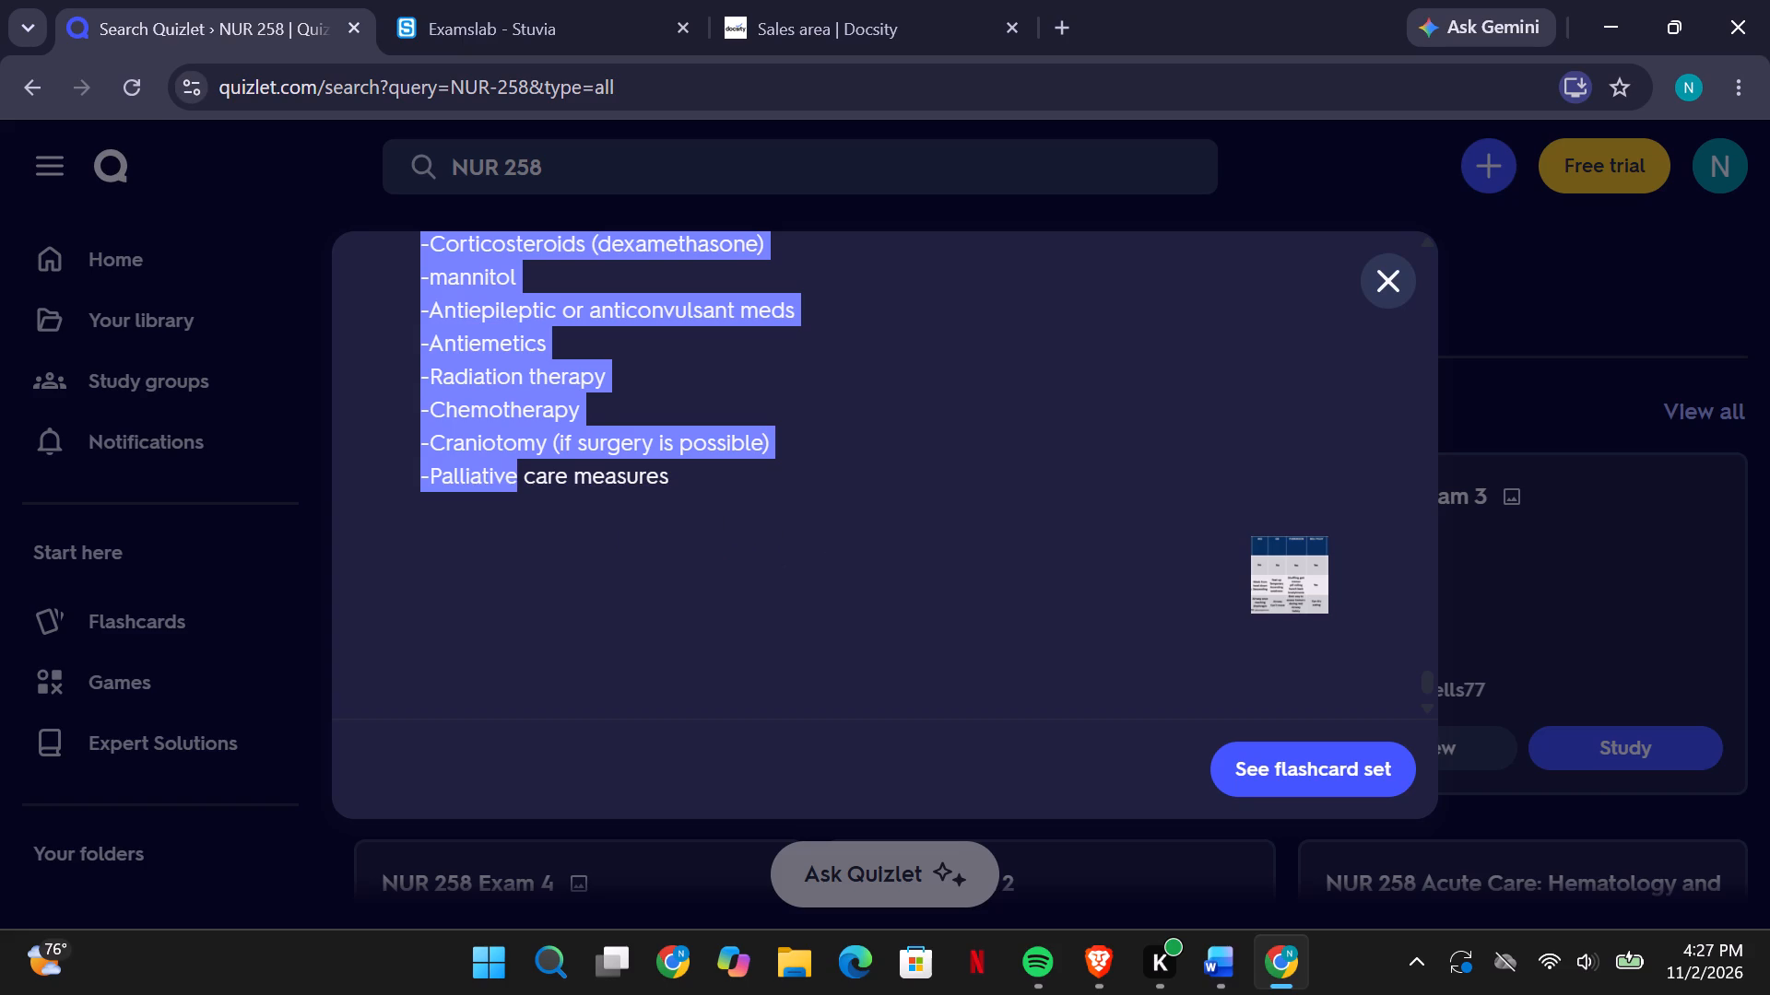
{"action": "right_click", "coordinate": [499, 410]}
{"action": "left_click", "coordinate": [576, 439]}
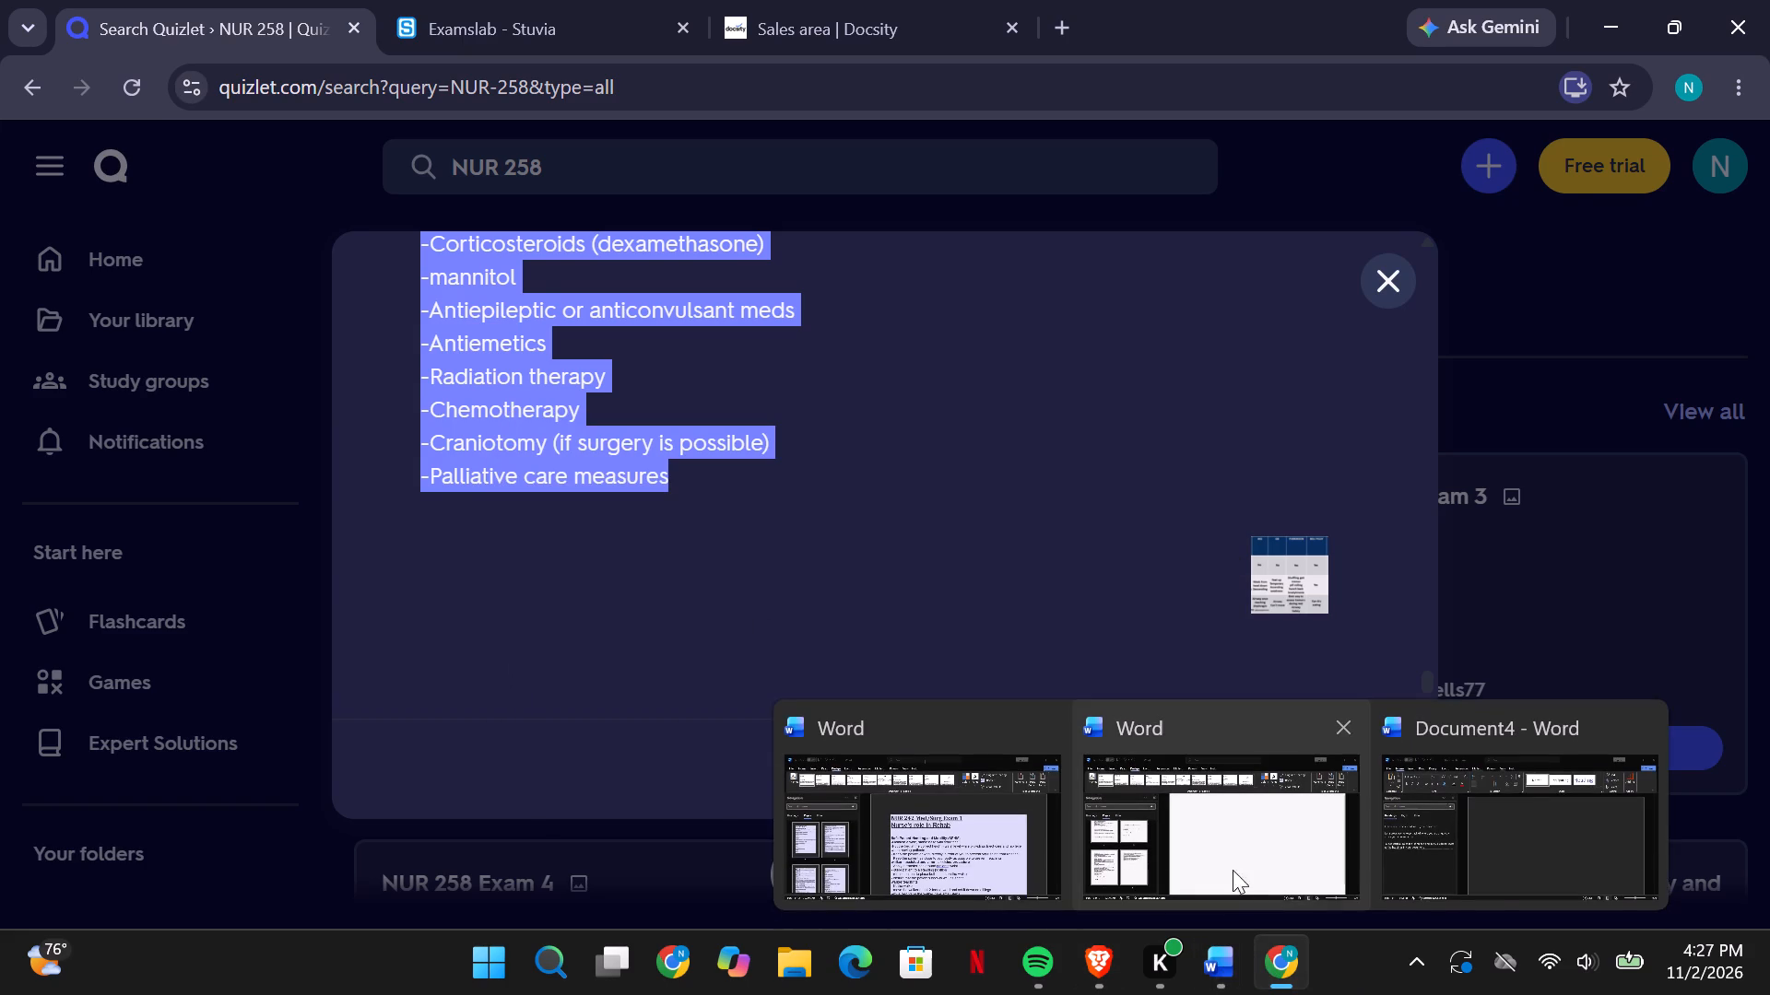
Switch to Word, create a new blank document and paste the copied flashcards into it as text only.
{"action": "left_click", "coordinate": [1233, 861]}
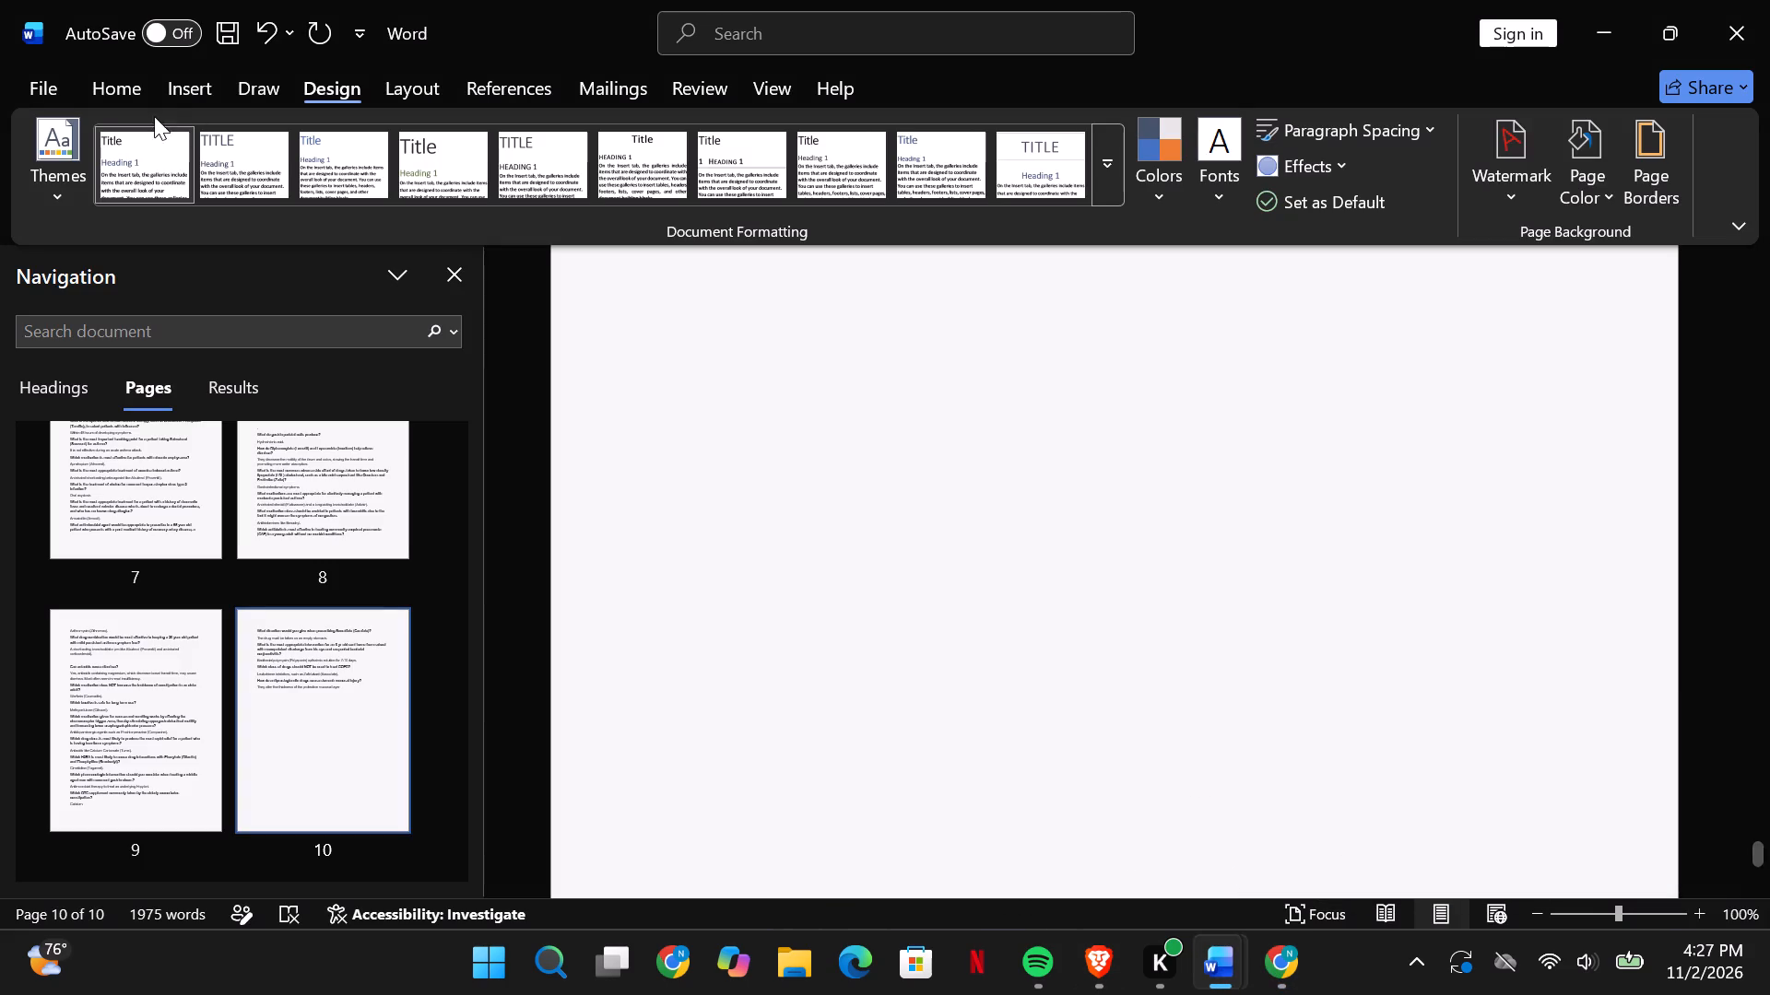
{"action": "left_click", "coordinate": [38, 77]}
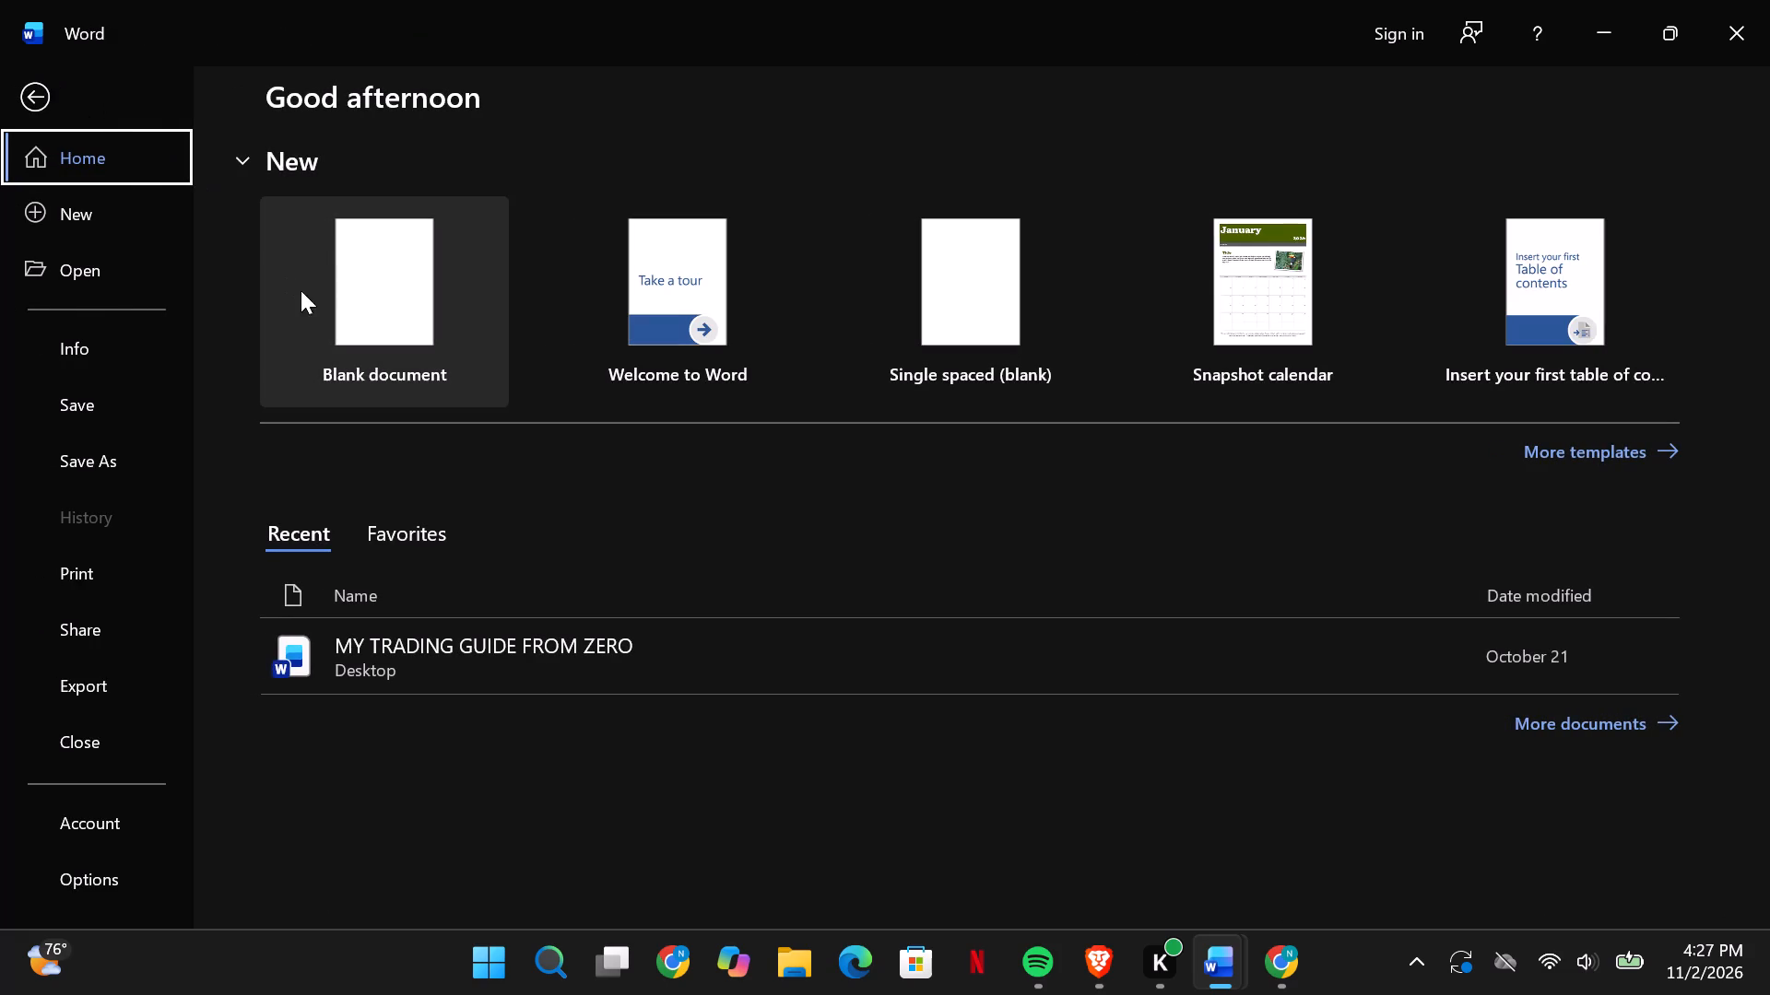
{"action": "left_click", "coordinate": [354, 309]}
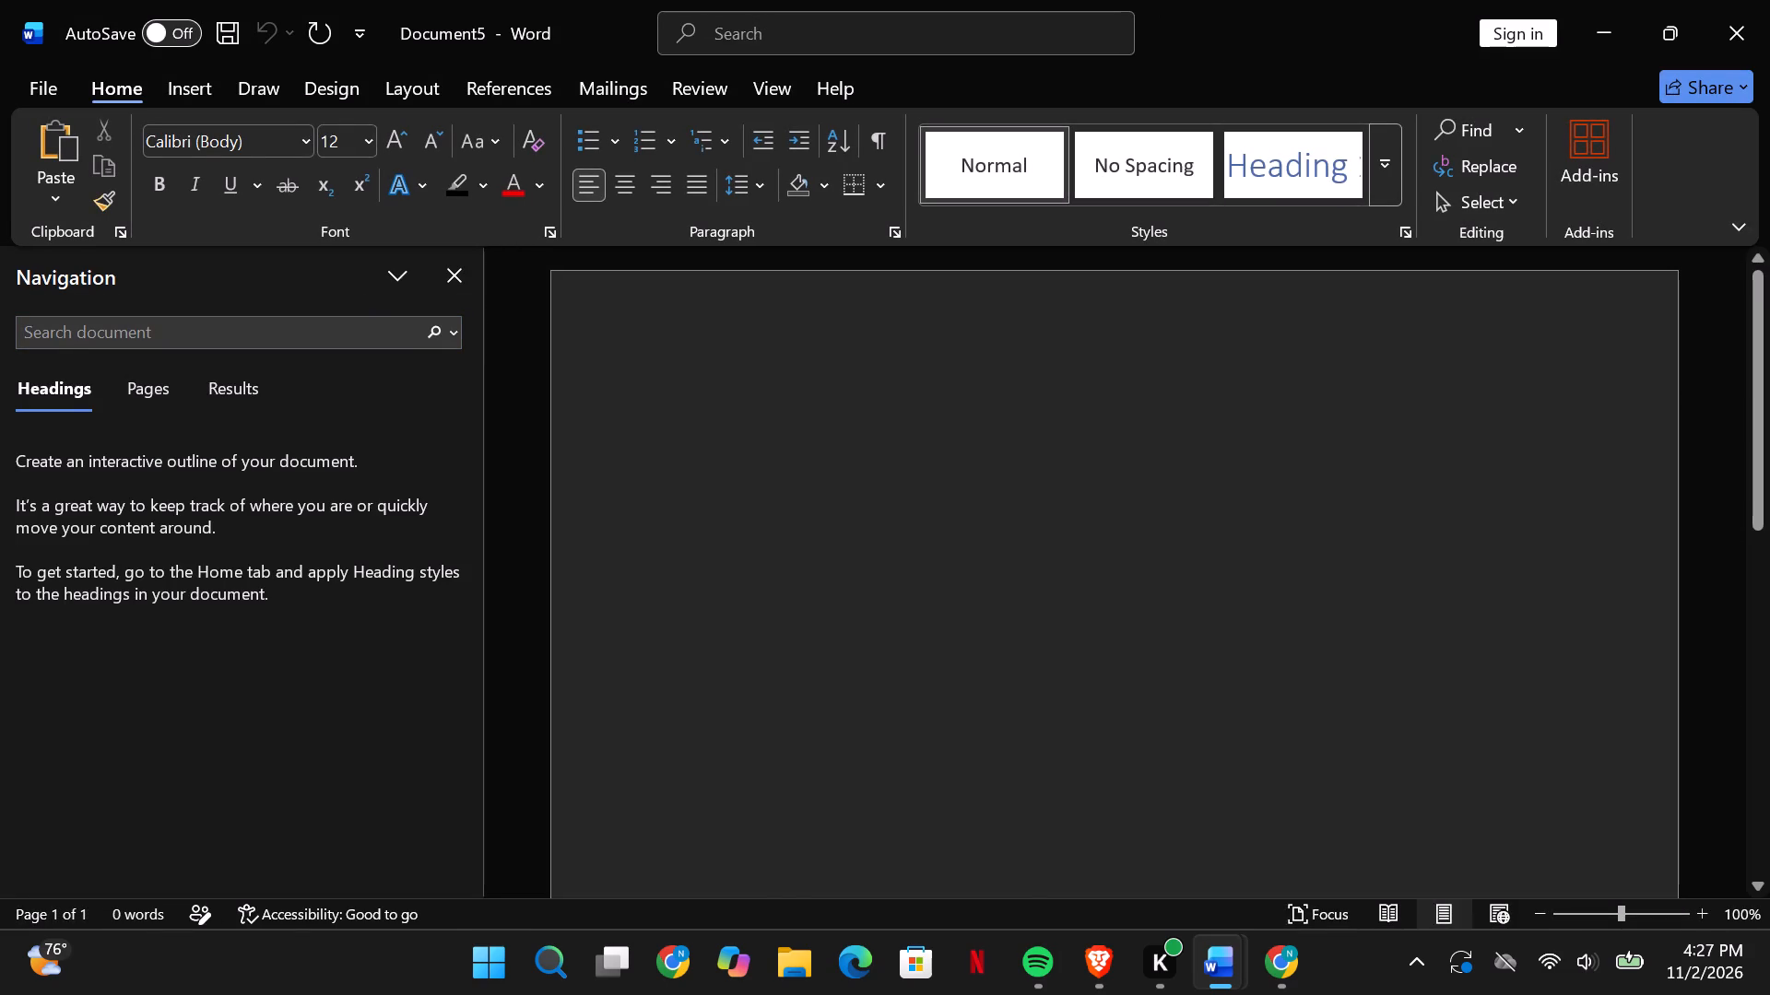
{"action": "right_click", "coordinate": [714, 410]}
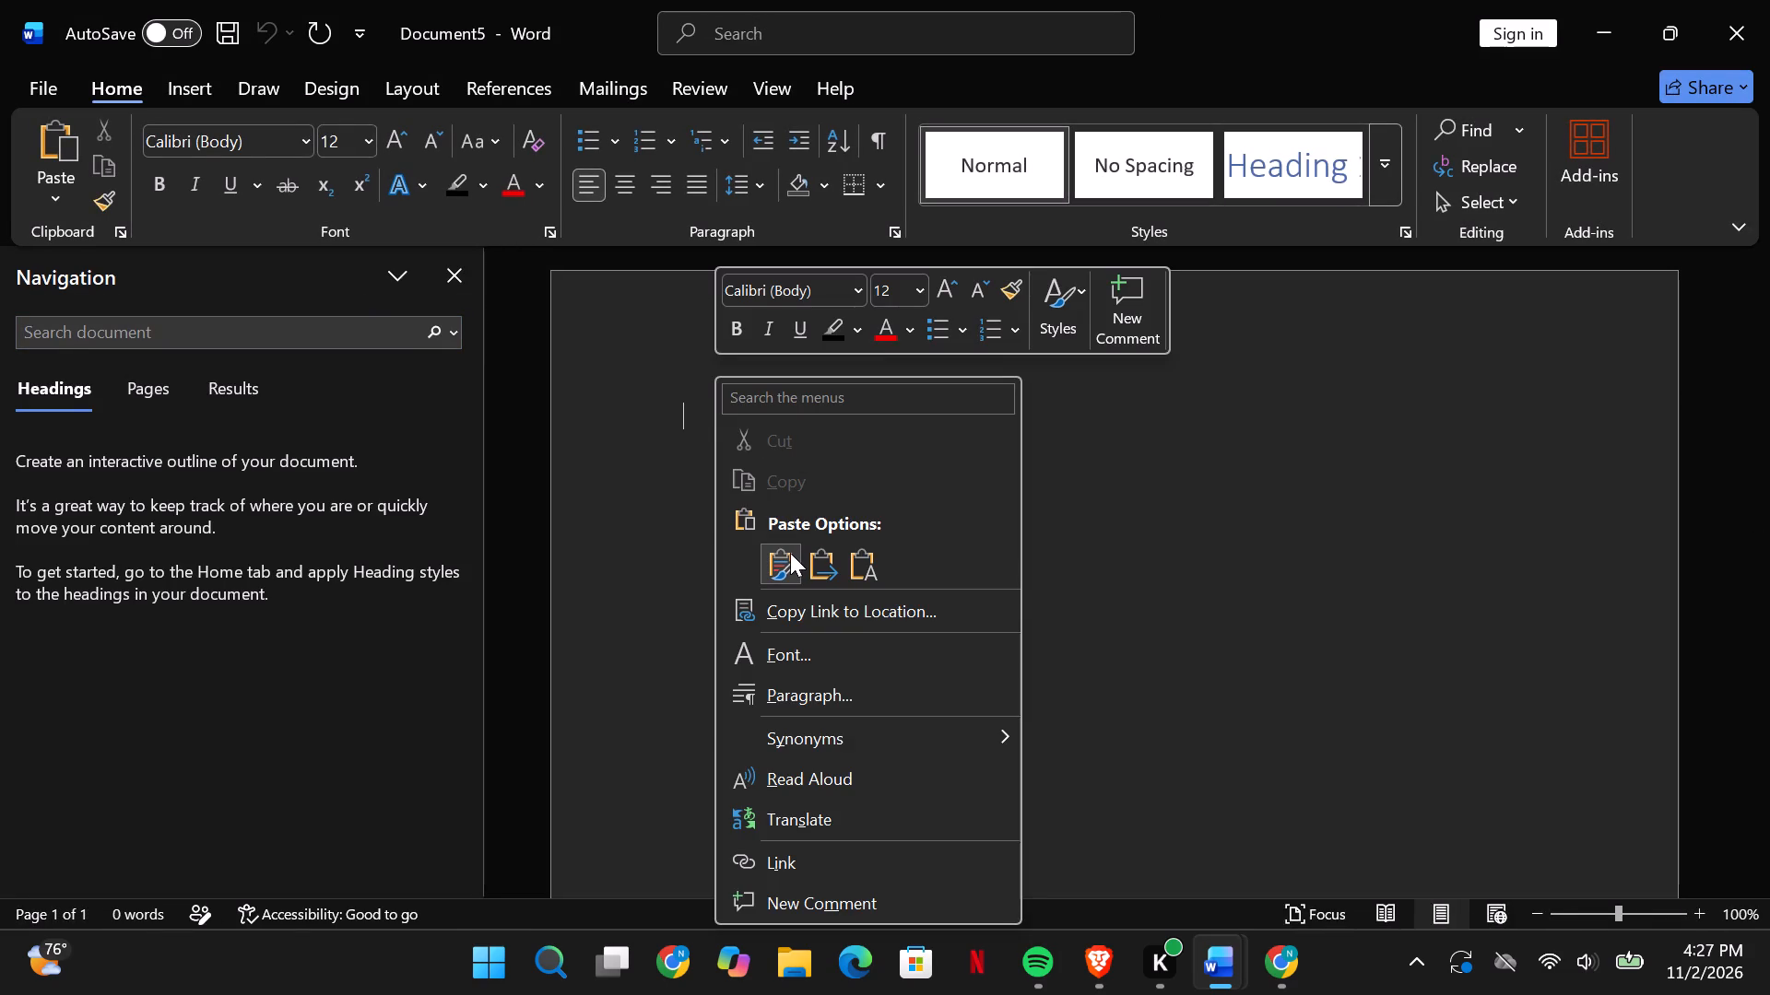
{"action": "left_click", "coordinate": [847, 569]}
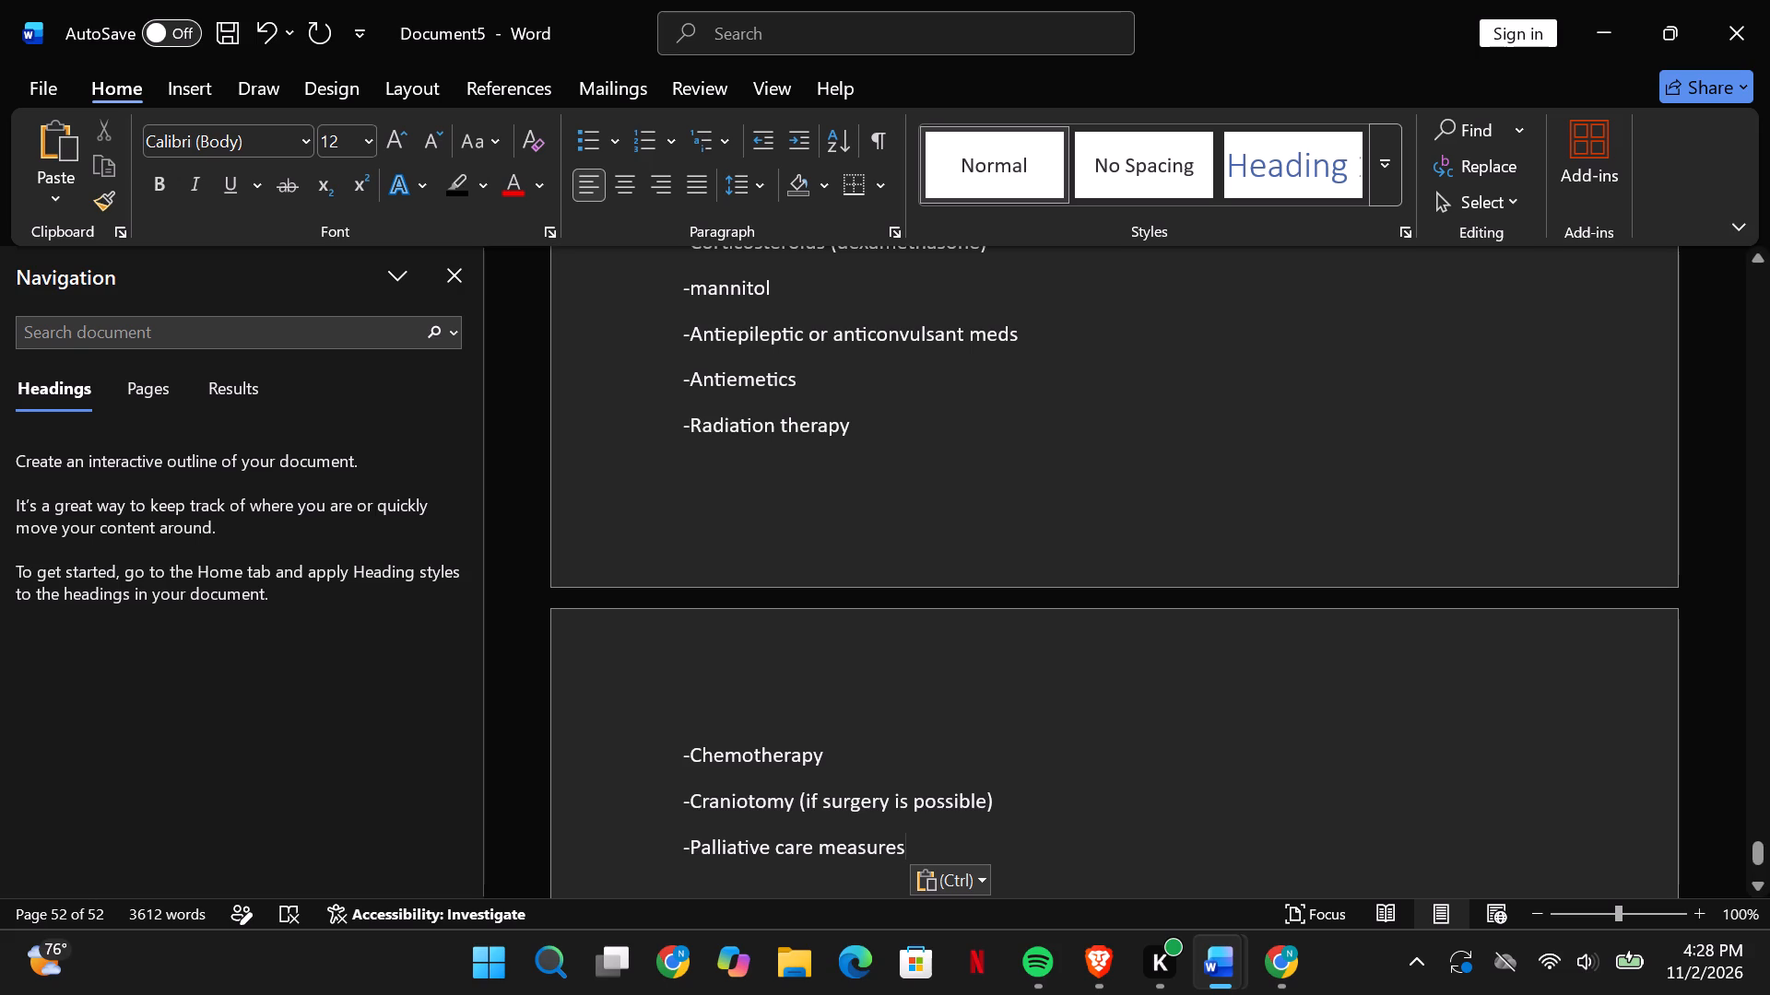
Show the page thumbnails of the pasted document, look through them and go back to page 1.
{"action": "scroll", "coordinate": [1752, 806], "scroll_direction": "up", "scroll_amount": 4}
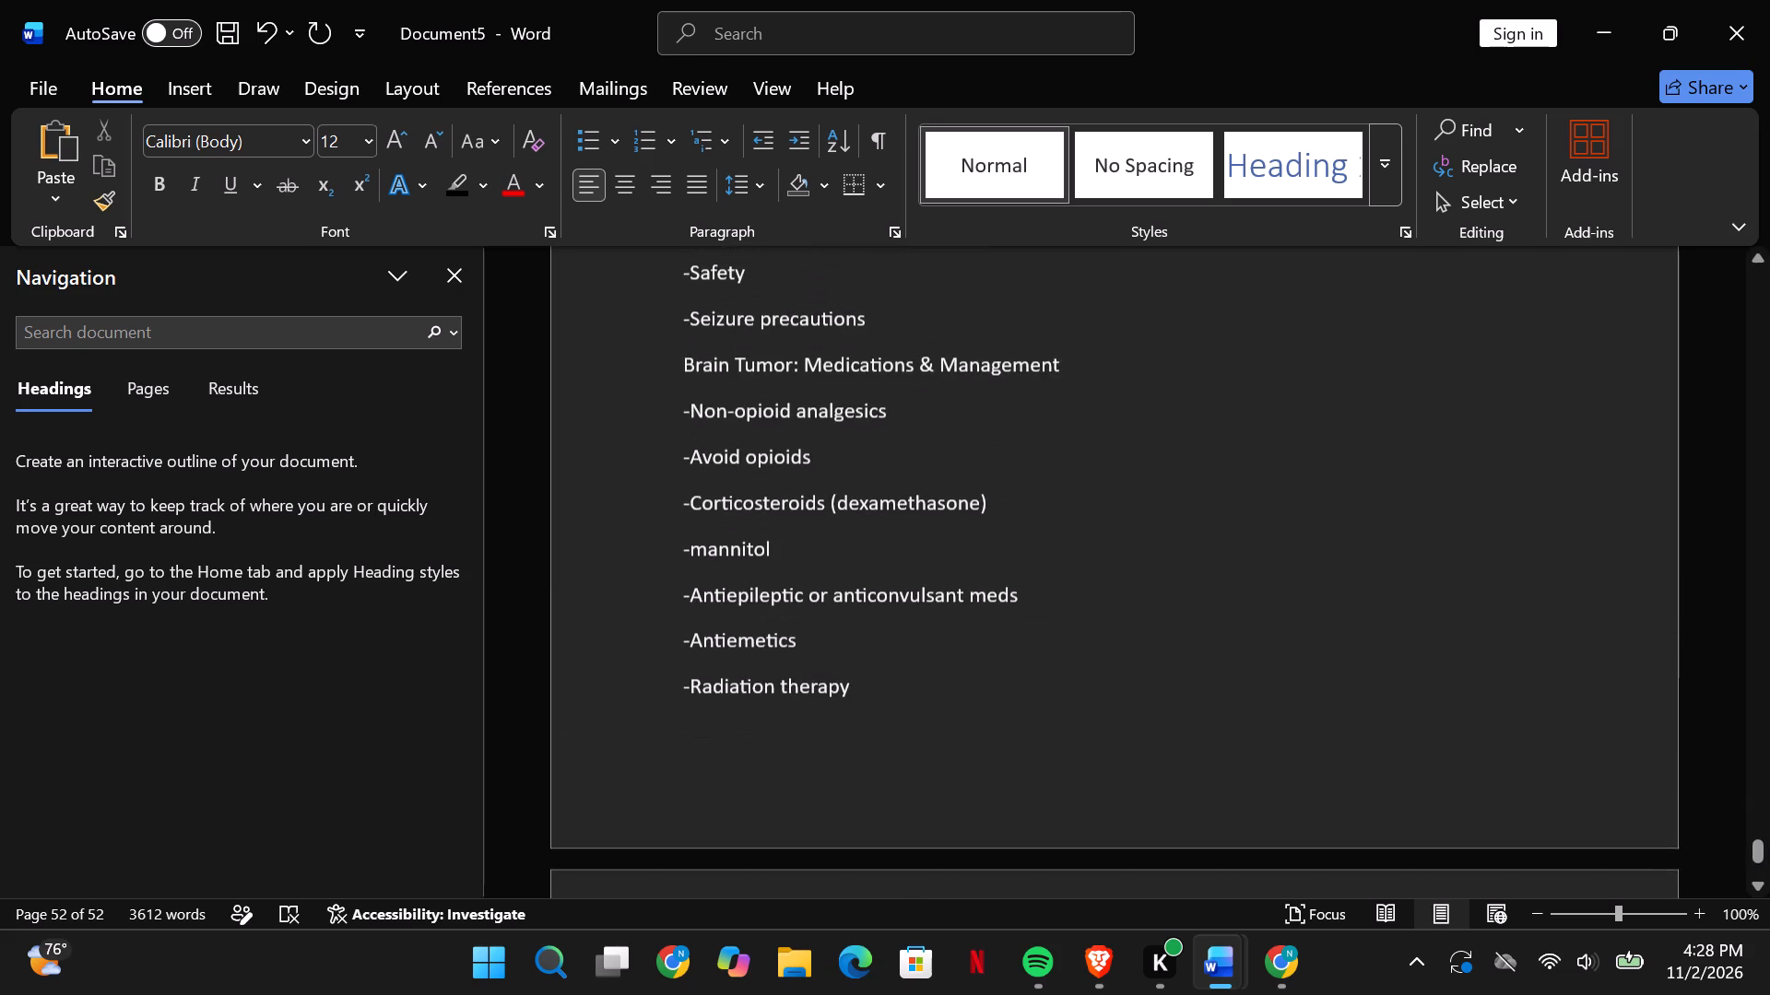
{"action": "left_click", "coordinate": [135, 393]}
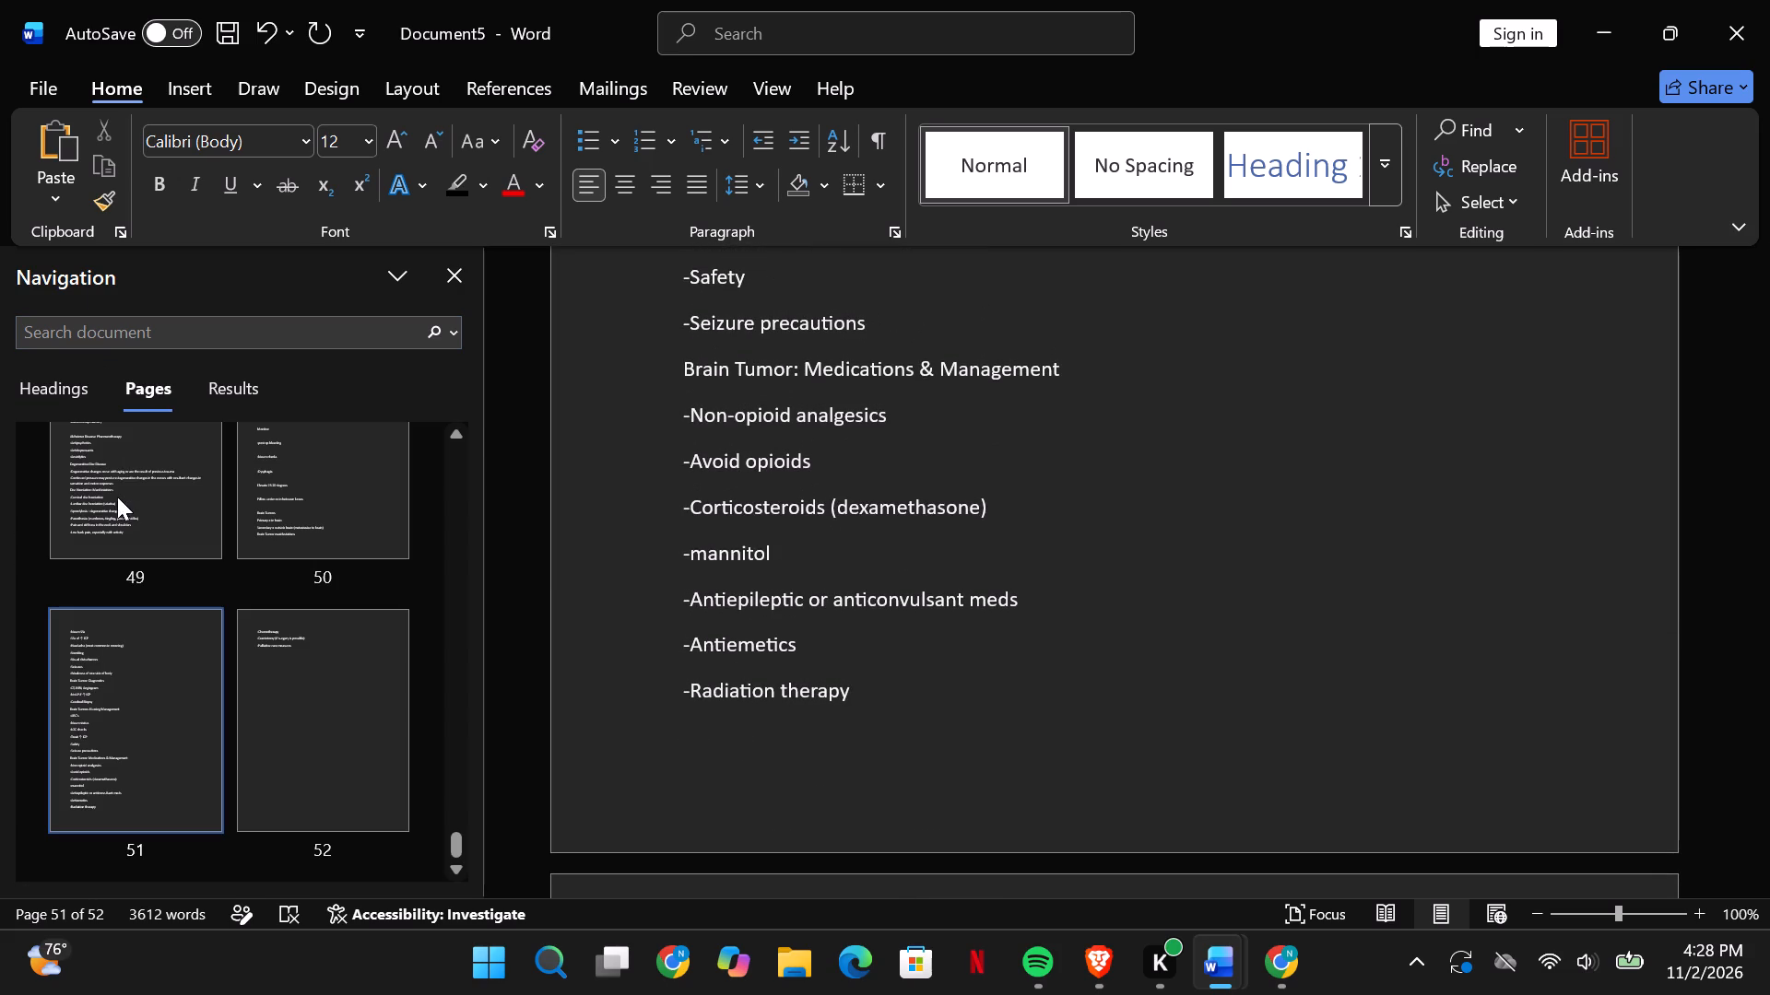
{"action": "scroll", "coordinate": [118, 490], "scroll_direction": "up", "scroll_amount": 9}
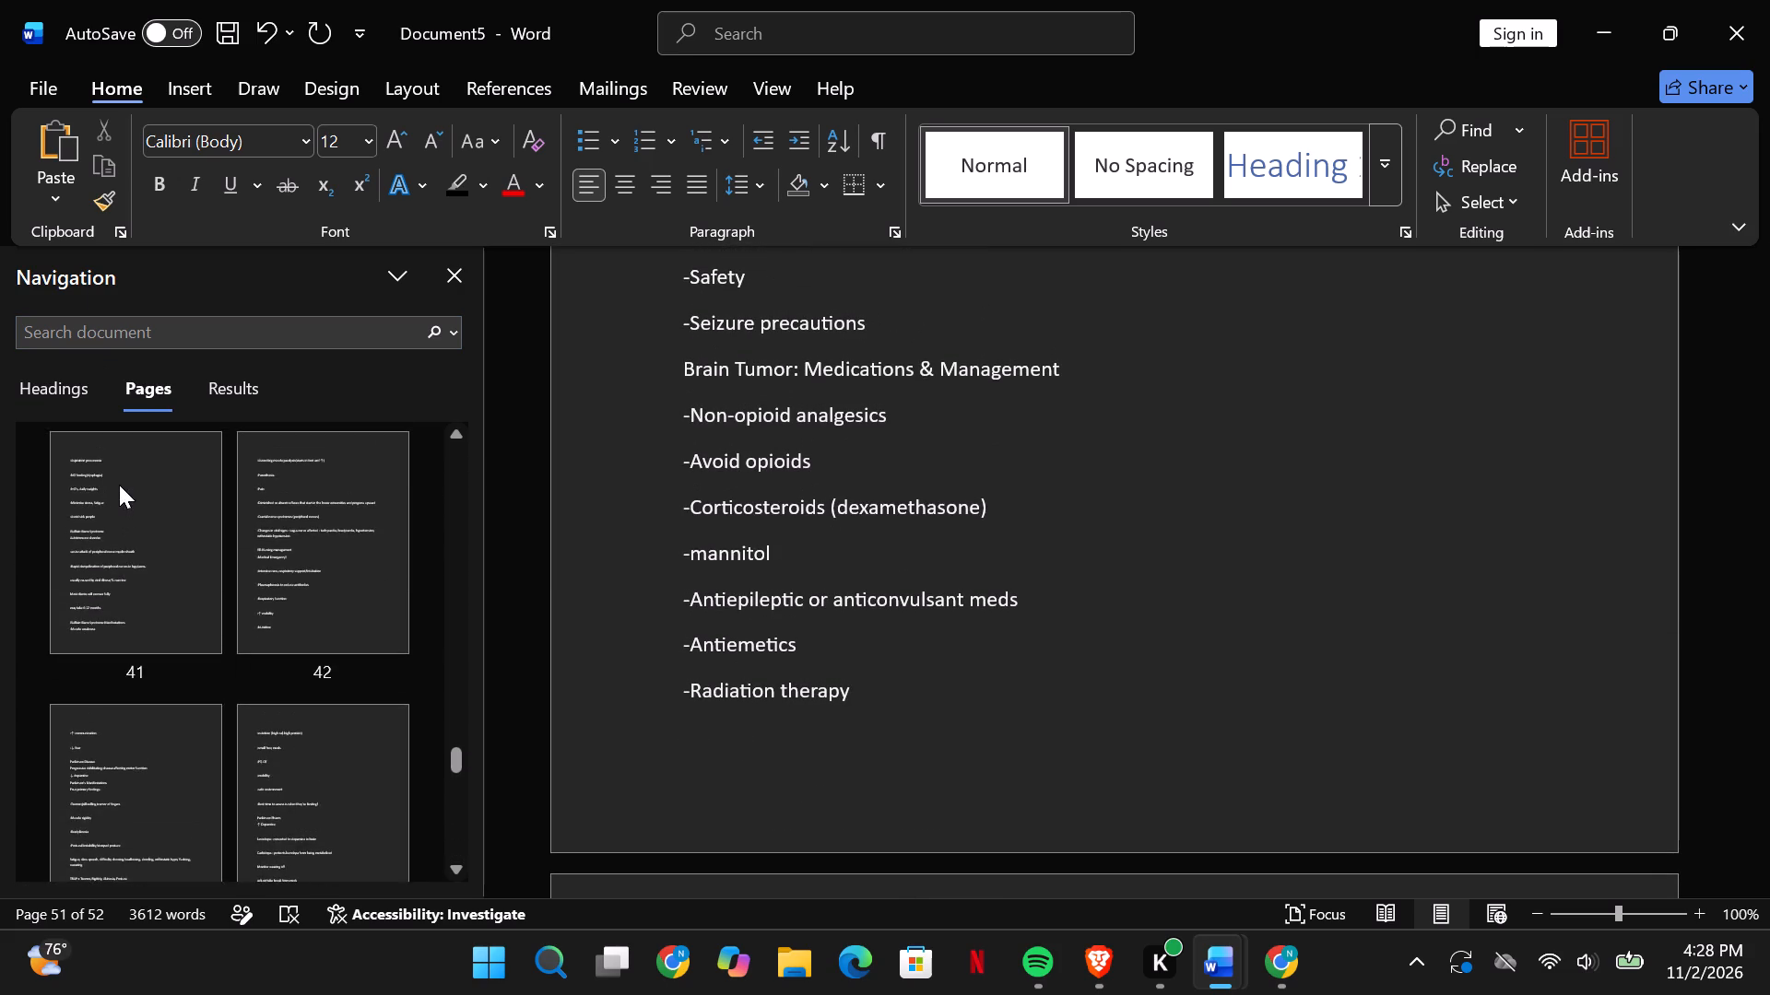
{"action": "scroll", "coordinate": [119, 485], "scroll_direction": "up", "scroll_amount": 20}
{"action": "scroll", "coordinate": [125, 474], "scroll_direction": "down", "scroll_amount": 1}
{"action": "scroll", "coordinate": [131, 466], "scroll_direction": "up", "scroll_amount": 15}
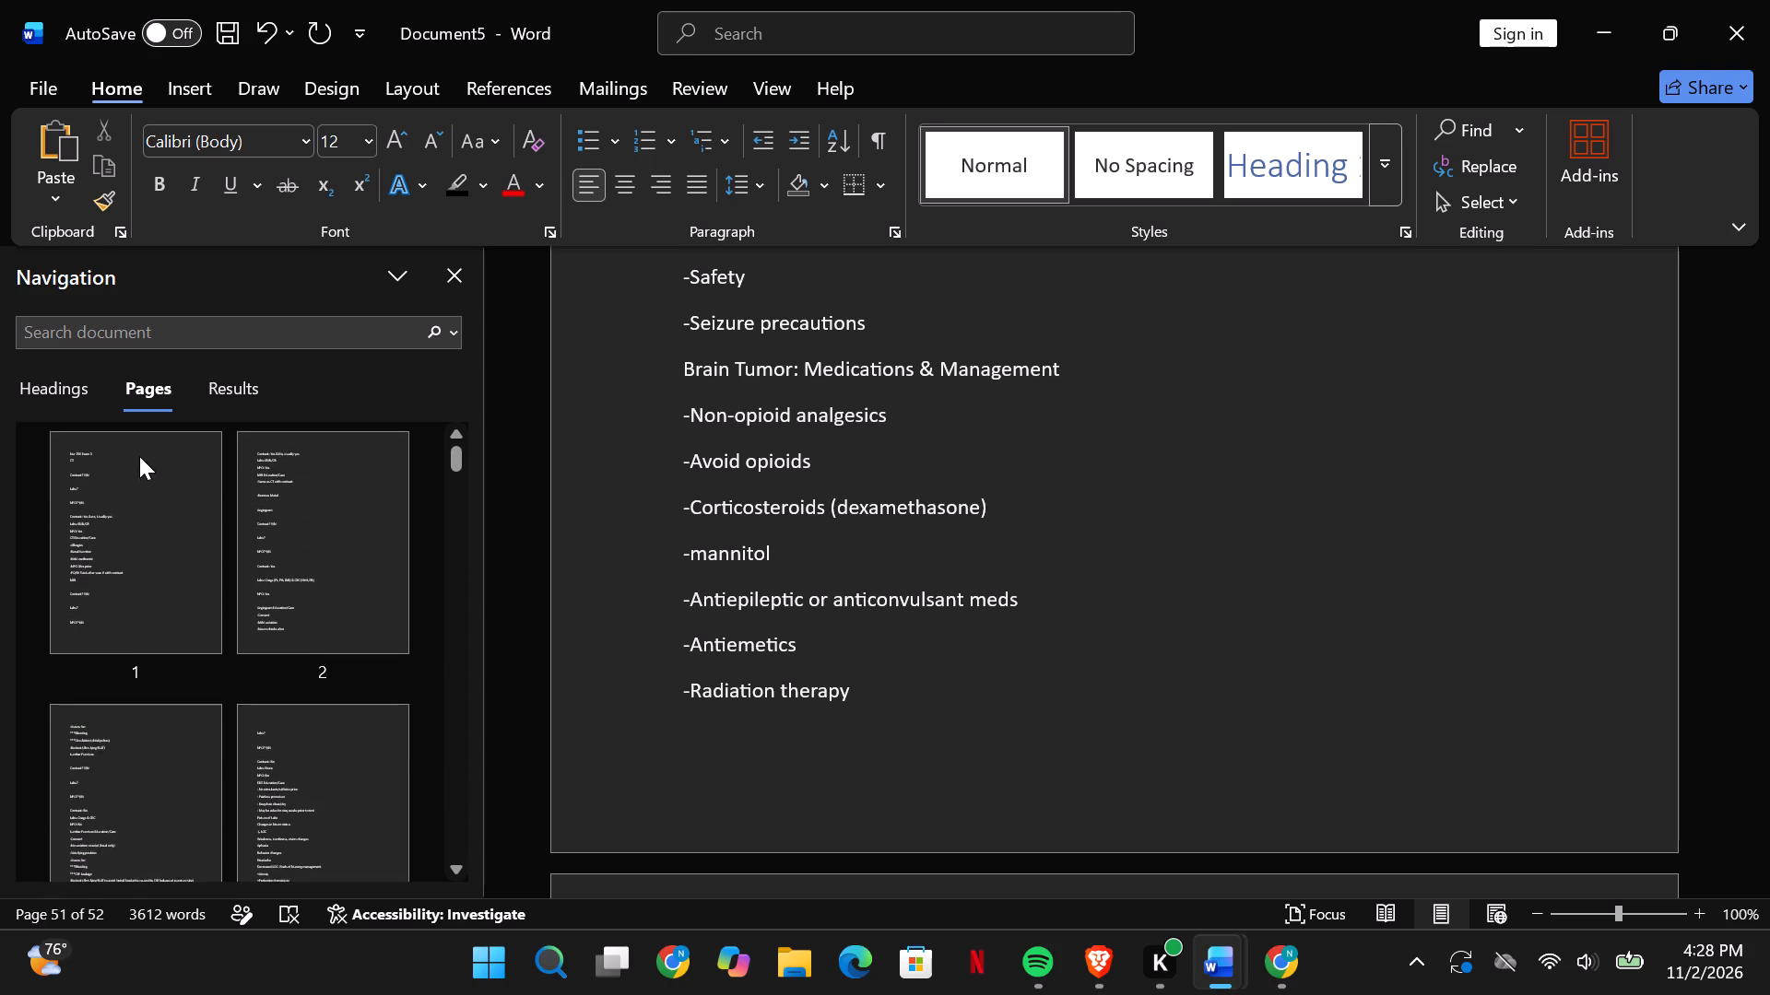
{"action": "scroll", "coordinate": [139, 456], "scroll_direction": "up", "scroll_amount": 2}
{"action": "scroll", "coordinate": [139, 456], "scroll_direction": "down", "scroll_amount": 1}
{"action": "scroll", "coordinate": [139, 456], "scroll_direction": "up", "scroll_amount": 4}
{"action": "left_click", "coordinate": [139, 518]}
{"action": "scroll", "coordinate": [736, 420], "scroll_direction": "up", "scroll_amount": 3}
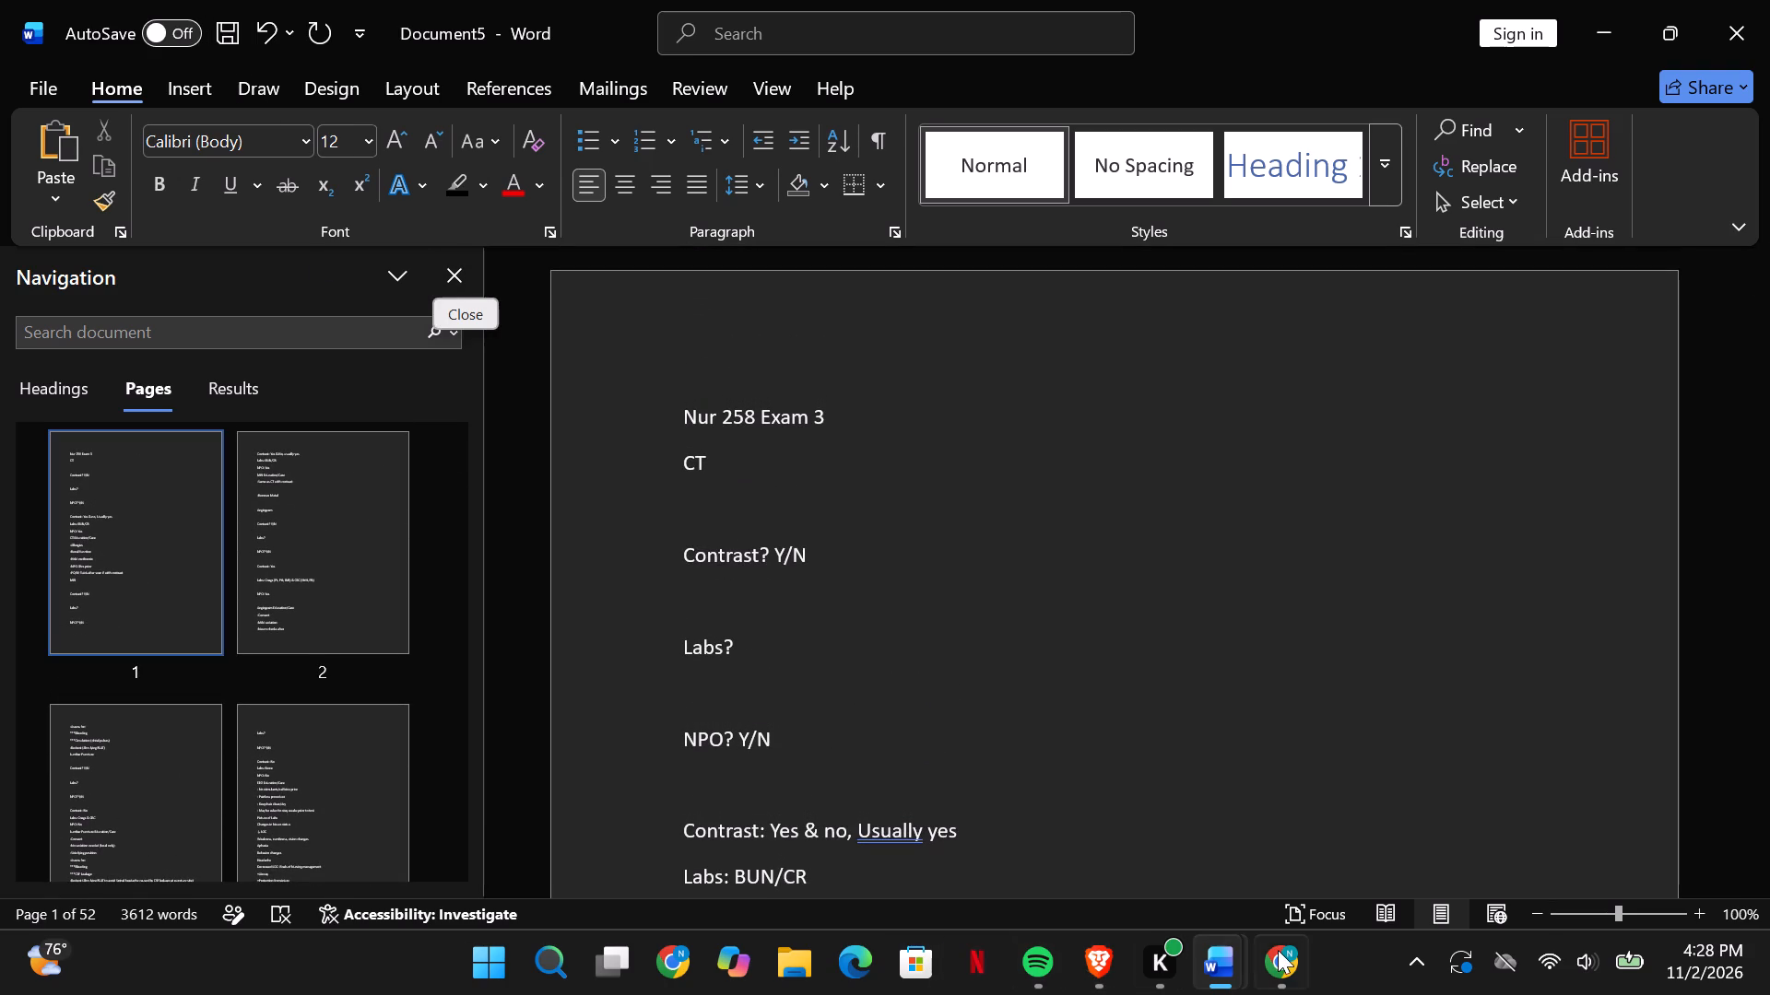
Switch to Chrome, open the NUR 258 Final Exam listing from the Examslab reviews on Stuvia and copy its full title.
{"action": "left_click", "coordinate": [1281, 856]}
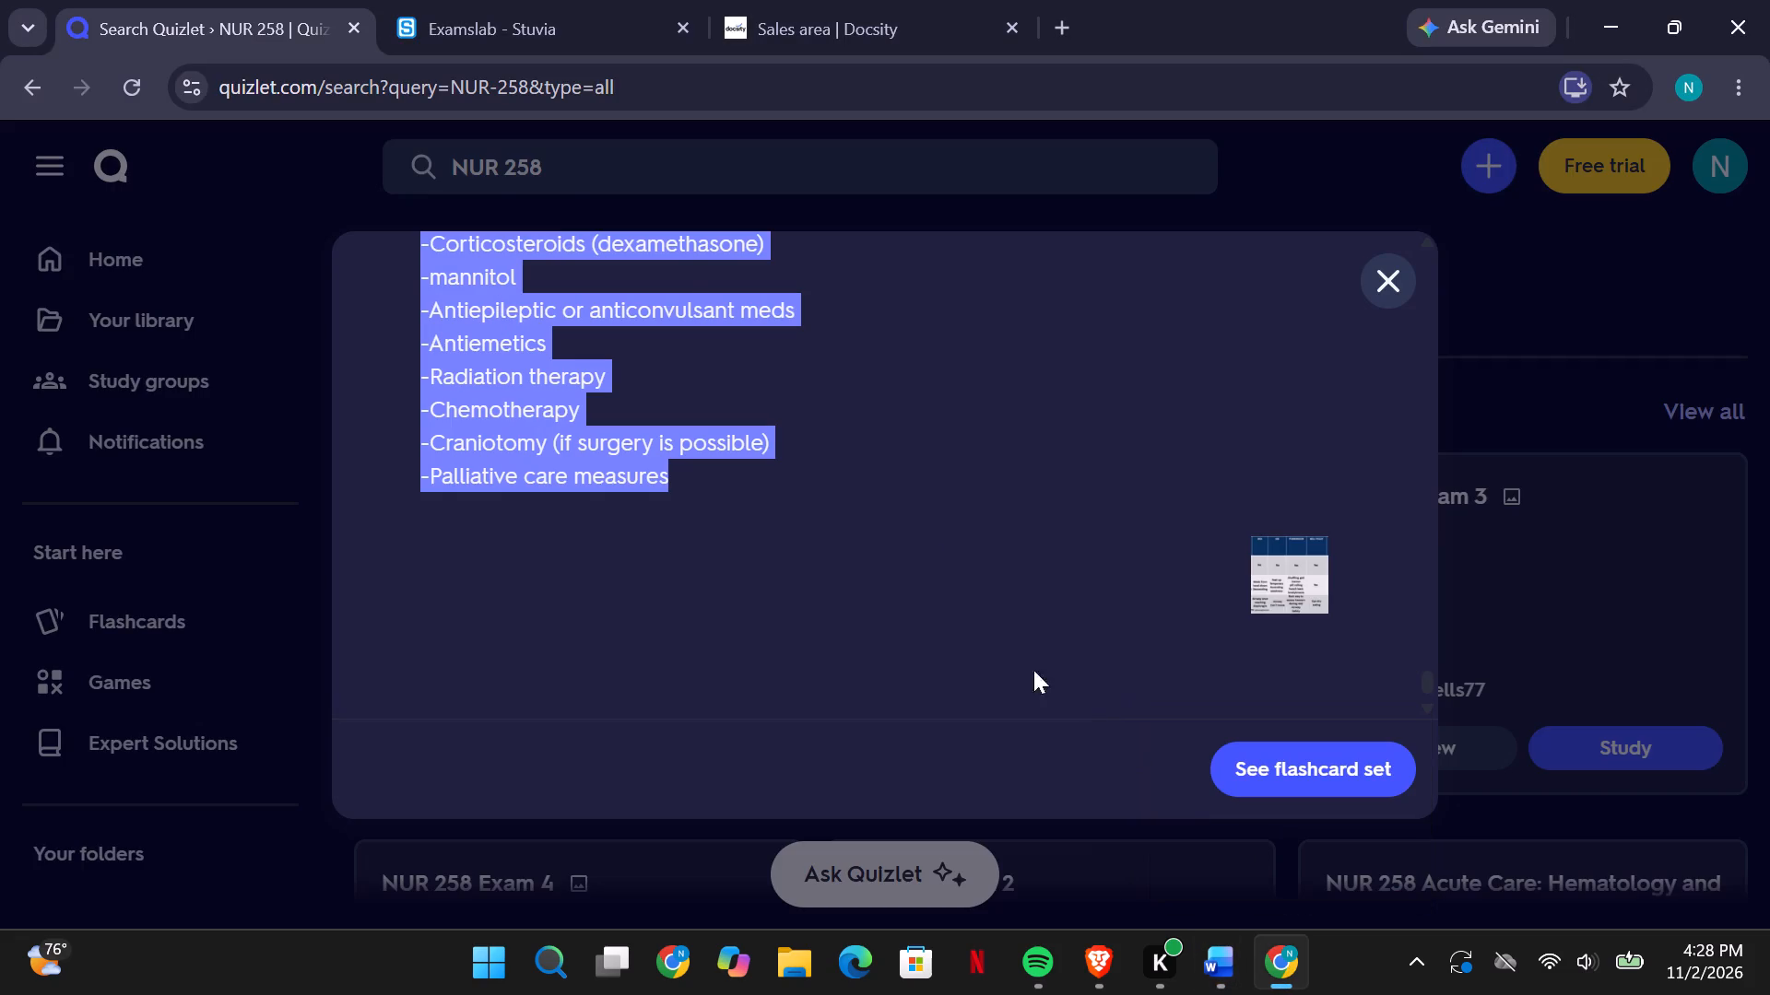
{"action": "left_click", "coordinate": [588, 28]}
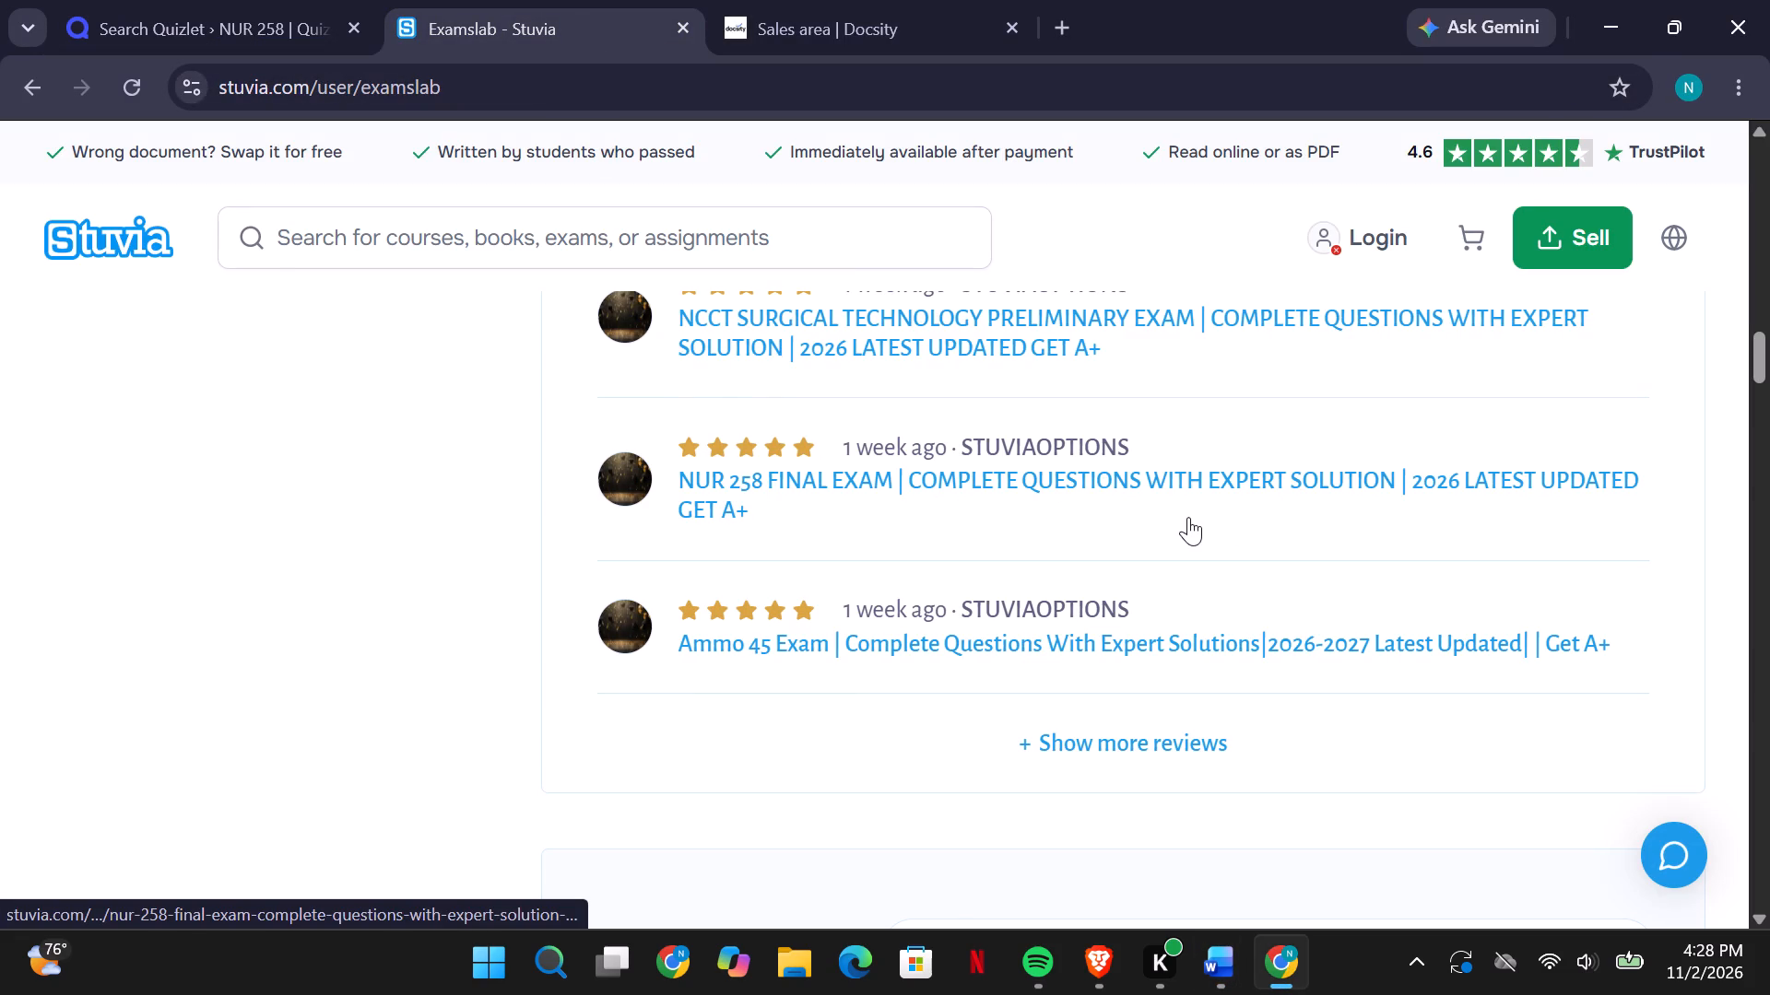
{"action": "left_click", "coordinate": [806, 517]}
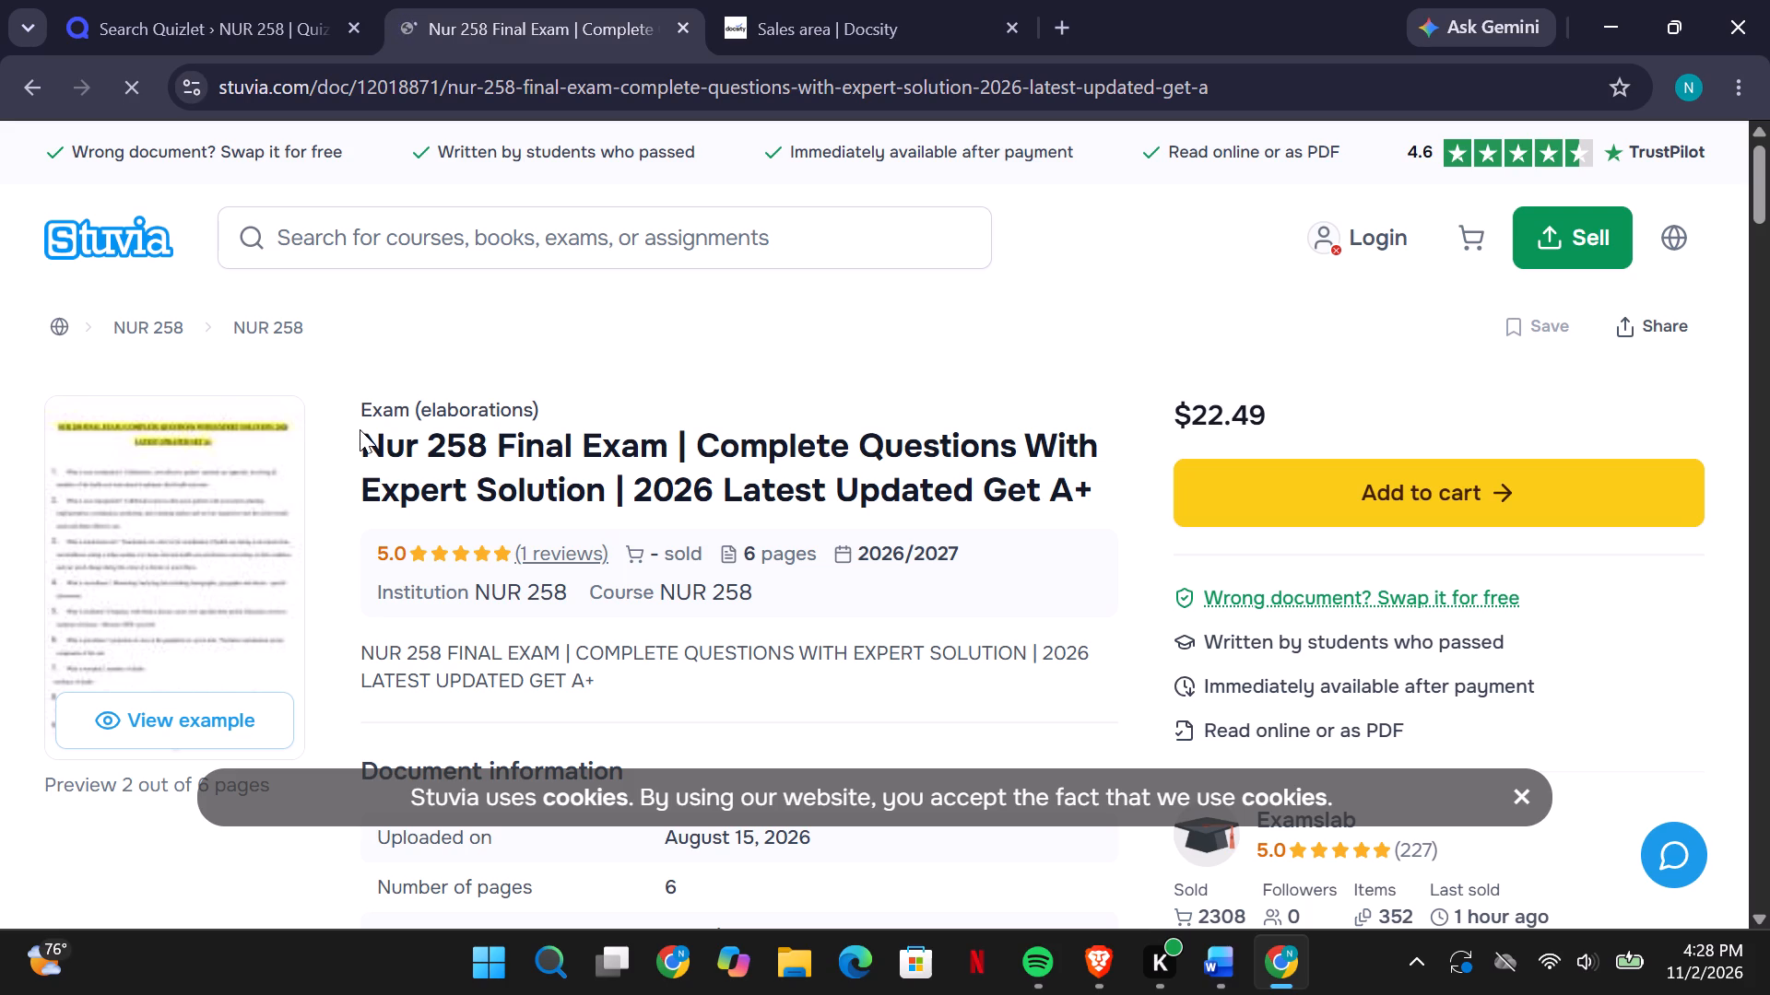
{"action": "left_click_drag", "start_coordinate": [361, 434], "coordinate": [633, 507]}
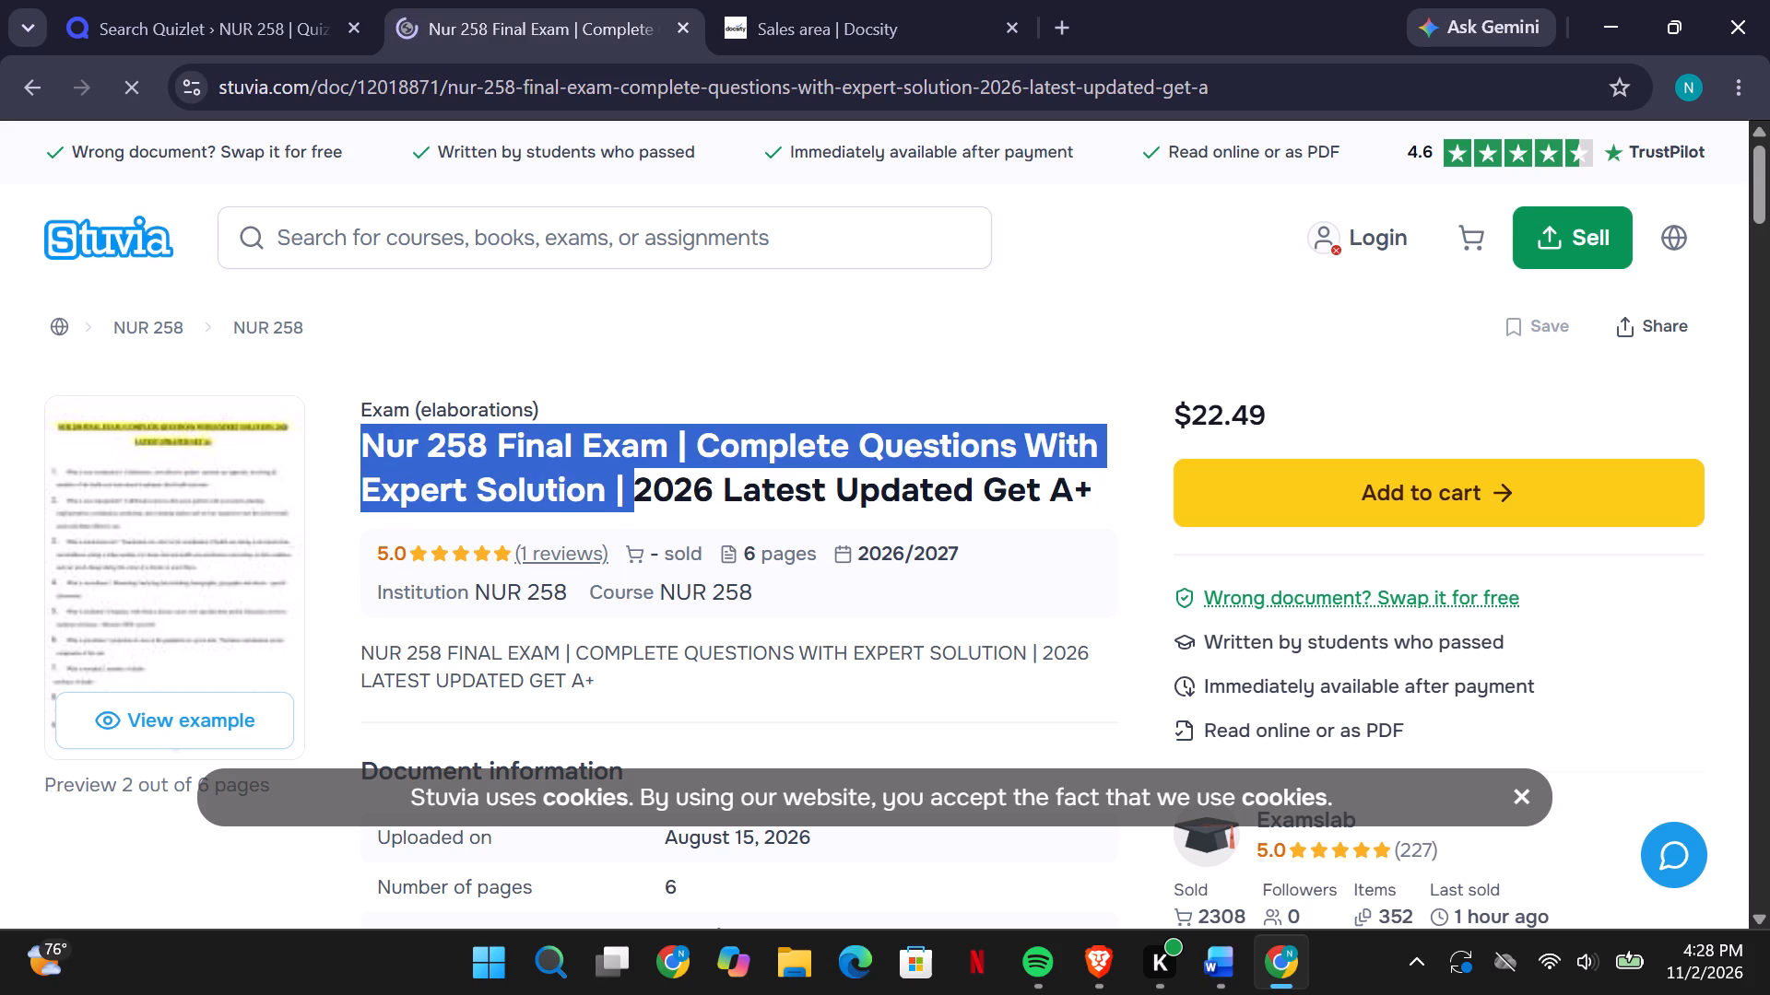
{"action": "left_click_drag", "start_coordinate": [633, 507], "coordinate": [1087, 506]}
{"action": "right_click", "coordinate": [897, 455]}
{"action": "left_click", "coordinate": [969, 486]}
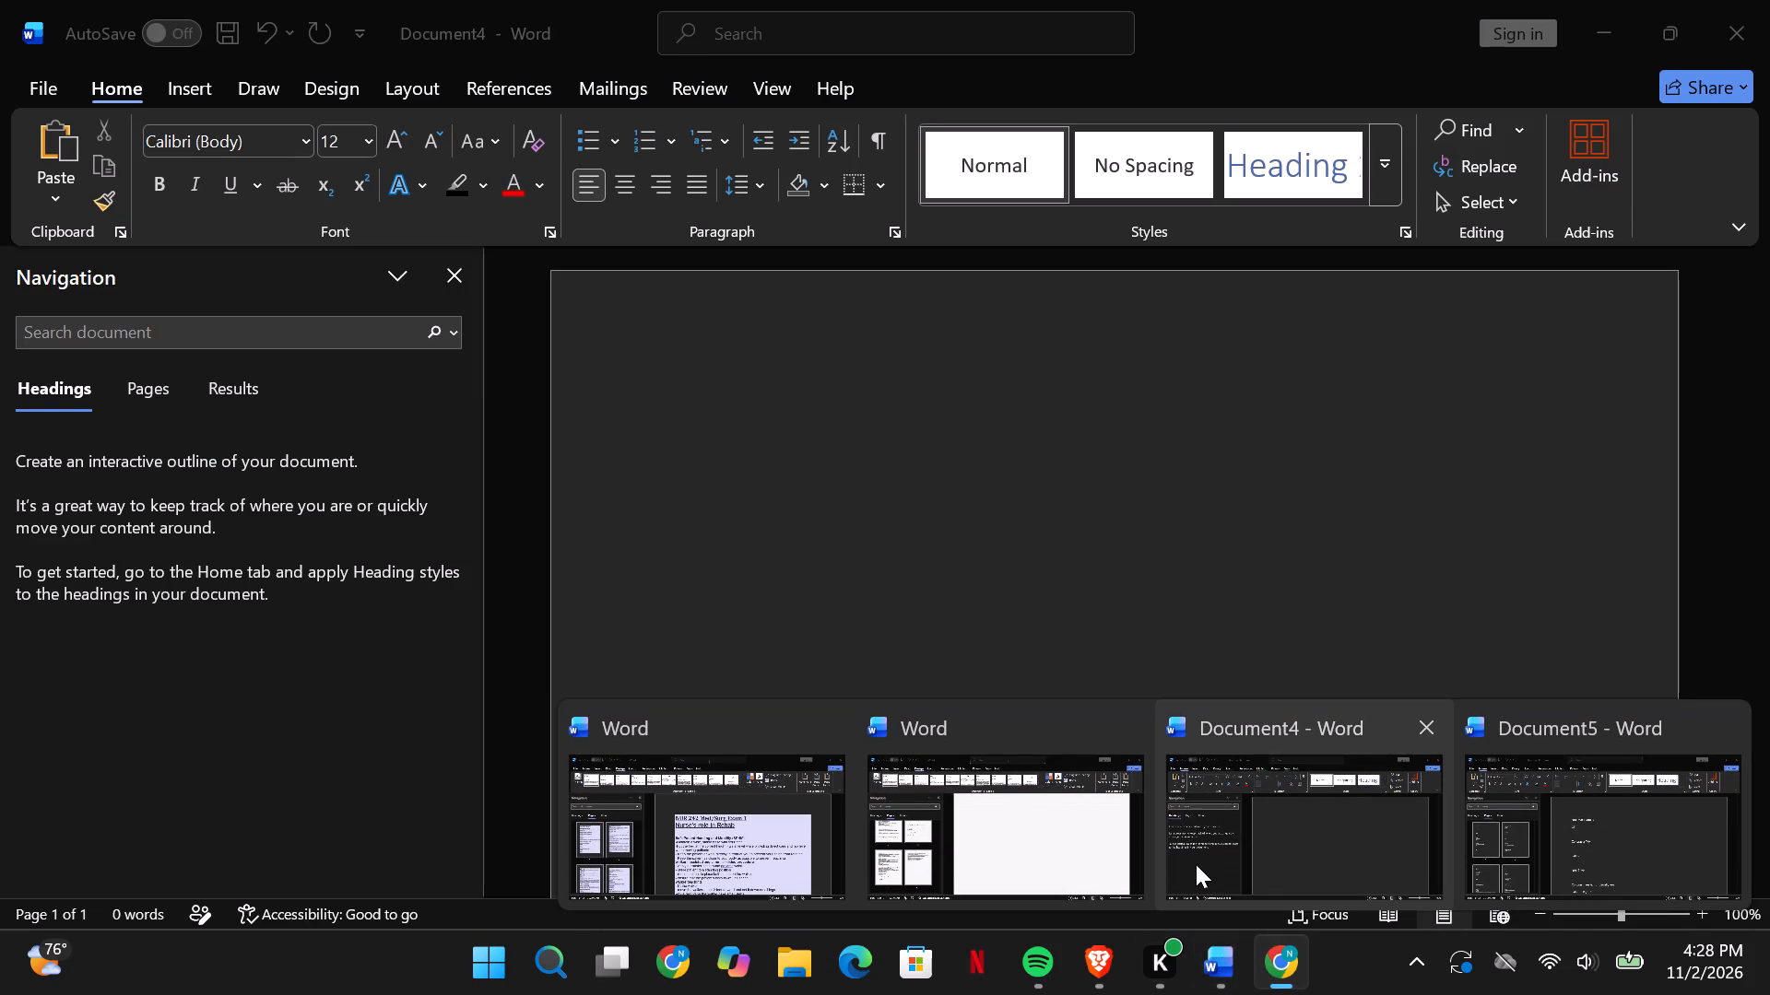
Return to the Word document with the pasted flashcards and delete the opening lines "Nur 258 Exam 3" and "CT".
{"action": "left_click", "coordinate": [1214, 958]}
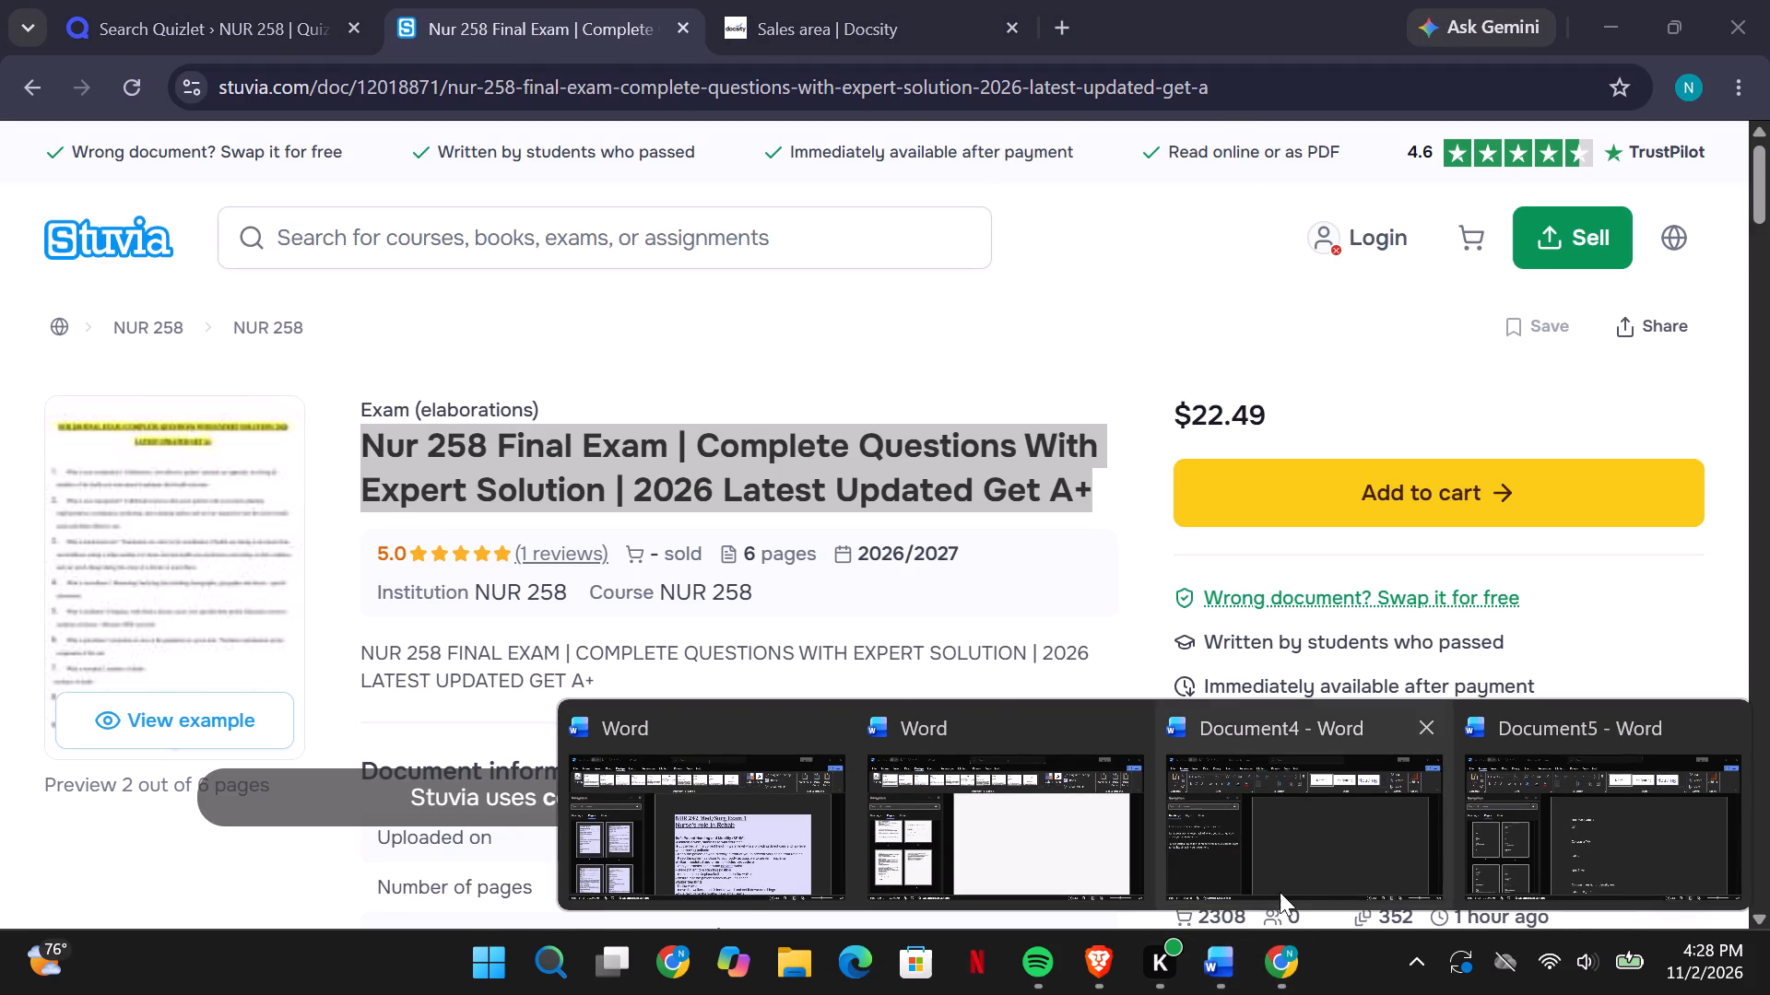
{"action": "left_click", "coordinate": [1628, 824]}
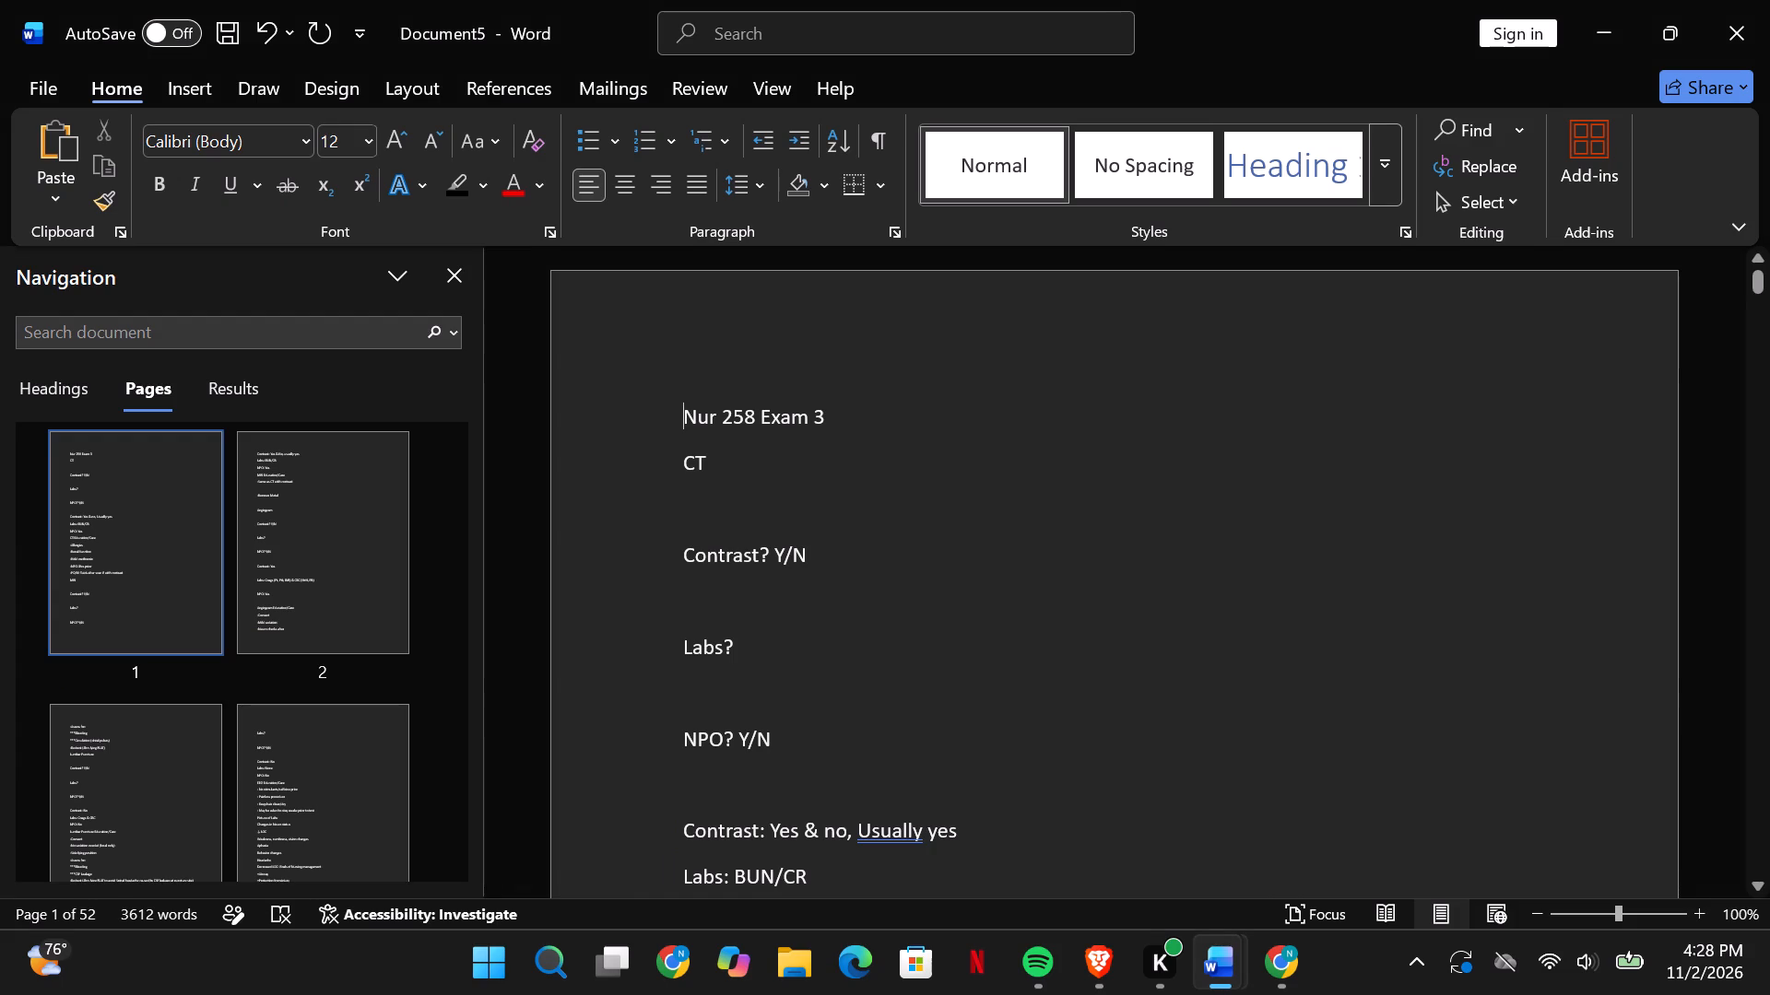
{"action": "left_click", "coordinate": [727, 461]}
{"action": "key", "text": "BackSpace"}
{"action": "key", "text": "BackSpace"}
{"action": "key", "text": "BackSpace"}
{"action": "key", "text": "BackSpace"}
{"action": "key", "text": "BackSpace"}
{"action": "key", "text": "BackSpace"}
{"action": "key", "text": "BackSpace"}
{"action": "key", "text": "BackSpace"}
{"action": "key", "text": "BackSpace"}
{"action": "key", "text": "BackSpace"}
{"action": "key", "text": "BackSpace"}
{"action": "key", "text": "BackSpace"}
{"action": "key", "text": "BackSpace"}
{"action": "key", "text": "BackSpace"}
{"action": "key", "text": "BackSpace"}
{"action": "key", "text": "BackSpace"}
{"action": "key", "text": "BackSpace"}
{"action": "key", "text": "BackSpace"}
{"action": "key", "text": "BackSpace"}
{"action": "key", "text": "BackSpace"}
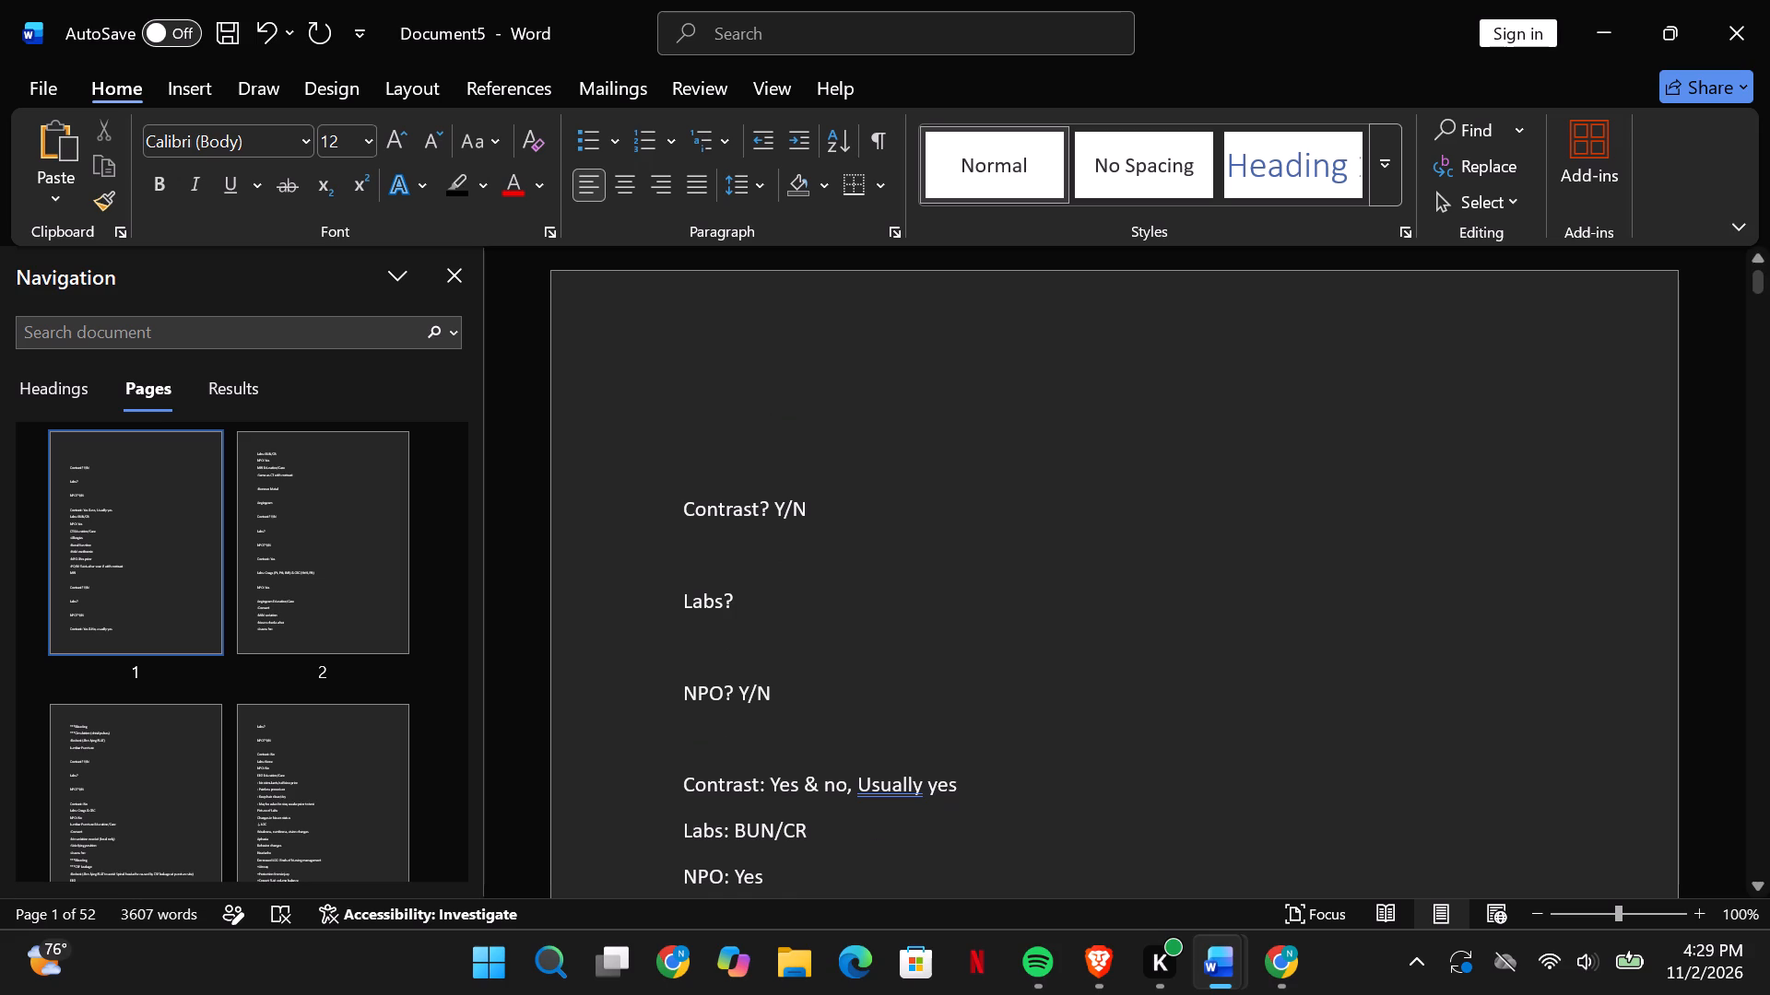
Paste the copied title "Nur 258 Final Exam | Complete Questions With Expert Solution | 2026 Latest Updated Get A+" as text only above the first flashcard.
{"action": "right_click", "coordinate": [690, 414]}
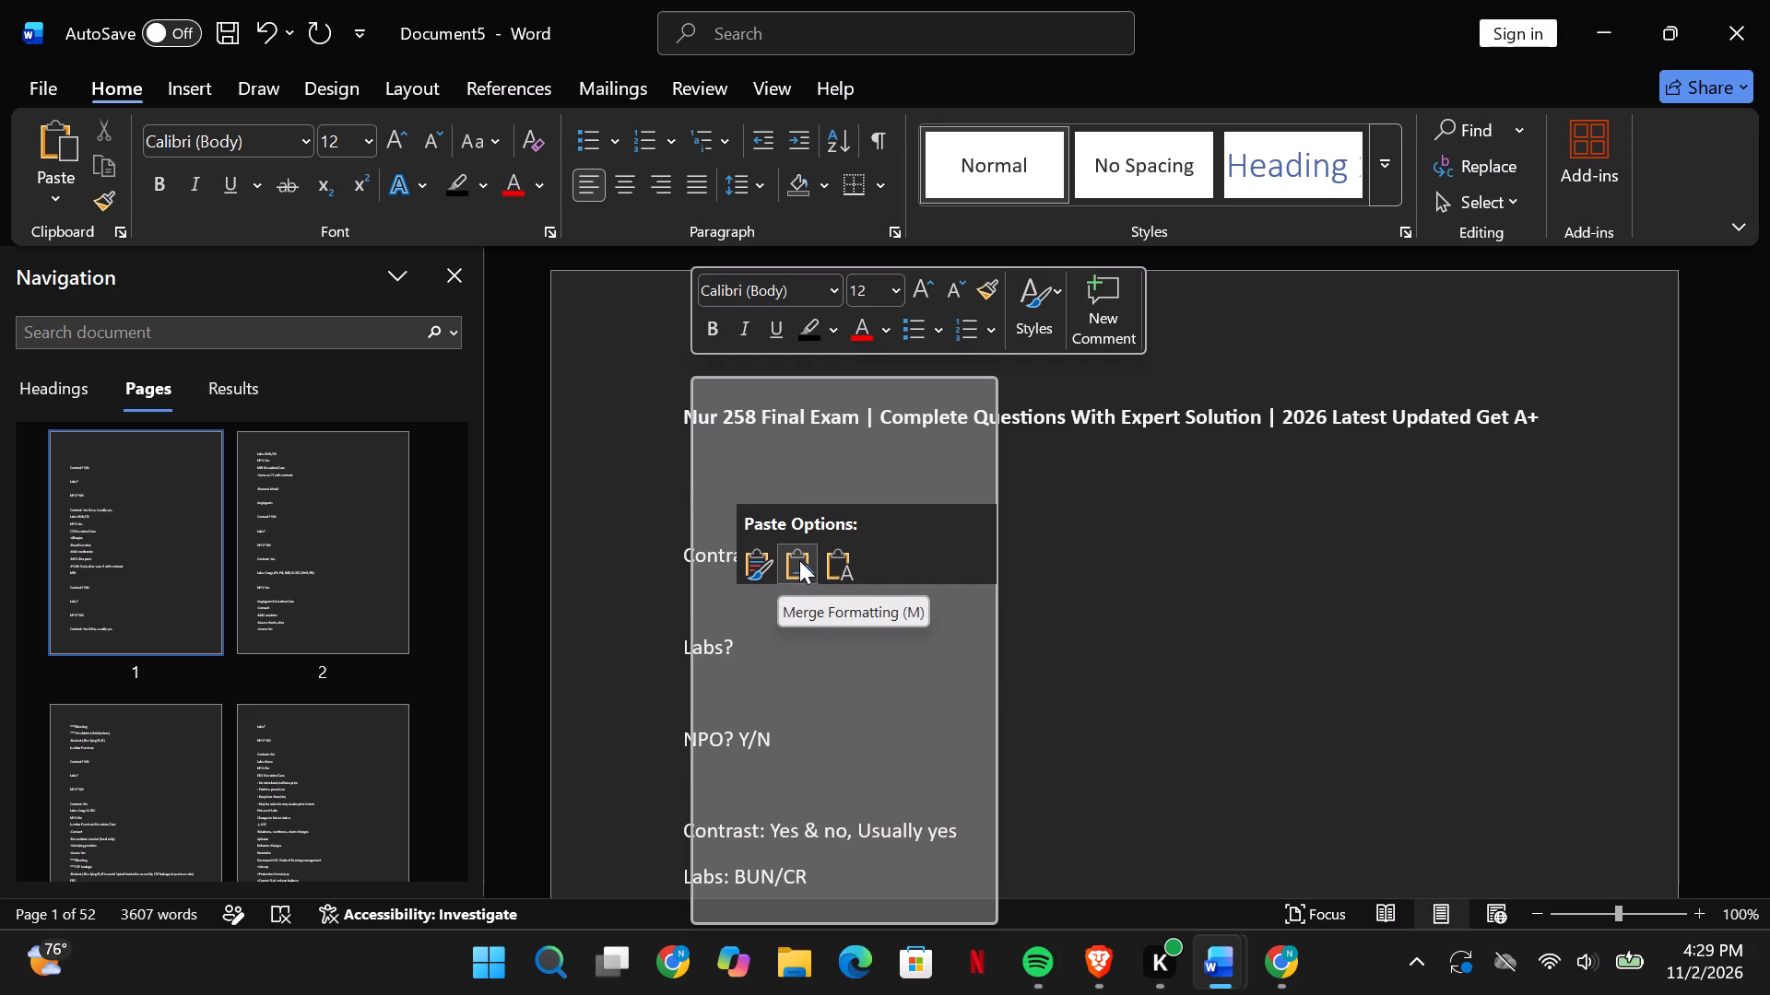
{"action": "left_click", "coordinate": [831, 562]}
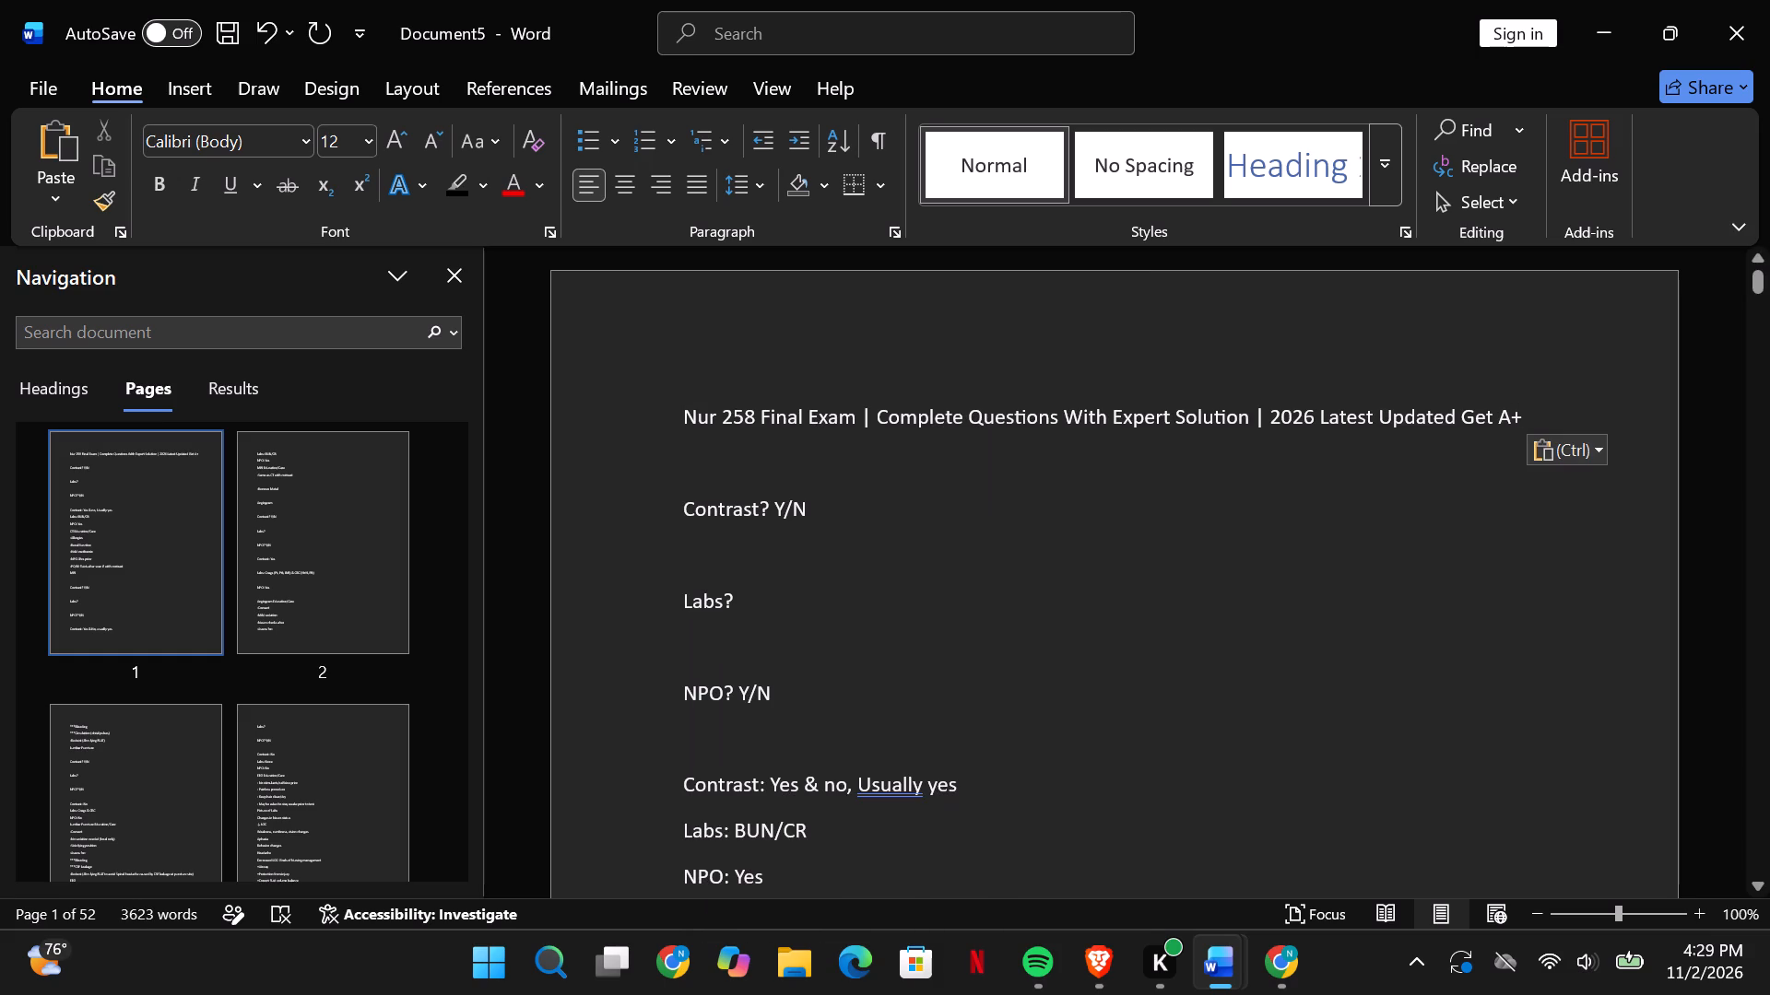
Make the pasted Nur 258 Final Exam title bold and set its font size to 20.
{"action": "left_click_drag", "start_coordinate": [680, 415], "coordinate": [1535, 431]}
{"action": "left_click", "coordinate": [1329, 387]}
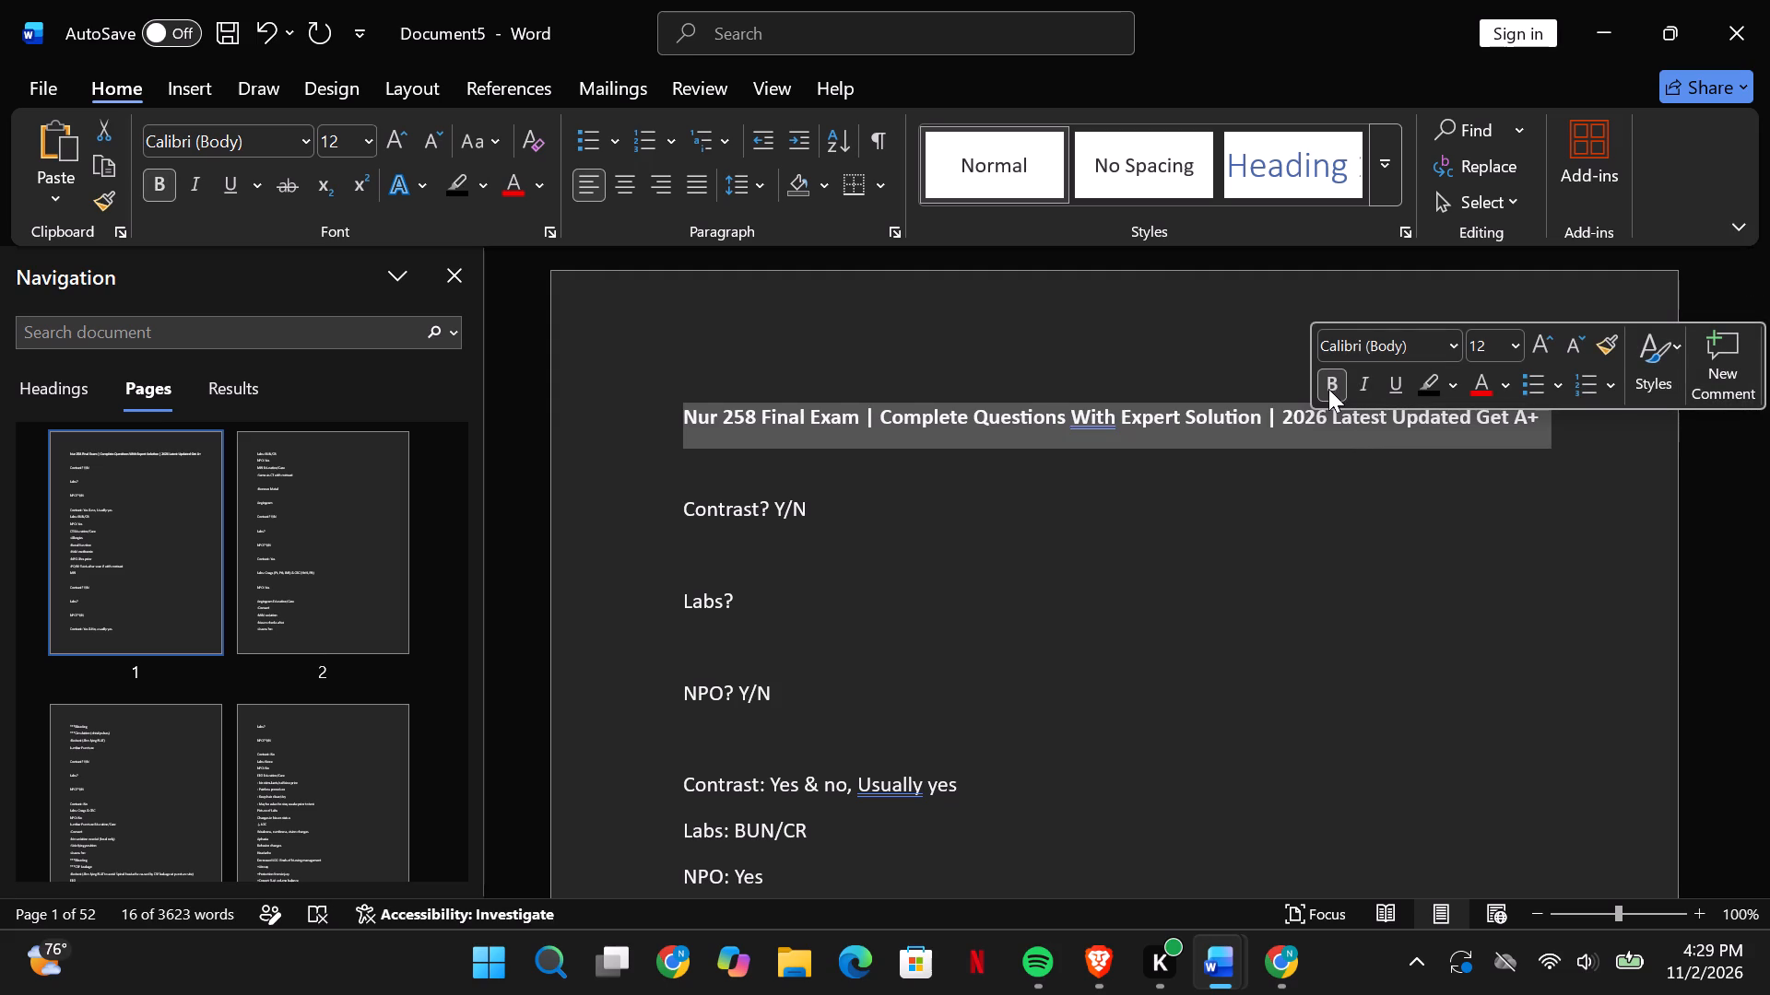
{"action": "left_click", "coordinate": [1518, 341]}
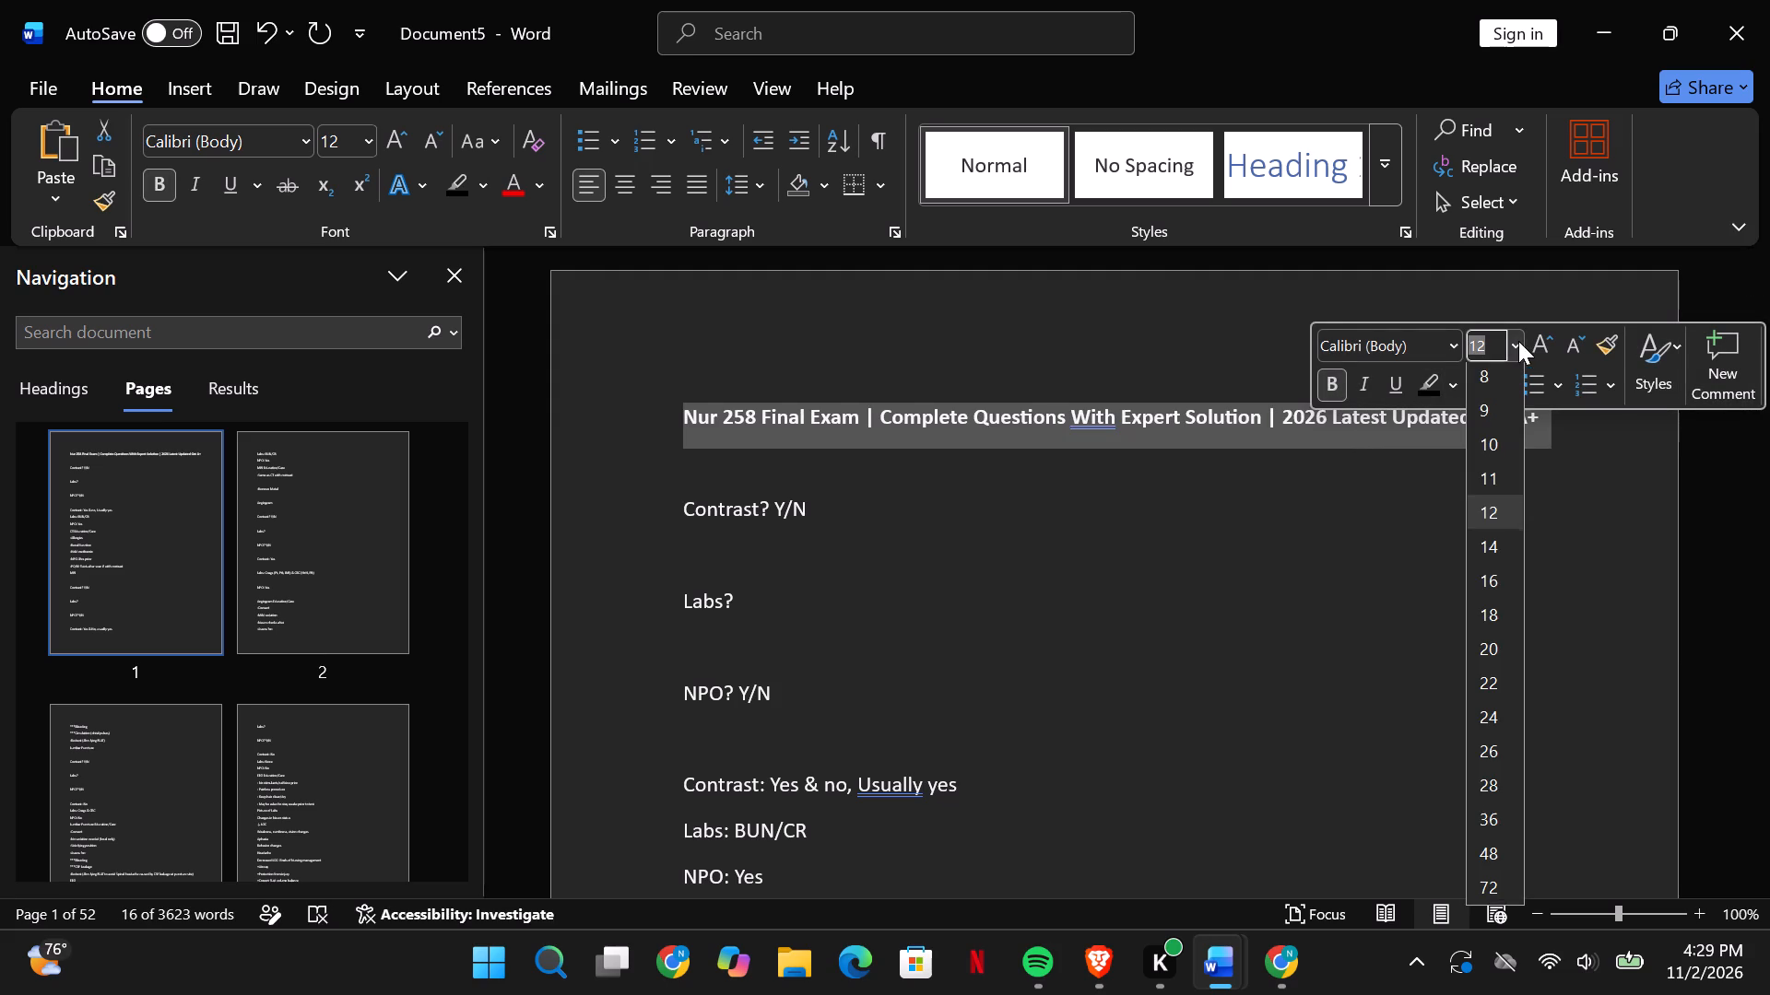
{"action": "left_click", "coordinate": [1488, 656]}
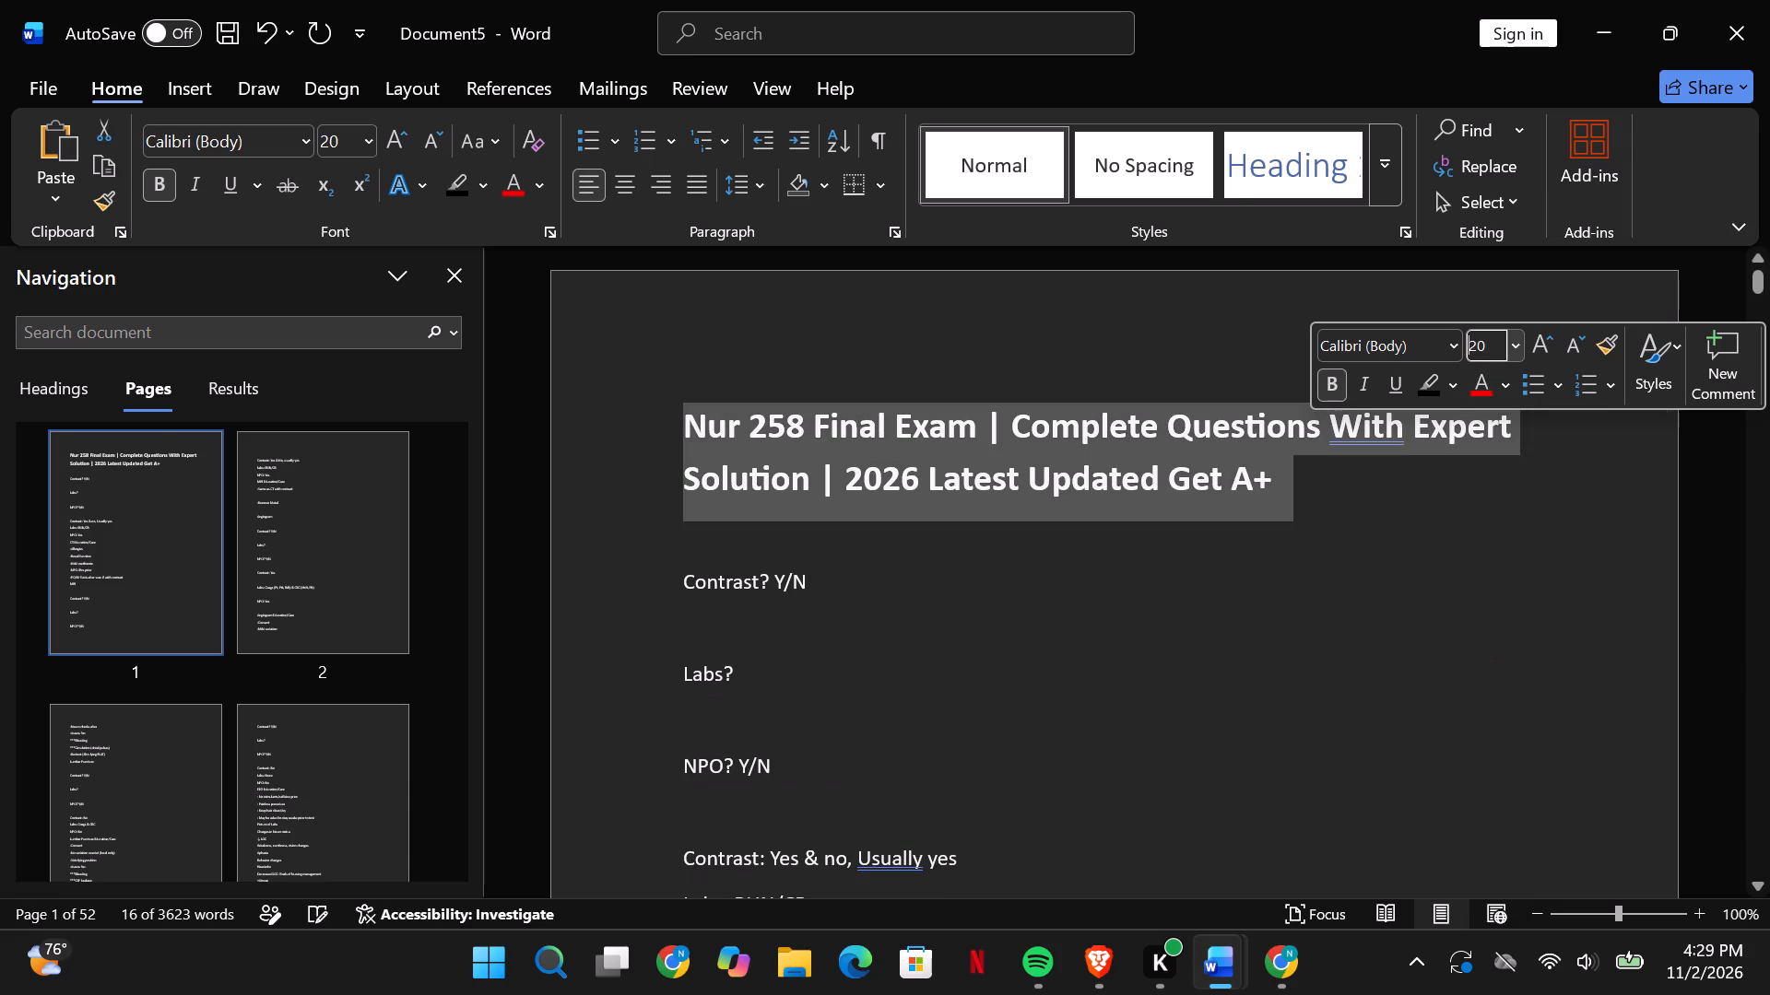
{"action": "left_click", "coordinate": [520, 629]}
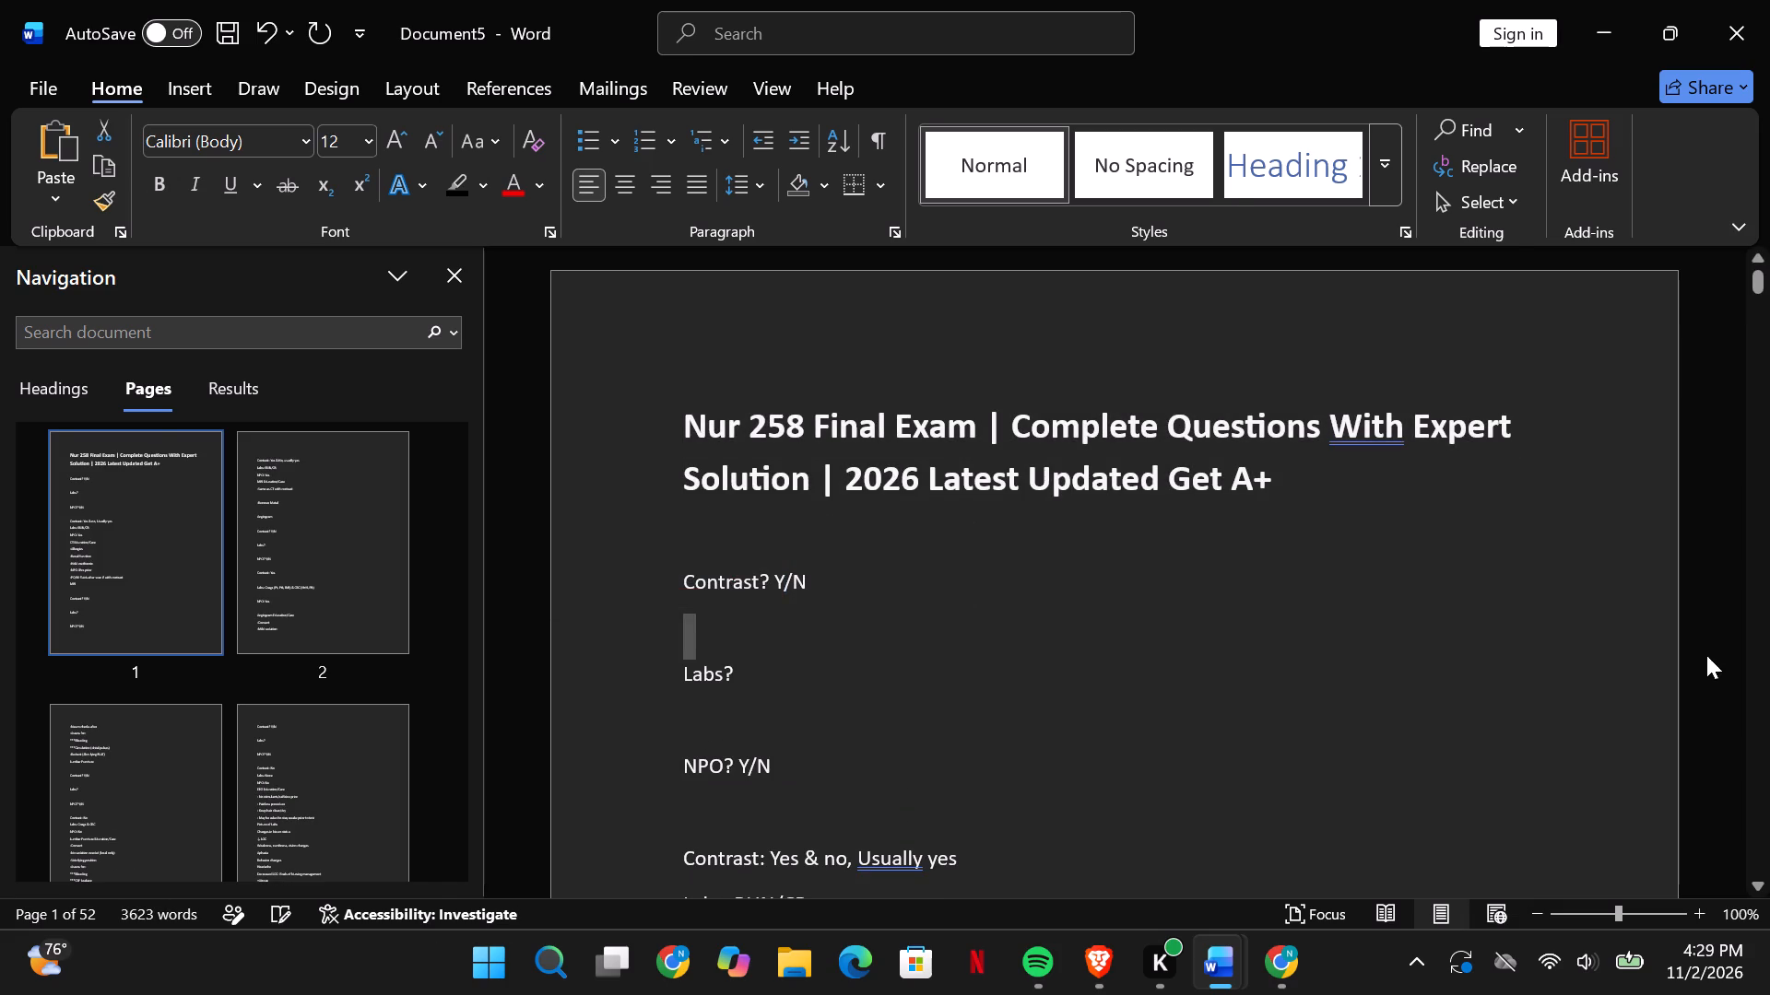
{"action": "left_click", "coordinate": [1706, 653]}
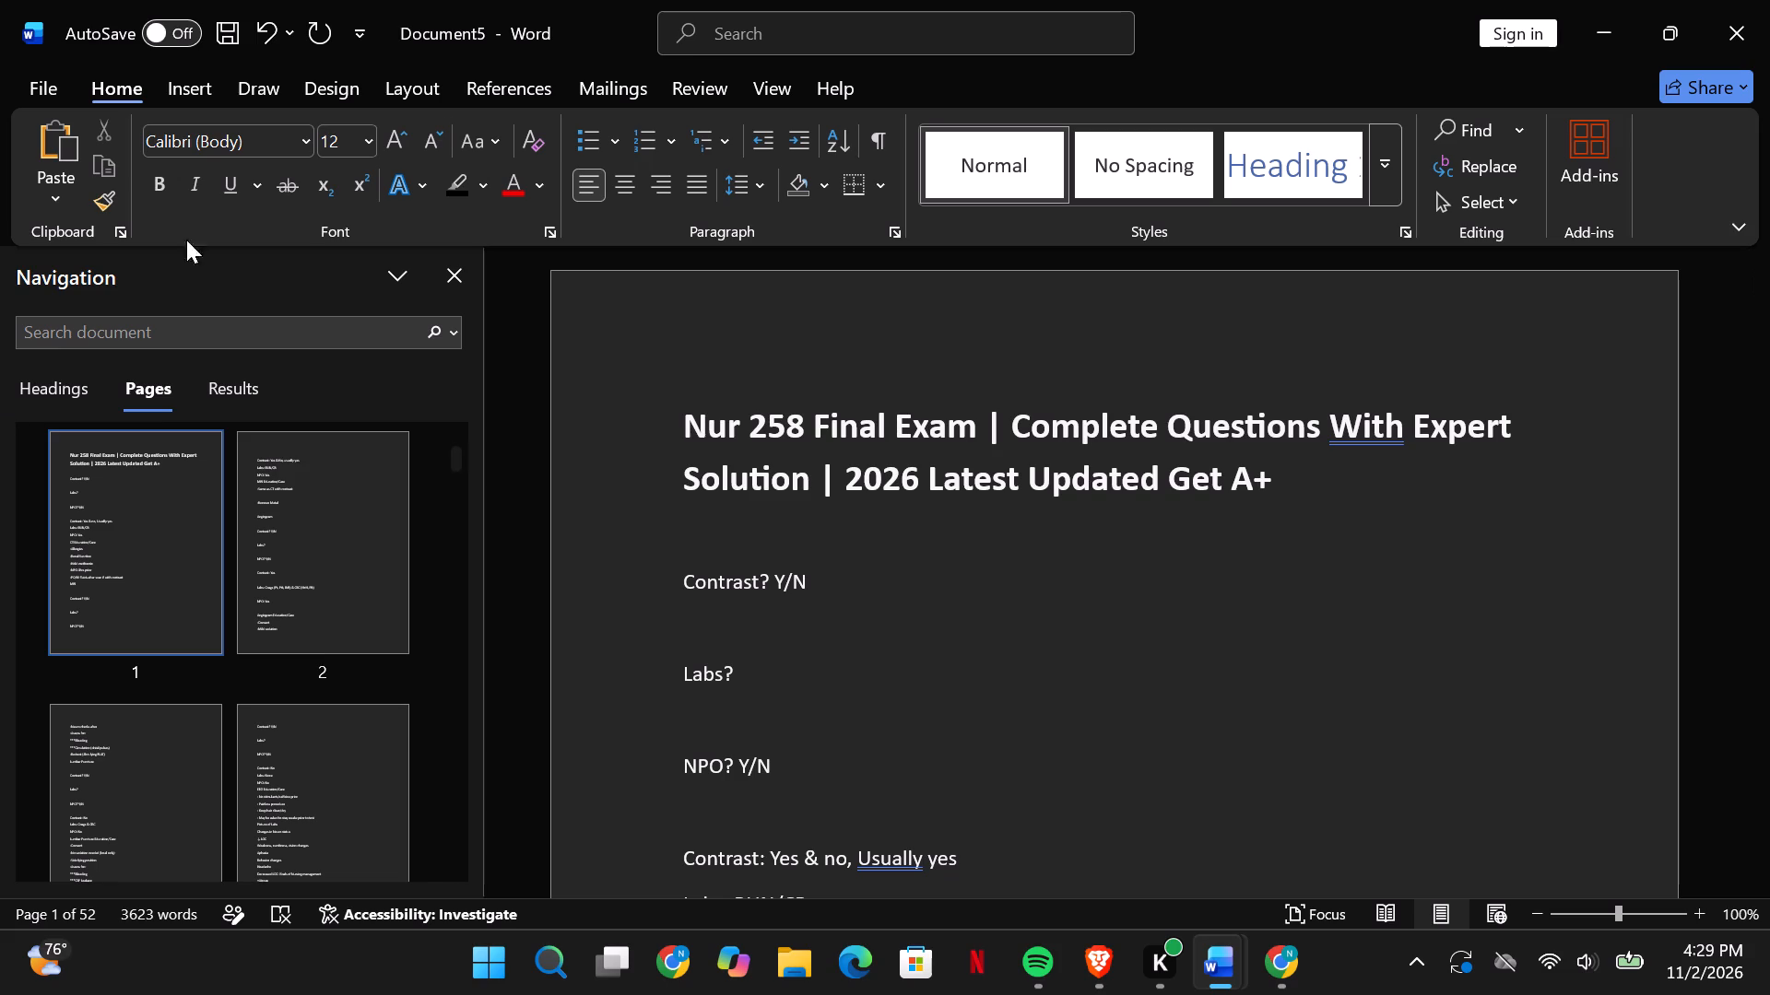
Look over the flashcard text on the first page below the title and return to the top.
{"action": "scroll", "coordinate": [993, 651], "scroll_direction": "down", "scroll_amount": 5}
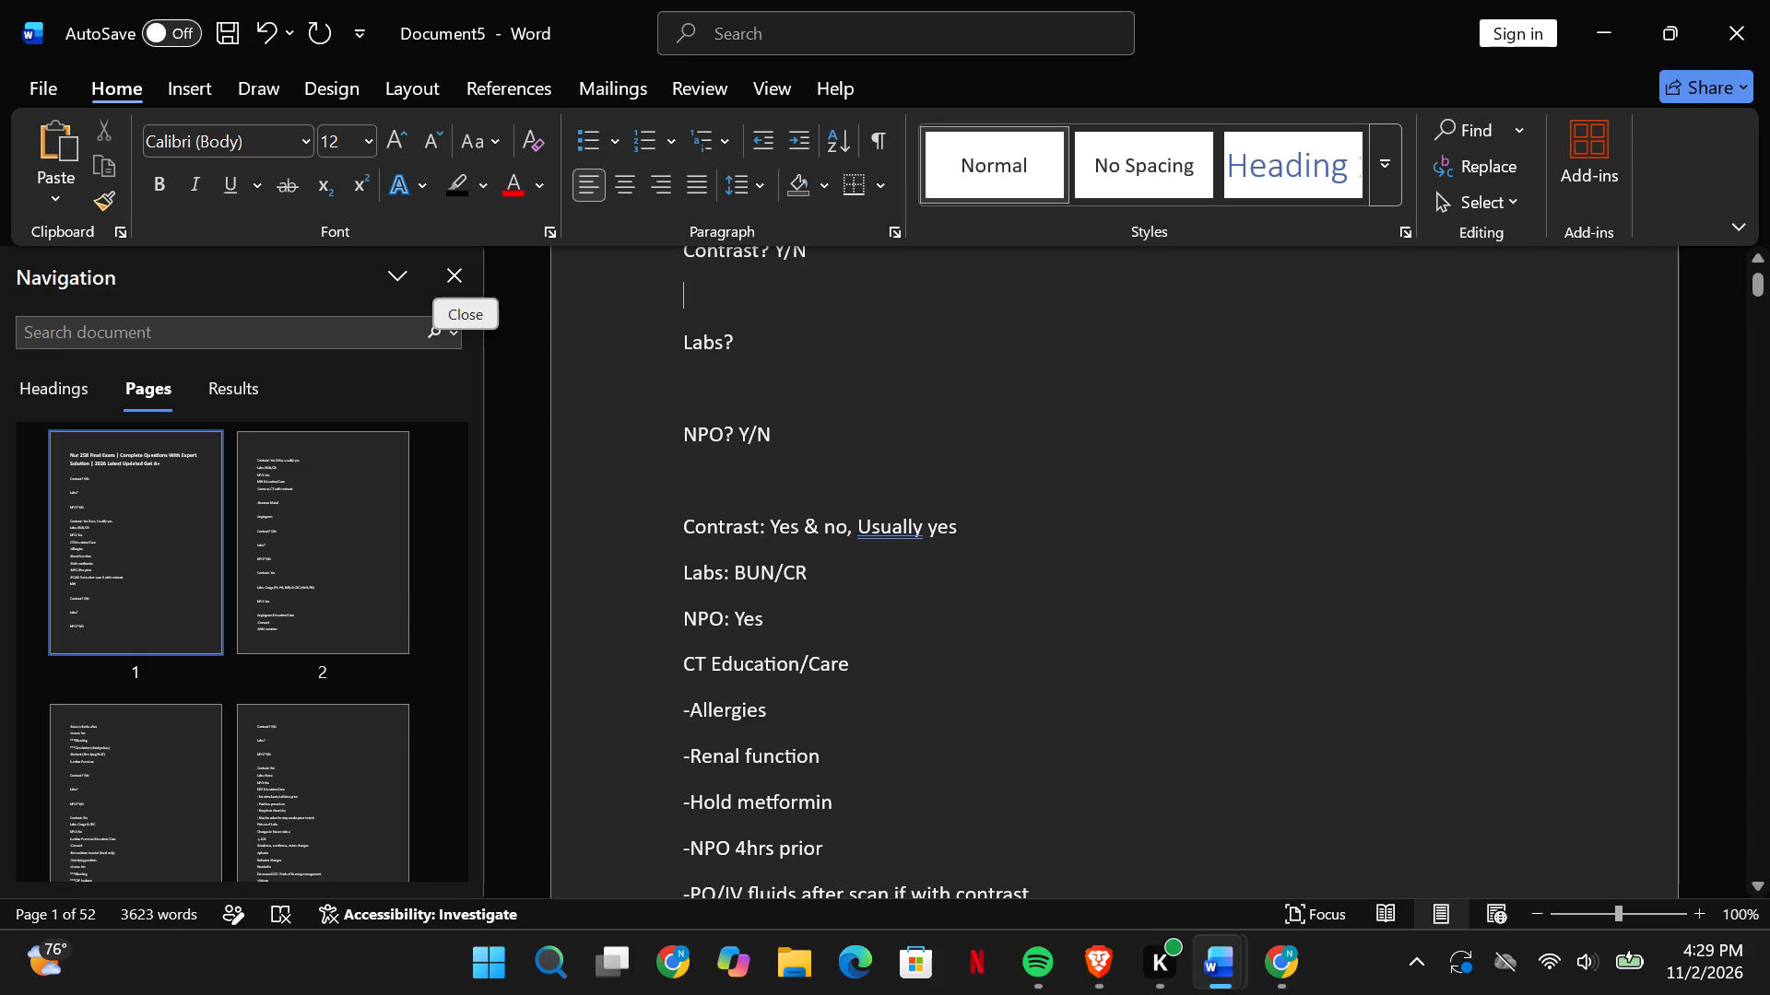
{"action": "scroll", "coordinate": [733, 540], "scroll_direction": "down", "scroll_amount": 11}
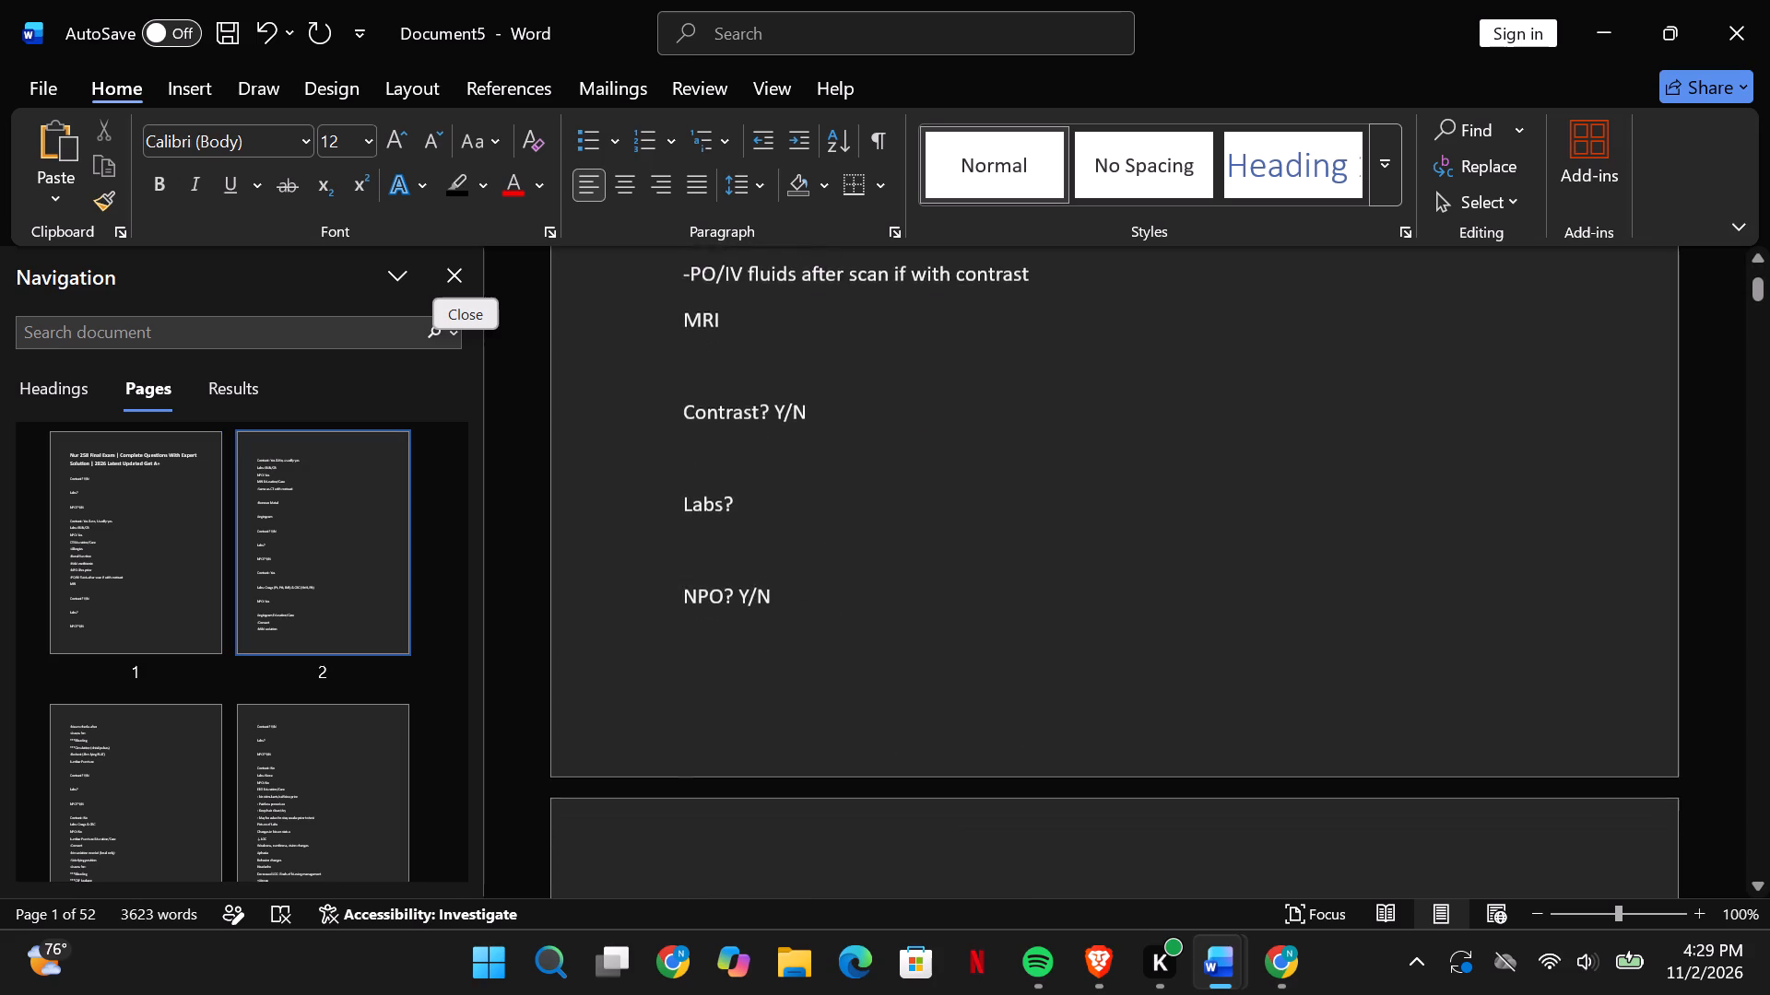
{"action": "scroll", "coordinate": [733, 539], "scroll_direction": "down", "scroll_amount": 6}
{"action": "scroll", "coordinate": [733, 539], "scroll_direction": "up", "scroll_amount": 12}
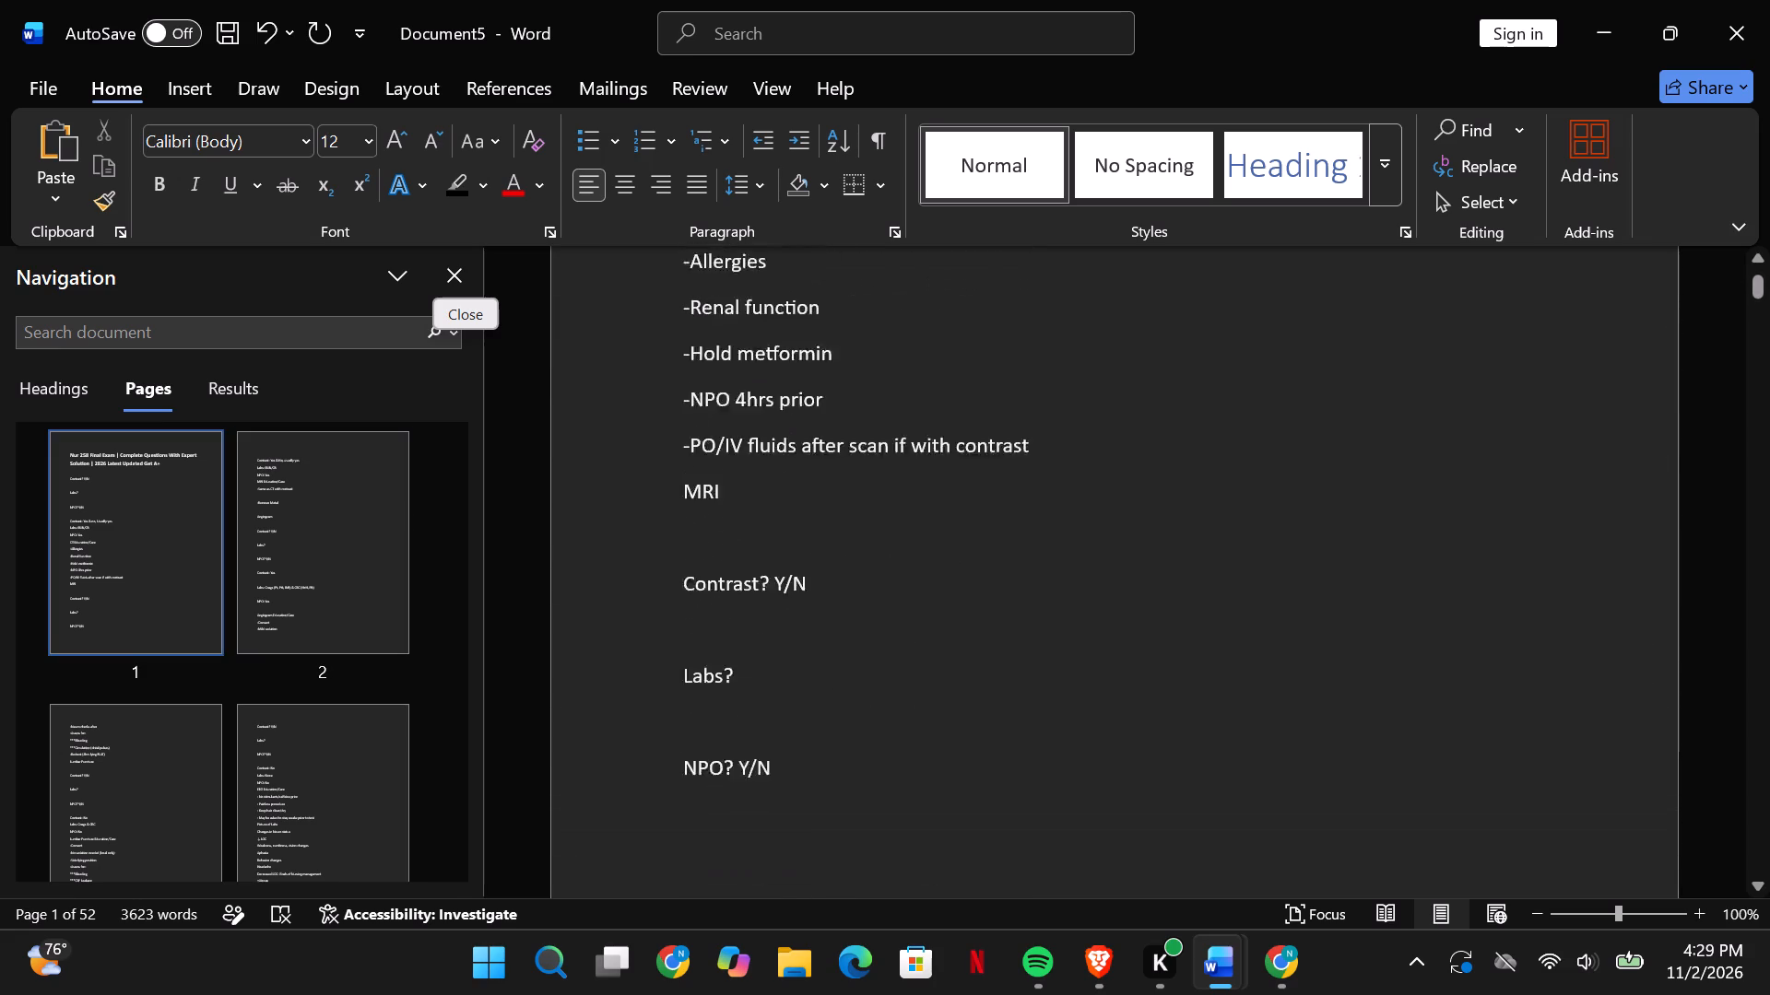
{"action": "scroll", "coordinate": [733, 538], "scroll_direction": "up", "scroll_amount": 16}
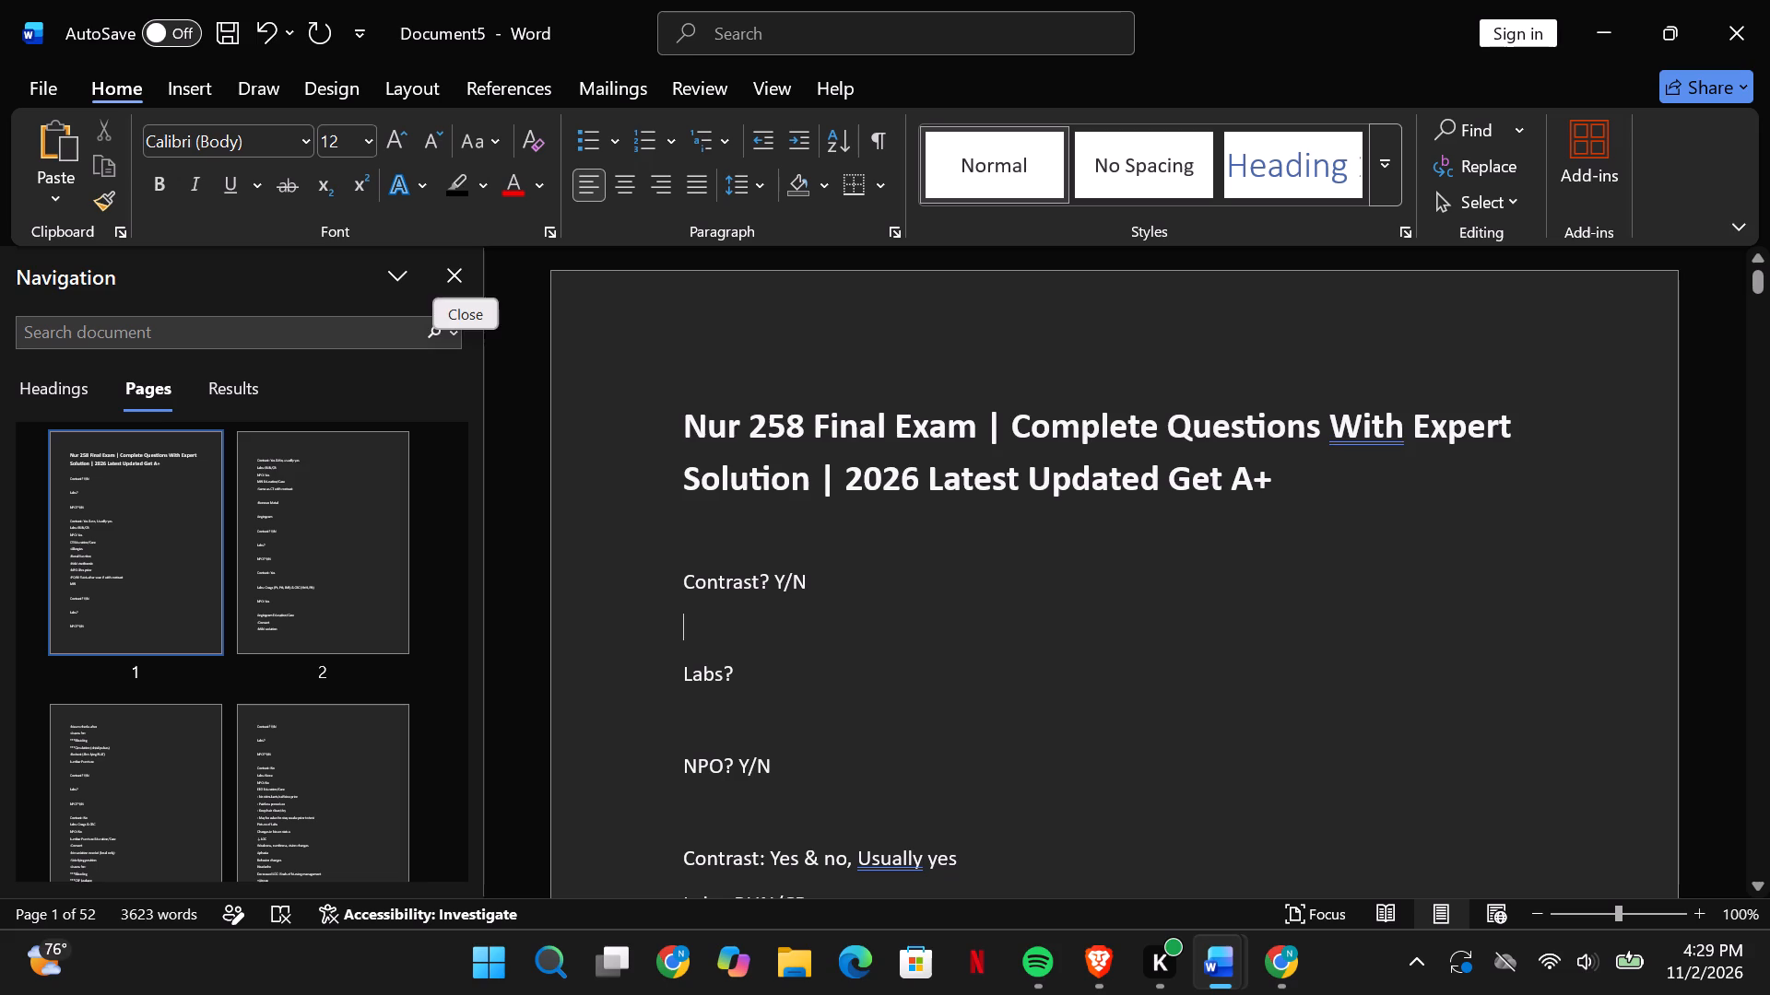
Underline the whole Nur 258 Final Exam title and set its font size to 22.
{"action": "left_click_drag", "start_coordinate": [677, 418], "coordinate": [1332, 502]}
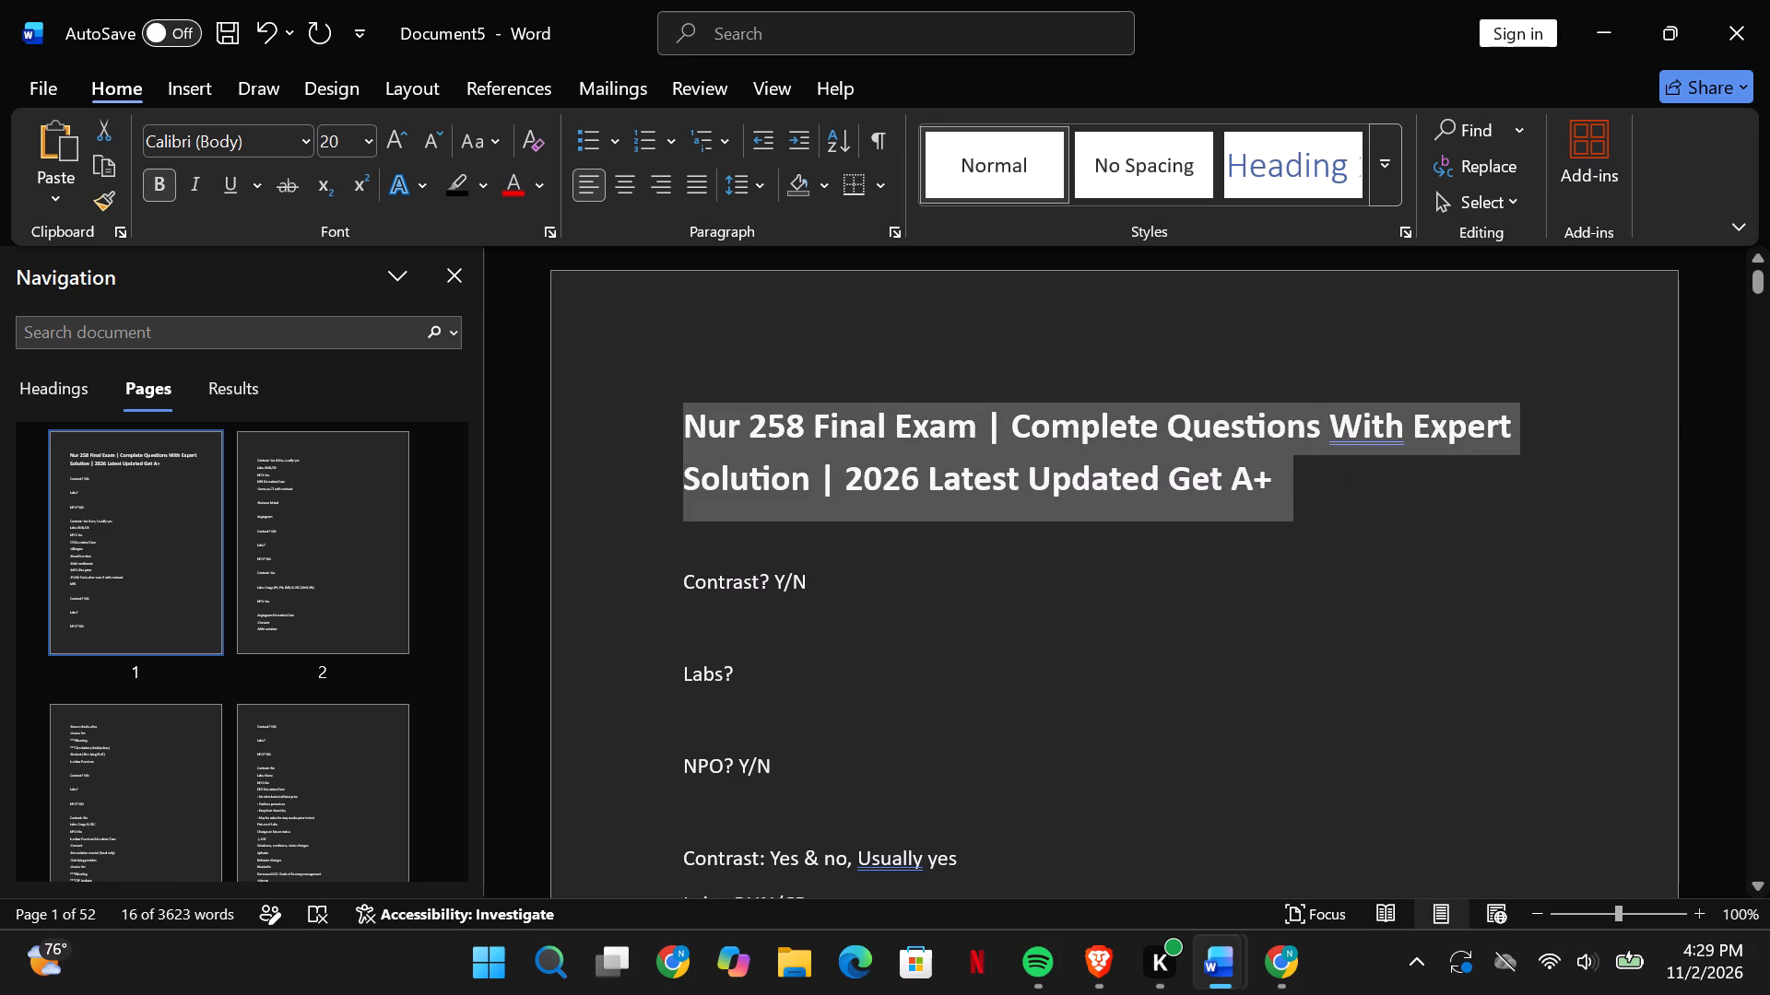
{"action": "left_click", "coordinate": [1545, 611]}
{"action": "left_click_drag", "start_coordinate": [681, 418], "coordinate": [894, 456]}
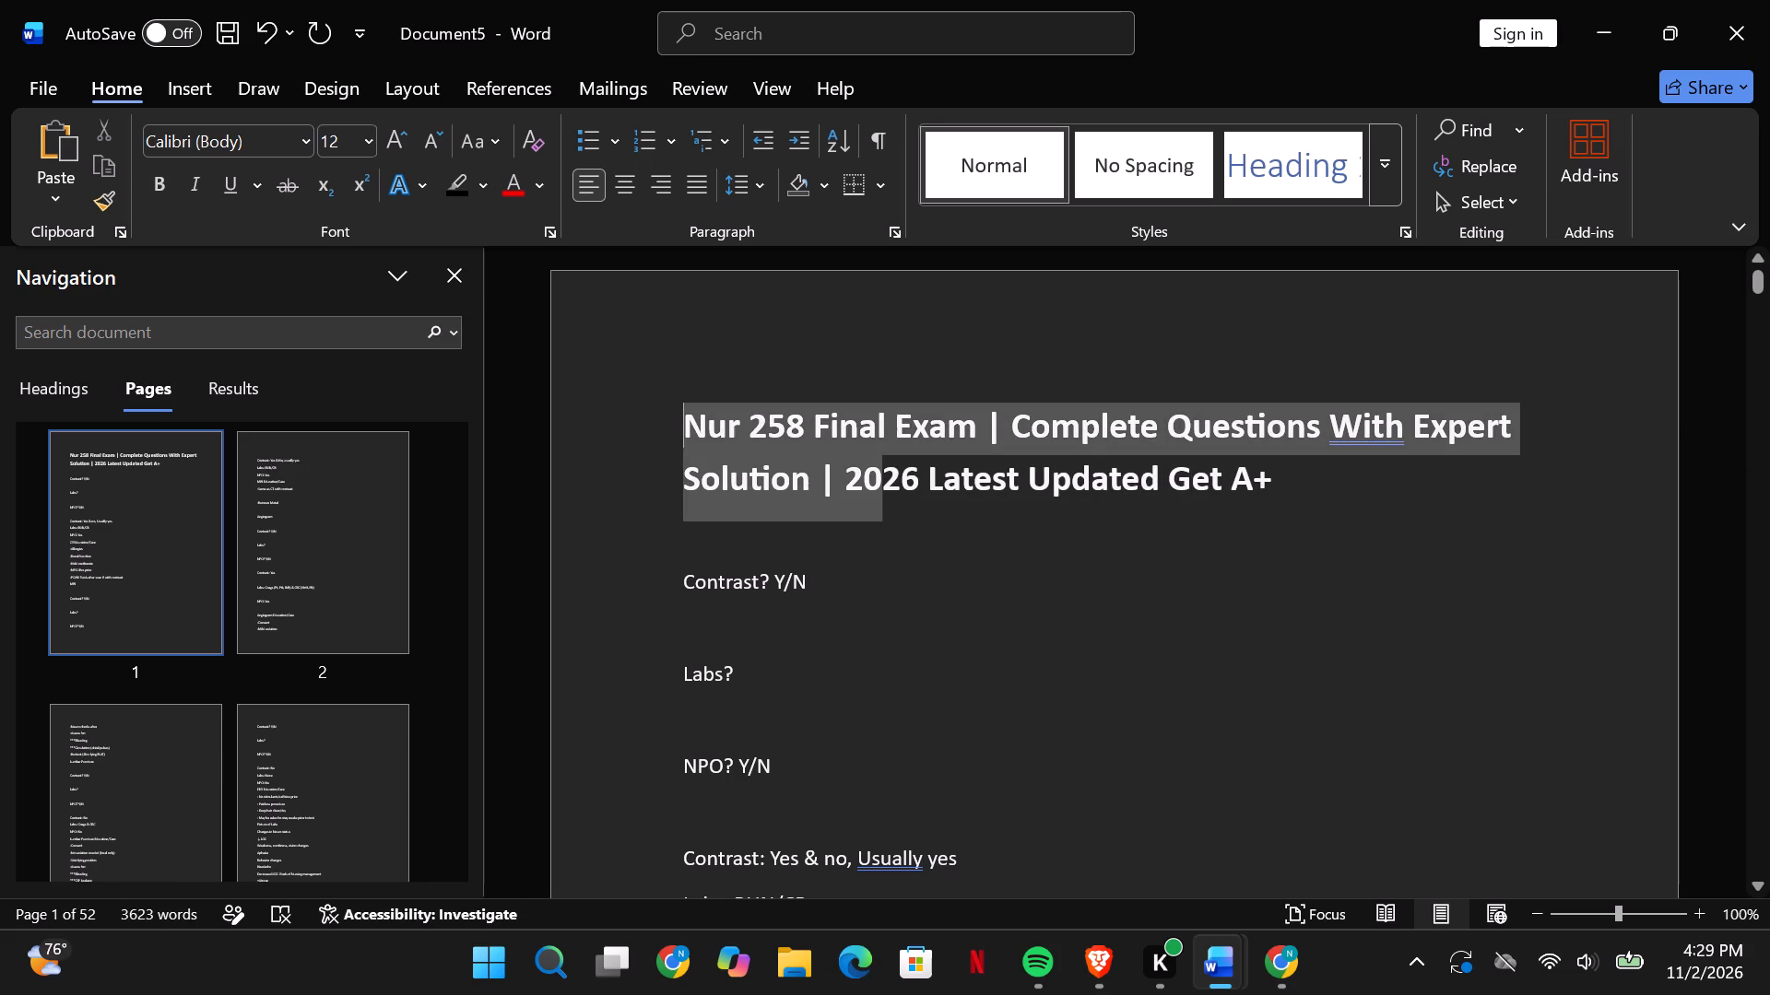
{"action": "left_click_drag", "start_coordinate": [894, 456], "coordinate": [1371, 517]}
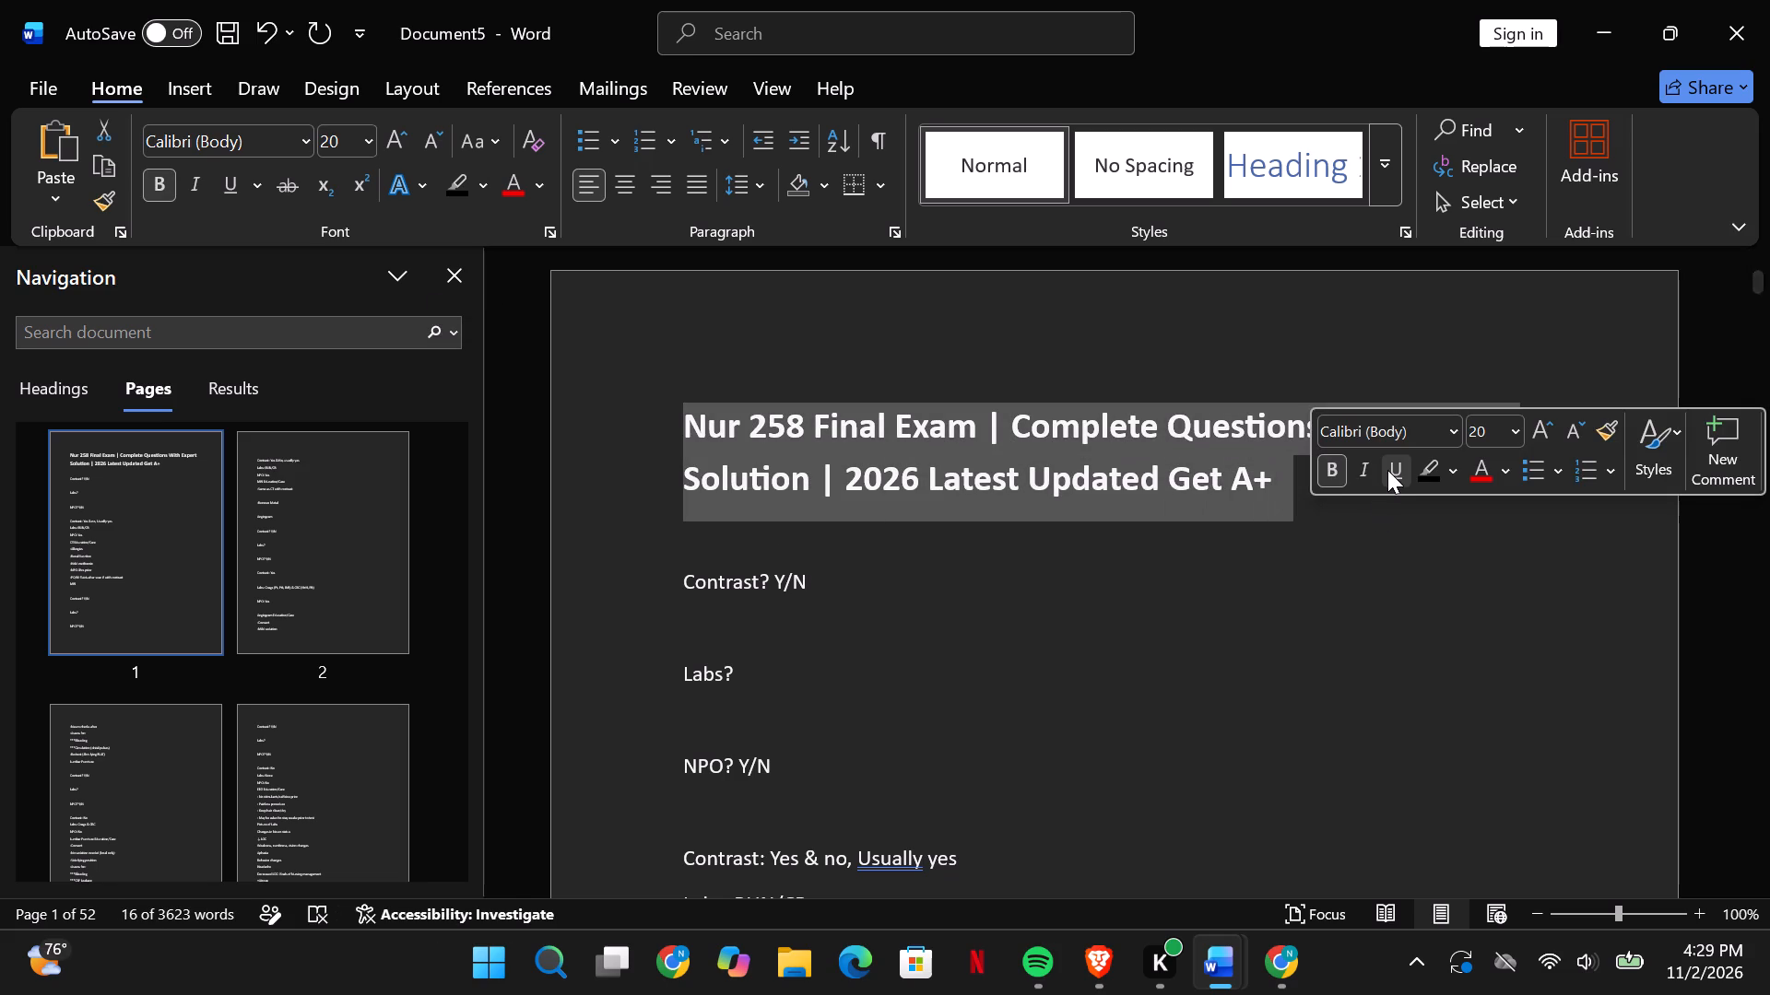
{"action": "left_click", "coordinate": [1387, 470]}
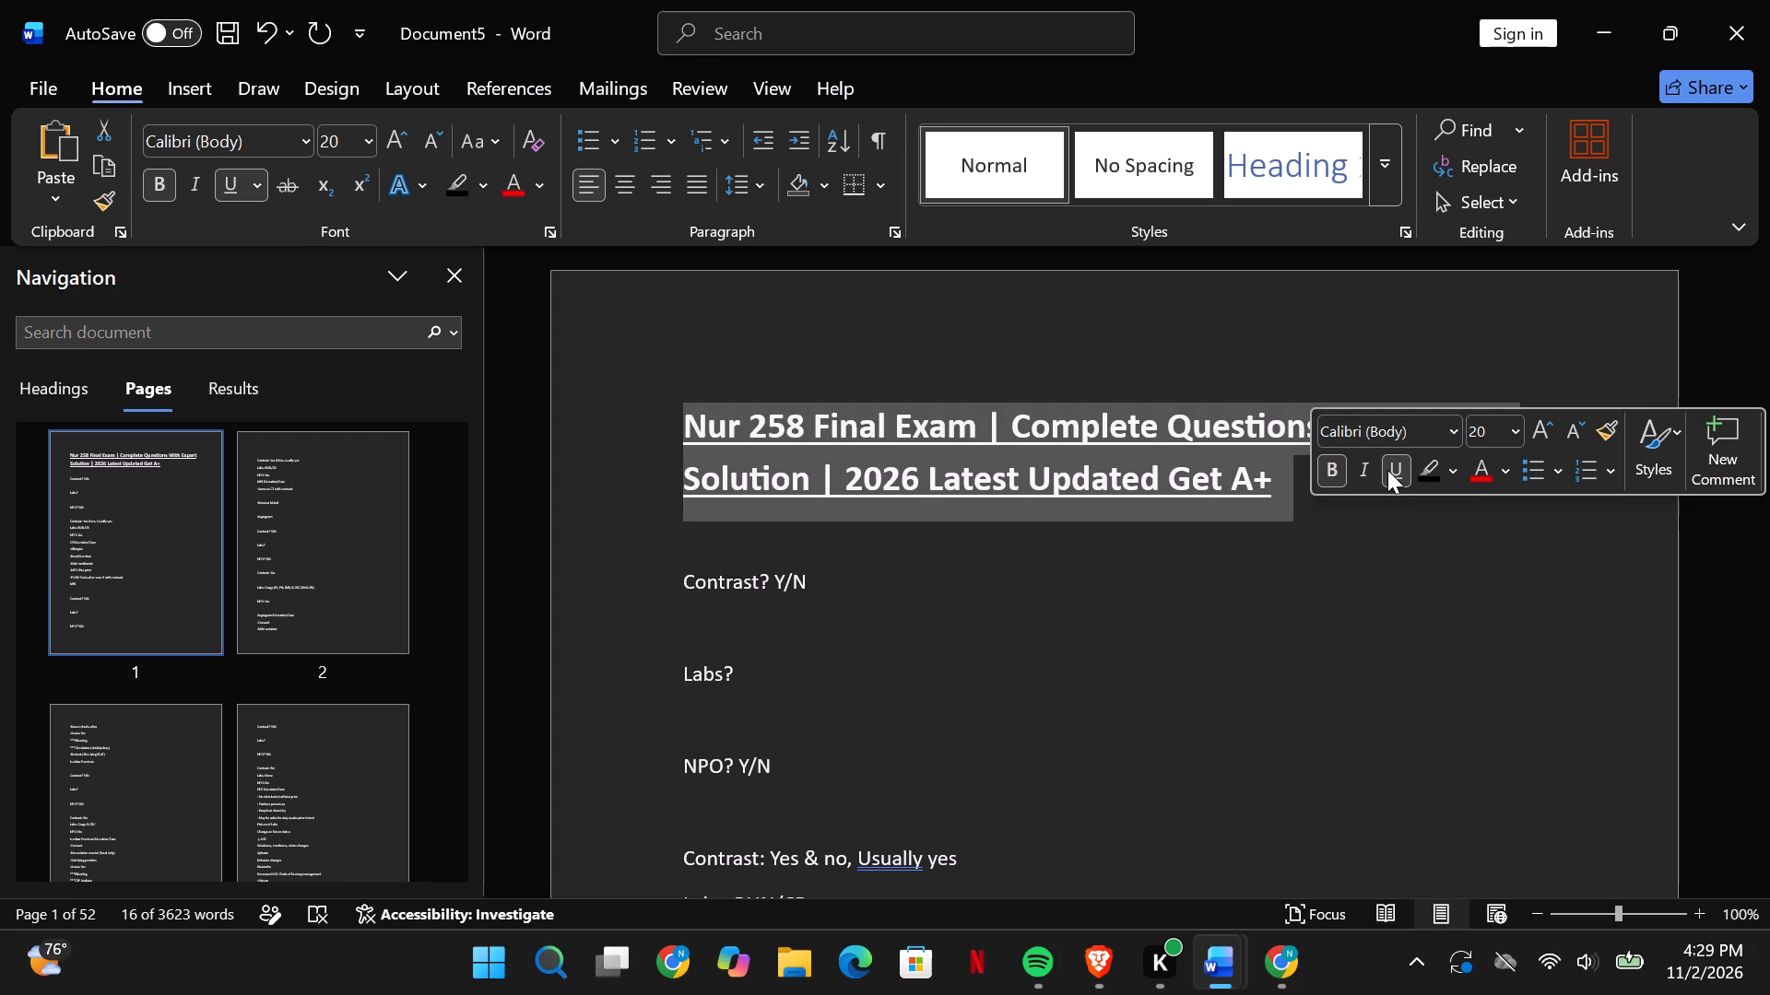
{"action": "left_click", "coordinate": [1515, 436]}
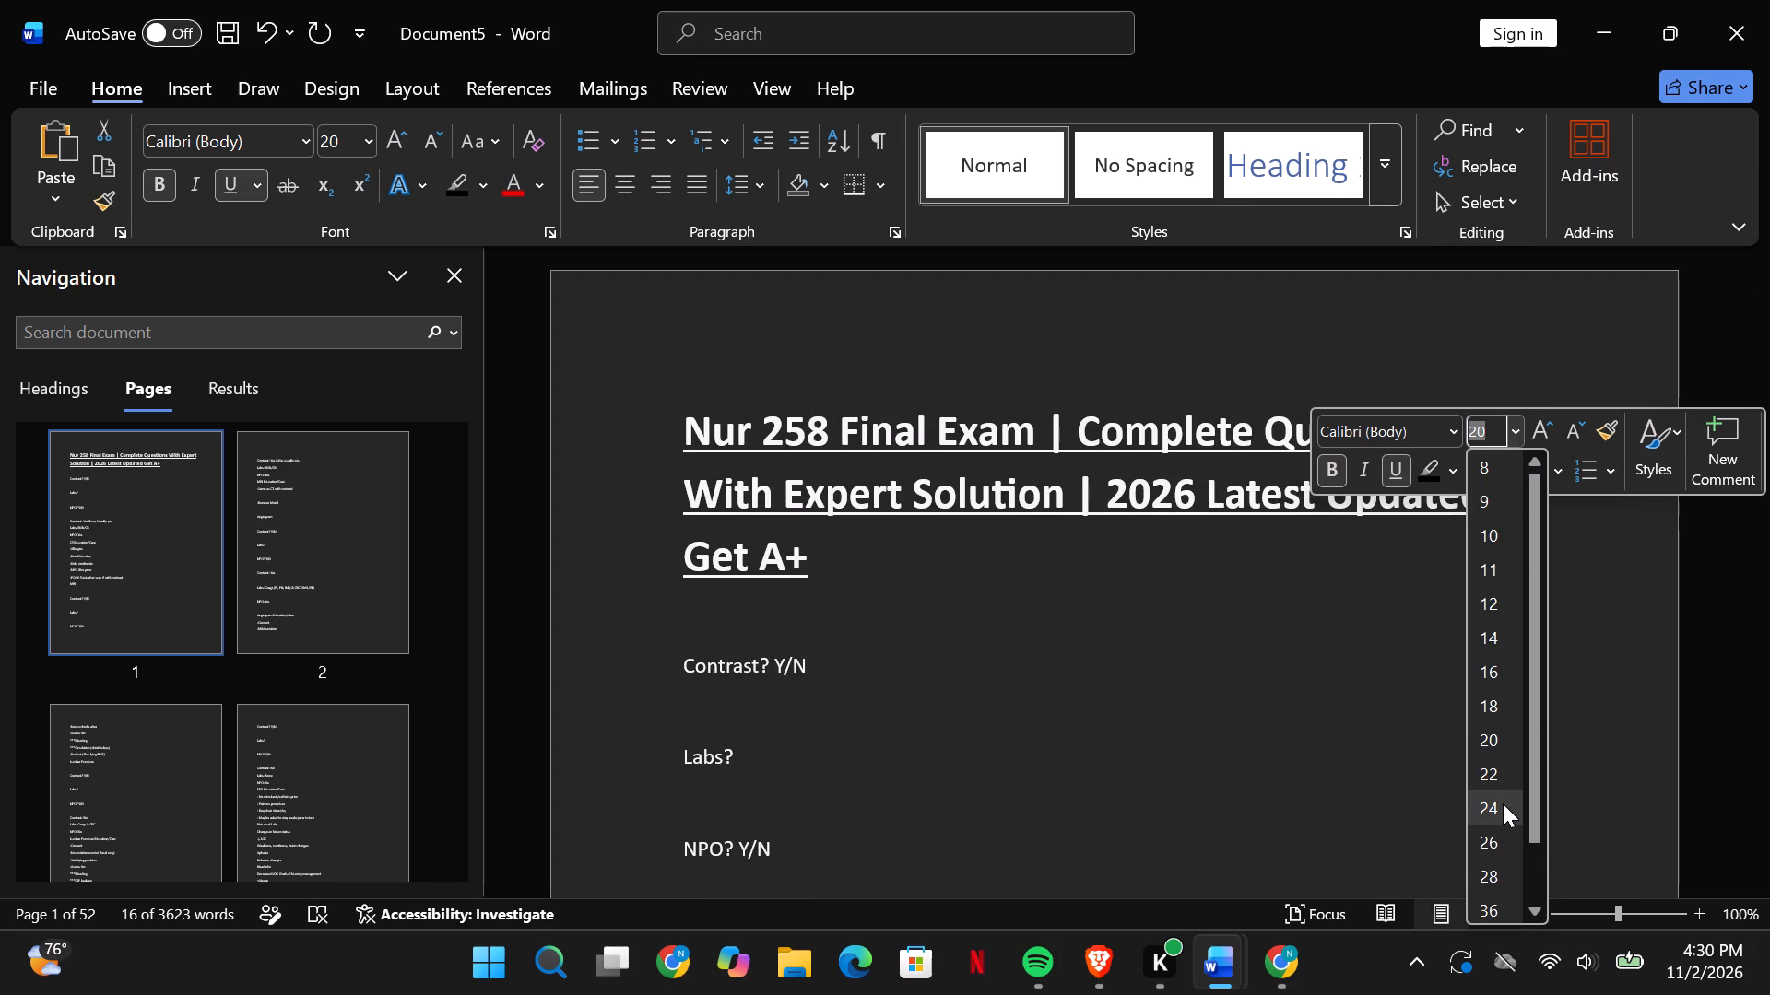
{"action": "left_click", "coordinate": [1496, 778]}
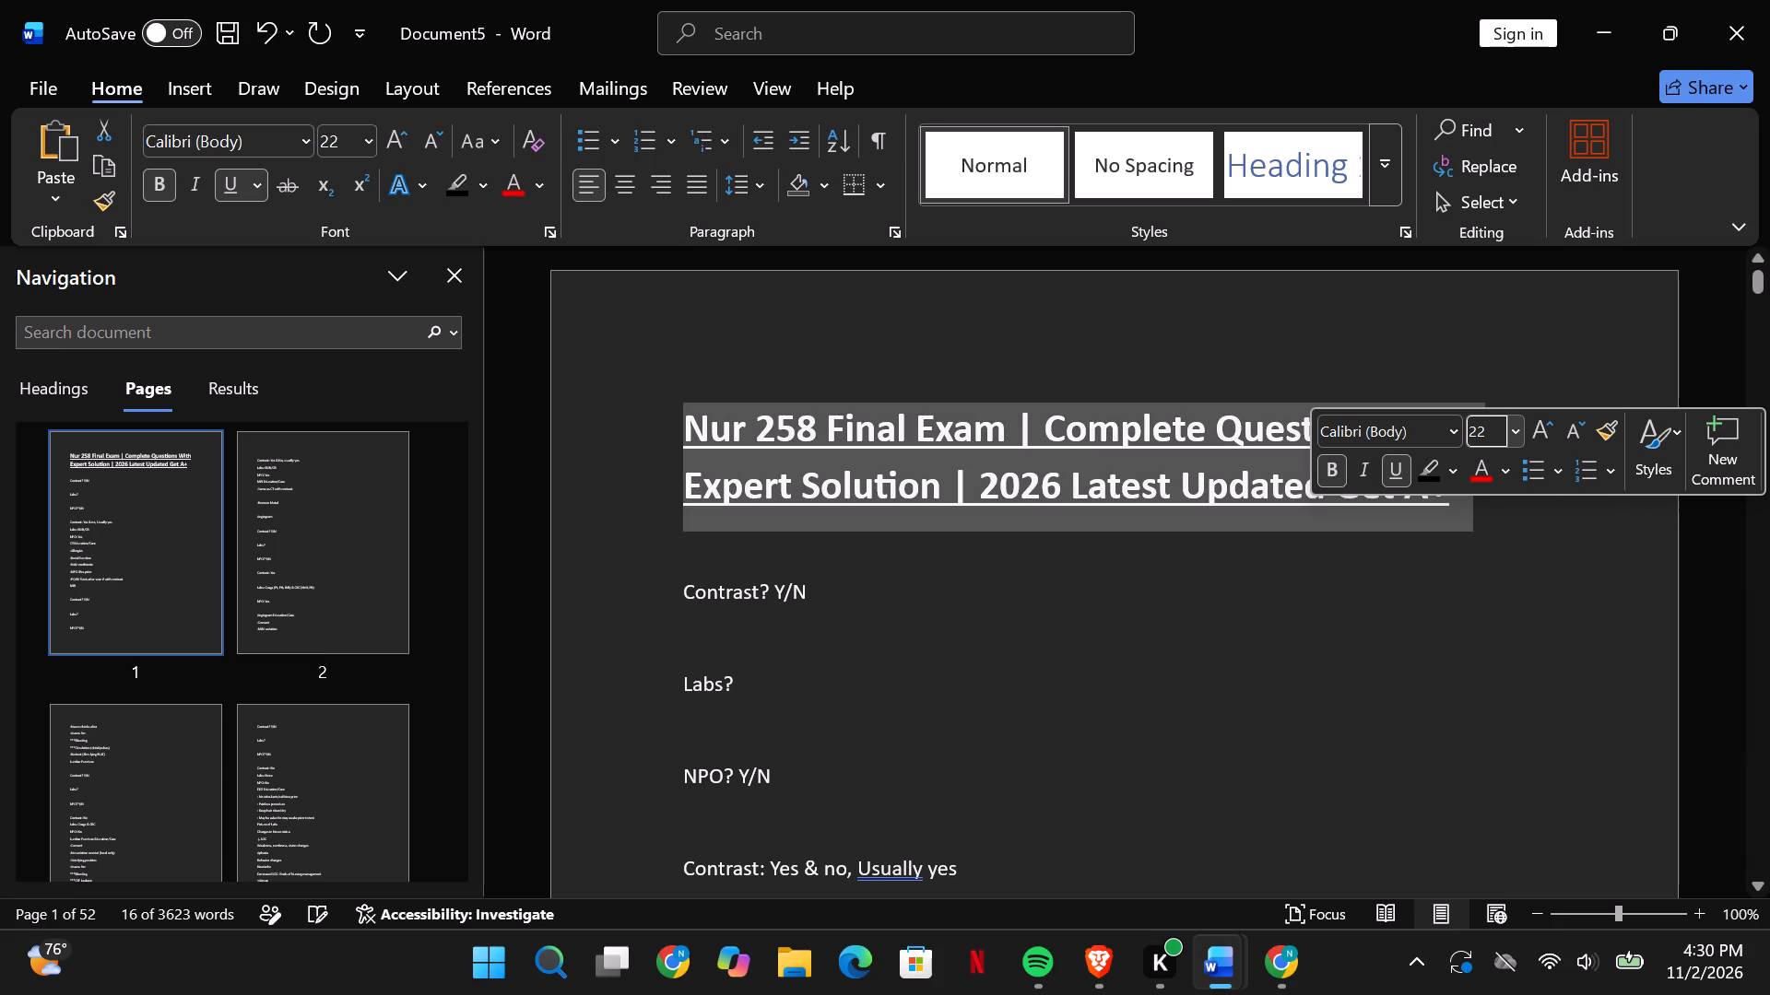
{"action": "left_click", "coordinate": [518, 586]}
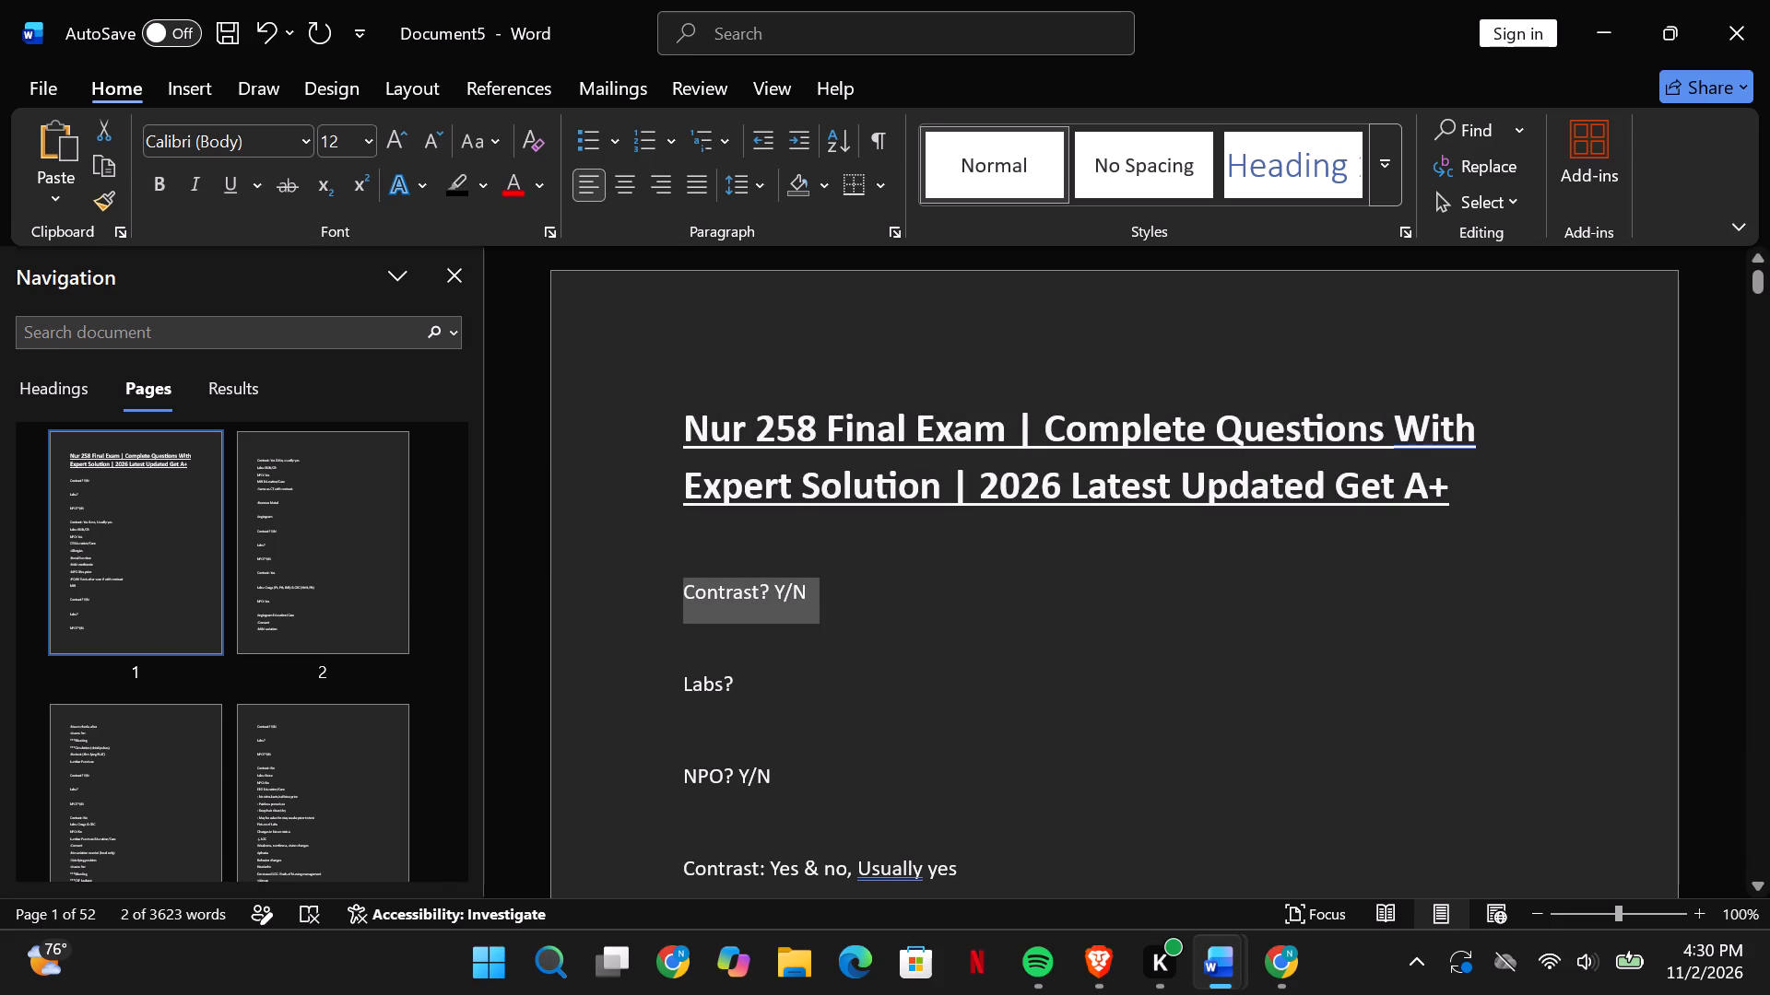
Review the flashcard text on pages 1 to 3, from the title through the CT, MRI, Angiogram and Lumbar Puncture cards.
{"action": "scroll", "coordinate": [973, 535], "scroll_direction": "down", "scroll_amount": 3}
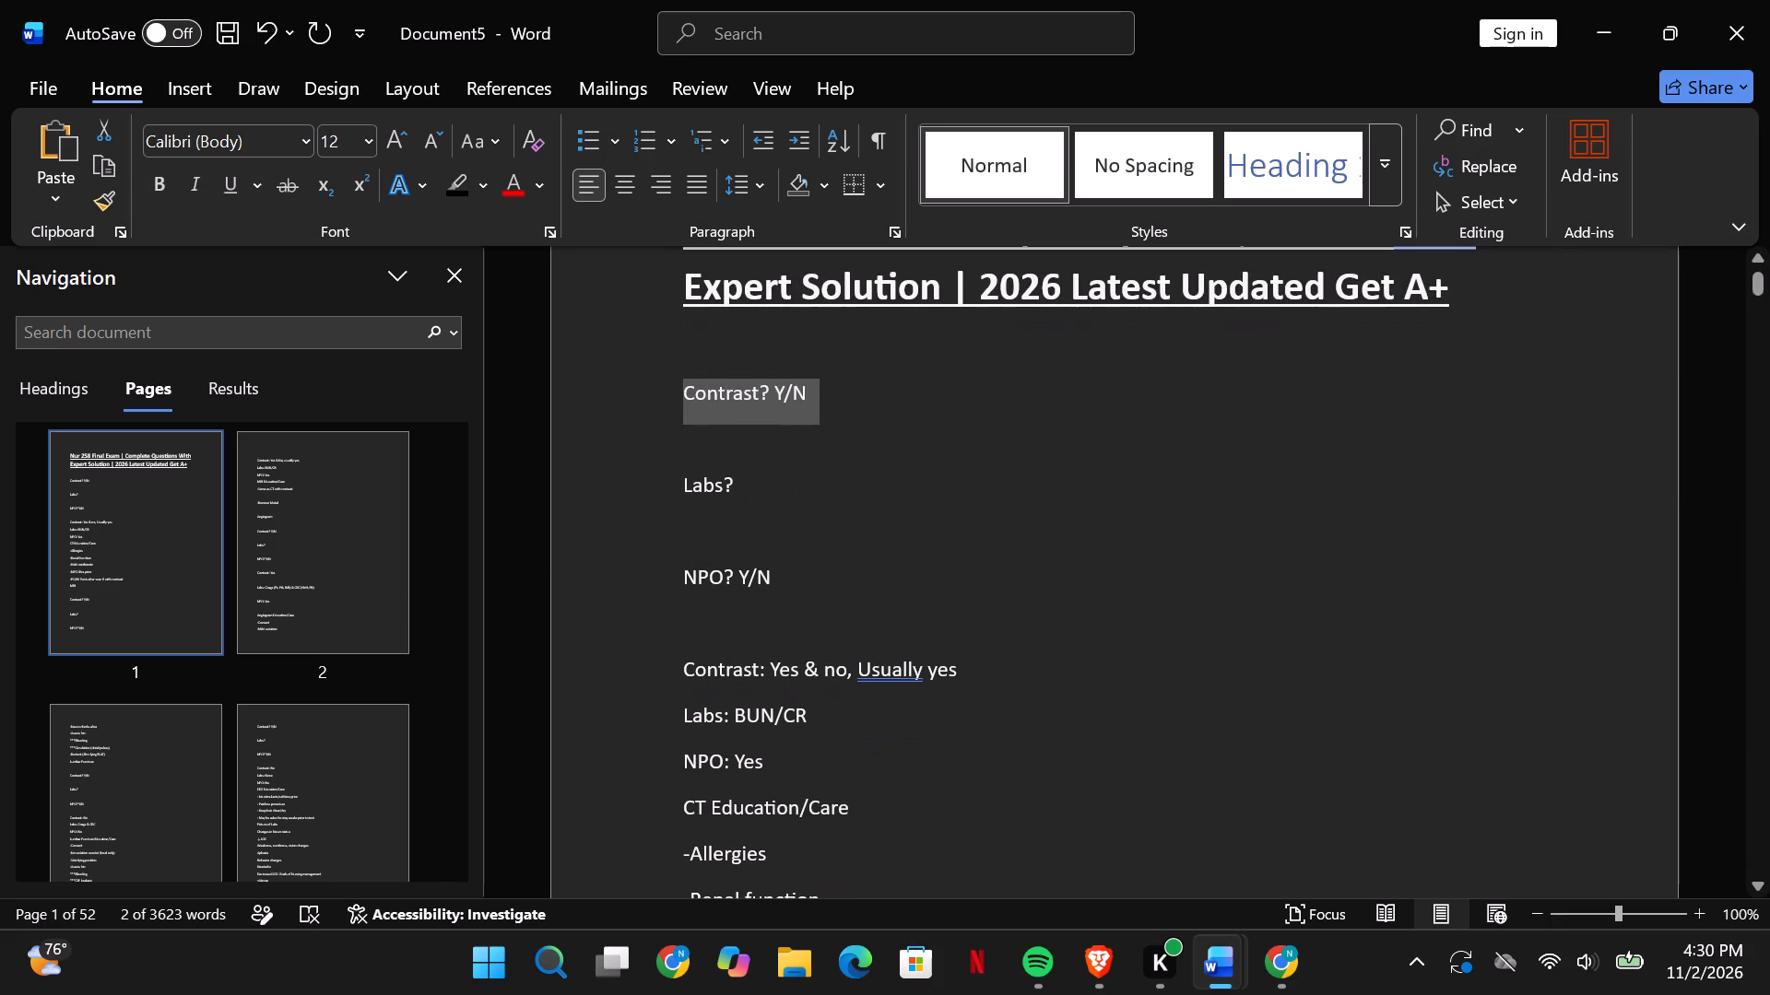
{"action": "scroll", "coordinate": [963, 531], "scroll_direction": "down", "scroll_amount": 1}
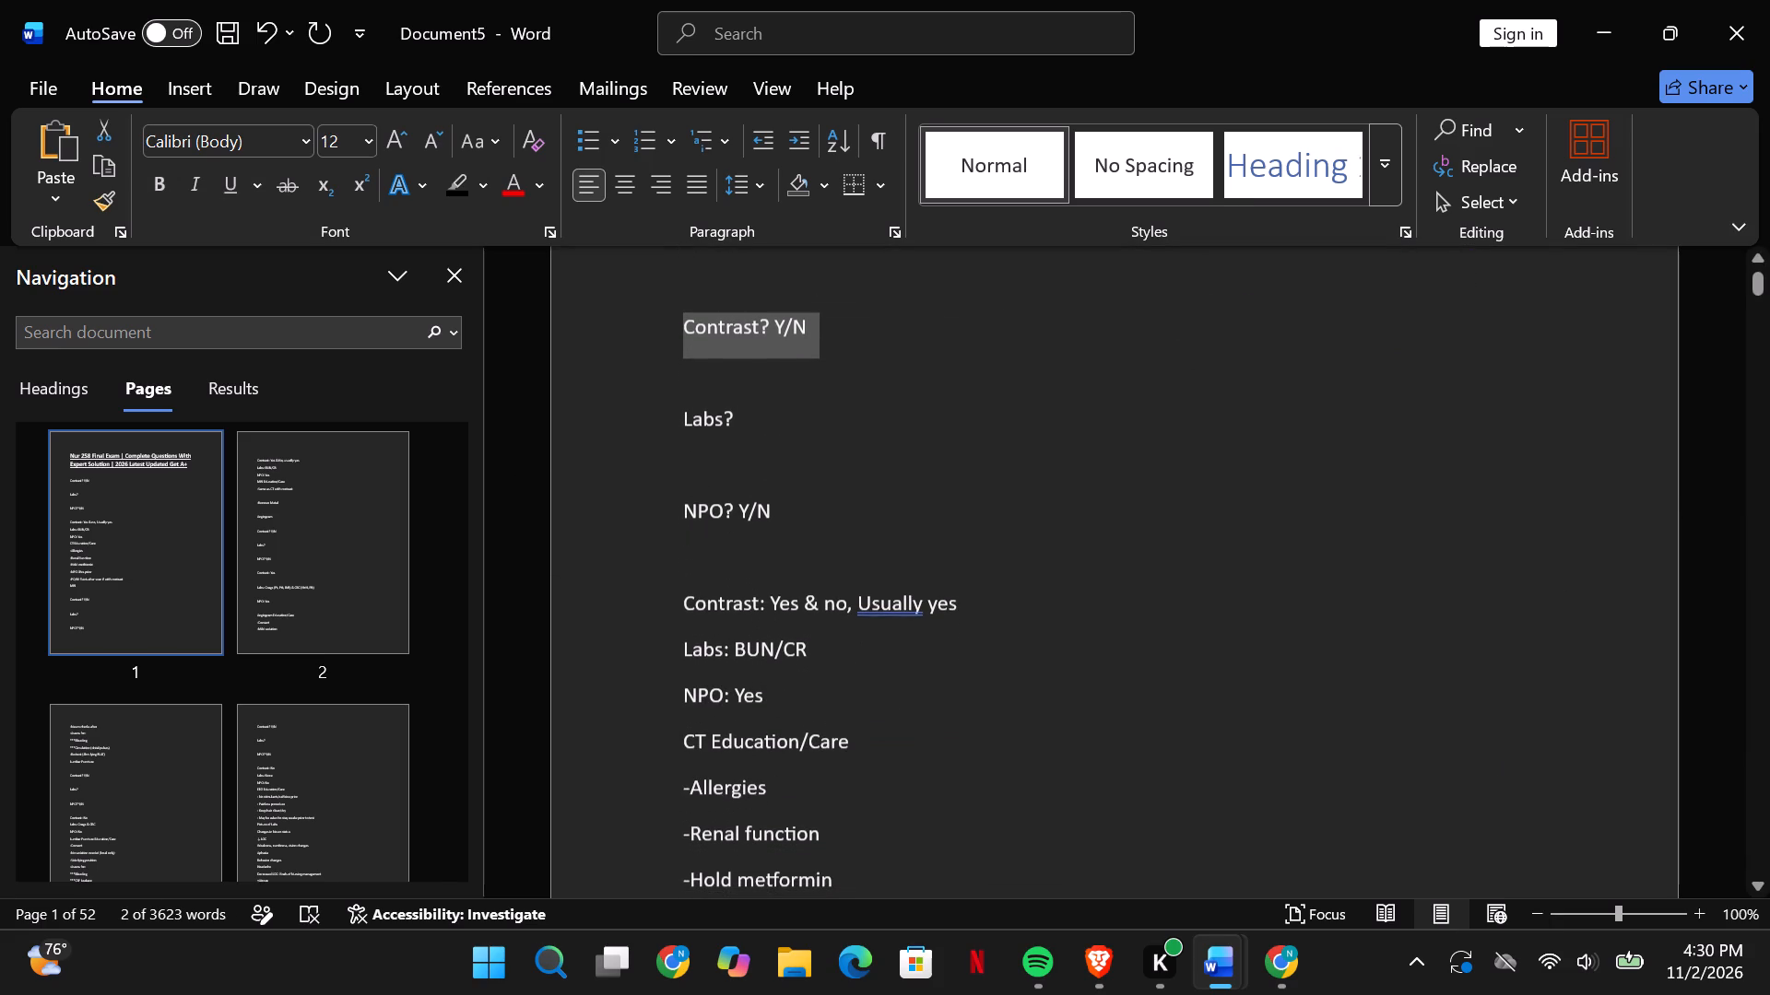
{"action": "scroll", "coordinate": [829, 470], "scroll_direction": "down", "scroll_amount": 10}
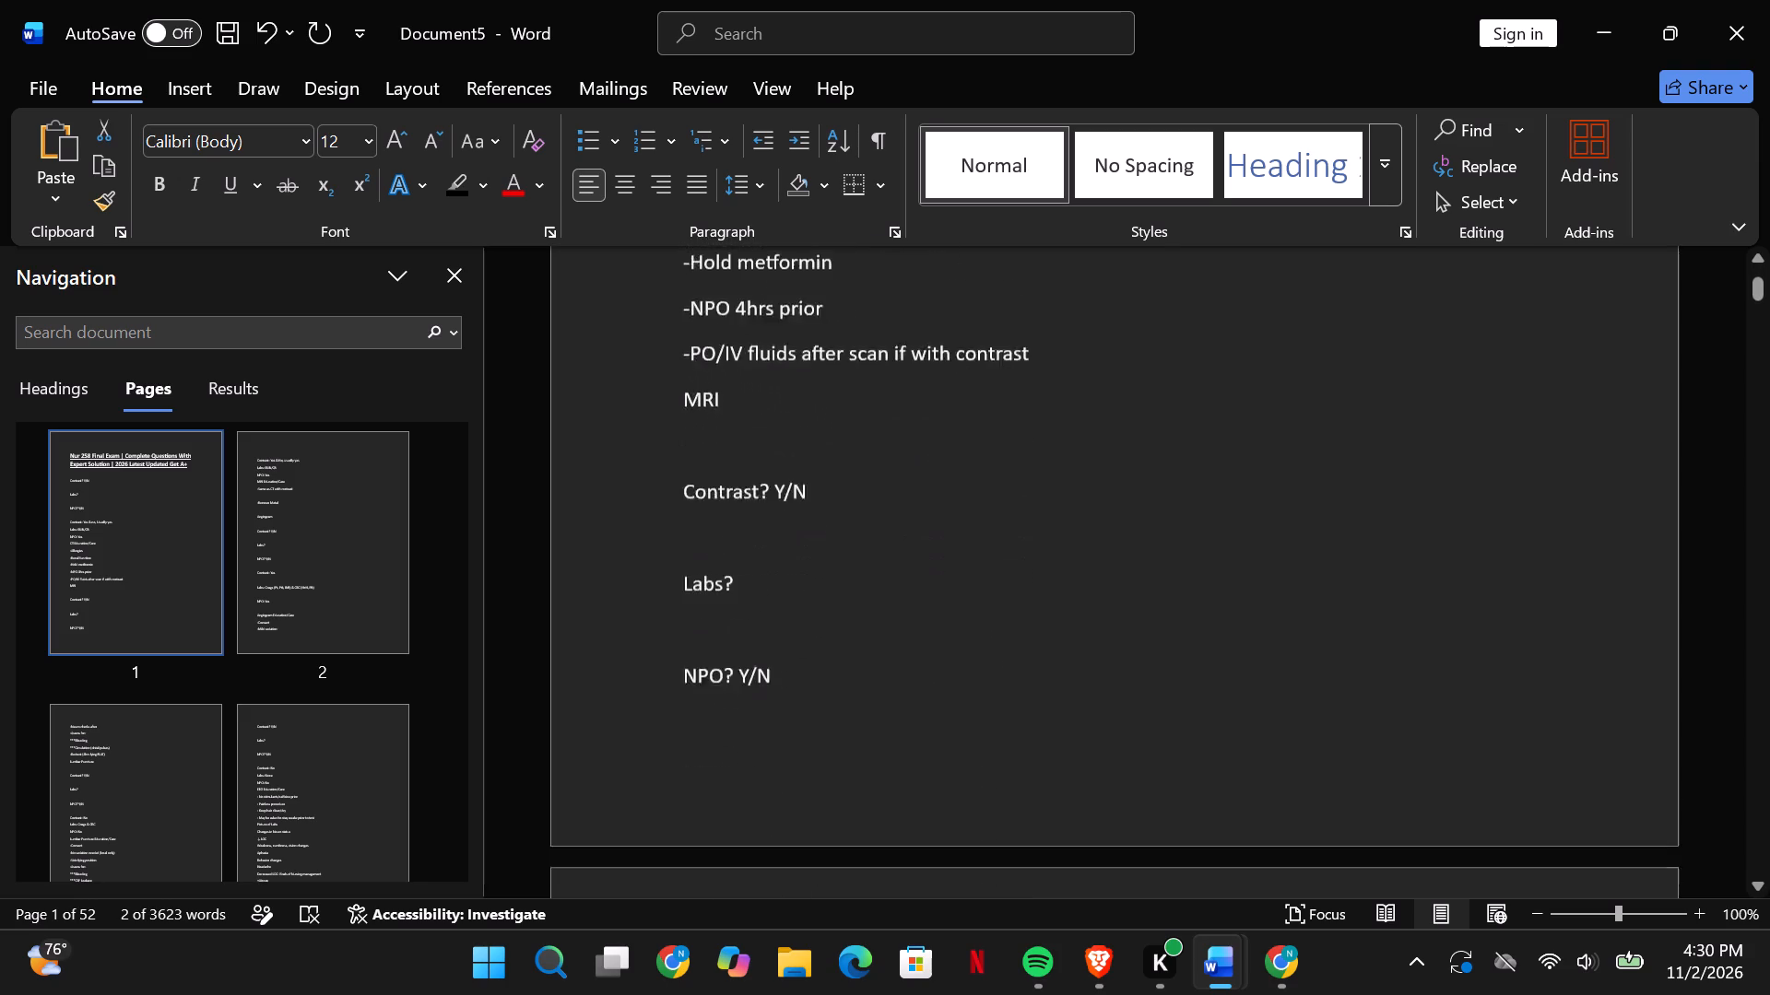
{"action": "scroll", "coordinate": [829, 470], "scroll_direction": "down", "scroll_amount": 12}
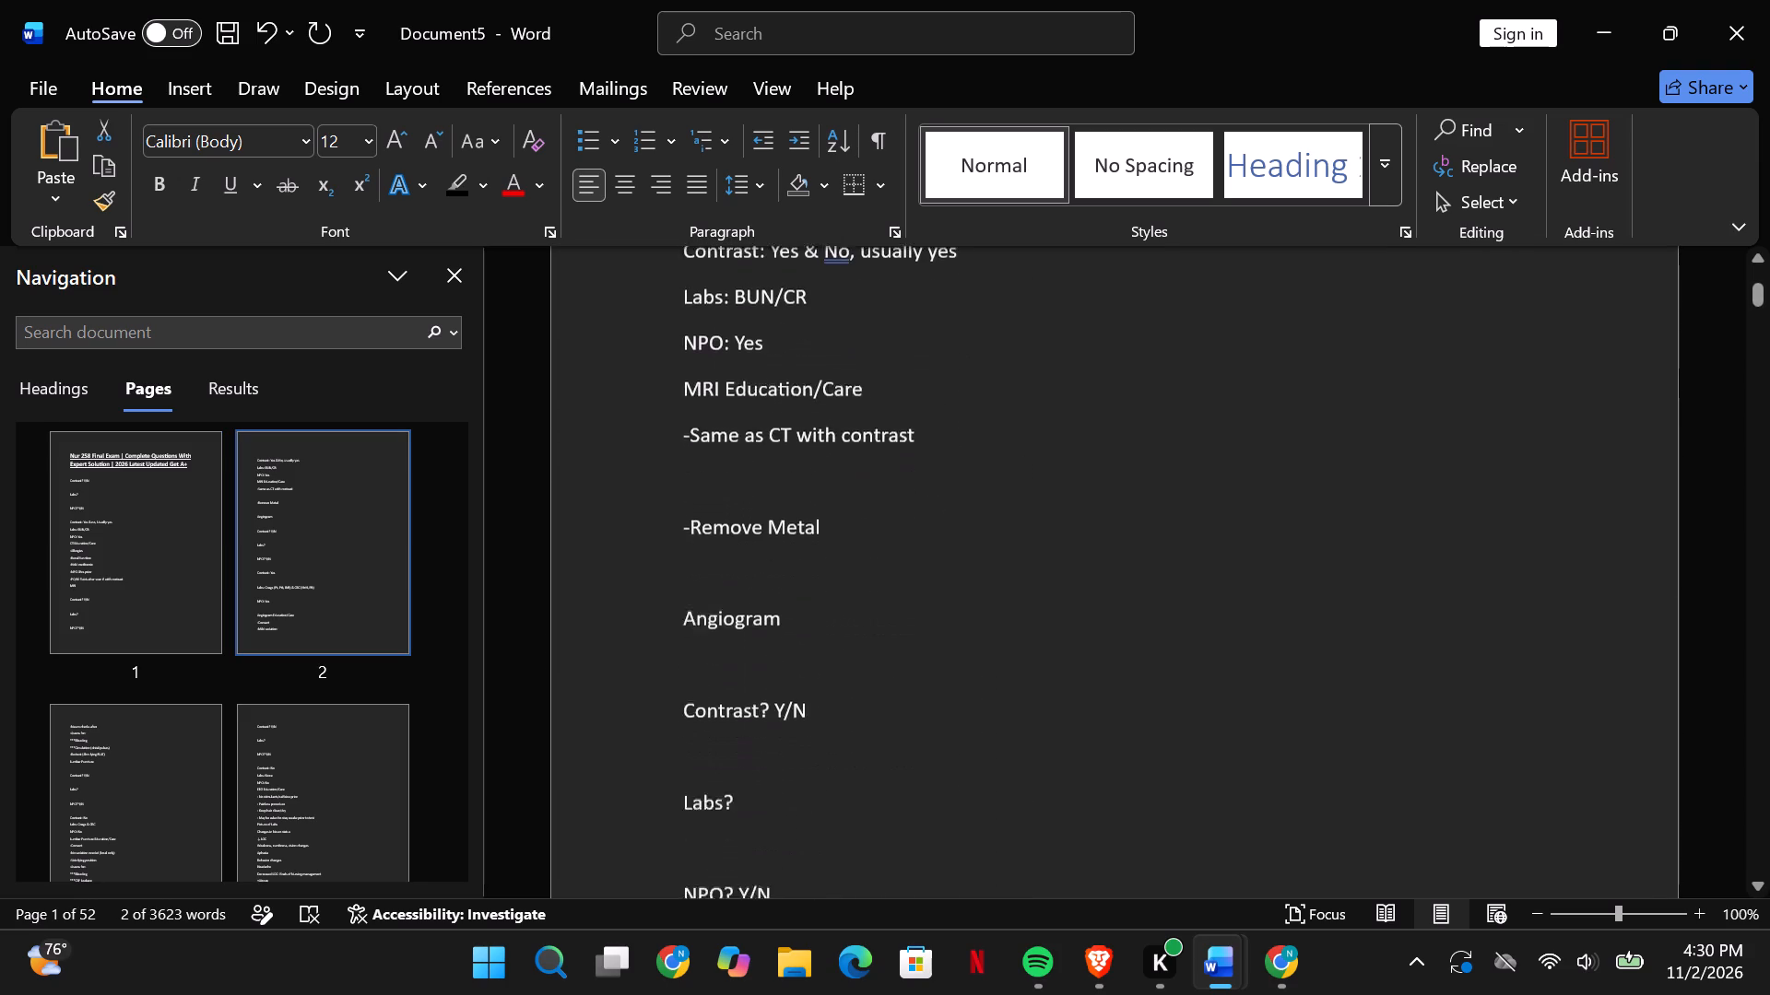
{"action": "scroll", "coordinate": [829, 470], "scroll_direction": "down", "scroll_amount": 12}
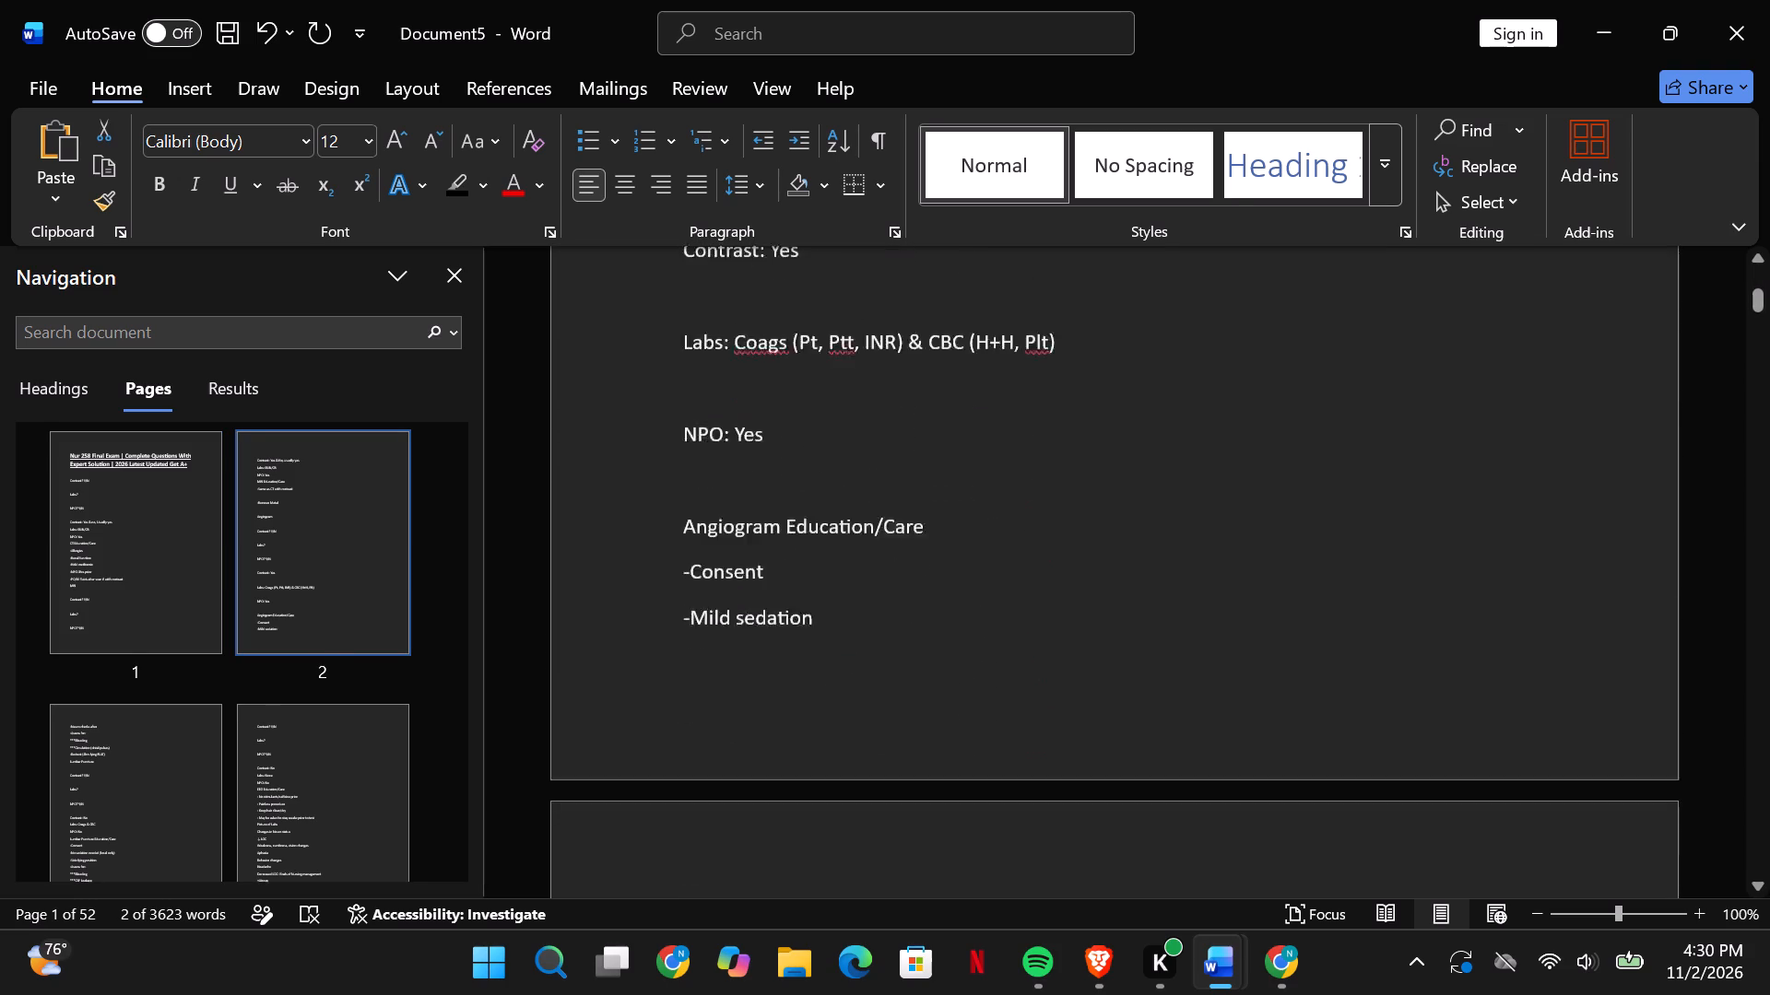
{"action": "scroll", "coordinate": [829, 470], "scroll_direction": "down", "scroll_amount": 8}
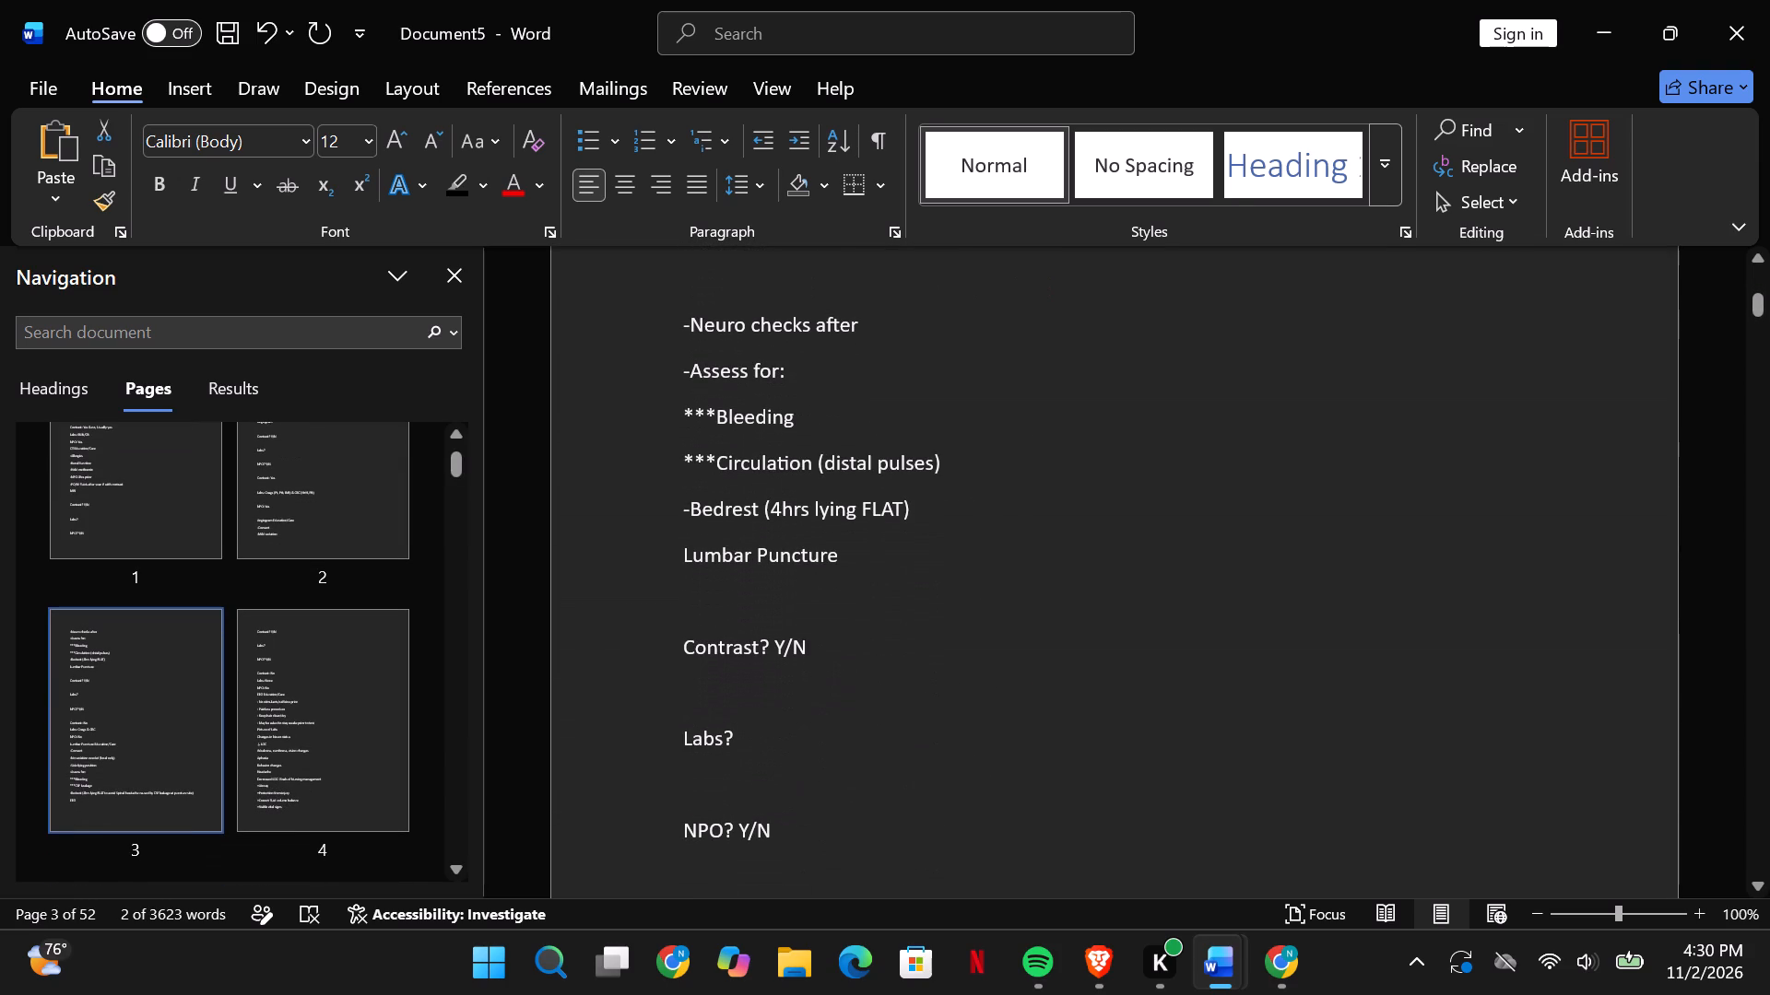
{"action": "scroll", "coordinate": [829, 470], "scroll_direction": "down", "scroll_amount": 9}
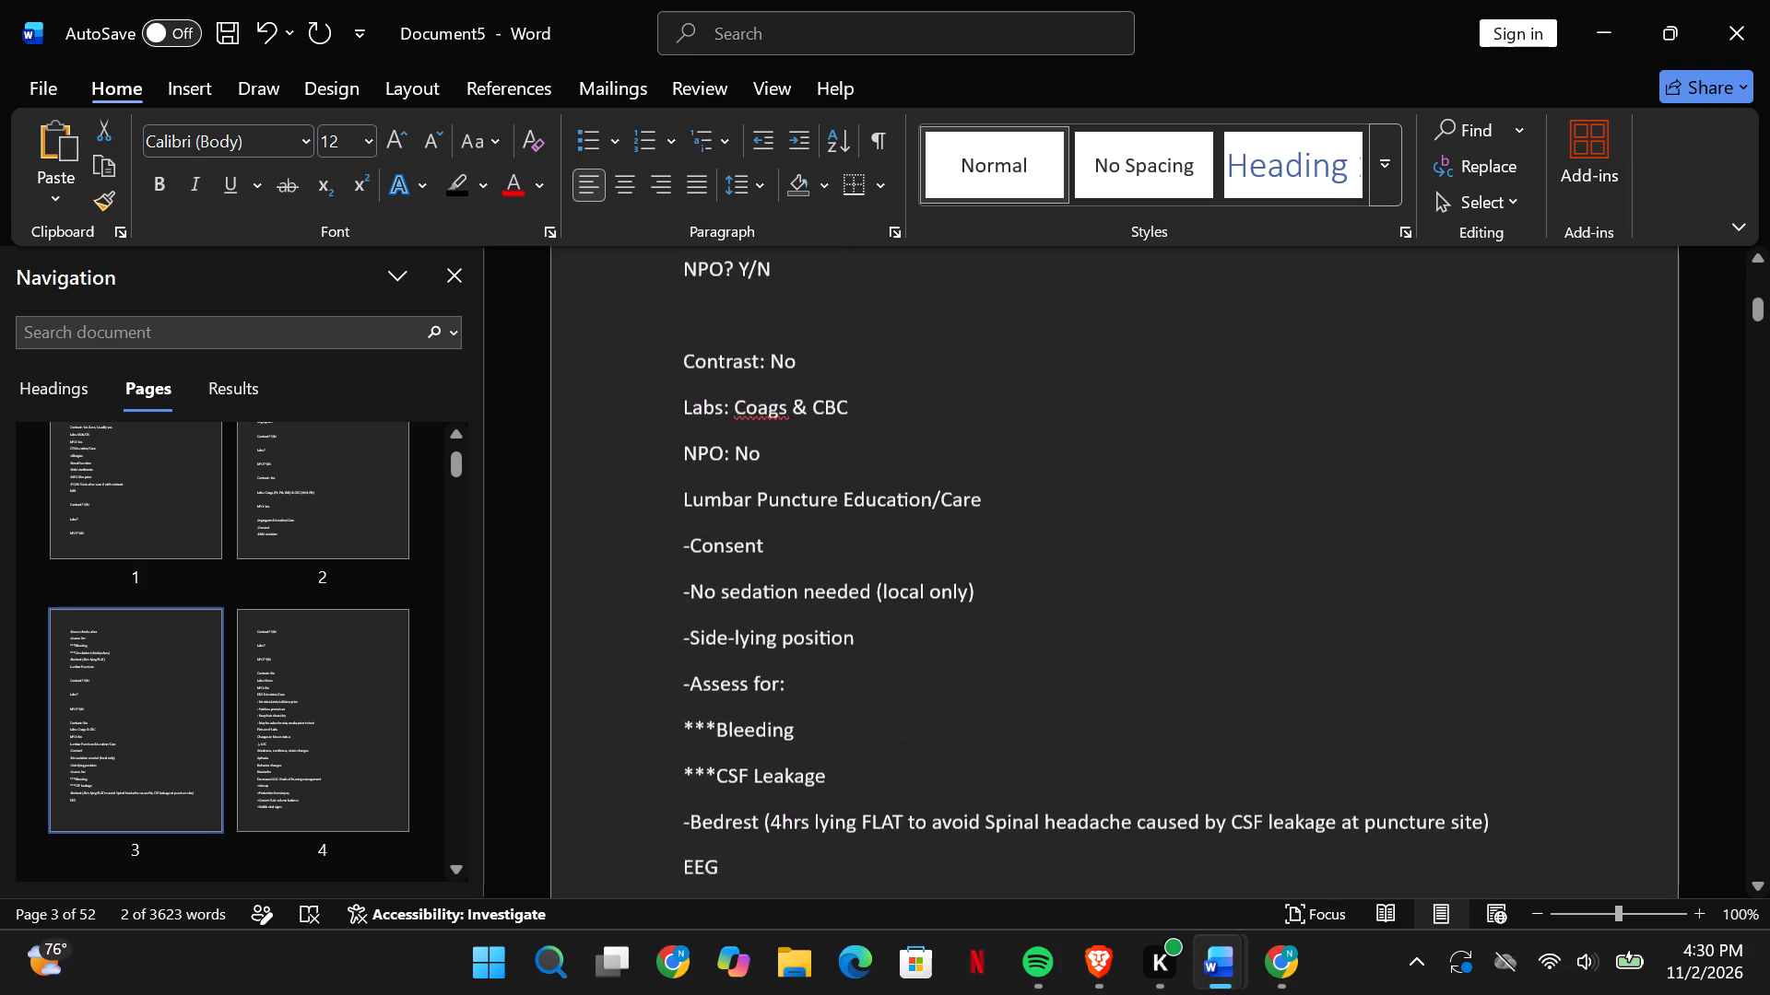
{"action": "scroll", "coordinate": [829, 470], "scroll_direction": "down", "scroll_amount": 2}
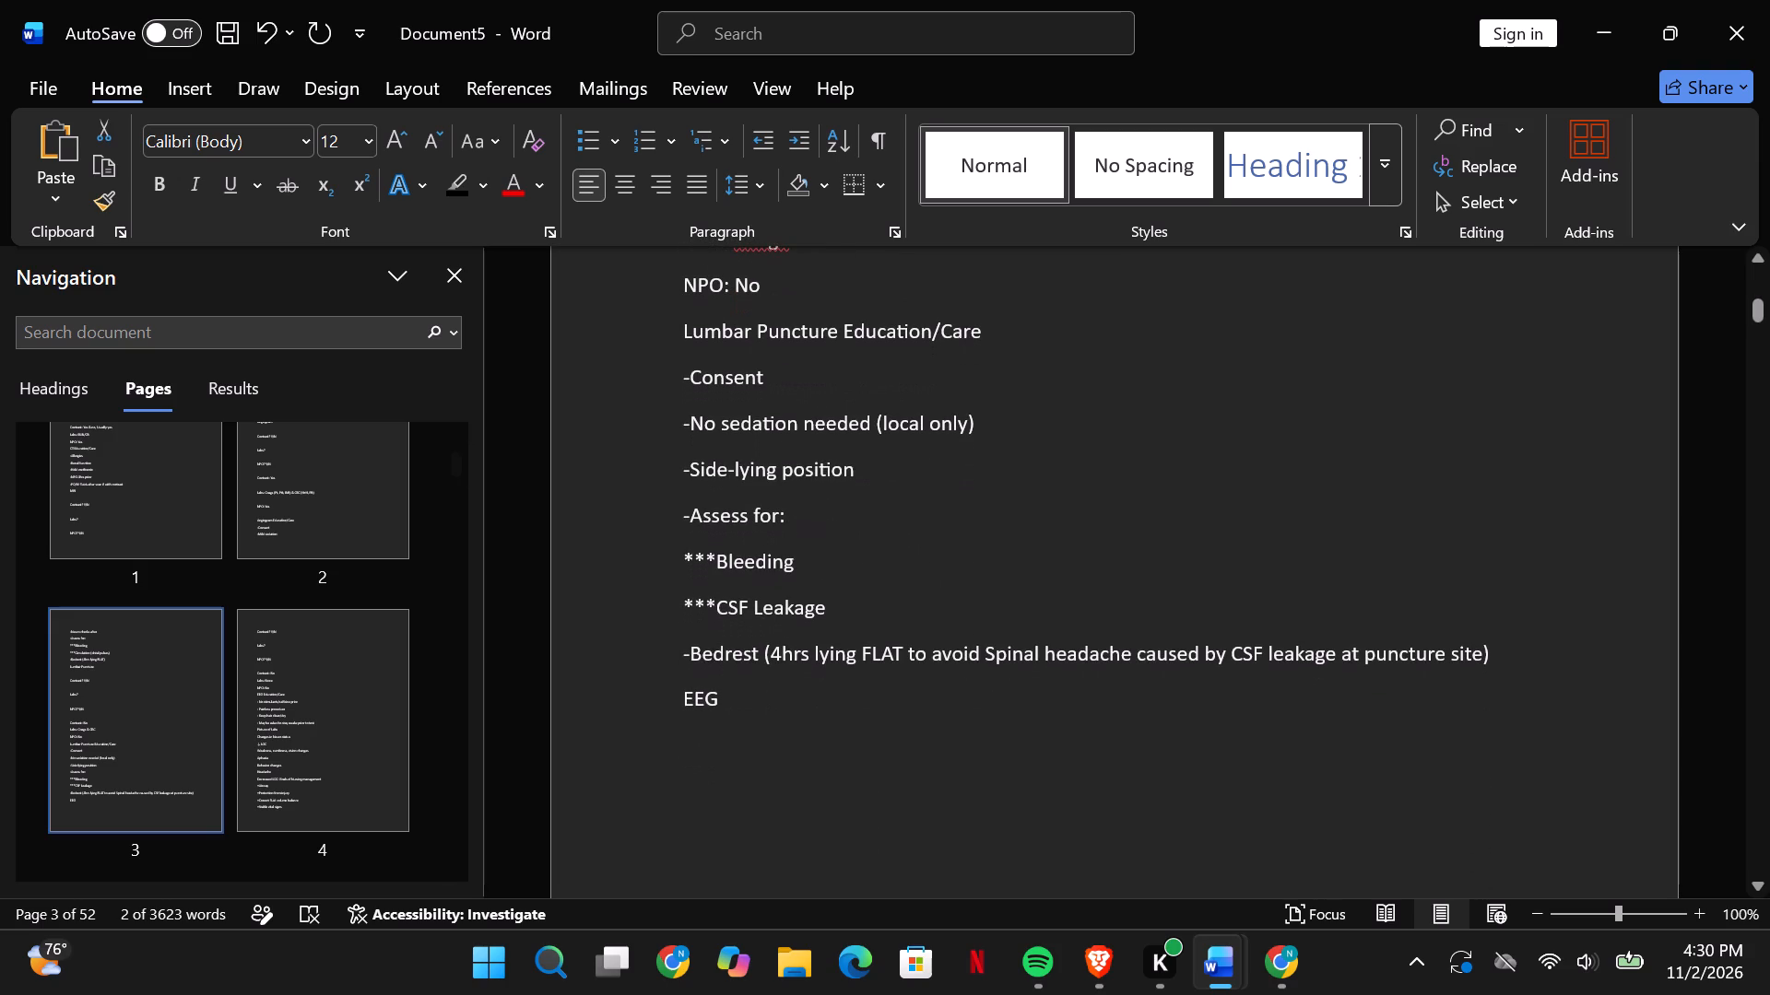
{"action": "scroll", "coordinate": [829, 470], "scroll_direction": "up", "scroll_amount": 3}
{"action": "scroll", "coordinate": [708, 304], "scroll_direction": "up", "scroll_amount": 3}
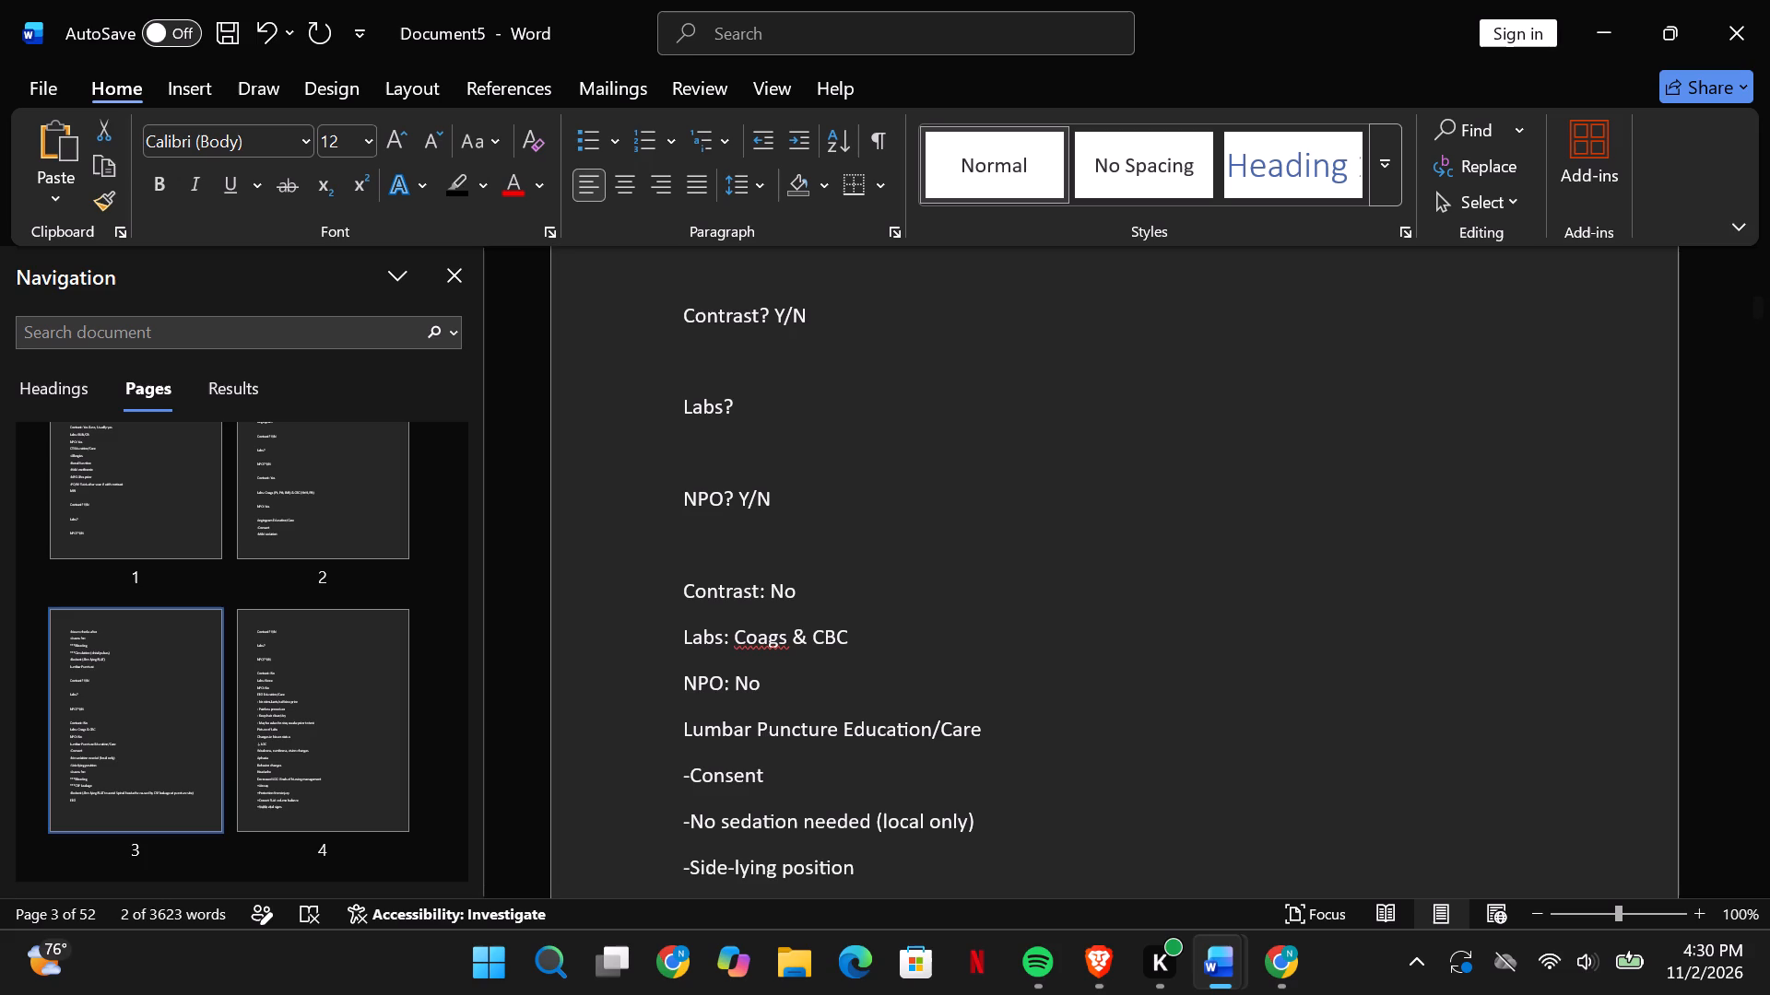
{"action": "scroll", "coordinate": [964, 695], "scroll_direction": "down", "scroll_amount": 3}
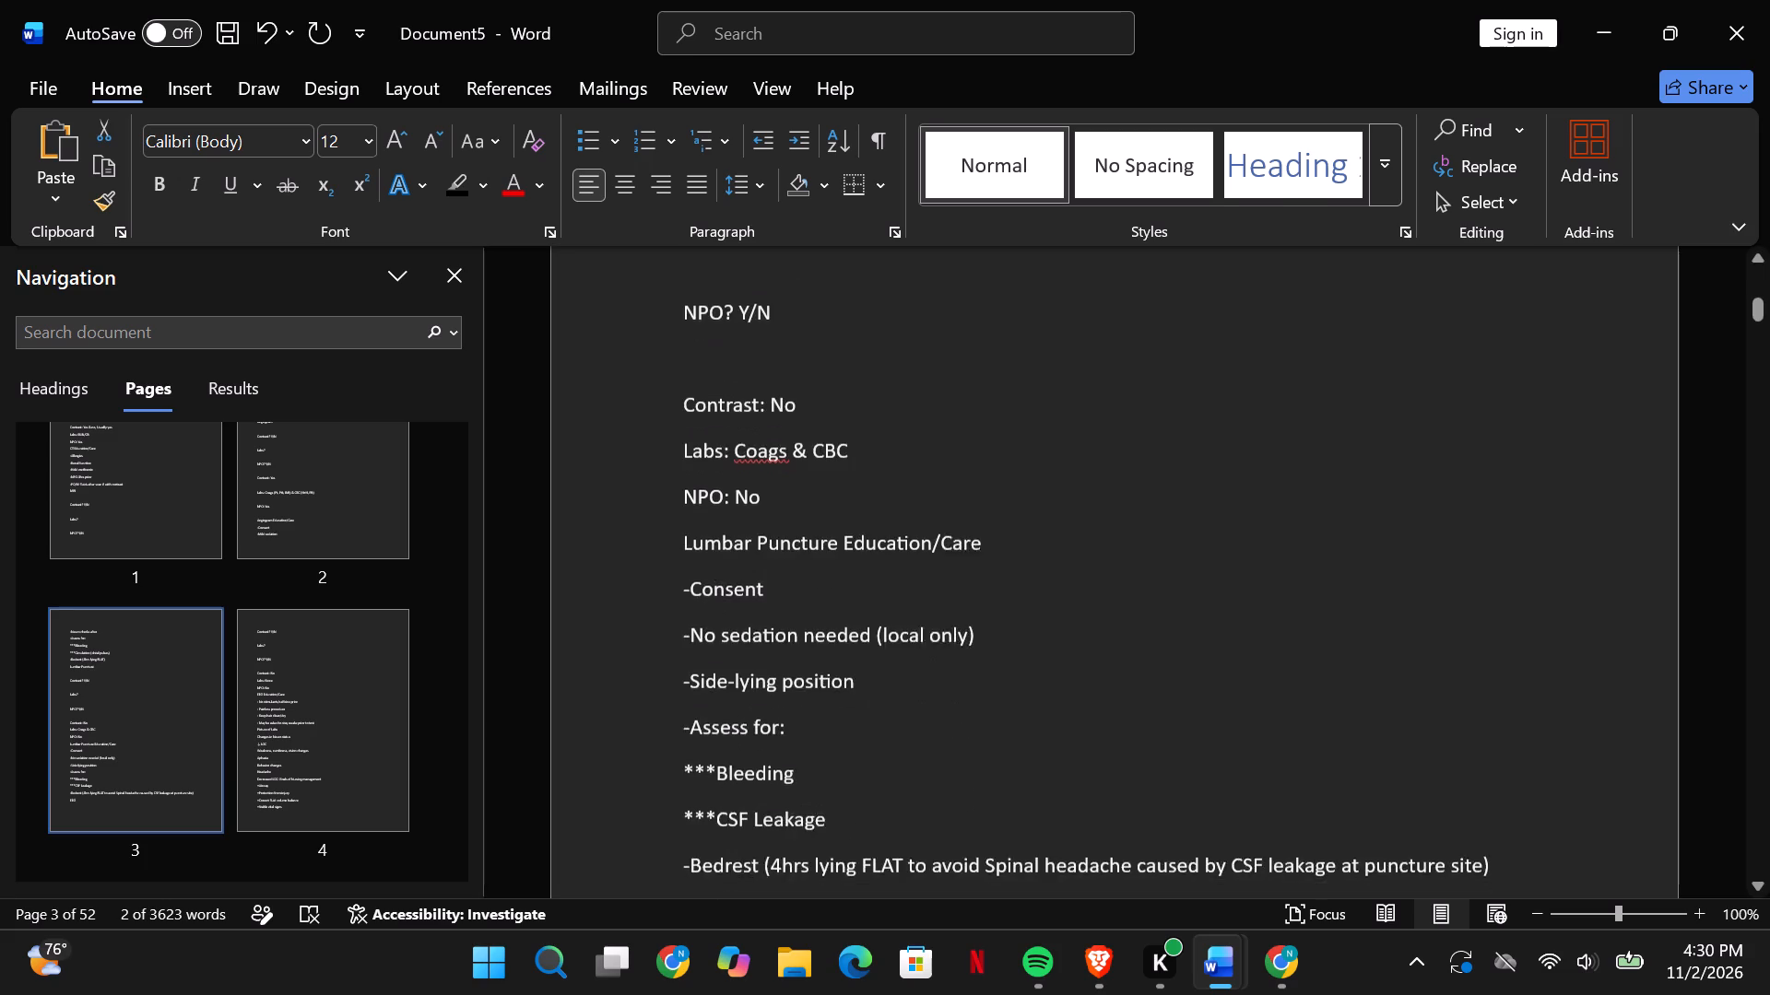
{"action": "scroll", "coordinate": [964, 695], "scroll_direction": "down", "scroll_amount": 3}
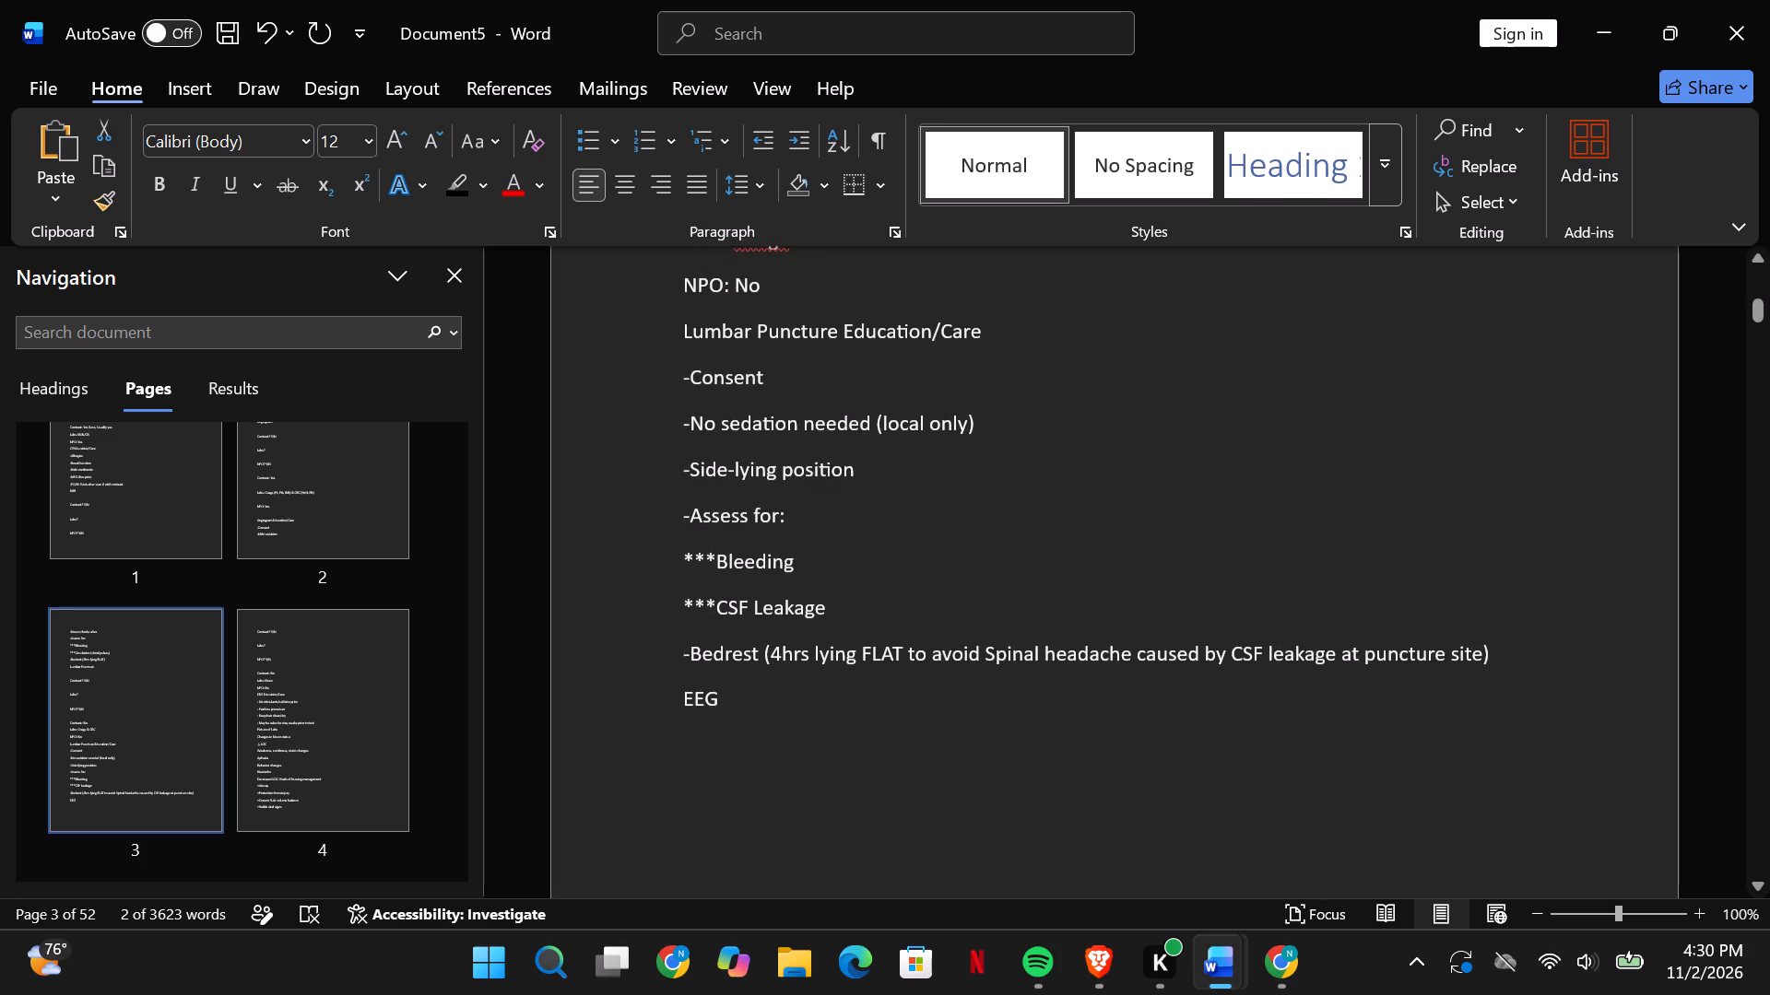
Review the flashcard text on pages 4 to 8, from the EEG cards through the seizure disorder treatment cards.
{"action": "scroll", "coordinate": [789, 659], "scroll_direction": "down", "scroll_amount": 8}
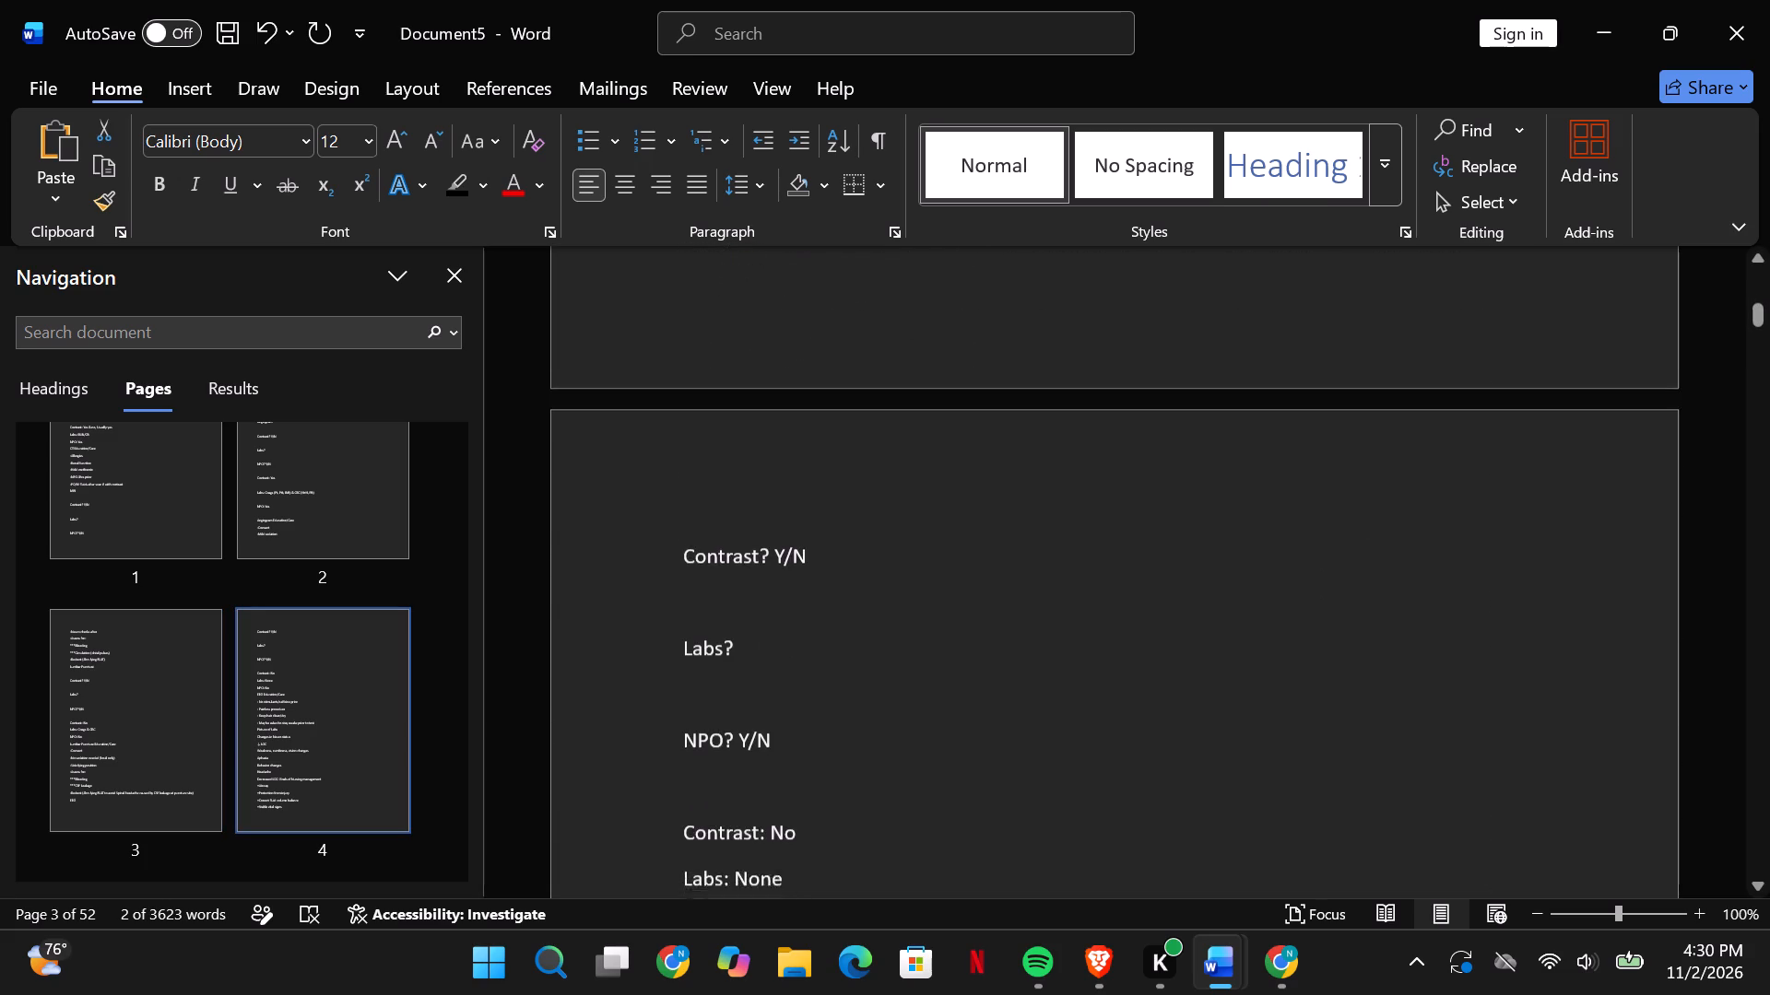
{"action": "scroll", "coordinate": [789, 659], "scroll_direction": "down", "scroll_amount": 6}
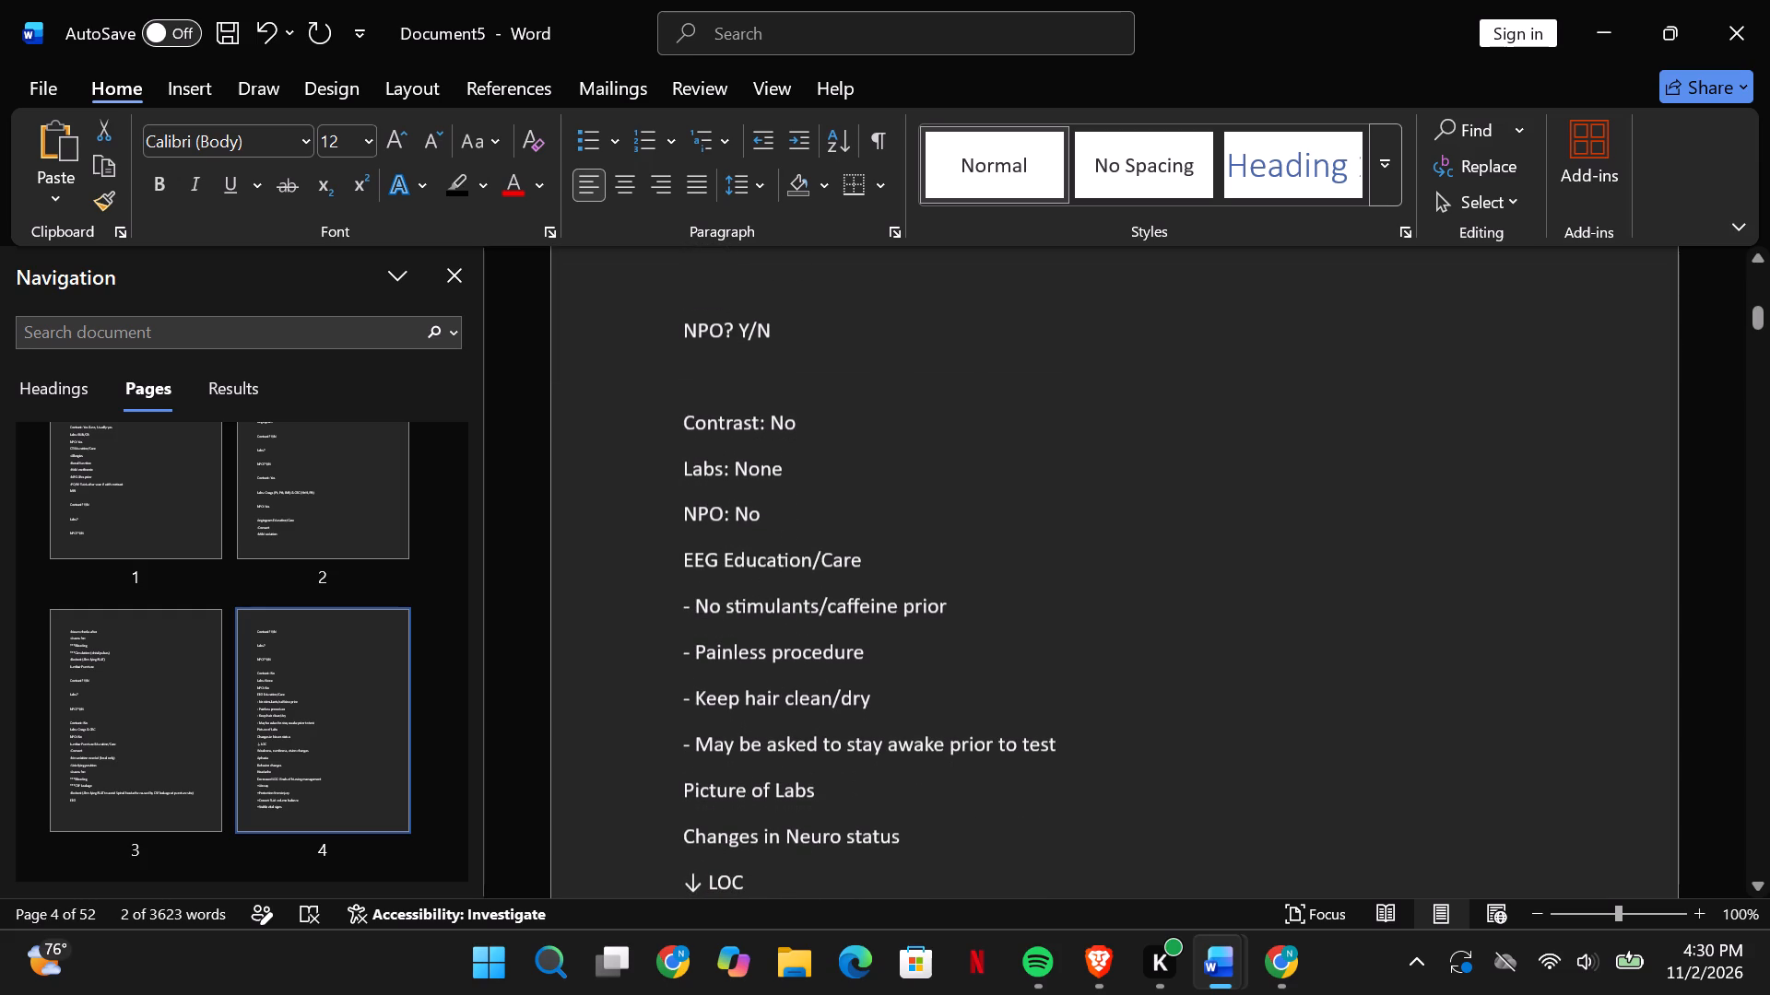
{"action": "scroll", "coordinate": [747, 829], "scroll_direction": "down", "scroll_amount": 4}
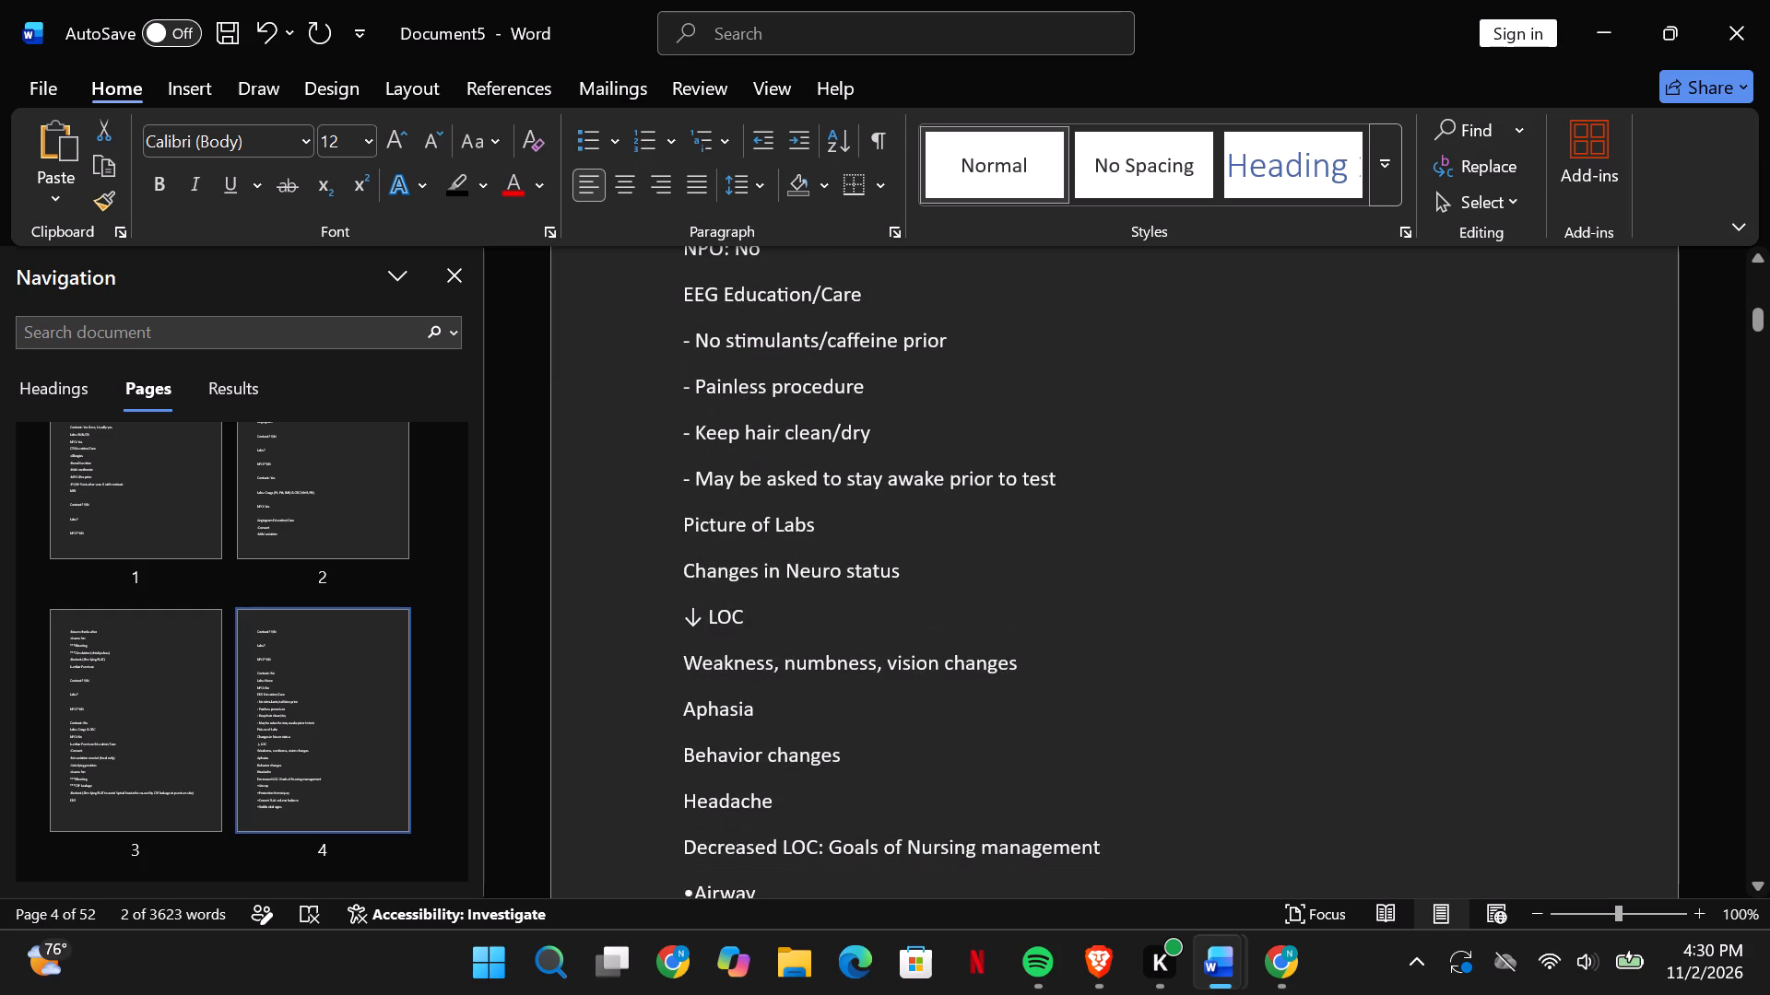
{"action": "scroll", "coordinate": [747, 827], "scroll_direction": "down", "scroll_amount": 12}
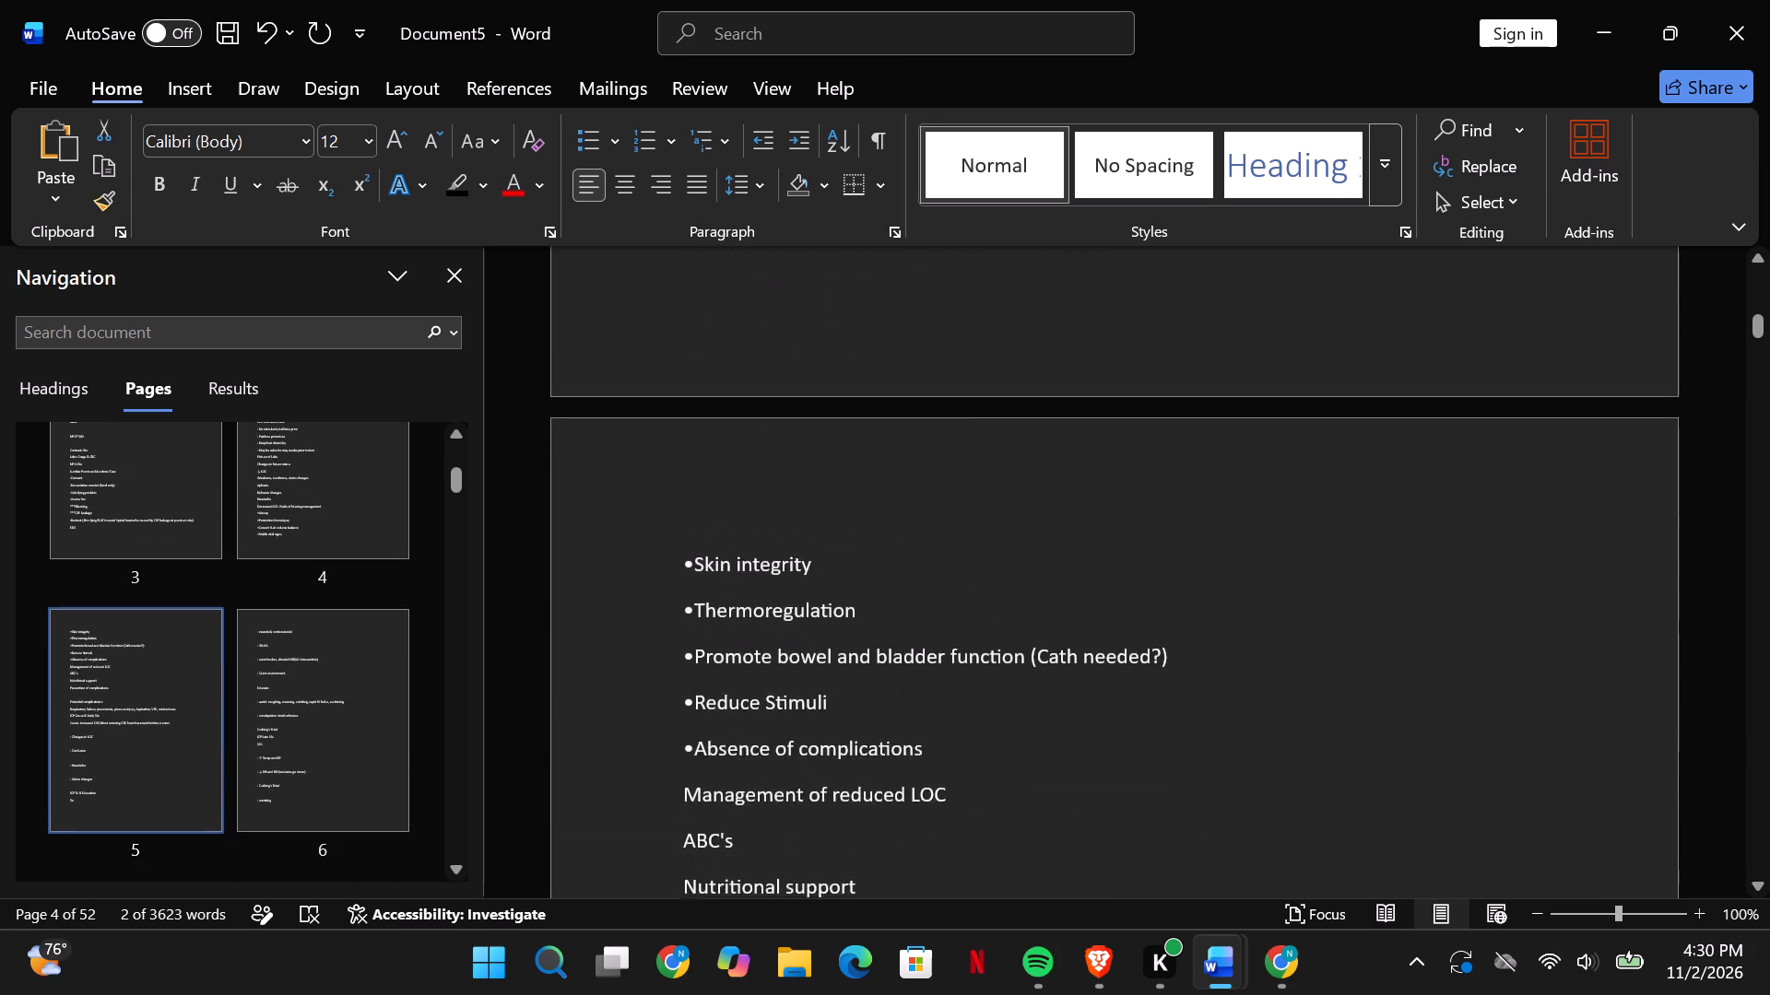
{"action": "scroll", "coordinate": [748, 825], "scroll_direction": "down", "scroll_amount": 20}
{"action": "scroll", "coordinate": [749, 821], "scroll_direction": "down", "scroll_amount": 3}
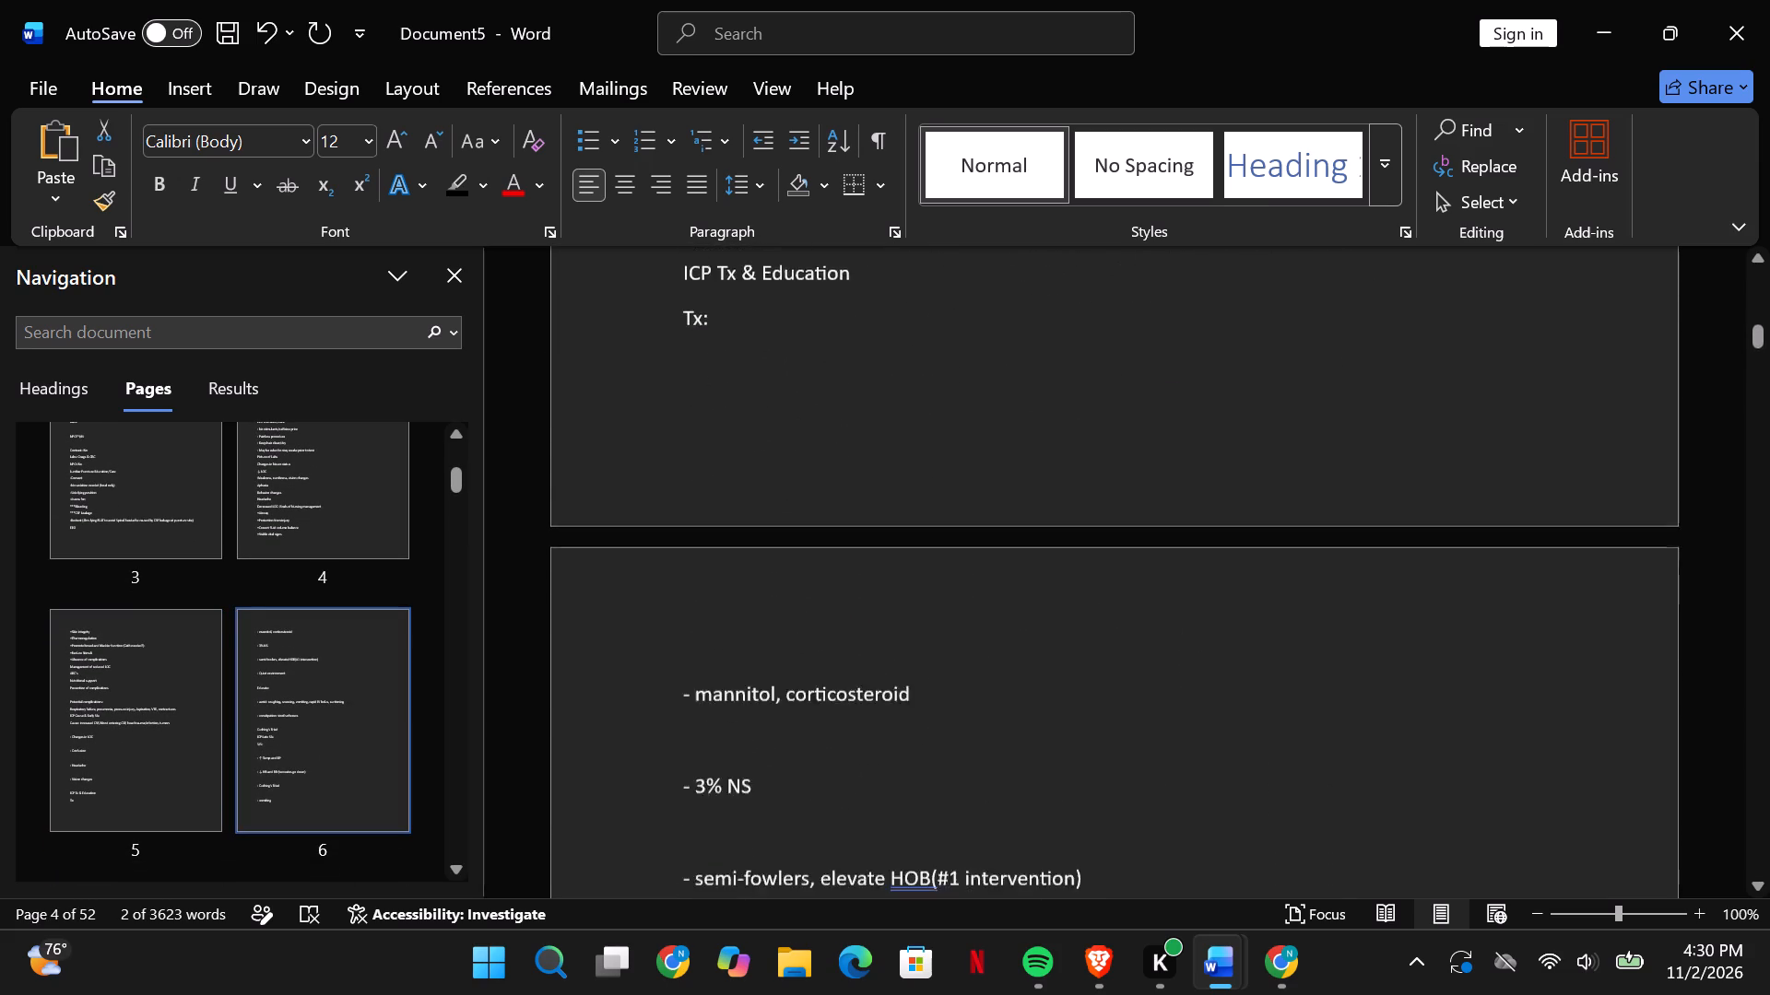
{"action": "scroll", "coordinate": [749, 821], "scroll_direction": "down", "scroll_amount": 10}
{"action": "scroll", "coordinate": [749, 818], "scroll_direction": "down", "scroll_amount": 18}
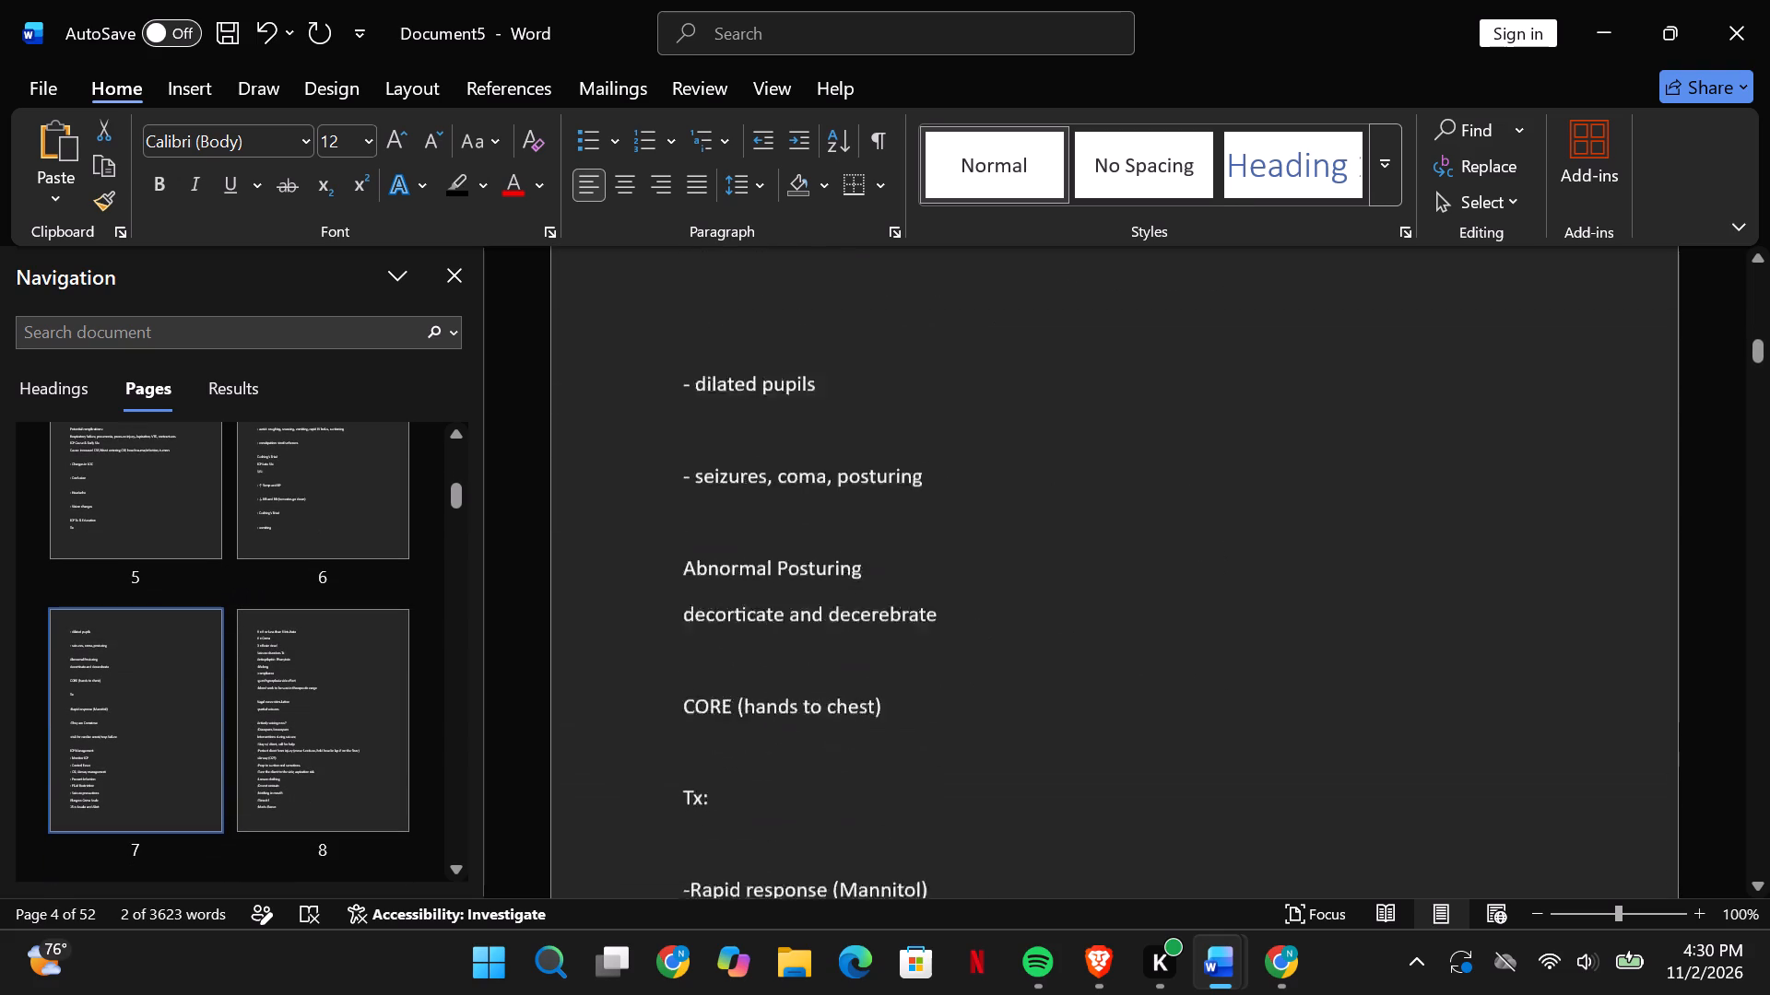
{"action": "scroll", "coordinate": [749, 818], "scroll_direction": "down", "scroll_amount": 20}
{"action": "scroll", "coordinate": [768, 791], "scroll_direction": "down", "scroll_amount": 1}
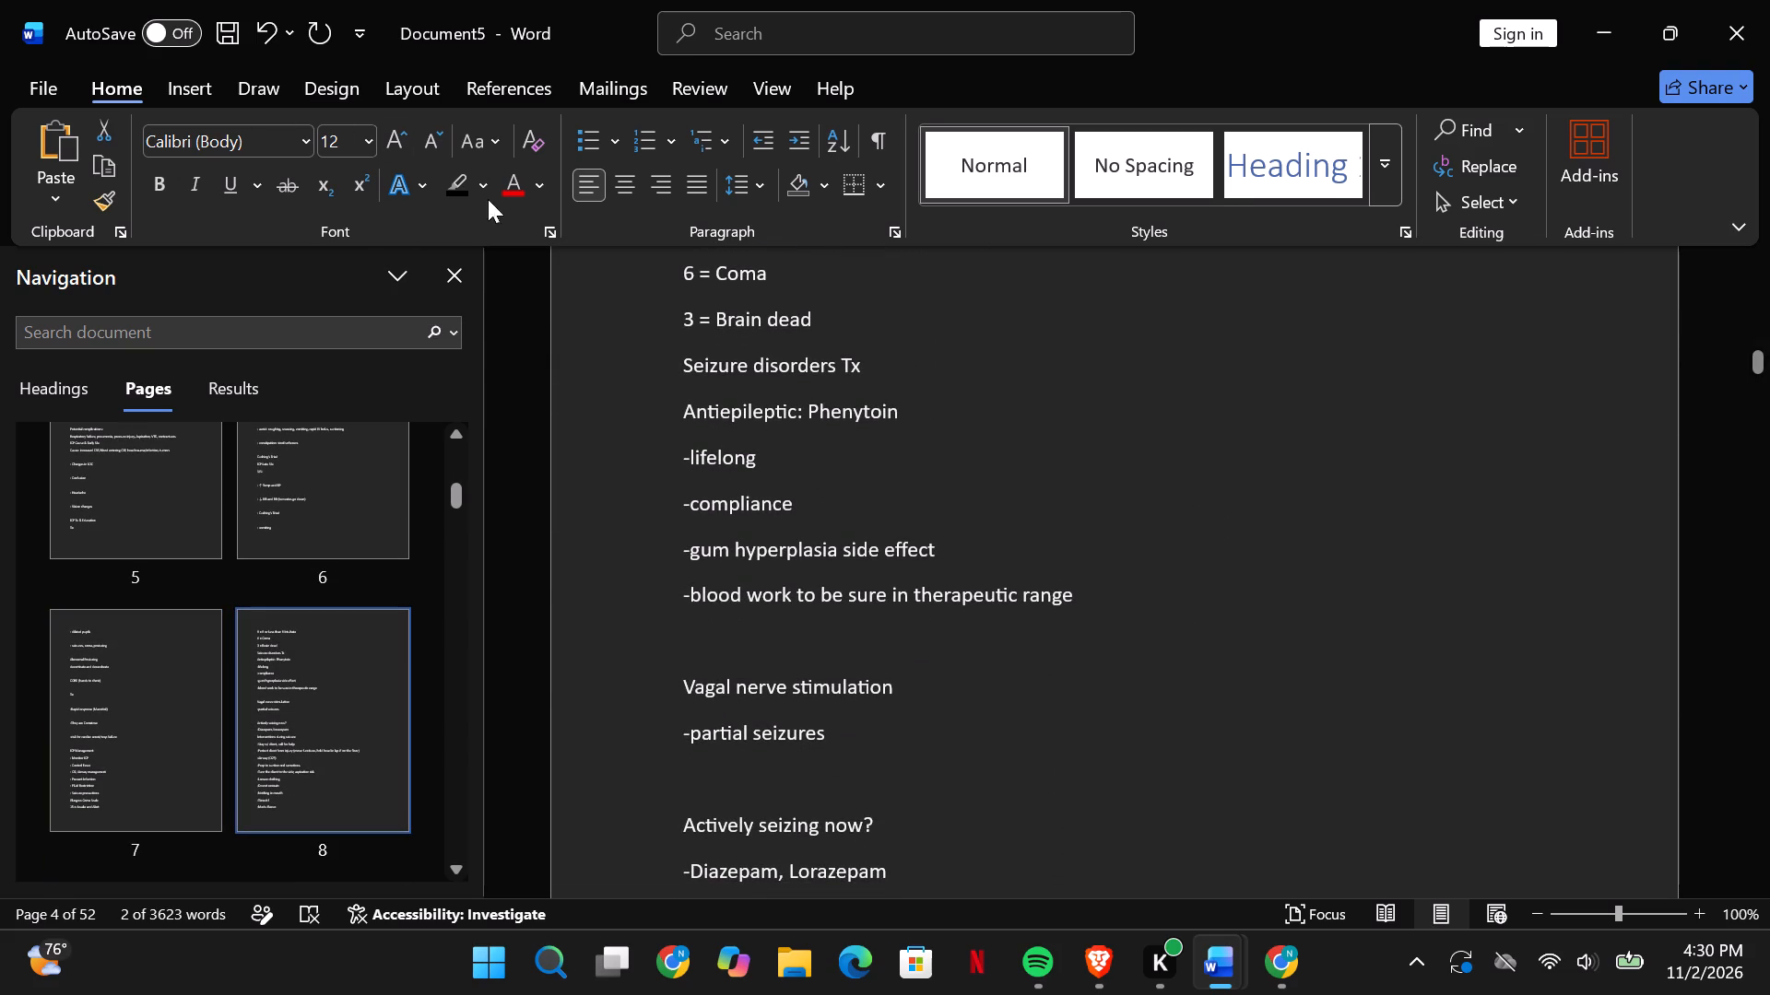
Save the document as a PDF named "Nur 258 Final Exam" in the Documents folder.
{"action": "left_click", "coordinate": [32, 79]}
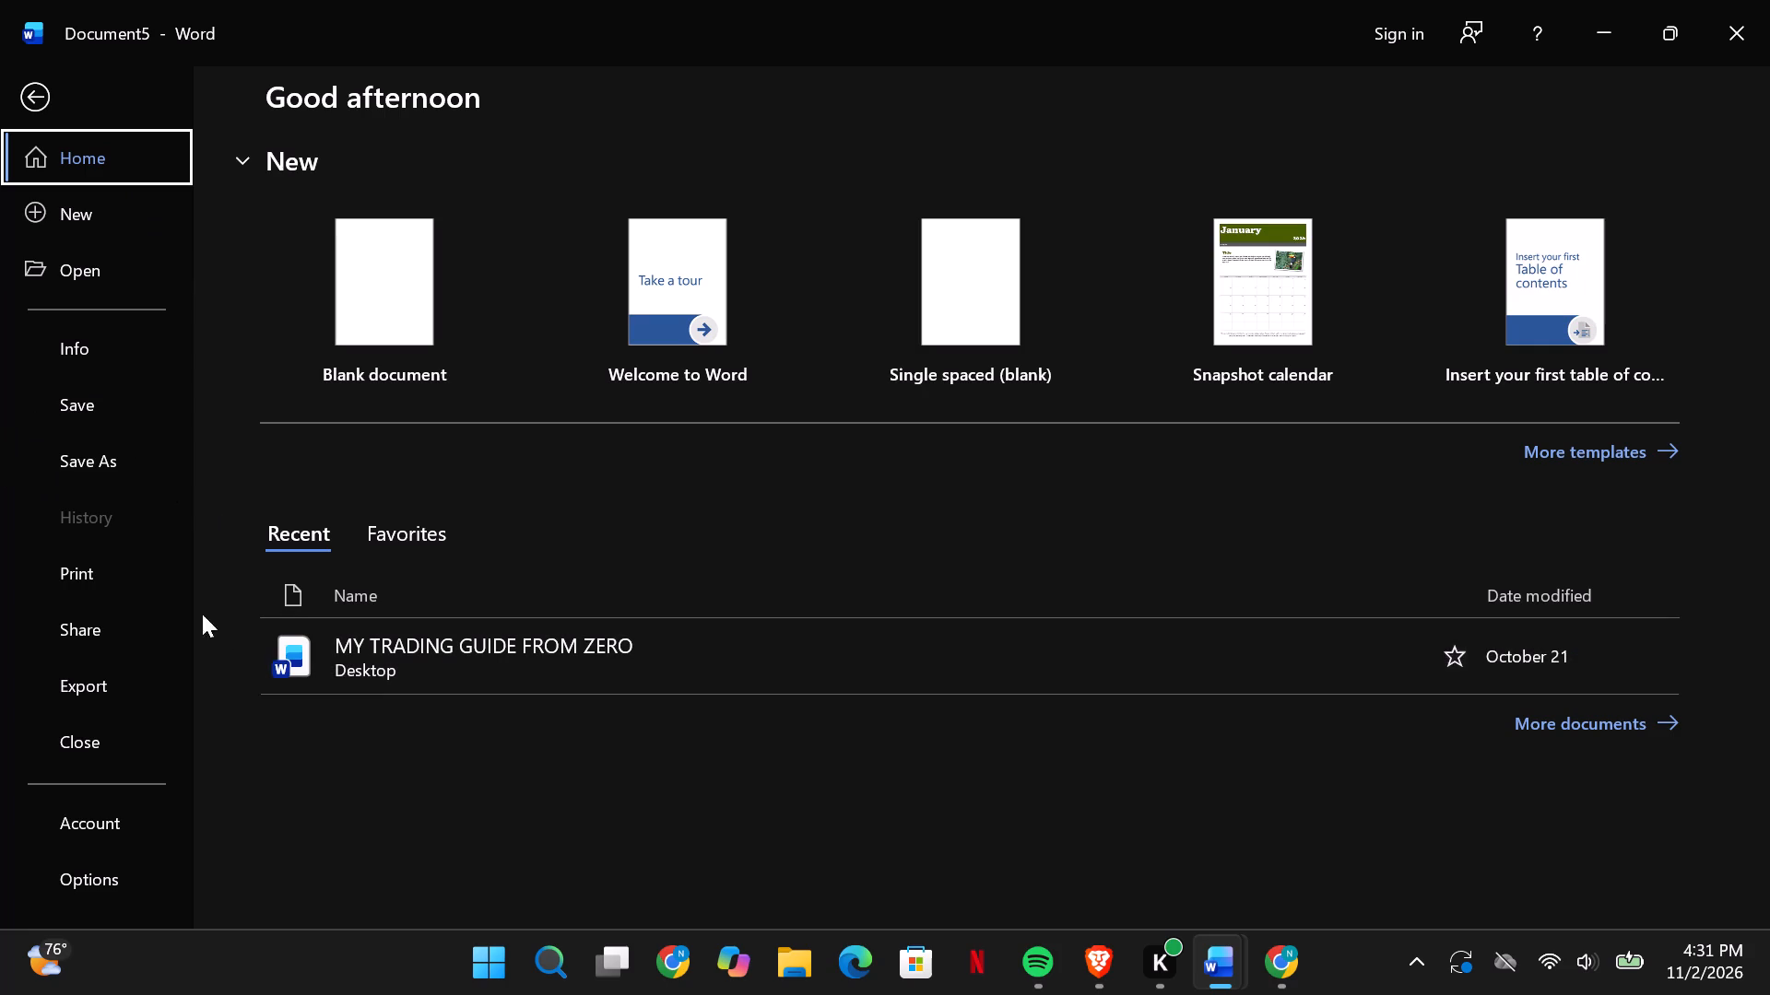
{"action": "left_click", "coordinate": [98, 462]}
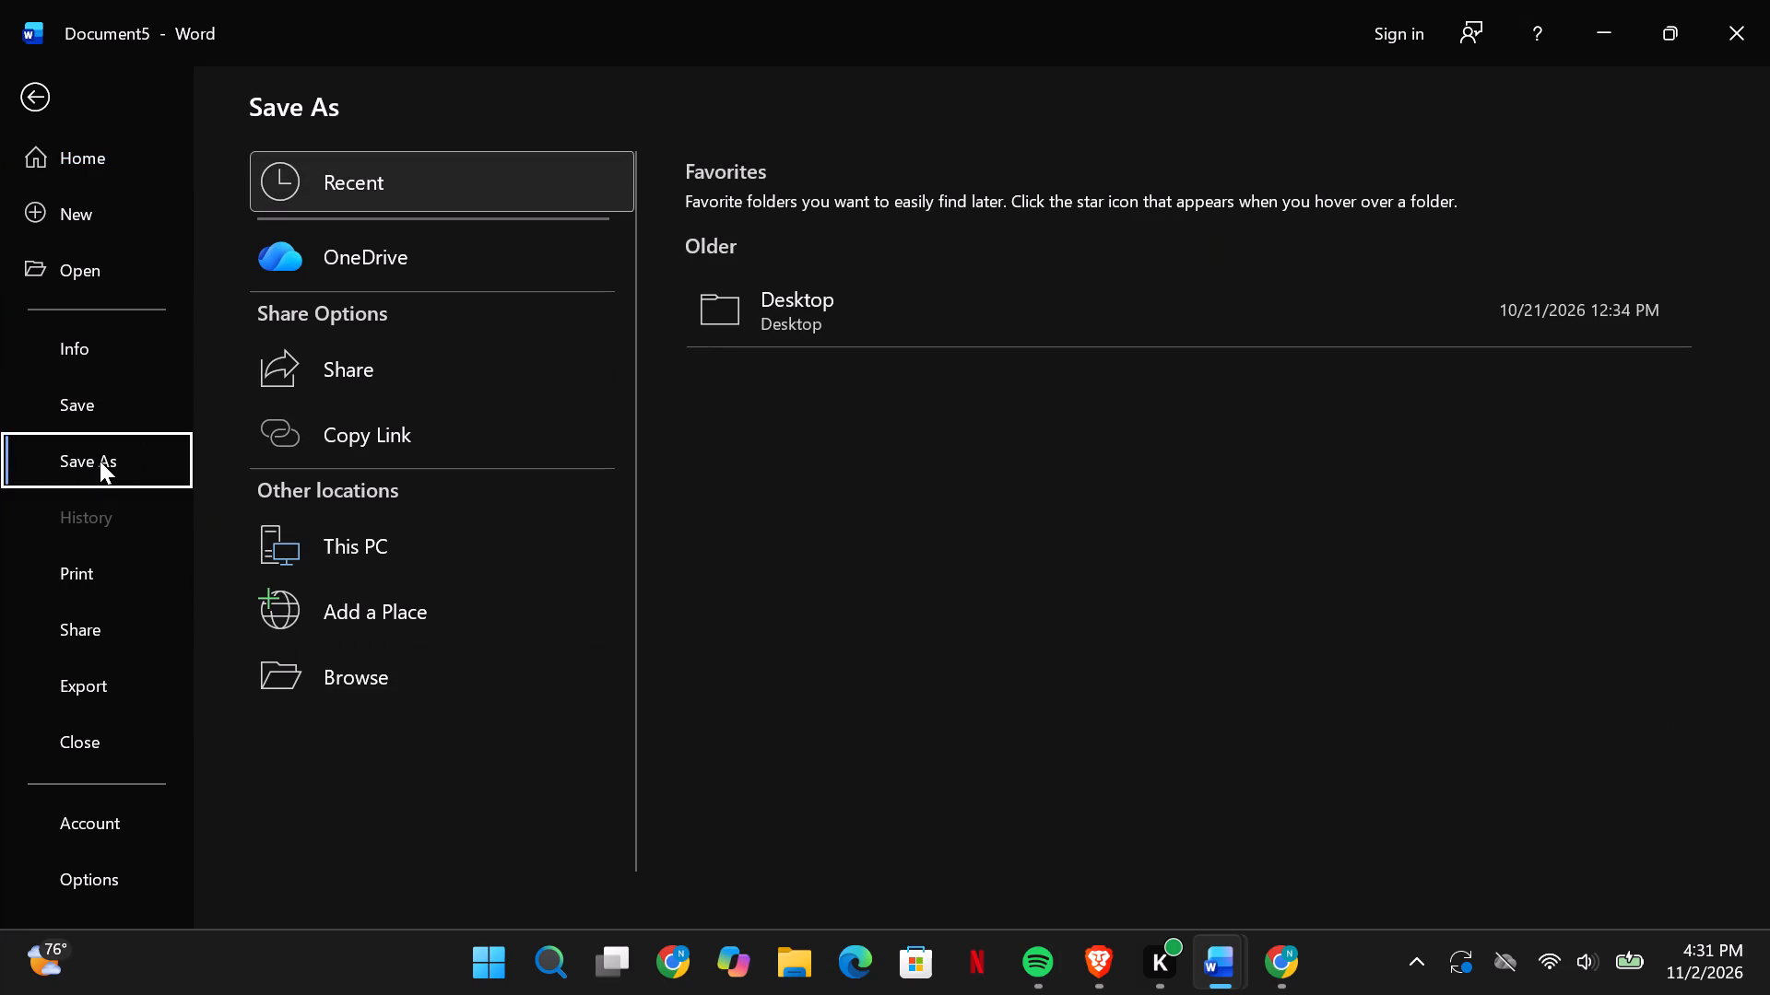
{"action": "left_click", "coordinate": [360, 667]}
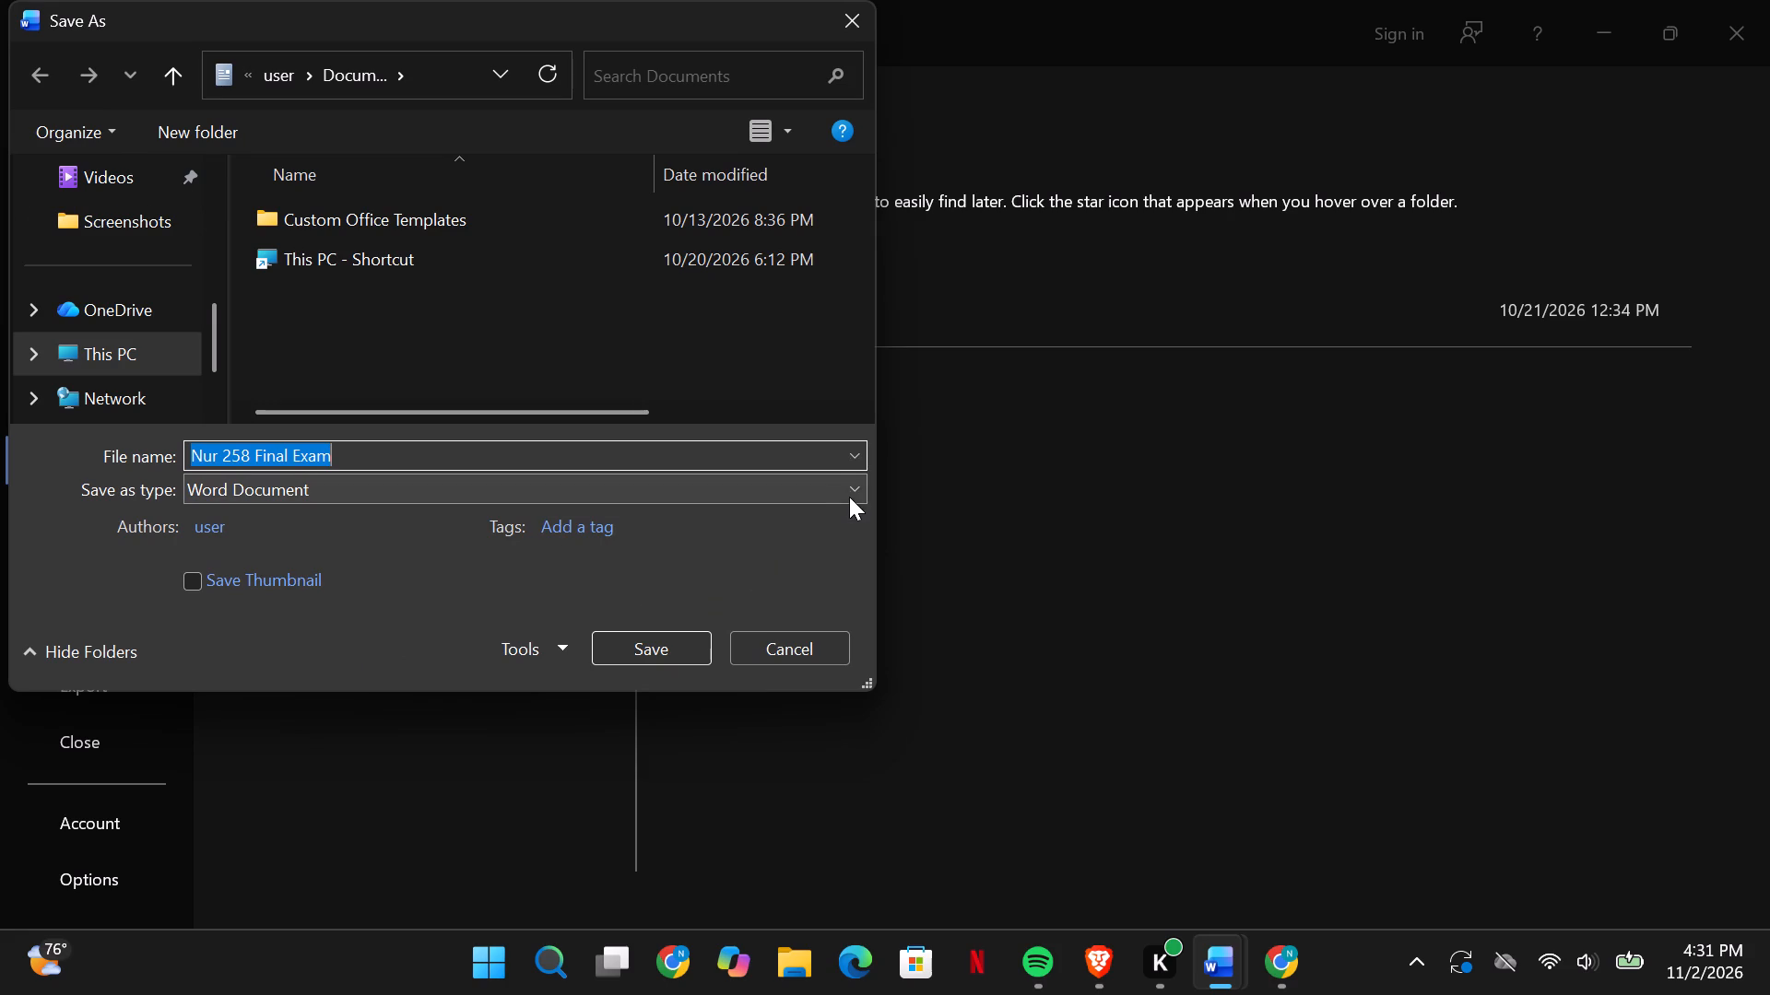
{"action": "left_click", "coordinate": [854, 484]}
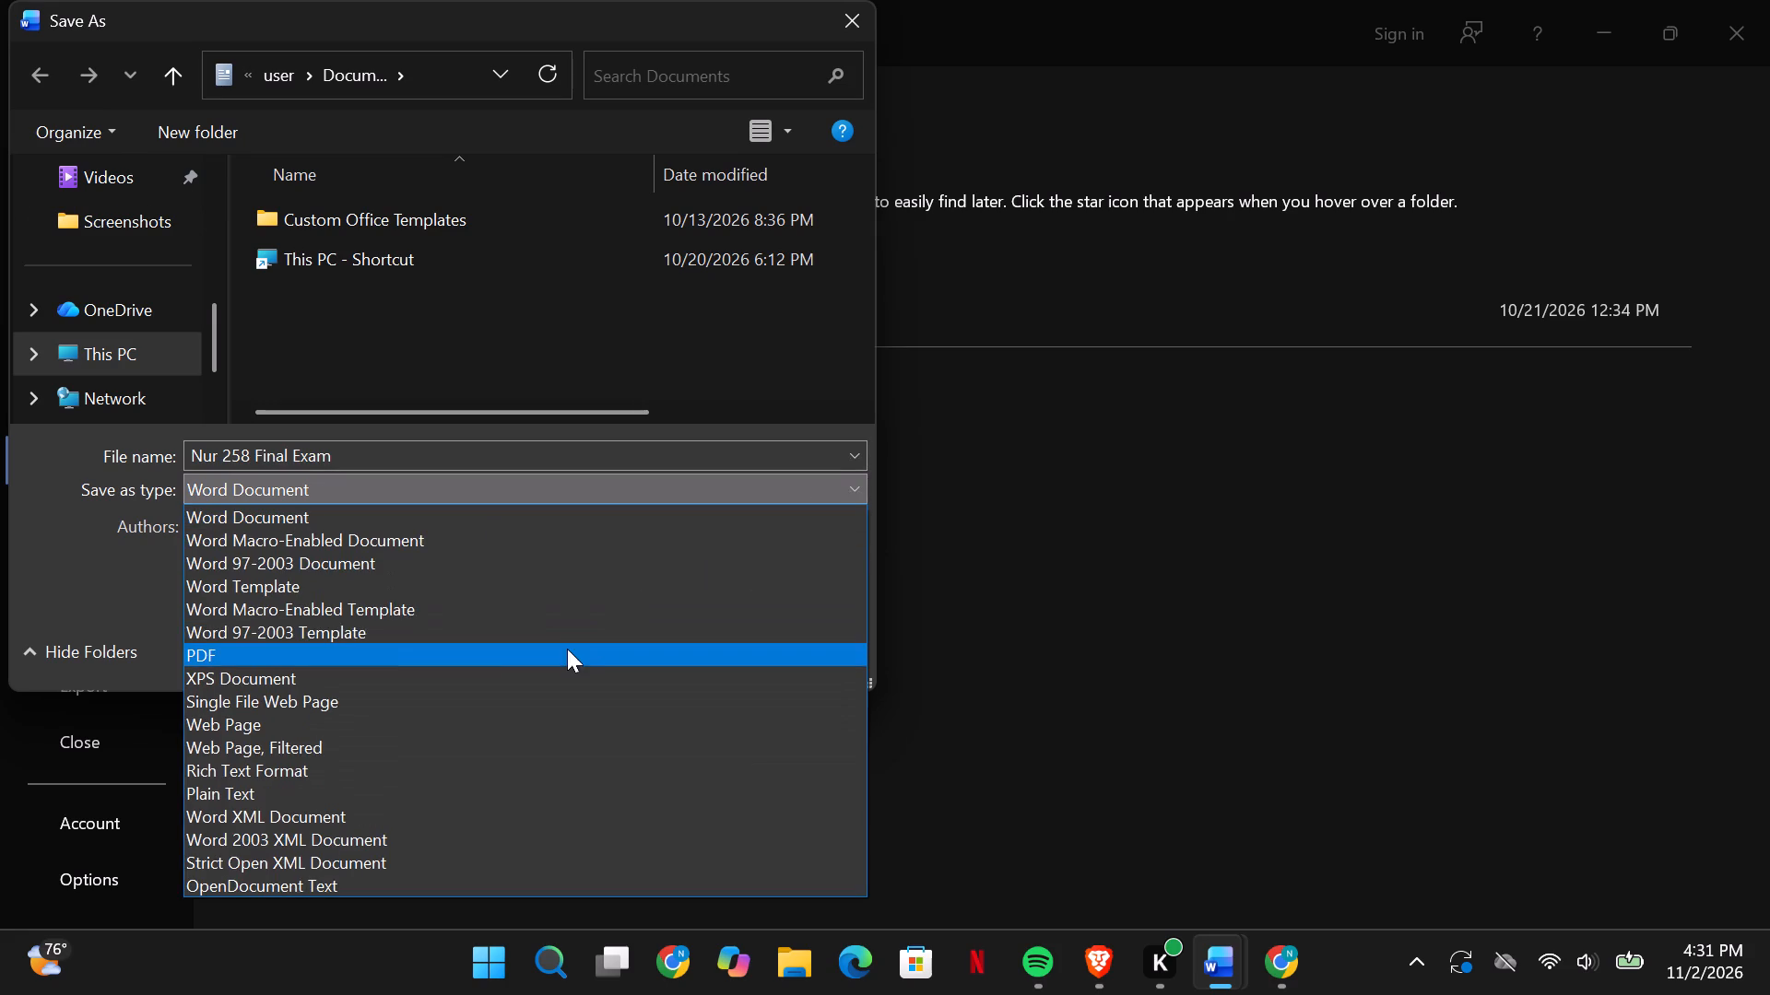
{"action": "left_click", "coordinate": [561, 652]}
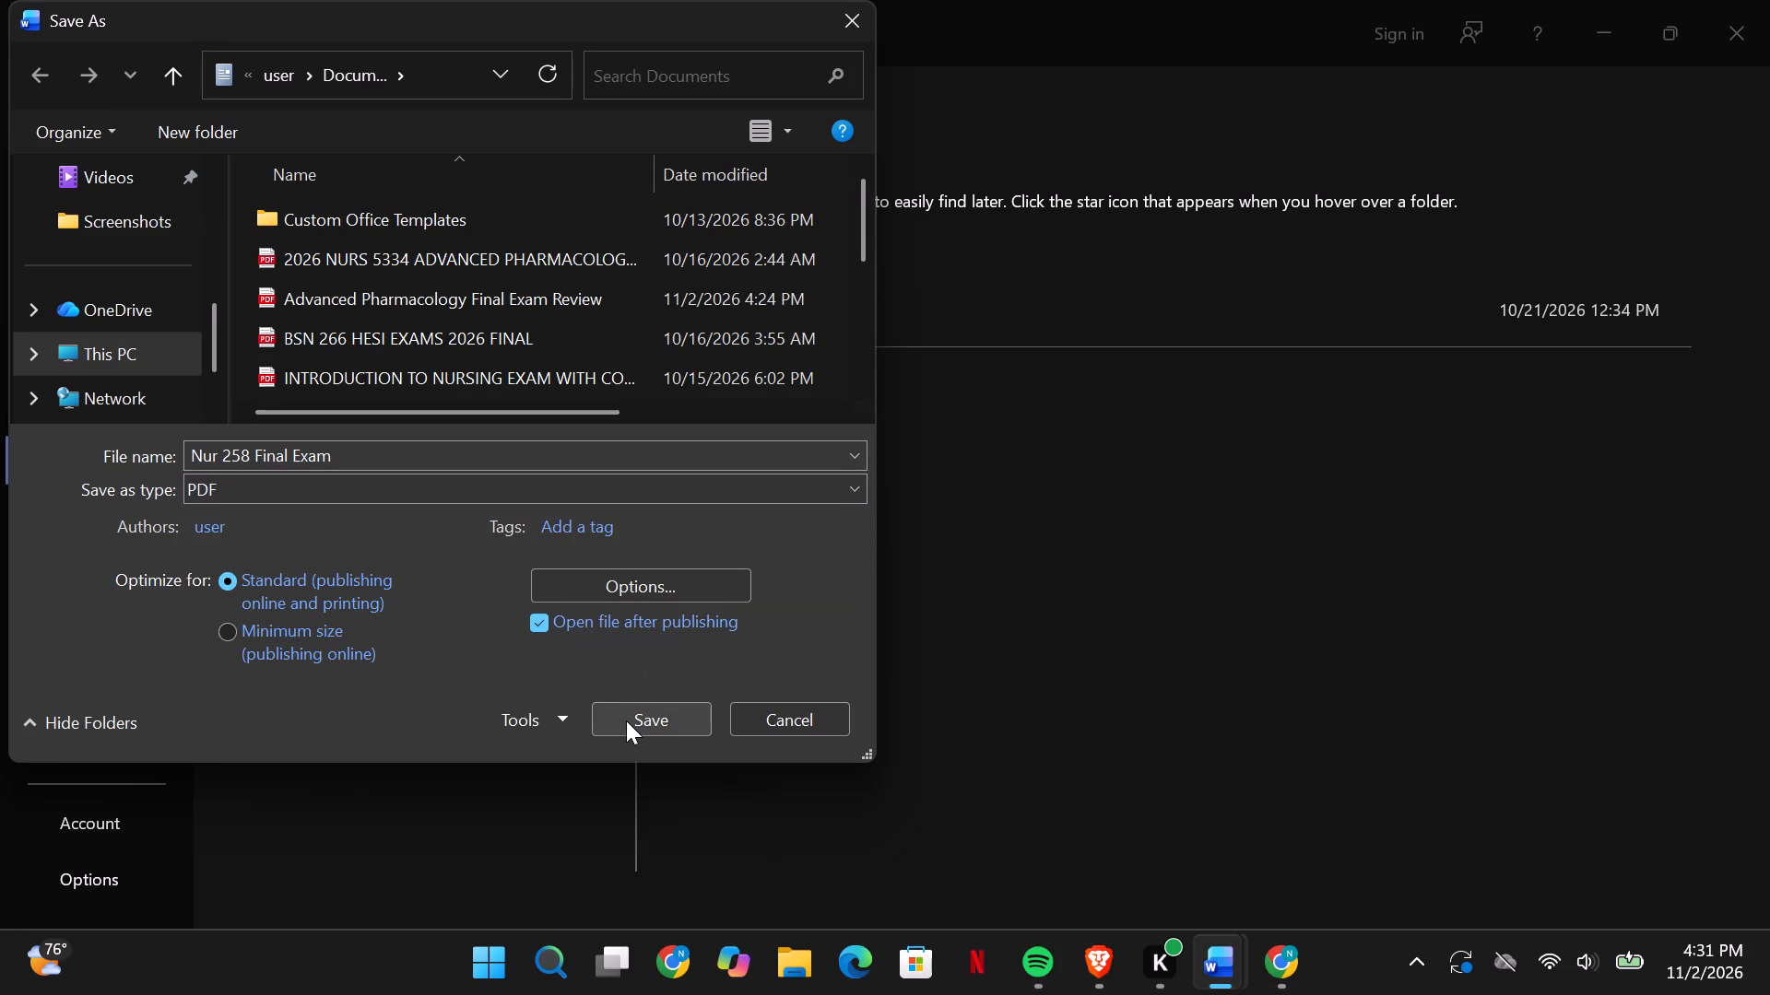
{"action": "left_click", "coordinate": [626, 720]}
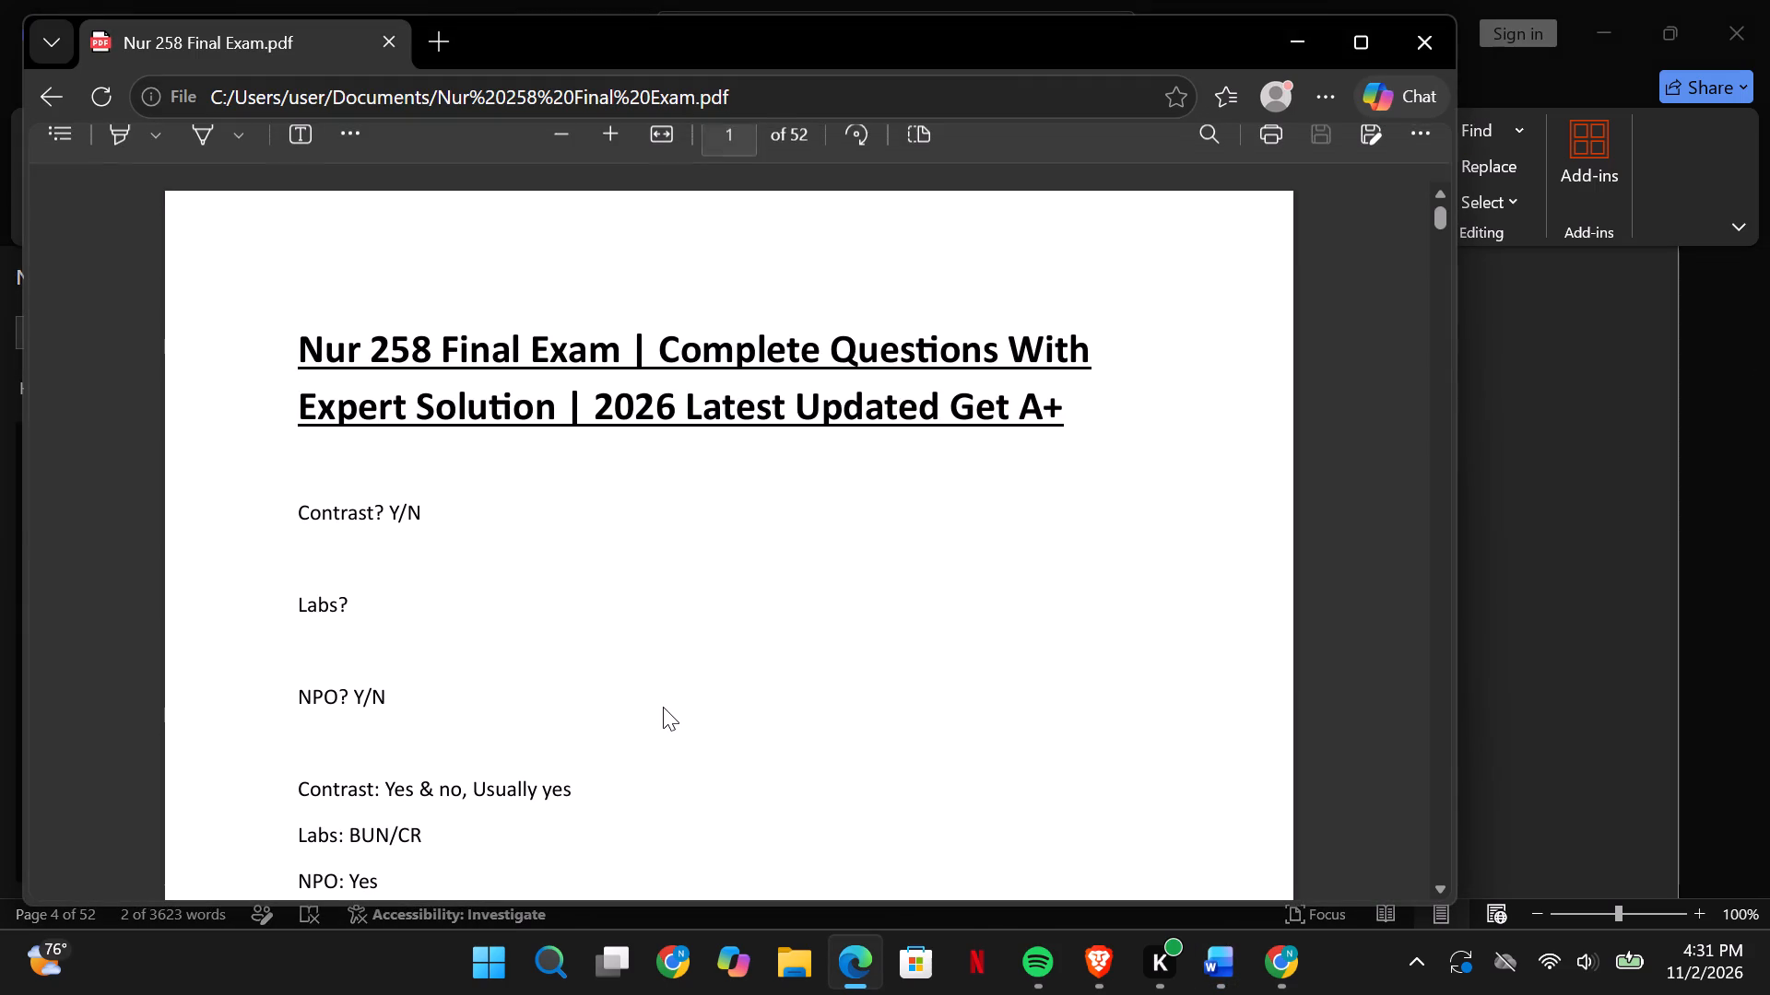
Check the first pages of the published Nur 258 Final Exam PDF and close its window.
{"action": "scroll", "coordinate": [546, 640], "scroll_direction": "down", "scroll_amount": 7}
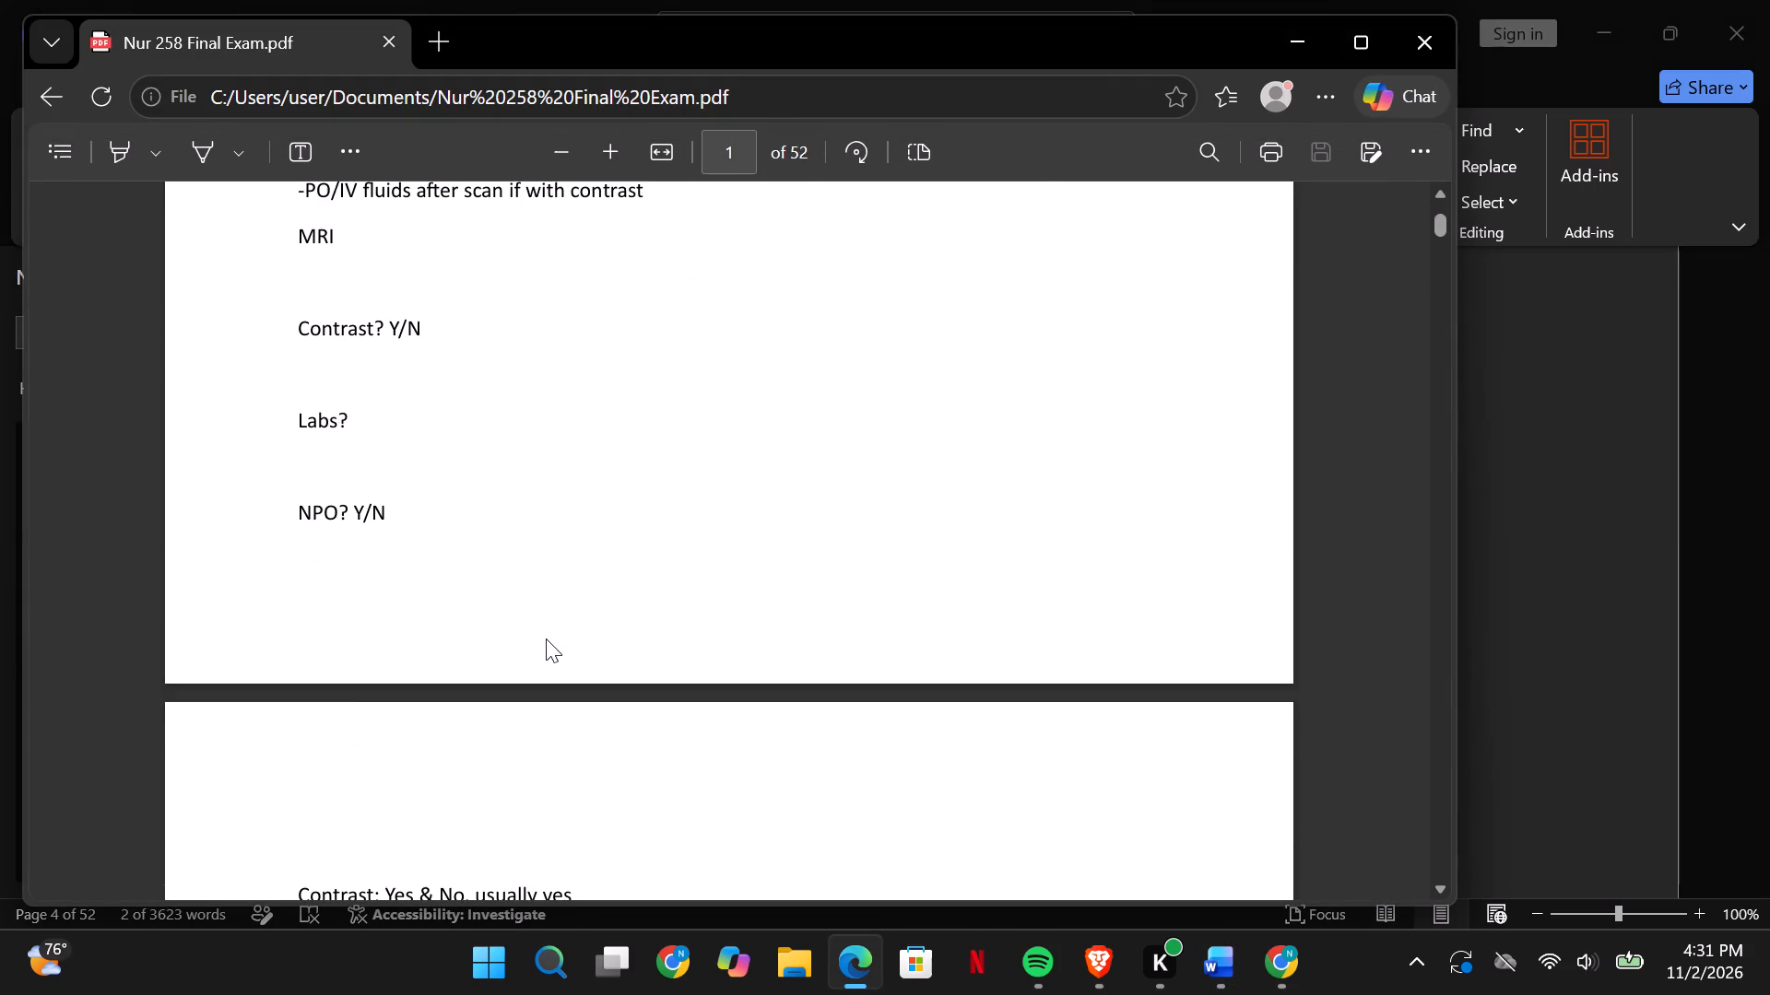
{"action": "scroll", "coordinate": [546, 638], "scroll_direction": "down", "scroll_amount": 16}
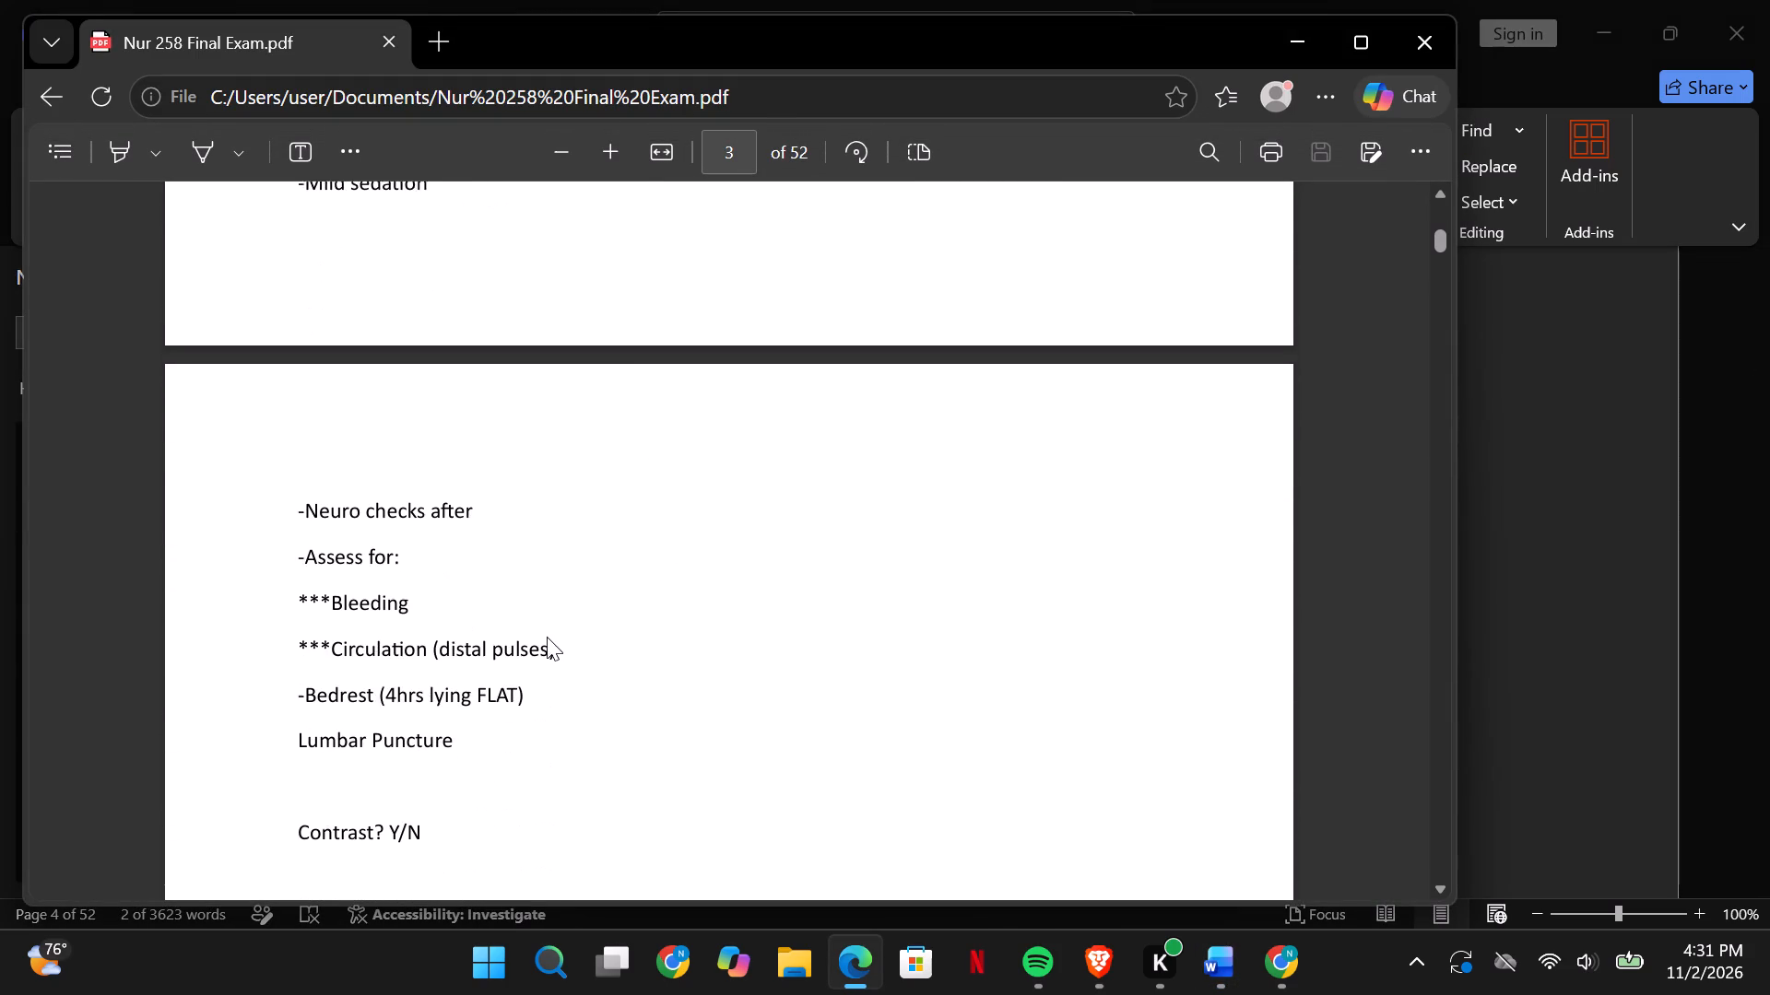
{"action": "scroll", "coordinate": [547, 637], "scroll_direction": "down", "scroll_amount": 19}
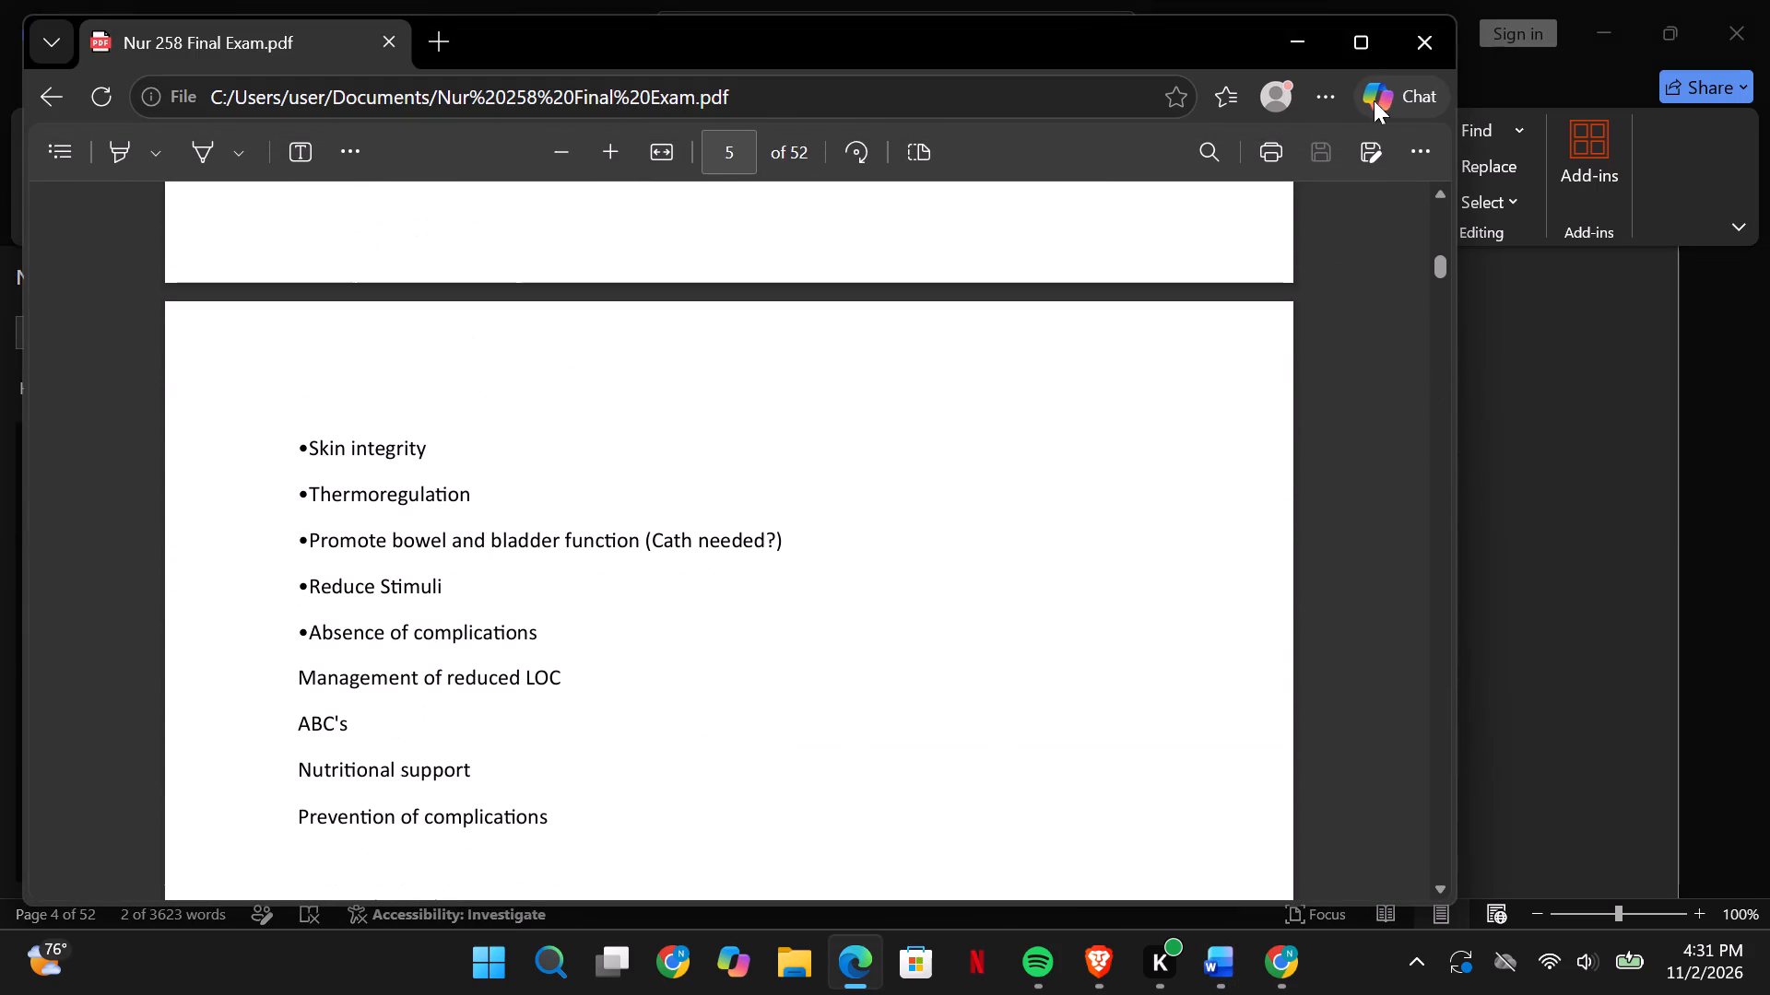
{"action": "left_click", "coordinate": [1420, 32]}
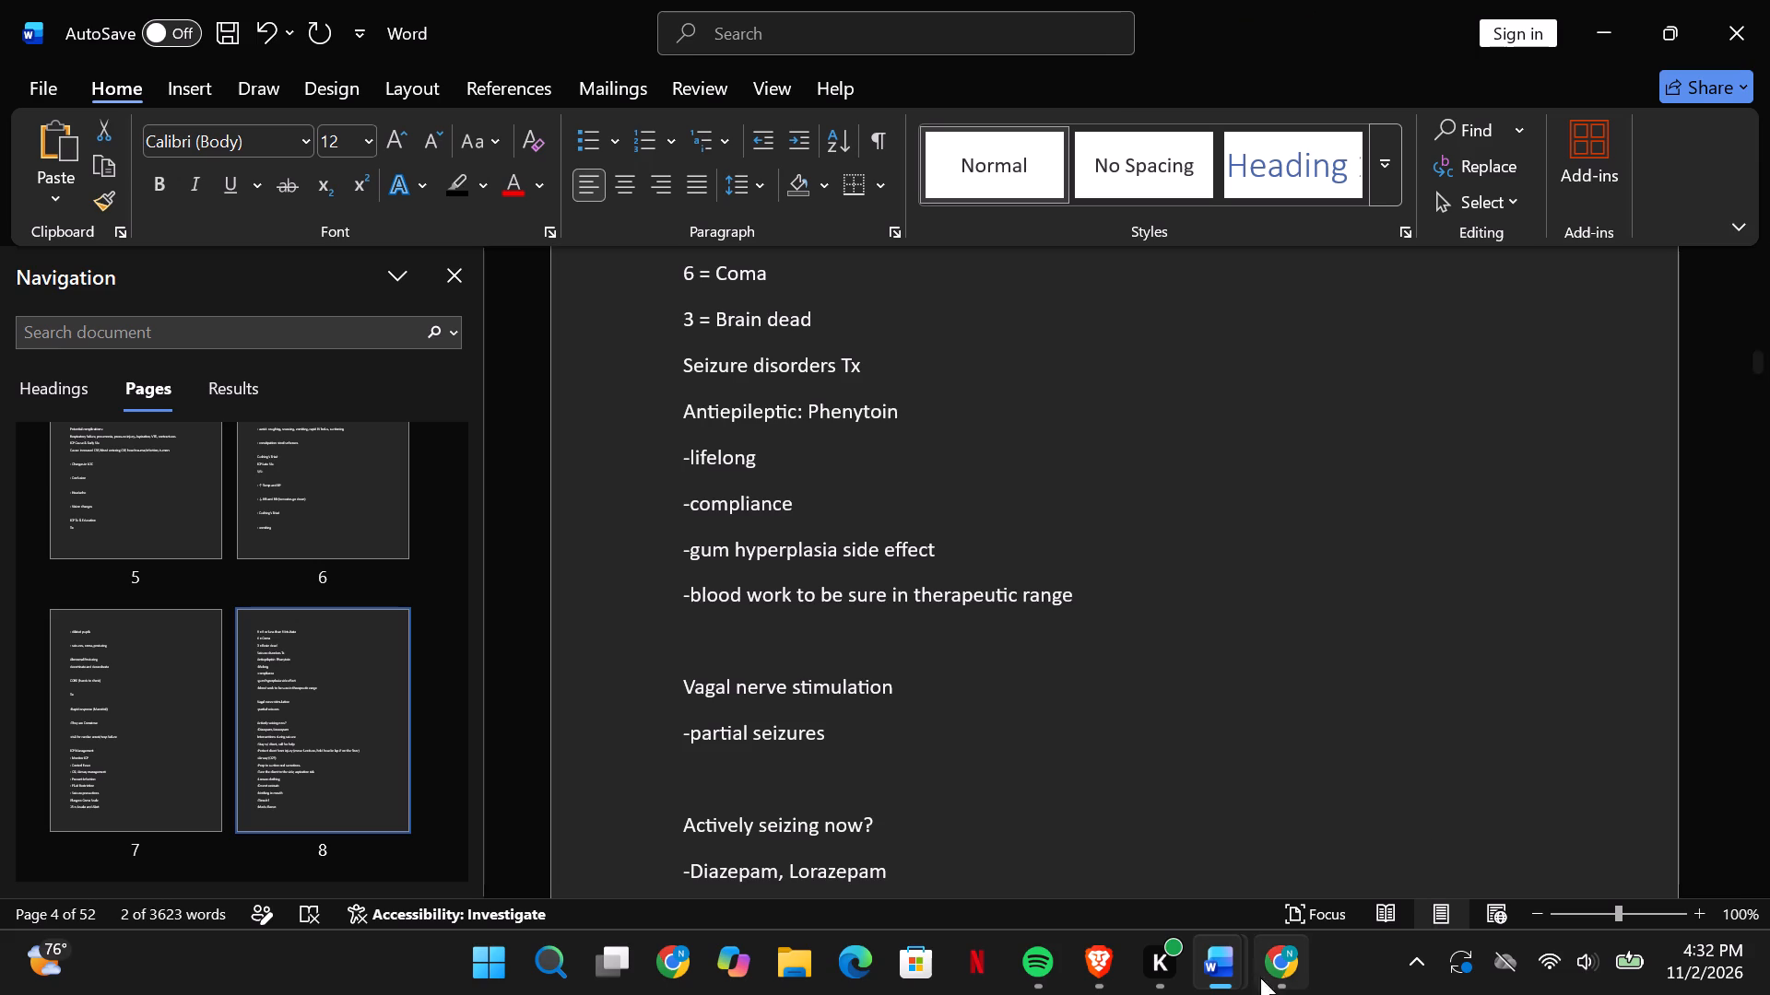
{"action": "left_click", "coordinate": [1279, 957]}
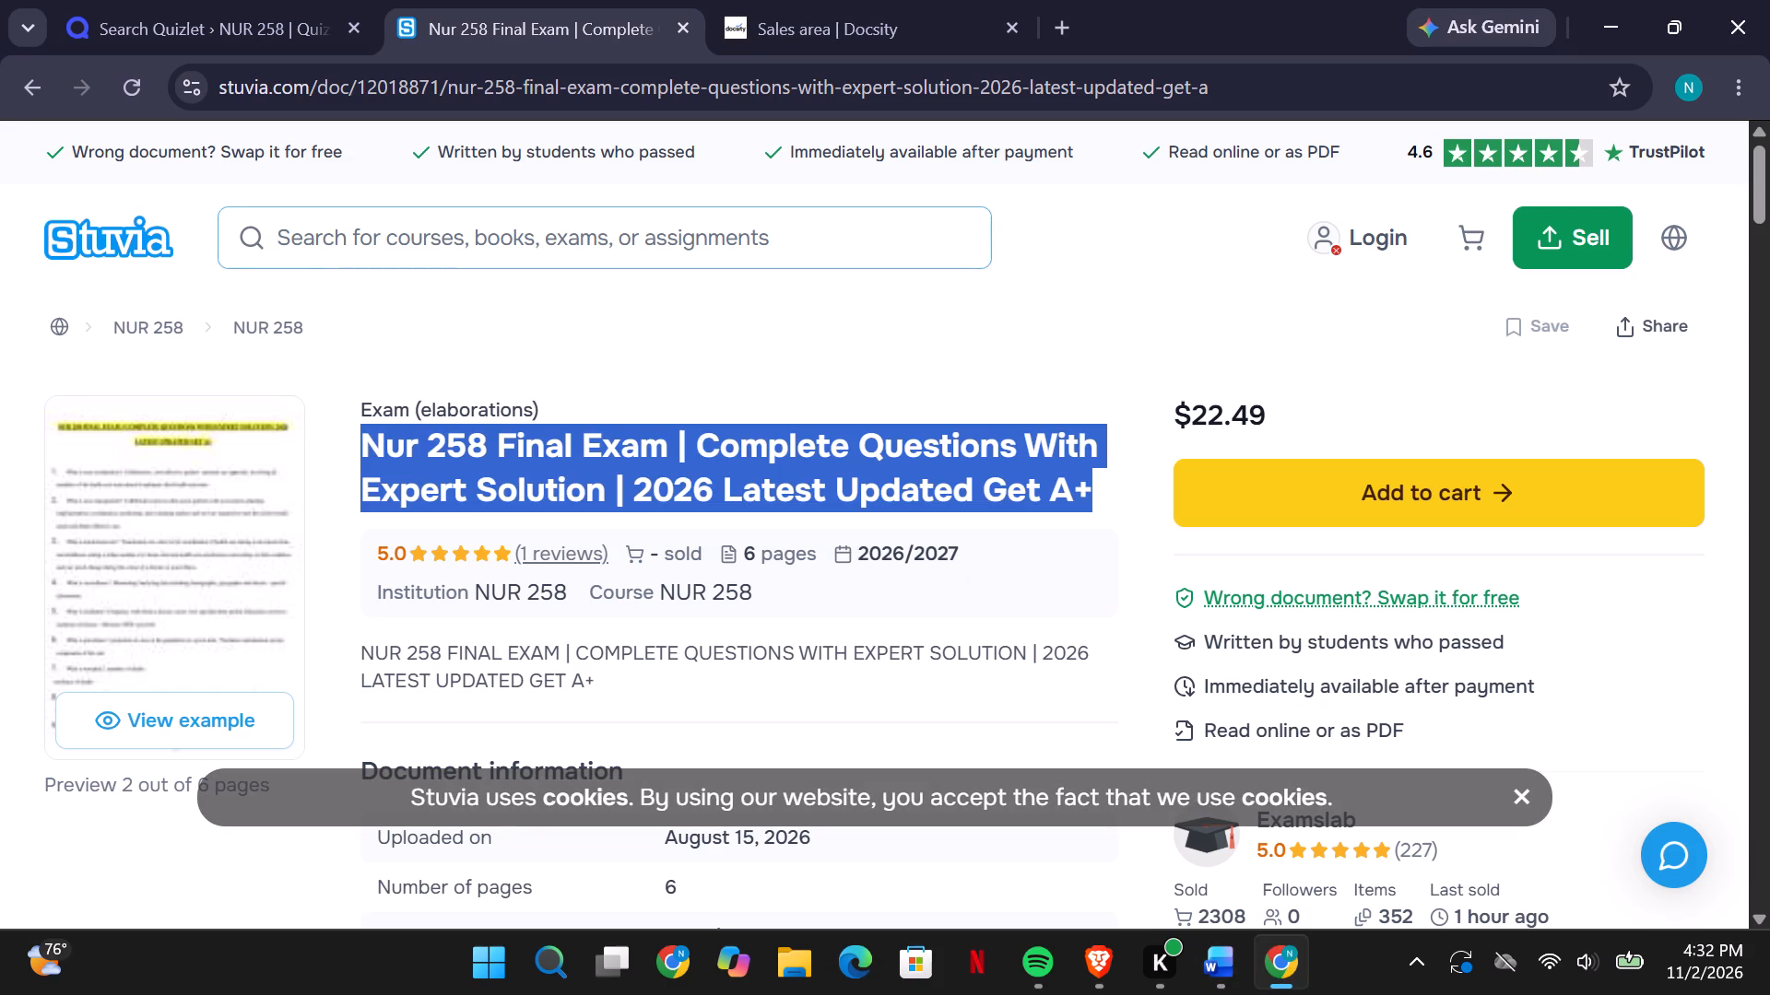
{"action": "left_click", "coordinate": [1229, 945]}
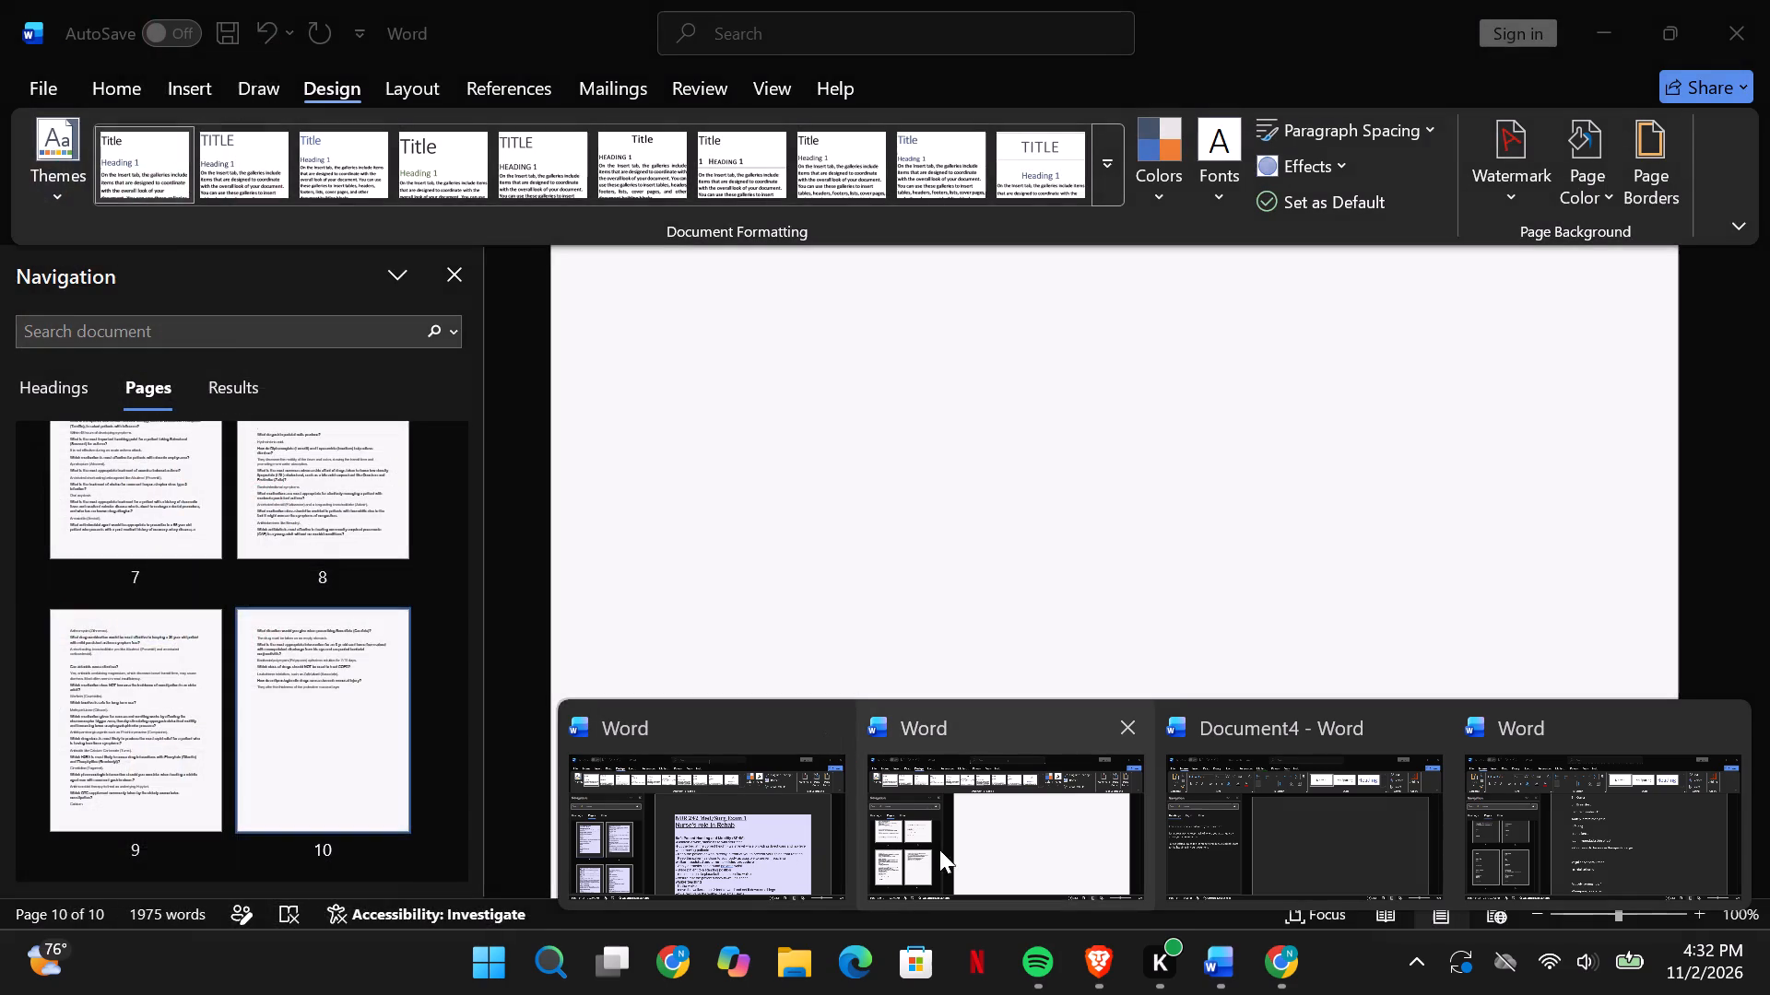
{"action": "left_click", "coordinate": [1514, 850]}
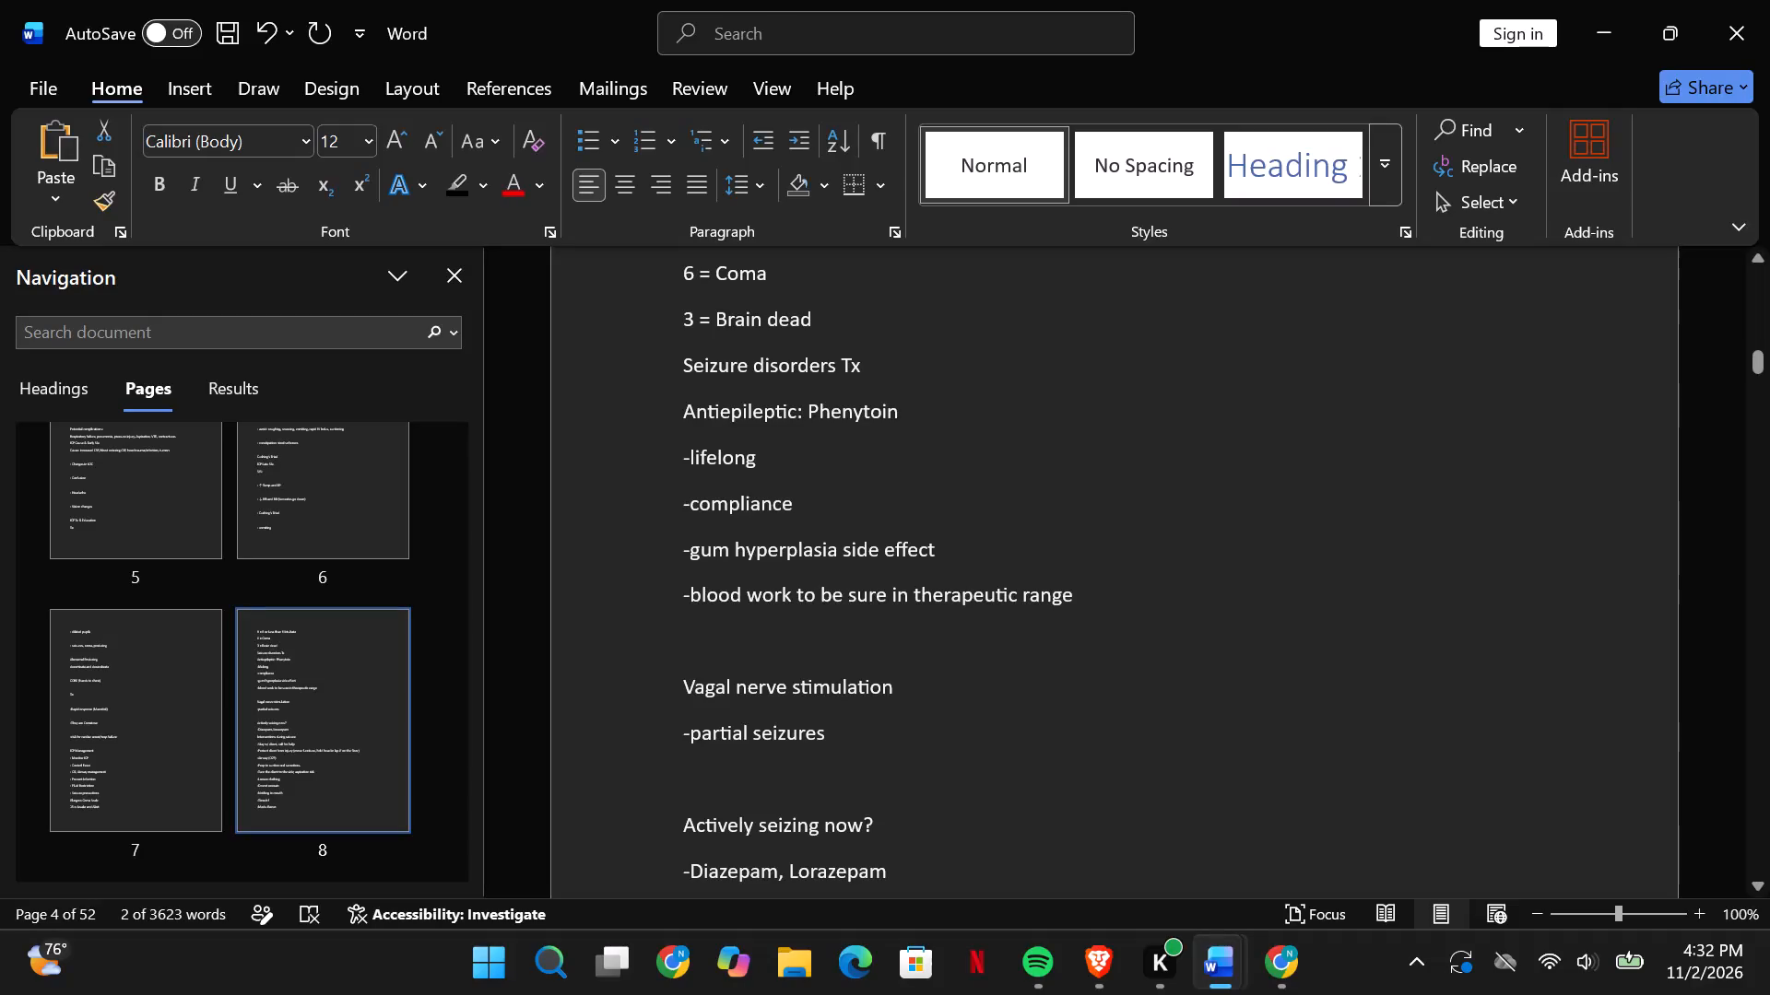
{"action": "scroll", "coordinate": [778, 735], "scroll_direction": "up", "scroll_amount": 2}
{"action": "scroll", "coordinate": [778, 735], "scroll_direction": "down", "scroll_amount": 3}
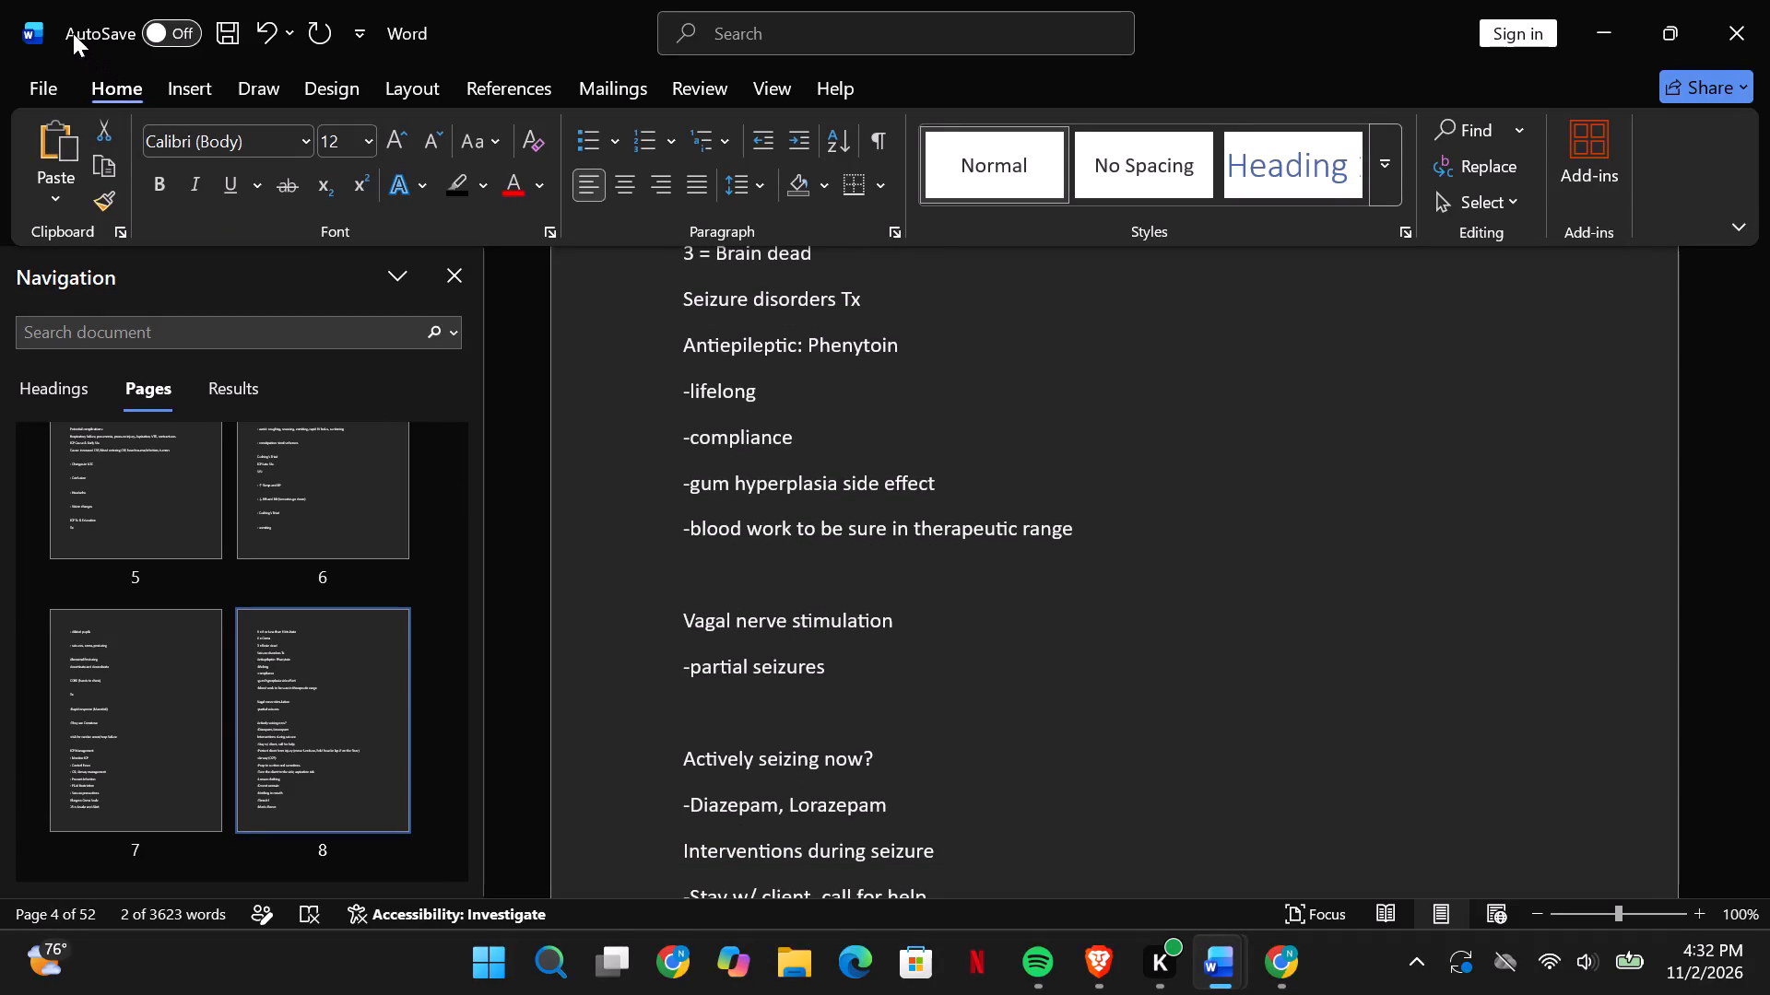
Create a new blank Word document.
{"action": "left_click", "coordinate": [35, 78]}
{"action": "left_click", "coordinate": [369, 299]}
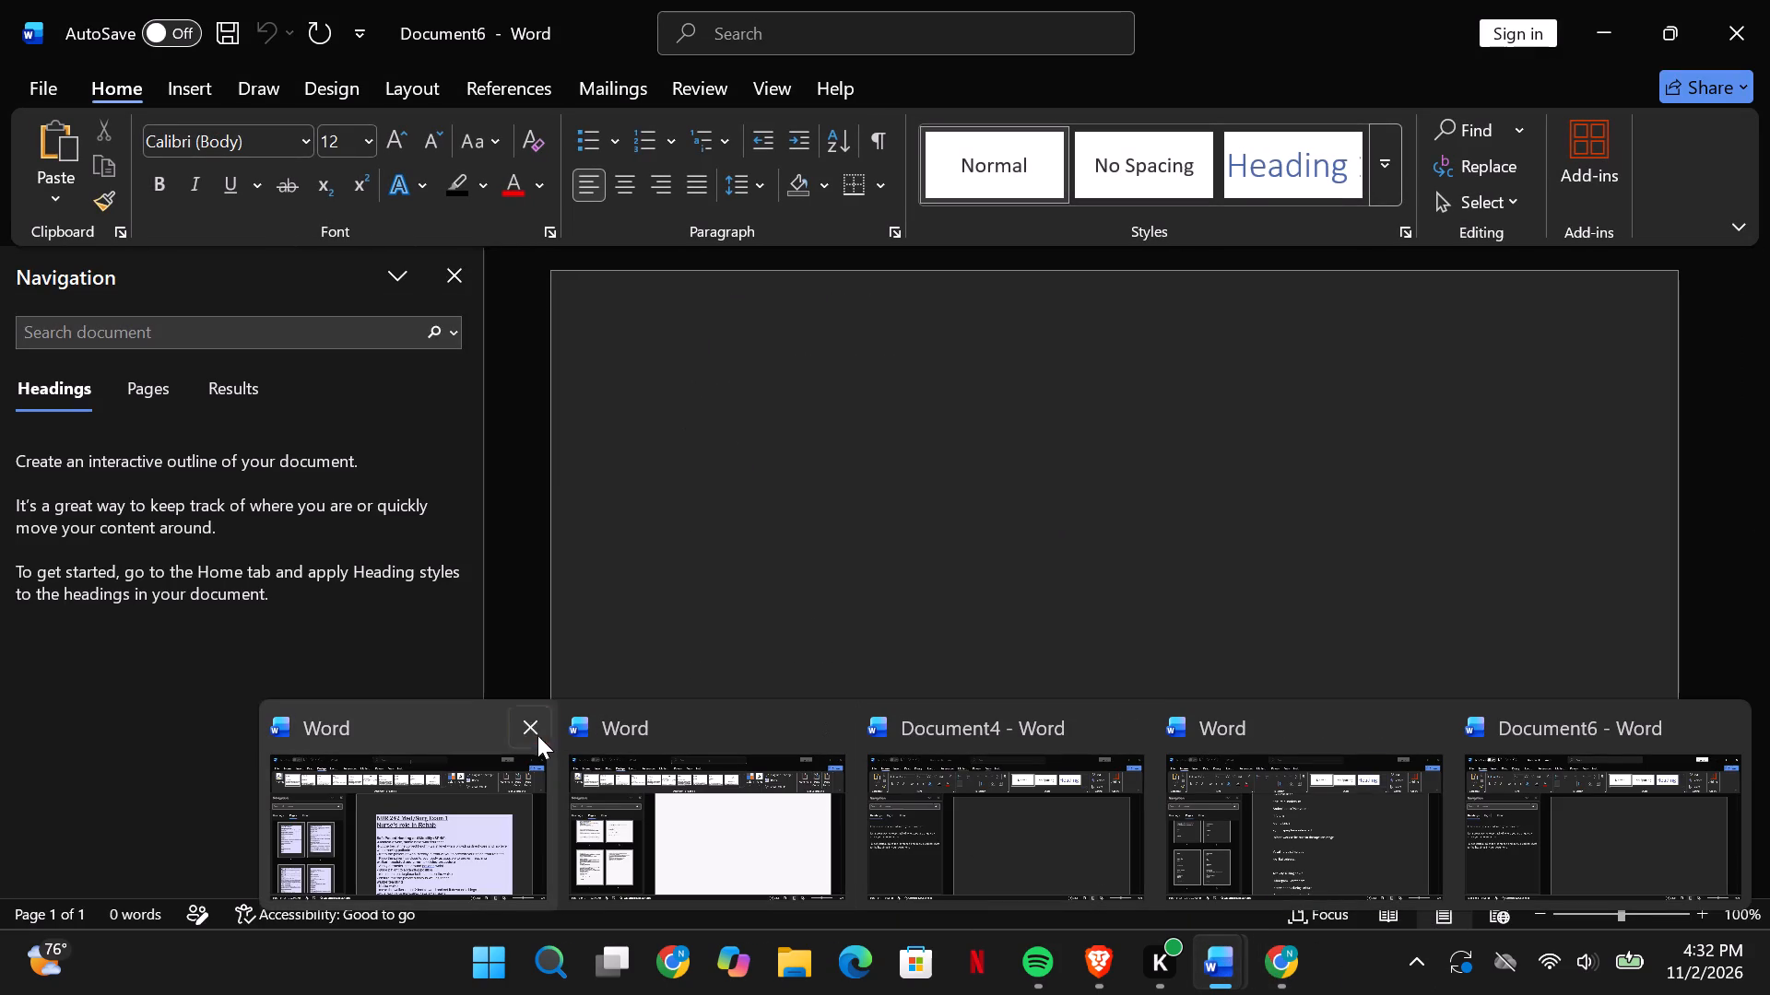
Close all other open Word documents without saving their changes, keeping only the new blank Document6 open.
{"action": "left_click", "coordinate": [538, 733]}
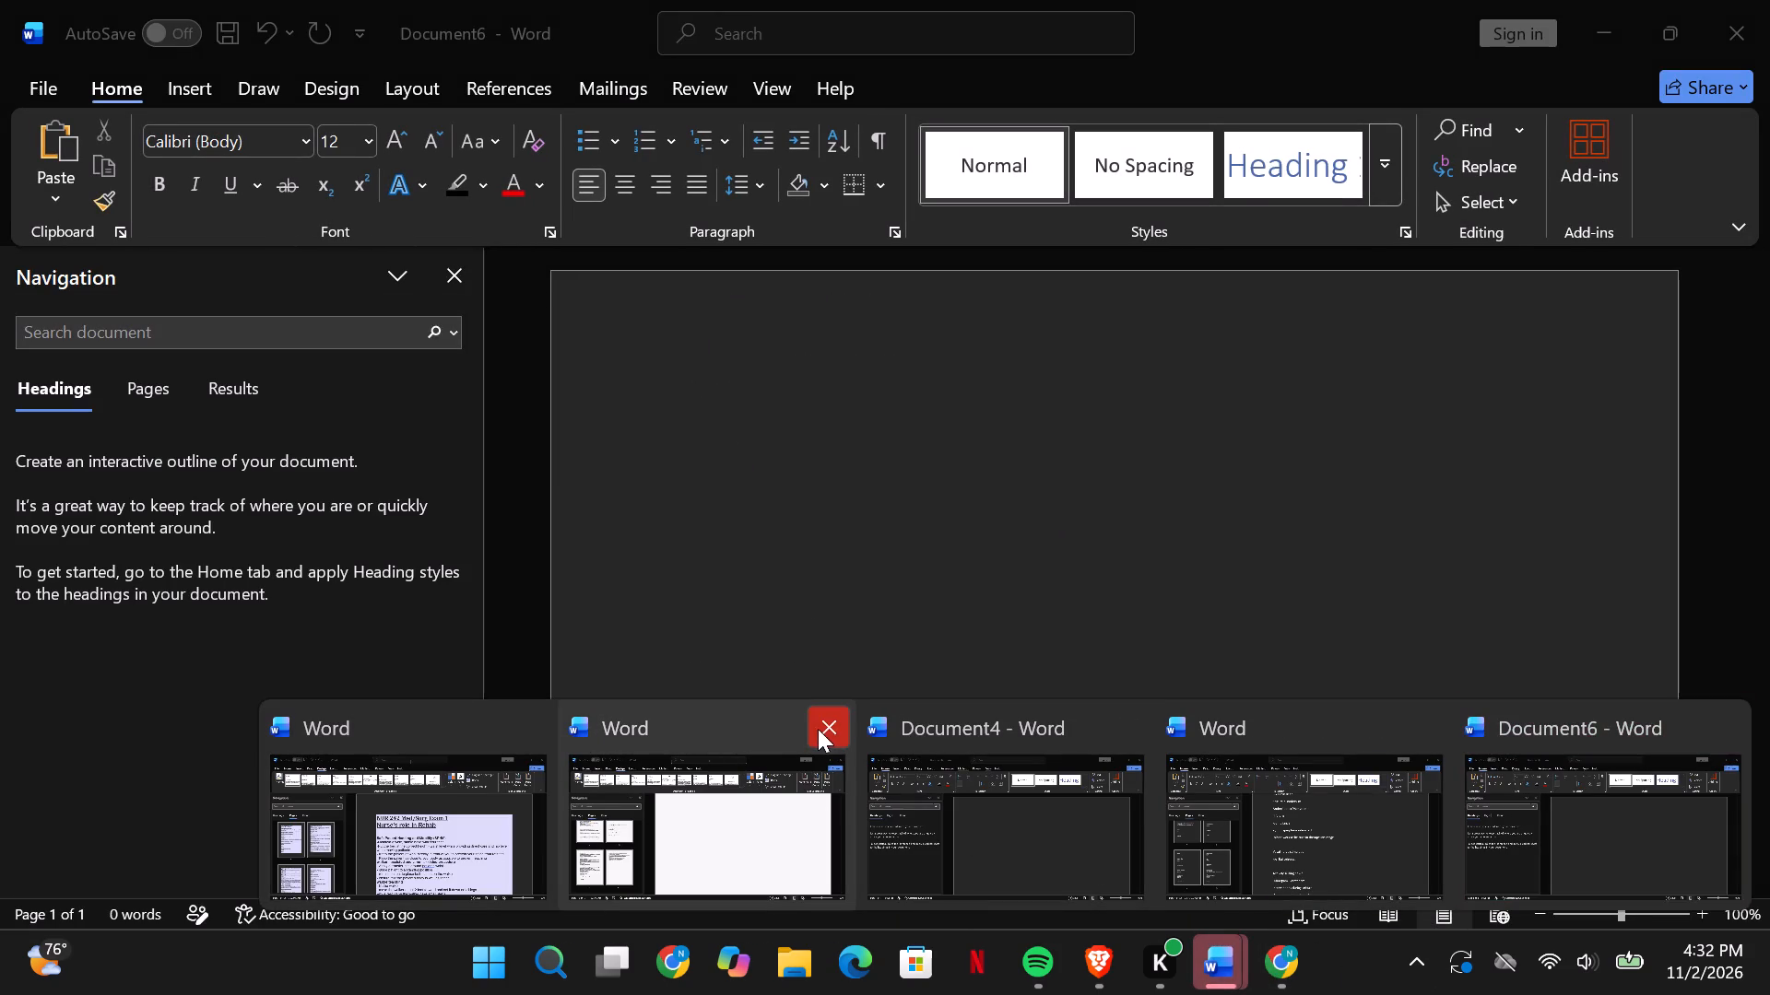
{"action": "left_click", "coordinate": [818, 729]}
{"action": "left_click", "coordinate": [1124, 725]}
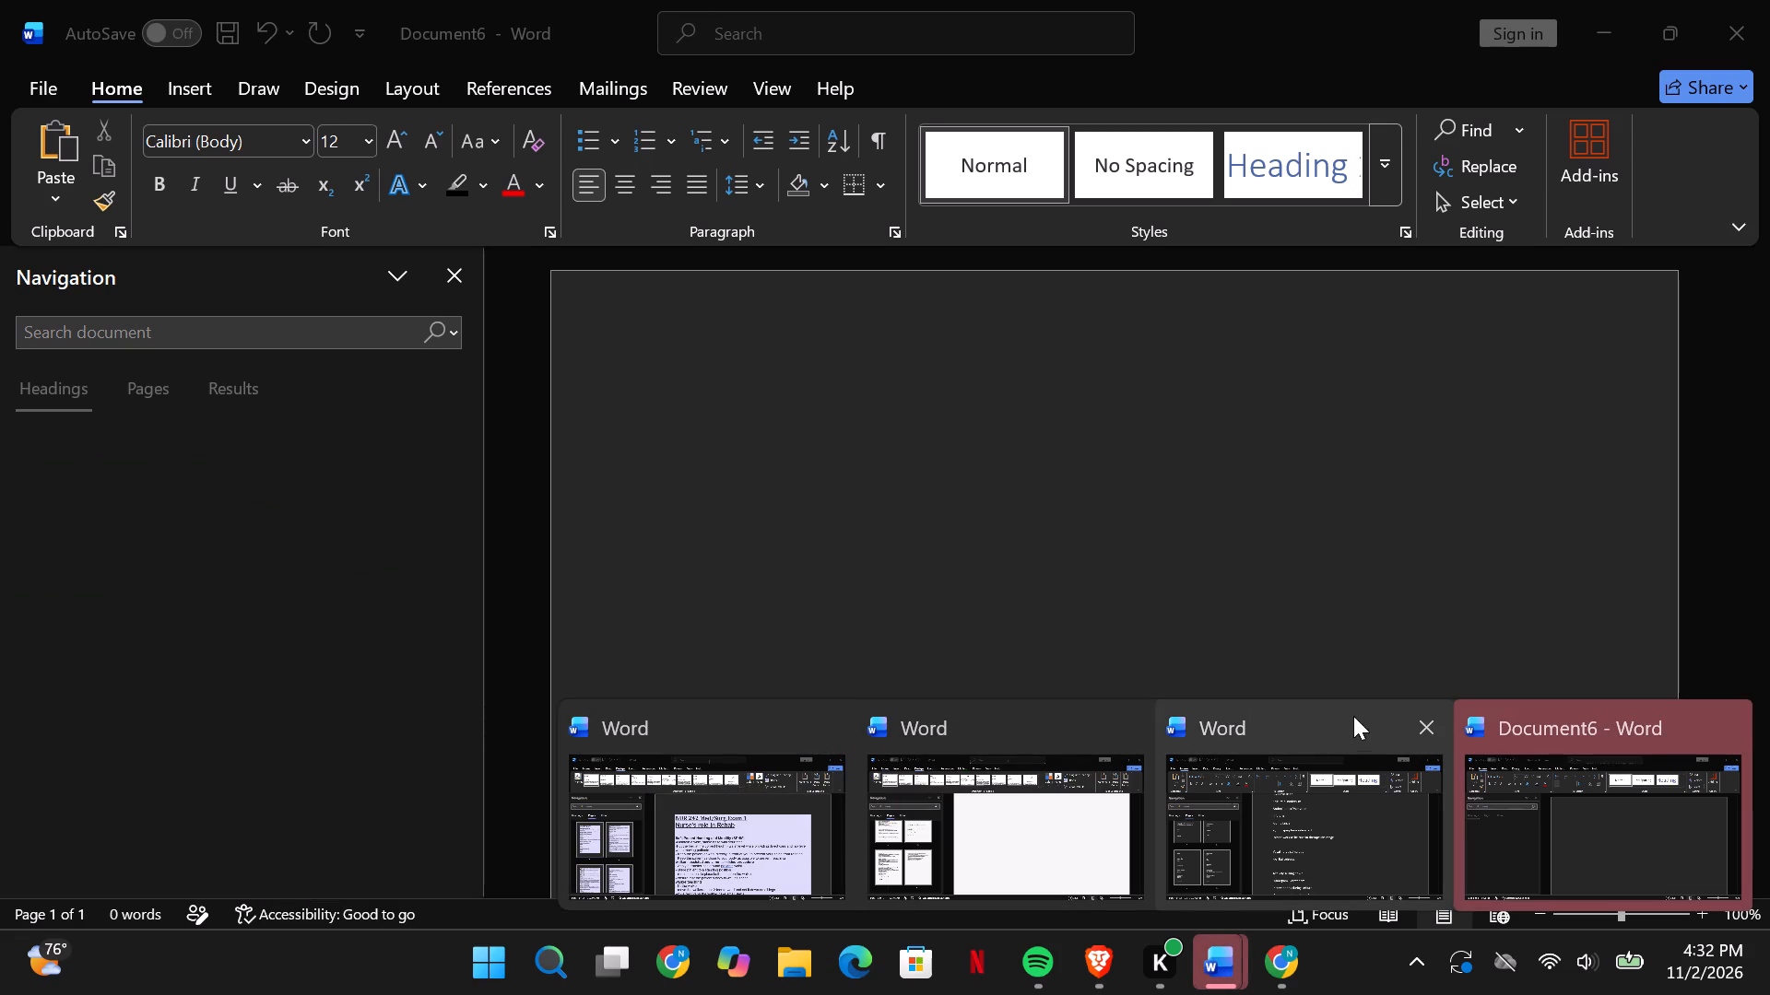
{"action": "left_click", "coordinate": [1420, 725]}
{"action": "left_click", "coordinate": [725, 804]}
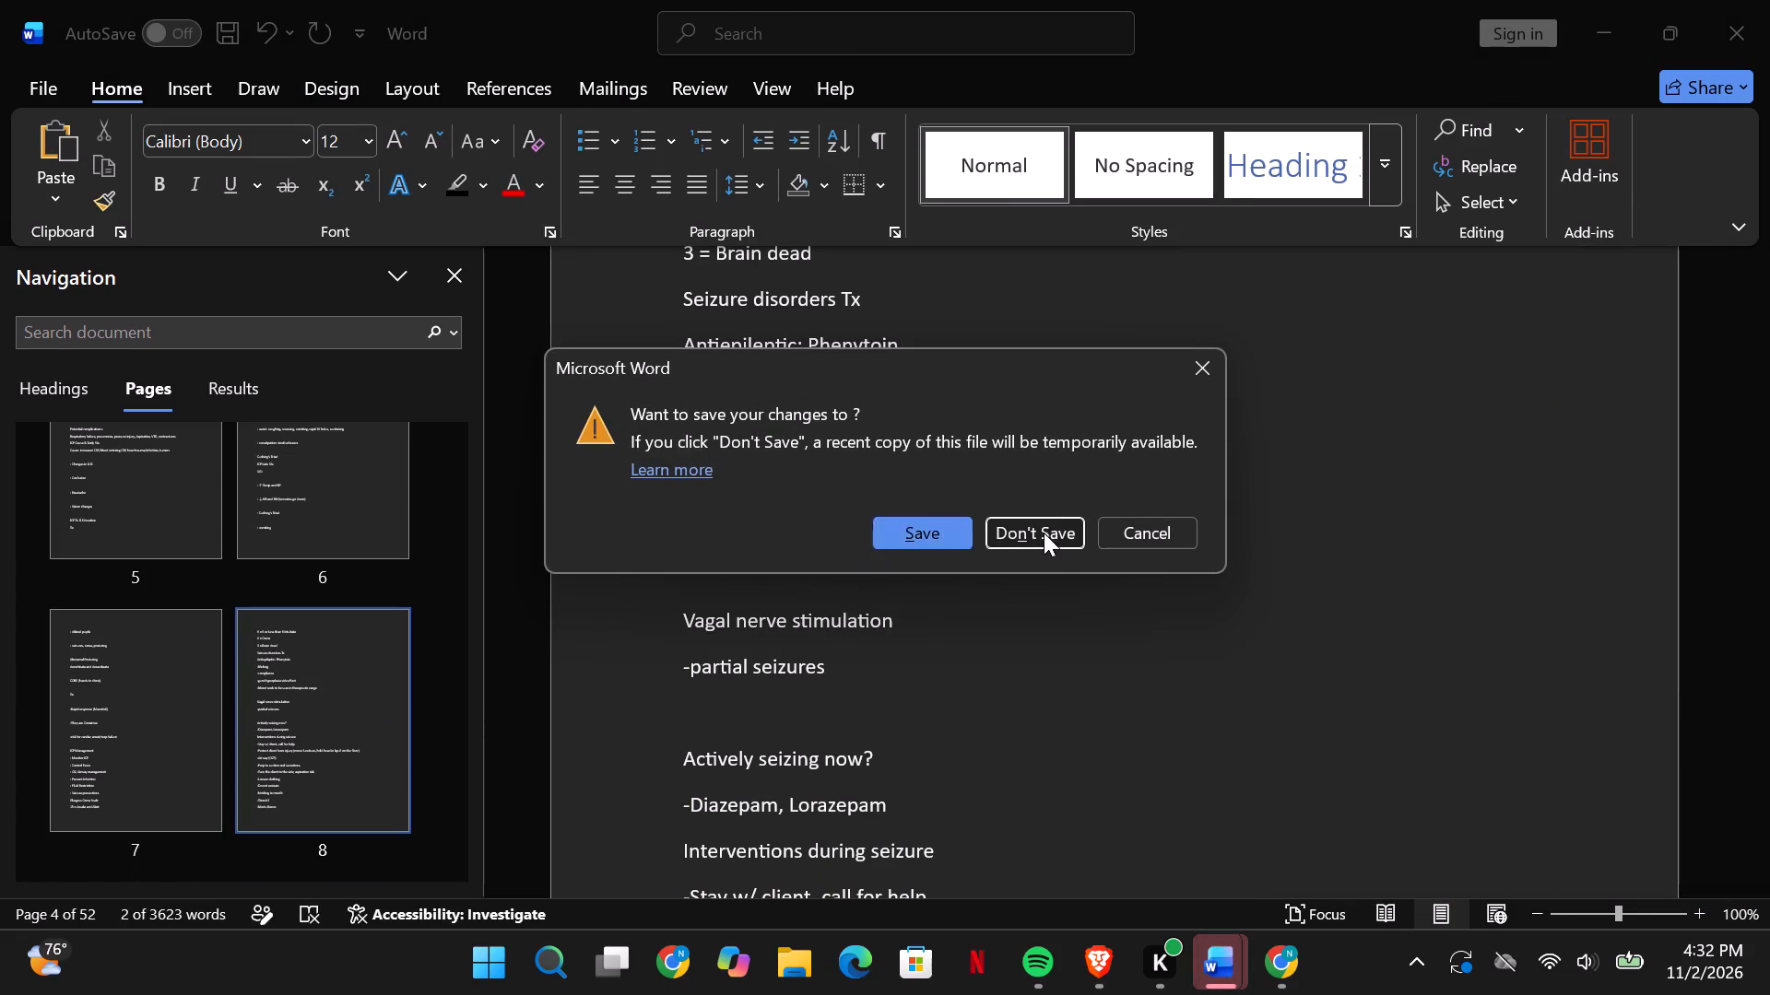
{"action": "left_click", "coordinate": [1044, 533]}
{"action": "left_click", "coordinate": [1006, 534]}
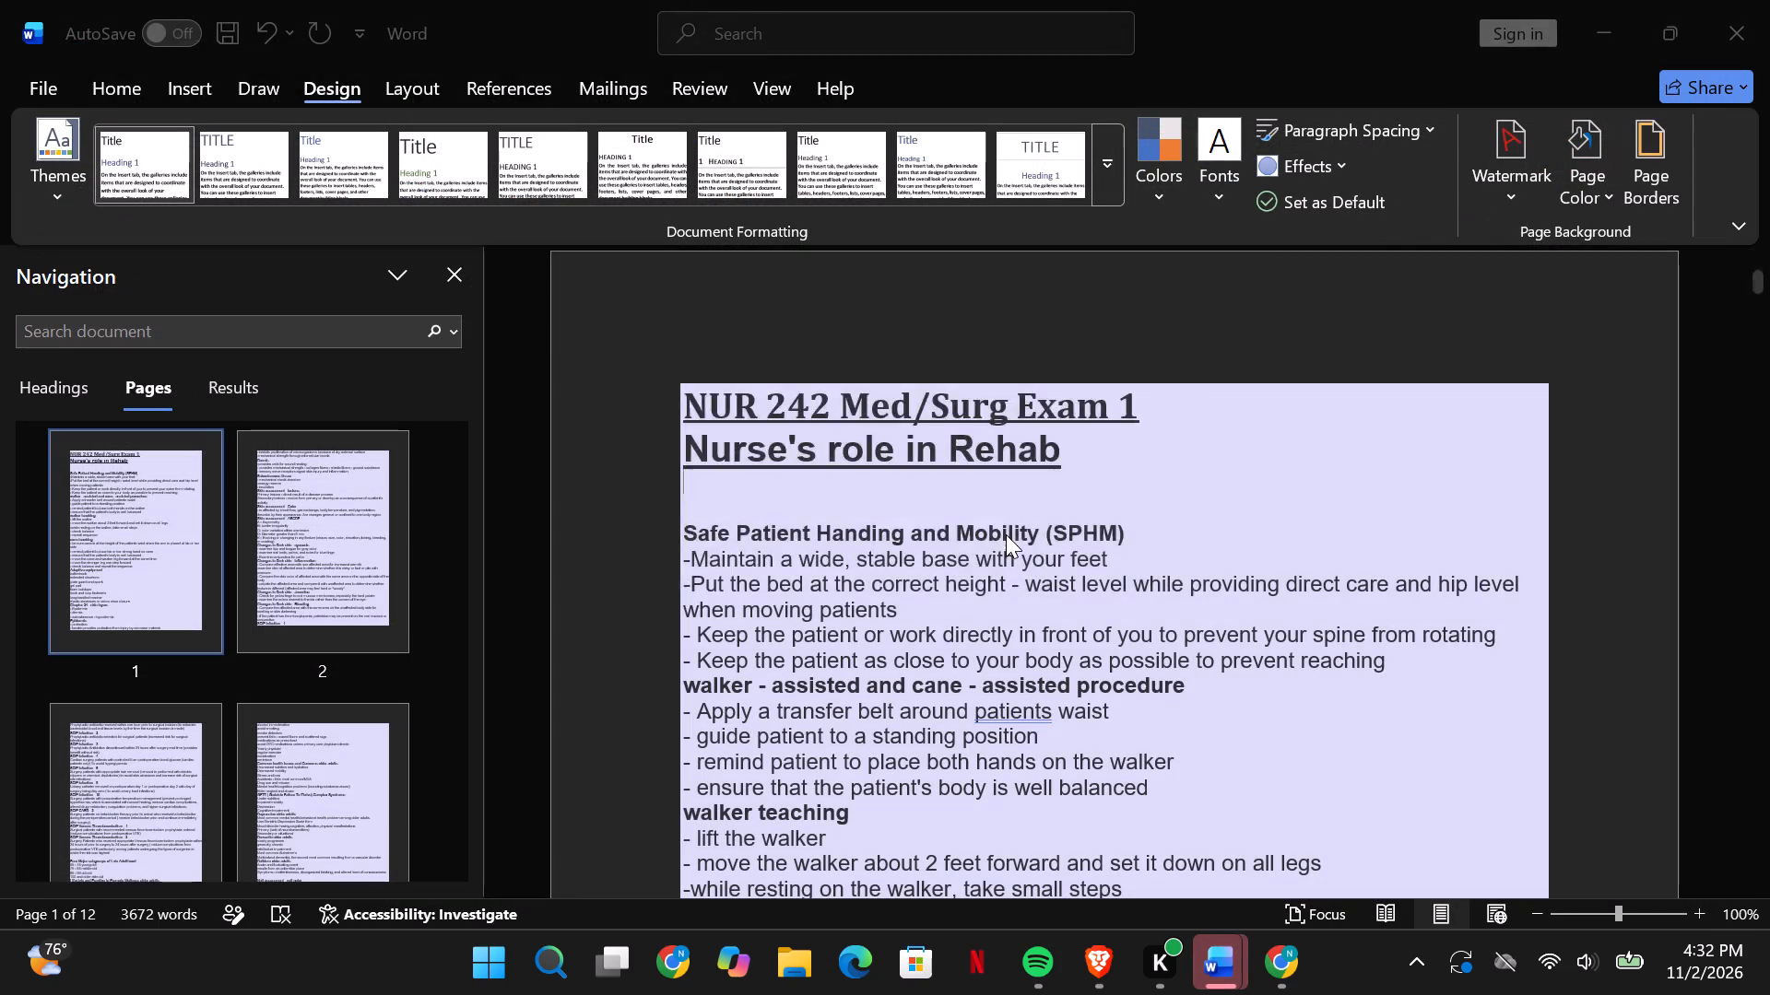
{"action": "left_click", "coordinate": [1006, 534]}
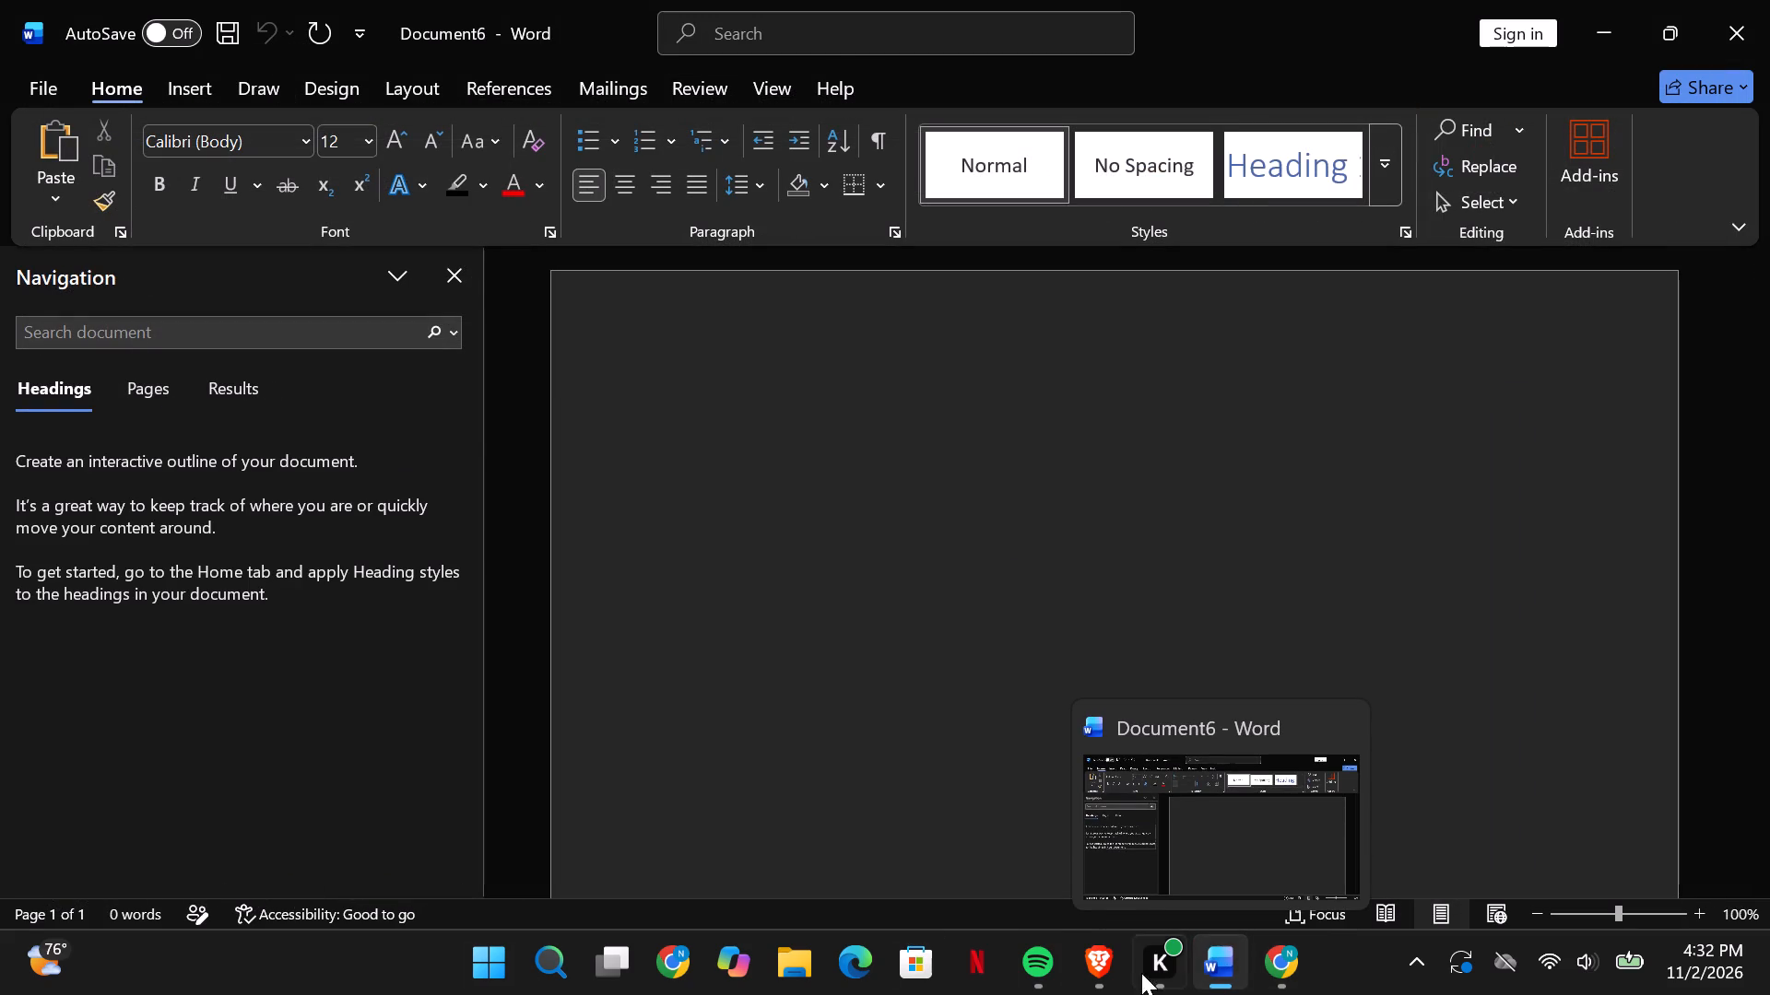
In Chrome, return from the Nur 258 listing to the Examslab seller page on Stuvia and expand its reviews to look through more exam titles.
{"action": "left_click", "coordinate": [1274, 956]}
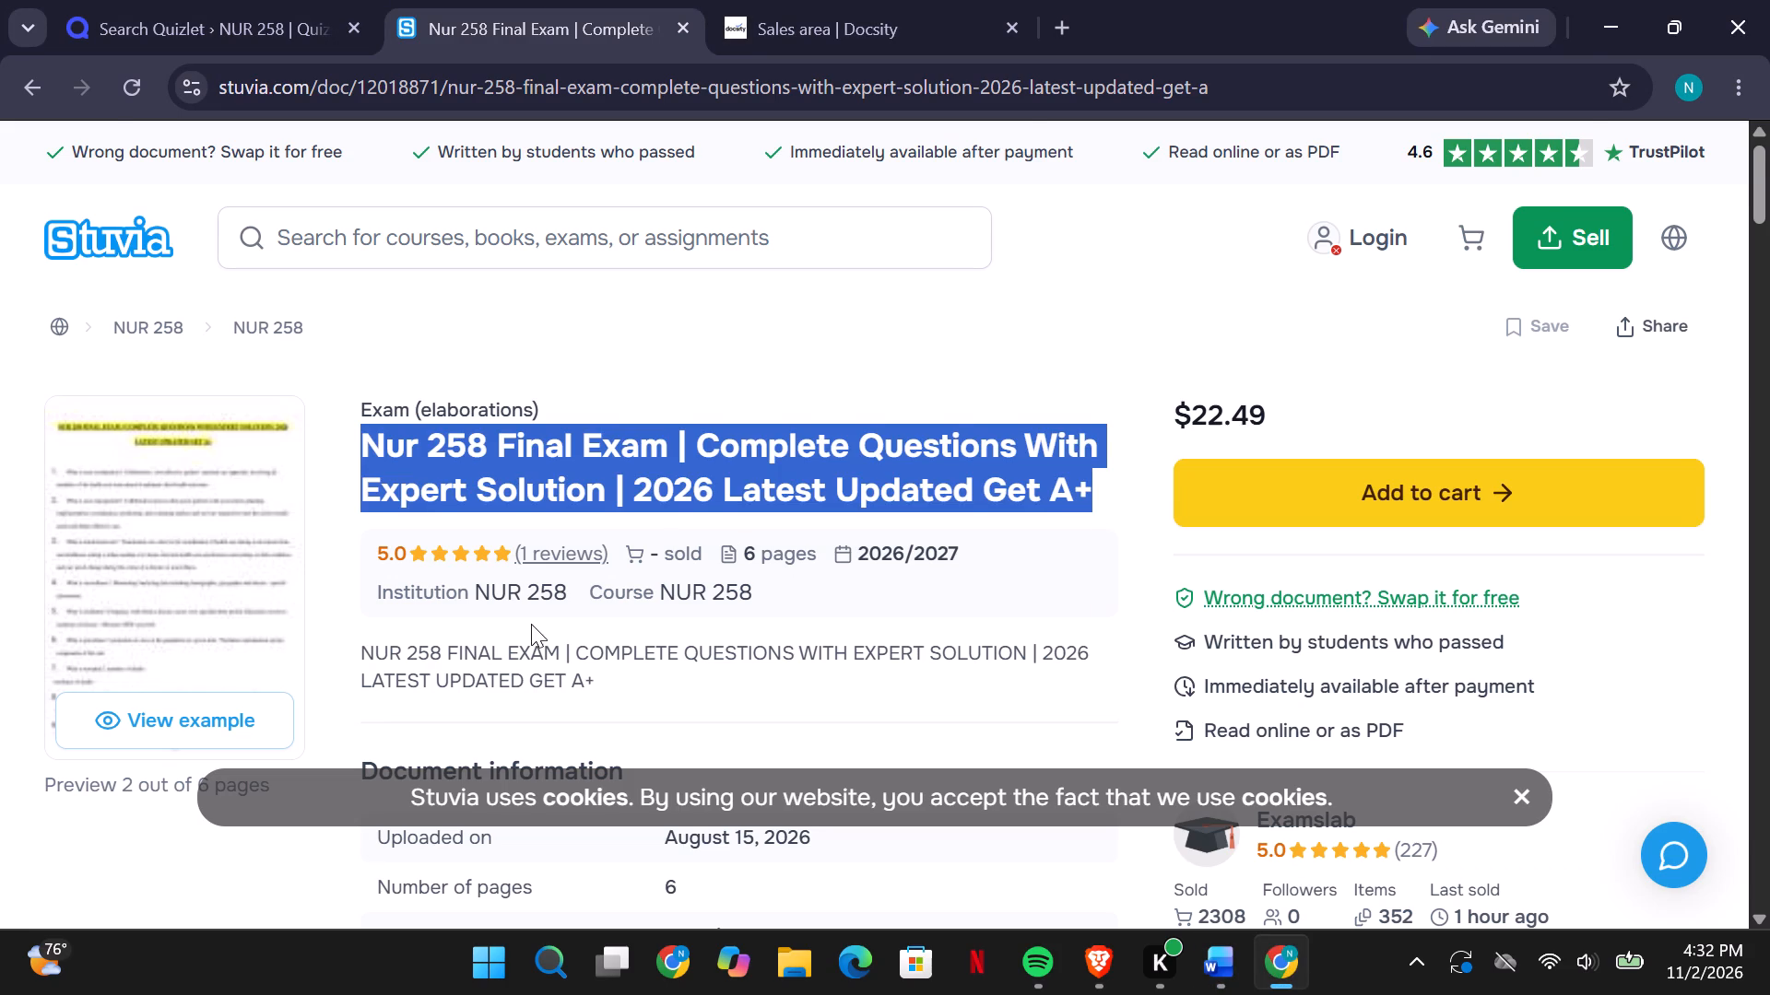
{"action": "scroll", "coordinate": [531, 624], "scroll_direction": "down", "scroll_amount": 3}
{"action": "scroll", "coordinate": [531, 624], "scroll_direction": "up", "scroll_amount": 5}
{"action": "scroll", "coordinate": [531, 624], "scroll_direction": "down", "scroll_amount": 1}
{"action": "scroll", "coordinate": [531, 624], "scroll_direction": "up", "scroll_amount": 2}
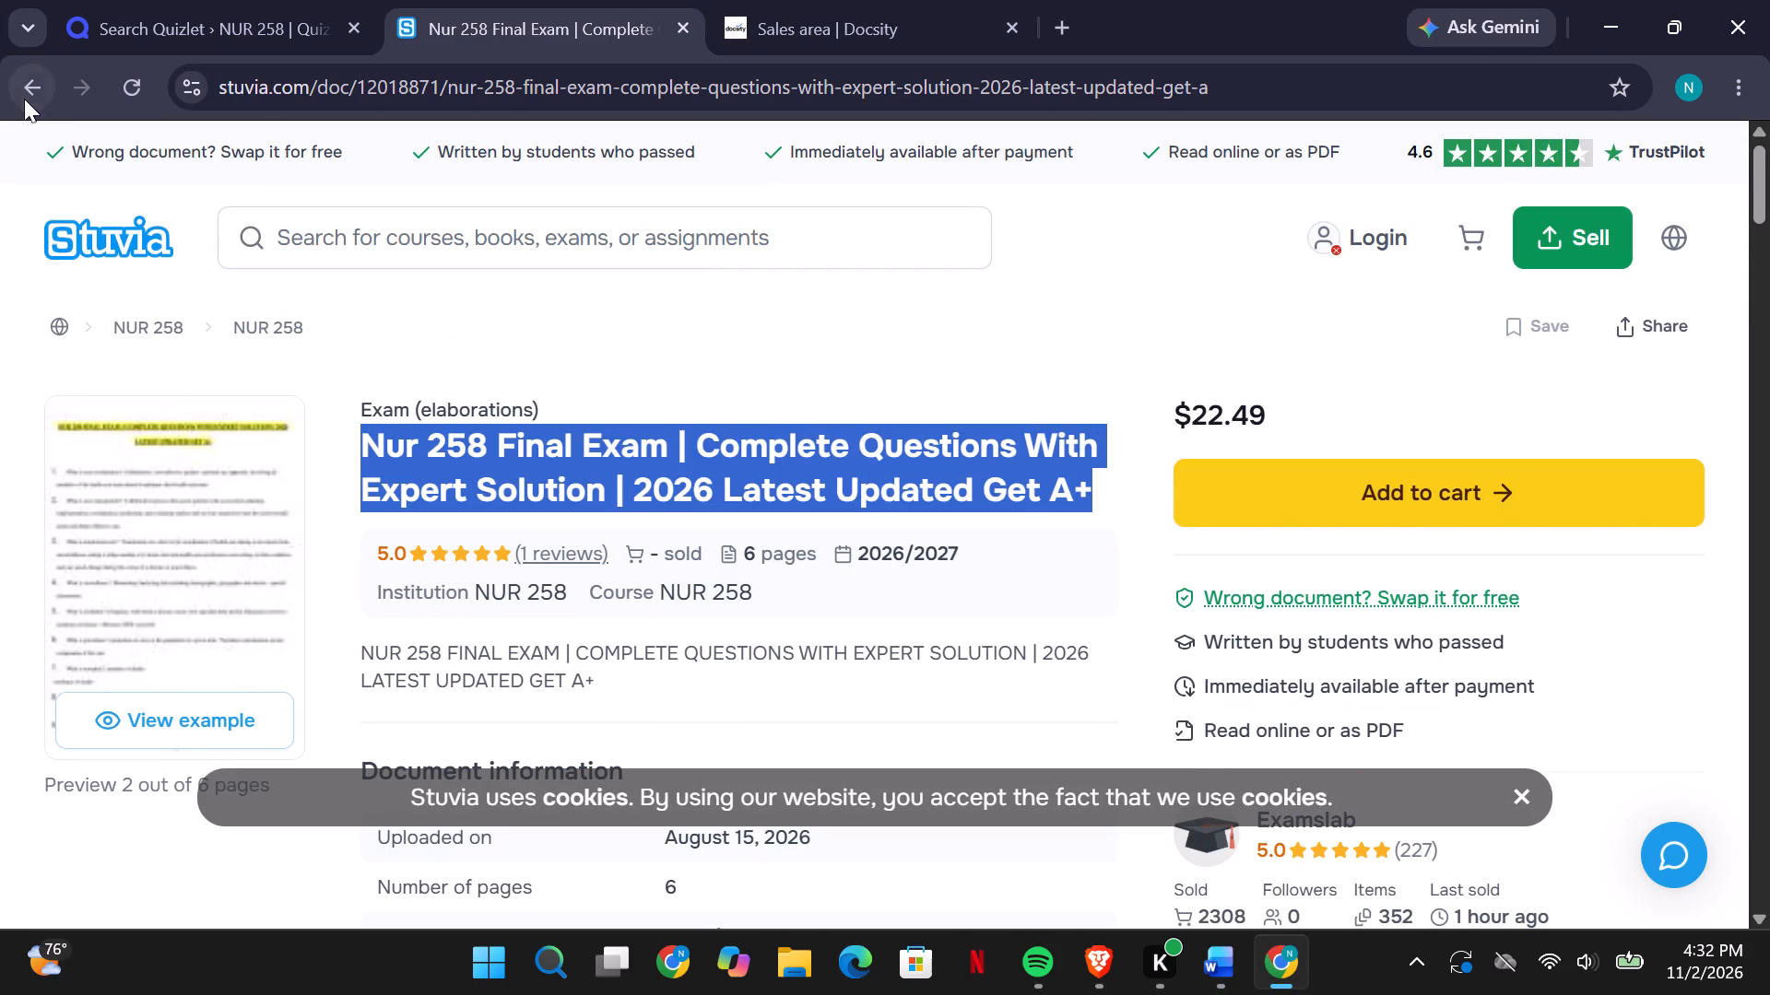
{"action": "left_click", "coordinate": [24, 96]}
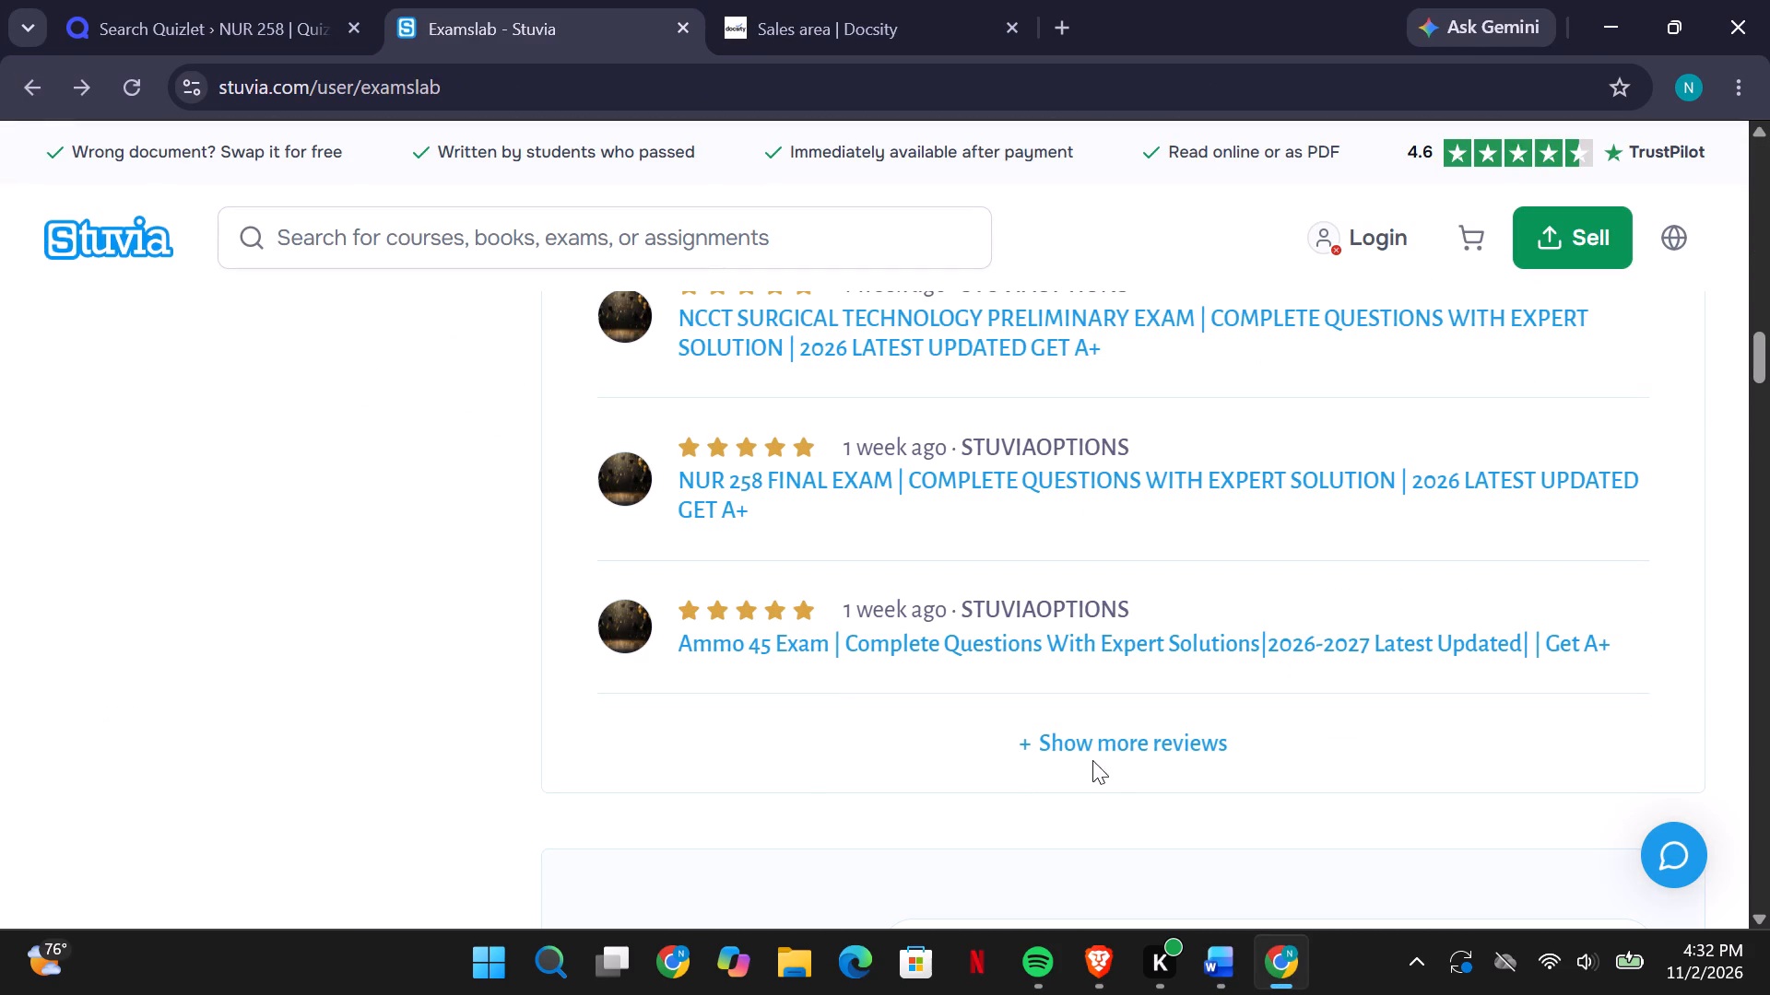
{"action": "left_click", "coordinate": [1108, 762]}
{"action": "left_click", "coordinate": [1054, 734]}
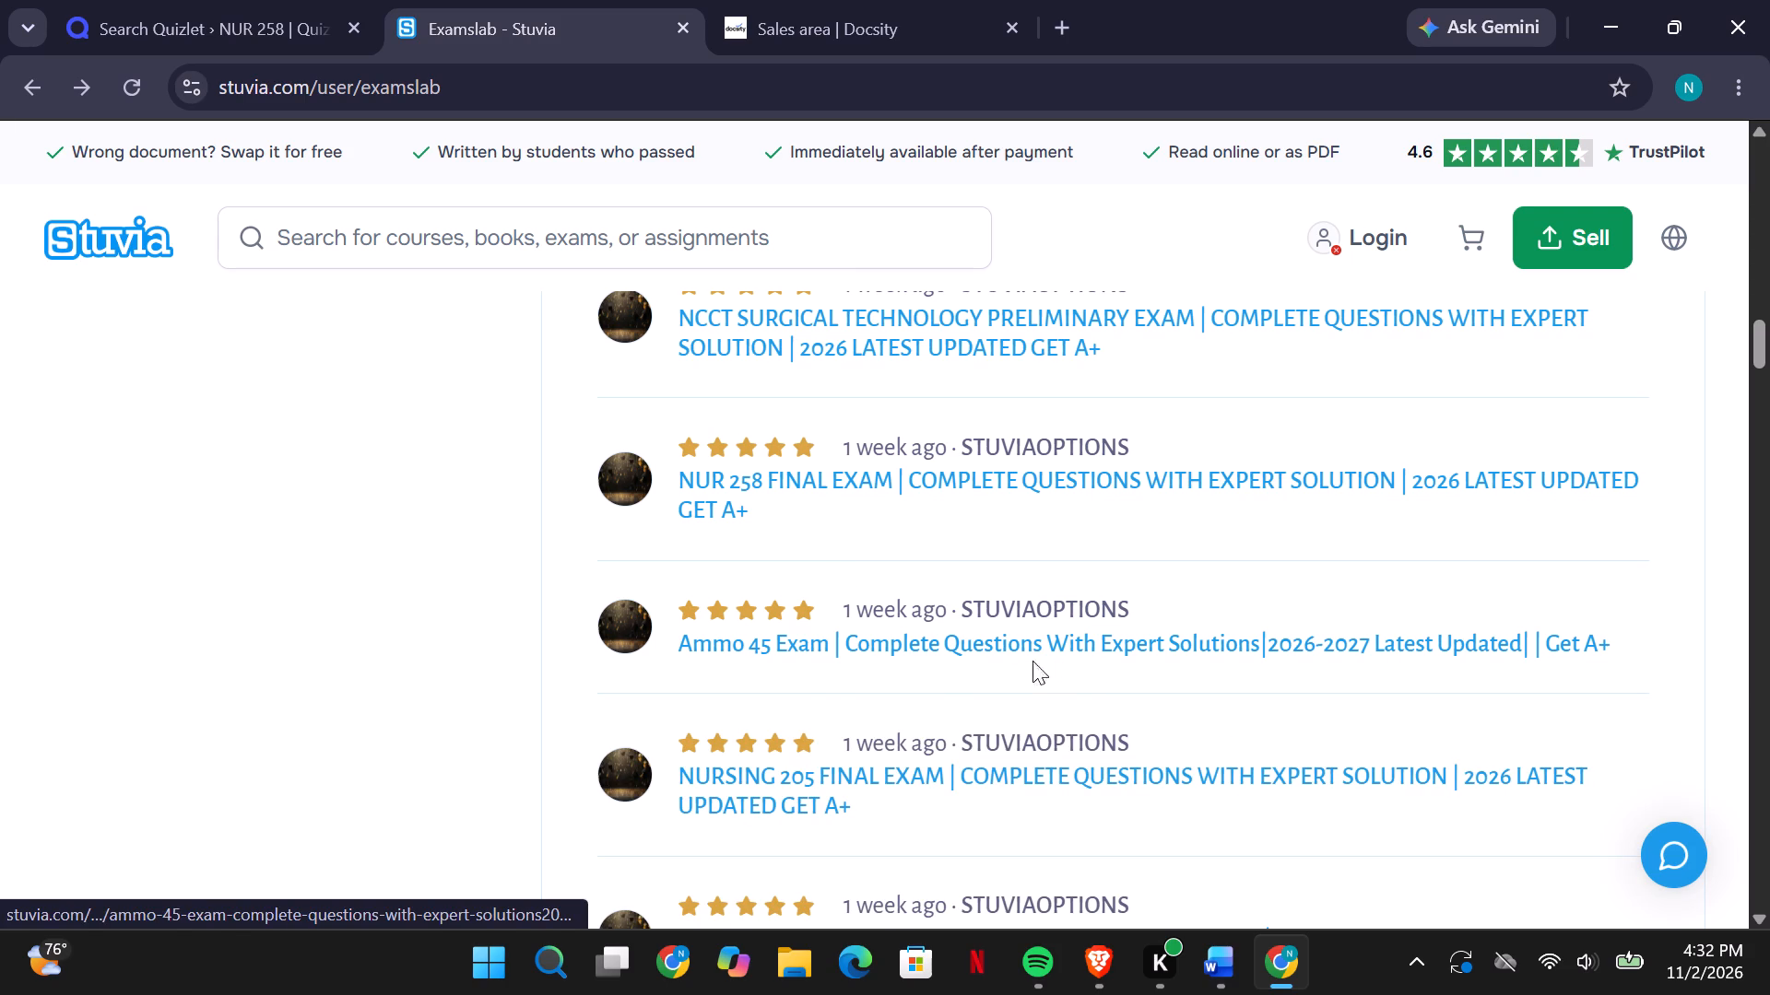
{"action": "scroll", "coordinate": [719, 766], "scroll_direction": "down", "scroll_amount": 1}
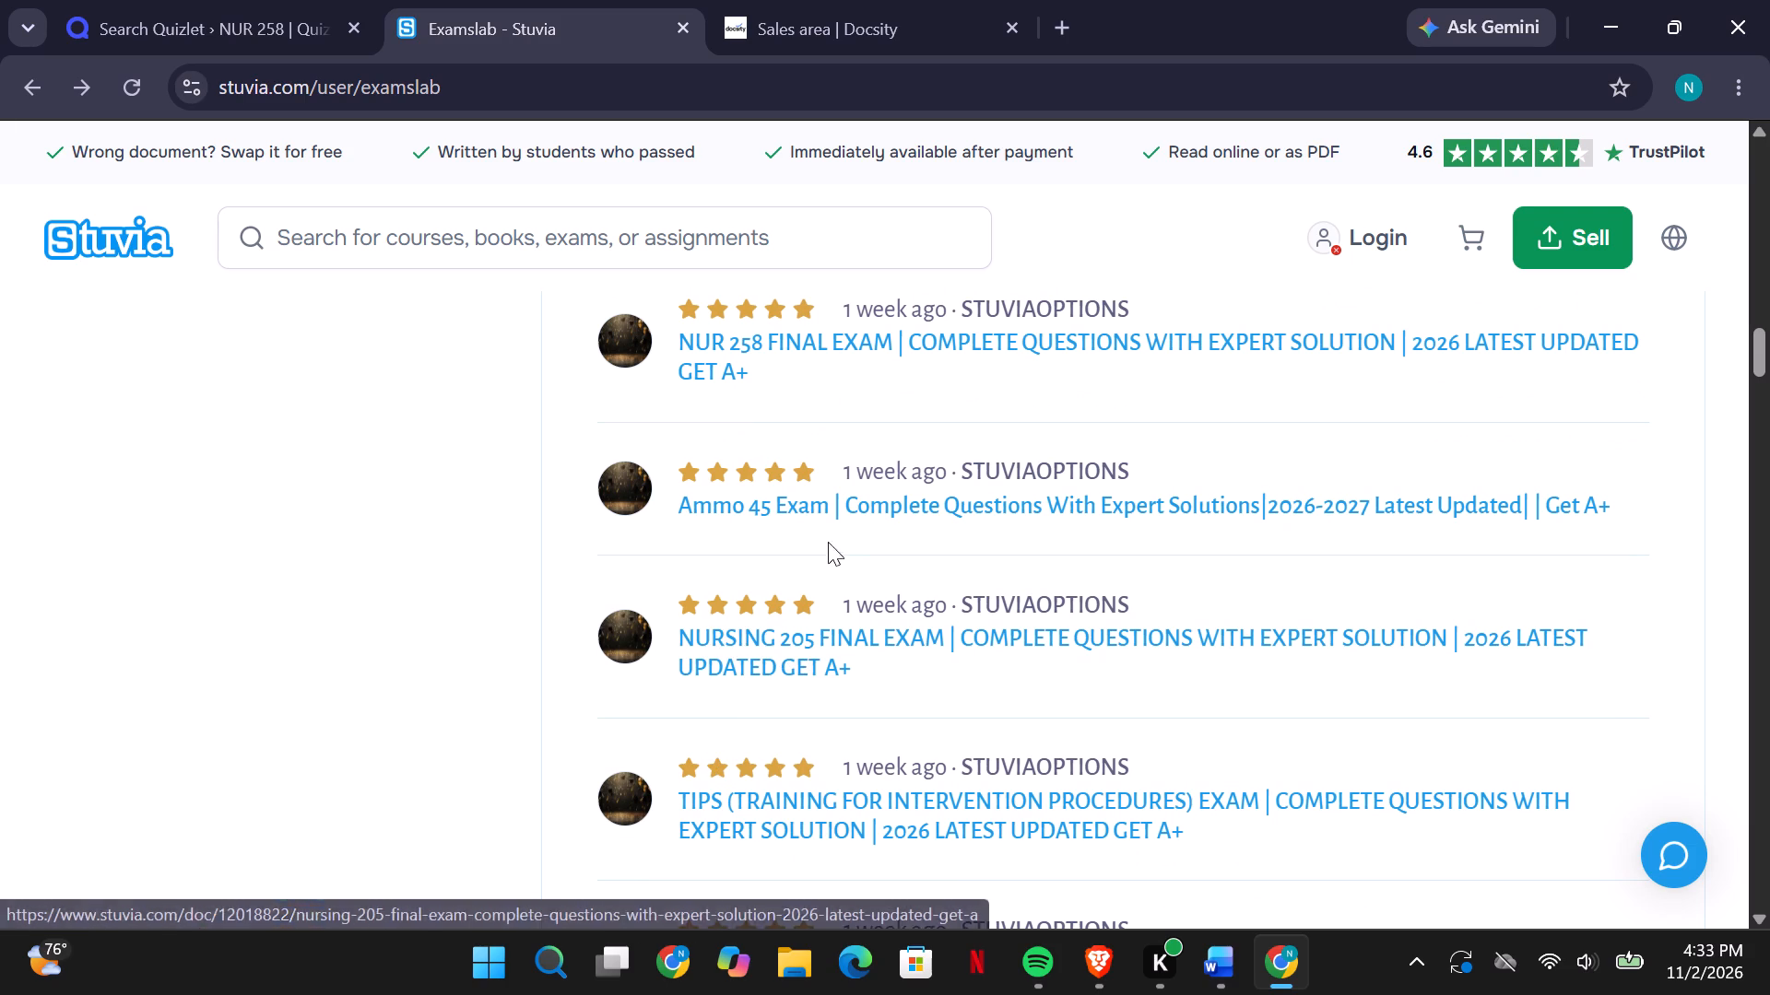
Close the open flashcard preview on Quizlet and search the site for "NURSING 205".
{"action": "left_click", "coordinate": [239, 29]}
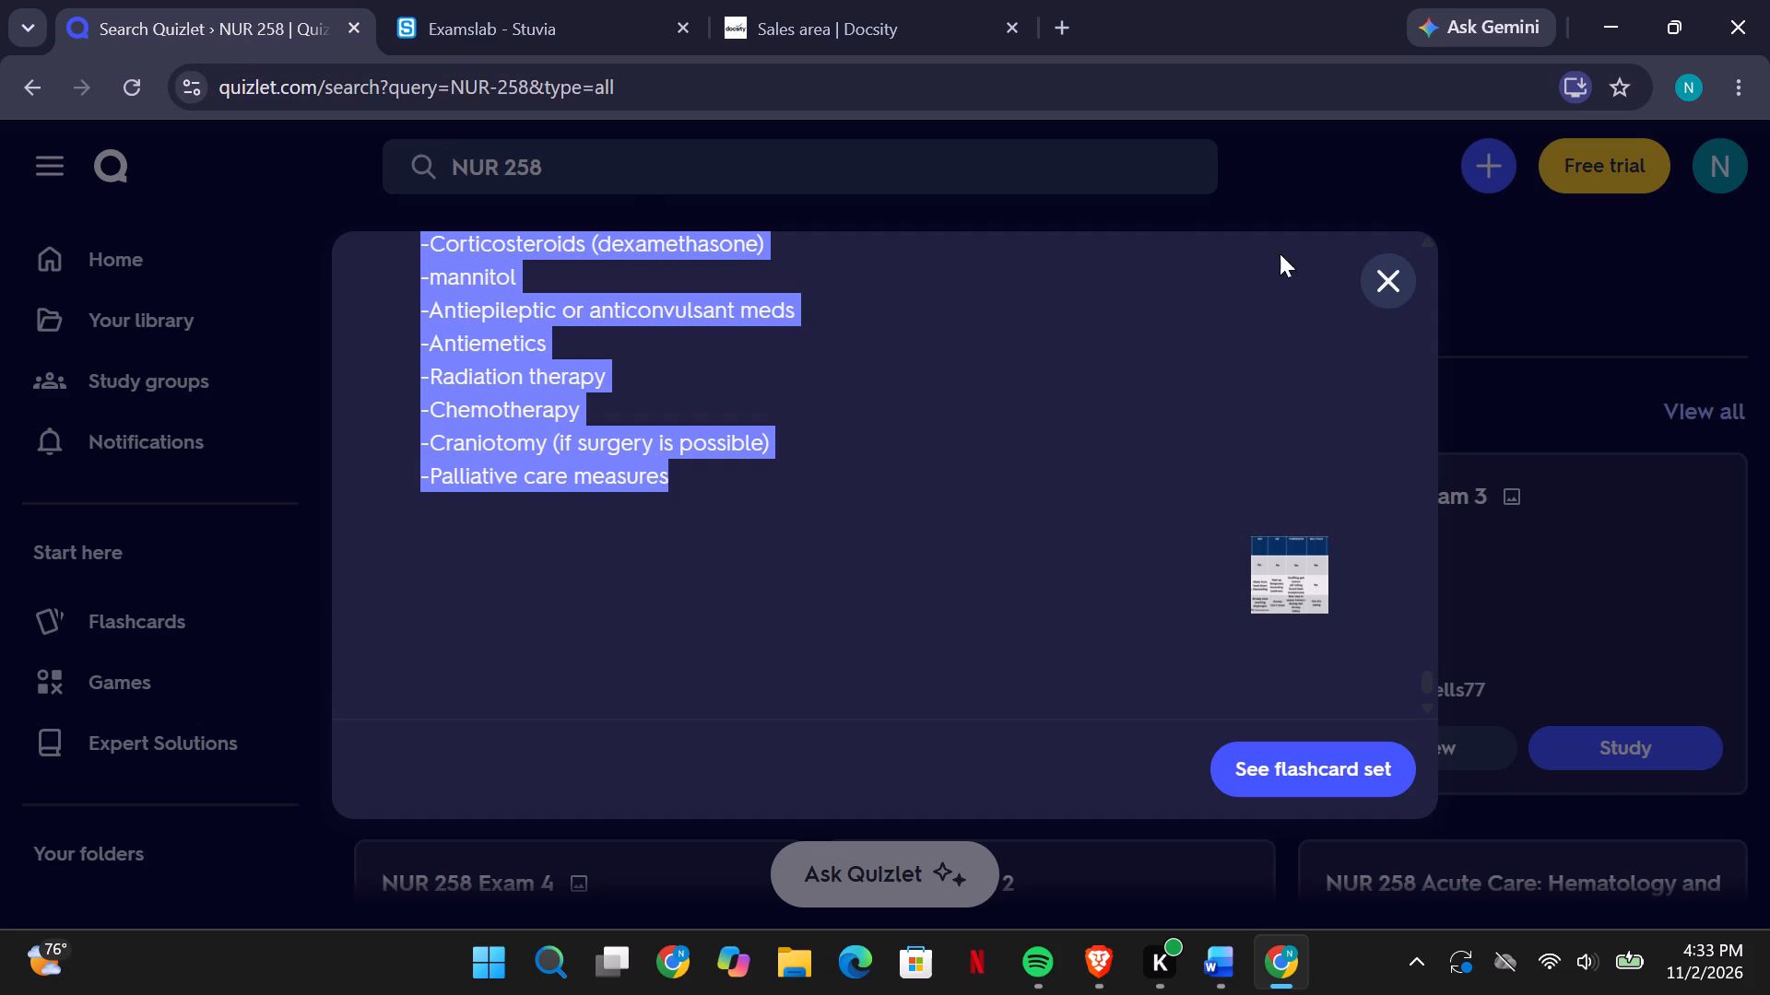
{"action": "left_click", "coordinate": [1380, 262]}
{"action": "left_click", "coordinate": [655, 161]}
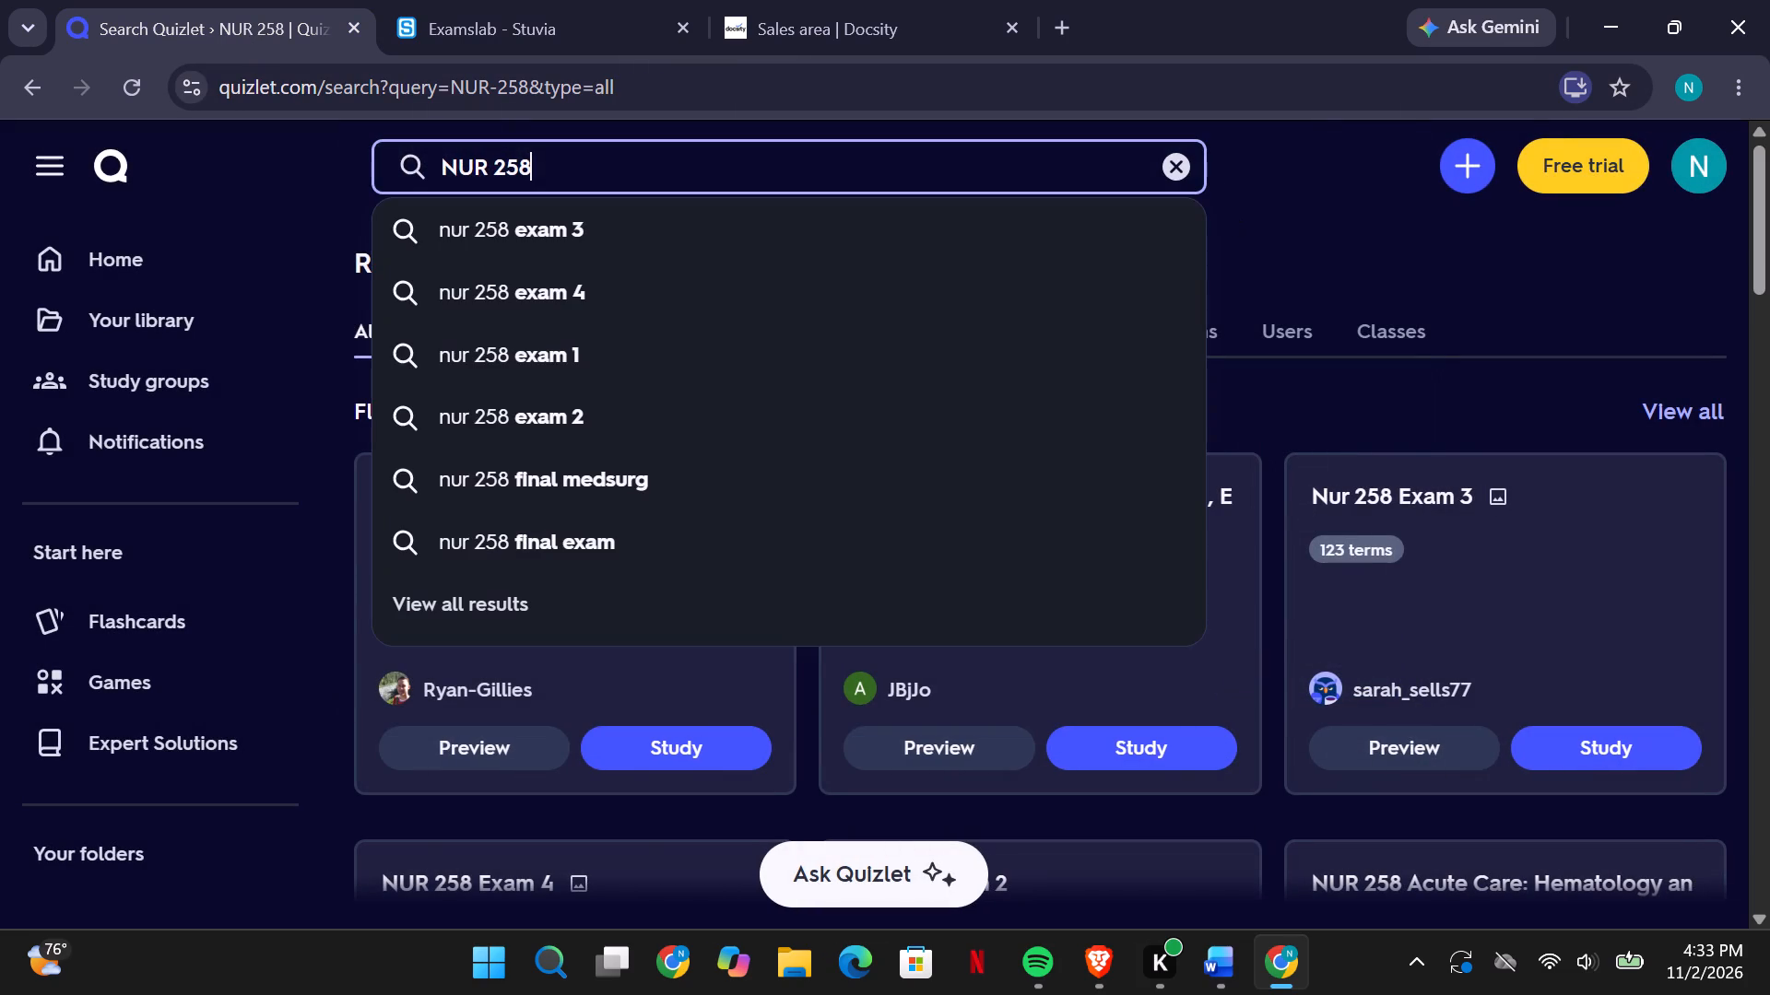
{"action": "key", "text": "BackSpace"}
{"action": "key", "text": "BackSpace"}
{"action": "key", "text": "BackSpace"}
{"action": "key", "text": "BackSpace"}
{"action": "key", "text": "BackSpace"}
{"action": "key", "text": "BackSpace"}
{"action": "key", "text": "BackSpace"}
{"action": "key", "text": "BackSpace"}
{"action": "key", "text": "BackSpace"}
{"action": "key", "text": "BackSpace"}
{"action": "key", "text": "BackSpace"}
{"action": "key", "text": "BackSpace"}
{"action": "key", "text": "BackSpace"}
{"action": "key", "text": "BackSpace"}
{"action": "key", "text": "BackSpace"}
{"action": "key", "text": "BackSpace"}
{"action": "key", "text": "BackSpace"}
{"action": "key", "text": "BackSpace"}
{"action": "key", "text": "BackSpace"}
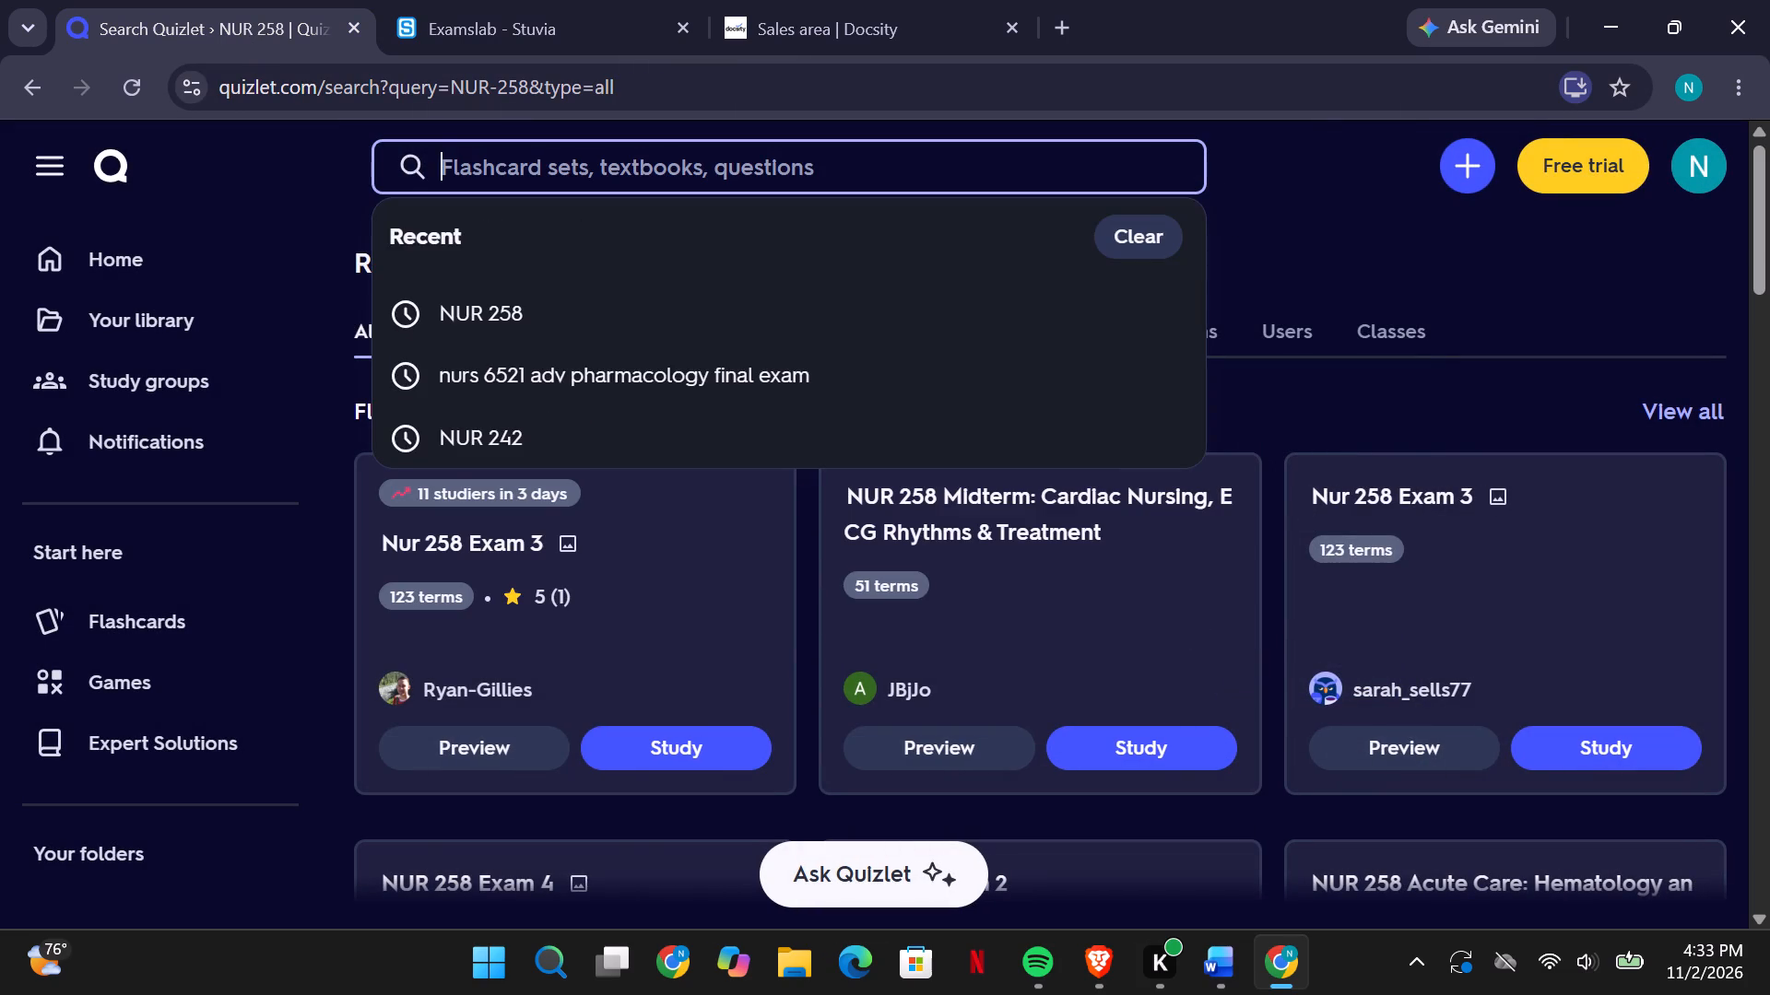
{"action": "type", "text": "NURSIN"}
{"action": "key", "text": "g"}
{"action": "key", "text": "space"}
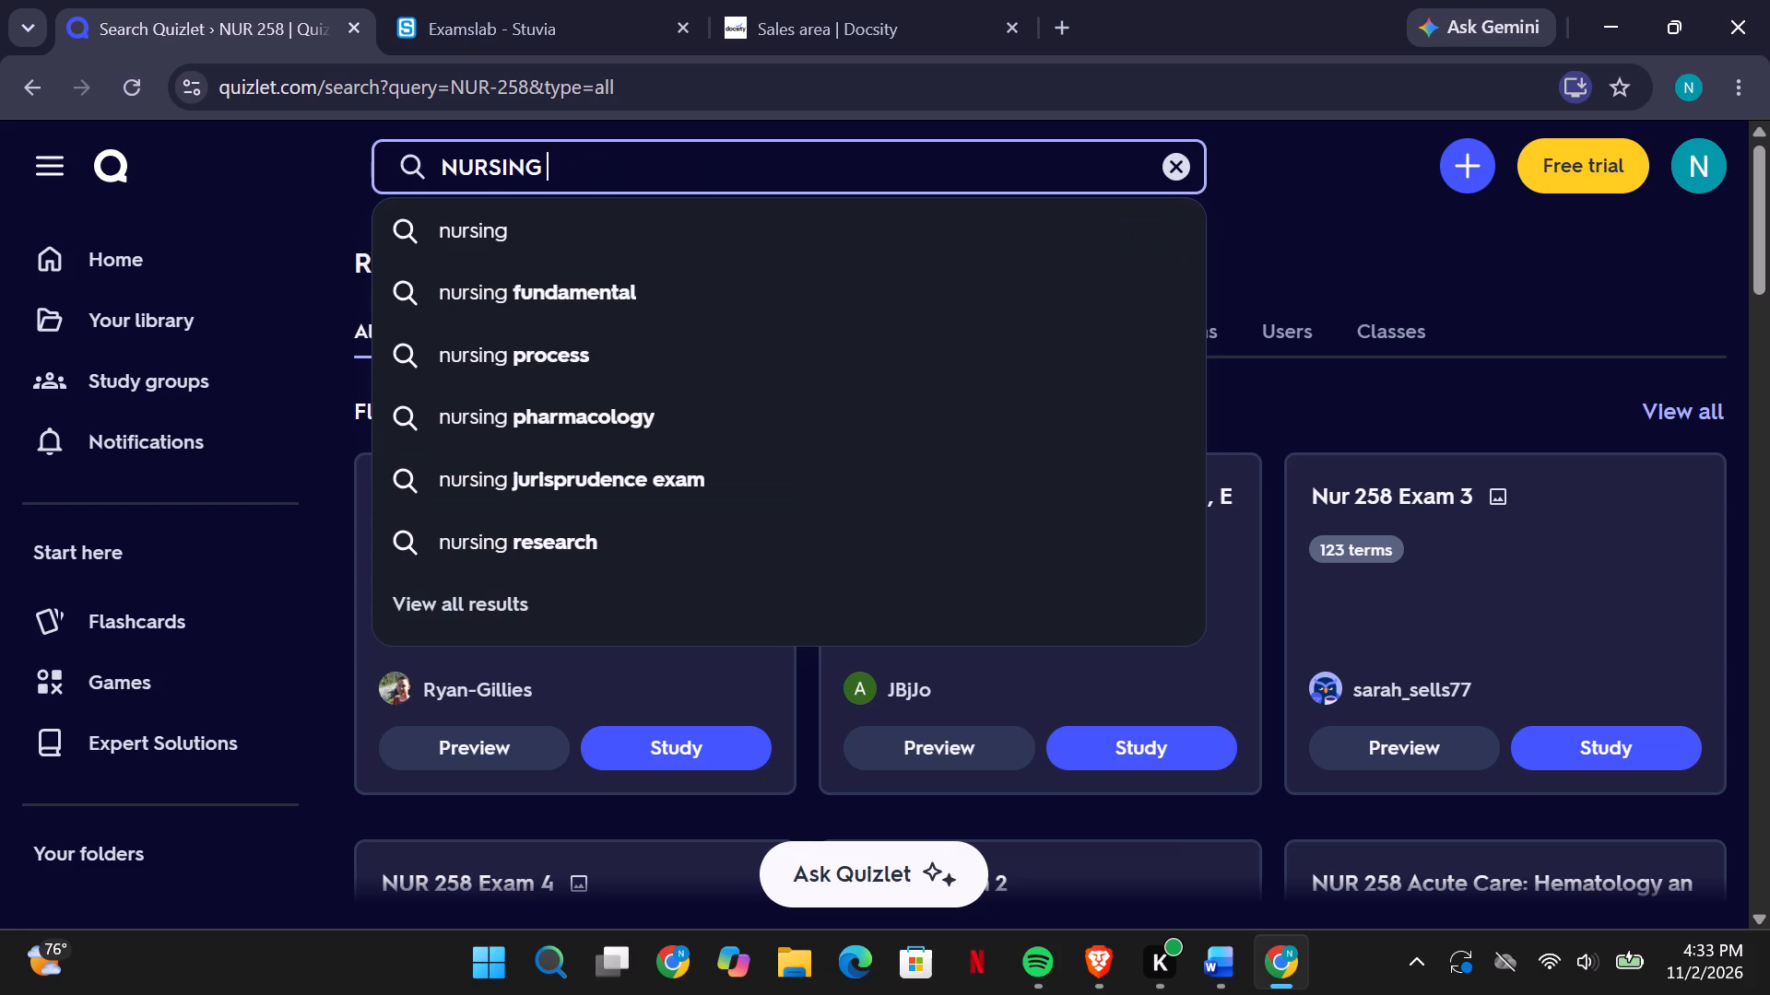
{"action": "type", "text": "205"}
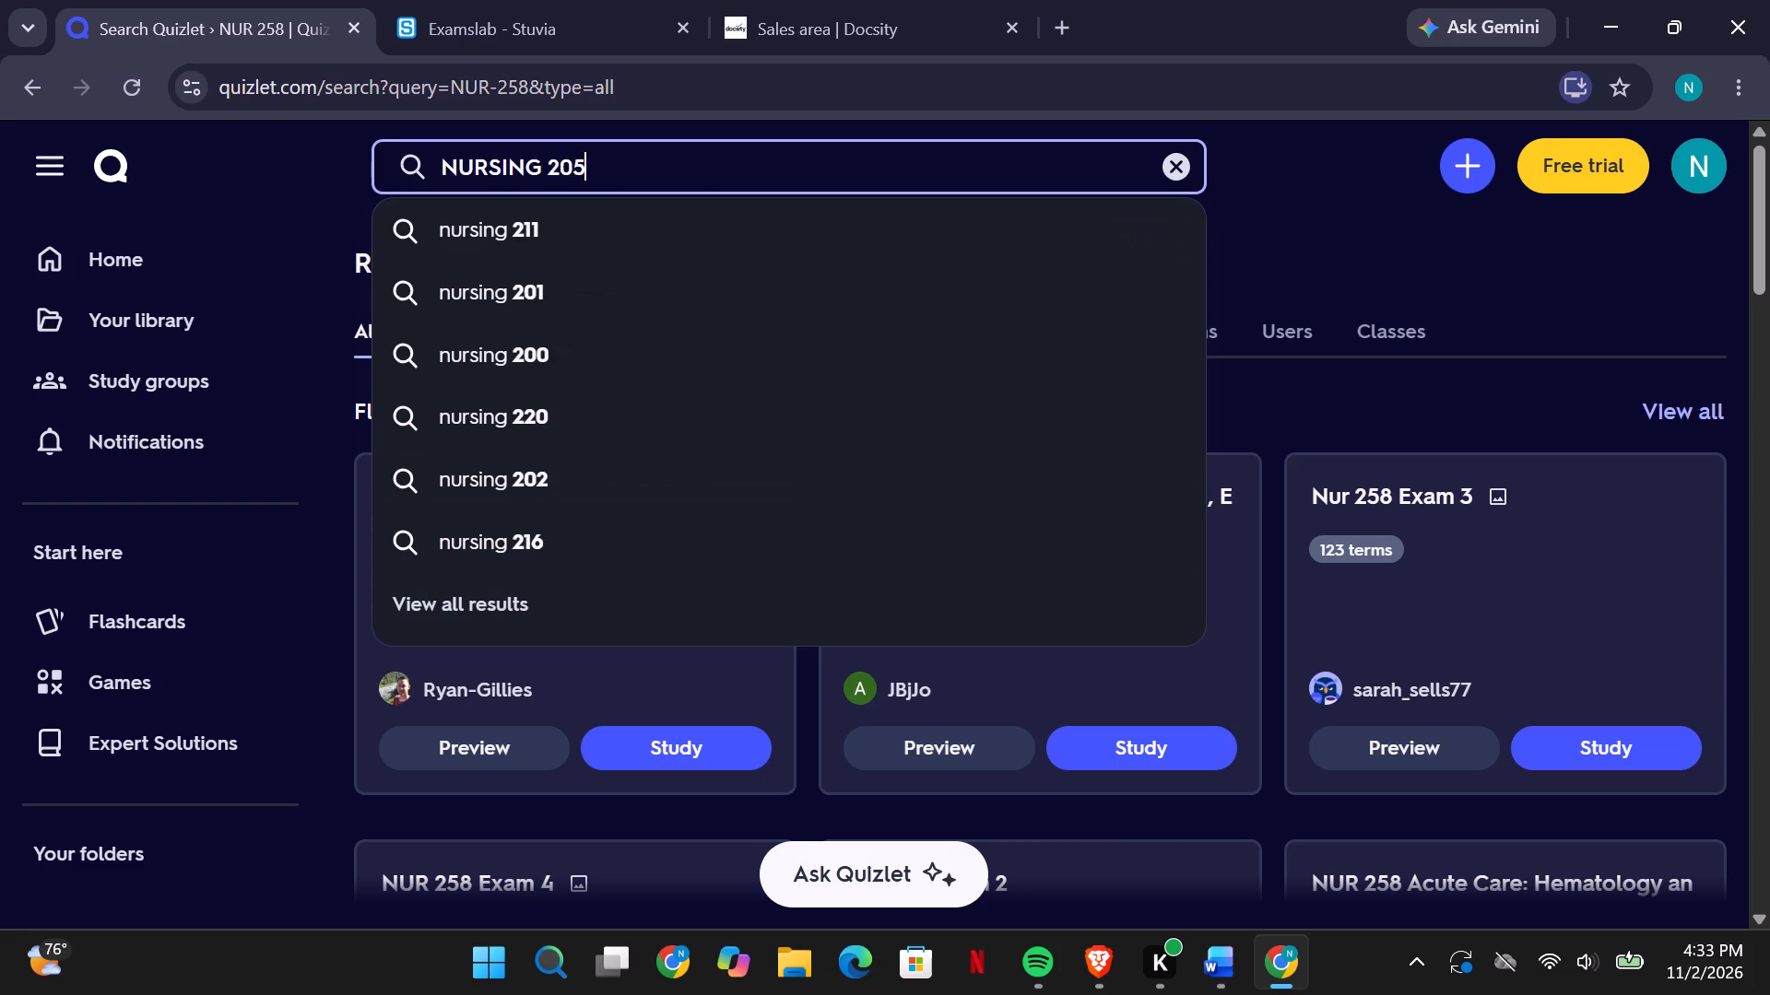
{"action": "key", "text": "Return"}
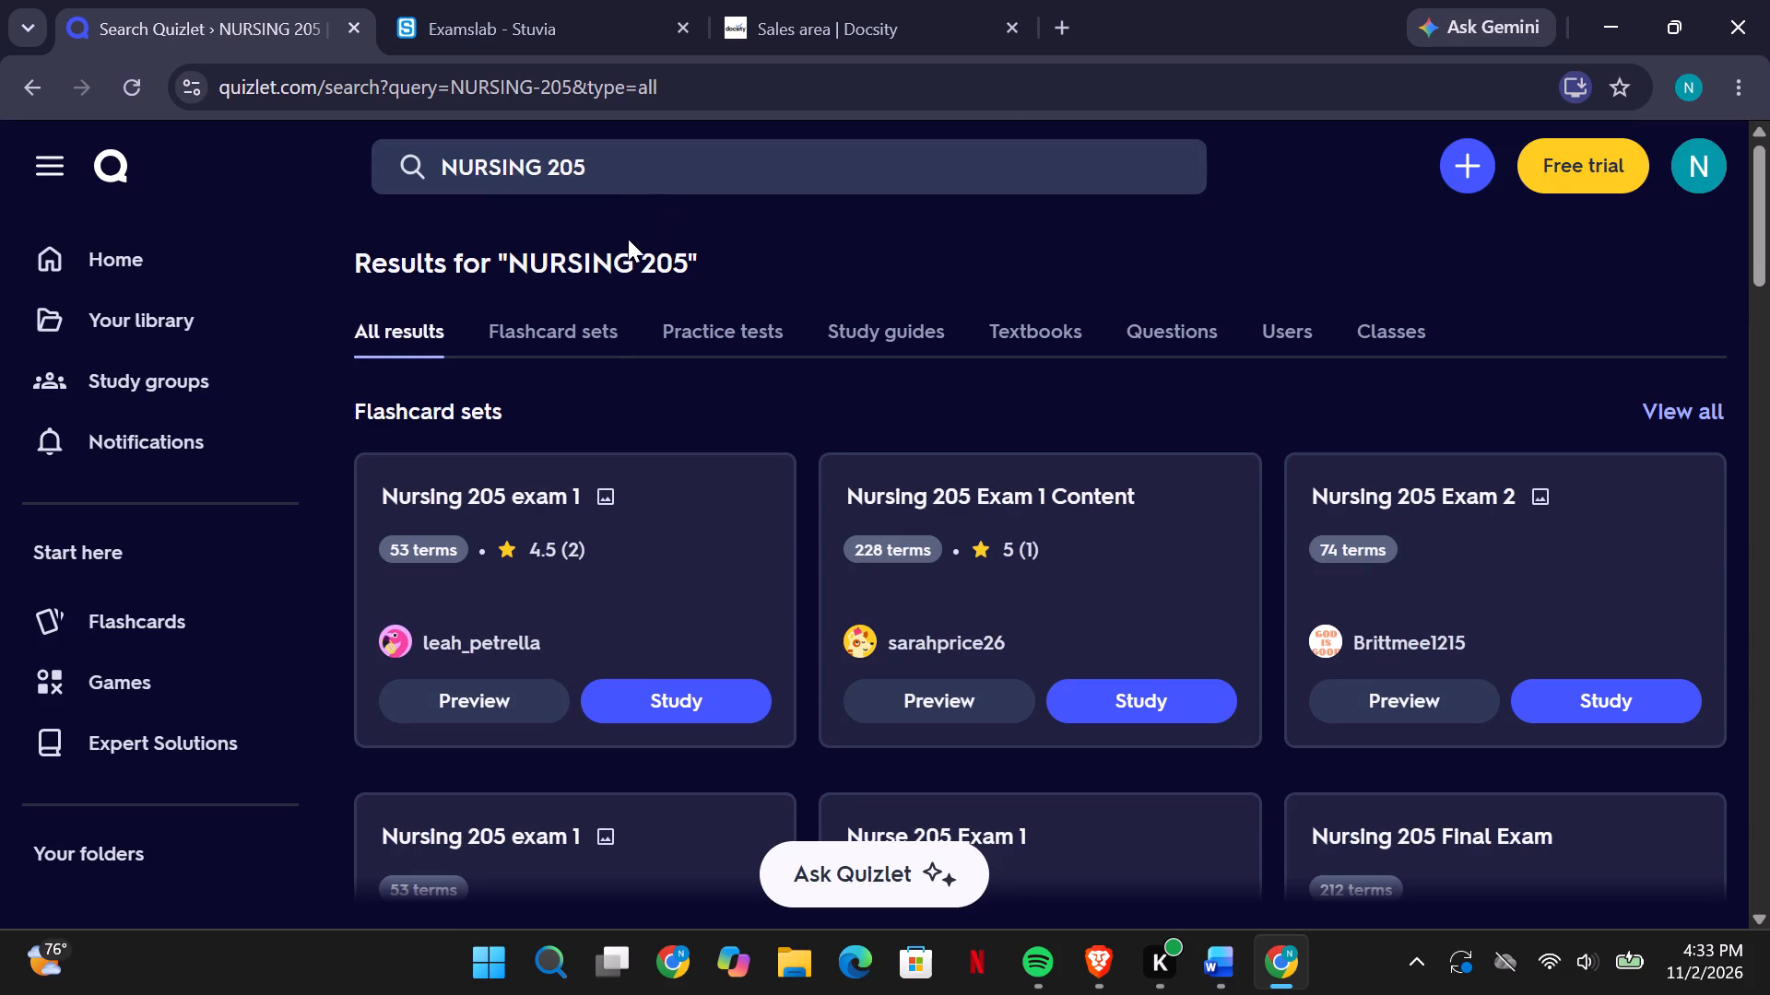
Filter the NURSING 205 results to practice tests and open "Nursing 205 Exam 3 Practice Test".
{"action": "left_click", "coordinate": [705, 325]}
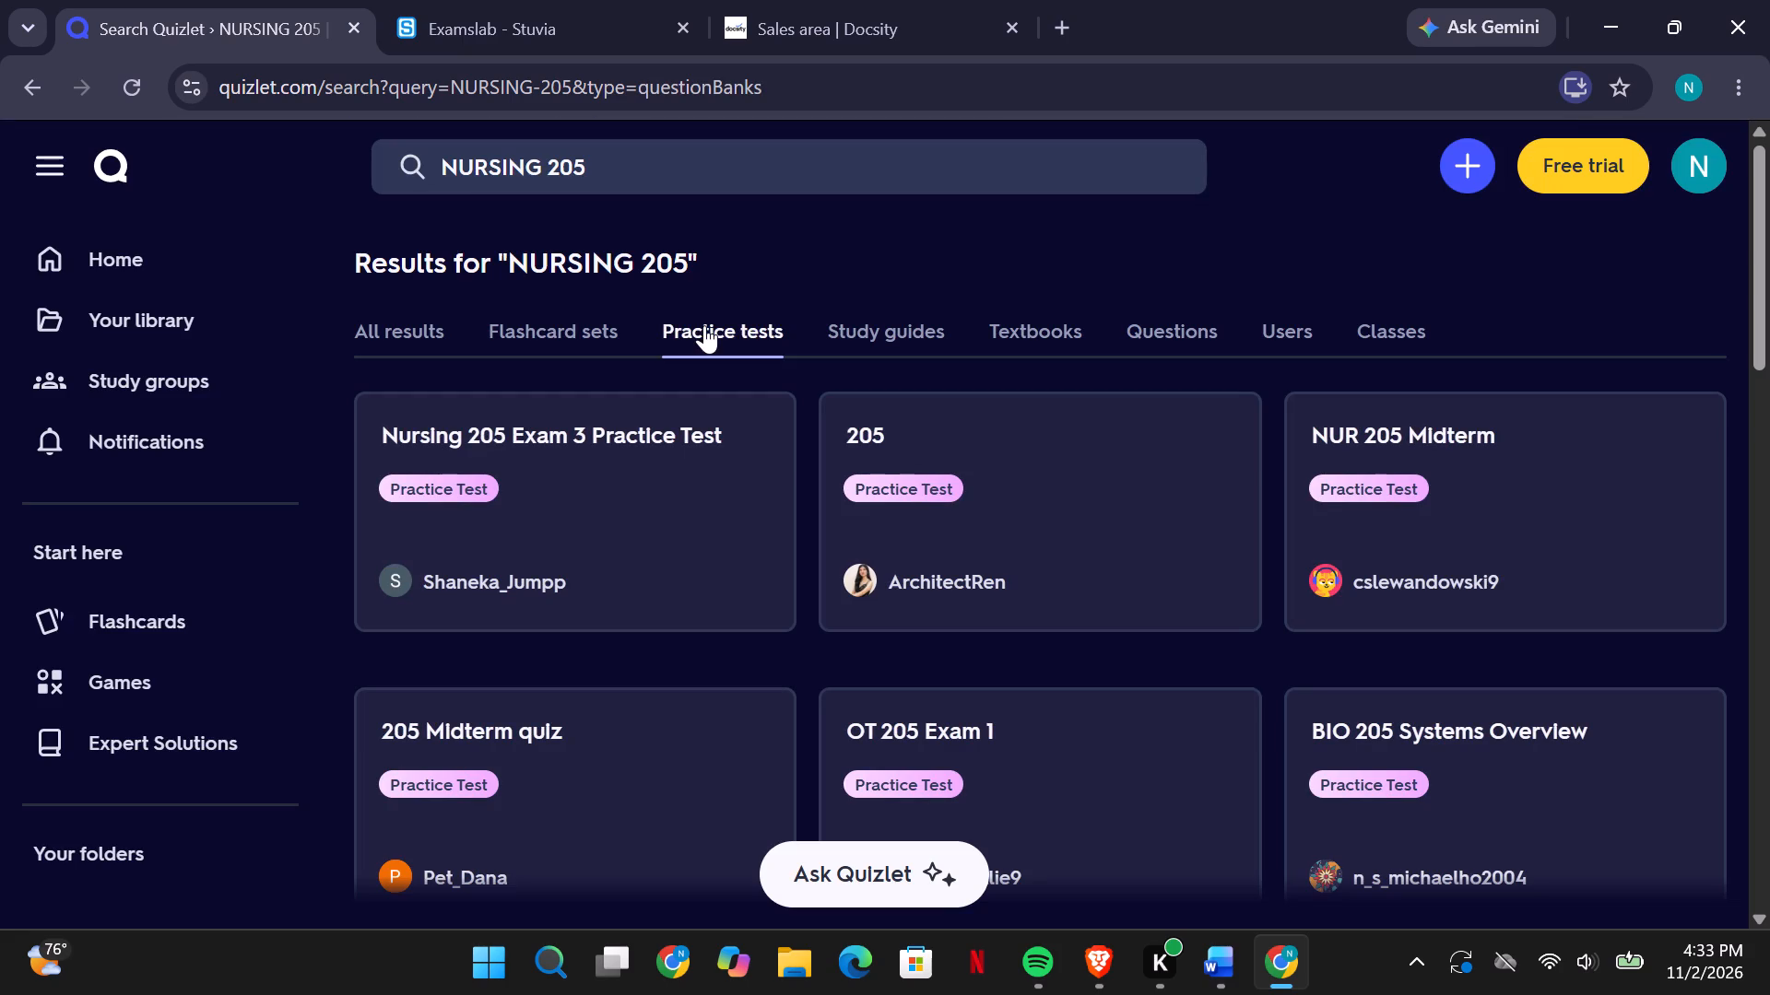
{"action": "scroll", "coordinate": [704, 556], "scroll_direction": "down", "scroll_amount": 2}
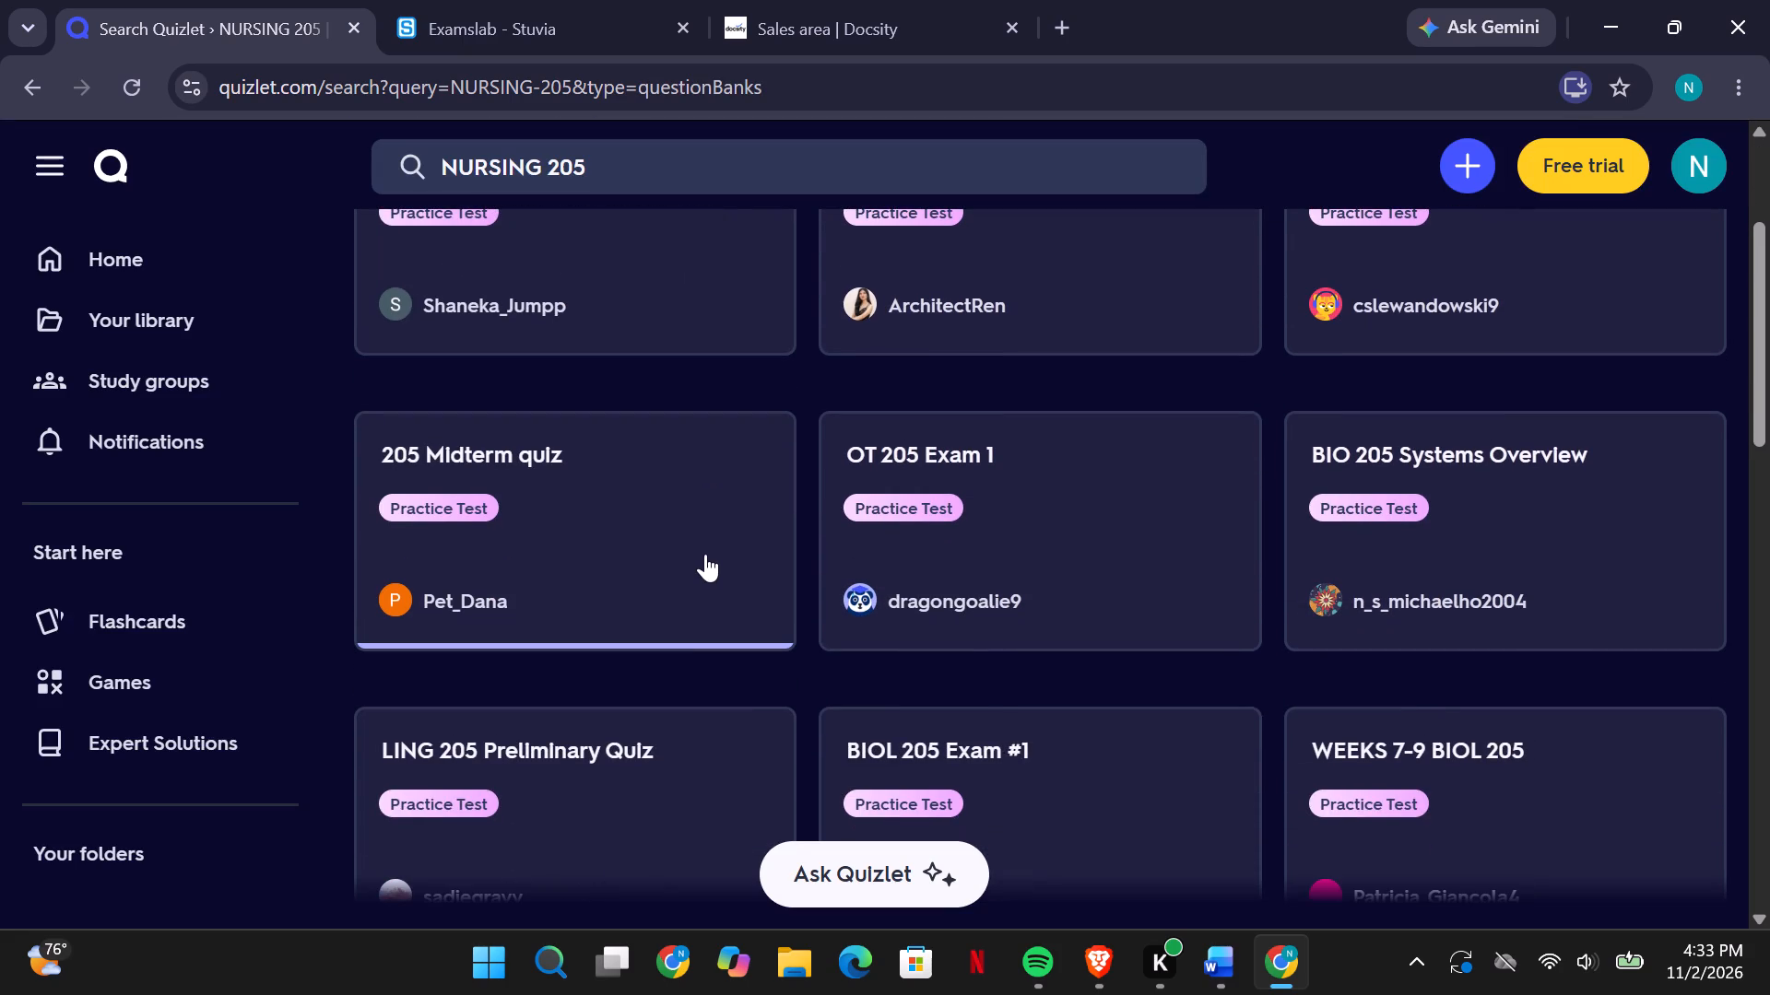
{"action": "scroll", "coordinate": [715, 328], "scroll_direction": "up", "scroll_amount": 2}
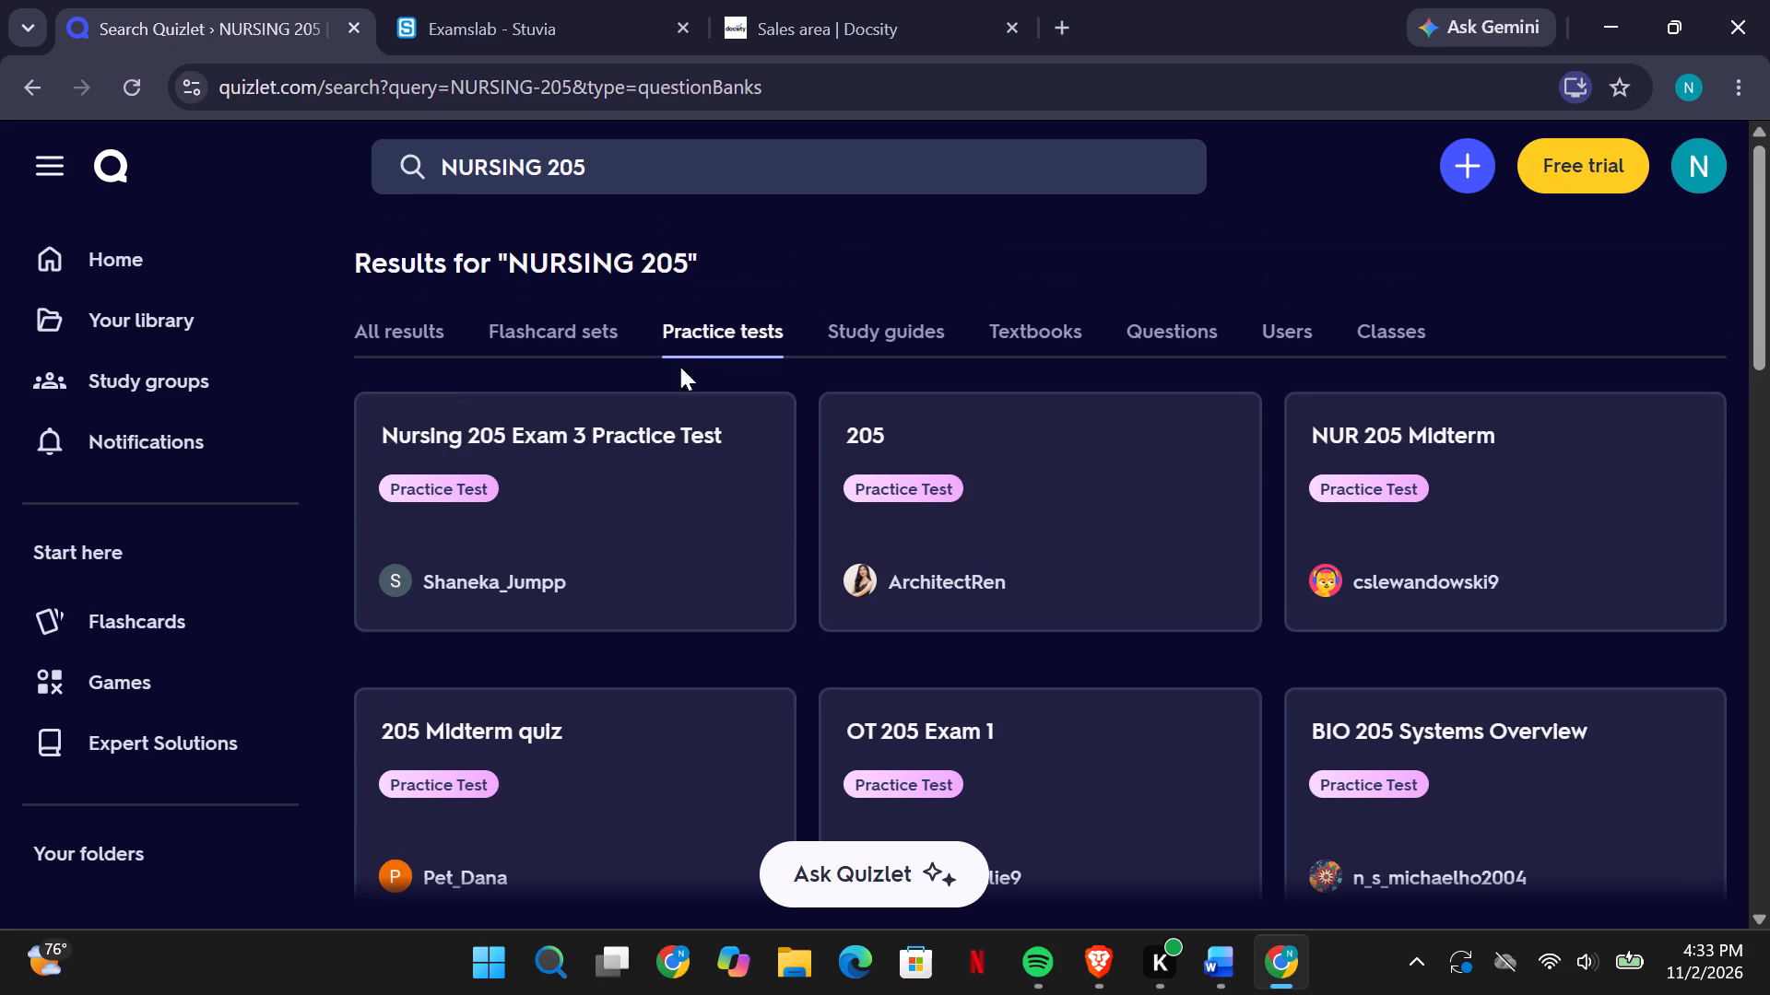
{"action": "left_click", "coordinate": [671, 459]}
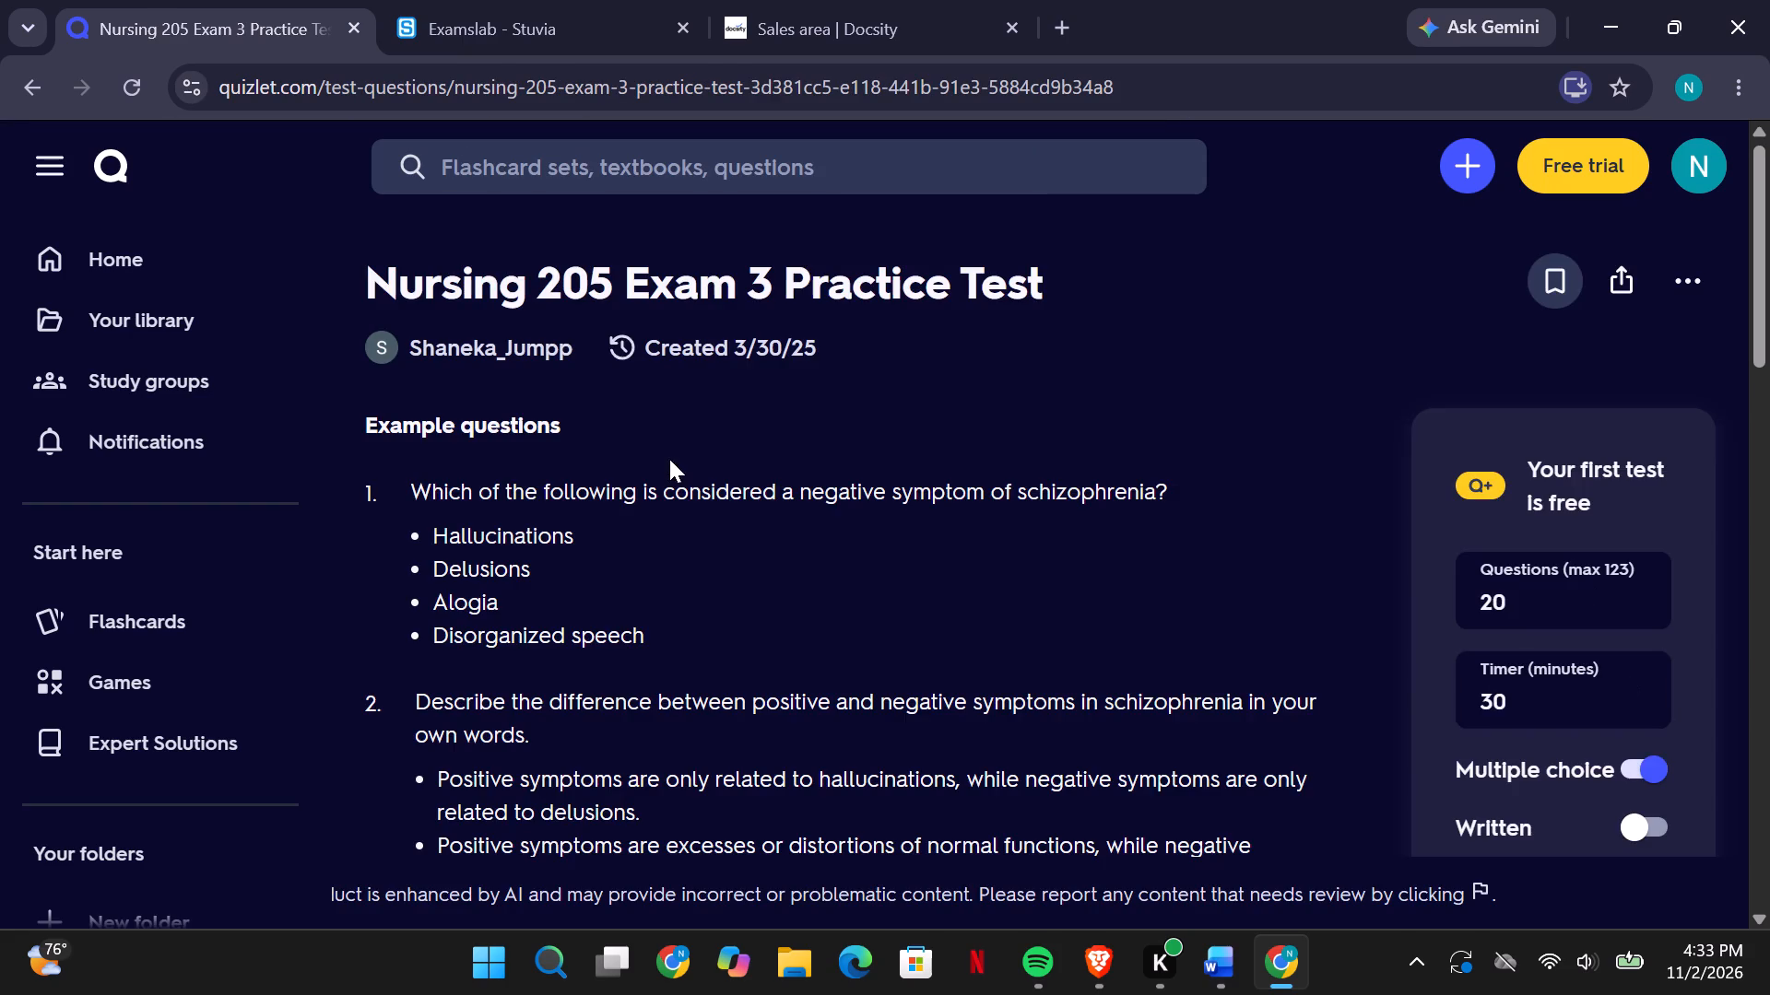
Read through the example questions of the Nursing 205 Exam 3 Practice Test and return to the search results.
{"action": "scroll", "coordinate": [705, 462], "scroll_direction": "down", "scroll_amount": 1}
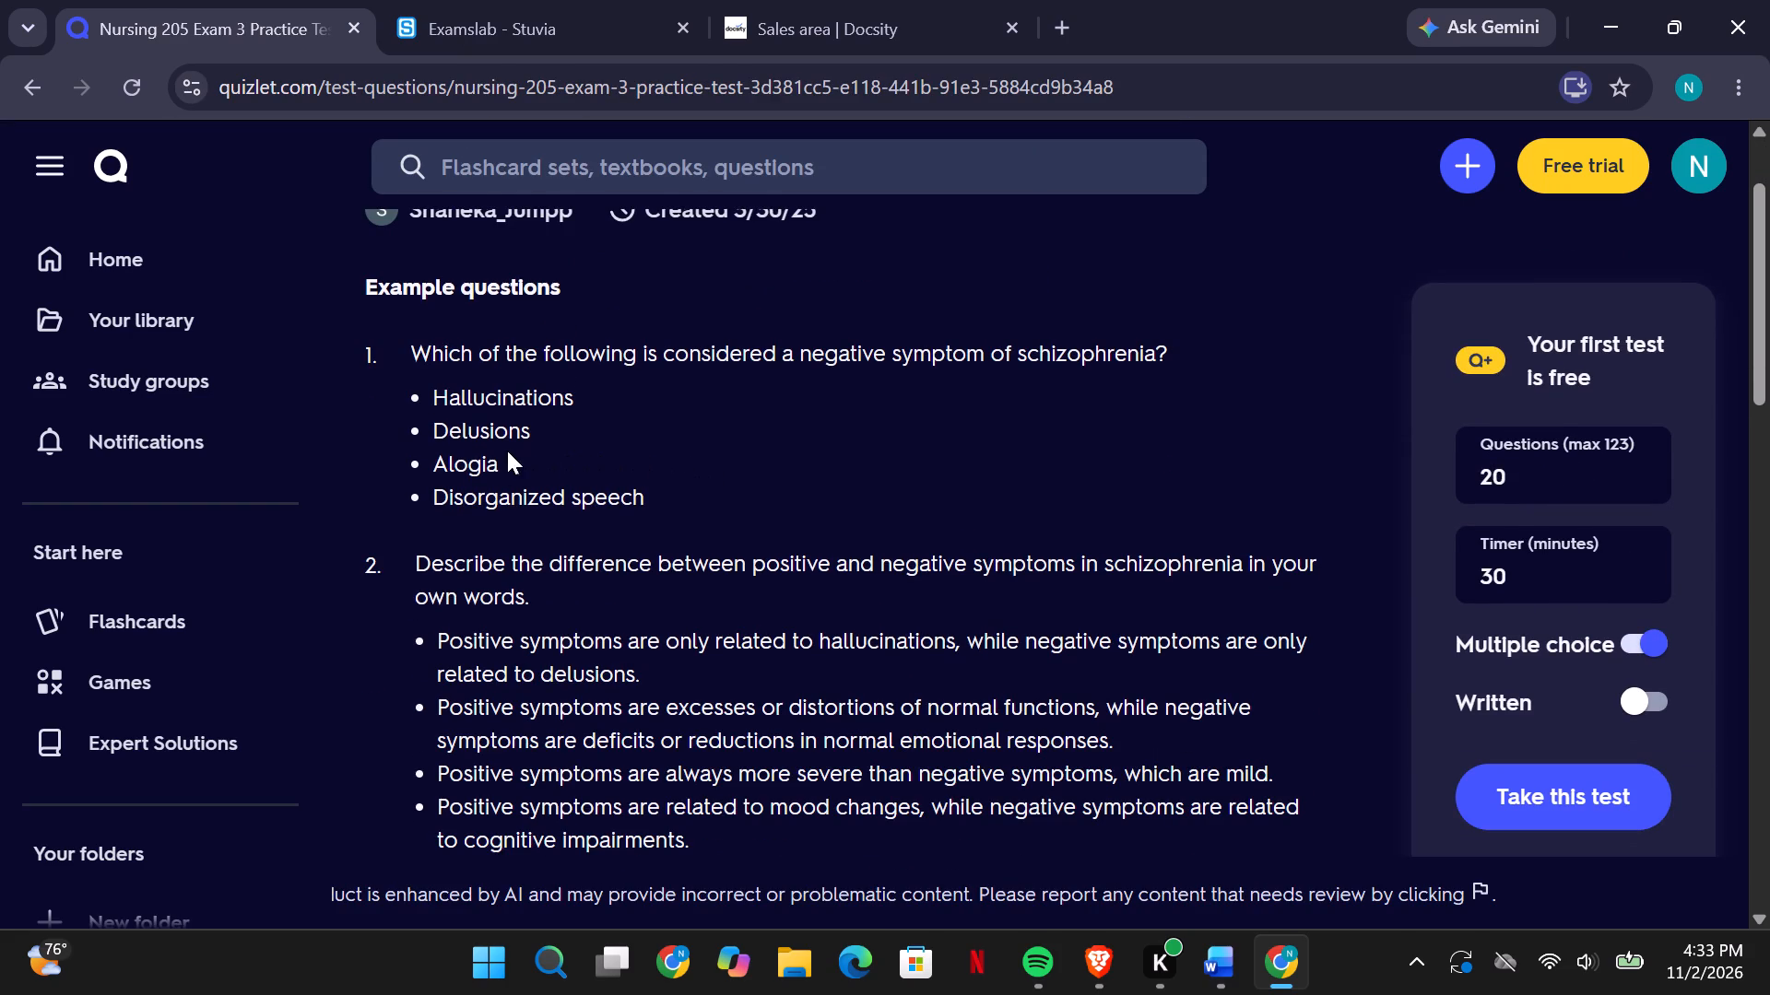
{"action": "scroll", "coordinate": [780, 508], "scroll_direction": "up", "scroll_amount": 4}
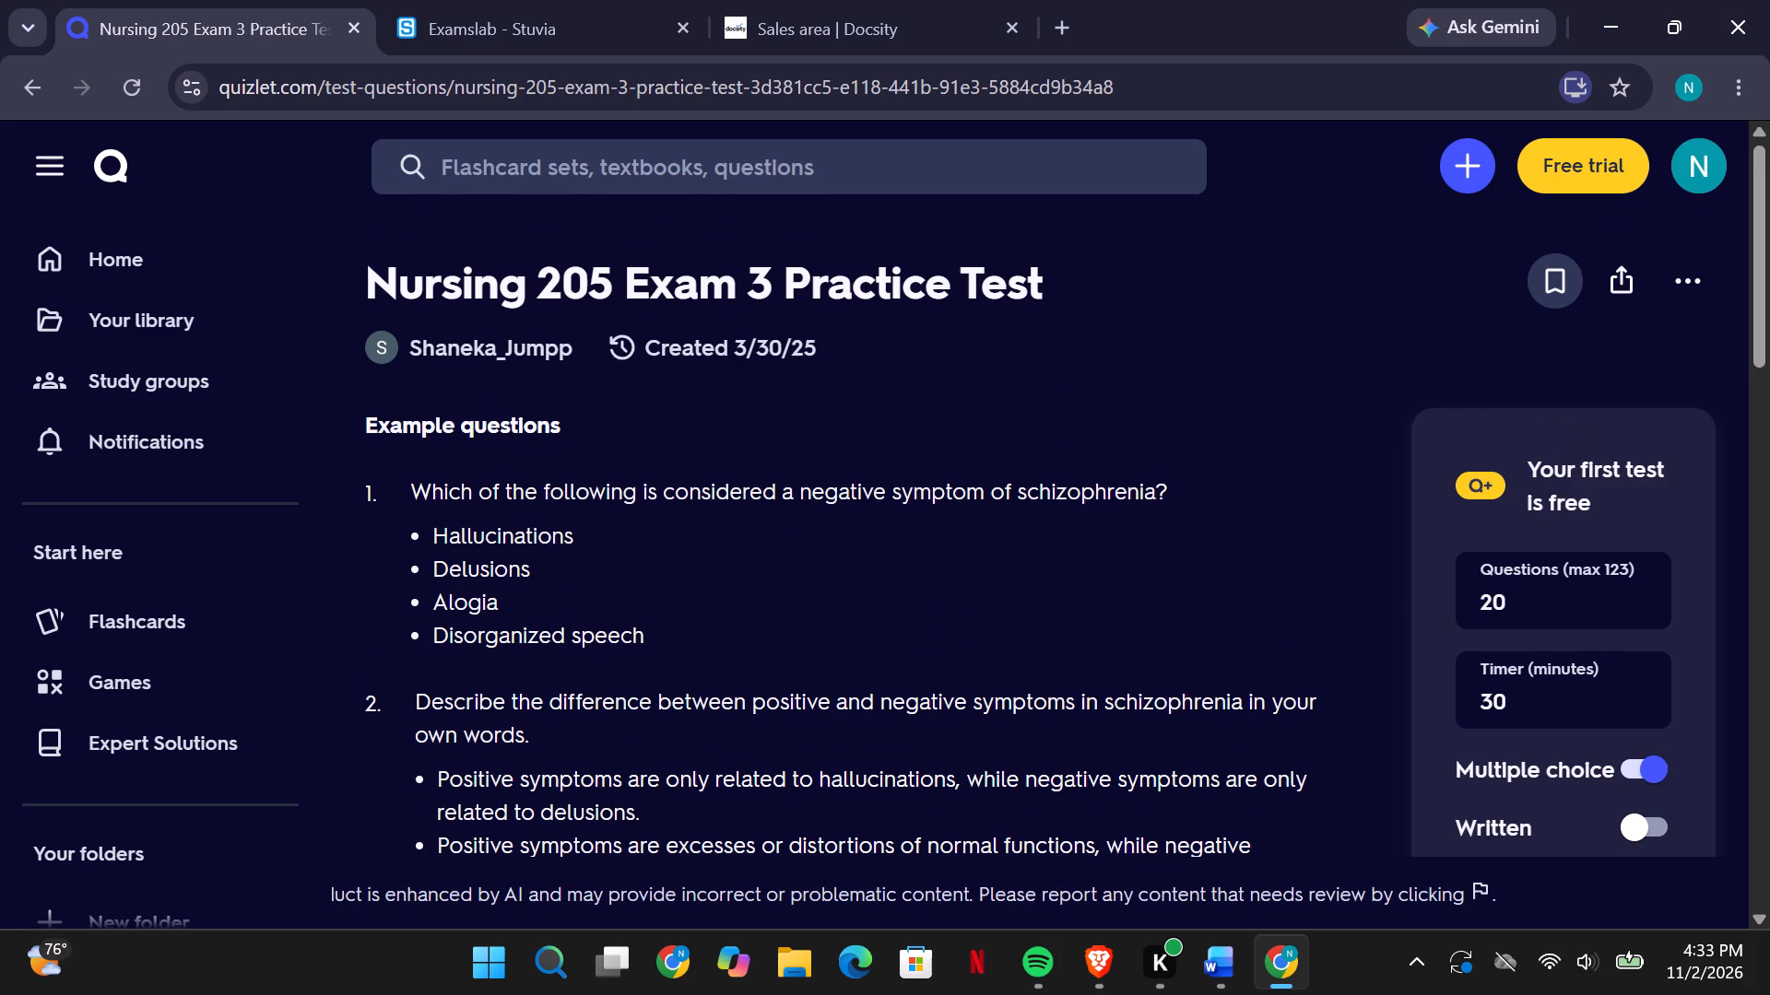
{"action": "scroll", "coordinate": [1344, 668], "scroll_direction": "down", "scroll_amount": 3}
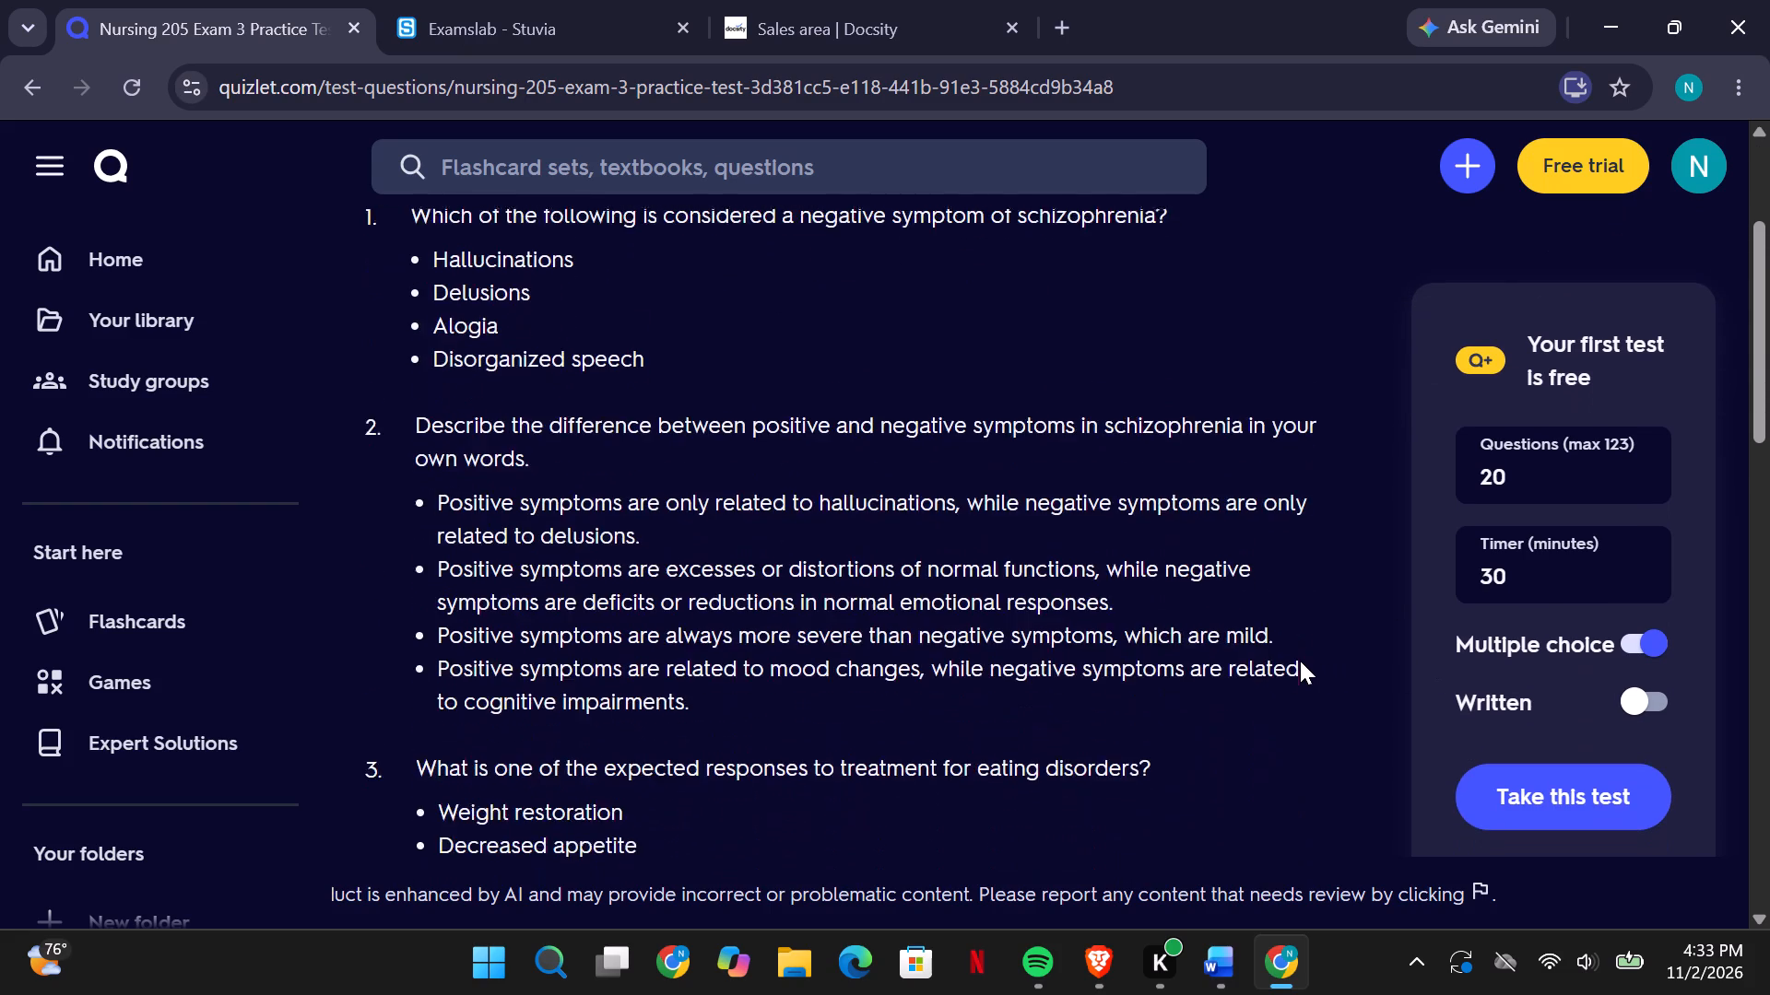
{"action": "scroll", "coordinate": [1300, 661], "scroll_direction": "down", "scroll_amount": 16}
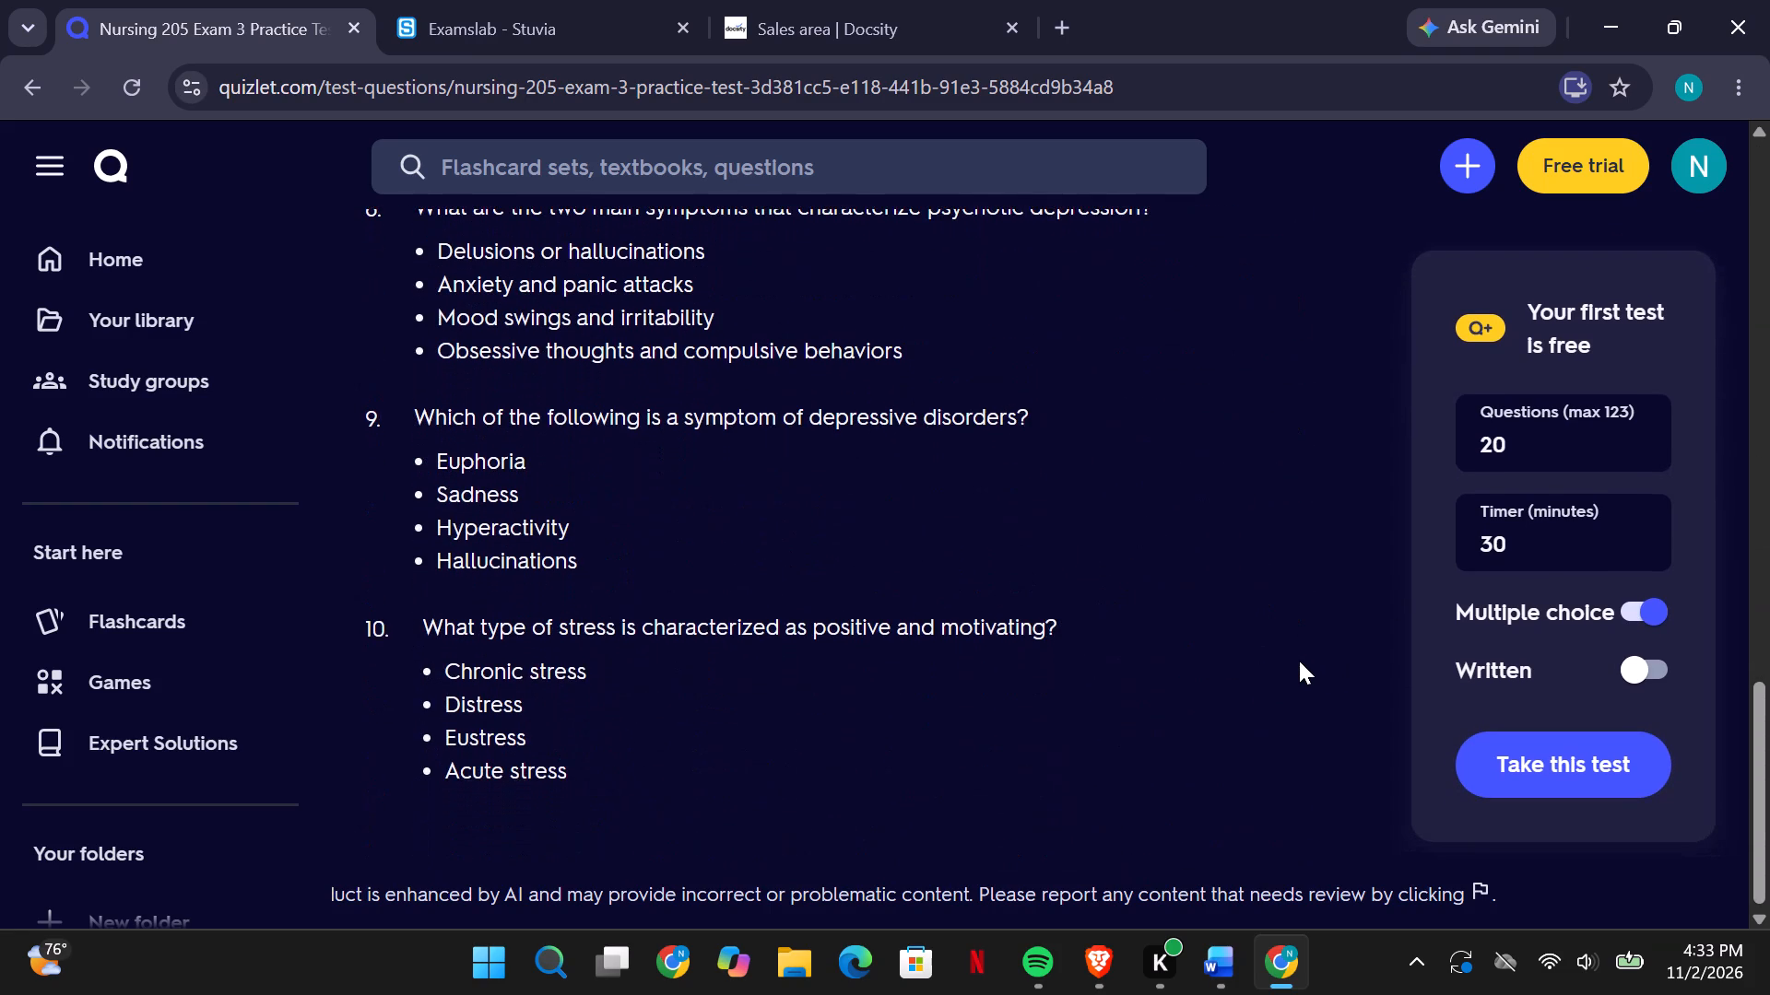
{"action": "scroll", "coordinate": [1299, 661], "scroll_direction": "down", "scroll_amount": 14}
{"action": "scroll", "coordinate": [1299, 661], "scroll_direction": "down", "scroll_amount": 8}
{"action": "scroll", "coordinate": [1299, 661], "scroll_direction": "up", "scroll_amount": 3}
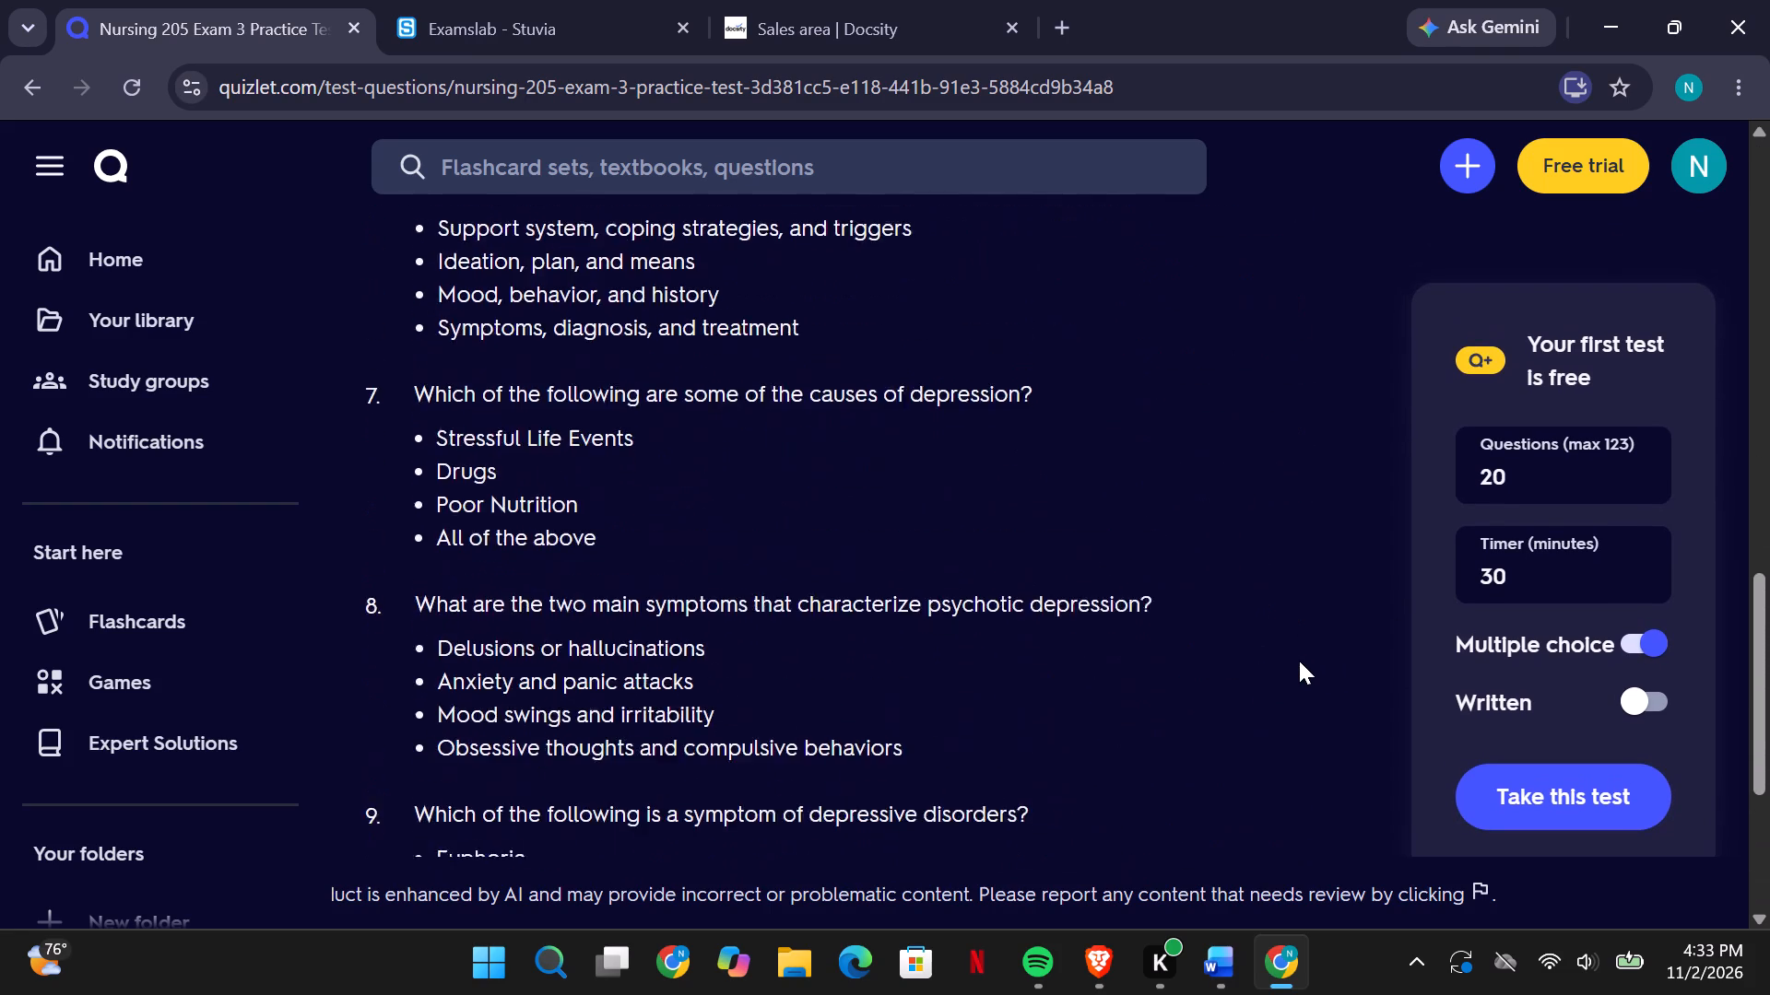
{"action": "scroll", "coordinate": [1299, 661], "scroll_direction": "up", "scroll_amount": 1}
{"action": "scroll", "coordinate": [1299, 661], "scroll_direction": "down", "scroll_amount": 9}
{"action": "scroll", "coordinate": [1299, 661], "scroll_direction": "down", "scroll_amount": 20}
{"action": "scroll", "coordinate": [1299, 661], "scroll_direction": "down", "scroll_amount": 4}
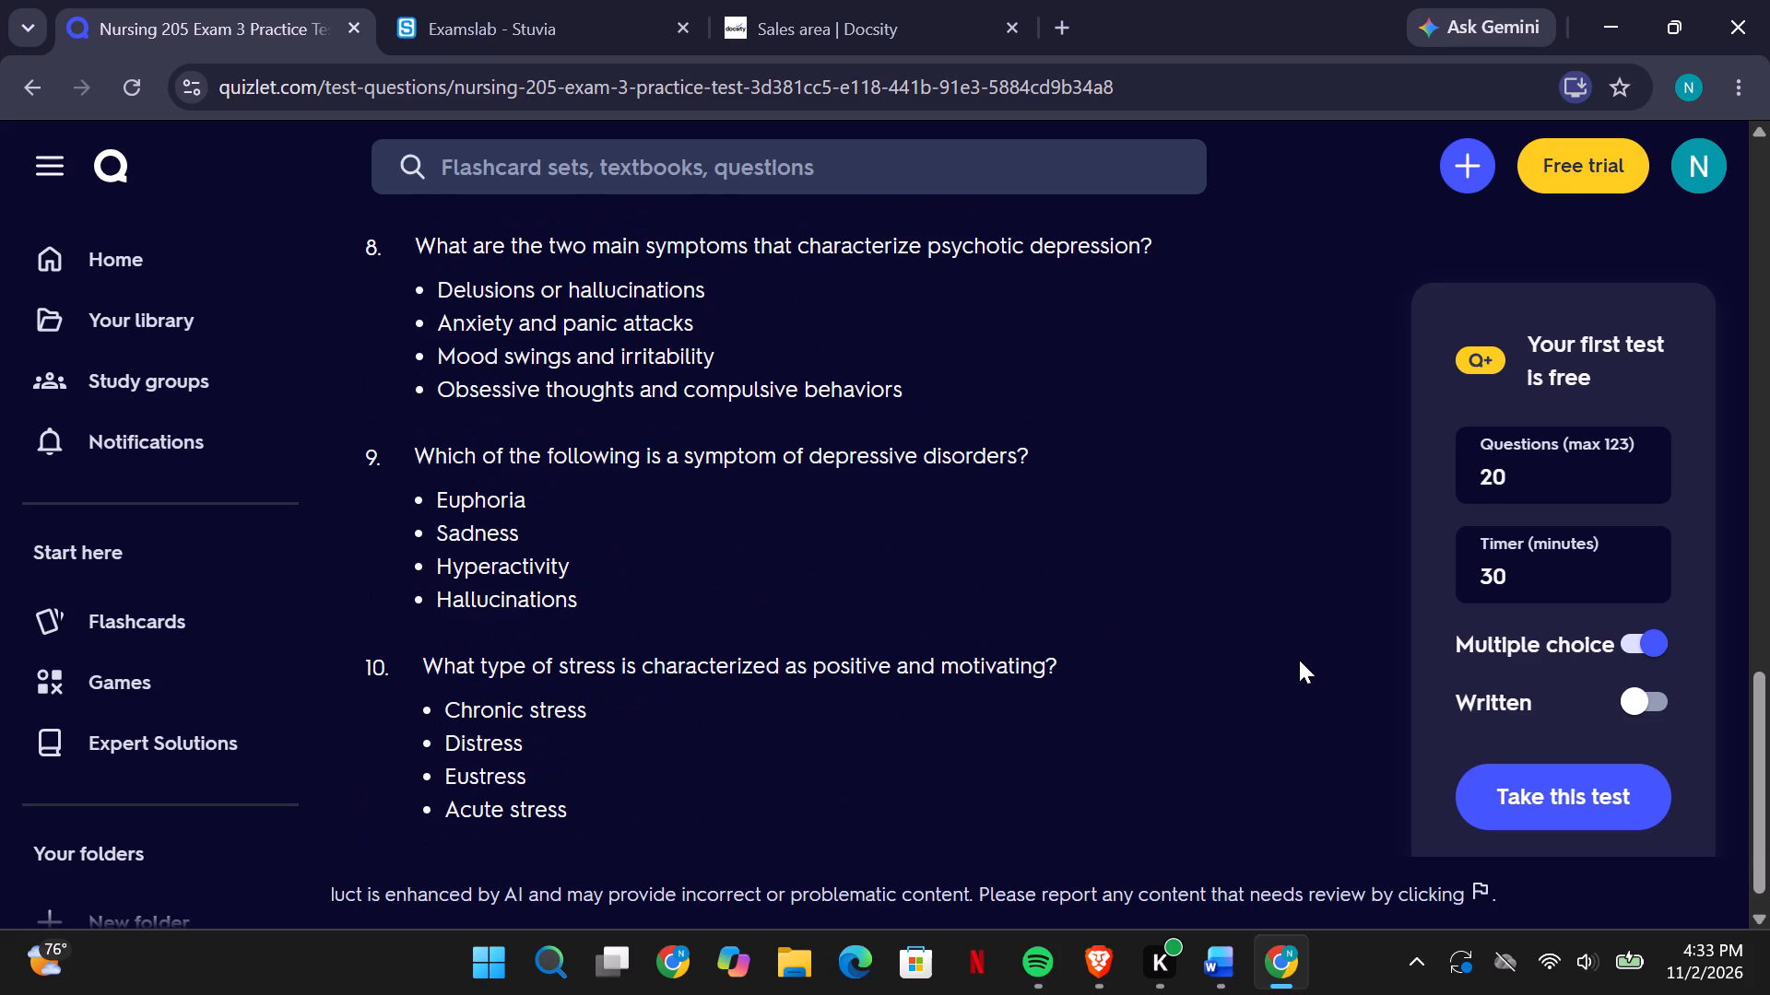
{"action": "scroll", "coordinate": [1299, 660], "scroll_direction": "up", "scroll_amount": 6}
{"action": "scroll", "coordinate": [1299, 660], "scroll_direction": "up", "scroll_amount": 15}
{"action": "scroll", "coordinate": [1299, 659], "scroll_direction": "down", "scroll_amount": 1}
{"action": "scroll", "coordinate": [1299, 659], "scroll_direction": "up", "scroll_amount": 2}
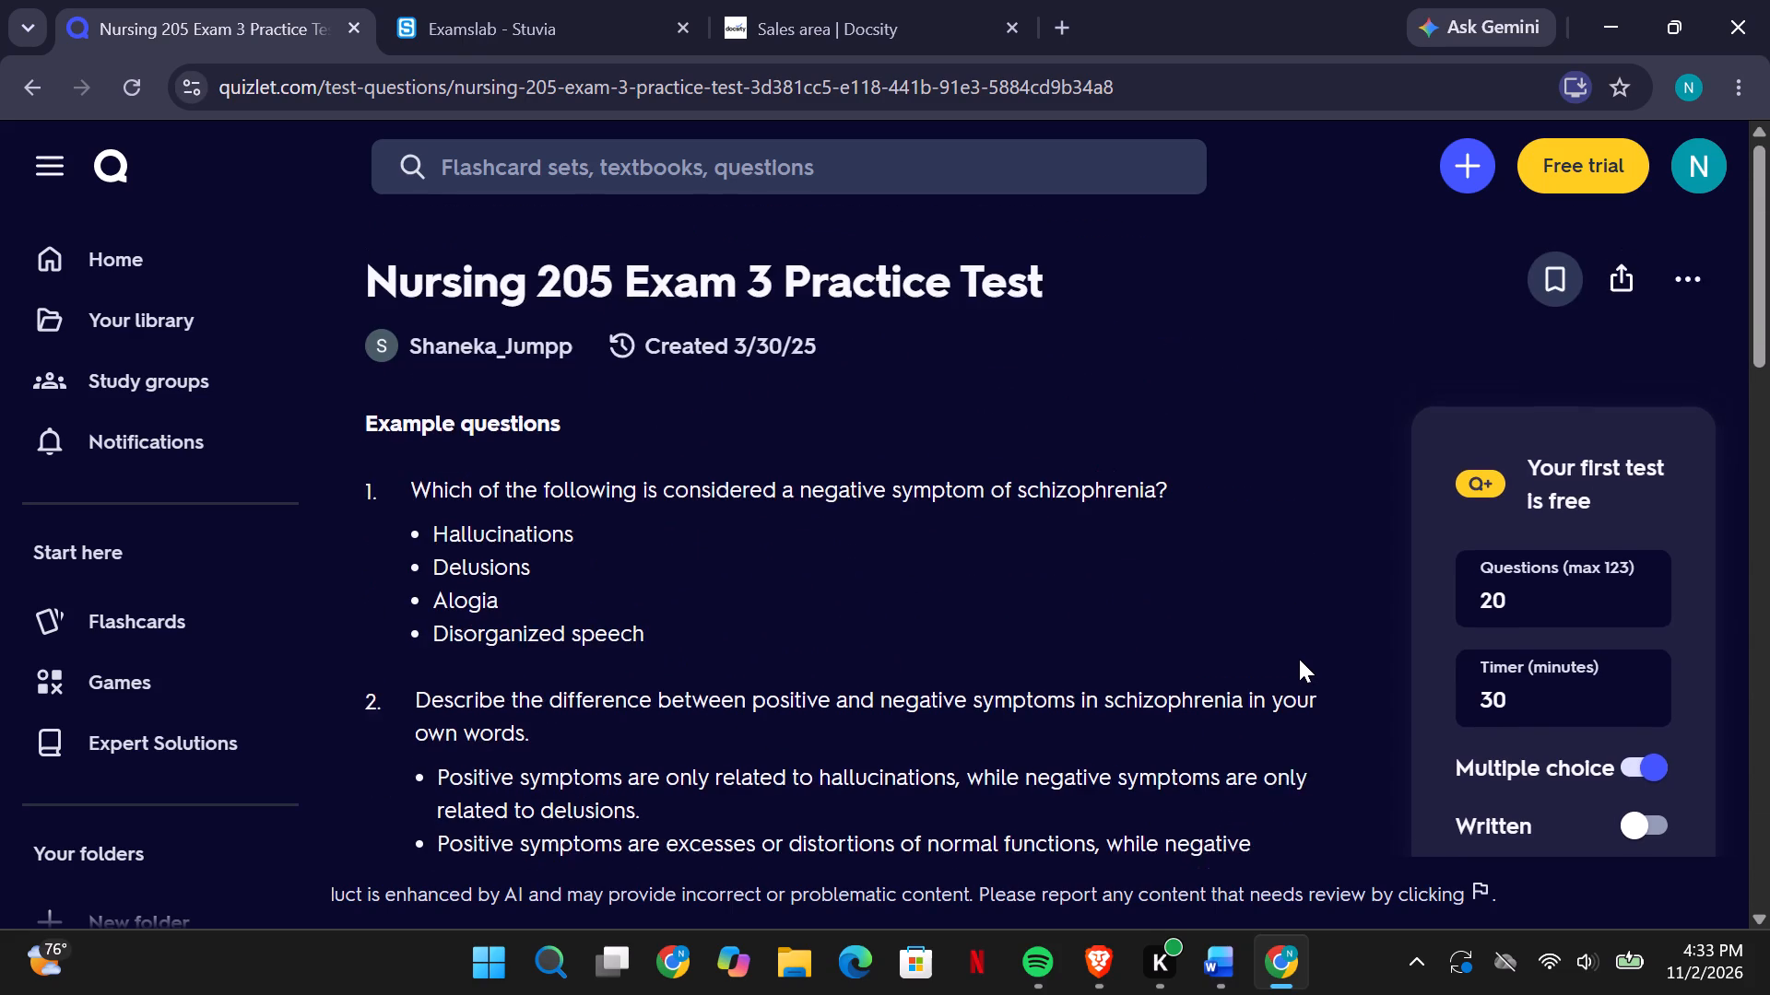
{"action": "scroll", "coordinate": [1299, 659], "scroll_direction": "up", "scroll_amount": 1}
{"action": "left_click", "coordinate": [19, 84]}
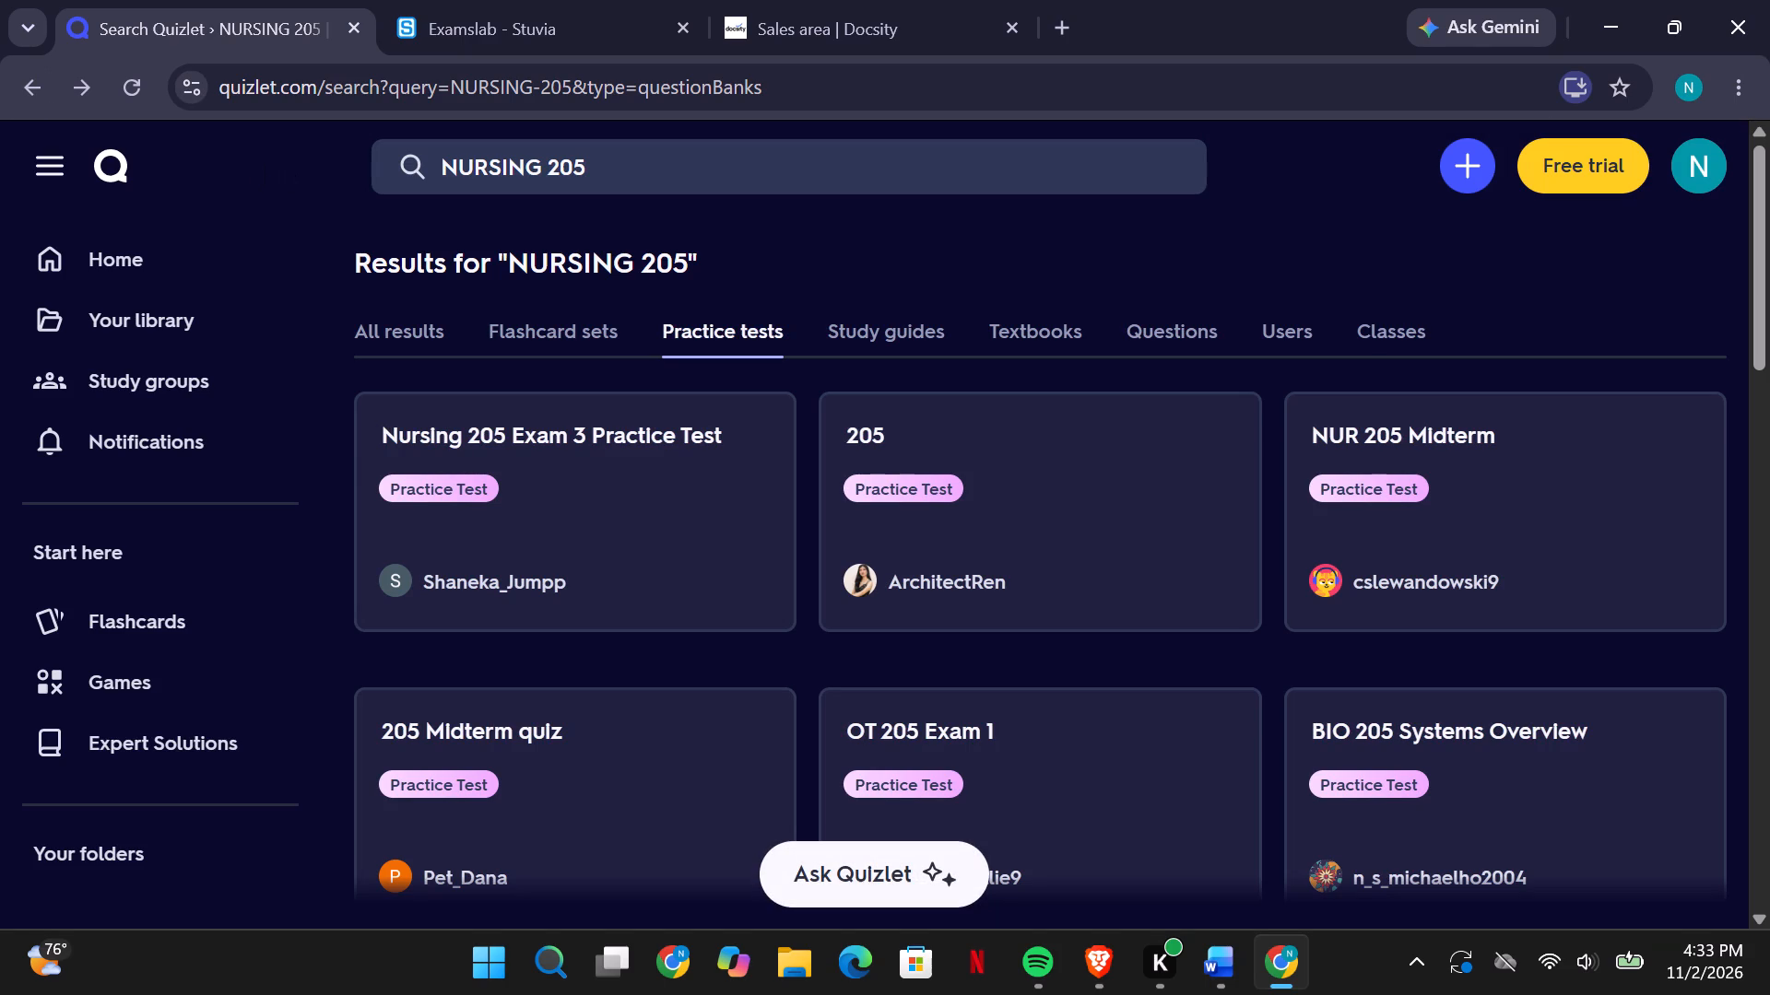
Look through the individual questions found for NURSING 205.
{"action": "left_click", "coordinate": [1175, 319]}
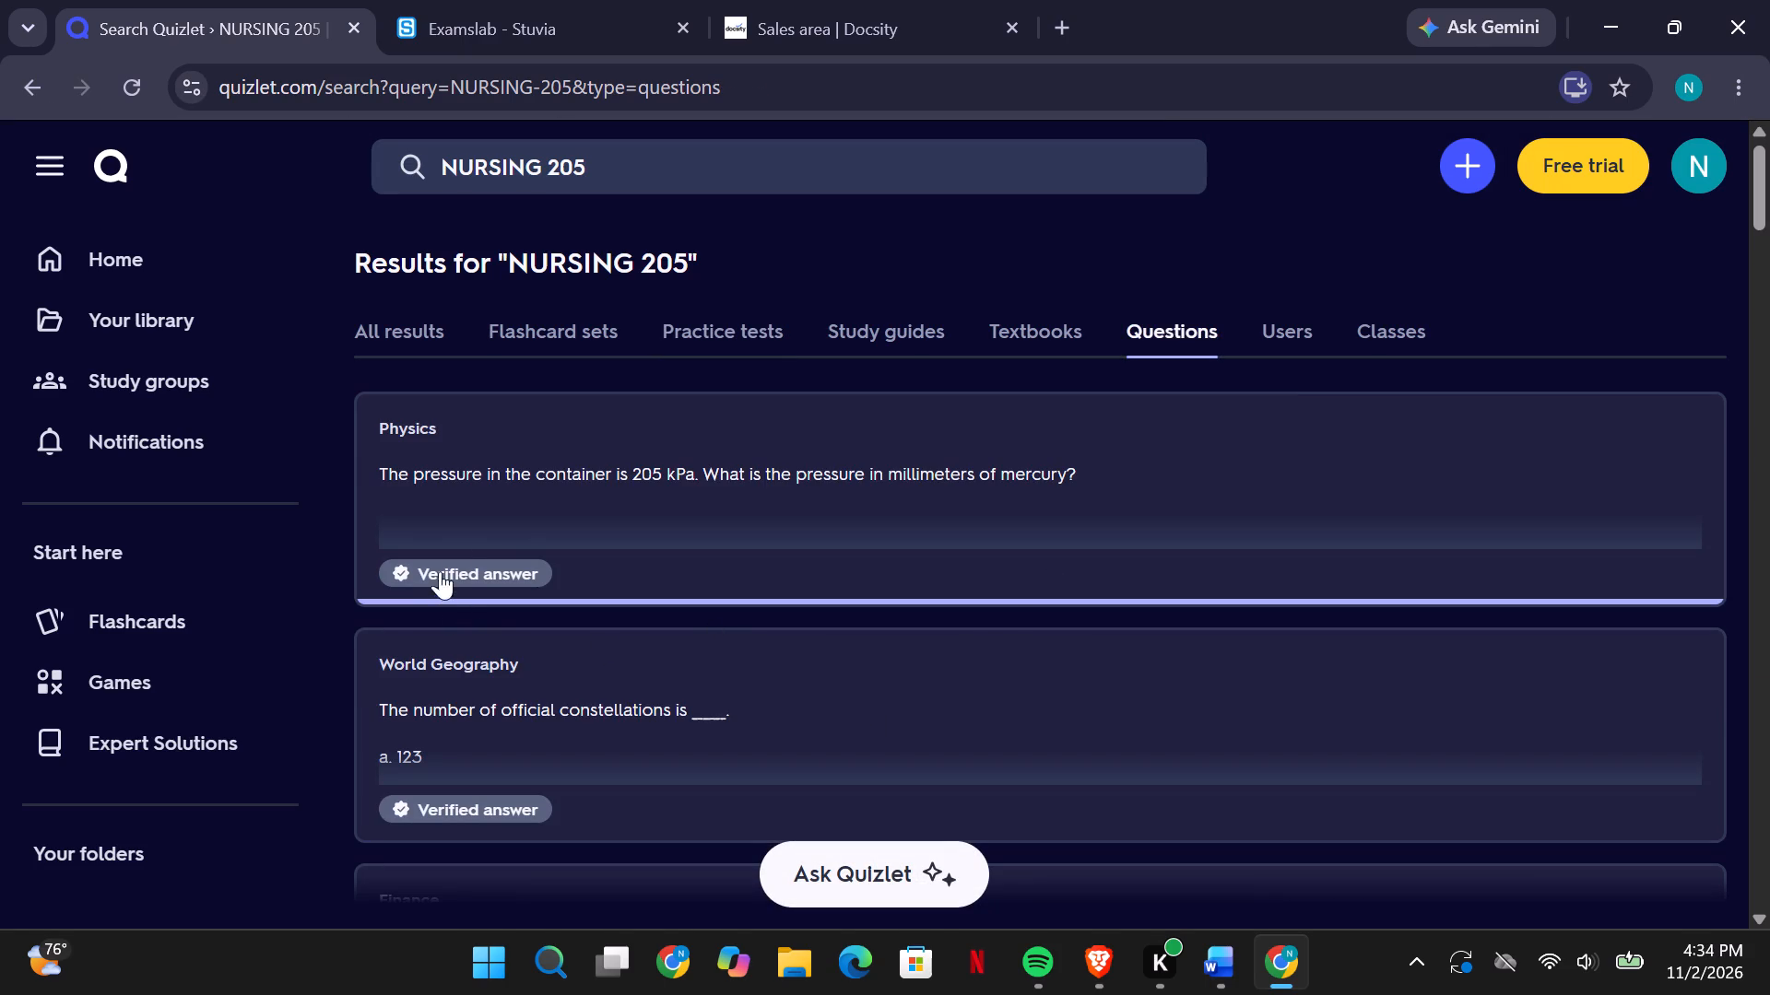
{"action": "scroll", "coordinate": [814, 577], "scroll_direction": "down", "scroll_amount": 4}
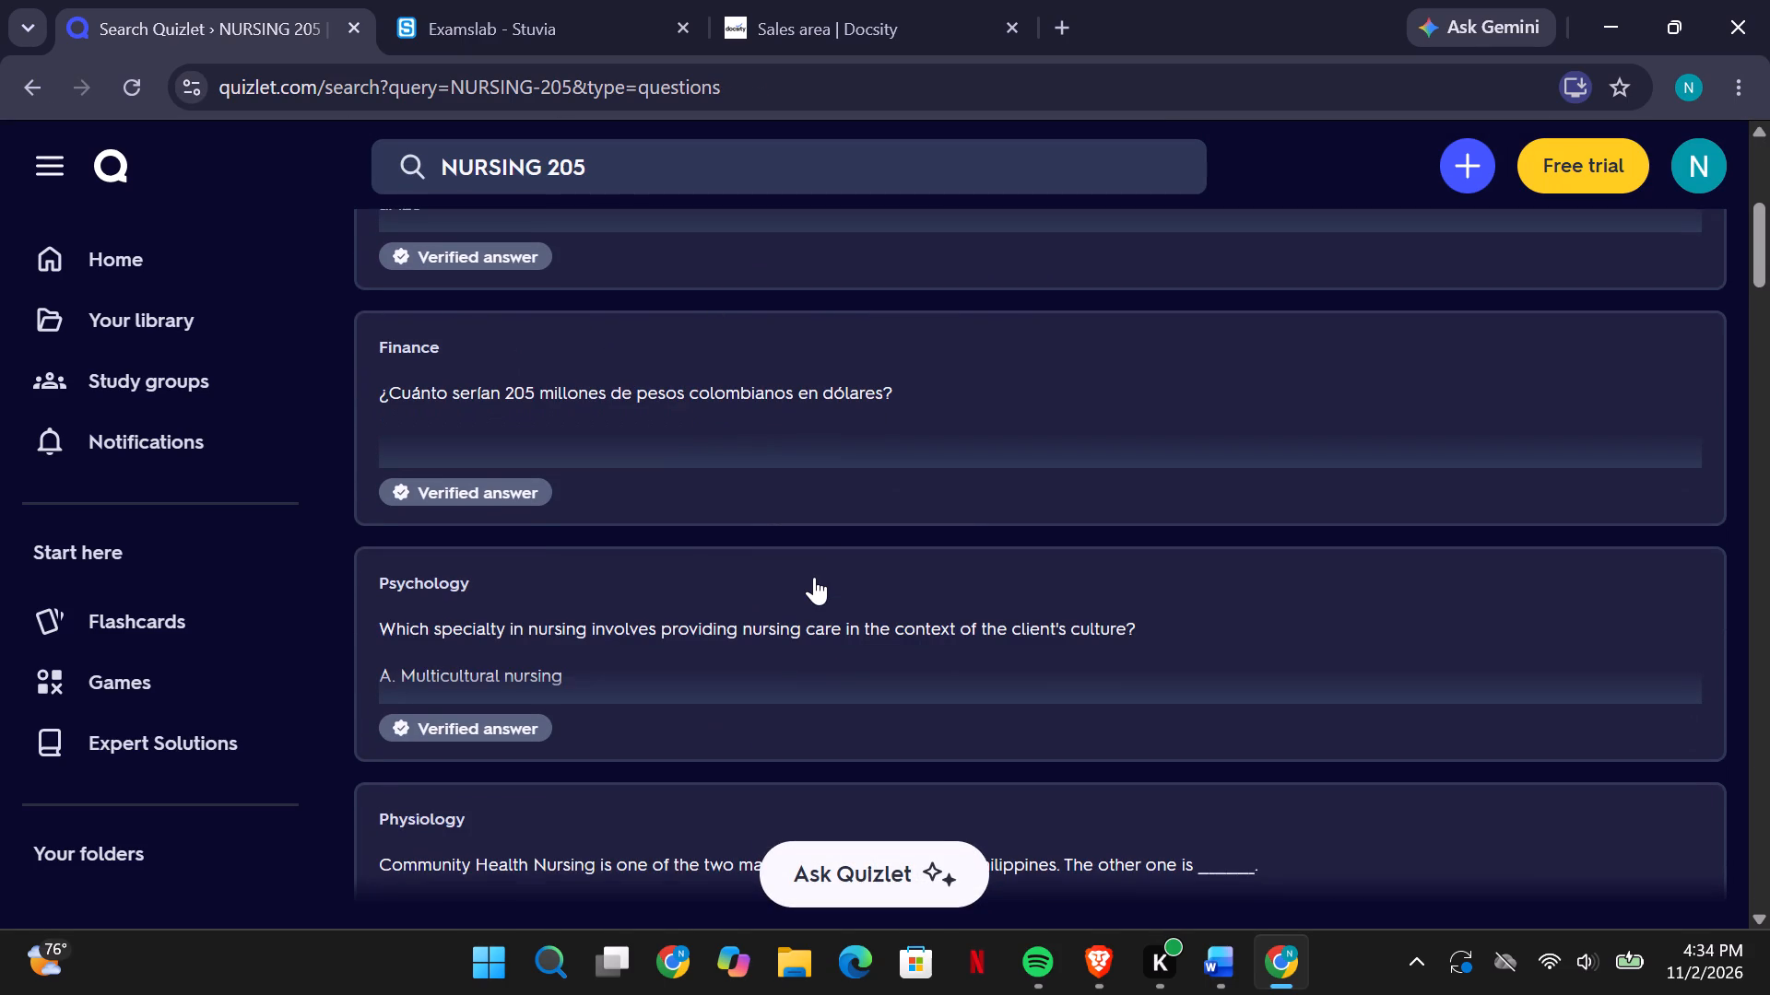
{"action": "scroll", "coordinate": [814, 577], "scroll_direction": "up", "scroll_amount": 5}
{"action": "scroll", "coordinate": [454, 339], "scroll_direction": "up", "scroll_amount": 2}
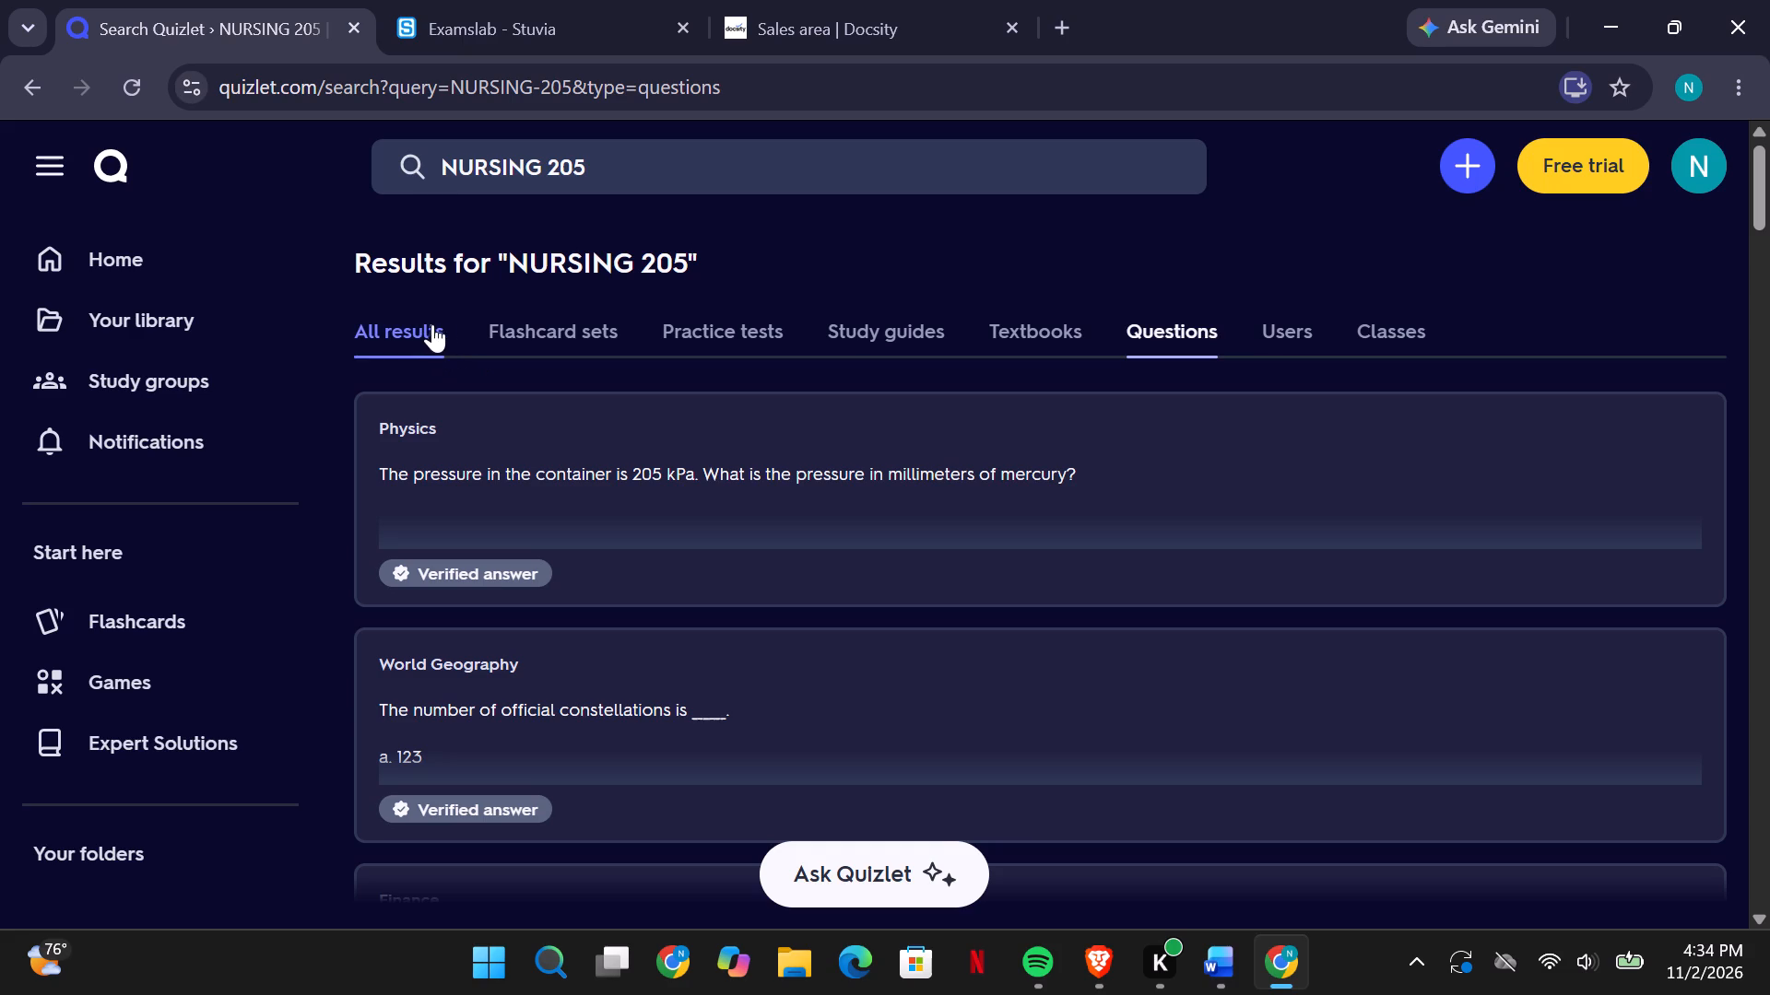
Filter the NURSING 205 results to flashcard sets and preview the "Nursing 205 Exam 1 Content" set.
{"action": "left_click", "coordinate": [591, 322]}
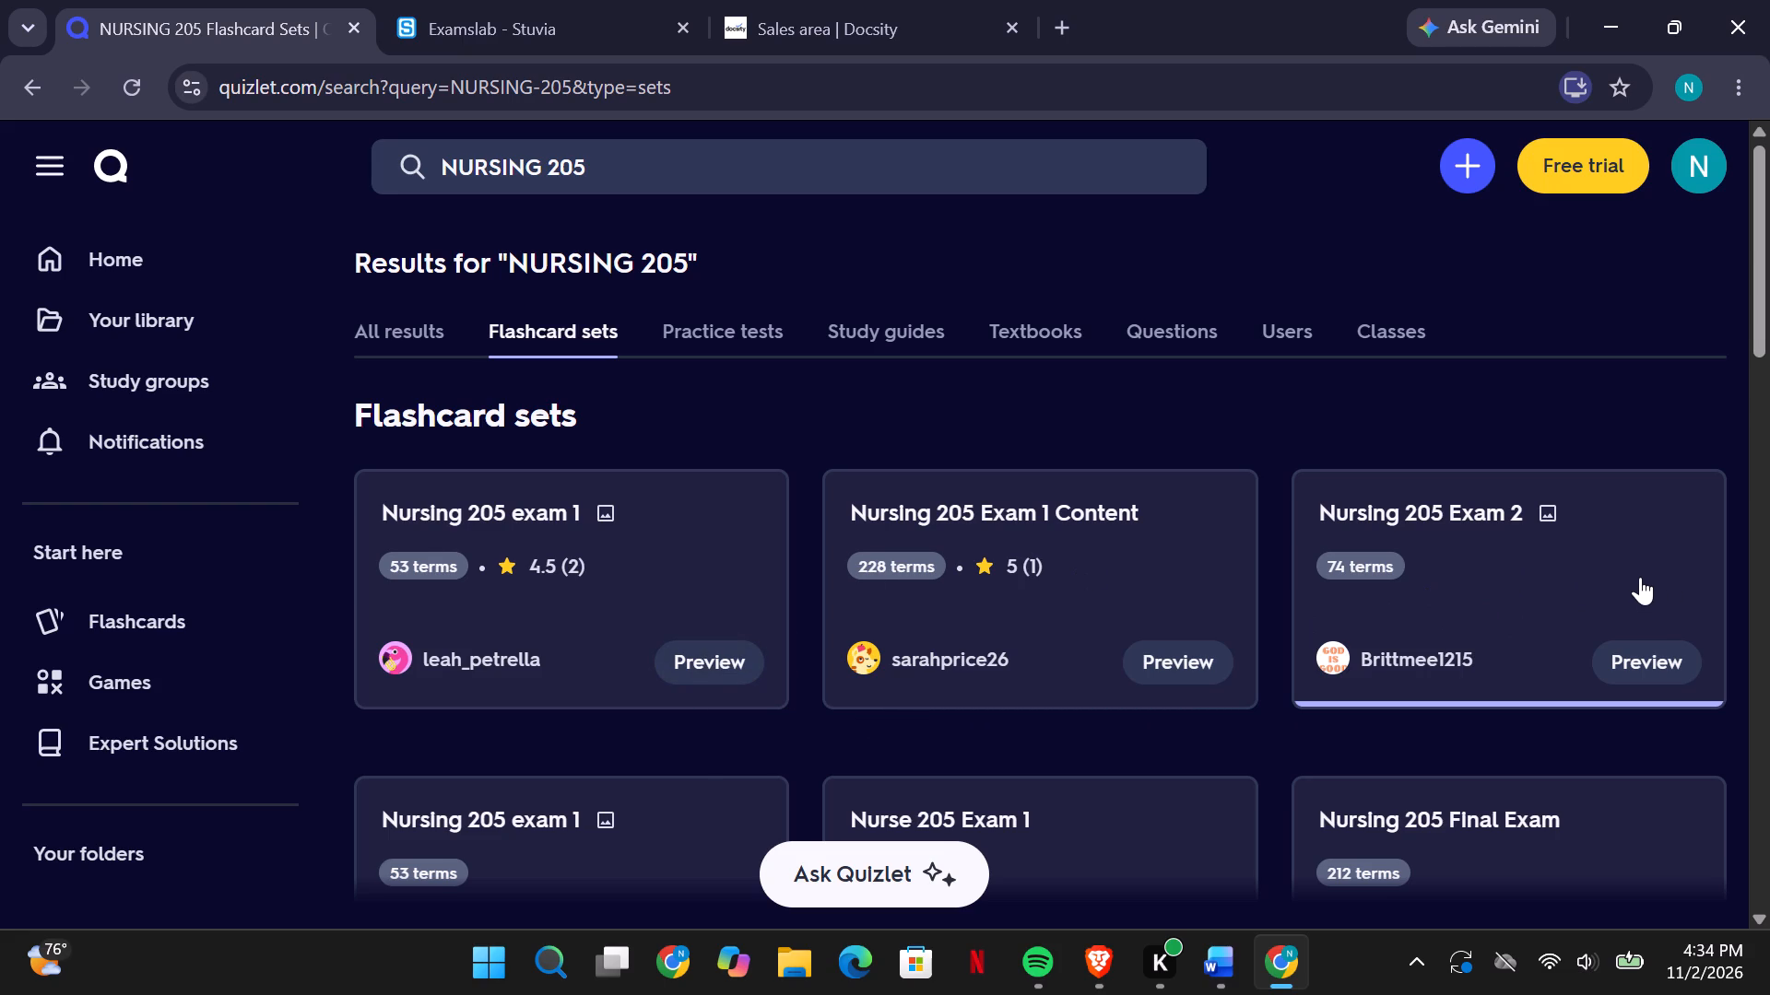
{"action": "scroll", "coordinate": [1640, 577], "scroll_direction": "down", "scroll_amount": 1}
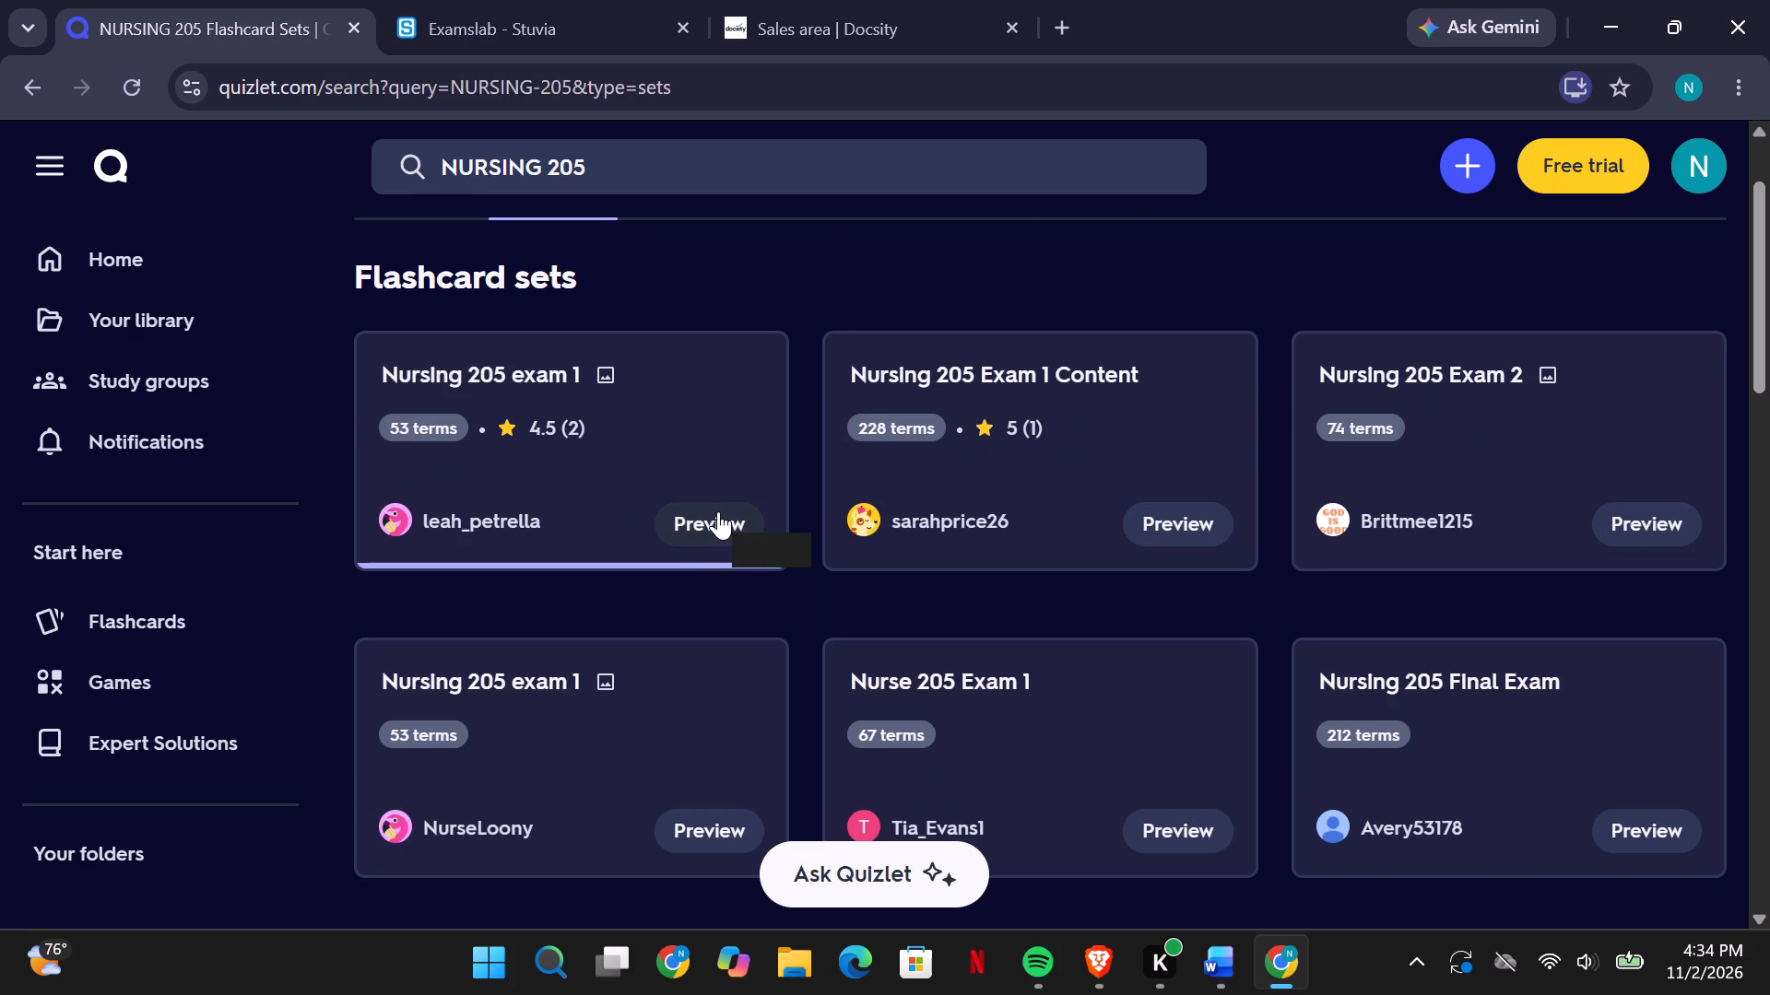
{"action": "left_click", "coordinate": [1174, 517]}
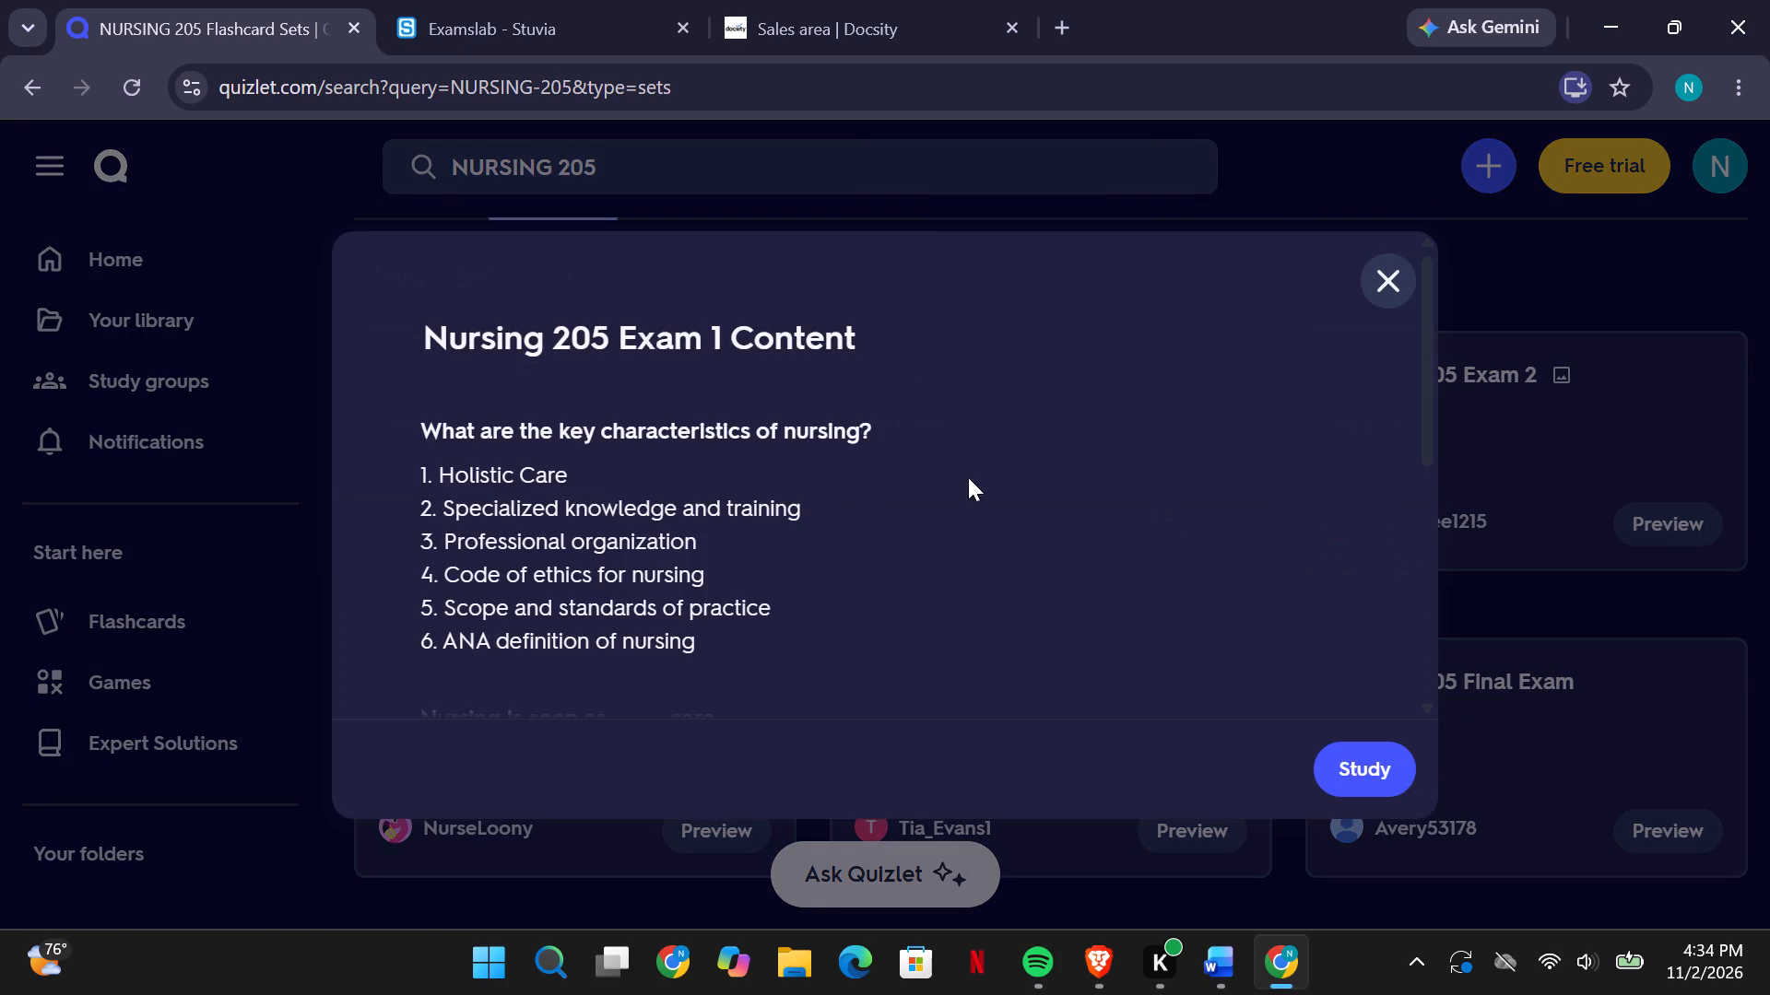
Copy the entire previewed "Nursing 205 Exam 1 Content" flashcard set, from its title through the last card.
{"action": "scroll", "coordinate": [715, 474], "scroll_direction": "down", "scroll_amount": 7}
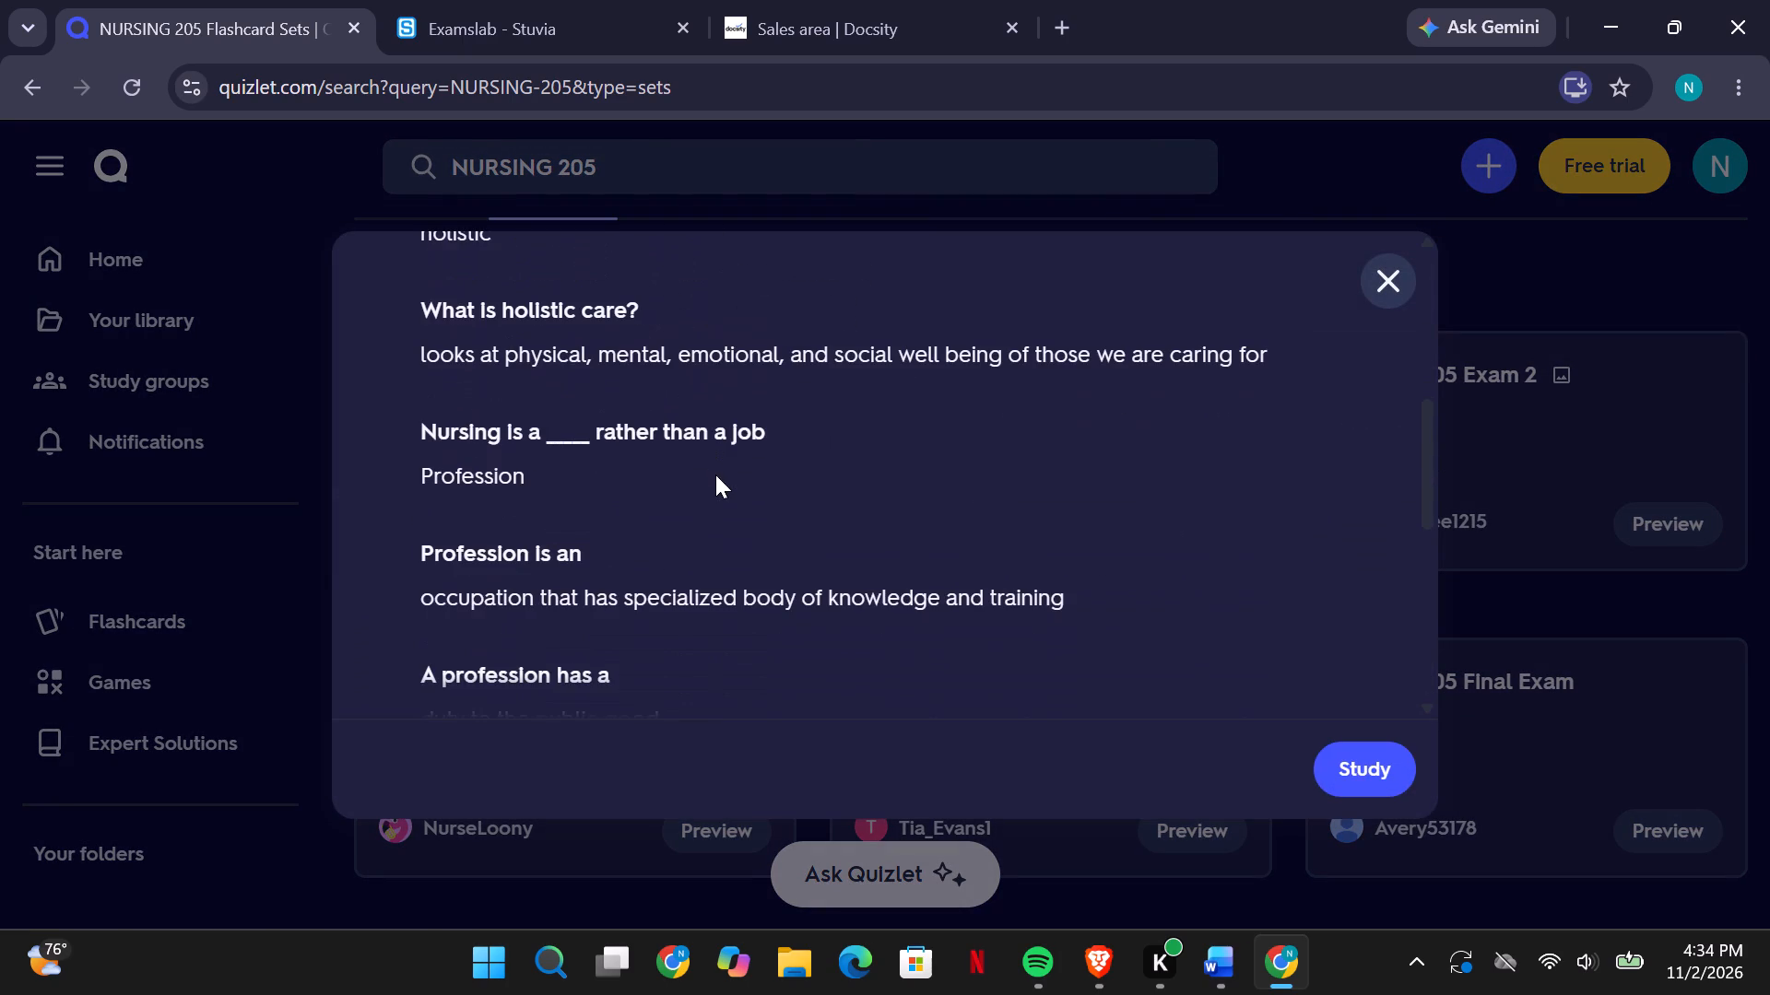
{"action": "scroll", "coordinate": [715, 474], "scroll_direction": "up", "scroll_amount": 6}
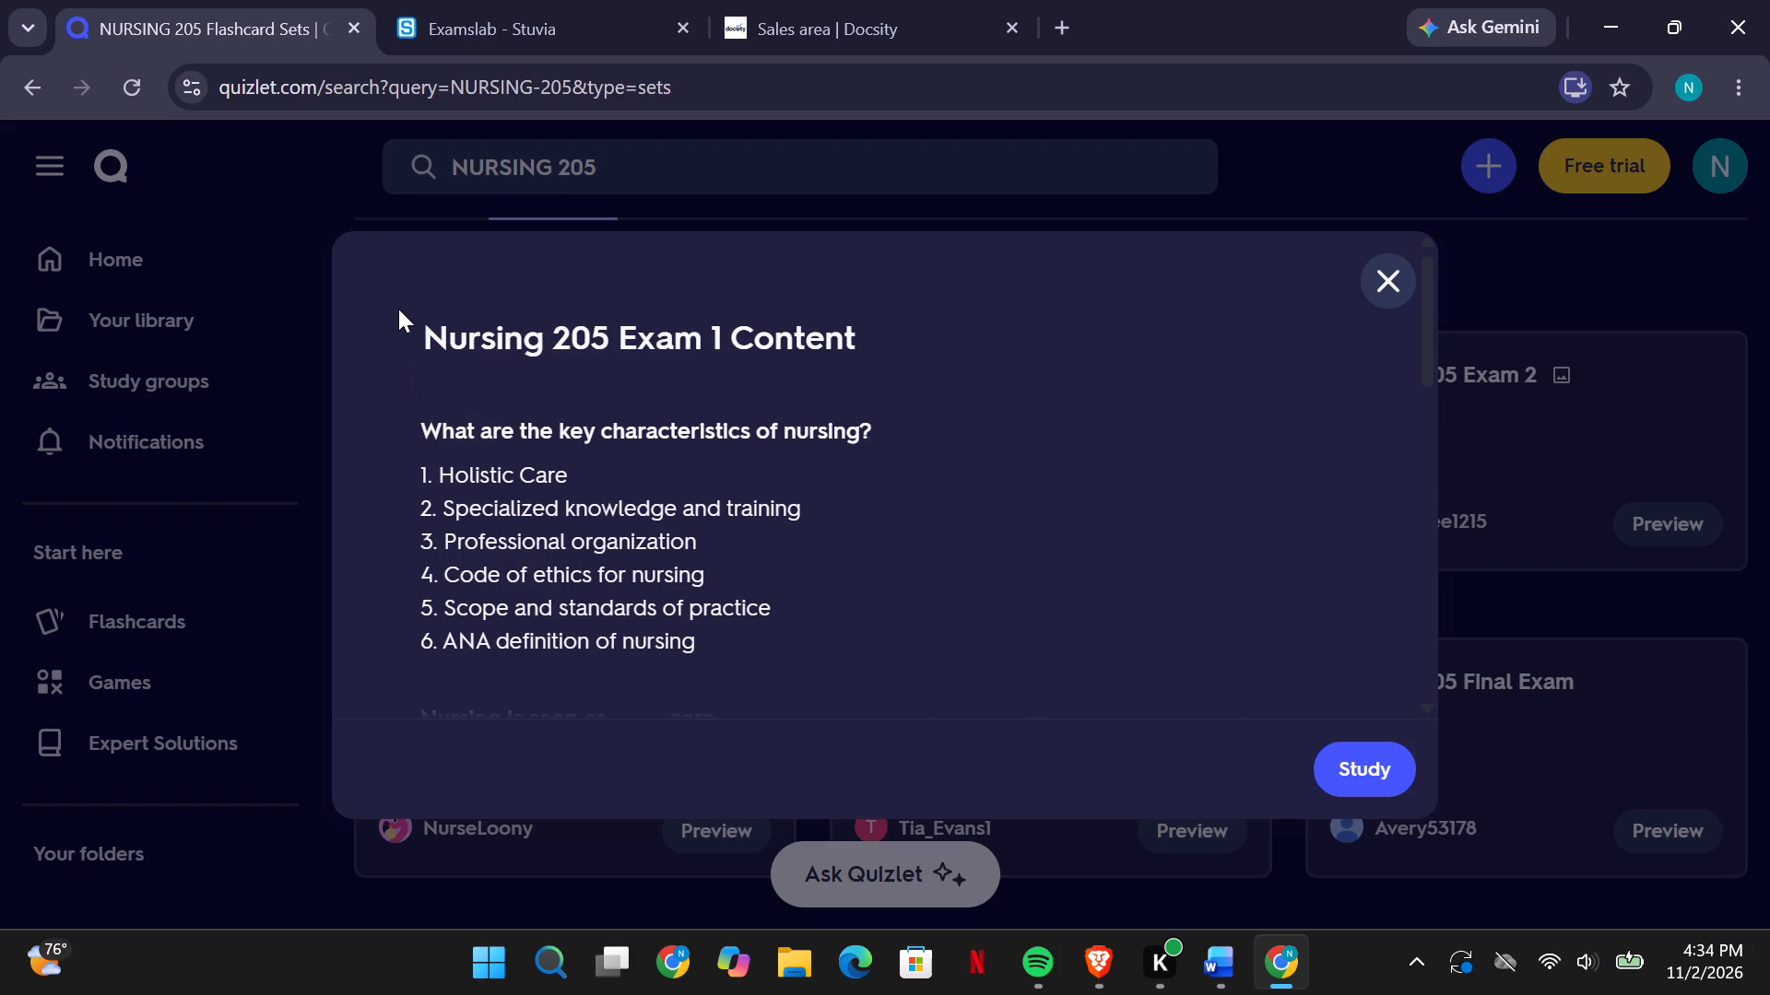
{"action": "left_click_drag", "start_coordinate": [398, 309], "coordinate": [1090, 745]}
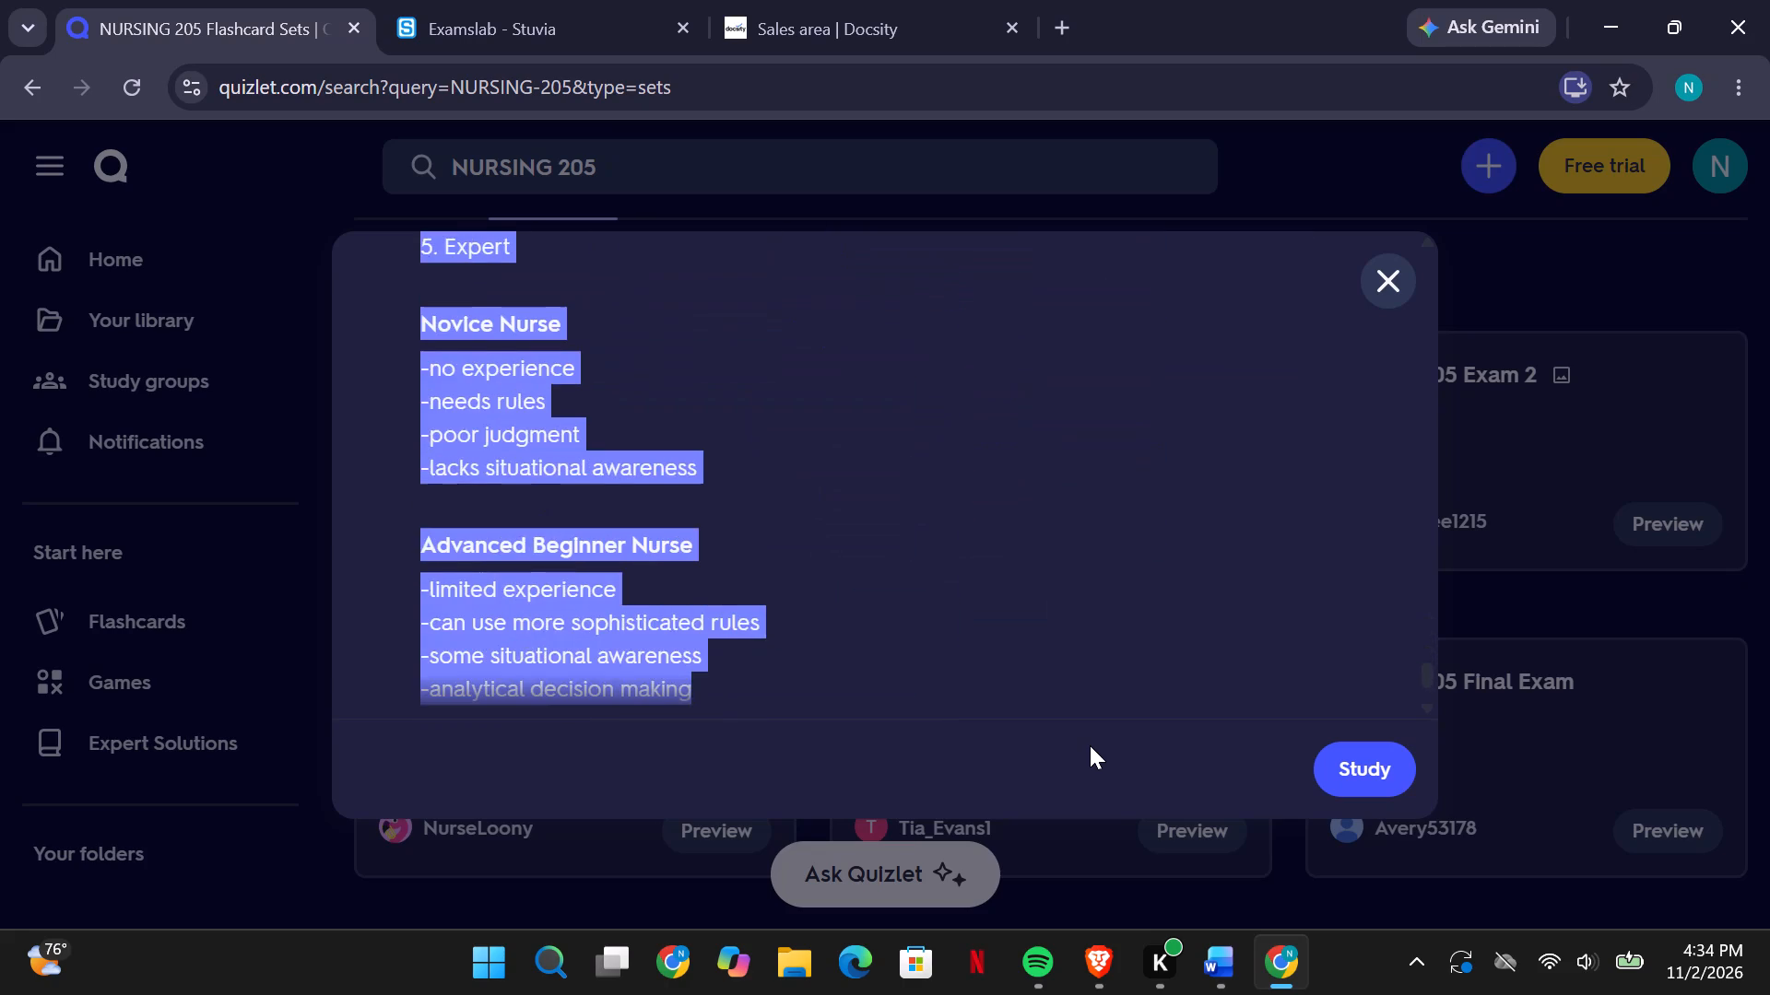
{"action": "left_click_drag", "start_coordinate": [1090, 745], "coordinate": [1091, 745]}
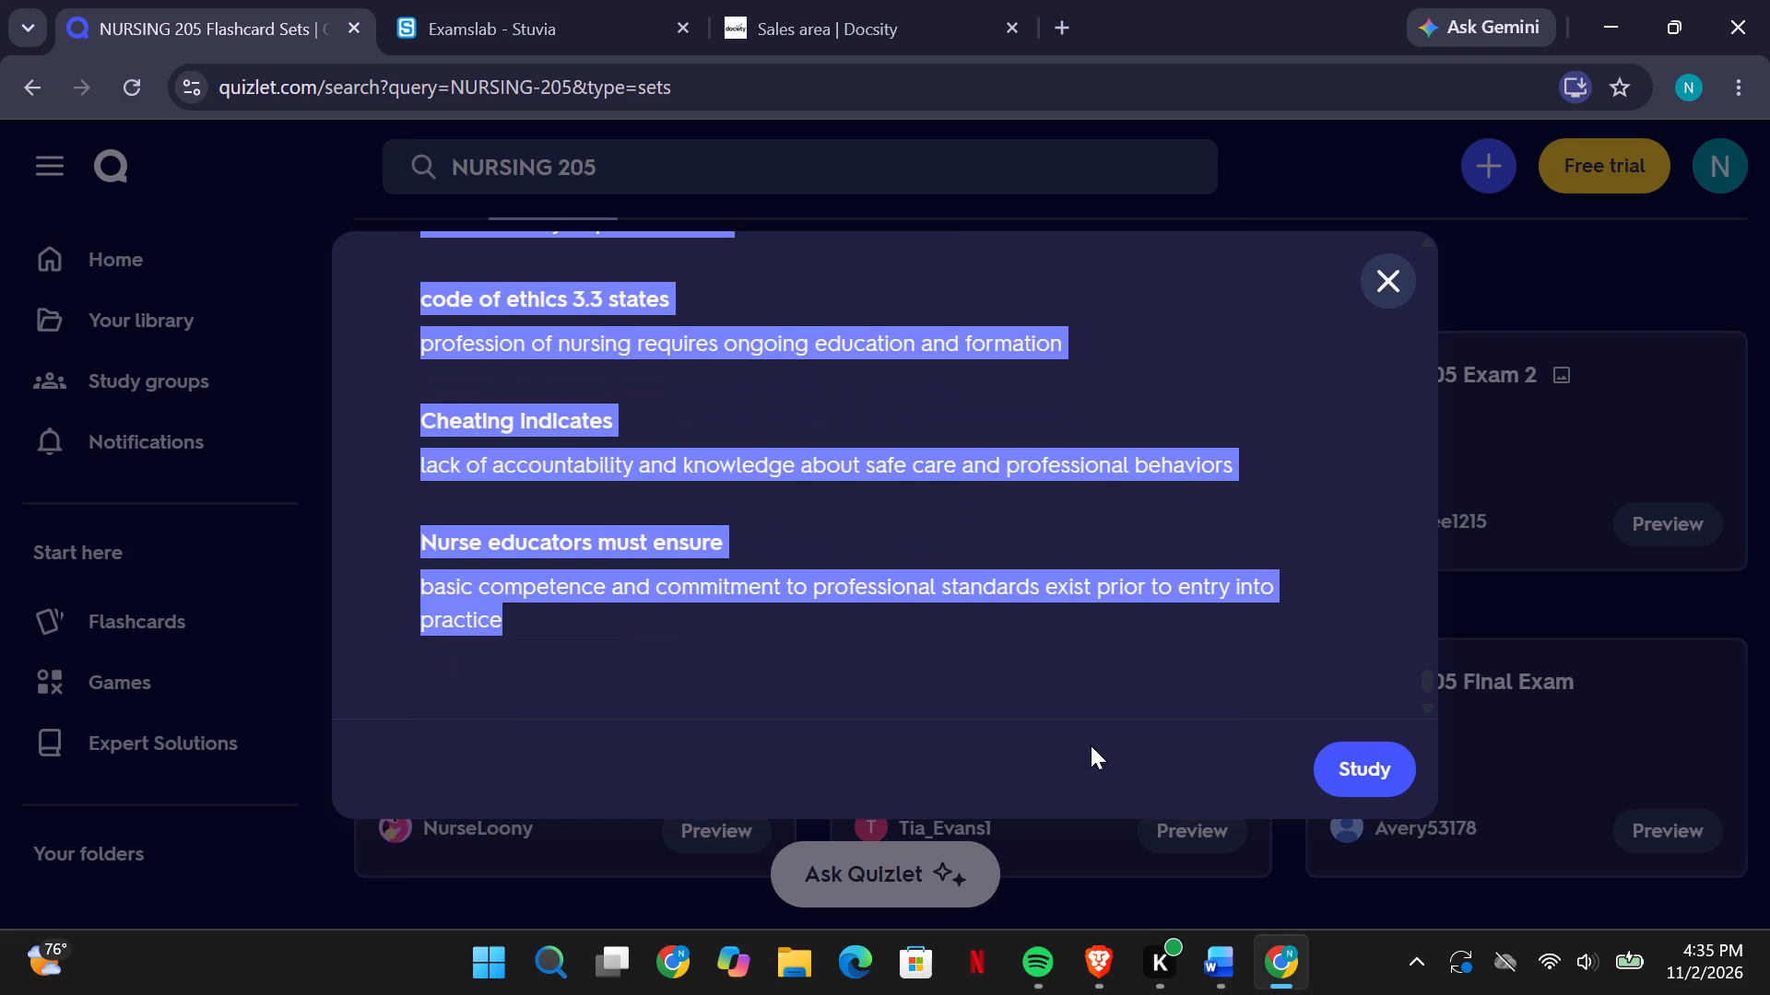
{"action": "right_click", "coordinate": [636, 547]}
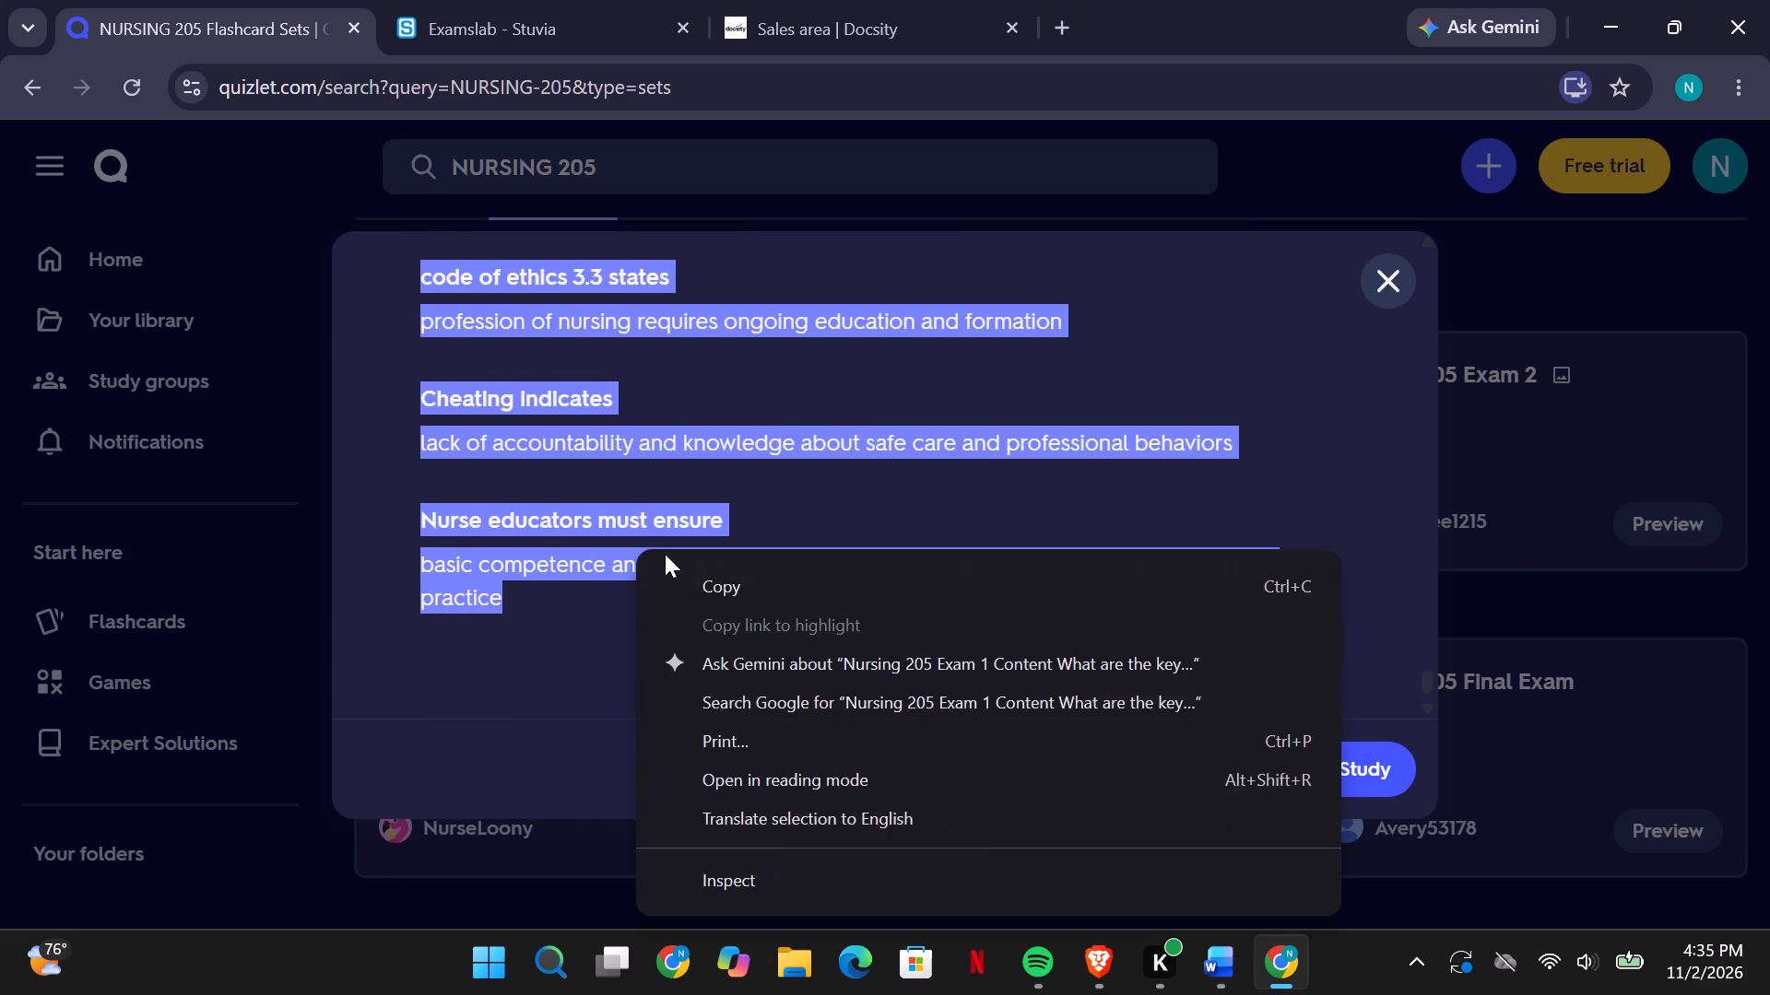
{"action": "left_click", "coordinate": [758, 579]}
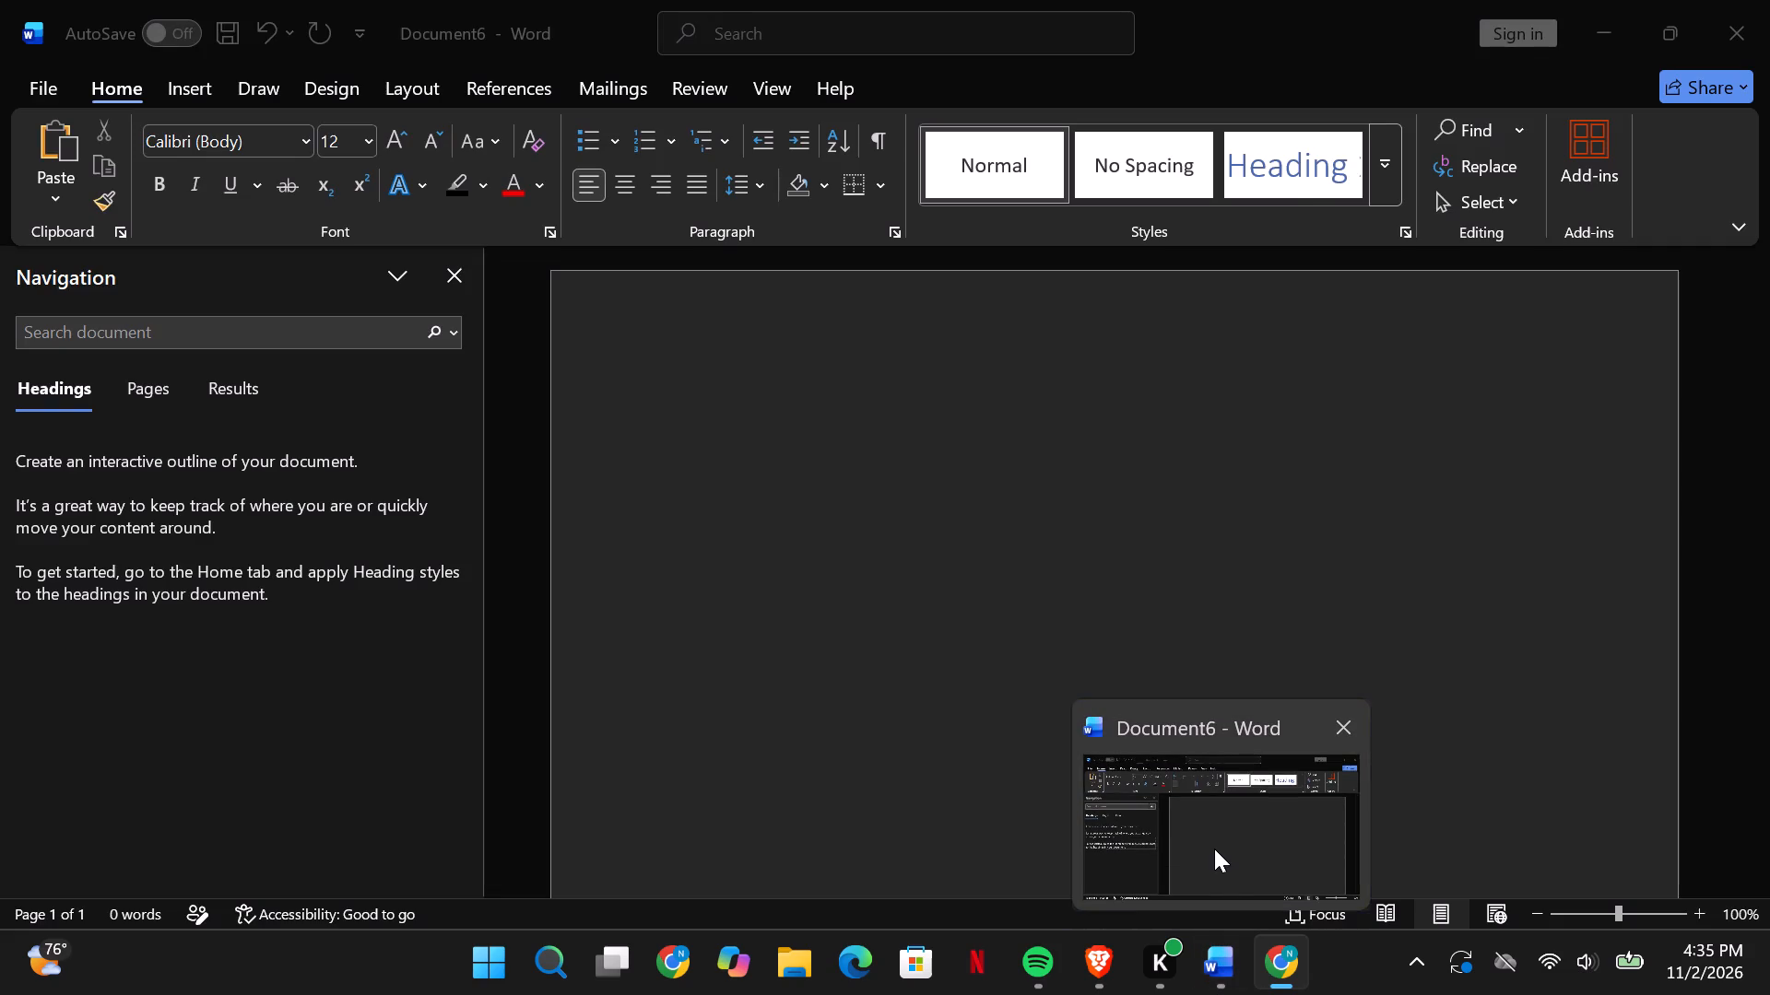
Switch to the blank Word document and paste the copied flashcards as text only.
{"action": "left_click", "coordinate": [1214, 849]}
{"action": "right_click", "coordinate": [715, 429]}
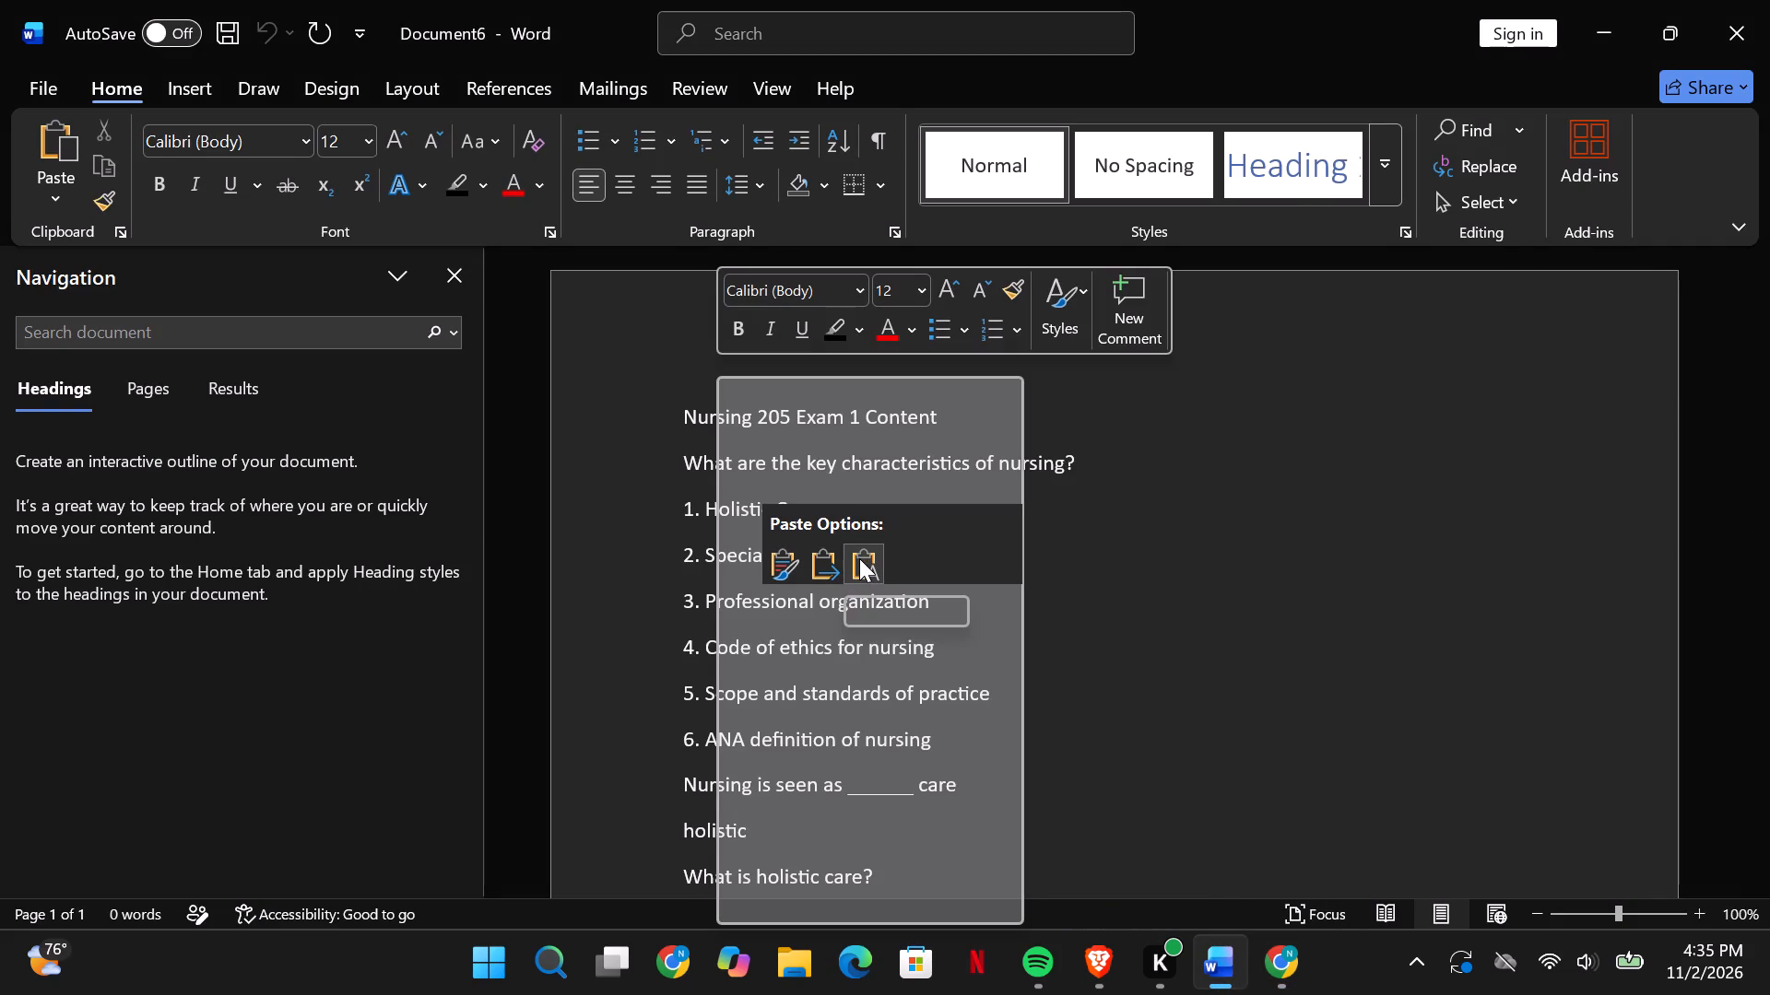
{"action": "left_click", "coordinate": [859, 558]}
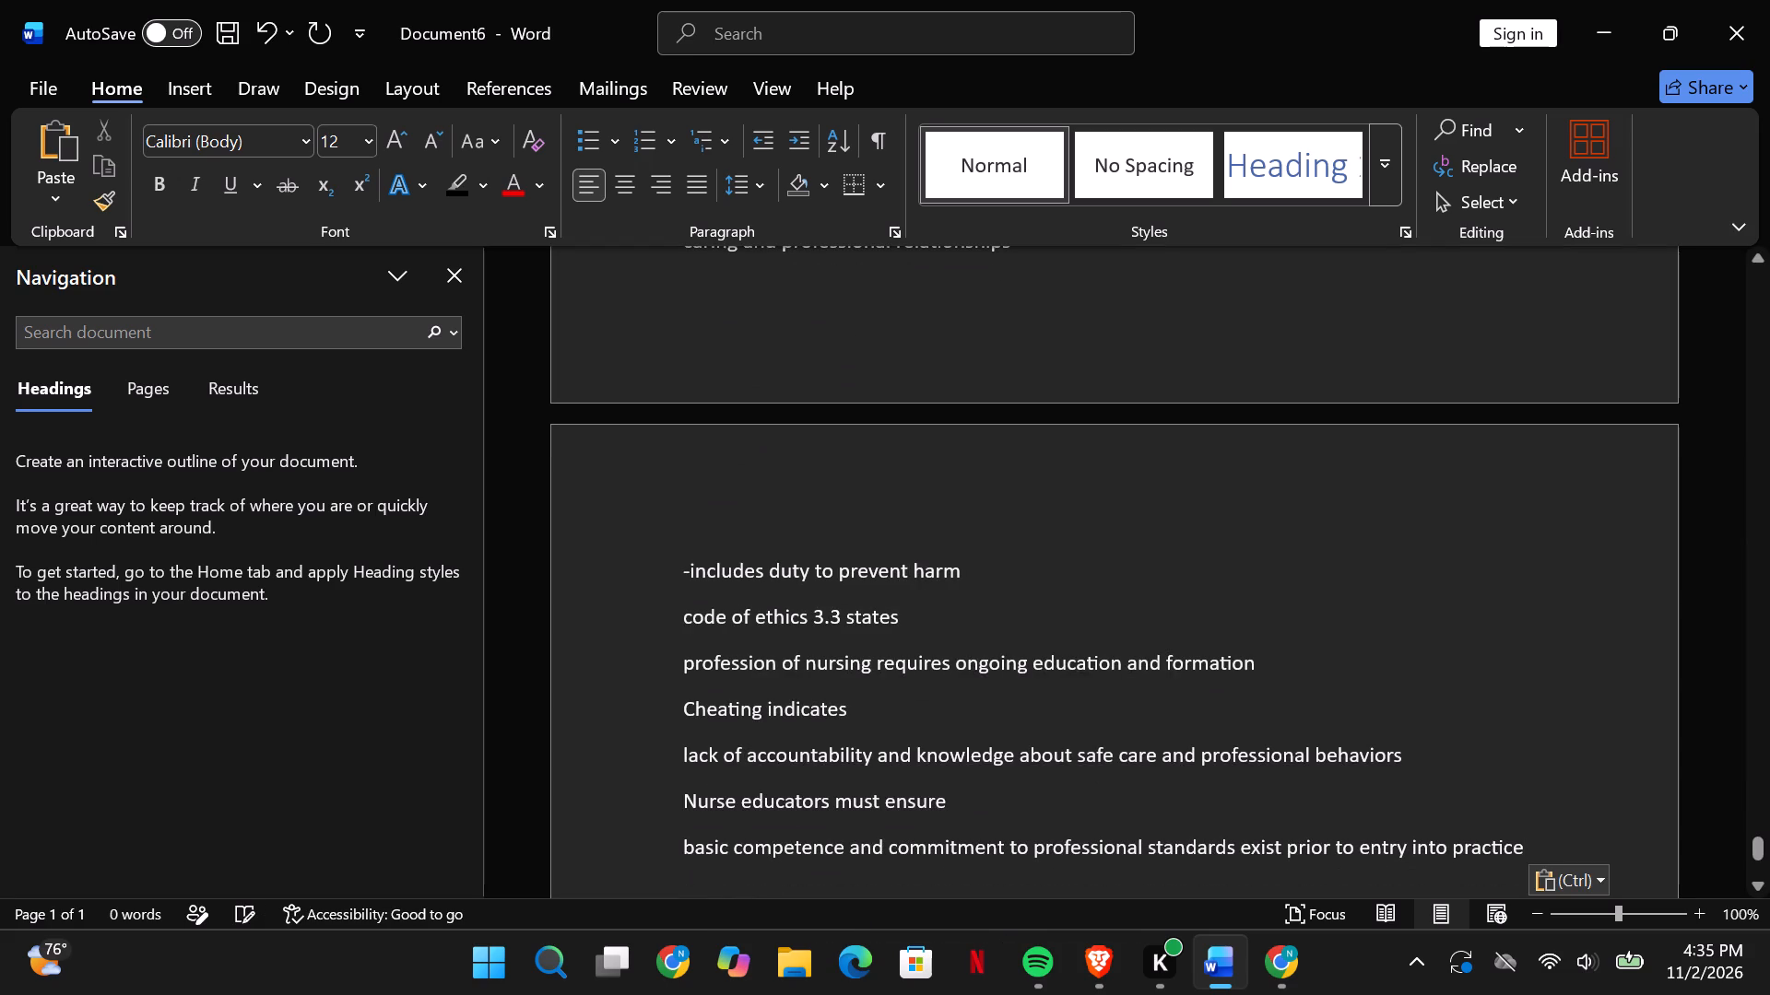
Show the page thumbnails and look over the pasted flashcards, returning to the first page.
{"action": "left_click", "coordinate": [154, 380]}
{"action": "scroll", "coordinate": [315, 548], "scroll_direction": "up", "scroll_amount": 17}
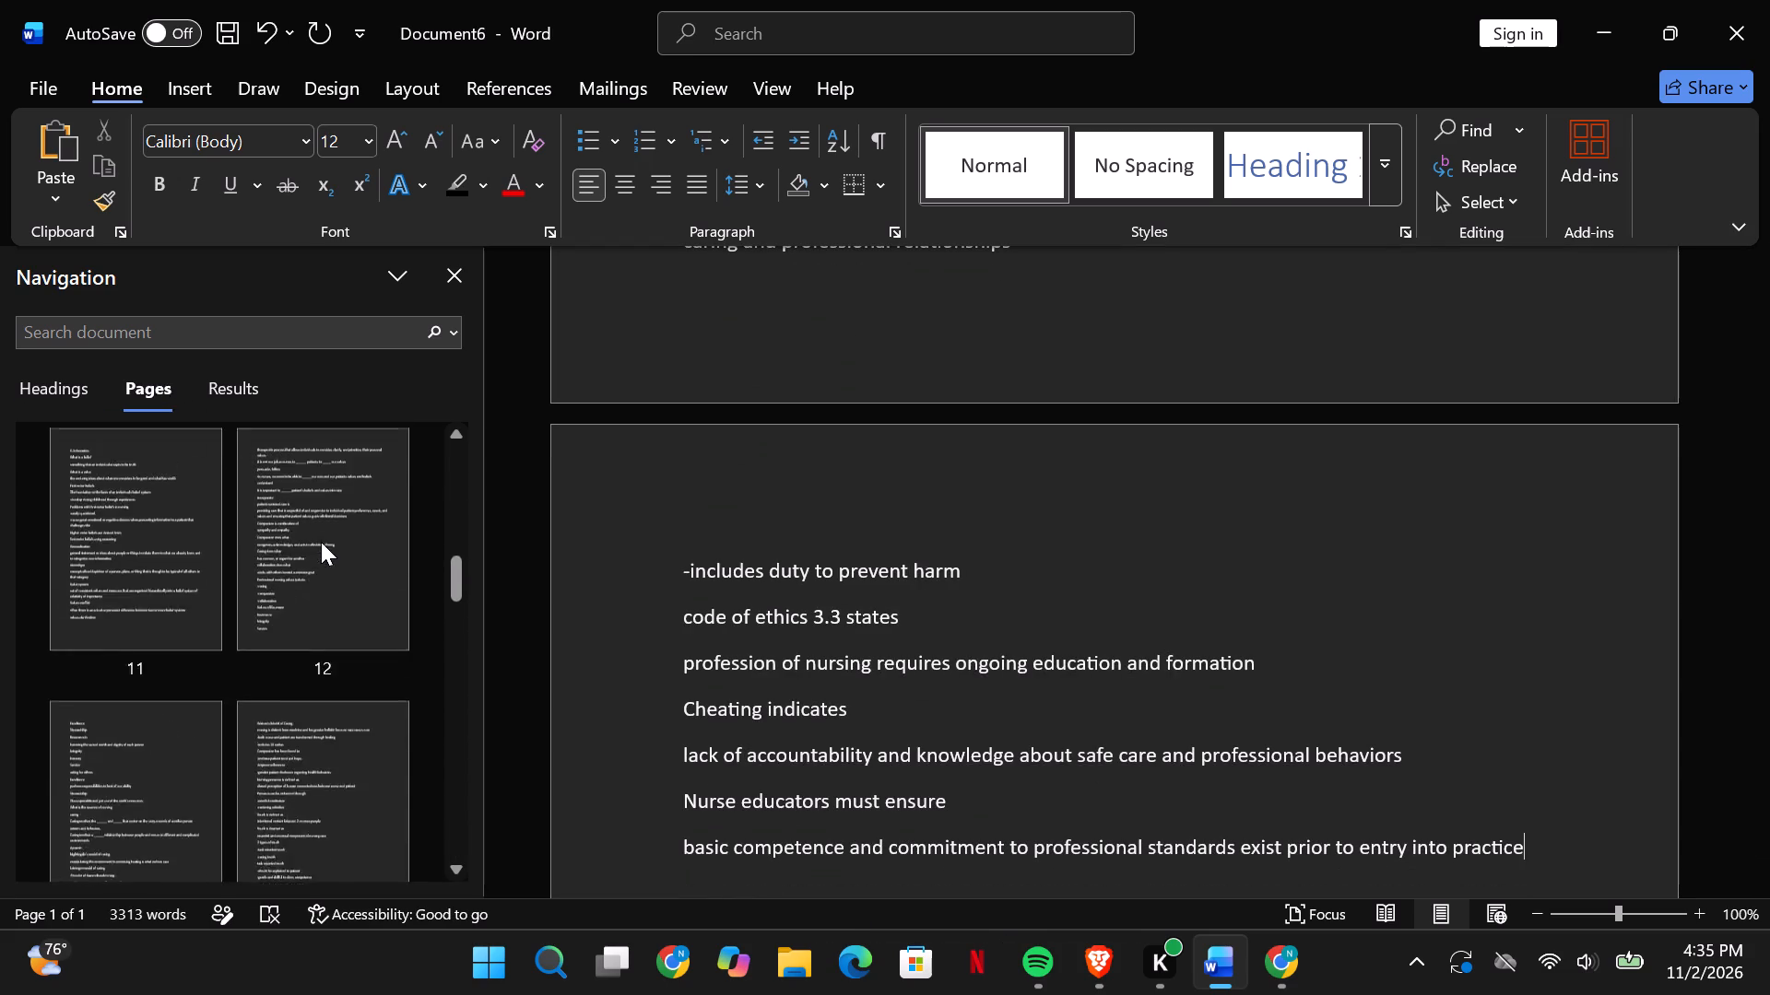
{"action": "scroll", "coordinate": [321, 542], "scroll_direction": "up", "scroll_amount": 12}
{"action": "left_click", "coordinate": [181, 537]}
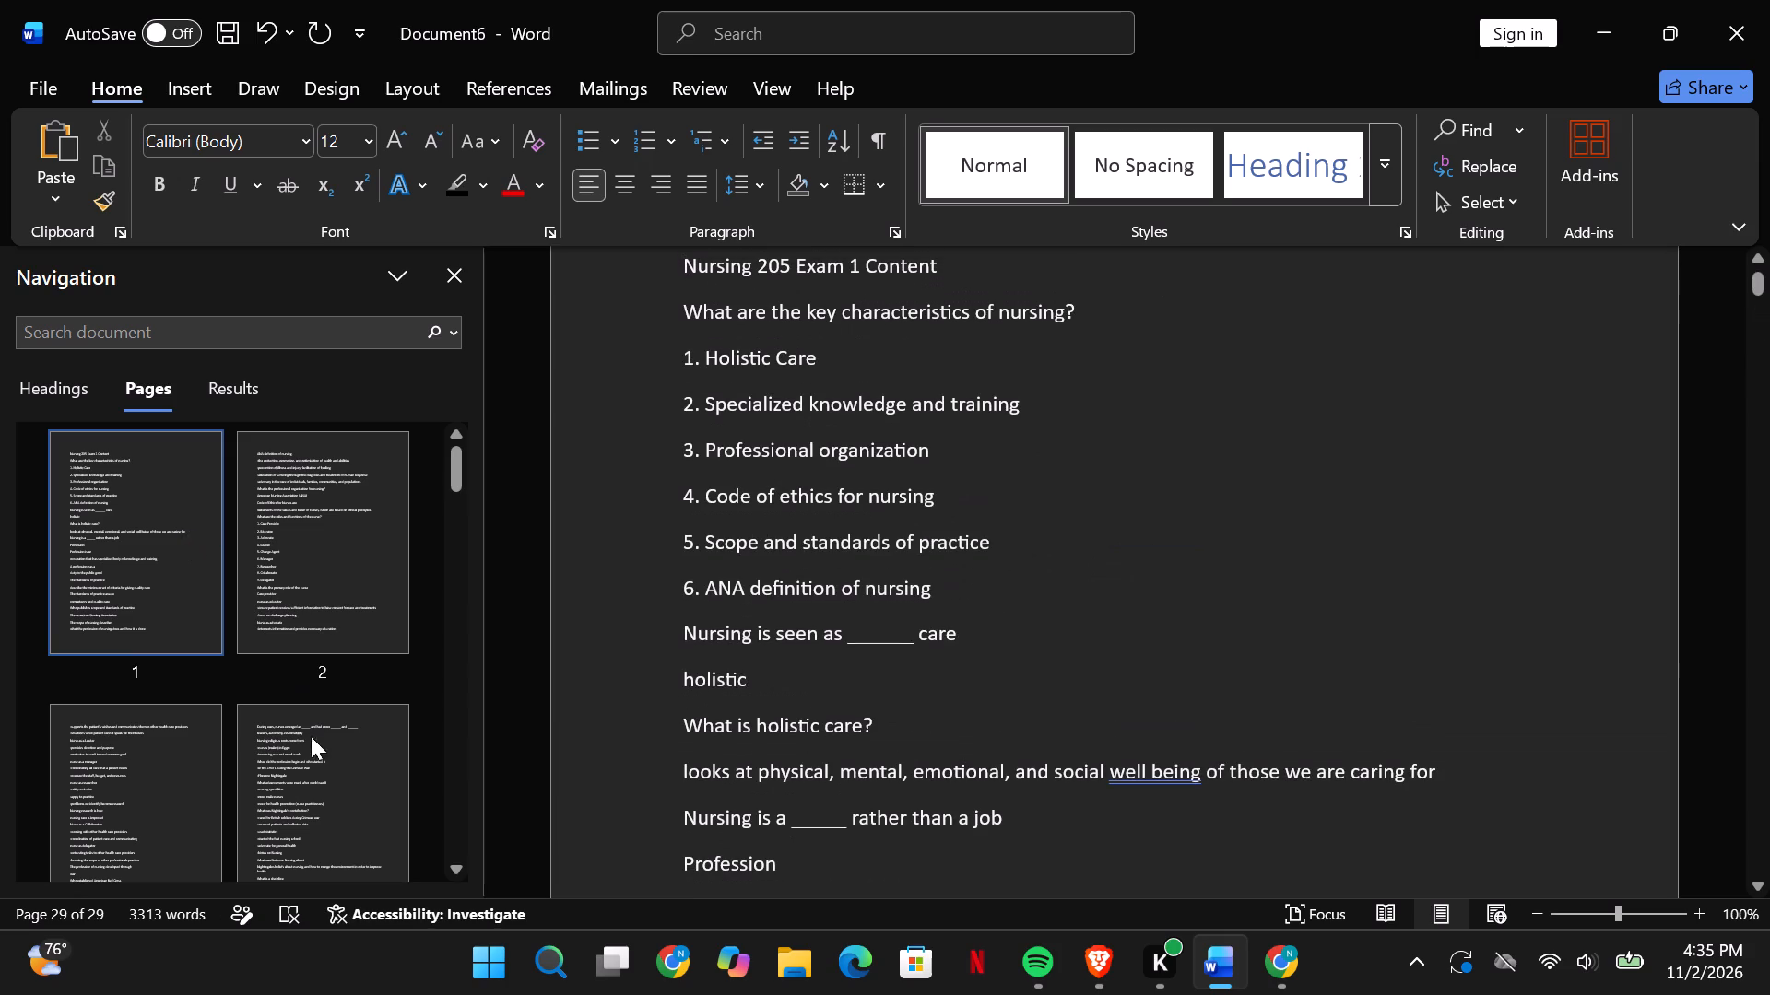
{"action": "left_click_drag", "start_coordinate": [312, 772], "coordinate": [272, 689]}
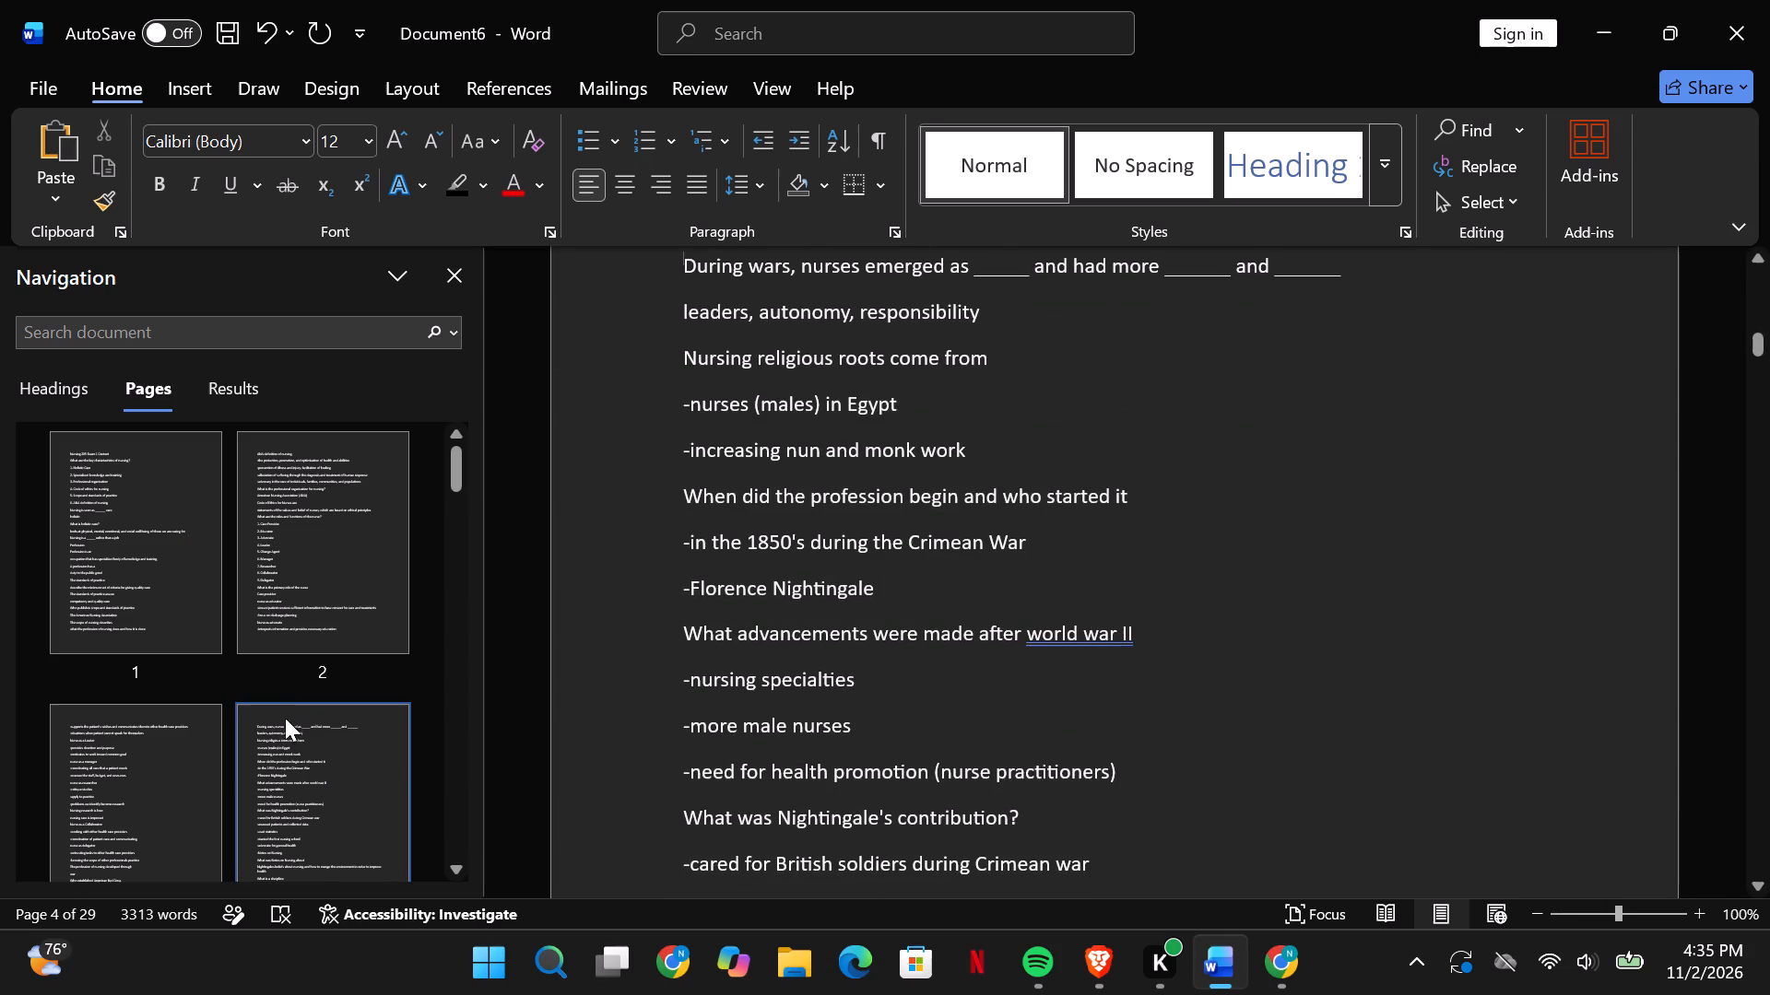
{"action": "left_click", "coordinate": [204, 542]}
{"action": "scroll", "coordinate": [1141, 541], "scroll_direction": "up", "scroll_amount": 2}
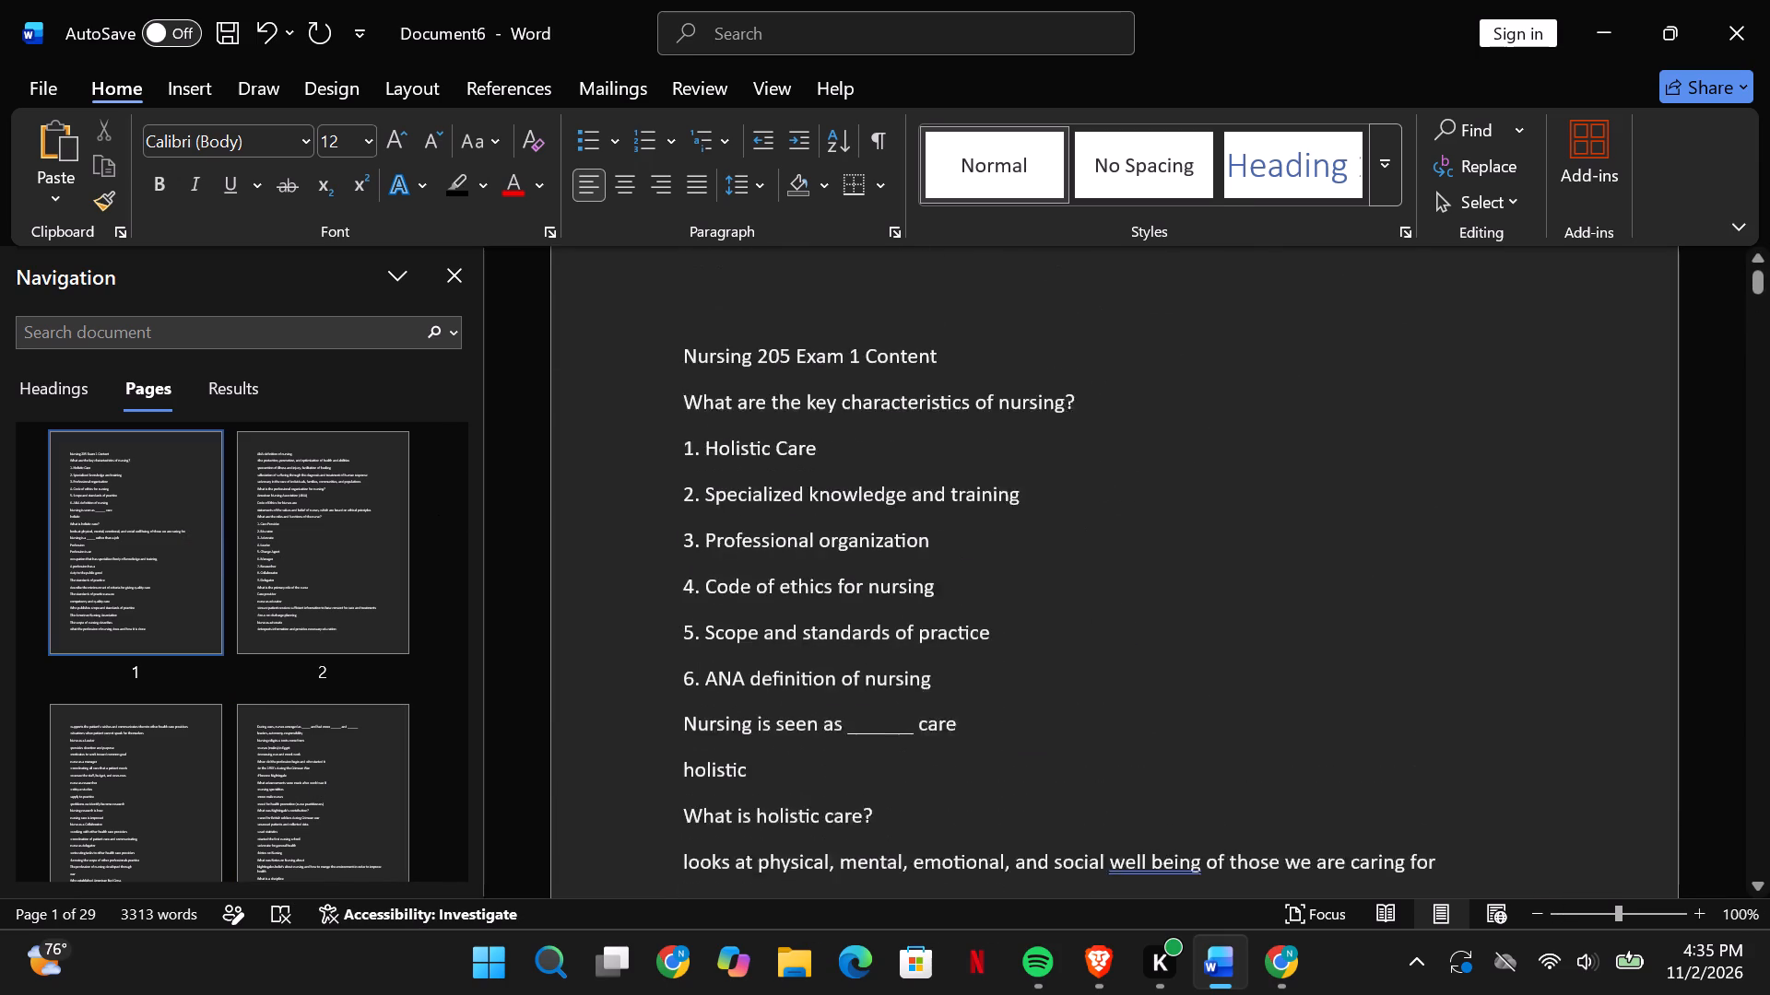
{"action": "scroll", "coordinate": [1142, 540], "scroll_direction": "up", "scroll_amount": 3}
{"action": "scroll", "coordinate": [899, 441], "scroll_direction": "up", "scroll_amount": 3}
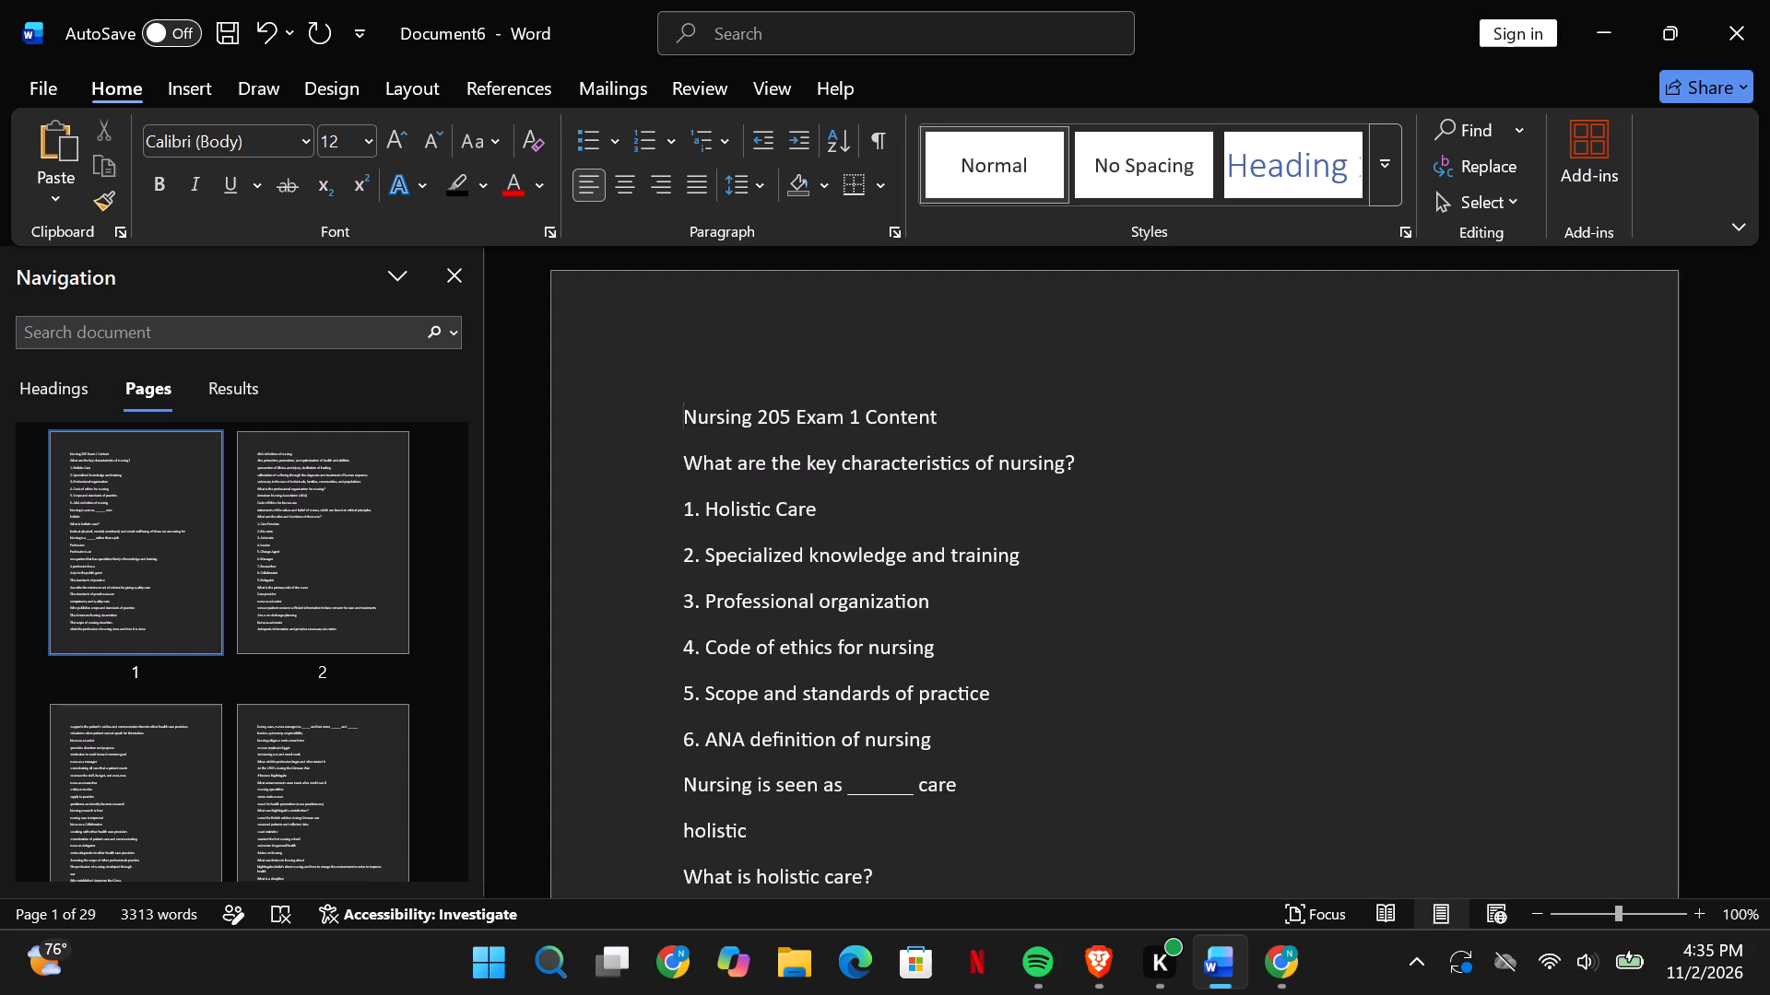
{"action": "scroll", "coordinate": [836, 595], "scroll_direction": "down", "scroll_amount": 4}
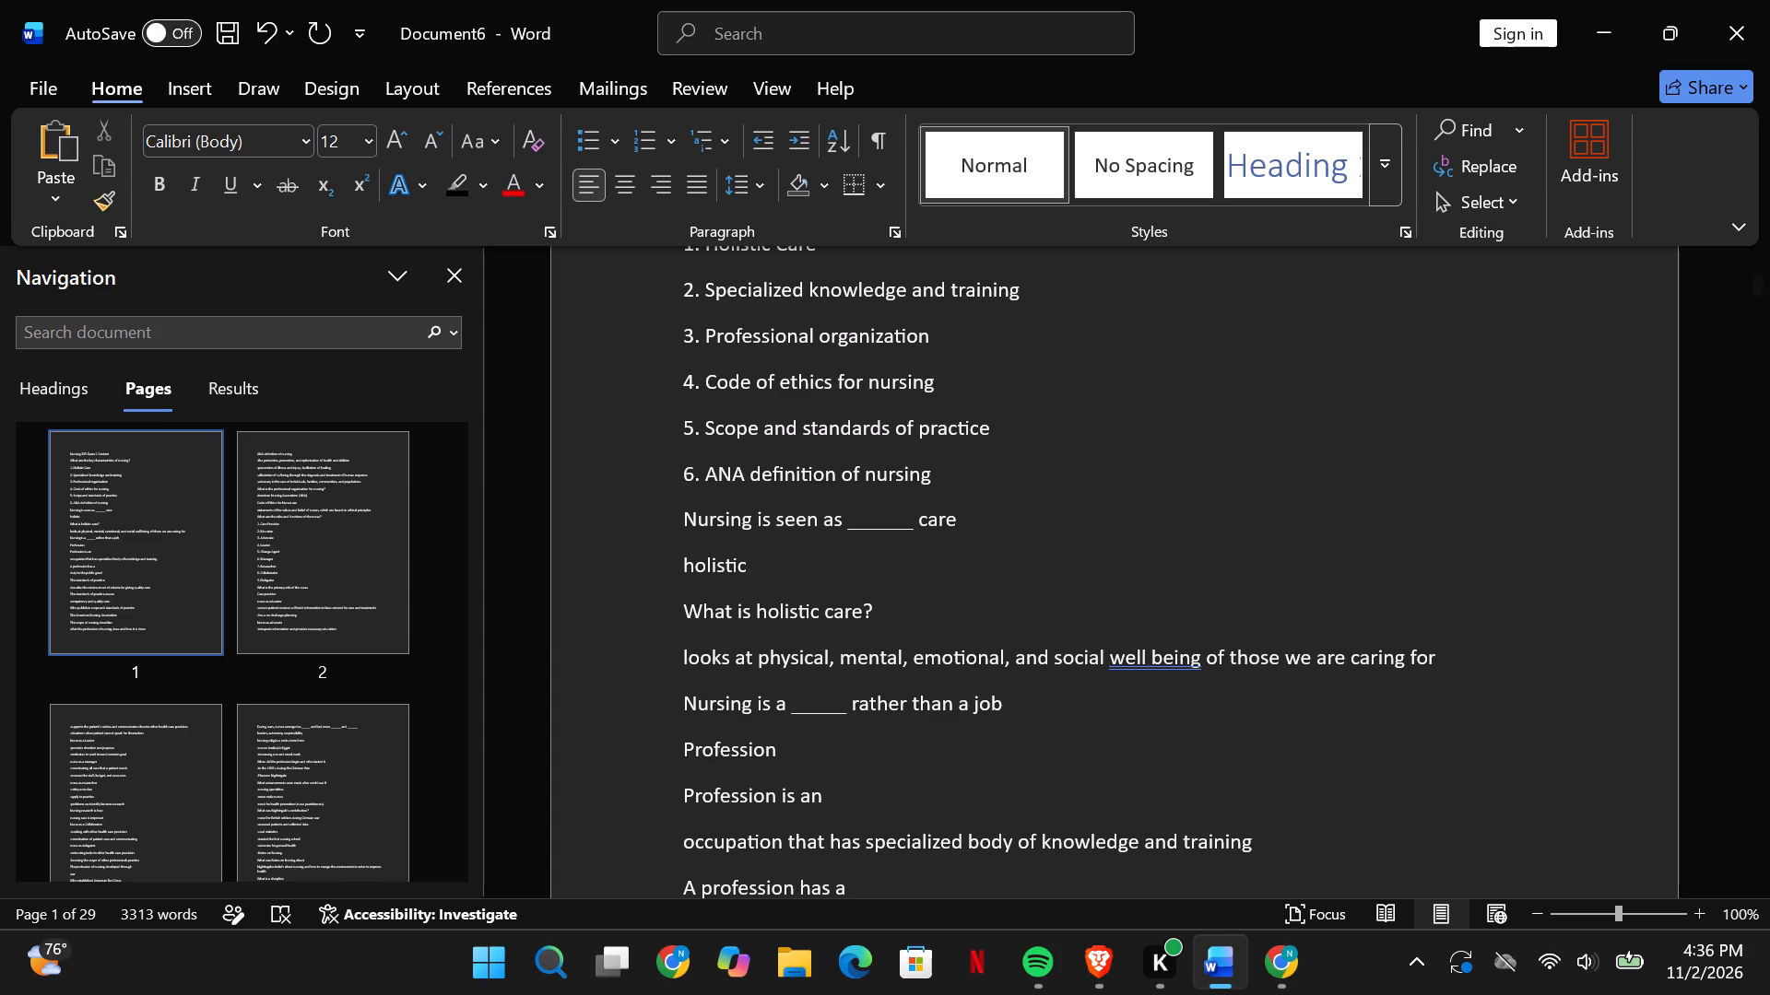
In Chrome, open Examslab's NURSING 205 FINAL EXAM listing on Stuvia and copy its full title.
{"action": "left_click", "coordinate": [1268, 957]}
{"action": "left_click", "coordinate": [492, 30]}
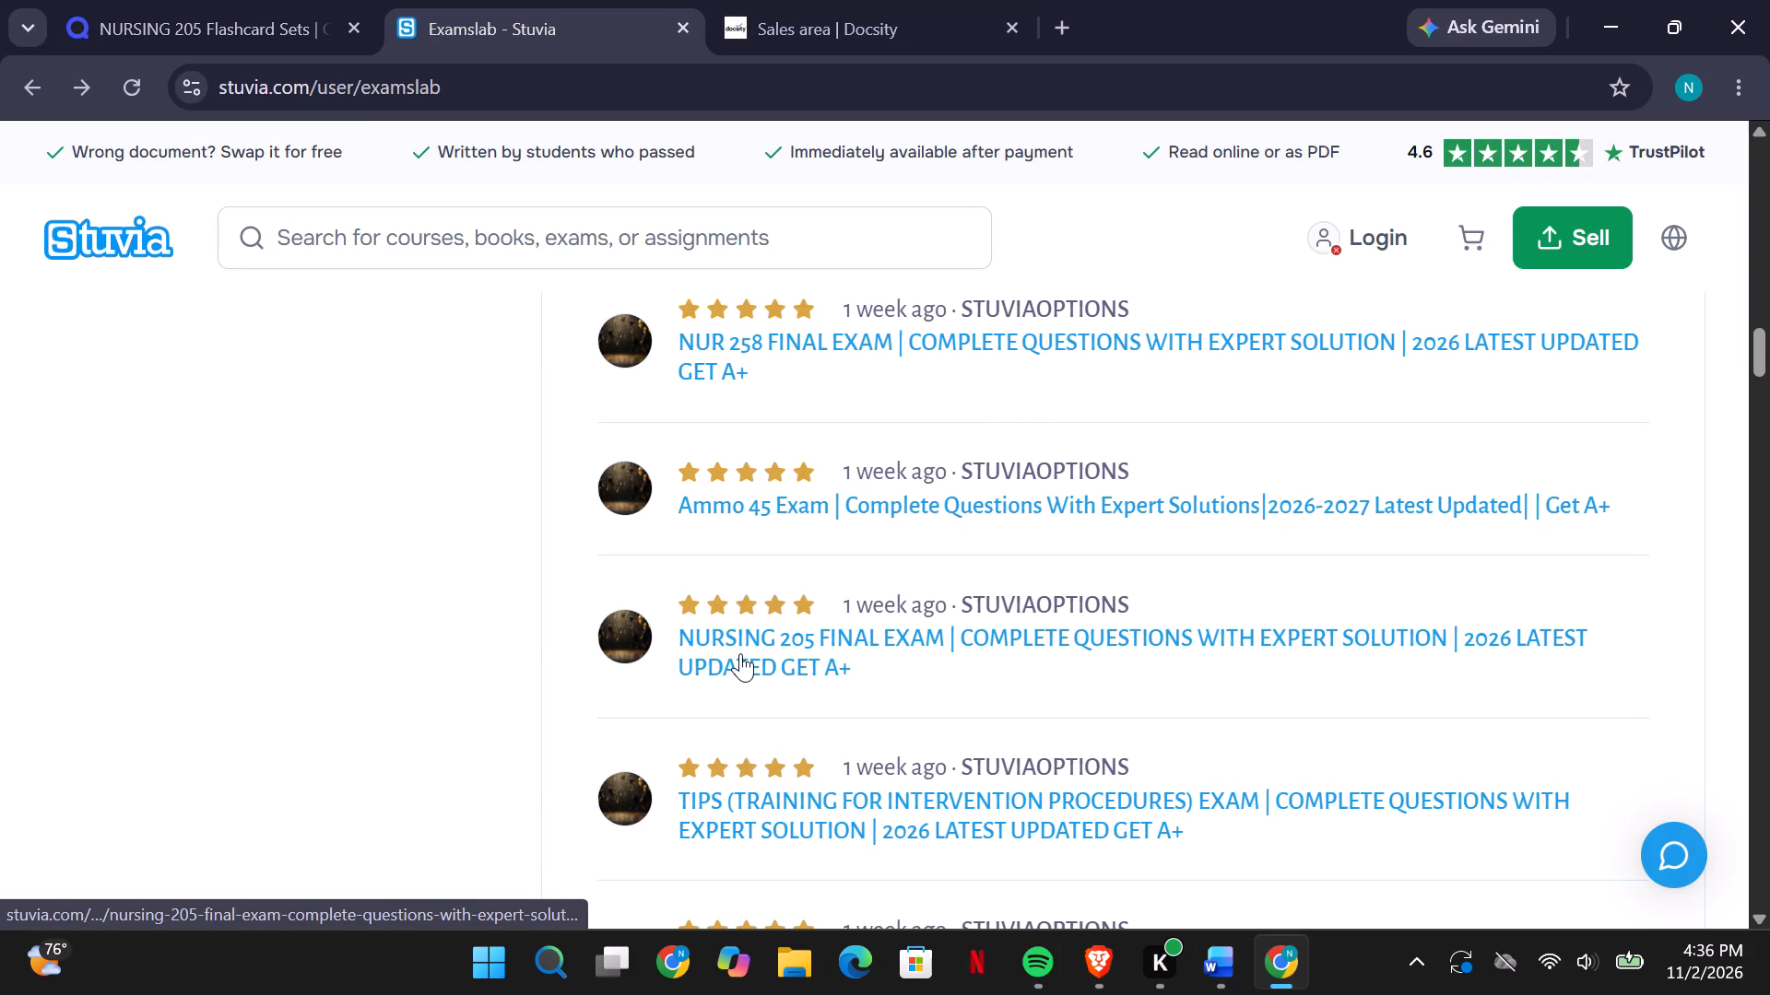
{"action": "left_click", "coordinate": [969, 665]}
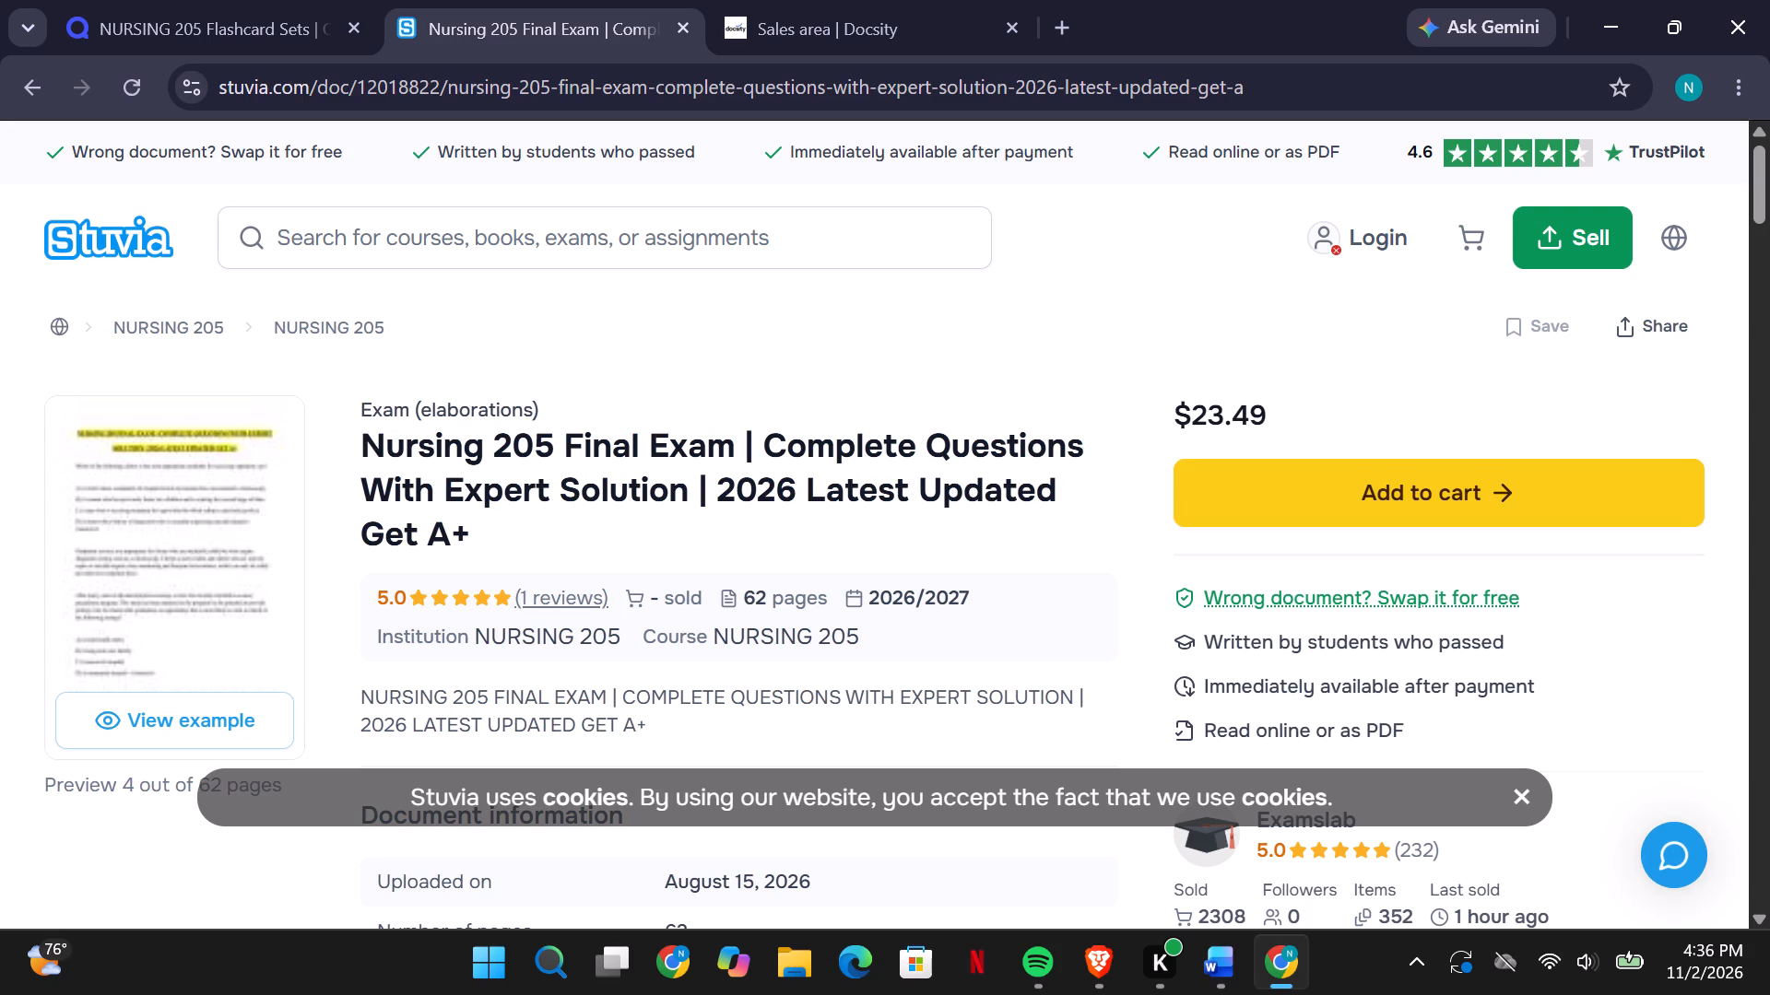
{"action": "left_click_drag", "start_coordinate": [364, 435], "coordinate": [472, 533]}
{"action": "right_click", "coordinate": [425, 400]}
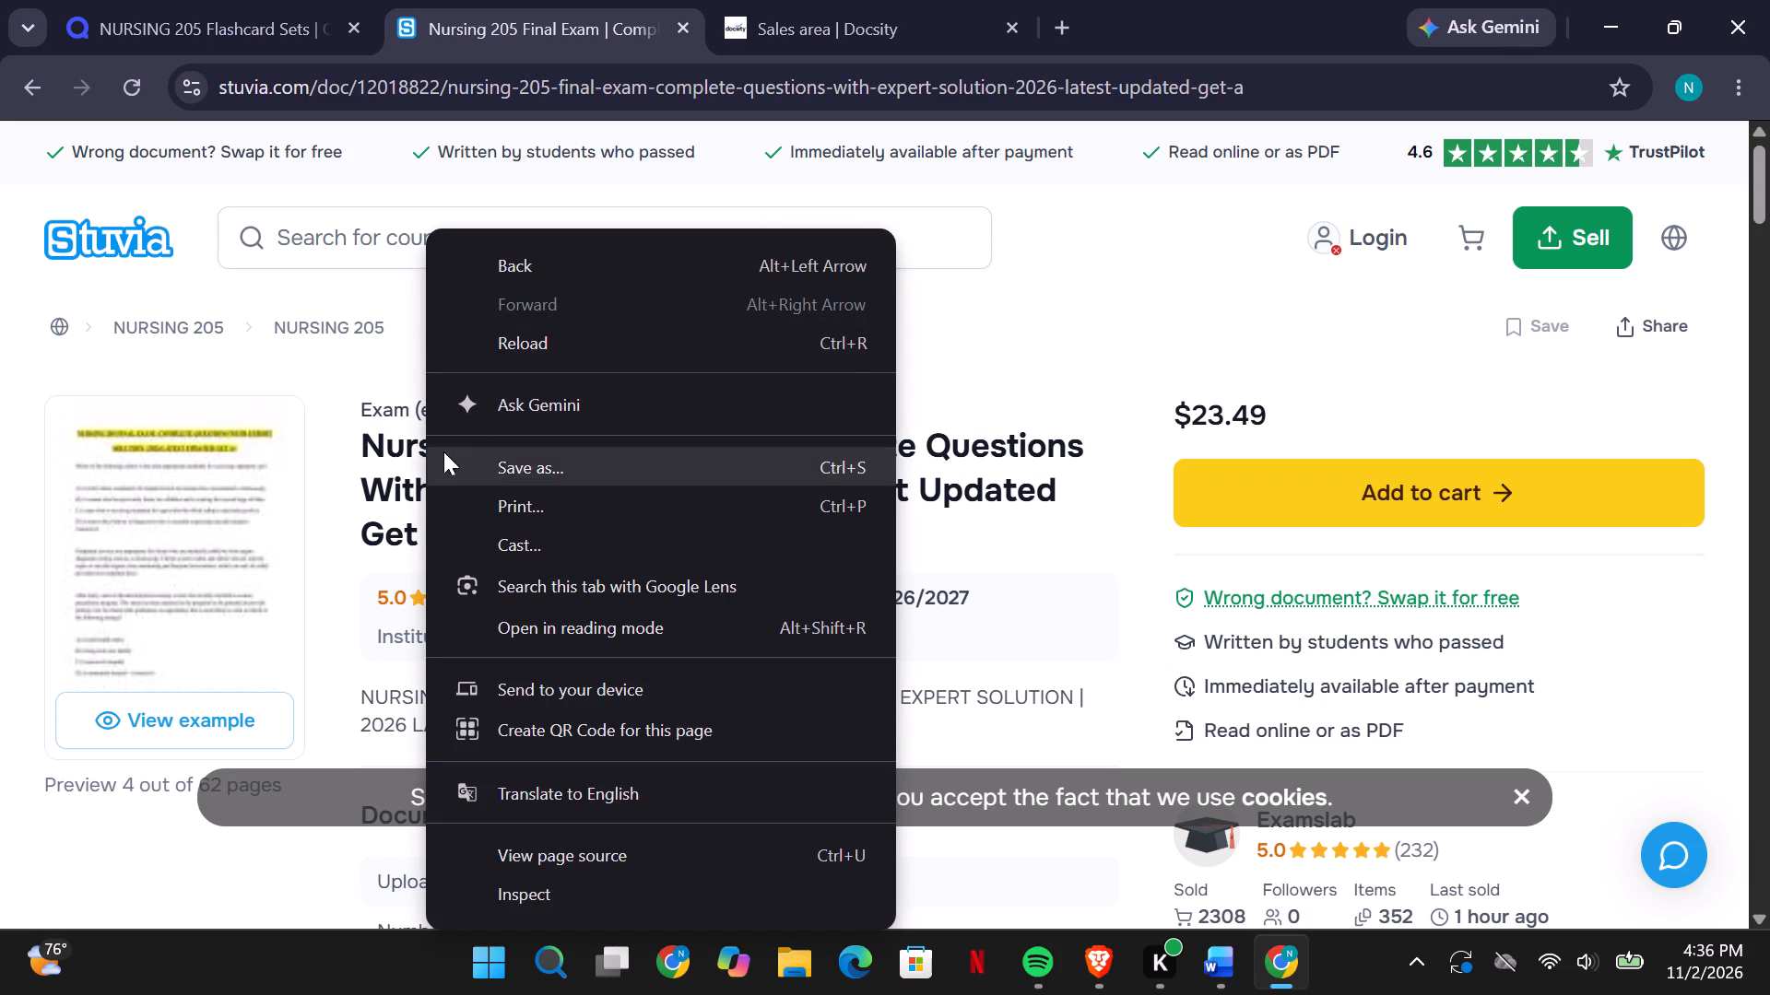
{"action": "left_click", "coordinate": [319, 457]}
{"action": "left_click_drag", "start_coordinate": [367, 437], "coordinate": [473, 546]}
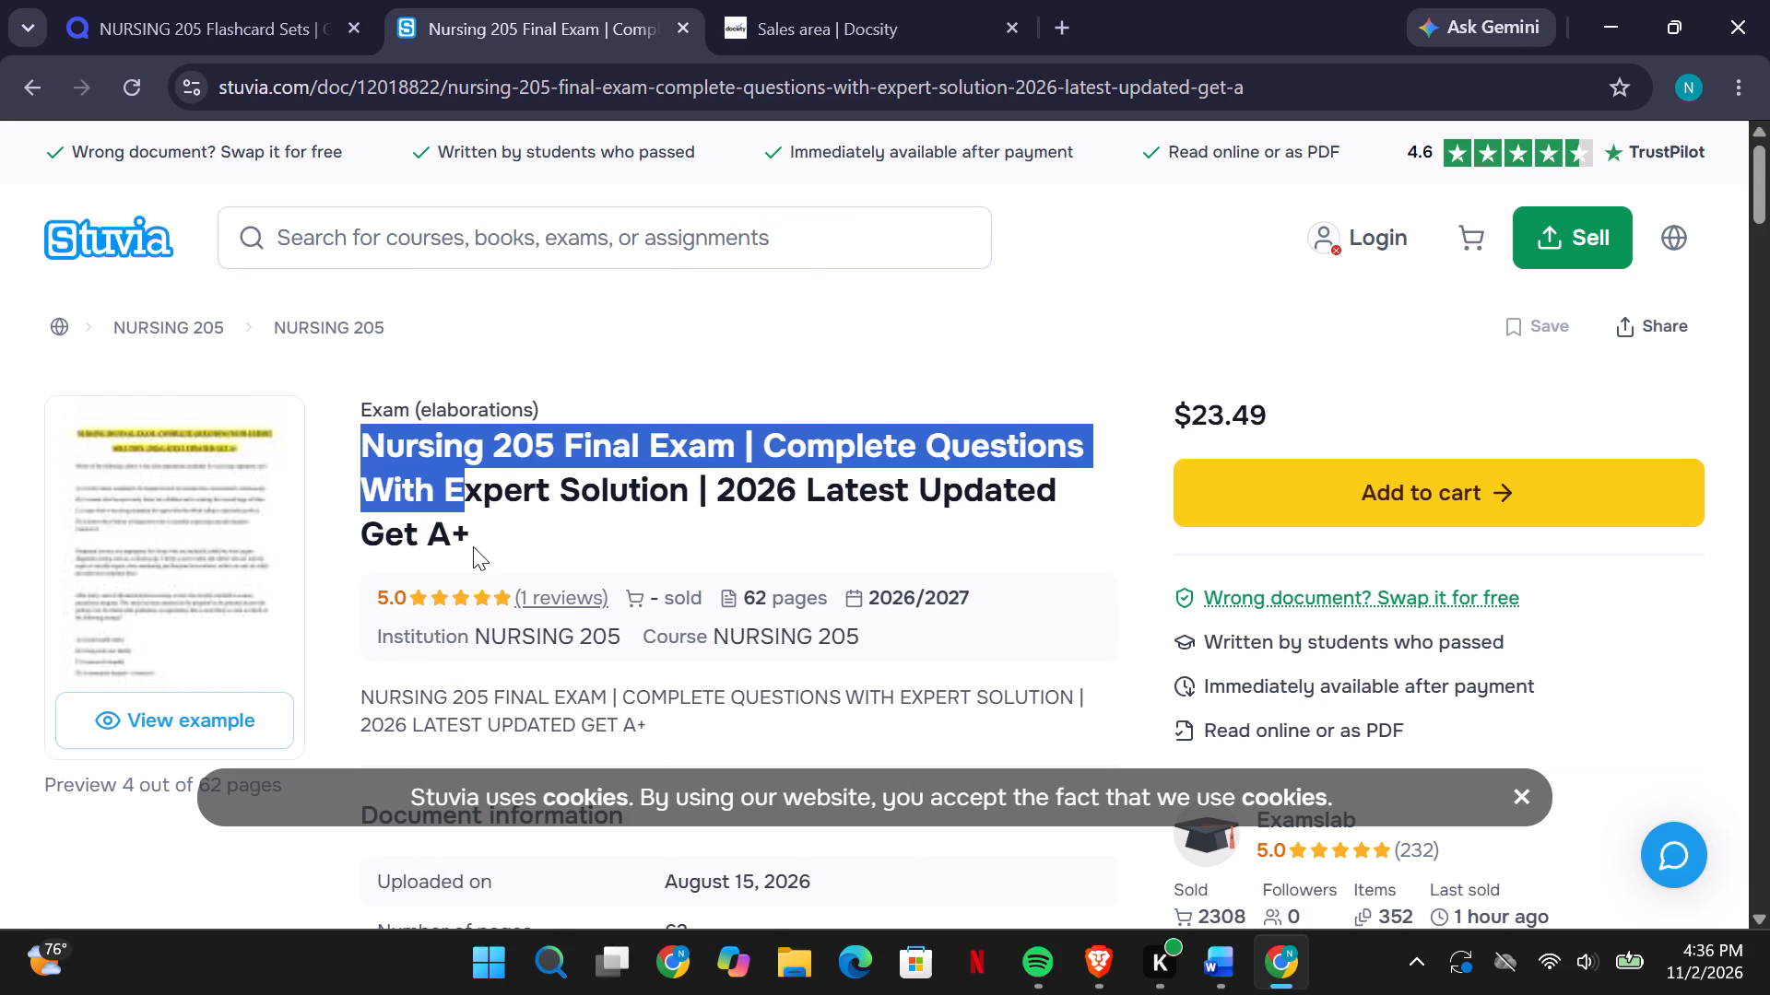
{"action": "left_click_drag", "start_coordinate": [473, 546], "coordinate": [475, 544]}
{"action": "right_click", "coordinate": [426, 515]}
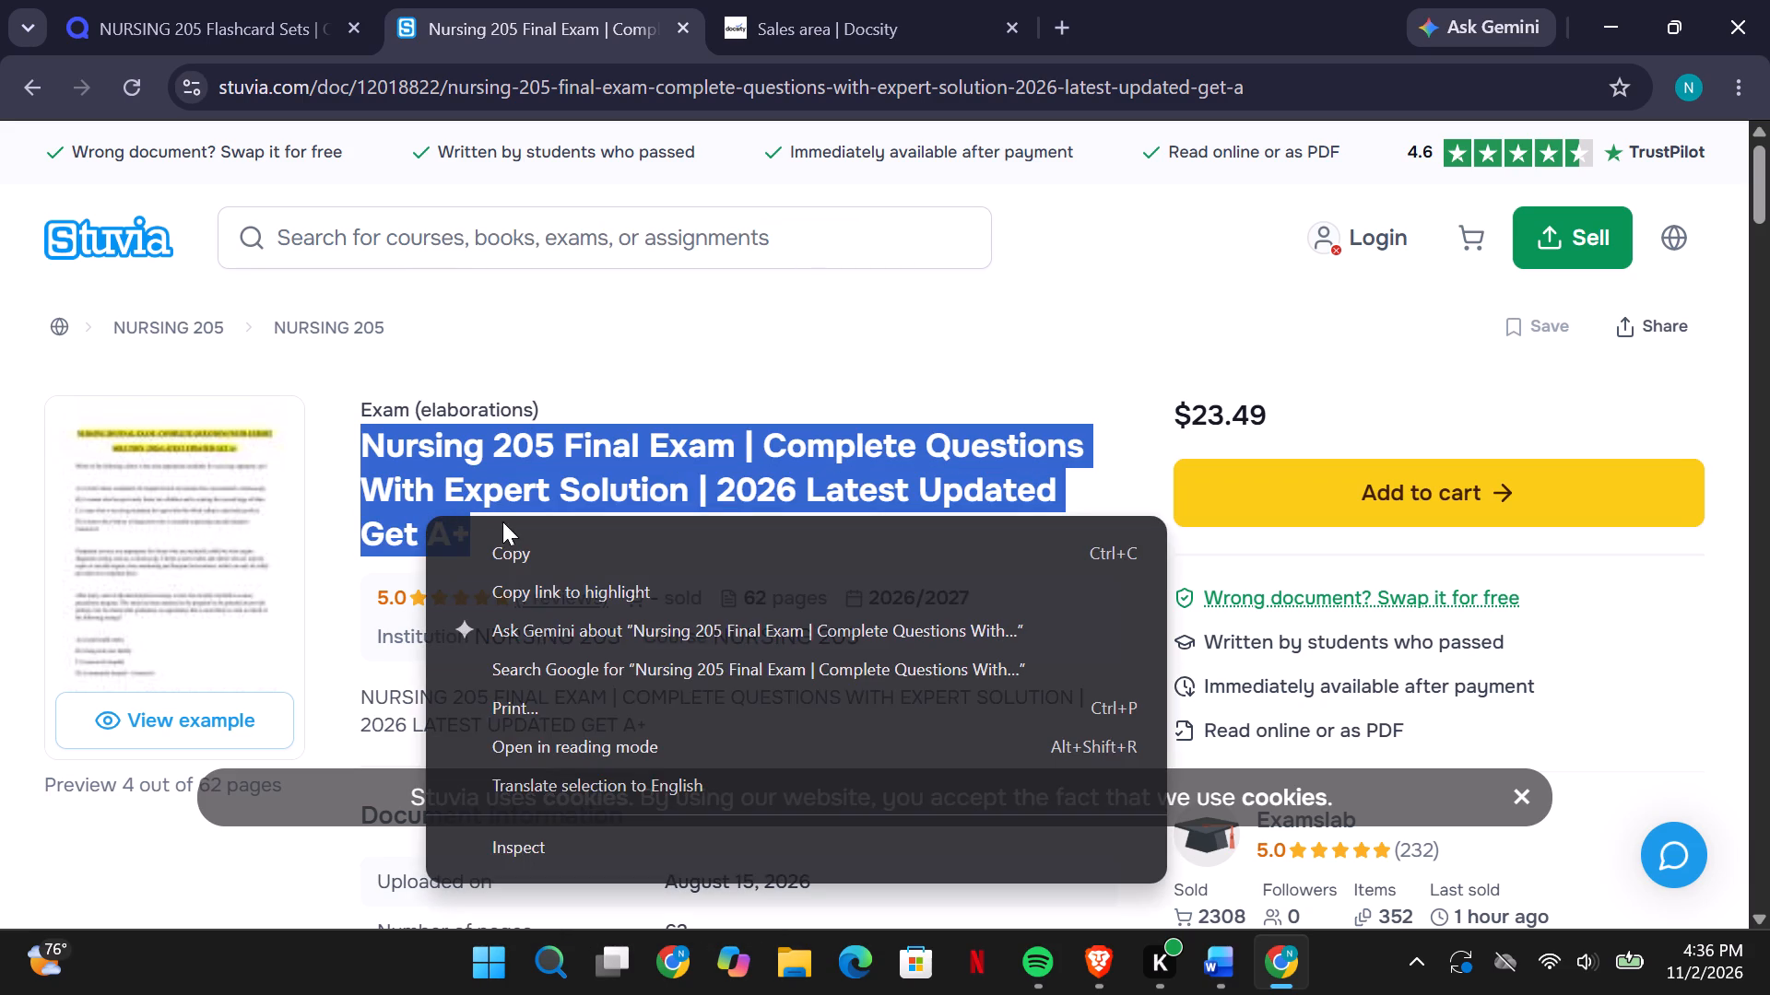
{"action": "left_click", "coordinate": [565, 548]}
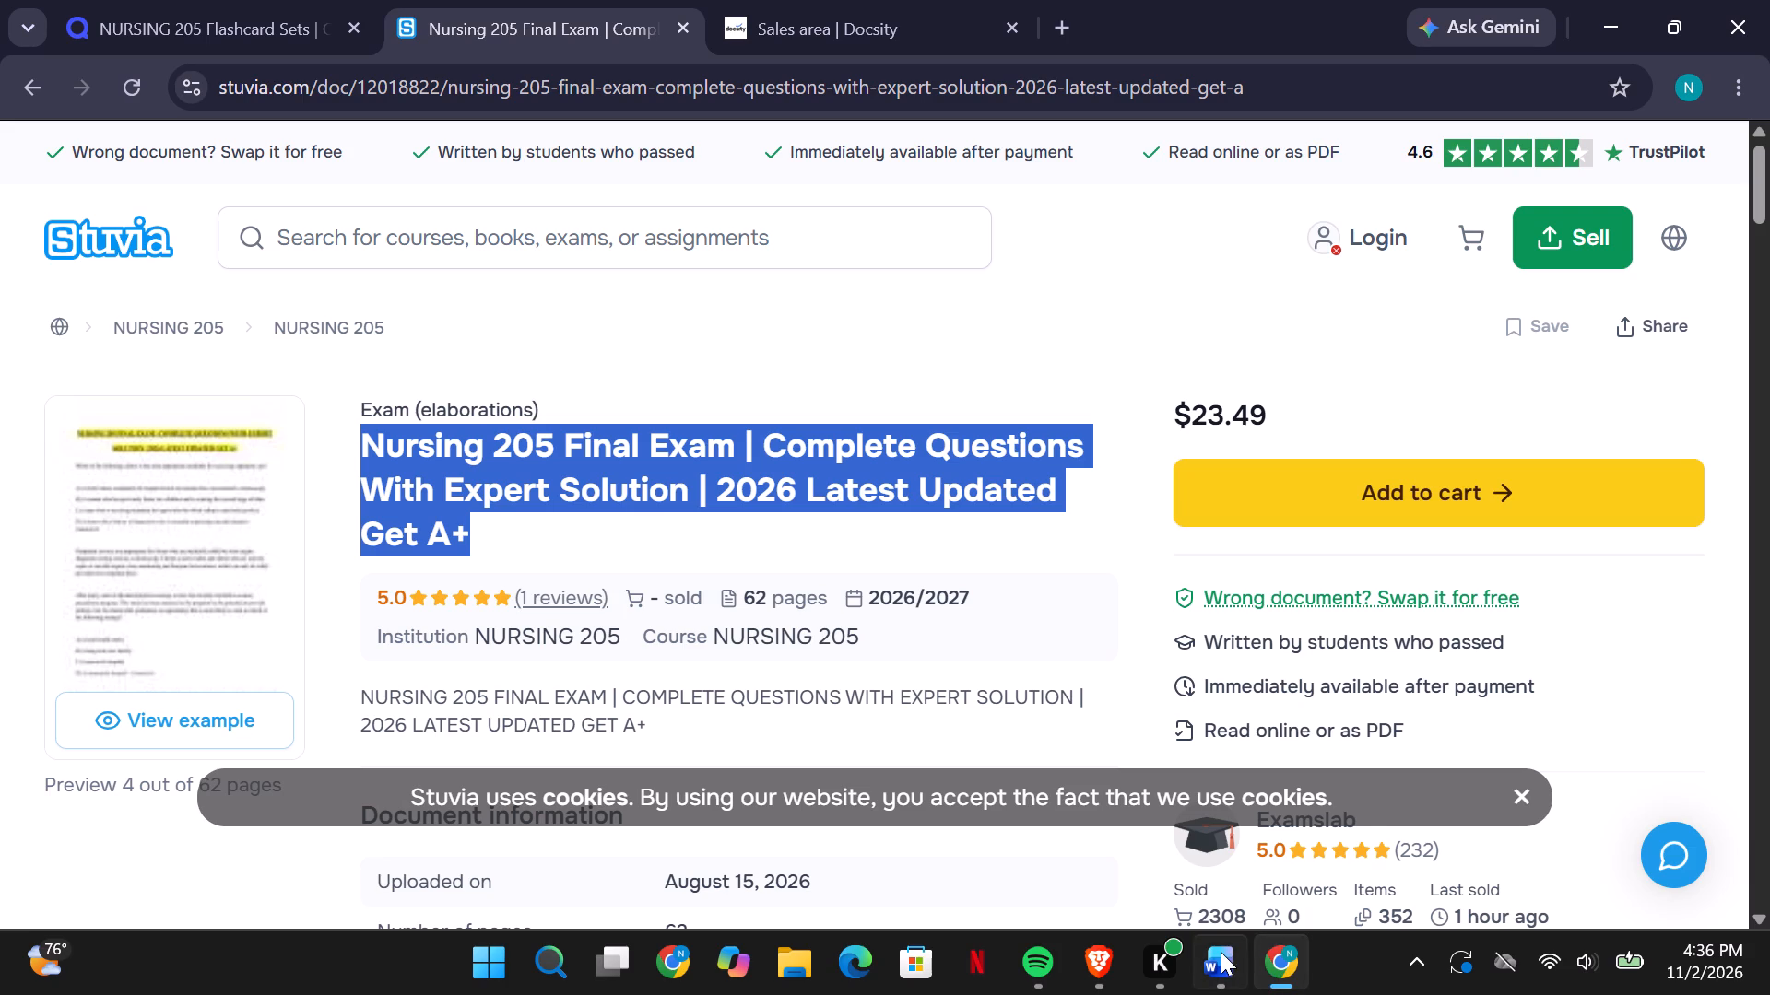
In the Word document, replace the opening line "Nursing 205 Exam 1 Content" with the copied Stuvia title, merging formatting.
{"action": "left_click", "coordinate": [1221, 952]}
{"action": "scroll", "coordinate": [902, 535], "scroll_direction": "up", "scroll_amount": 12}
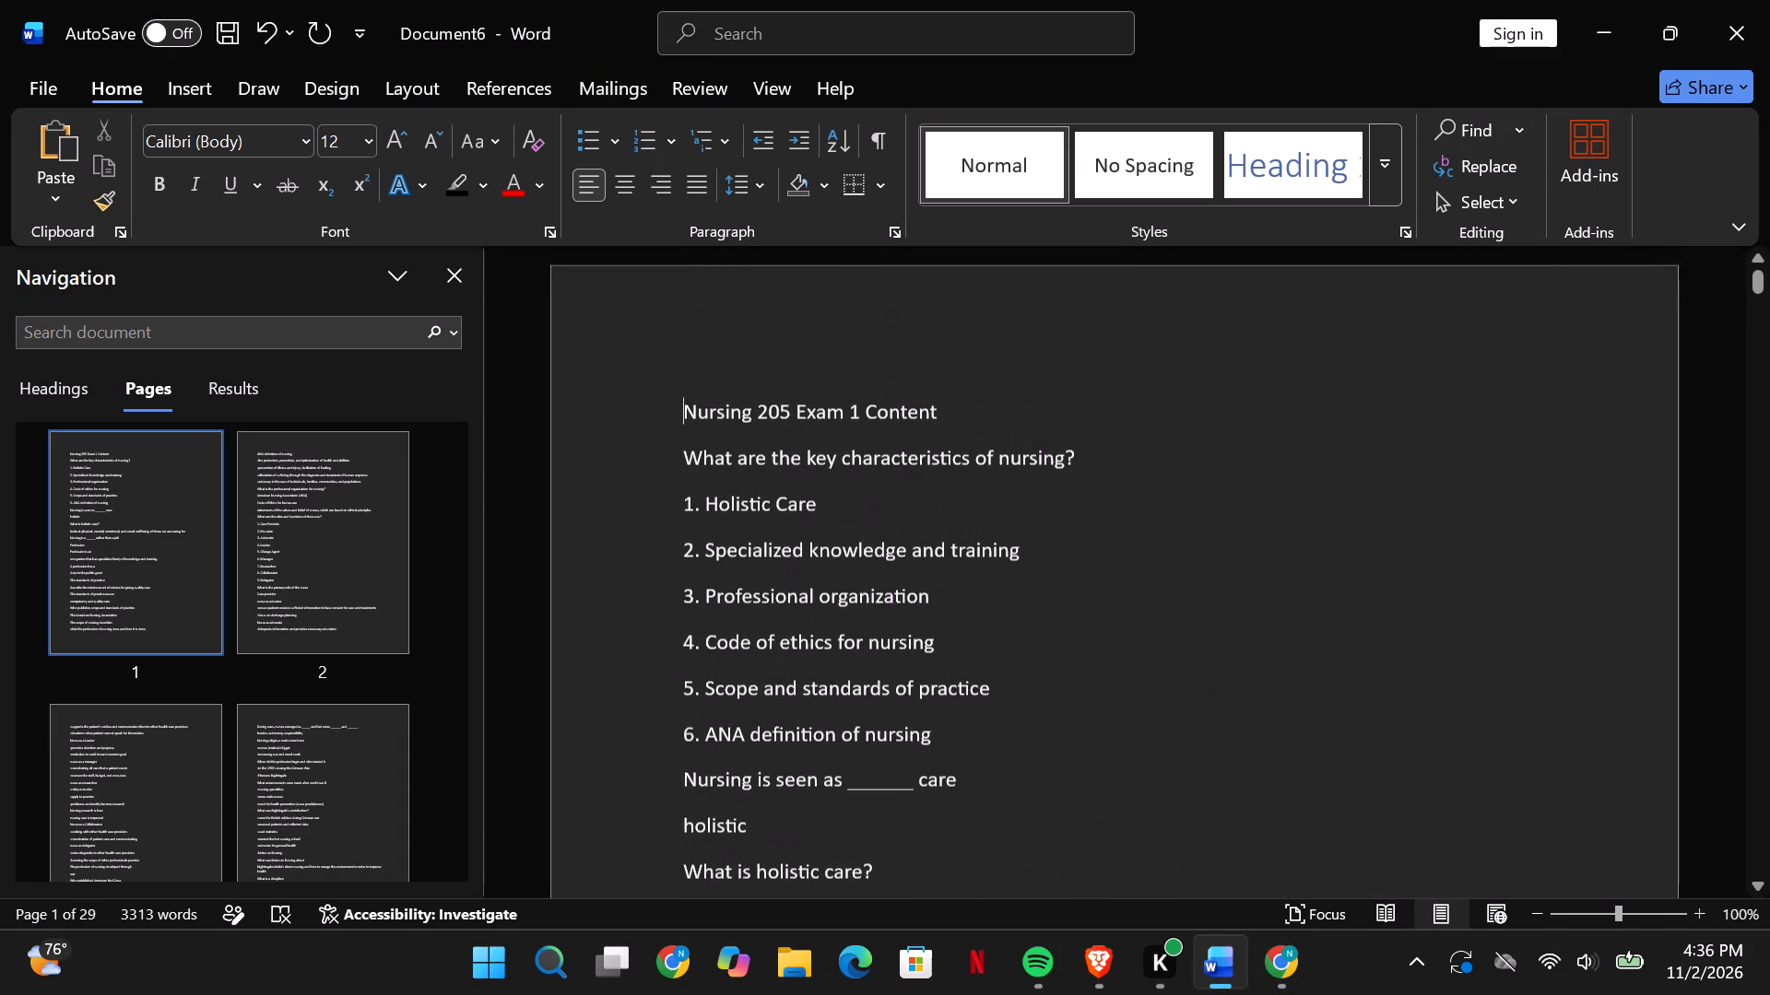
{"action": "left_click", "coordinate": [950, 410]}
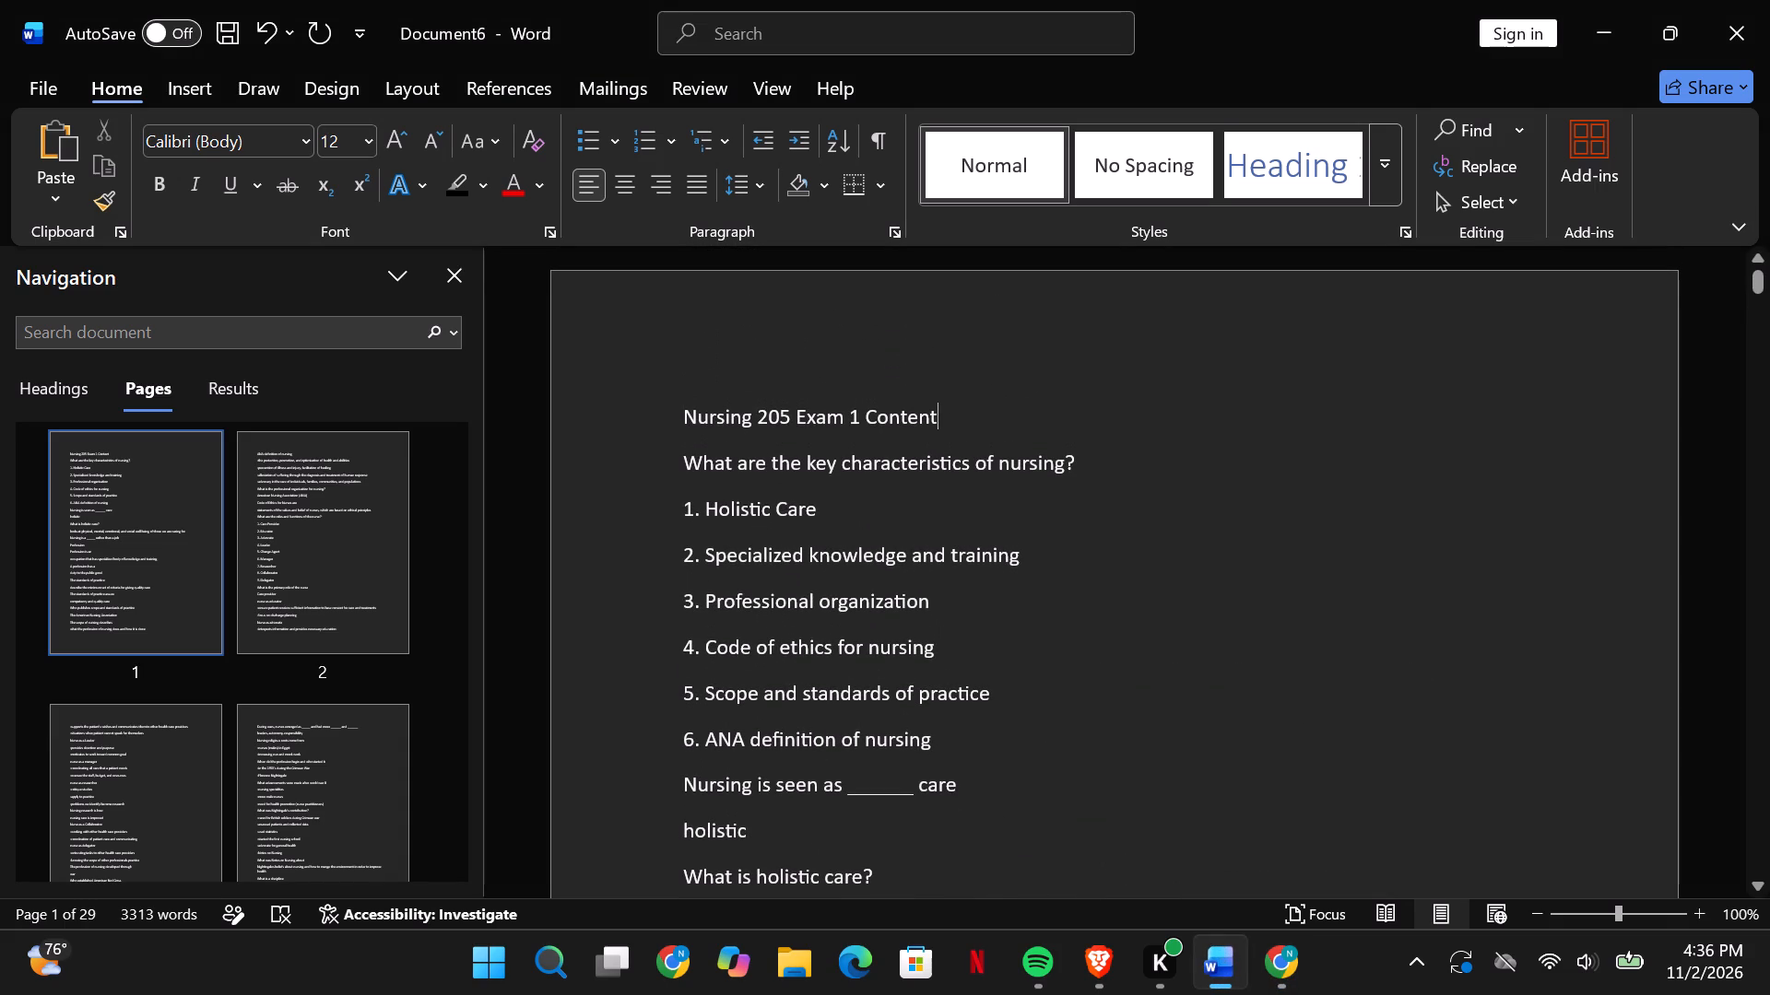
{"action": "key", "text": "BackSpace"}
{"action": "key", "text": "BackSpace"}
{"action": "key", "text": "BackSpace"}
{"action": "key", "text": "BackSpace"}
{"action": "key", "text": "BackSpace"}
{"action": "key", "text": "BackSpace"}
{"action": "key", "text": "BackSpace"}
{"action": "key", "text": "BackSpace"}
{"action": "key", "text": "BackSpace"}
{"action": "key", "text": "BackSpace"}
{"action": "key", "text": "BackSpace"}
{"action": "key", "text": "BackSpace"}
{"action": "key", "text": "BackSpace"}
{"action": "key", "text": "BackSpace"}
{"action": "key", "text": "BackSpace"}
{"action": "key", "text": "BackSpace"}
{"action": "key", "text": "BackSpace"}
{"action": "key", "text": "BackSpace"}
{"action": "key", "text": "BackSpace"}
{"action": "key", "text": "BackSpace"}
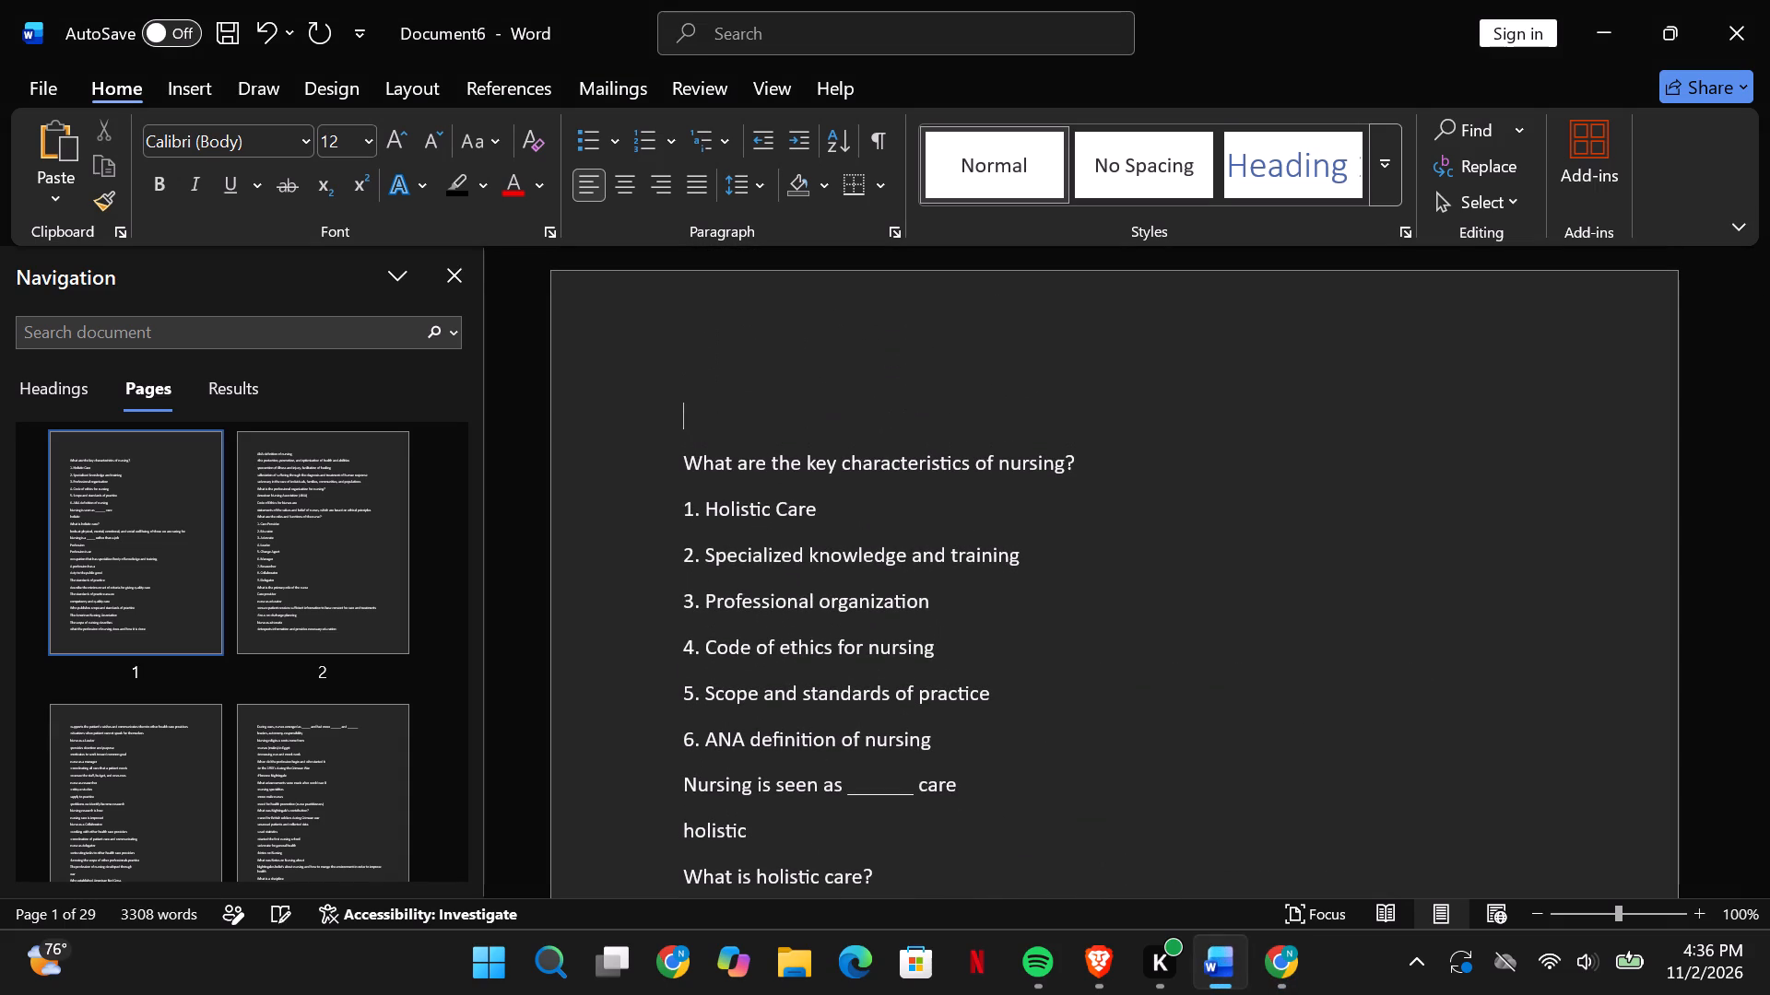
{"action": "right_click", "coordinate": [684, 425]}
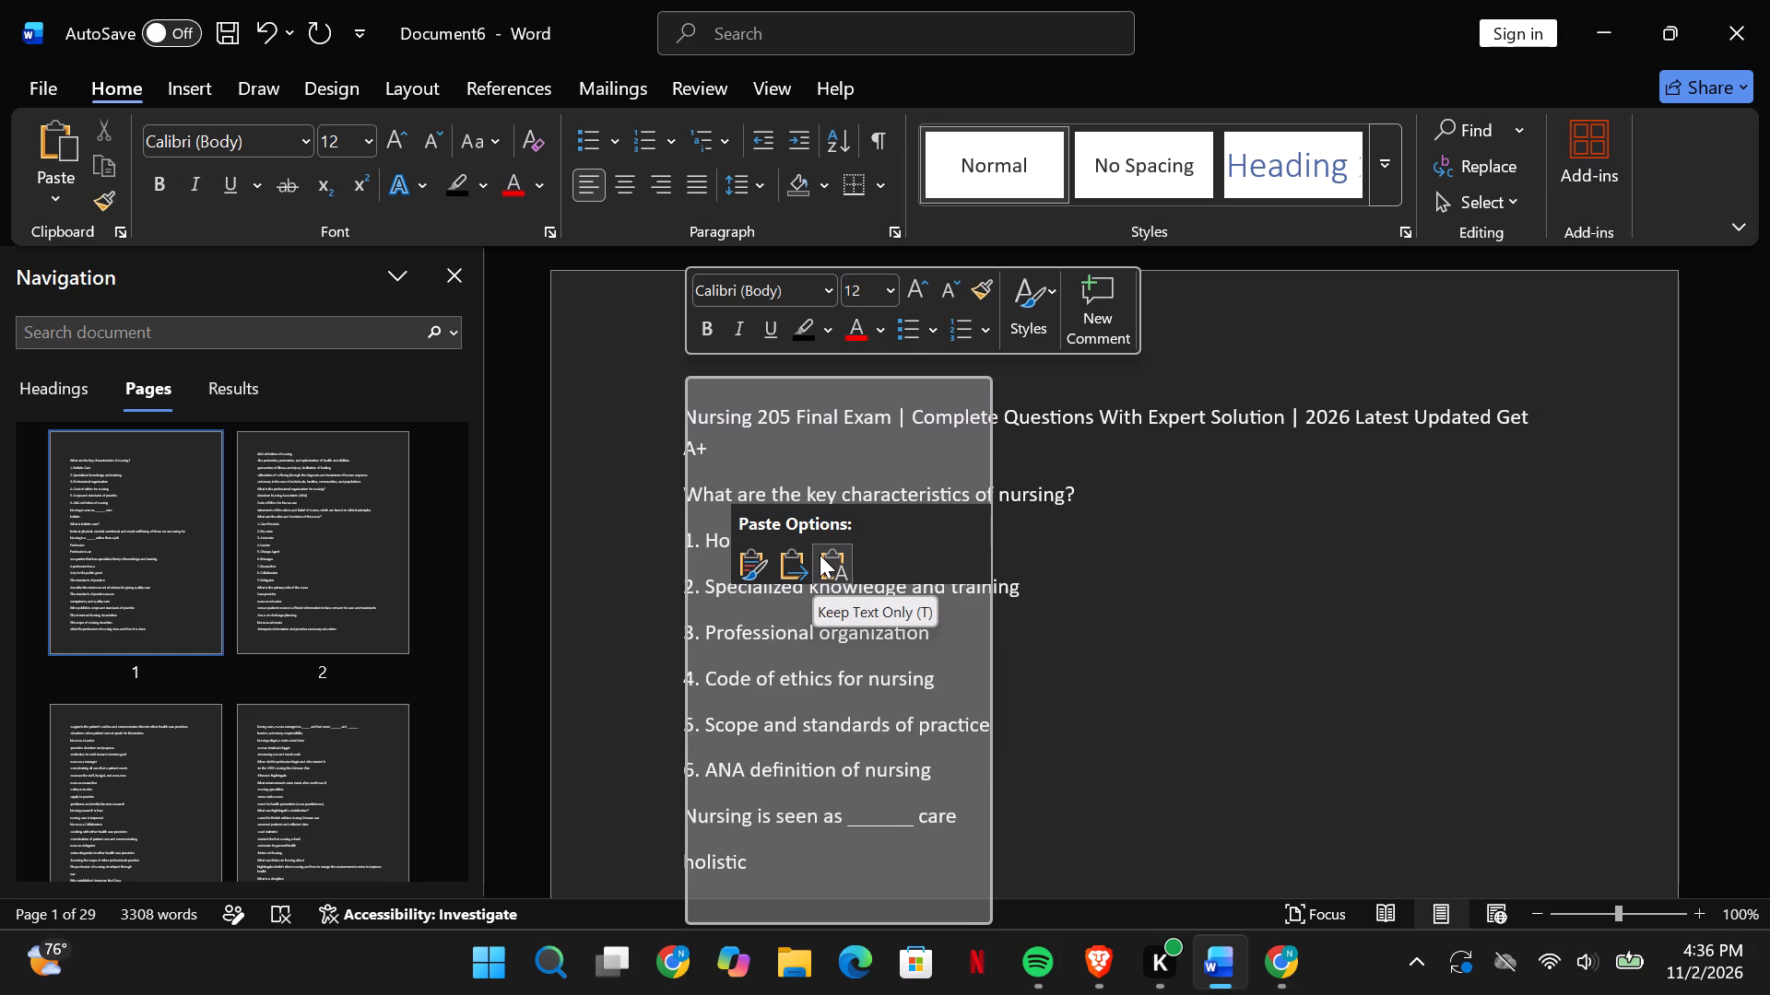
{"action": "left_click", "coordinate": [784, 556]}
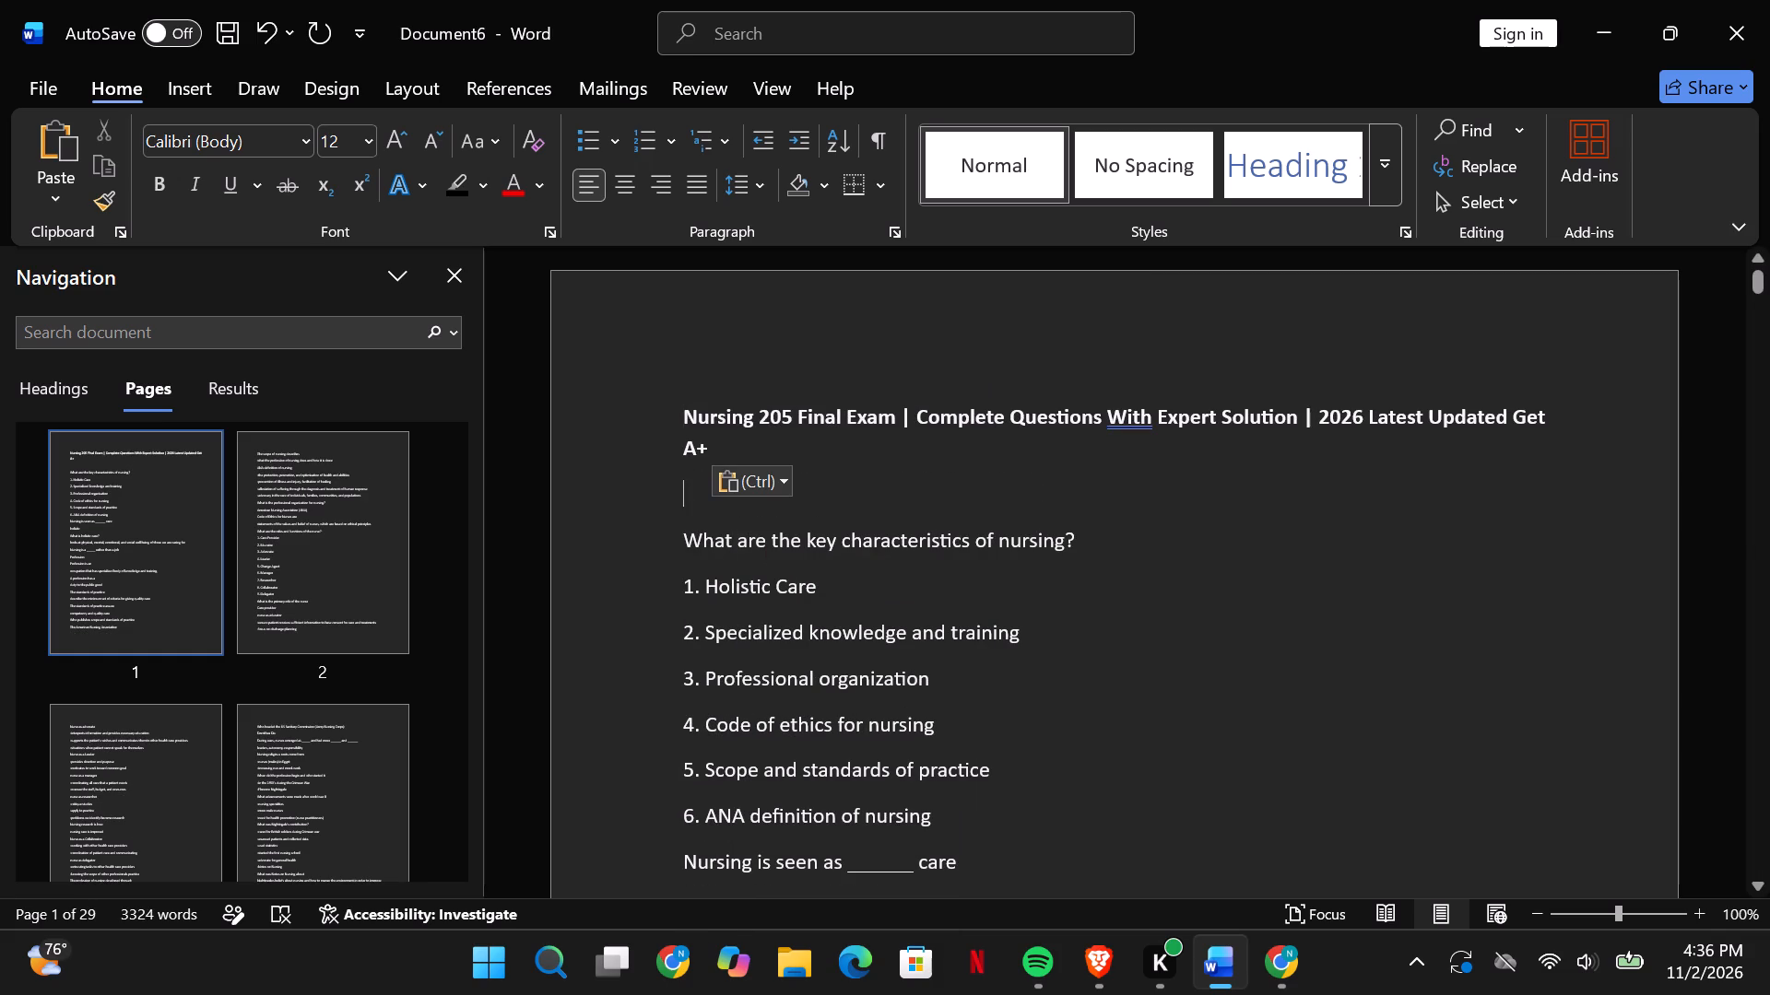
{"action": "left_click", "coordinate": [1739, 521]}
Set the font size of the full "Nursing 205 Final Exam" title to 20.
{"action": "left_click_drag", "start_coordinate": [682, 416], "coordinate": [727, 434]}
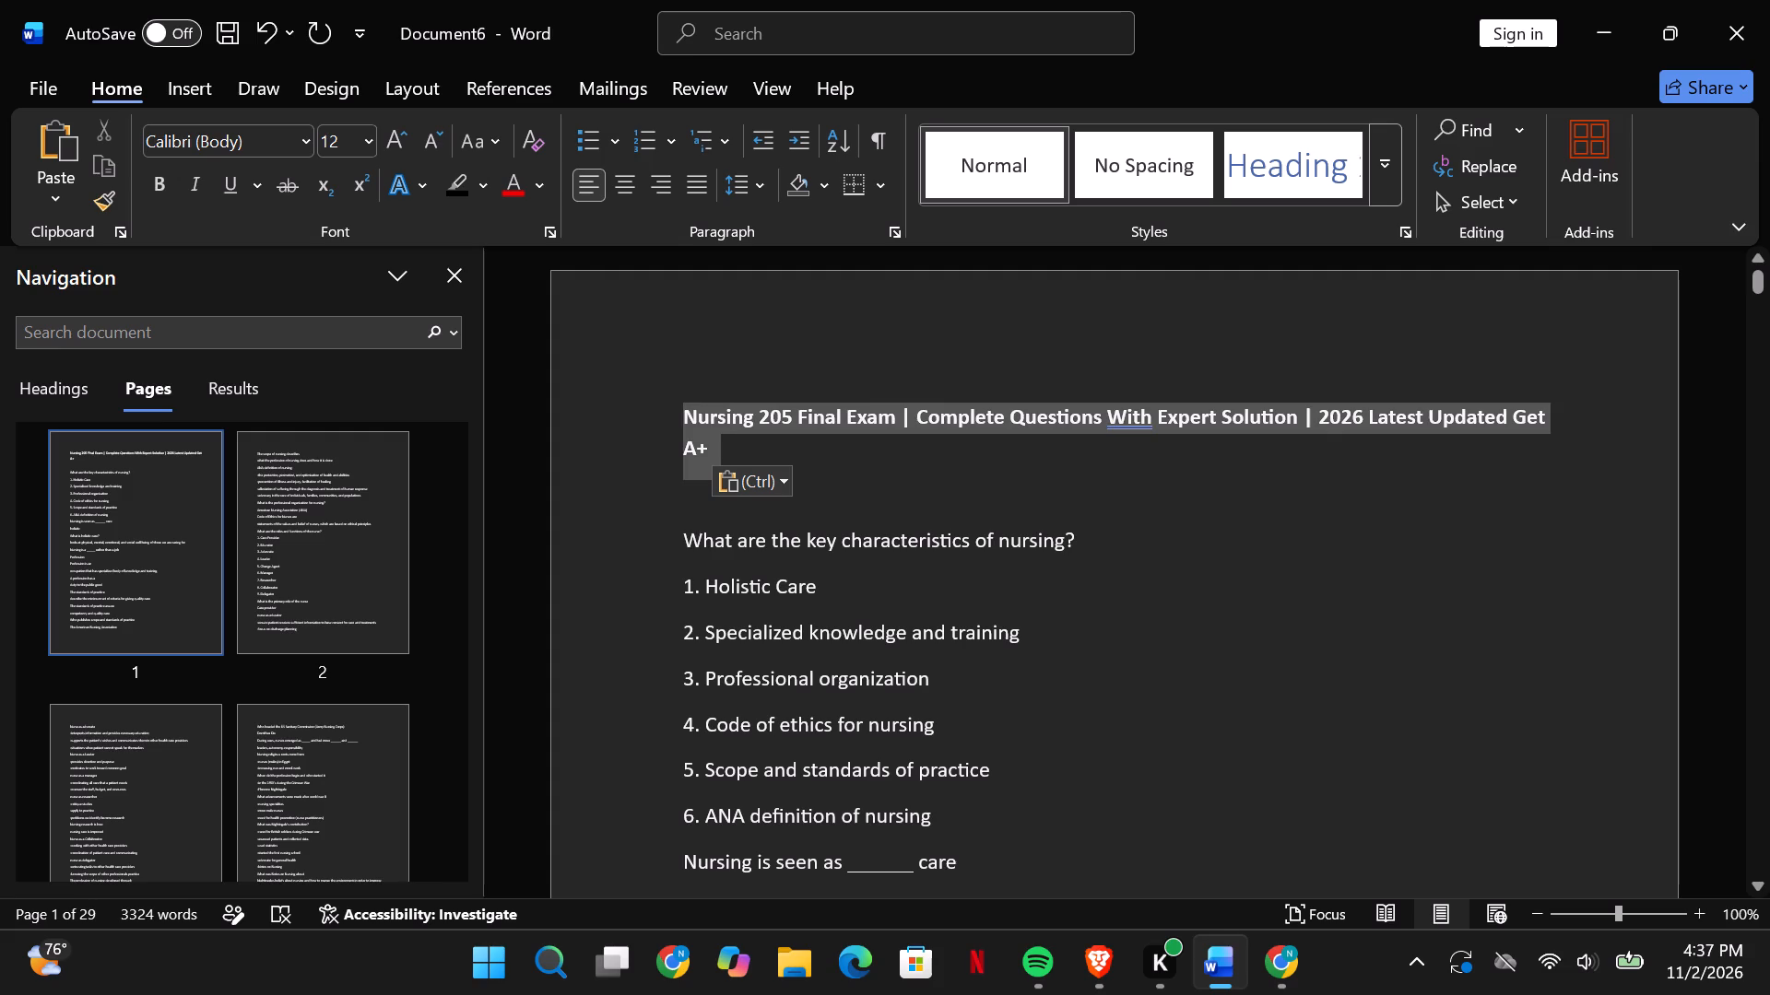
{"action": "left_click_drag", "start_coordinate": [727, 434], "coordinate": [714, 445]}
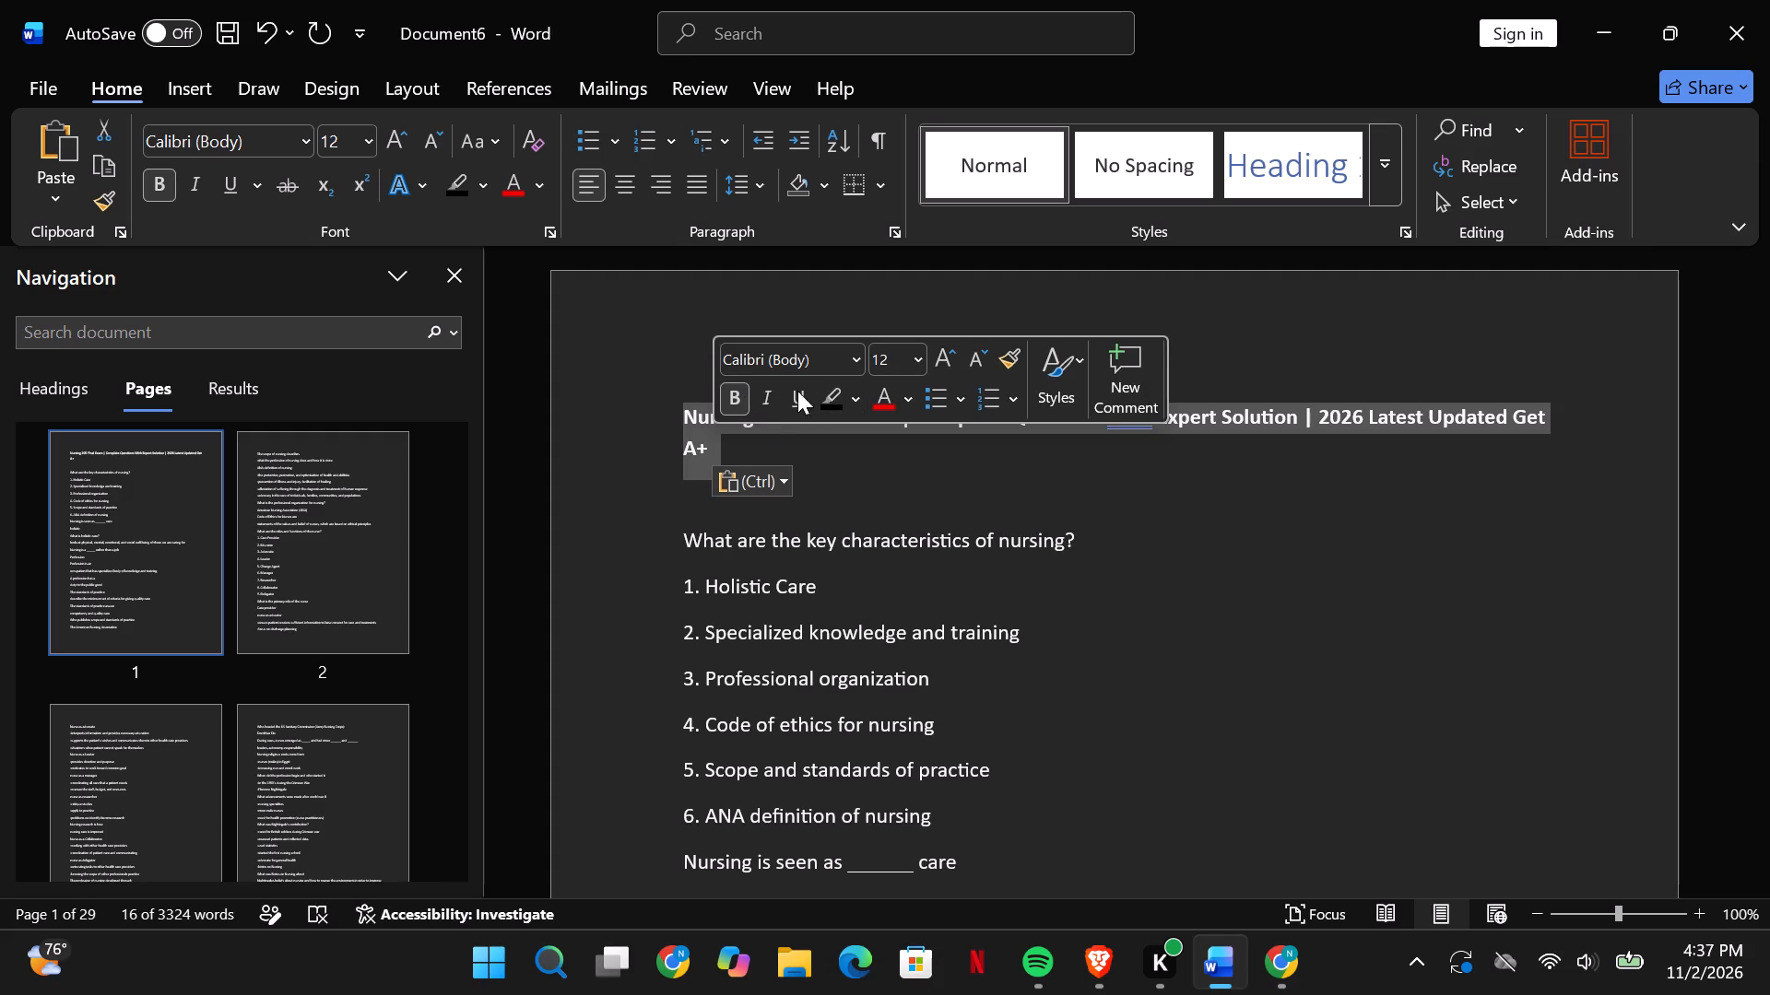
{"action": "left_click", "coordinate": [915, 357]}
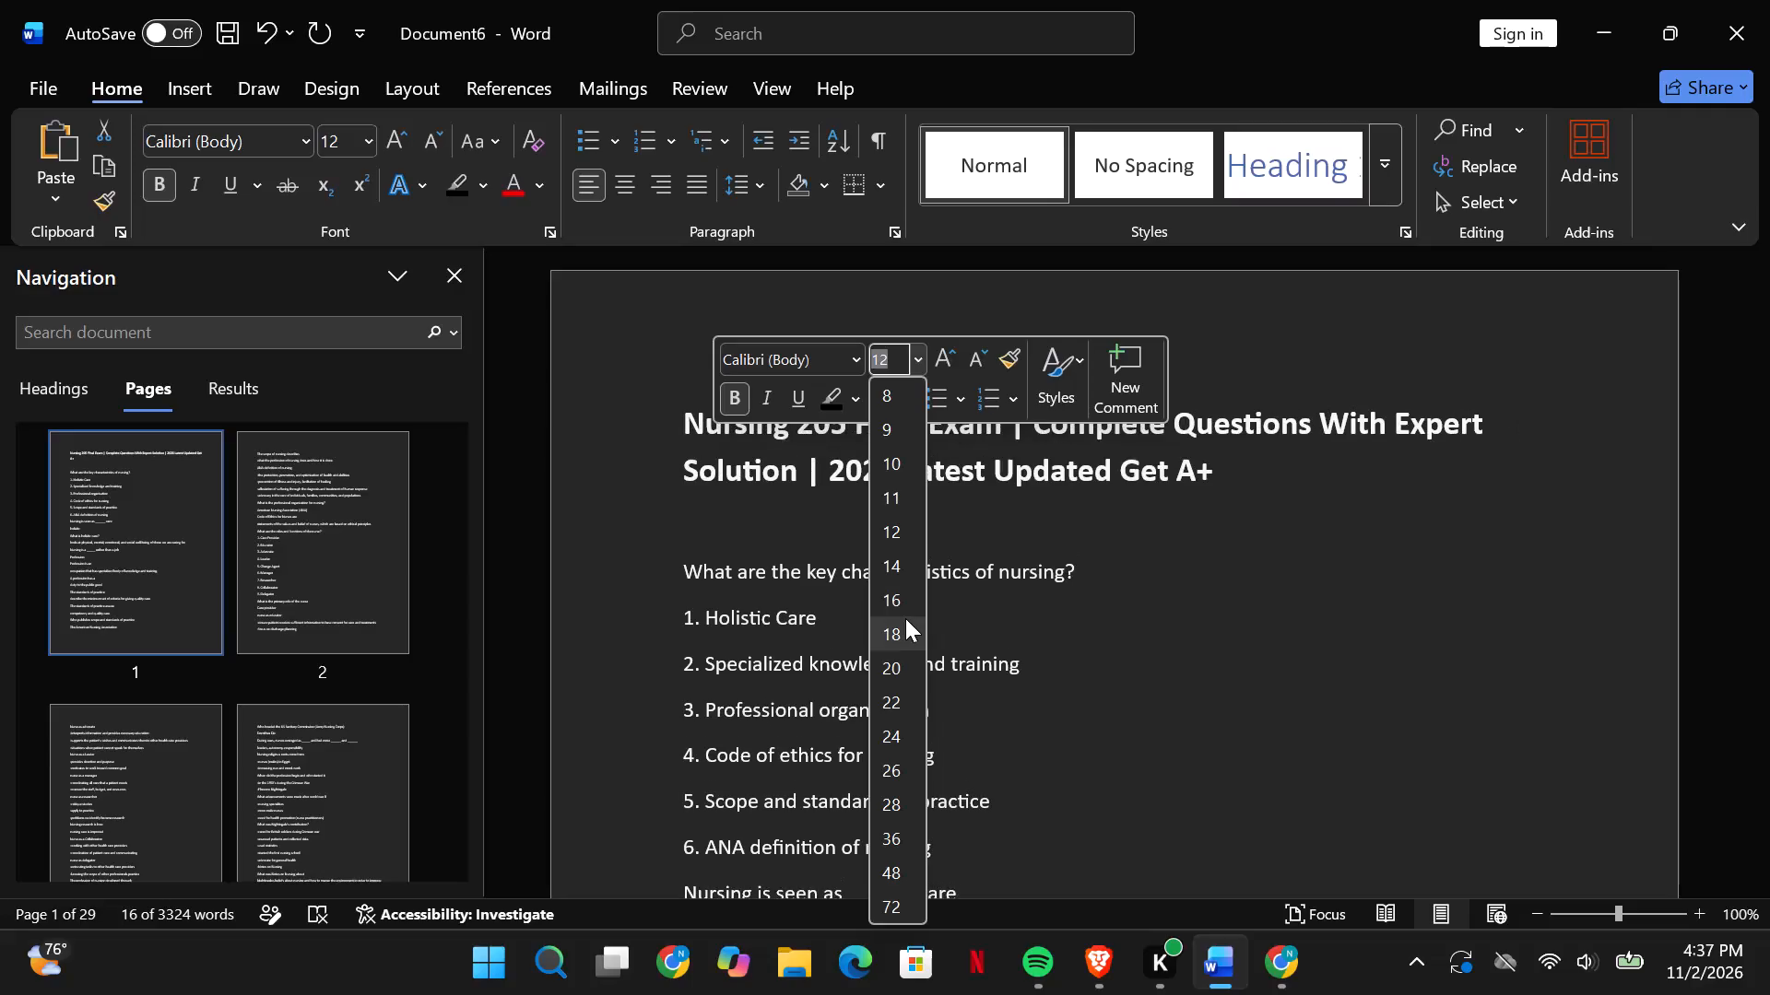
{"action": "left_click", "coordinate": [875, 661]}
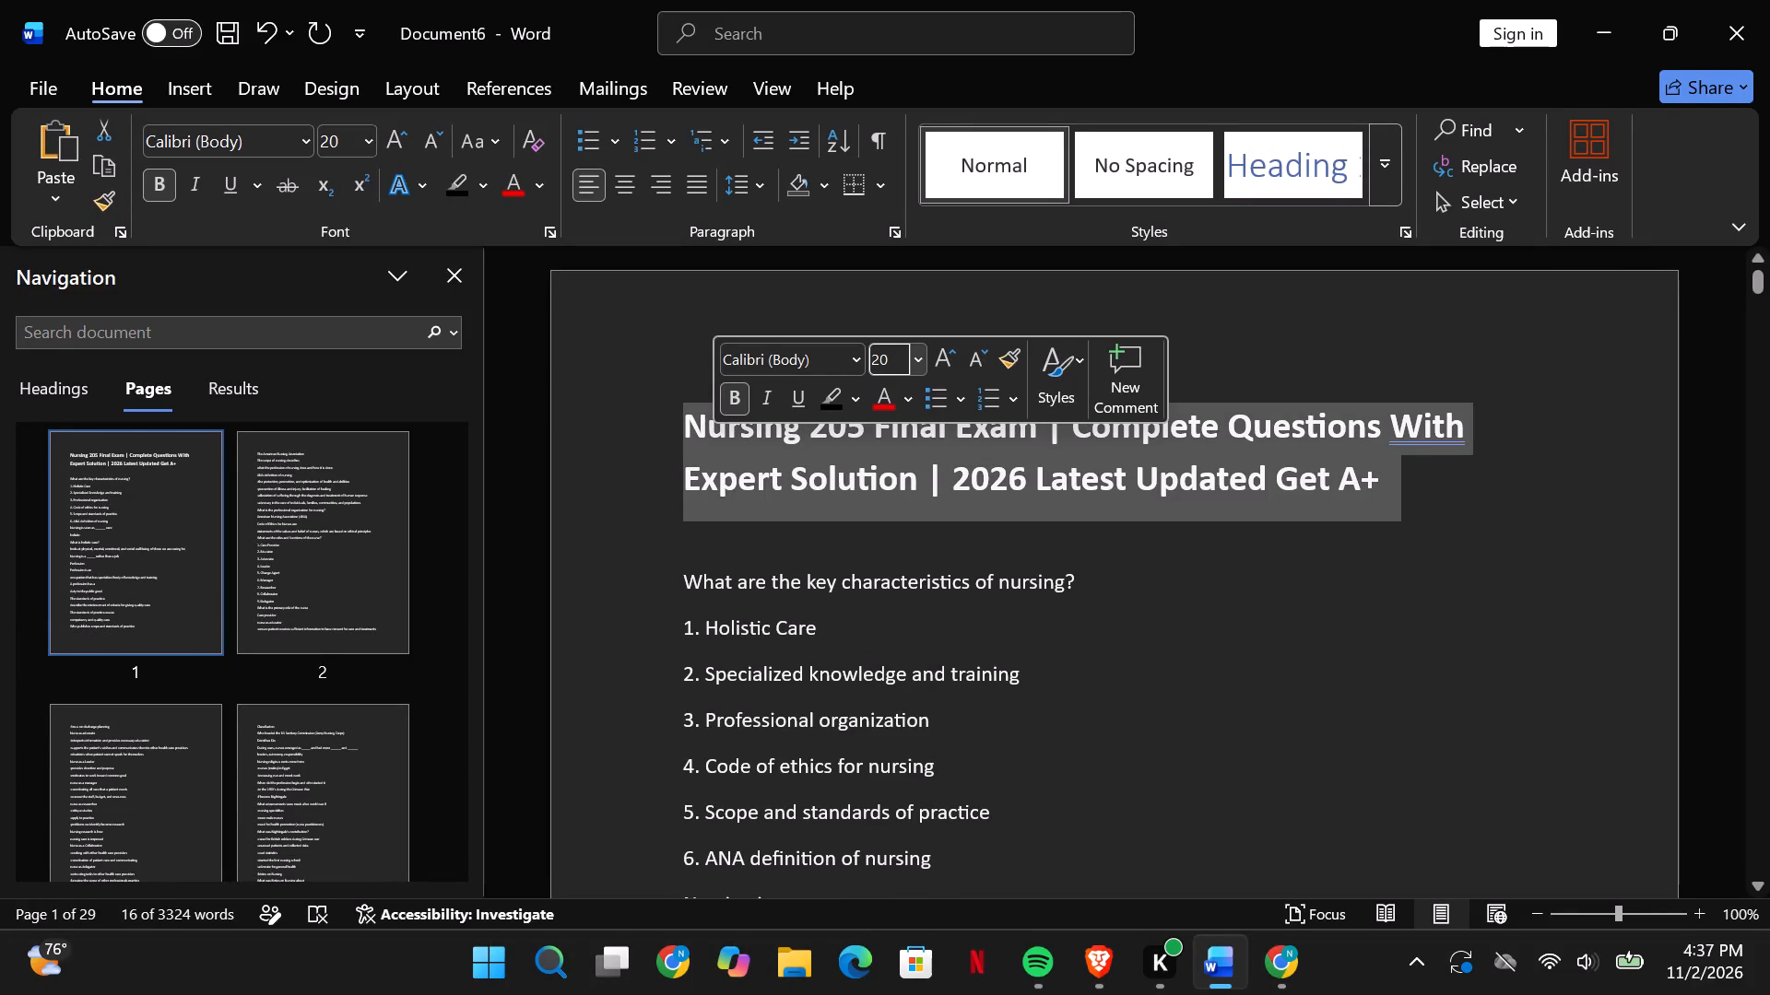
{"action": "left_click", "coordinate": [1700, 547]}
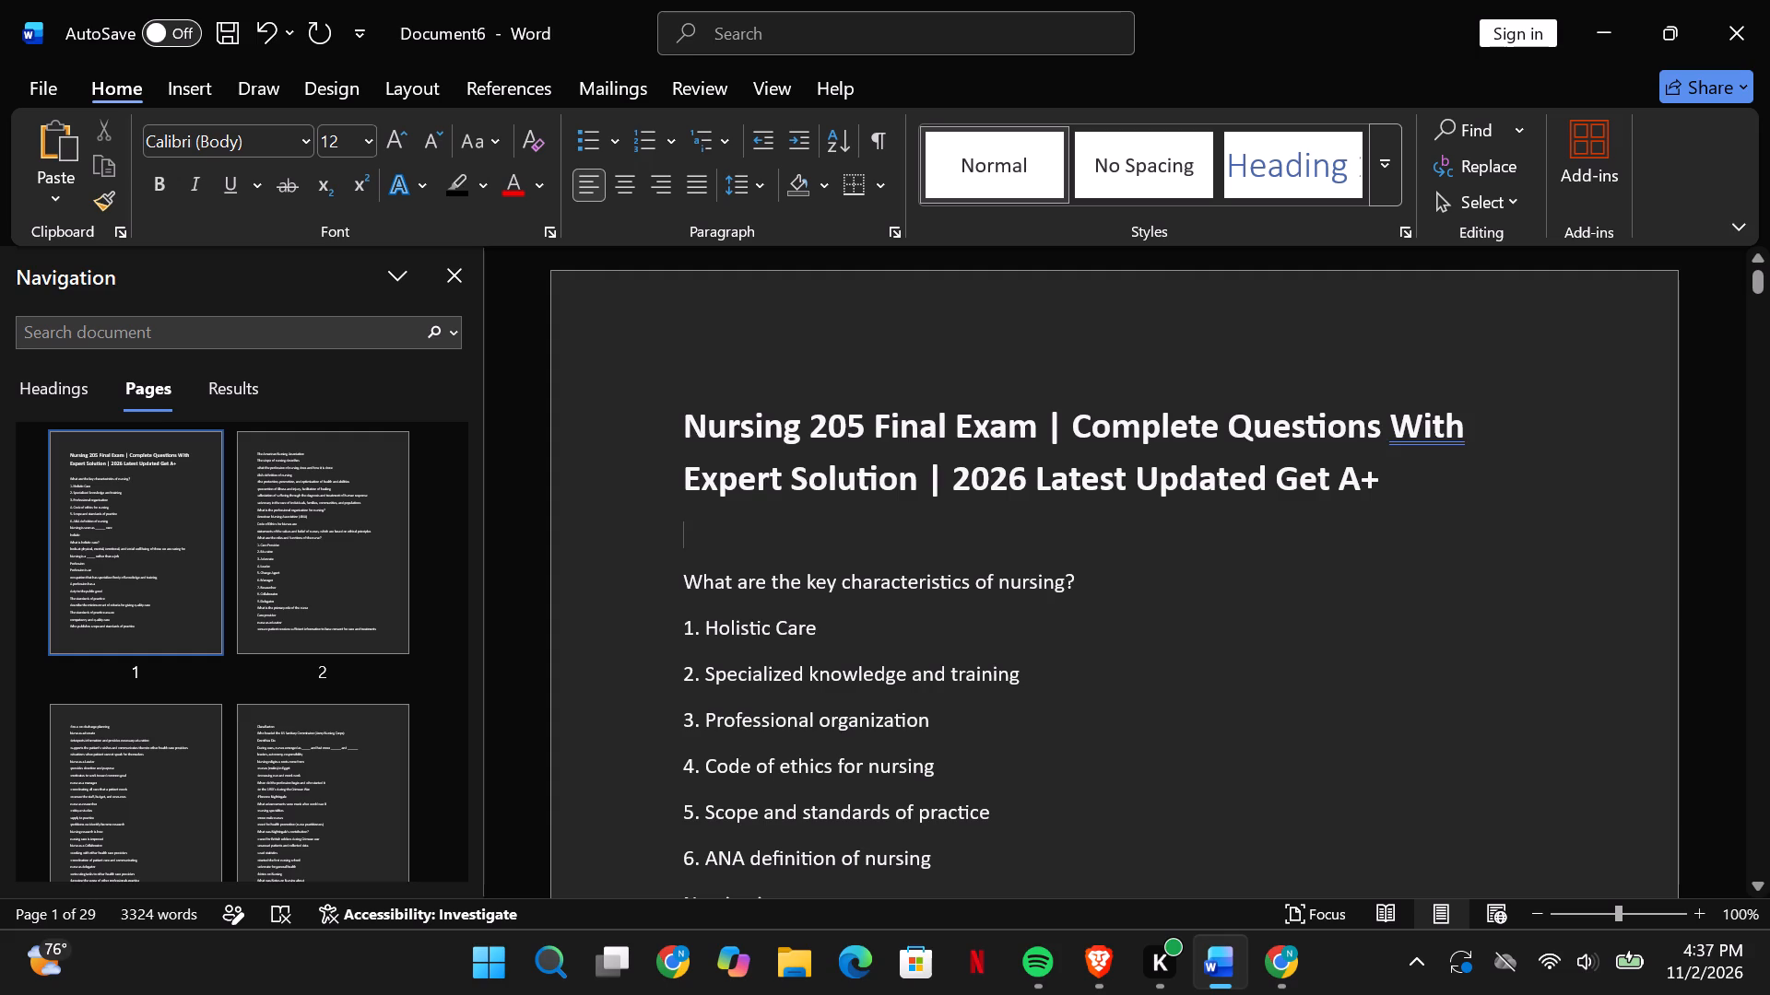
Underline the whole two-line "Nursing 205 Final Exam" title.
{"action": "left_click_drag", "start_coordinate": [678, 423], "coordinate": [1233, 496]}
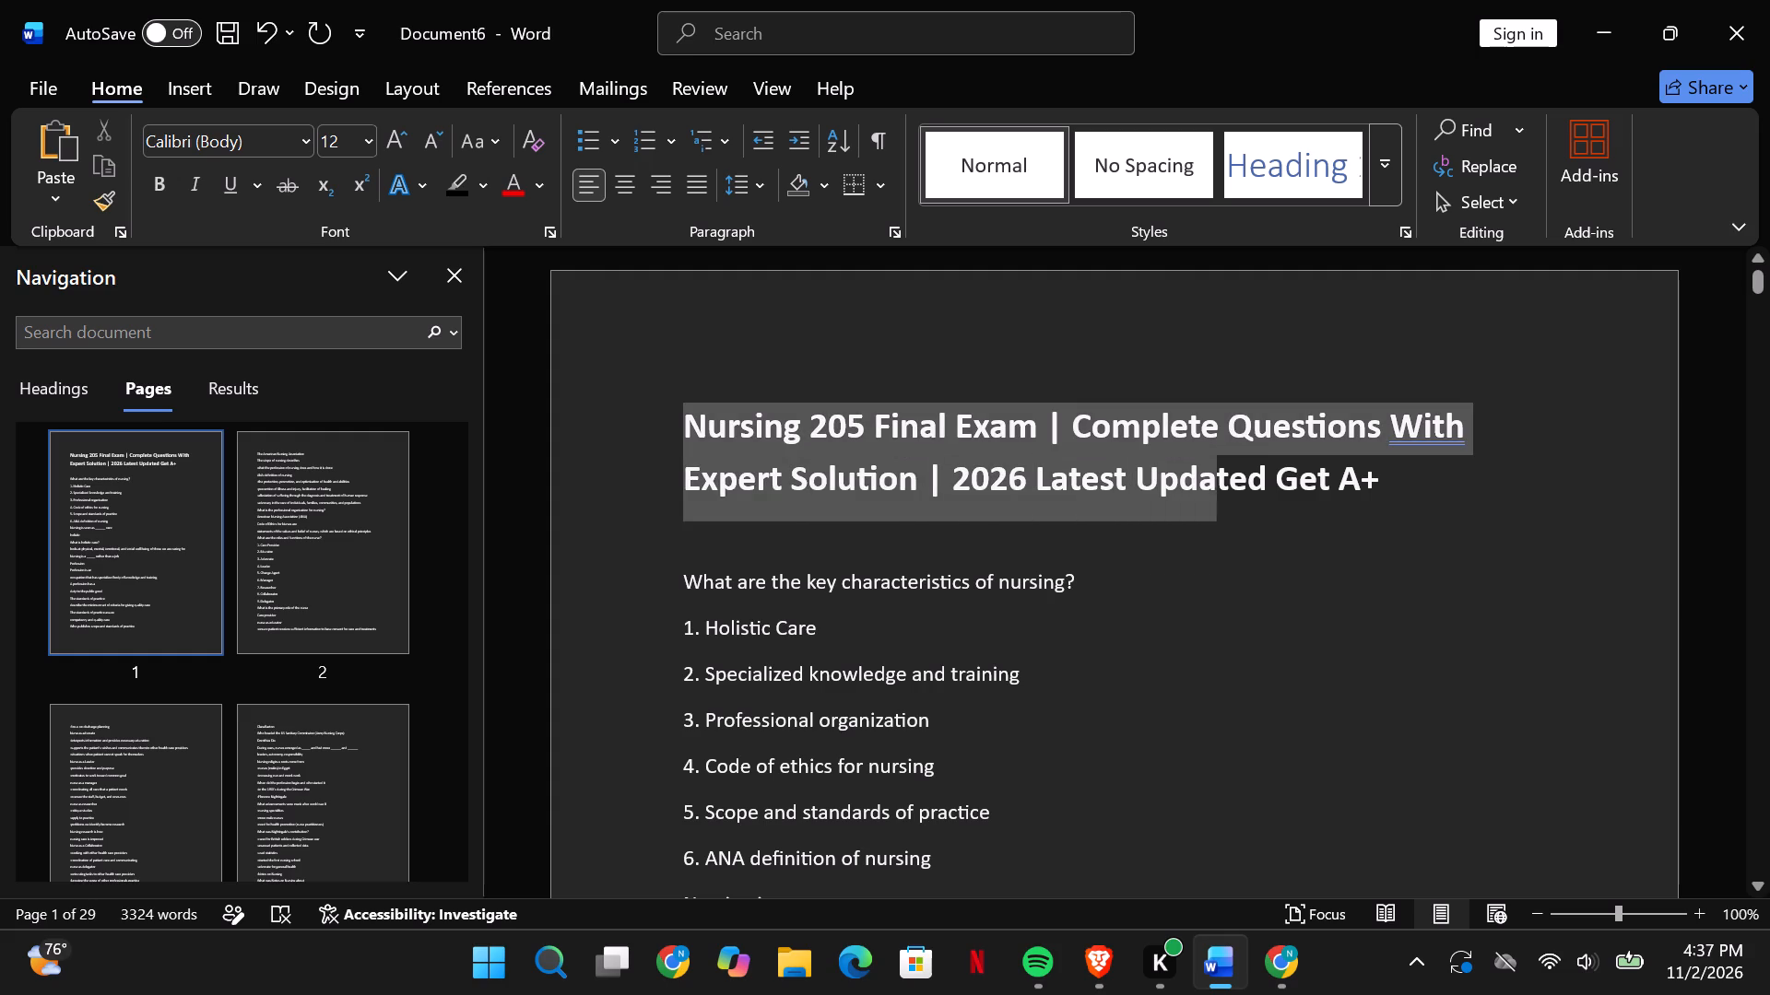
{"action": "left_click_drag", "start_coordinate": [1233, 496], "coordinate": [1475, 497]}
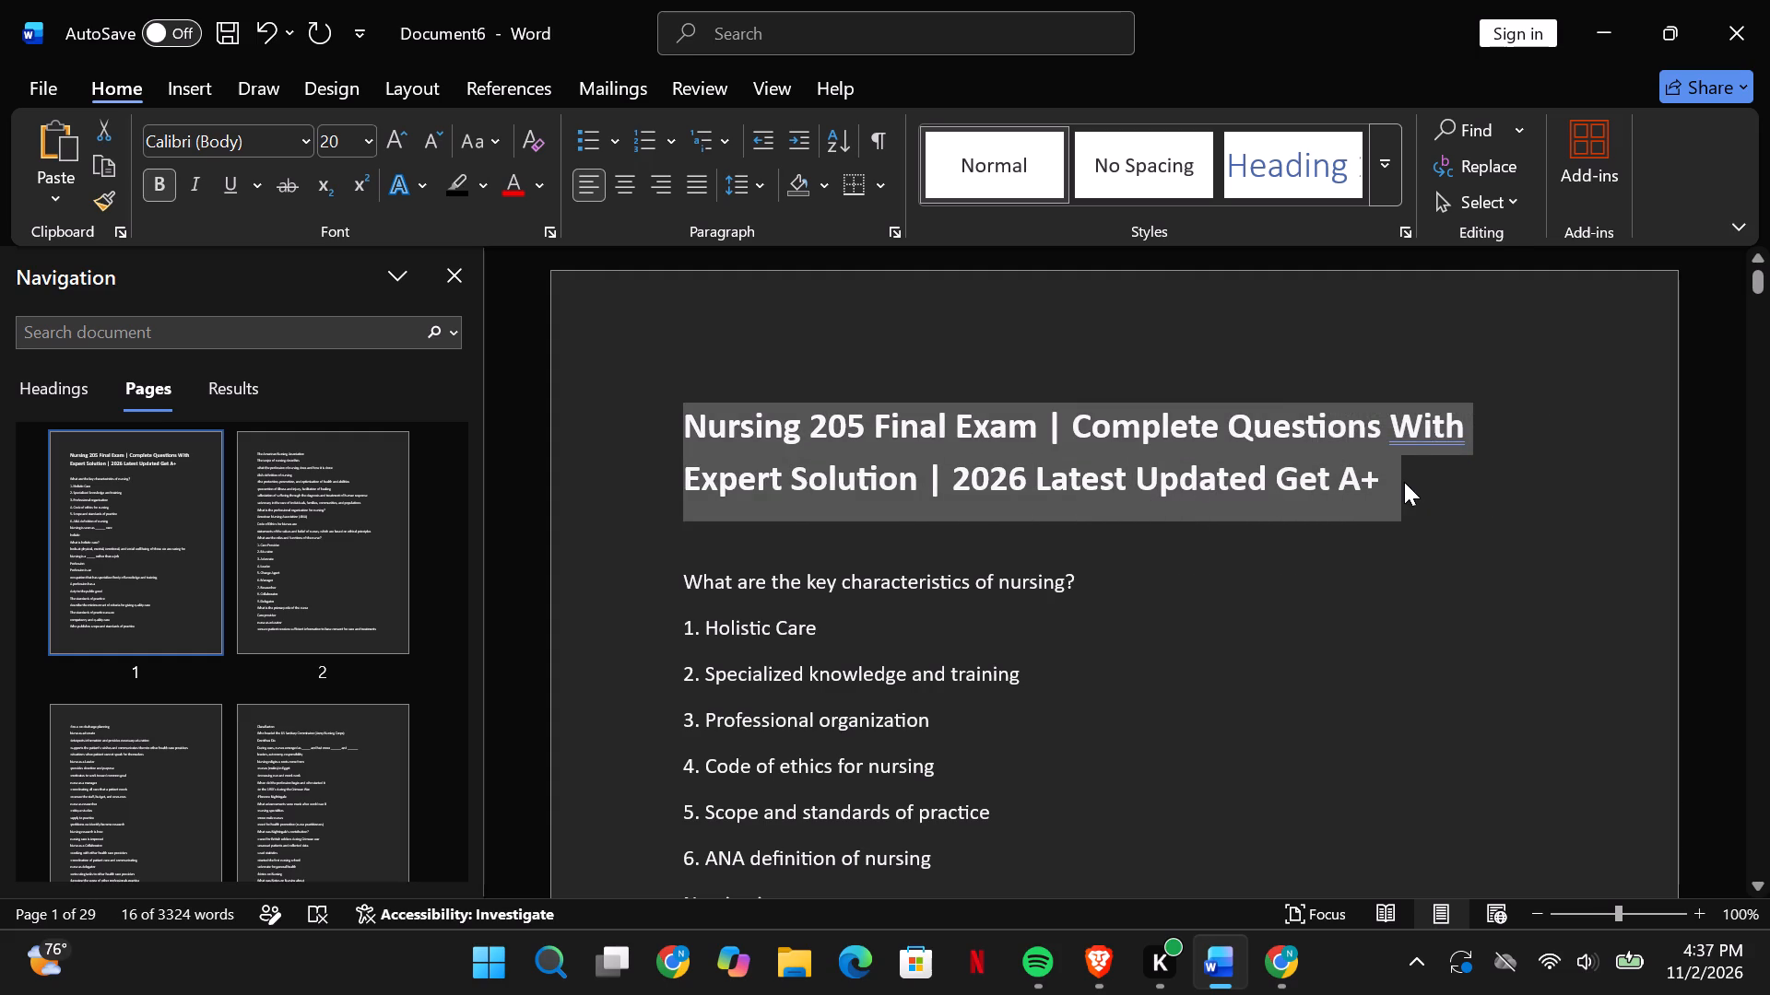
{"action": "right_click", "coordinate": [1232, 446]}
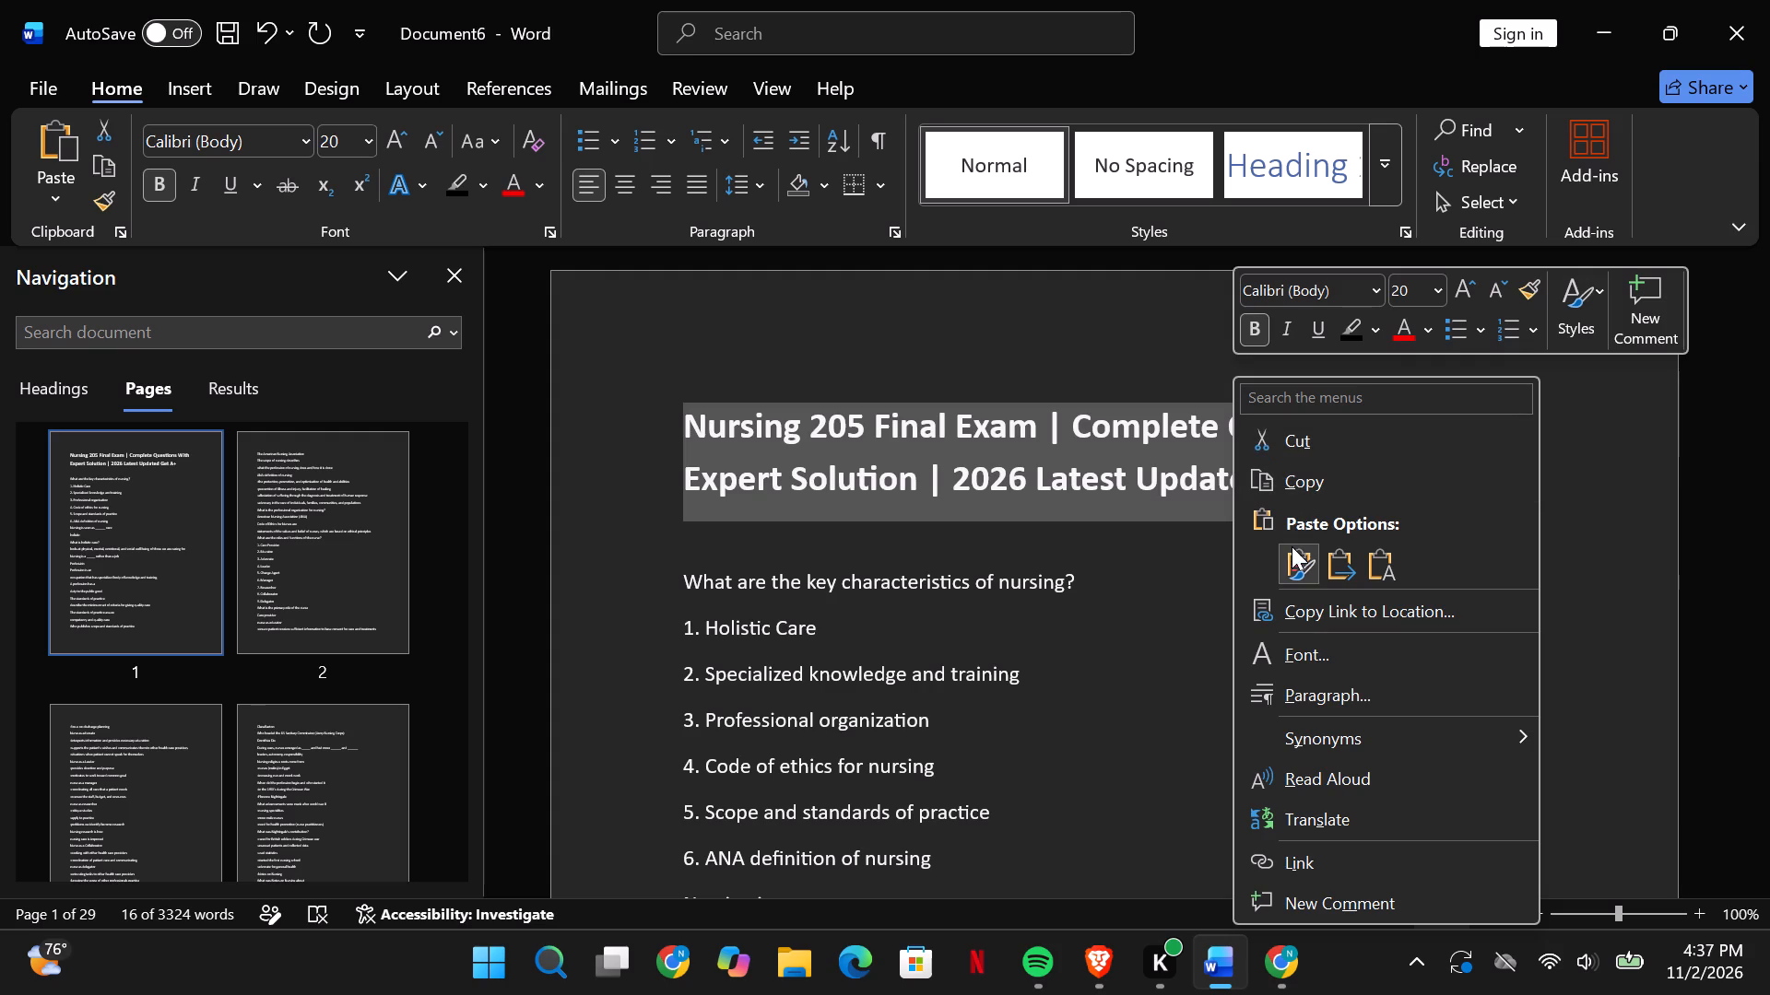
{"action": "left_click", "coordinate": [1322, 327]}
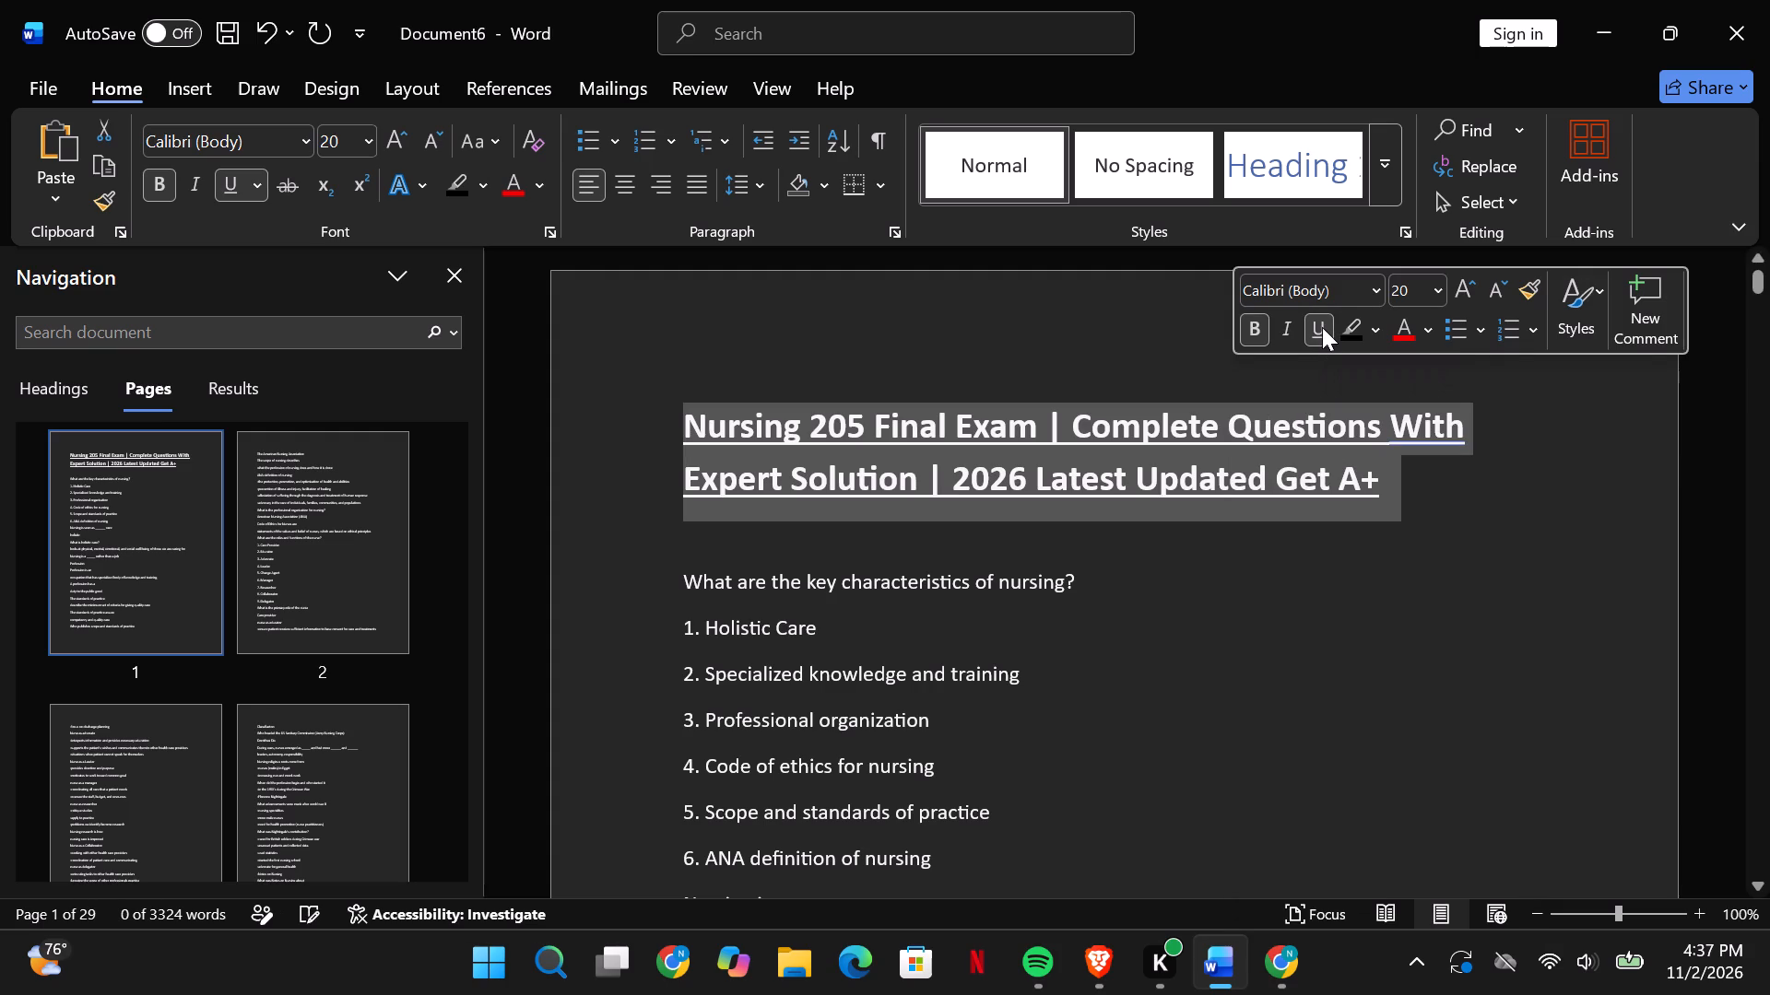
Cut the flashcard text from "What are the key characteristics of nursing?" through the answer about Nightingale's beliefs, ending just before "What is a discipline".
{"action": "left_click", "coordinate": [1730, 520]}
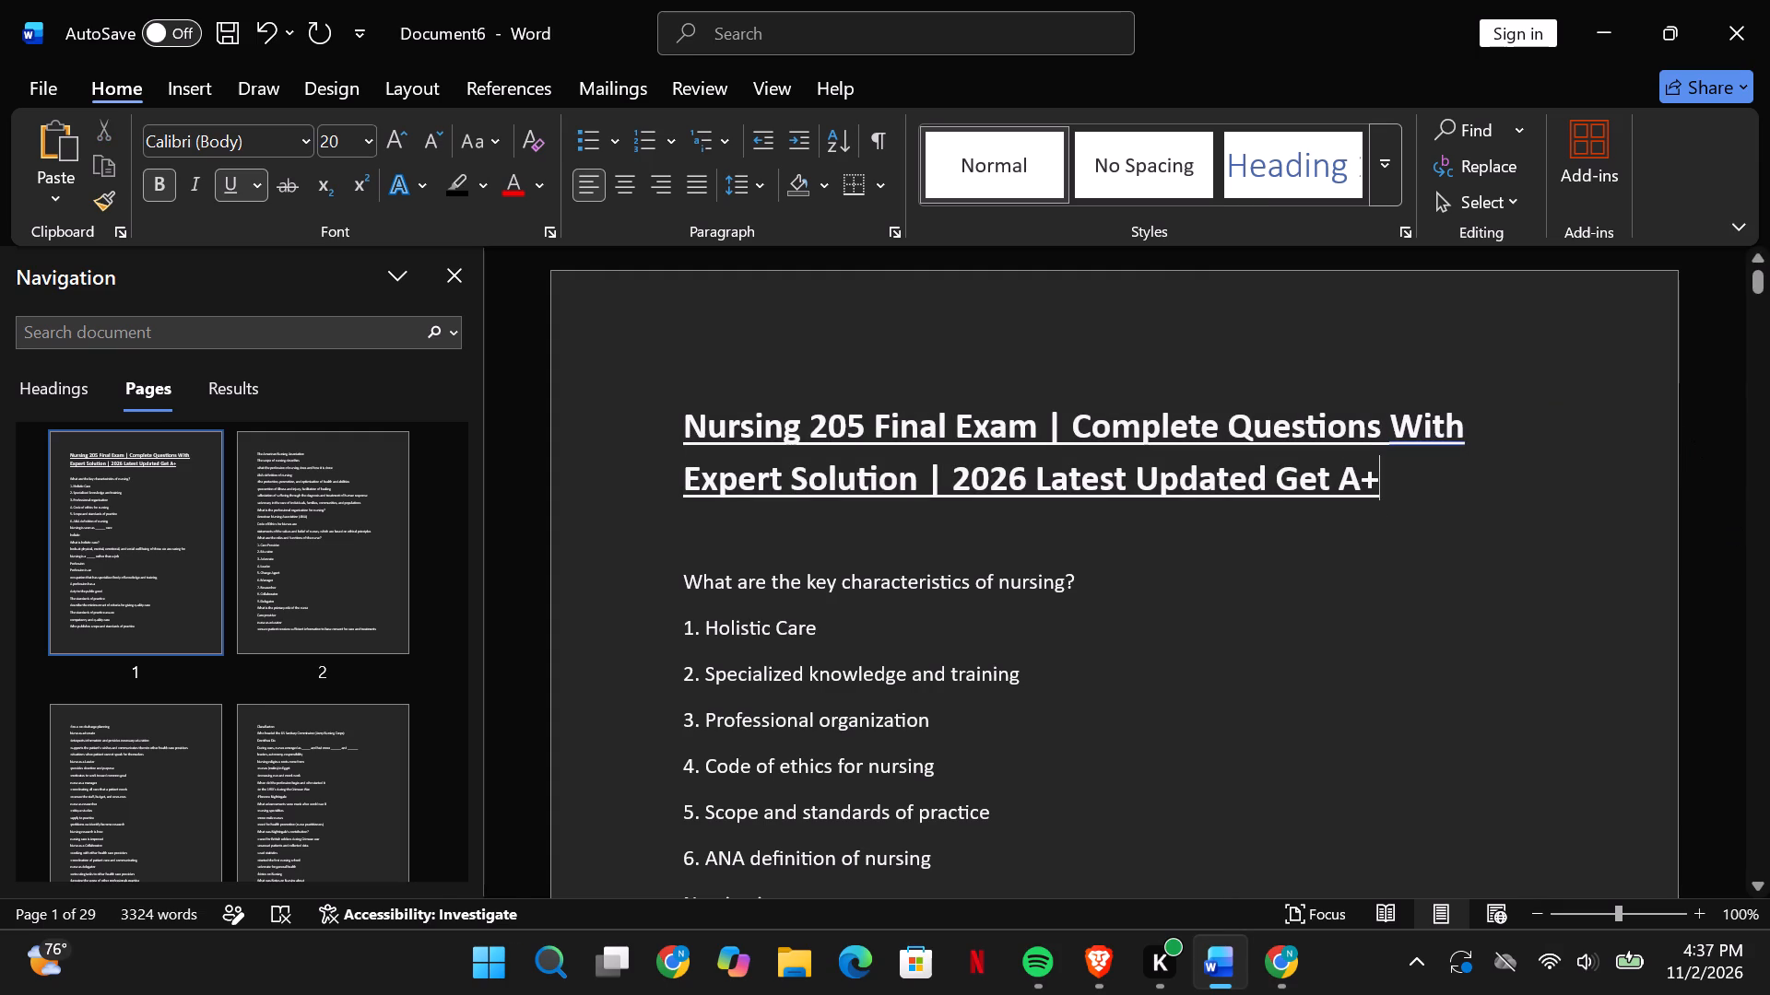
{"action": "scroll", "coordinate": [820, 648], "scroll_direction": "down", "scroll_amount": 1}
{"action": "scroll", "coordinate": [820, 648], "scroll_direction": "up", "scroll_amount": 1}
{"action": "scroll", "coordinate": [820, 648], "scroll_direction": "down", "scroll_amount": 3}
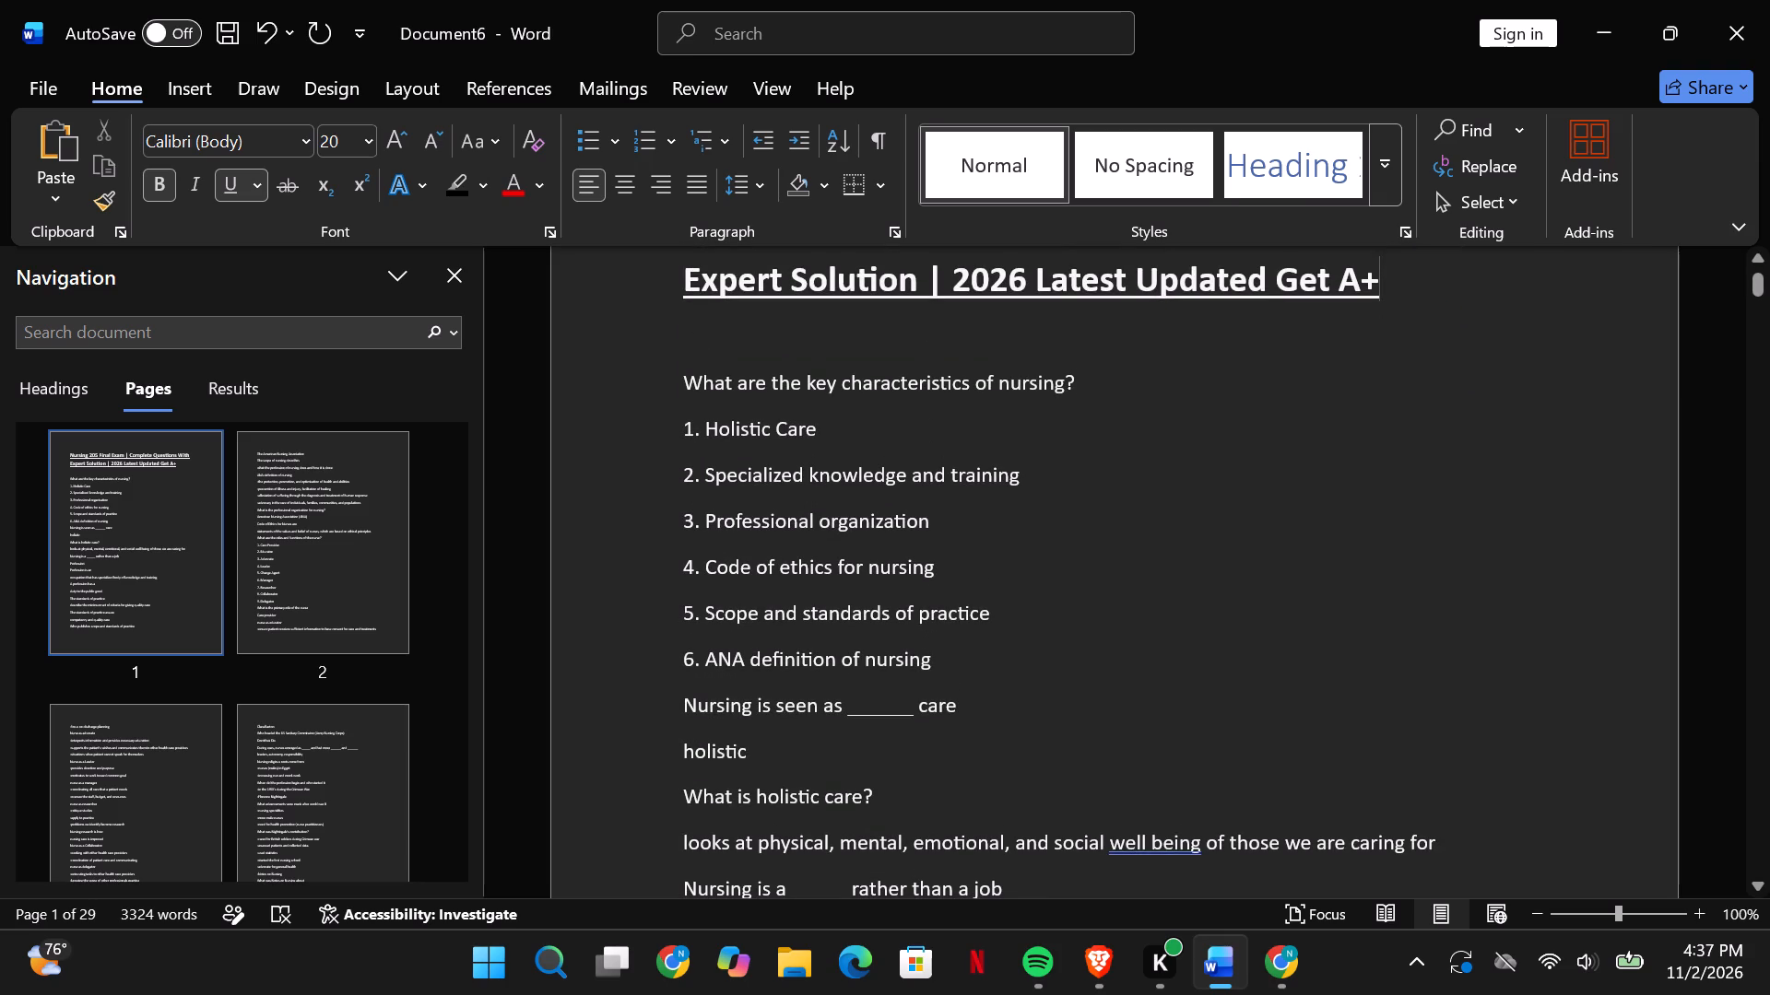
{"action": "left_click_drag", "start_coordinate": [678, 376], "coordinate": [860, 462]}
{"action": "scroll", "coordinate": [860, 462], "scroll_direction": "down", "scroll_amount": 2}
{"action": "left_click_drag", "start_coordinate": [860, 462], "coordinate": [845, 463]}
{"action": "scroll", "coordinate": [860, 462], "scroll_direction": "down", "scroll_amount": 3}
{"action": "scroll", "coordinate": [845, 463], "scroll_direction": "up", "scroll_amount": 1}
{"action": "scroll", "coordinate": [845, 463], "scroll_direction": "down", "scroll_amount": 16}
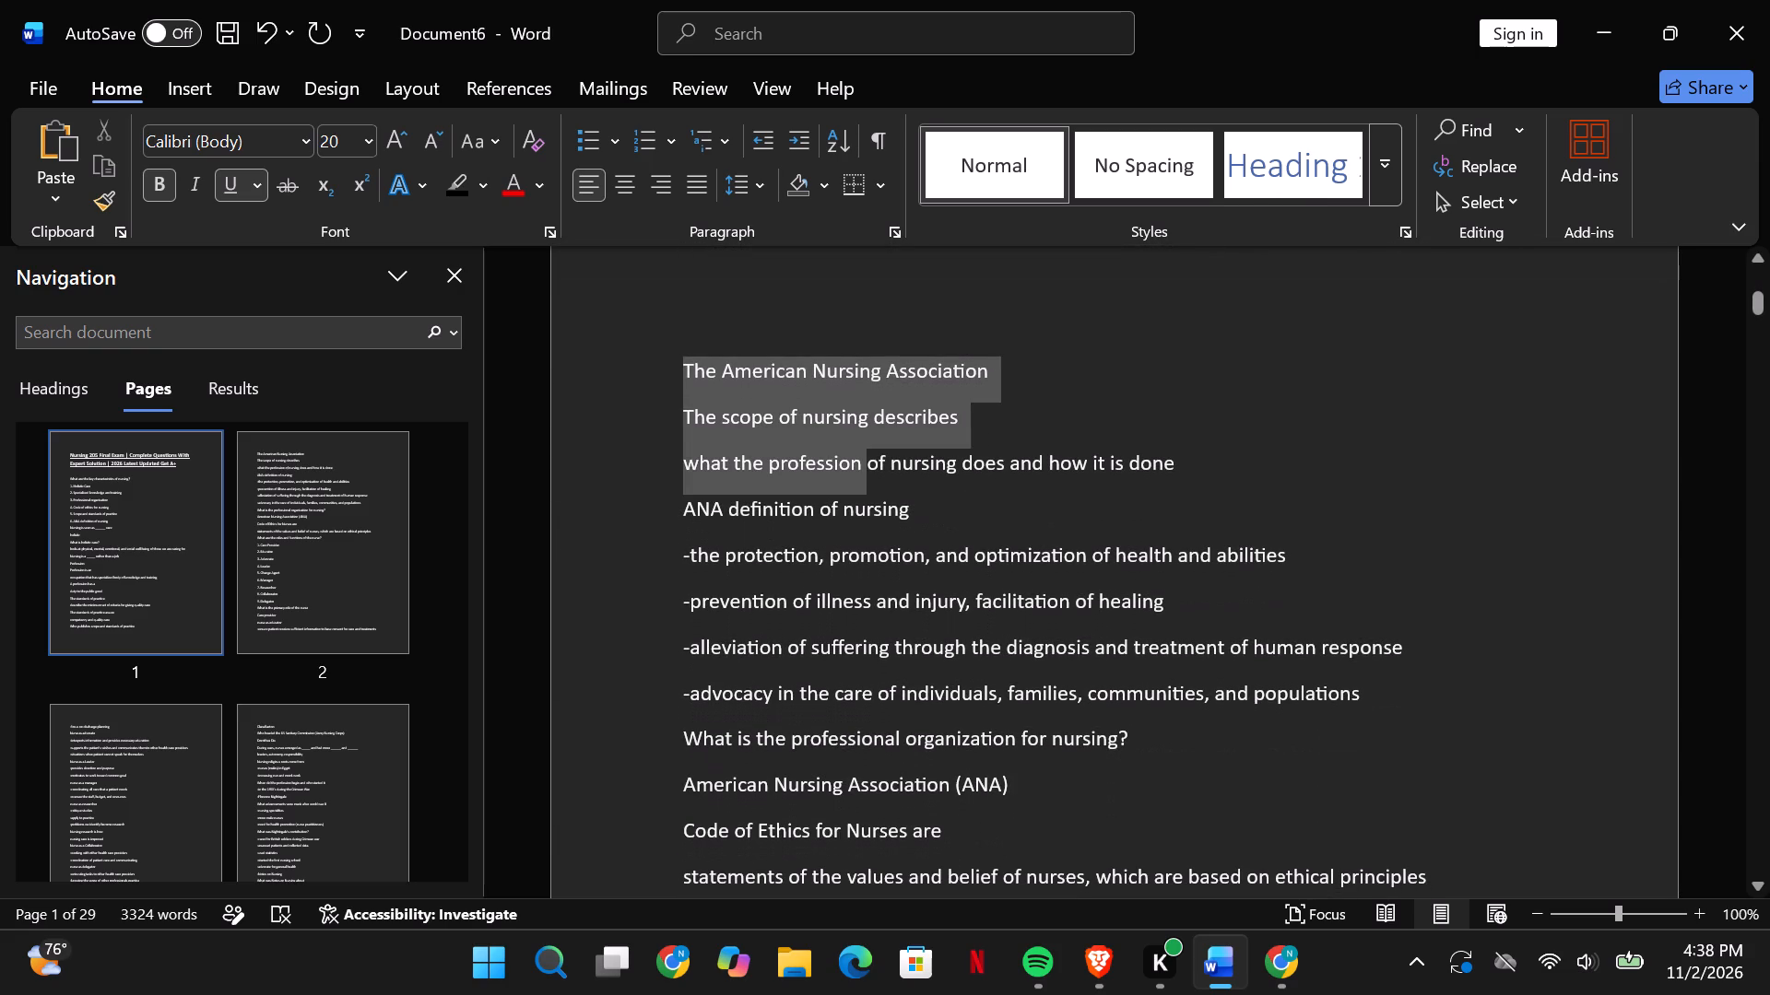
{"action": "left_click_drag", "start_coordinate": [845, 463], "coordinate": [833, 426]}
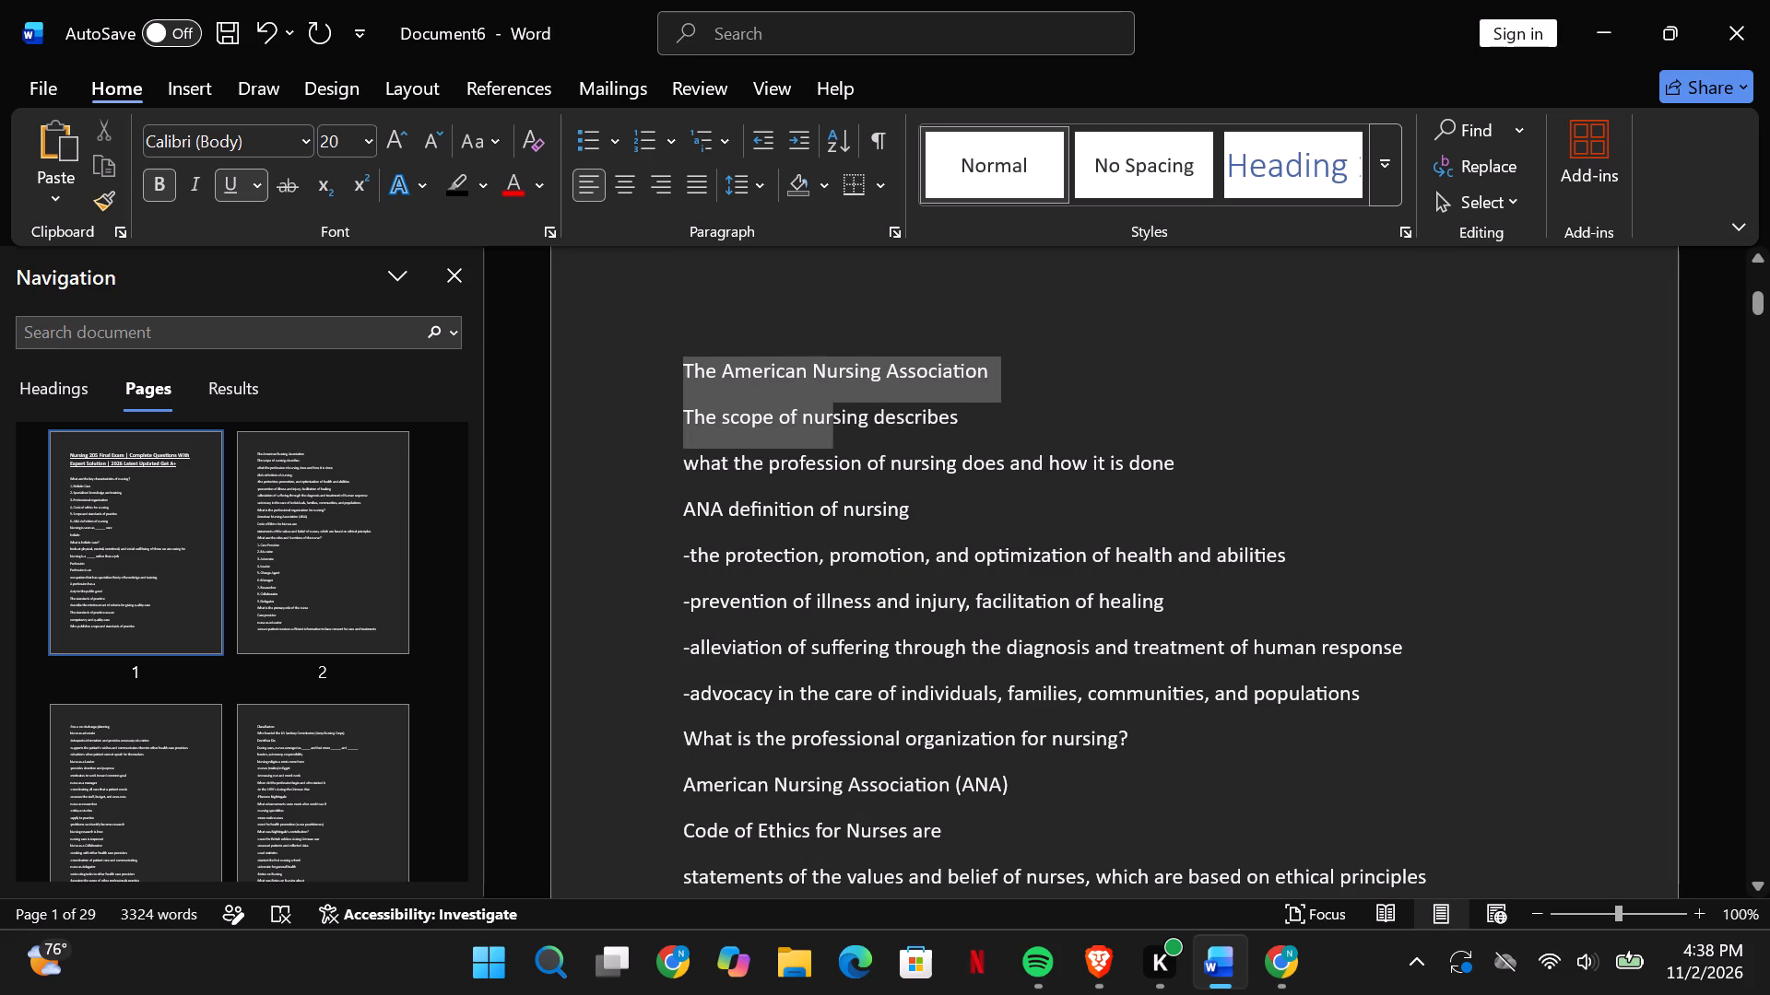
{"action": "left_click_drag", "start_coordinate": [833, 426], "coordinate": [973, 417]}
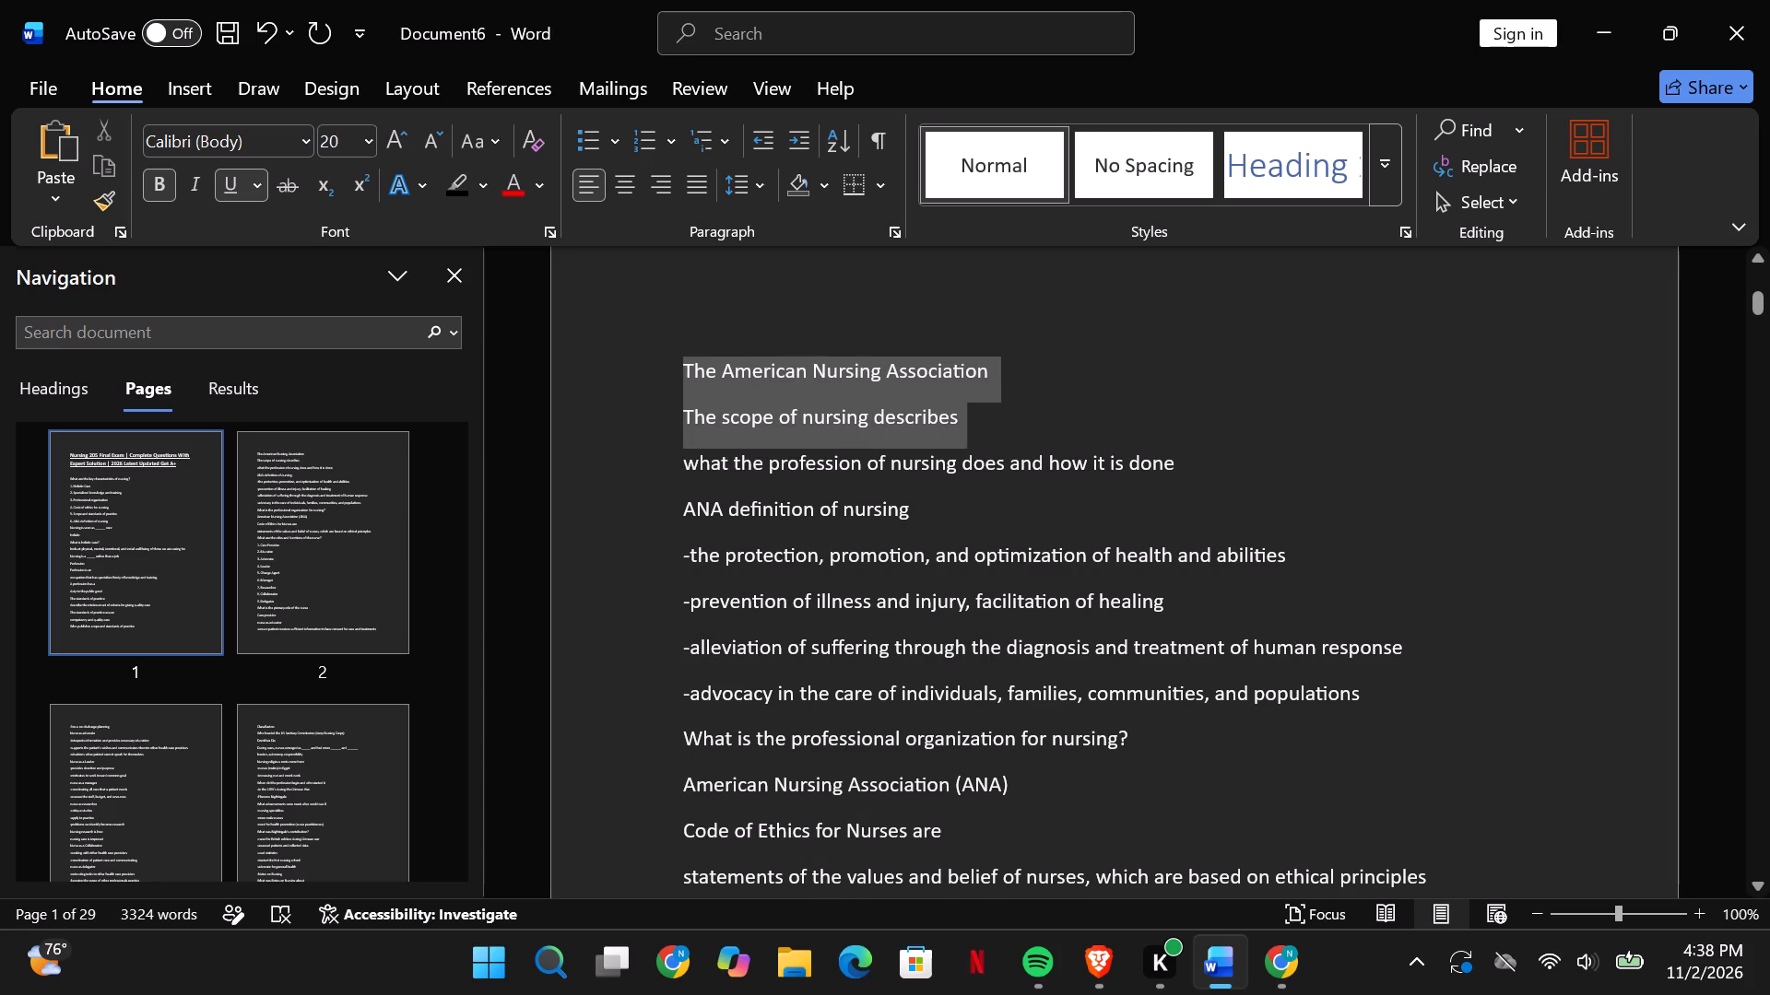
{"action": "left_click_drag", "start_coordinate": [973, 417], "coordinate": [959, 425]}
{"action": "scroll", "coordinate": [973, 417], "scroll_direction": "down", "scroll_amount": 3}
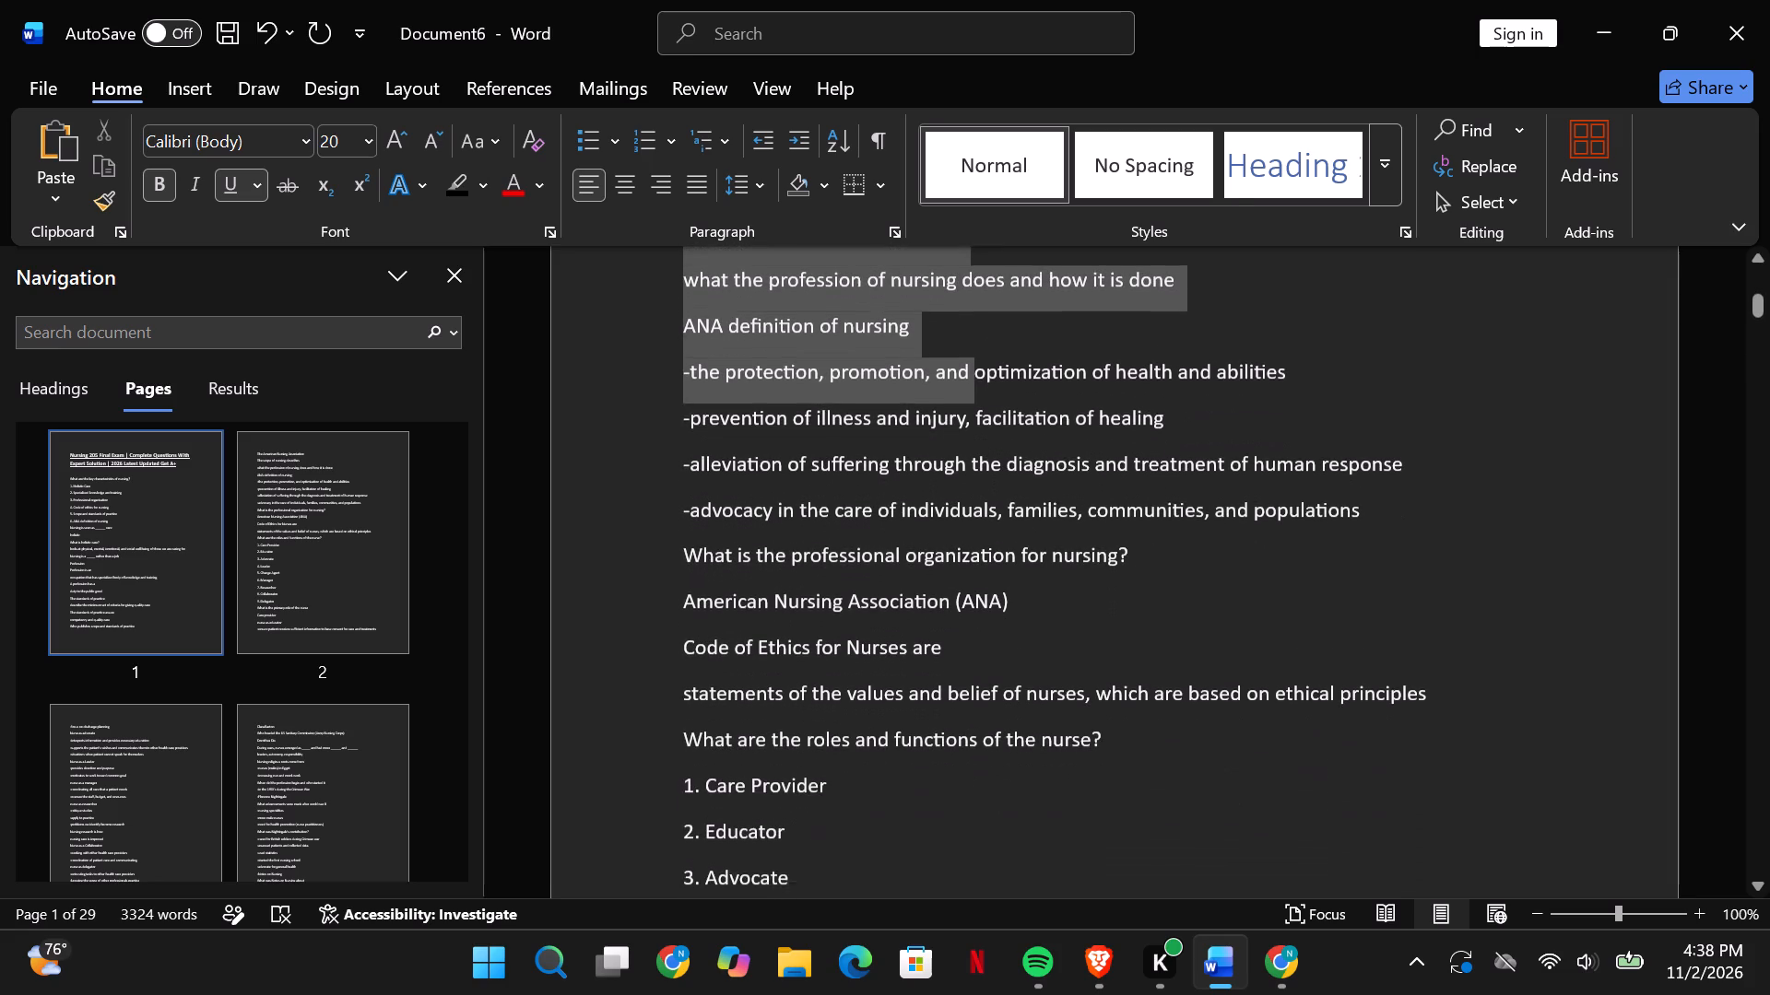
{"action": "left_click_drag", "start_coordinate": [959, 425], "coordinate": [920, 473]}
{"action": "scroll", "coordinate": [920, 473], "scroll_direction": "down", "scroll_amount": 2}
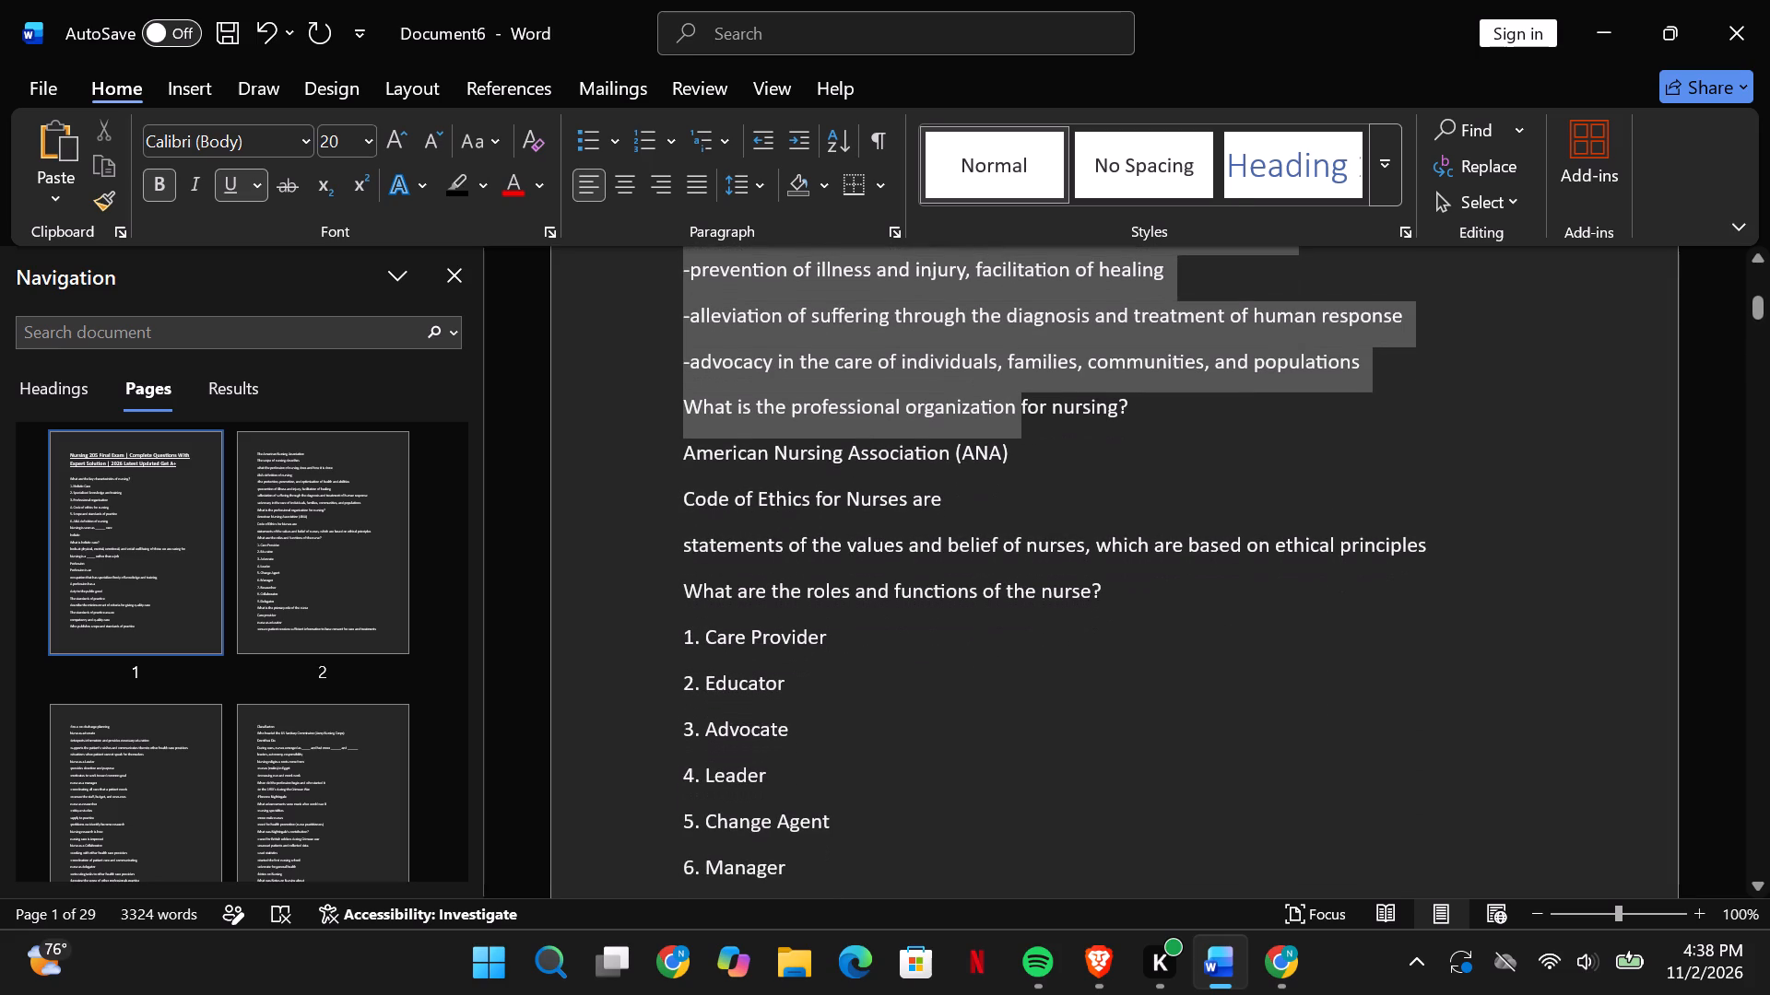
{"action": "left_click_drag", "start_coordinate": [920, 473], "coordinate": [1015, 466]}
{"action": "scroll", "coordinate": [1017, 466], "scroll_direction": "down", "scroll_amount": 1}
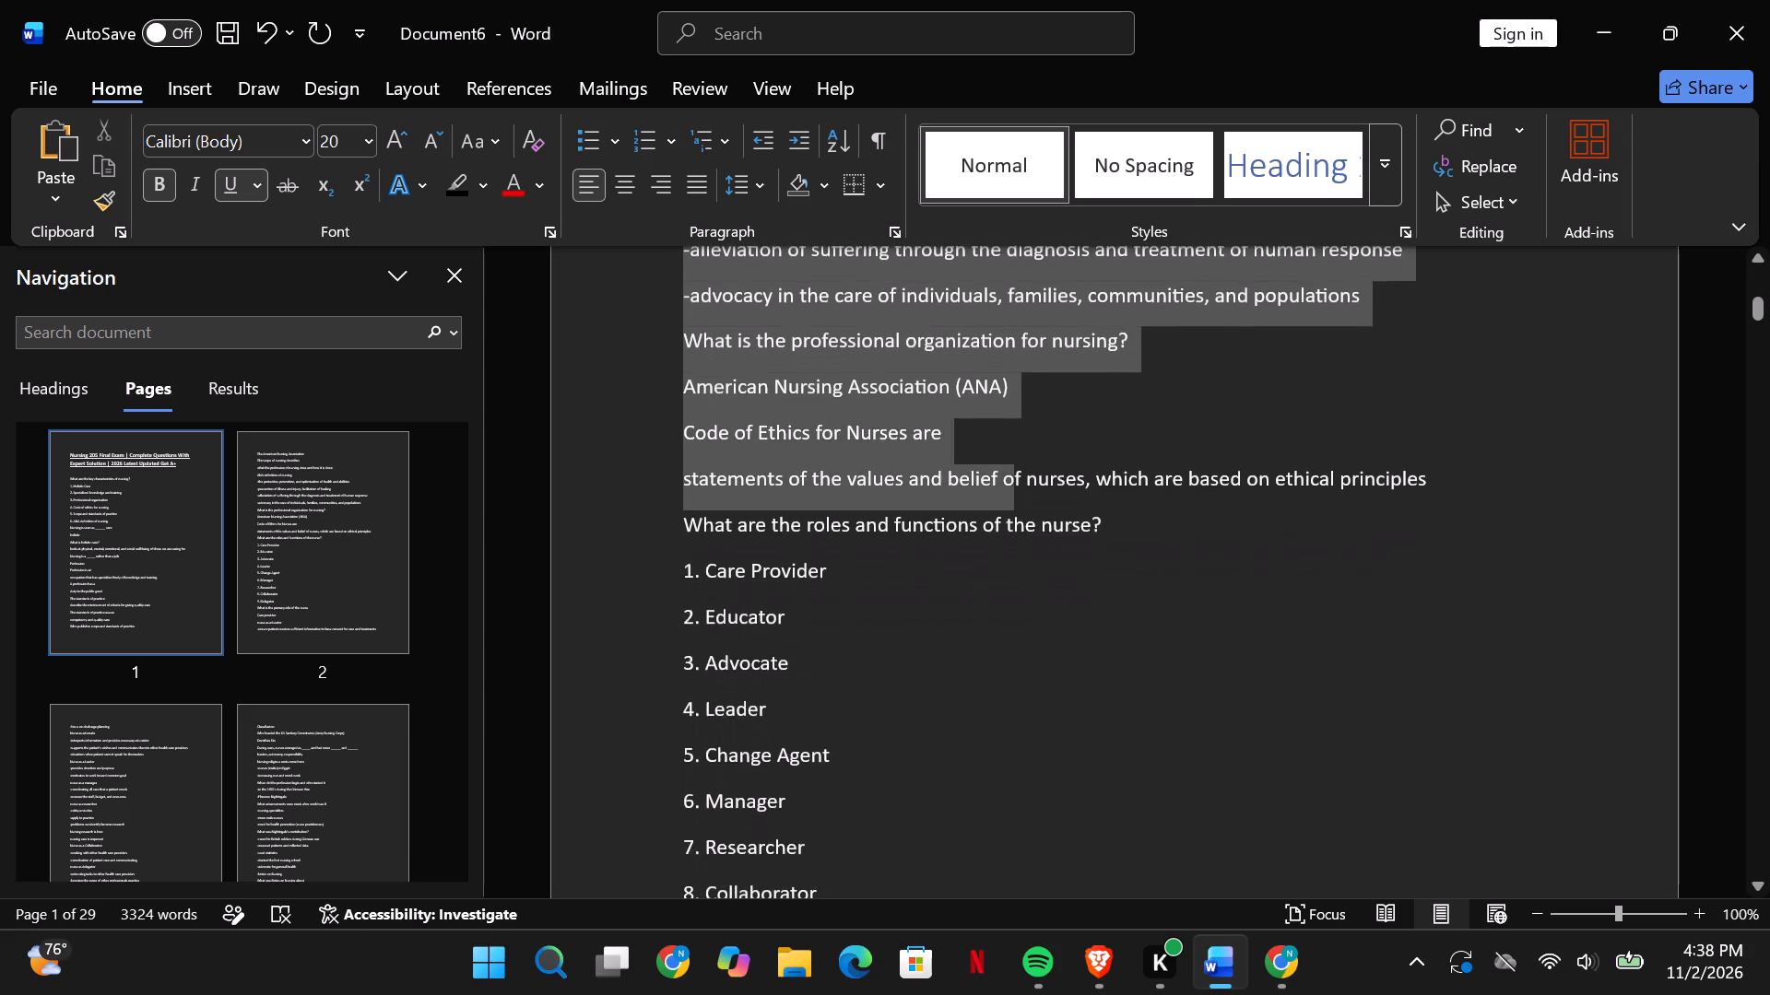
{"action": "left_click_drag", "start_coordinate": [1015, 466], "coordinate": [915, 477]}
{"action": "scroll", "coordinate": [915, 477], "scroll_direction": "down", "scroll_amount": 20}
{"action": "scroll", "coordinate": [915, 477], "scroll_direction": "down", "scroll_amount": 10}
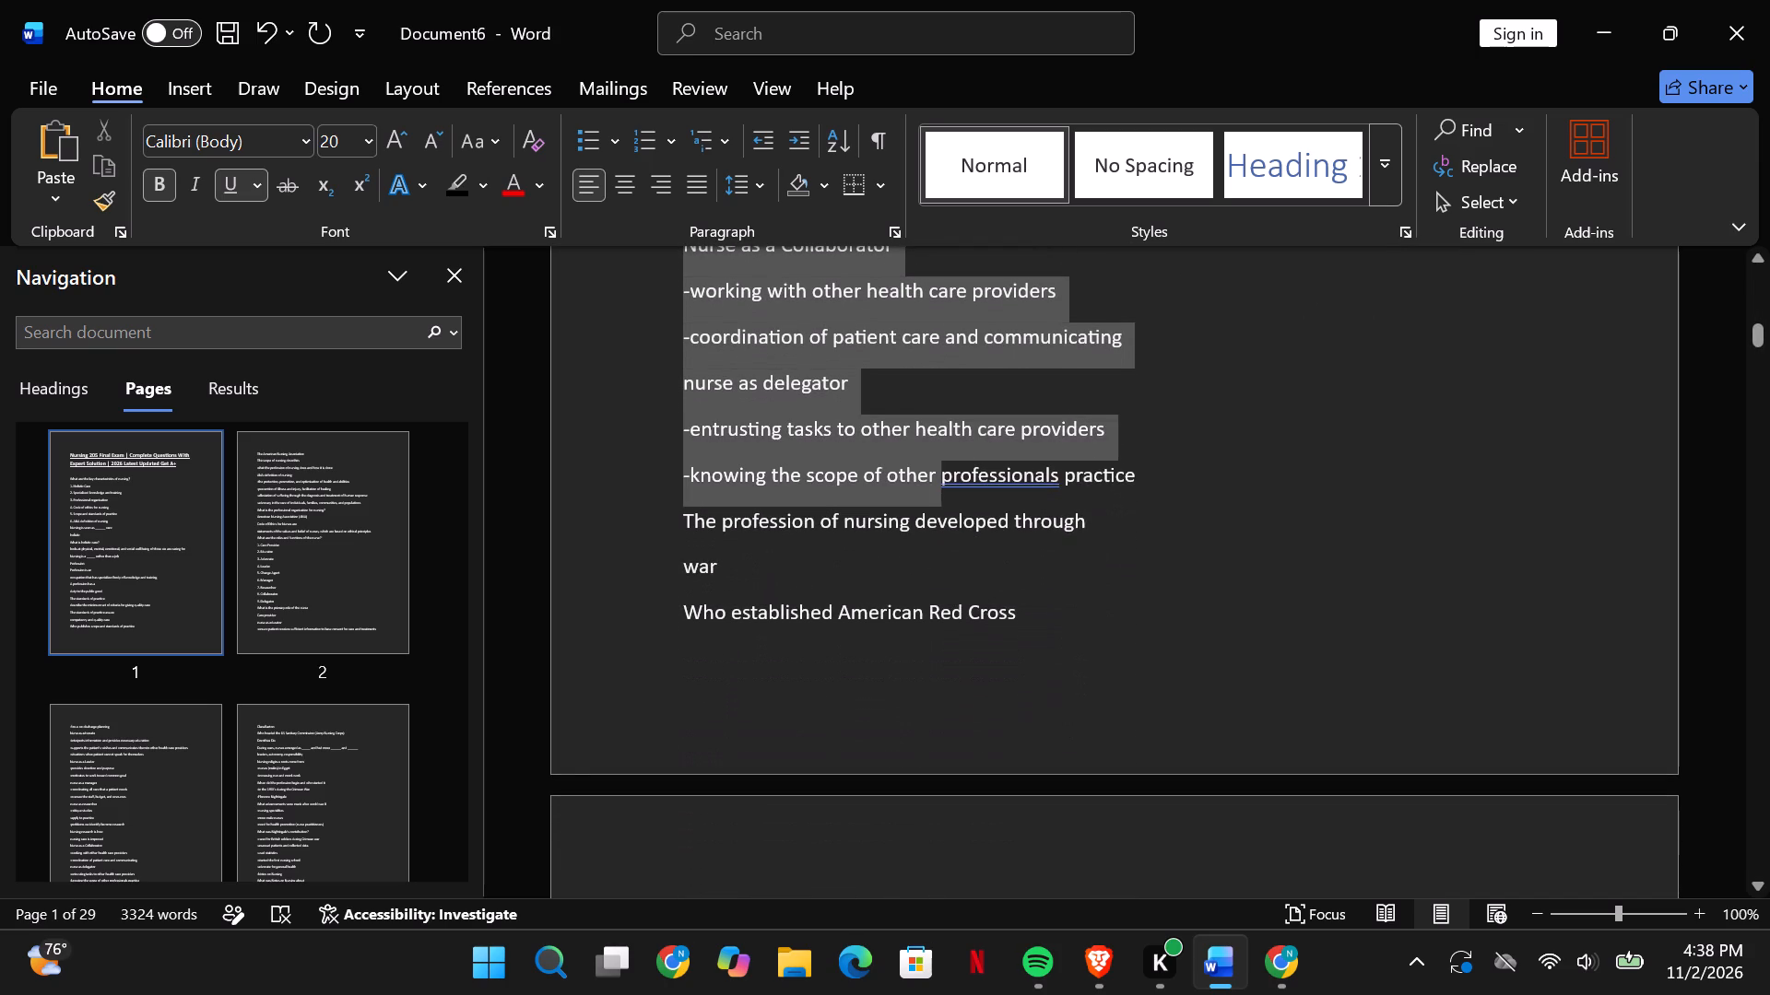
{"action": "left_click_drag", "start_coordinate": [915, 477], "coordinate": [783, 532]}
{"action": "scroll", "coordinate": [783, 532], "scroll_direction": "down", "scroll_amount": 2}
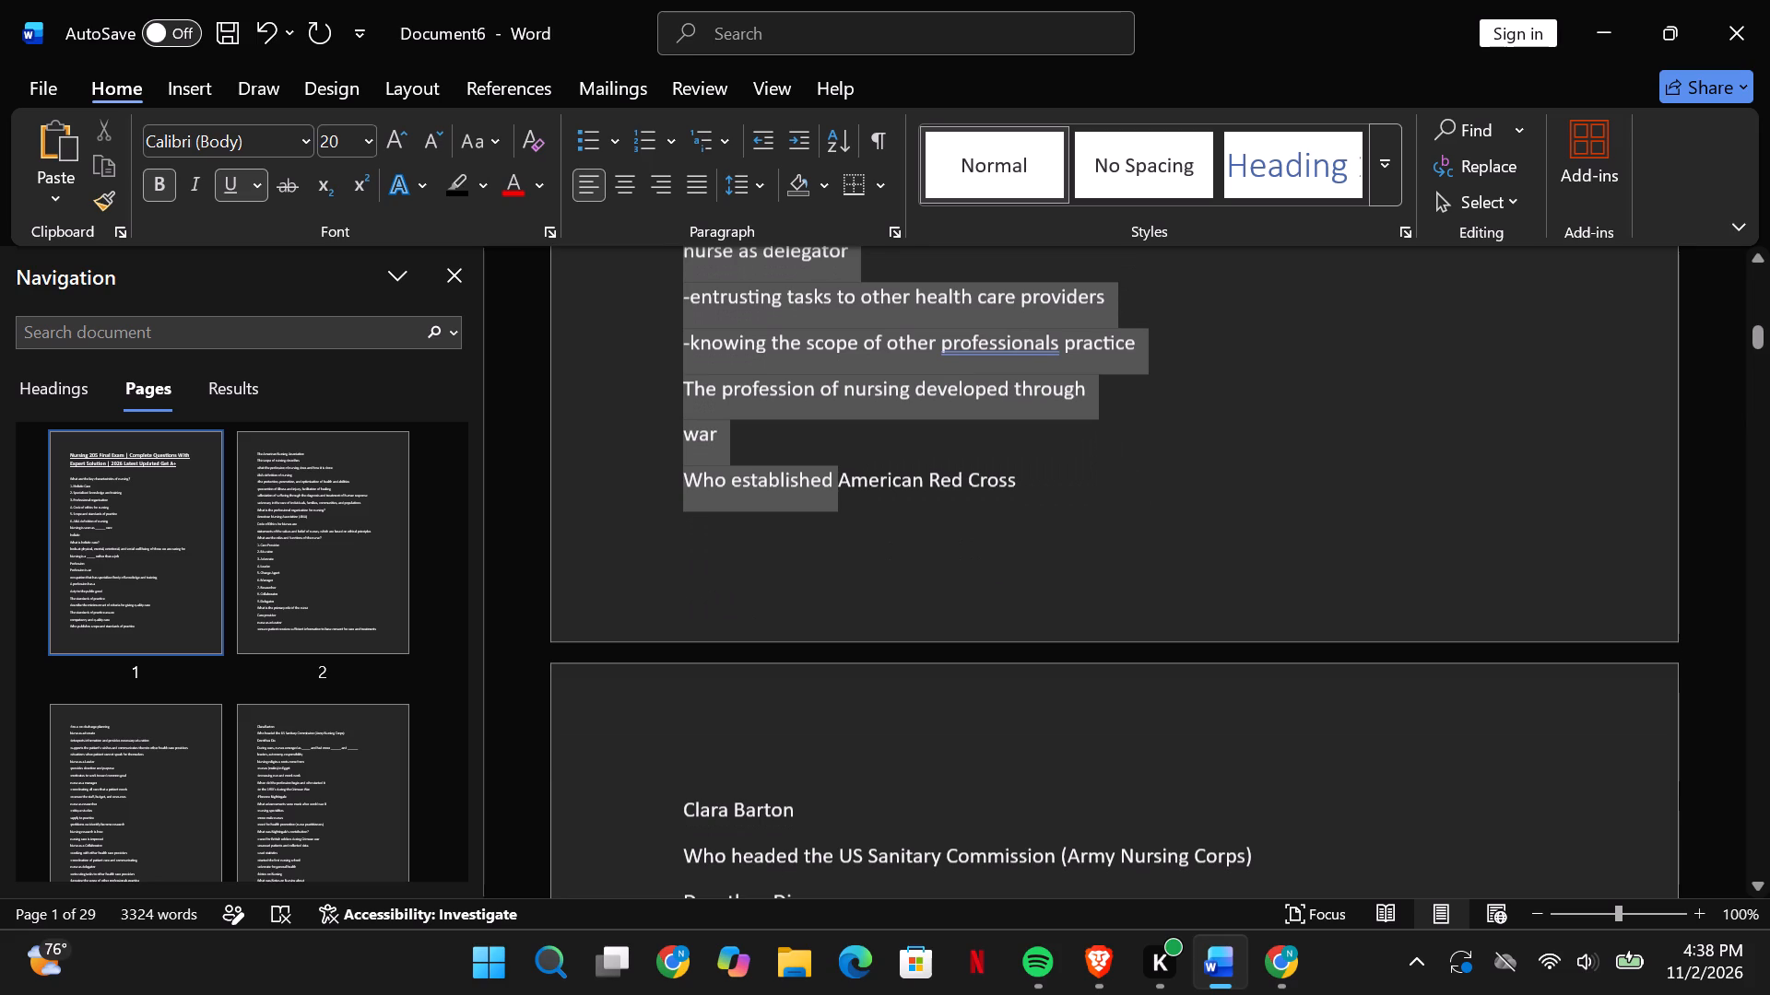
{"action": "left_click_drag", "start_coordinate": [783, 532], "coordinate": [813, 514]}
{"action": "scroll", "coordinate": [813, 514], "scroll_direction": "down", "scroll_amount": 3}
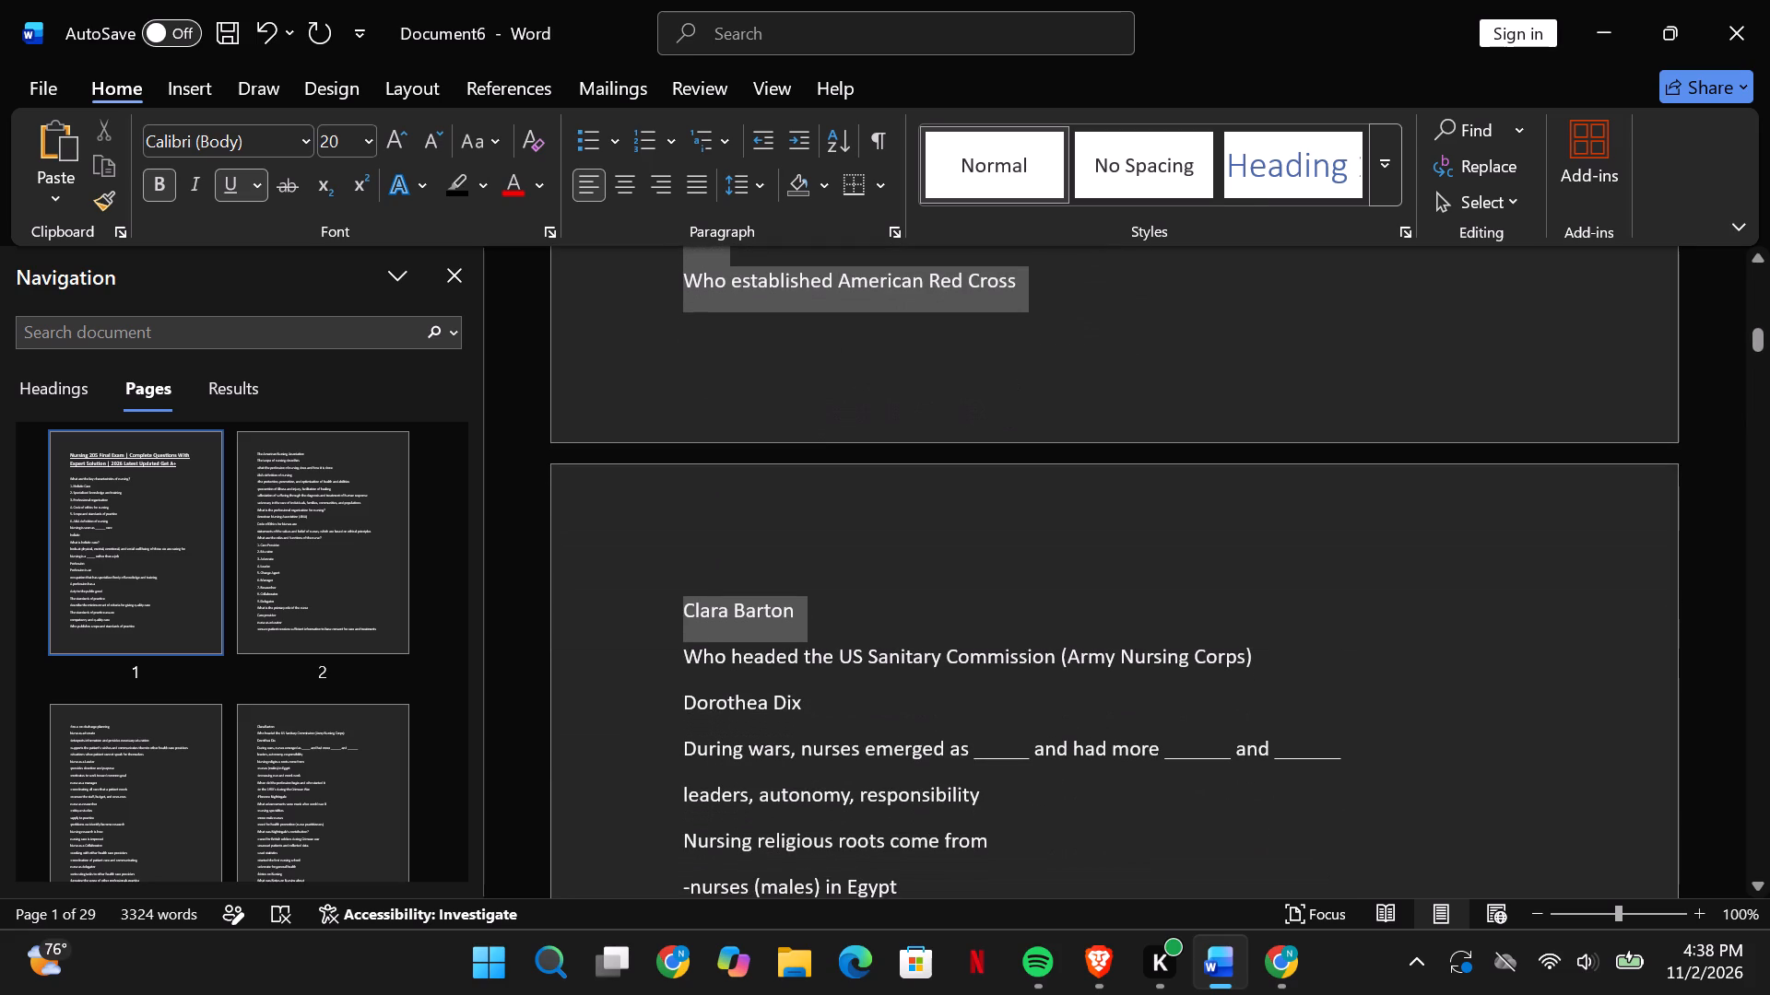
{"action": "left_click_drag", "start_coordinate": [813, 514], "coordinate": [805, 612]}
{"action": "scroll", "coordinate": [805, 612], "scroll_direction": "down", "scroll_amount": 16}
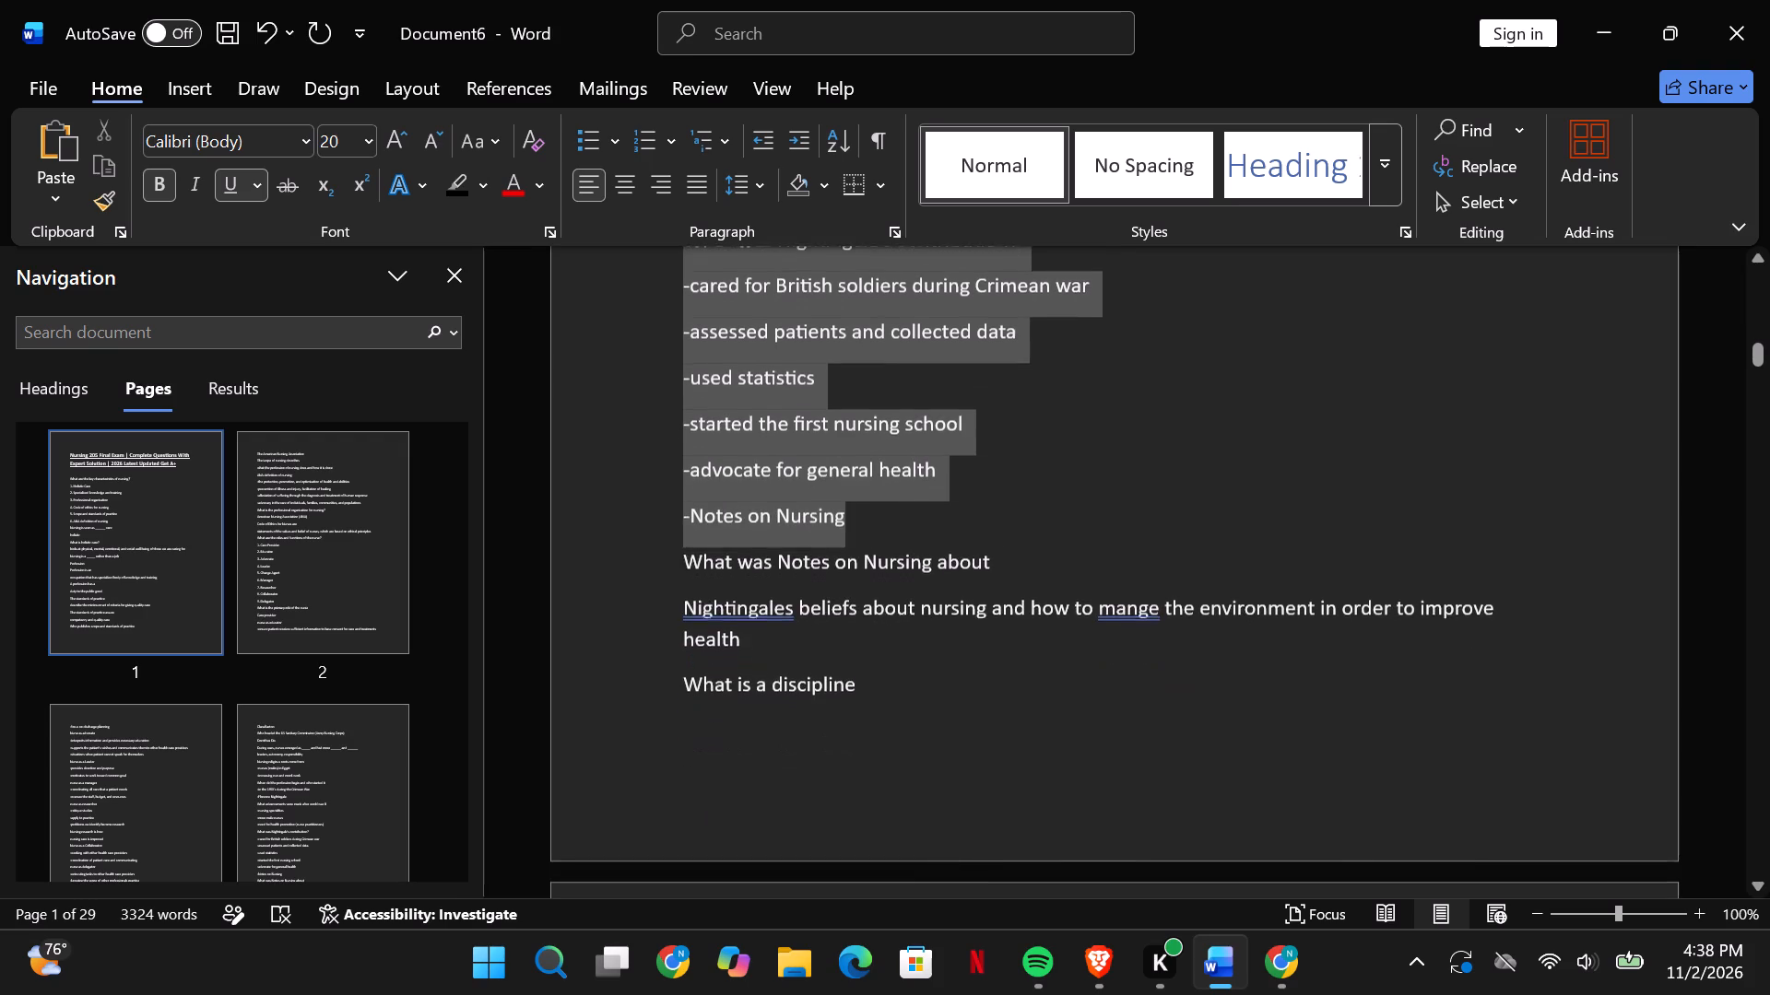
{"action": "left_click_drag", "start_coordinate": [805, 612], "coordinate": [818, 584]}
{"action": "scroll", "coordinate": [805, 612], "scroll_direction": "down", "scroll_amount": 2}
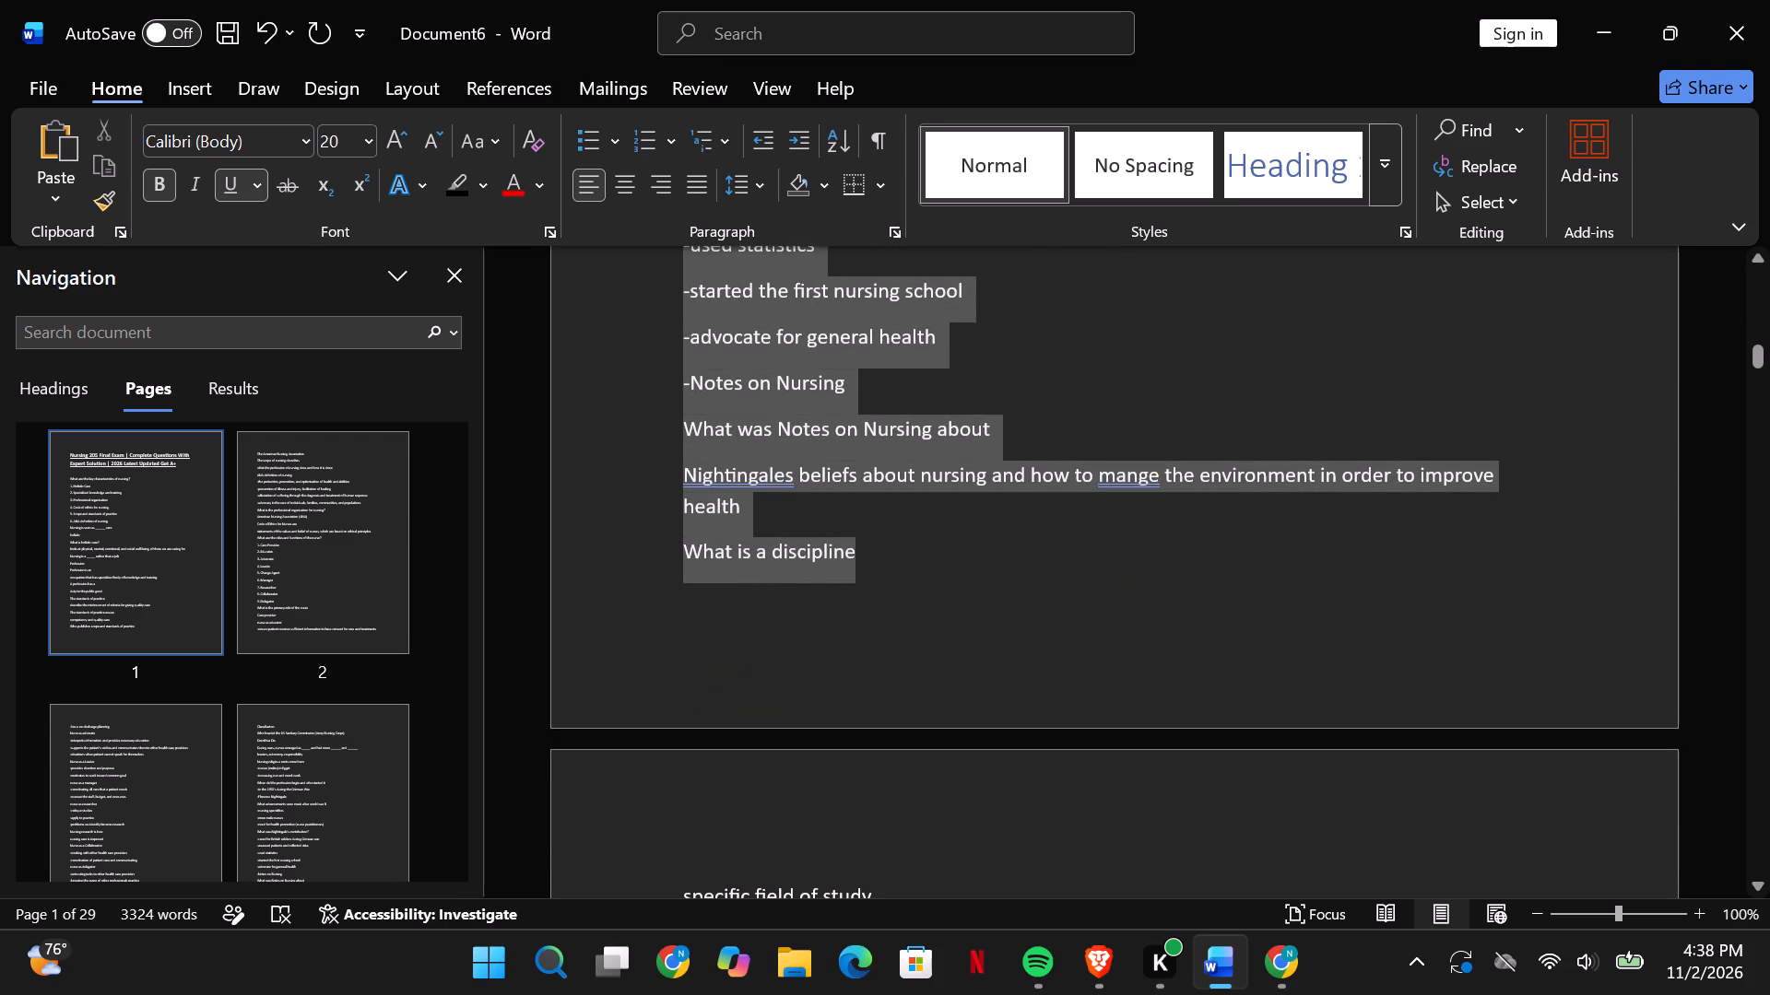
{"action": "left_click_drag", "start_coordinate": [818, 584], "coordinate": [794, 450]}
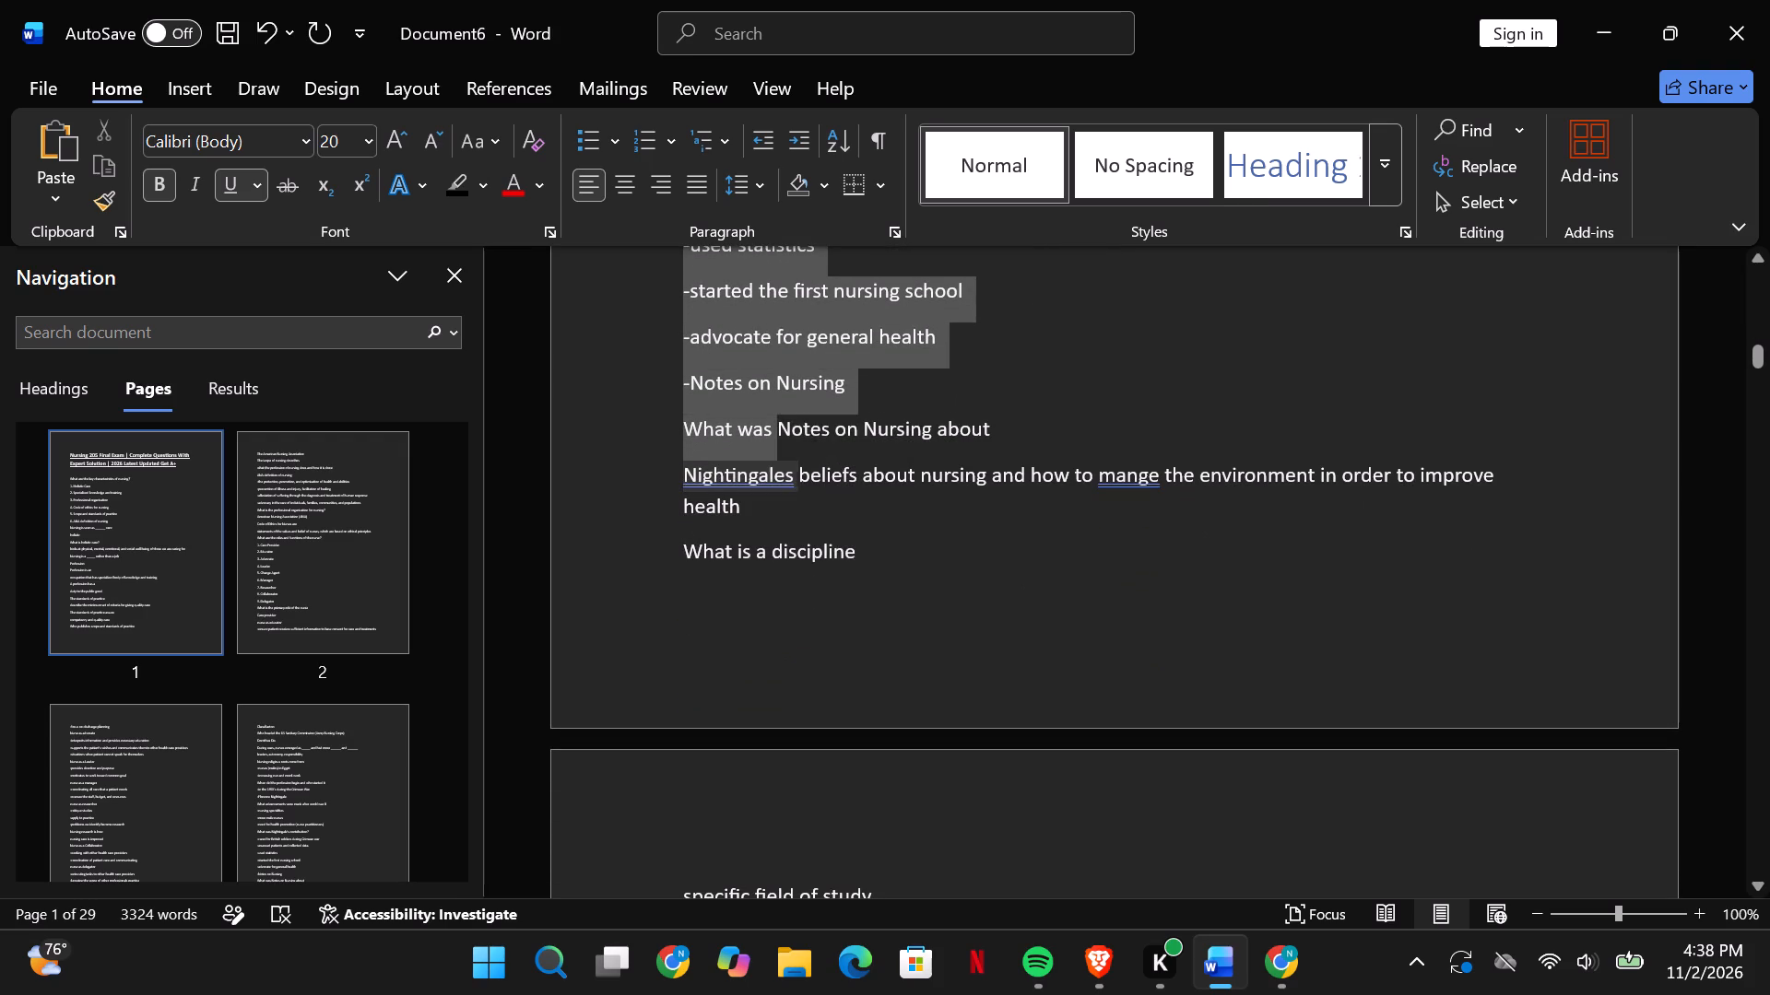
{"action": "left_click_drag", "start_coordinate": [794, 450], "coordinate": [888, 505]}
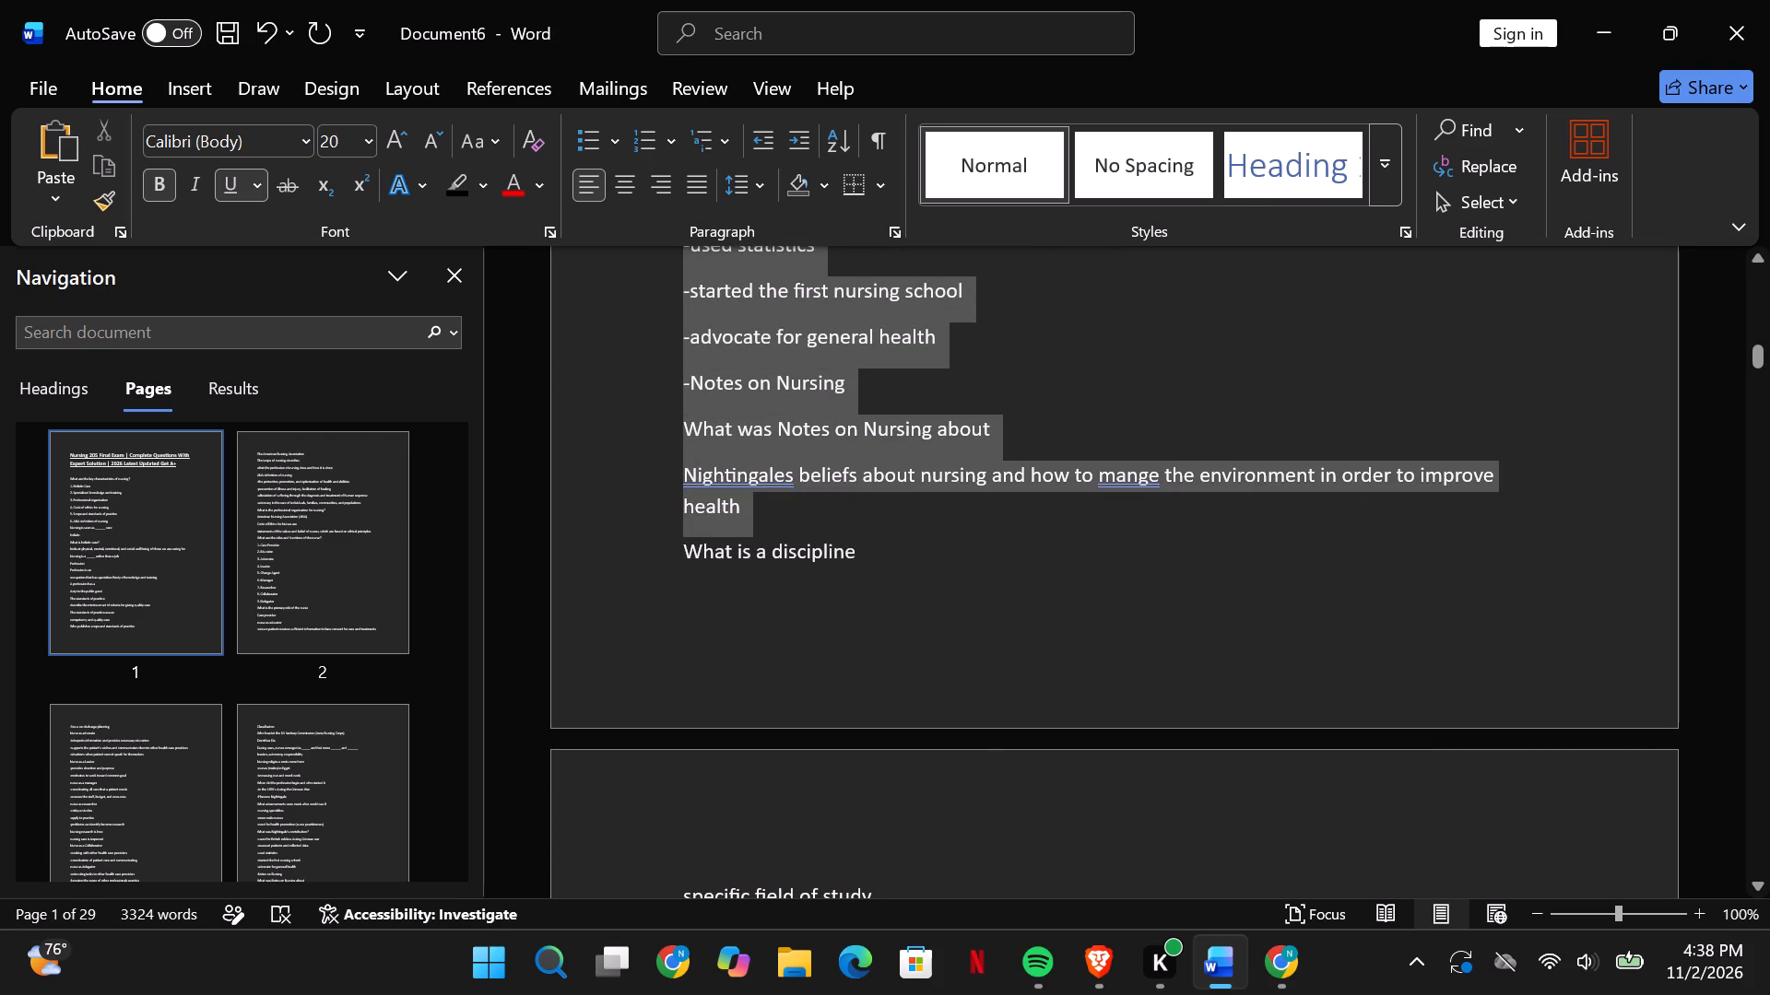
{"action": "left_click_drag", "start_coordinate": [888, 505], "coordinate": [824, 505]}
{"action": "scroll", "coordinate": [824, 505], "scroll_direction": "down", "scroll_amount": 2}
{"action": "scroll", "coordinate": [824, 505], "scroll_direction": "up", "scroll_amount": 1}
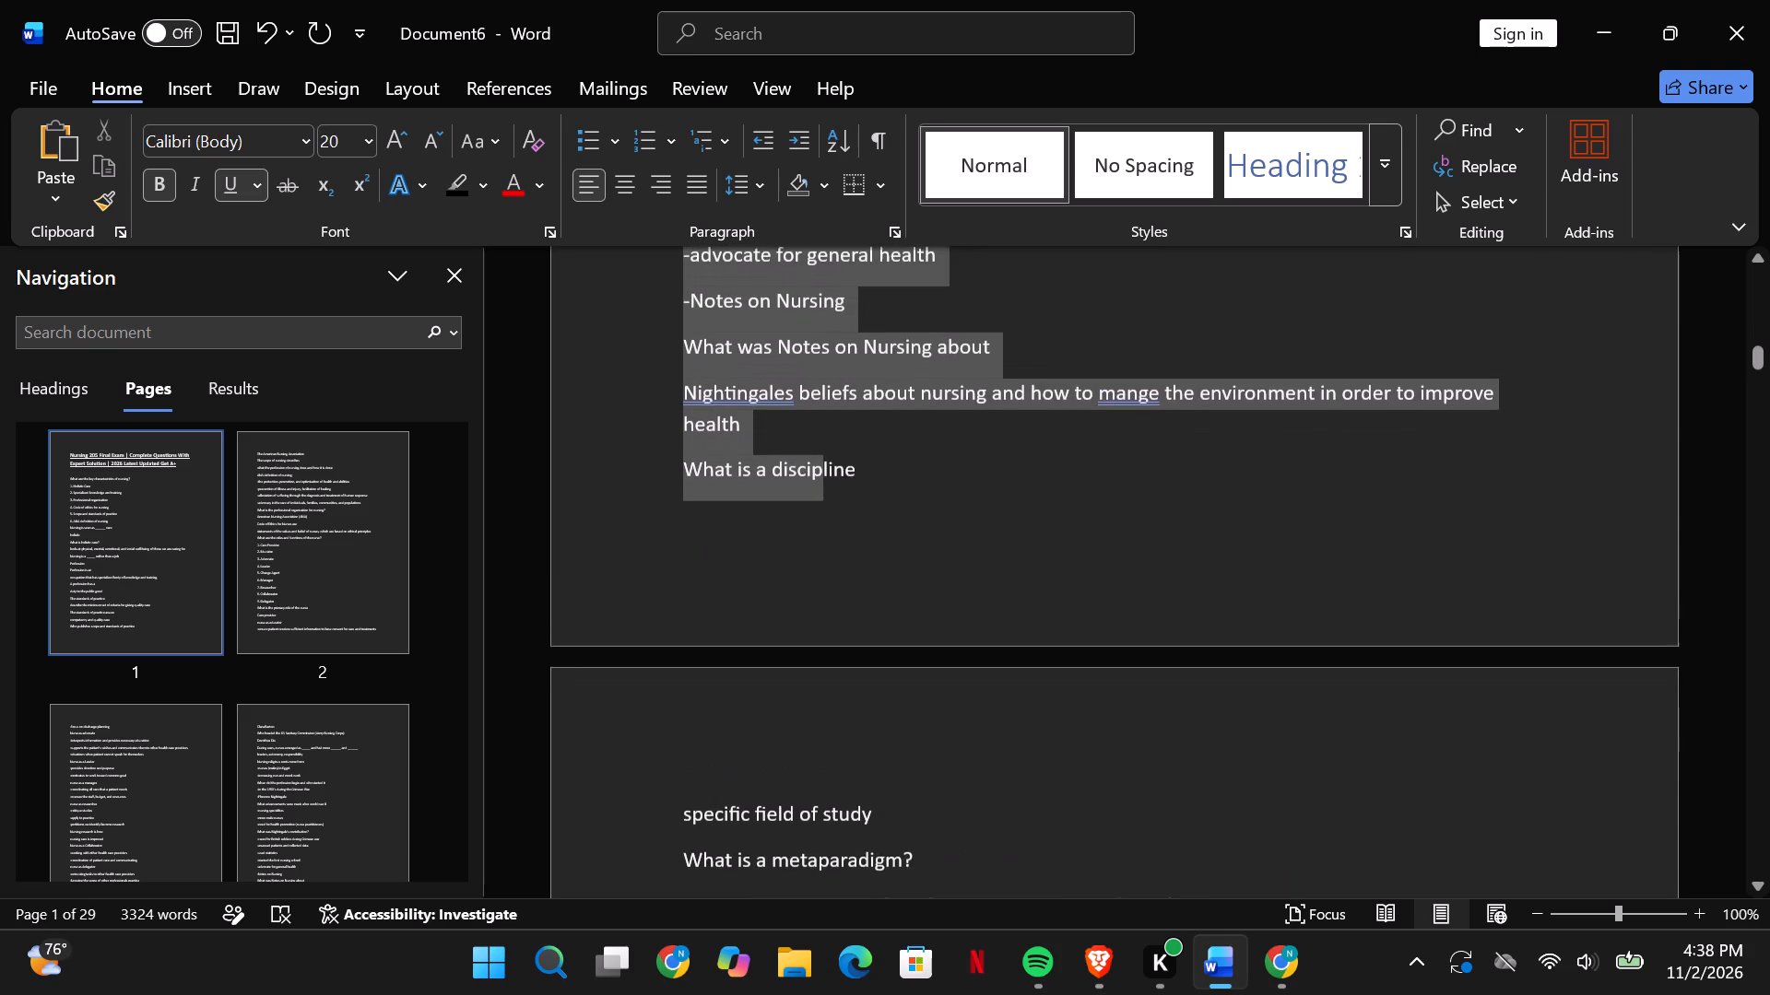
{"action": "left_click_drag", "start_coordinate": [824, 505], "coordinate": [746, 439]}
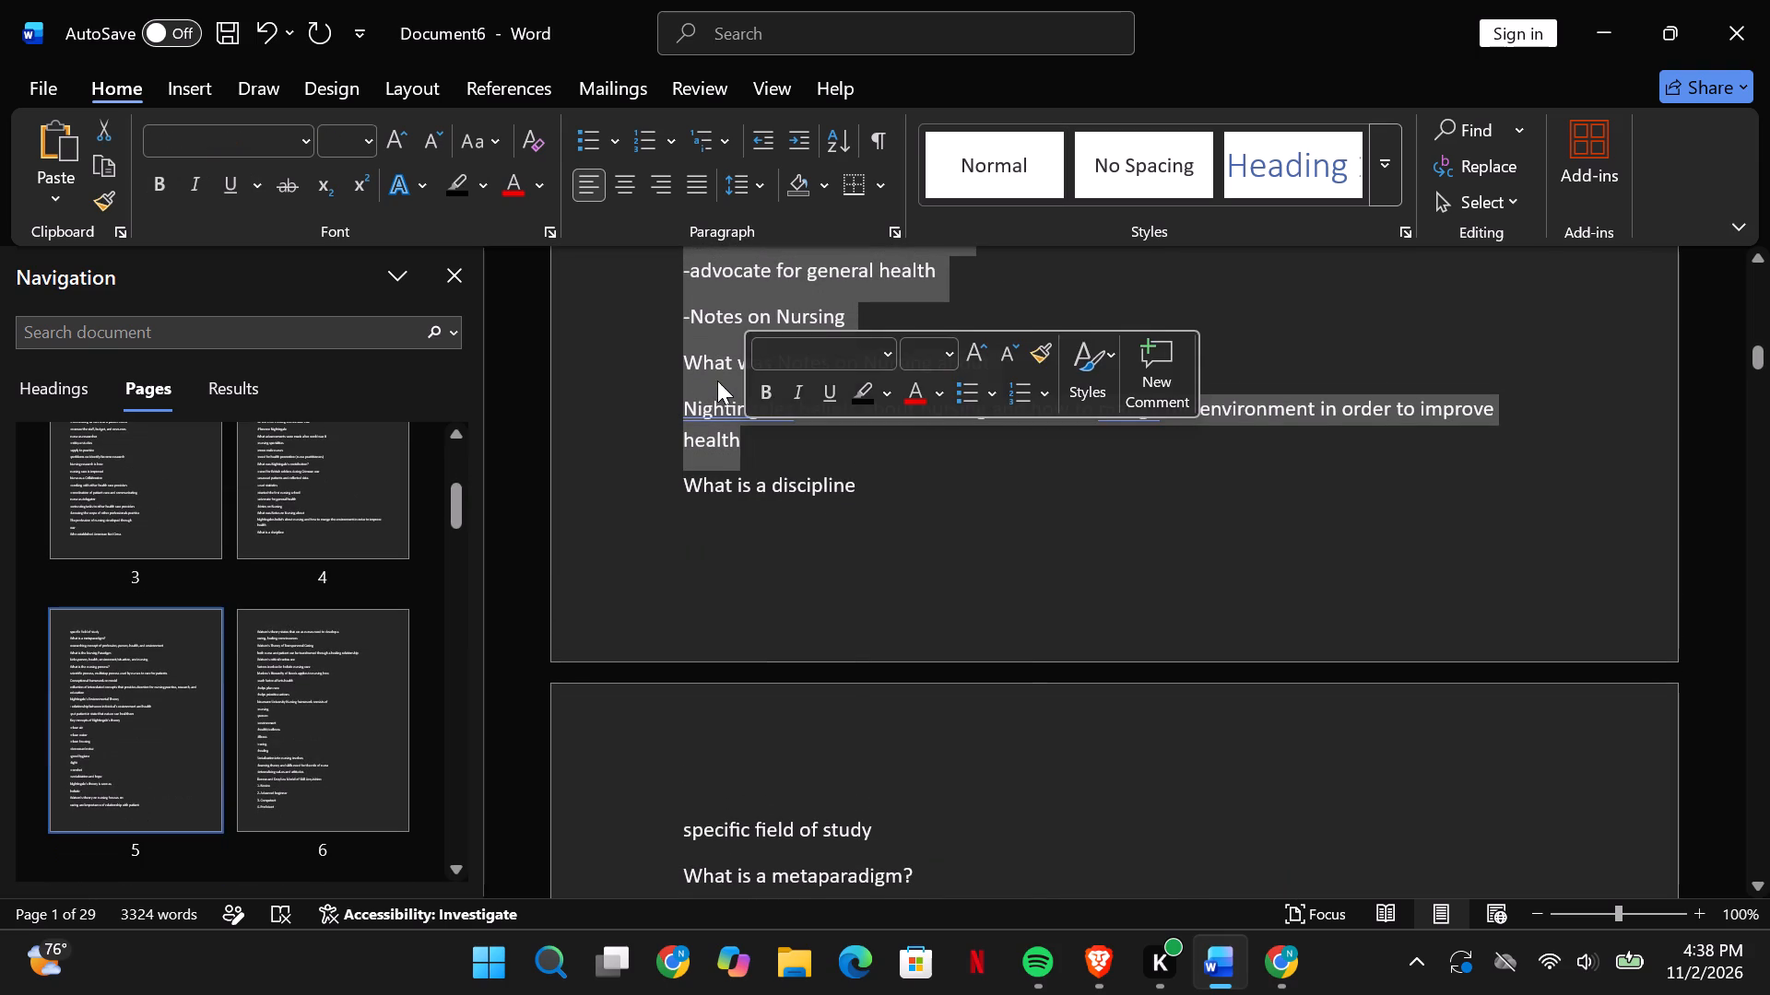
{"action": "right_click", "coordinate": [717, 376]}
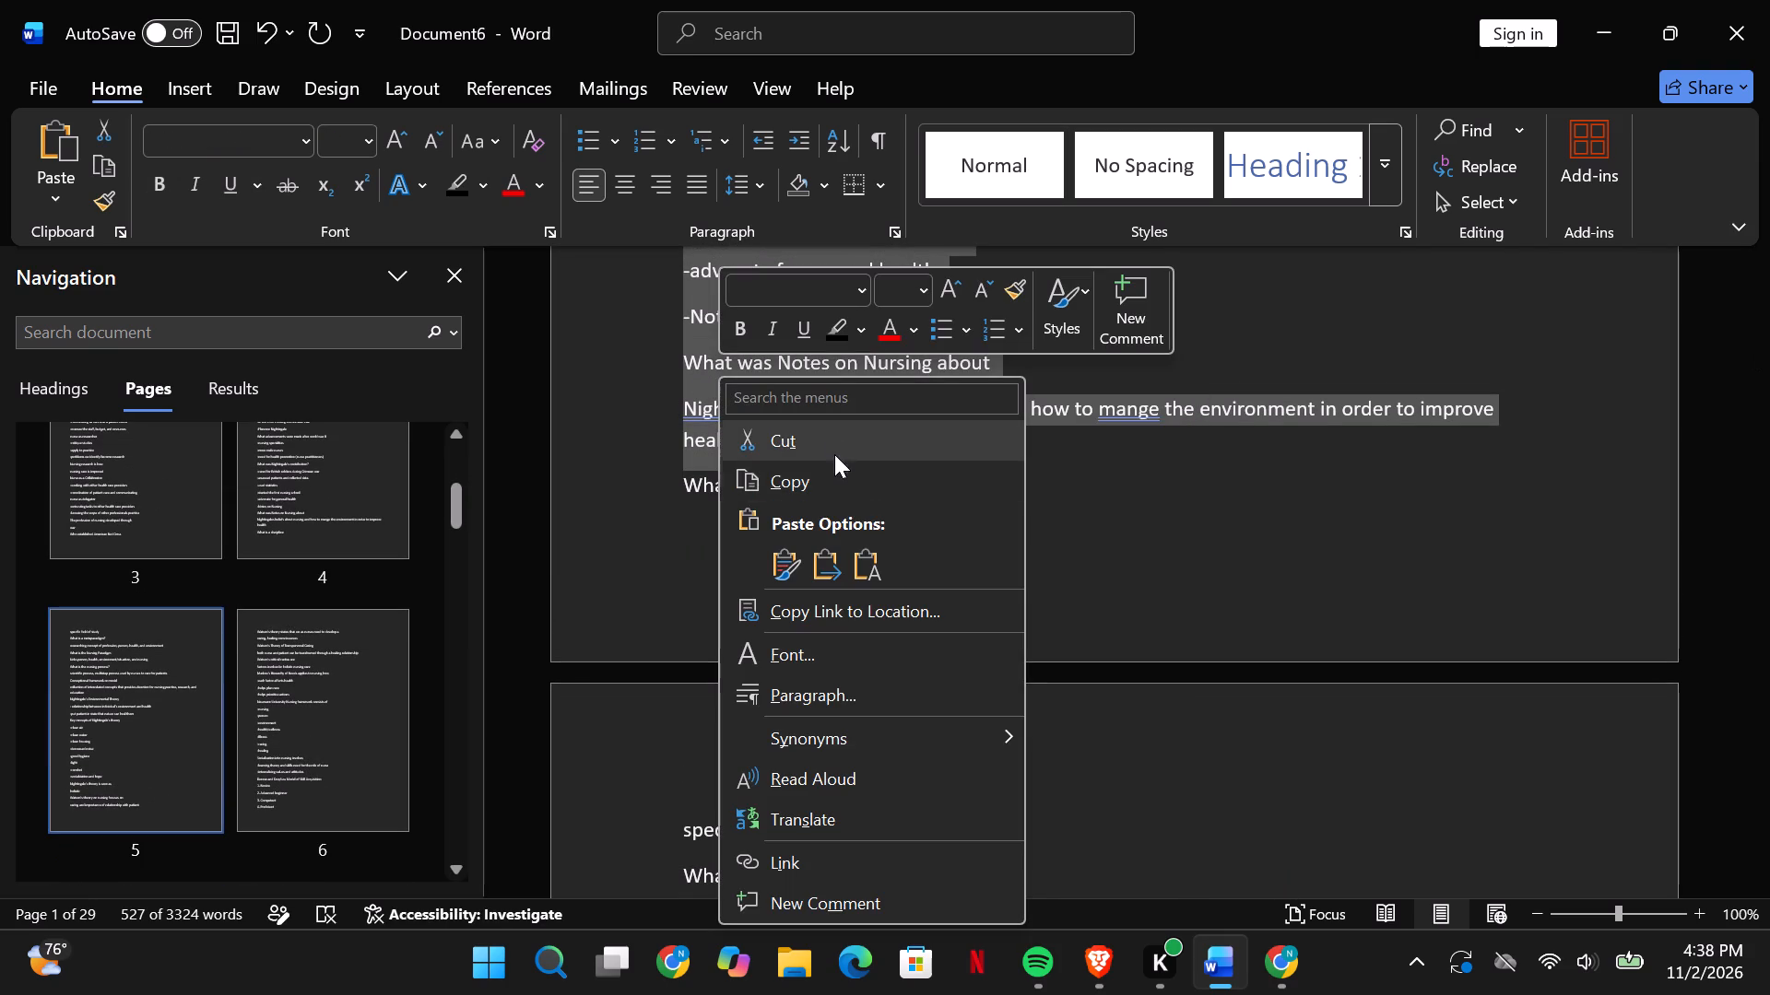
{"action": "left_click", "coordinate": [835, 436]}
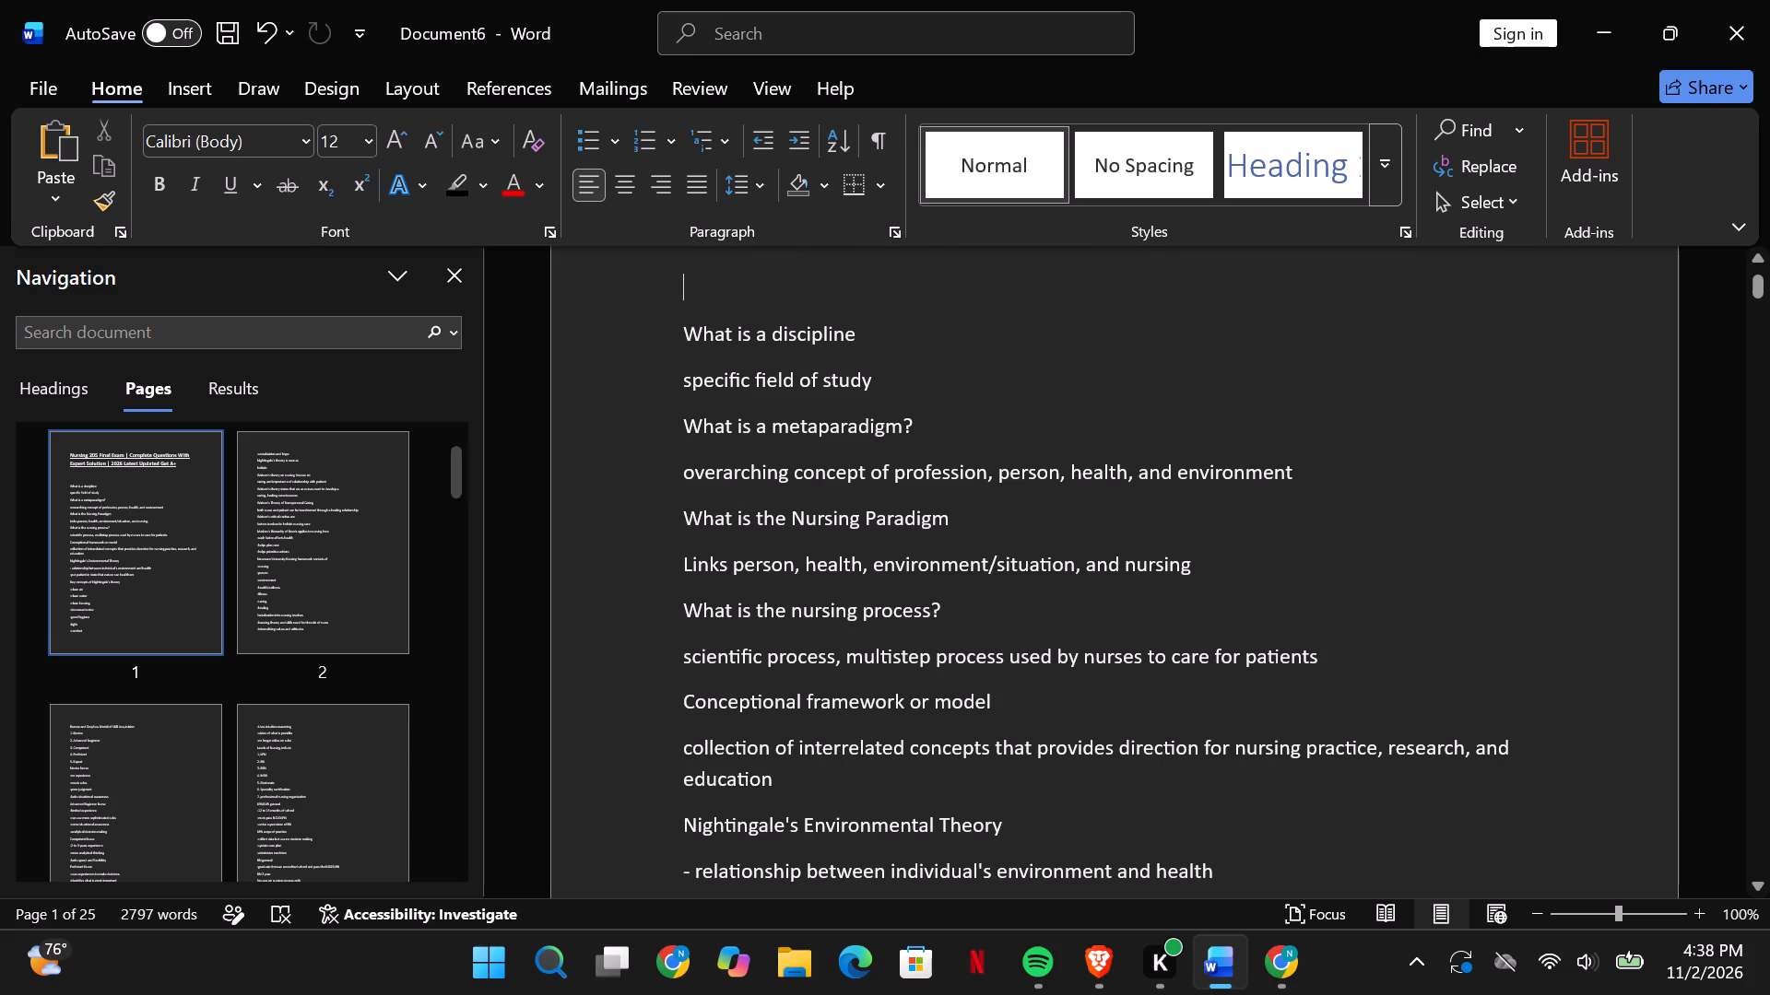
Review the remaining flashcards from "What is a discipline" through the nursing levels and MSN specialties.
{"action": "scroll", "coordinate": [1004, 750], "scroll_direction": "down", "scroll_amount": 3}
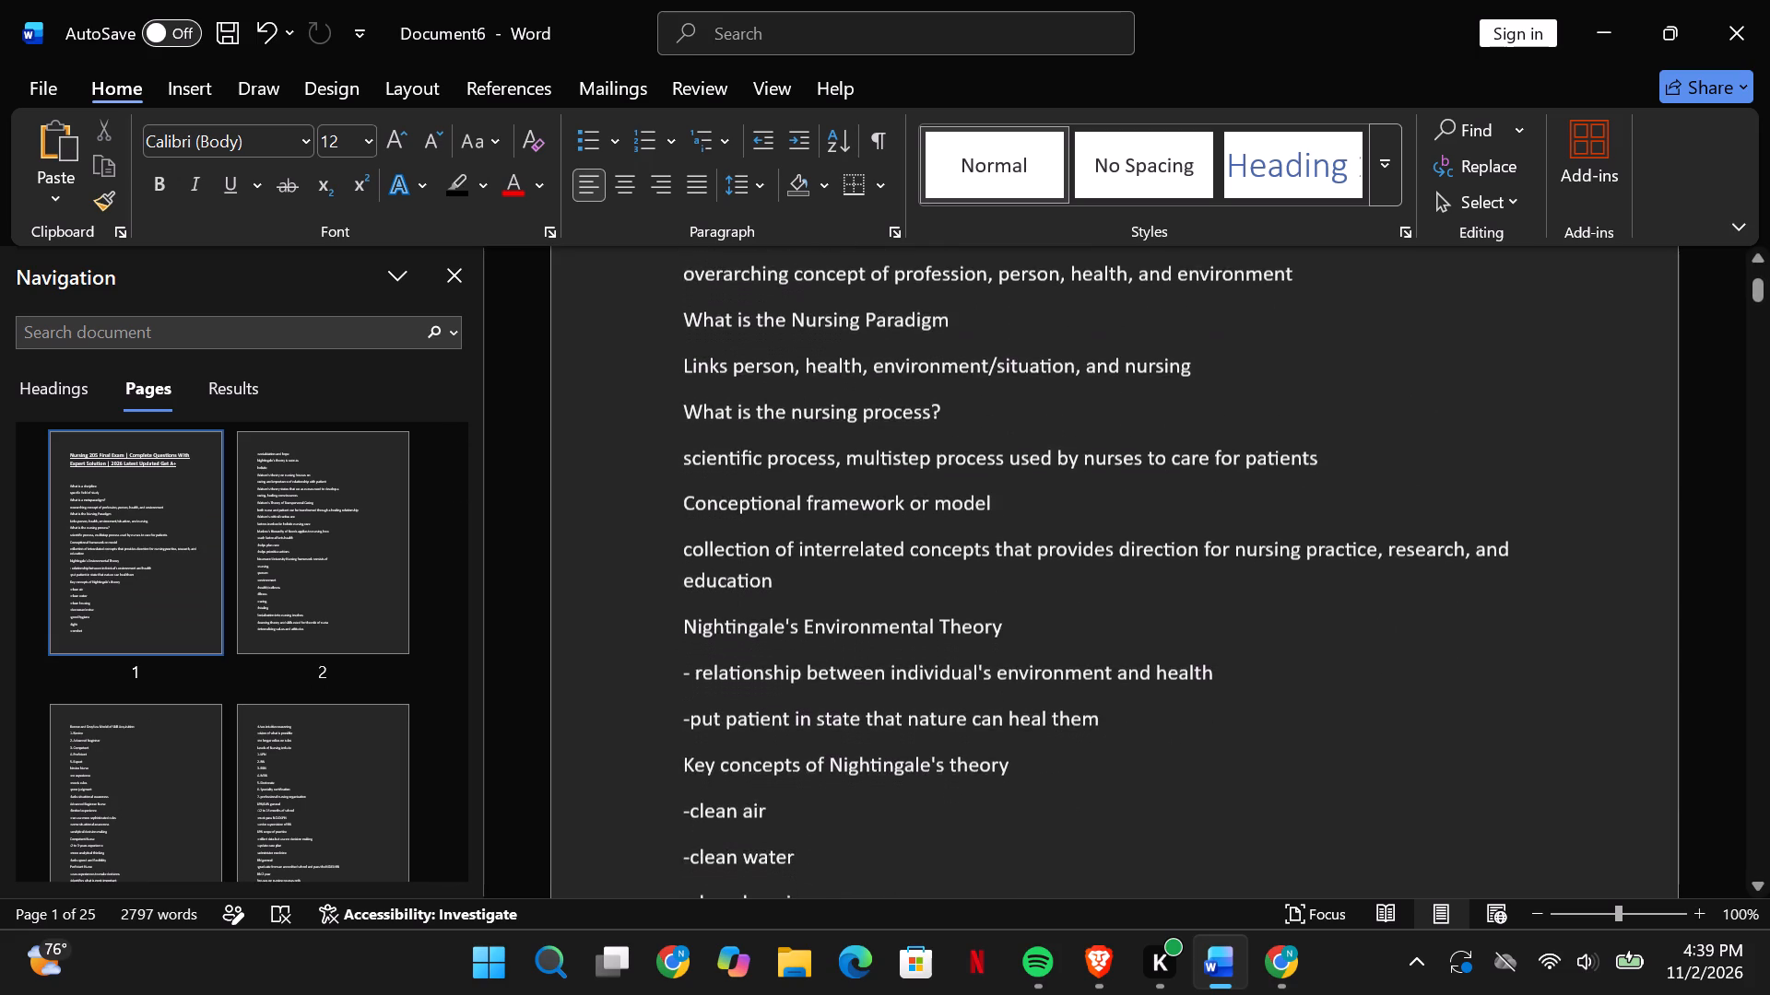
{"action": "scroll", "coordinate": [1004, 750], "scroll_direction": "down", "scroll_amount": 10}
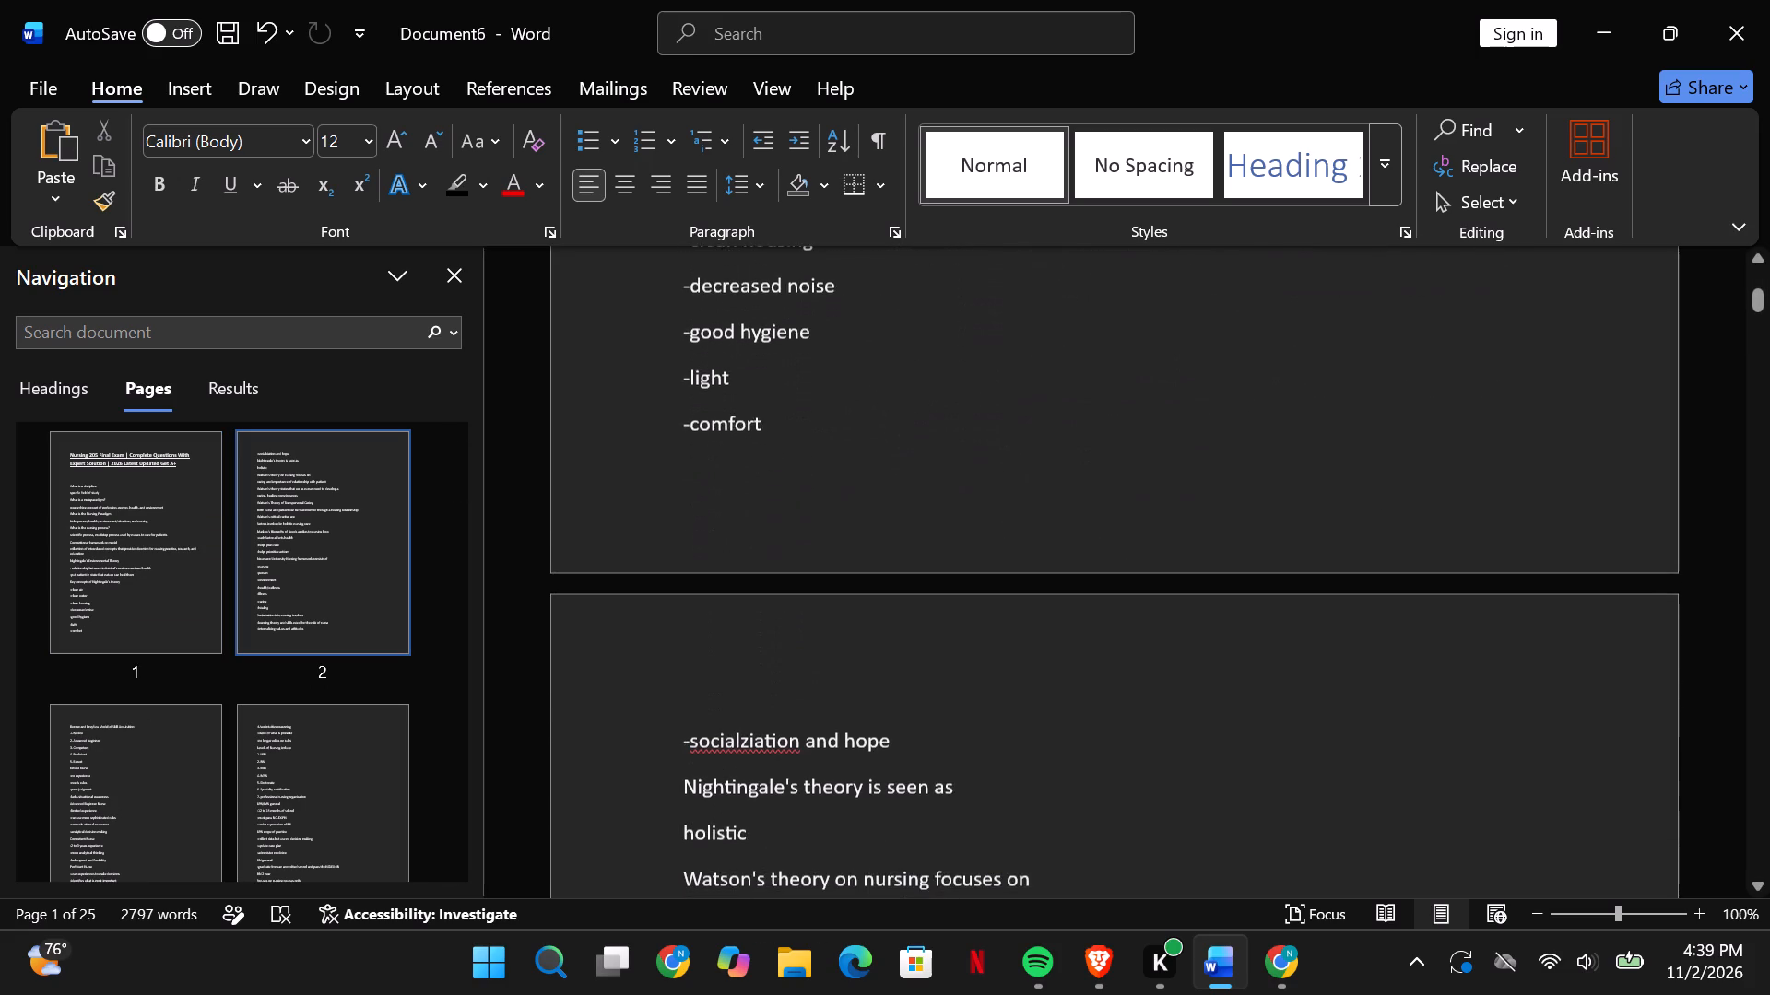
{"action": "scroll", "coordinate": [1004, 750], "scroll_direction": "down", "scroll_amount": 3}
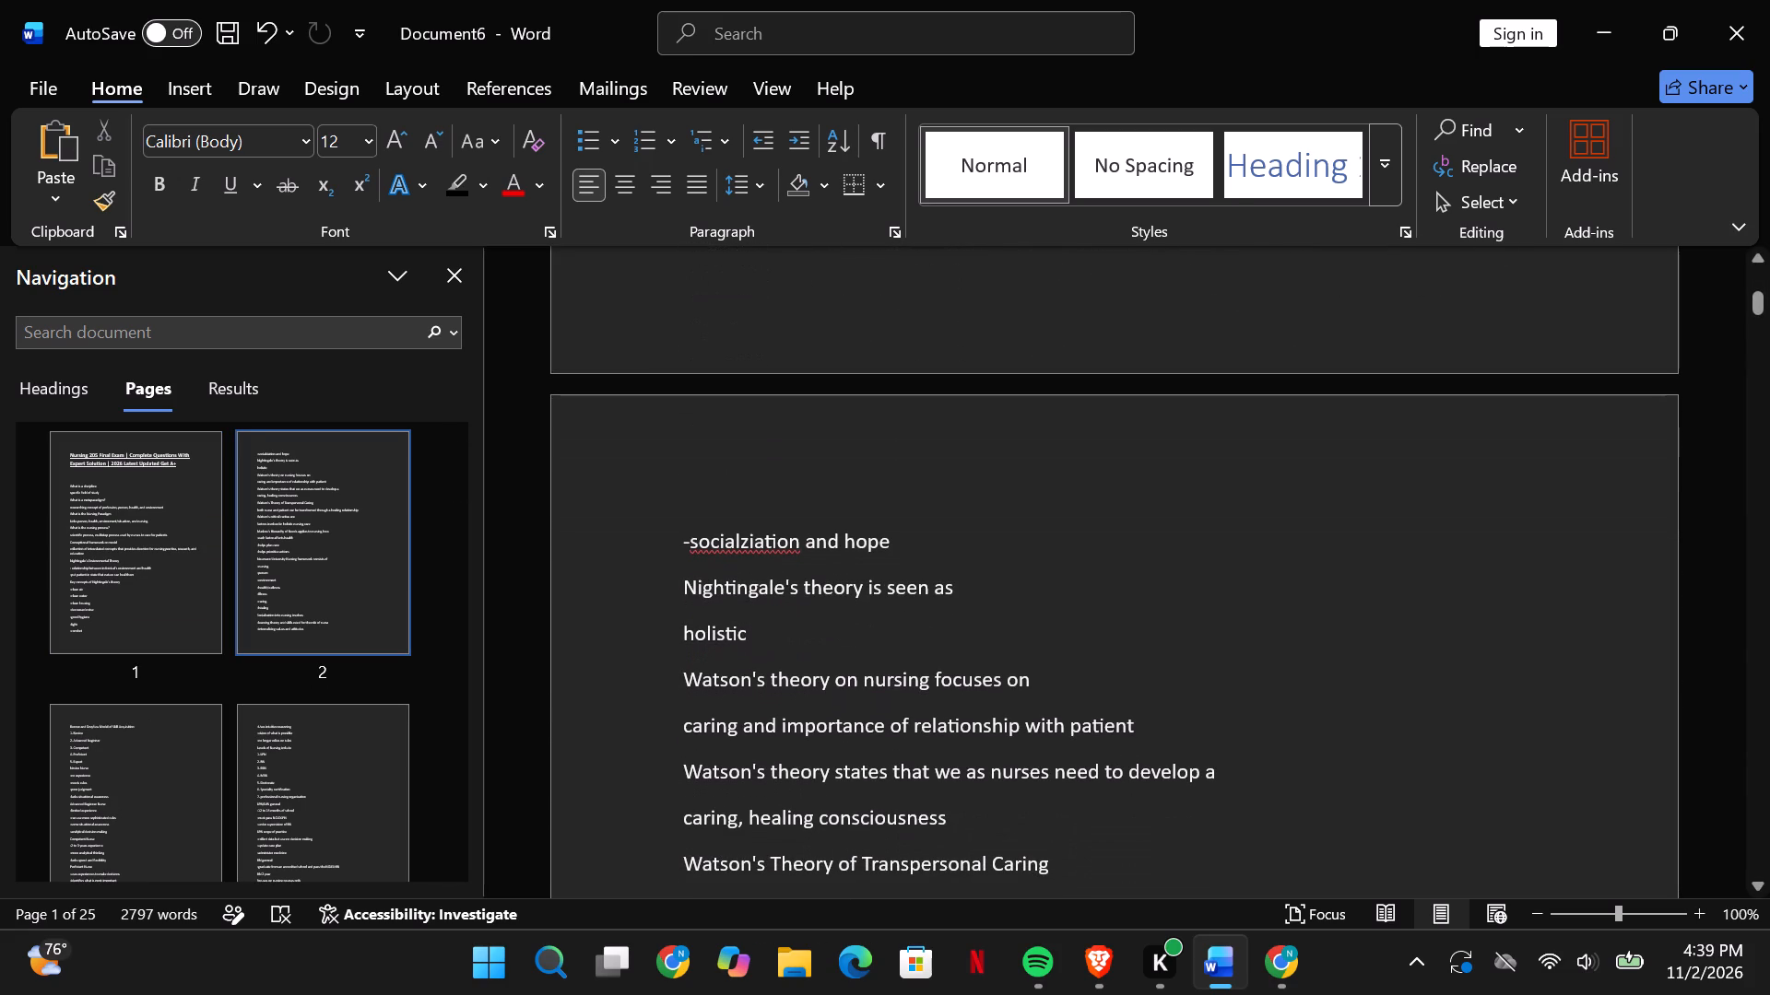
{"action": "scroll", "coordinate": [770, 798], "scroll_direction": "down", "scroll_amount": 2}
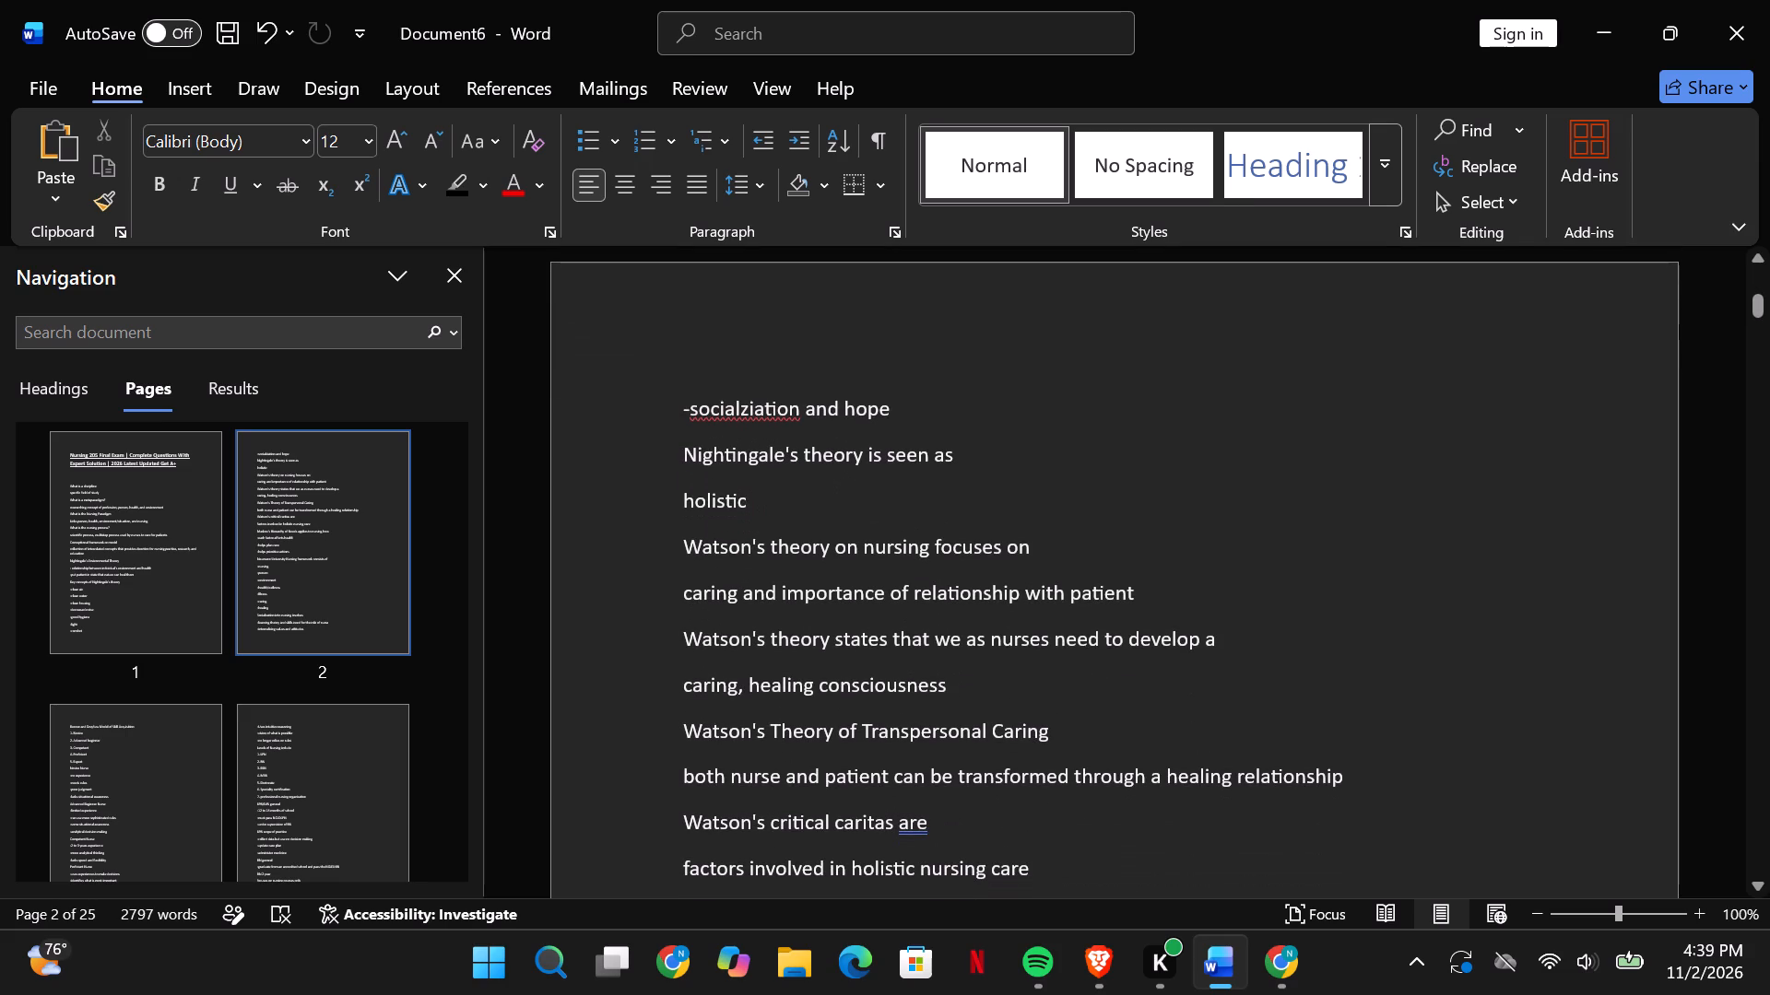
{"action": "scroll", "coordinate": [904, 802], "scroll_direction": "down", "scroll_amount": 7}
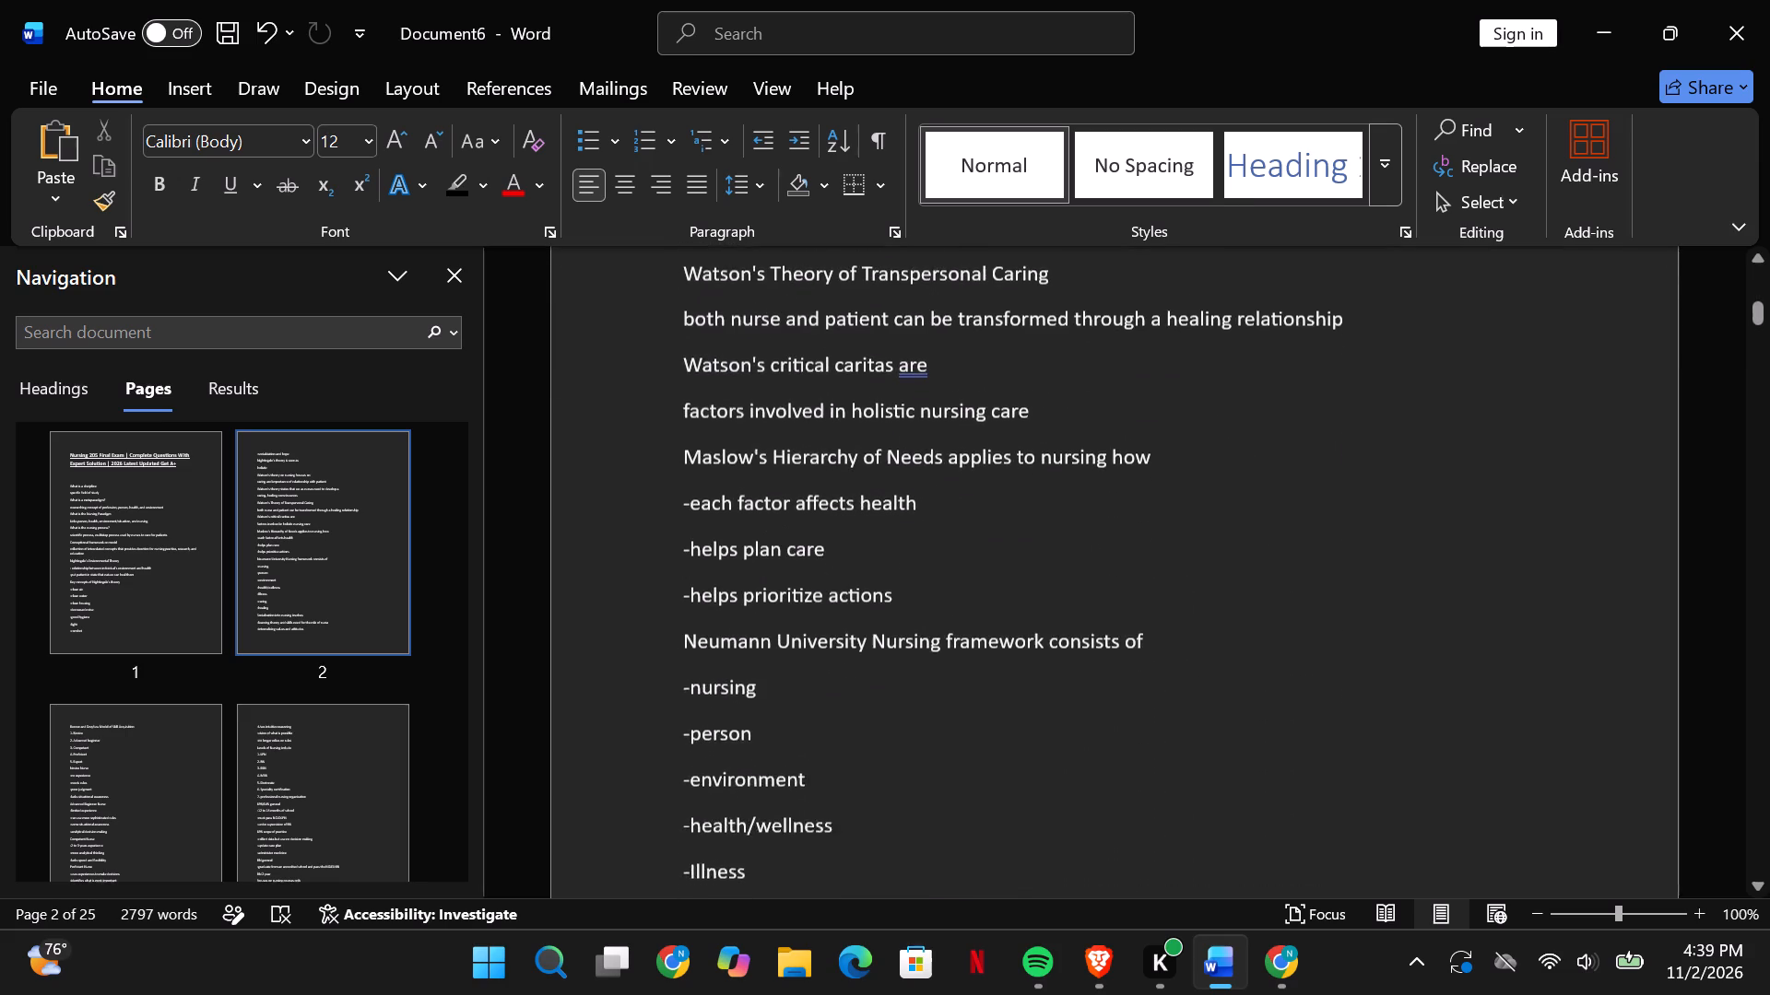
{"action": "scroll", "coordinate": [904, 802], "scroll_direction": "down", "scroll_amount": 6}
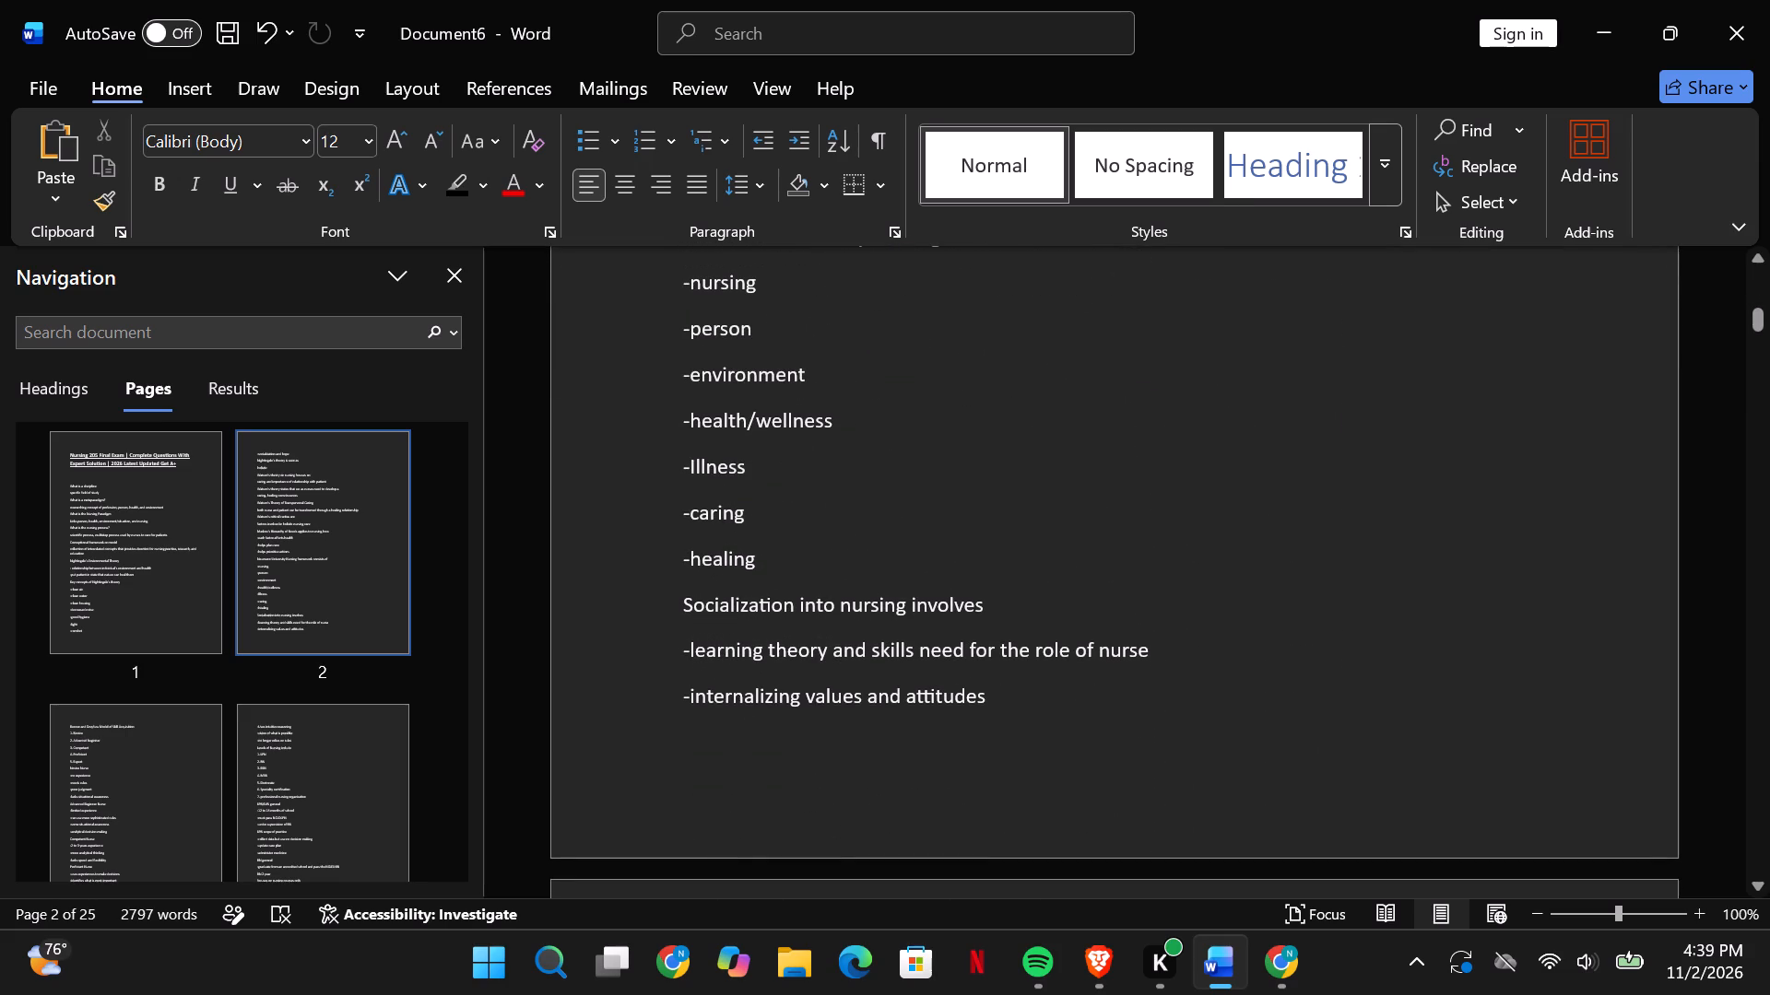
{"action": "scroll", "coordinate": [792, 637], "scroll_direction": "down", "scroll_amount": 10}
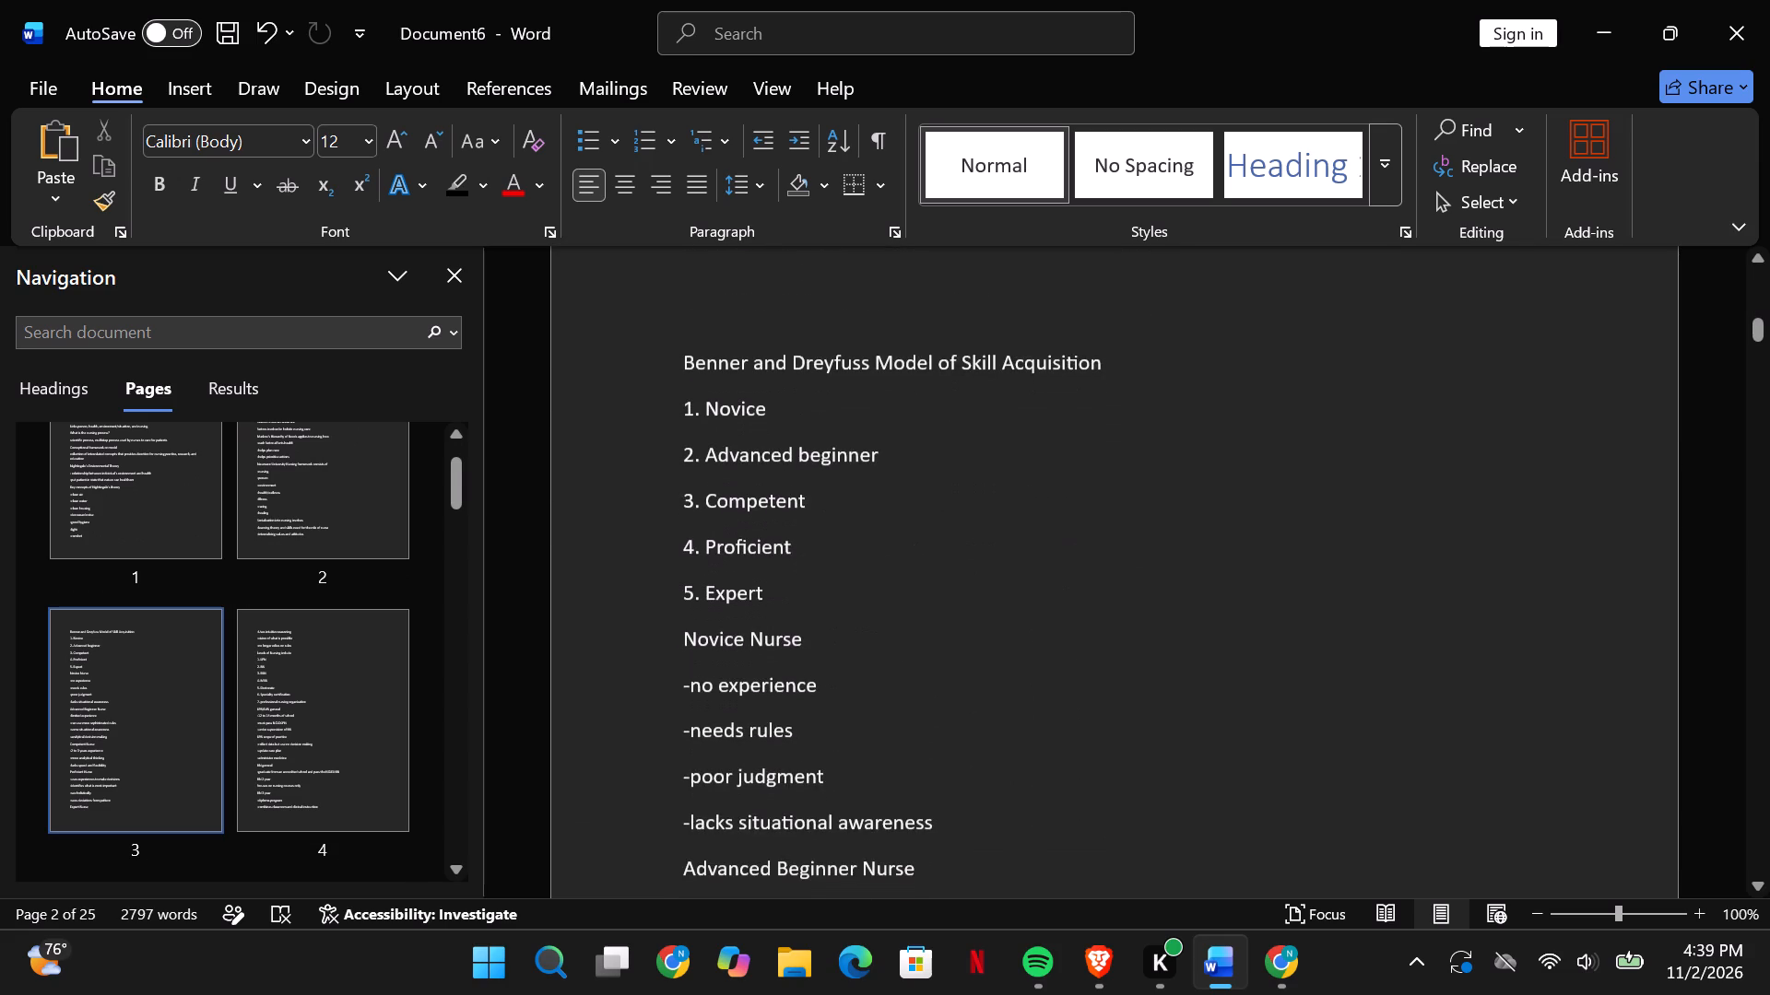
{"action": "scroll", "coordinate": [792, 637], "scroll_direction": "down", "scroll_amount": 4}
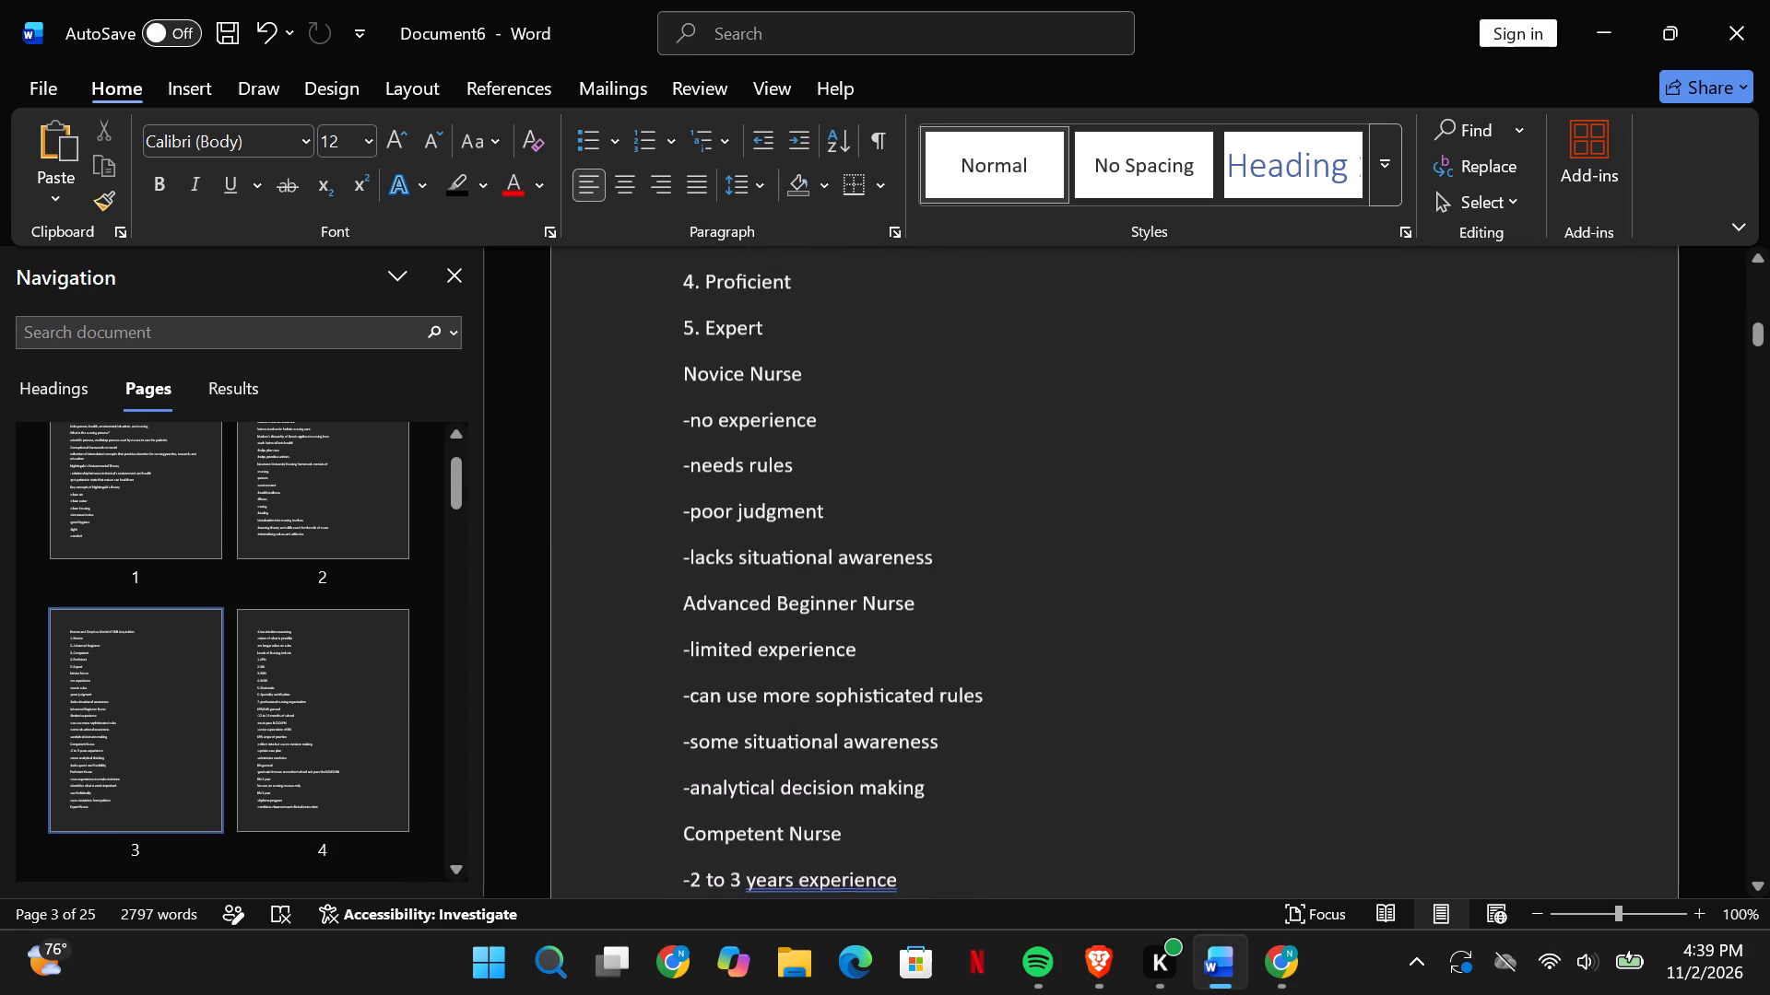
{"action": "scroll", "coordinate": [792, 637], "scroll_direction": "down", "scroll_amount": 8}
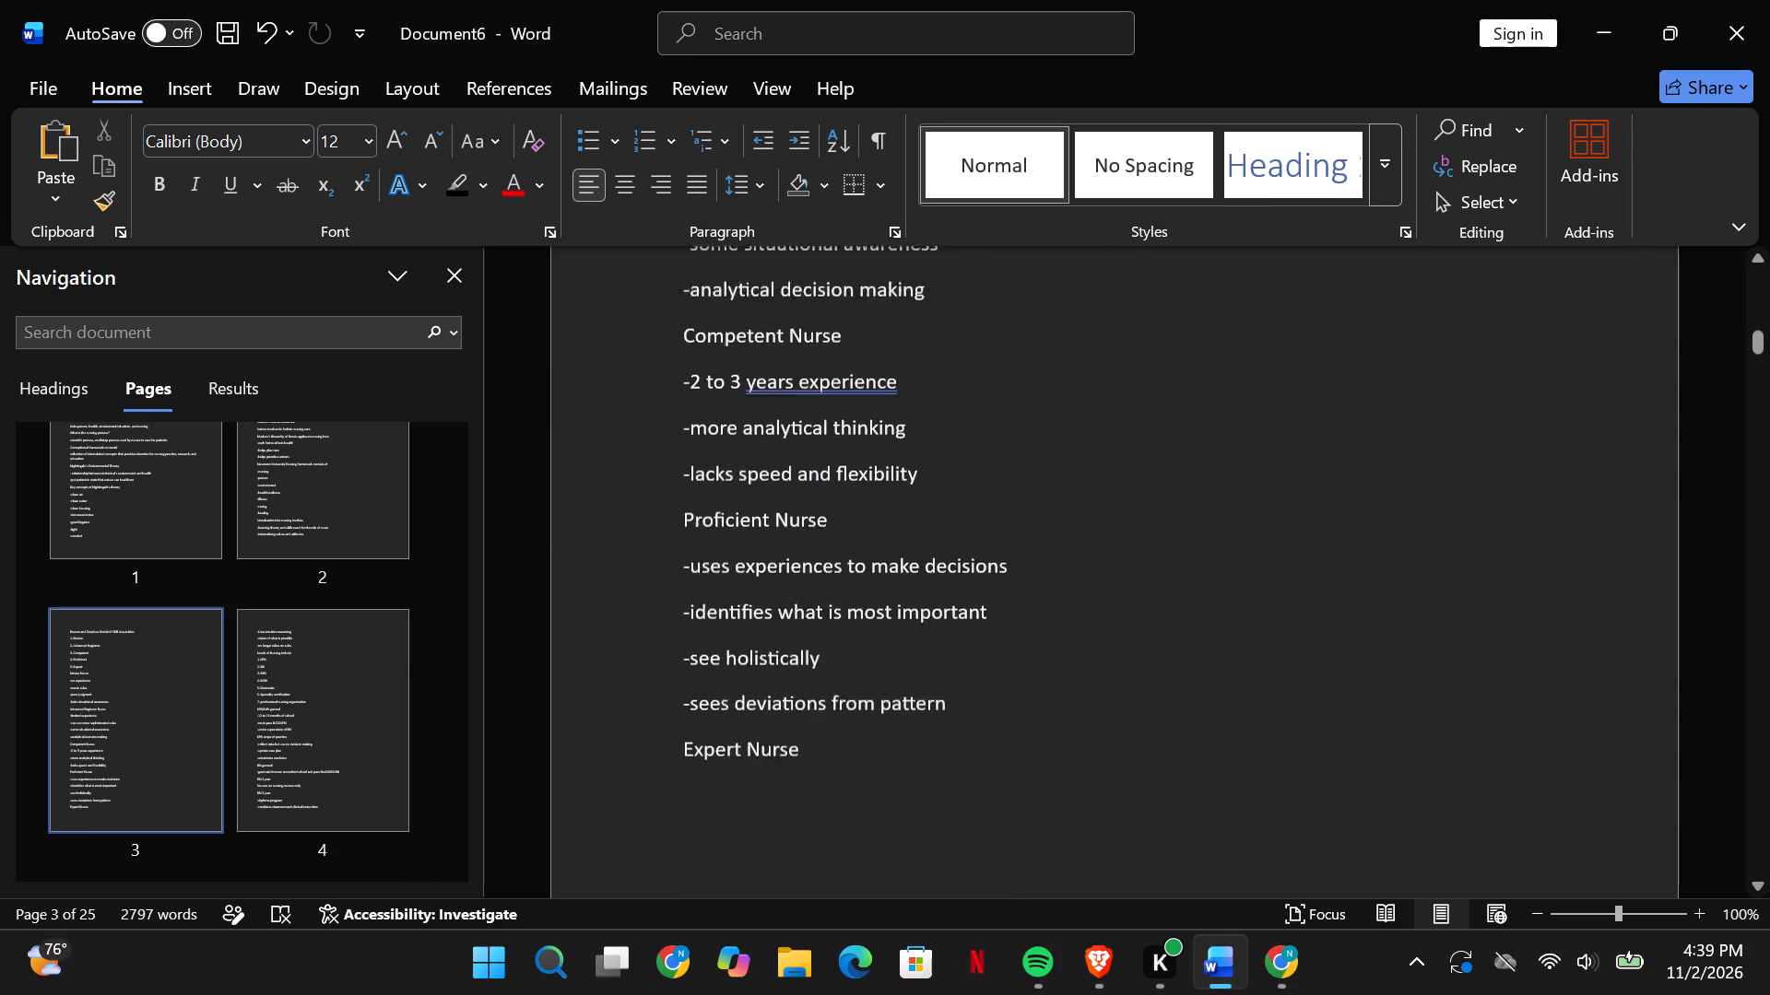
{"action": "scroll", "coordinate": [792, 637], "scroll_direction": "down", "scroll_amount": 4}
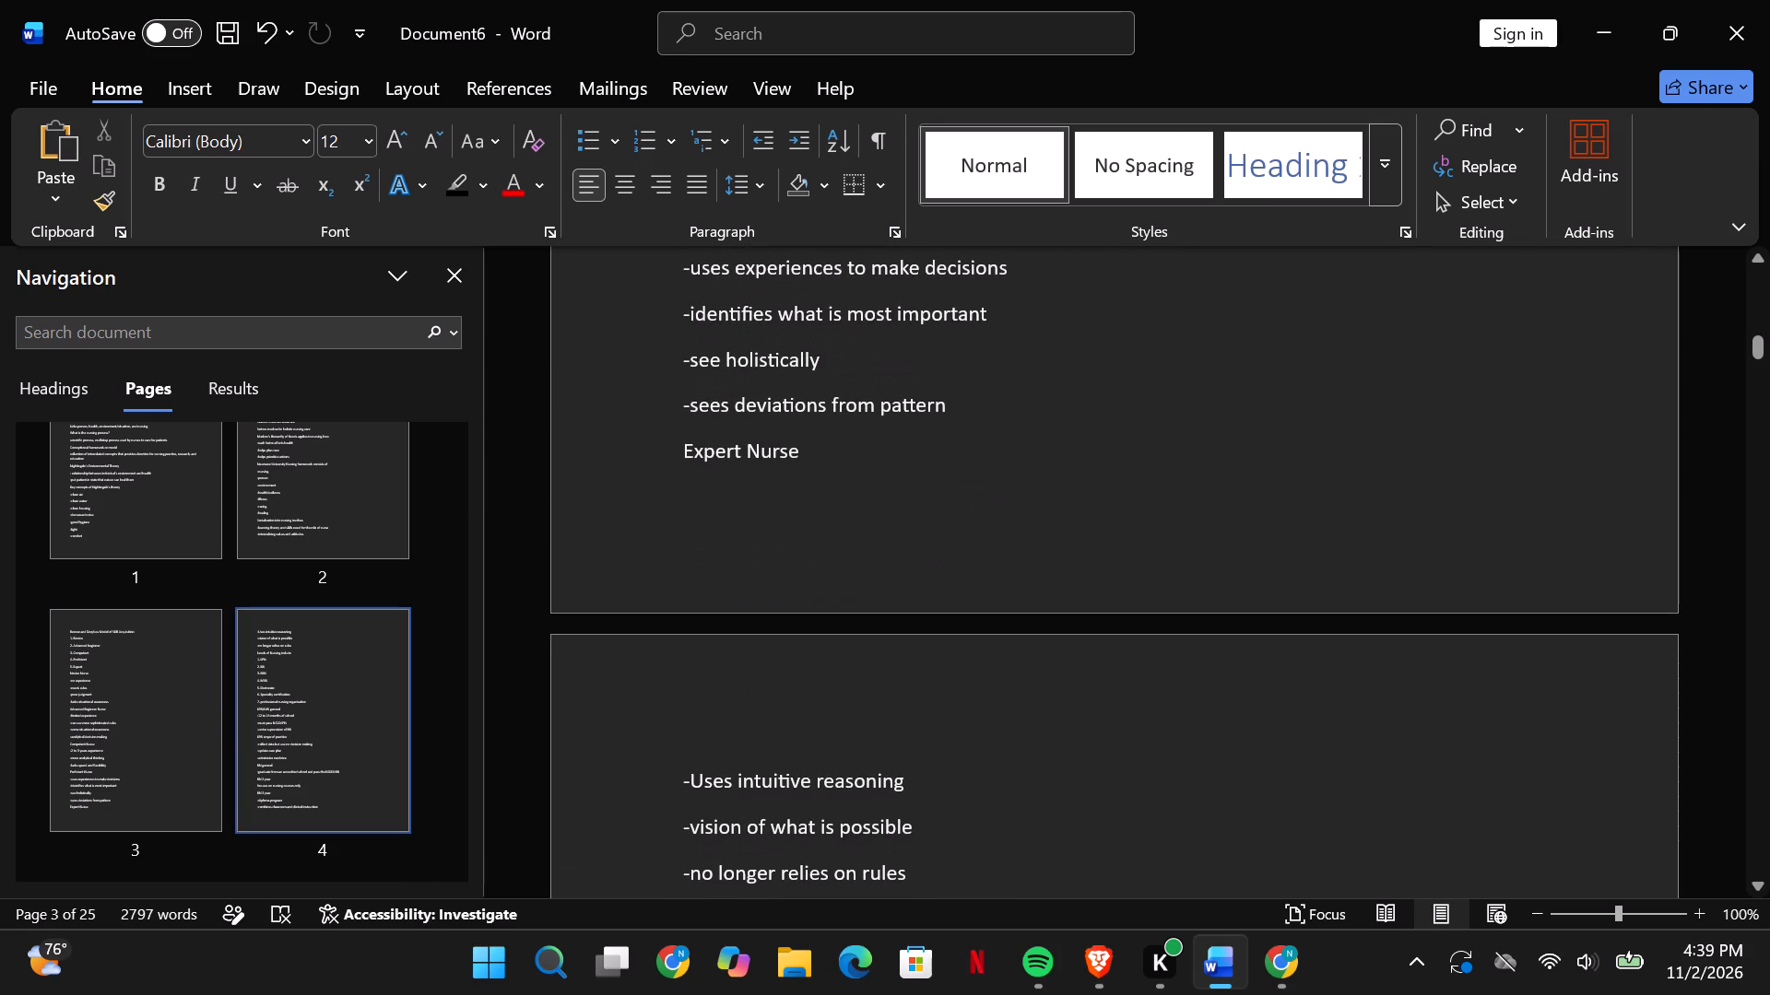
{"action": "scroll", "coordinate": [792, 637], "scroll_direction": "down", "scroll_amount": 9}
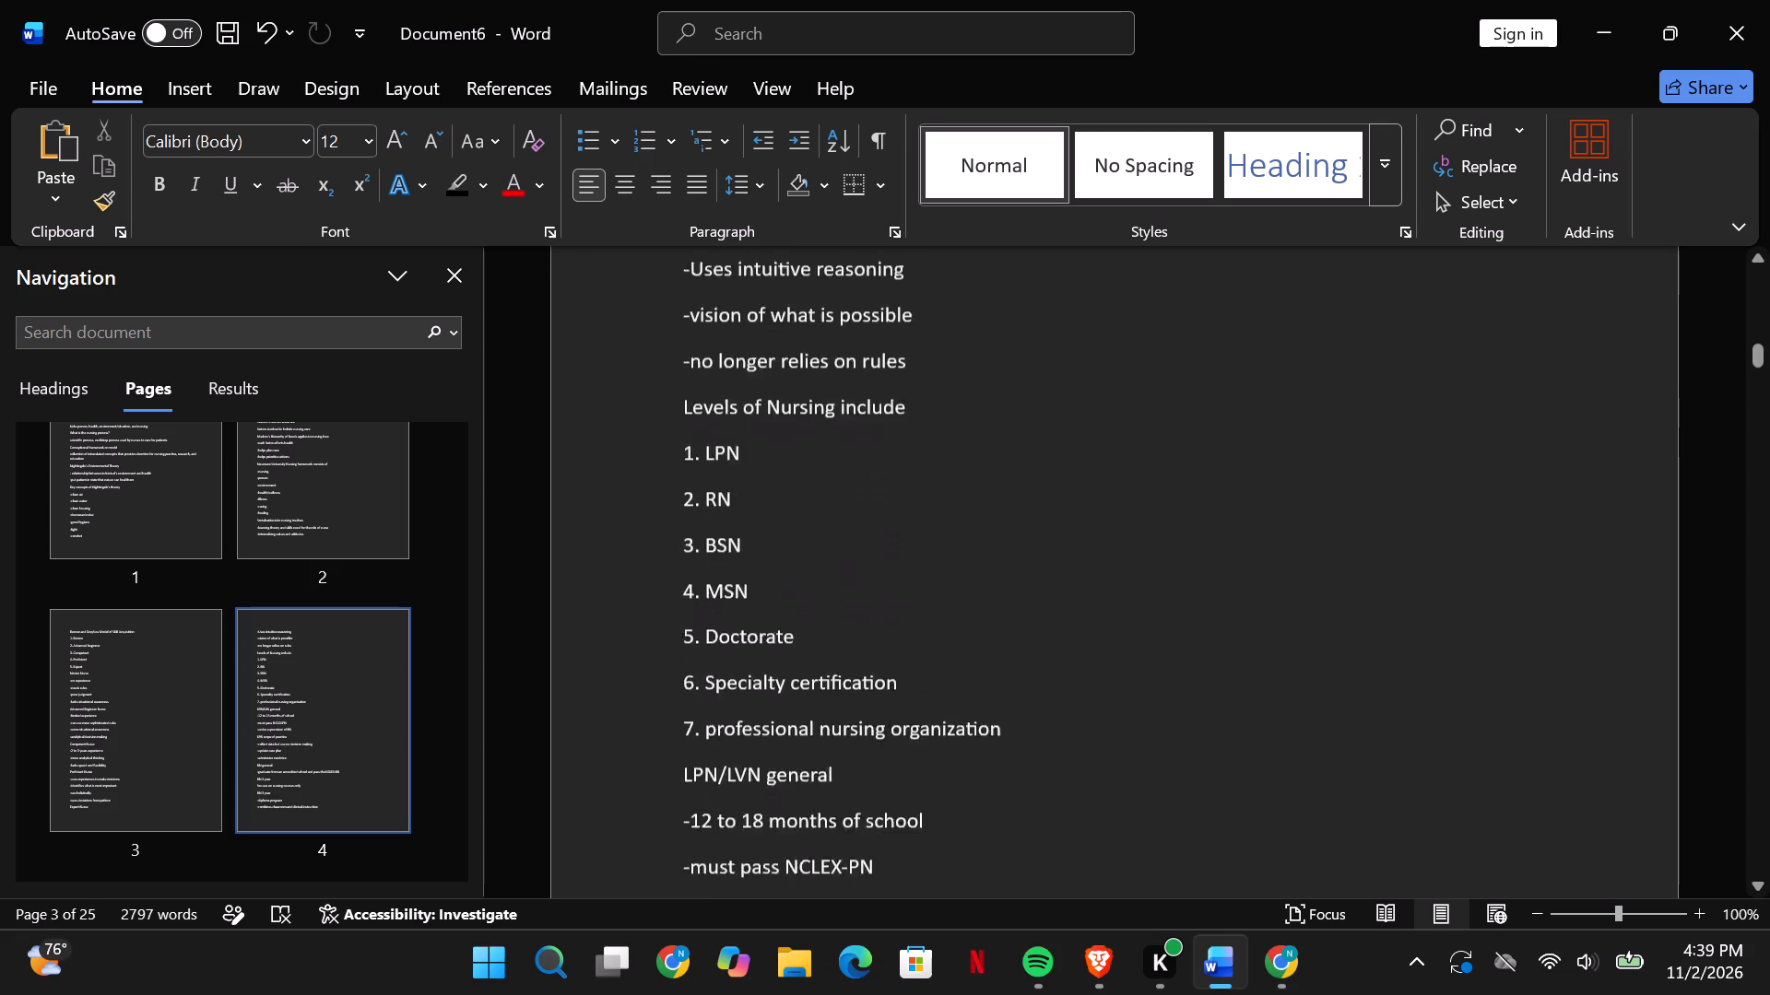
{"action": "scroll", "coordinate": [792, 637], "scroll_direction": "down", "scroll_amount": 12}
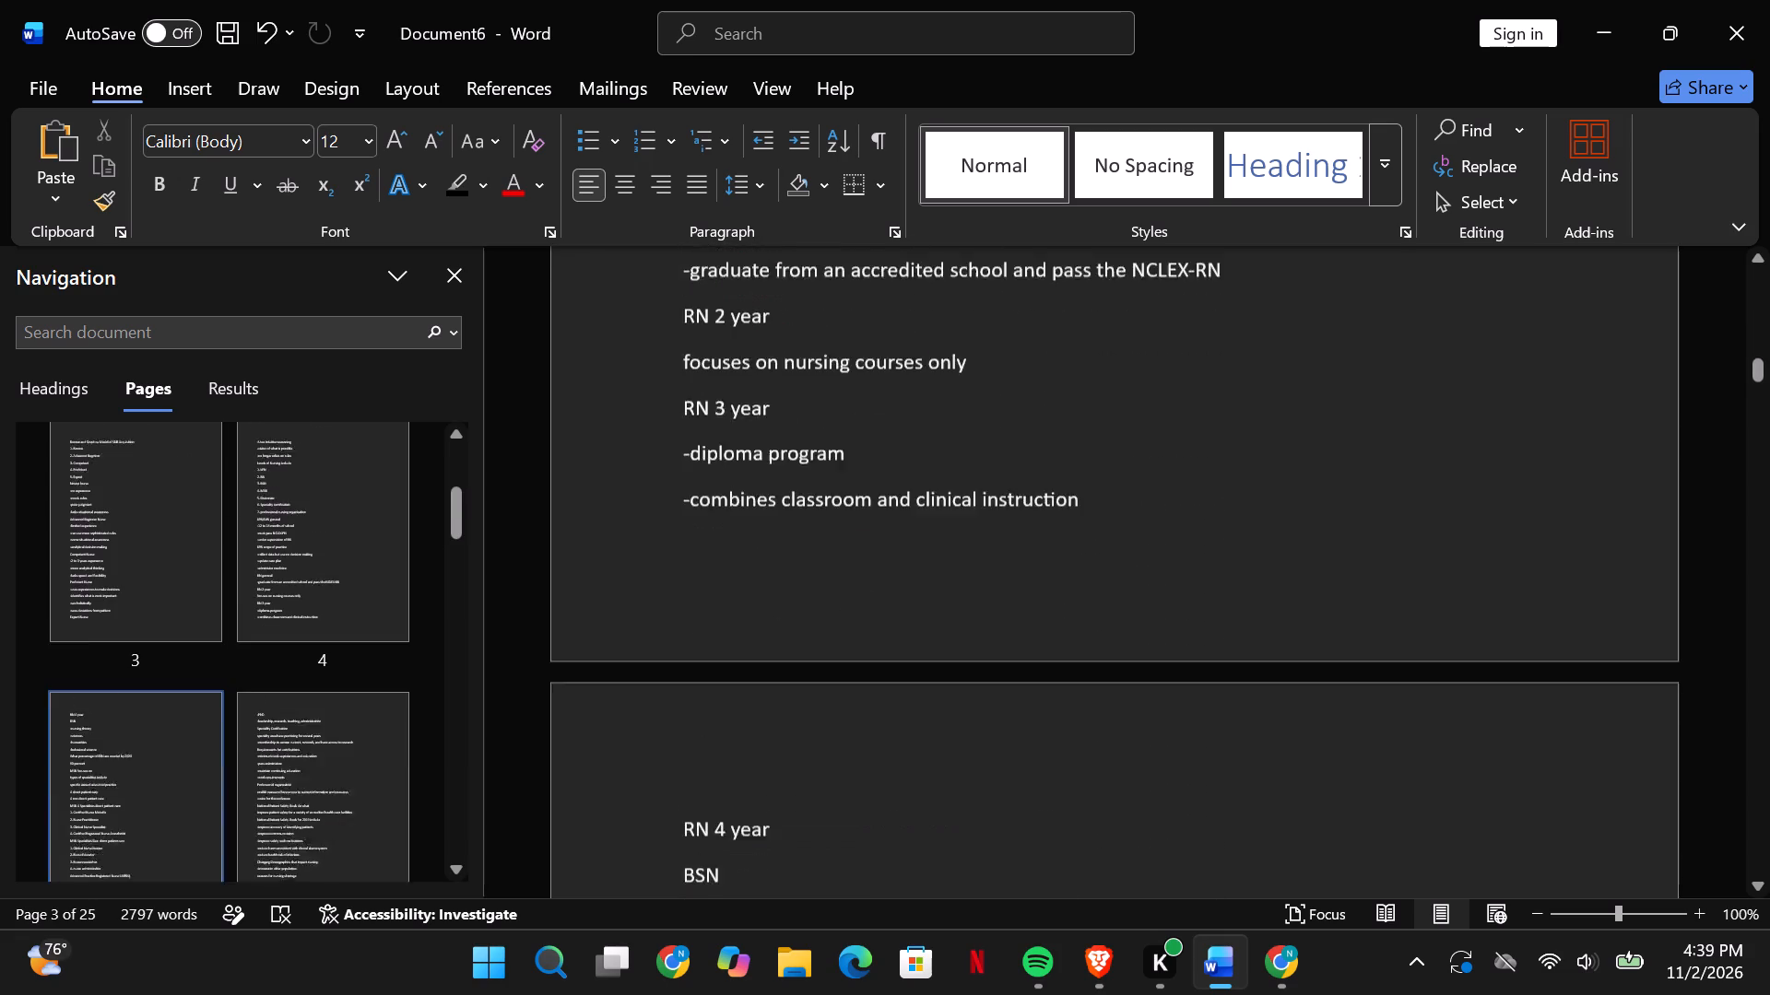
{"action": "scroll", "coordinate": [792, 637], "scroll_direction": "down", "scroll_amount": 13}
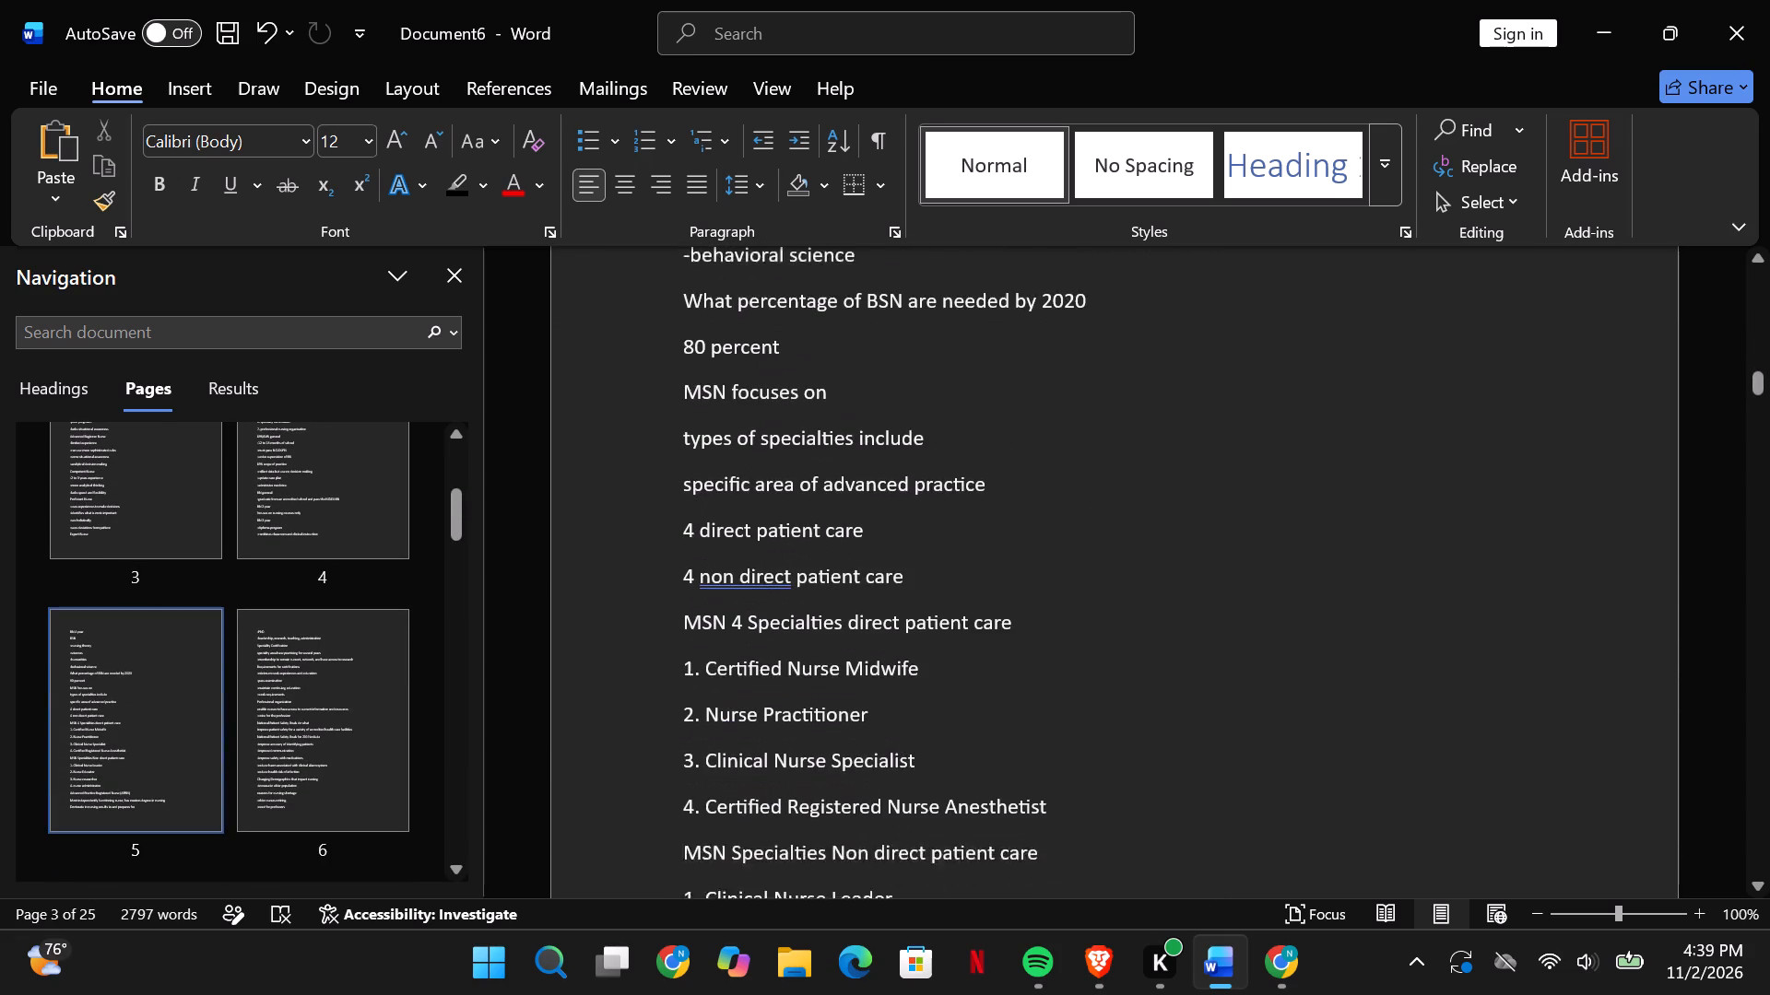
{"action": "scroll", "coordinate": [792, 637], "scroll_direction": "down", "scroll_amount": 2}
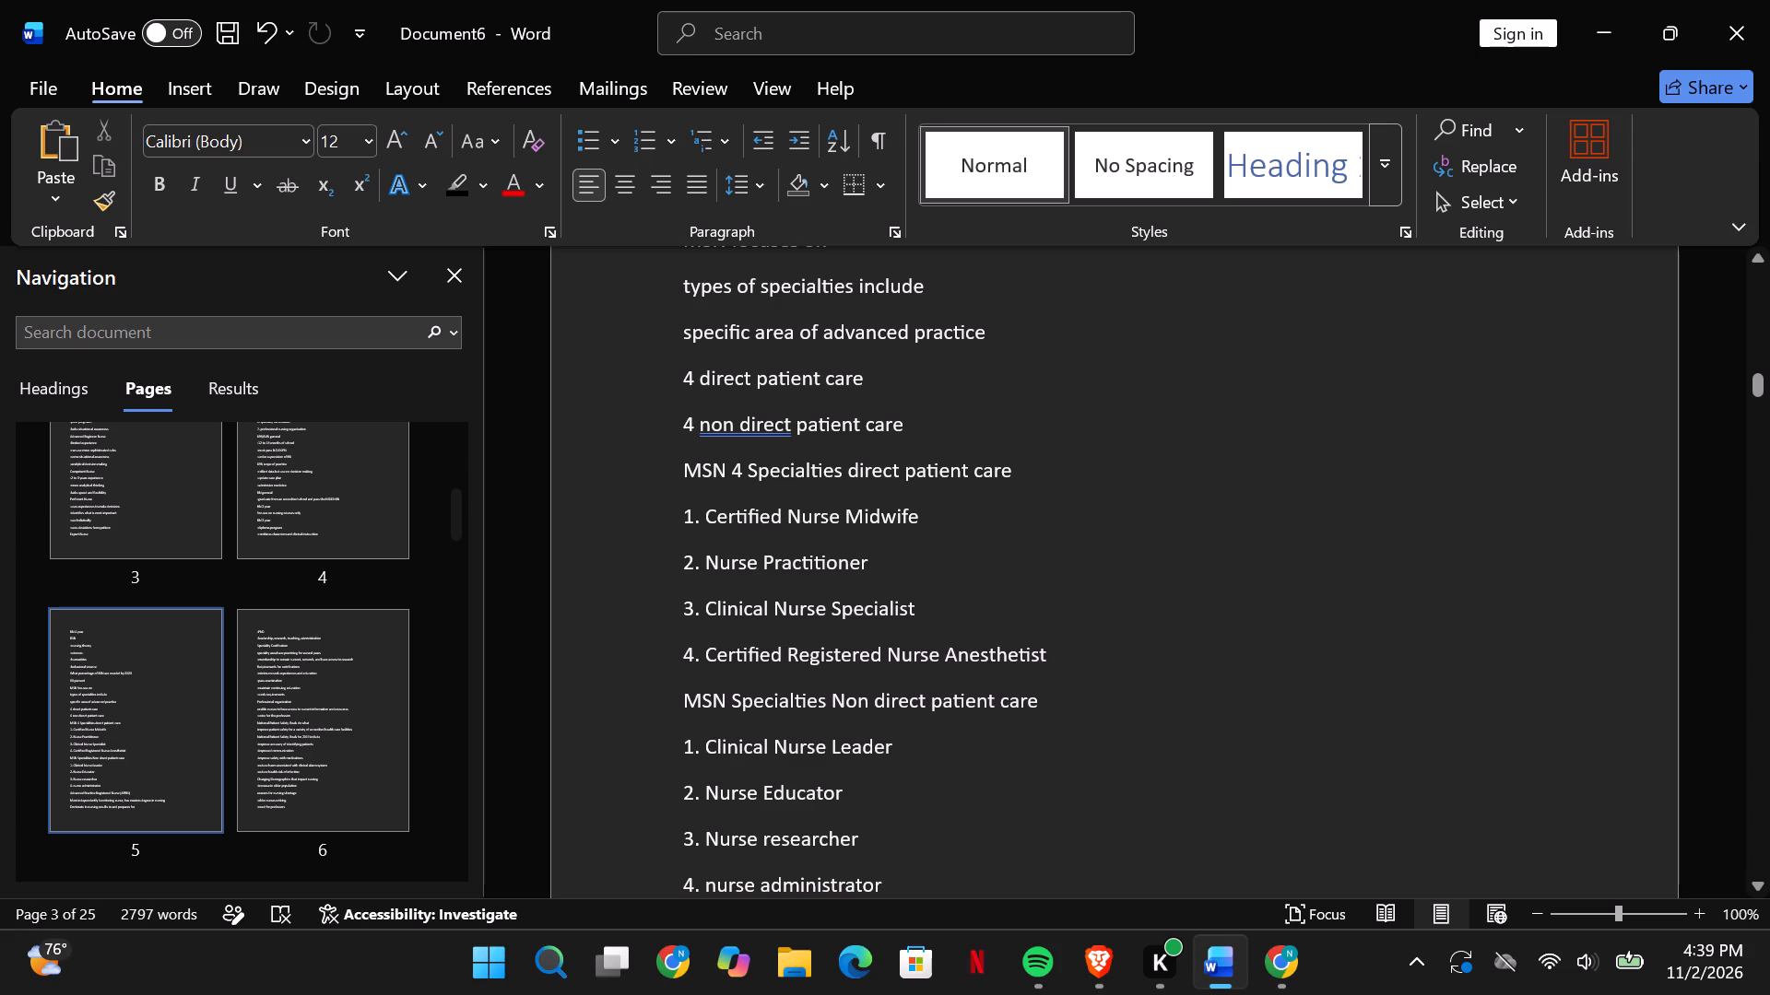
{"action": "scroll", "coordinate": [909, 708], "scroll_direction": "up", "scroll_amount": 5}
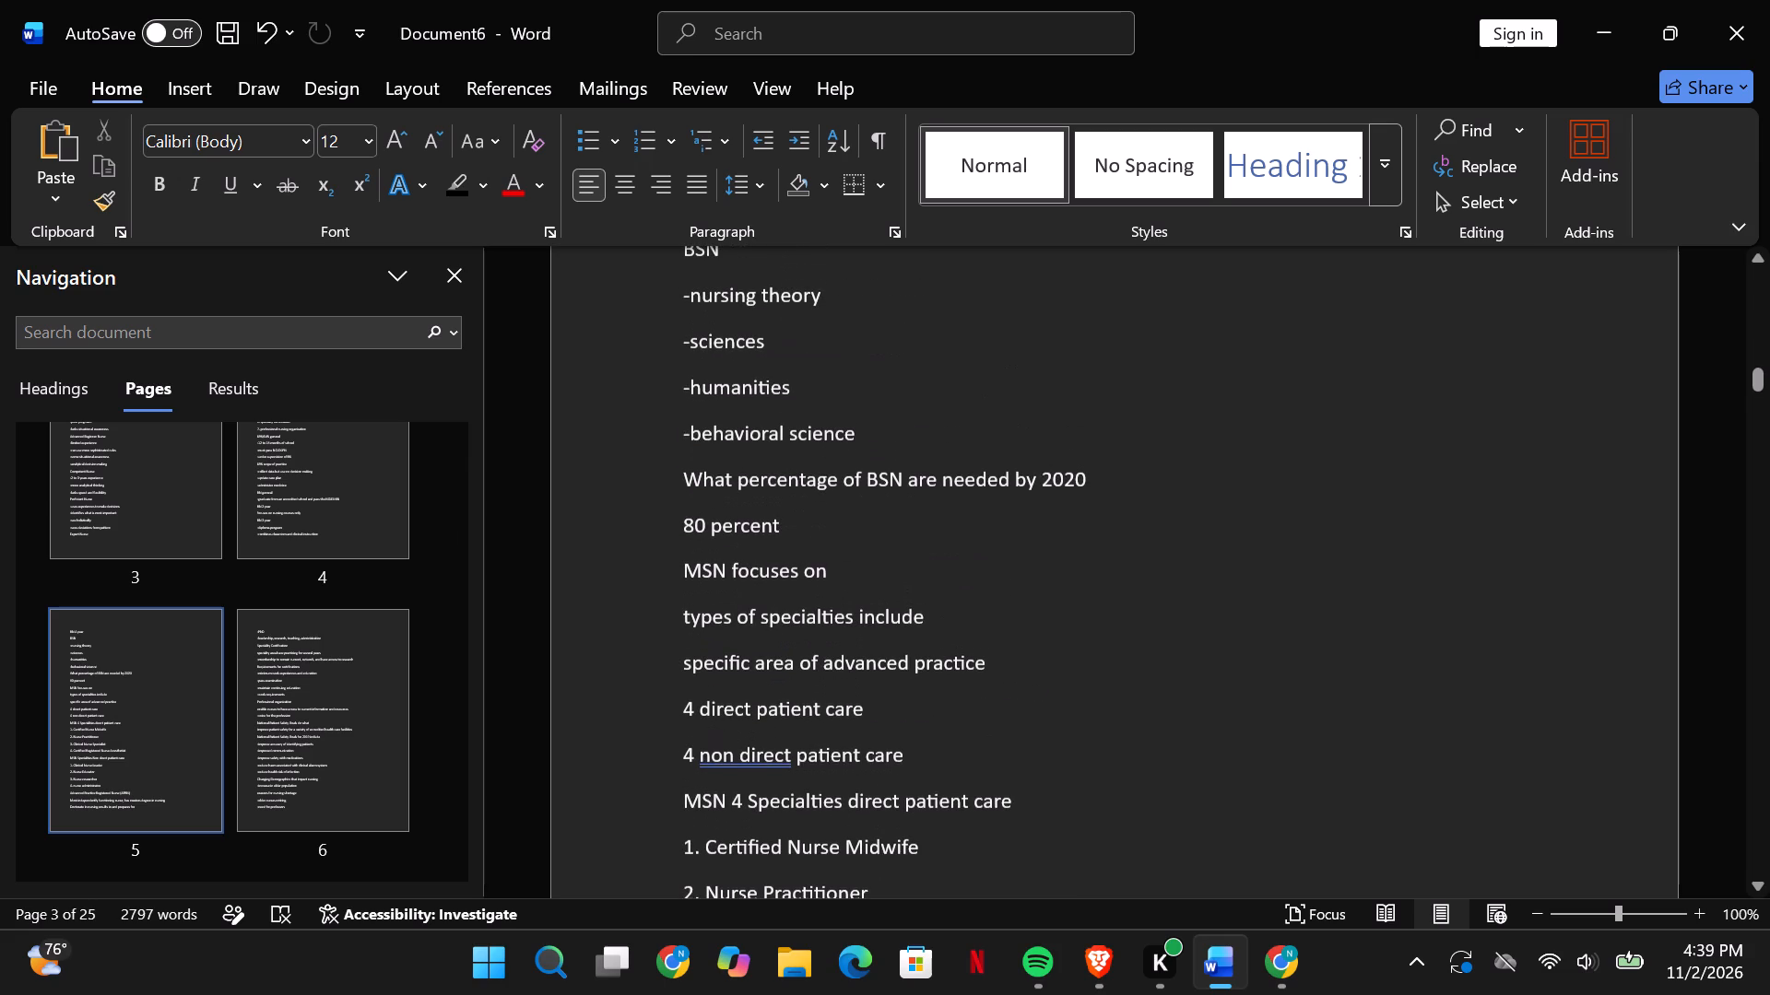
{"action": "scroll", "coordinate": [718, 553], "scroll_direction": "up", "scroll_amount": 10}
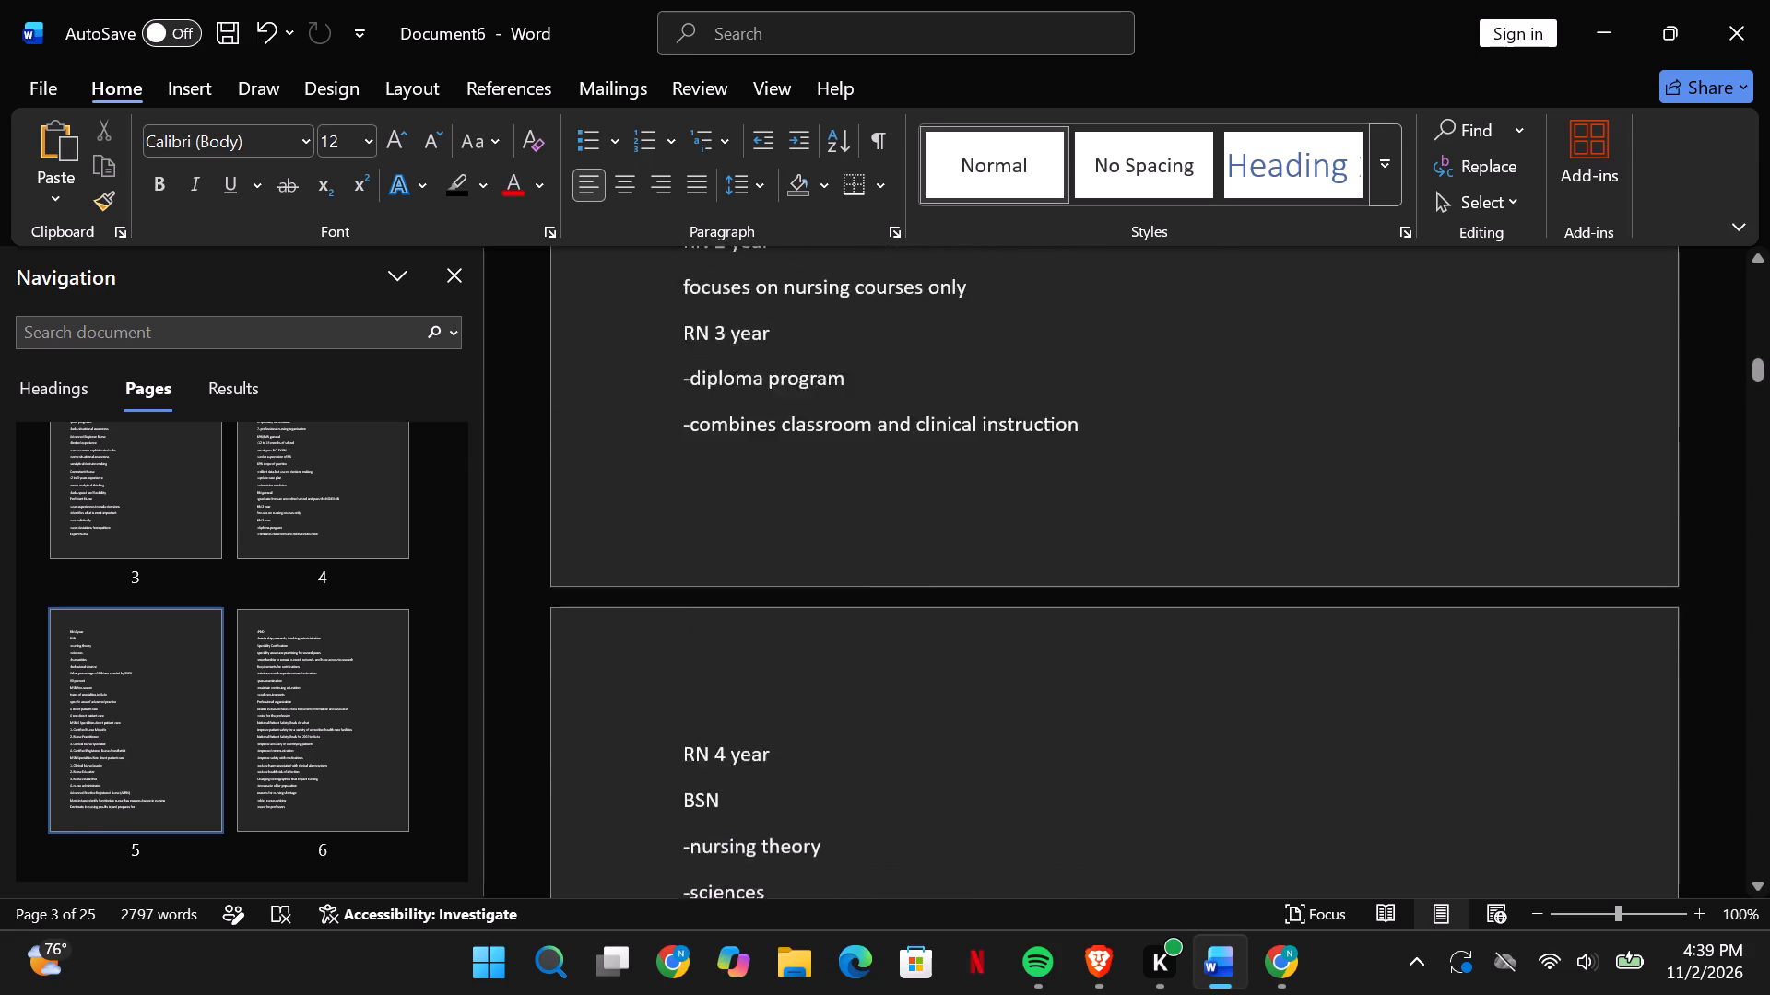
Paste the cut flashcard text as text only on a new line between "-healing" and "Socialization into nursing involves".
{"action": "scroll", "coordinate": [718, 553], "scroll_direction": "up", "scroll_amount": 12}
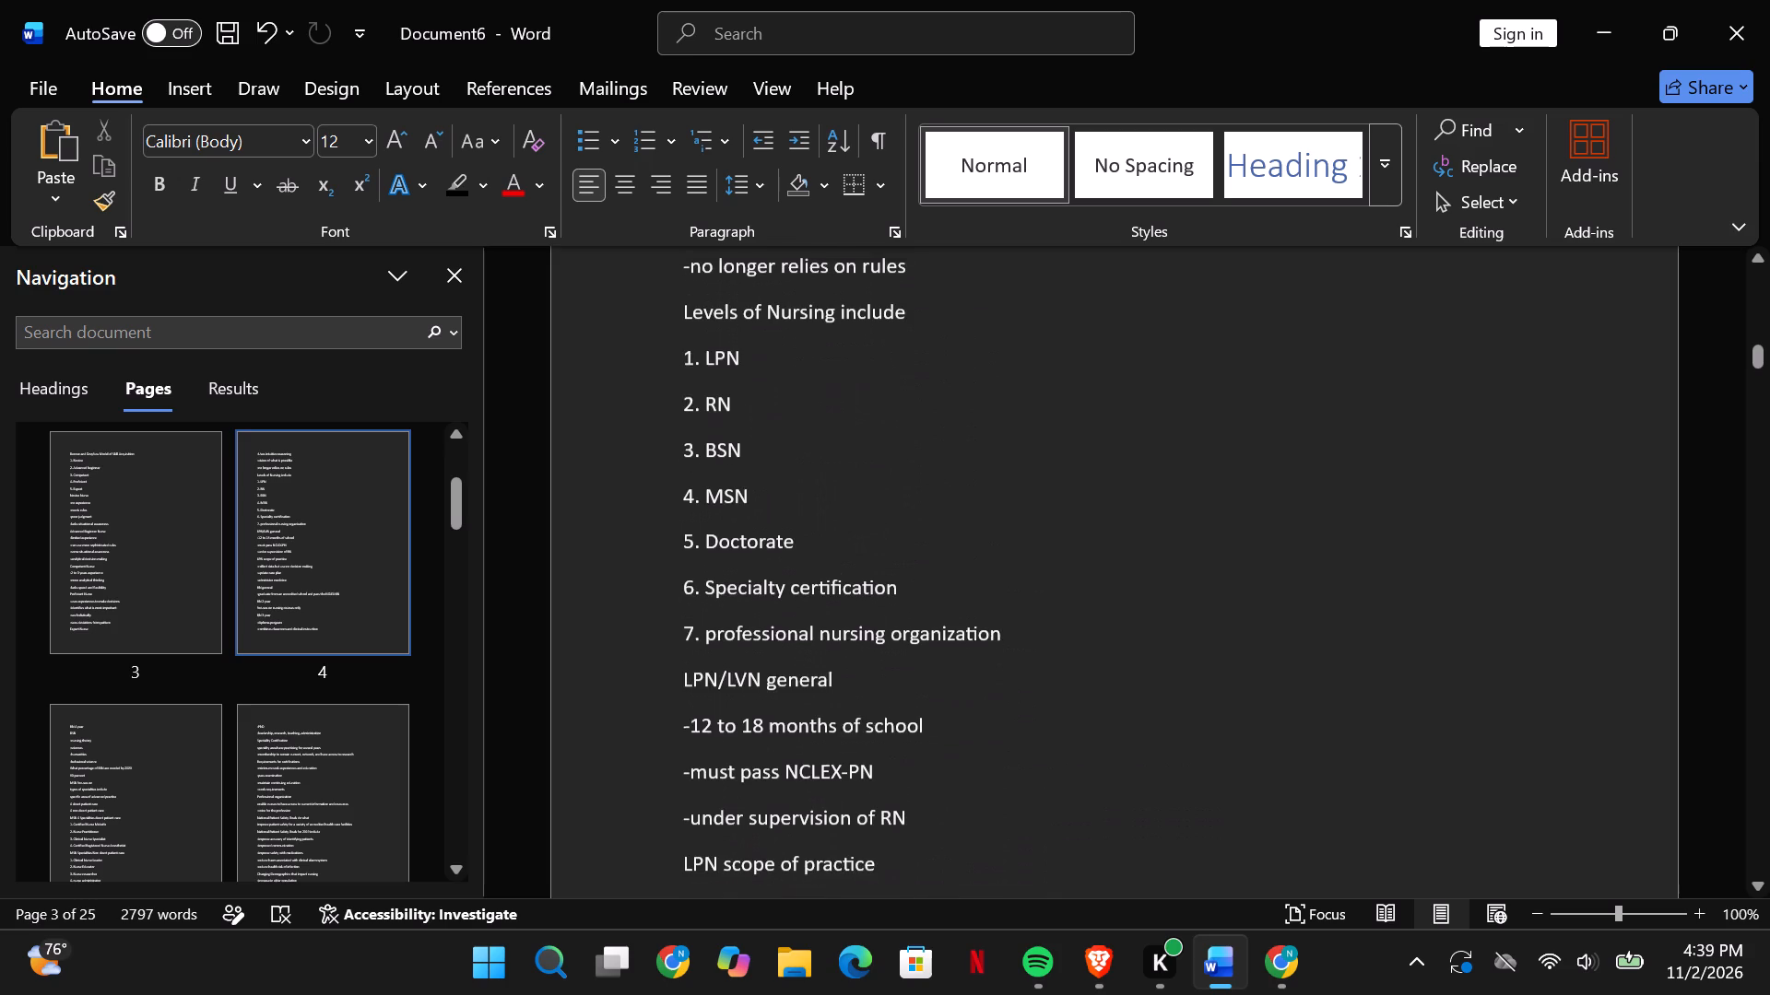
{"action": "scroll", "coordinate": [718, 553], "scroll_direction": "up", "scroll_amount": 12}
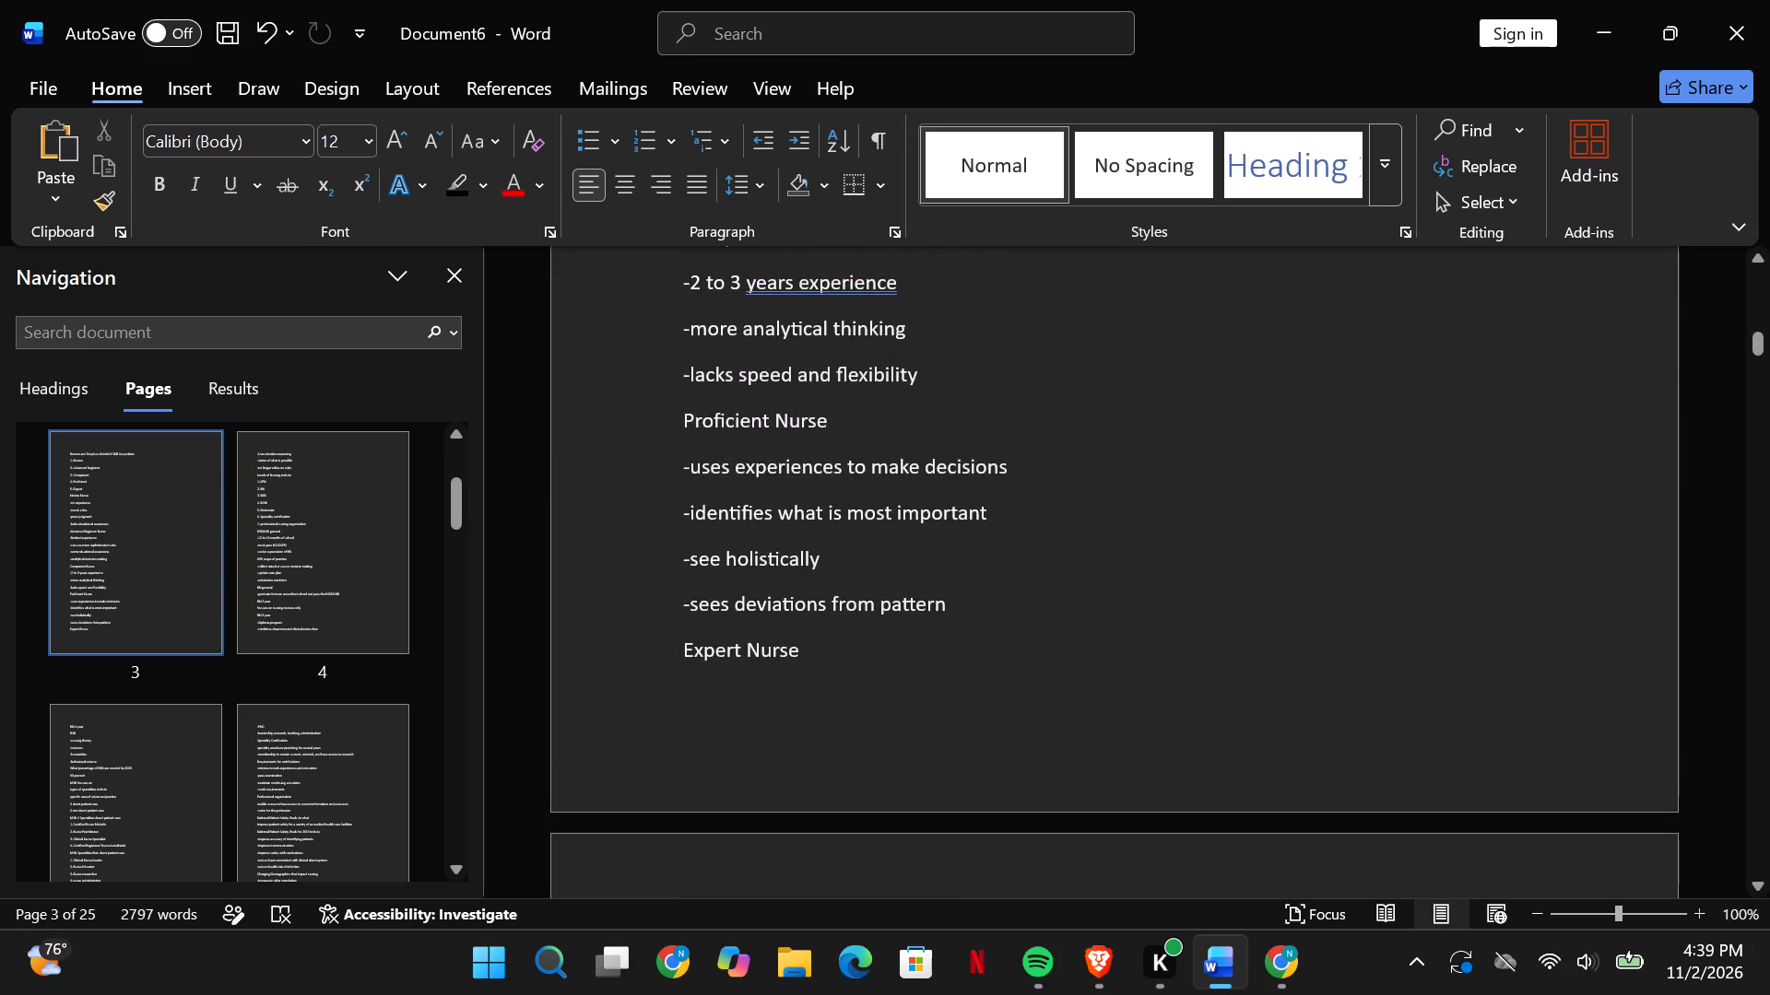
{"action": "scroll", "coordinate": [718, 553], "scroll_direction": "up", "scroll_amount": 3}
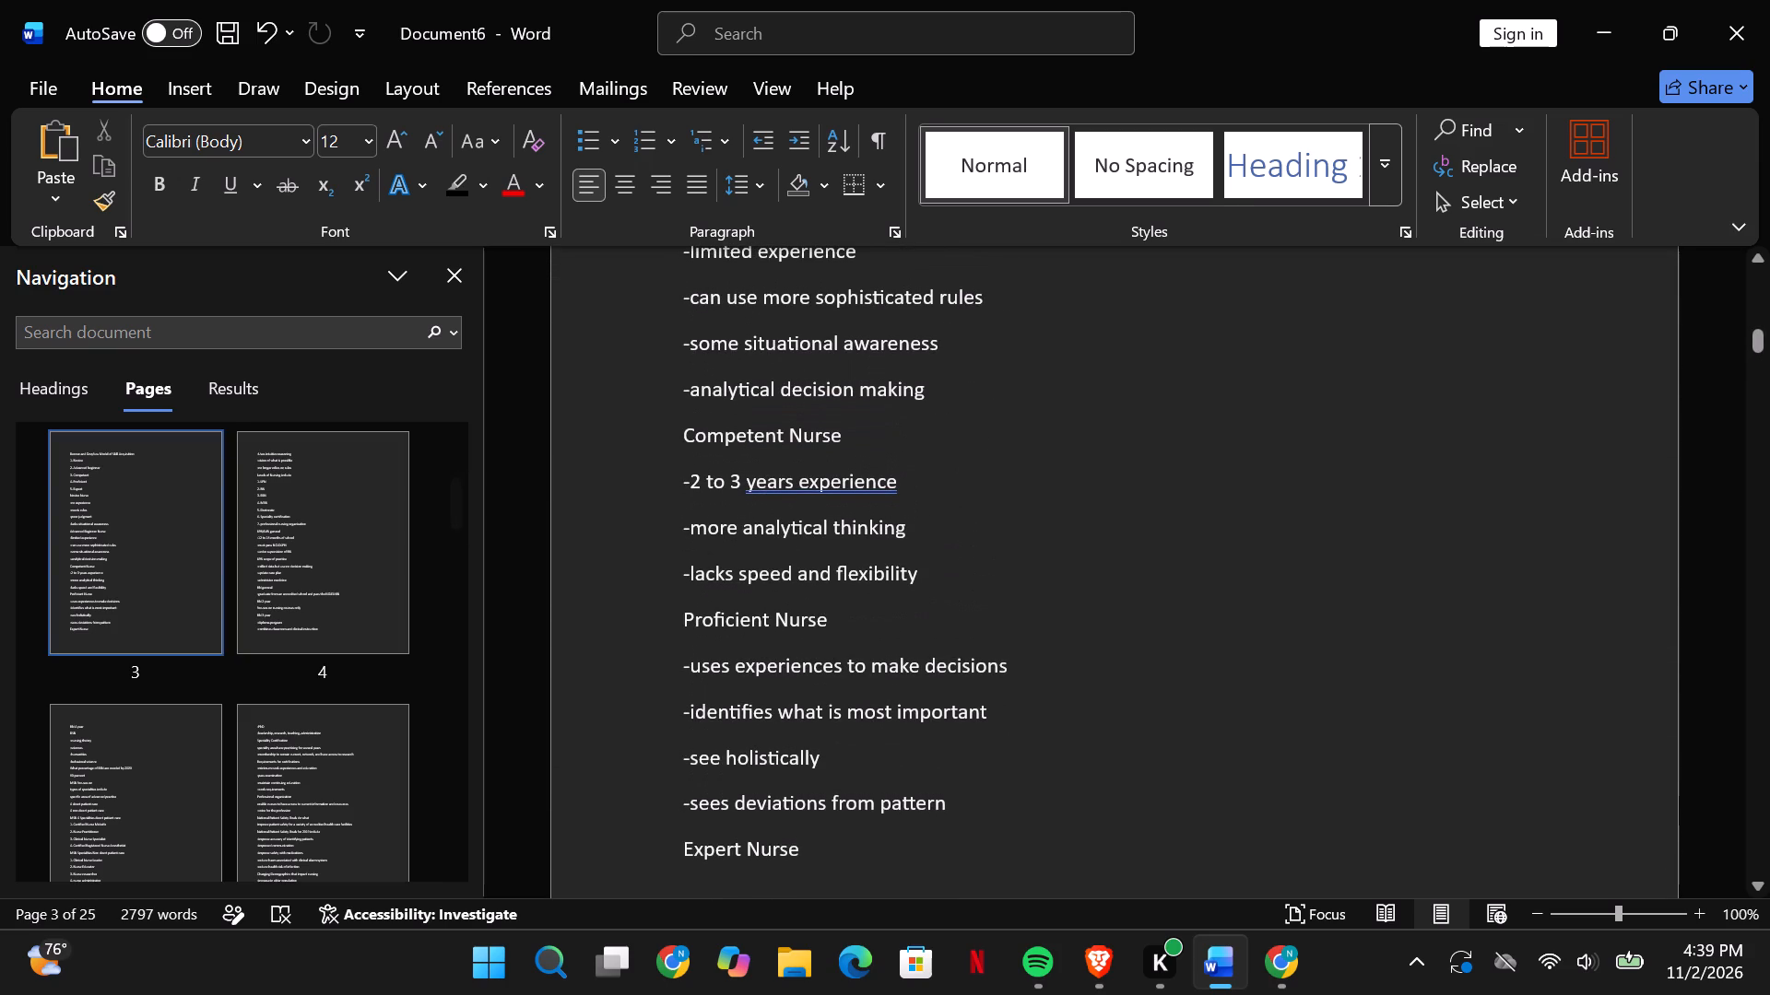
{"action": "scroll", "coordinate": [718, 553], "scroll_direction": "up", "scroll_amount": 7}
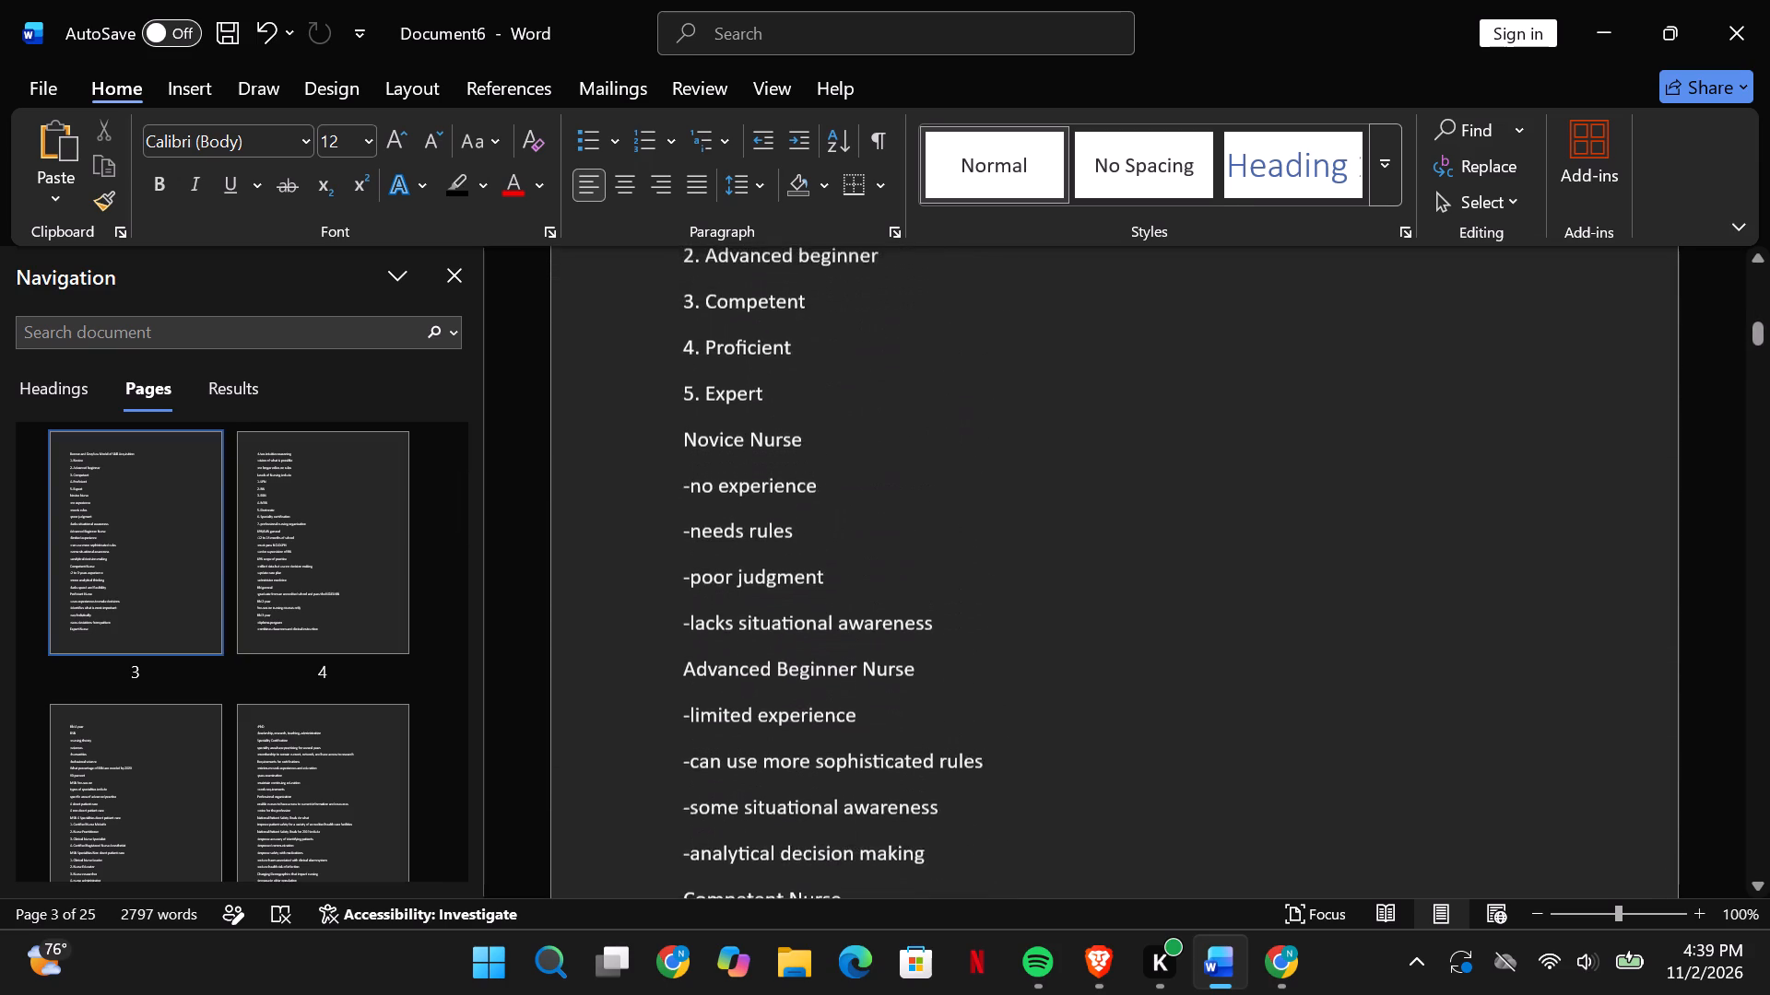
{"action": "scroll", "coordinate": [718, 553], "scroll_direction": "up", "scroll_amount": 11}
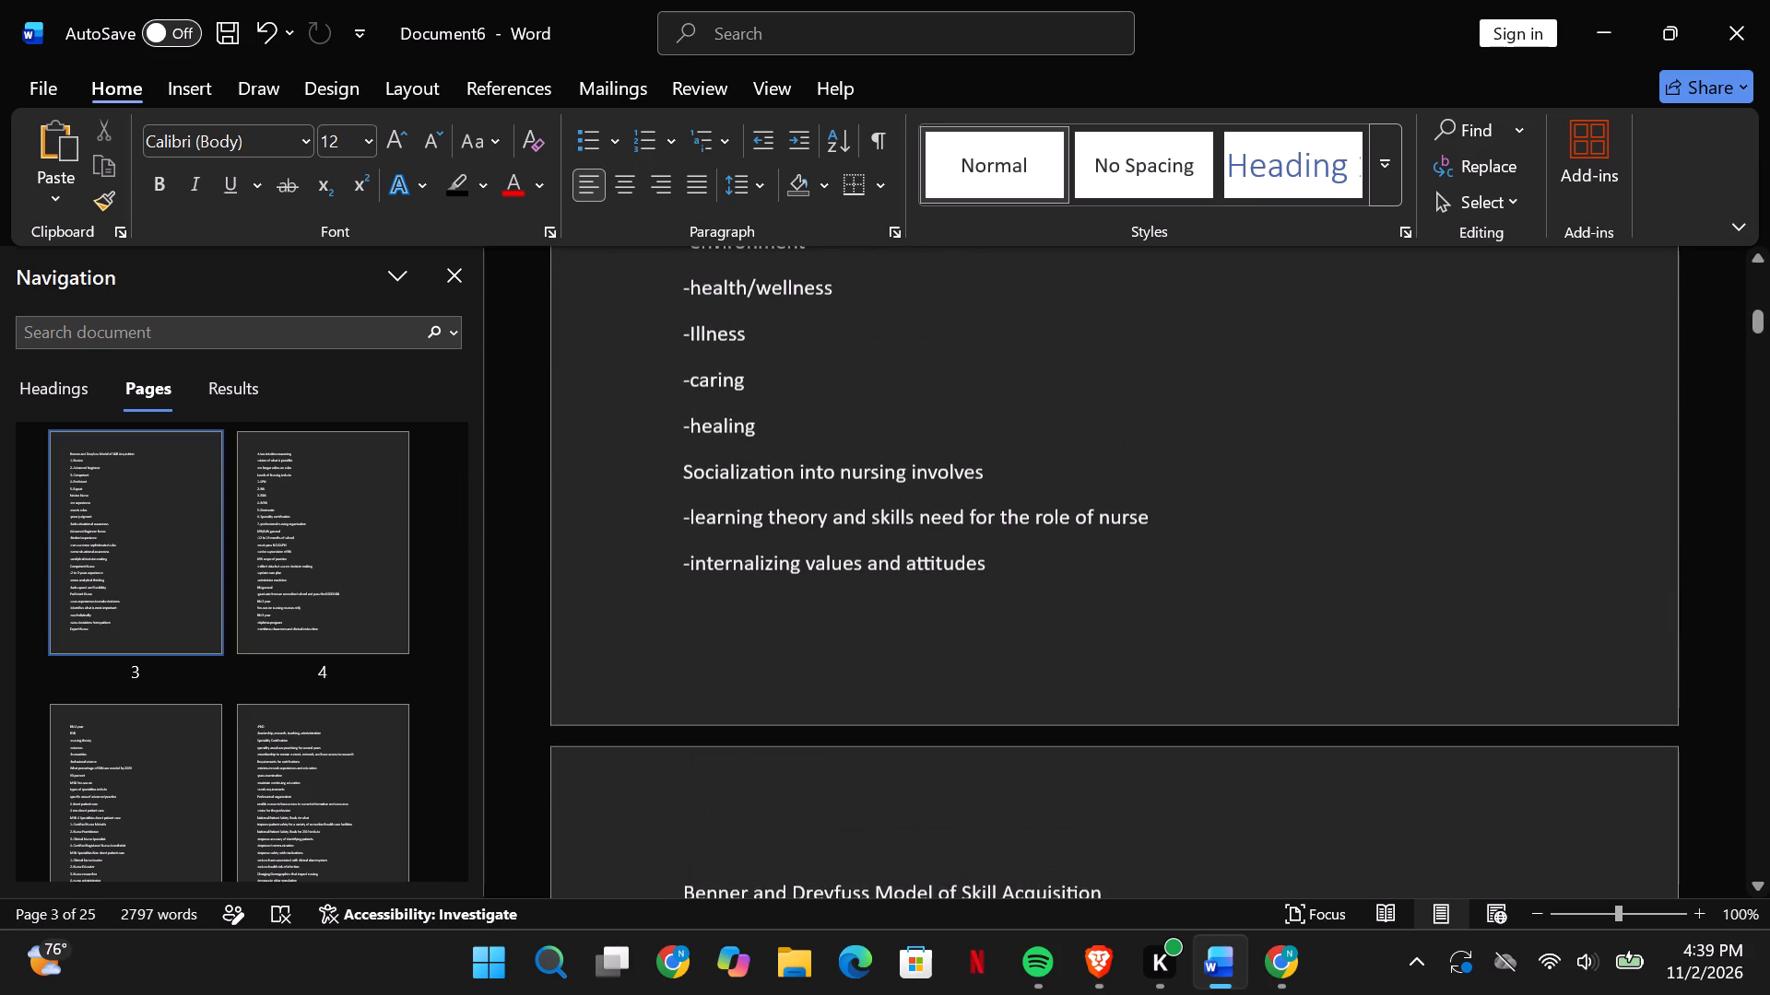
{"action": "scroll", "coordinate": [718, 553], "scroll_direction": "up", "scroll_amount": 1}
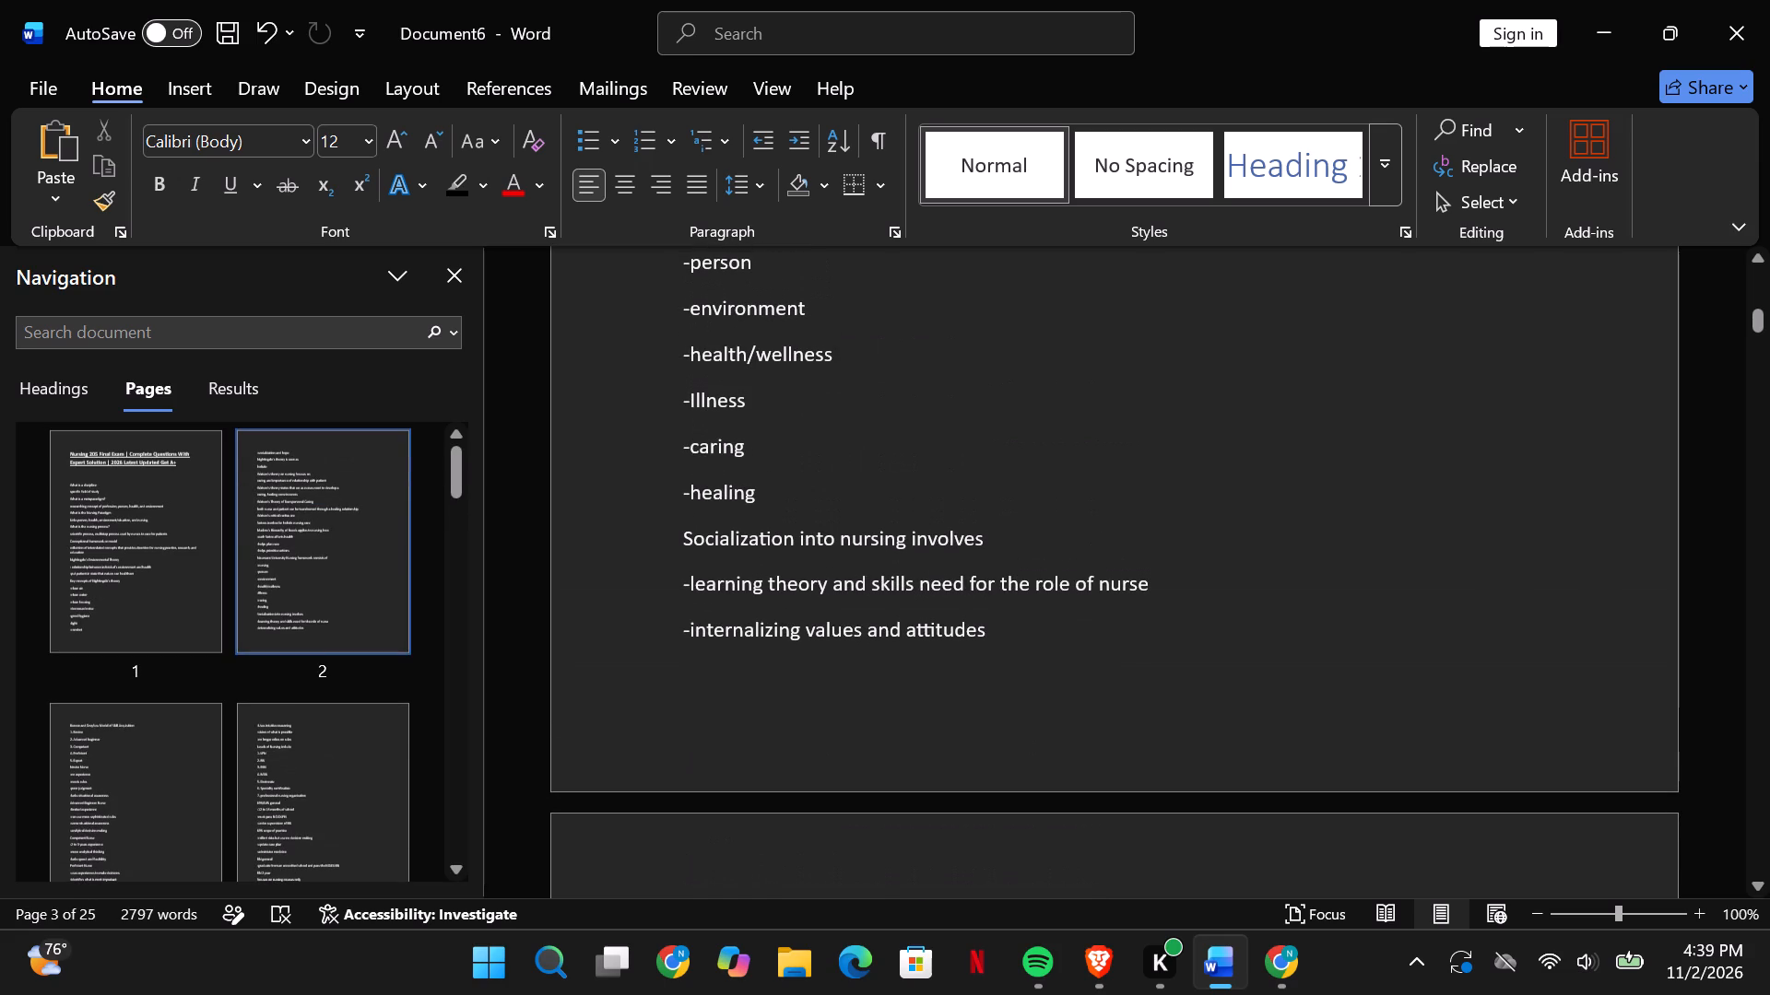
{"action": "left_click", "coordinate": [775, 494]}
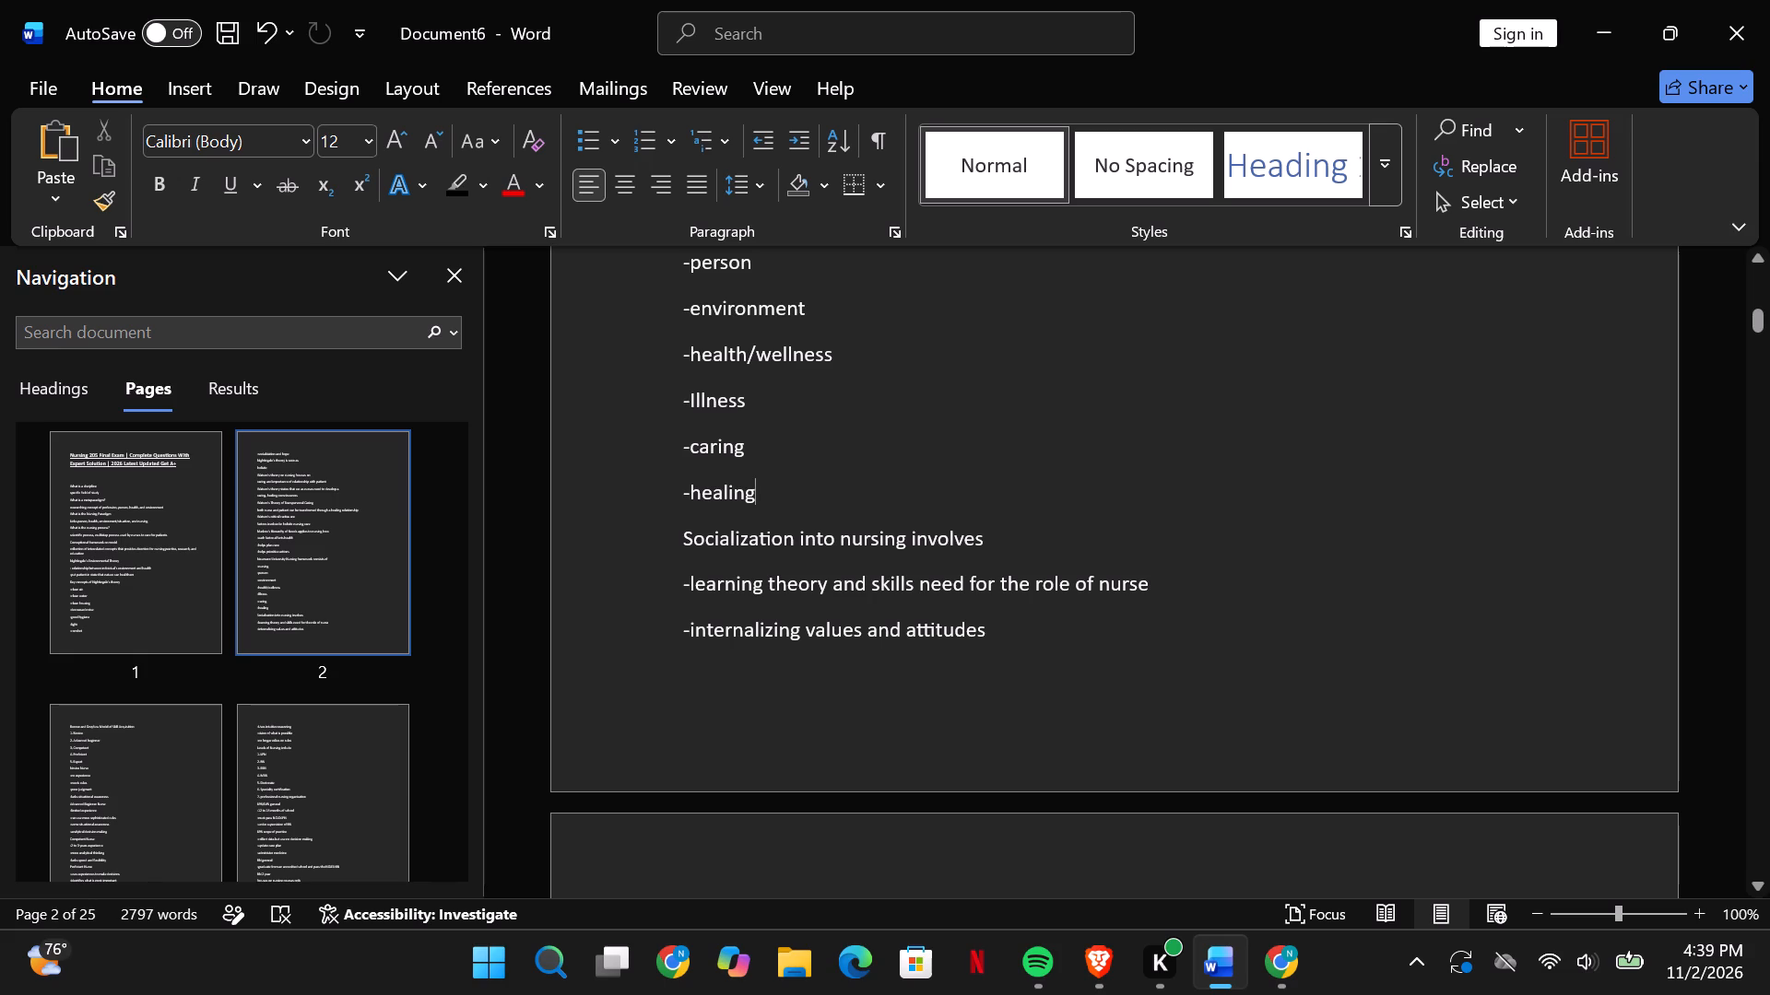
{"action": "key", "text": "Return"}
{"action": "right_click", "coordinate": [697, 537]}
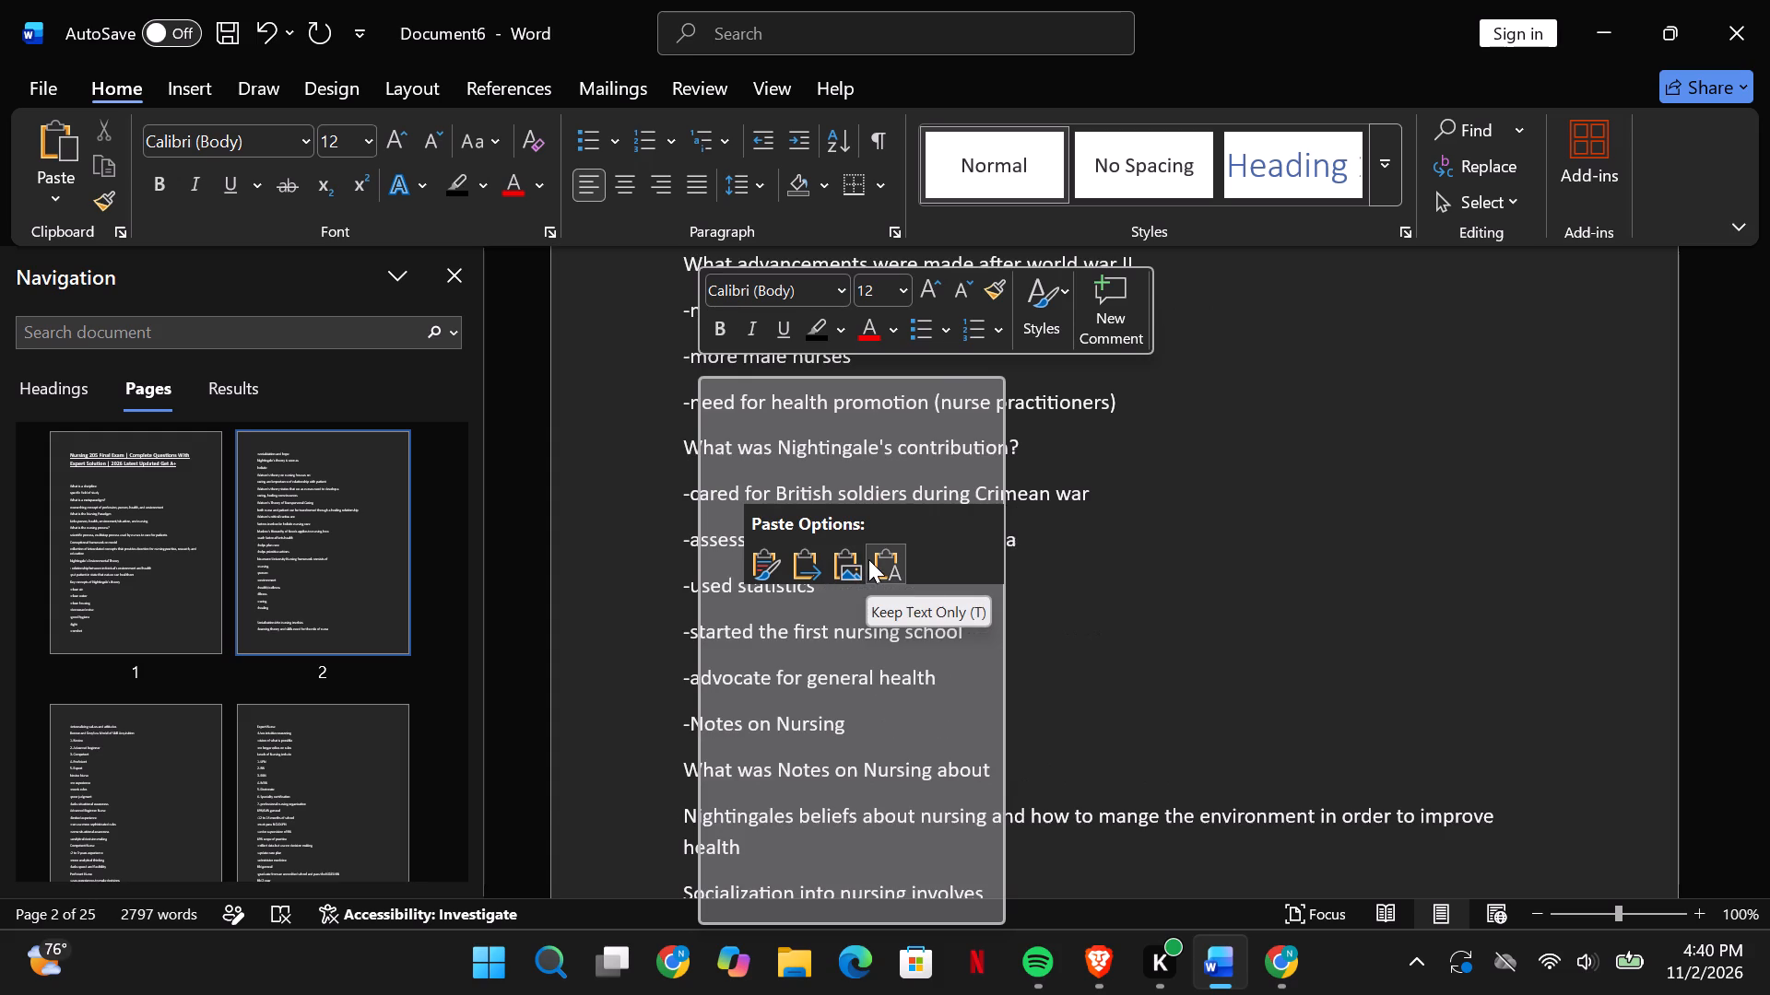
{"action": "left_click", "coordinate": [868, 559]}
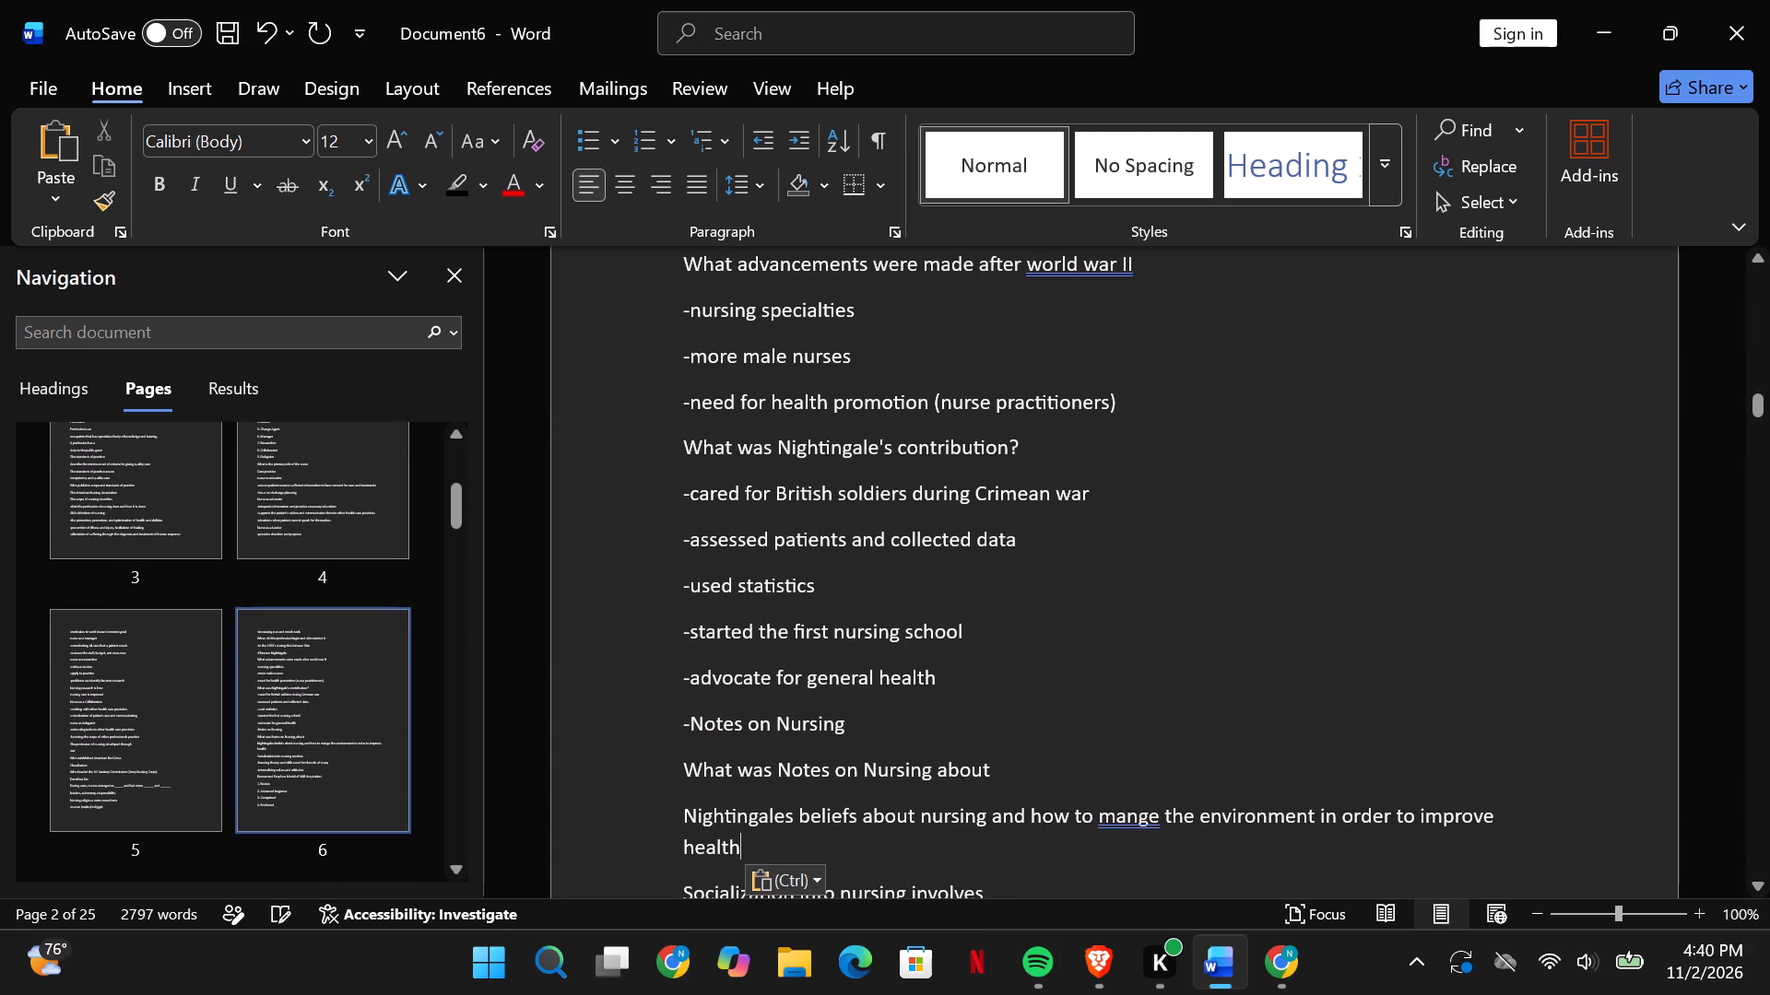
Review the pasted nurse-role flashcards and the LPN, RN, BSN and MSN flashcards that follow them.
{"action": "scroll", "coordinate": [785, 574], "scroll_direction": "up", "scroll_amount": 20}
{"action": "scroll", "coordinate": [785, 574], "scroll_direction": "up", "scroll_amount": 9}
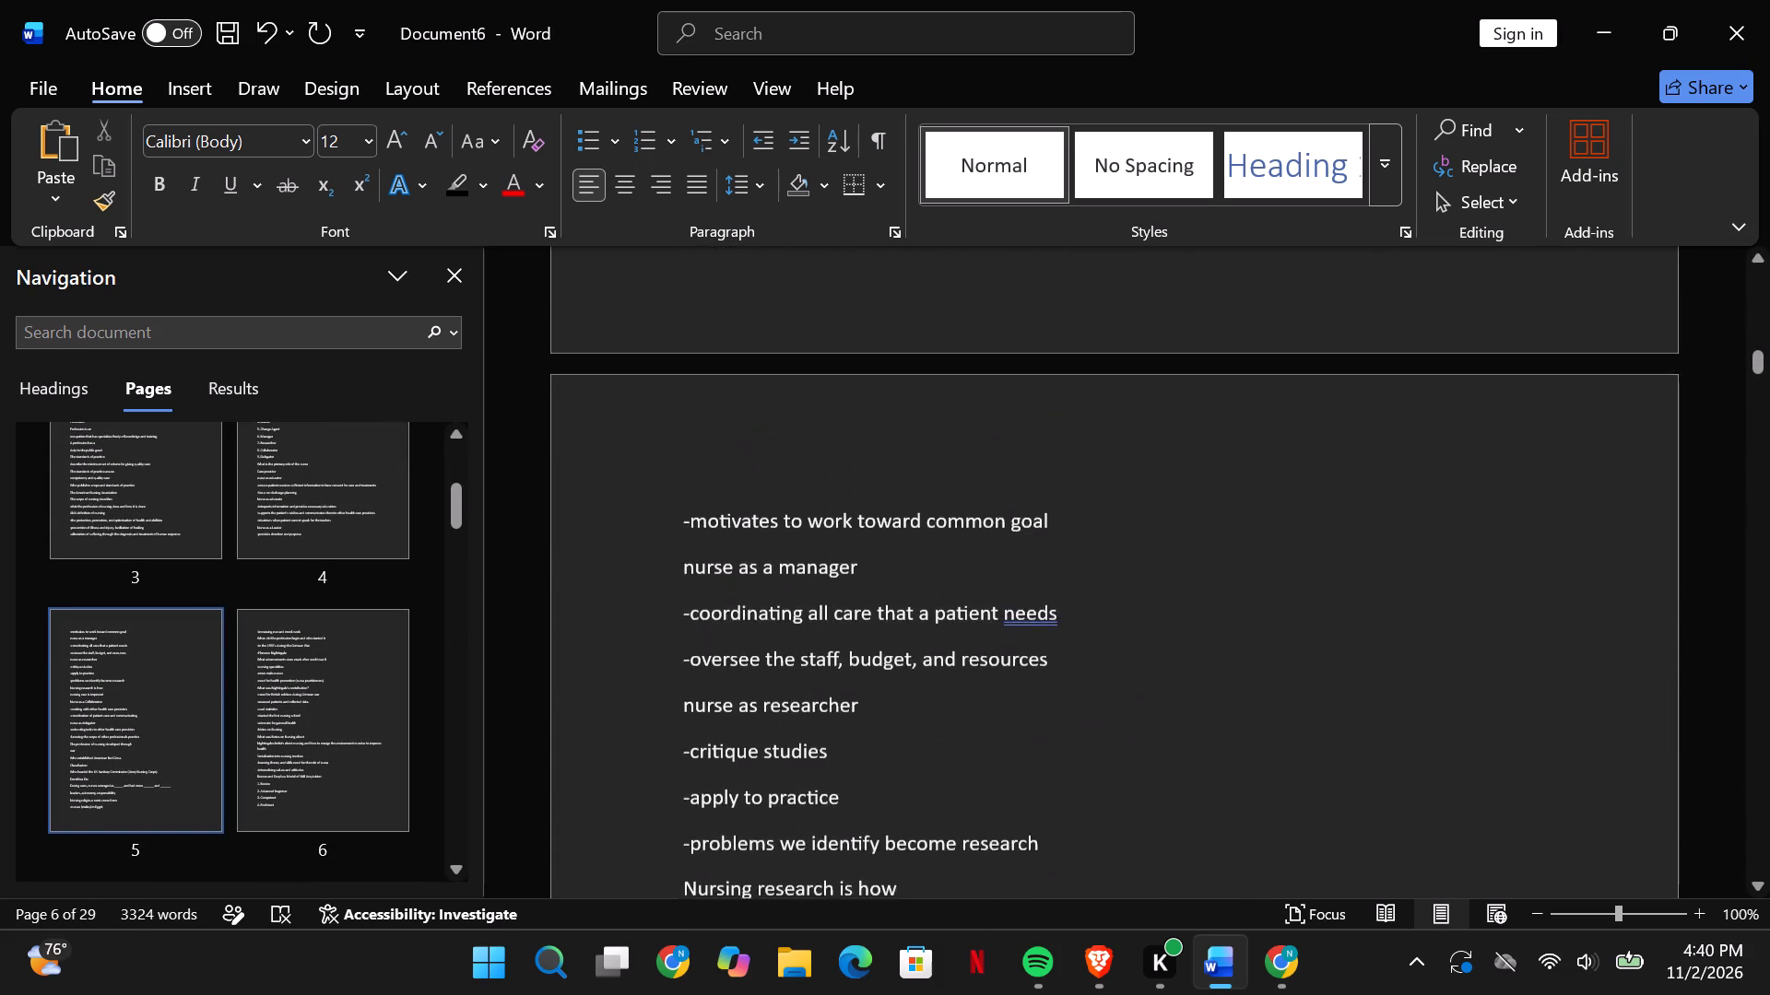
{"action": "scroll", "coordinate": [785, 573], "scroll_direction": "up", "scroll_amount": 9}
{"action": "scroll", "coordinate": [785, 573], "scroll_direction": "down", "scroll_amount": 2}
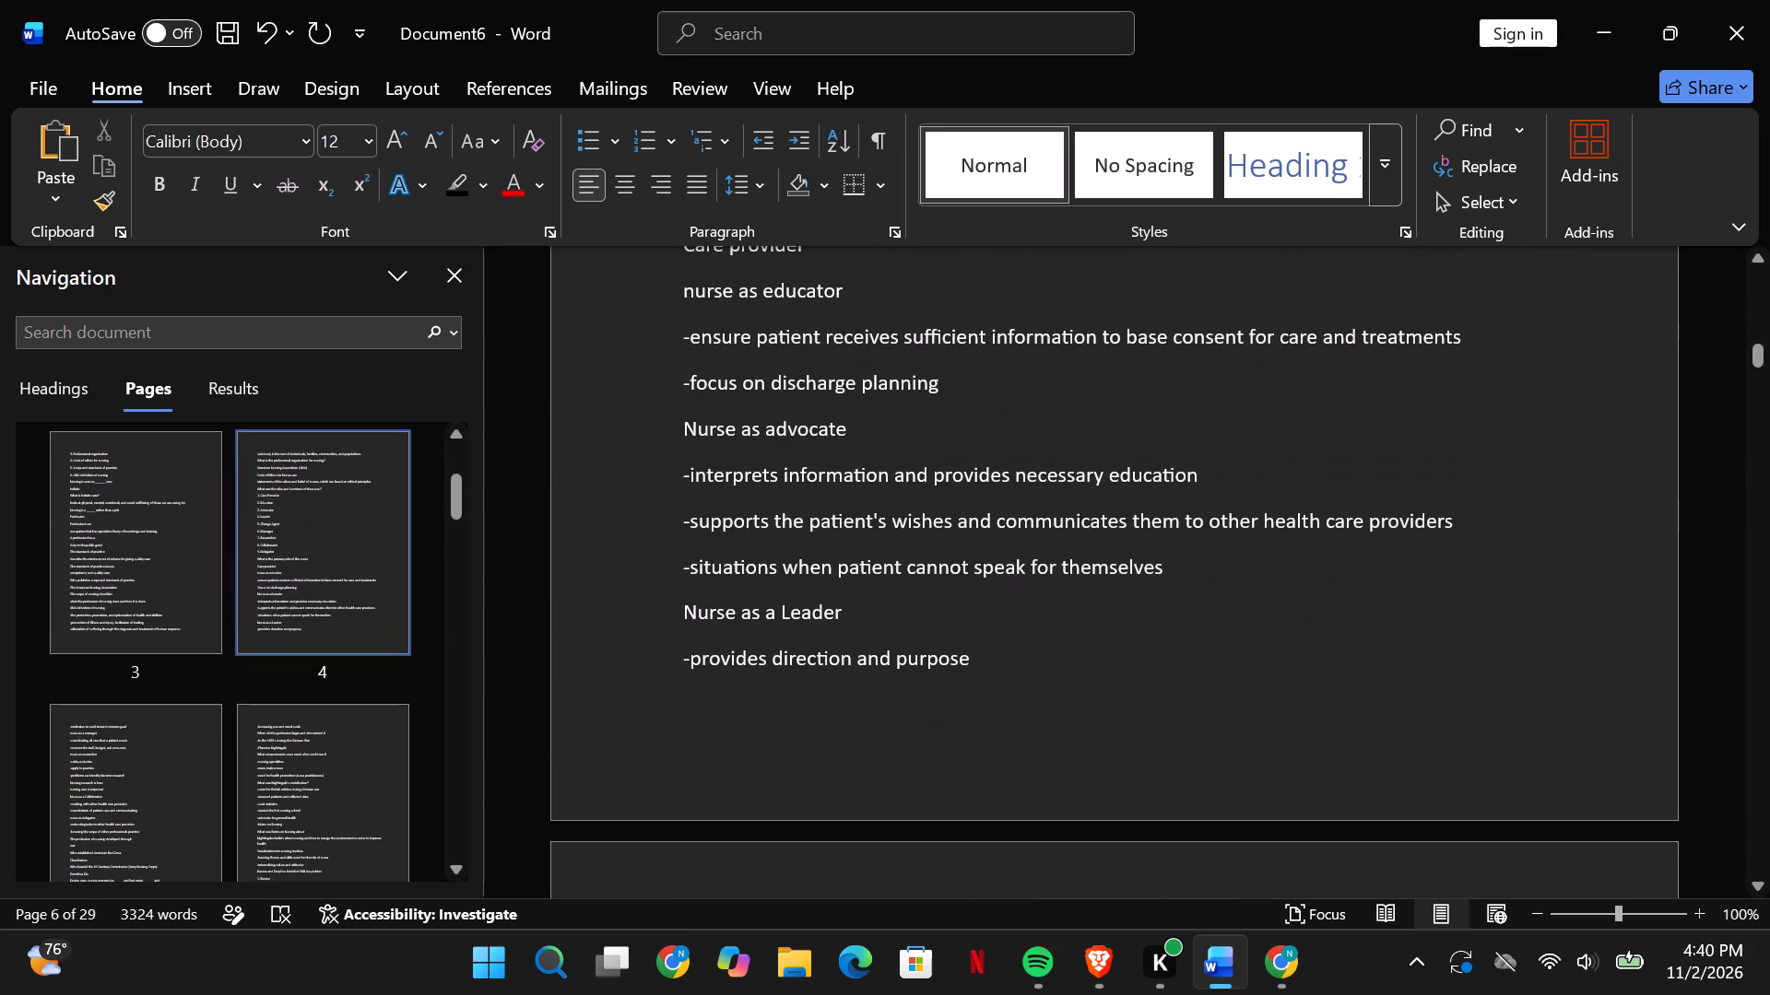
{"action": "scroll", "coordinate": [780, 580], "scroll_direction": "down", "scroll_amount": 2}
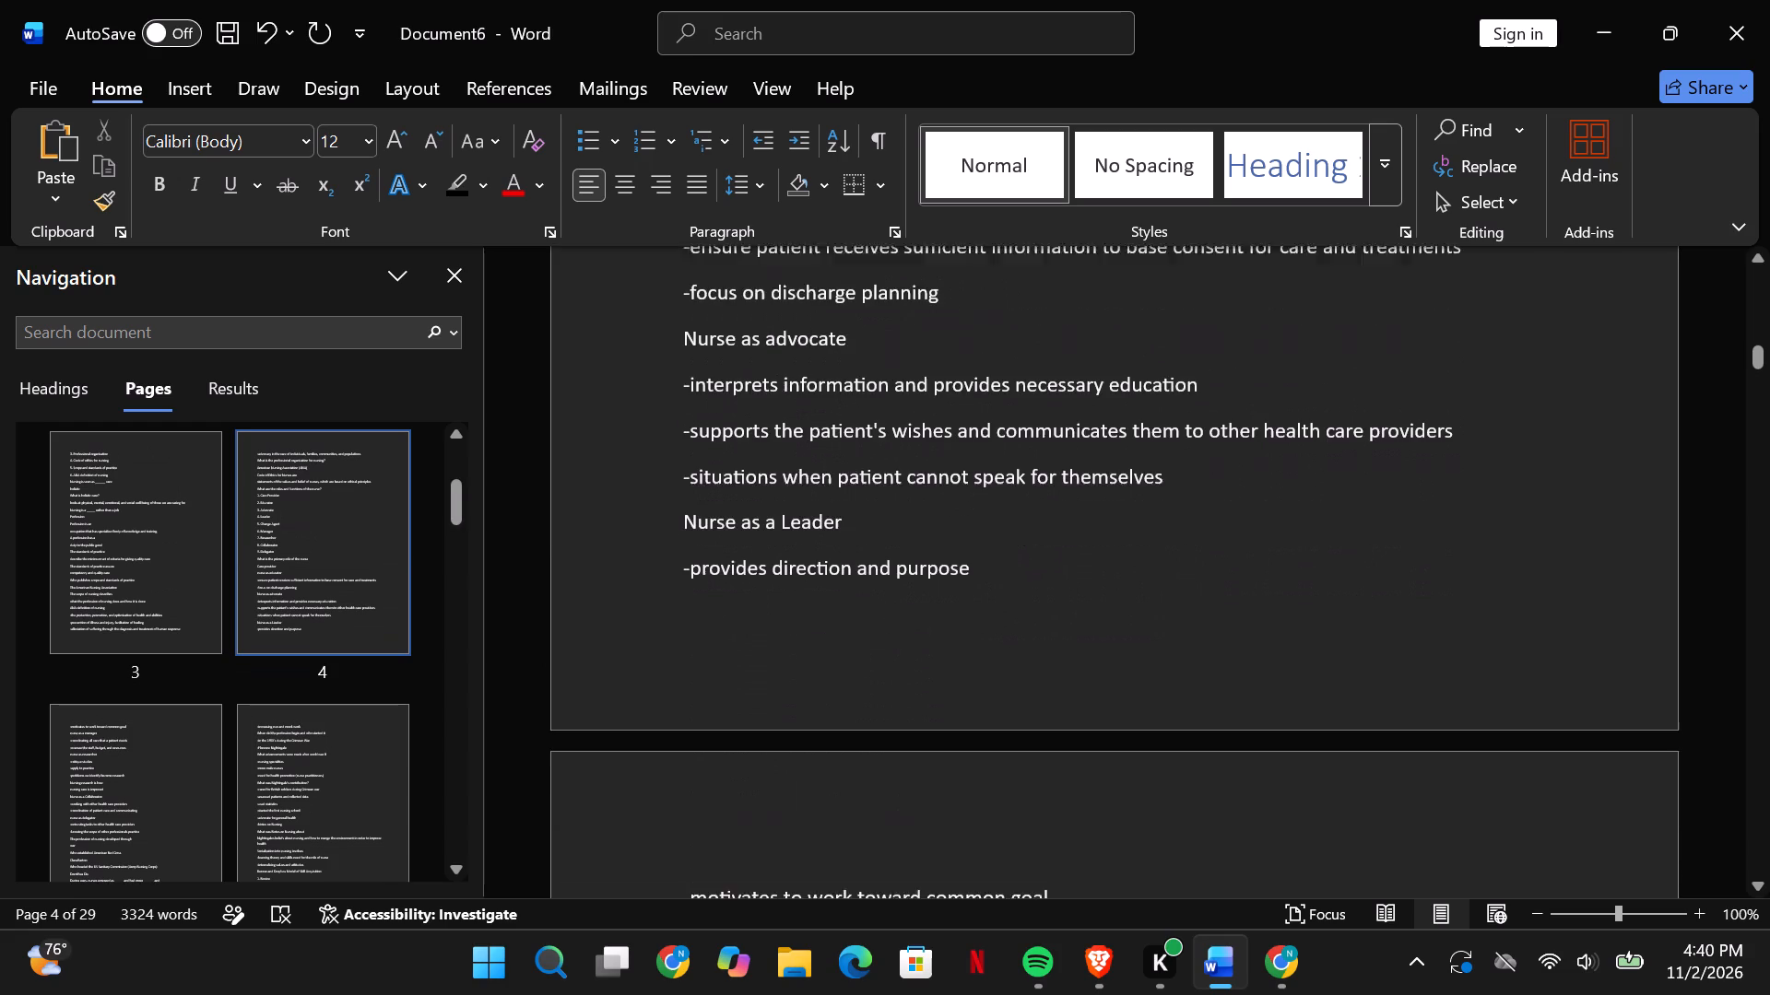
{"action": "scroll", "coordinate": [373, 683], "scroll_direction": "down", "scroll_amount": 1}
{"action": "left_click", "coordinate": [362, 694]}
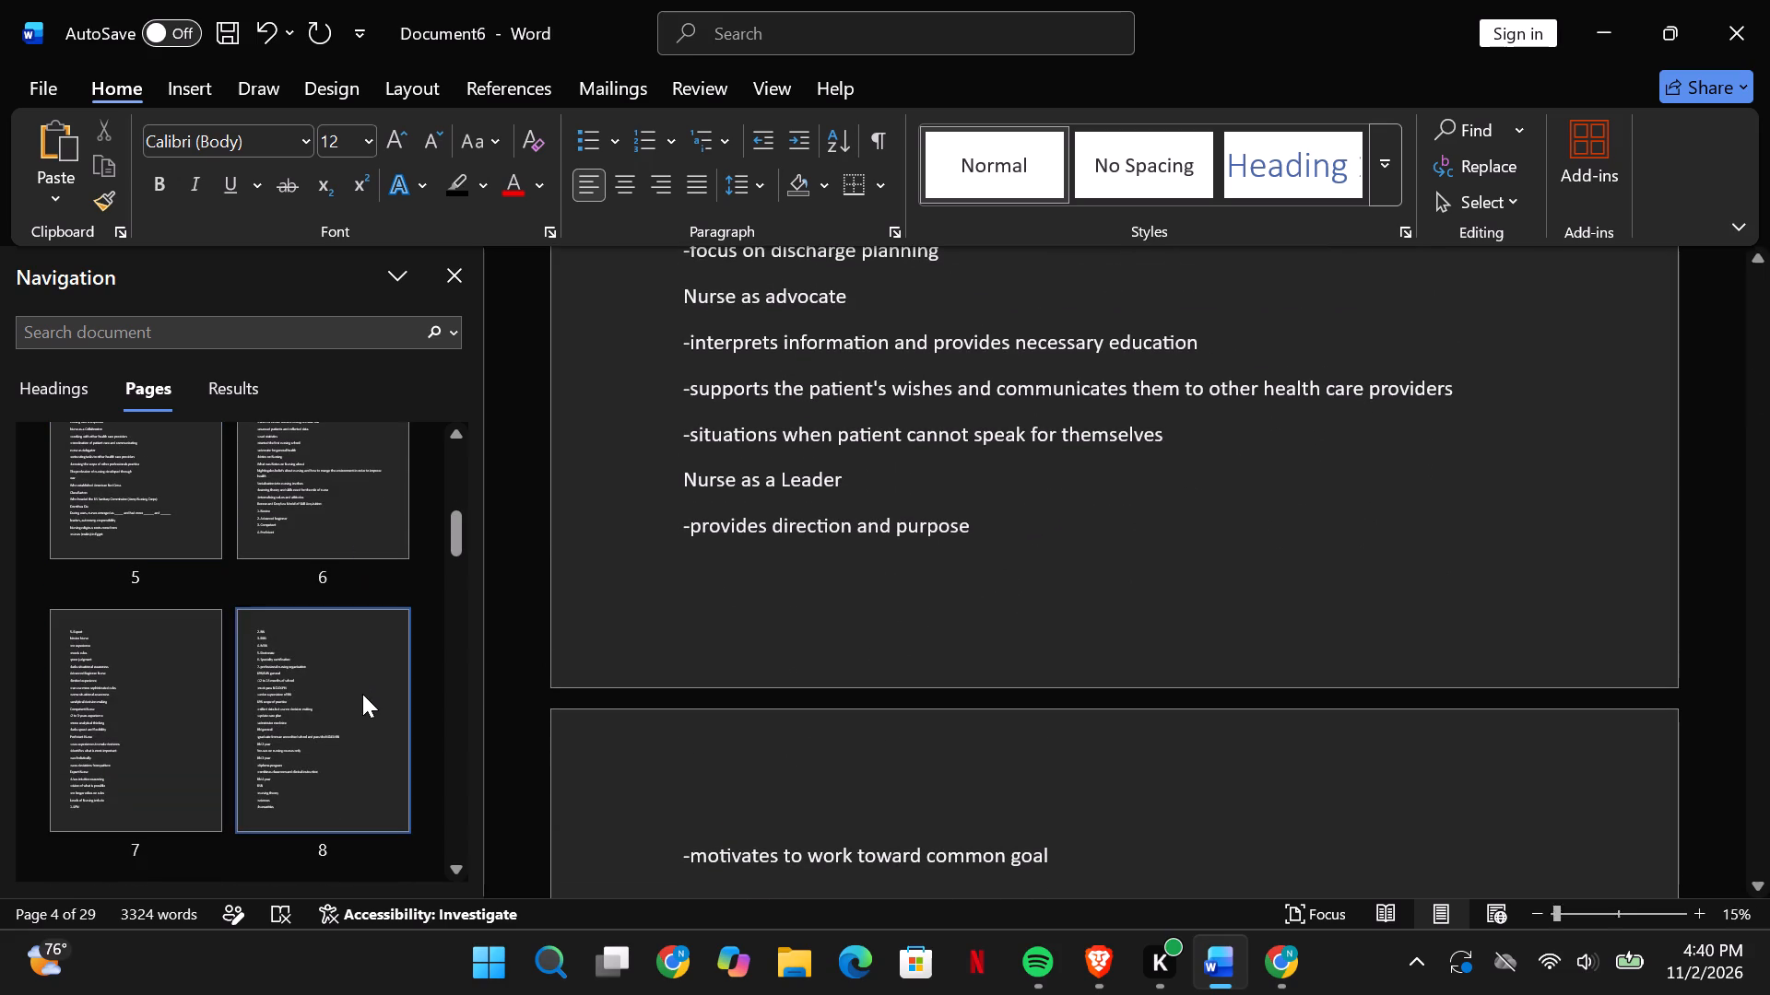
{"action": "scroll", "coordinate": [874, 693], "scroll_direction": "up", "scroll_amount": 3}
{"action": "scroll", "coordinate": [874, 693], "scroll_direction": "down", "scroll_amount": 5}
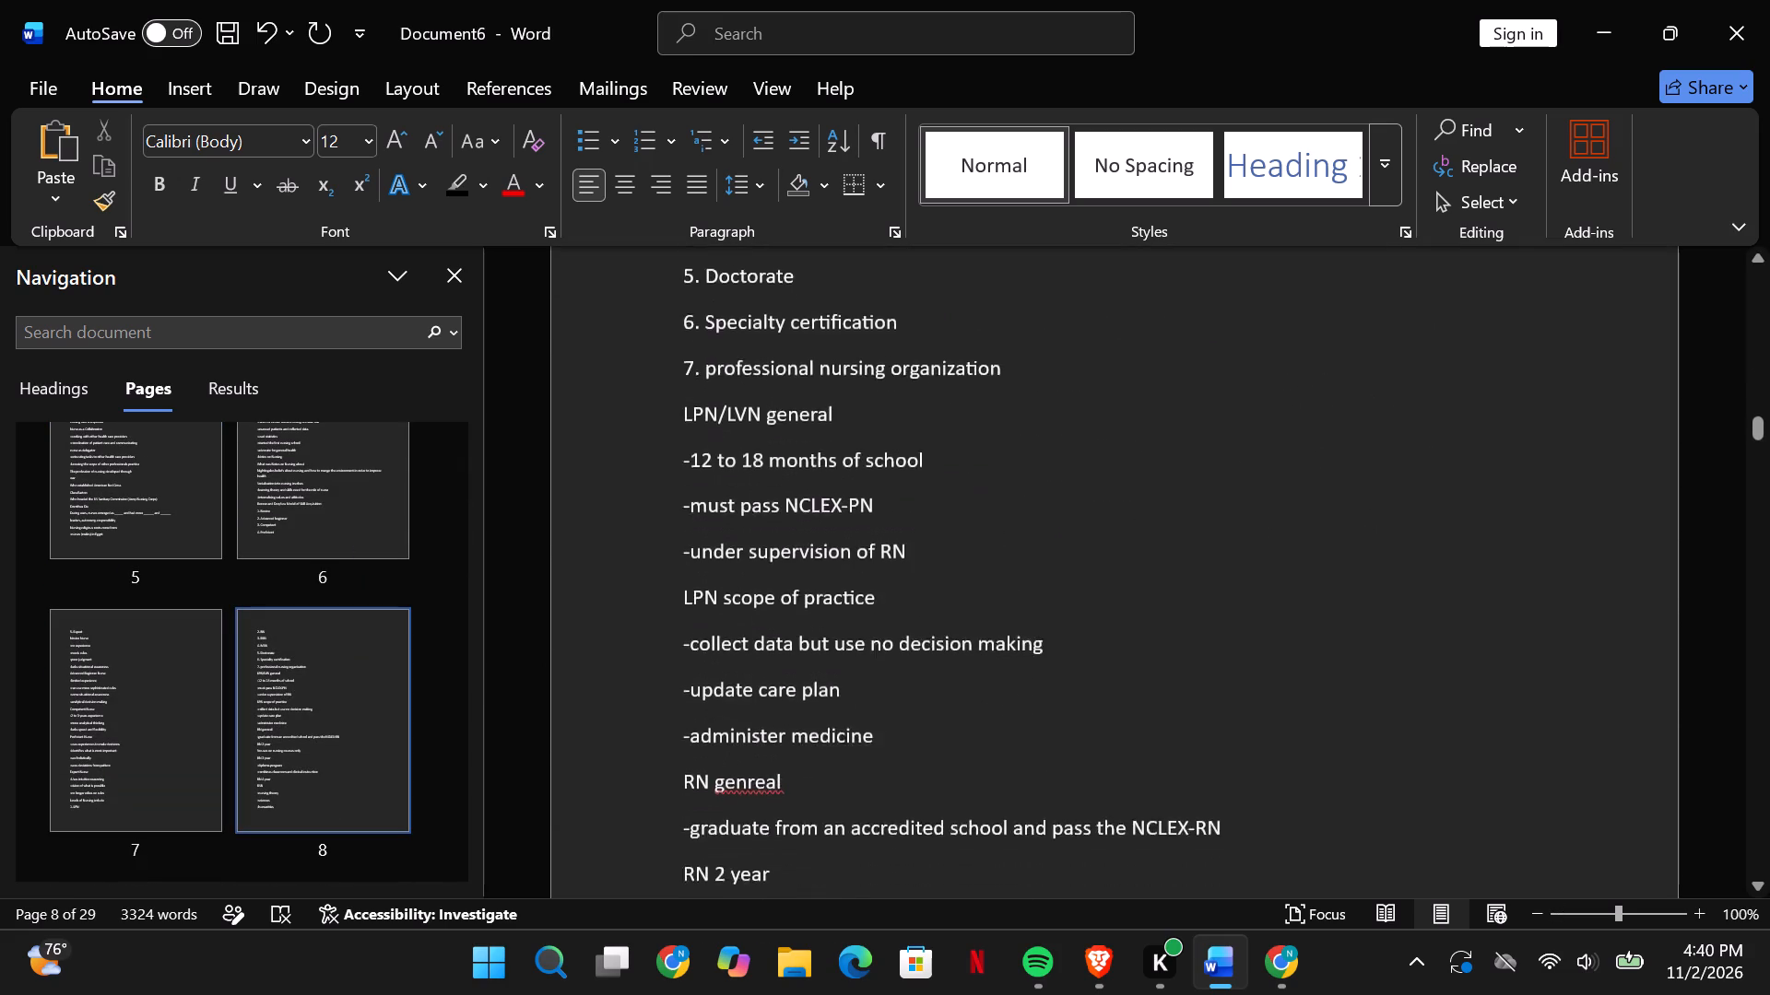
{"action": "scroll", "coordinate": [874, 693], "scroll_direction": "down", "scroll_amount": 7}
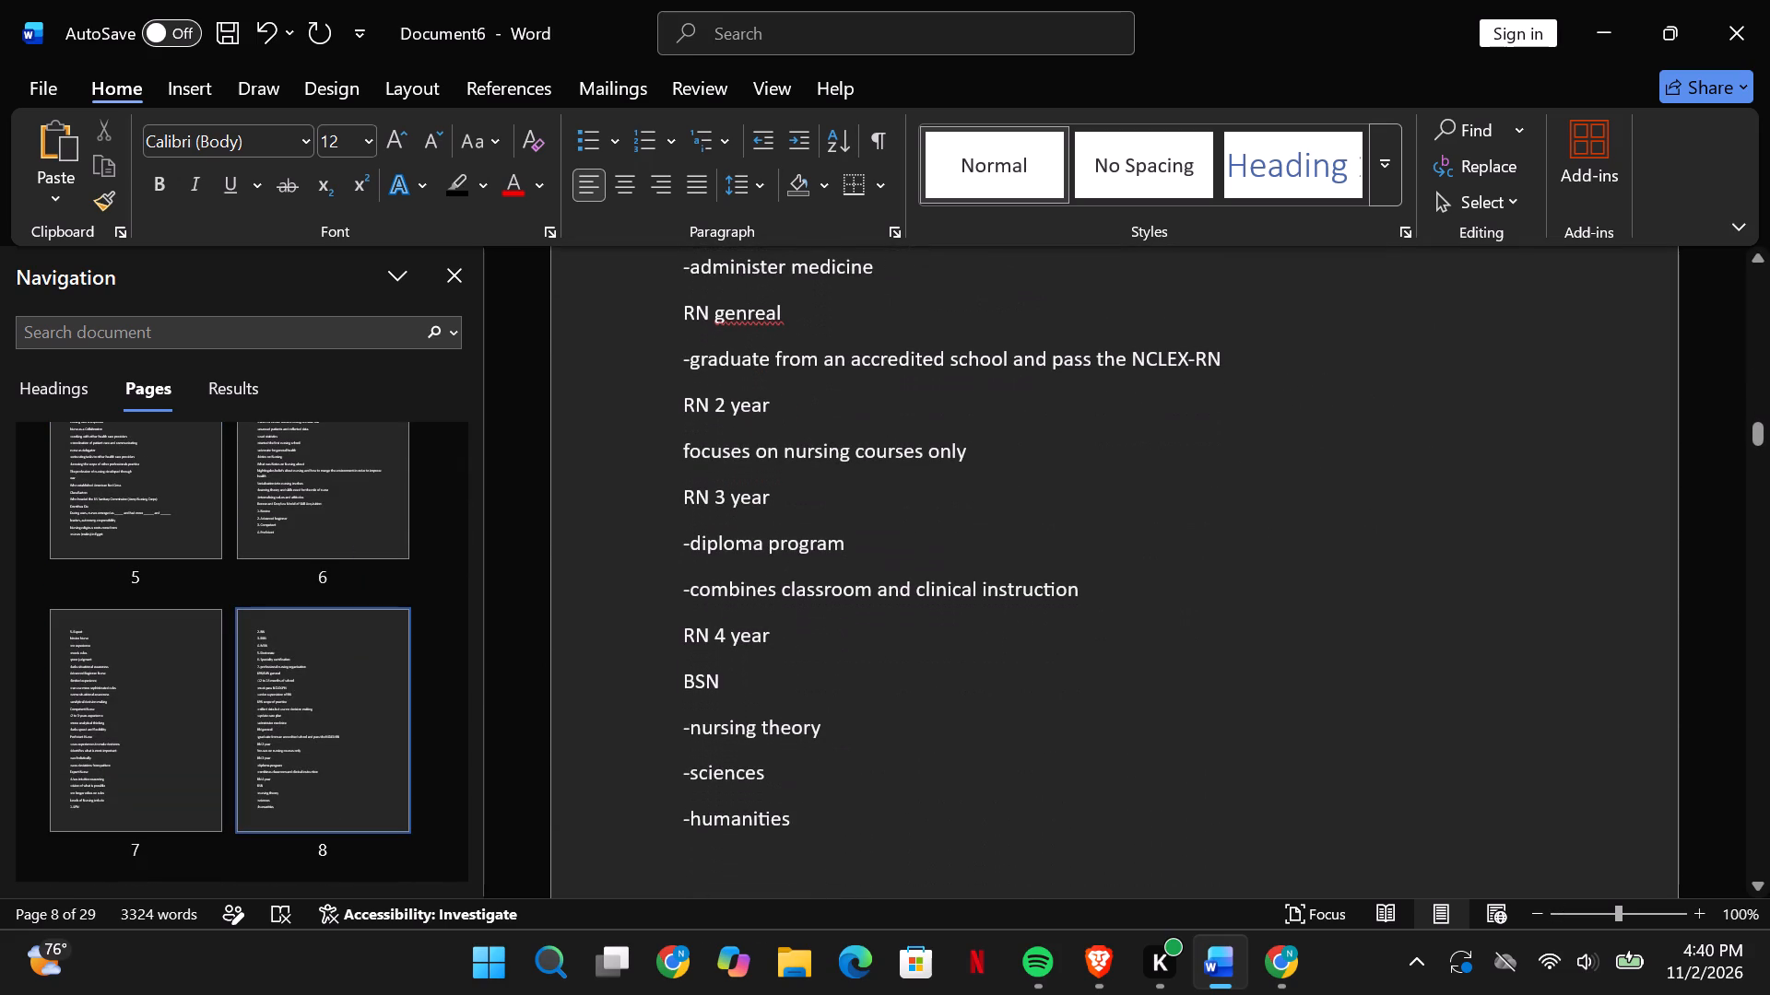
{"action": "scroll", "coordinate": [874, 693], "scroll_direction": "up", "scroll_amount": 1}
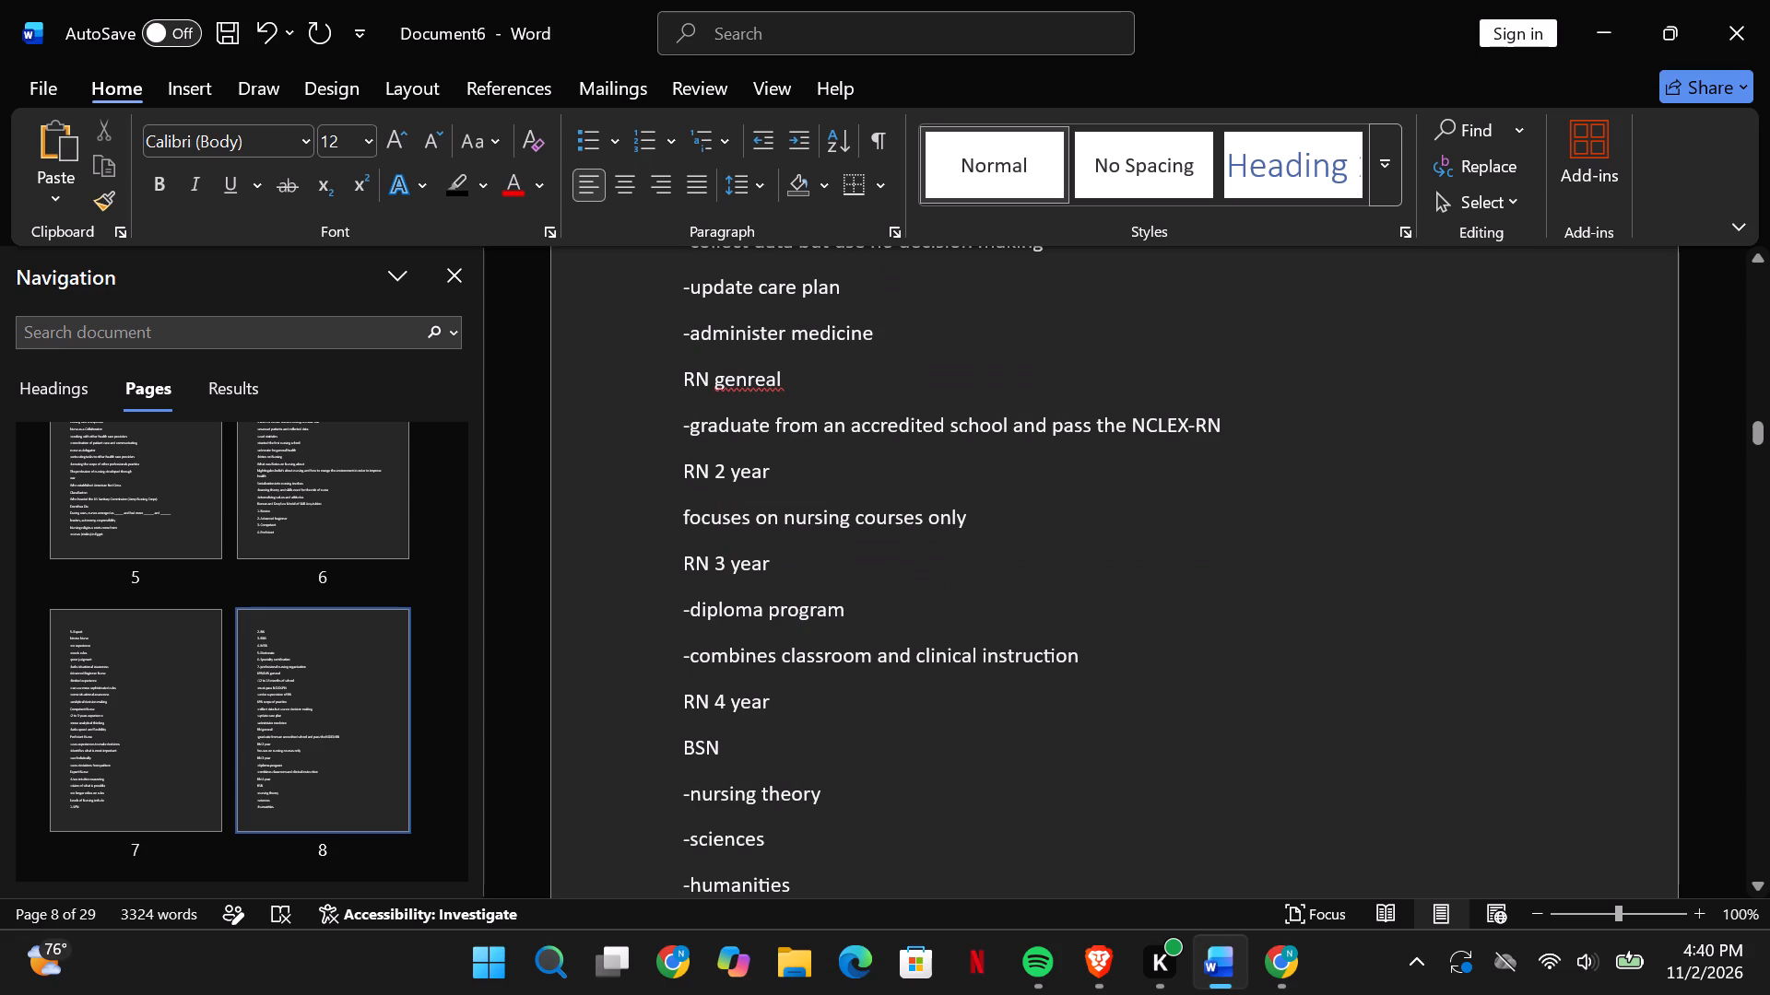
{"action": "scroll", "coordinate": [774, 623], "scroll_direction": "up", "scroll_amount": 1}
{"action": "scroll", "coordinate": [774, 623], "scroll_direction": "down", "scroll_amount": 4}
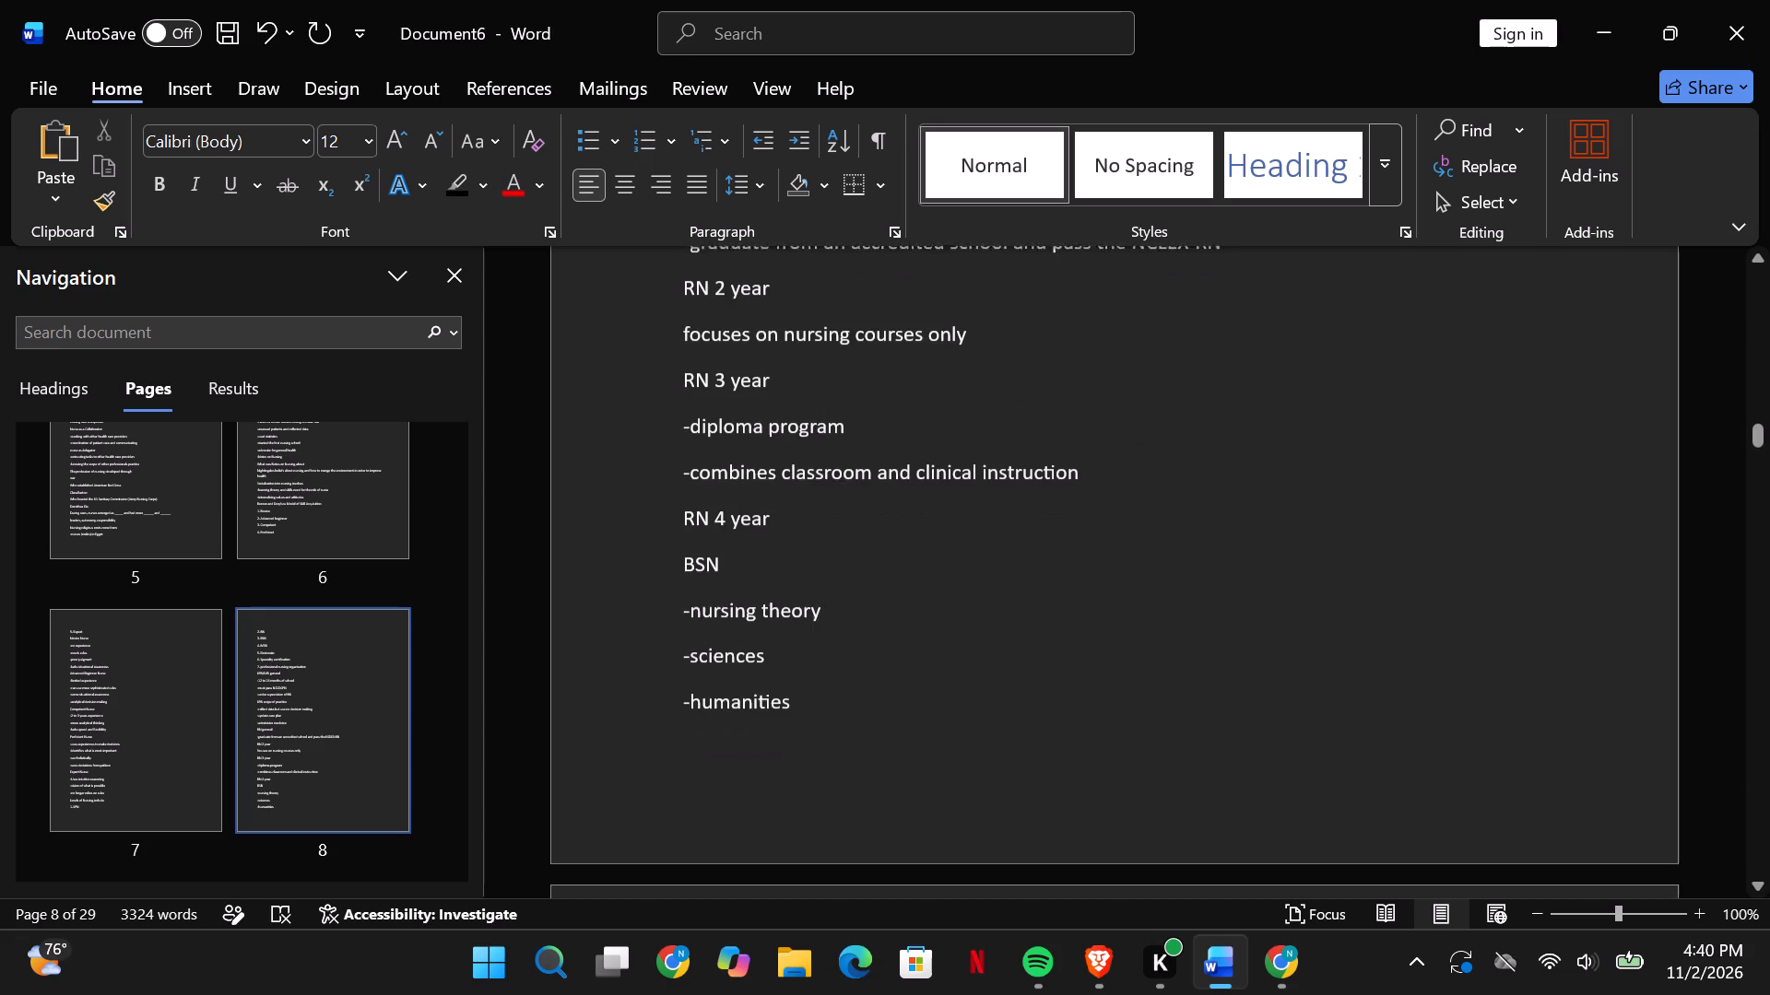
{"action": "scroll", "coordinate": [698, 629], "scroll_direction": "down", "scroll_amount": 3}
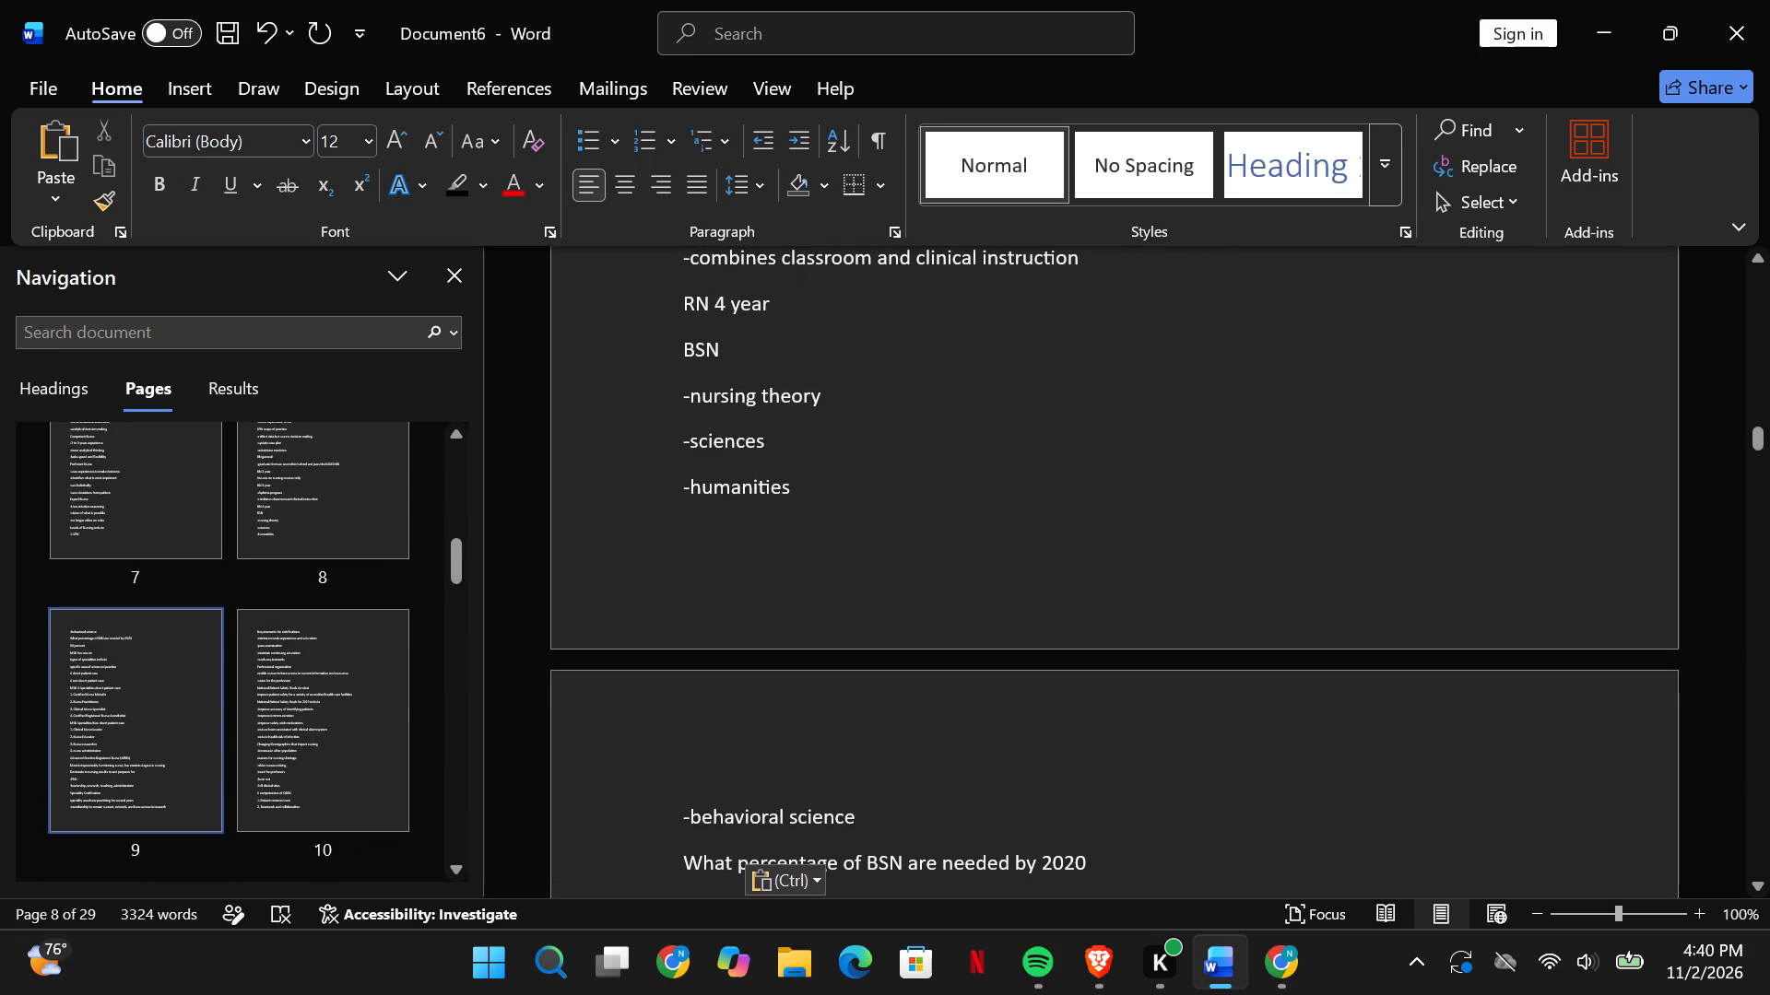
{"action": "scroll", "coordinate": [745, 778], "scroll_direction": "down", "scroll_amount": 6}
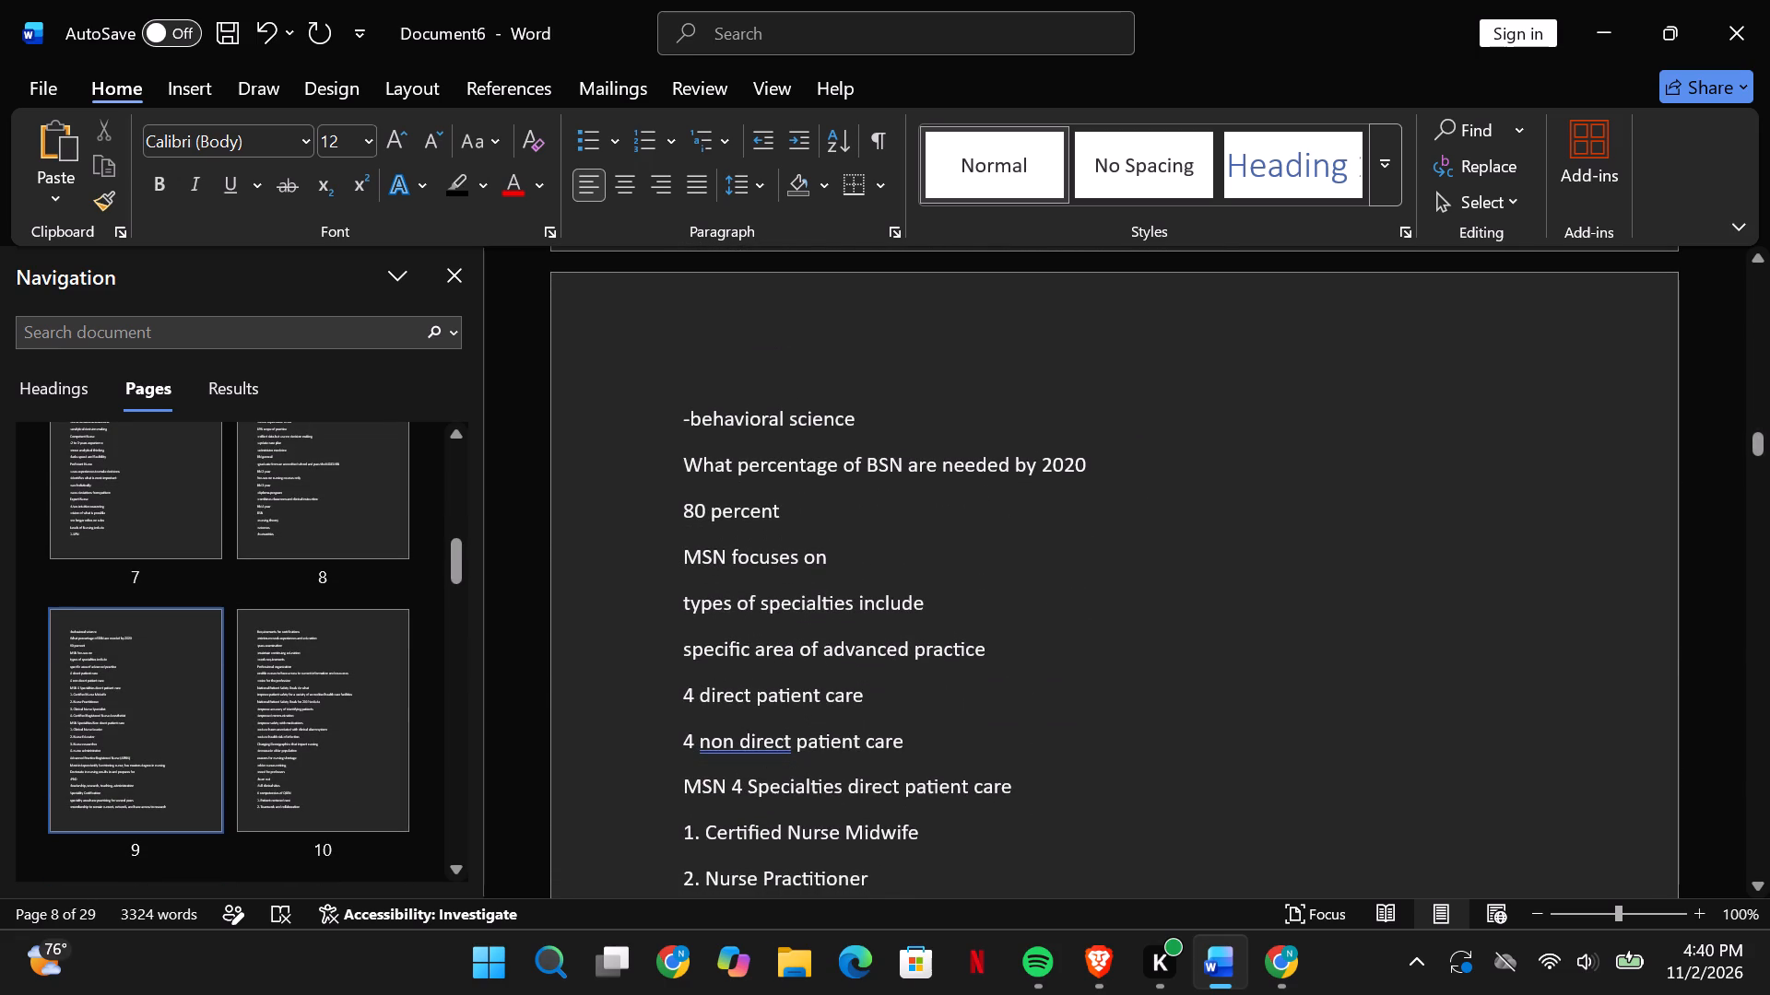
{"action": "scroll", "coordinate": [743, 679], "scroll_direction": "down", "scroll_amount": 4}
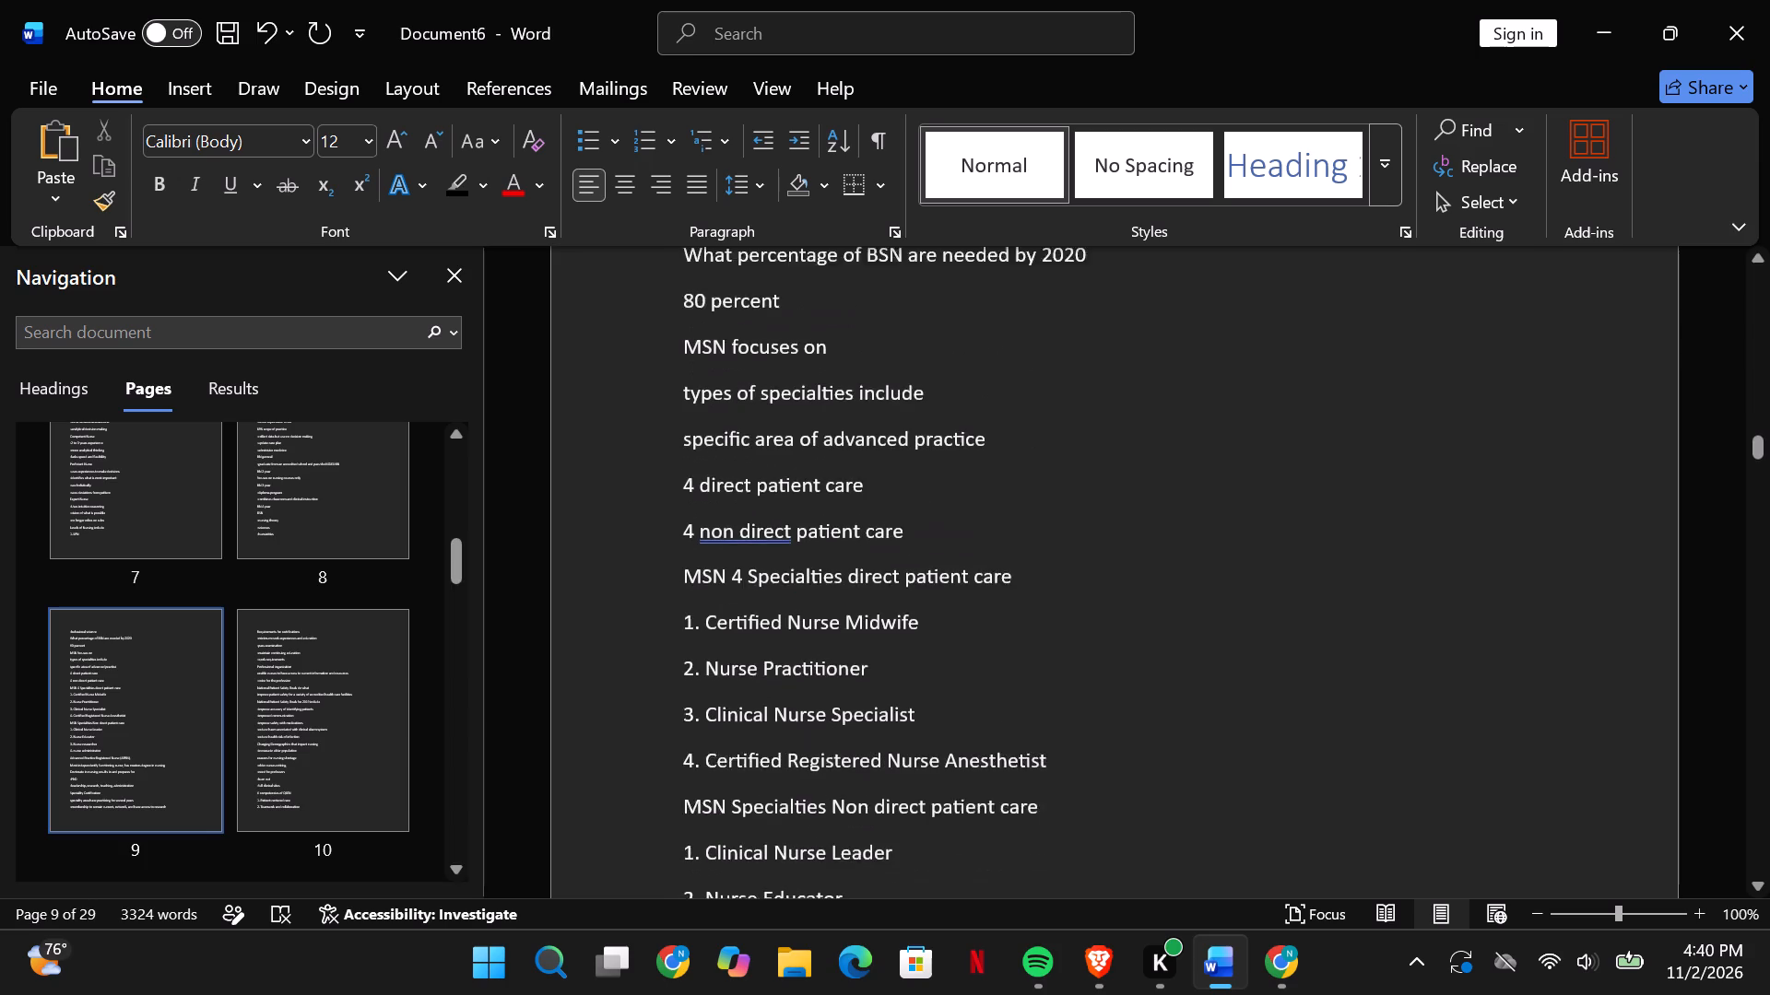
{"action": "scroll", "coordinate": [187, 756], "scroll_direction": "down", "scroll_amount": 2}
Check the caring-model flashcards on page 14 and the closing flashcards on the document's last page.
{"action": "left_click", "coordinate": [277, 684]}
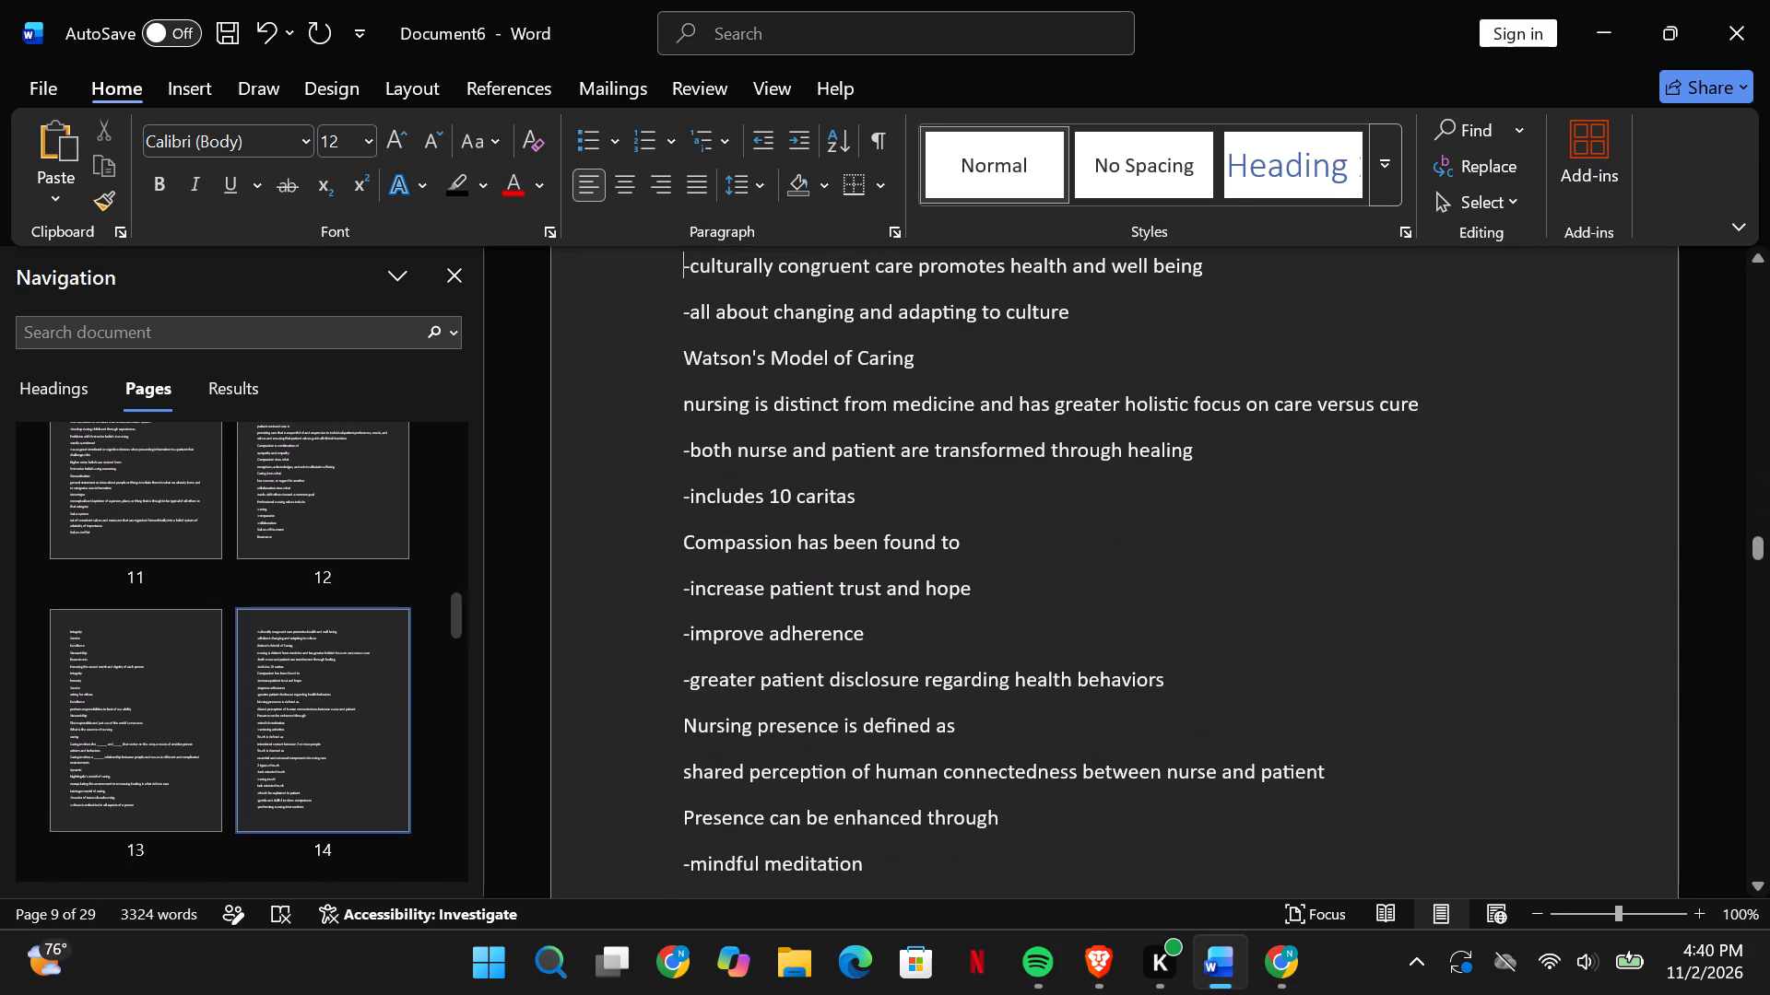
{"action": "scroll", "coordinate": [956, 685], "scroll_direction": "up", "scroll_amount": 6}
{"action": "scroll", "coordinate": [956, 685], "scroll_direction": "down", "scroll_amount": 4}
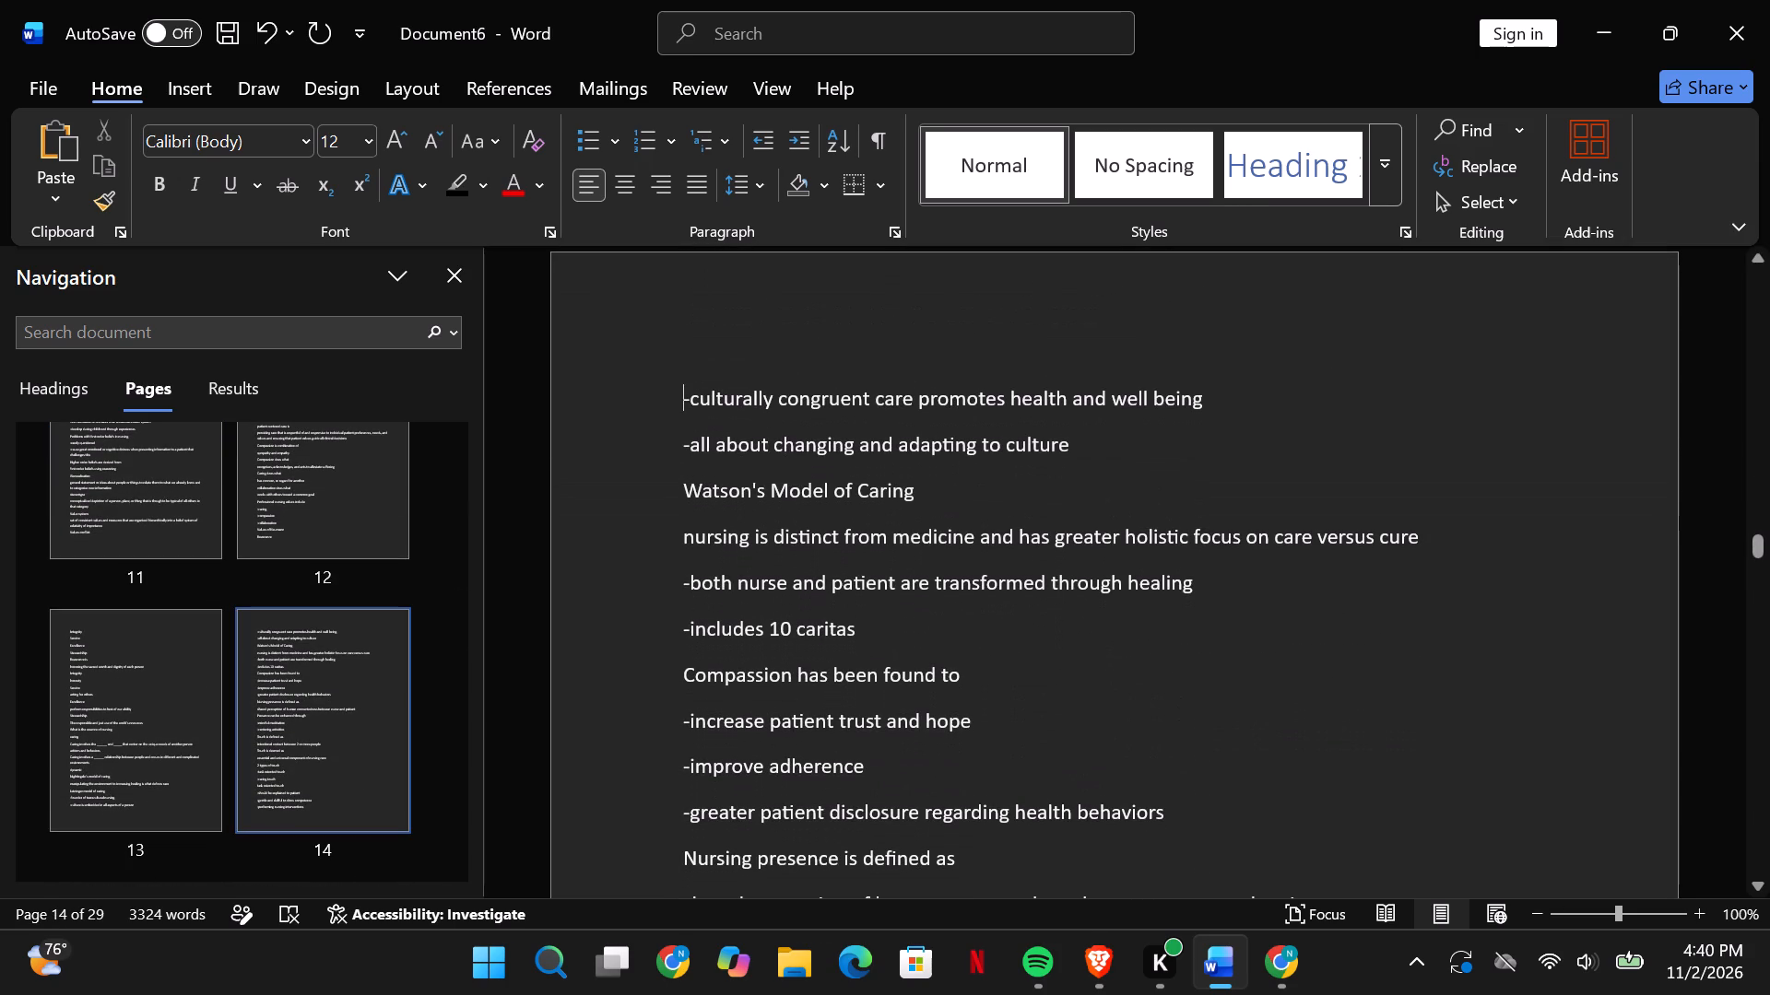
{"action": "scroll", "coordinate": [324, 656], "scroll_direction": "down", "scroll_amount": 5}
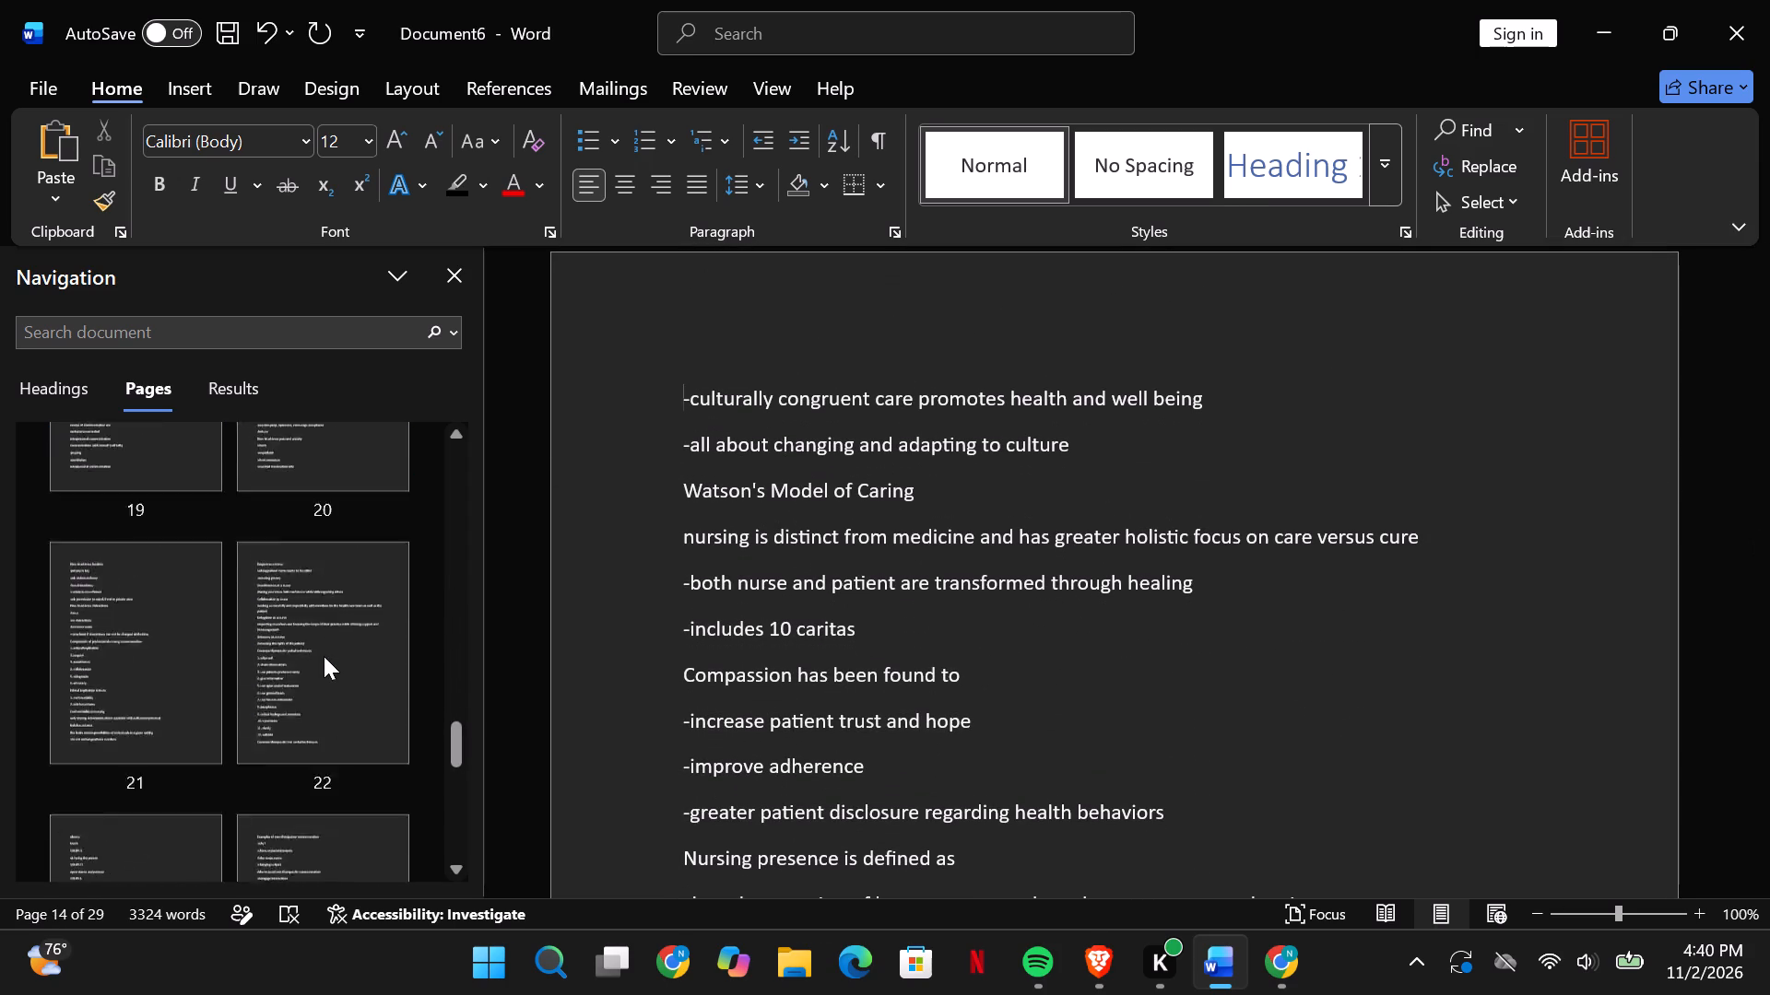
{"action": "scroll", "coordinate": [324, 656], "scroll_direction": "down", "scroll_amount": 7}
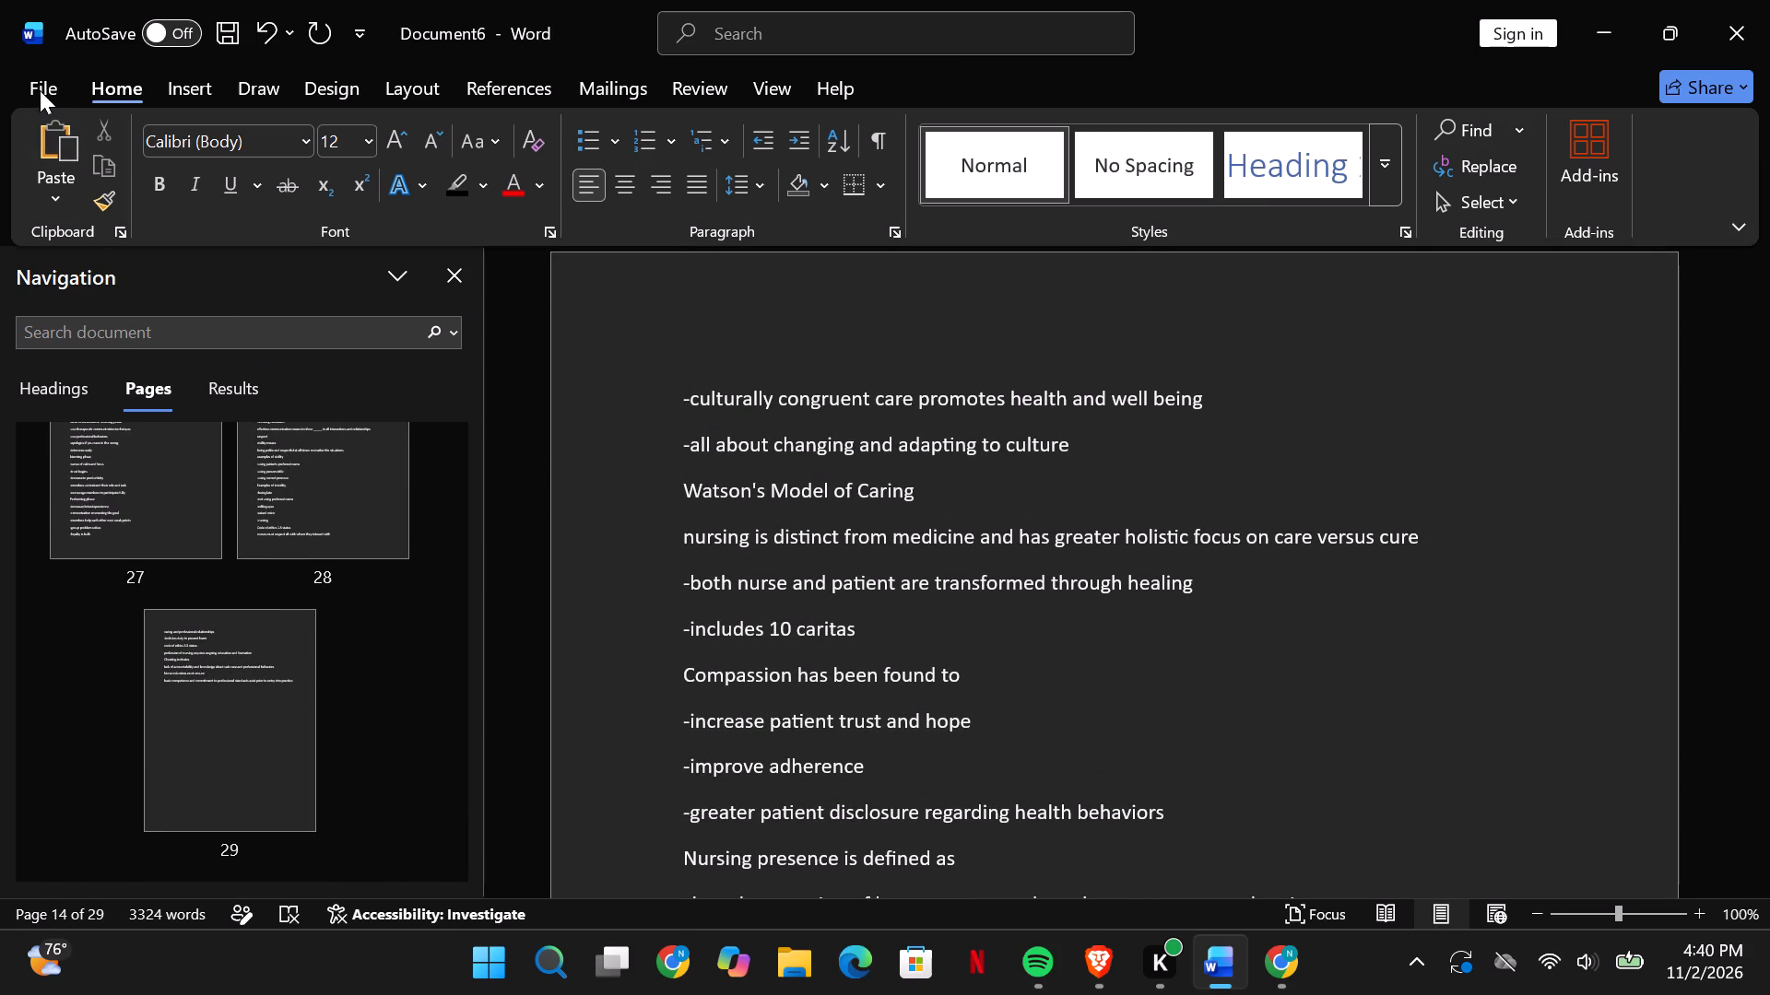
{"action": "scroll", "coordinate": [963, 765], "scroll_direction": "down", "scroll_amount": 5}
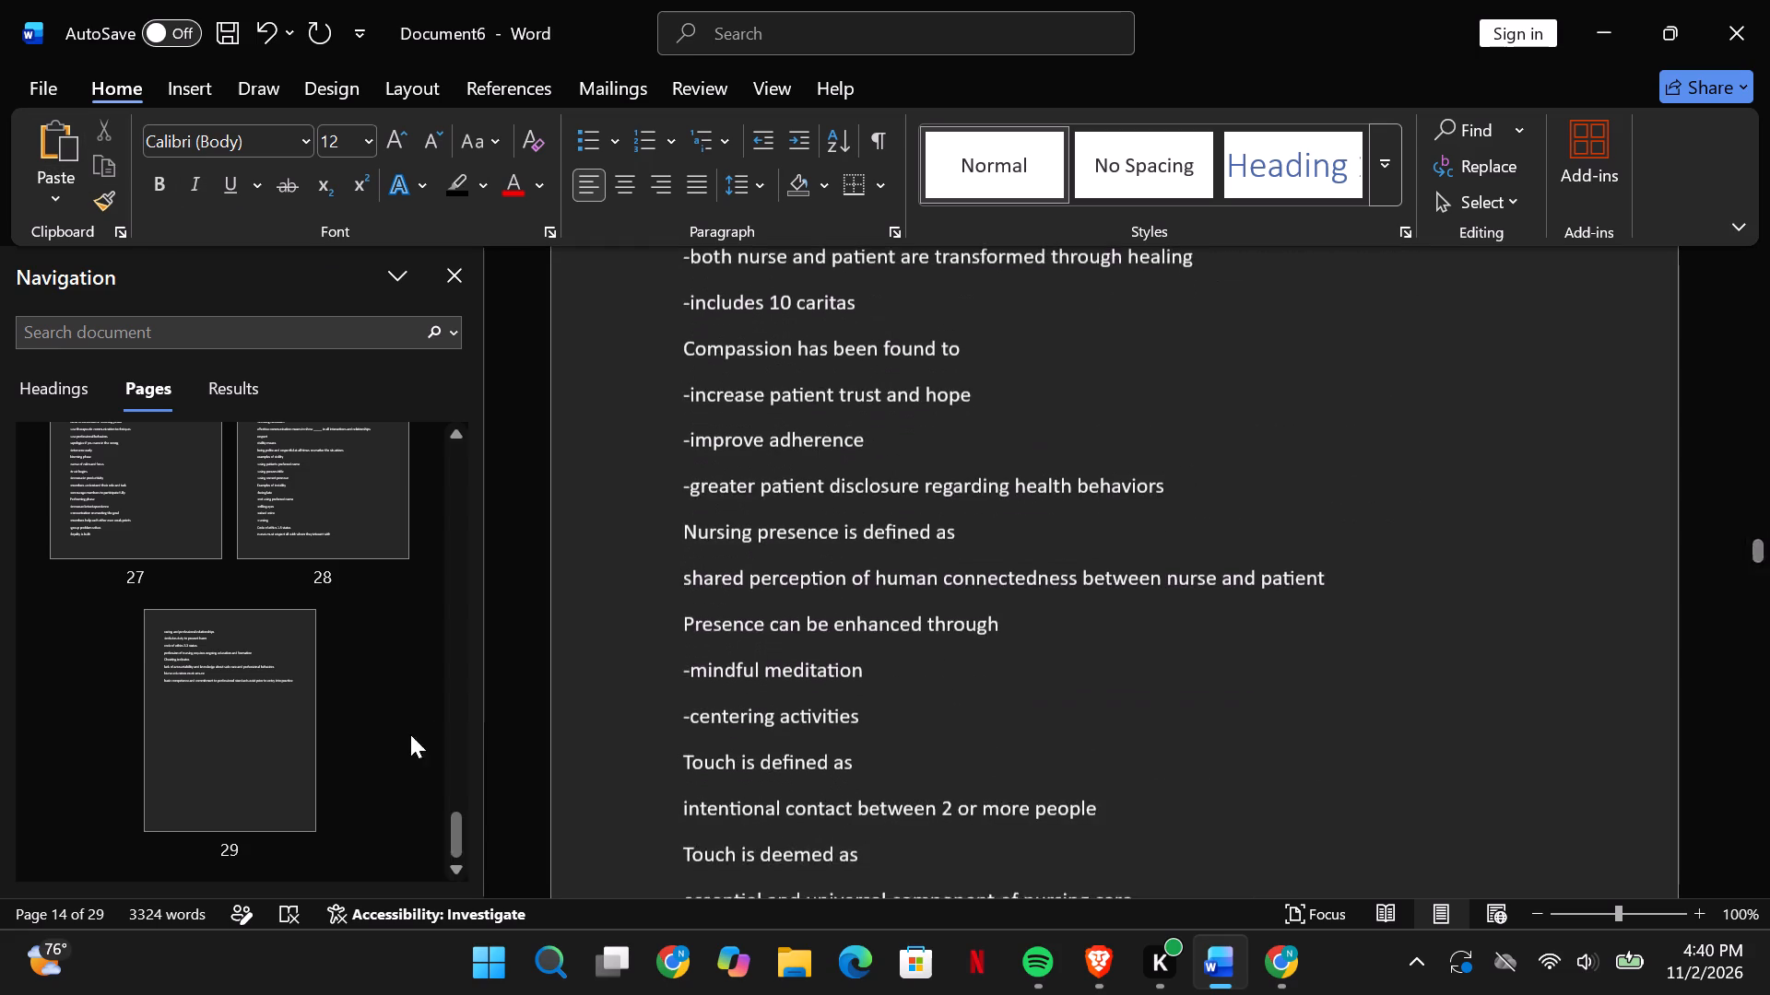
{"action": "left_click", "coordinate": [258, 708]}
{"action": "scroll", "coordinate": [1532, 992], "scroll_direction": "down", "scroll_amount": 2}
{"action": "scroll", "coordinate": [1519, 969], "scroll_direction": "up", "scroll_amount": 2}
{"action": "scroll", "coordinate": [1519, 969], "scroll_direction": "down", "scroll_amount": 1}
{"action": "scroll", "coordinate": [1519, 969], "scroll_direction": "up", "scroll_amount": 2}
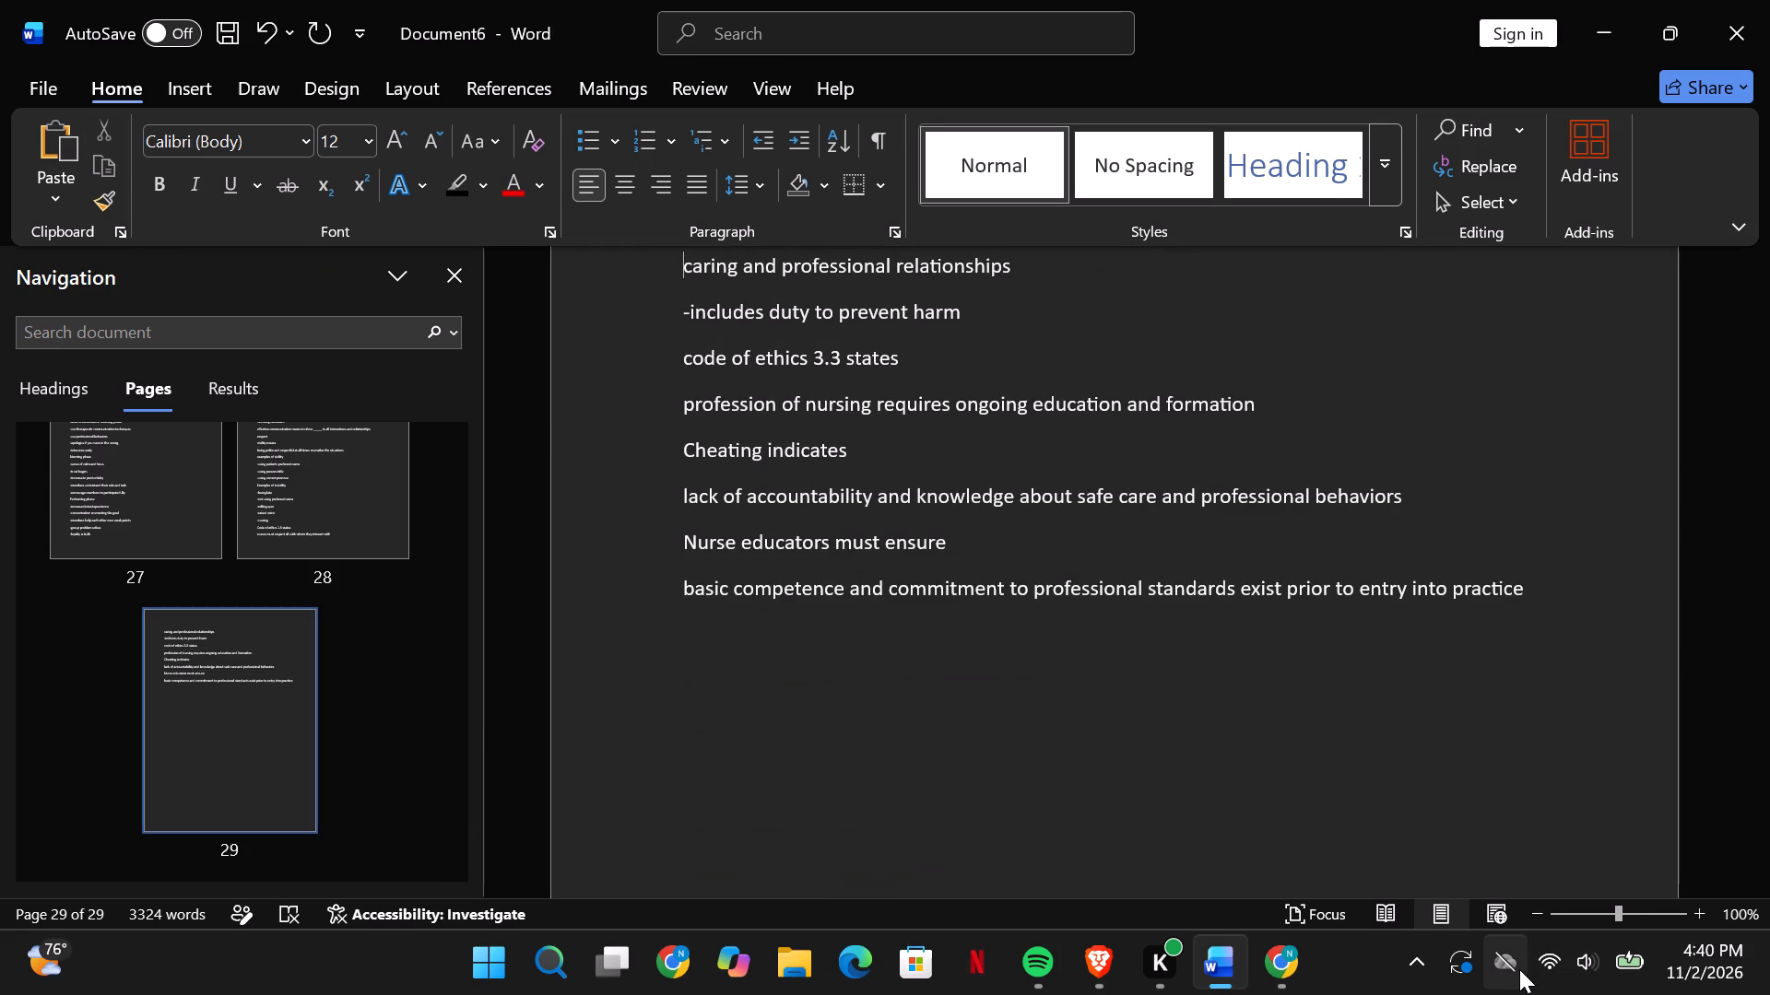
Review the final flashcards backward from the code of ethics and civility items to the Norming phase.
{"action": "scroll", "coordinate": [1519, 969], "scroll_direction": "up", "scroll_amount": 1}
{"action": "scroll", "coordinate": [1149, 664], "scroll_direction": "up", "scroll_amount": 8}
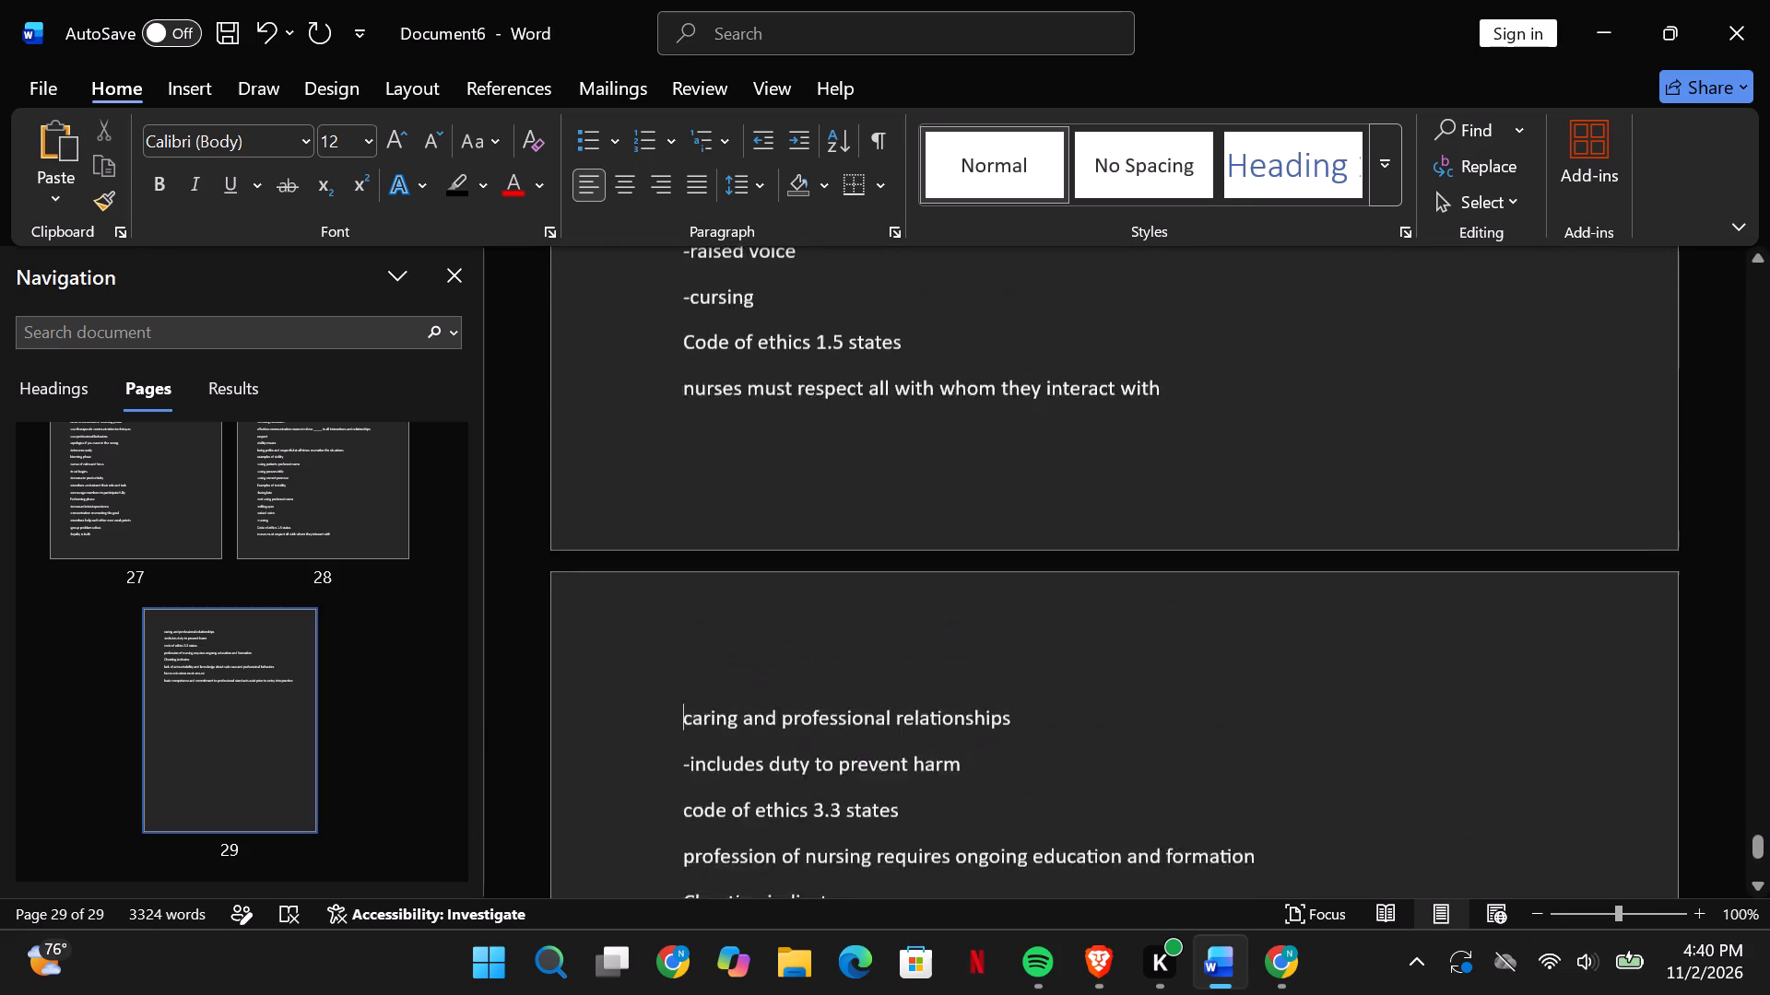
{"action": "scroll", "coordinate": [1149, 664], "scroll_direction": "up", "scroll_amount": 7}
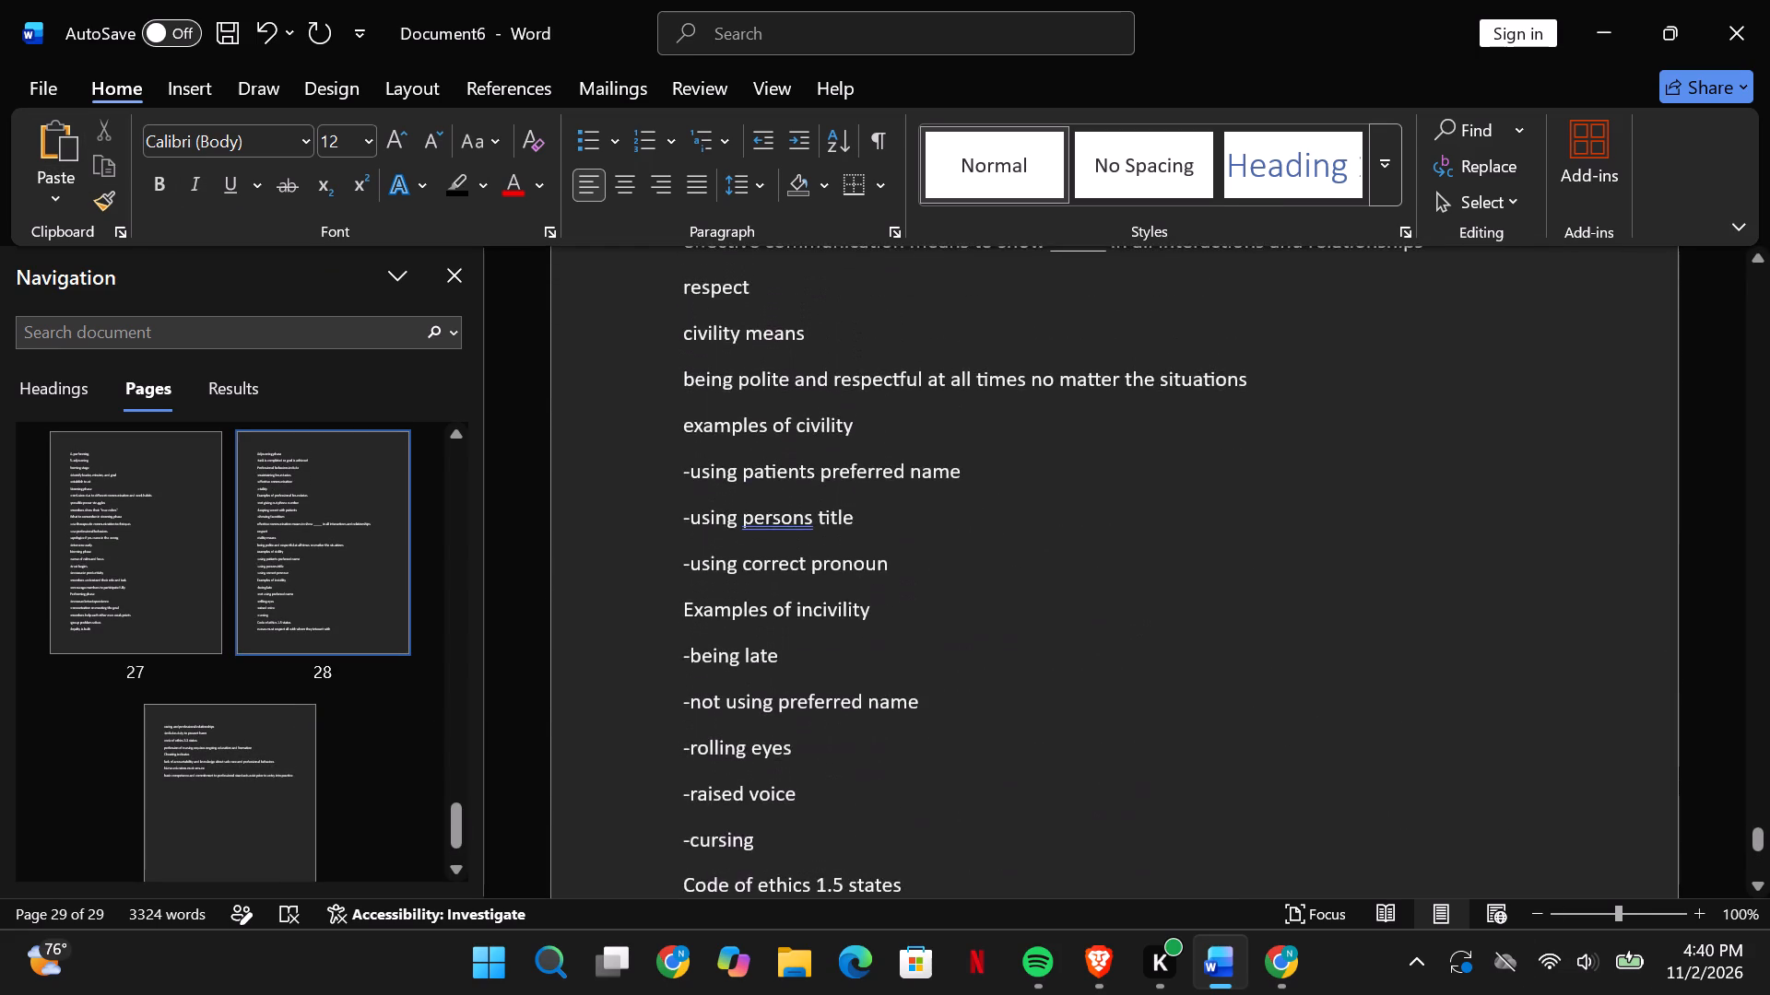
{"action": "scroll", "coordinate": [1149, 664], "scroll_direction": "up", "scroll_amount": 2}
{"action": "scroll", "coordinate": [728, 593], "scroll_direction": "up", "scroll_amount": 3}
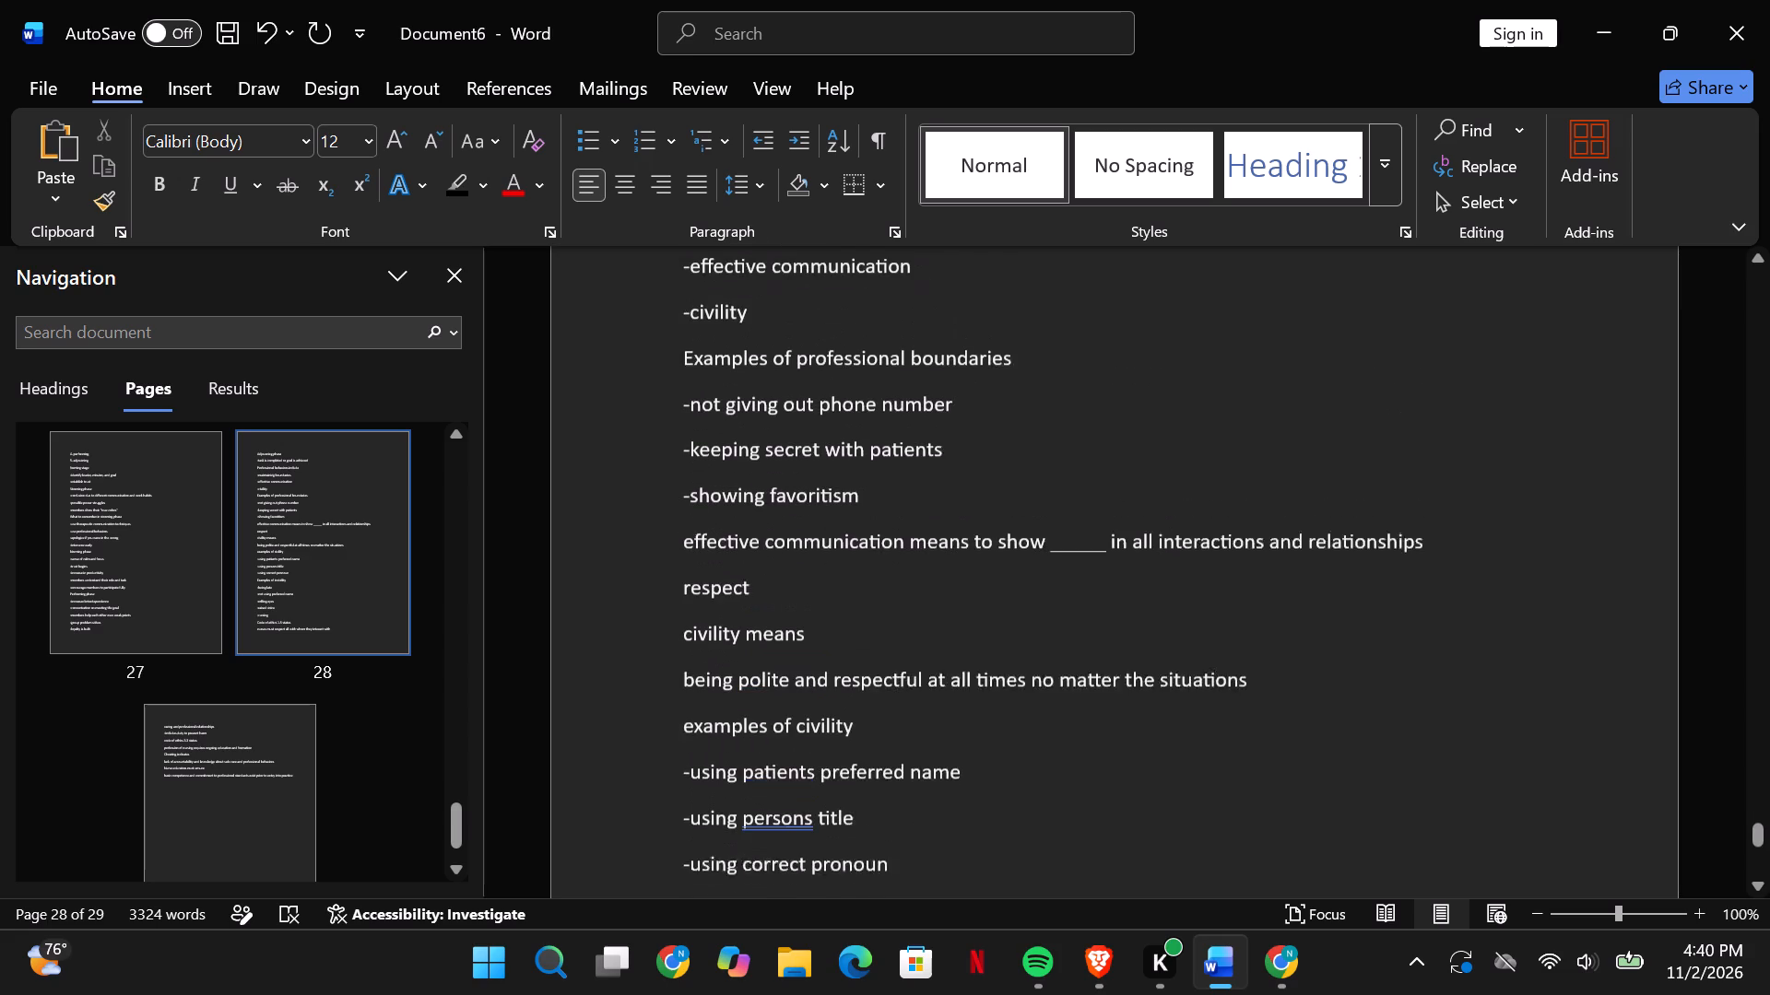
{"action": "scroll", "coordinate": [902, 464], "scroll_direction": "up", "scroll_amount": 2}
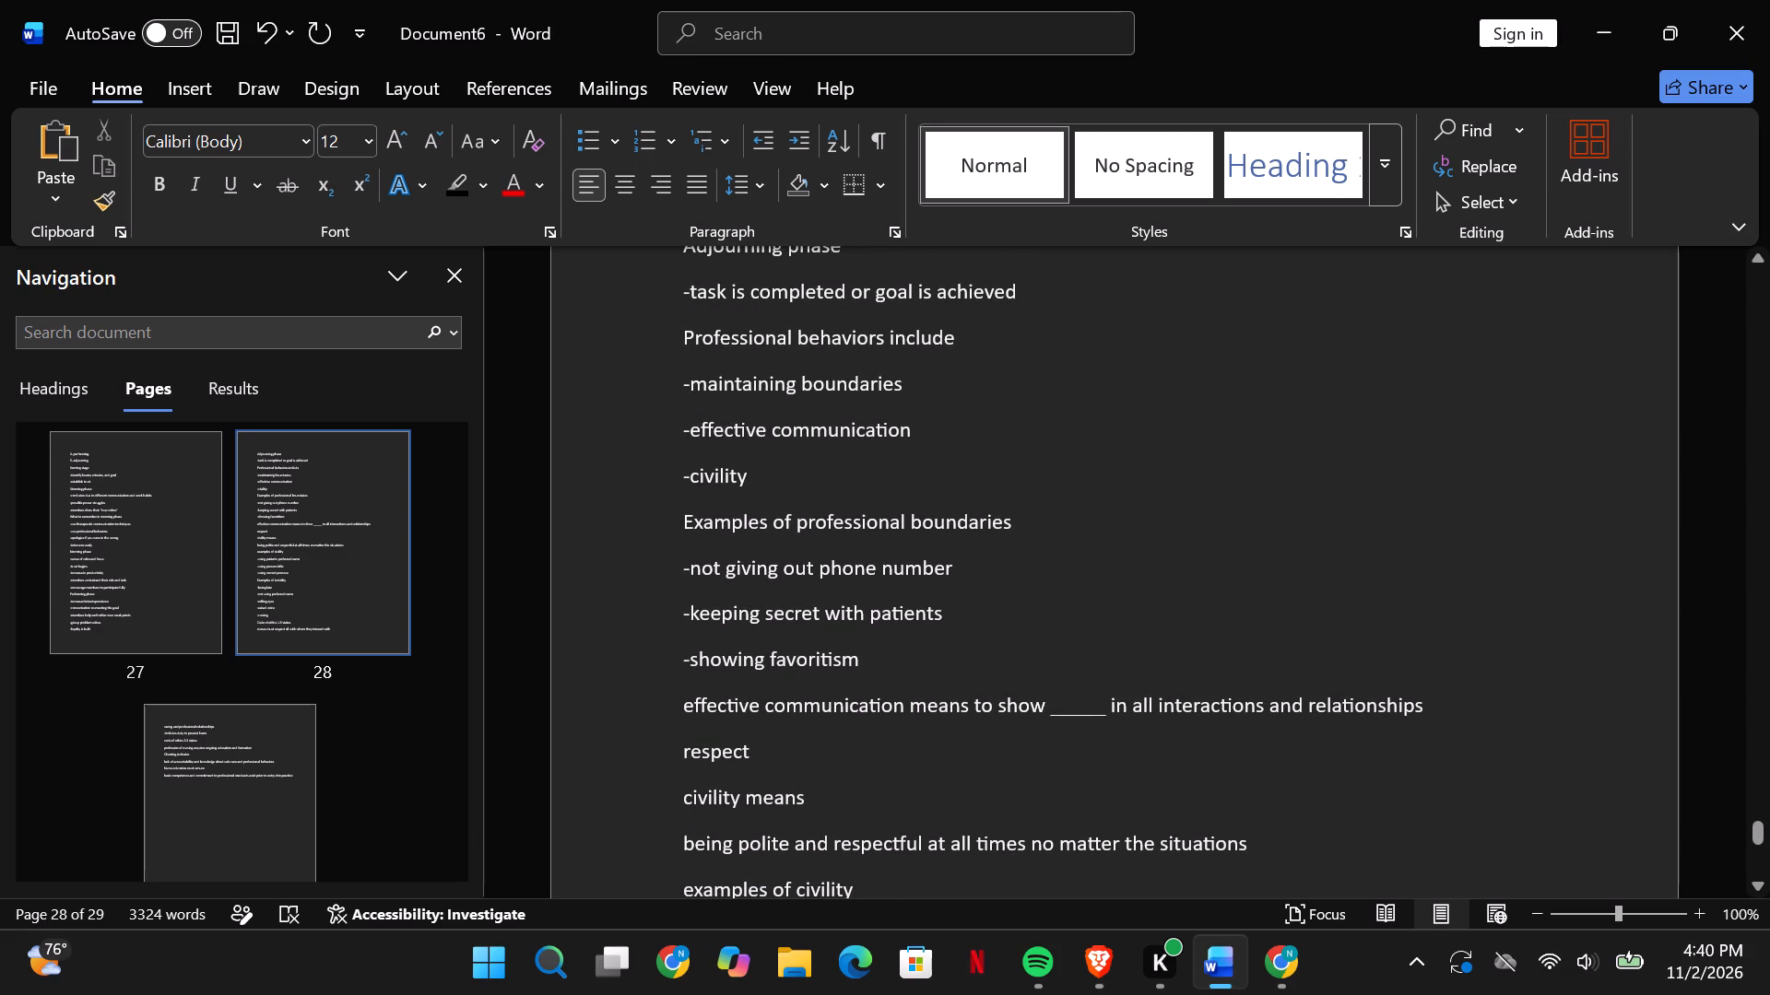
{"action": "scroll", "coordinate": [773, 591], "scroll_direction": "up", "scroll_amount": 6}
{"action": "scroll", "coordinate": [773, 591], "scroll_direction": "down", "scroll_amount": 2}
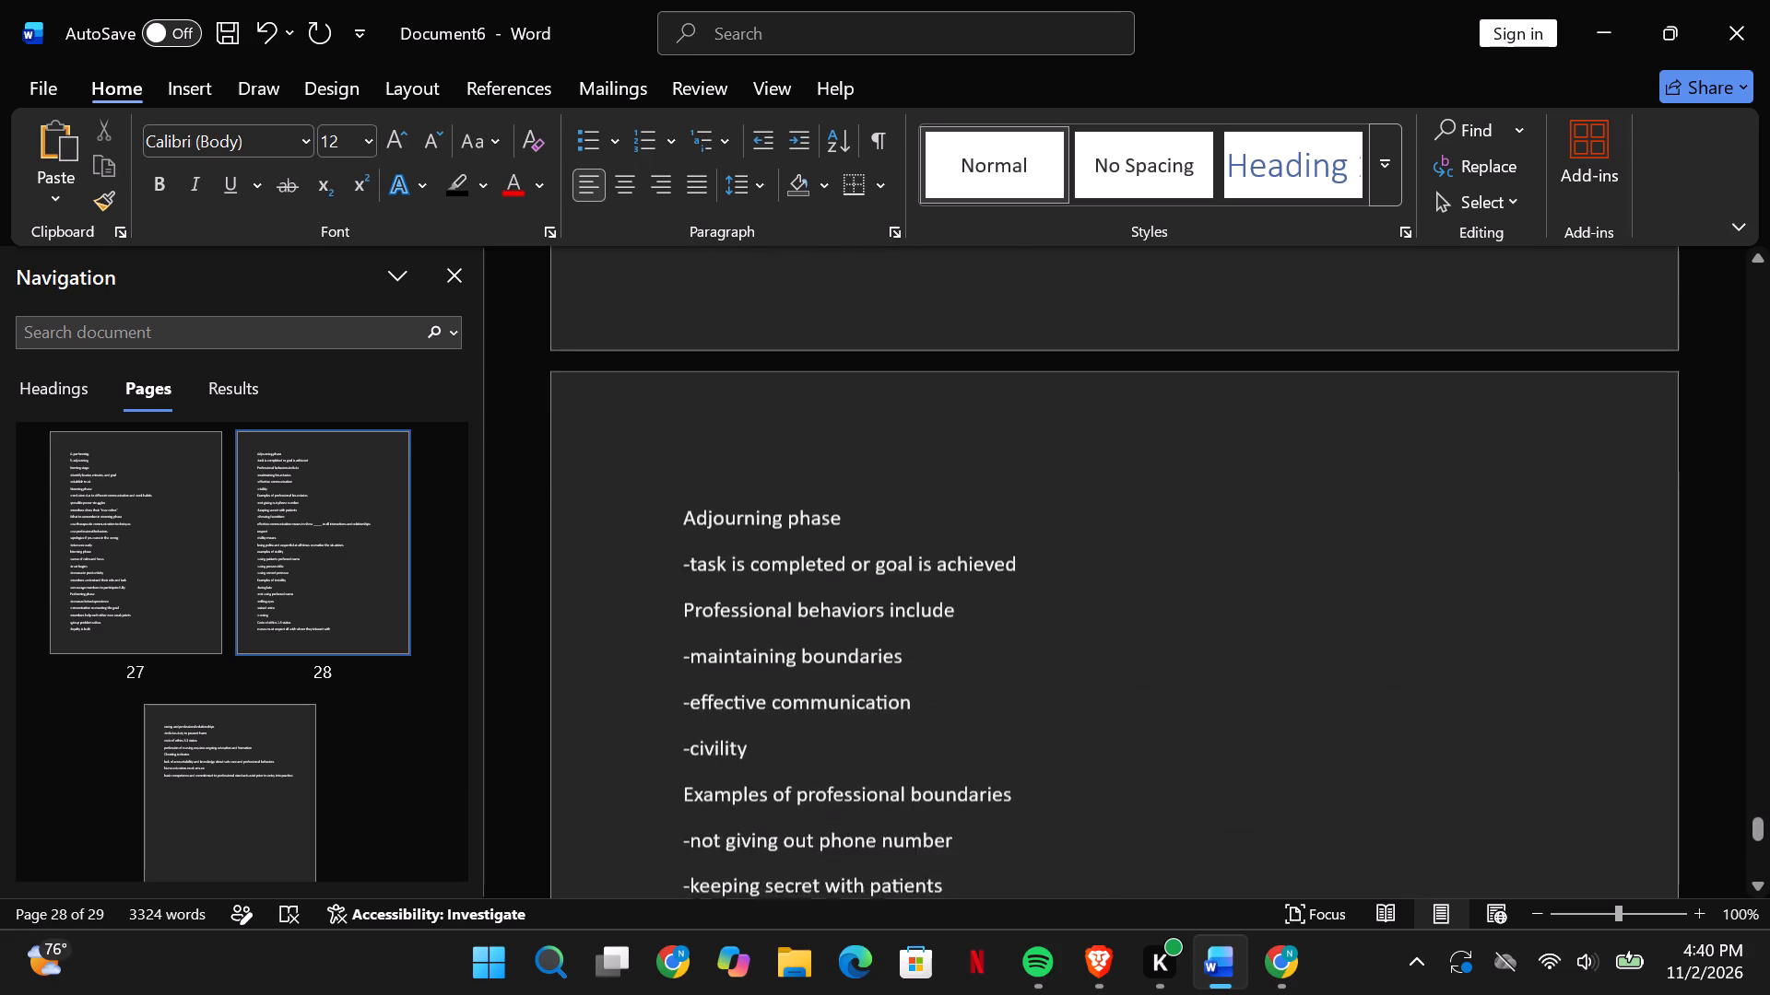
{"action": "scroll", "coordinate": [773, 591], "scroll_direction": "down", "scroll_amount": 3}
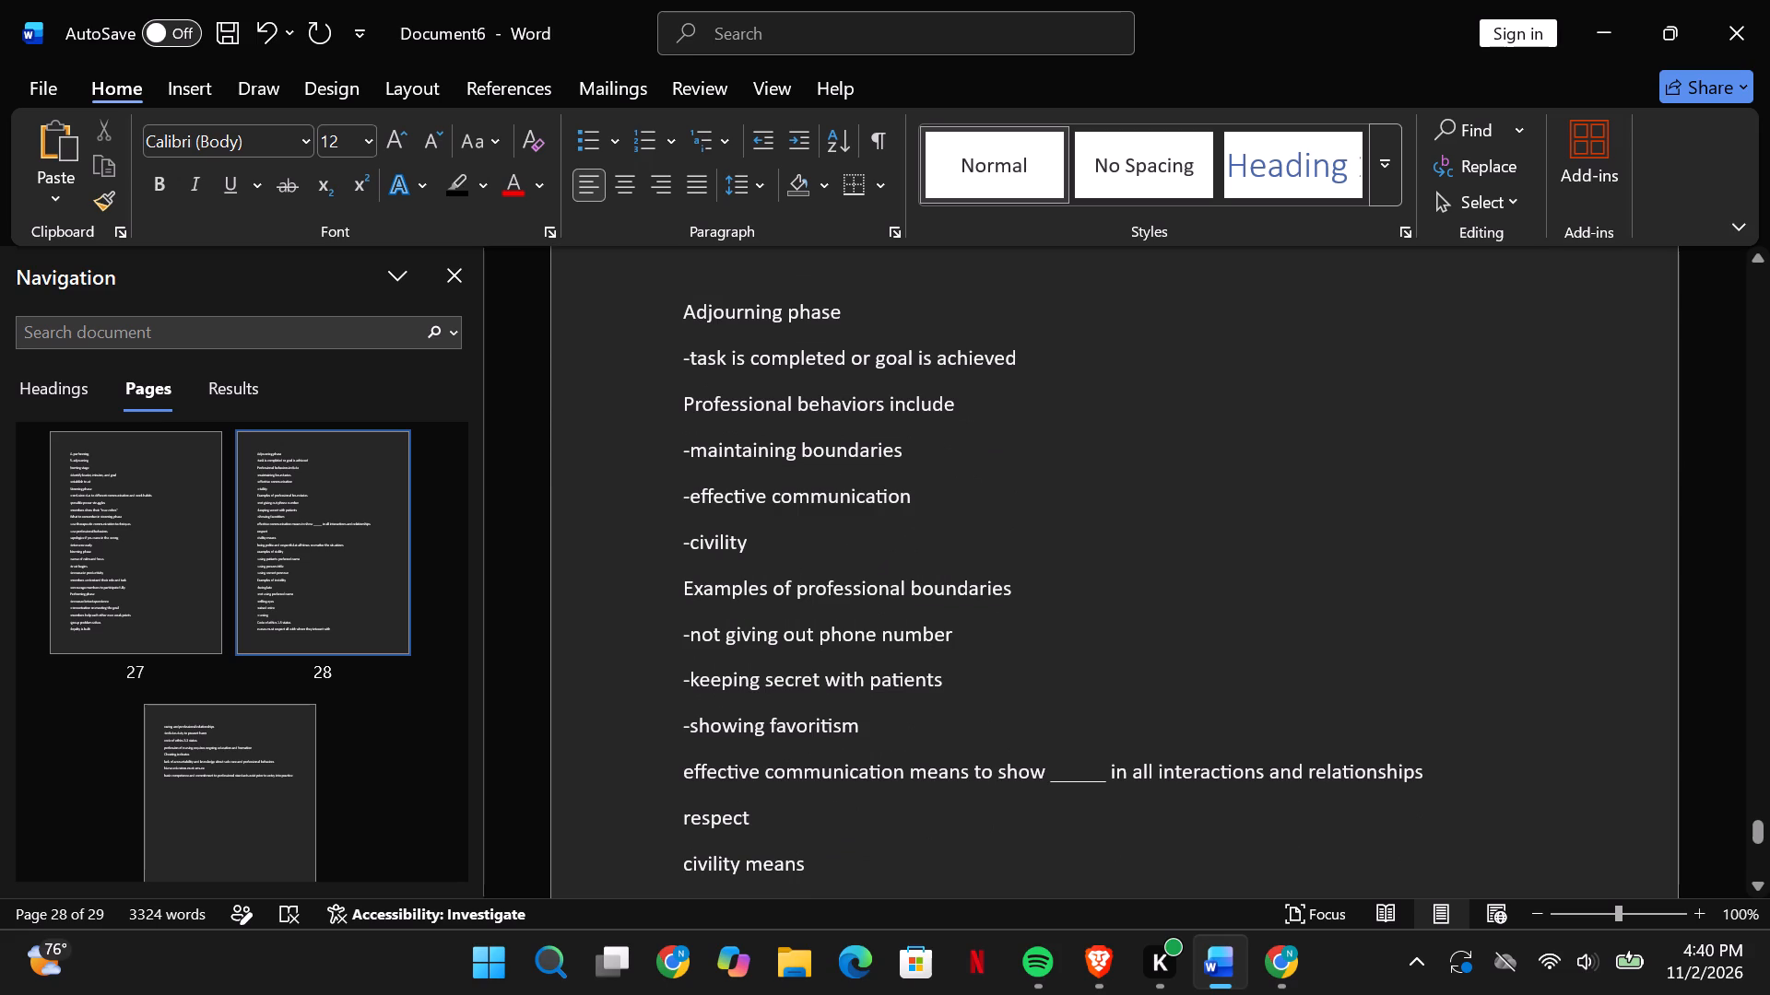
{"action": "scroll", "coordinate": [678, 580], "scroll_direction": "up", "scroll_amount": 7}
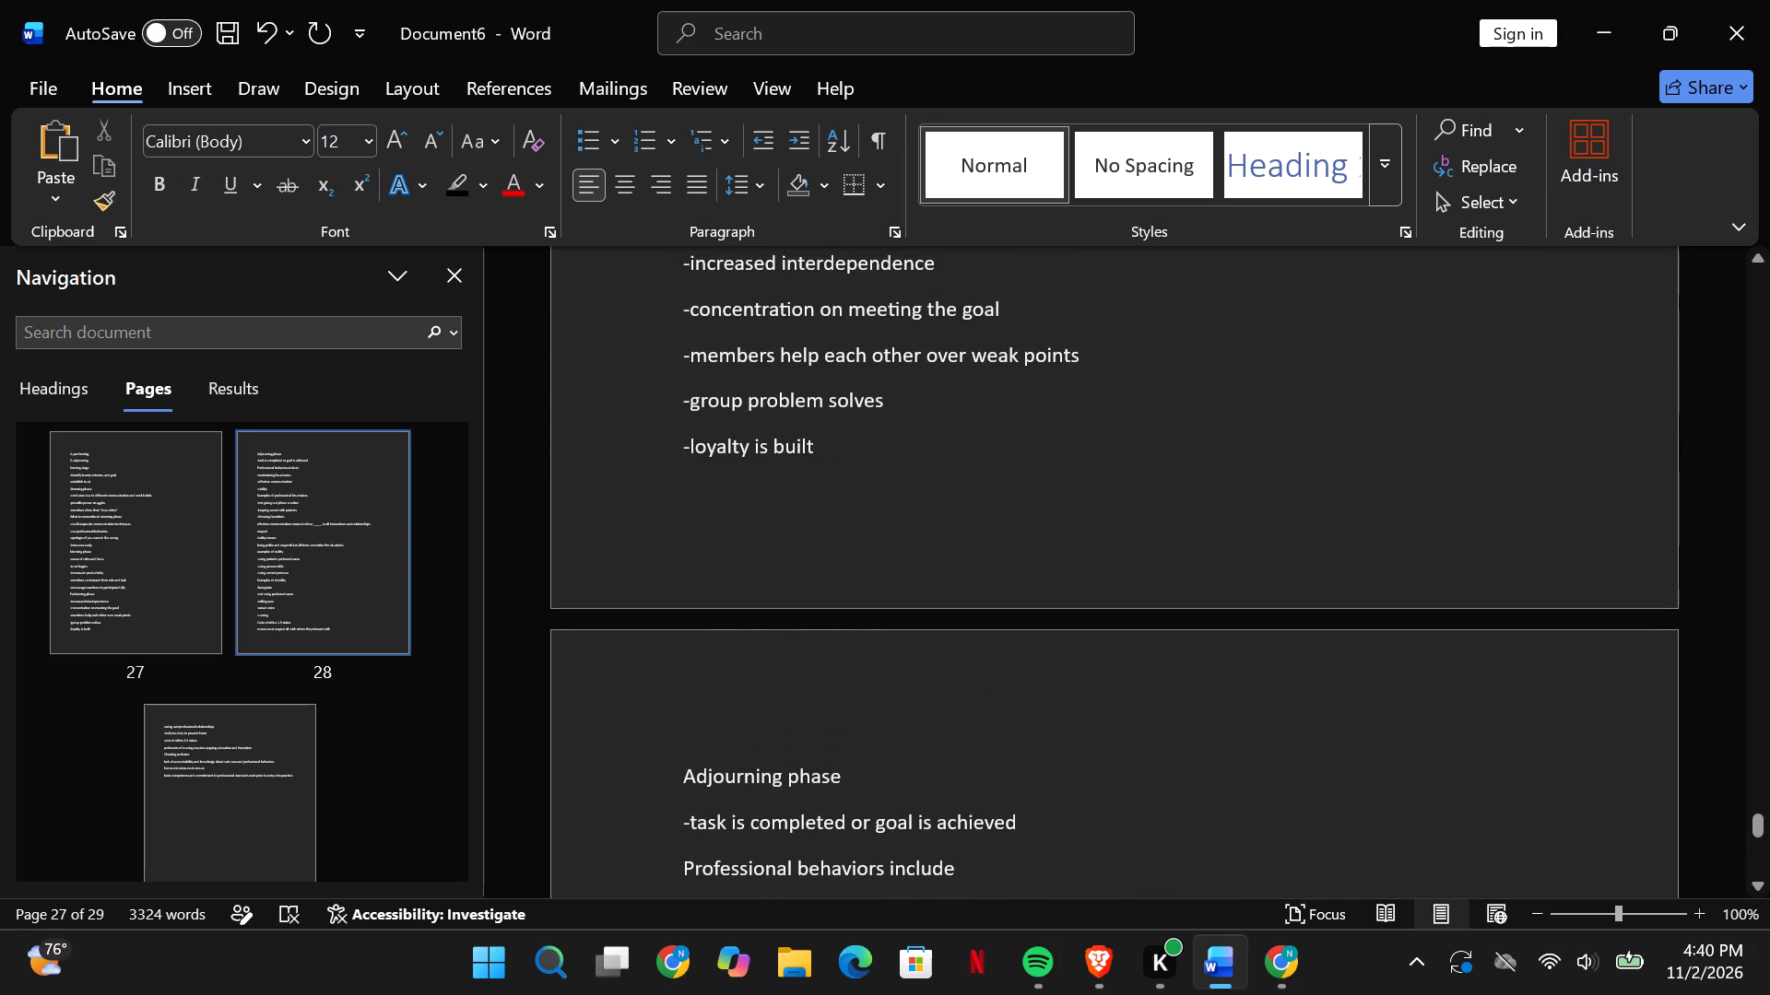
{"action": "scroll", "coordinate": [678, 580], "scroll_direction": "up", "scroll_amount": 4}
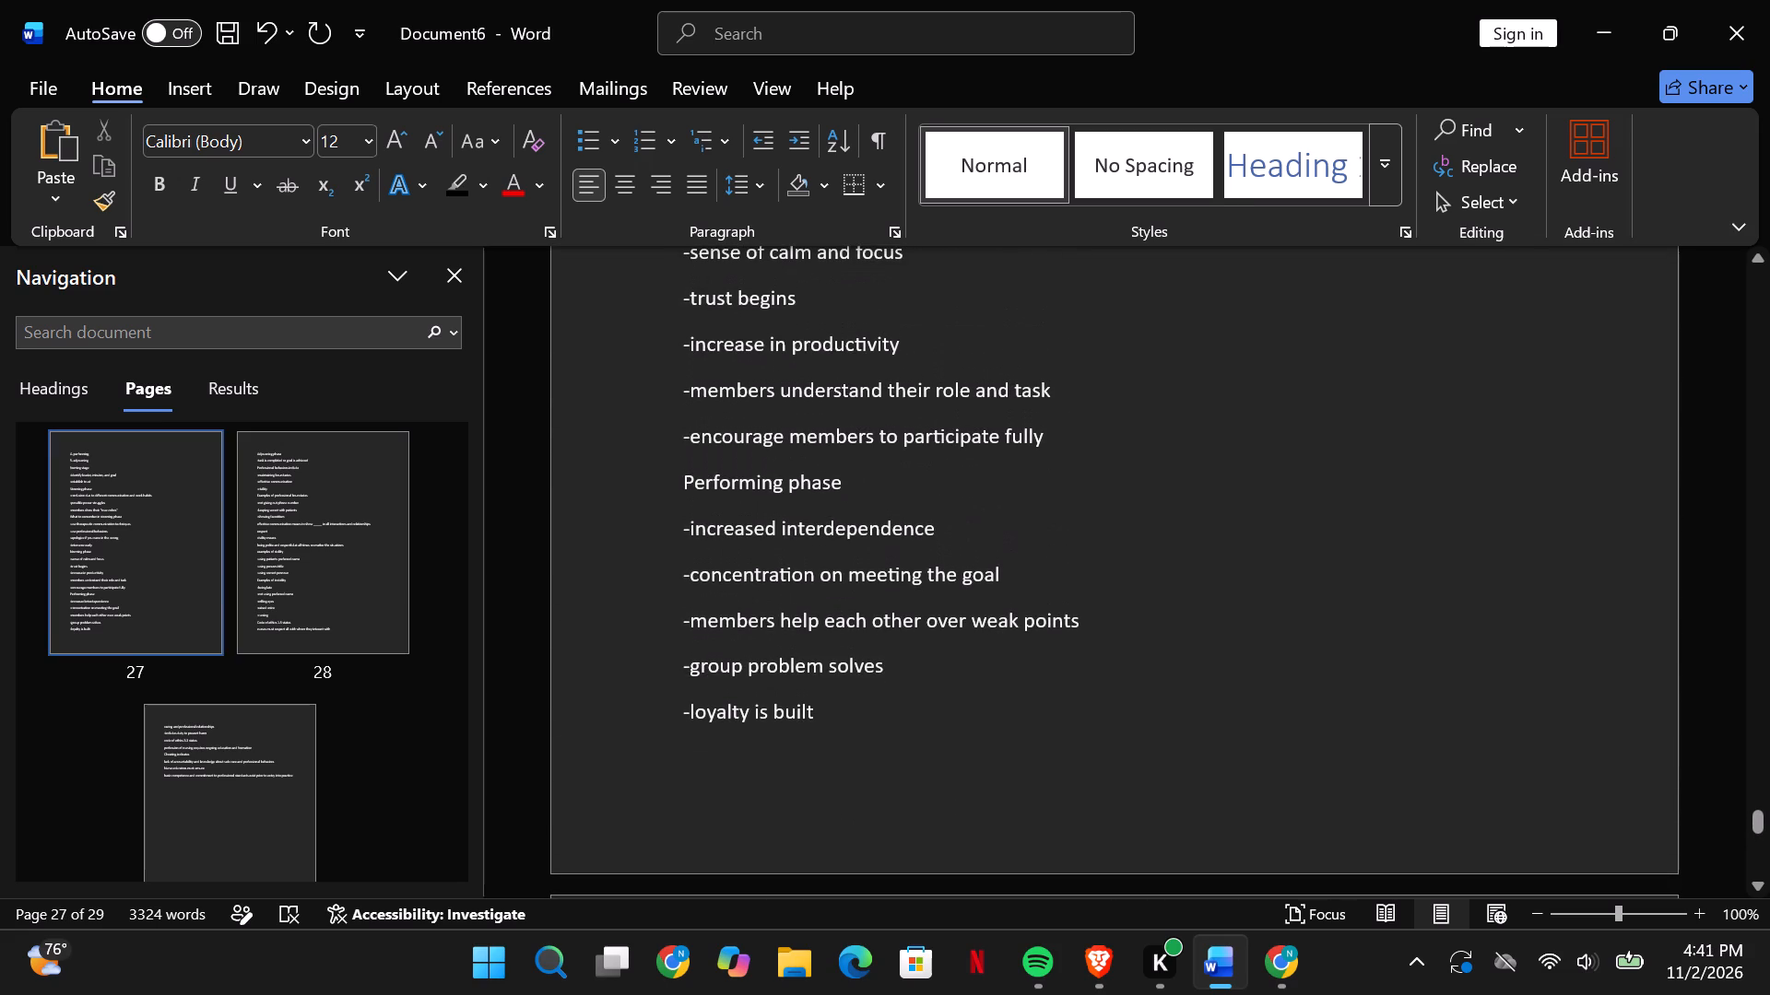
{"action": "scroll", "coordinate": [678, 580], "scroll_direction": "up", "scroll_amount": 3}
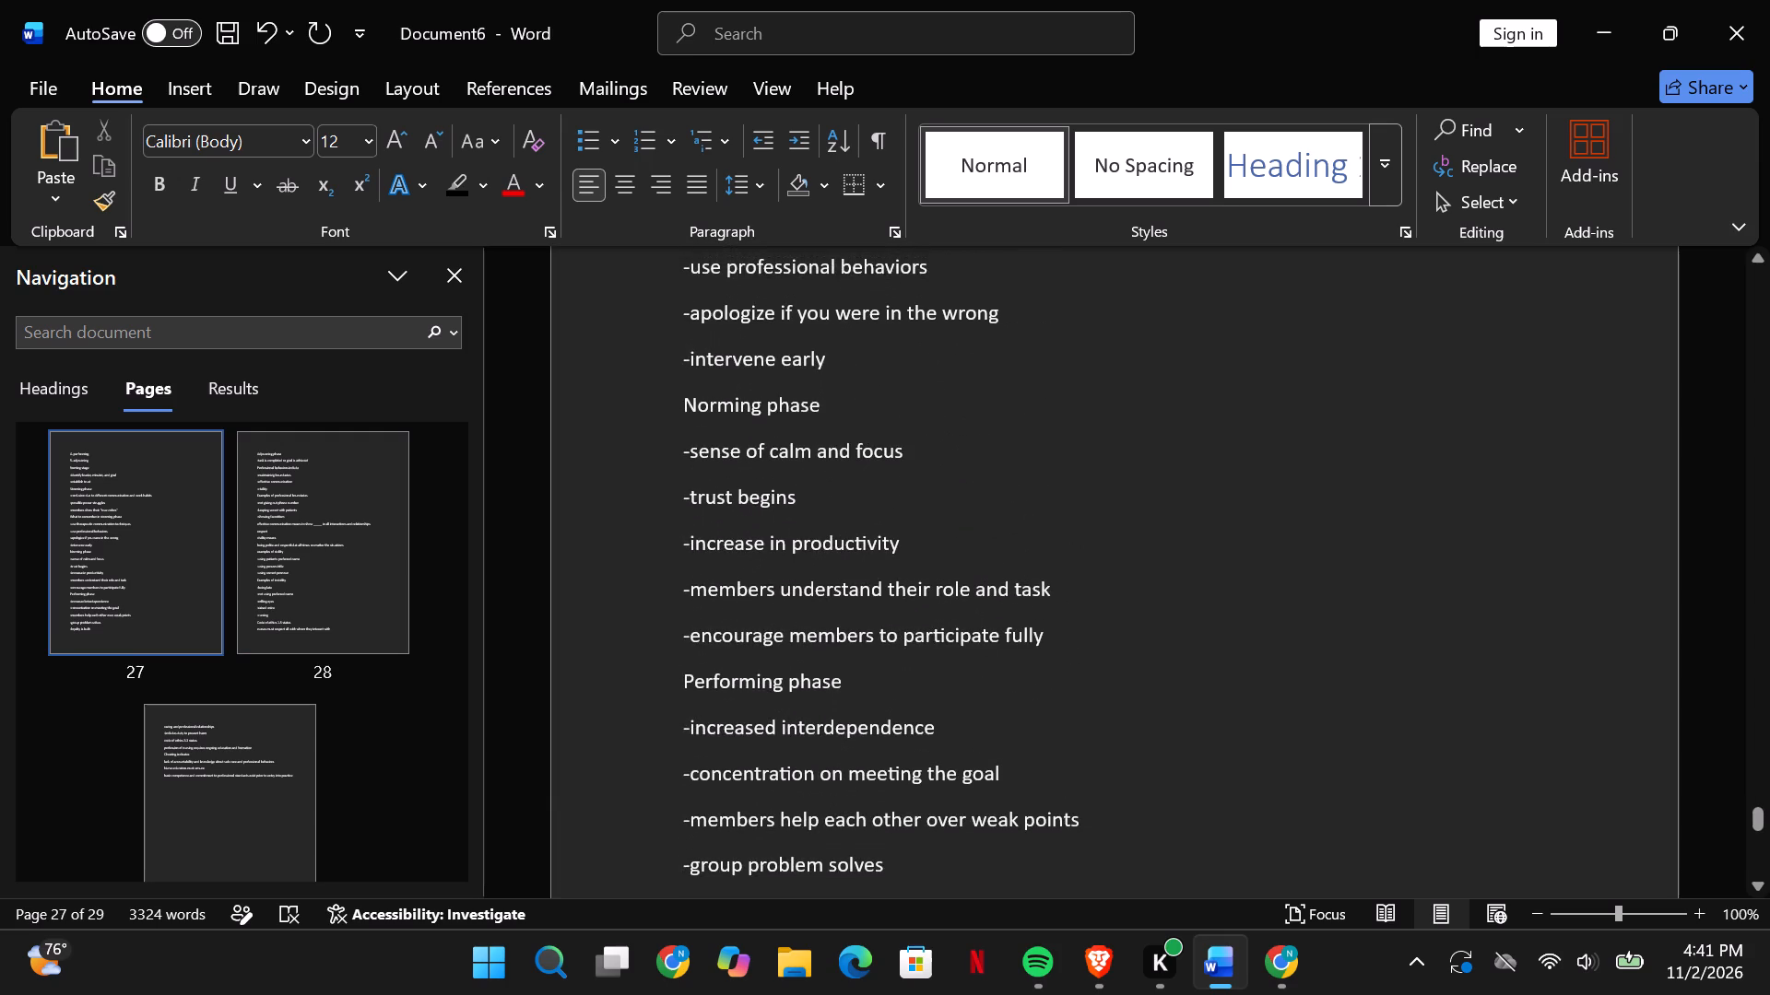
Cut the flashcard text from "What to remember in storming phase" through "-encourage members to participate fully" on page 27.
{"action": "scroll", "coordinate": [678, 580], "scroll_direction": "down", "scroll_amount": 1}
{"action": "scroll", "coordinate": [678, 580], "scroll_direction": "up", "scroll_amount": 4}
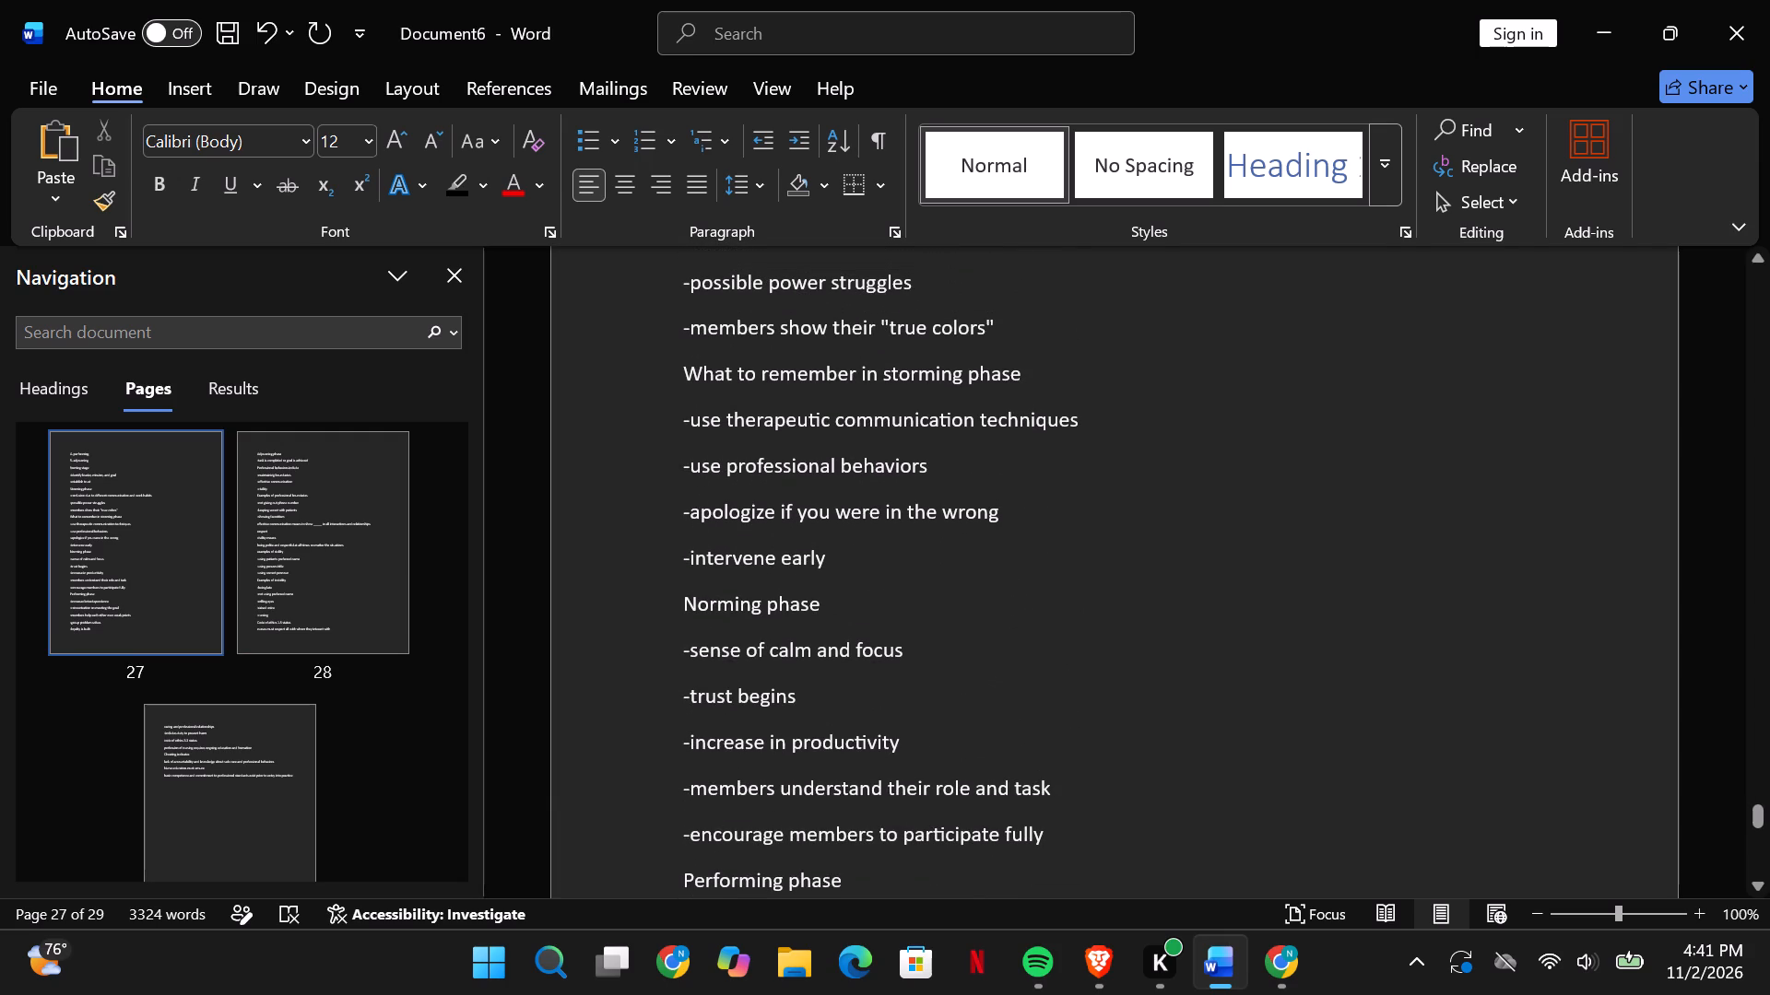
{"action": "left_click_drag", "start_coordinate": [678, 369], "coordinate": [762, 518]}
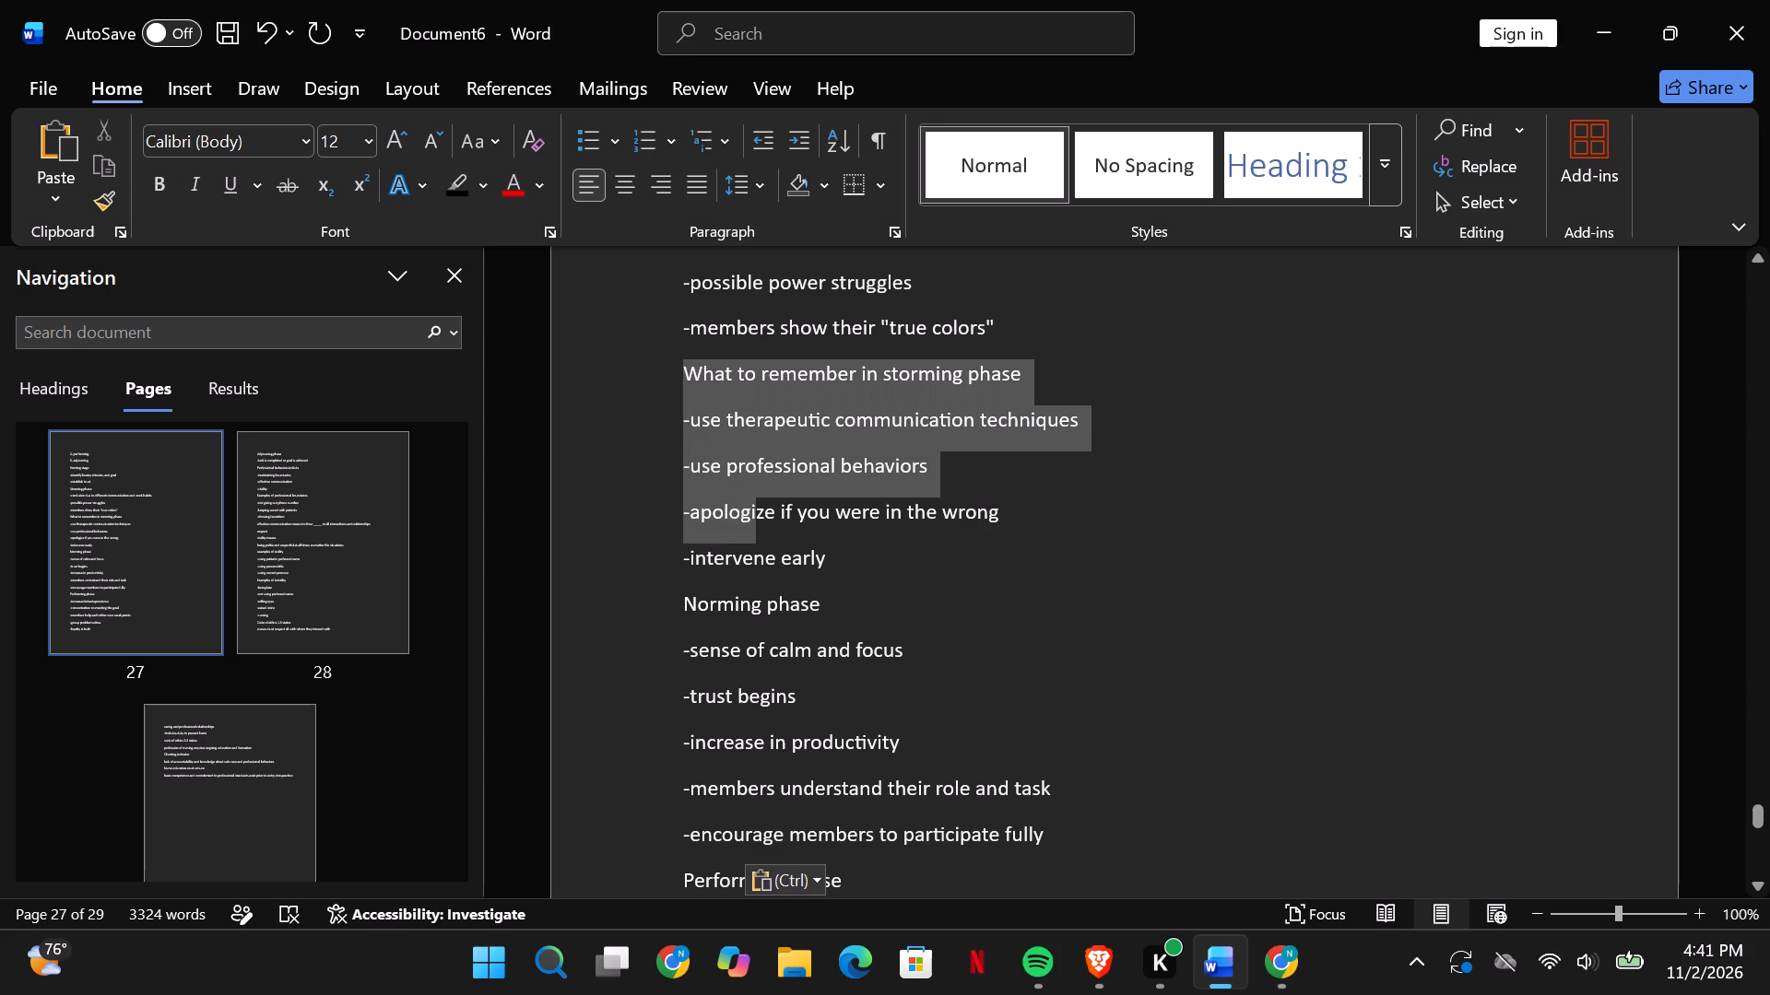
{"action": "left_click_drag", "start_coordinate": [762, 518], "coordinate": [815, 690]}
{"action": "scroll", "coordinate": [815, 690], "scroll_direction": "down", "scroll_amount": 1}
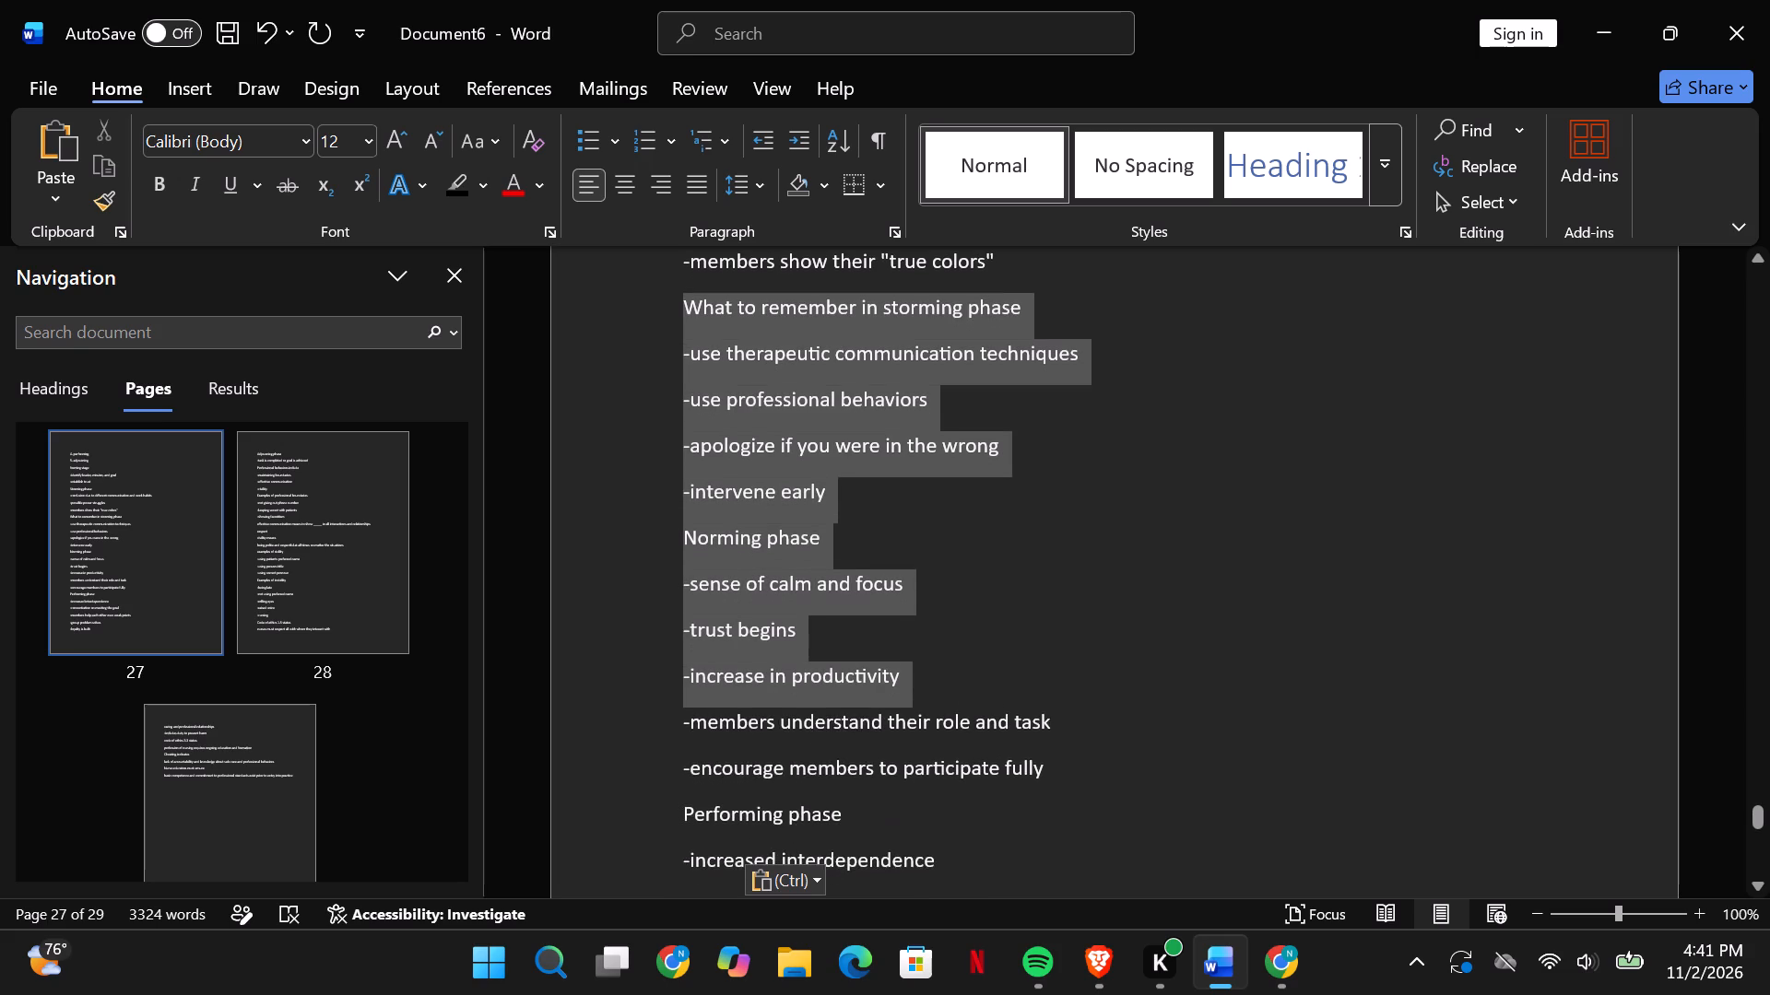
{"action": "scroll", "coordinate": [815, 690], "scroll_direction": "down", "scroll_amount": 1}
{"action": "left_click_drag", "start_coordinate": [815, 690], "coordinate": [1094, 702]}
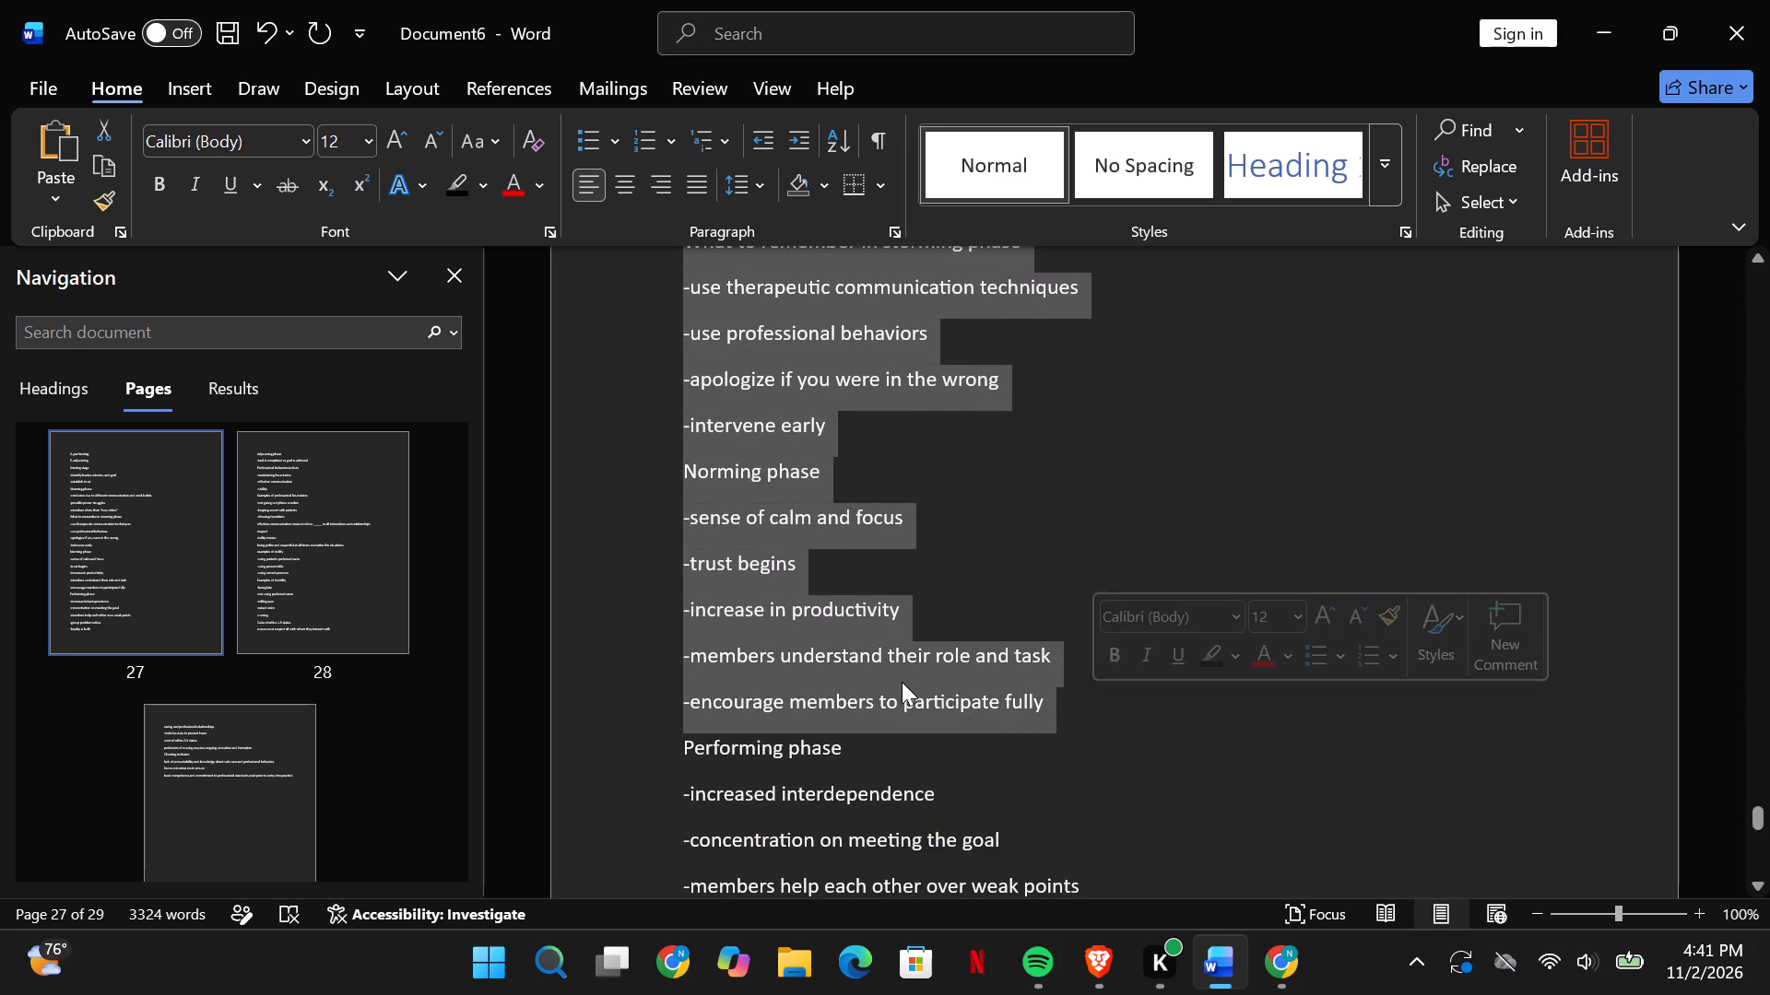
{"action": "right_click", "coordinate": [893, 679]}
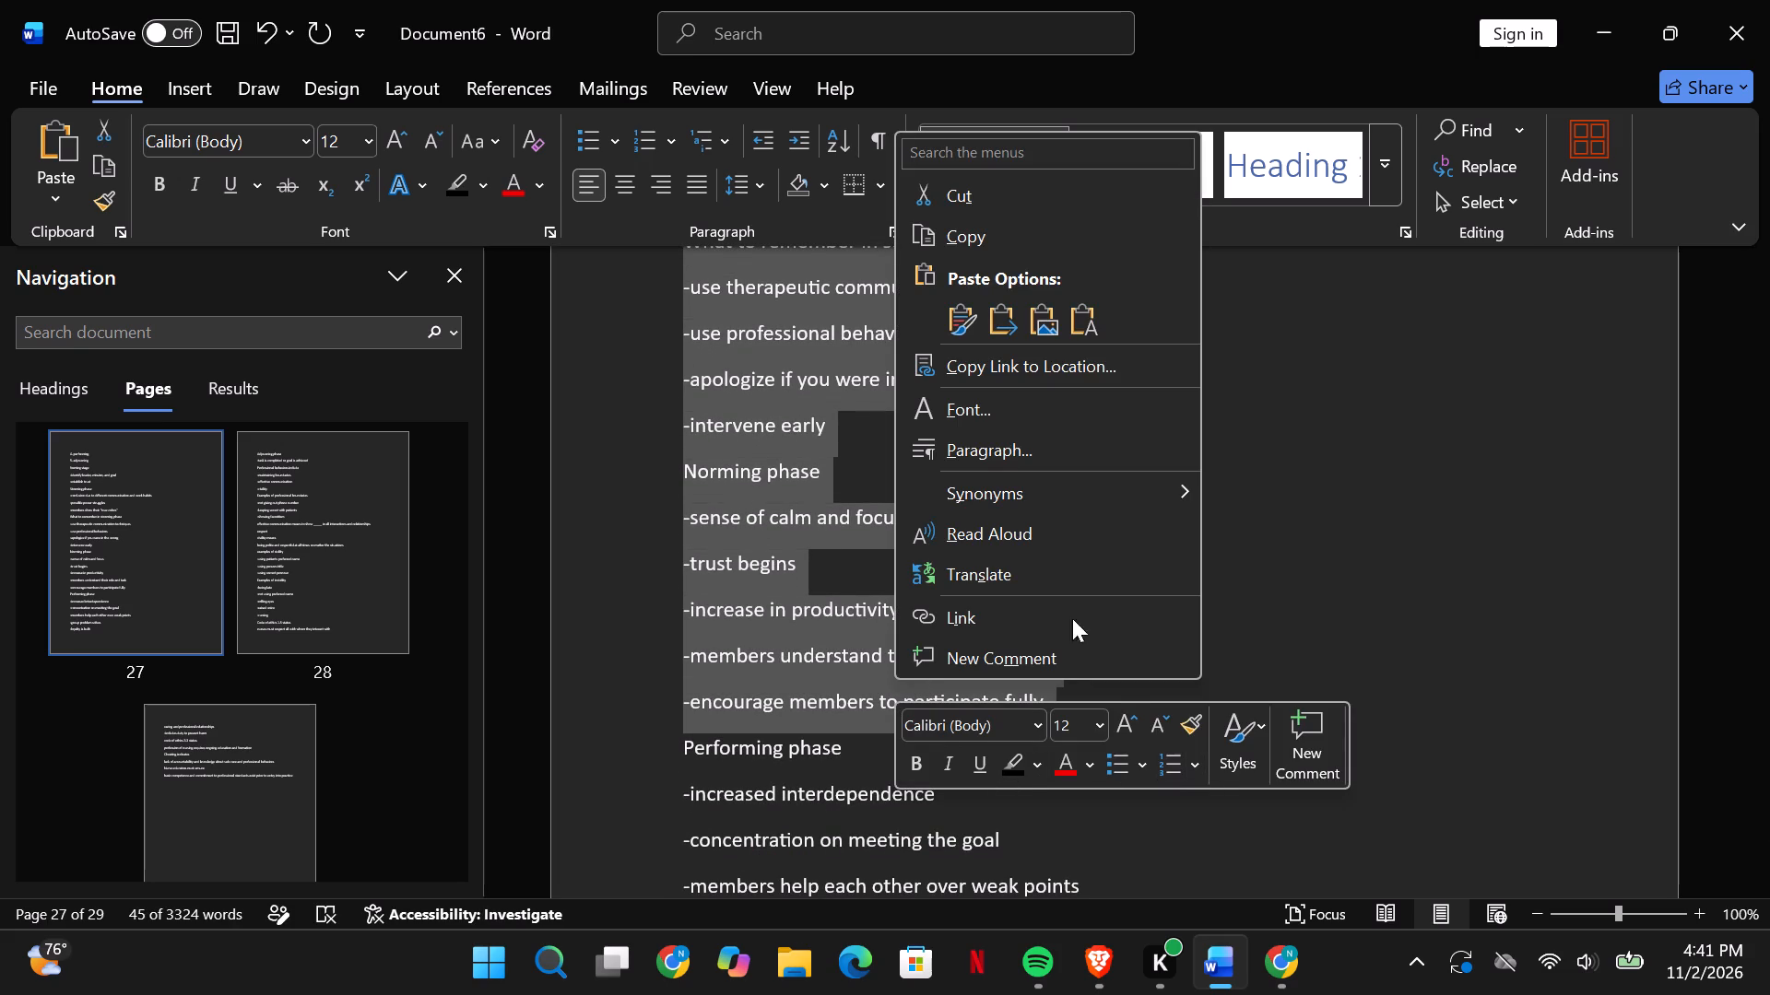
{"action": "left_click", "coordinate": [1149, 197]}
Paste the cut text as text only on a new line between "-using correct pronoun" and "Examples of incivility".
{"action": "scroll", "coordinate": [904, 687], "scroll_direction": "down", "scroll_amount": 5}
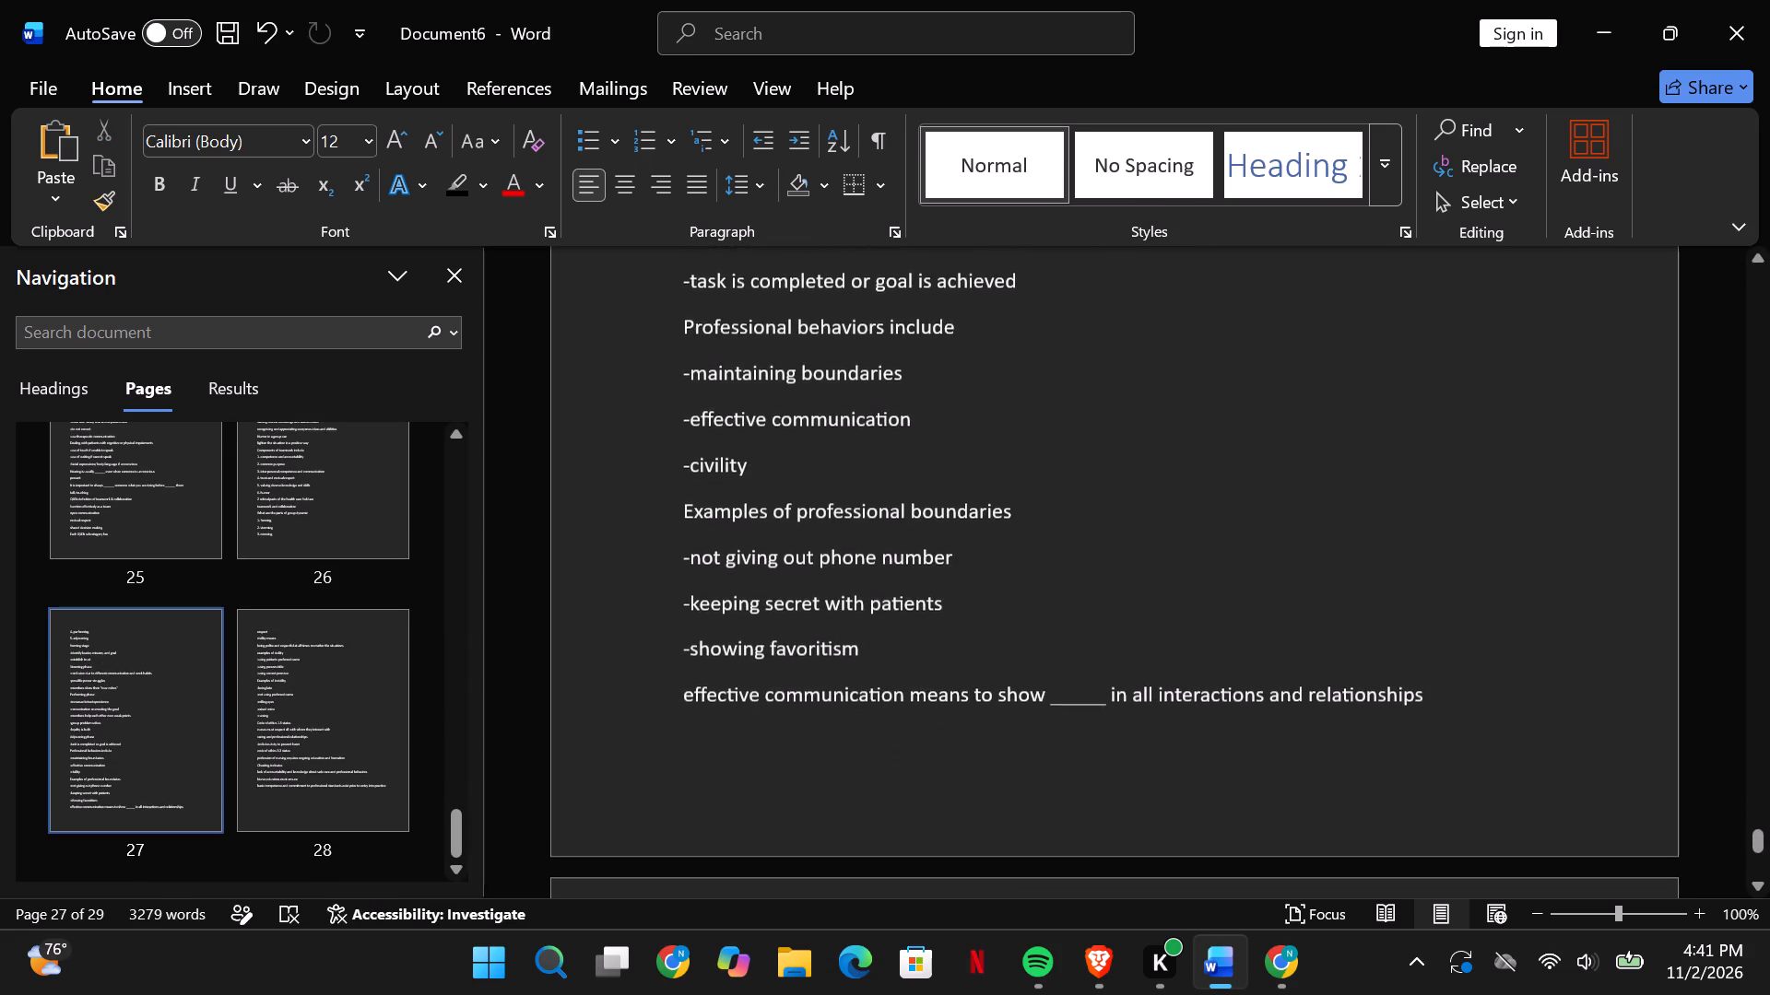
{"action": "scroll", "coordinate": [816, 685], "scroll_direction": "down", "scroll_amount": 9}
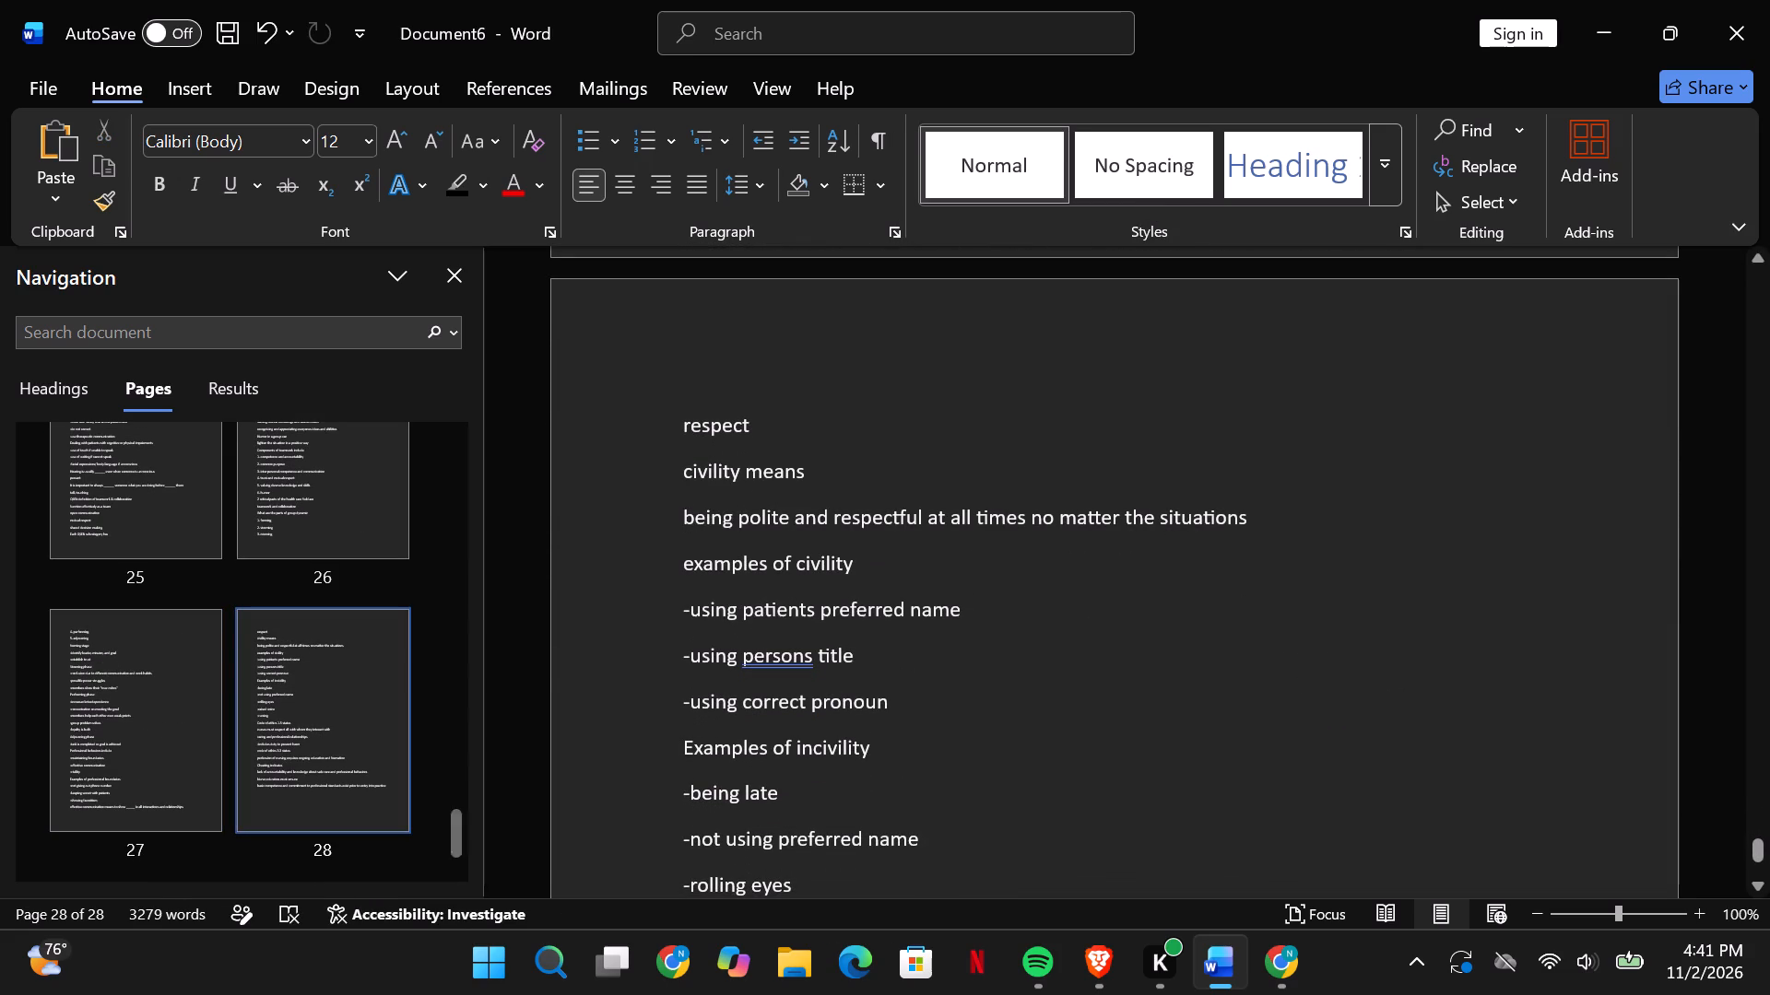
{"action": "left_click", "coordinate": [899, 701]}
{"action": "key", "text": "Return"}
{"action": "right_click", "coordinate": [707, 745]}
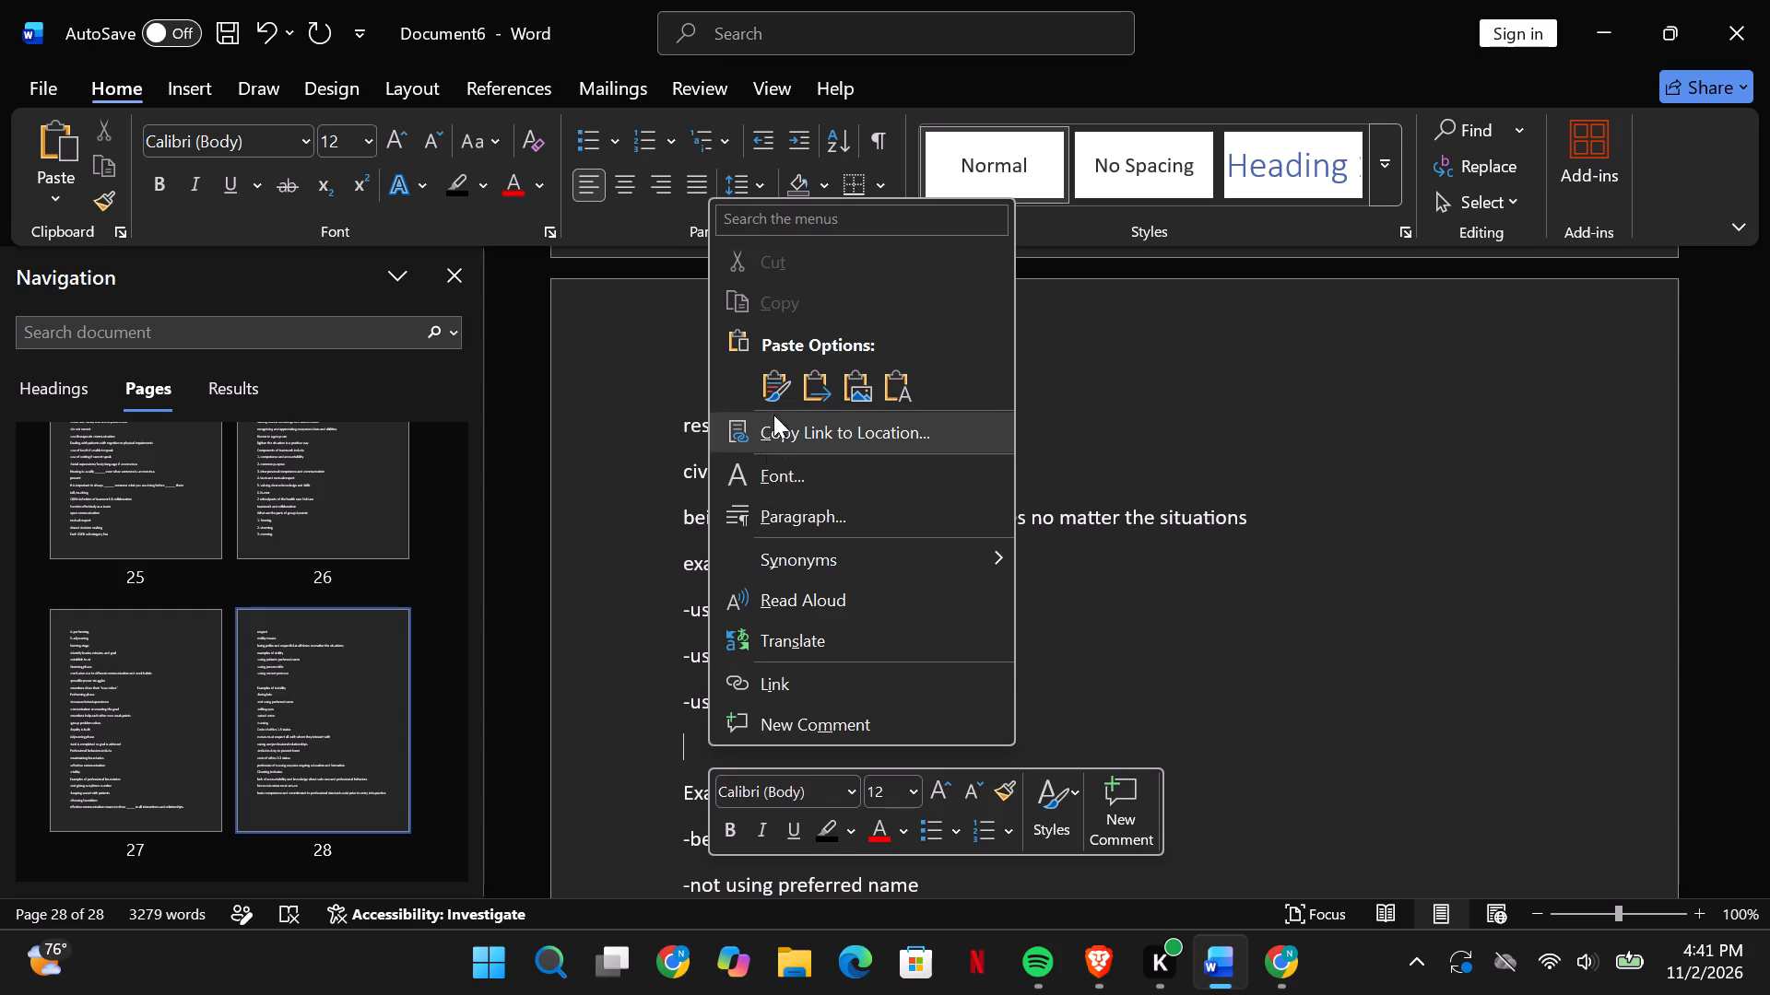
{"action": "left_click", "coordinate": [894, 385]}
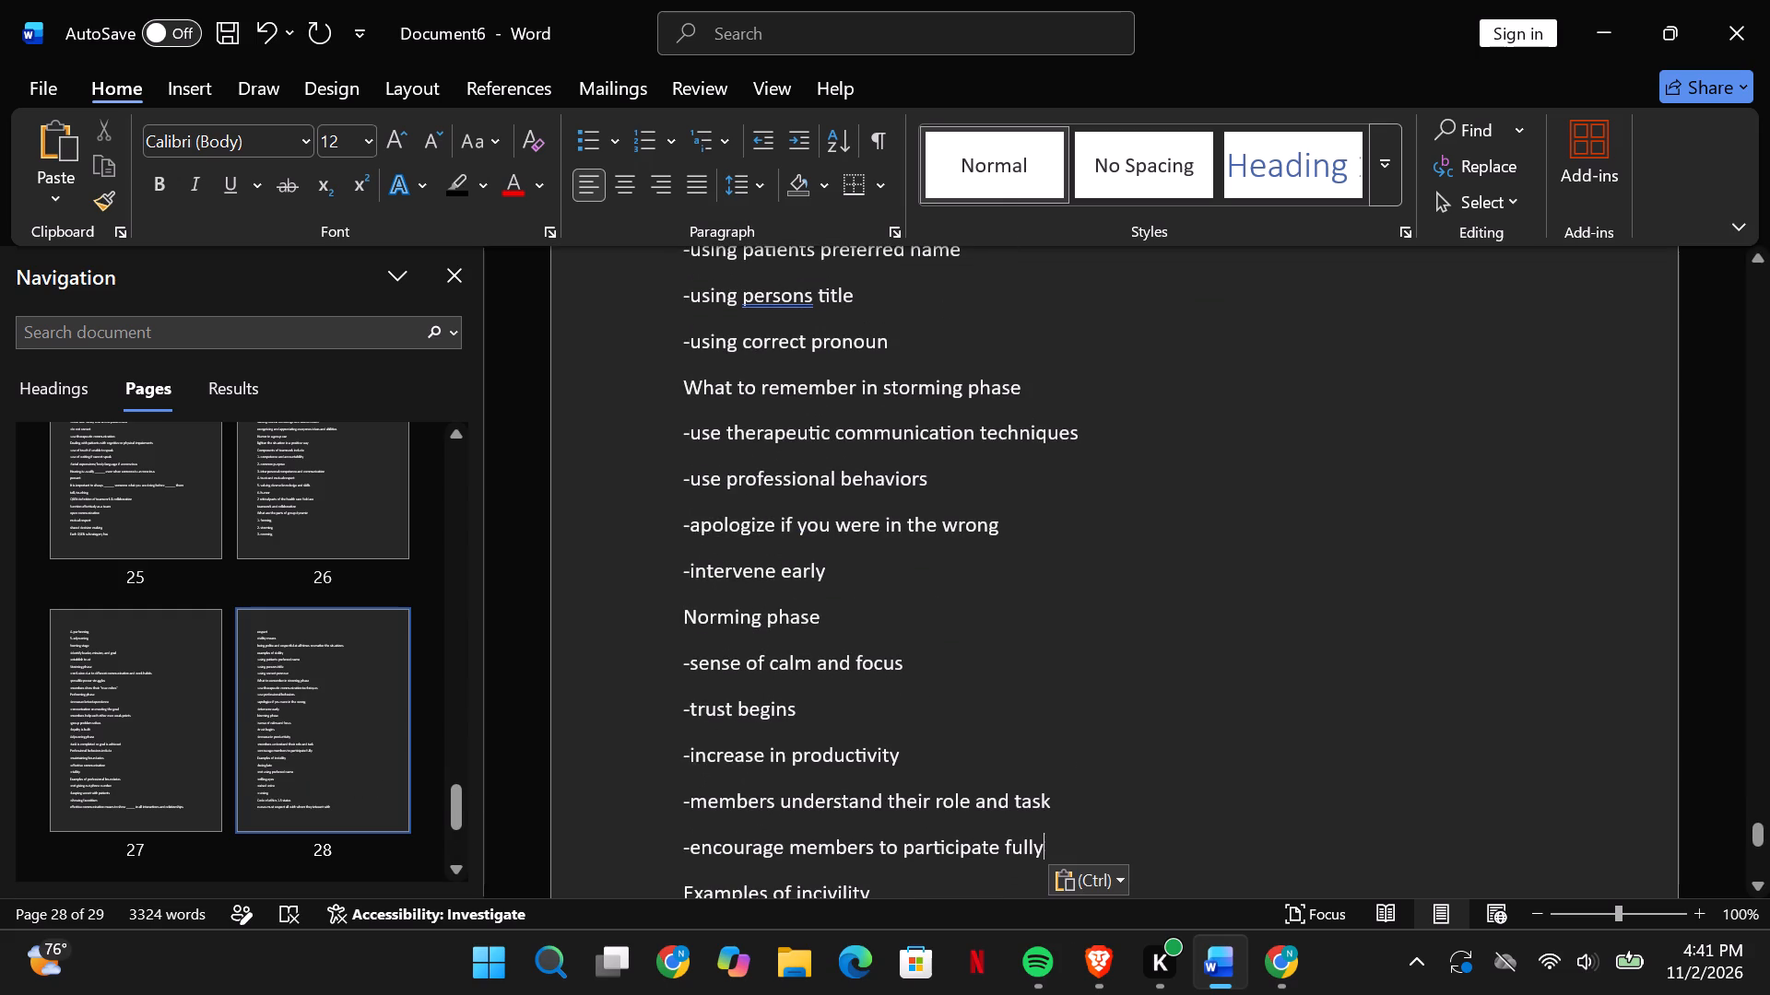
Cut the closing flashcards on the last page, from "code of ethics 3.3 states" through the "Nurse educators must ensure" answer.
{"action": "scroll", "coordinate": [301, 620], "scroll_direction": "down", "scroll_amount": 6}
{"action": "left_click", "coordinate": [296, 713]}
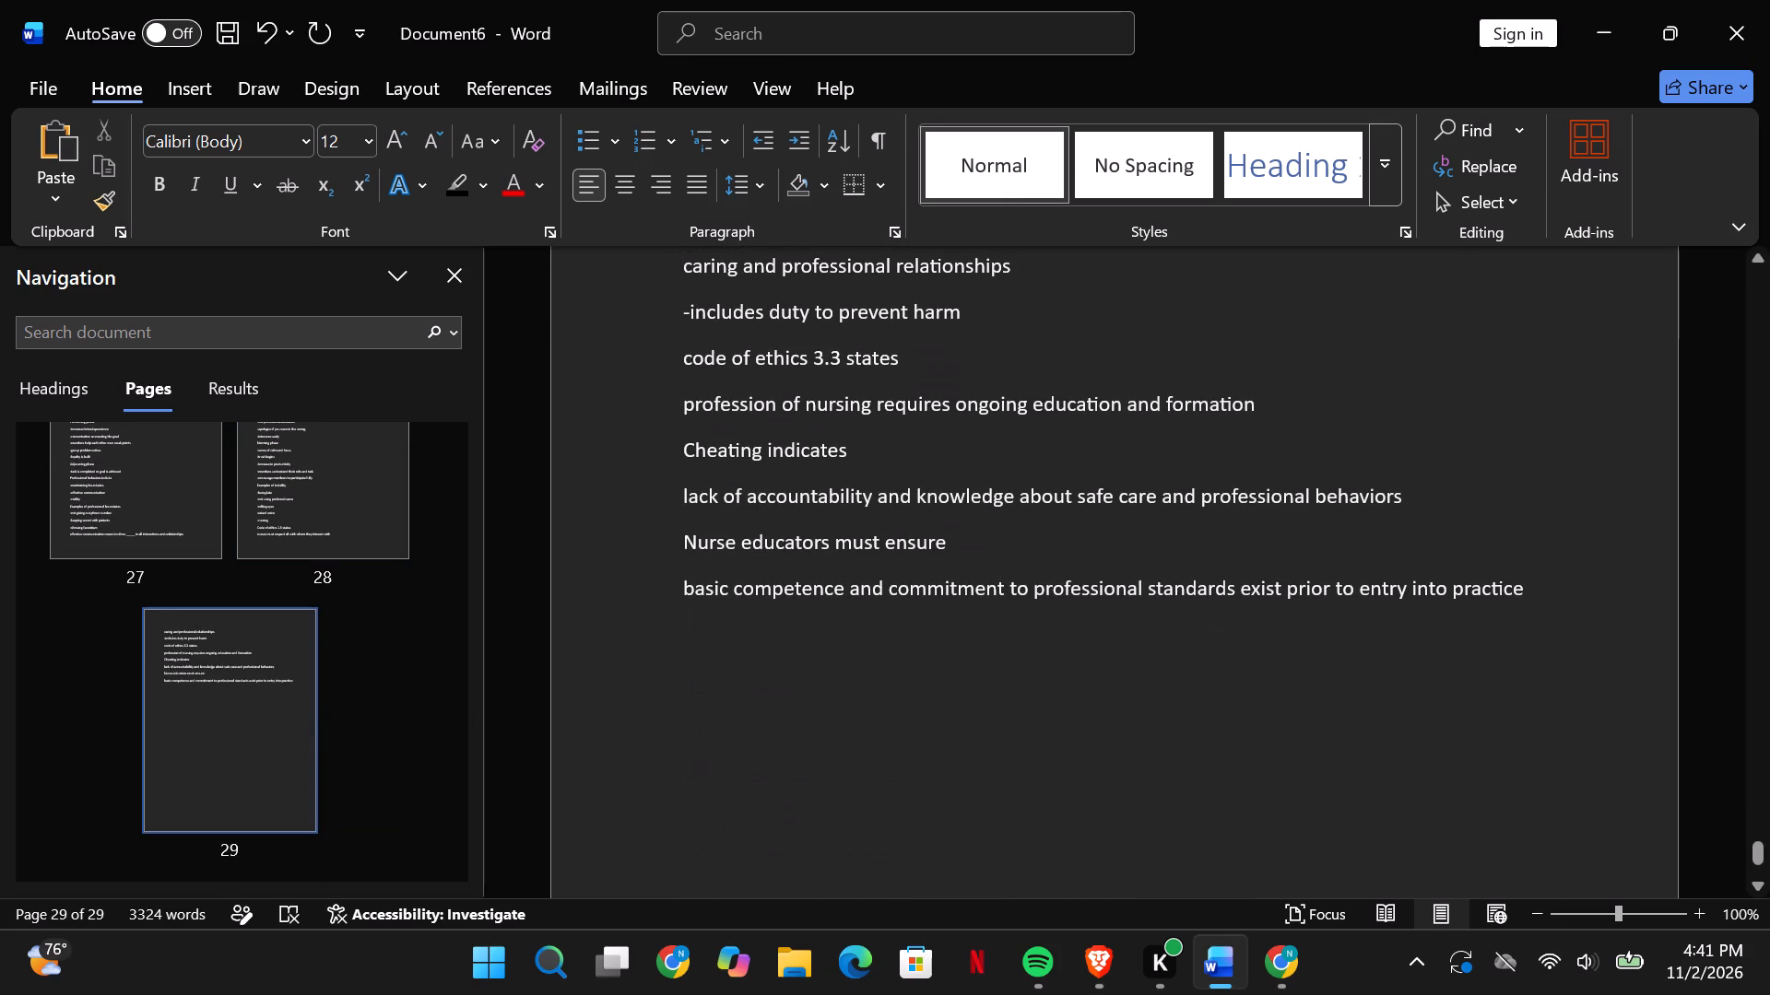
{"action": "scroll", "coordinate": [667, 633], "scroll_direction": "up", "scroll_amount": 2}
{"action": "scroll", "coordinate": [667, 633], "scroll_direction": "down", "scroll_amount": 1}
{"action": "scroll", "coordinate": [667, 633], "scroll_direction": "up", "scroll_amount": 7}
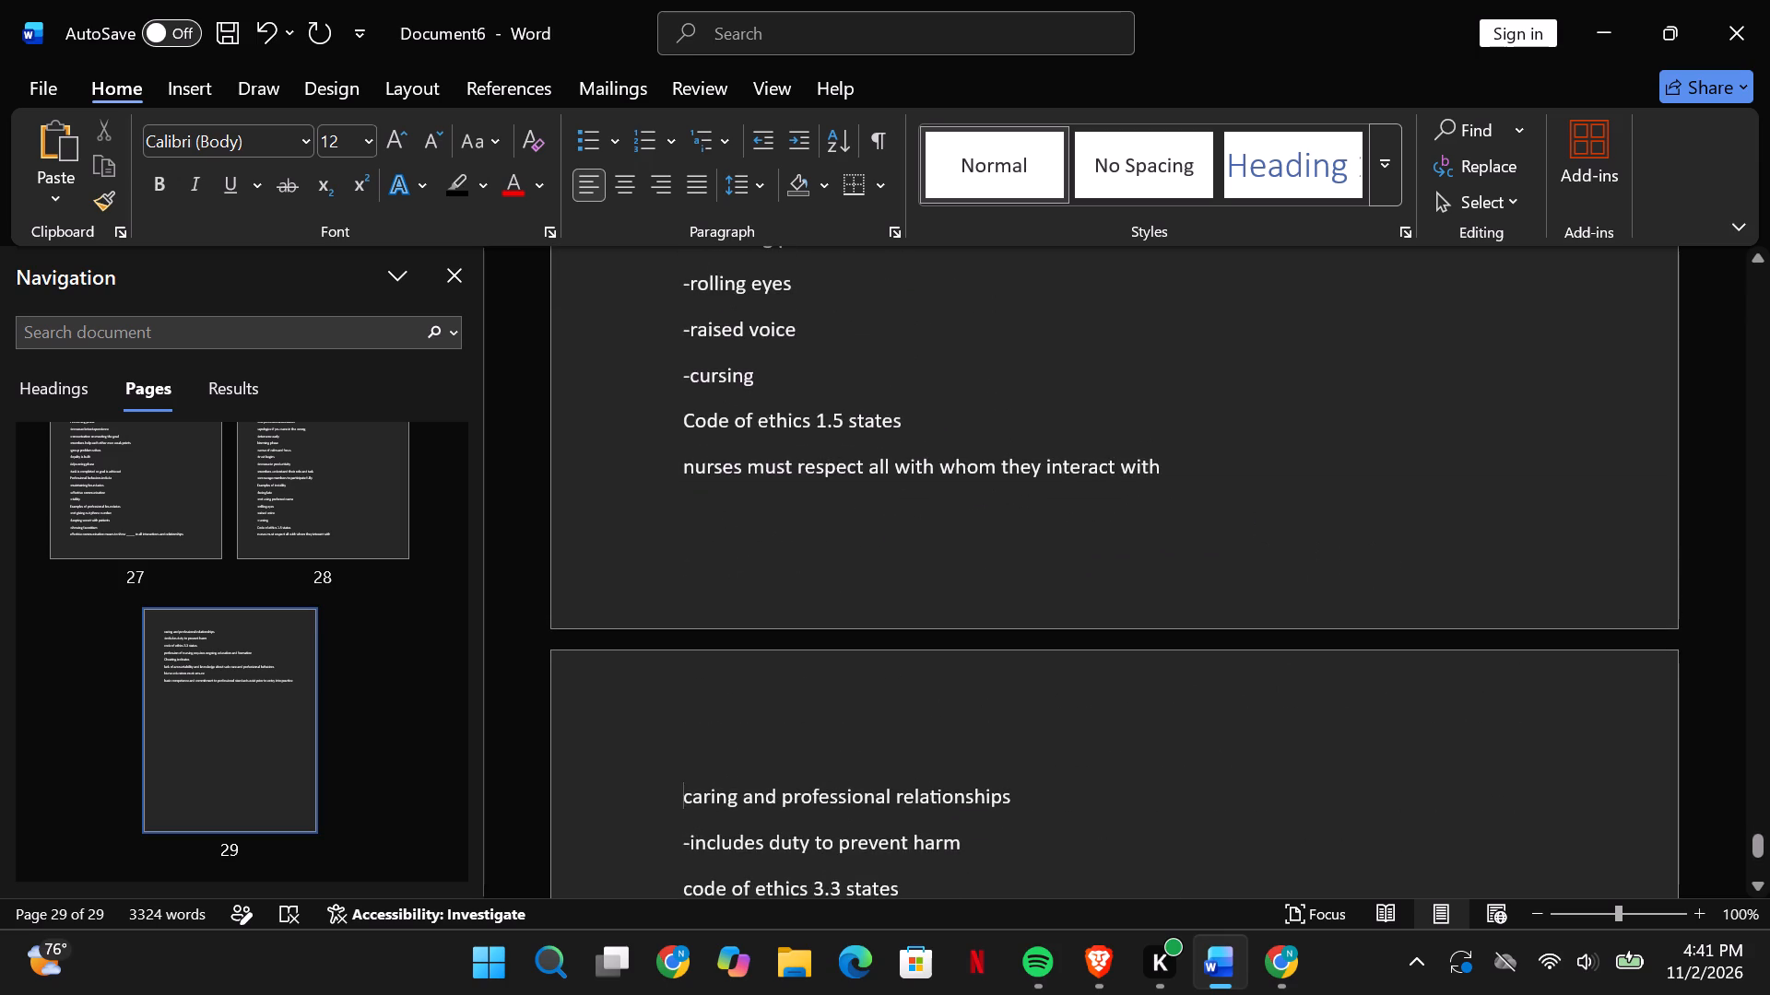
{"action": "scroll", "coordinate": [667, 631], "scroll_direction": "down", "scroll_amount": 6}
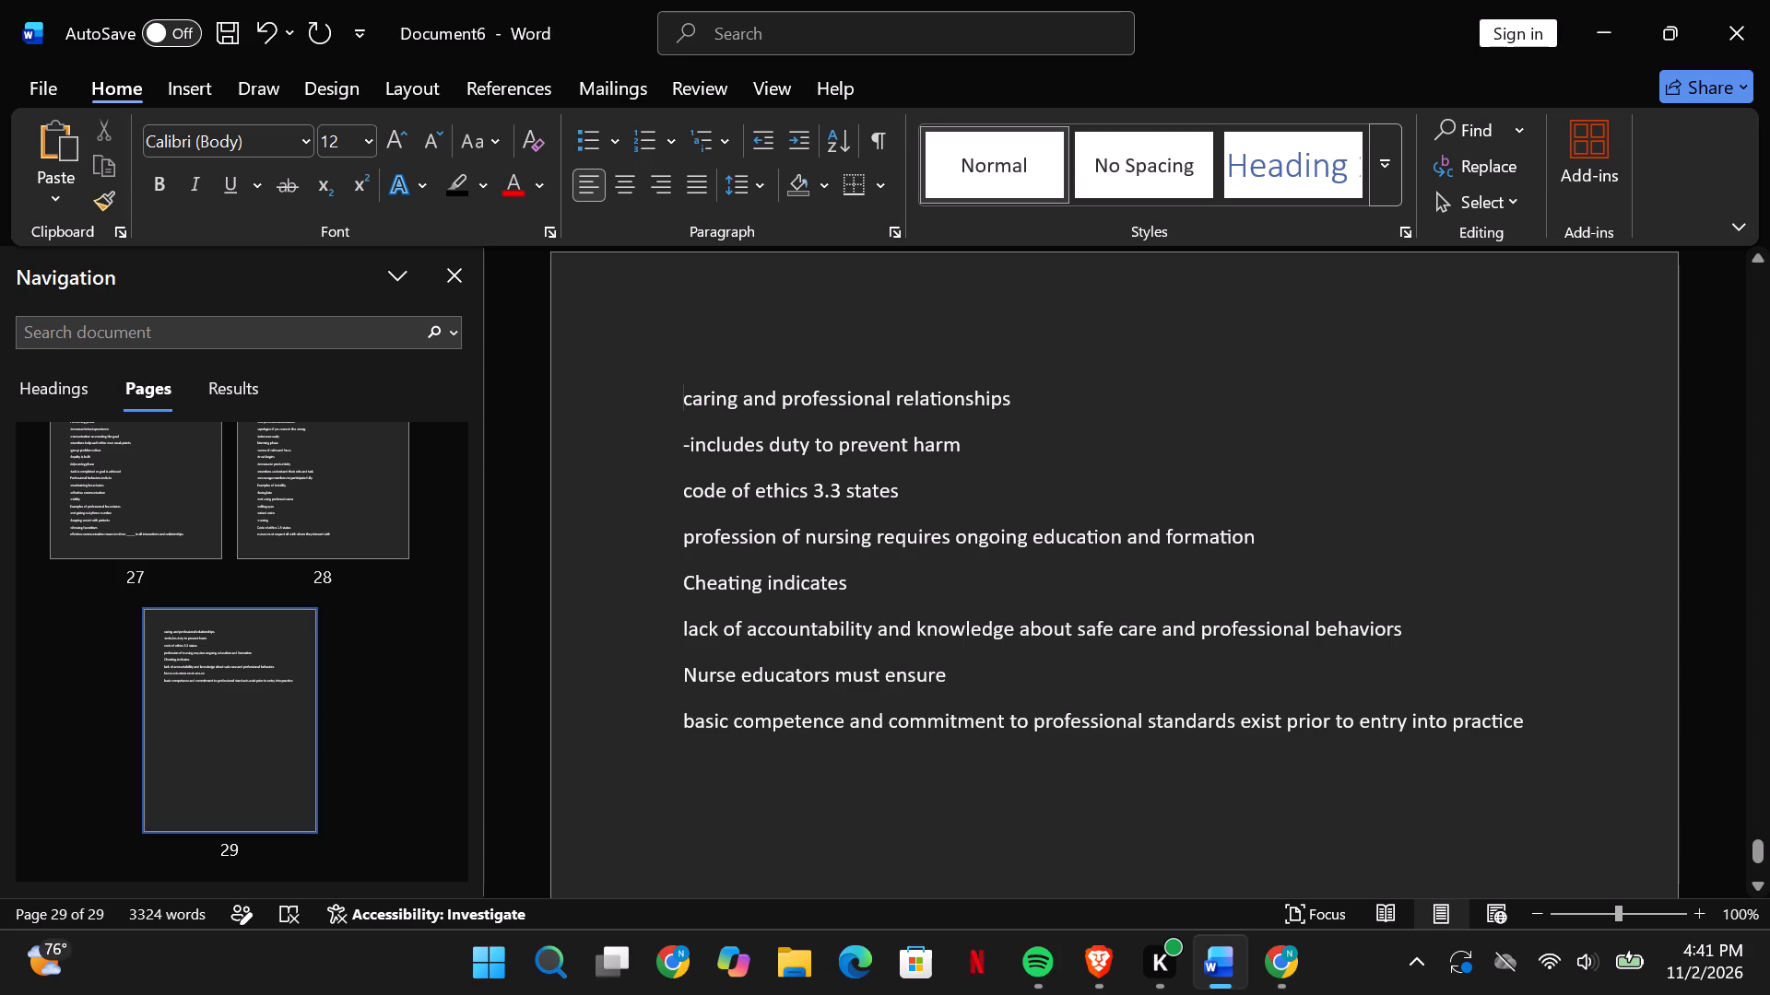
{"action": "left_click", "coordinate": [678, 489]}
{"action": "left_click_drag", "start_coordinate": [678, 489], "coordinate": [714, 529]}
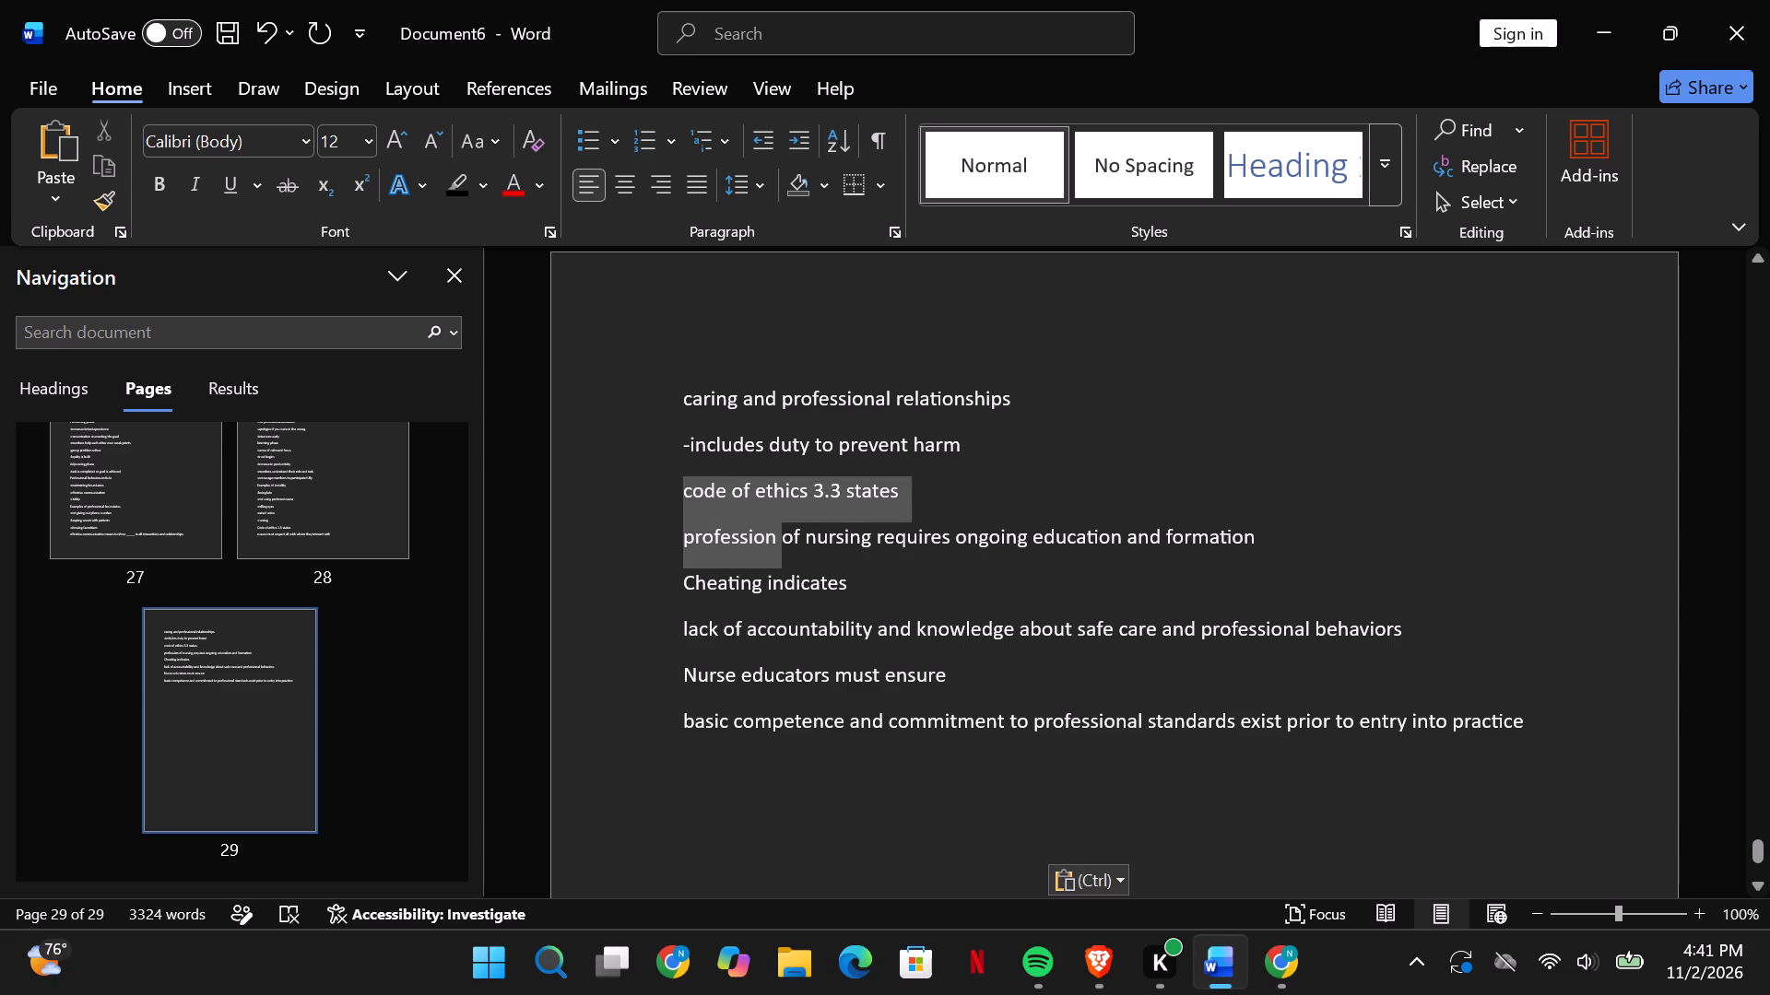
{"action": "left_click_drag", "start_coordinate": [714, 529], "coordinate": [1085, 552]}
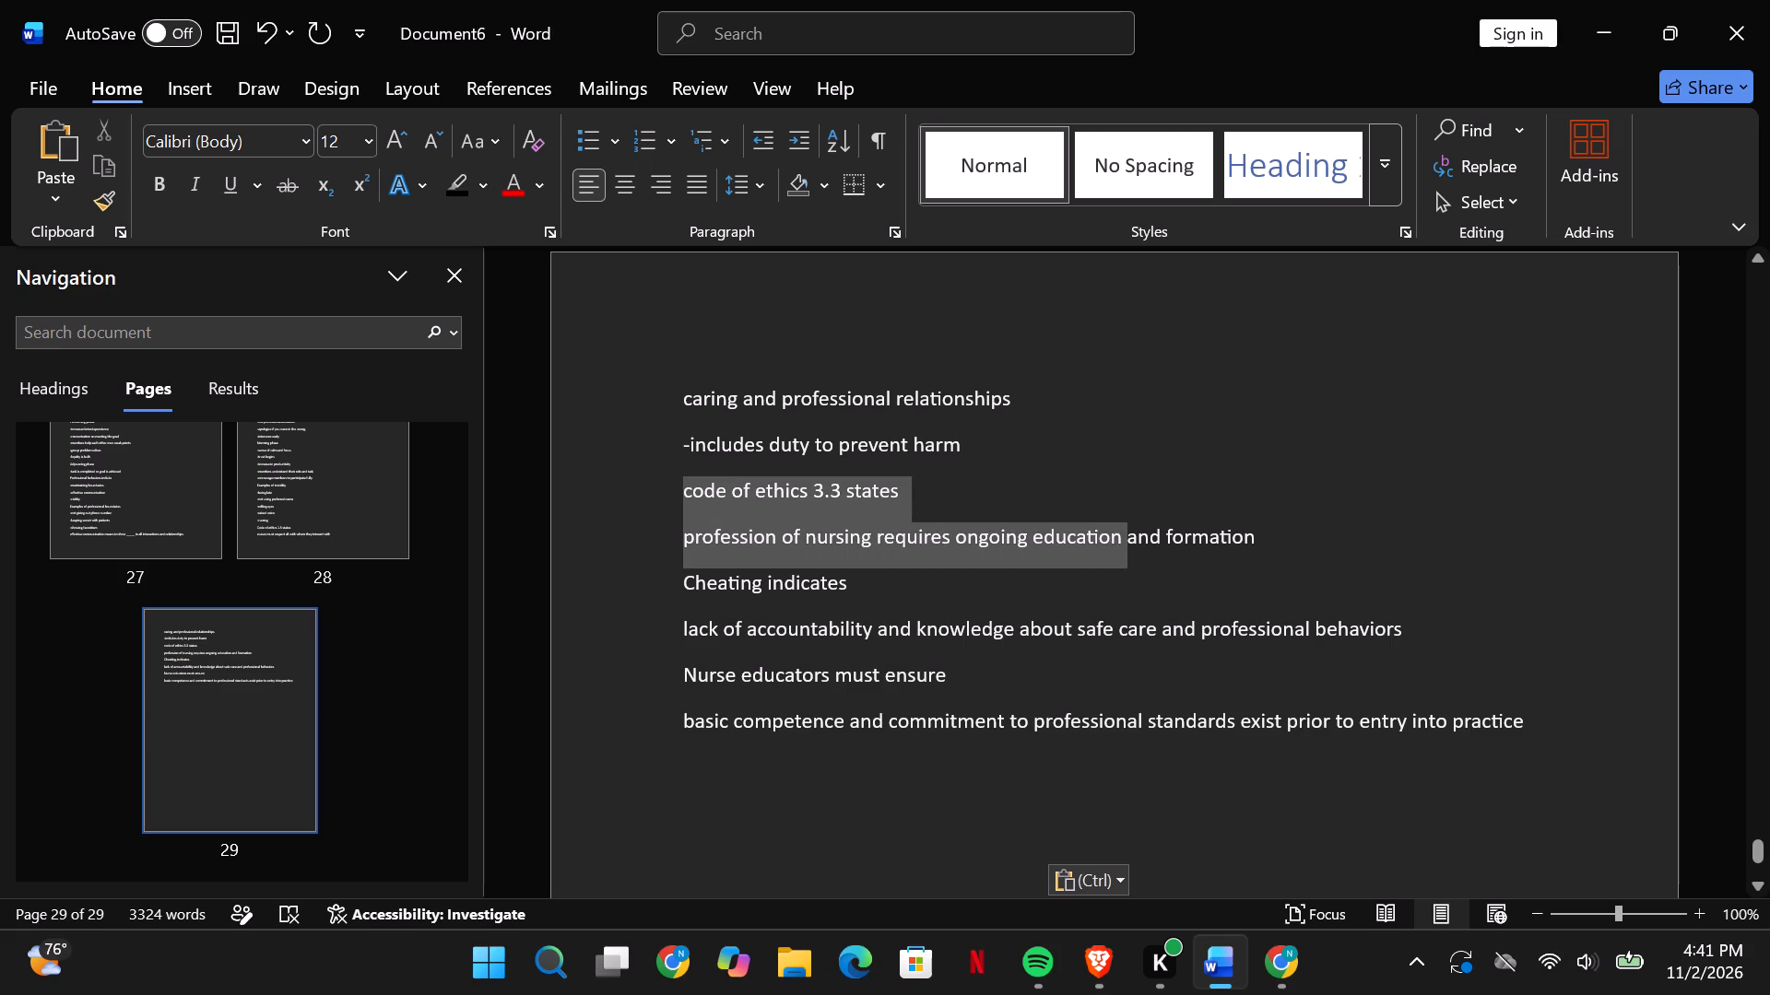
{"action": "left_click_drag", "start_coordinate": [1085, 552], "coordinate": [970, 598]}
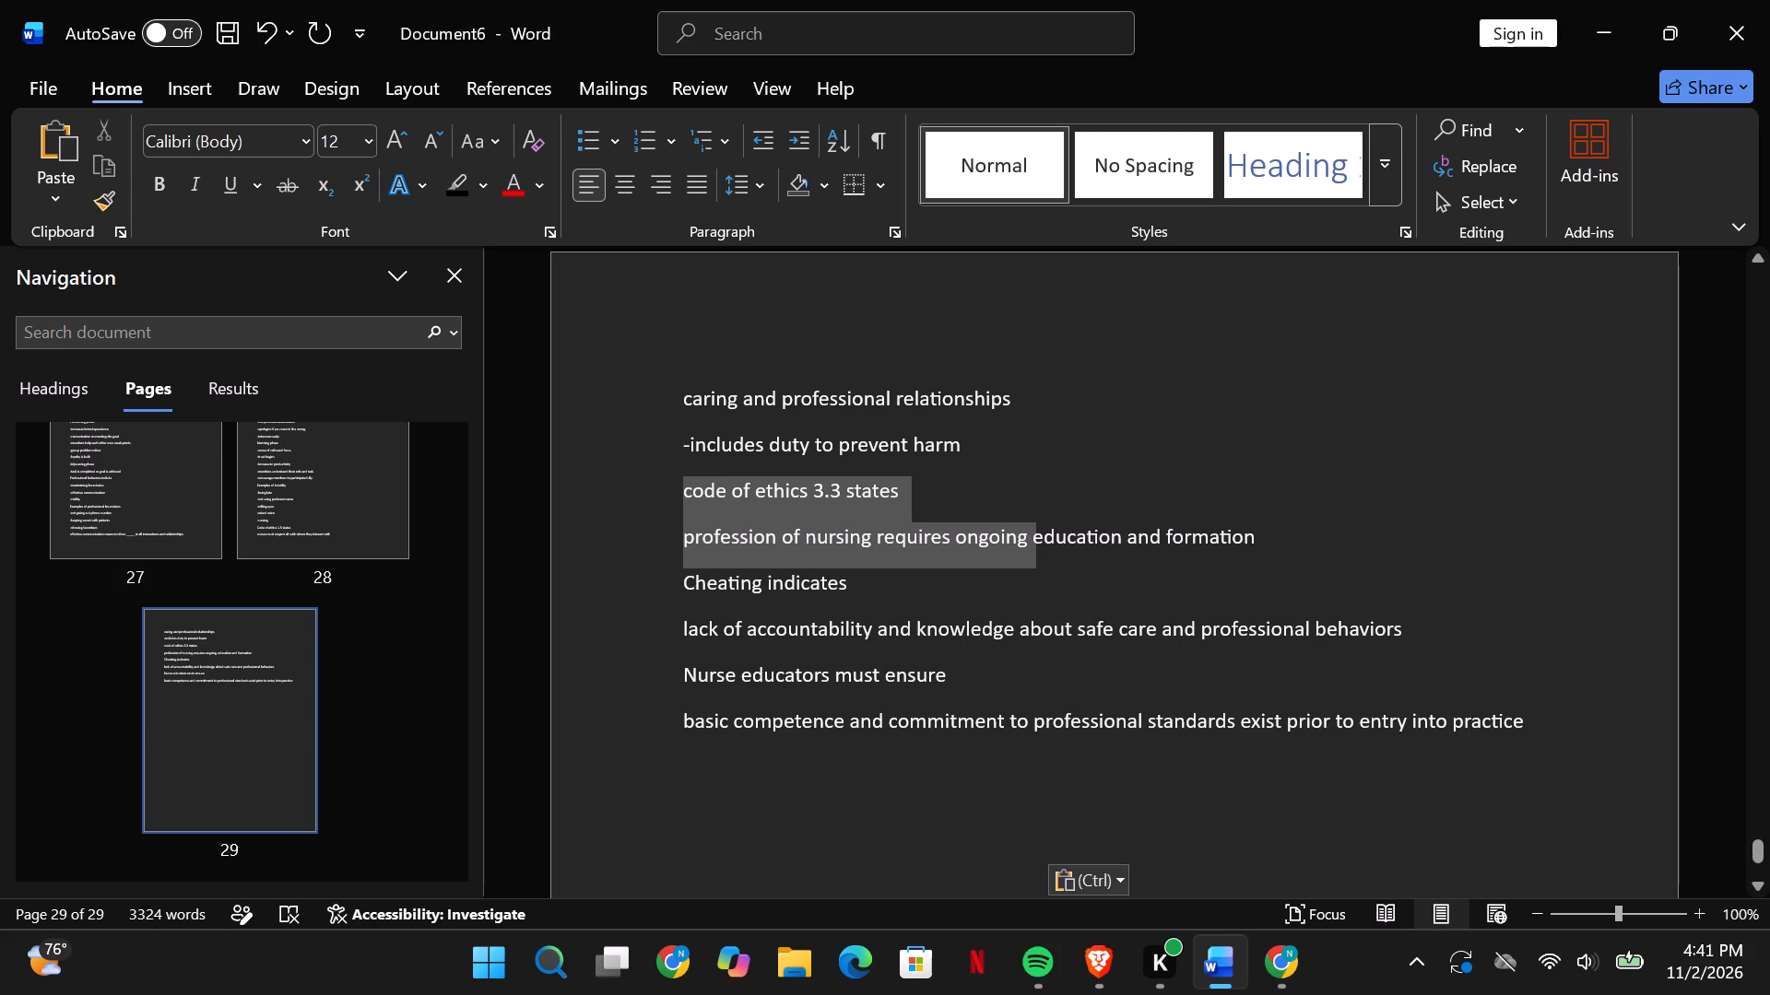
{"action": "left_click_drag", "start_coordinate": [970, 598], "coordinate": [1054, 677]}
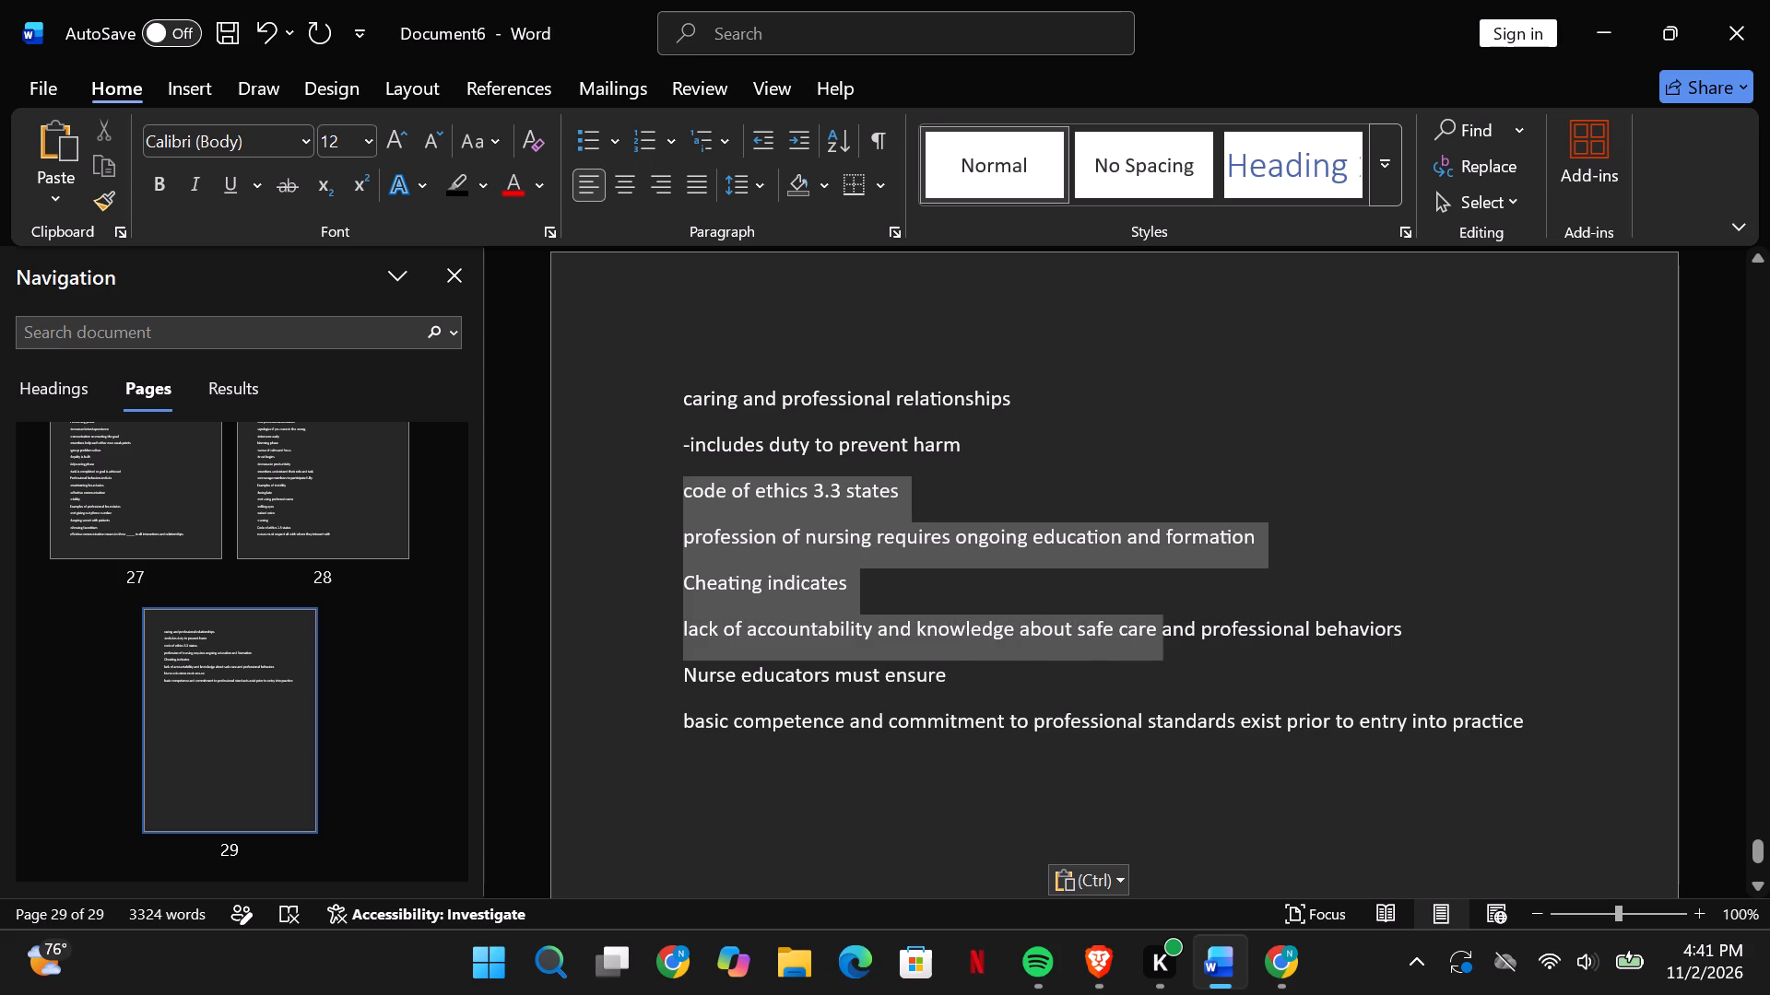
{"action": "left_click_drag", "start_coordinate": [1054, 677], "coordinate": [1553, 716]}
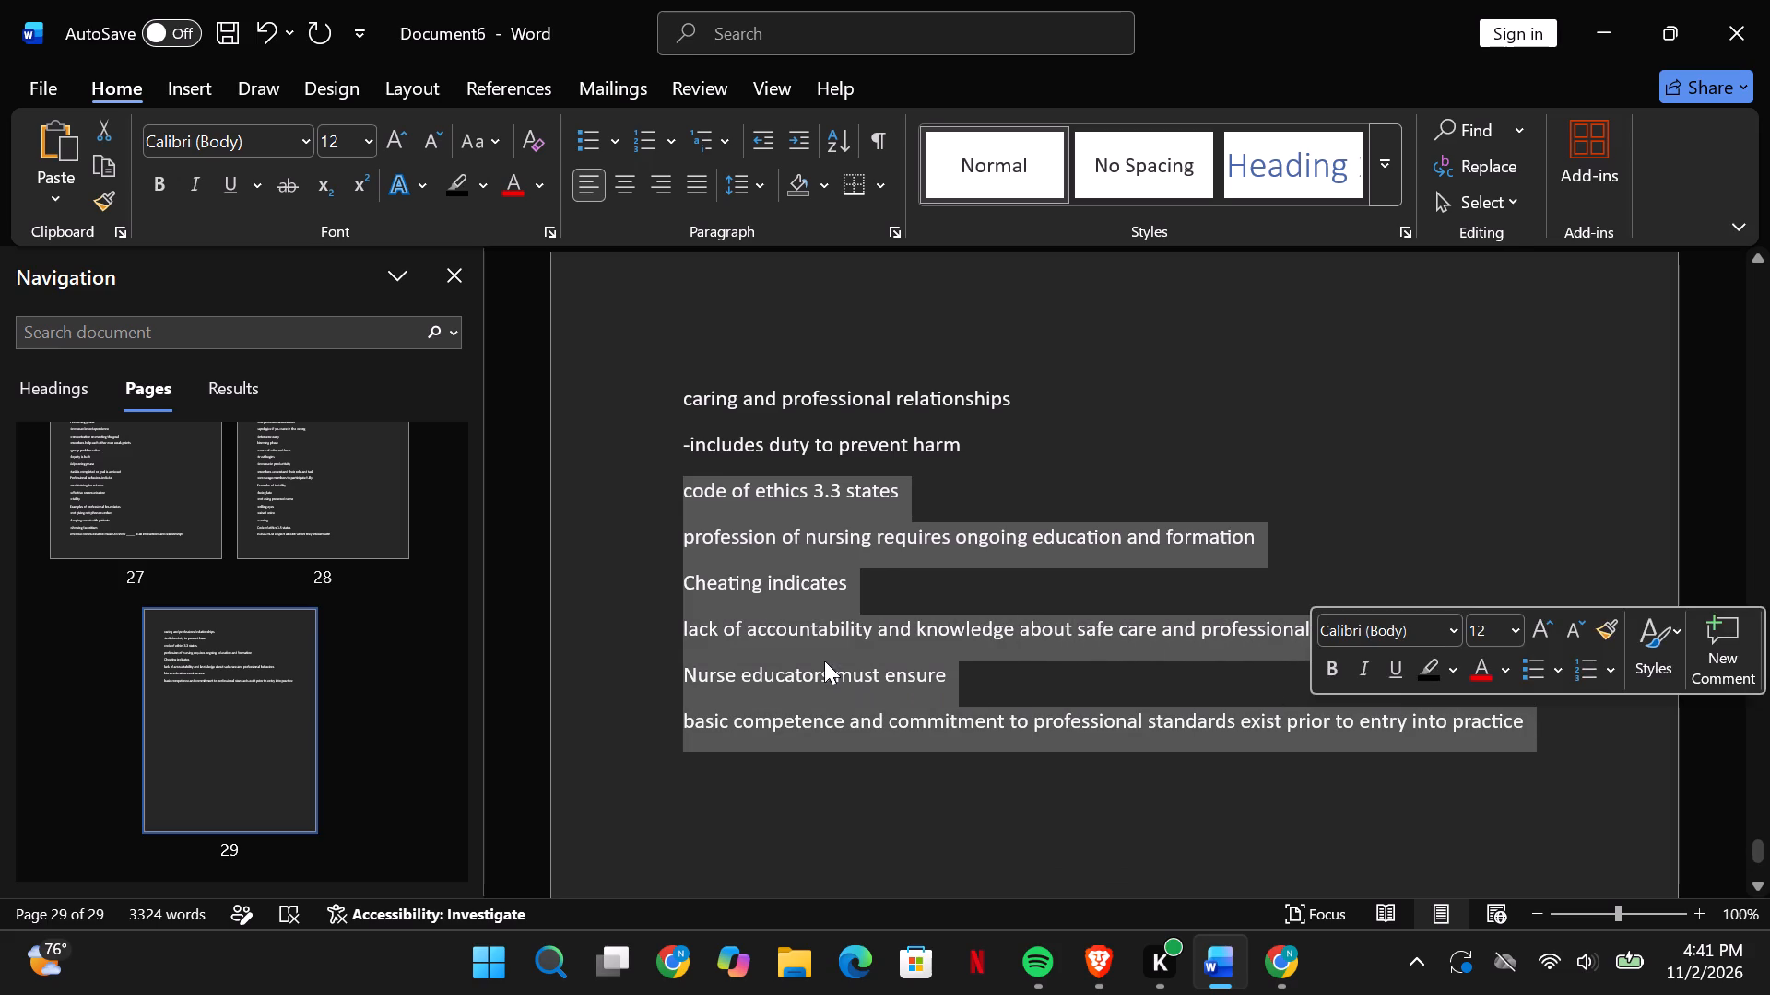
{"action": "right_click", "coordinate": [822, 661]}
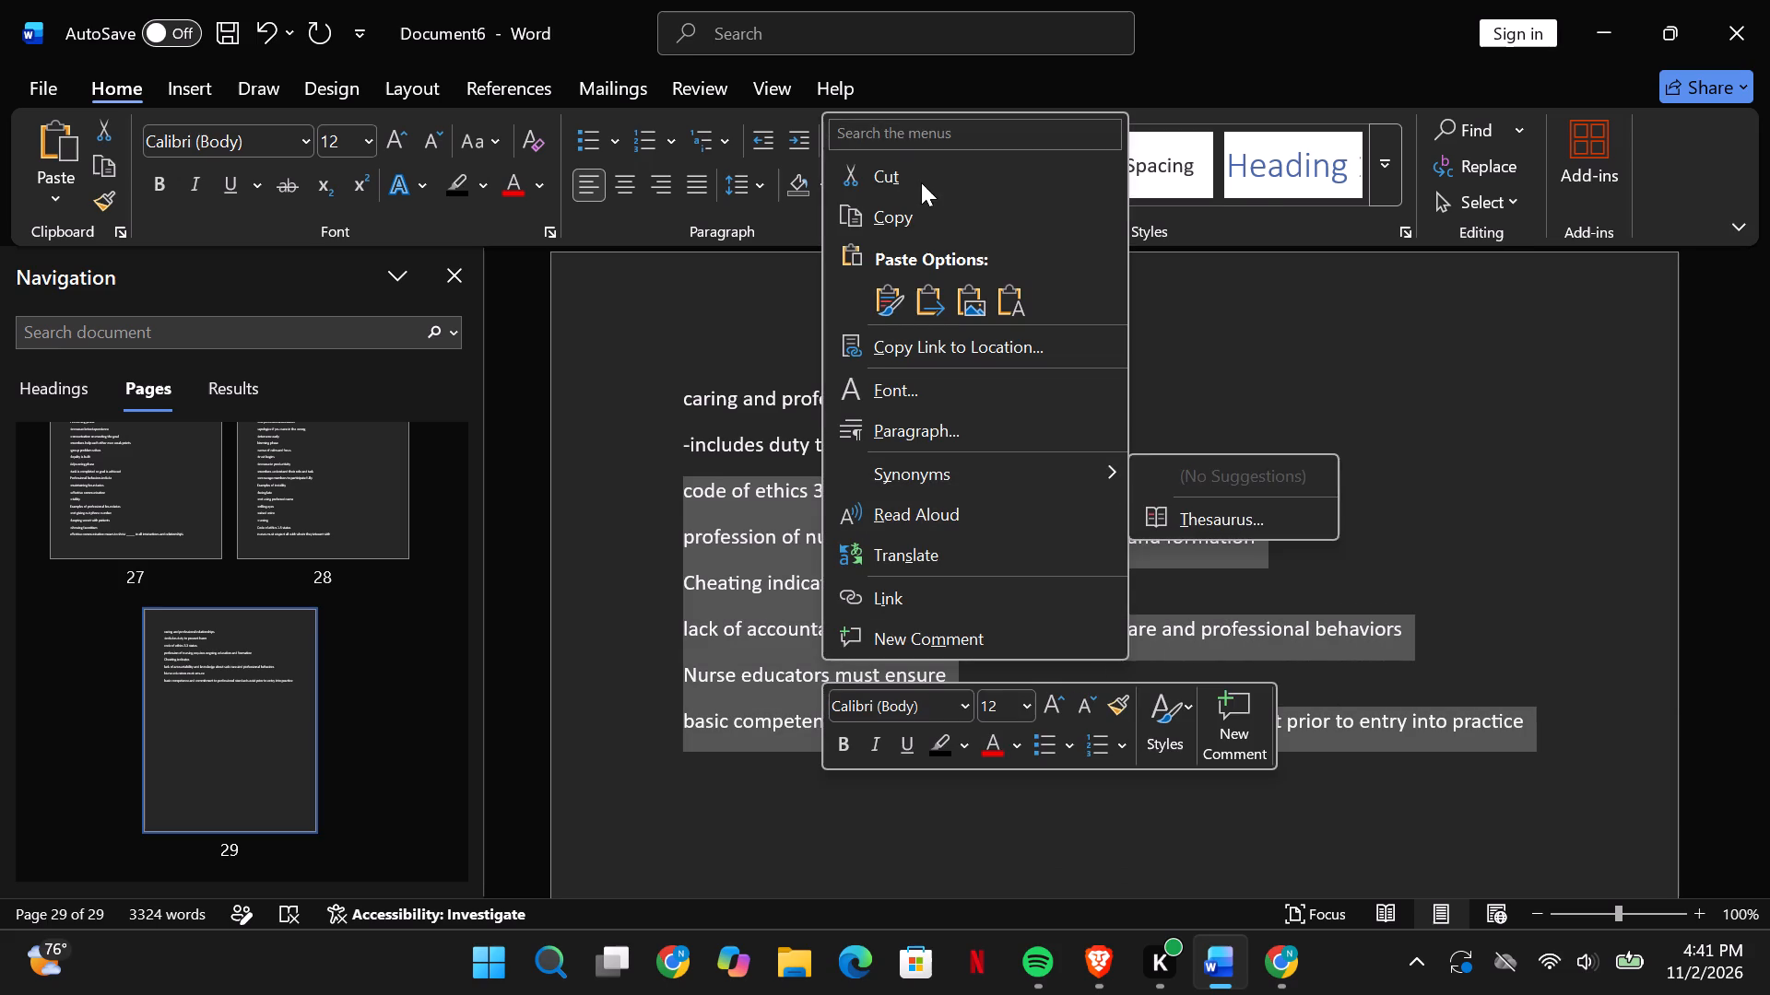
{"action": "left_click", "coordinate": [921, 182]}
Paste the cut text as text only on a new line between "-civility" and "Examples of professional boundaries".
{"action": "scroll", "coordinate": [779, 524], "scroll_direction": "up", "scroll_amount": 8}
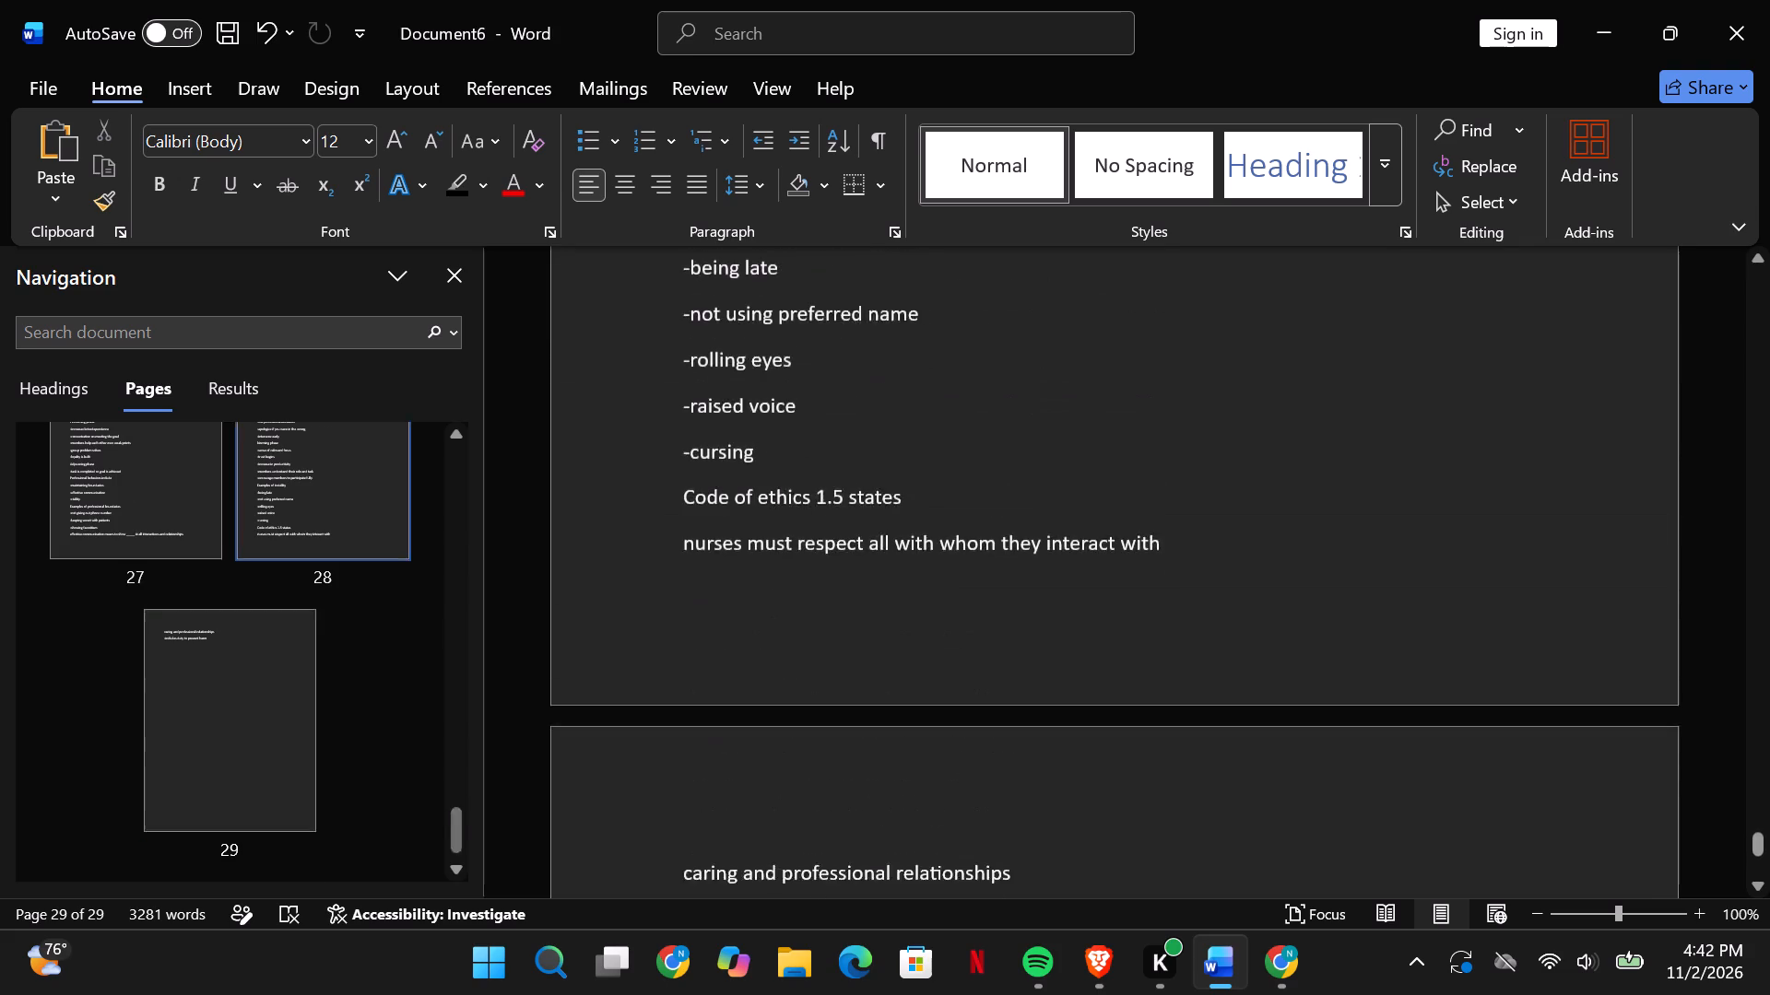
{"action": "scroll", "coordinate": [779, 524], "scroll_direction": "up", "scroll_amount": 9}
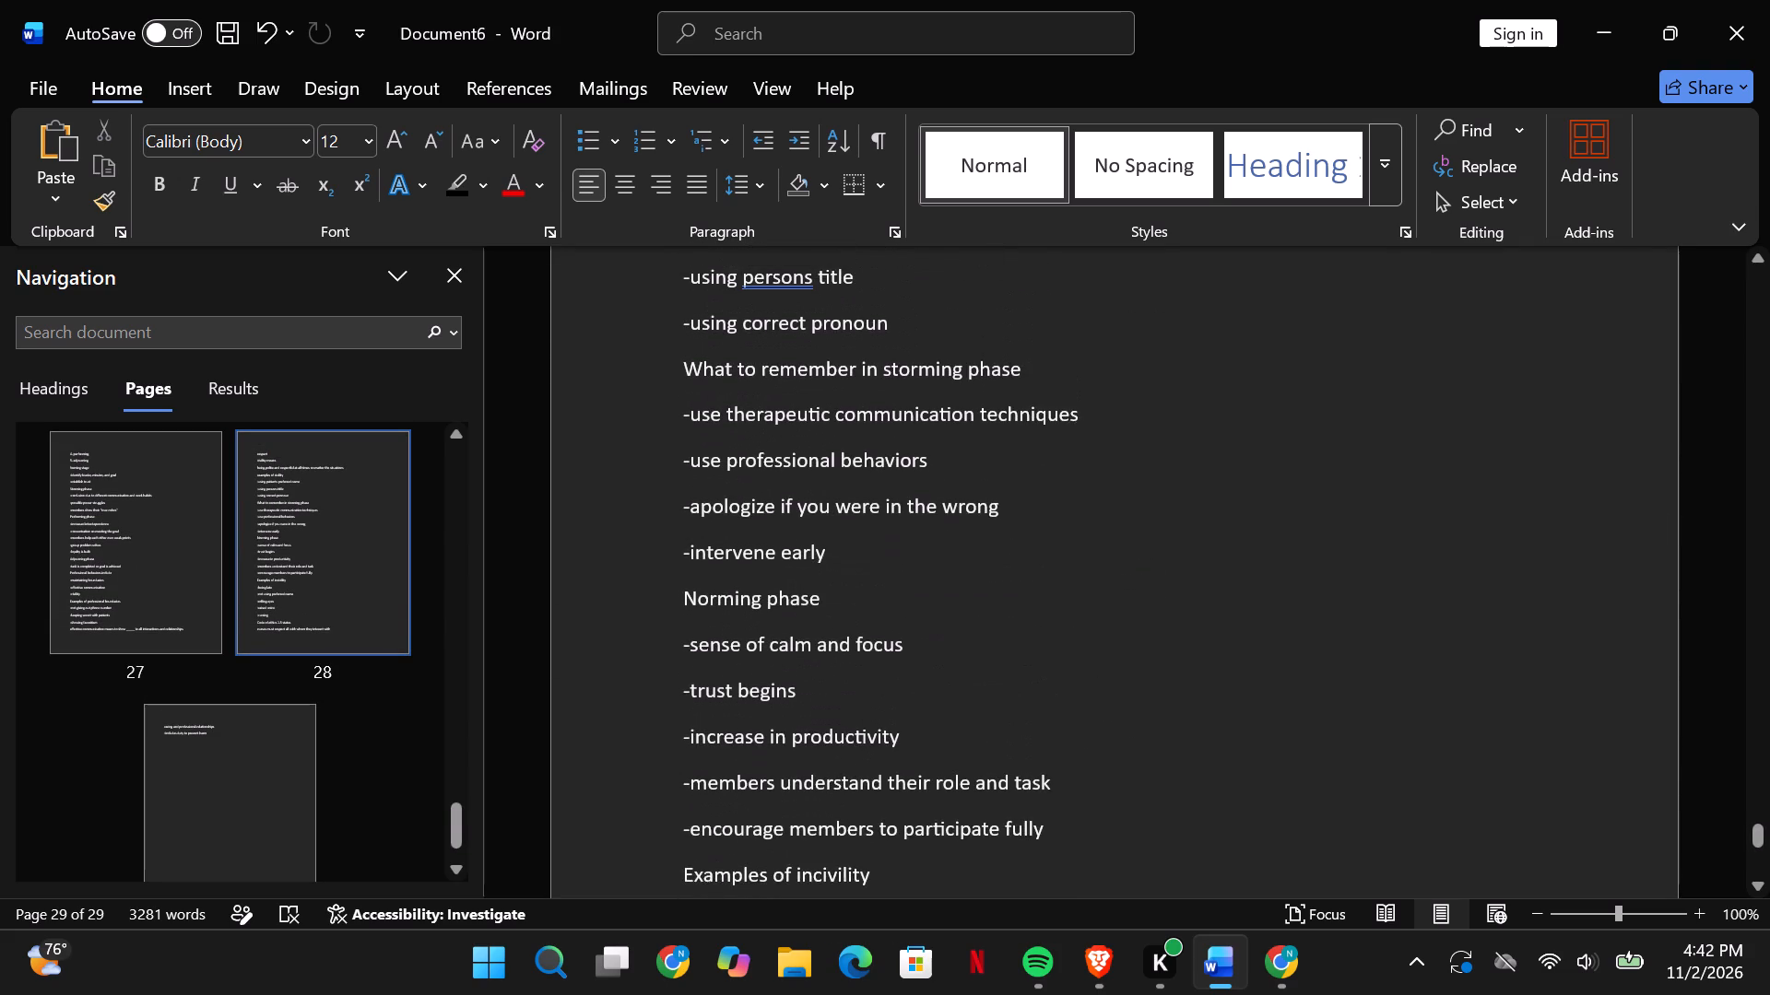
{"action": "scroll", "coordinate": [779, 524], "scroll_direction": "up", "scroll_amount": 6}
{"action": "scroll", "coordinate": [780, 523], "scroll_direction": "down", "scroll_amount": 1}
{"action": "scroll", "coordinate": [780, 523], "scroll_direction": "up", "scroll_amount": 3}
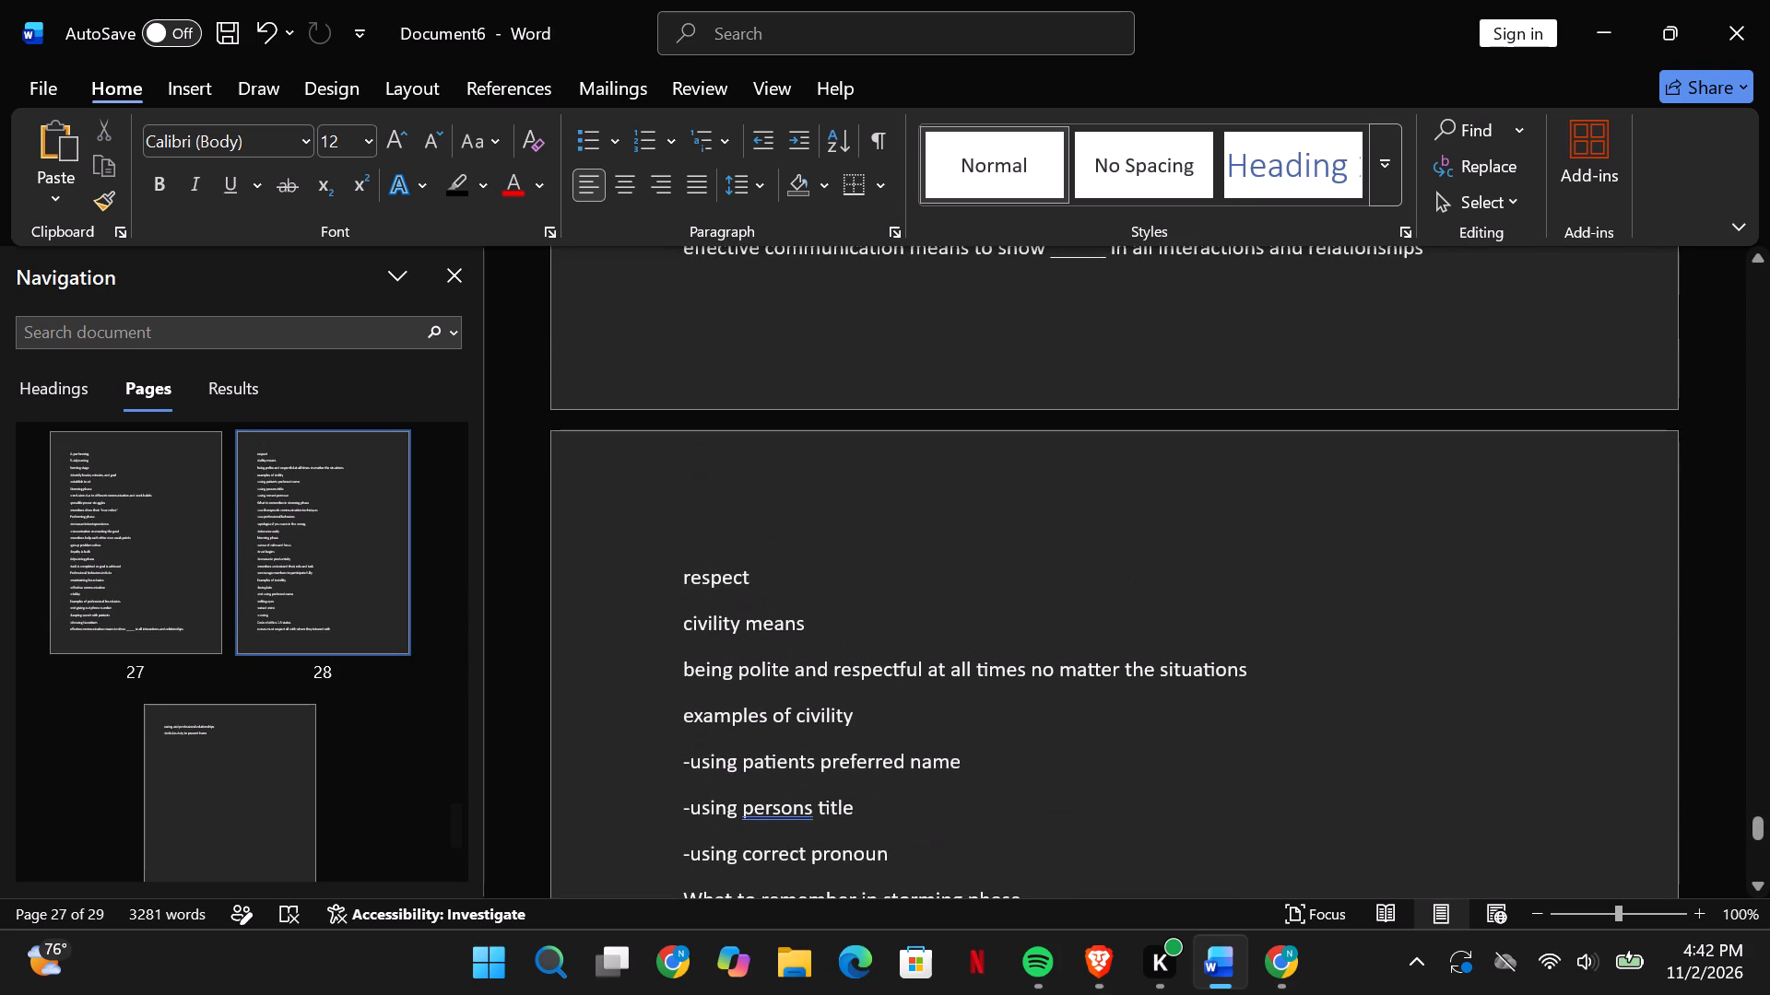
{"action": "scroll", "coordinate": [788, 608], "scroll_direction": "up", "scroll_amount": 5}
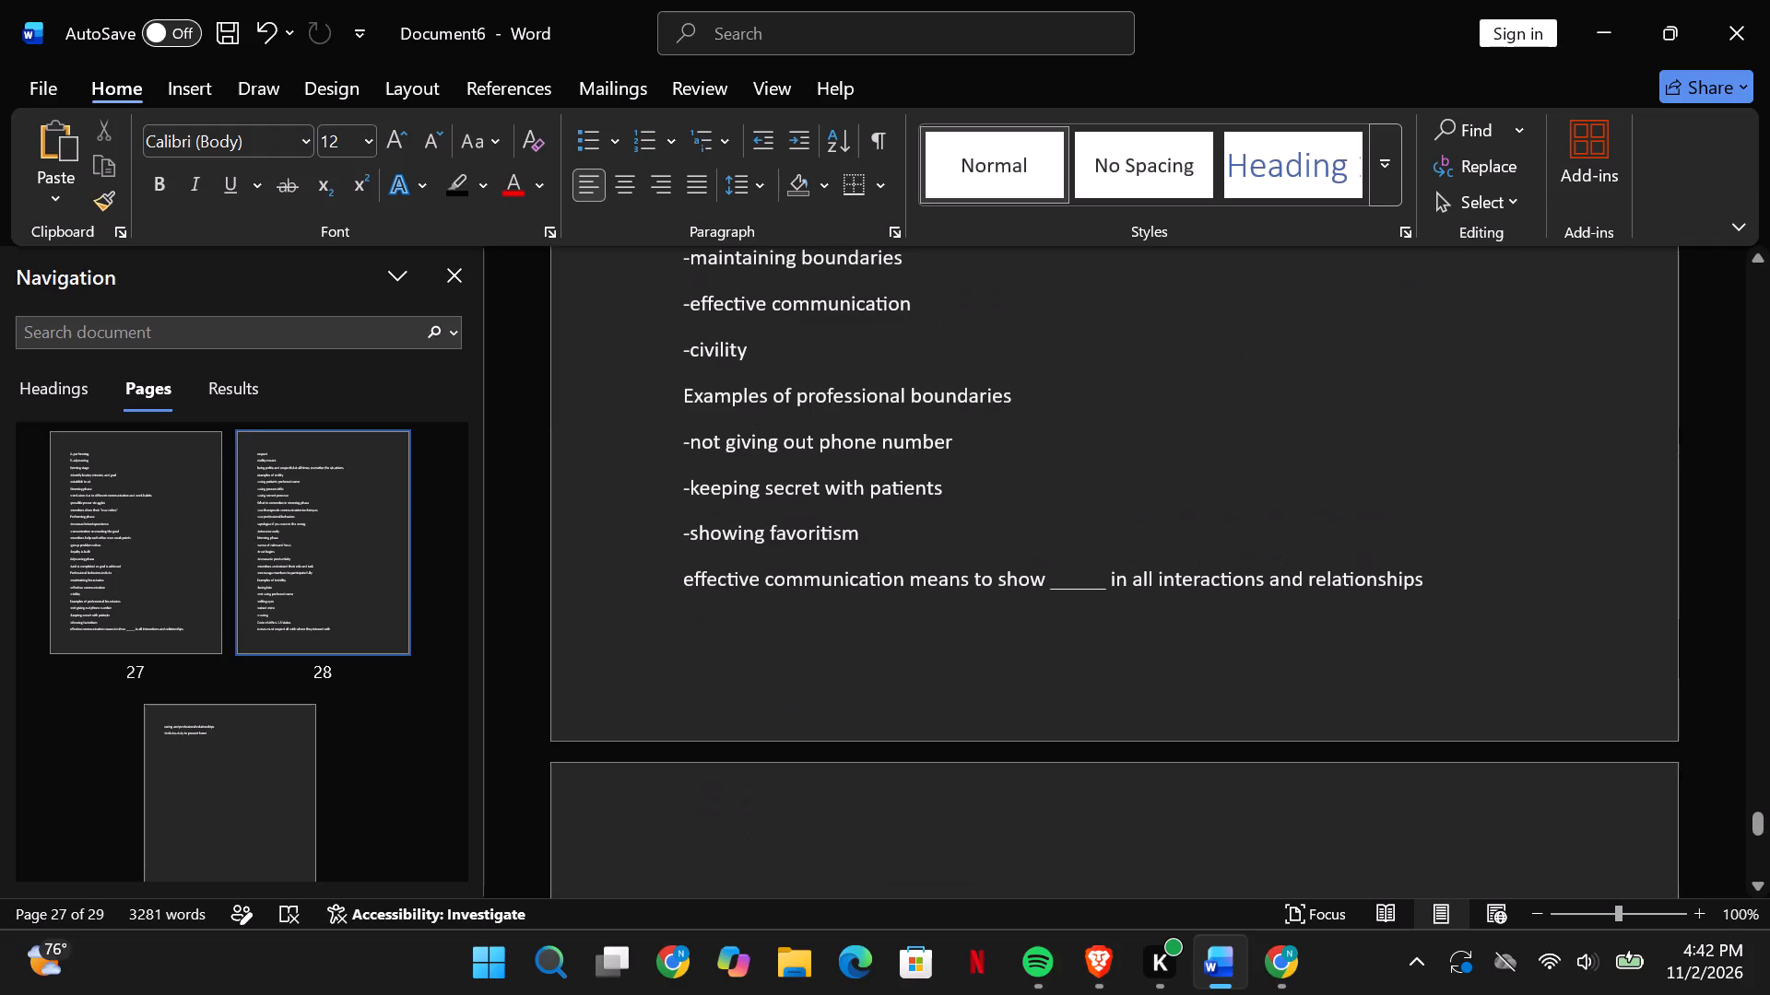
{"action": "left_click", "coordinate": [774, 351]}
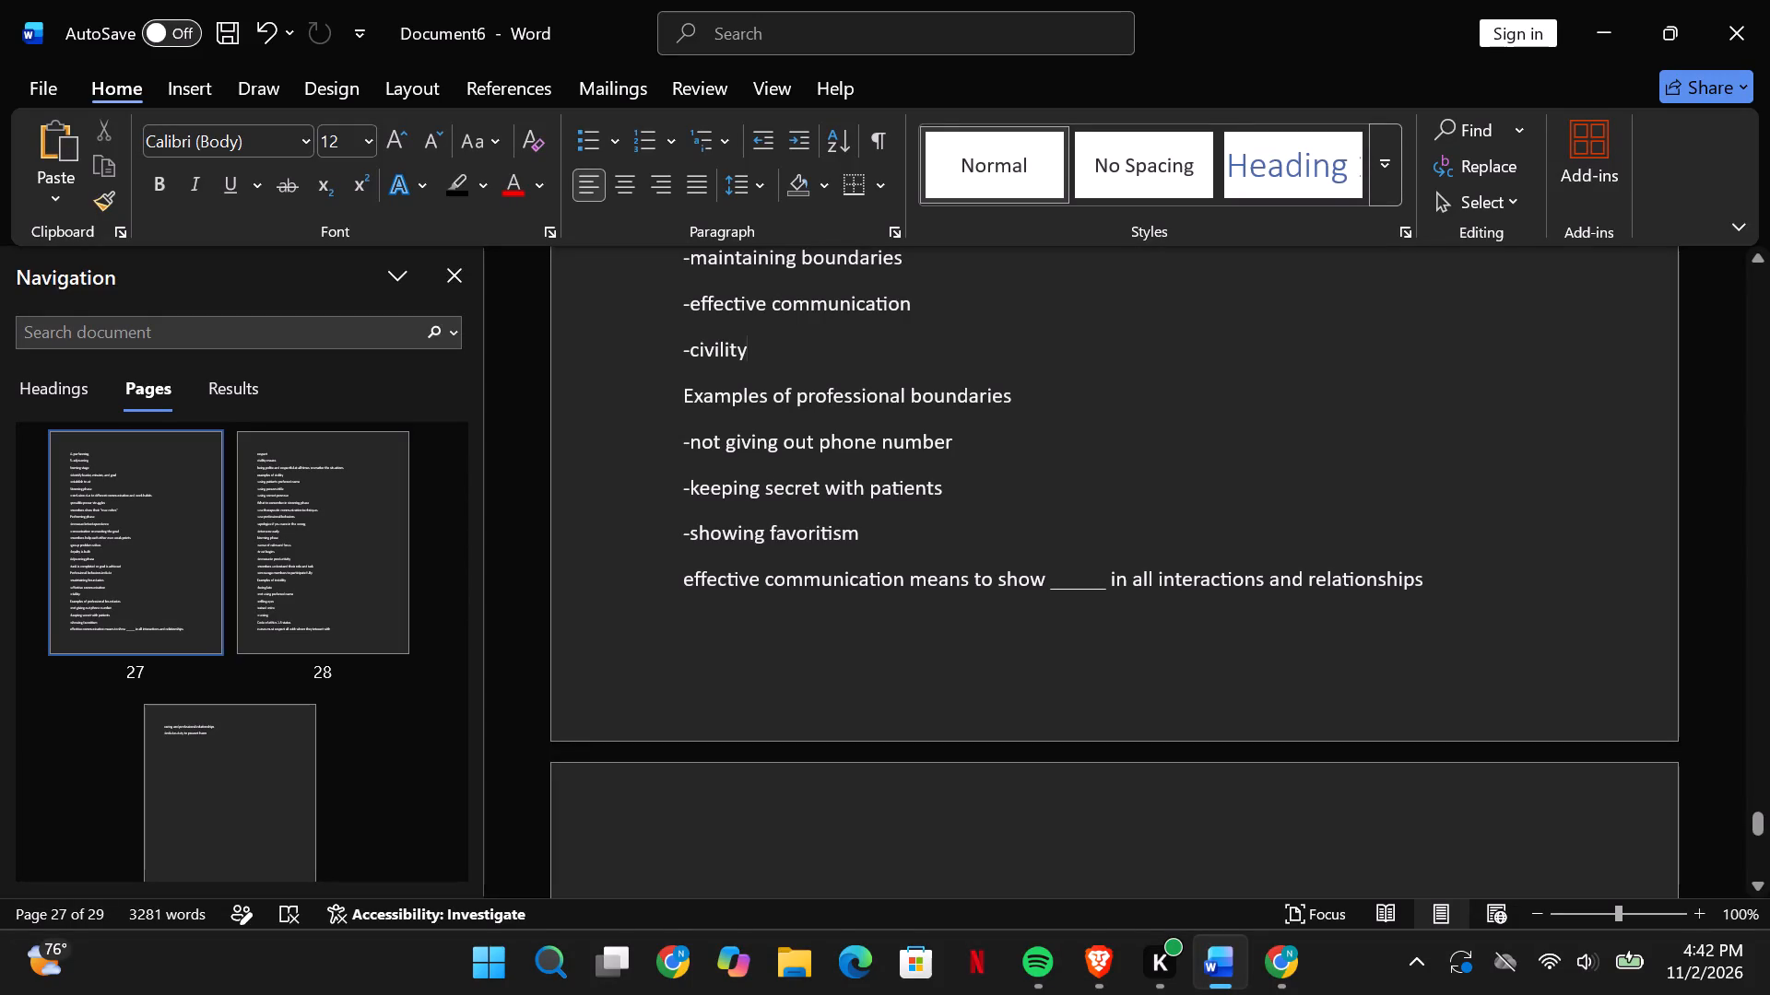
{"action": "key", "text": "Return"}
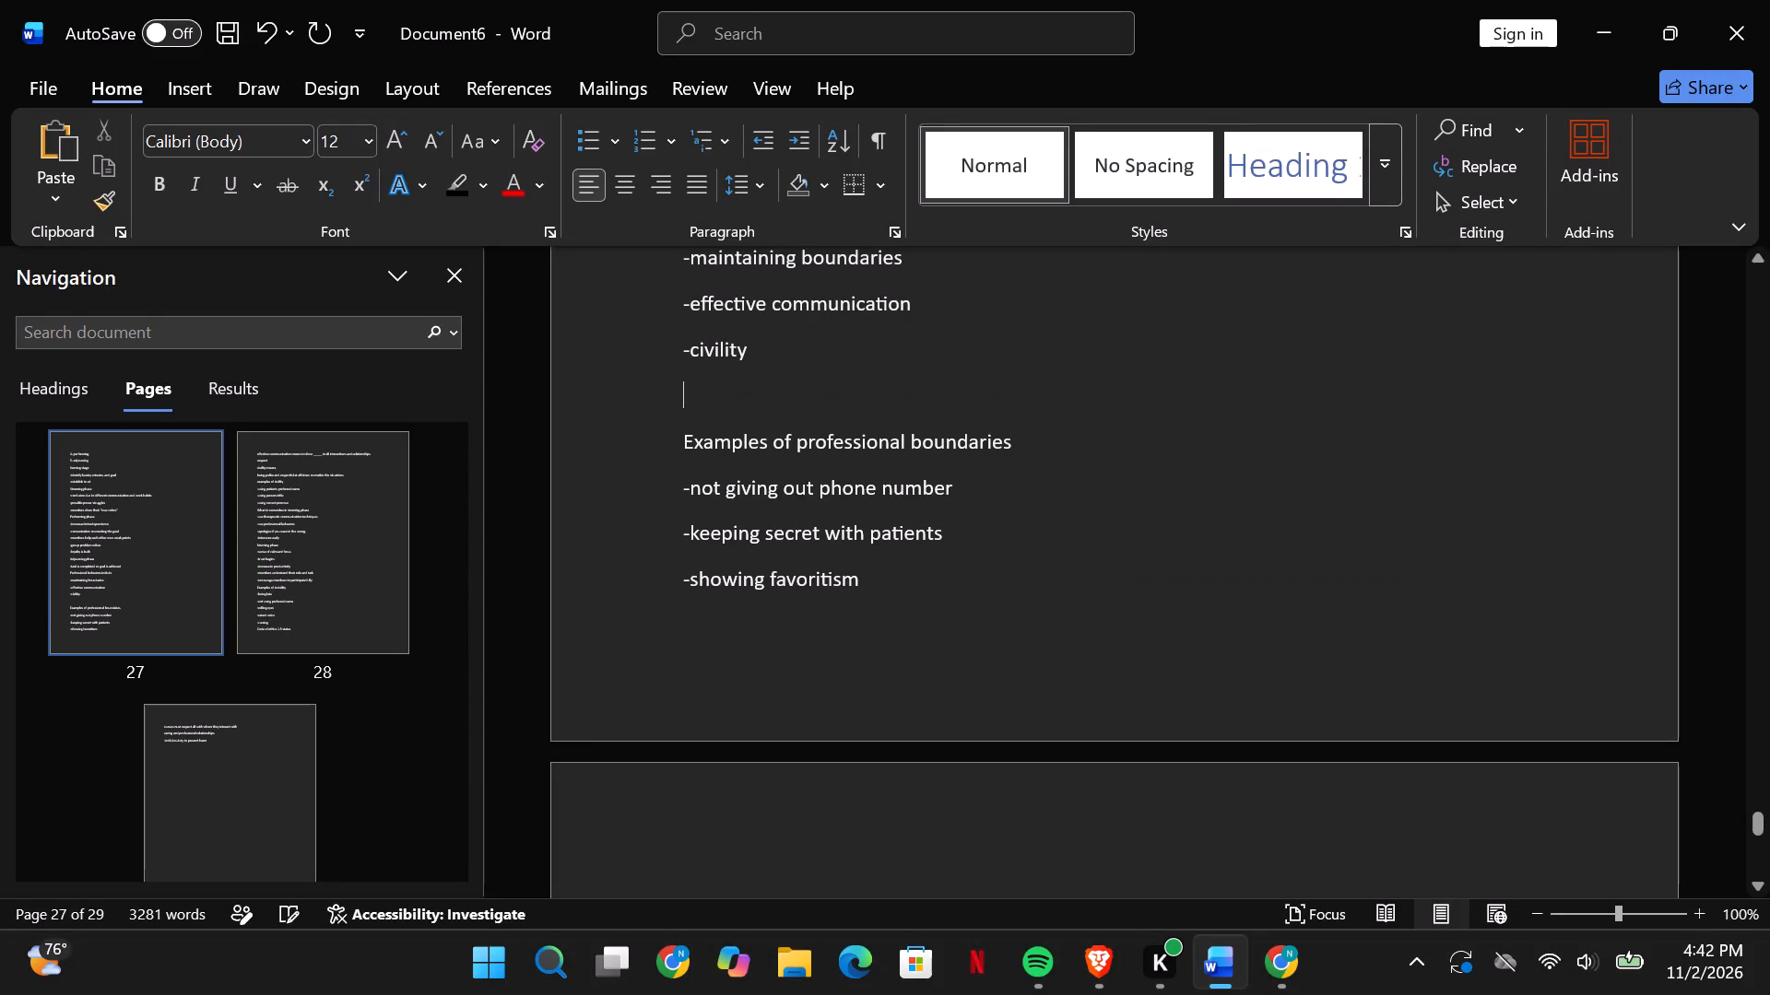
{"action": "right_click", "coordinate": [705, 401]}
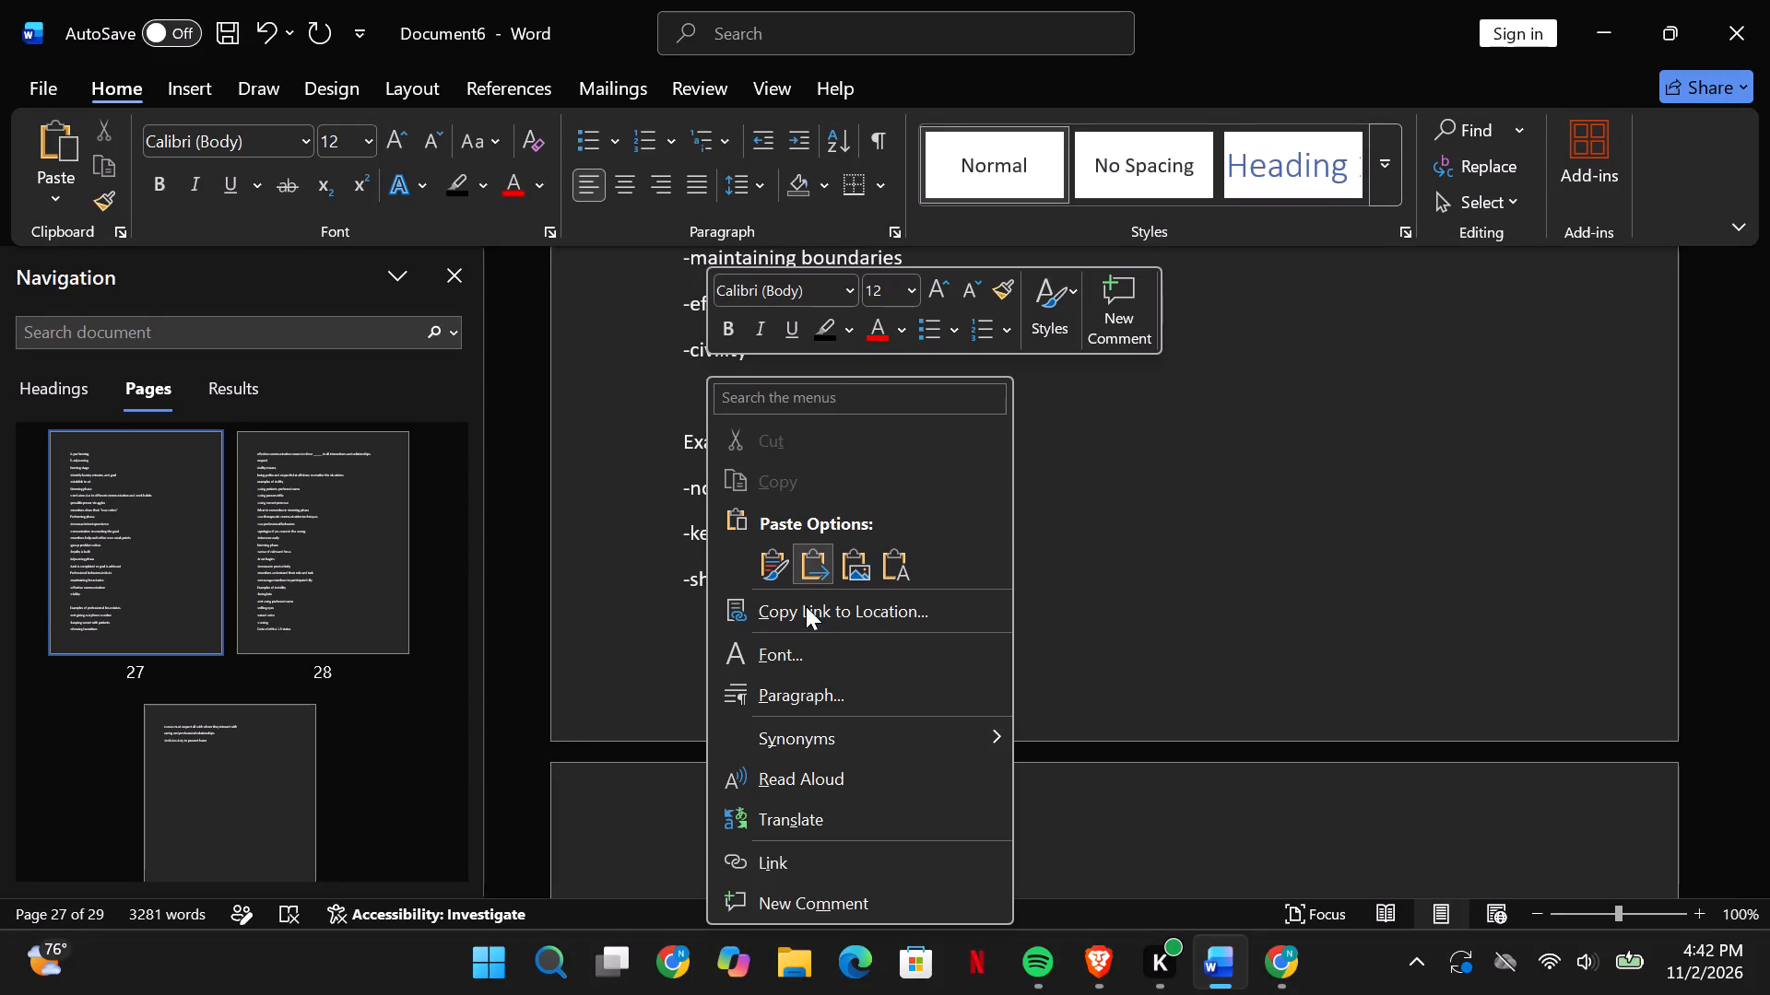
{"action": "left_click", "coordinate": [900, 568]}
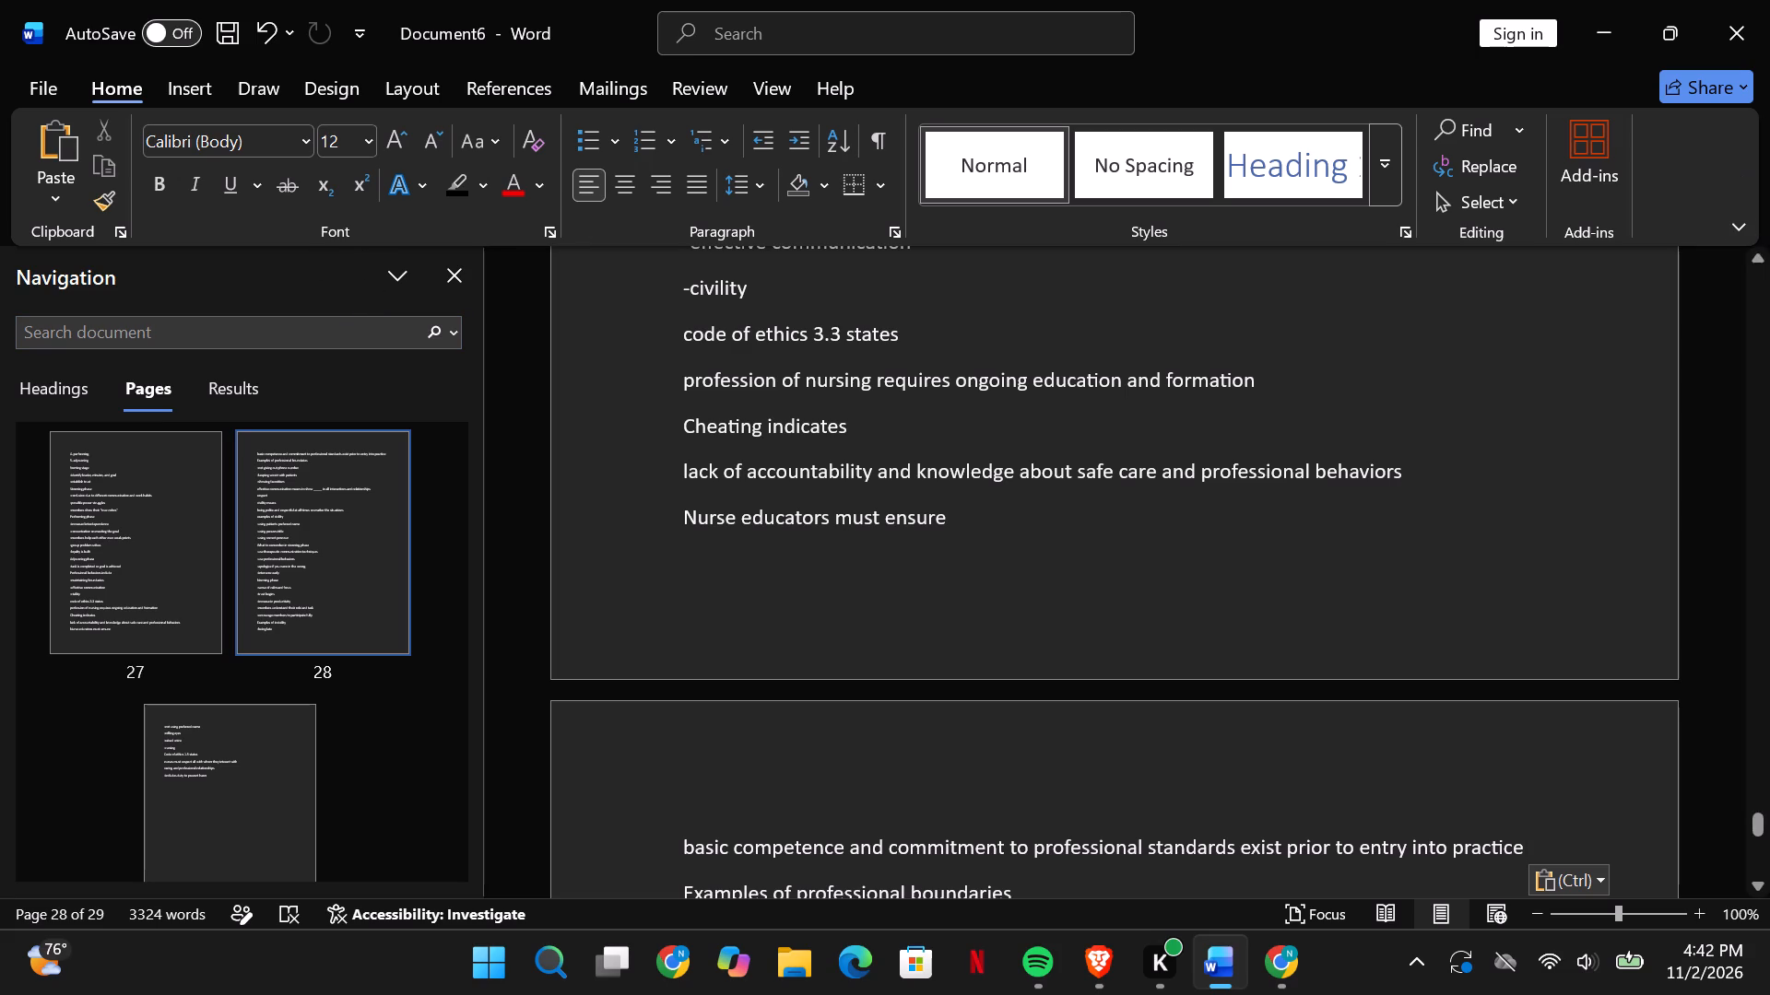
Save the document as a PDF named "Nursing 205 Final Exam" in the Documents folder.
{"action": "scroll", "coordinate": [124, 625], "scroll_direction": "up", "scroll_amount": 17}
{"action": "scroll", "coordinate": [135, 604], "scroll_direction": "down", "scroll_amount": 1}
{"action": "scroll", "coordinate": [135, 604], "scroll_direction": "up", "scroll_amount": 7}
{"action": "left_click", "coordinate": [132, 587]}
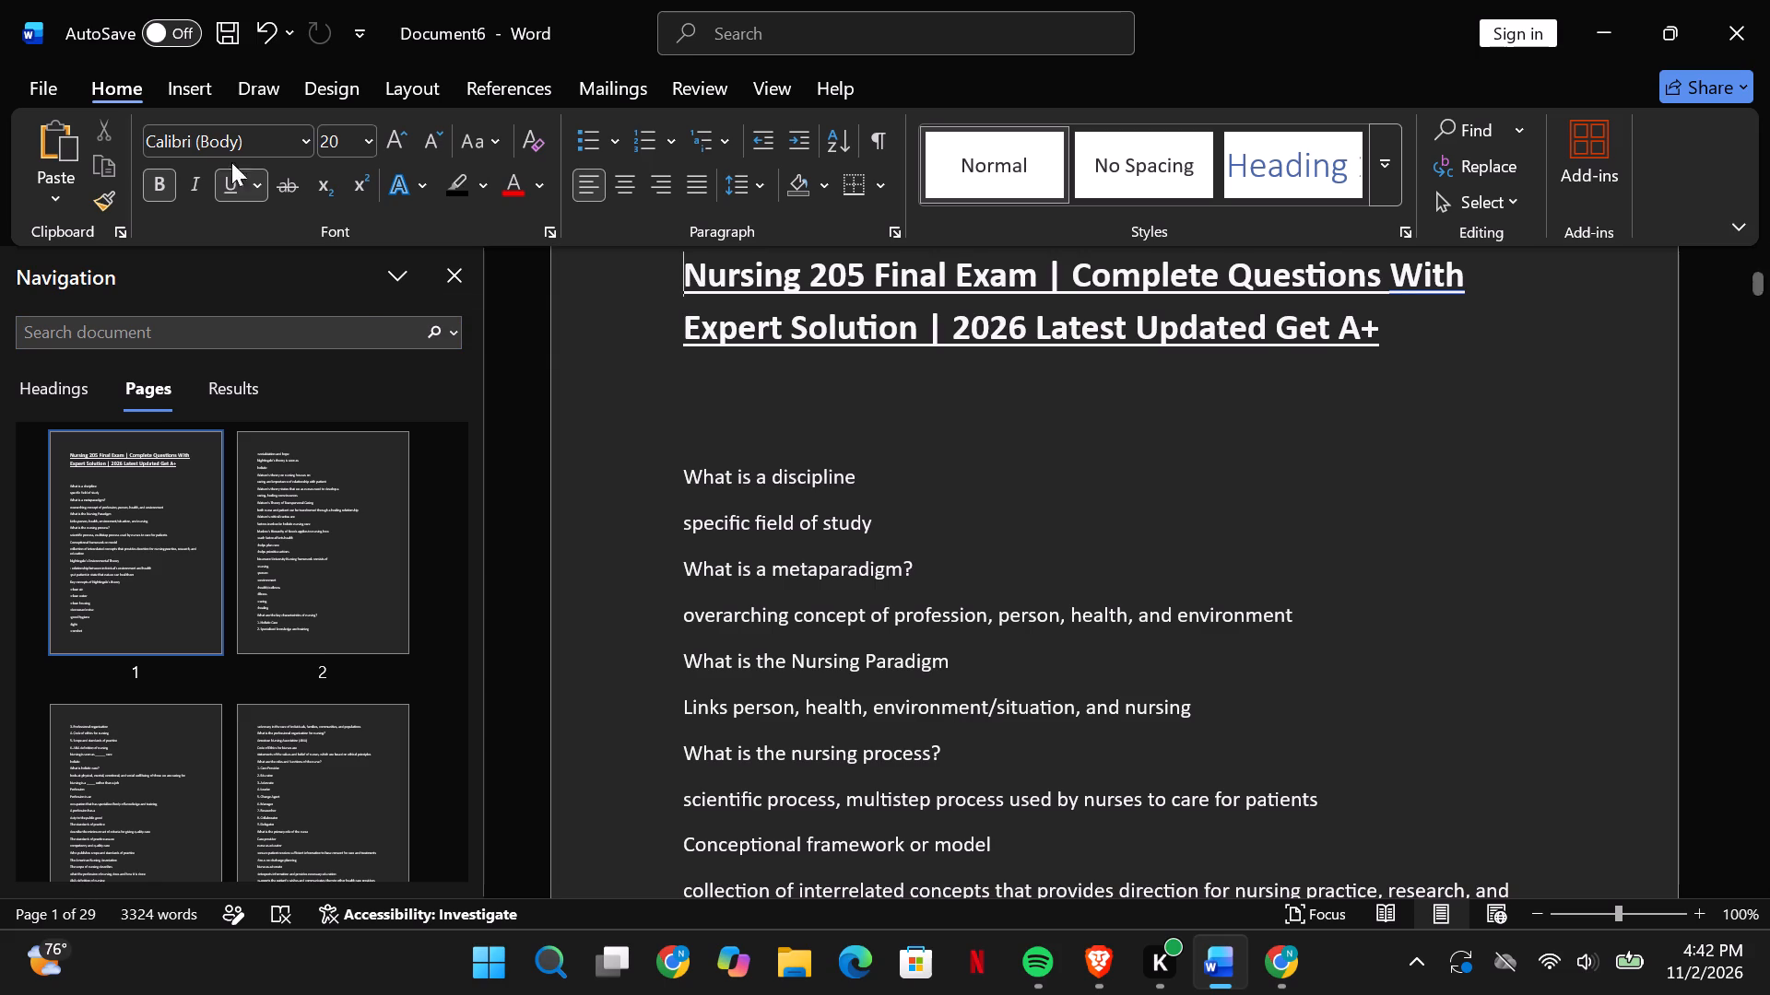
{"action": "left_click", "coordinate": [57, 80]}
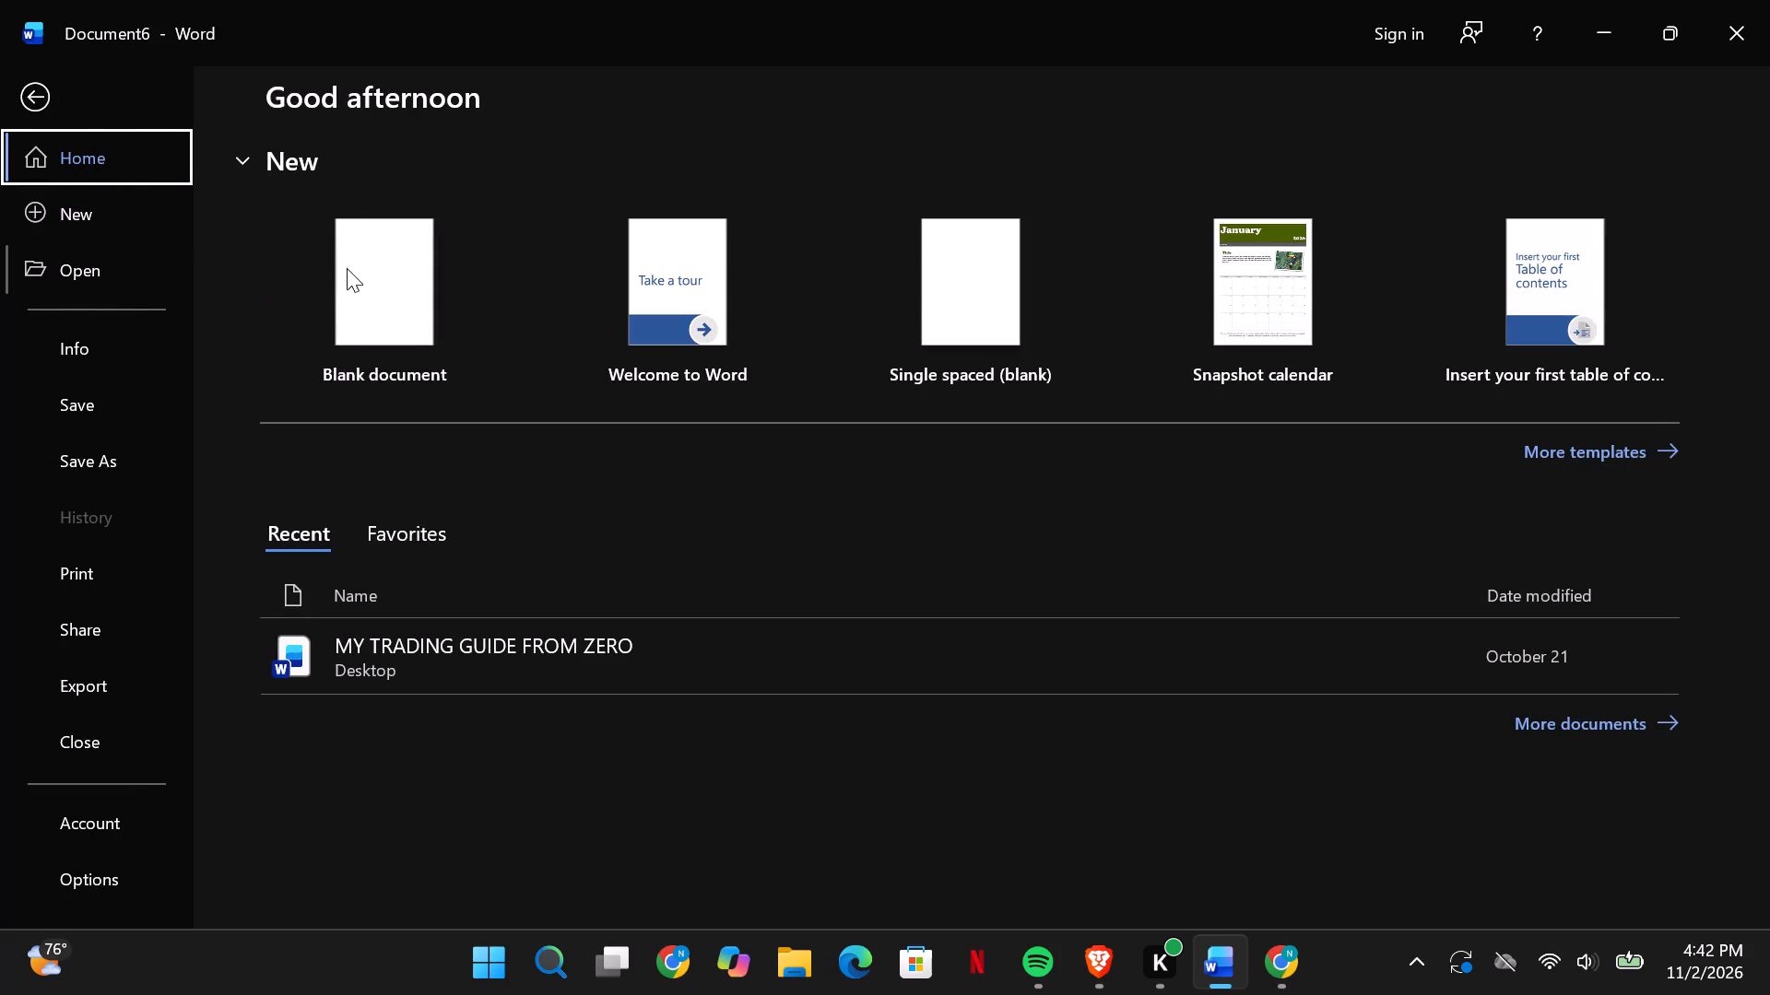
{"action": "left_click", "coordinate": [87, 467]}
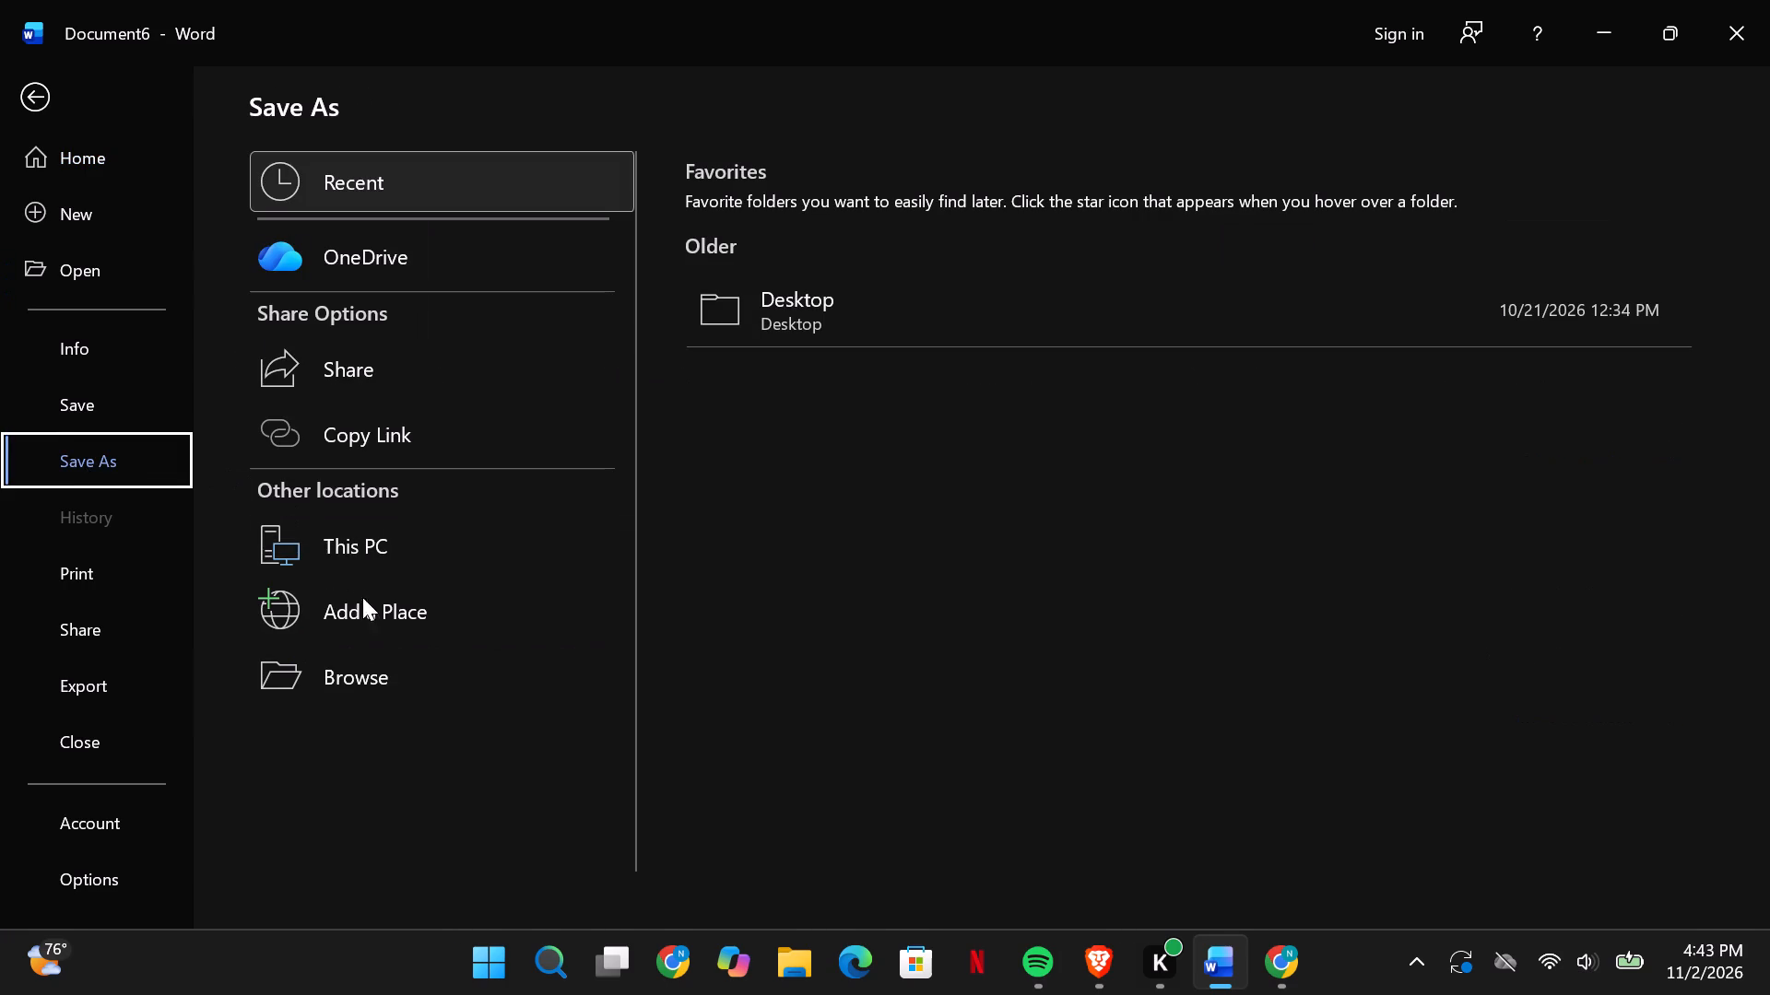
{"action": "left_click", "coordinate": [441, 673]}
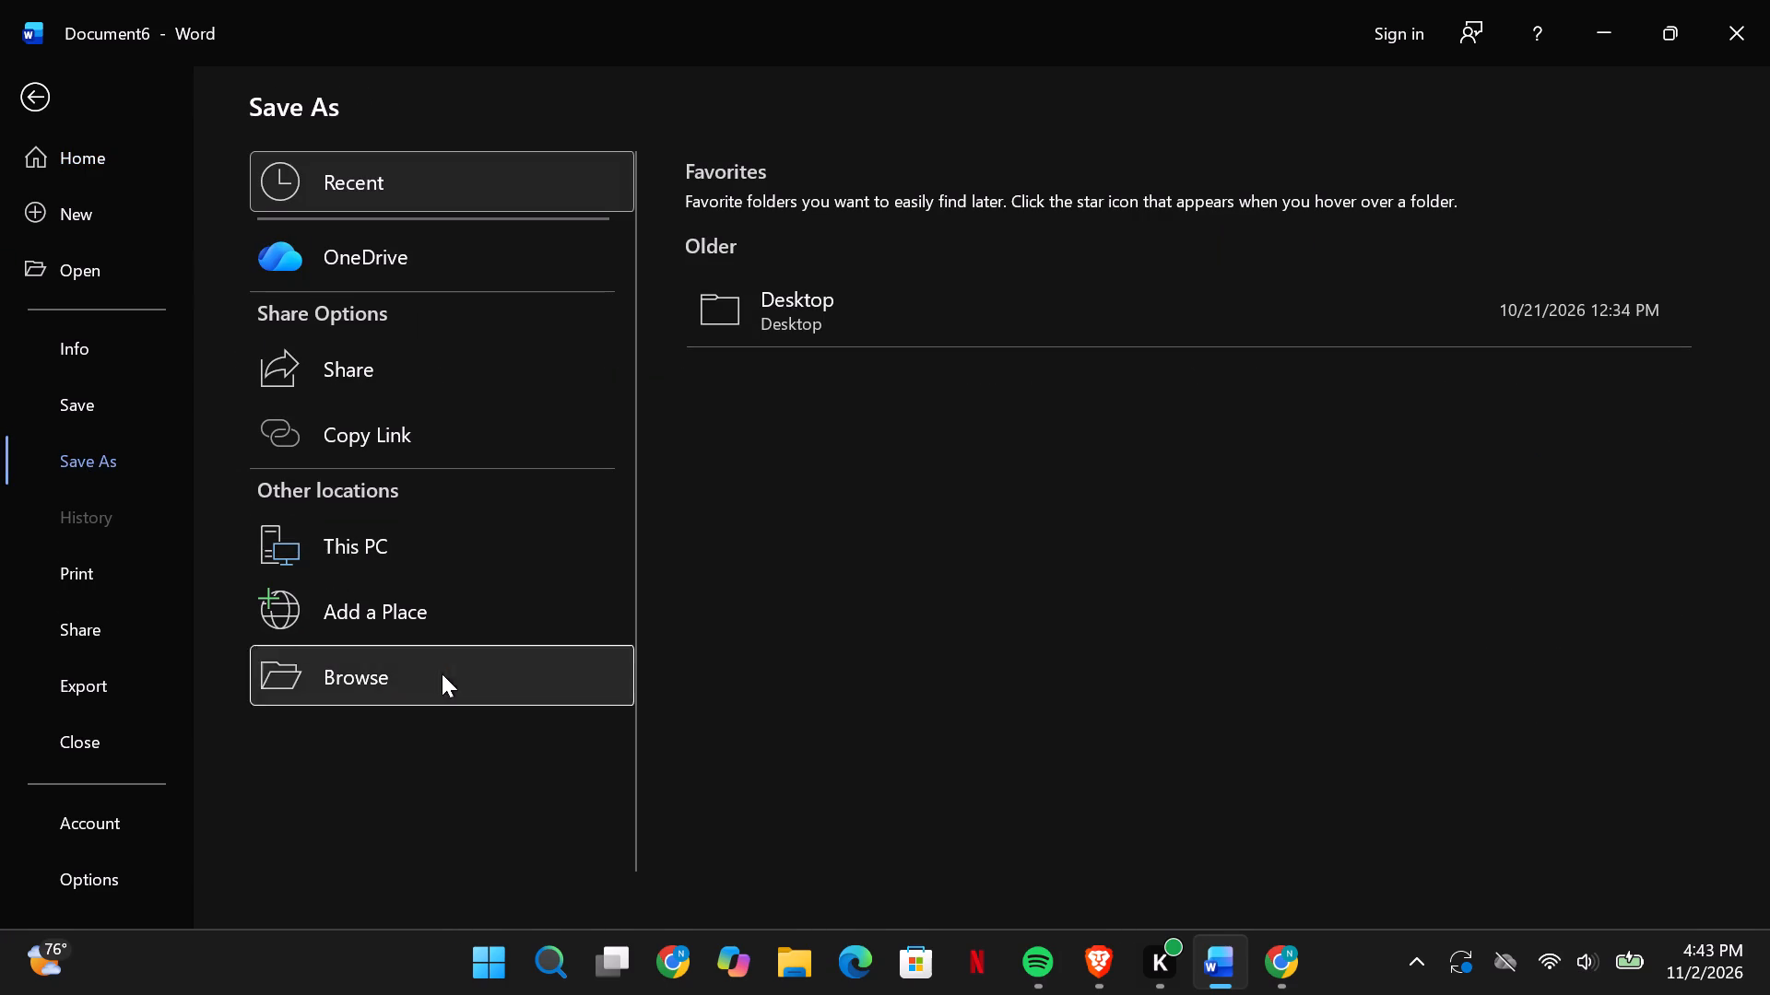
{"action": "left_click", "coordinate": [857, 489]}
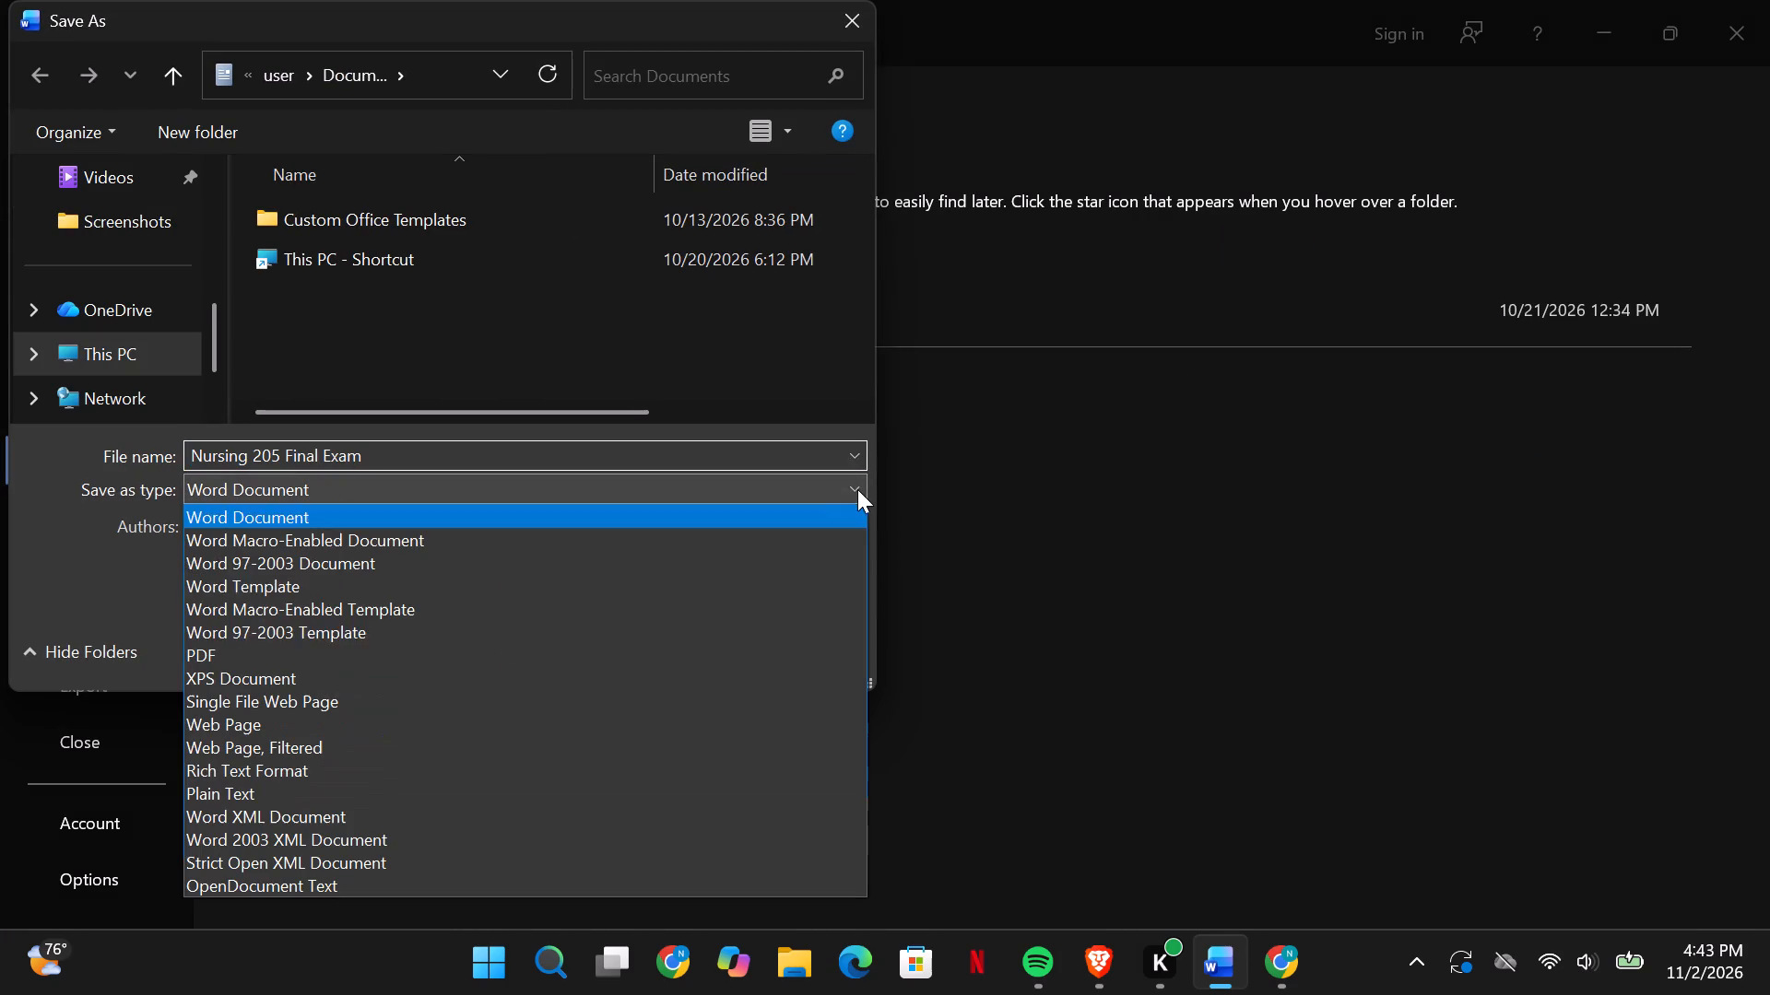
{"action": "left_click", "coordinate": [533, 662]}
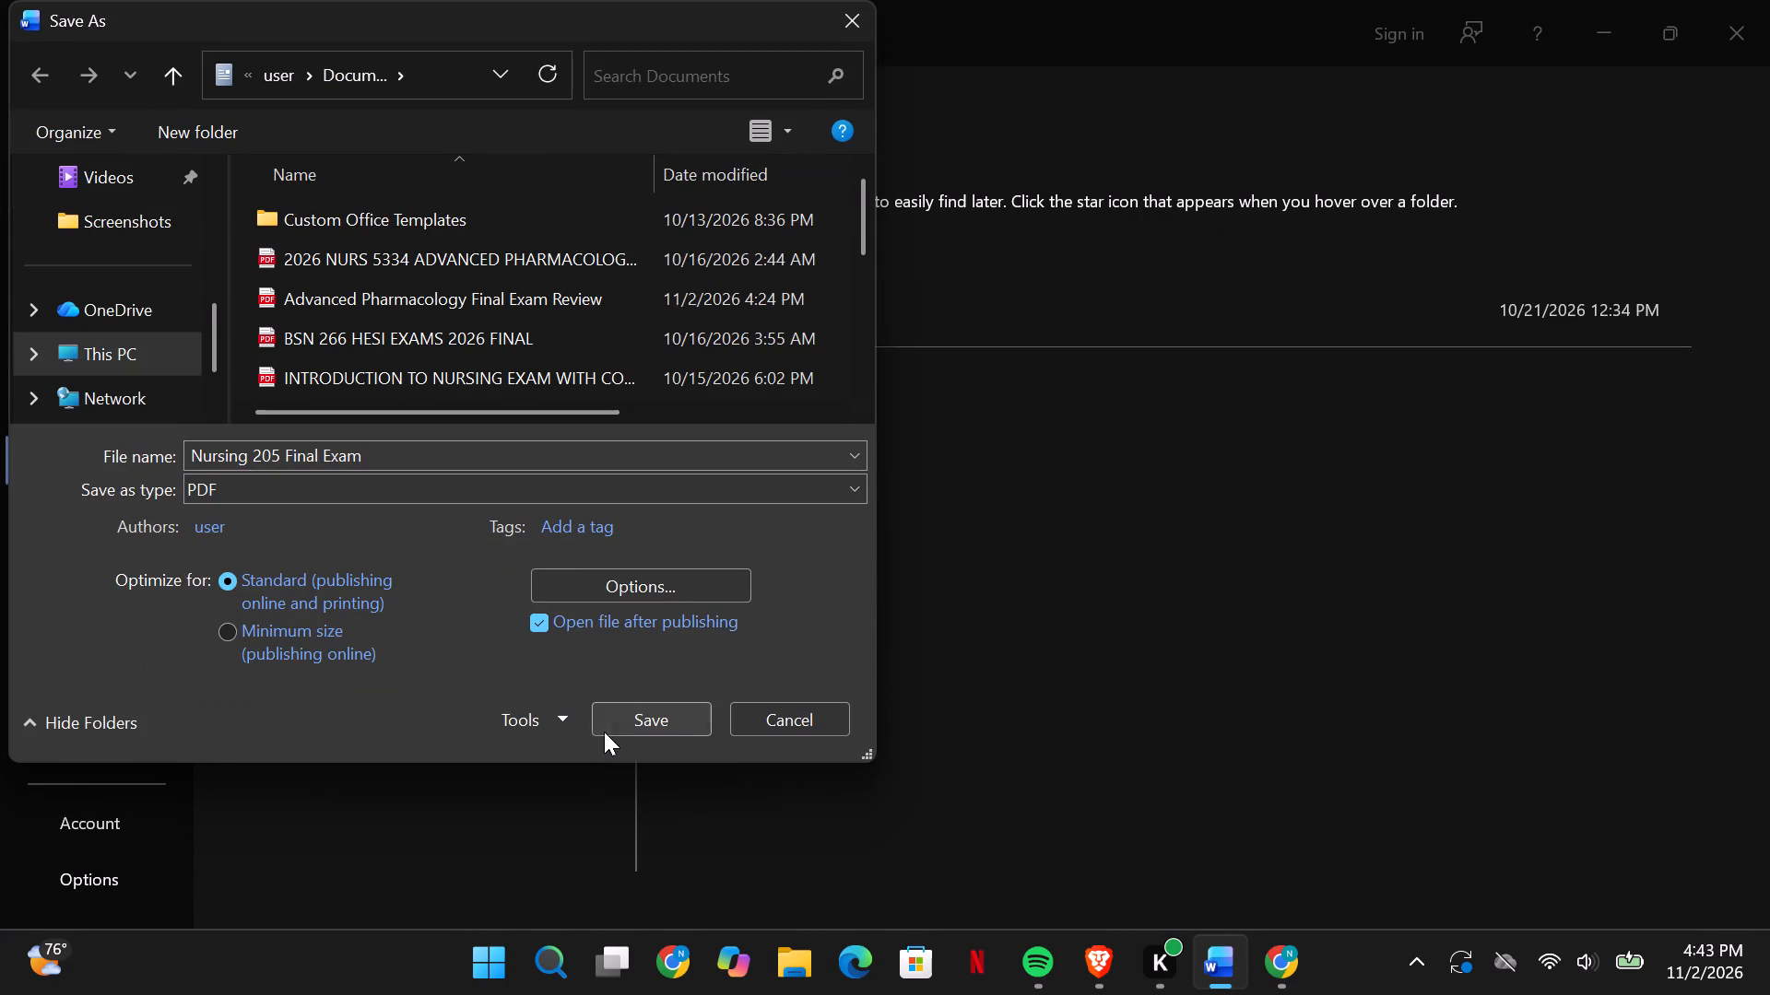
{"action": "left_click", "coordinate": [620, 722]}
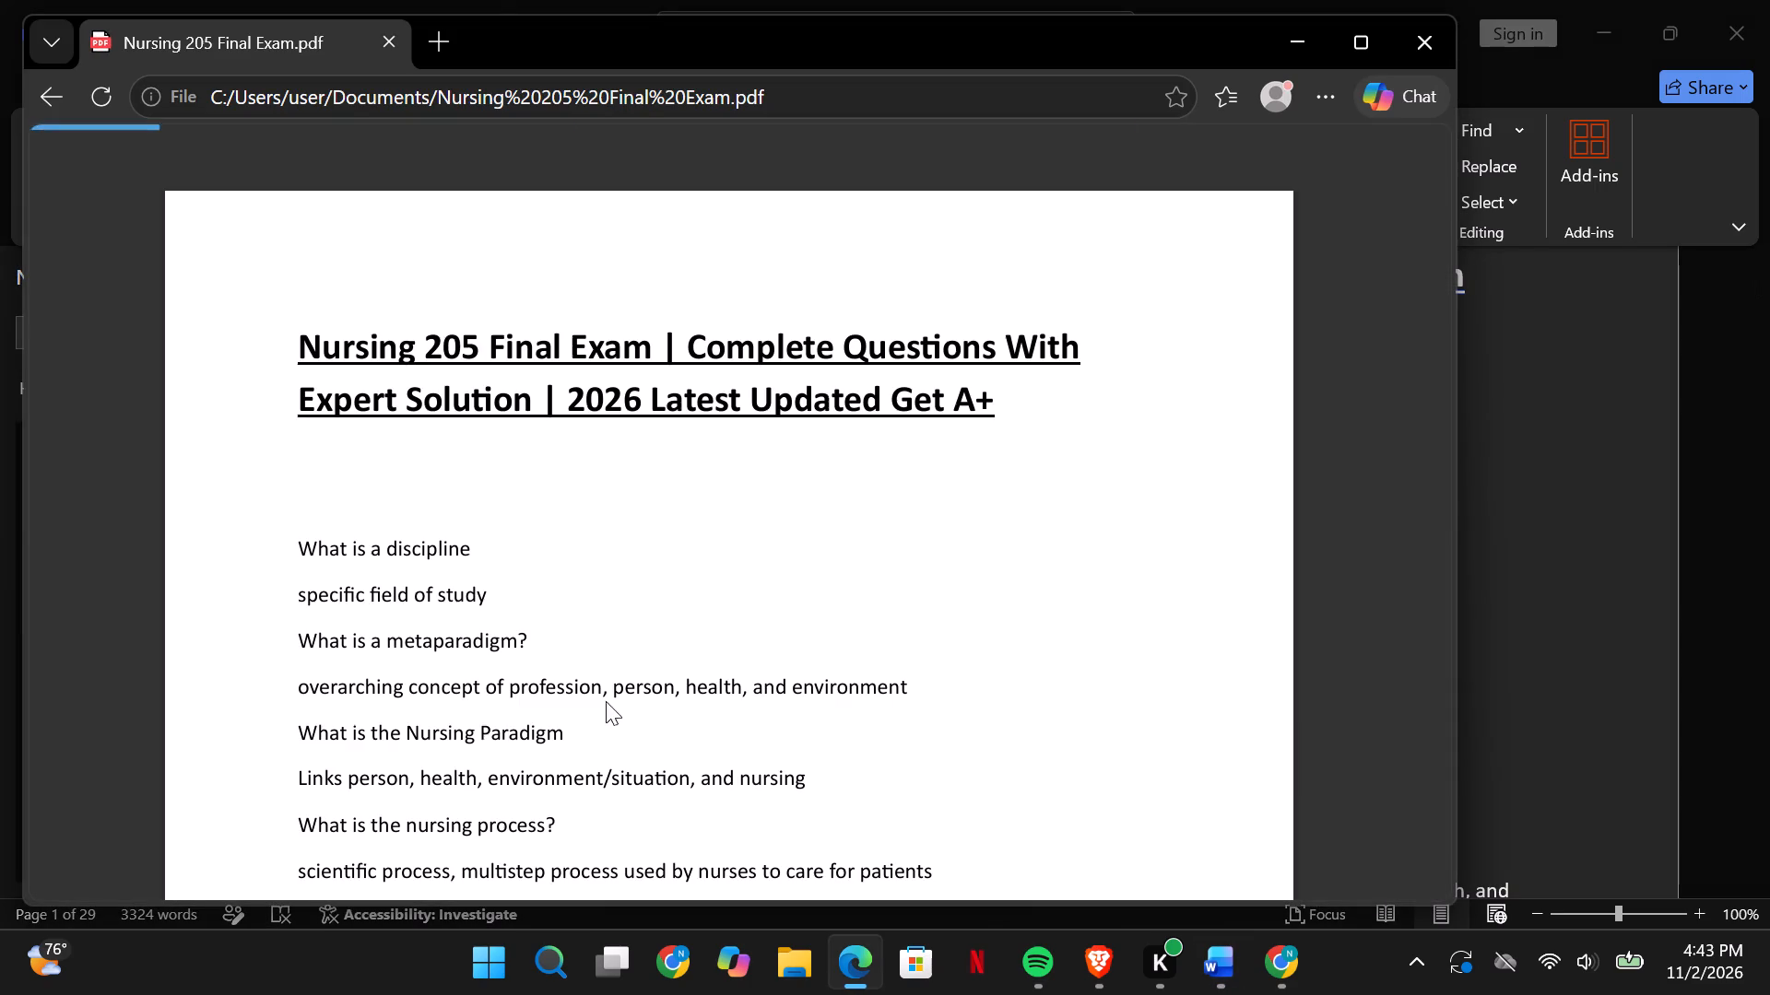
Check the first page of the exported Nursing 205 Final Exam PDF in Edge, then put its window away.
{"action": "scroll", "coordinate": [589, 685], "scroll_direction": "down", "scroll_amount": 7}
{"action": "scroll", "coordinate": [589, 685], "scroll_direction": "up", "scroll_amount": 11}
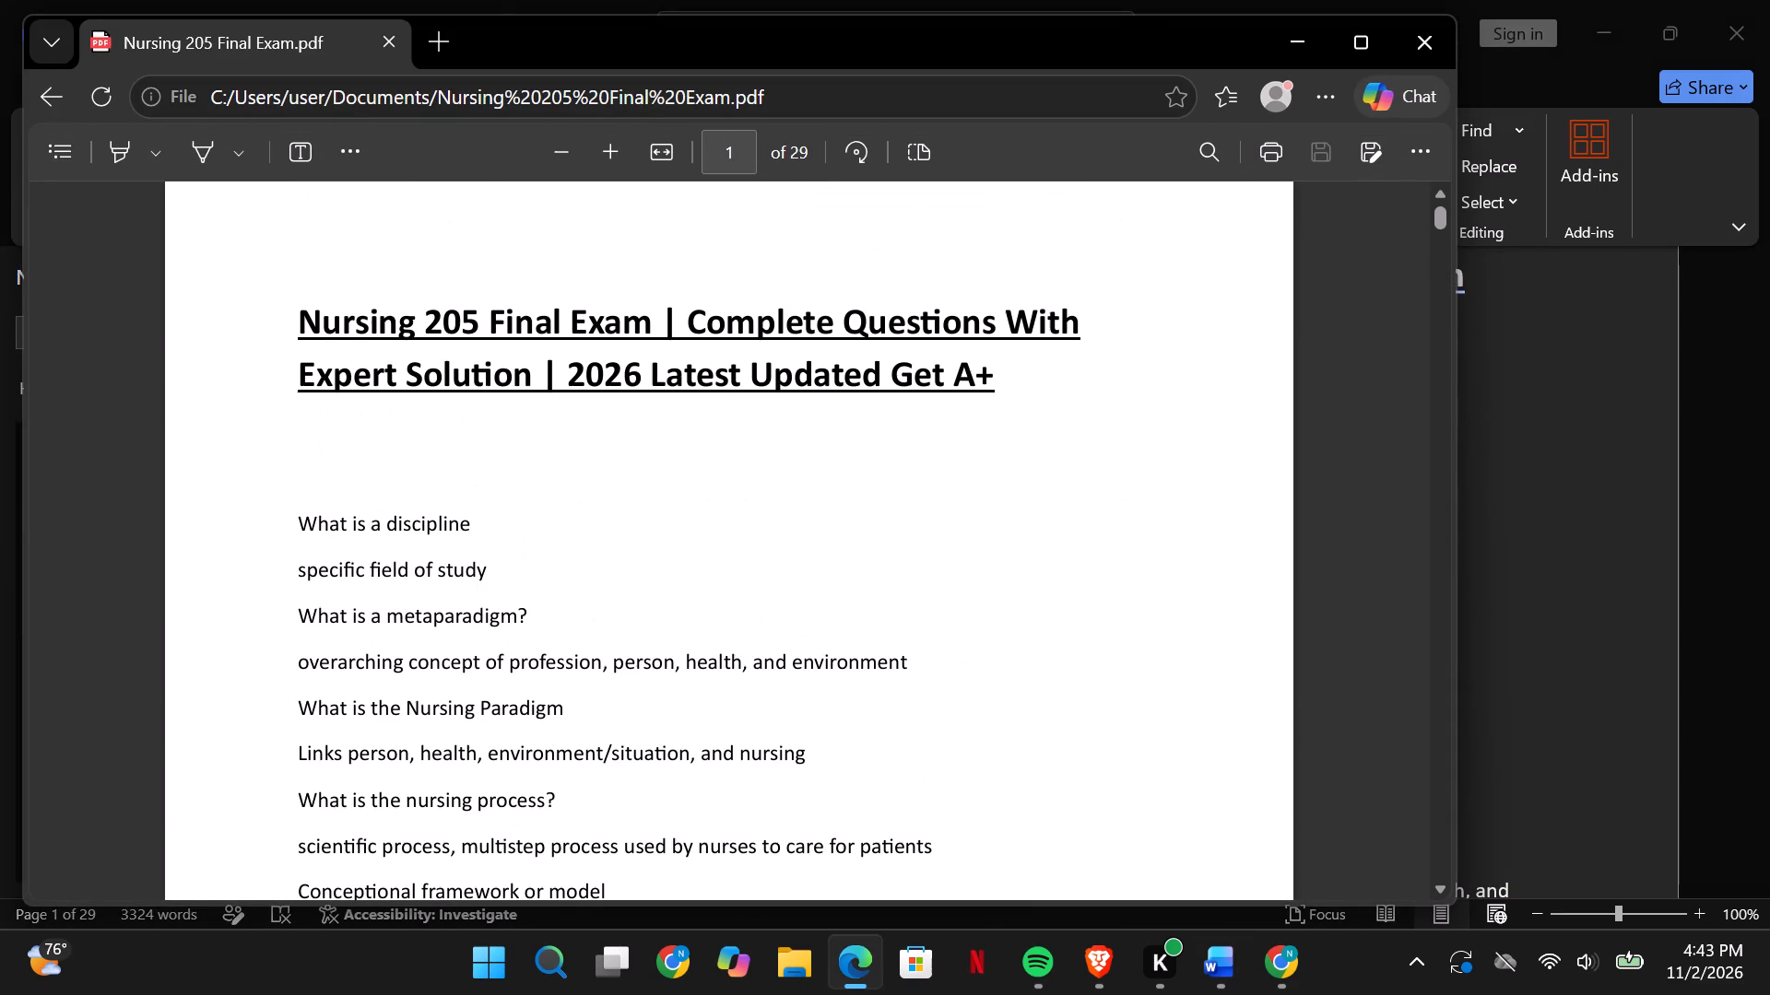
{"action": "scroll", "coordinate": [589, 685], "scroll_direction": "down", "scroll_amount": 14}
{"action": "scroll", "coordinate": [589, 685], "scroll_direction": "up", "scroll_amount": 15}
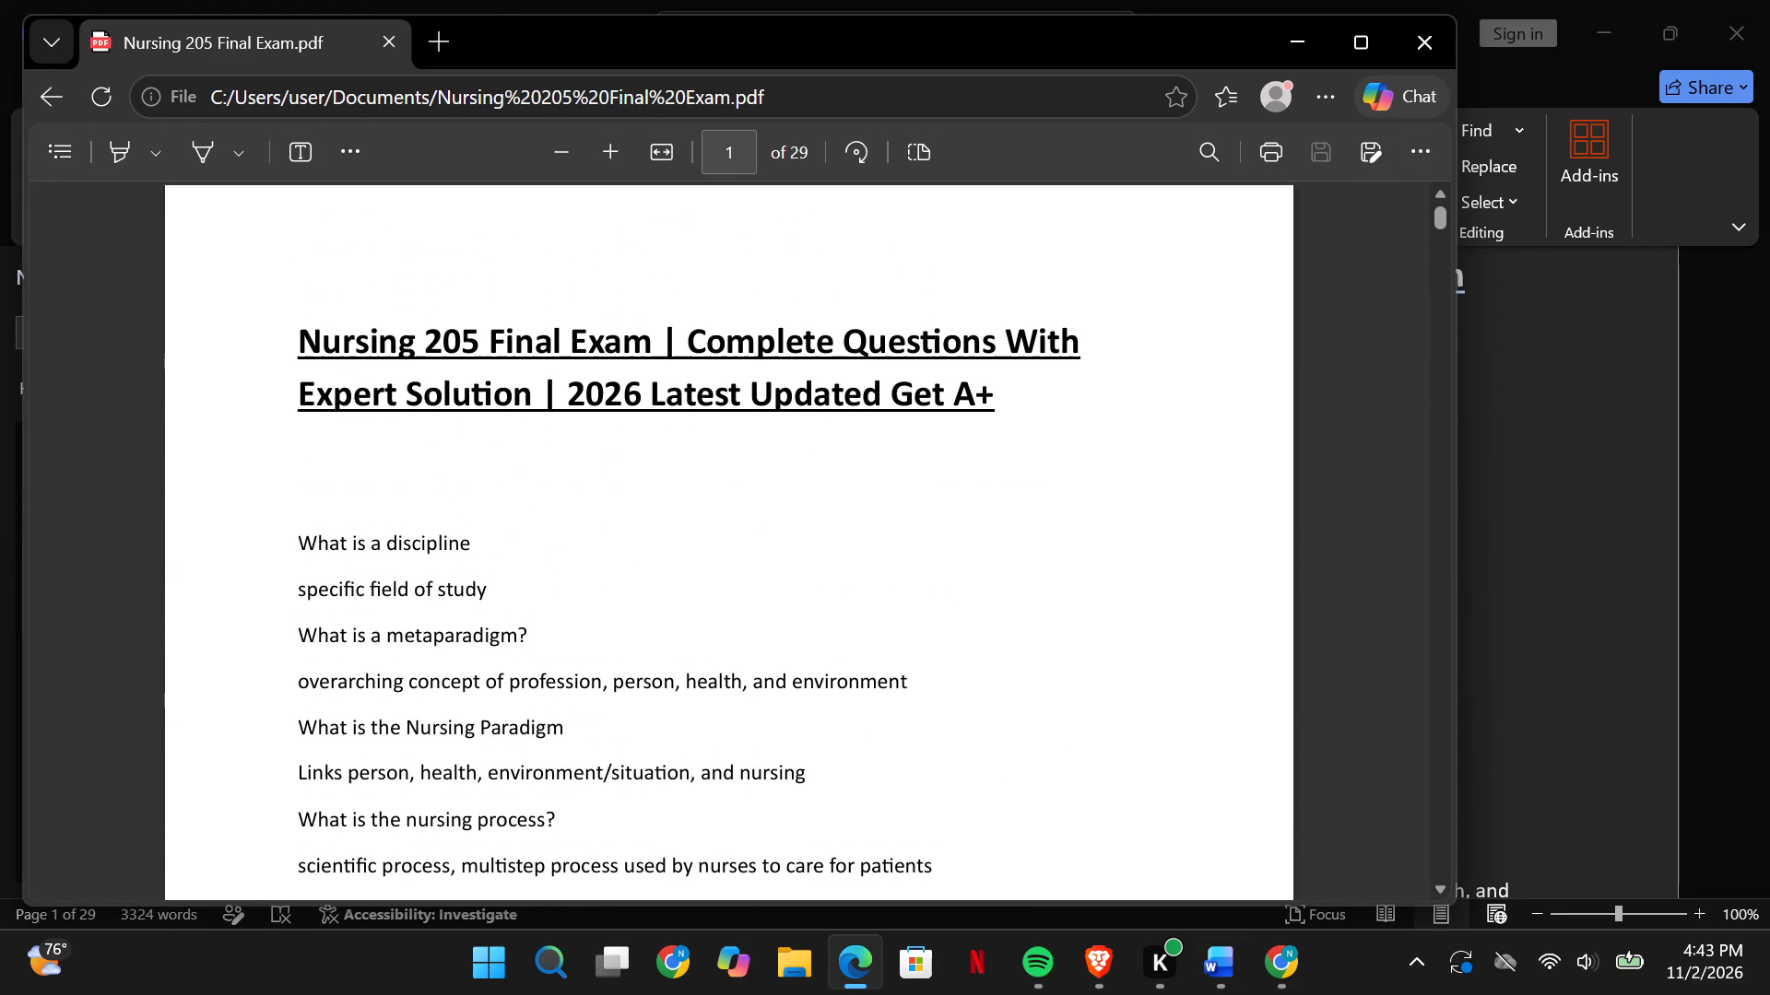
{"action": "scroll", "coordinate": [589, 685], "scroll_direction": "up", "scroll_amount": 3}
{"action": "scroll", "coordinate": [589, 685], "scroll_direction": "down", "scroll_amount": 1}
{"action": "scroll", "coordinate": [589, 685], "scroll_direction": "up", "scroll_amount": 2}
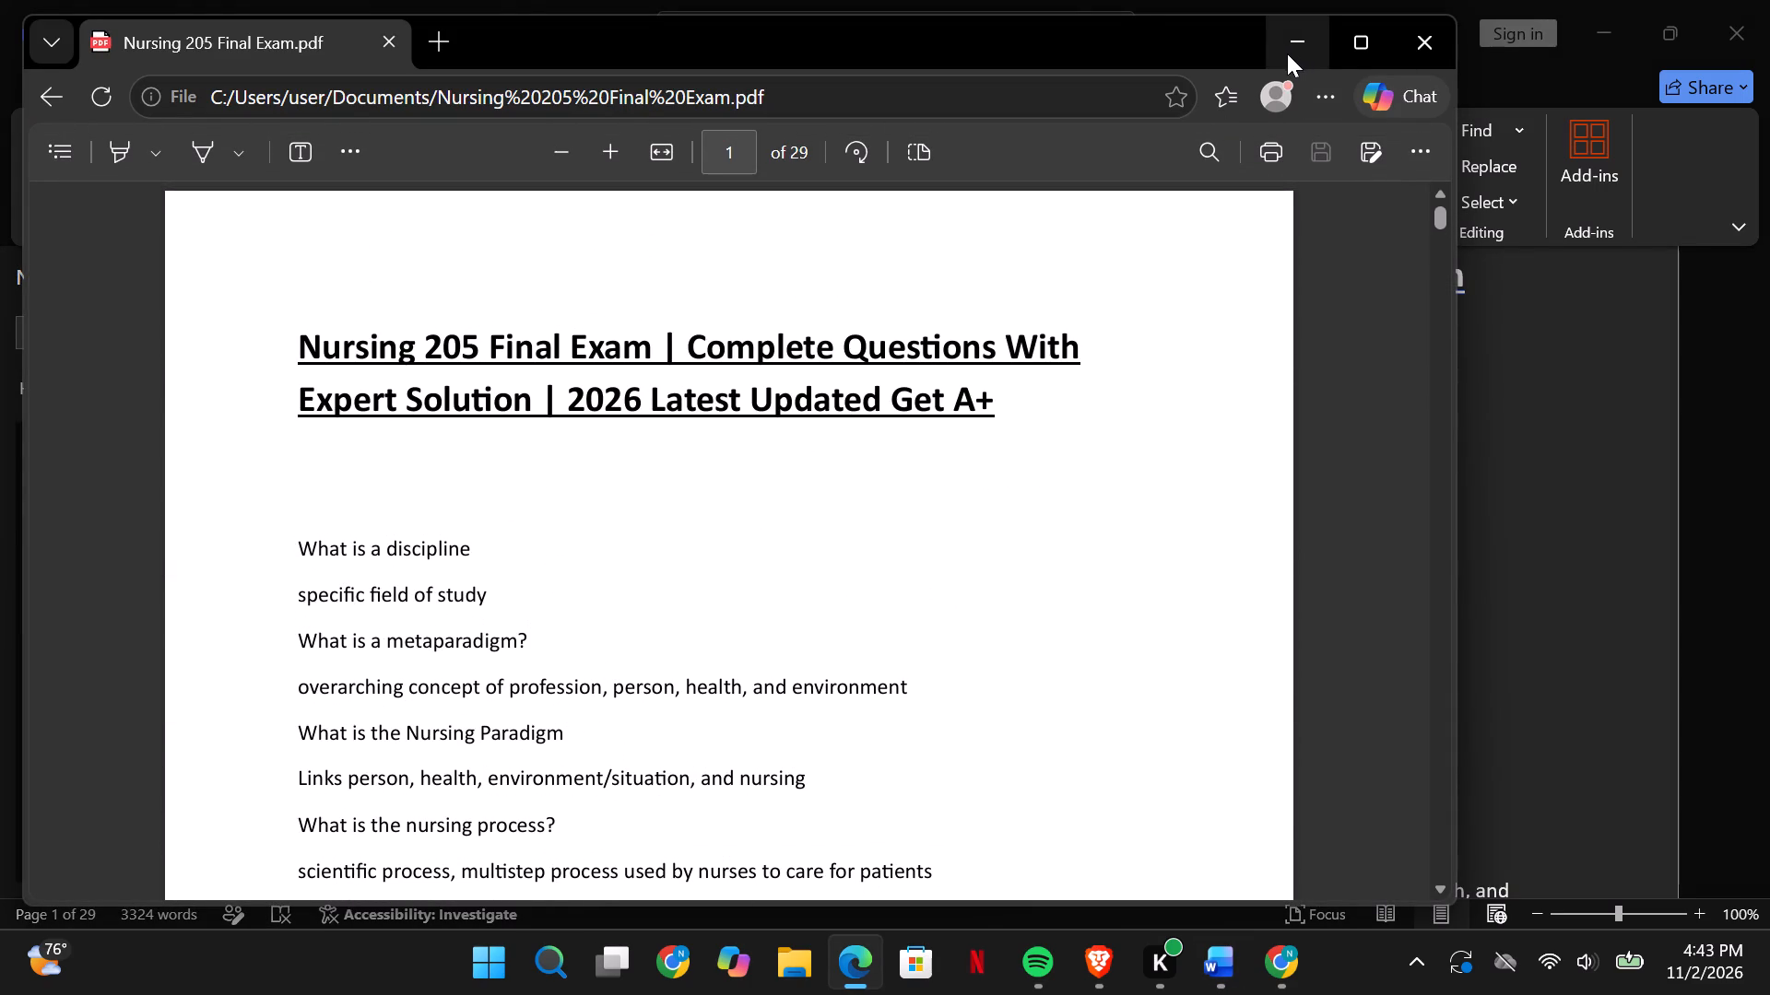
{"action": "left_click", "coordinate": [1282, 48]}
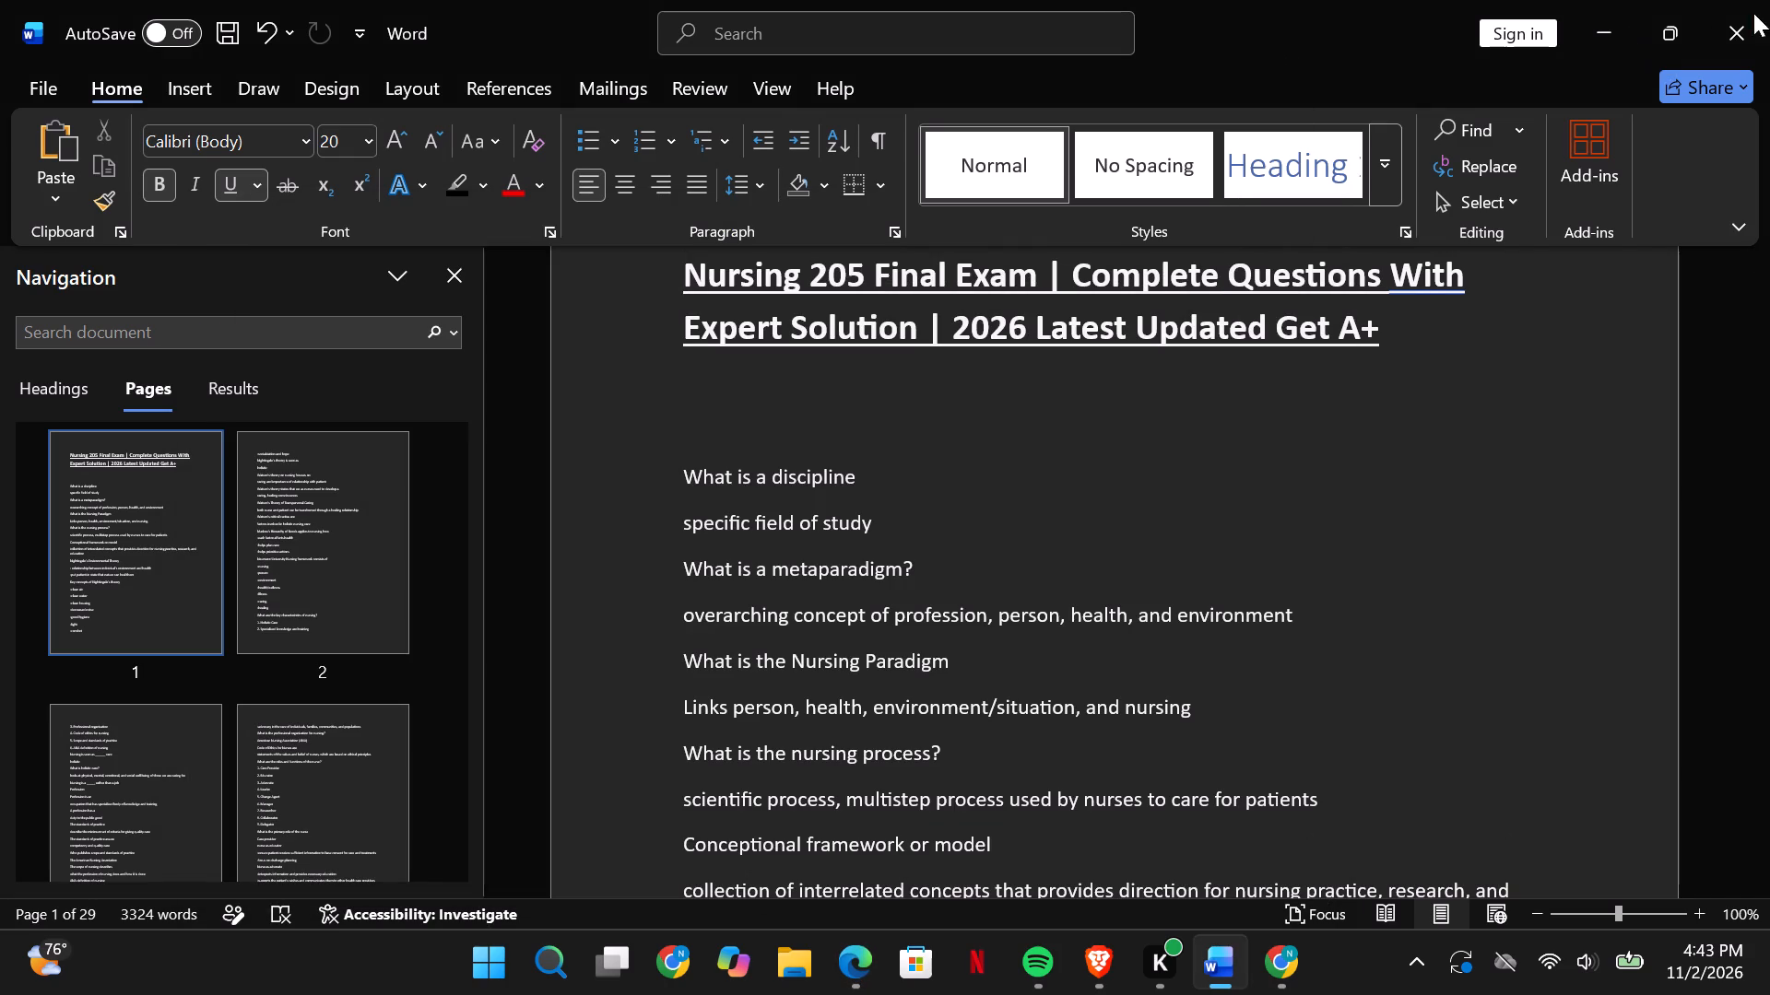
Switch to Chrome, return to the Examslab seller page on Stuvia and open the reviewed NUR 258 Final Exam listing.
{"action": "left_click", "coordinate": [1603, 33]}
{"action": "scroll", "coordinate": [442, 705], "scroll_direction": "down", "scroll_amount": 3}
{"action": "scroll", "coordinate": [448, 699], "scroll_direction": "up", "scroll_amount": 8}
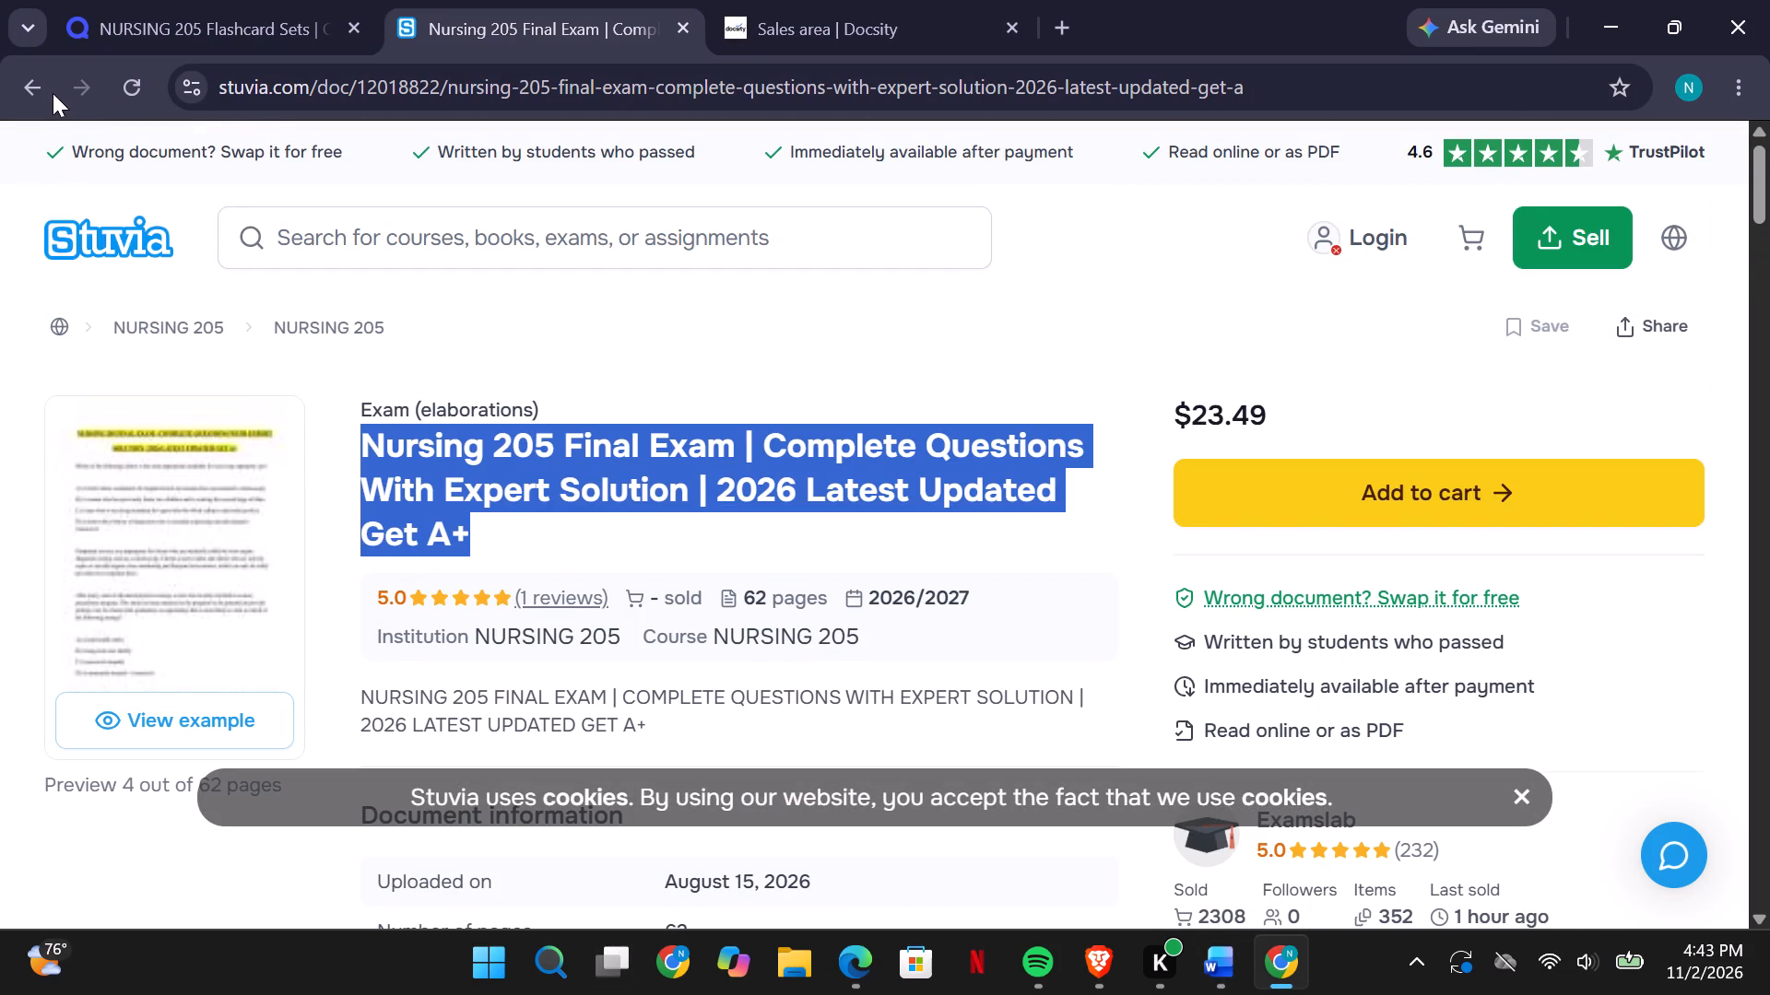
{"action": "left_click", "coordinate": [41, 94]}
{"action": "scroll", "coordinate": [1059, 719], "scroll_direction": "down", "scroll_amount": 2}
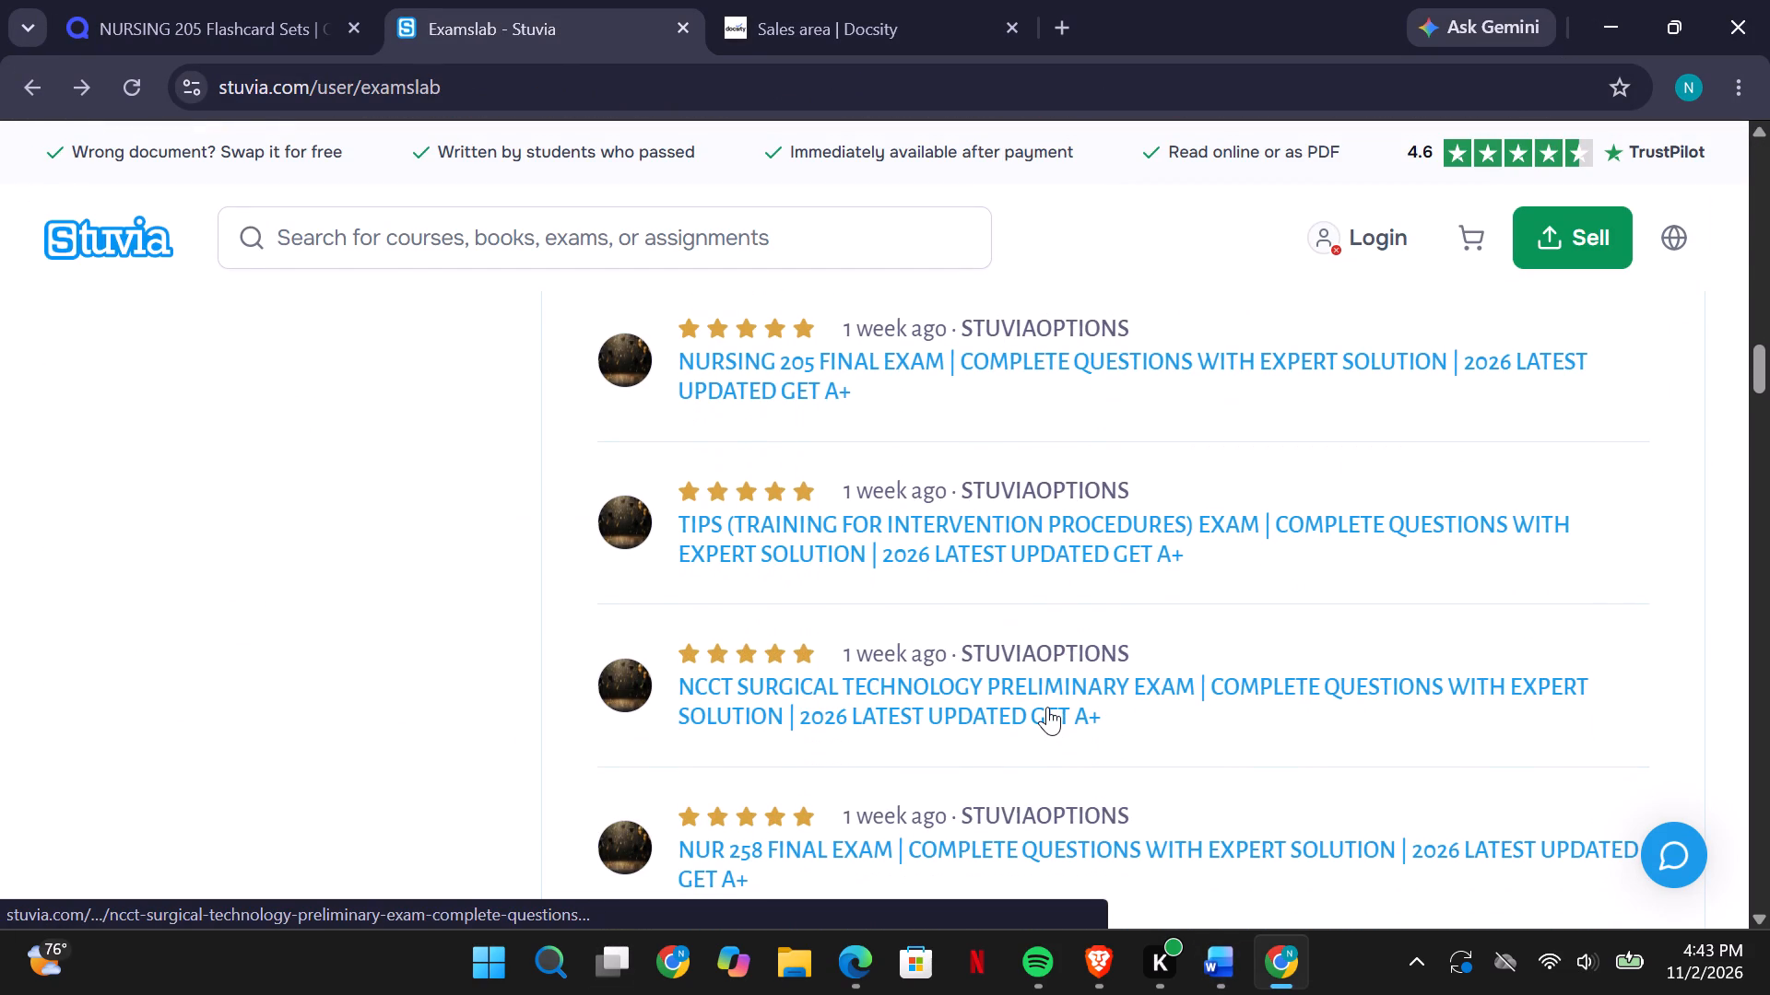
{"action": "scroll", "coordinate": [1343, 689], "scroll_direction": "down", "scroll_amount": 1}
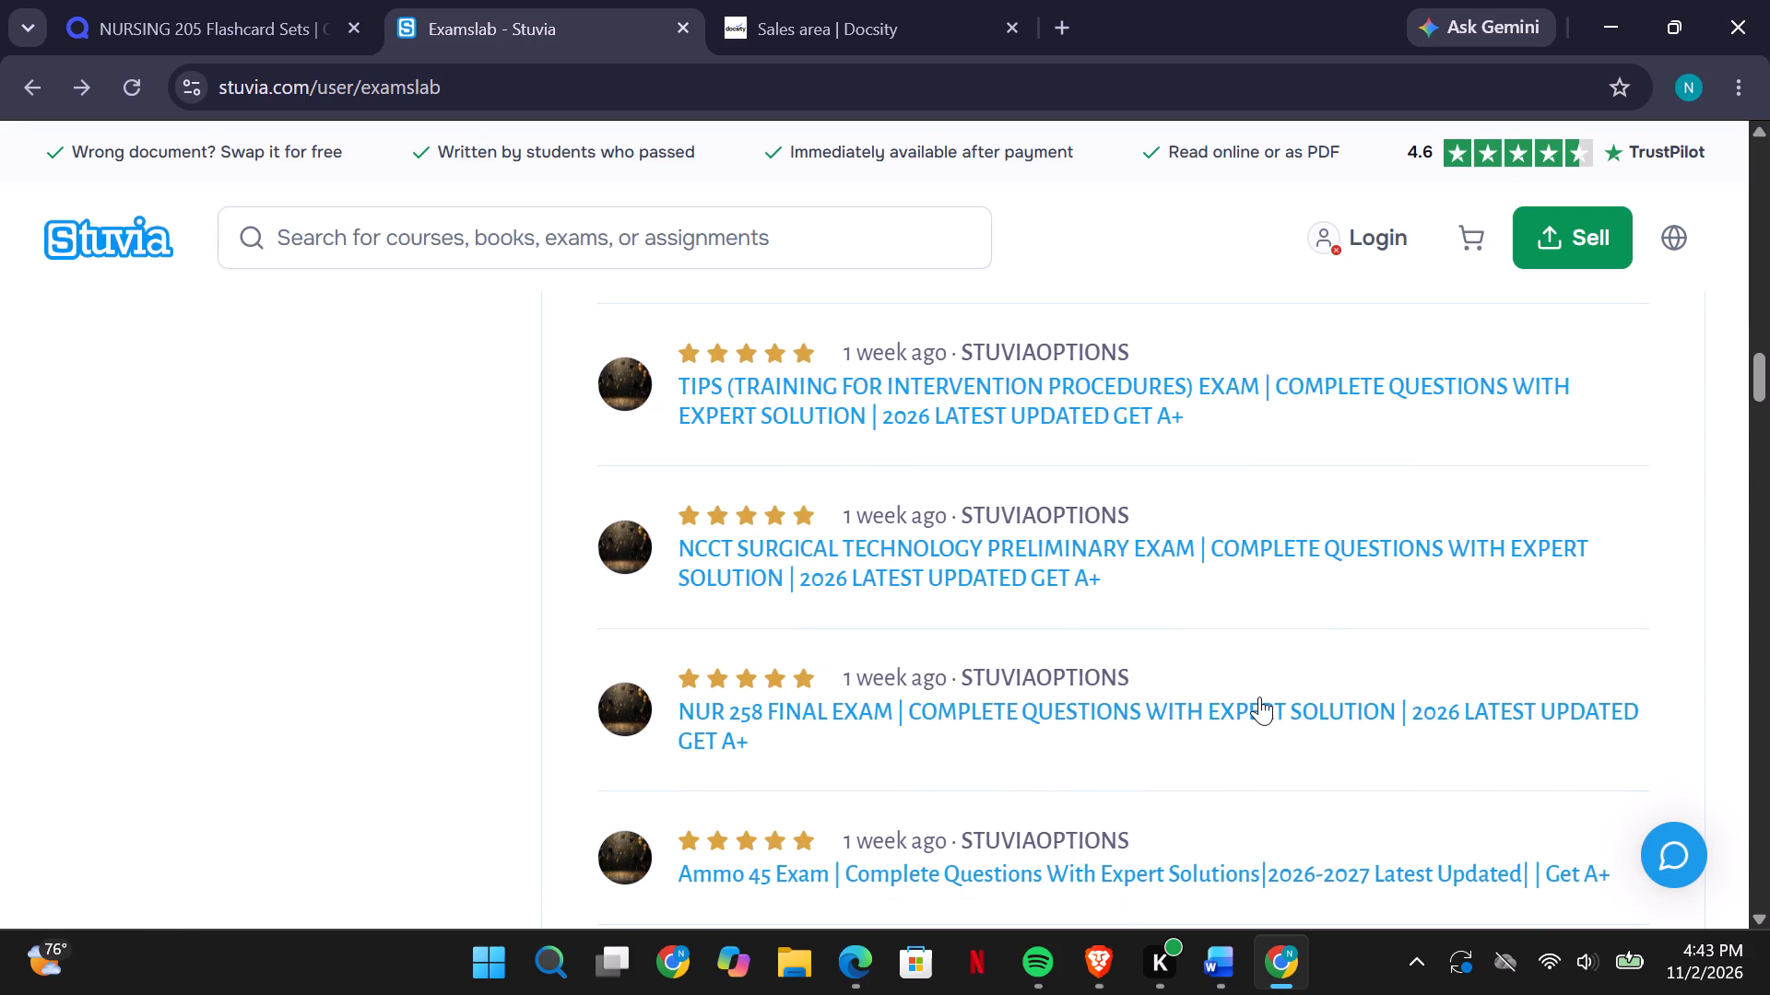
{"action": "scroll", "coordinate": [1259, 696], "scroll_direction": "down", "scroll_amount": 1}
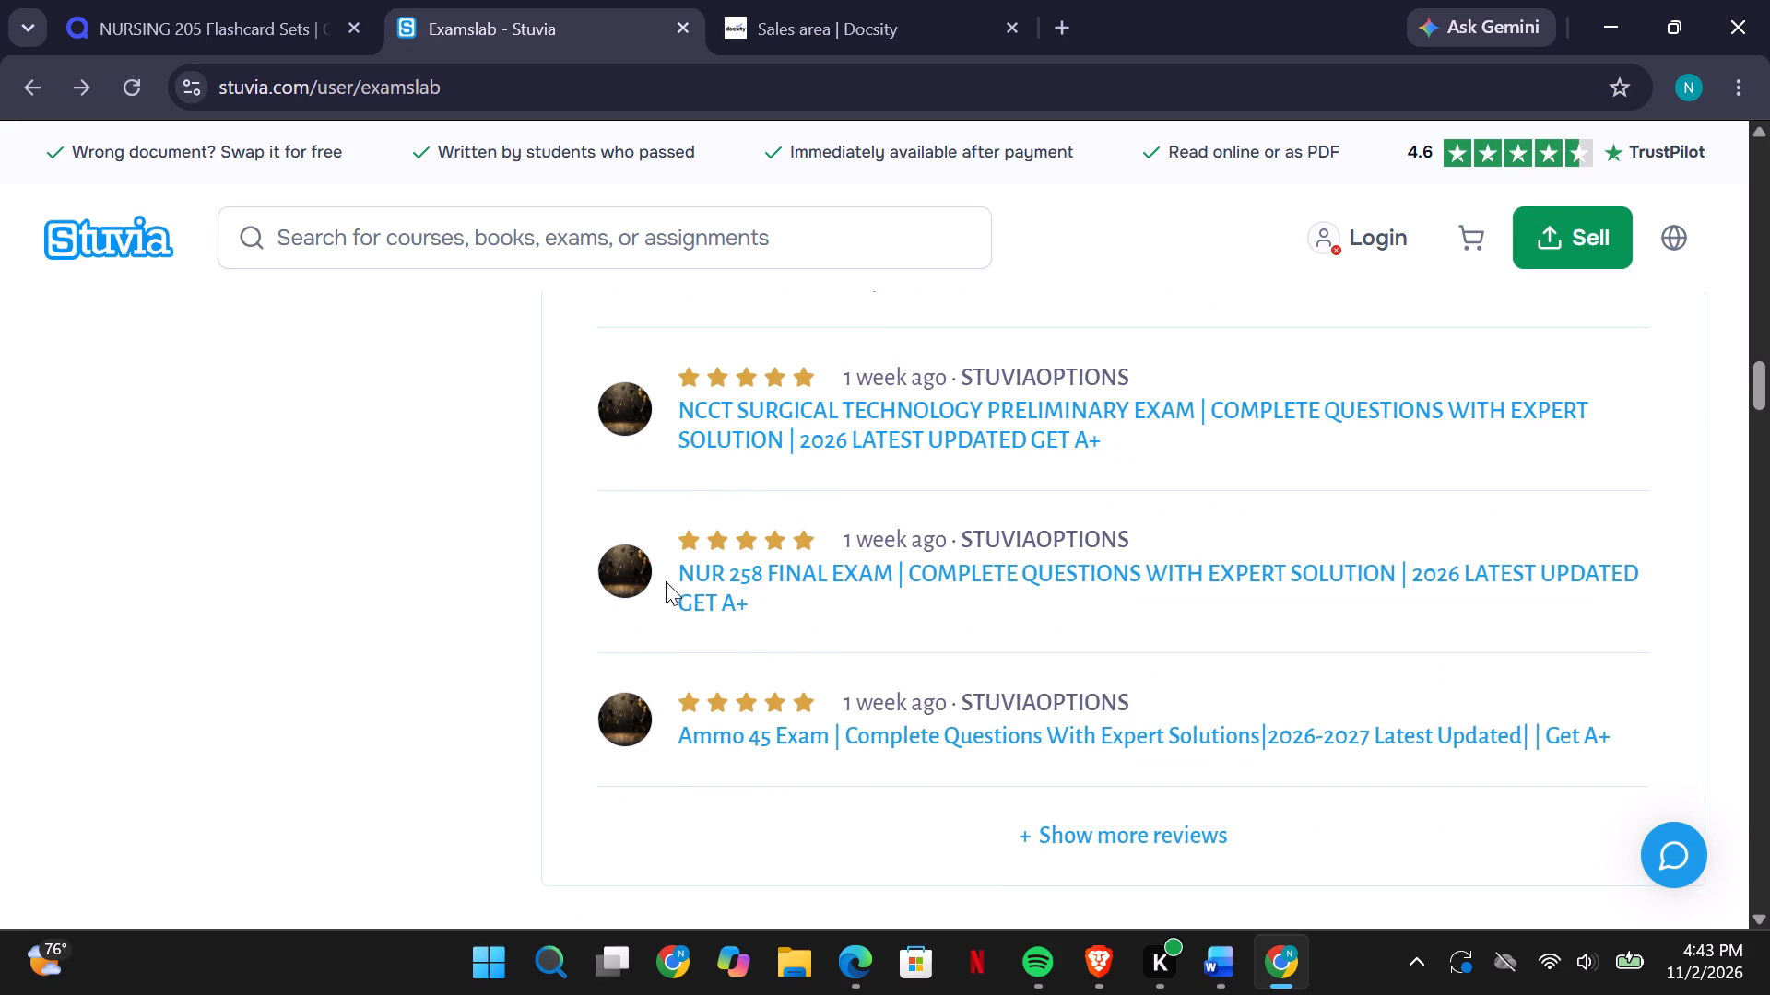
{"action": "left_click", "coordinate": [803, 600]}
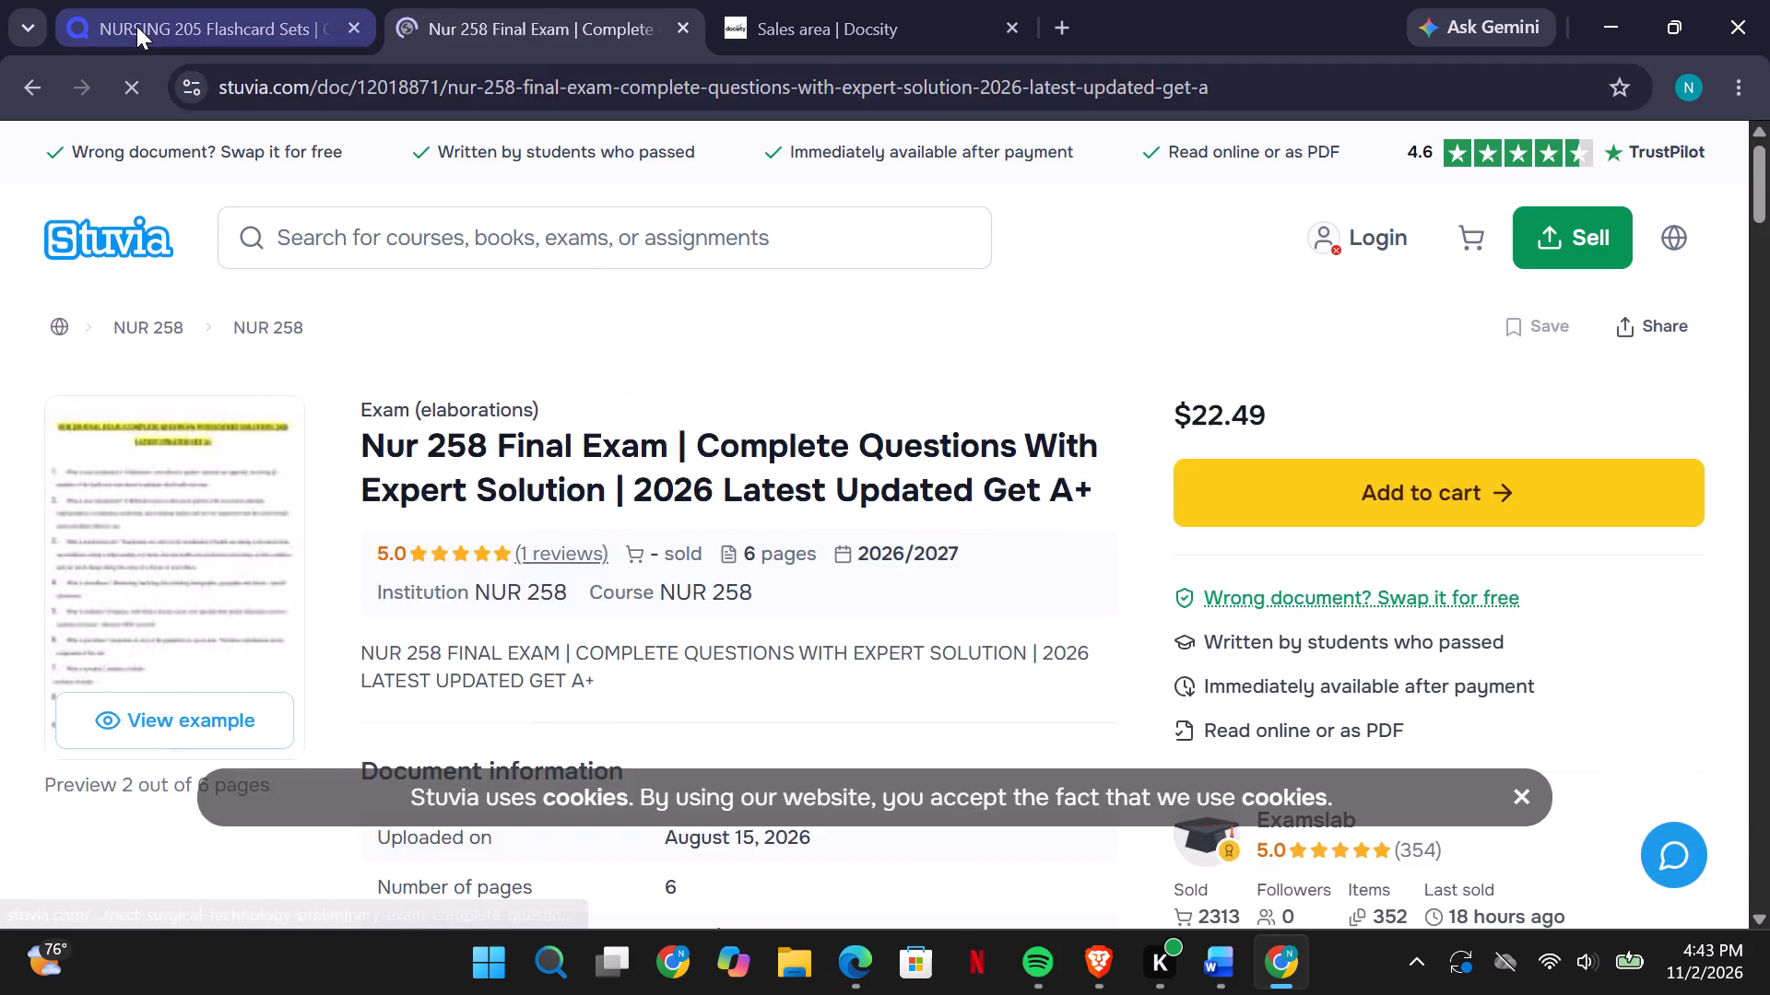
Close the Nursing 205 flashcard preview on Quizlet and create a new blank document in Word.
{"action": "left_click", "coordinate": [136, 27]}
{"action": "left_click", "coordinate": [1373, 270]}
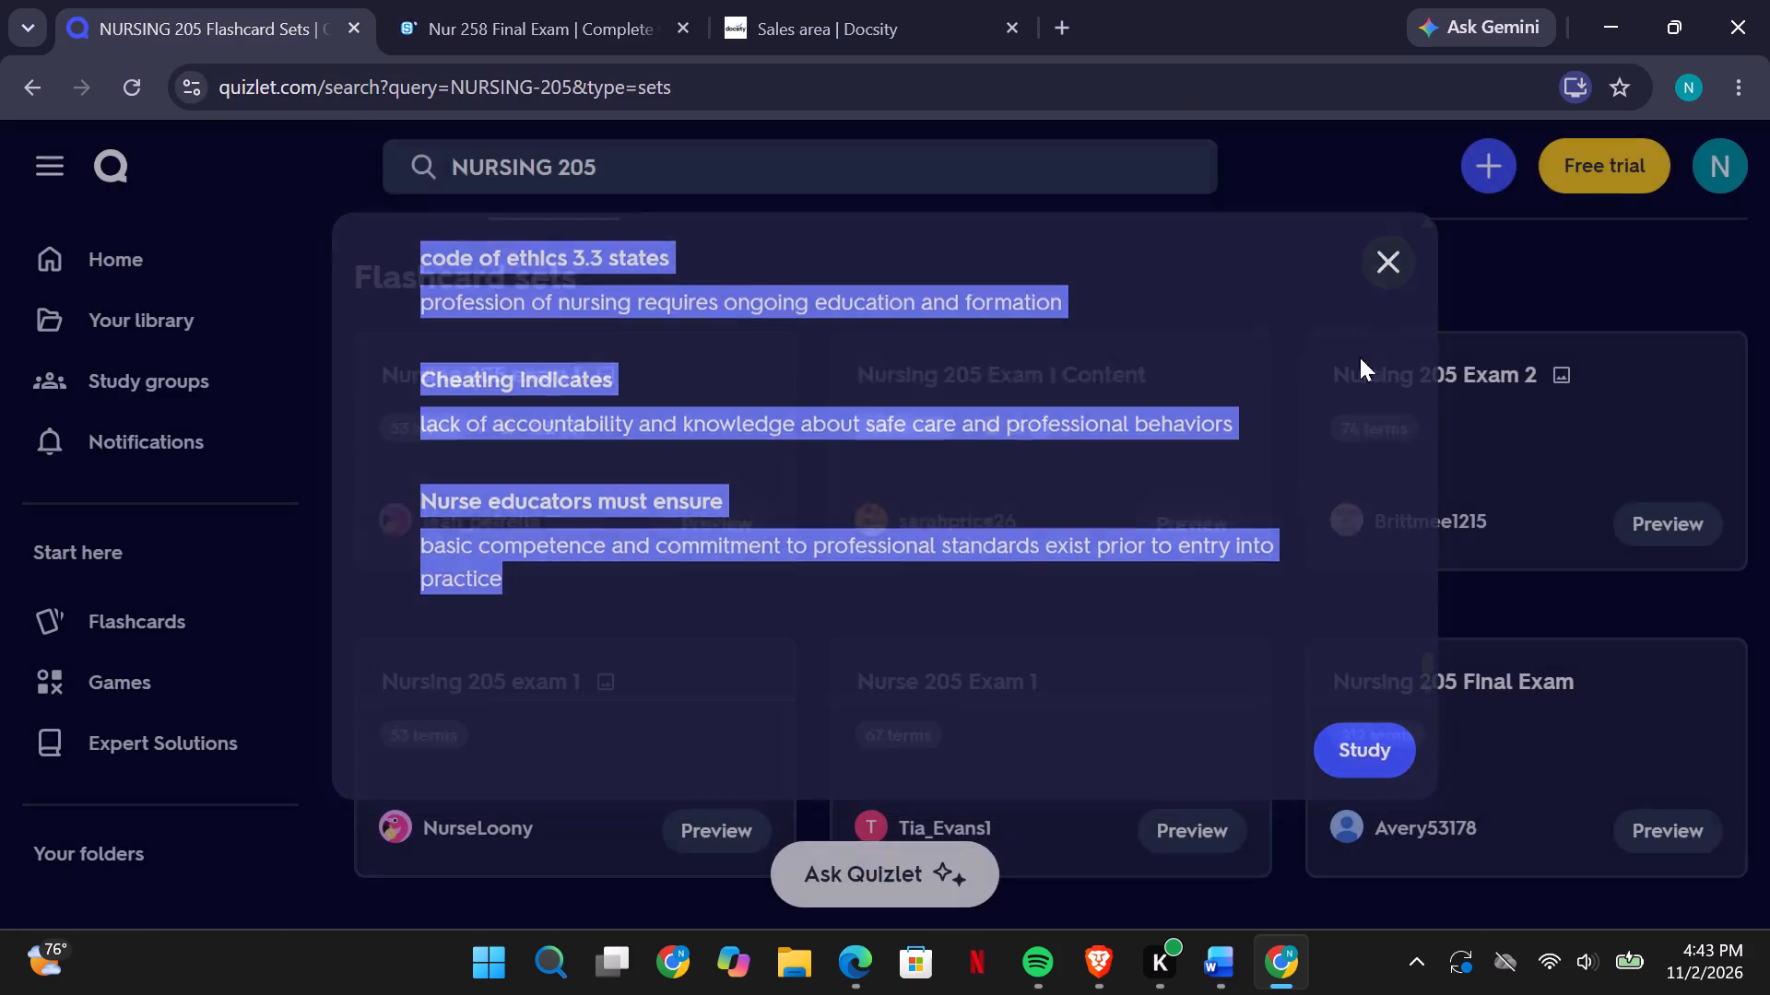
{"action": "left_click", "coordinate": [1203, 828]}
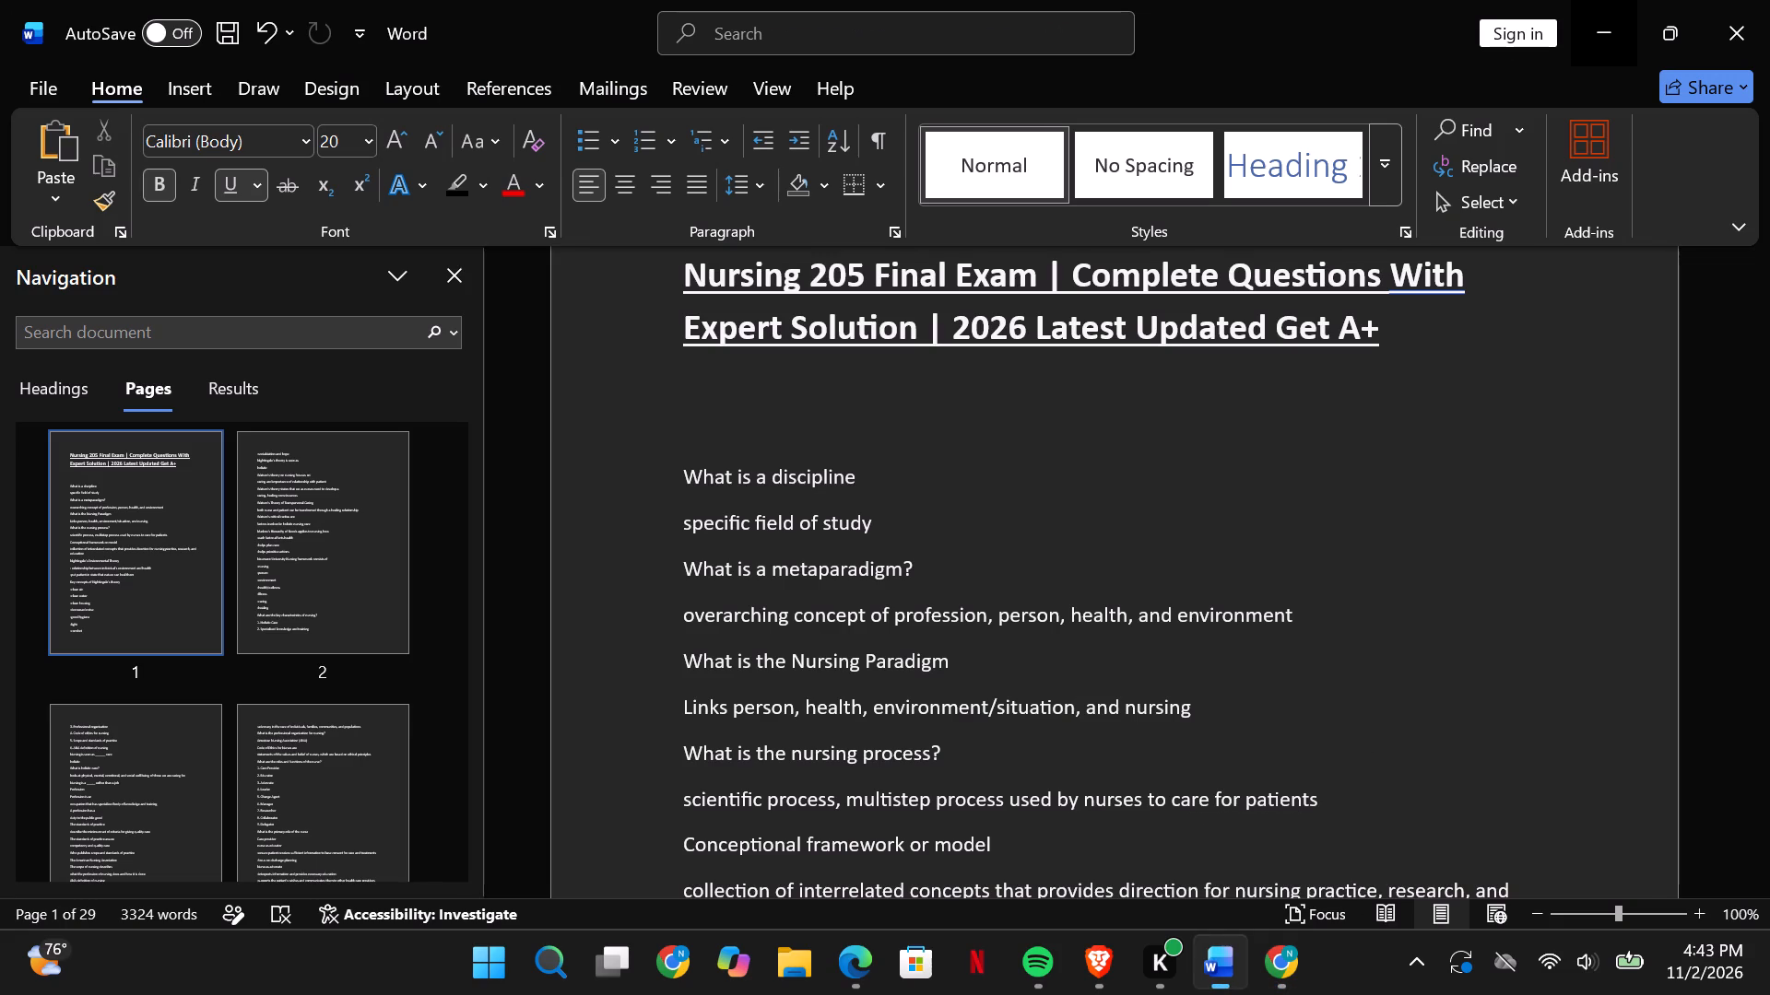
{"action": "left_click", "coordinate": [48, 76]}
{"action": "left_click", "coordinate": [367, 313]}
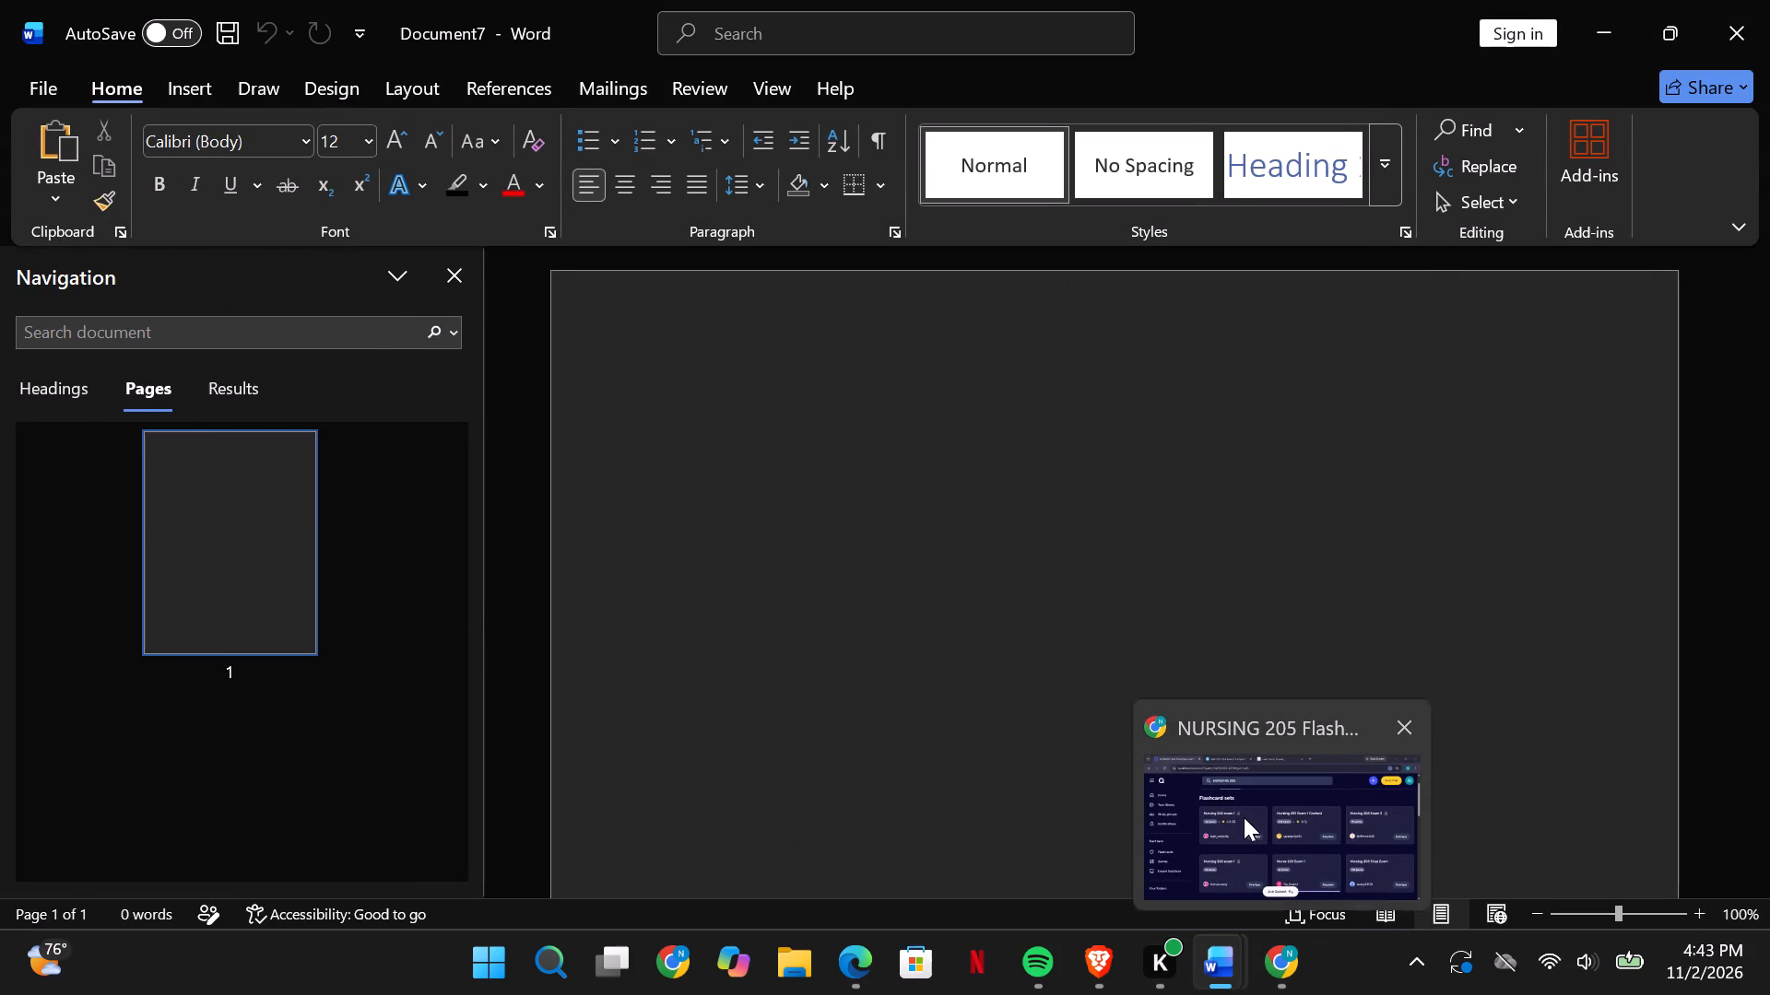
Switch back to Chrome and search Quizlet for NURSING 258 flashcard sets.
{"action": "left_click", "coordinate": [1244, 817]}
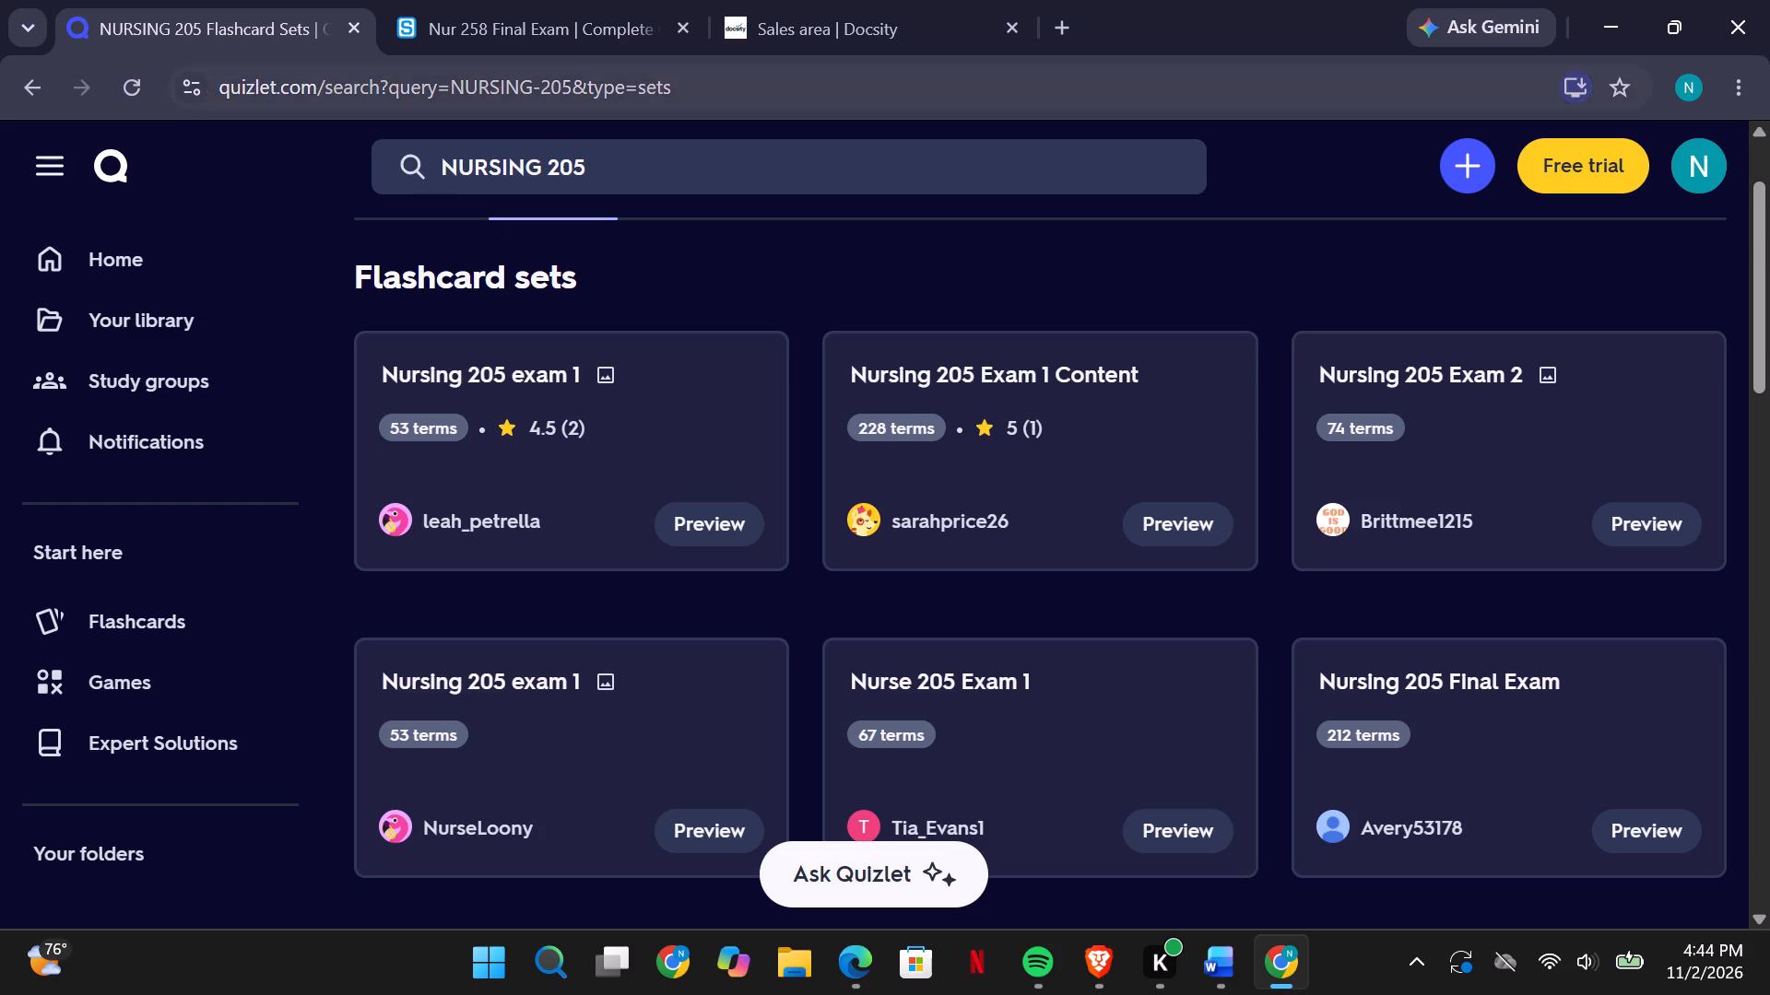
{"action": "left_click", "coordinate": [567, 36]}
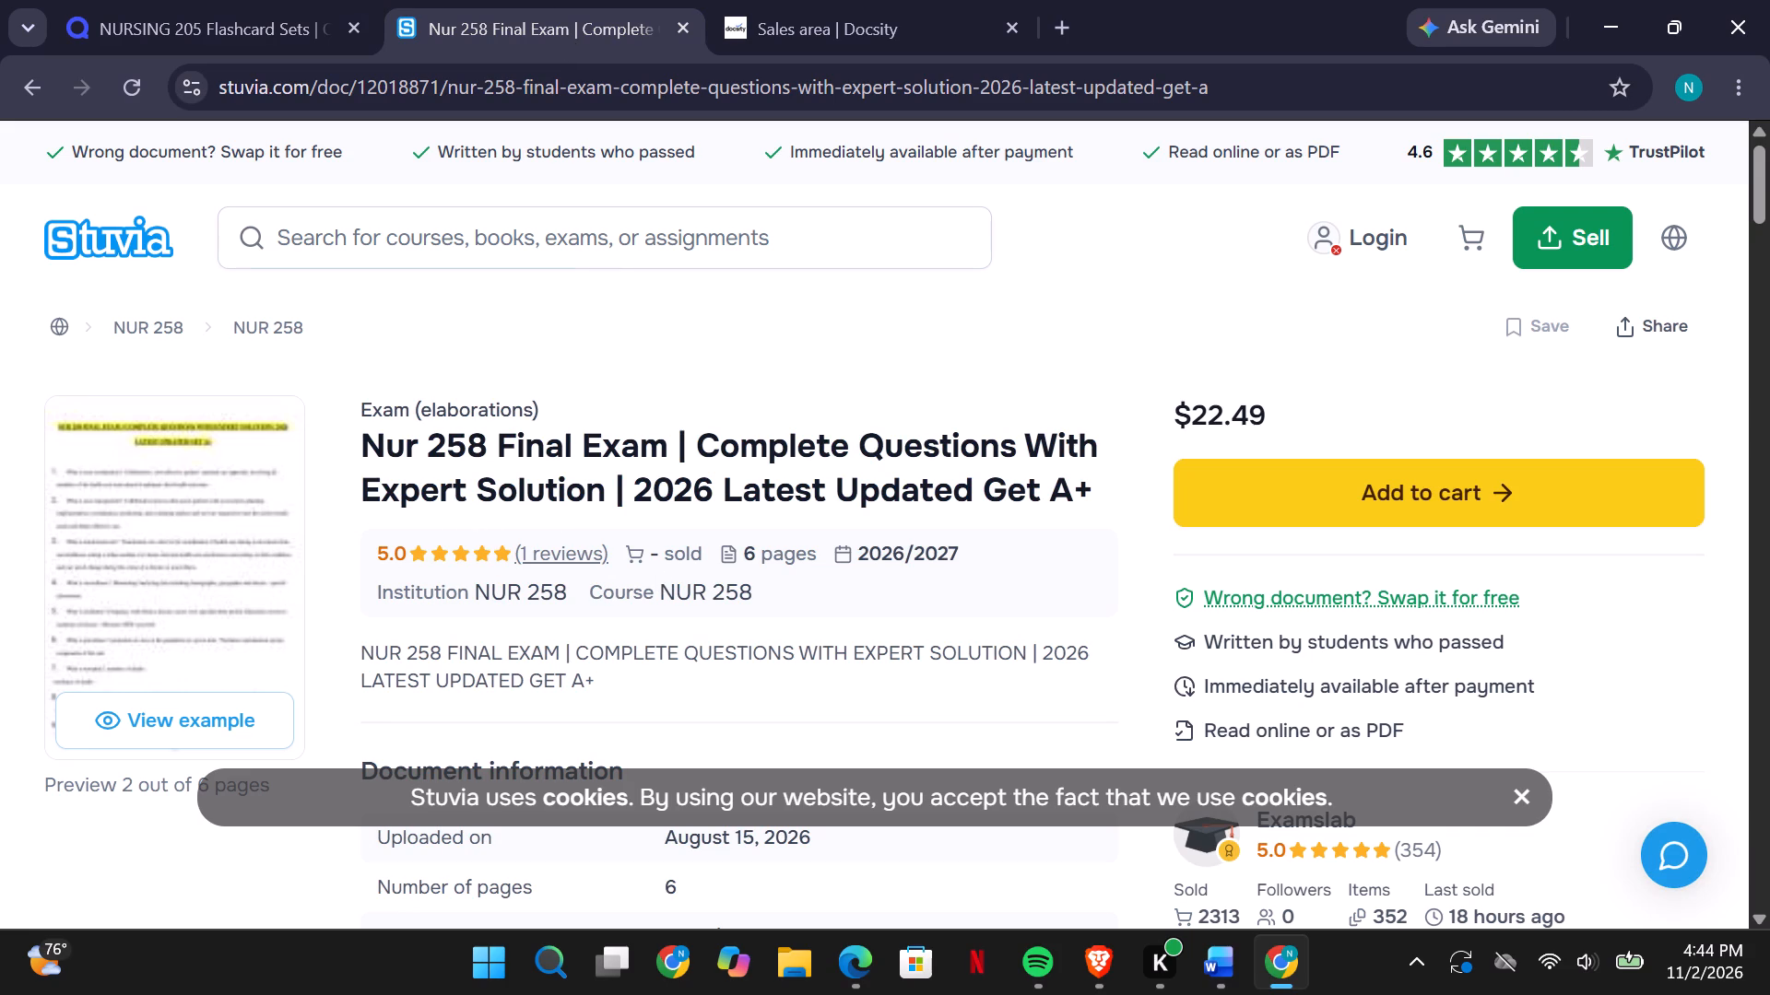
{"action": "left_click", "coordinate": [250, 32]}
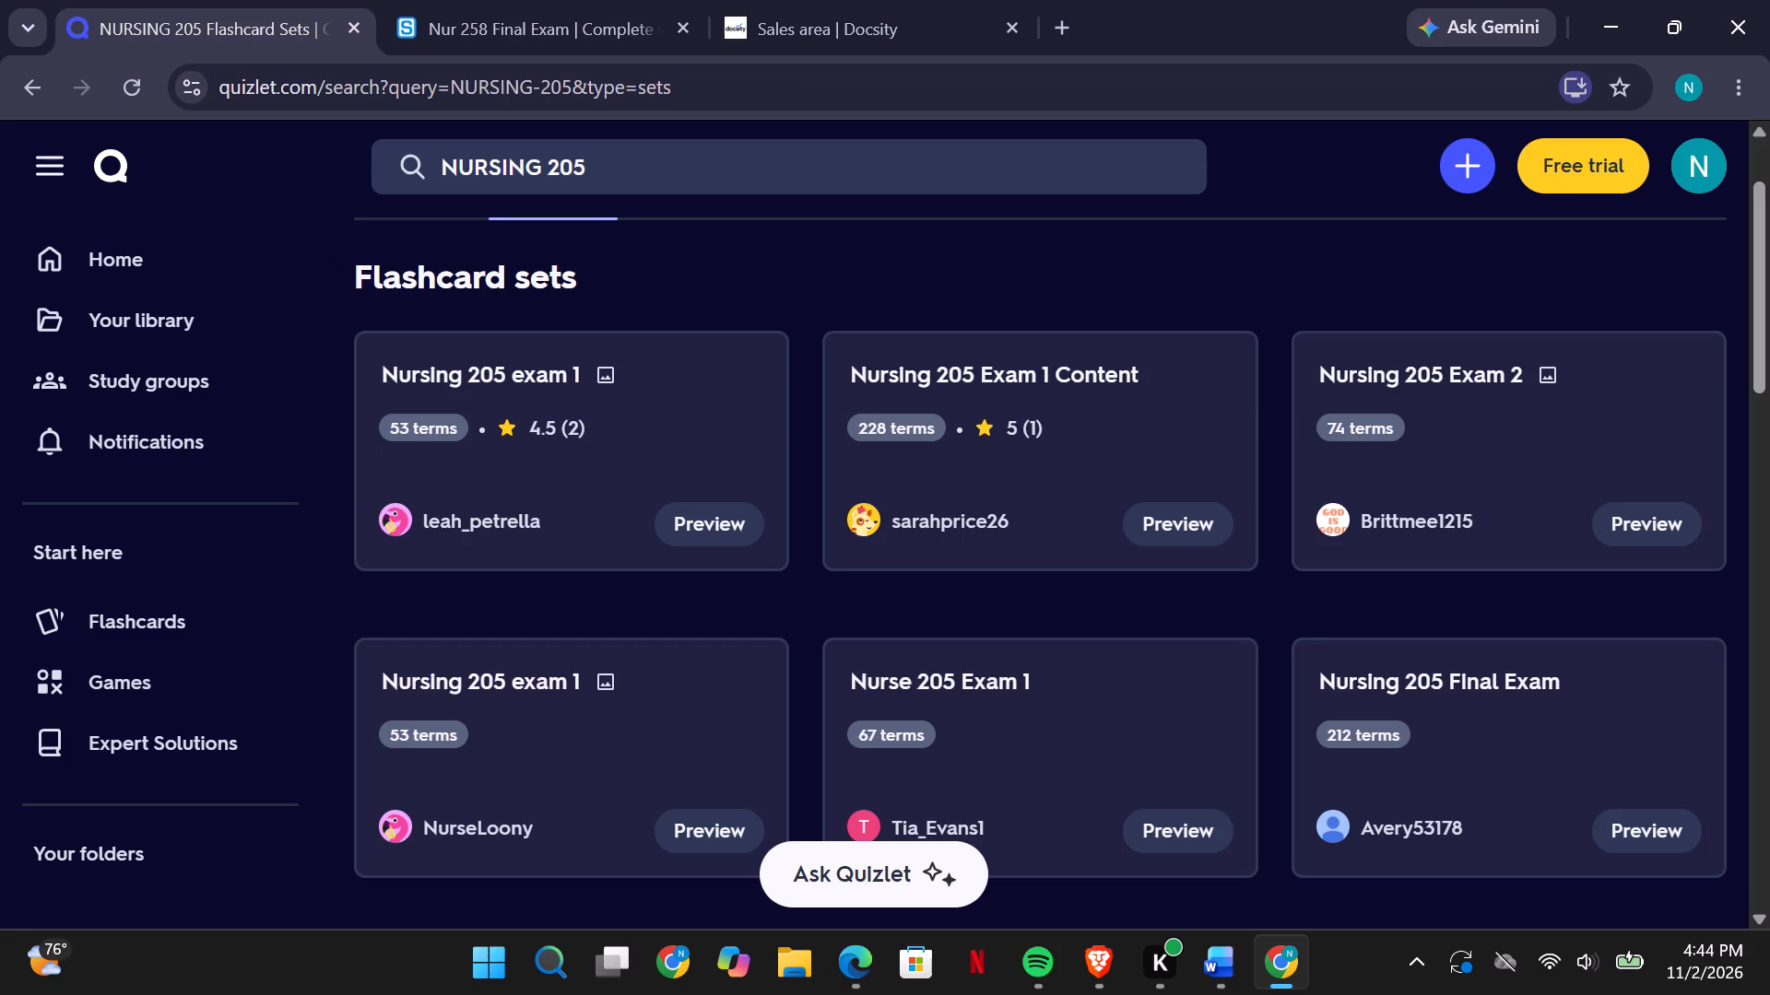
{"action": "left_click", "coordinate": [643, 171]}
{"action": "key", "text": "BackSpace"}
{"action": "key", "text": "BackSpace"}
{"action": "key", "text": "BackSpace"}
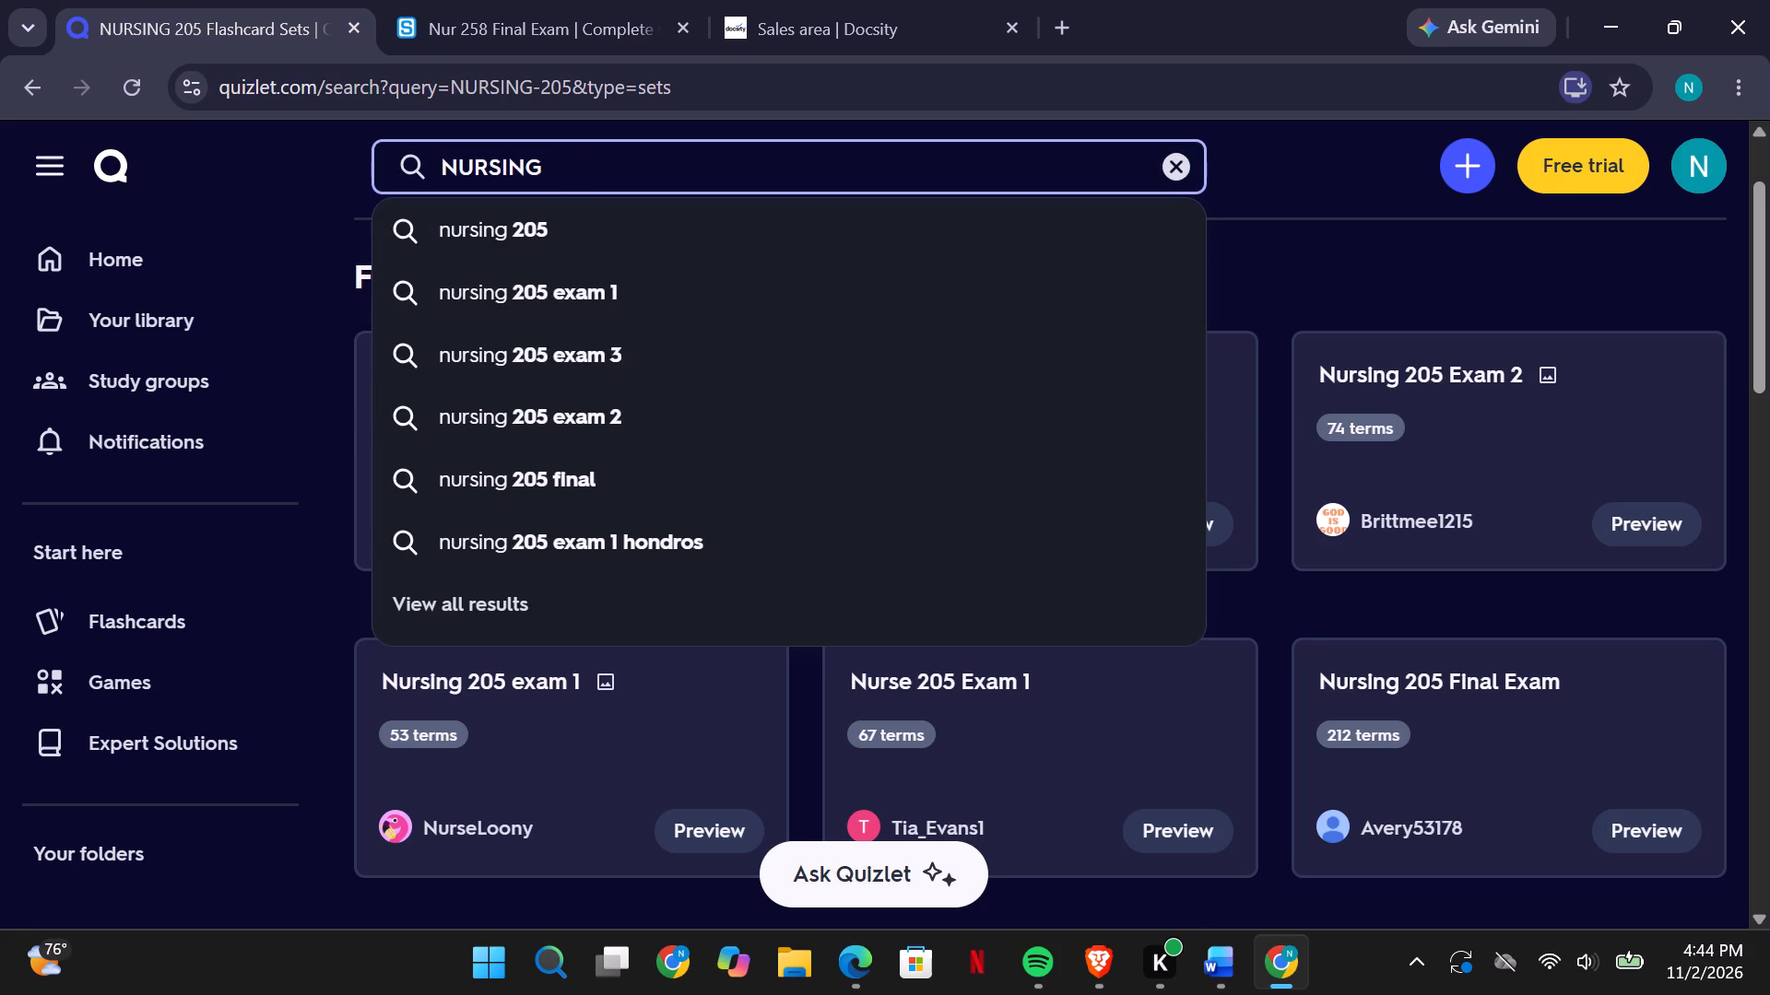
{"action": "type", "text": "258"}
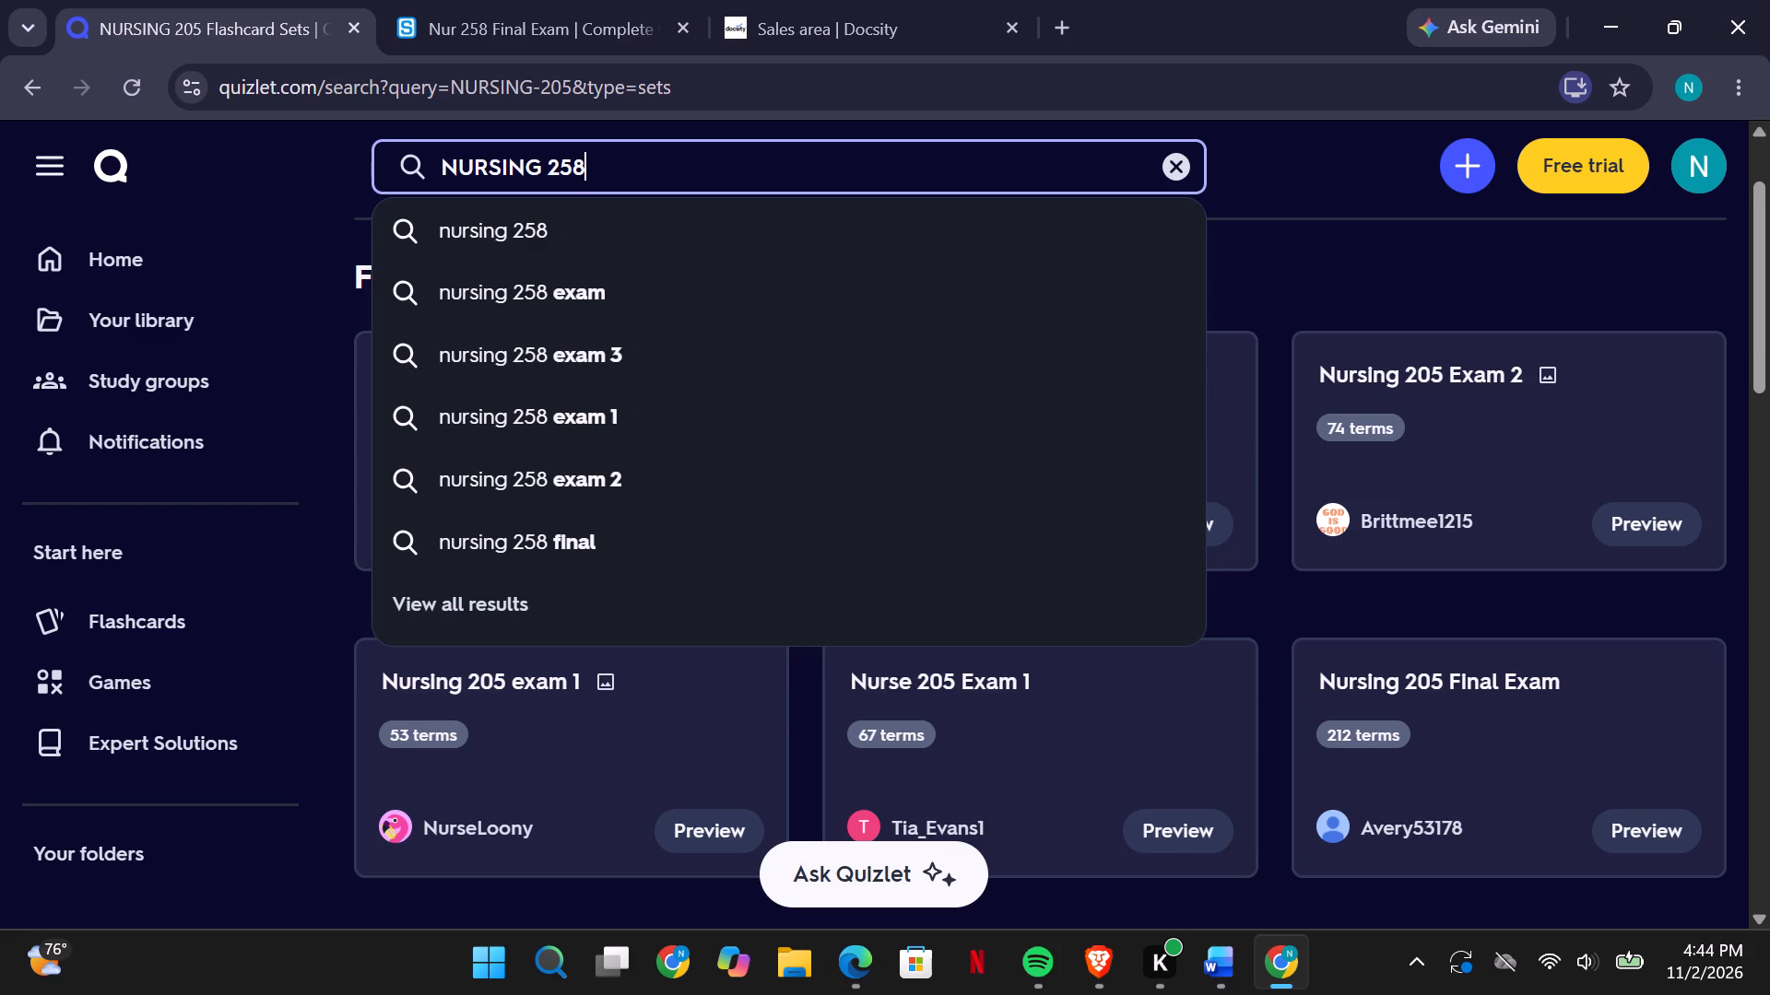
{"action": "key", "text": "Return"}
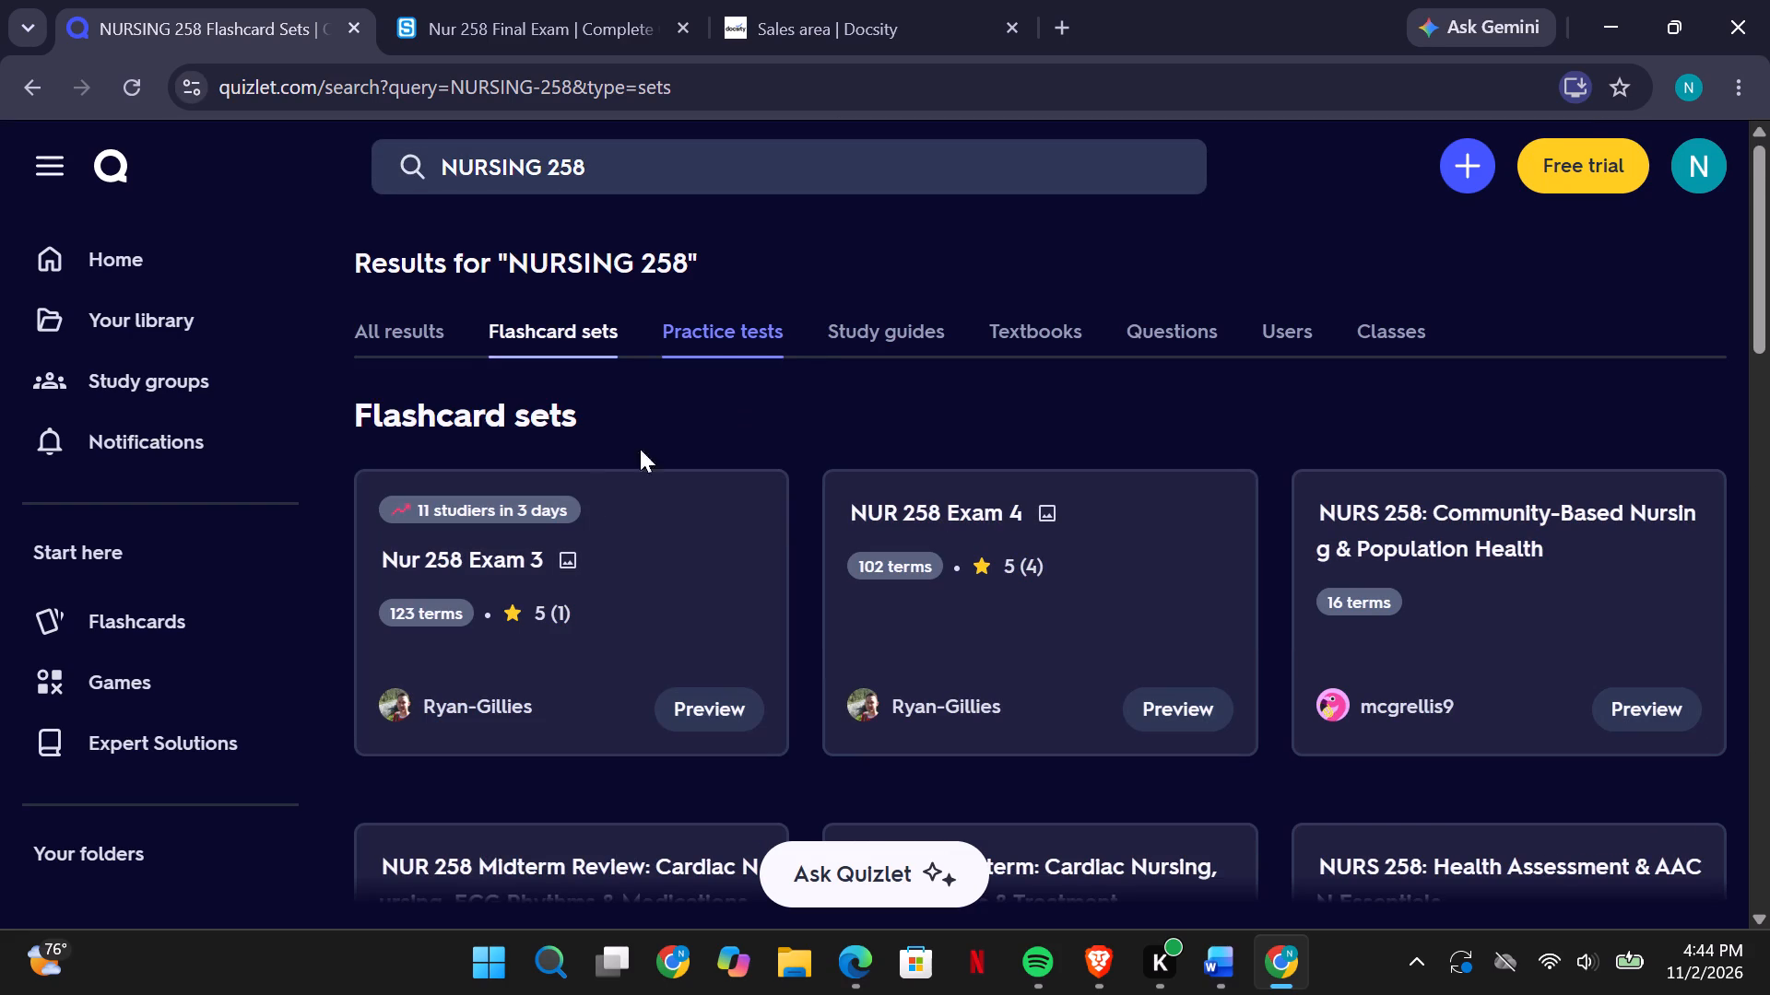
Preview the Nur 258 Exam 3 set and copy all its flashcards, from "CT Contrast? Y/N" through "-Palliative care measures".
{"action": "left_click", "coordinate": [696, 700]}
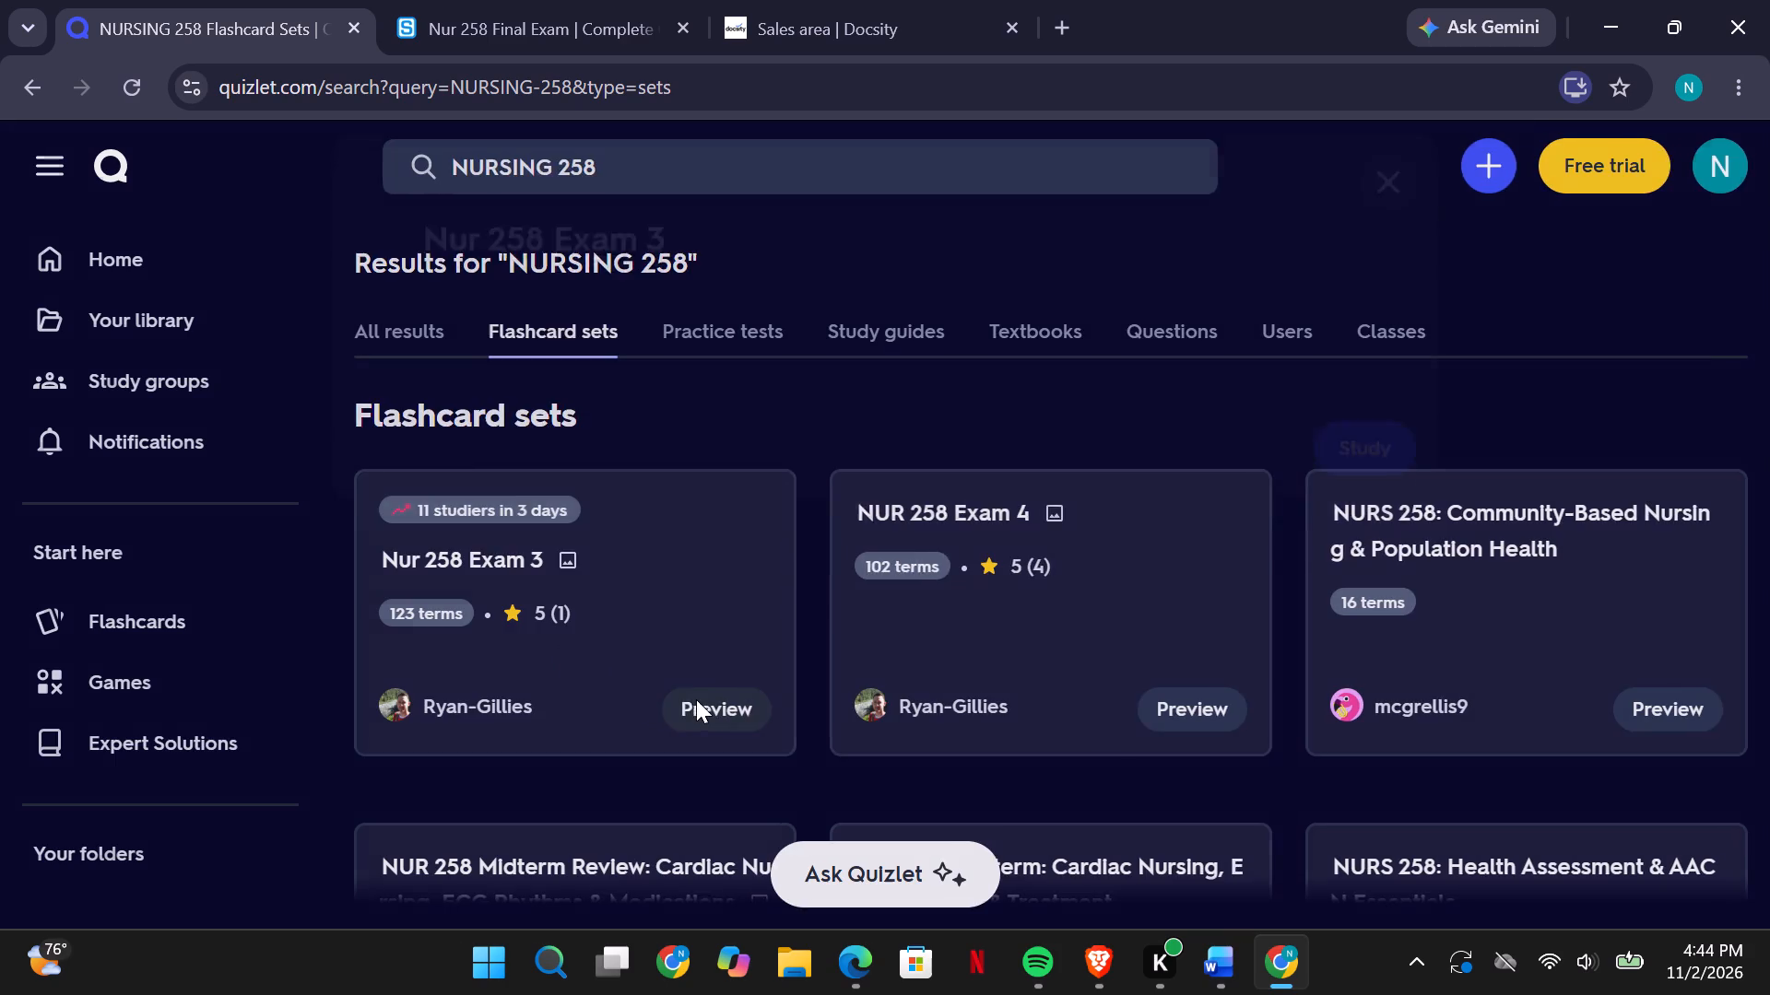
{"action": "scroll", "coordinate": [467, 449], "scroll_direction": "down", "scroll_amount": 1}
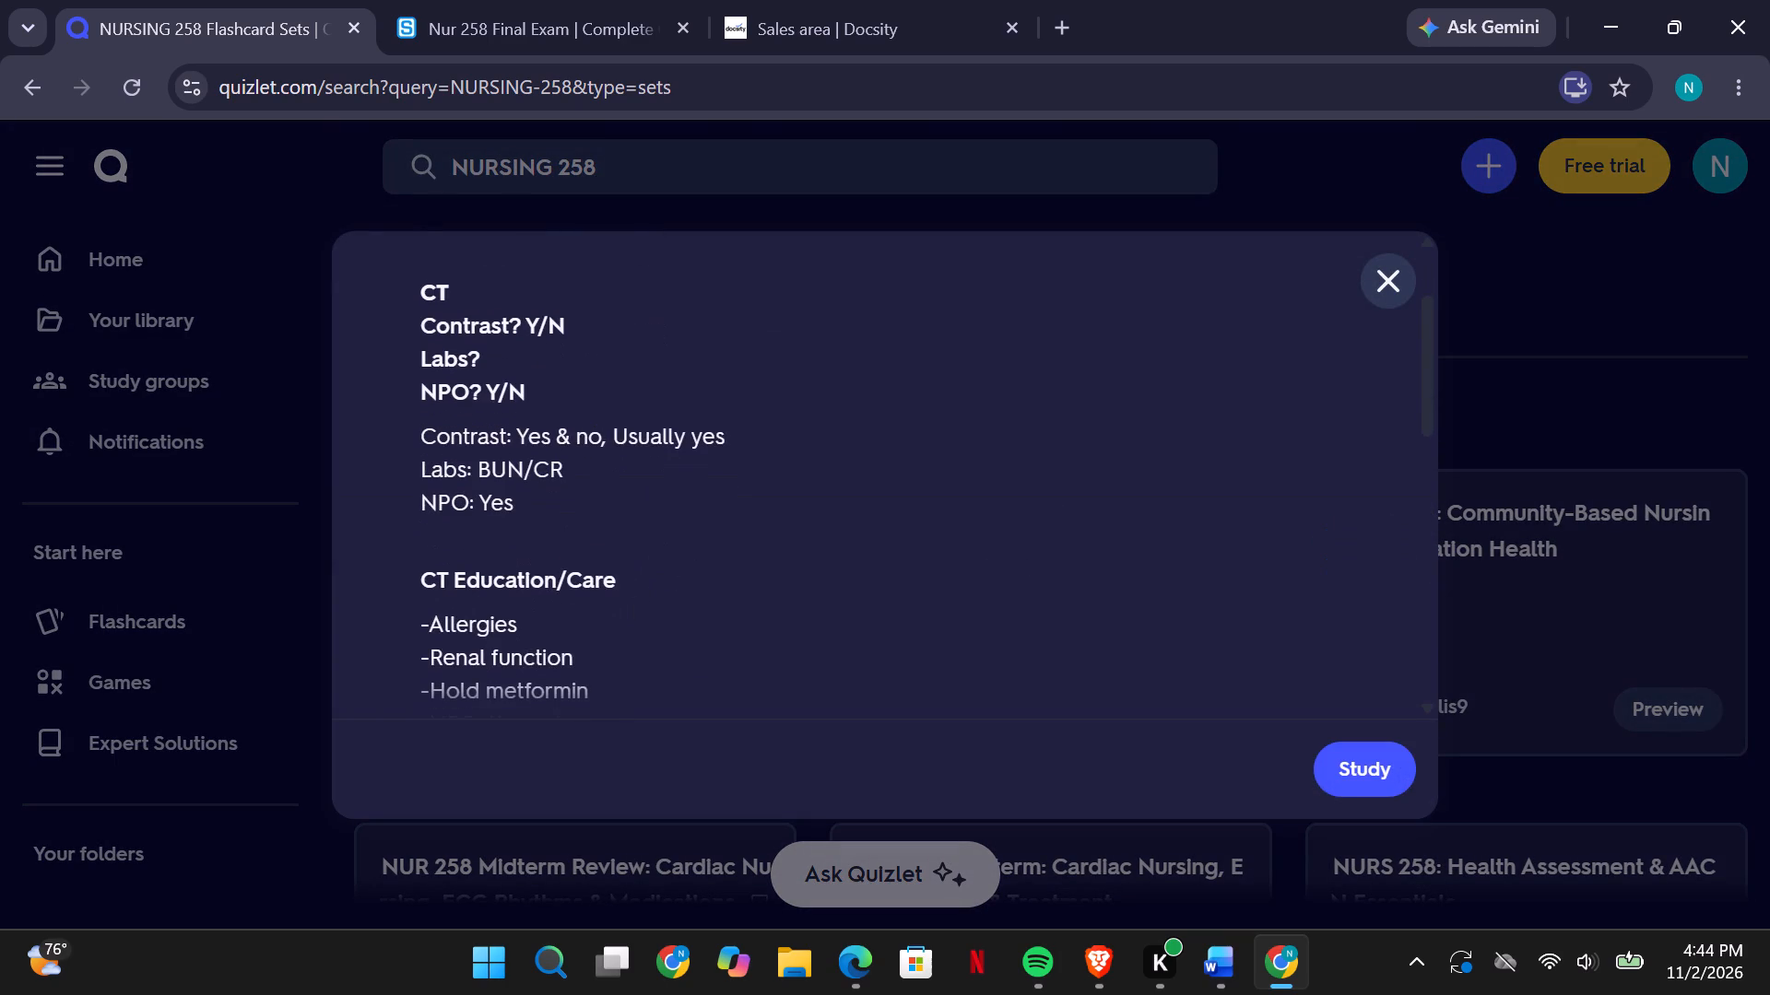
{"action": "scroll", "coordinate": [467, 449], "scroll_direction": "down", "scroll_amount": 2}
{"action": "scroll", "coordinate": [466, 445], "scroll_direction": "up", "scroll_amount": 5}
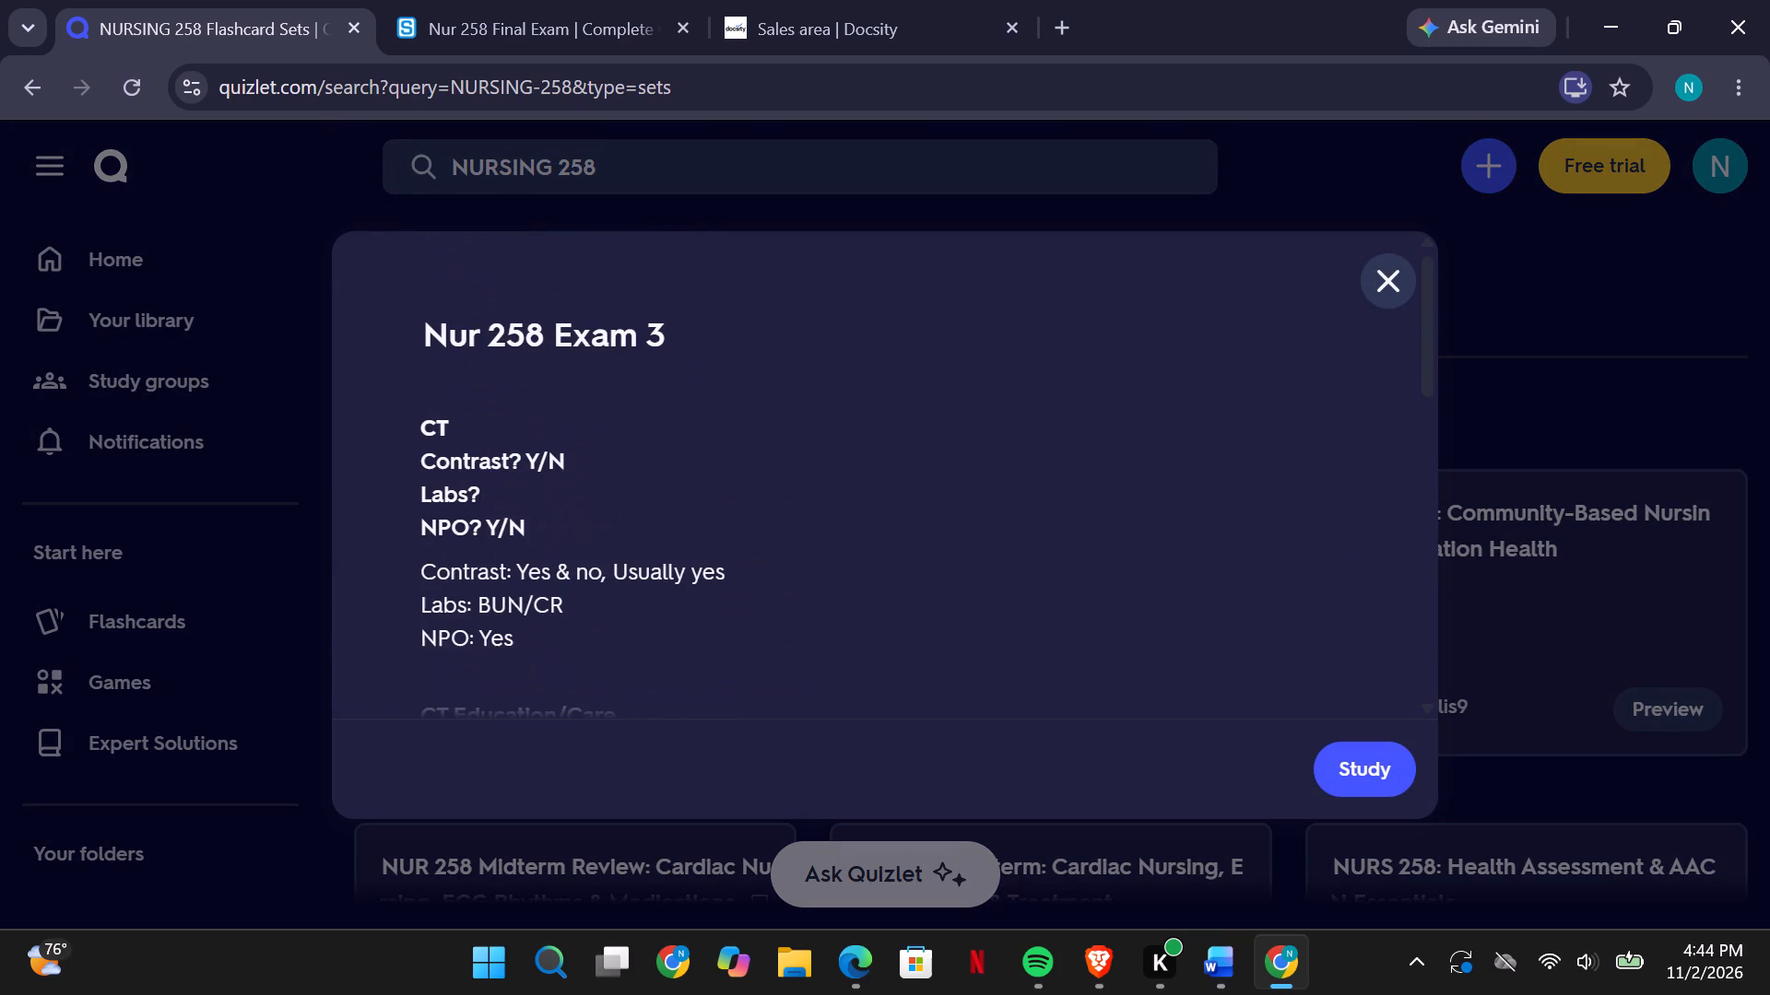
{"action": "left_click_drag", "start_coordinate": [405, 405], "coordinate": [696, 519]}
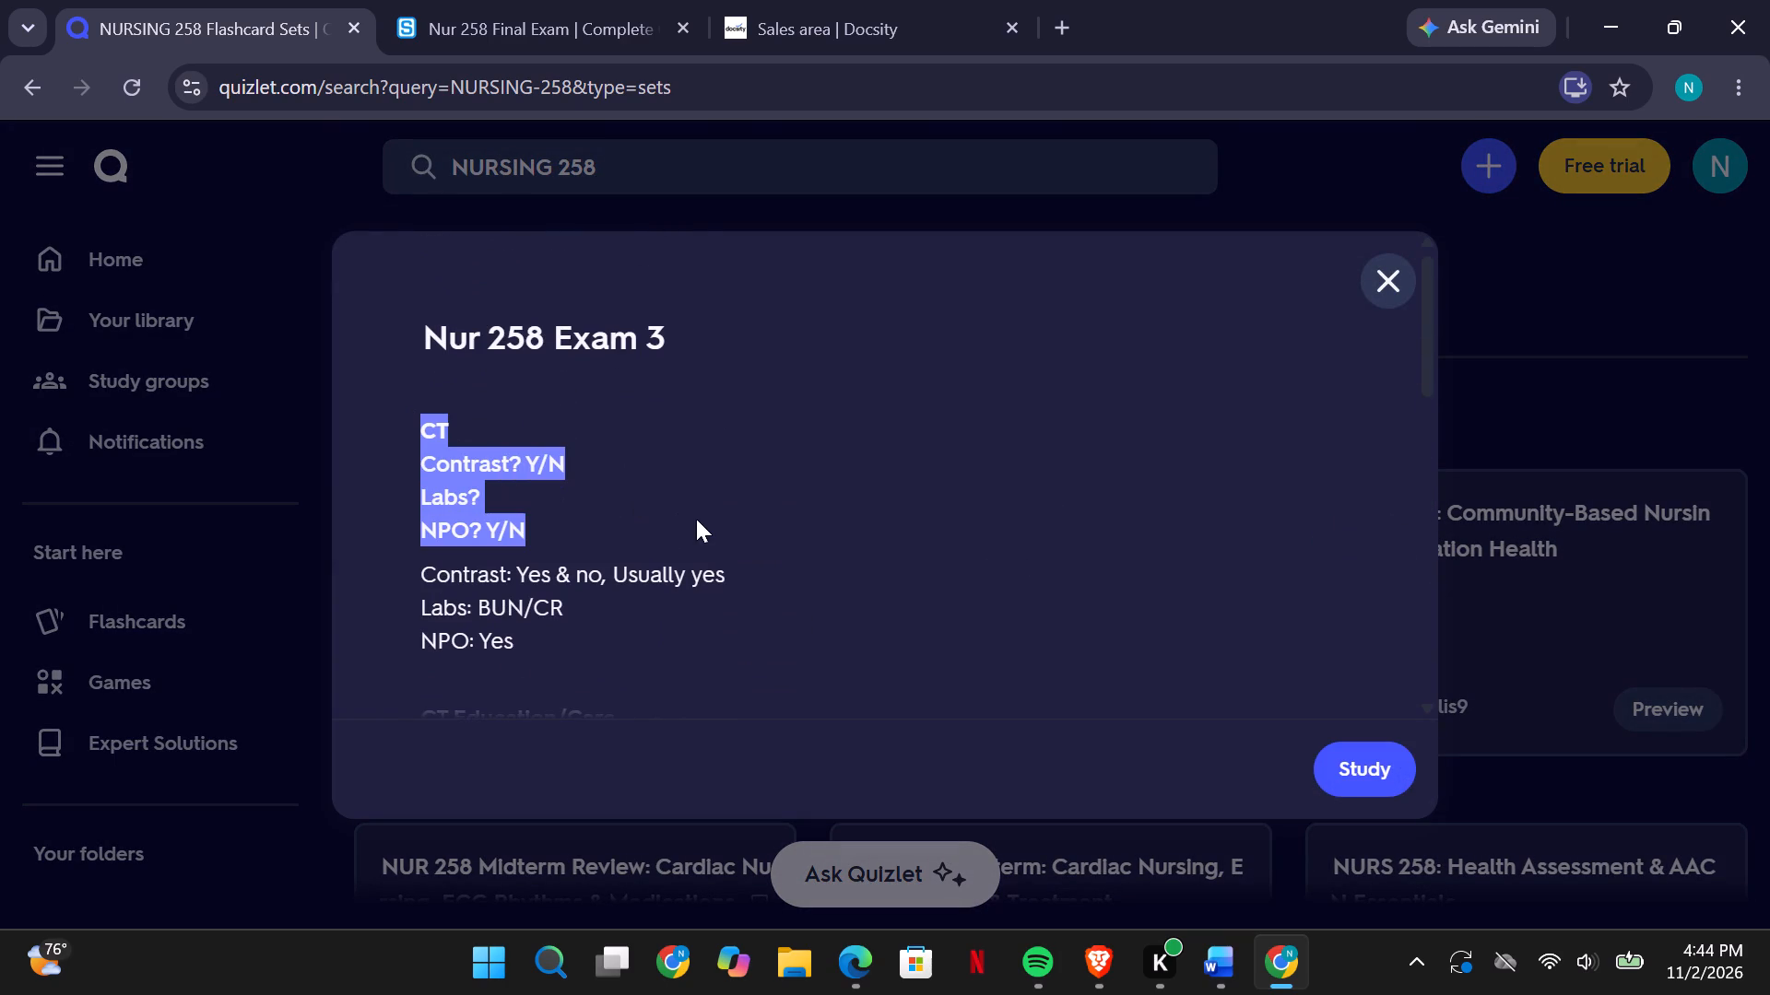
{"action": "left_click_drag", "start_coordinate": [696, 519], "coordinate": [1049, 739]}
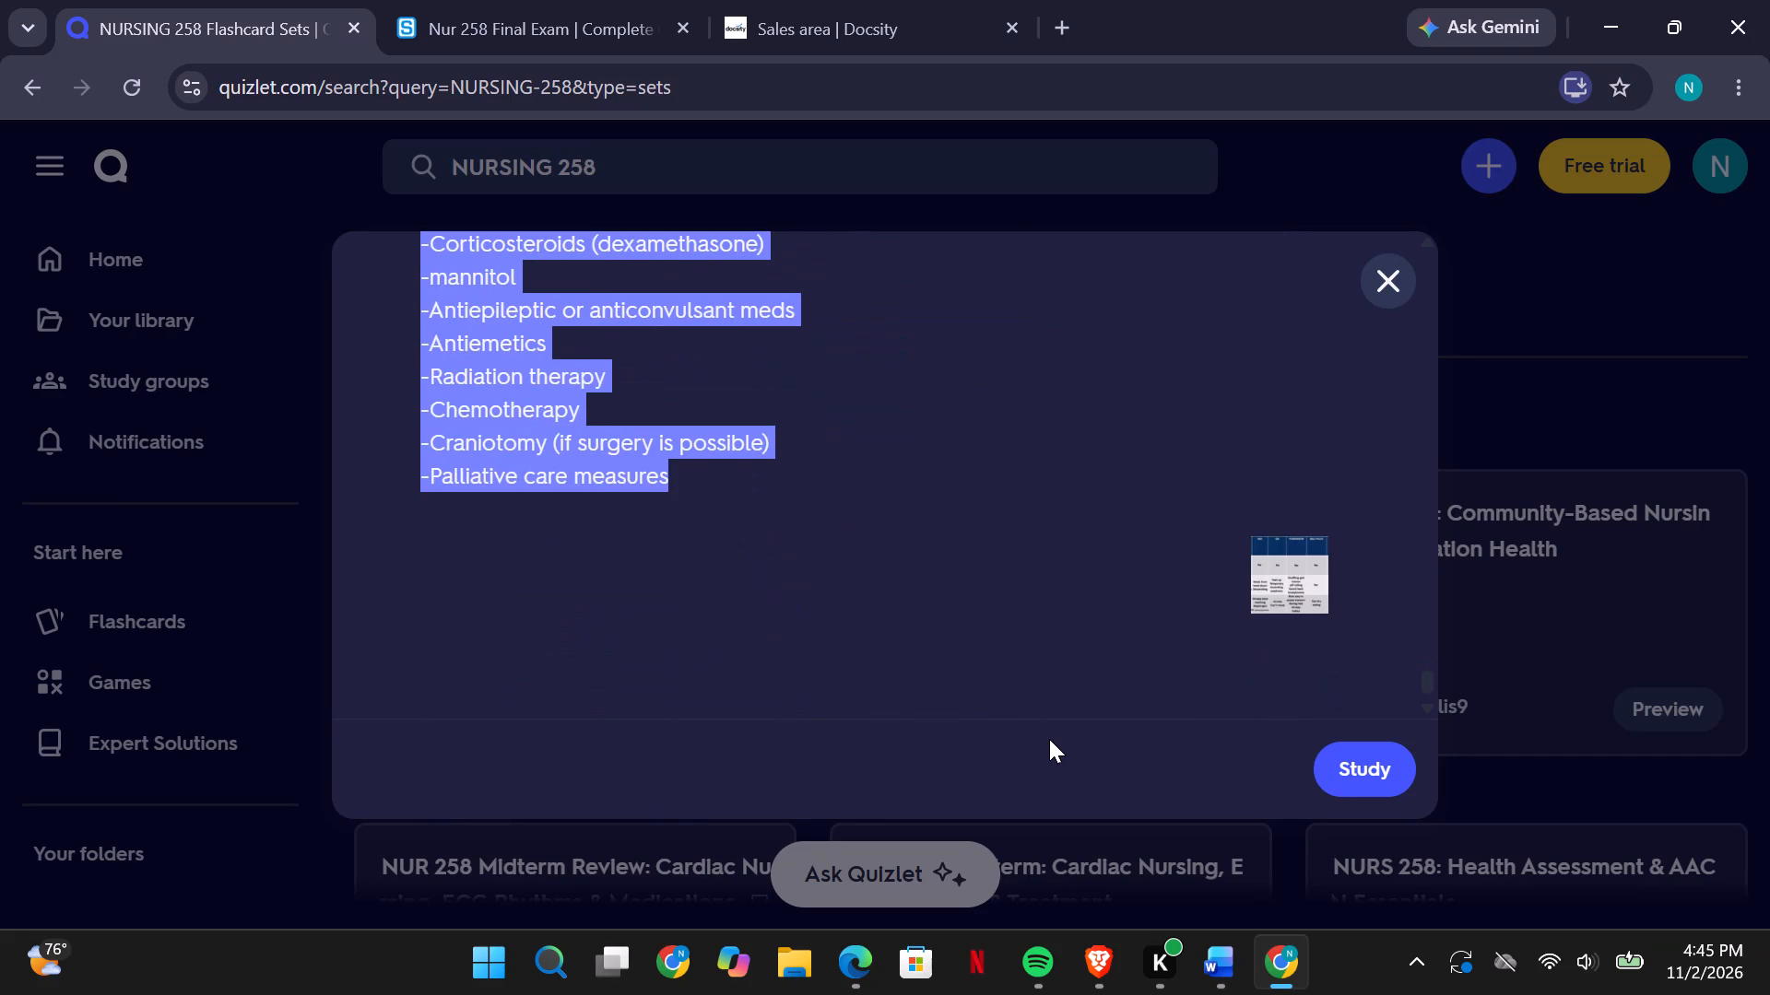
{"action": "right_click", "coordinate": [511, 454]}
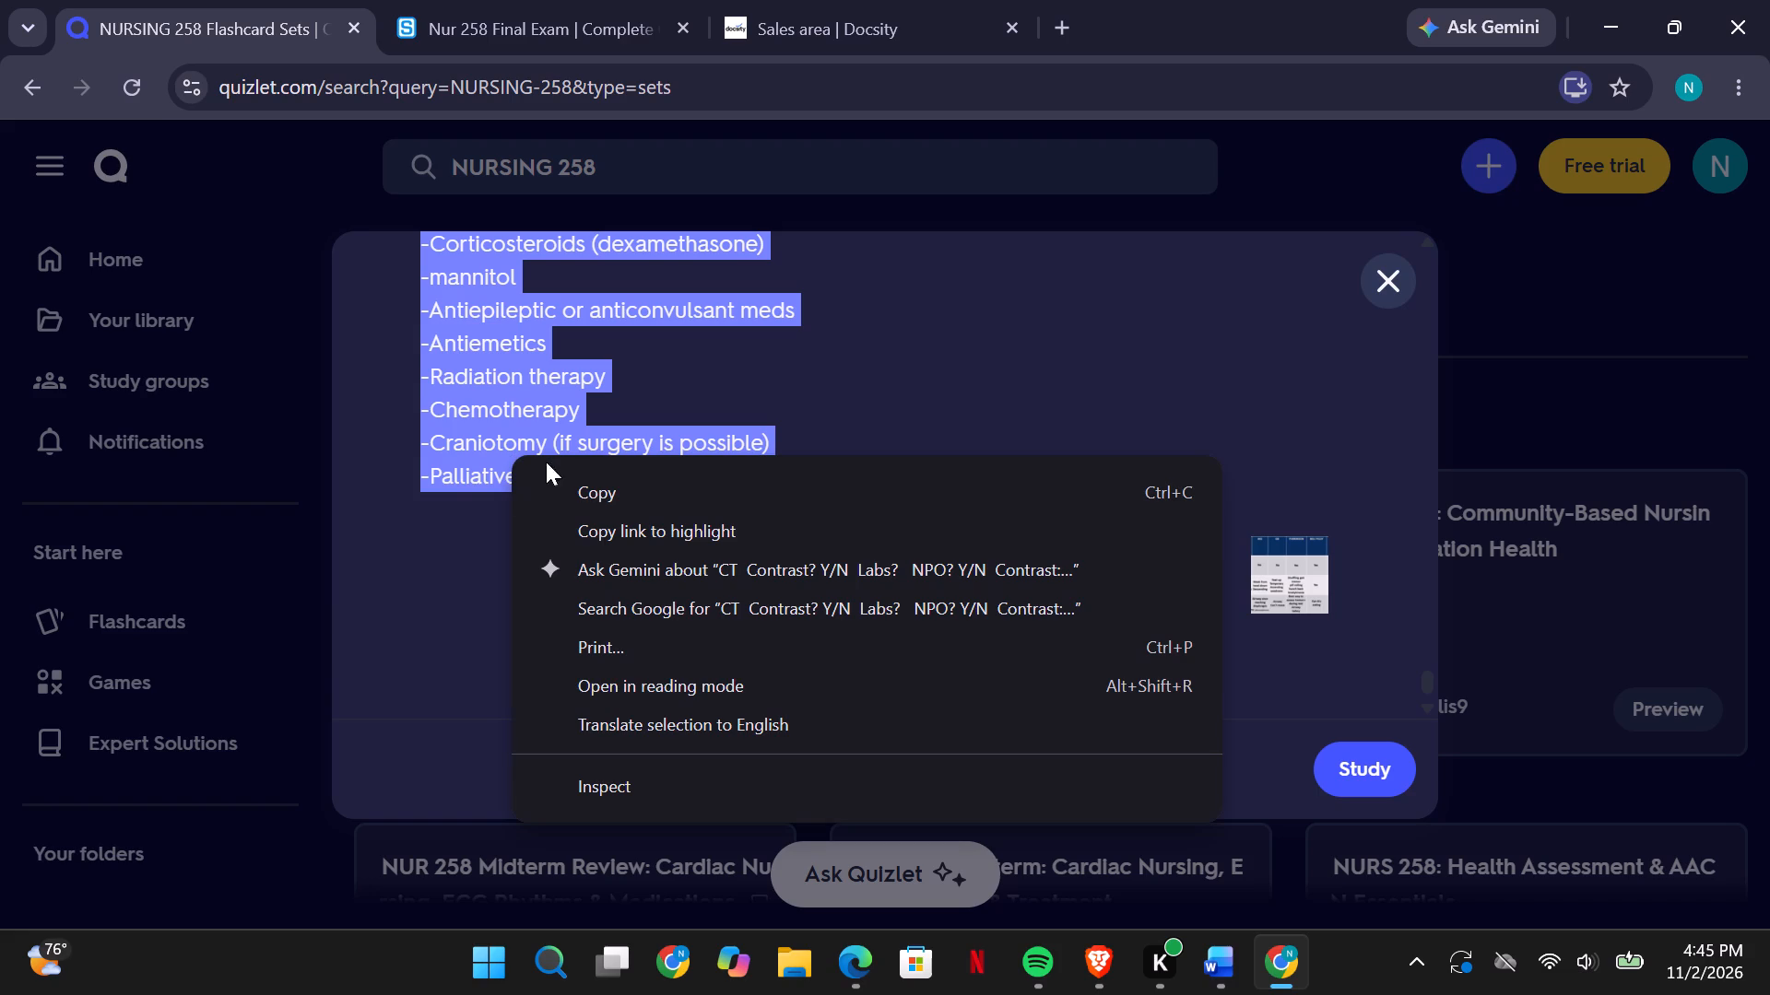
{"action": "left_click", "coordinate": [627, 491]}
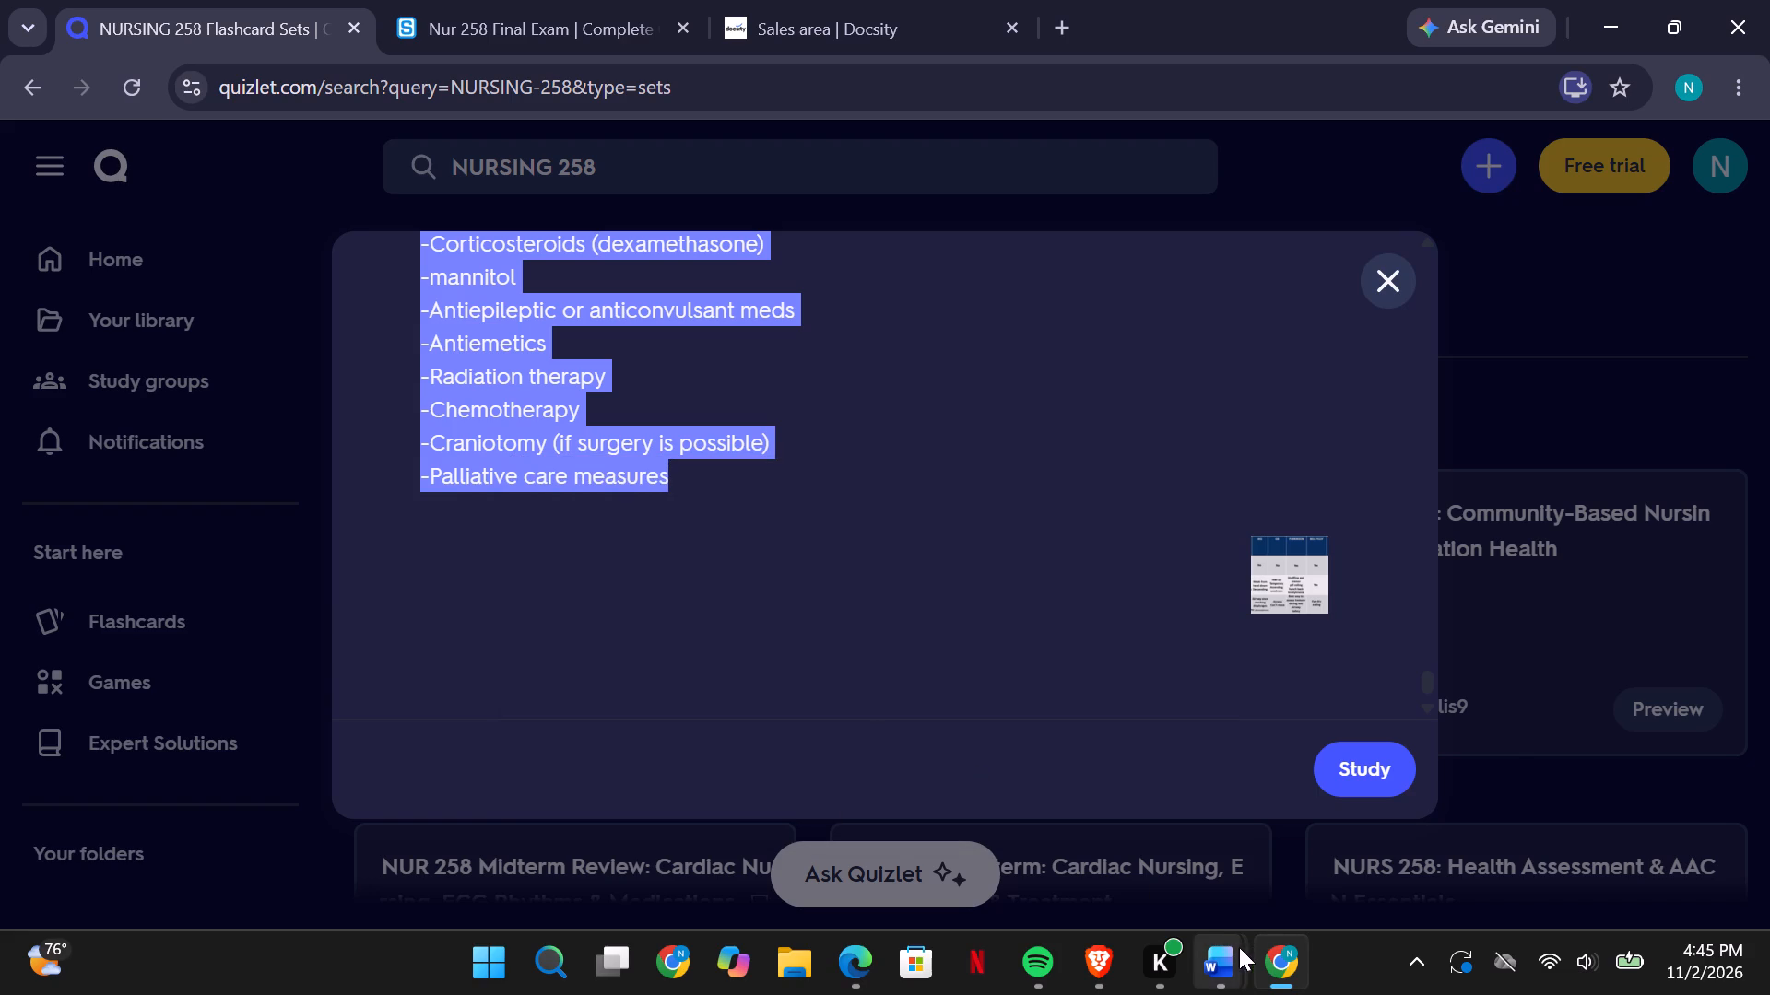
Paste the copied Nur 258 Exam 3 flashcards as text only into the blank Word document.
{"action": "left_click", "coordinate": [1231, 956]}
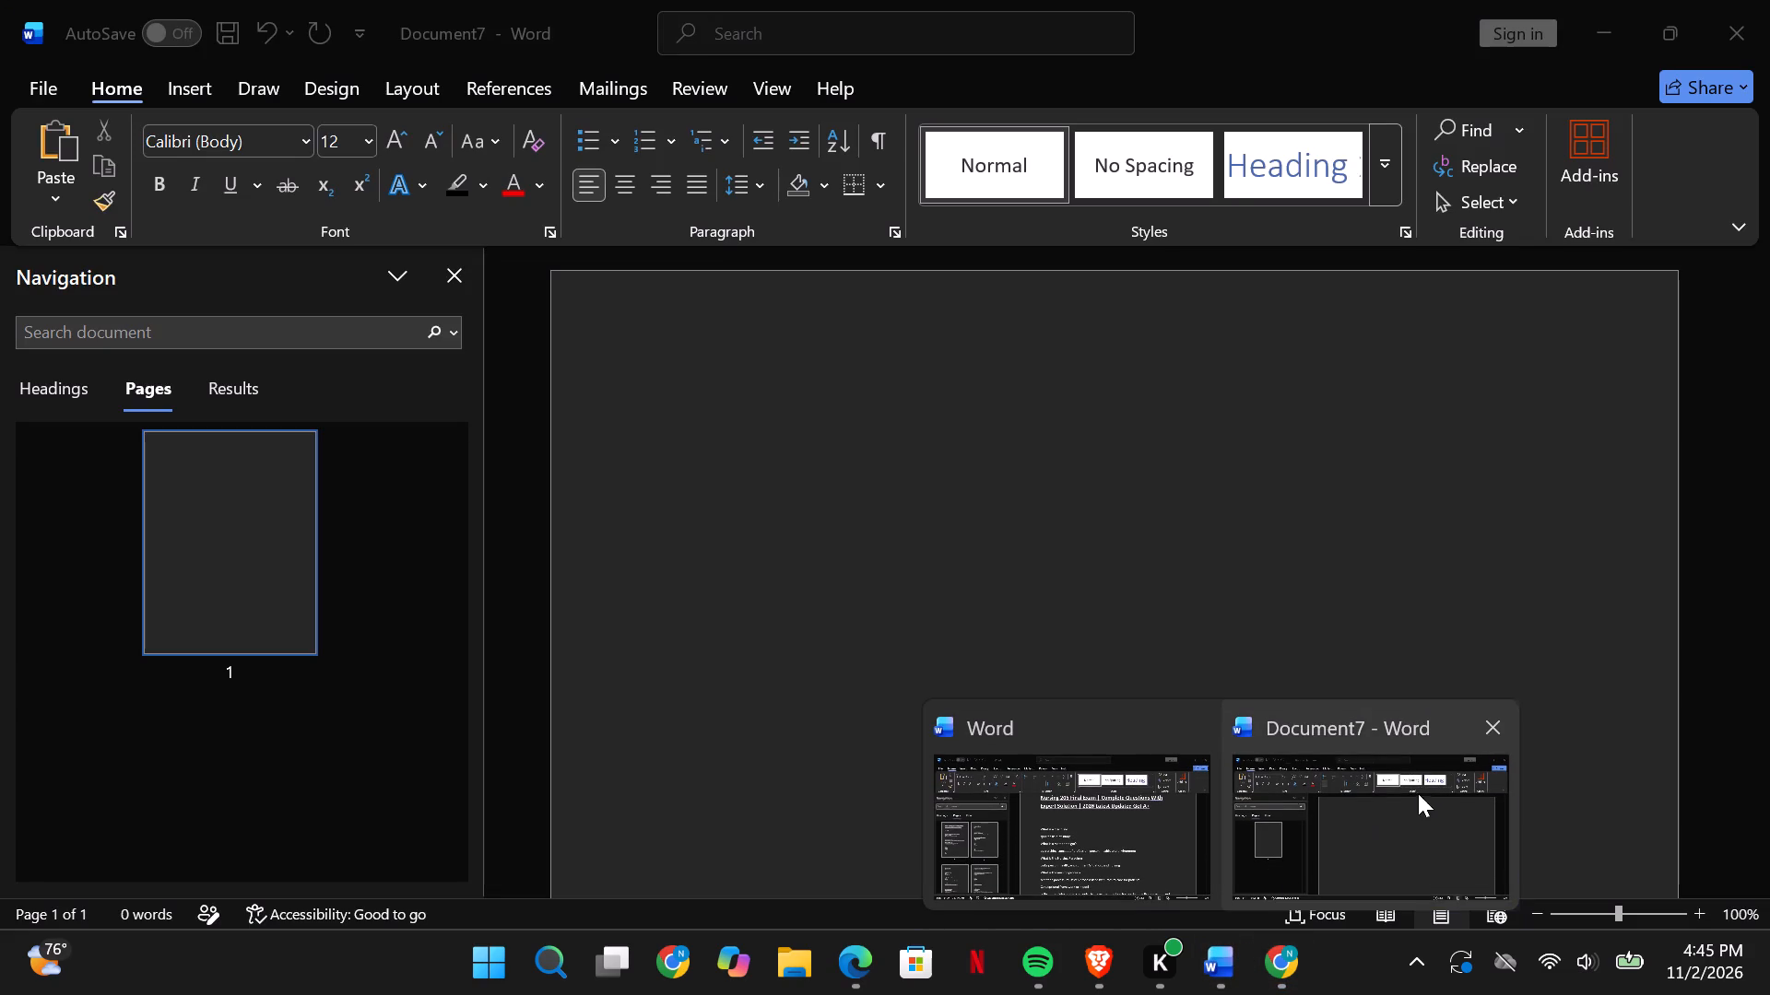
{"action": "left_click", "coordinate": [1409, 817]}
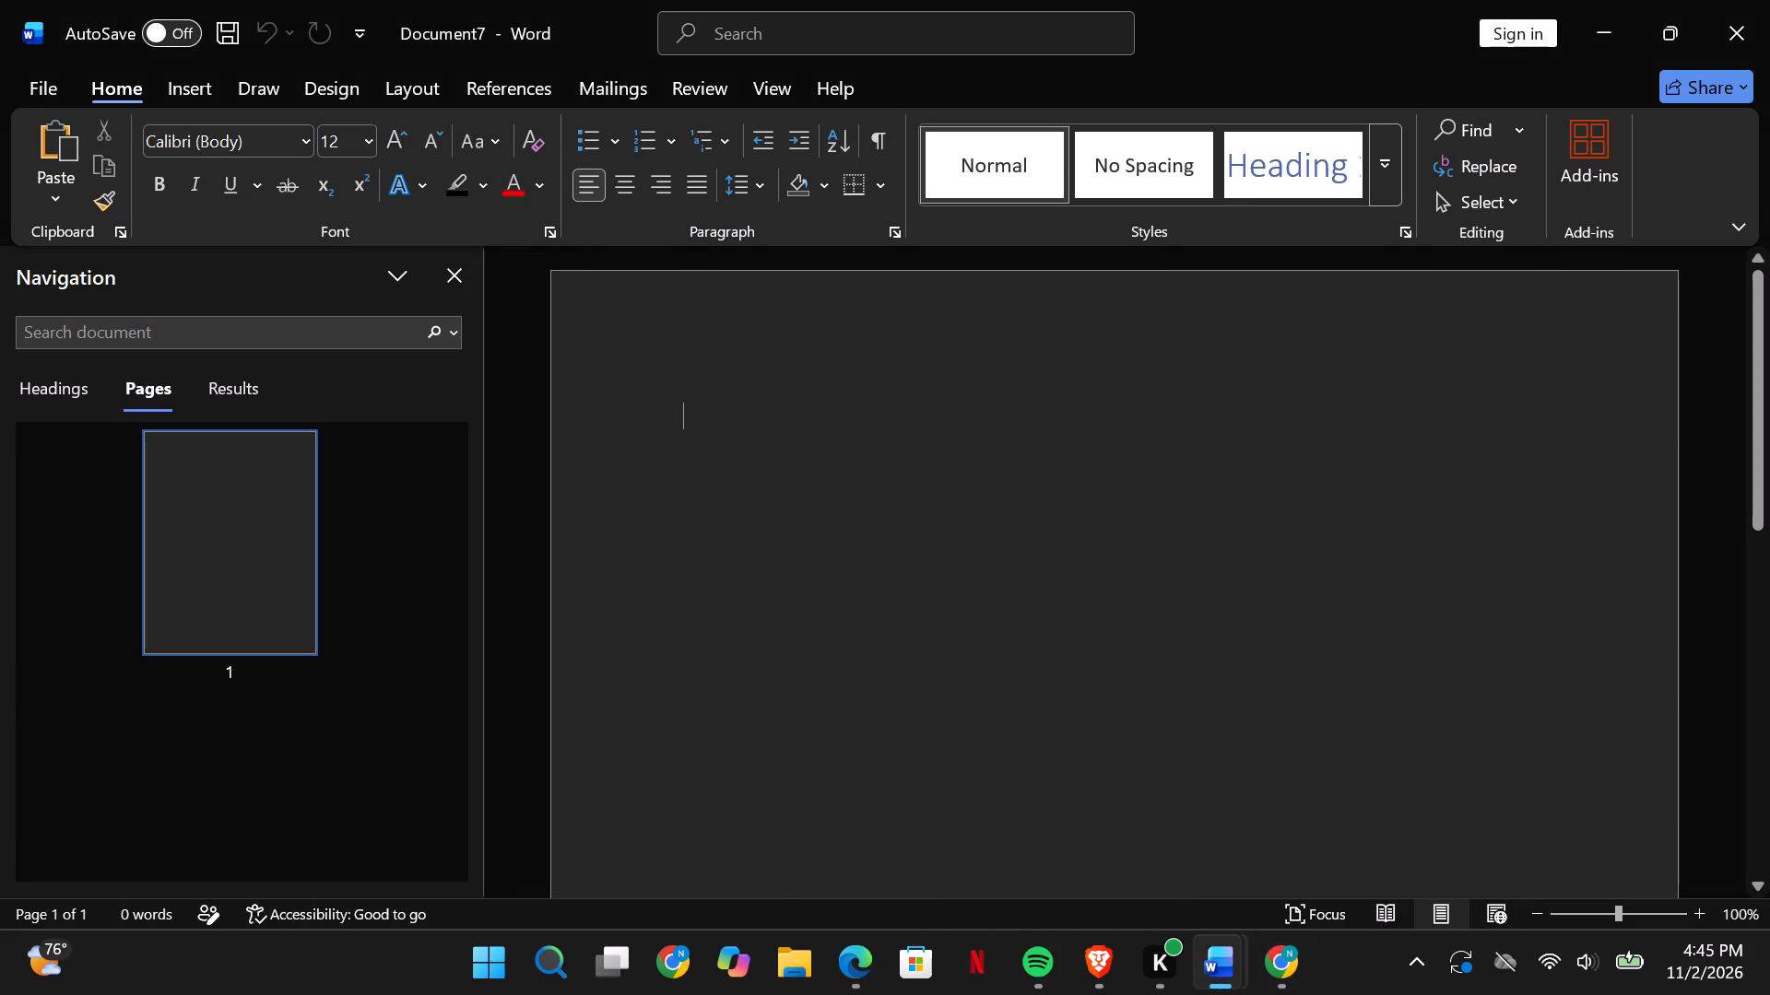
{"action": "right_click", "coordinate": [730, 404]}
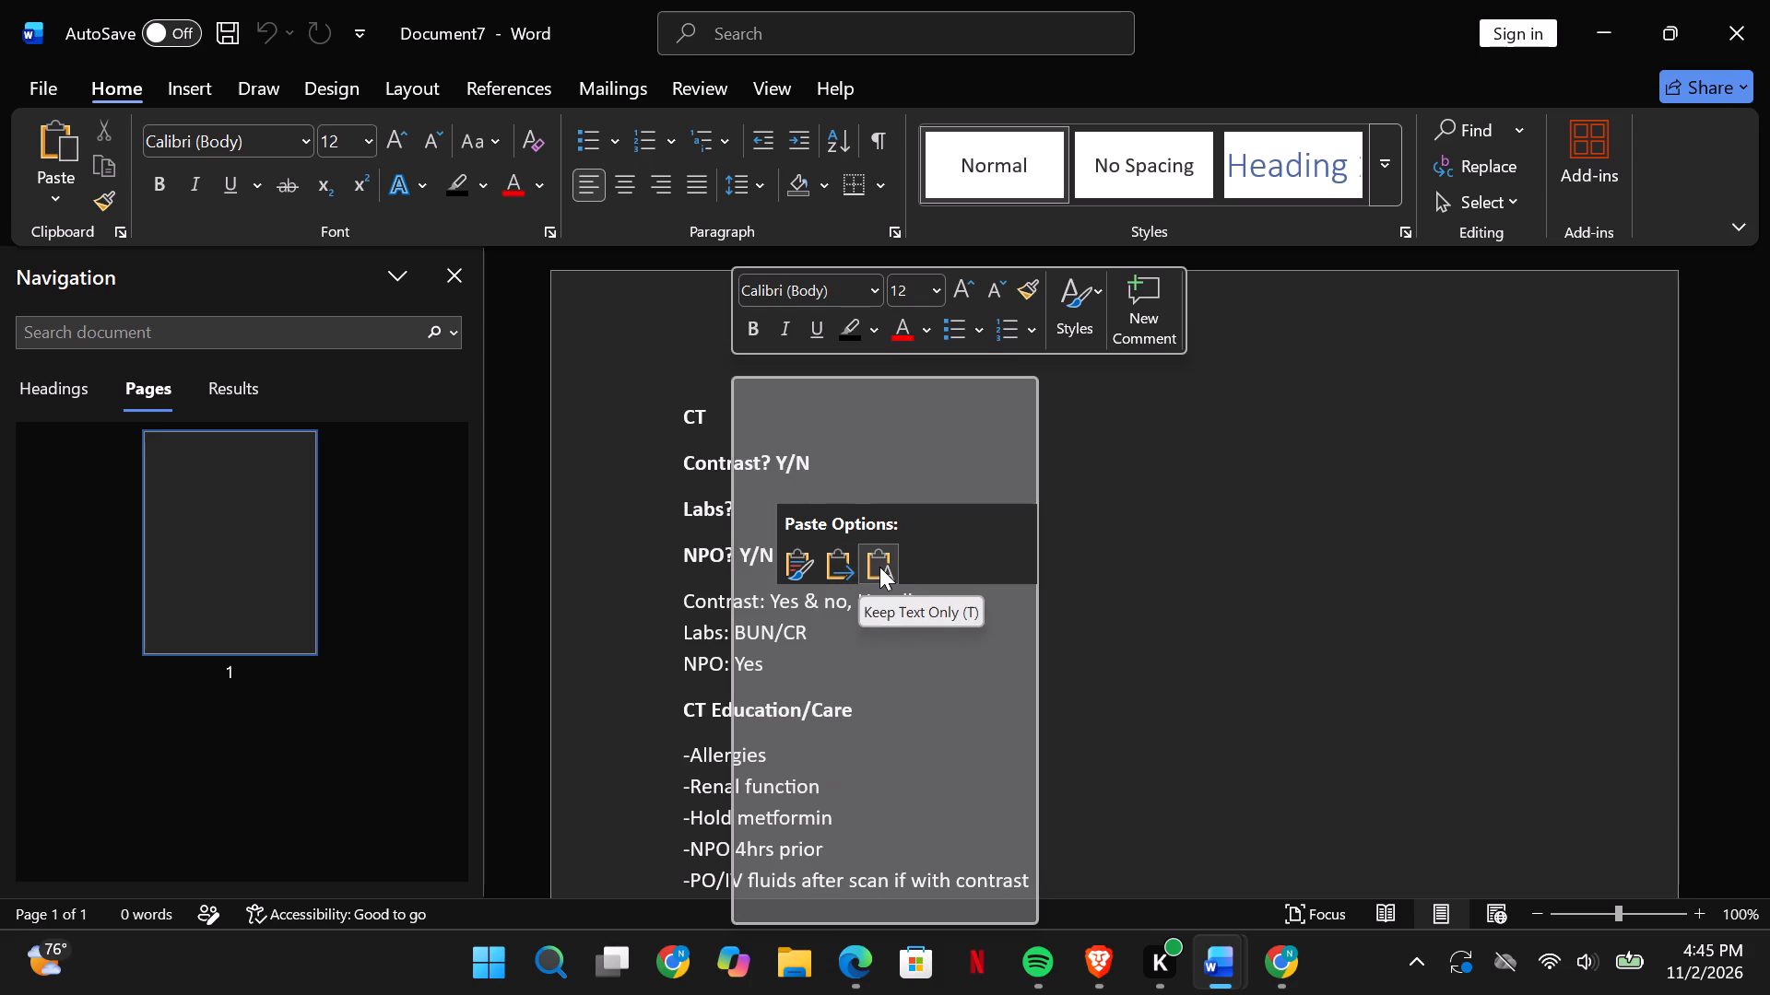
{"action": "left_click", "coordinate": [879, 567]}
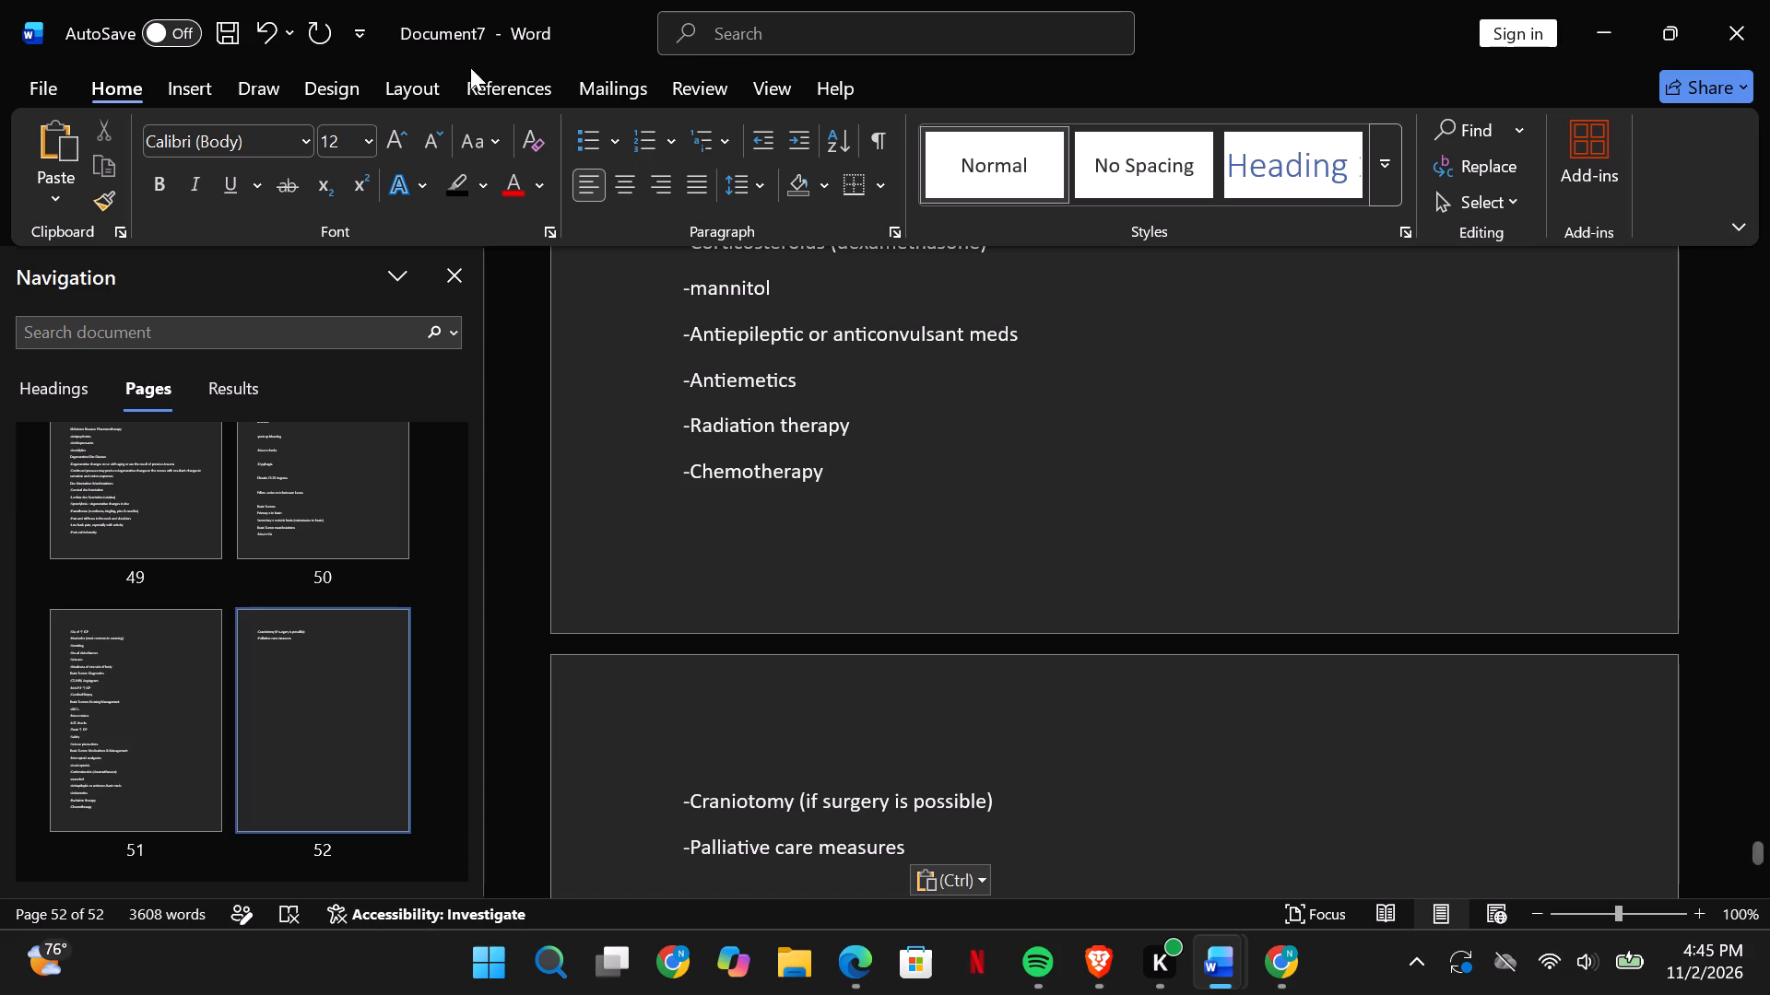
Return to the first page of the pasted flashcard document and check its opening lines.
{"action": "scroll", "coordinate": [232, 603], "scroll_direction": "up", "scroll_amount": 5}
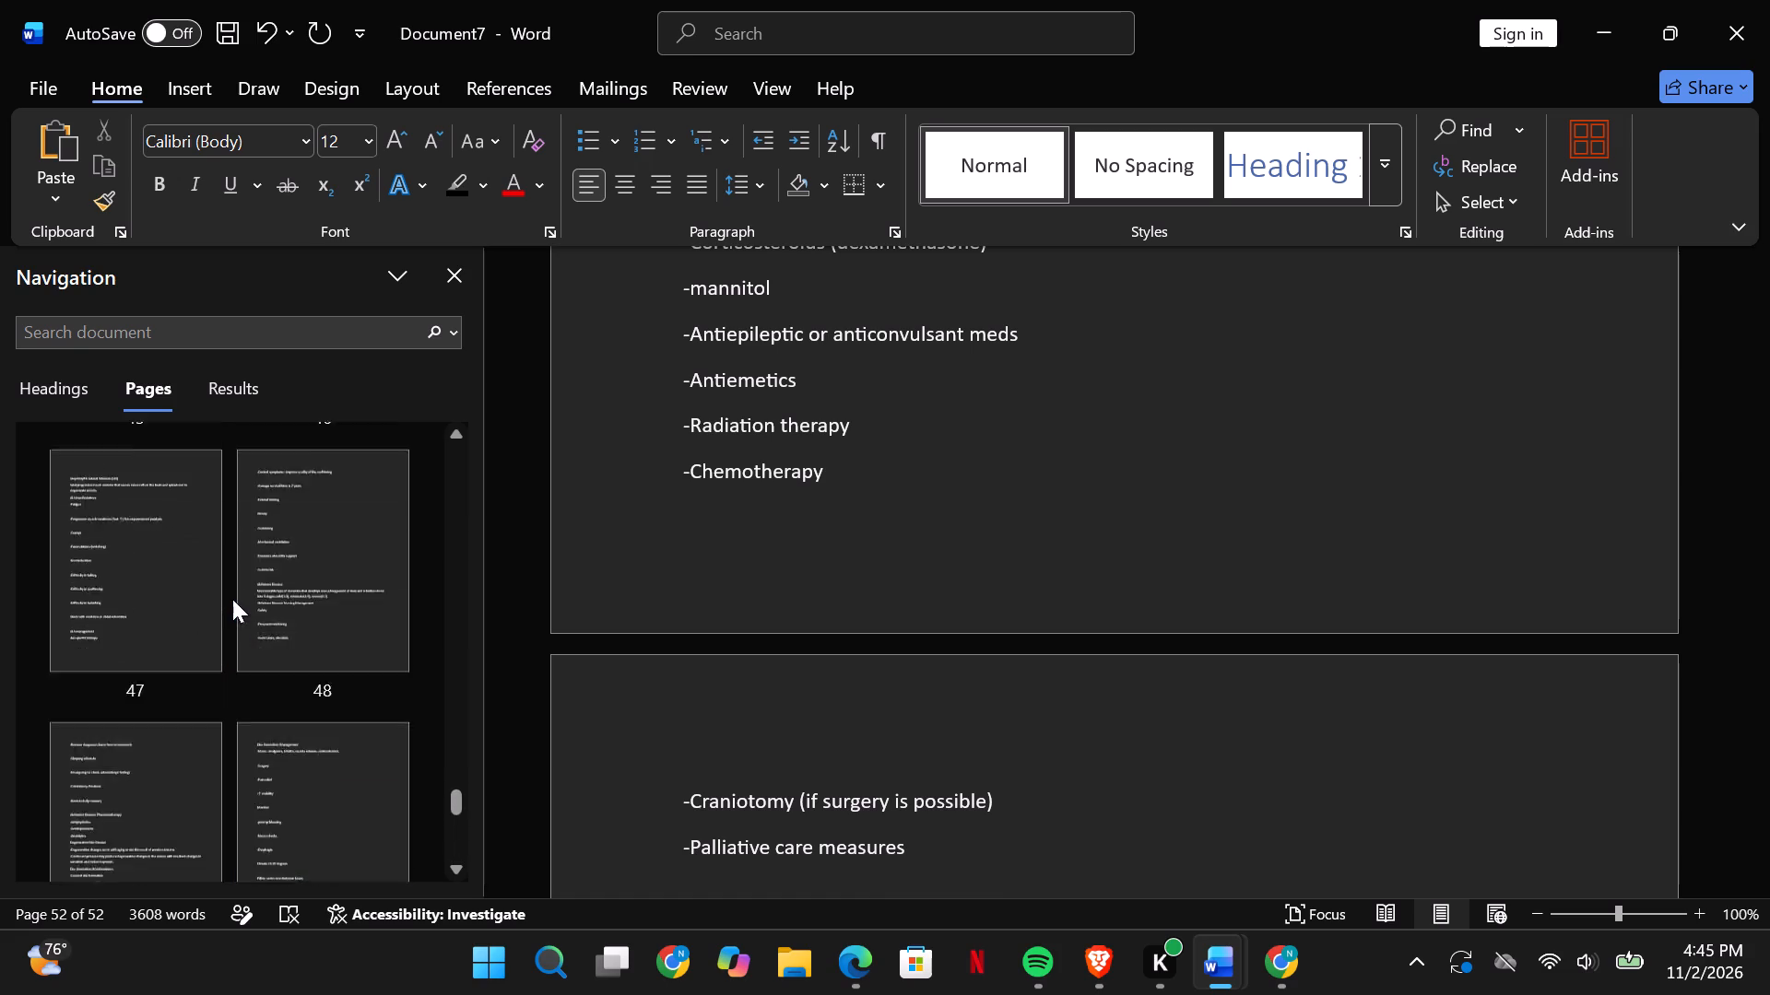
{"action": "scroll", "coordinate": [232, 599], "scroll_direction": "up", "scroll_amount": 20}
{"action": "scroll", "coordinate": [232, 599], "scroll_direction": "up", "scroll_amount": 20}
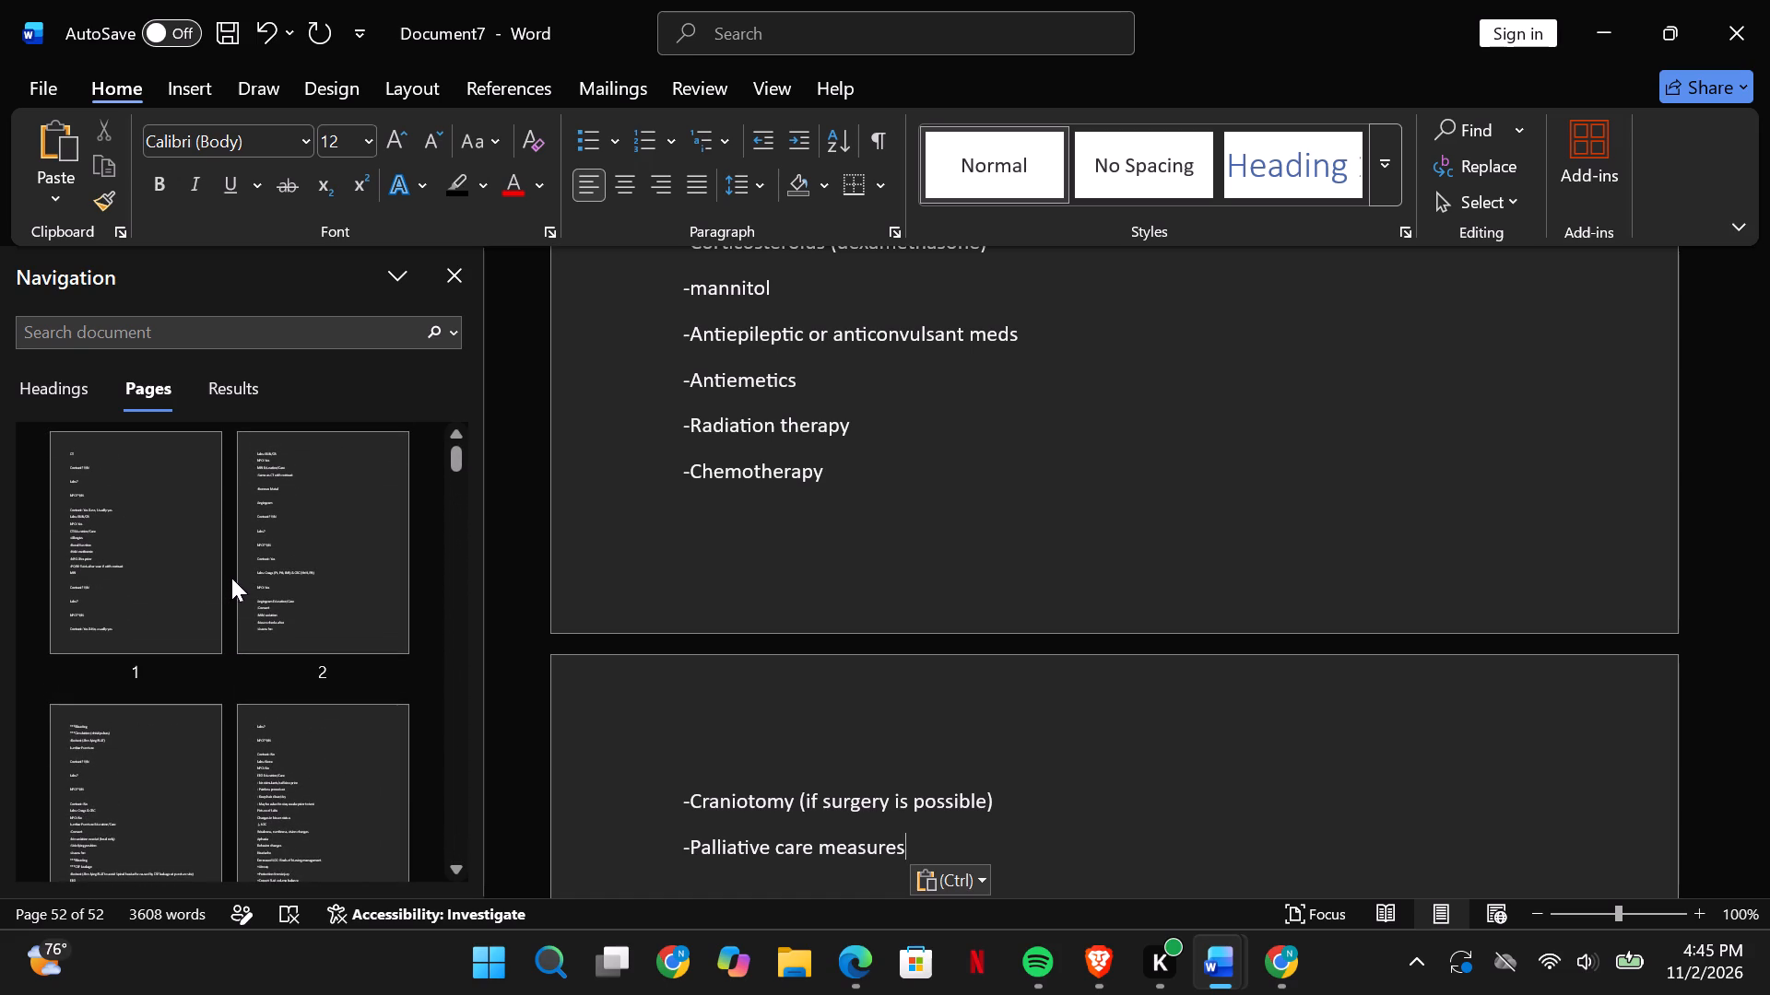
{"action": "left_click", "coordinate": [141, 540]}
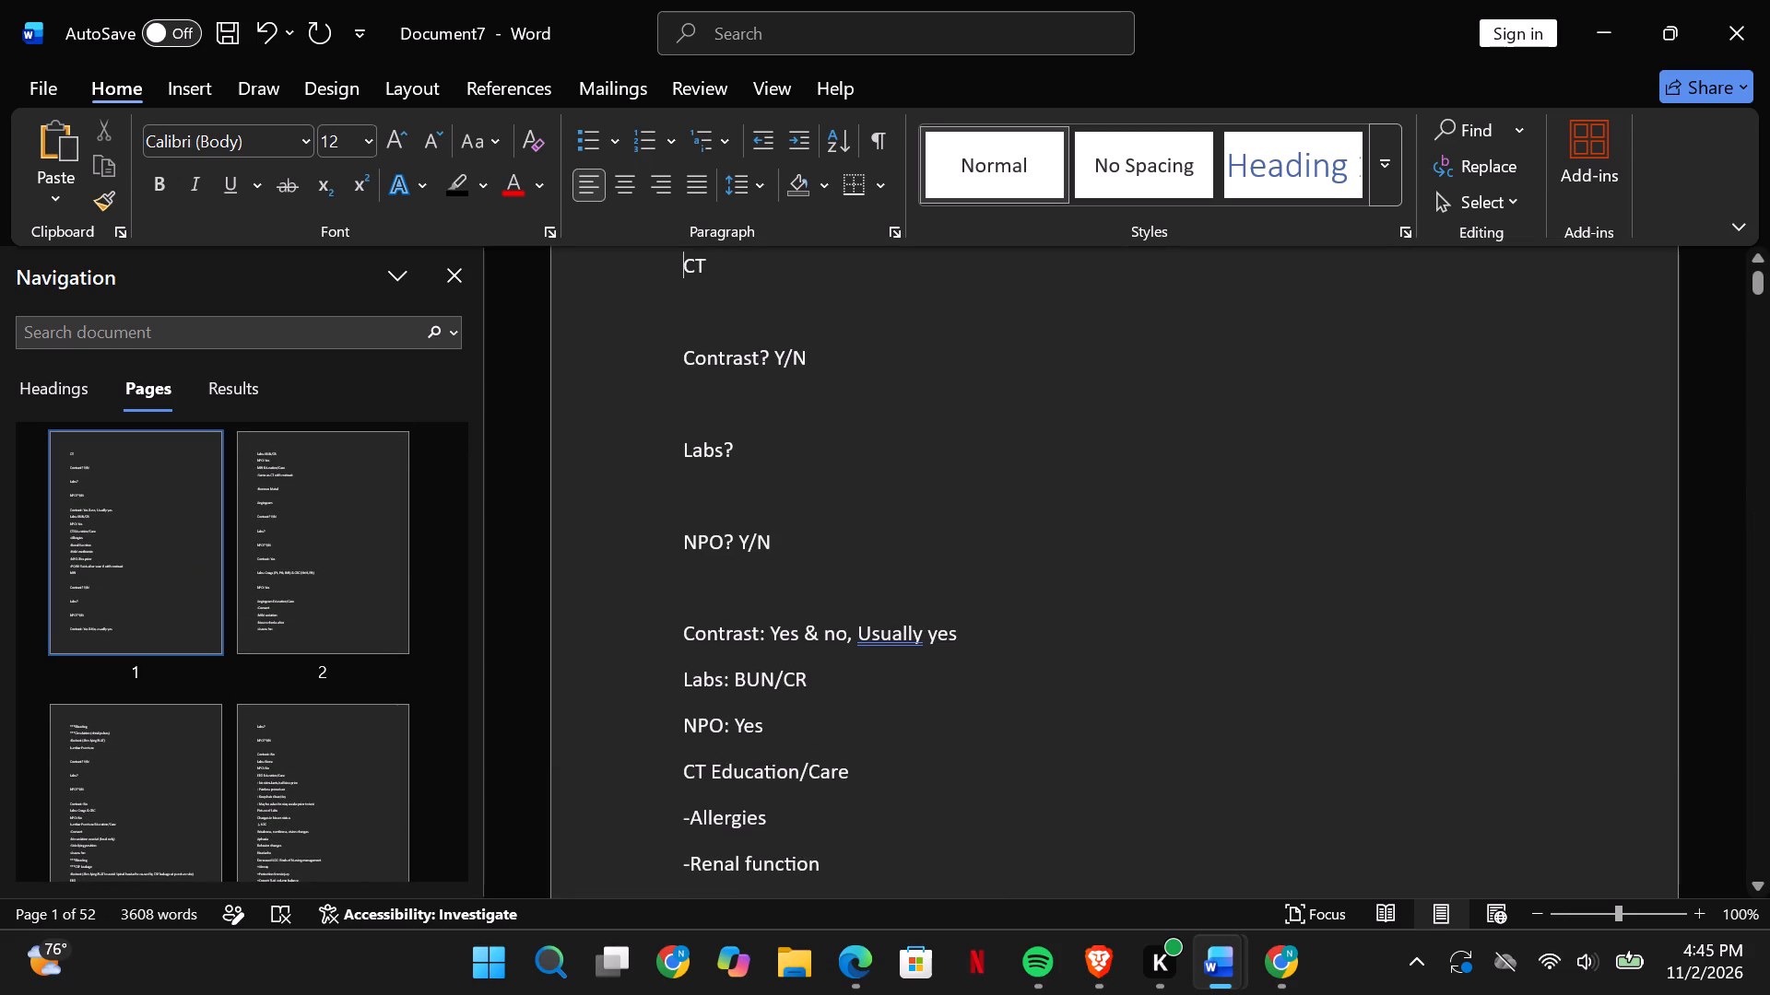
{"action": "scroll", "coordinate": [760, 287], "scroll_direction": "up", "scroll_amount": 9}
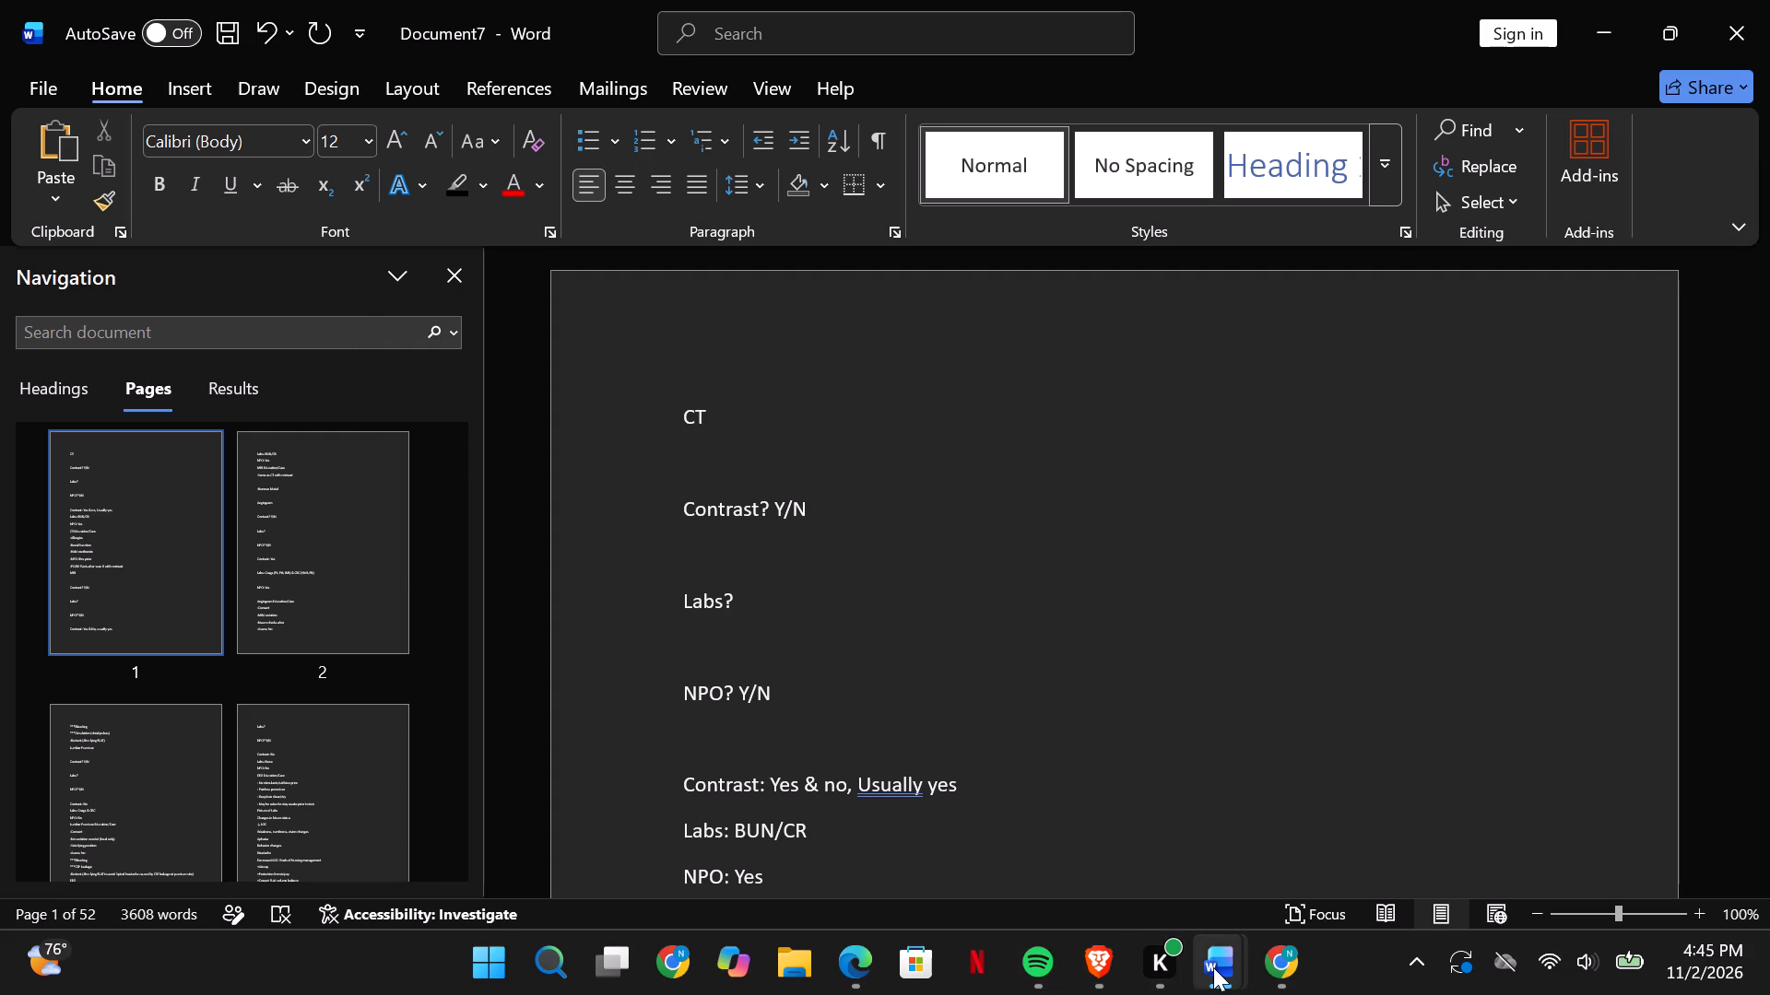
Switch to Chrome and look back through the Nur 258 Exam 3 flashcard preview up to its title.
{"action": "left_click", "coordinate": [1290, 964]}
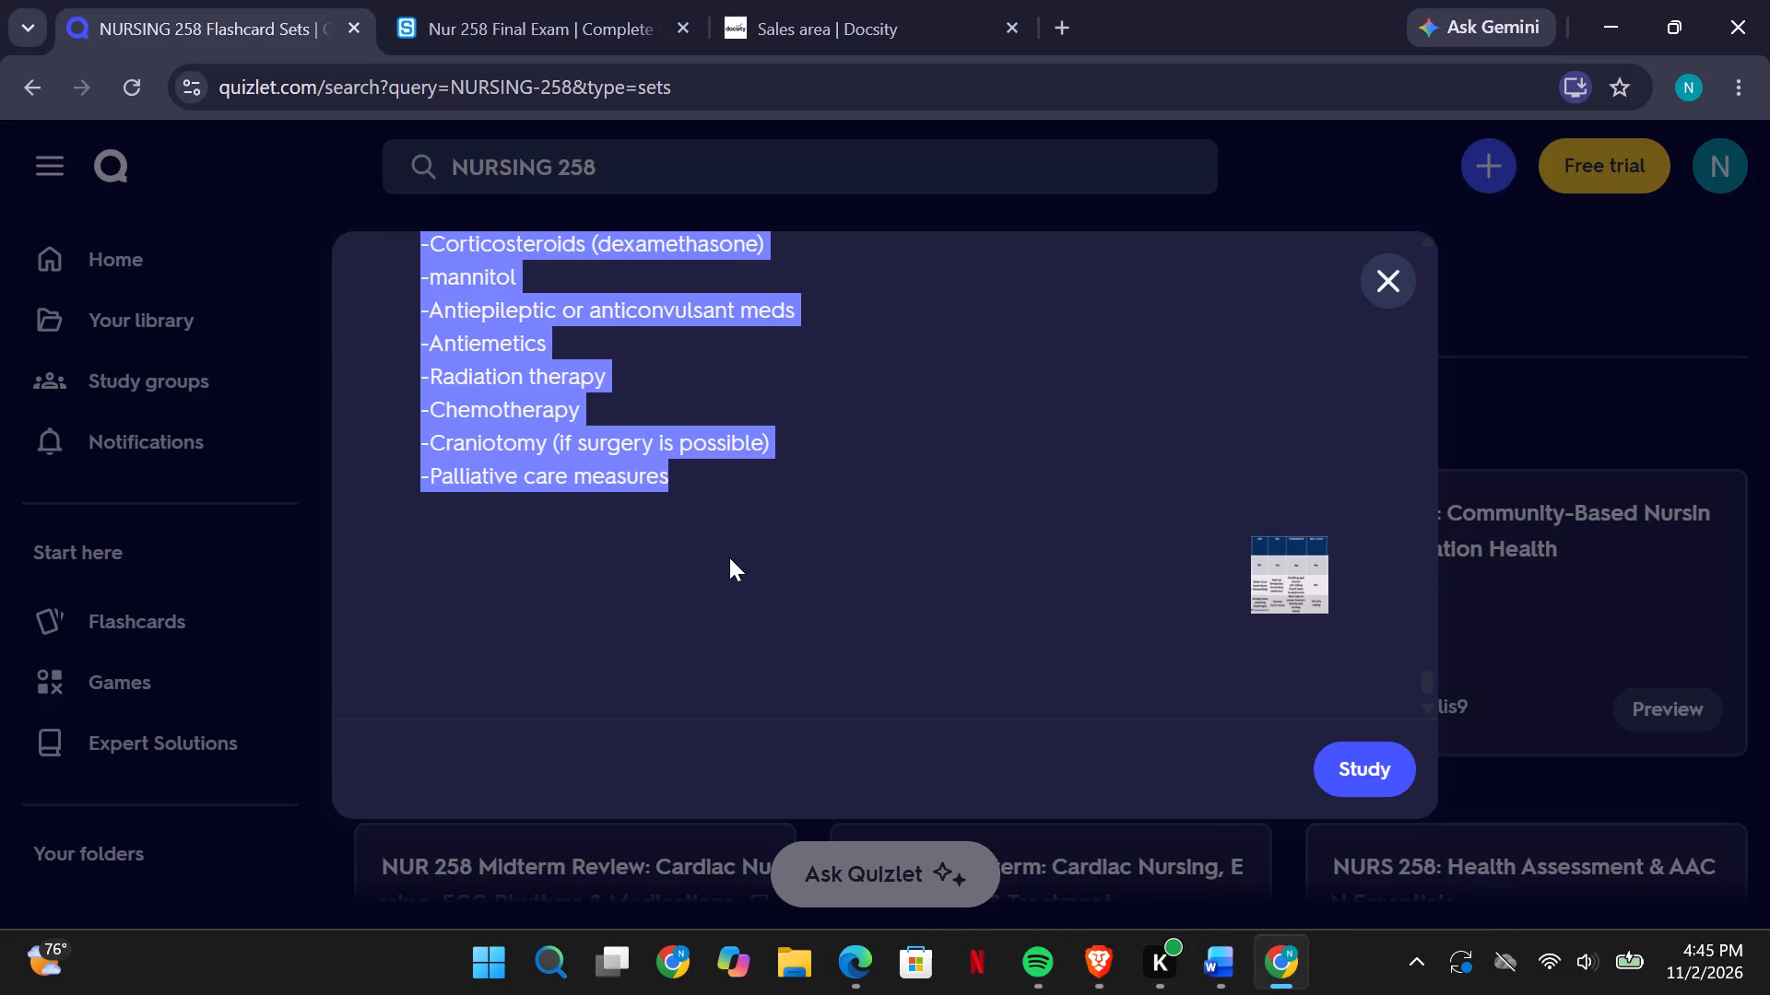
{"action": "scroll", "coordinate": [1156, 493], "scroll_direction": "up", "scroll_amount": 6}
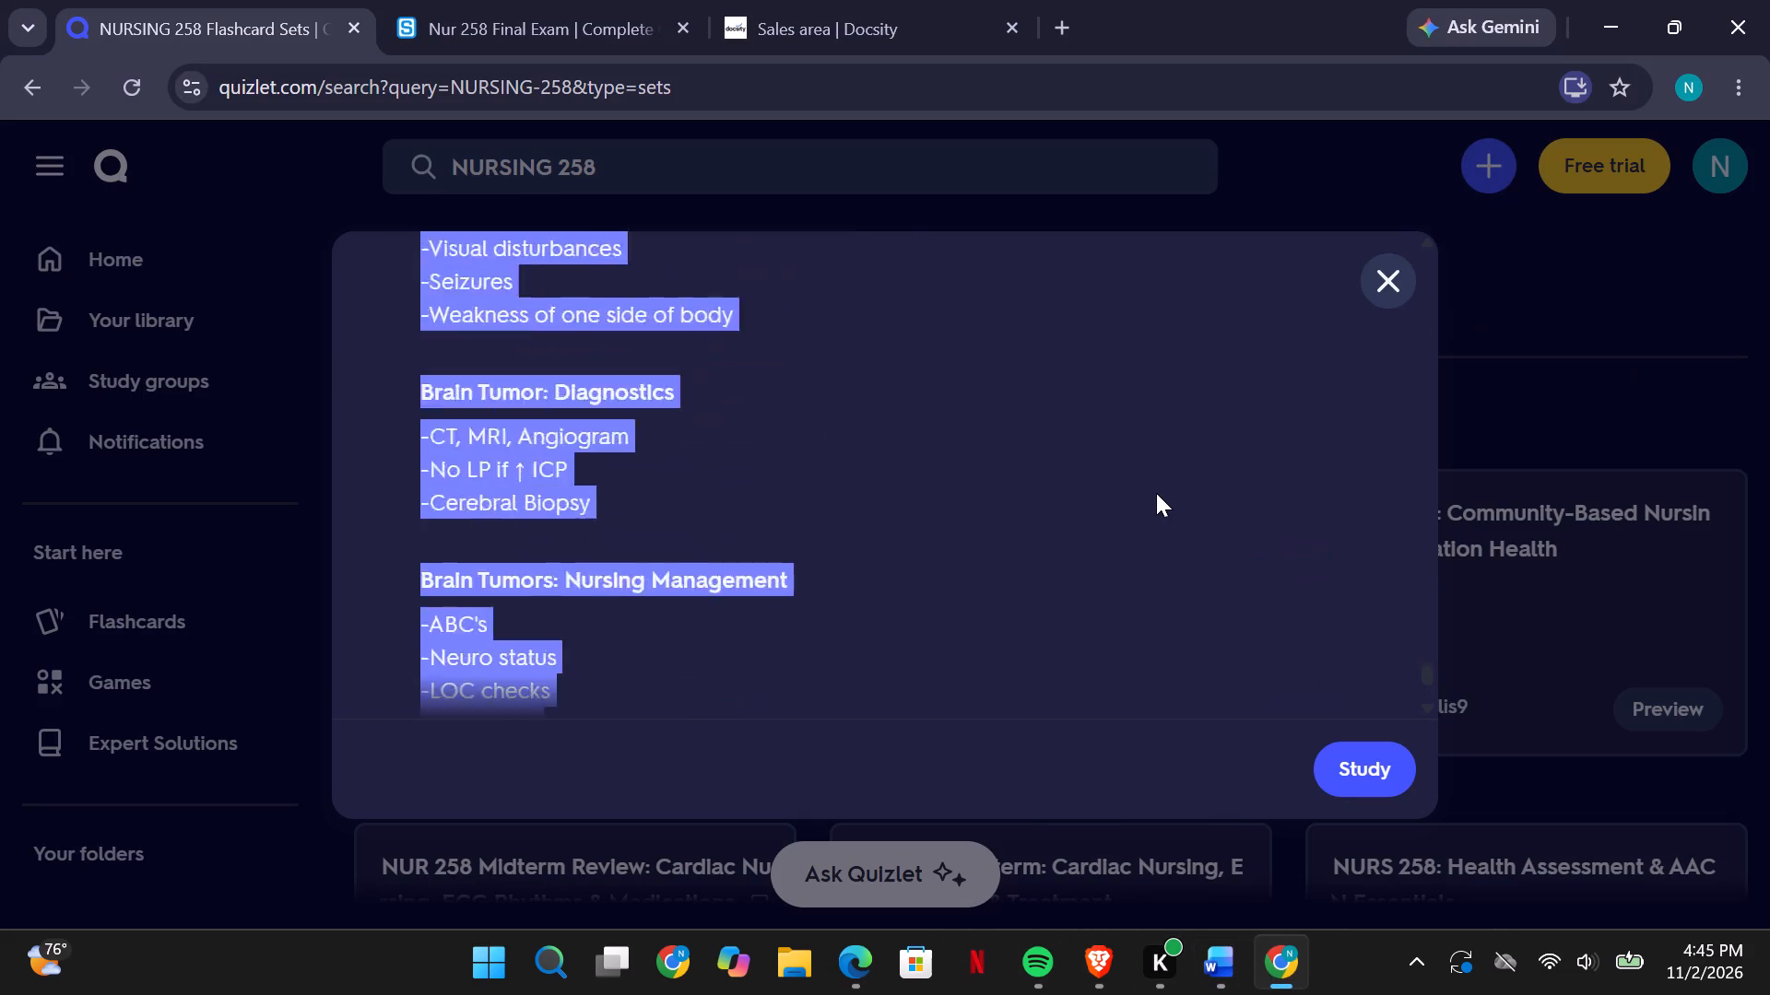
{"action": "scroll", "coordinate": [1156, 493], "scroll_direction": "up", "scroll_amount": 14}
{"action": "scroll", "coordinate": [1156, 493], "scroll_direction": "down", "scroll_amount": 1}
{"action": "scroll", "coordinate": [1156, 493], "scroll_direction": "up", "scroll_amount": 16}
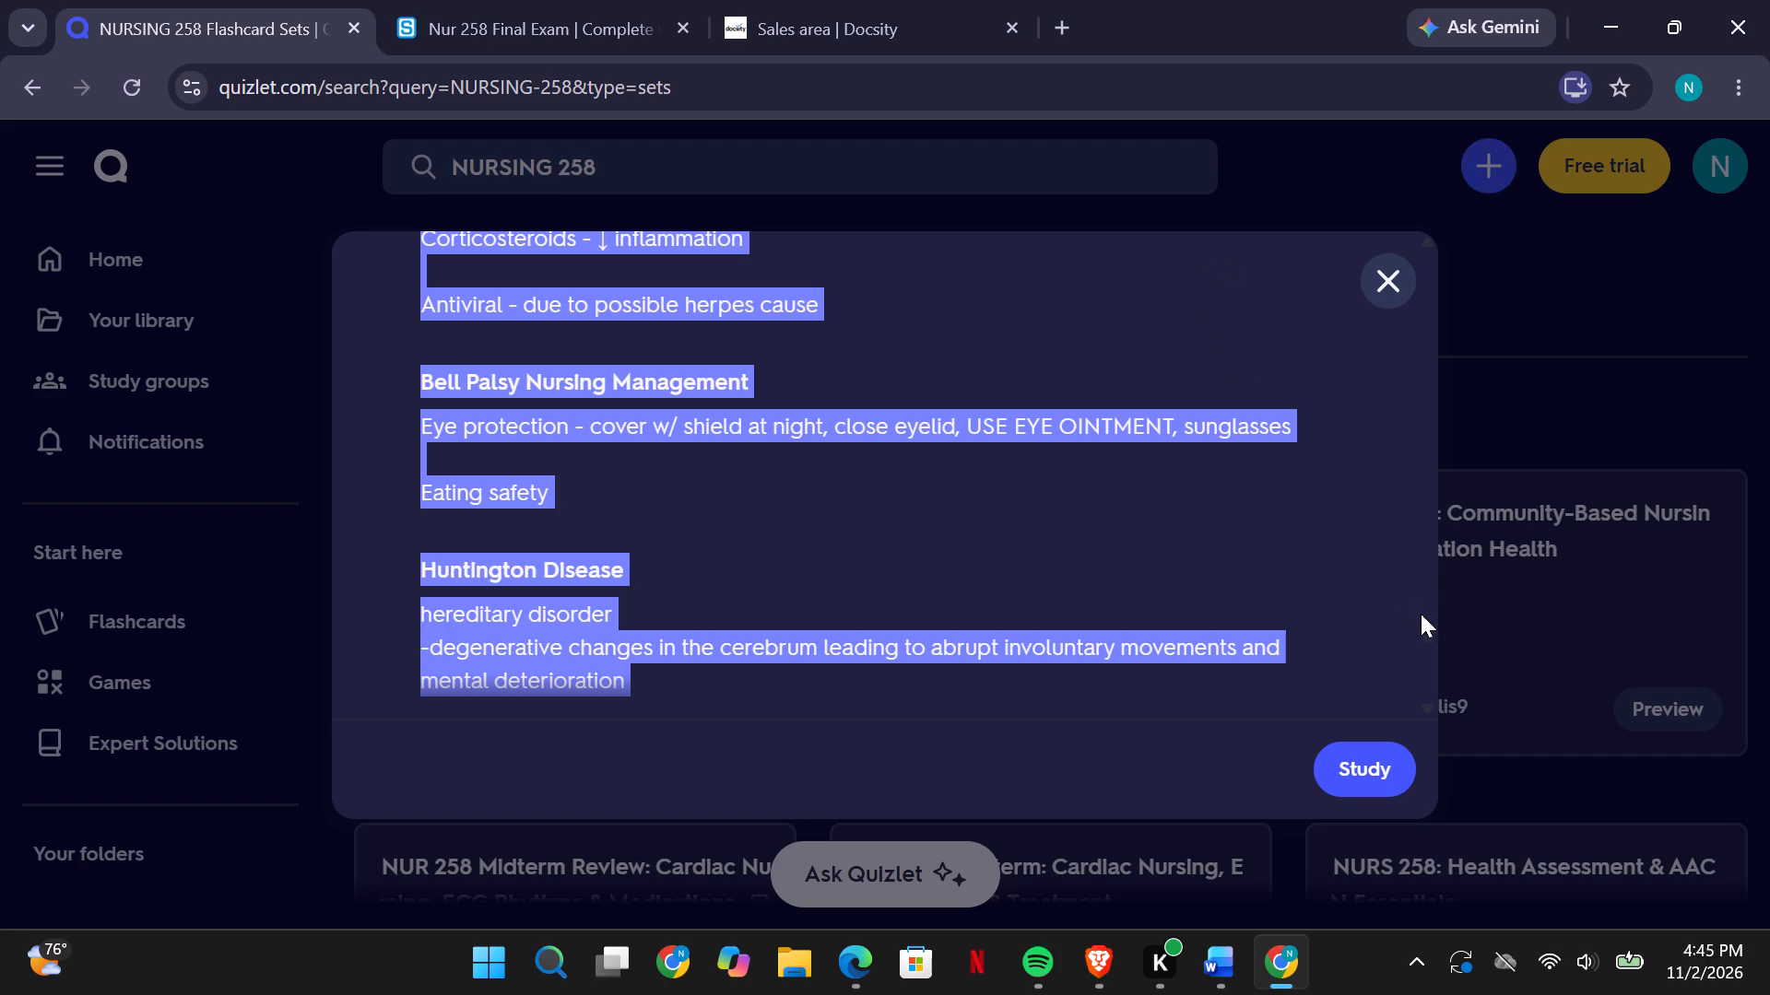
{"action": "left_click_drag", "start_coordinate": [1423, 625], "coordinate": [1458, 246]}
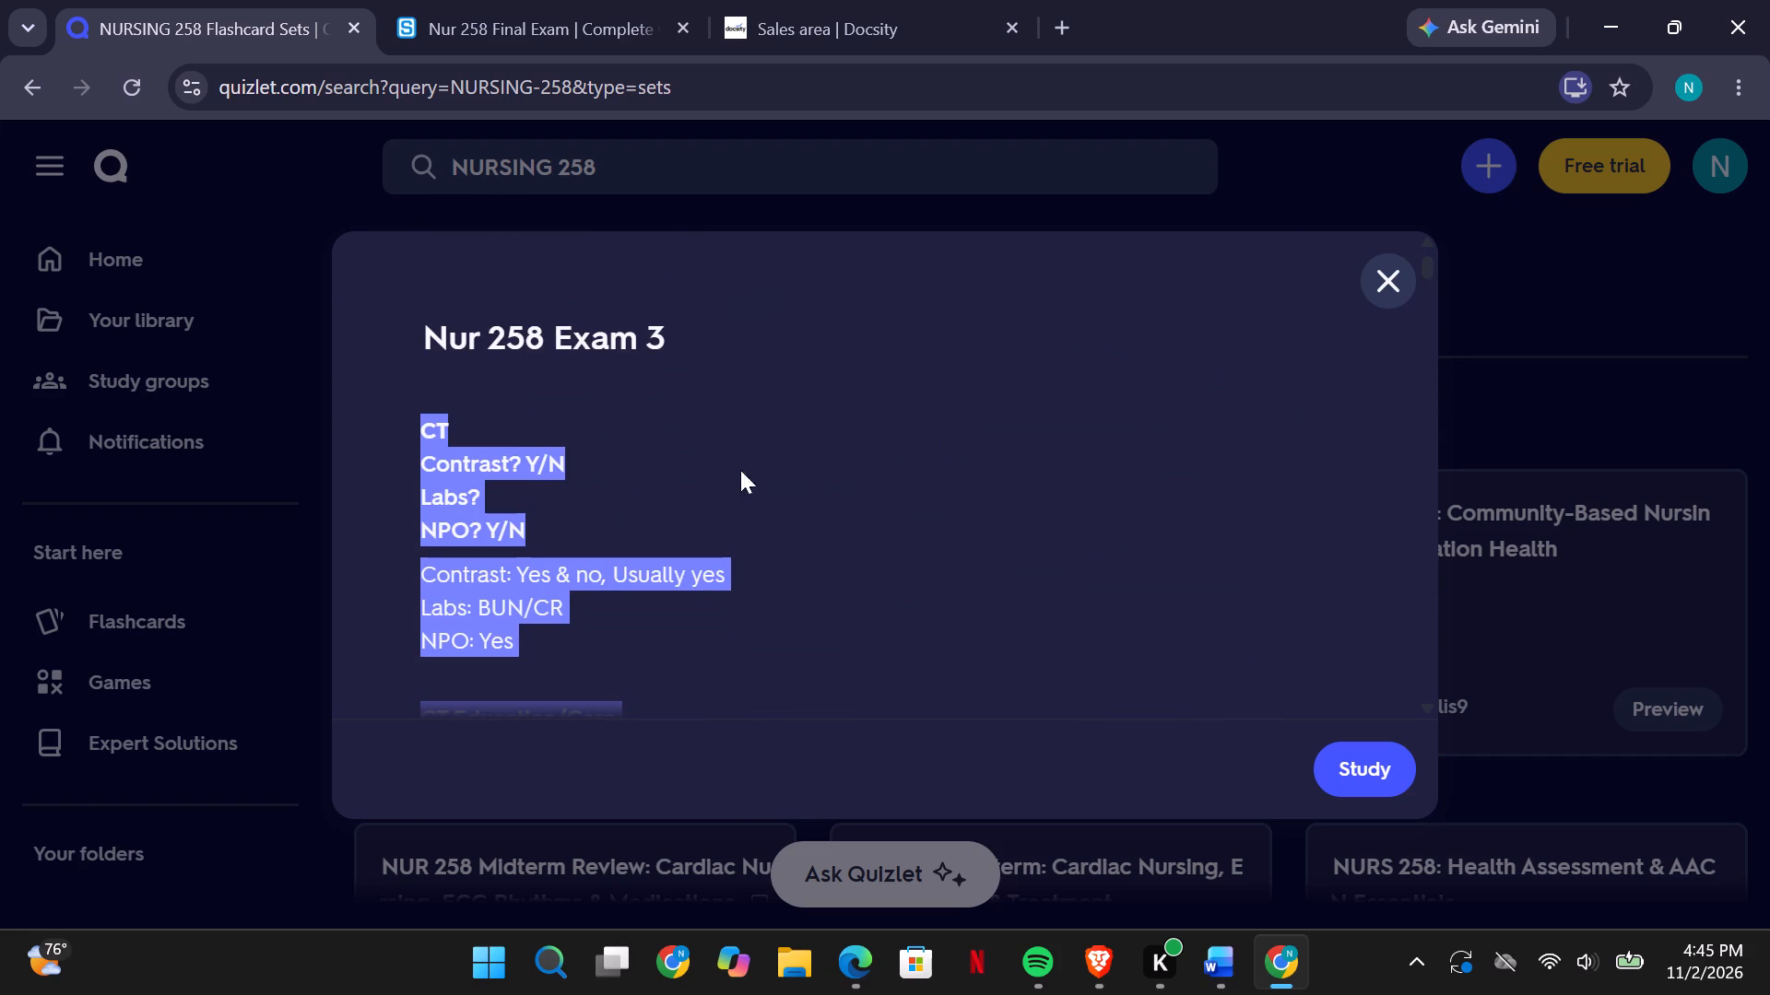
{"action": "scroll", "coordinate": [540, 451], "scroll_direction": "up", "scroll_amount": 10}
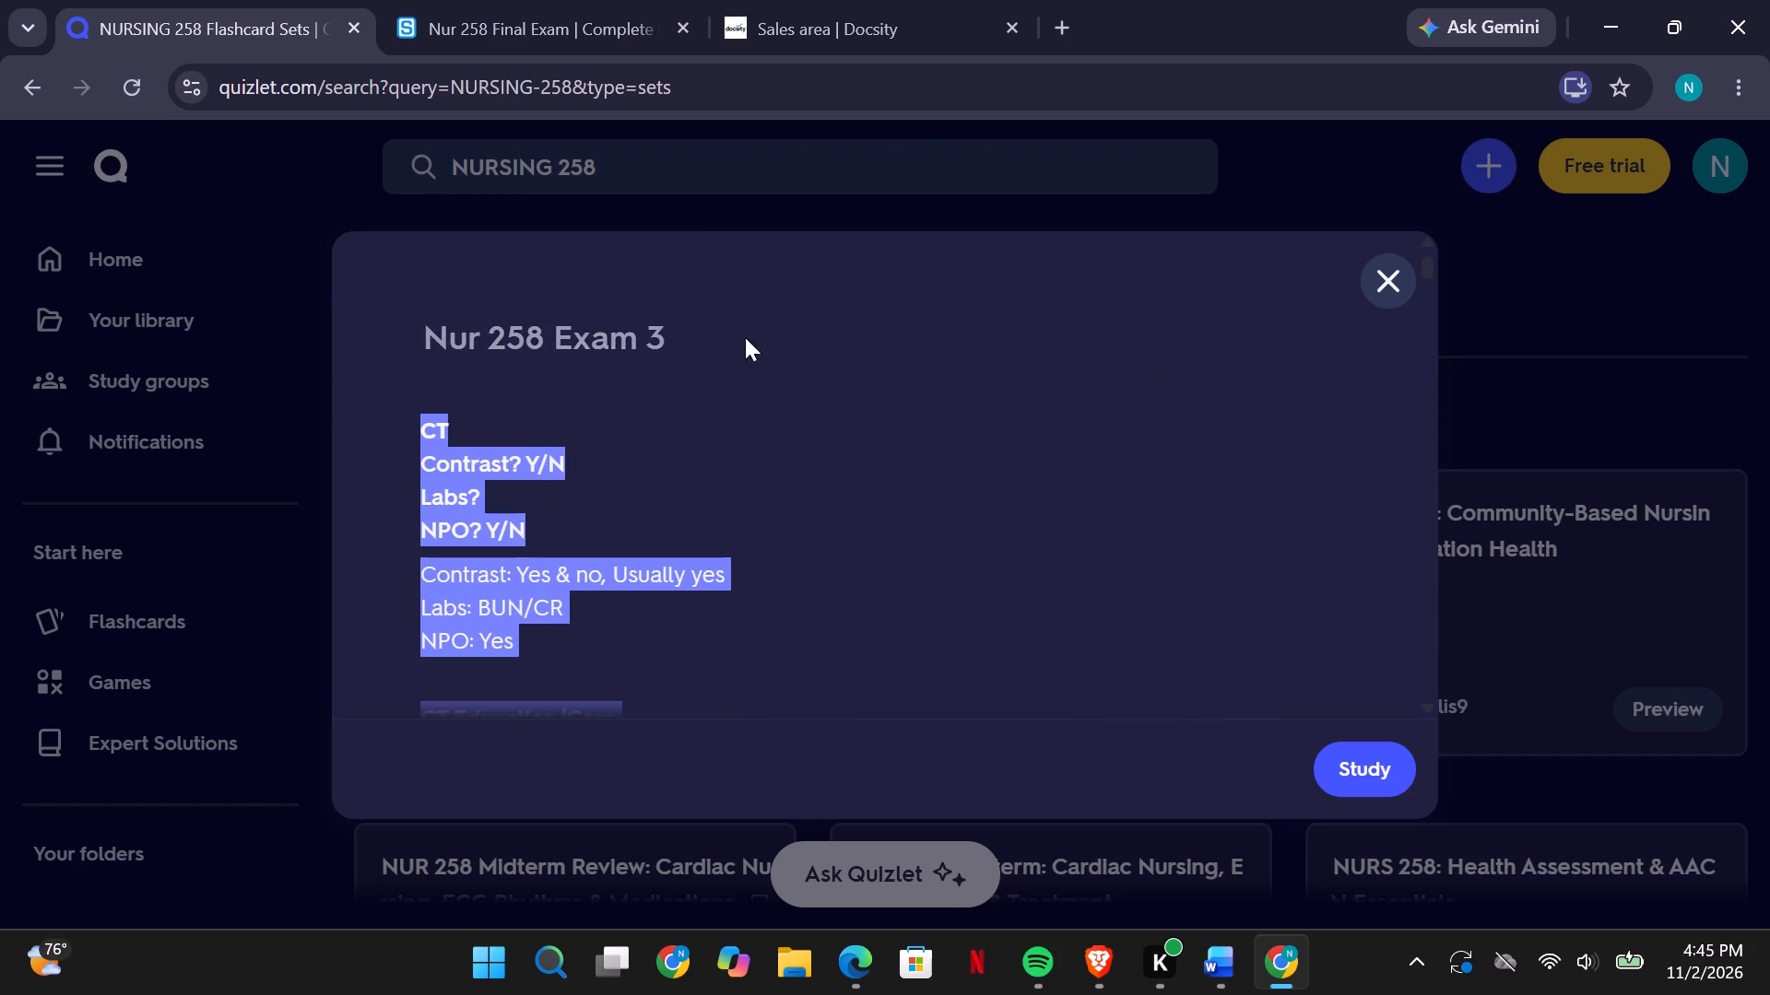
Copy the title "Nur 258 Final Exam | Complete Questions With Expert Solution | 2026 Latest Updated Get A+" from the Stuvia page.
{"action": "left_click", "coordinate": [511, 27]}
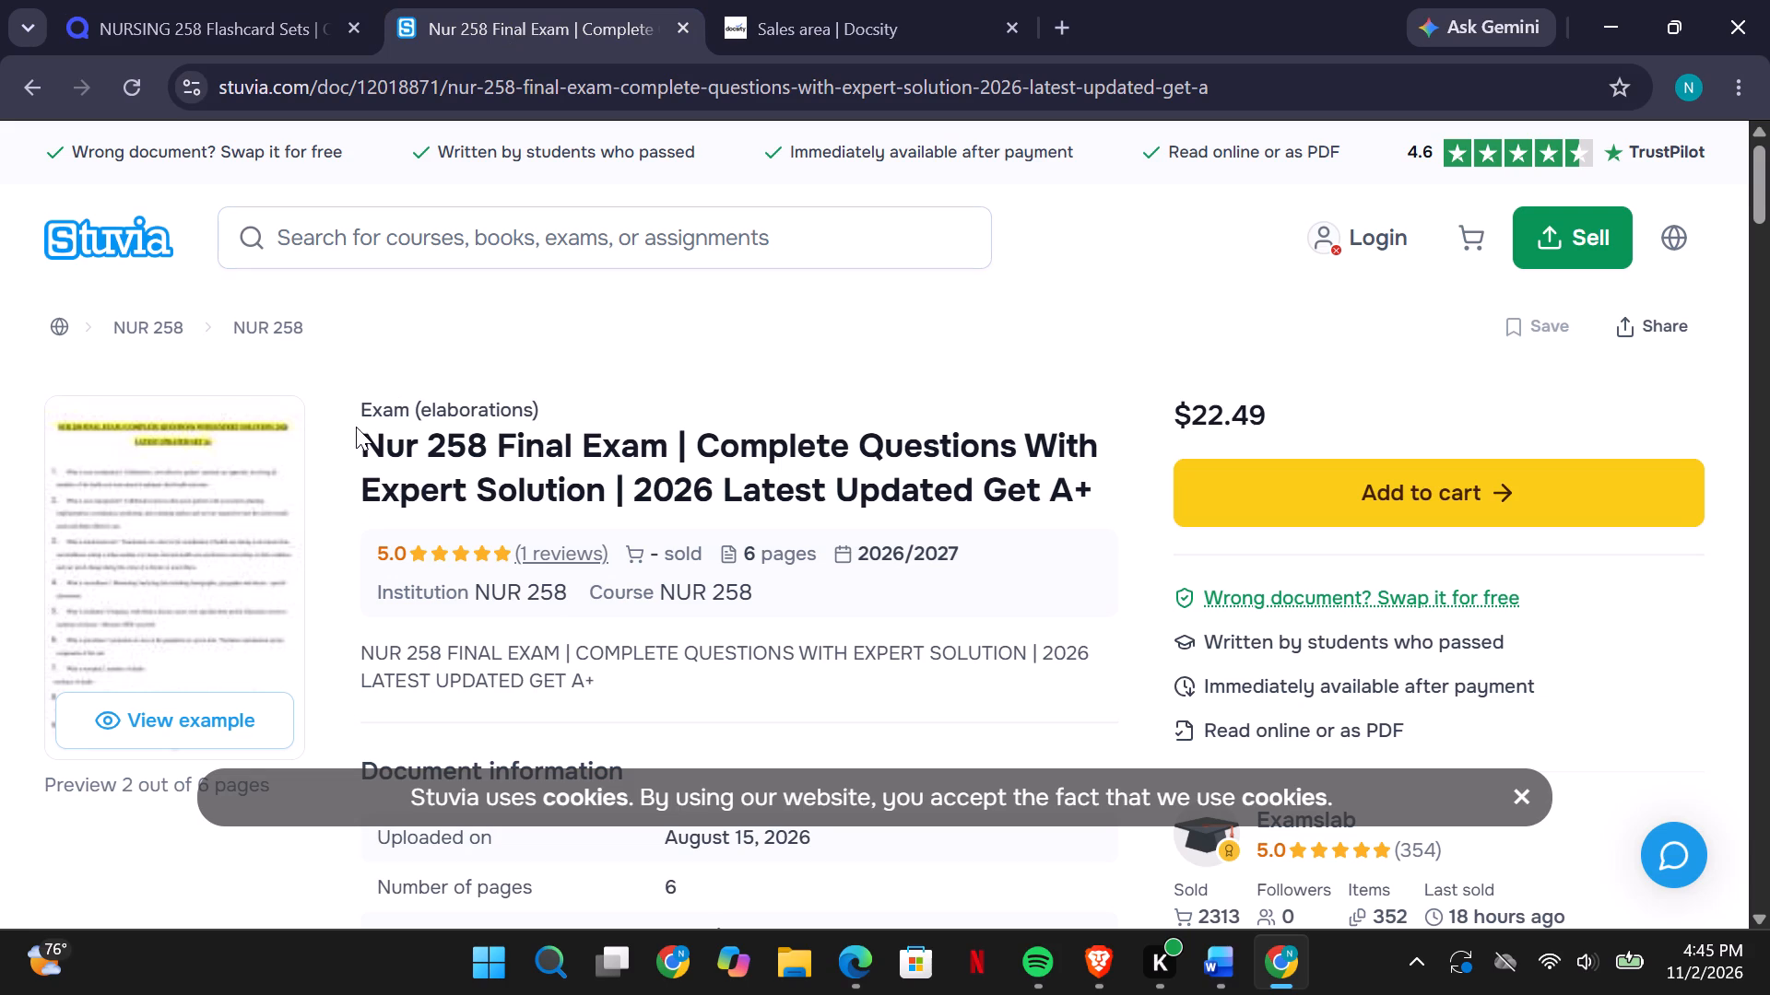
{"action": "left_click_drag", "start_coordinate": [361, 442], "coordinate": [773, 494]}
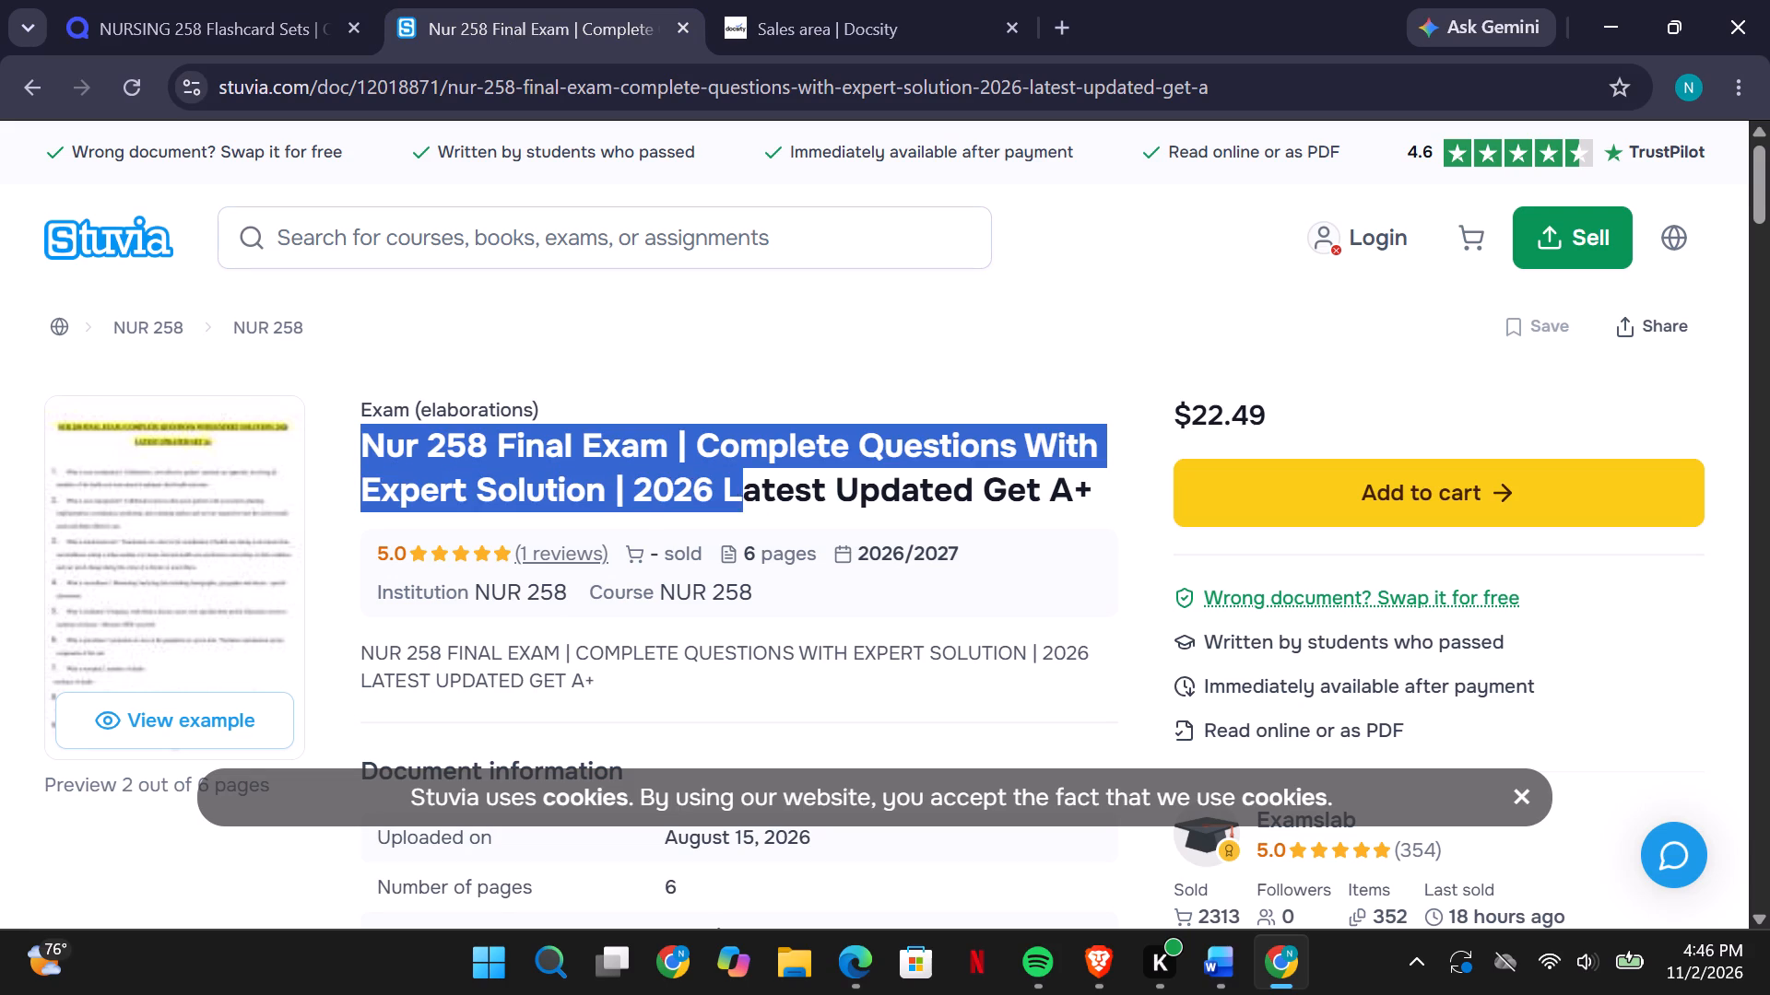
{"action": "left_click_drag", "start_coordinate": [773, 494], "coordinate": [1089, 511]}
{"action": "right_click", "coordinate": [801, 439]}
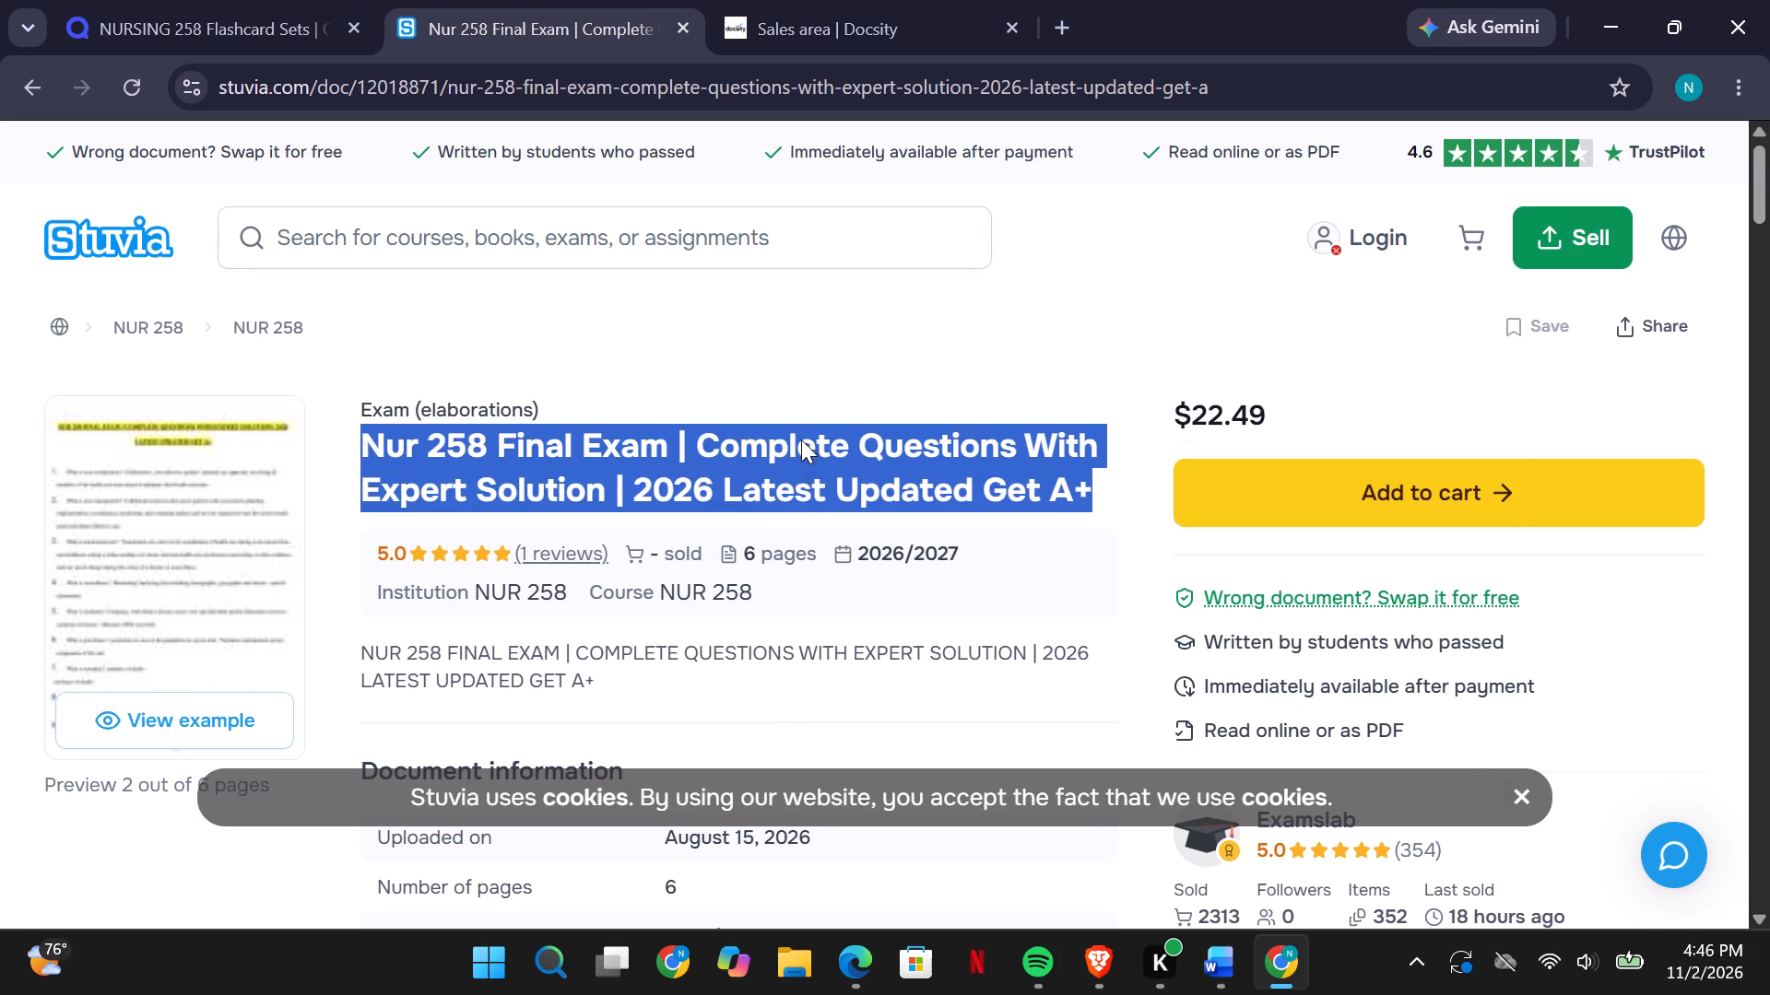
{"action": "left_click", "coordinate": [963, 478]}
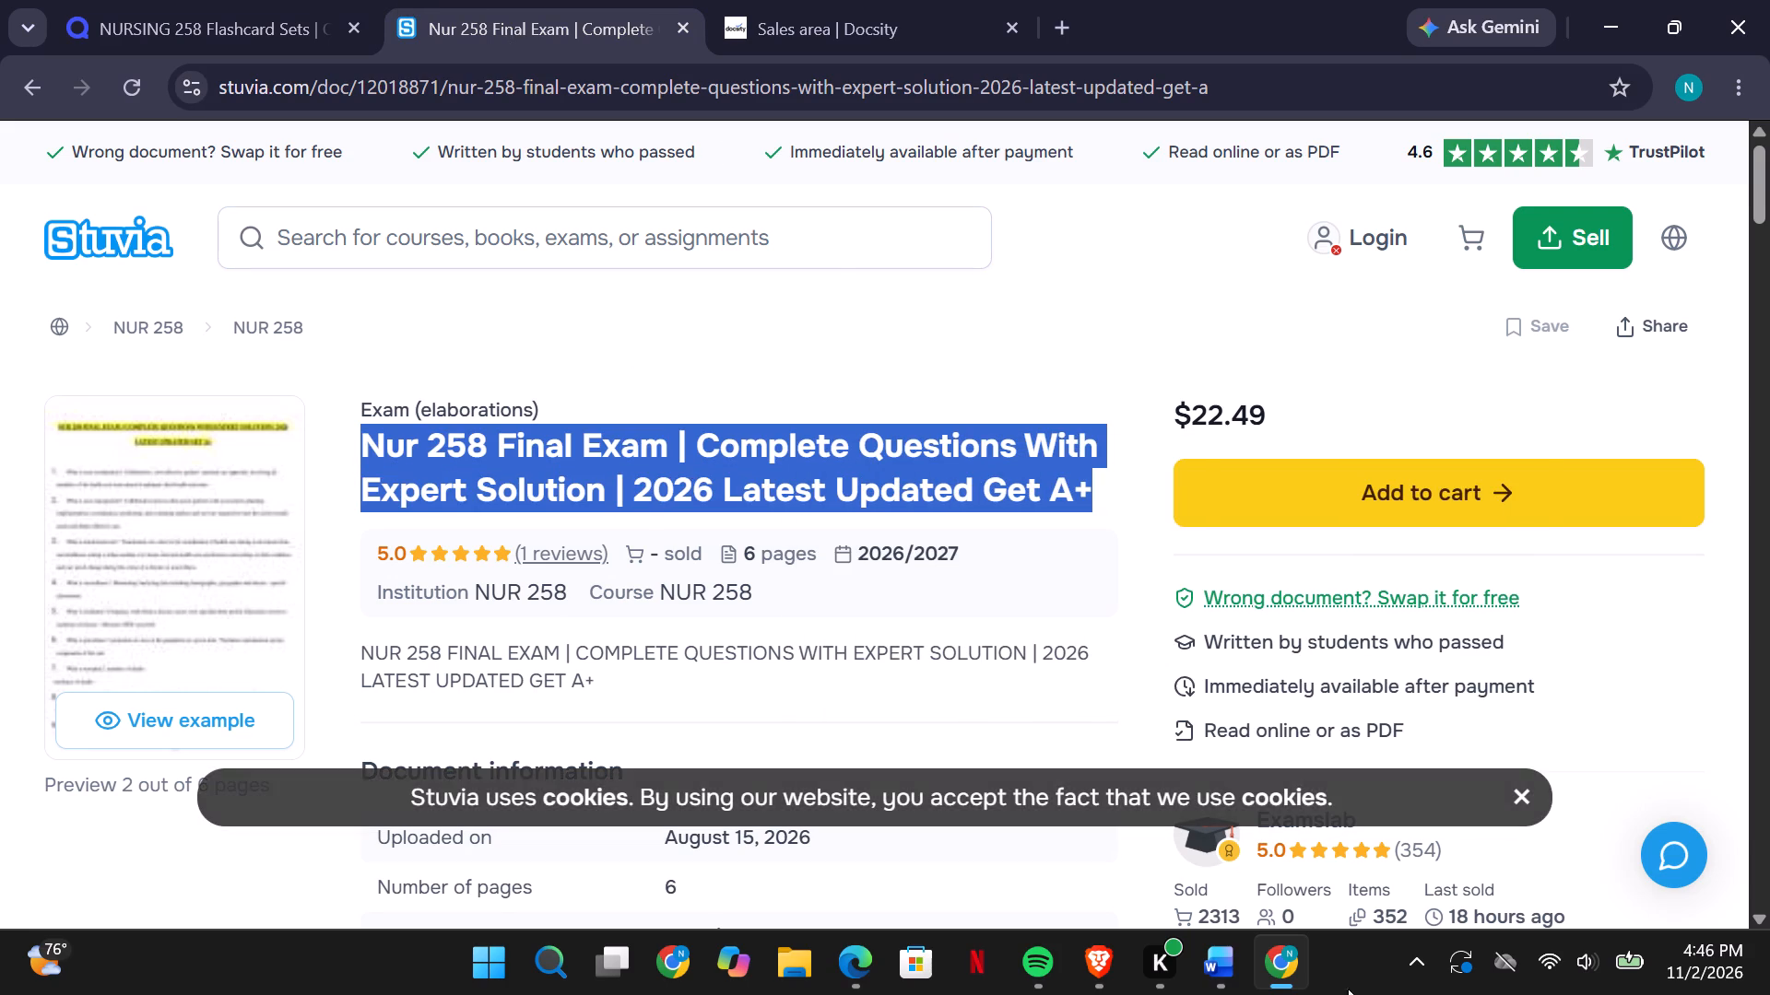
Switch to Document7 in Word, add four blank lines above "CT", and paste the copied exam title on the first line.
{"action": "left_click", "coordinate": [1224, 954]}
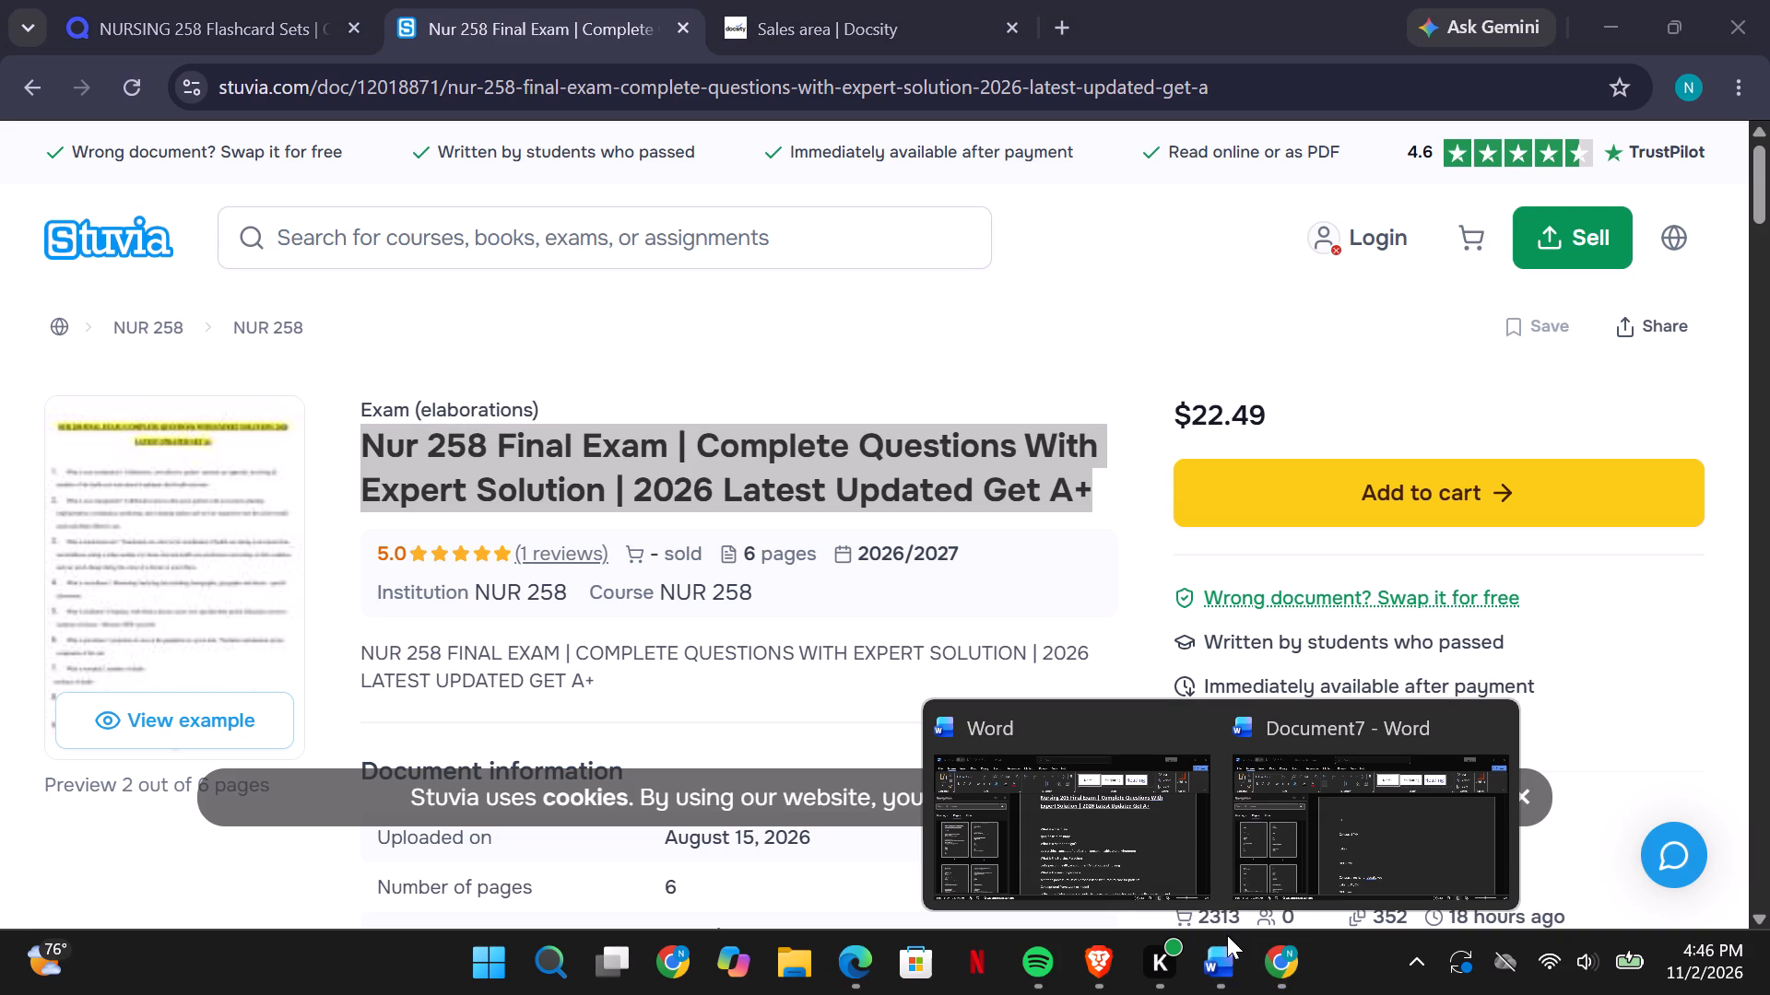
{"action": "left_click", "coordinate": [1351, 826]}
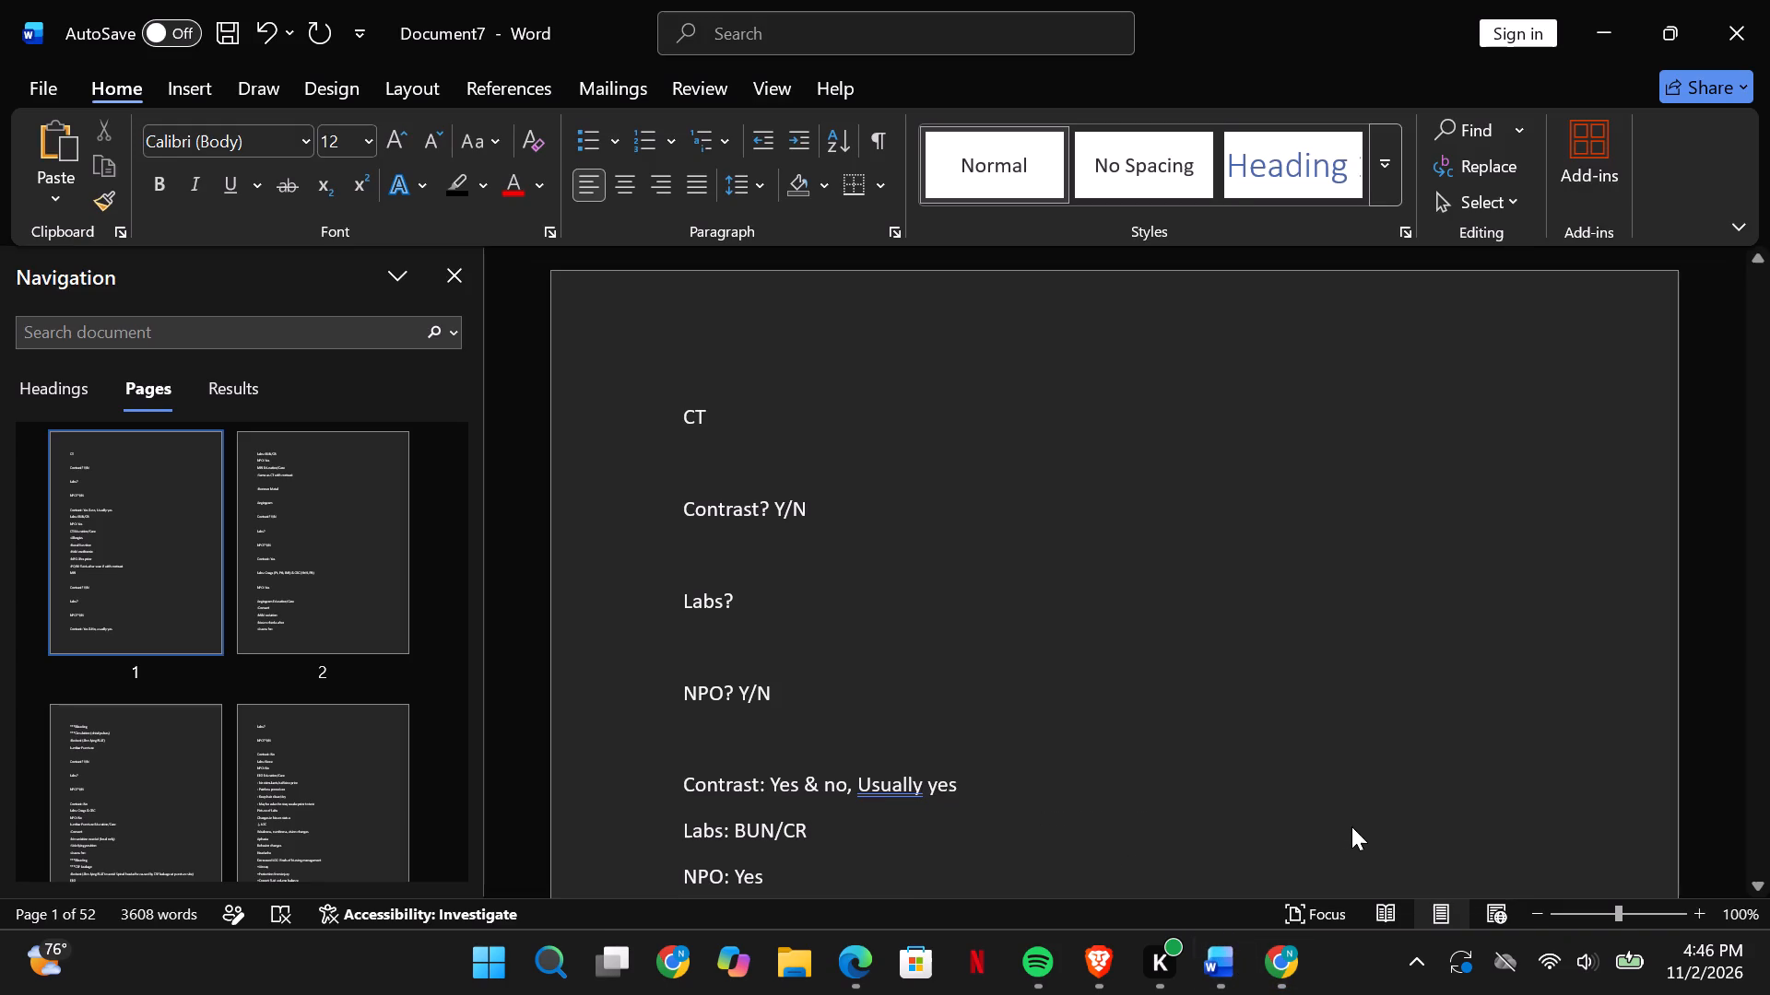
{"action": "left_click", "coordinate": [682, 381]}
{"action": "key", "text": "Return"}
{"action": "key", "text": "Return"}
{"action": "key", "text": "Return"}
{"action": "key", "text": "Return"}
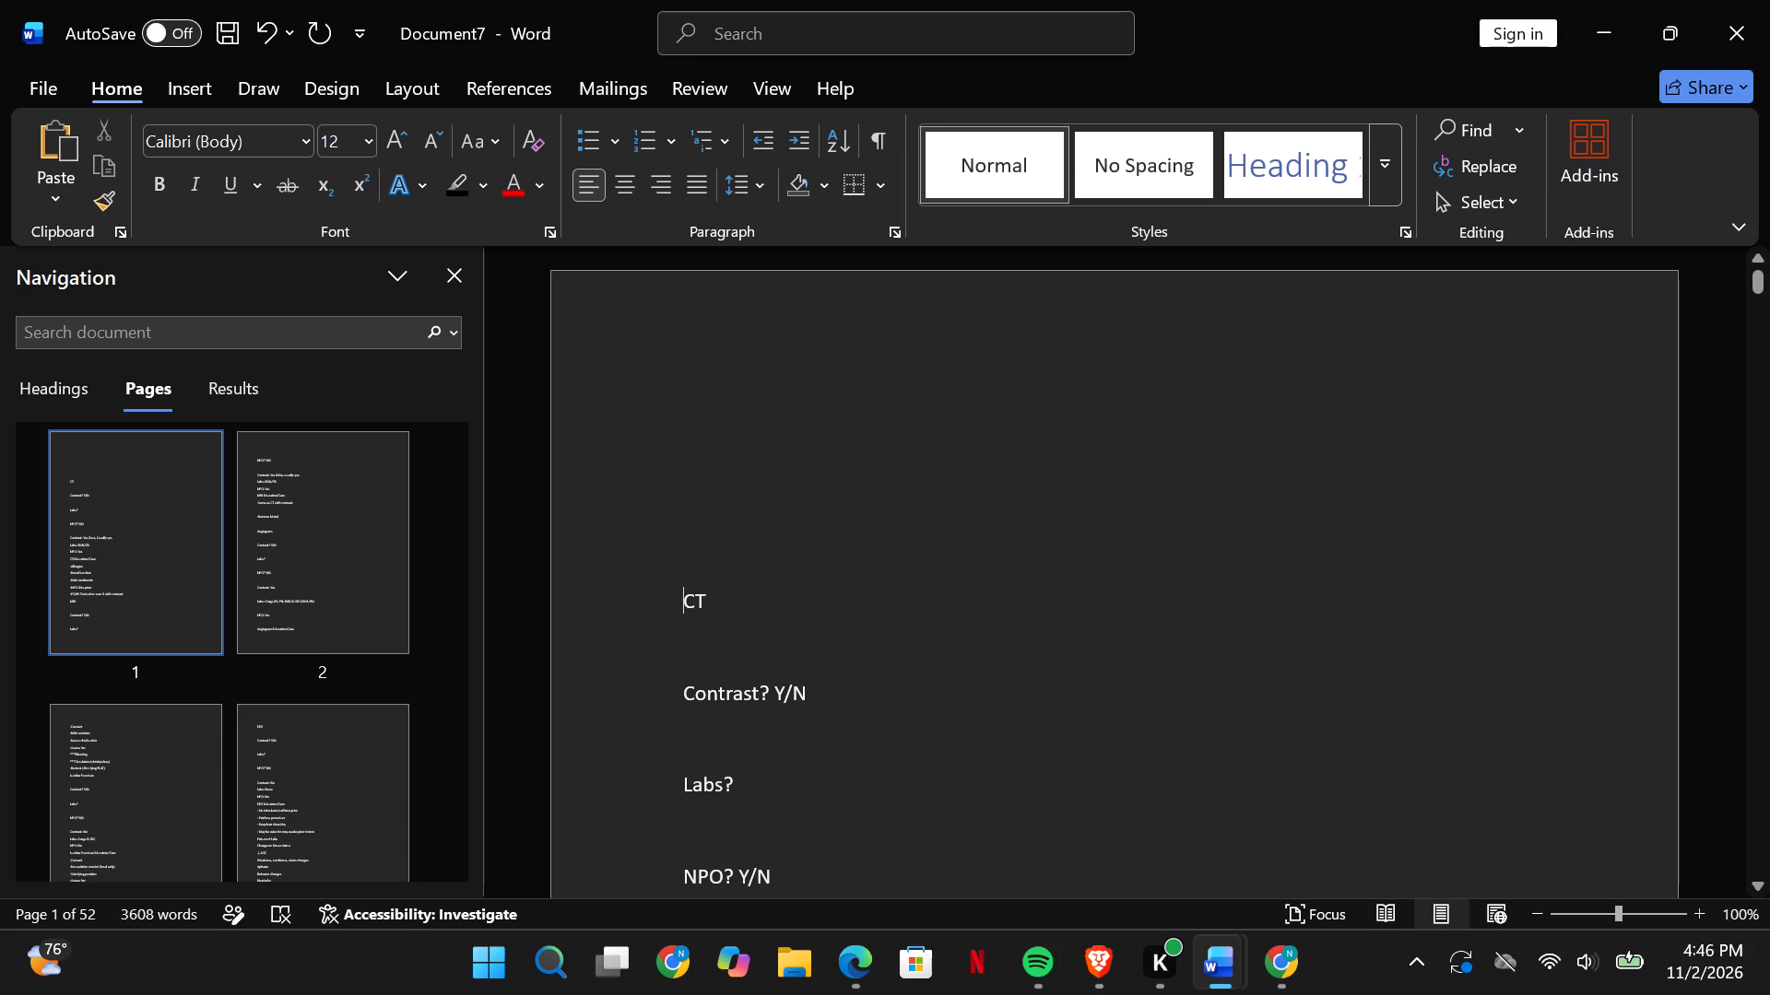
{"action": "left_click", "coordinate": [679, 440]}
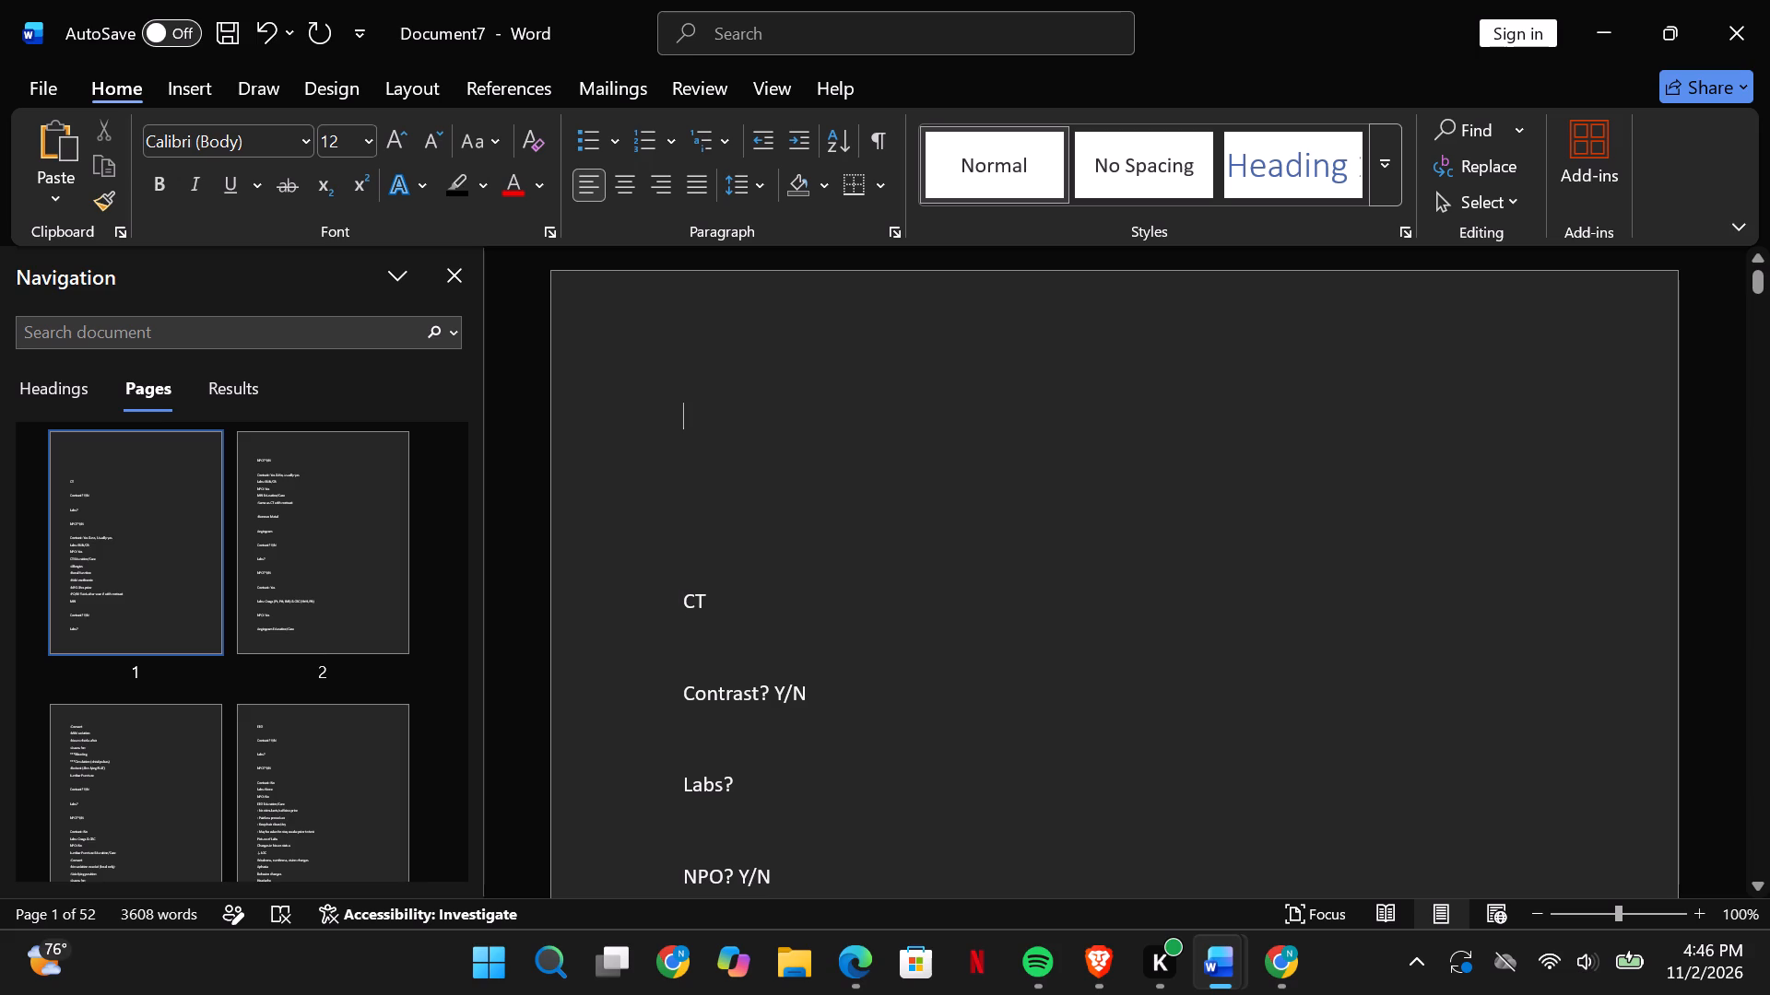
{"action": "right_click", "coordinate": [727, 426]}
{"action": "left_click", "coordinate": [883, 556]}
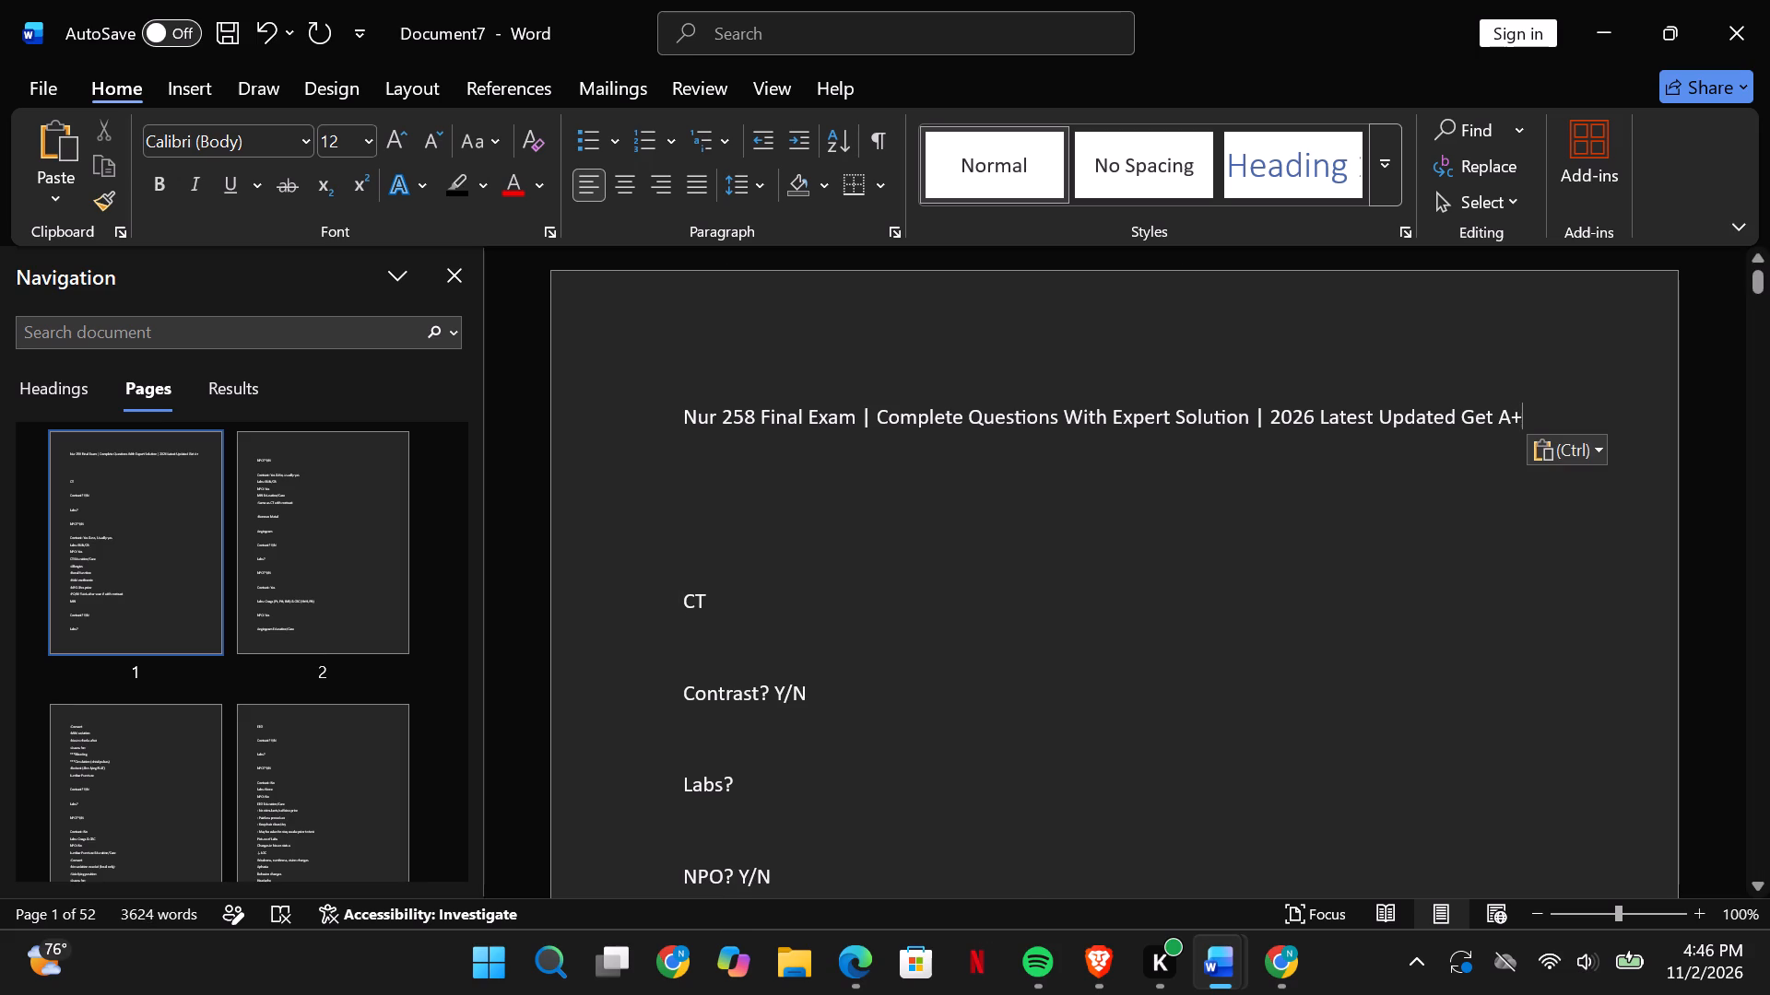
Format the pasted Nur 258 Final Exam title as bold, 24 pt and underlined.
{"action": "left_click_drag", "start_coordinate": [680, 411], "coordinate": [1530, 426]}
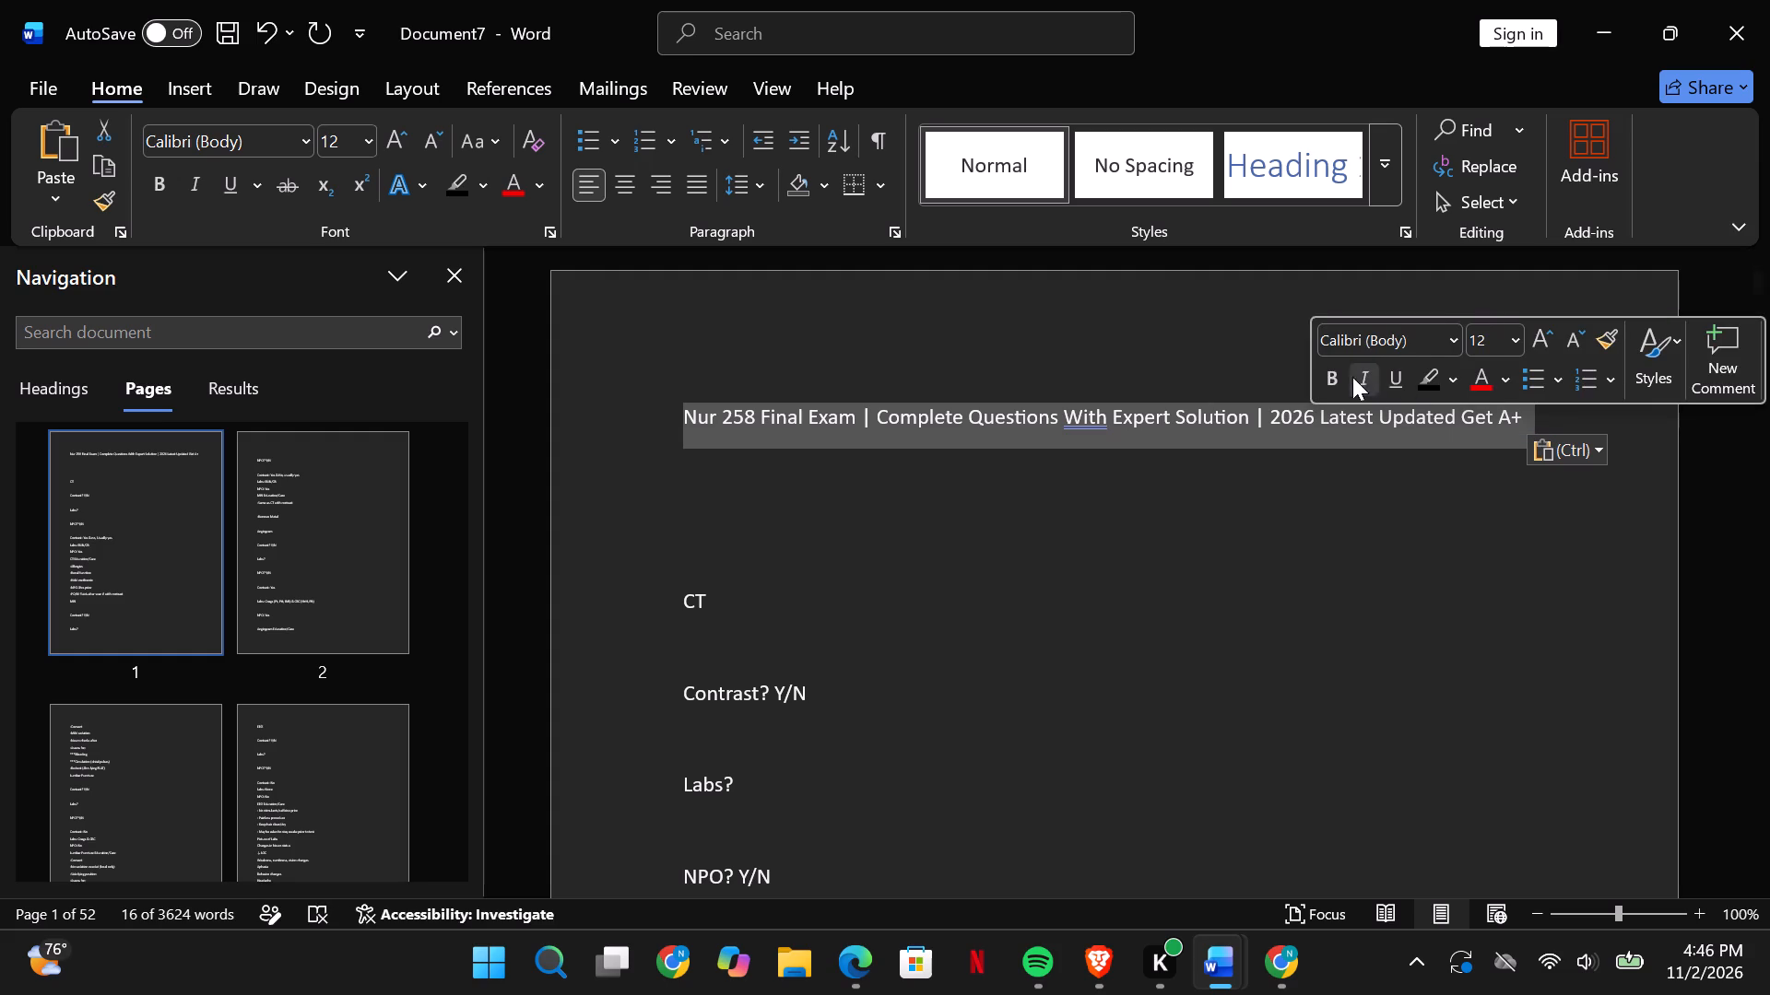
{"action": "left_click", "coordinate": [1331, 379]}
{"action": "left_click", "coordinate": [1514, 346]}
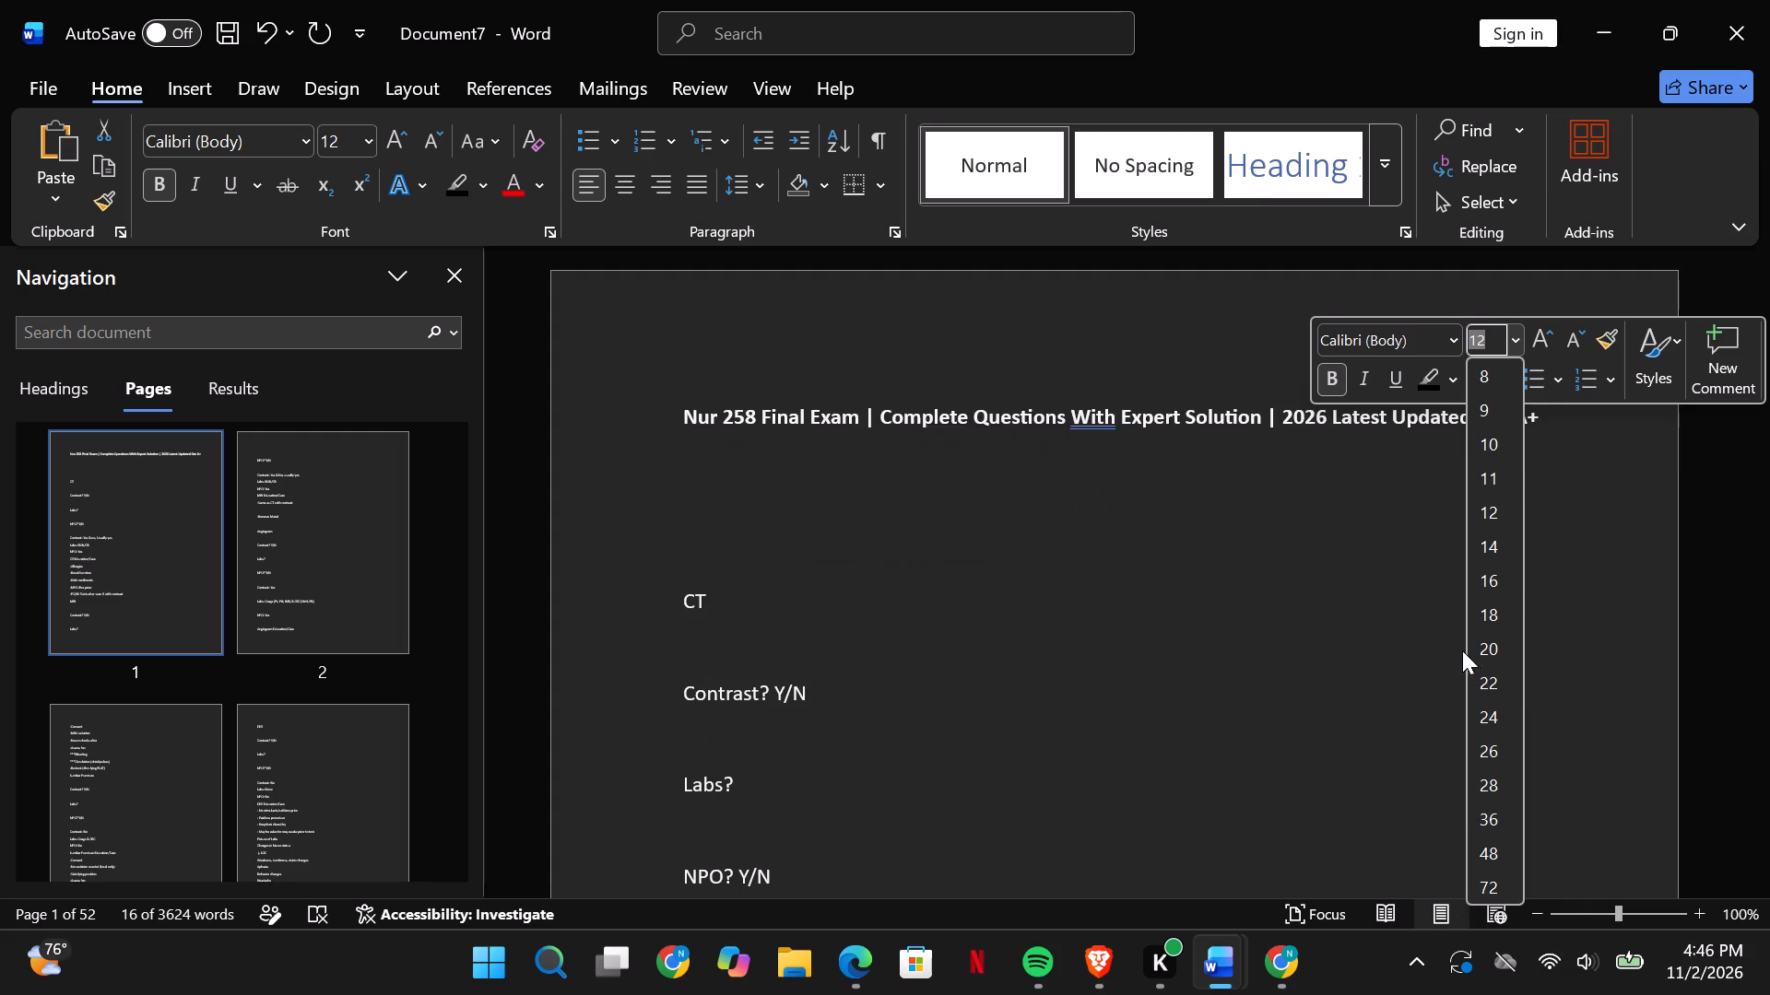
{"action": "left_click", "coordinate": [1485, 720]}
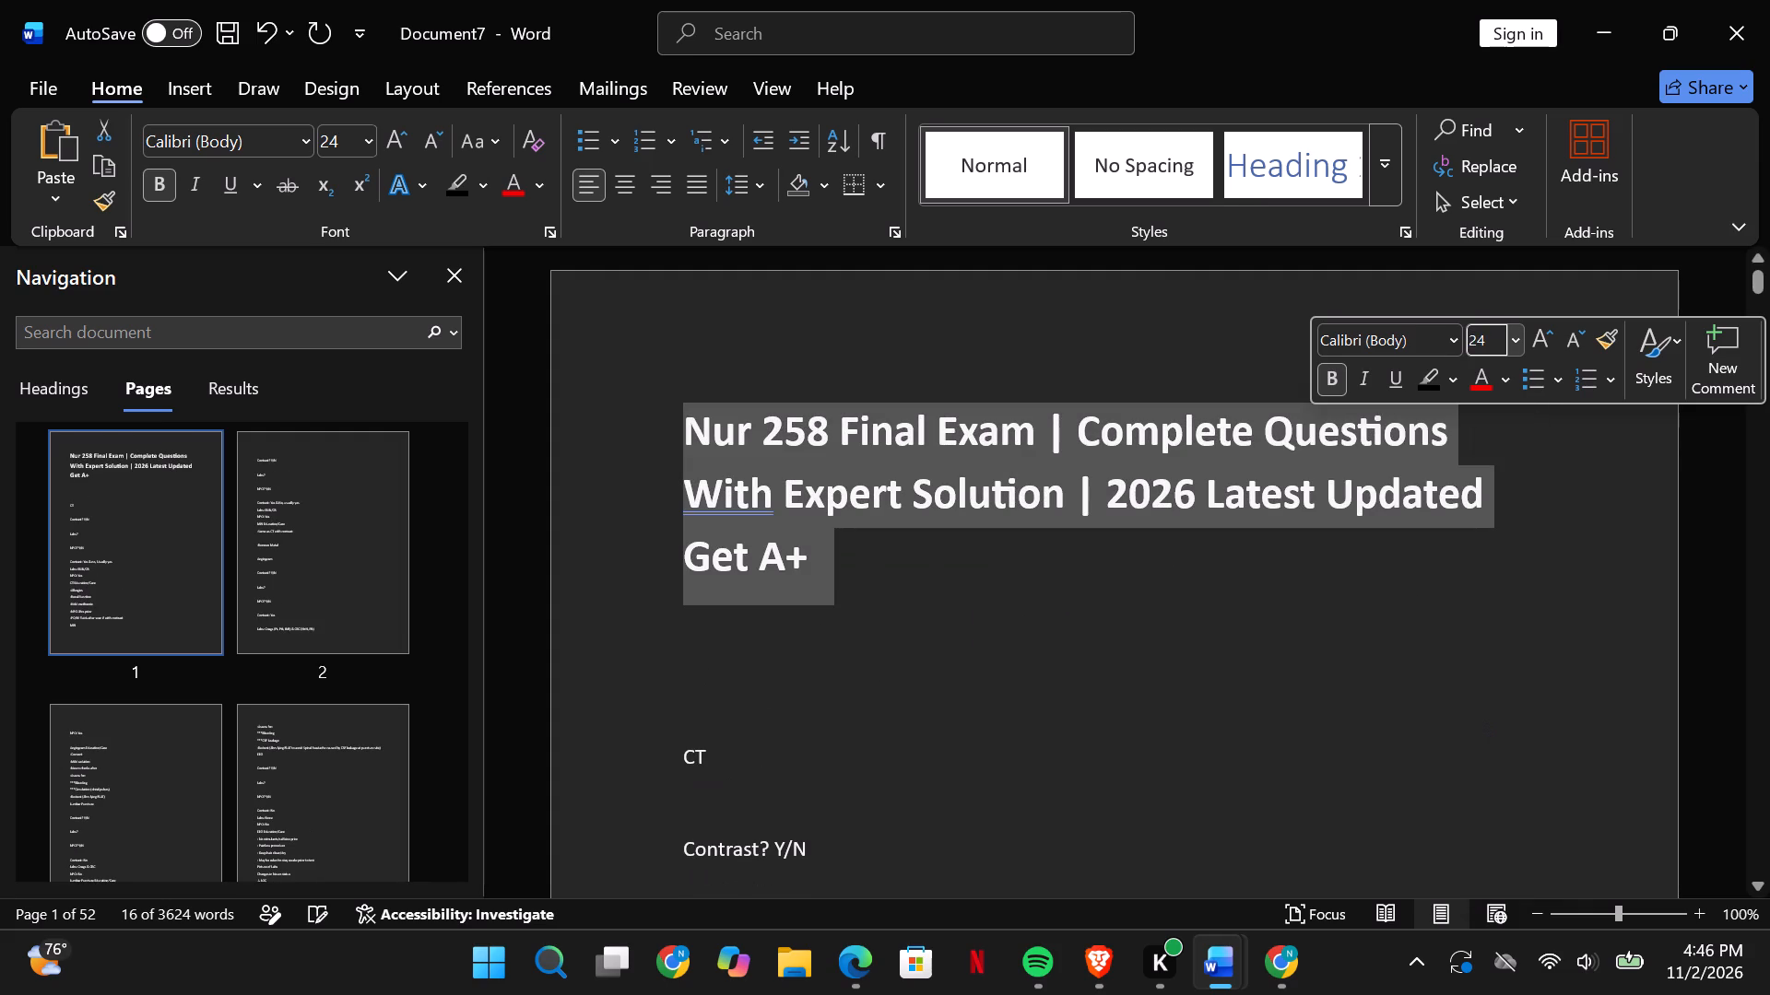
{"action": "left_click", "coordinate": [1393, 371]}
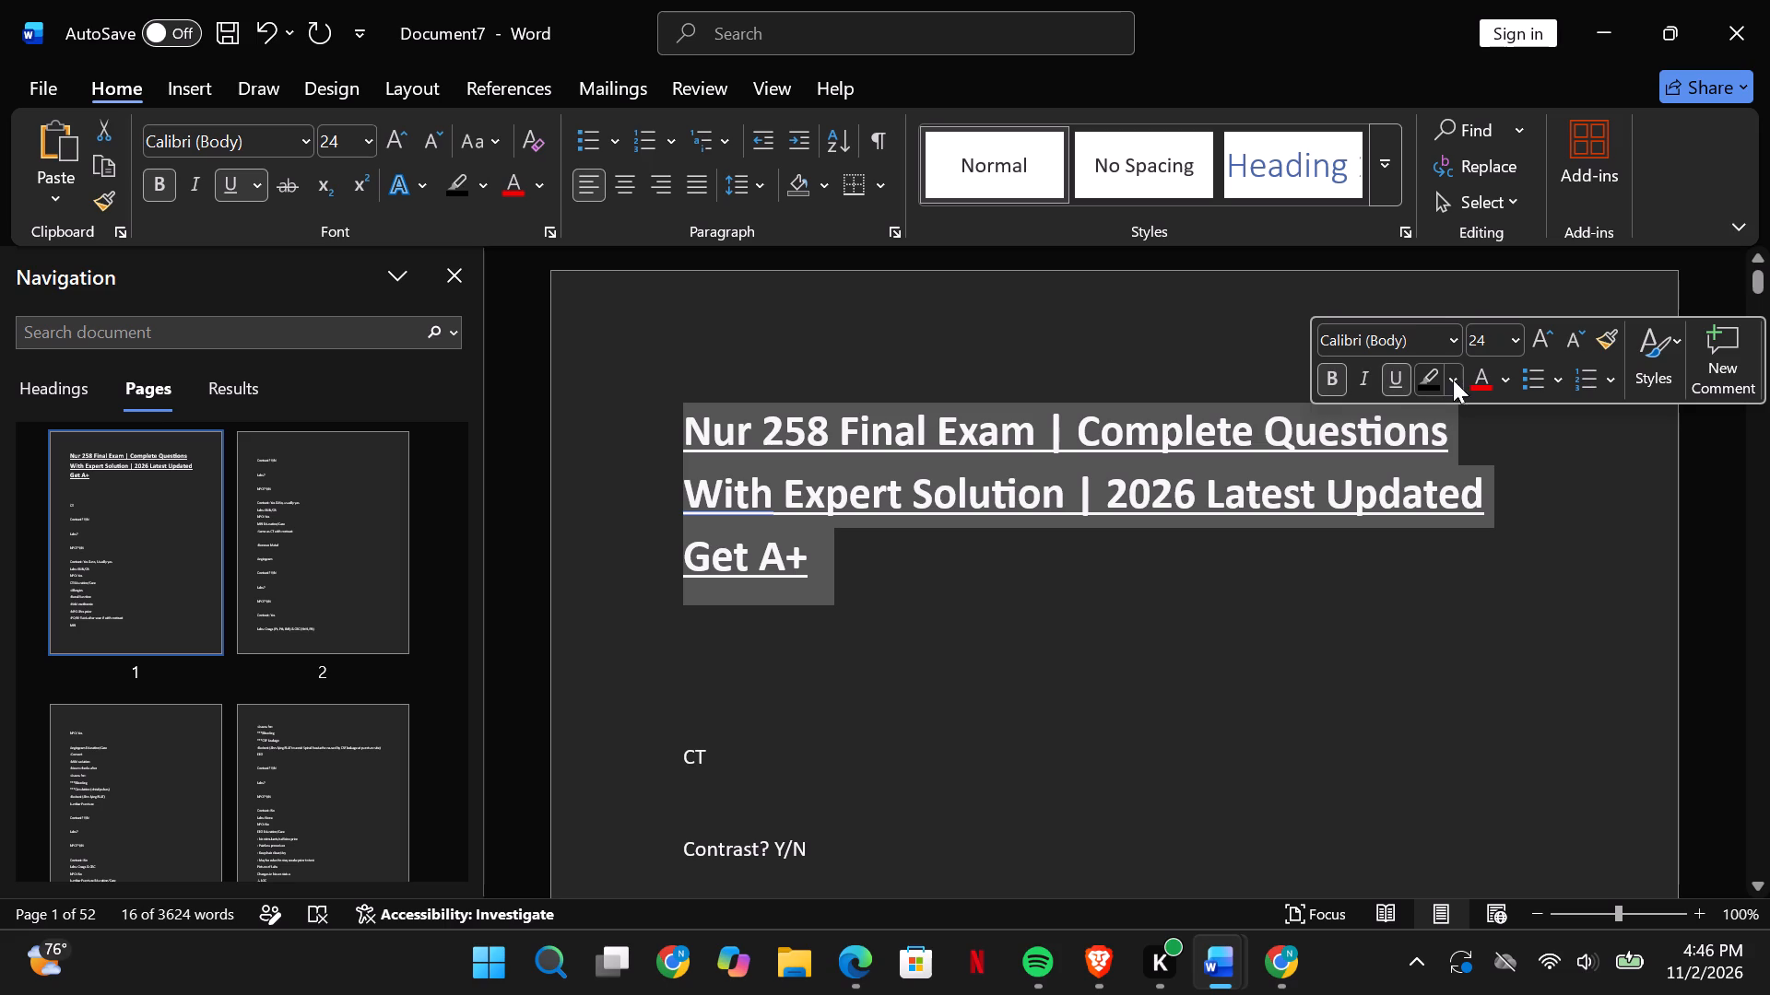
{"action": "left_click", "coordinate": [1696, 537]}
Review the pasted flashcard text from the CT questions on page 1 into the MRI and Angiogram cards on page 2.
{"action": "scroll", "coordinate": [847, 491], "scroll_direction": "down", "scroll_amount": 3}
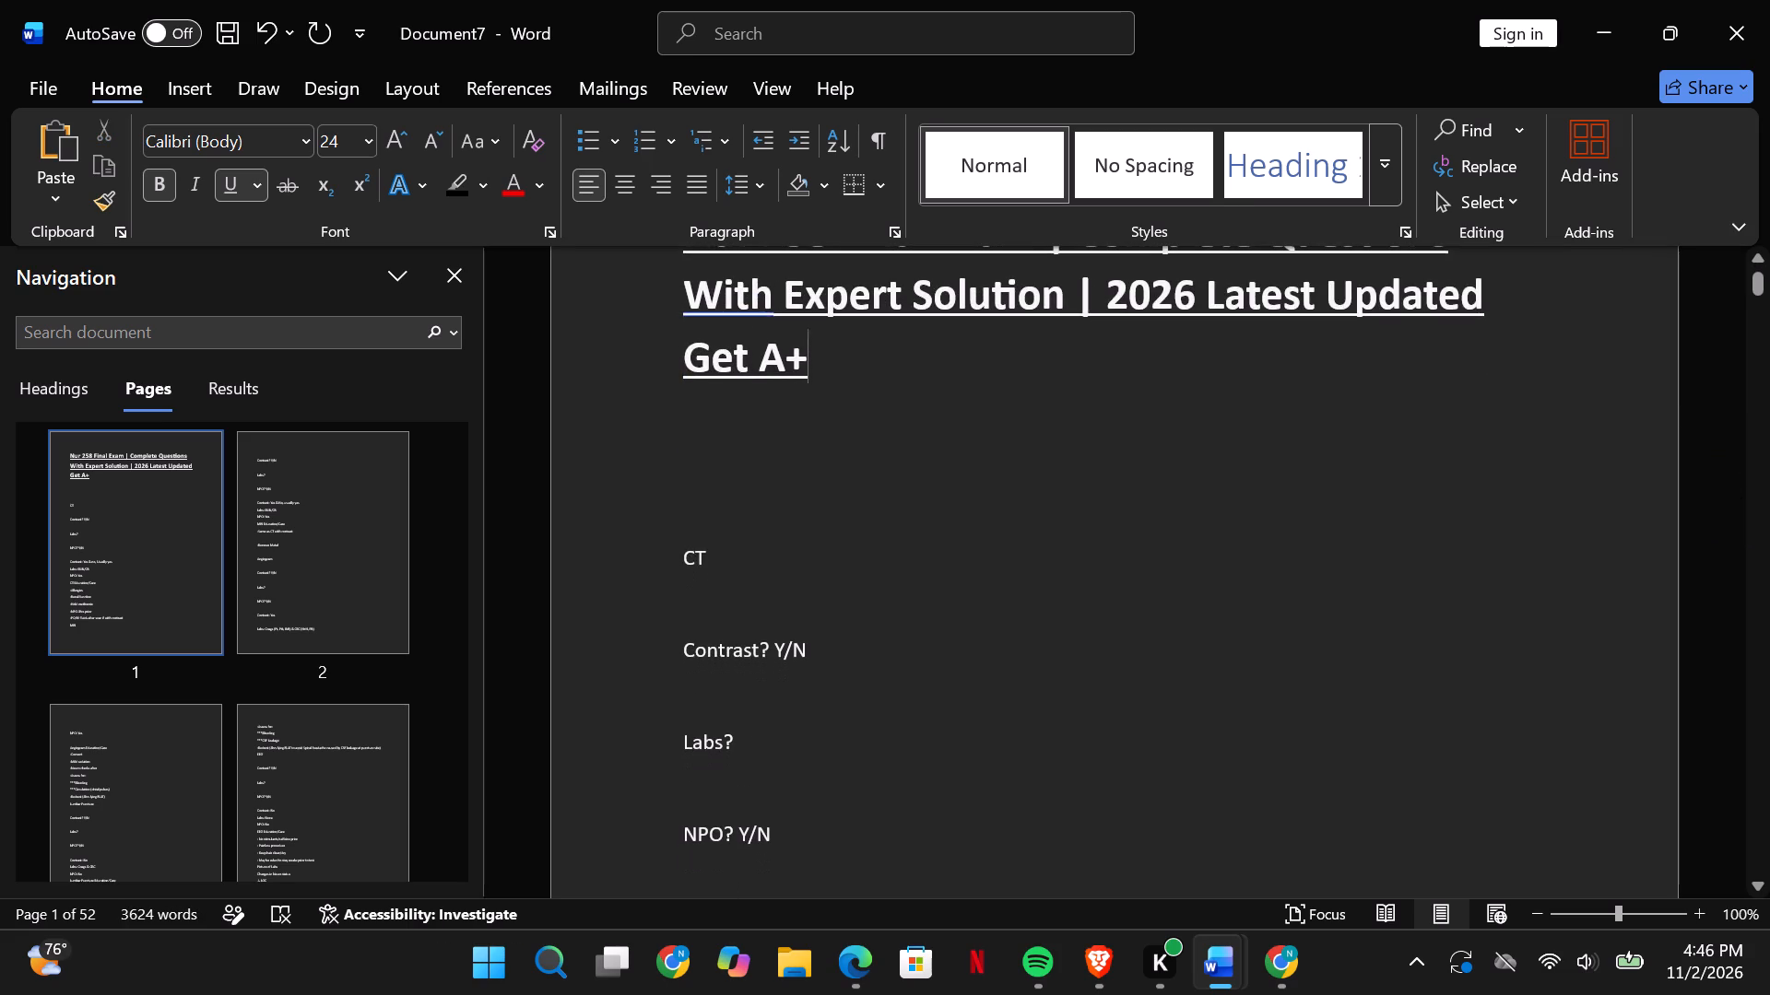
{"action": "scroll", "coordinate": [847, 491], "scroll_direction": "down", "scroll_amount": 3}
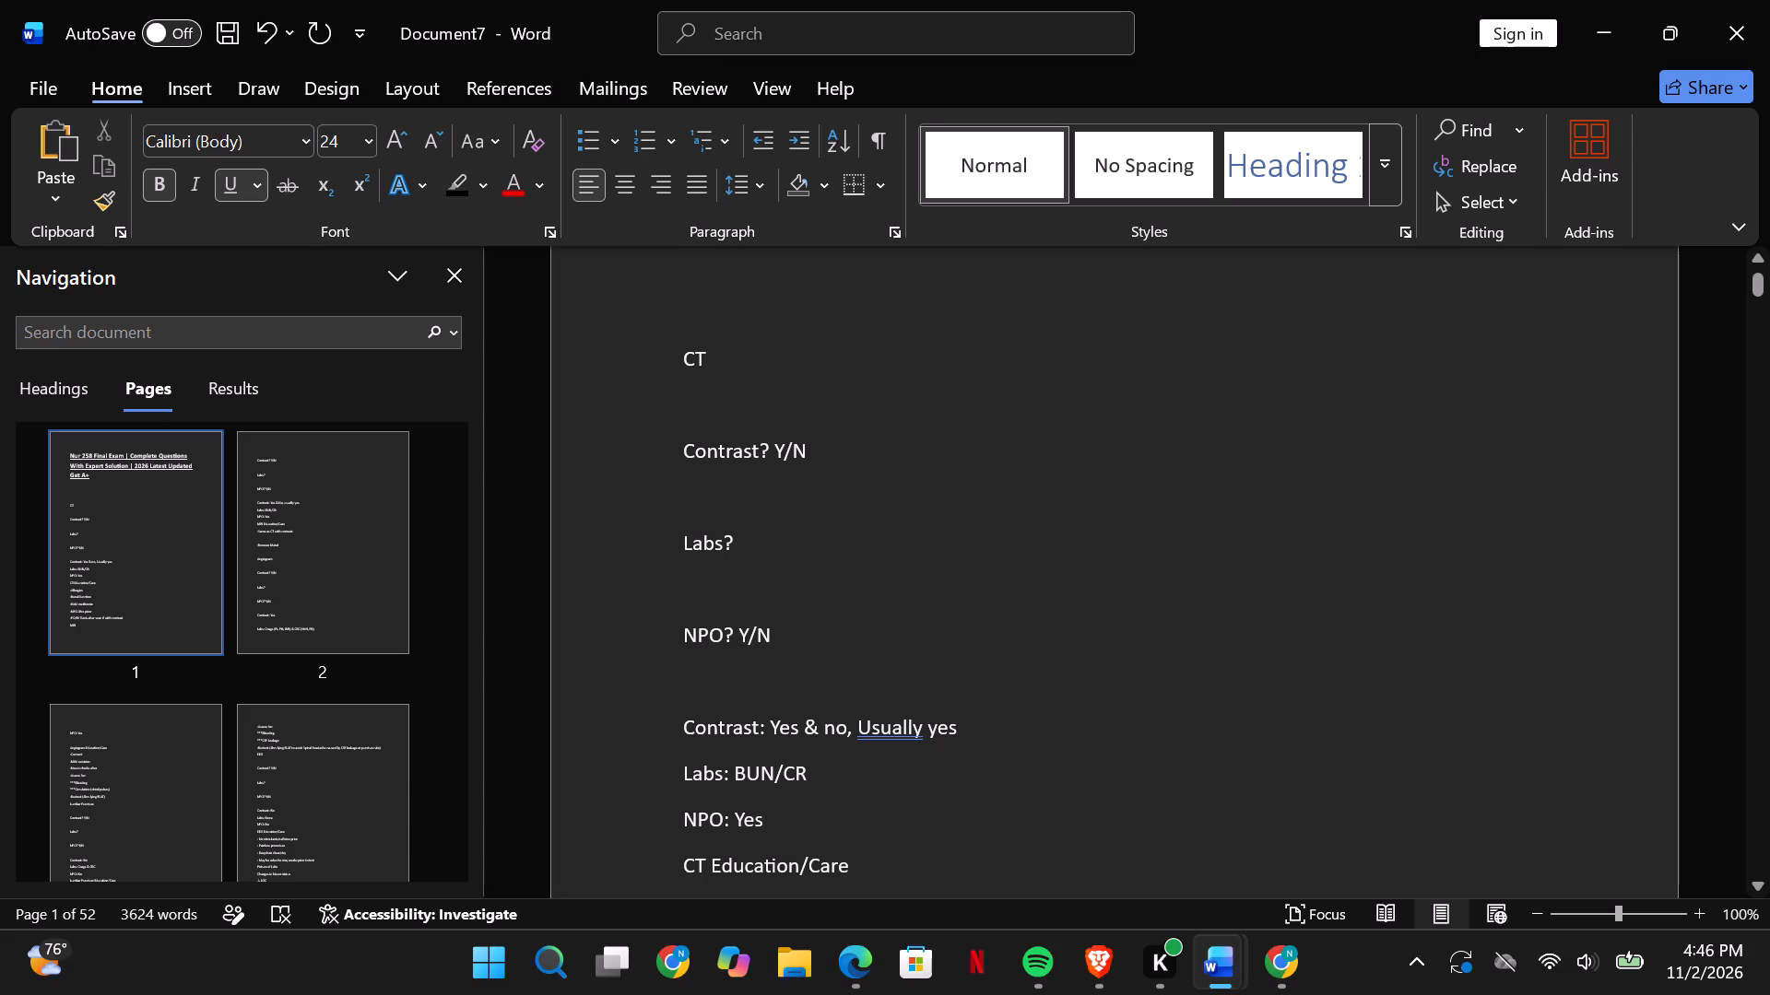
{"action": "scroll", "coordinate": [715, 426], "scroll_direction": "down", "scroll_amount": 1}
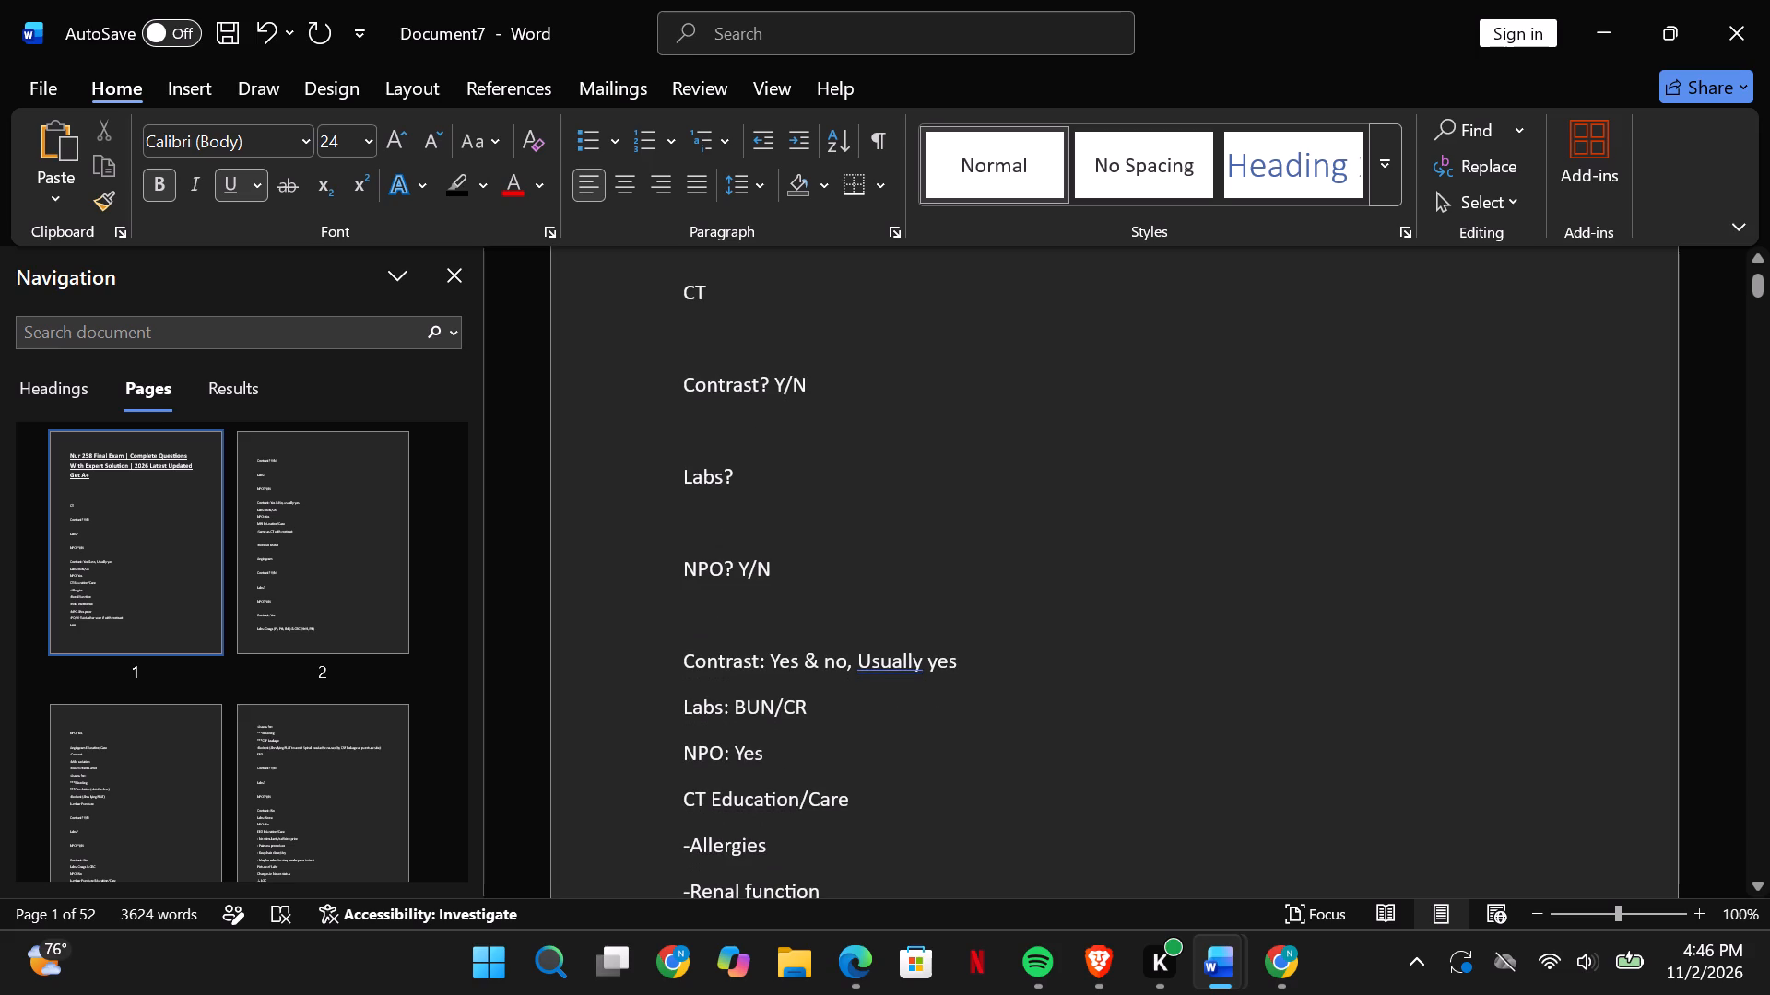
{"action": "scroll", "coordinate": [715, 425], "scroll_direction": "down", "scroll_amount": 1}
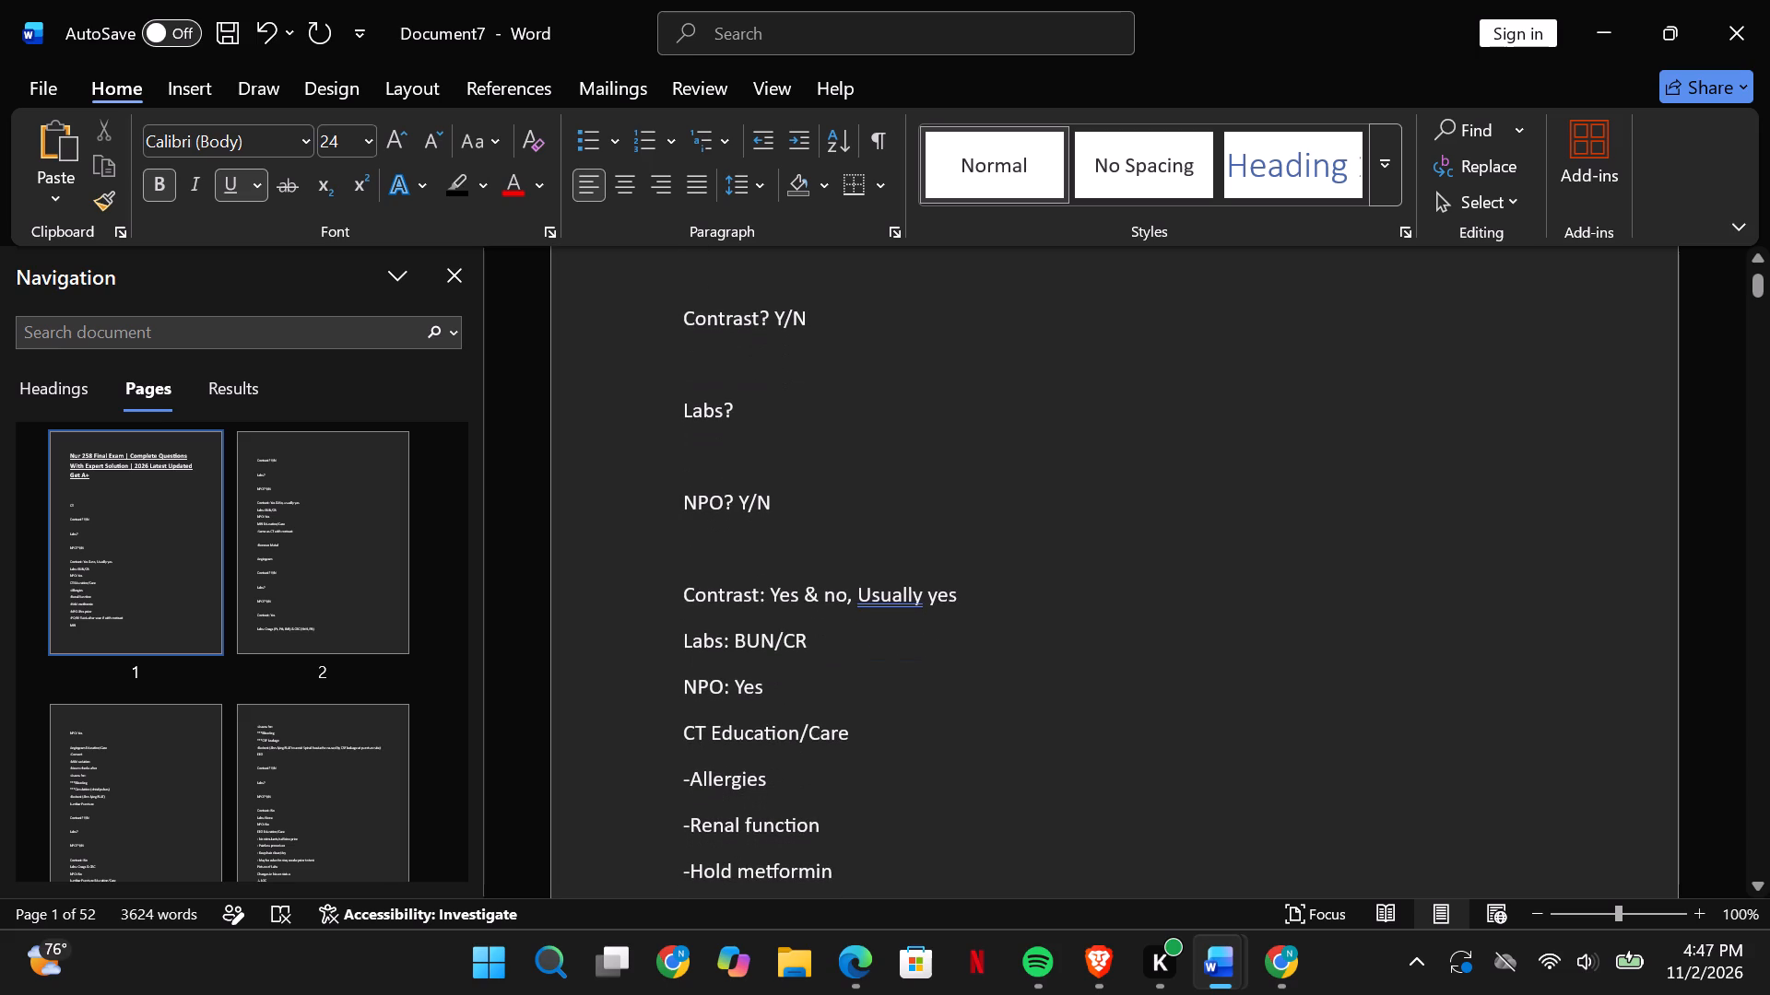
{"action": "scroll", "coordinate": [715, 425], "scroll_direction": "down", "scroll_amount": 5}
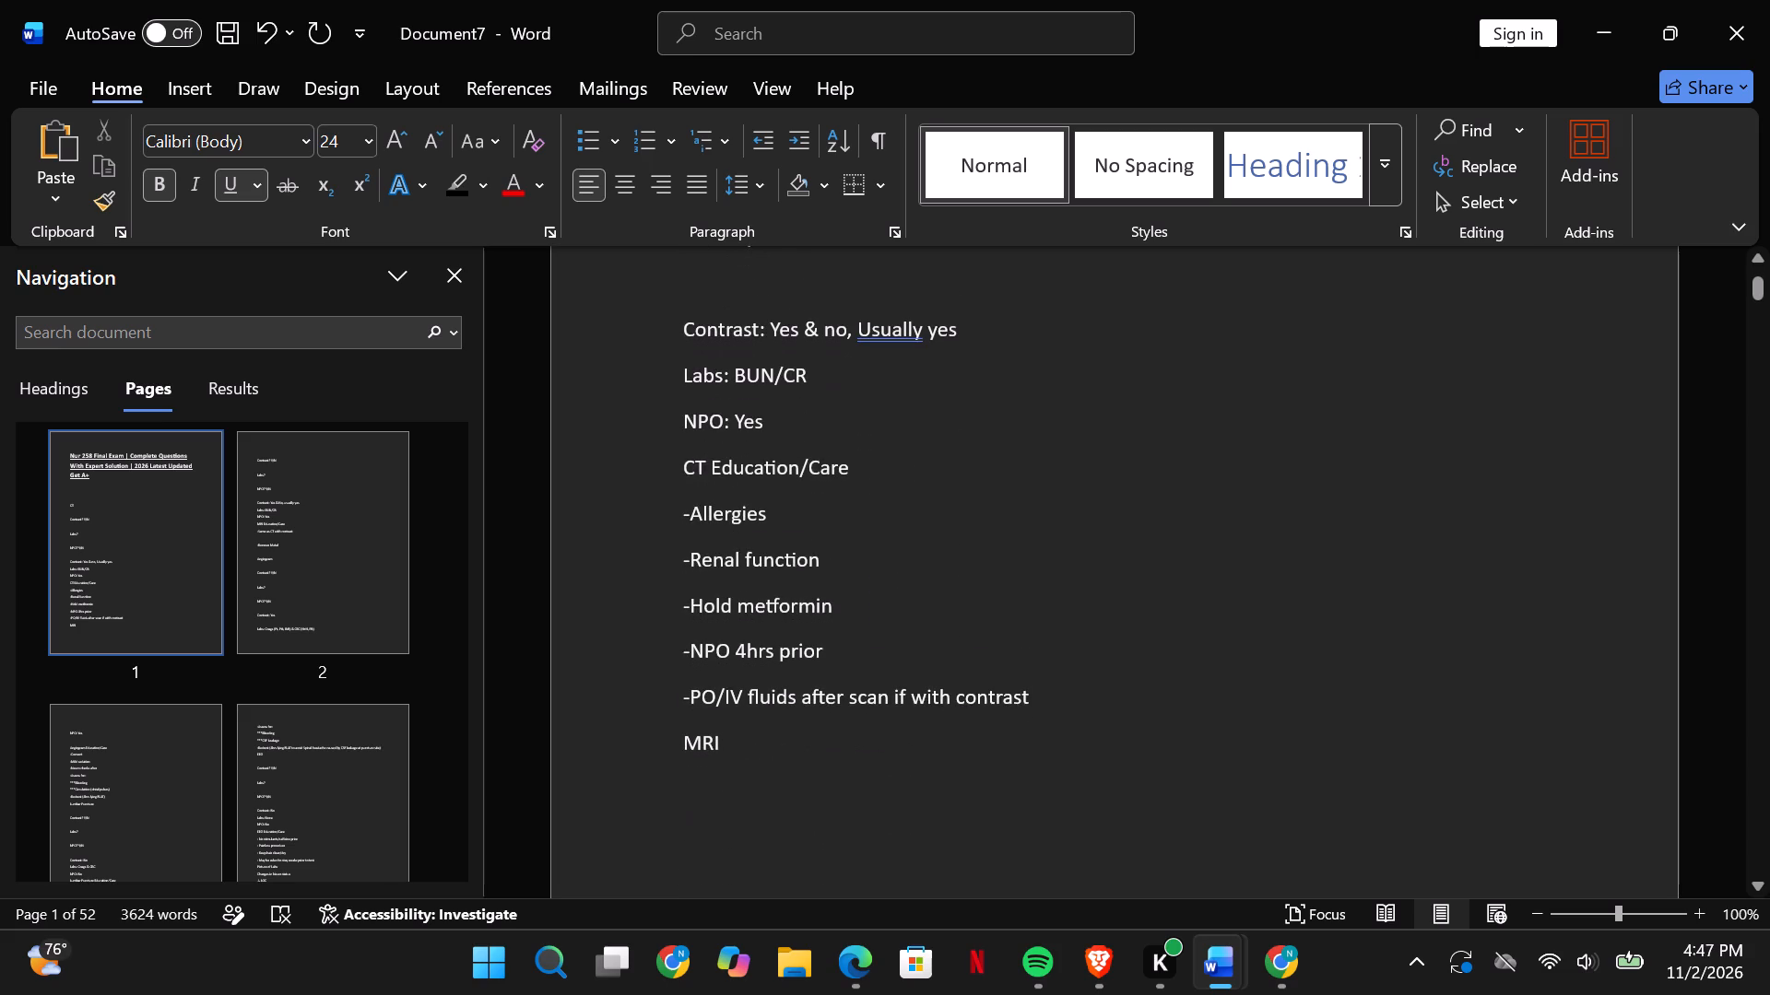
{"action": "scroll", "coordinate": [715, 425], "scroll_direction": "down", "scroll_amount": 9}
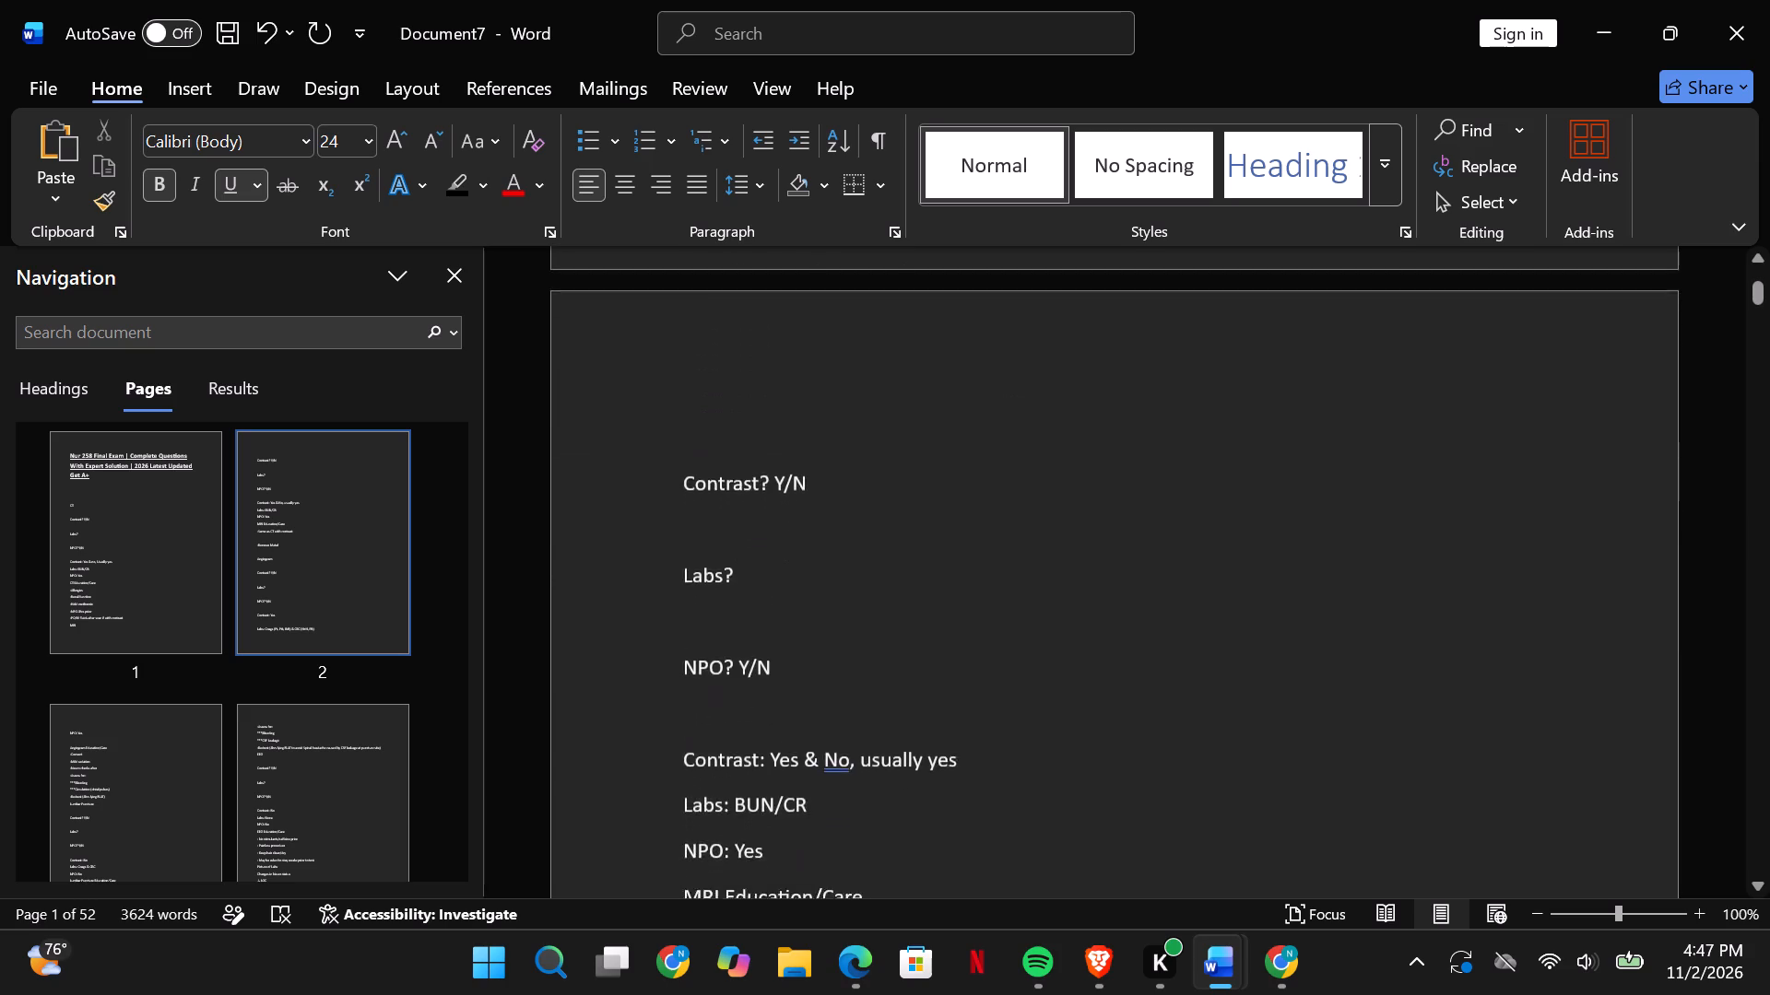
{"action": "scroll", "coordinate": [715, 425], "scroll_direction": "down", "scroll_amount": 8}
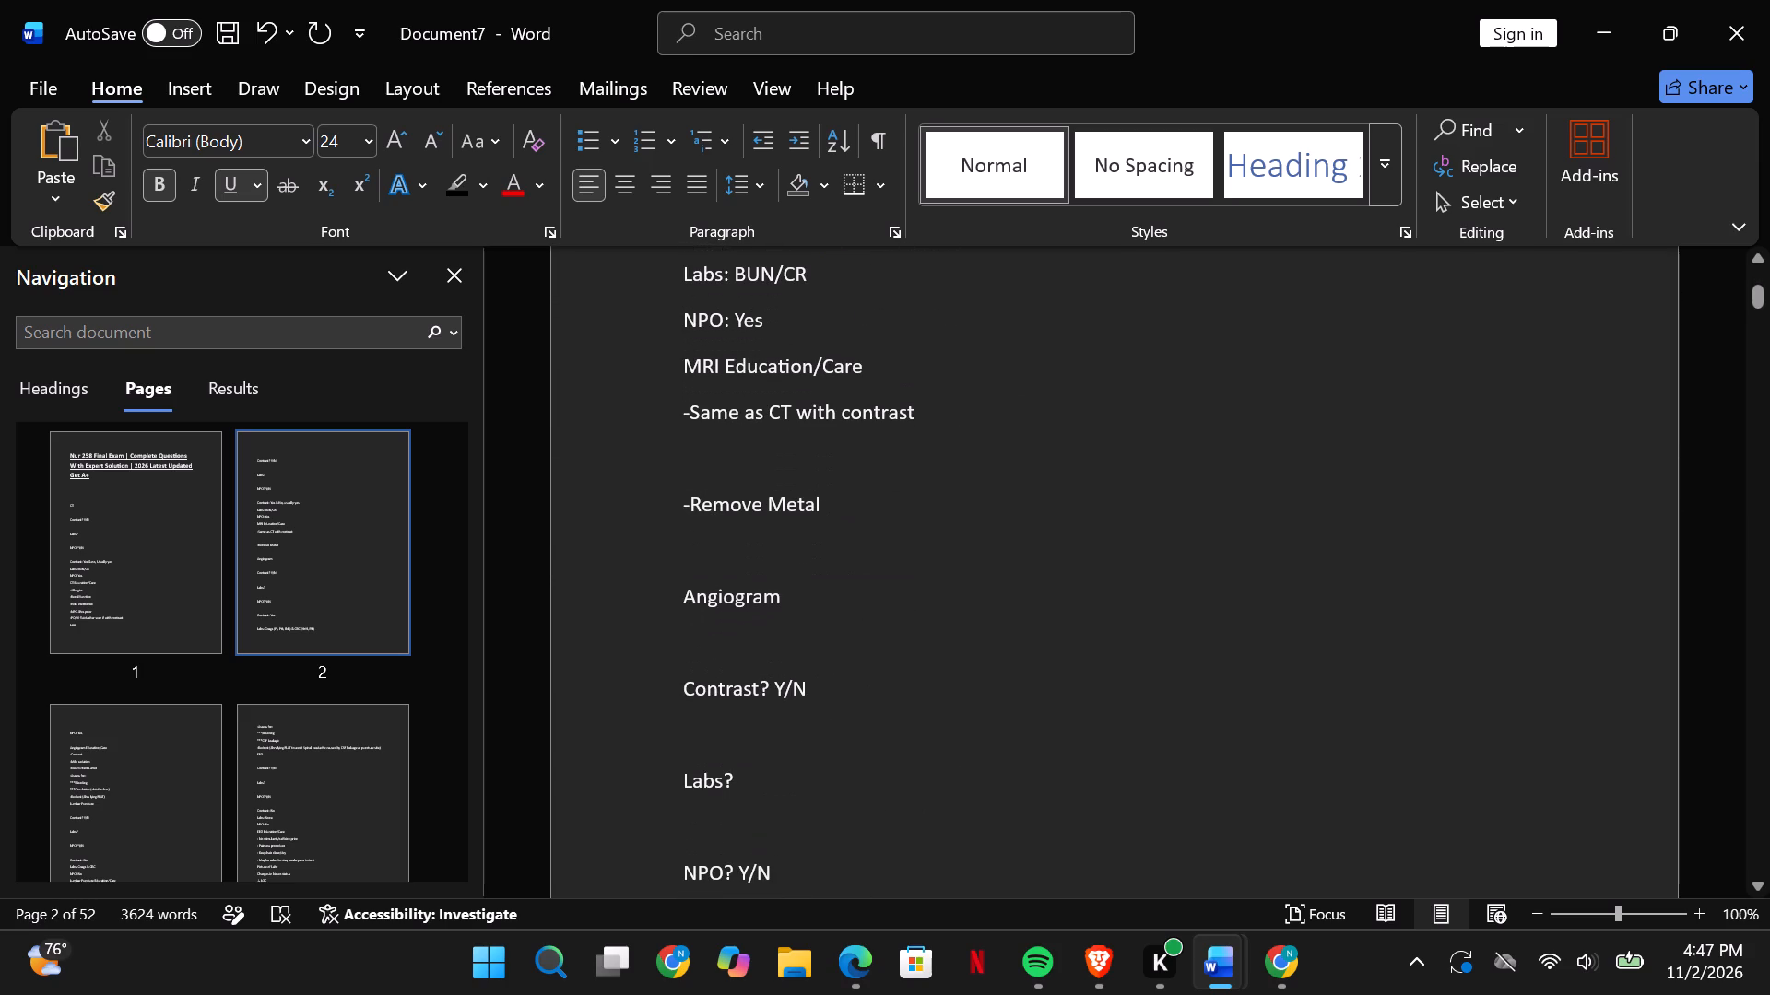